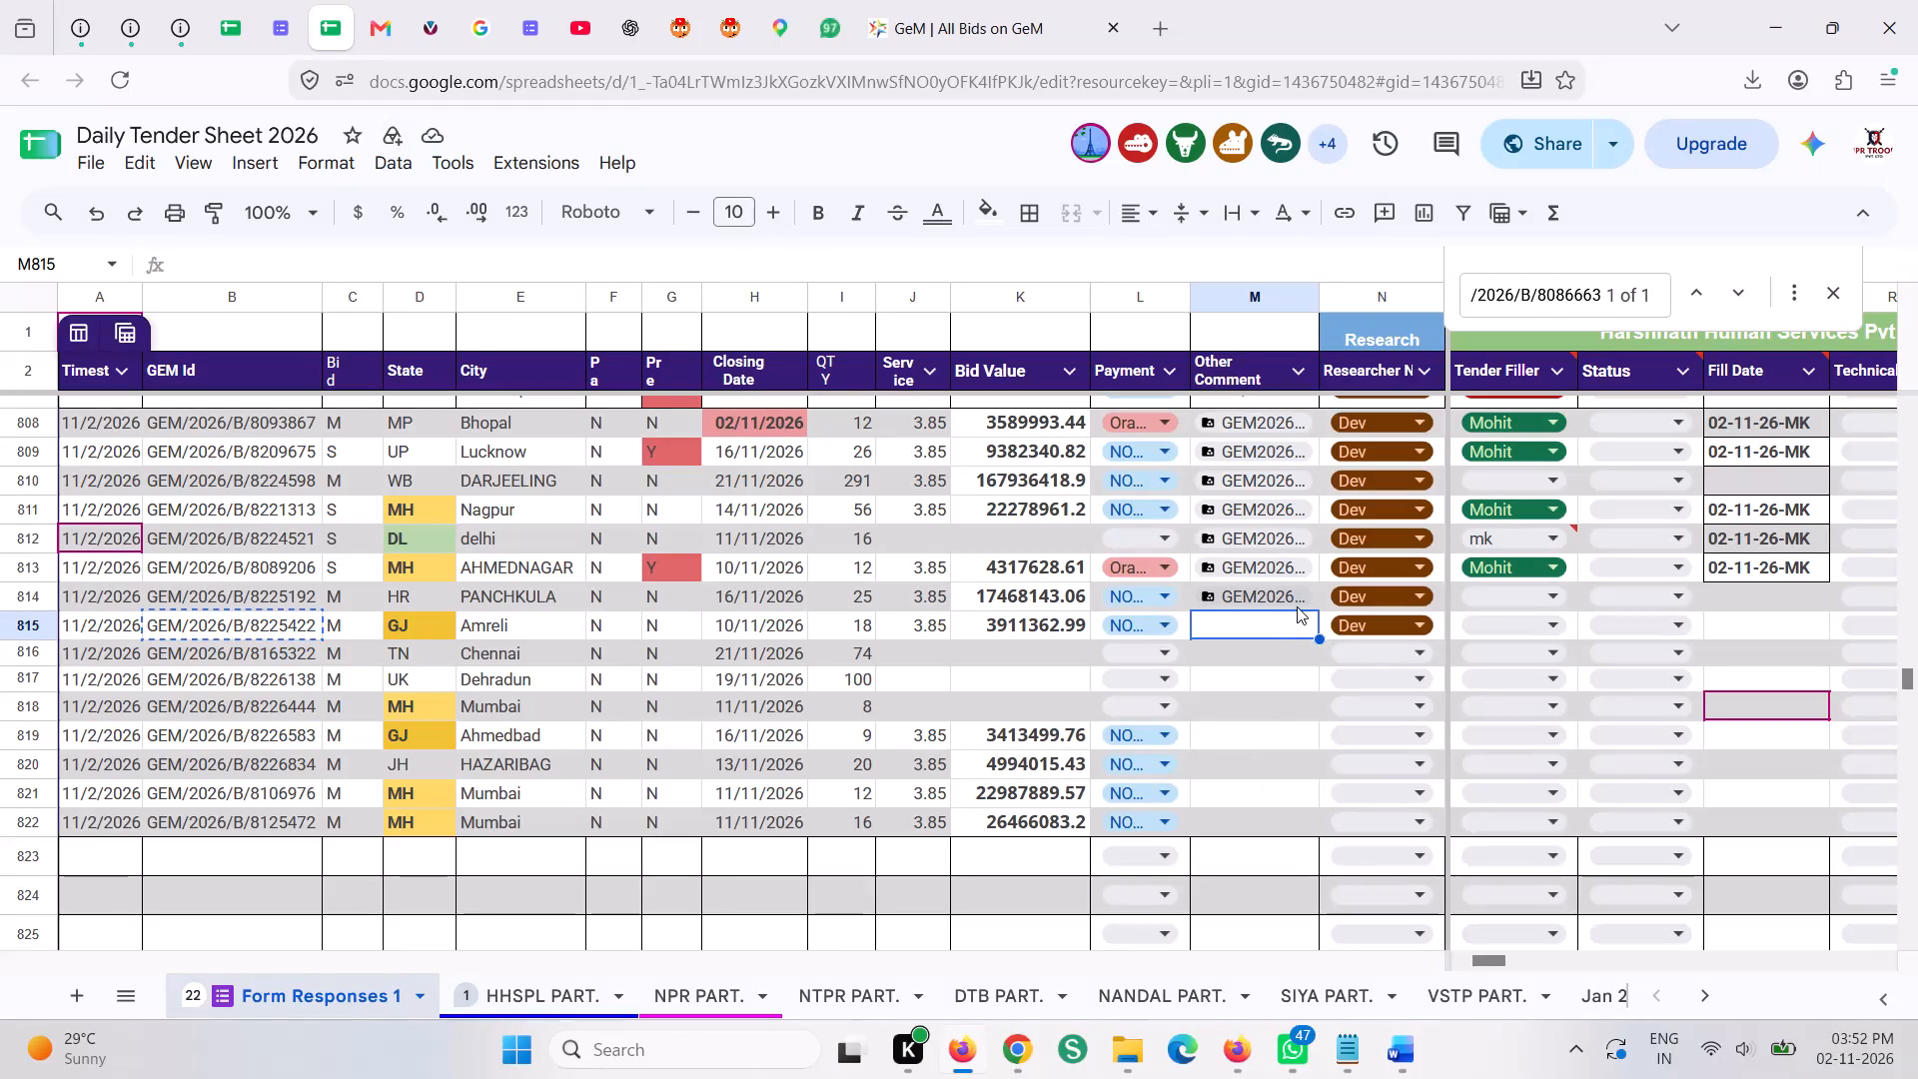
Copy the GEM Id GEM/2026/B/8225422 from row 815 of the tender sheet.
key(Left)
key(Left)
key(Left)
key(Left)
key(Left)
key(Left)
key(Left)
key(Left)
key(Left)
key(Left)
key(Left)
key(Left)
key(Left)
key(Left)
key(Left)
key(Left)
key(Left)
key(Left)
key(Left)
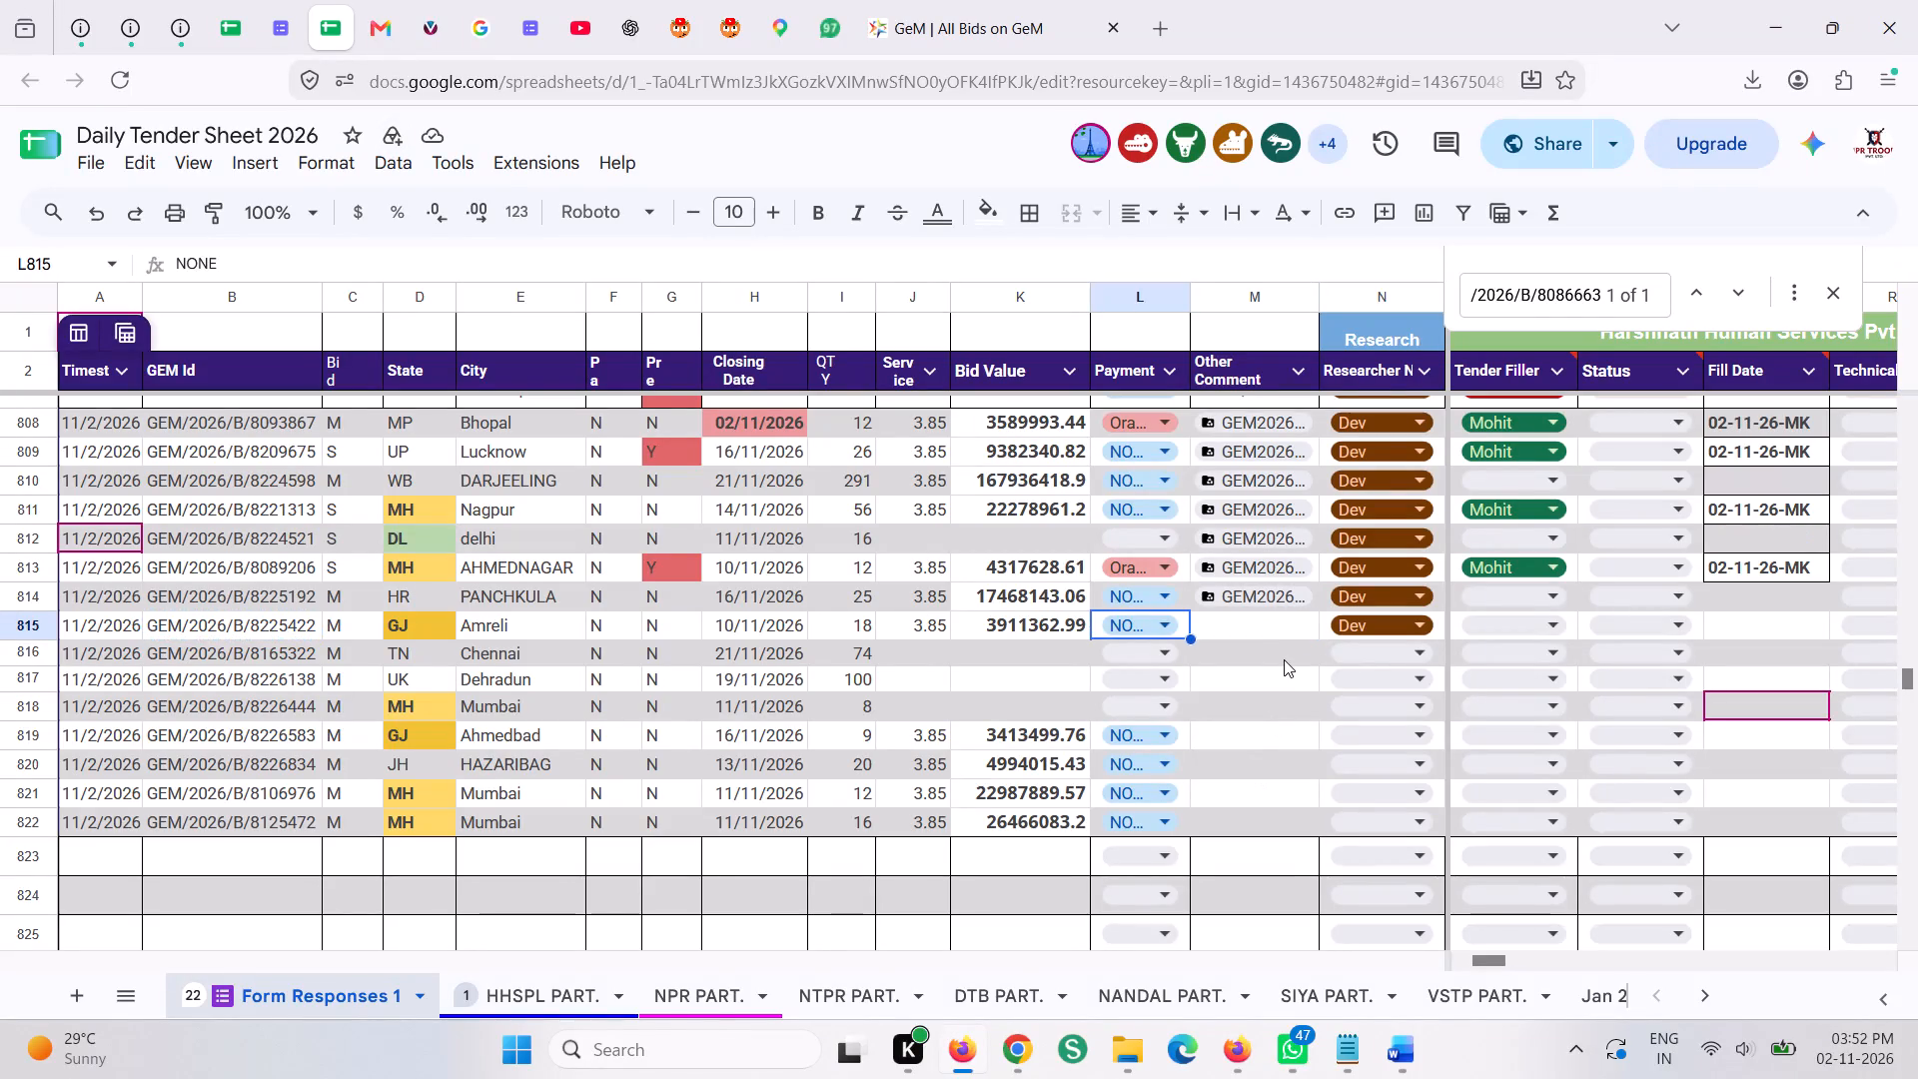
key(Right)
key(ctrl+c)
Return to the empty Other Comment cell in row 815 and close the sheet's find box.
key(Right)
key(Right)
key(Right)
key(Right)
key(Right)
key(Right)
key(Right)
key(Right)
key(Right)
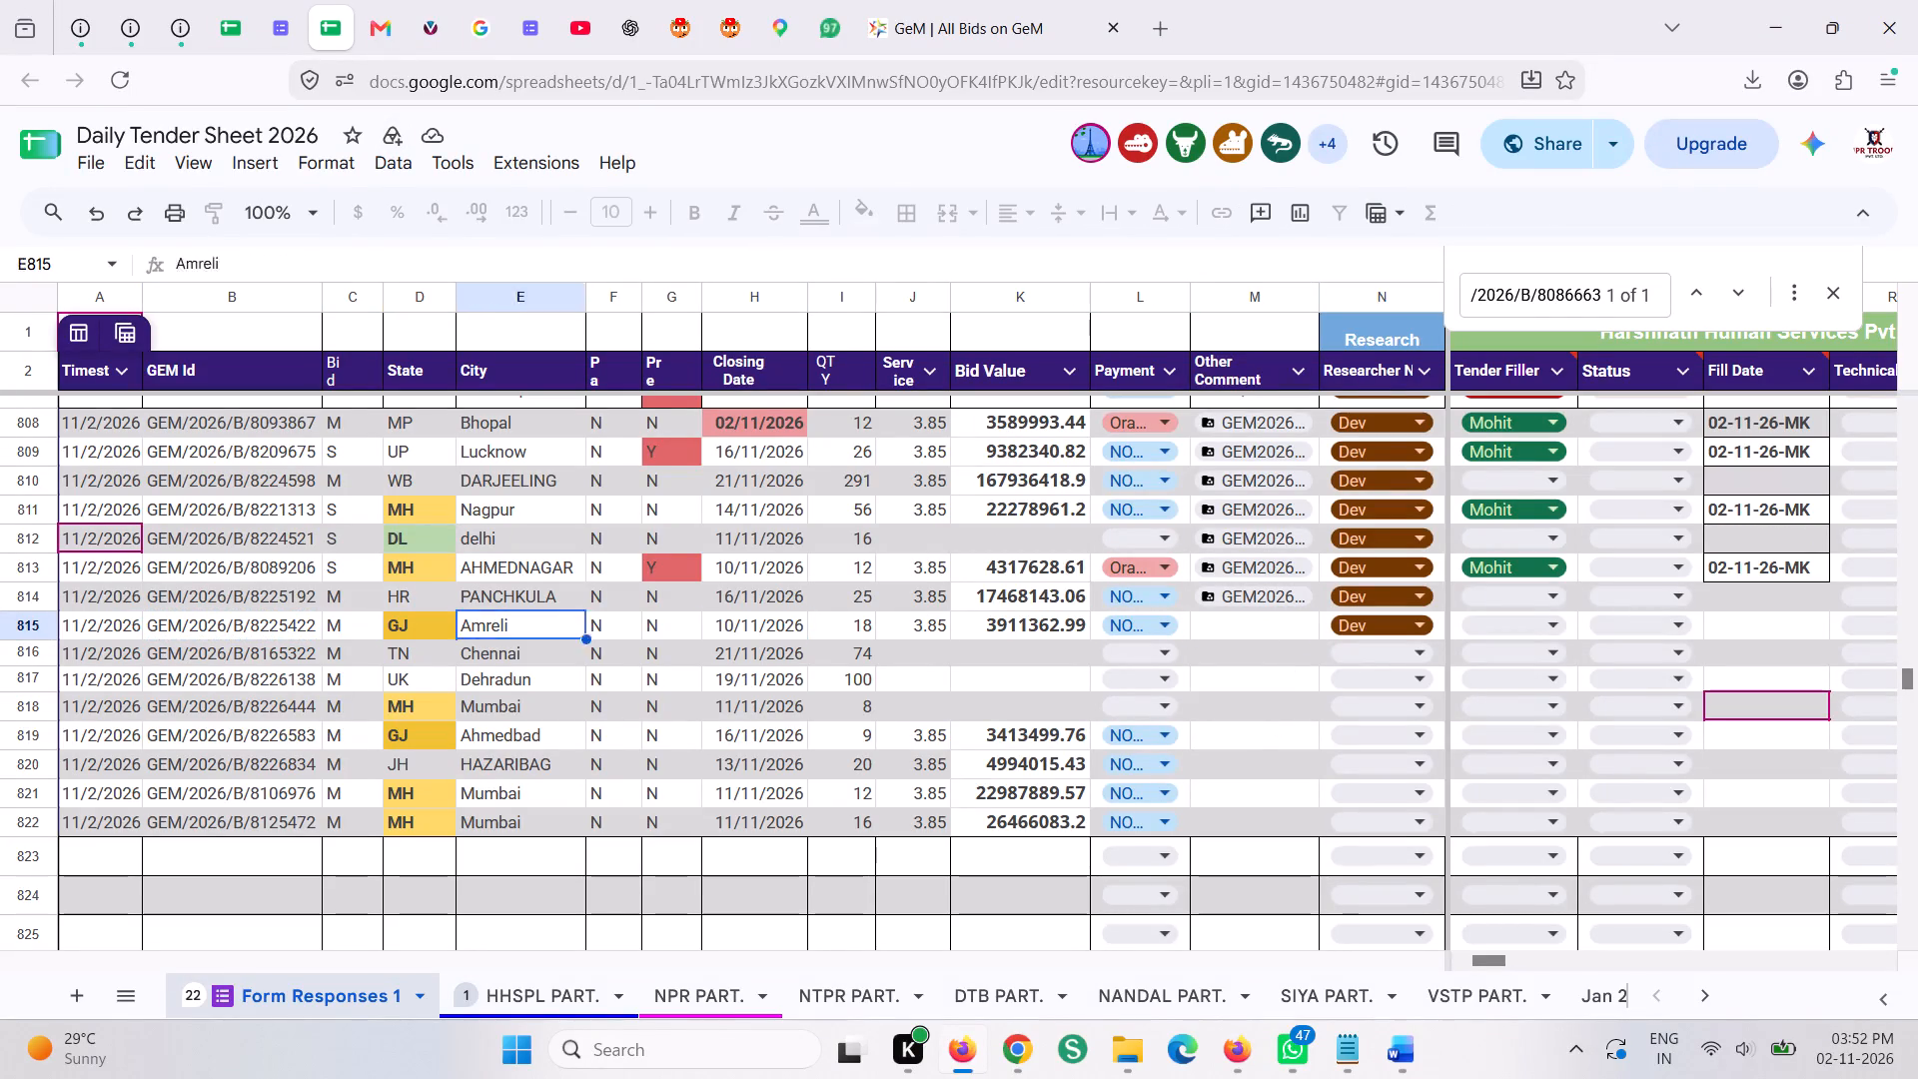
key(Right)
key(Right)
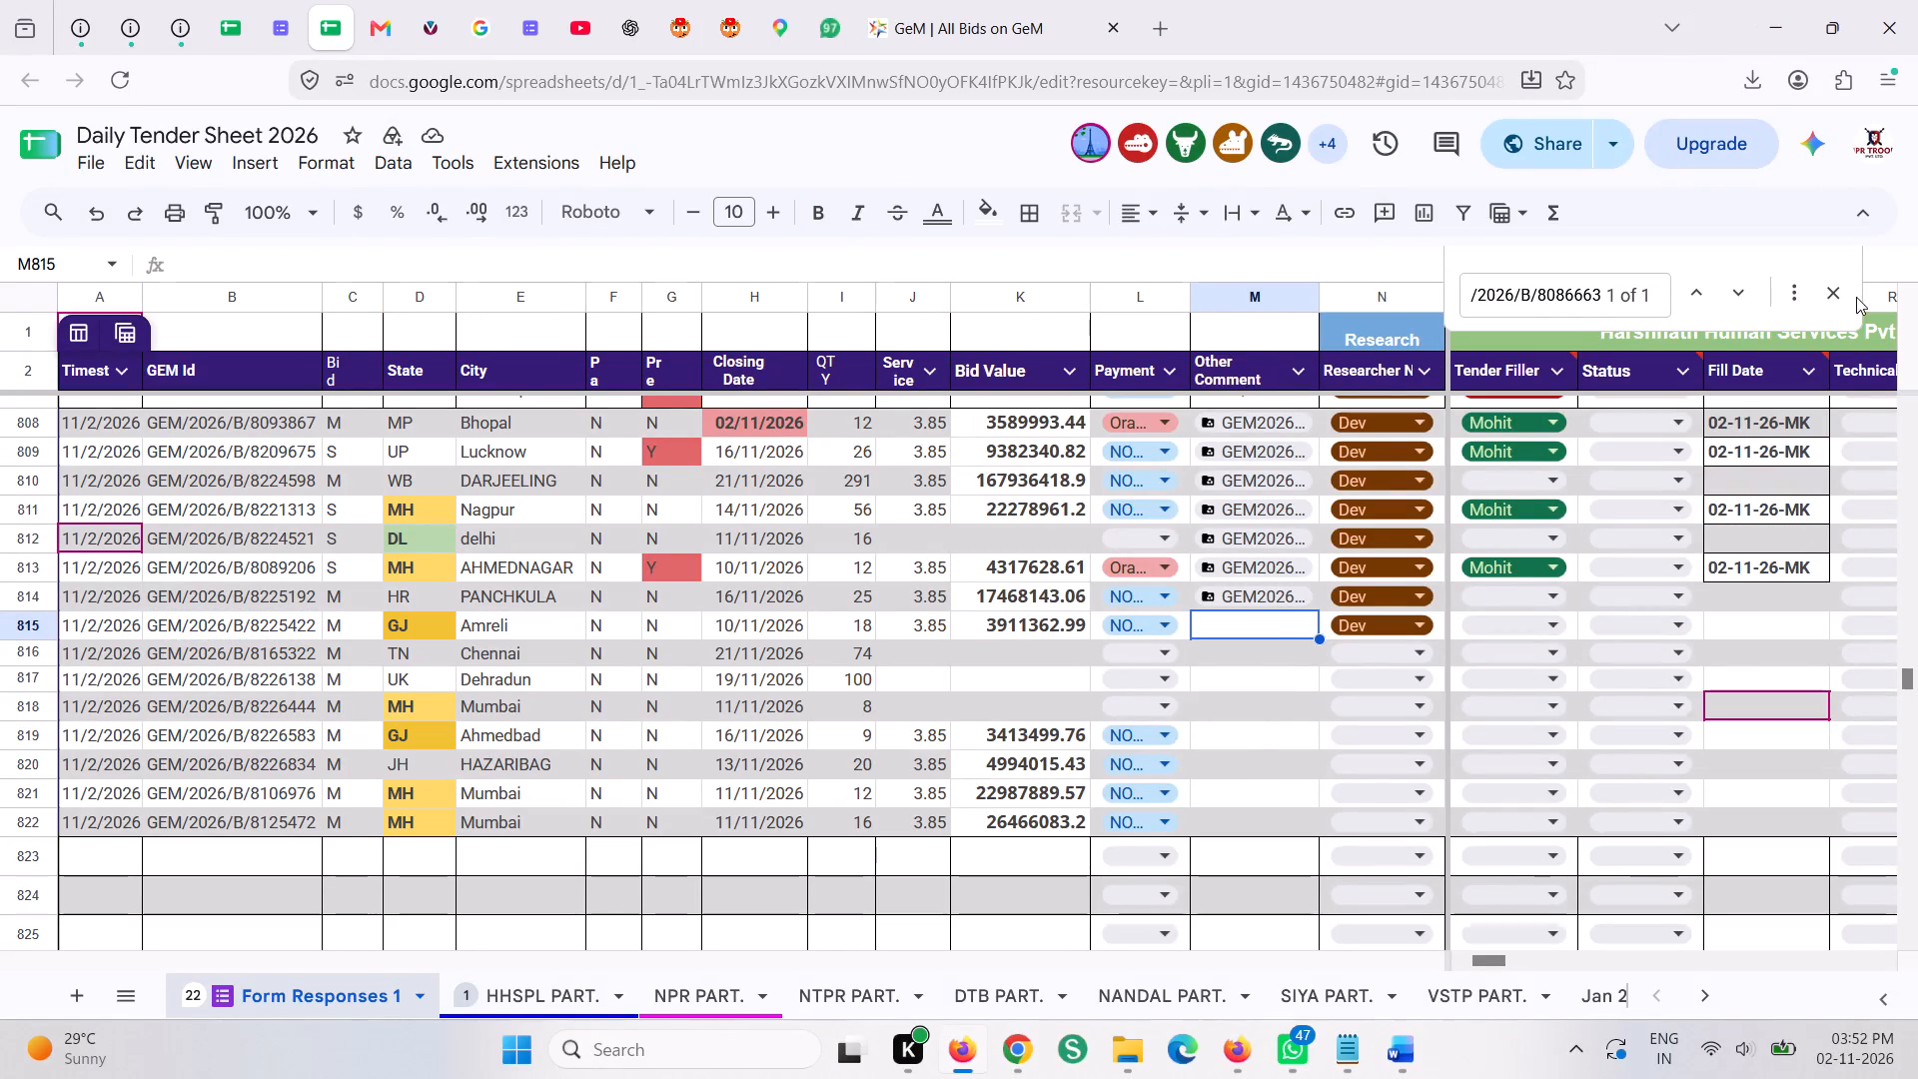
click(1835, 293)
Switch to the GeM All Bids page showing the listing for GEM/2026/B/8225422.
click(1008, 0)
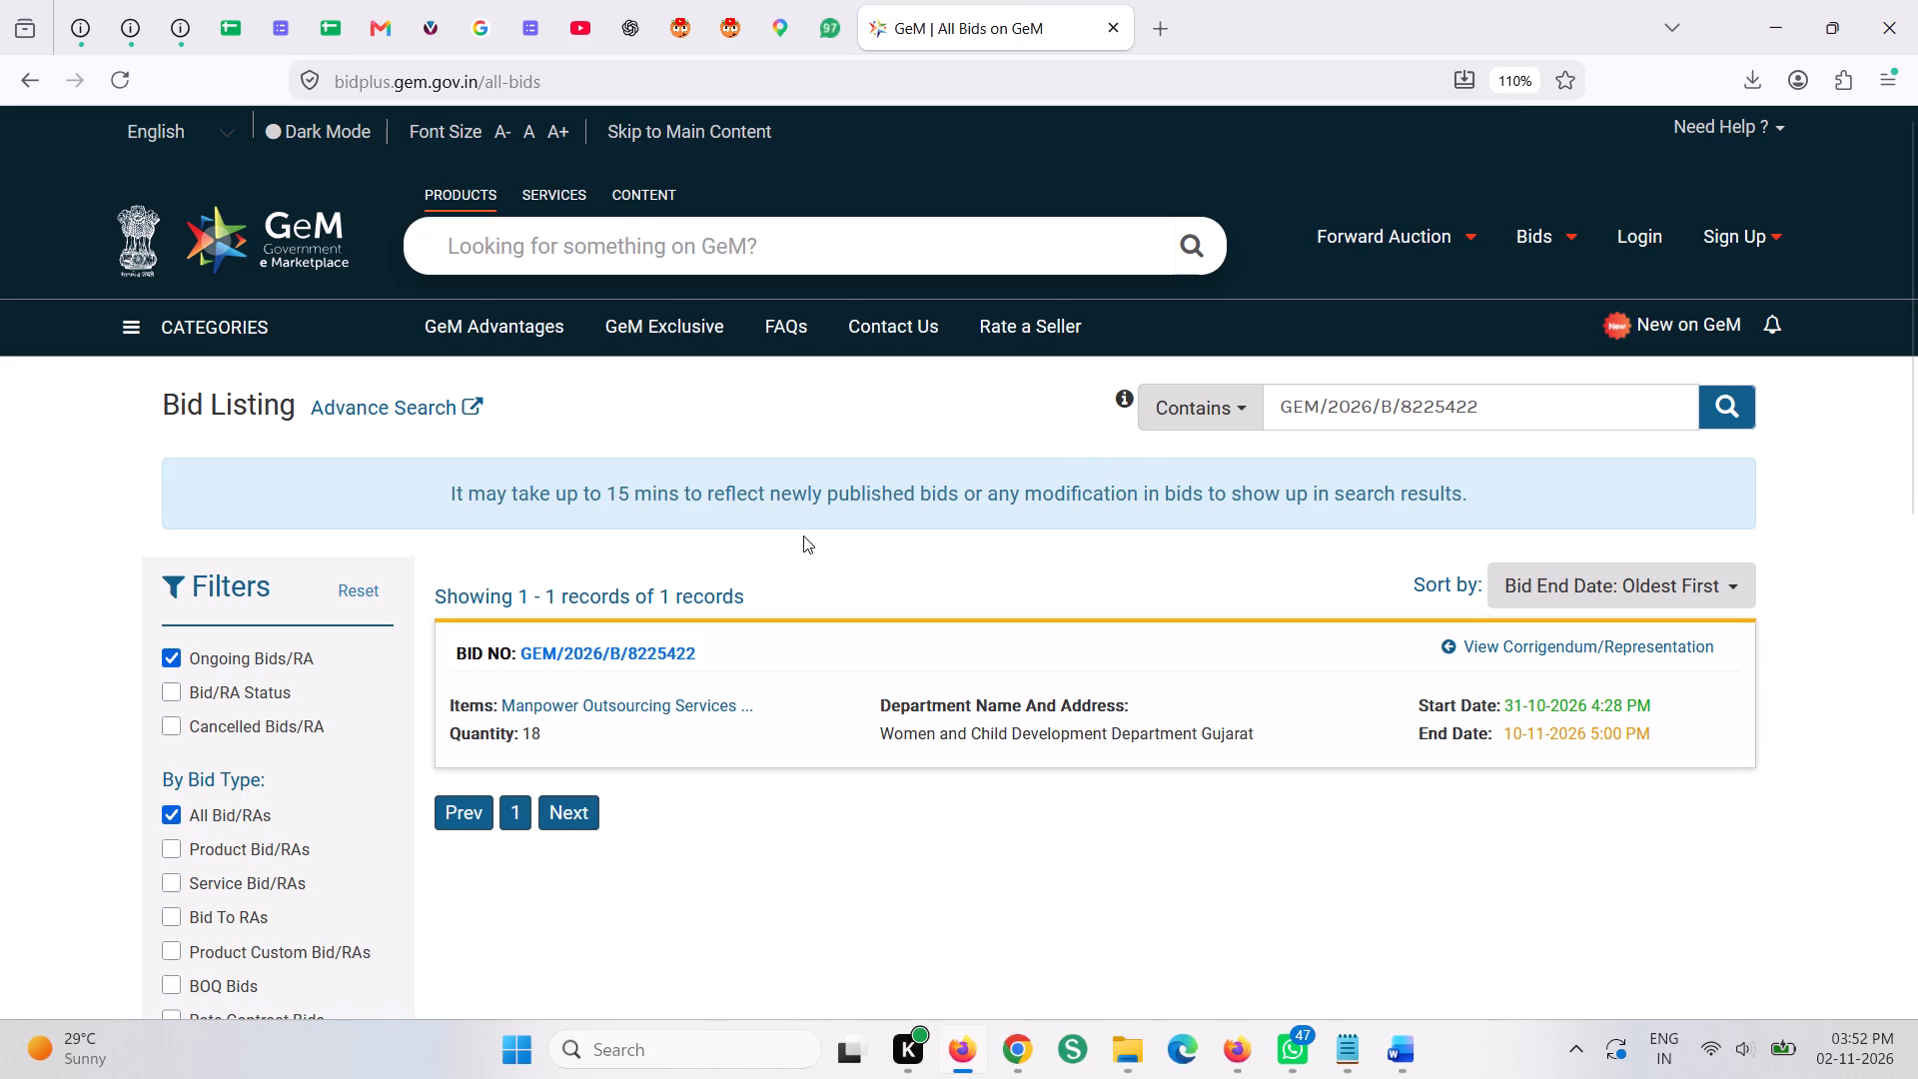
Open the bid document for bid GEM/2026/B/8225422 and skim the bid details on its opening pages.
click(661, 648)
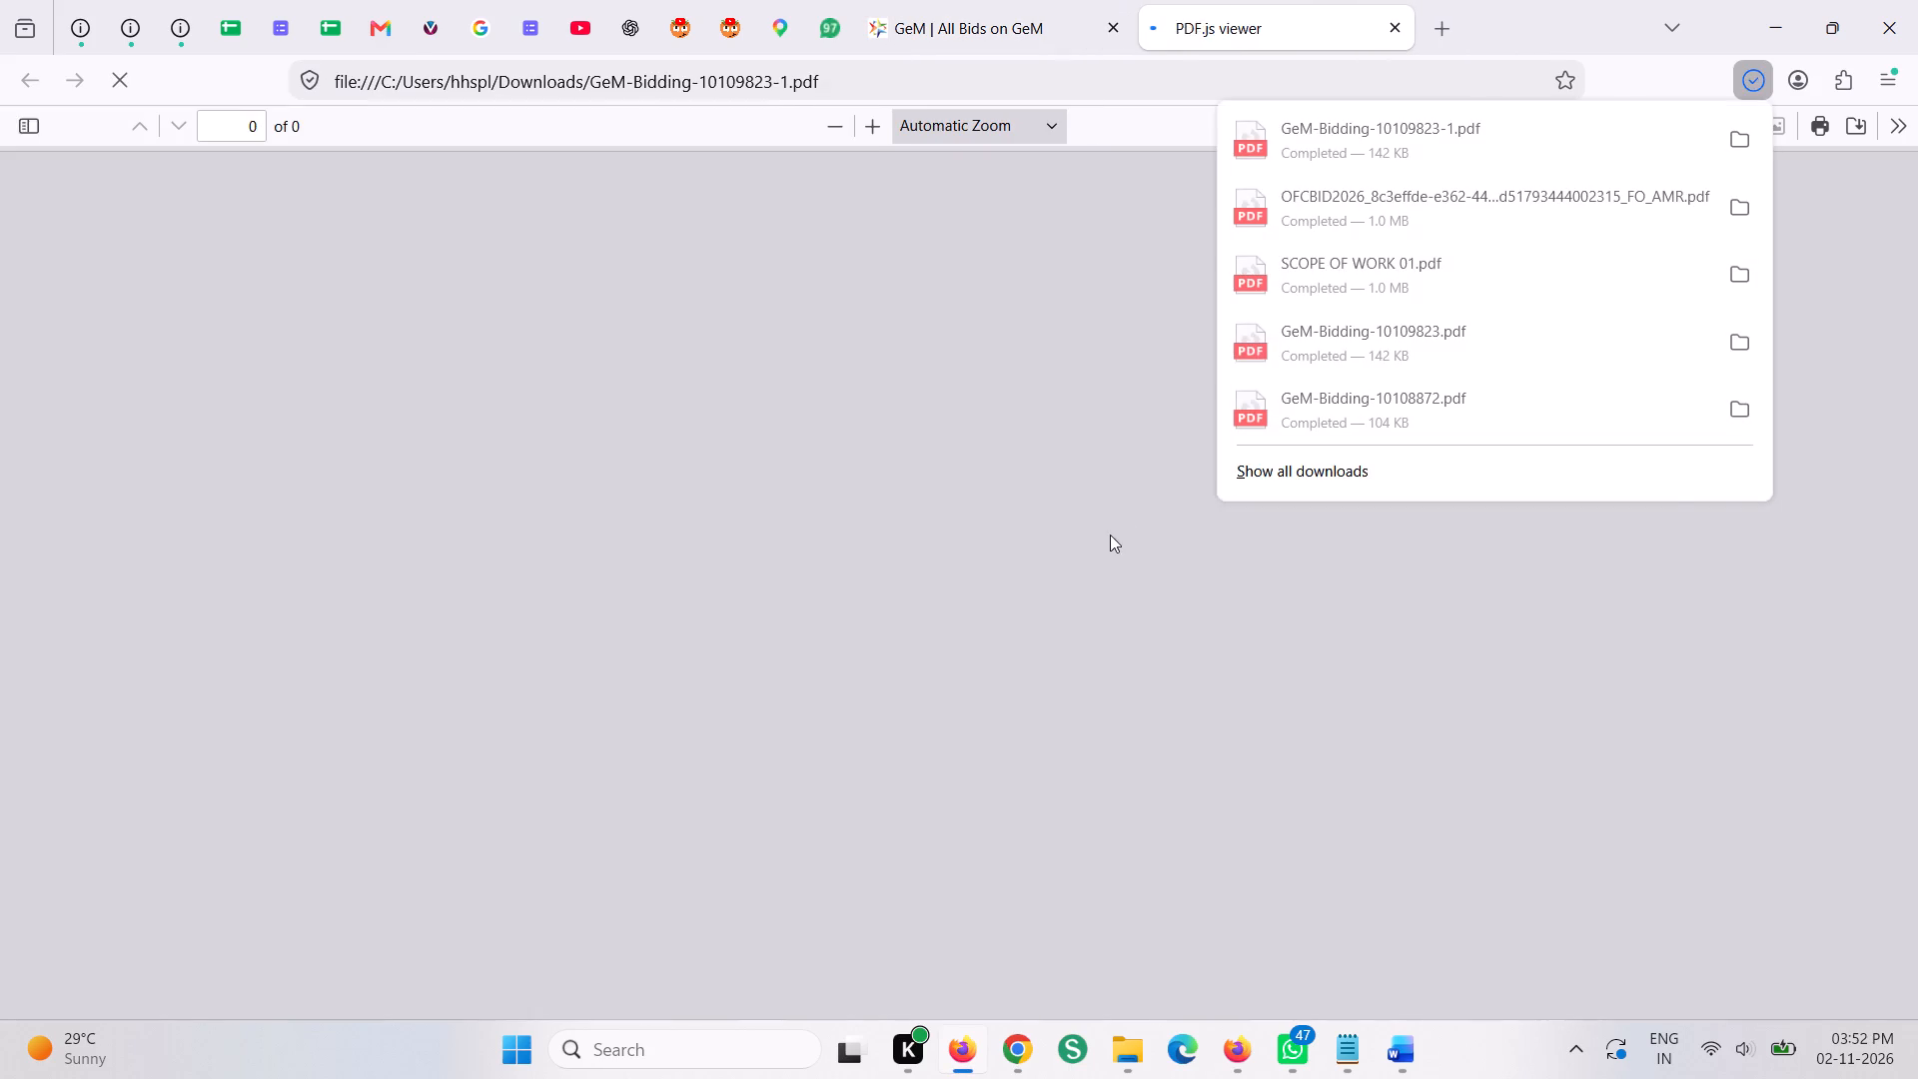
click(731, 448)
scroll(1049, 610, down, 1)
click(1298, 588)
scroll(1097, 624, down, 1)
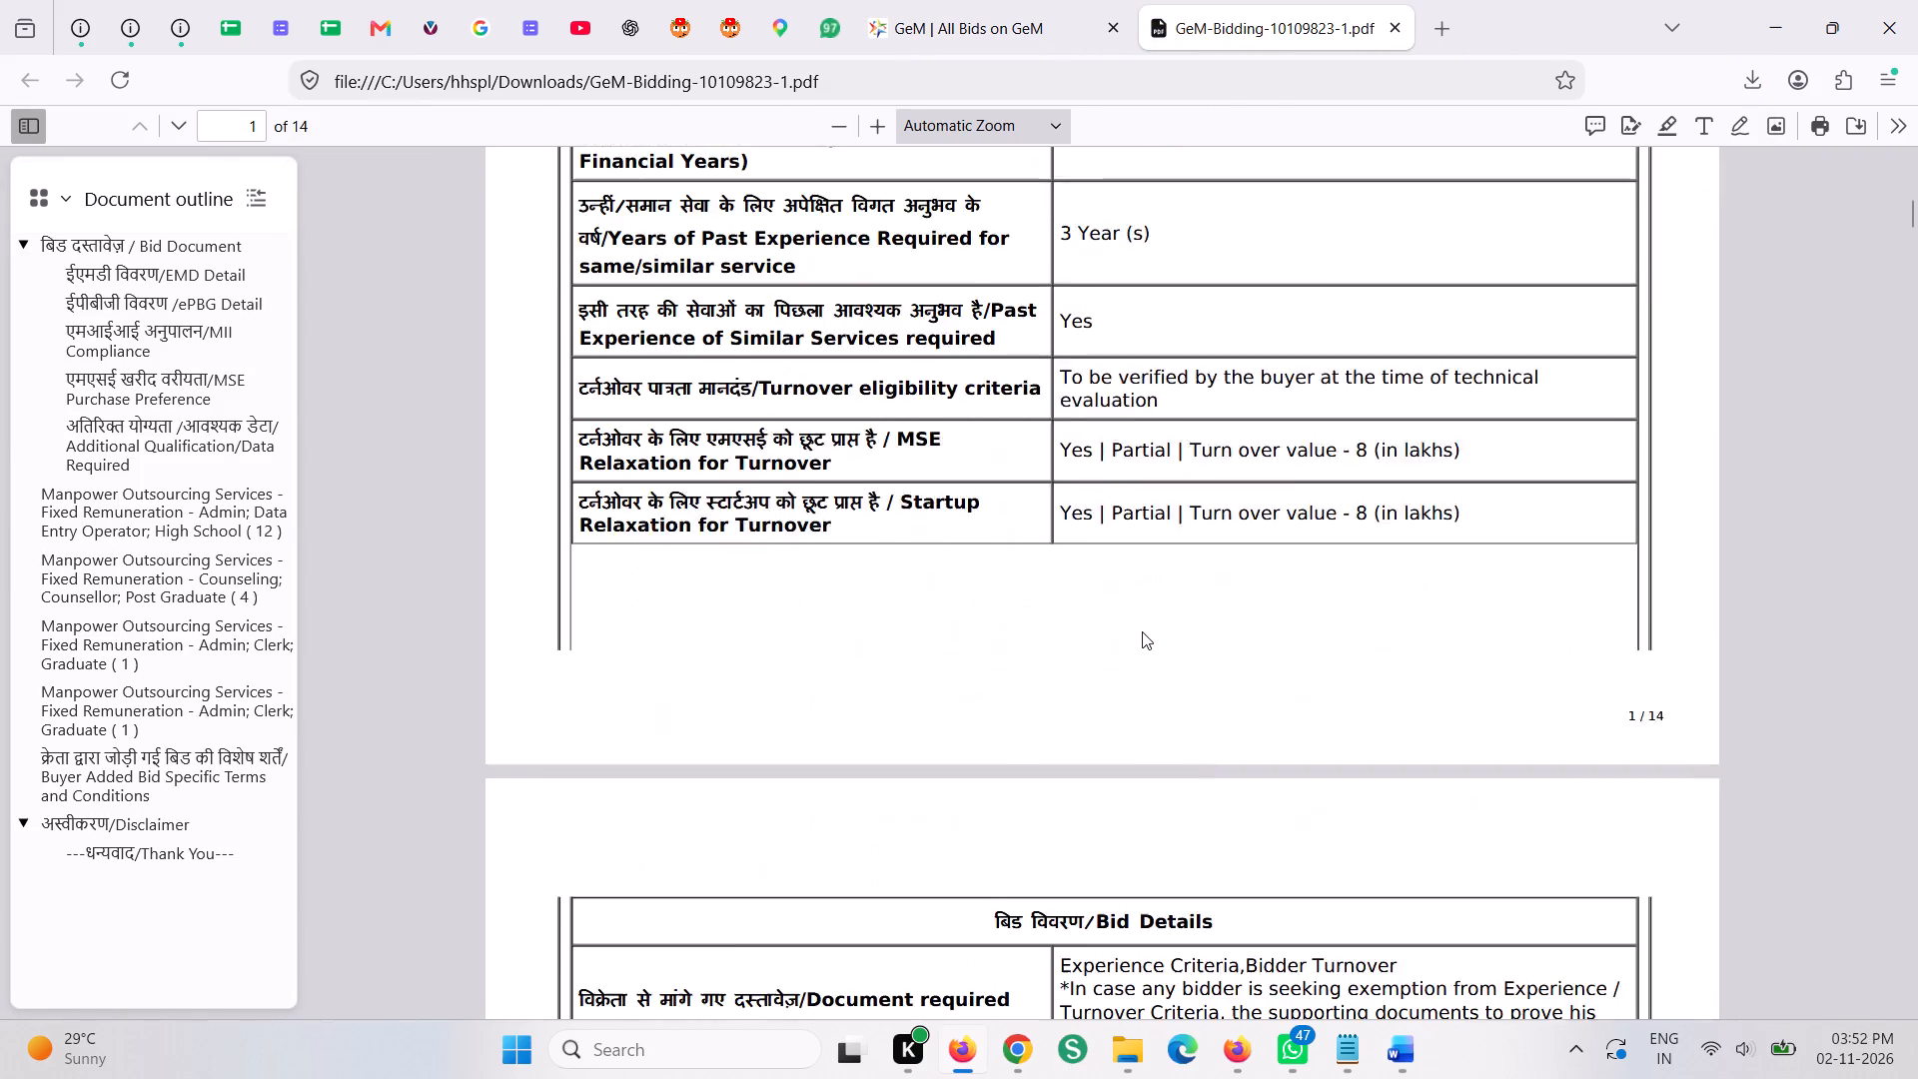
scroll(1142, 631, down, 2)
Search the bid document for the word SECURITY.
key(ctrl+f)
text(SECURITY)
text(KK)
key(Return)
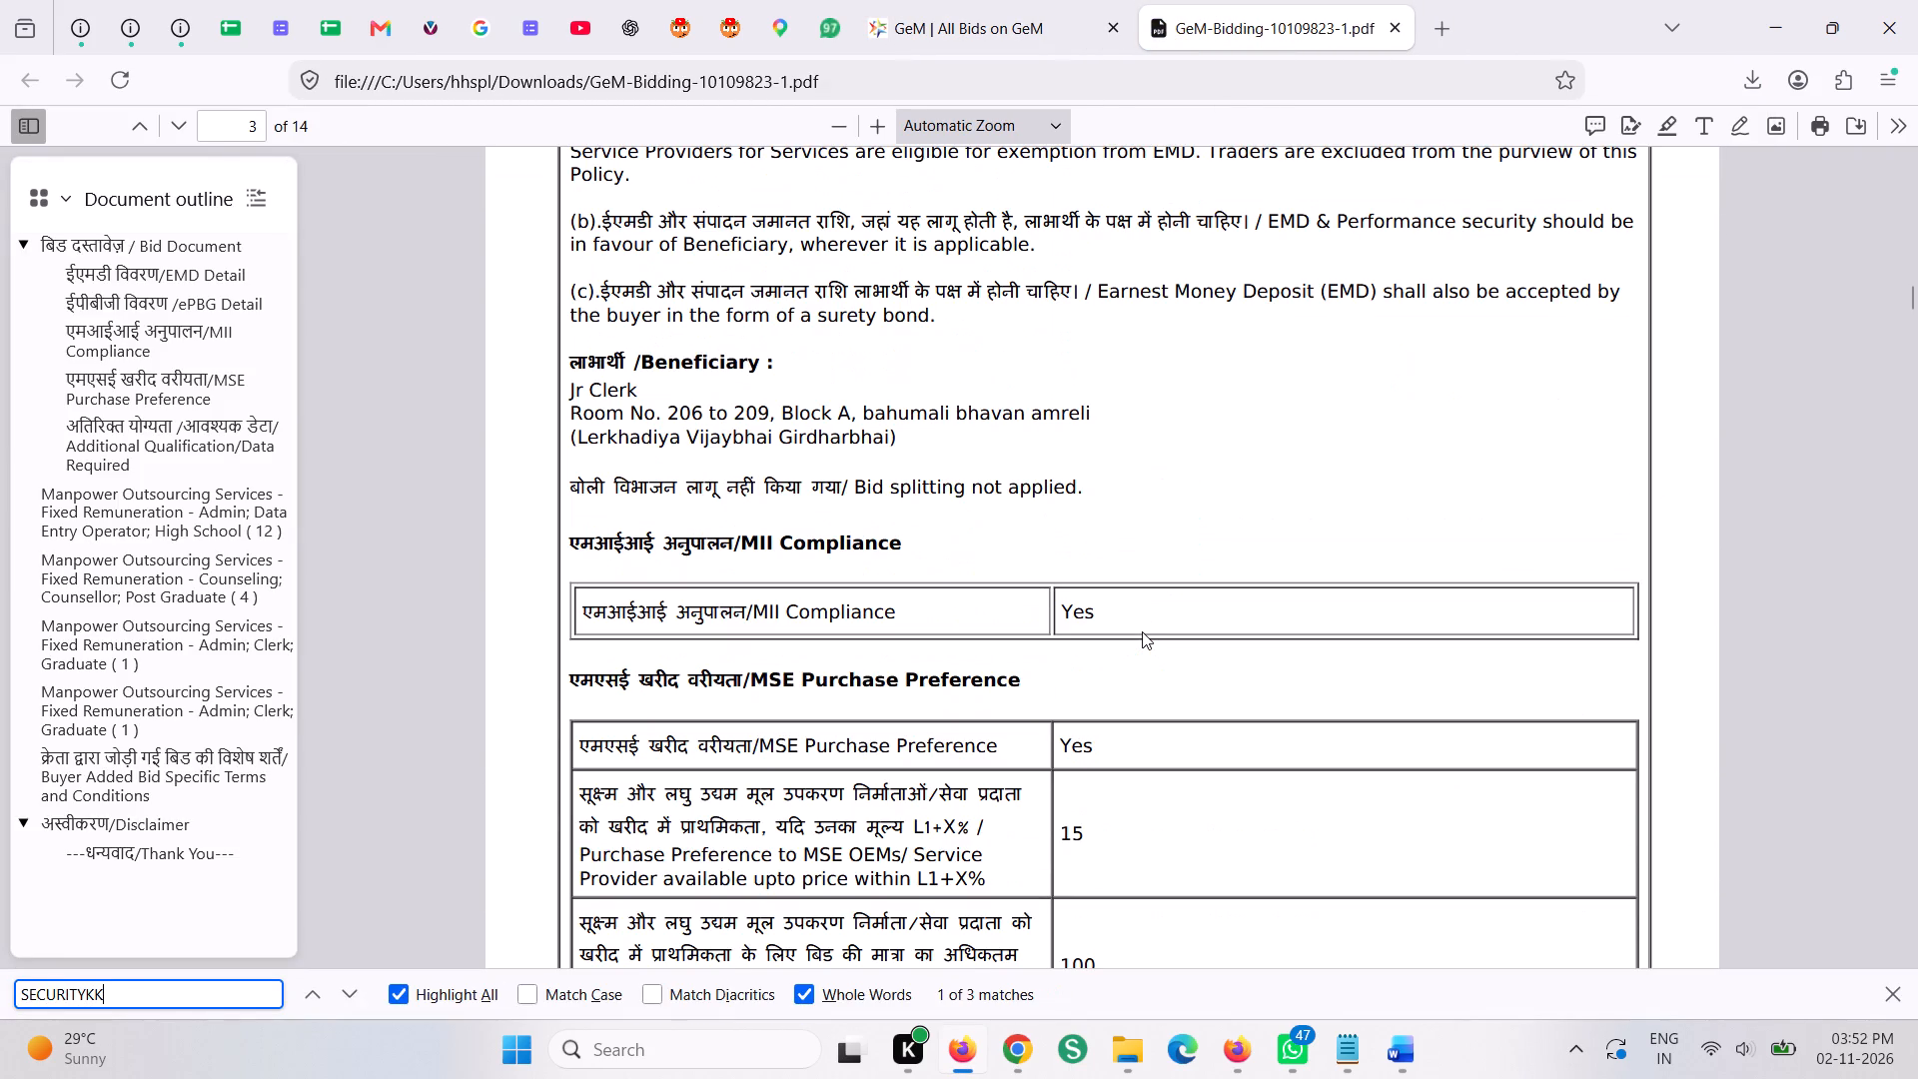
key(Return)
key(Return)
key(Return)
key(Return)
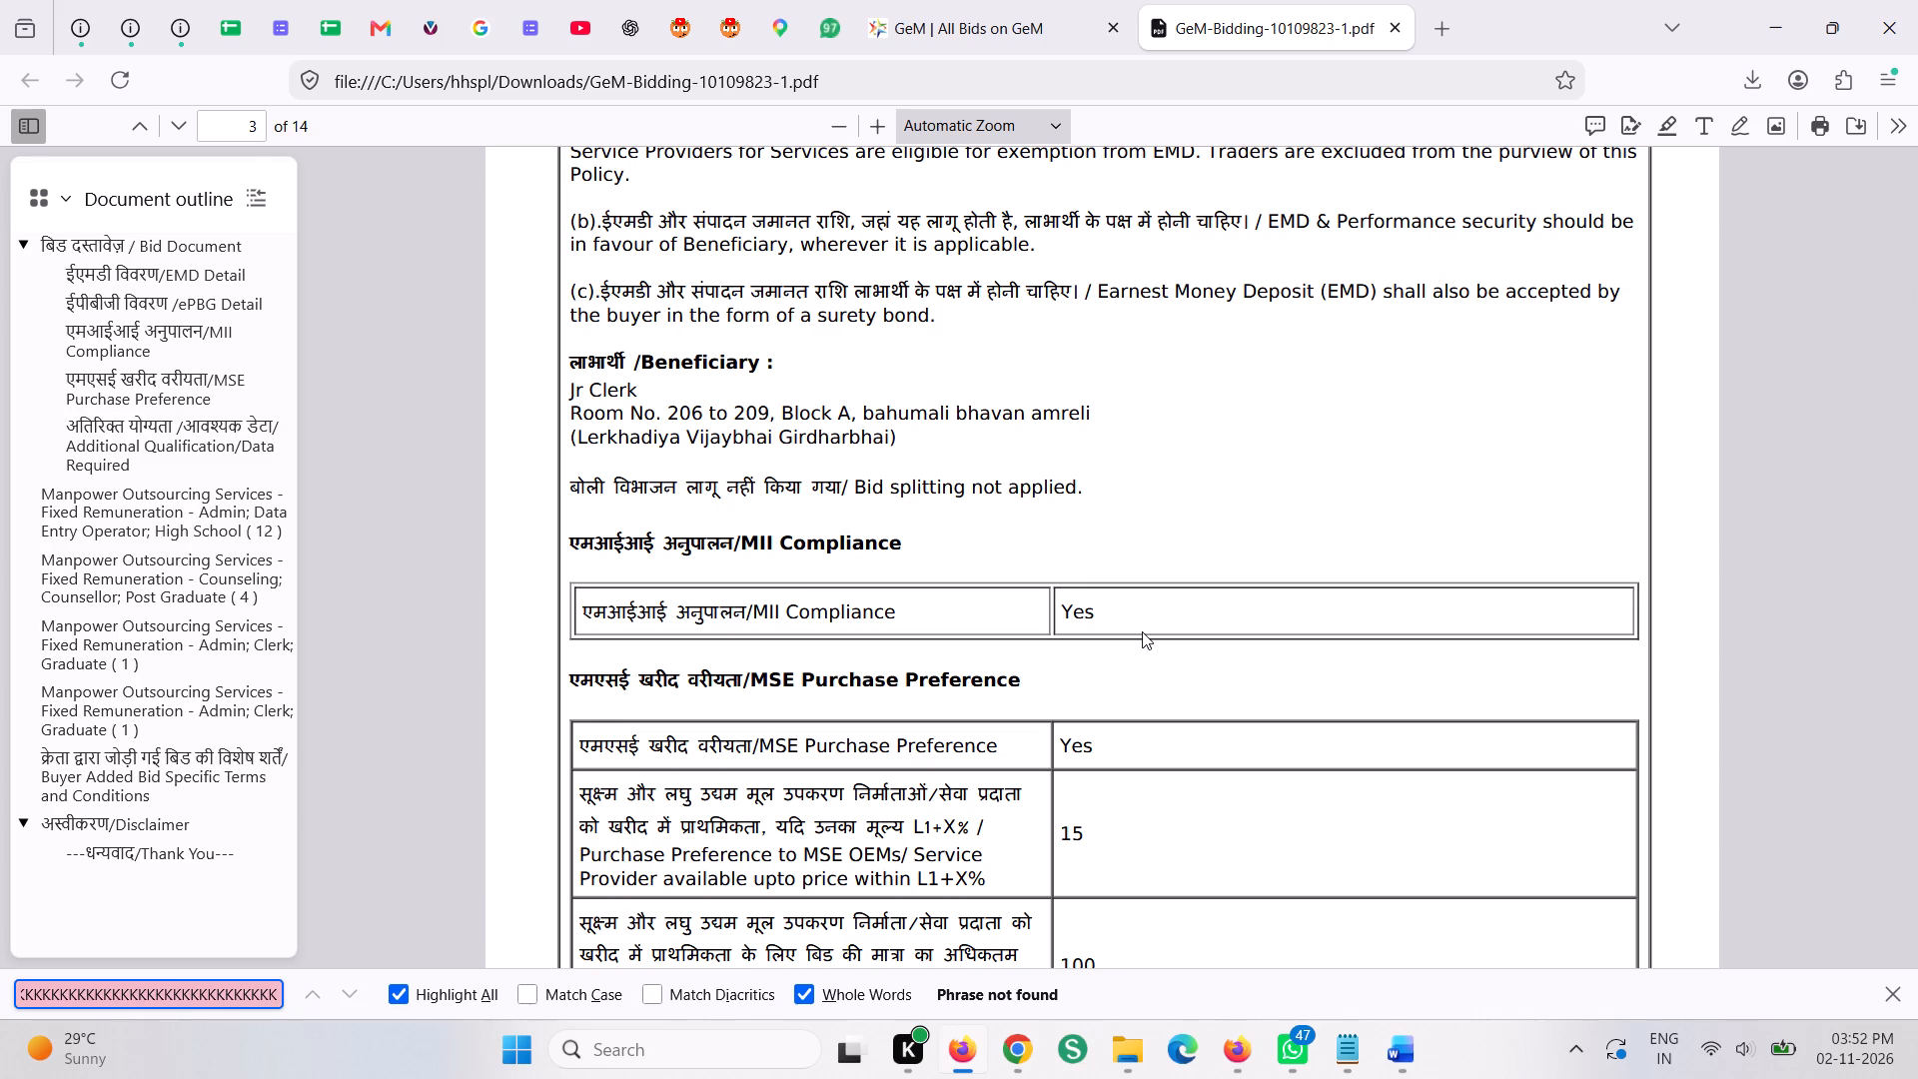
key(Return)
key(BackSpace)
key(BackSpace)
key(BackSpace)
key(BackSpace)
key(BackSpace)
key(BackSpace)
key(BackSpace)
key(BackSpace)
key(BackSpace)
key(BackSpace)
key(BackSpace)
key(BackSpace)
key(BackSpace)
key(BackSpace)
key(BackSpace)
key(BackSpace)
key(BackSpace)
key(BackSpace)
key(BackSpace)
key(BackSpace)
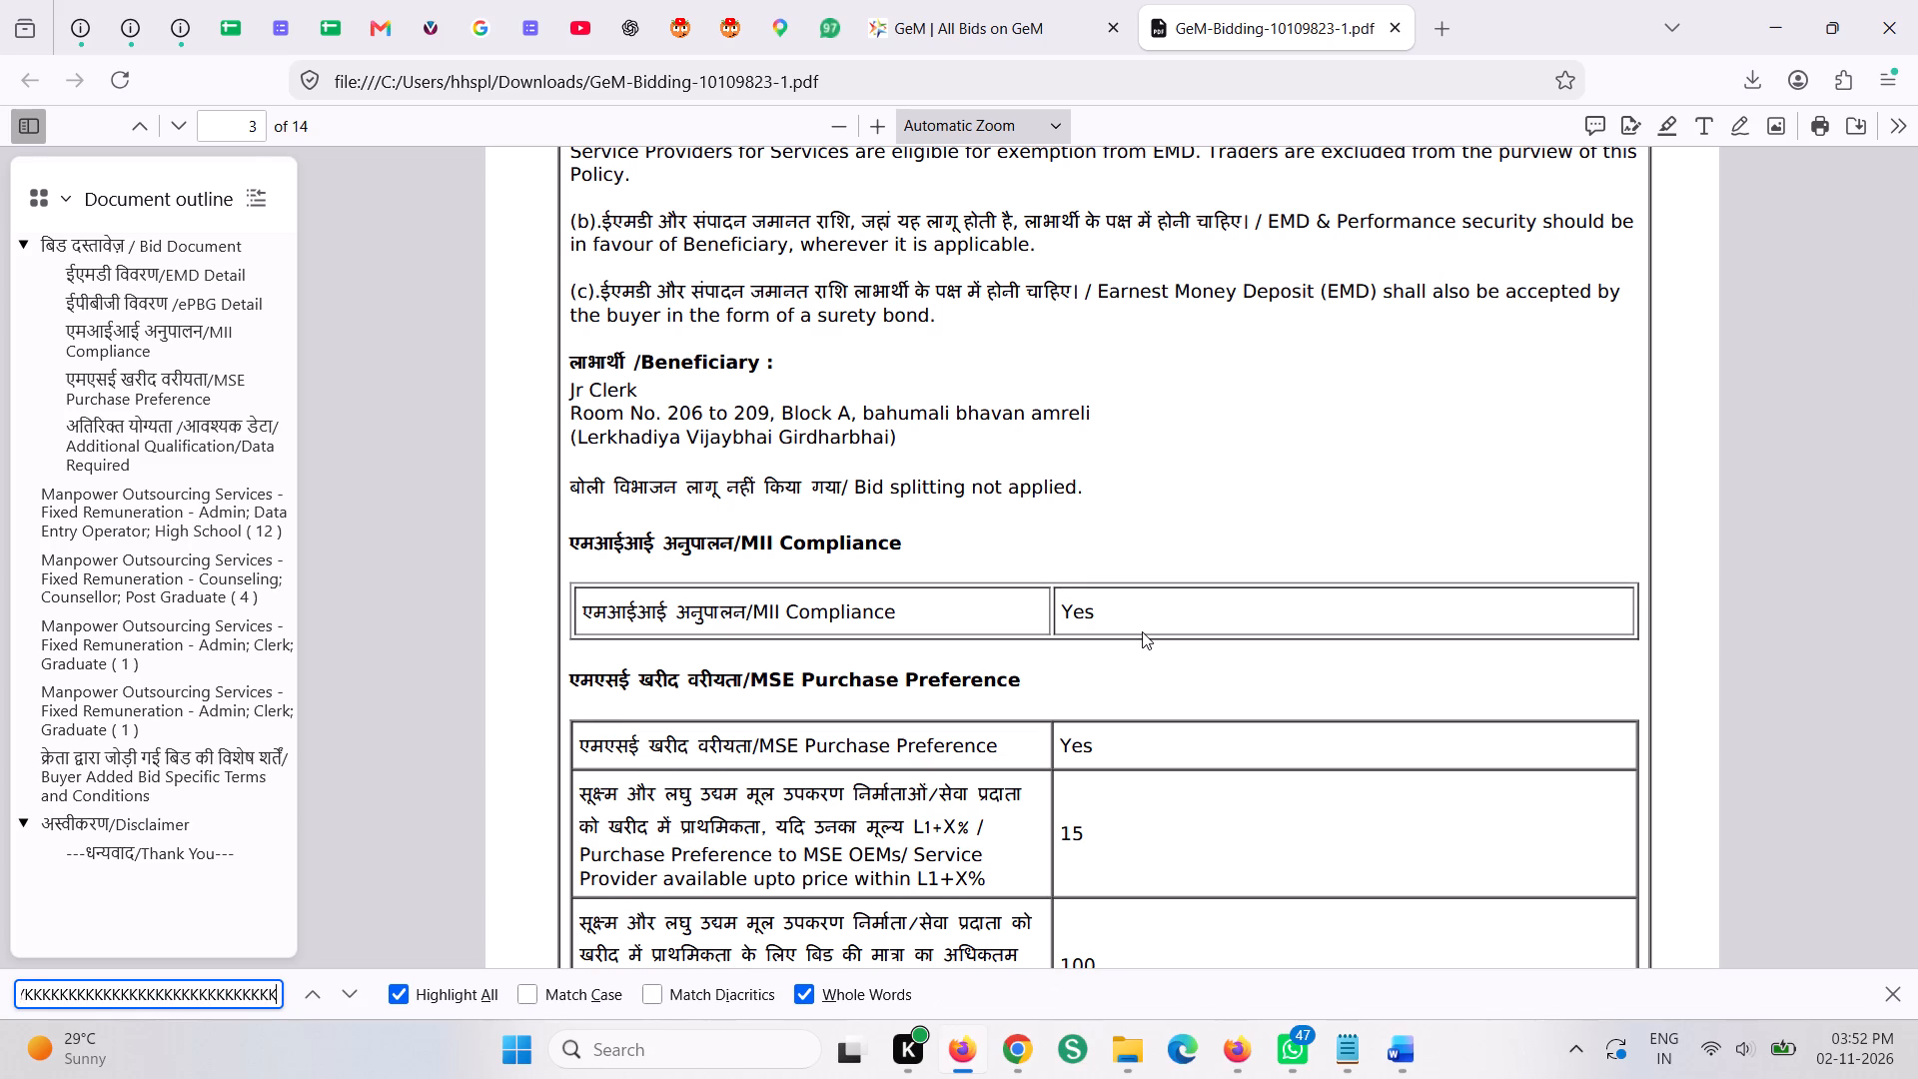
key(BackSpace)
key(BackSpace)
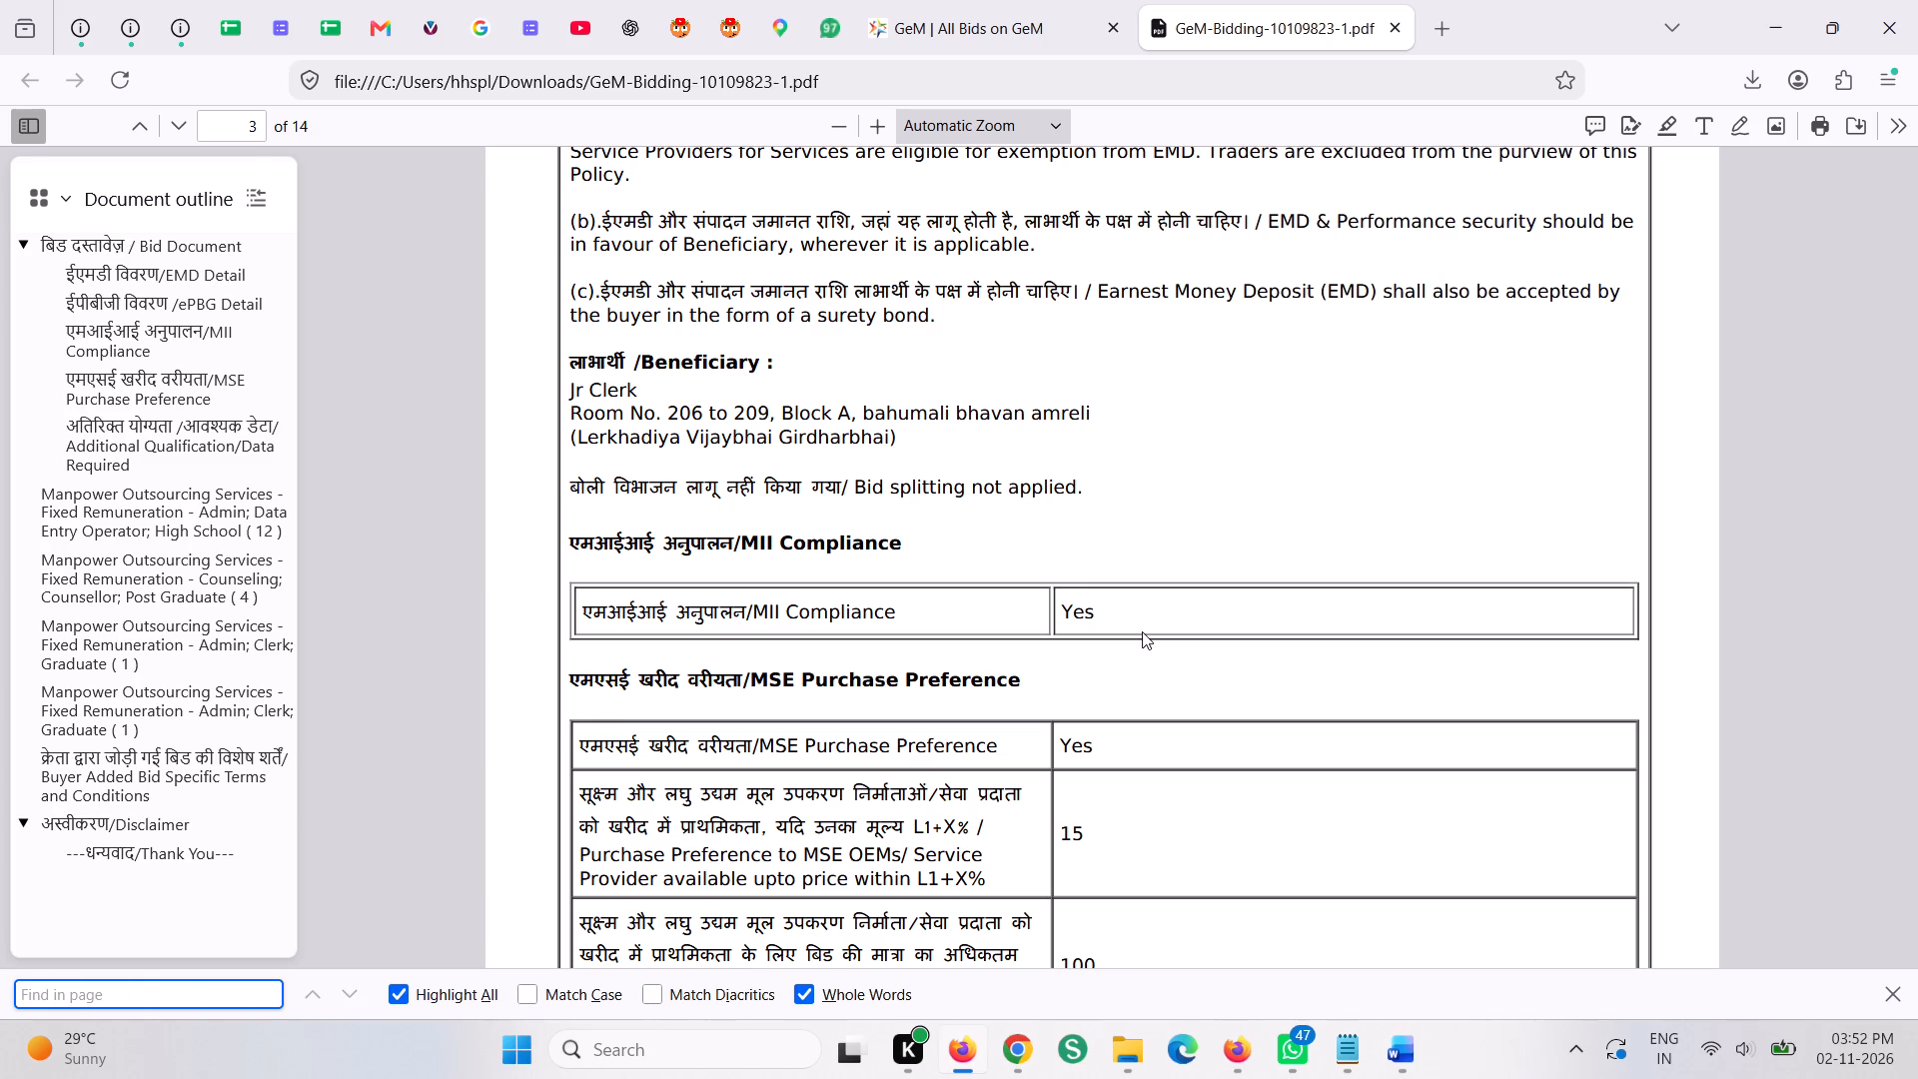
key(plus)
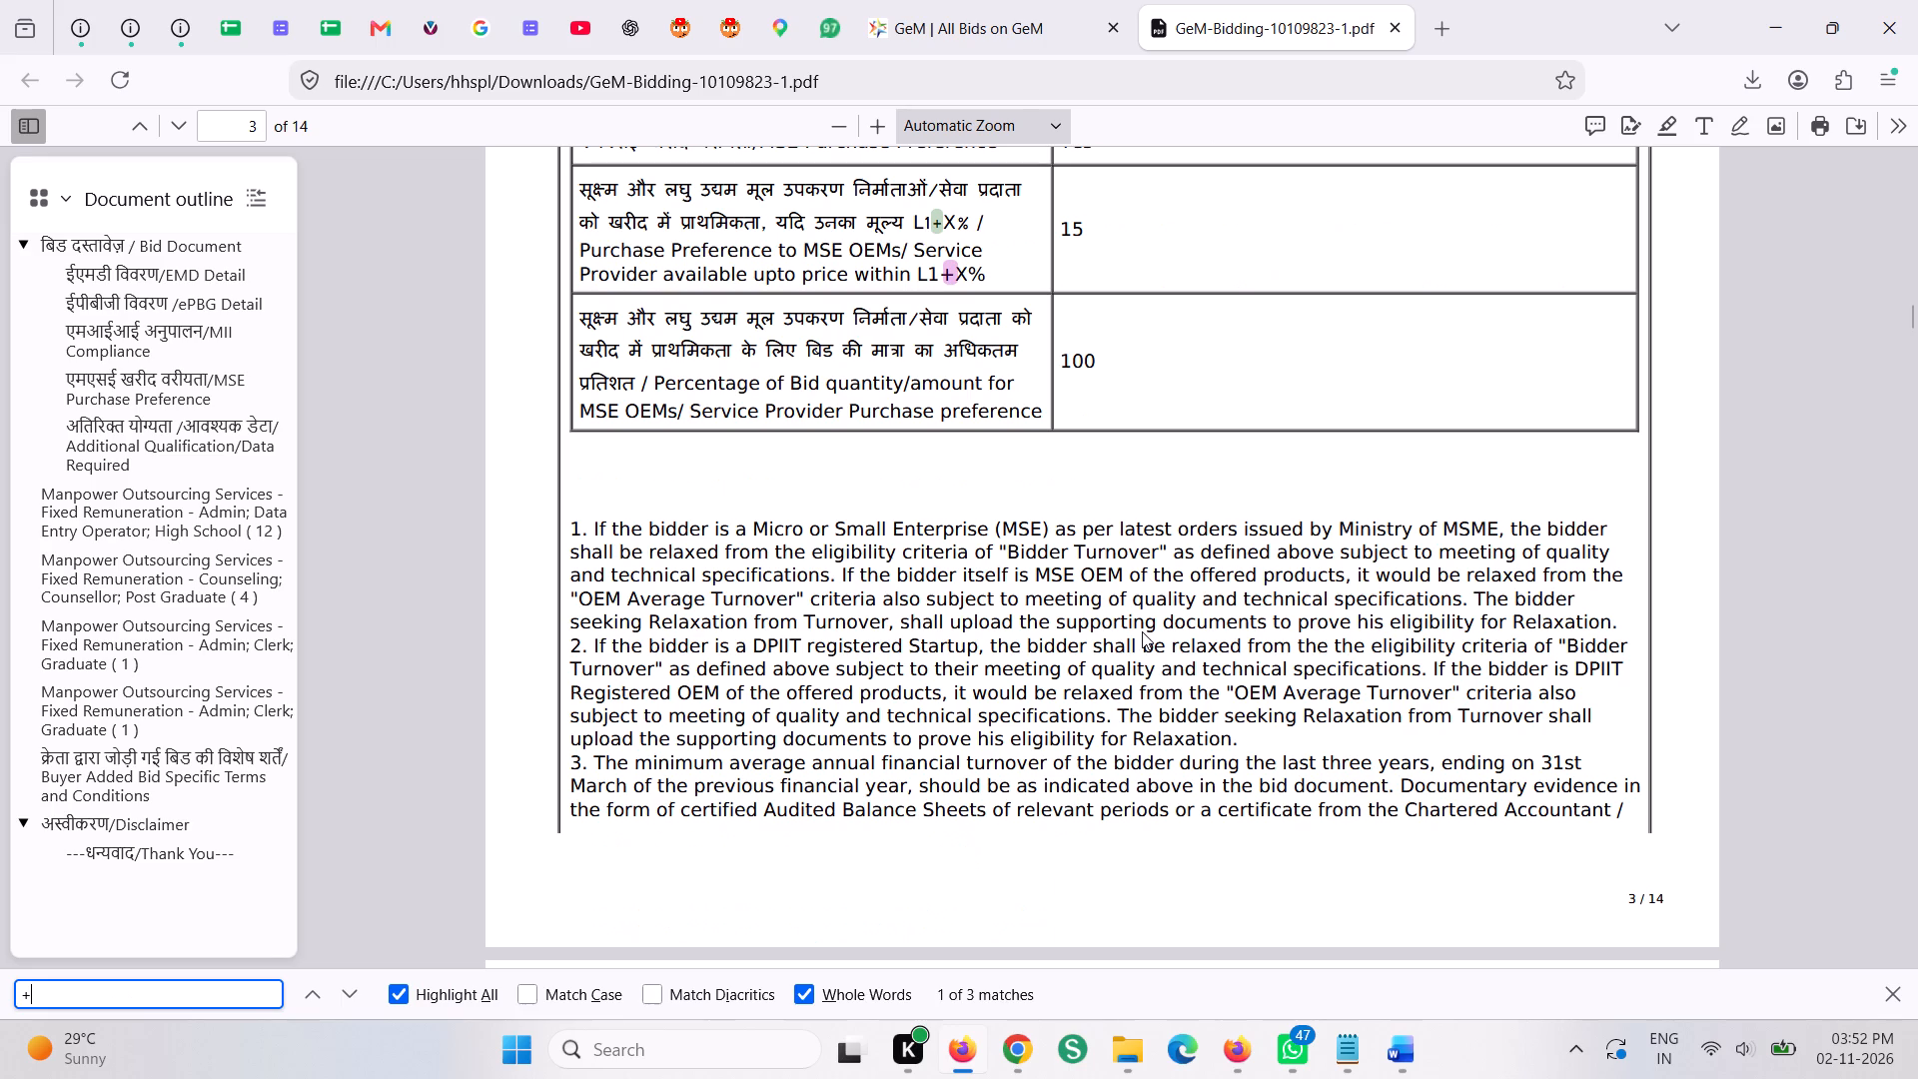
key(BackSpace)
key(BackSpace)
key(BackSpace)
key(BackSpace)
key(BackSpace)
key(BackSpace)
key(BackSpace)
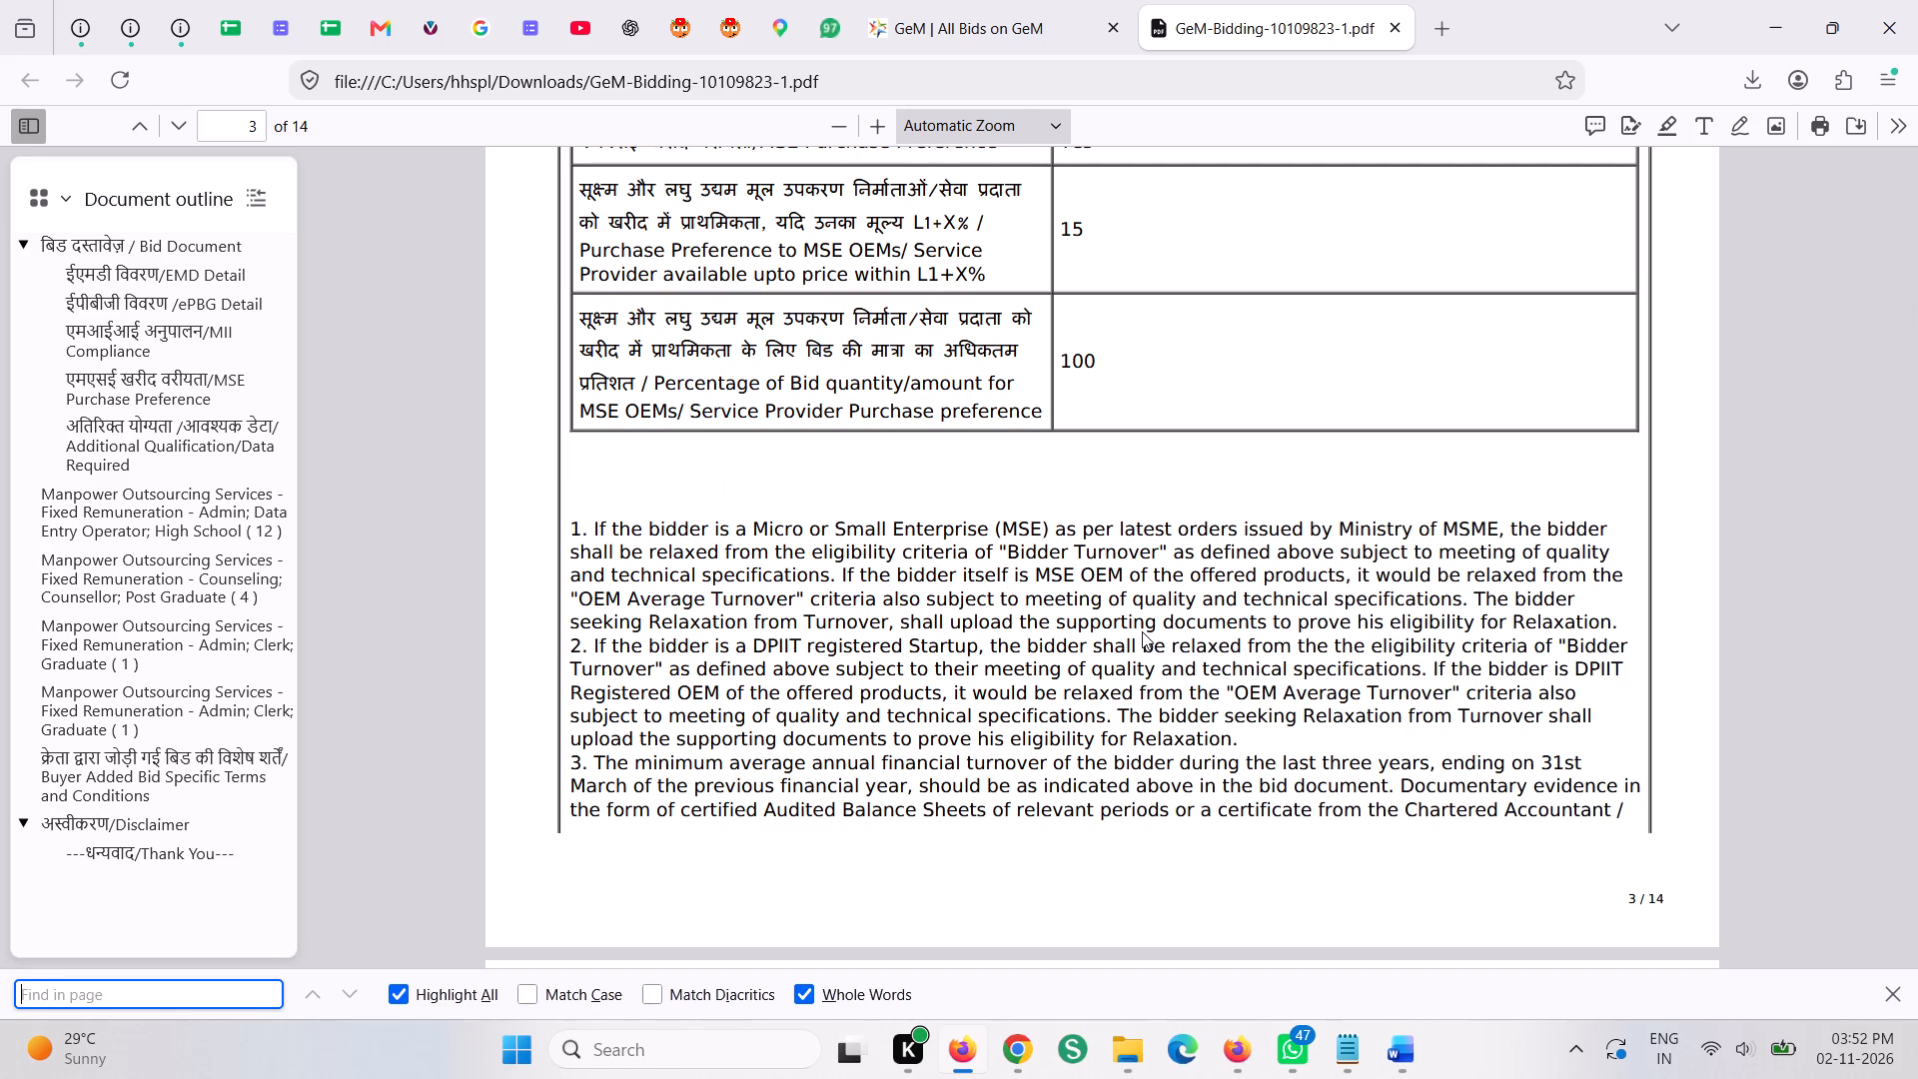
text(SECURIT)
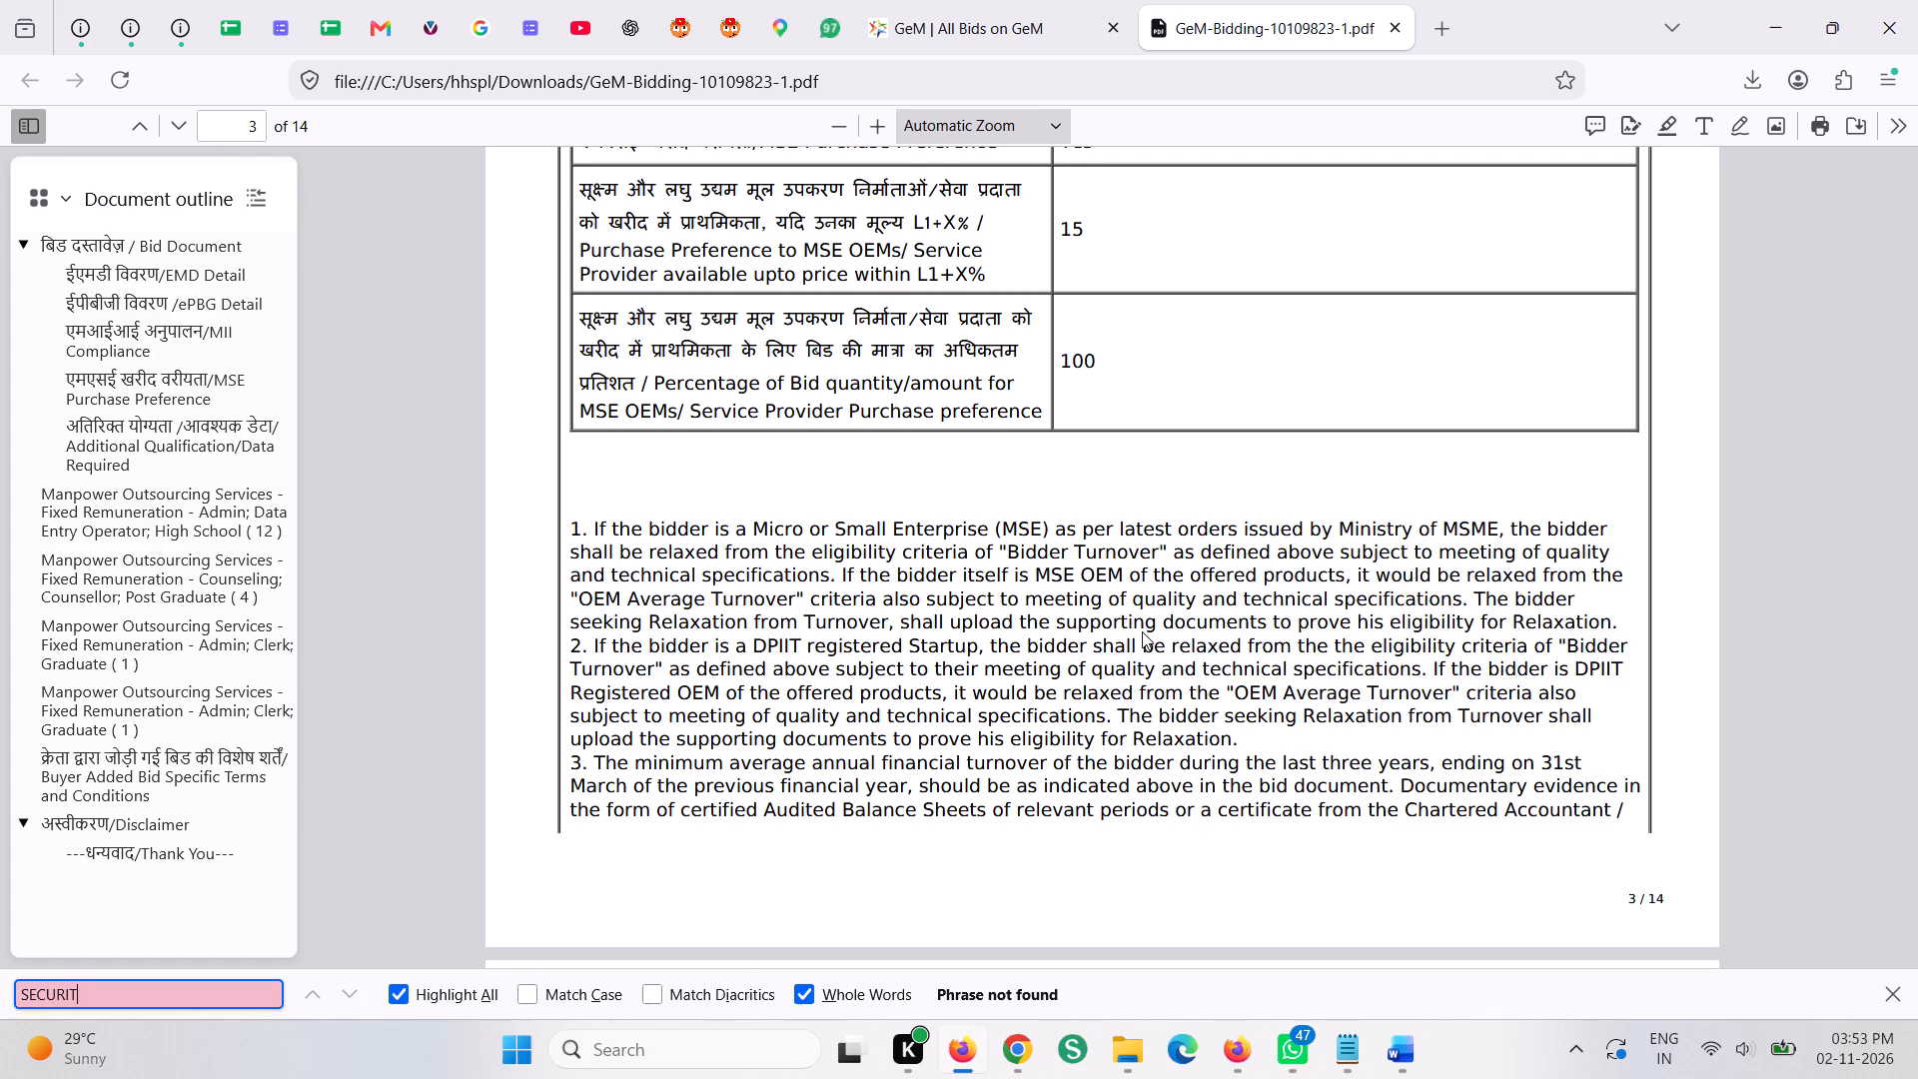
key(BackSpace)
key(BackSpace)
key(BackSpace)
key(BackSpace)
key(BackSpace)
key(BackSpace)
key(BackSpace)
key(BackSpace)
key(BackSpace)
key(BackSpace)
text(SE)
text(CURITY)
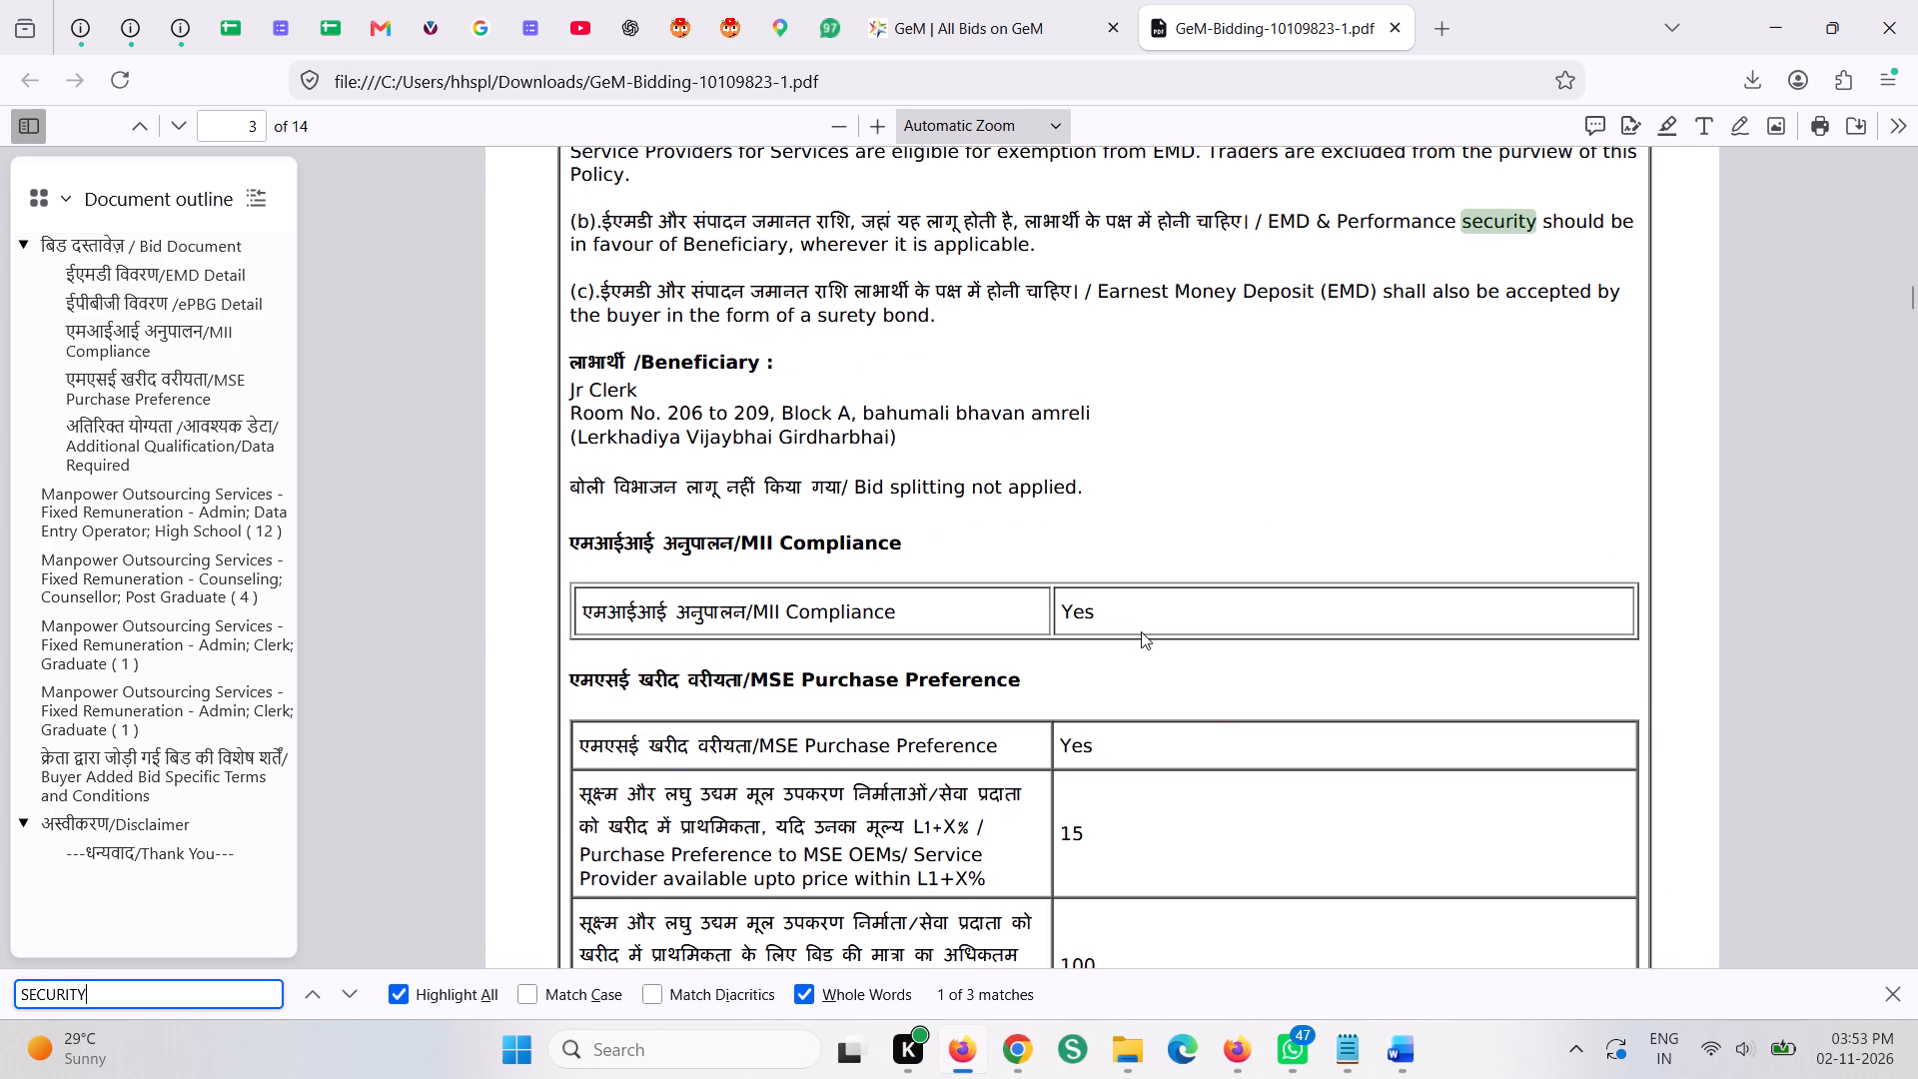
Examine the purchase preference, past experience and additional qualification sections on pages 3 and 4 of the bid document.
scroll(1081, 578, up, 1)
scroll(1080, 580, down, 6)
scroll(980, 352, up, 1)
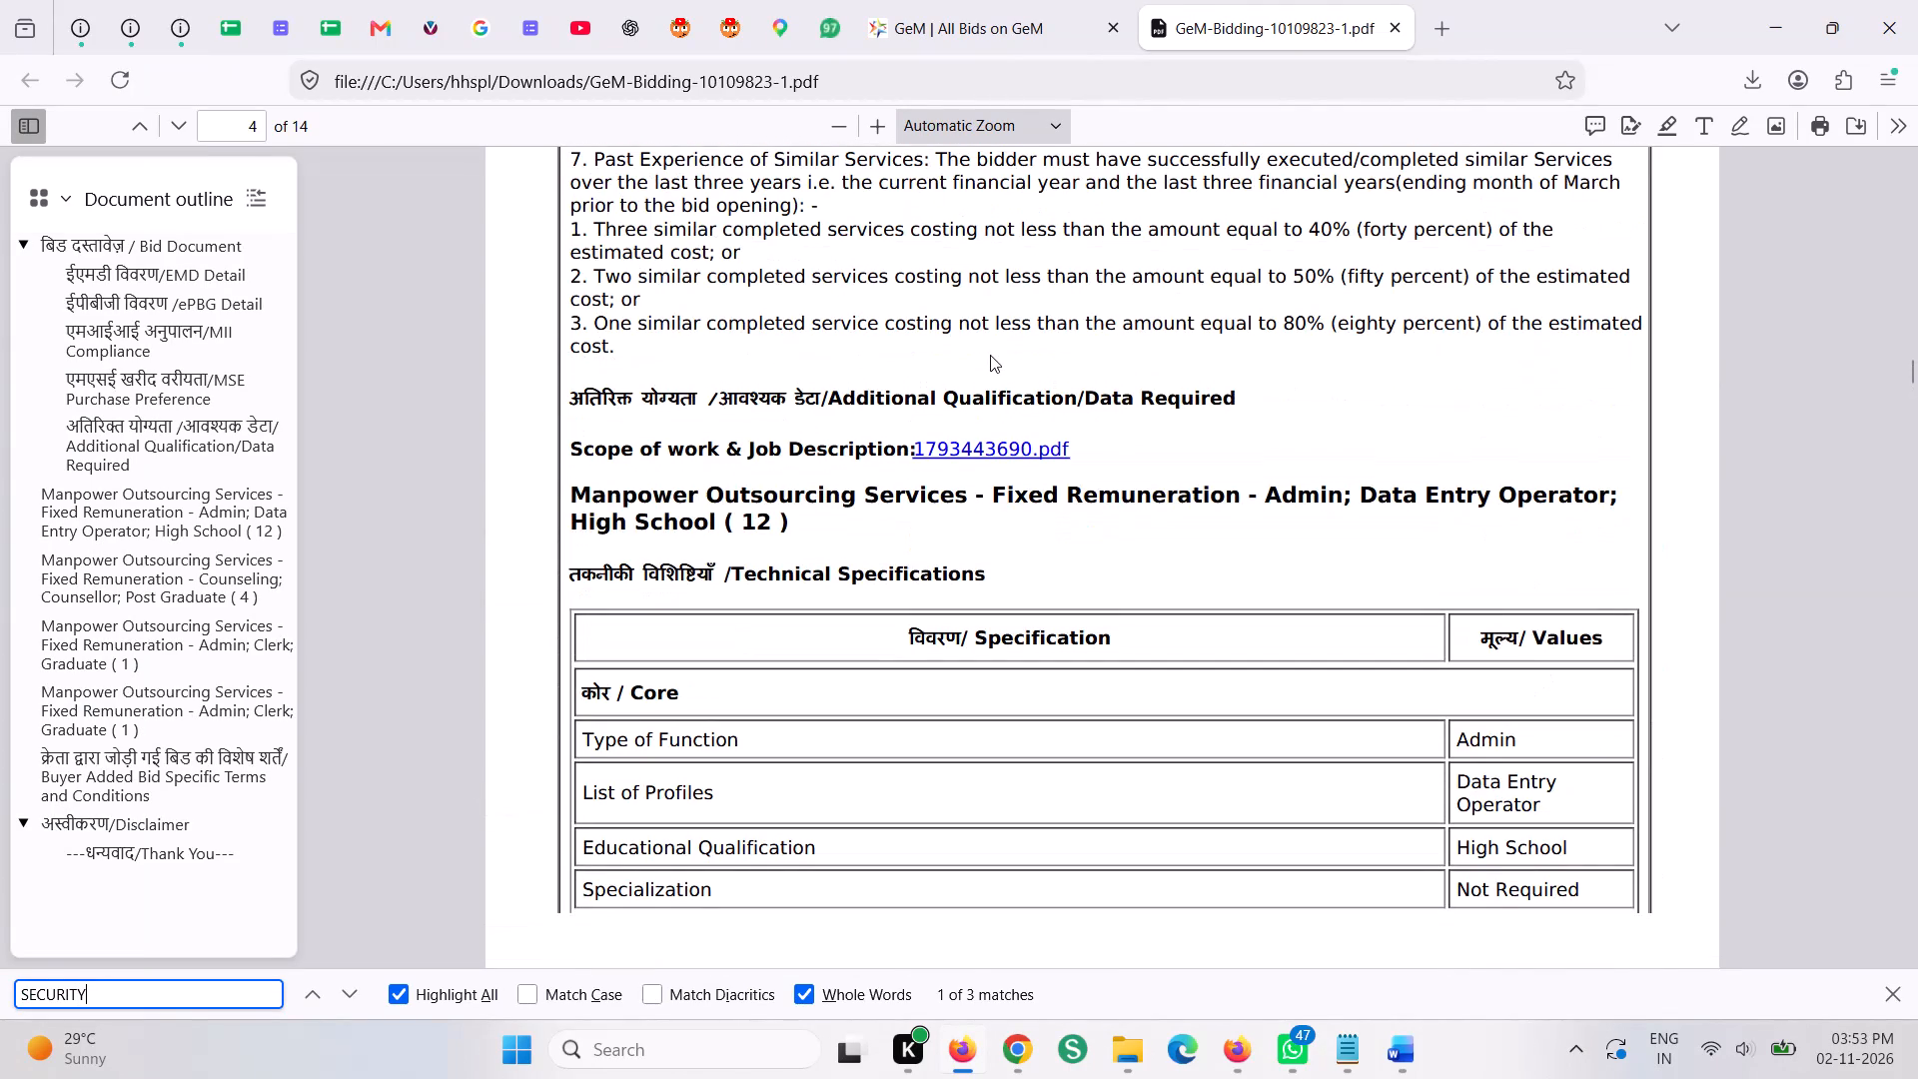
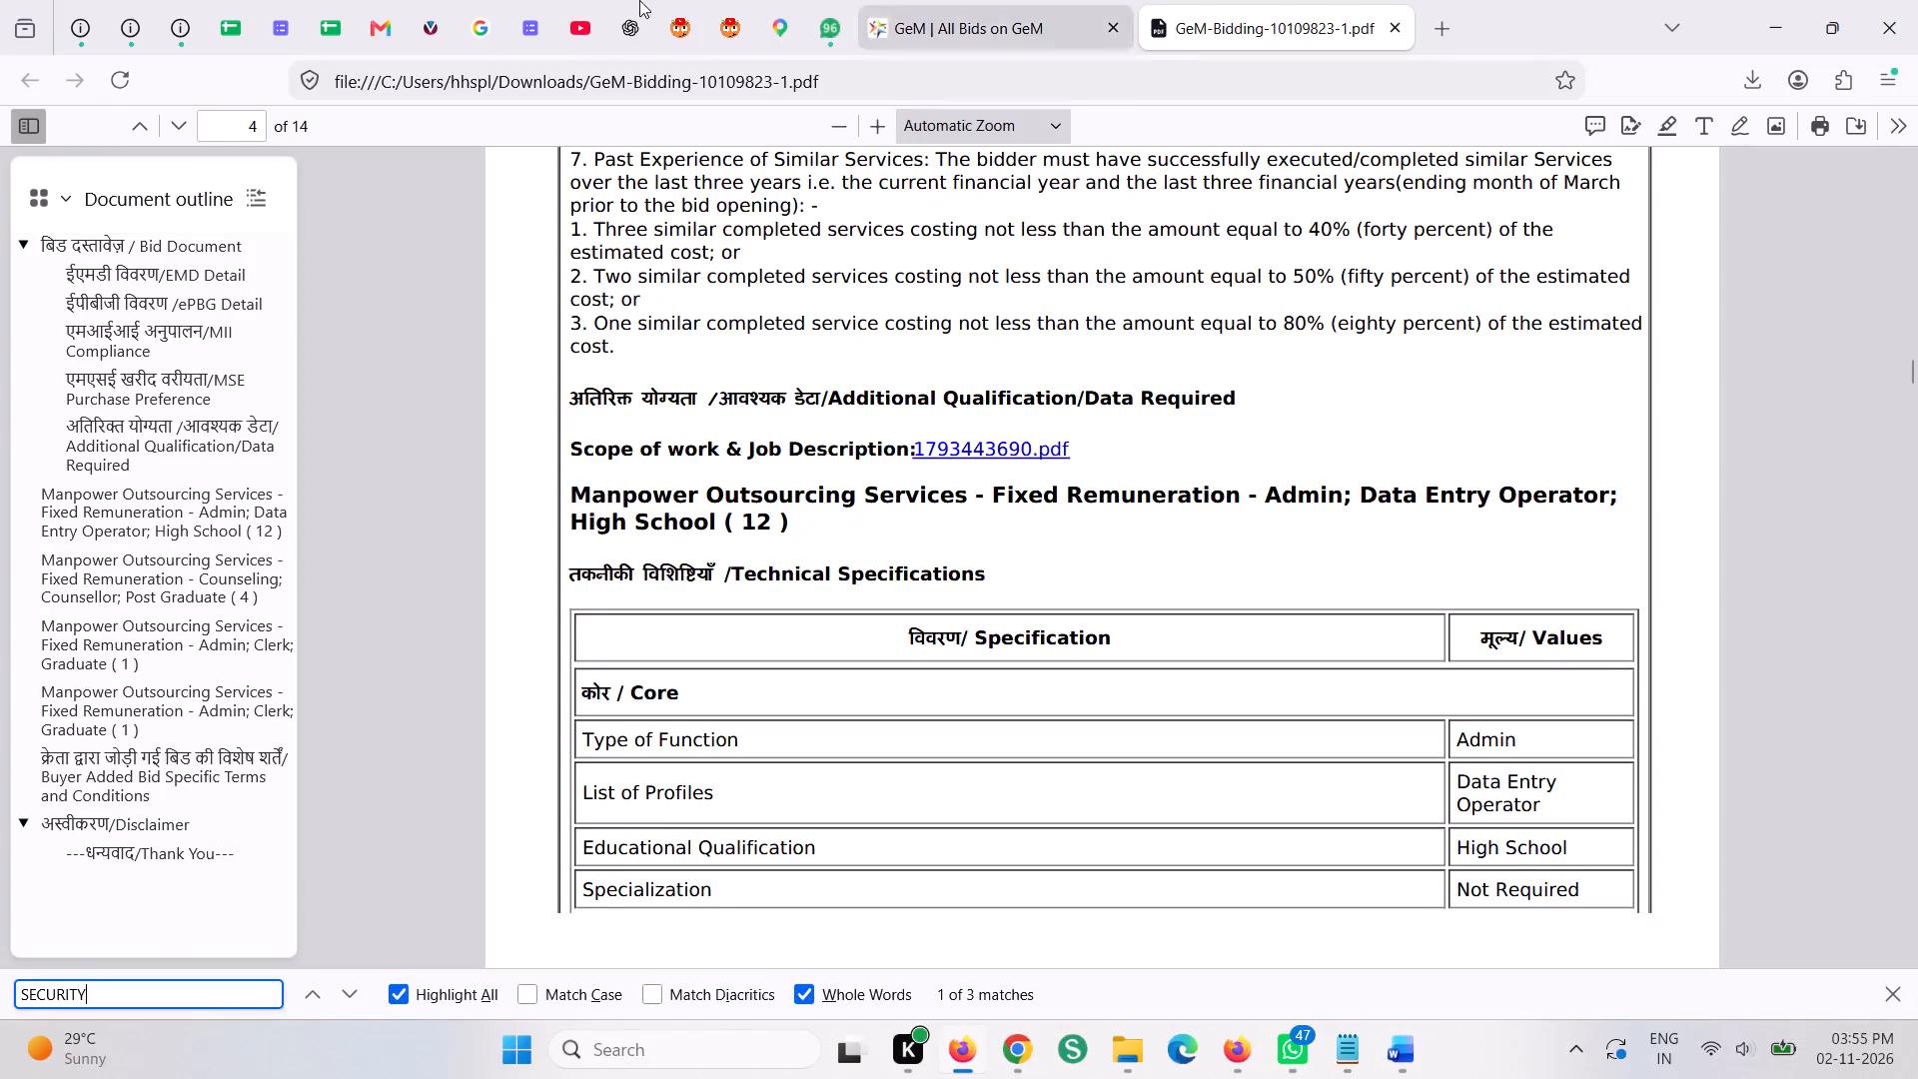
Switch to the Daily Tender Sheet 2026, locate the row for bid GEM/2026/B/8225422 and copy its GeM Id.
click(339, 45)
scroll(1395, 850, down, 1)
scroll(1260, 739, down, 2)
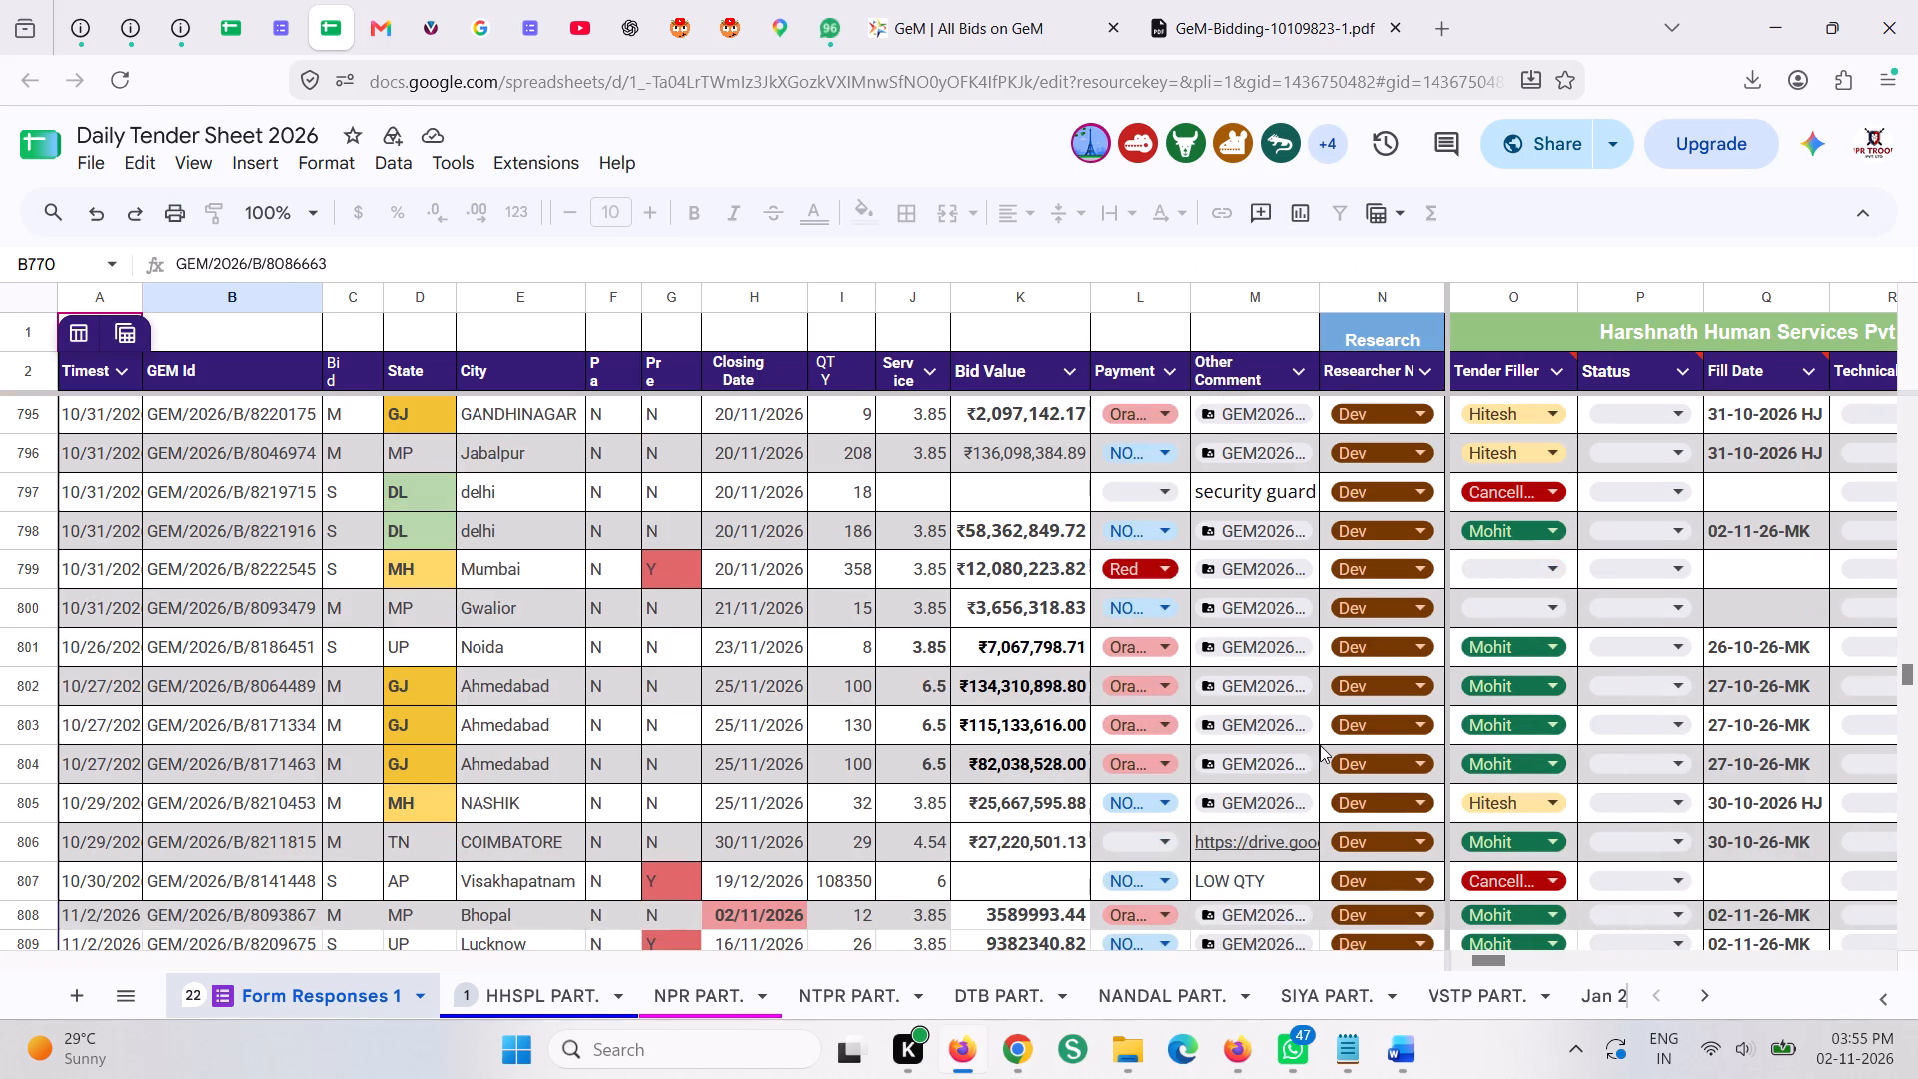
key(Left)
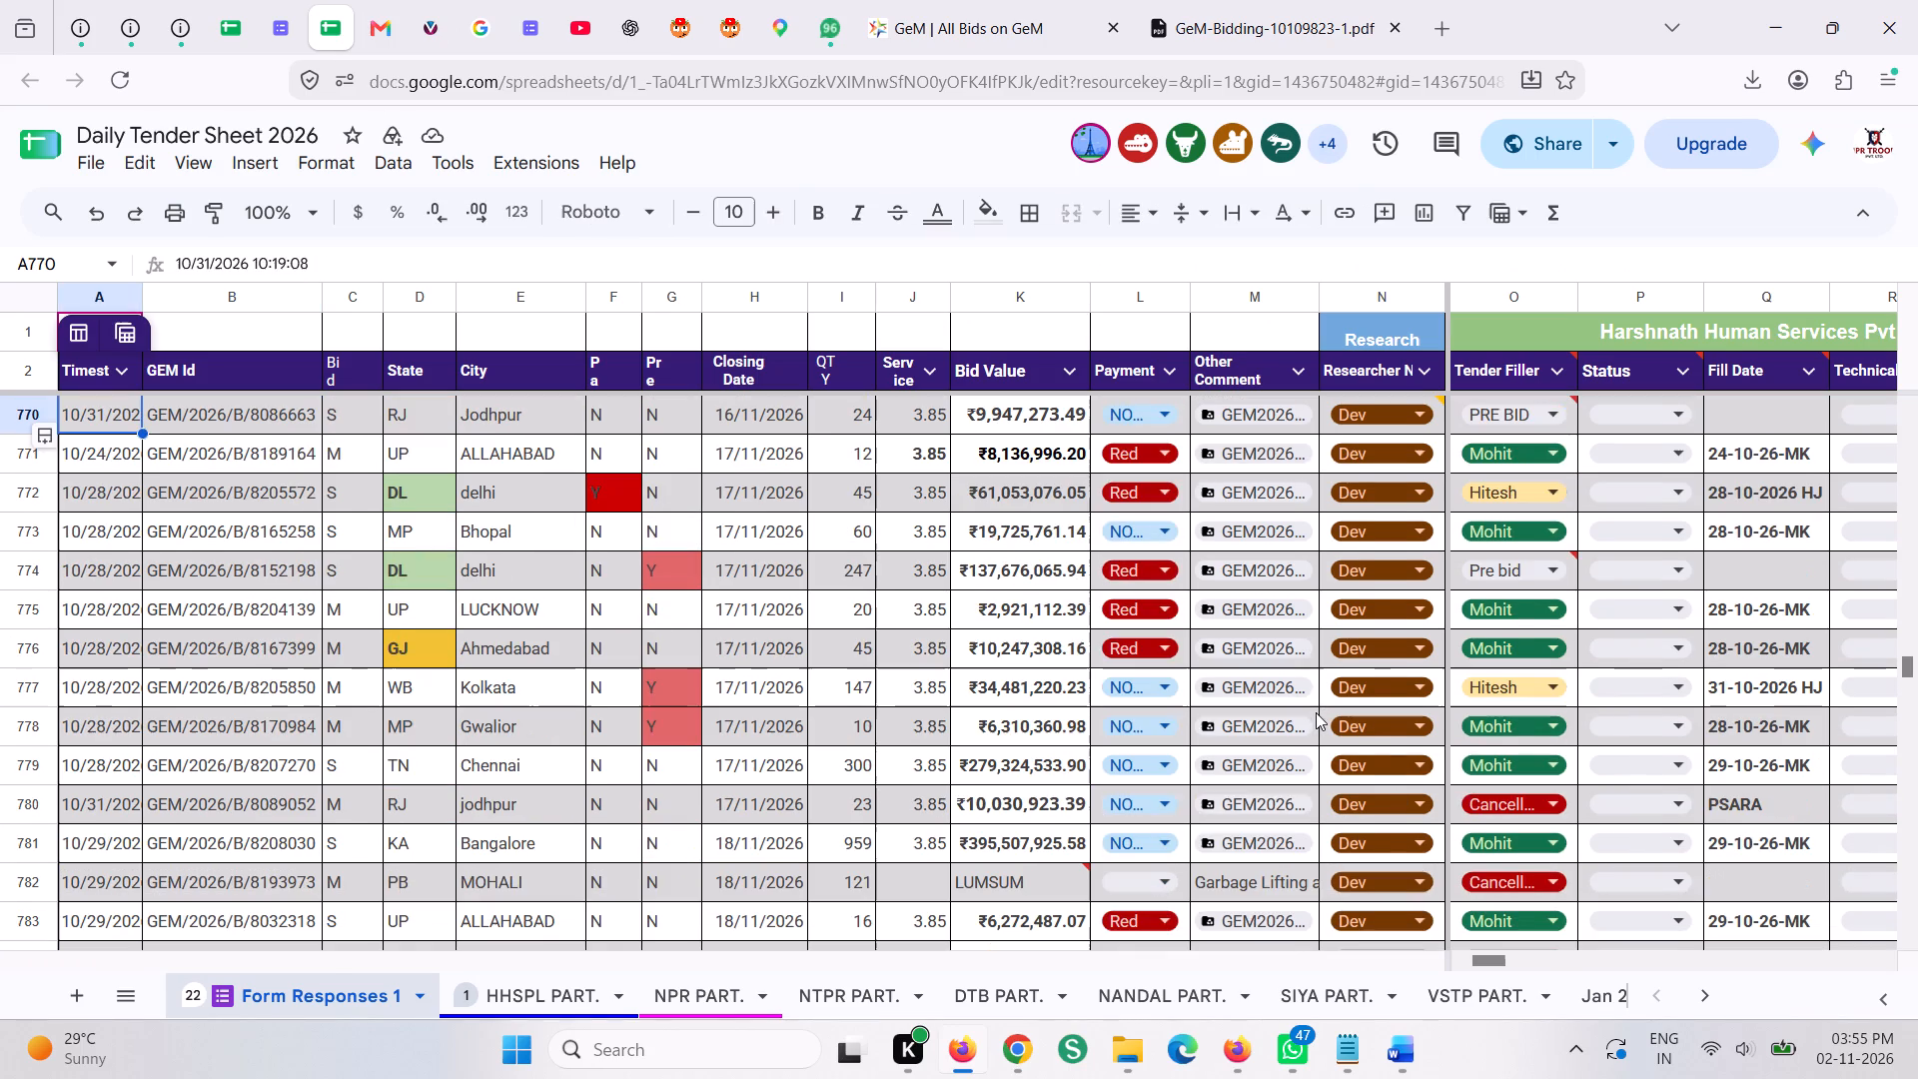
key(Right)
scroll(1385, 609, down, 1)
scroll(1300, 654, down, 3)
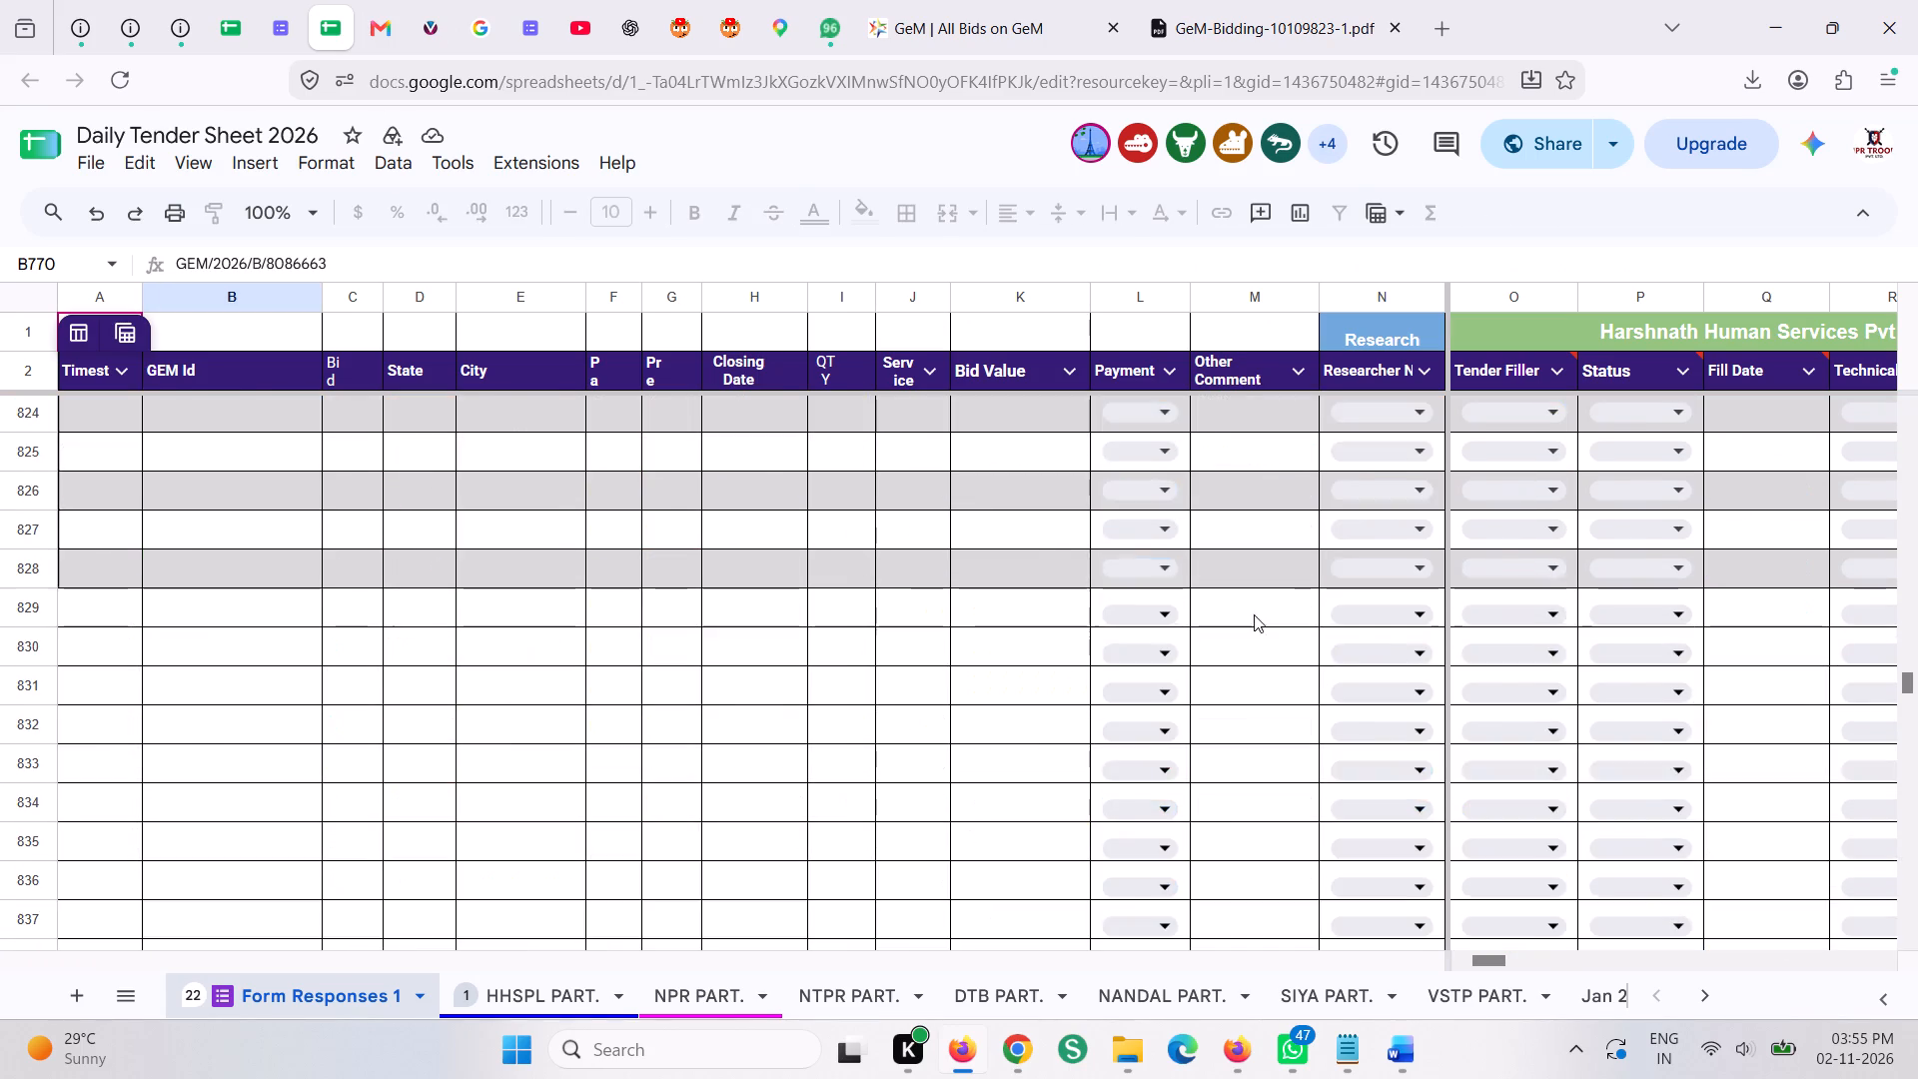
scroll(1197, 575, up, 1)
click(1222, 632)
key(Left)
key(Left)
key(Left)
key(Left)
key(Left)
key(Left)
key(Left)
key(Left)
key(Left)
key(Left)
key(Left)
key(Left)
key(Left)
key(Left)
key(Left)
key(Left)
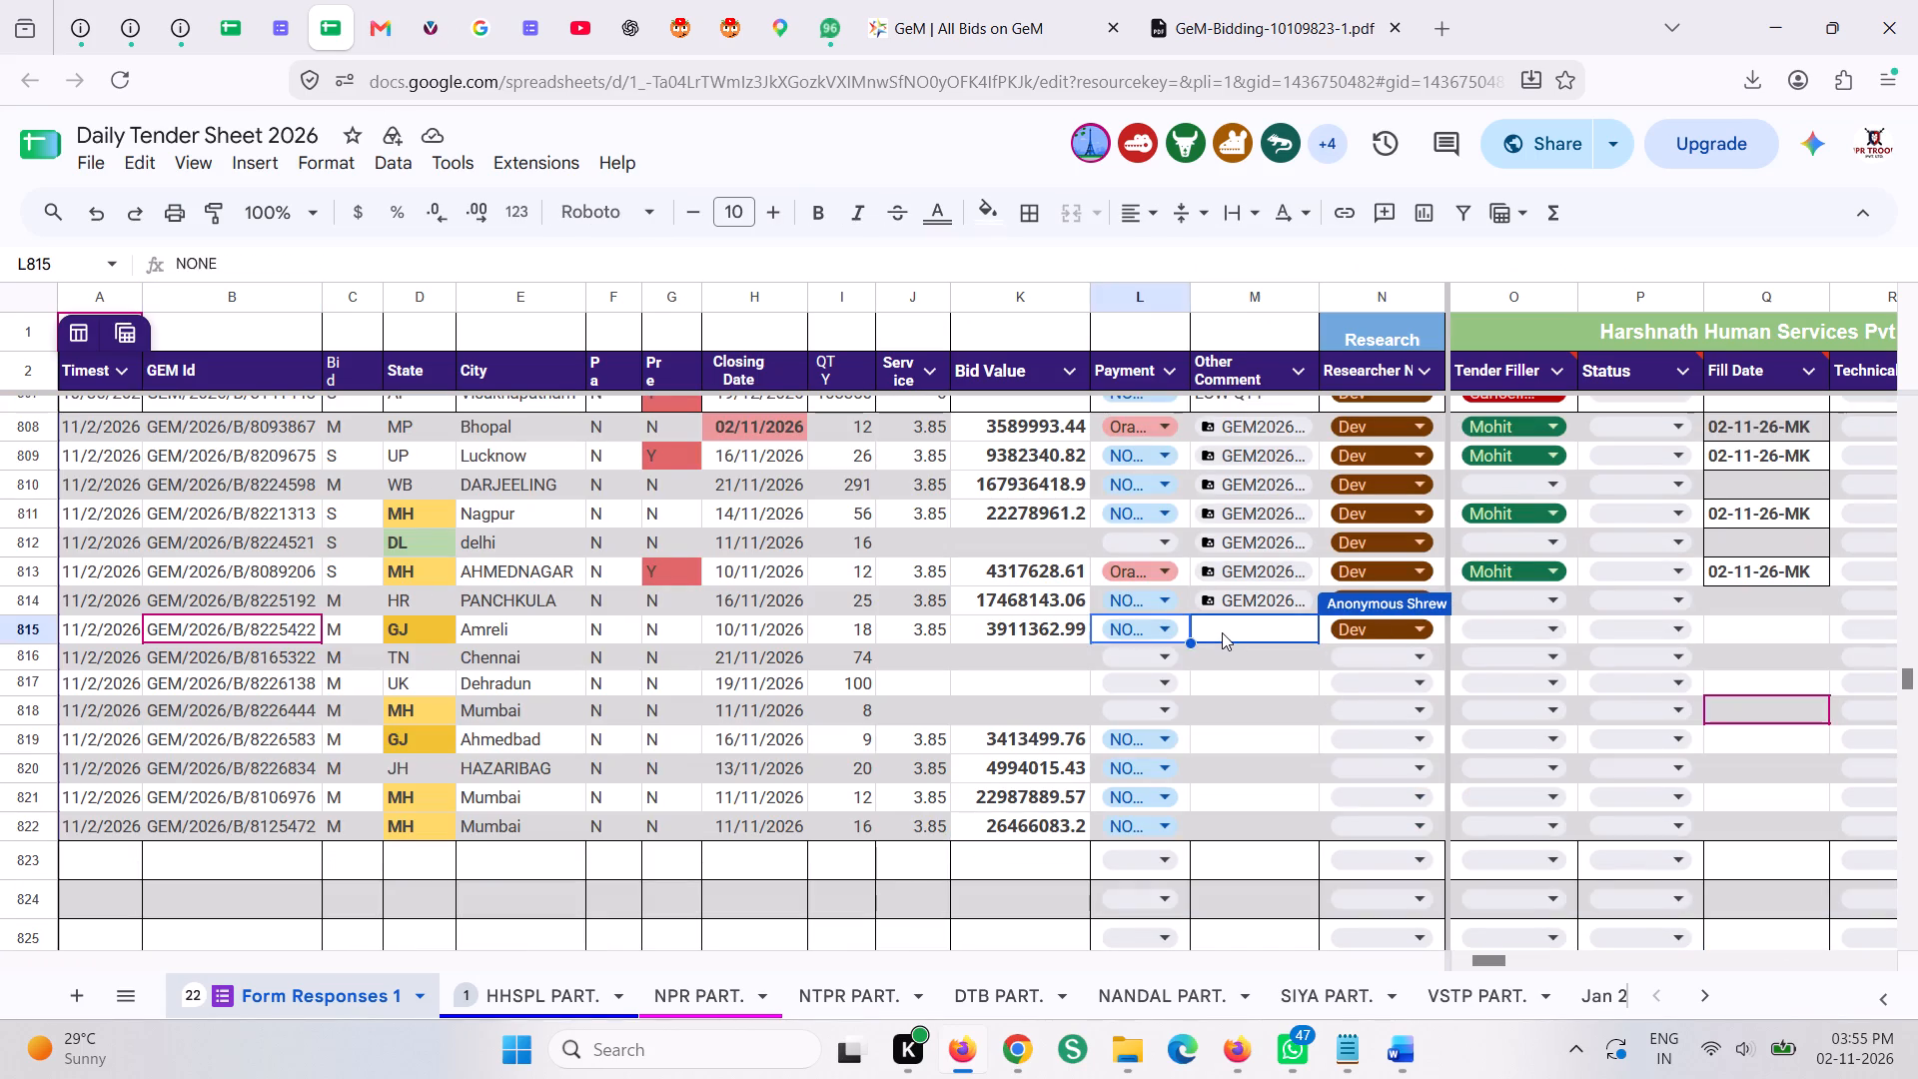
key(Right)
key(ctrl+c)
Review the bid's row entries across to its Other Comment cell in the tender sheet.
key(Right)
key(Right)
key(Right)
key(Right)
key(Right)
key(Right)
key(Right)
key(Right)
key(Right)
key(Right)
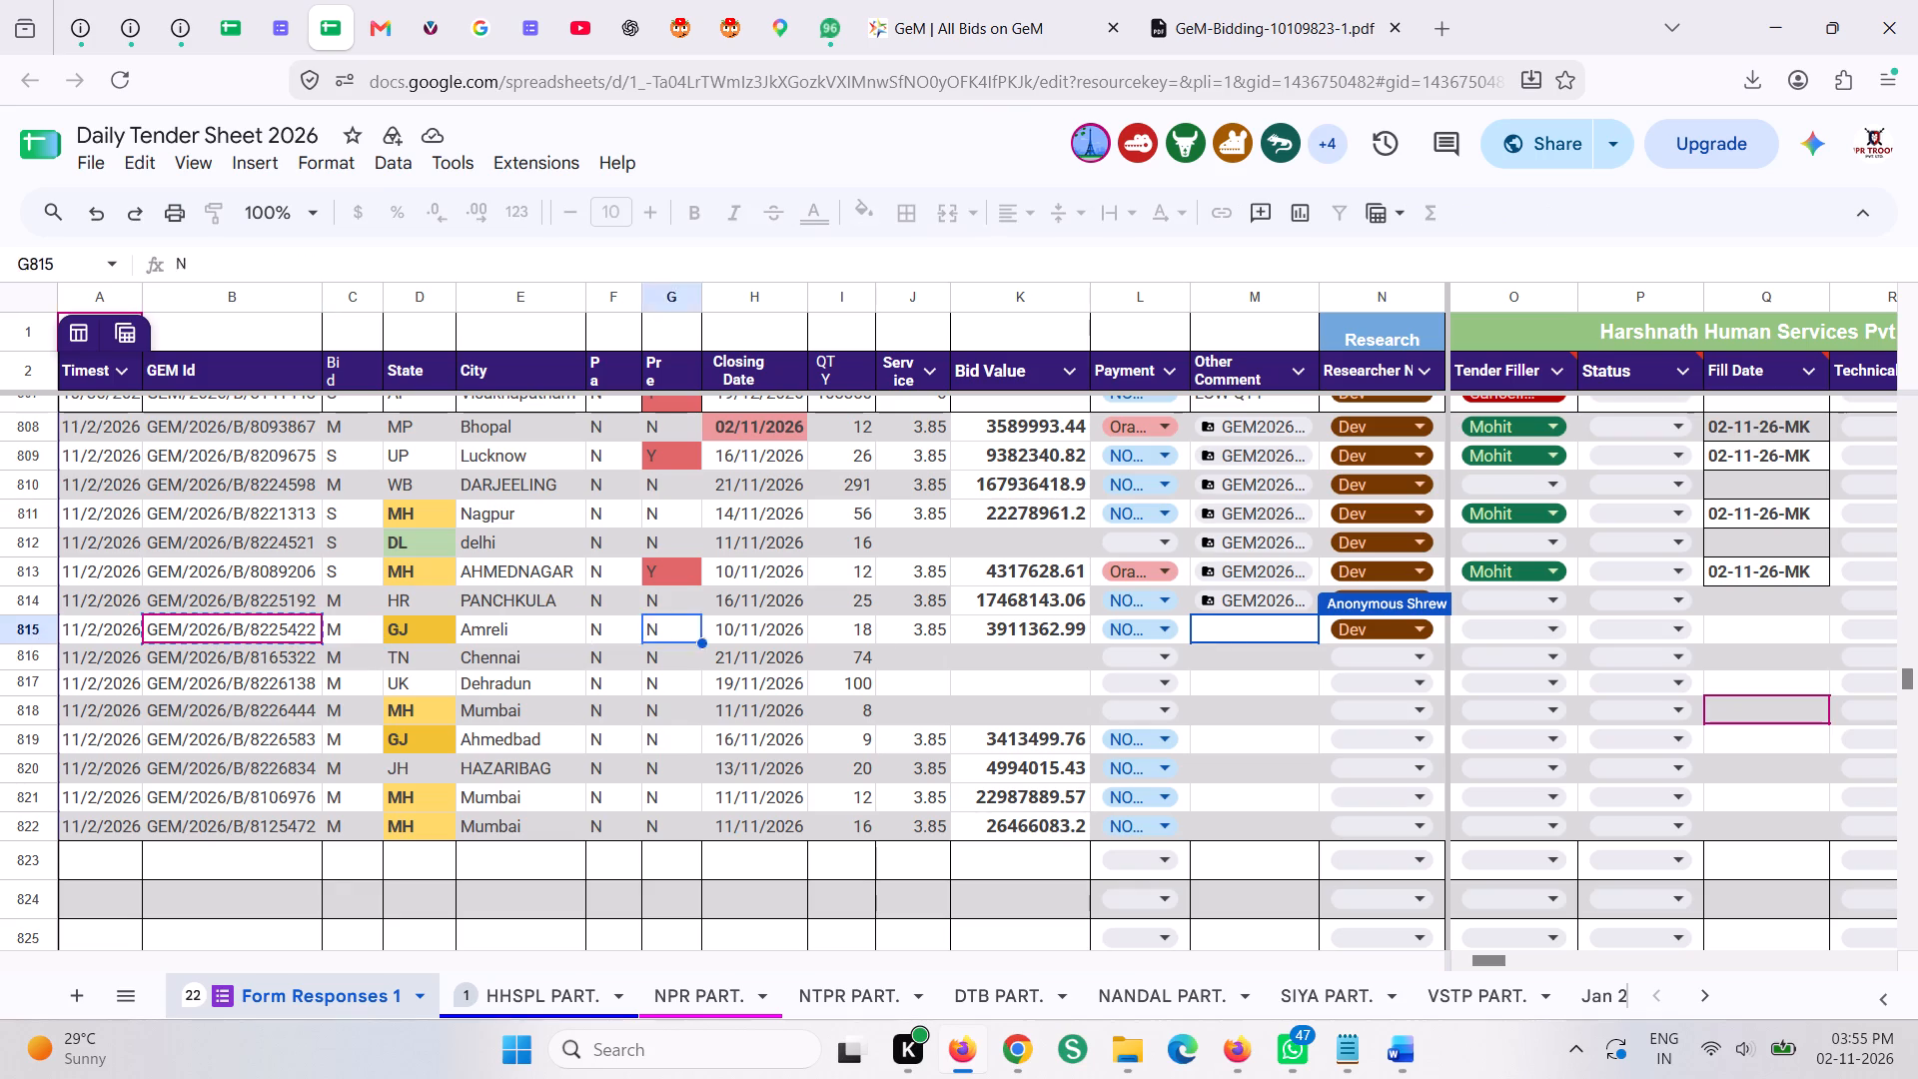
key(Right)
key(Left)
key(Right)
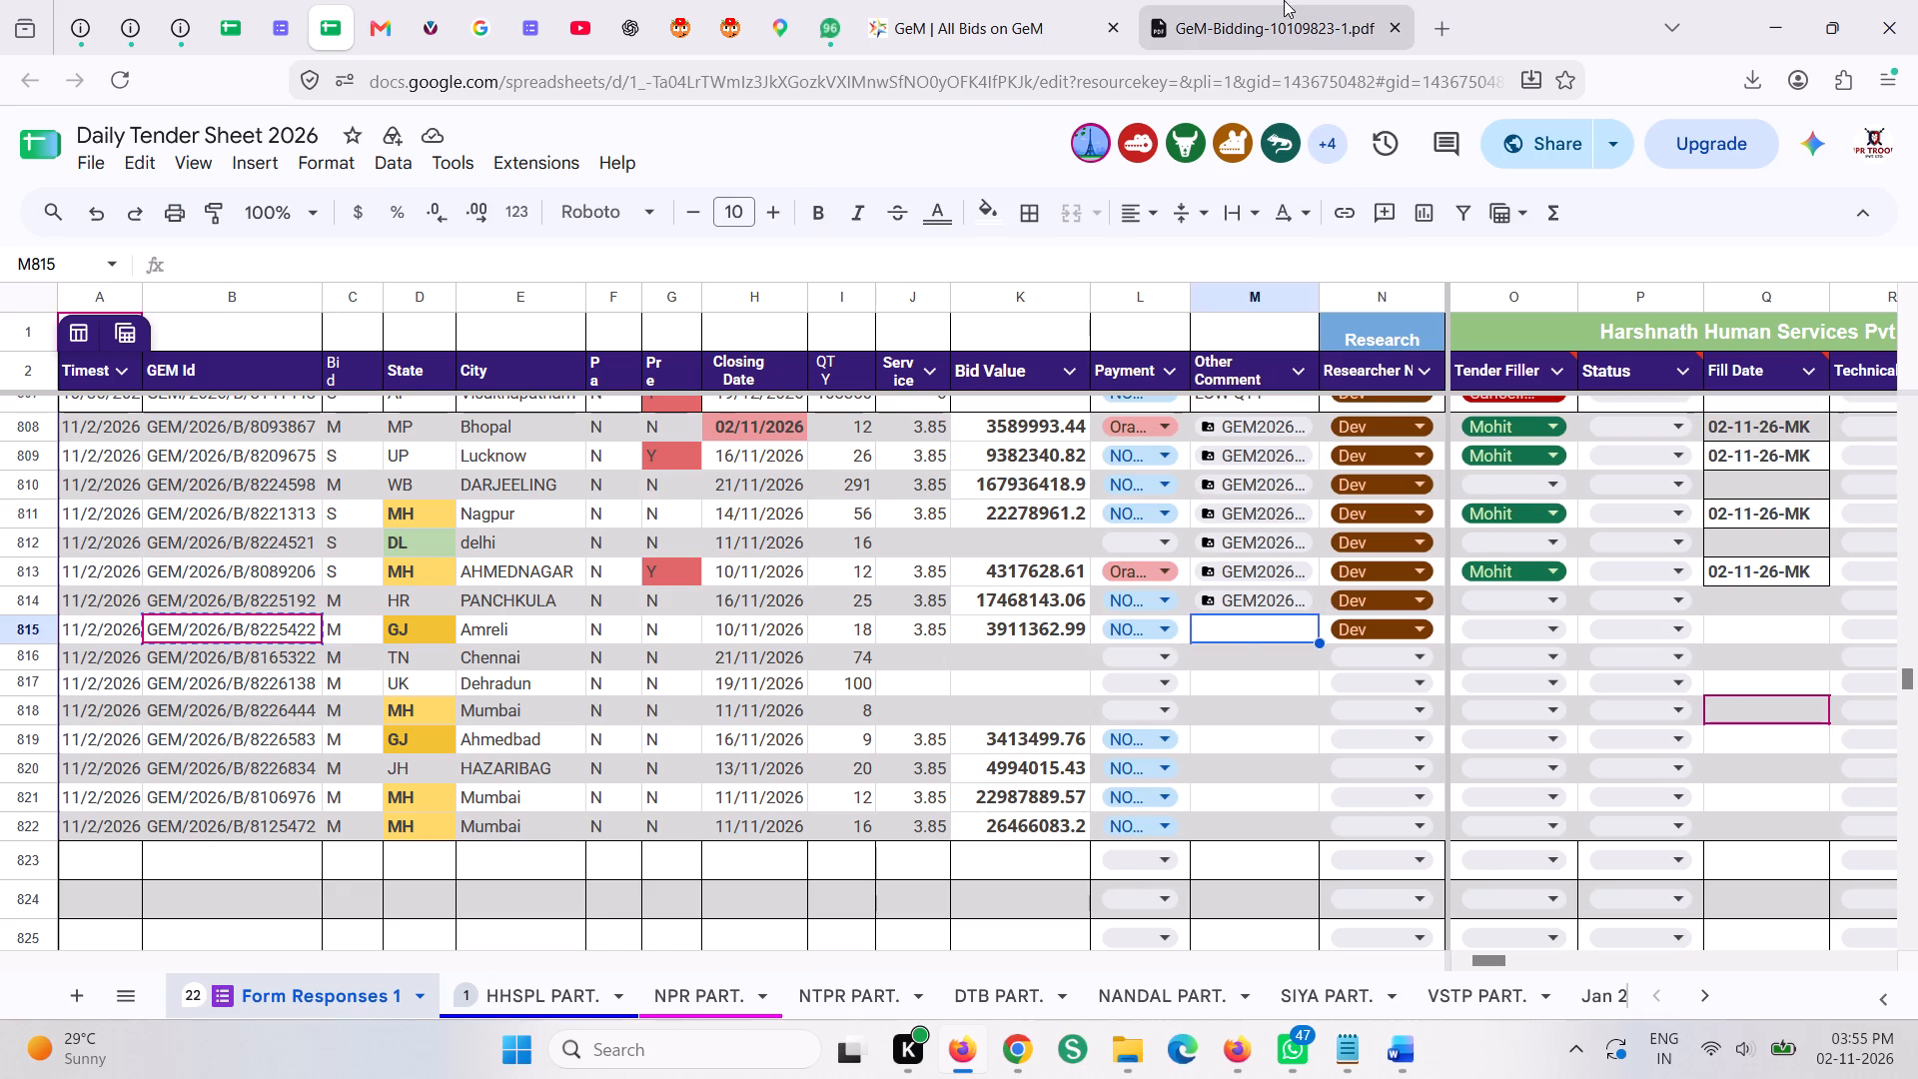
Return to the bid document and check the contents of the GEM2026B8225422 folder in File Explorer.
click(1284, 0)
scroll(1208, 406, up, 11)
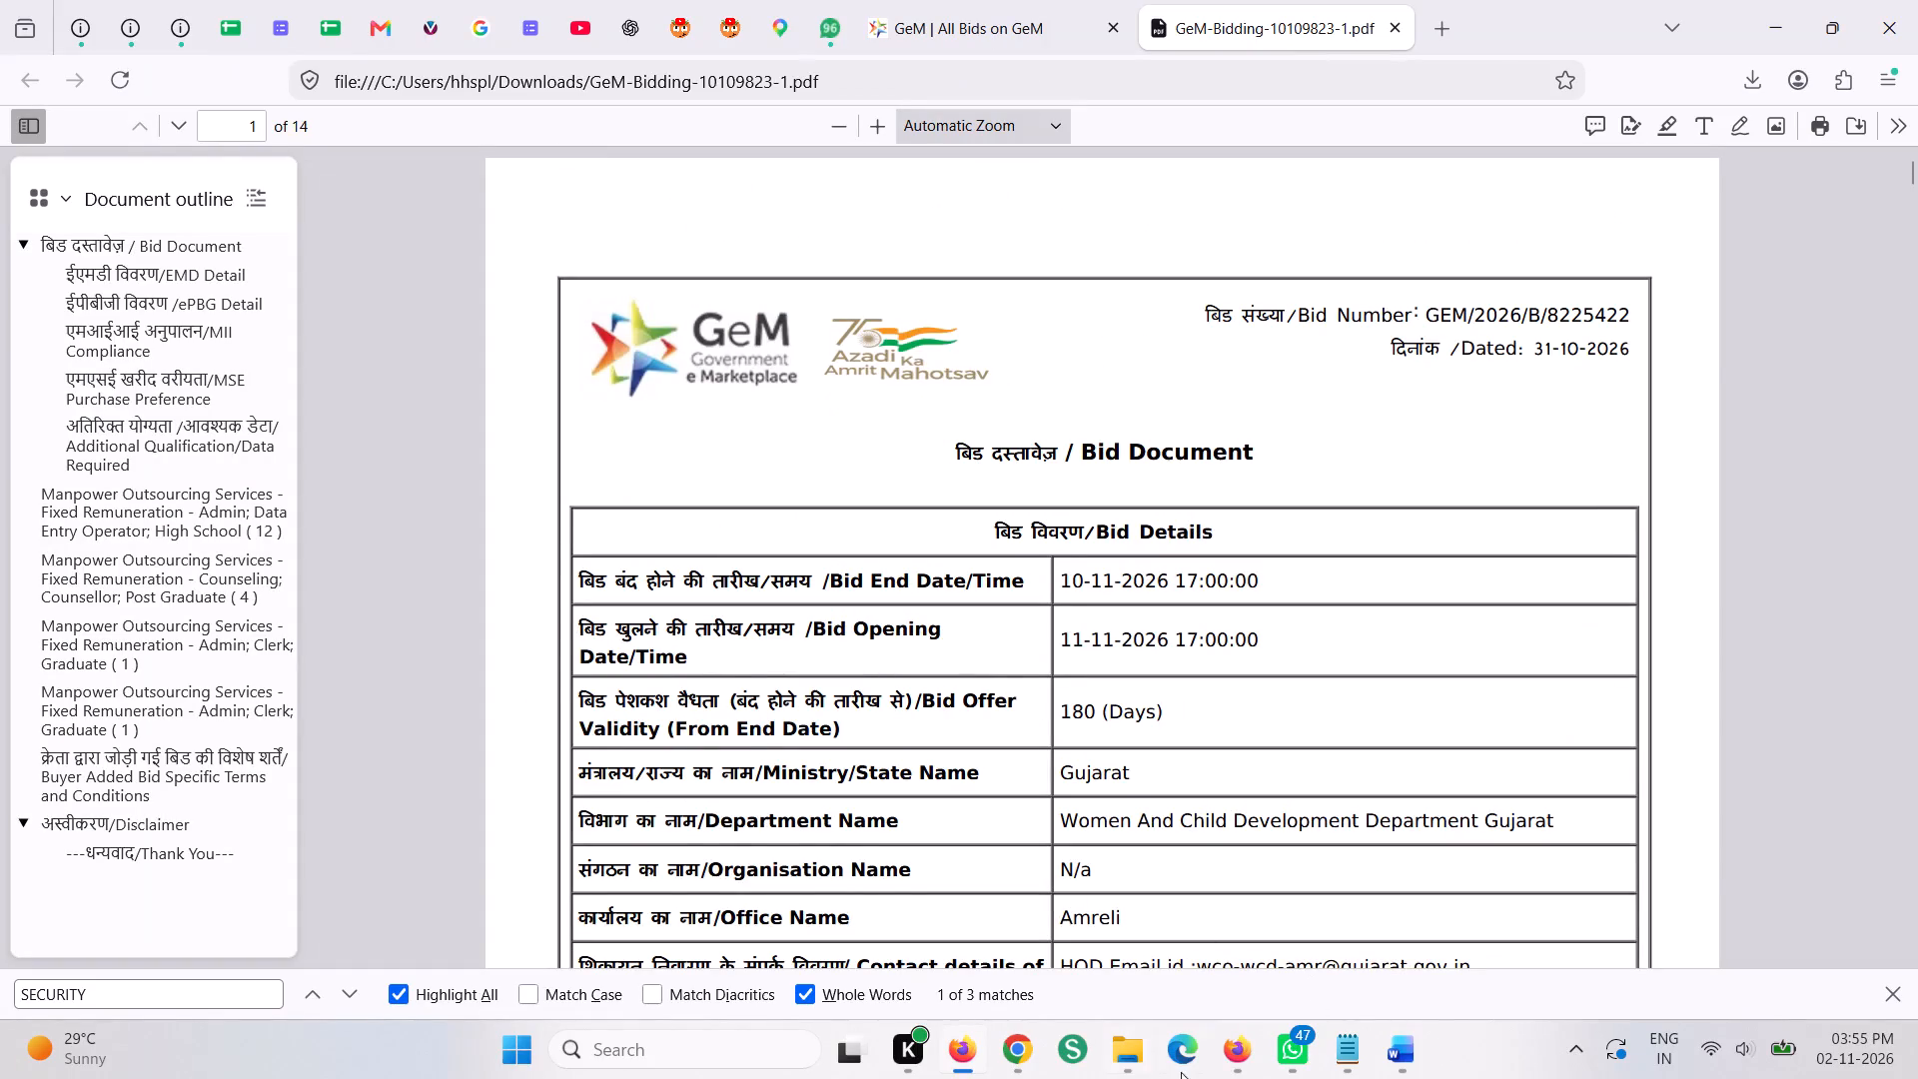
click(1144, 1047)
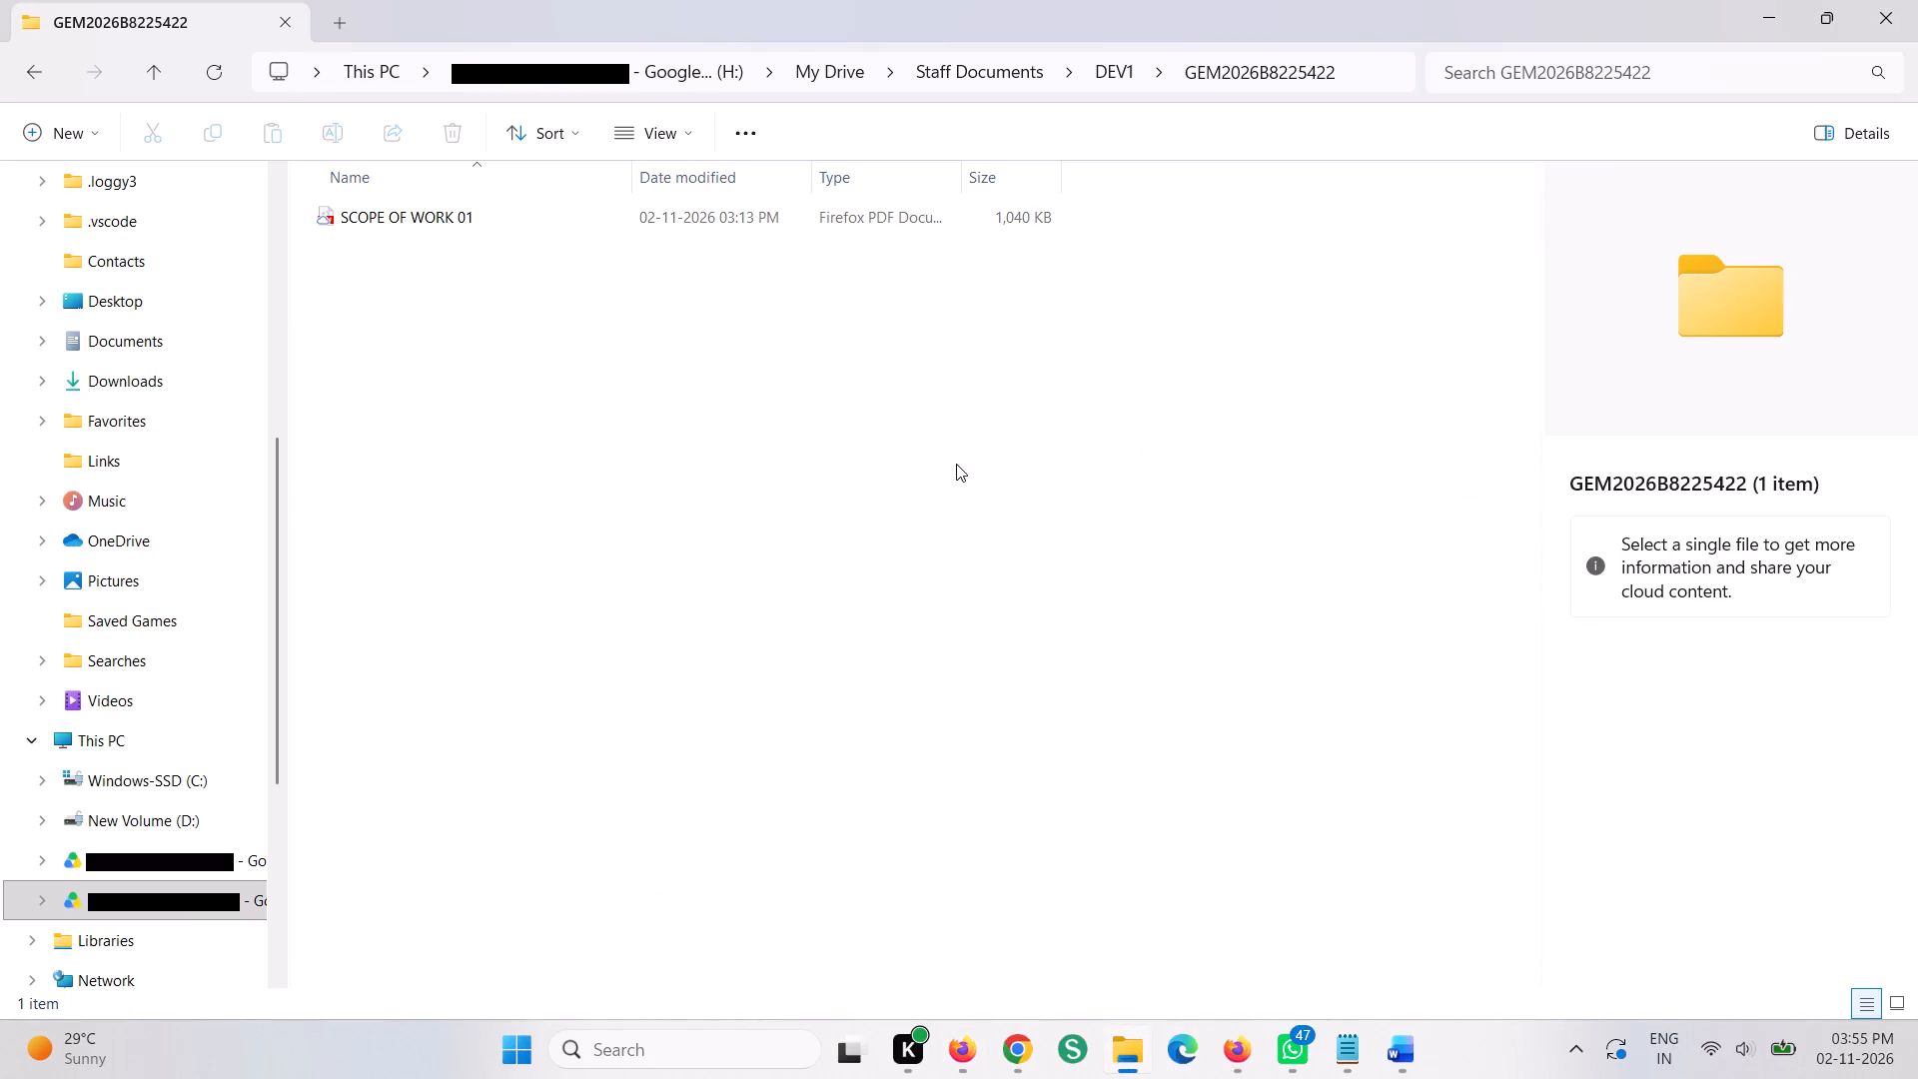
click(1112, 1063)
scroll(1175, 693, up, 1)
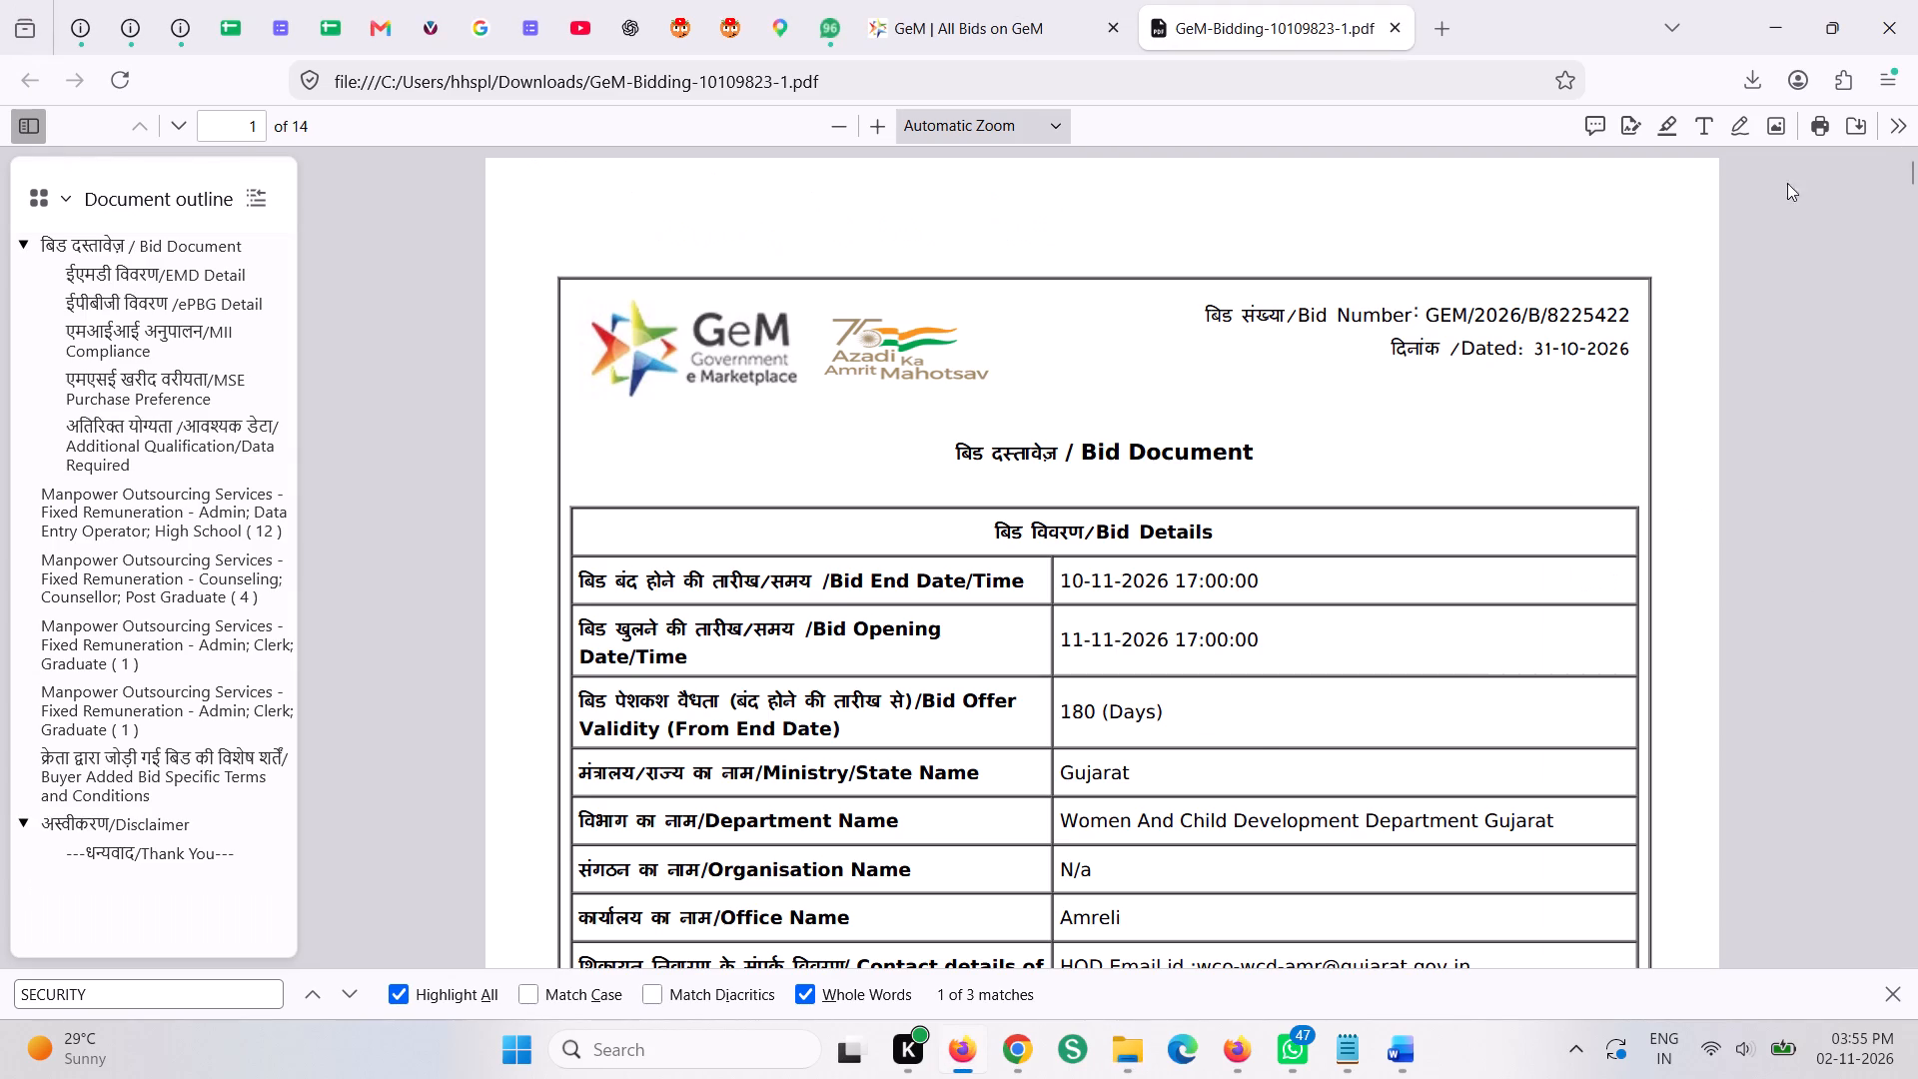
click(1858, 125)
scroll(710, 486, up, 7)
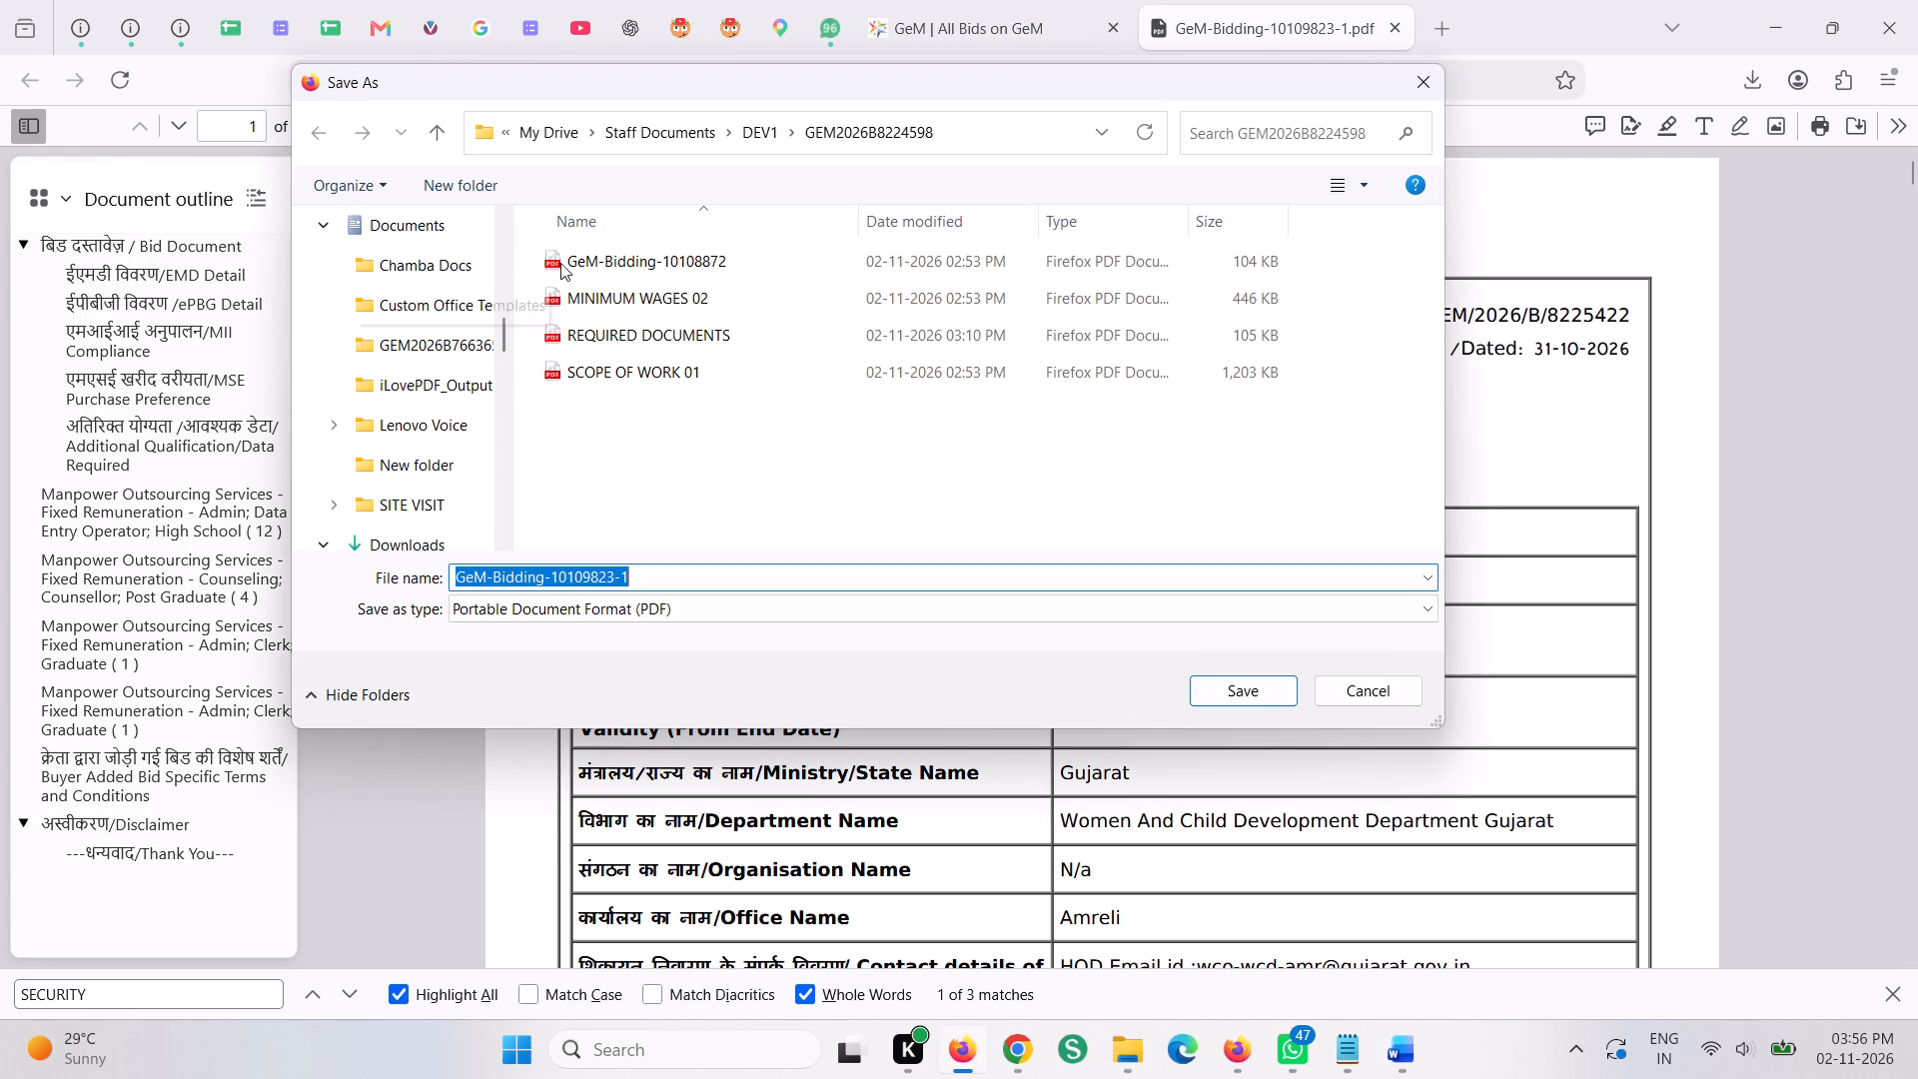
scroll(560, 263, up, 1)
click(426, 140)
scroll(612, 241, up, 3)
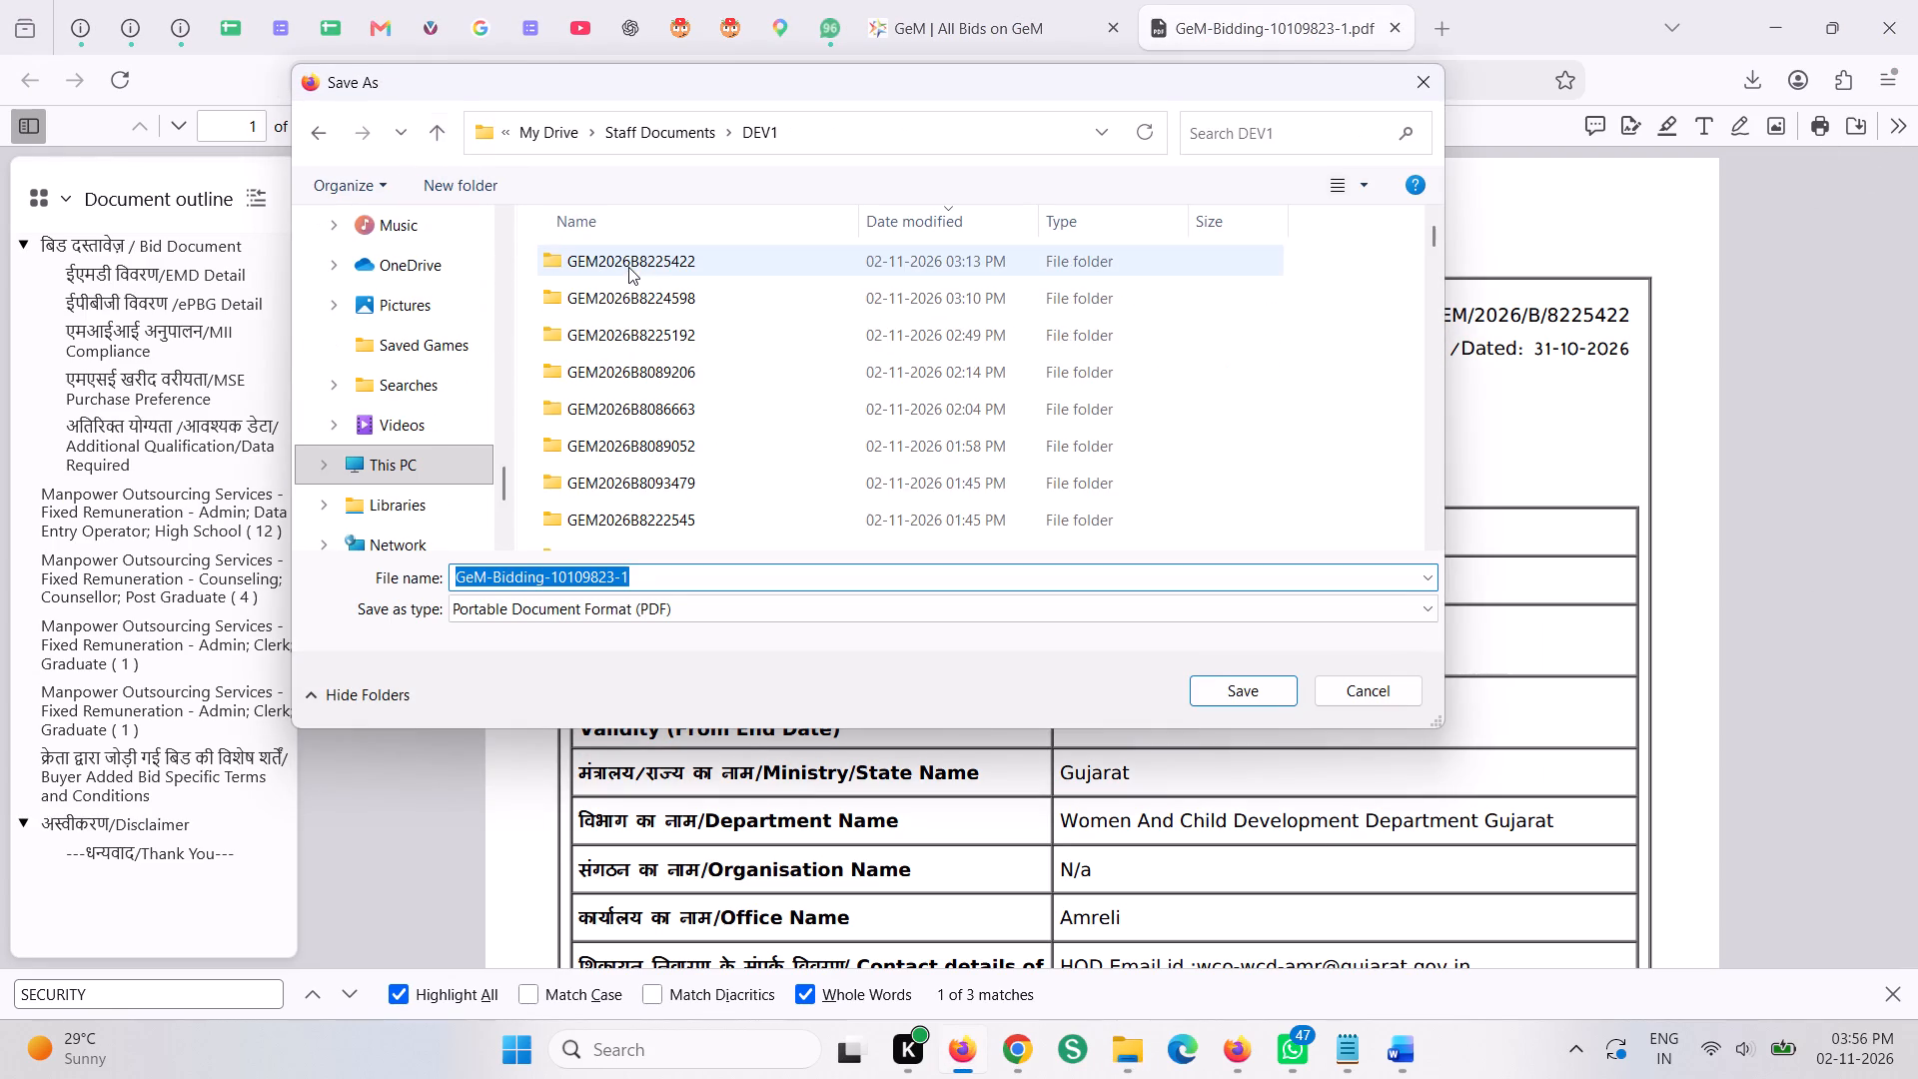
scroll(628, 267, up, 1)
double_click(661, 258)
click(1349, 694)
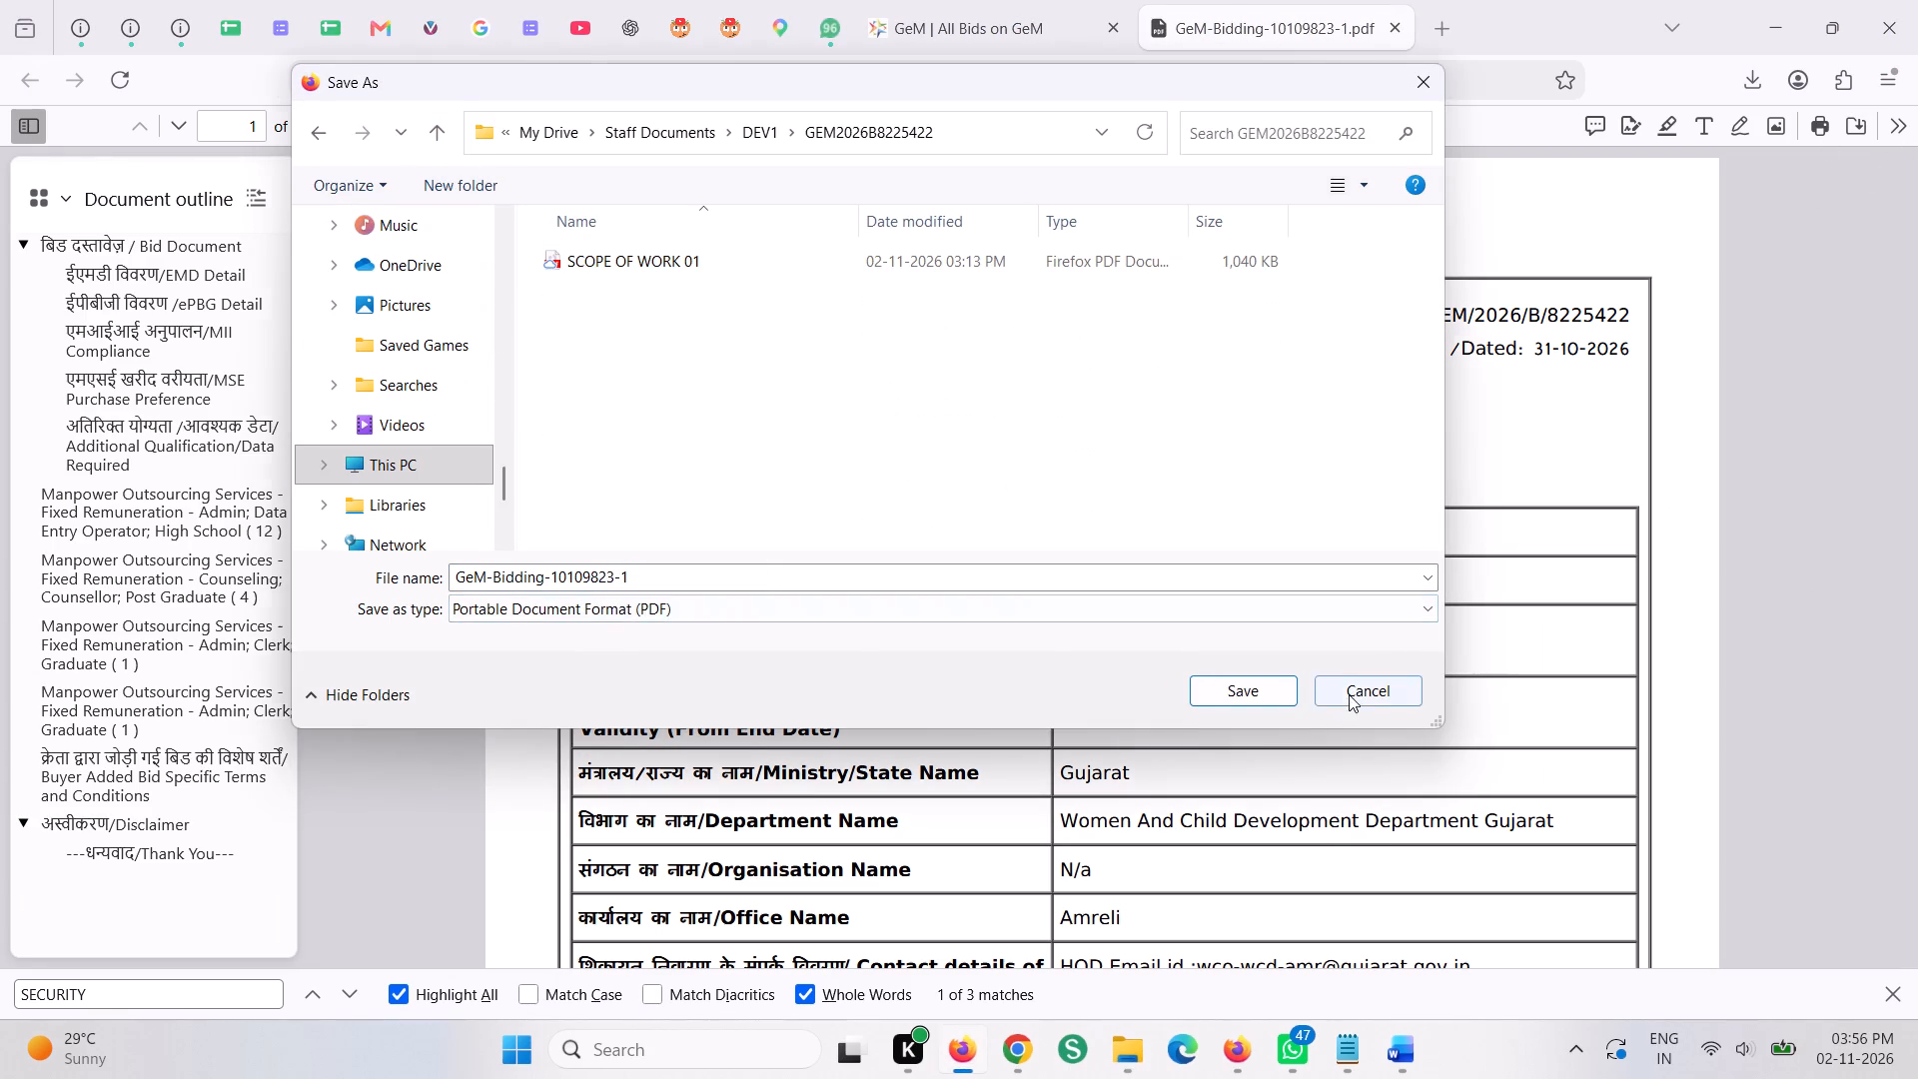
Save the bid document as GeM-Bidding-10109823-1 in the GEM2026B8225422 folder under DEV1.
scroll(1317, 685, down, 4)
click(1851, 125)
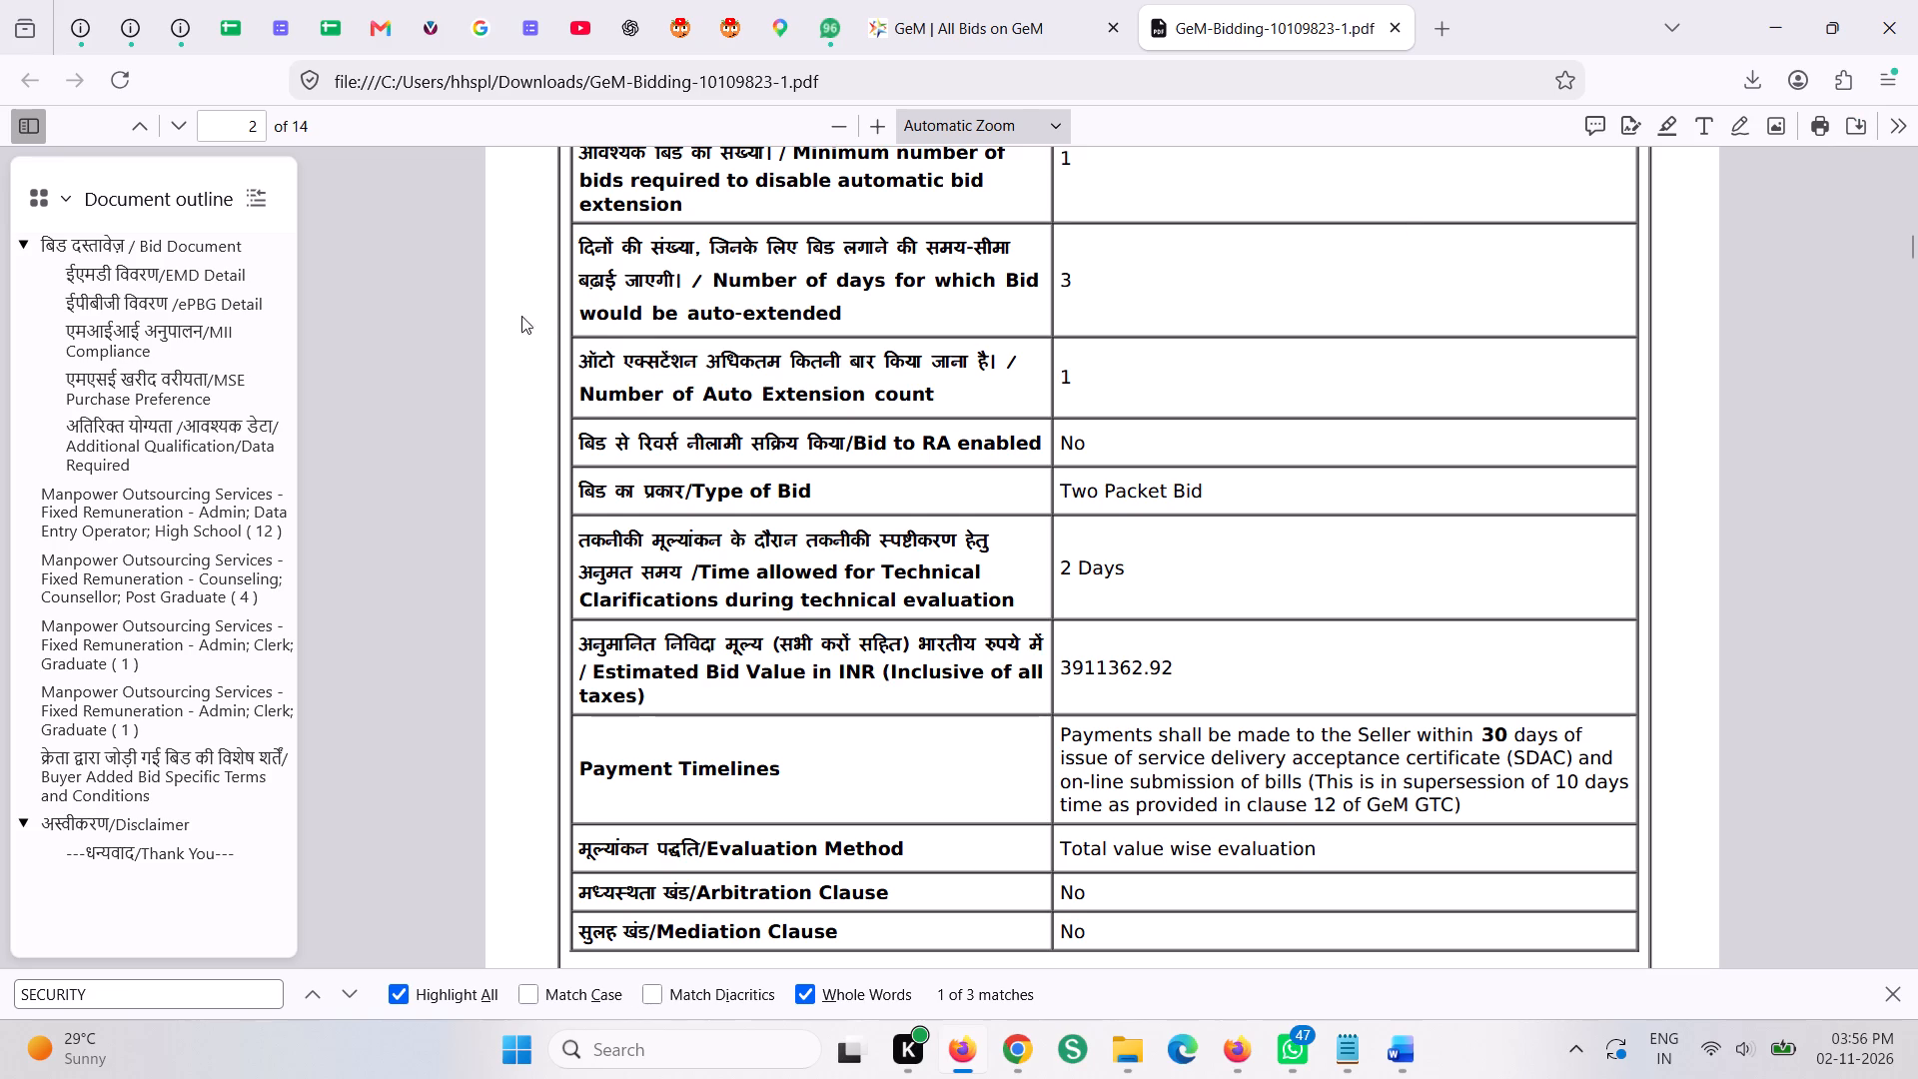
scroll(622, 457, up, 8)
click(442, 147)
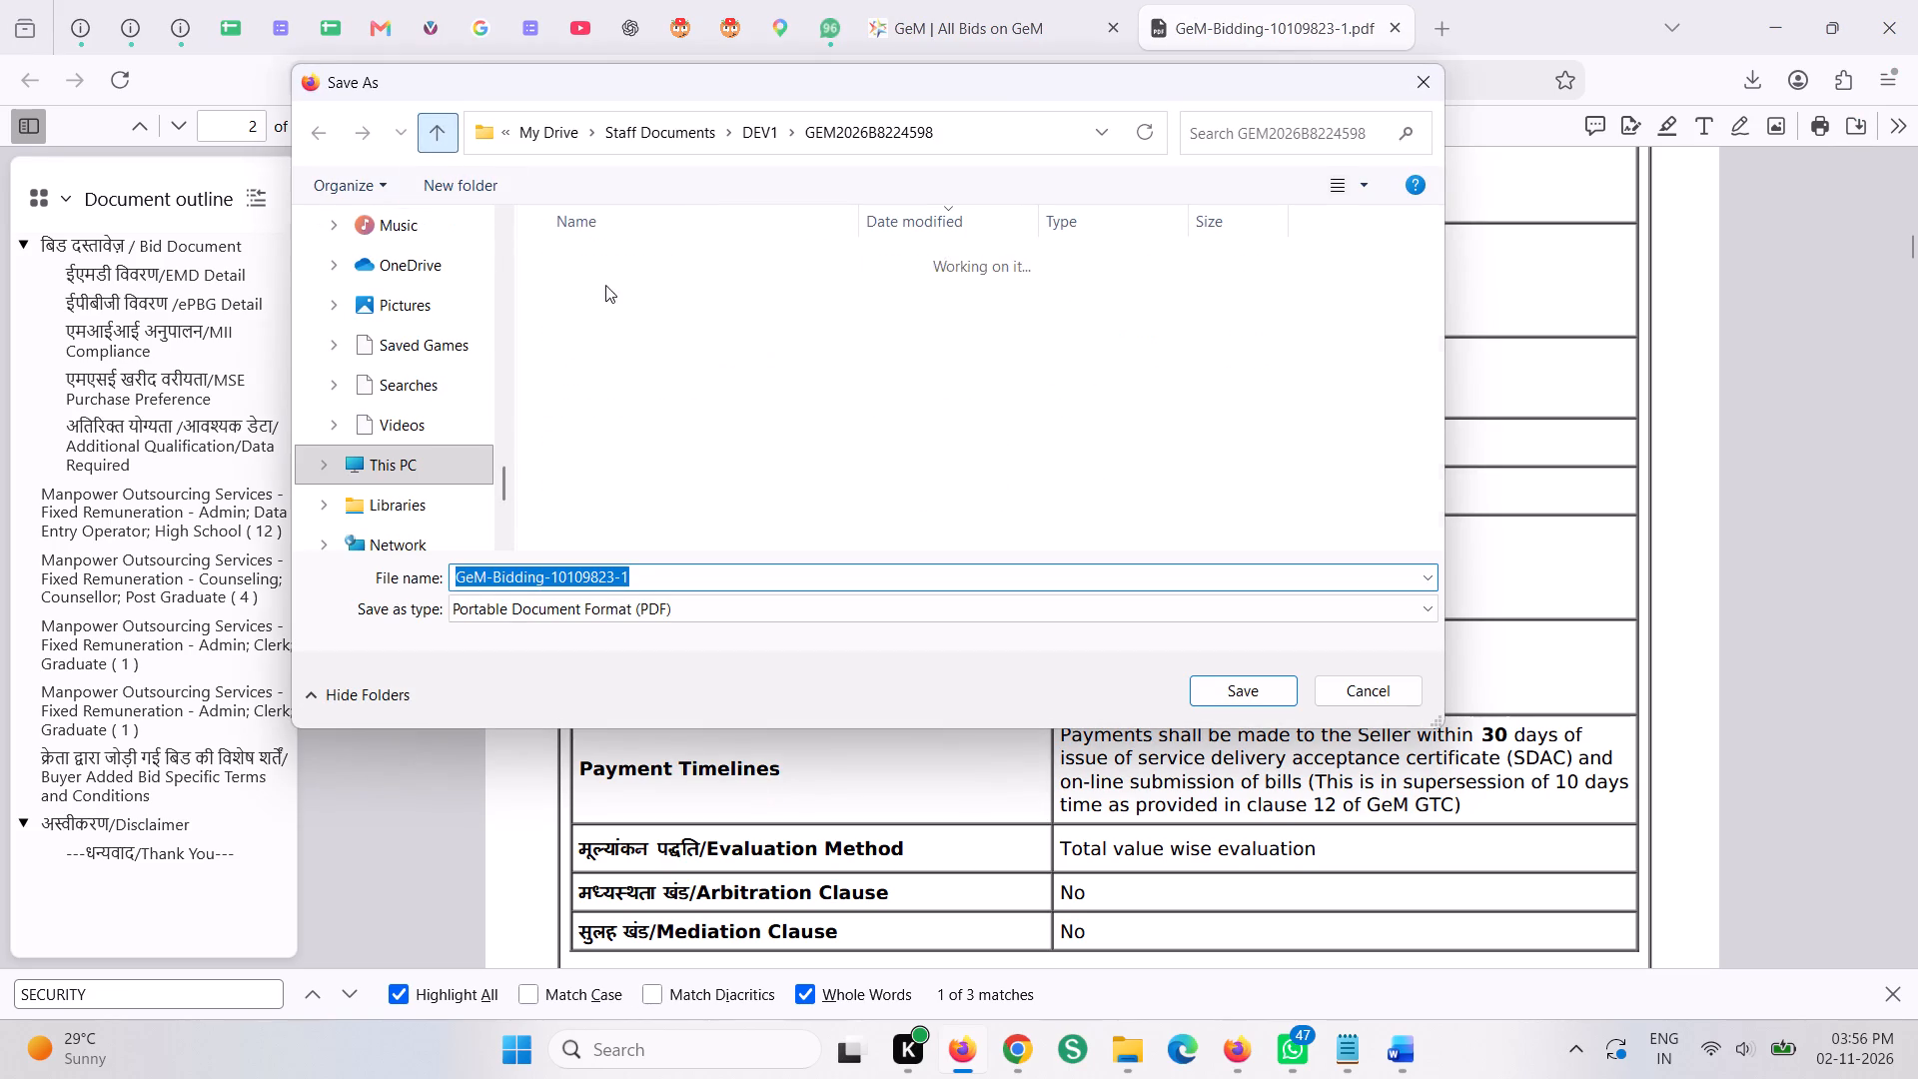
scroll(605, 285, up, 5)
double_click(660, 263)
click(670, 560)
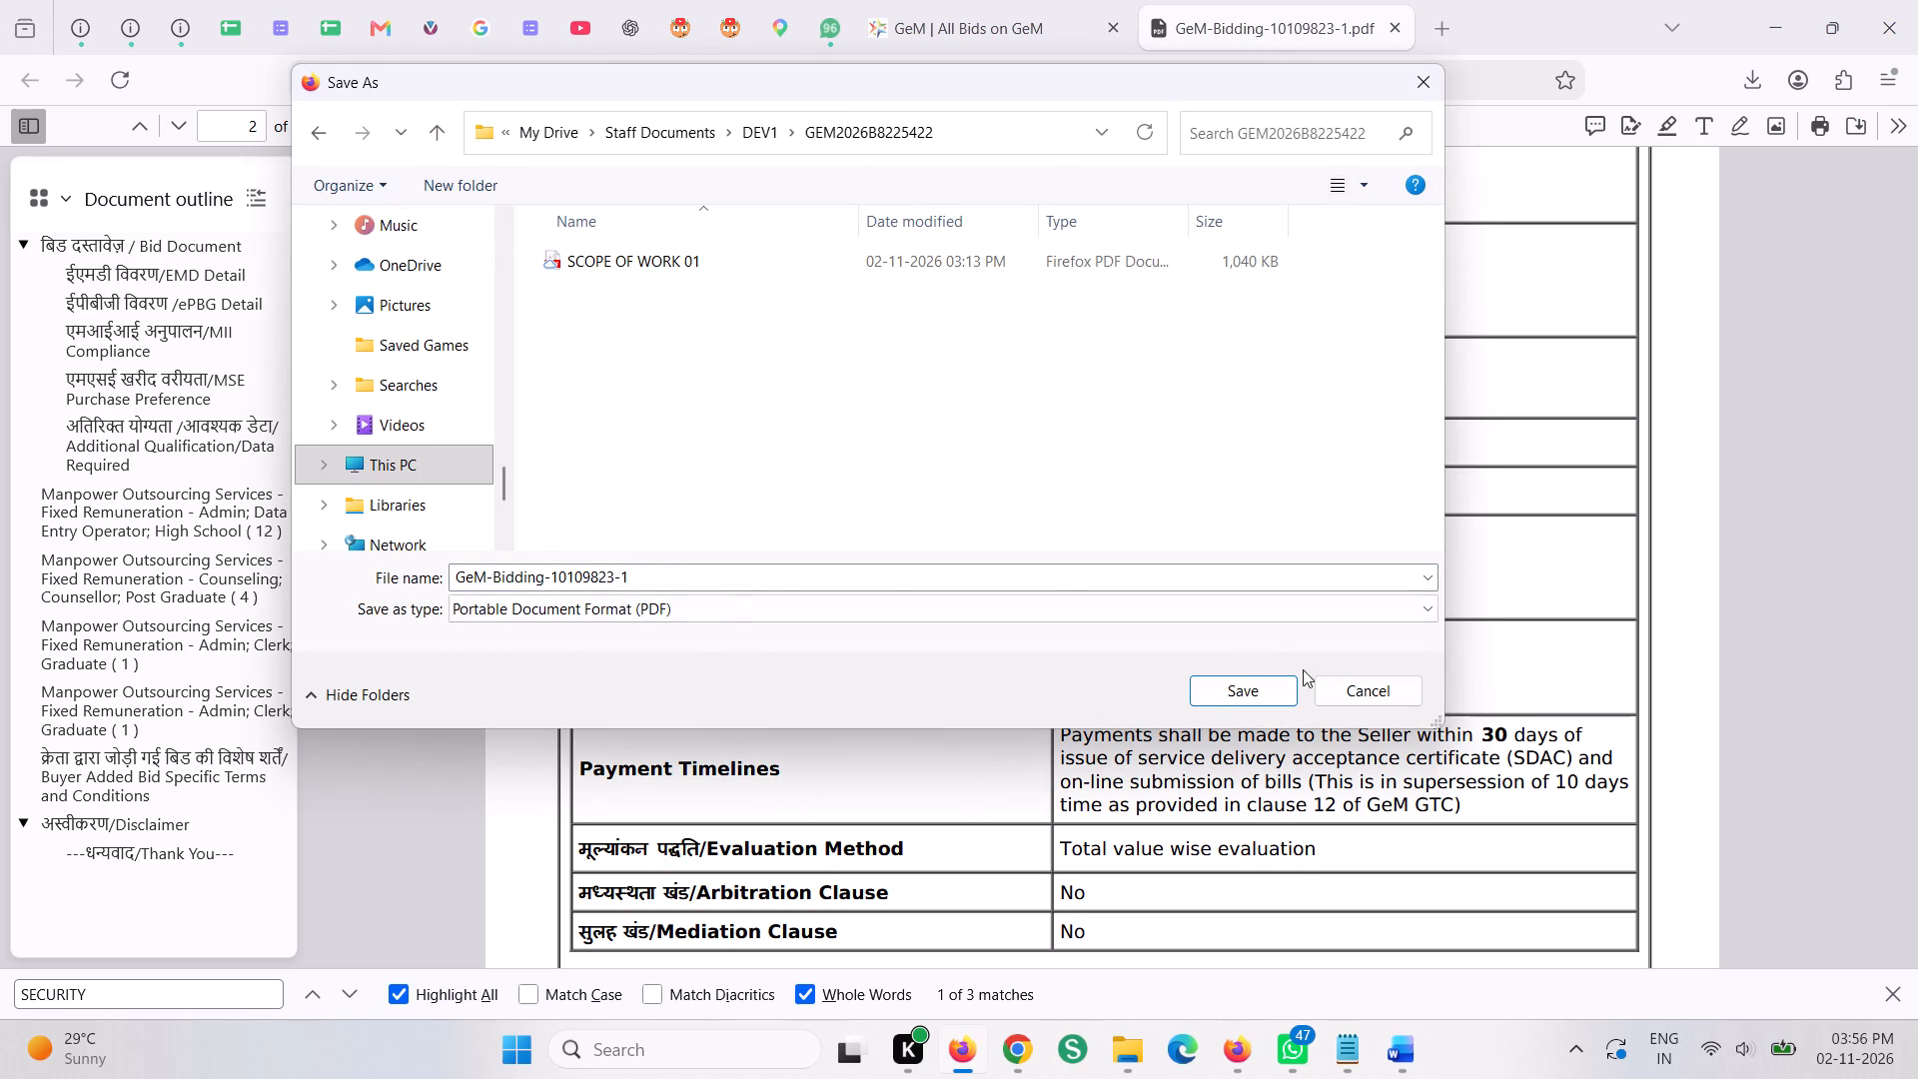
click(1220, 685)
View the Scope of work & Job Description file linked on page 4, 1793443690.pdf, and return to the bid document.
scroll(1285, 662, down, 1)
scroll(1112, 563, down, 3)
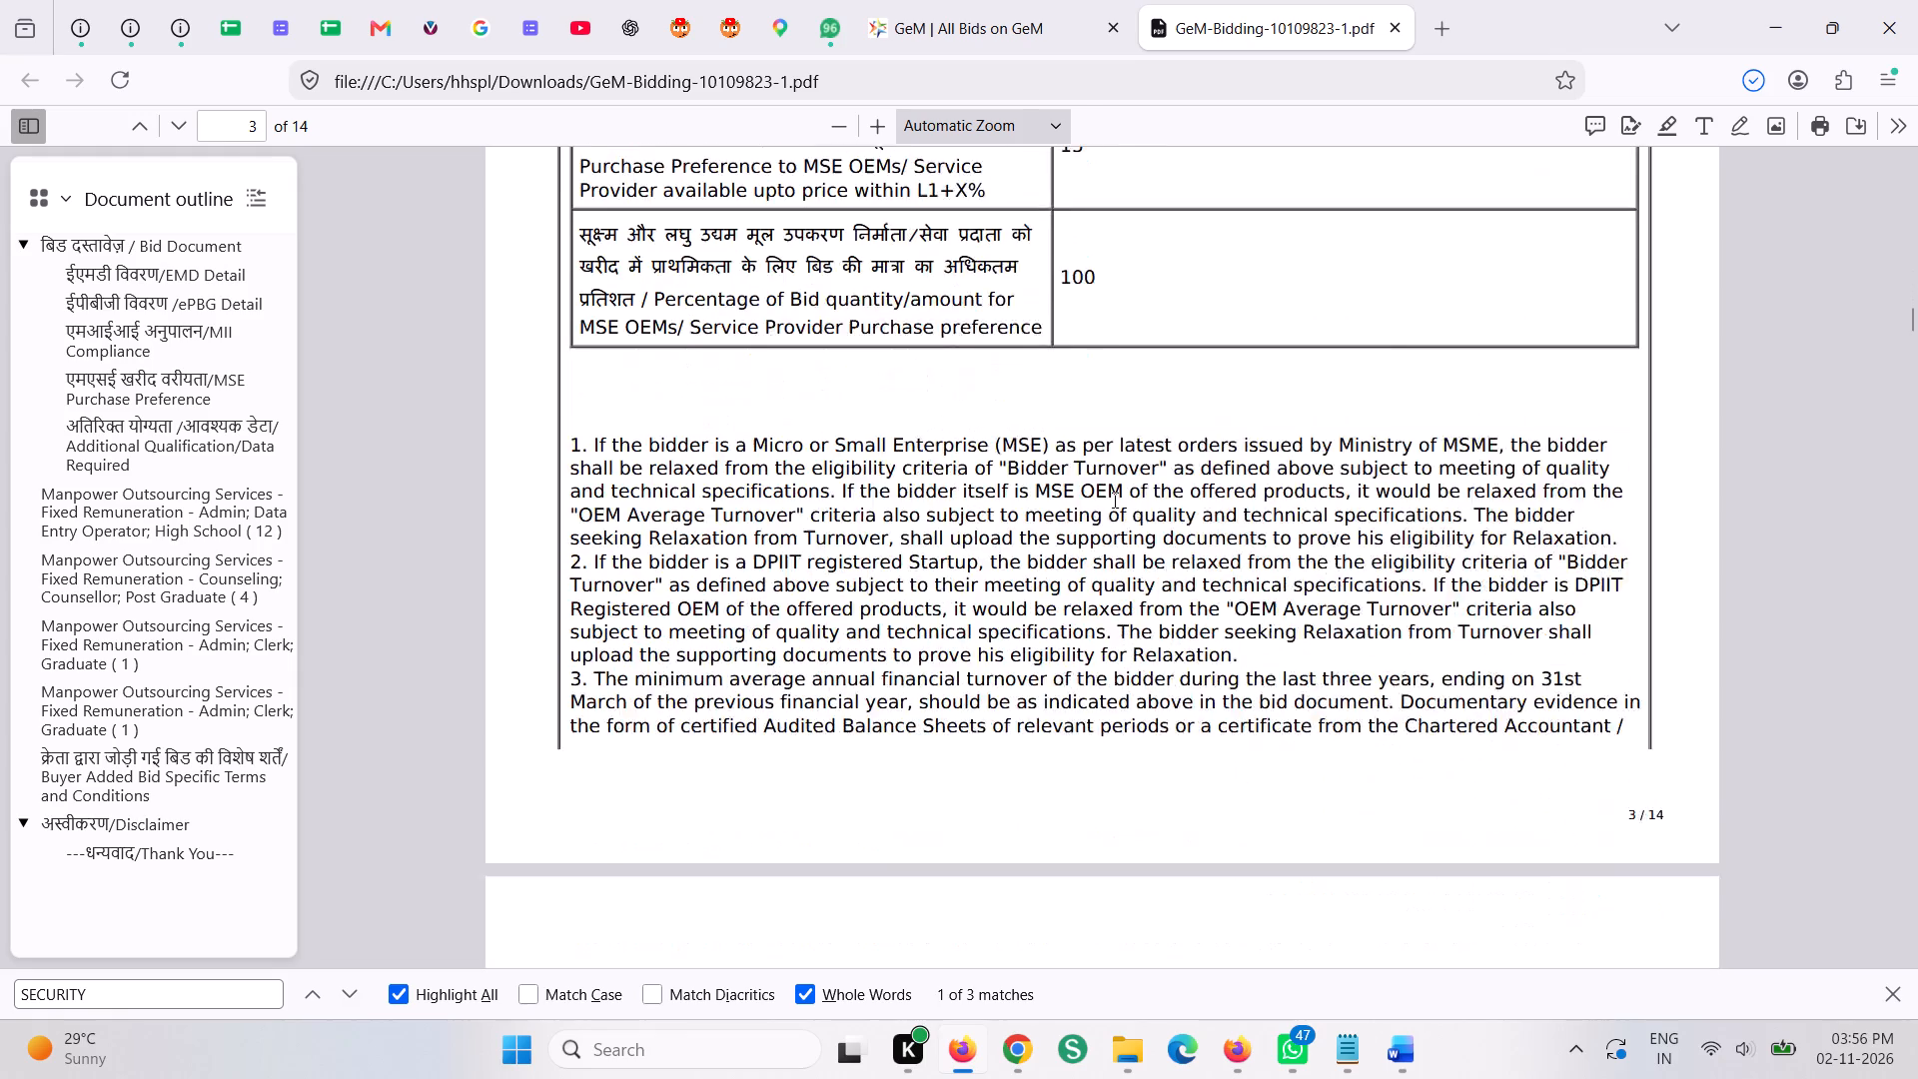
scroll(1113, 500, down, 4)
scroll(1105, 517, up, 1)
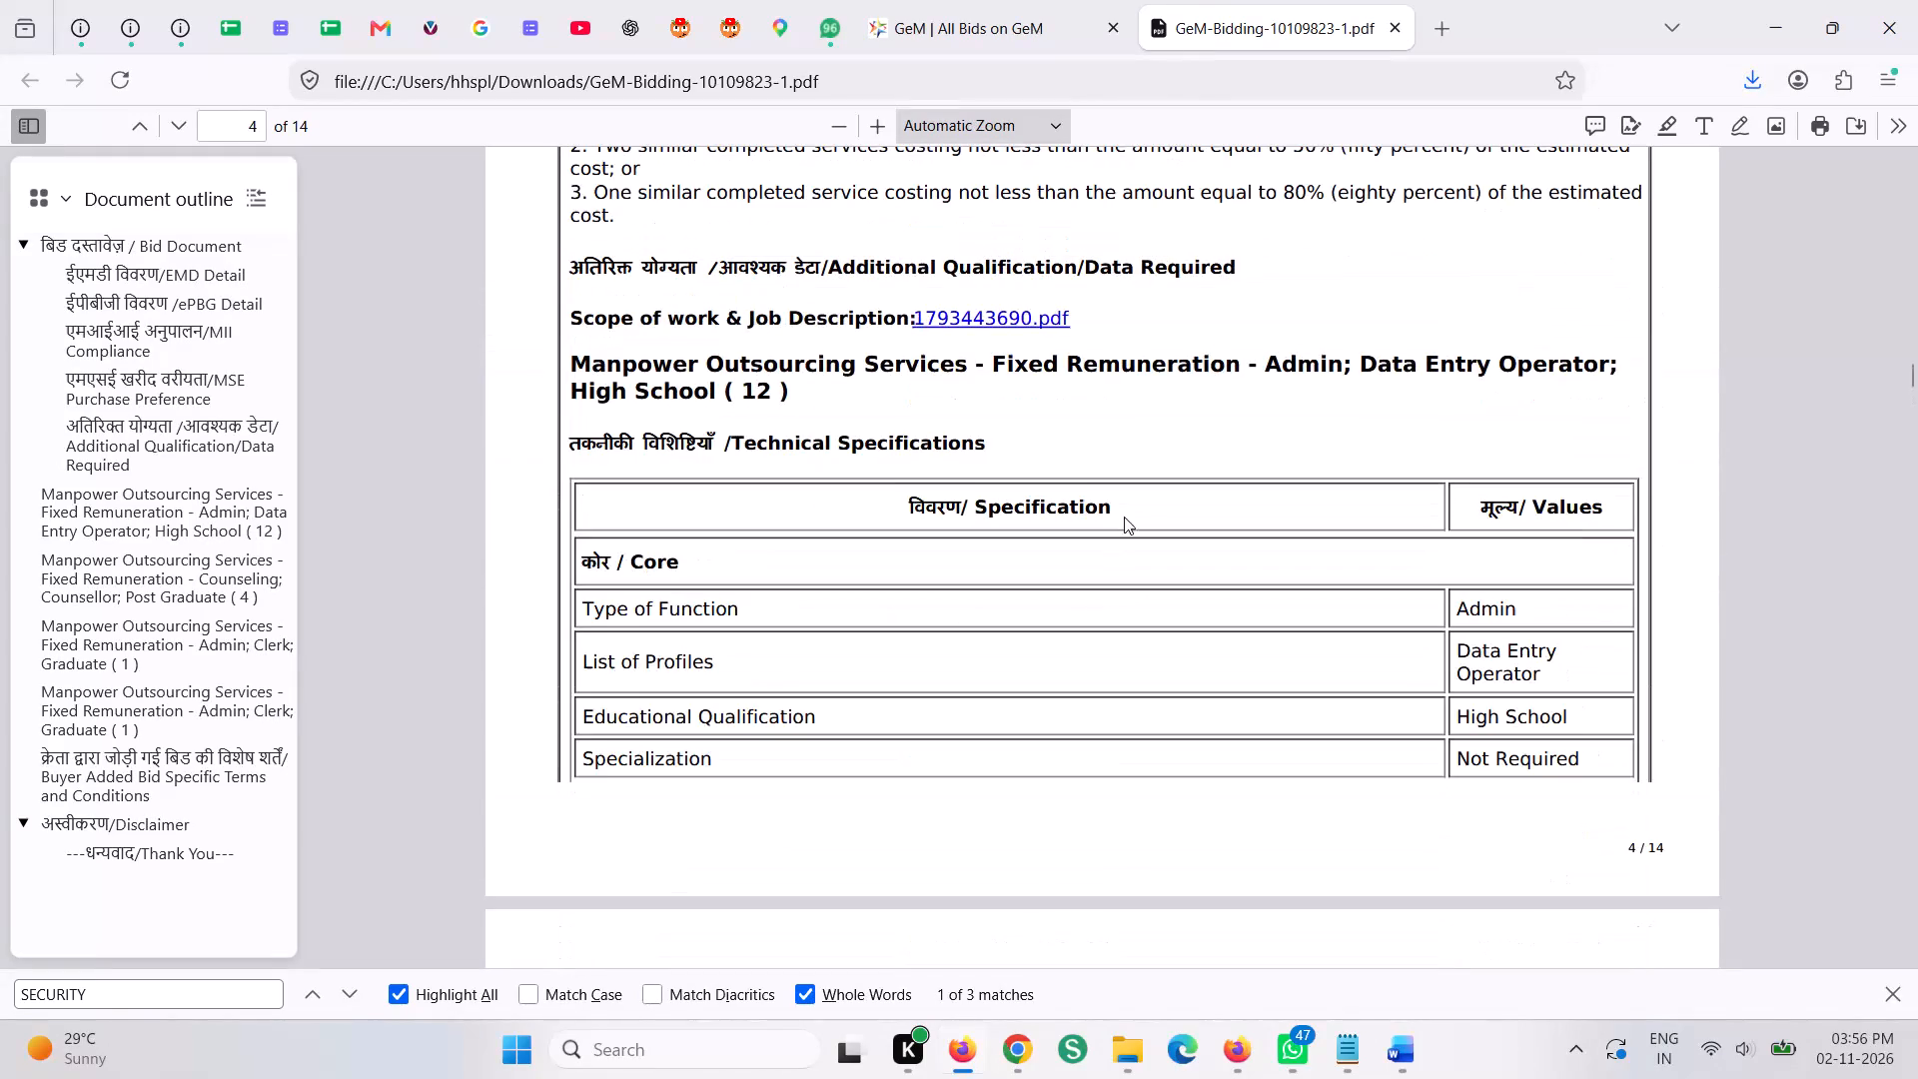
click(1003, 320)
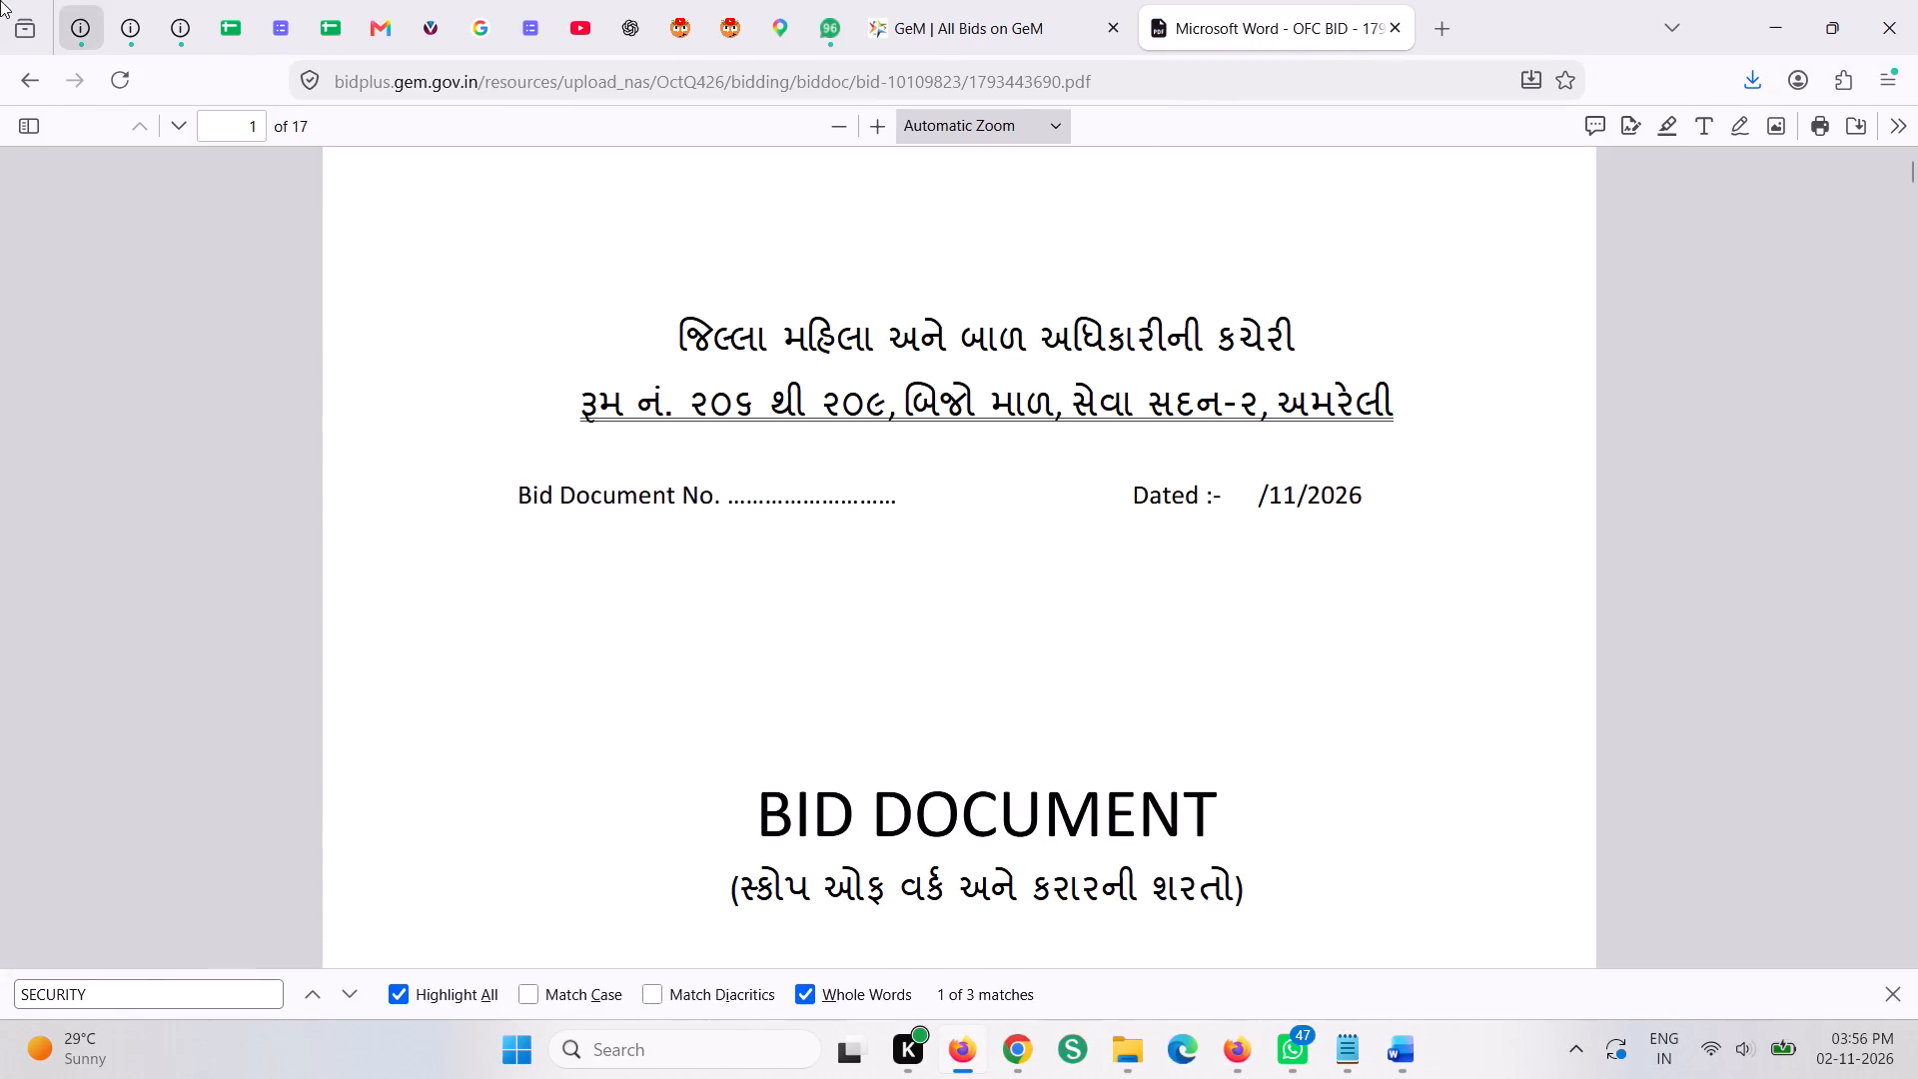
click(32, 71)
Copy the word Turnover from the minimum average annual turnover row of the bid details.
scroll(1054, 444, up, 5)
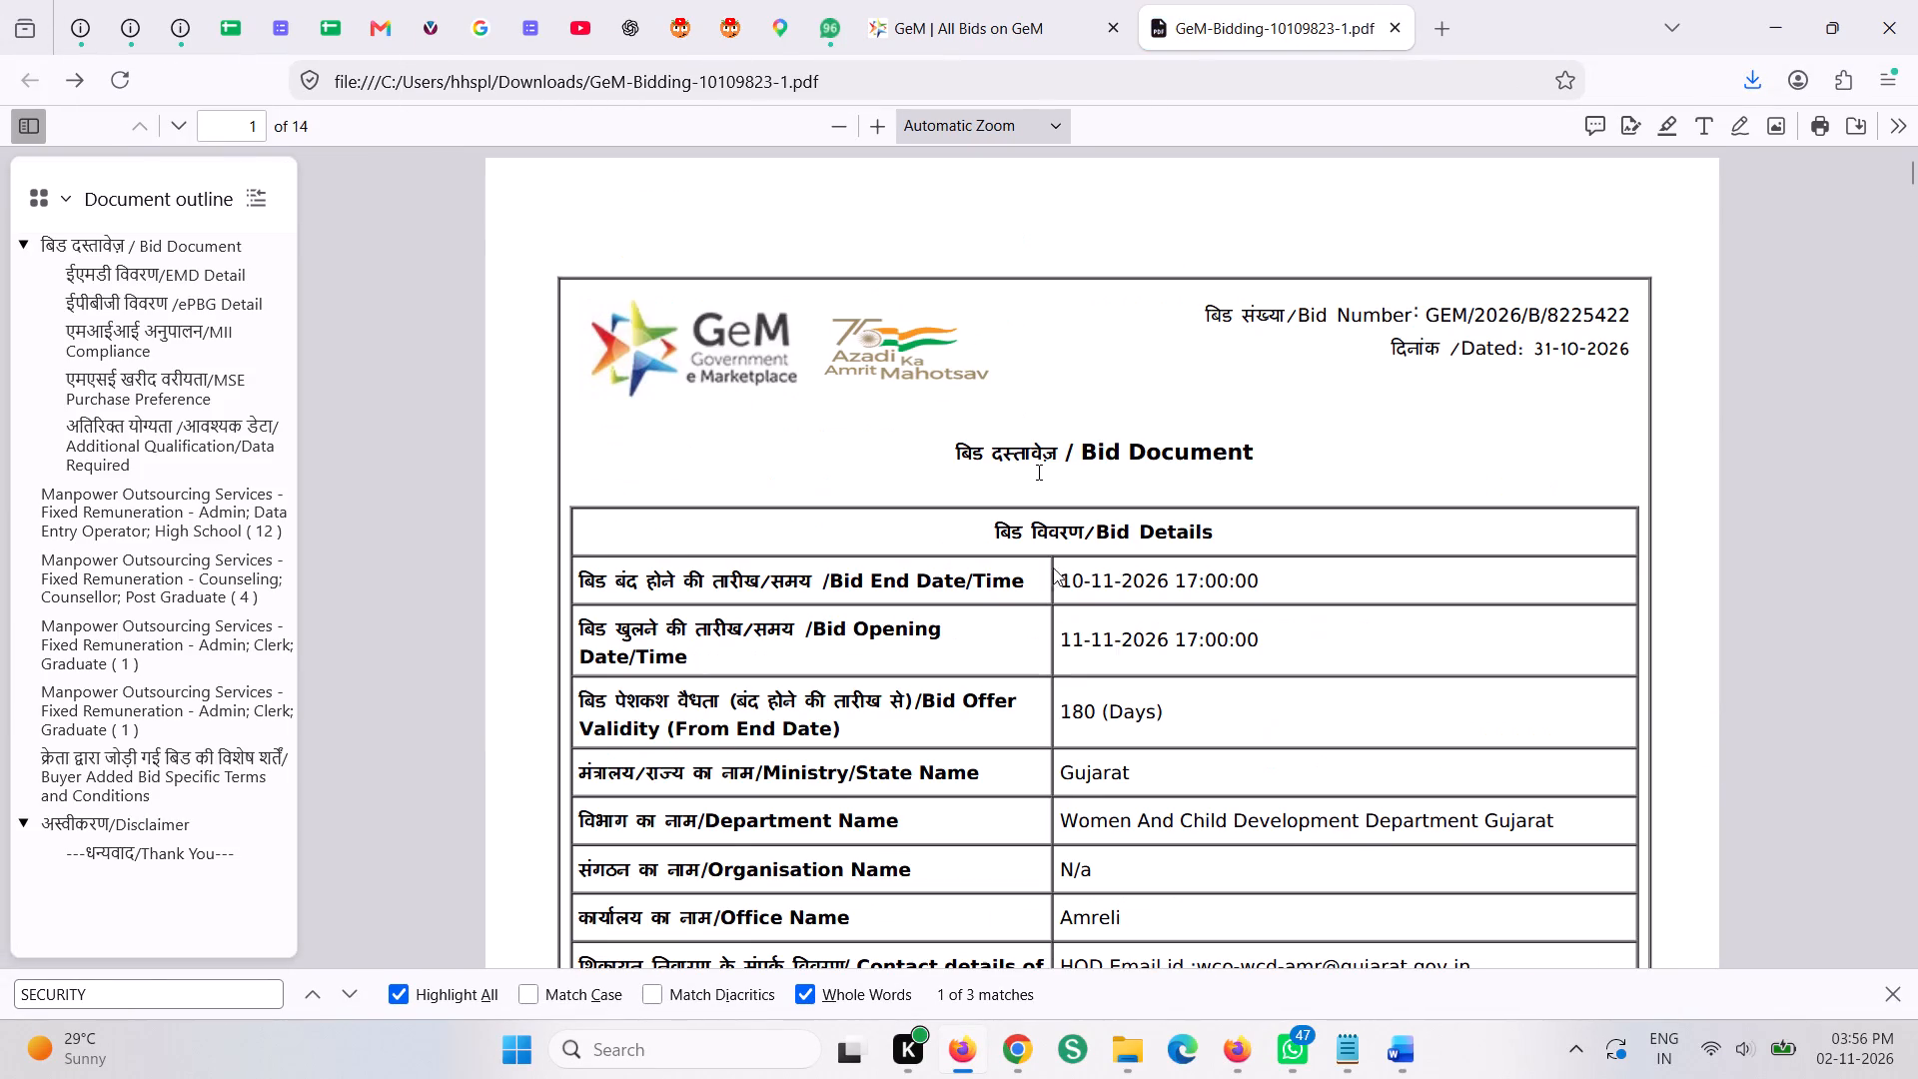
scroll(1055, 575, down, 1)
double_click(607, 721)
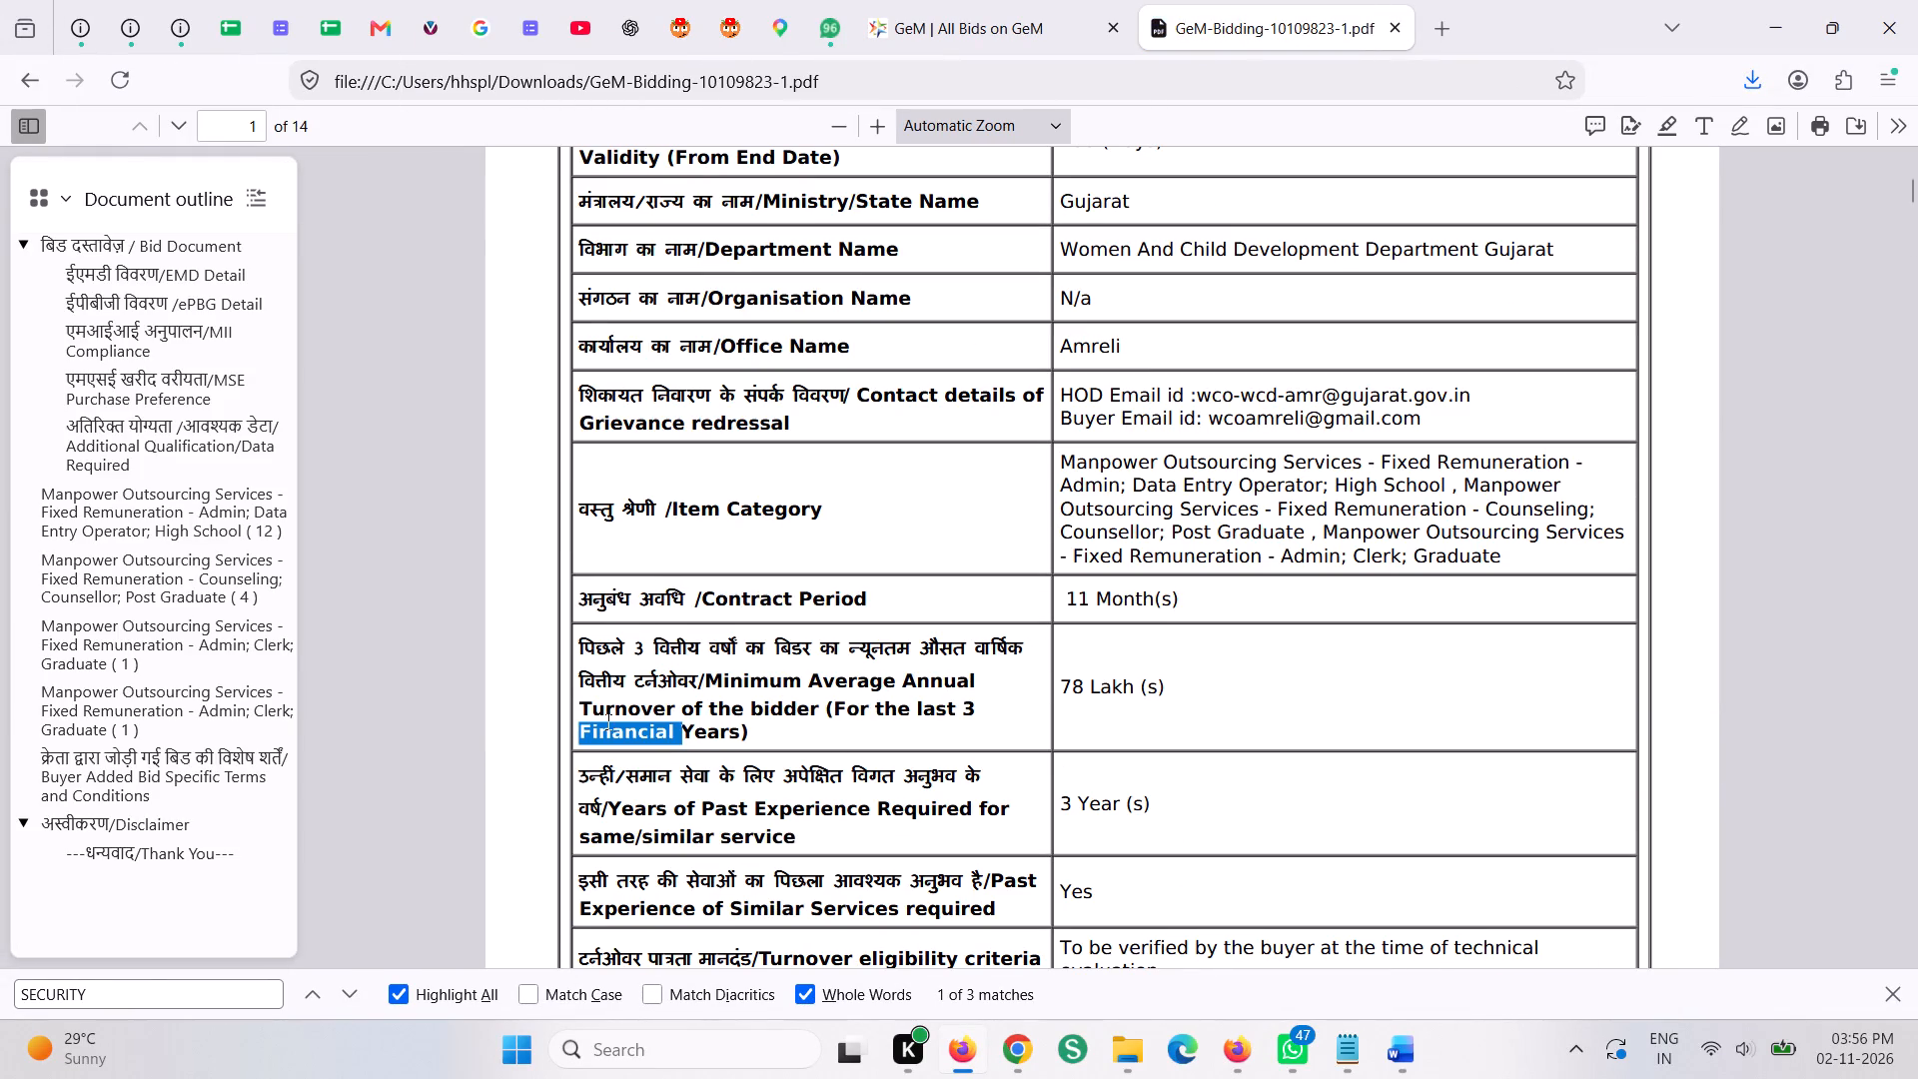
double_click(611, 713)
key(ctrl+c)
key(ctrl+c)
Switch to the REQUIRED DOCUMENTS file in Word and compare its list with the bid details on page 2.
click(1414, 1054)
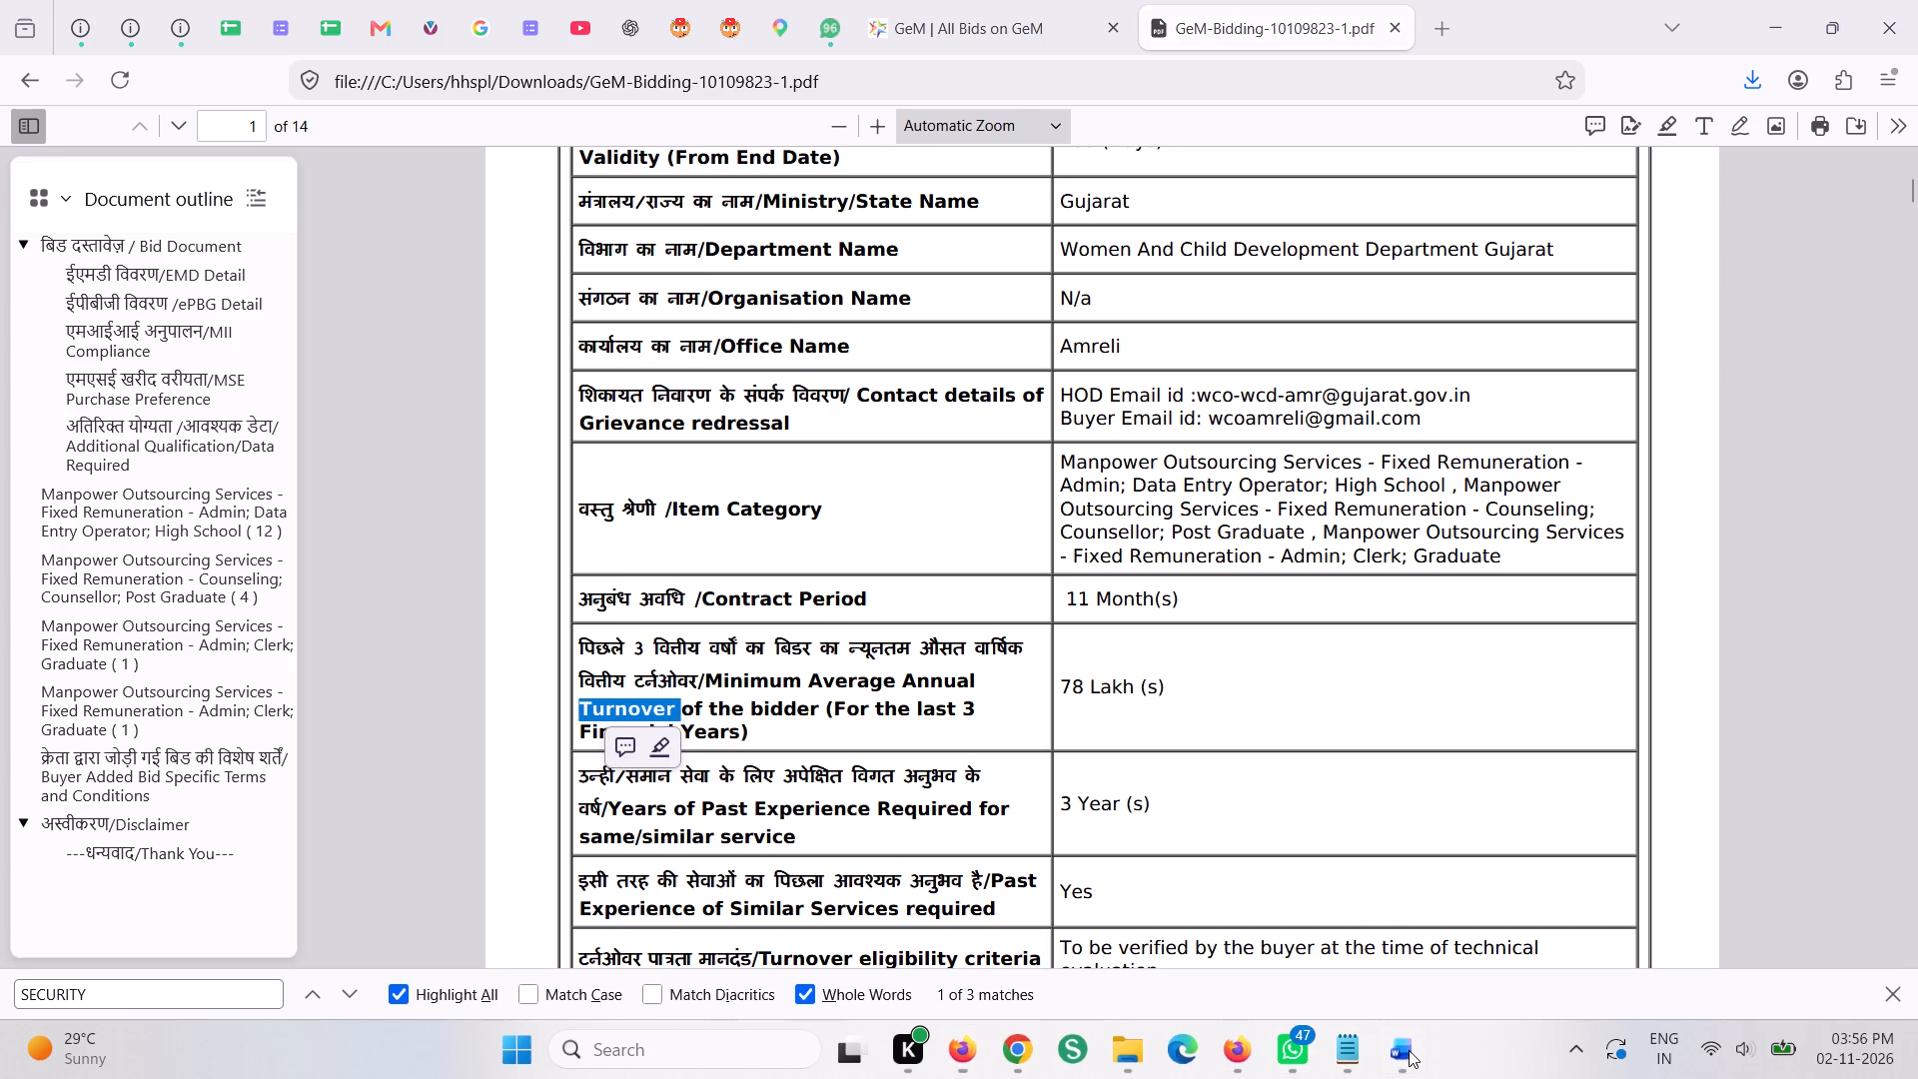
click(482, 946)
click(709, 752)
scroll(782, 646, up, 1)
click(733, 519)
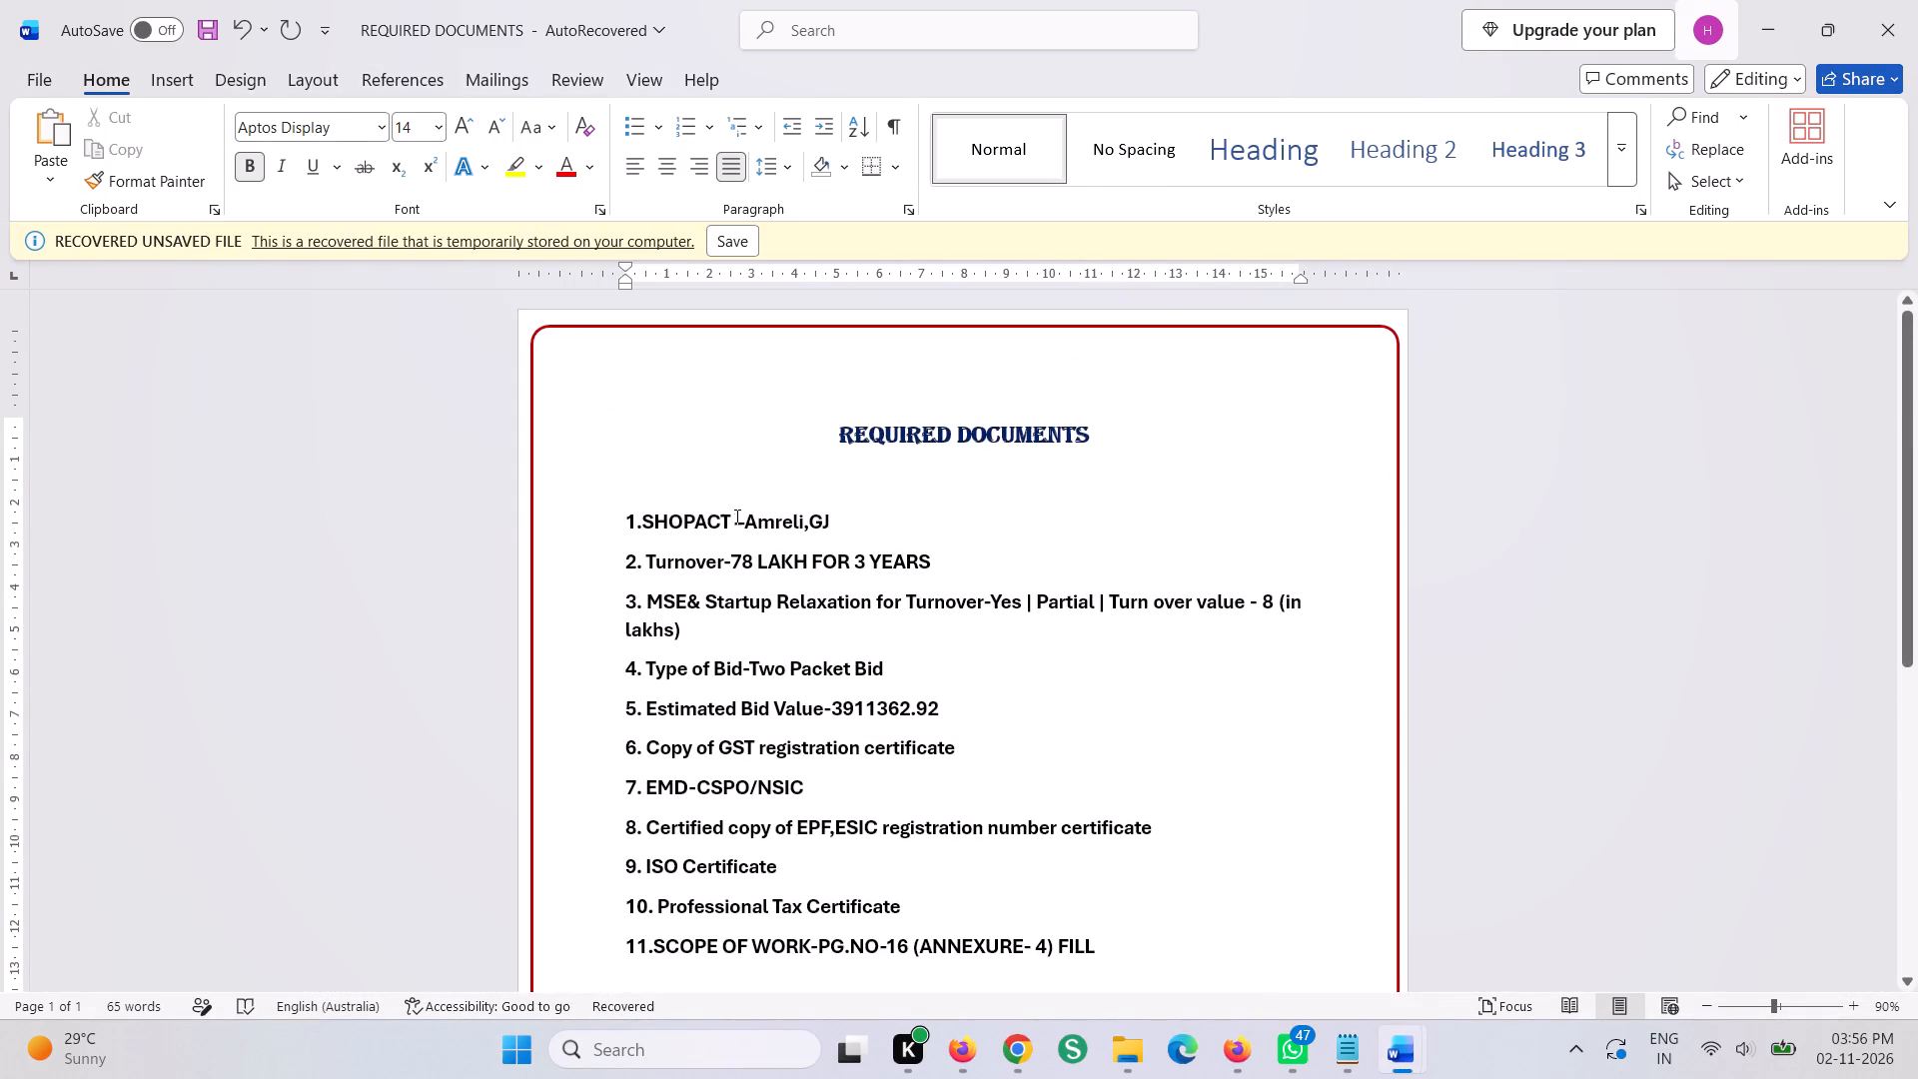
scroll(915, 801, down, 1)
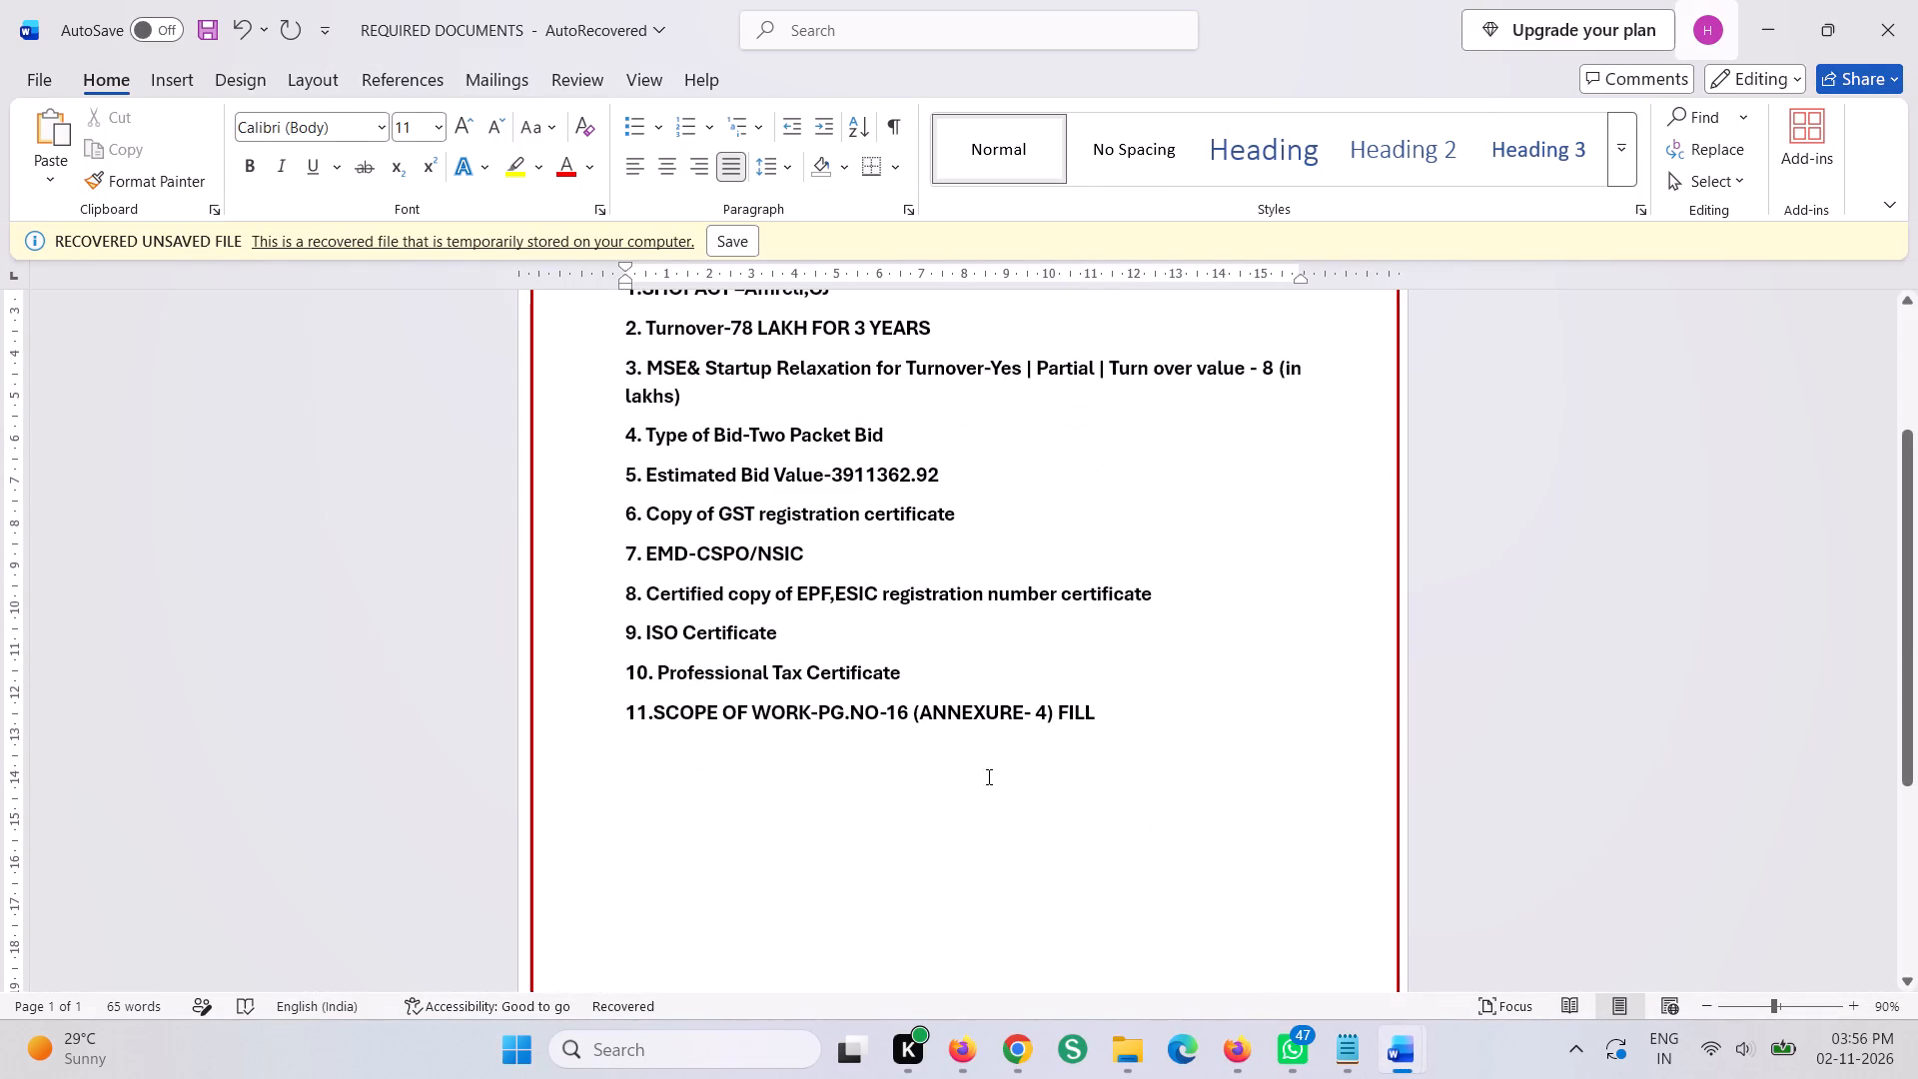
key(alt+Tab)
key(alt+Tab)
scroll(833, 648, up, 1)
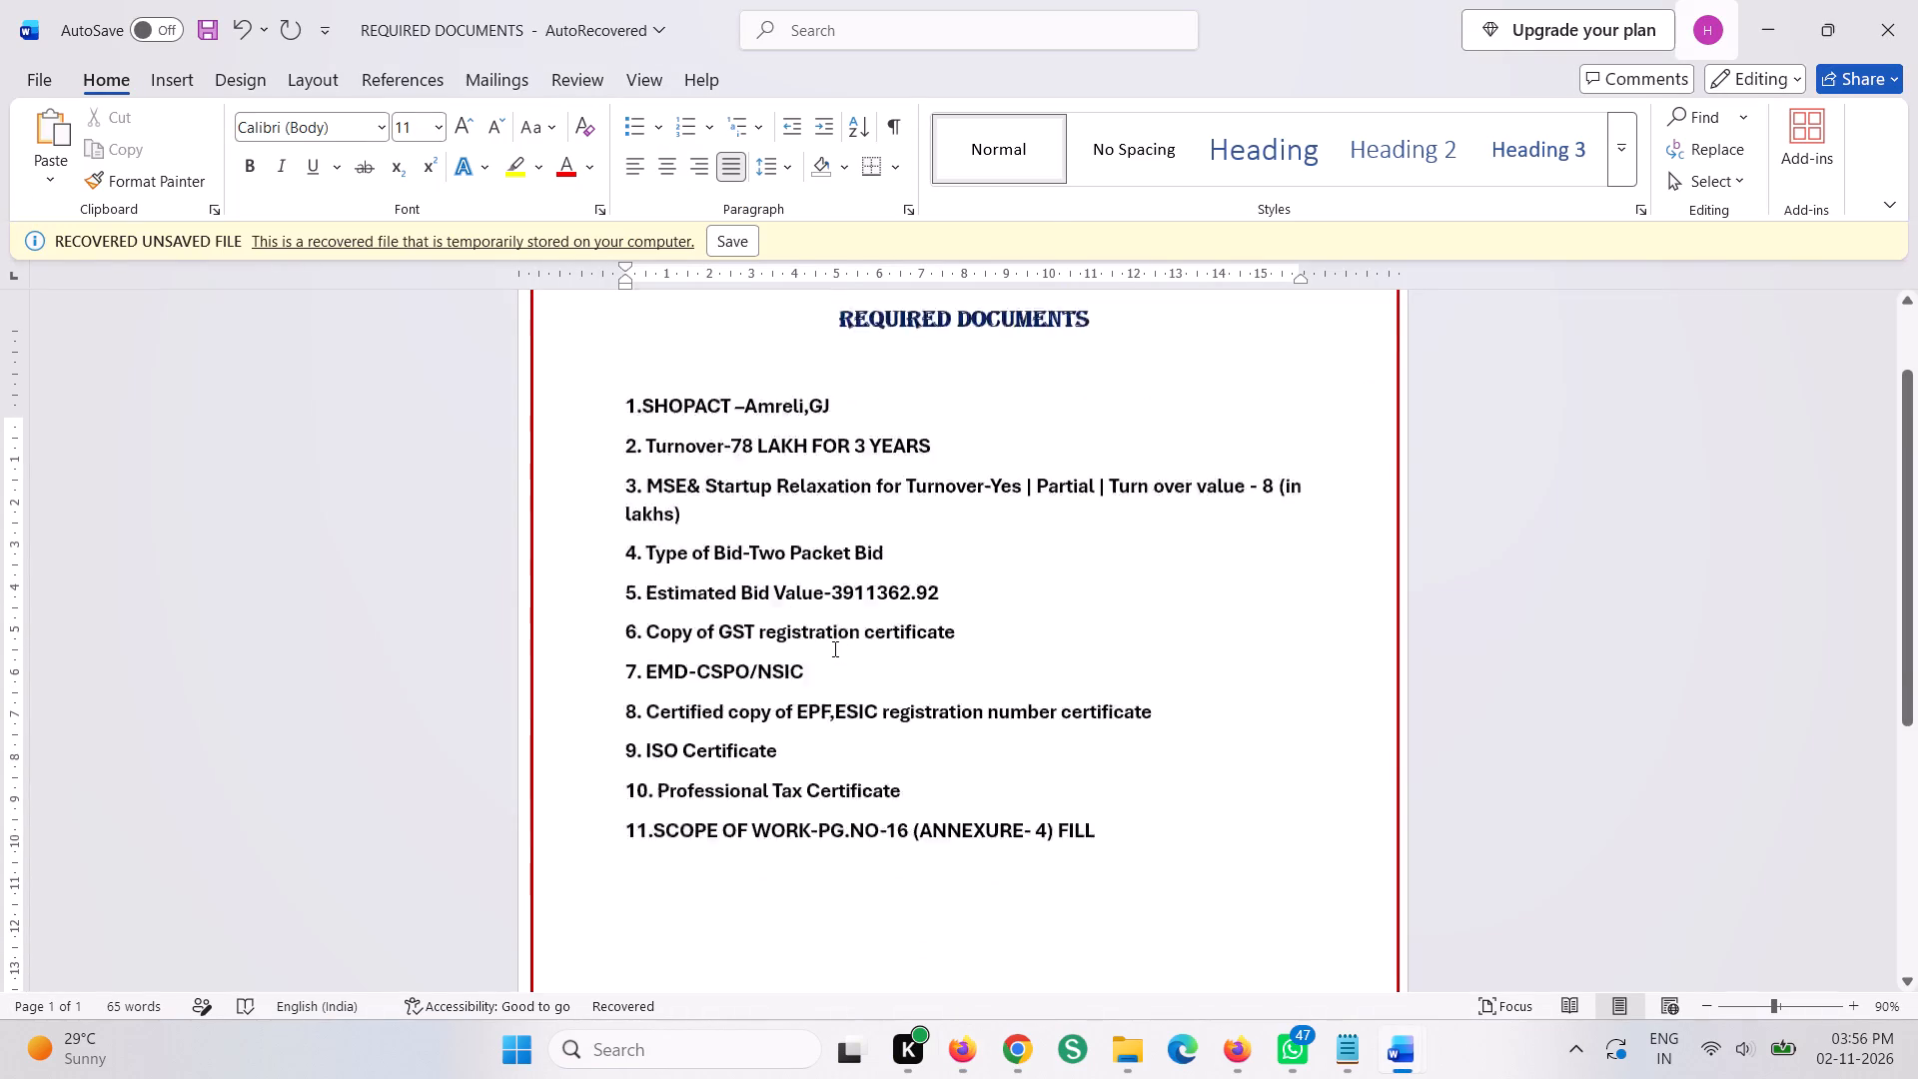
key(alt+Tab)
scroll(1059, 662, down, 4)
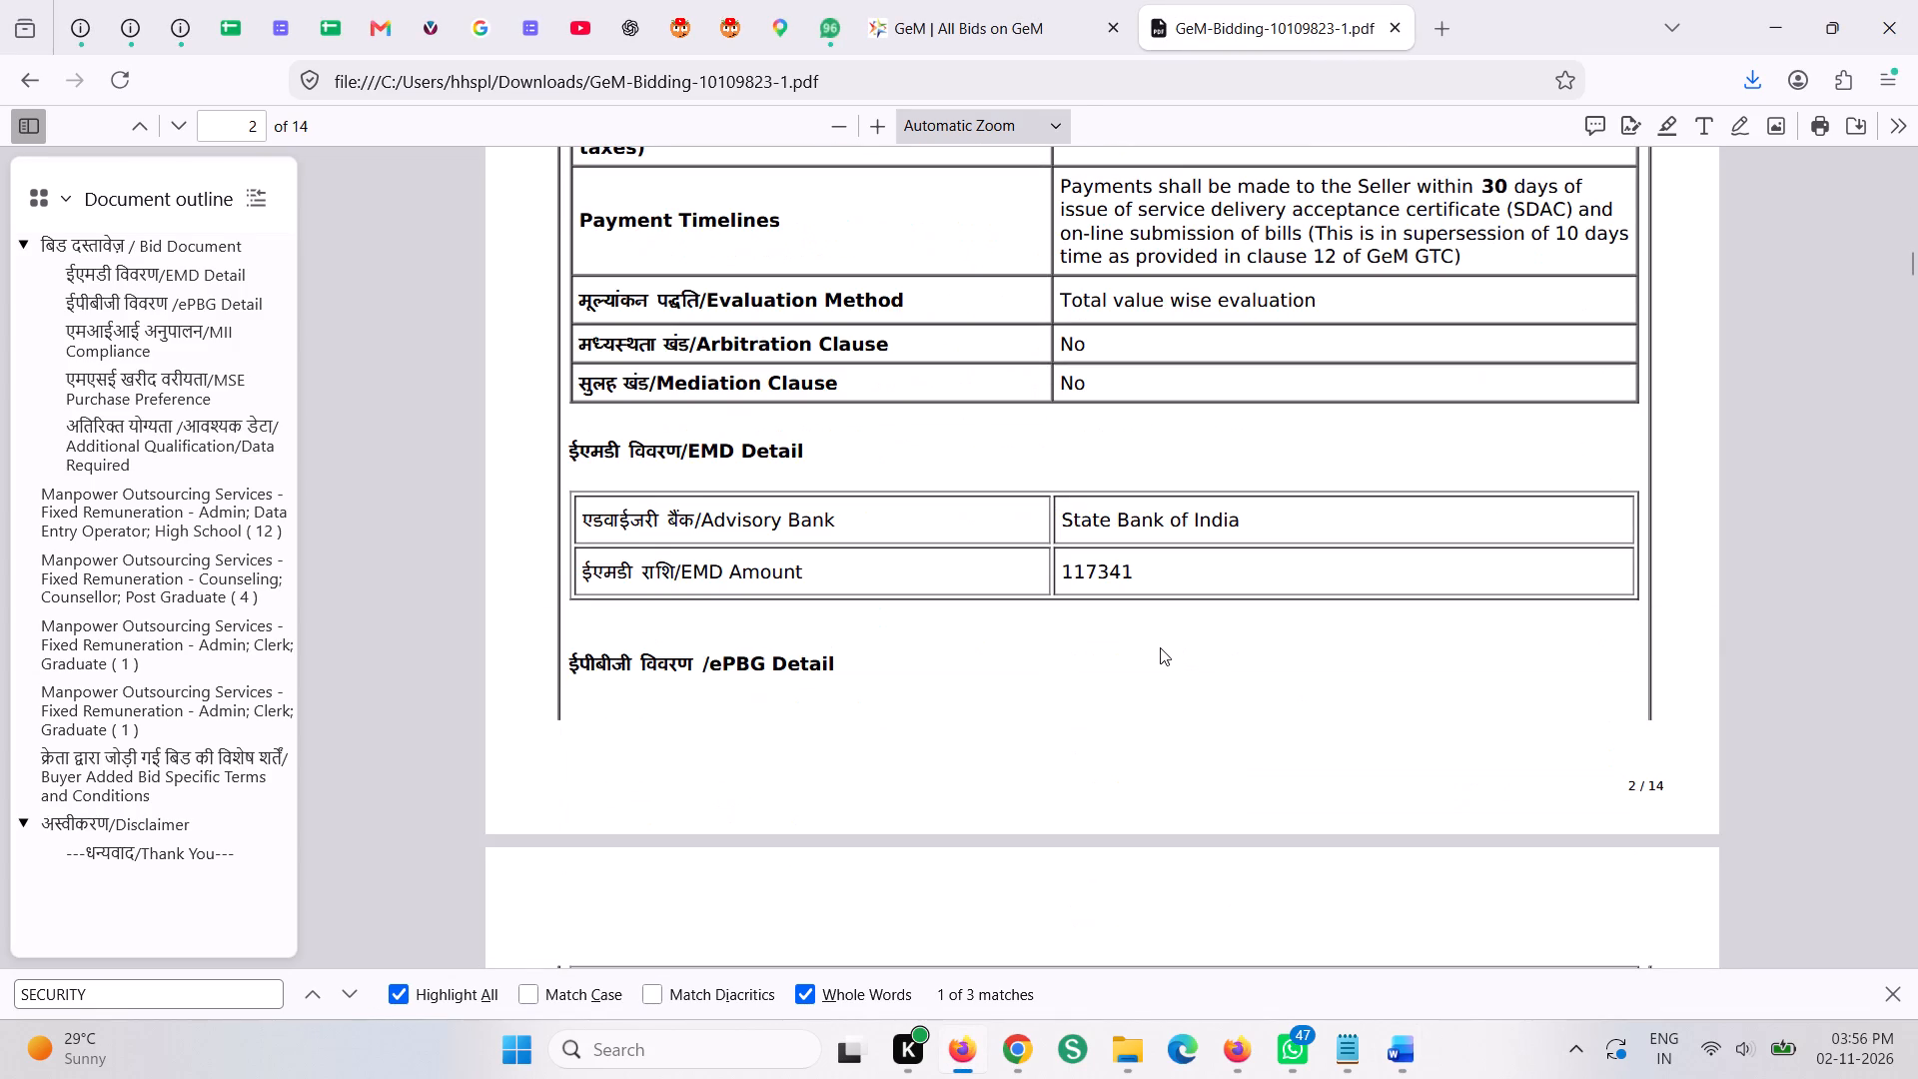
scroll(1161, 657, up, 1)
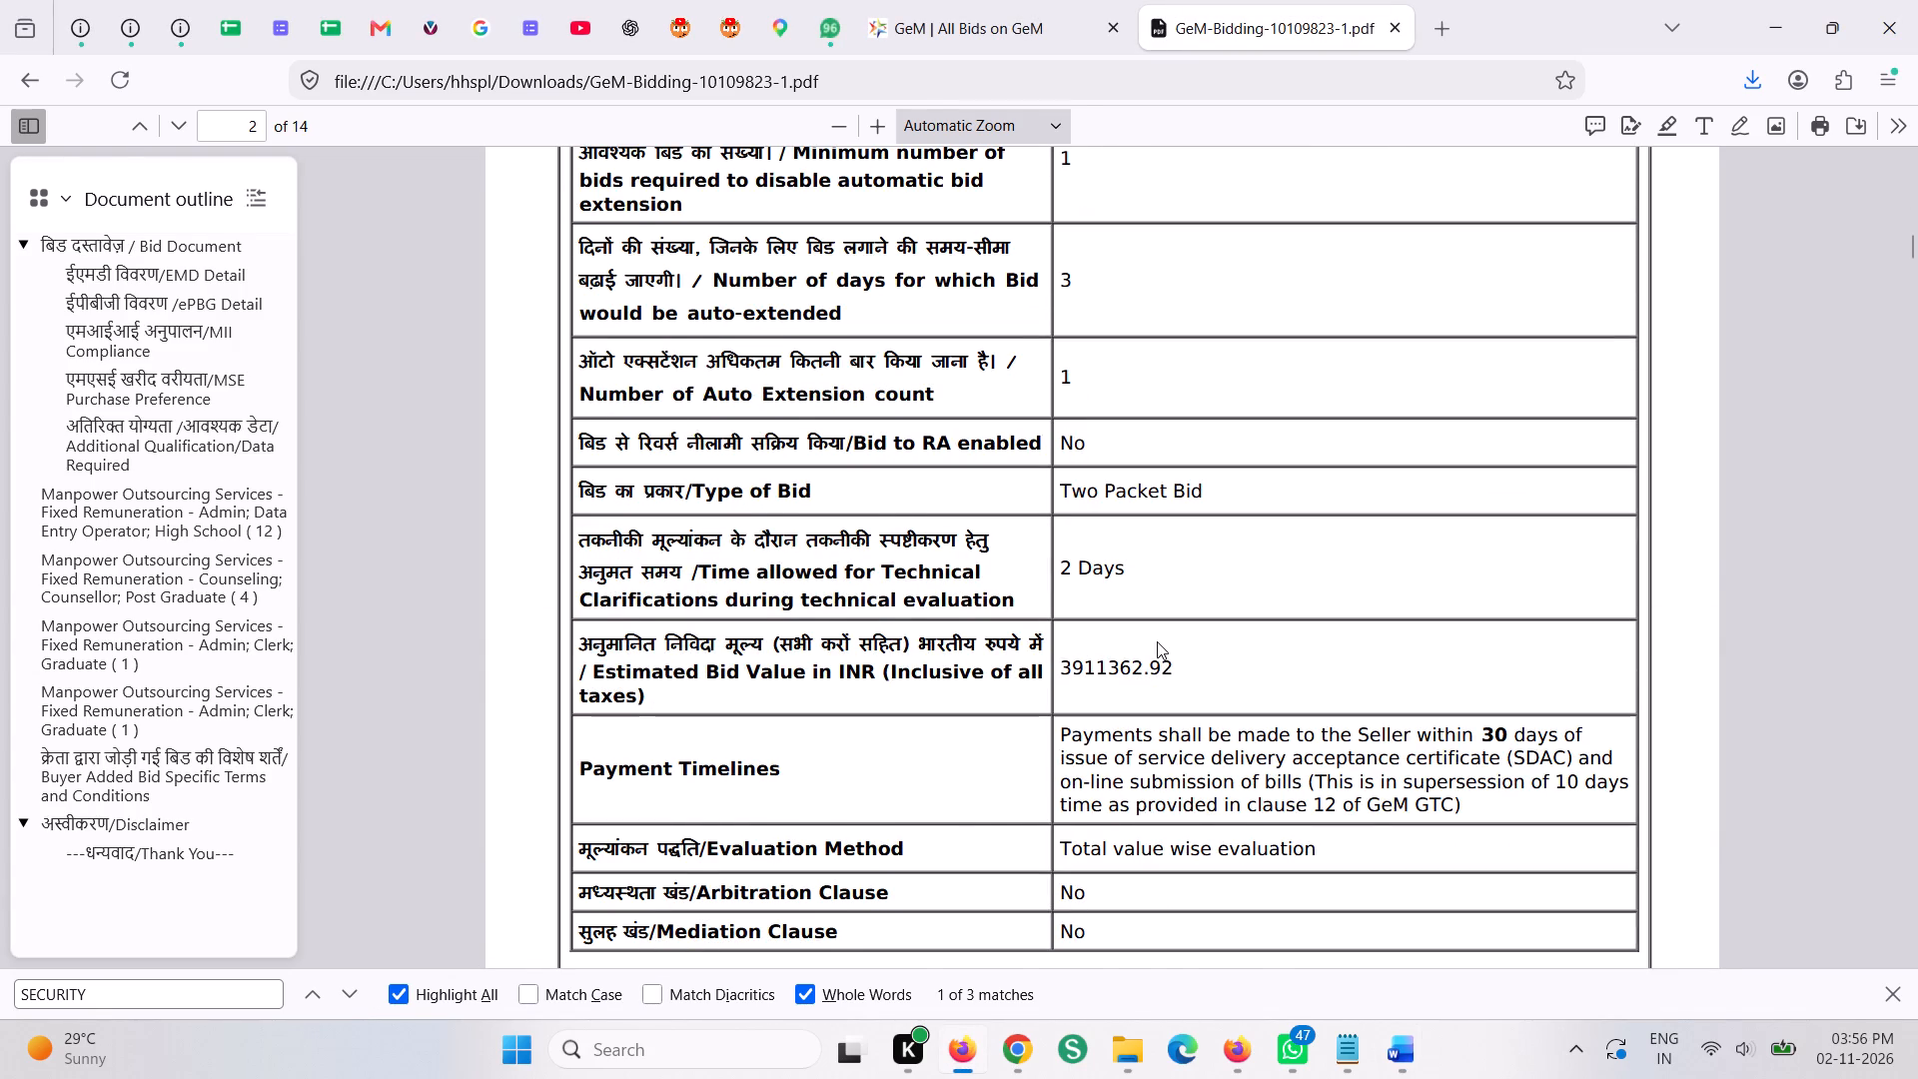
key(alt+Tab)
click(851, 716)
key(alt+Tab)
Open the buyer uploaded ATC document linked on page 12 of the bid document, view it and close it.
scroll(1072, 724, down, 2)
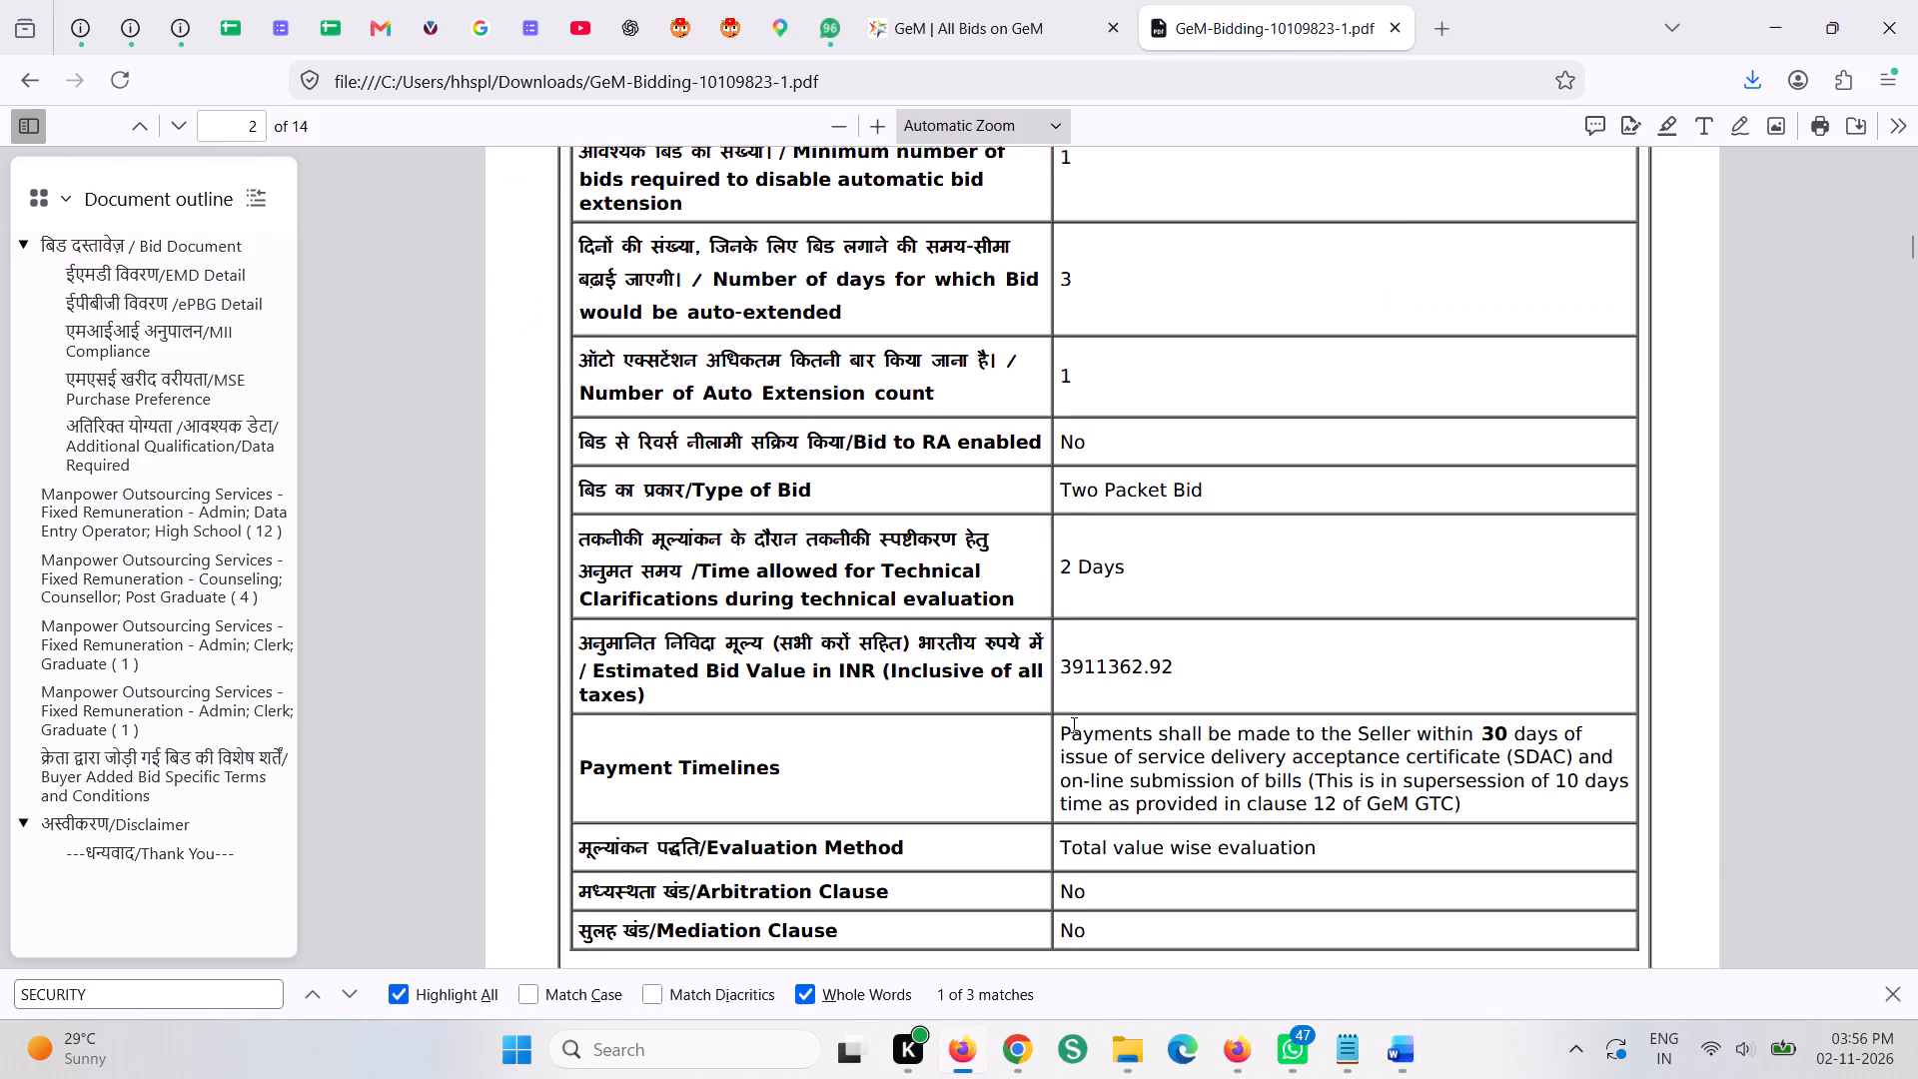
scroll(1072, 724, down, 20)
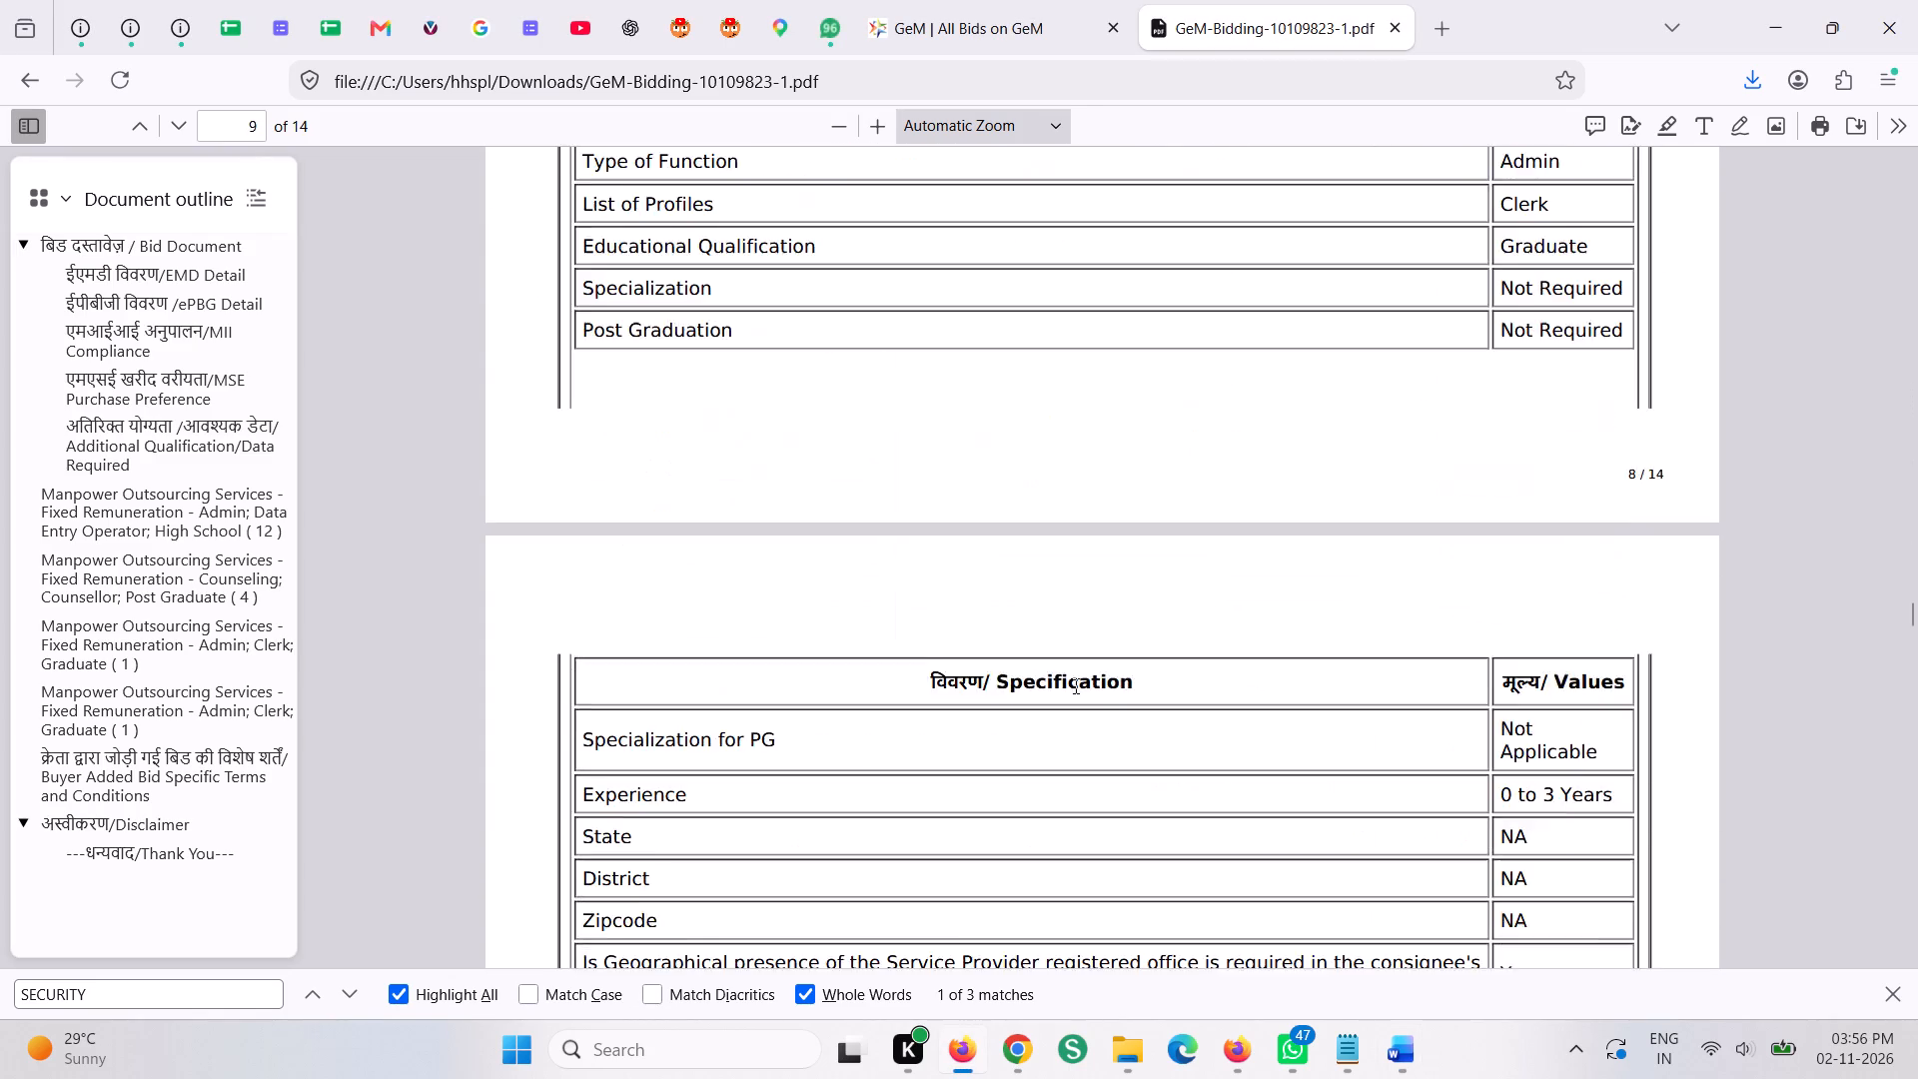
scroll(1074, 685, down, 15)
scroll(1033, 687, up, 5)
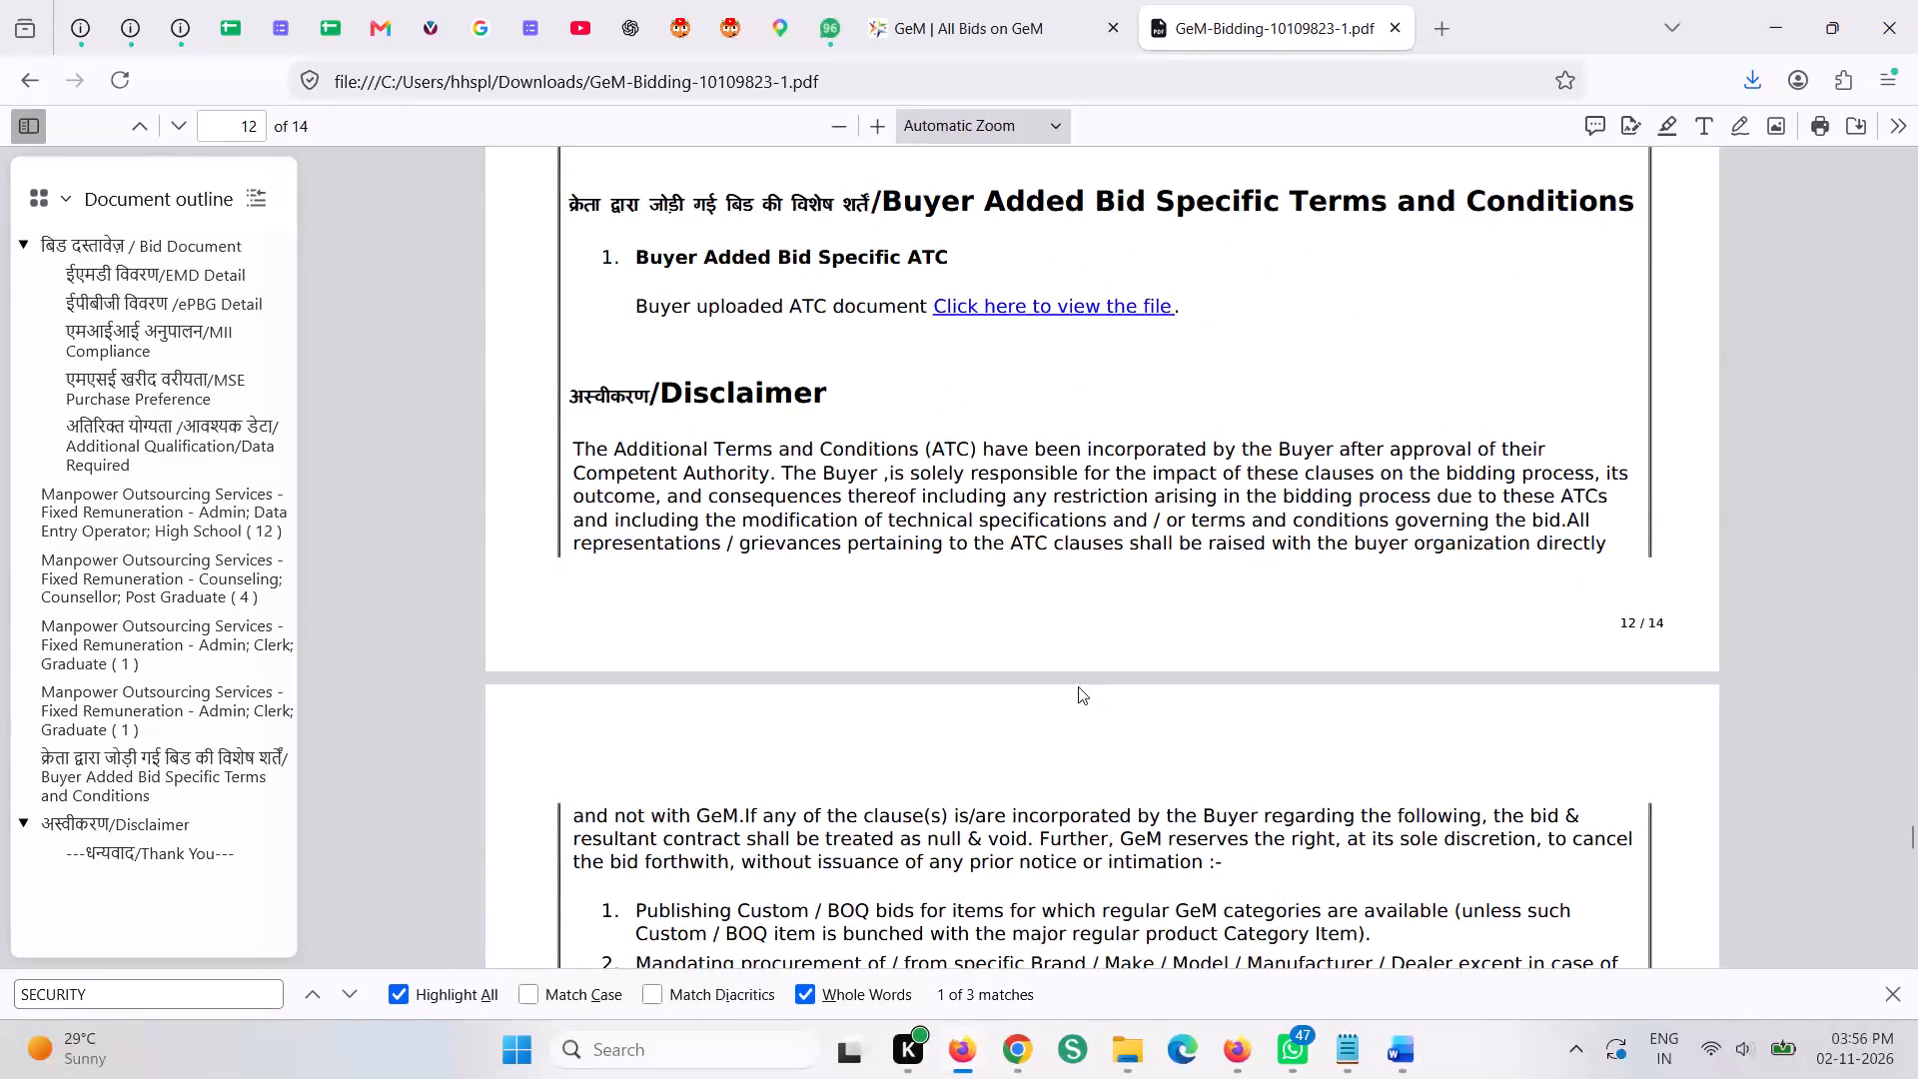
click(967, 345)
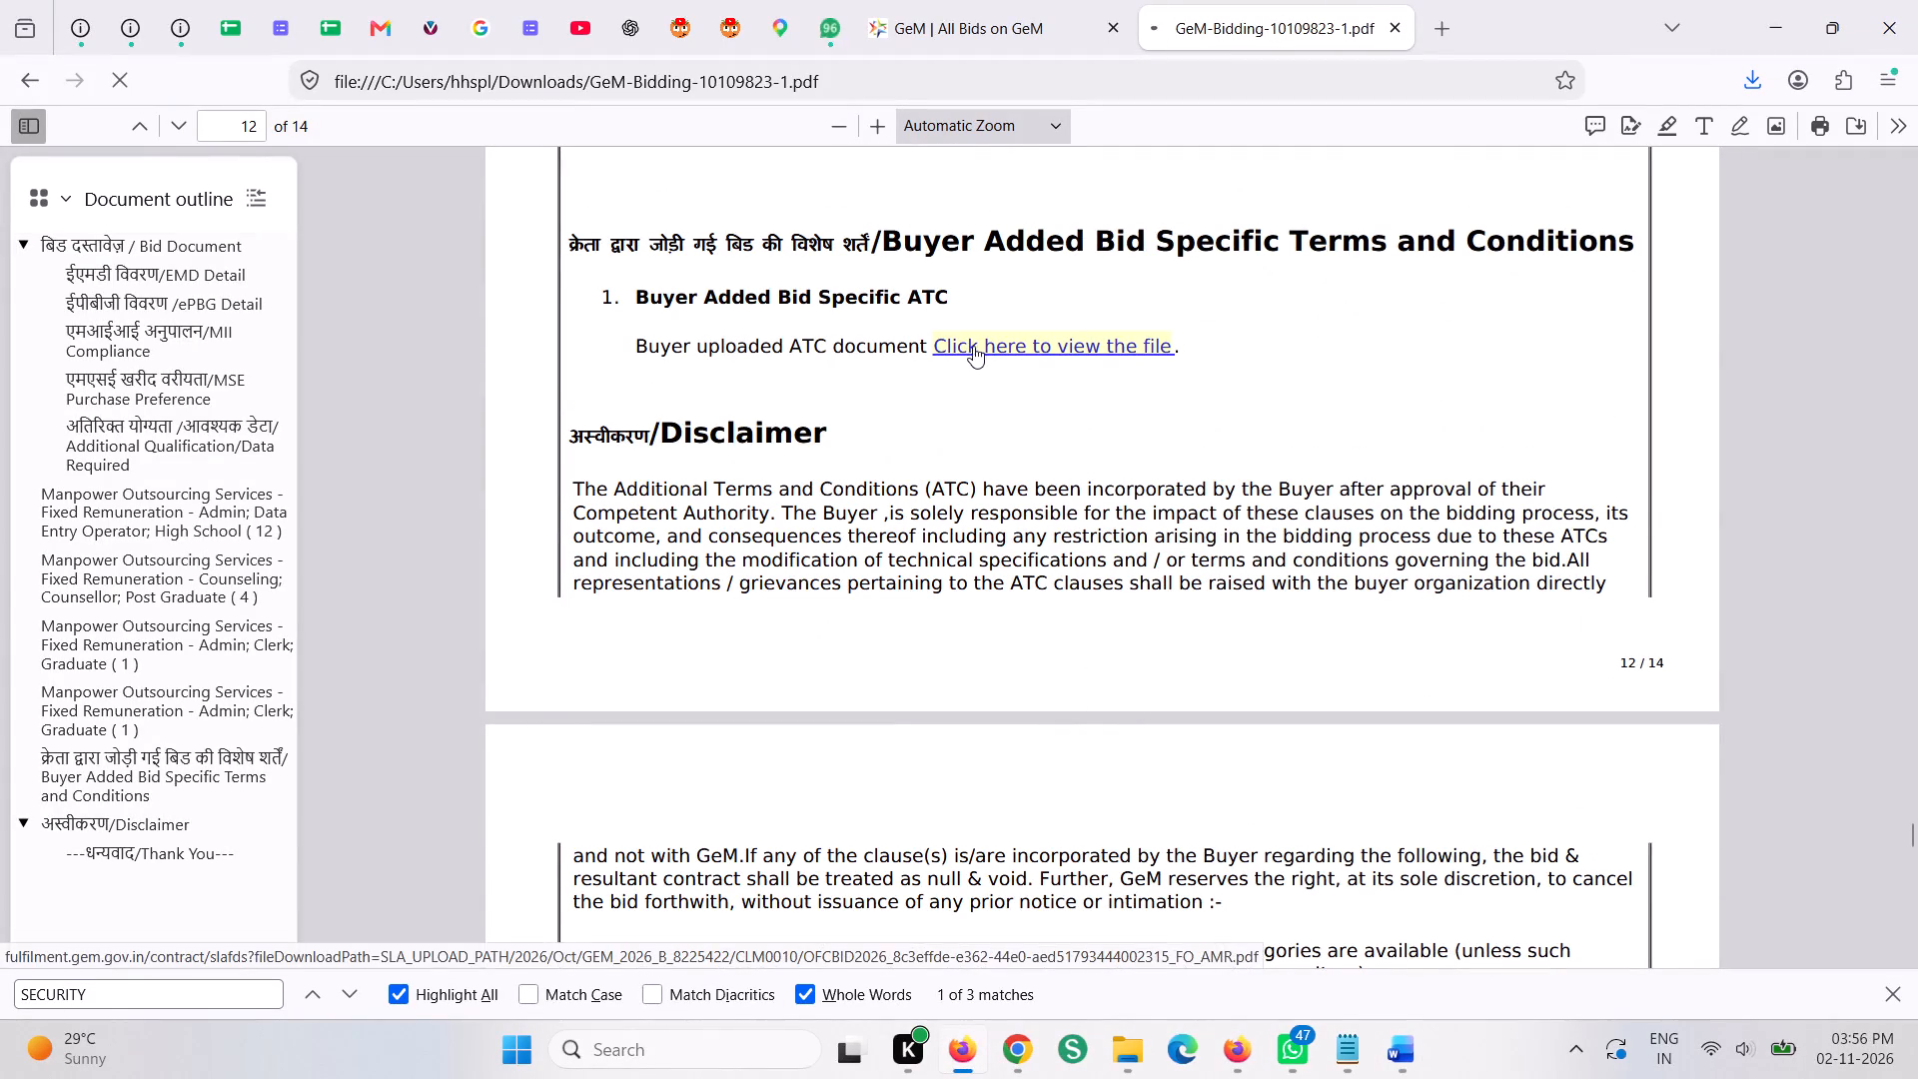
click(832, 421)
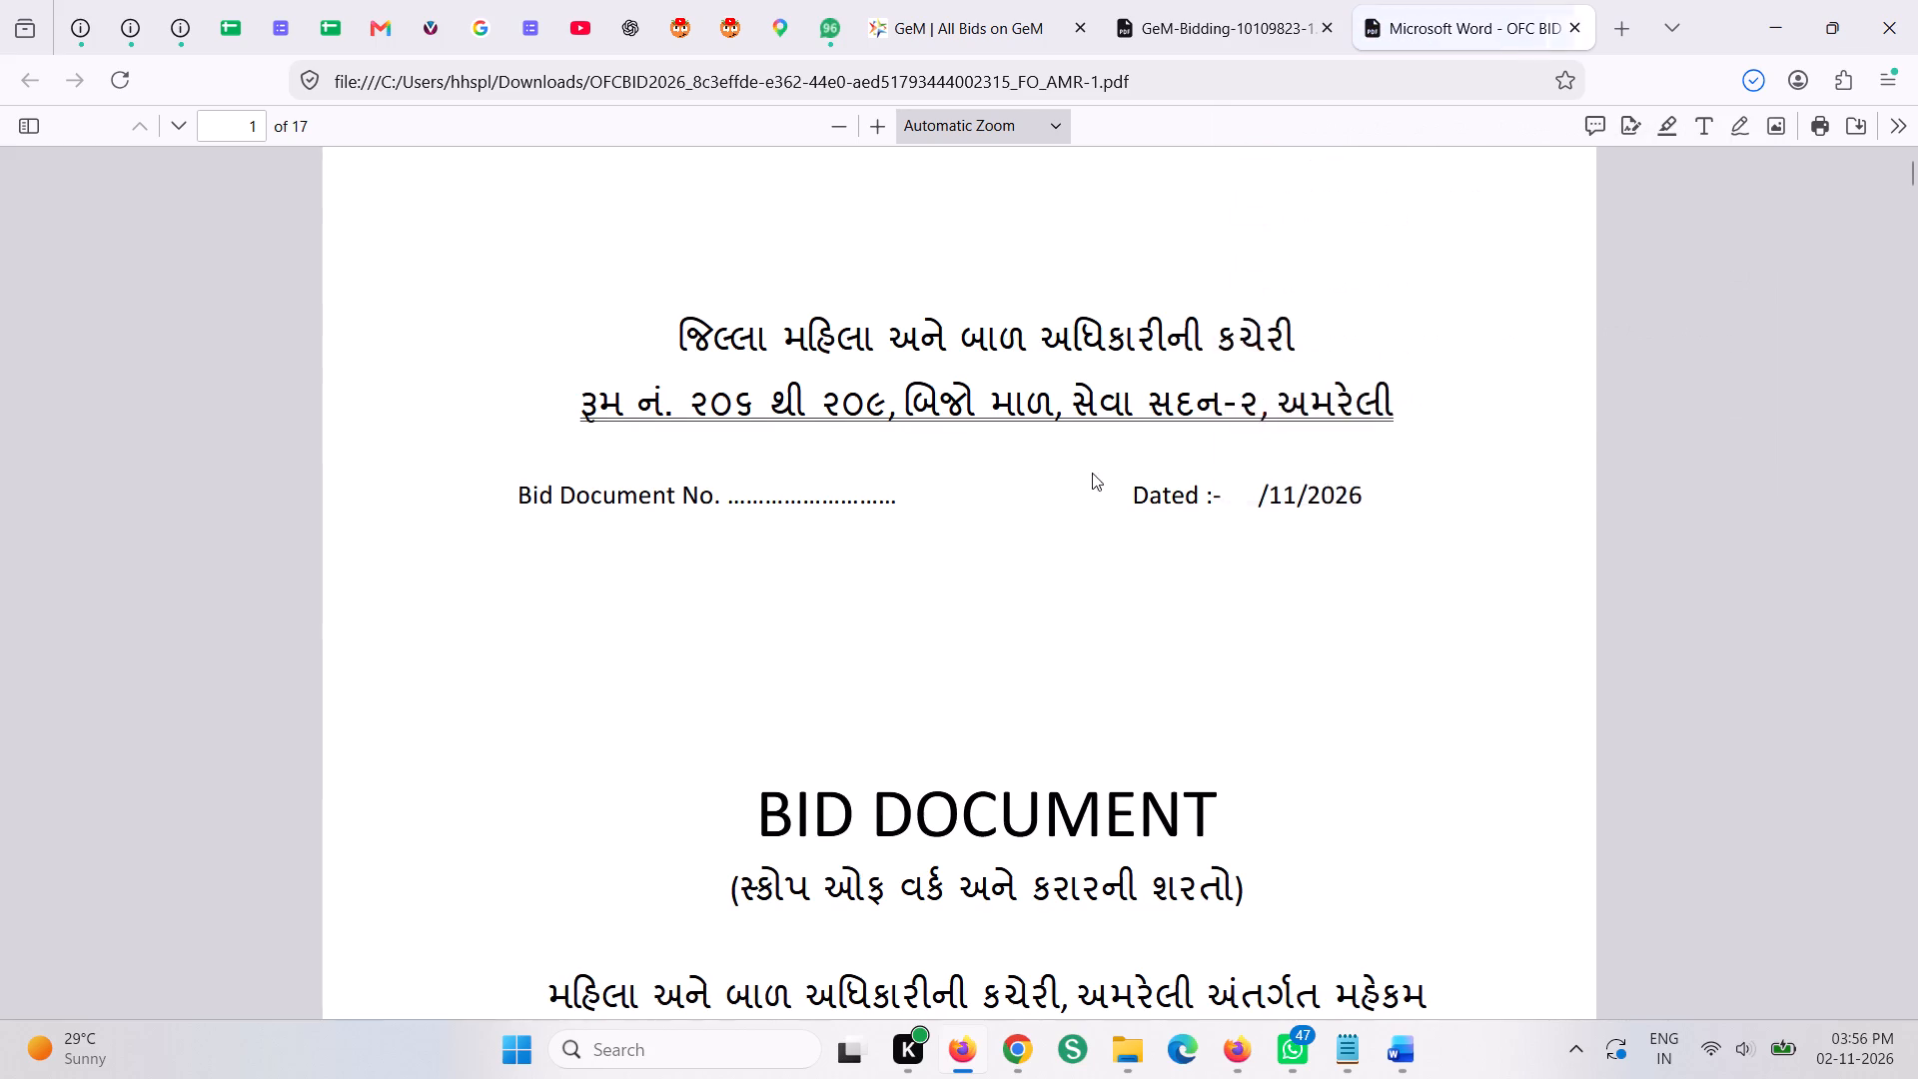
scroll(1092, 479, down, 5)
click(1432, 0)
click(1572, 26)
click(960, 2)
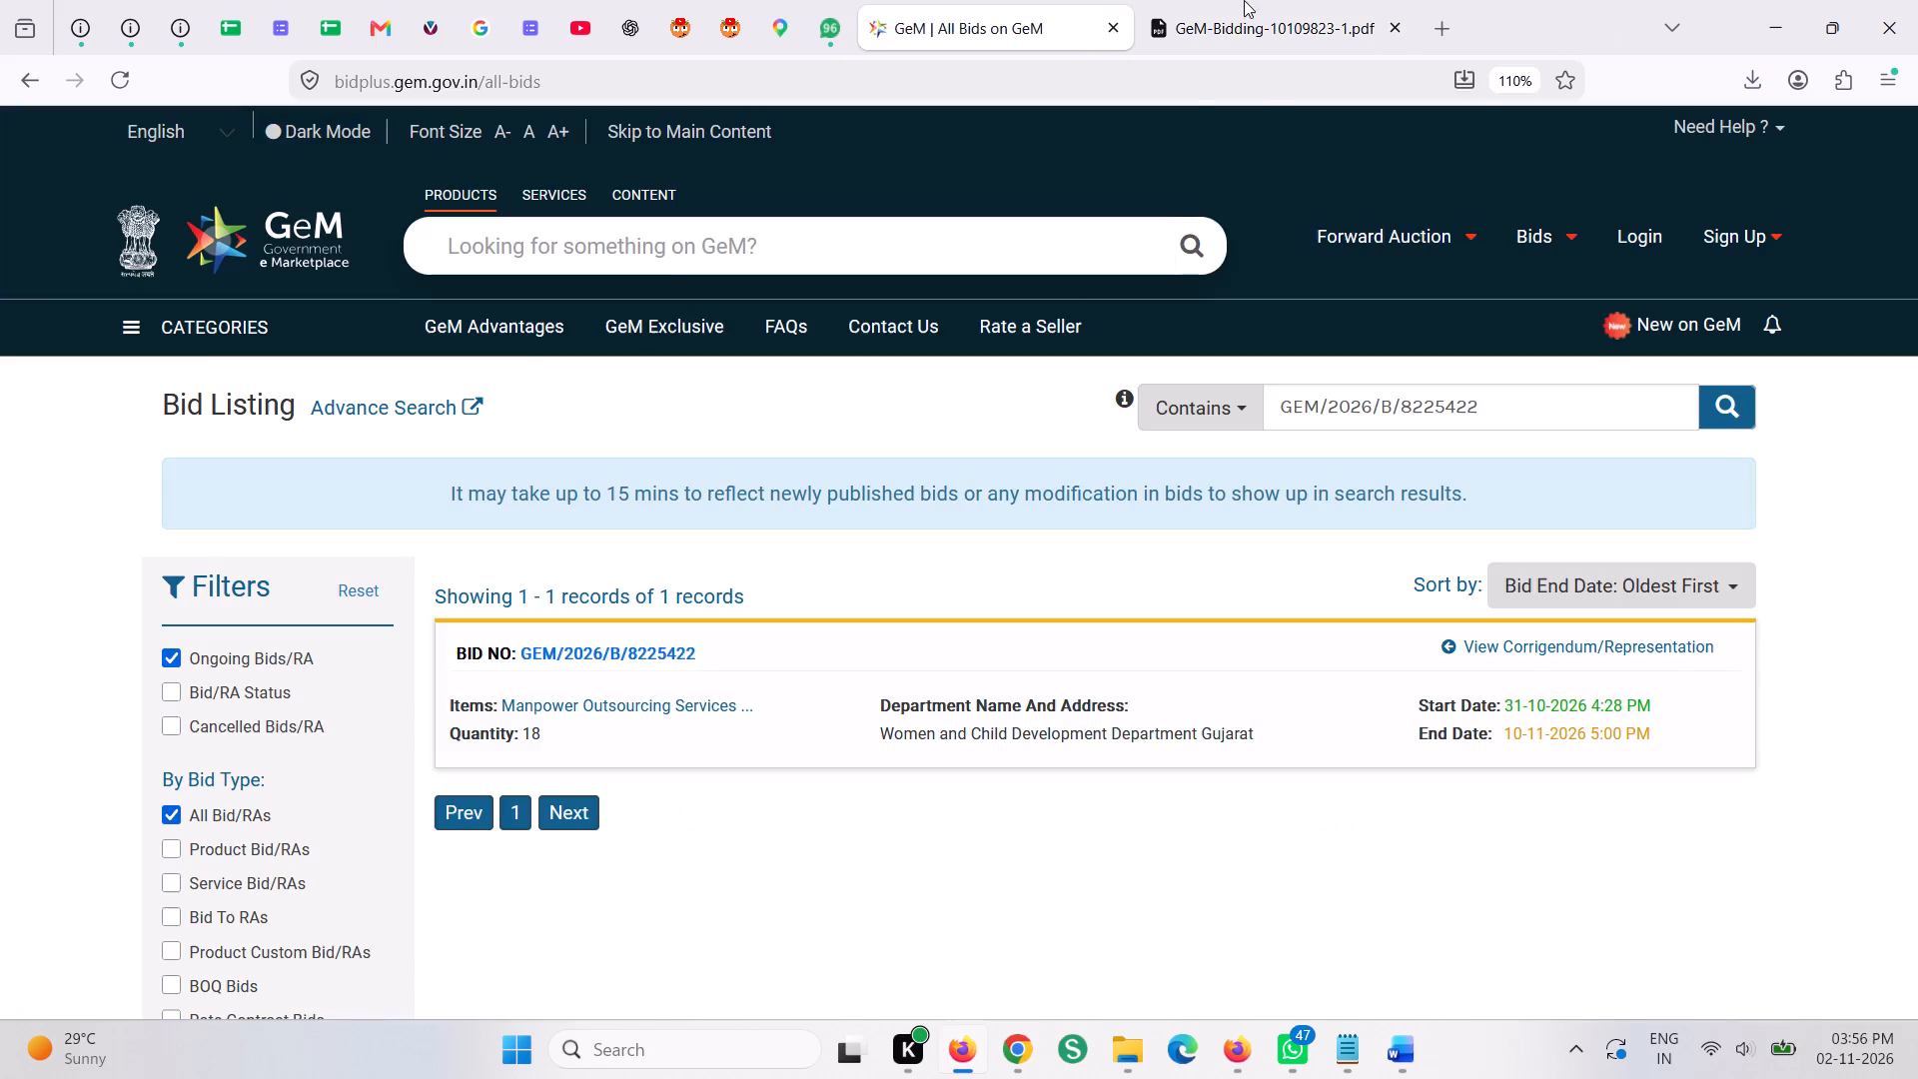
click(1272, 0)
Bring up the REQUIRED DOCUMENTS file in Word and check the bid's folder in File Explorer.
click(1394, 1052)
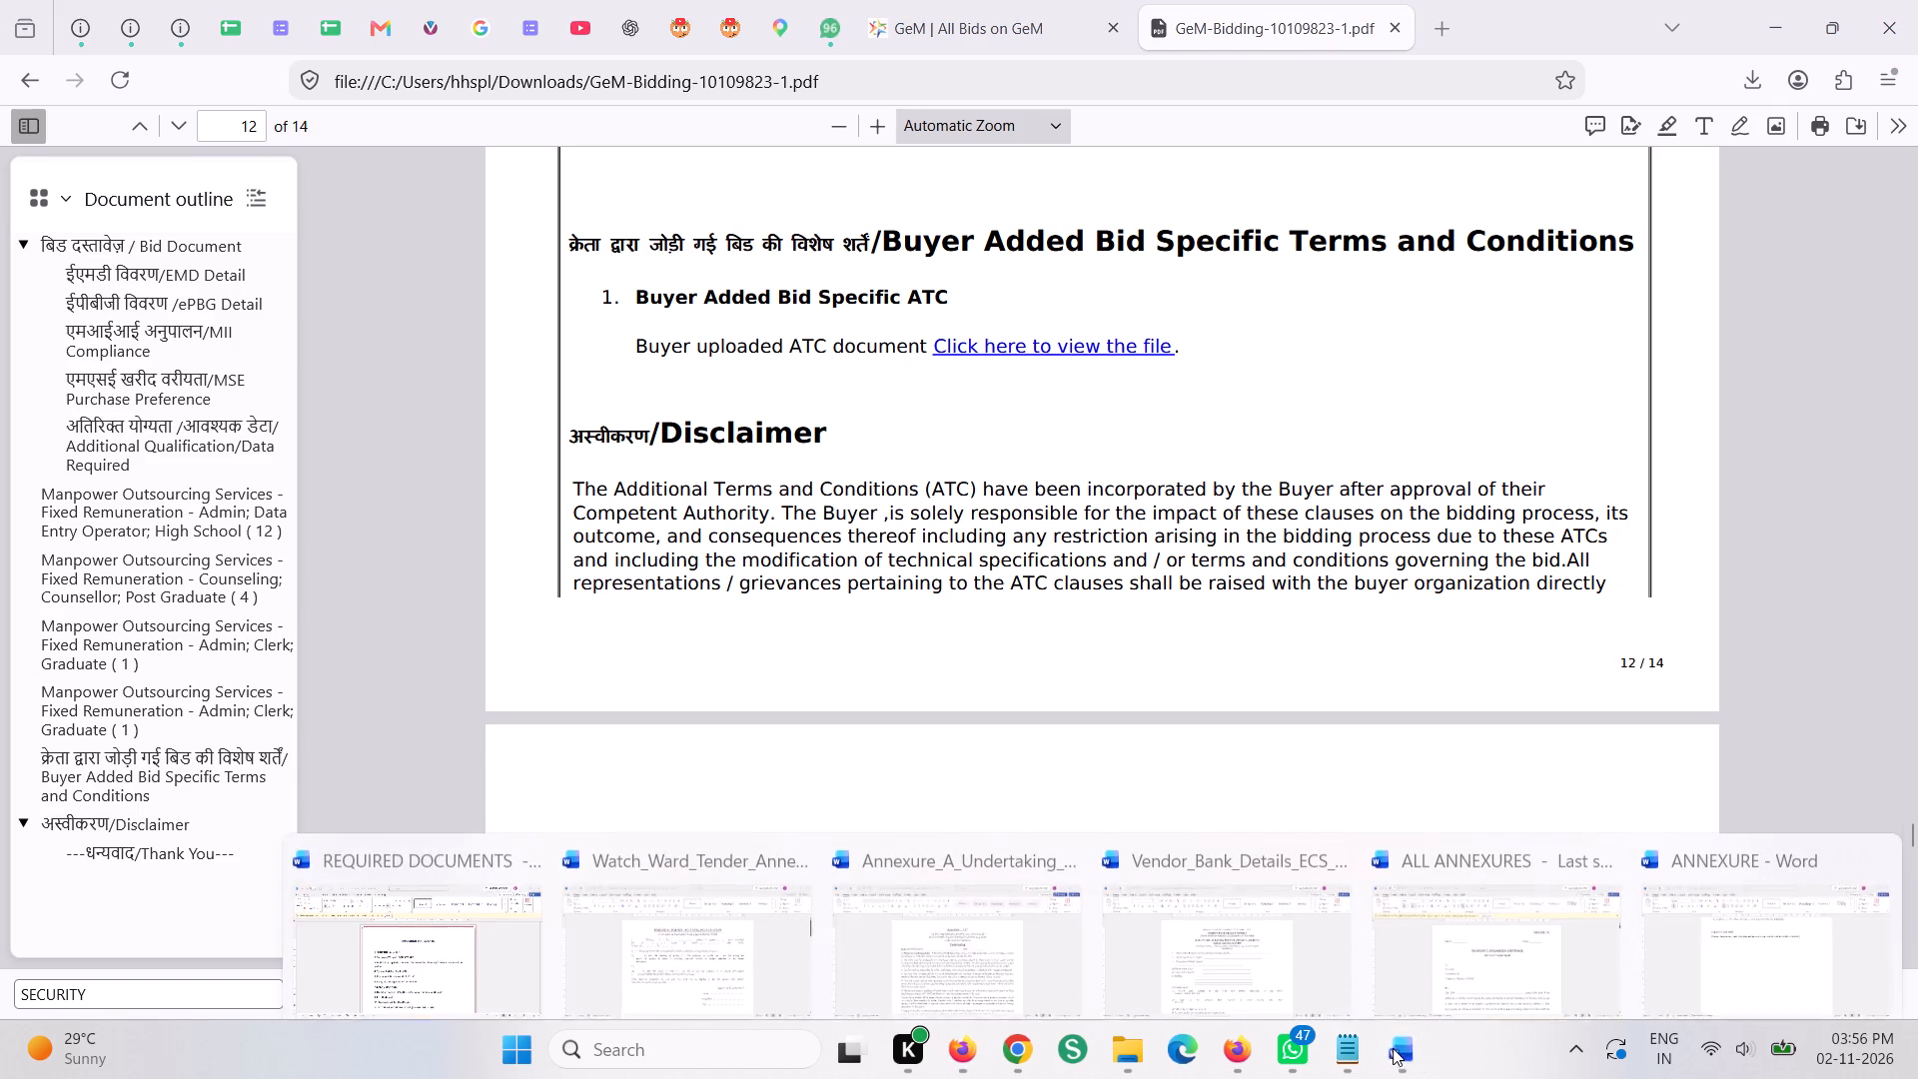
click(451, 953)
click(1104, 1043)
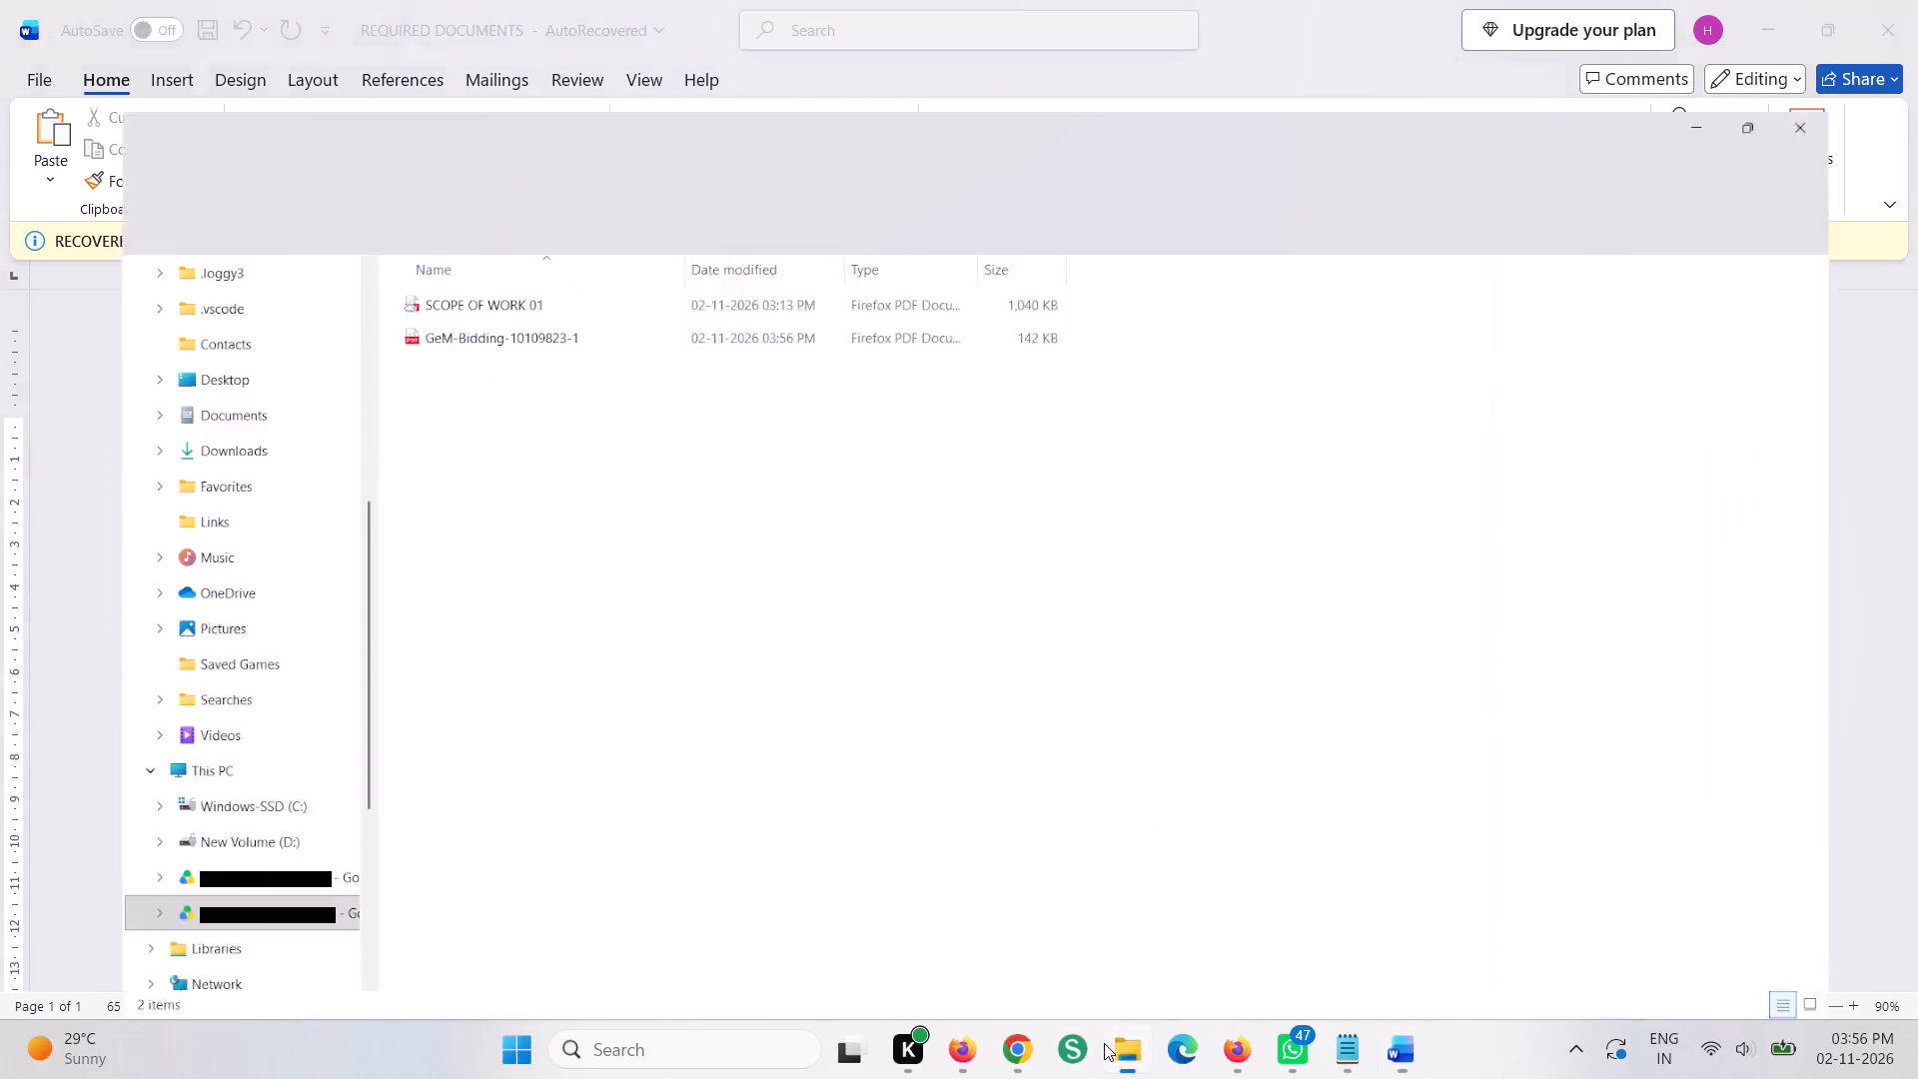
click(1105, 1043)
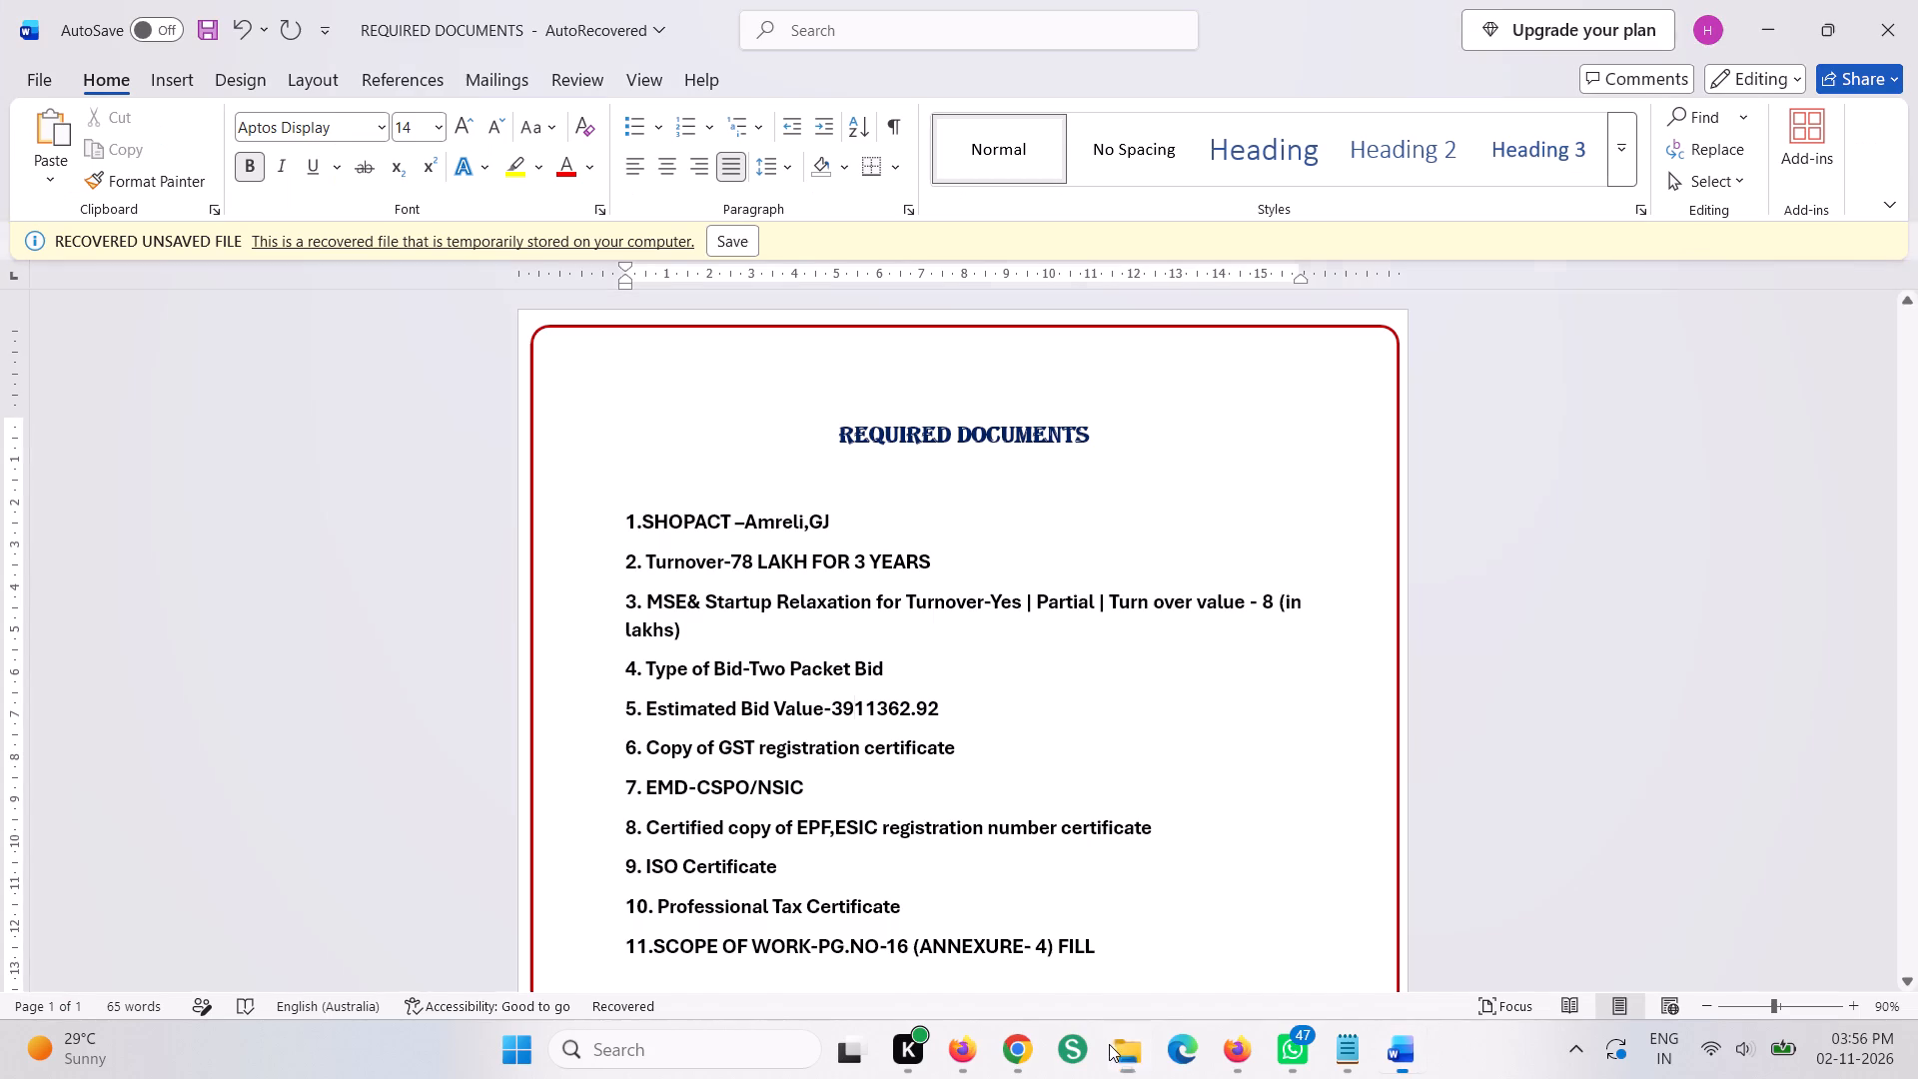
Export the REQUIRED DOCUMENTS file as a PDF named REQUIRED DOCUMENTS into the GEM2026B8225422 folder under DEV1.
click(39, 81)
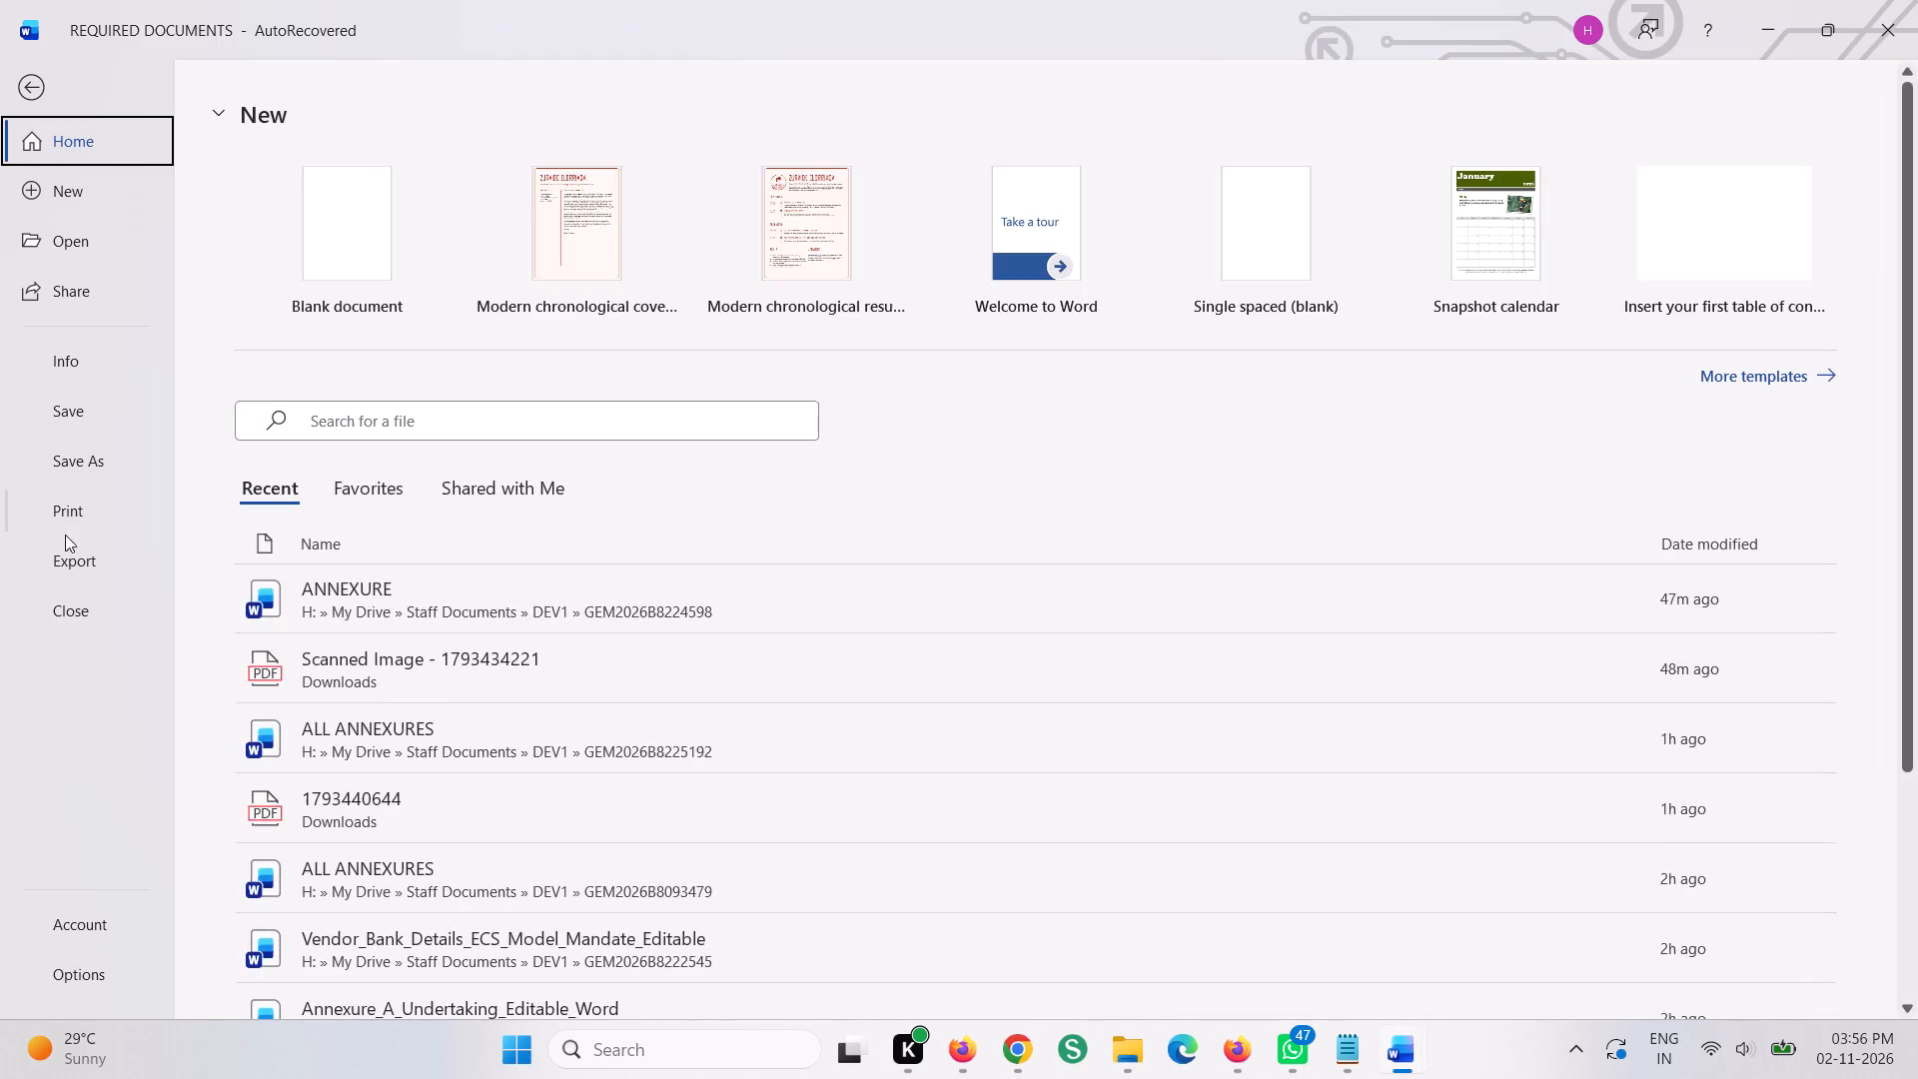
click(72, 554)
click(729, 353)
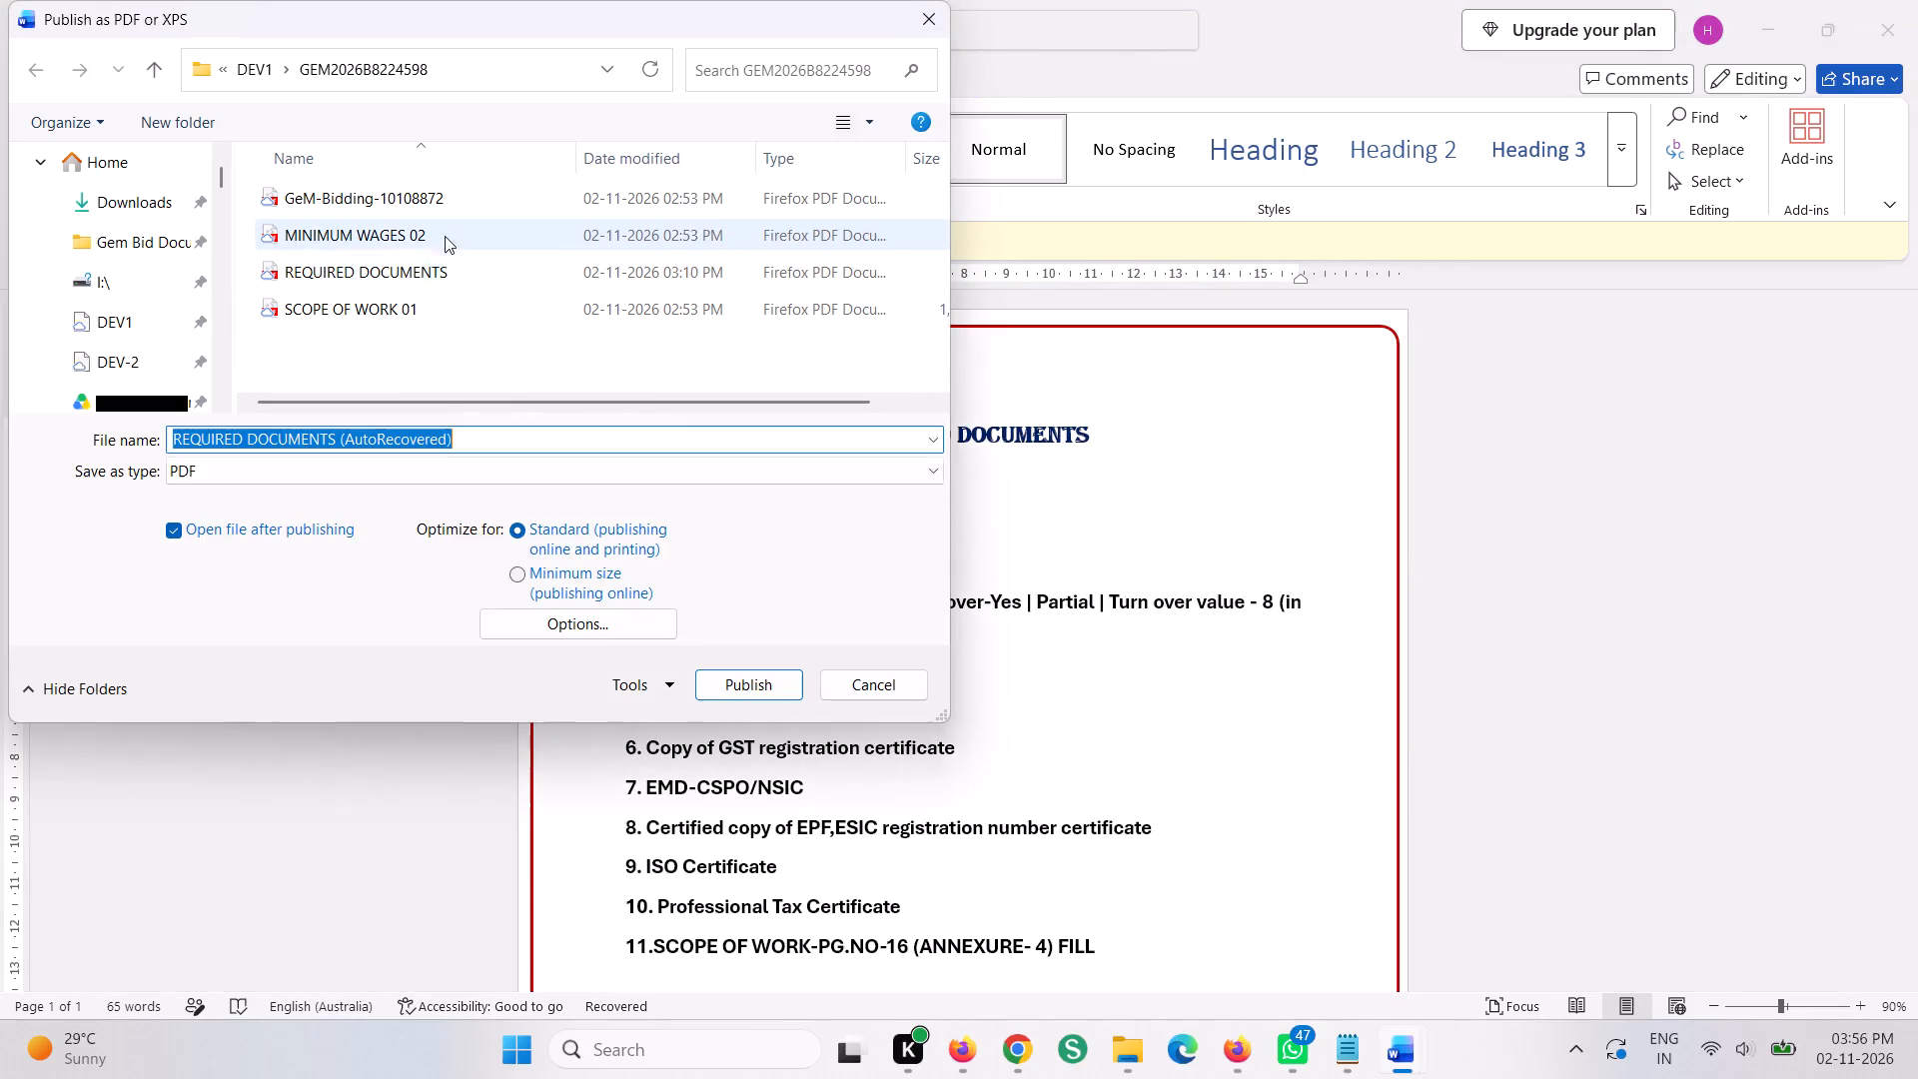
click(143, 73)
scroll(304, 223, up, 4)
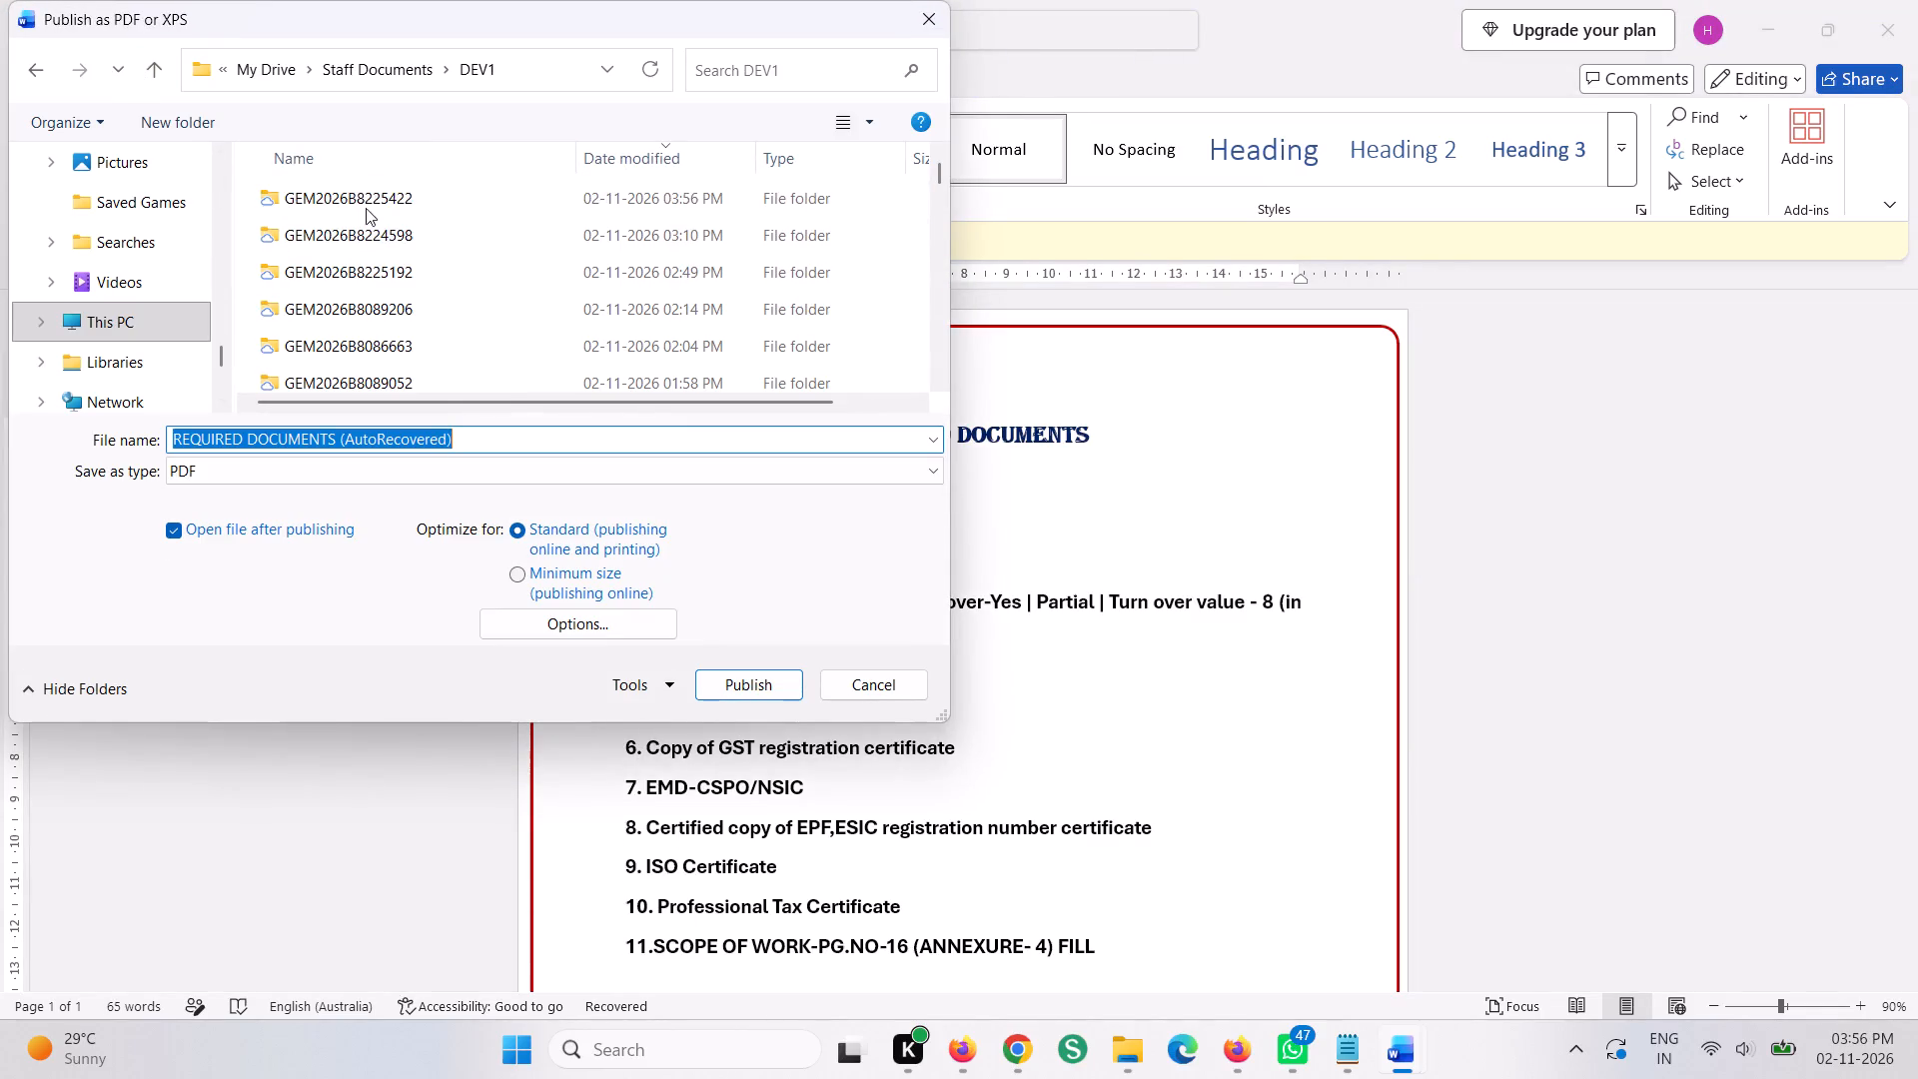
double_click(376, 194)
double_click(481, 445)
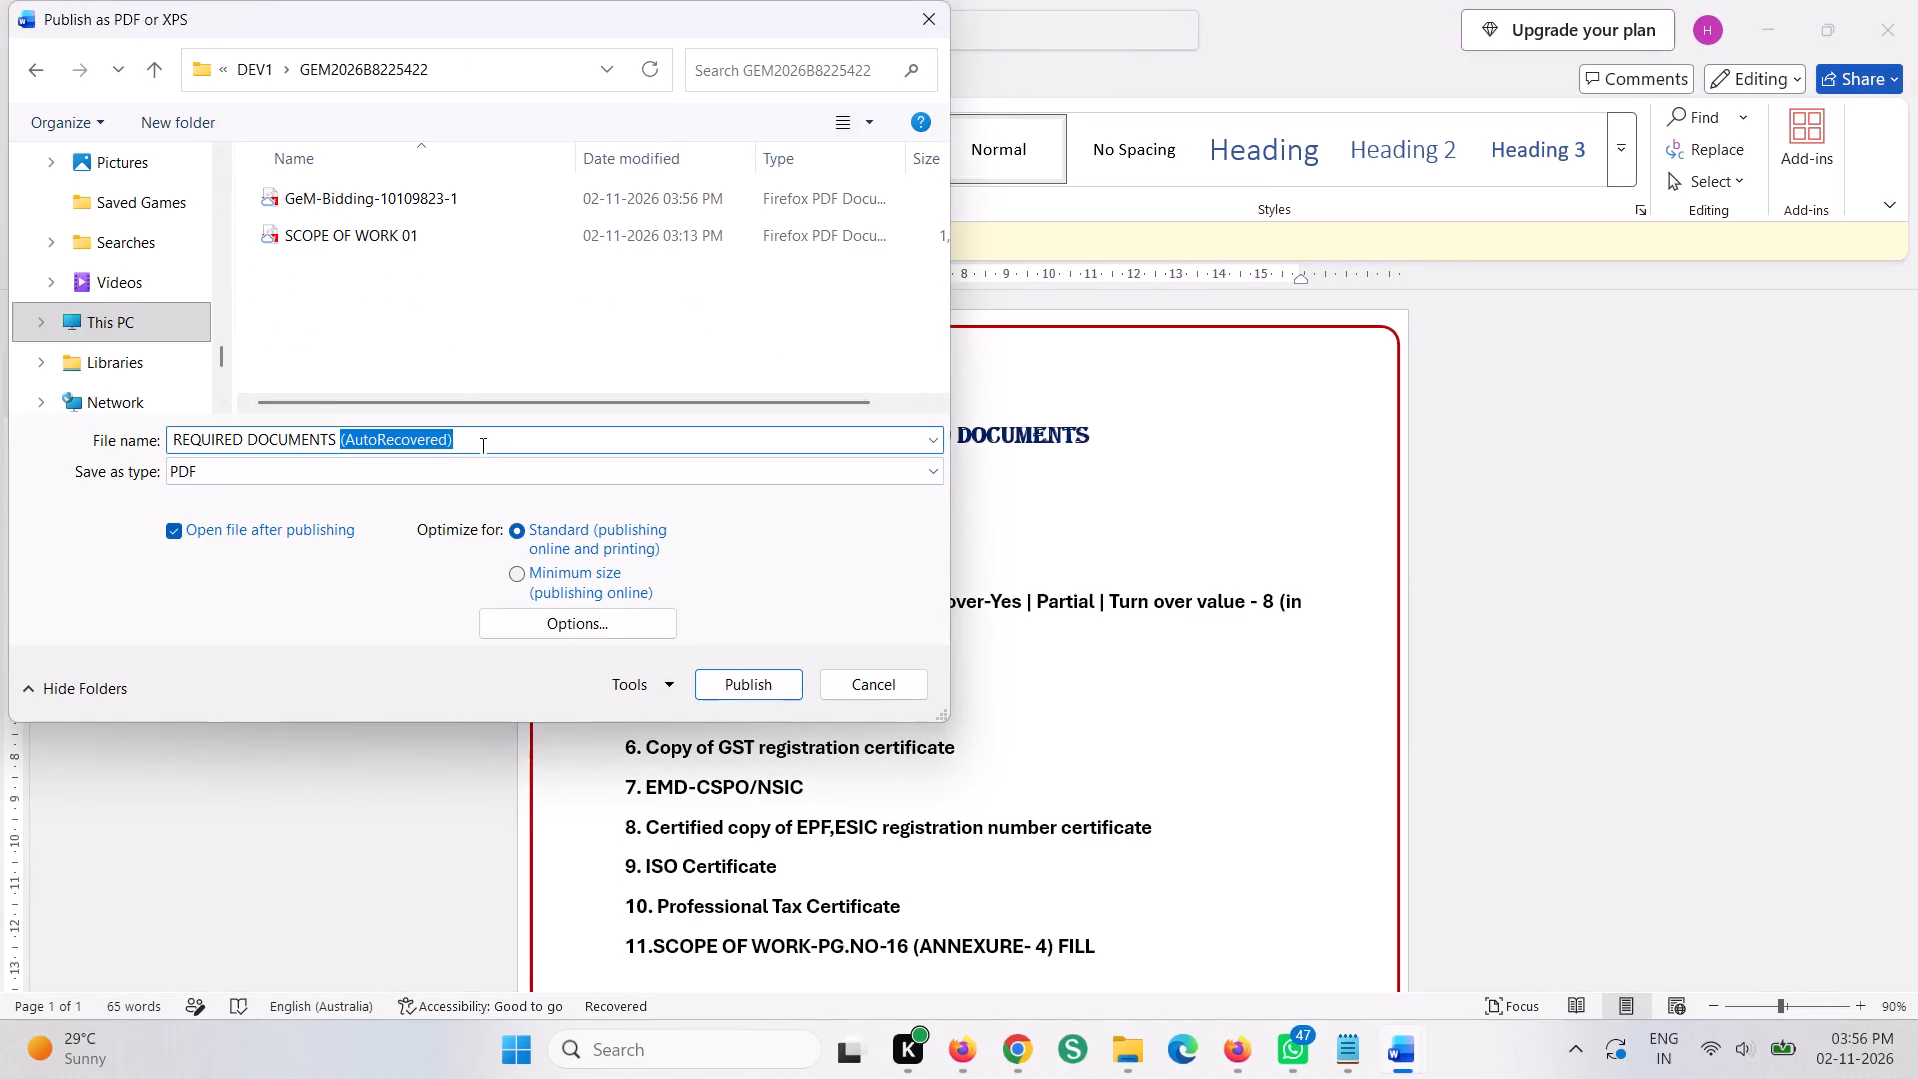
key(BackSpace)
key(Return)
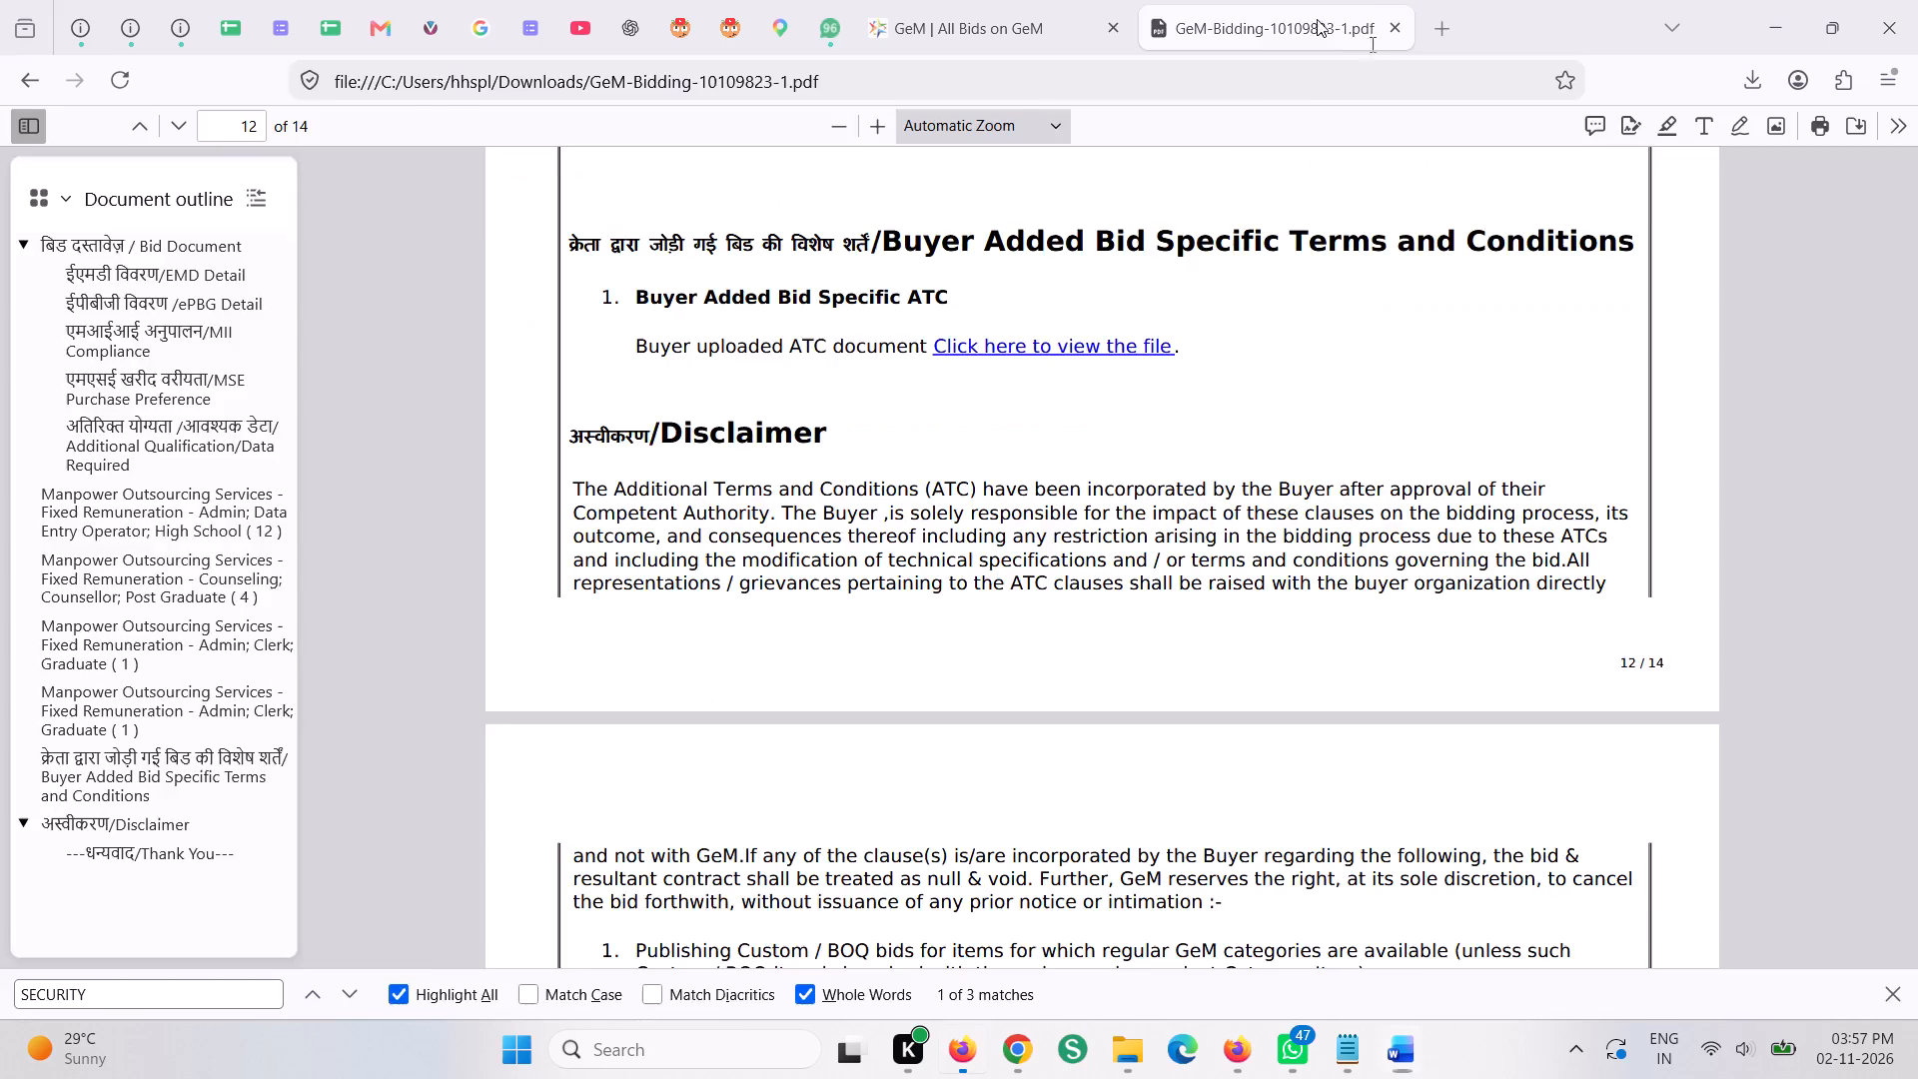
Switch to File Explorer, check the GEM2026B8225422 folder and go up to its parent folder DEV1.
click(1482, 0)
click(1566, 24)
click(1120, 1043)
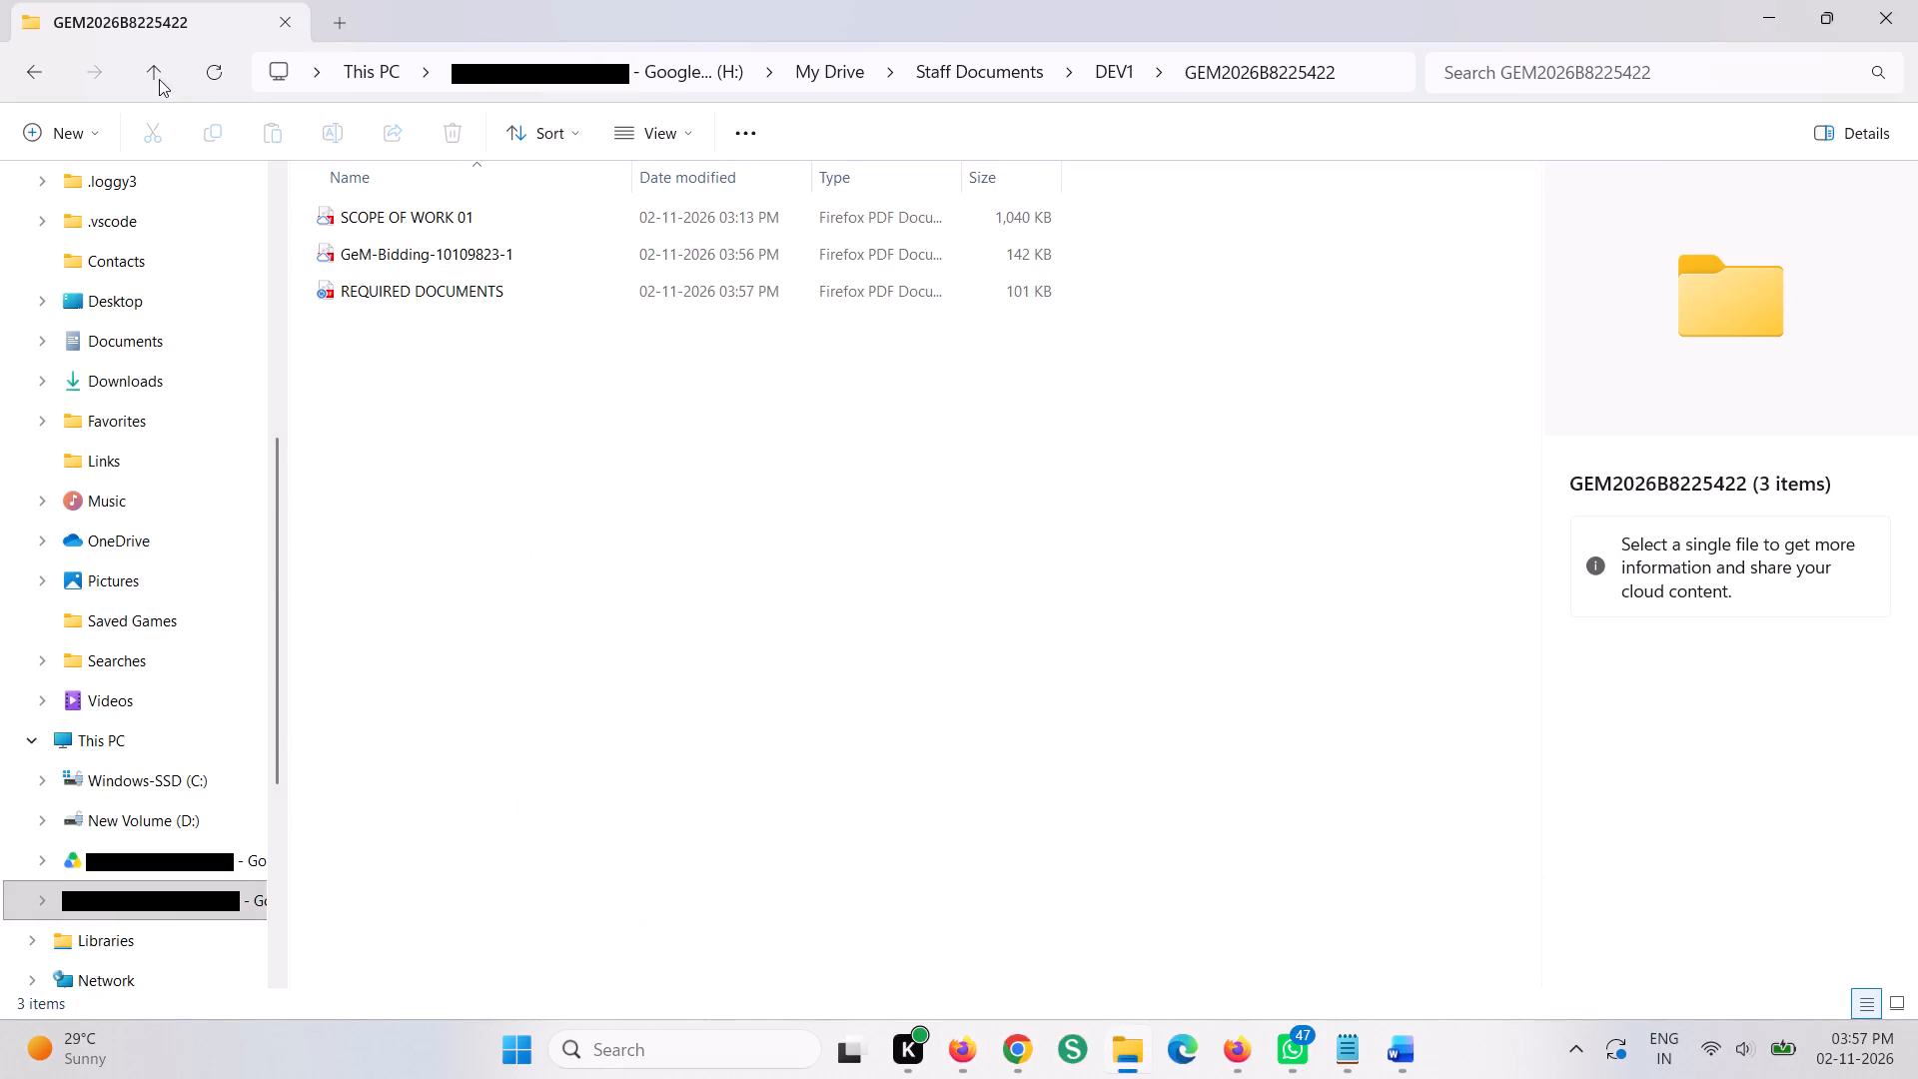
click(158, 66)
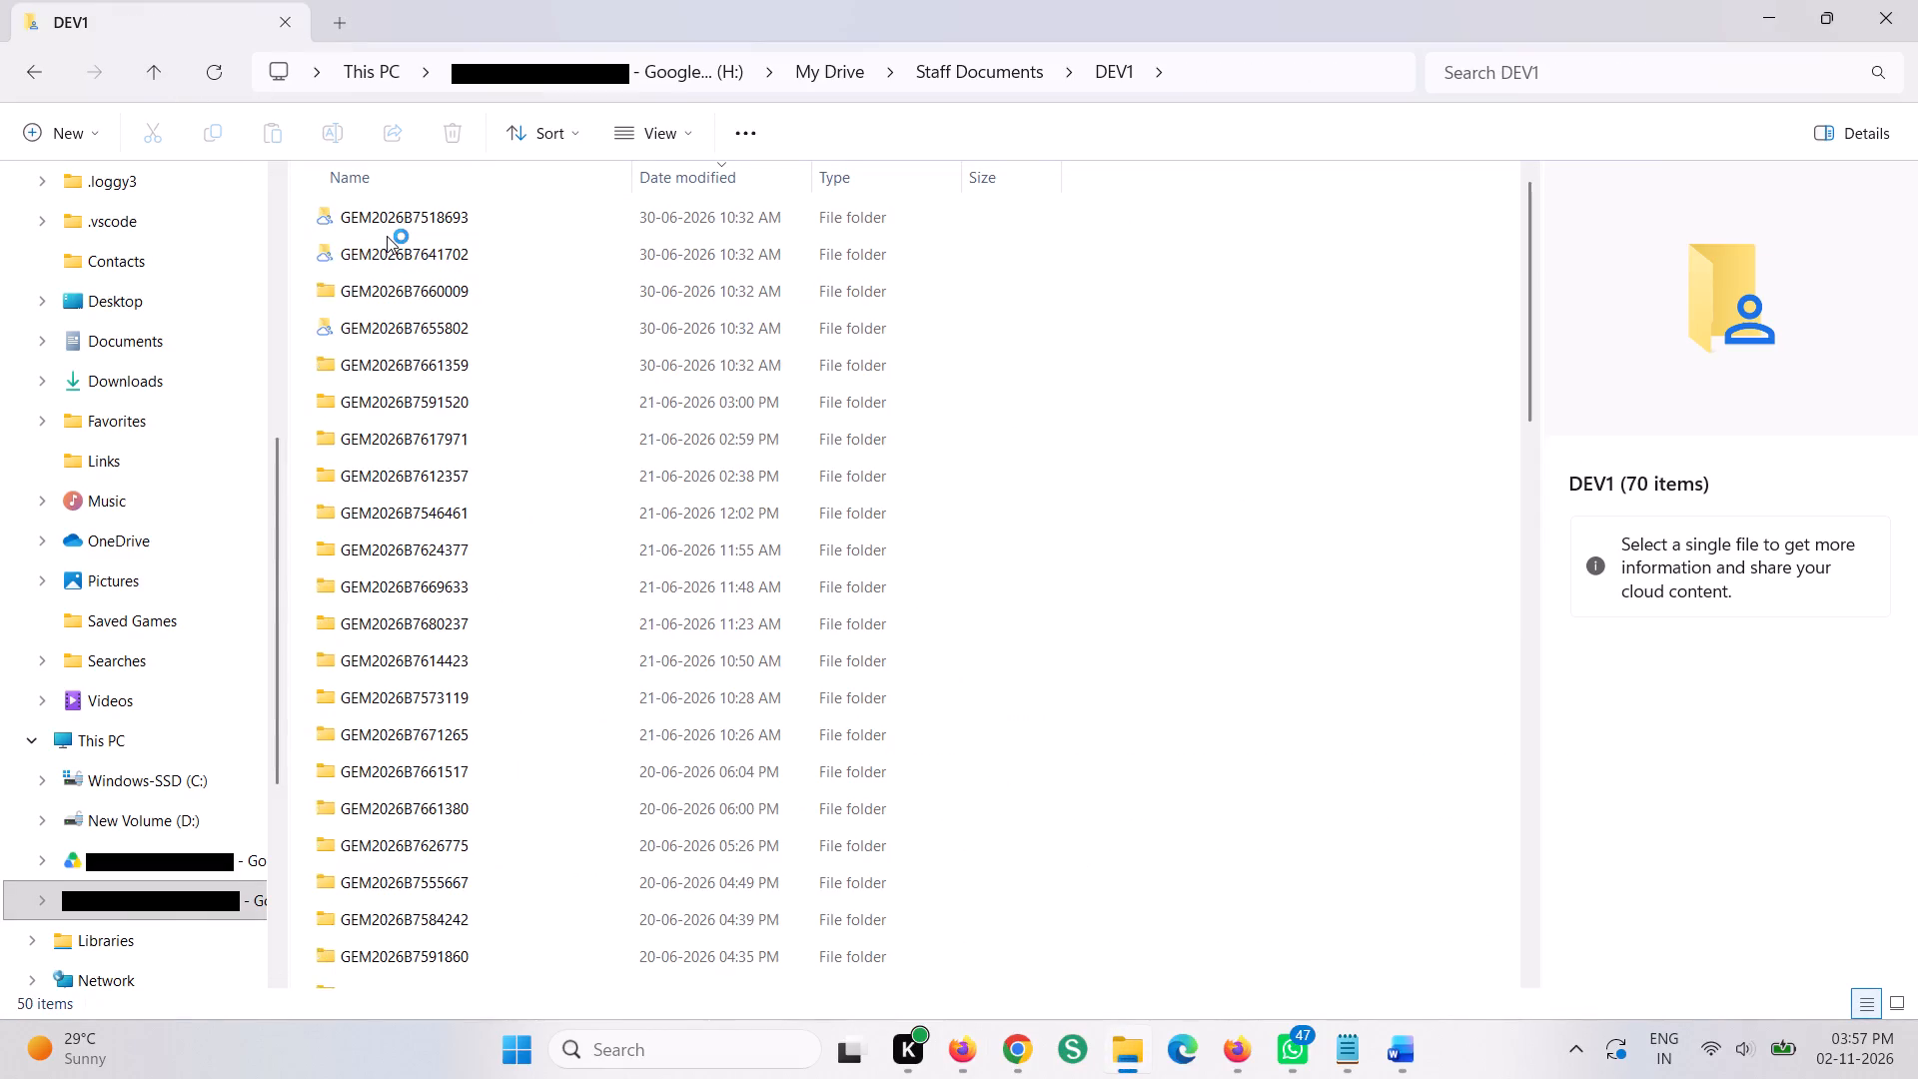
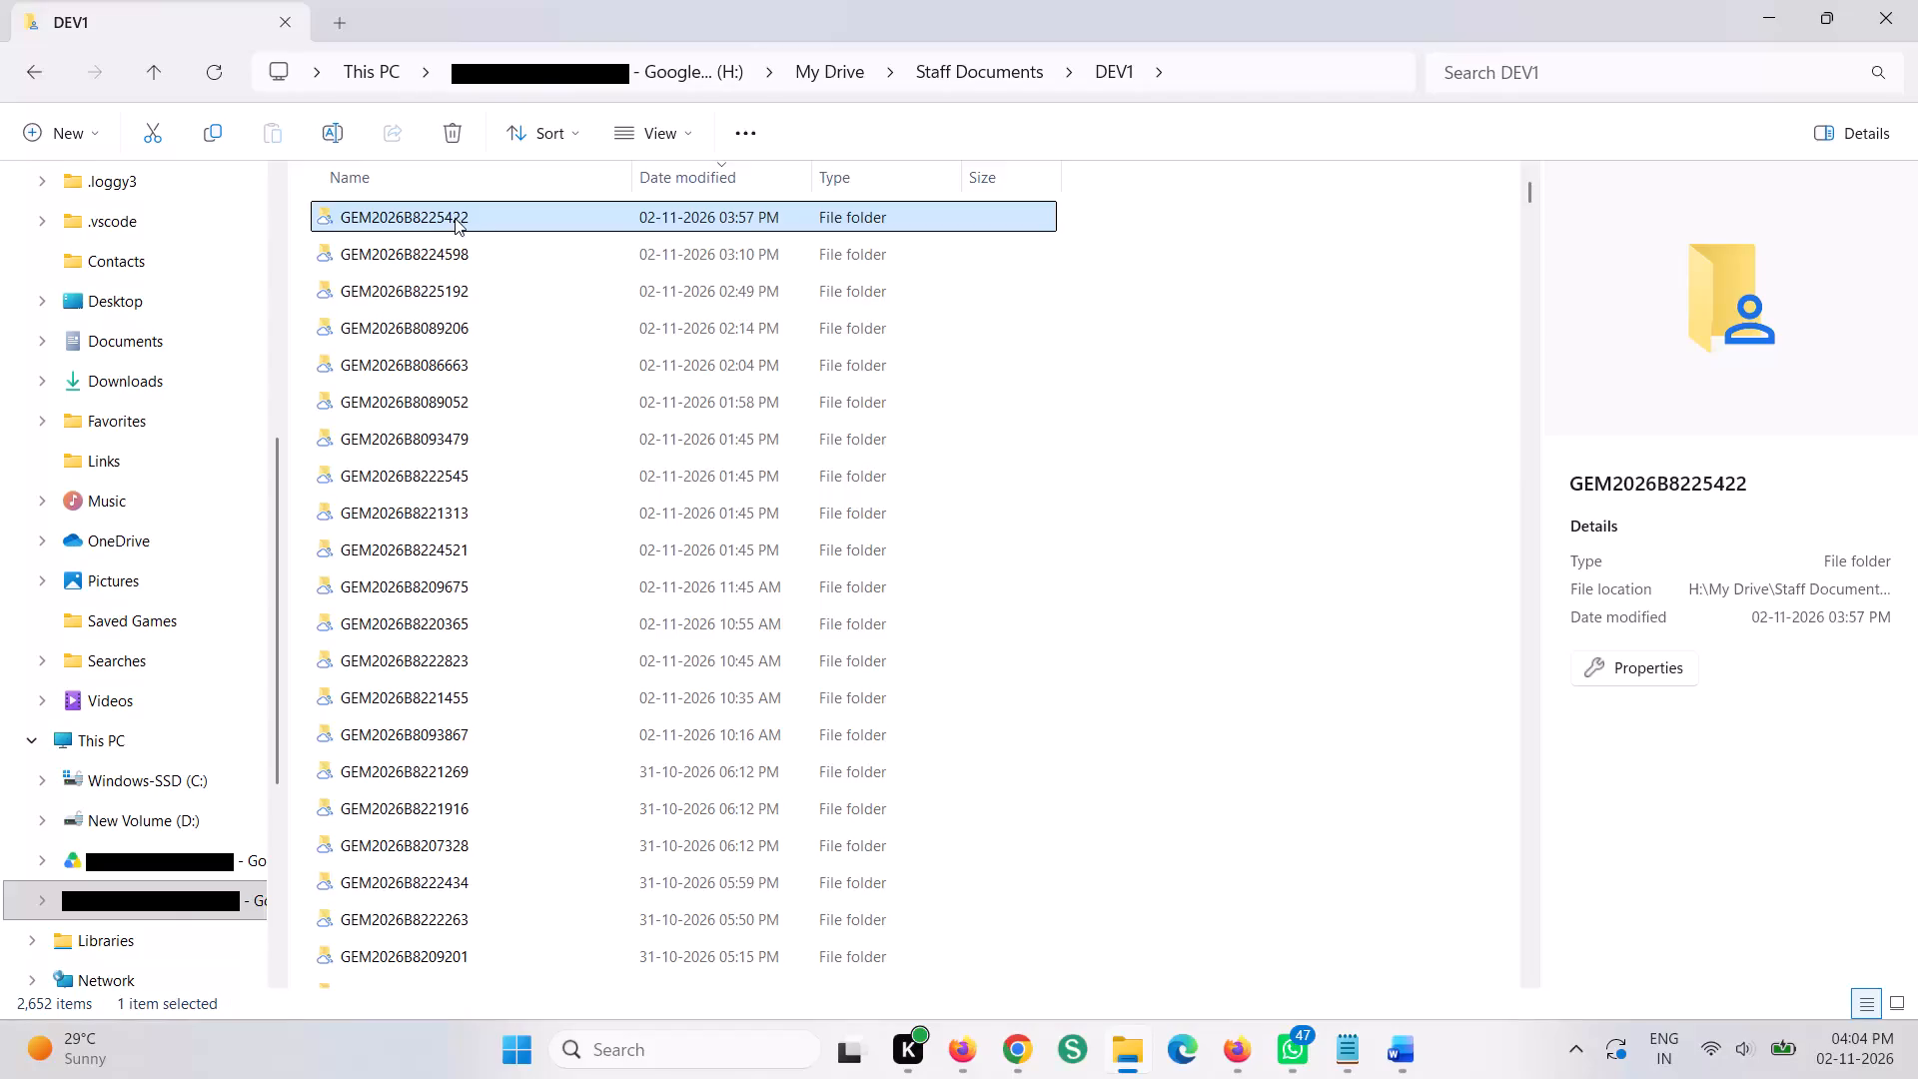
Copy the Google Drive link of folder GEM2026B8225422 and paste it into Other Comment for row 815 of the Daily Tender Sheet 2026.
click(520, 702)
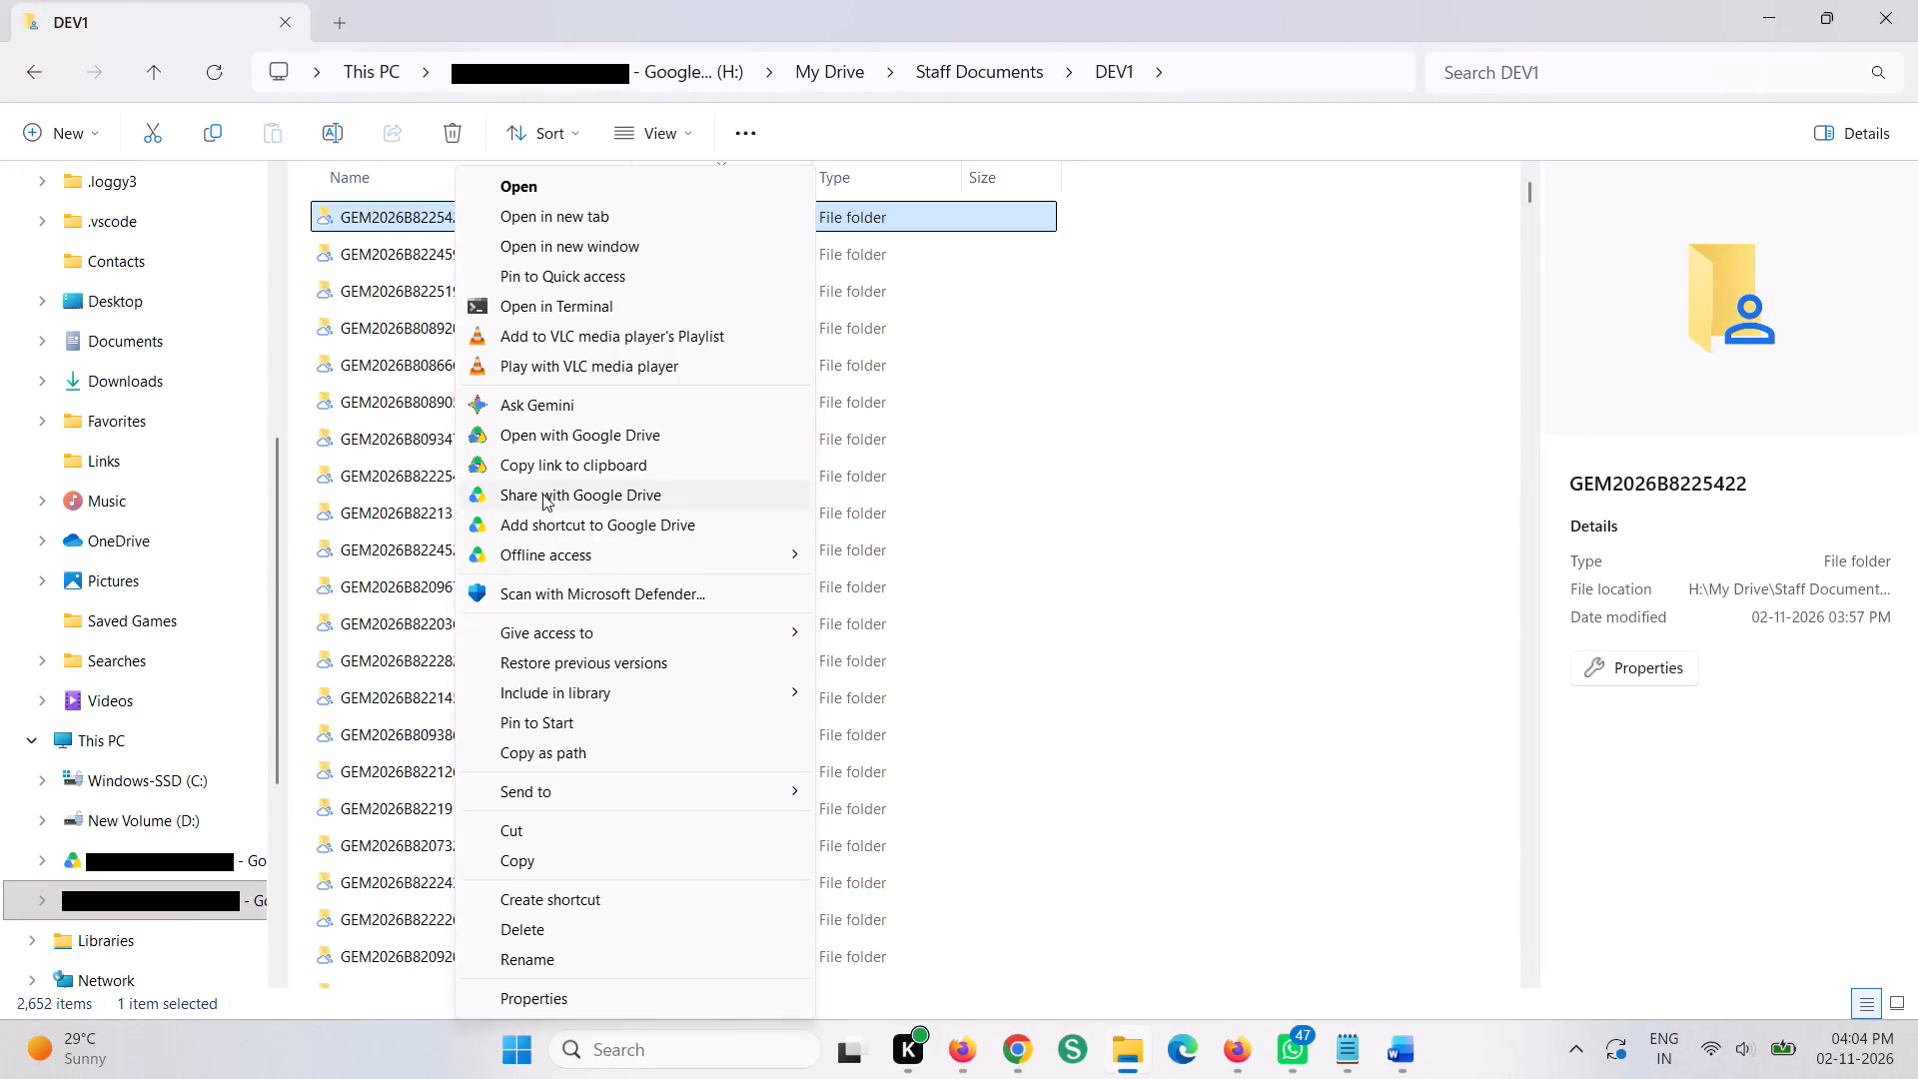
click(523, 459)
click(954, 1057)
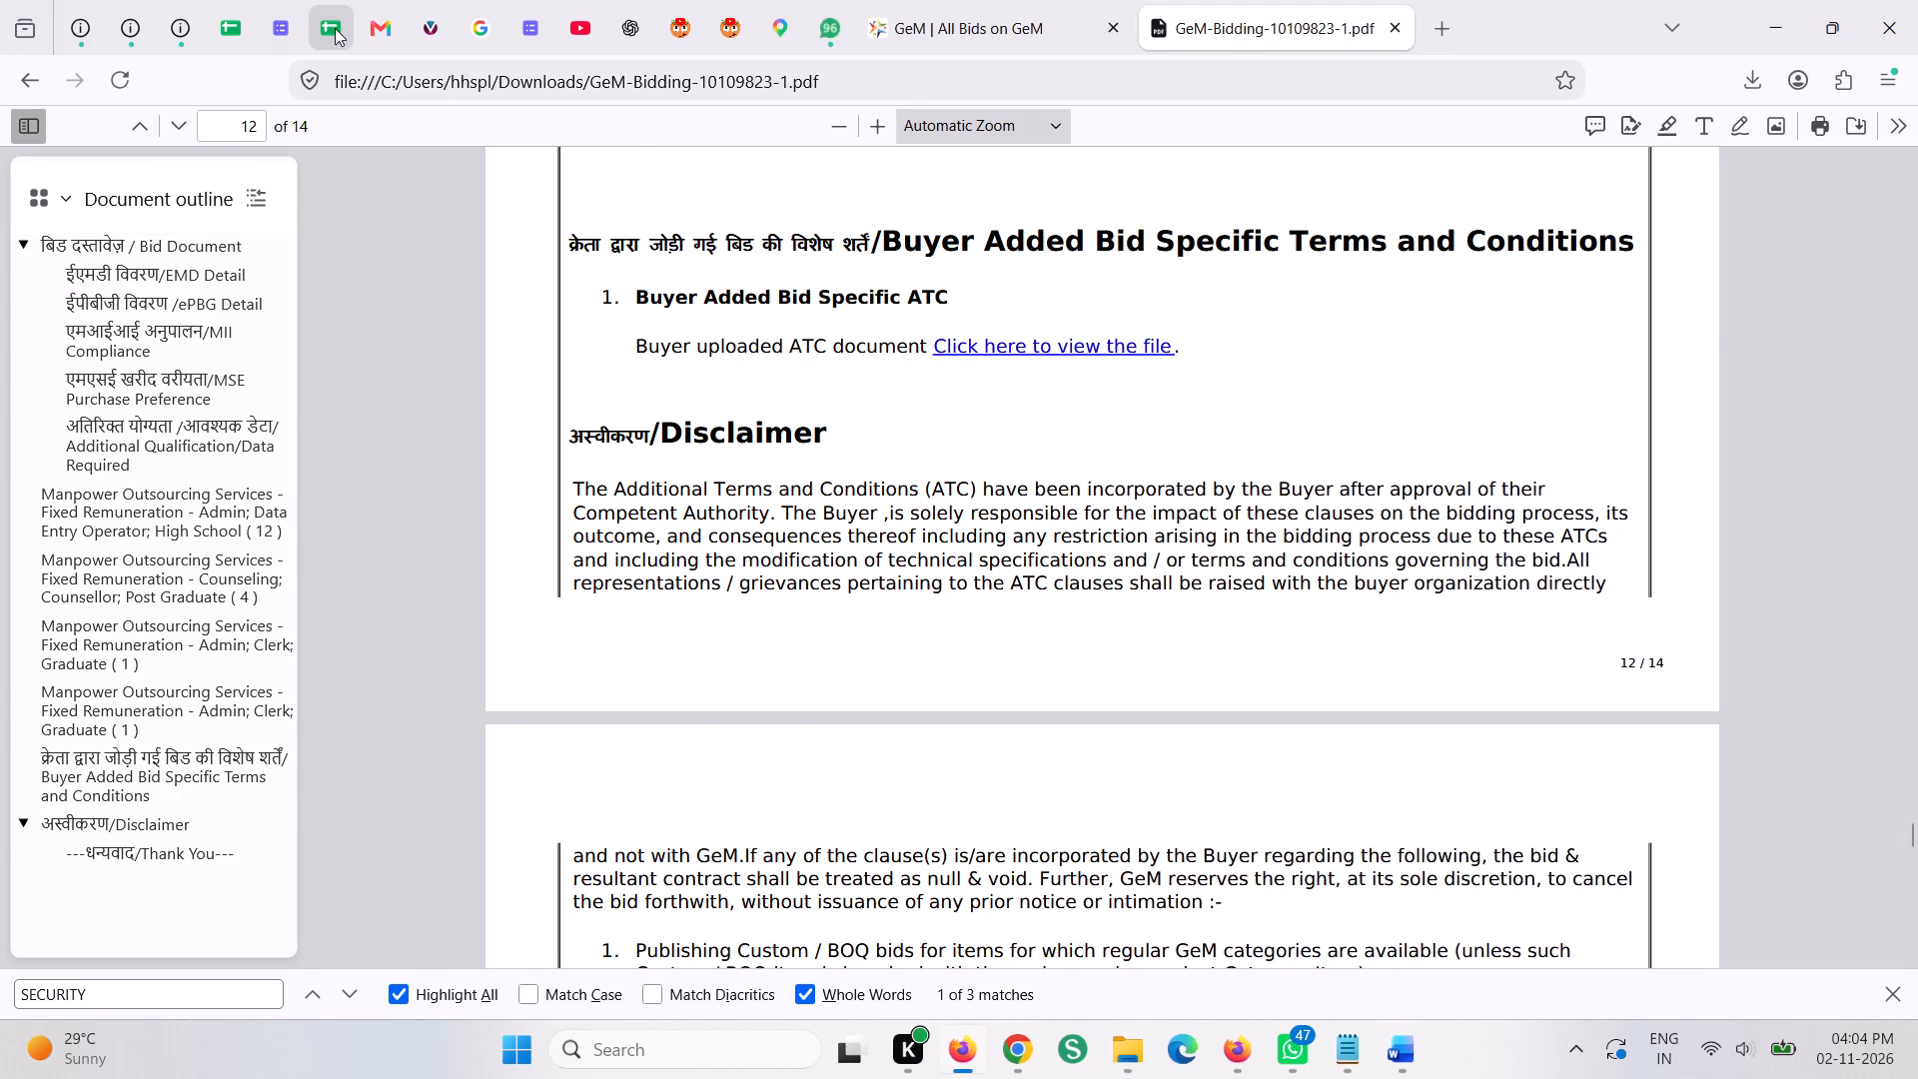
click(339, 25)
double_click(1224, 625)
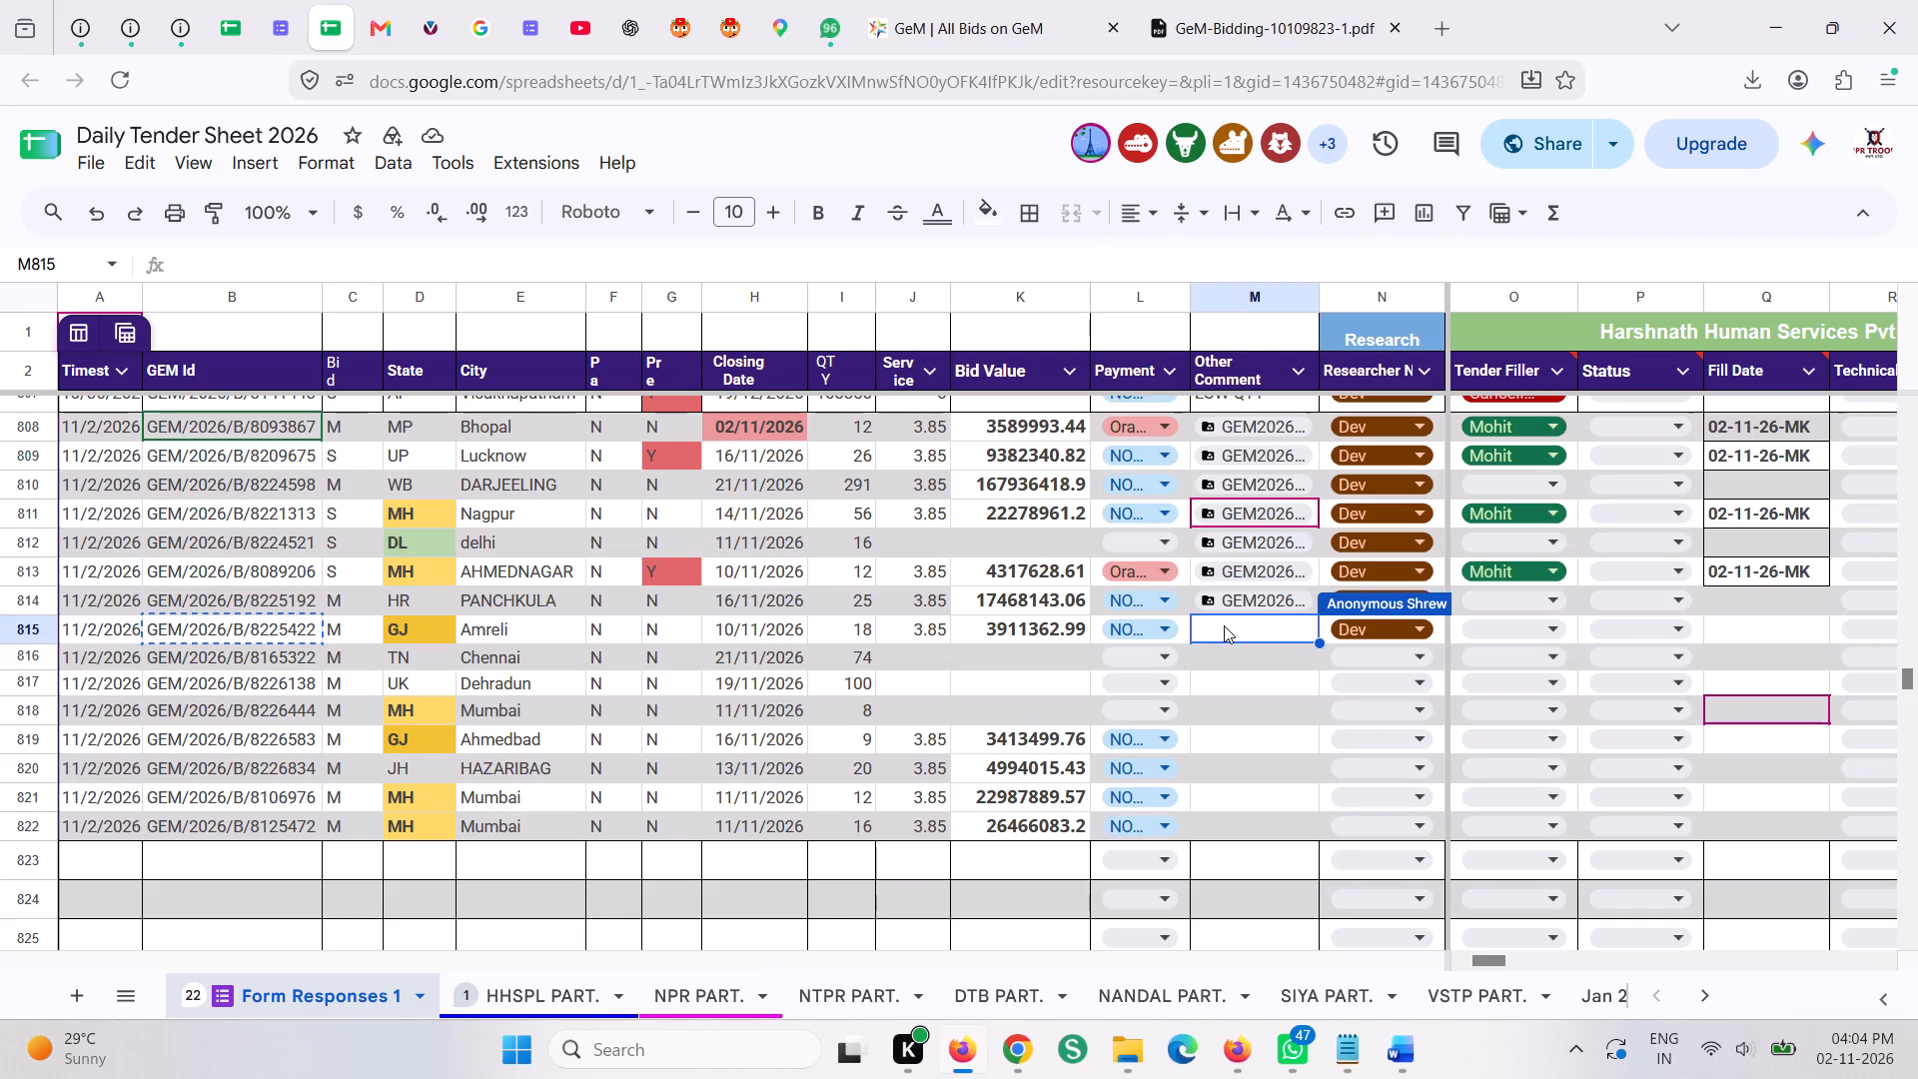
key(ctrl+v)
key(Tab)
click(965, 682)
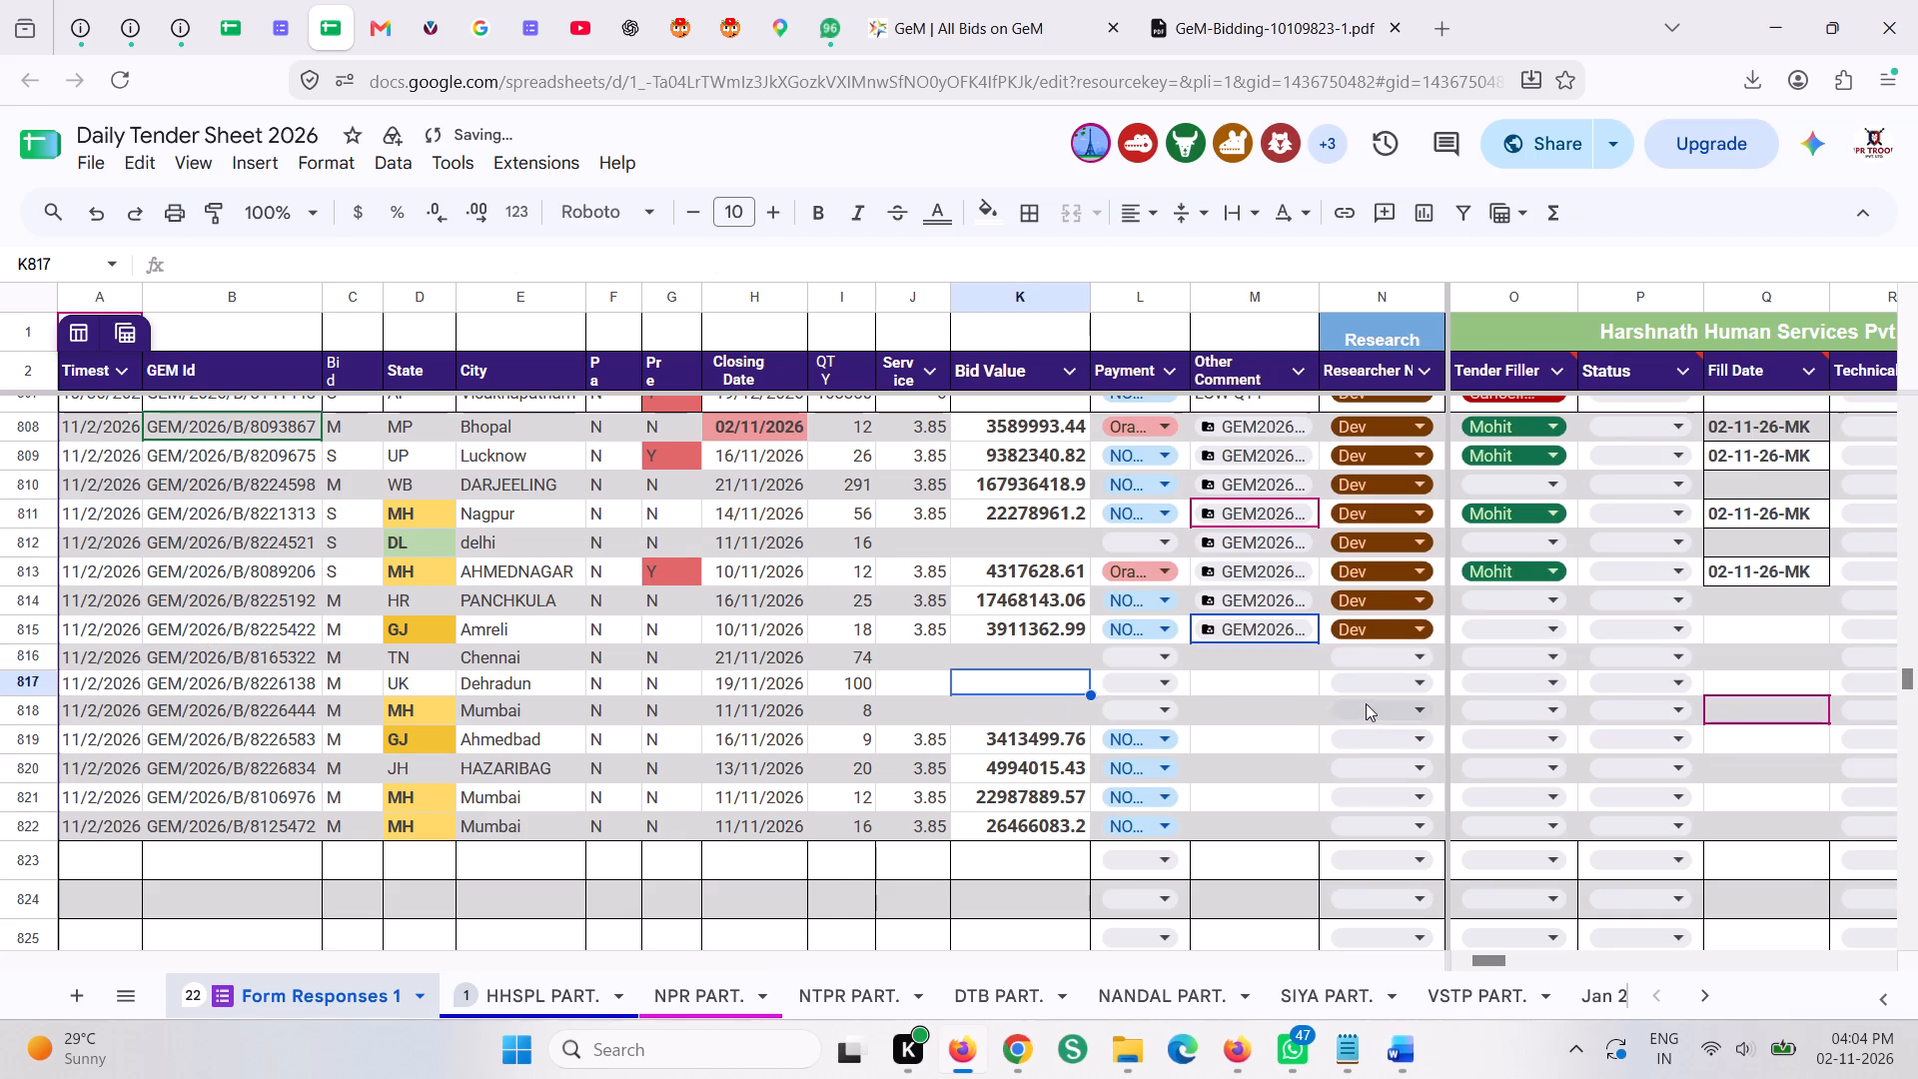
Set the researcher name for bid GEM/2026/B/8165322 in row 816 to Dev.
click(1352, 659)
click(1352, 682)
click(1278, 666)
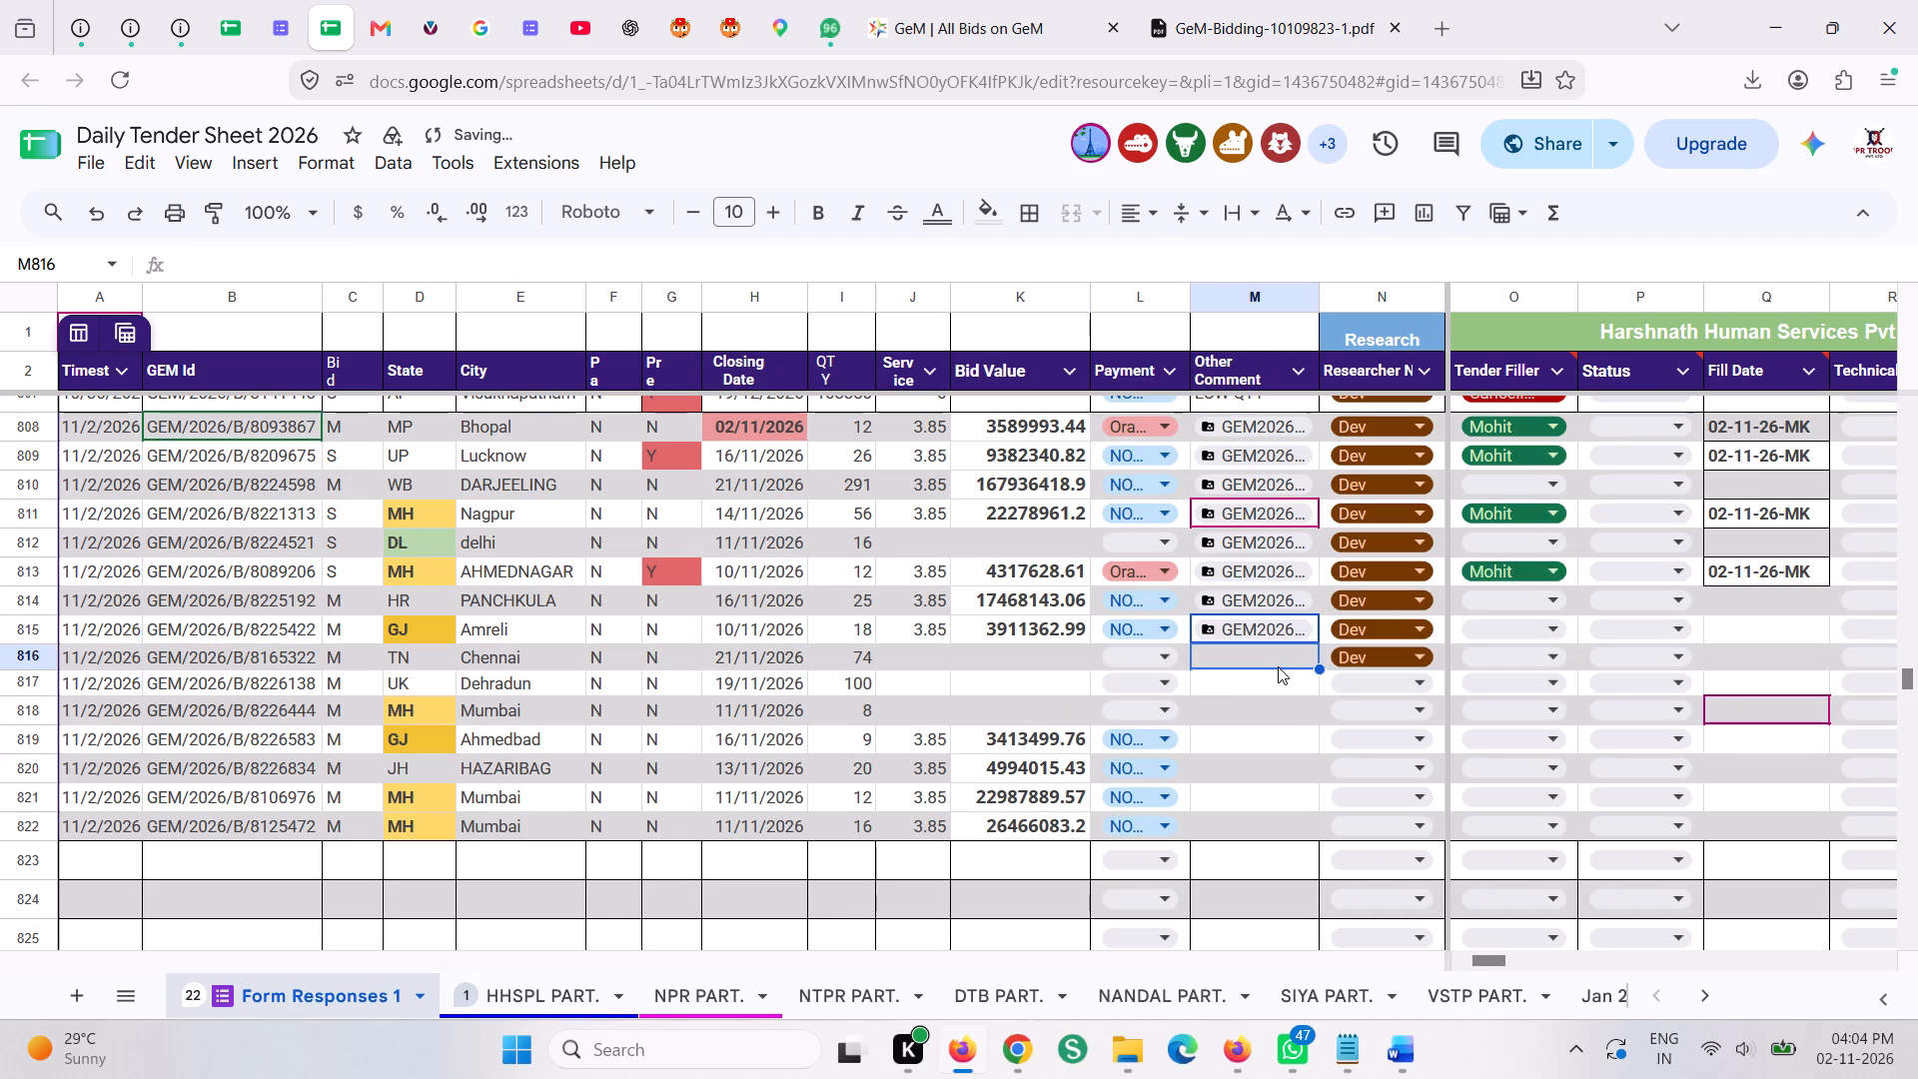
Copy the GEM Id GEM/2026/B/8165322 from row 816 of the tender sheet.
key(Left)
key(Left)
key(Left)
key(Left)
key(Left)
key(Left)
key(Left)
key(Left)
key(Left)
key(Left)
key(Left)
key(Left)
key(Left)
key(Left)
key(Left)
key(Left)
key(Right)
key(ctrl+c)
key(Right)
key(Right)
key(Right)
key(Right)
key(Right)
key(Right)
key(Right)
key(Right)
key(Right)
key(Right)
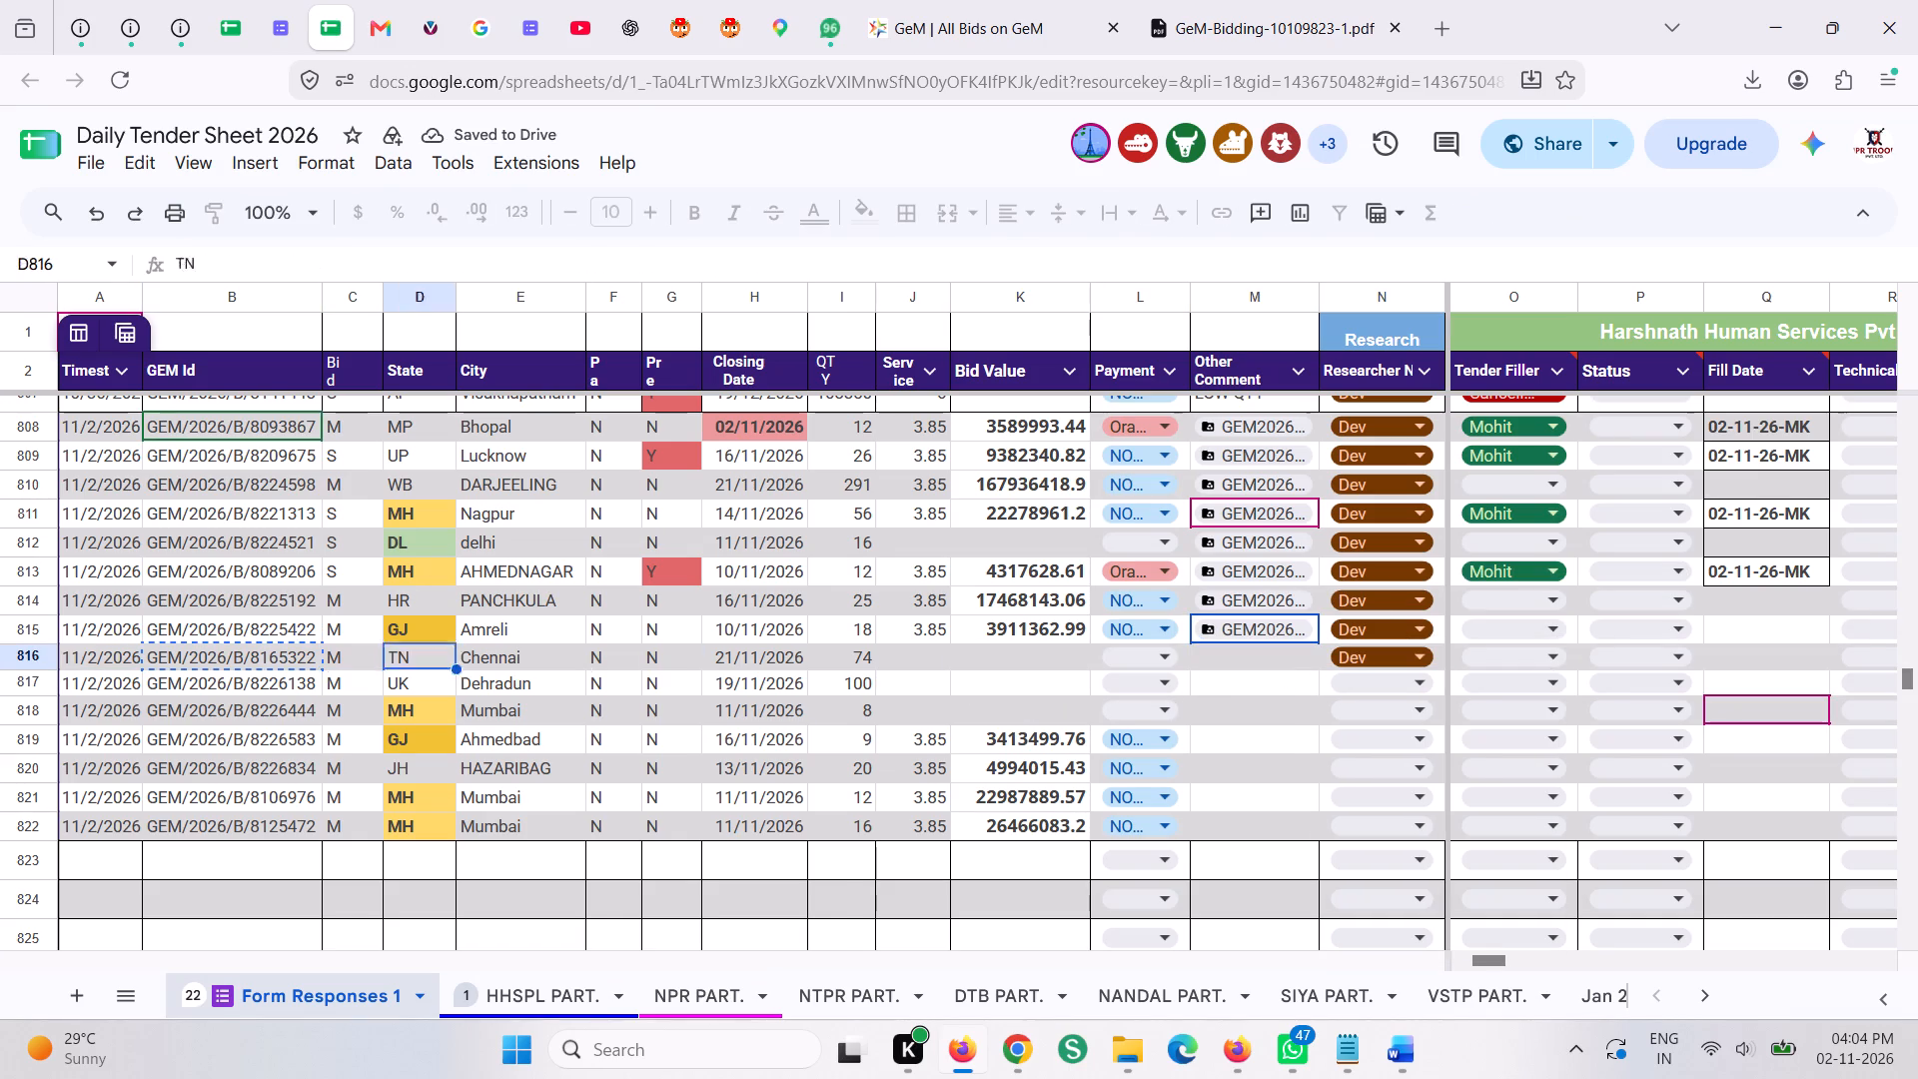
key(Right)
Close the previous bid document, search the GeM bid listing for GEM/2026/B/8165322 and open its bid document.
click(1249, 0)
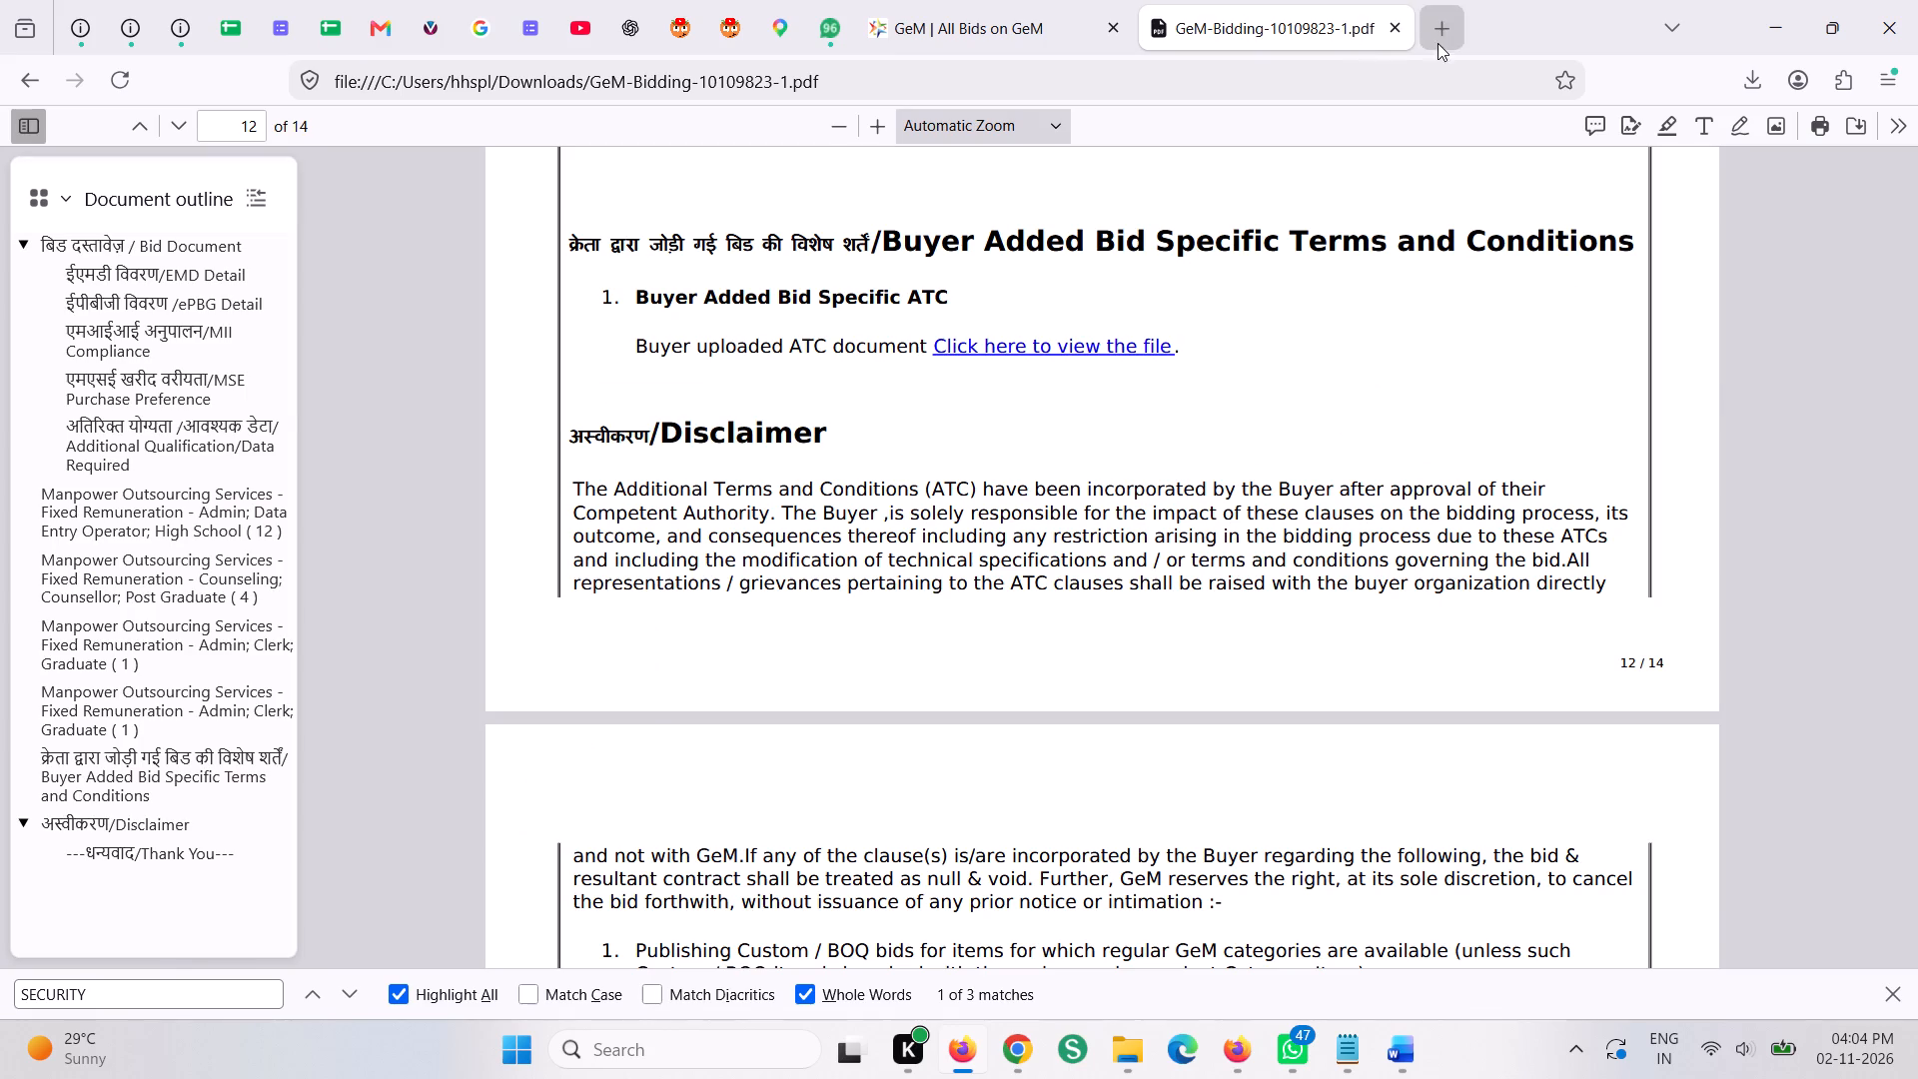
click(1400, 40)
click(120, 93)
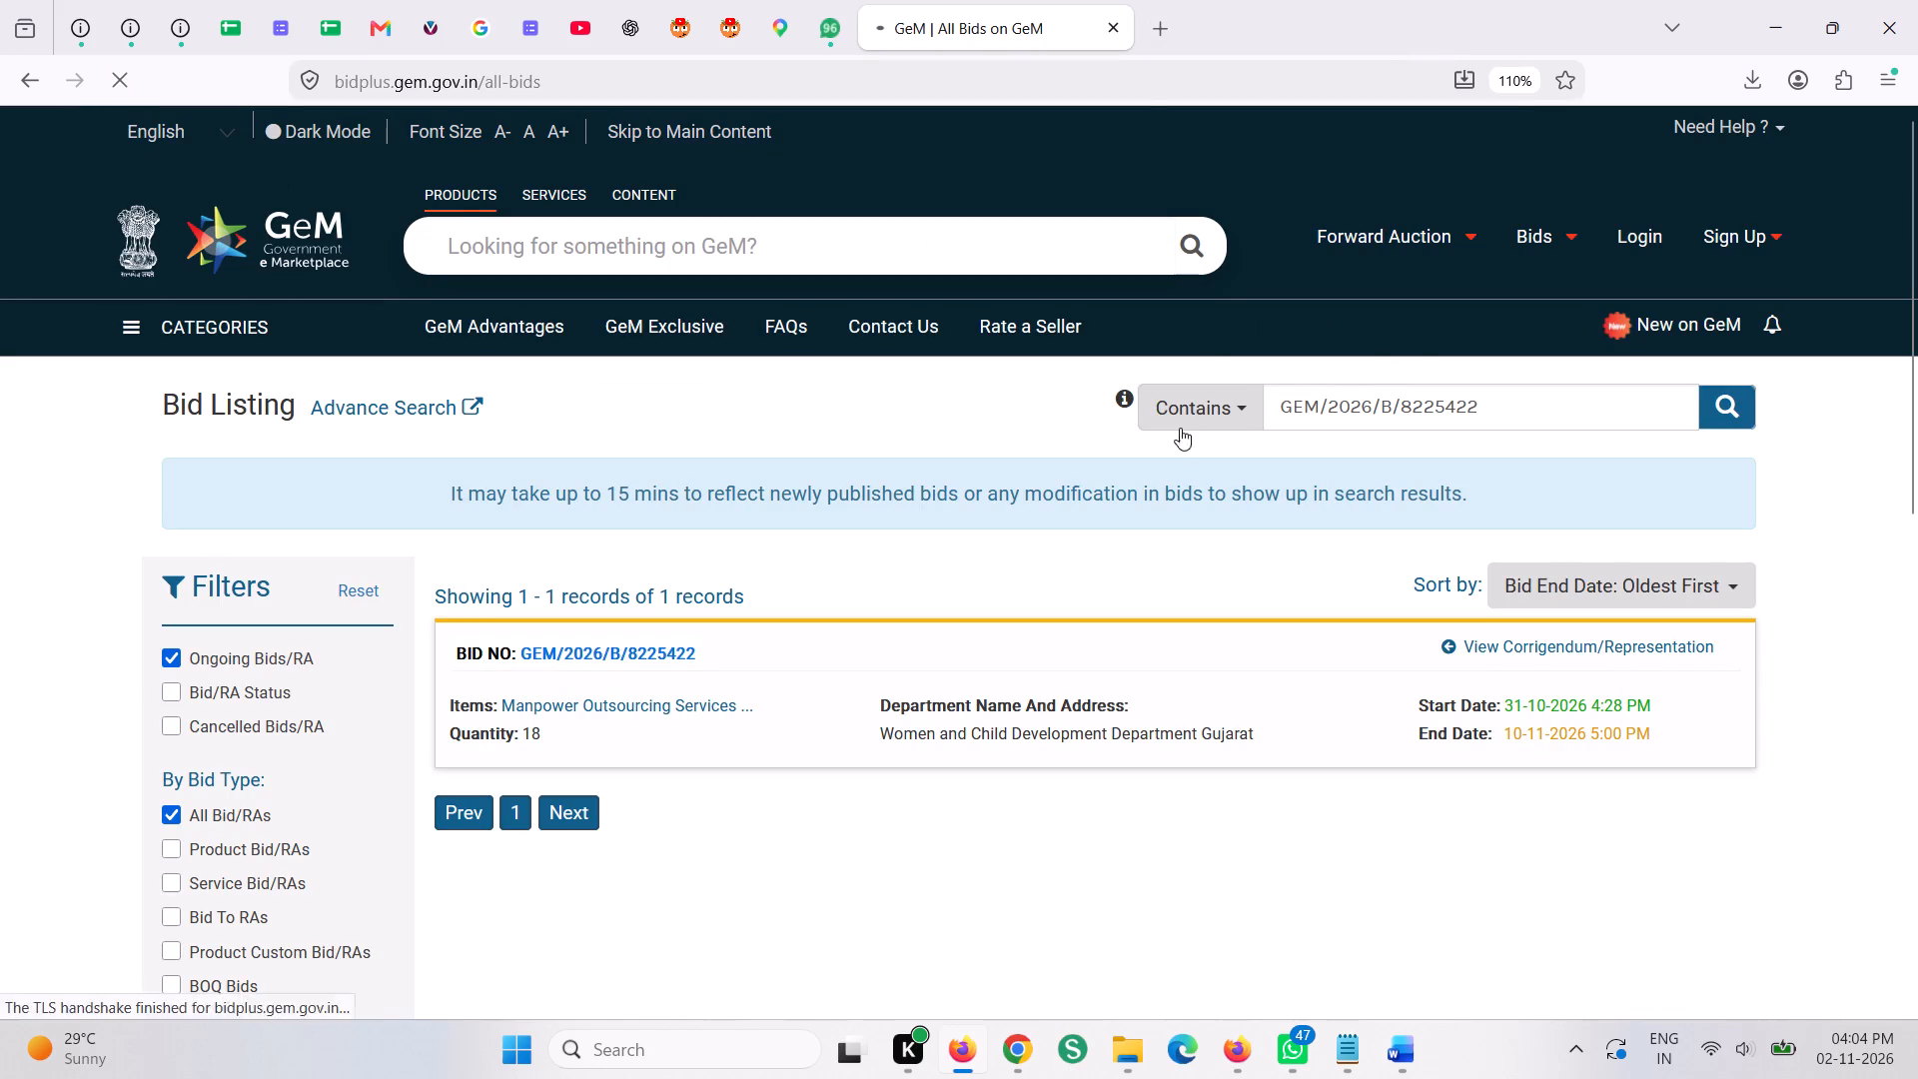
click(1339, 399)
key(ctrl+v)
key(Return)
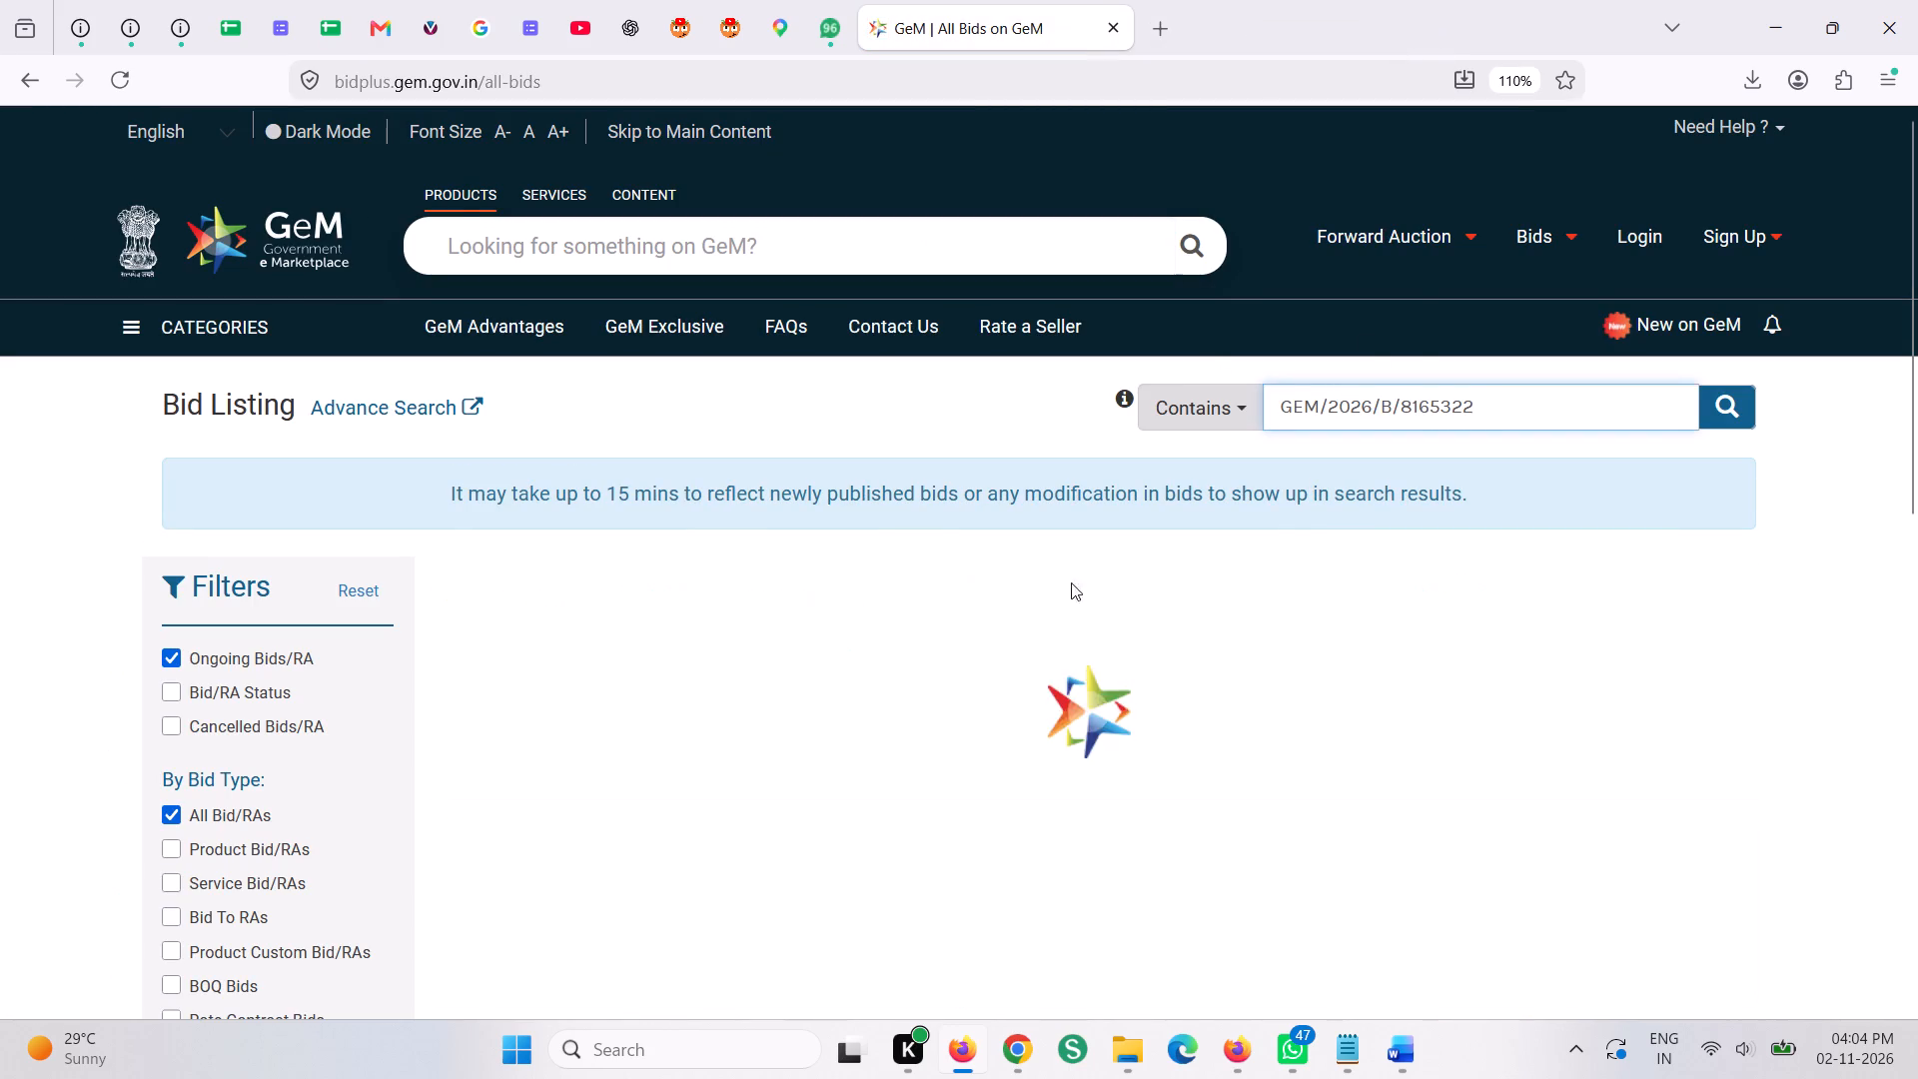
click(639, 644)
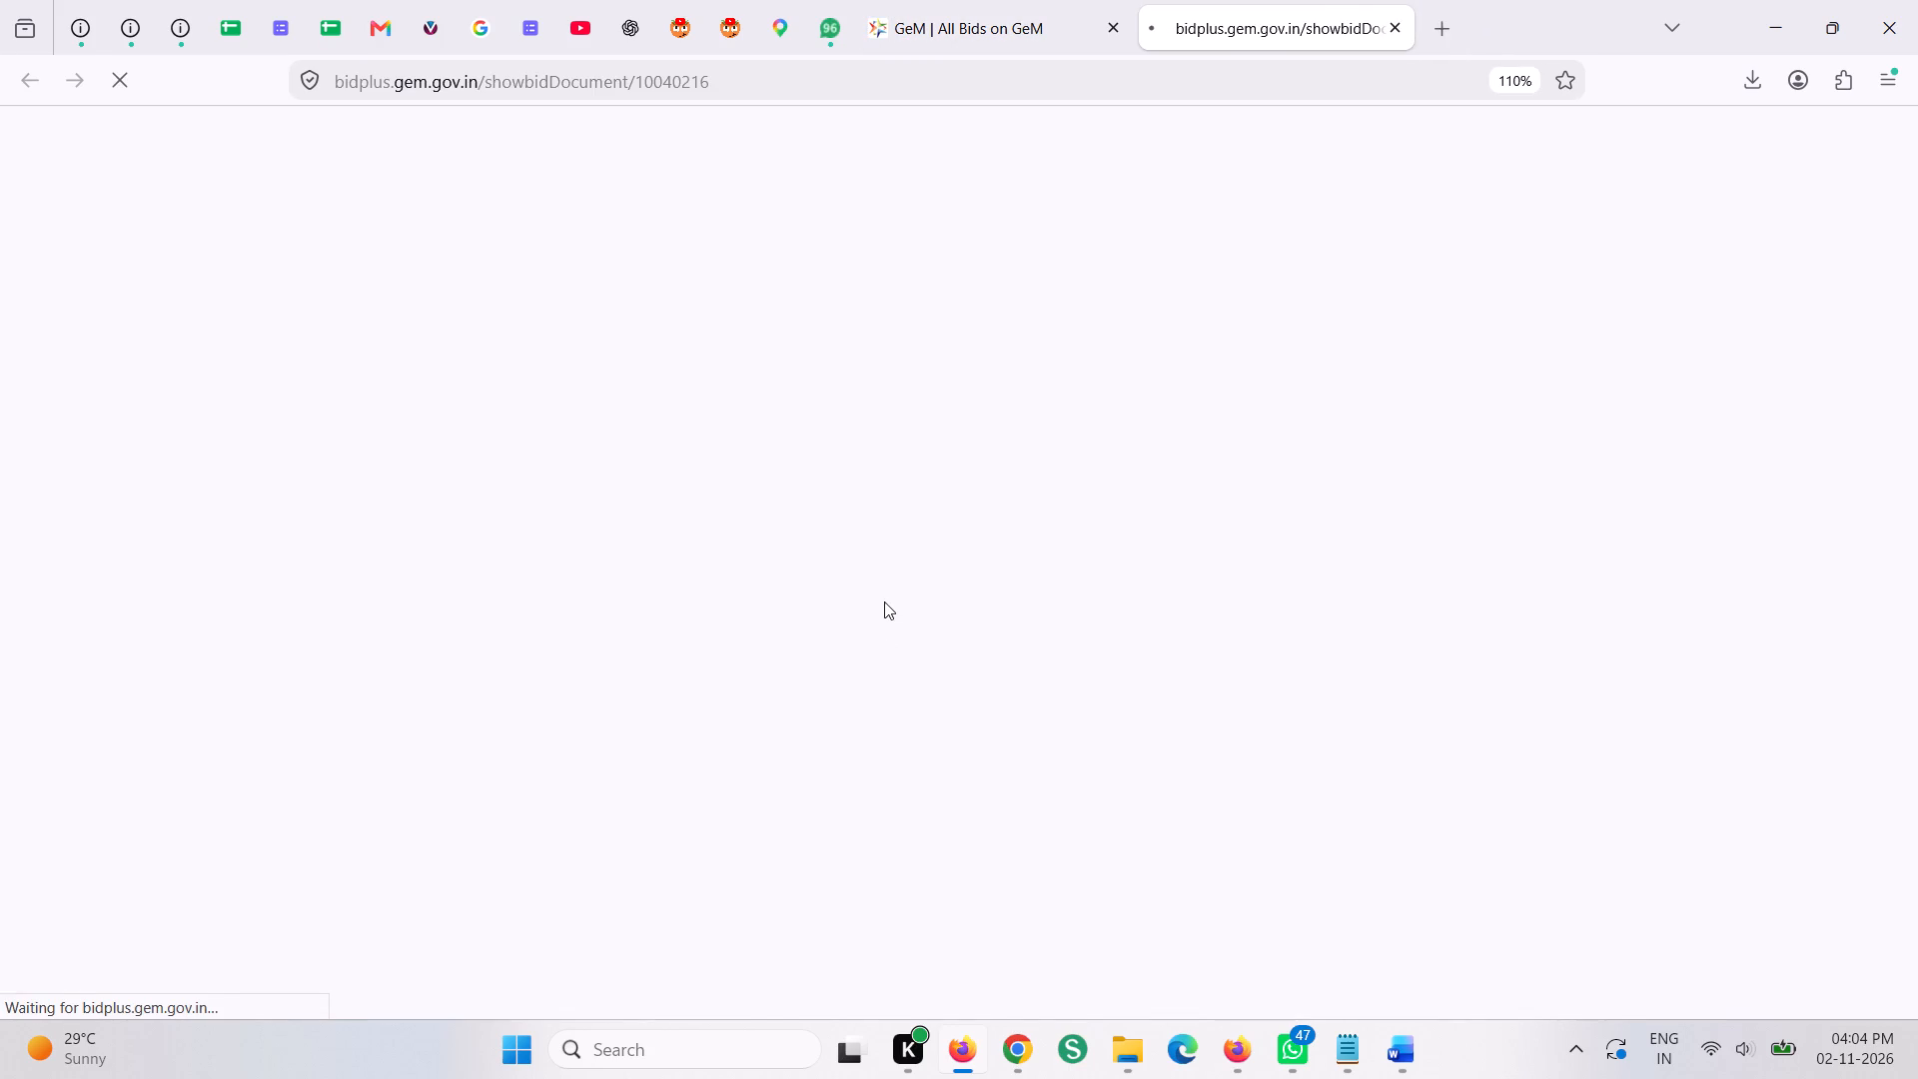
click(631, 595)
Search the opened bid document for the word SECURITY.
scroll(1020, 673, down, 1)
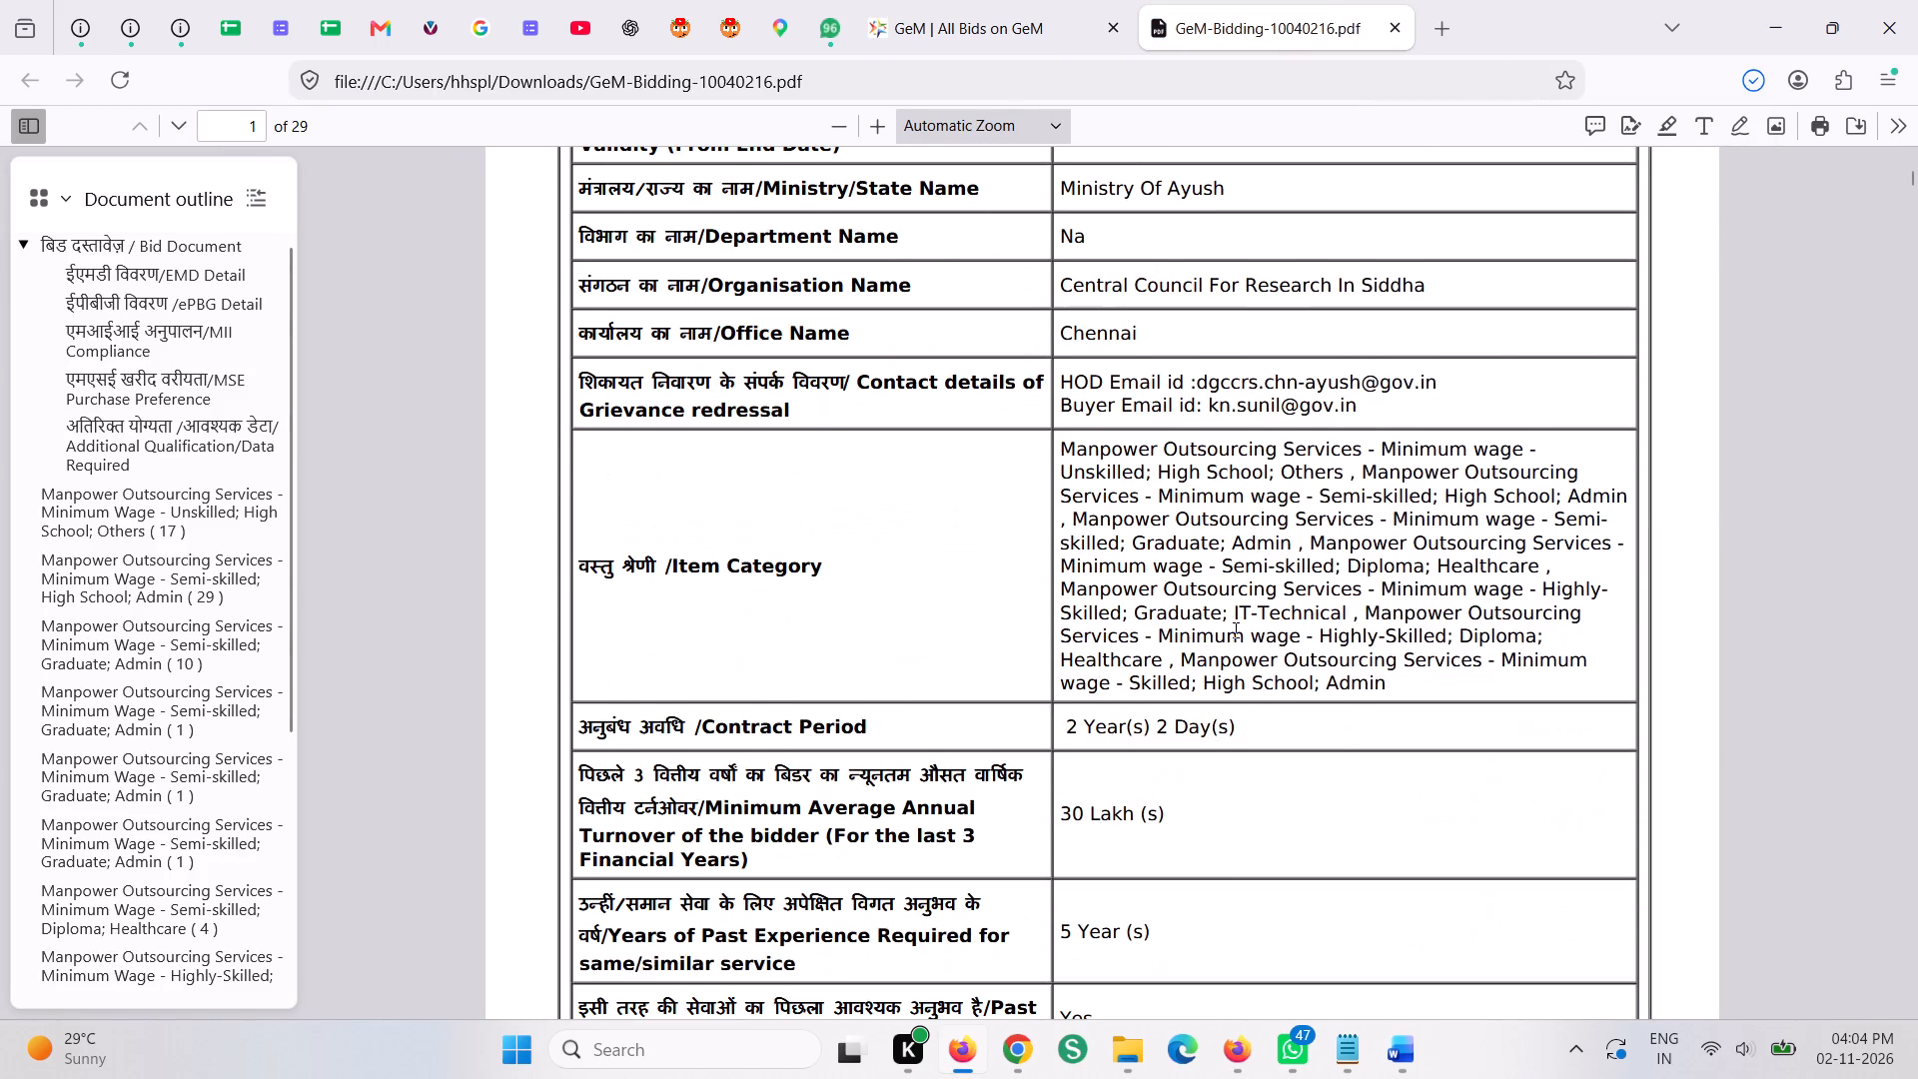
click(1234, 629)
key(ctrl+f)
text(SE)
text(CURITY)
key(Return)
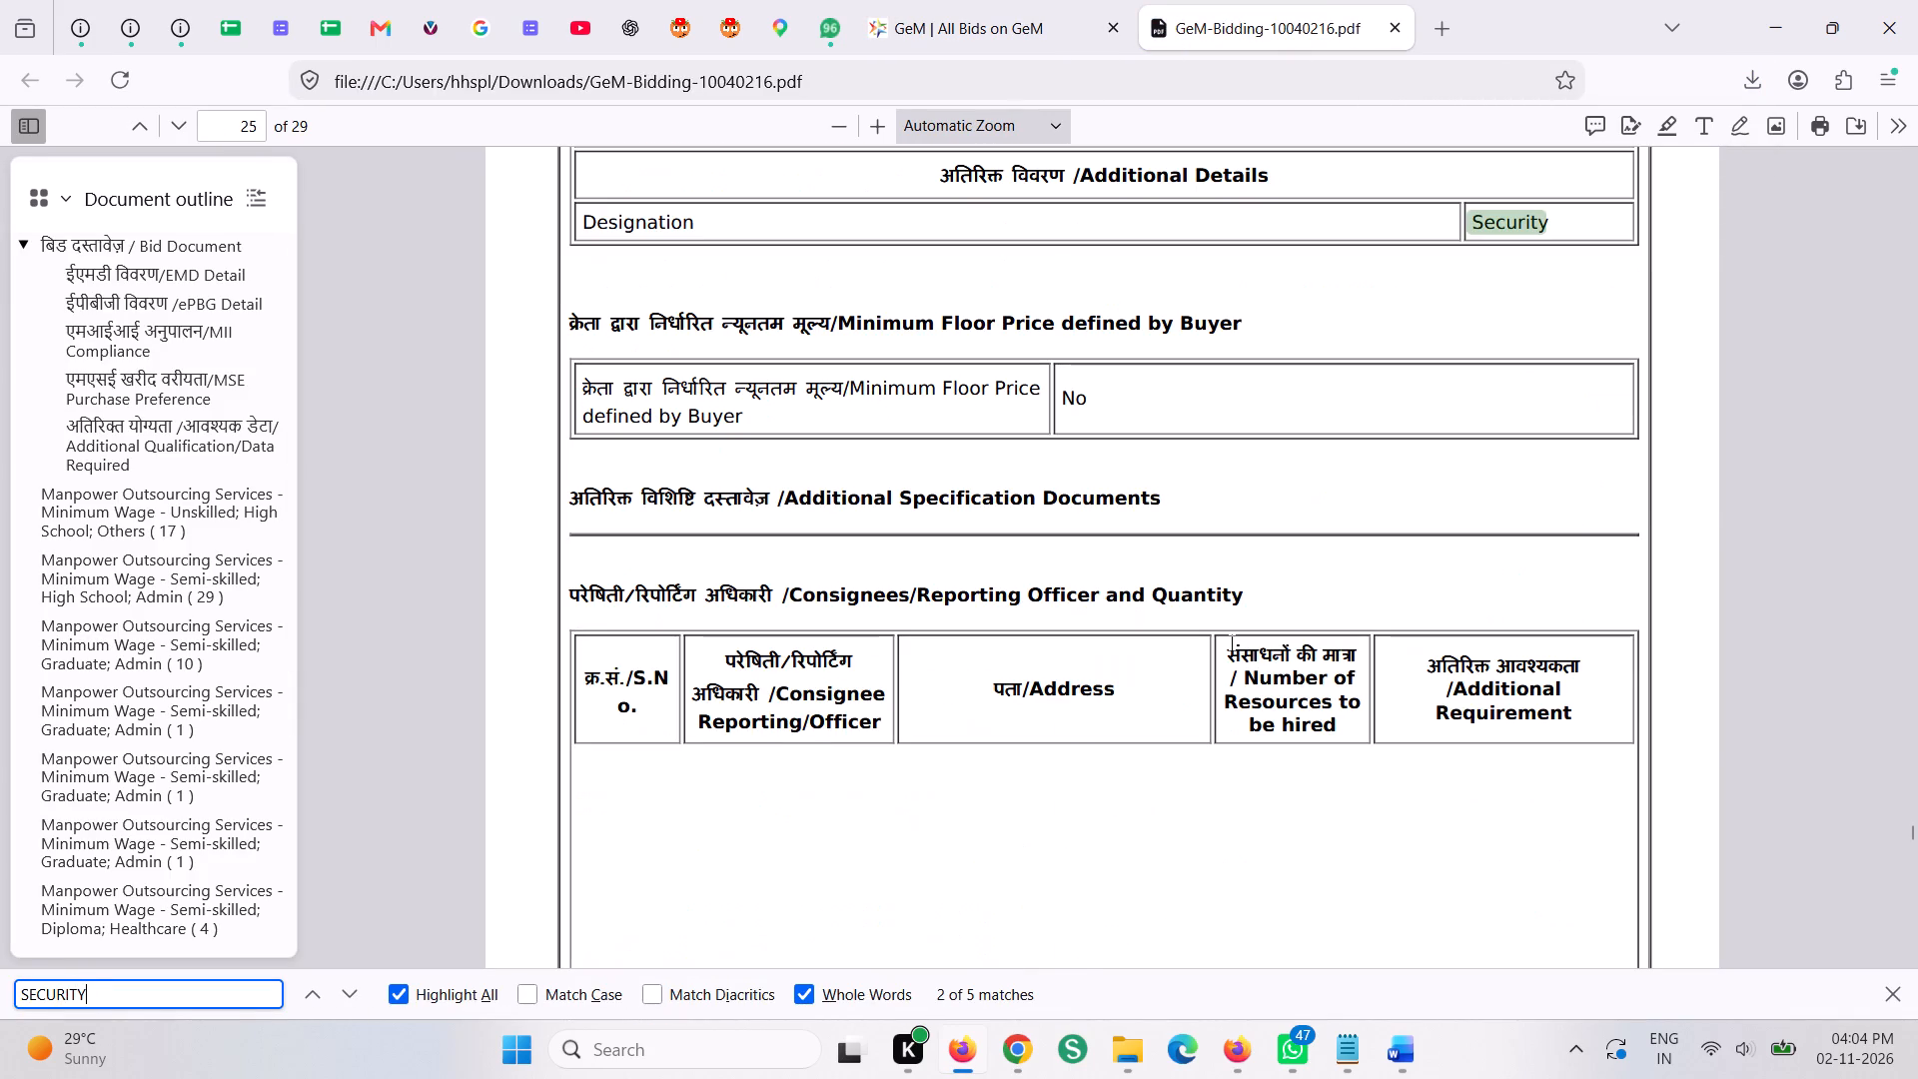
Copy the designation Security from page 25 of the bid document into Other Comment for row 816 of the tender sheet.
double_click(1504, 212)
key(ctrl+c)
key(ctrl+c)
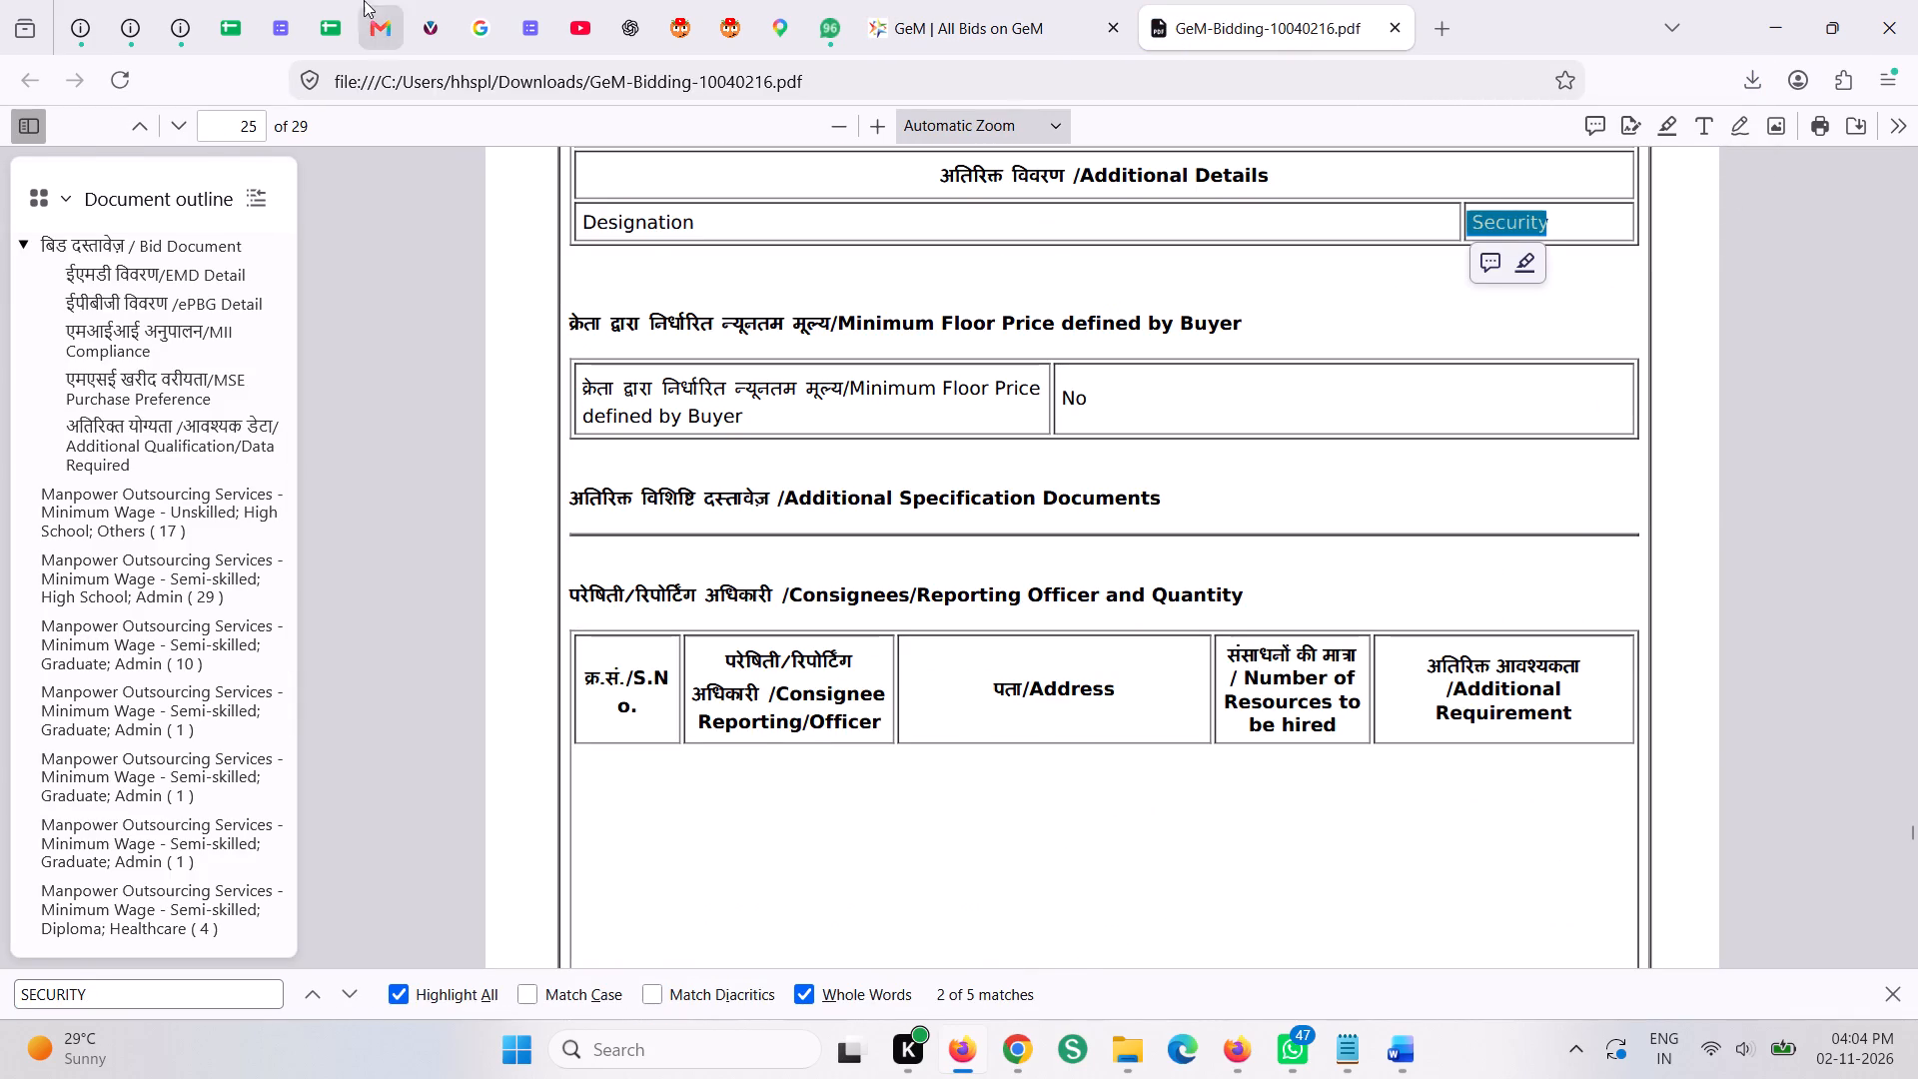
click(318, 9)
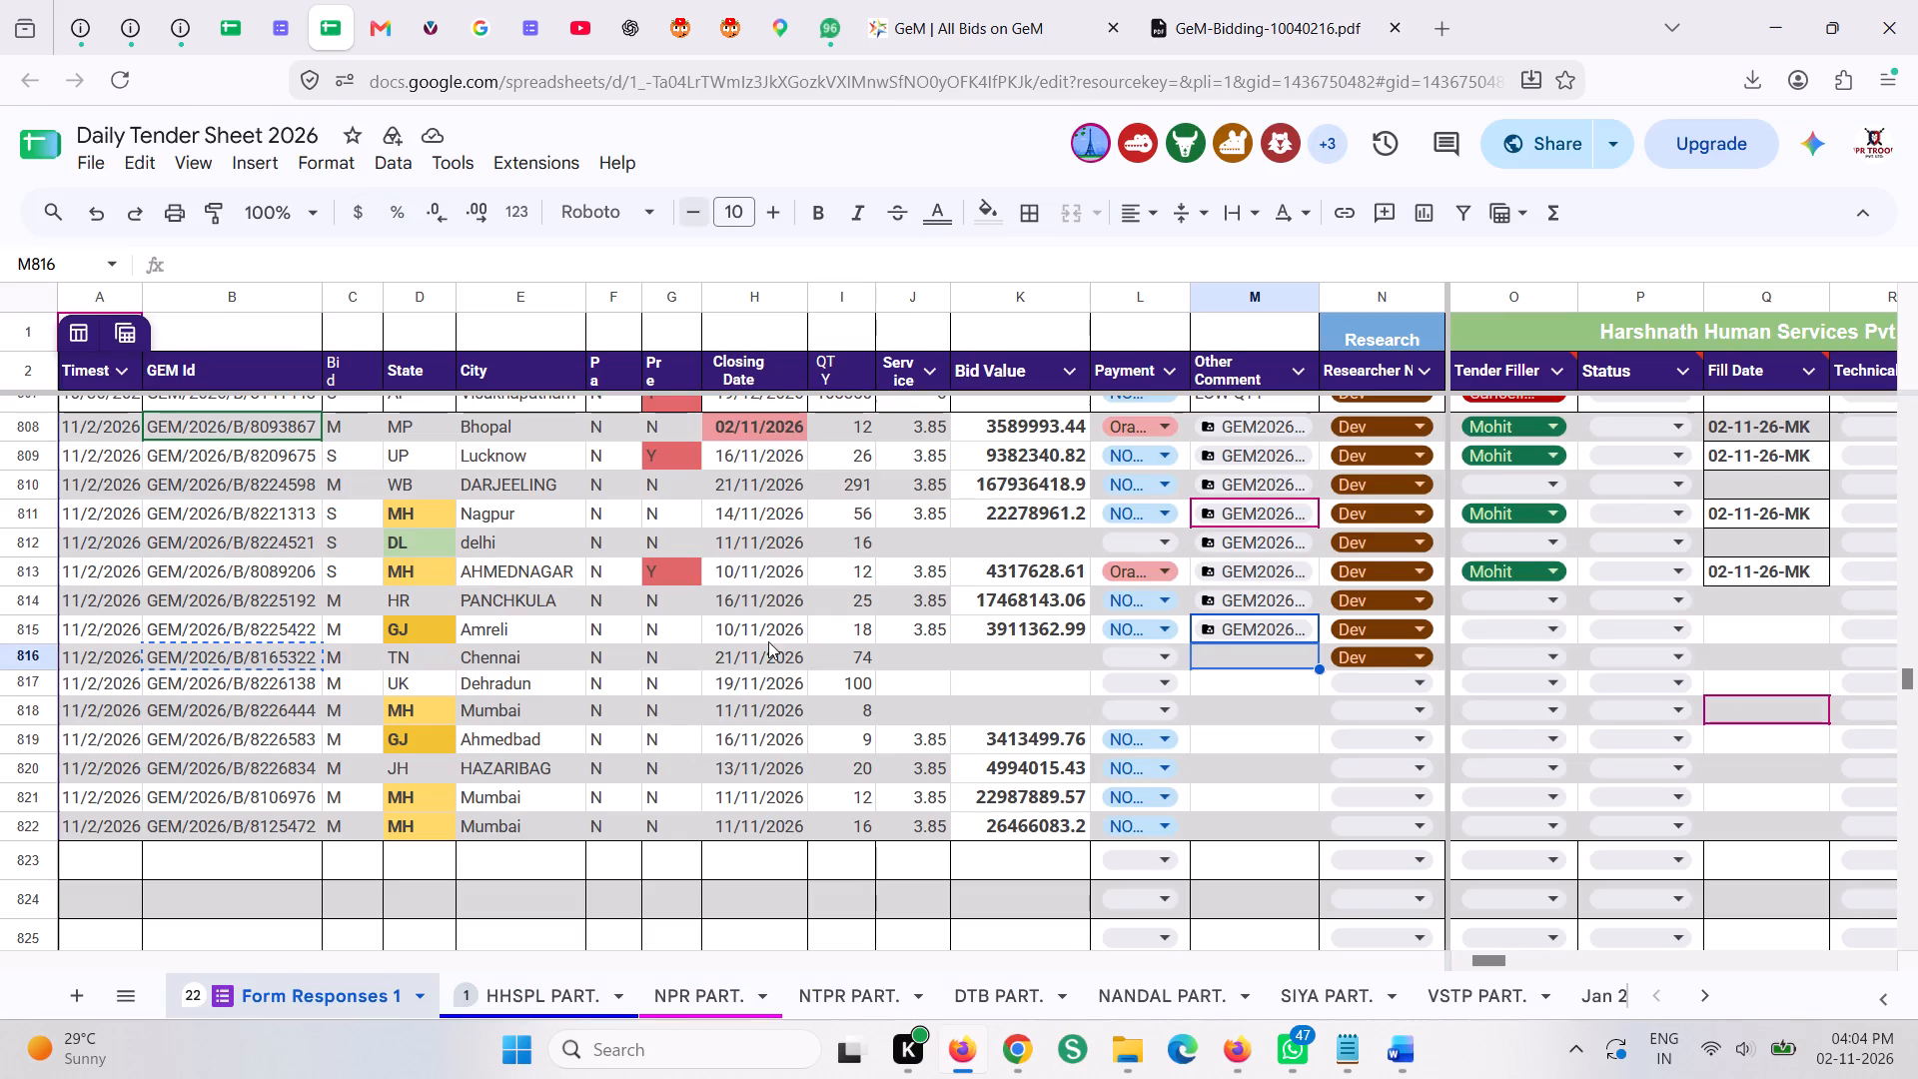
triple_click(1214, 651)
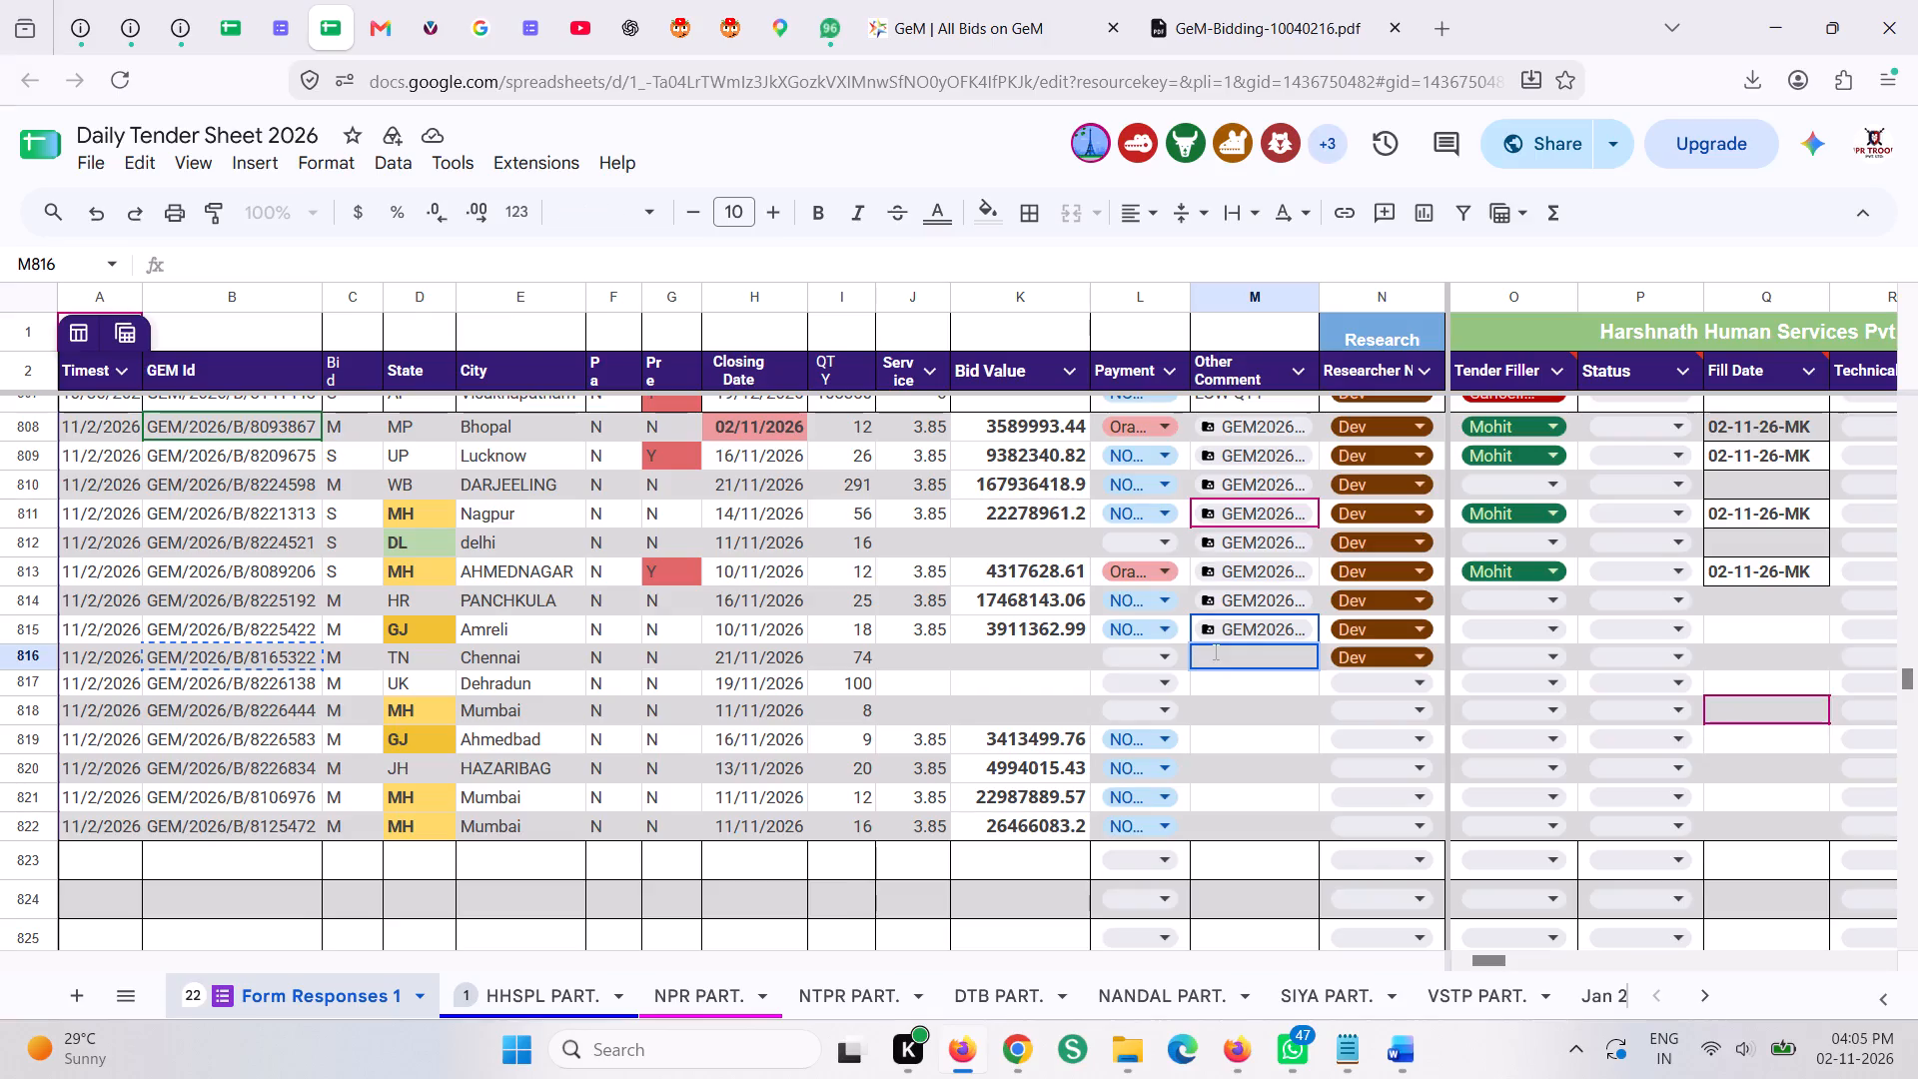
click(1214, 651)
key(ctrl+v)
click(1082, 653)
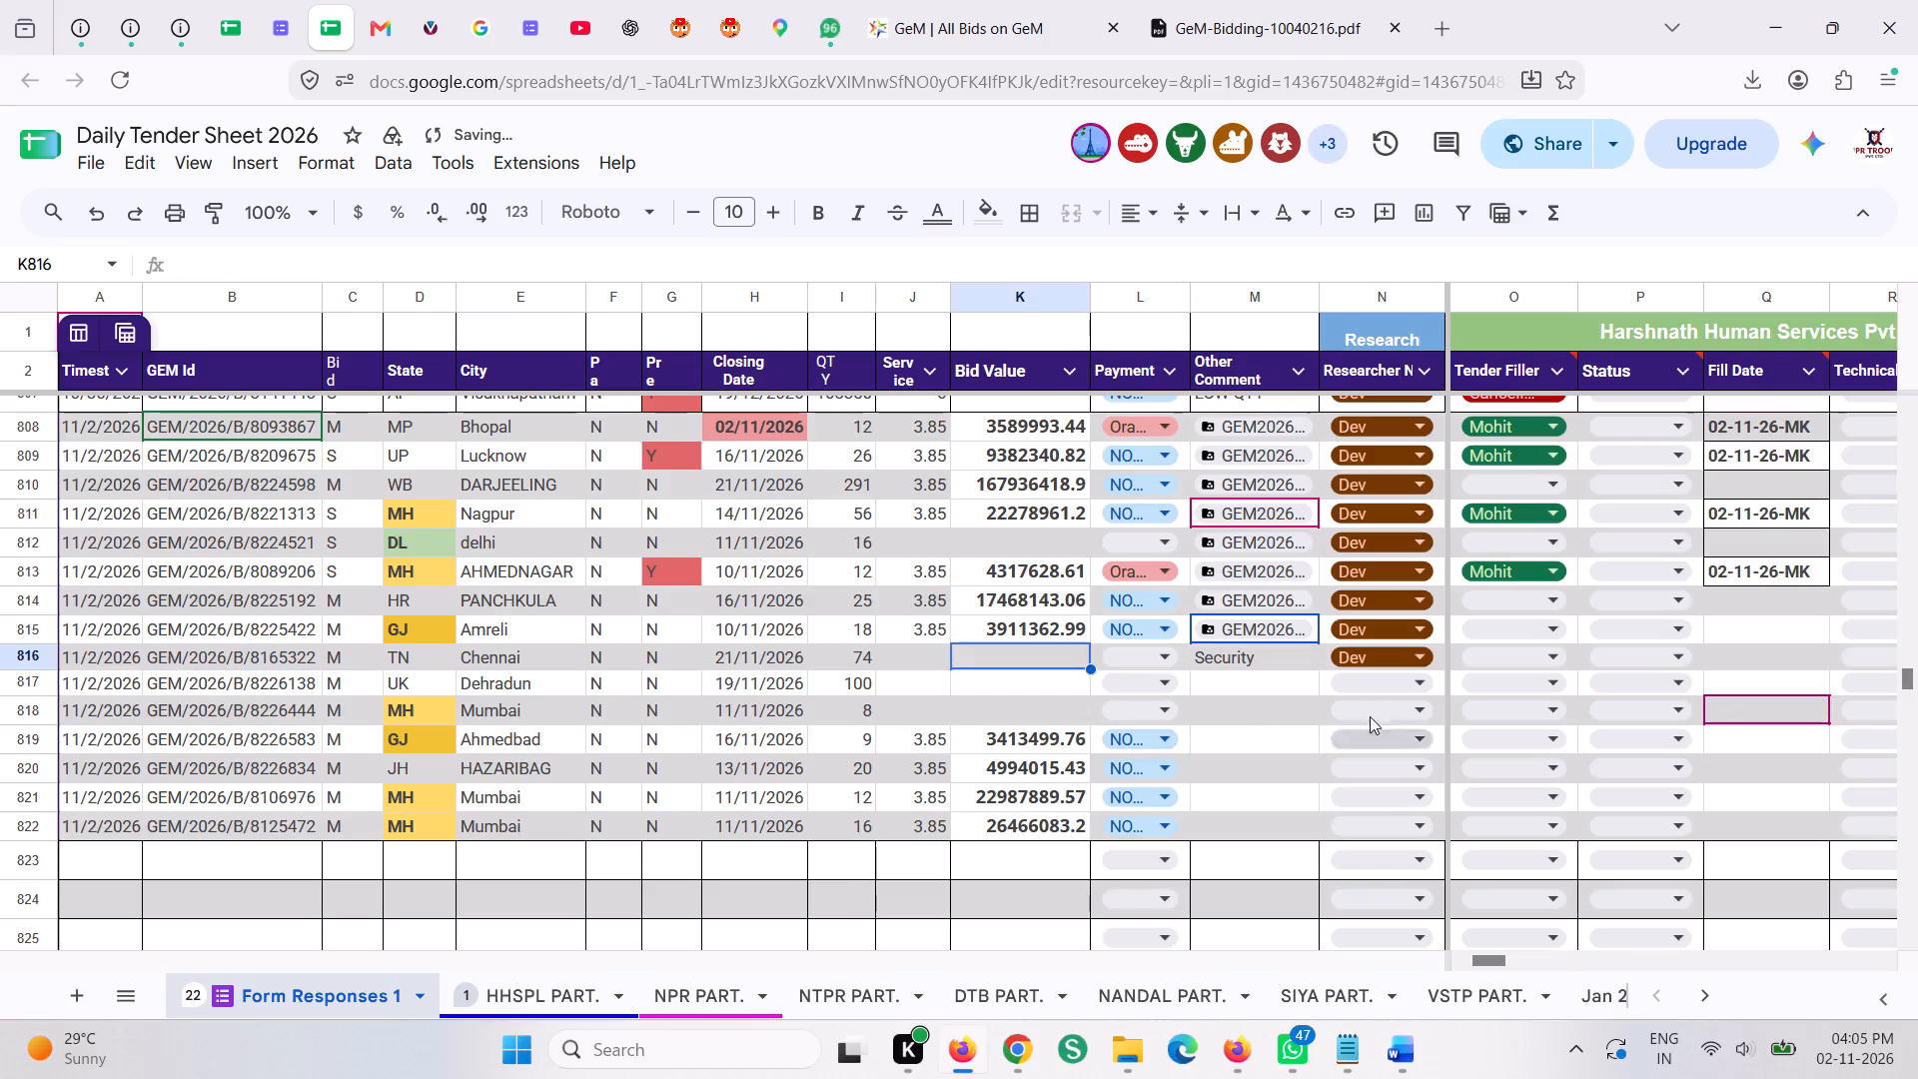
Set the researcher name for bid GEM/2026/B/8226138 in row 817 to Dev.
click(1367, 681)
click(1346, 717)
click(1239, 691)
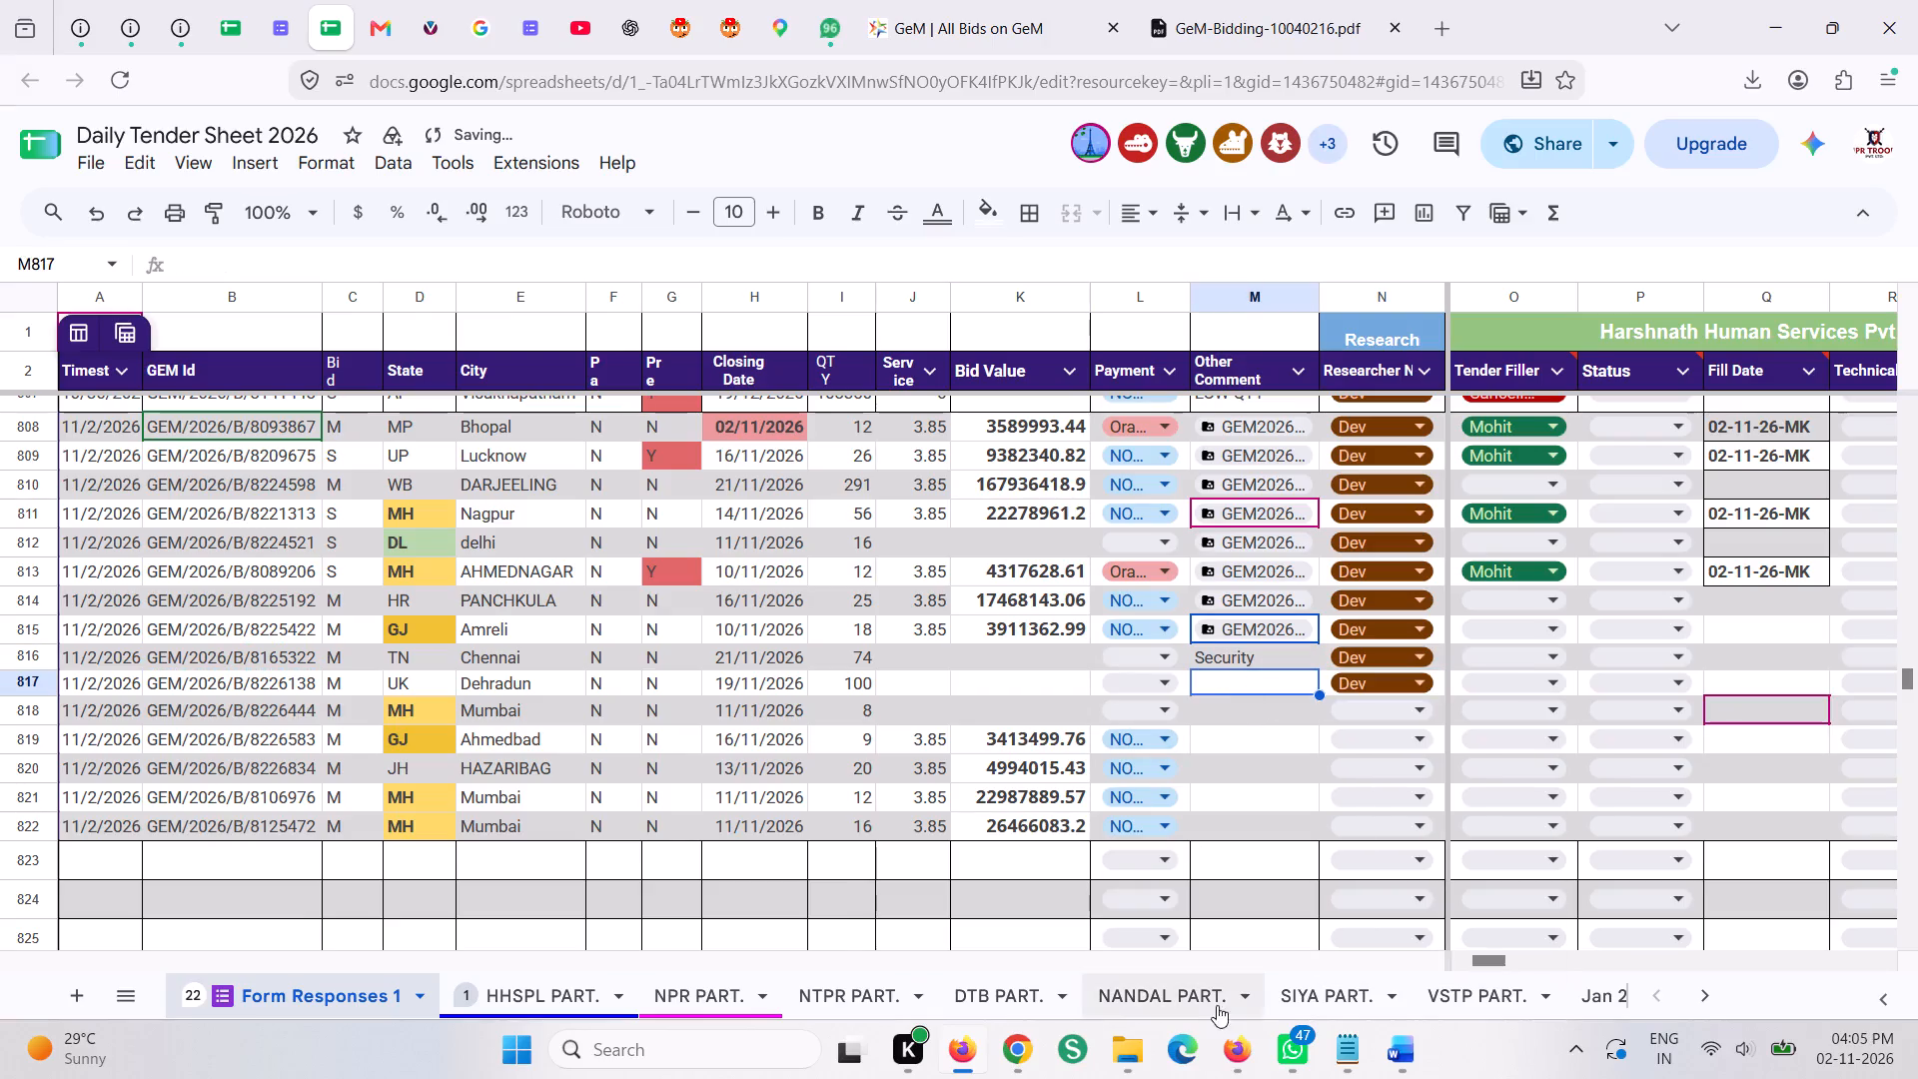
In Notepad, append +1 to the CANCEL-1 tally at the top of the note and return to the tender sheet.
click(1349, 1038)
scroll(704, 479, up, 8)
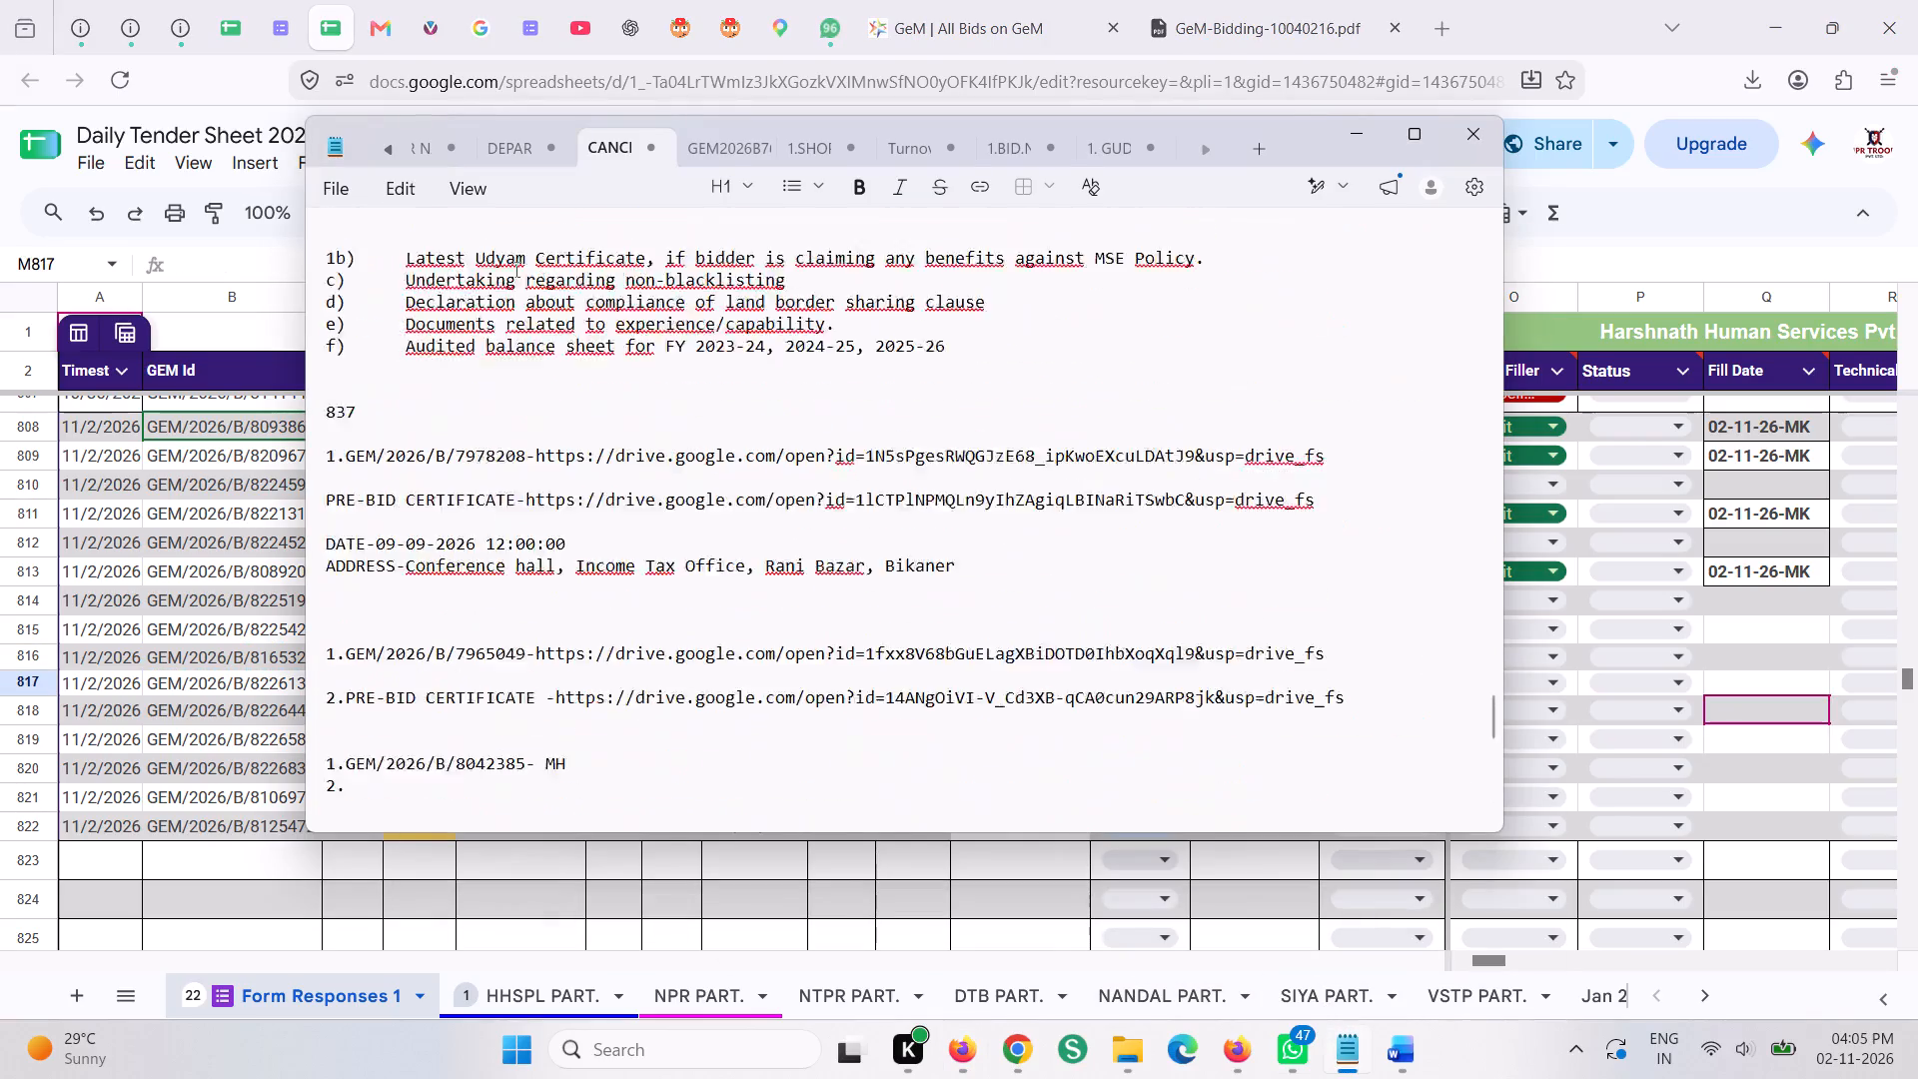
scroll(514, 268, up, 17)
click(484, 246)
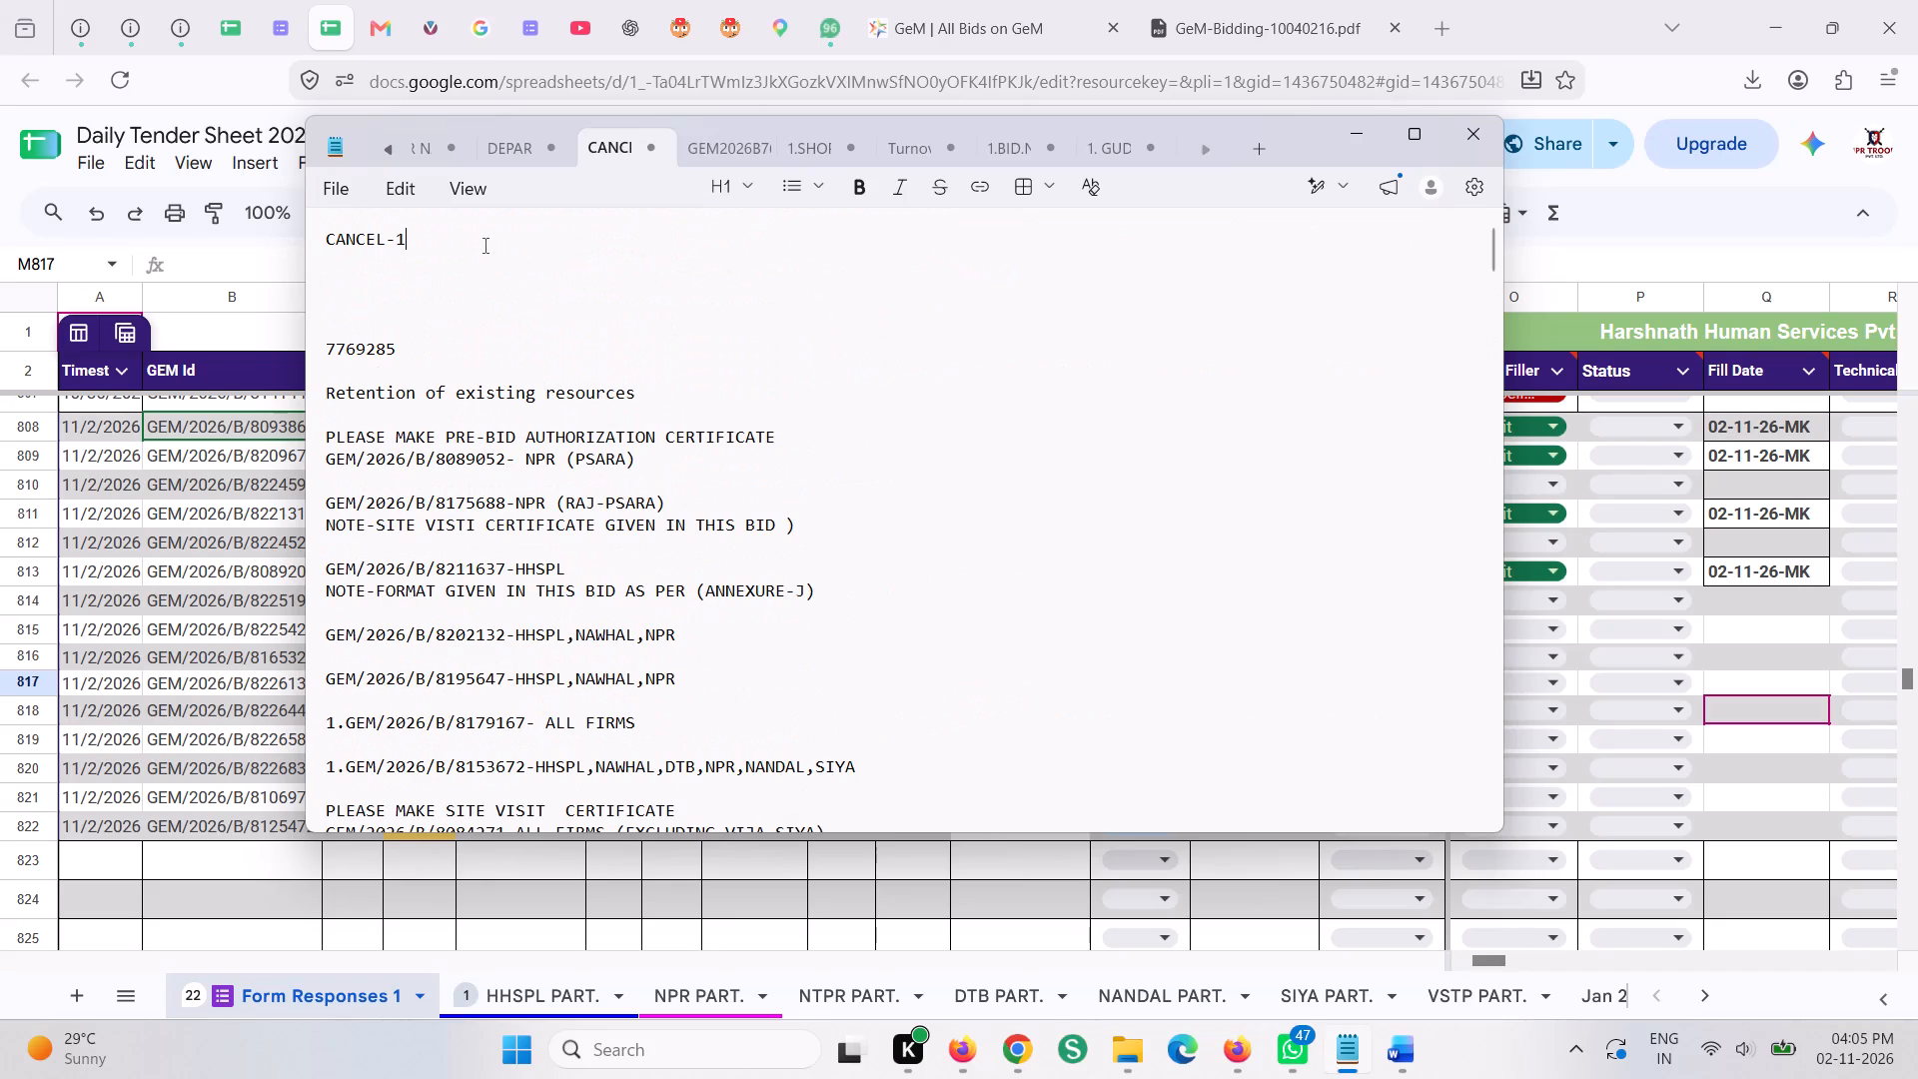
text(+1)
key(alt+Tab)
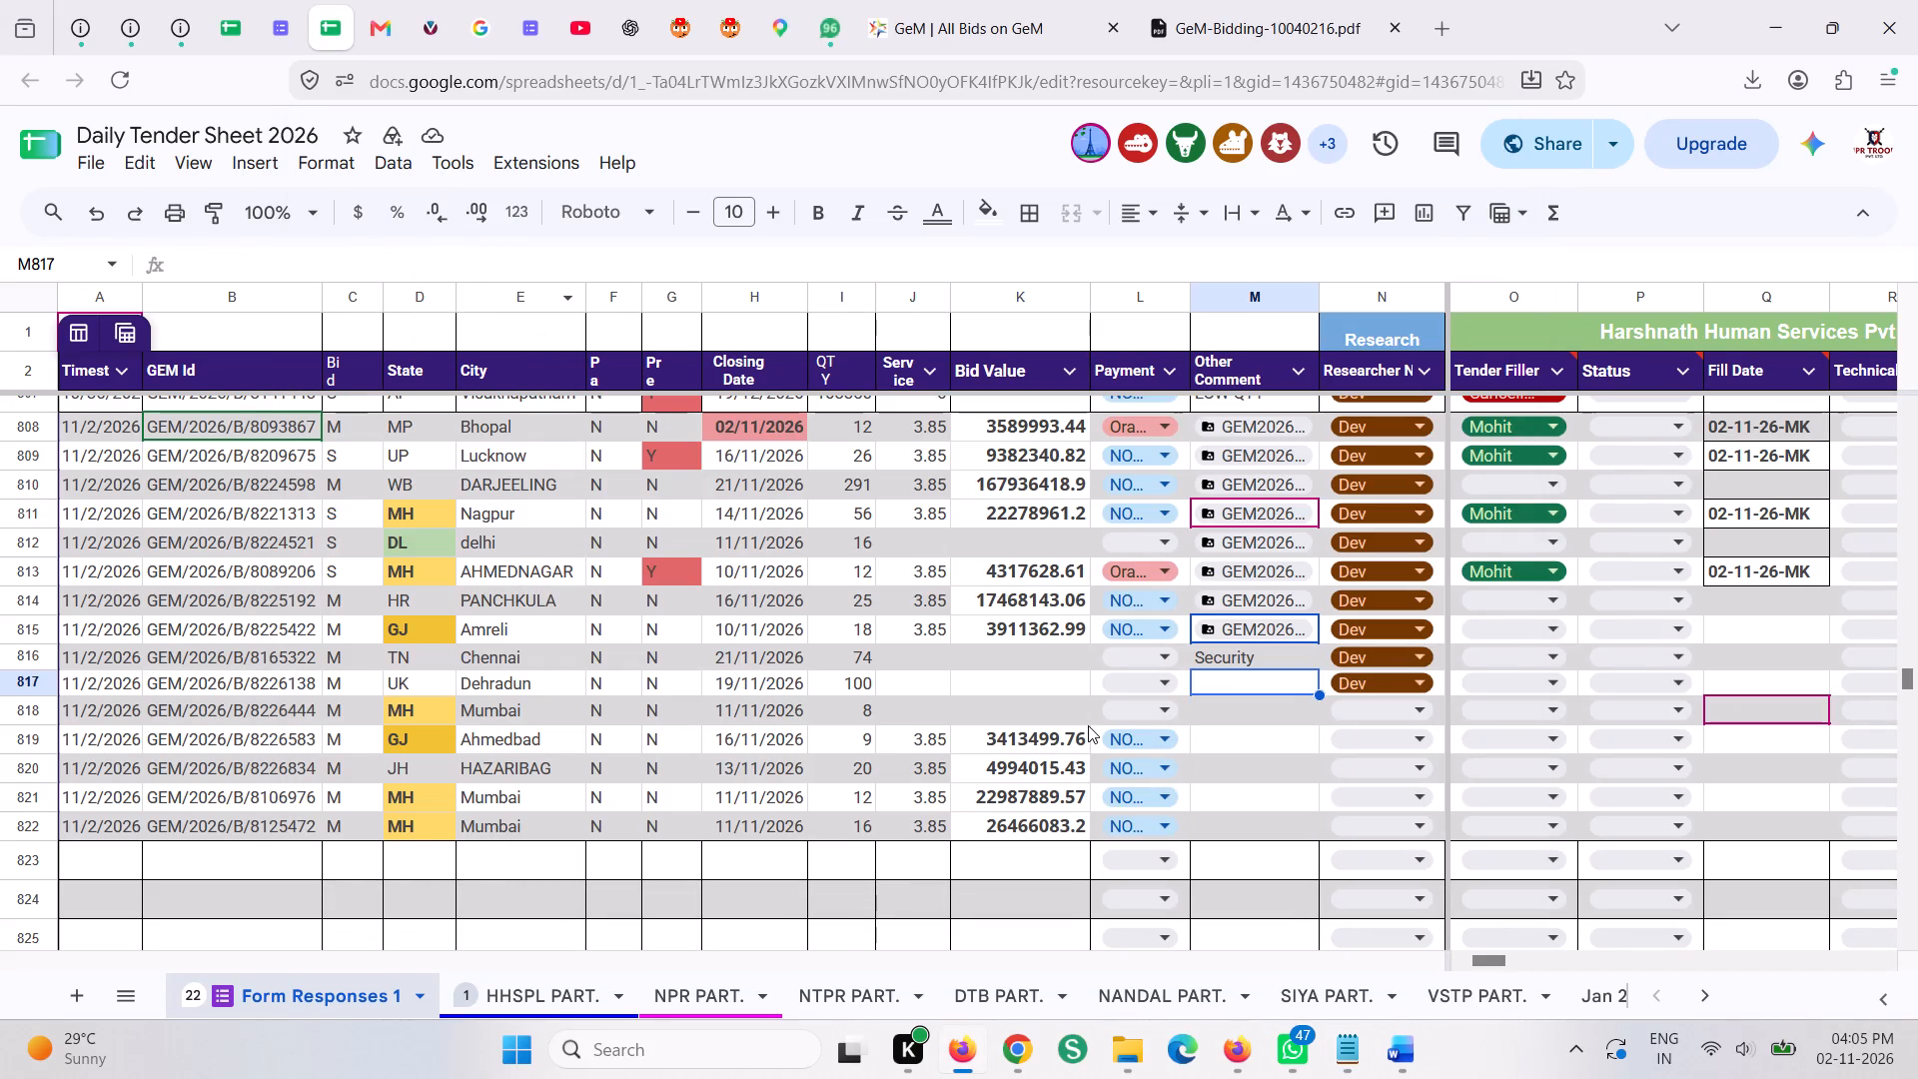
Copy the GEM Id GEM/2026/B/8226138 from row 817 of the tender sheet.
key(Left)
key(Left)
key(Left)
key(Left)
key(Left)
key(Left)
key(Left)
key(Left)
key(Left)
key(Left)
key(Left)
key(Left)
key(Left)
key(Left)
key(Left)
key(Left)
key(Left)
key(Right)
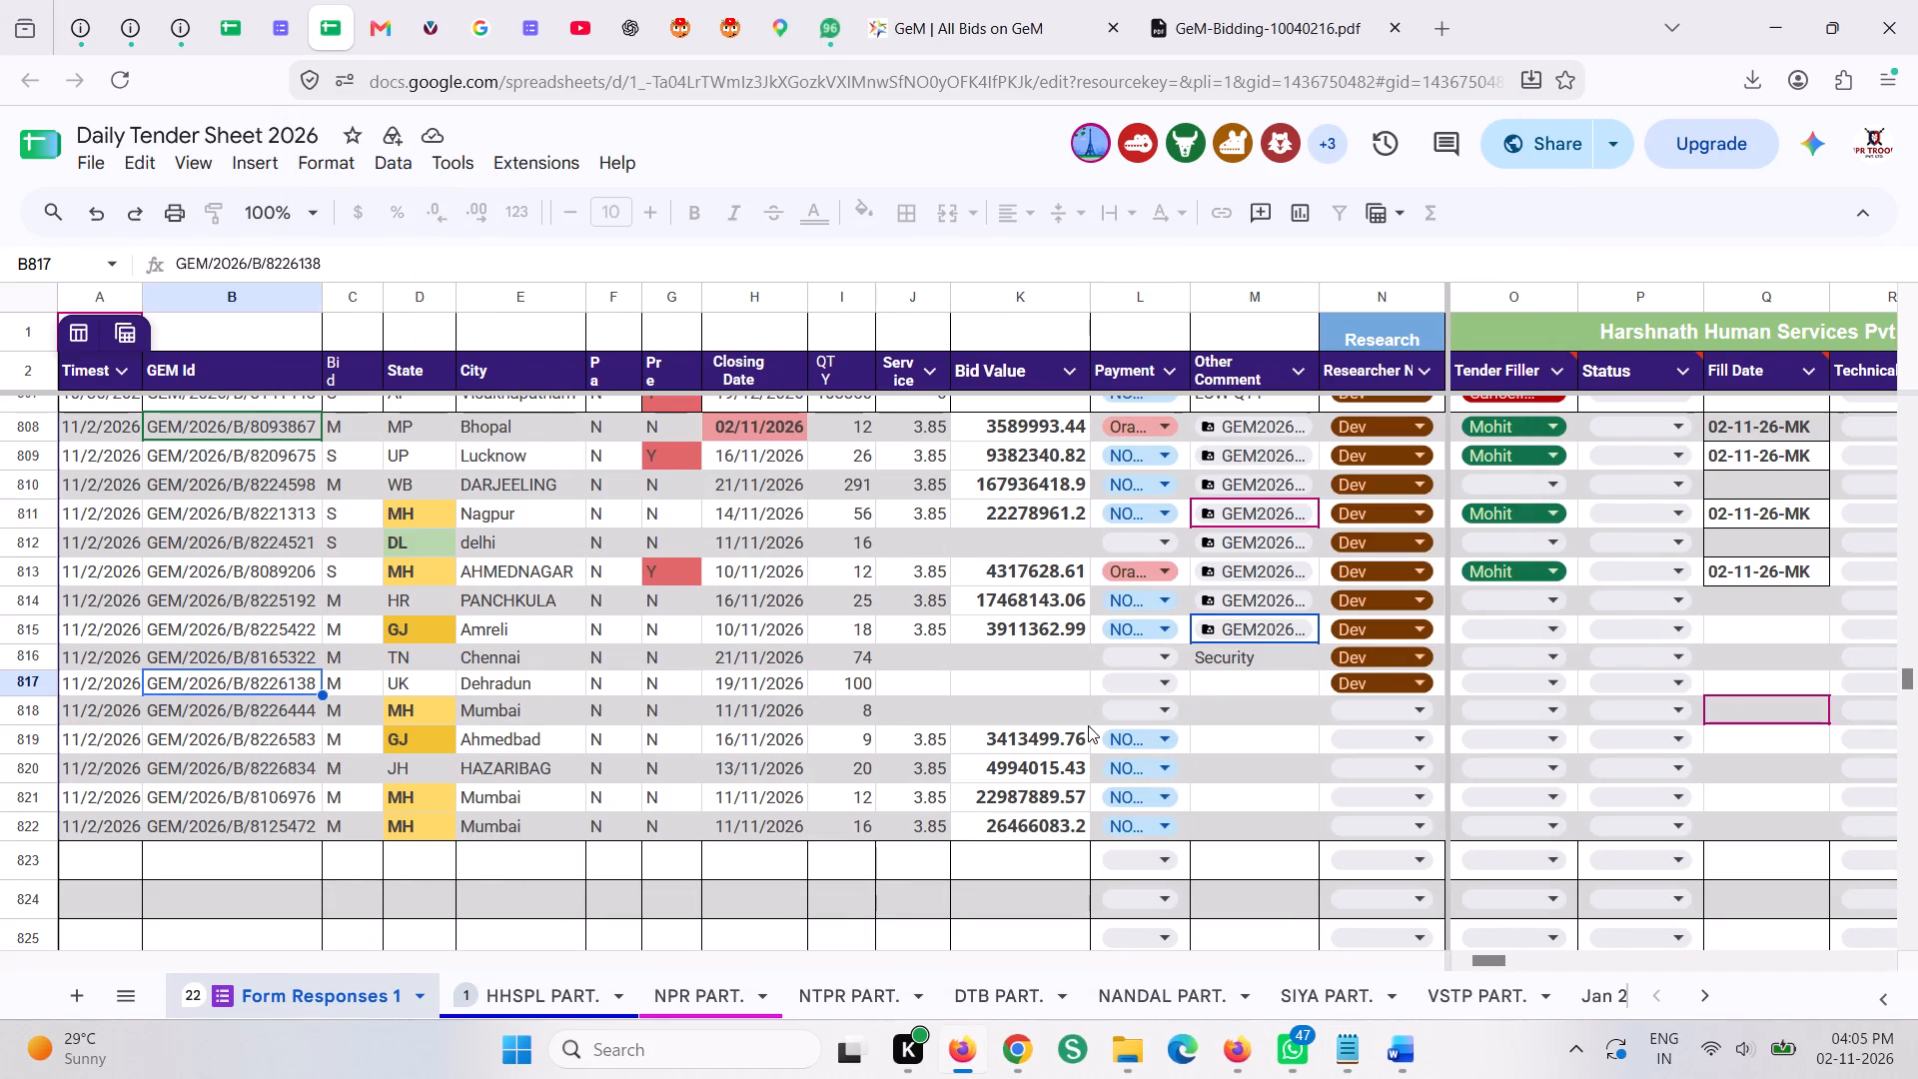
key(ctrl+c)
key(Right)
key(Right)
key(Right)
key(Right)
key(Right)
key(Right)
key(Right)
key(Right)
key(Right)
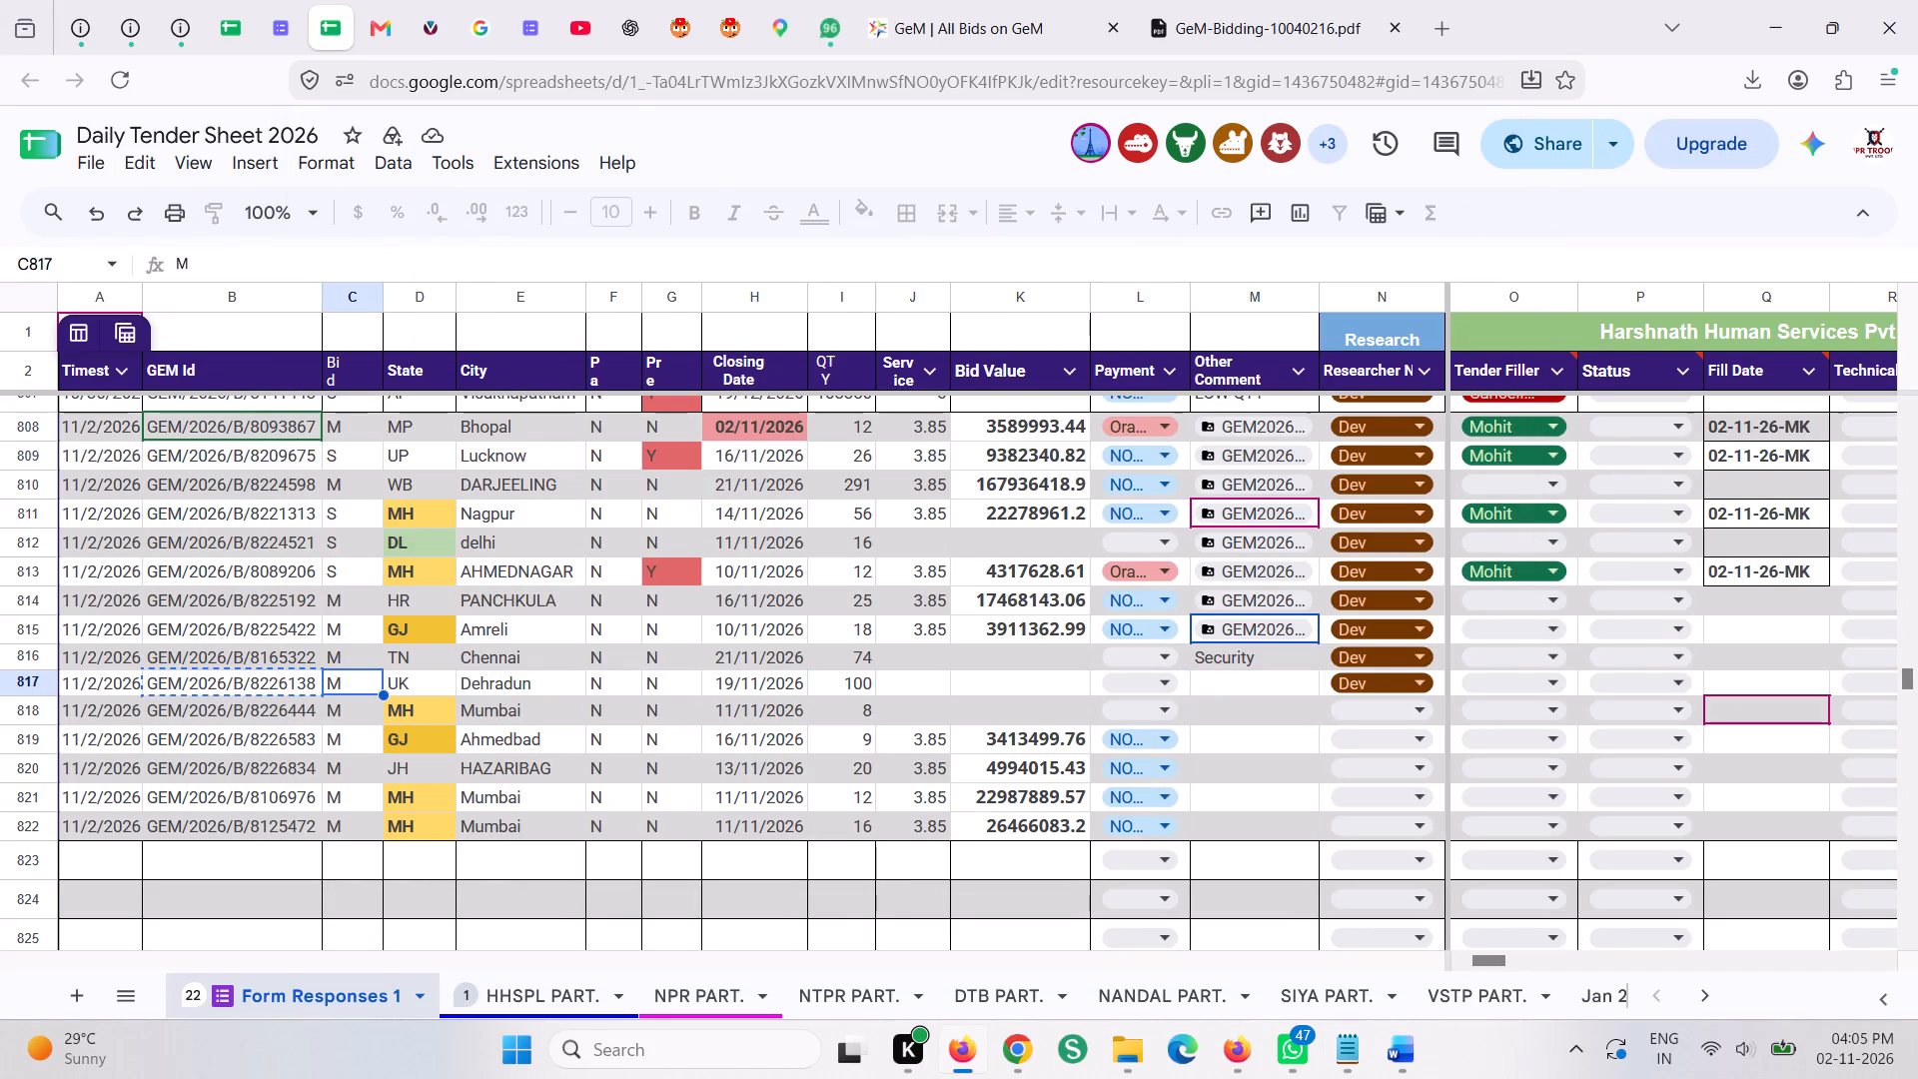
key(Right)
key(Right)
key(alt+Tab)
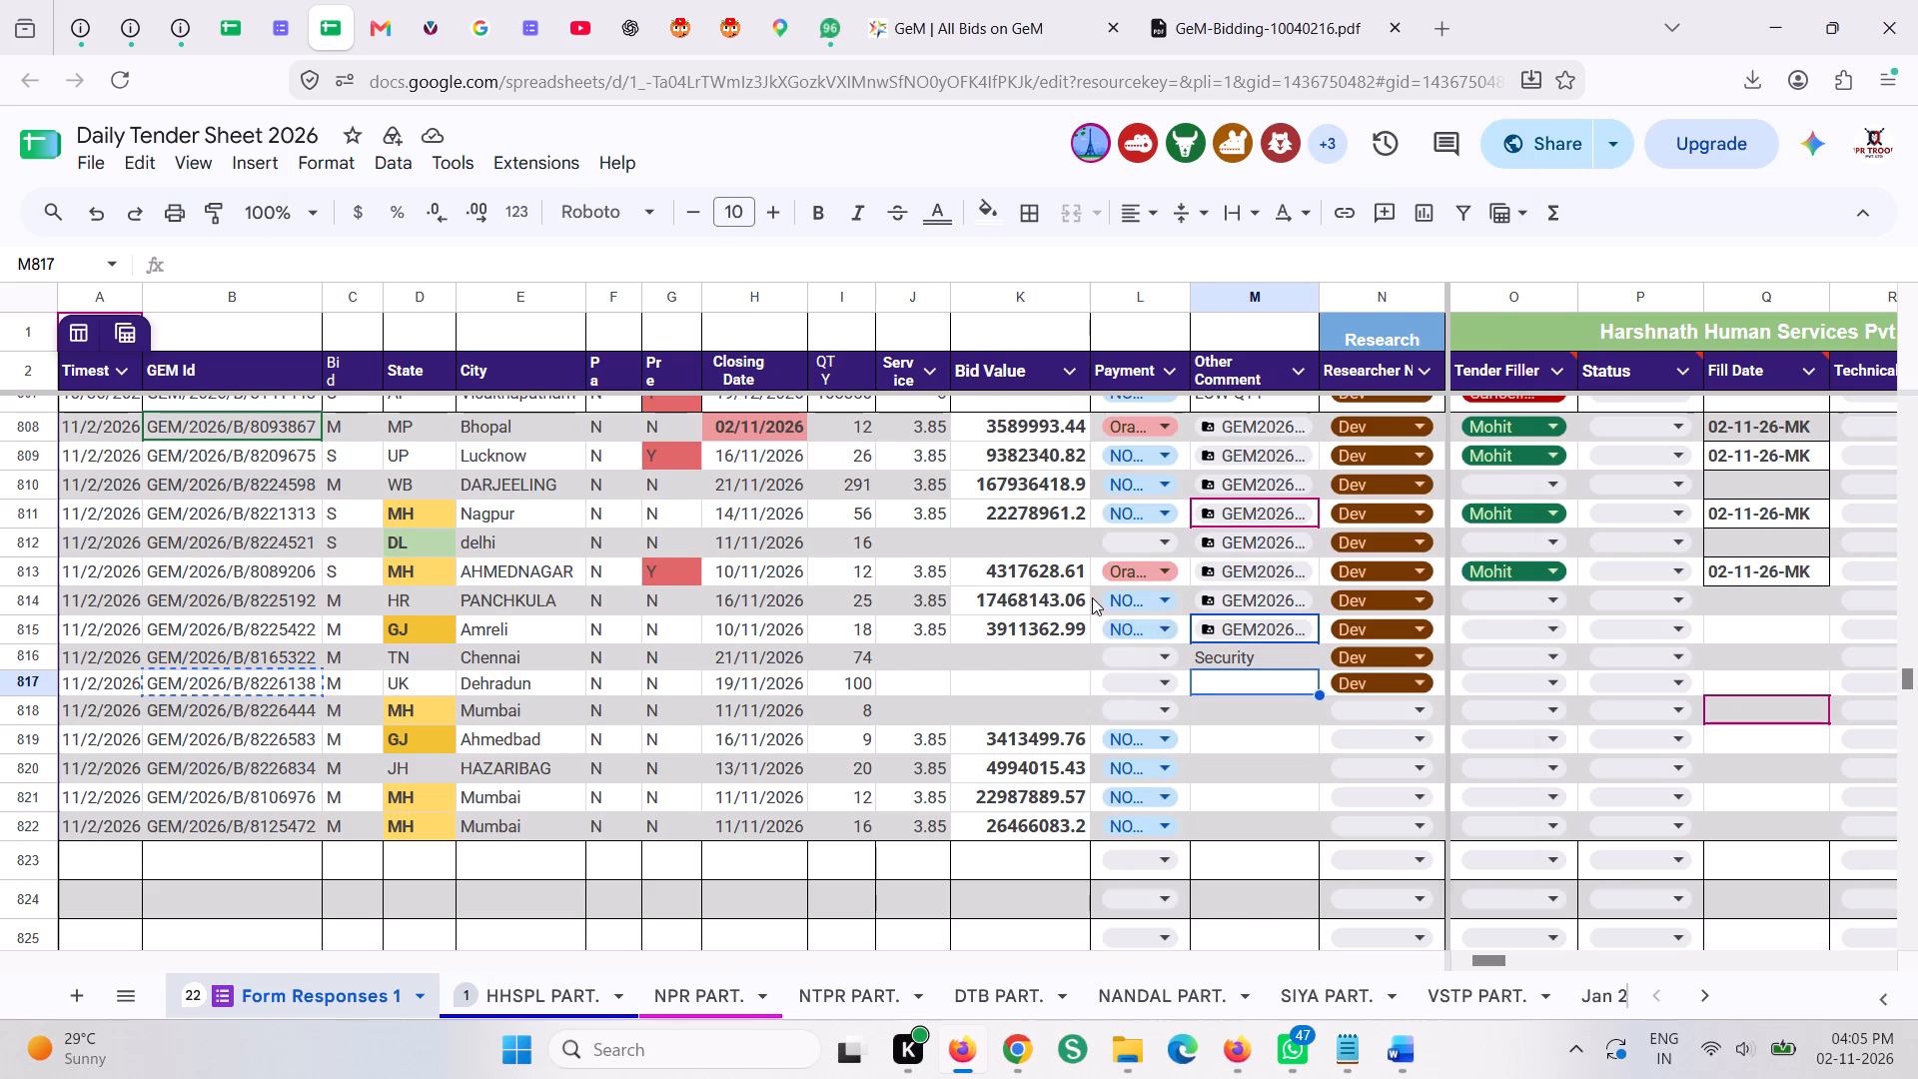
key(alt+Tab)
Close the previous bid document, search the GeM bid listing for GEM/2026/B/8226138 and open its bid document.
click(1226, 0)
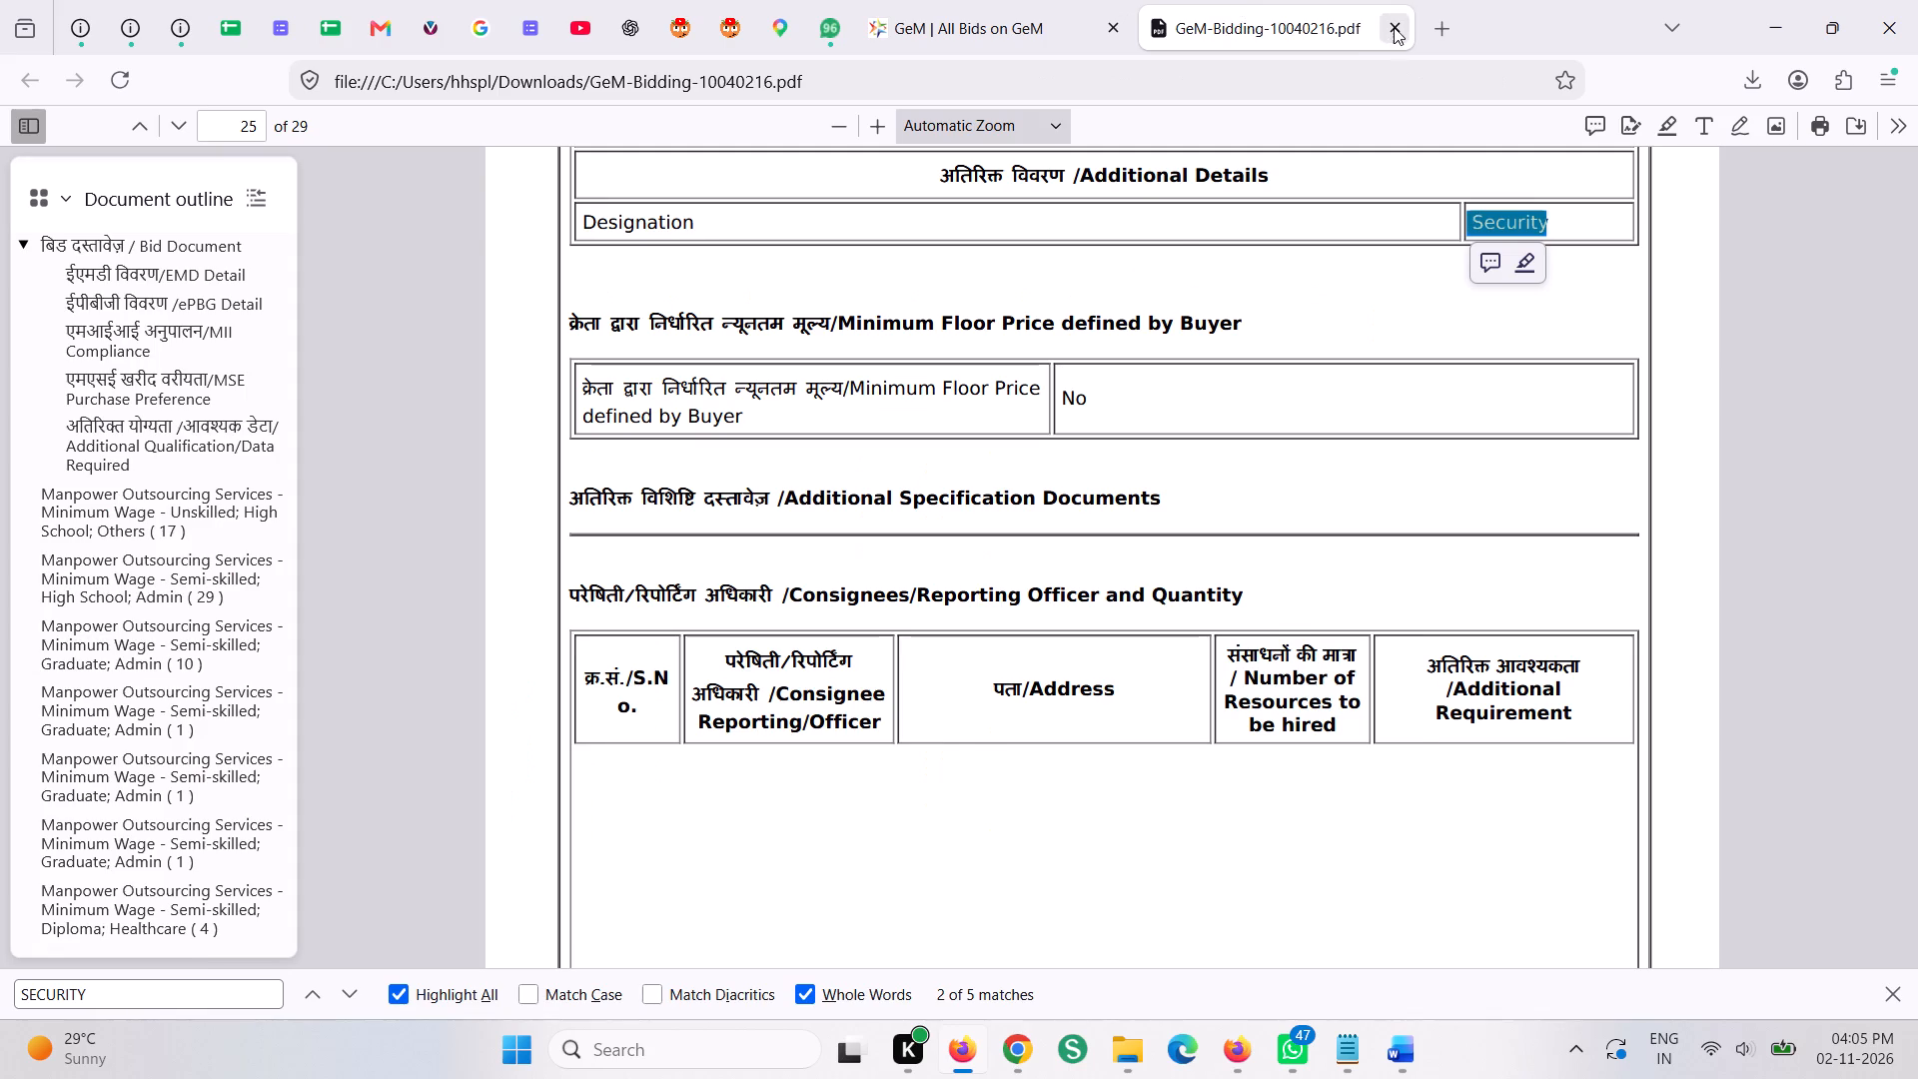
click(1394, 27)
drag(1527, 432, 1162, 396)
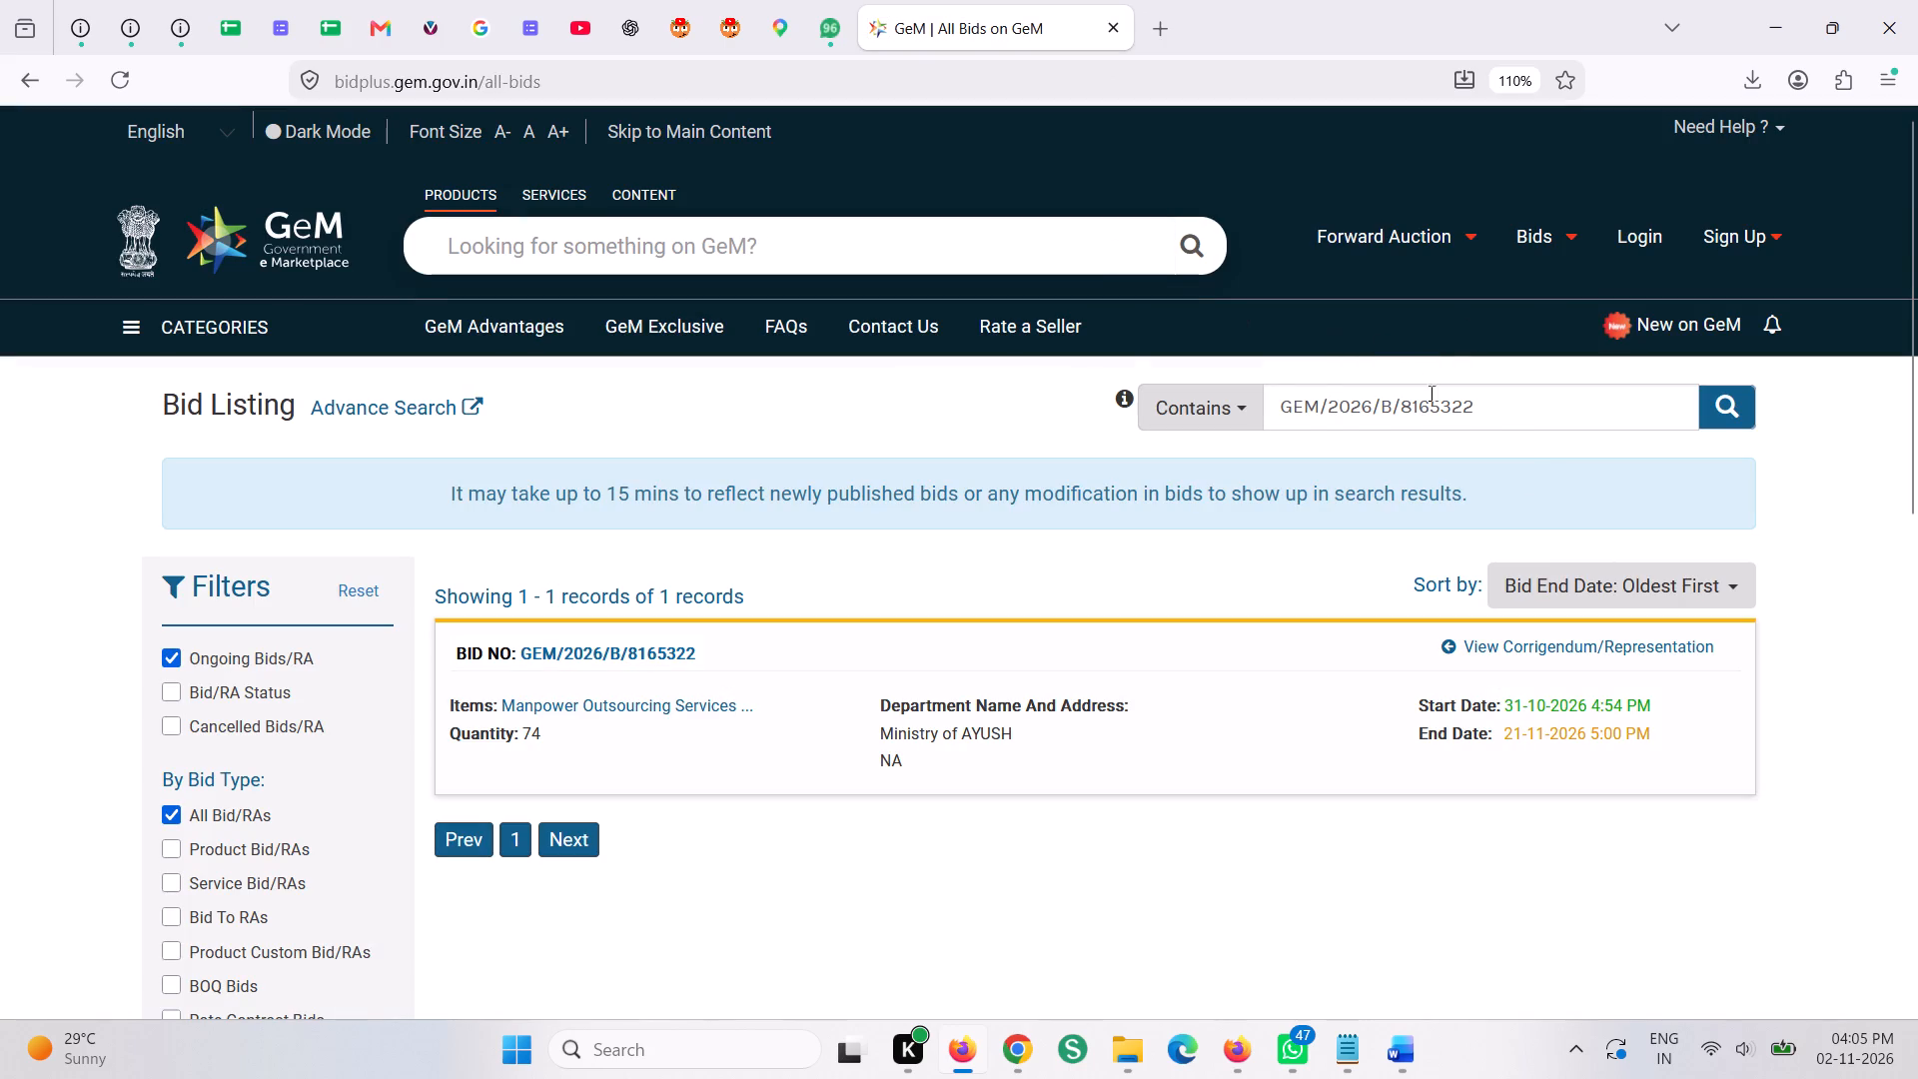
drag(1489, 397, 1081, 441)
key(ctrl+v)
key(Return)
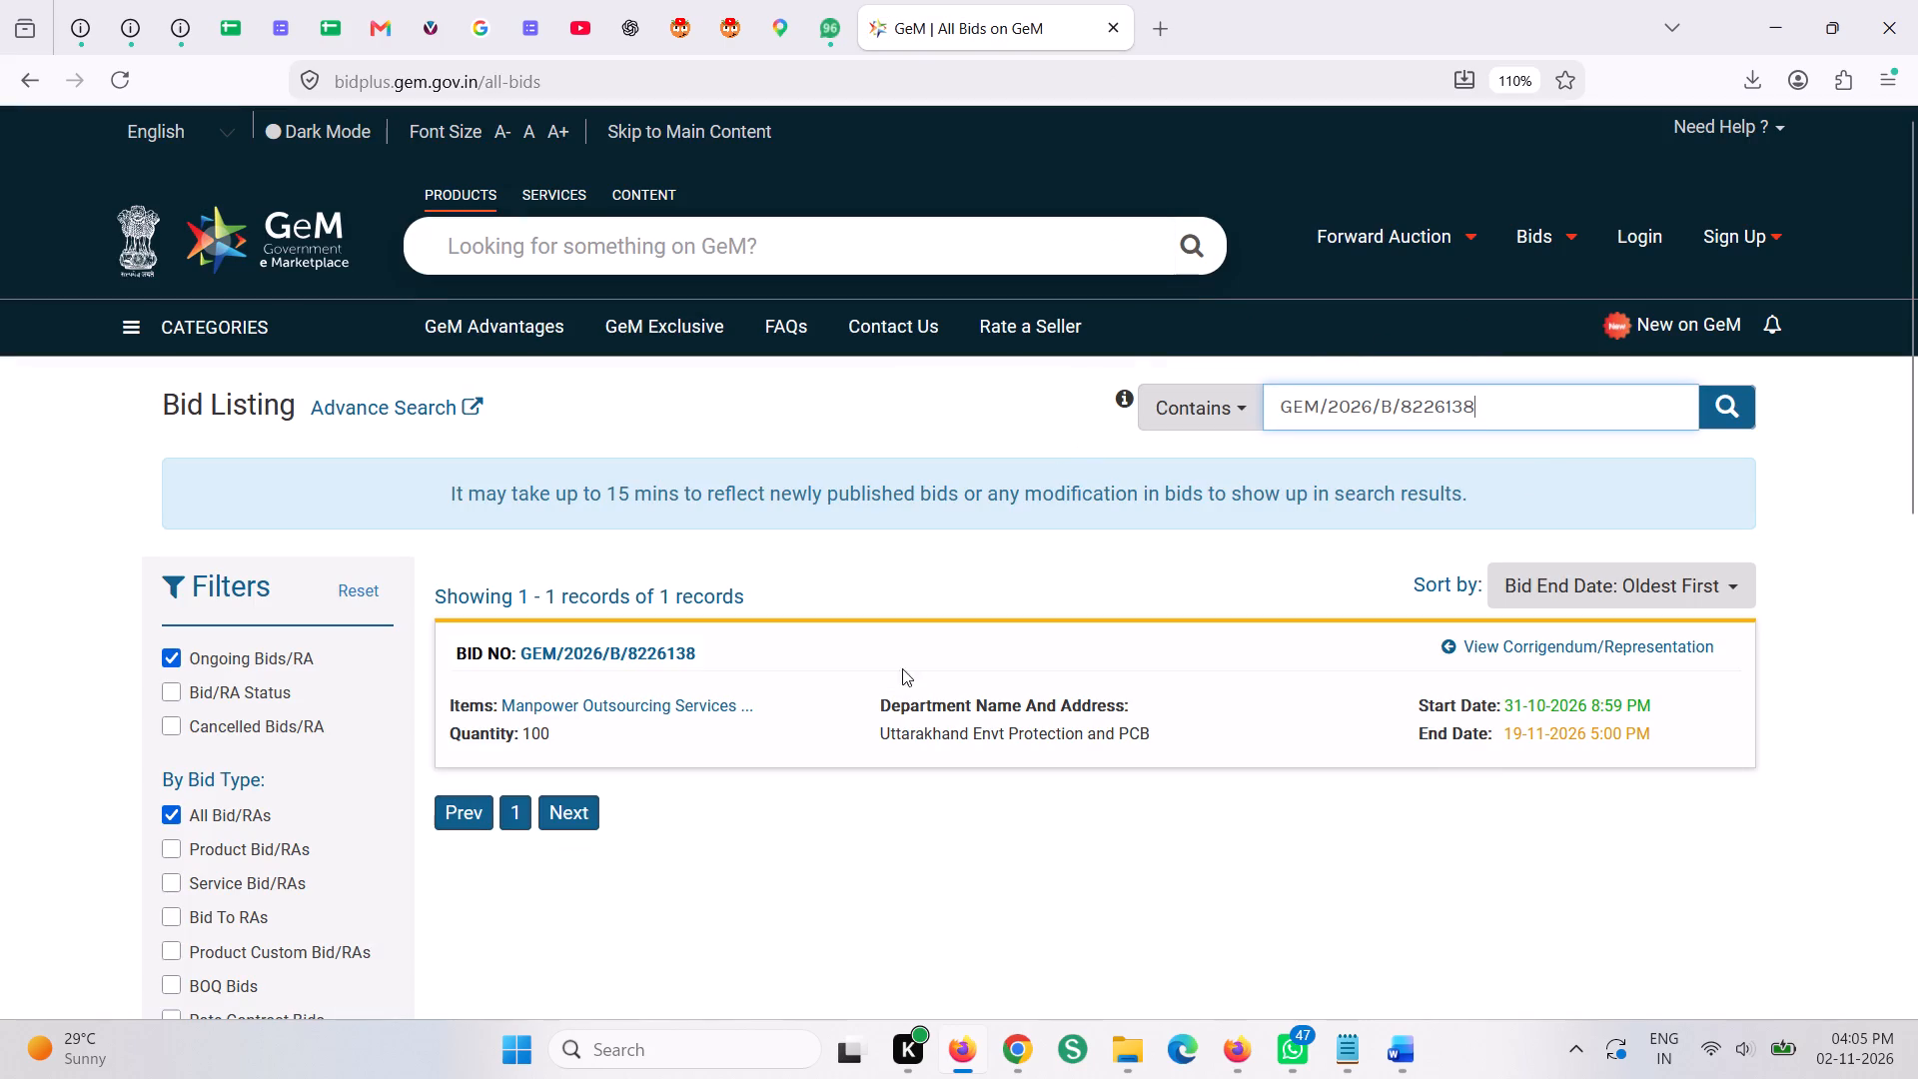
click(666, 654)
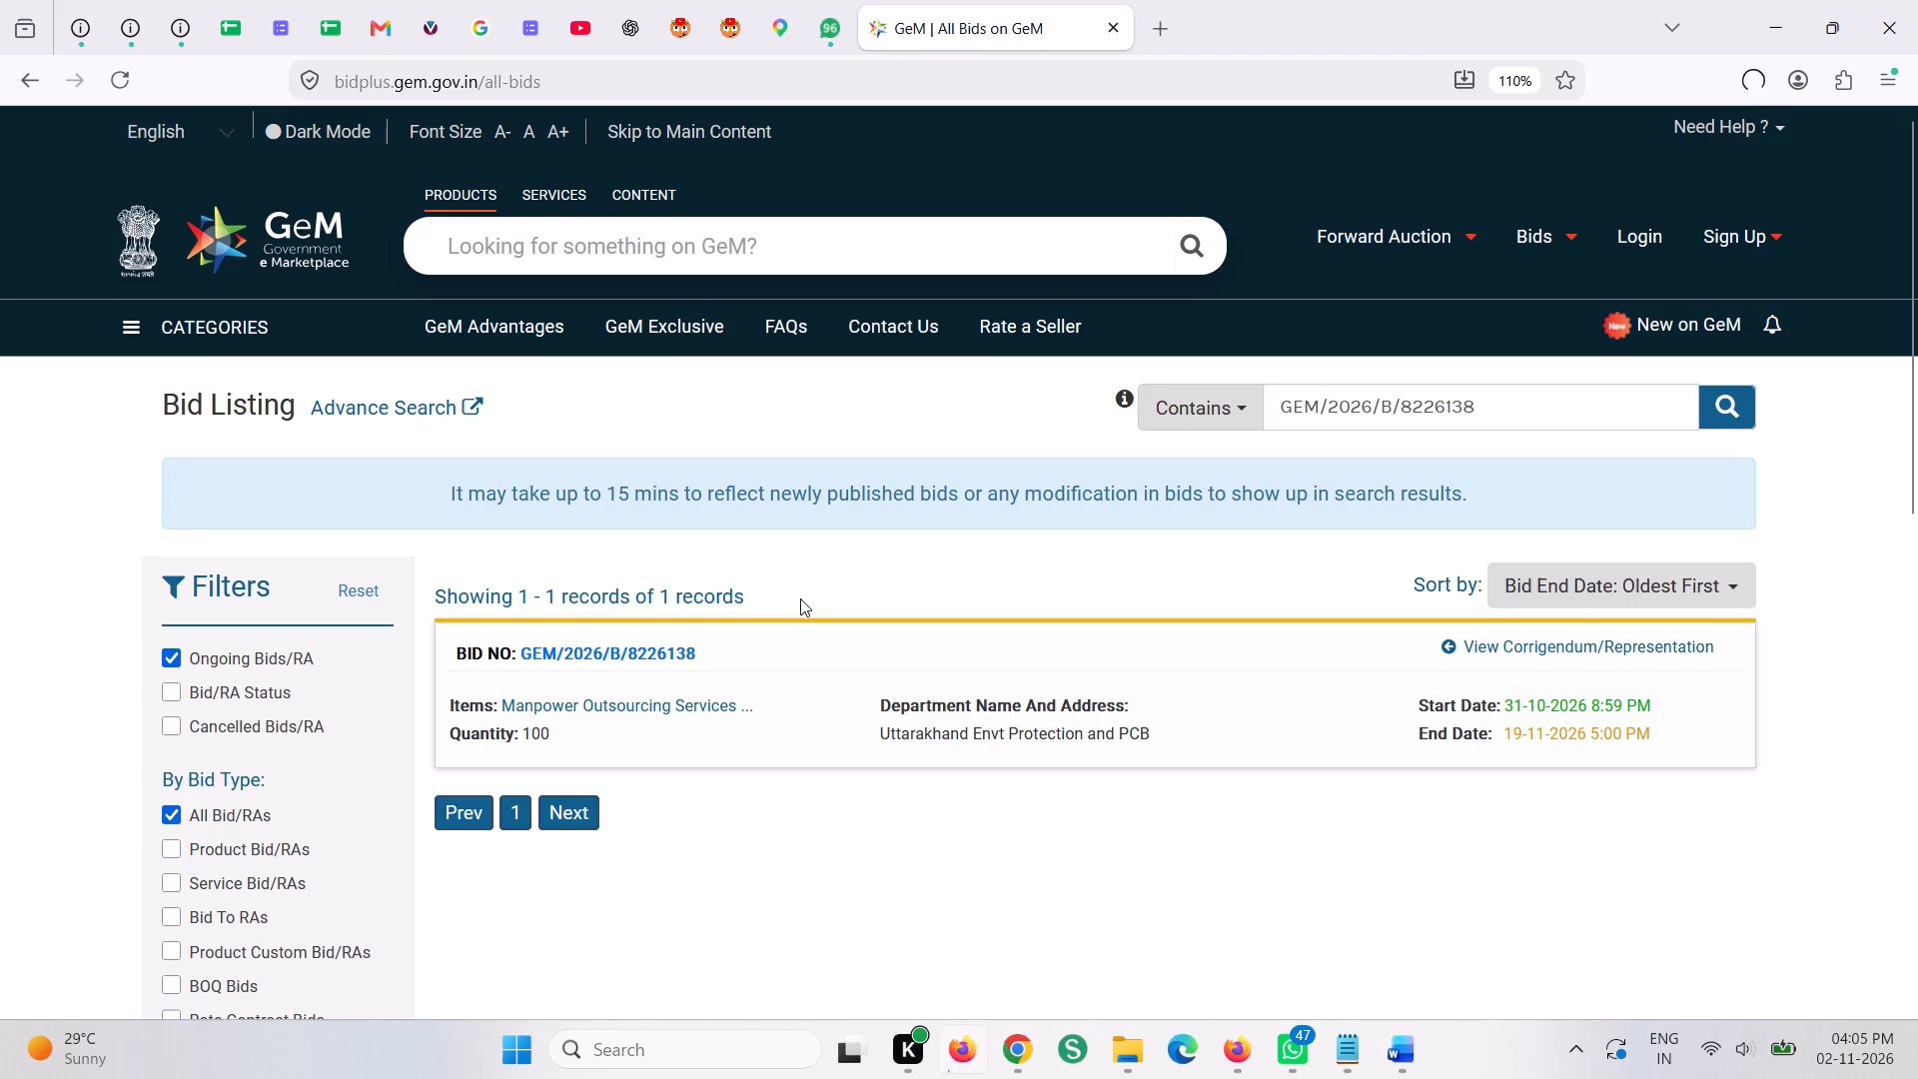
click(546, 525)
Search the opened bid document for SECURITY and go through the matches.
scroll(813, 598, down, 1)
click(1052, 598)
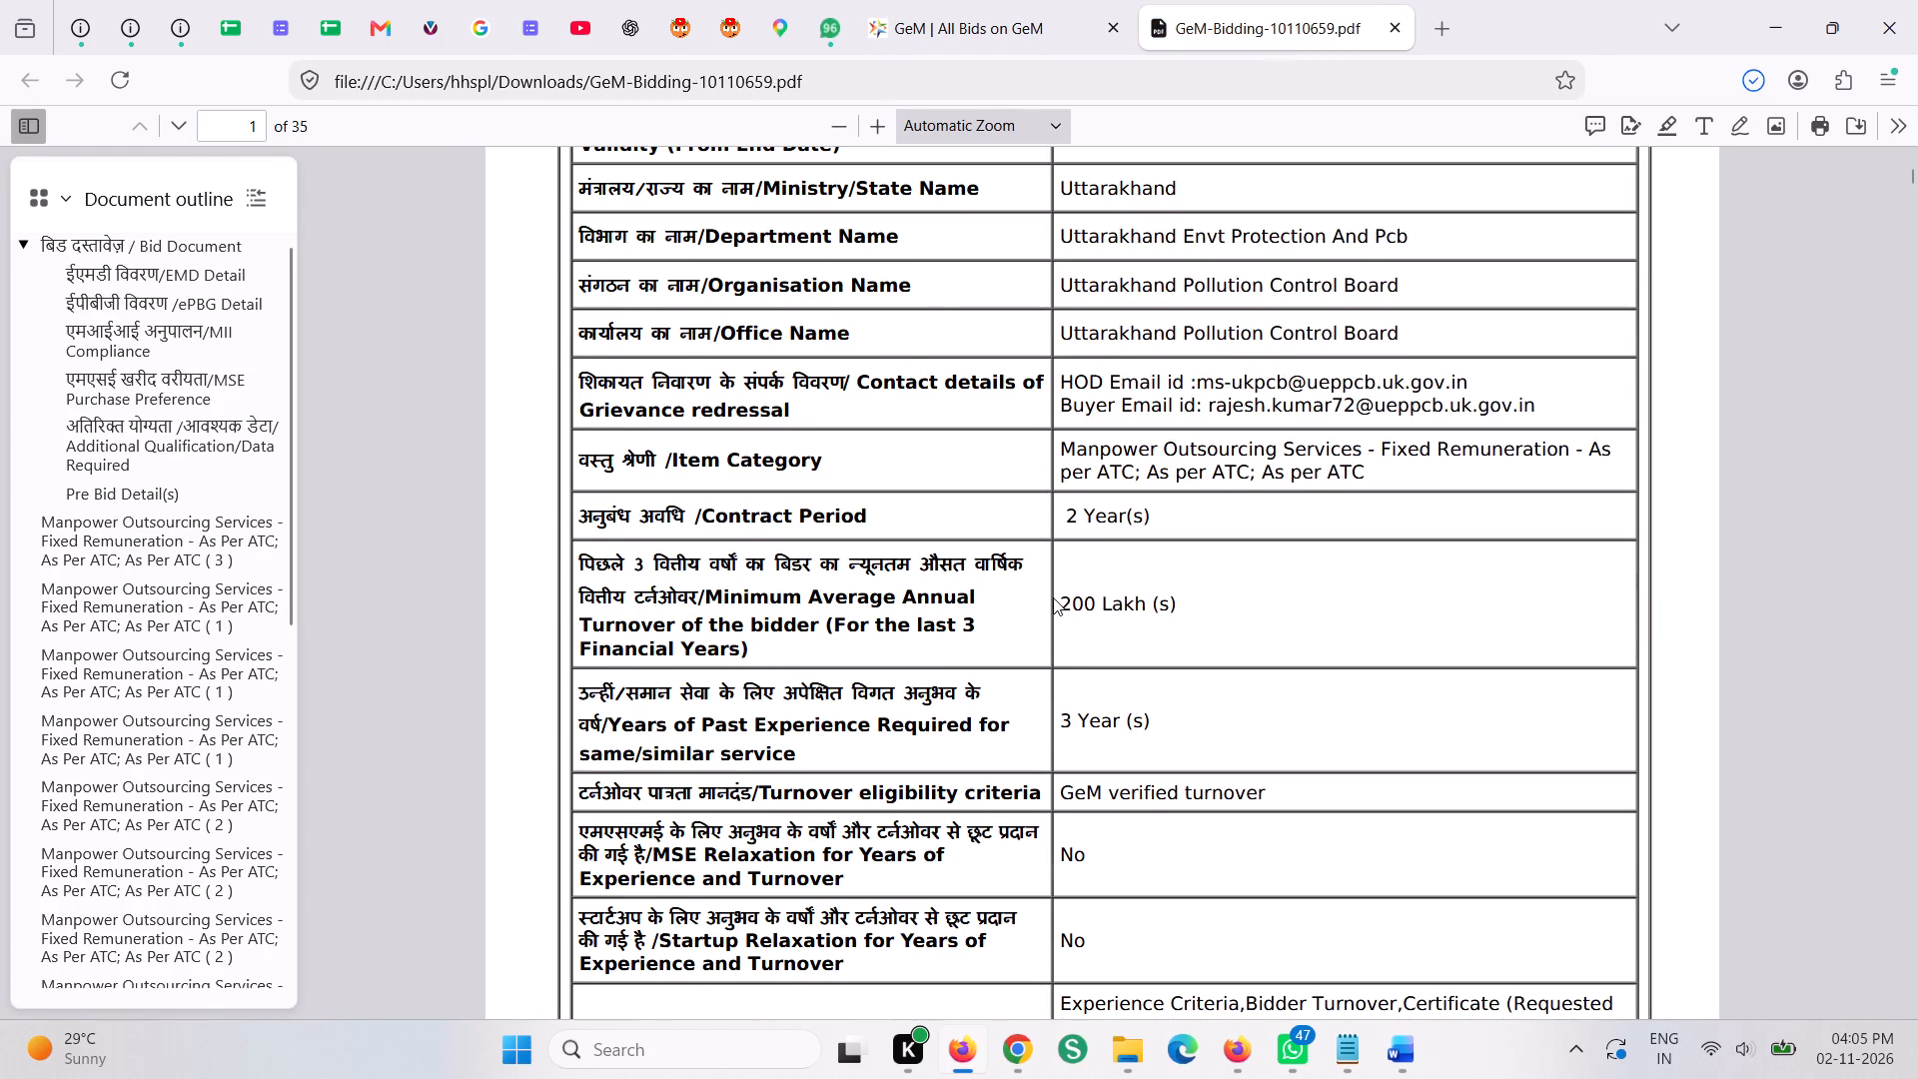
key(ctrl+f)
text(SECURITY)
key(Return)
key(Return)
key(Return)
key(Return)
key(Return)
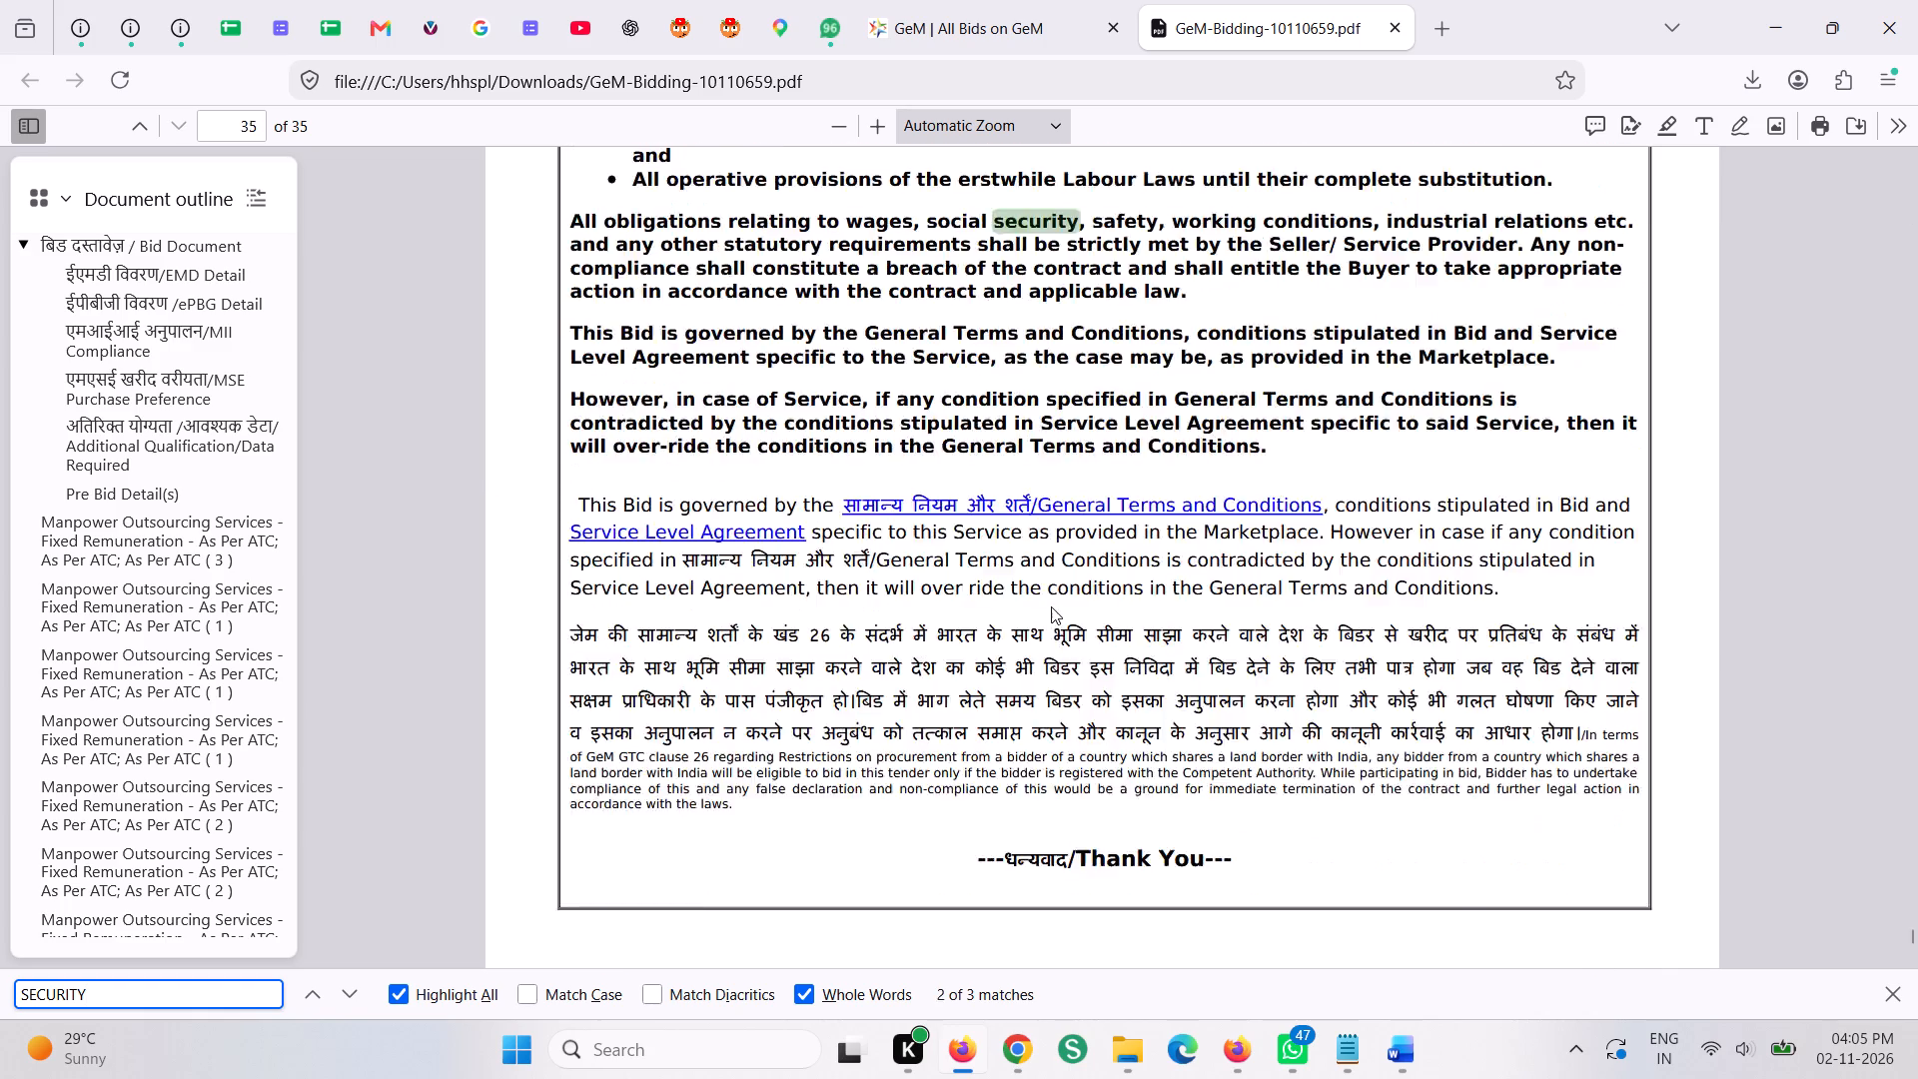
key(Return)
Search the bid document for WATCH and for CHOWKIDA.
key(BackSpace)
key(BackSpace)
key(BackSpace)
key(BackSpace)
key(BackSpace)
key(BackSpace)
key(BackSpace)
key(BackSpace)
key(BackSpace)
key(BackSpace)
text(WATCH)
key(BackSpace)
key(BackSpace)
key(BackSpace)
key(BackSpace)
key(BackSpace)
key(BackSpace)
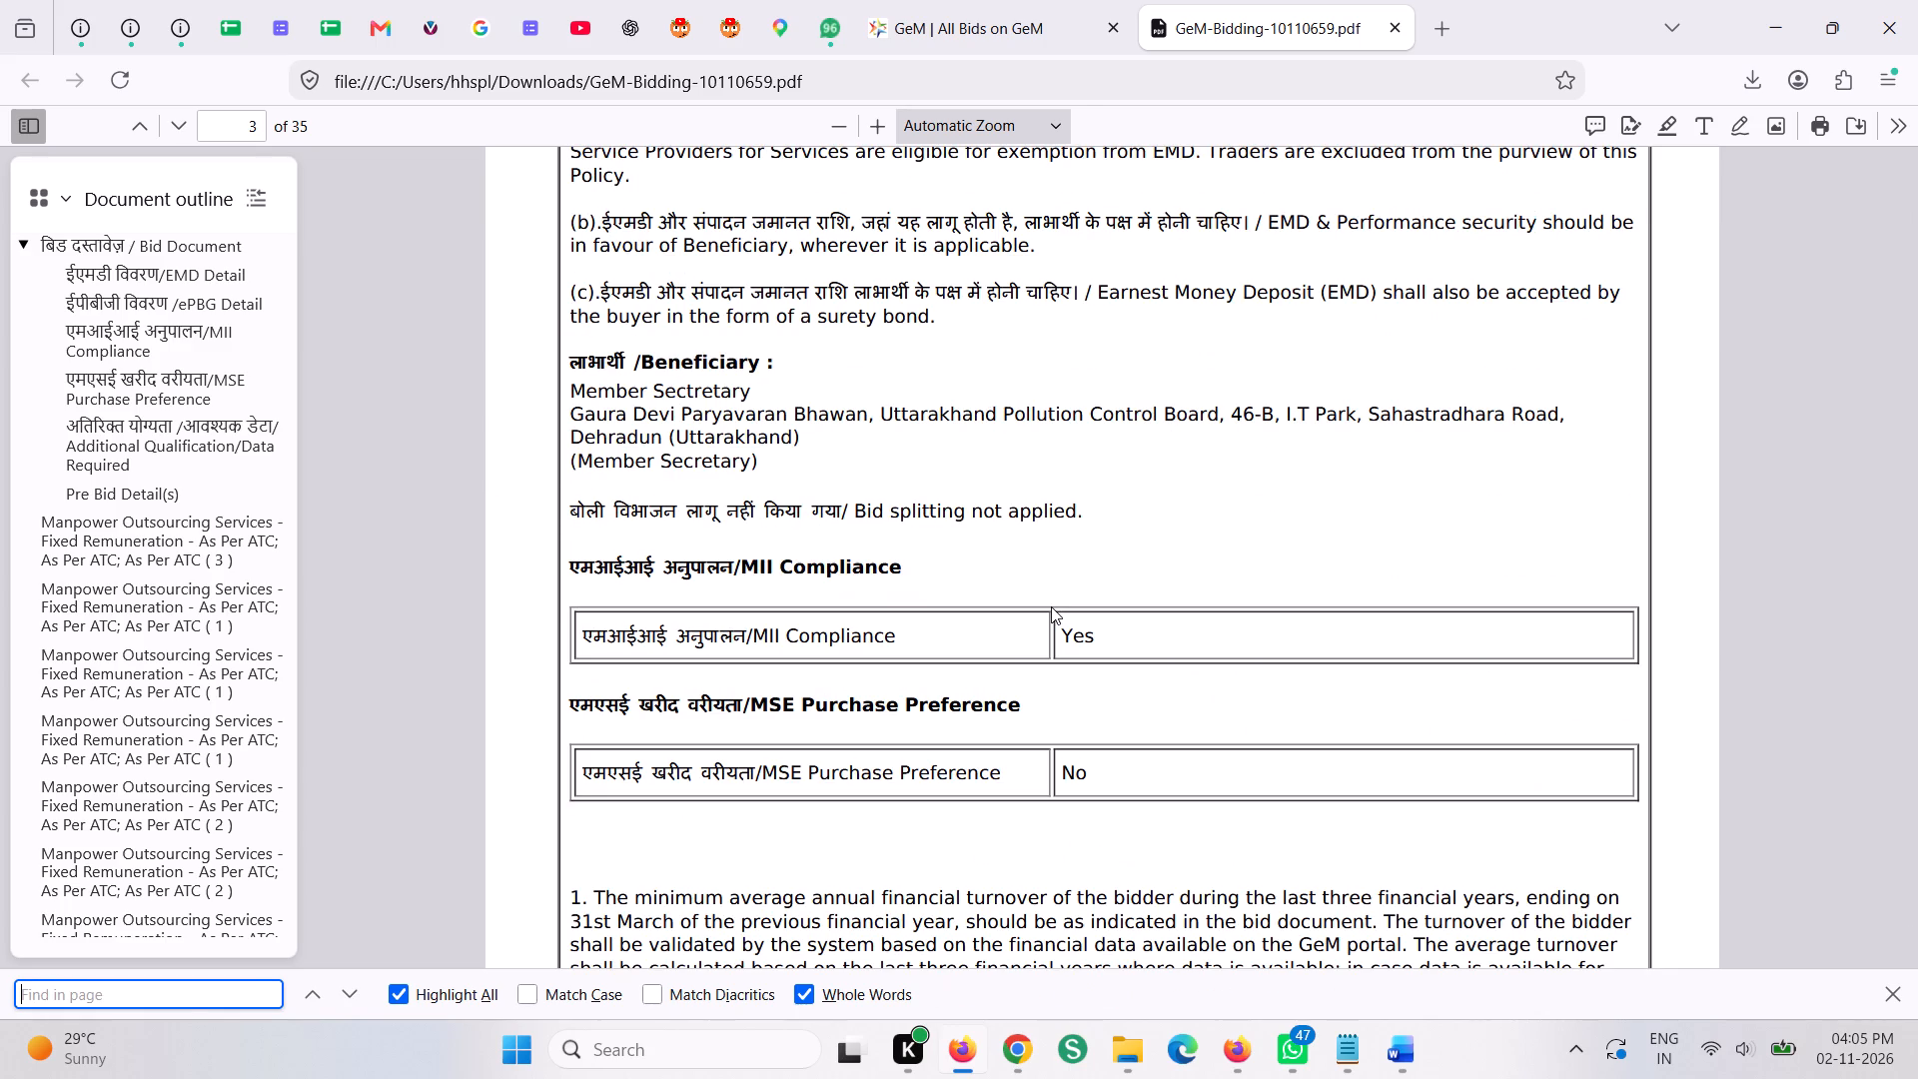
key(BackSpace)
key(BackSpace)
text(CHOWKIDA)
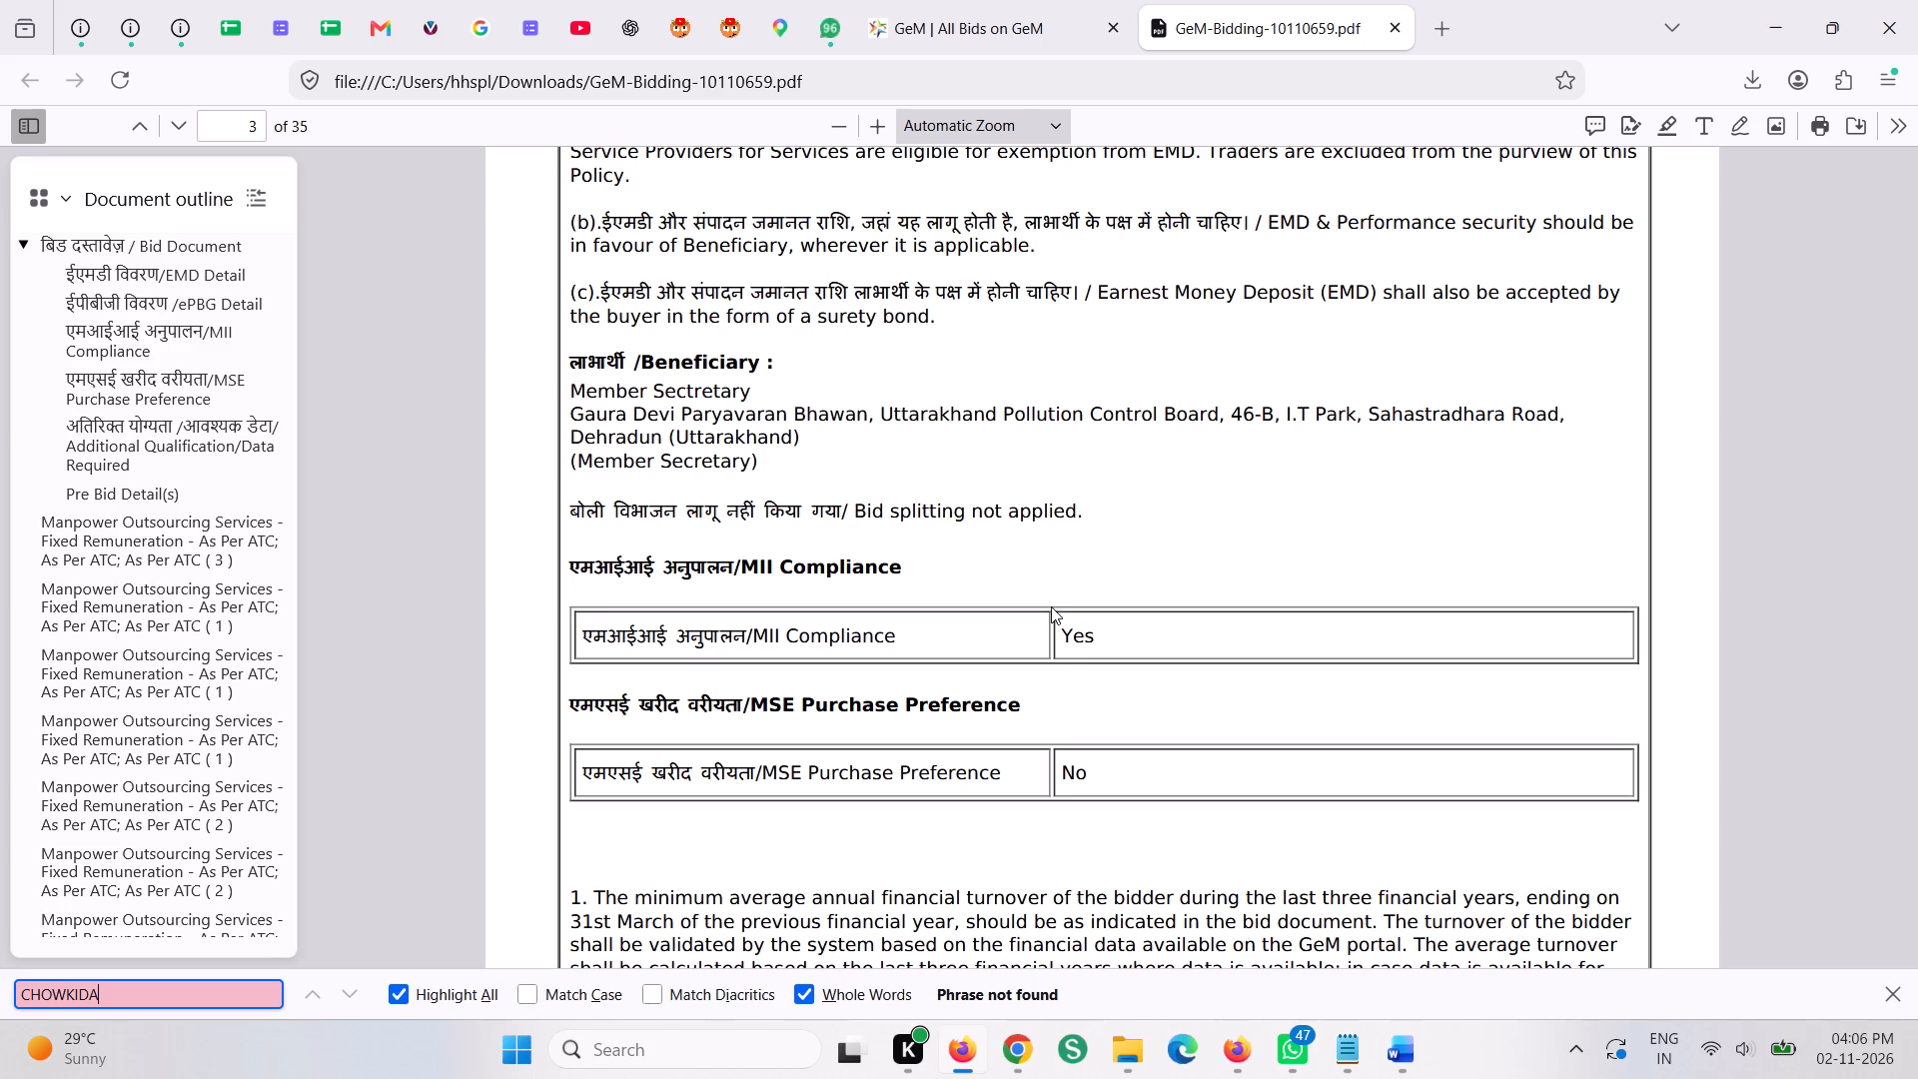
Return to the Daily Tender Sheet 2026 and examine row 817 across the companies' Tender Filler and status columns.
click(331, 35)
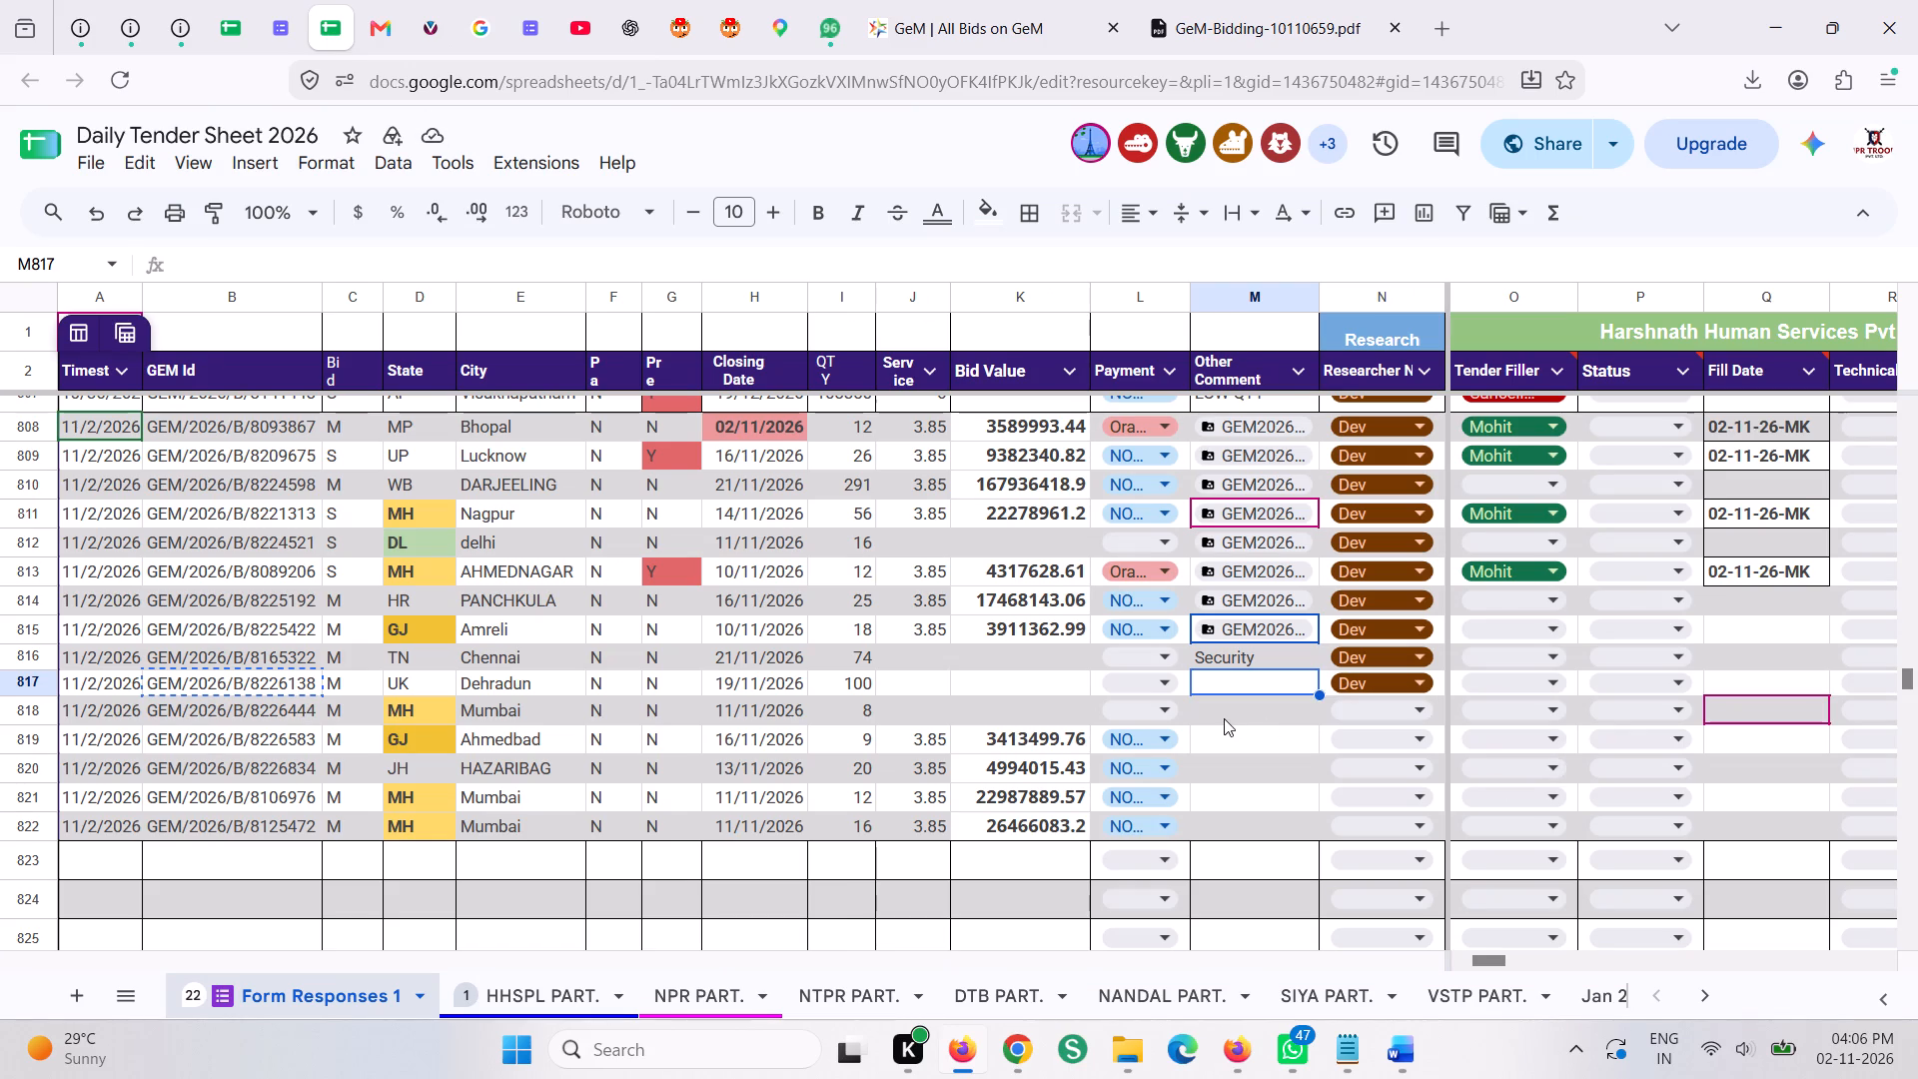
key(Right)
key(Right)
key(Right)
key(Right)
key(Right)
key(Right)
key(Right)
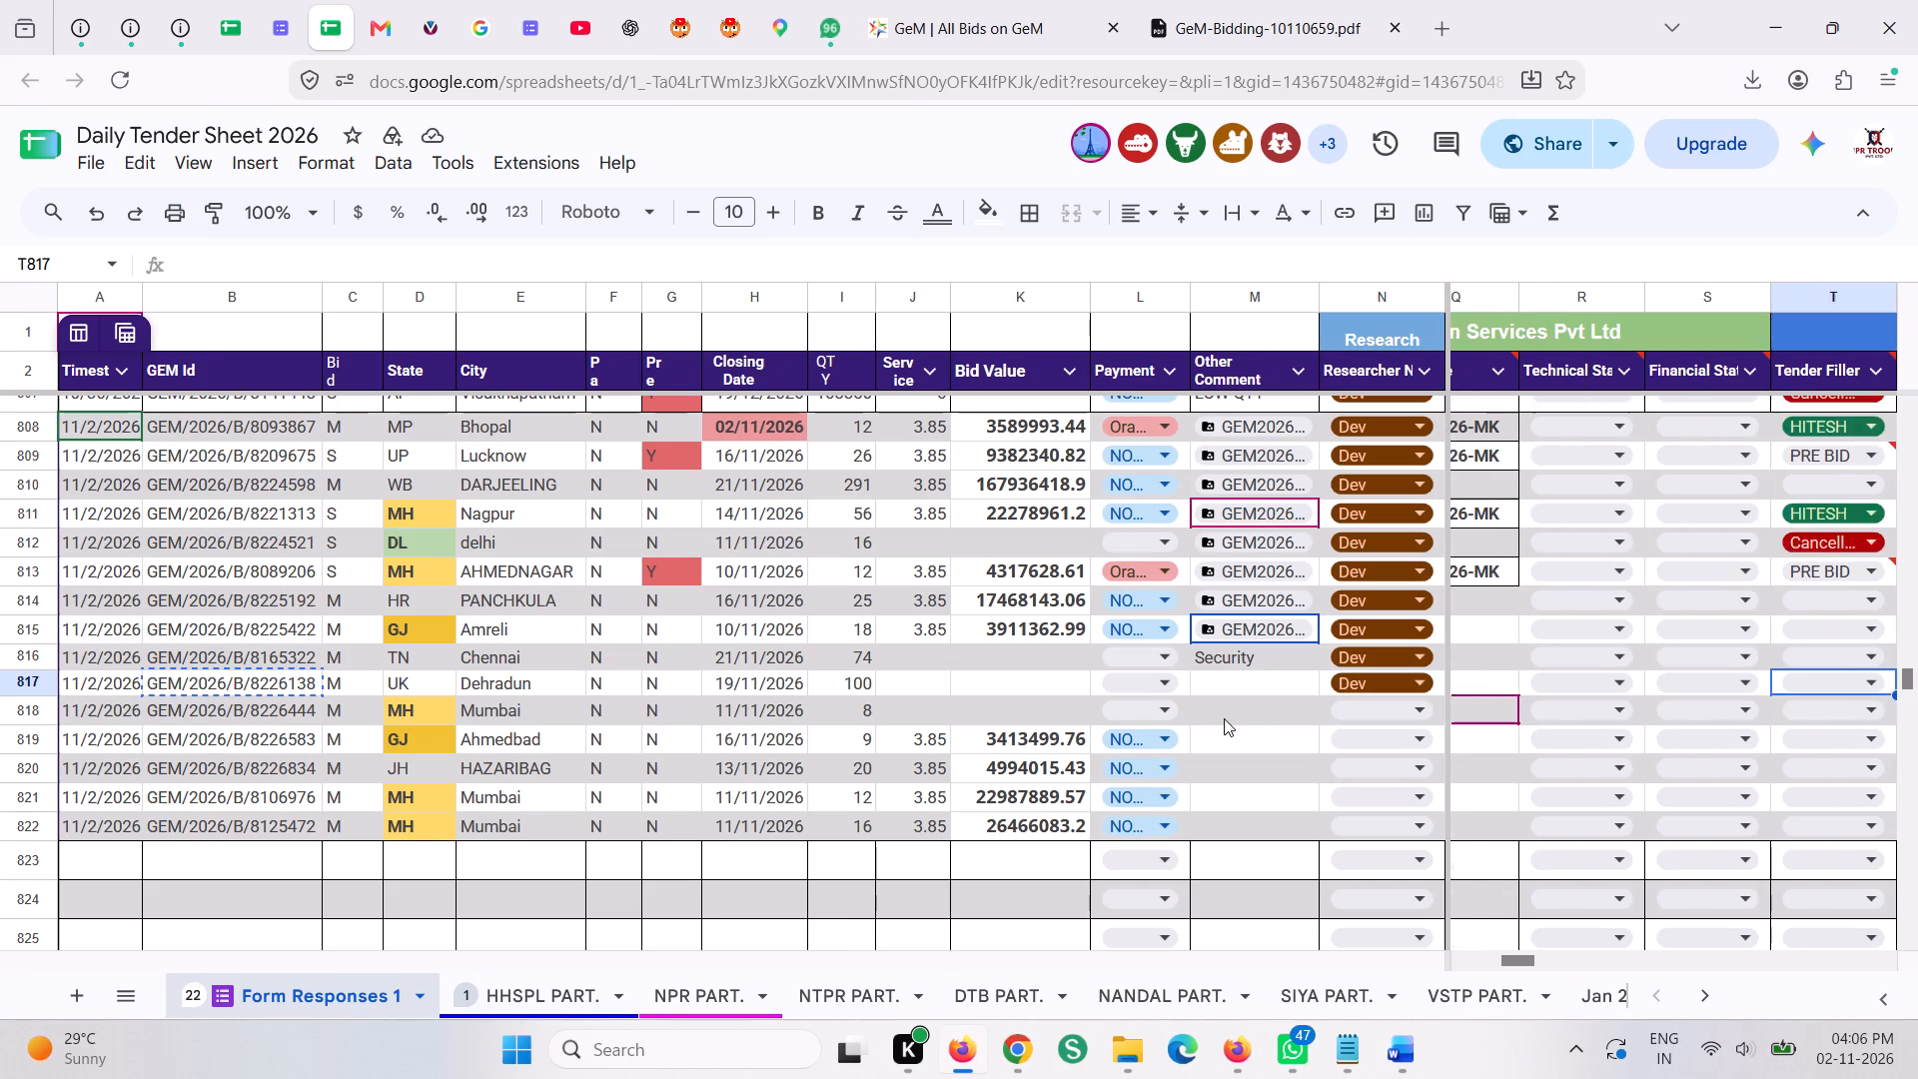
key(Right)
key(Right)
key(Right)
key(Right)
key(Right)
key(Right)
key(Right)
key(Right)
key(Right)
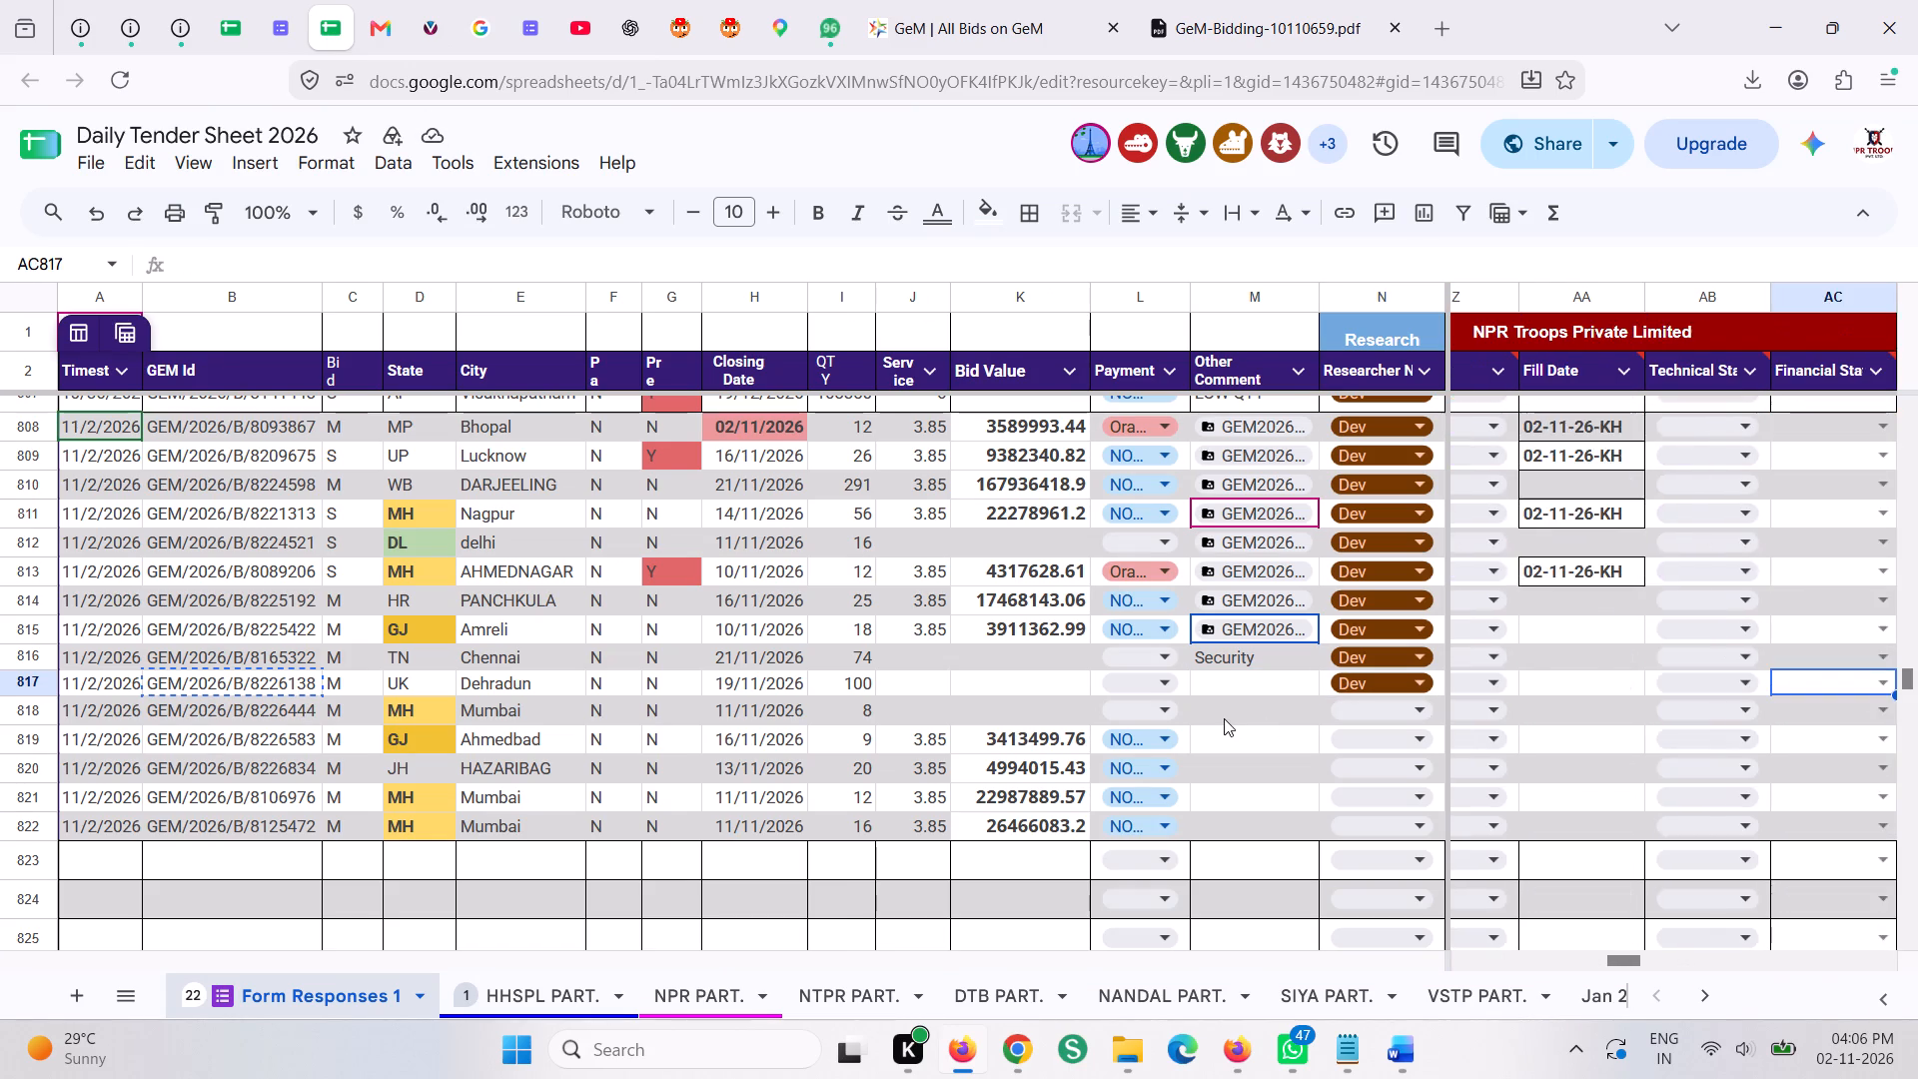
key(Right)
key(Right)
key(Right)
key(Right)
key(Right)
key(Right)
key(Right)
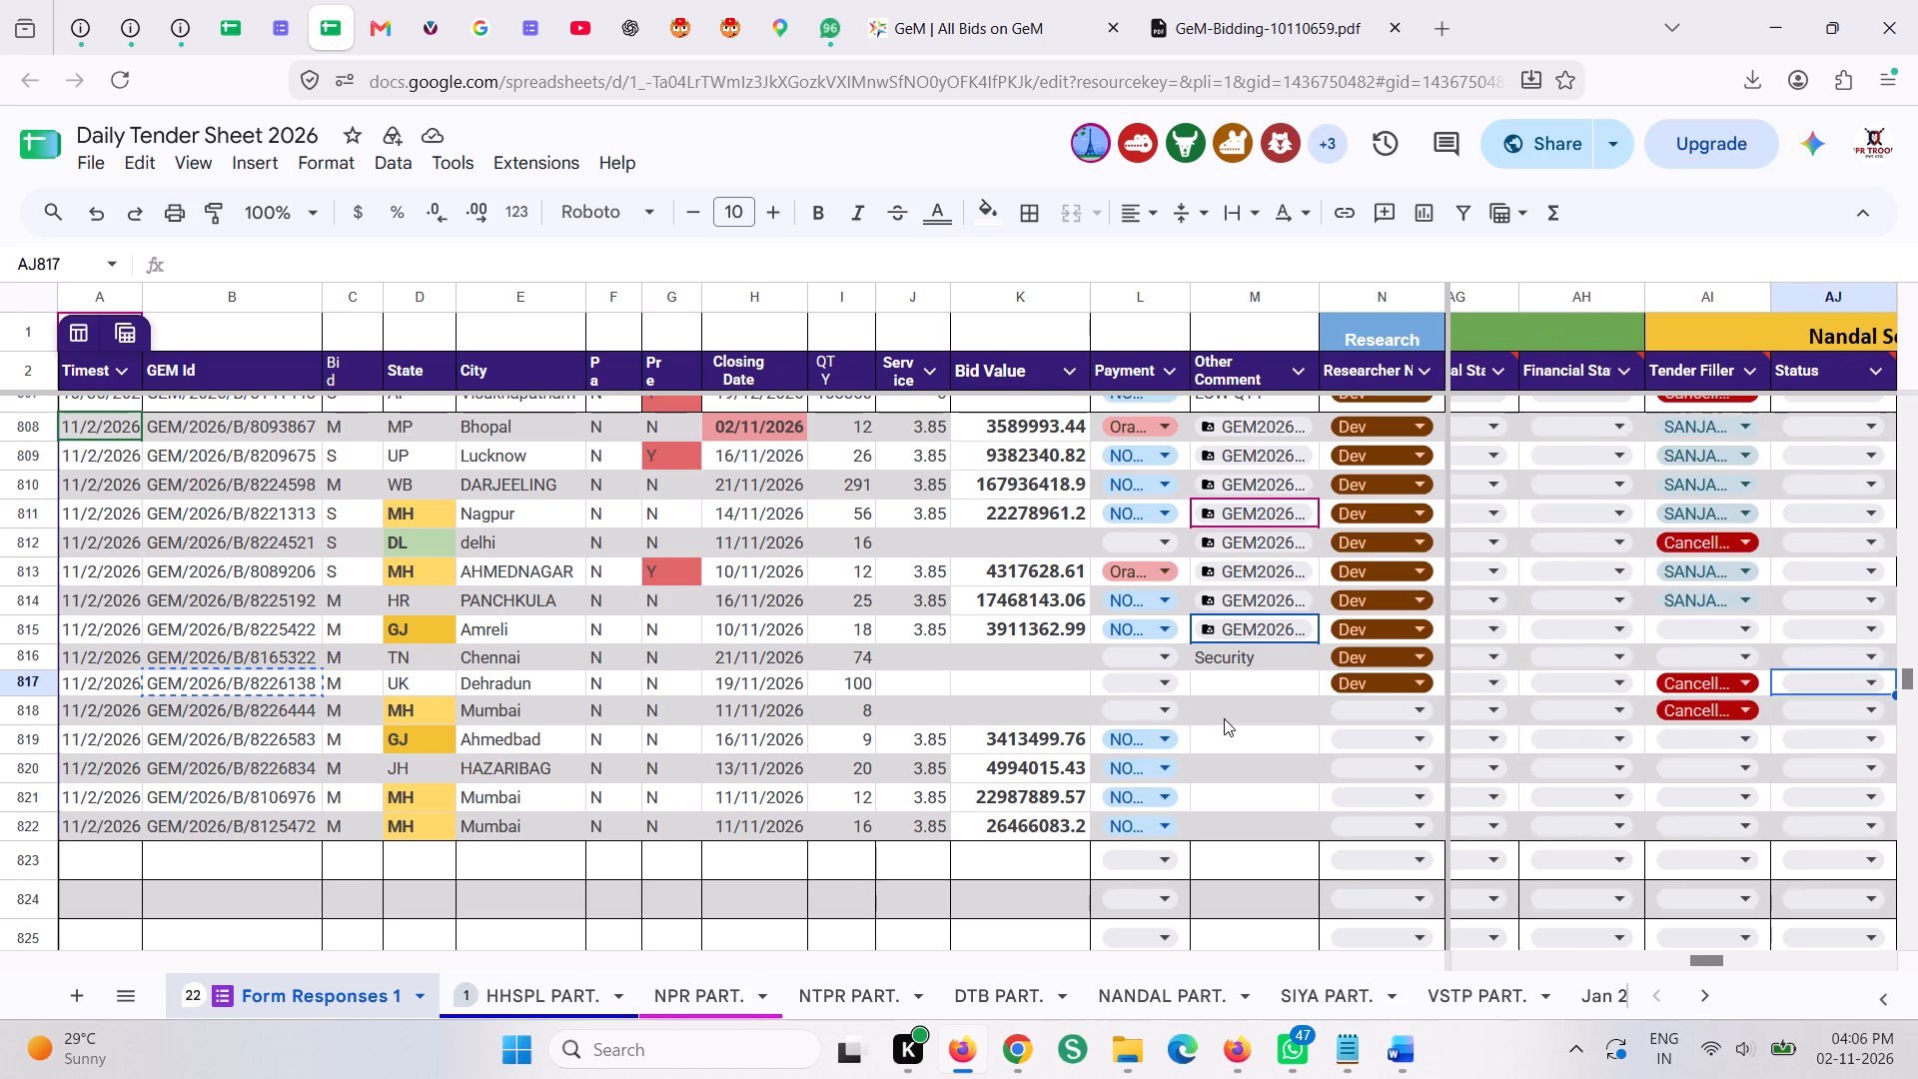
key(Right)
key(Right)
key(Right)
key(Right)
key(Left)
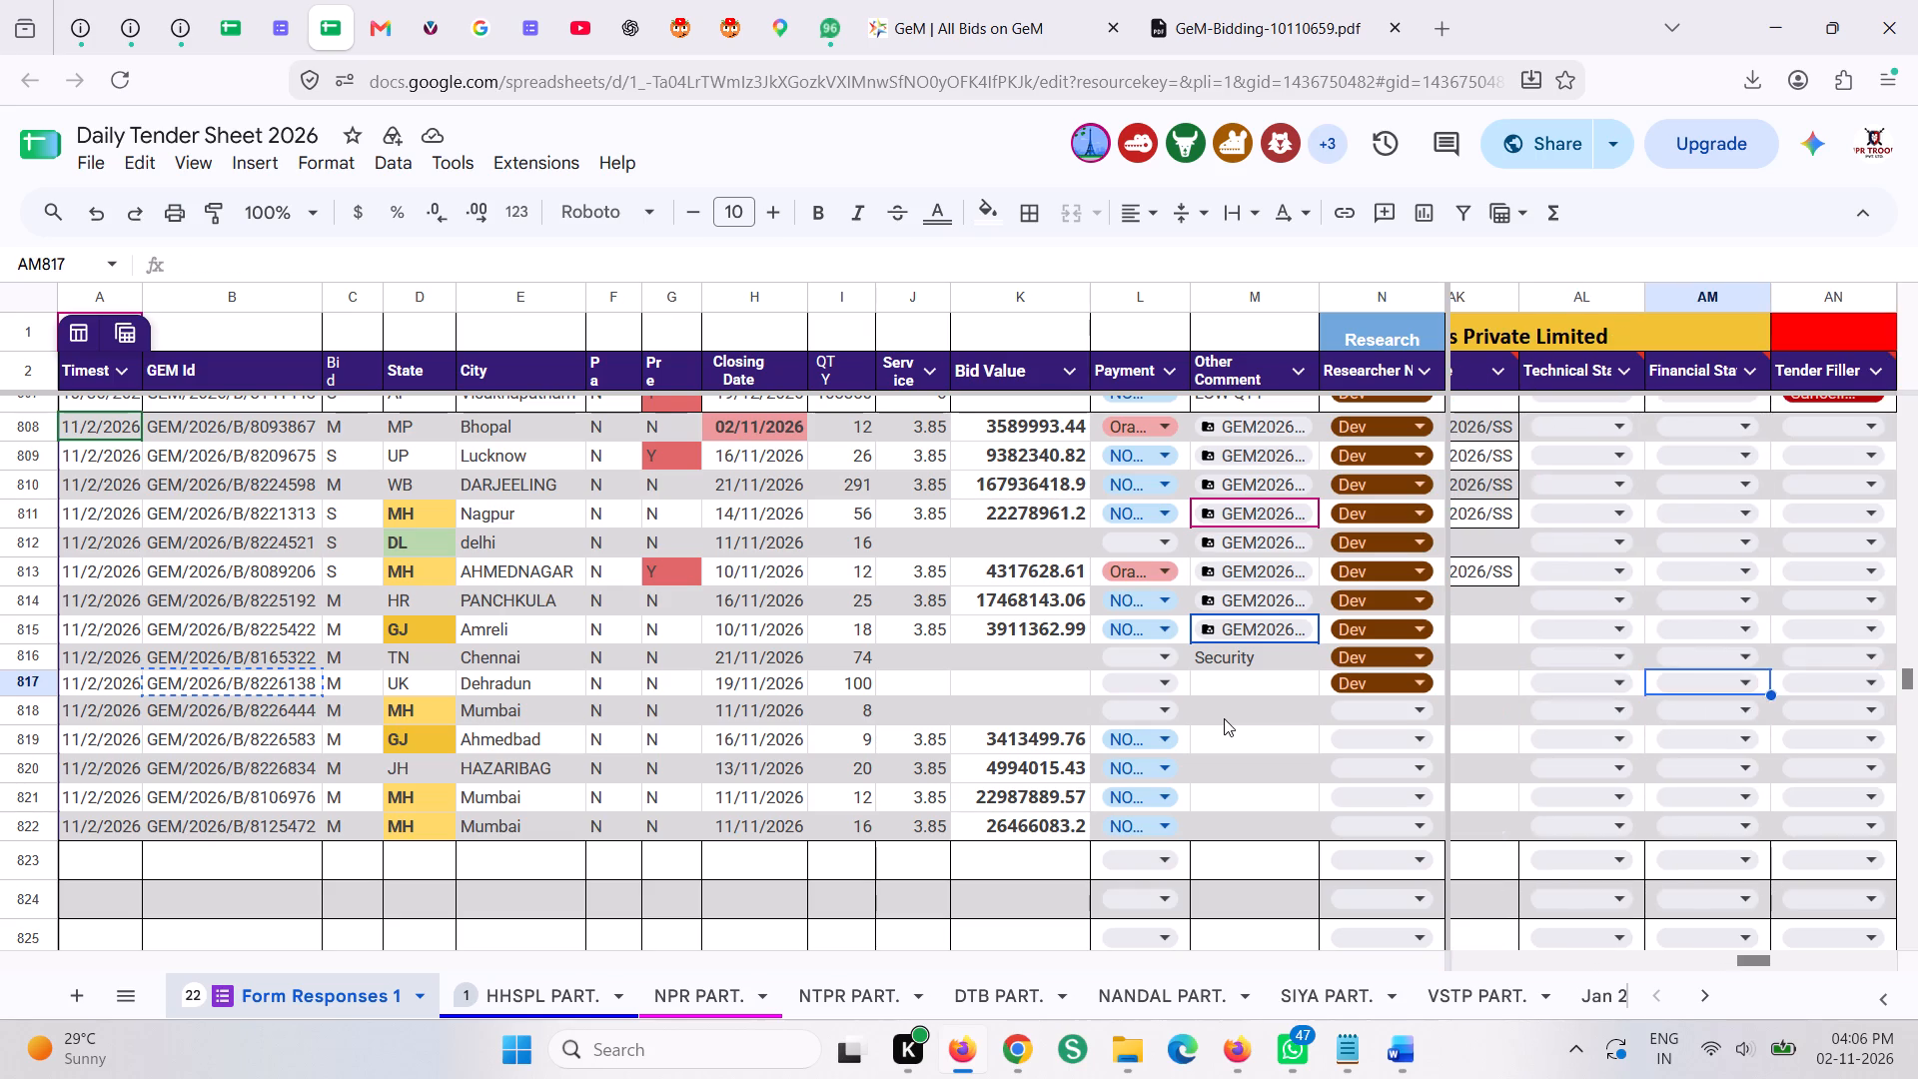
key(Left)
key(Left)
key(Left)
key(Left)
key(Left)
key(Left)
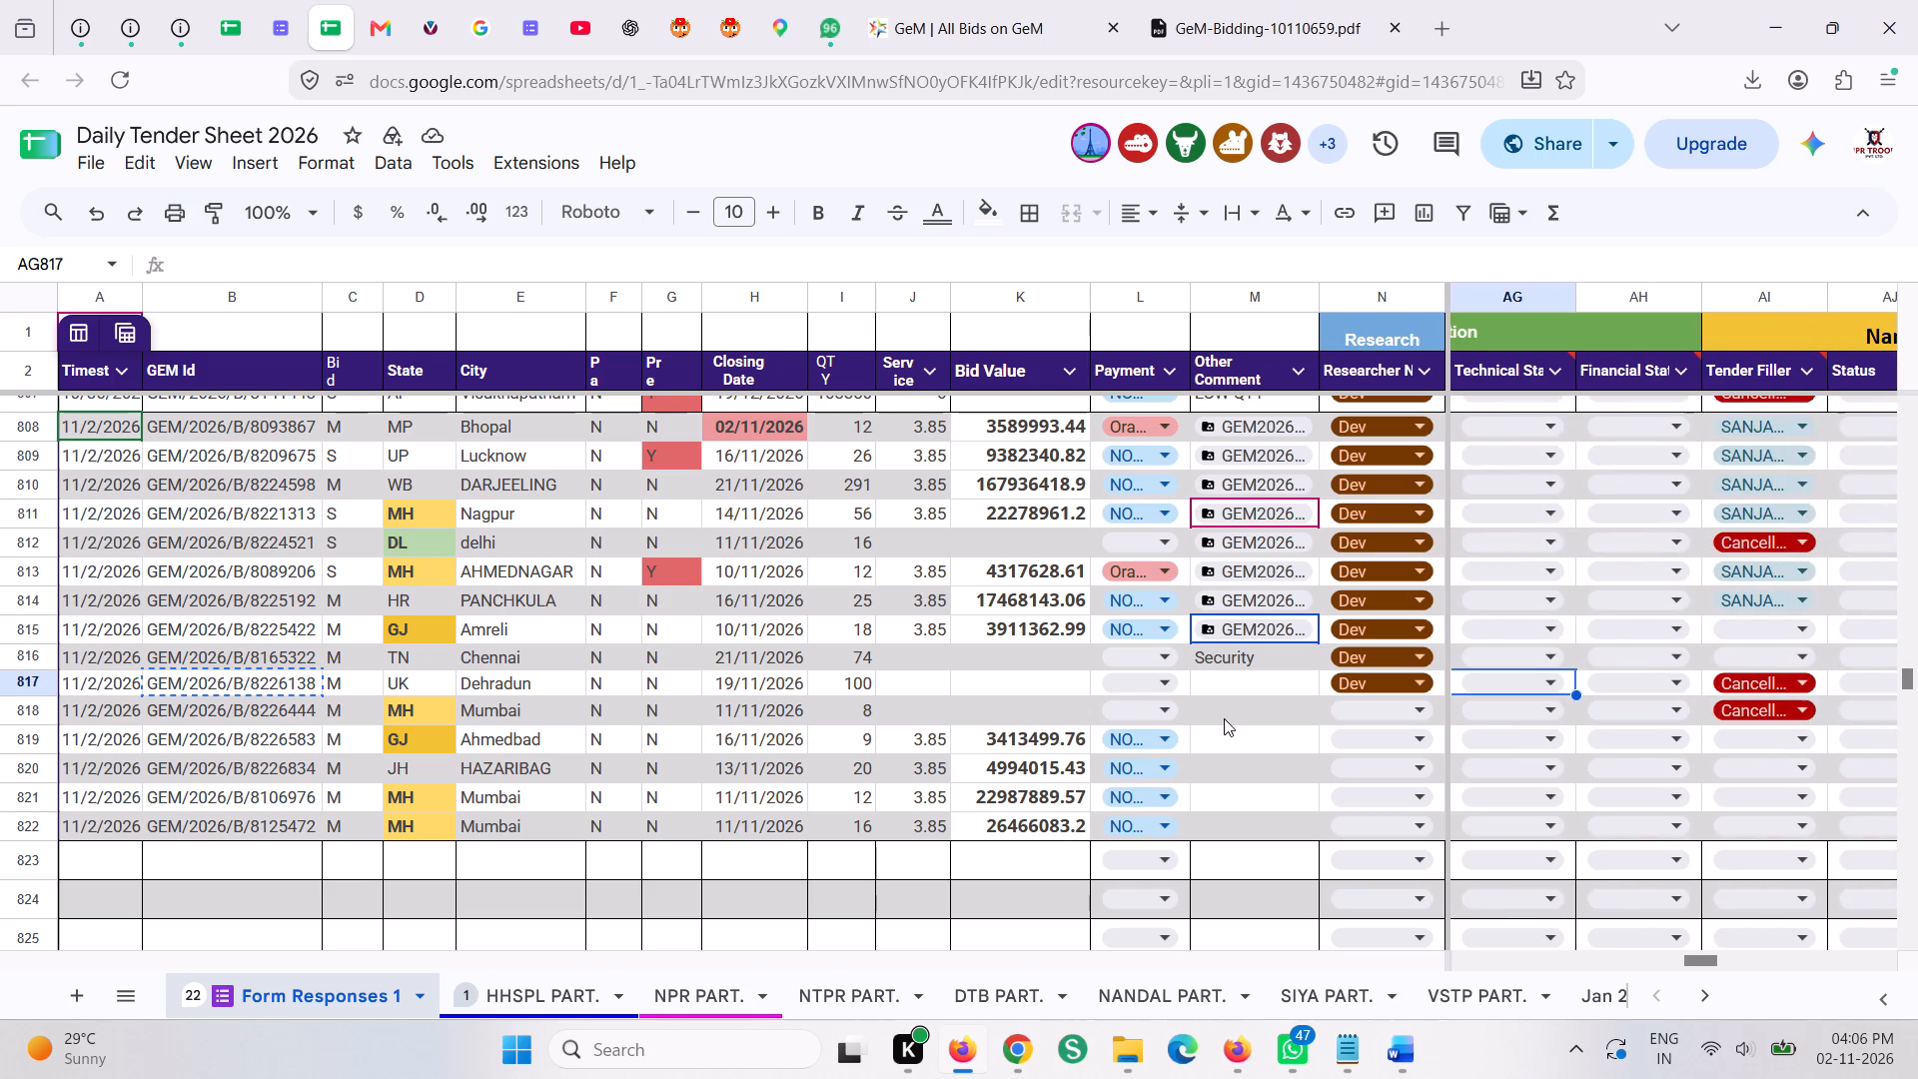
Look through the earlier tender rows above row 817, examining their bid details, comments and Nandal Tender Filler entries.
scroll(498, 544, up, 1)
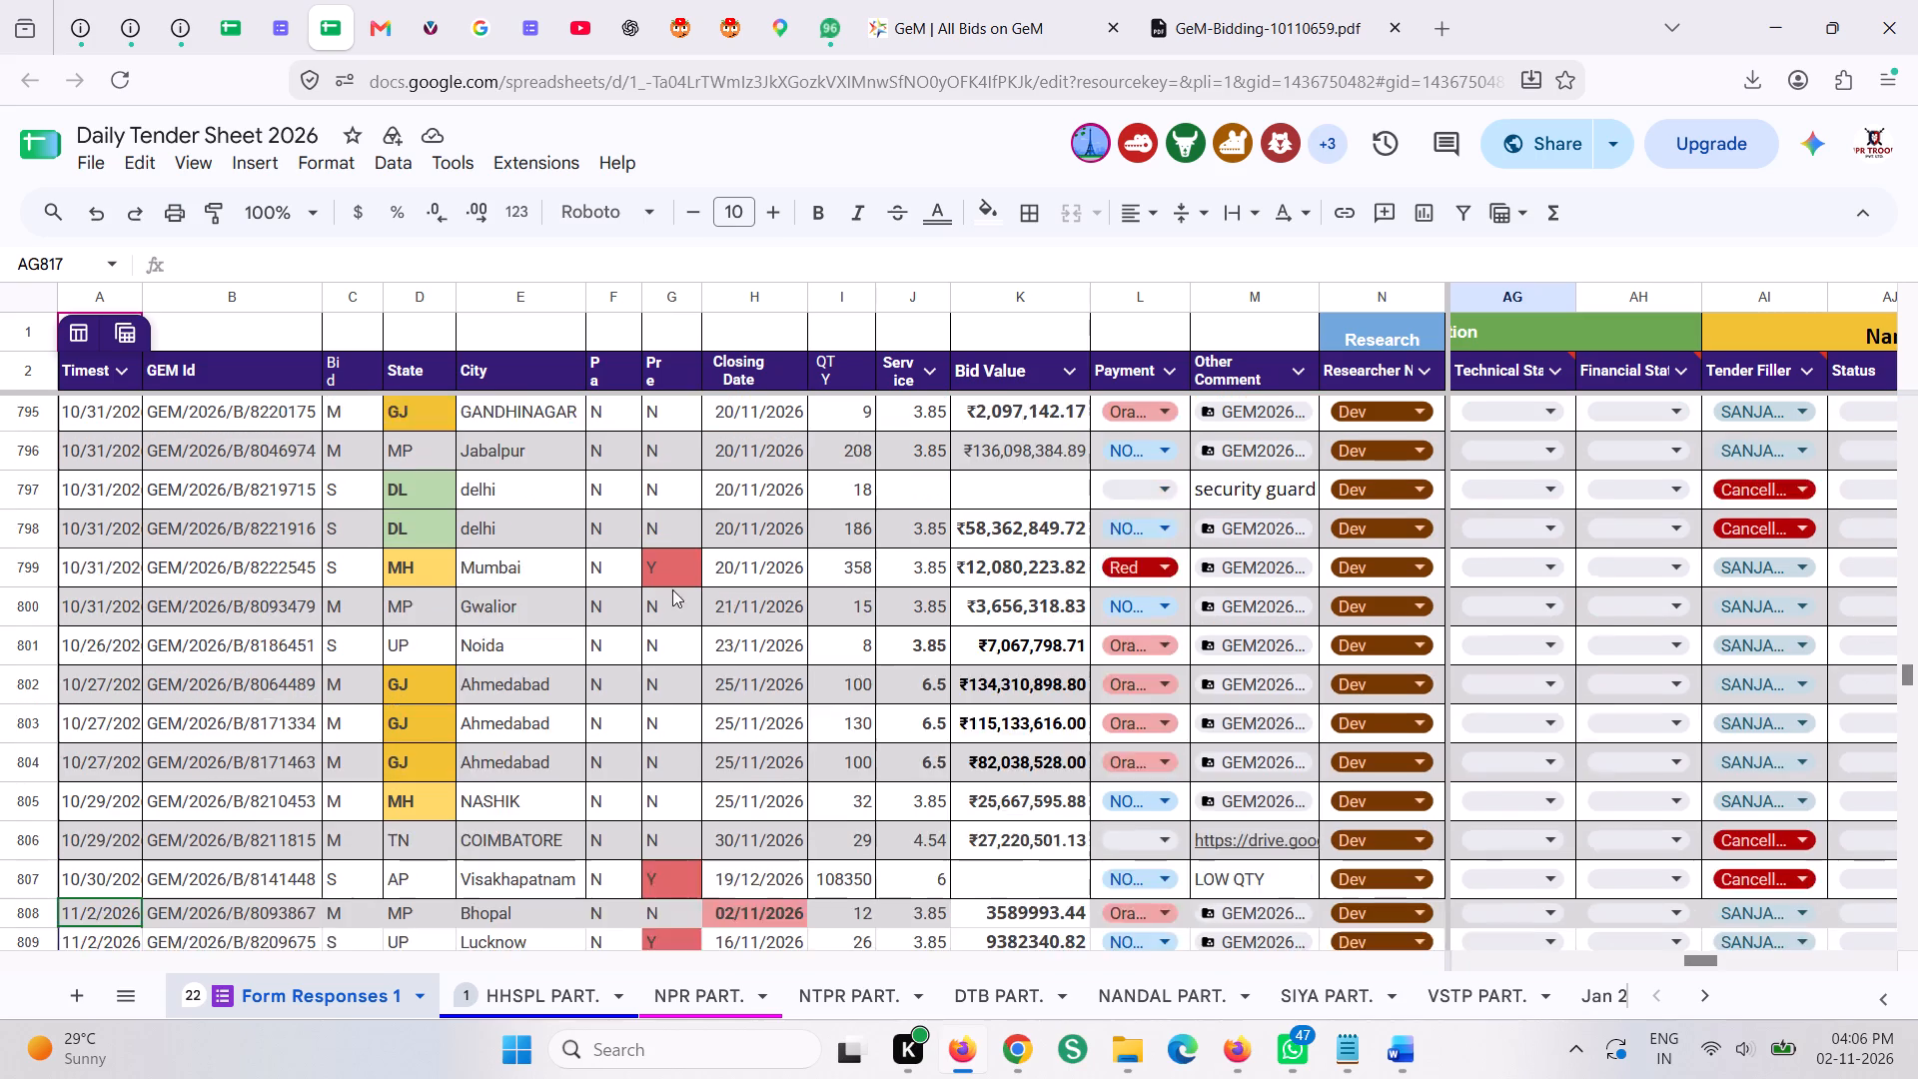
scroll(672, 589, up, 1)
scroll(819, 716, down, 1)
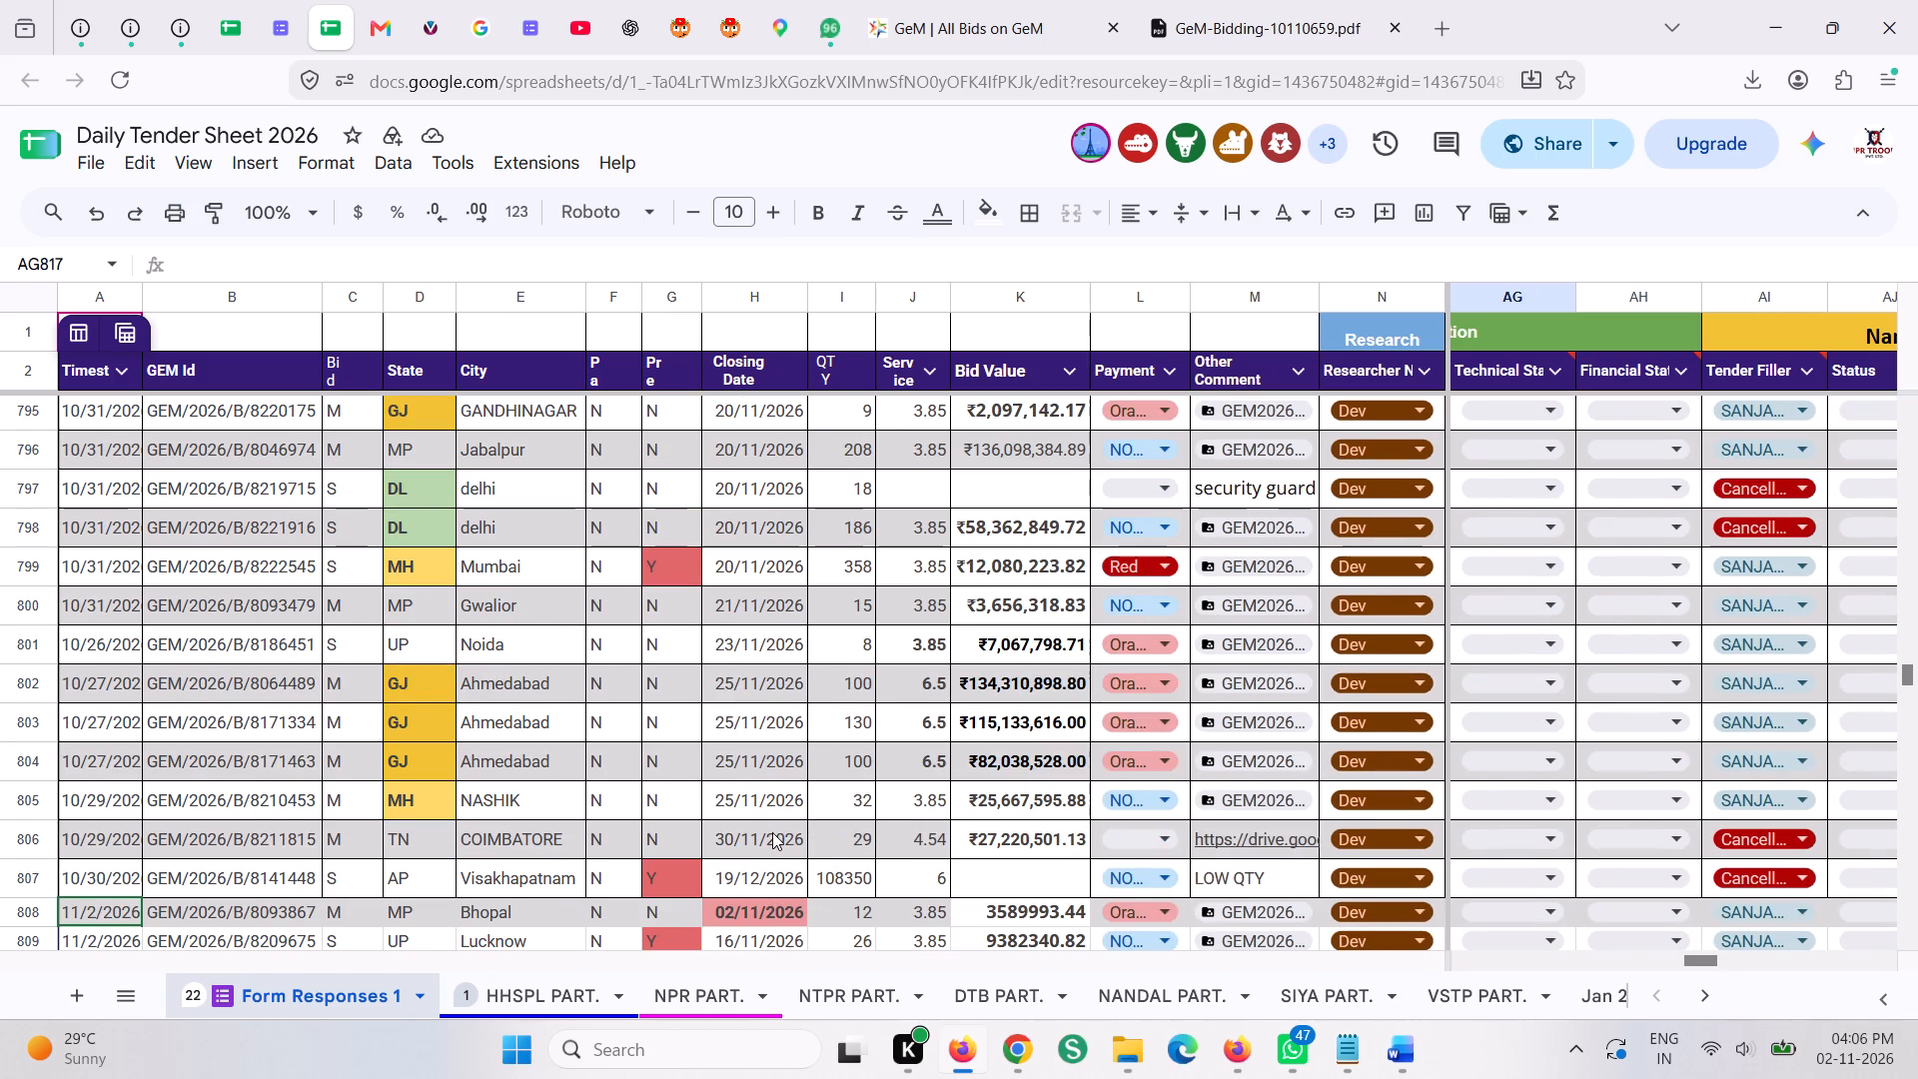
scroll(785, 786, up, 1)
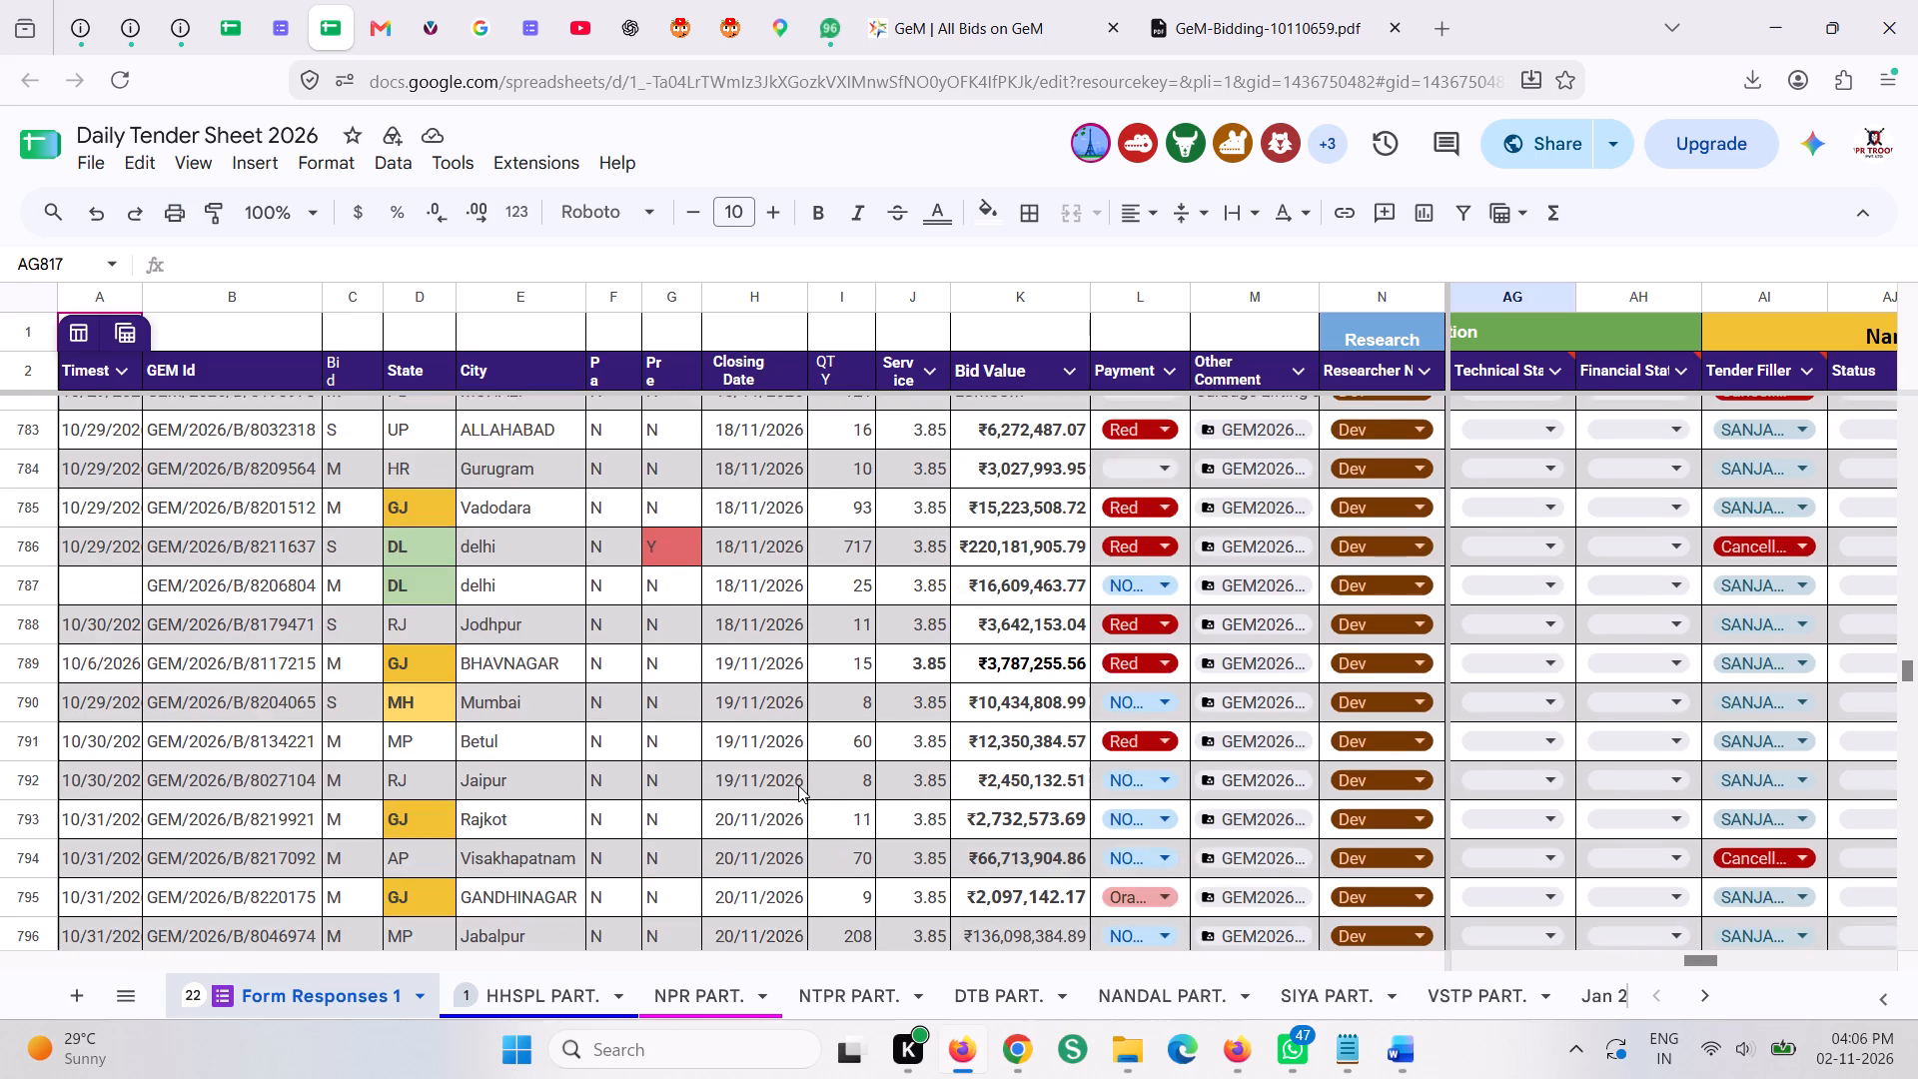
scroll(798, 785, up, 1)
scroll(796, 686, up, 1)
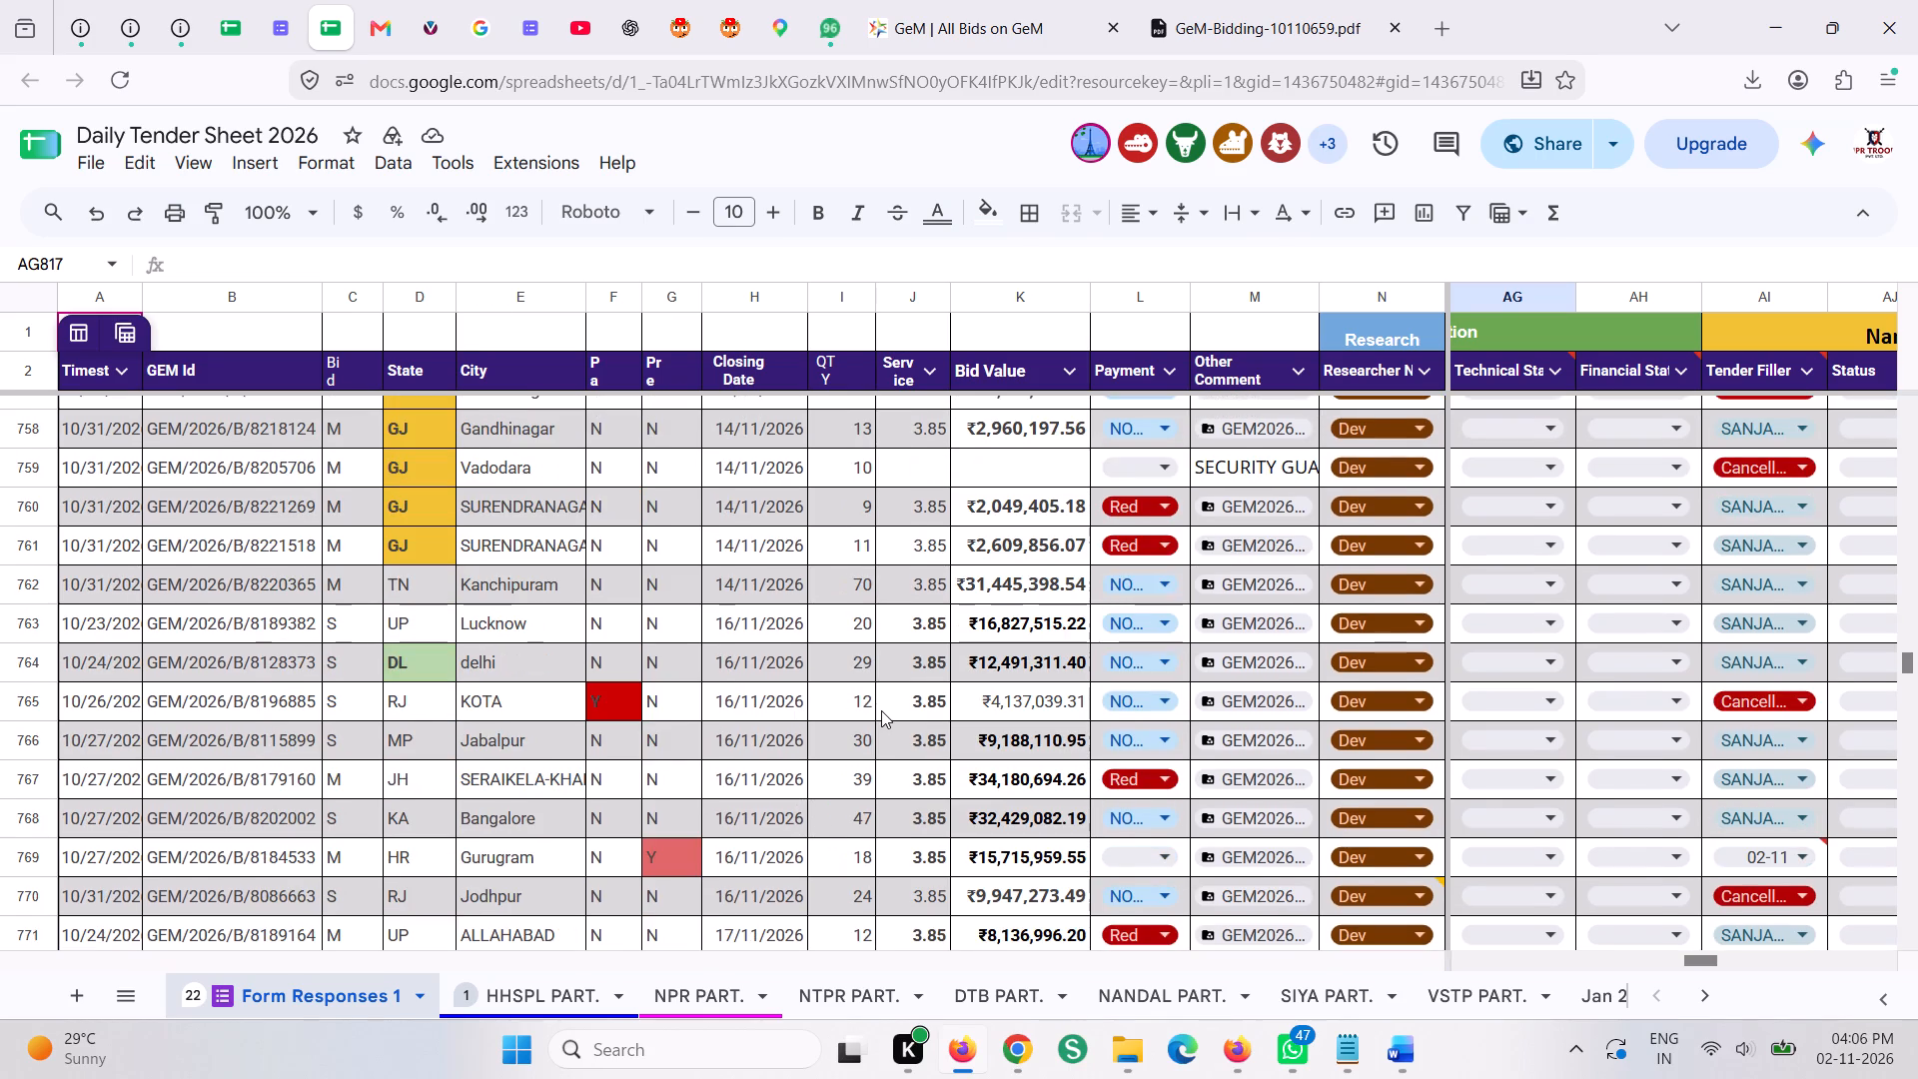
scroll(760, 653, up, 1)
scroll(908, 710, down, 2)
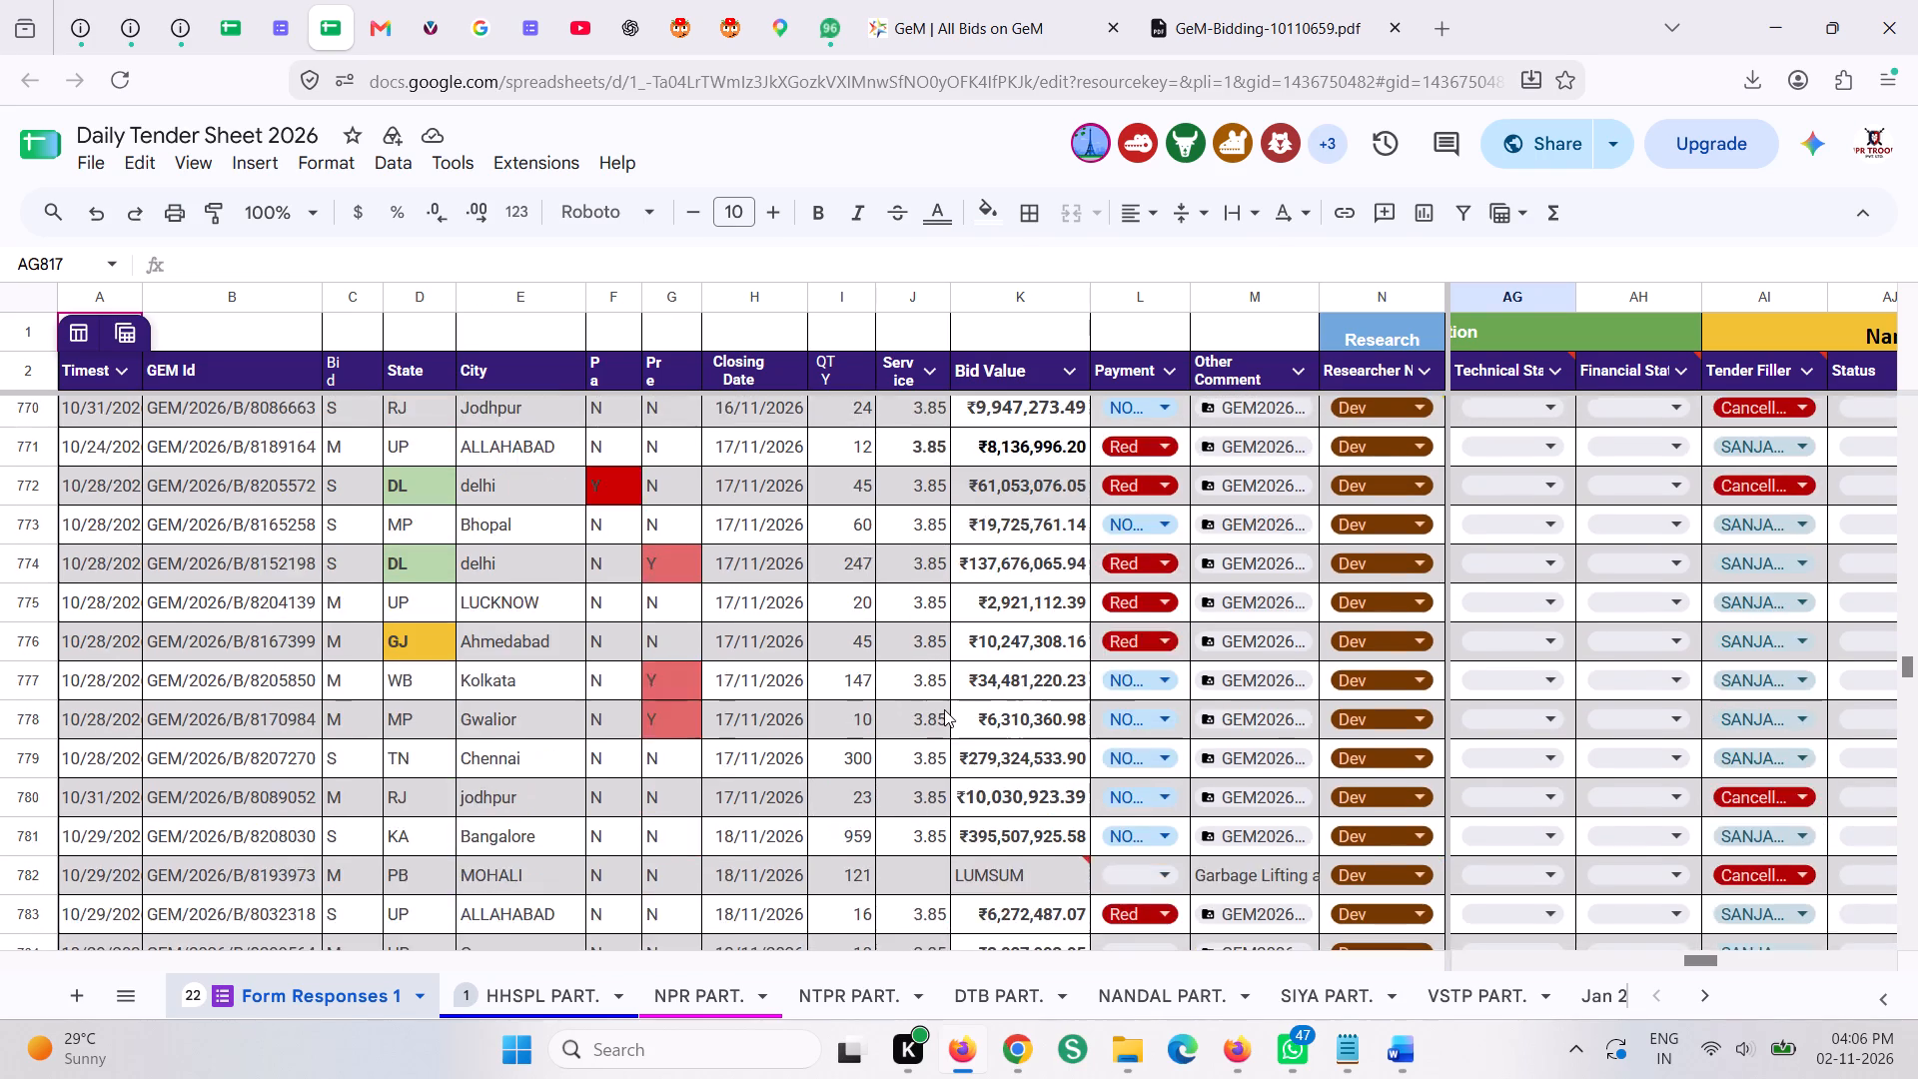
scroll(944, 709, down, 3)
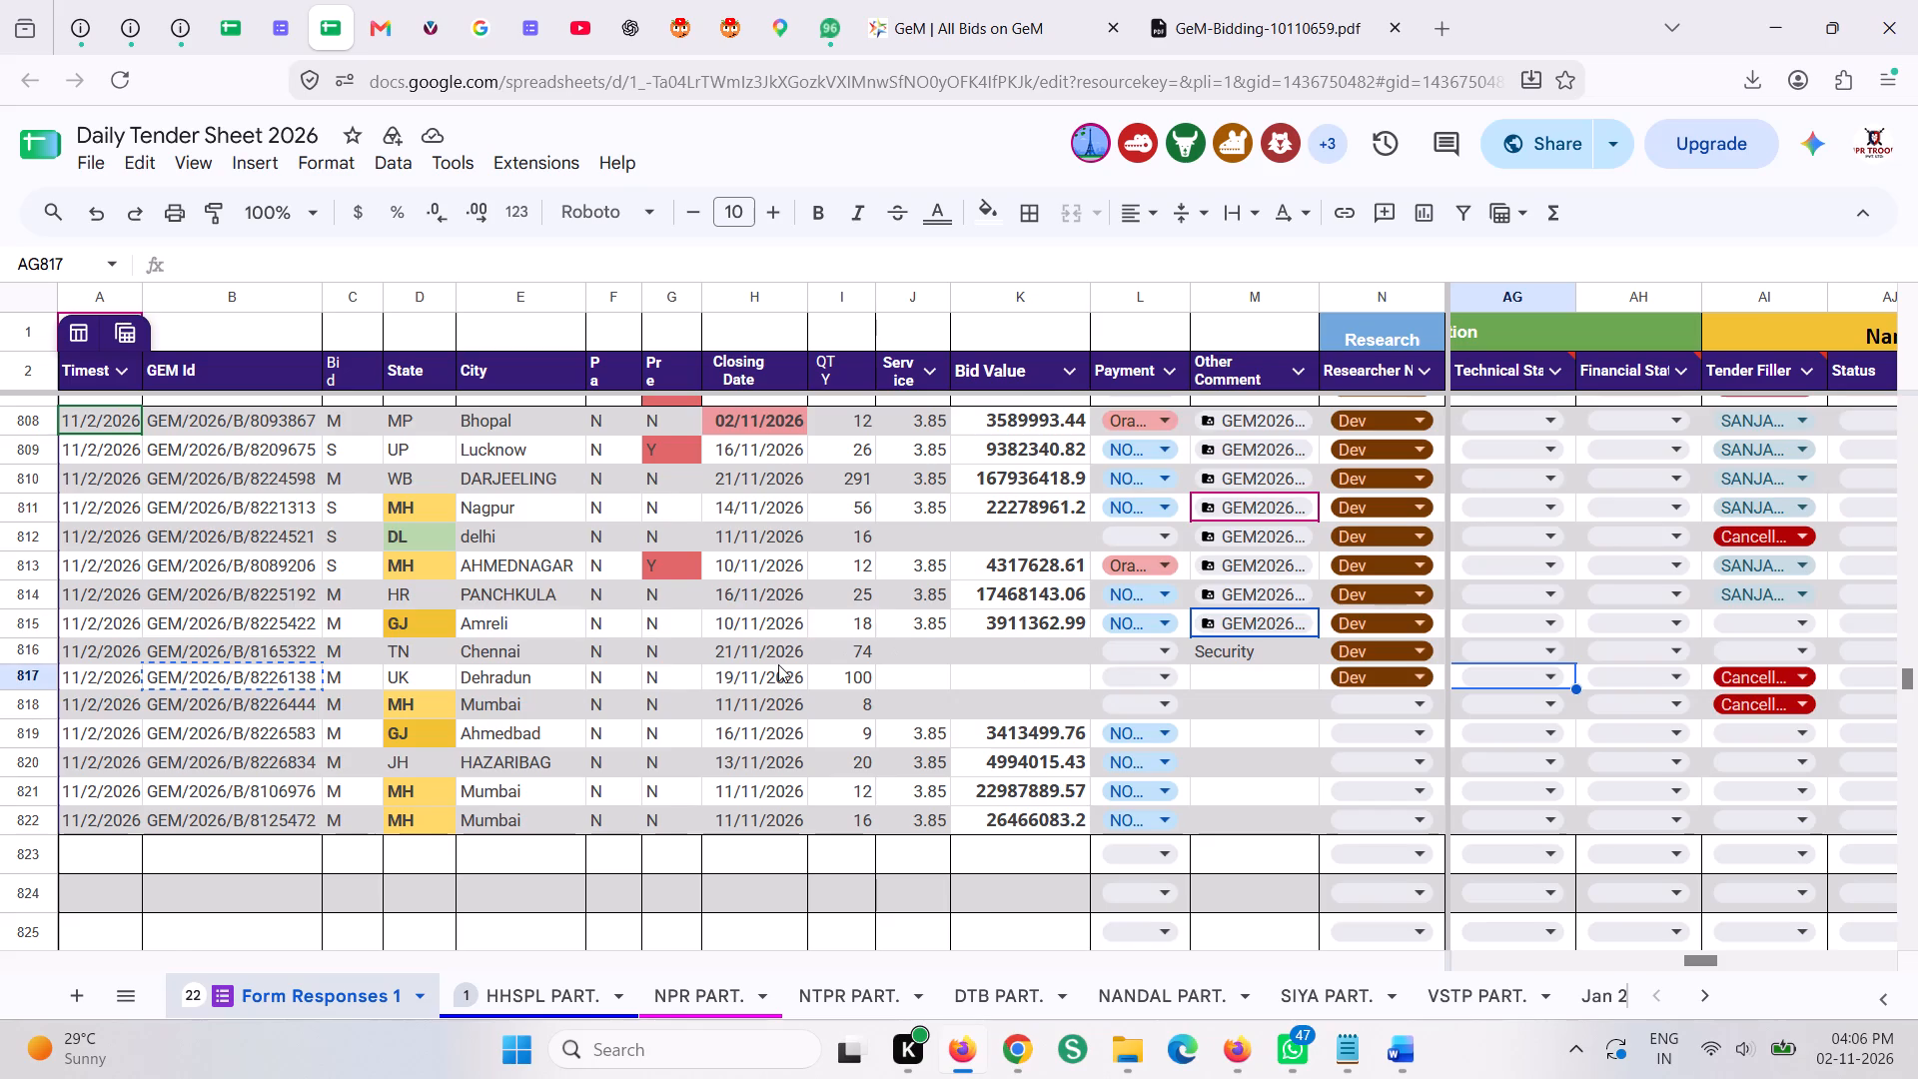
scroll(779, 663, up, 2)
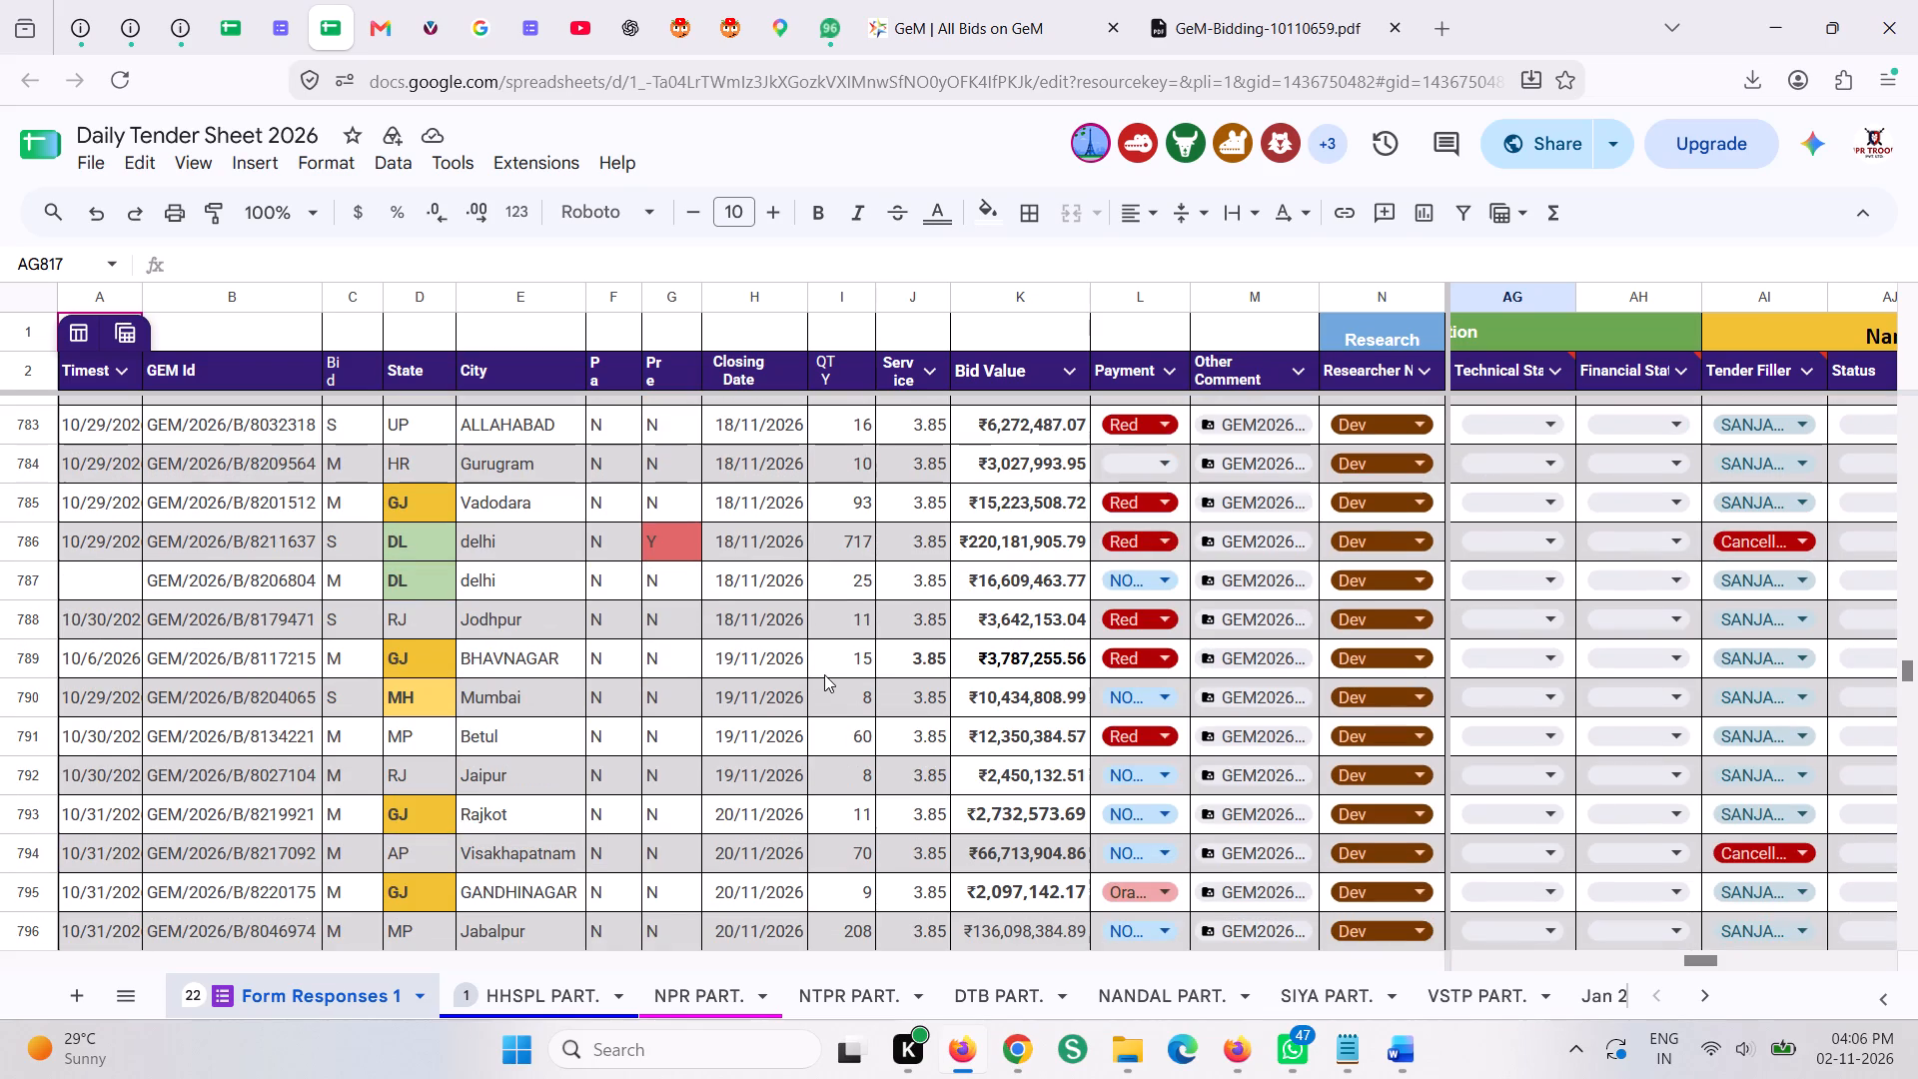
scroll(822, 677, down, 1)
scroll(801, 643, up, 1)
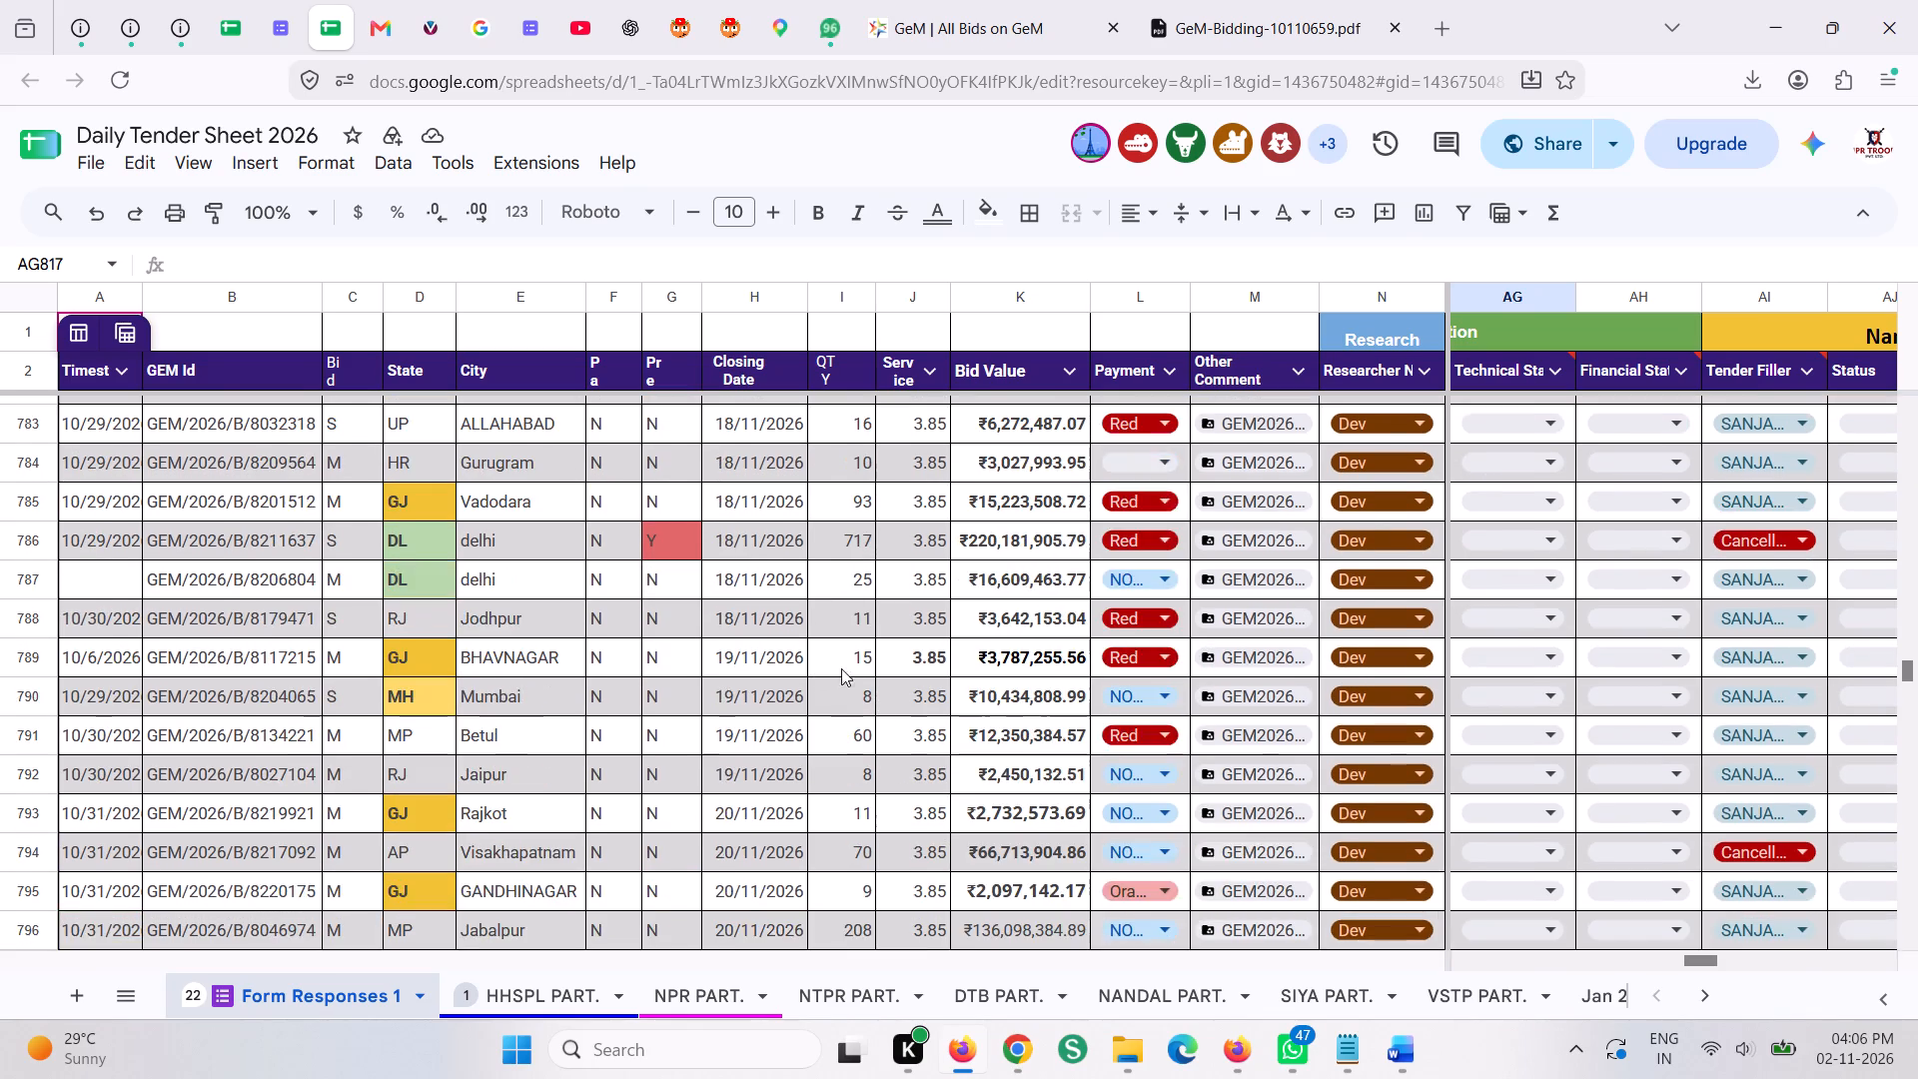
scroll(841, 668, up, 3)
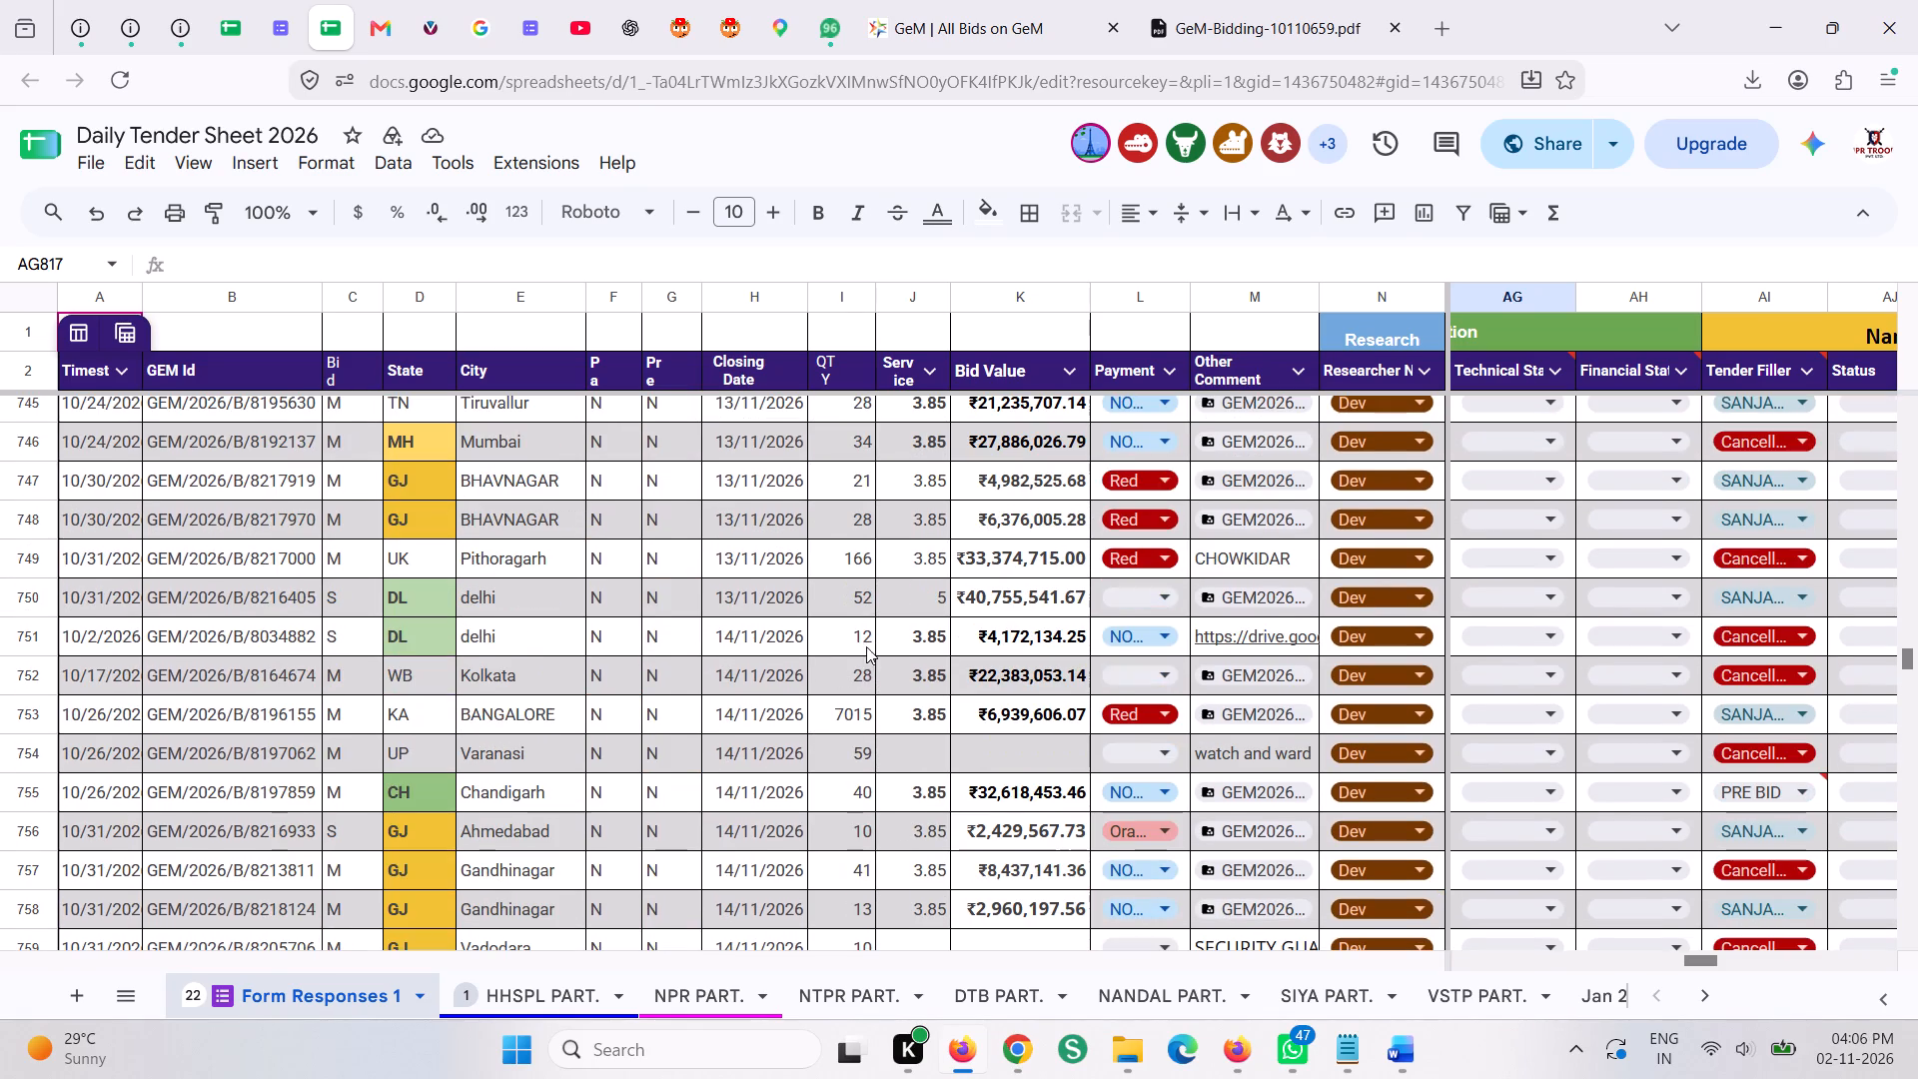
scroll(819, 661, down, 2)
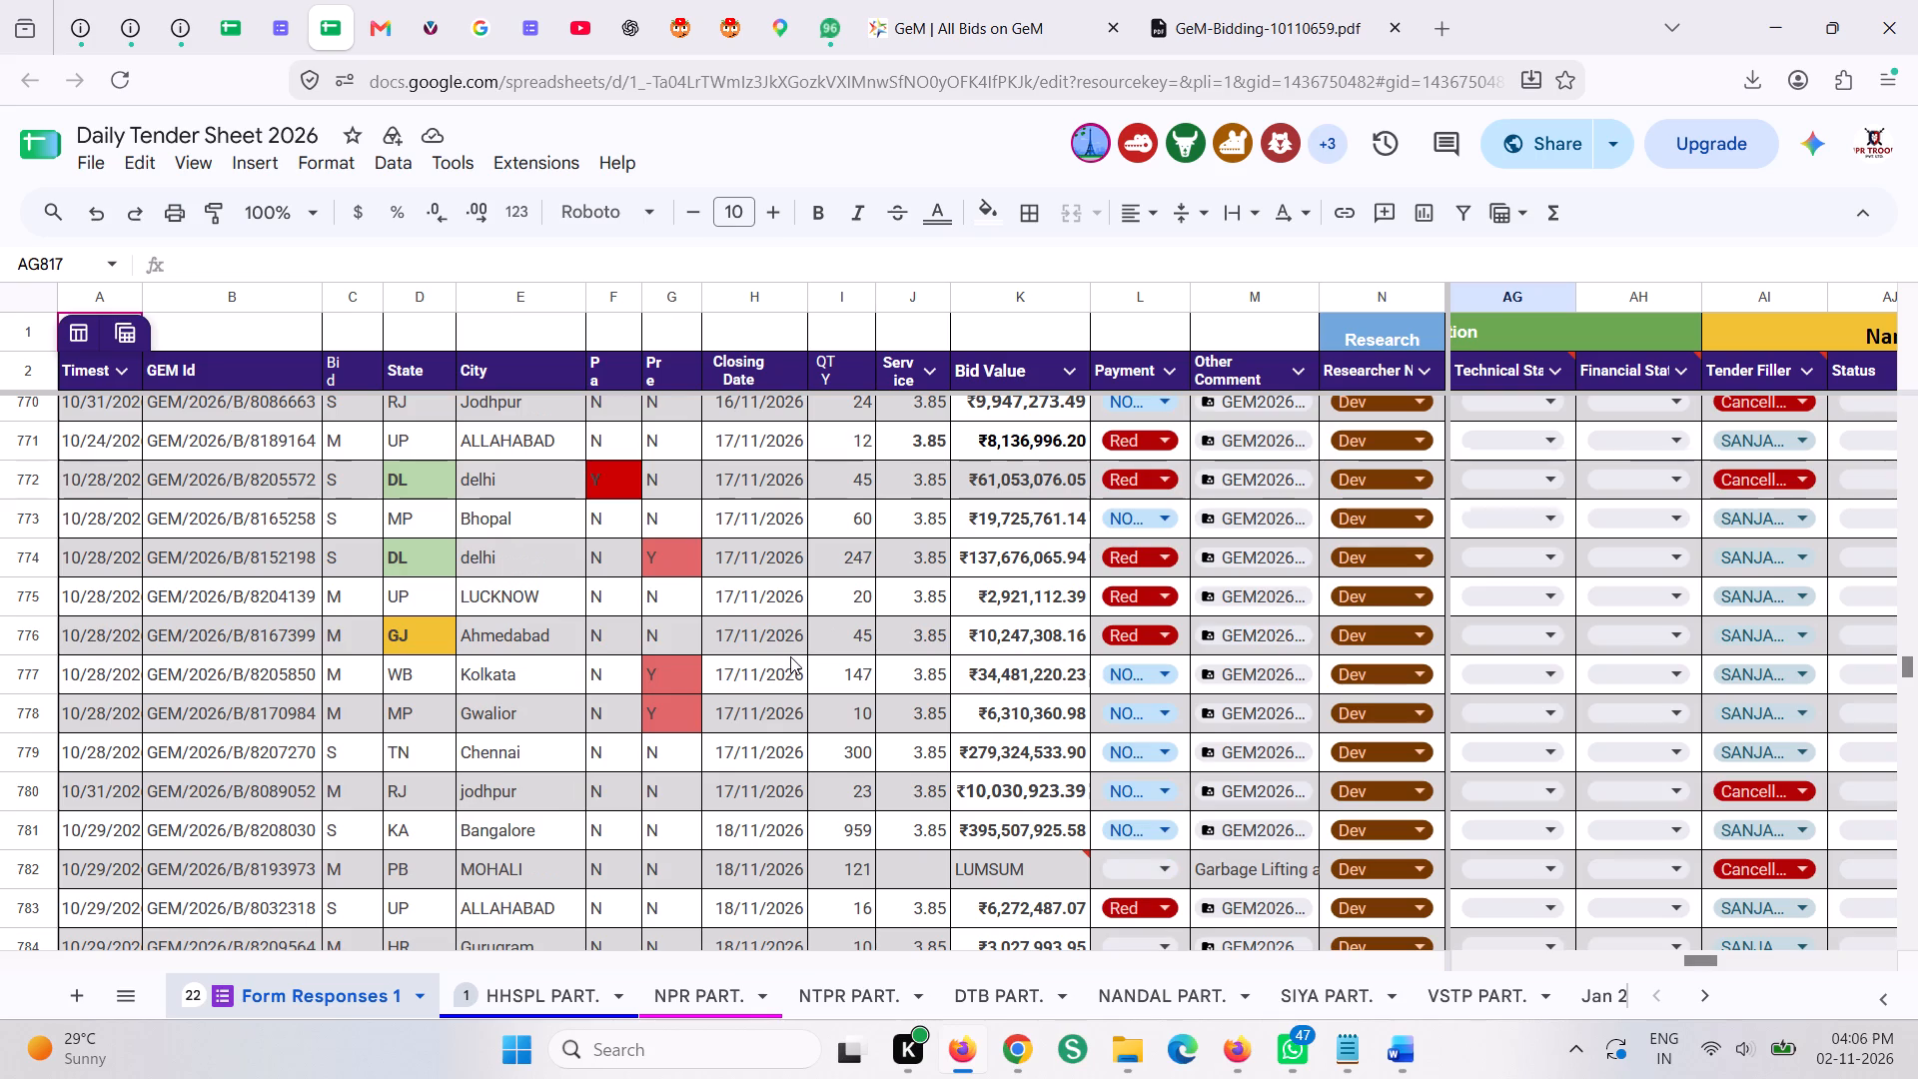
scroll(762, 652, up, 1)
scroll(816, 707, down, 2)
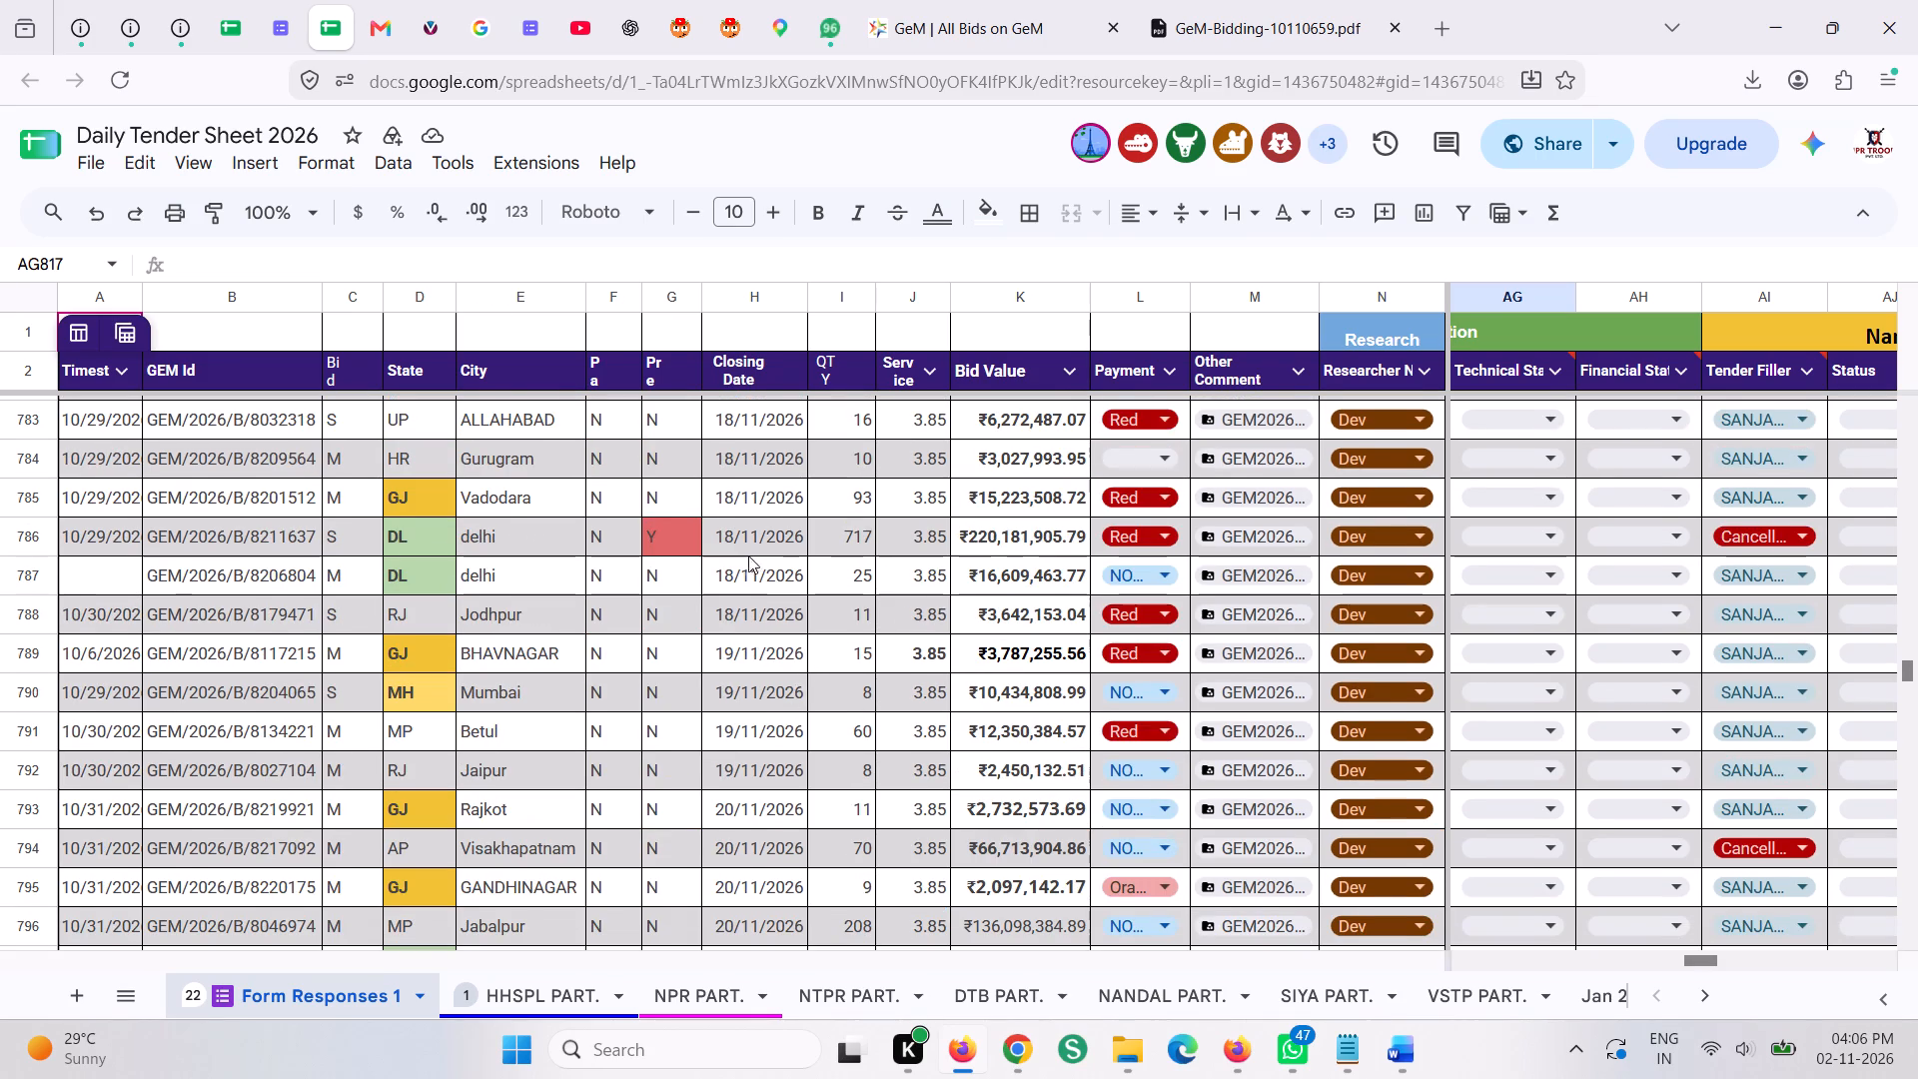
scroll(786, 679, down, 2)
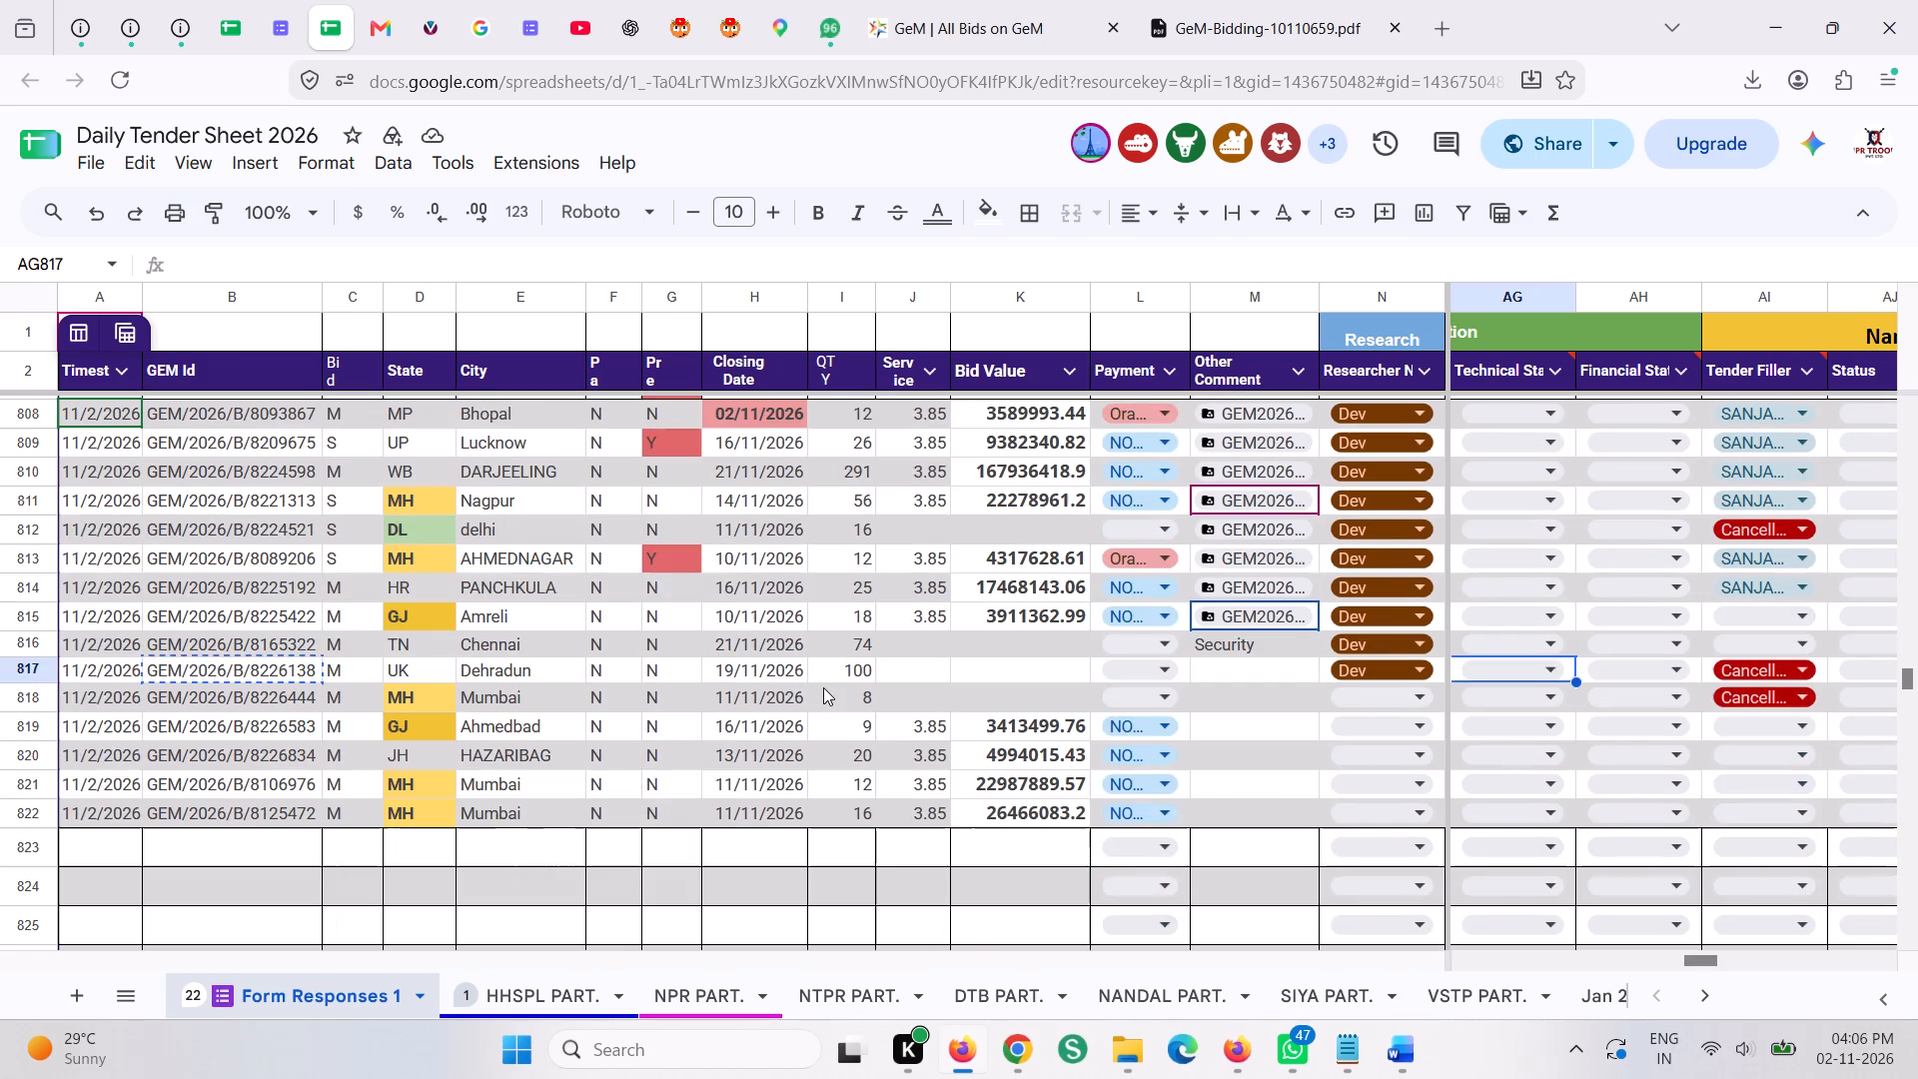
scroll(823, 687, up, 2)
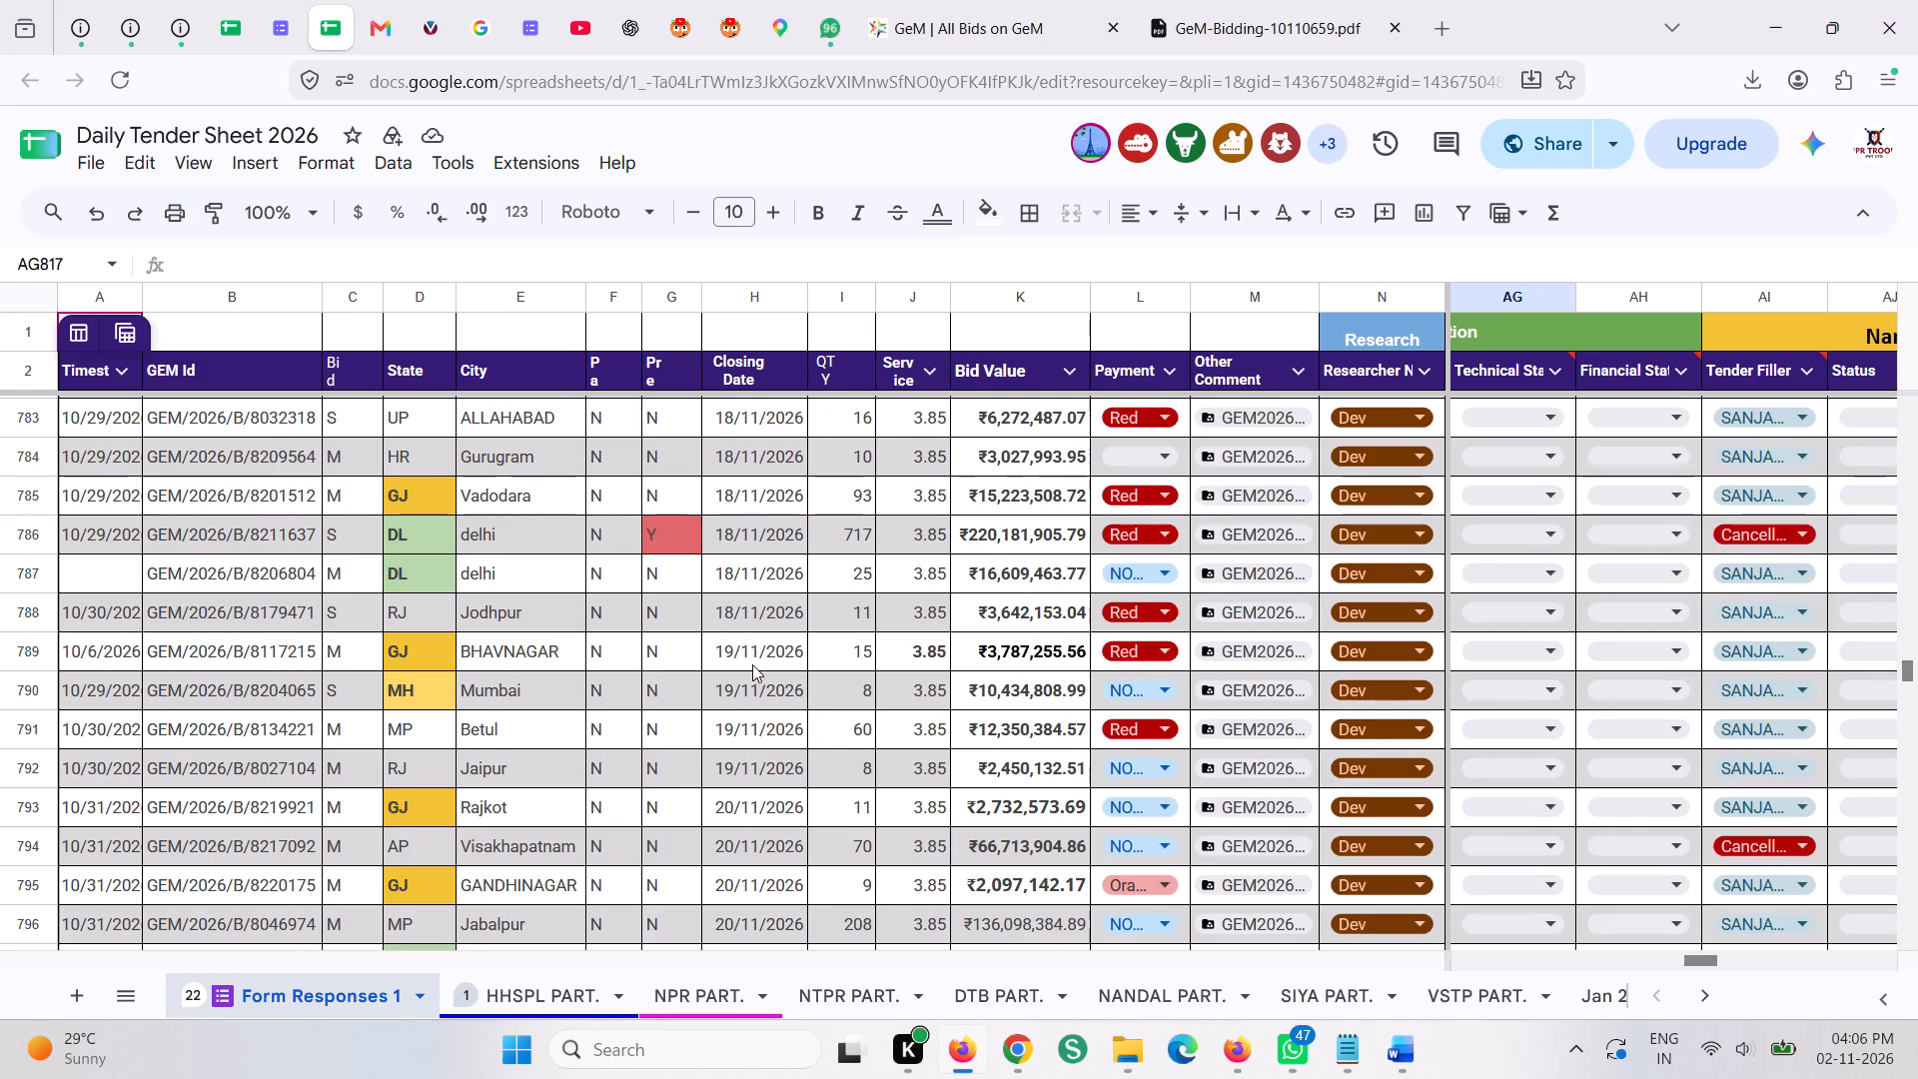
scroll(764, 665, up, 3)
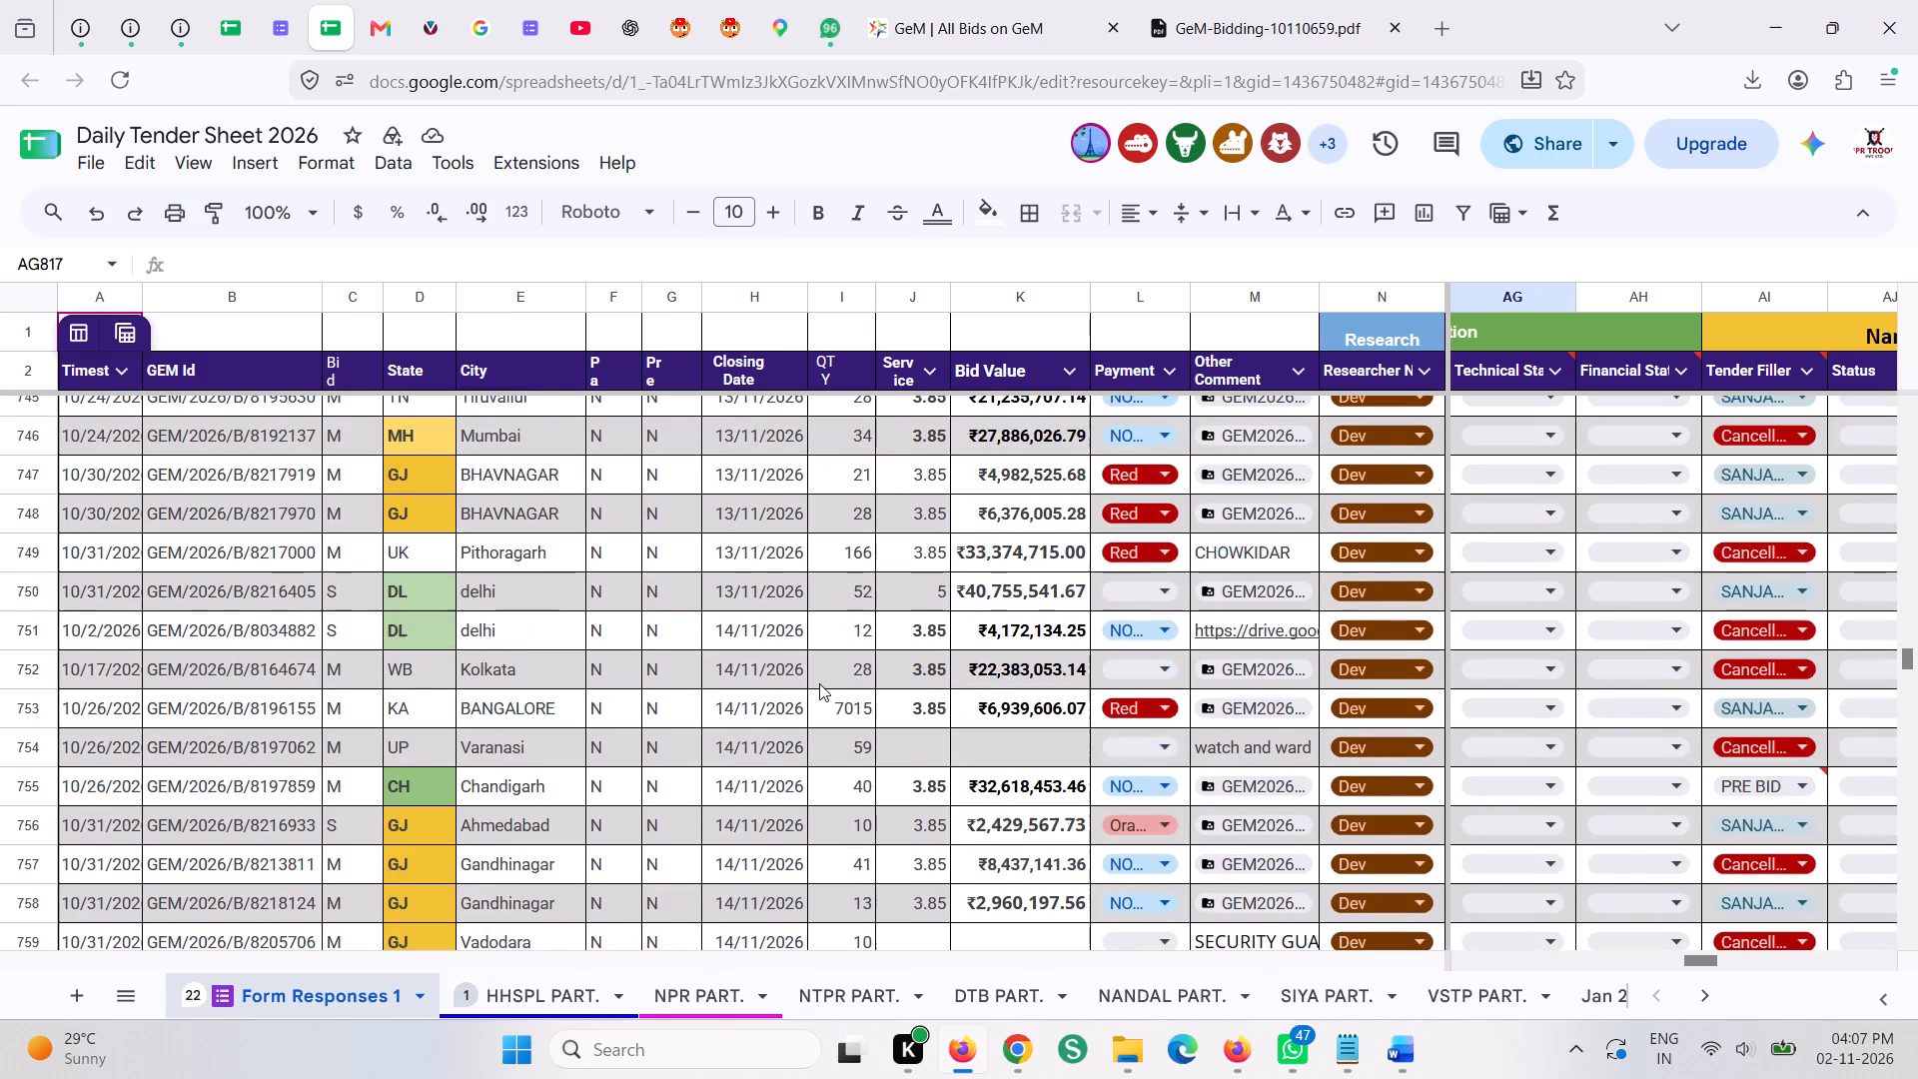
scroll(819, 683, up, 6)
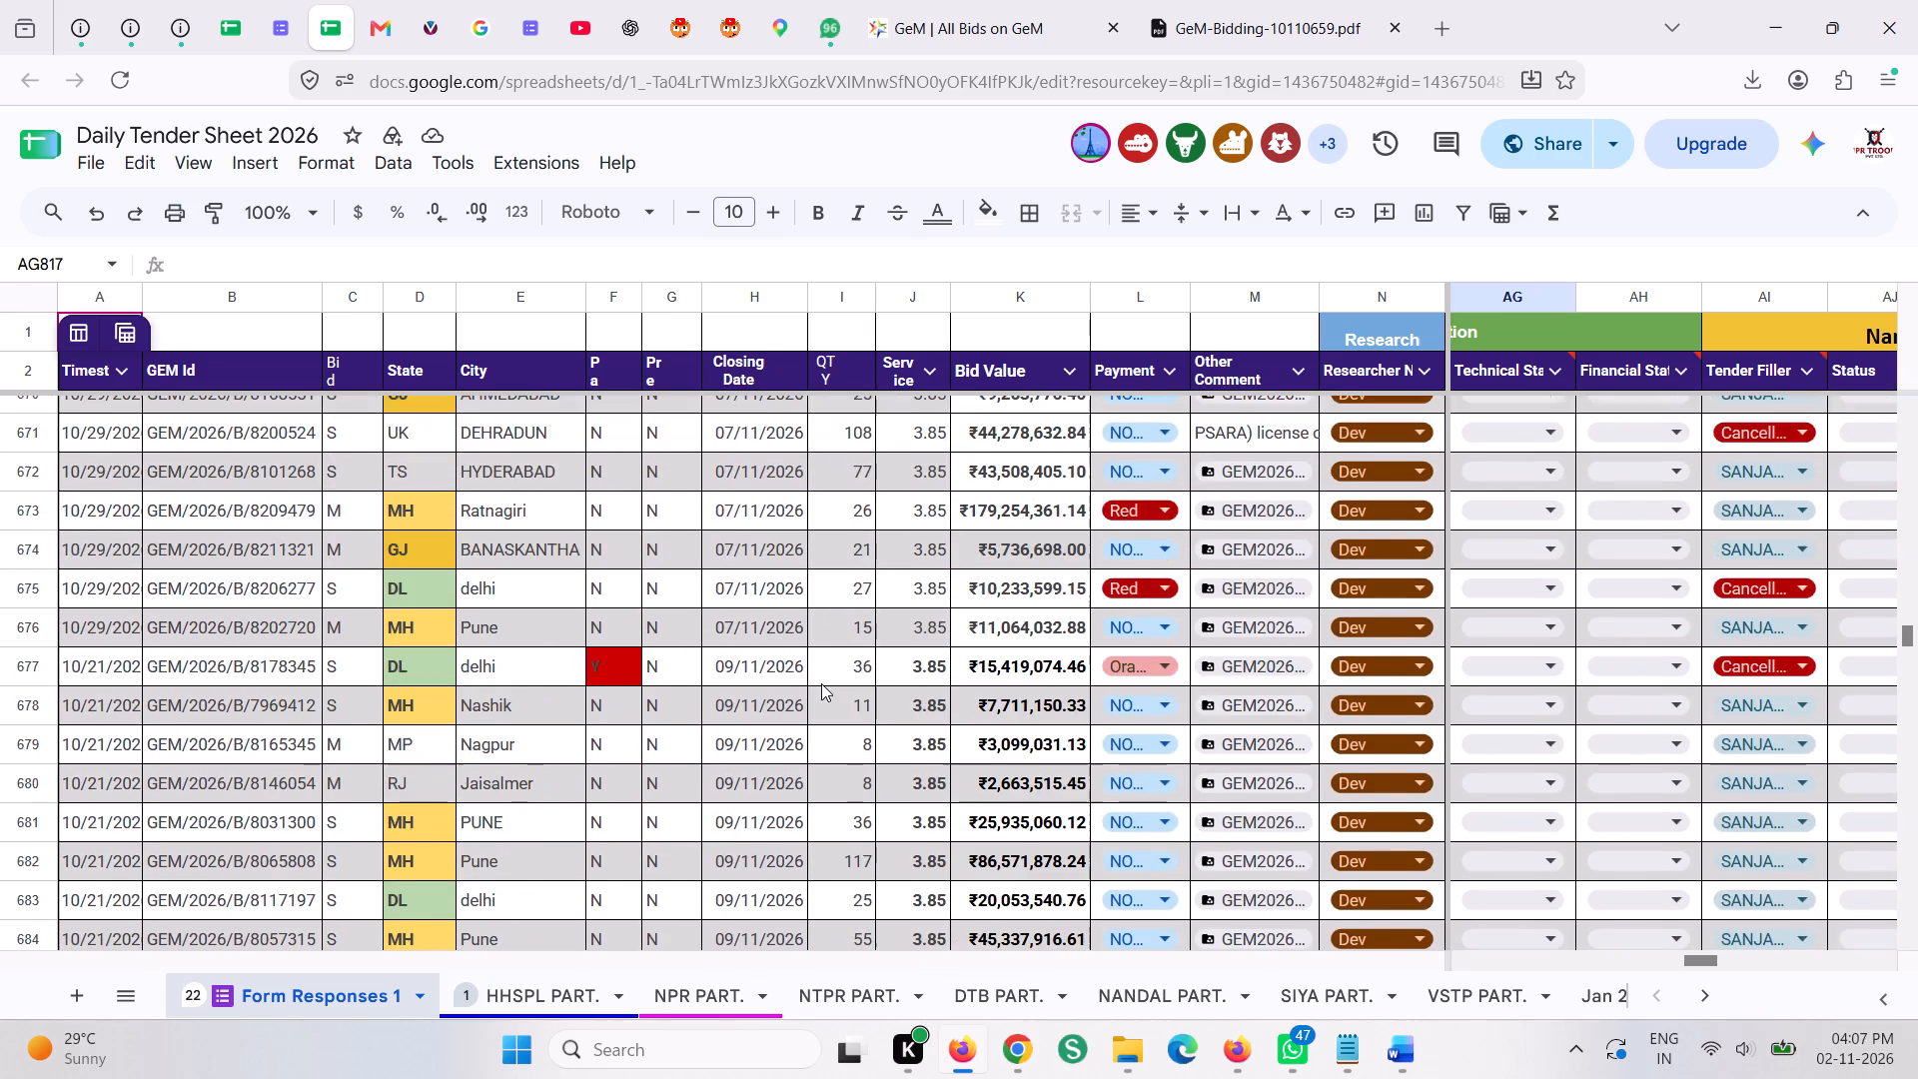
scroll(821, 683, up, 2)
scroll(824, 683, down, 3)
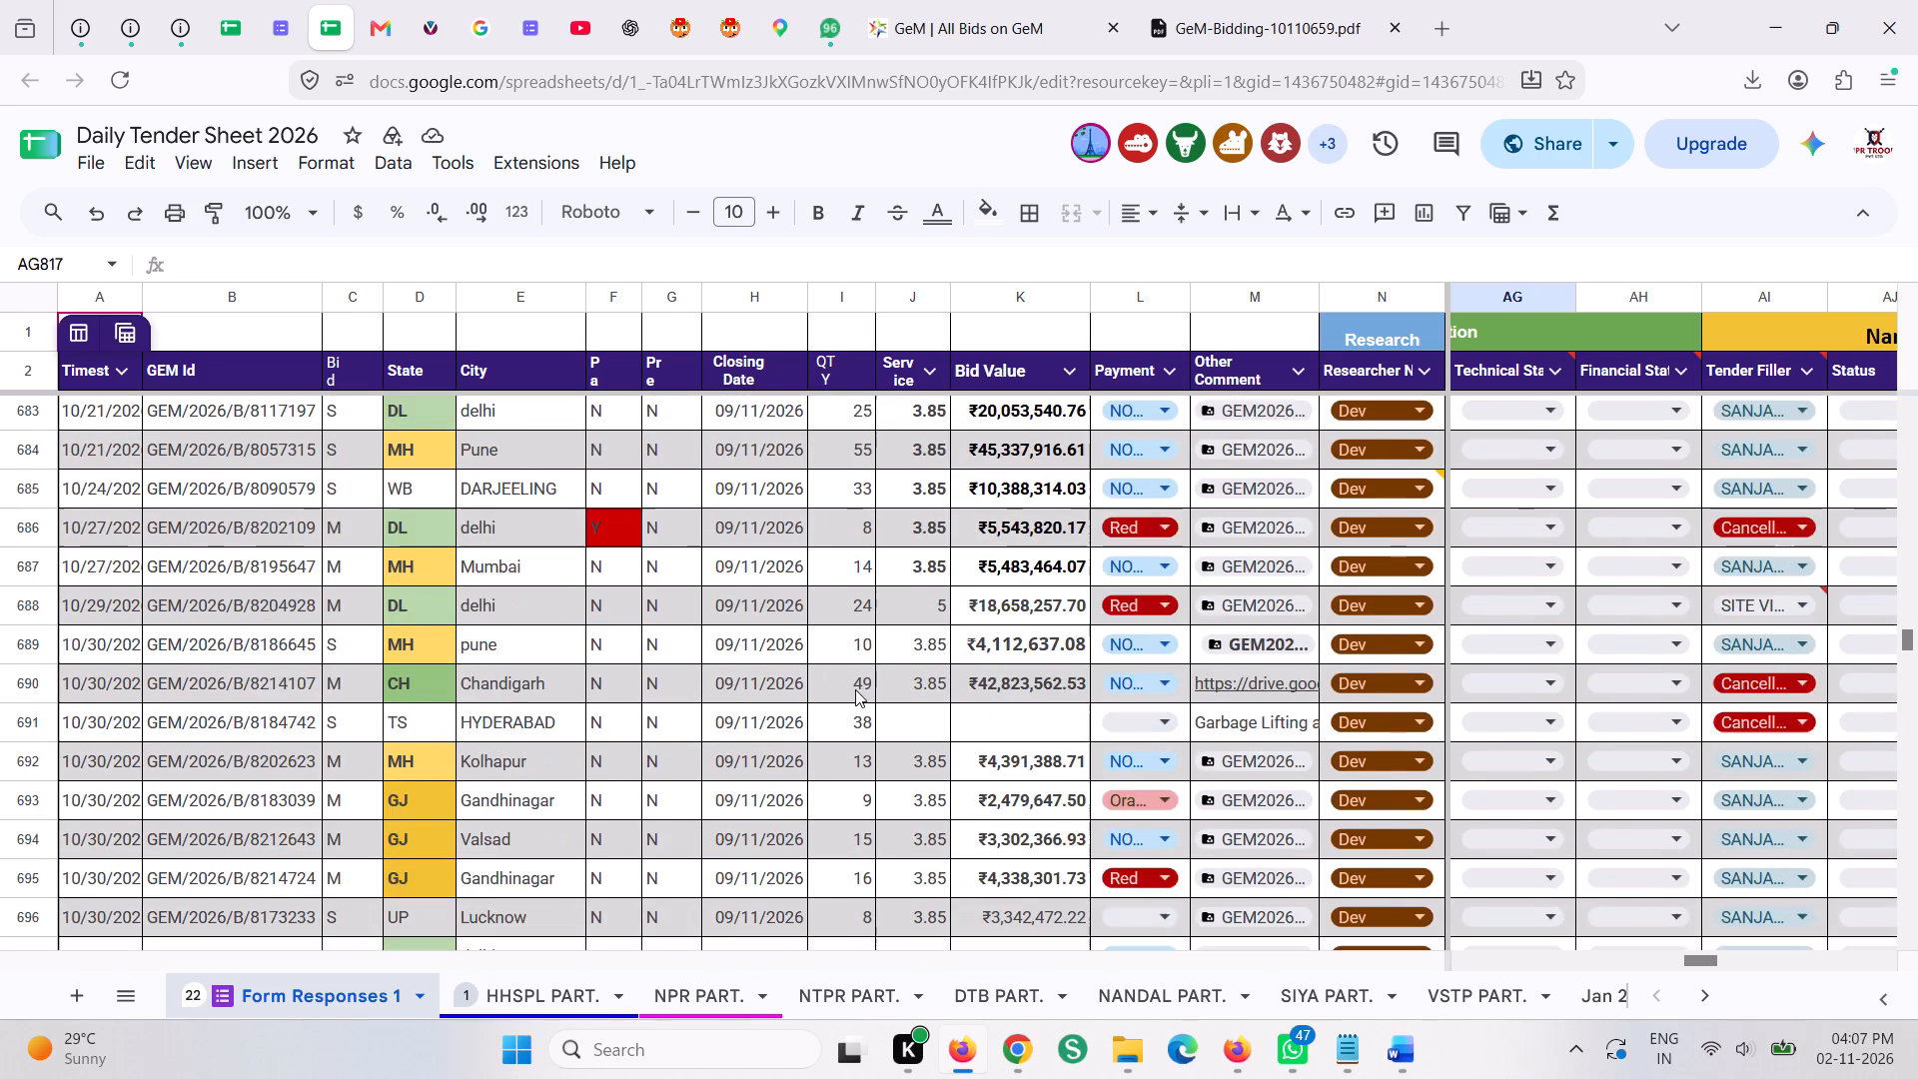
scroll(855, 689, down, 2)
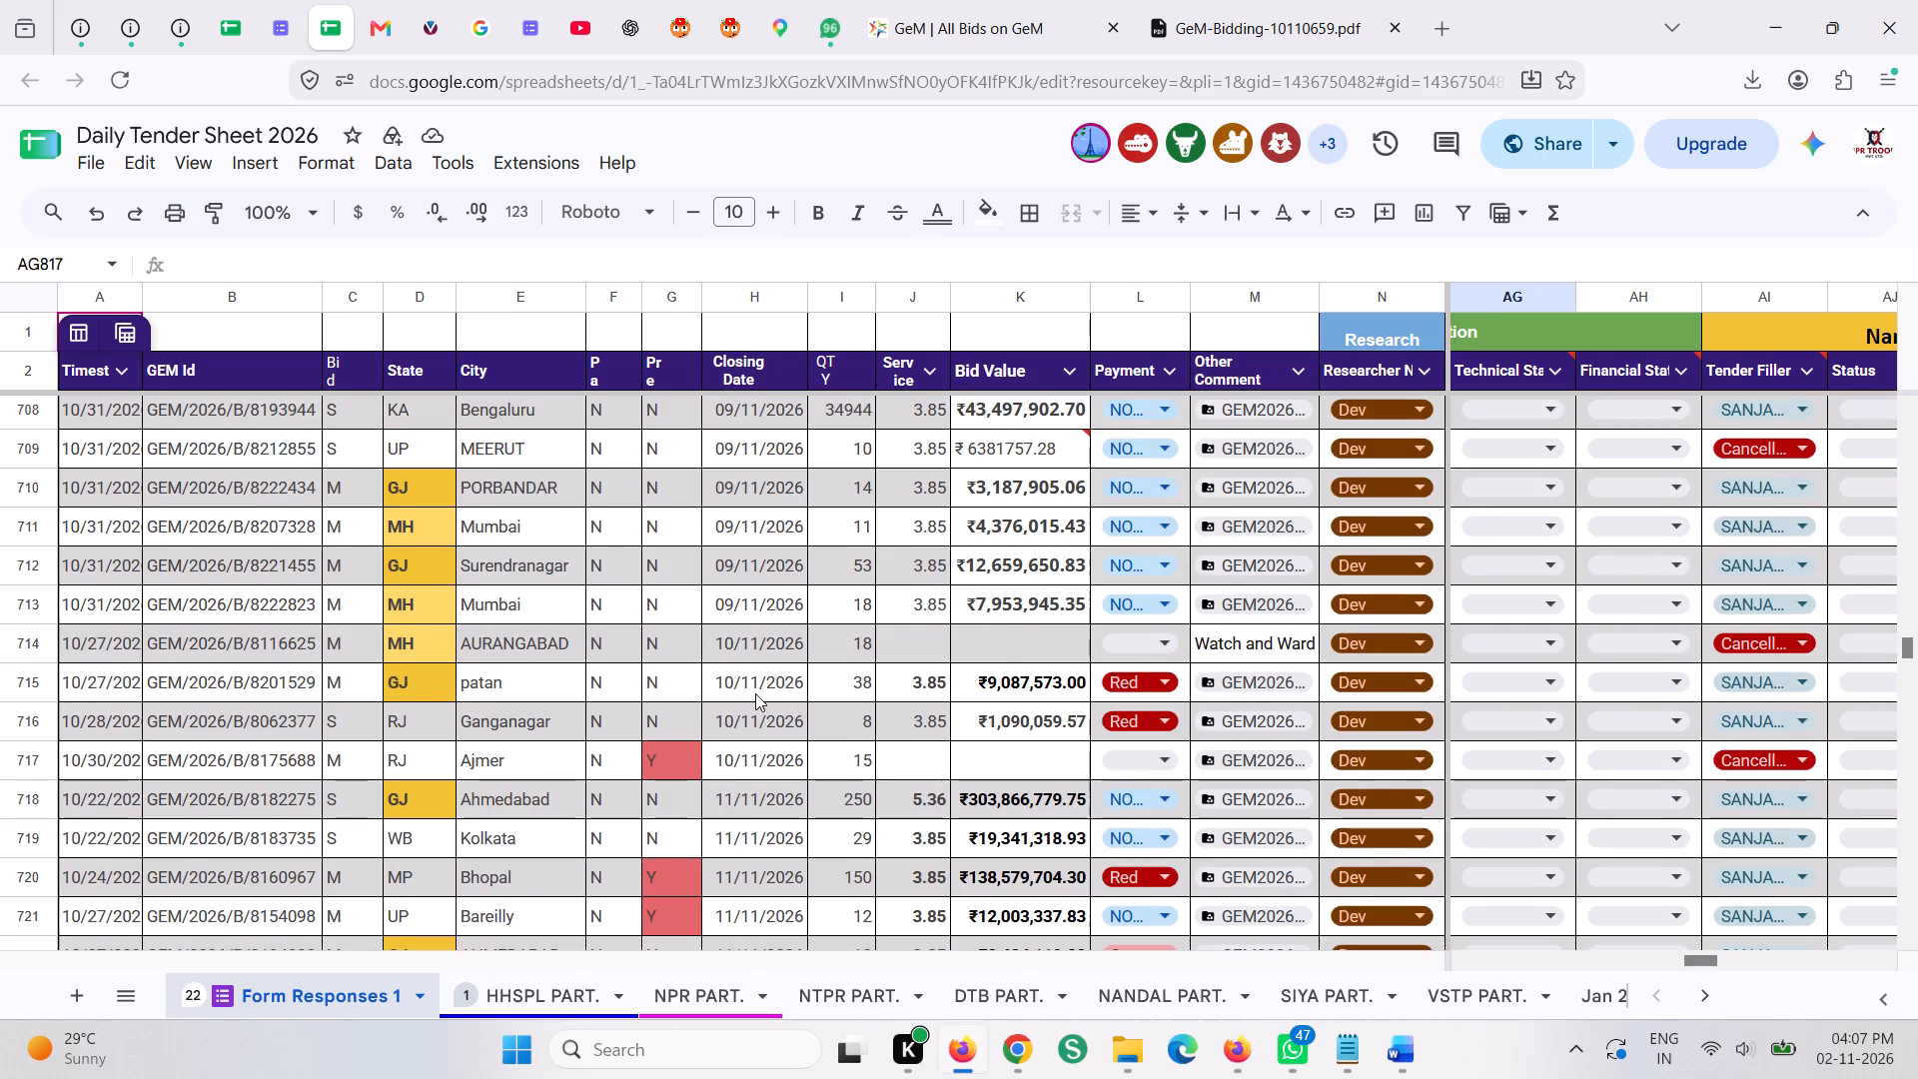
Go back down to row 817, the Dehradun tender, and select its empty Other Comment cell.
scroll(755, 693, down, 8)
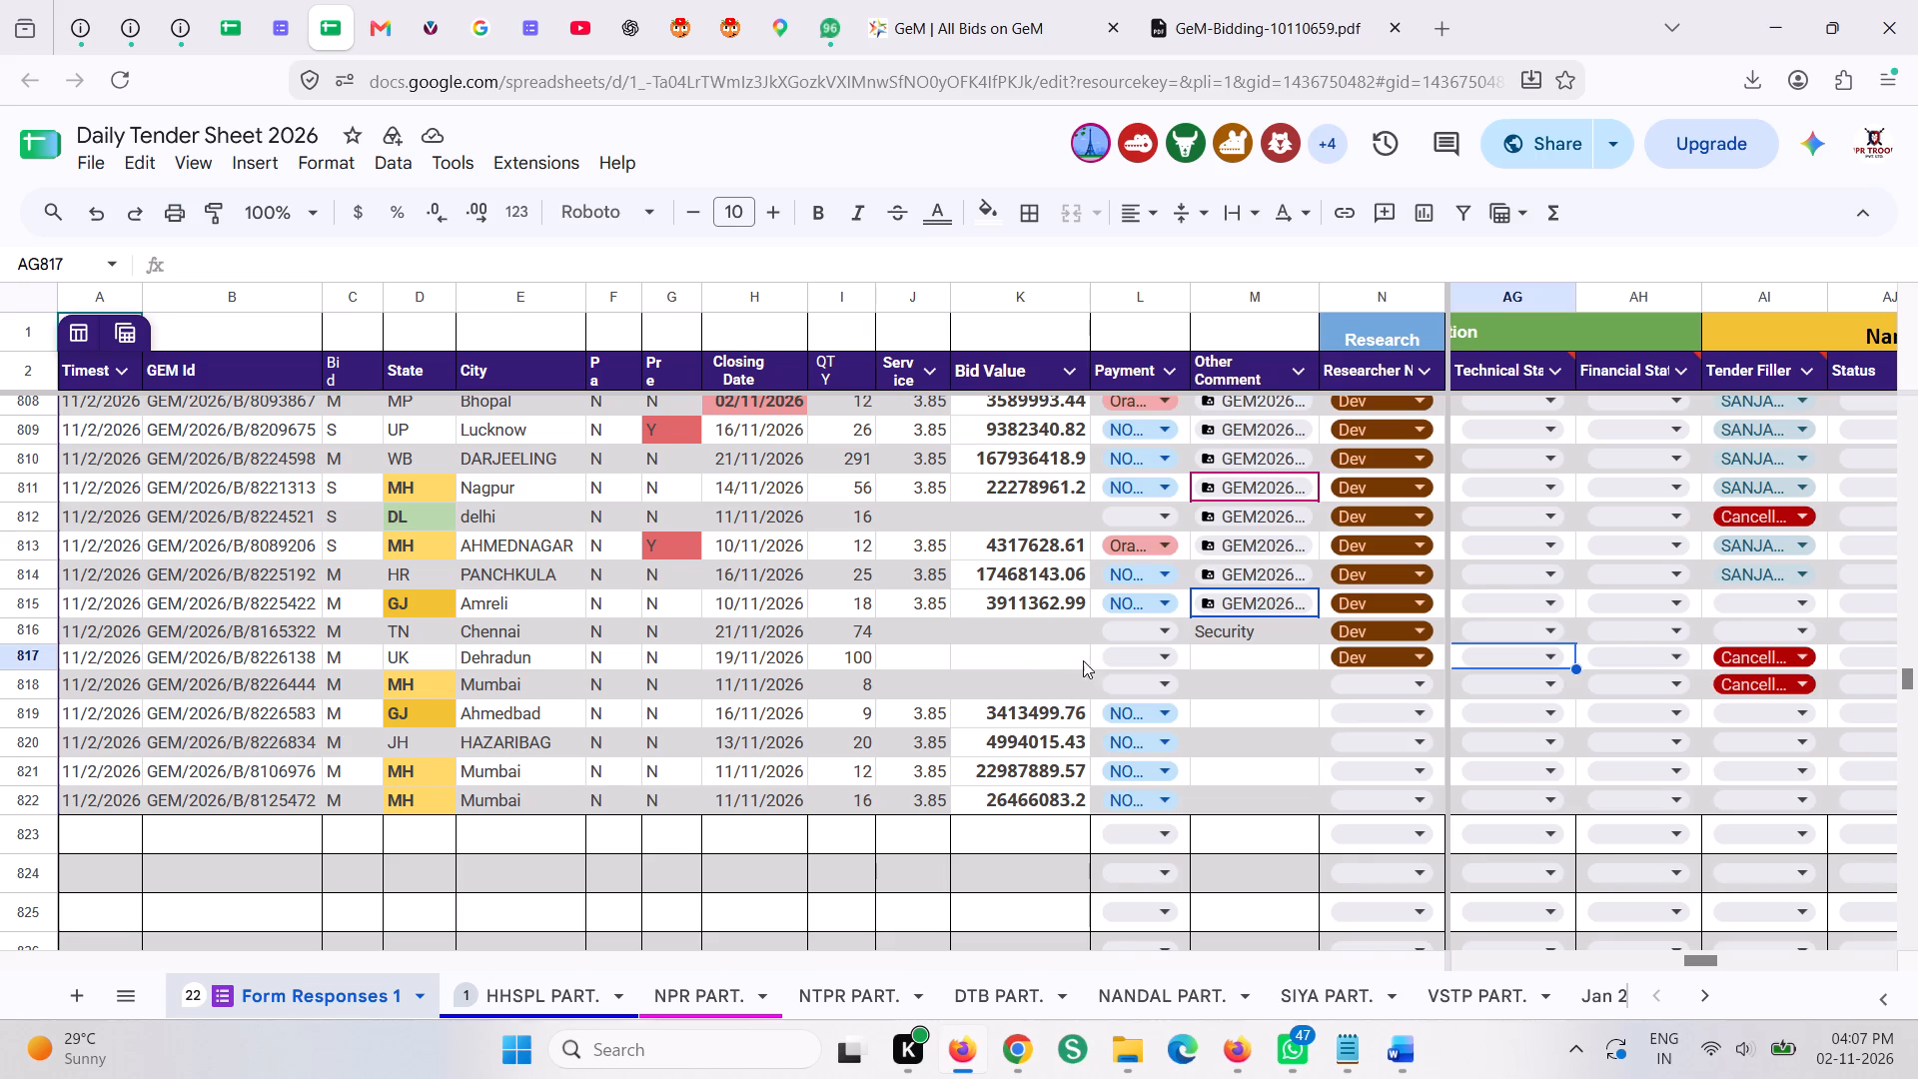
click(1238, 658)
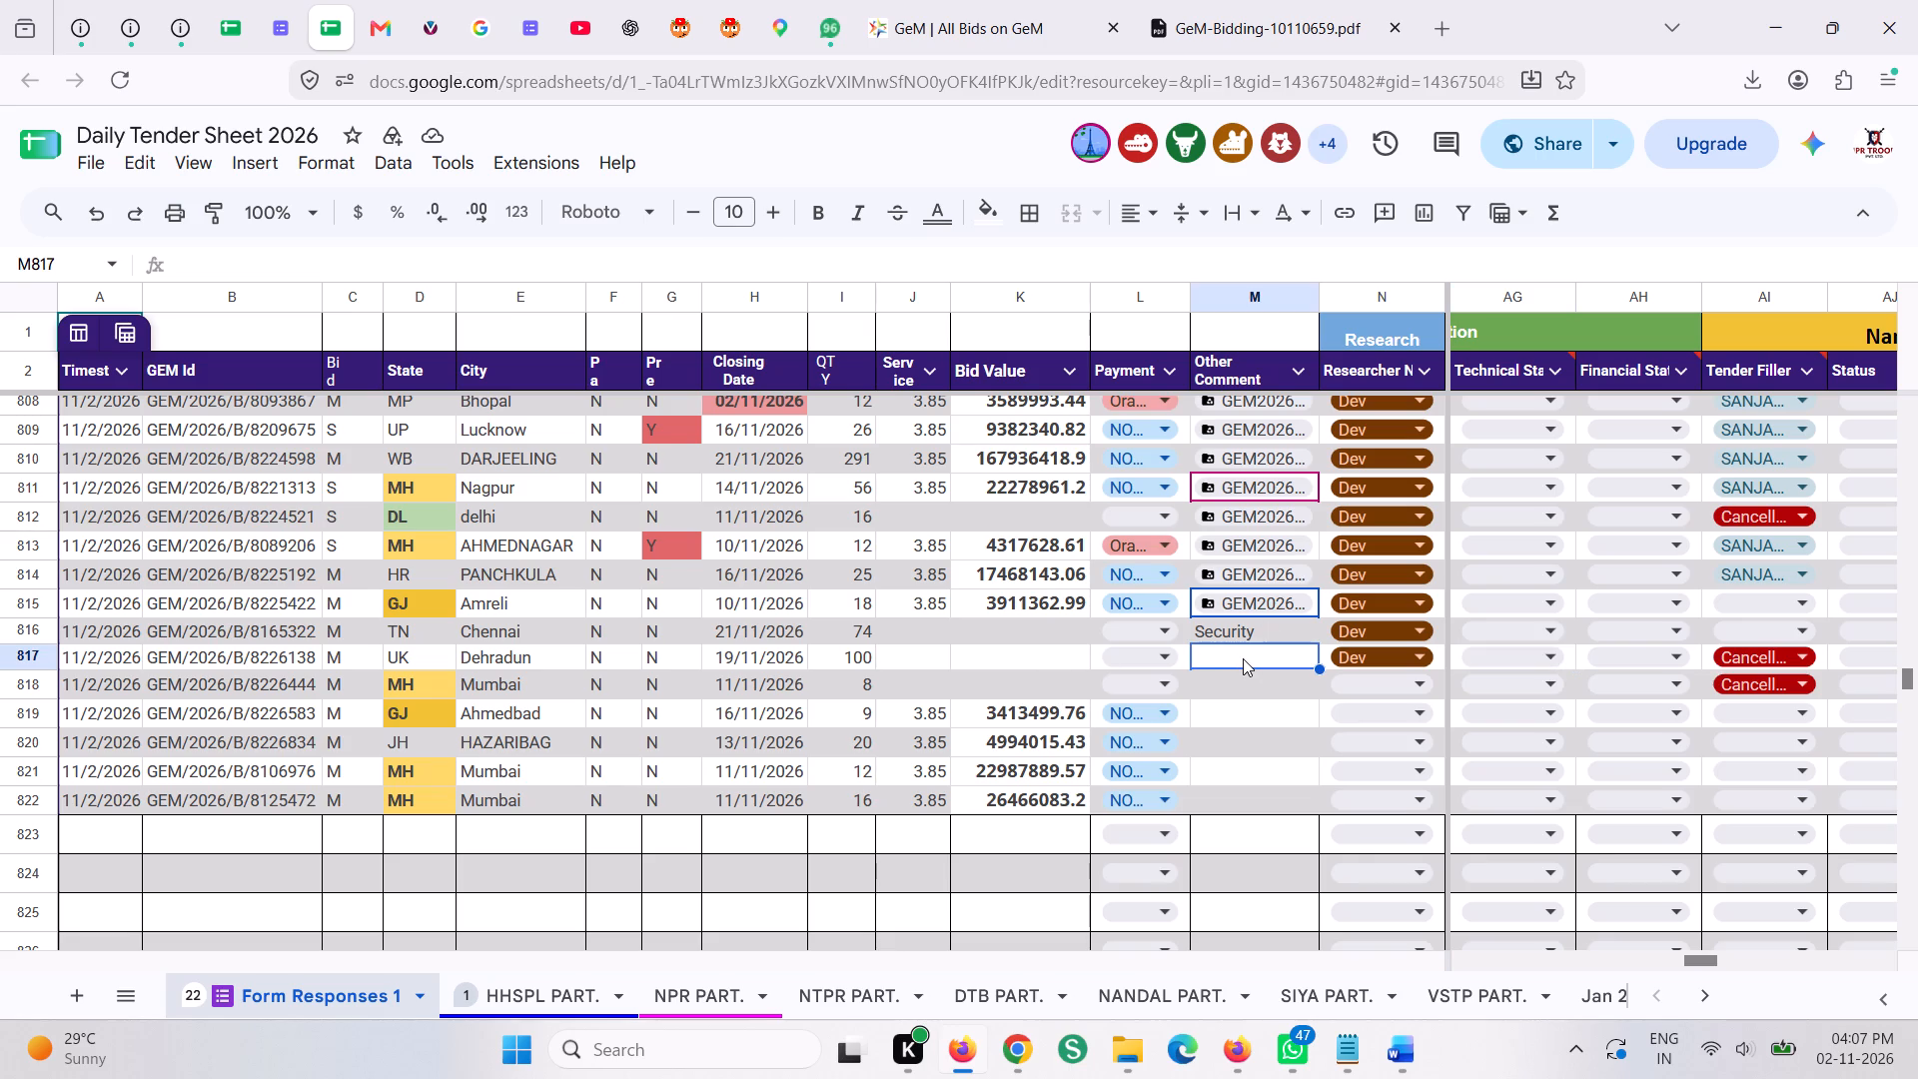
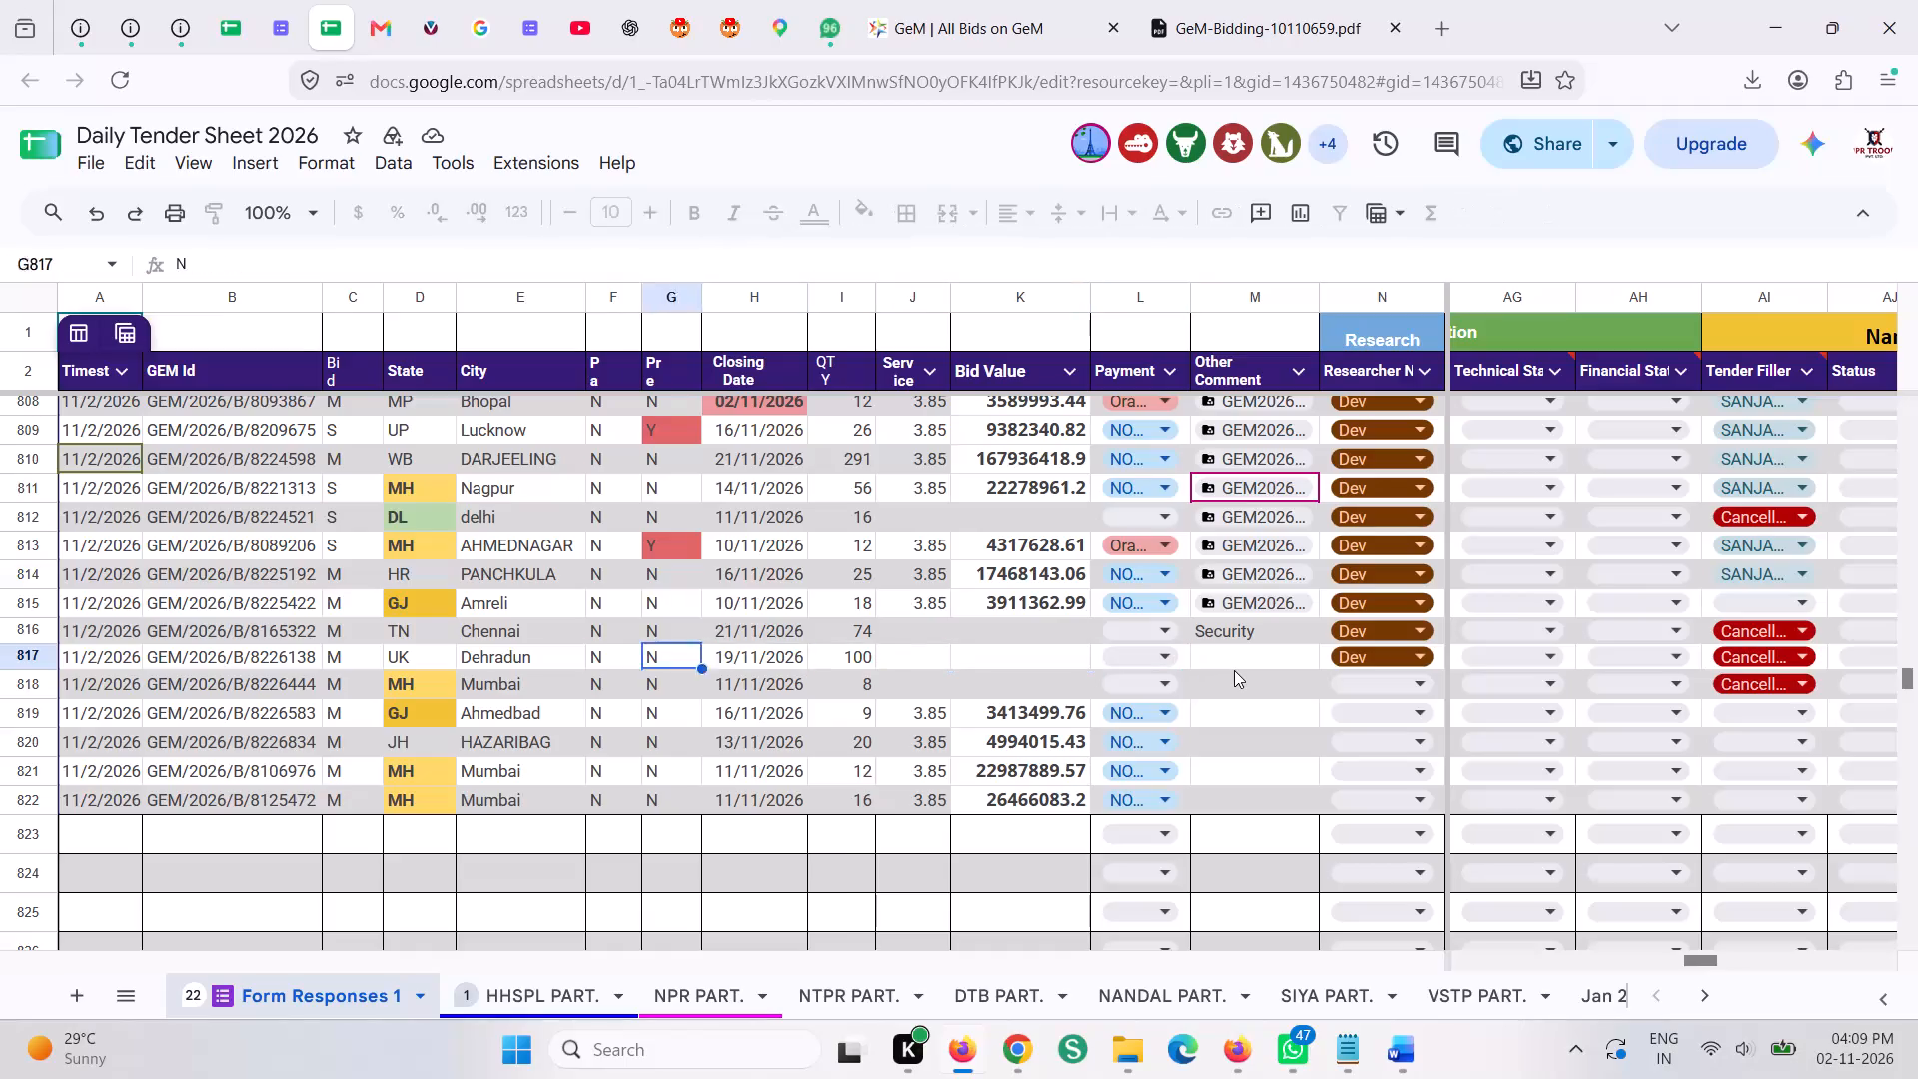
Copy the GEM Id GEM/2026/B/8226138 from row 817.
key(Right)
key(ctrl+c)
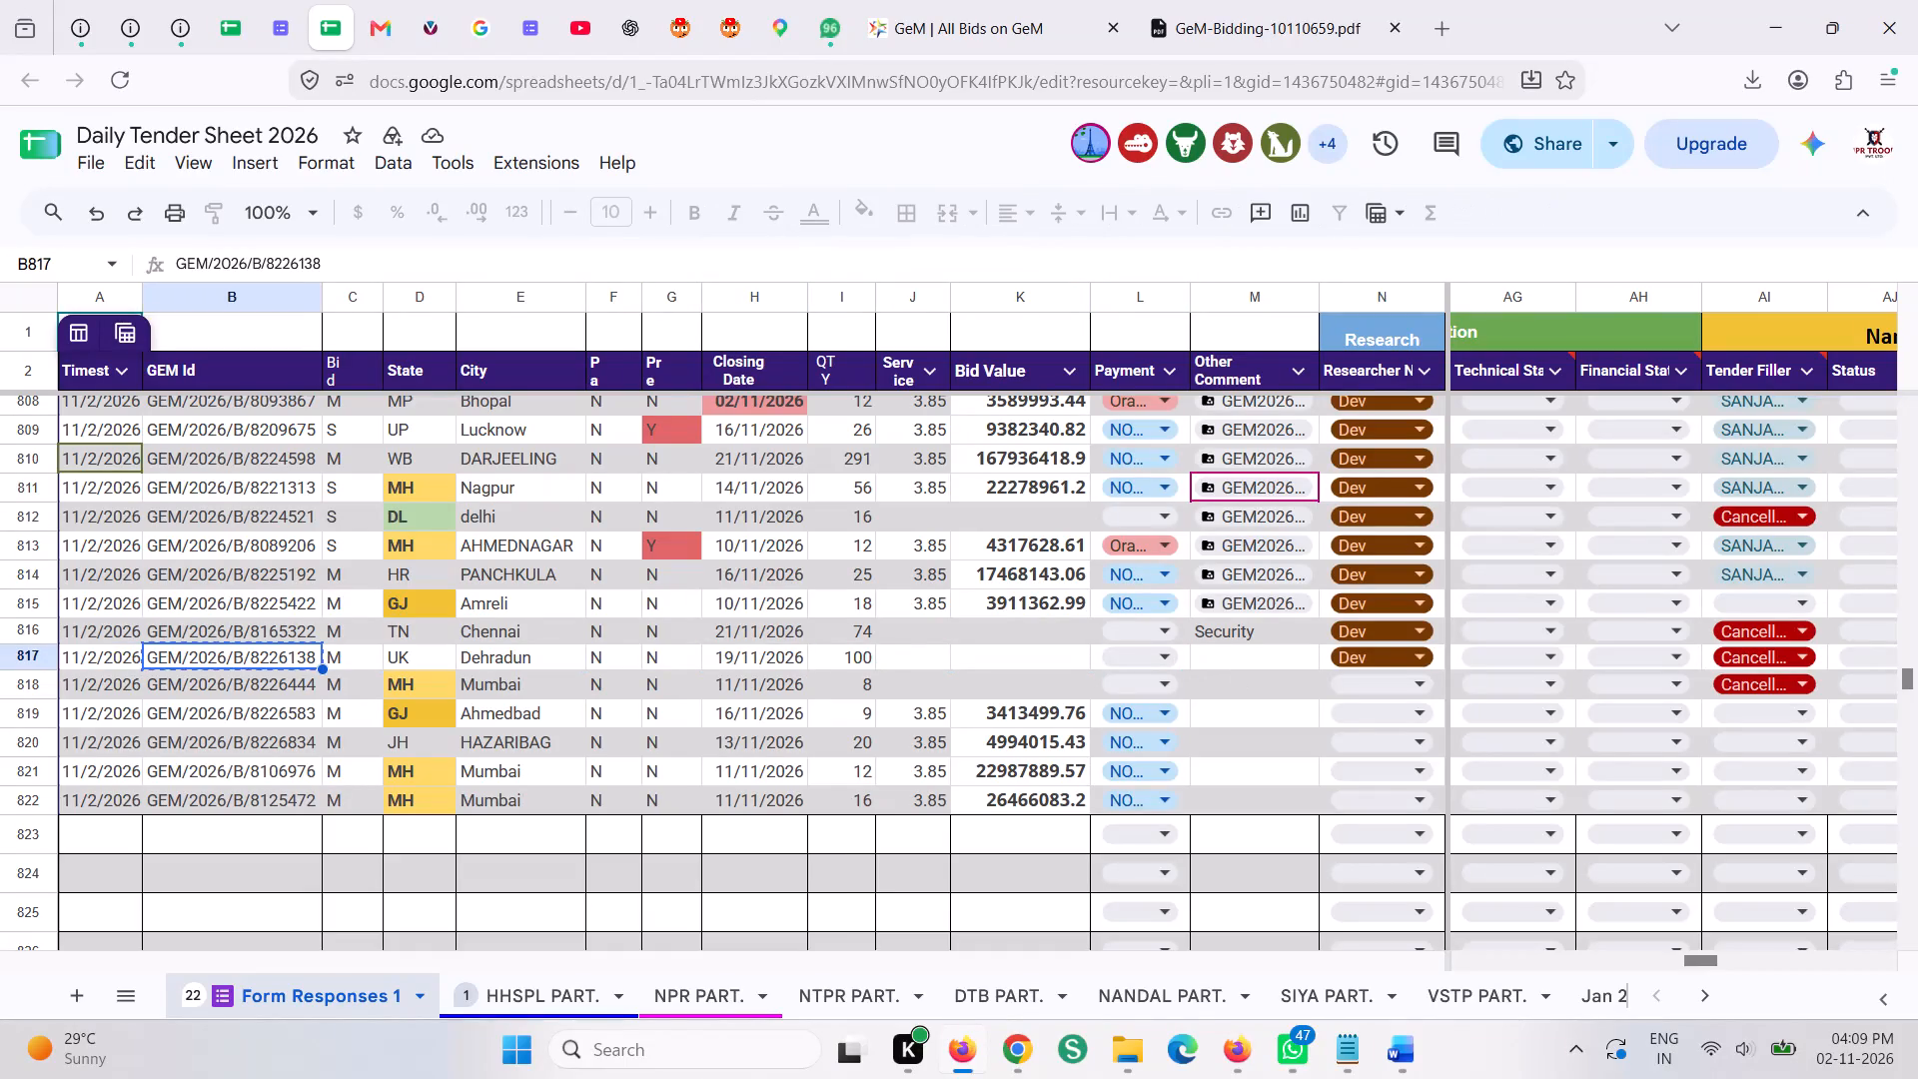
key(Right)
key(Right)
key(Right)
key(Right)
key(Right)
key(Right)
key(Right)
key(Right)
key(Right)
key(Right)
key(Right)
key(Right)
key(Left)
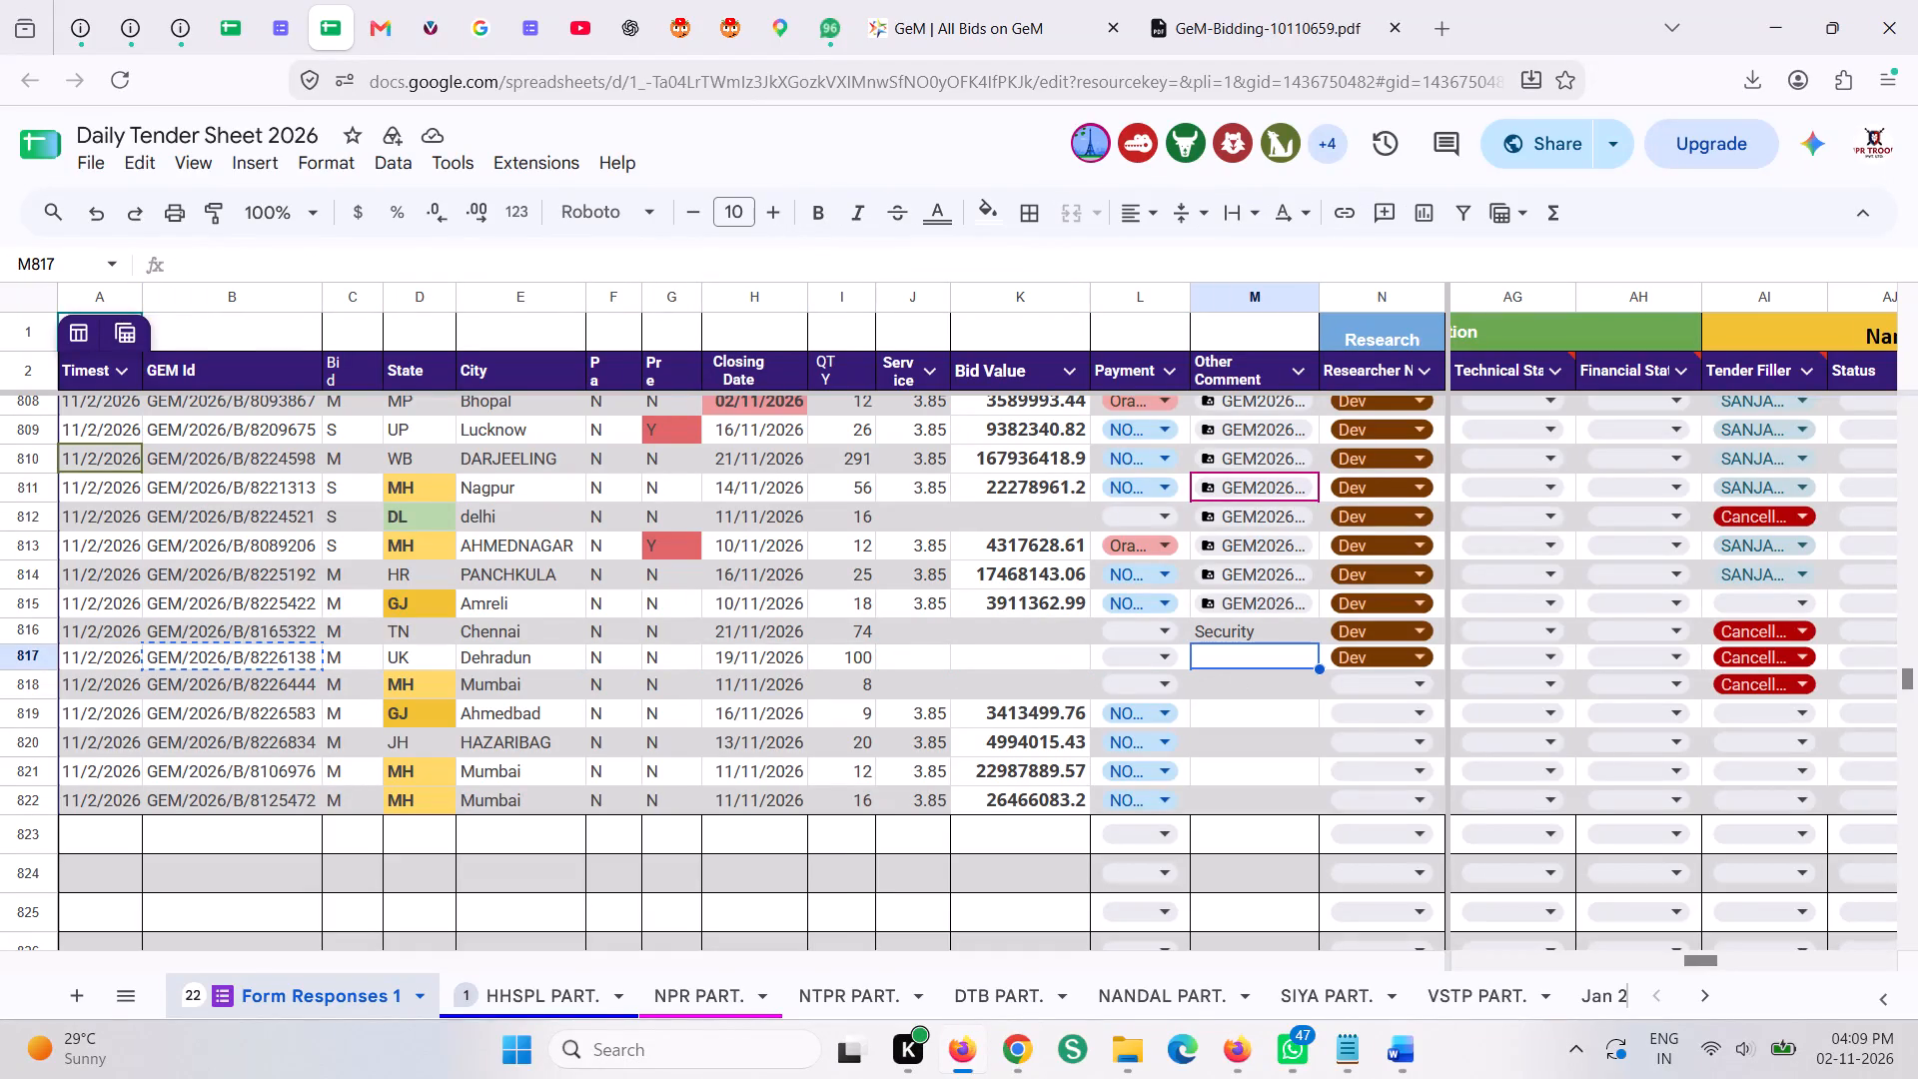
Read through bid document GeM-Bidding-10110659, from the technical specifications to the Buyer Added Bid Specific Terms and Conditions.
click(988, 0)
click(1290, 0)
scroll(1175, 574, up, 11)
scroll(1047, 571, down, 10)
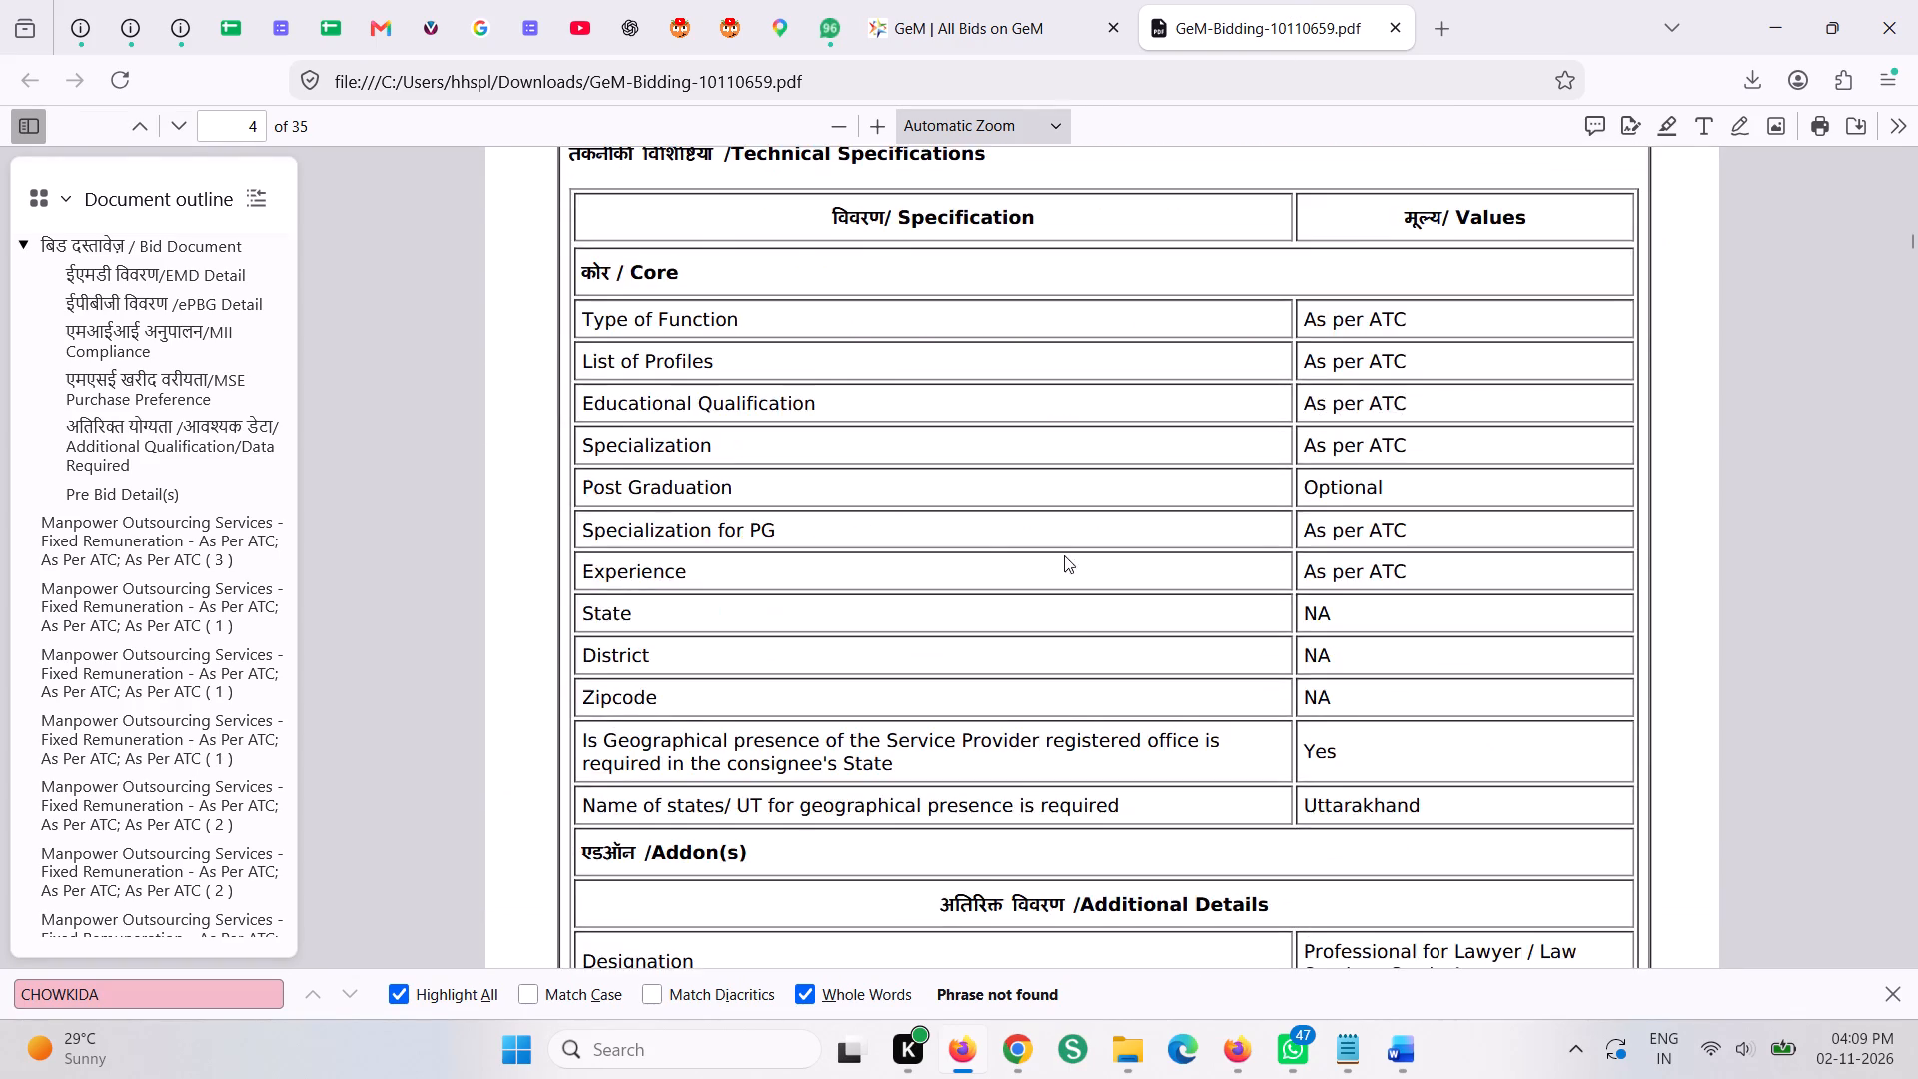
scroll(1053, 551, up, 2)
scroll(1001, 584, down, 5)
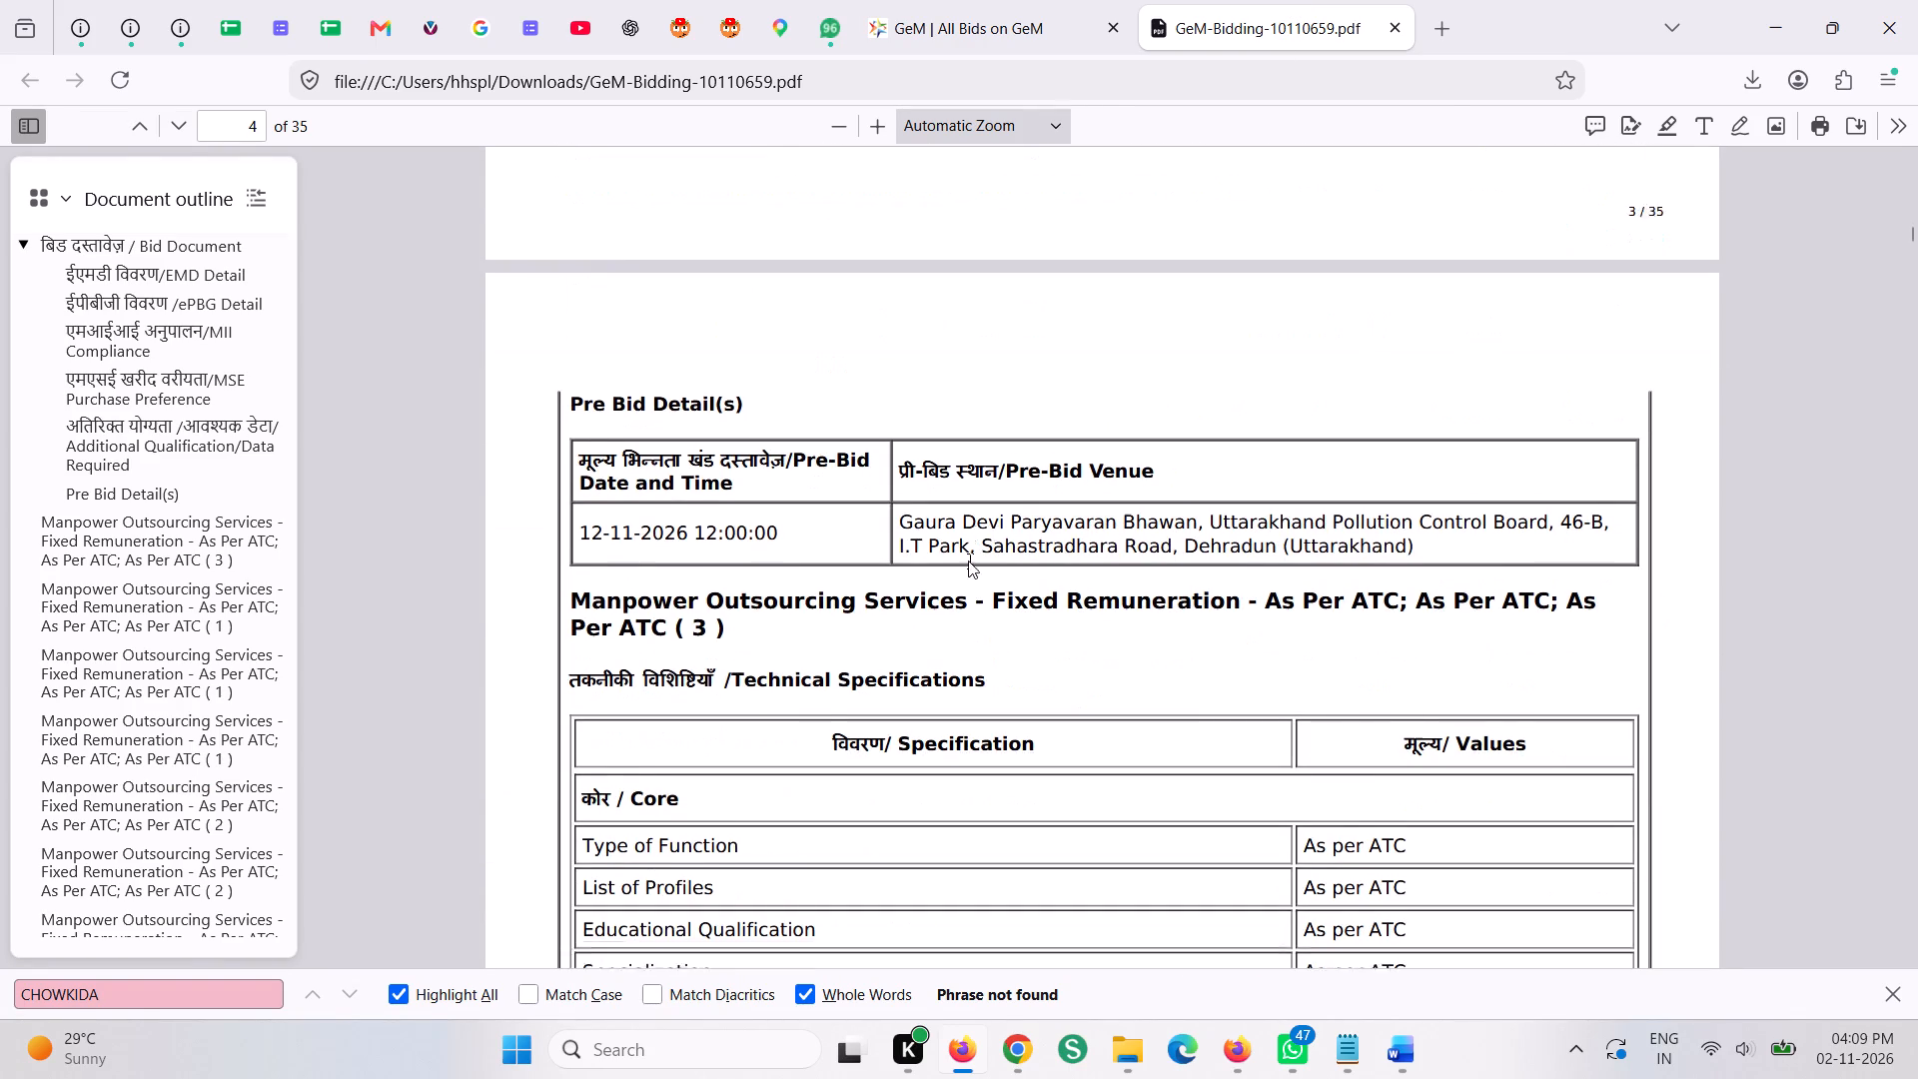
scroll(968, 560, down, 17)
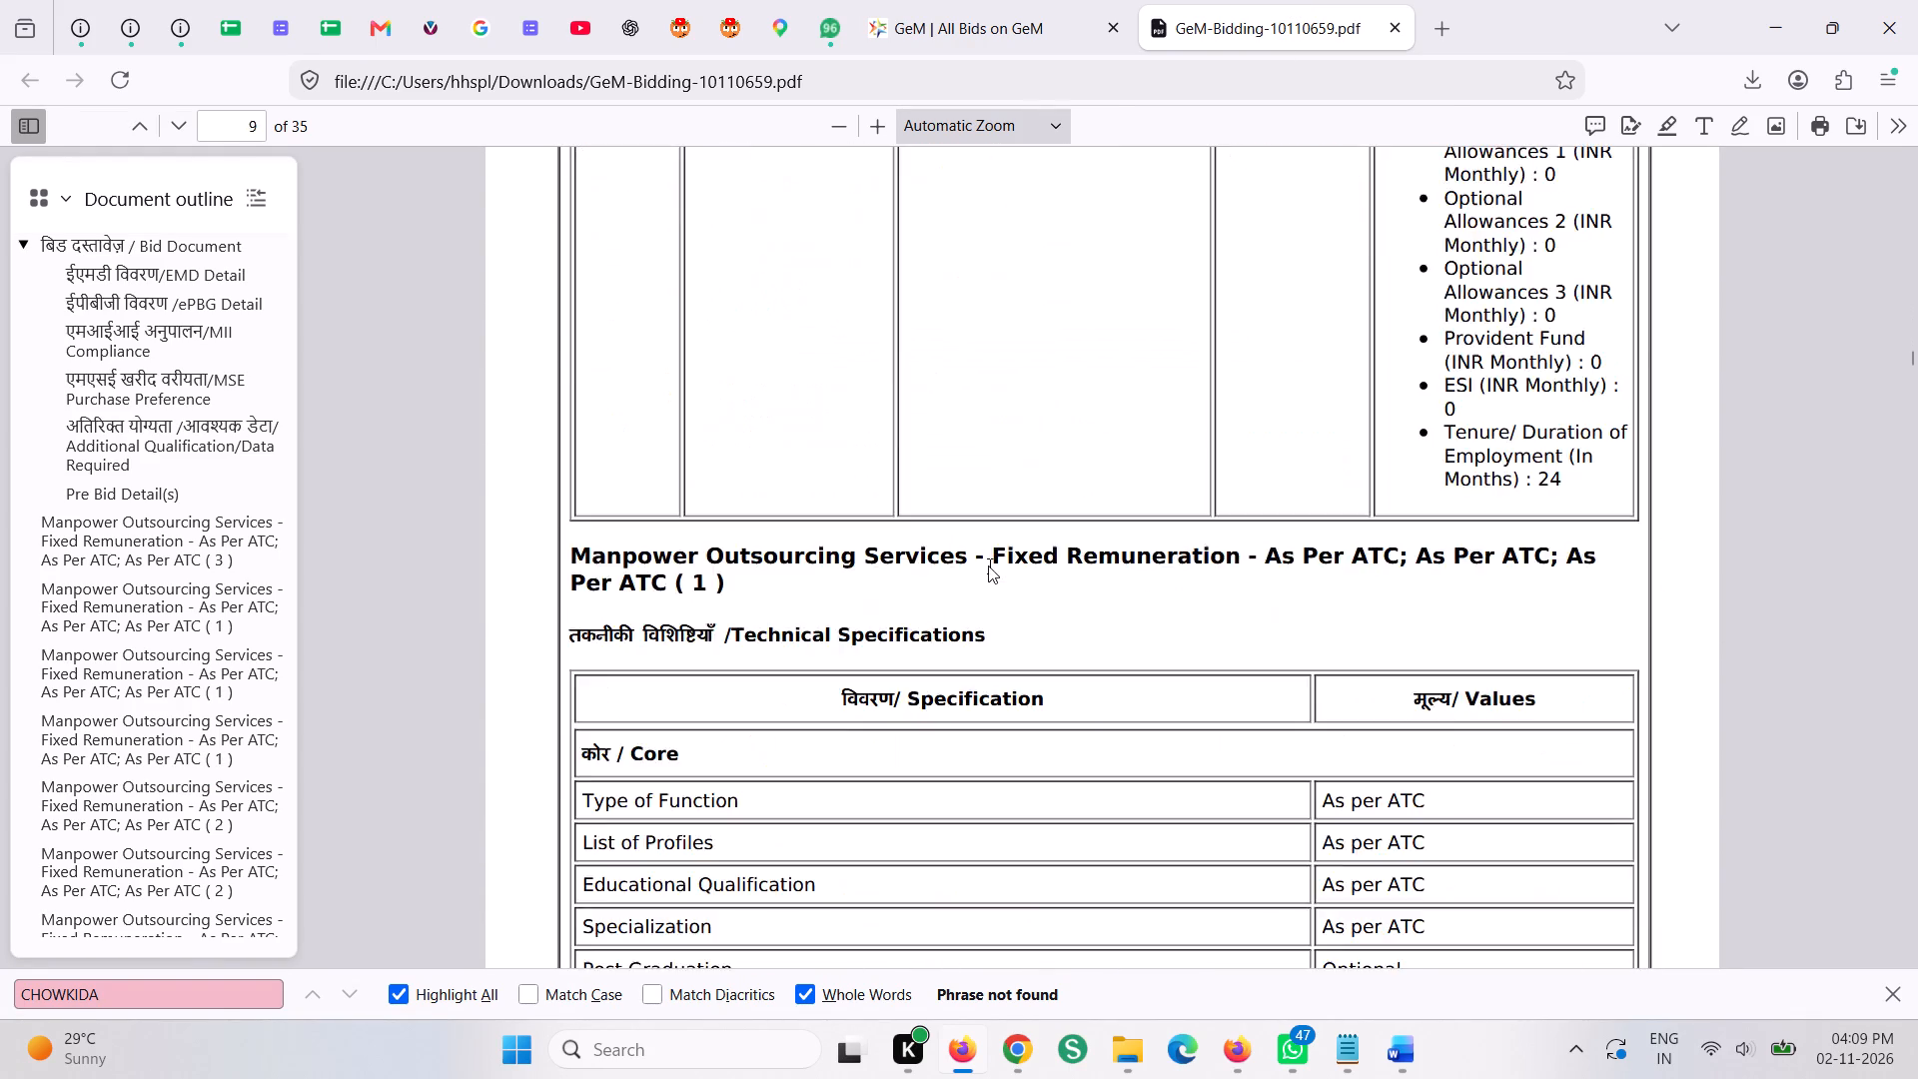
scroll(988, 565, down, 20)
scroll(988, 565, down, 9)
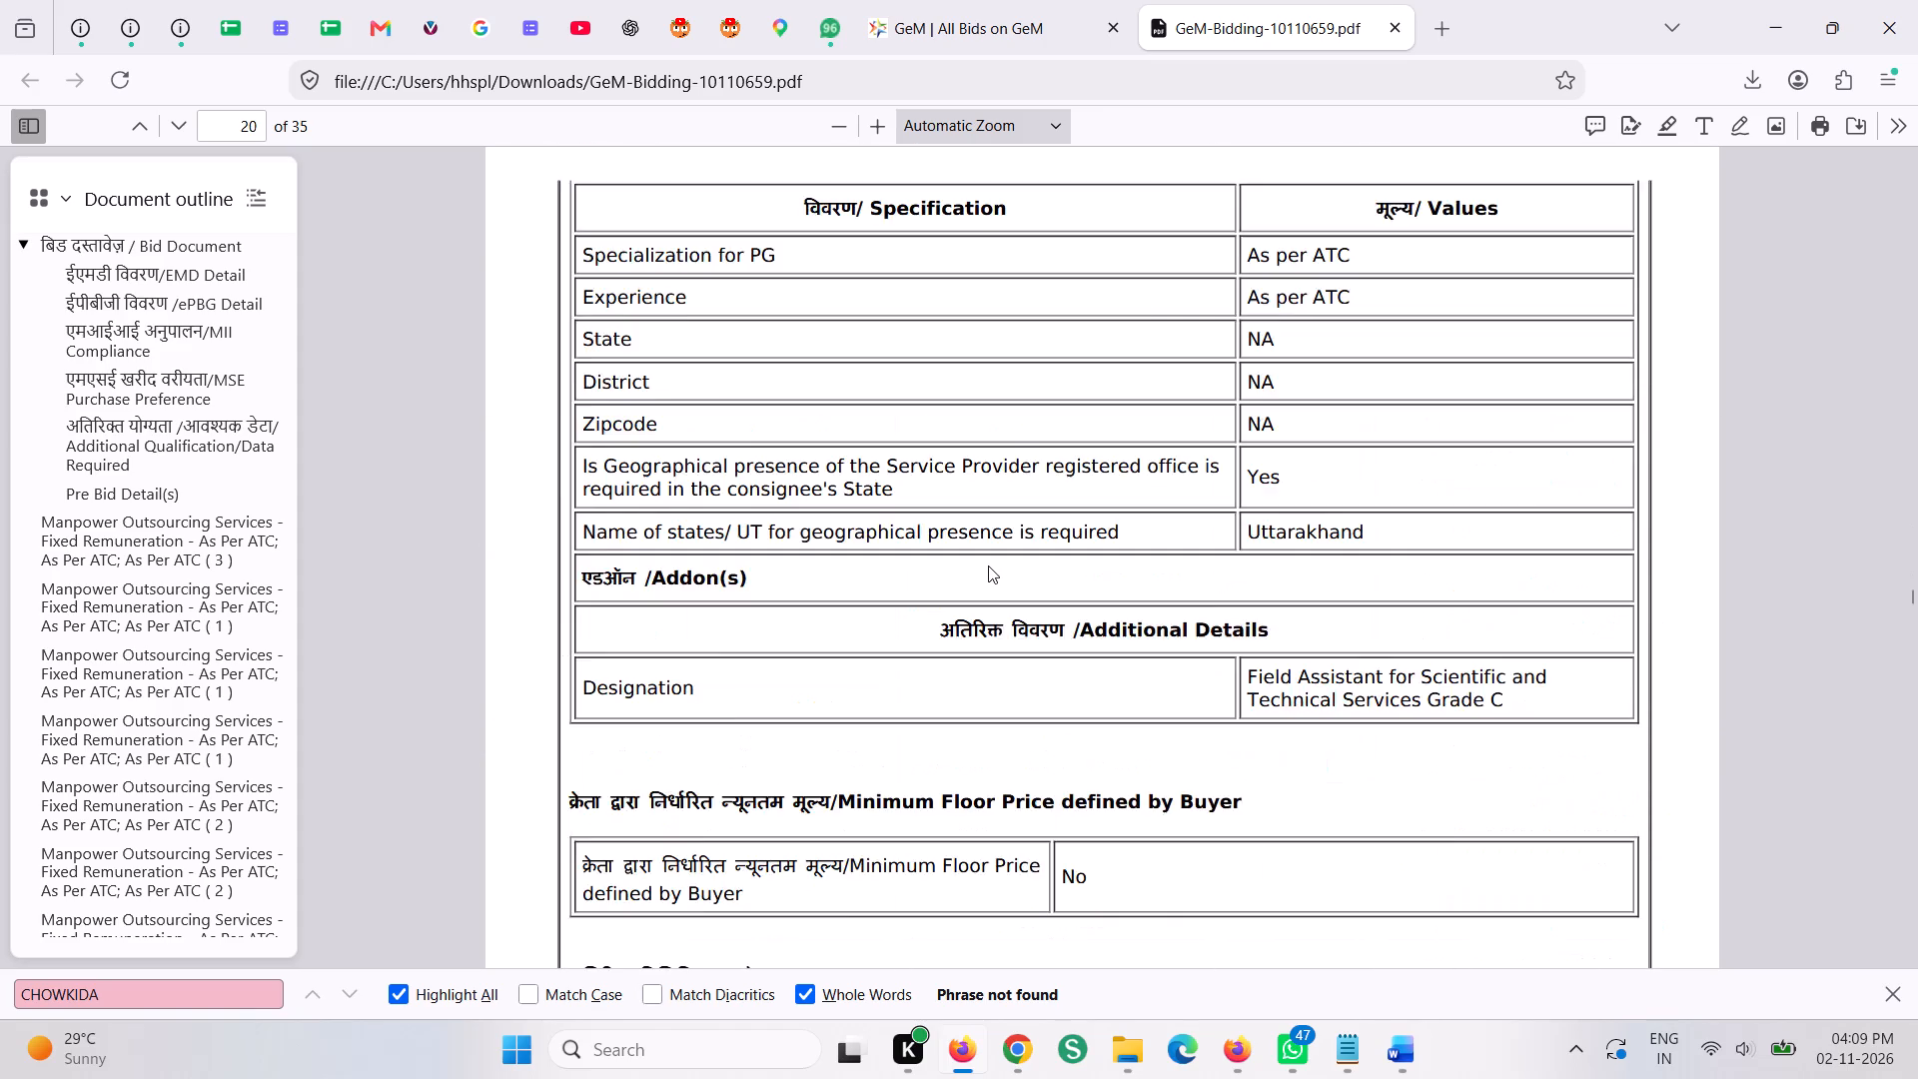
scroll(988, 565, down, 11)
scroll(1079, 564, down, 10)
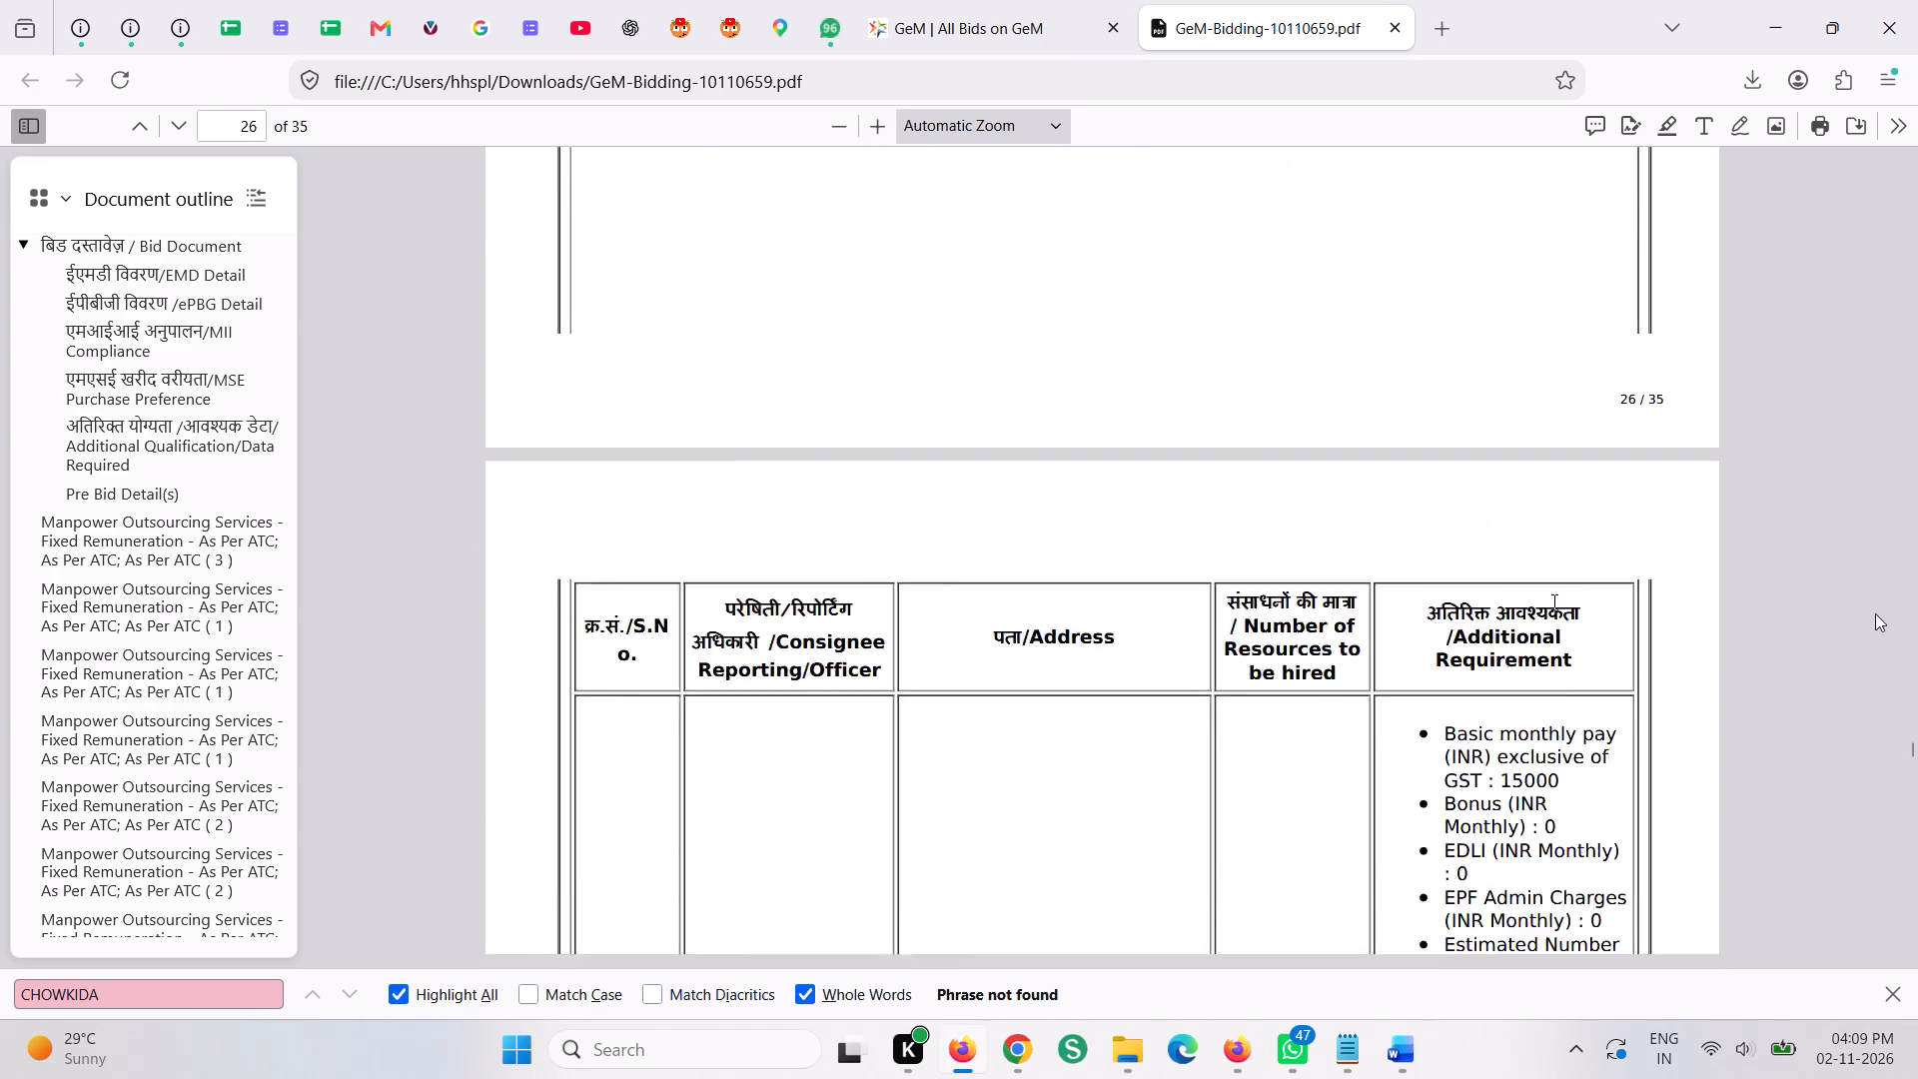
scroll(1917, 612, down, 20)
scroll(1917, 612, down, 8)
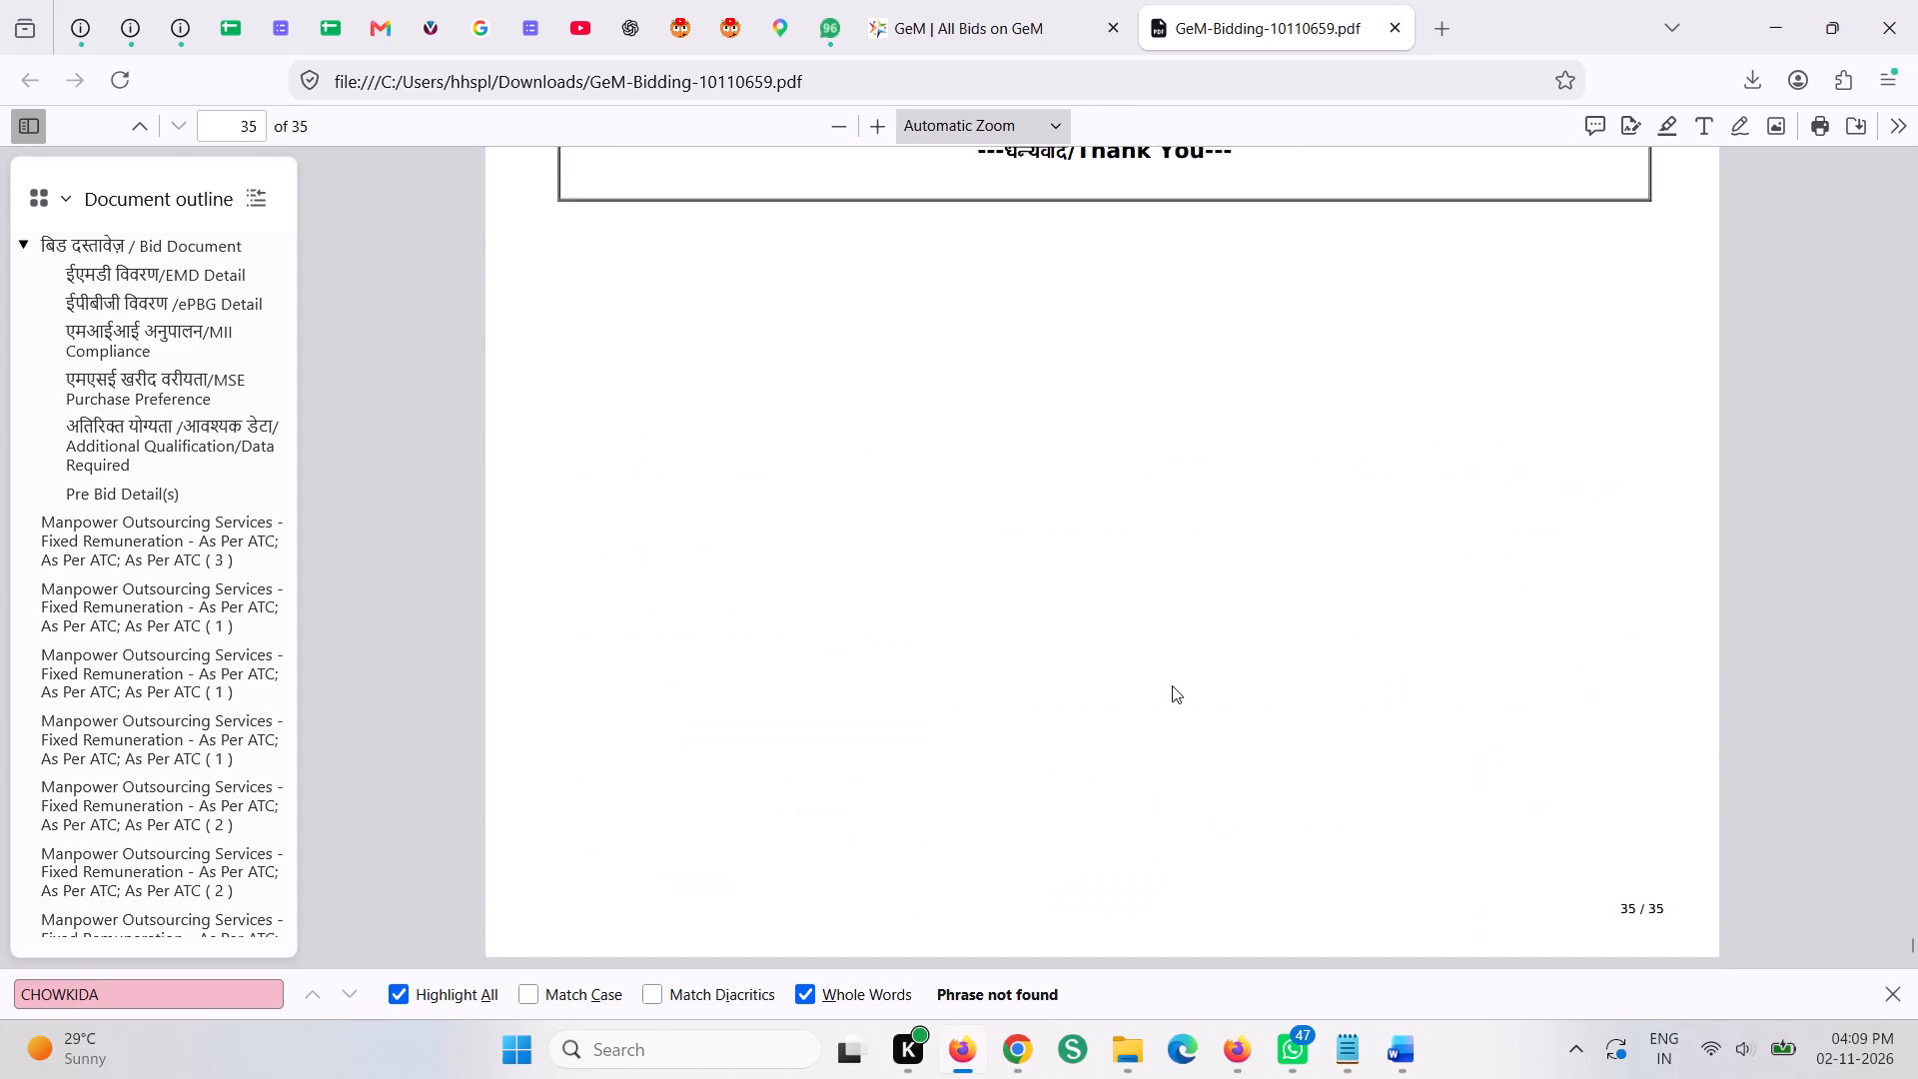
scroll(1172, 685, up, 6)
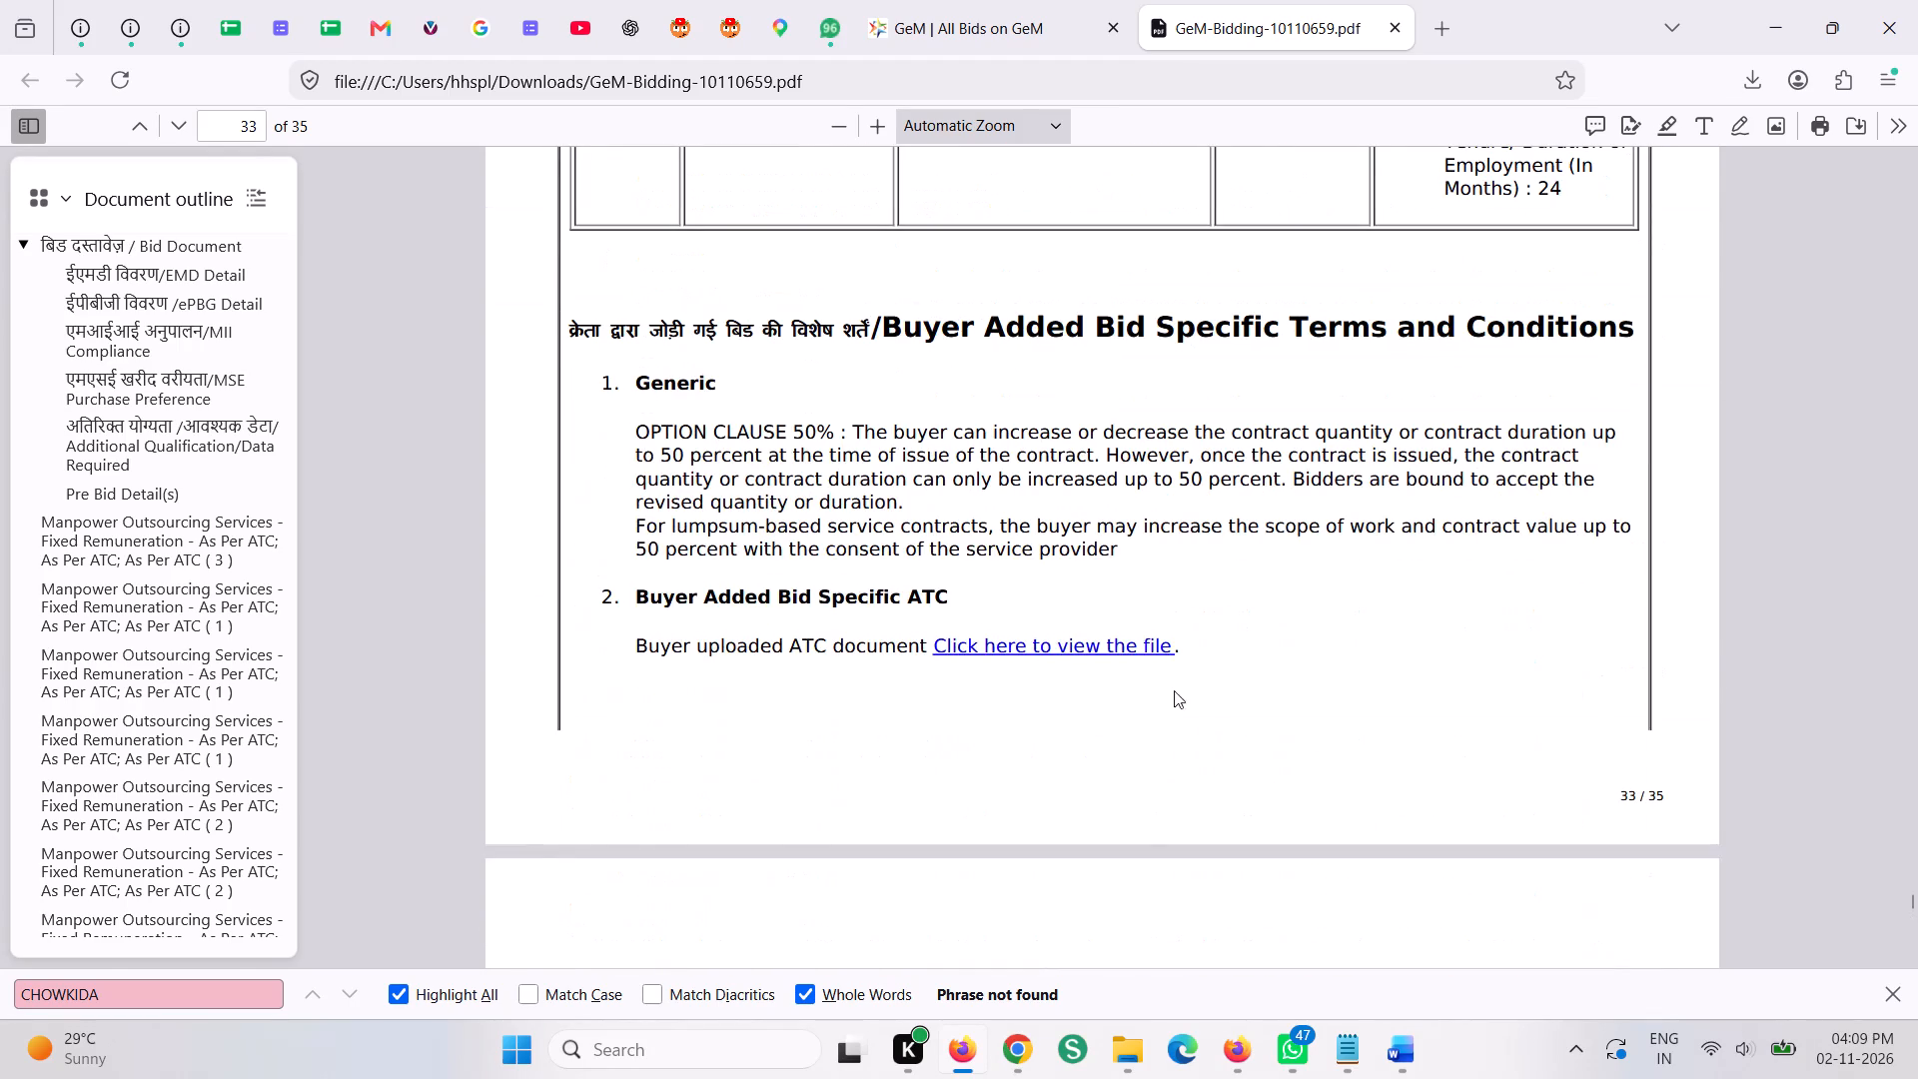
Open the buyer uploaded ATC document and search it for SECURITY, going through the matches.
click(1092, 667)
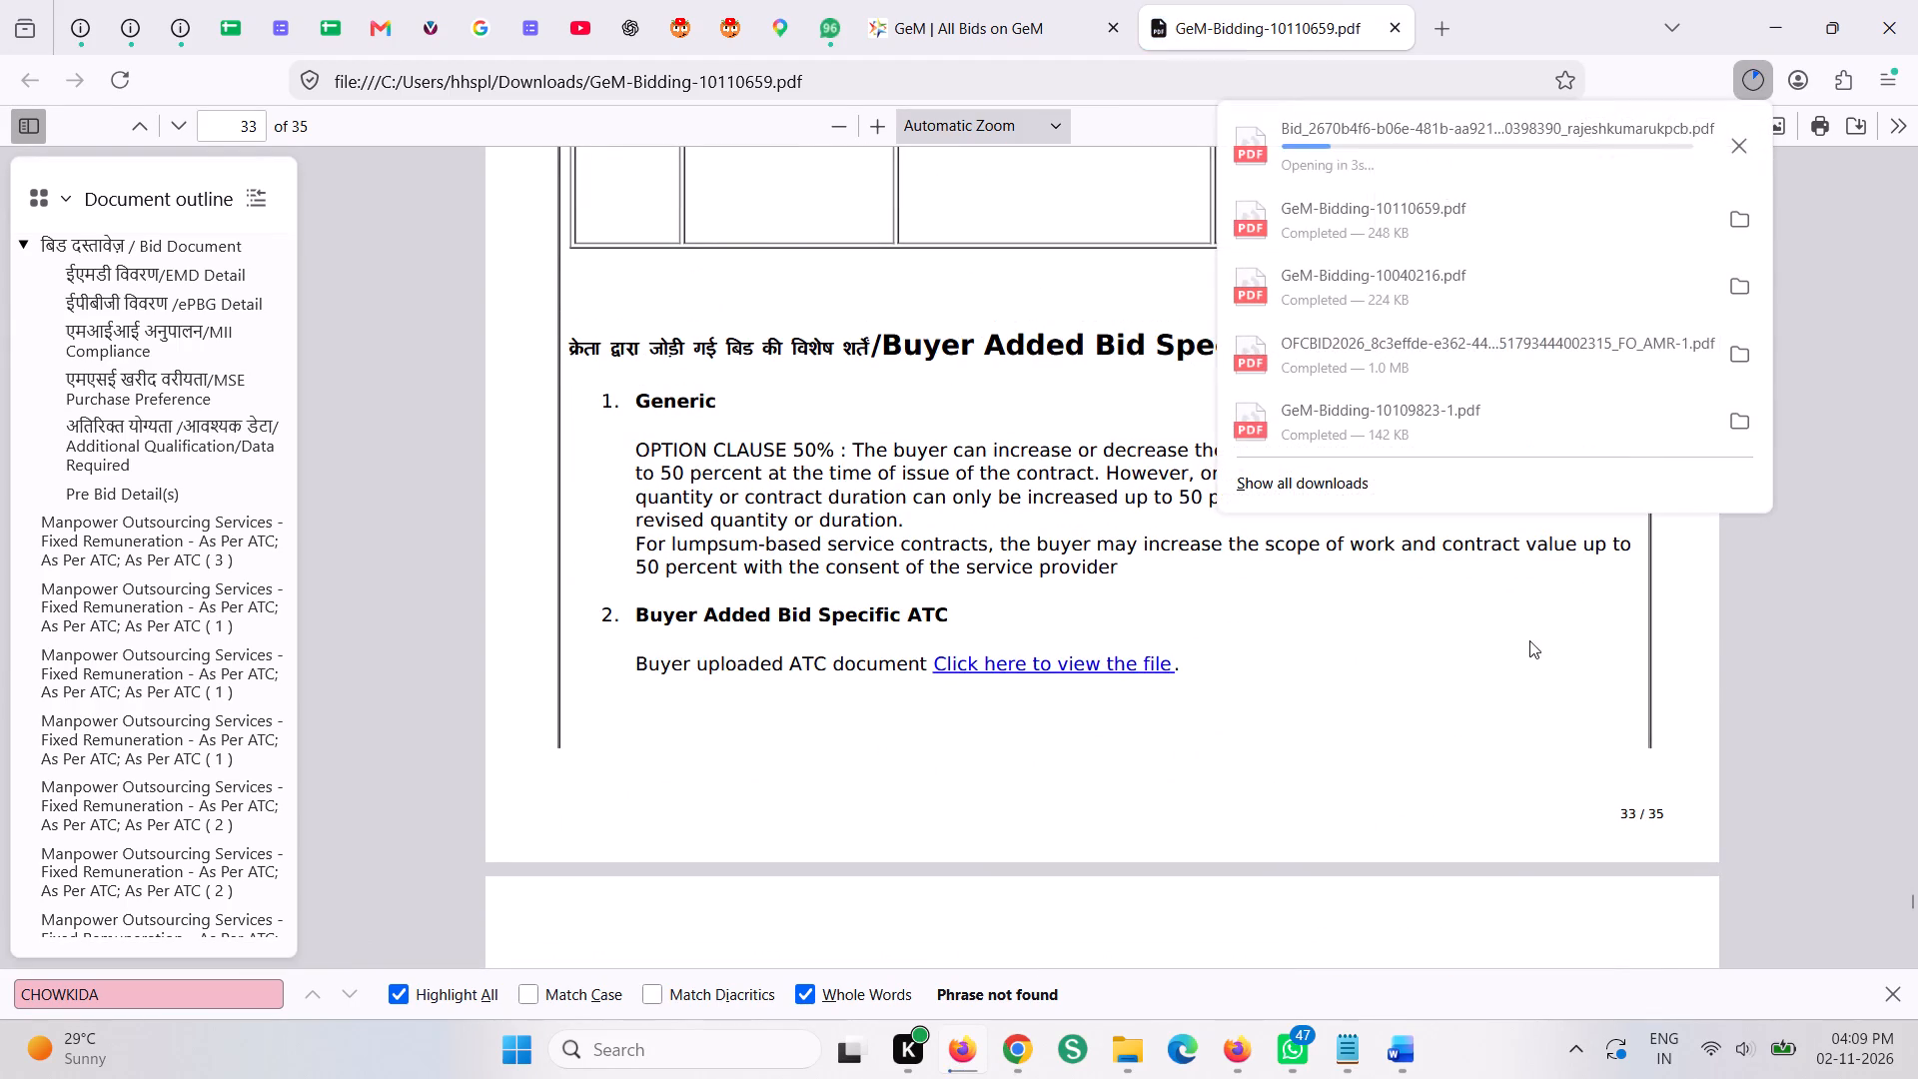
click(857, 564)
scroll(1189, 593, down, 9)
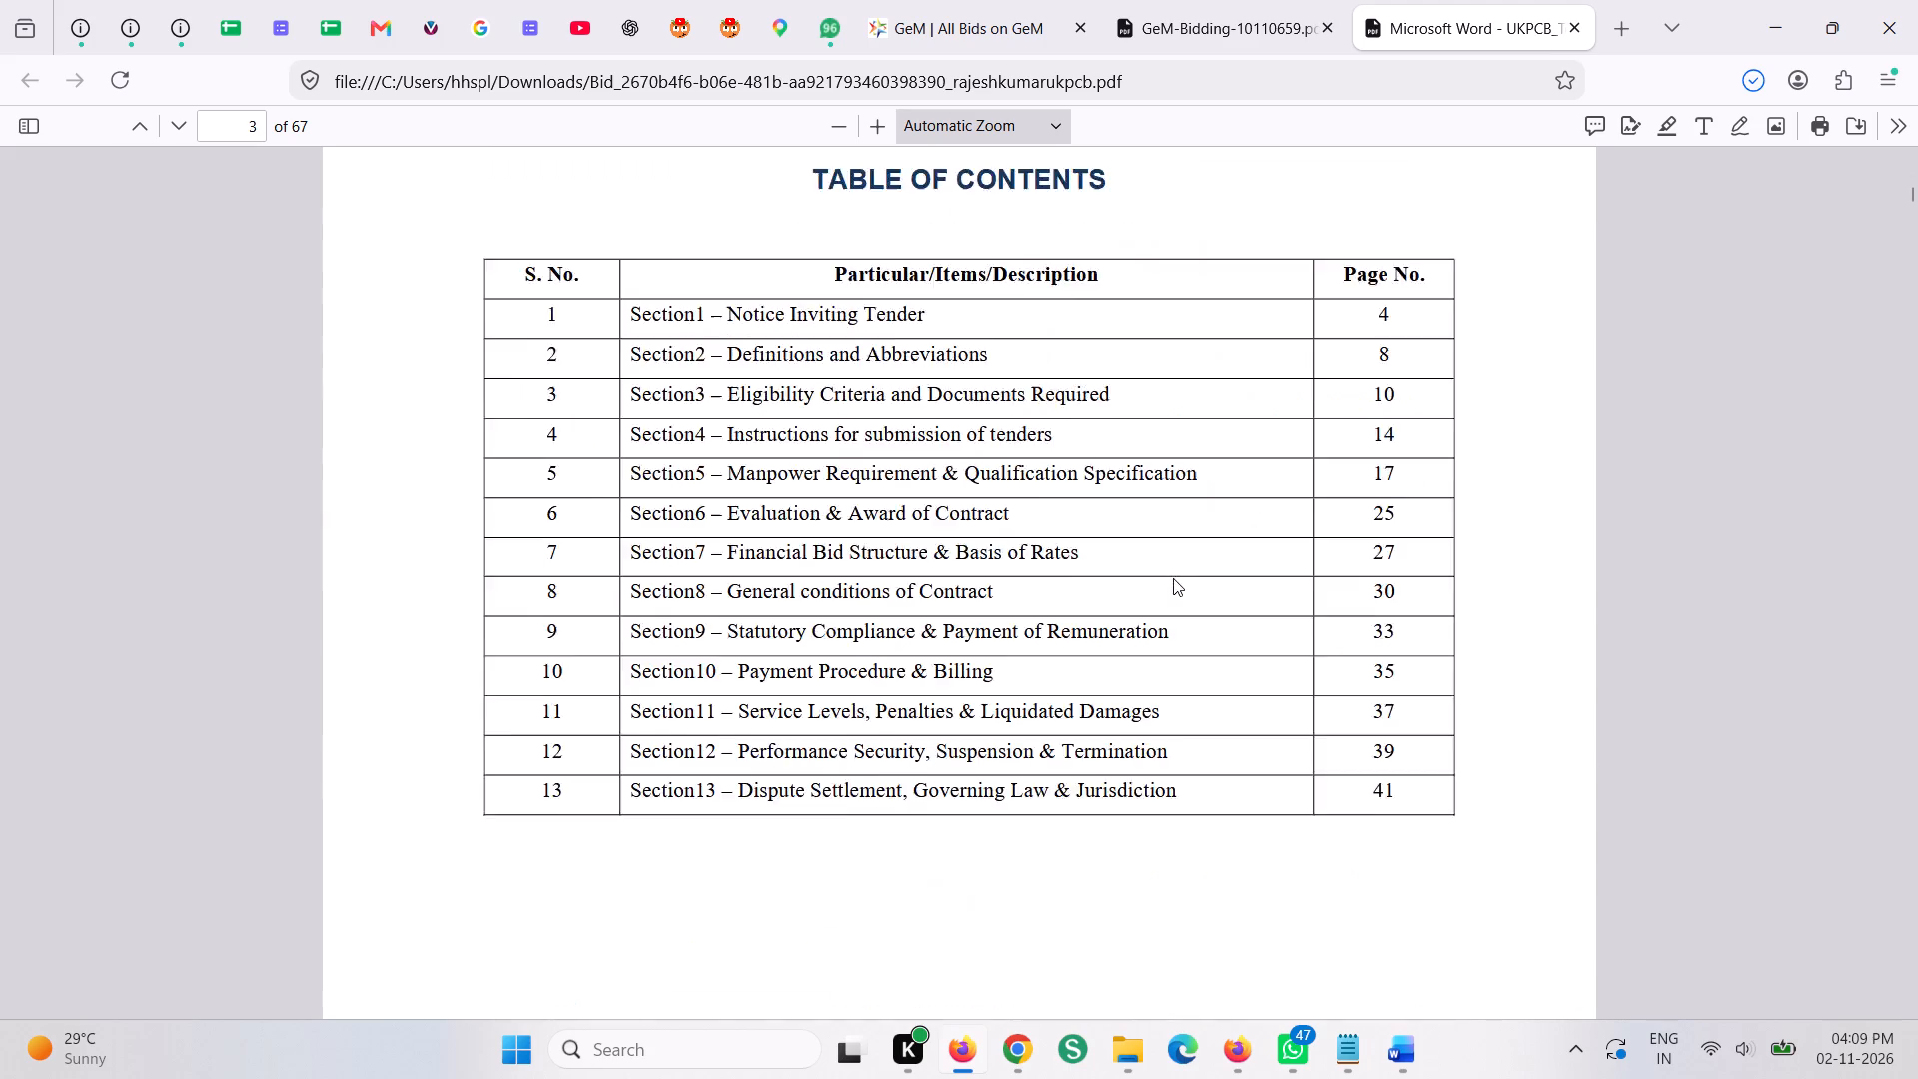
scroll(1173, 578, down, 5)
key(ctrl+f)
text(SEC)
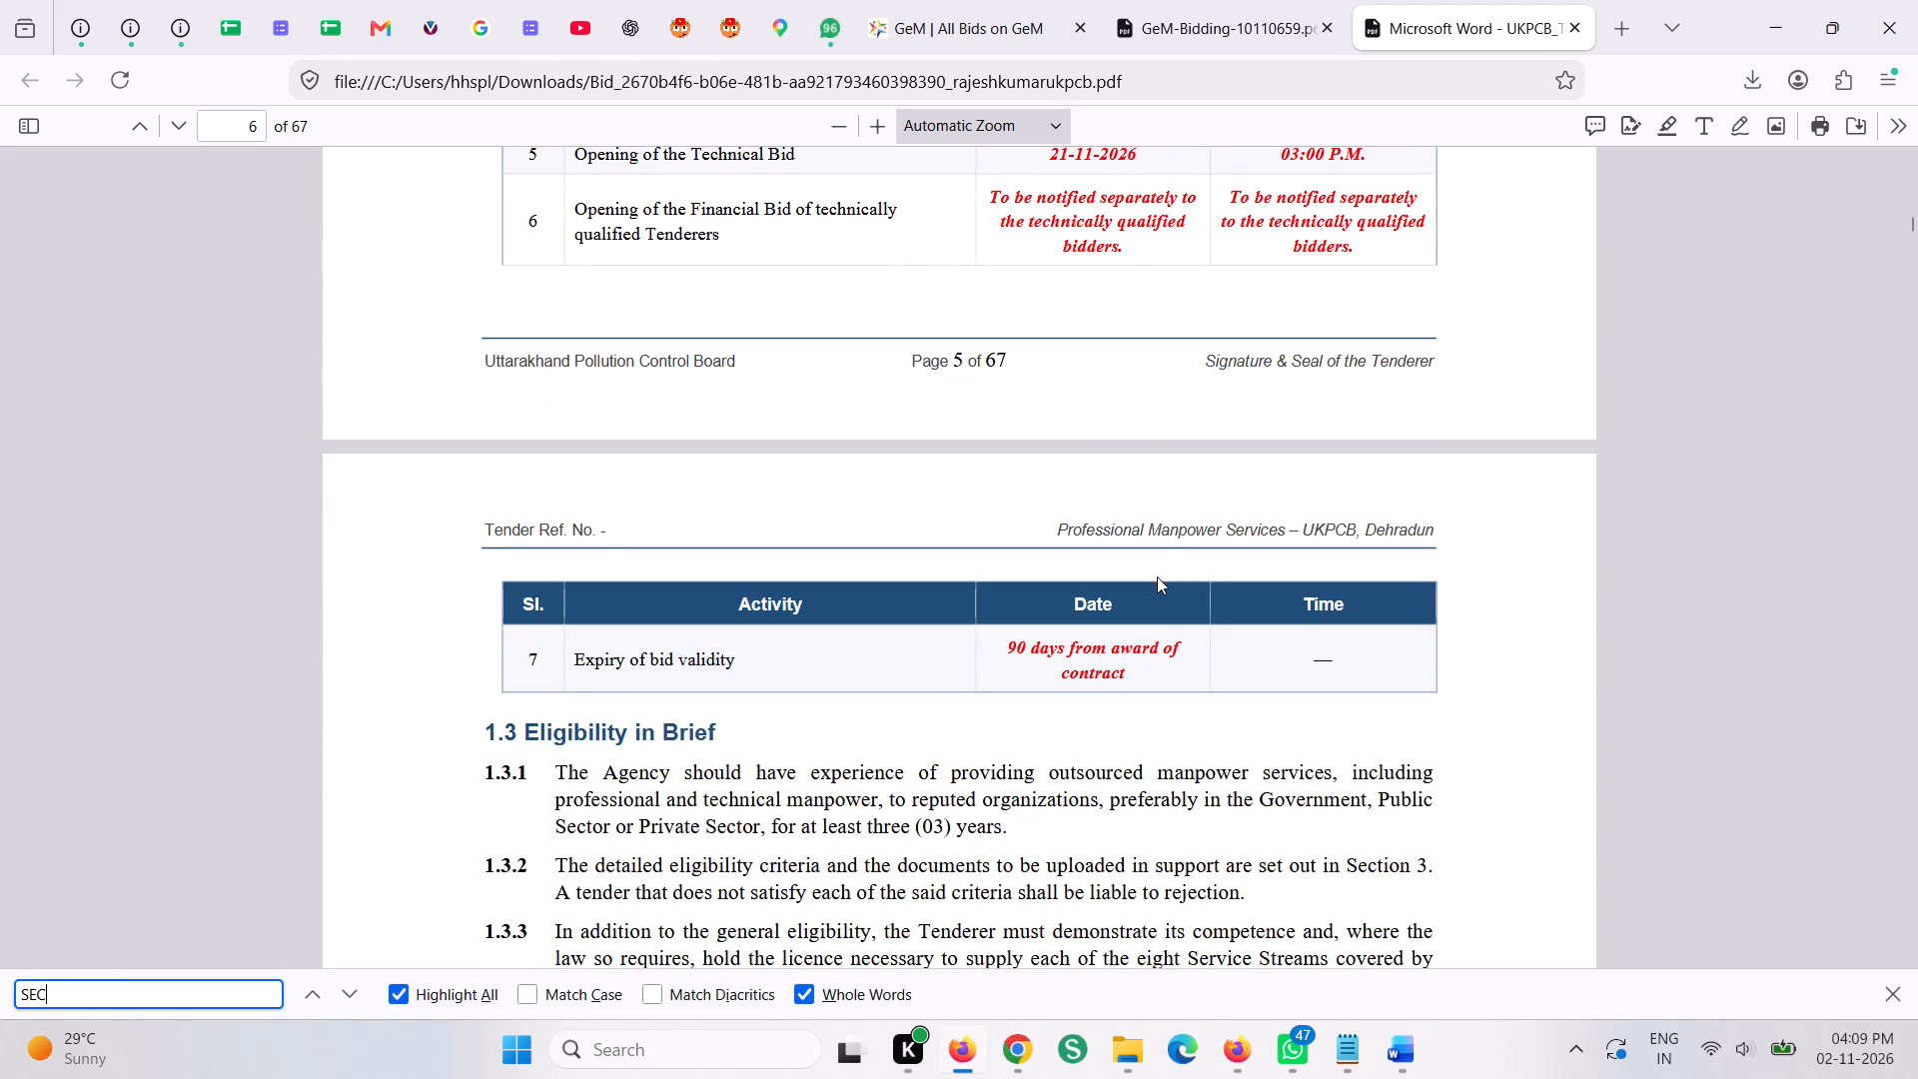
key(u)
key(r)
key(i)
key(t)
key(y)
key(Return)
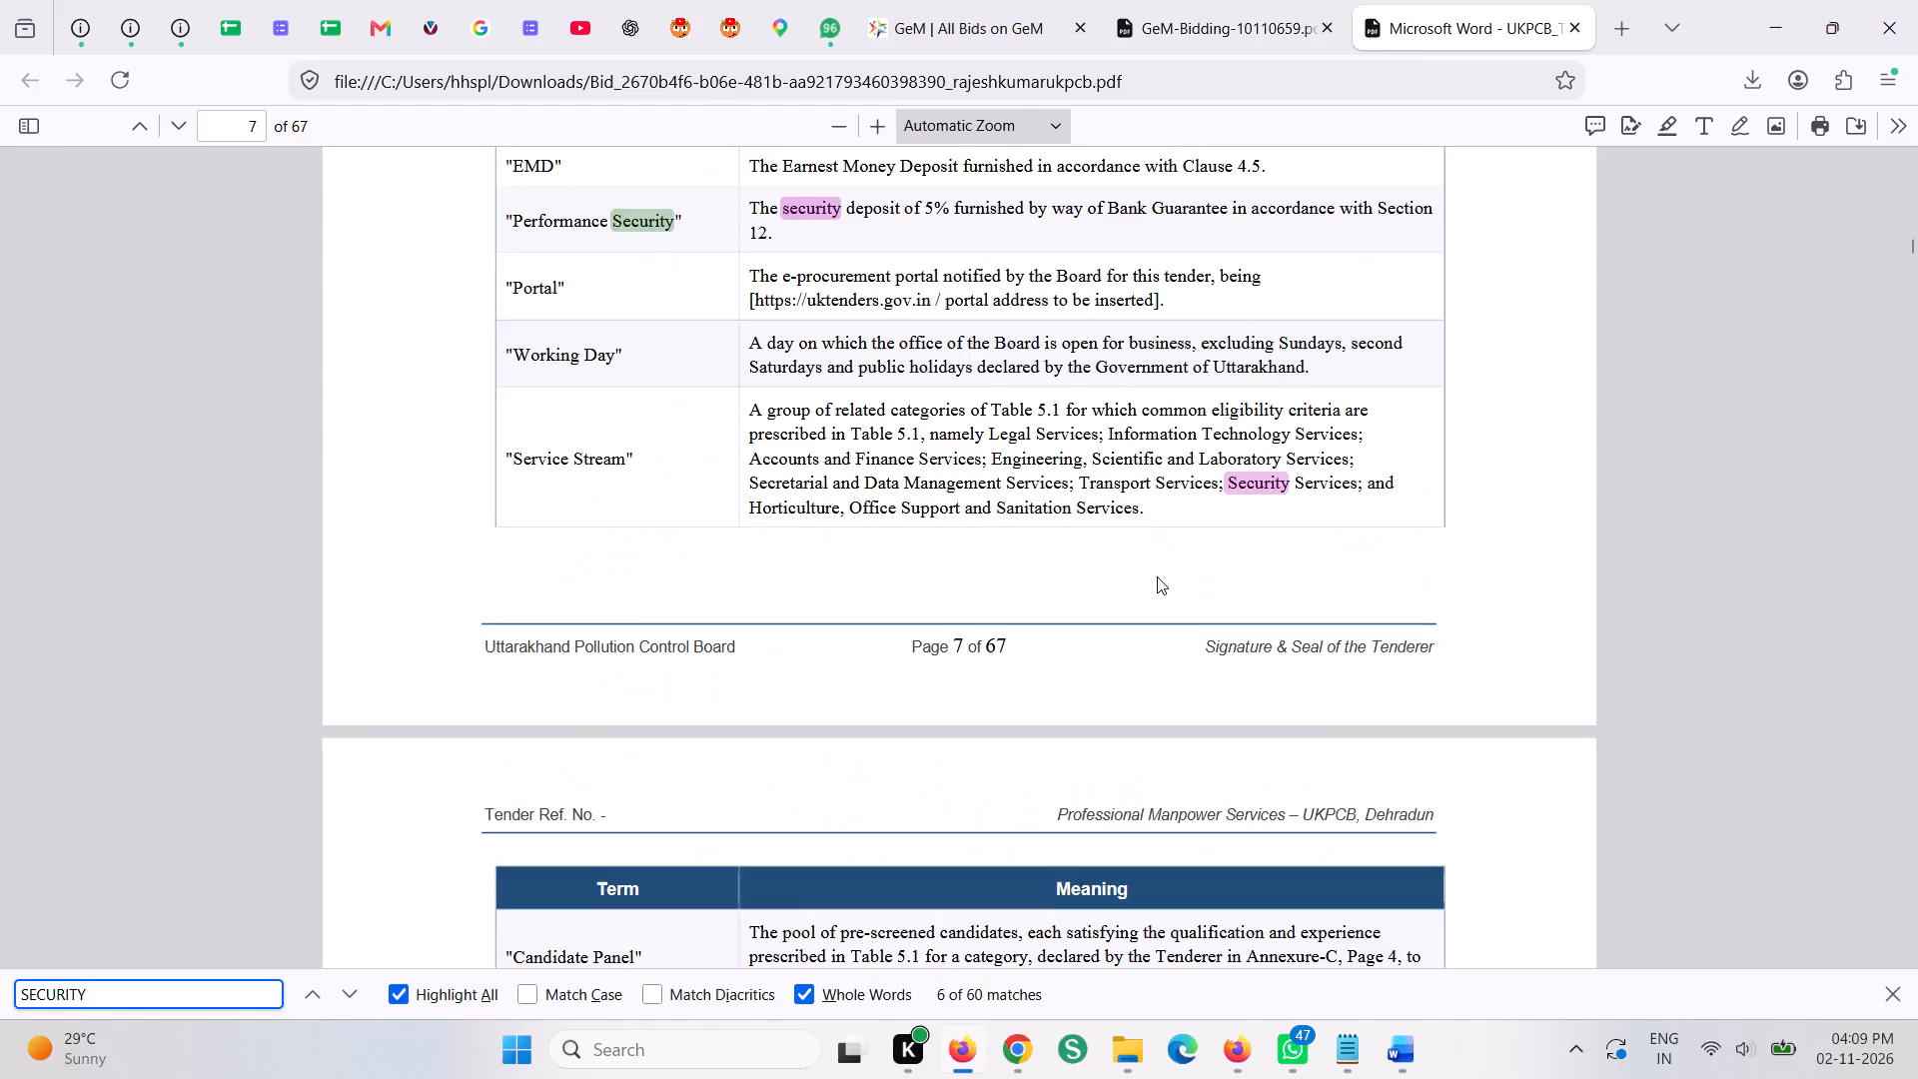
key(Return)
key(Return)
key(Return)
key(Return)
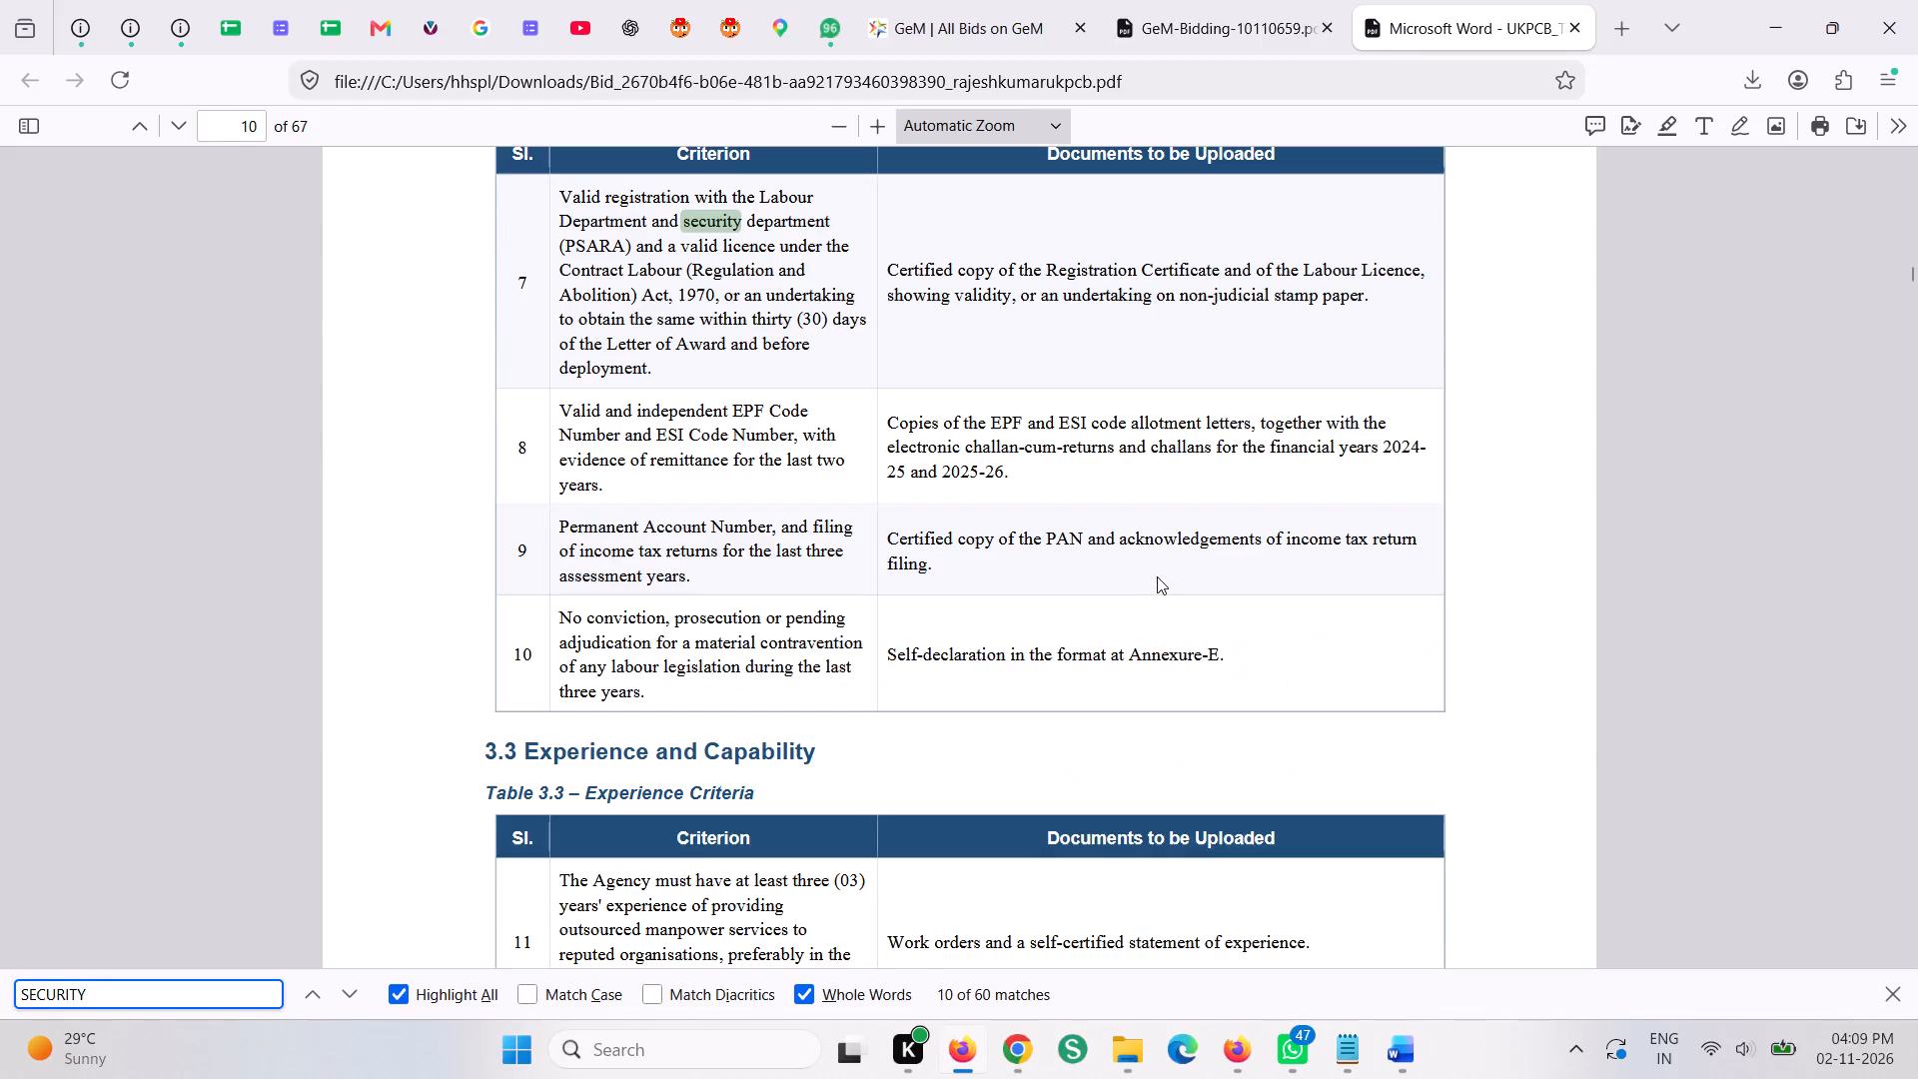
key(Return)
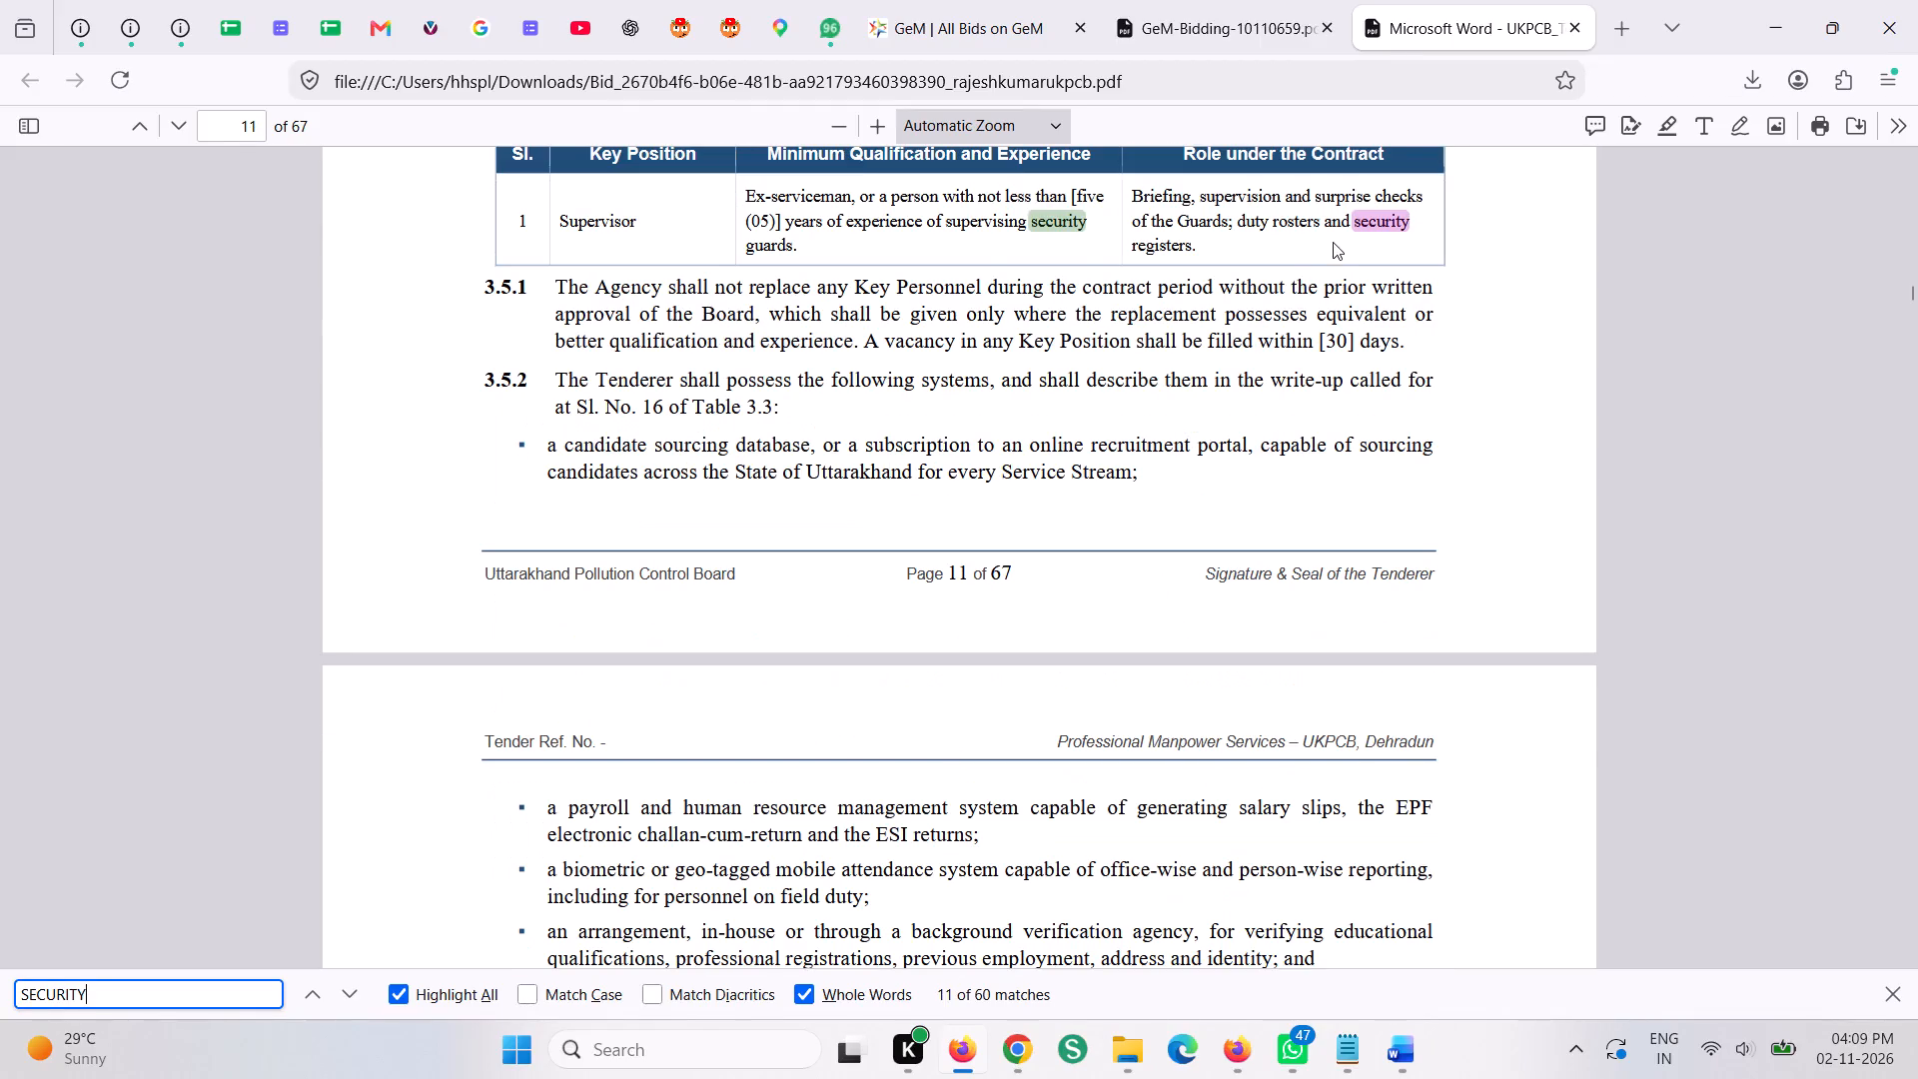
Enter SECURITY GUARD as the Other Comment for row 817 in the Daily Tender Sheet 2026.
click(340, 28)
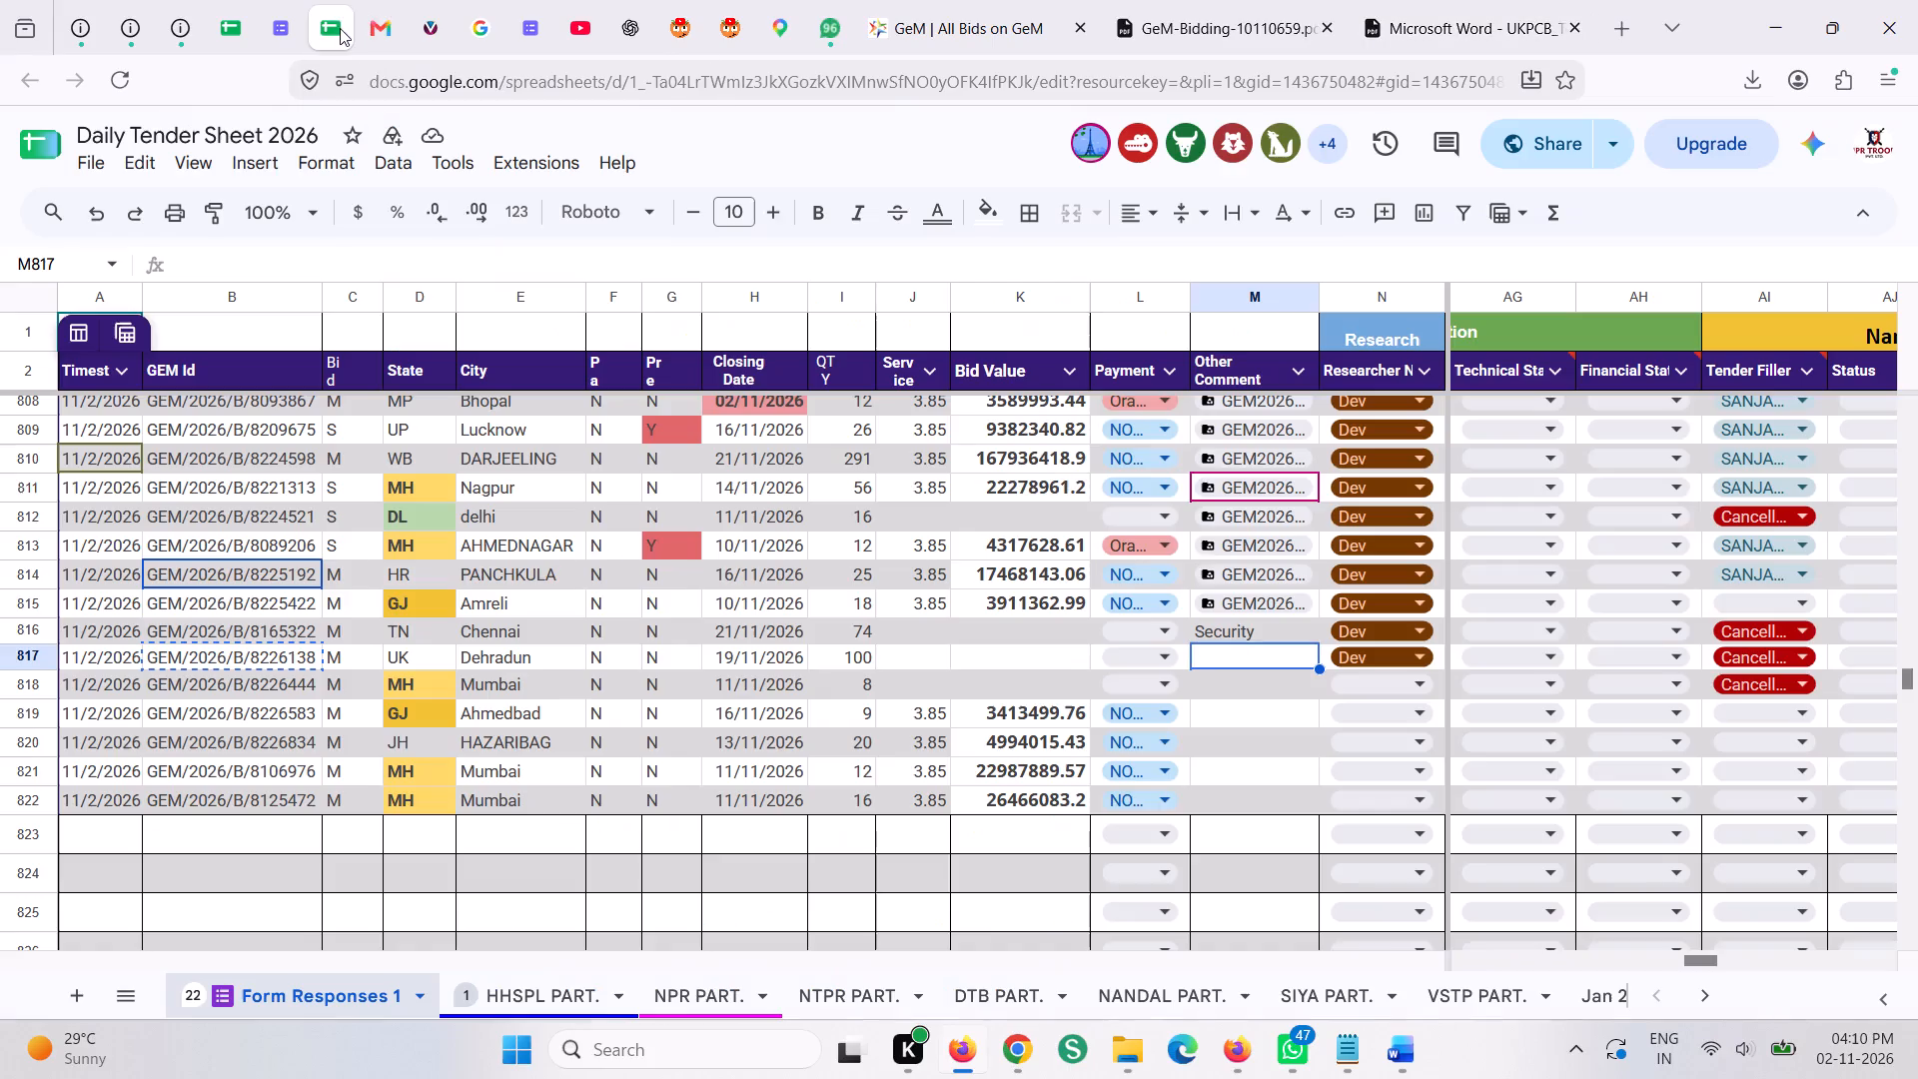
double_click(1214, 651)
text(SECURITY GUARD)
key(Return)
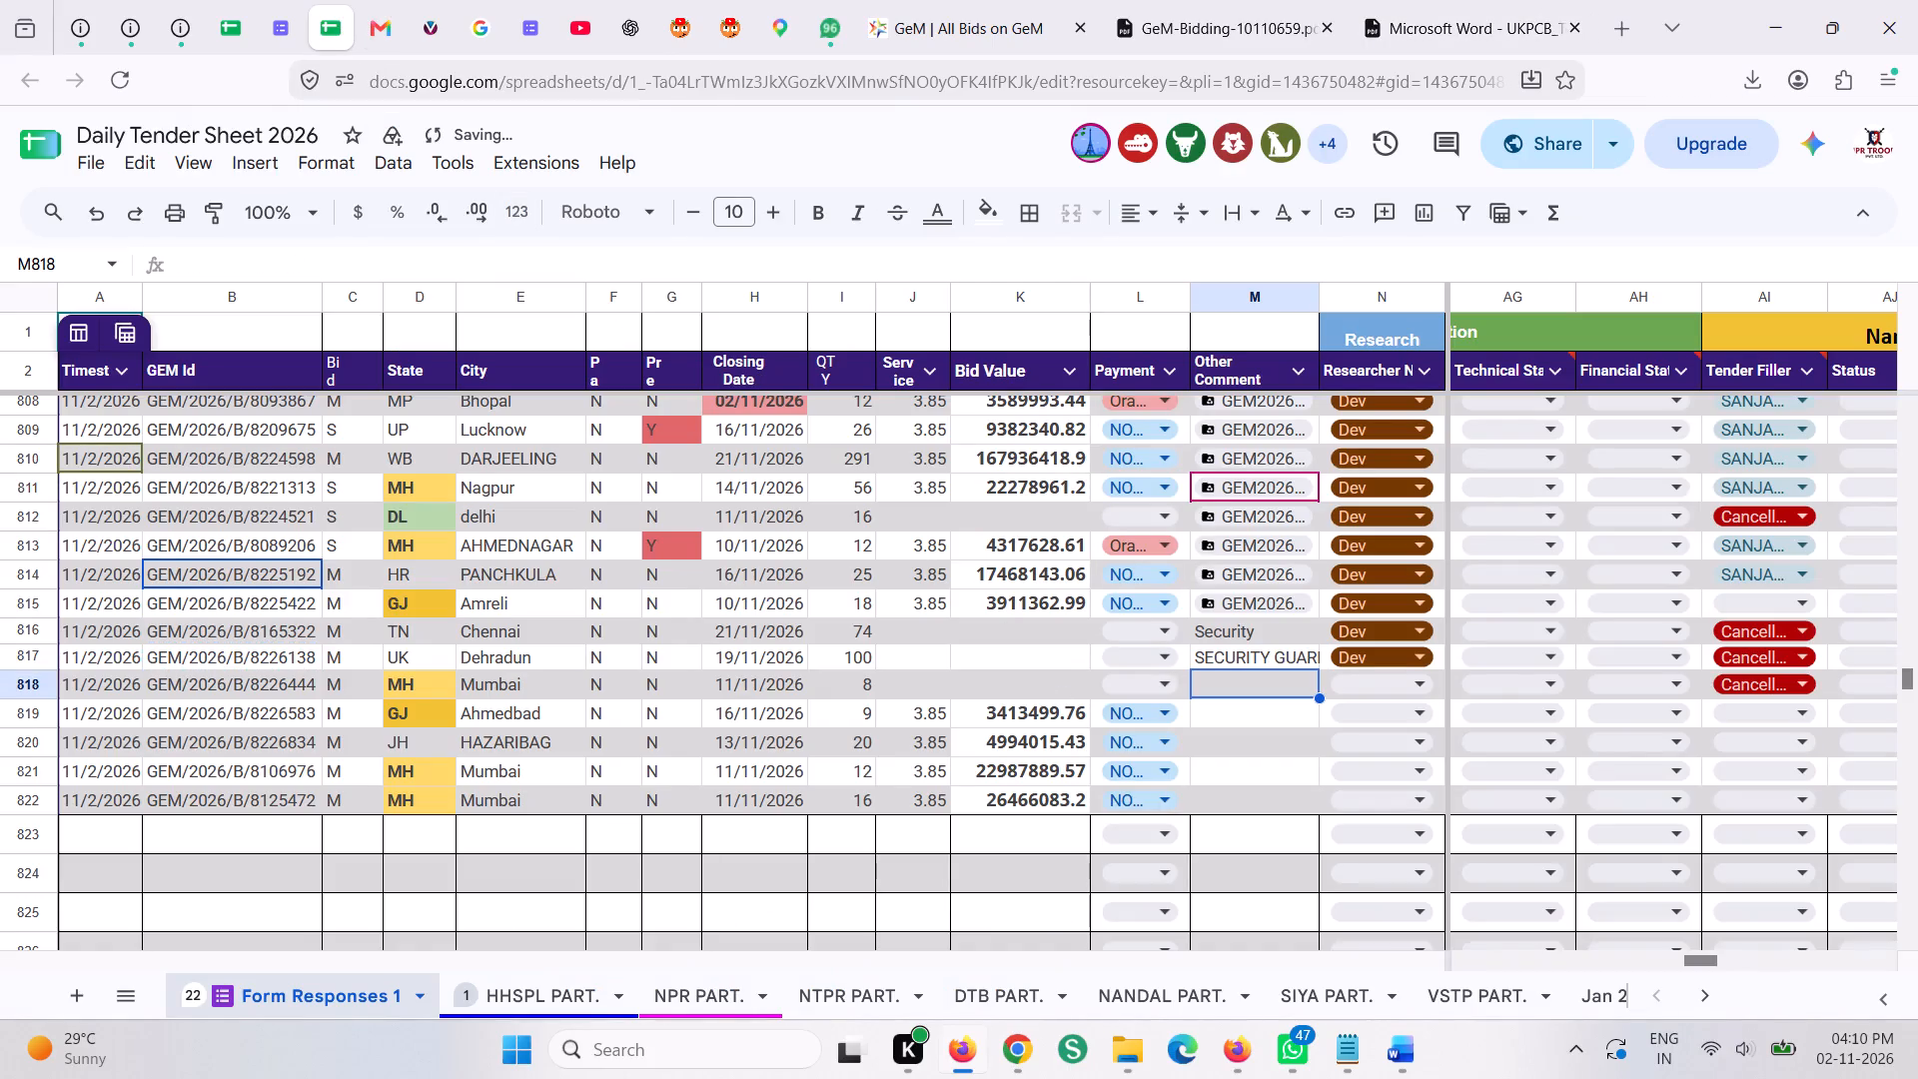
Close the ATC document and bid document GeM-Bidding-10110659.
click(1457, 0)
click(1565, 23)
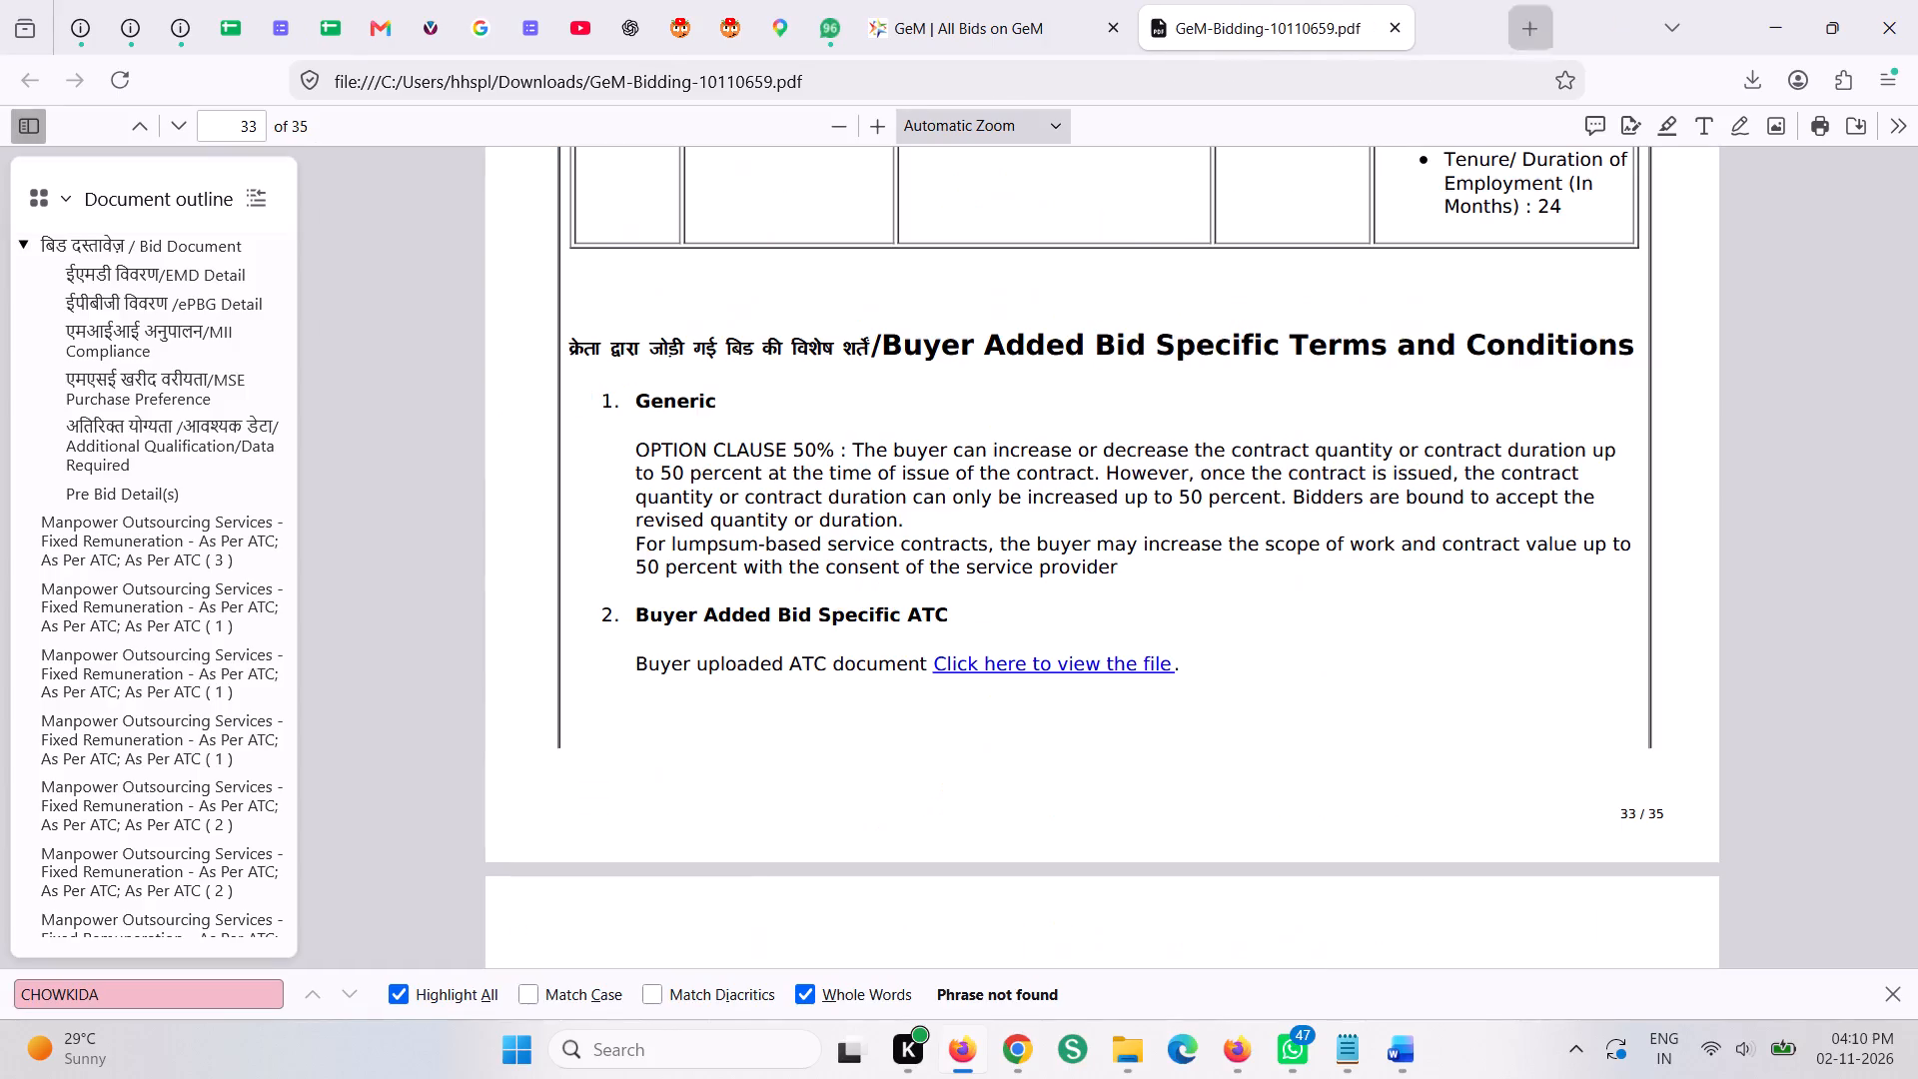
click(1291, 0)
click(1403, 22)
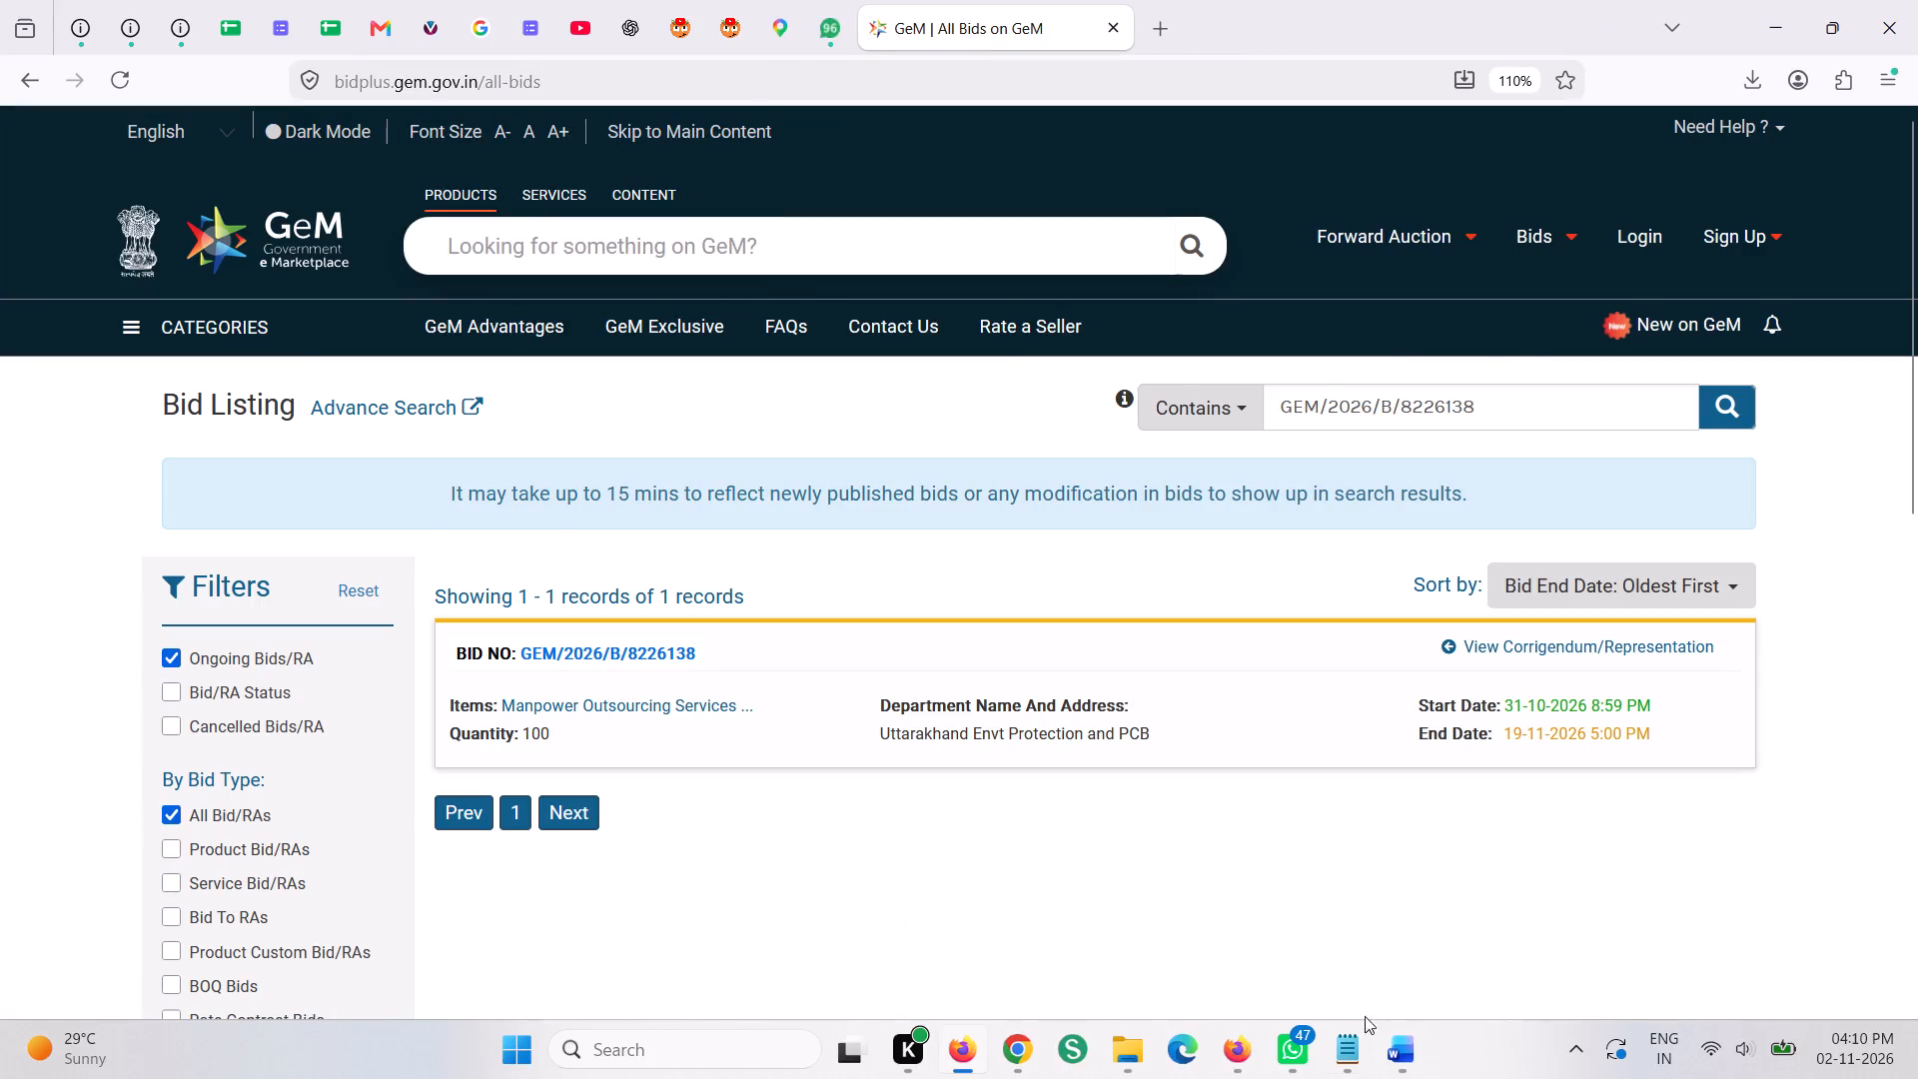
Add +1 to the CANCEL tally in Notepad and return to the browser.
click(1353, 1044)
text(+1)
key(alt+Tab)
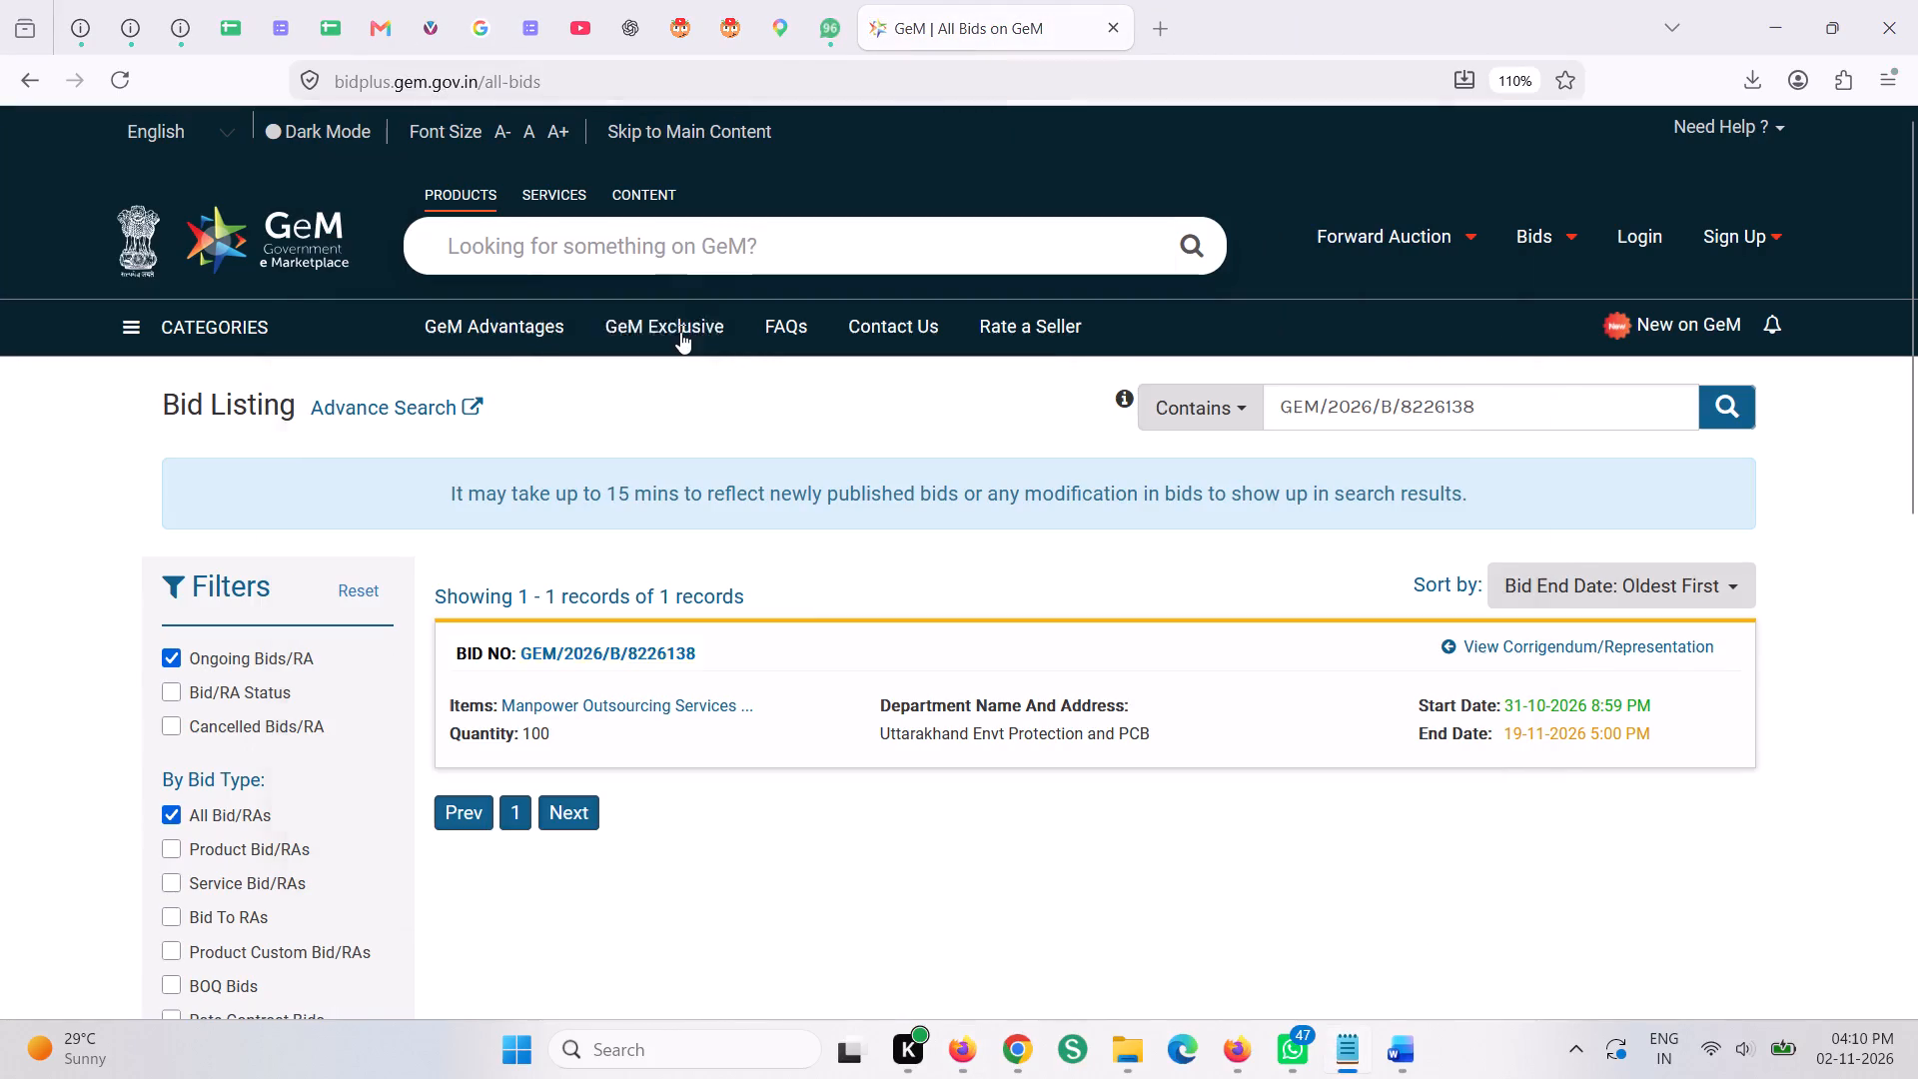
Set the Researcher Name of row 818 in the Daily Tender Sheet 2026 to Dev.
click(1018, 0)
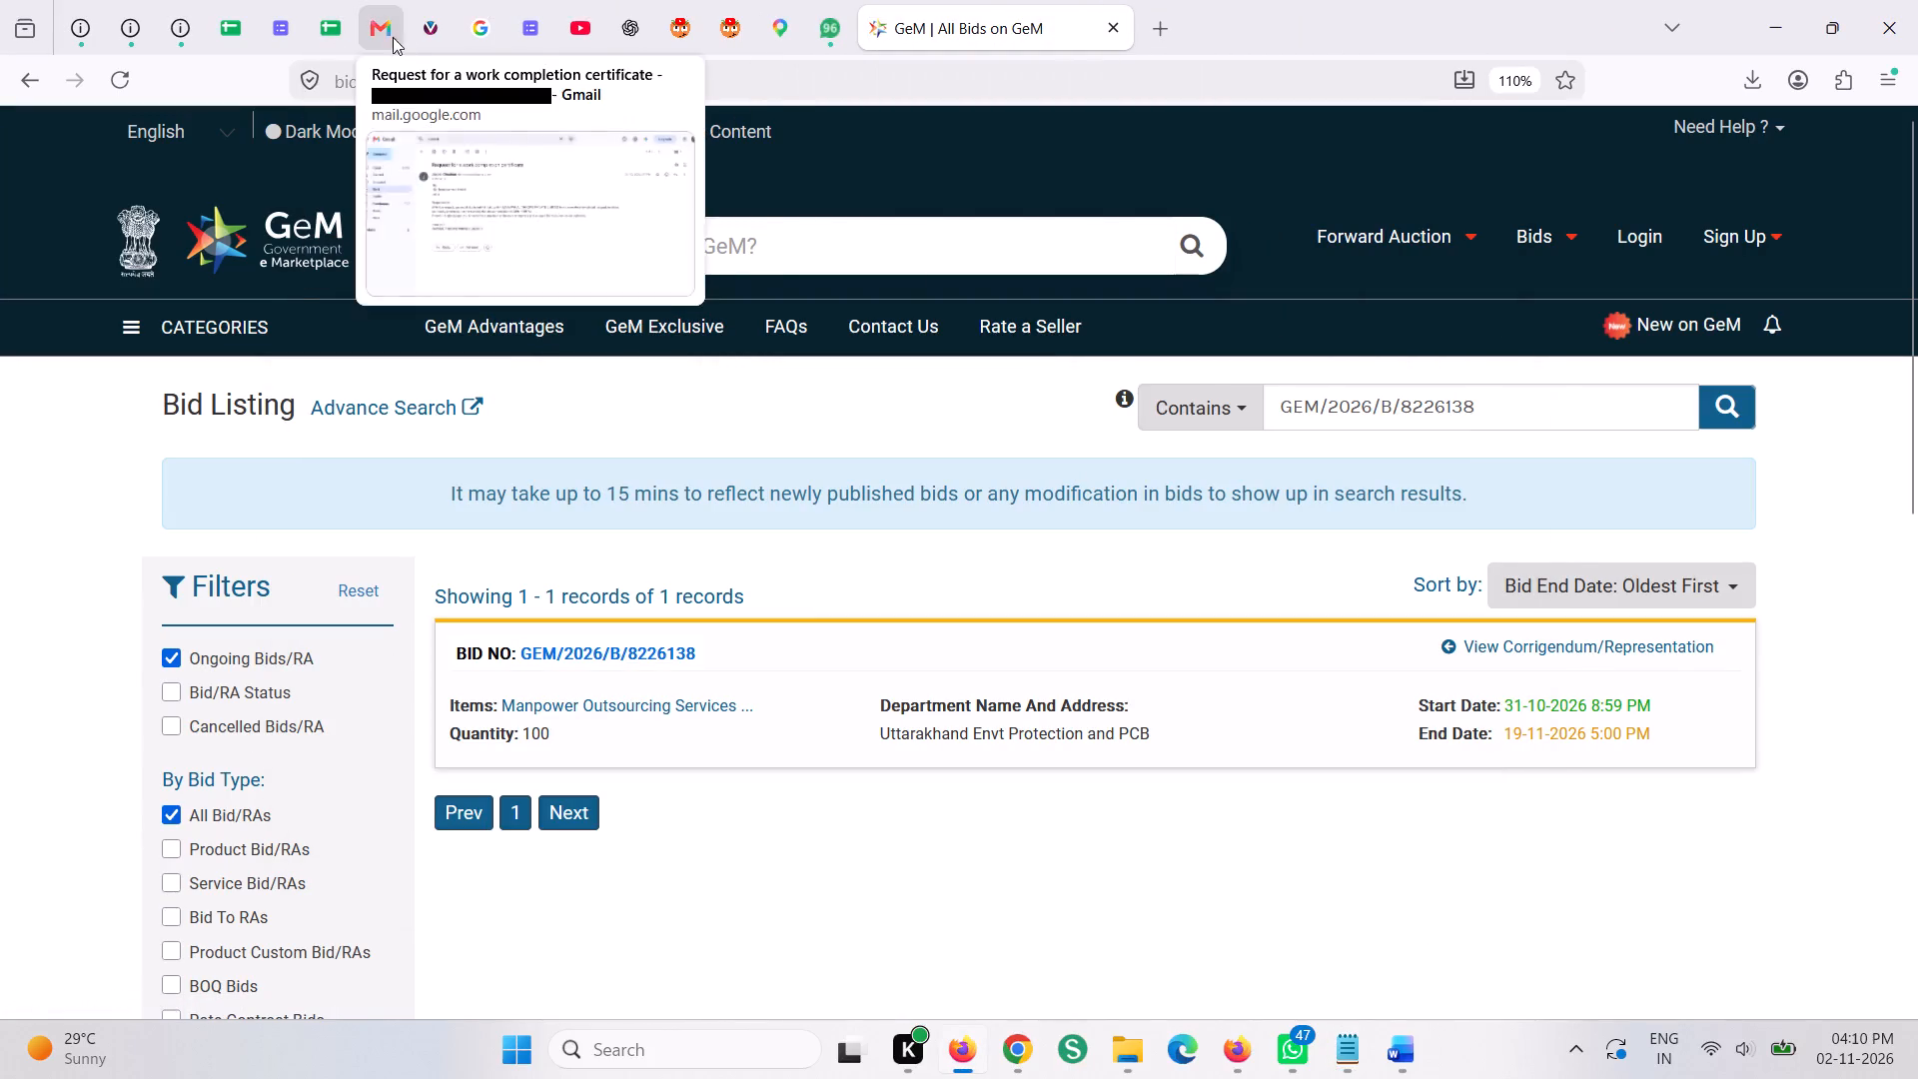
click(340, 40)
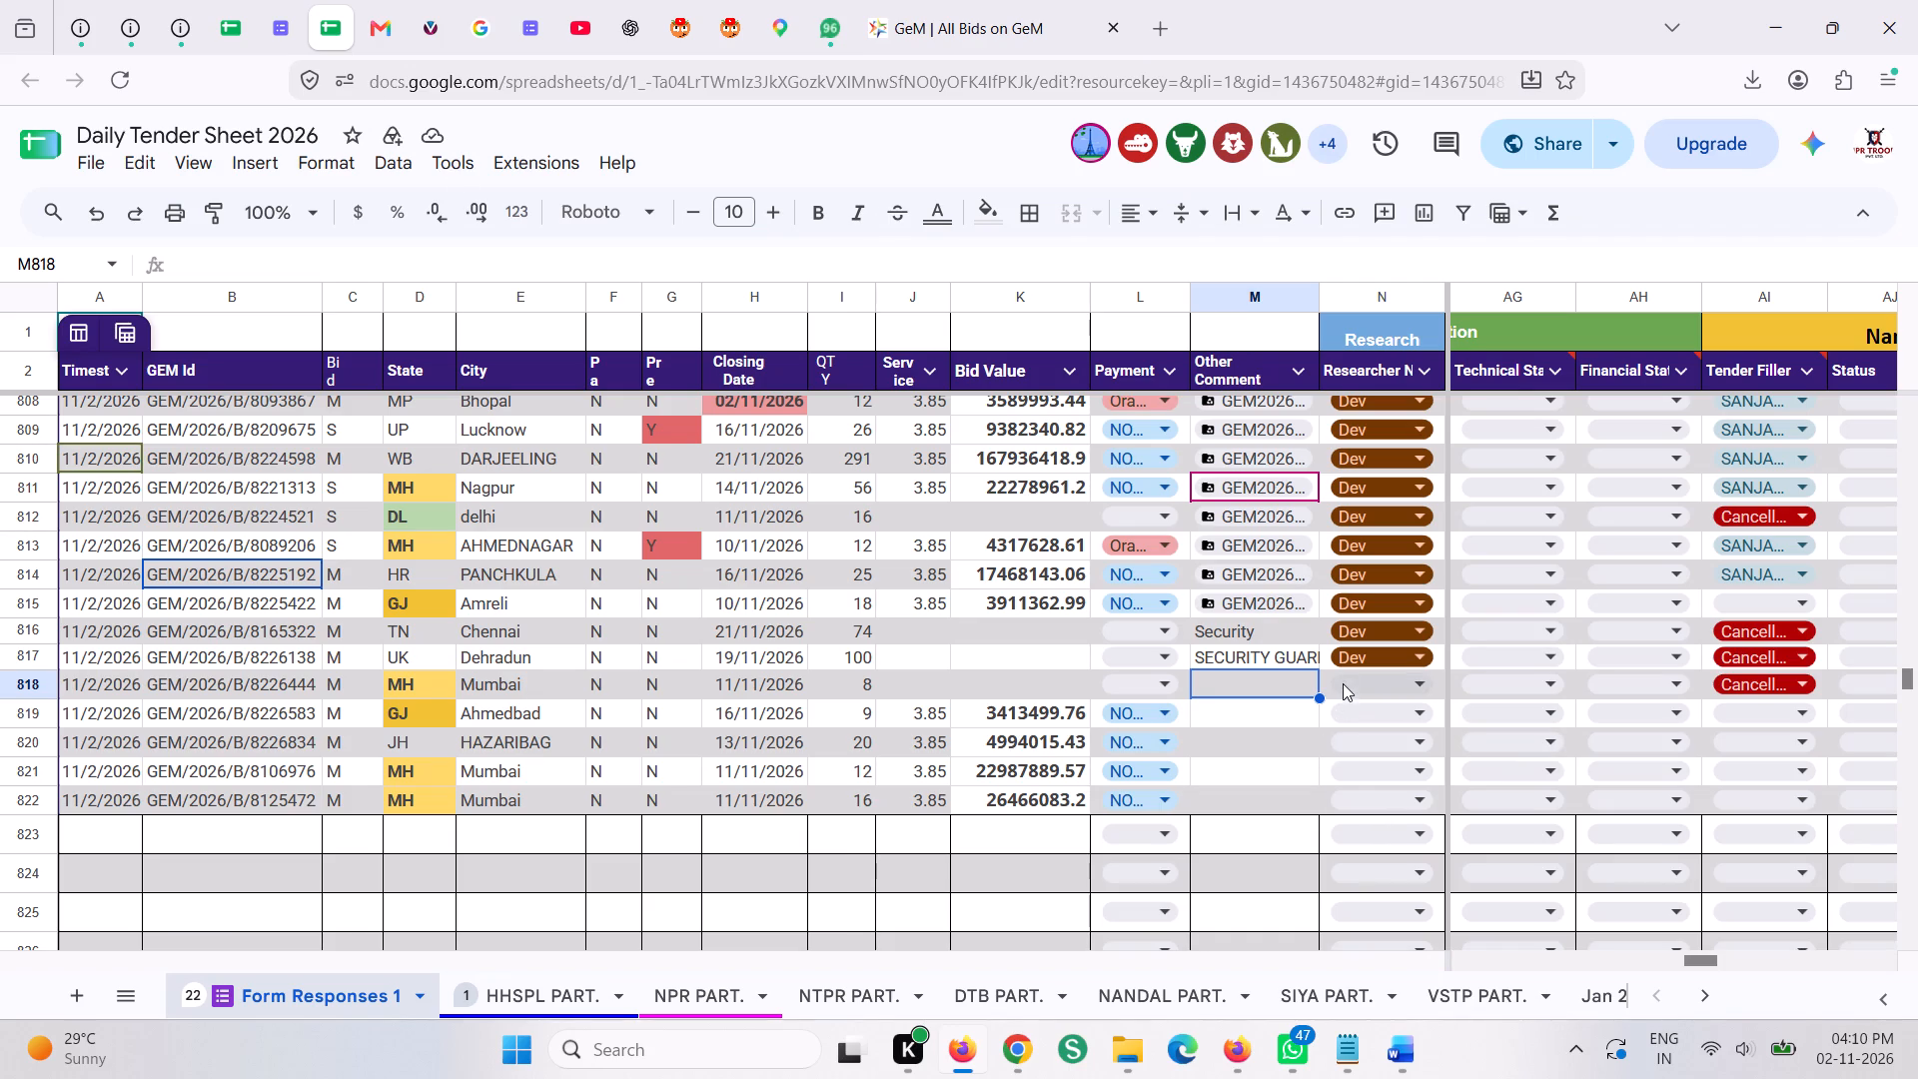
click(1344, 682)
click(1352, 721)
Copy row 818's GEM Id, GEM/2026/B/8226444, and search the GeM bid listing for it.
click(1302, 691)
key(Left)
key(Left)
key(Left)
key(Left)
key(Left)
key(Left)
key(Left)
key(Left)
key(Left)
key(Left)
key(Left)
key(Left)
key(Left)
key(Left)
key(Left)
key(Left)
key(Left)
key(Left)
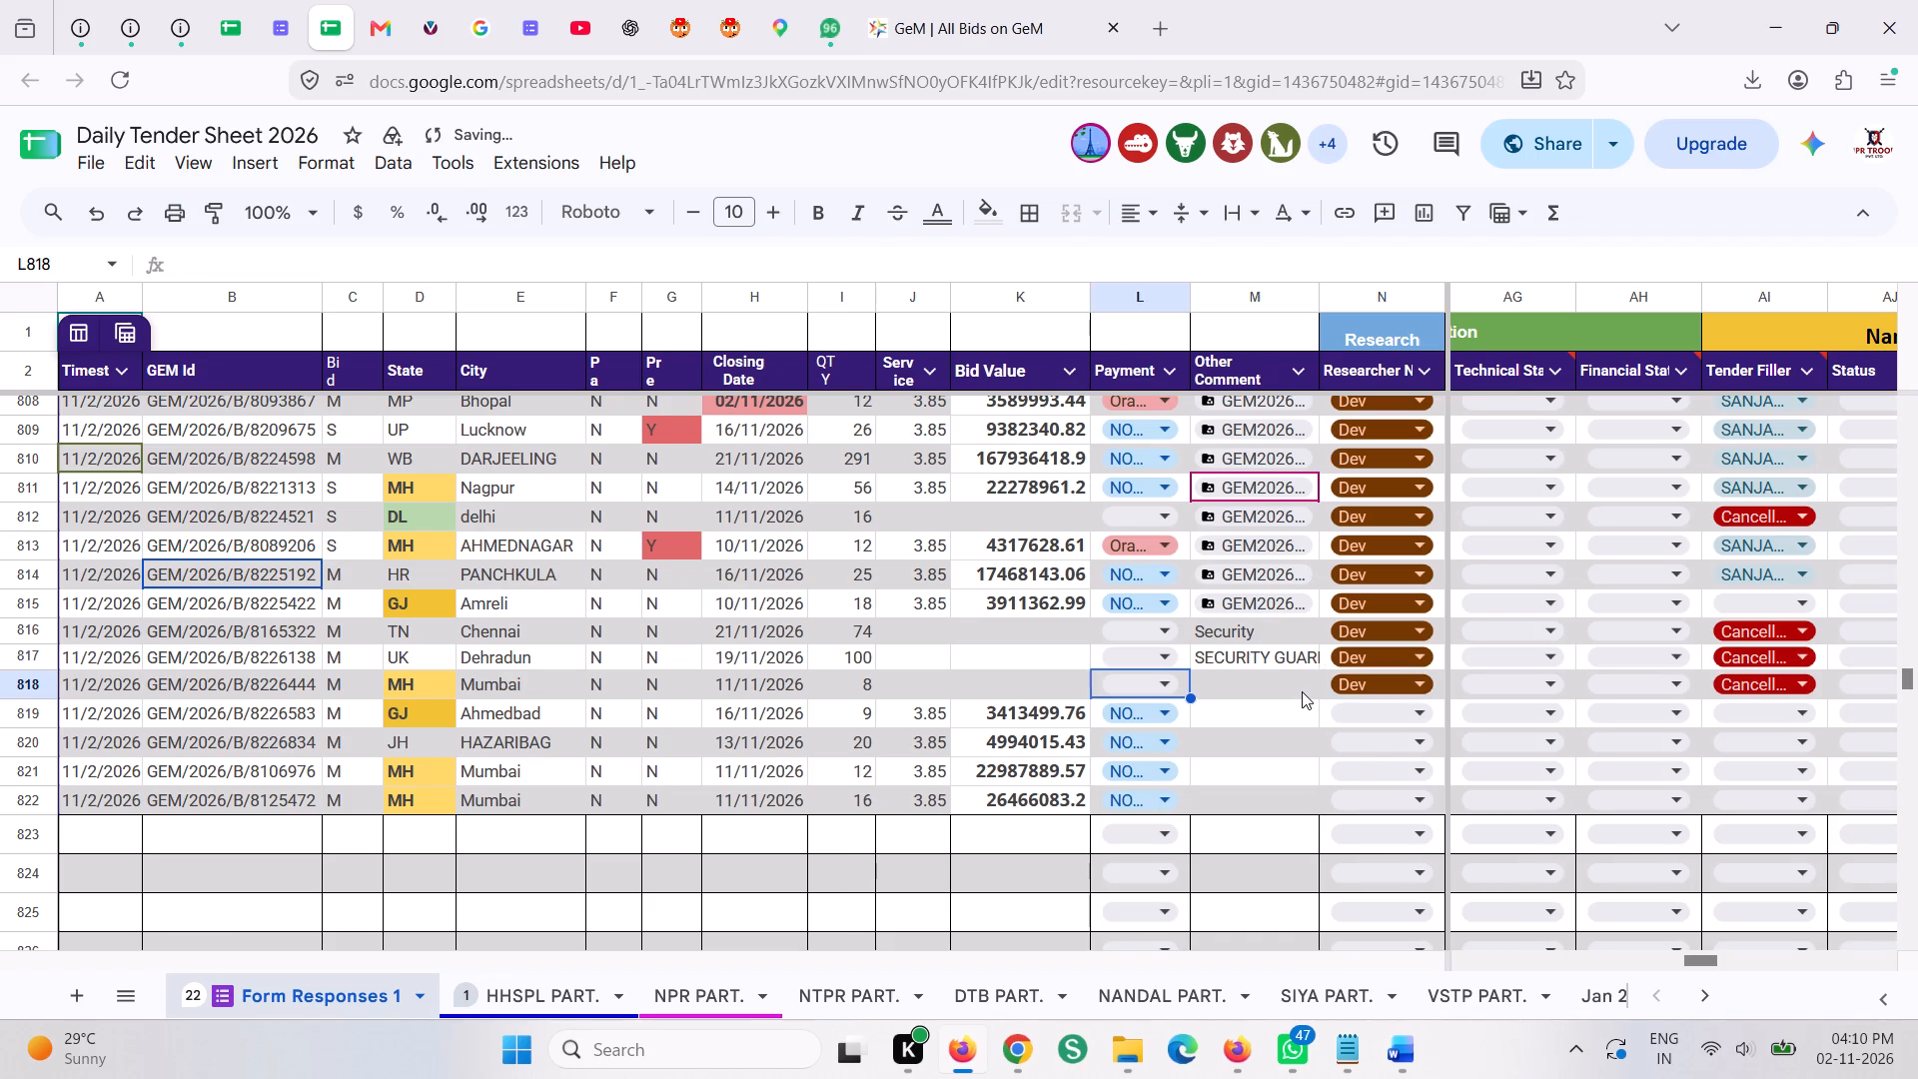
key(Right)
key(ctrl+c)
key(Right)
key(Right)
key(Right)
key(Right)
key(Right)
key(Right)
key(Right)
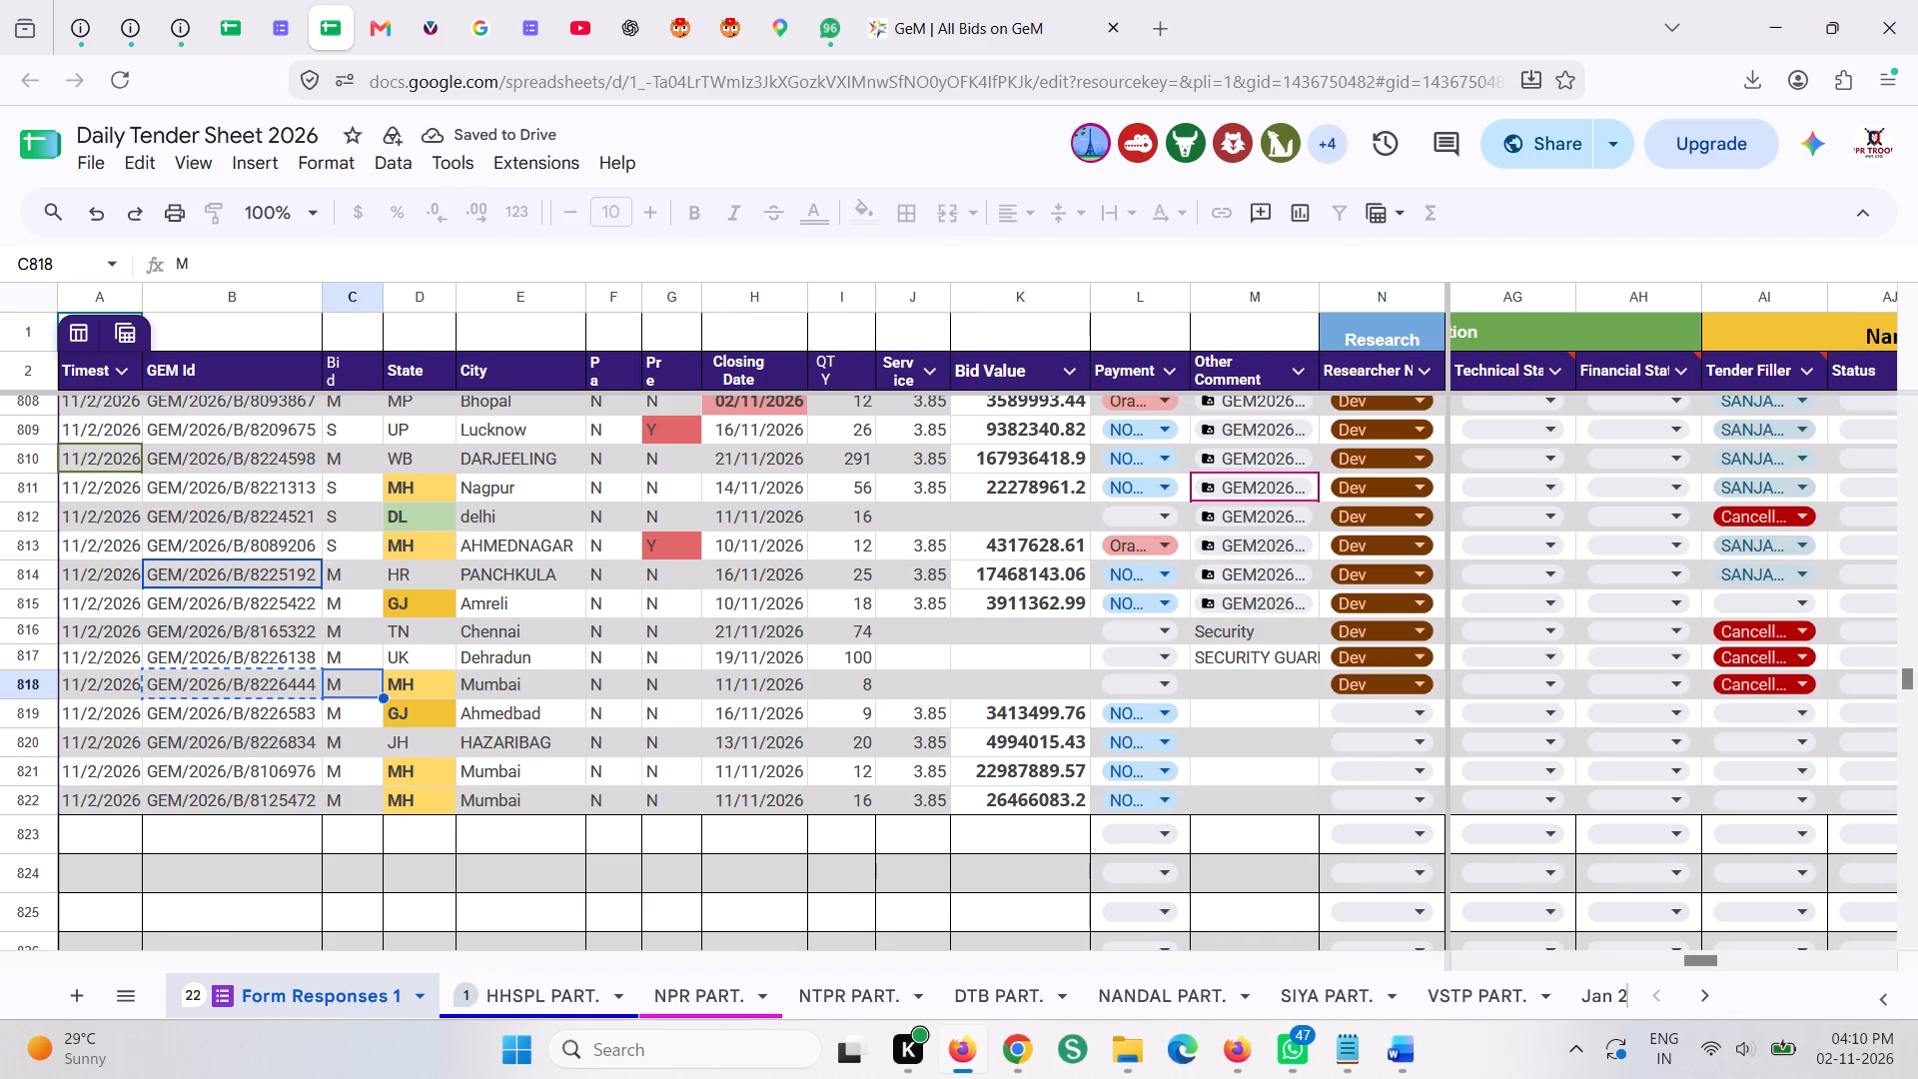
key(Right)
key(Right)
key(Right)
key(Right)
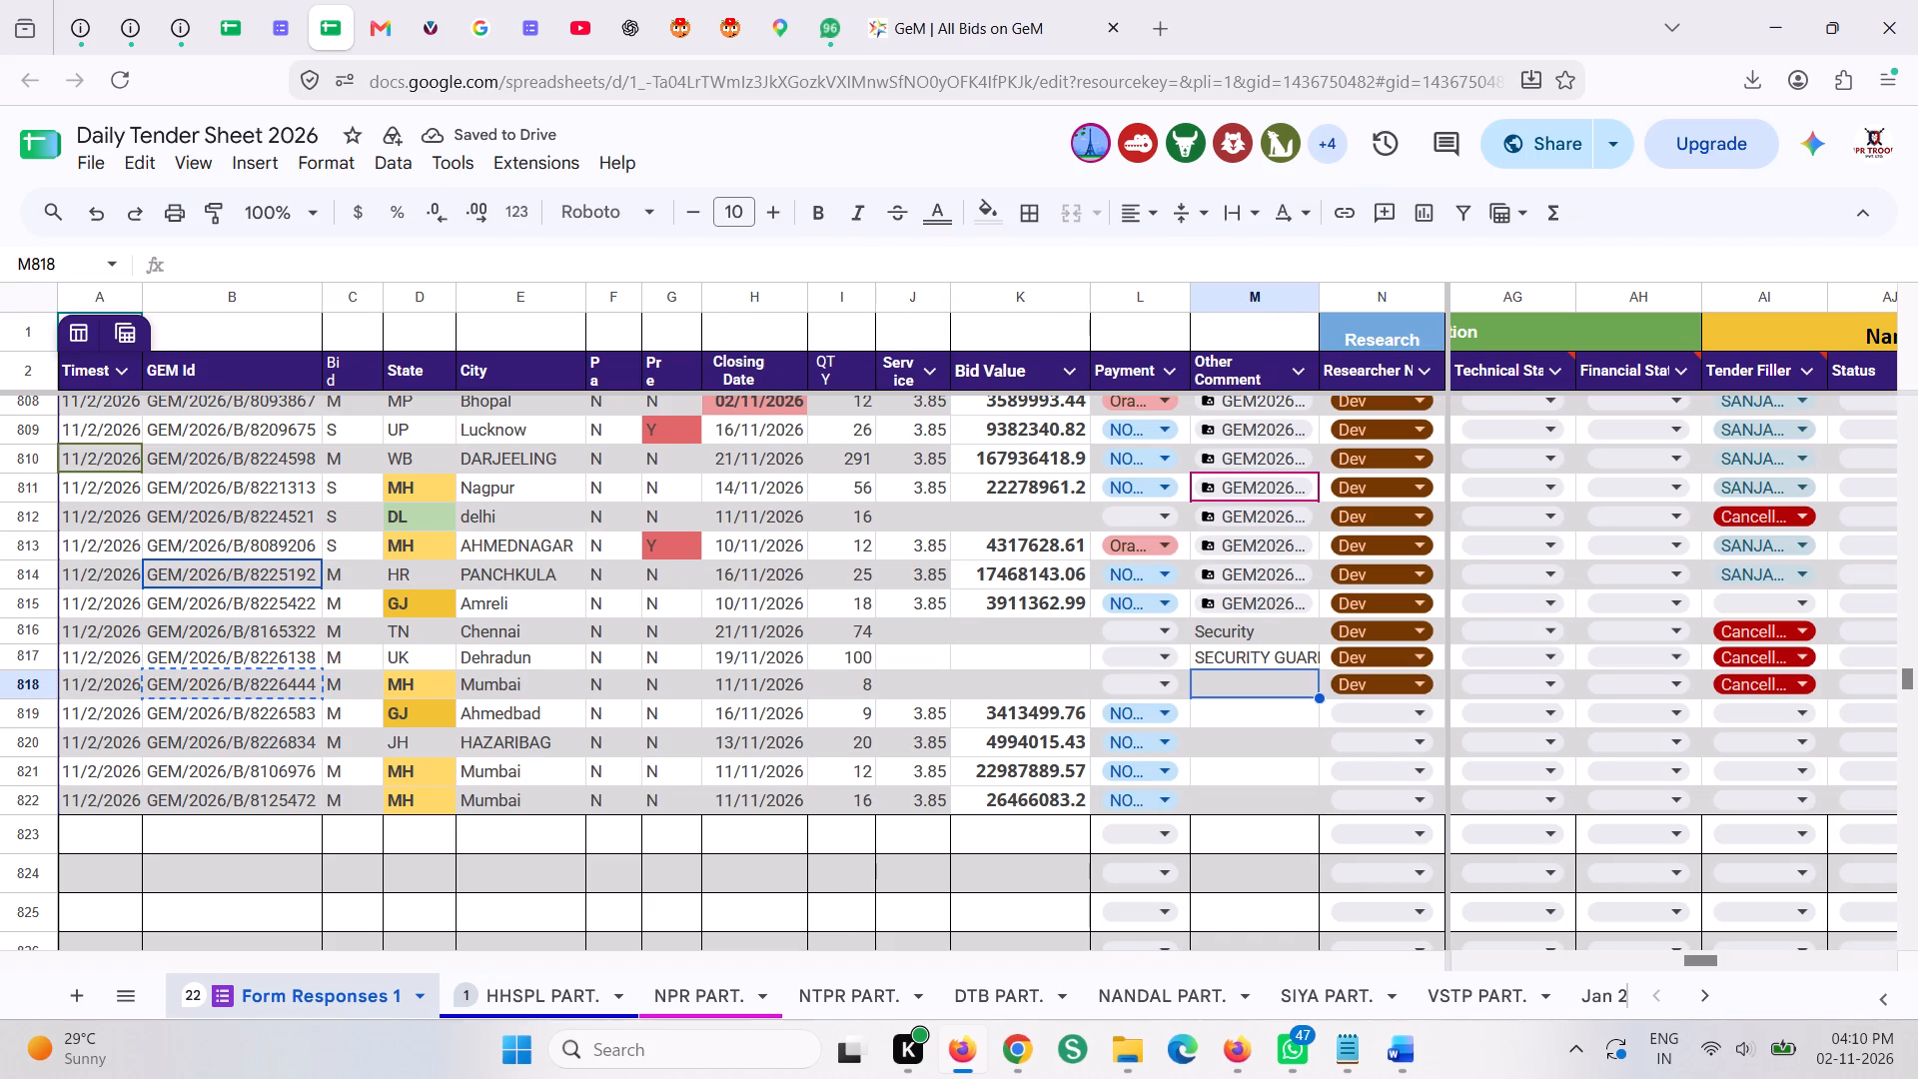
click(993, 0)
drag(1501, 406, 1164, 405)
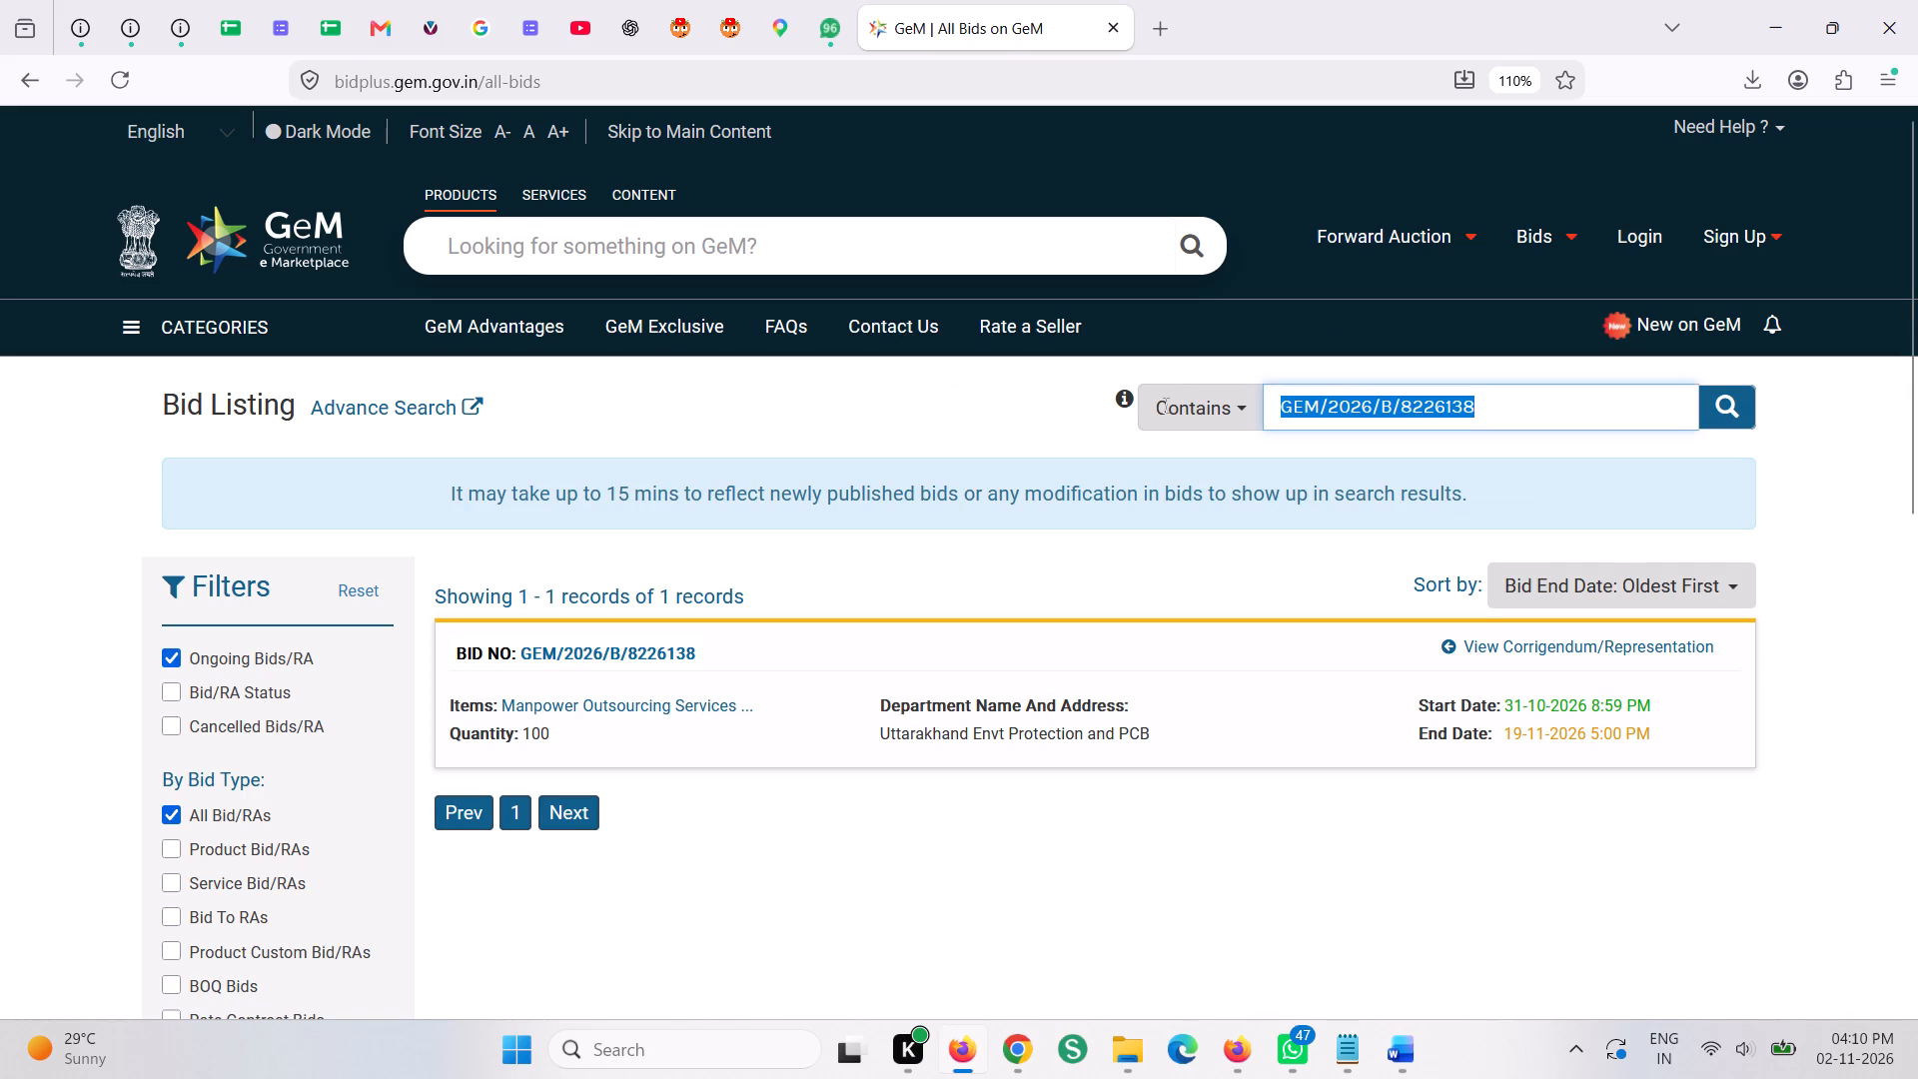
key(ctrl+v)
key(Return)
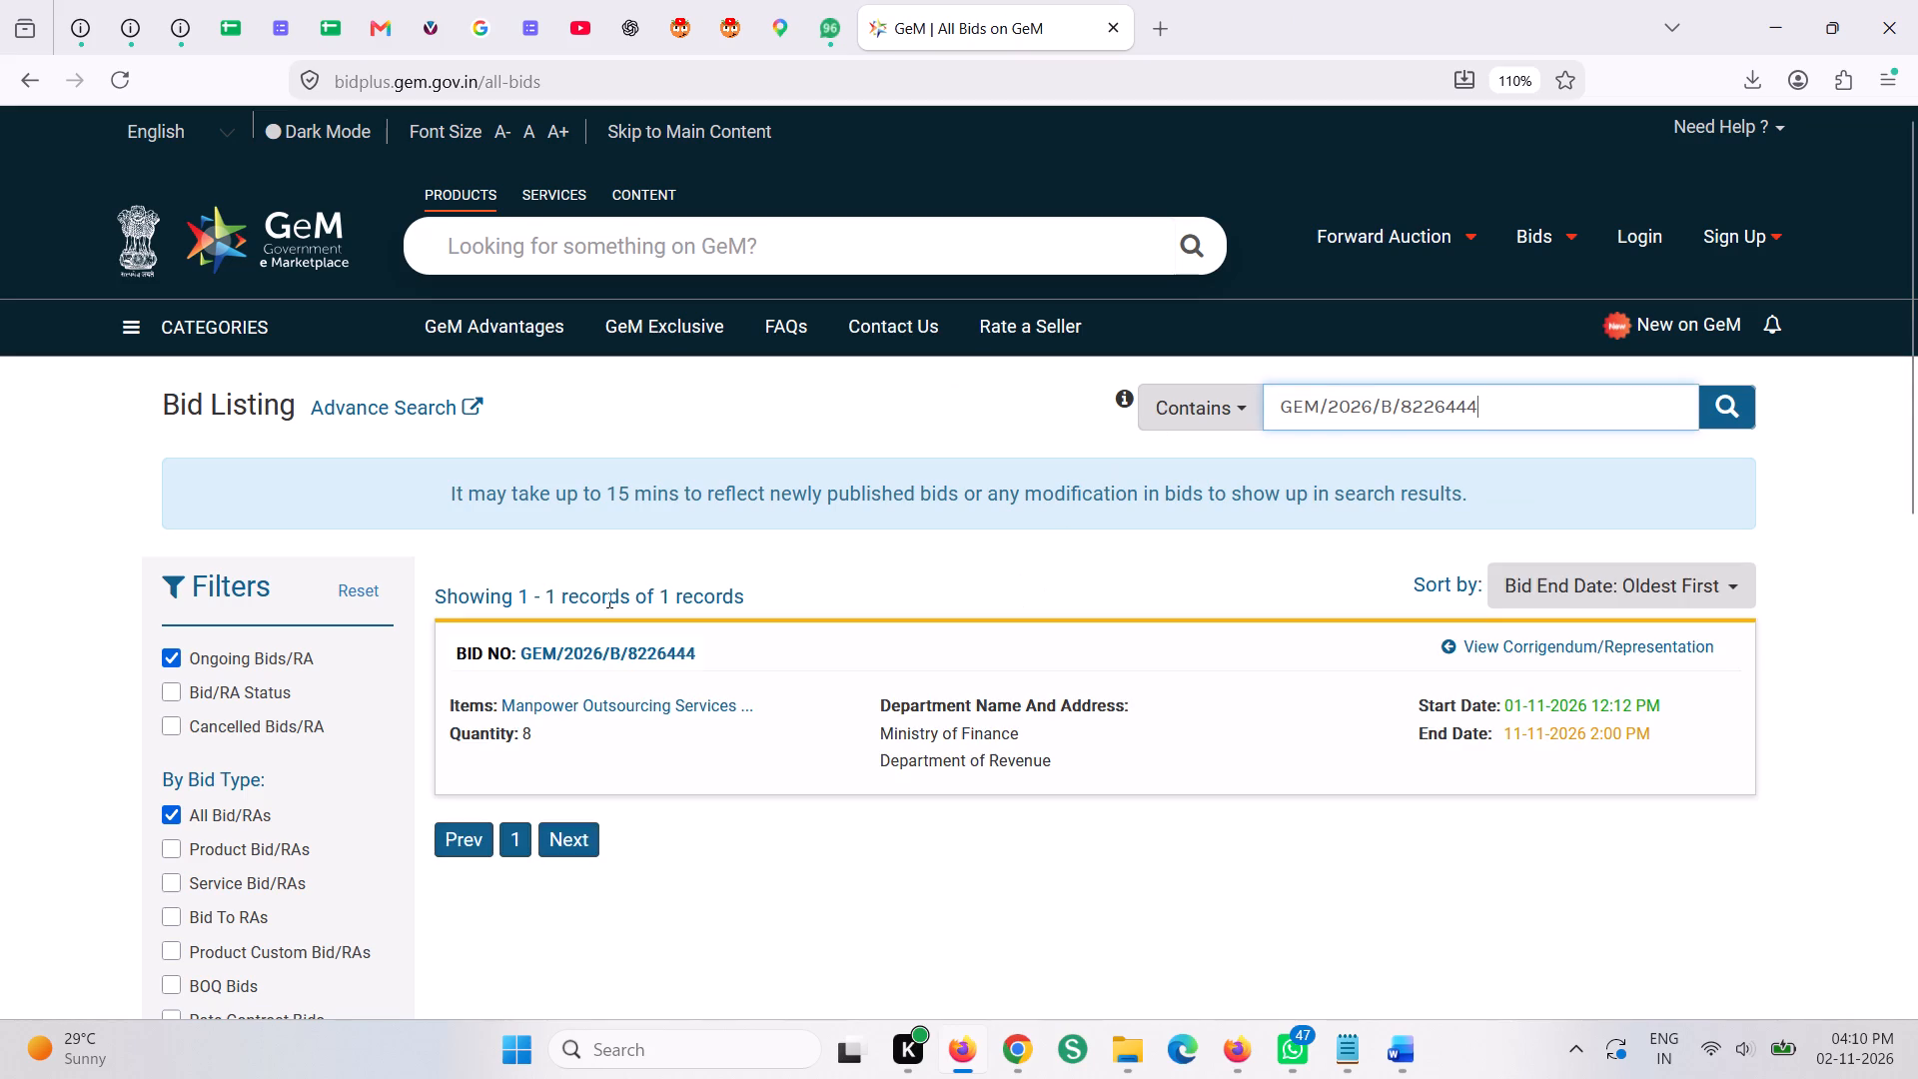
Open the bid document for GEM/2026/B/8226444 and search it for SECURITY, advancing to the List of Profiles entry.
click(659, 647)
click(717, 407)
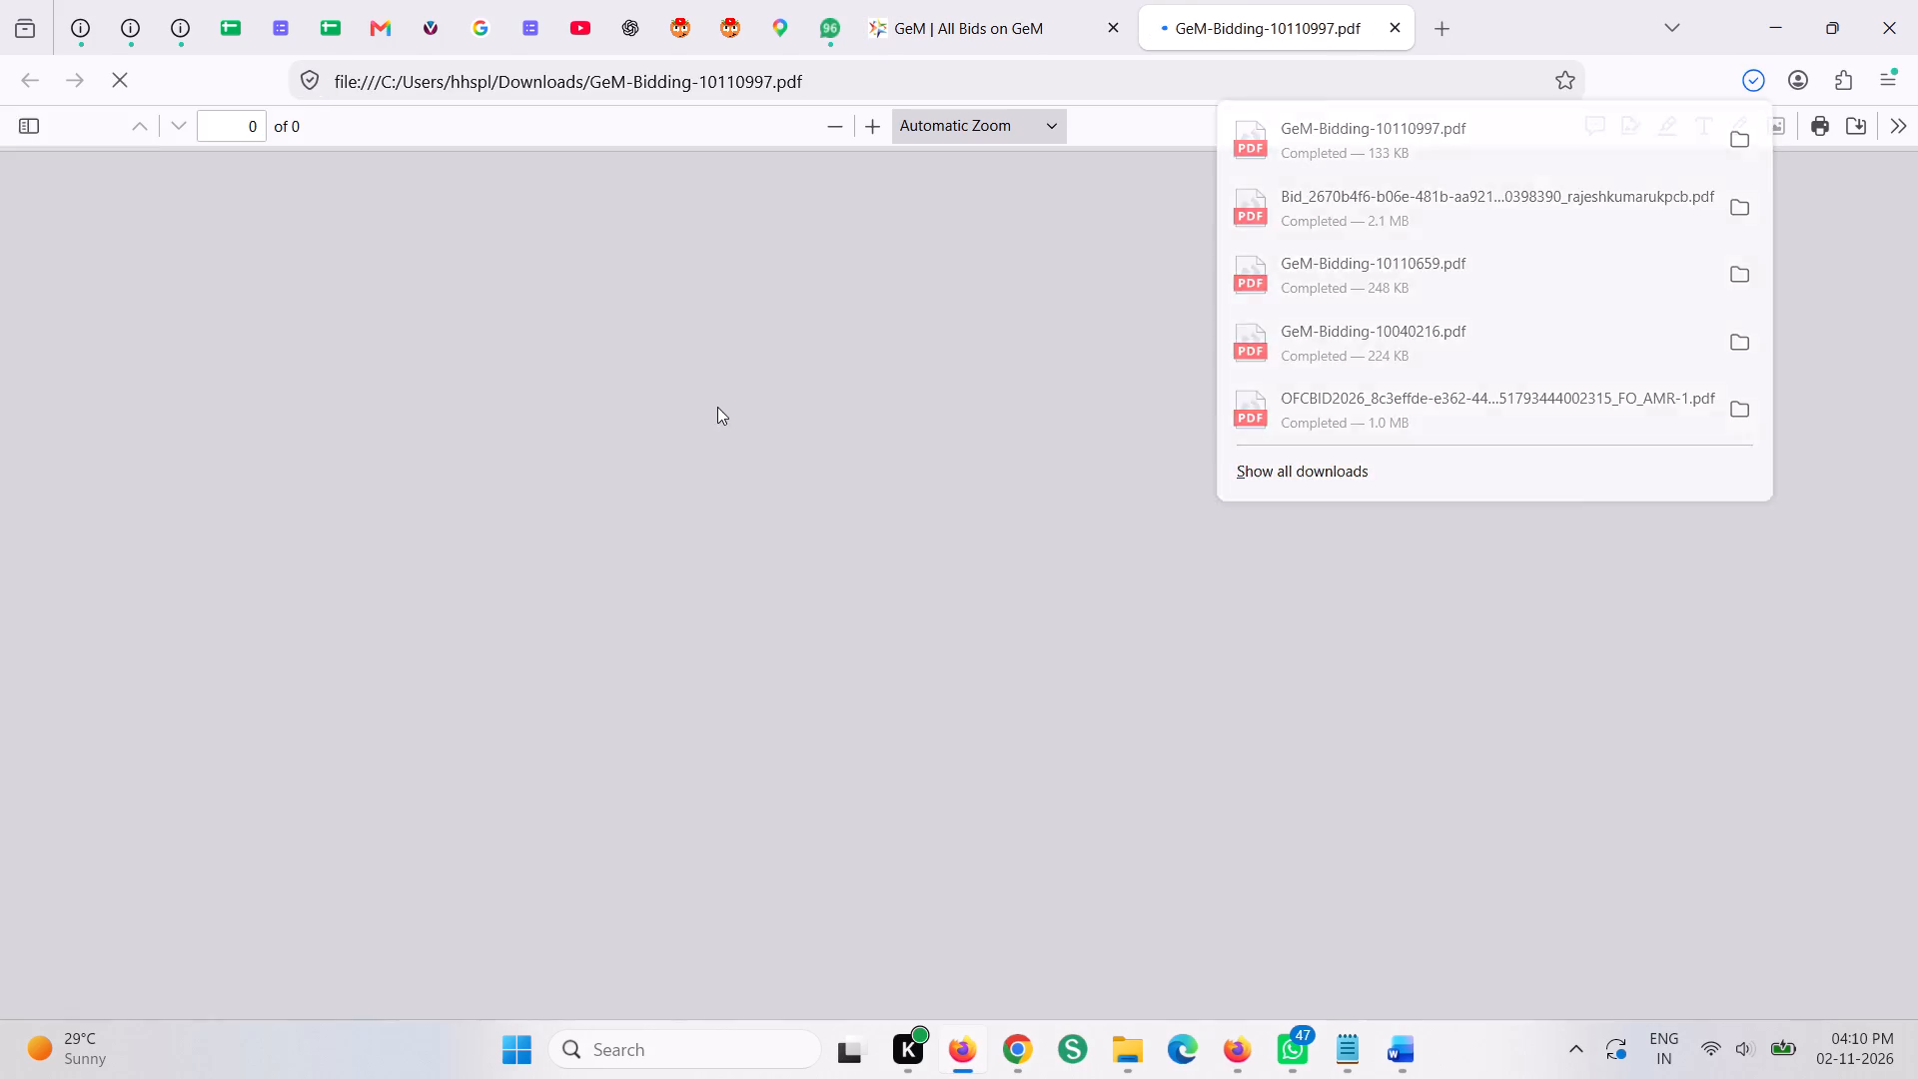
scroll(1106, 529, down, 1)
click(1291, 530)
key(ctrl+f)
text(SE)
text(CURITY)
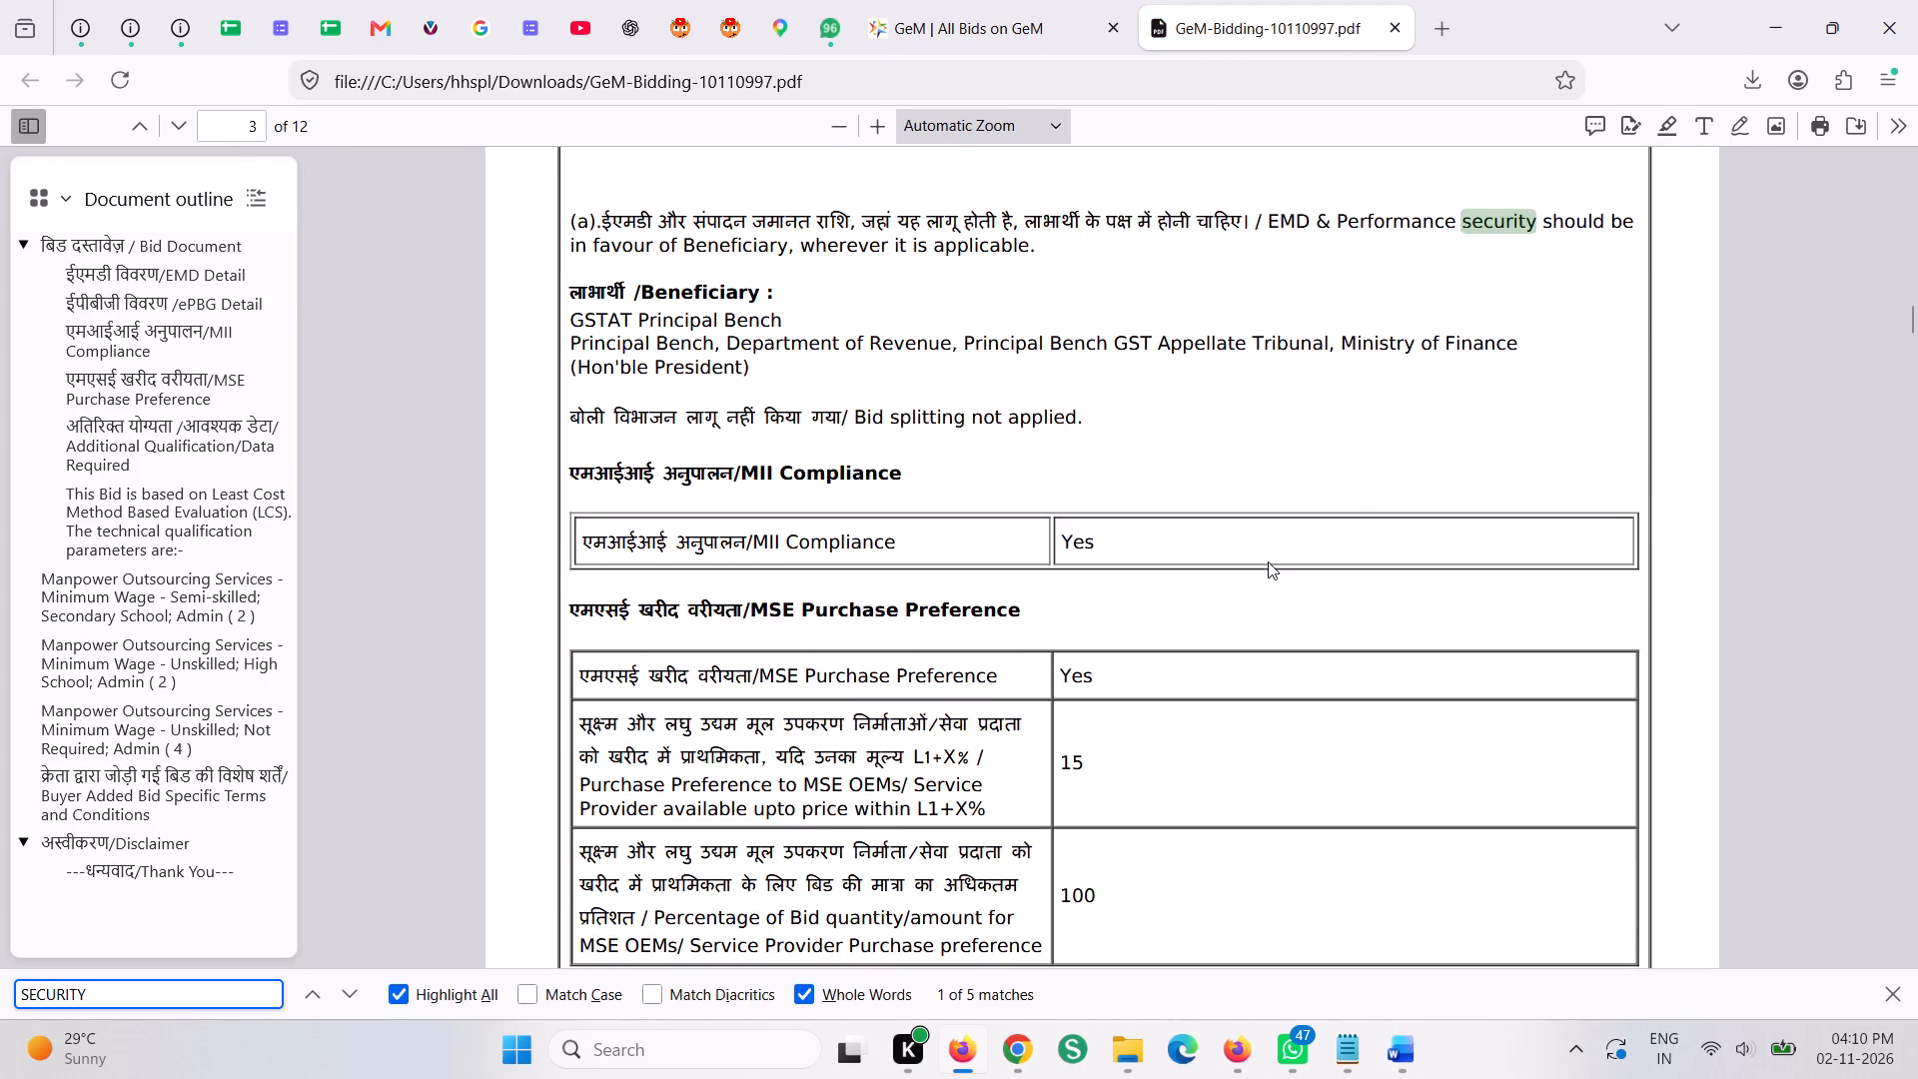
key(Return)
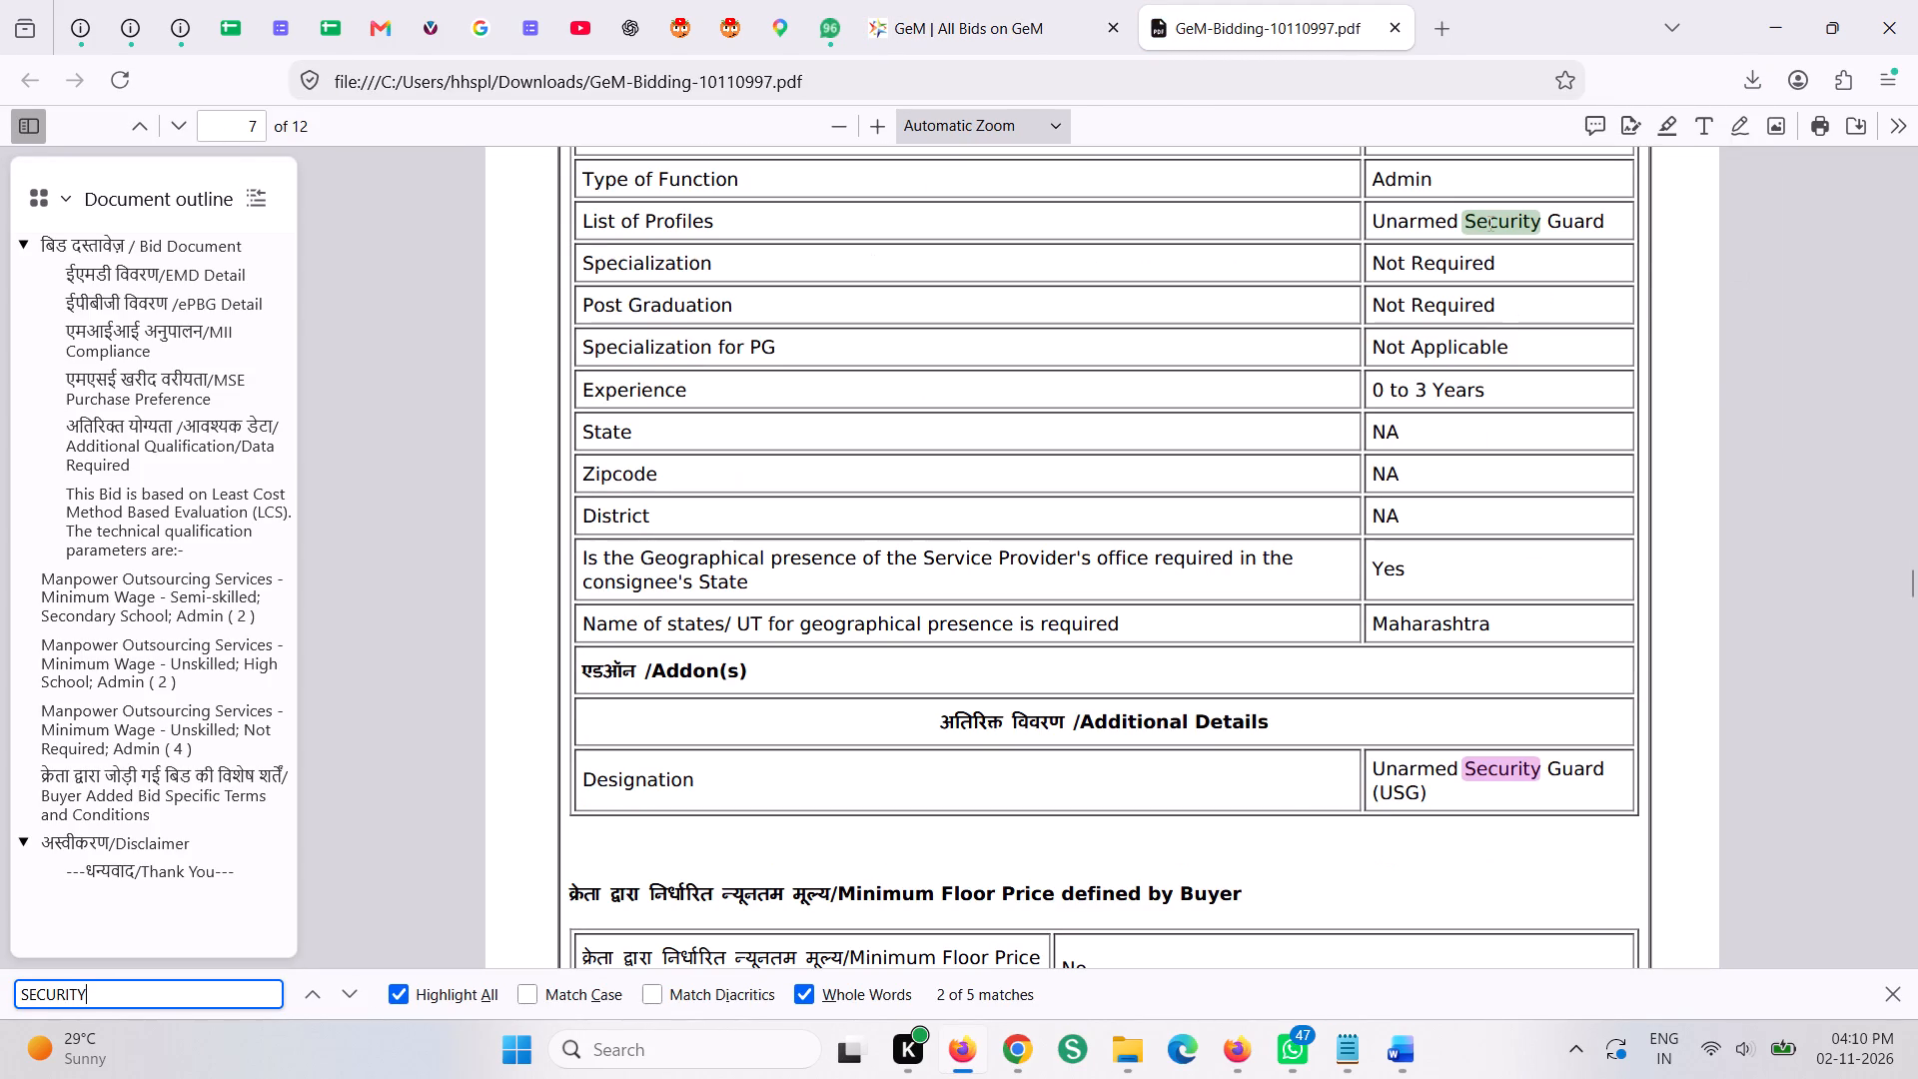
Copy "Security Guard" from the bid's List of Profiles into the Other Comment cell of row 818.
click(1482, 221)
drag(1482, 221, 1631, 221)
key(ctrl+c)
key(ctrl+c)
click(333, 32)
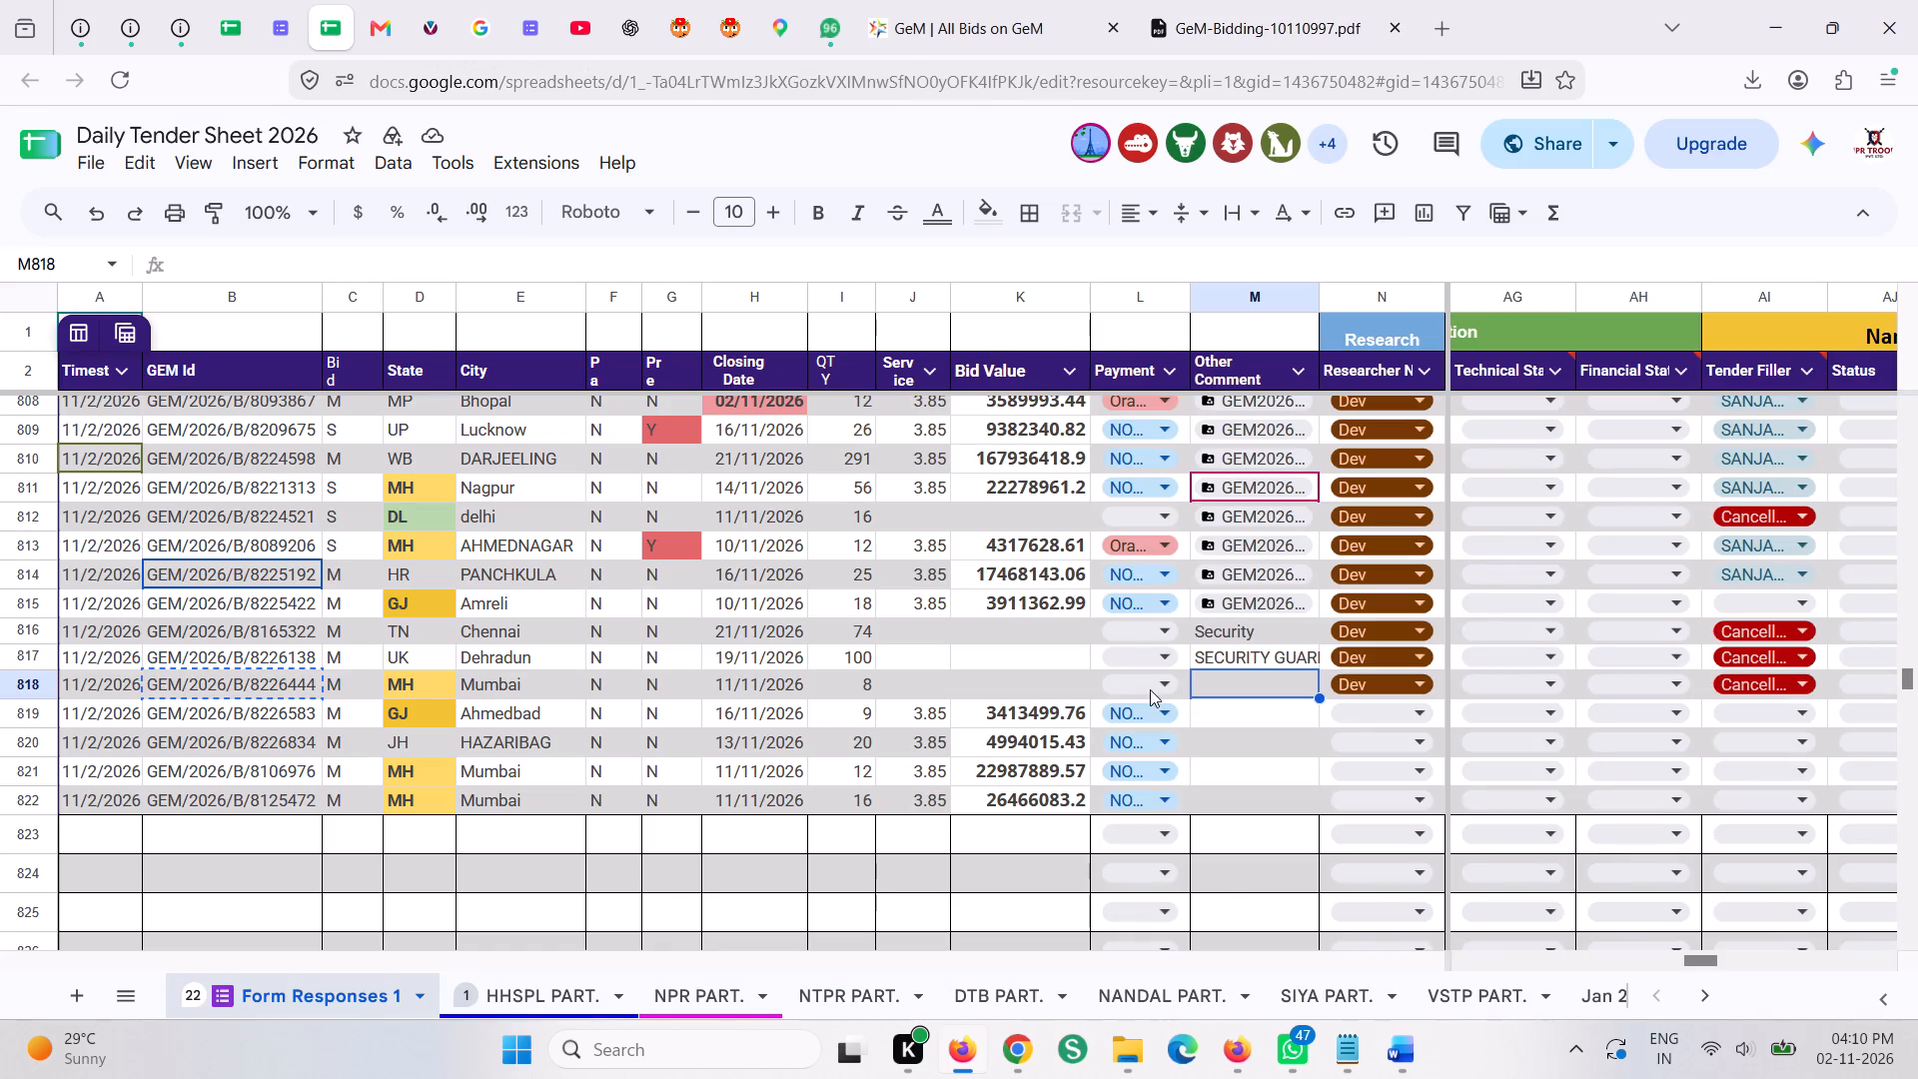
double_click(1223, 678)
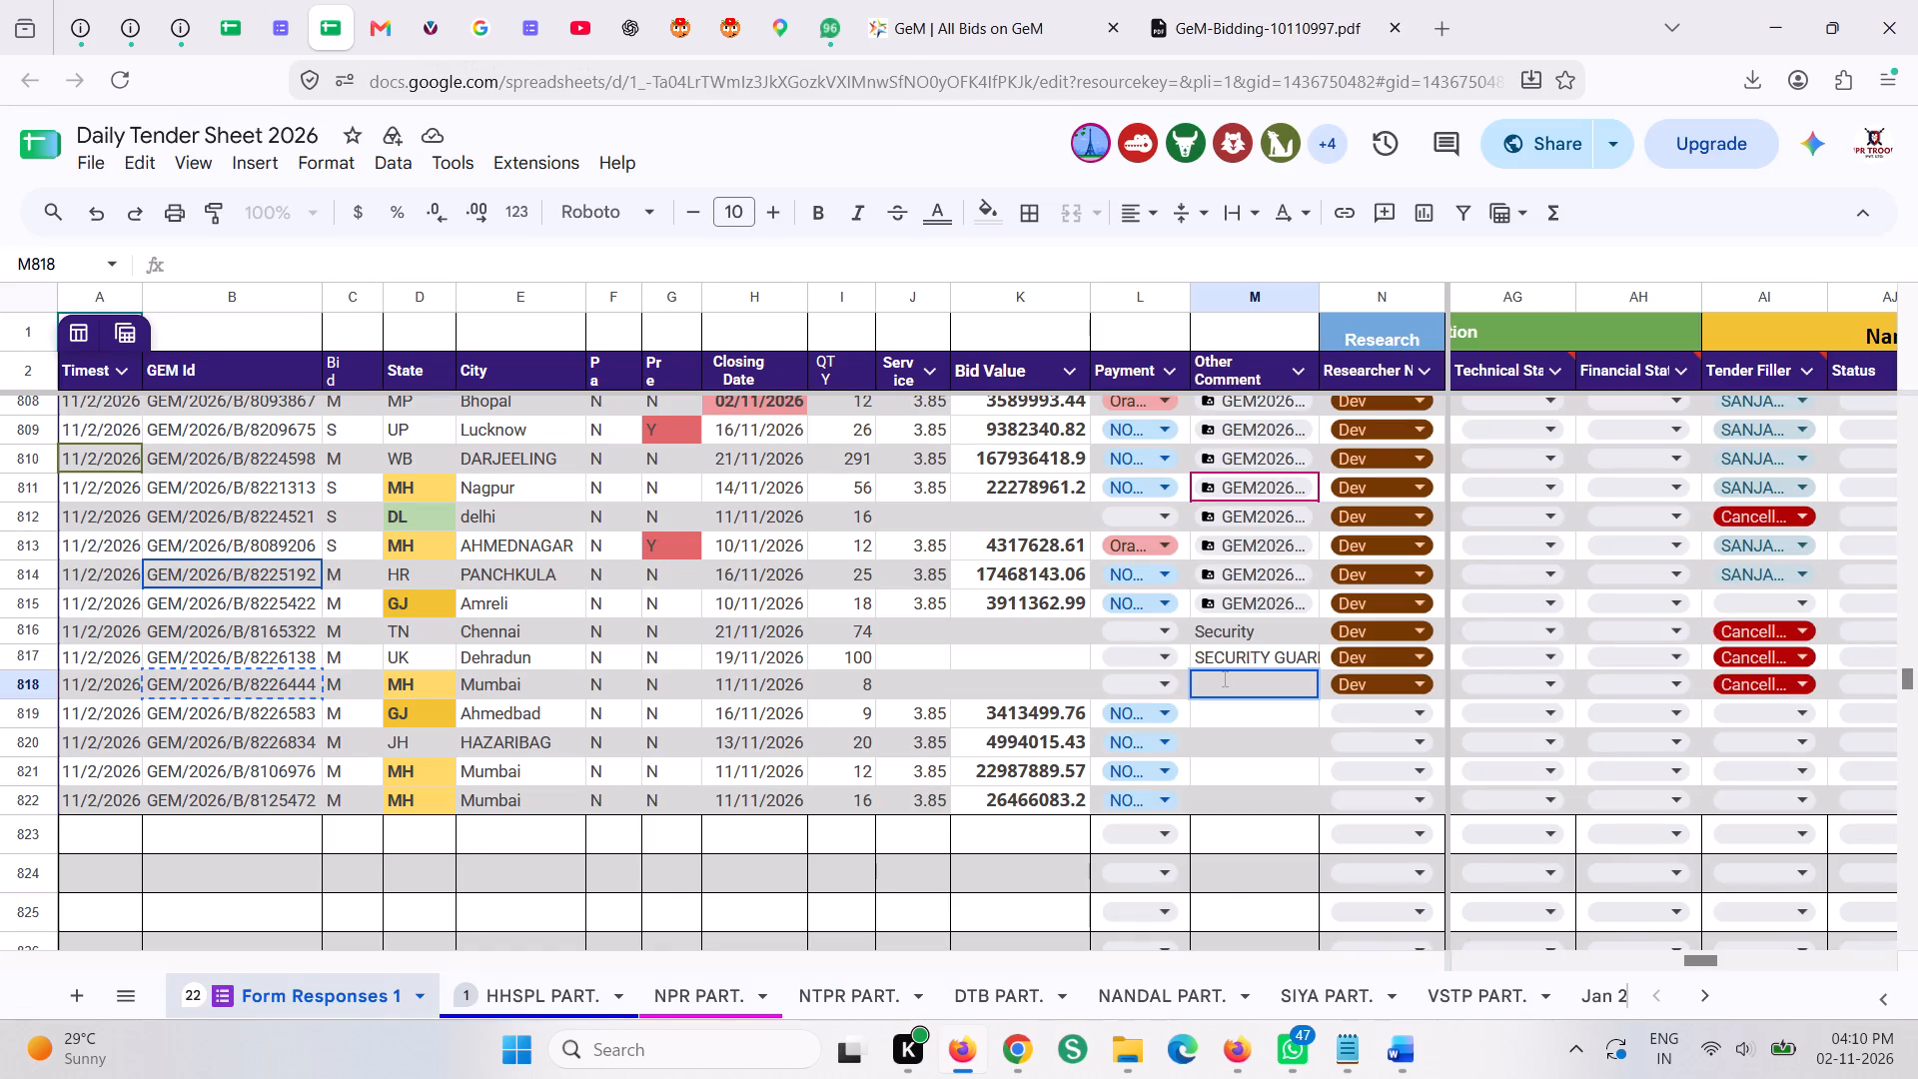
key(ctrl+v)
key(Return)
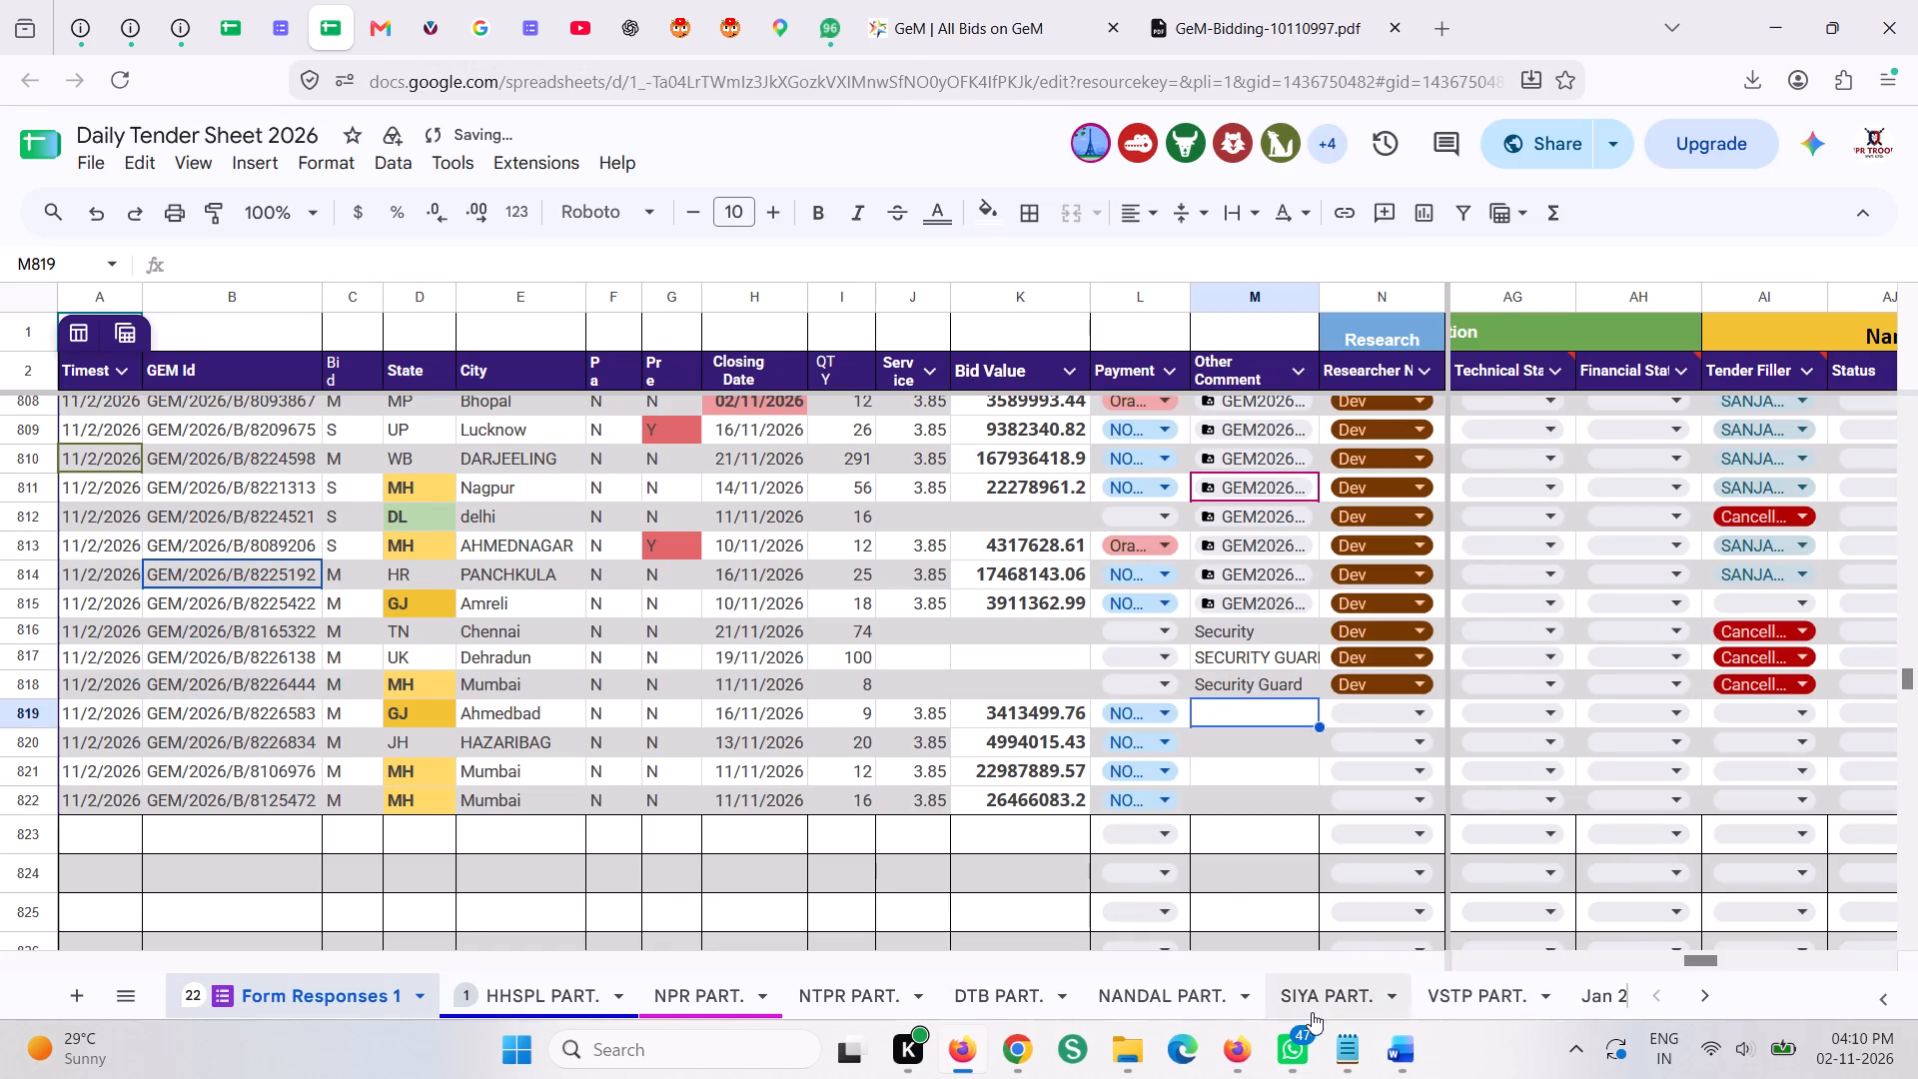
Add +1 to the CANCEL tally in Notepad for the bid in row 818.
click(1358, 1052)
text(+1)
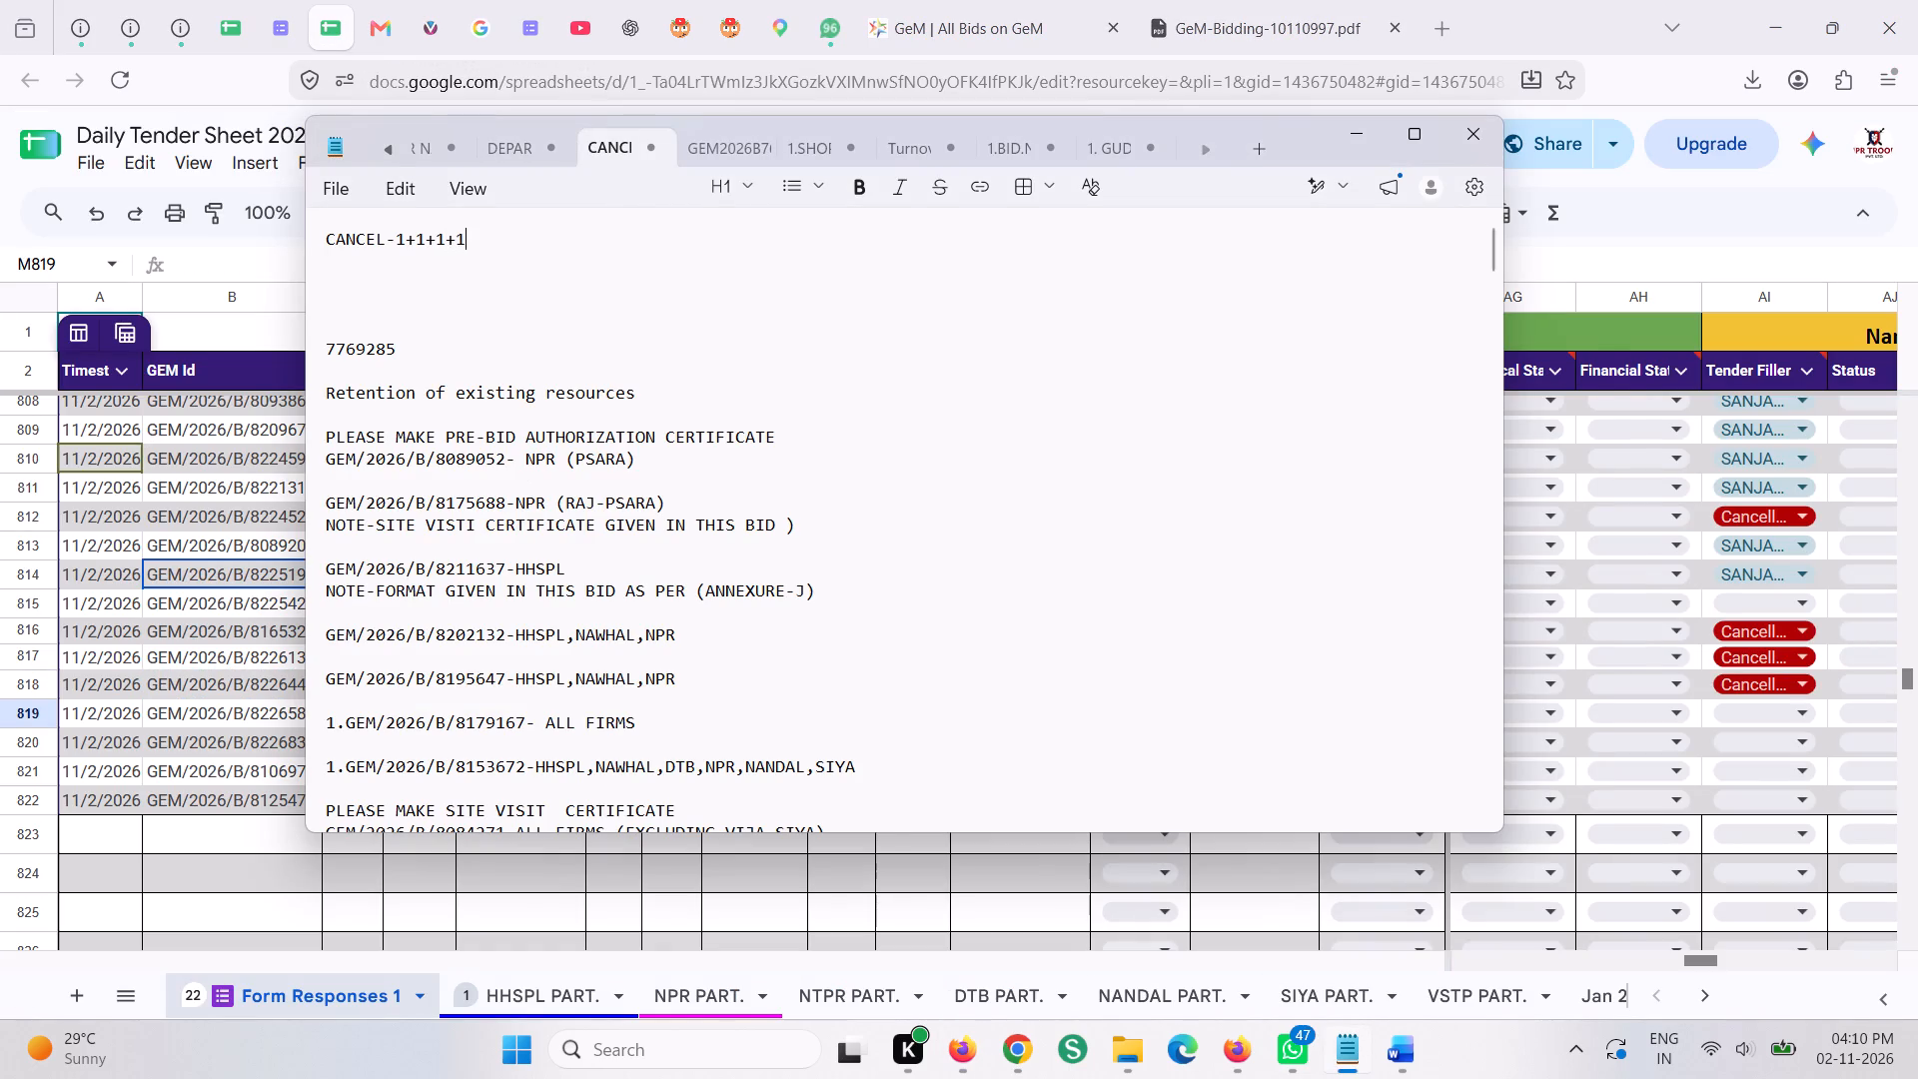
Return to the tender sheet and set the researcher name for row 819 to Dev.
key(alt+Tab)
click(1343, 714)
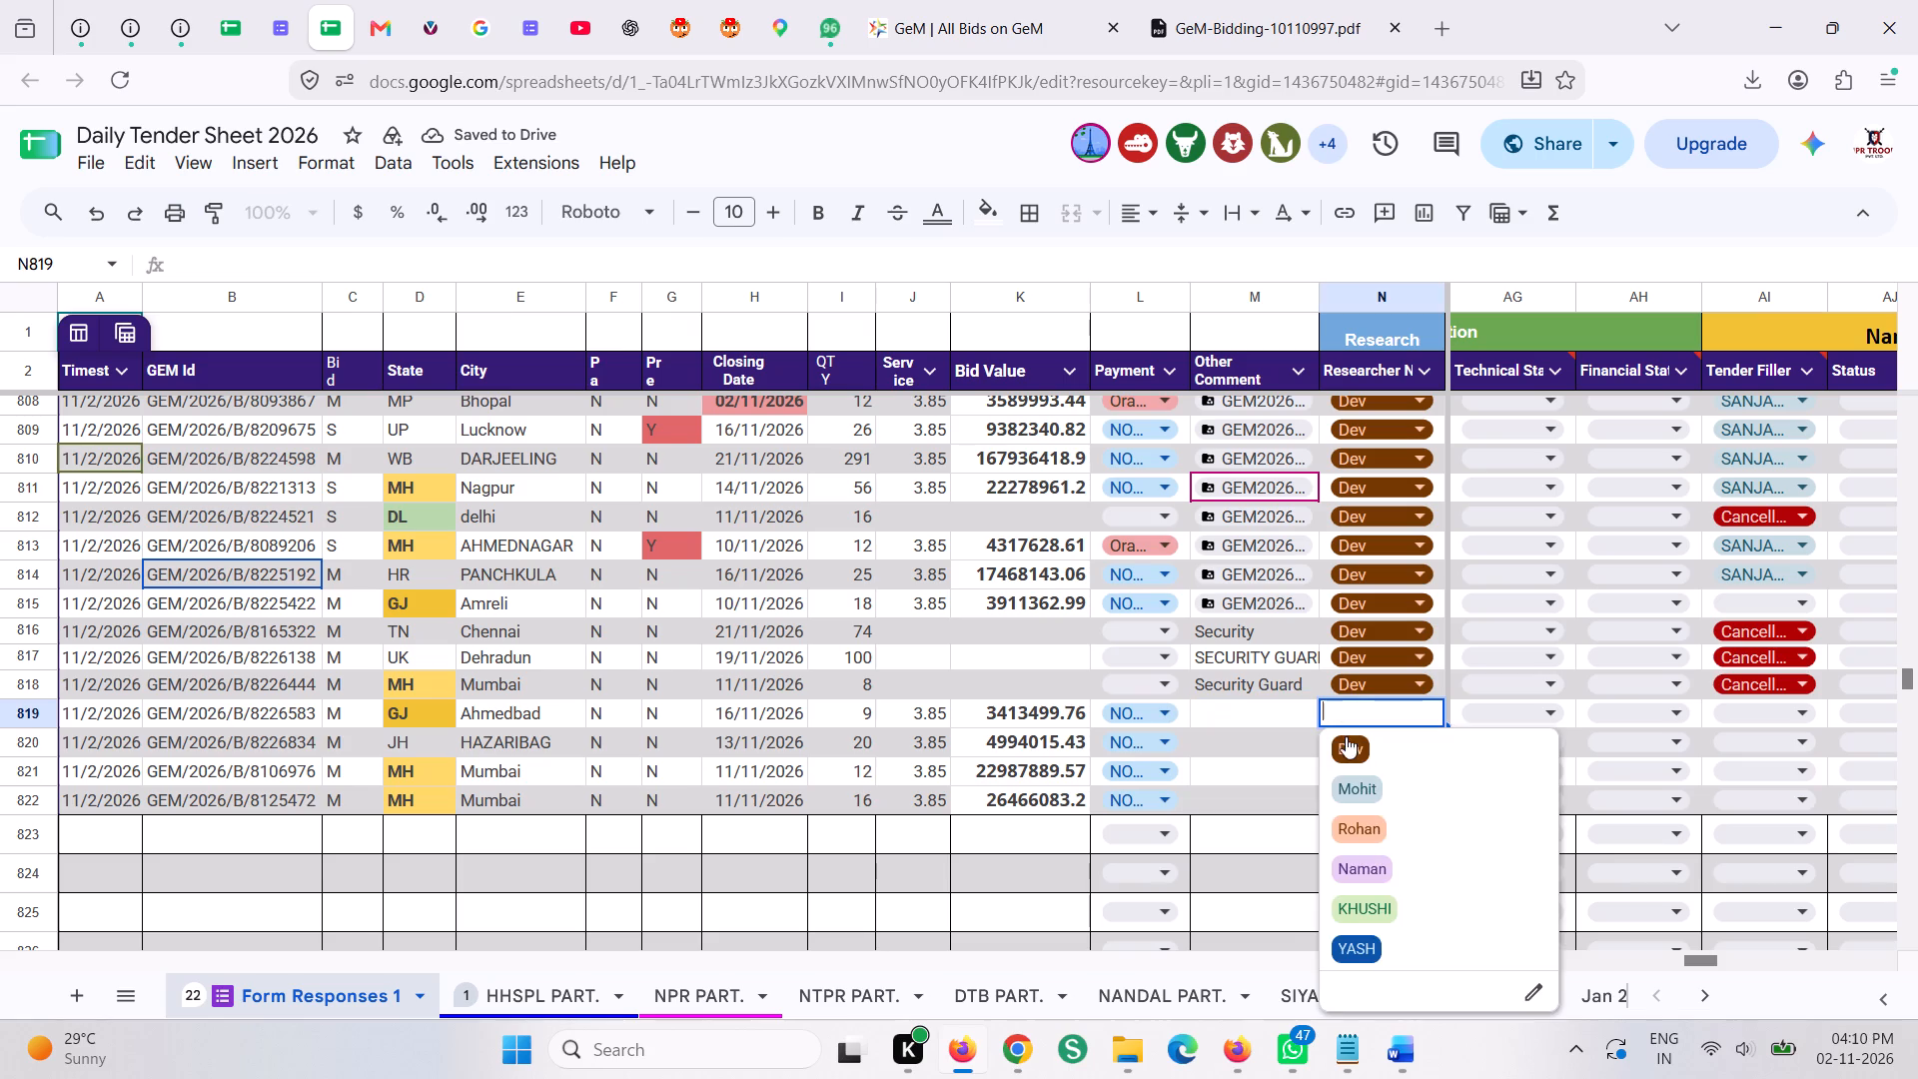
click(1348, 738)
Copy row 819's GEM Id, GEM/2026/B/8226583, close the previous bid document, and search the GeM bid listing for the copied ID.
click(1289, 726)
key(Left)
key(Left)
key(Left)
key(Left)
key(Left)
key(Left)
key(Left)
key(Left)
key(Left)
key(Left)
key(Left)
key(Left)
key(Left)
key(Left)
key(Left)
key(Left)
key(Left)
key(Left)
key(Left)
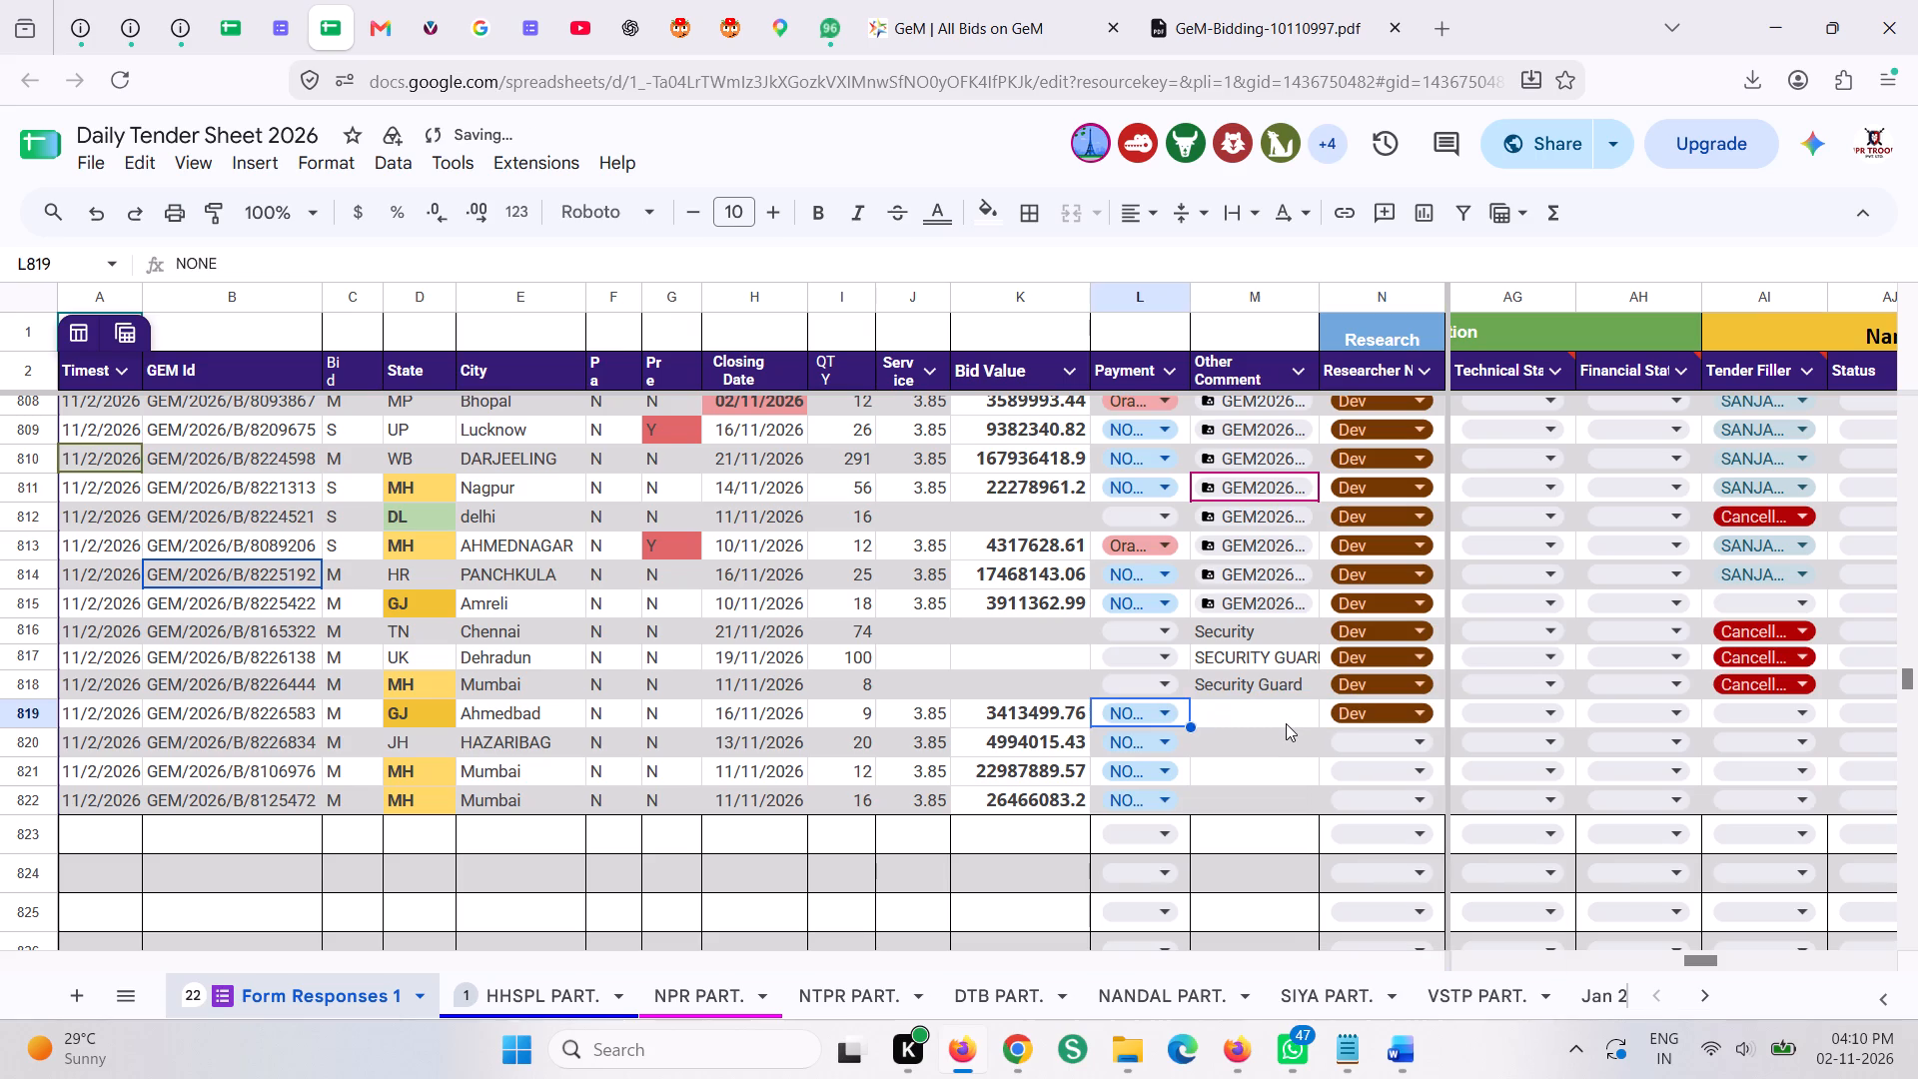
key(Right)
key(ctrl+c)
key(Right)
key(Right)
key(Right)
key(Right)
key(Right)
key(Right)
key(Right)
key(Right)
key(Right)
key(Right)
key(Right)
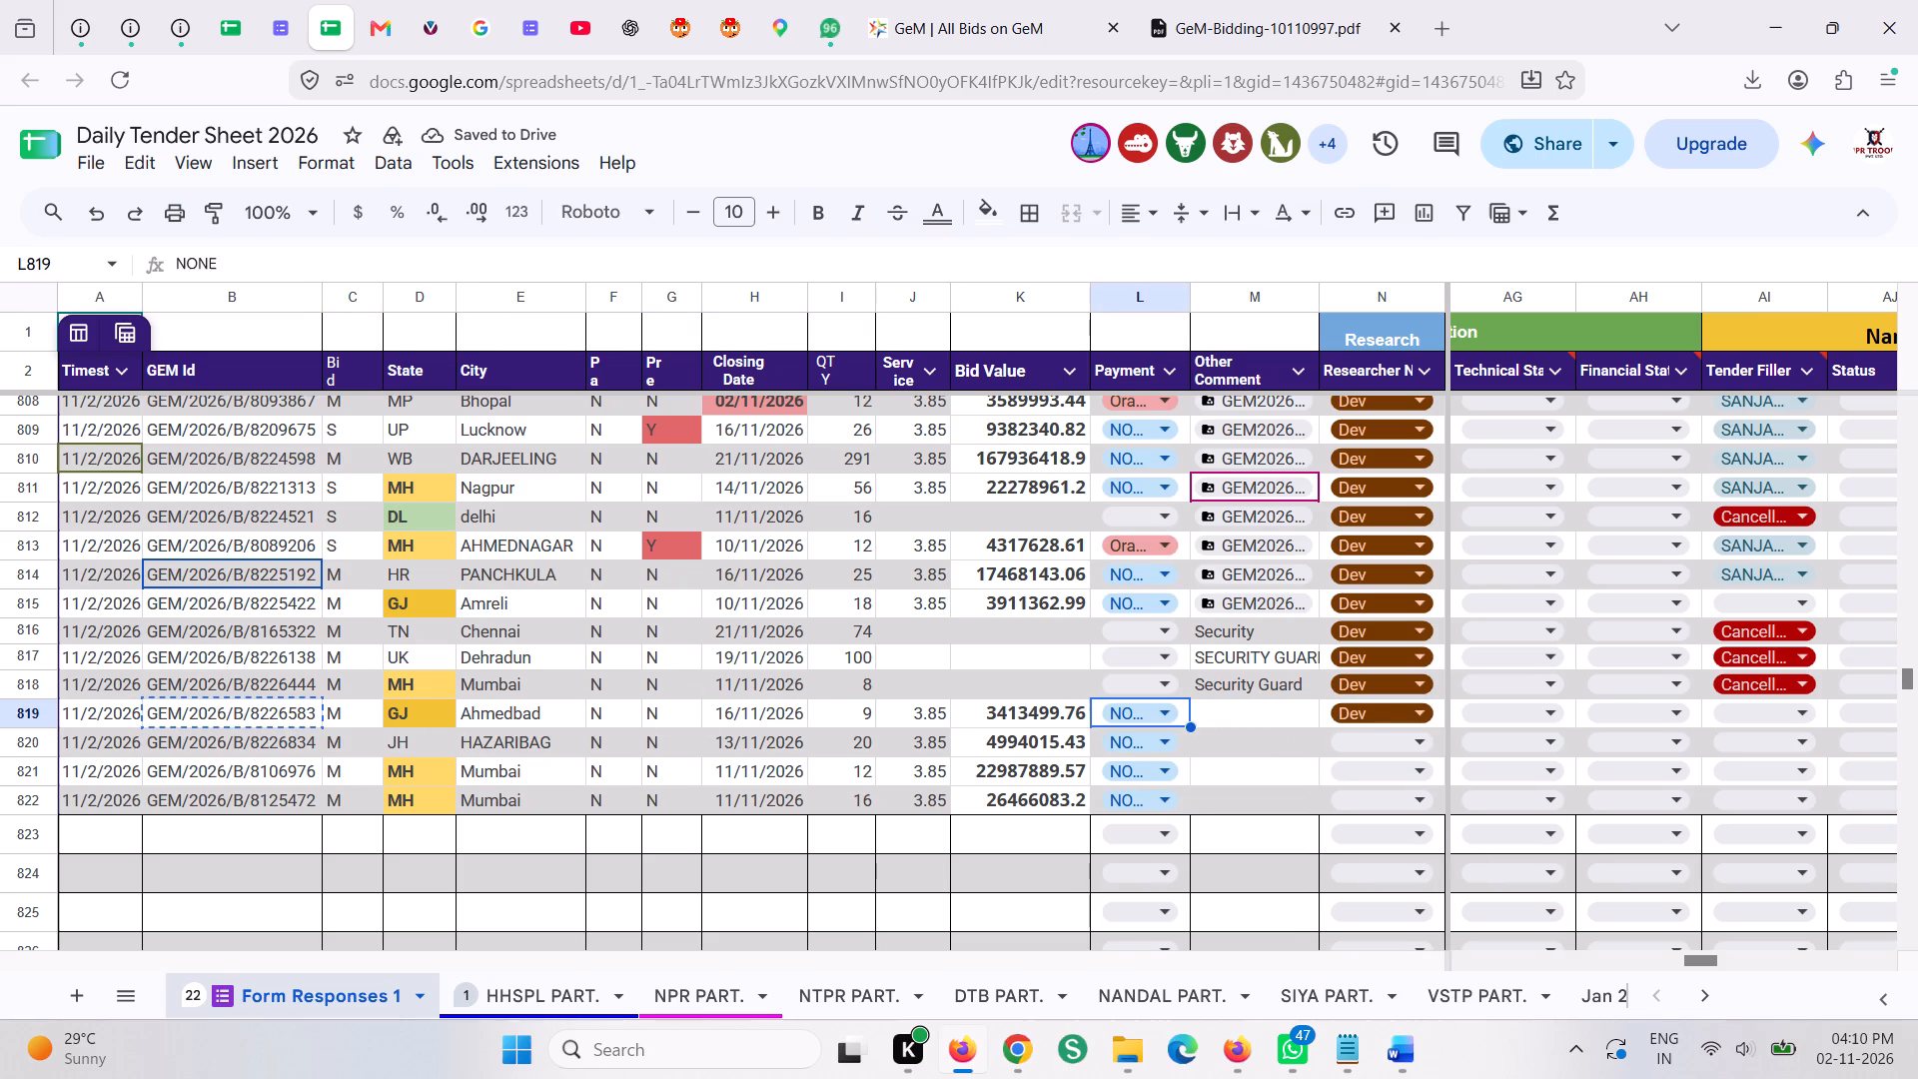
click(1178, 0)
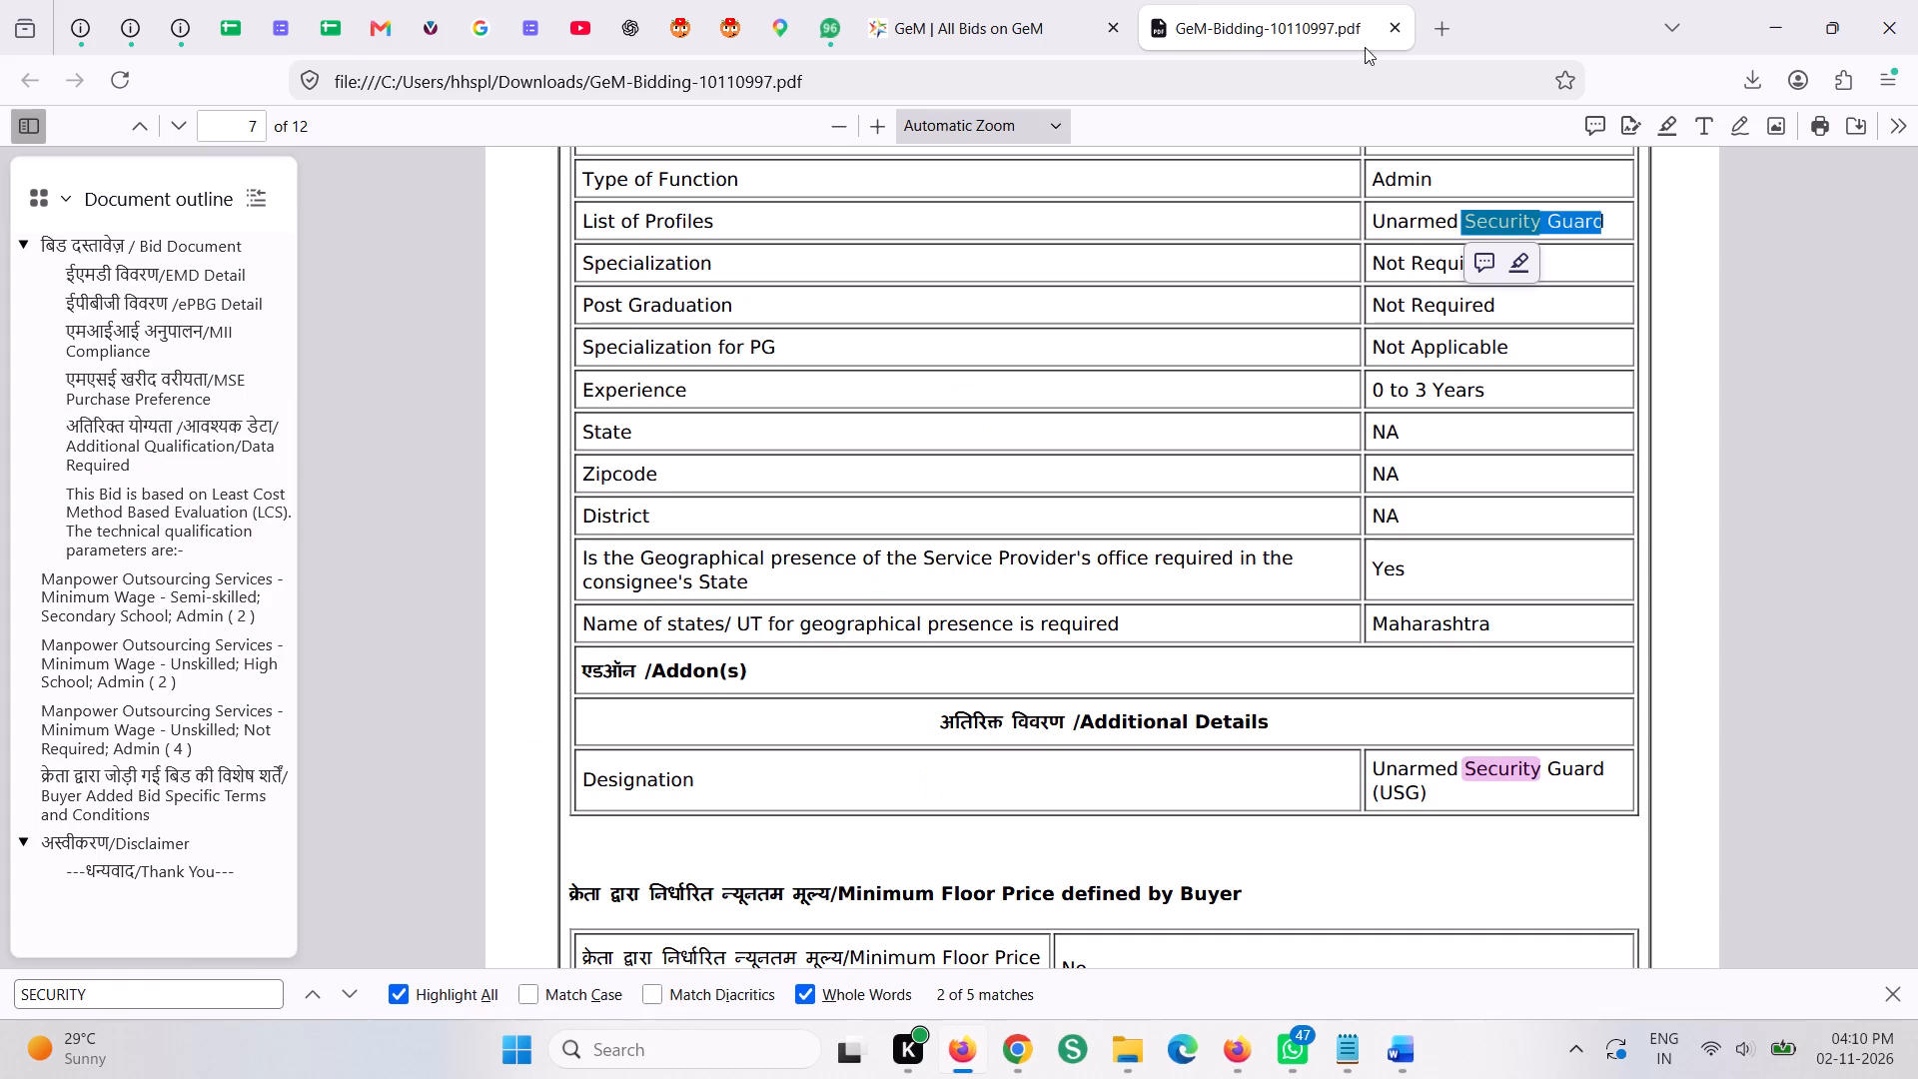
click(1387, 26)
drag(1553, 403, 1081, 420)
key(ctrl+v)
key(Return)
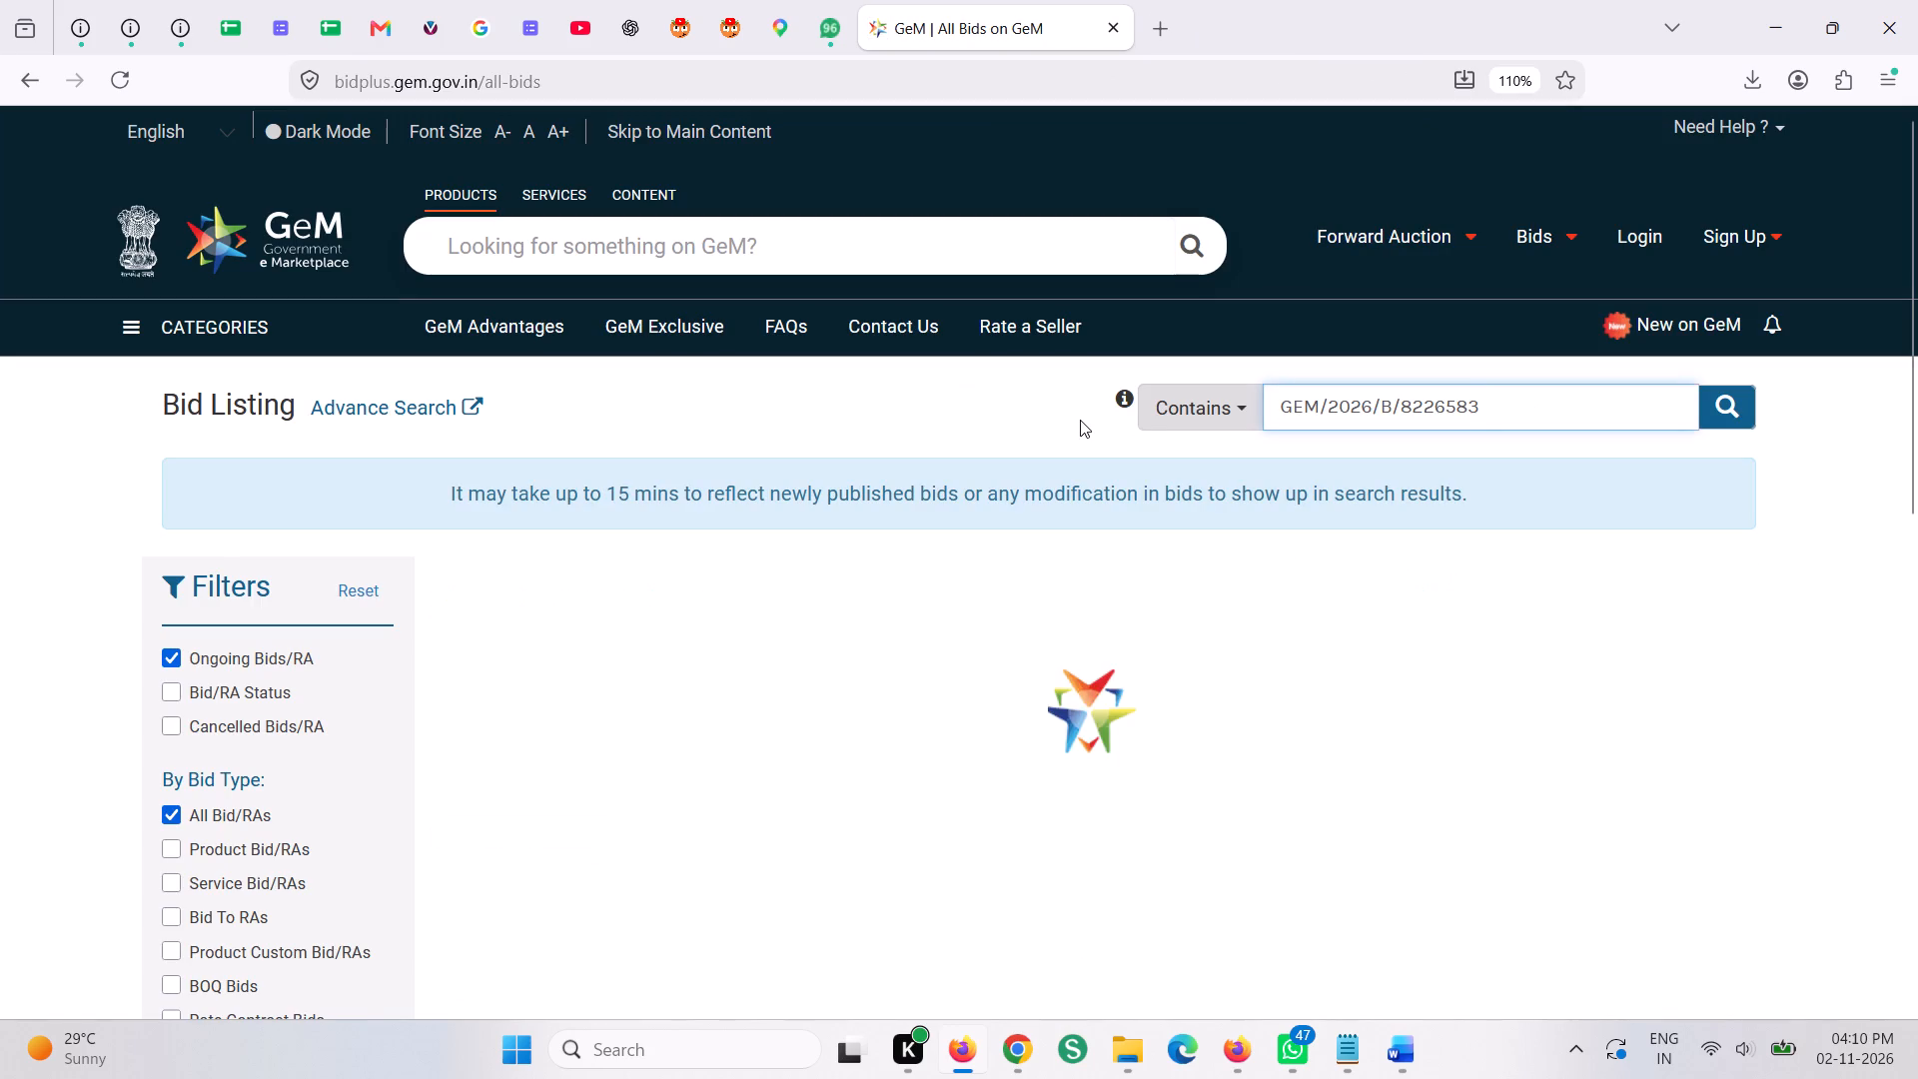
Open the bid document for GEM/2026/B/8226583 and search it for SECURITY, going through every match.
click(680, 659)
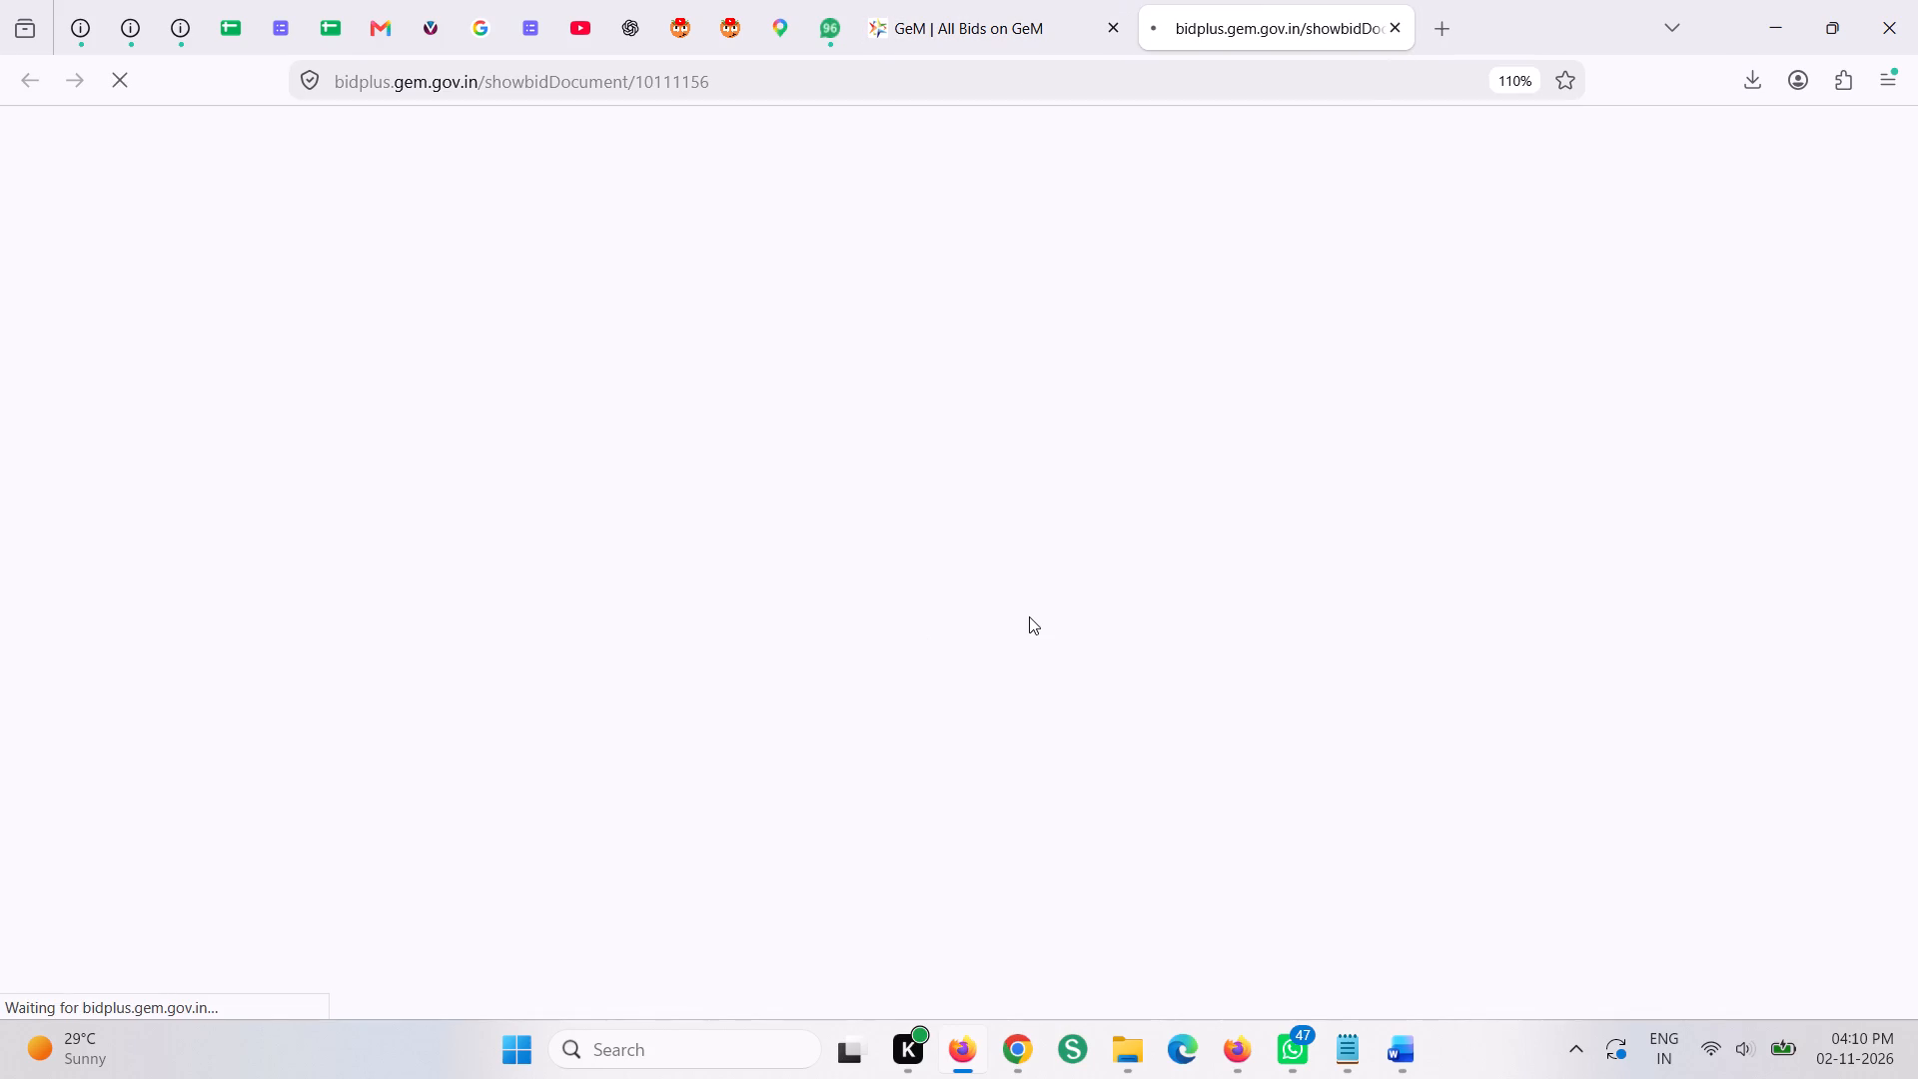
click(692, 630)
scroll(1046, 722, down, 1)
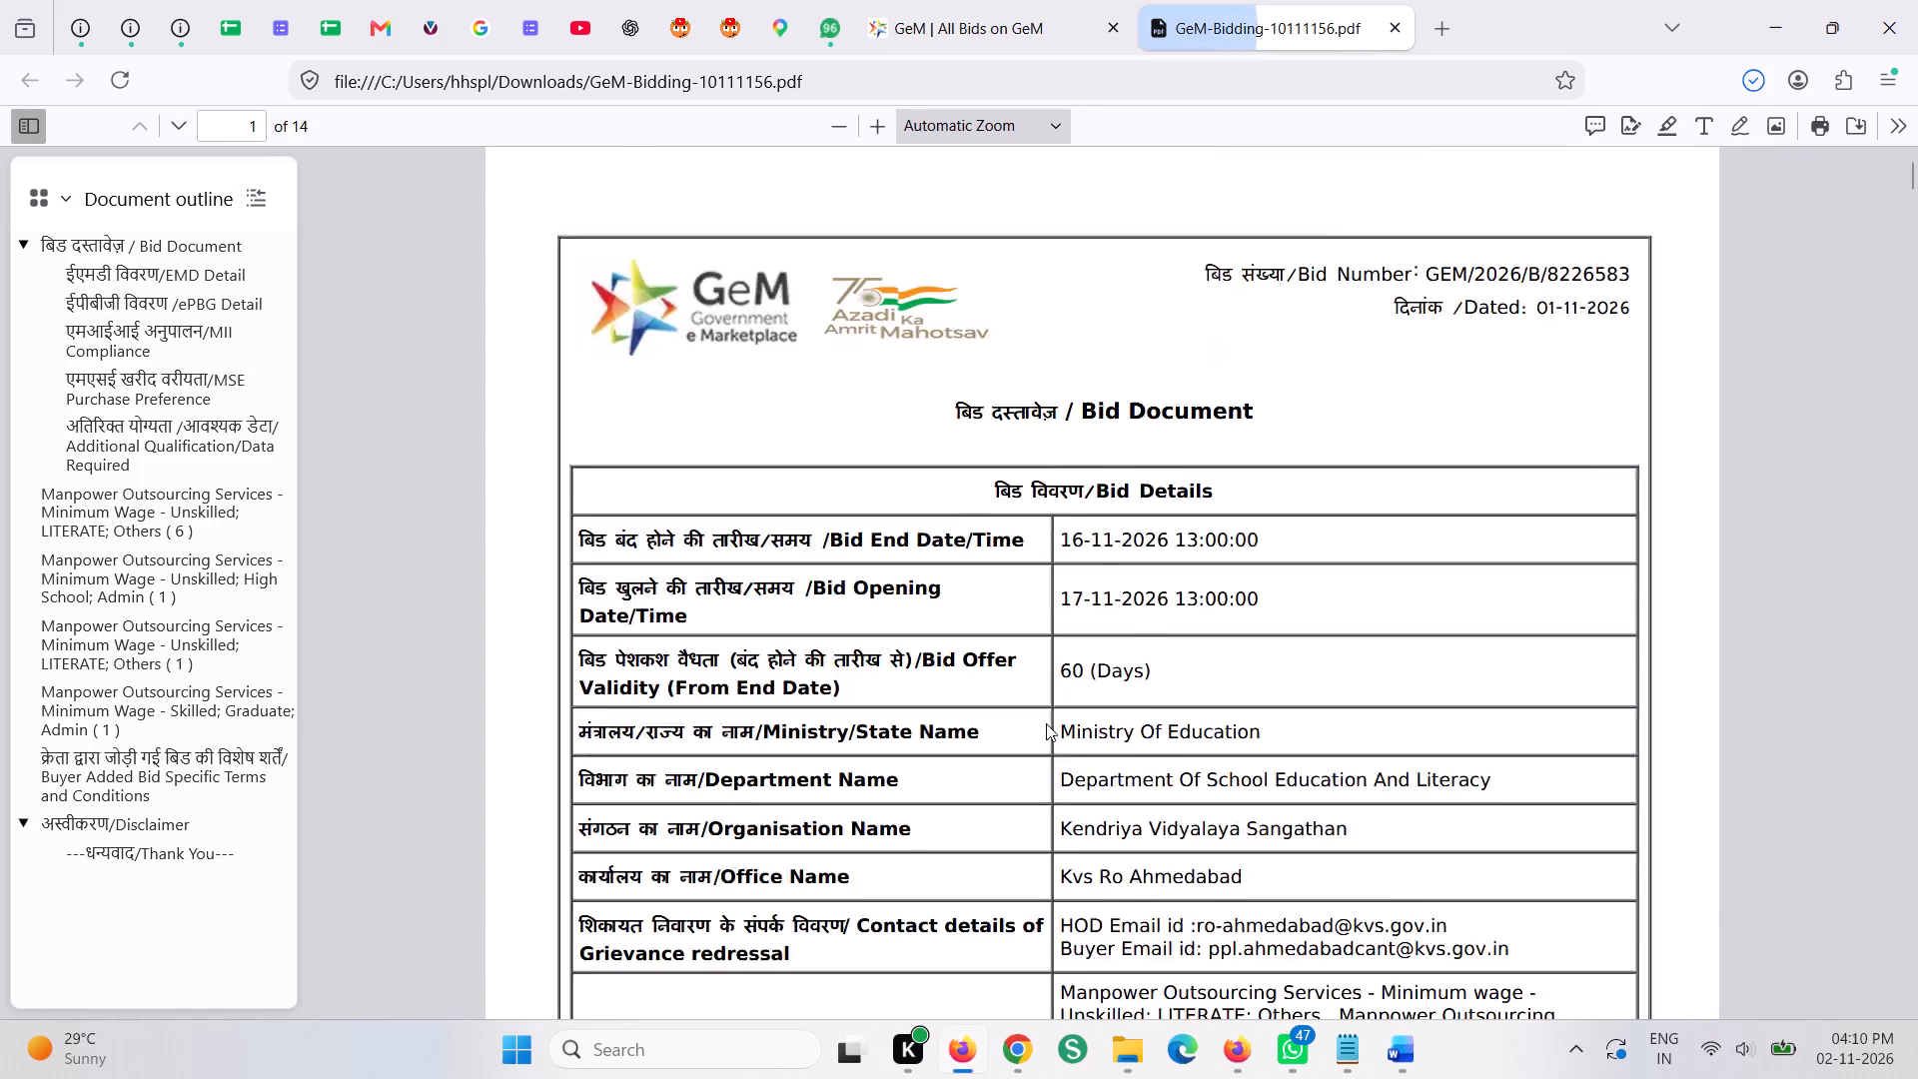
click(1222, 721)
key(ctrl+f)
key(s)
key(e)
text(CURITY)
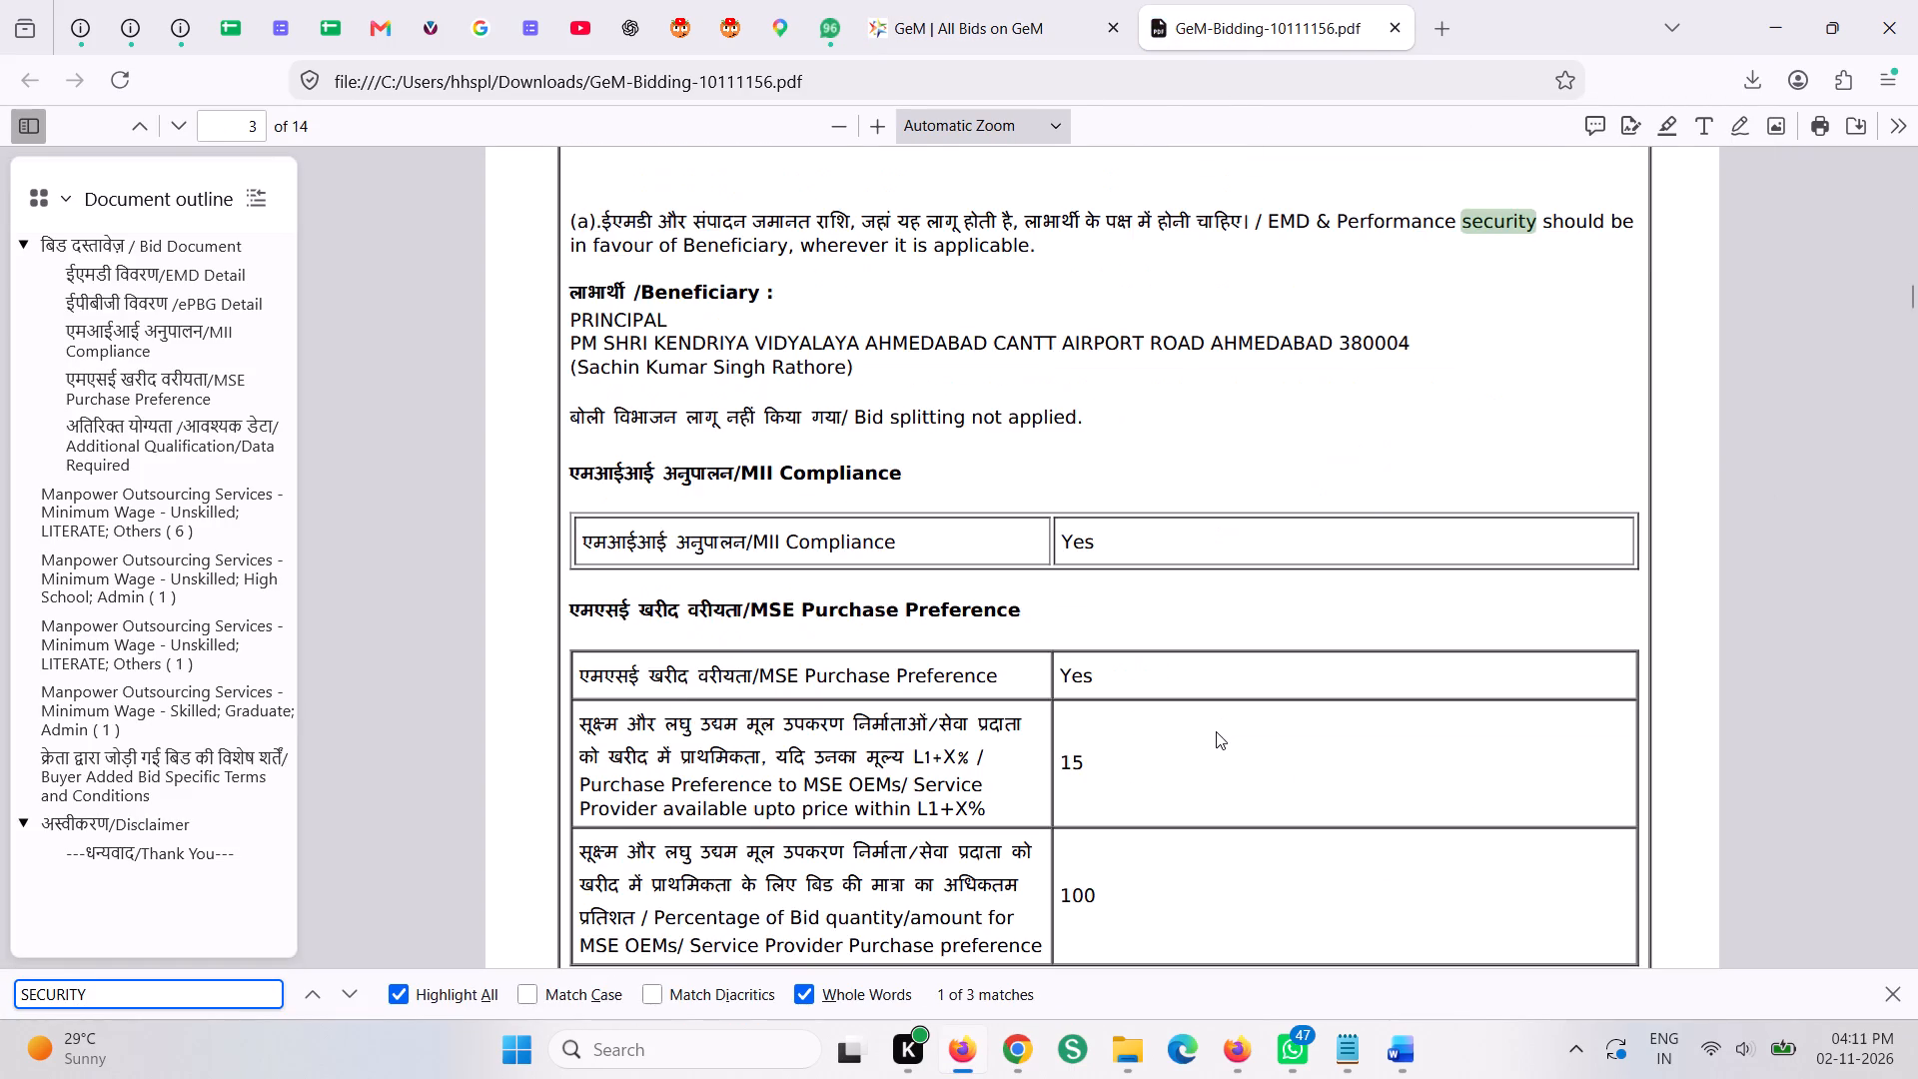
key(Return)
key(Return)
key(Return)
key(Return)
key(Return)
Search the bid document for WATCH and for CHOWKIDAR, clearing the search text when done.
key(BackSpace)
key(BackSpace)
key(BackSpace)
key(BackSpace)
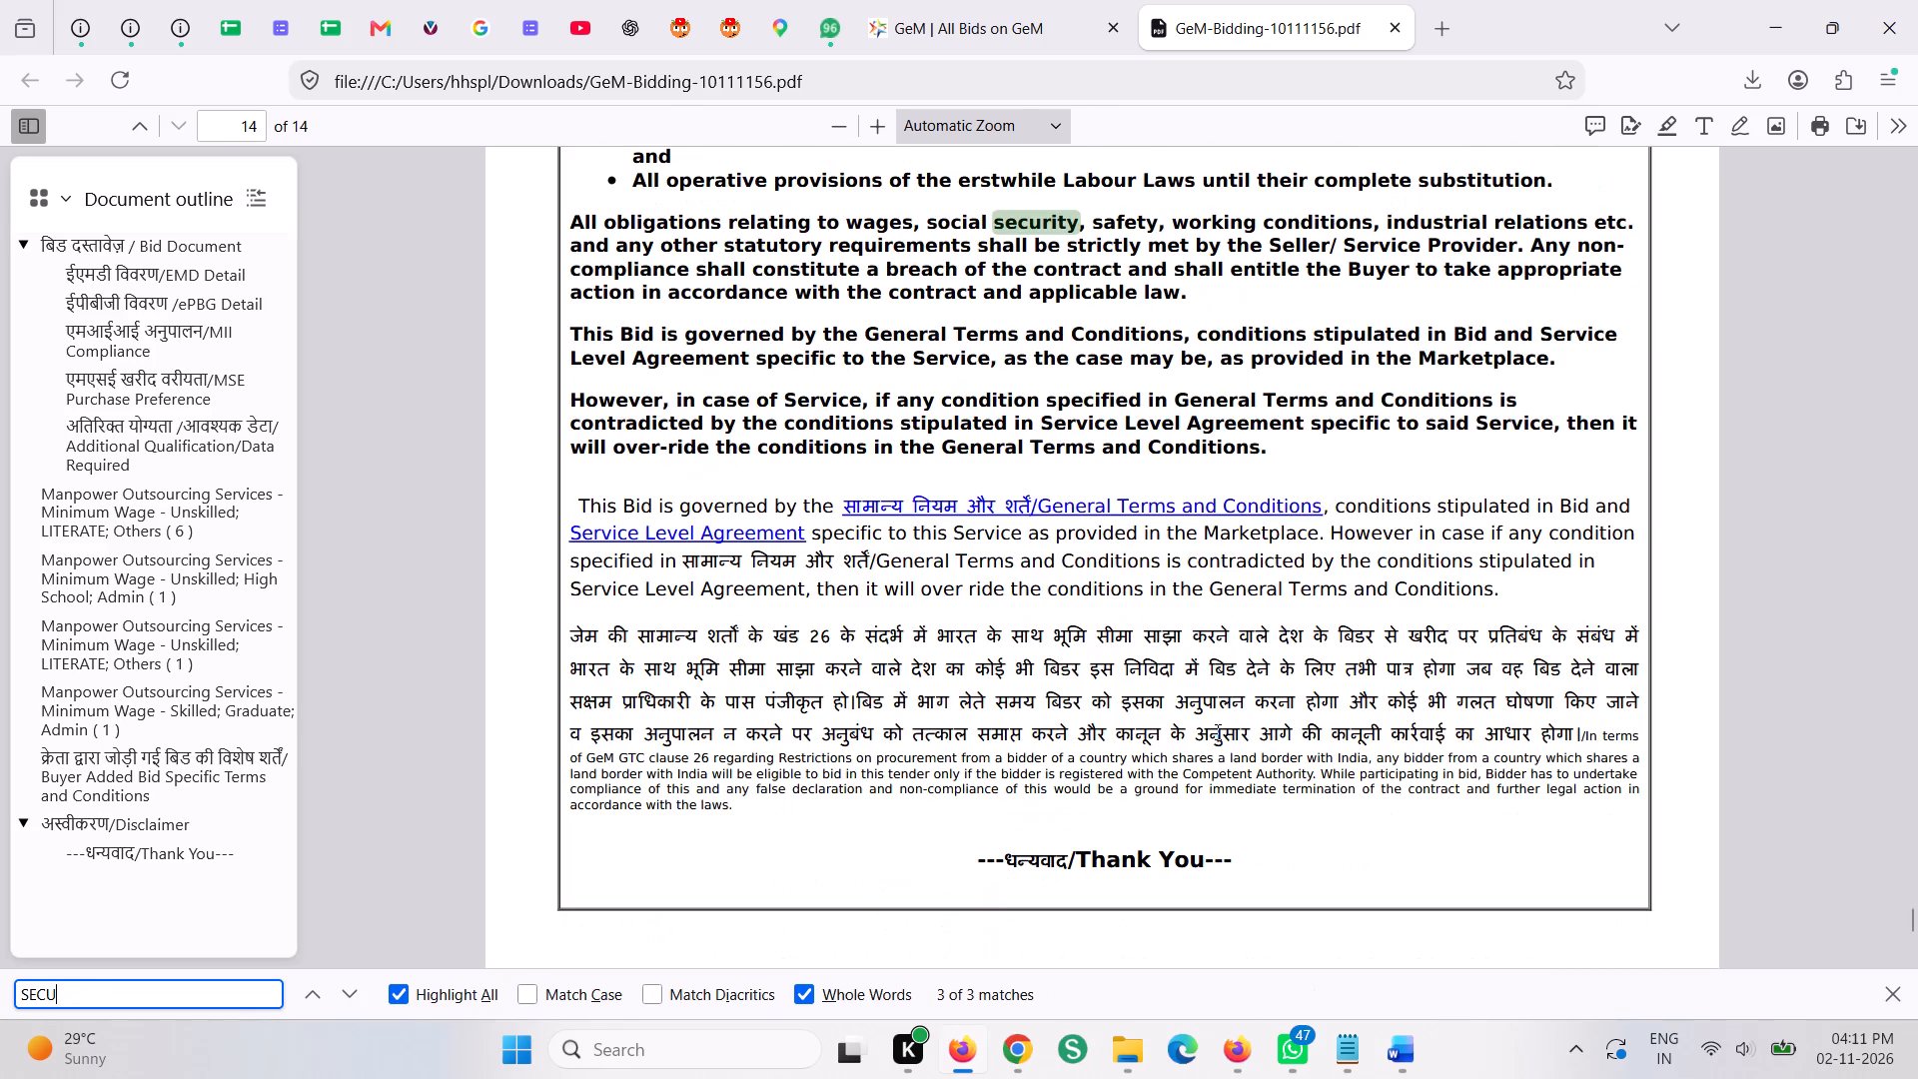
key(BackSpace)
key(BackSpace)
key(BackSpace)
key(BackSpace)
key(BackSpace)
key(BackSpace)
text(WATCH)
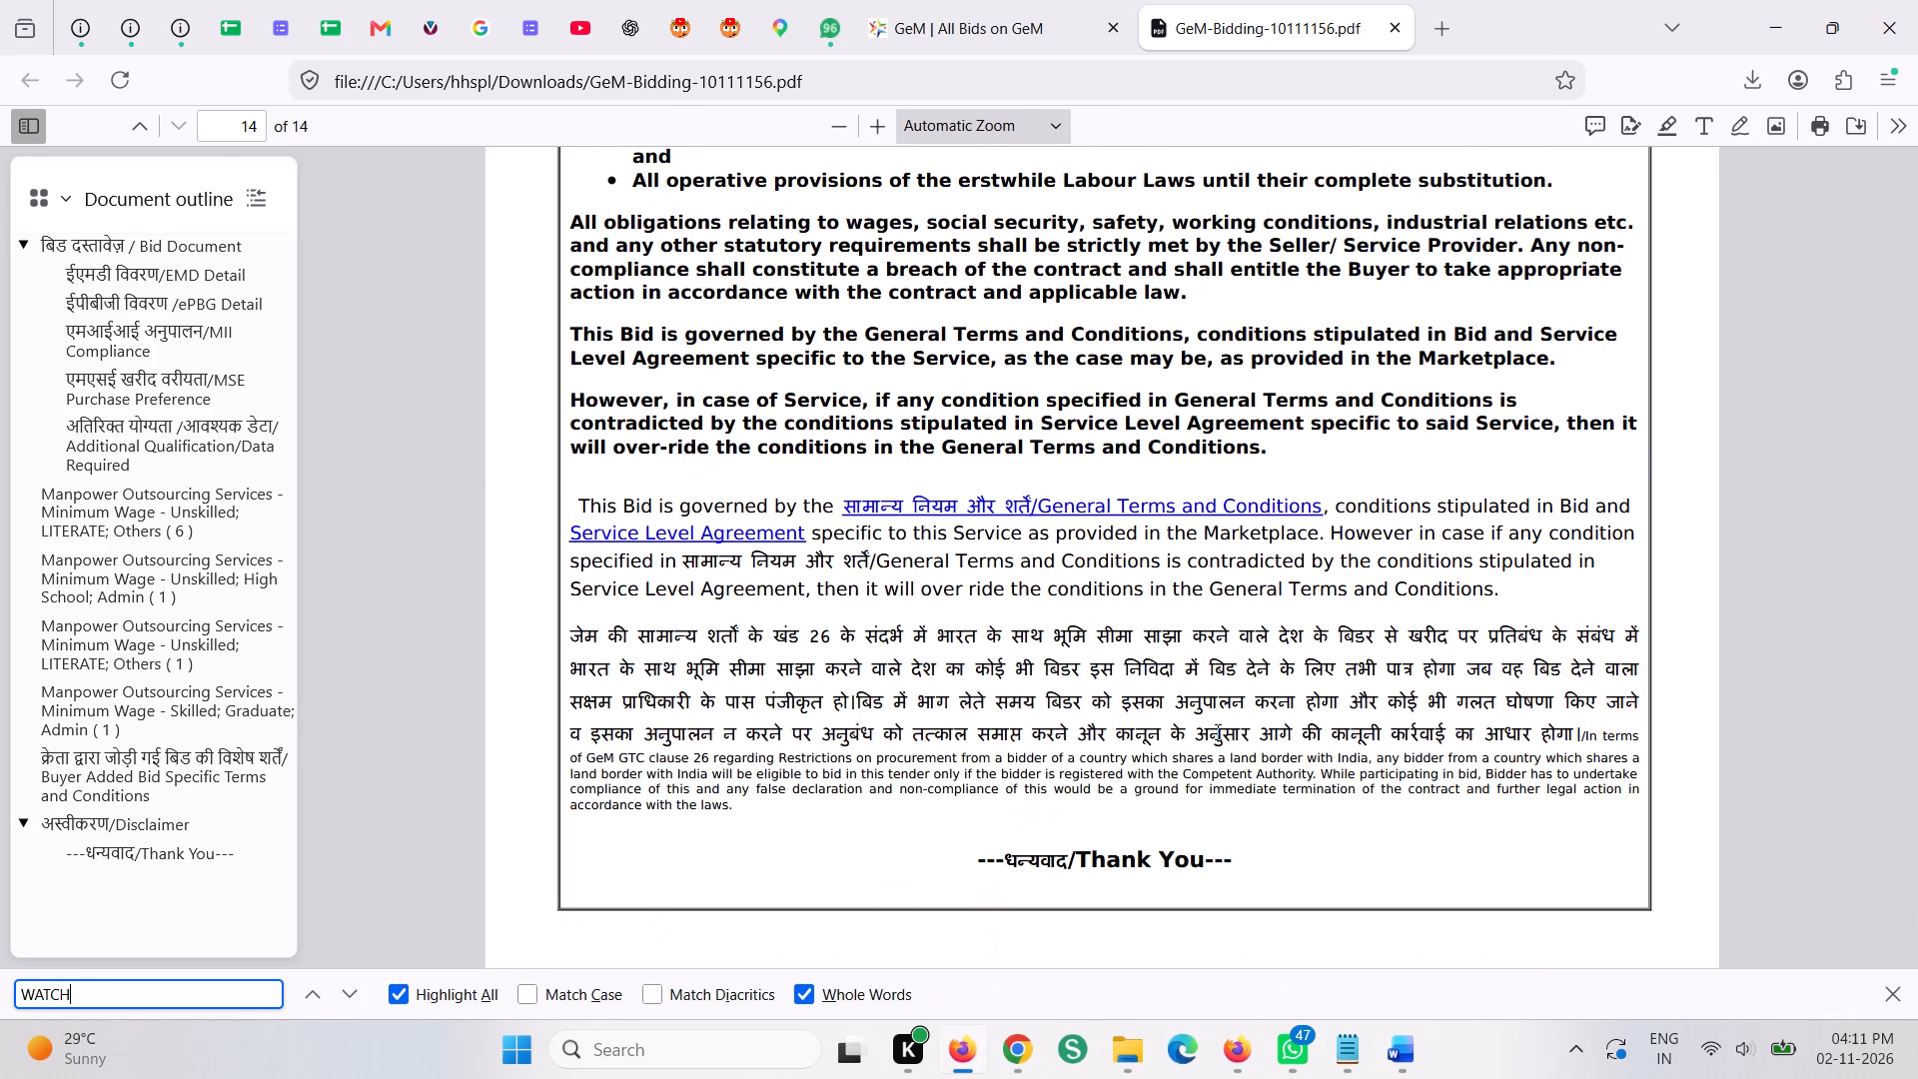
key(BackSpace)
key(BackSpace)
key(BackSpace)
key(BackSpace)
key(BackSpace)
key(BackSpace)
key(BackSpace)
text(CHOWKIDAR)
key(BackSpace)
key(BackSpace)
key(BackSpace)
key(BackSpace)
key(BackSpace)
key(BackSpace)
key(BackSpace)
key(BackSpace)
key(BackSpace)
key(BackSpace)
key(BackSpace)
key(BackSpace)
key(BackSpace)
key(BackSpace)
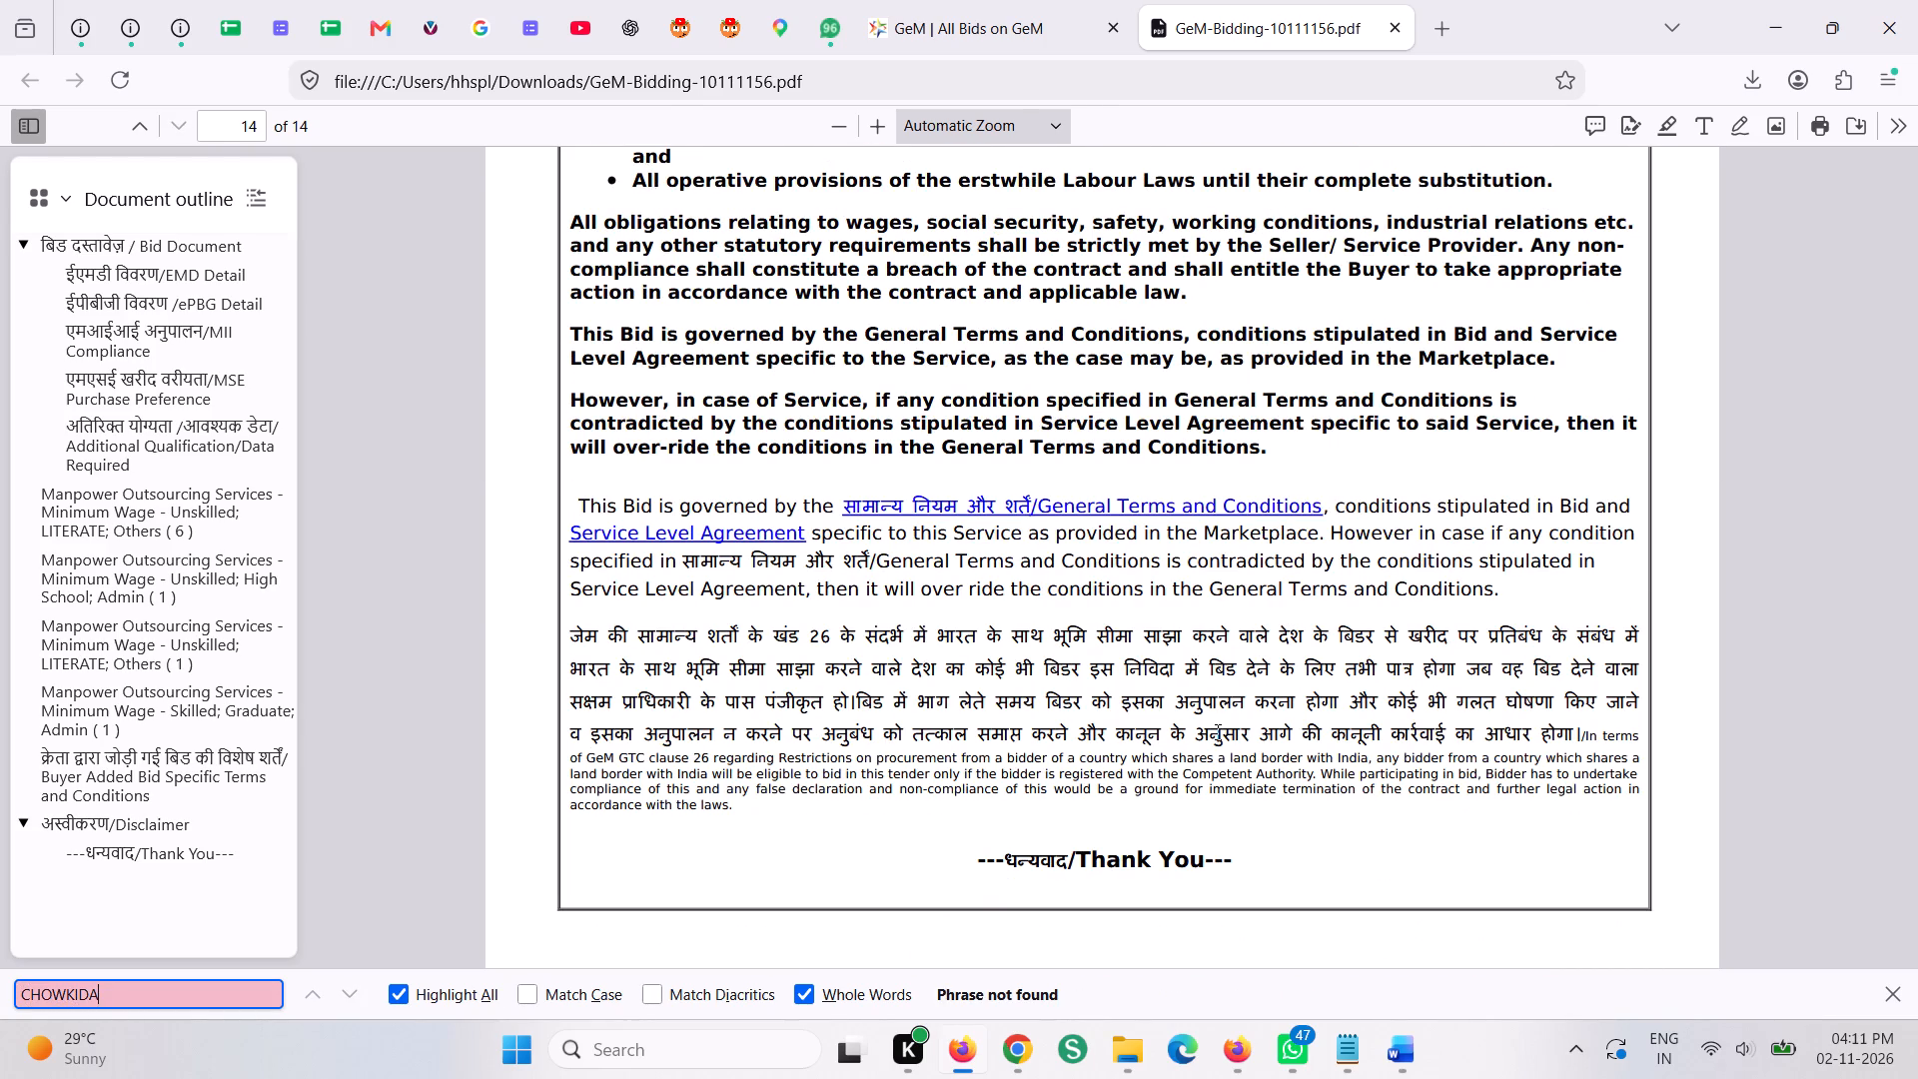
Check the manpower designations in the bid document and open its Scope of work & Job description attachment.
scroll(1216, 731, up, 9)
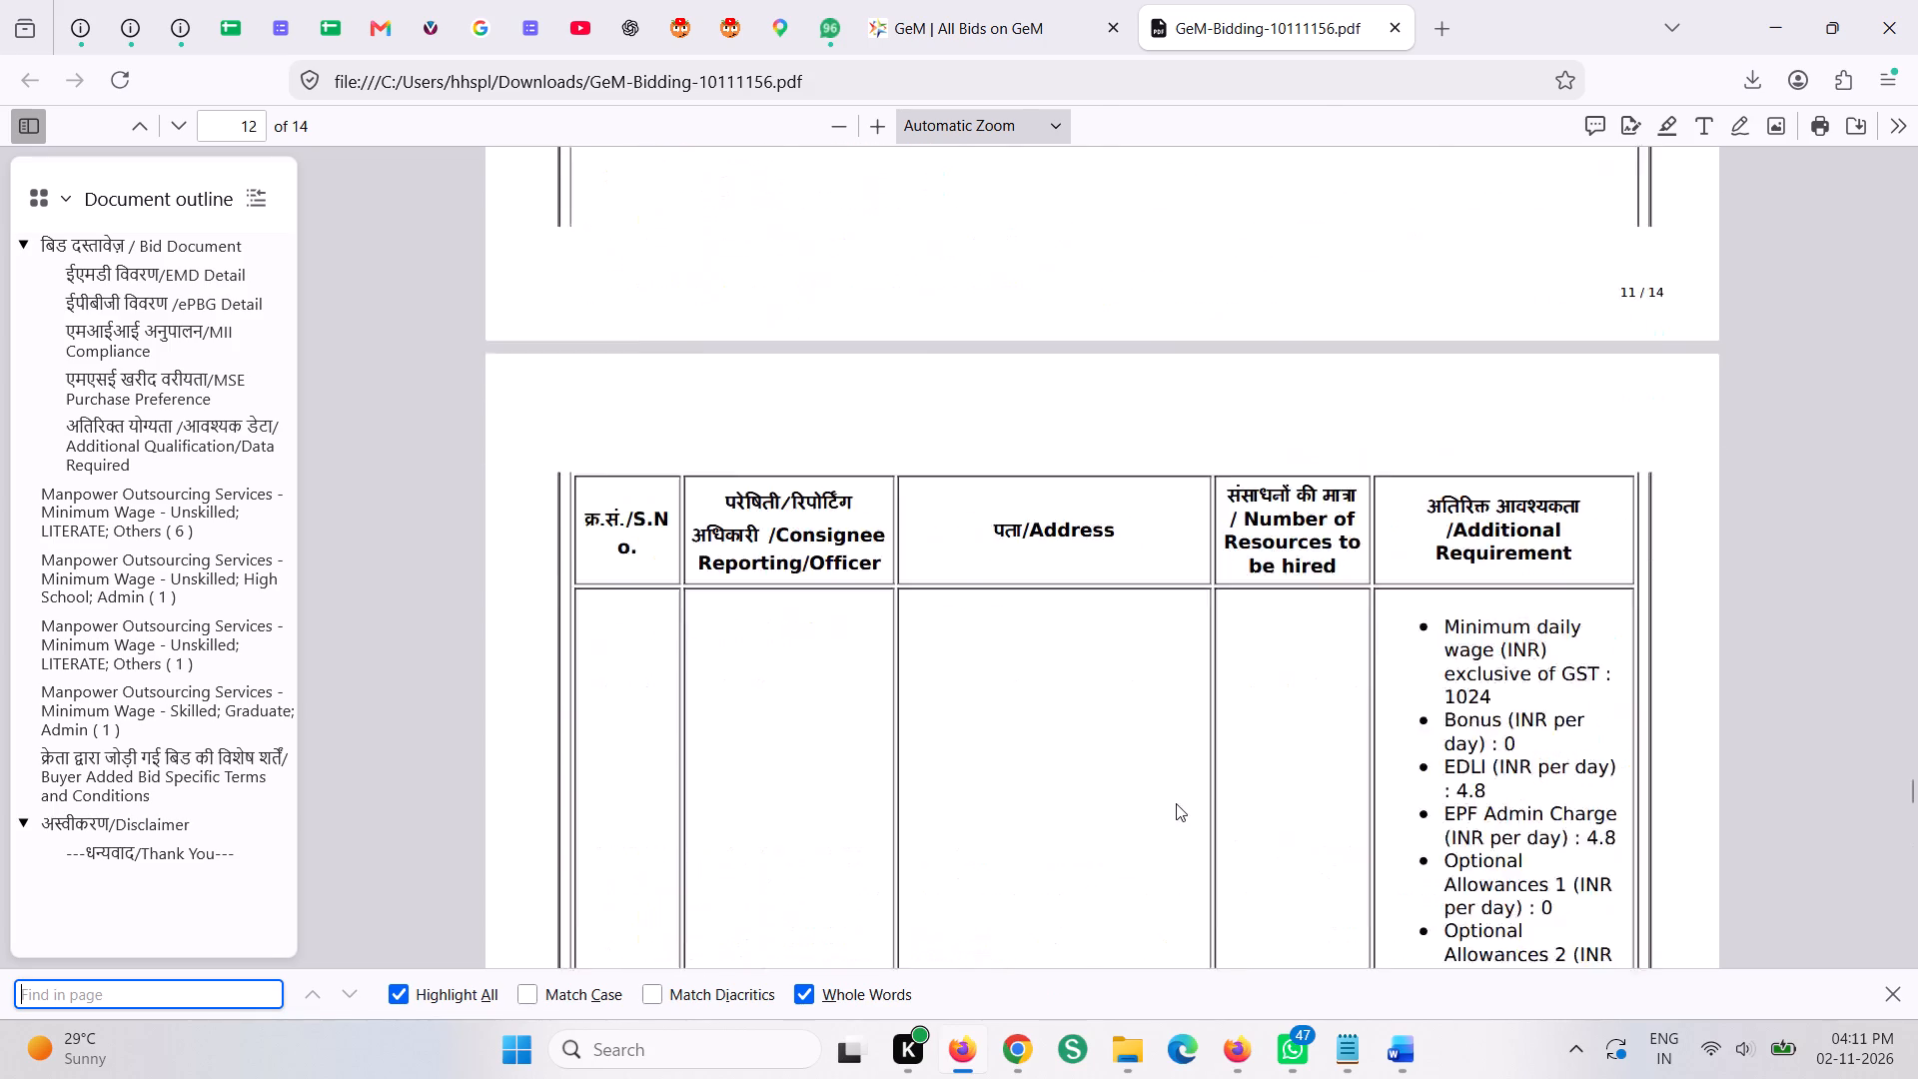
scroll(1176, 803, up, 18)
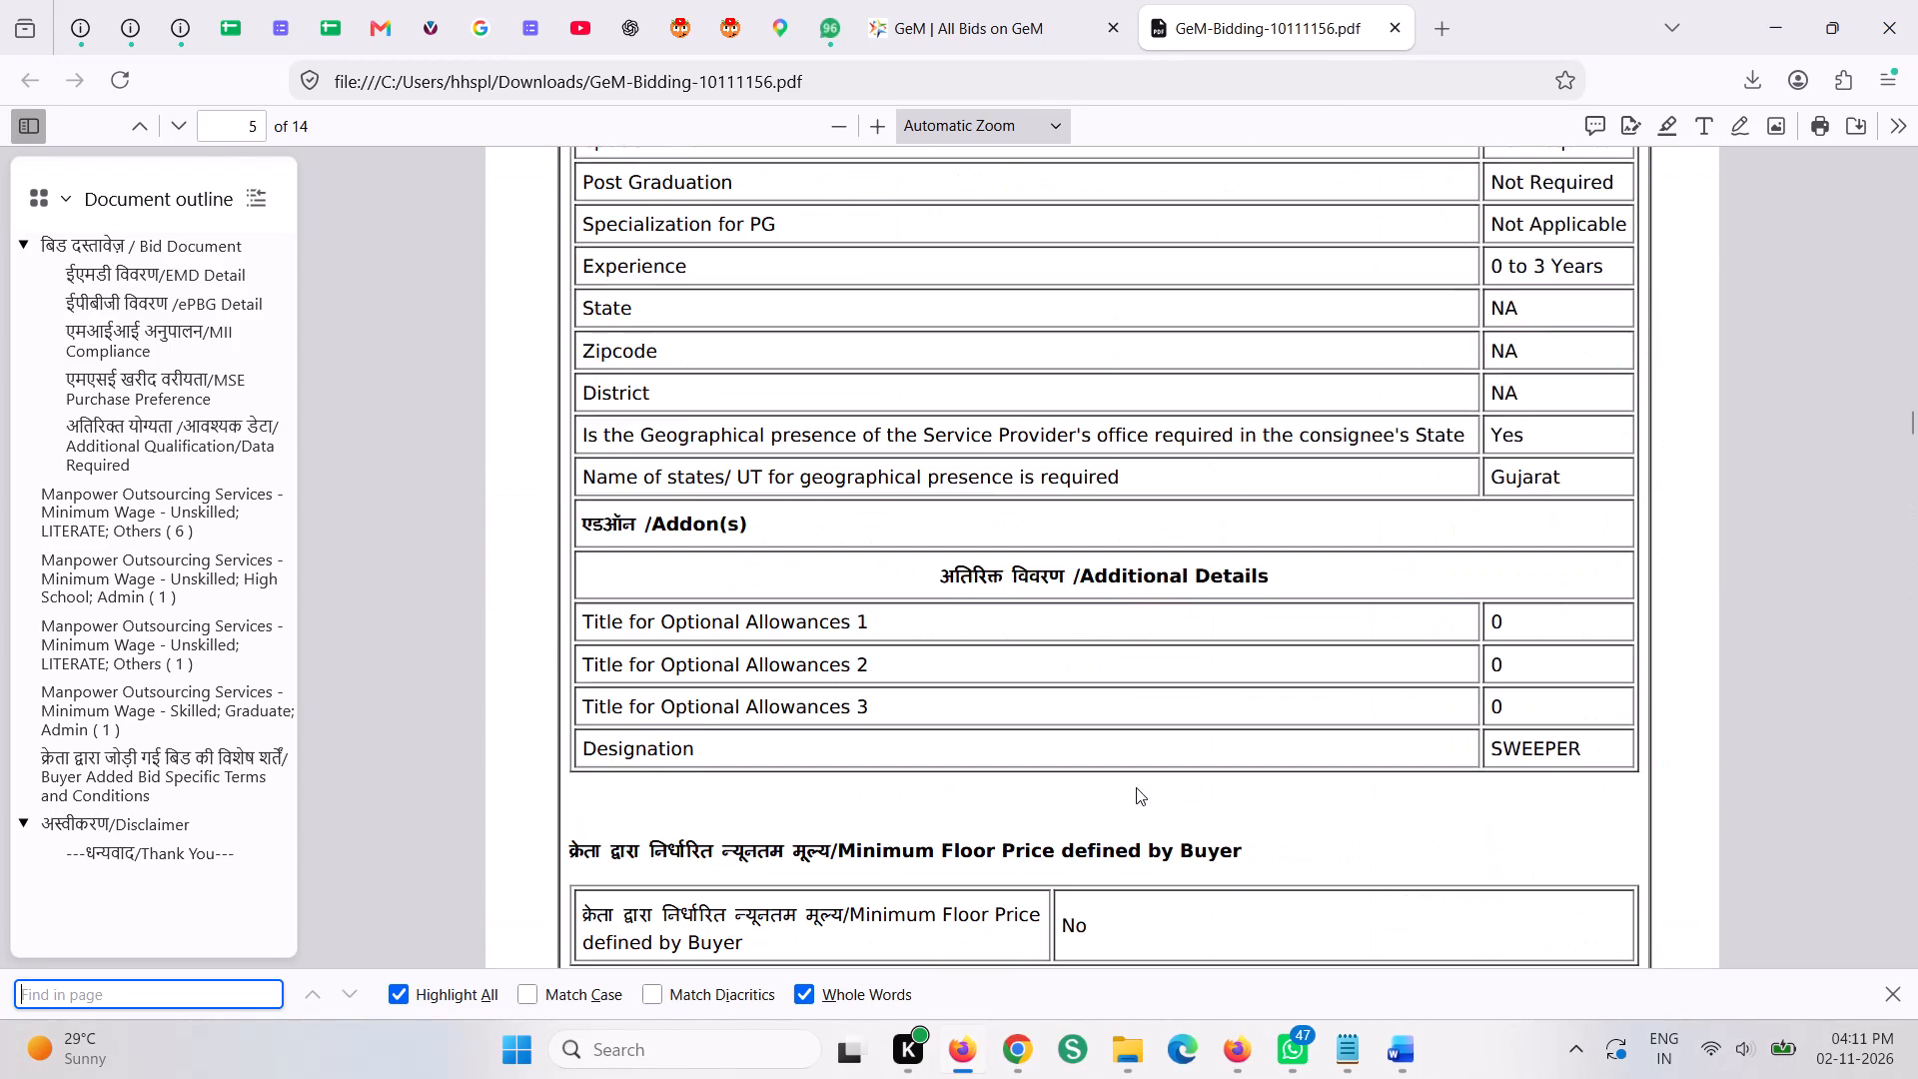
scroll(1136, 787, down, 1)
scroll(1136, 787, up, 5)
scroll(1093, 746, down, 2)
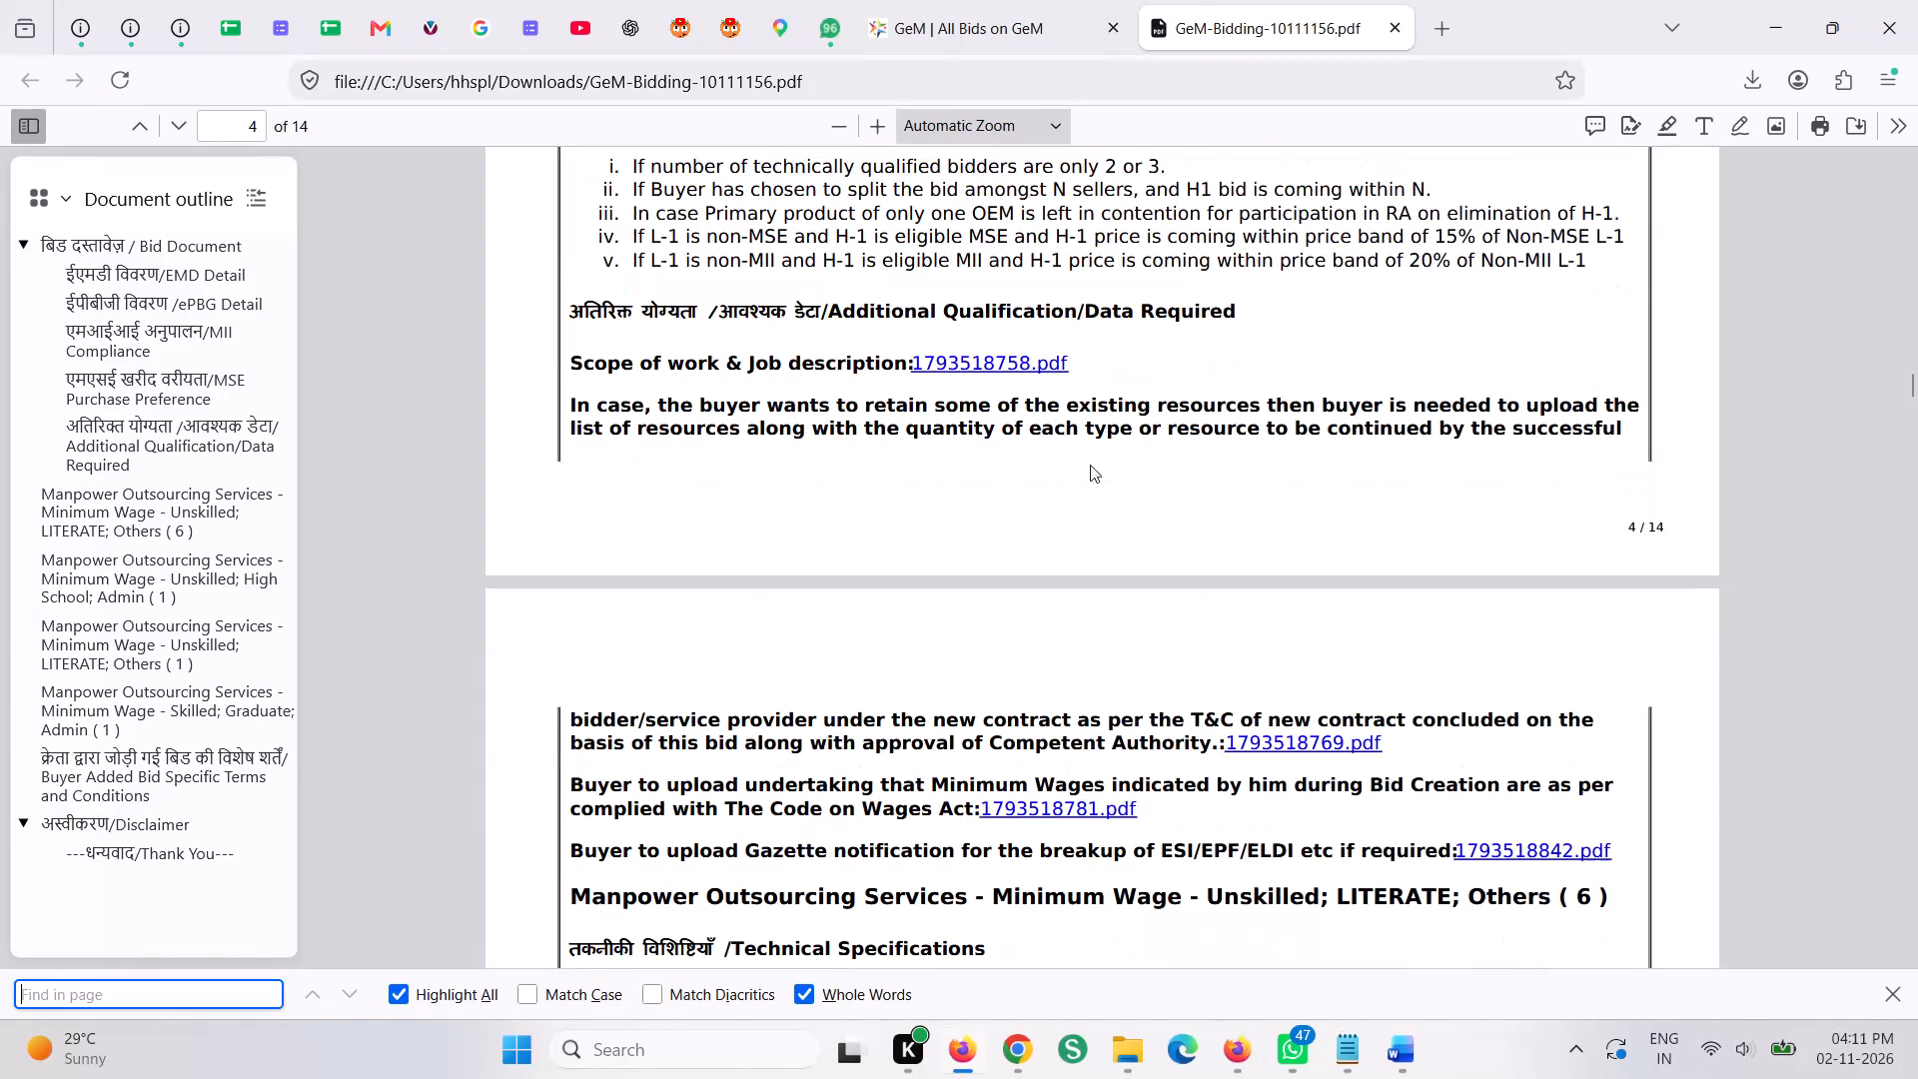
click(976, 353)
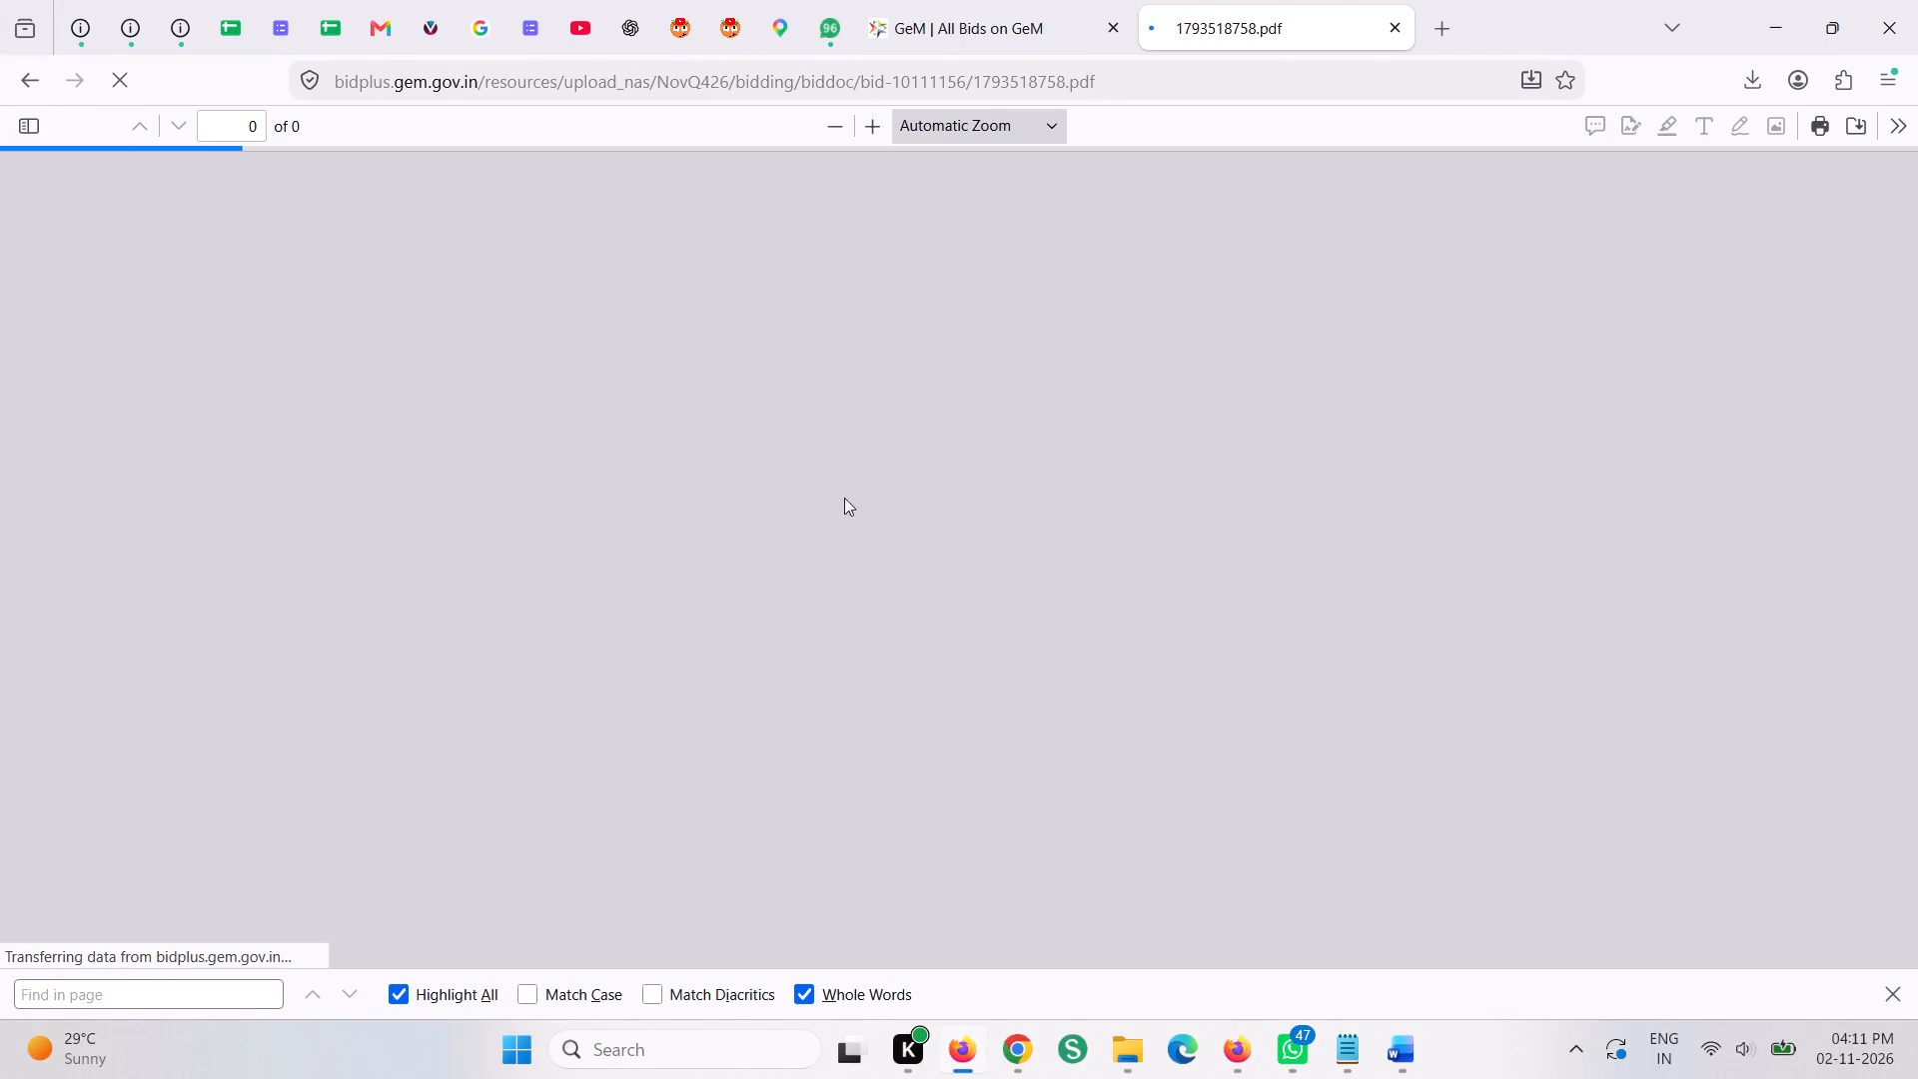
click(654, 517)
Read the attachment's manpower requirements, quoted price, terms and conditions, and bid evaluation sections on pages 1 to 3.
scroll(992, 555, down, 2)
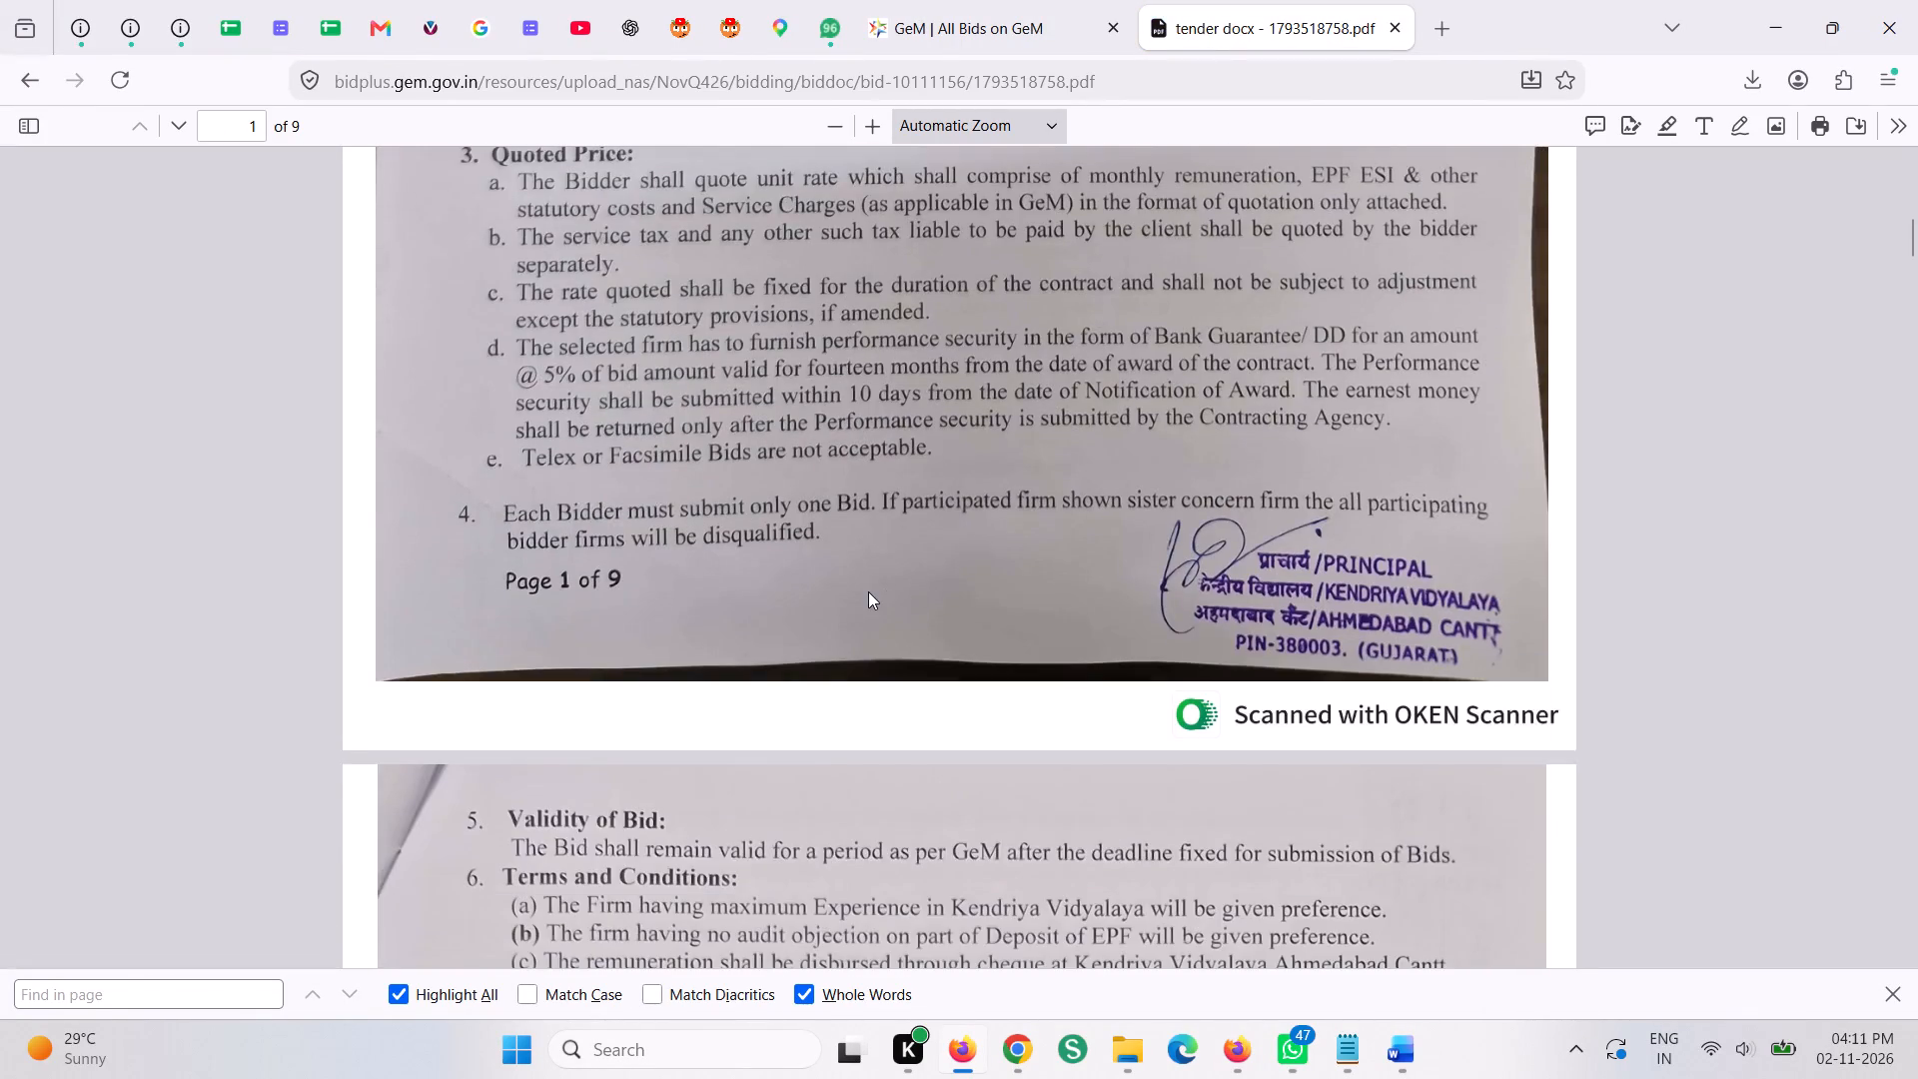
scroll(868, 591, up, 1)
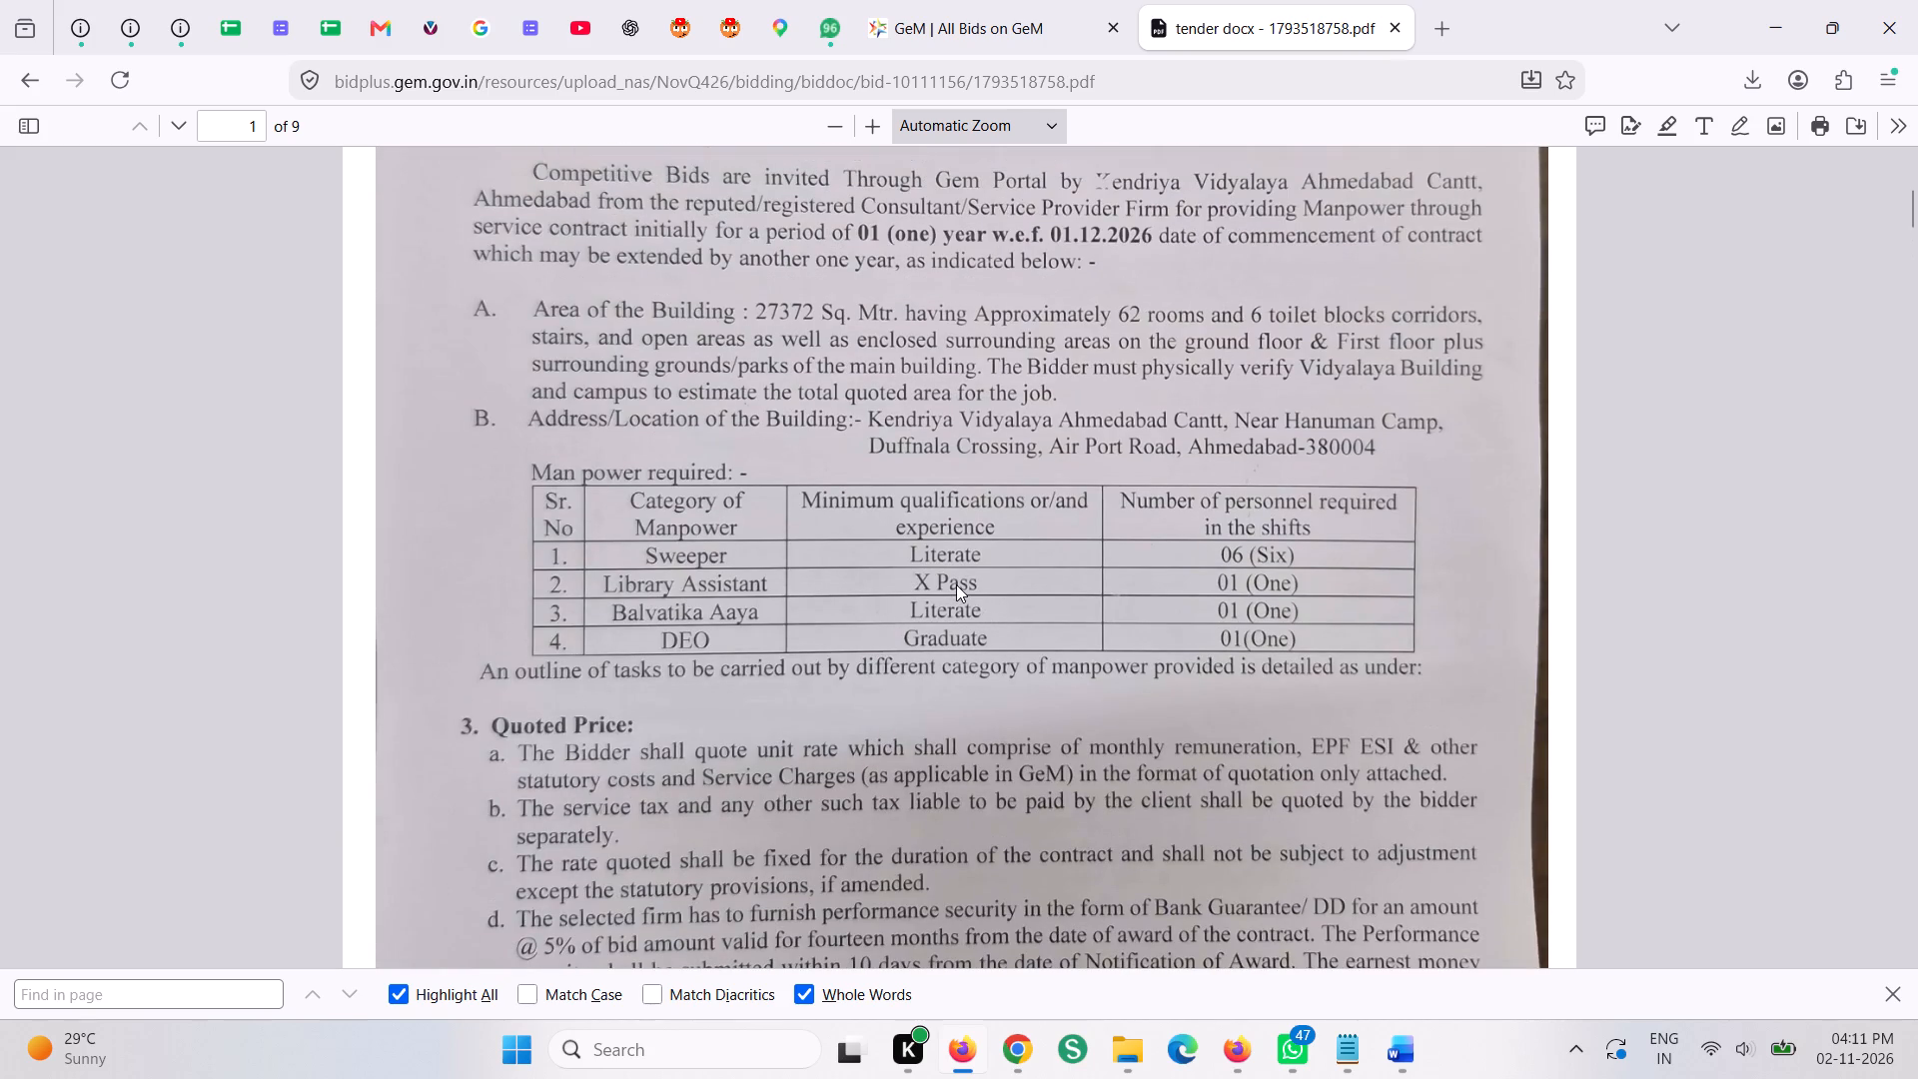
scroll(839, 584, up, 1)
scroll(762, 586, down, 2)
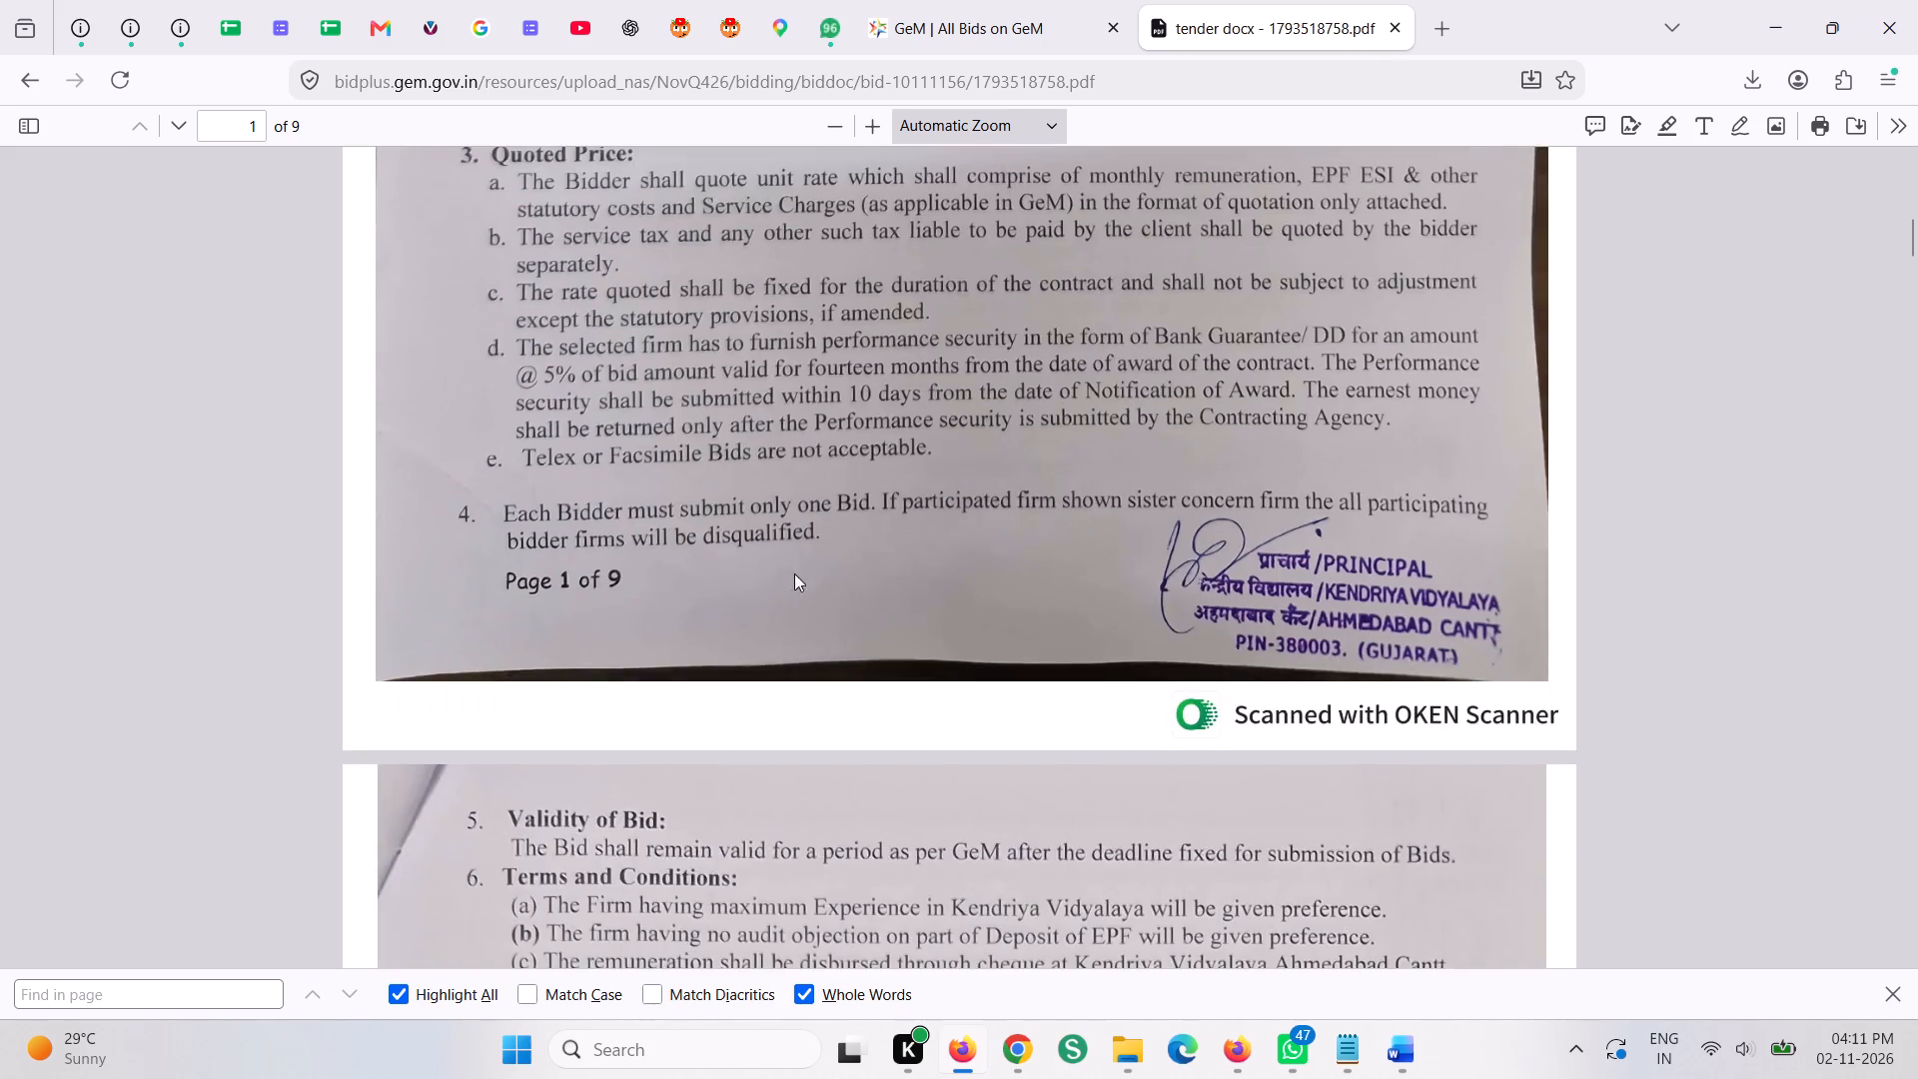
scroll(695, 587, down, 2)
scroll(706, 594, up, 1)
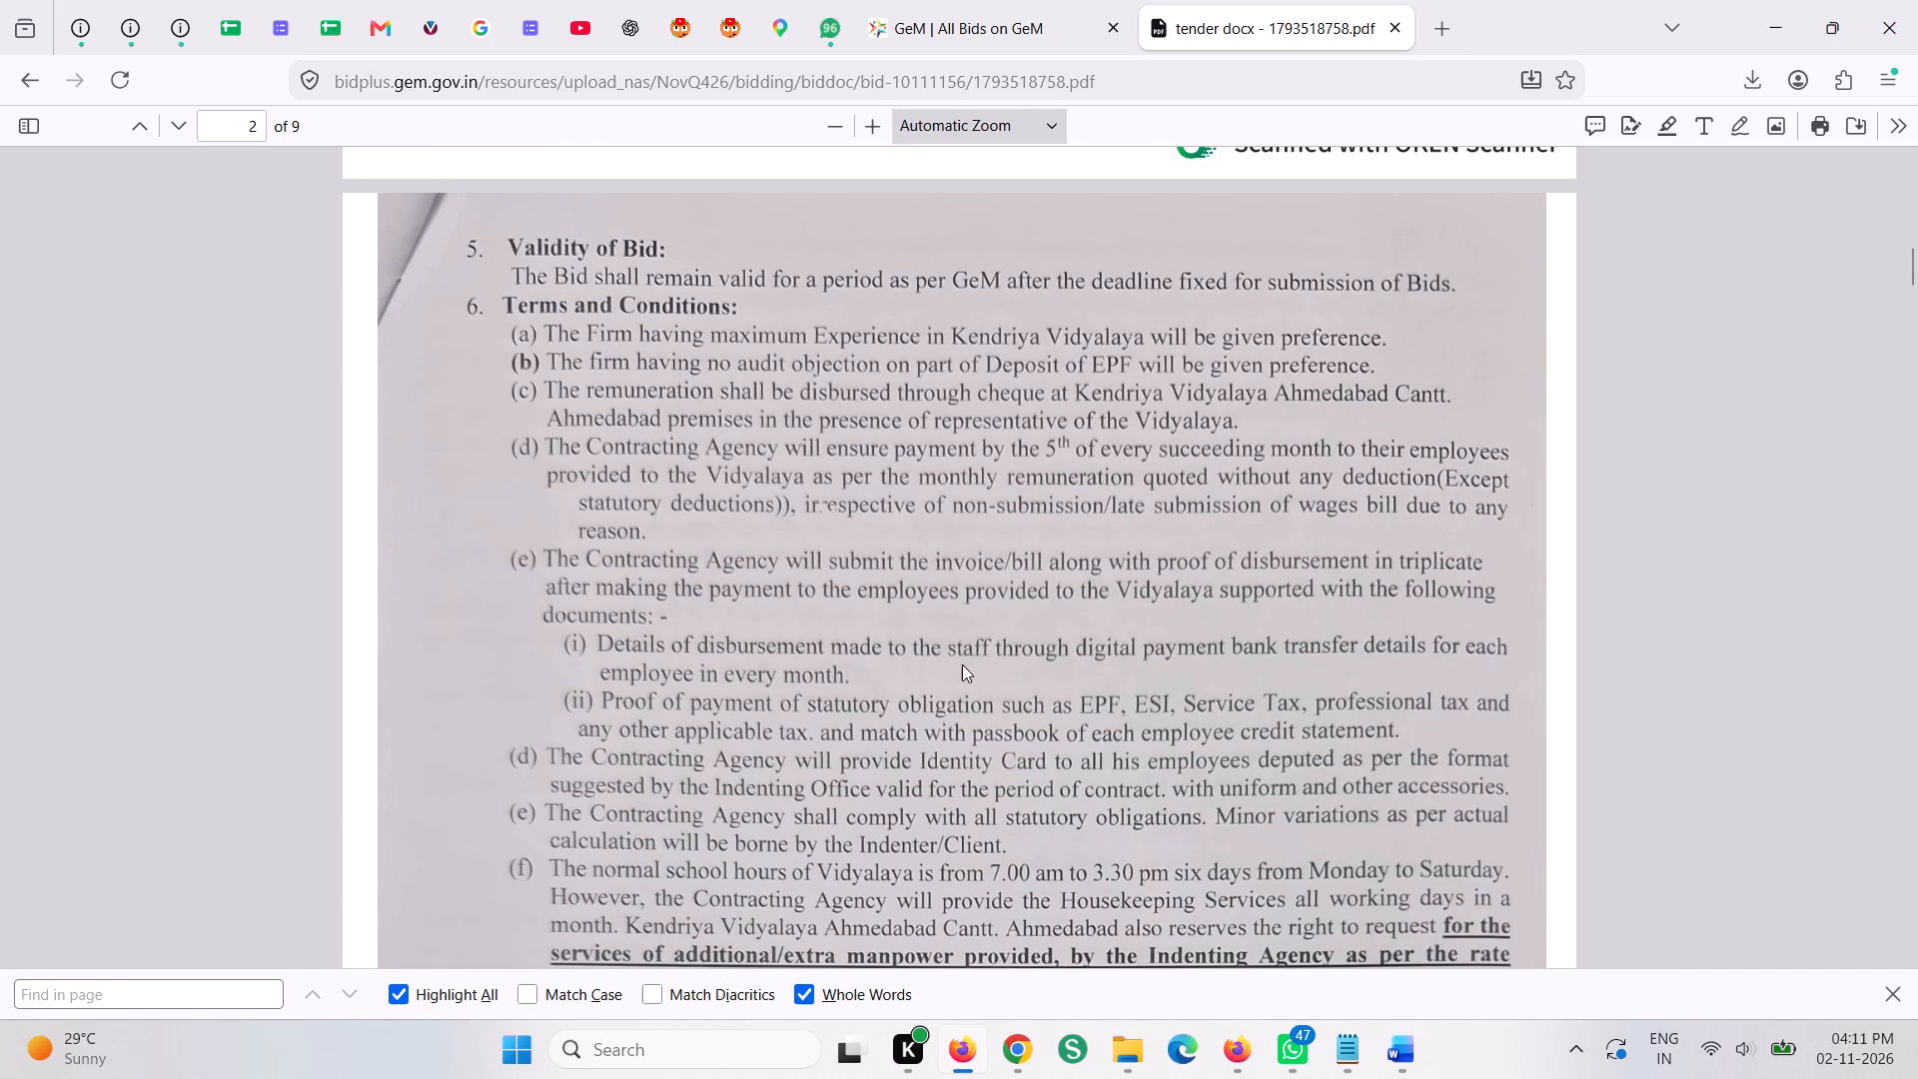
scroll(891, 683, down, 1)
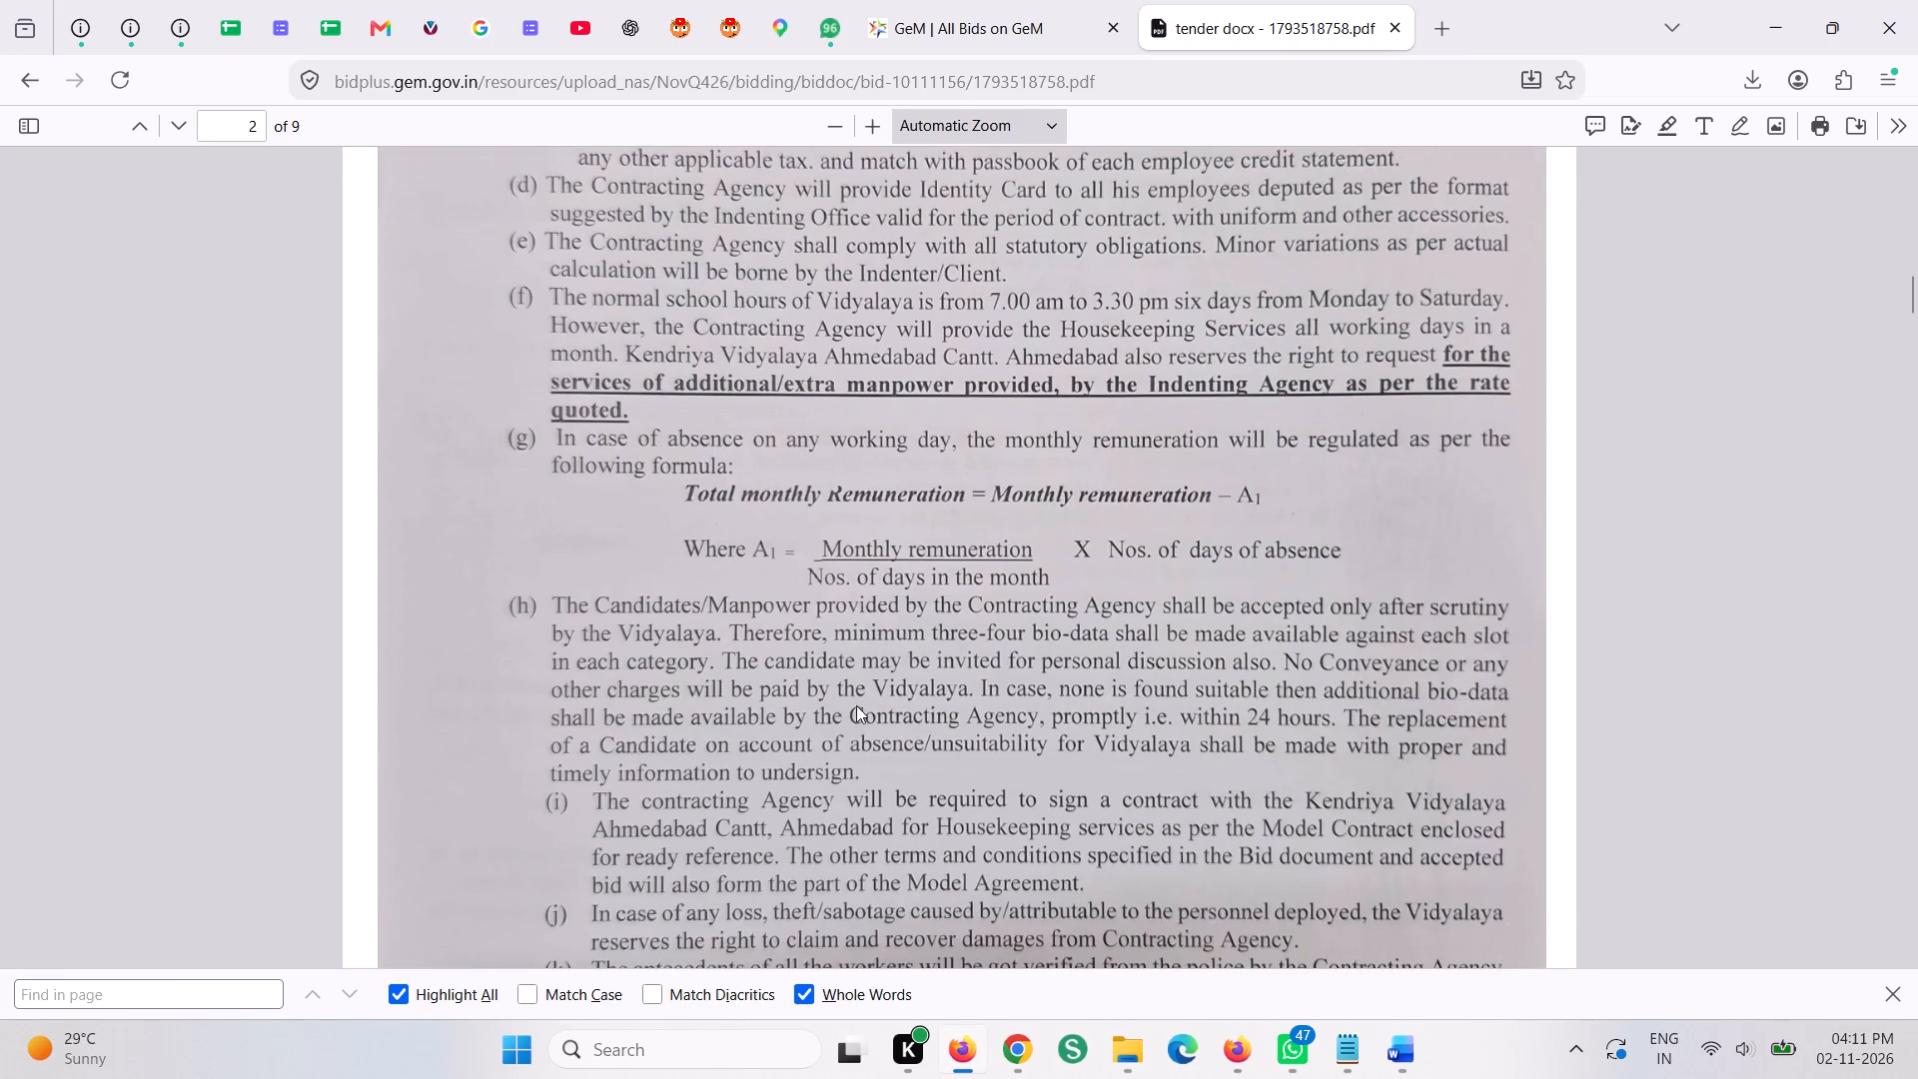
scroll(847, 705, down, 2)
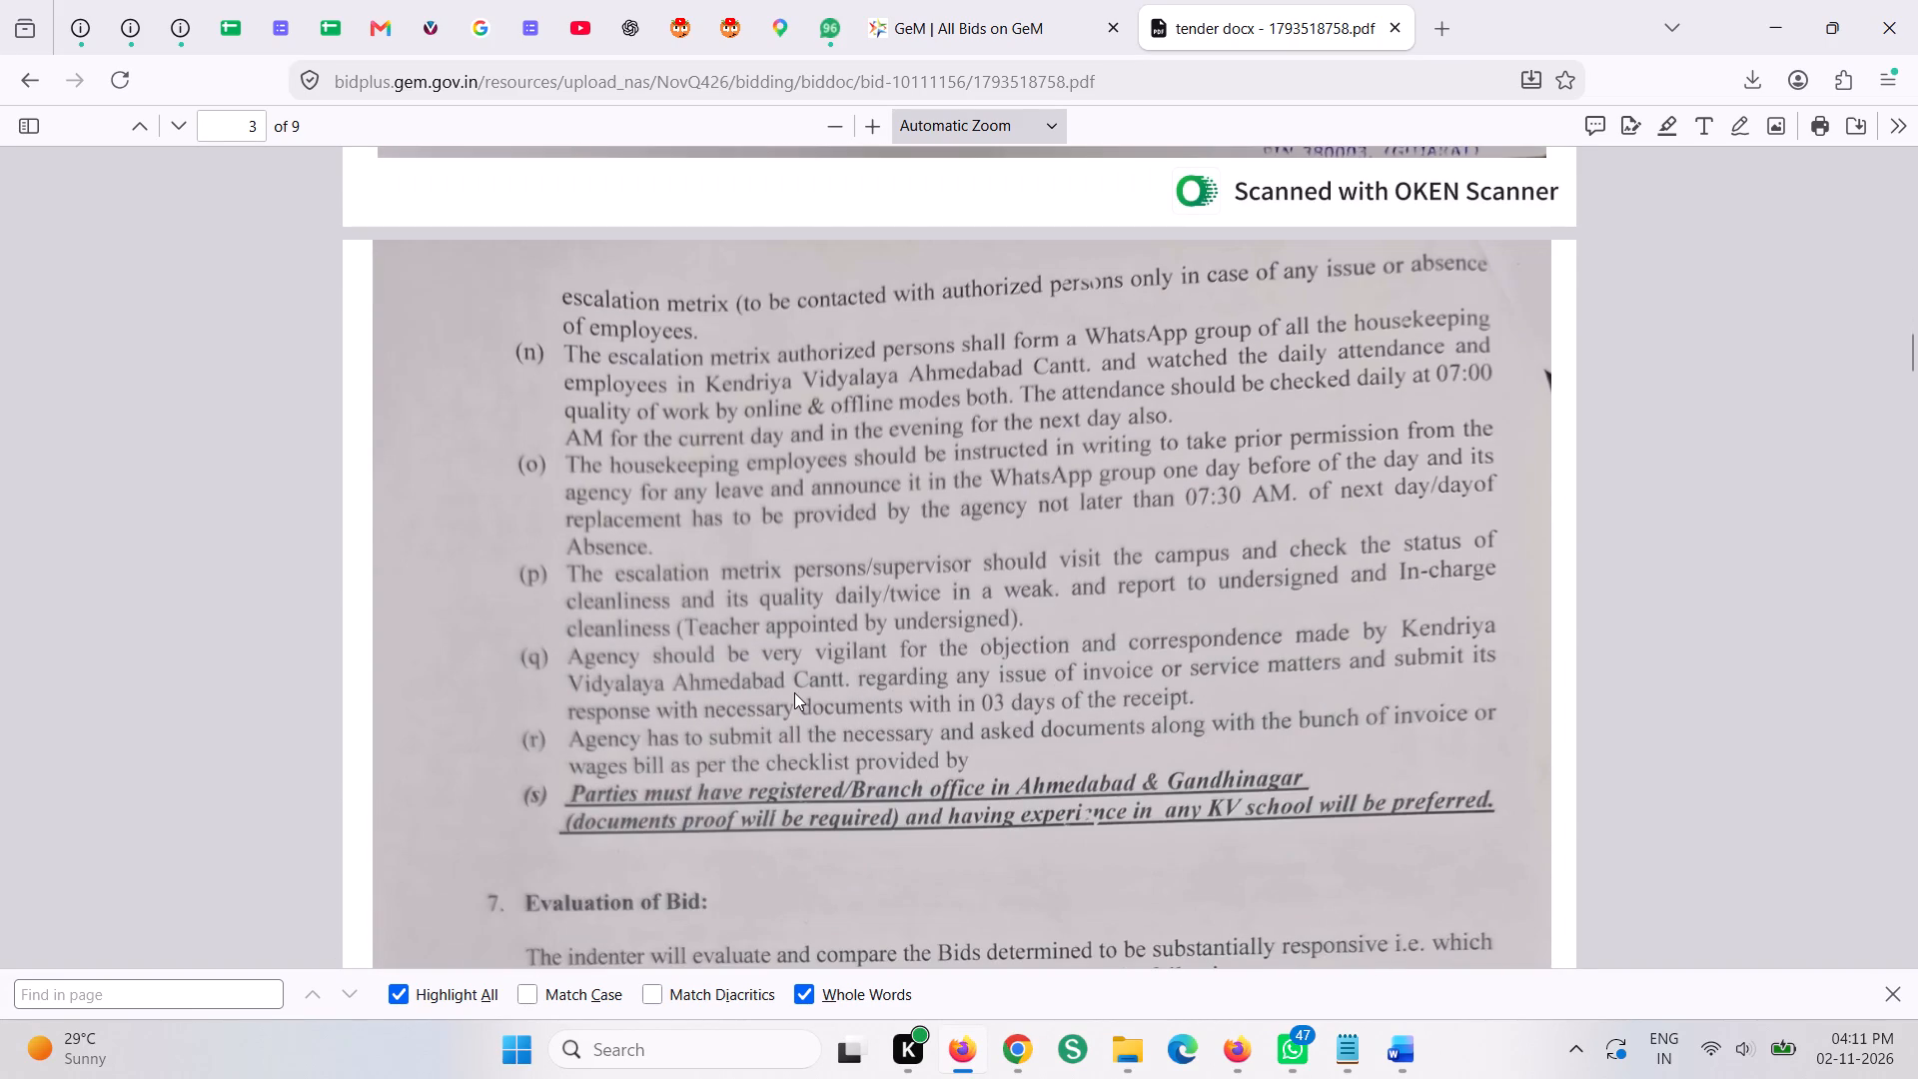
scroll(794, 692, down, 1)
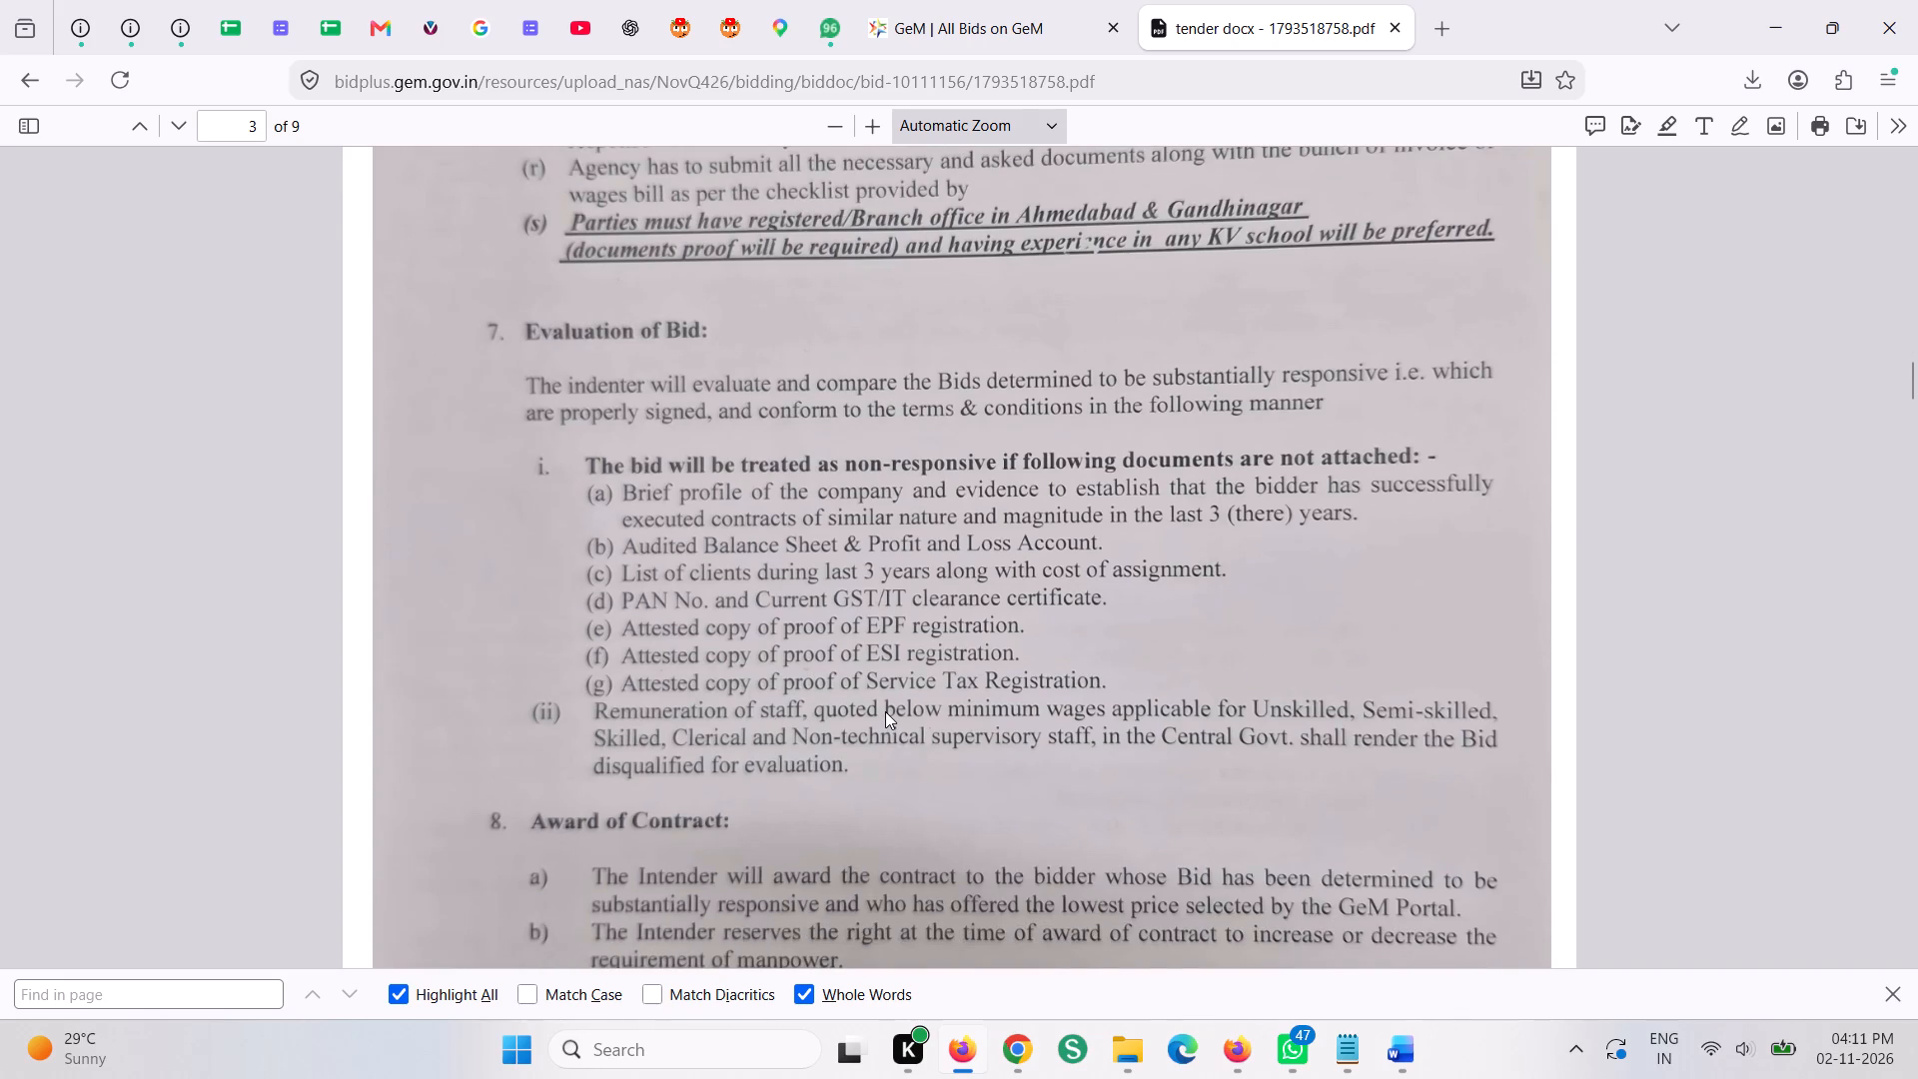
scroll(888, 695, down, 2)
scroll(893, 695, up, 1)
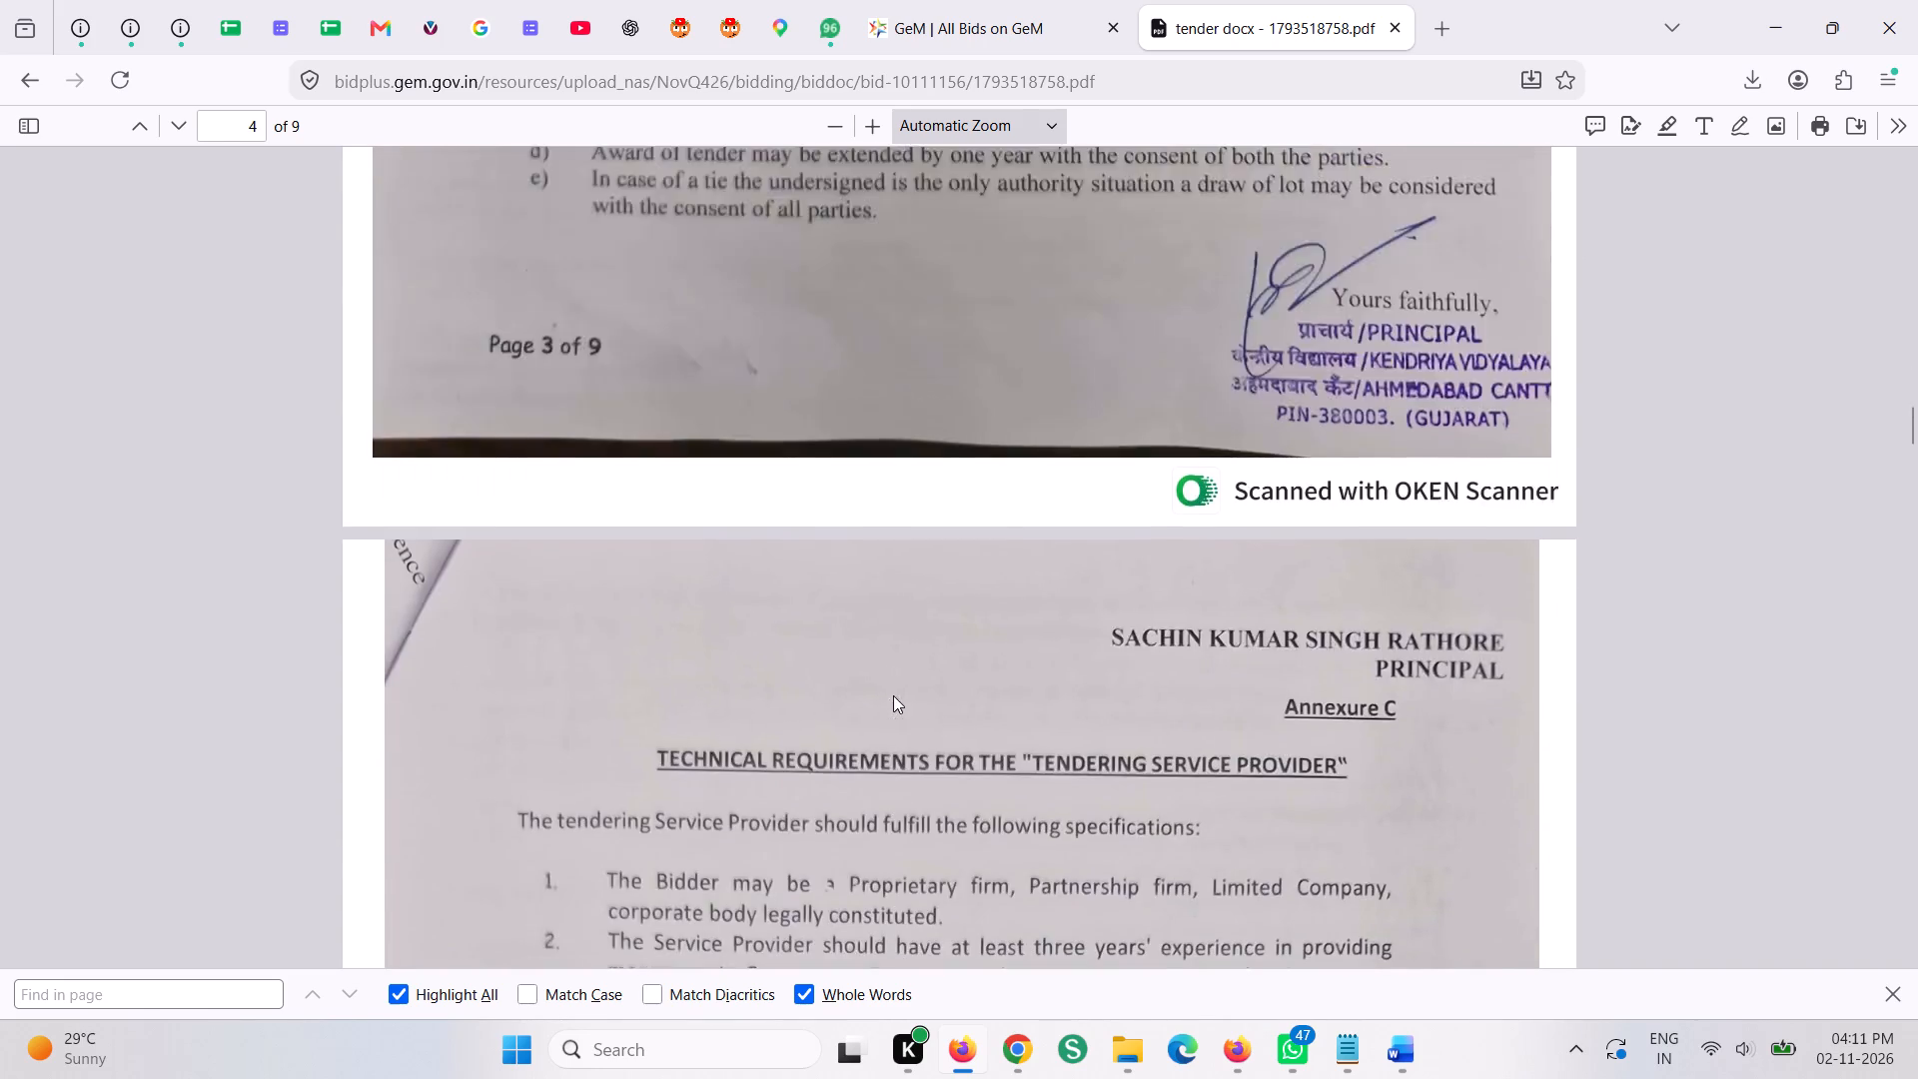
Examine the Annexure C technical requirements for the tendering service provider and the general terms that follow.
scroll(913, 706, down, 1)
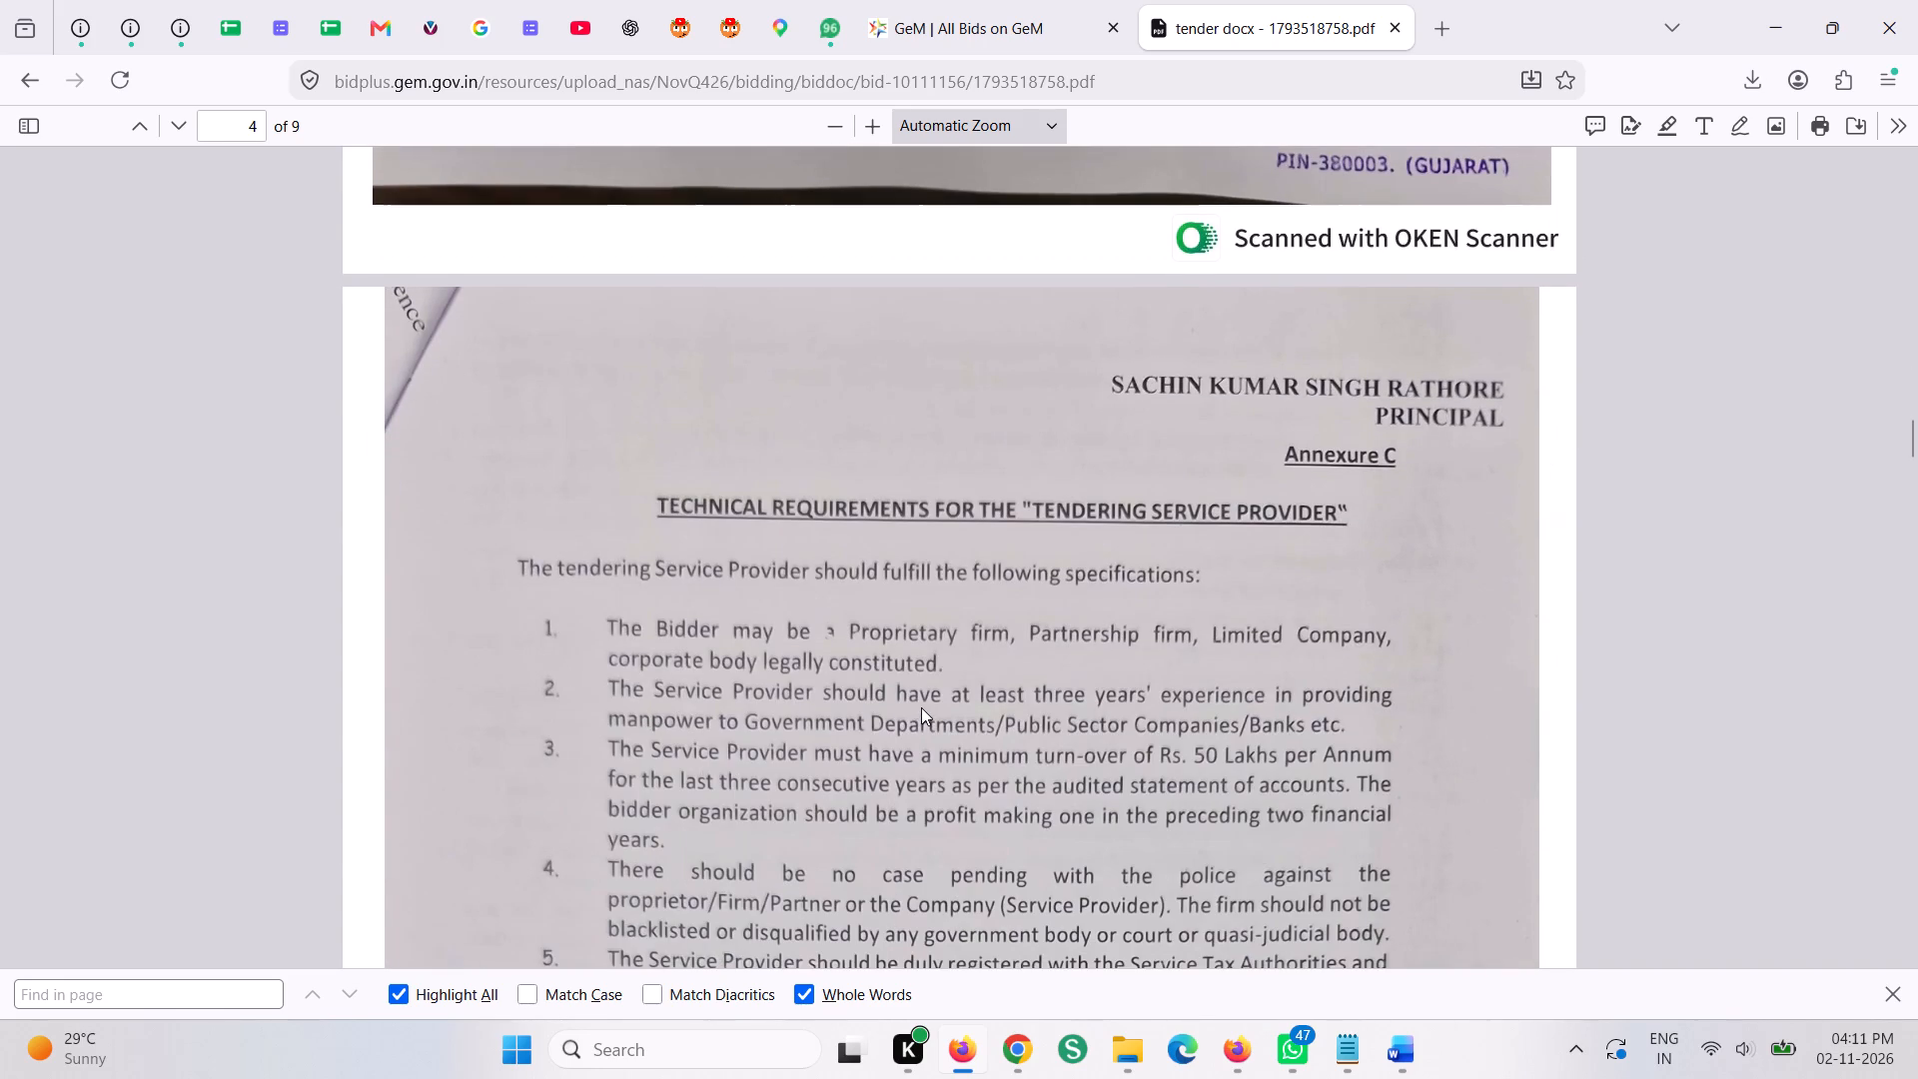
scroll(921, 707, down, 1)
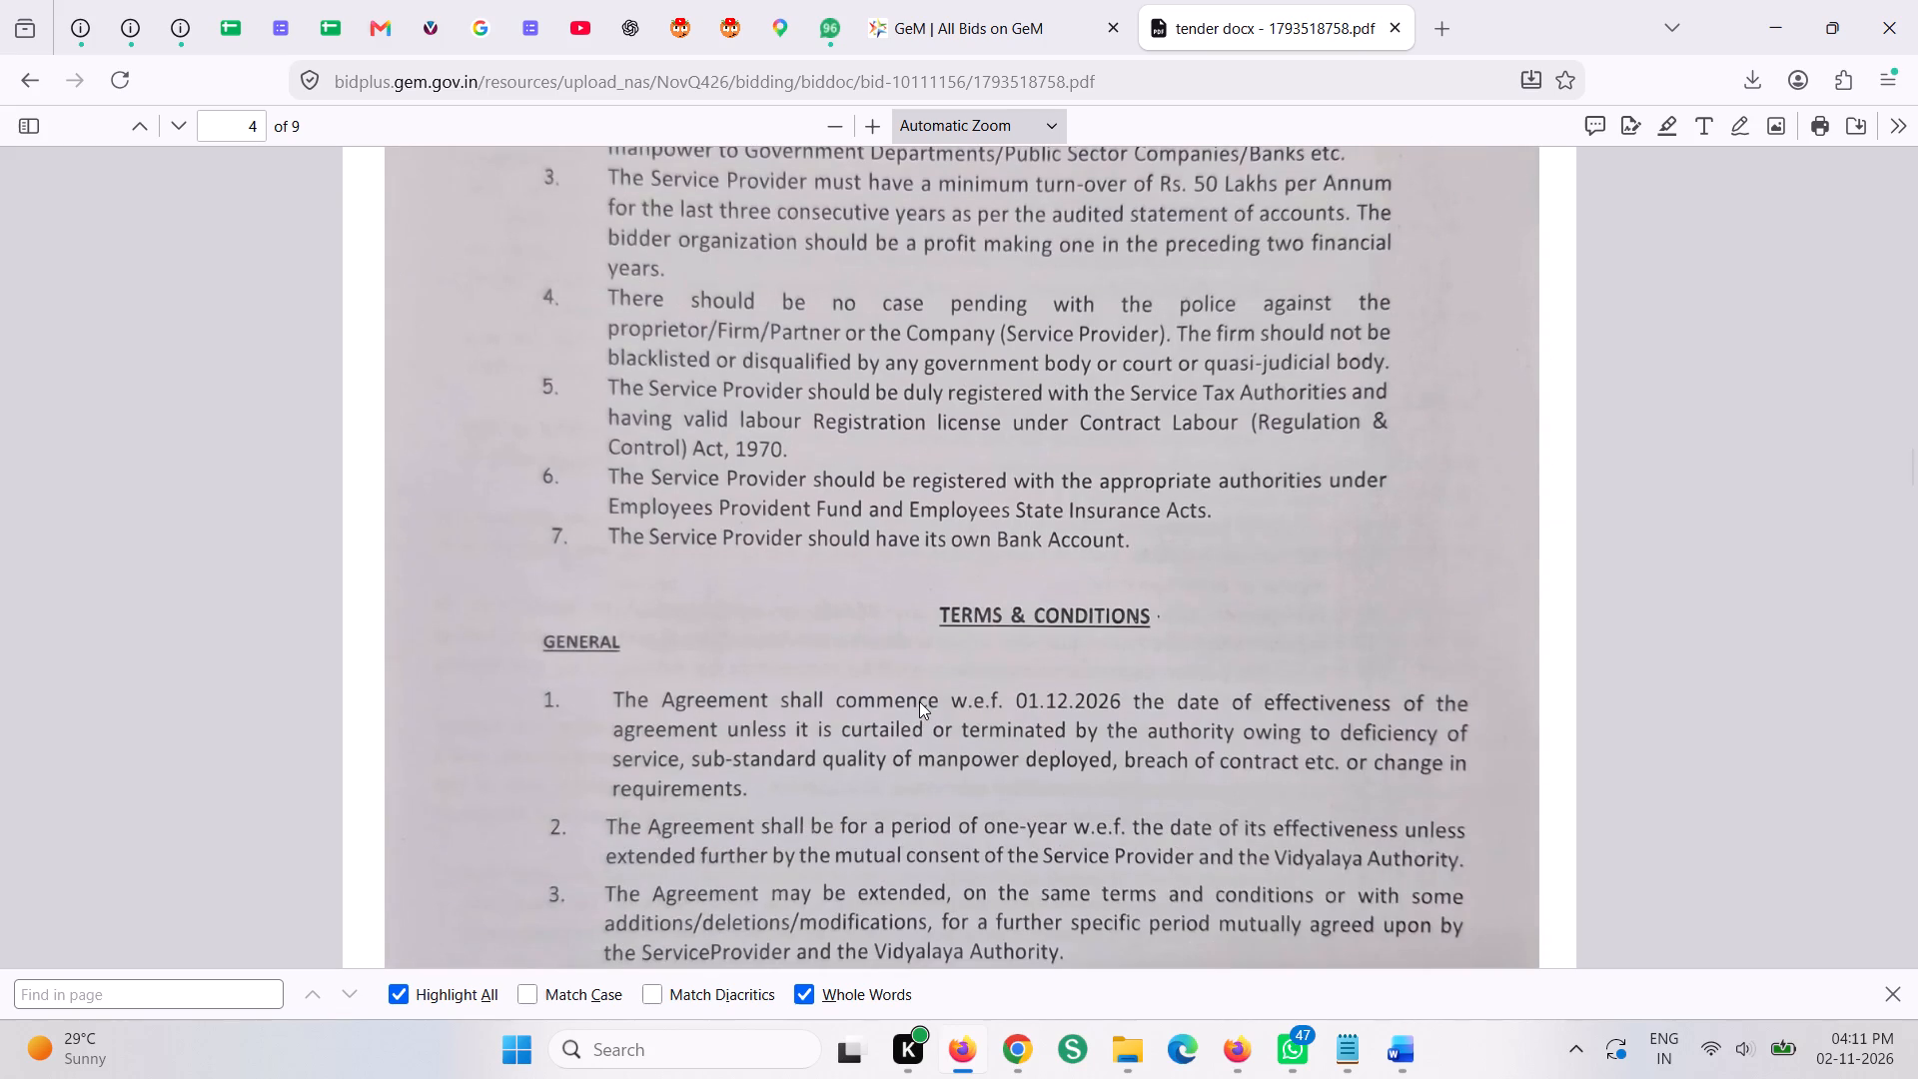
scroll(919, 701, up, 1)
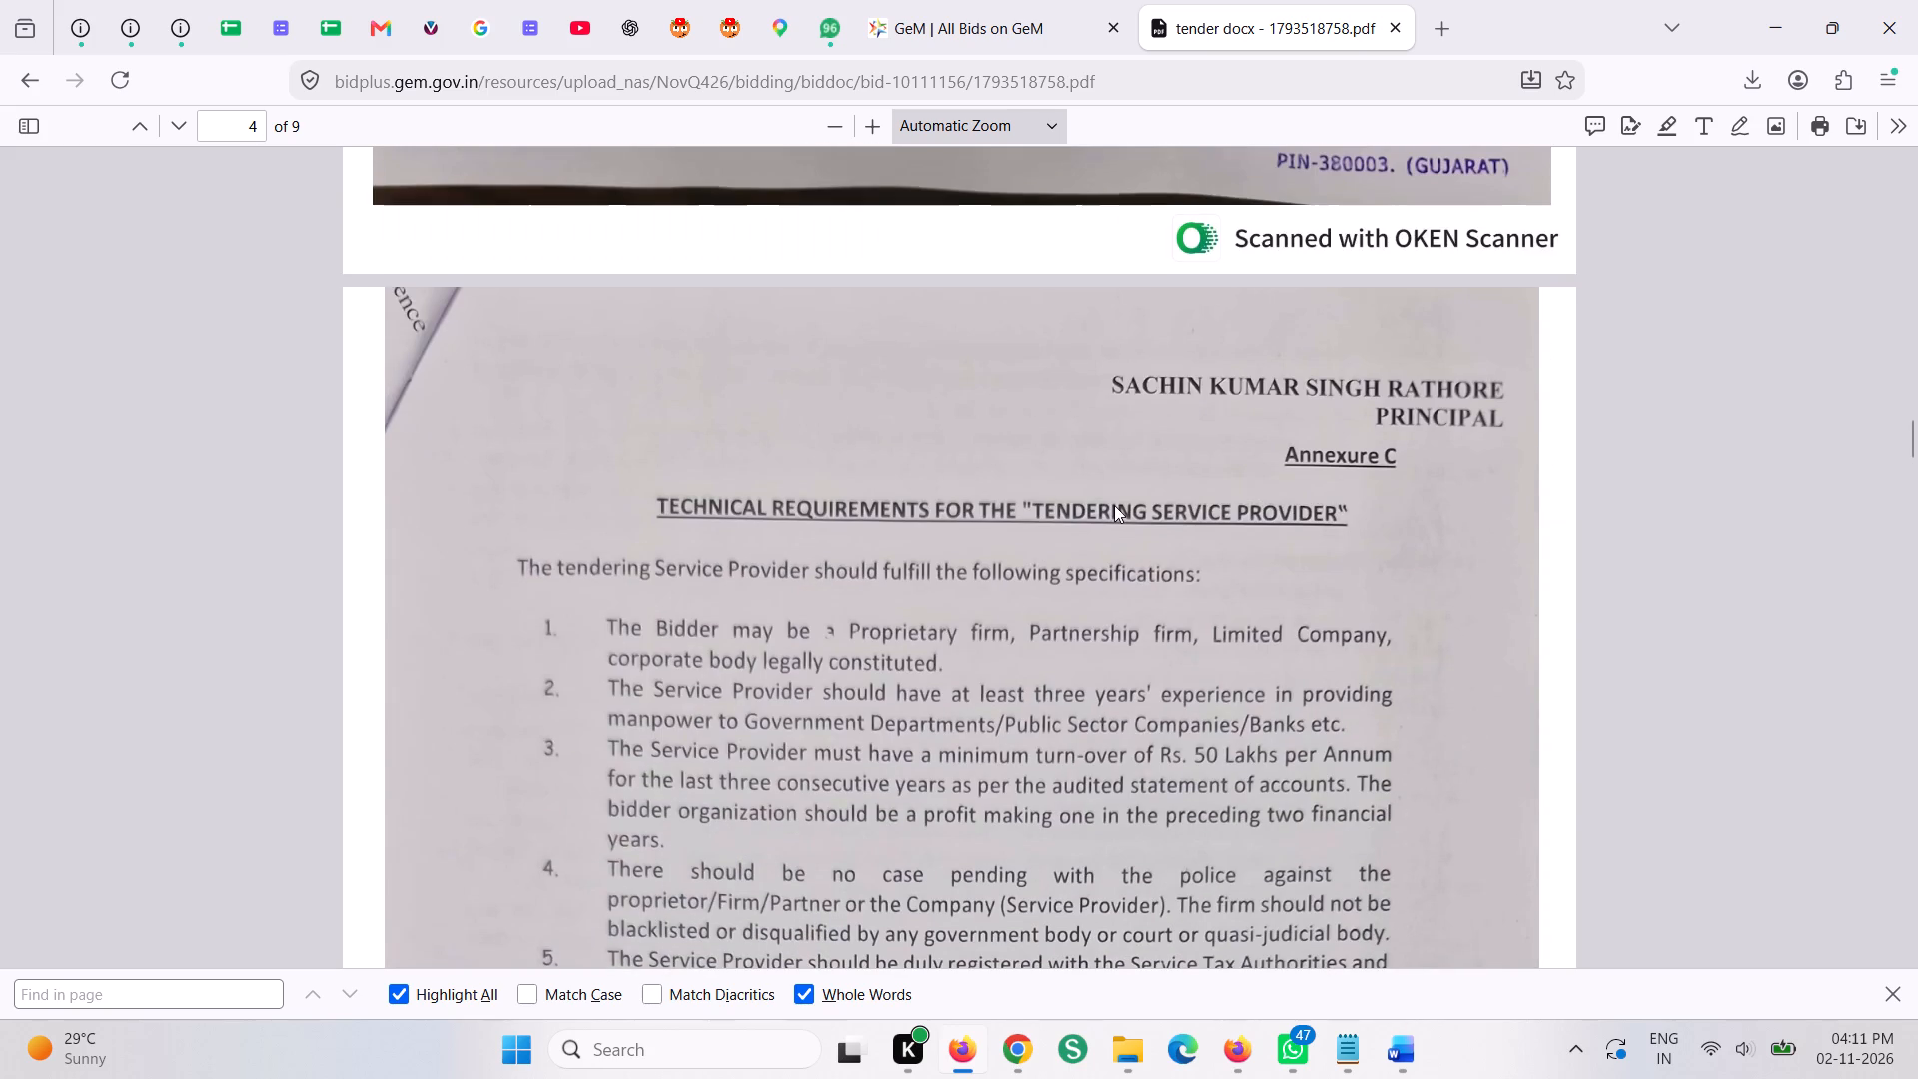
scroll(1012, 577, down, 2)
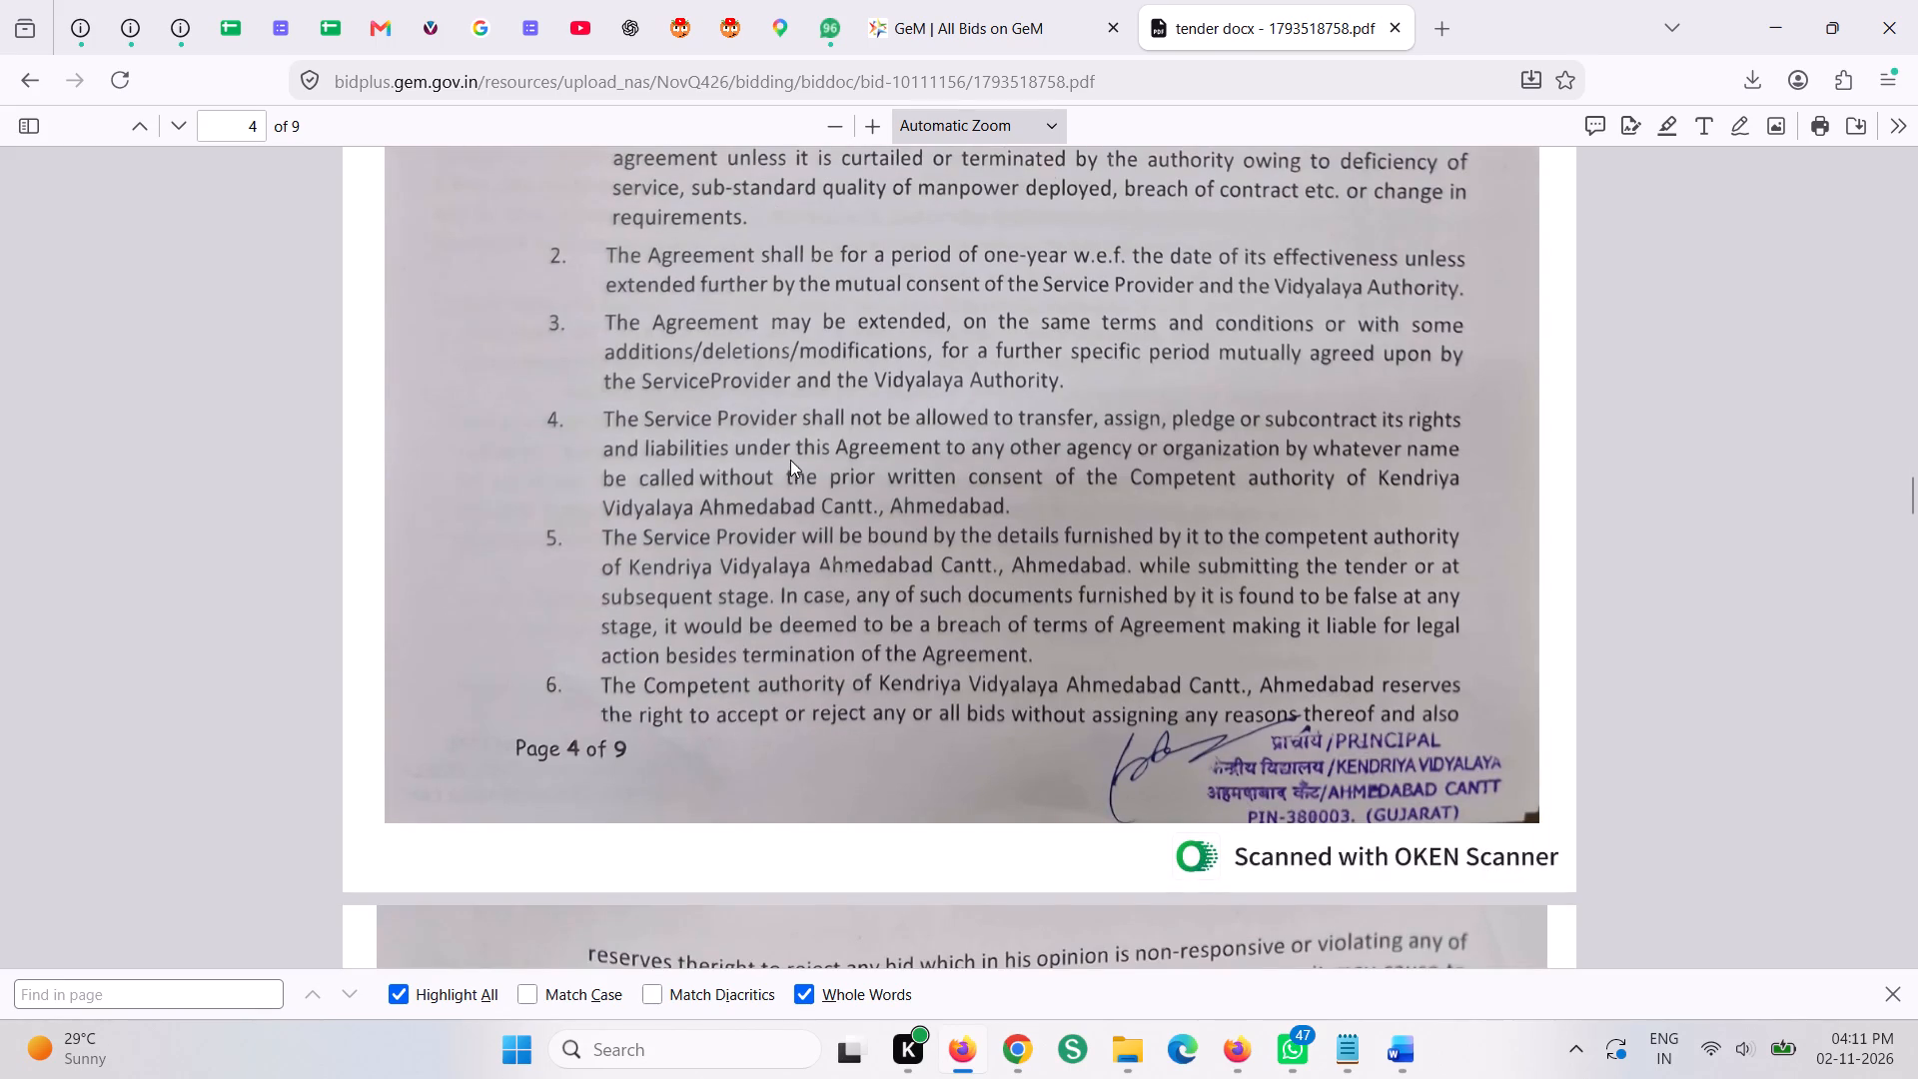
scroll(798, 692, down, 1)
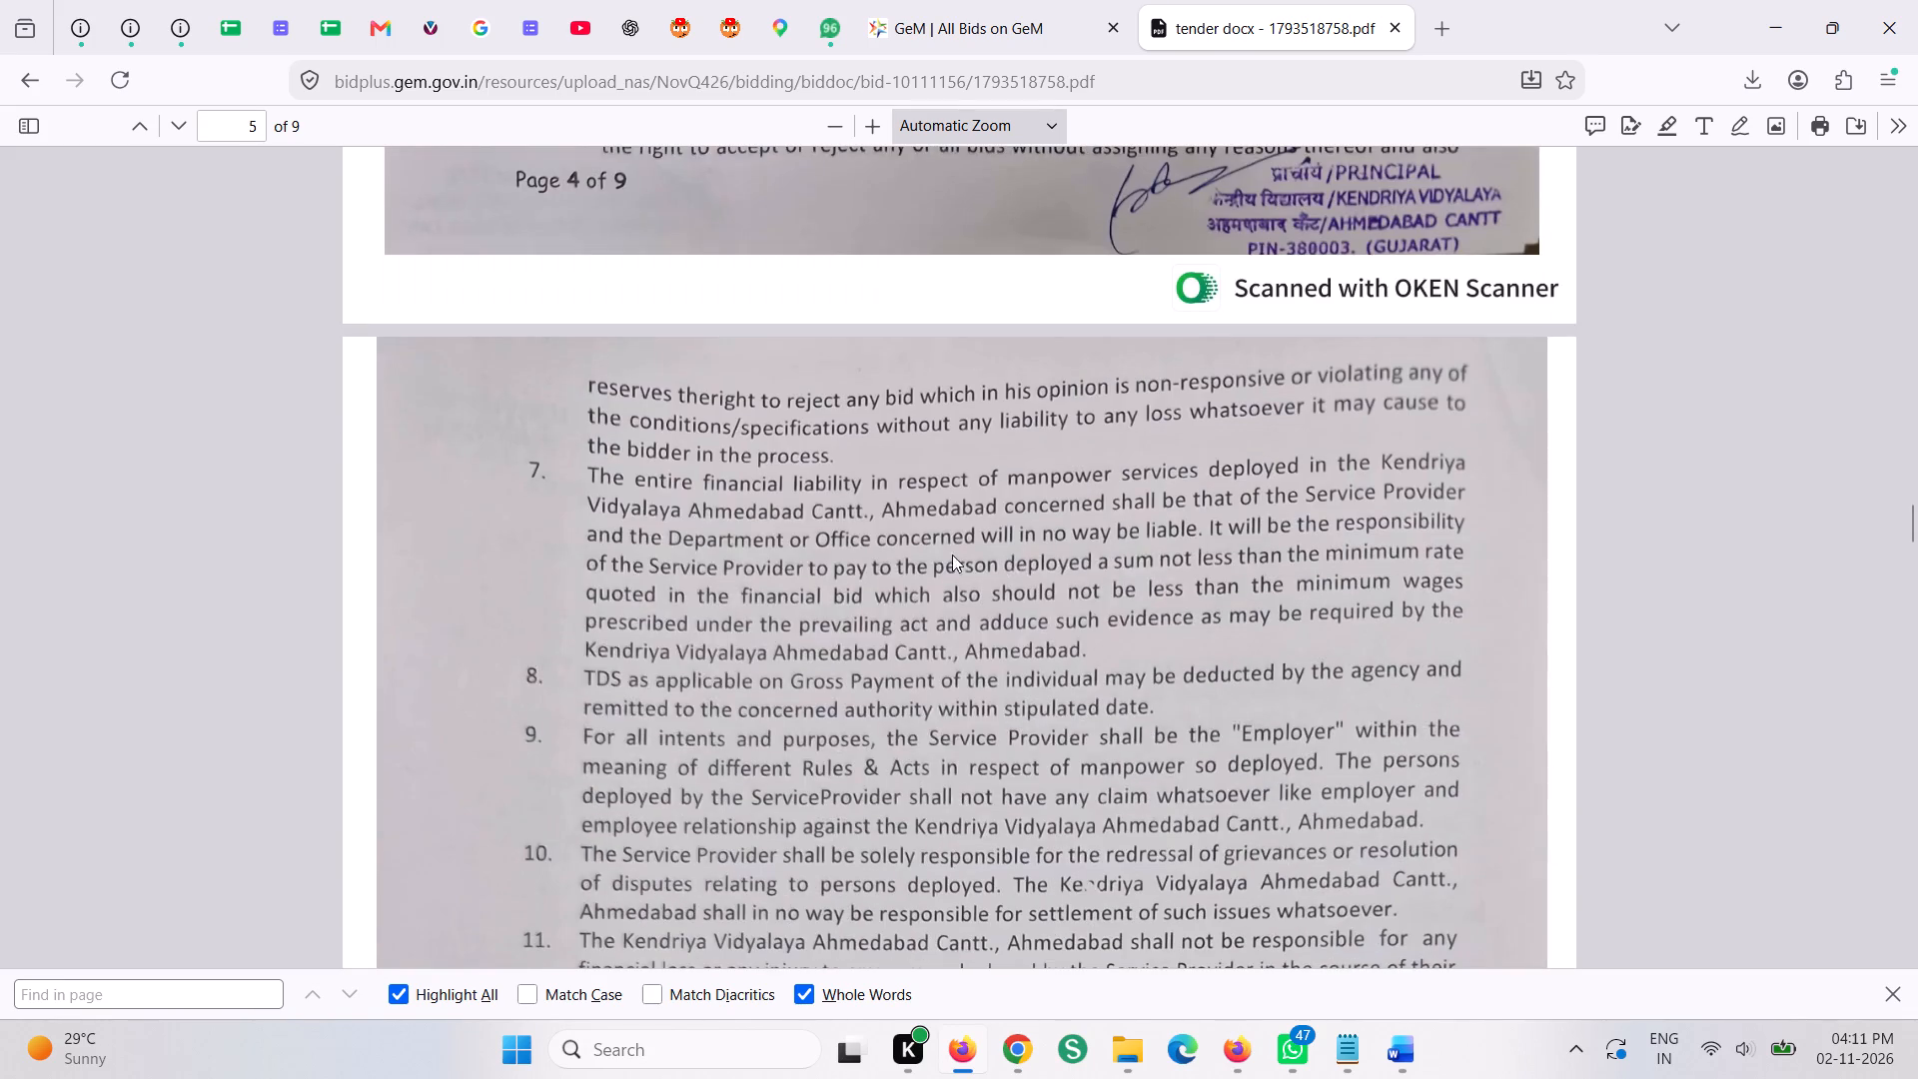
Look through the attachment's remaining pages, including the legal conditions and the housekeeping scope of work.
scroll(896, 552, down, 7)
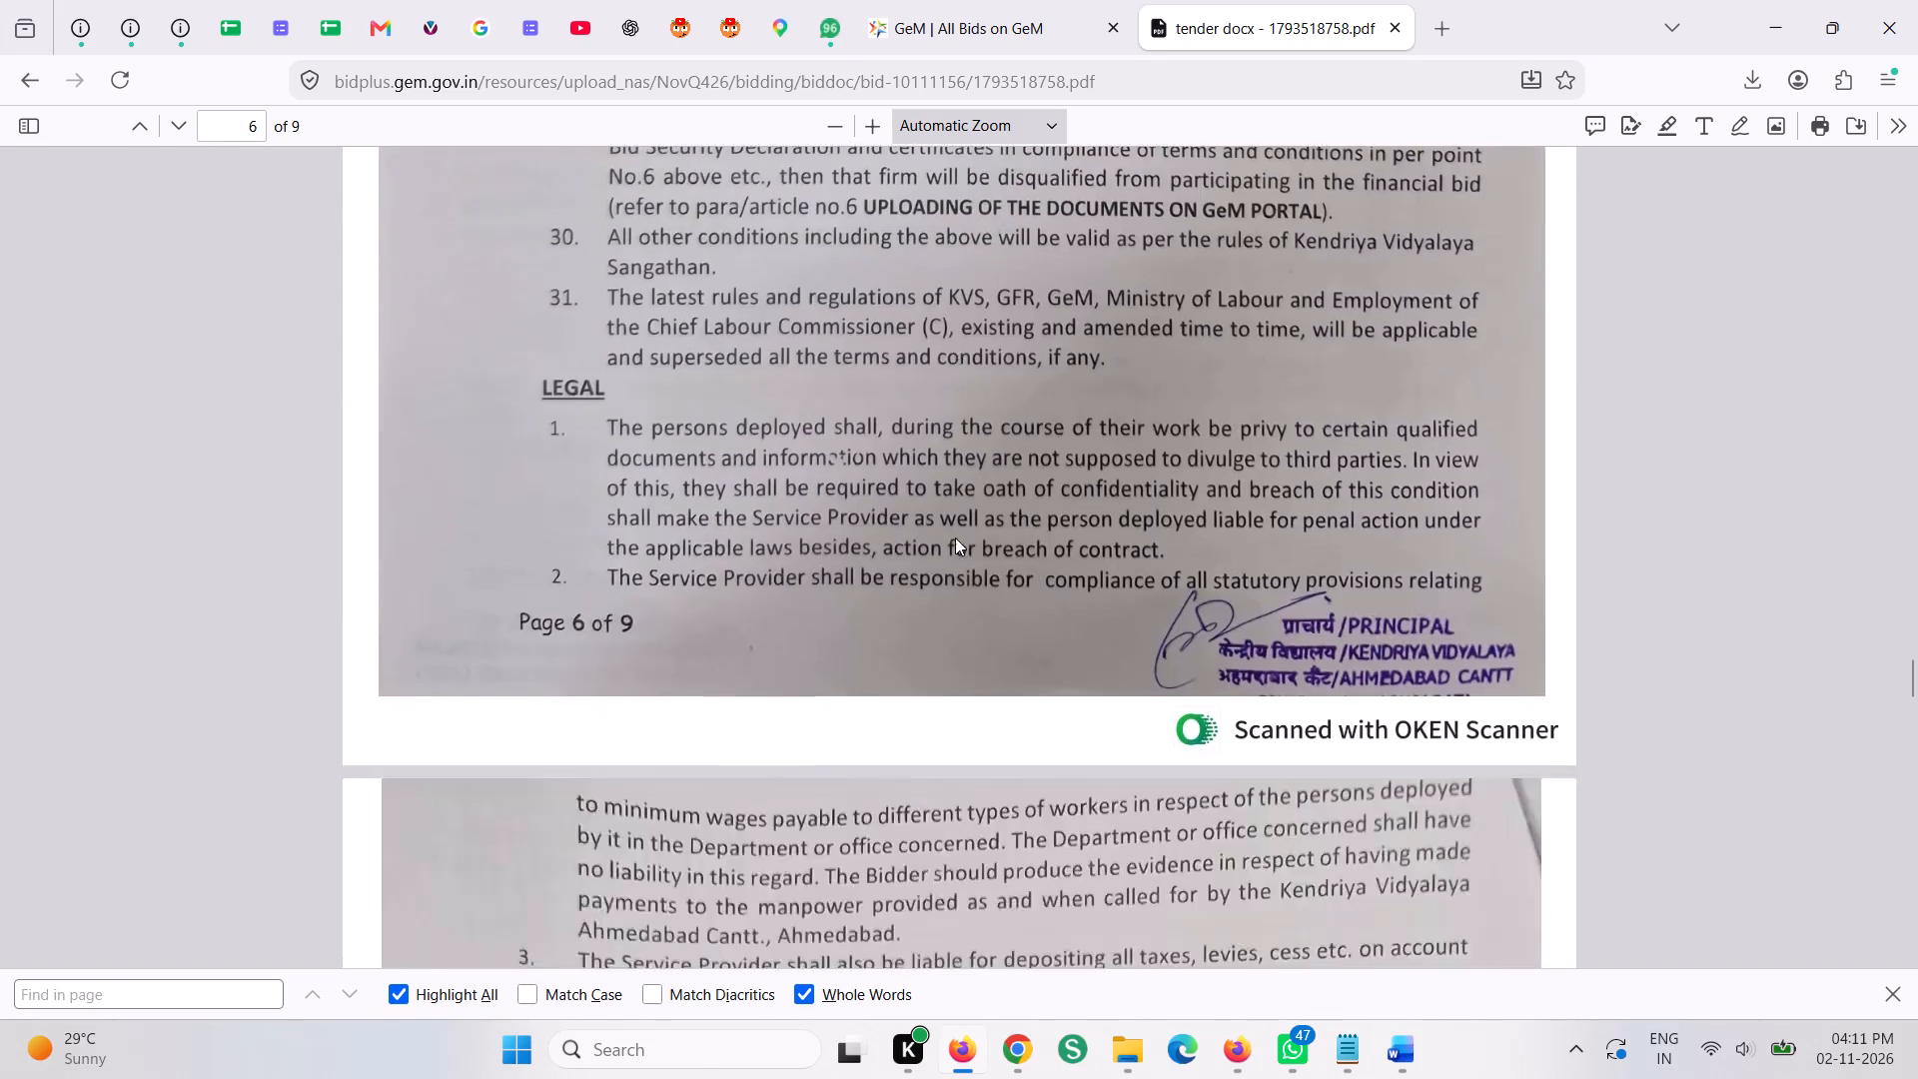
scroll(947, 545, down, 9)
scroll(949, 547, up, 2)
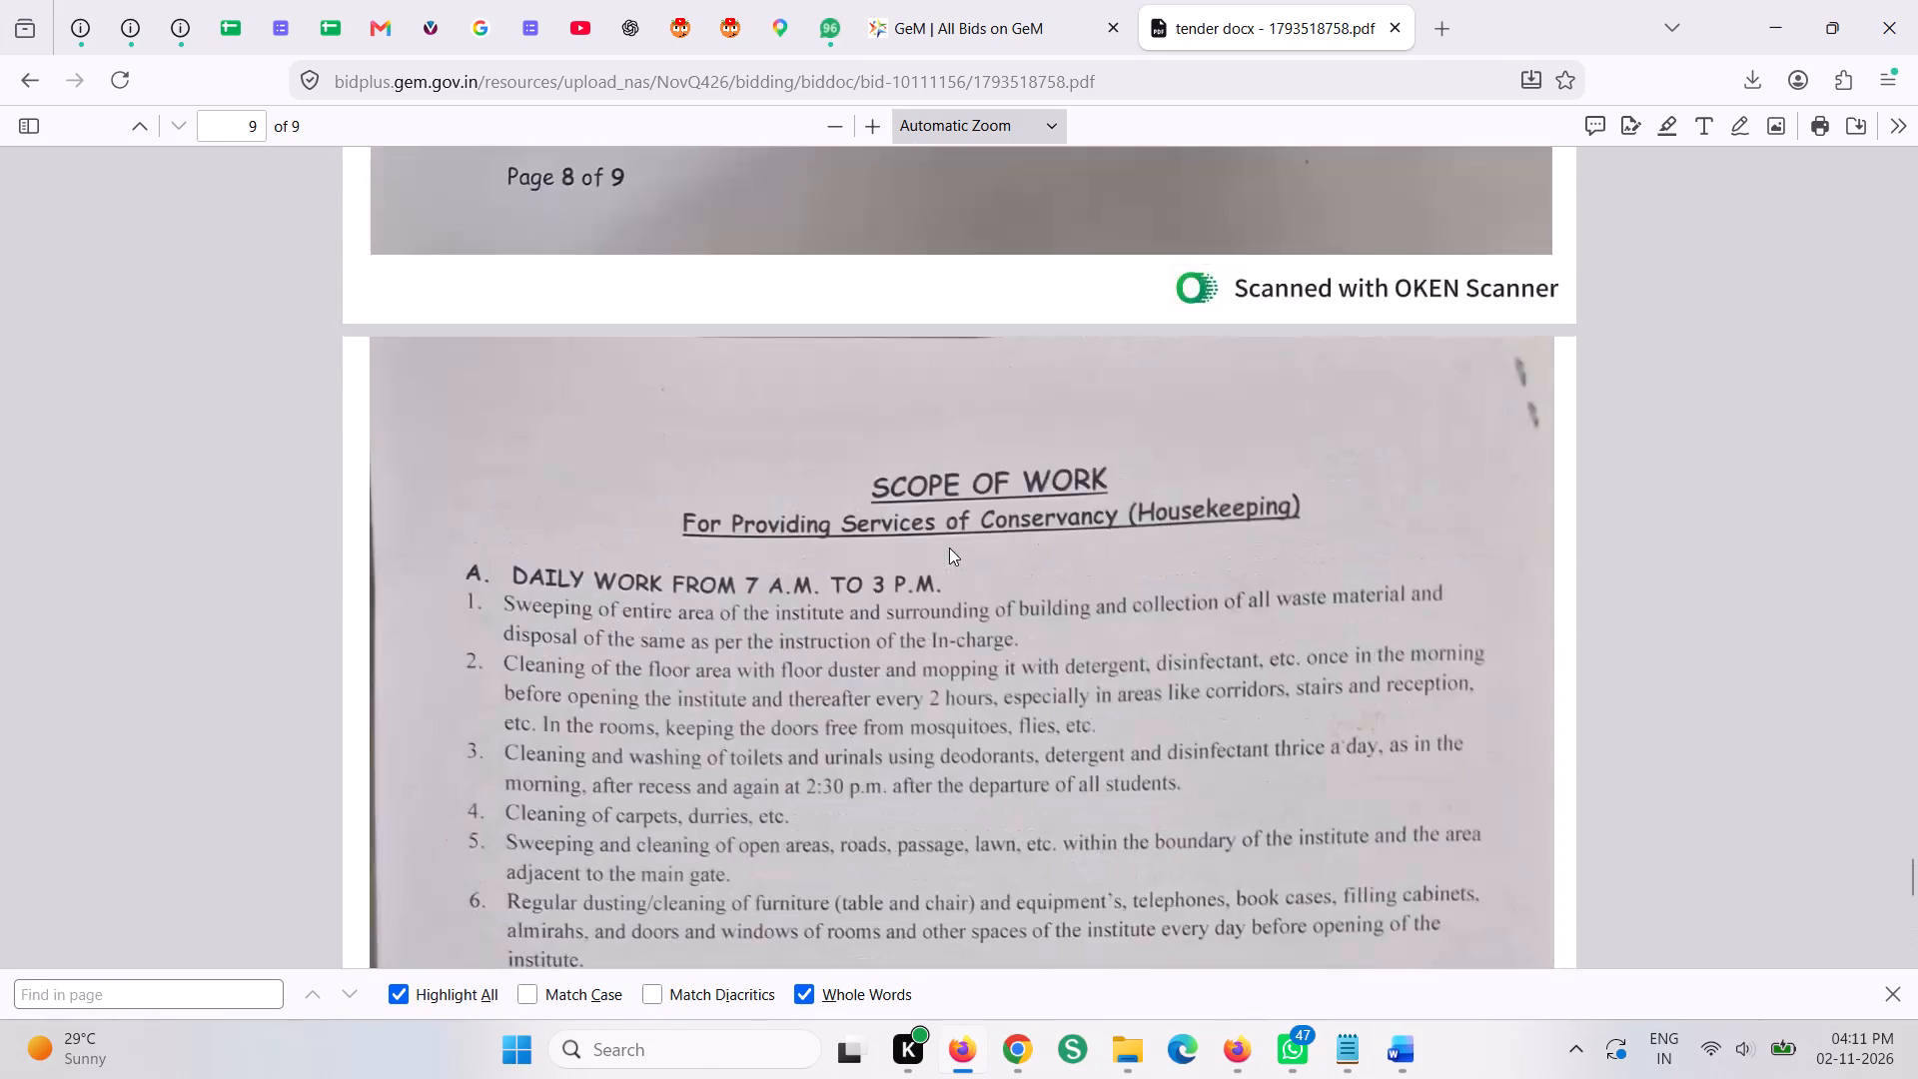
scroll(949, 547, down, 1)
scroll(949, 547, up, 1)
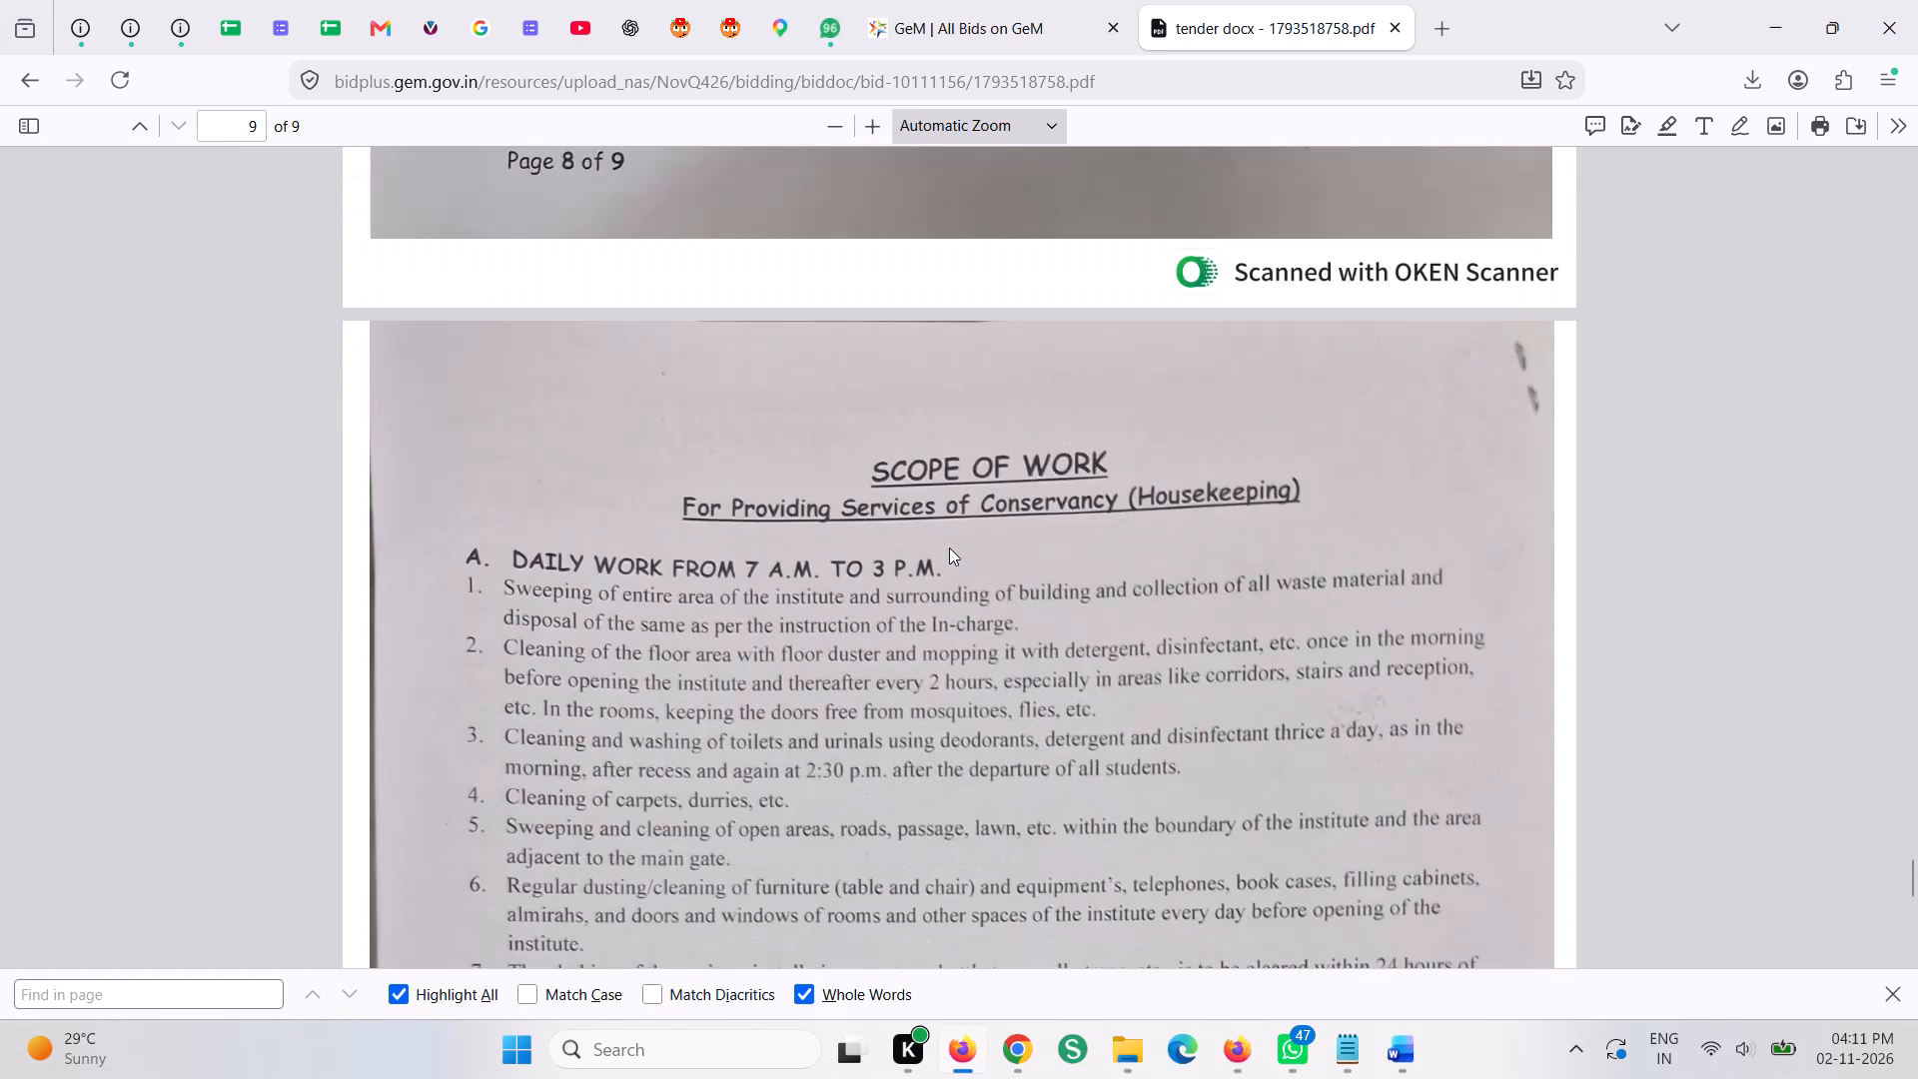
scroll(918, 553, down, 4)
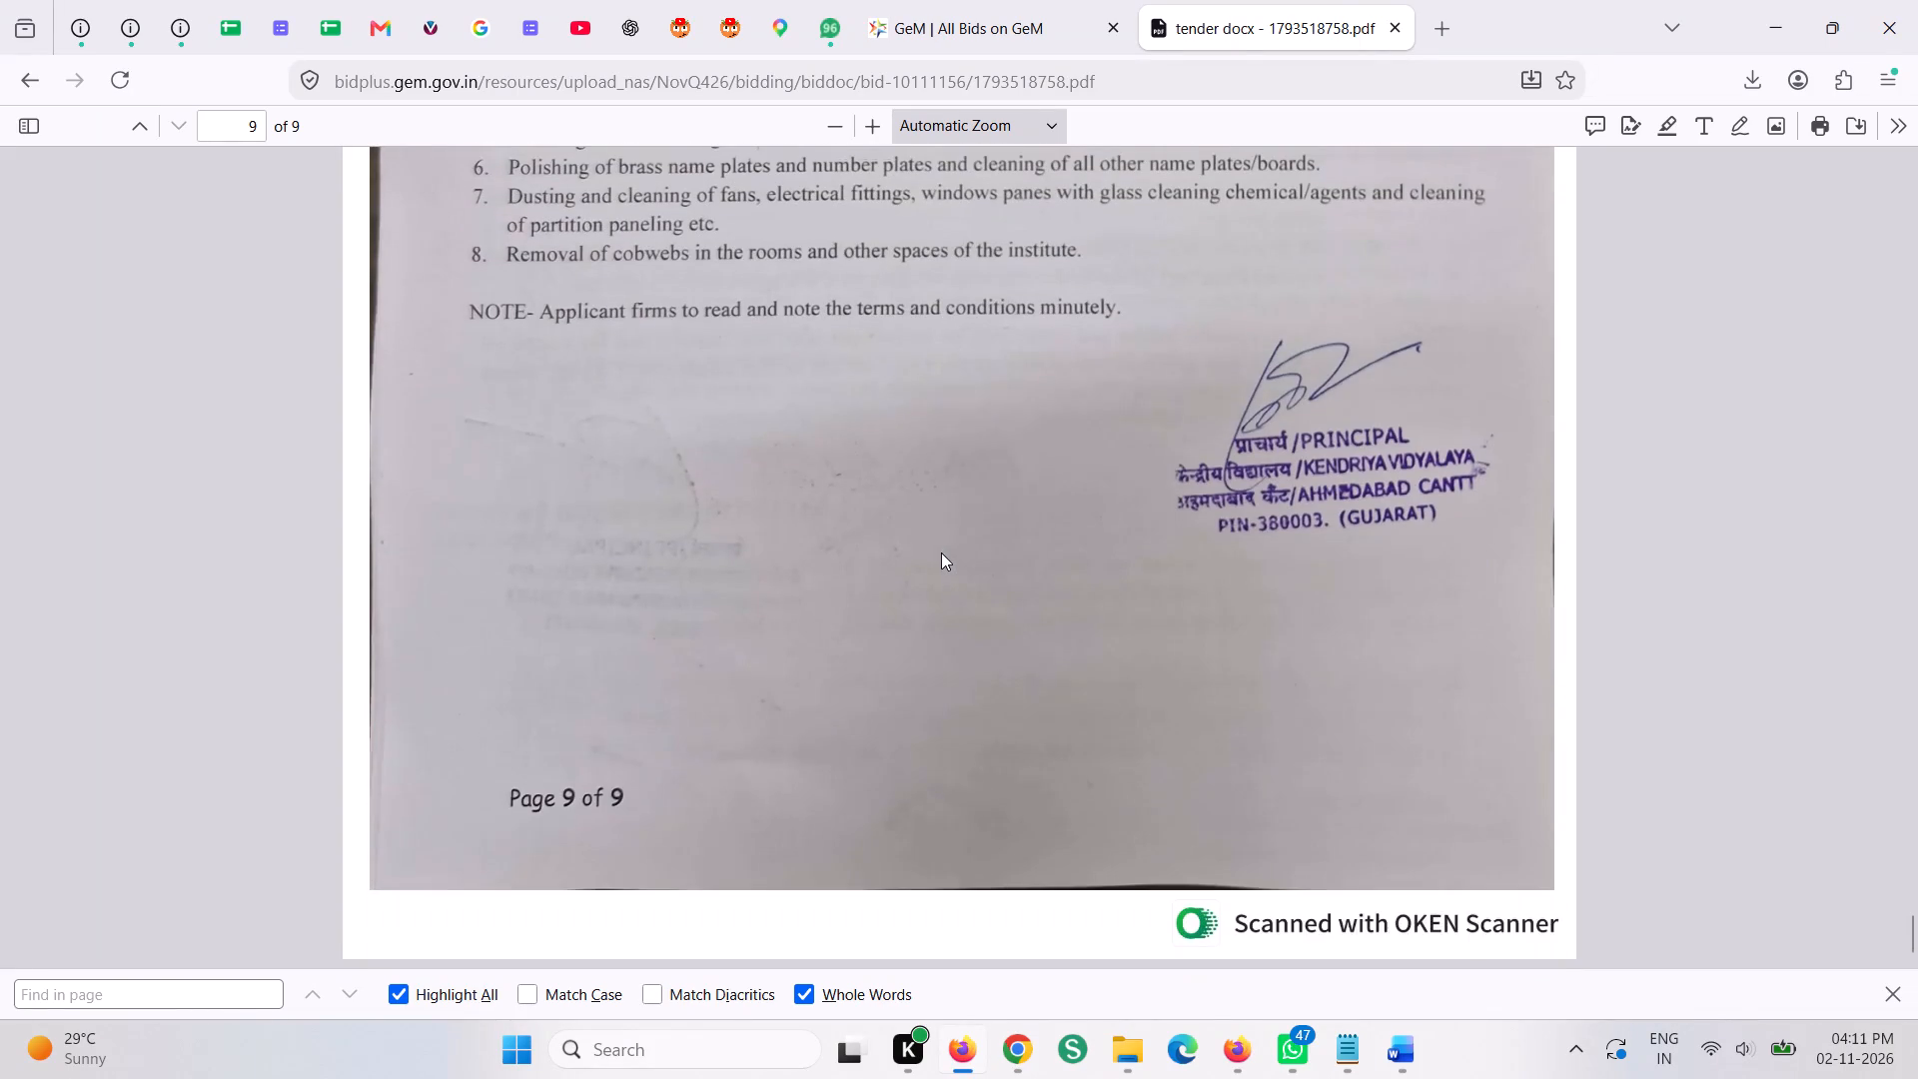
scroll(941, 552, up, 2)
scroll(1044, 553, up, 2)
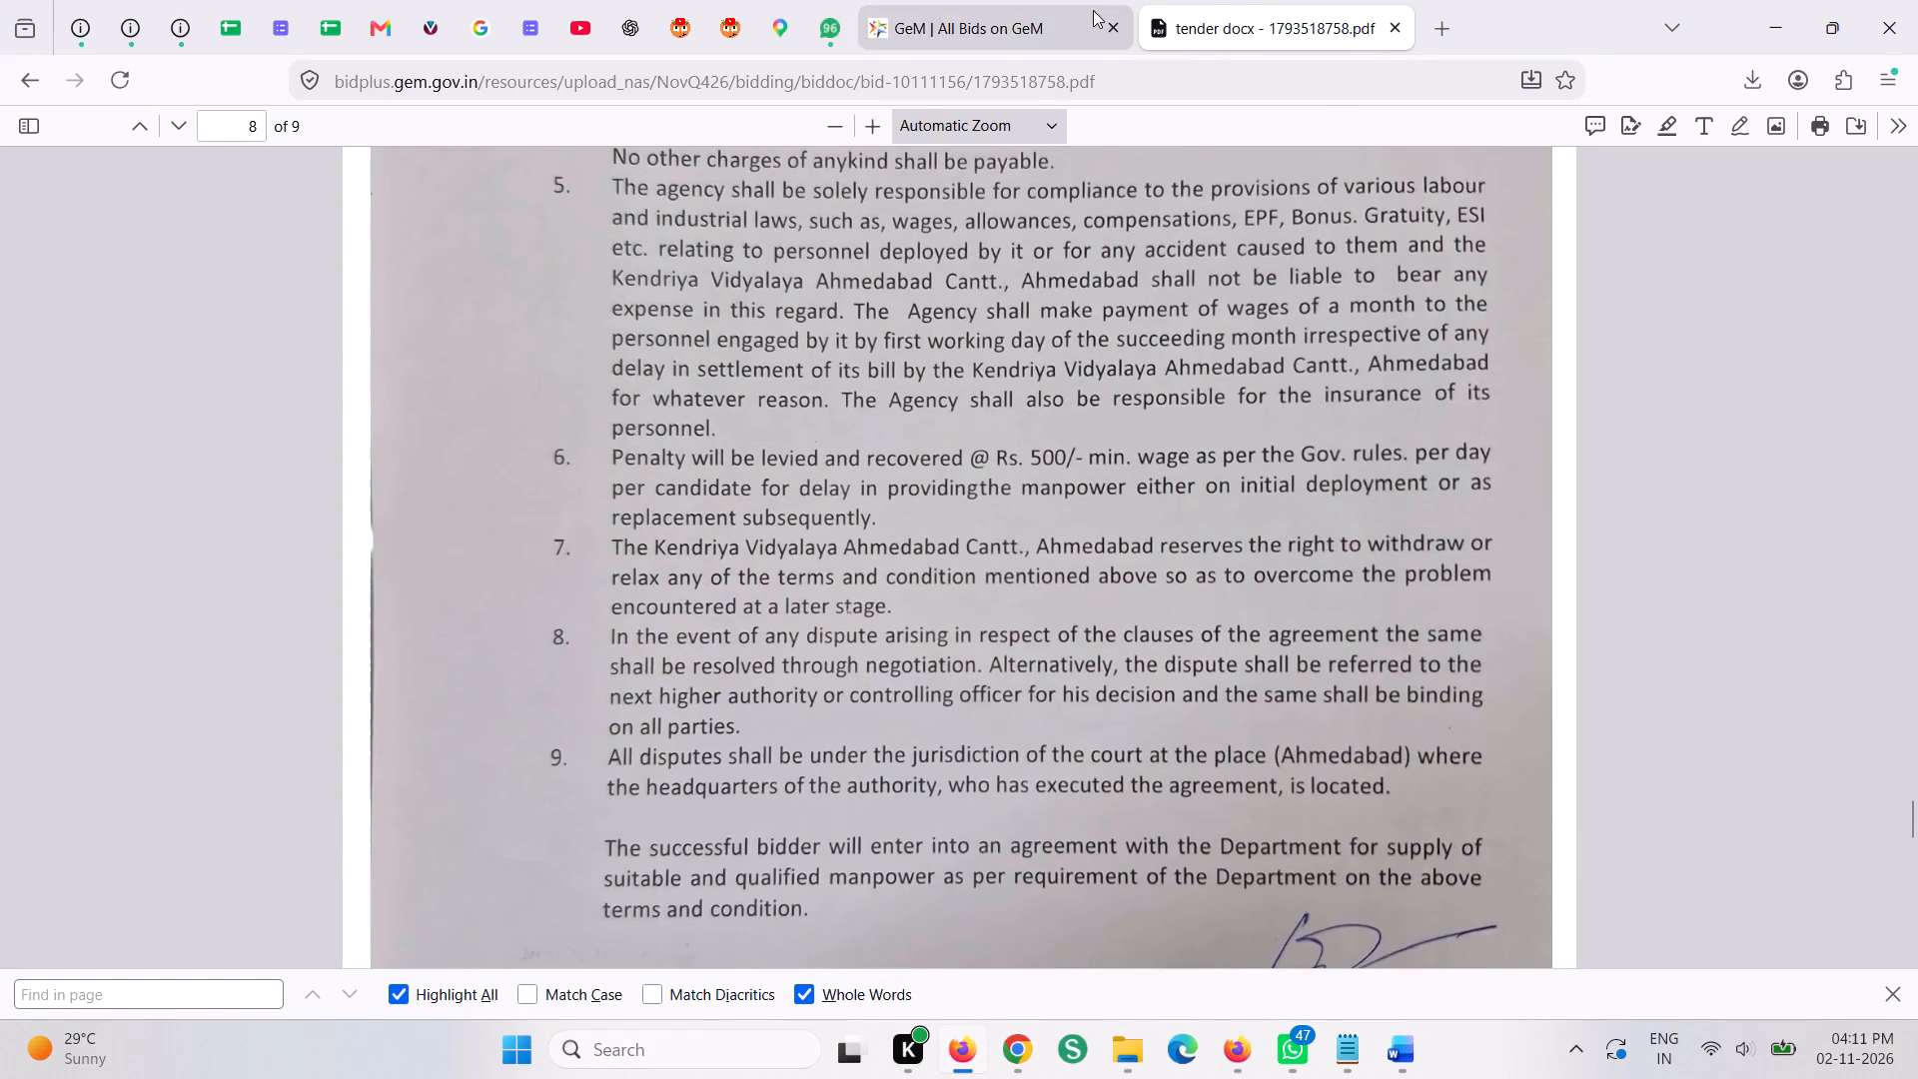
click(1069, 0)
click(1340, 0)
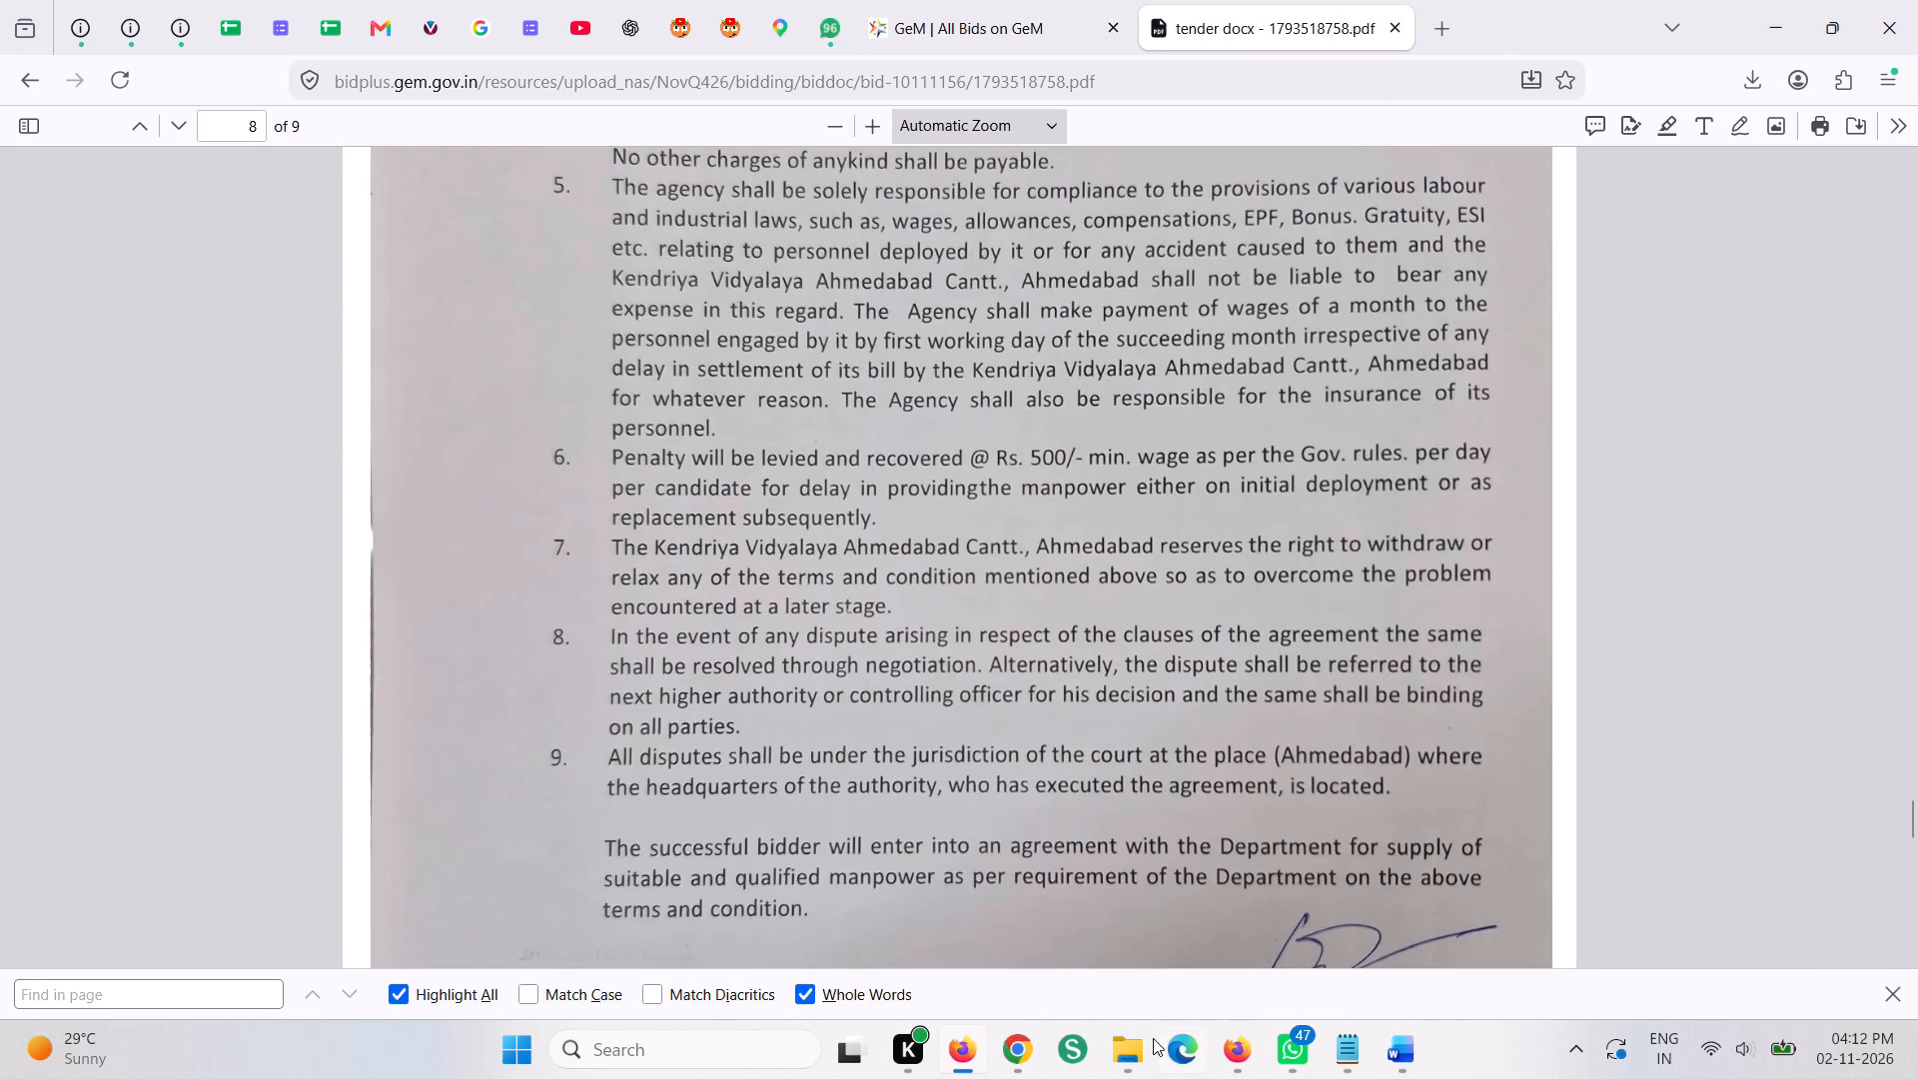
Create a new folder named GEM2026B8226583 in the DEV1 folder and open it.
click(1146, 1040)
right_click(1132, 527)
click(1221, 716)
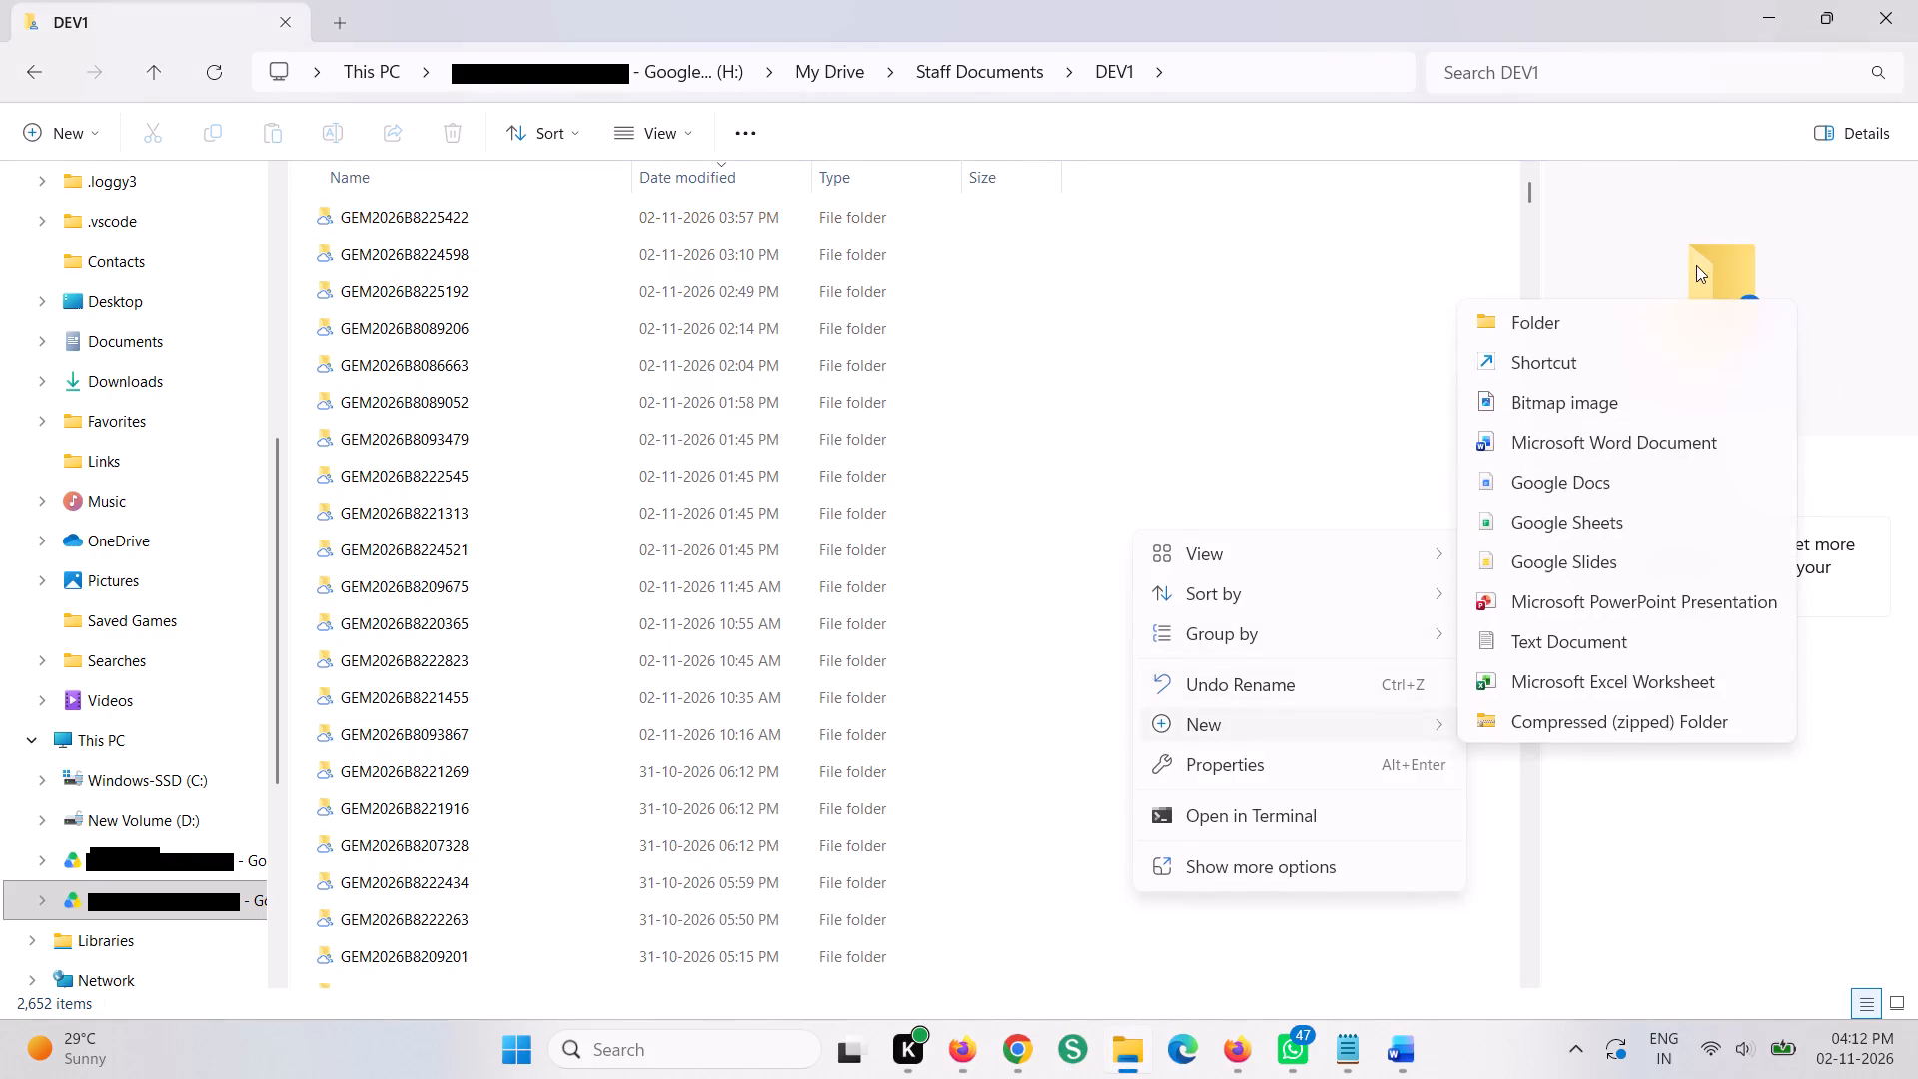
click(1593, 307)
key(ctrl+v)
key(Return)
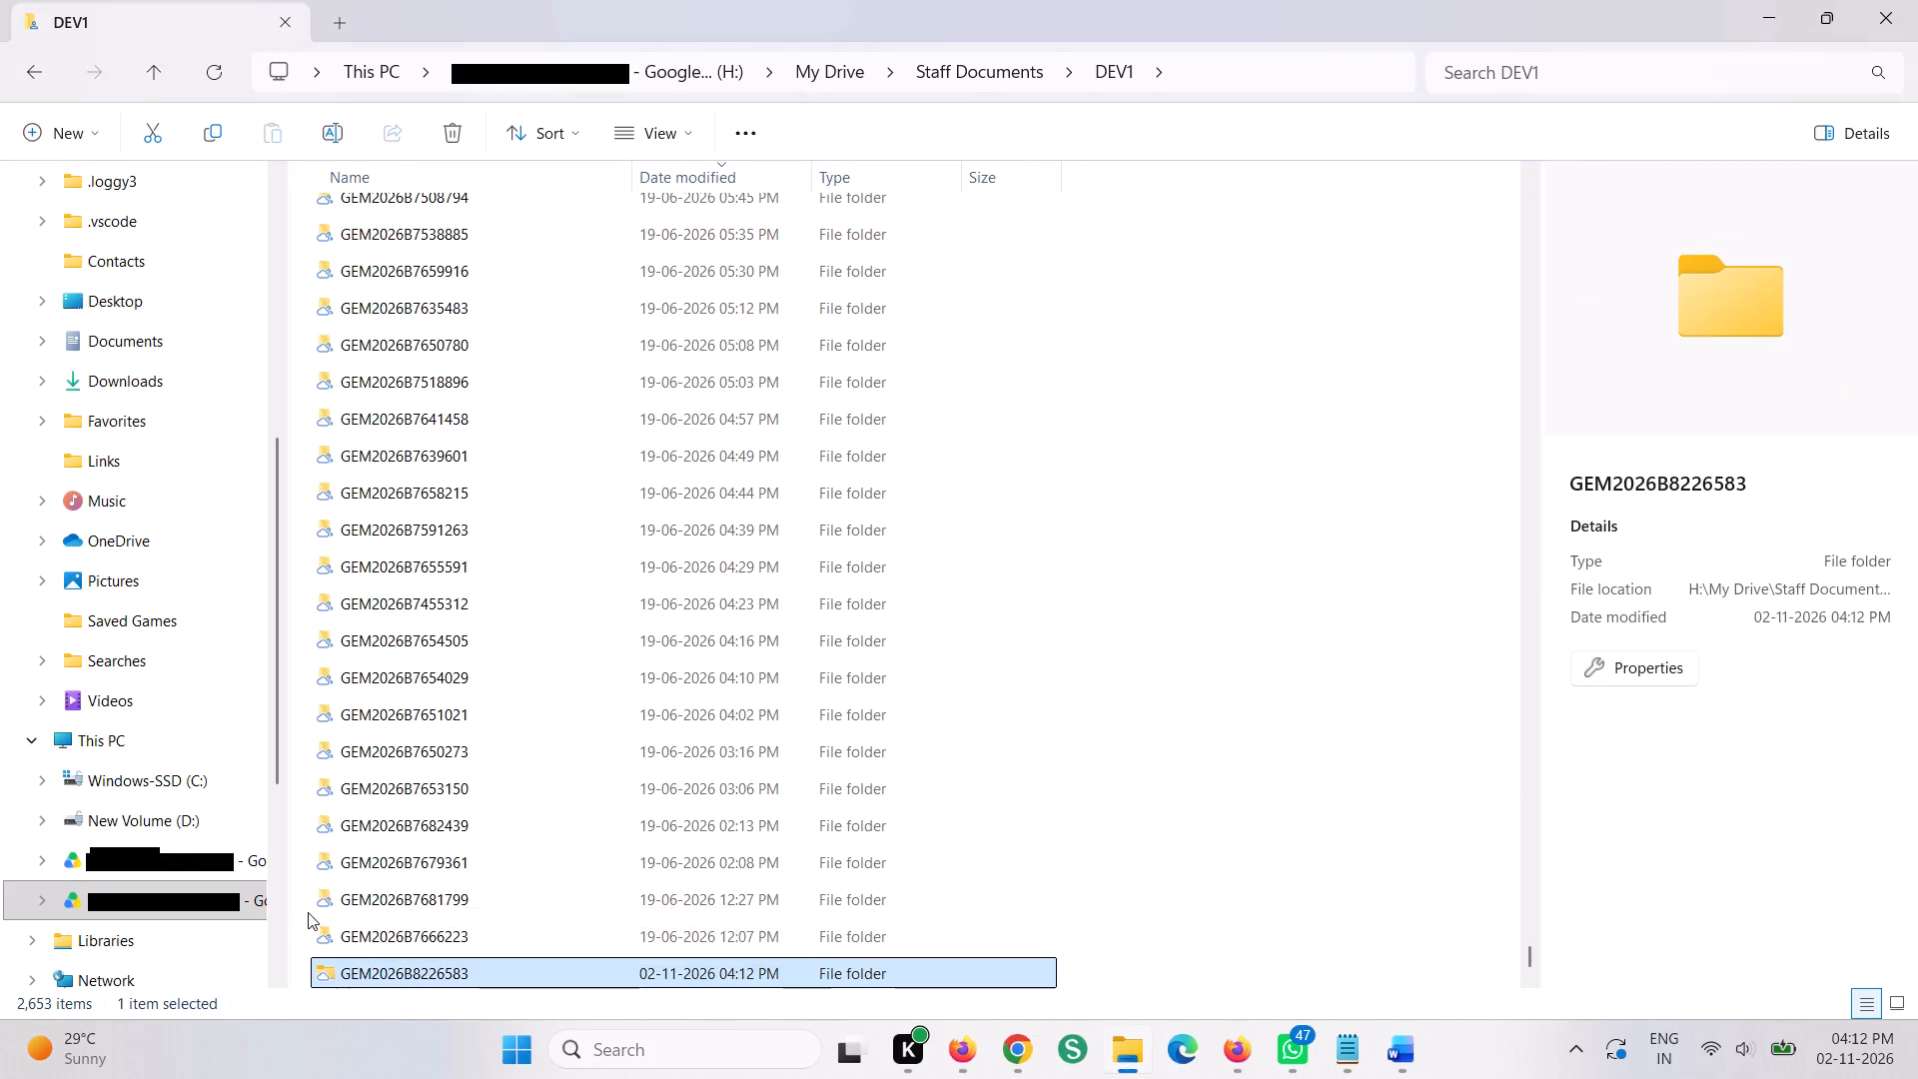
double_click(430, 966)
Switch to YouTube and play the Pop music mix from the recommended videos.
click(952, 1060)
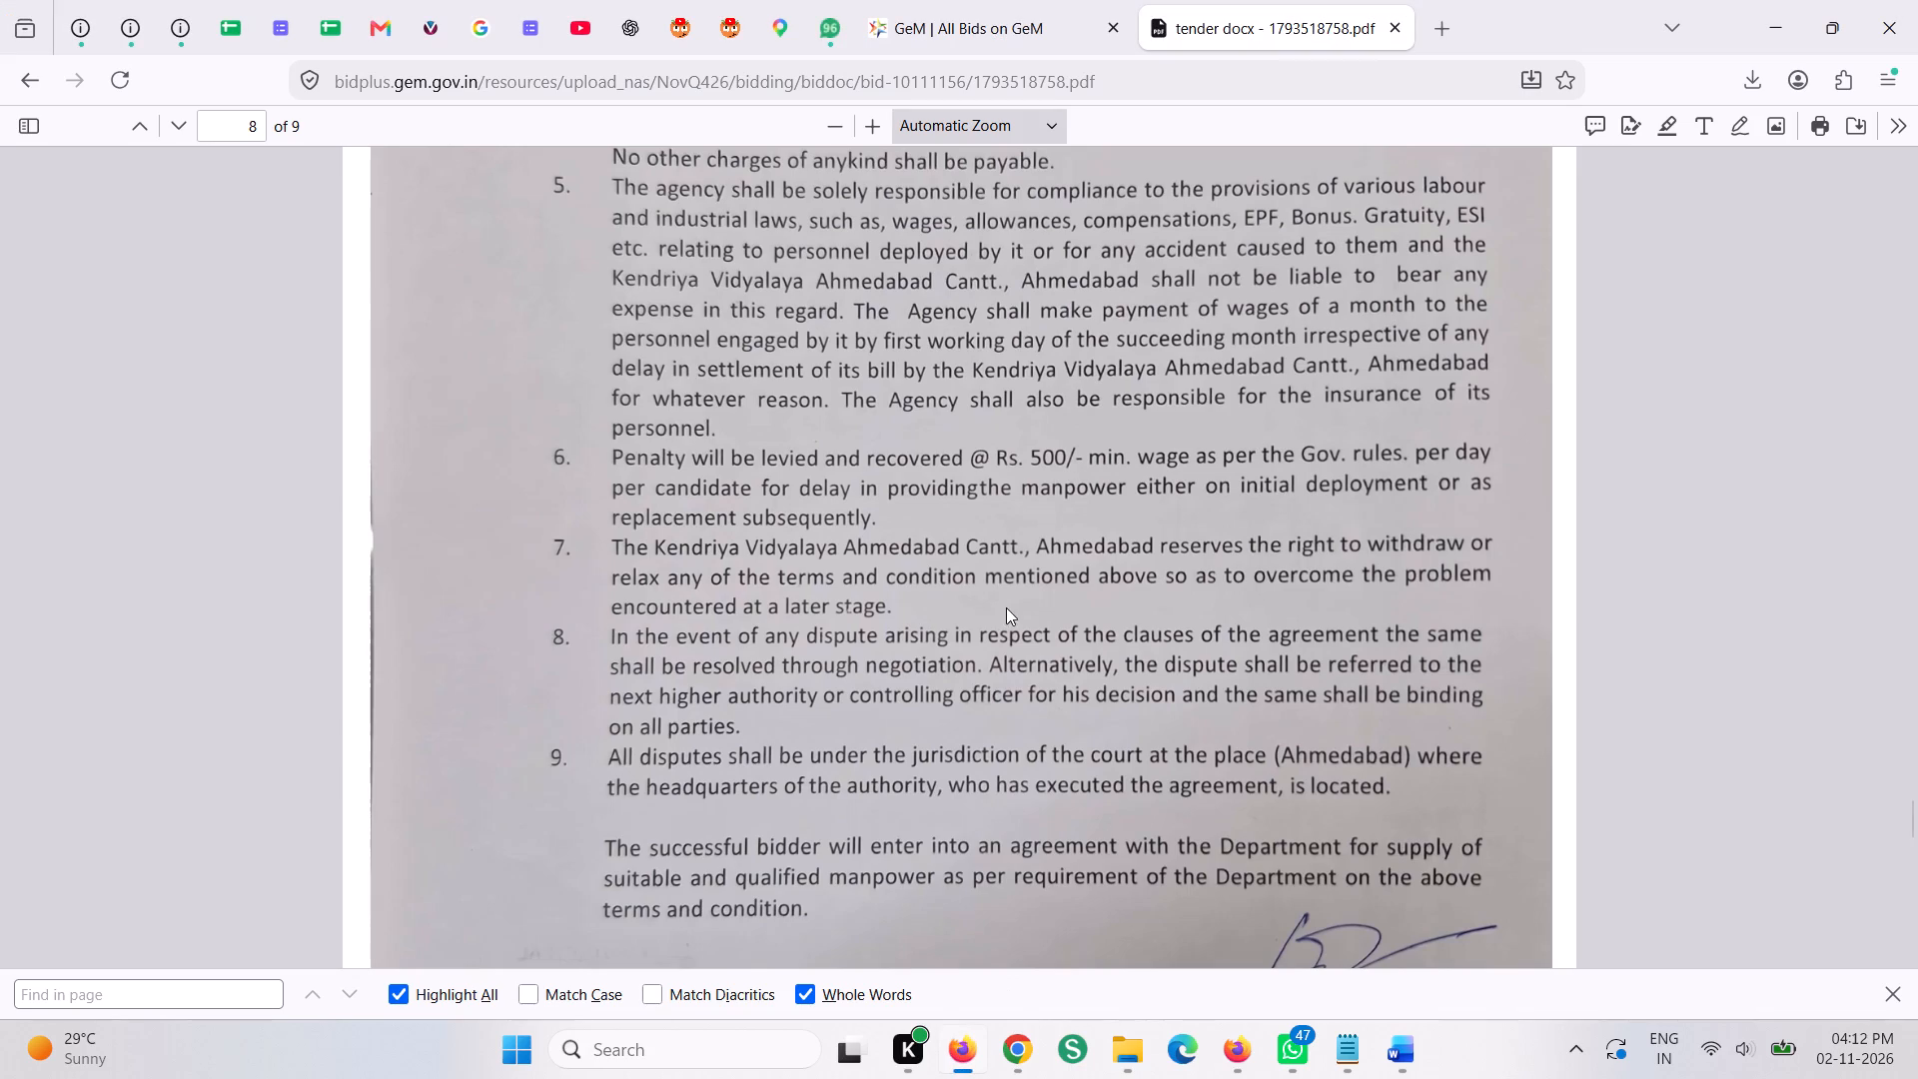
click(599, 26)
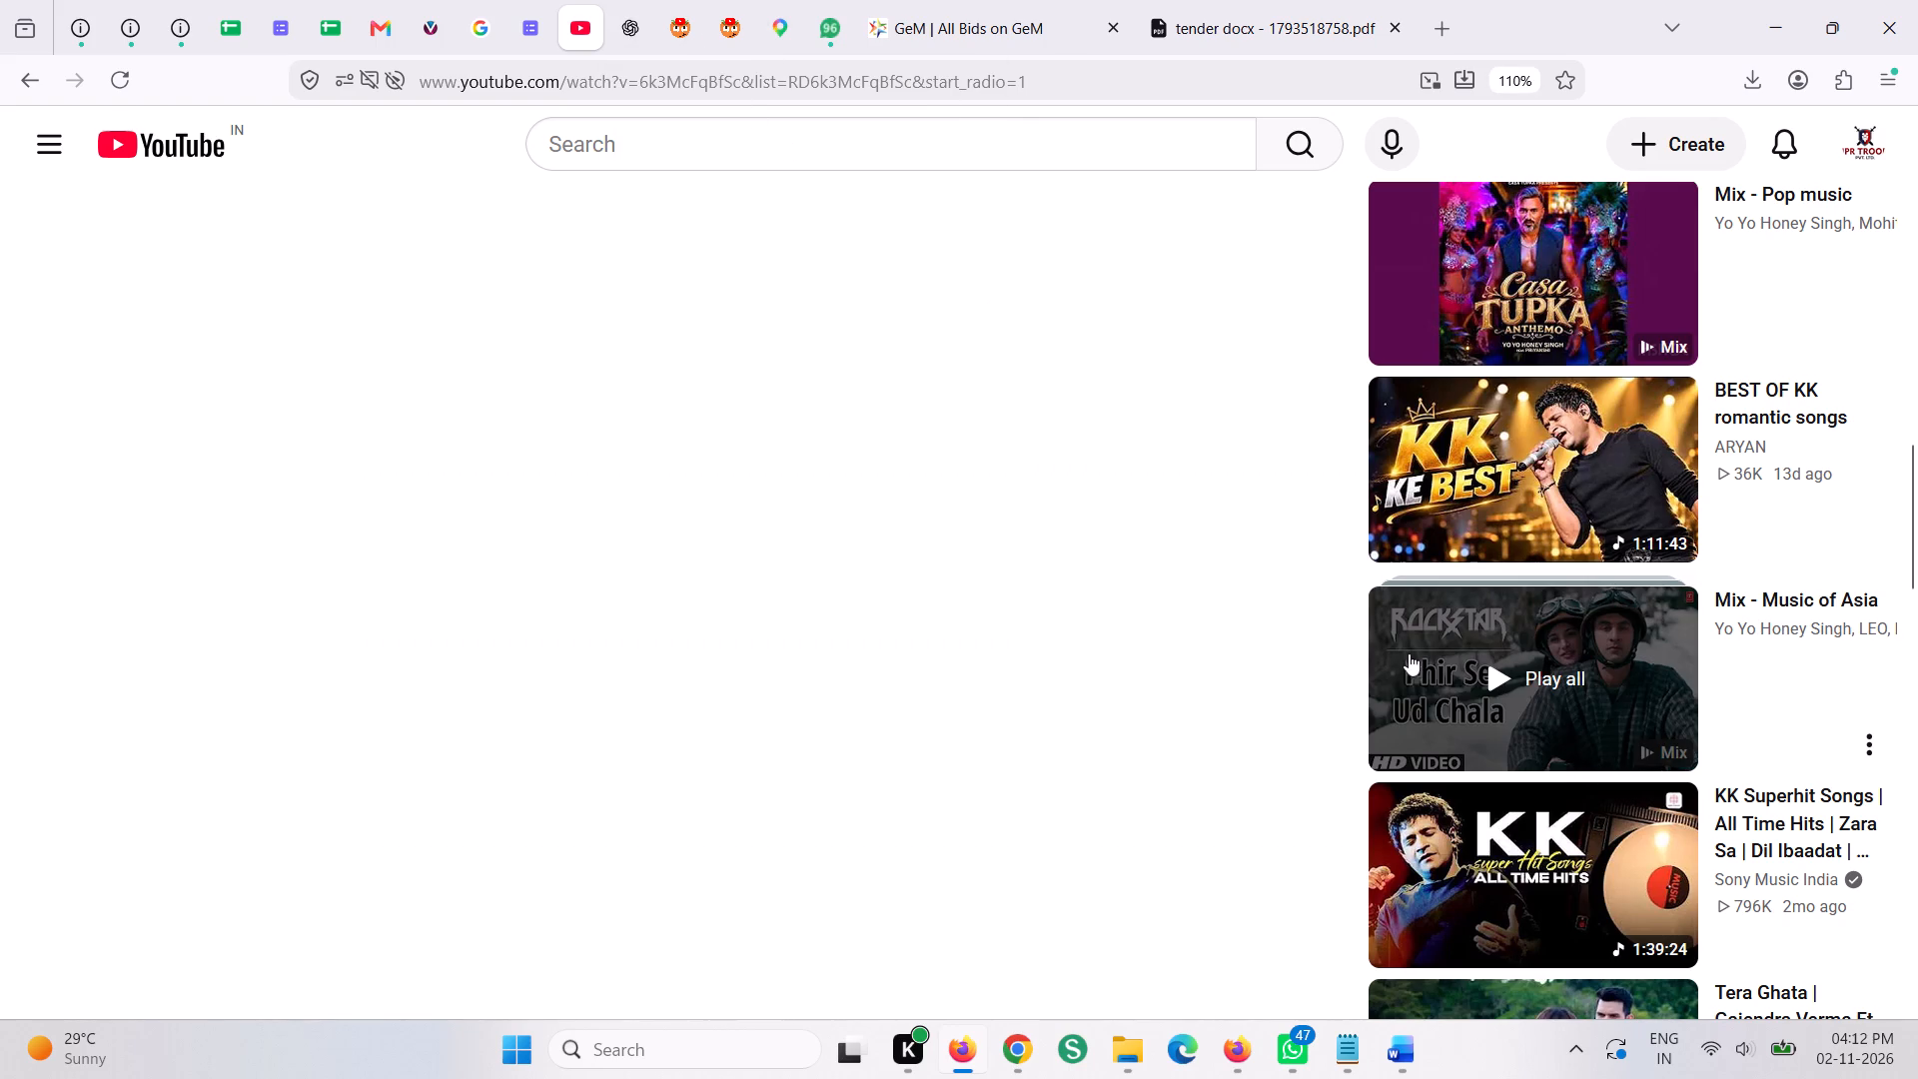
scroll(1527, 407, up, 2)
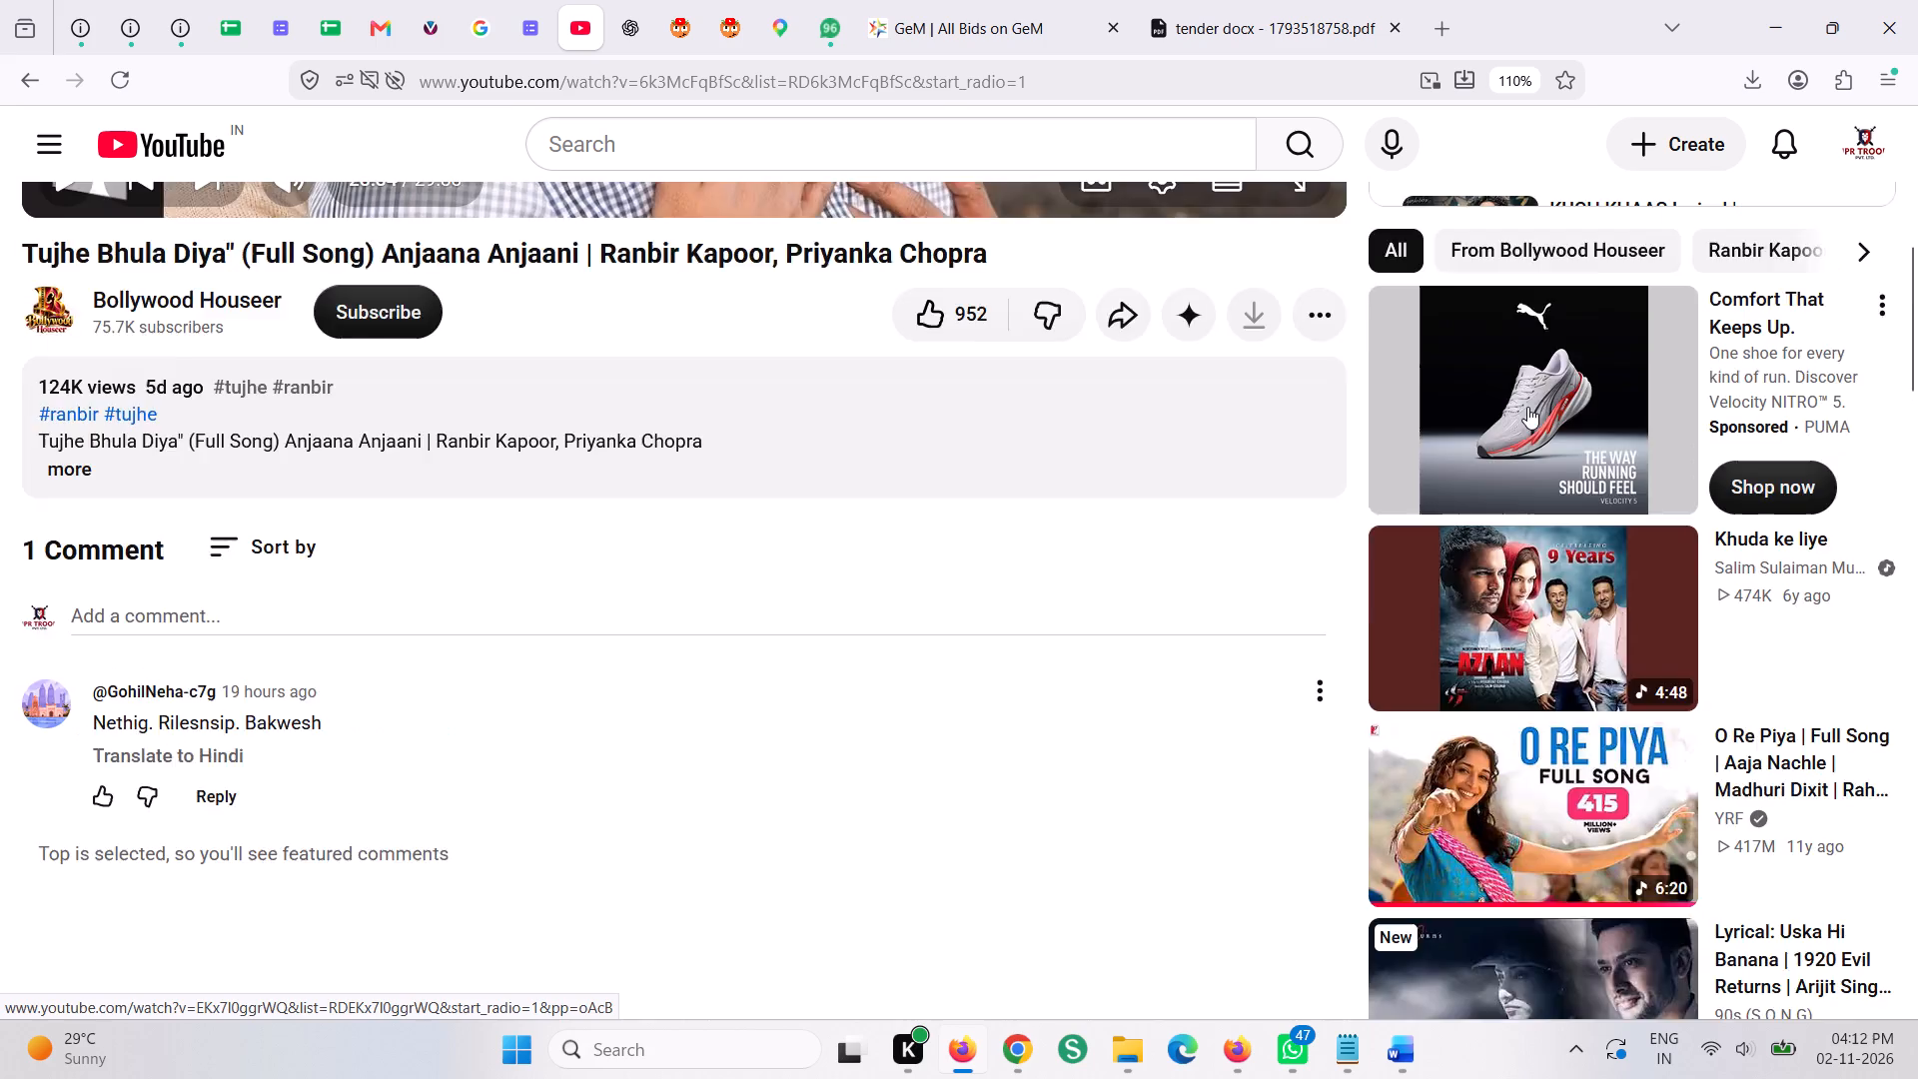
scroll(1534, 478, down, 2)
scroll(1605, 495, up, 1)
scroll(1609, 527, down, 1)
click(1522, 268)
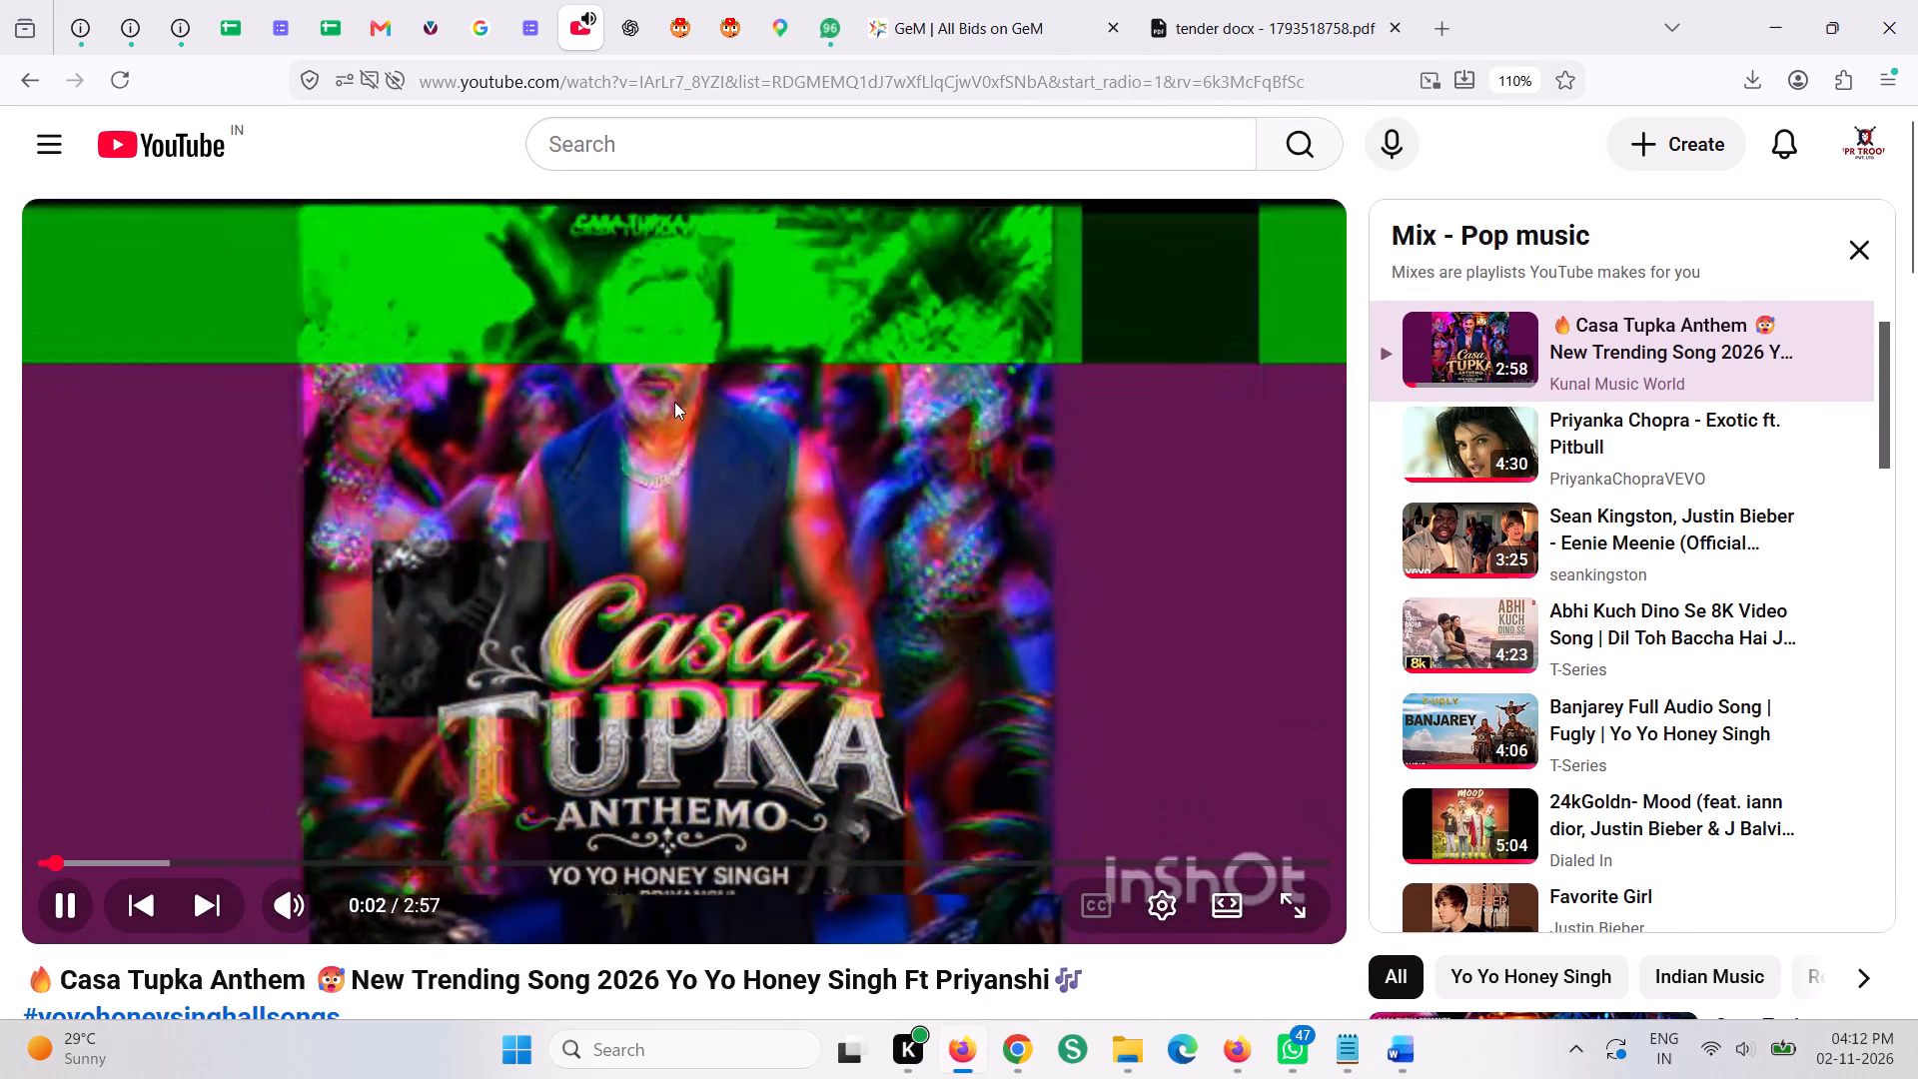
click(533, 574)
Search YouTube for "casa tupka yo yo honey singh" and play the Casa Tupka Anthemo full video.
click(639, 141)
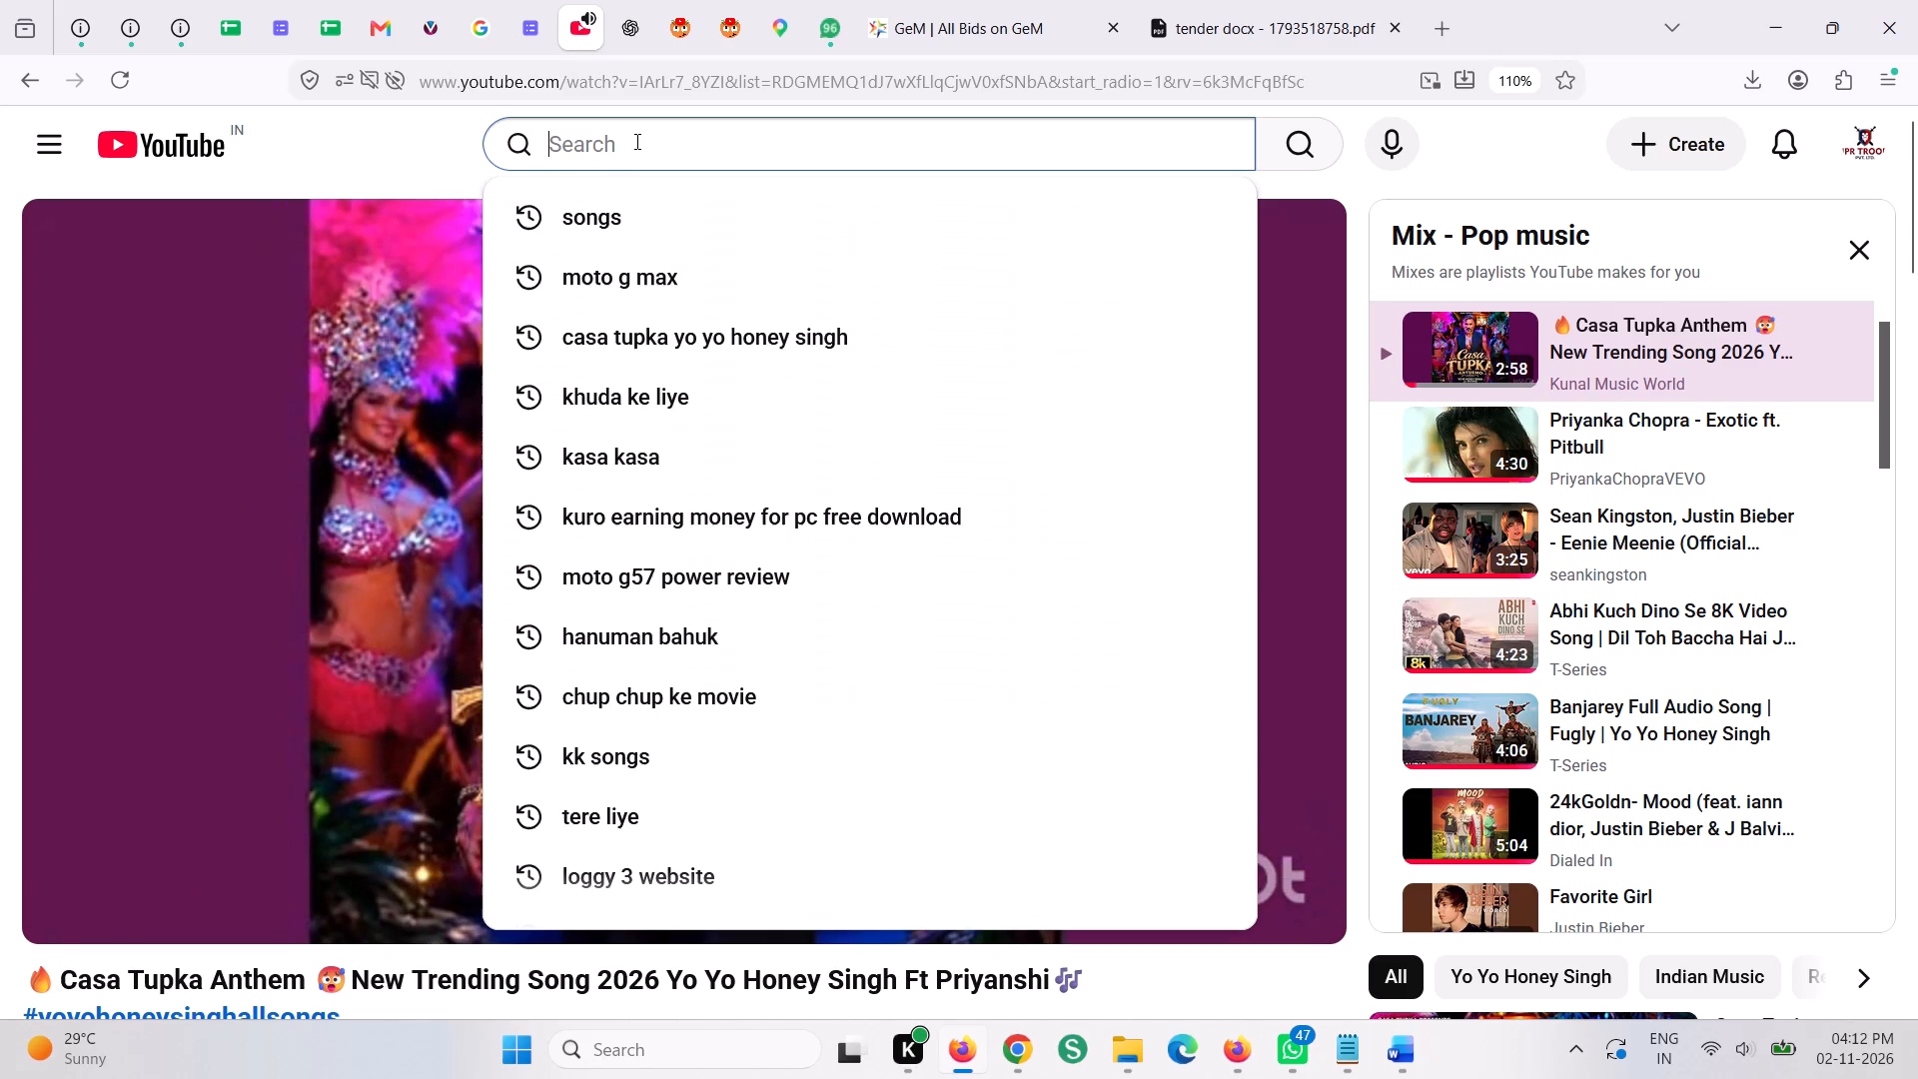
key(c)
text(SA)
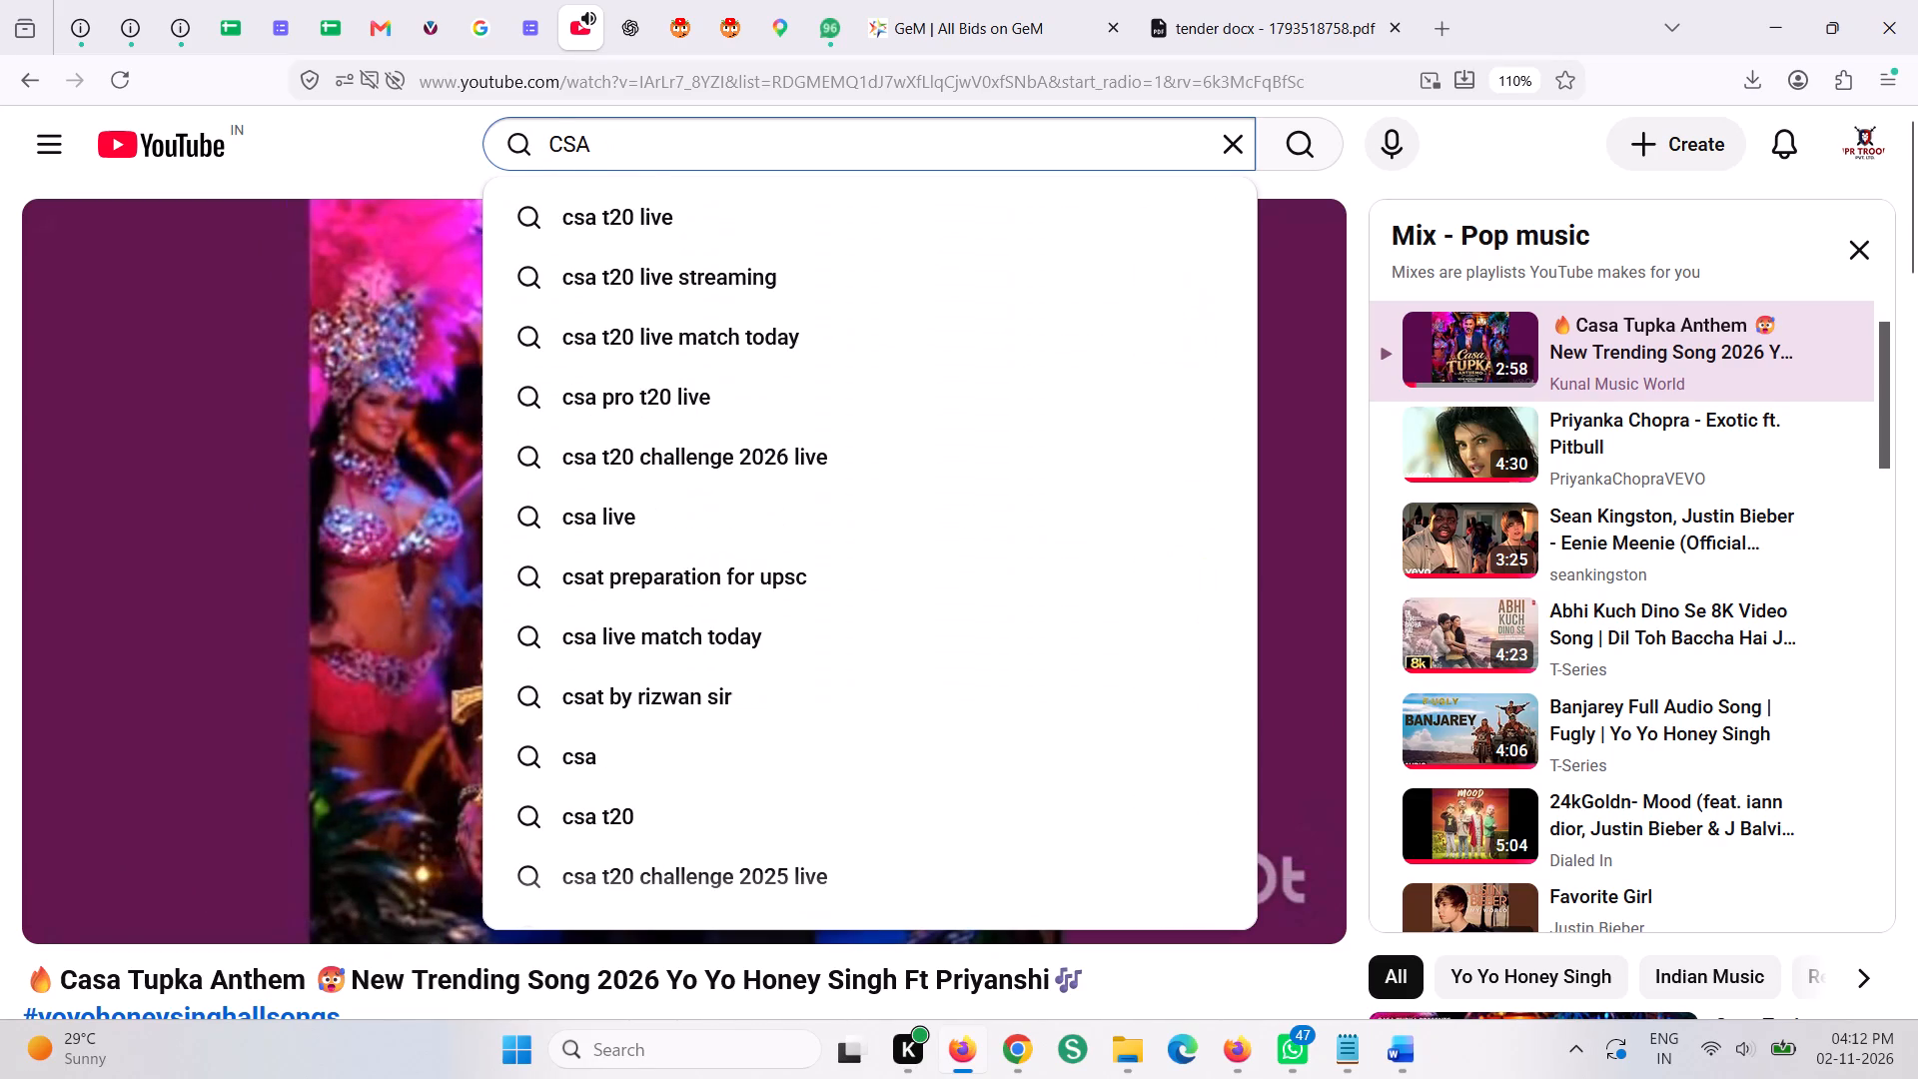
key(BackSpace)
key(BackSpace)
text(AD)
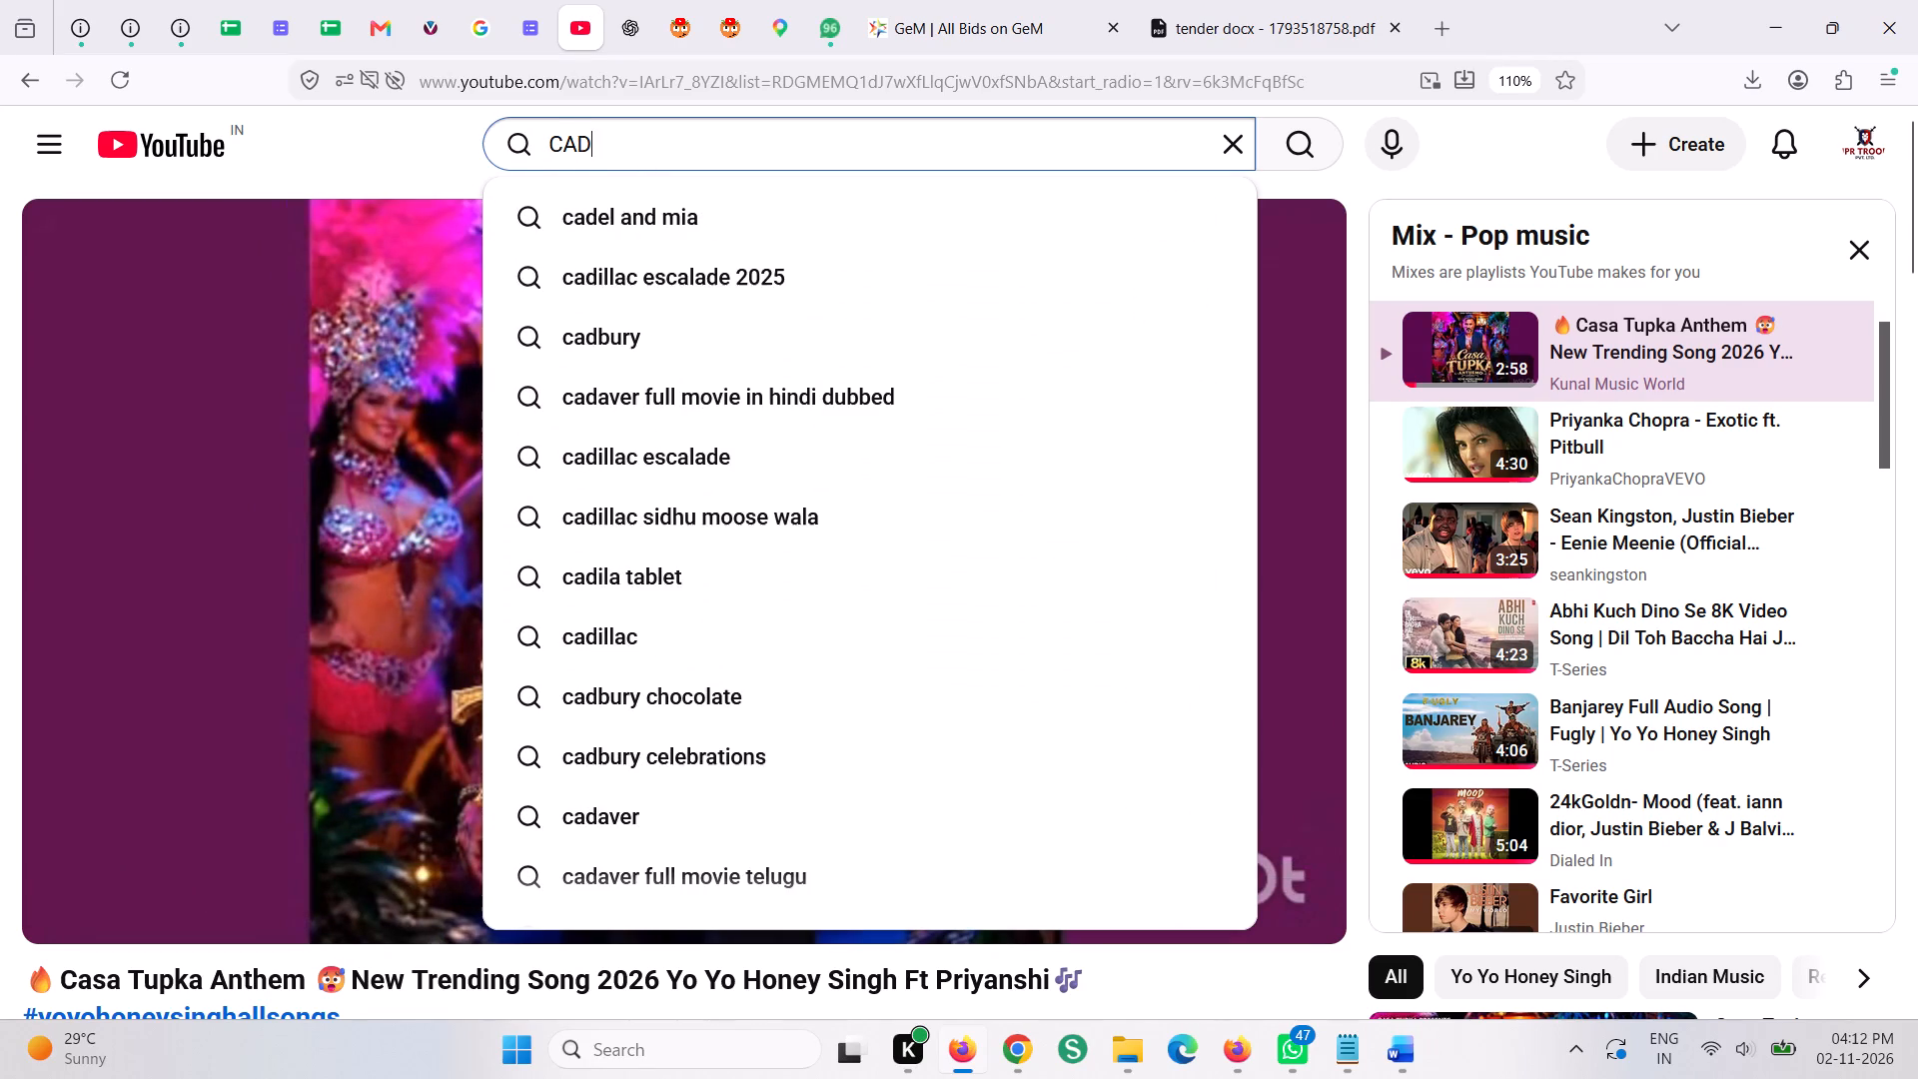
key(BackSpace)
text(SA)
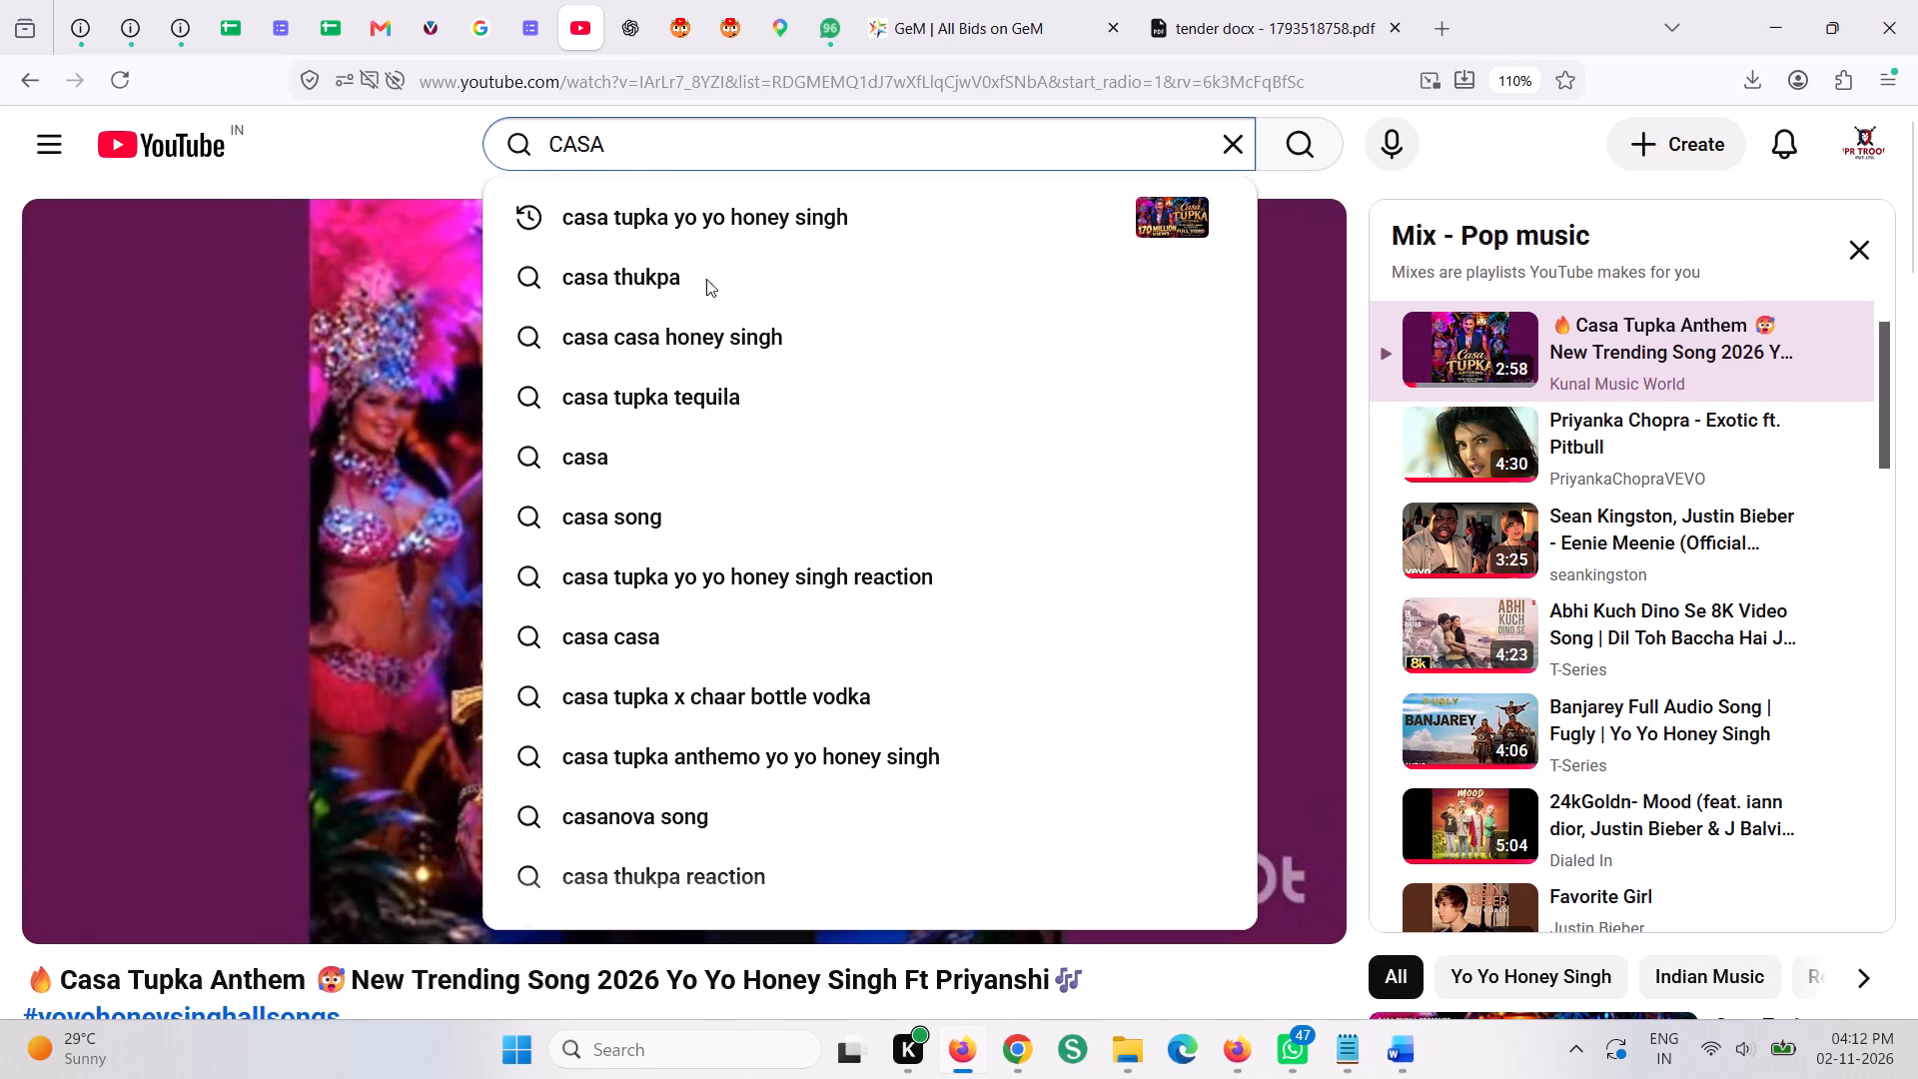
click(776, 228)
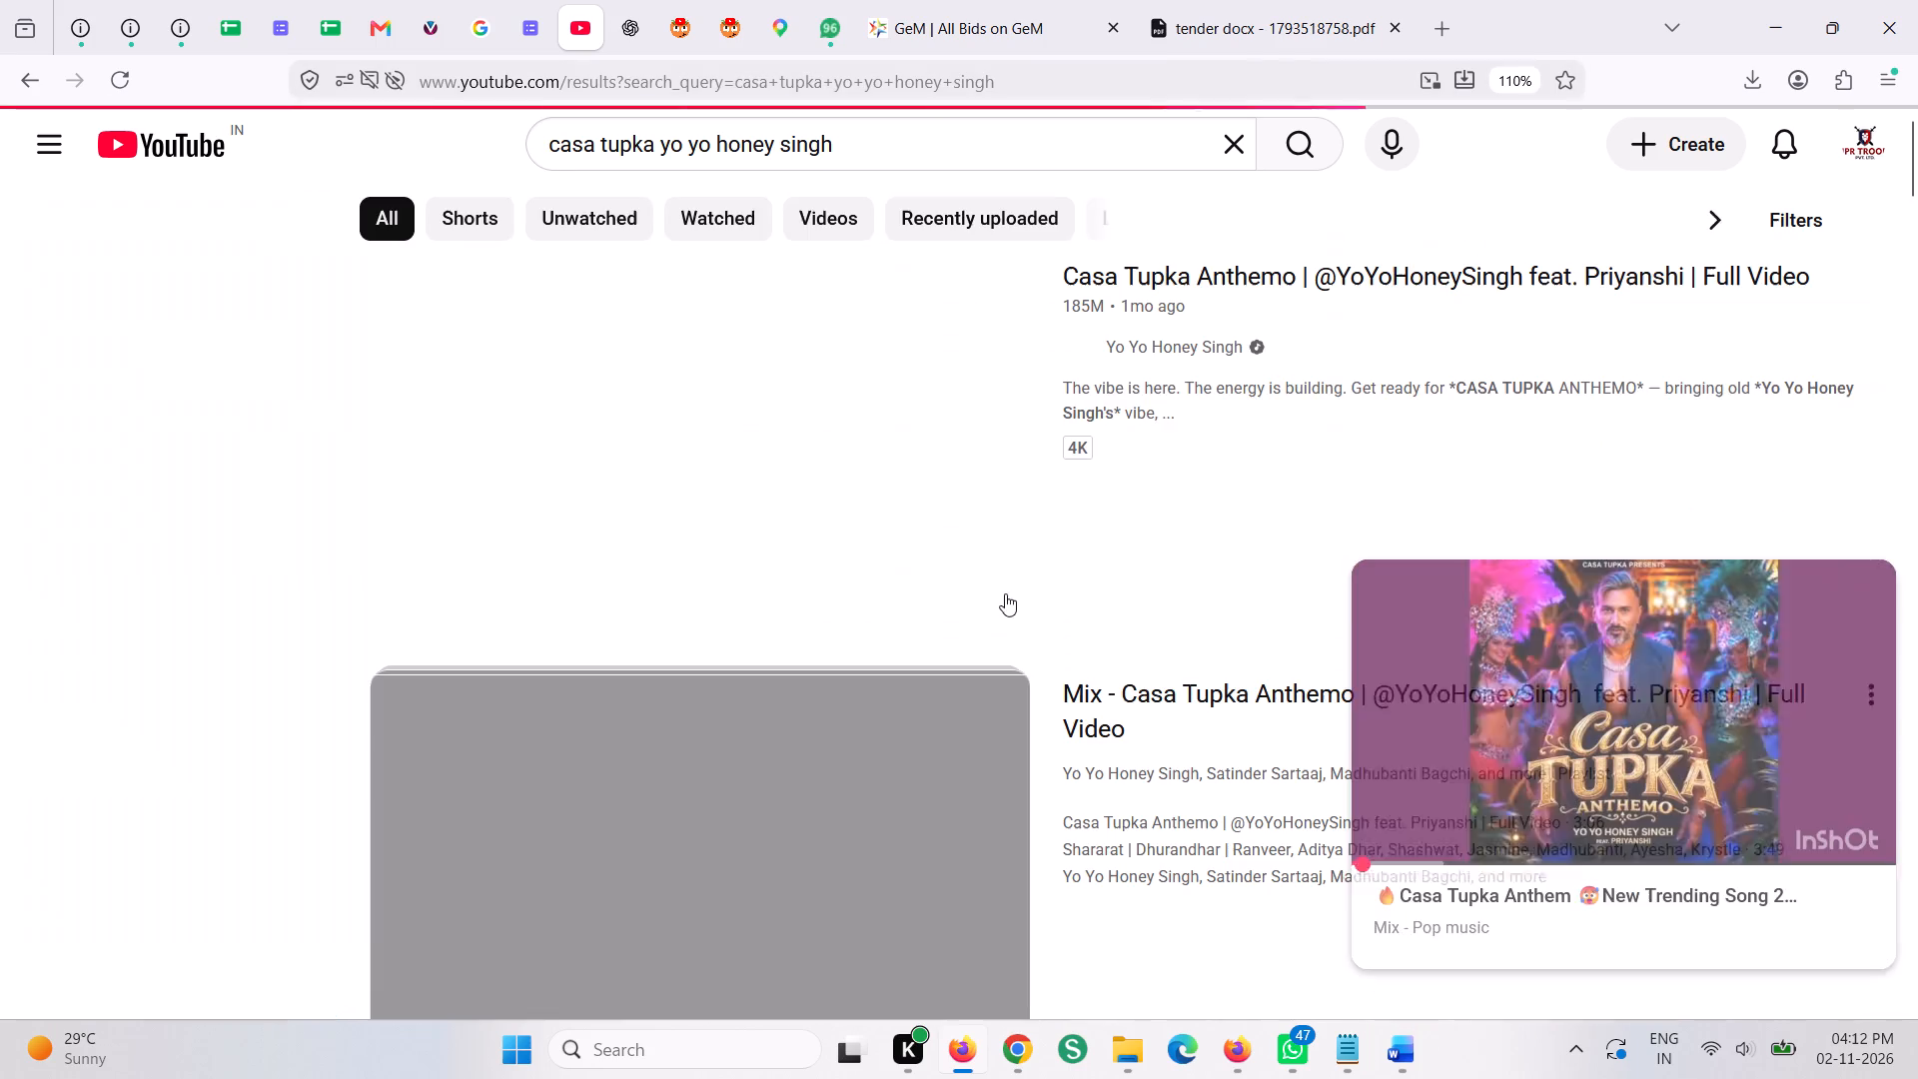
click(752, 559)
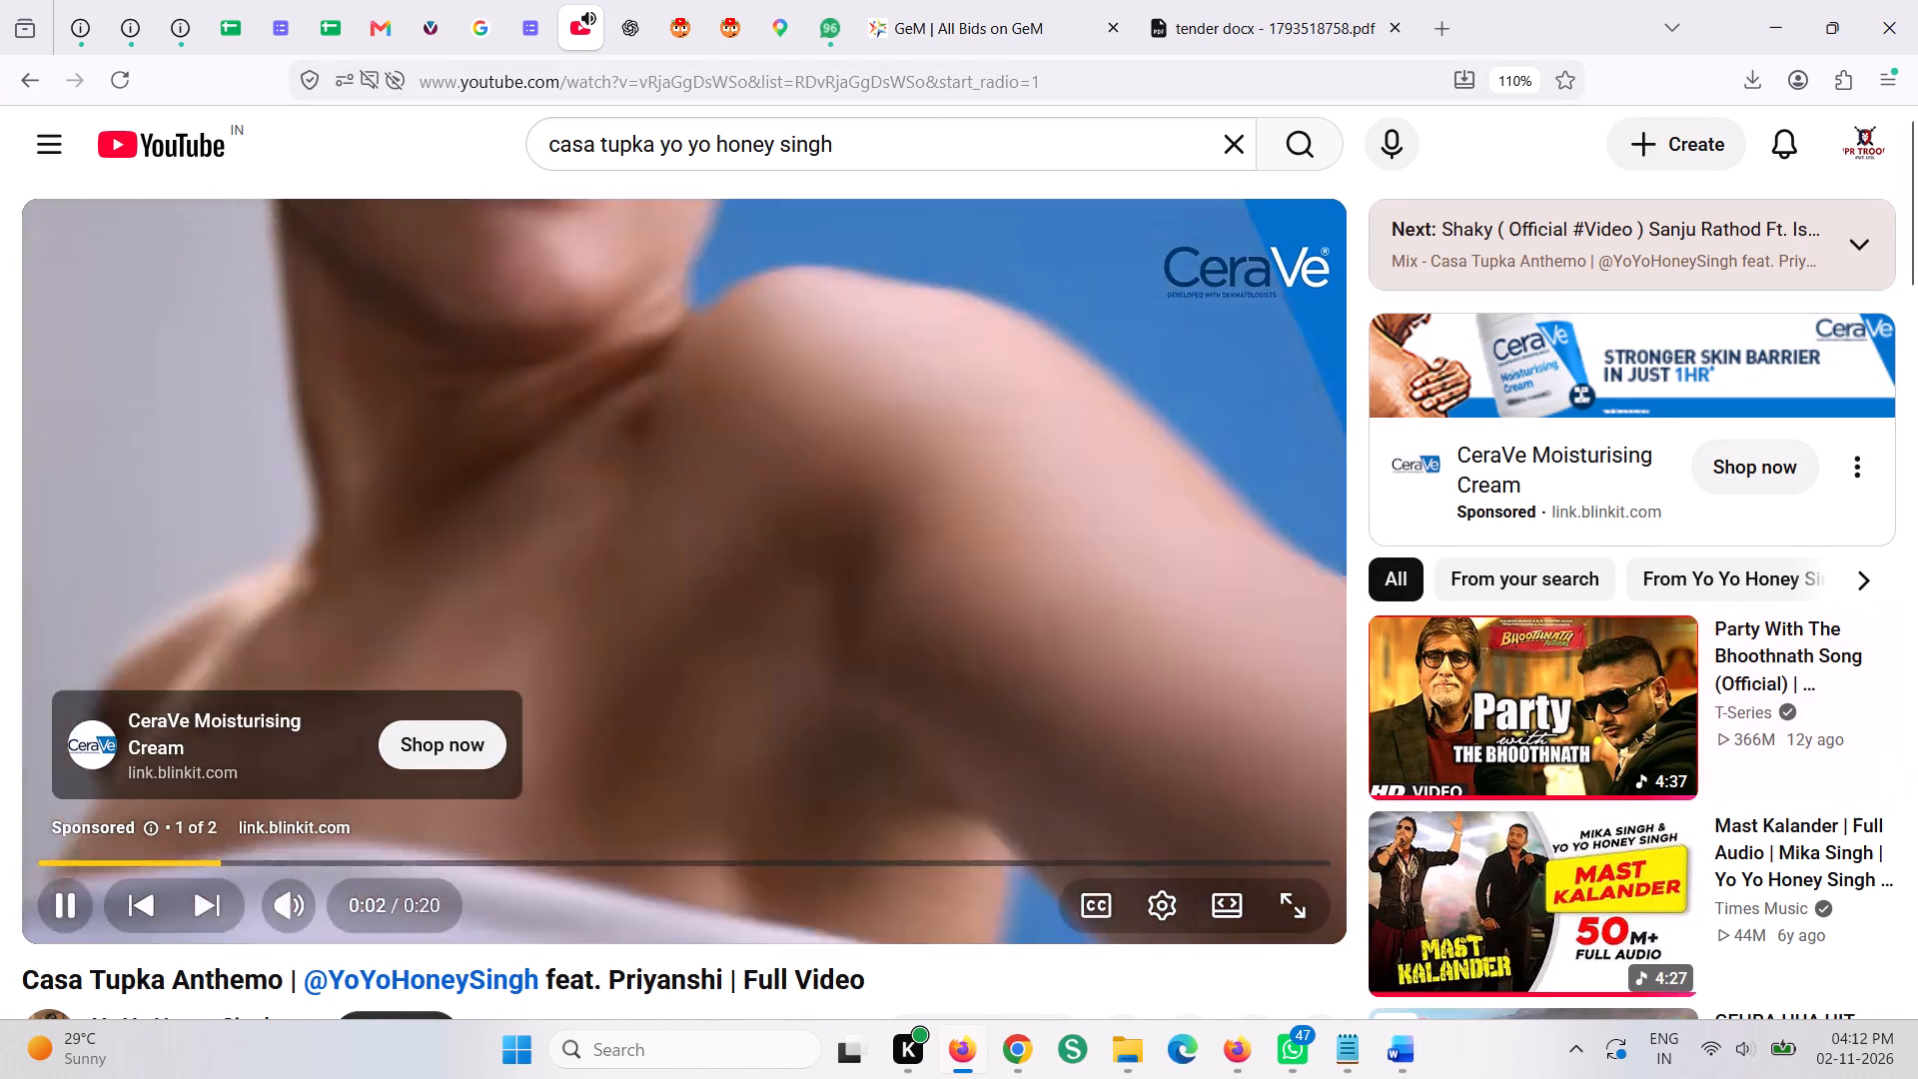
click(28, 85)
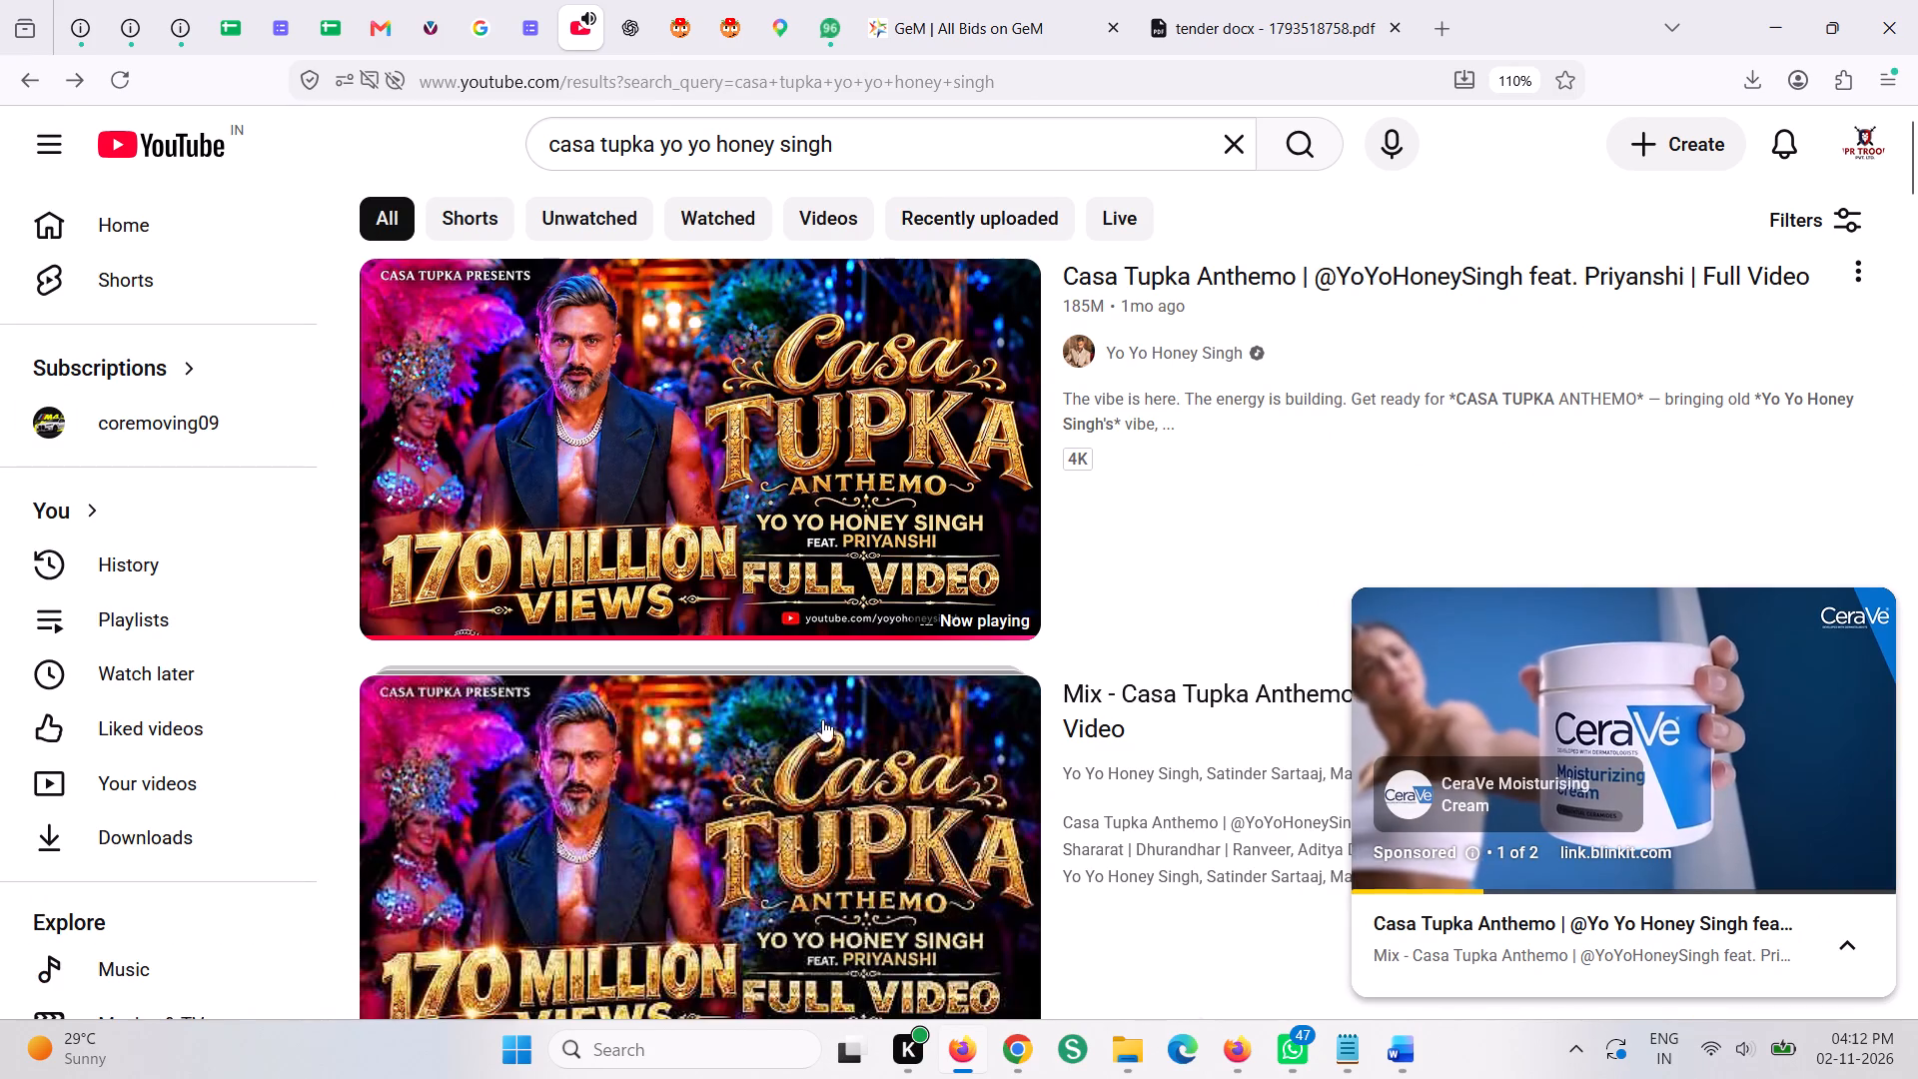
click(760, 404)
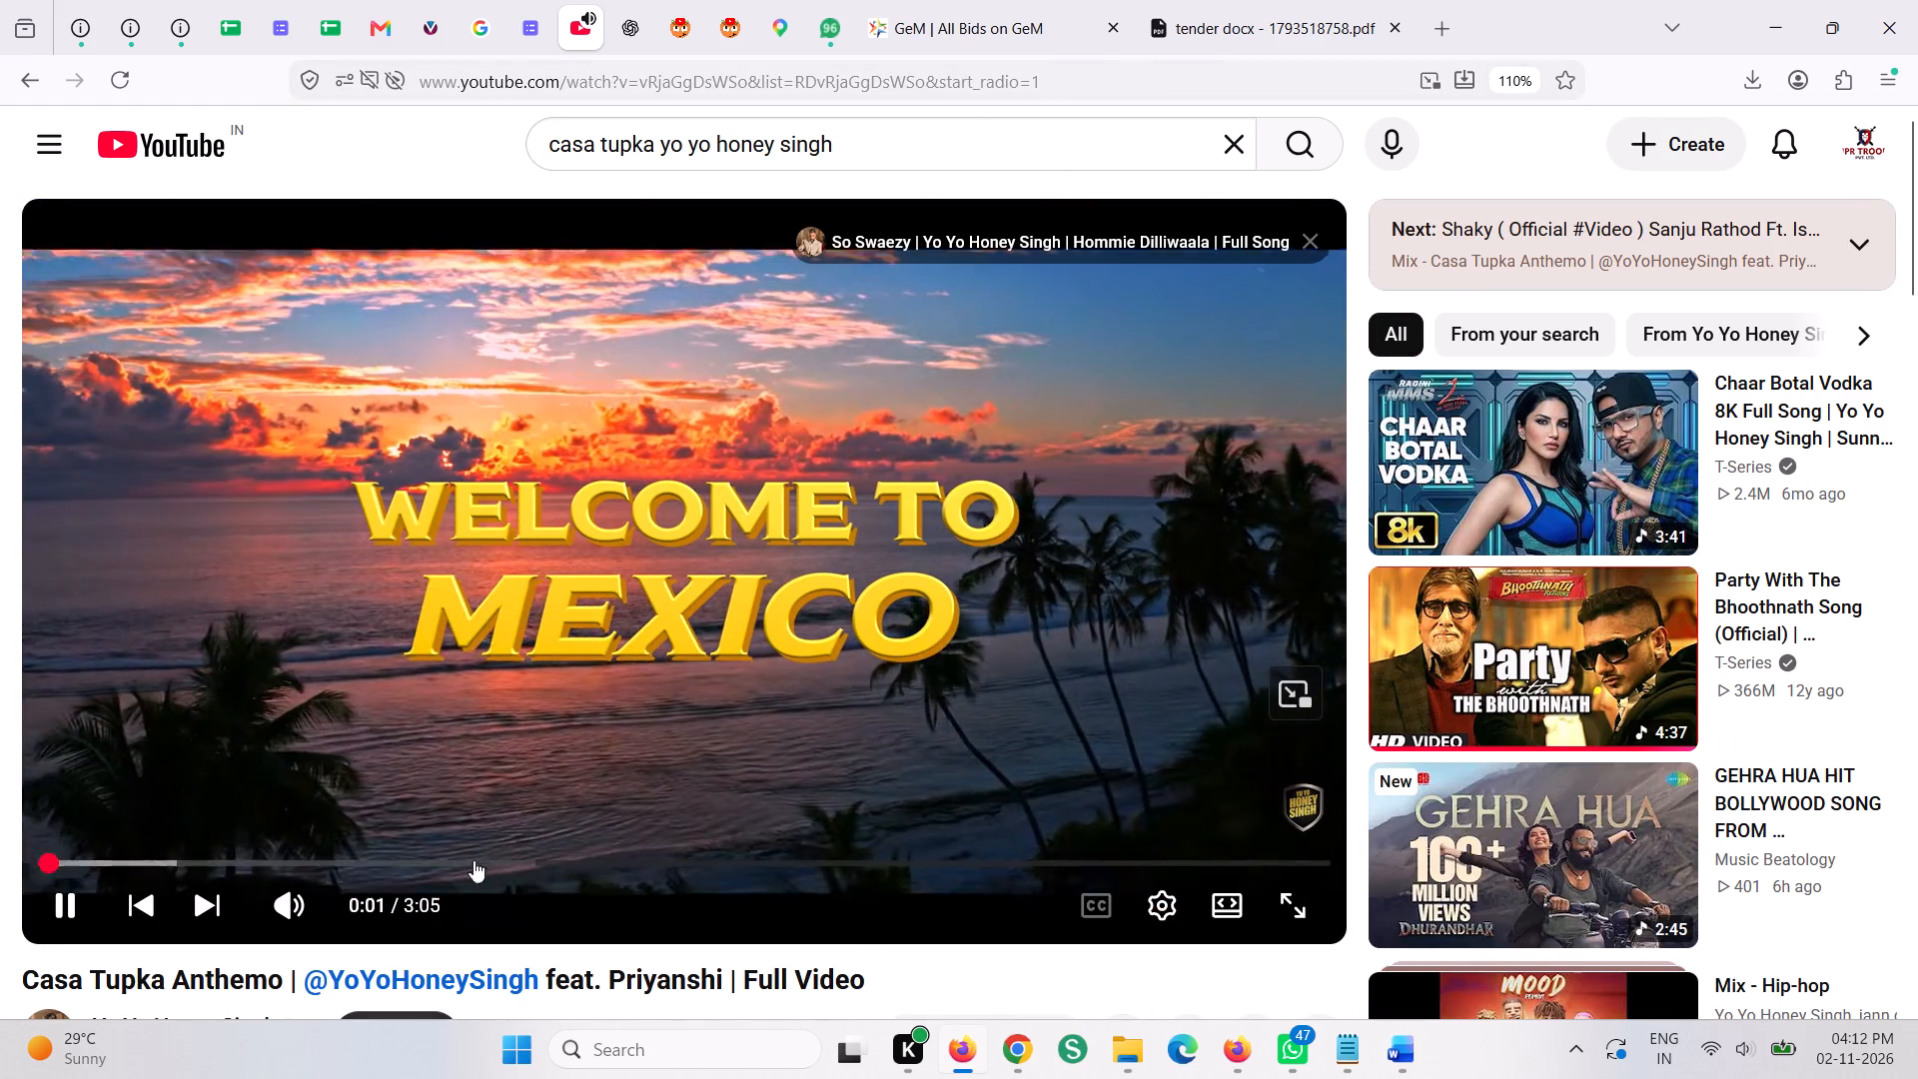
Return to the Scope of work & Job description attachment and review its earlier pages, reopening it from the bid document.
click(1270, 0)
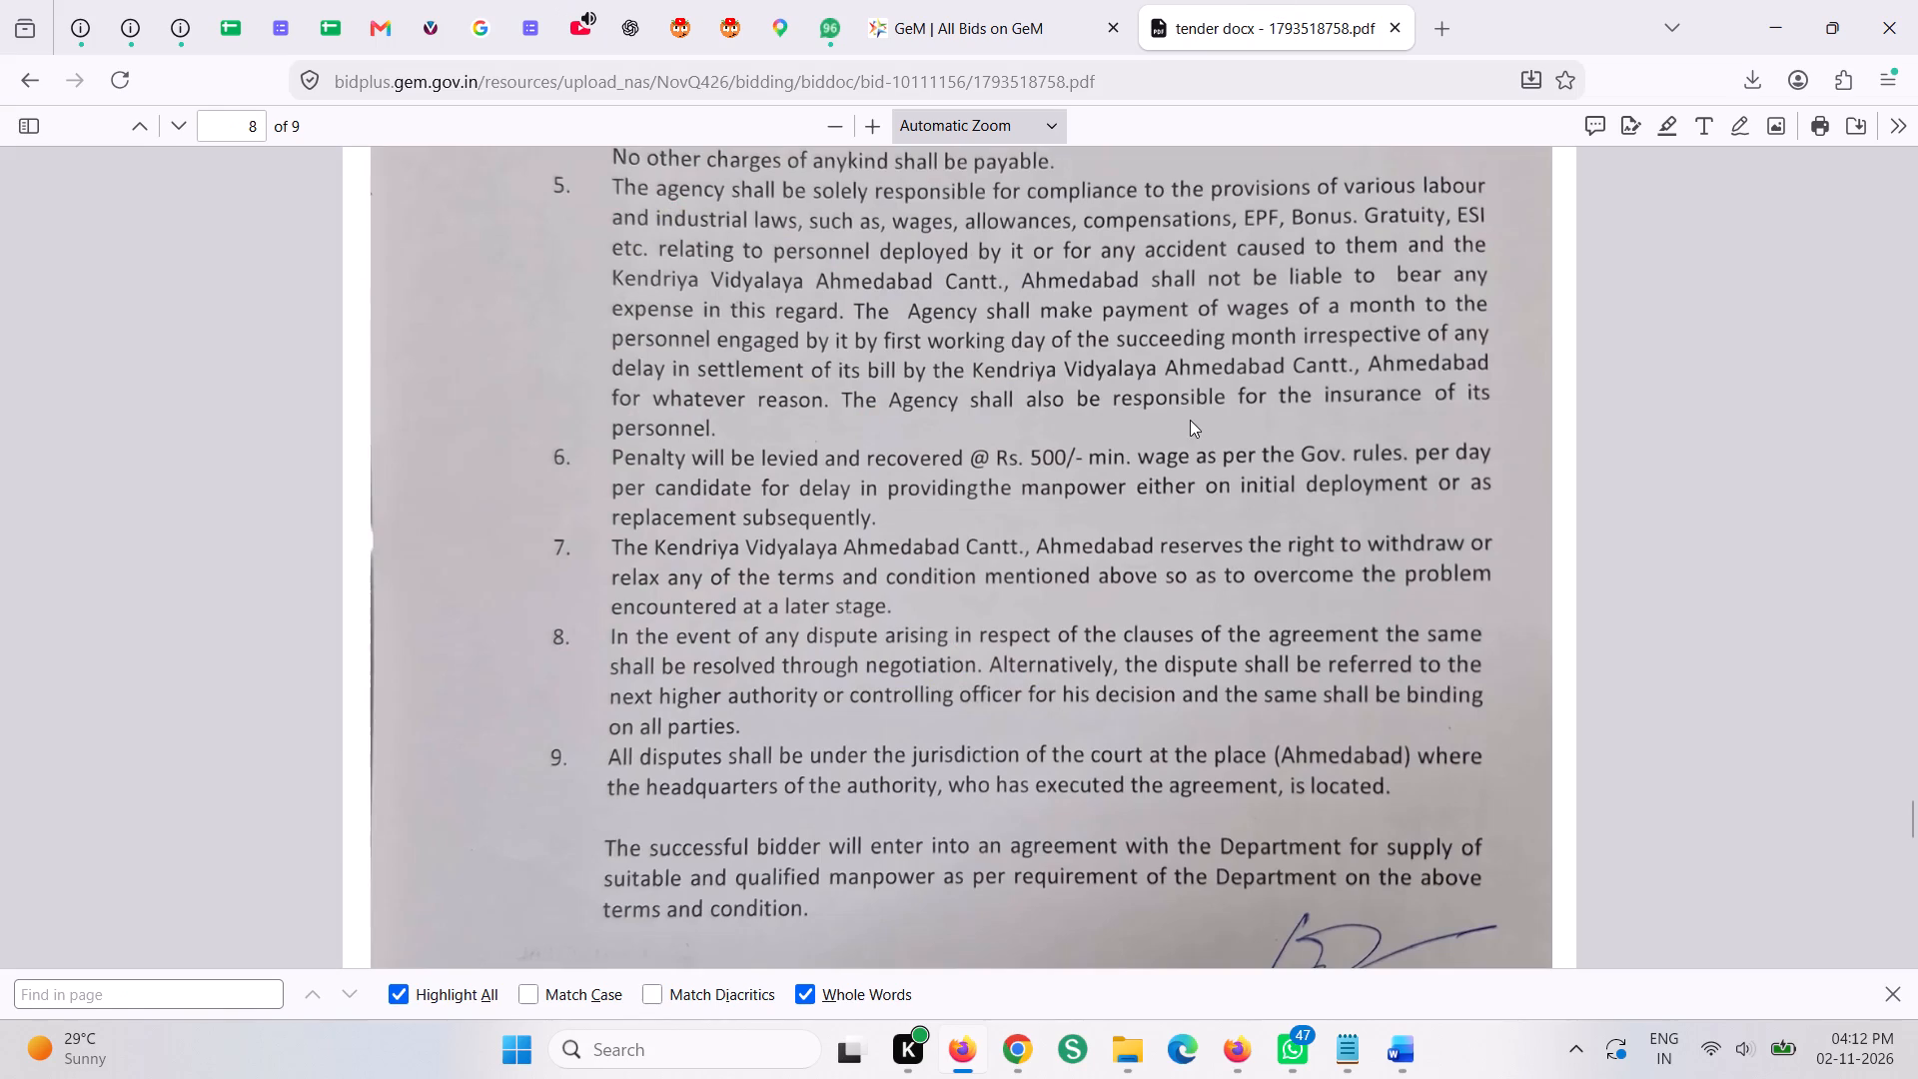
scroll(961, 472, up, 11)
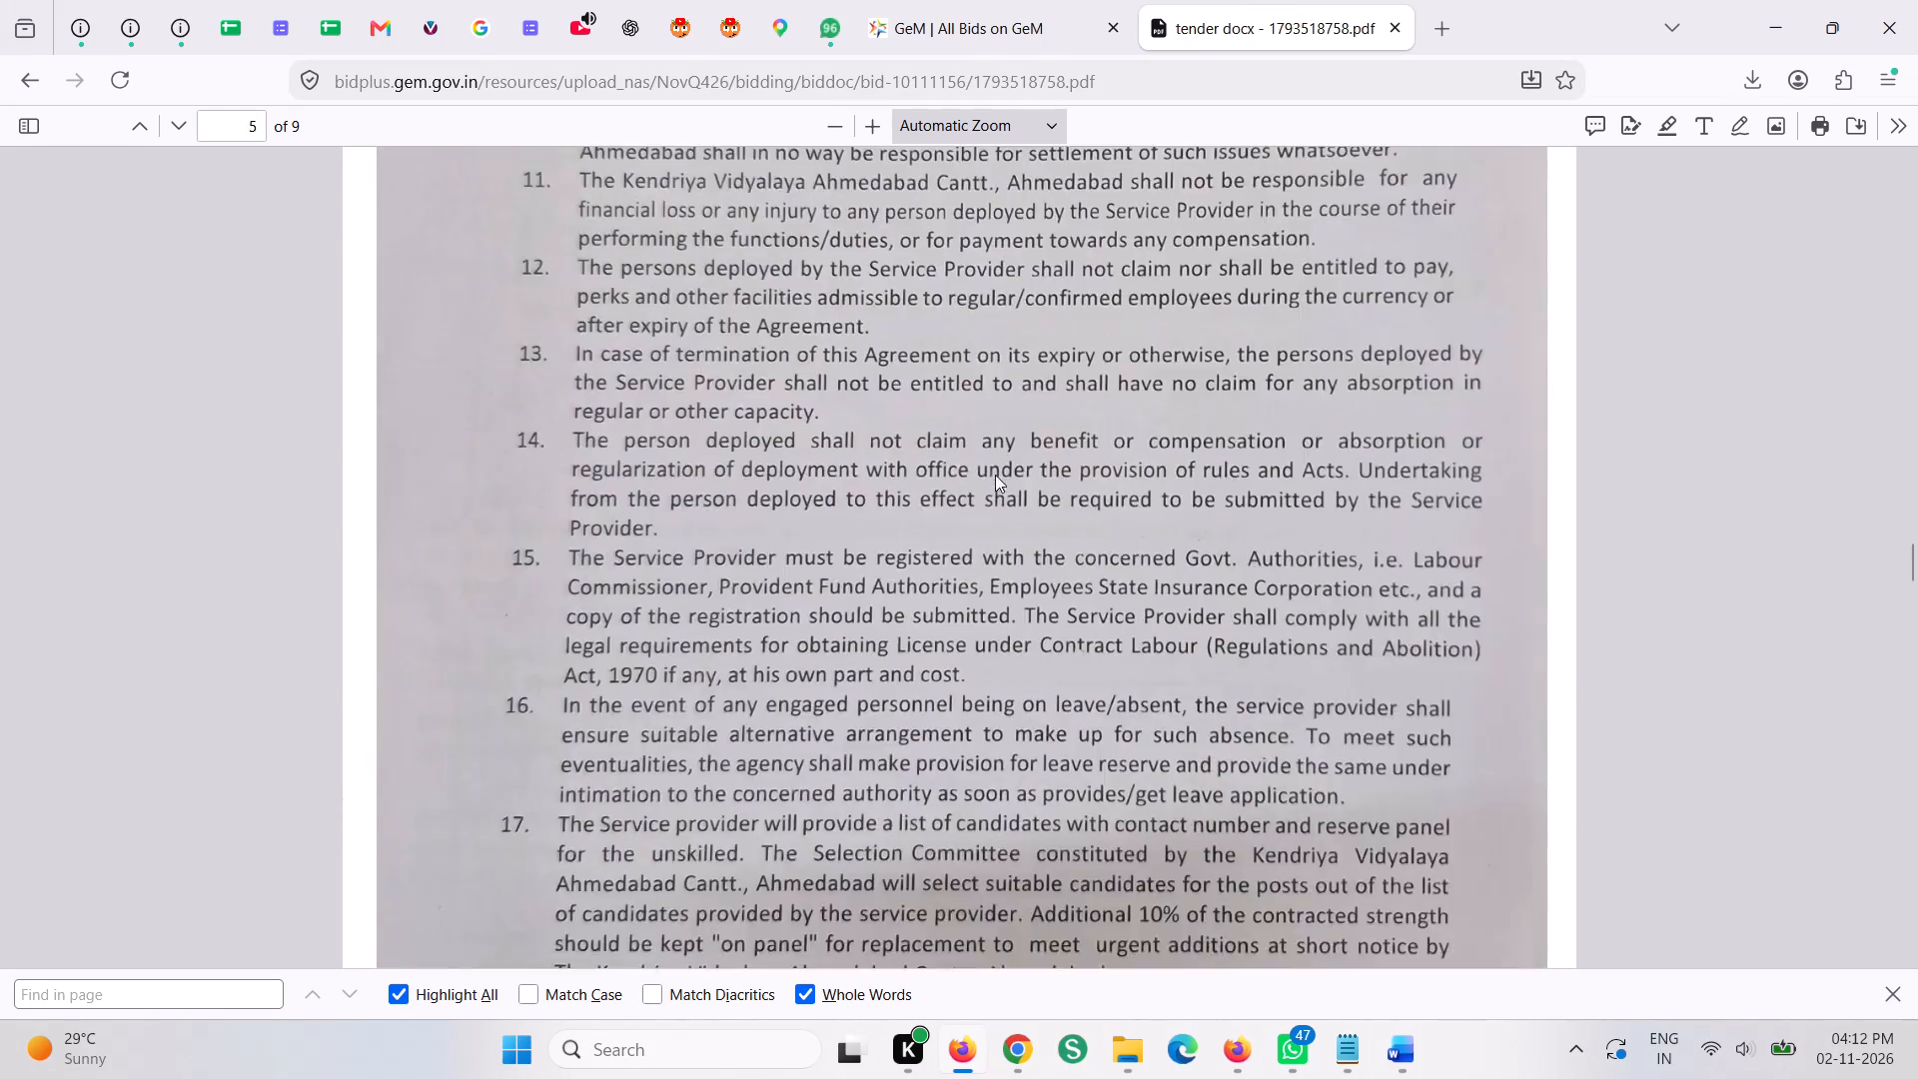
scroll(995, 475, up, 3)
click(26, 91)
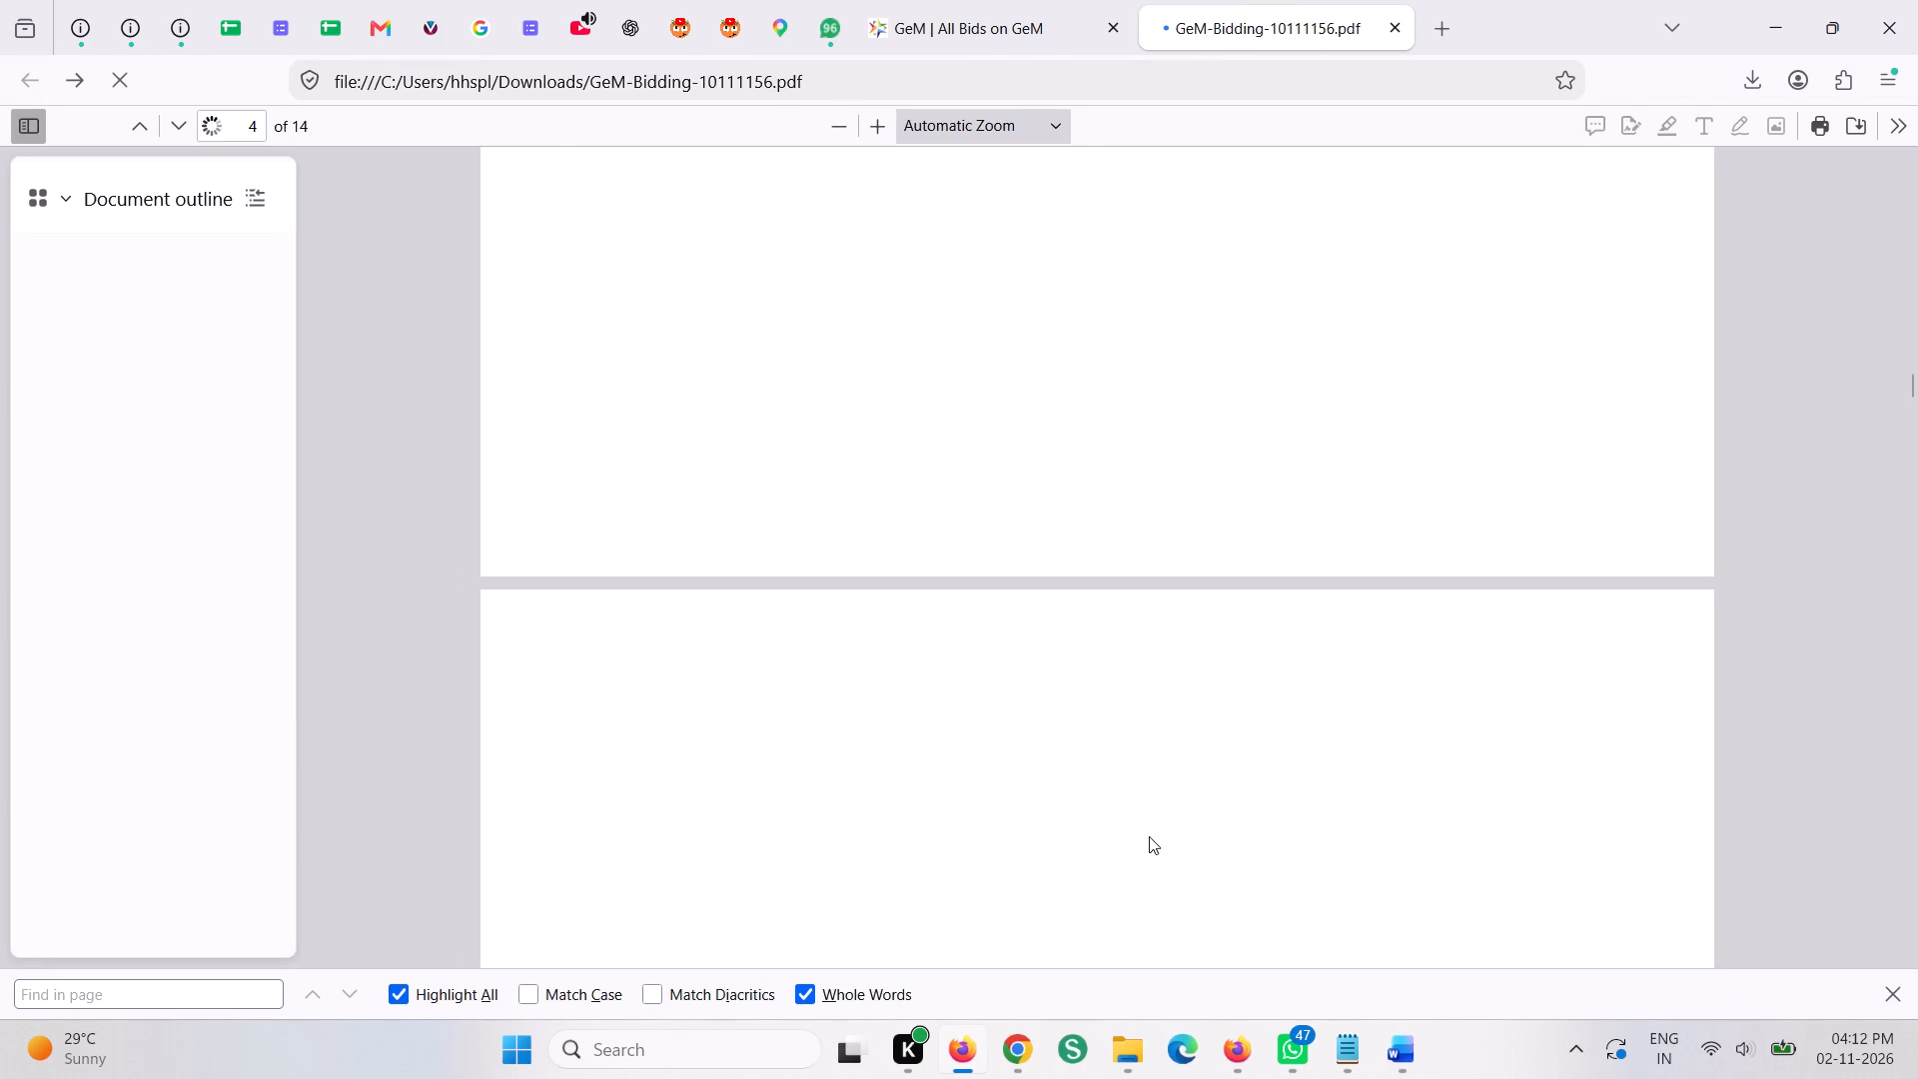
click(1000, 367)
scroll(1033, 490, up, 3)
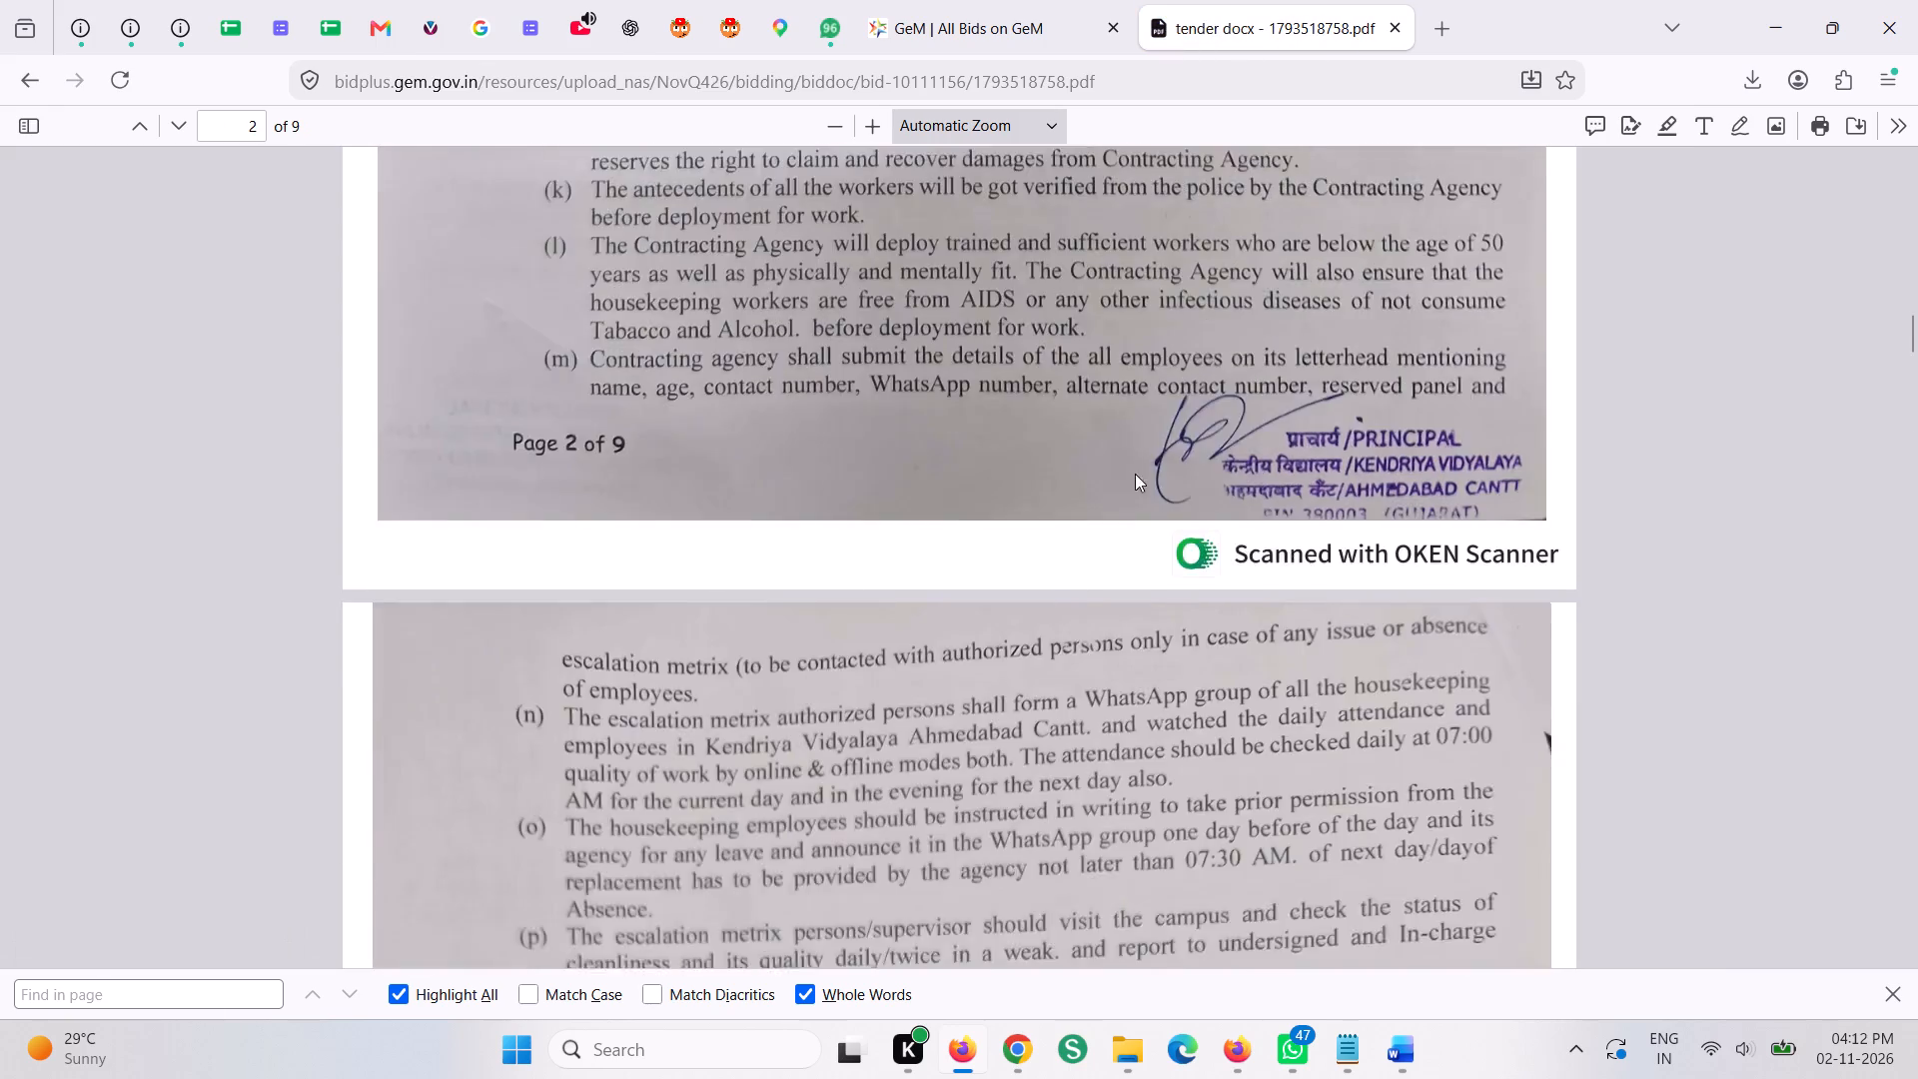
scroll(1135, 474, up, 2)
click(958, 0)
click(1245, 0)
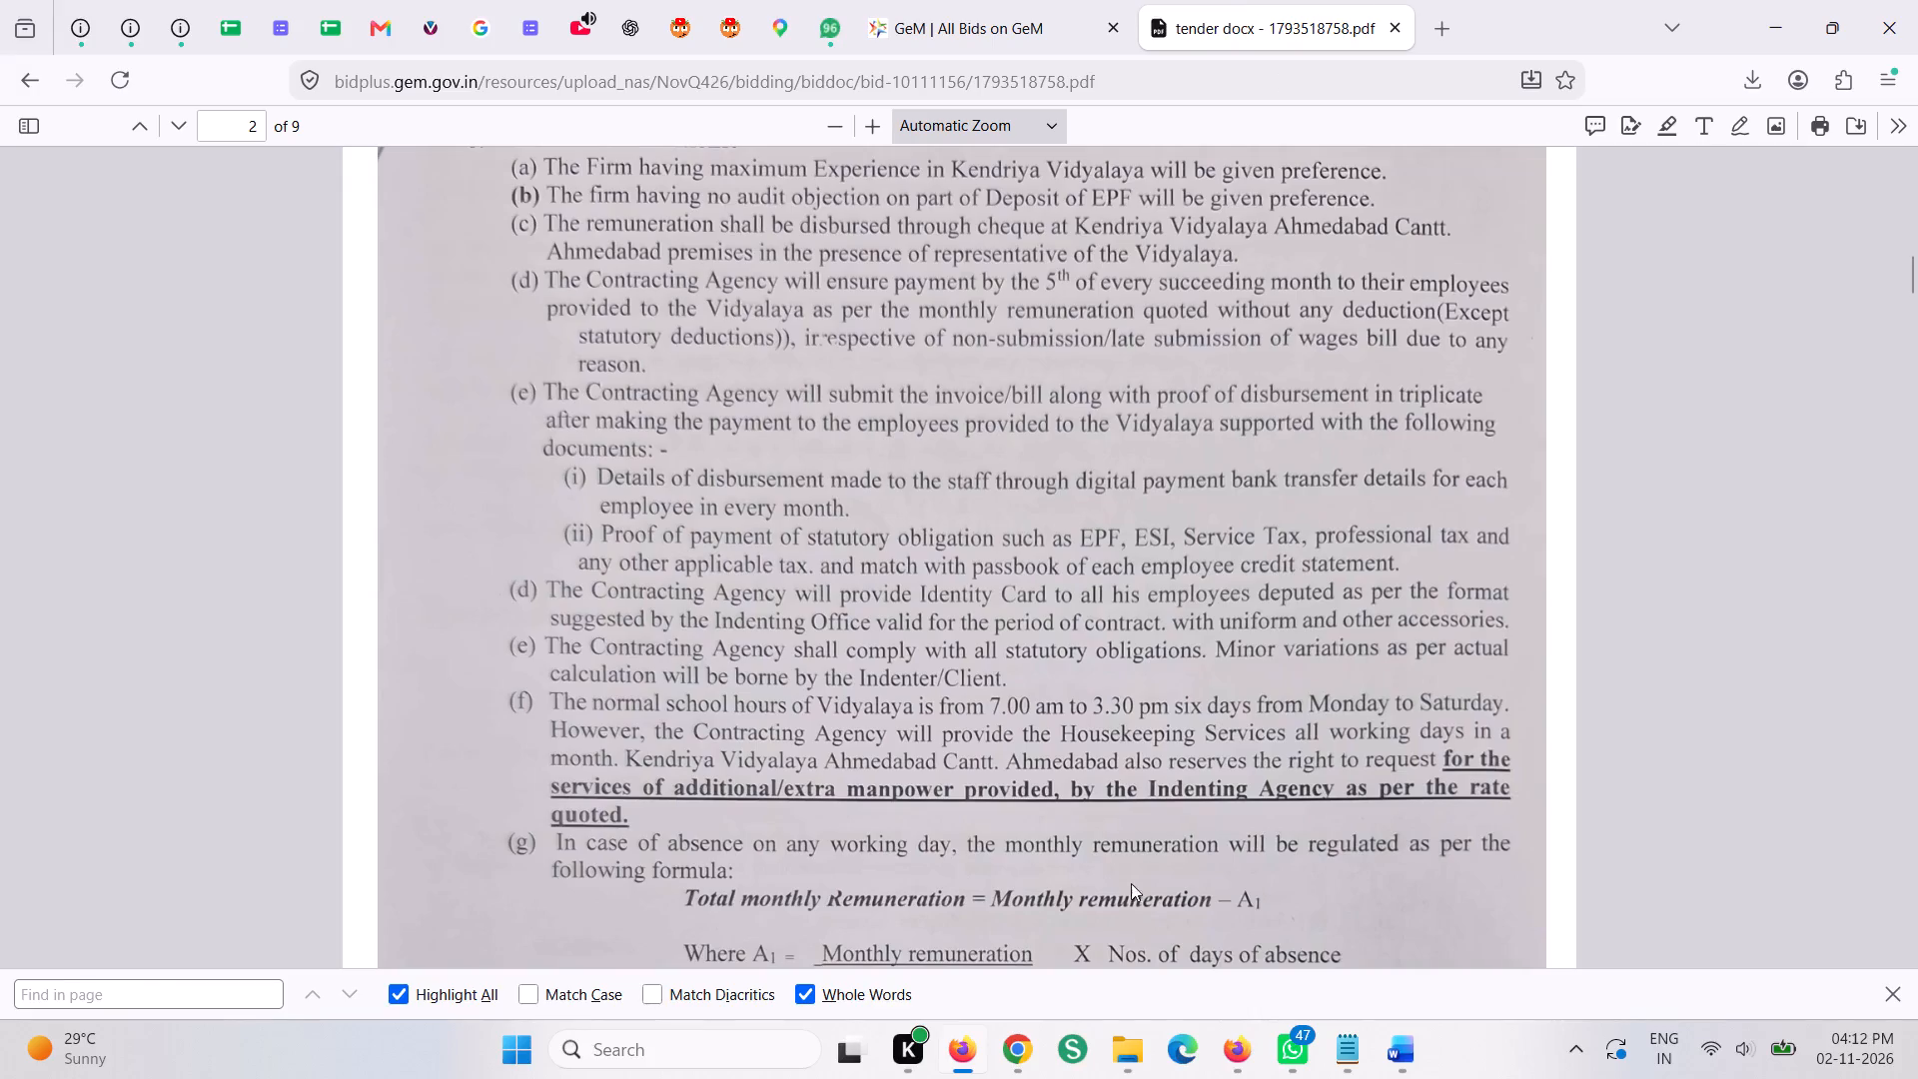
click(1134, 1041)
click(1132, 1040)
Save the Scope of work attachment as a PDF named SCOPE OF WORK 01 in the GEM2026B8226583 folder.
click(1857, 130)
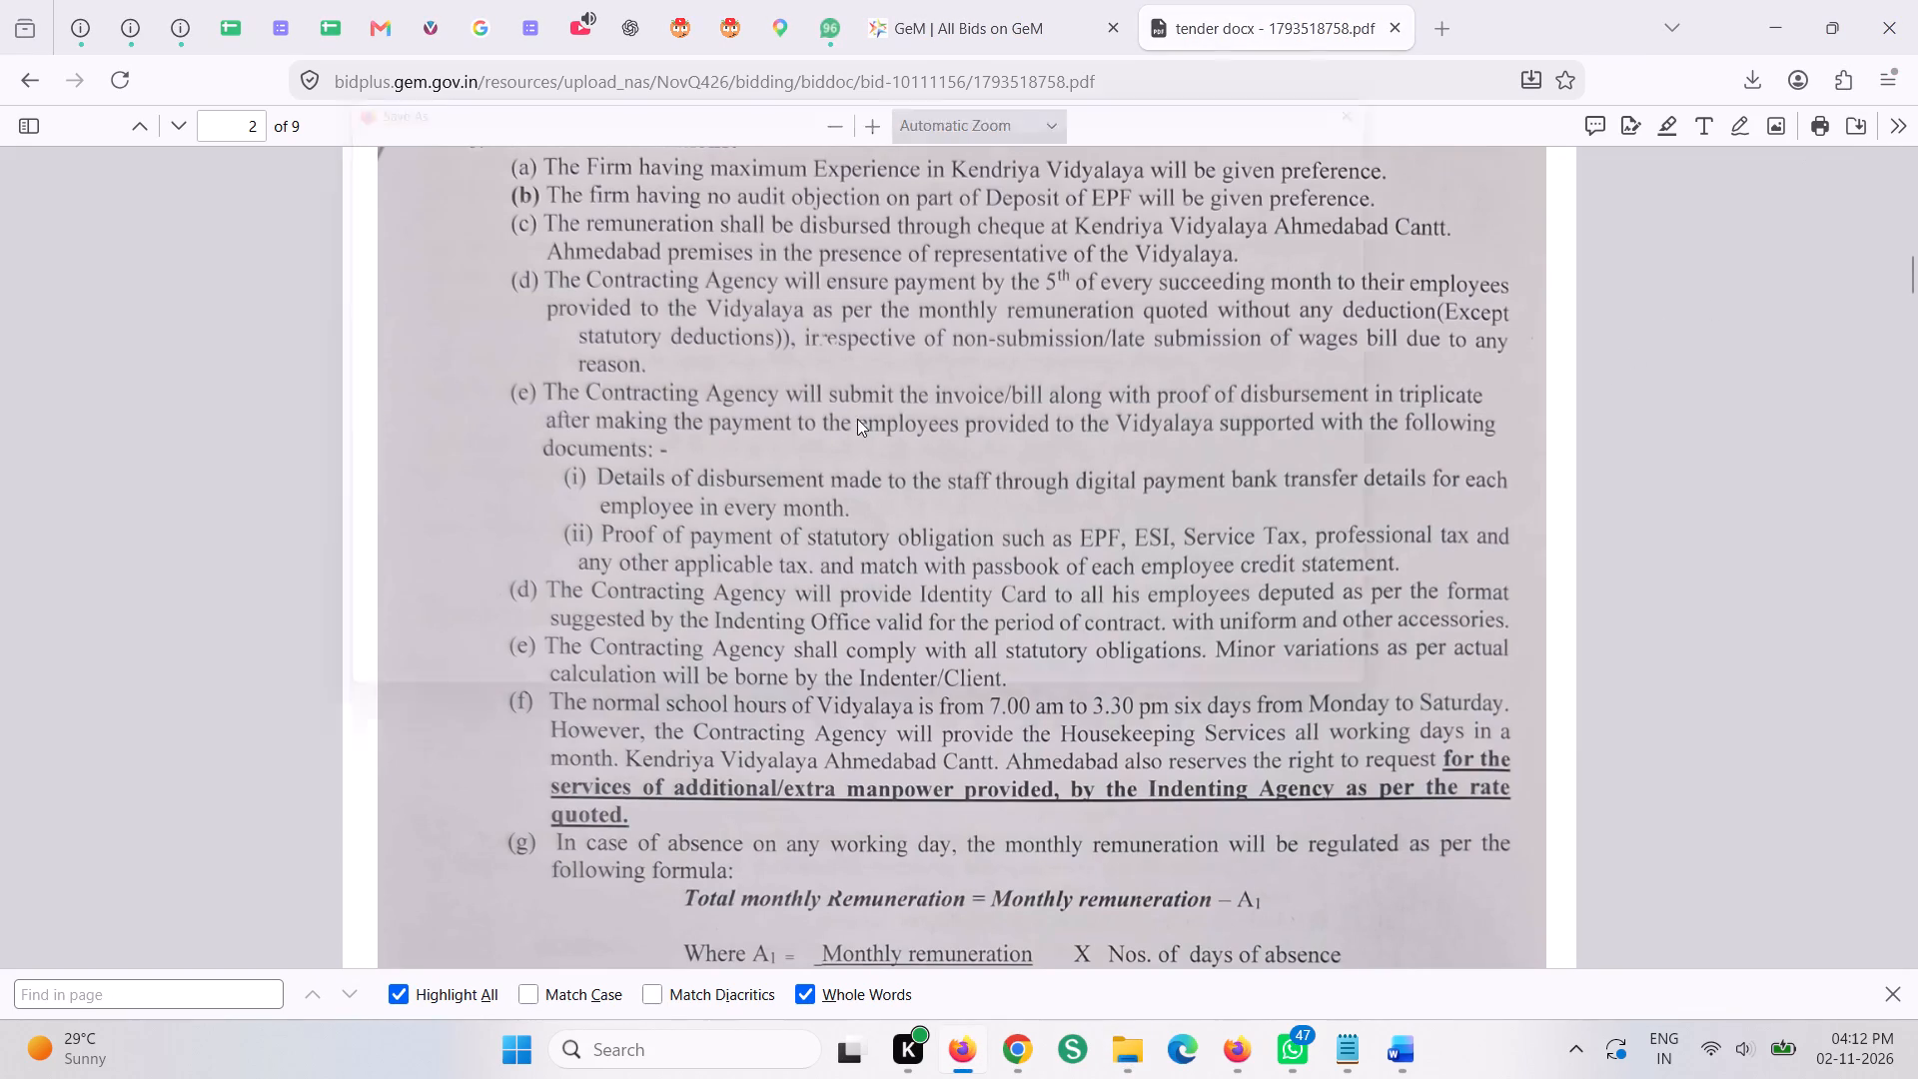
scroll(864, 421, up, 6)
click(436, 142)
scroll(635, 308, up, 5)
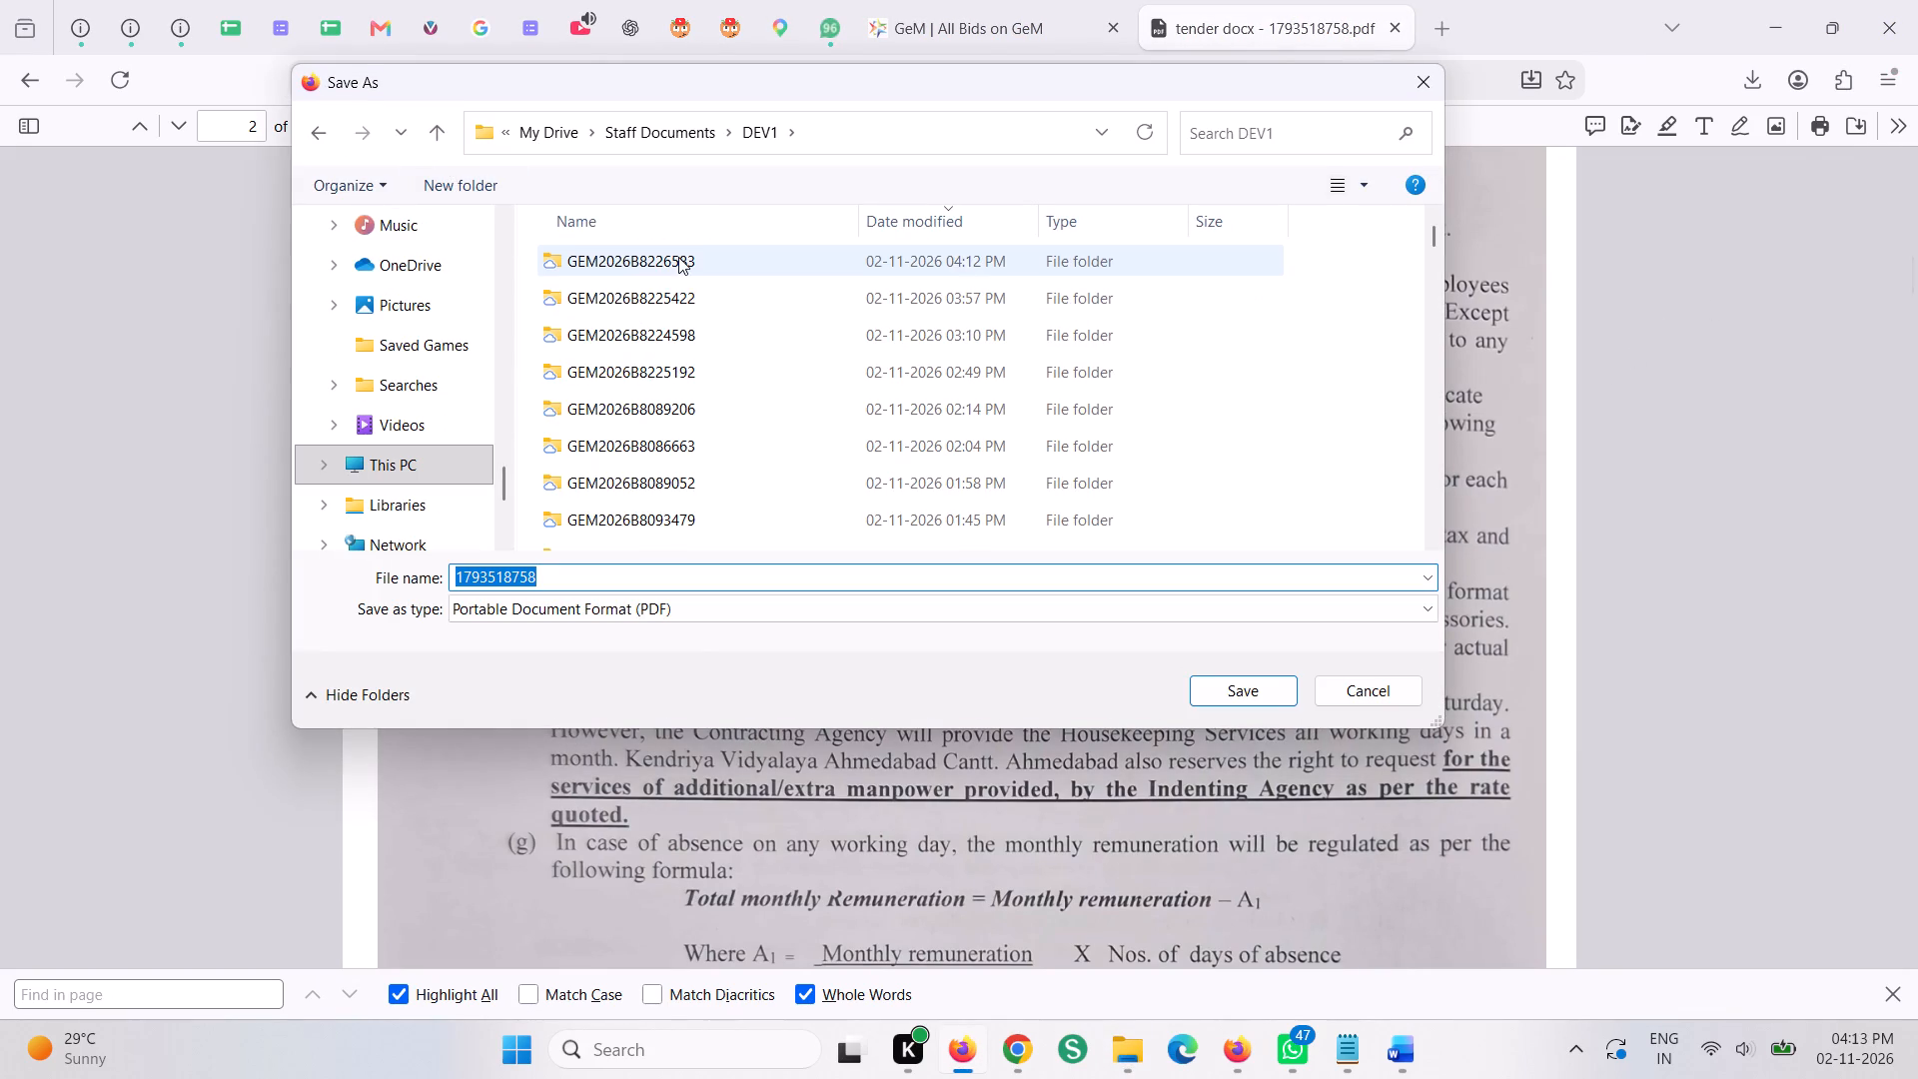
double_click(678, 257)
click(612, 576)
text(SCOPE OF OWR)
key(BackSpace)
key(BackSpace)
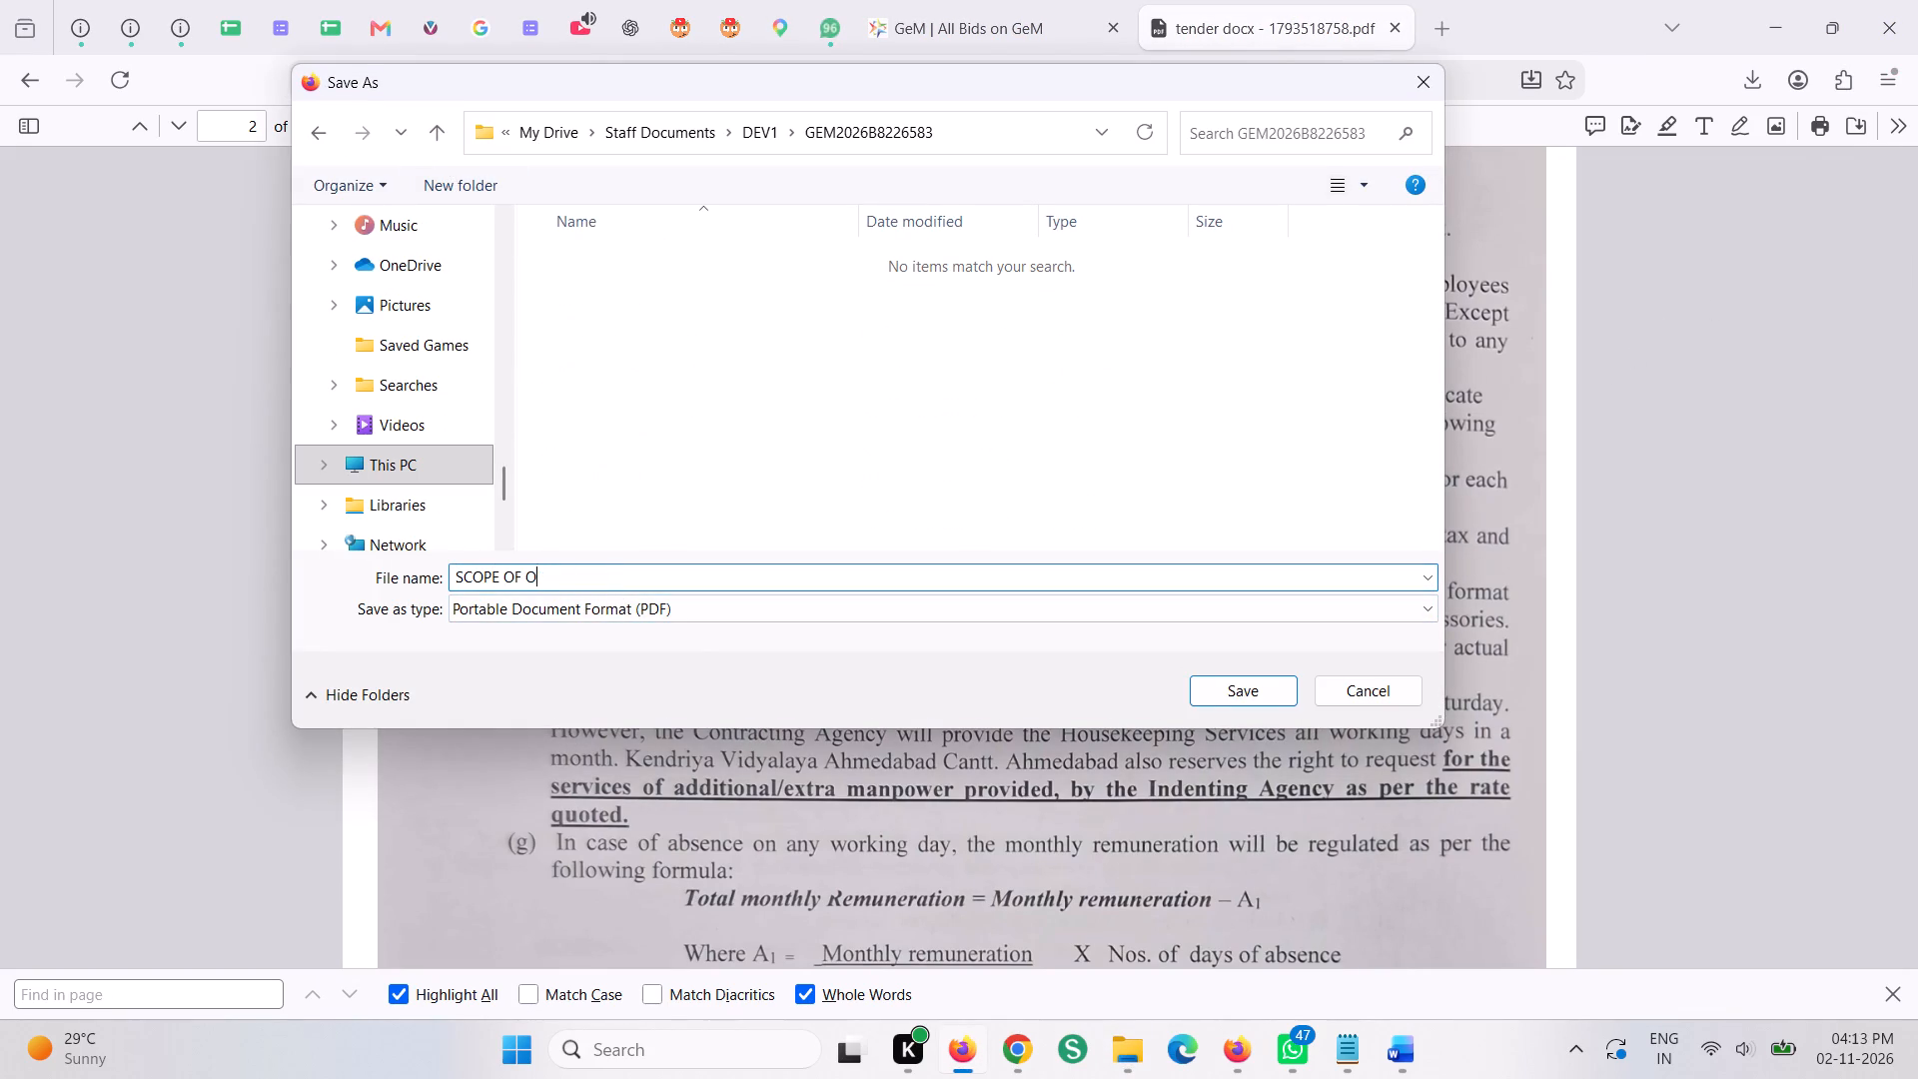
key(BackSpace)
text(WORK .)
key(BackSpace)
text(01)
key(Return)
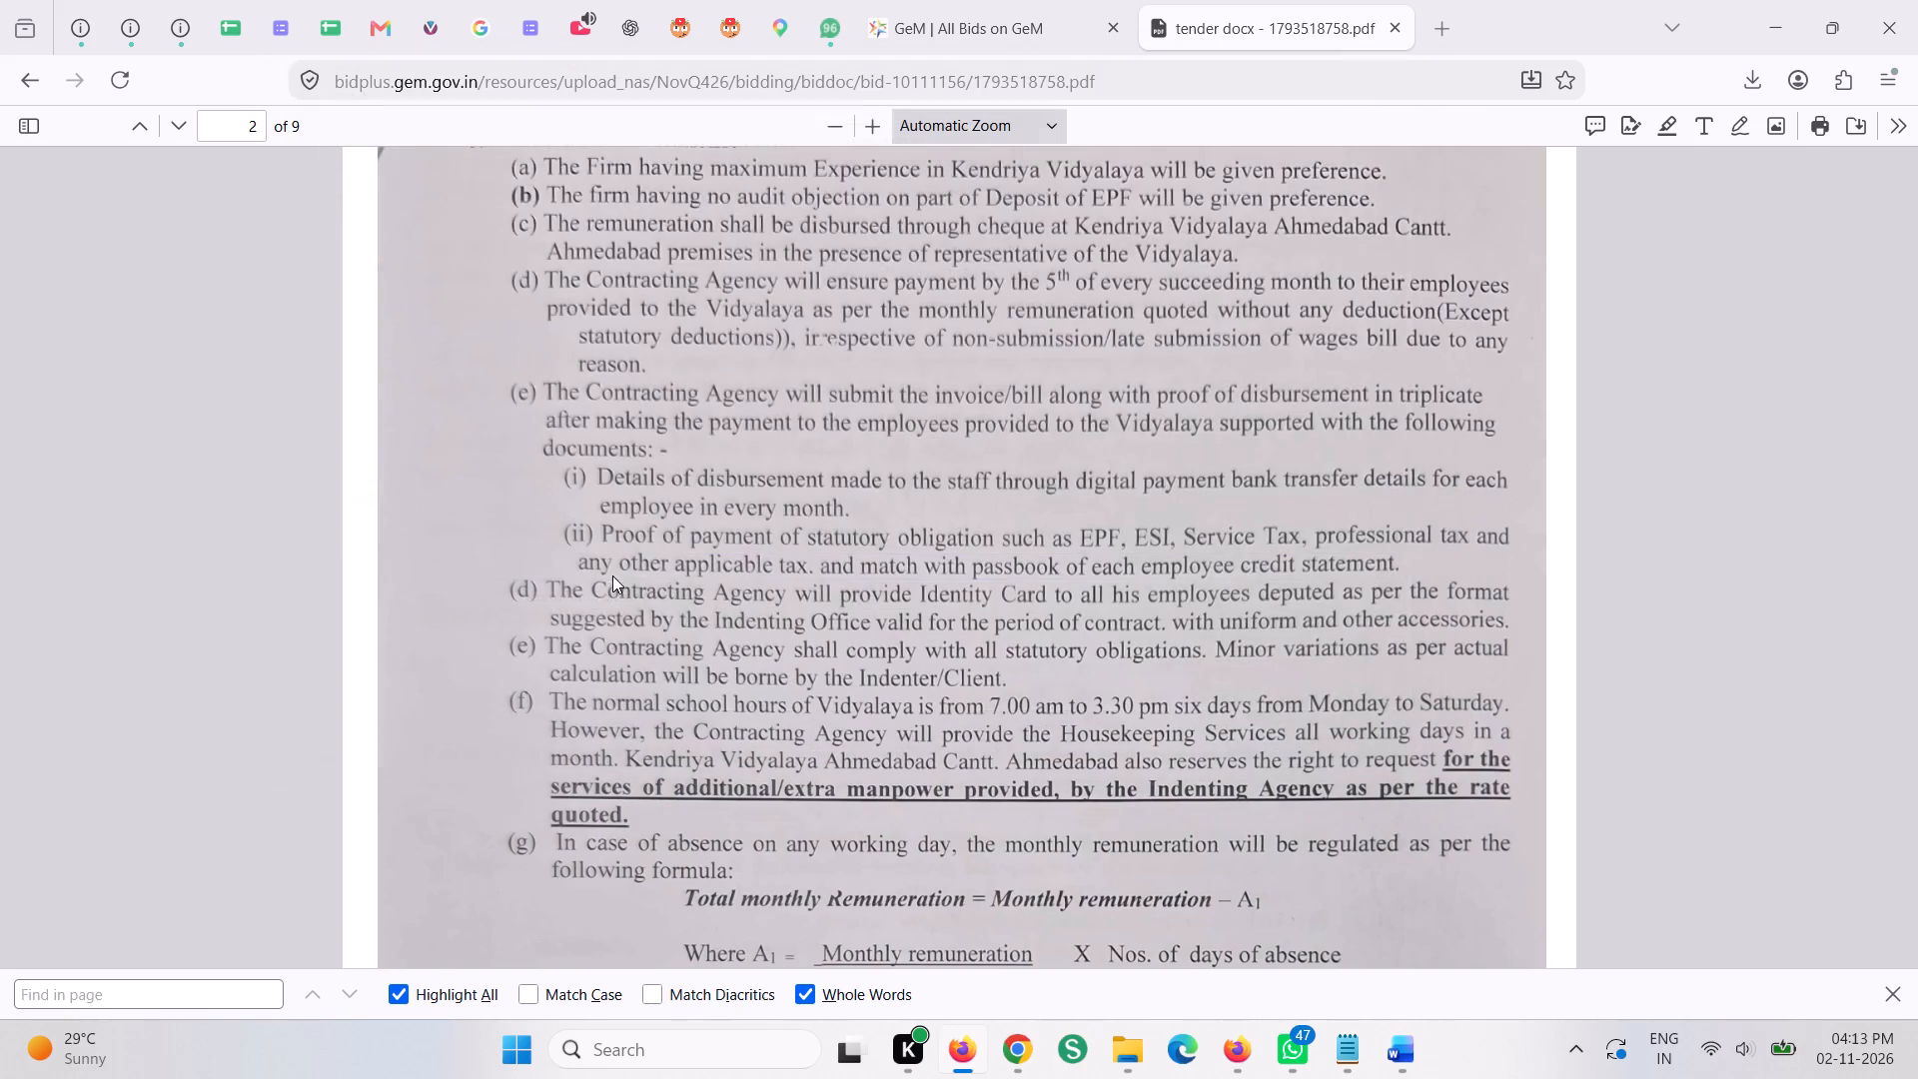
Open the bid document's existing-resources attachment 1793518769.pdf and check it against the Scope of work & Job description file.
scroll(674, 528, down, 20)
scroll(674, 528, down, 4)
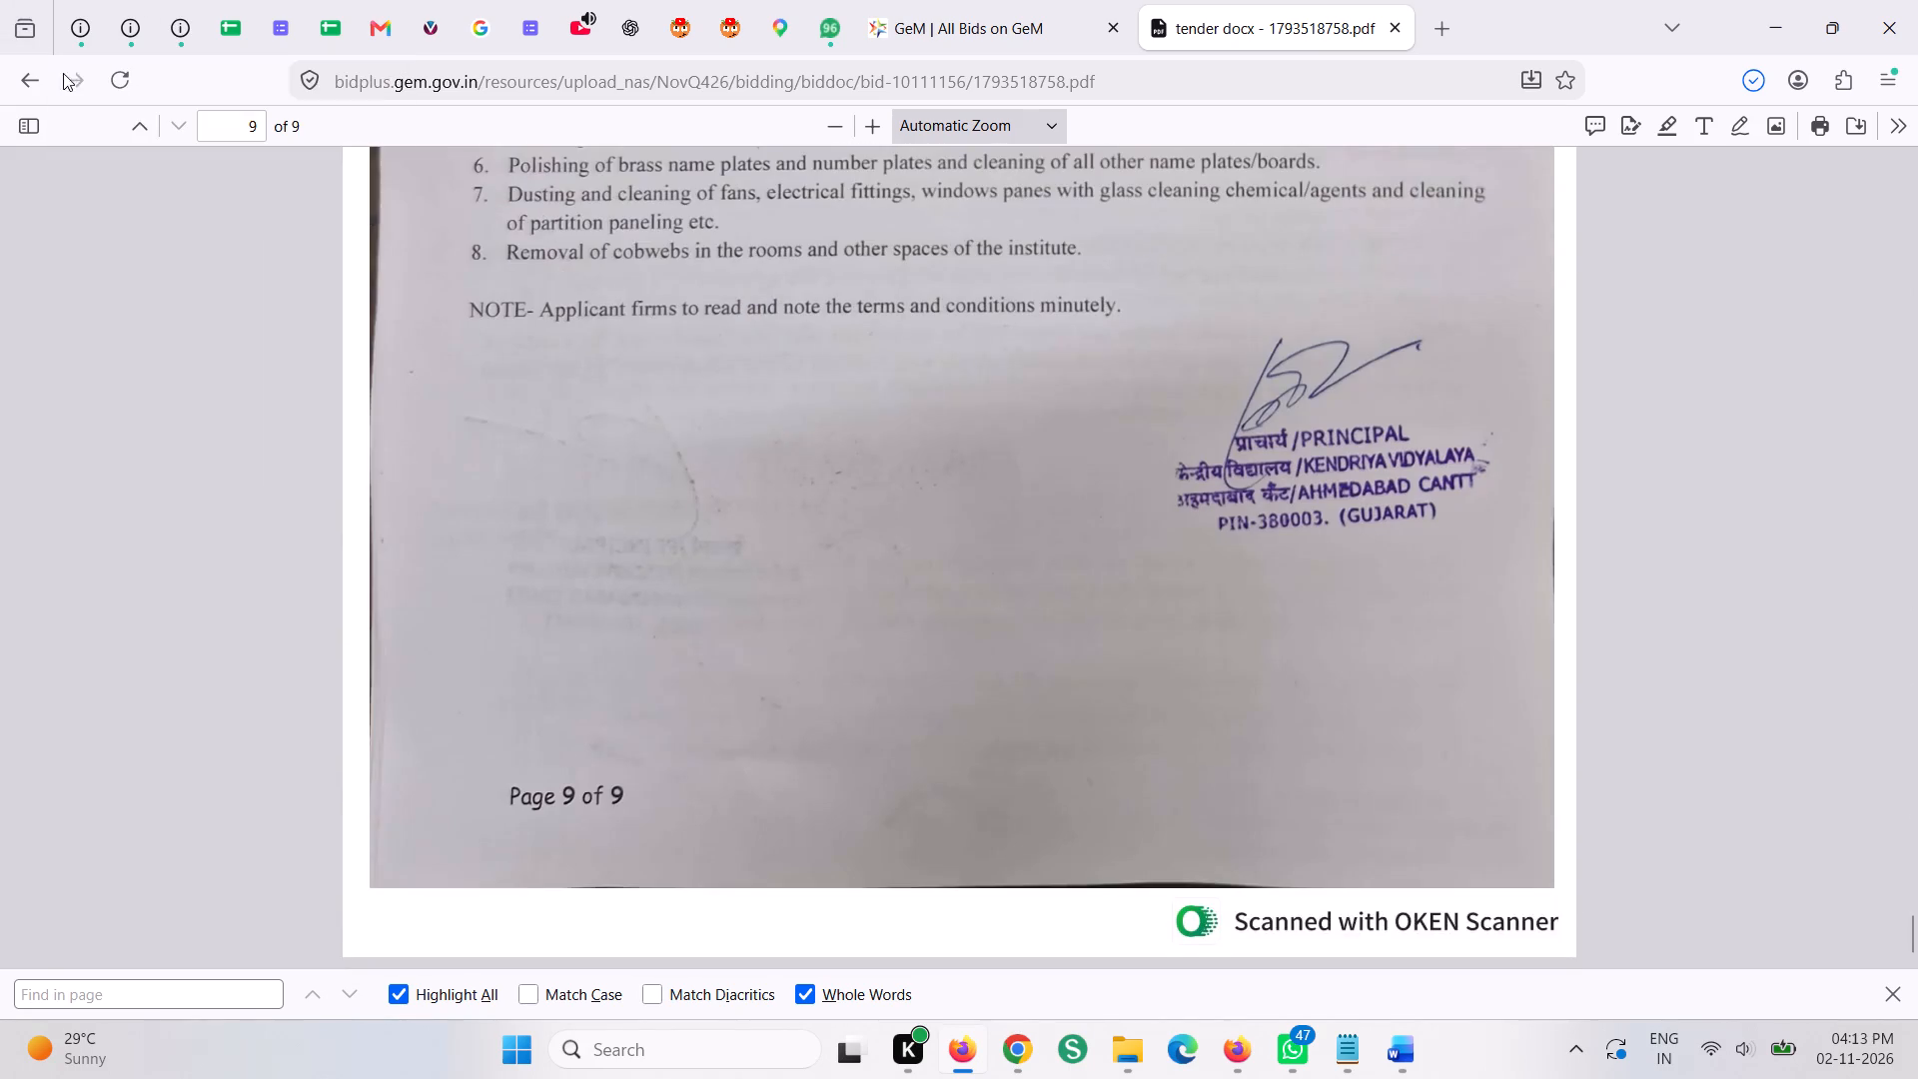
click(43, 72)
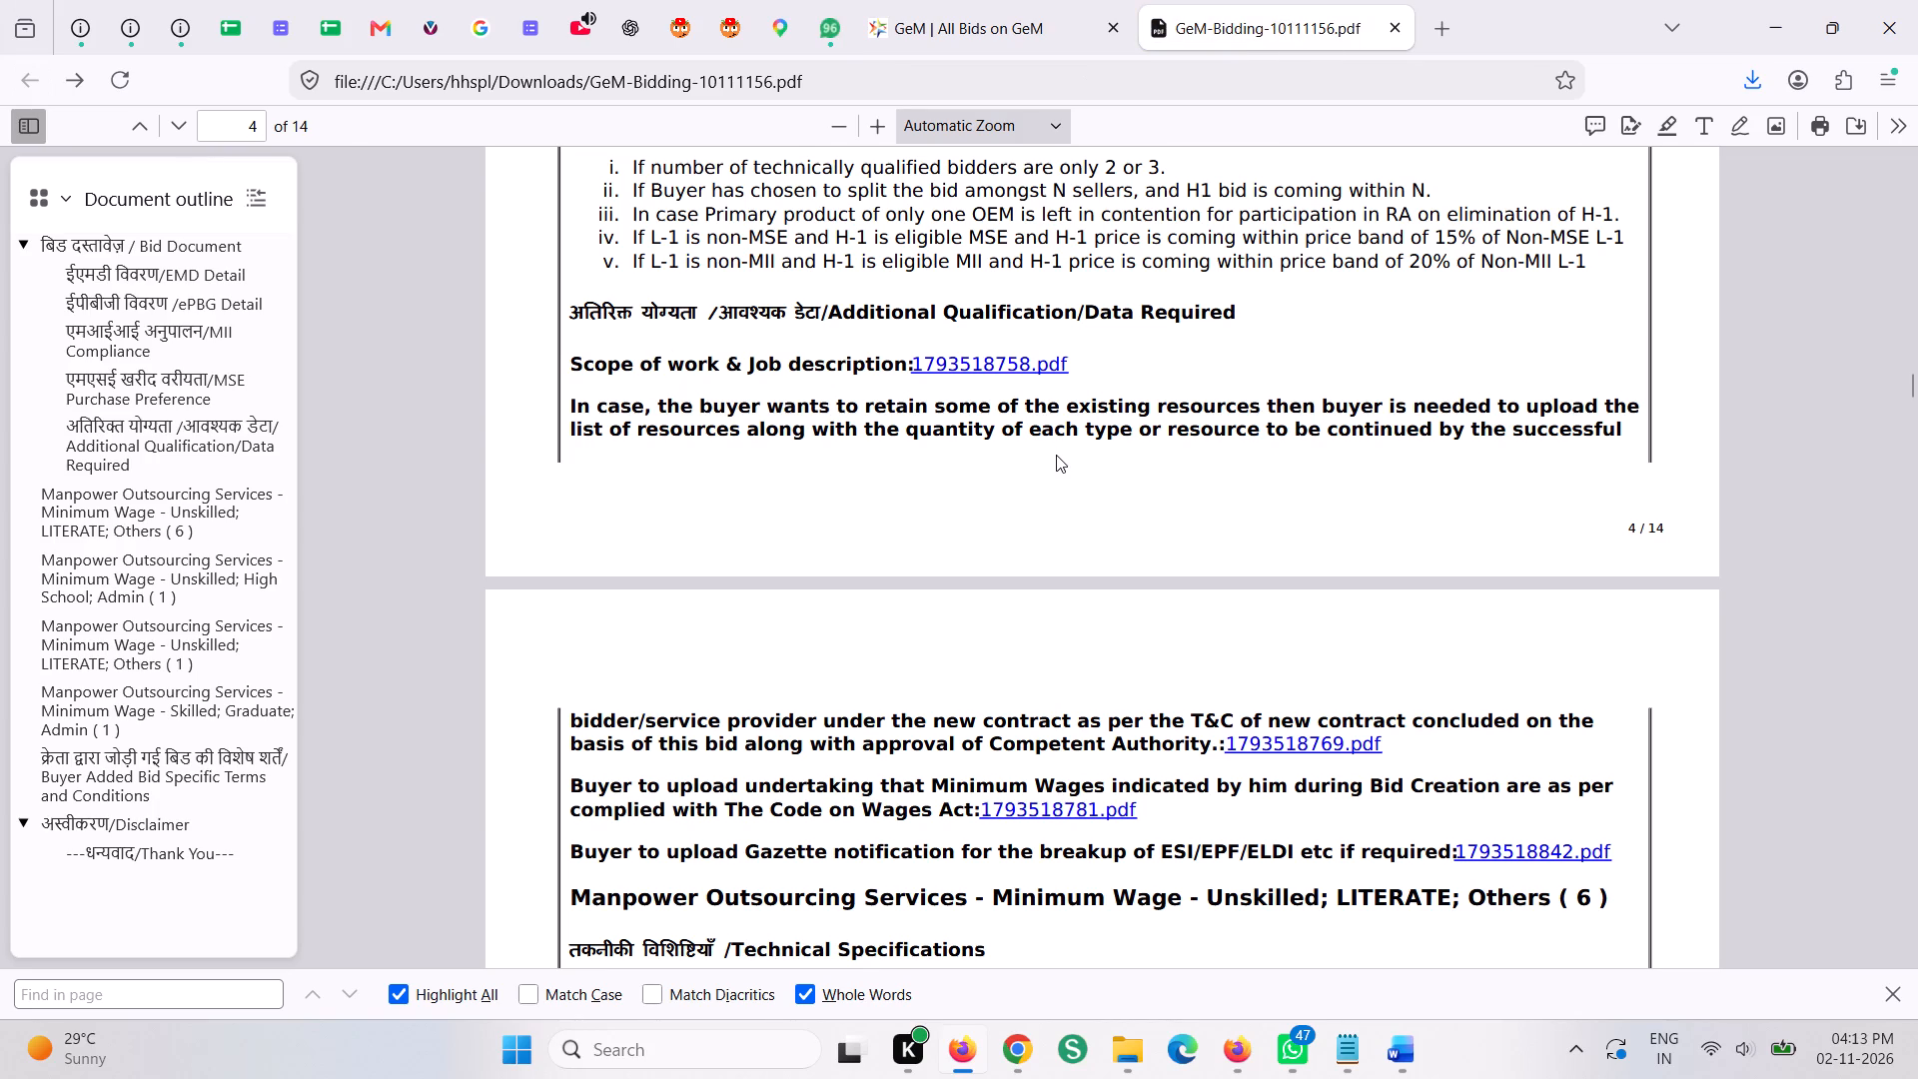
key(F3)
key(F3)
click(1245, 738)
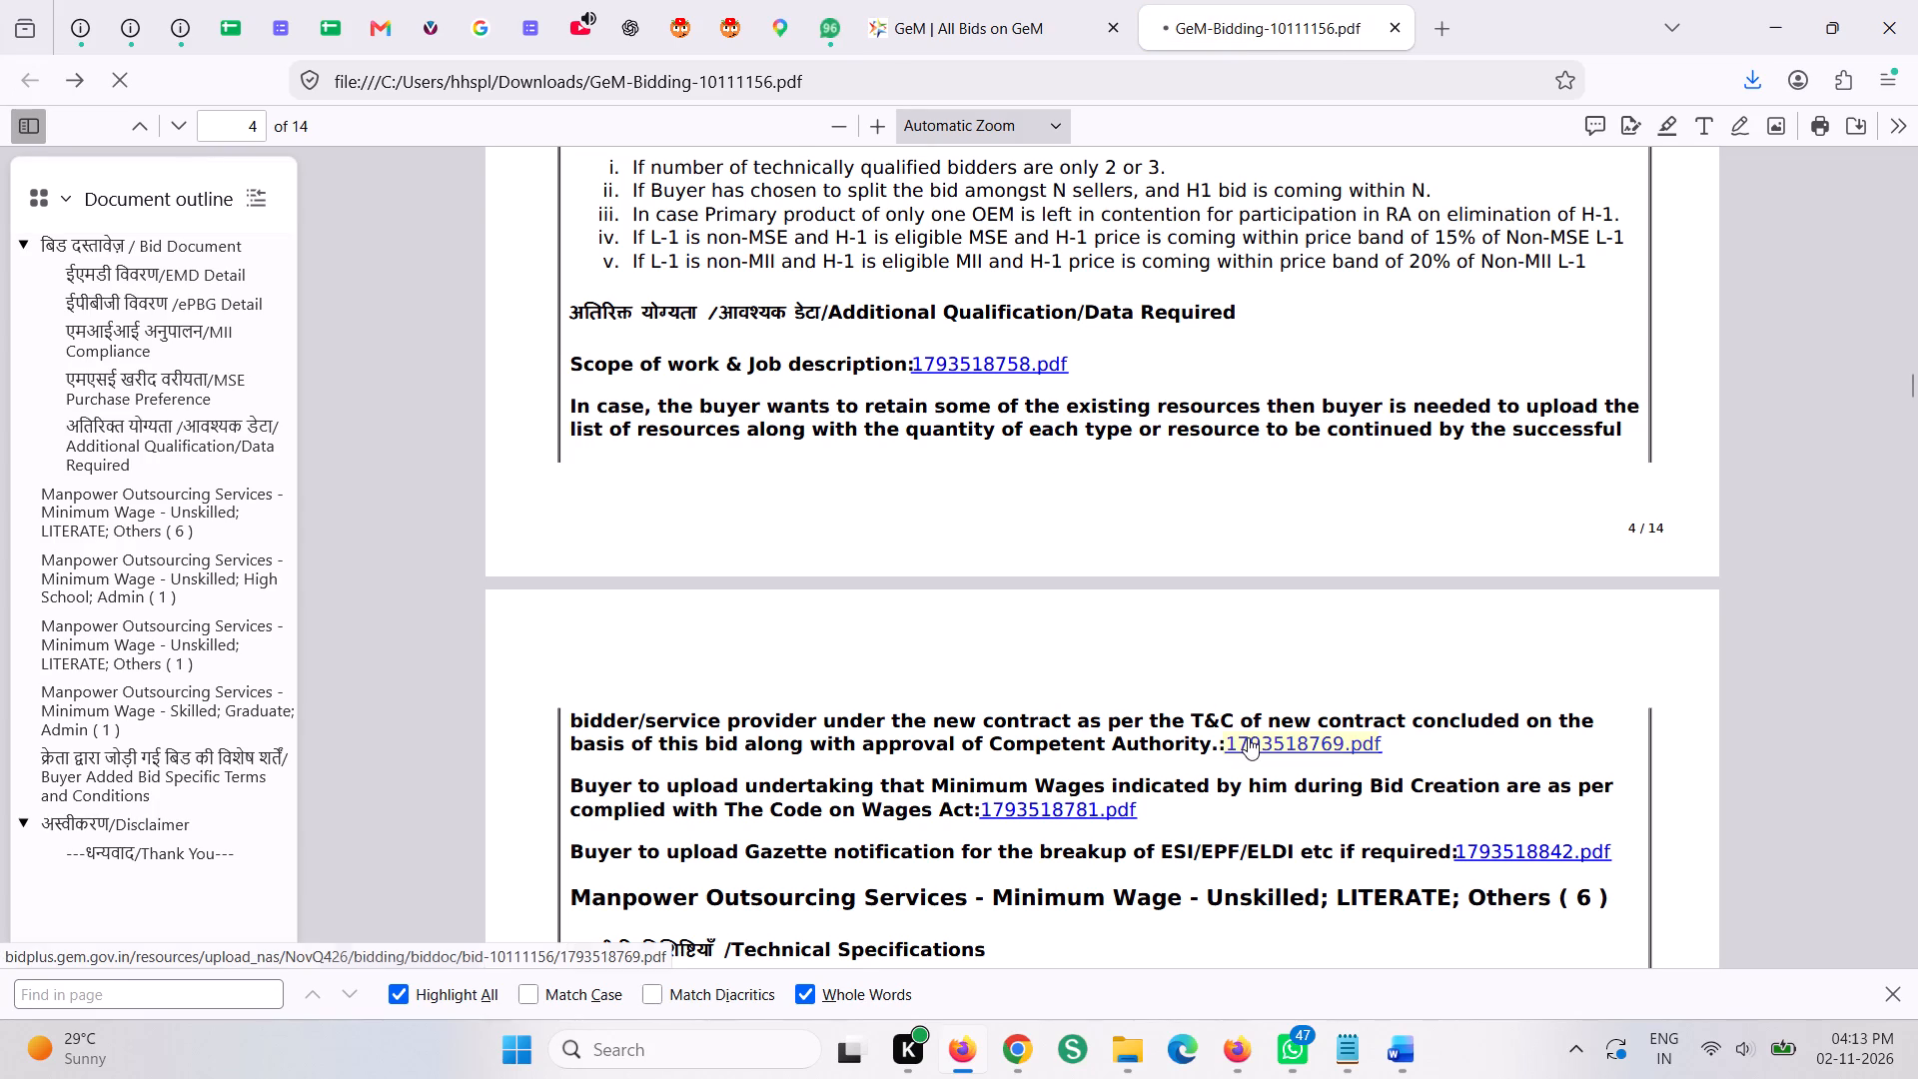
key(F3)
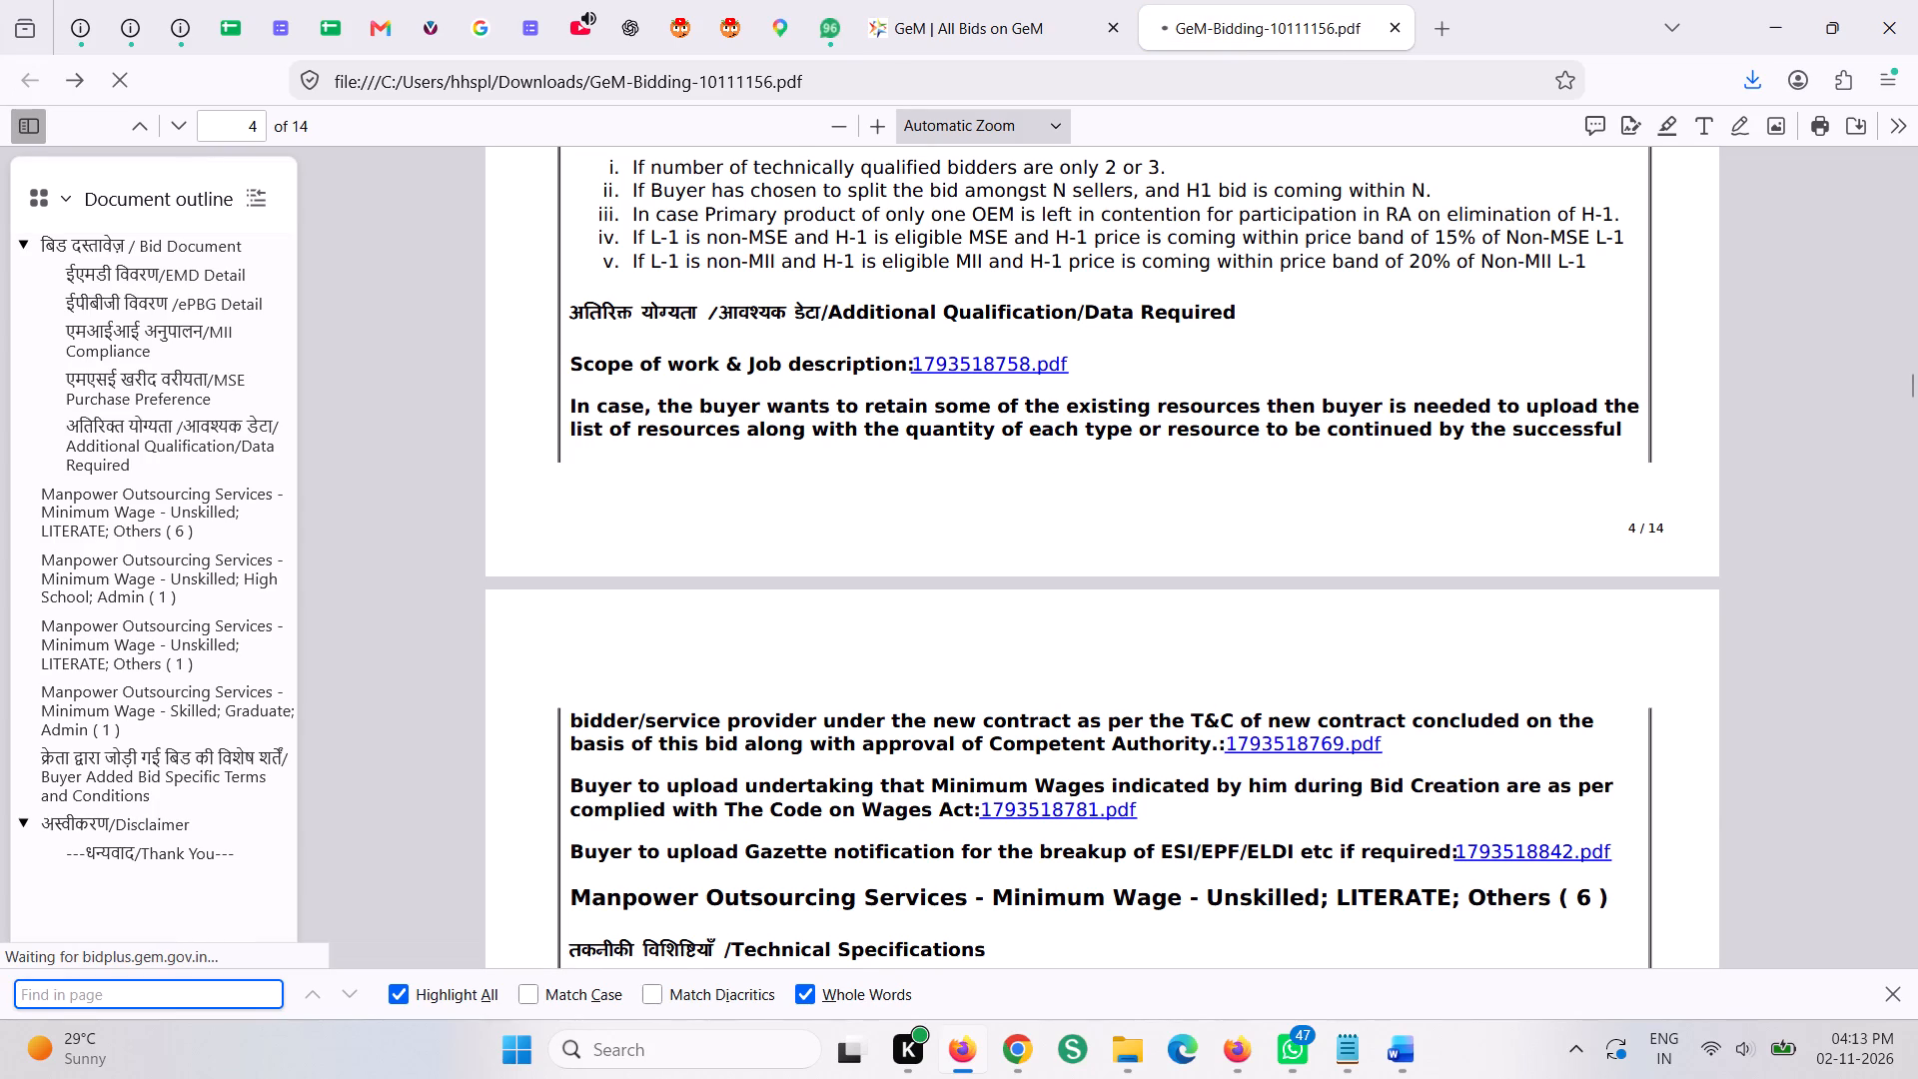
click(1259, 744)
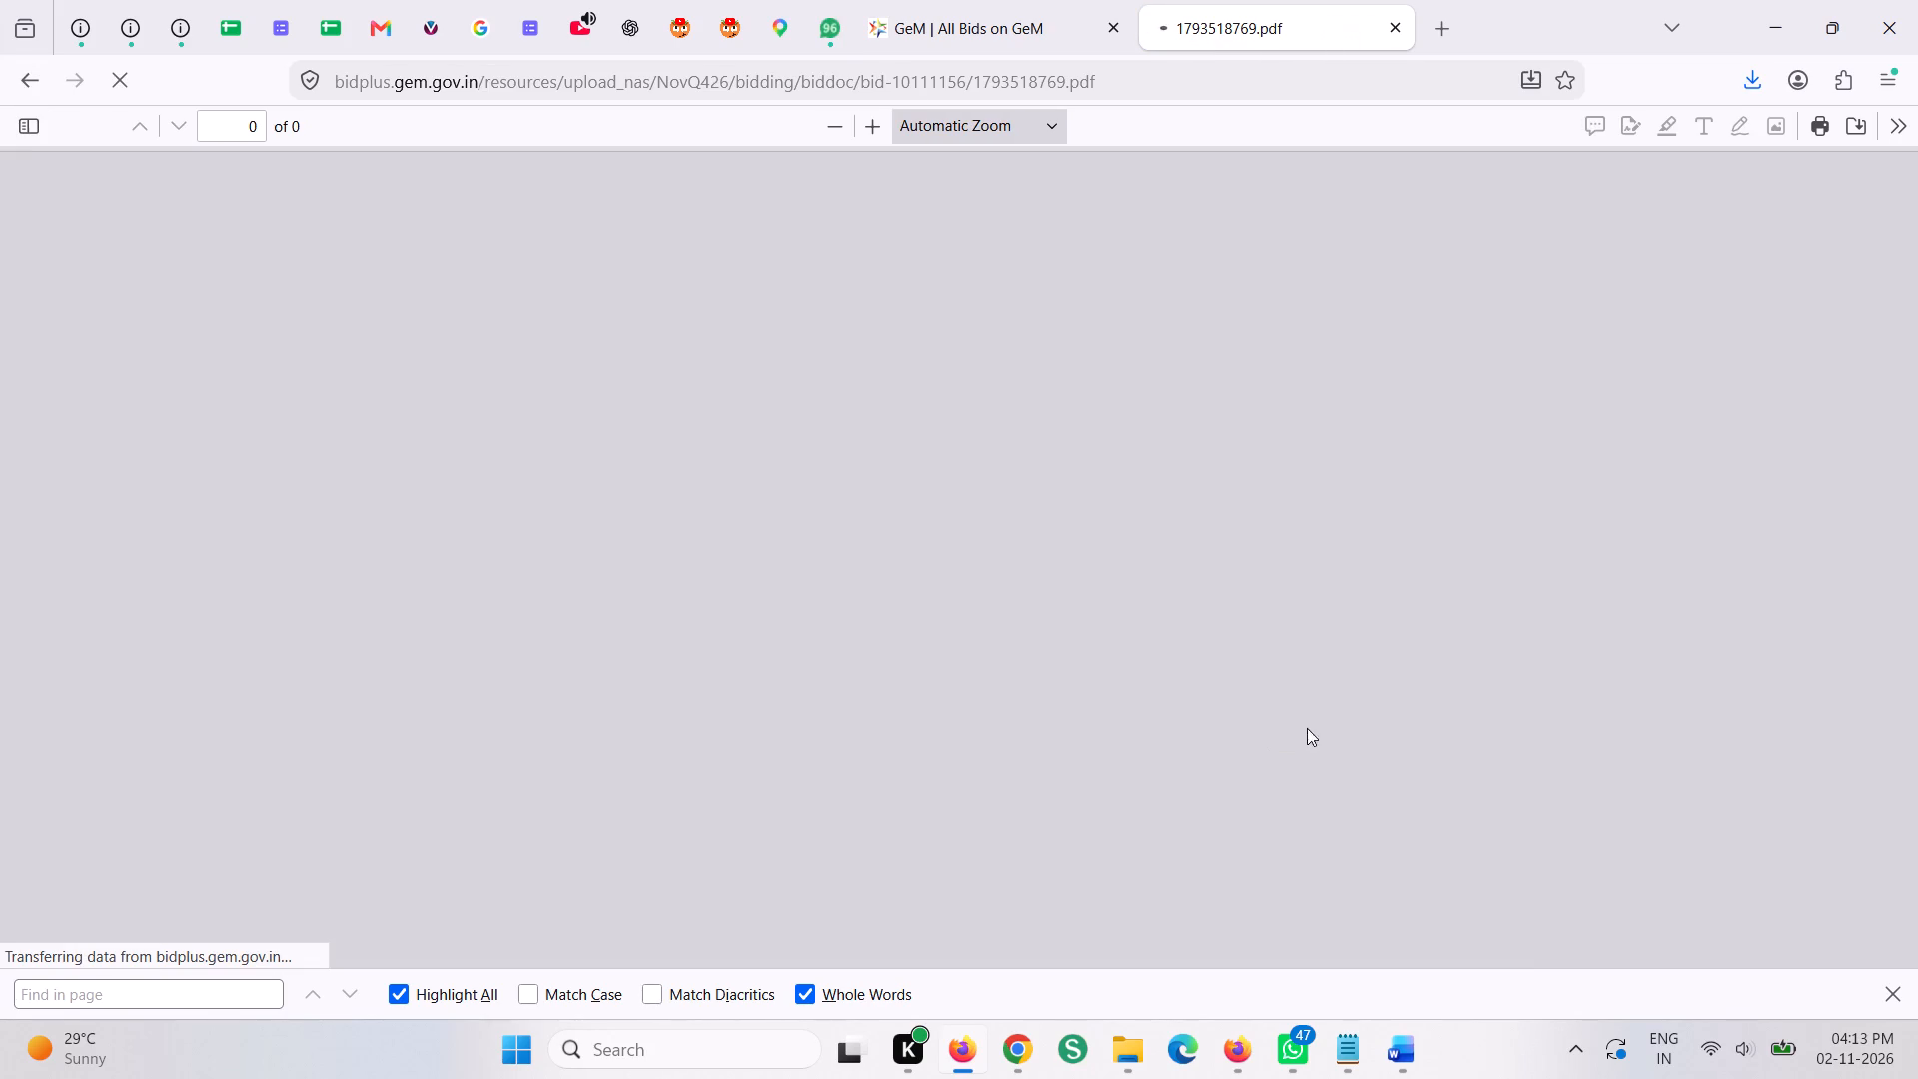
scroll(1065, 392, up, 4)
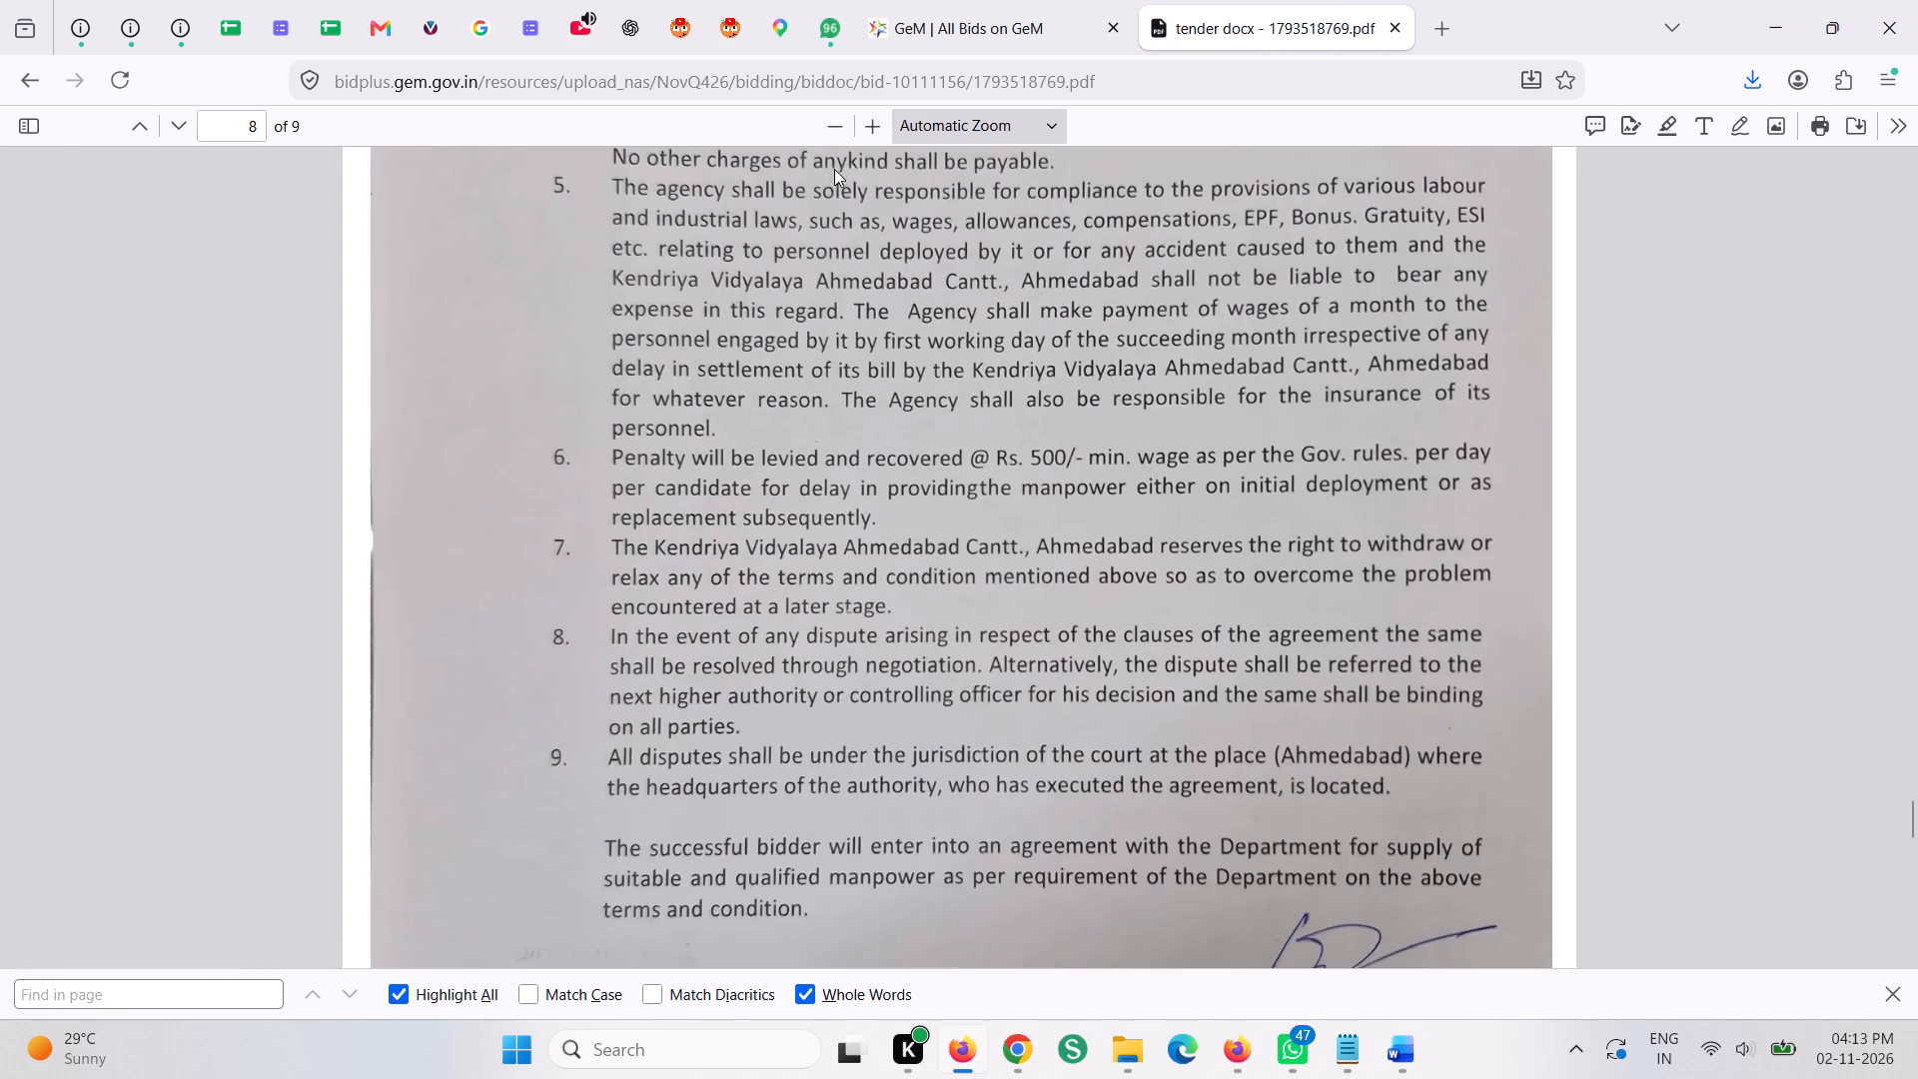
click(28, 75)
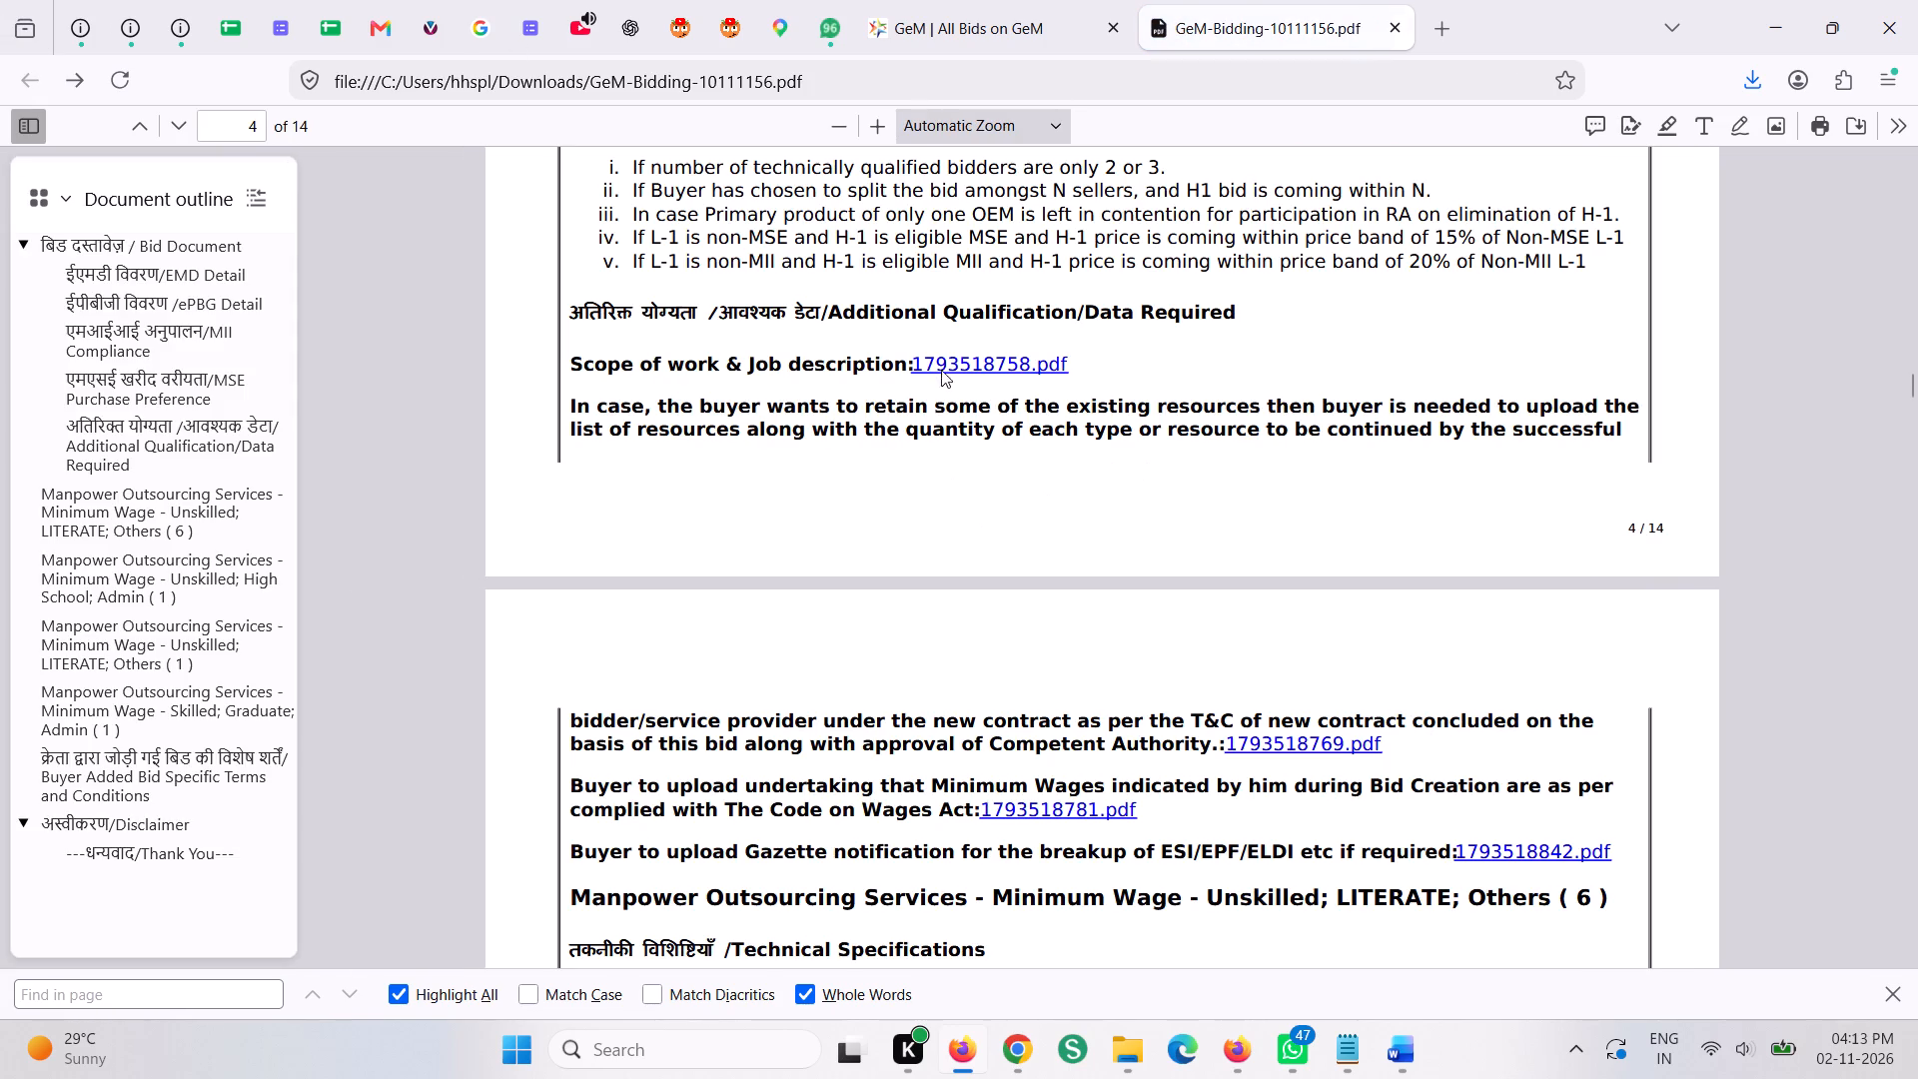
click(959, 361)
click(27, 84)
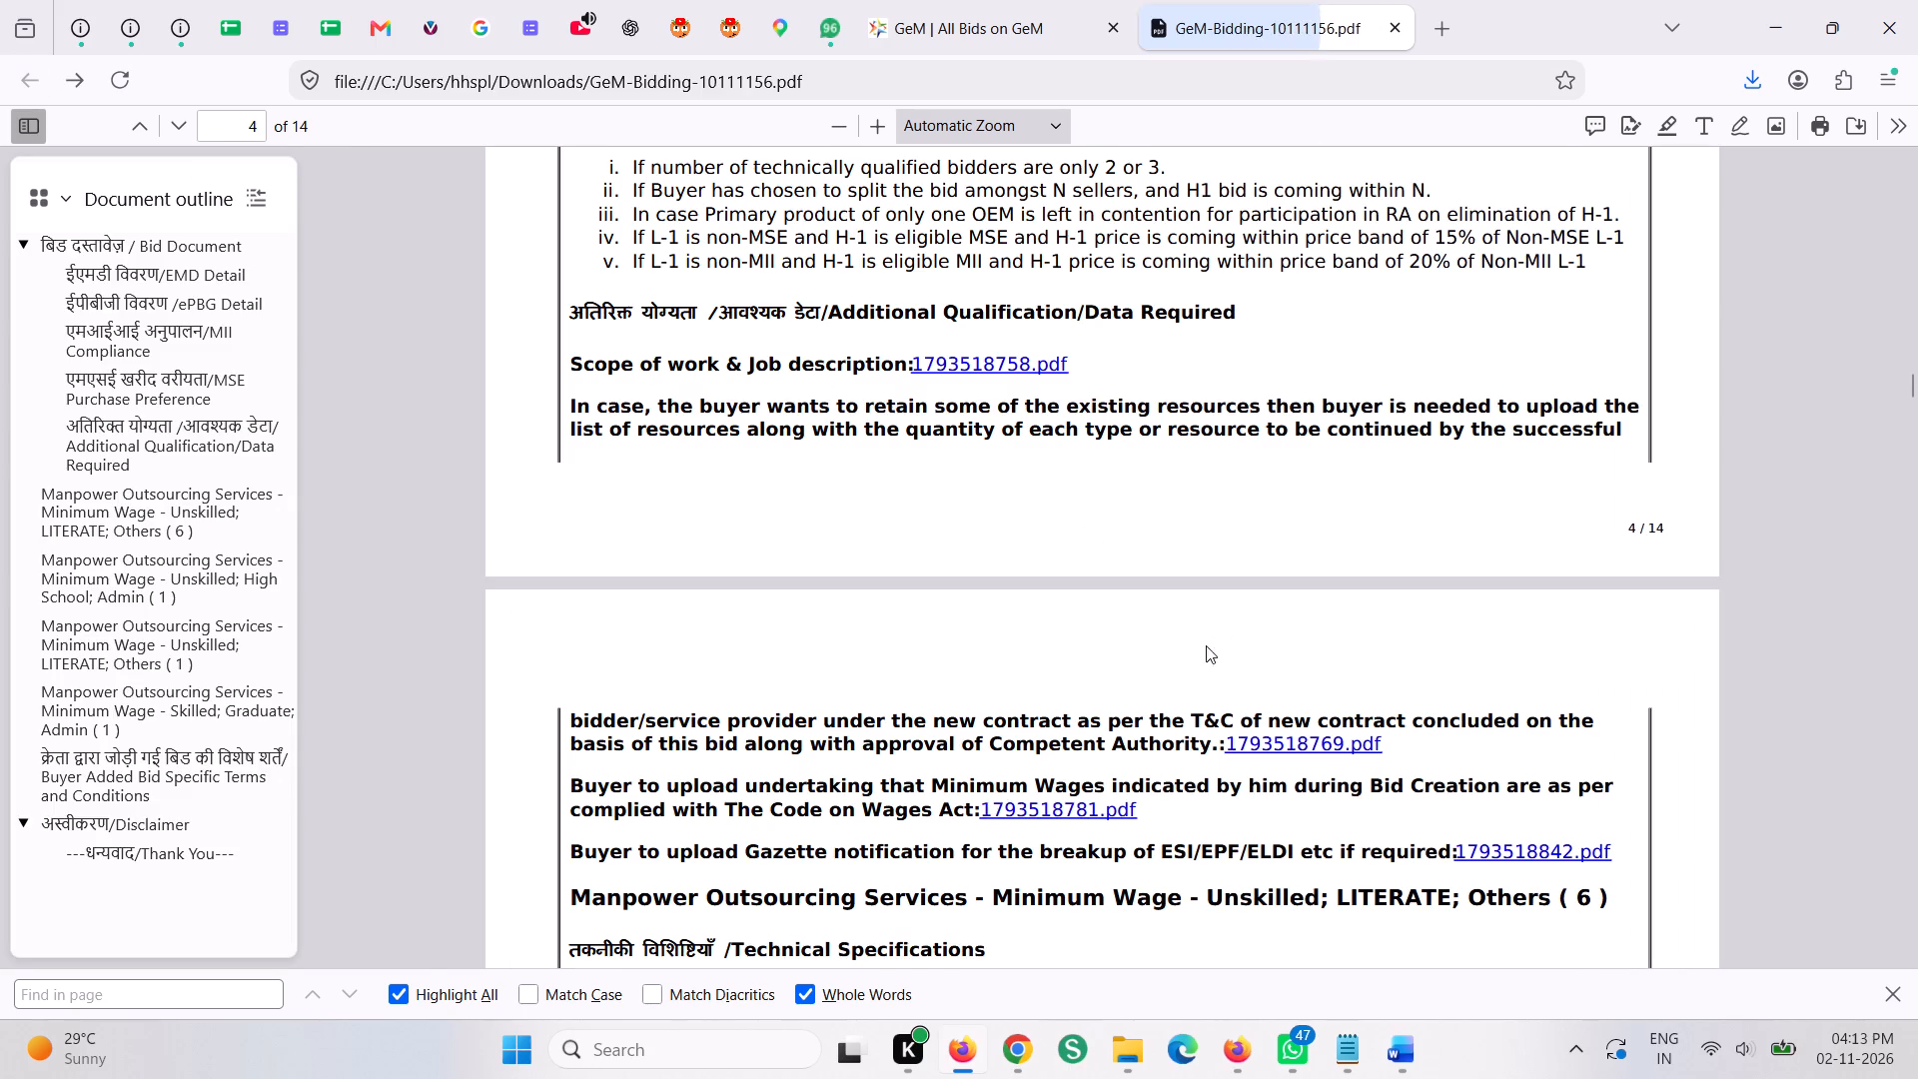
Check the Minimum Wages undertaking attachment 1793518781.pdf and return to the bid document.
click(1053, 810)
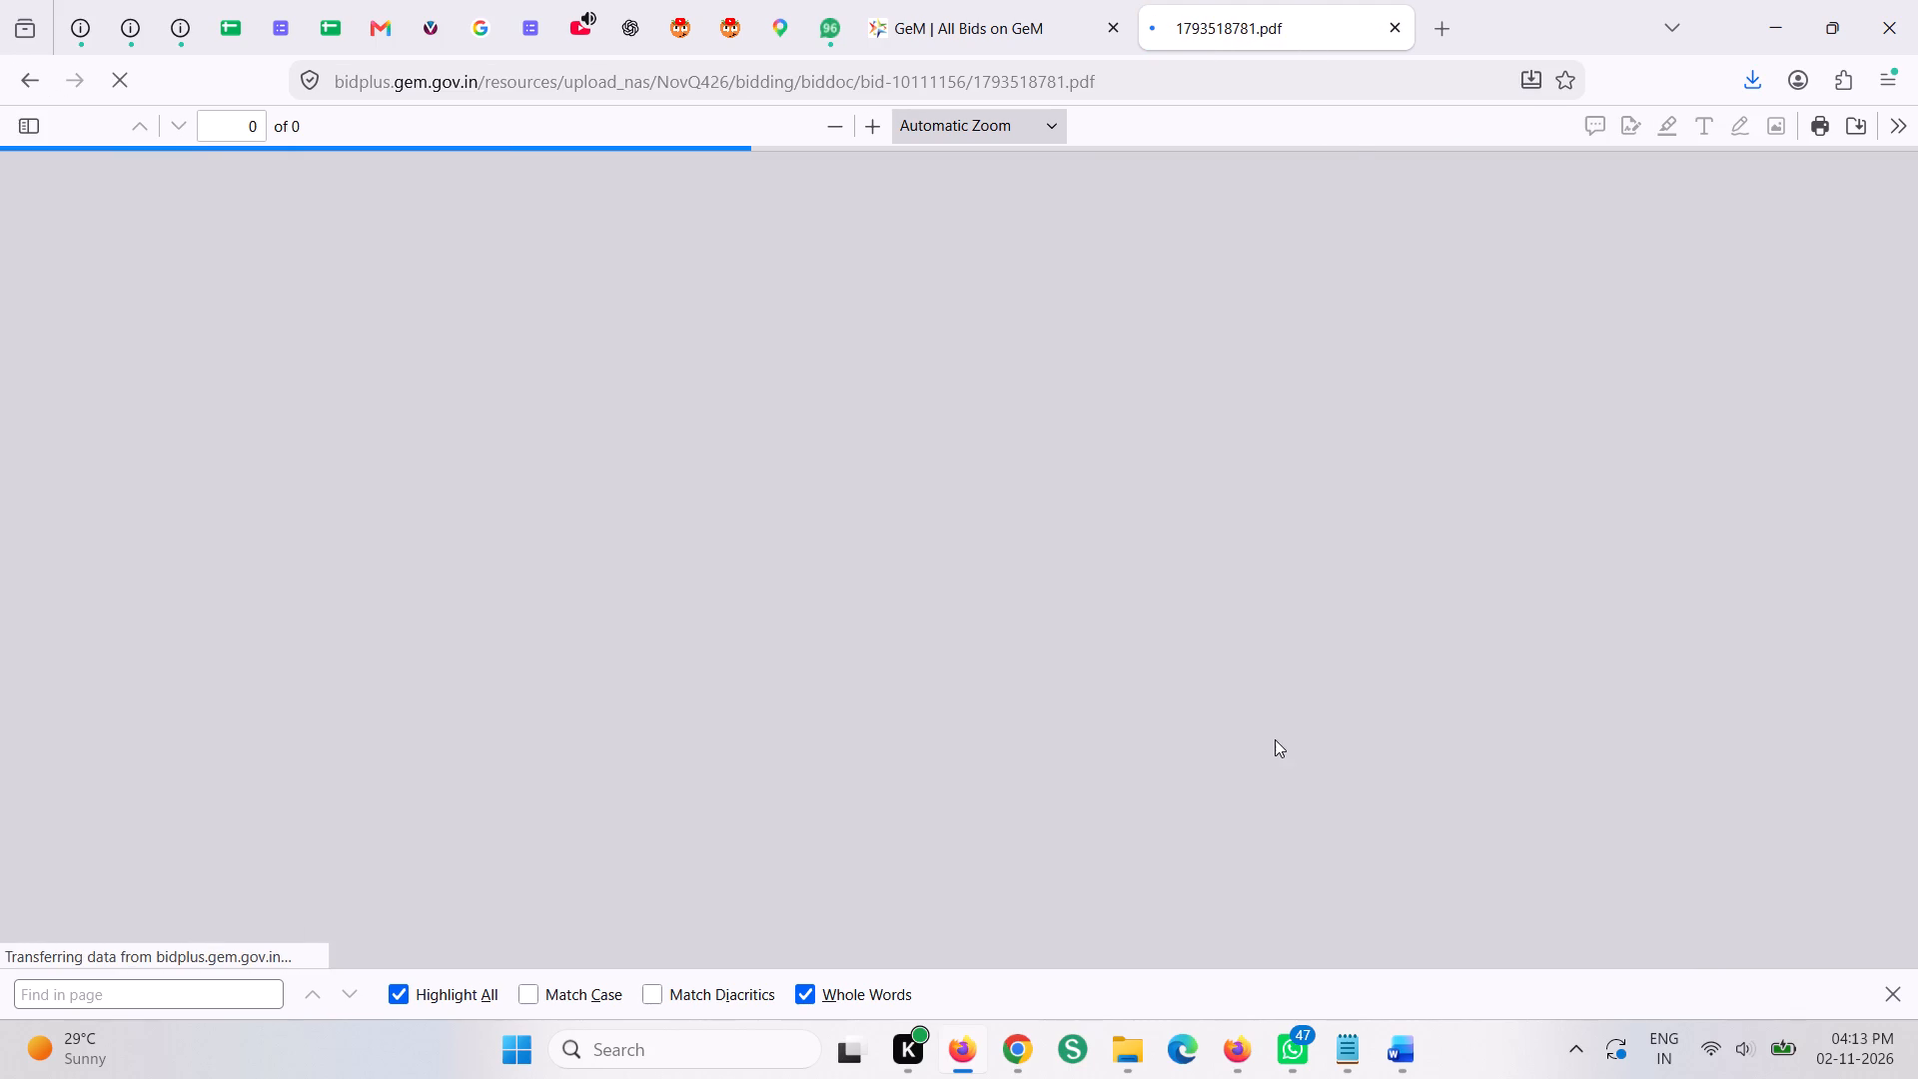
click(26, 80)
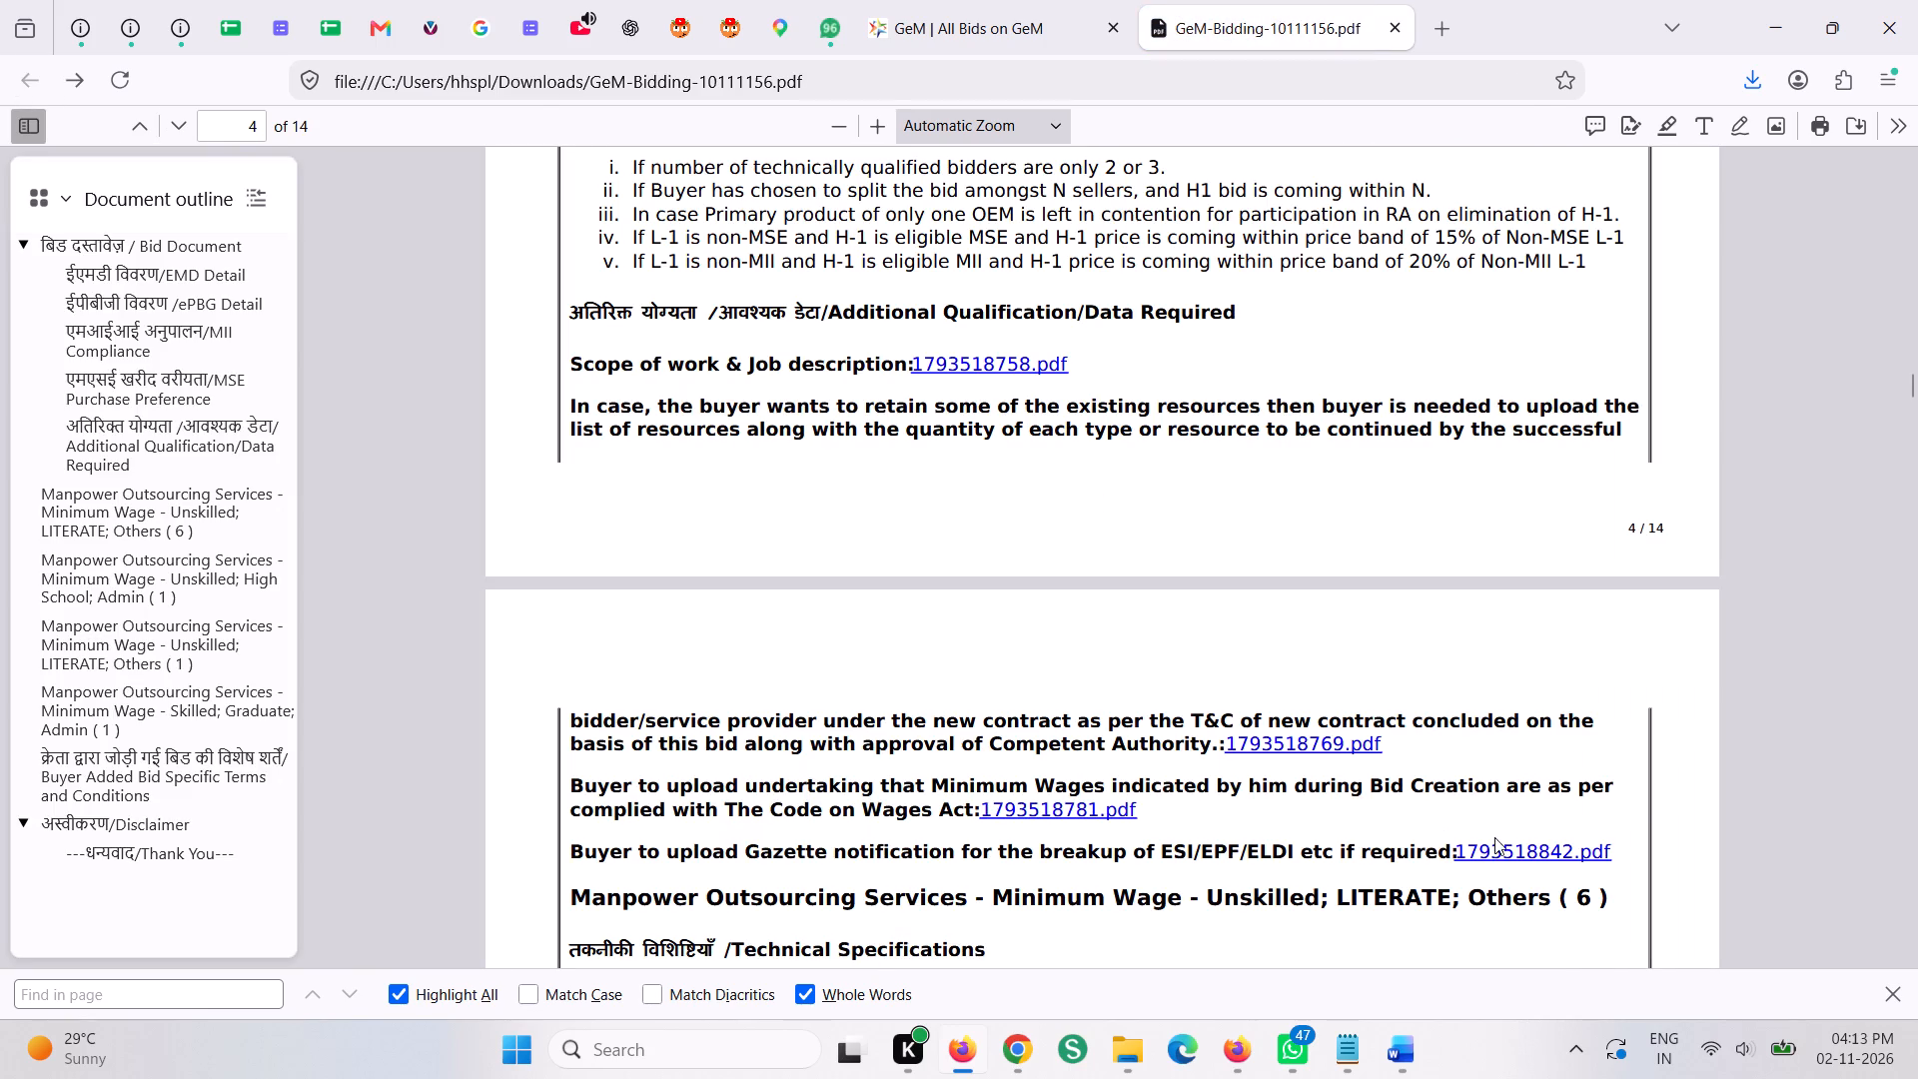
Open the Gazette notification attachment 1793518842.pdf, look over its first page and return to the bid document.
click(1502, 848)
key(F3)
key(F3)
key(F3)
key(F3)
key(F3)
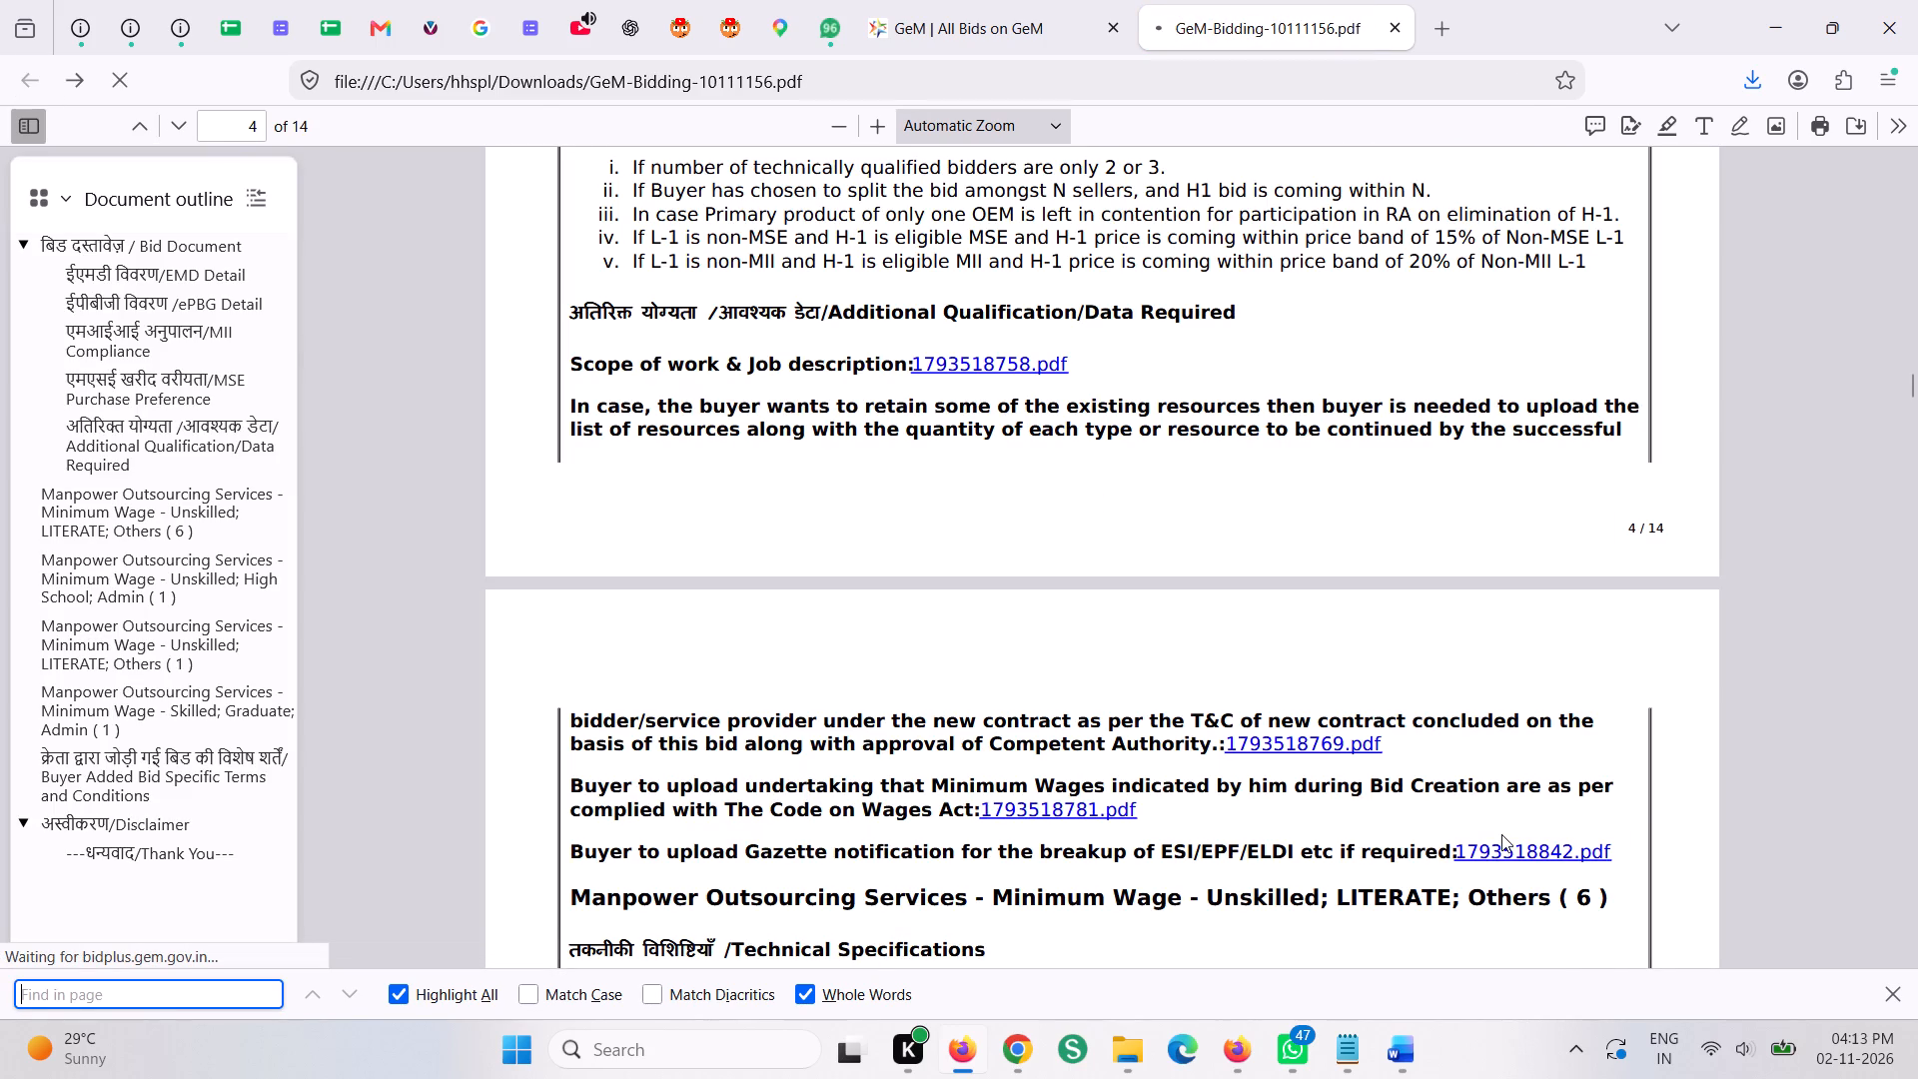
key(F3)
key(F3)
key(F3)
key(F3)
key(F3)
key(F3)
scroll(1316, 662, down, 3)
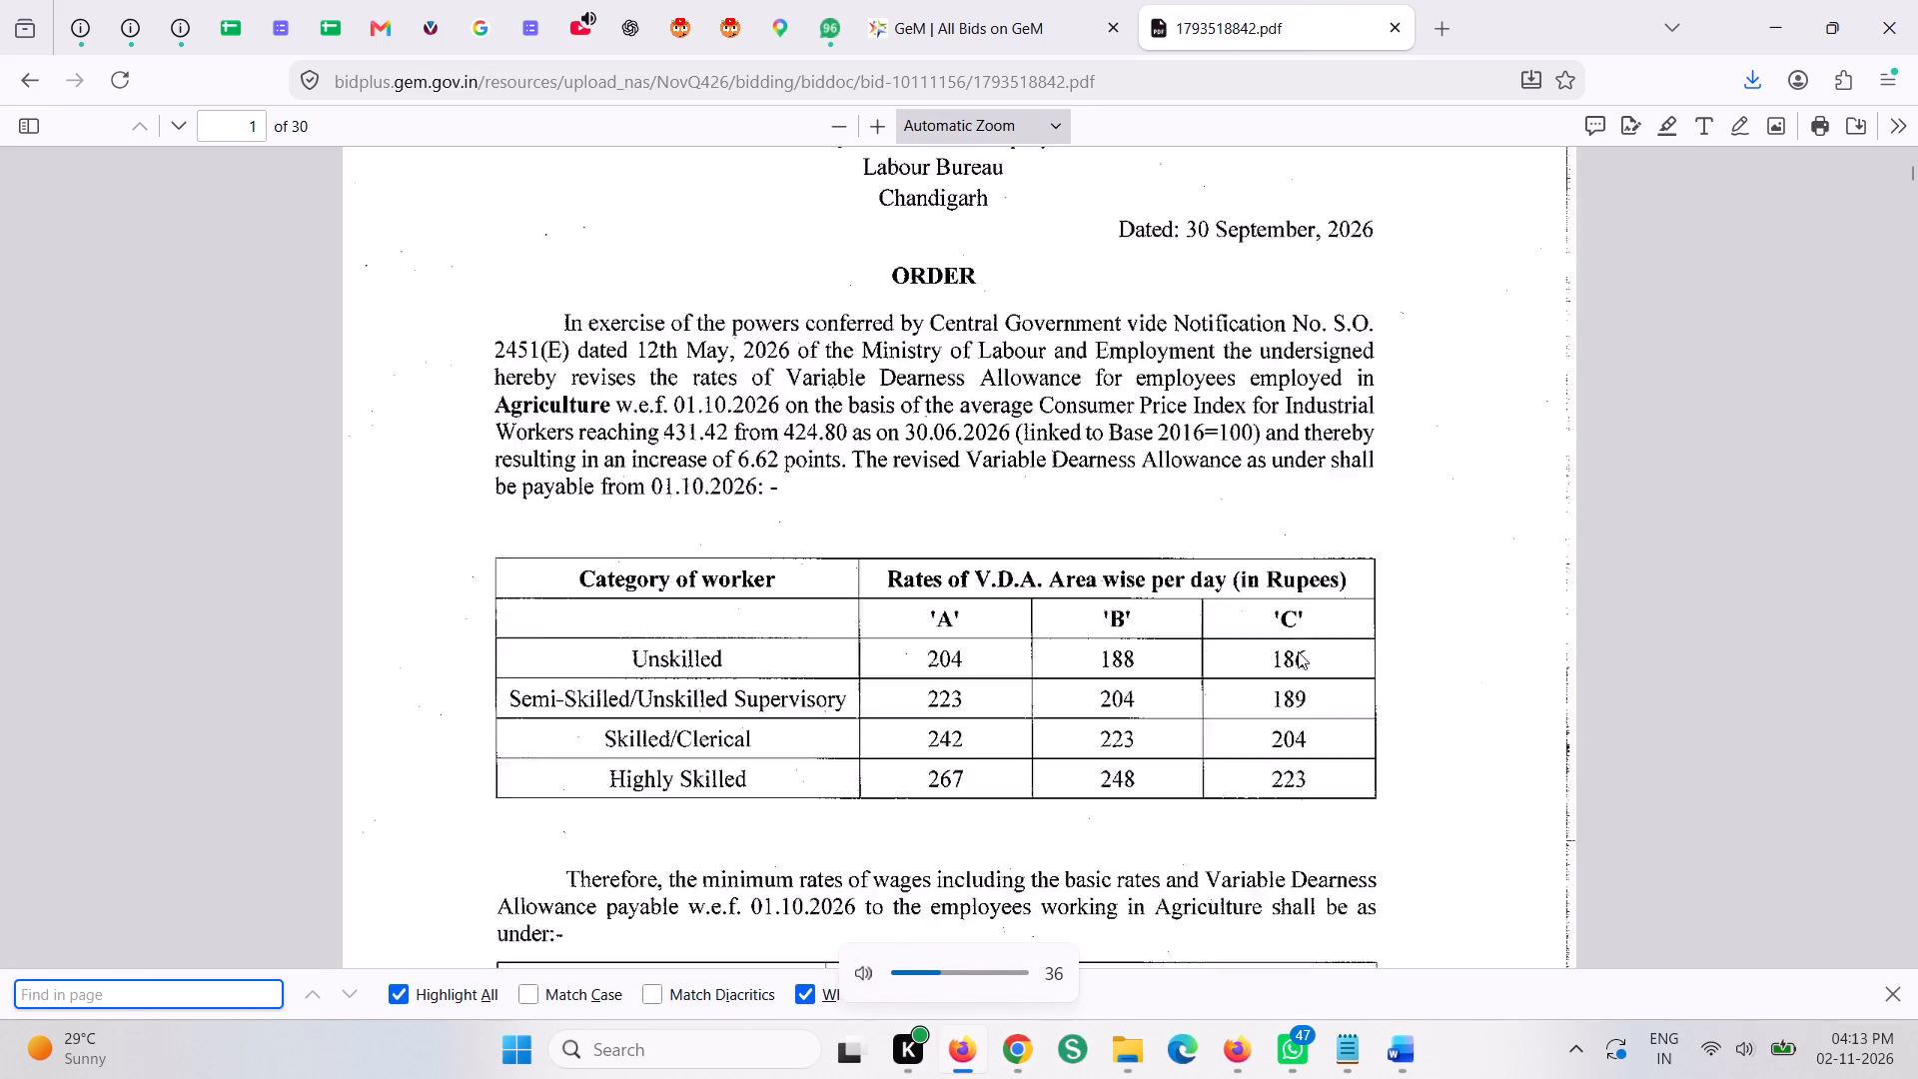
scroll(986, 311, up, 2)
click(25, 77)
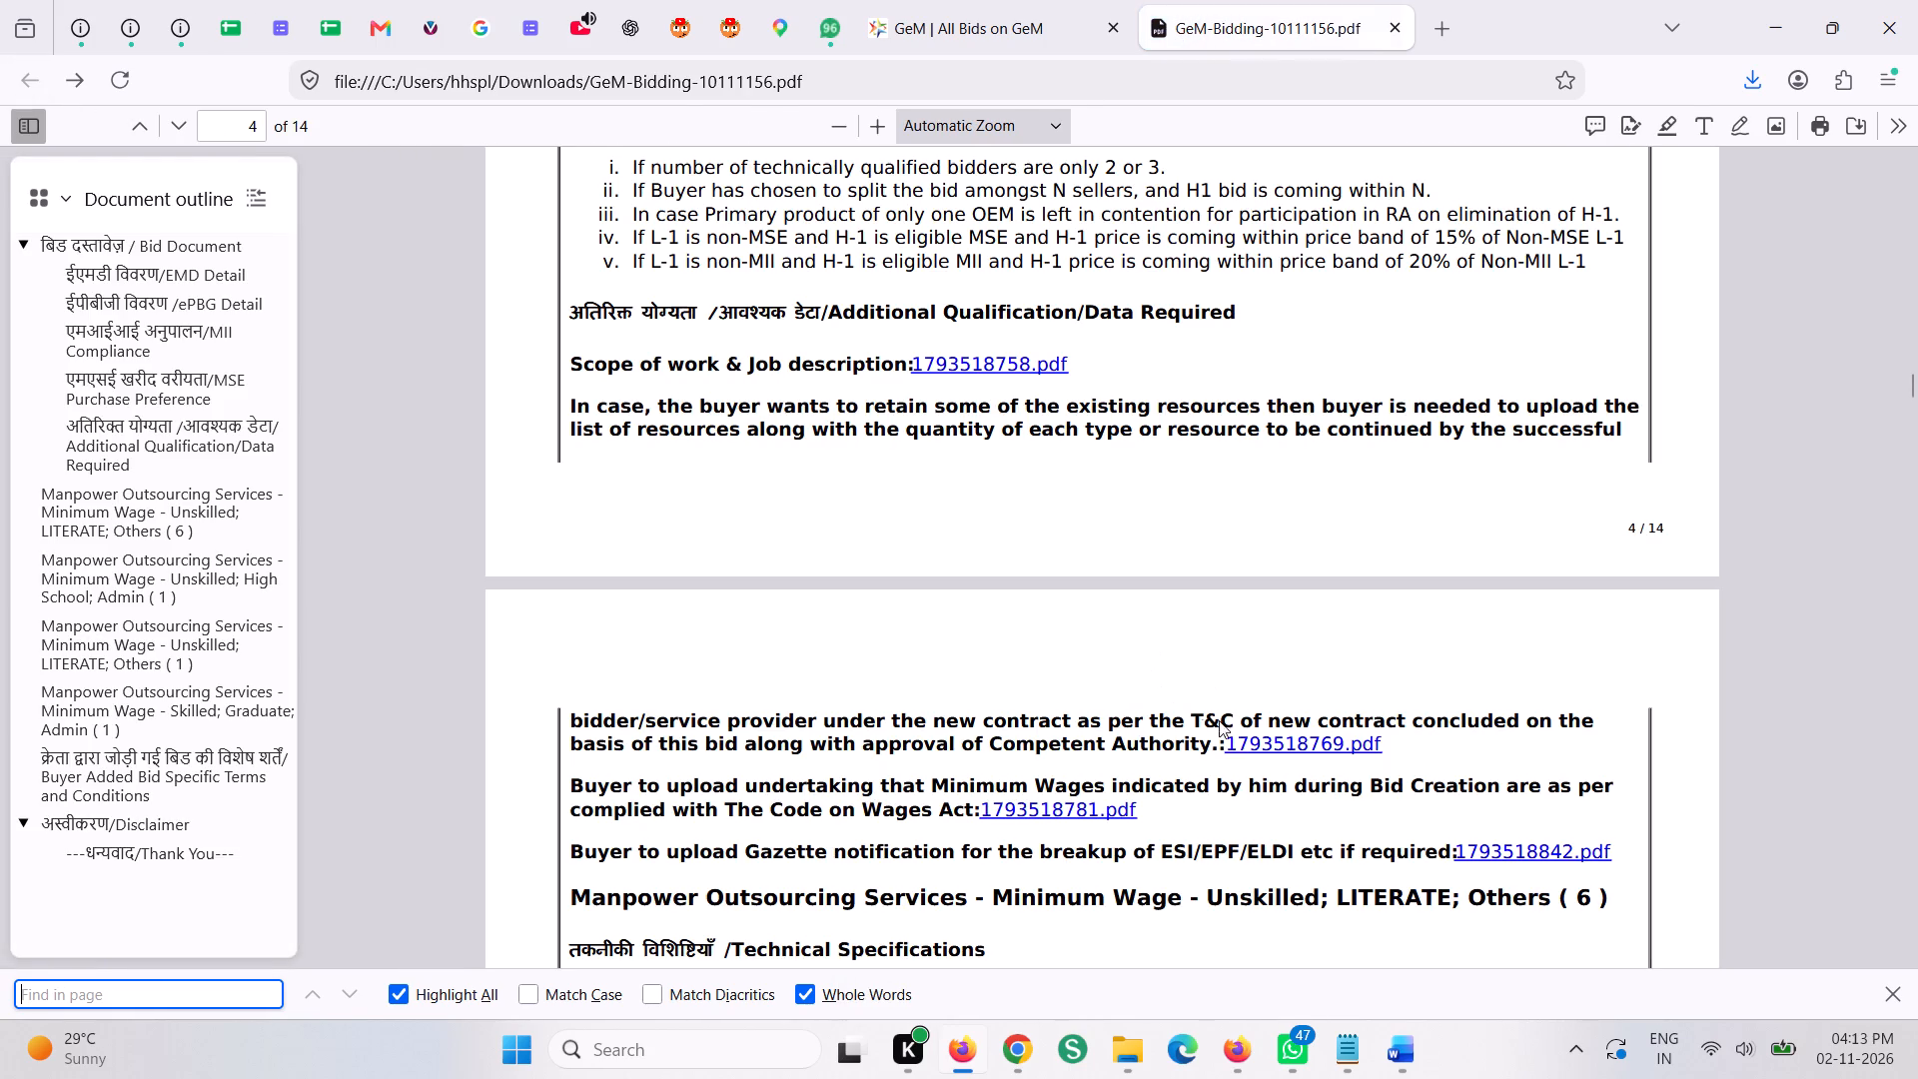
Recheck the Minimum Wages undertaking 1793518781.pdf, the Gazette attachment and the GEM2026B8226583 folder, and return to the bid document.
click(1075, 813)
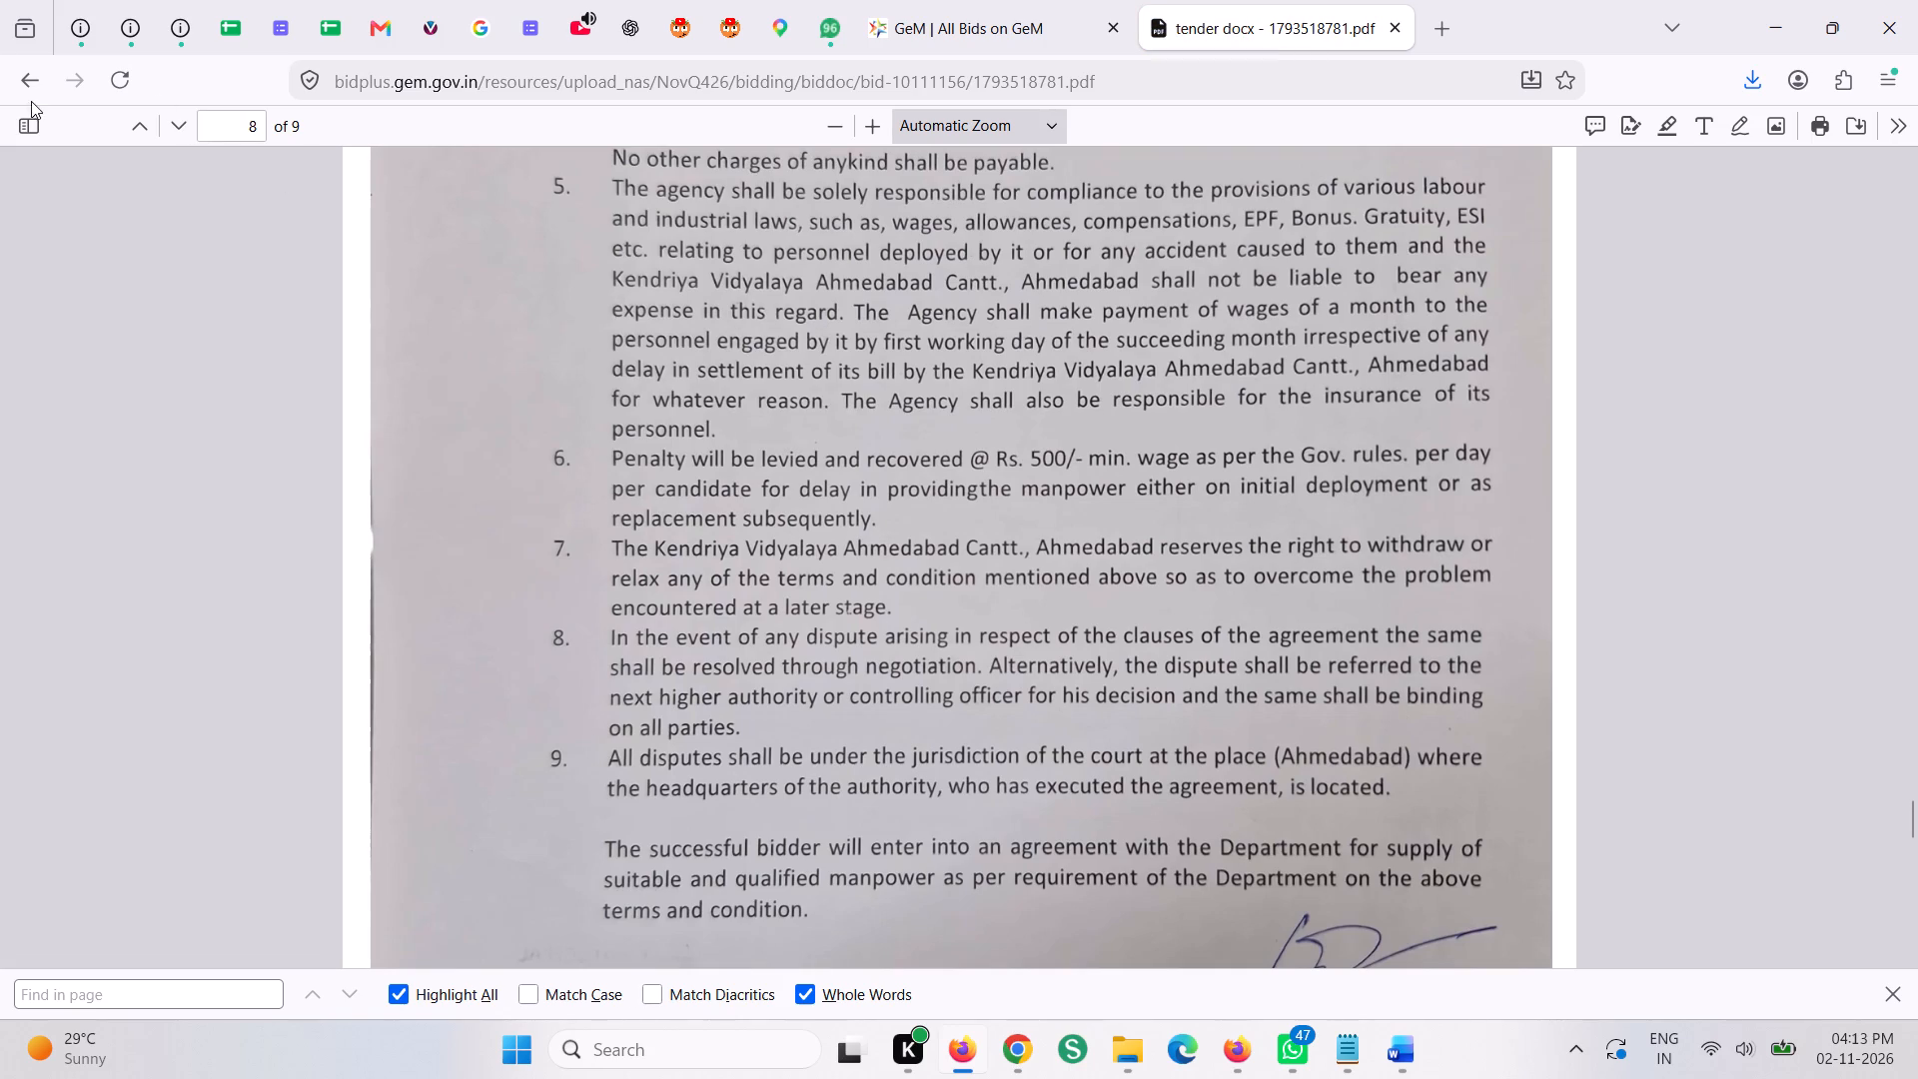
click(14, 85)
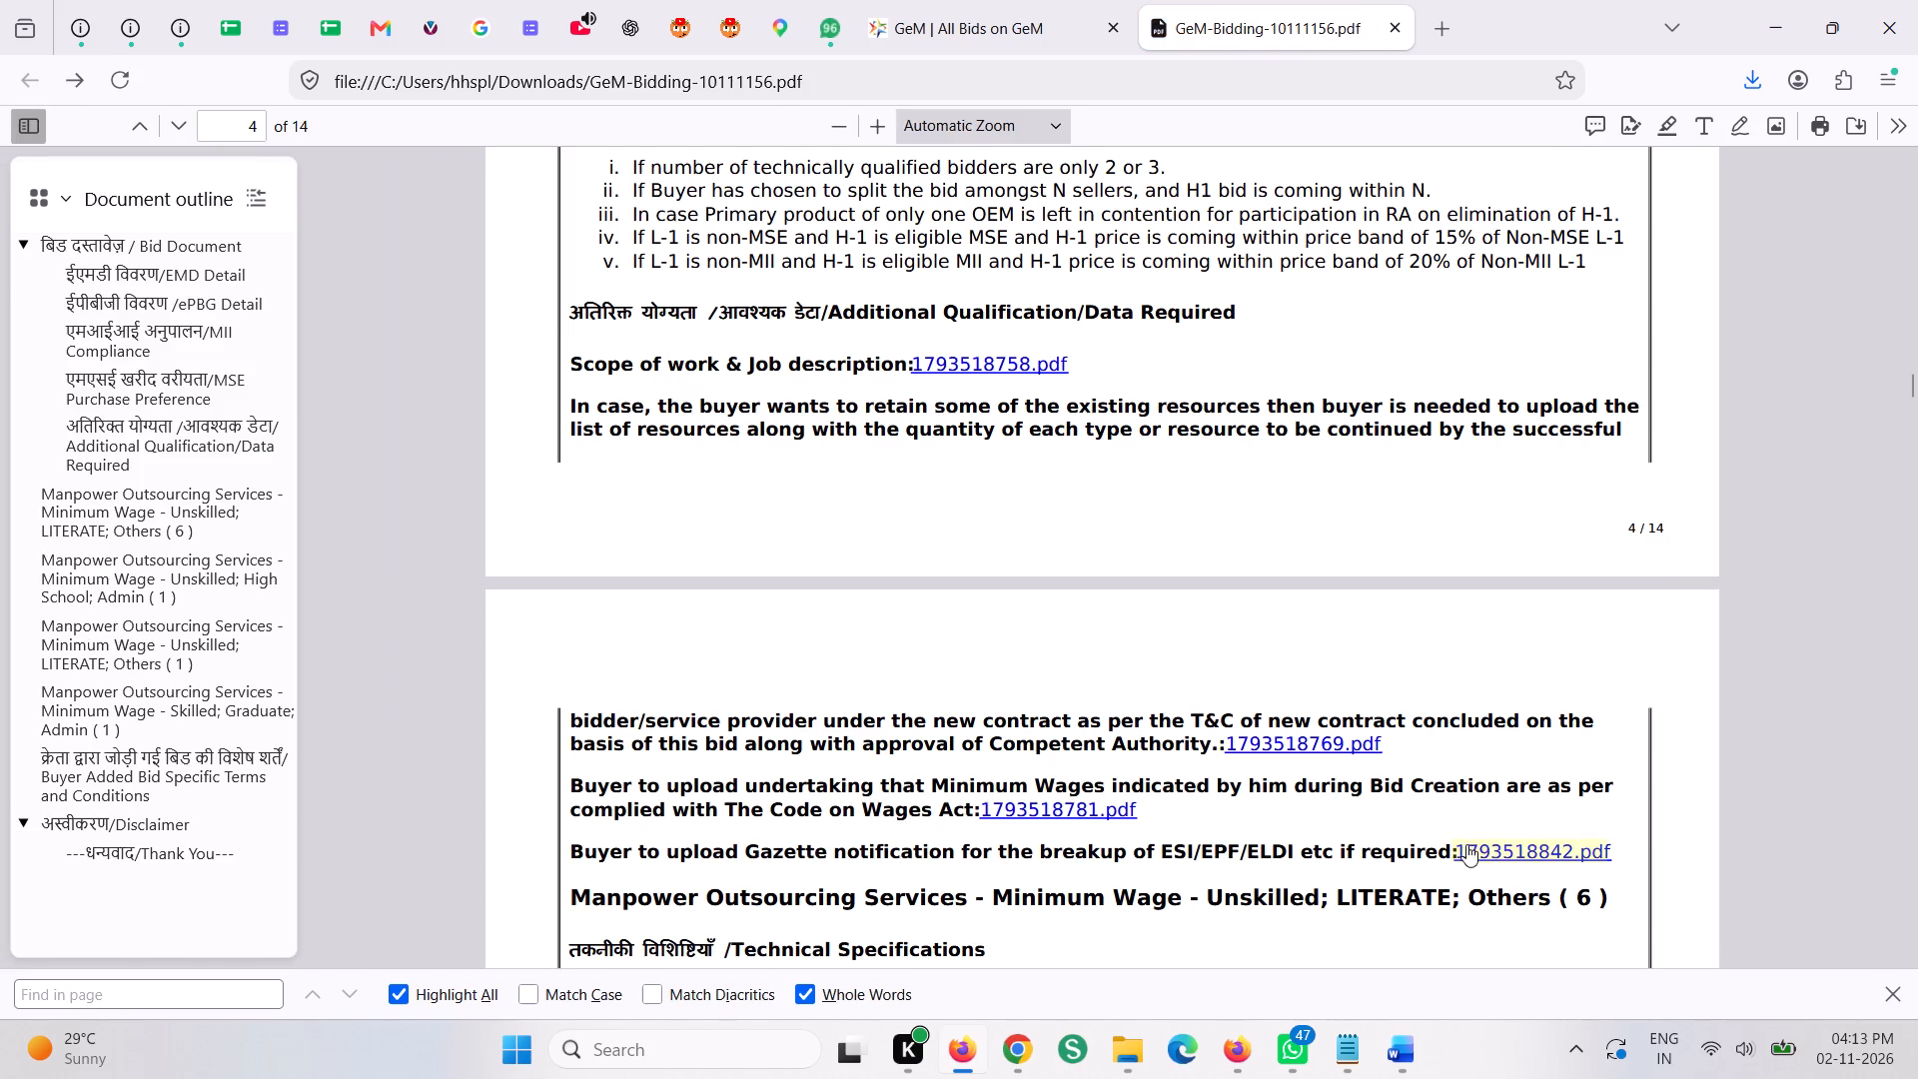
click(1479, 843)
click(1019, 0)
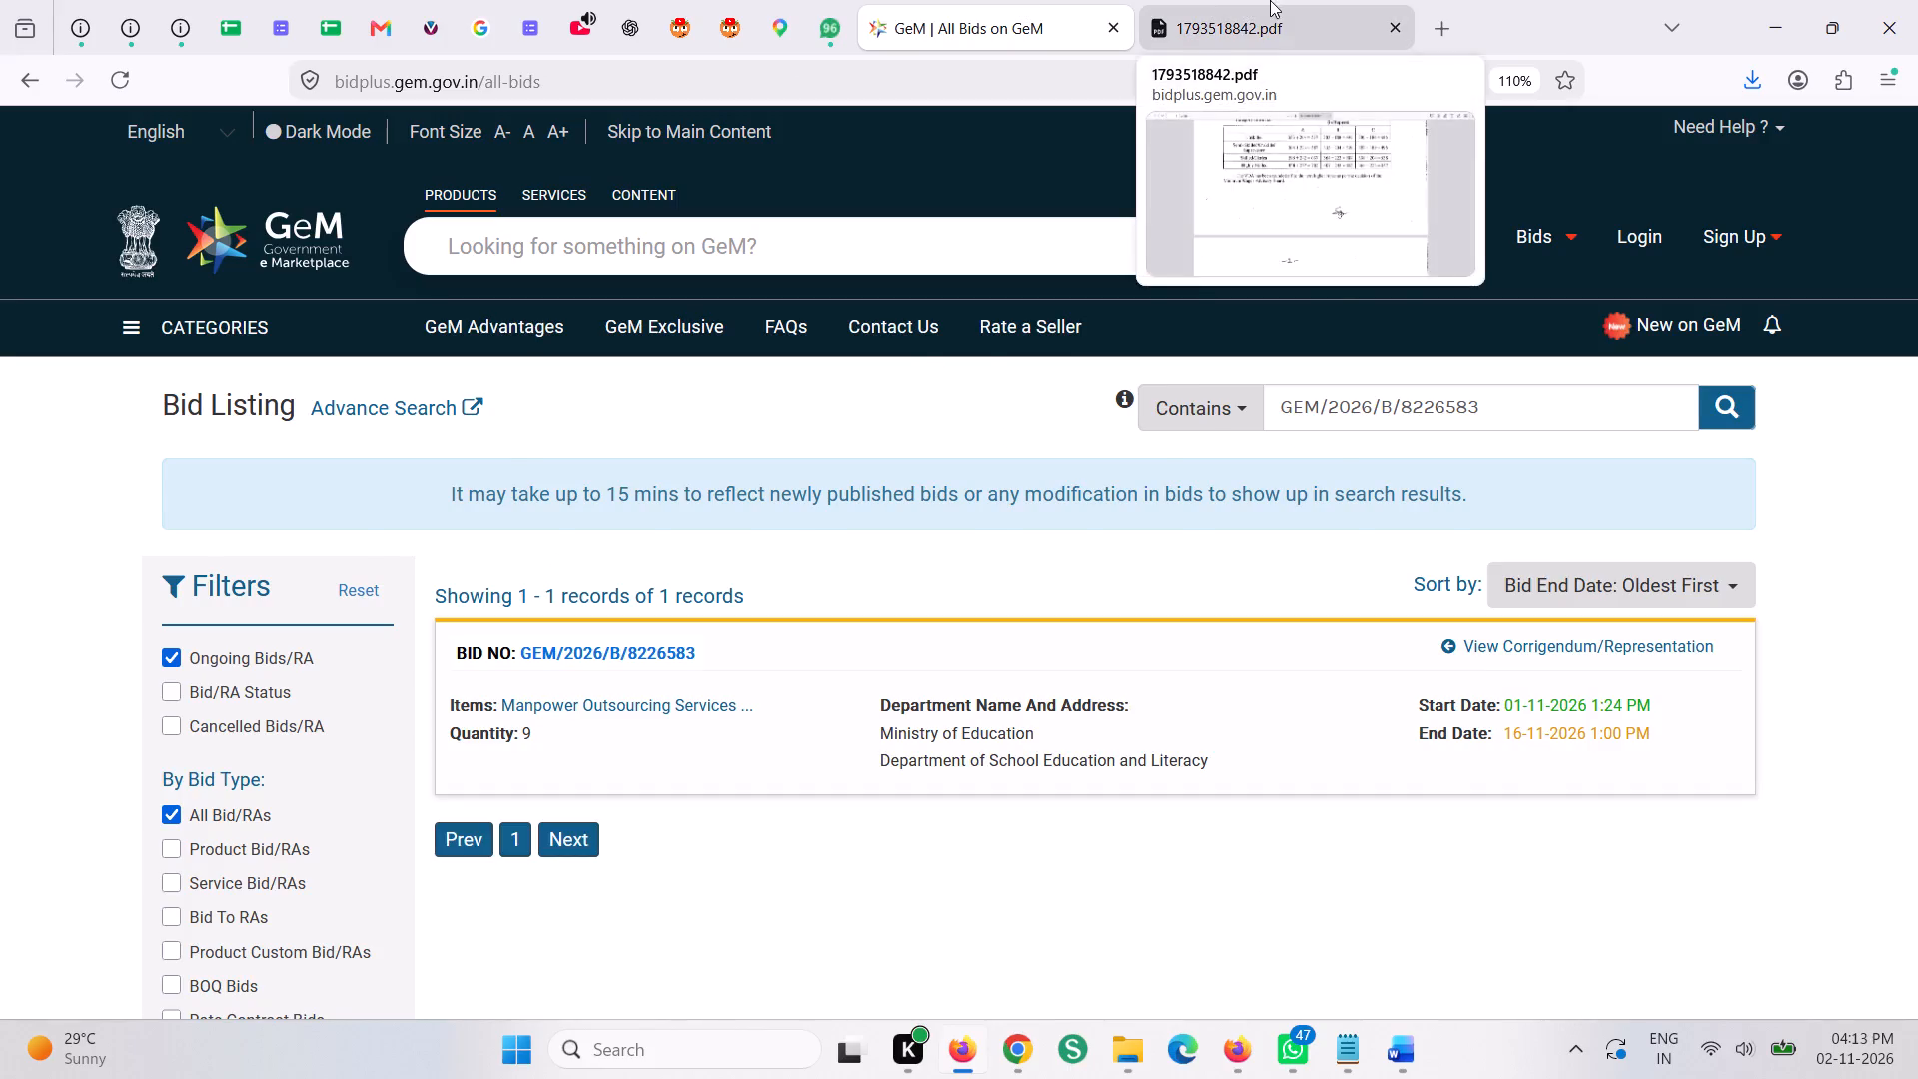
click(1270, 0)
click(1107, 1029)
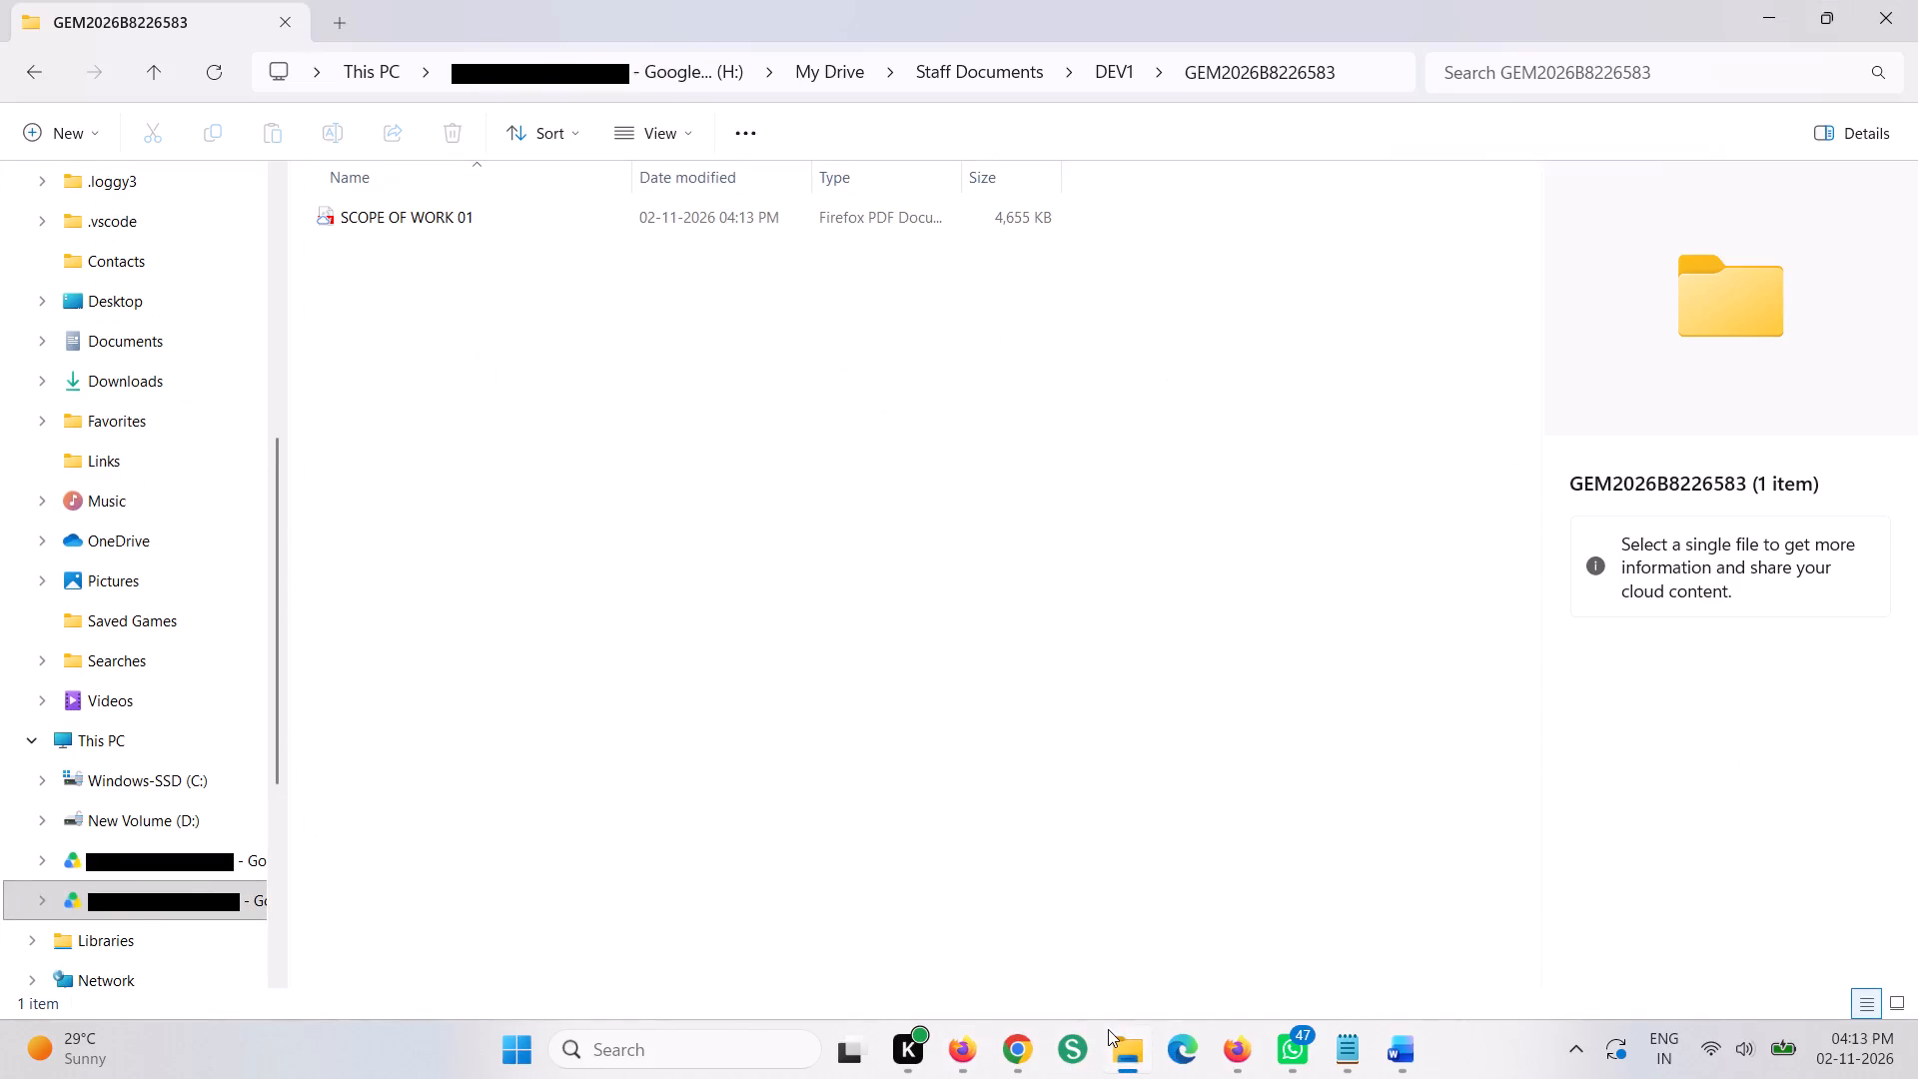
click(1108, 1029)
click(18, 77)
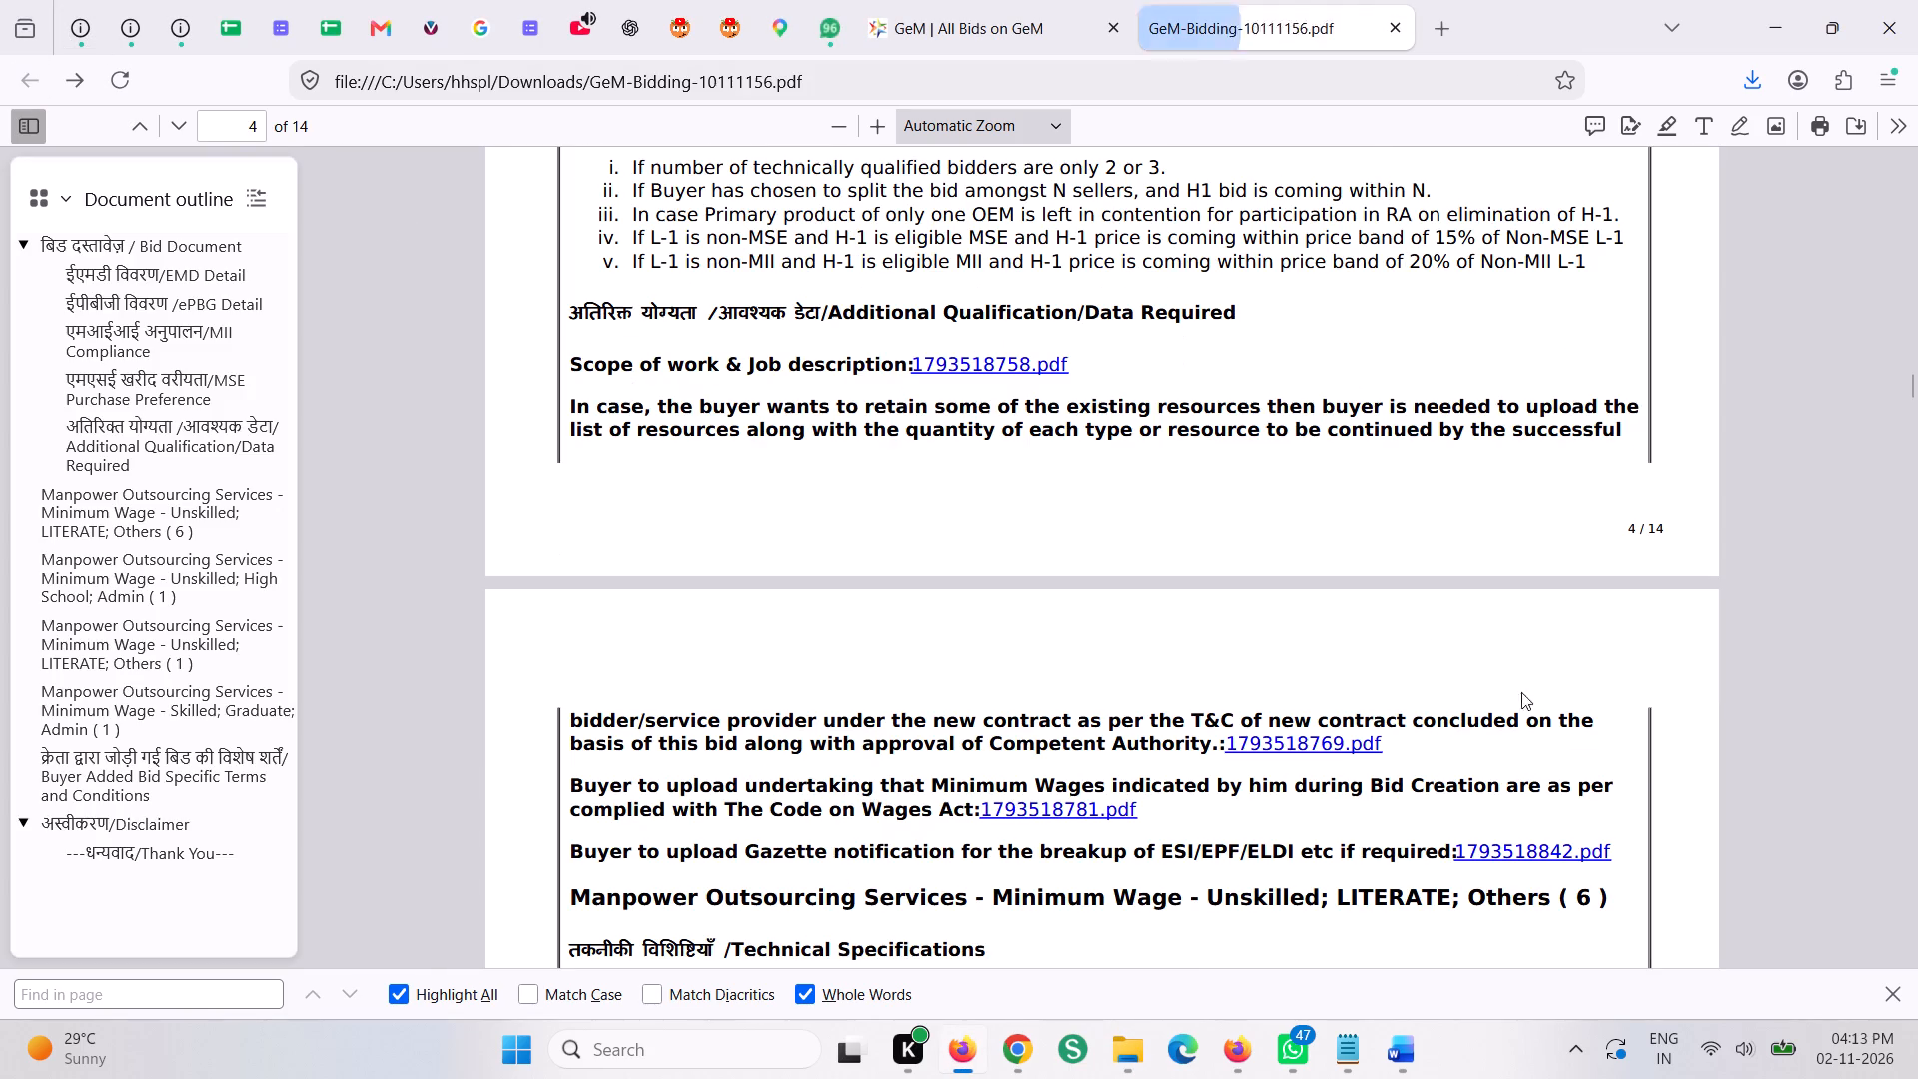
Save the Gazette notification attachment 1793518842.pdf as ESIC EPF EDLI 02 in the GEM2026B8226583 folder and return to the bid document.
click(1471, 852)
scroll(1658, 563, up, 2)
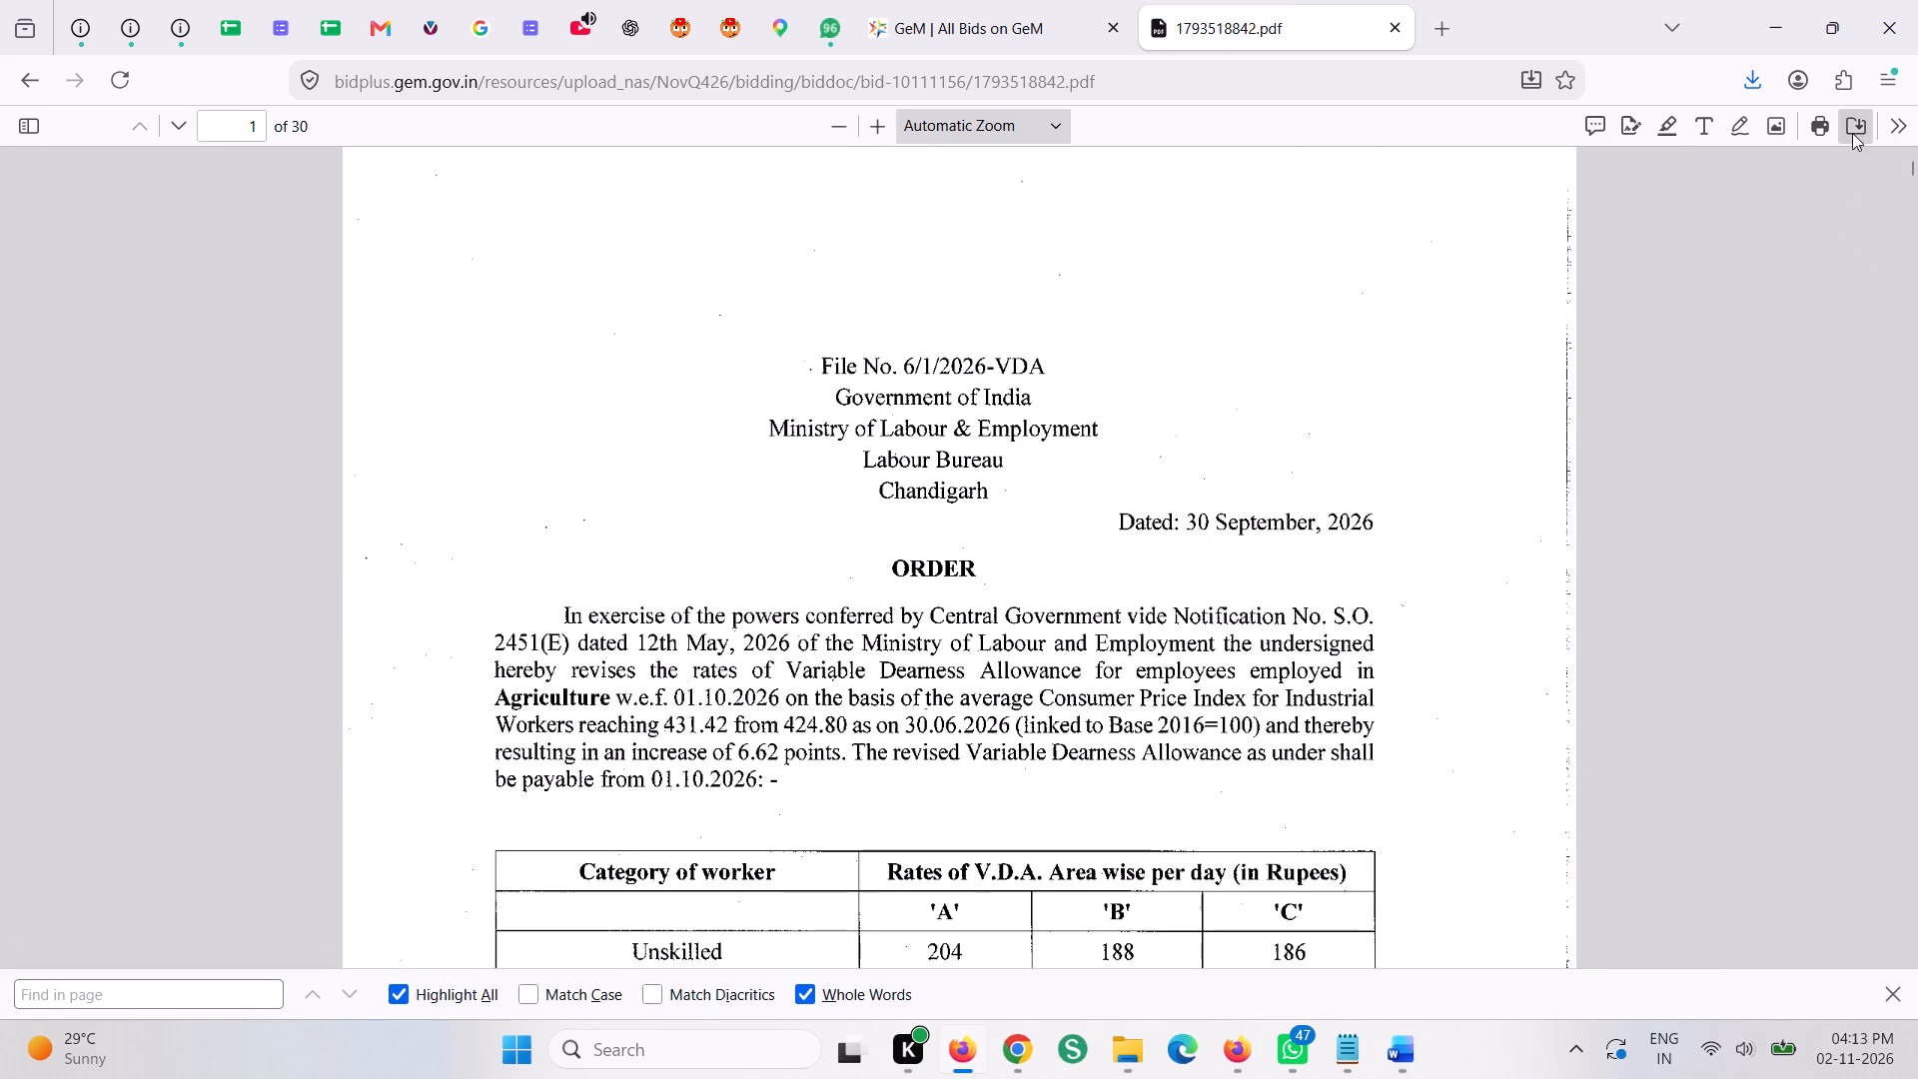
click(1853, 126)
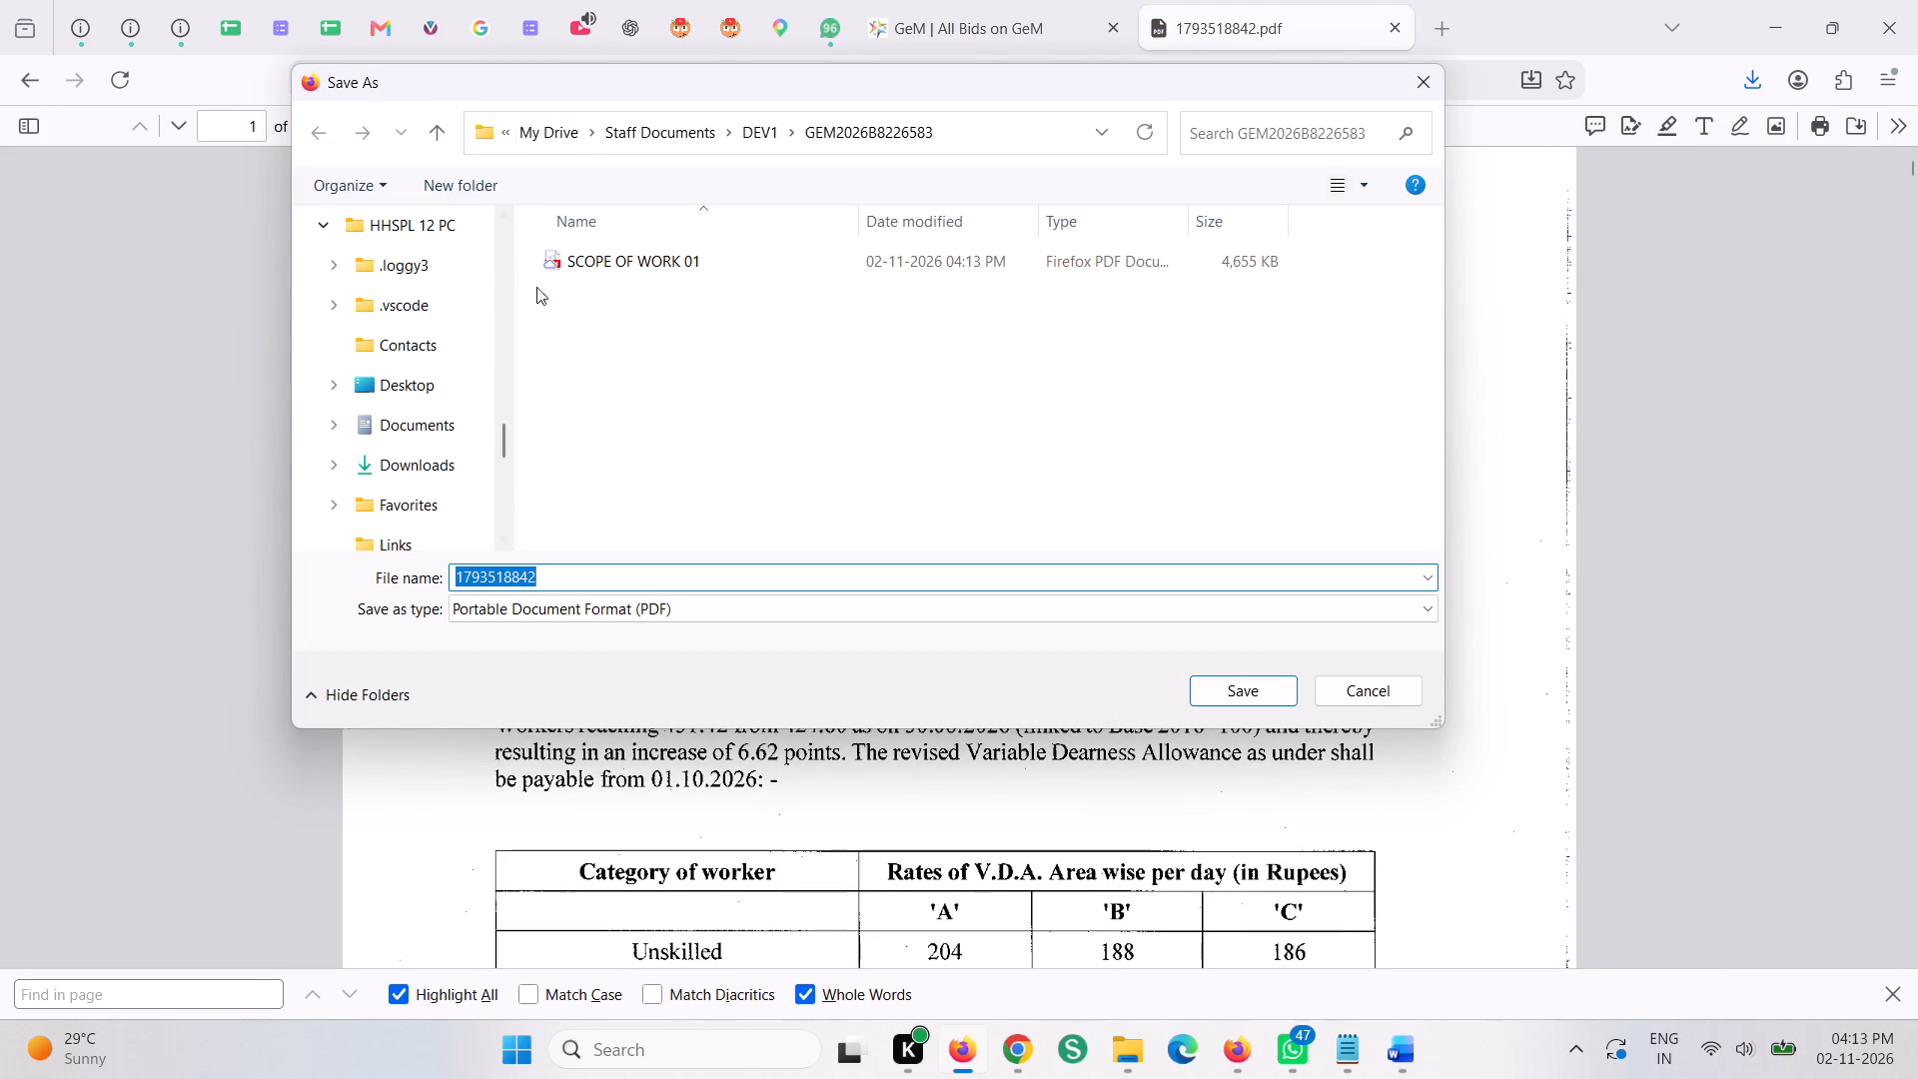
text(ESIC EPF EDLI 02)
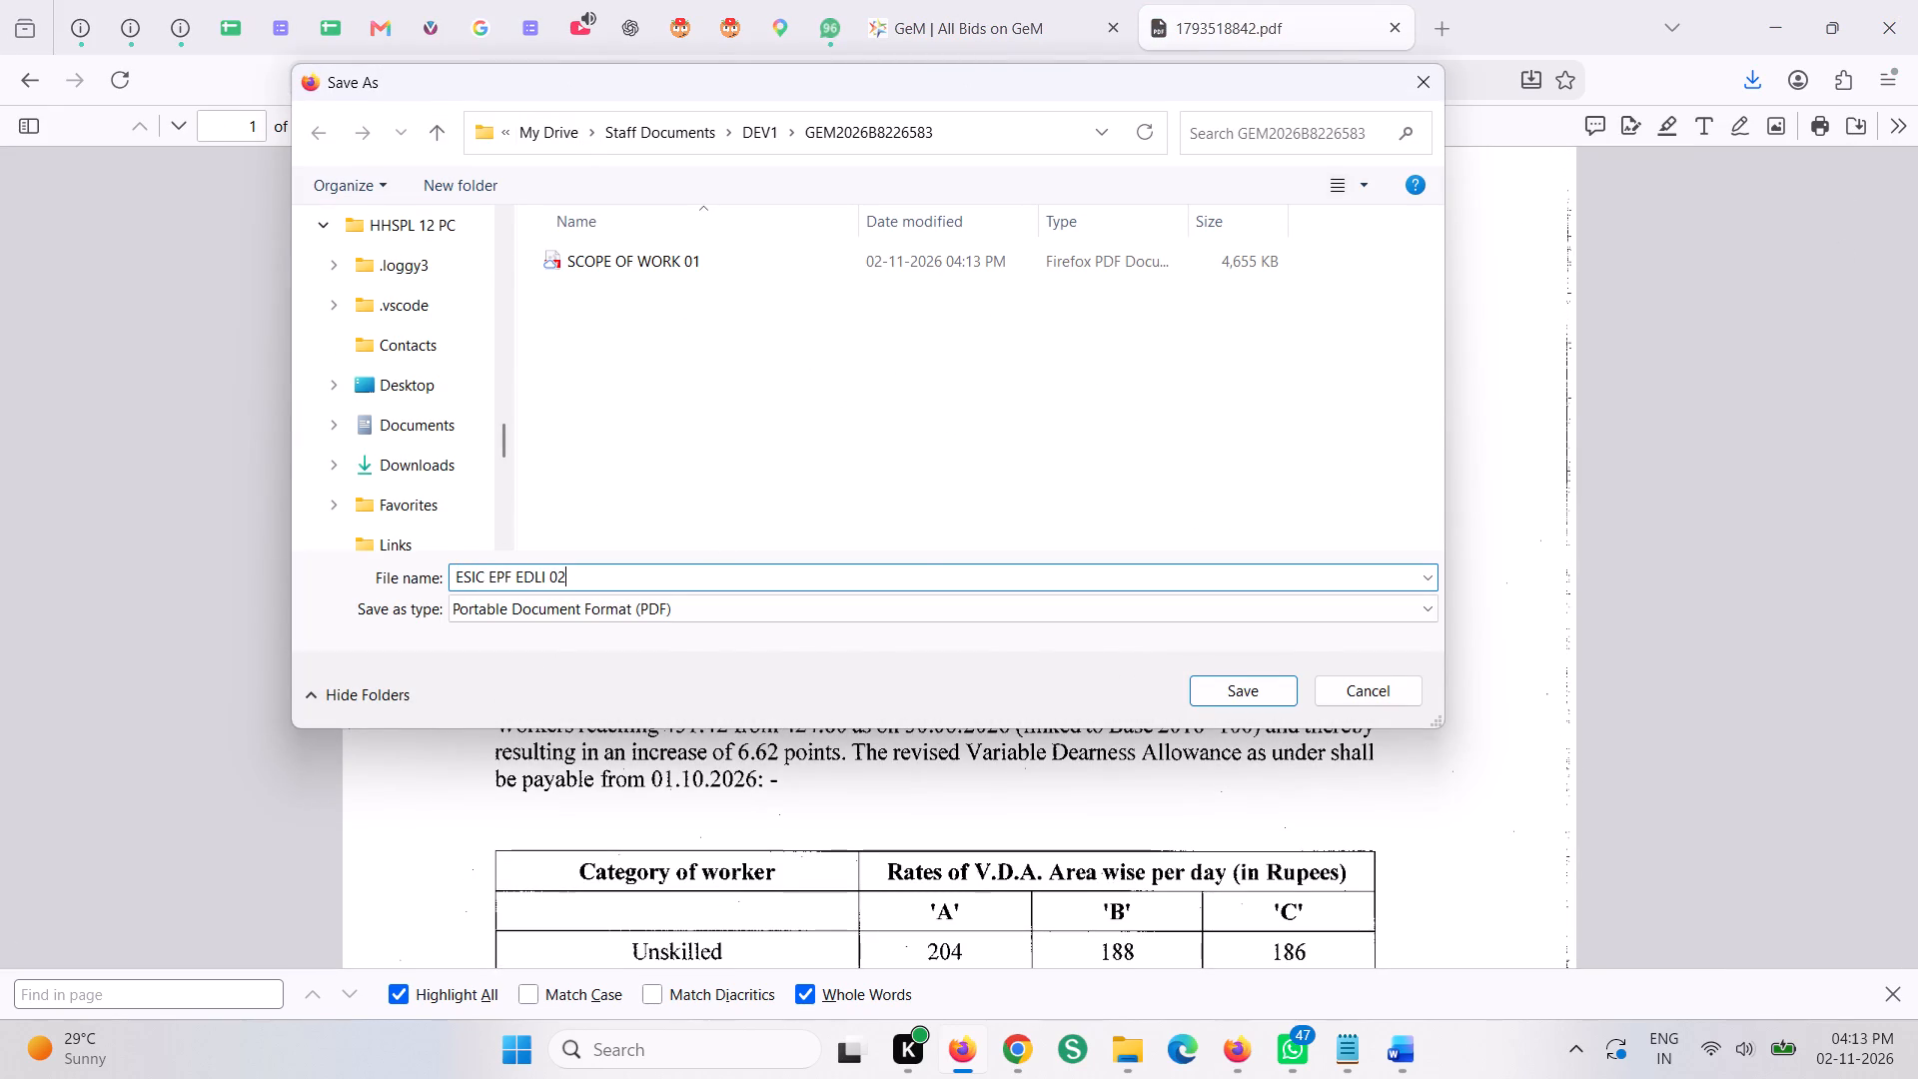
key(Return)
scroll(769, 241, down, 4)
click(29, 87)
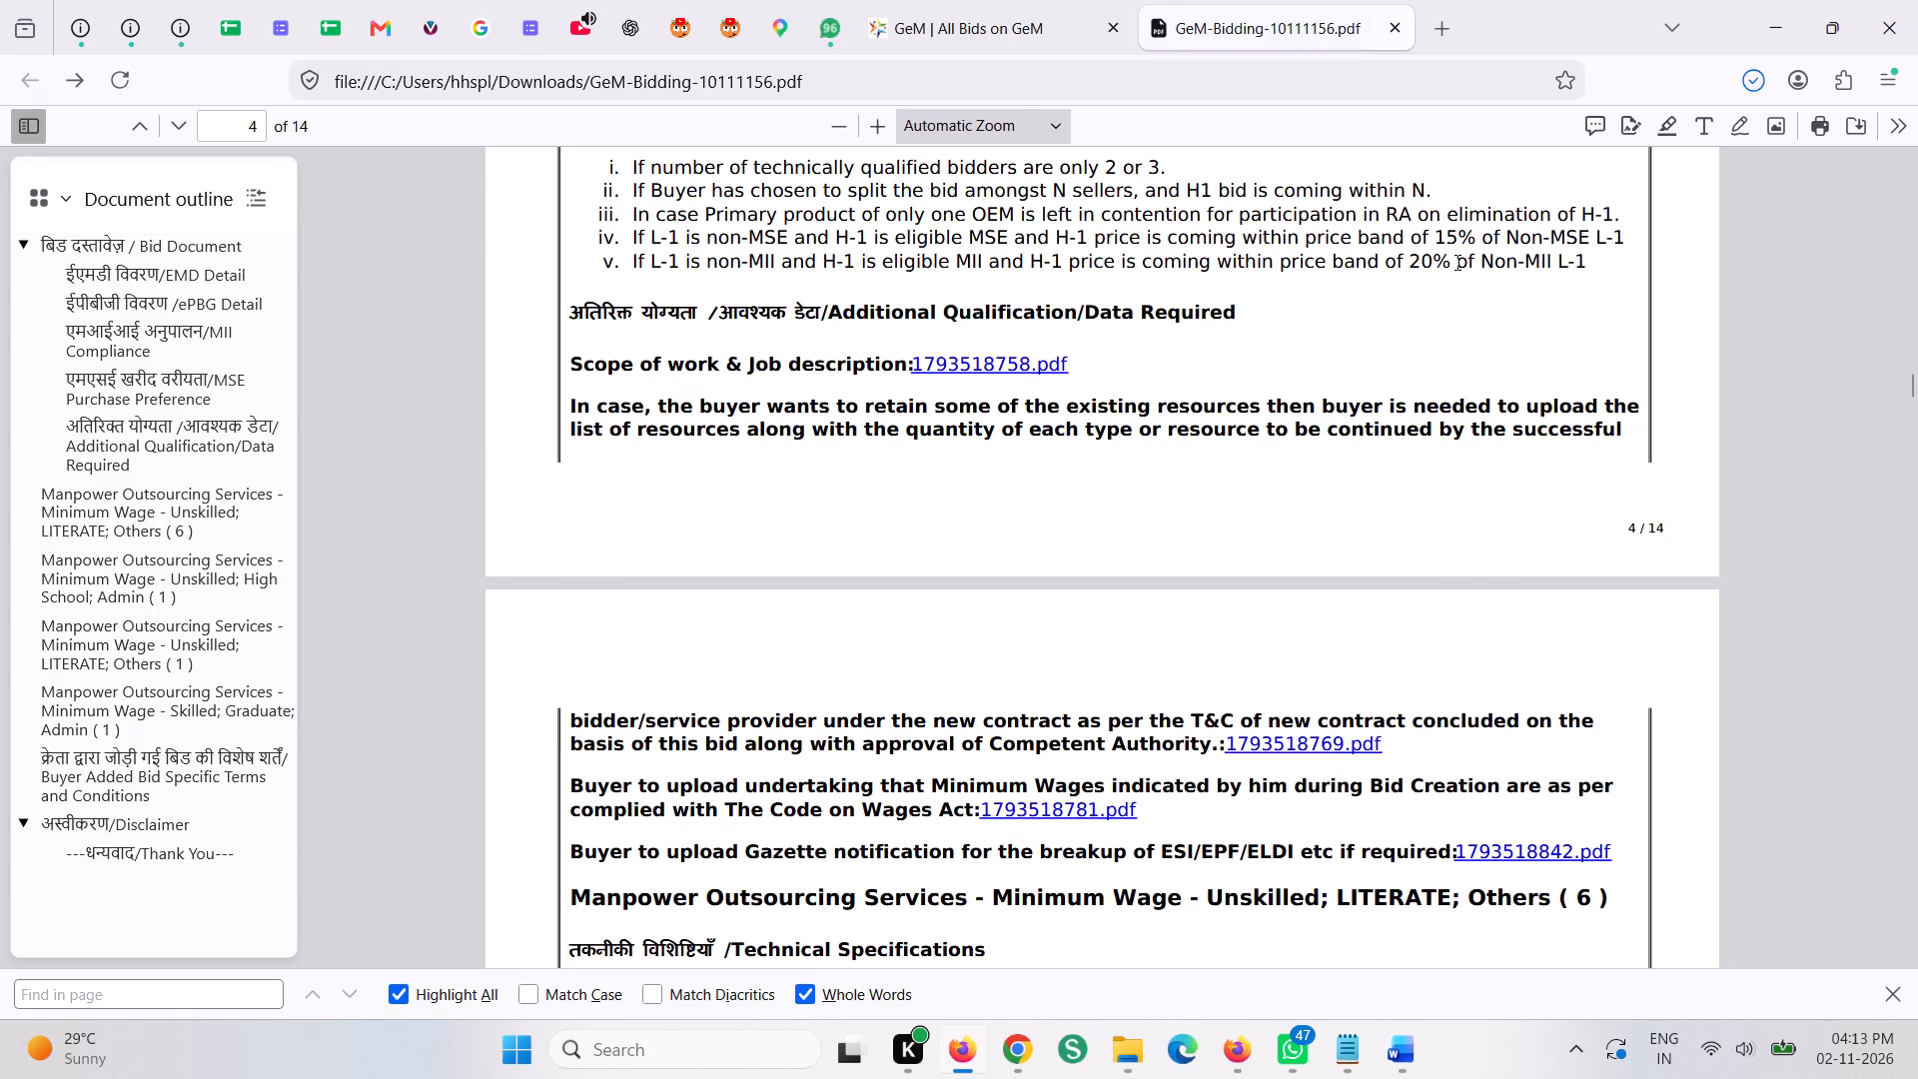
Save the bid document GeM-Bidding-10111156 as a PDF in the GEM2026B8226583 folder.
click(955, 0)
click(1308, 0)
click(1860, 132)
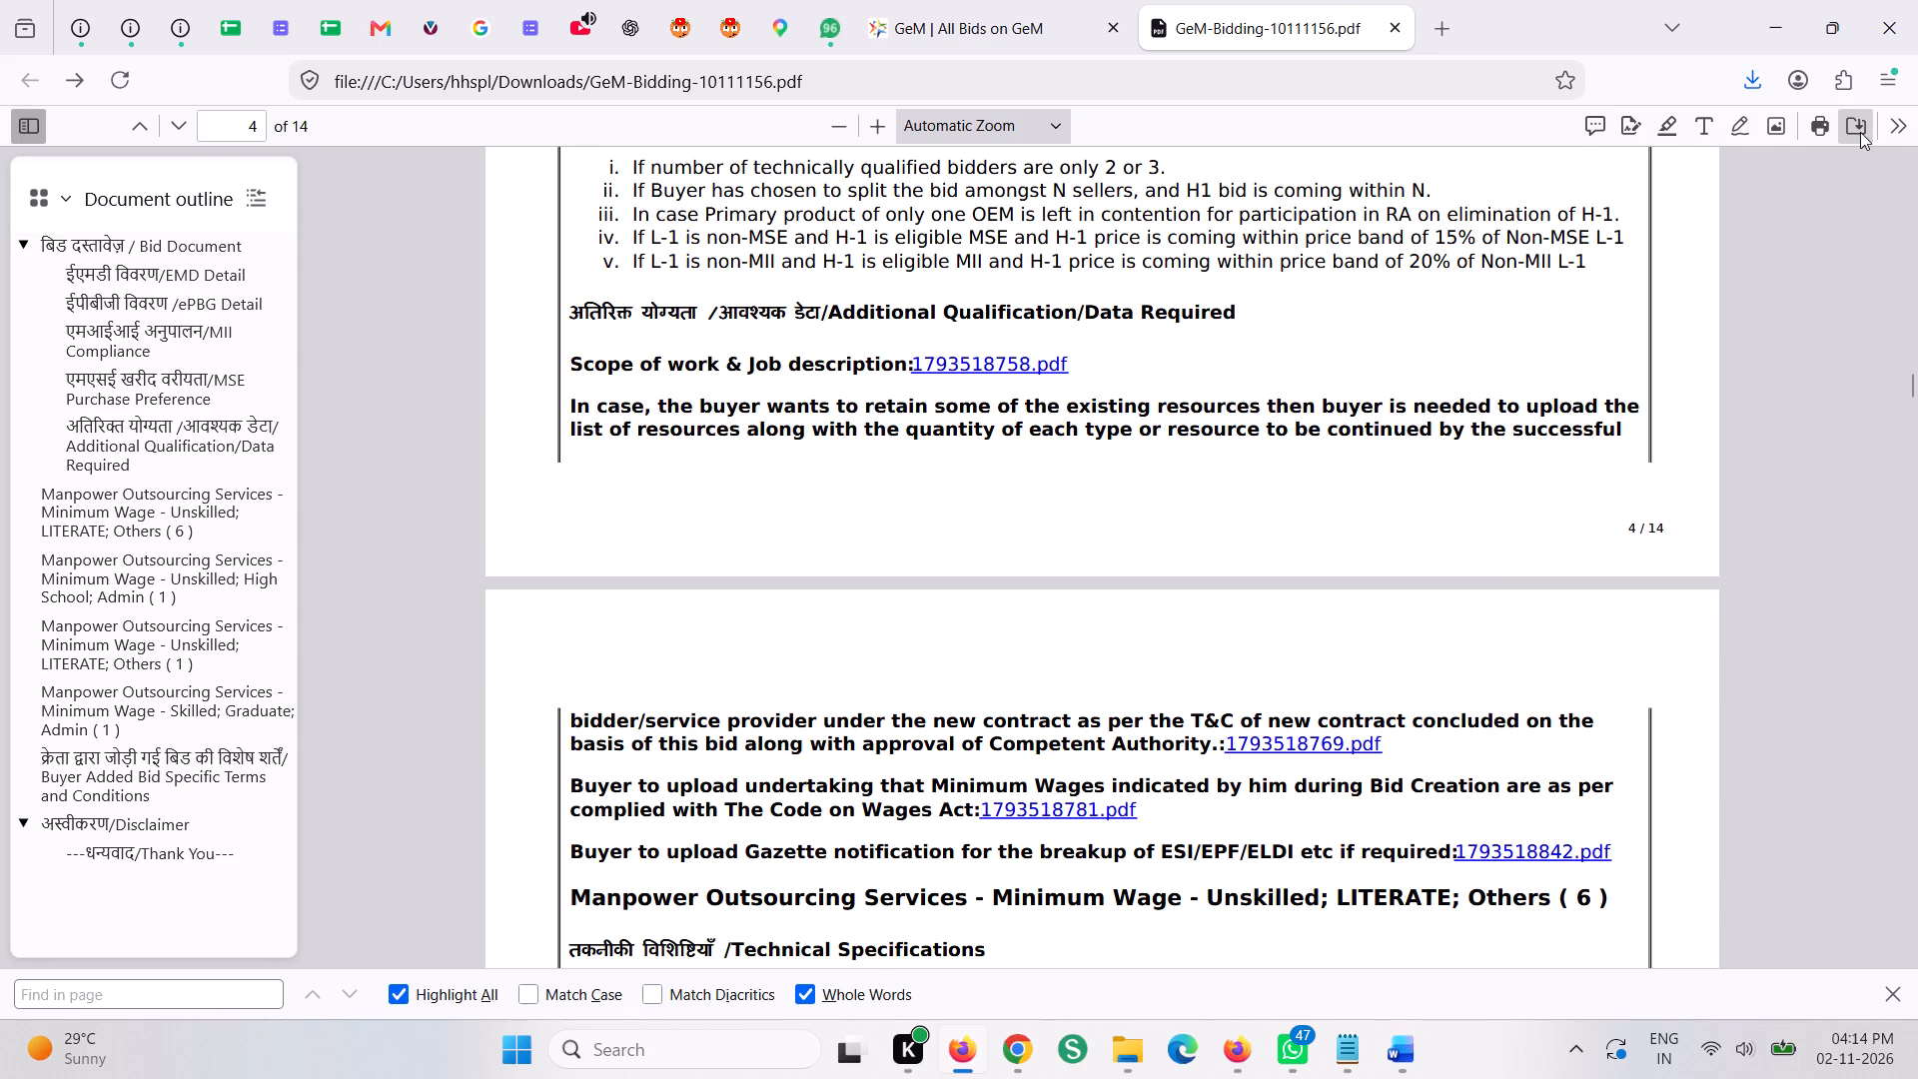
scroll(794, 380, up, 6)
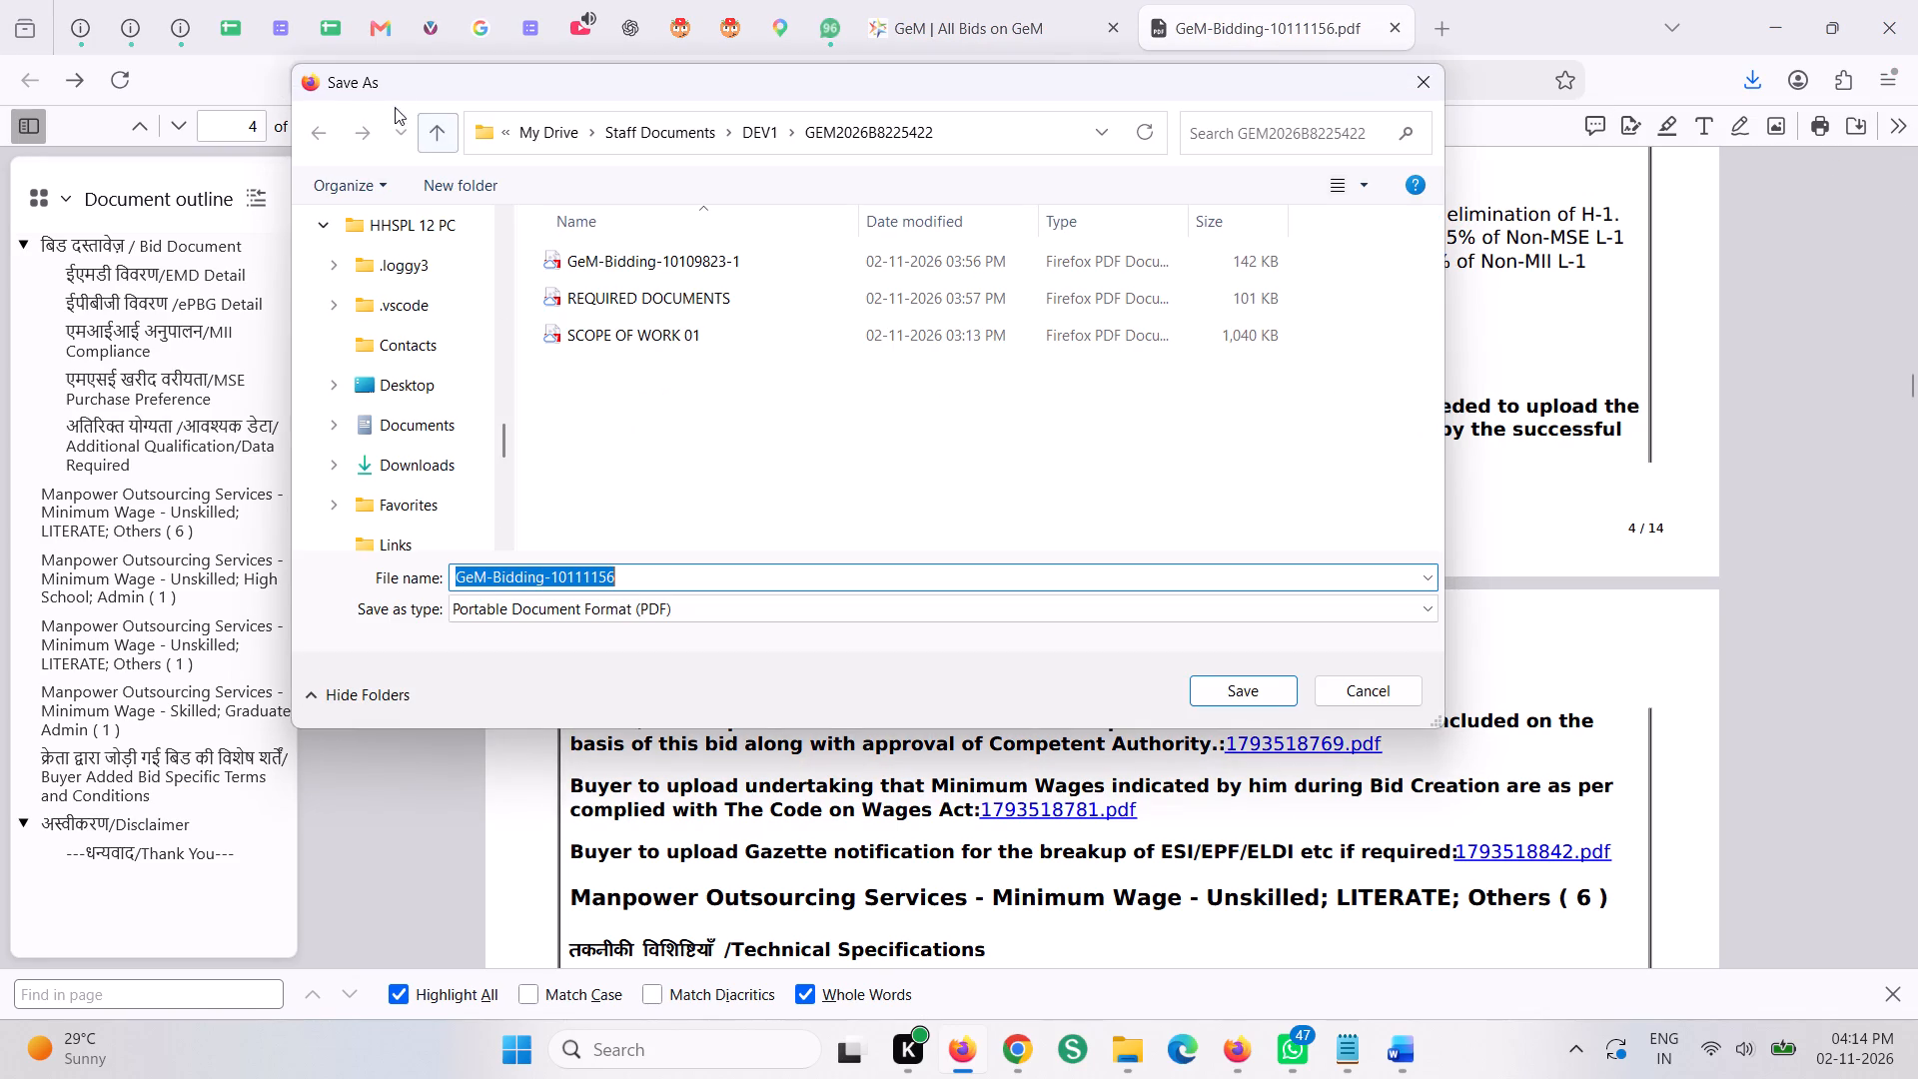
click(425, 127)
scroll(636, 295, up, 4)
double_click(674, 261)
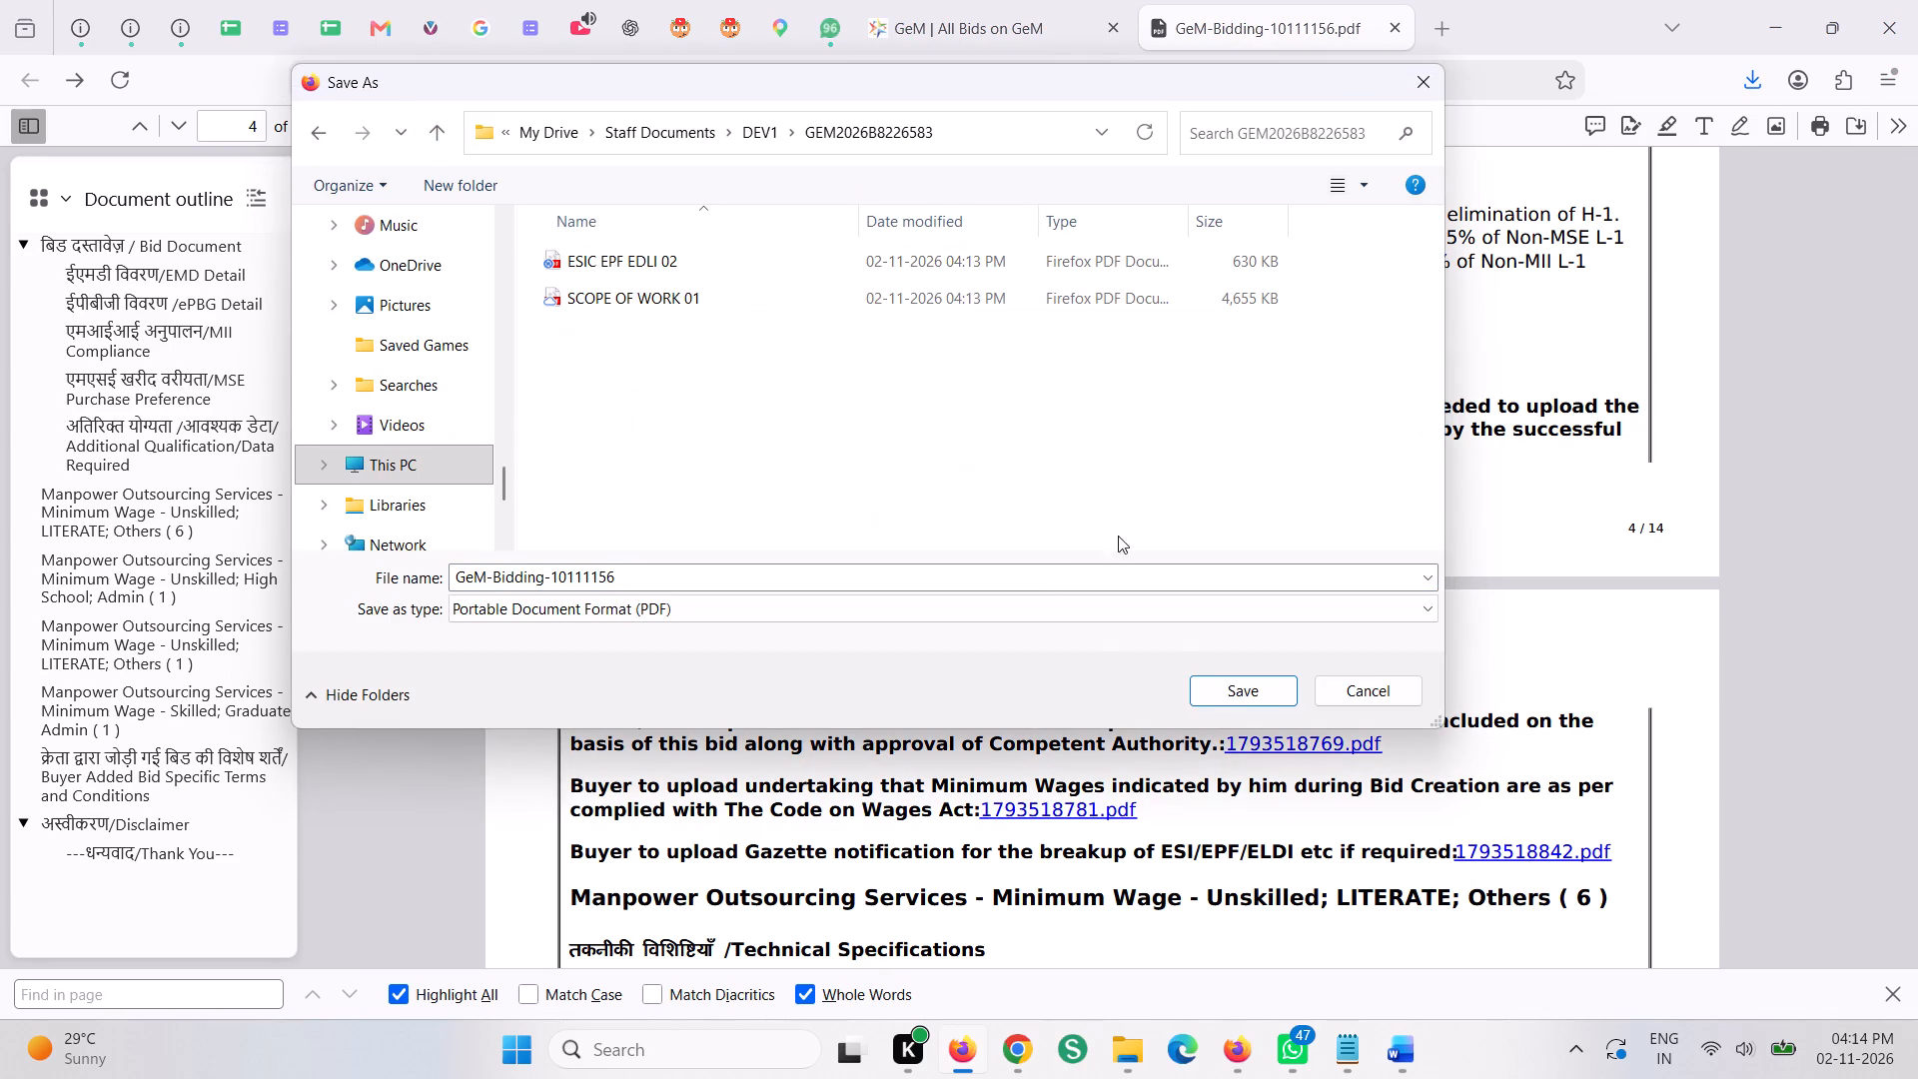
click(1230, 678)
Copy the word Turnover from the bid document and clear everything after "1.SHOPACT –" in the REQUIRED DOCUMENTS Word file.
scroll(1253, 681, up, 9)
scroll(895, 396, up, 2)
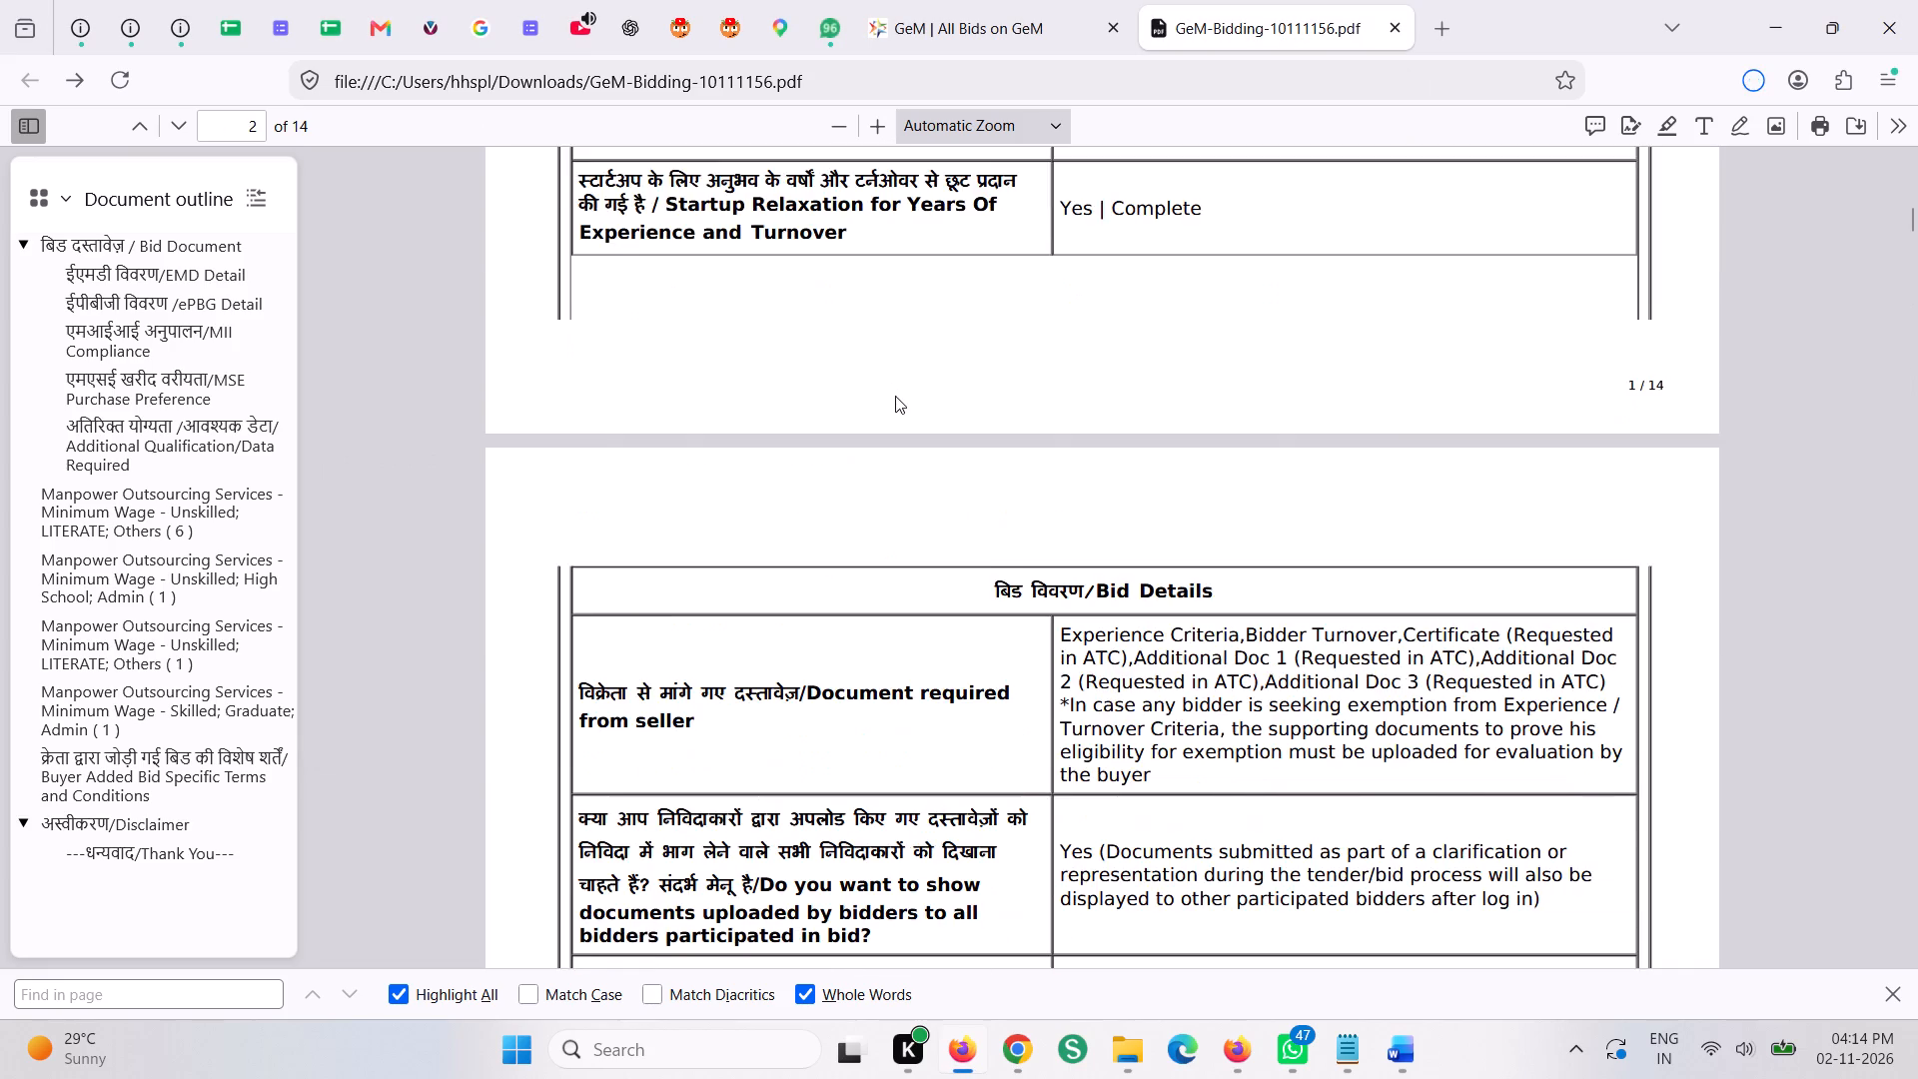
scroll(900, 426, down, 1)
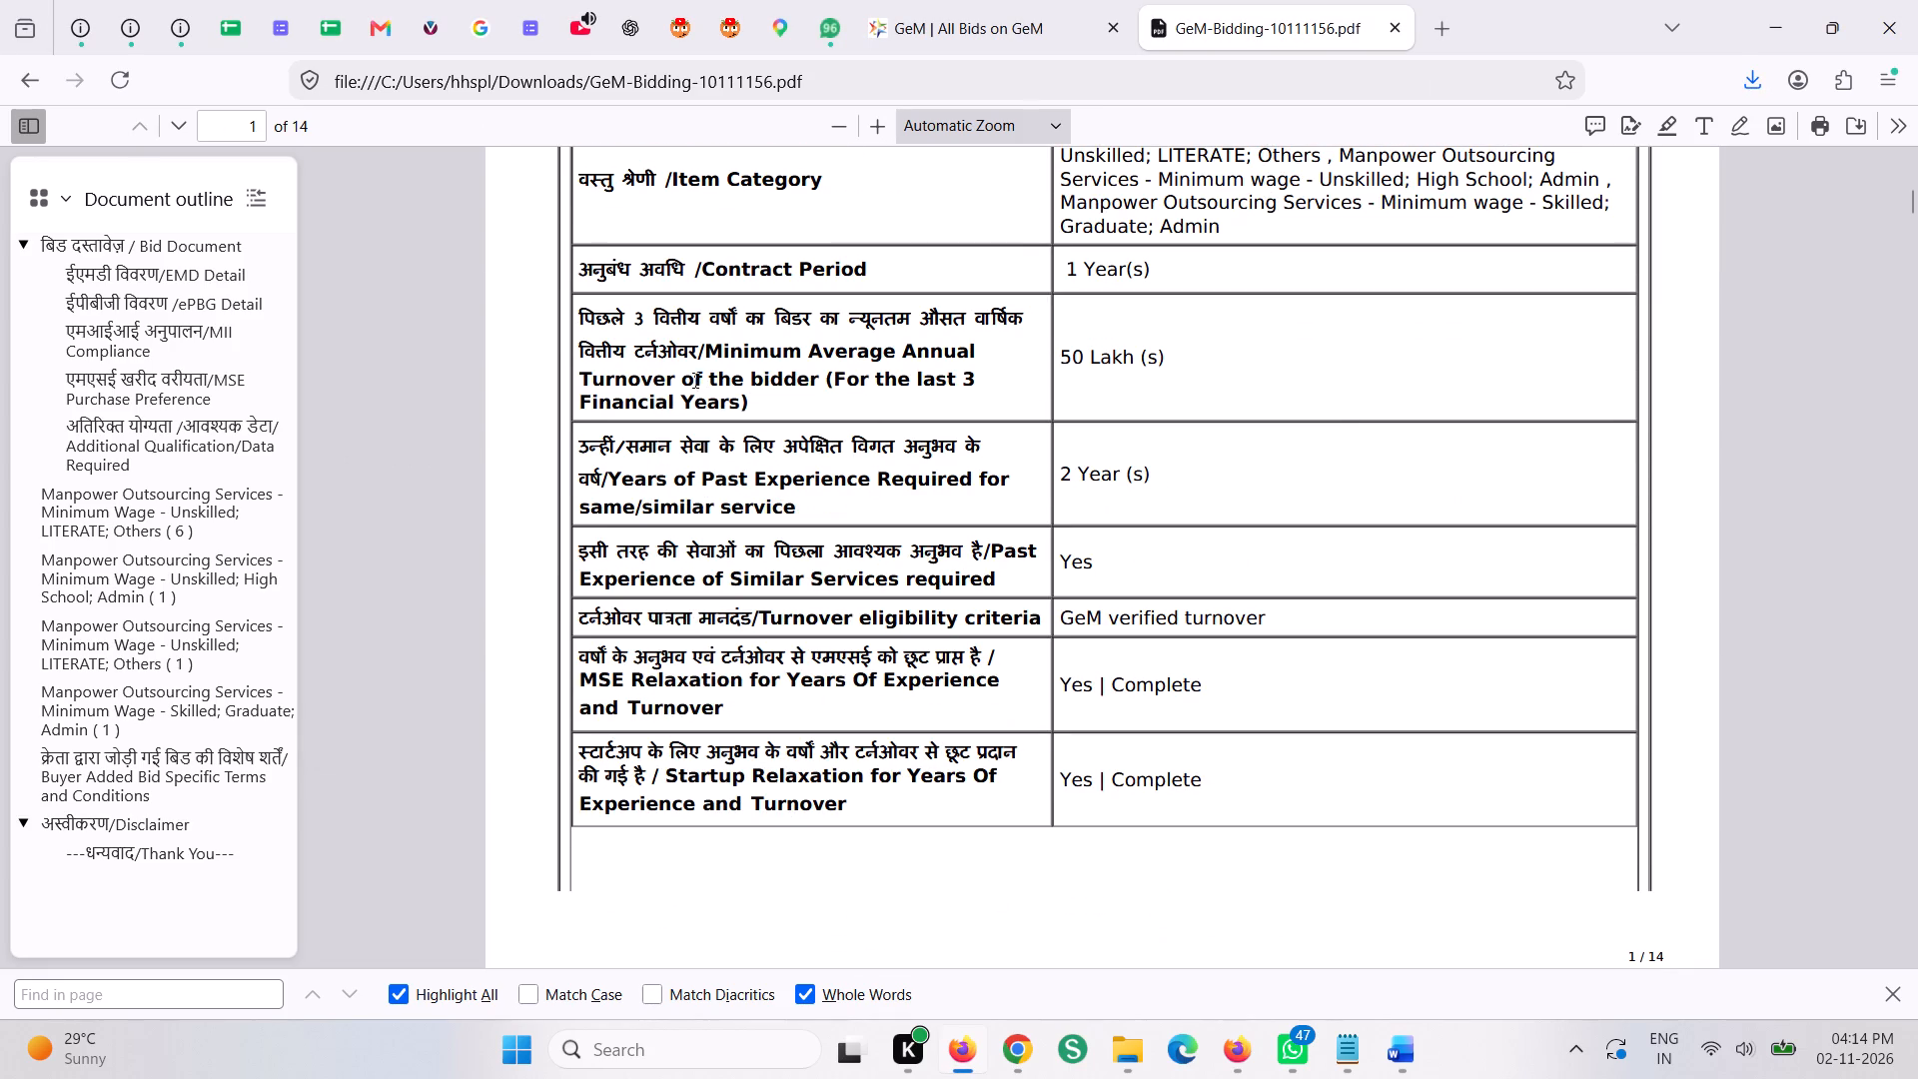
double_click(654, 383)
key(ctrl+c)
key(ctrl+c)
key(ctrl+c)
click(1408, 1052)
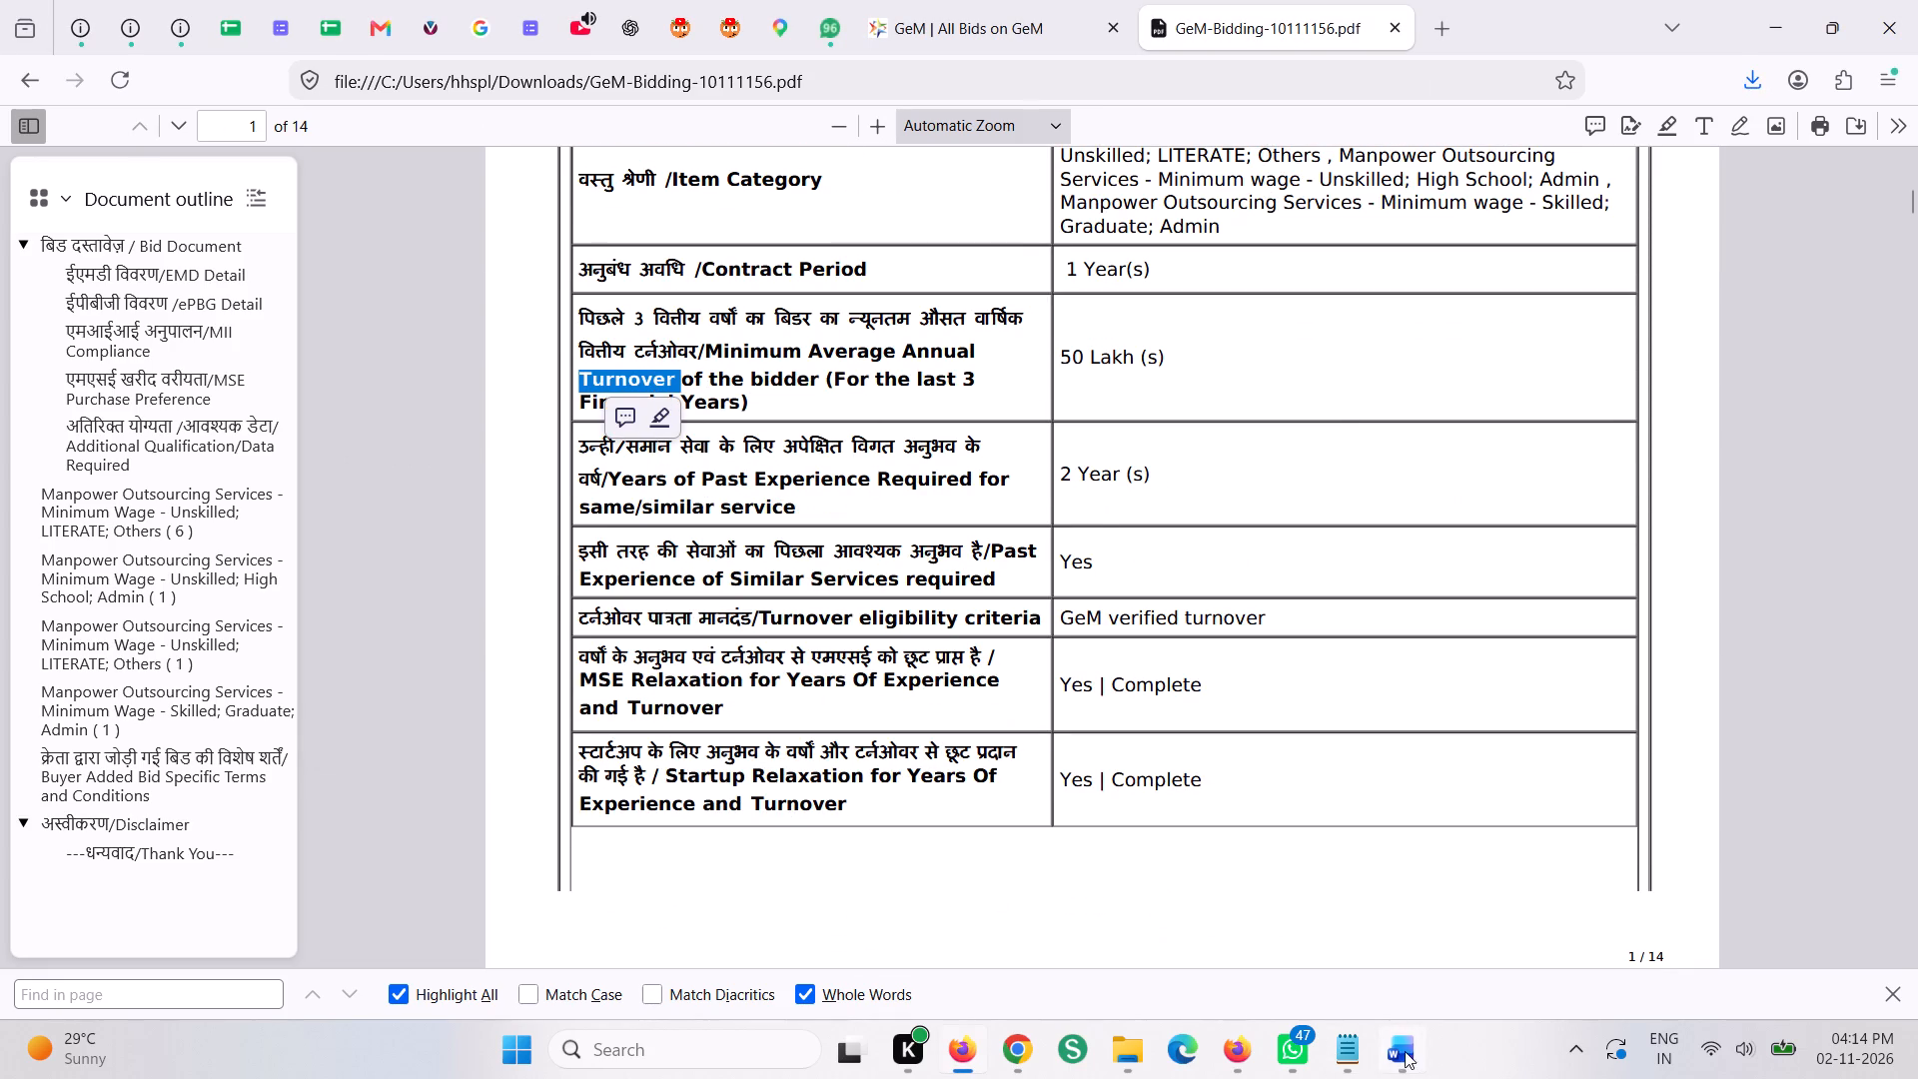
click(370, 923)
scroll(627, 720, up, 2)
drag(752, 518, 1133, 923)
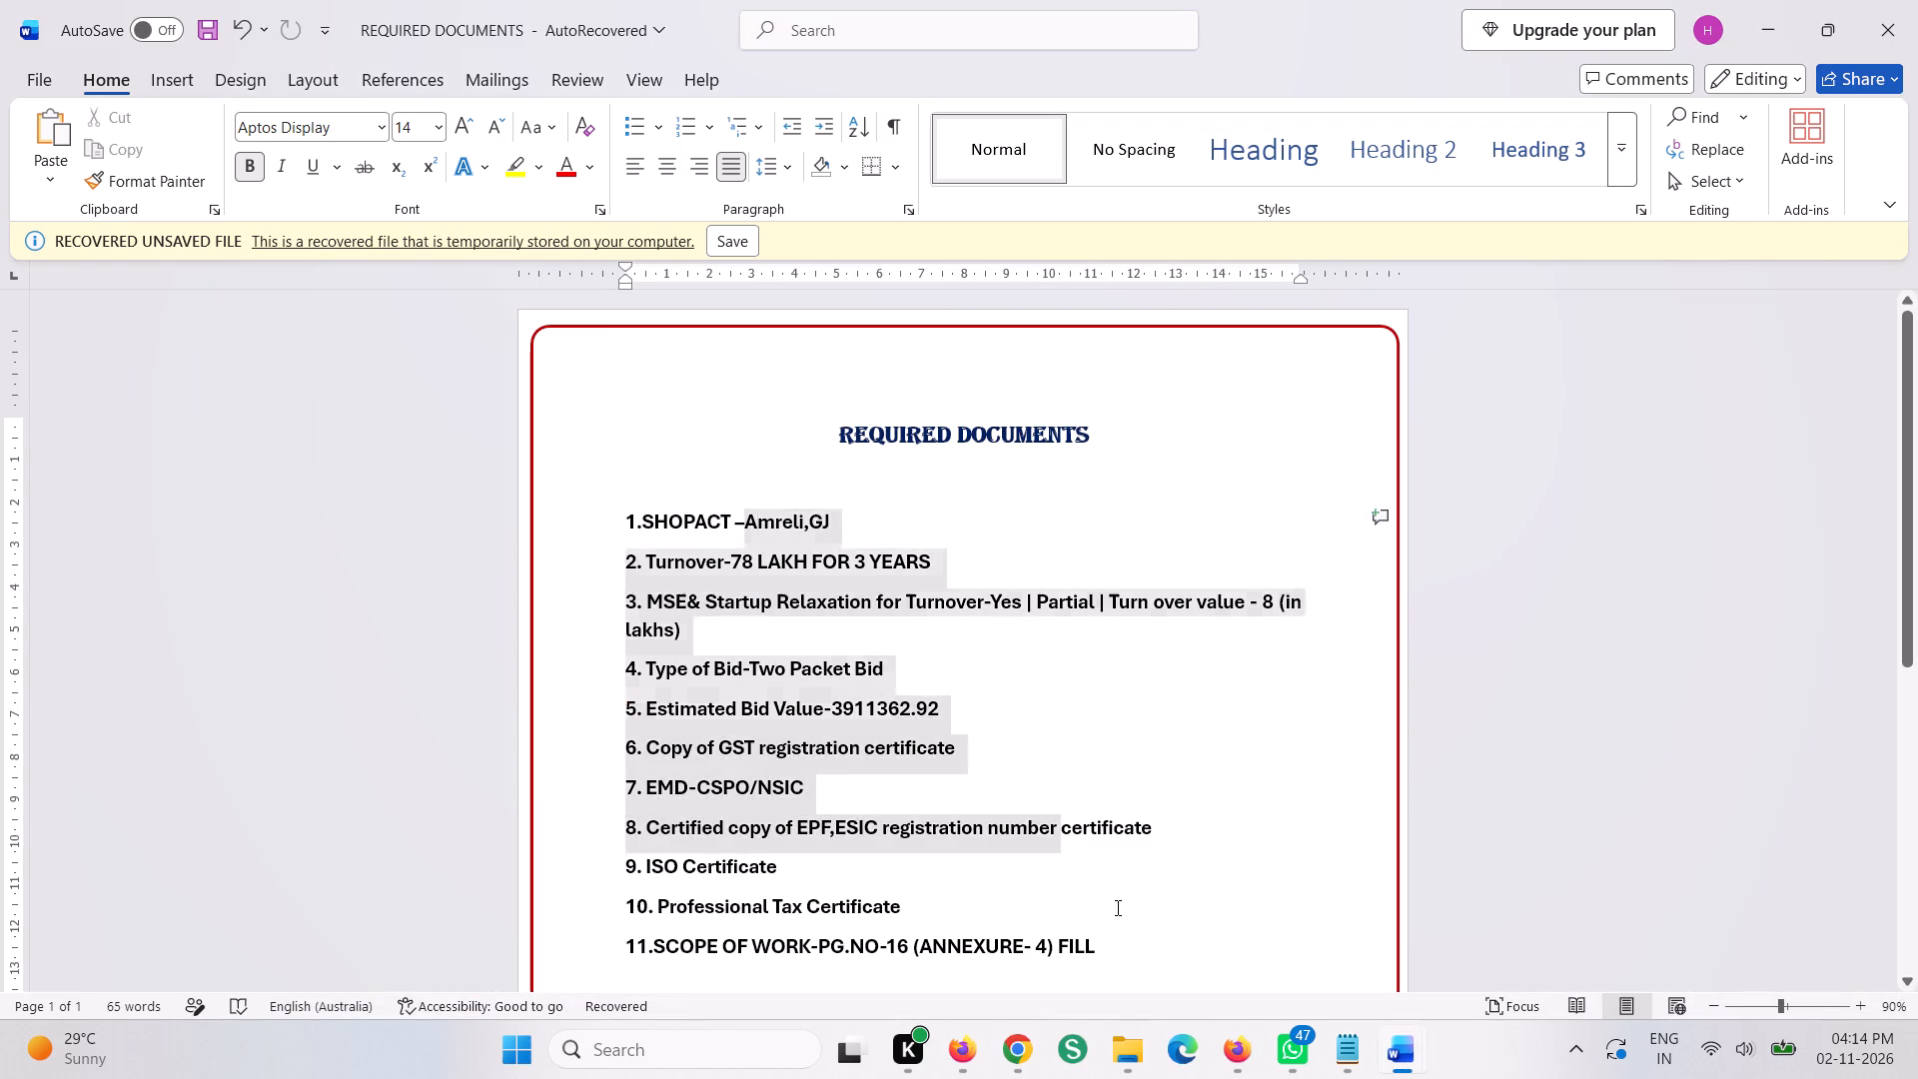
drag(1133, 923, 1348, 1051)
key(BackSpace)
Add item 2 to the required documents list, reading "Turnover–50 LAKH FOR 3 YEARS".
key(Return)
text(2.)
key(ctrl+v)
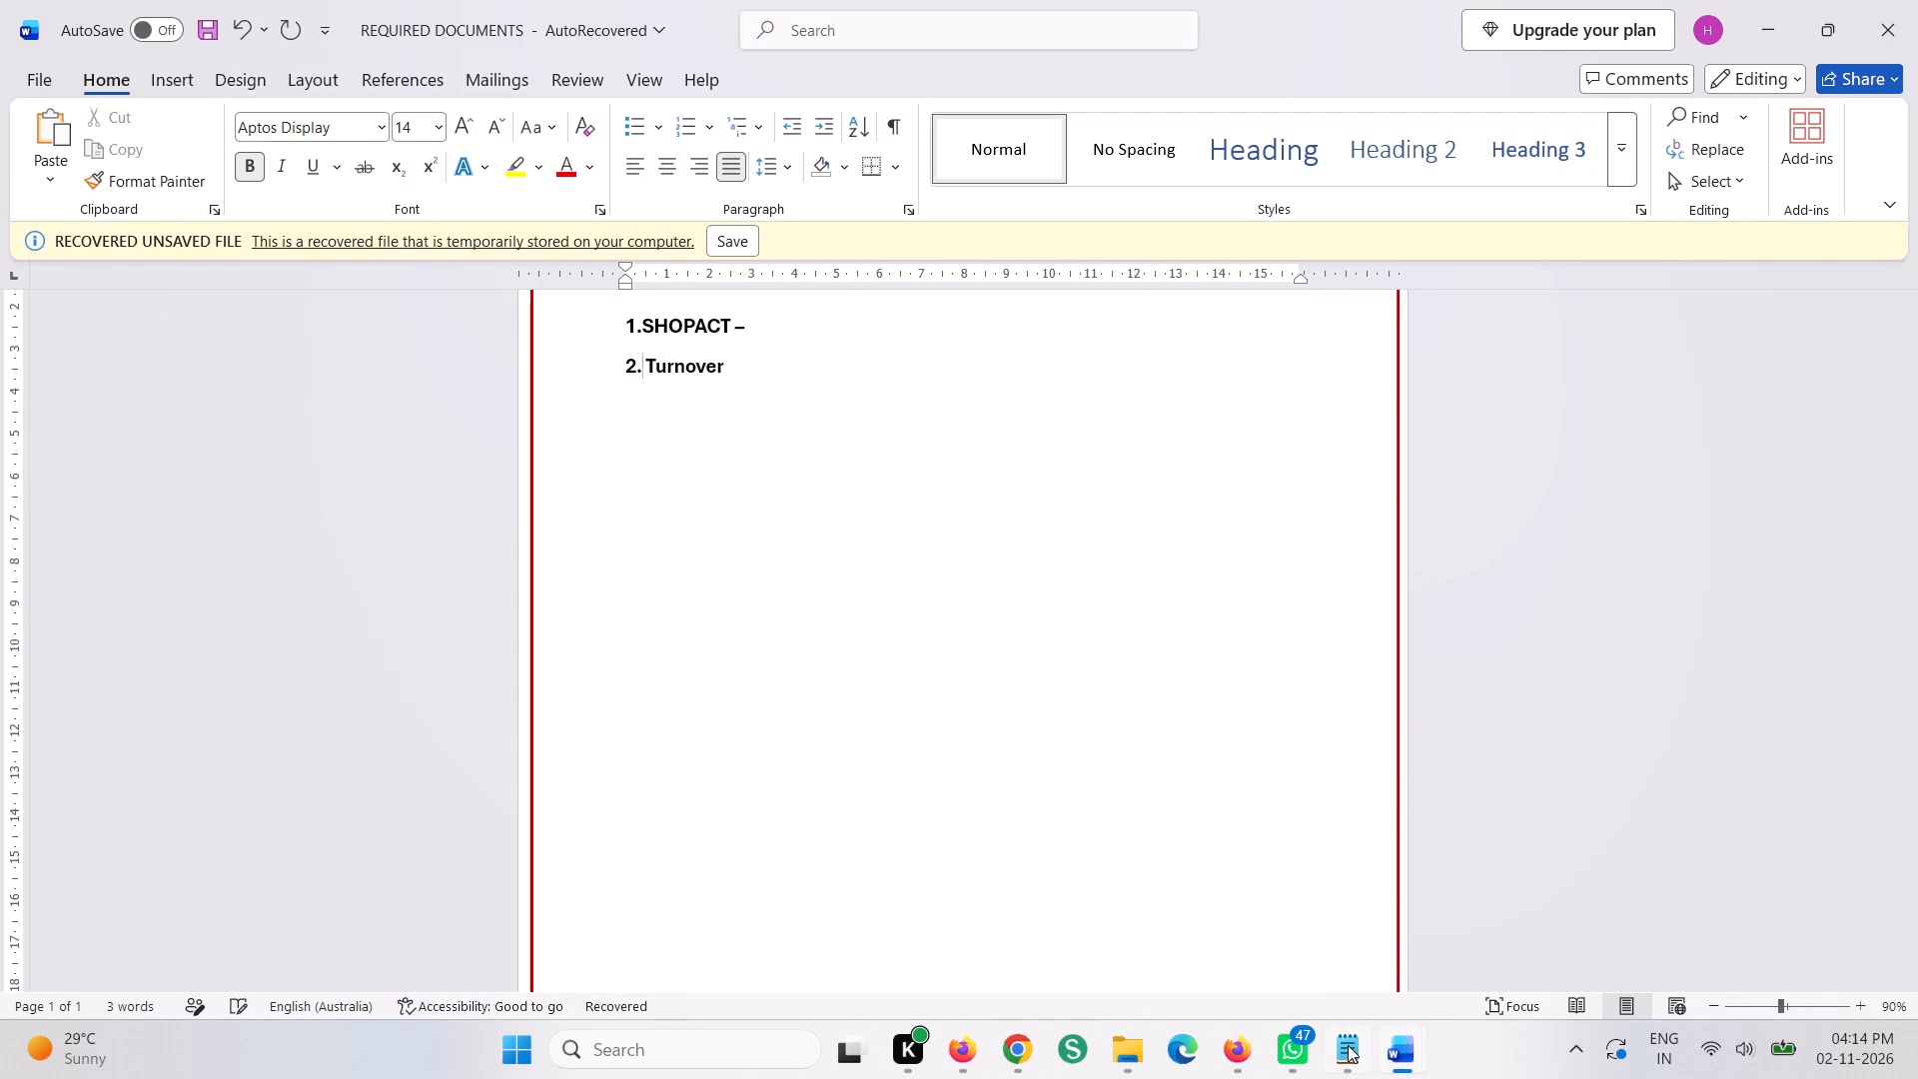
key(ctrl+minus)
key(alt+Tab)
key(alt+Tab)
text(50 LAKH FOR 3 YEARS)
key(space)
Add item 3 with the text "MSE Relaxation for Years Of Experience and Turnover" copied from the bid document, joined on one line.
key(Return)
text(3.)
key(alt+Tab)
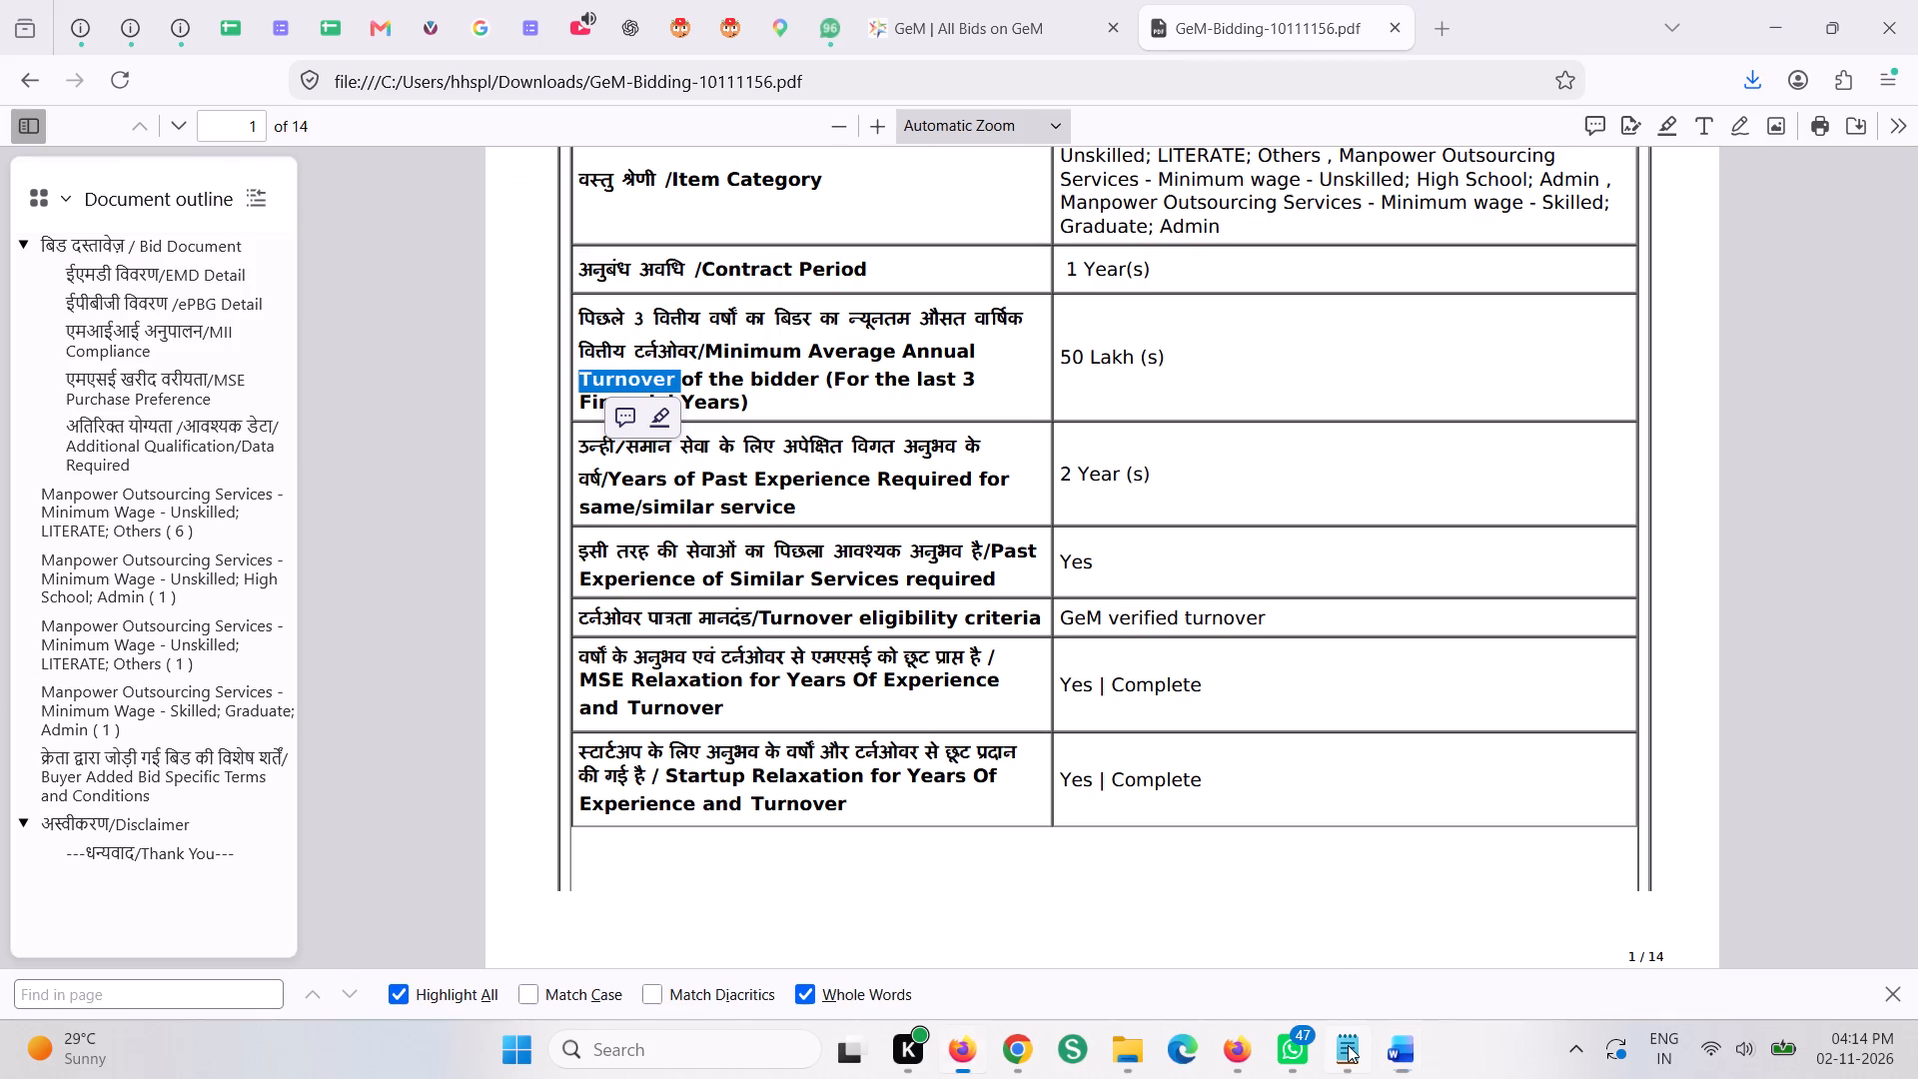
click(578, 678)
drag(579, 678, 641, 698)
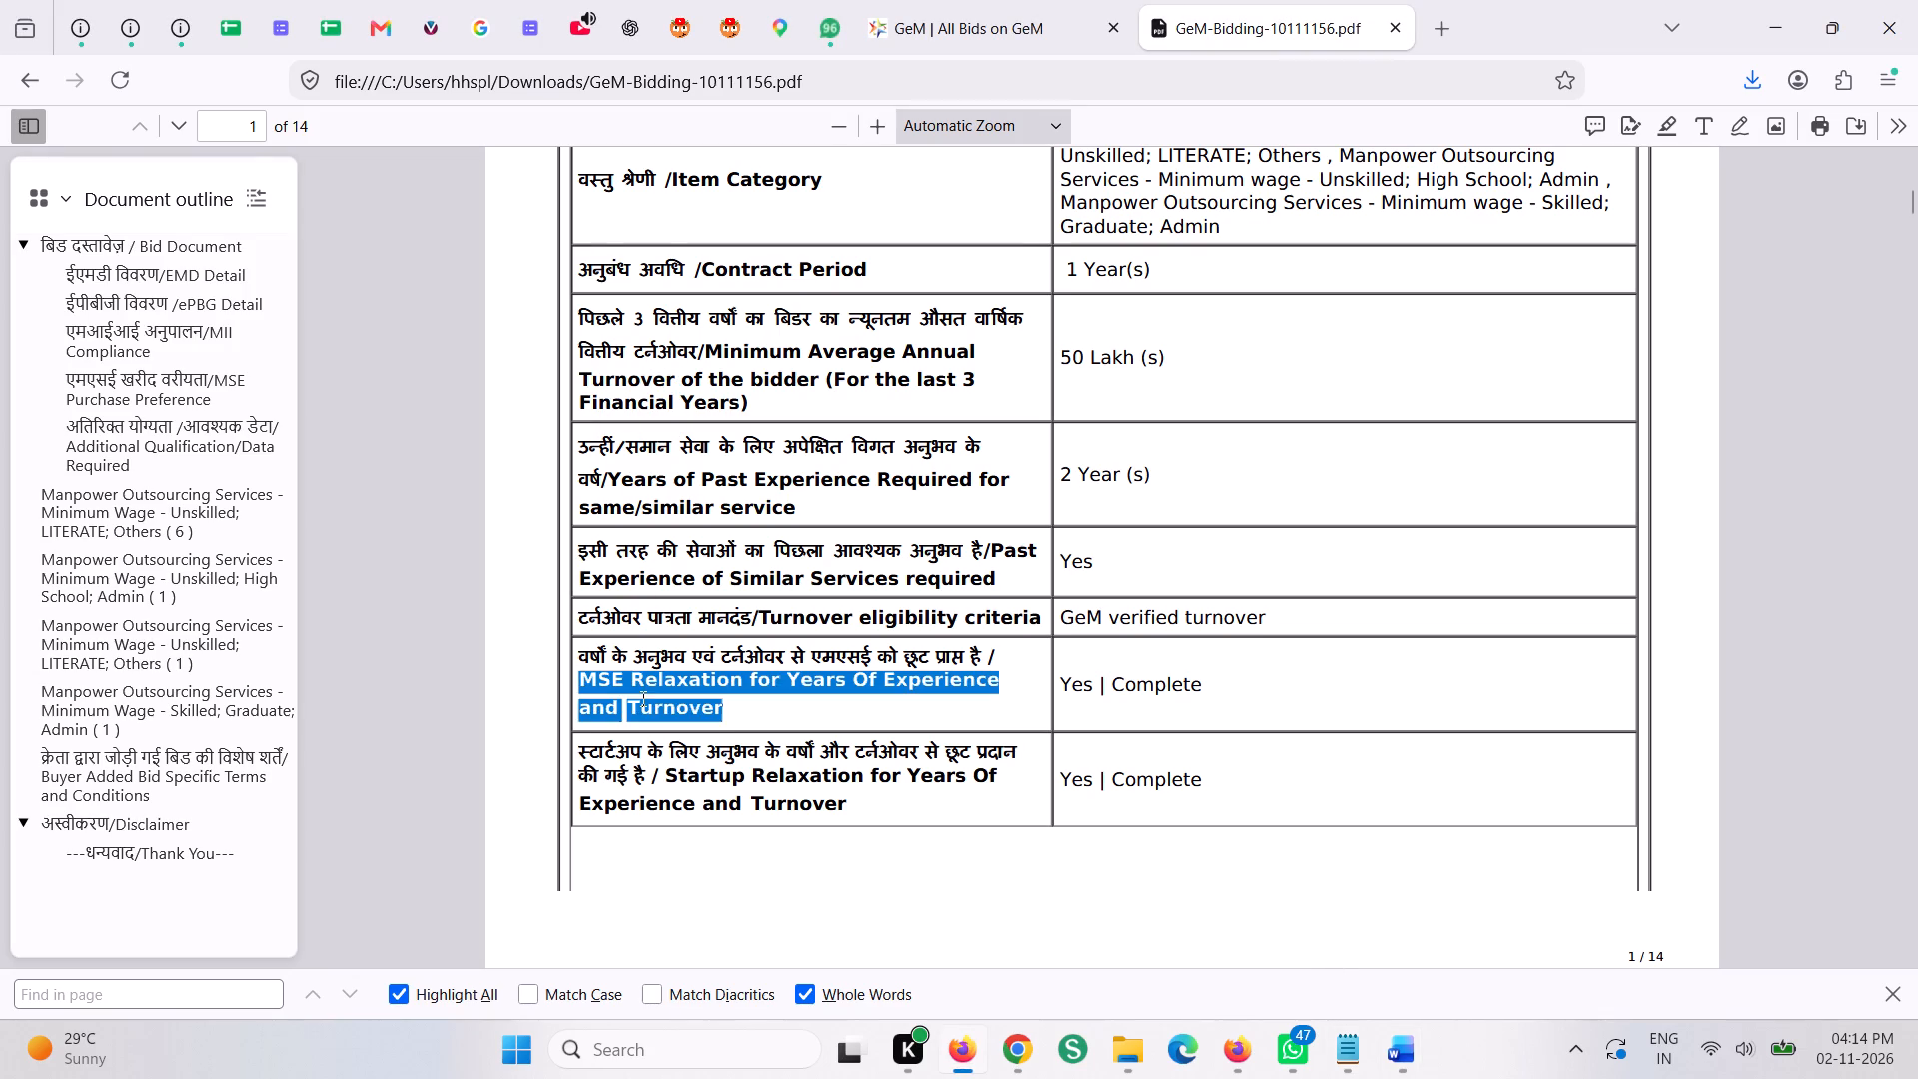
key(ctrl+c)
drag(641, 698, 661, 706)
key(ctrl+c)
key(alt+Tab)
key(ctrl+v)
click(622, 439)
key(BackSpace)
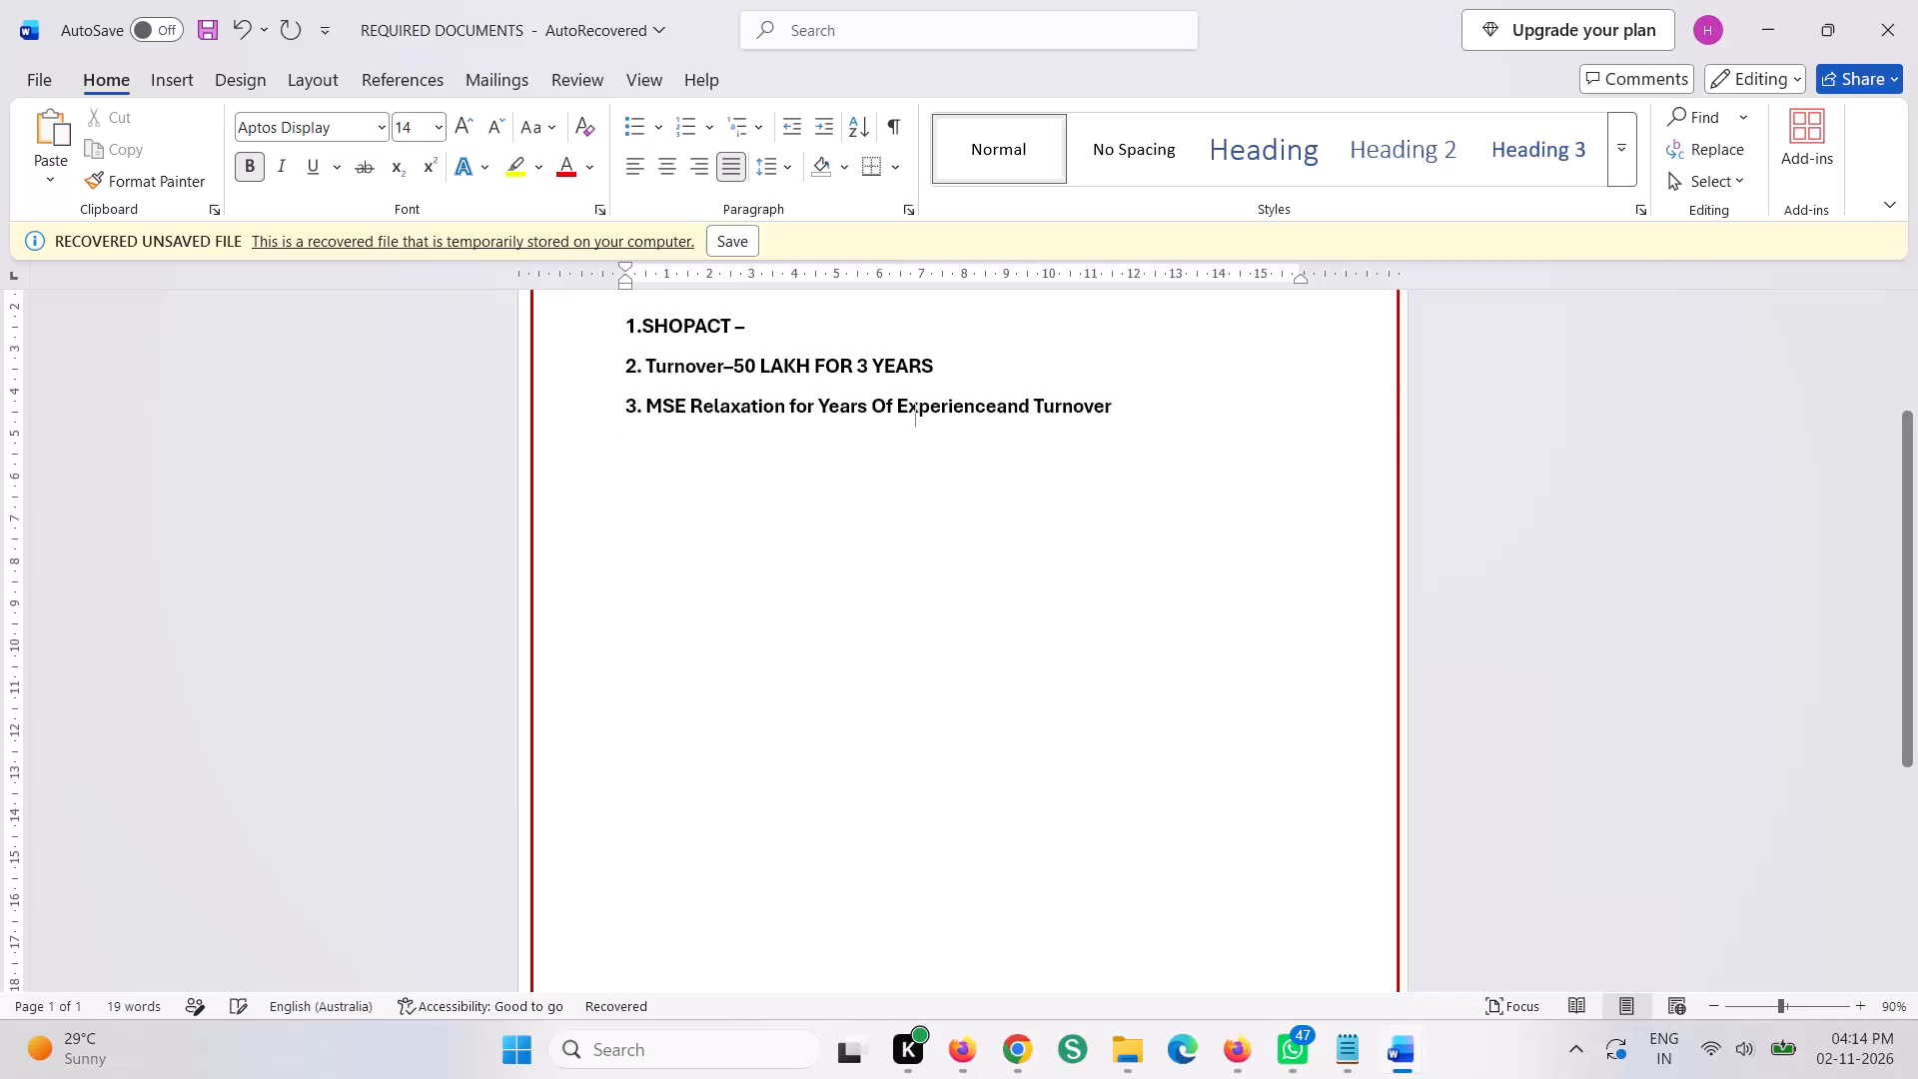
key(space)
key(Tab)
Insert "& Startup" after MSE in item 3 and end the line with "- YES".
key(alt+Tab)
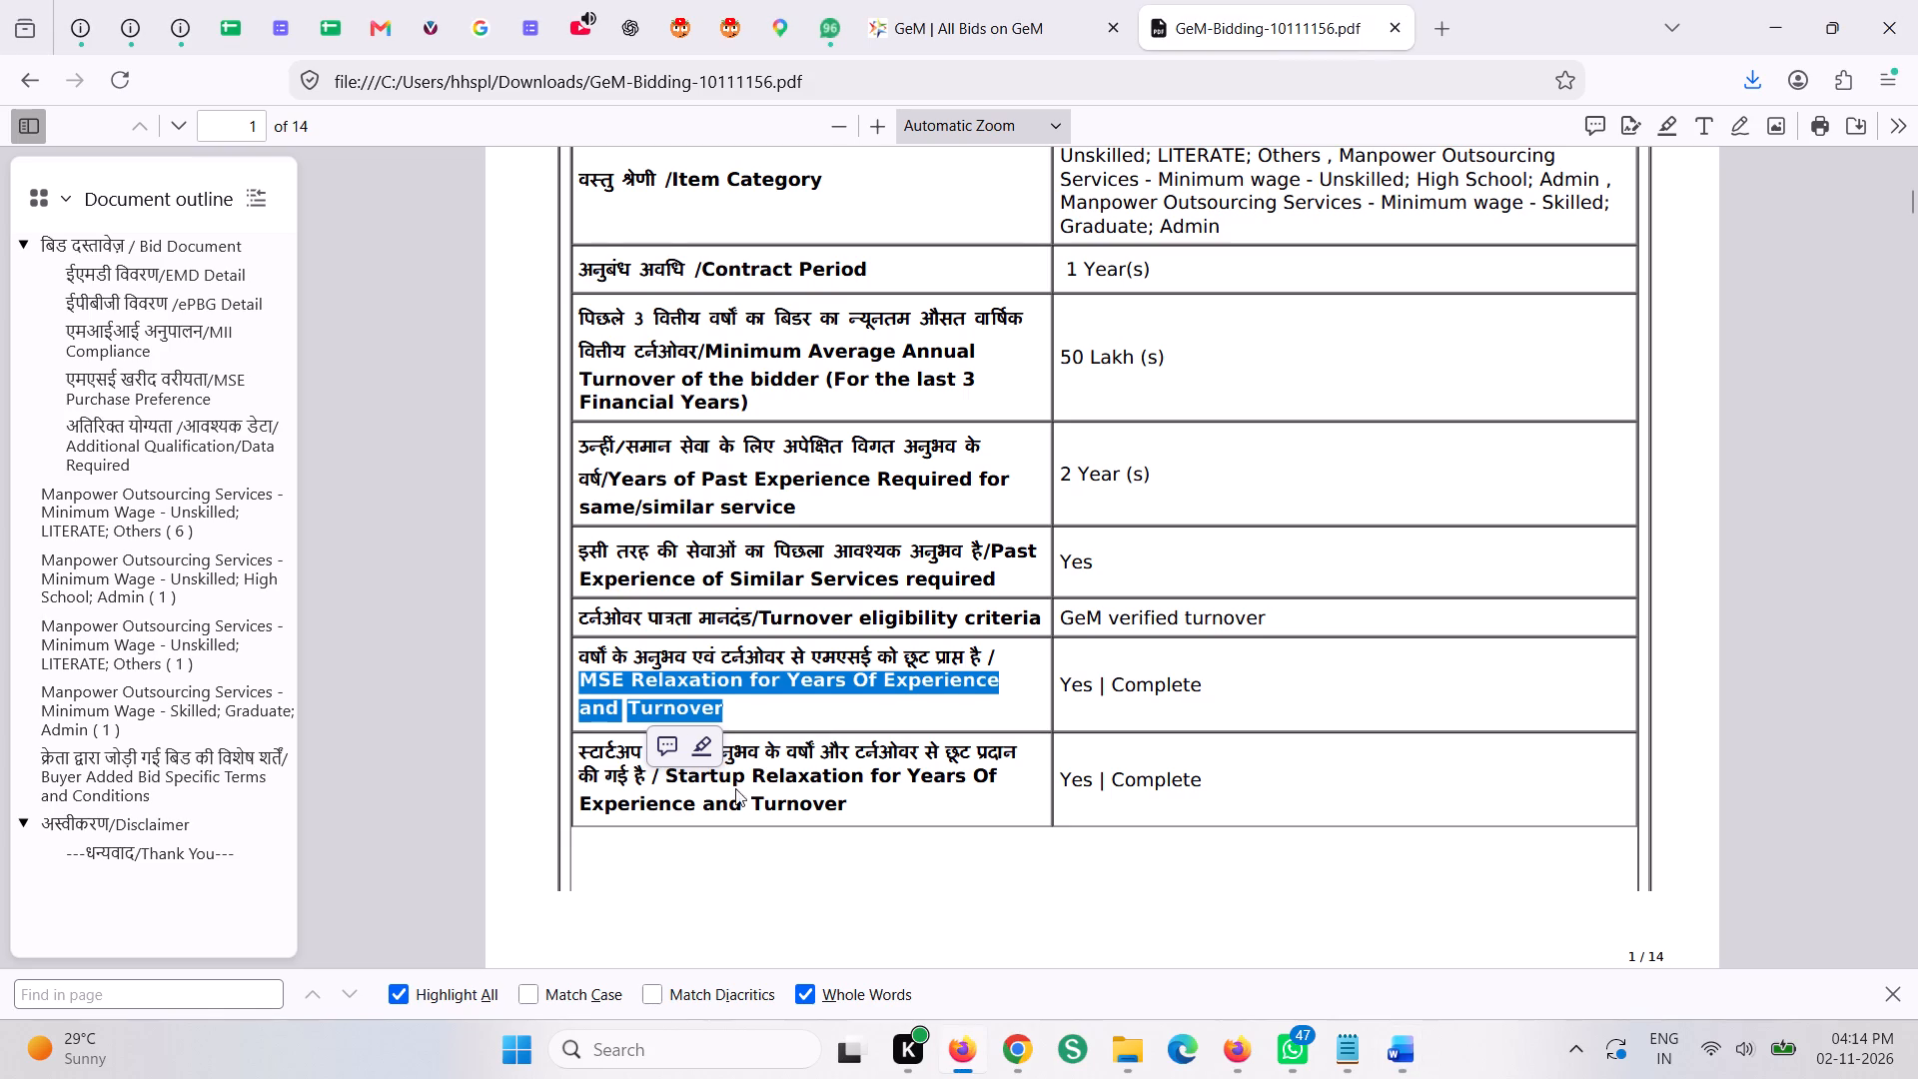
double_click(724, 776)
key(ctrl+c)
key(ctrl+c)
key(alt+Tab)
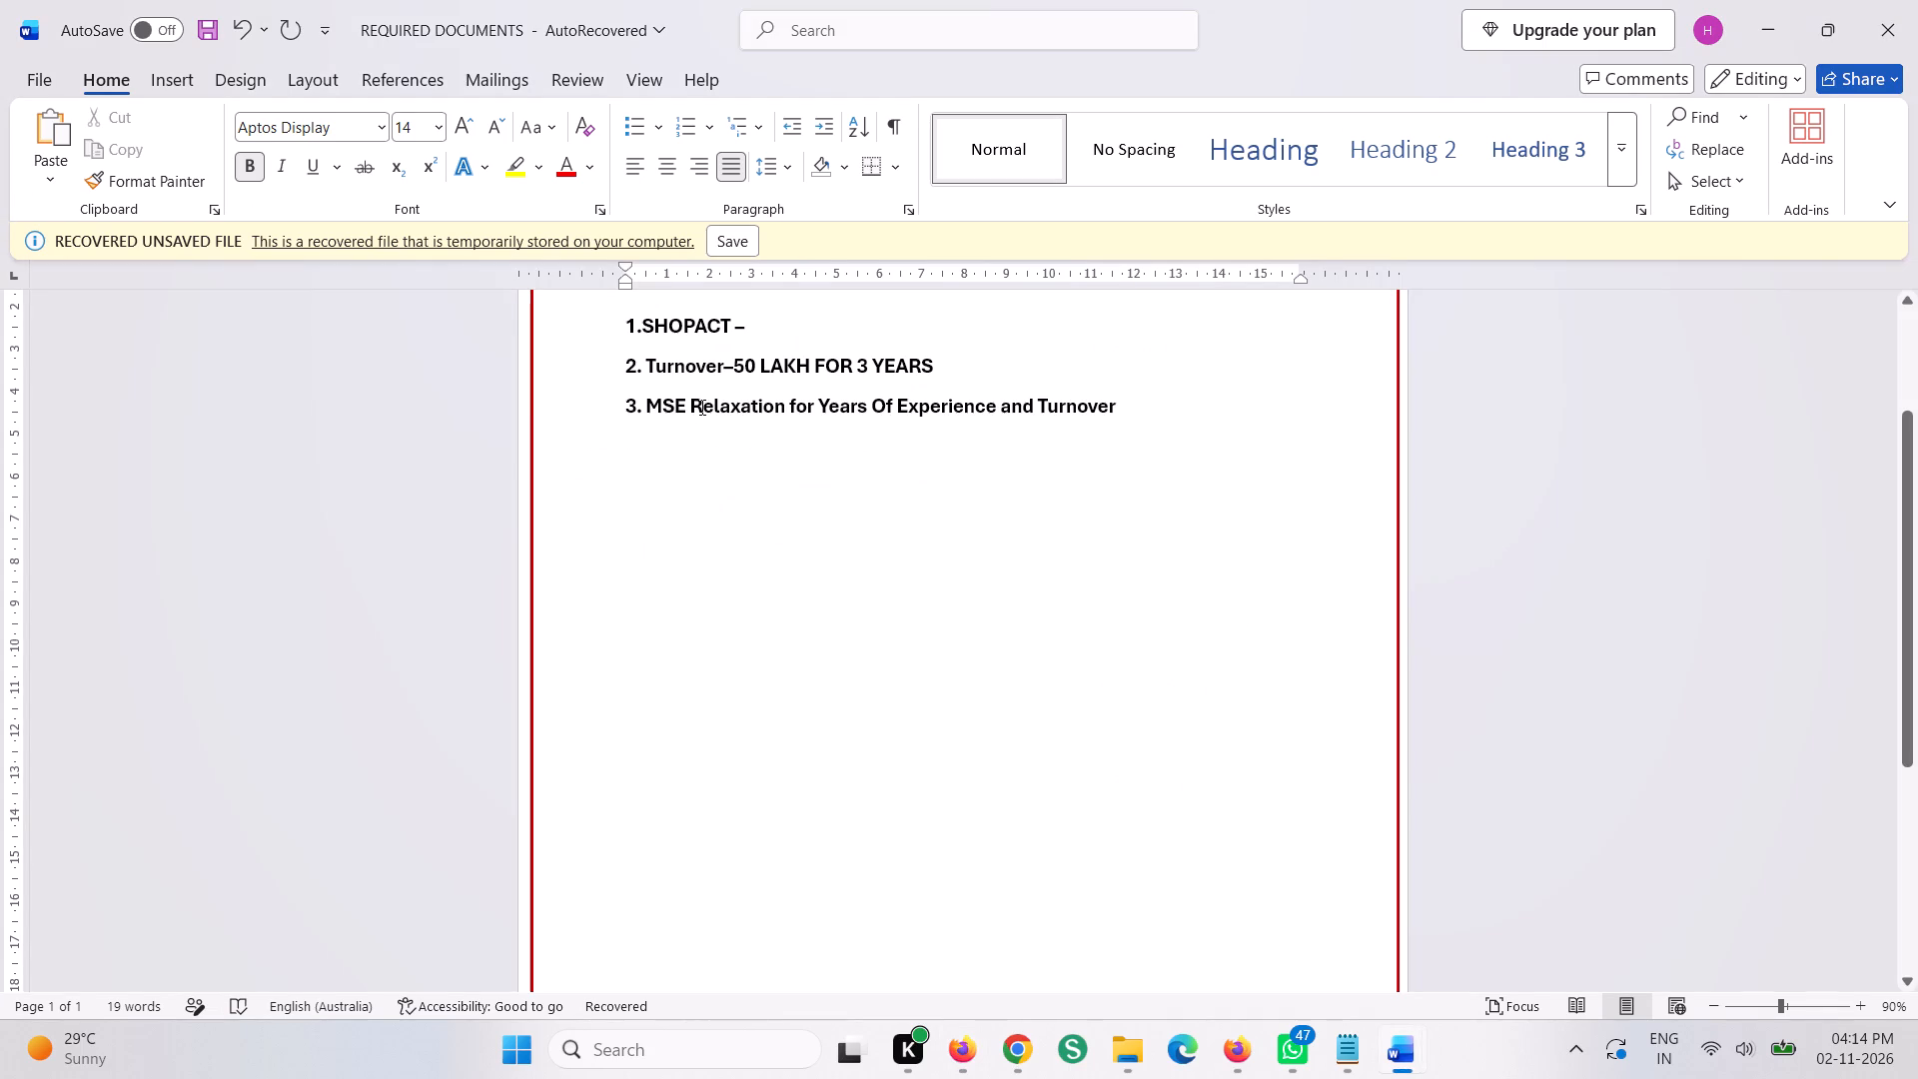
click(687, 401)
text(&)
key(space)
key(ctrl+v)
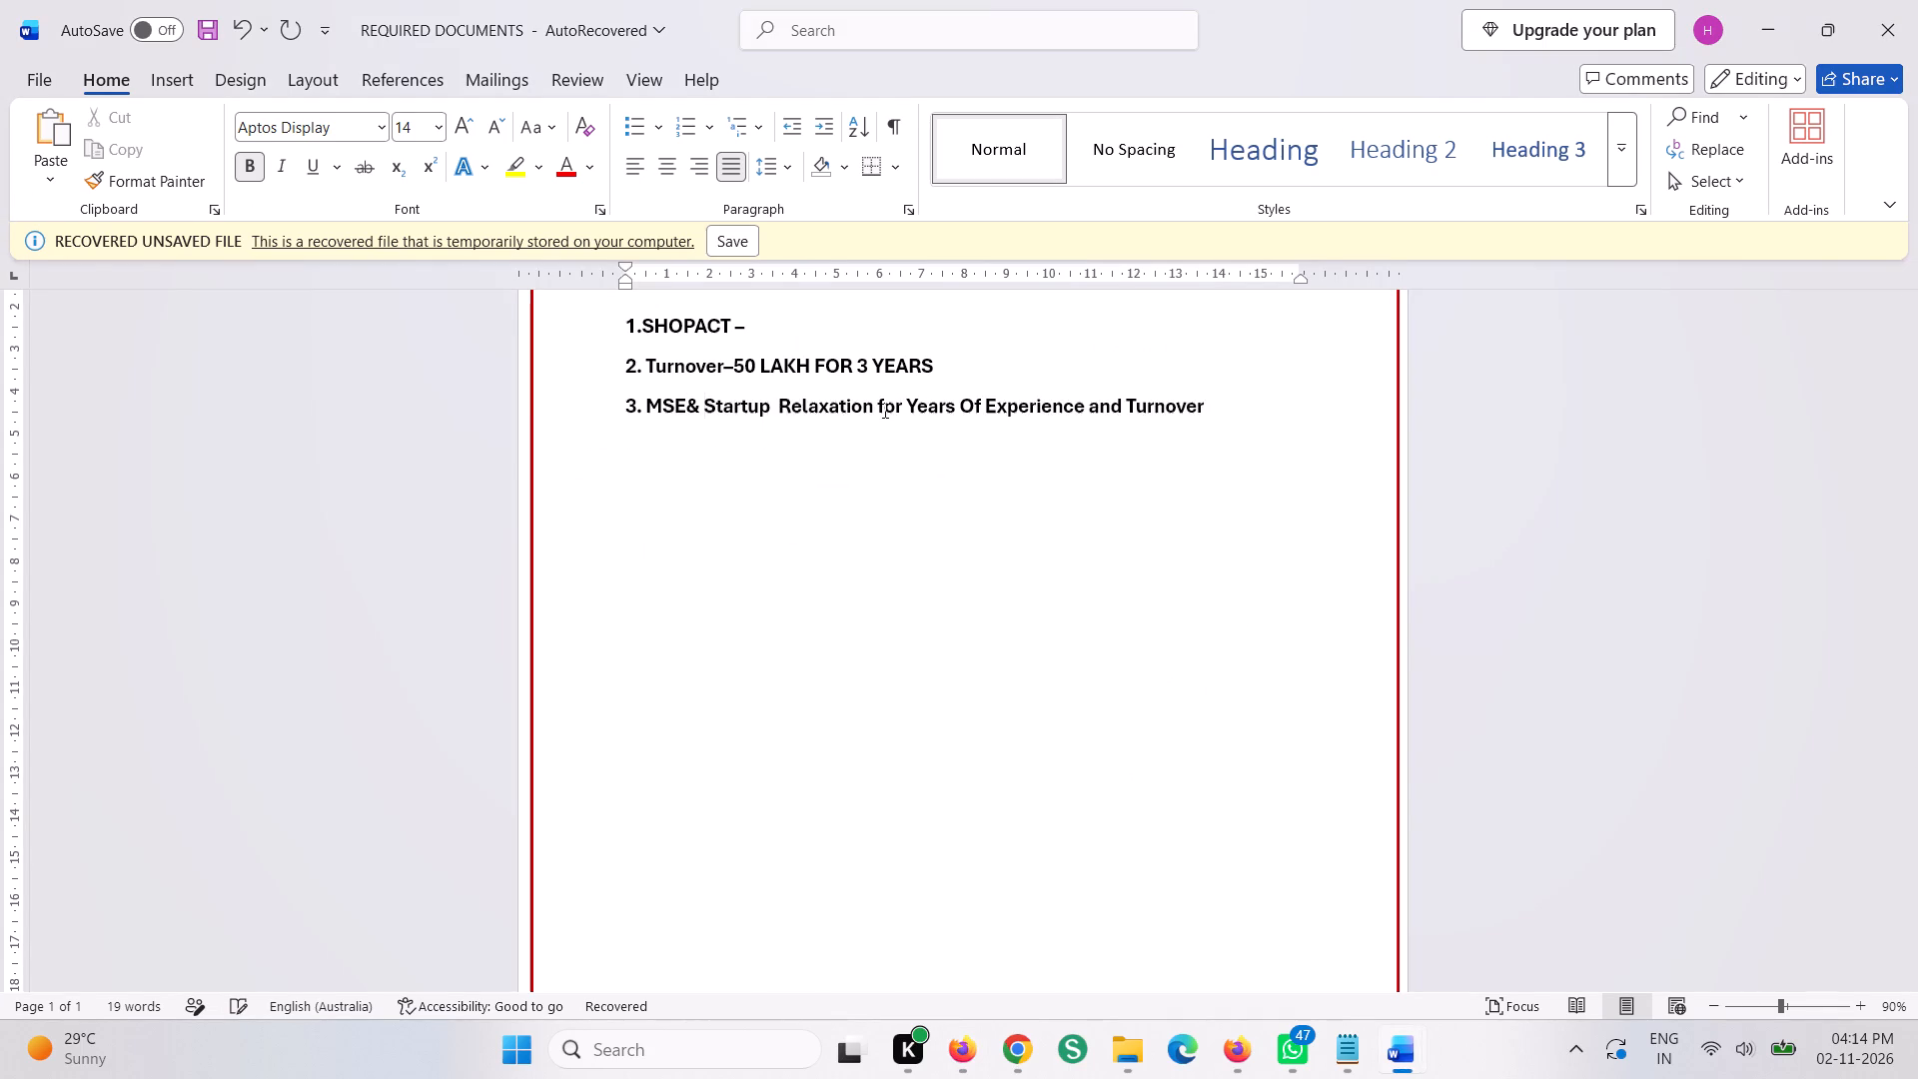
key(alt+Tab)
key(alt+Tab)
click(1278, 407)
text(- YES)
key(space)
Add item 4, "Type of Bid-Two Packet Bid", copying both the label and the value from the bid document's details table.
key(alt+Tab)
scroll(1252, 398, down, 2)
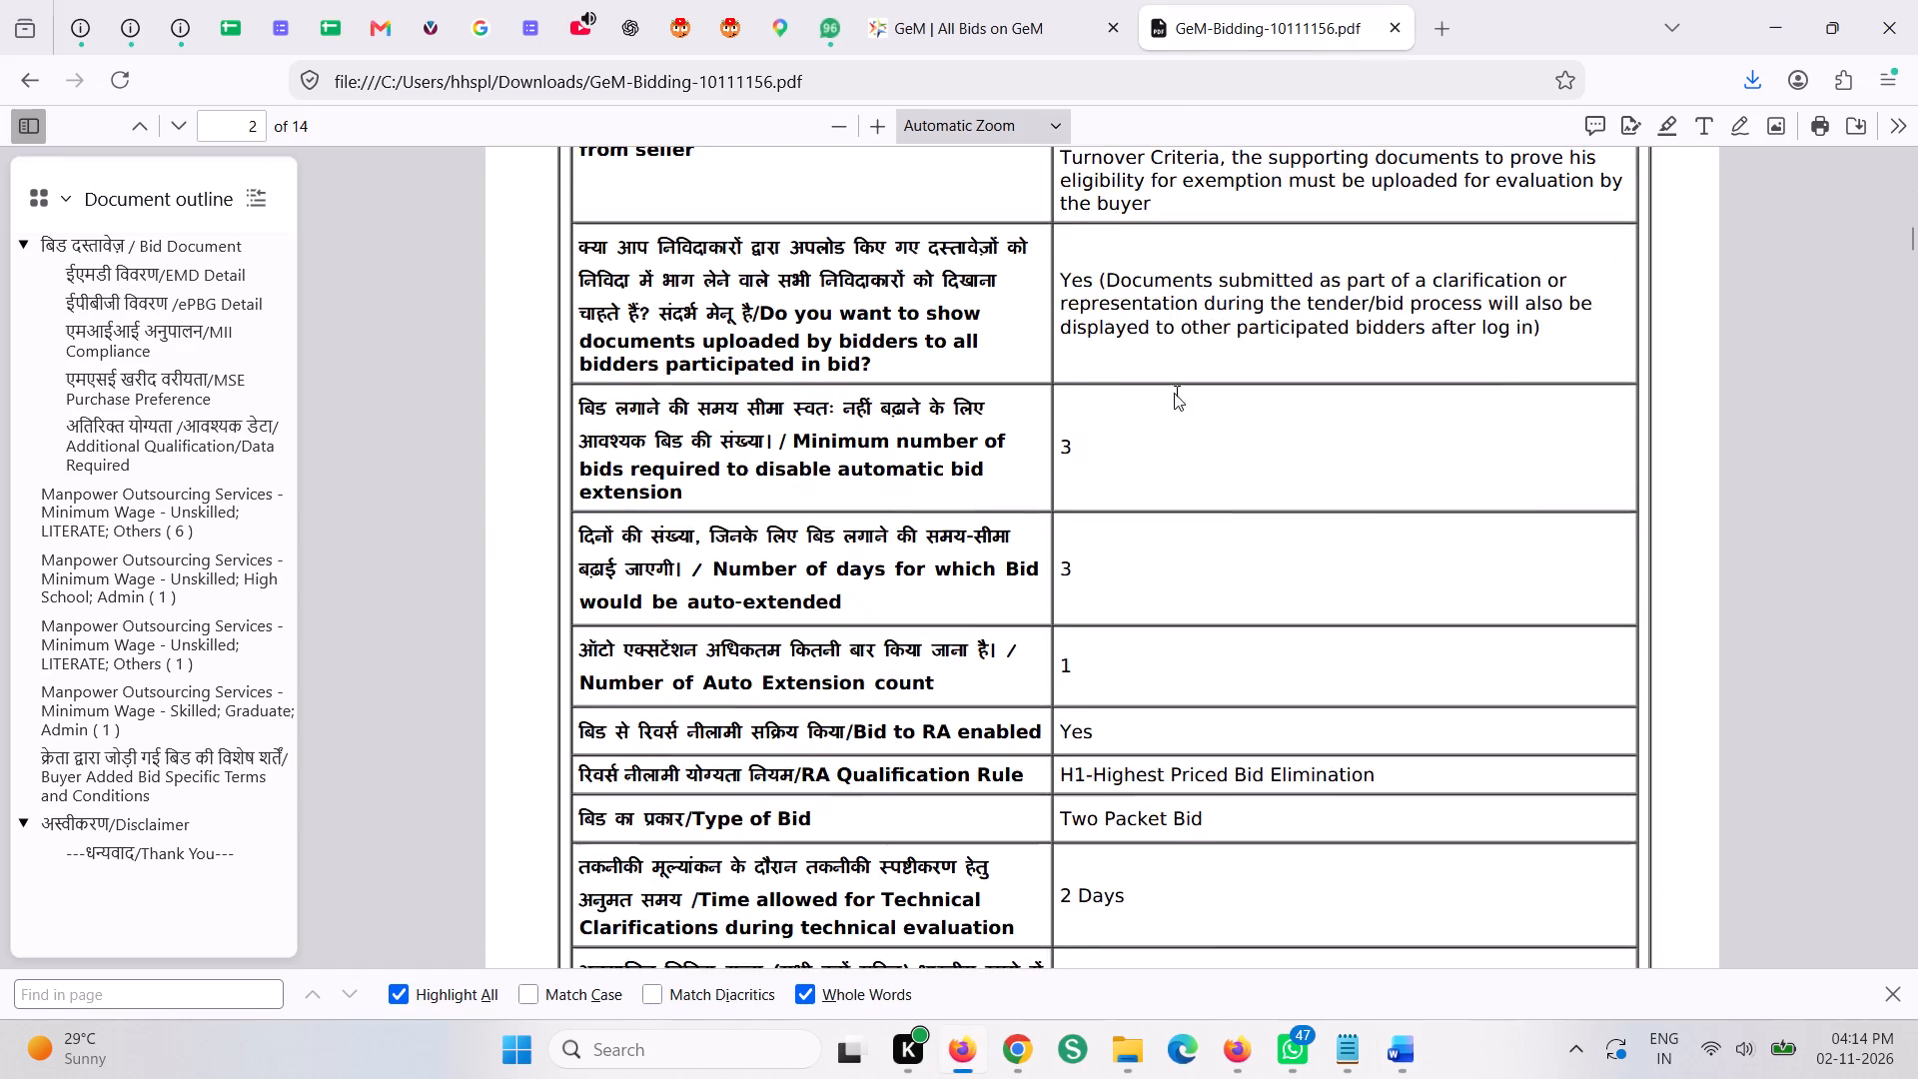
scroll(975, 470, down, 1)
click(701, 251)
drag(701, 251, 713, 251)
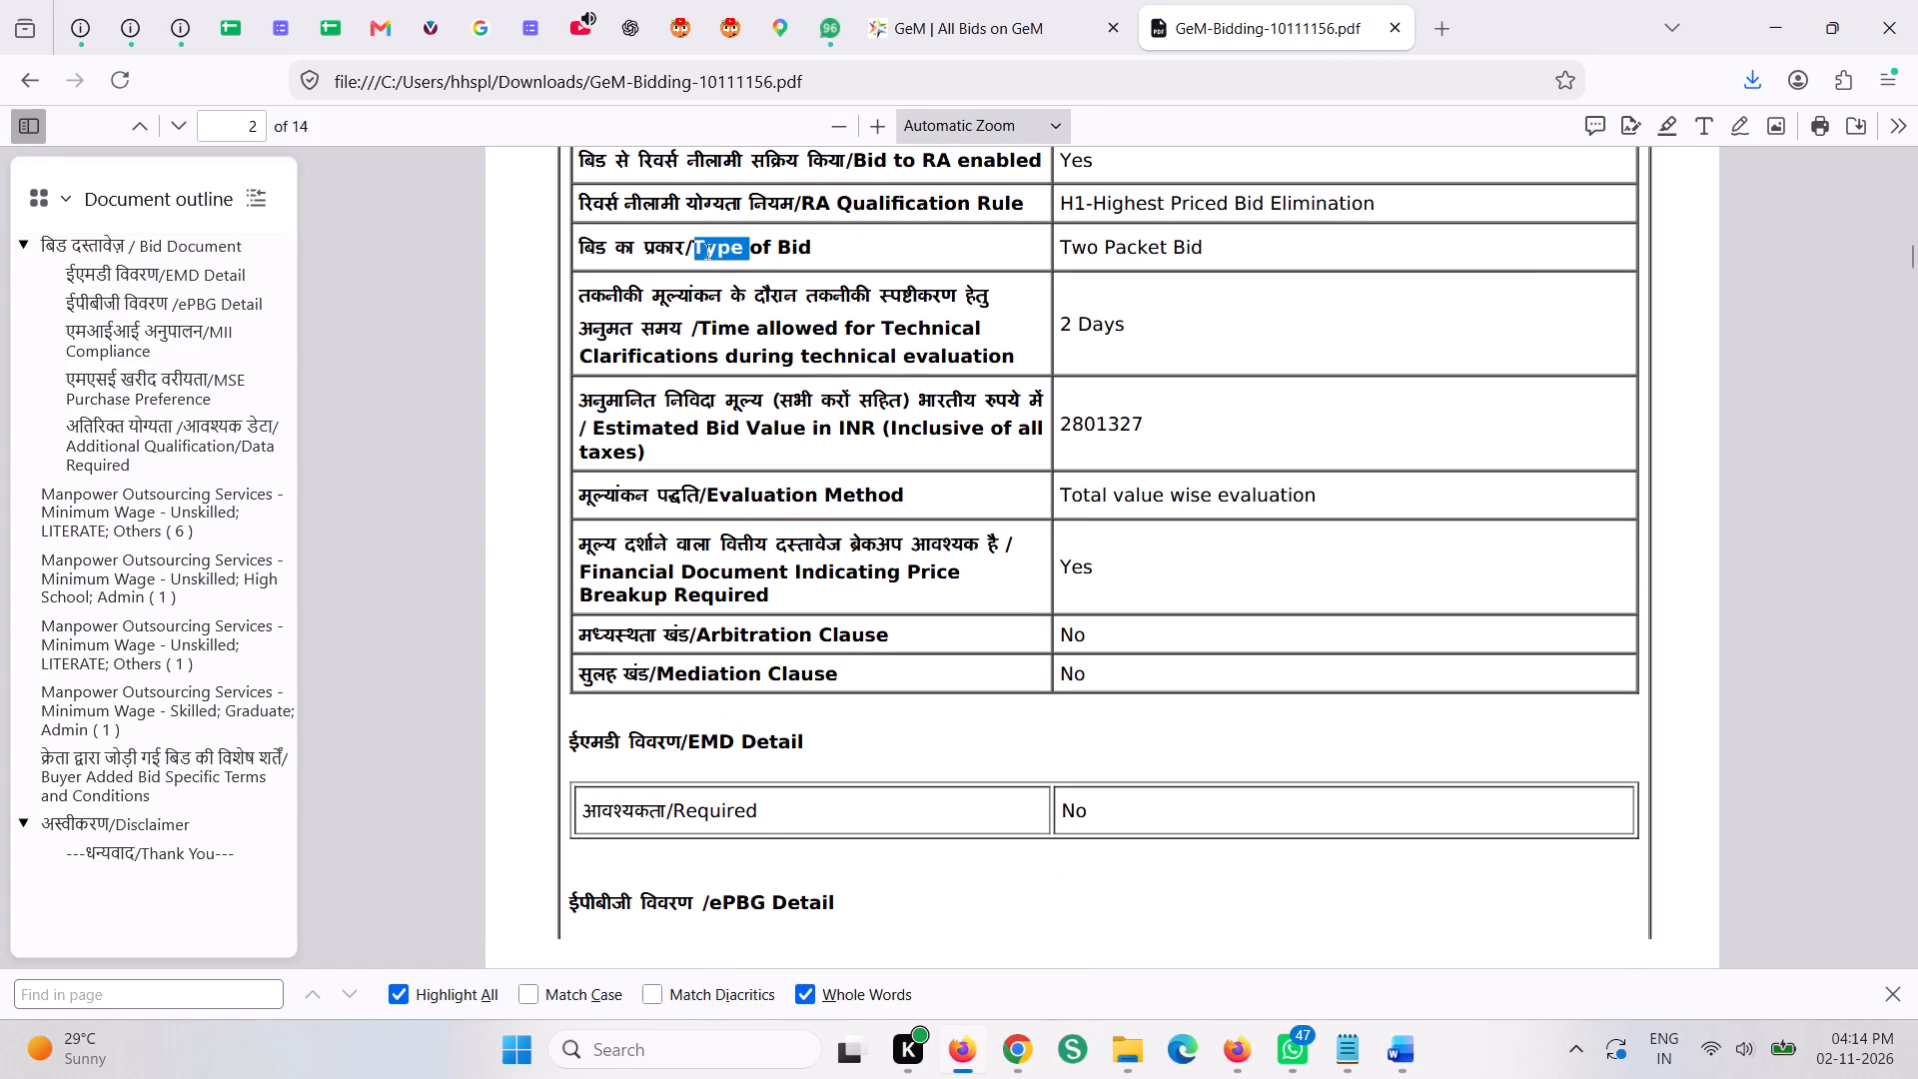
drag(713, 251, 820, 243)
key(ctrl+c)
key(ctrl+c)
key(alt+Tab)
key(Return)
text(4.)
key(ctrl+v)
key(minus)
key(alt+Tab)
triple_click(1099, 247)
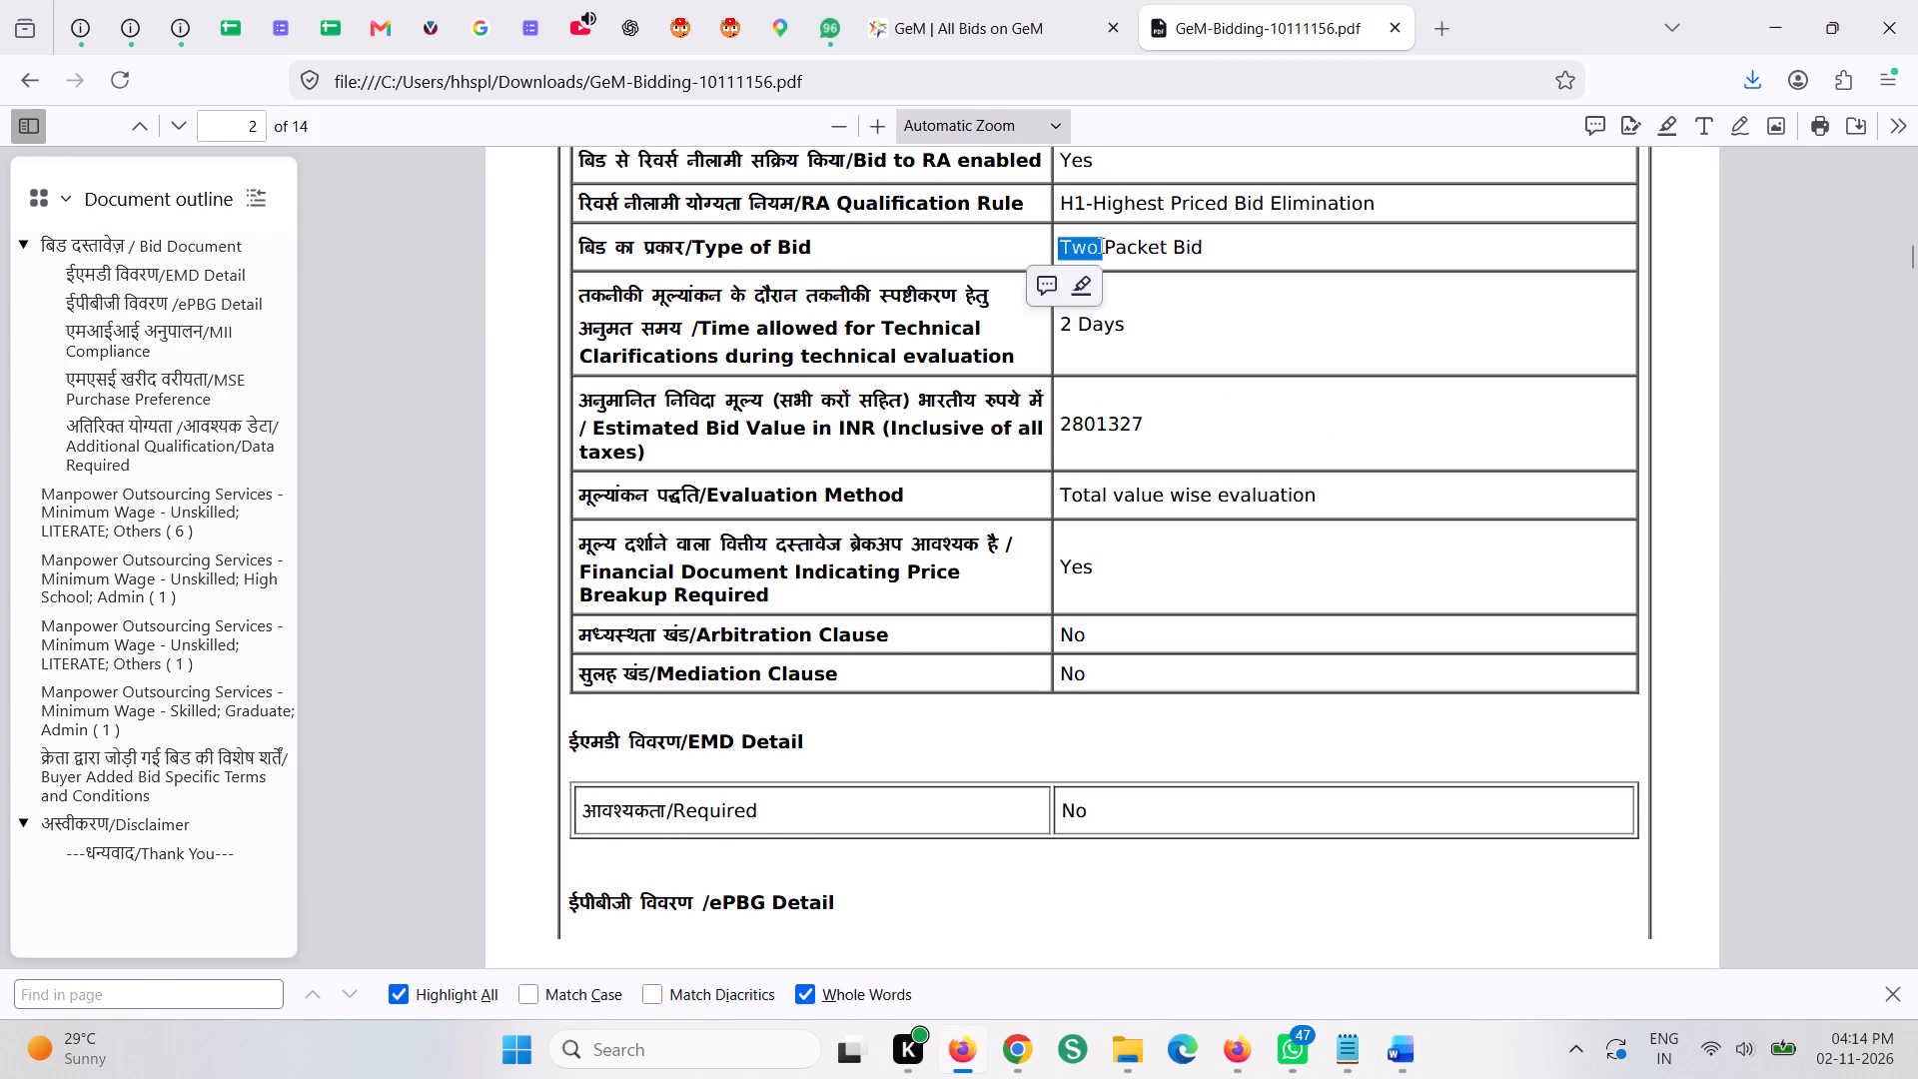
key(ctrl+c)
key(ctrl+c)
key(alt+Tab)
key(ctrl+v)
Add item 5, "Estimated Bid Value-2801327", copied from the bid document, and start a new line below it.
key(Return)
text(5.)
key(alt+Tab)
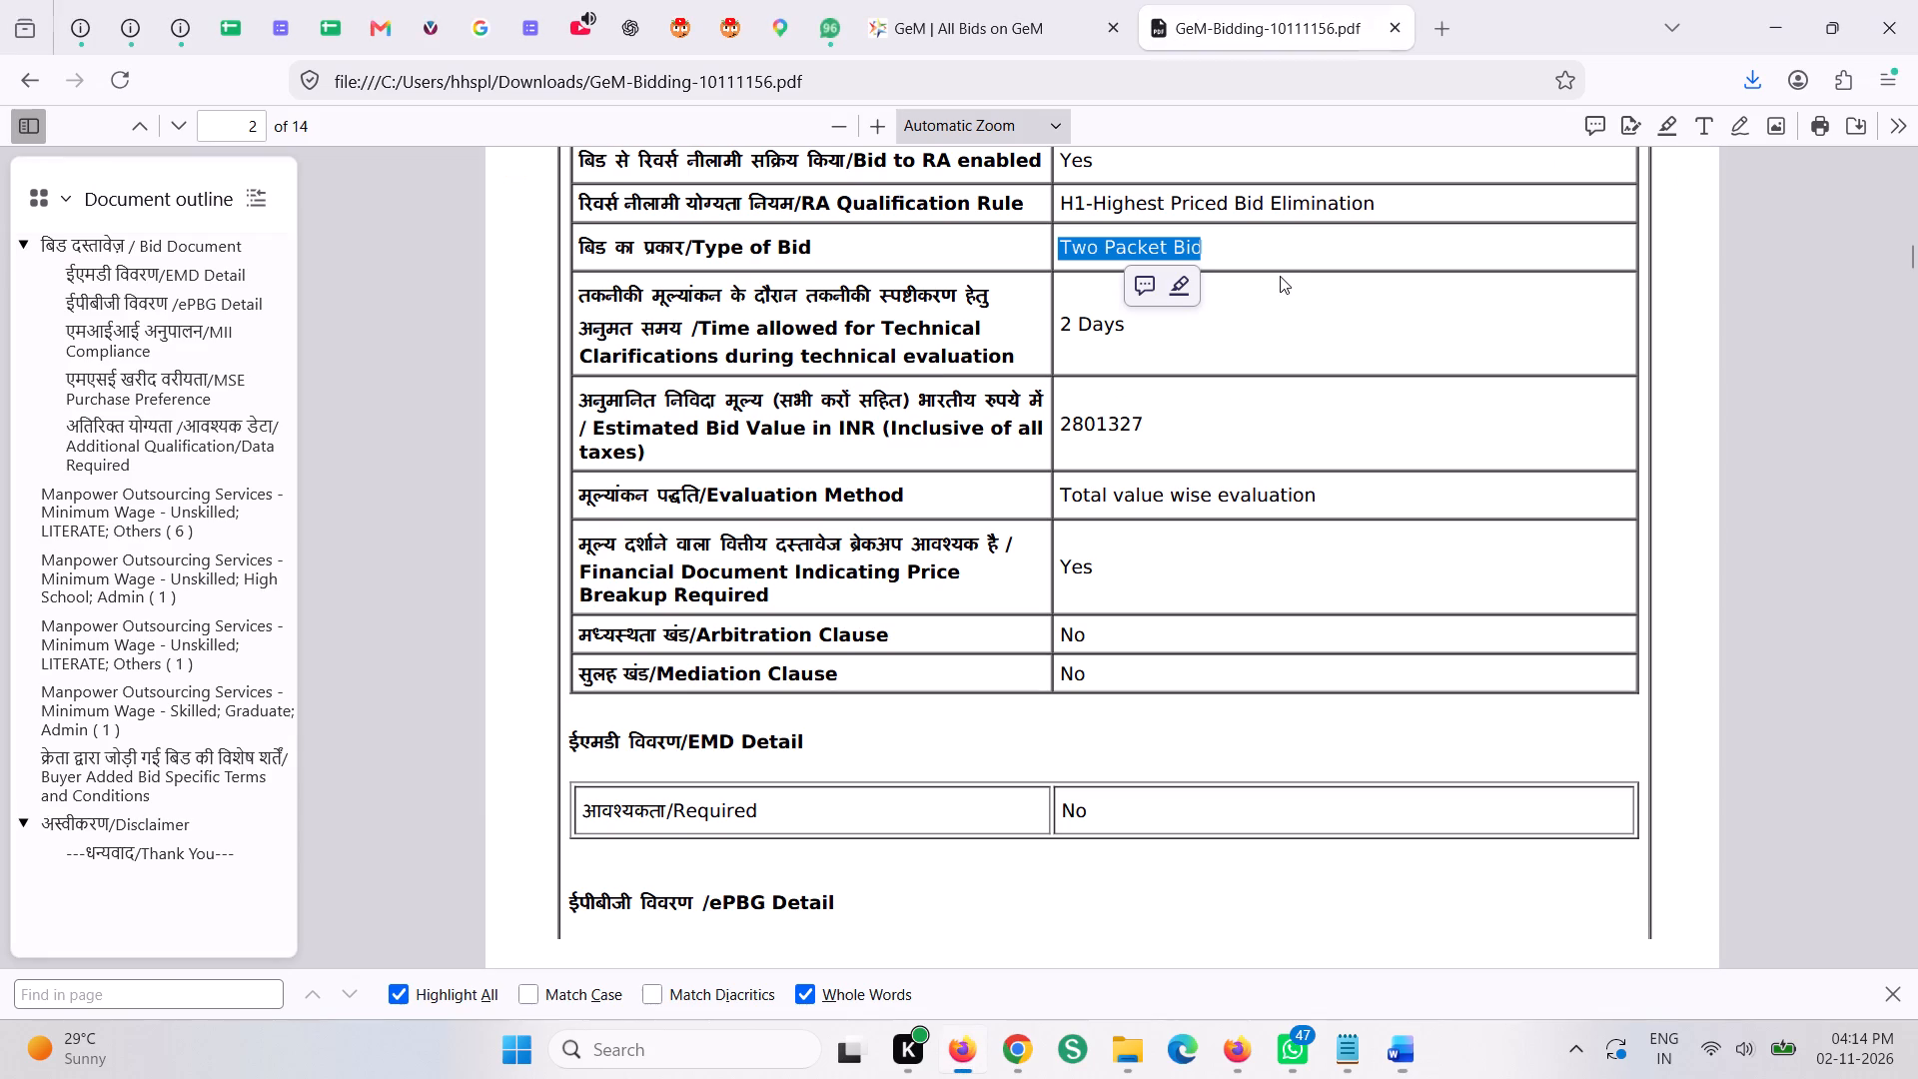
click(620, 435)
drag(620, 435, 771, 424)
key(ctrl+c)
key(ctrl+c)
key(alt+Tab)
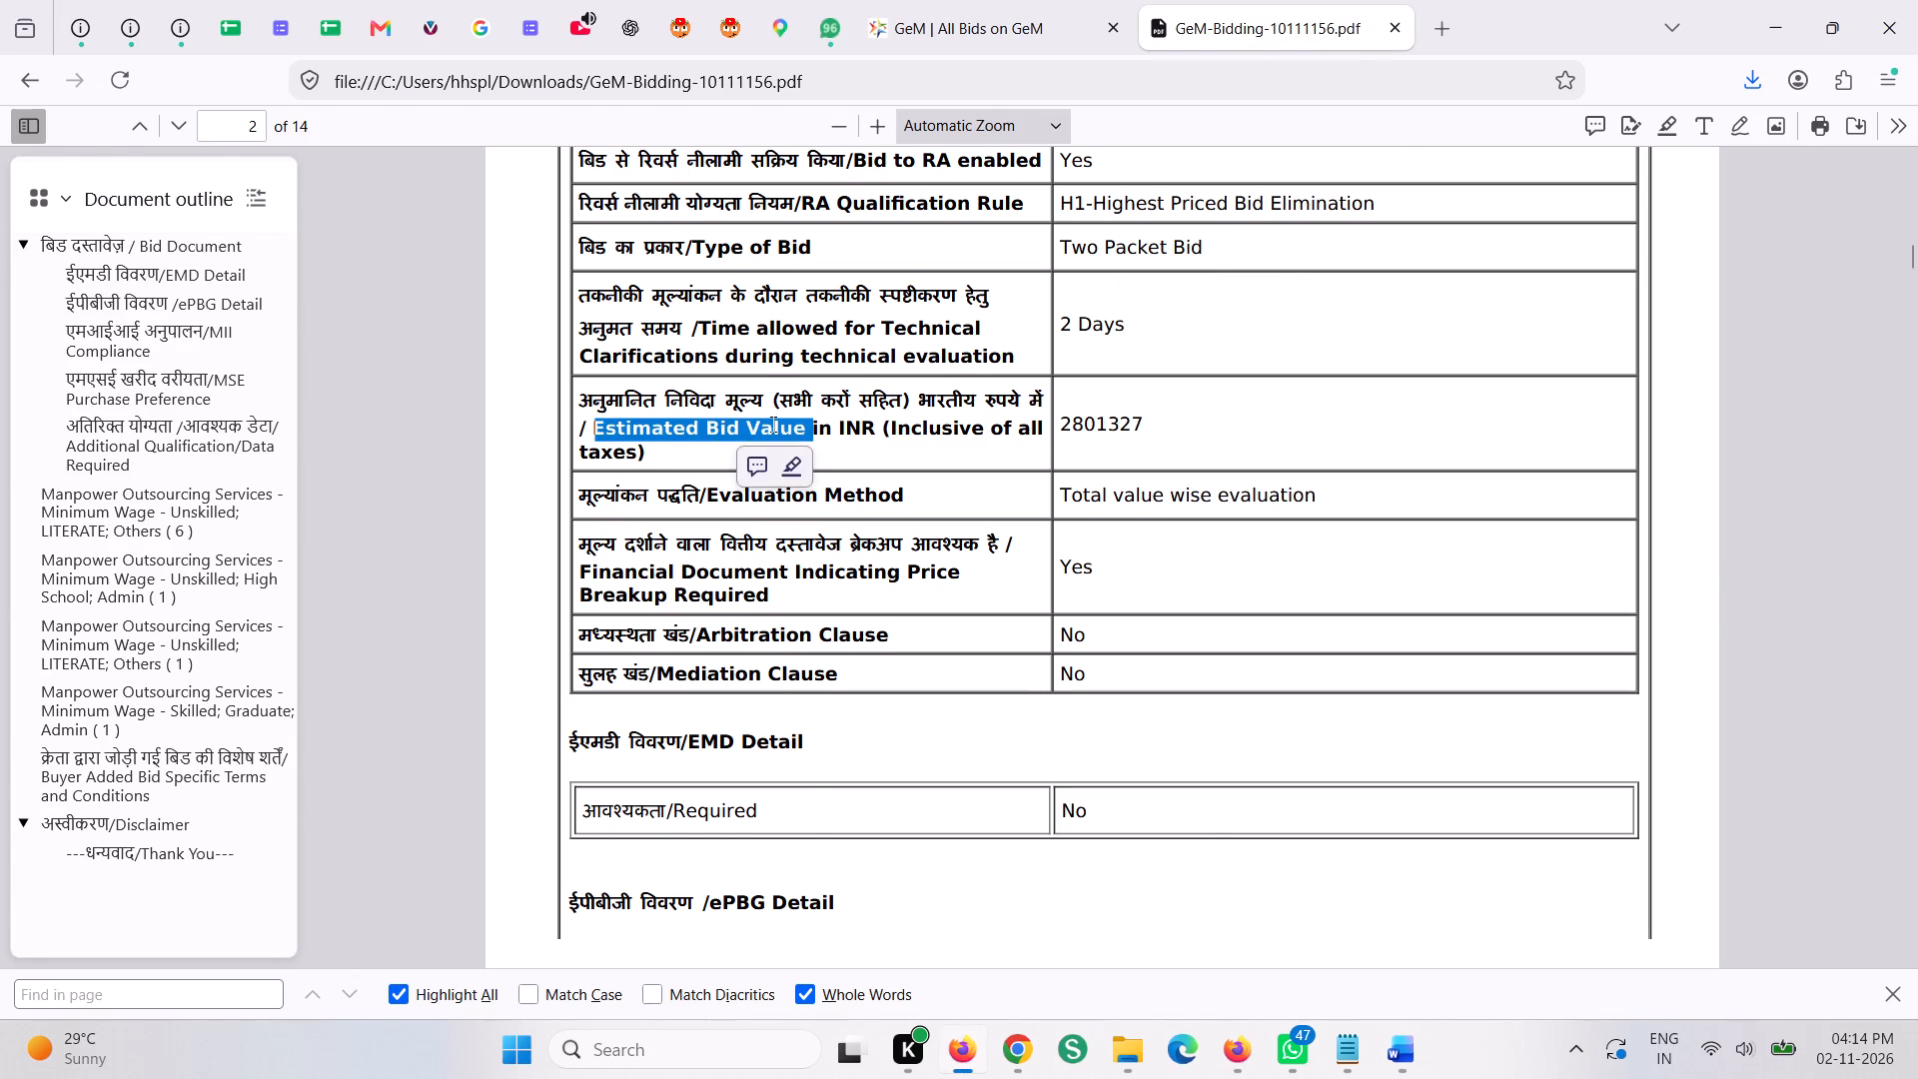
key(ctrl+v)
key(minus)
key(alt+Tab)
triple_click(1092, 426)
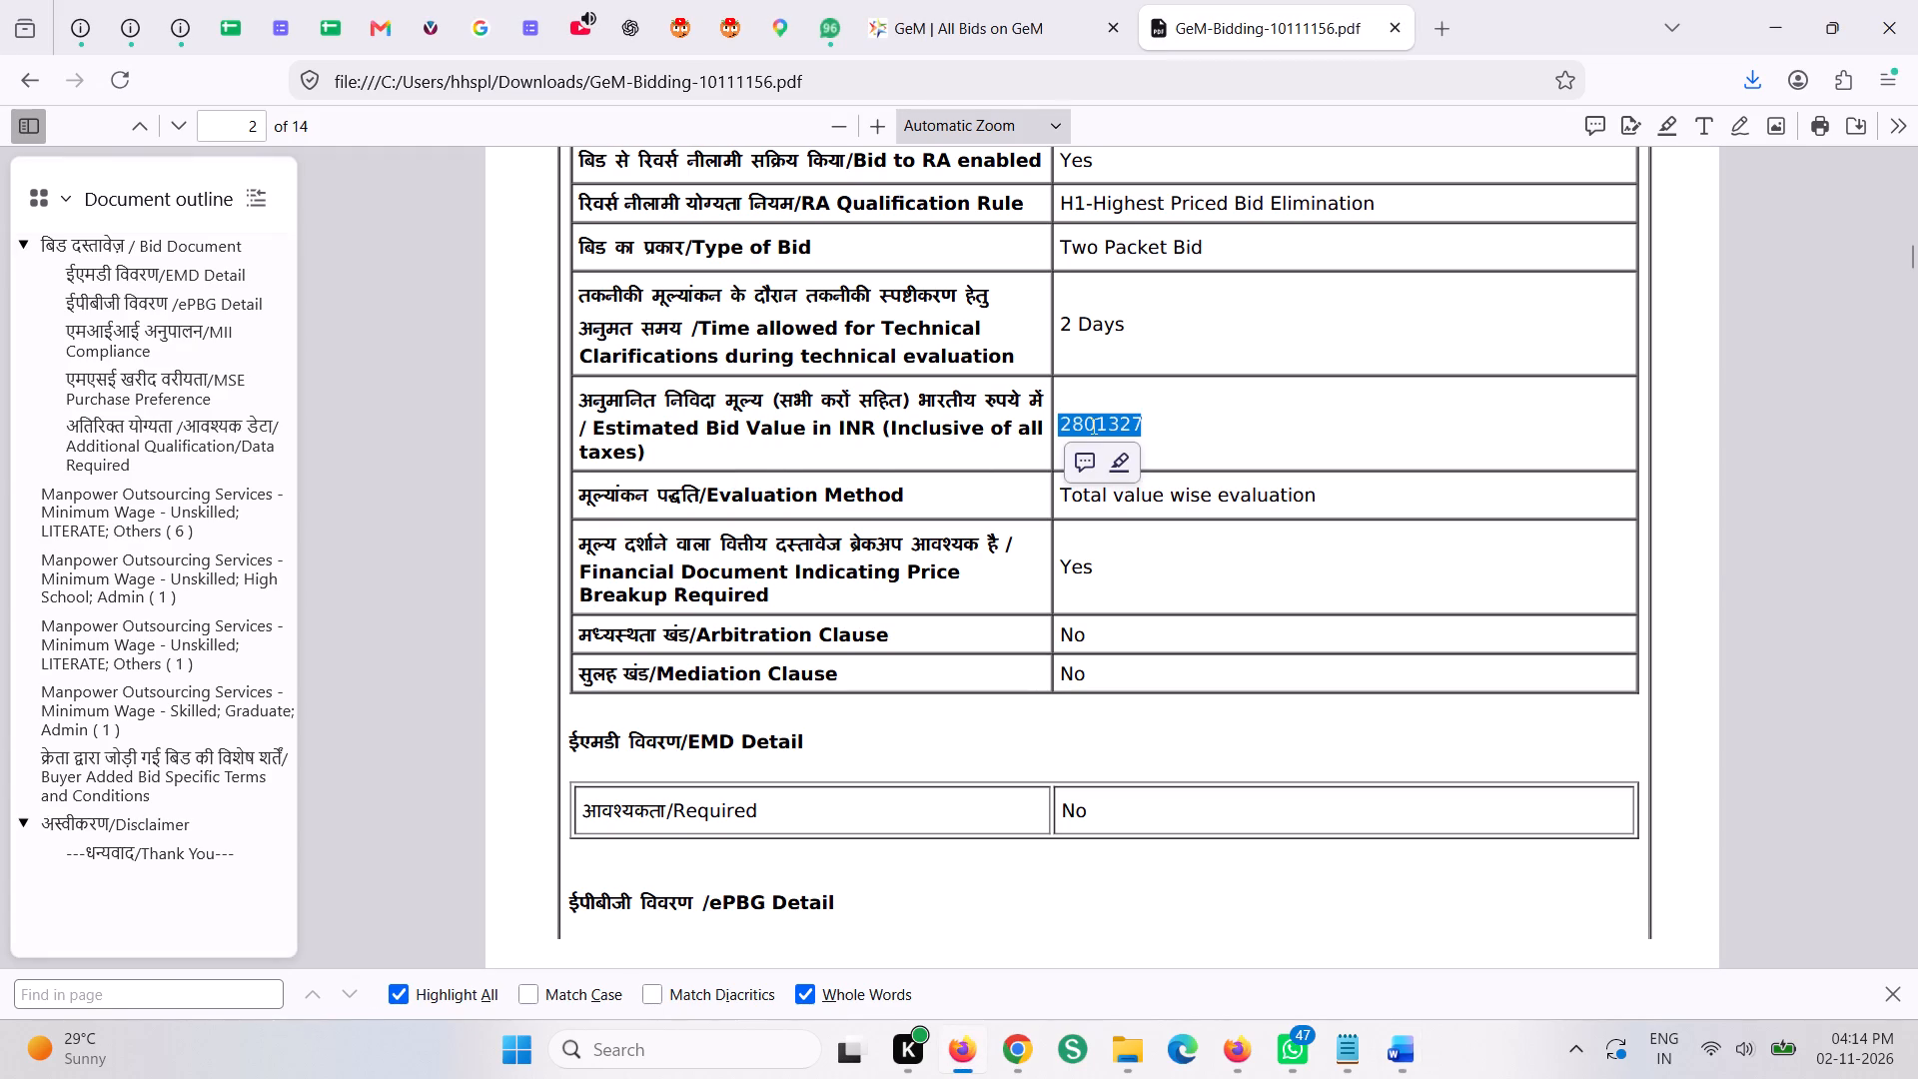
key(ctrl+c)
key(ctrl+c)
key(alt+Tab)
key(ctrl+v)
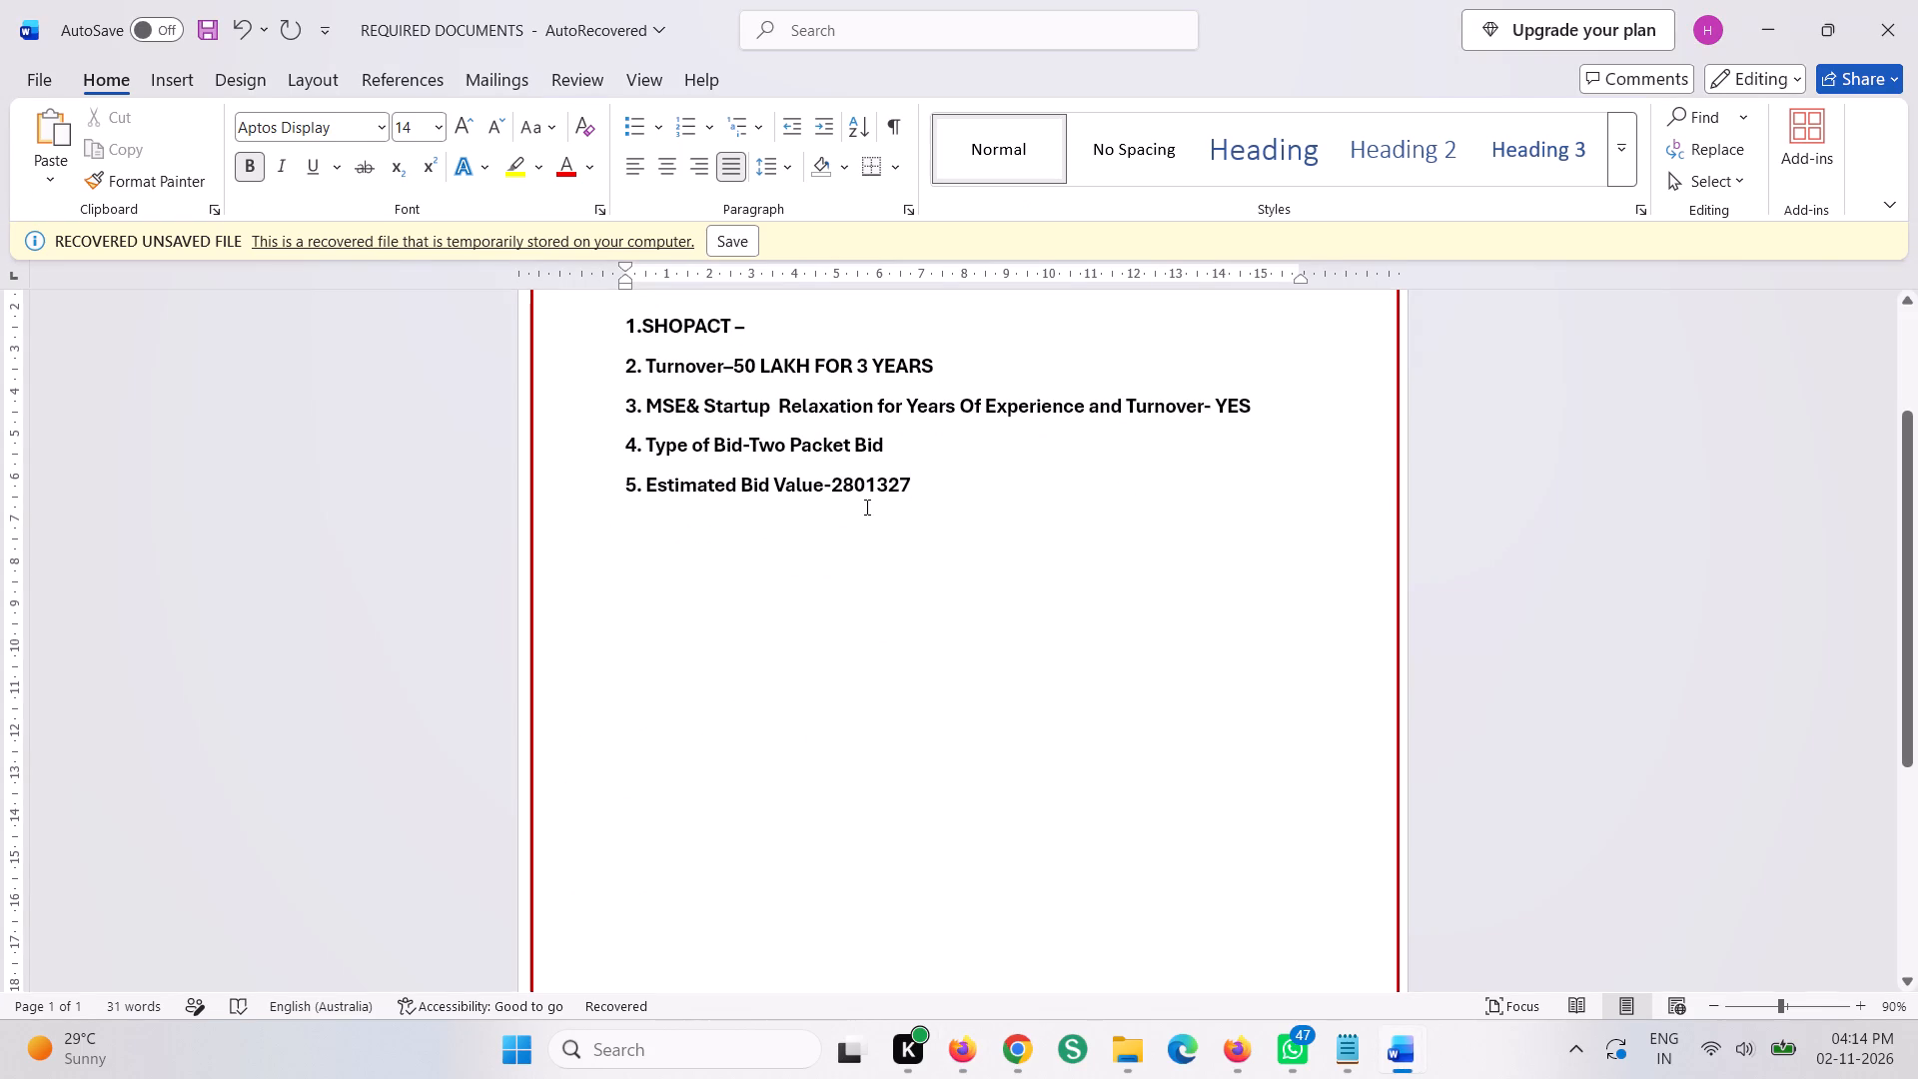
key(Return)
Start the line for item 6 by entering its number below the Estimated Bid Value item.
text(6.)
Complete item 1, SHOPACT, with "Ahmedbad,GJ", copying the city from the consignee address in the bid document.
key(alt+Tab)
scroll(895, 501, down, 4)
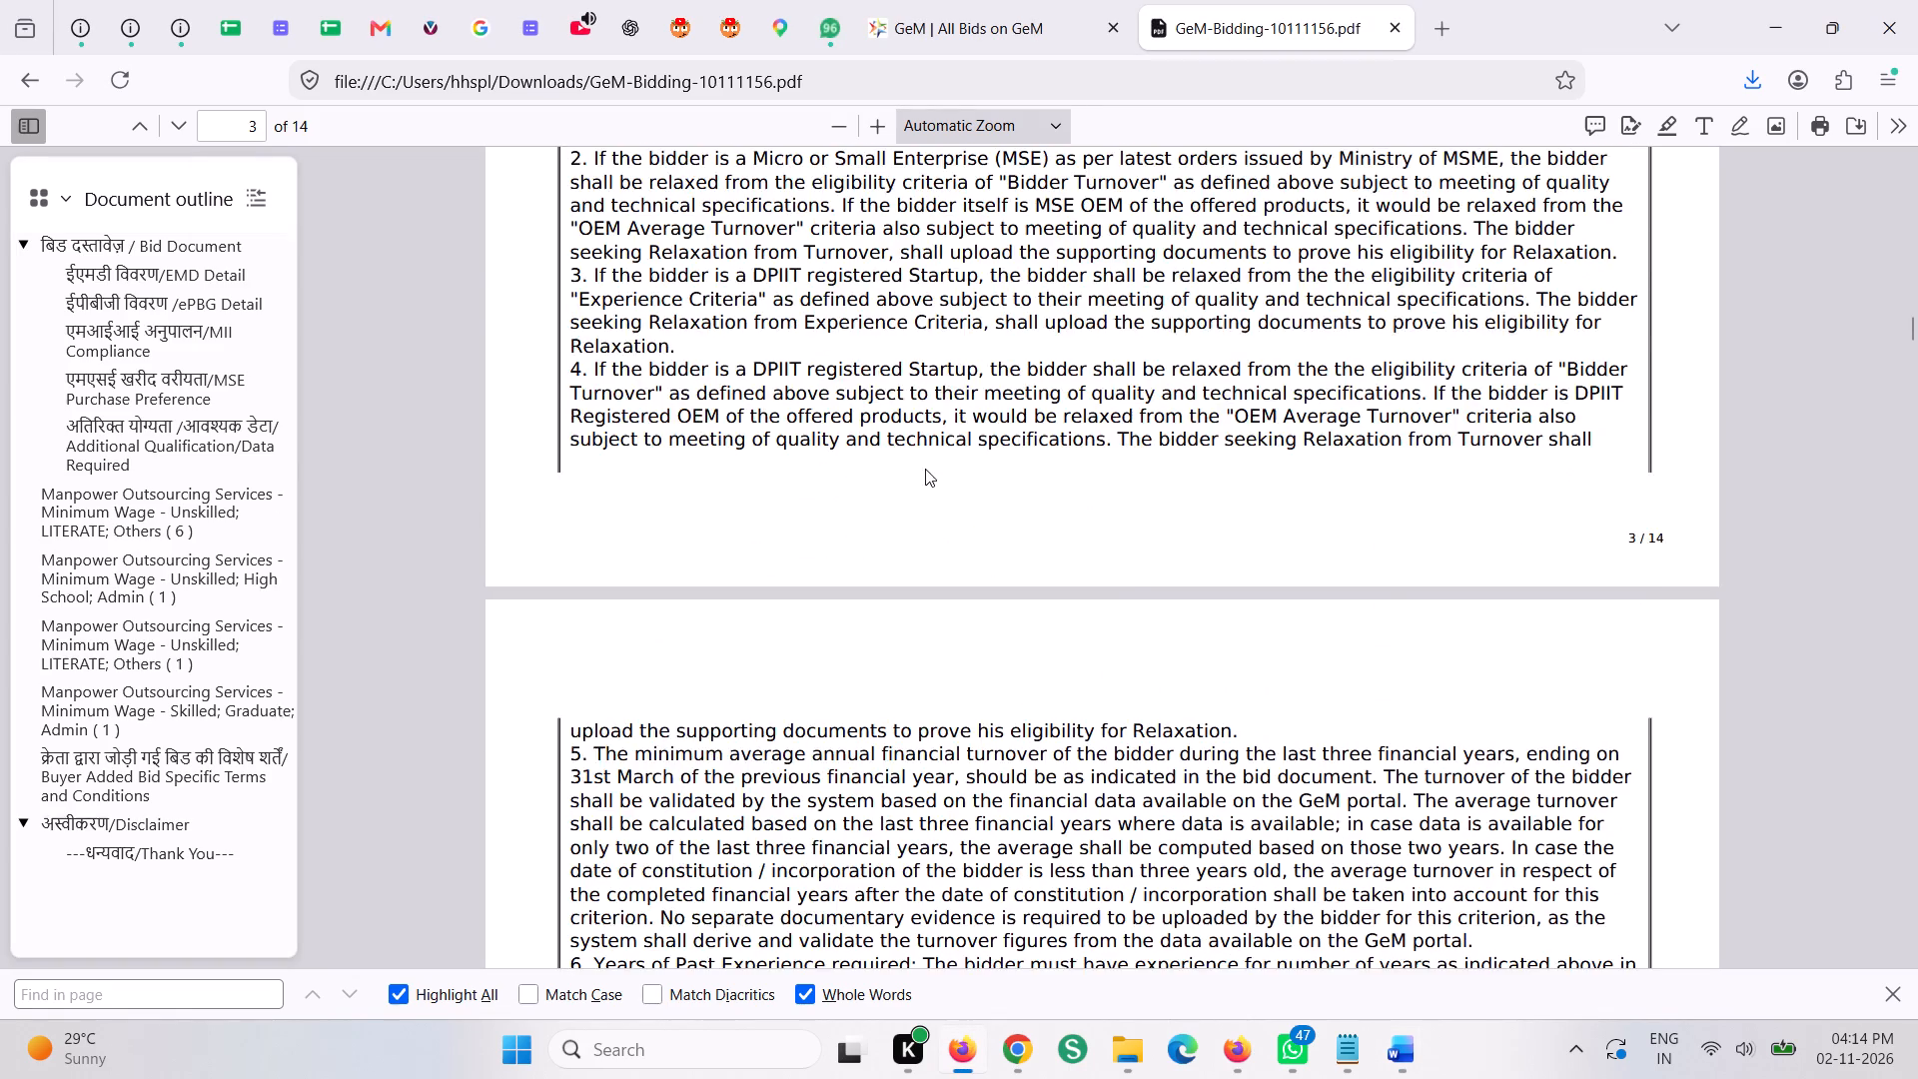
scroll(935, 470, down, 1)
scroll(1136, 373, down, 2)
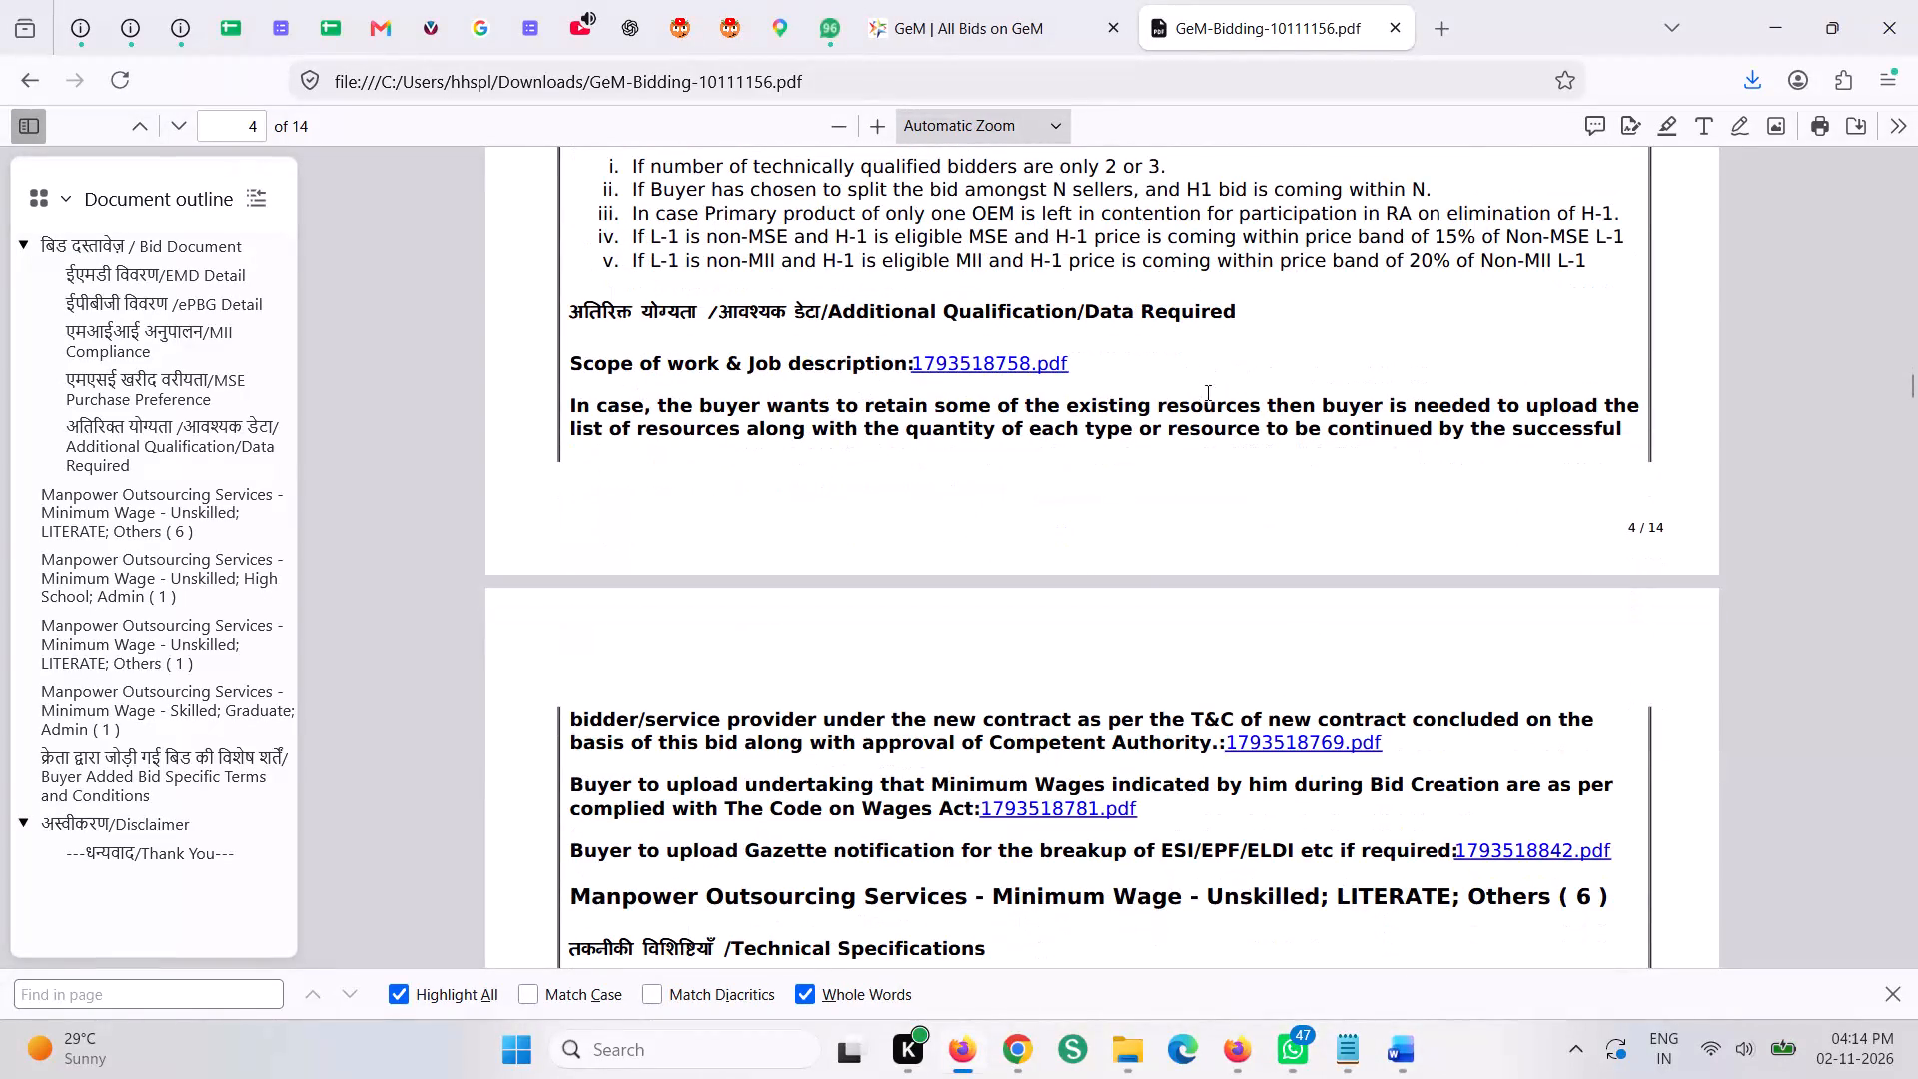
scroll(1079, 485, down, 1)
scroll(1196, 407, down, 5)
scroll(1159, 451, up, 2)
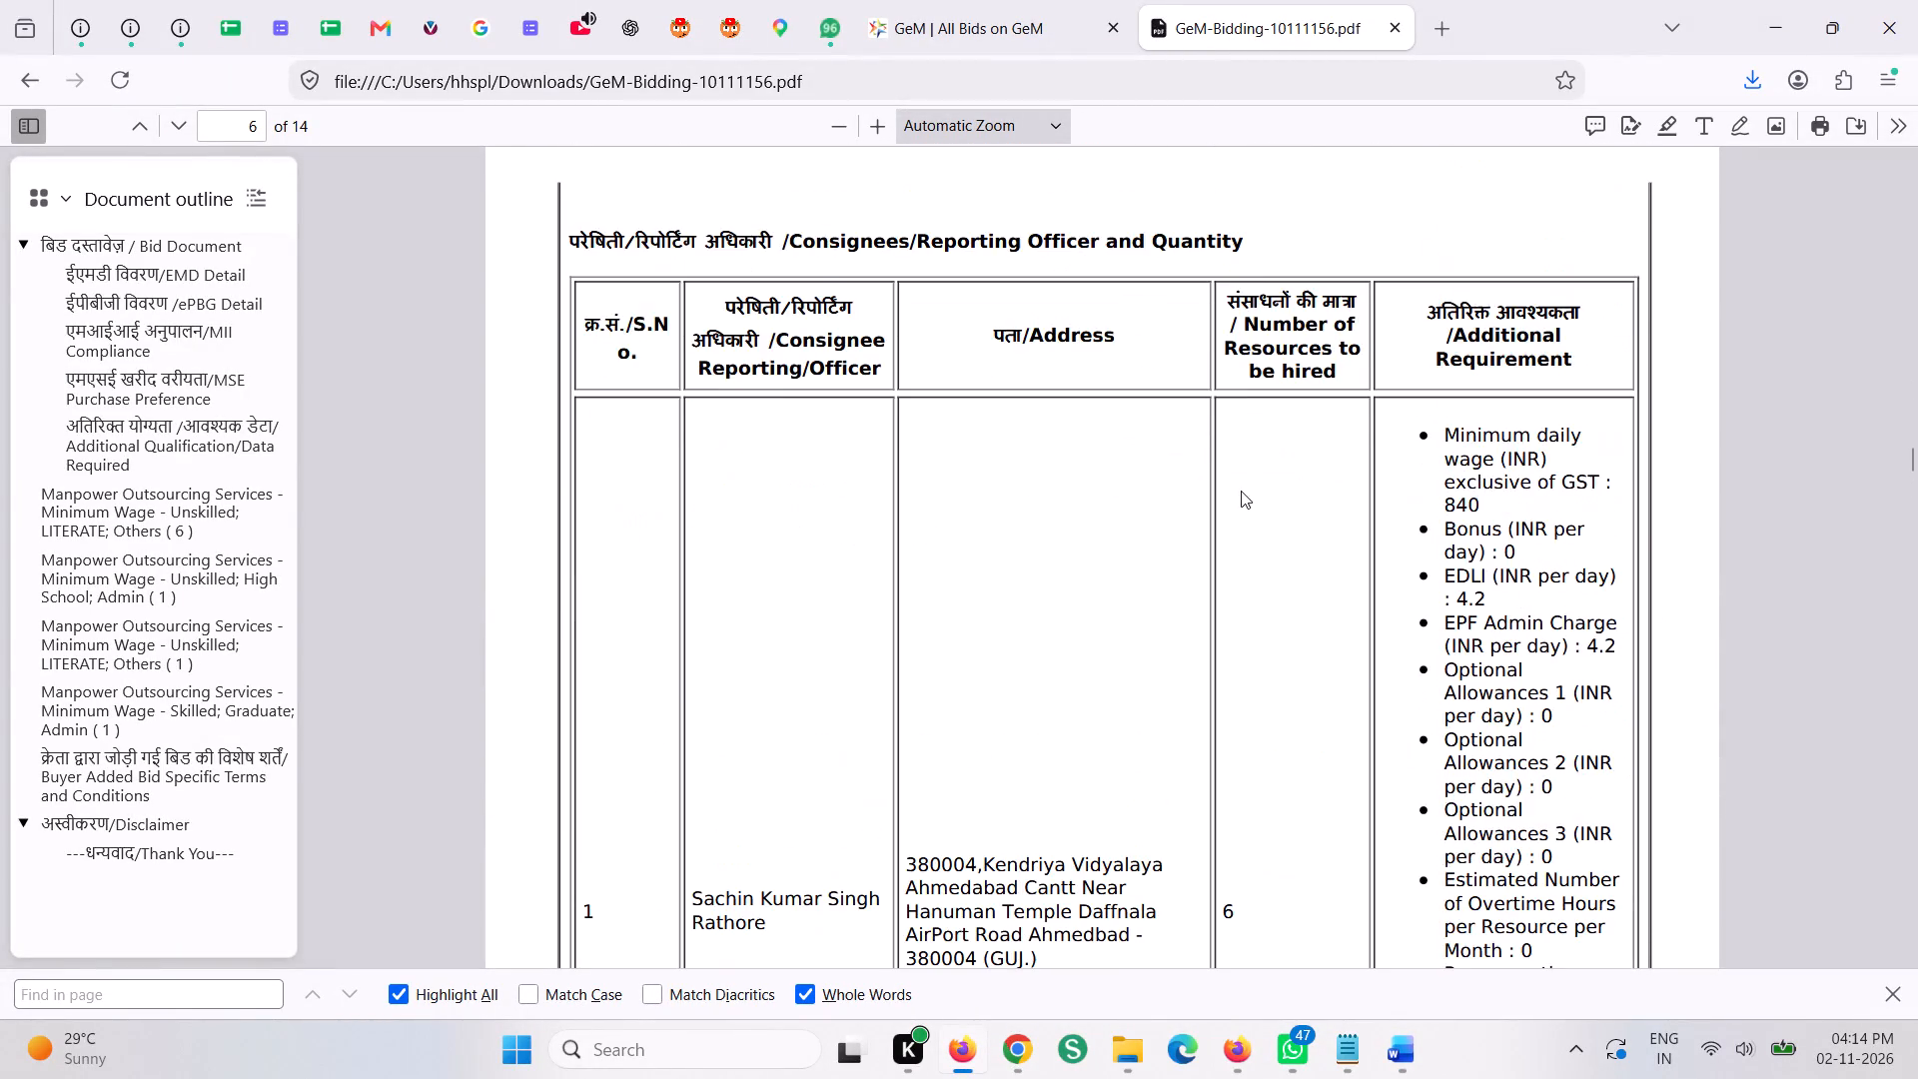
scroll(1081, 692, down, 1)
double_click(1088, 368)
key(ctrl+c)
key(ctrl+c)
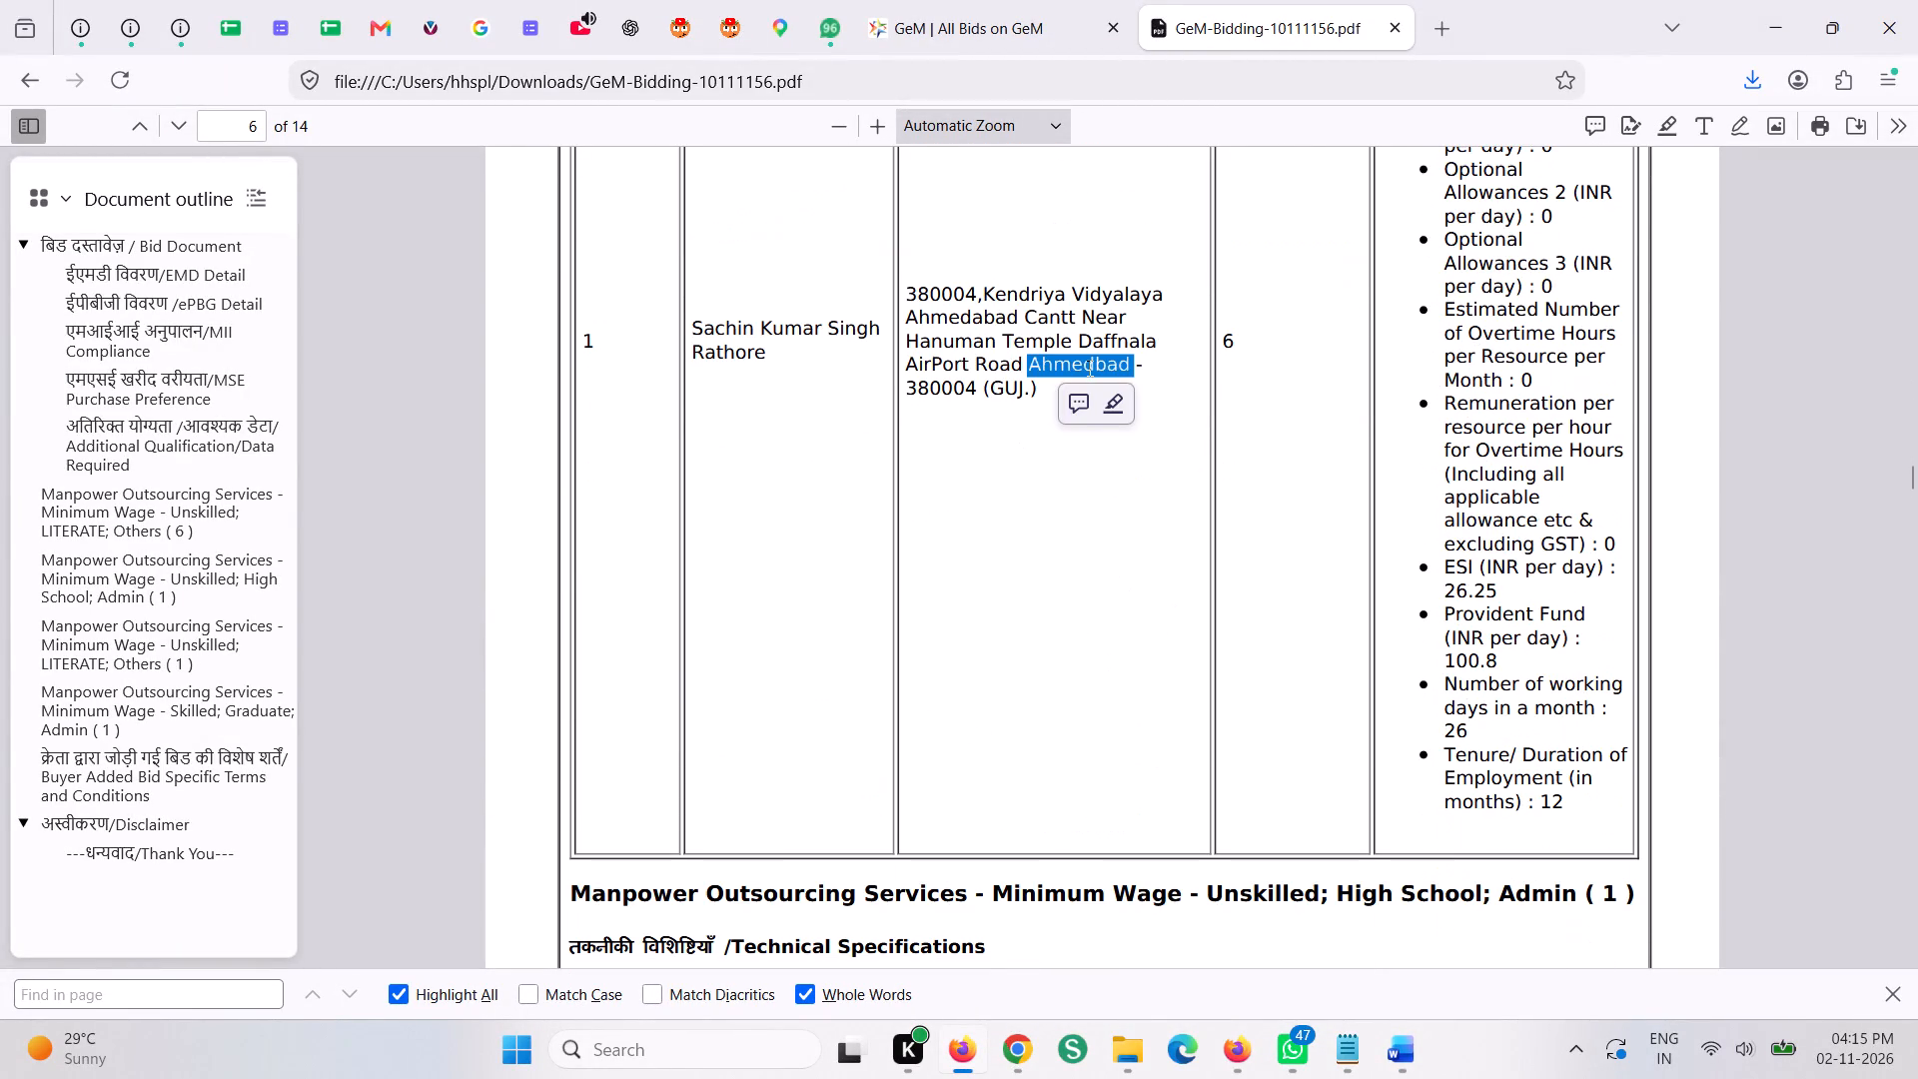
key(alt+Tab)
click(741, 324)
key(ctrl+v)
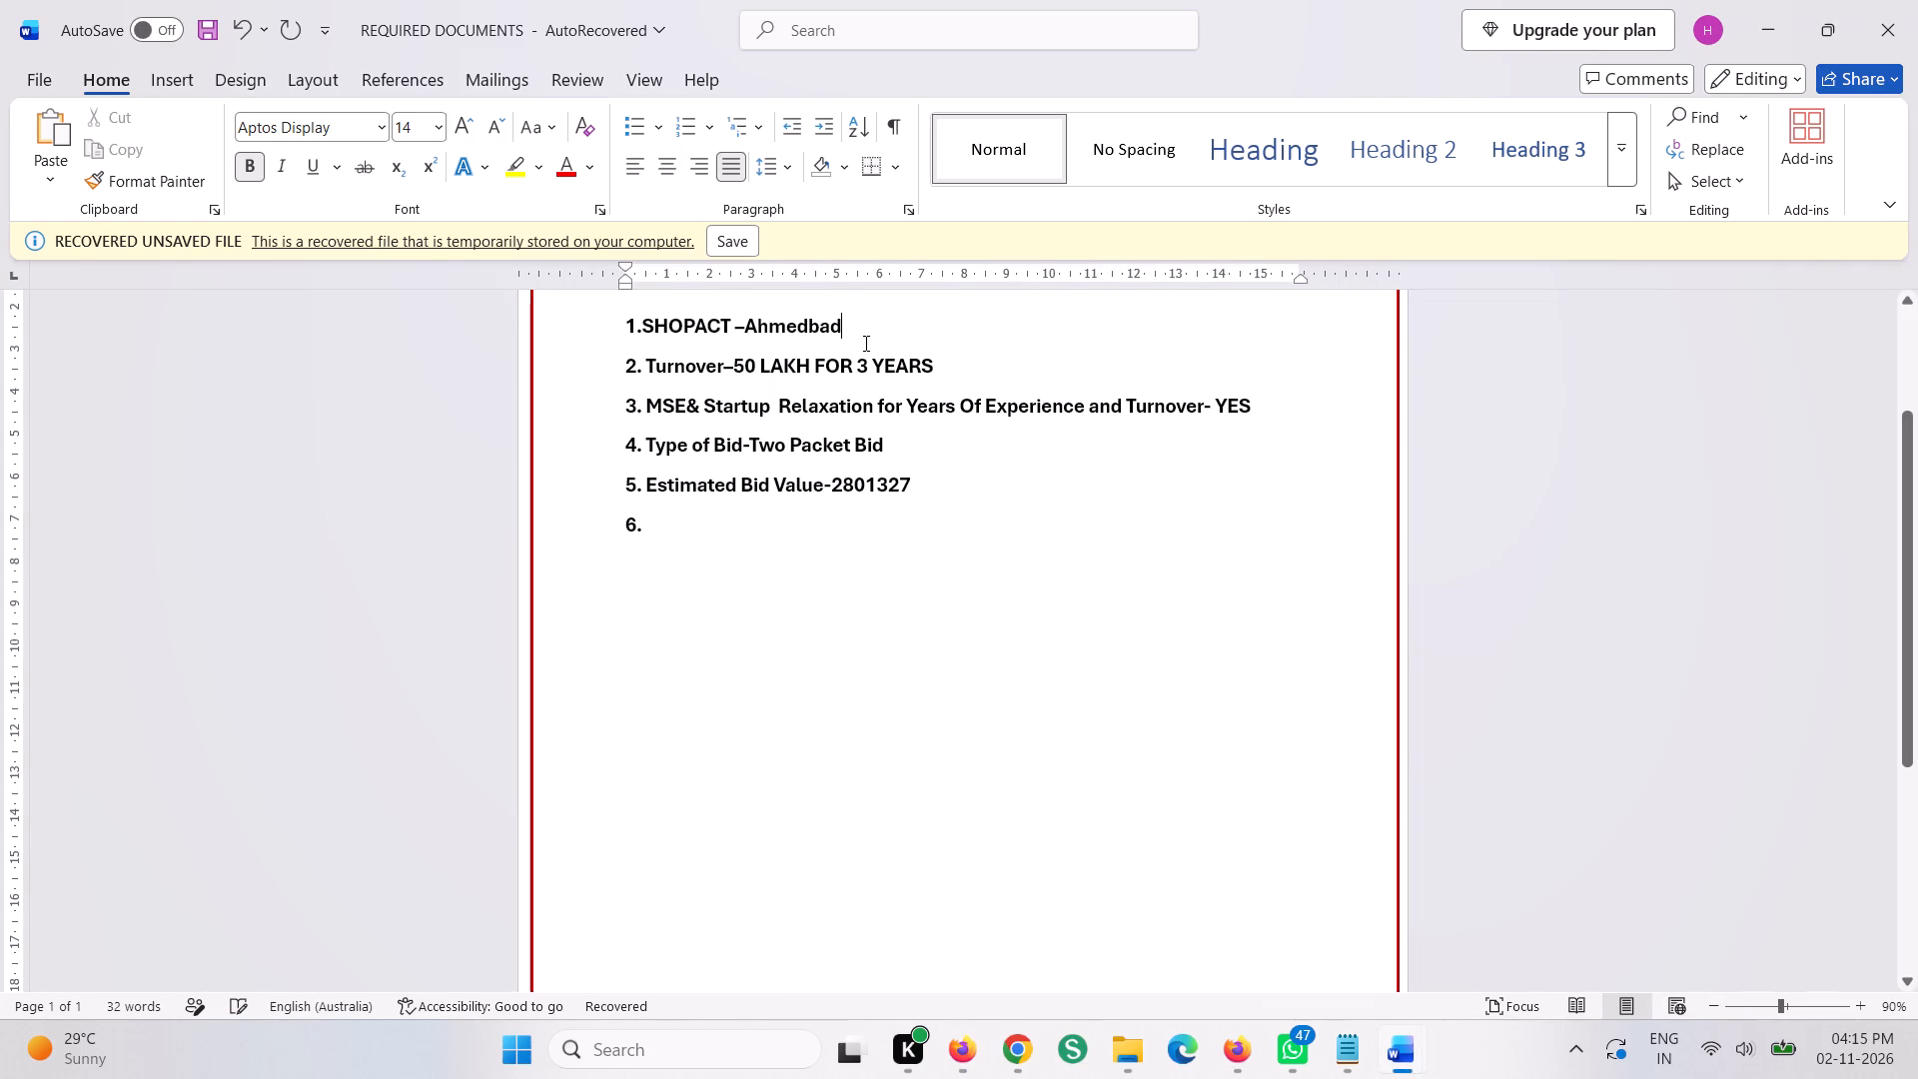
text(,GJ)
Examine the specifications, office presence requirements and consignee details of all the manpower categories in the bid document.
key(alt+Tab)
scroll(864, 343, down, 3)
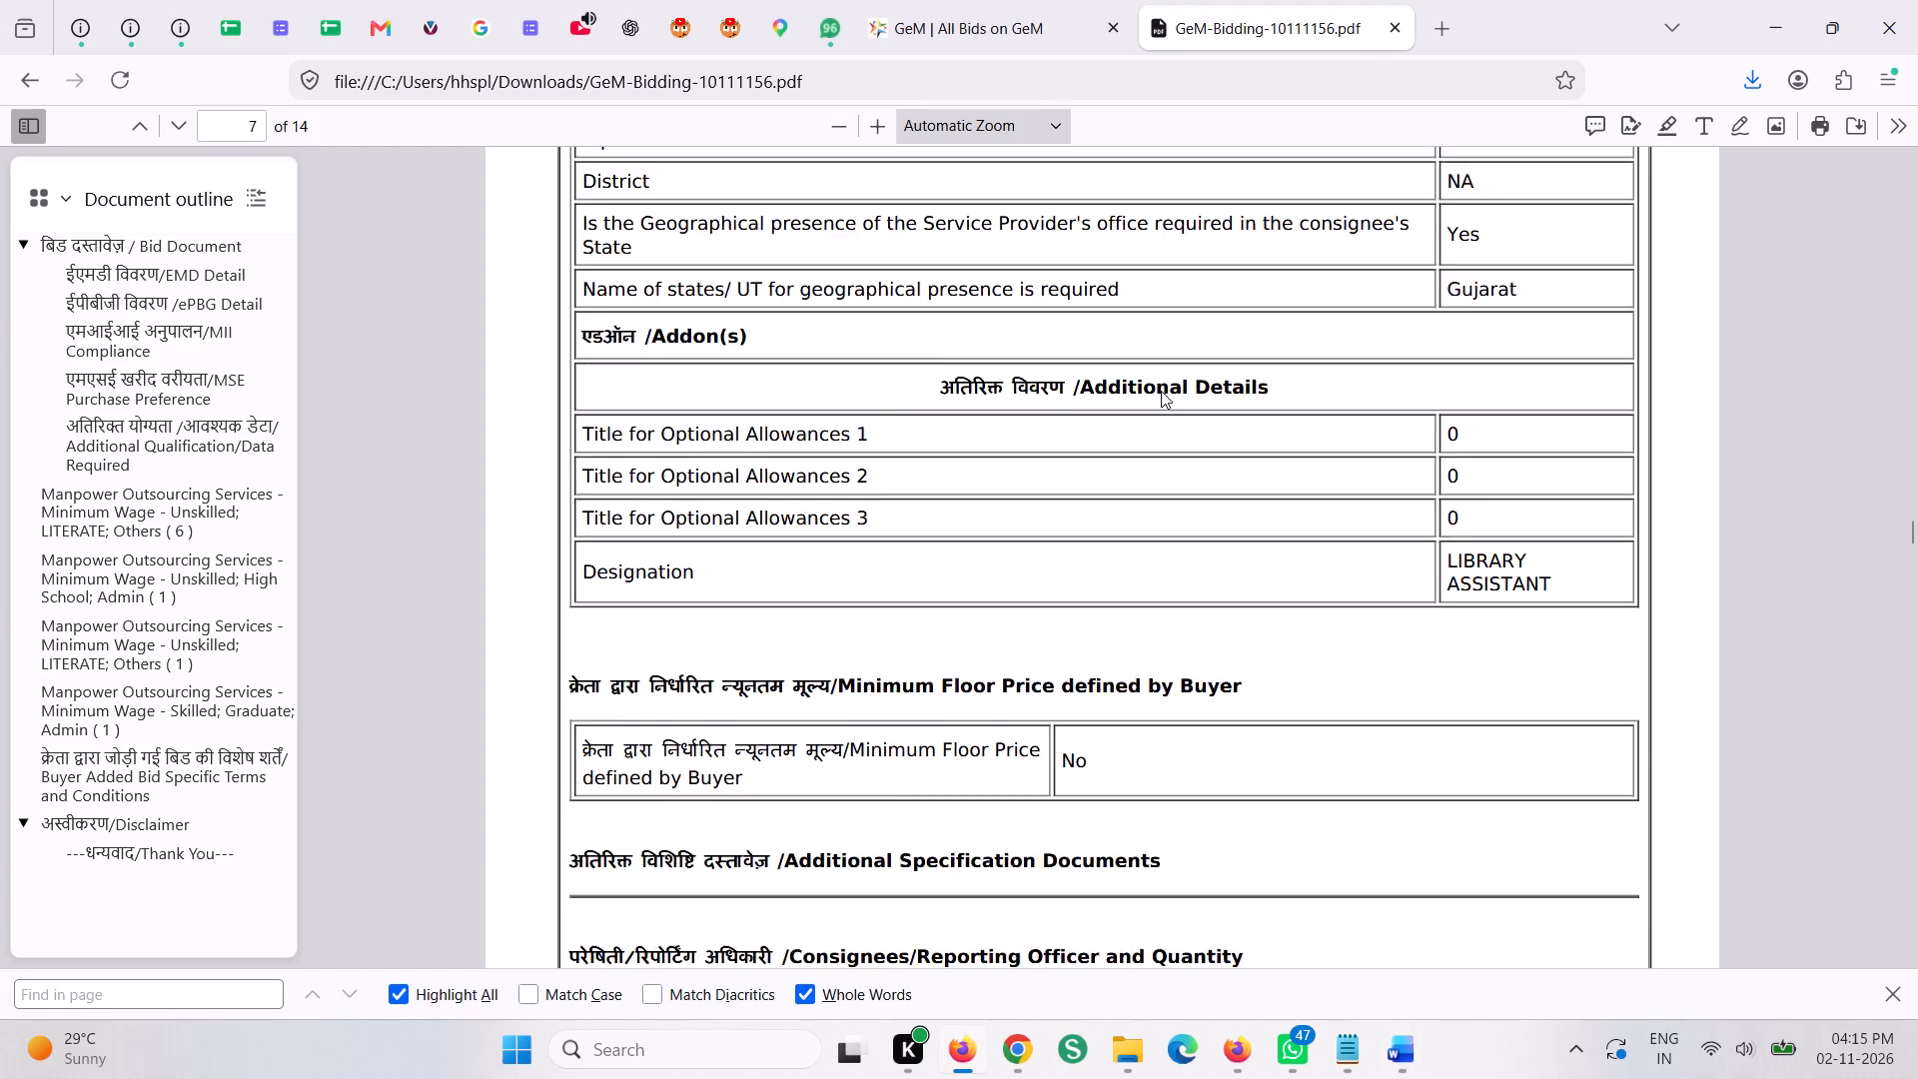
scroll(1161, 391, down, 2)
scroll(1035, 418, up, 5)
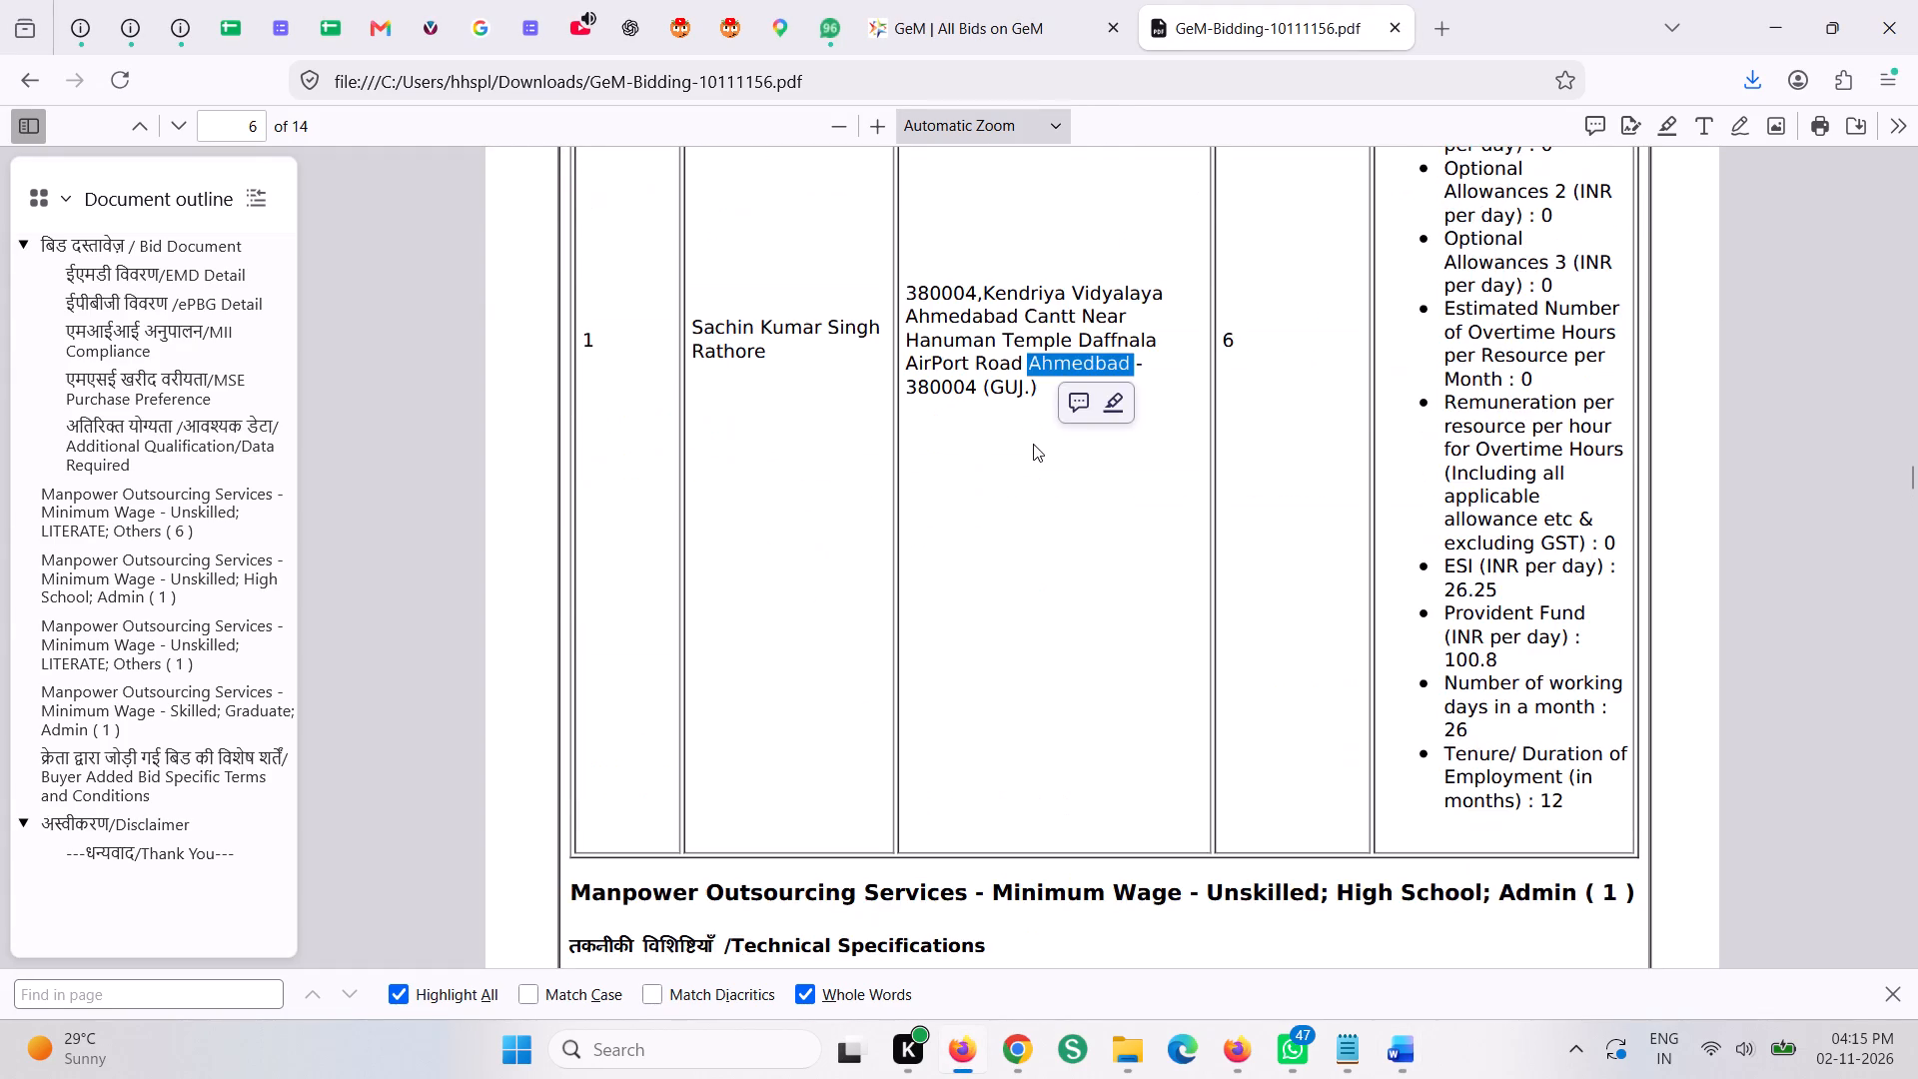
scroll(1032, 446, up, 3)
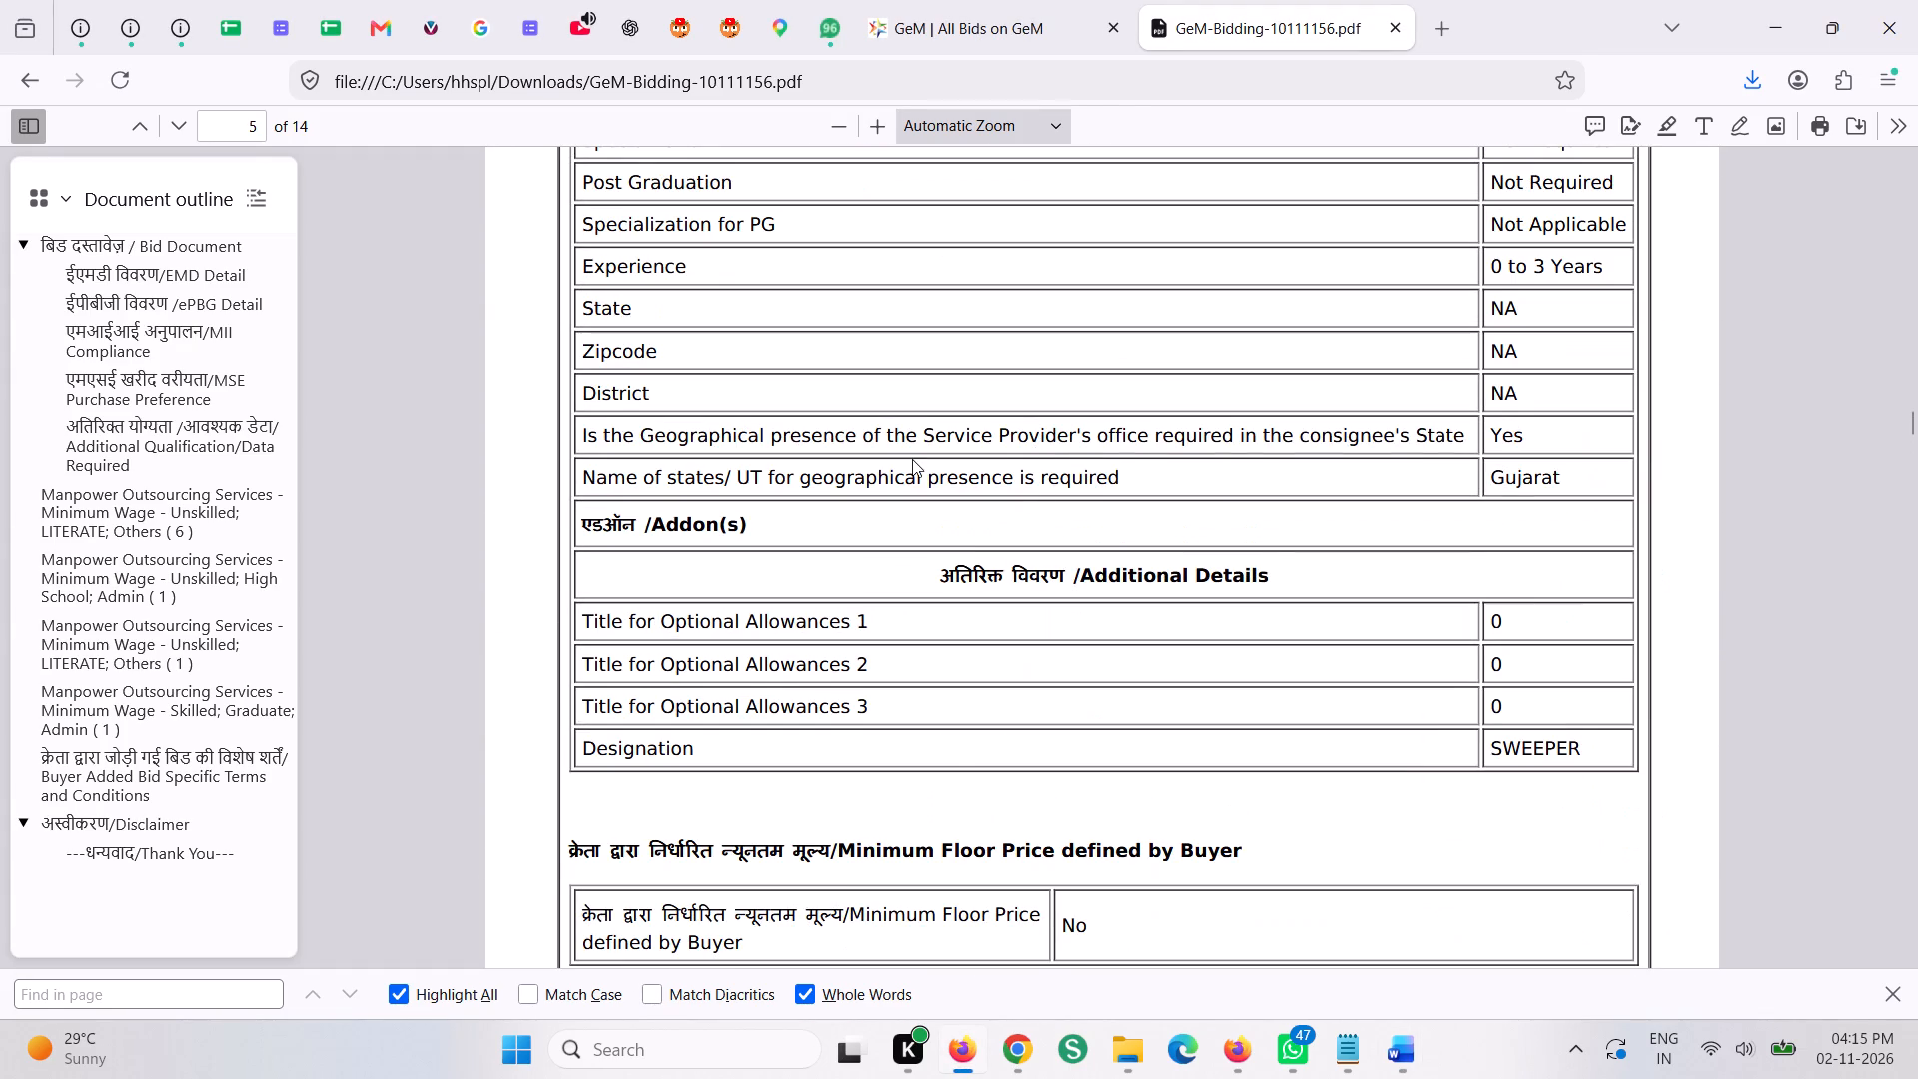
scroll(912, 459, up, 1)
scroll(975, 543, down, 6)
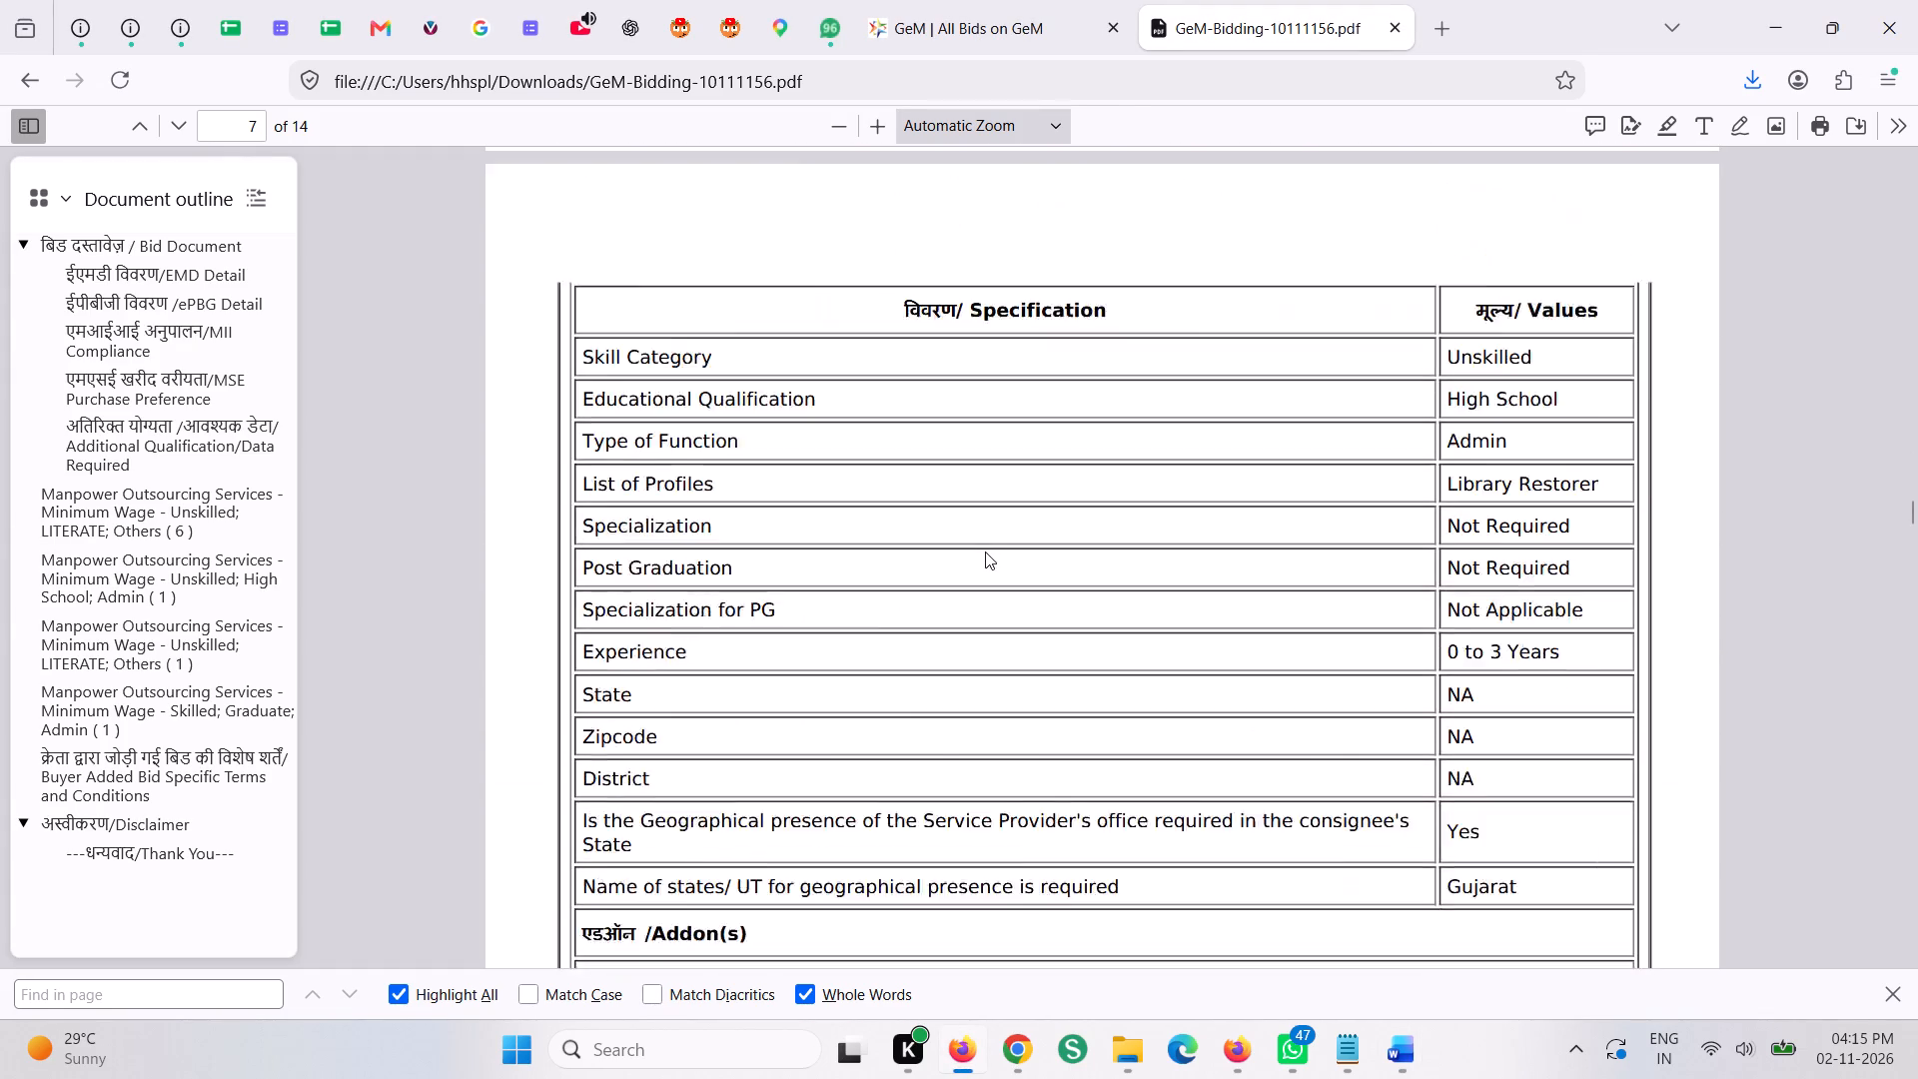
scroll(985, 551, down, 1)
scroll(739, 604, down, 1)
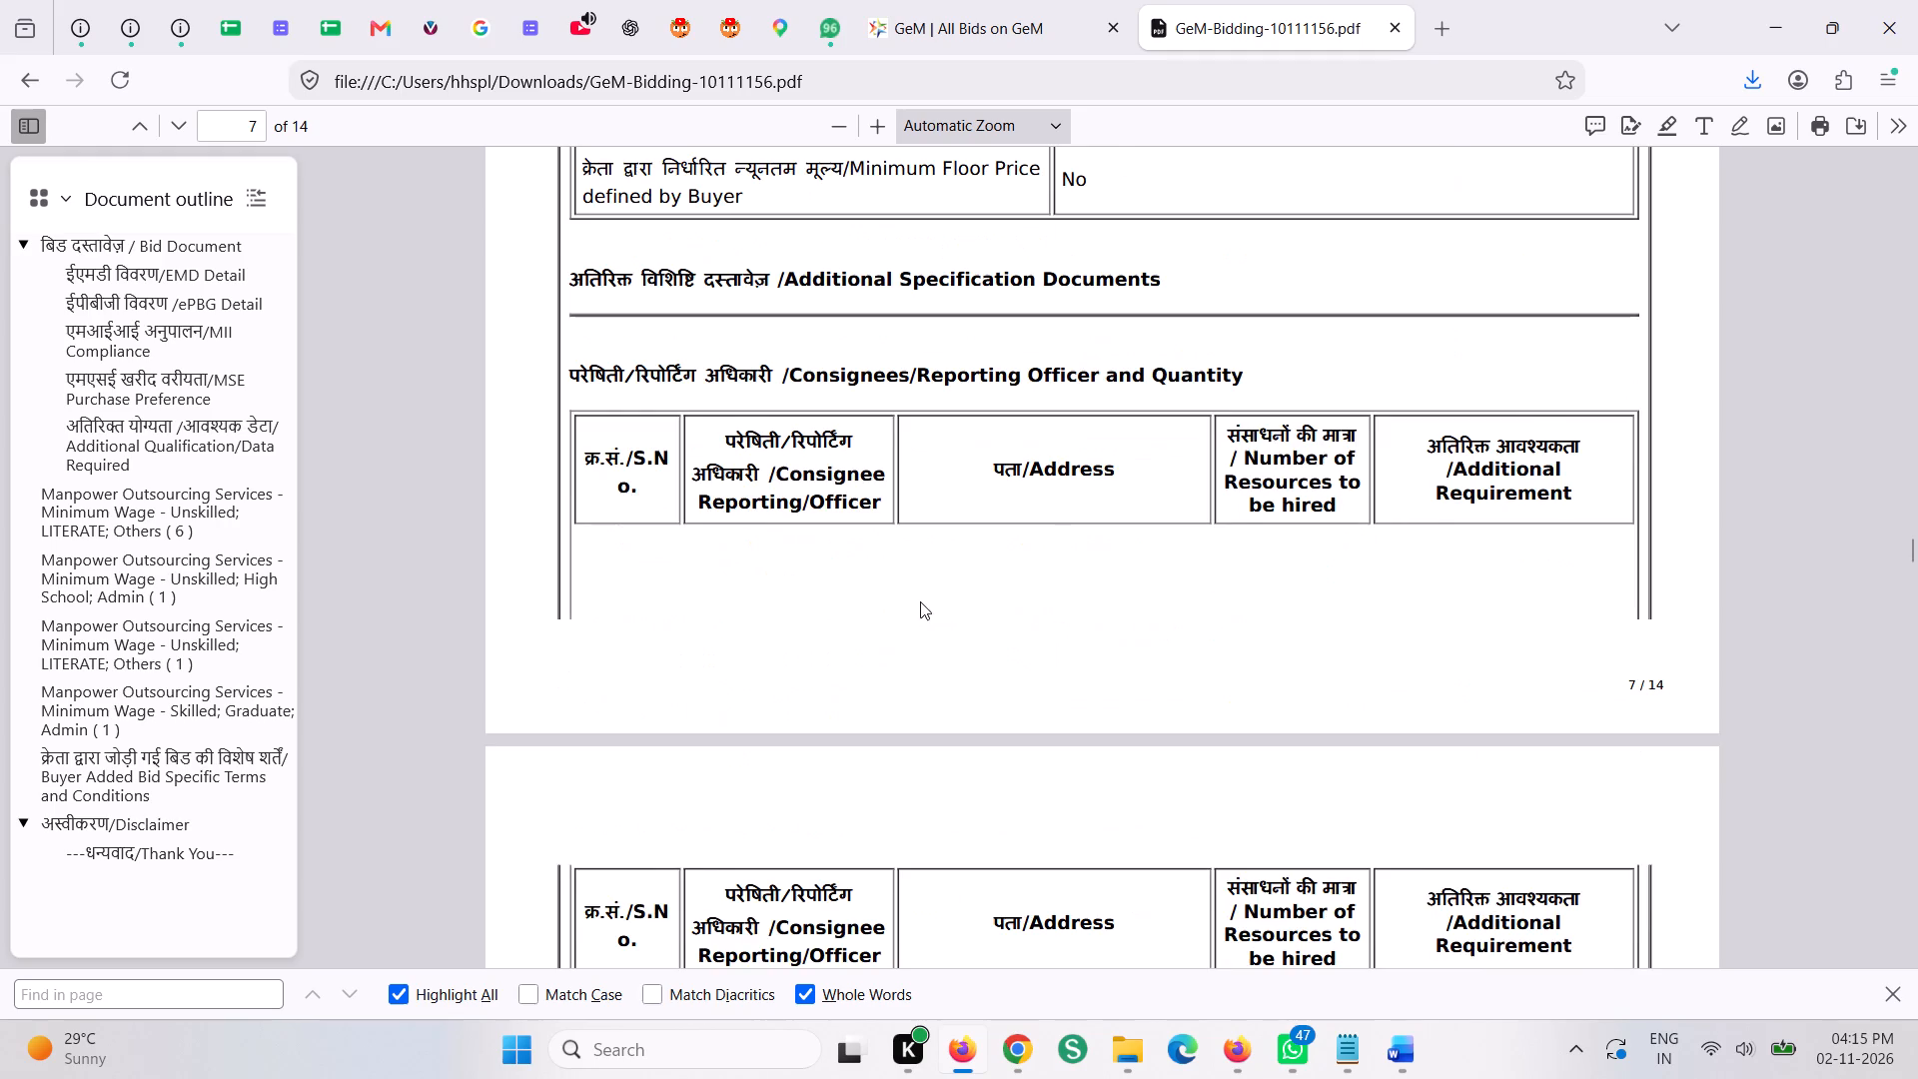
scroll(920, 601, down, 5)
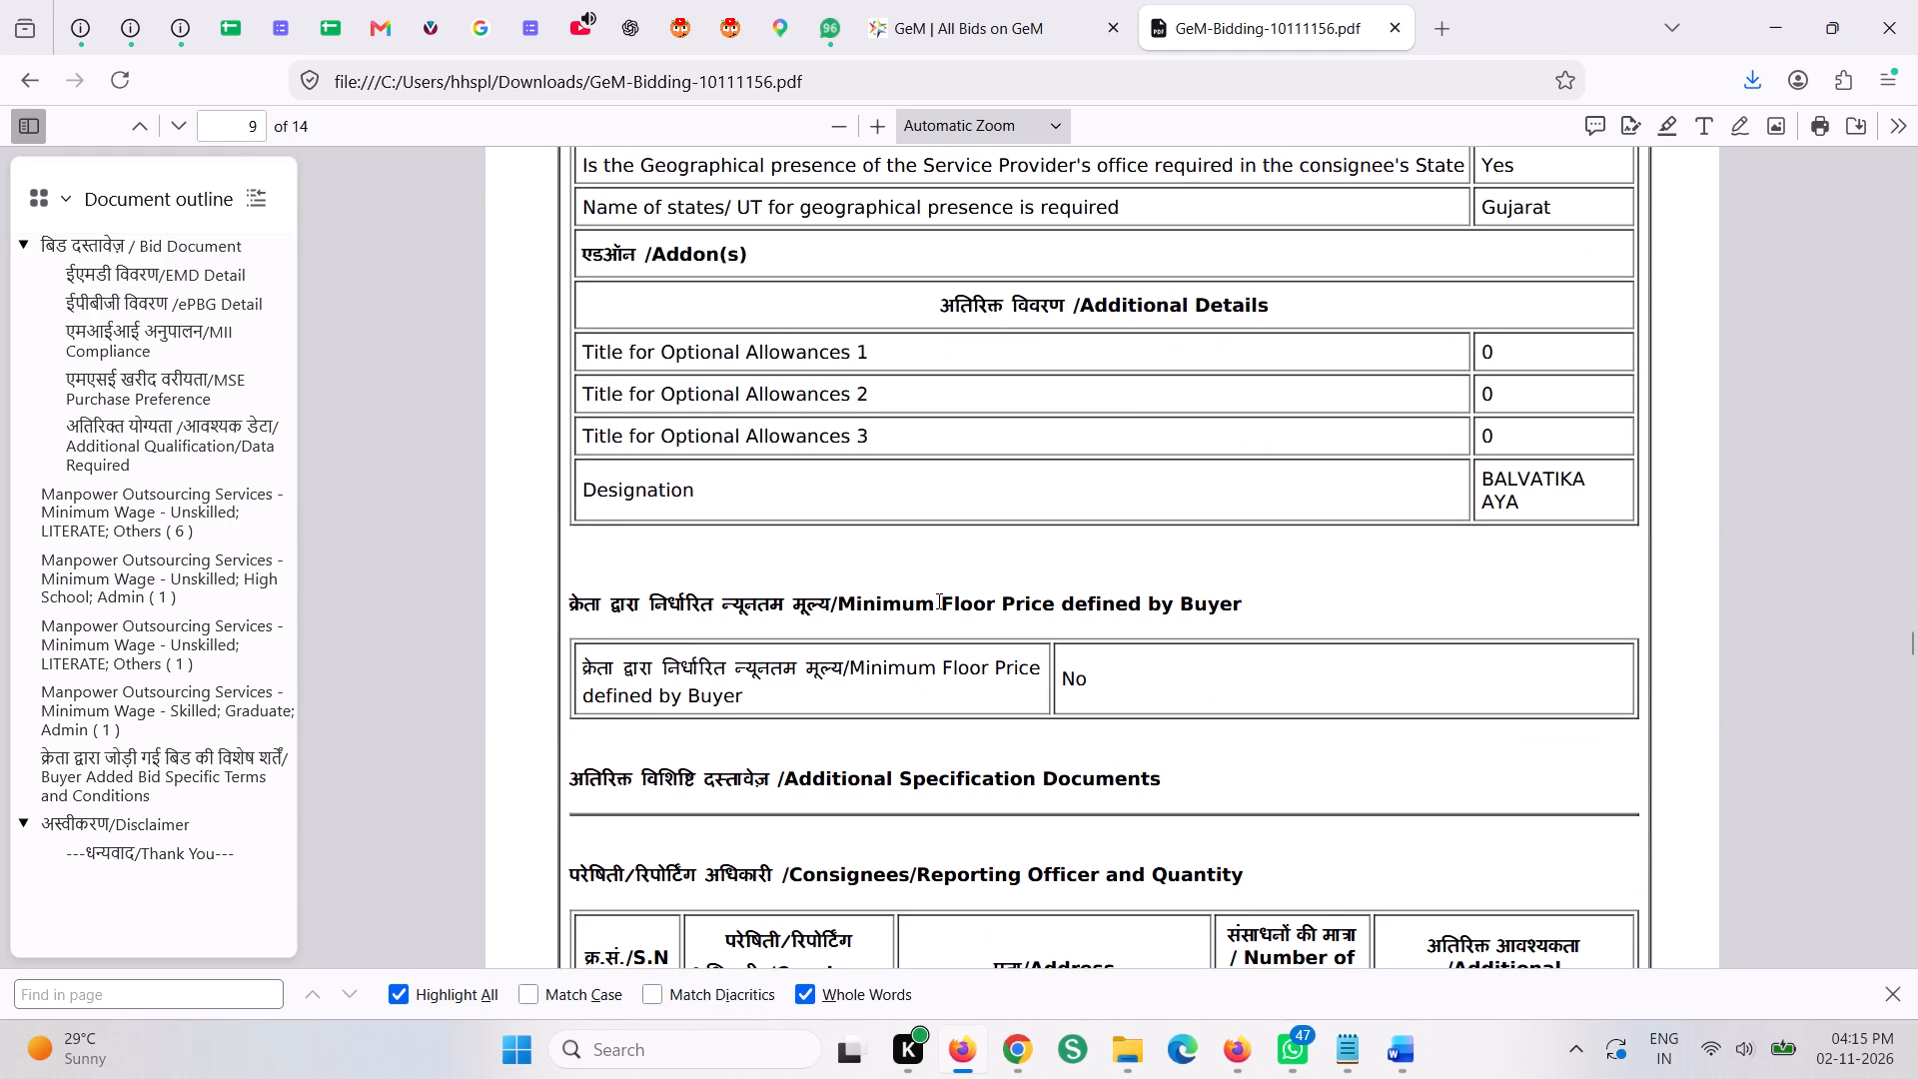
scroll(937, 600, down, 3)
scroll(1088, 594, down, 1)
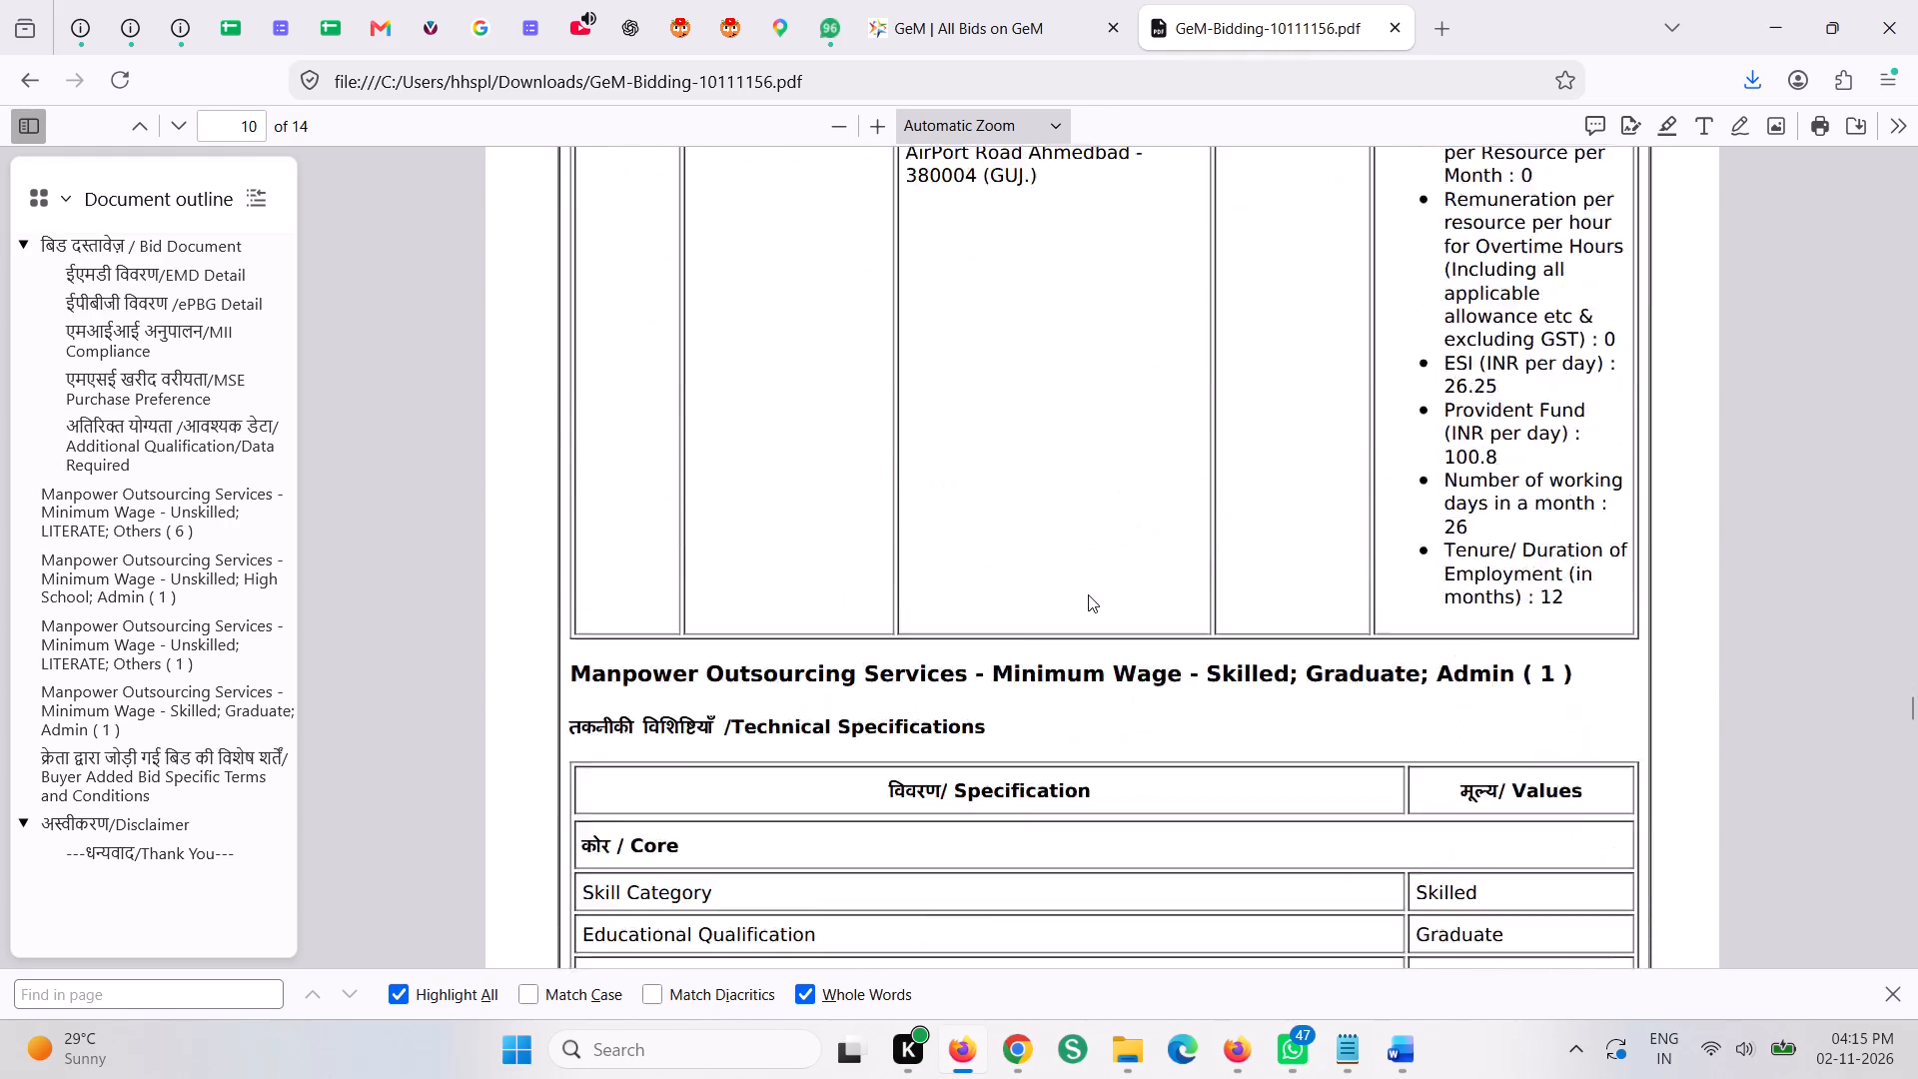
scroll(1091, 594, down, 5)
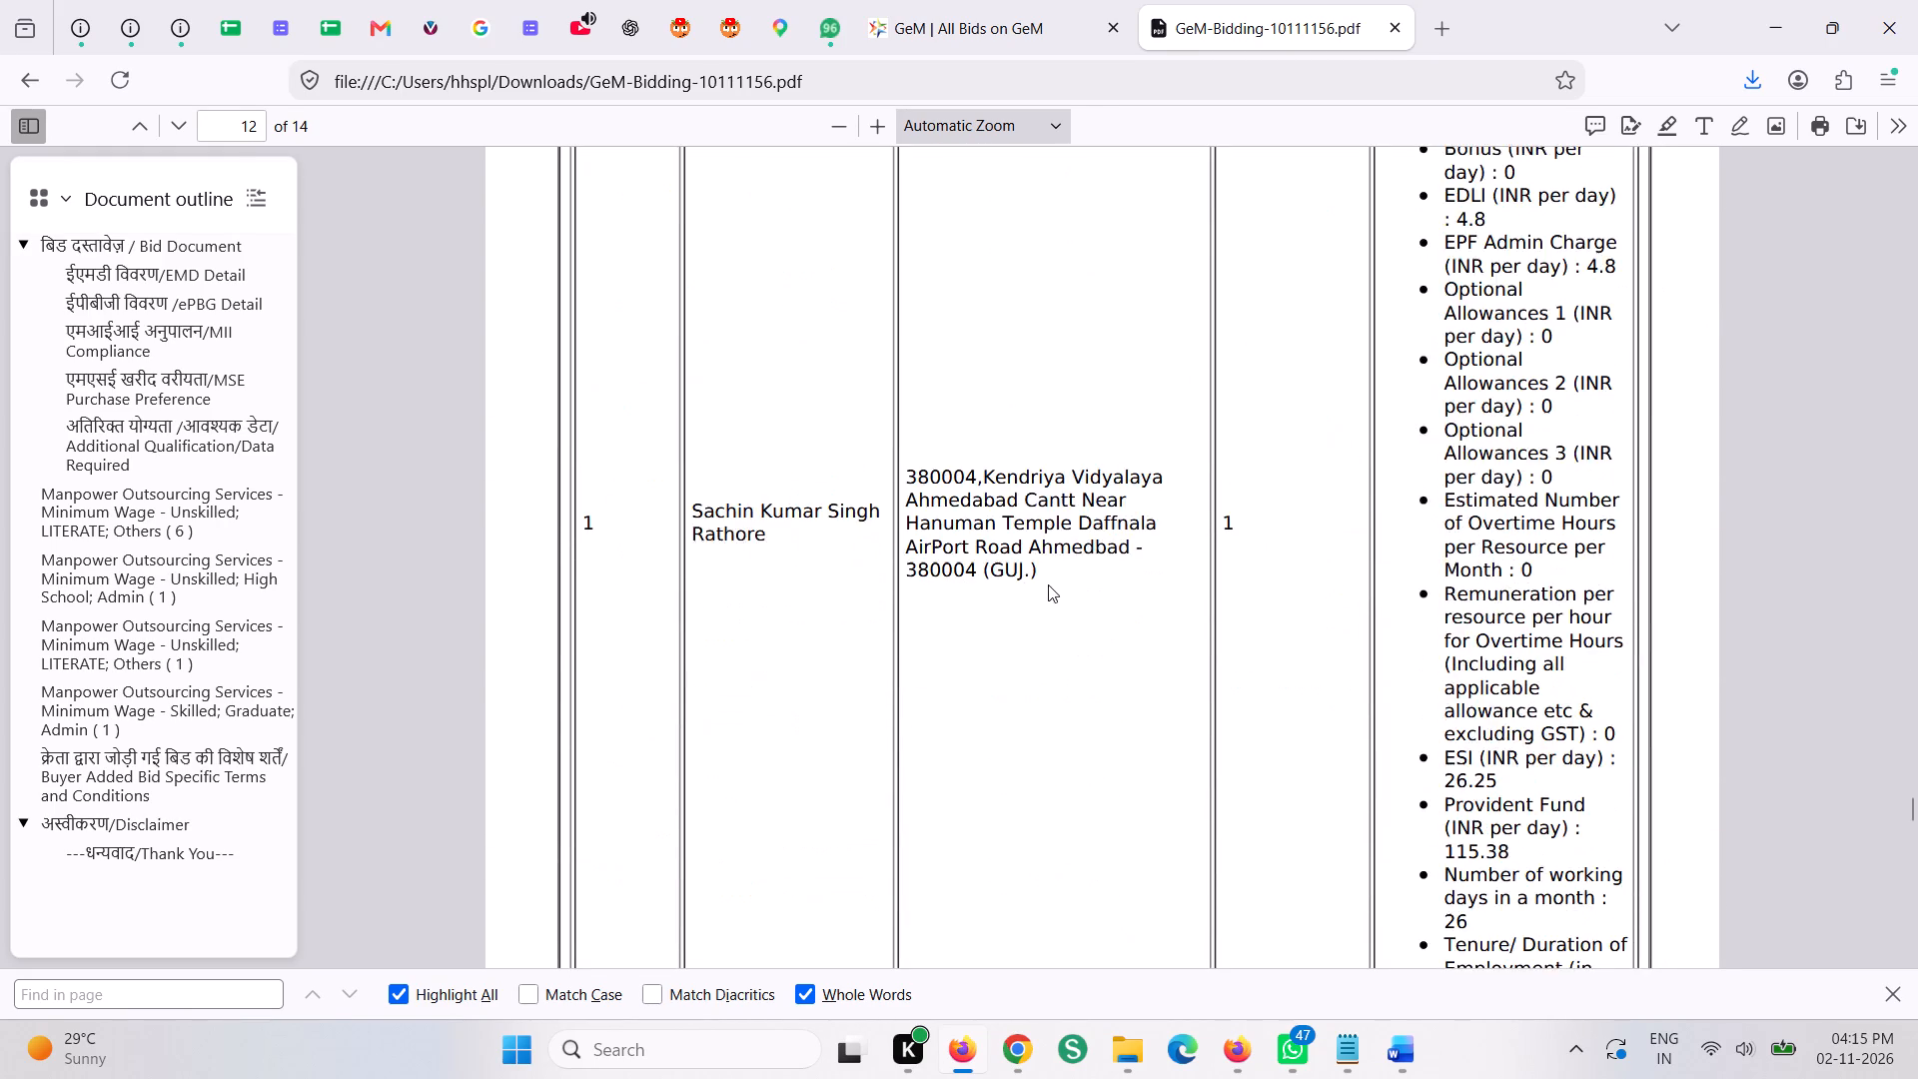
Open the file attached to the second Buyer Added Bid Specific SLA clause and skim its pages.
scroll(1048, 584, down, 5)
scroll(883, 611, up, 4)
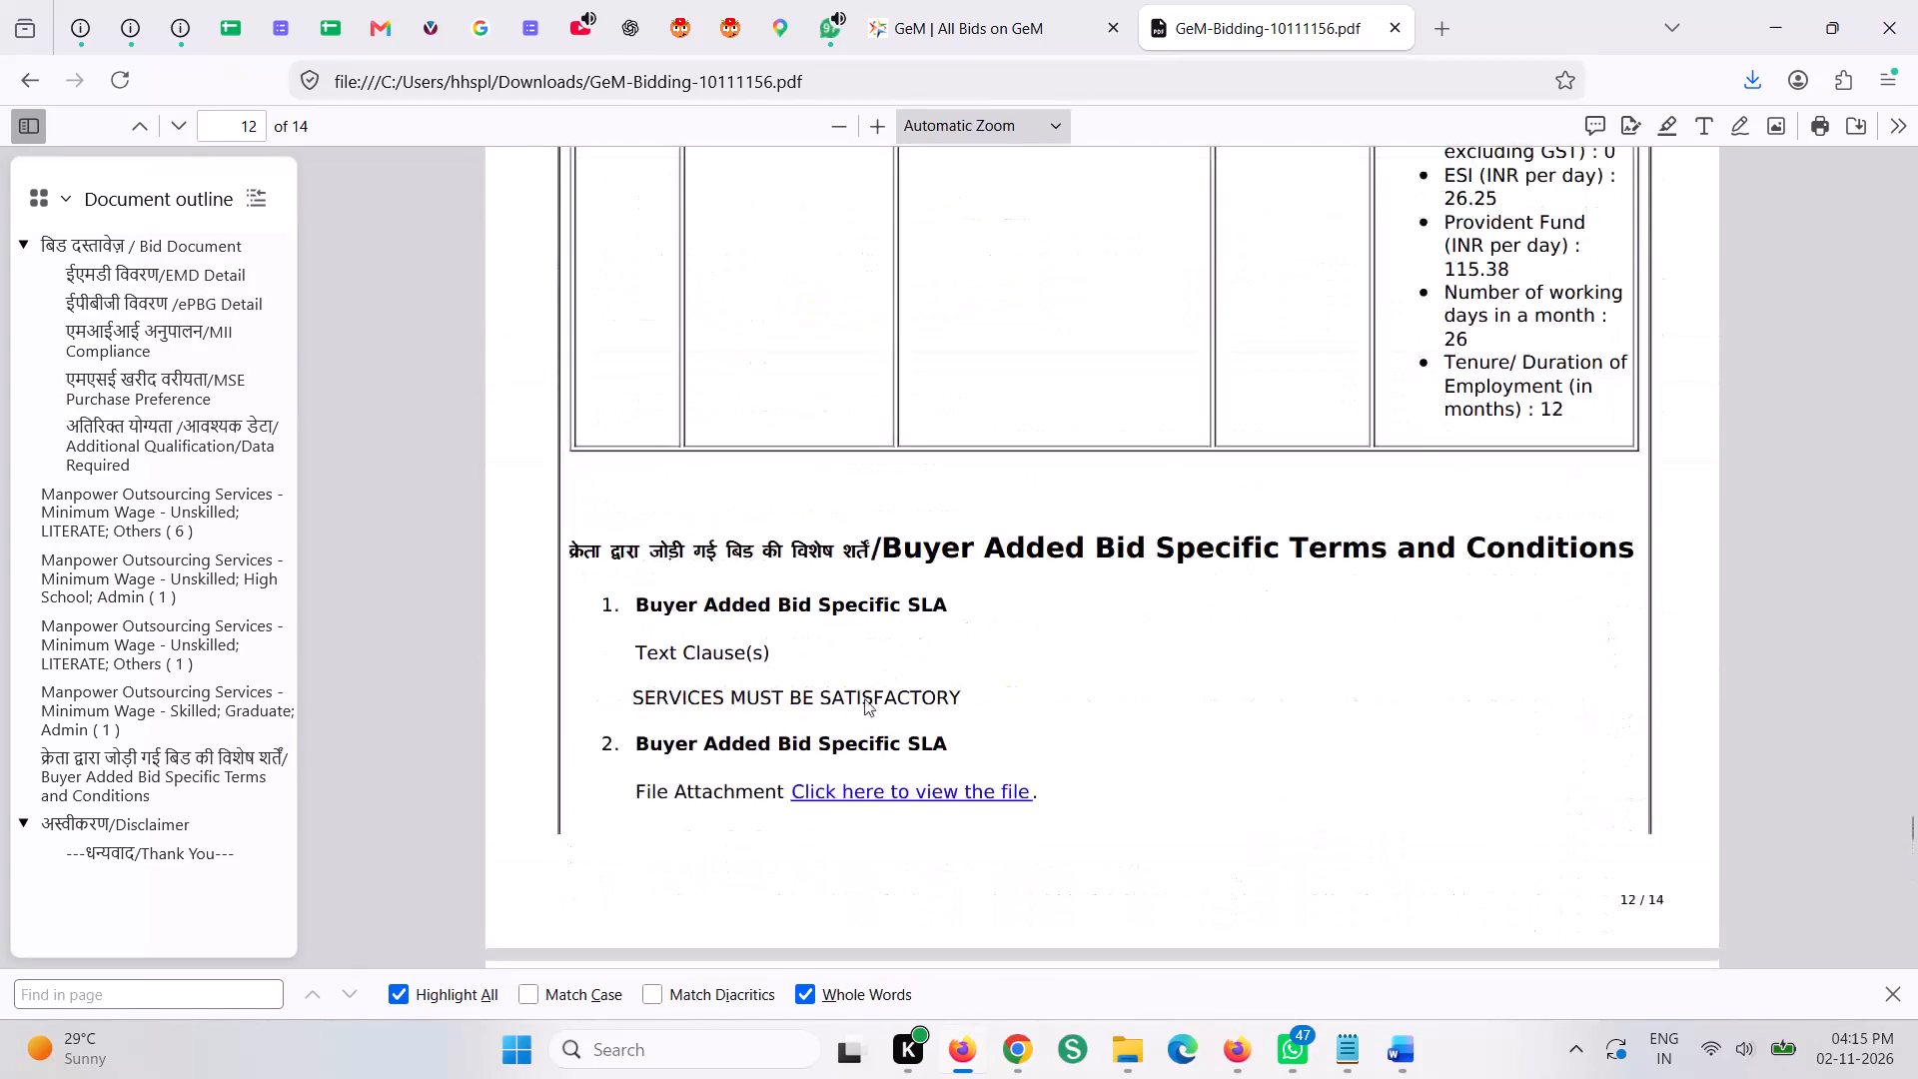
click(863, 792)
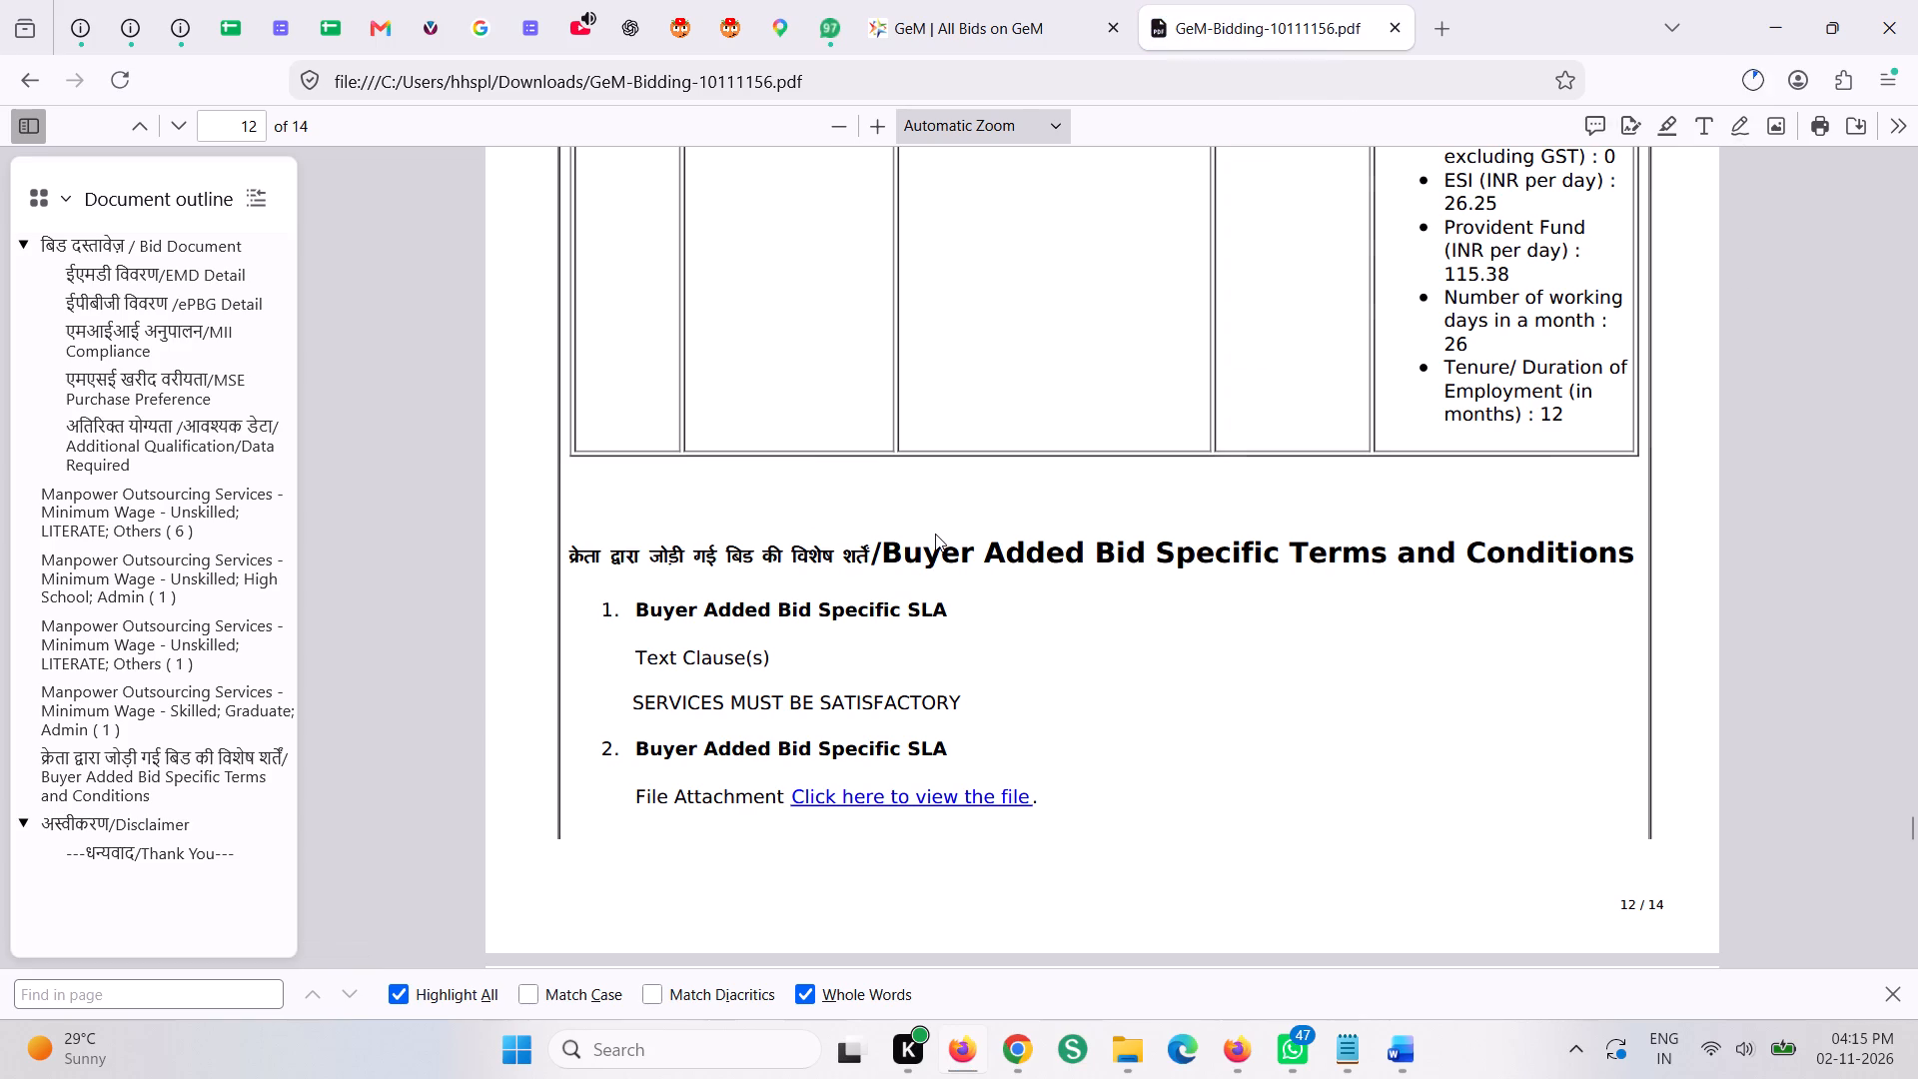
click(786, 418)
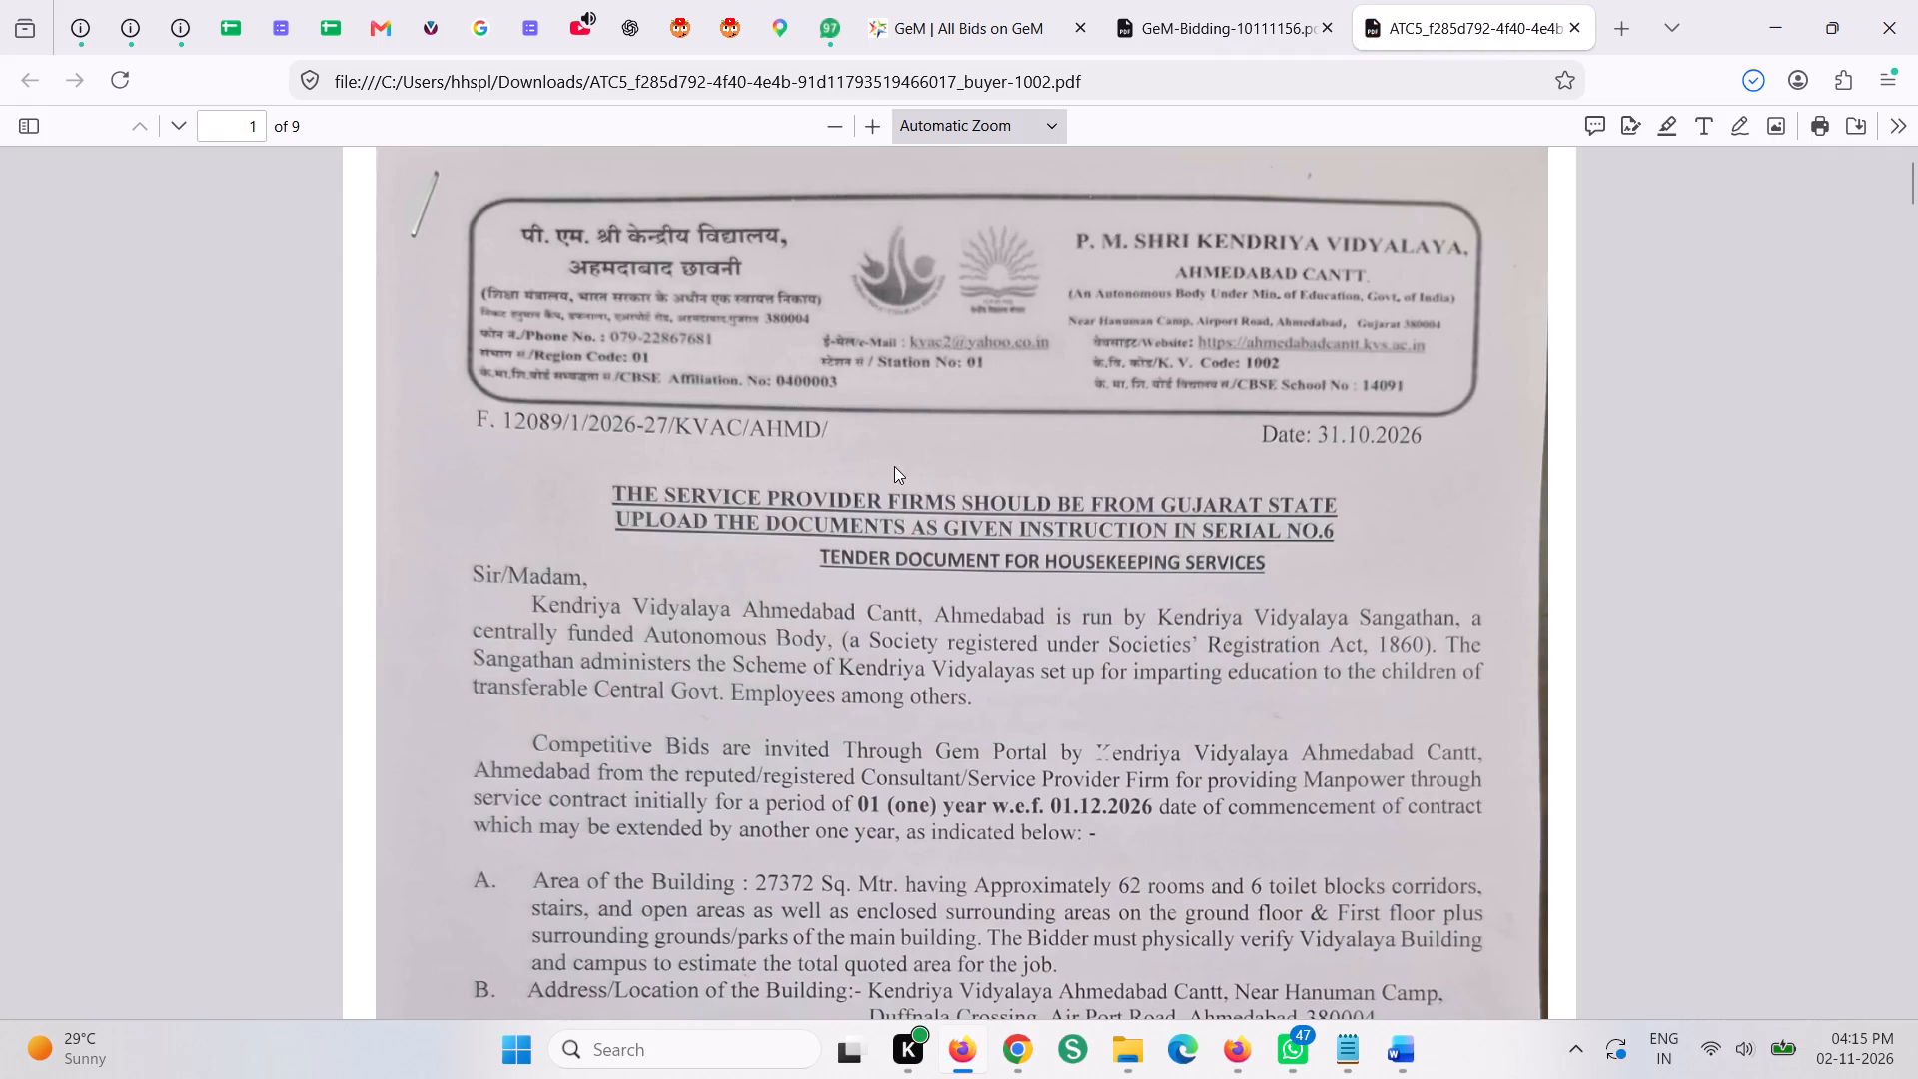
scroll(1082, 545, down, 17)
scroll(1138, 557, up, 8)
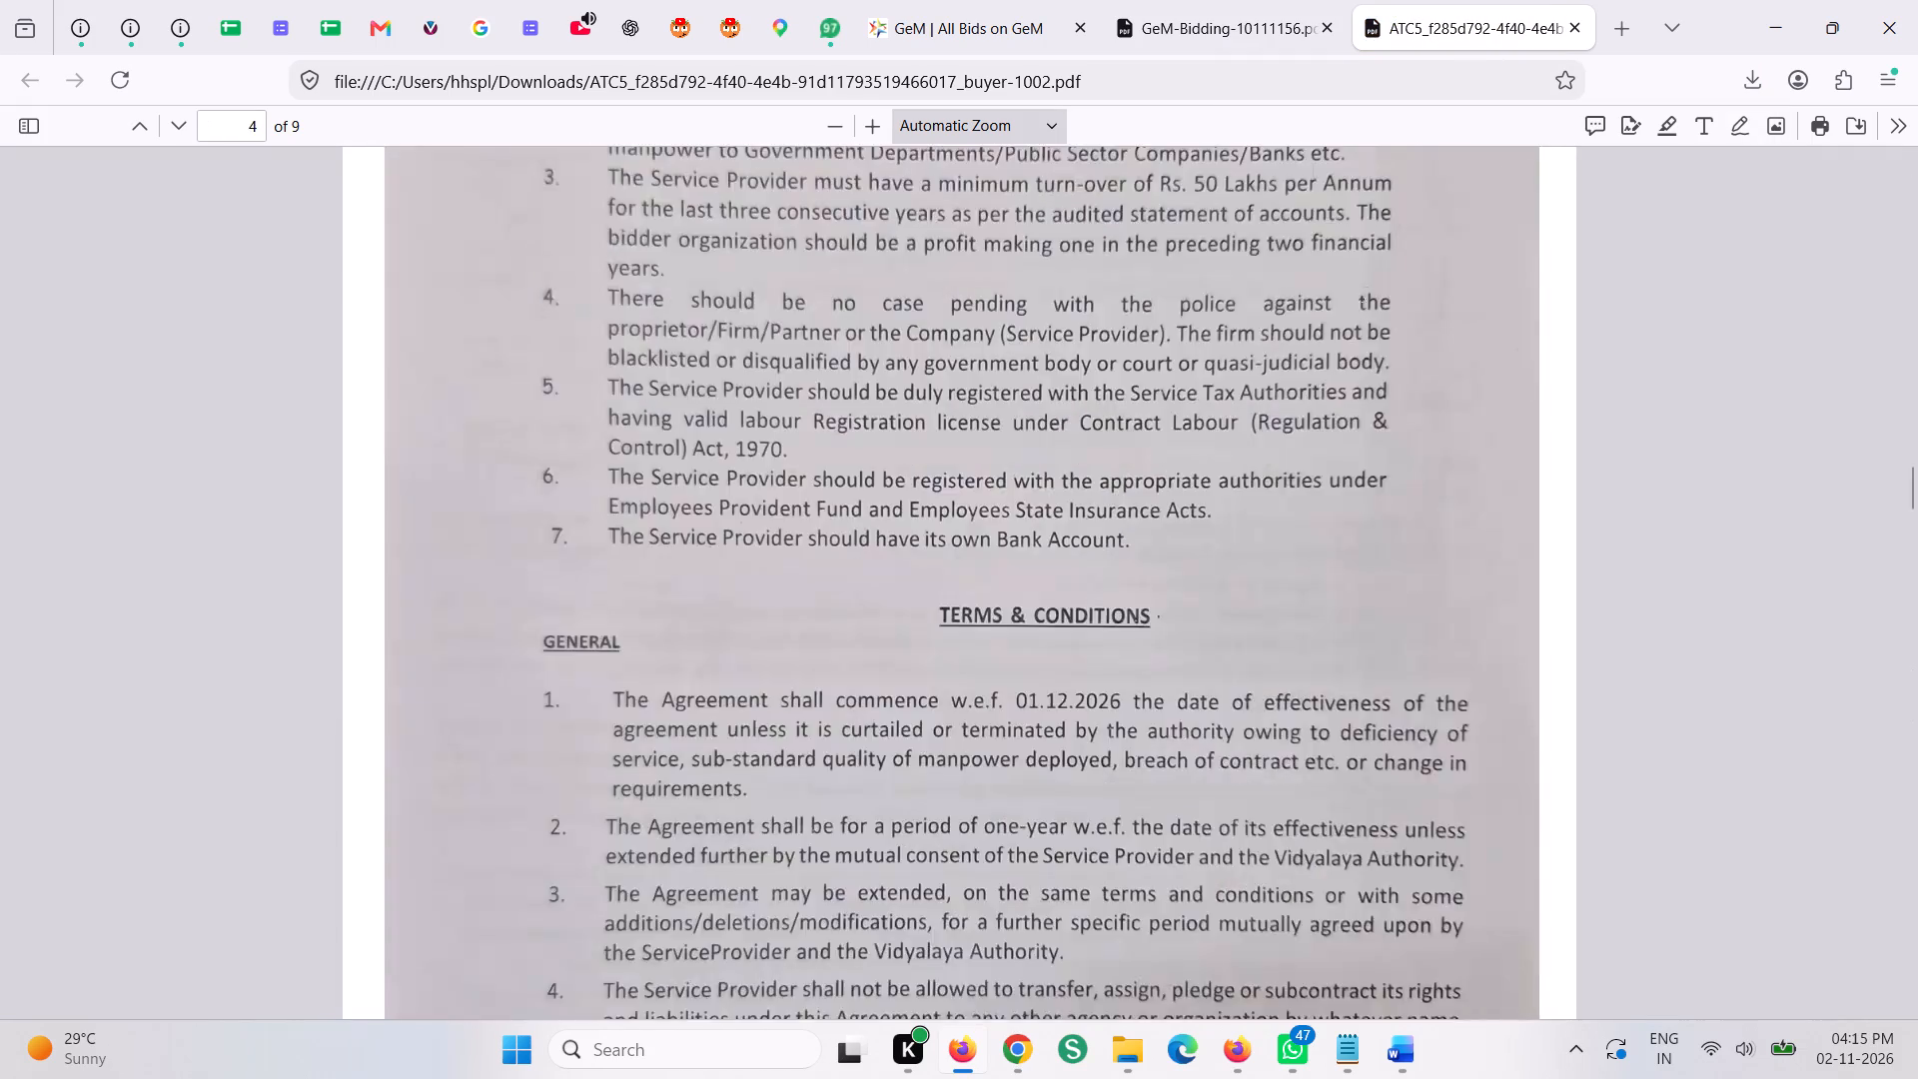
scroll(1356, 258, up, 3)
Open the Scope of work & Job description file 1793518758.pdf from the bid document and skim it.
click(1259, 0)
scroll(998, 569, up, 20)
scroll(998, 569, up, 3)
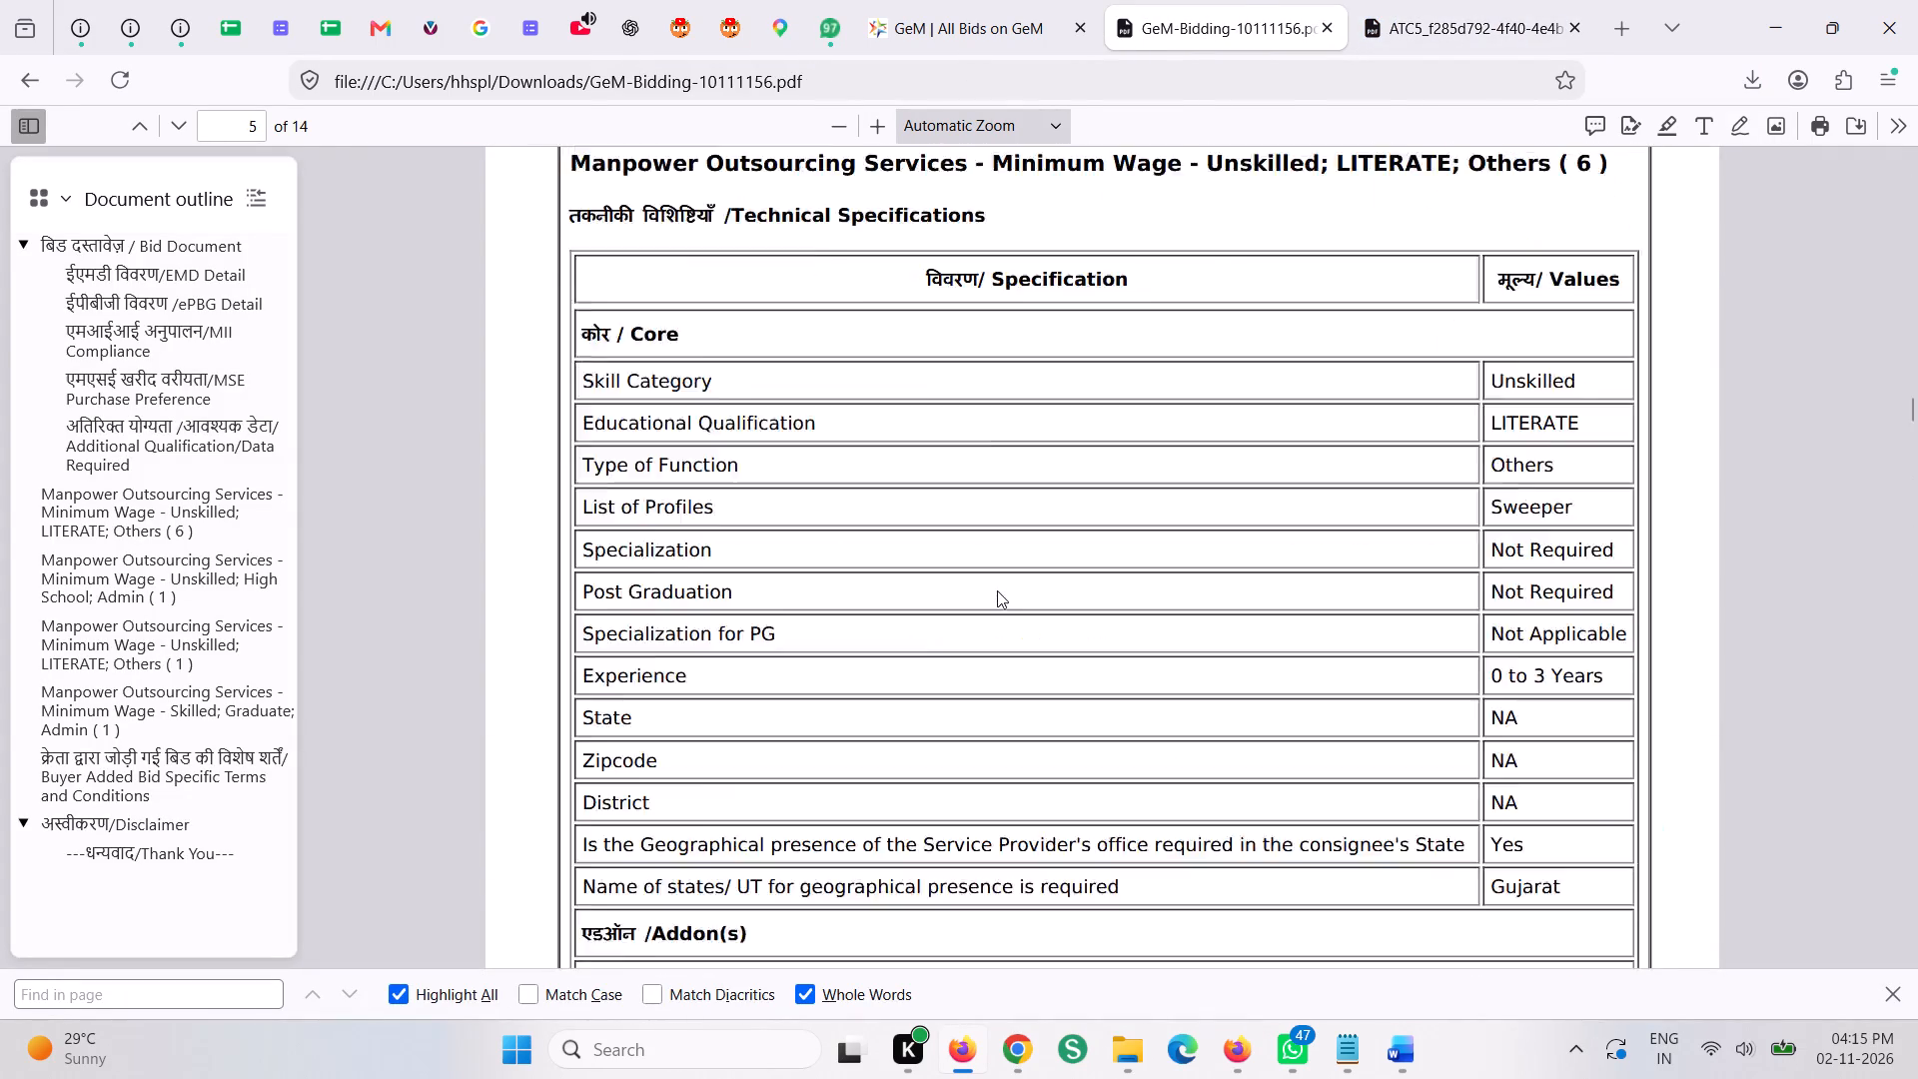
scroll(997, 590, up, 4)
scroll(1032, 590, down, 3)
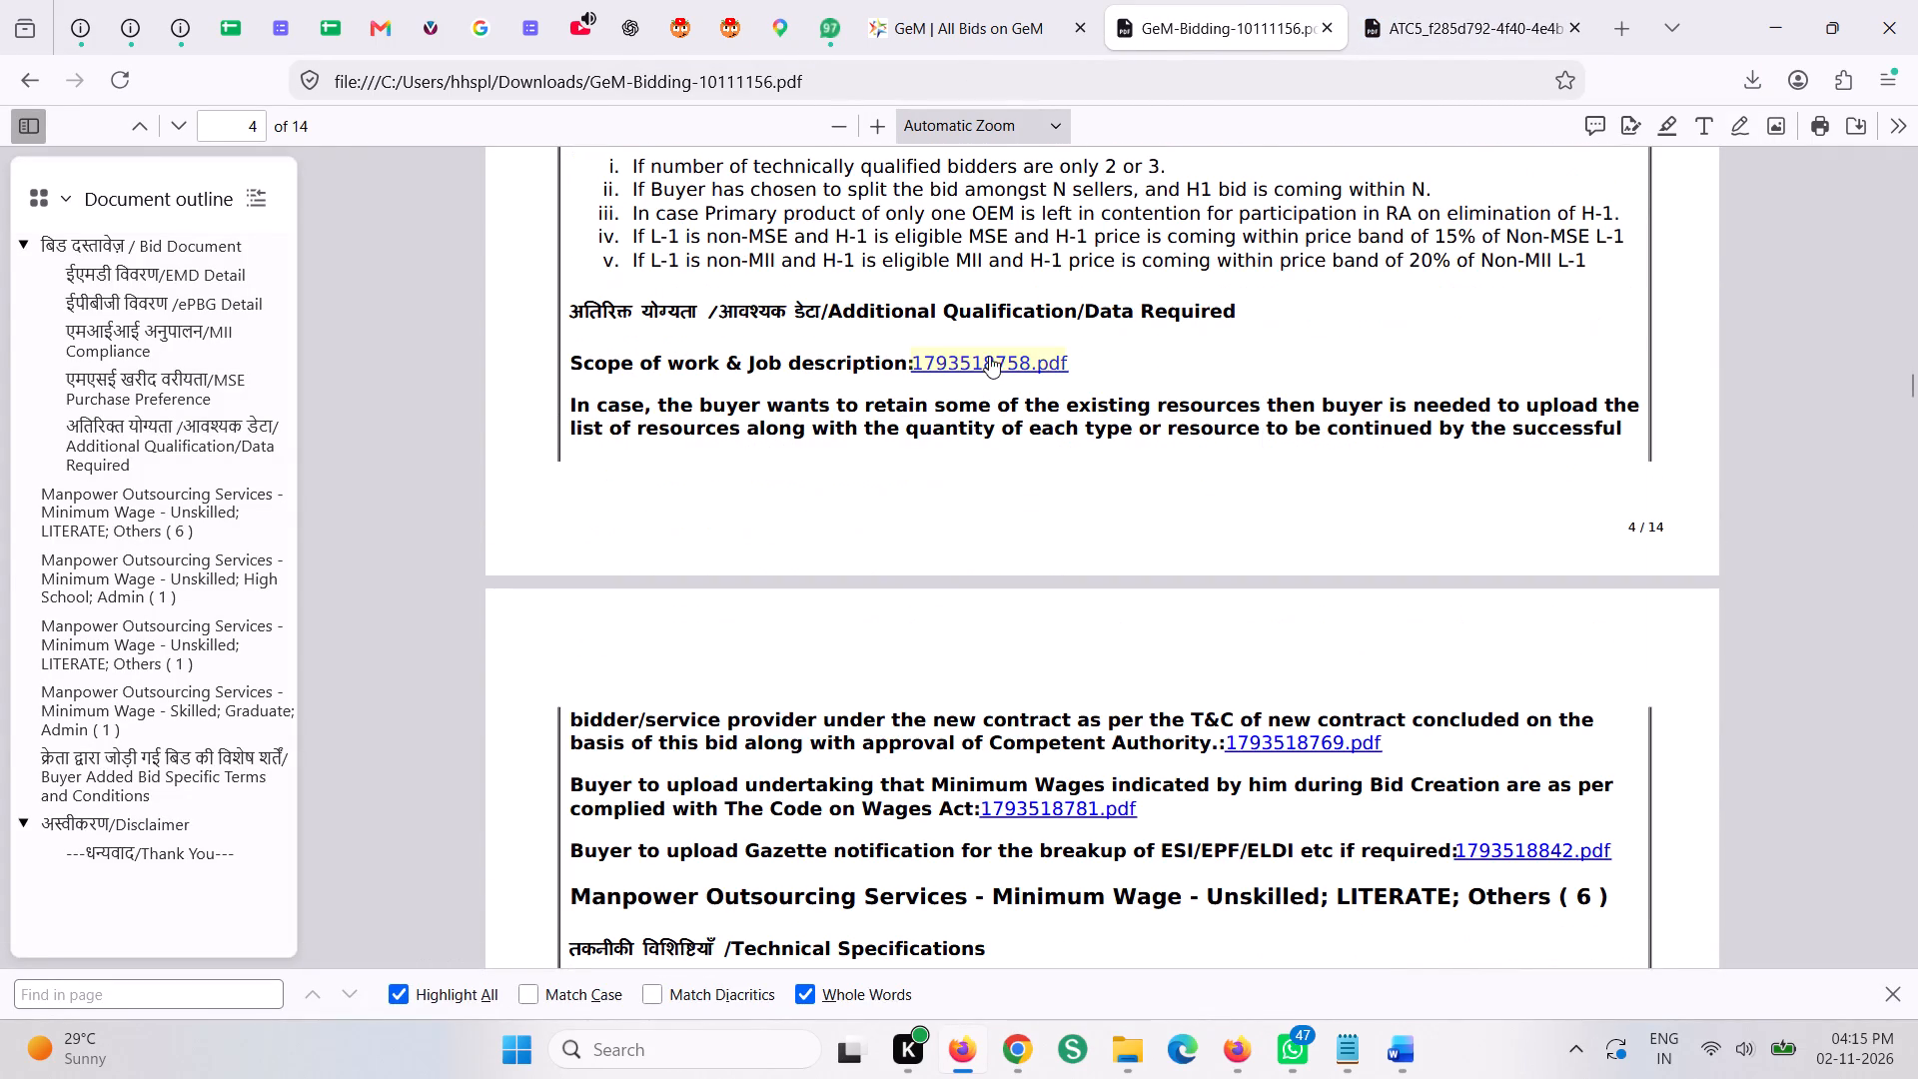
click(989, 356)
scroll(944, 433, up, 20)
scroll(944, 433, up, 1)
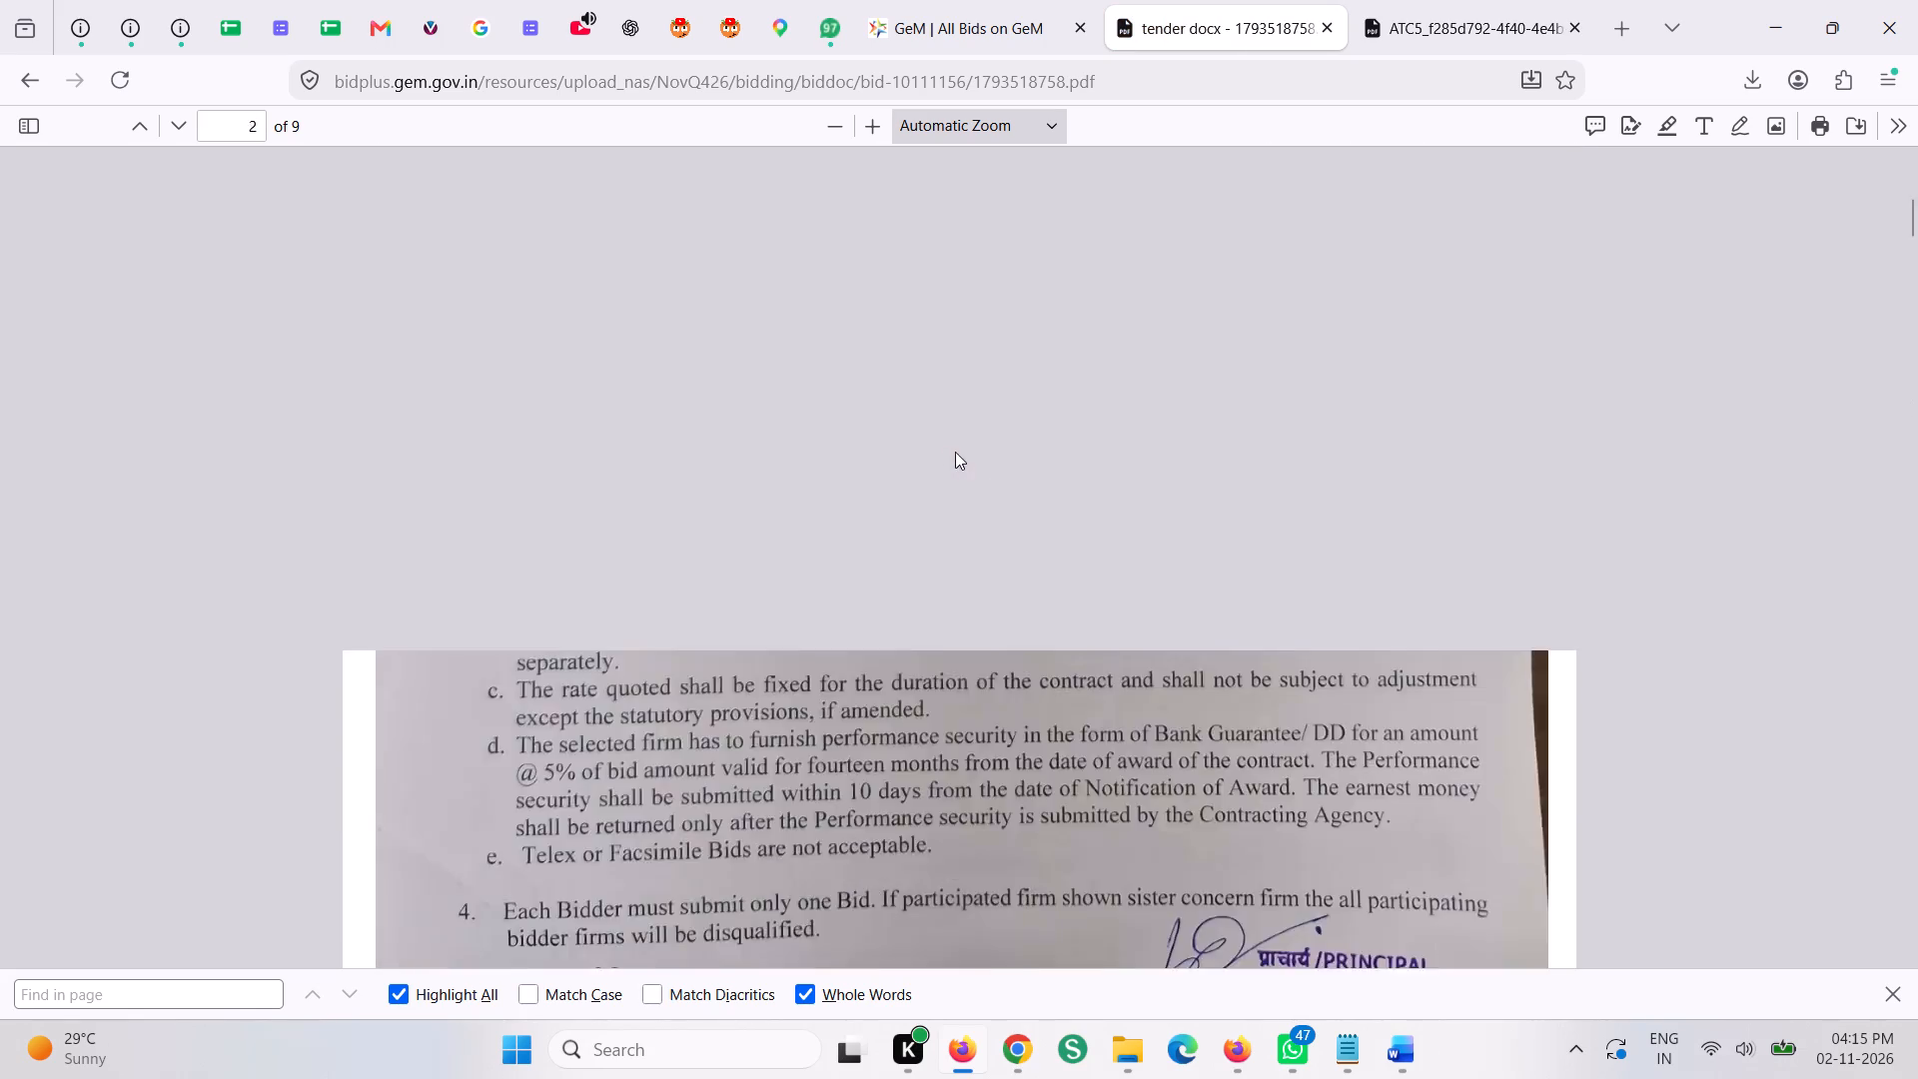
scroll(955, 452, up, 3)
scroll(1089, 485, up, 3)
Read the buyer's ATC attachment from the manpower table through the quoted price section and the terms up to clause (s).
click(1540, 0)
scroll(1197, 399, up, 3)
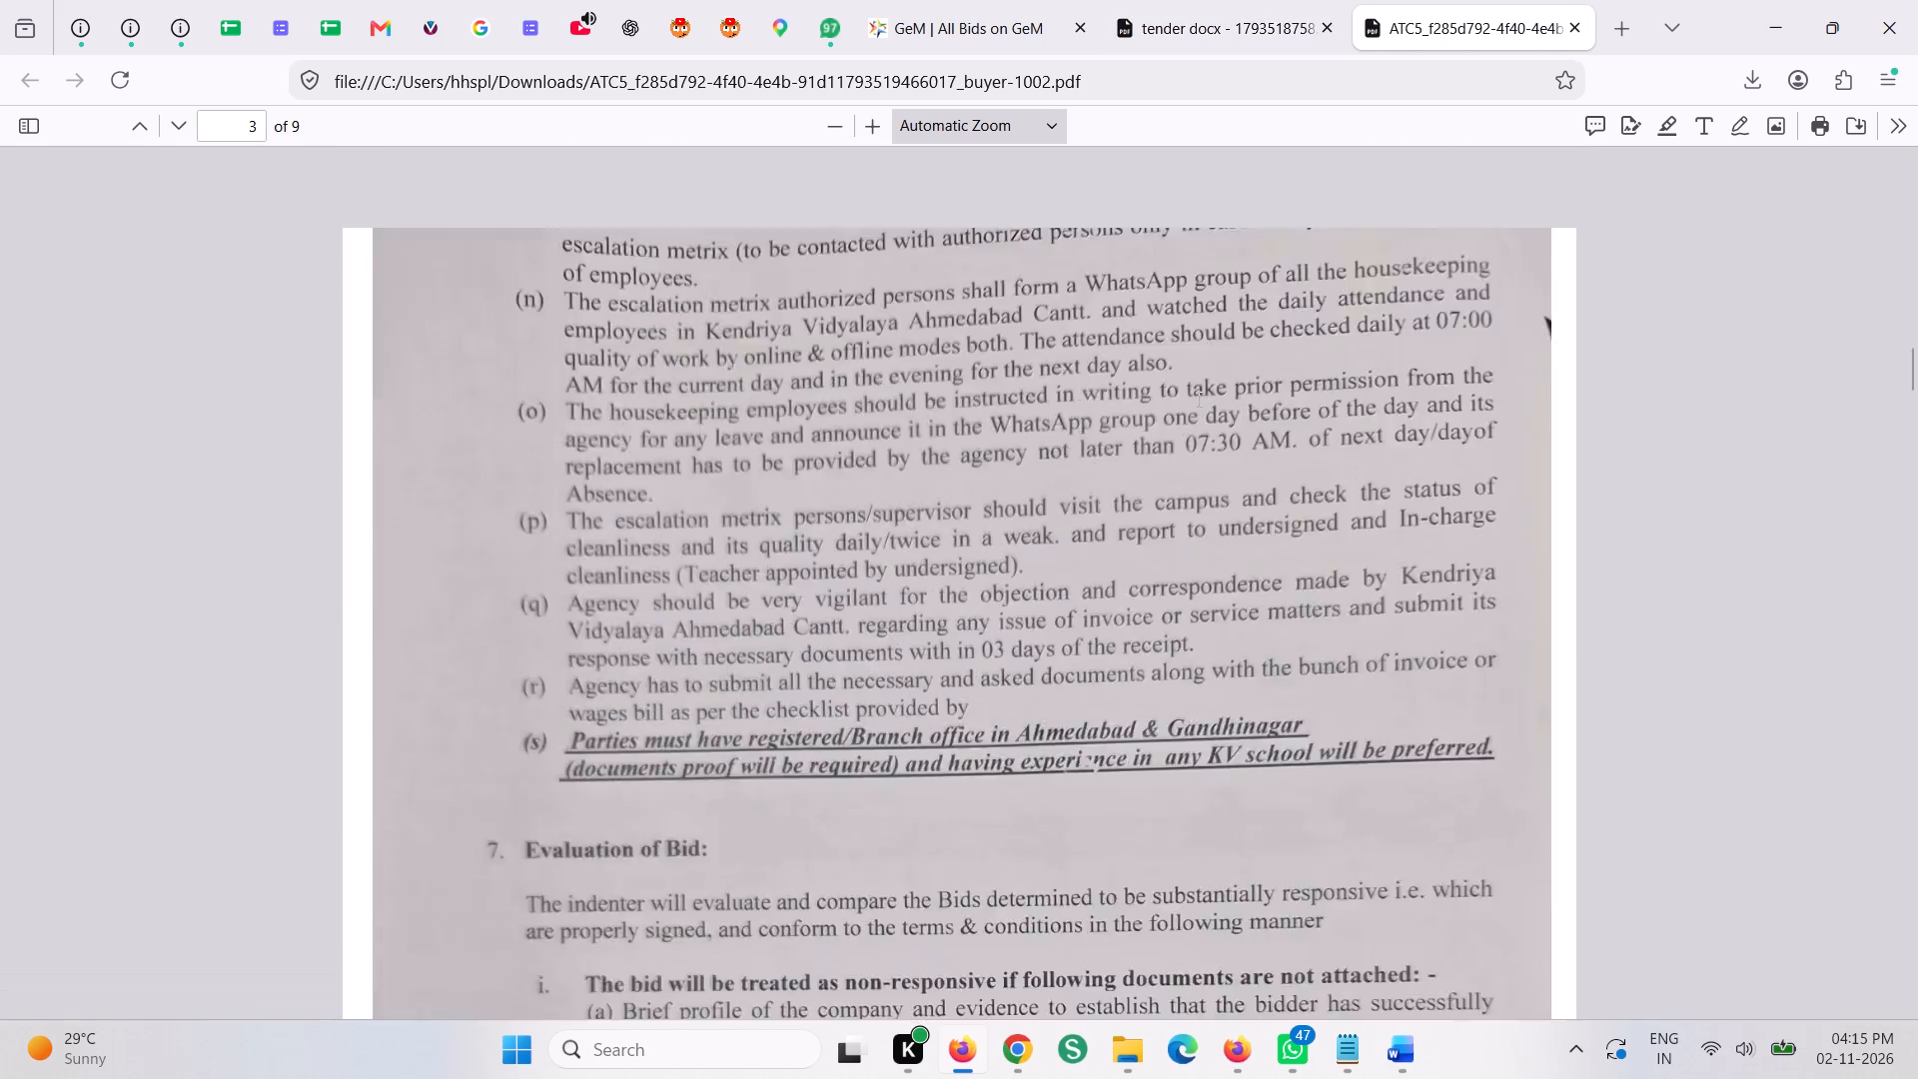
scroll(1197, 399, up, 17)
scroll(814, 606, down, 1)
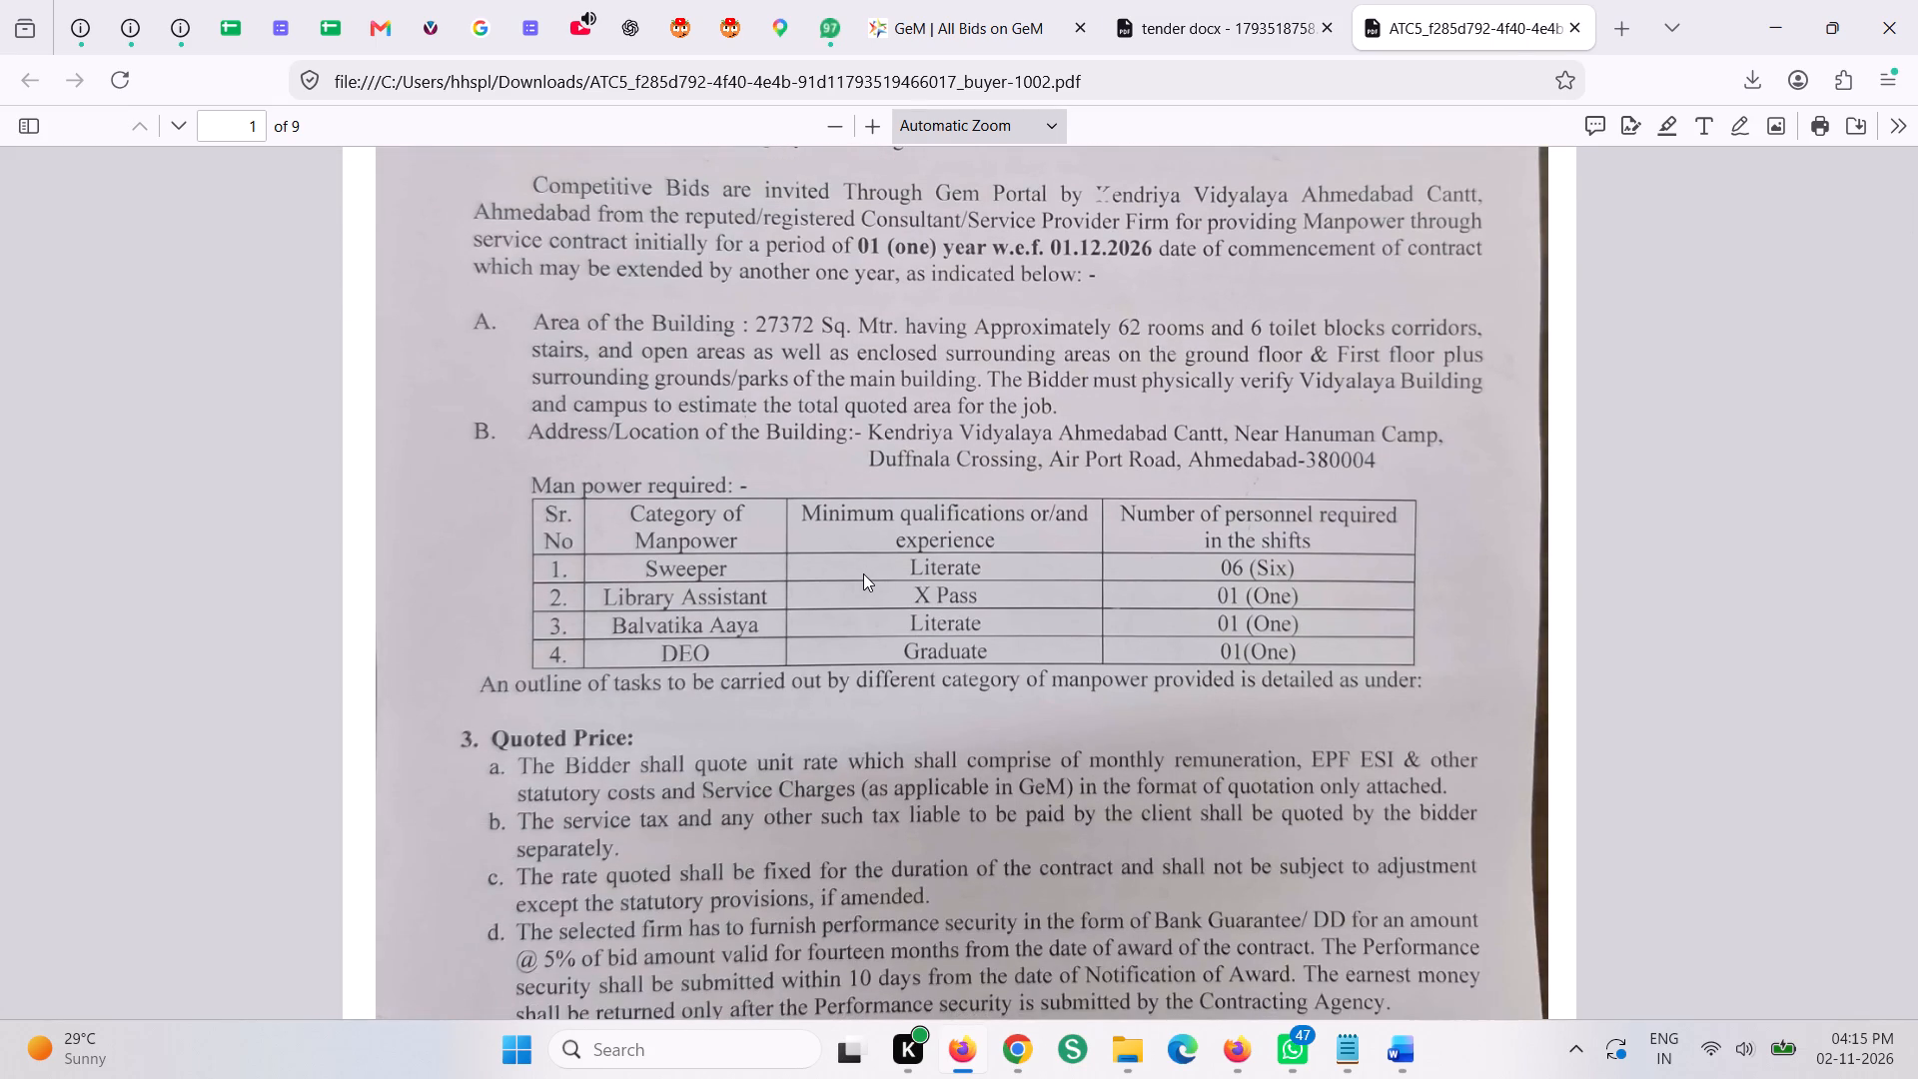
scroll(859, 597, down, 1)
scroll(859, 597, up, 1)
scroll(860, 599, down, 1)
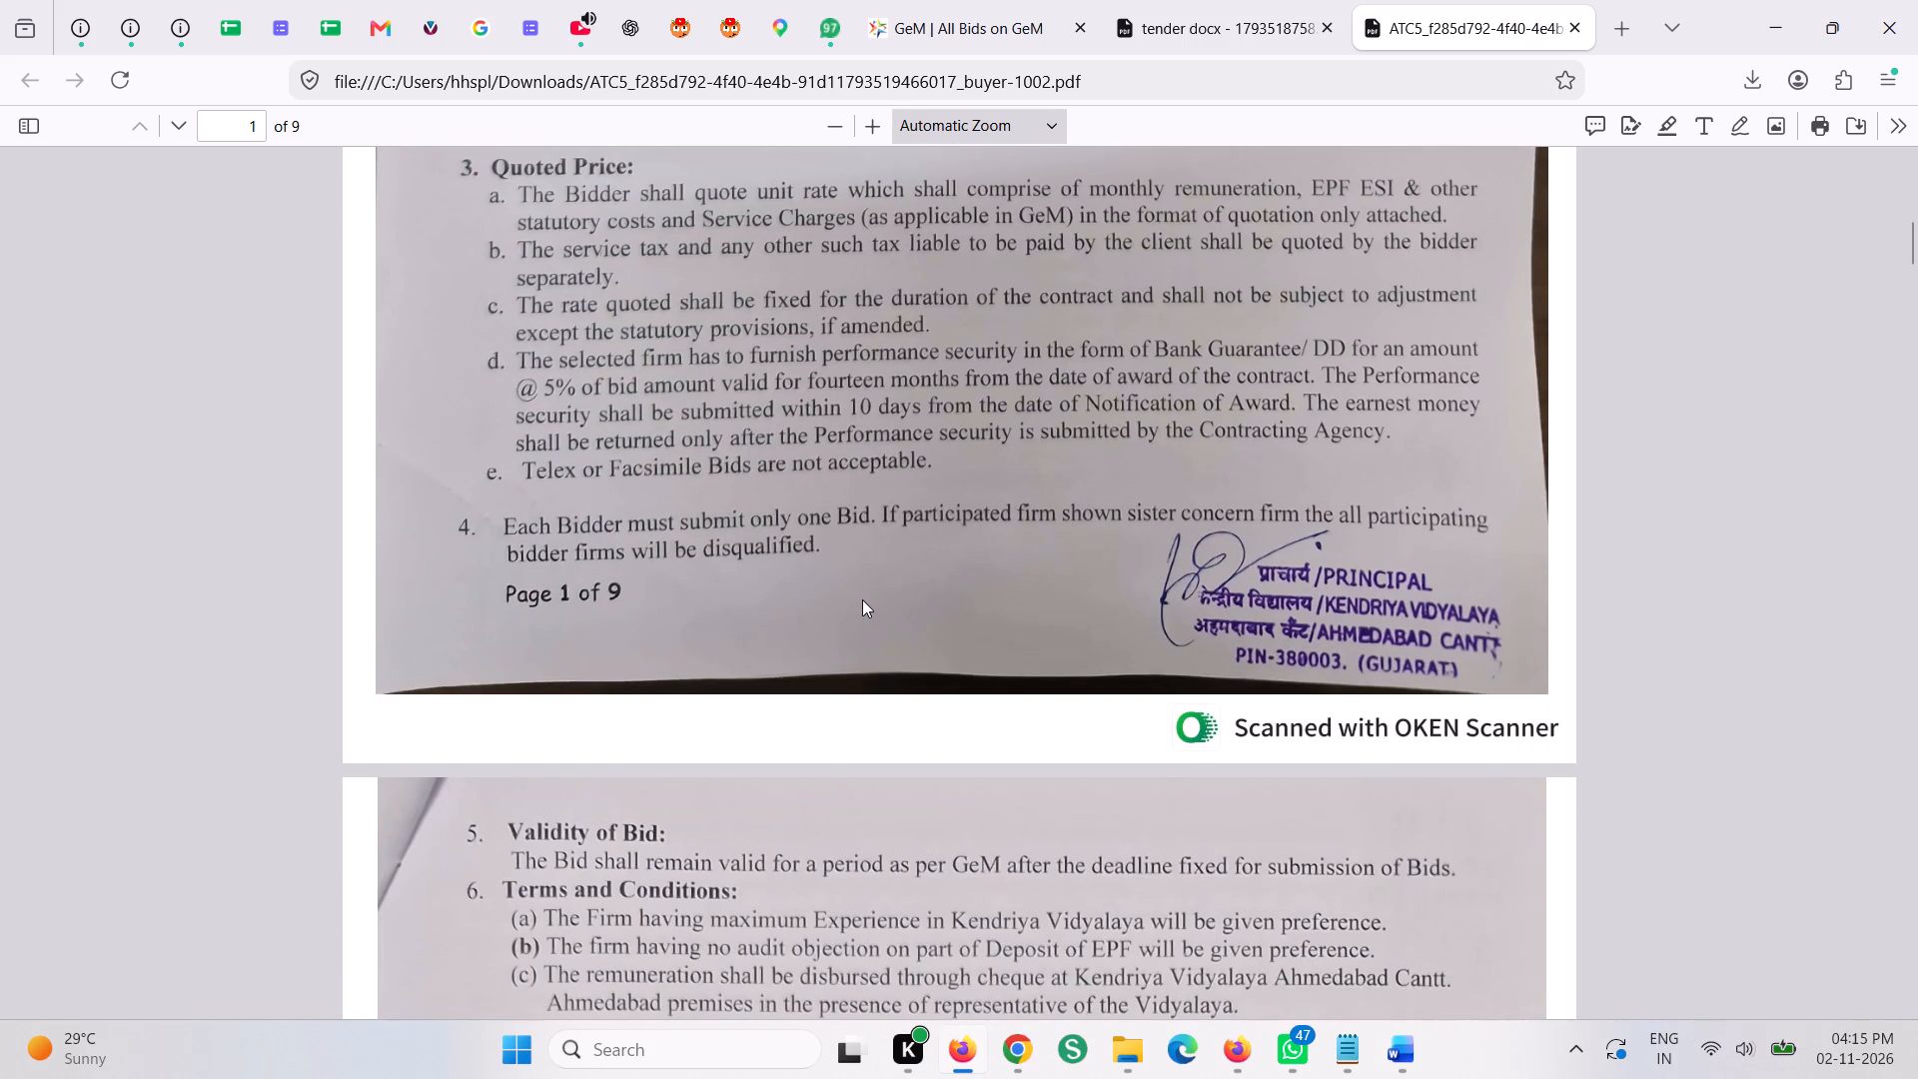
scroll(862, 600, down, 1)
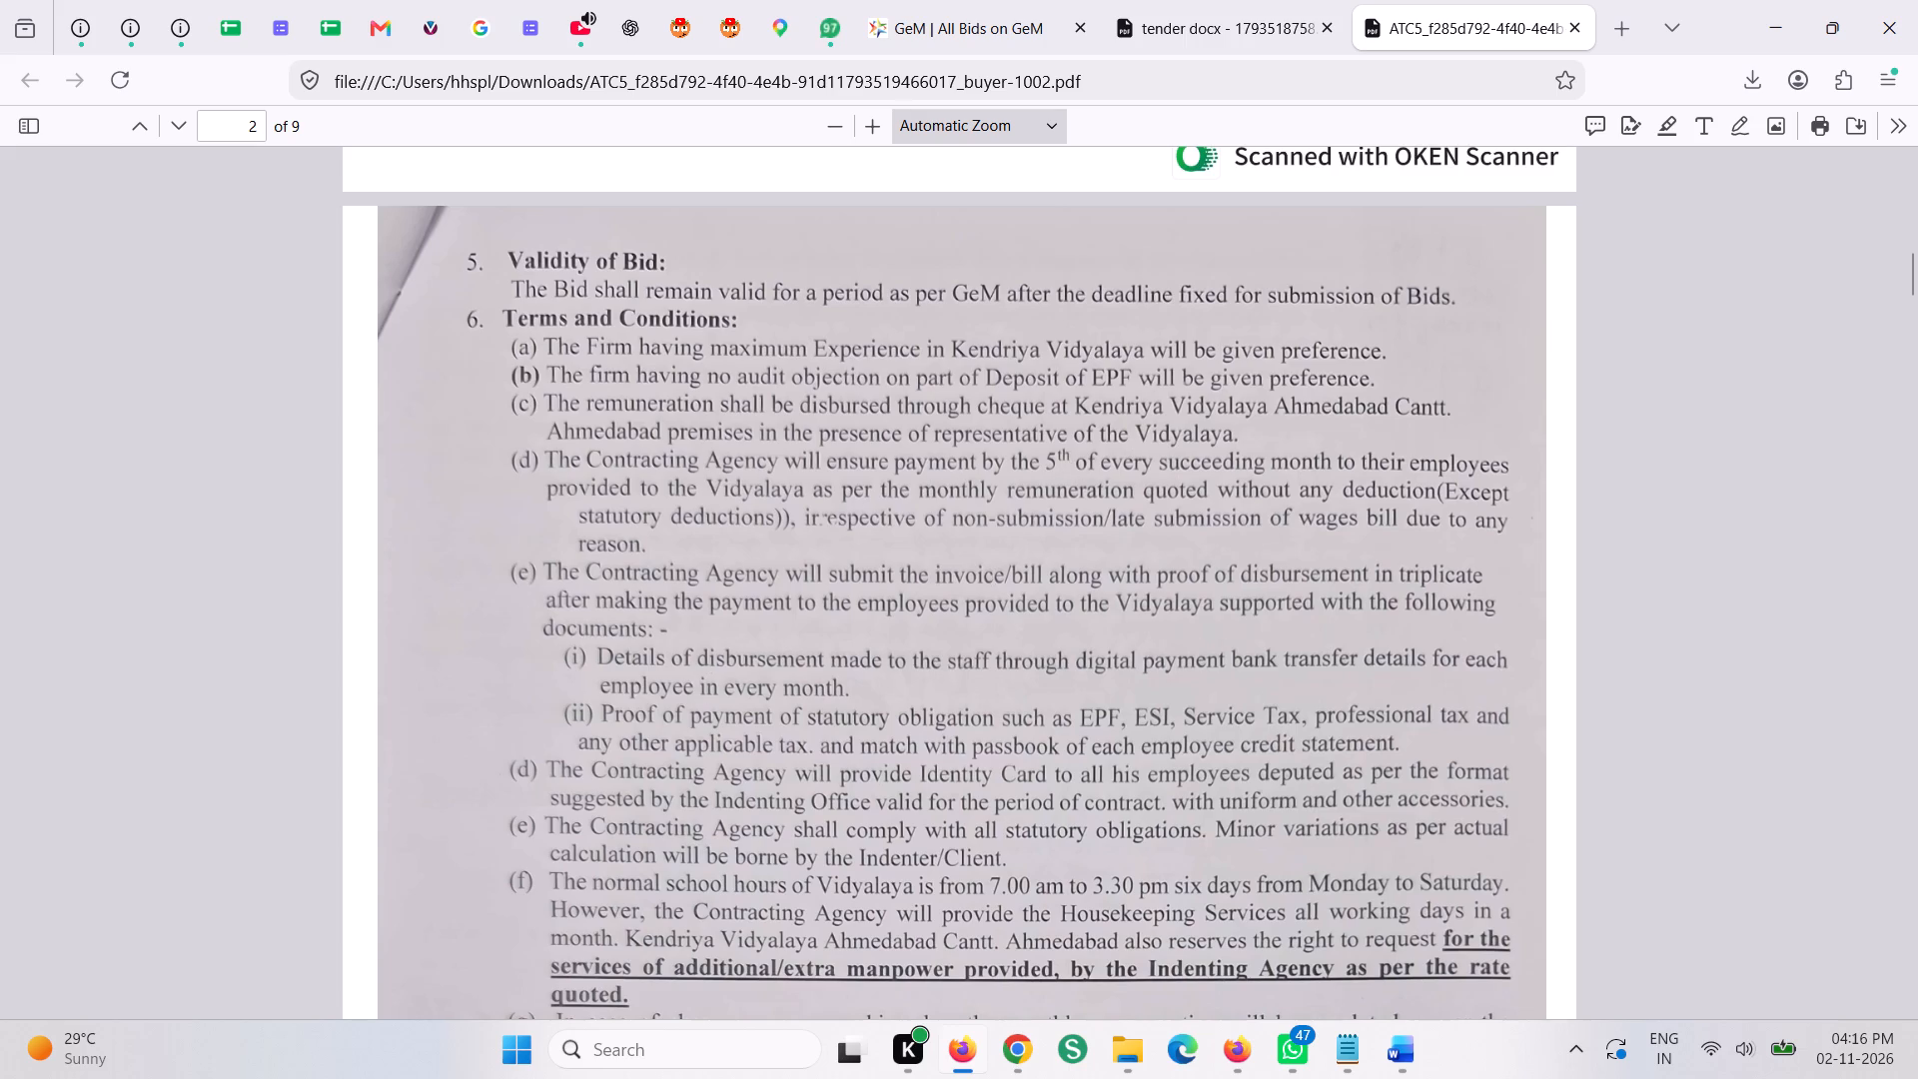
scroll(826, 739, down, 1)
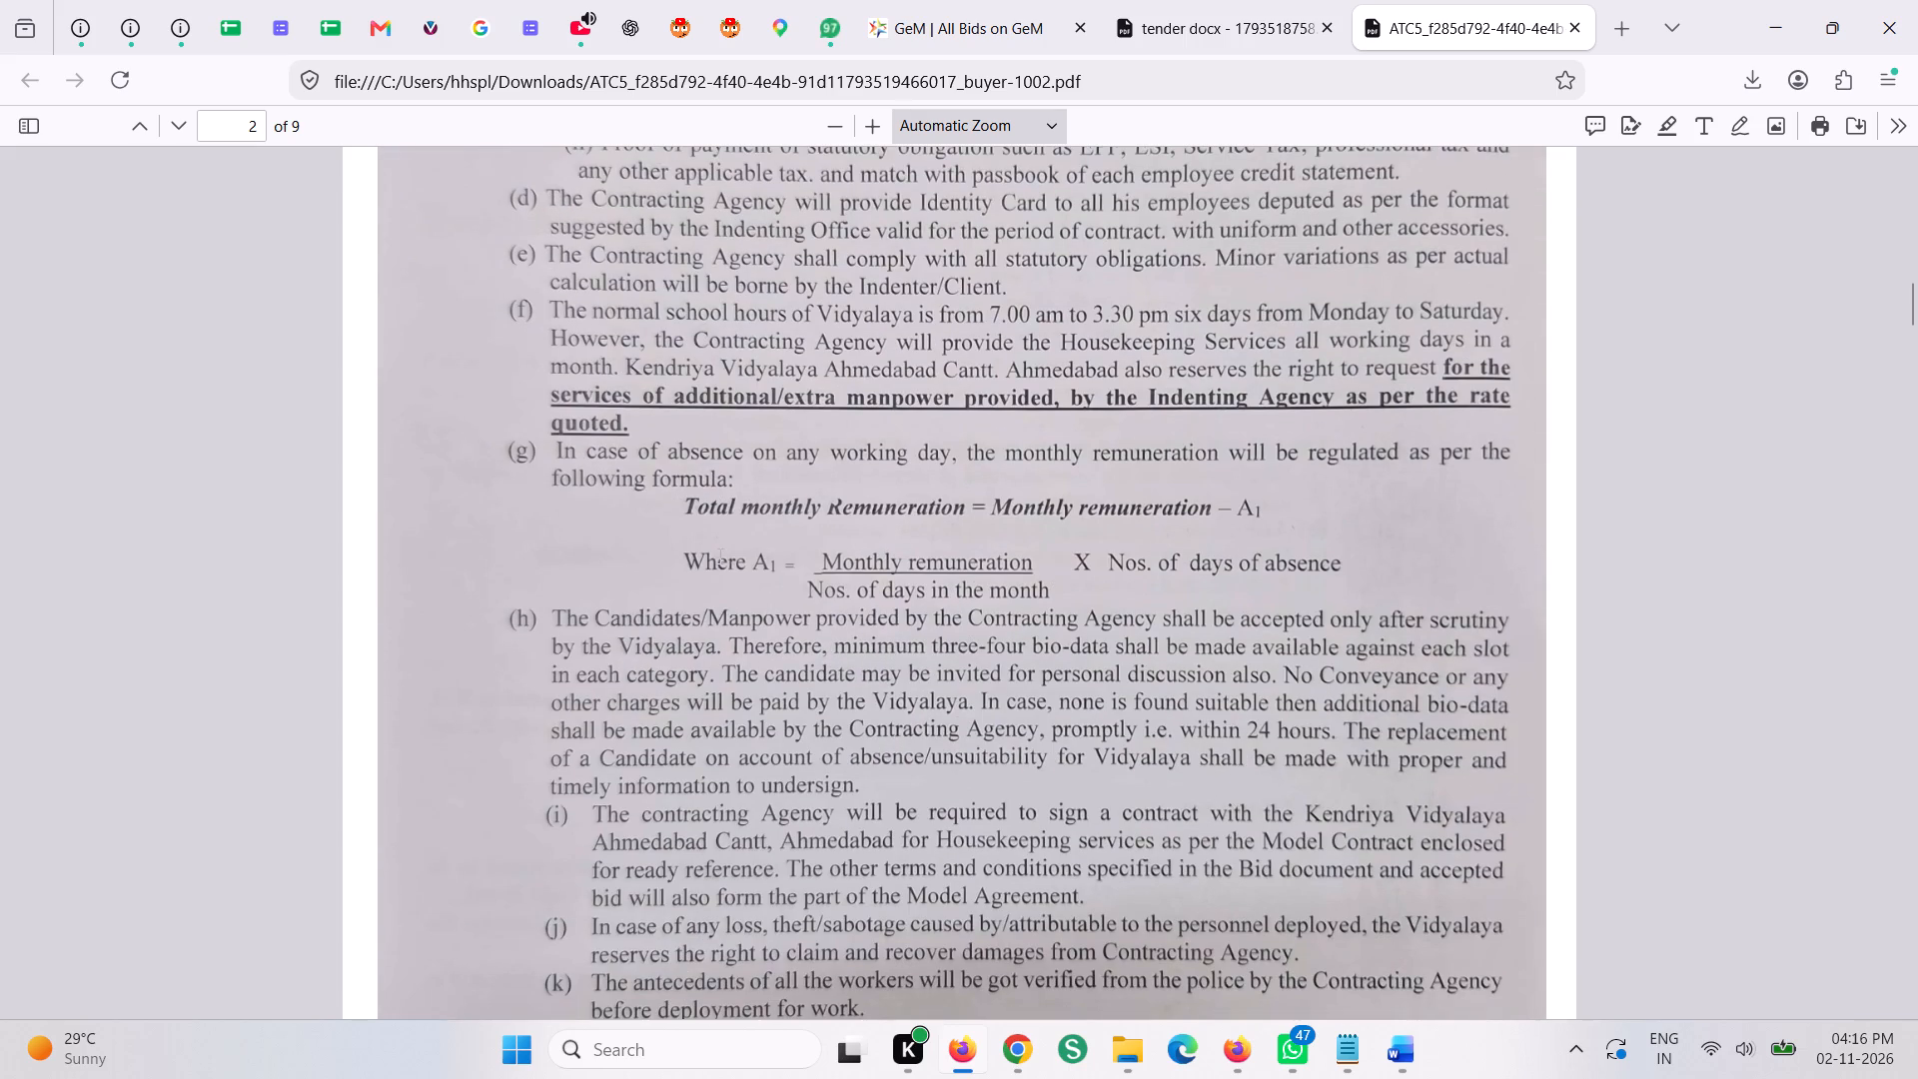
scroll(714, 590, down, 1)
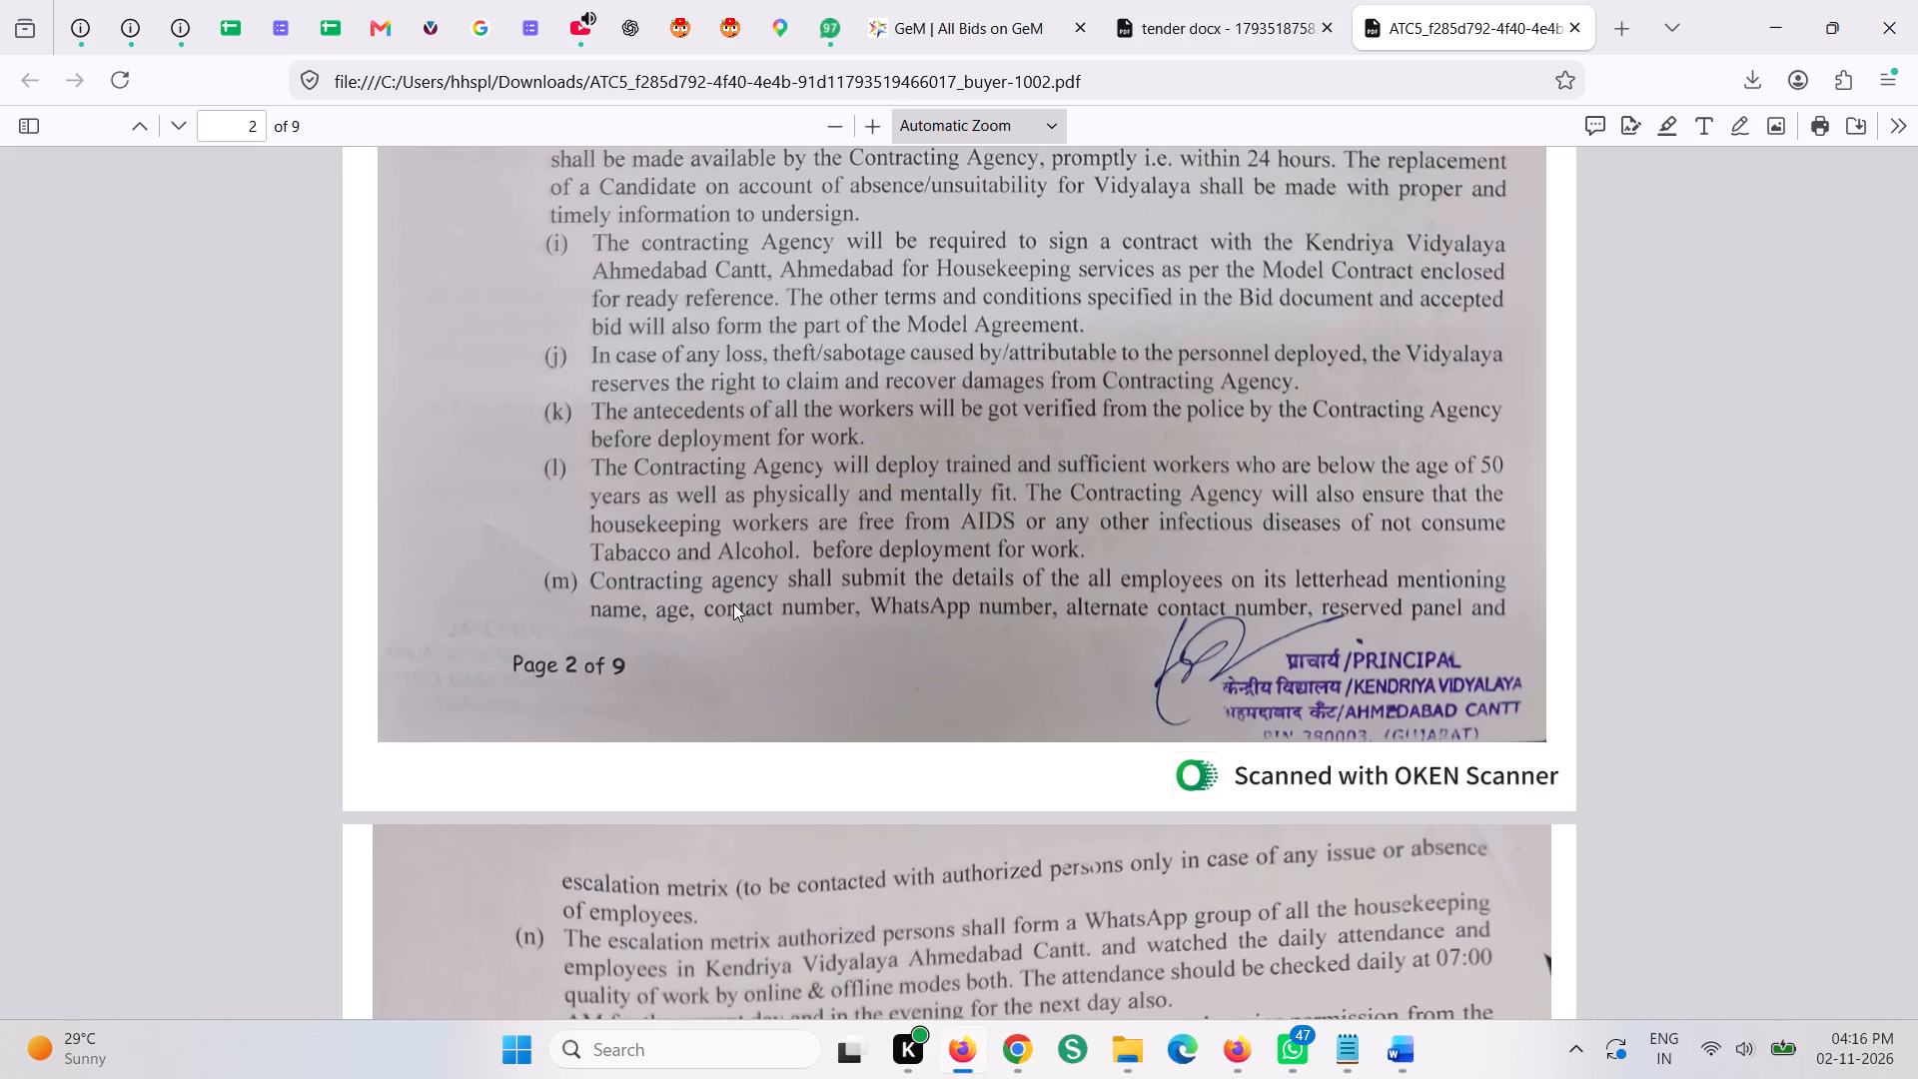
scroll(803, 622, down, 1)
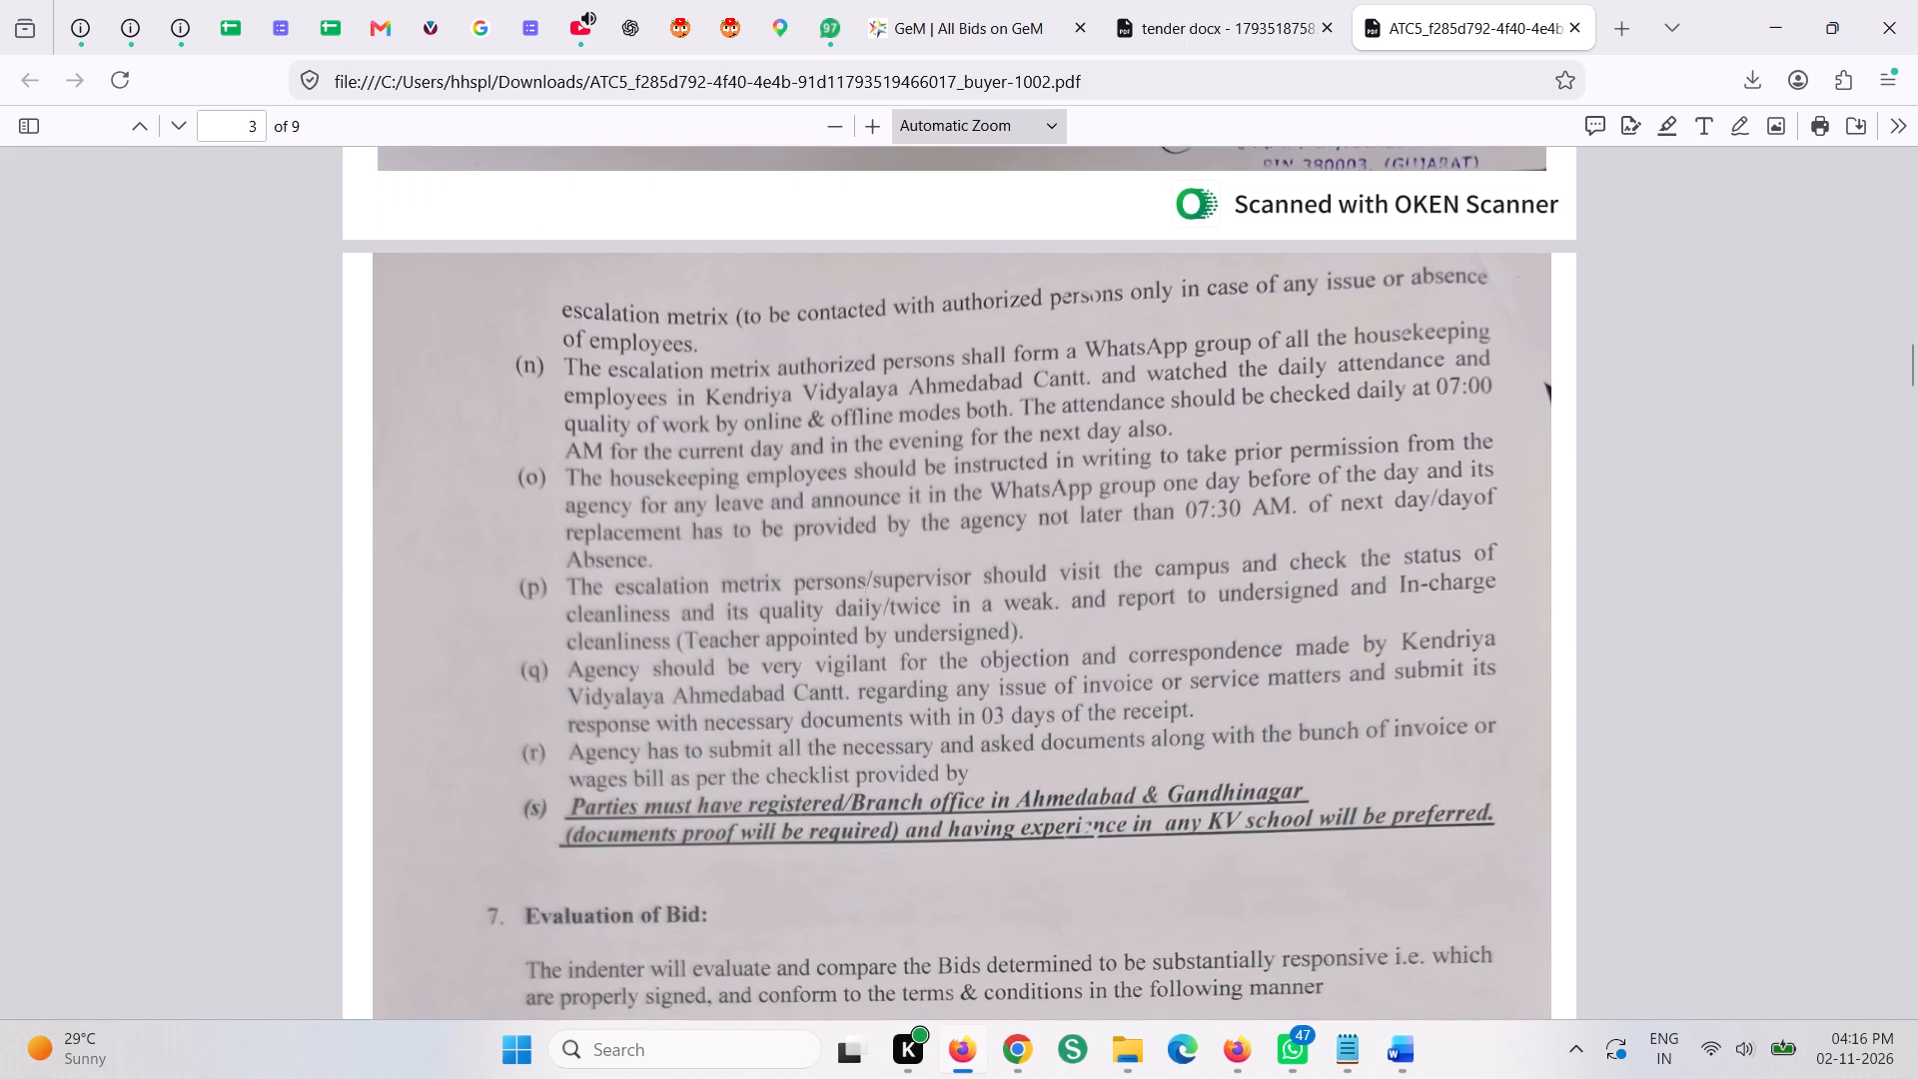
Enter "ESCALATION MATRIX" as item 6 in the Required Documents list and start item 7 below it.
key(alt+Tab)
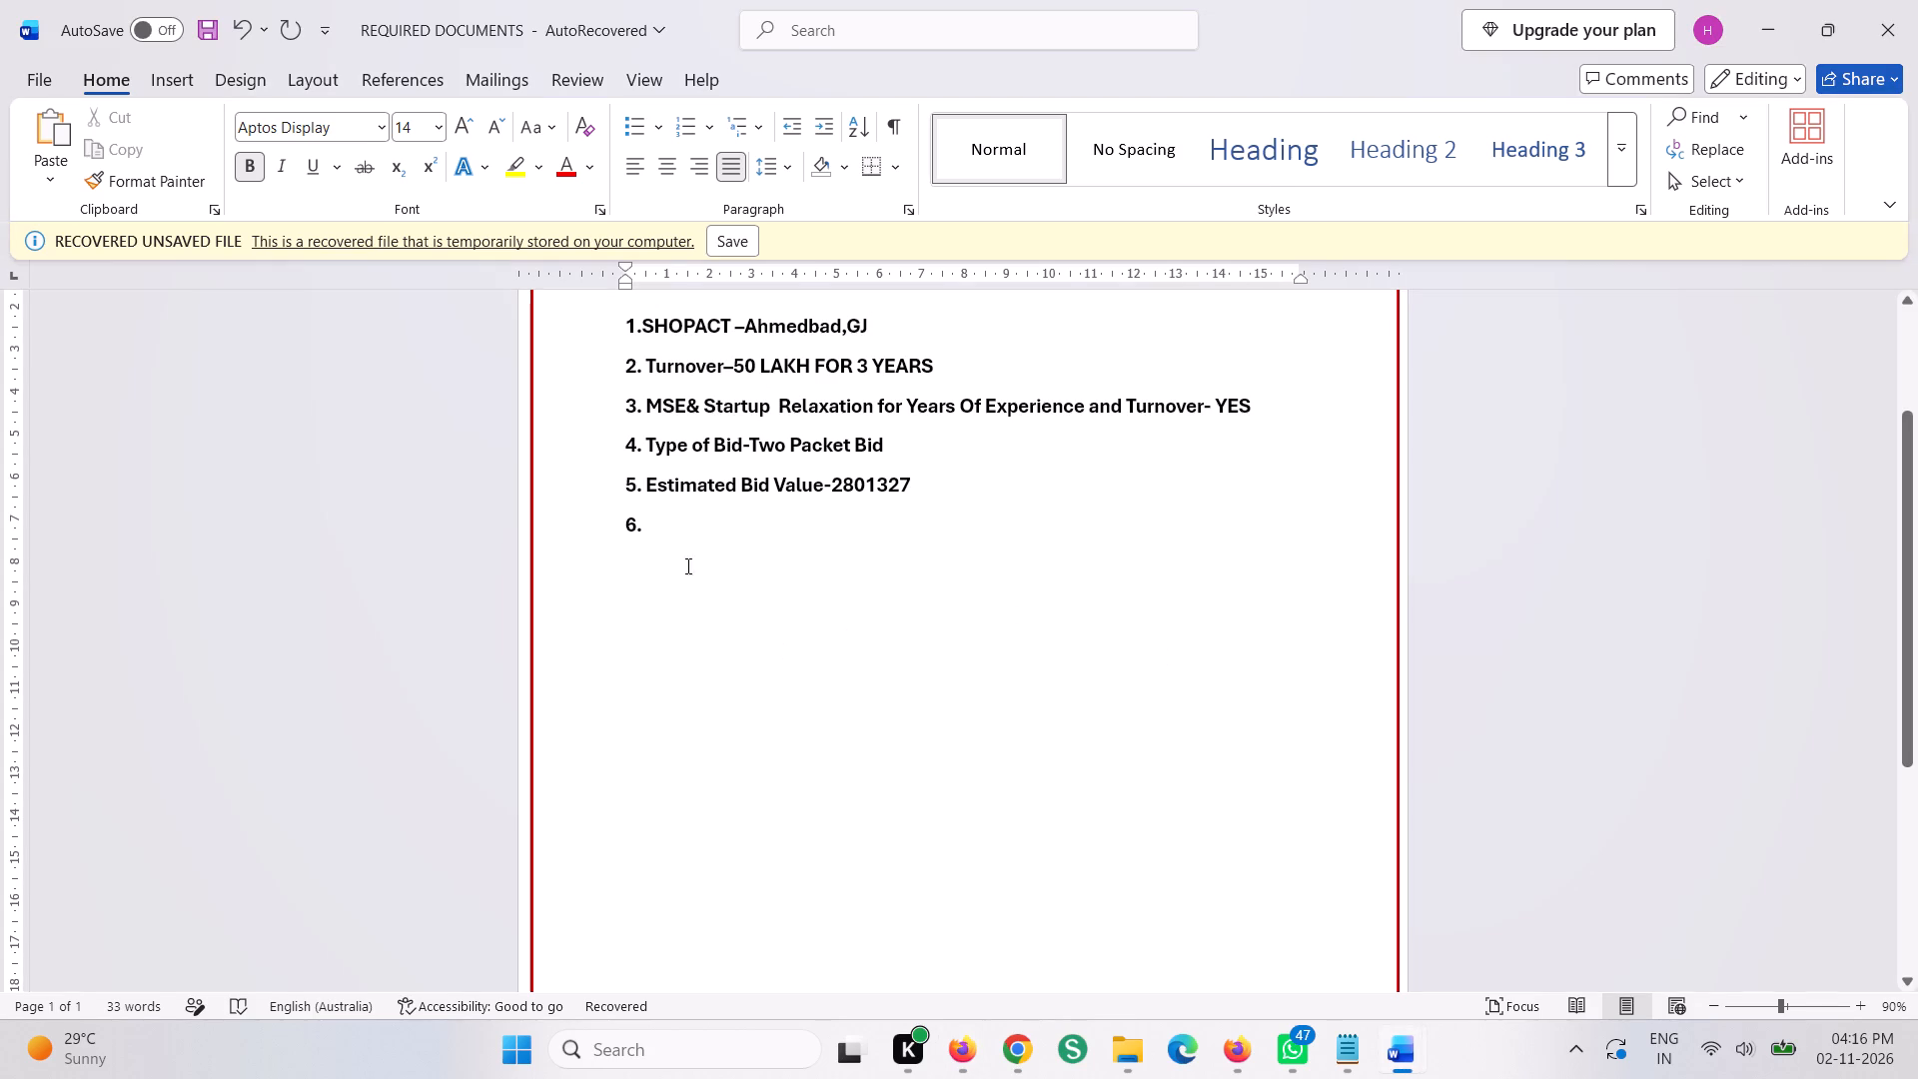
click(687, 532)
text(ESCALA)
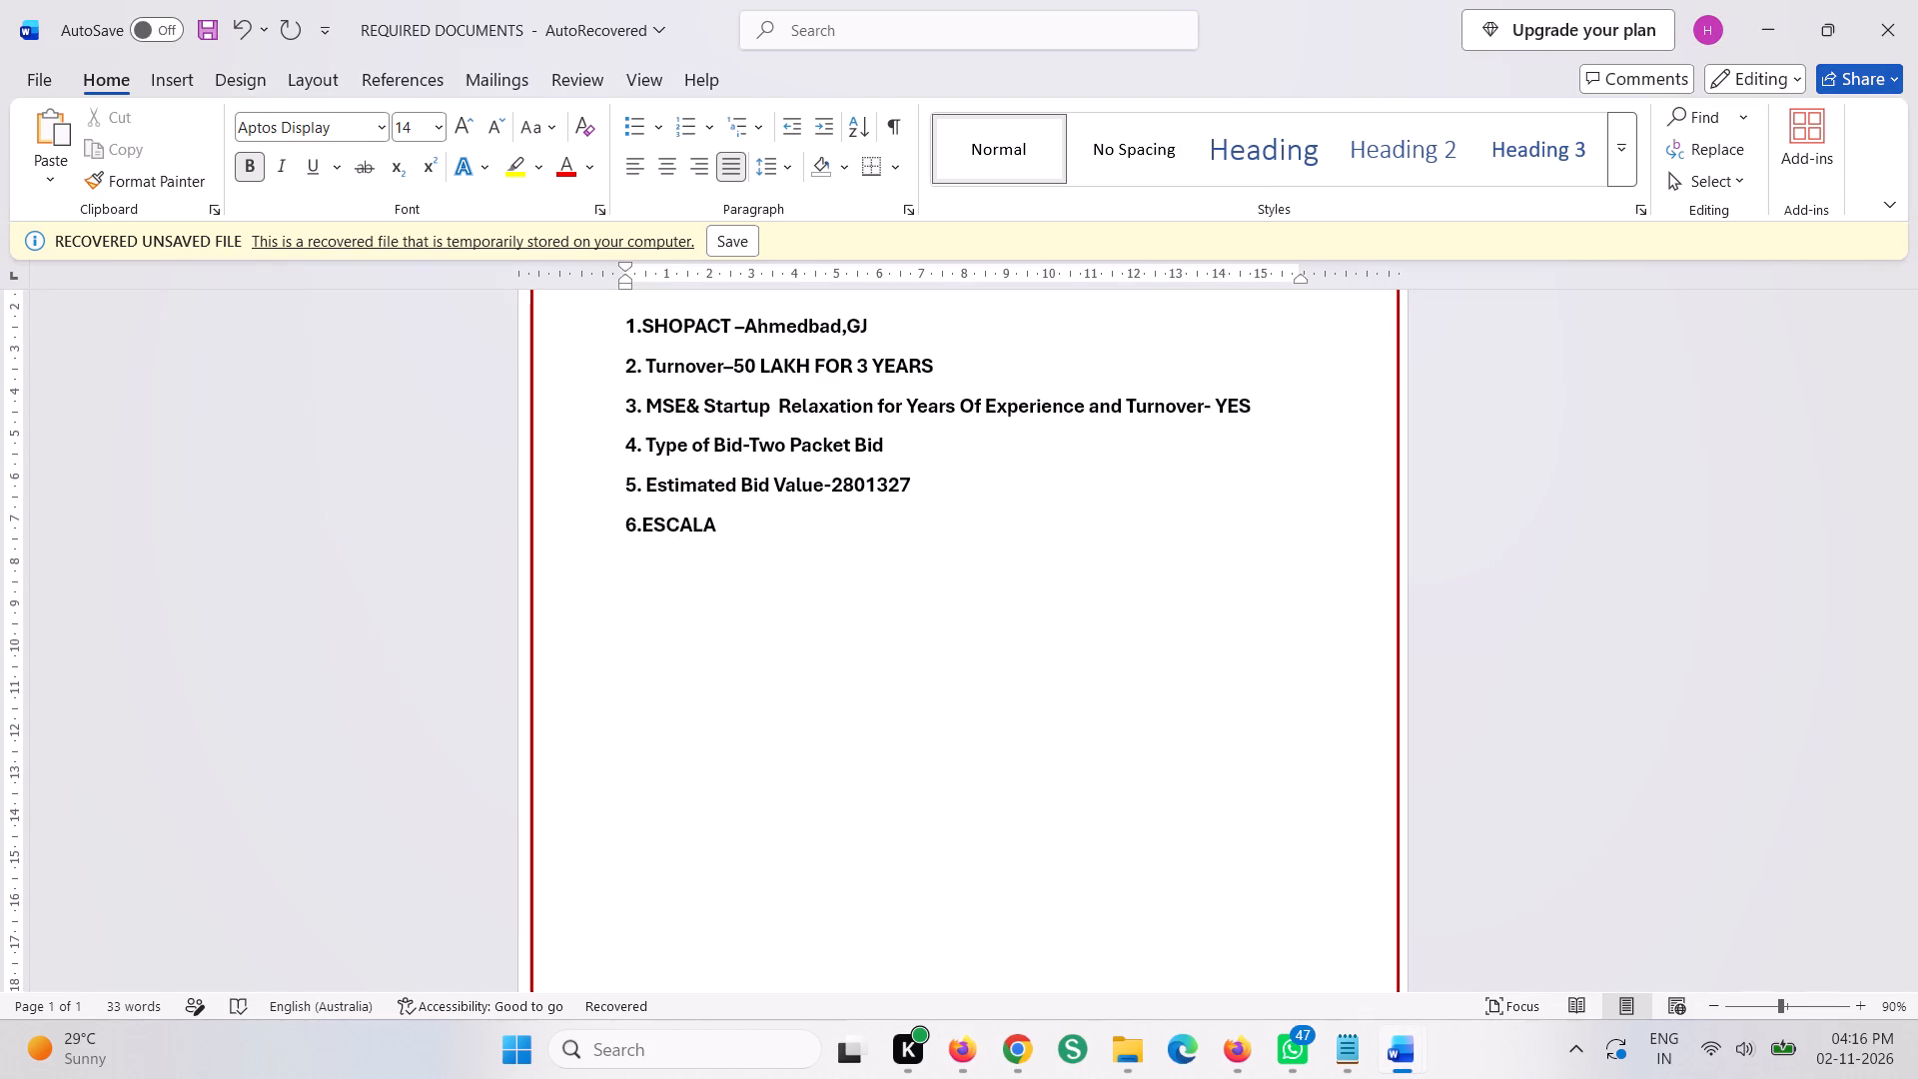
text(TION MATRICC)
key(BackSpace)
key(x)
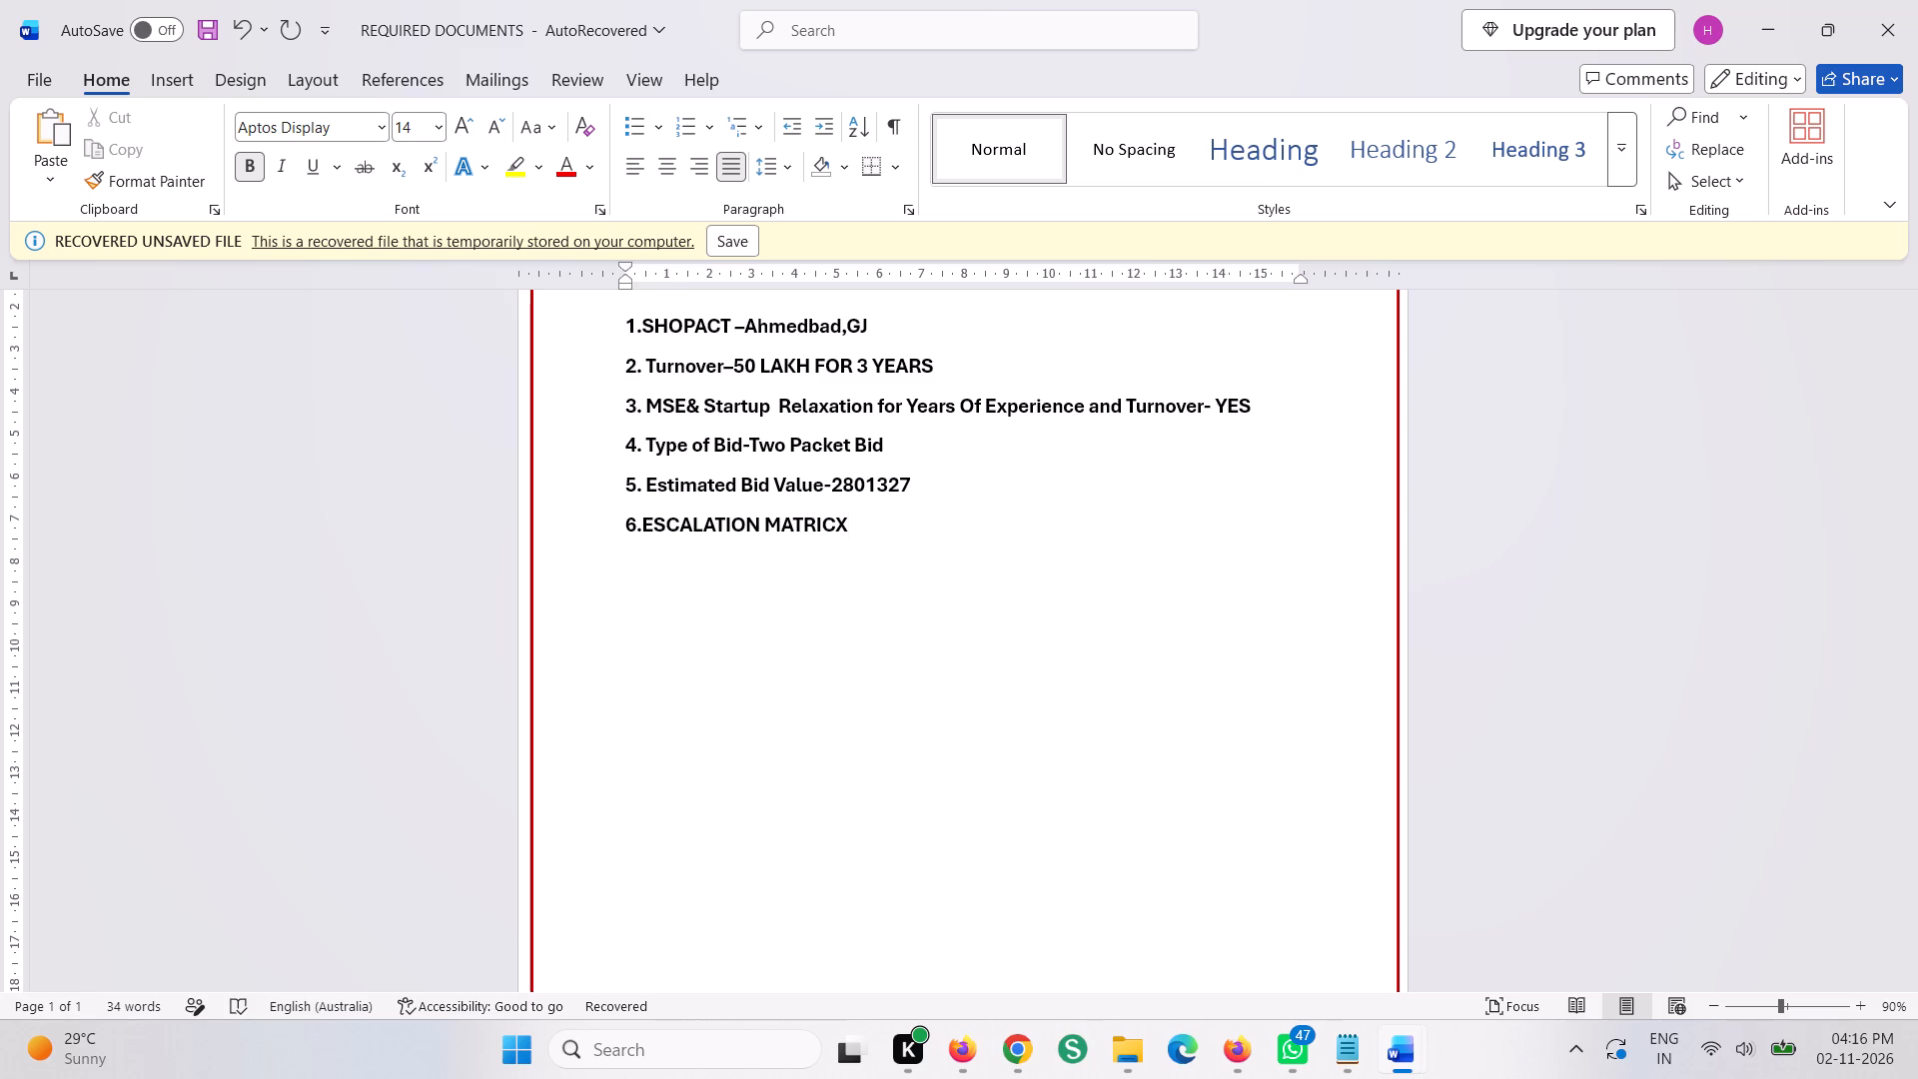
key(BackSpace)
key(BackSpace)
key(BackSpace)
text(IX)
key(Return)
text(7.)
Insert "GANDHINAGAR," after "Ahmedbad," in SHOPACT item 1 of the Required Documents list, following clause (s) of the buyer's ATC.
key(alt+Tab)
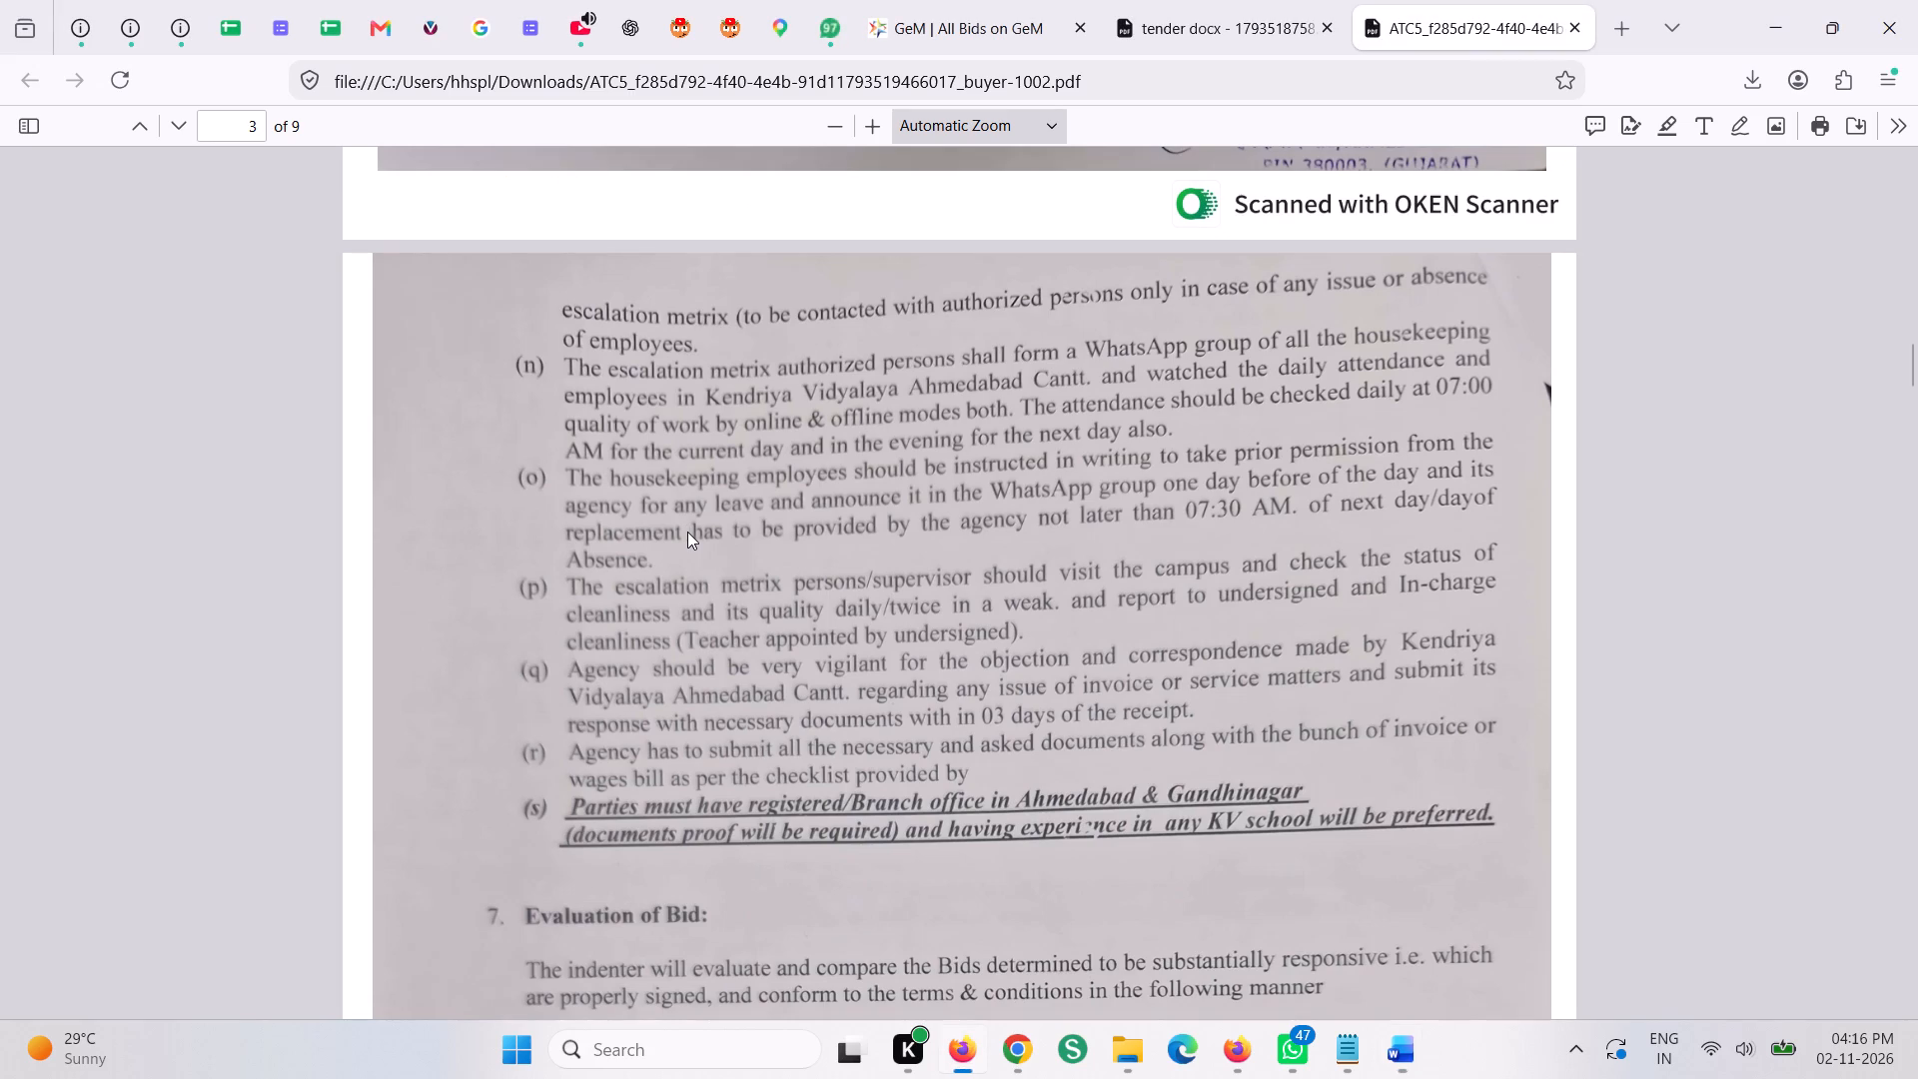
ctrl+scroll(855, 523, up, 1)
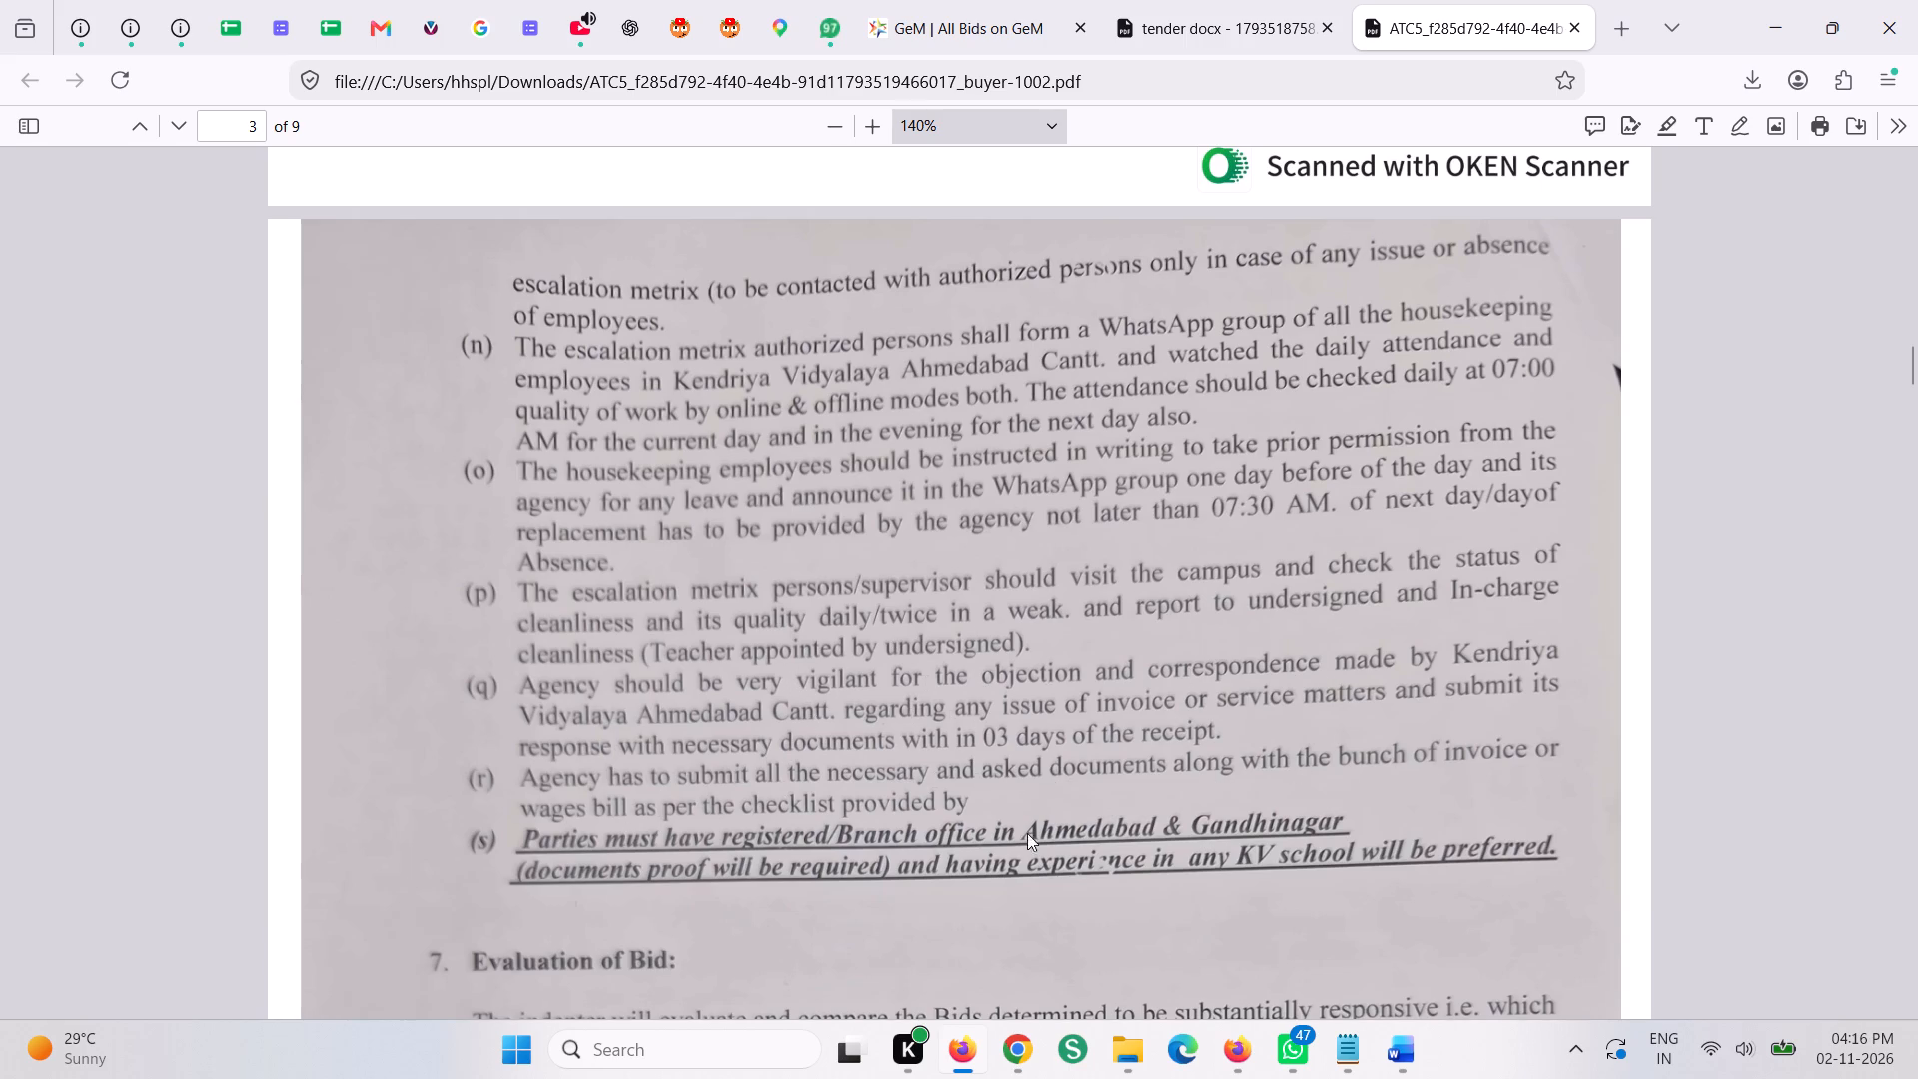
key(alt+Tab)
scroll(791, 494, up, 1)
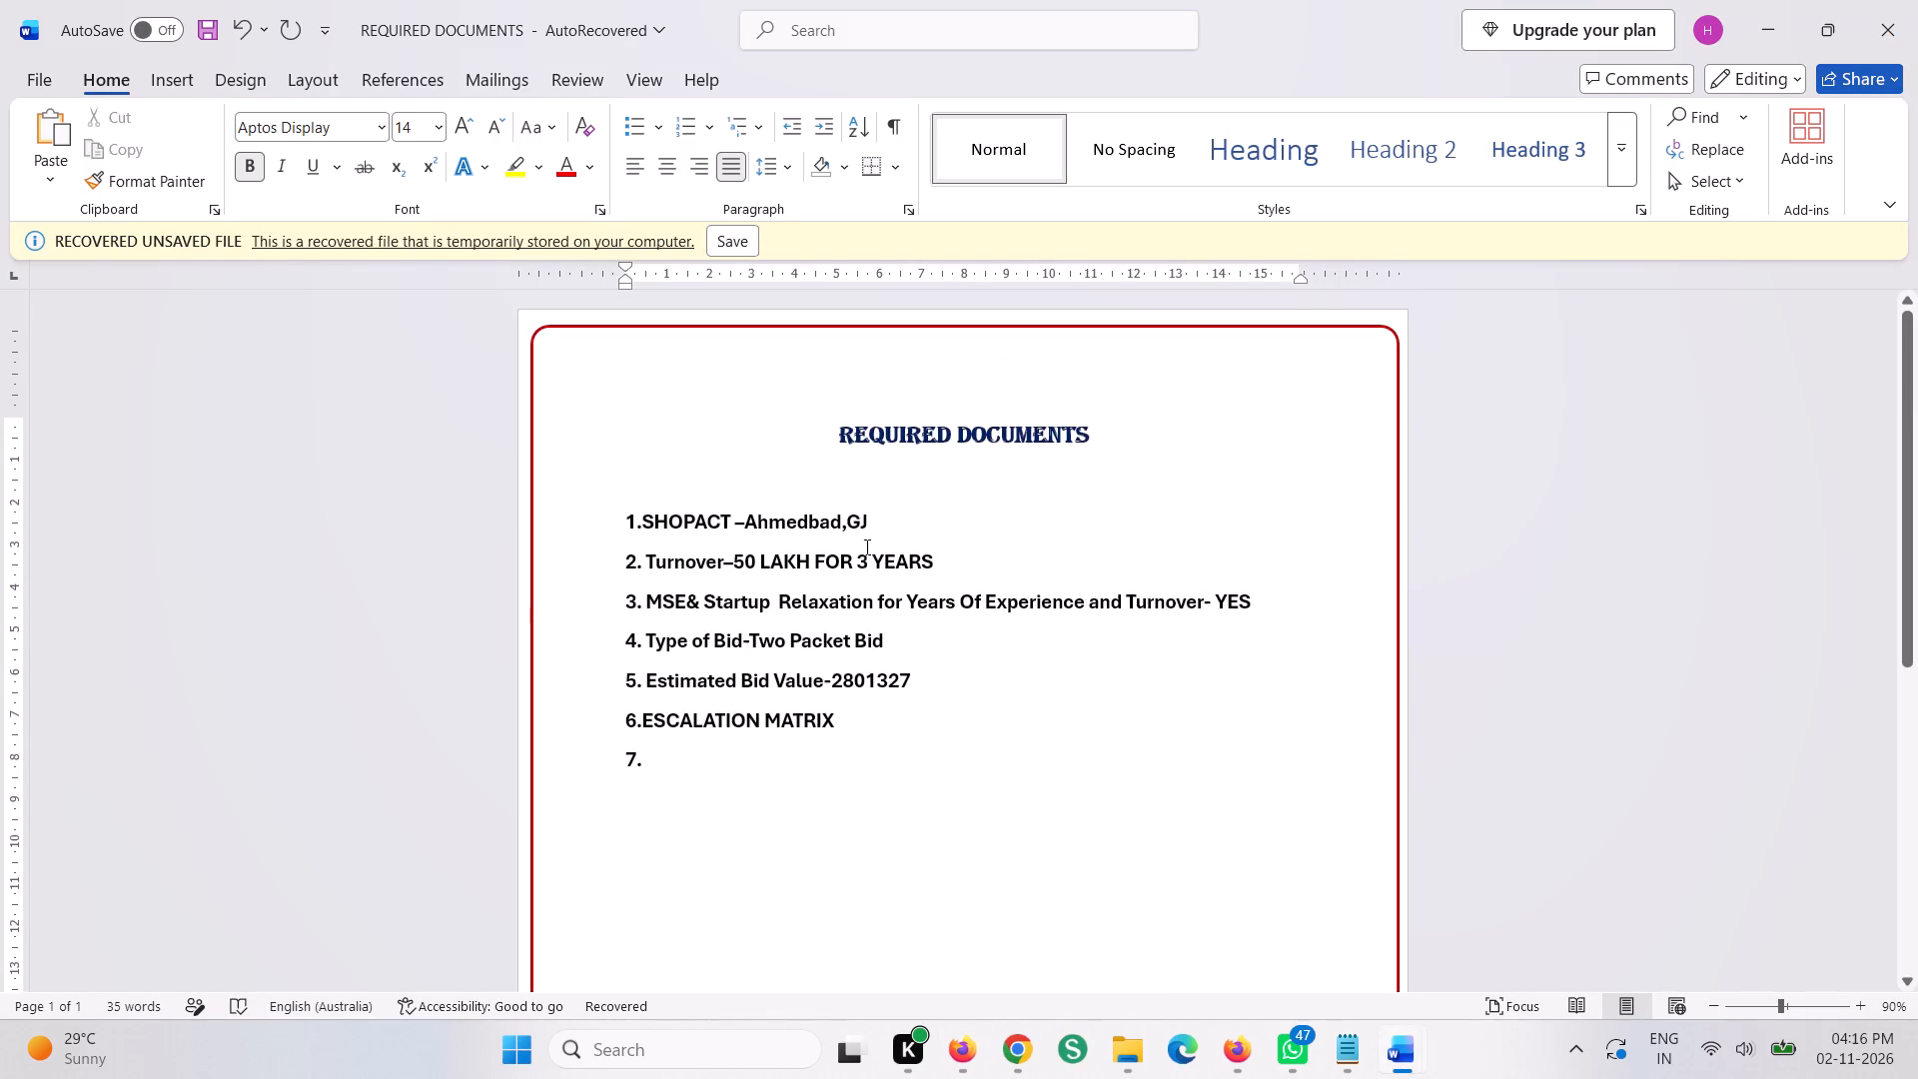
click(846, 525)
key(alt+Tab)
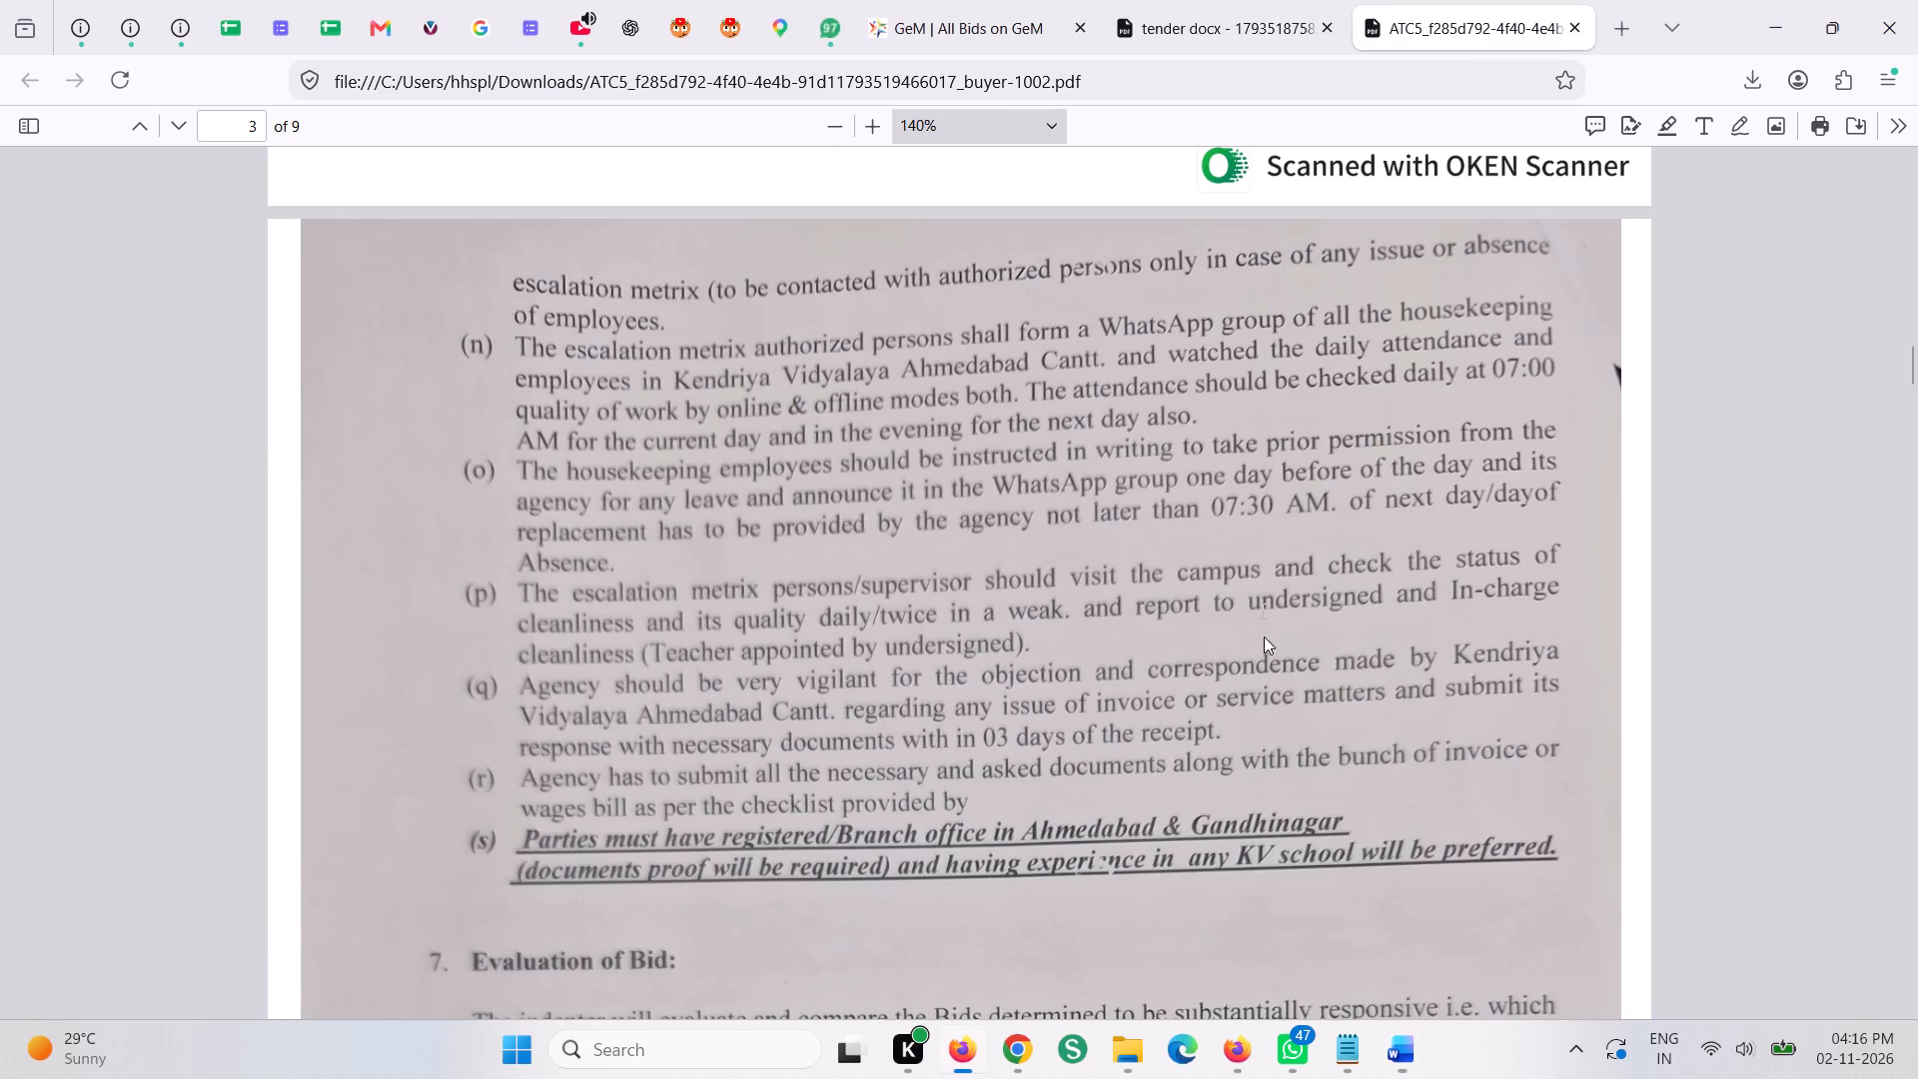
key(alt+Tab)
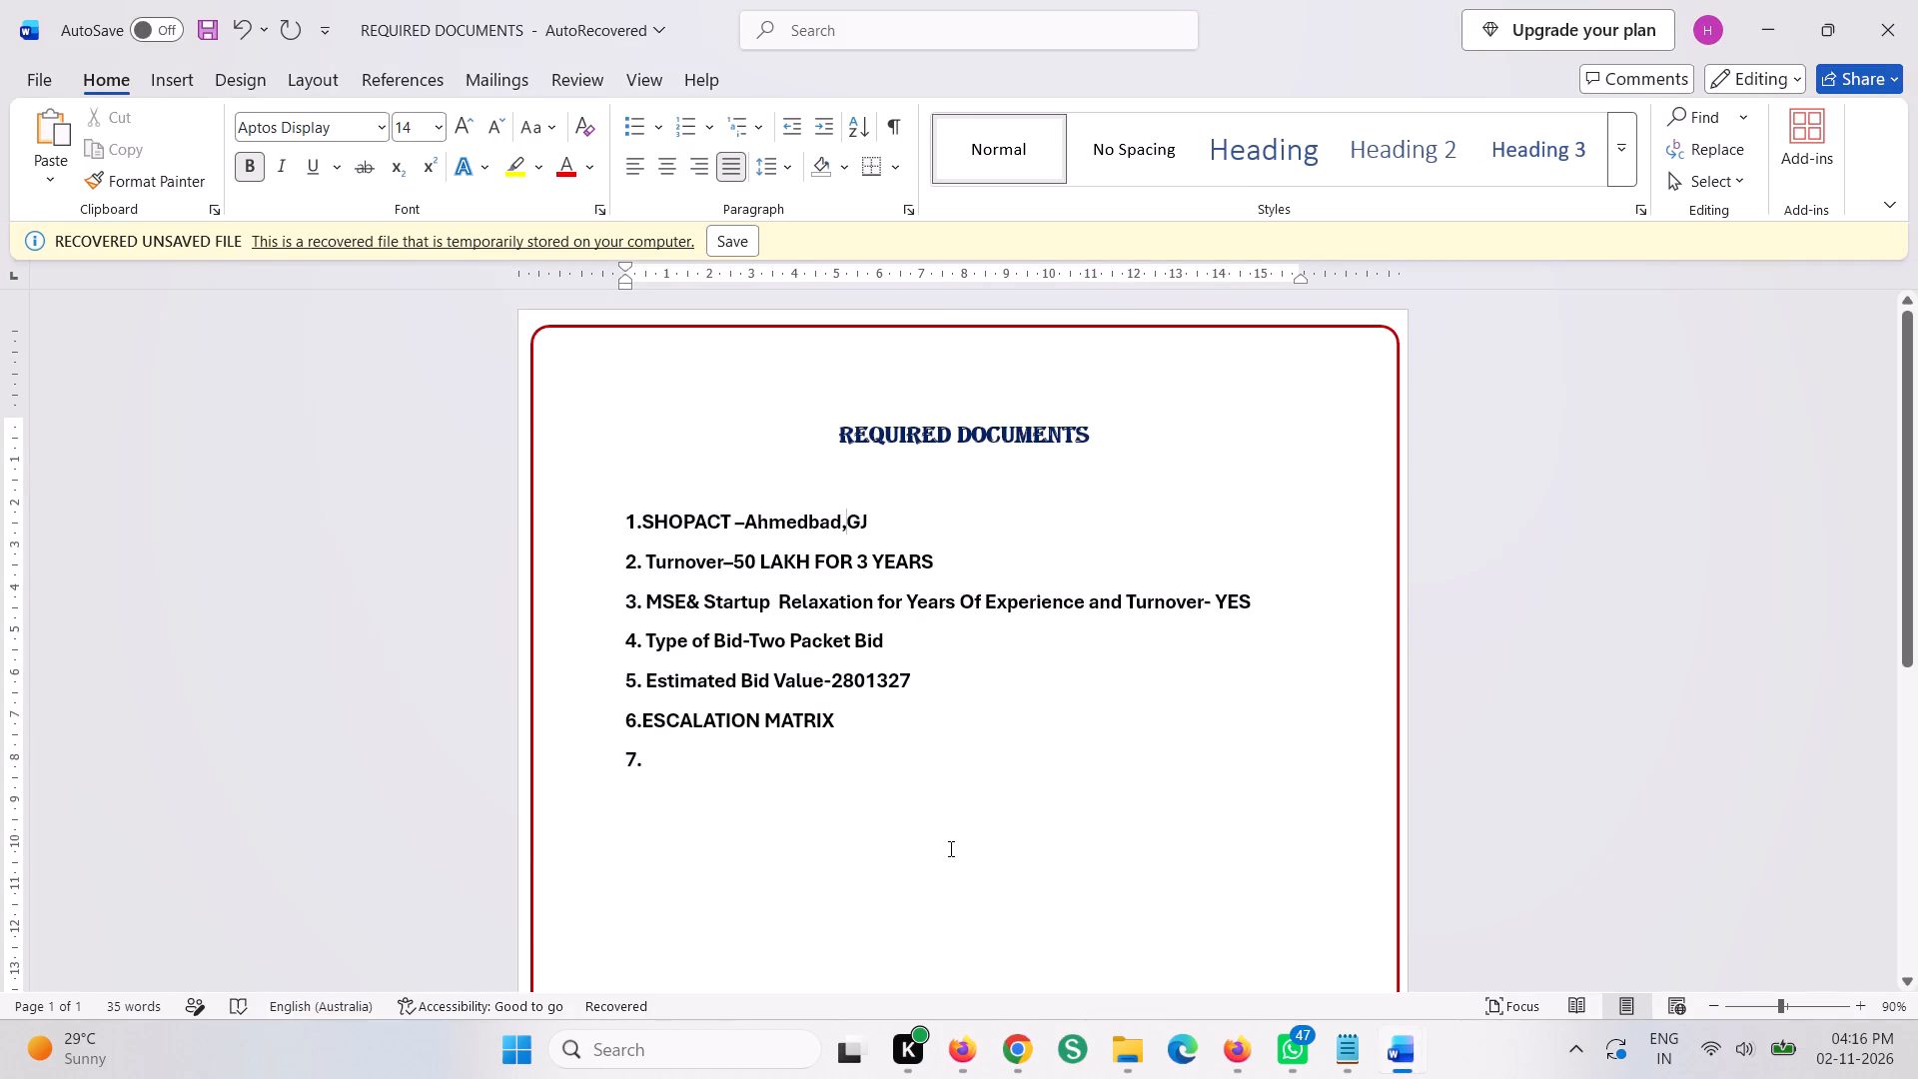
text(GANDHINAGAR)
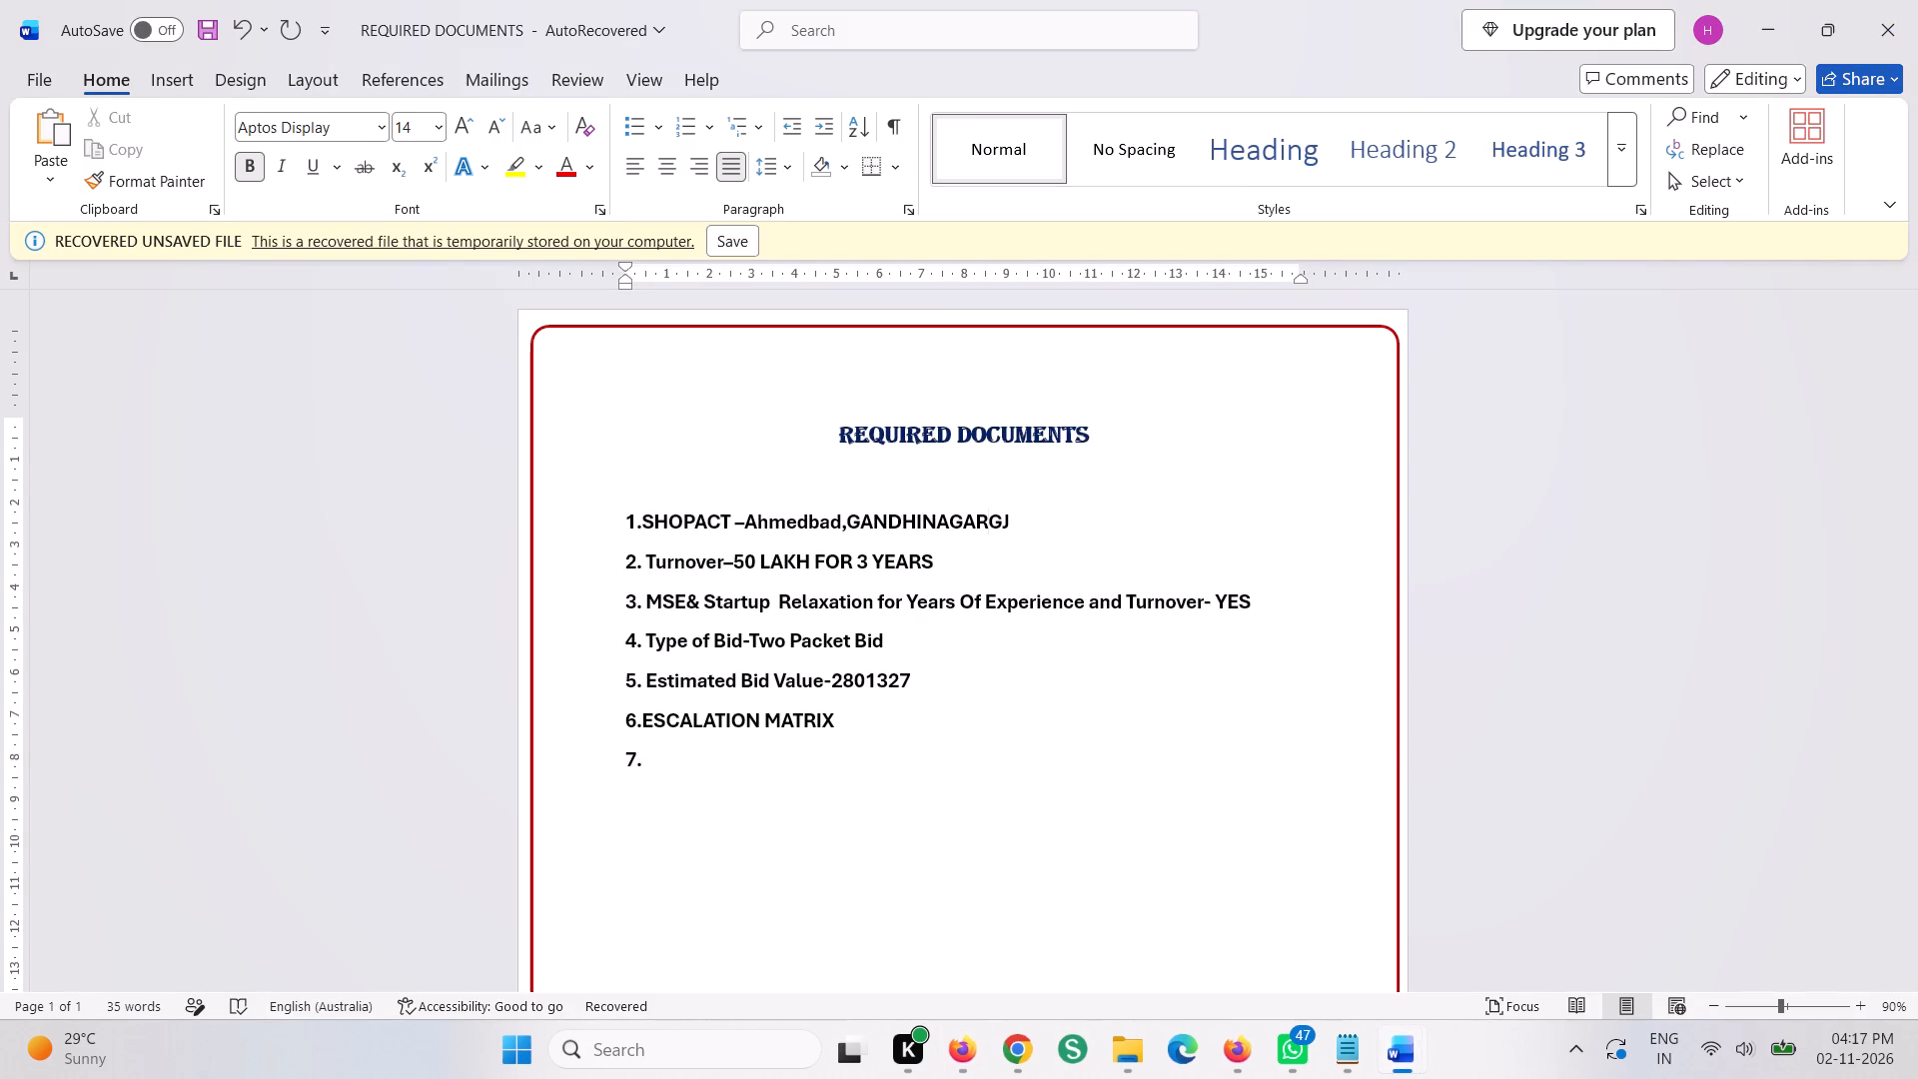
key(comma)
Enter "EXPERIENCE IN ANY KV SCHOOL" as item 7 of the Required Documents list, taking the wording from clause (s).
key(alt+Tab)
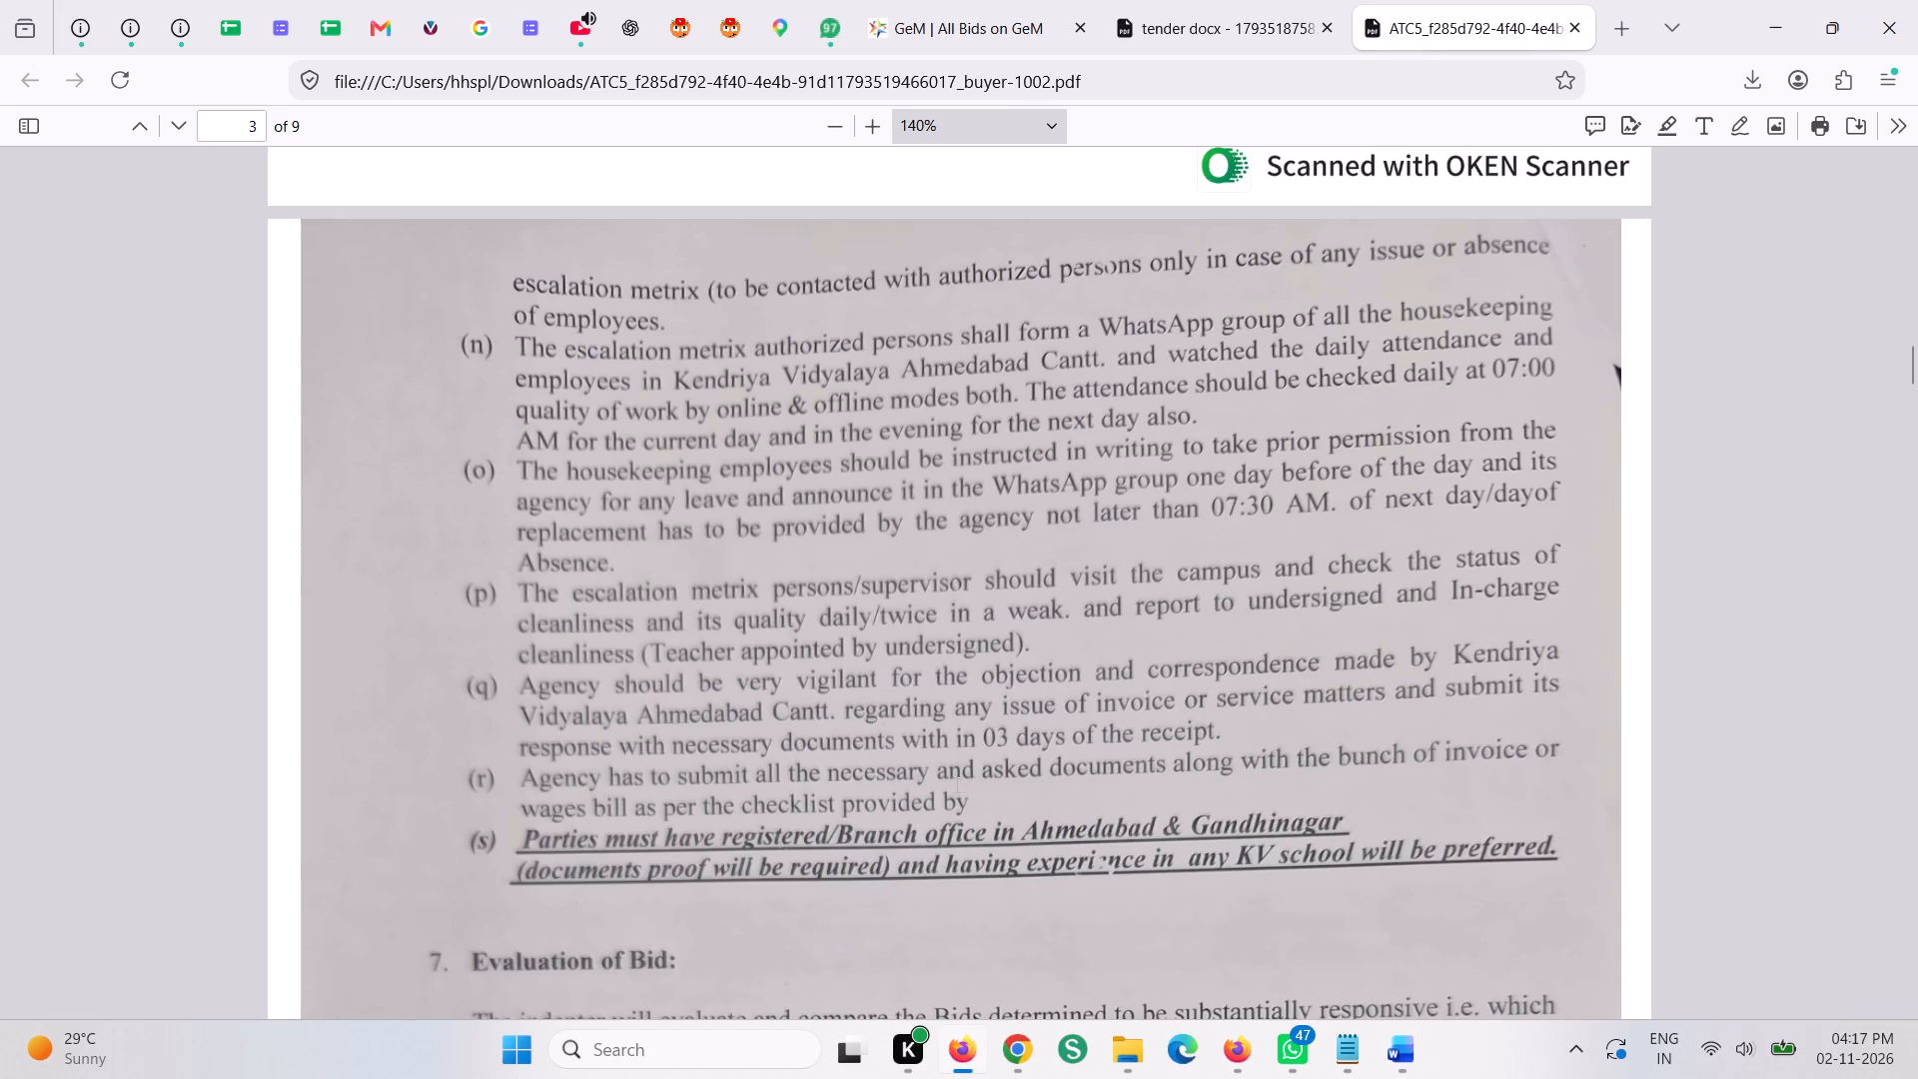
scroll(1193, 746, down, 1)
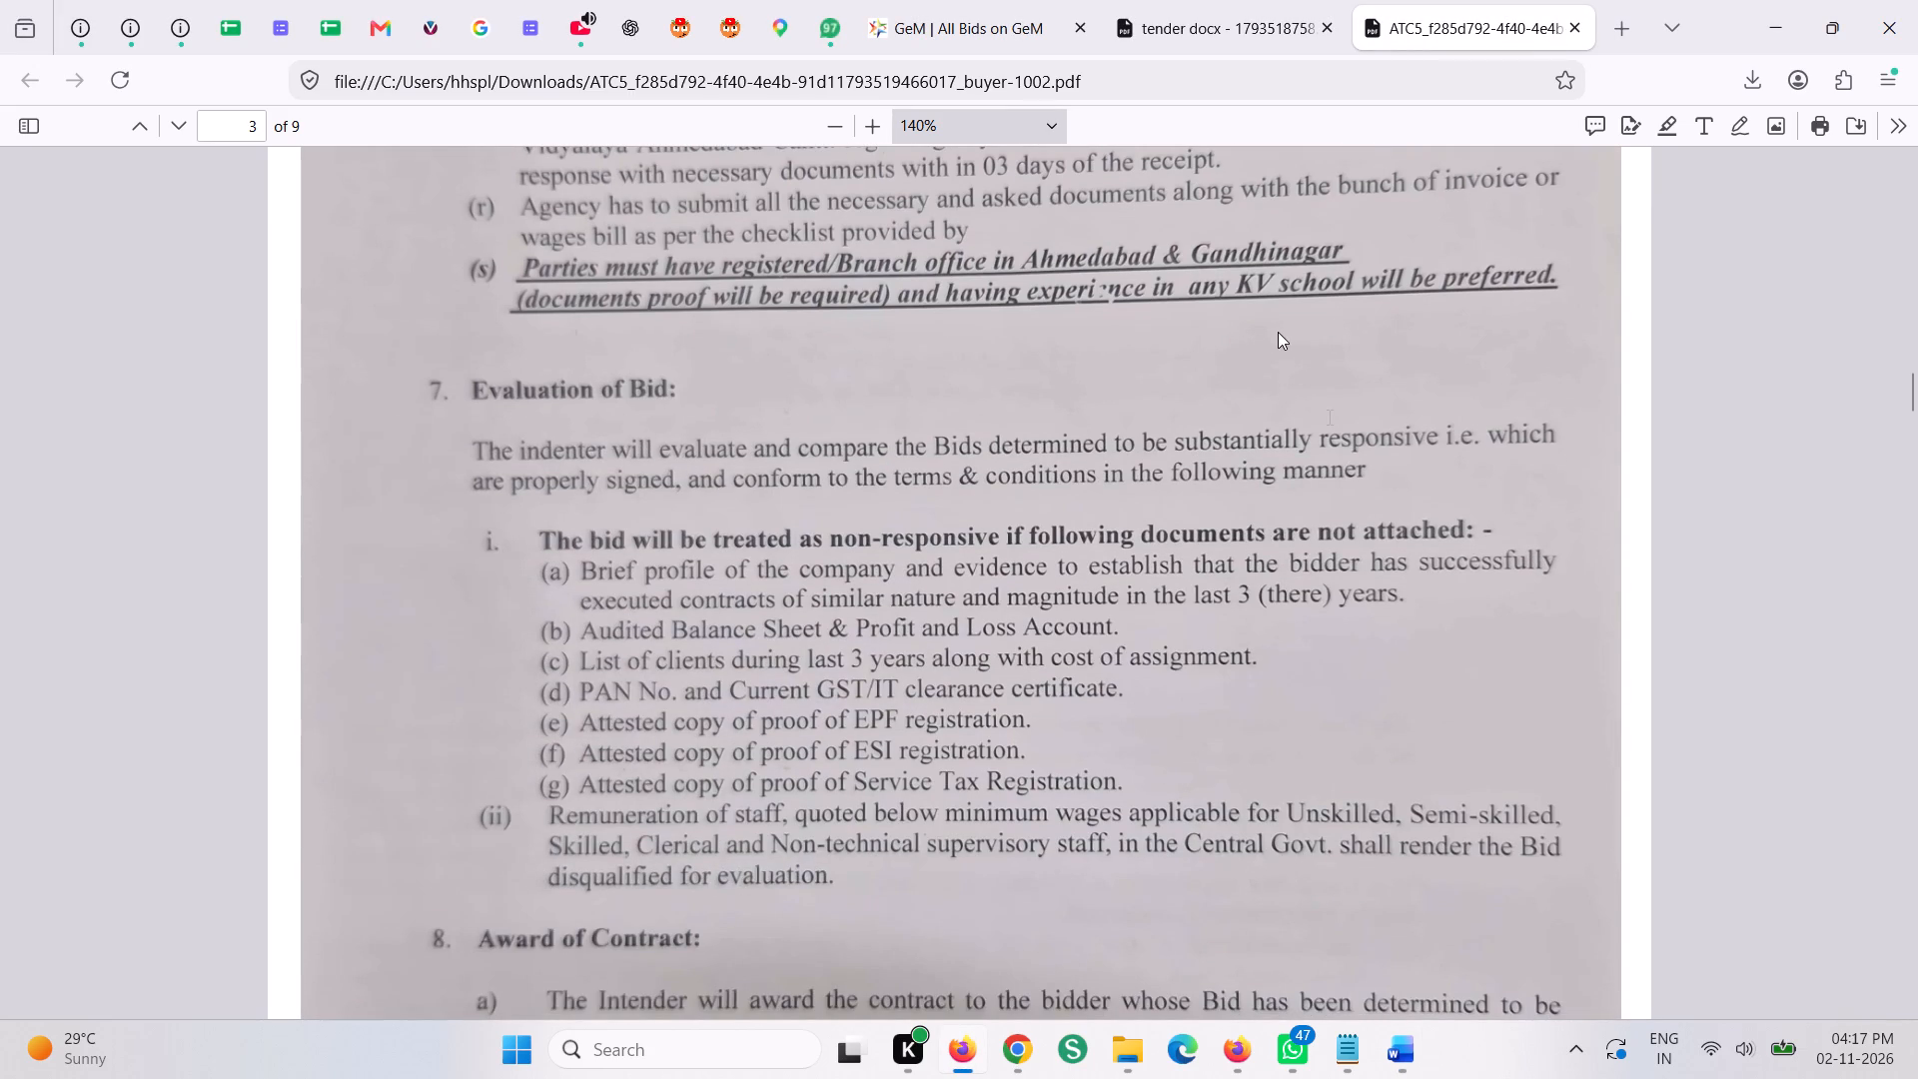
key(alt+Tab)
click(659, 756)
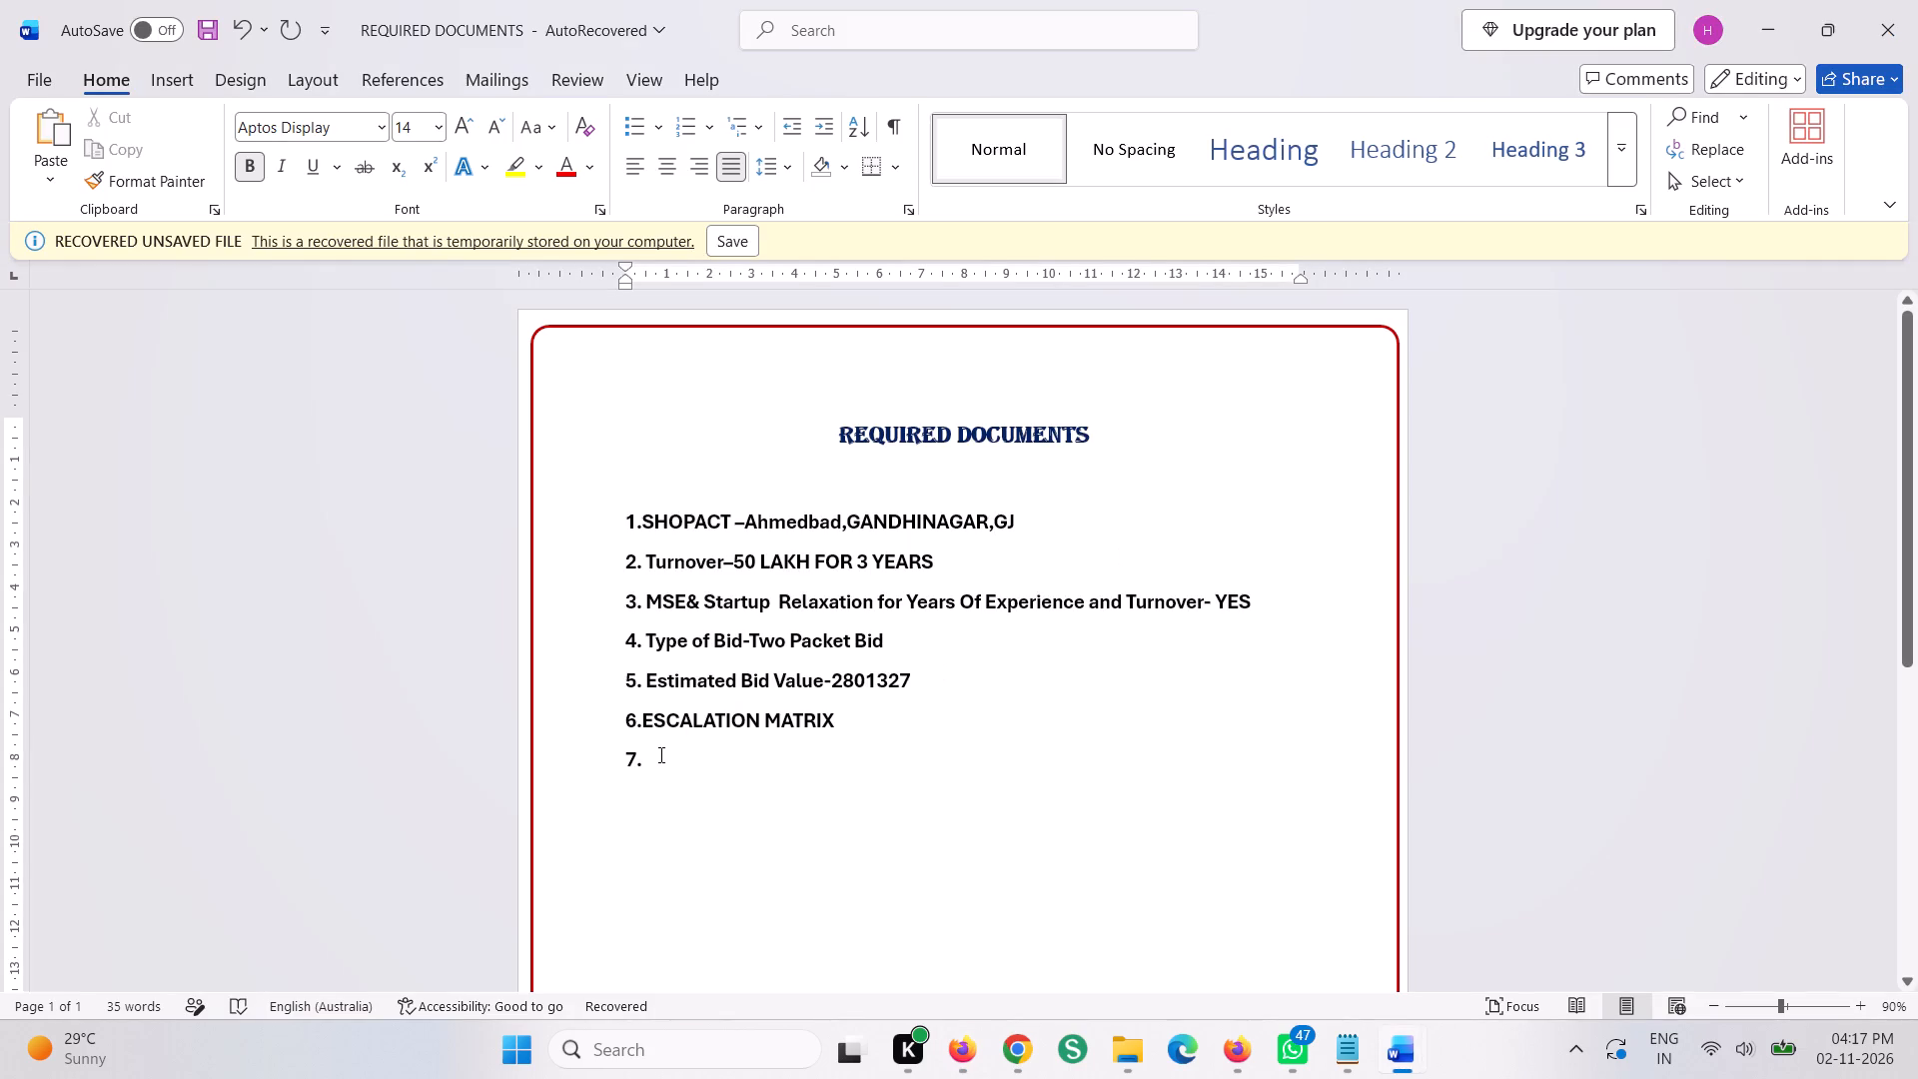
text(EXE)
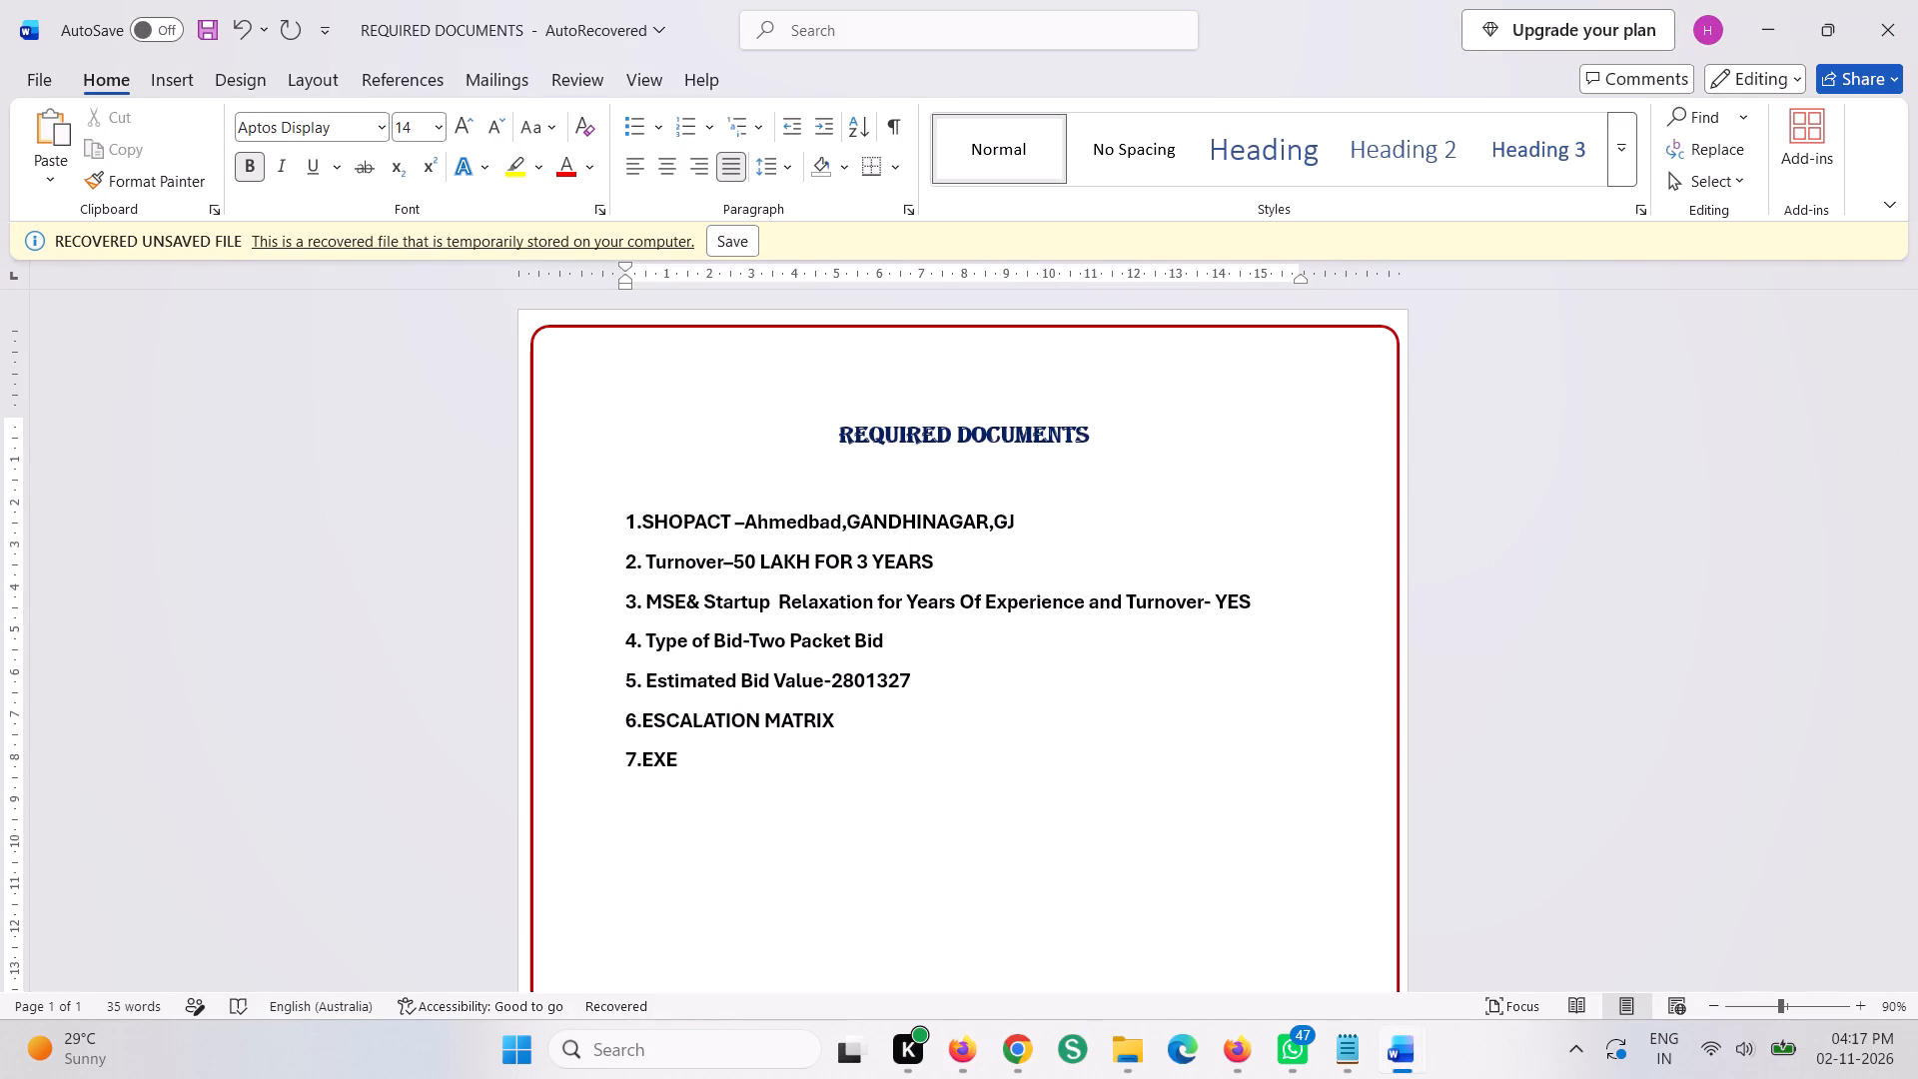
key(BackSpace)
text(PERIRE)
key(BackSpace)
key(BackSpace)
text(ENCE)
key(space)
key(alt+Tab)
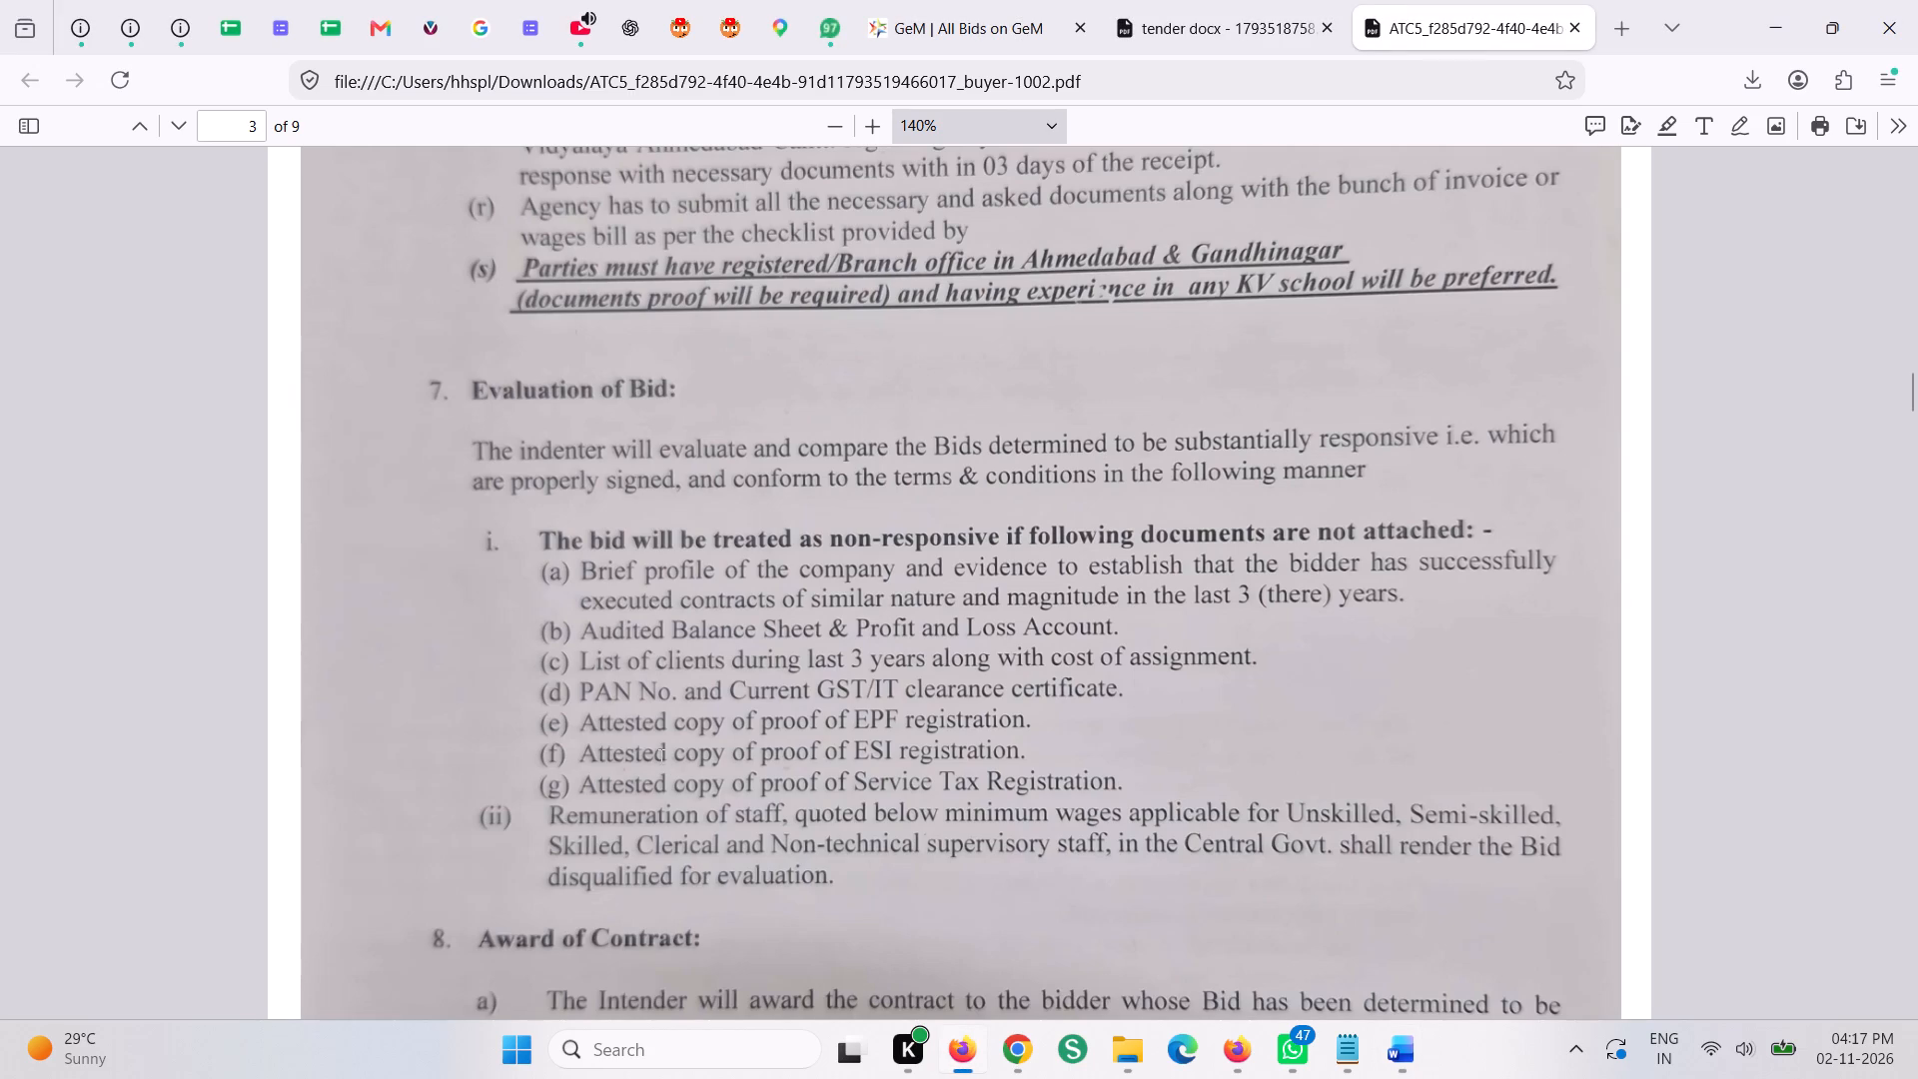
key(alt+Tab)
key(space)
text(IN ANY)
key(space)
key(alt+Tab)
key(alt+Tab)
text(KV)
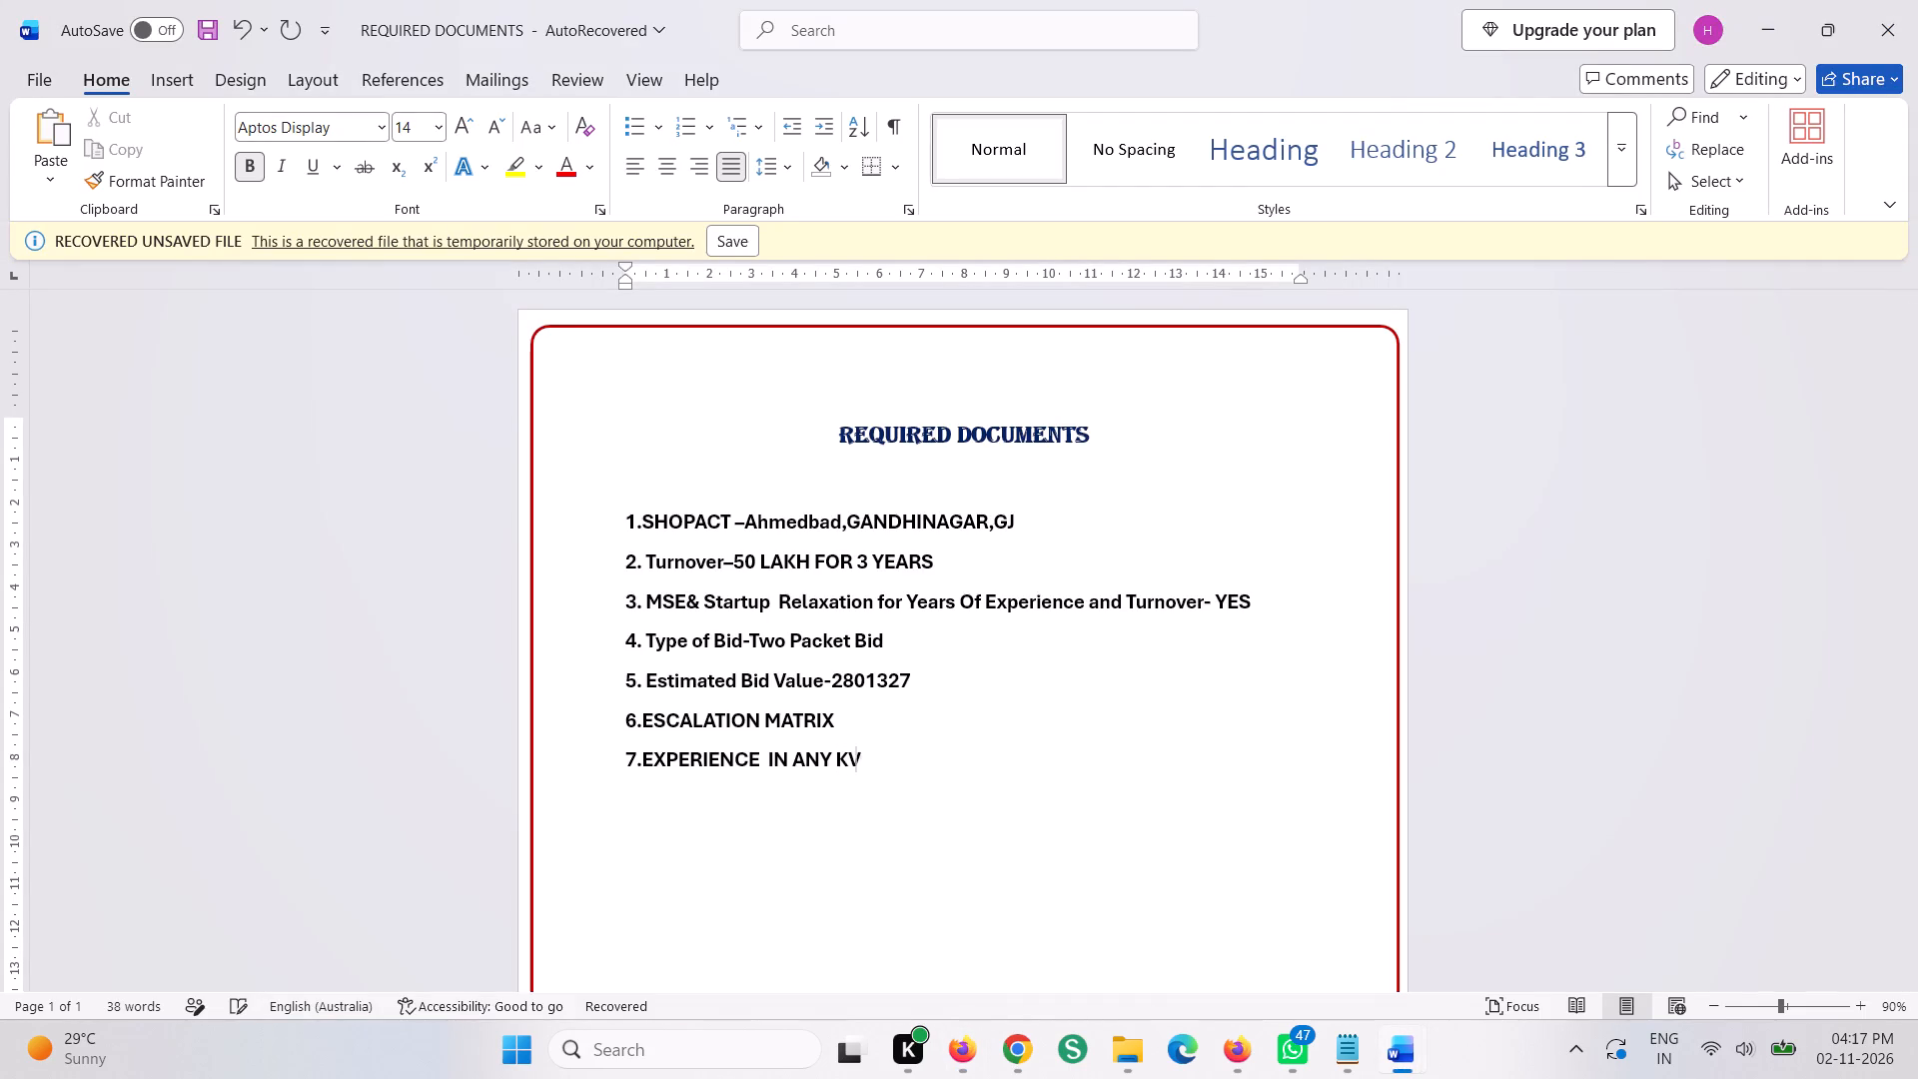
key(space)
key(alt+Tab)
key(alt+Tab)
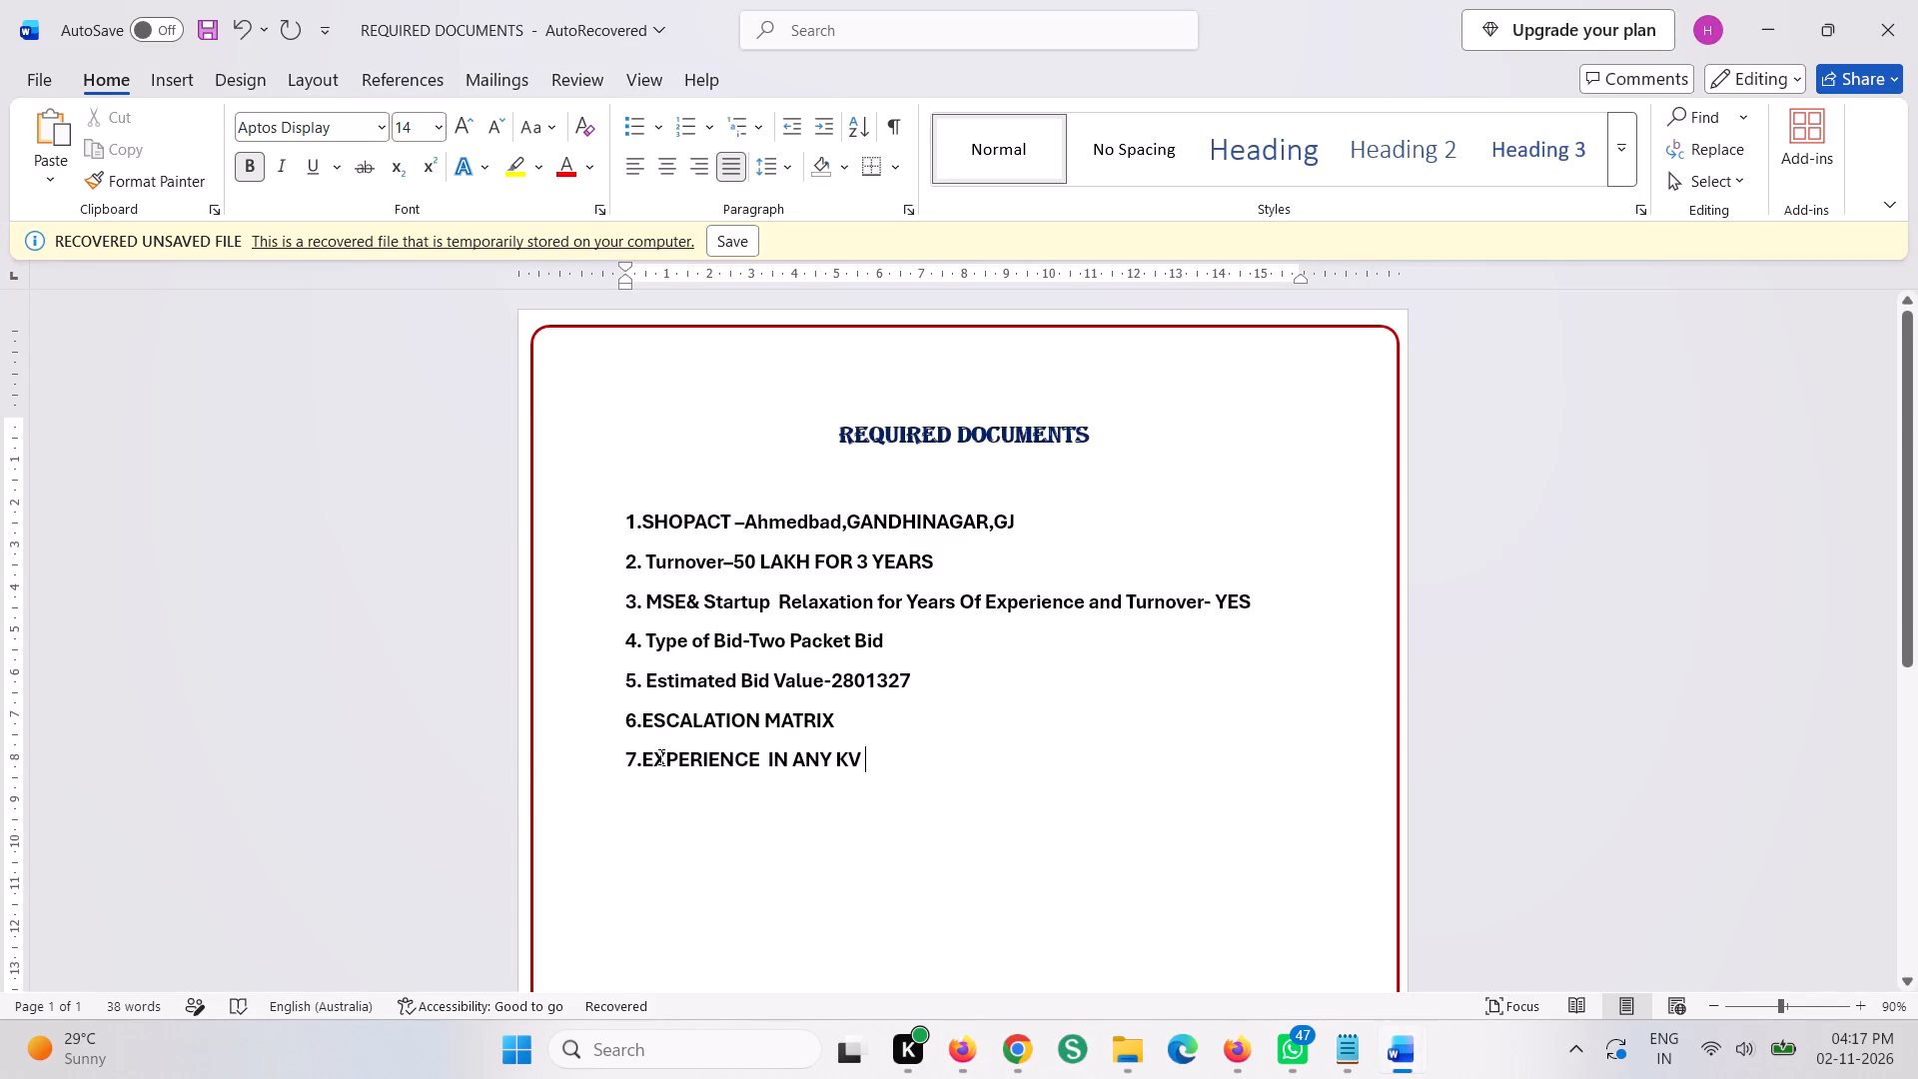
text(SCHOOL;)
key(space)
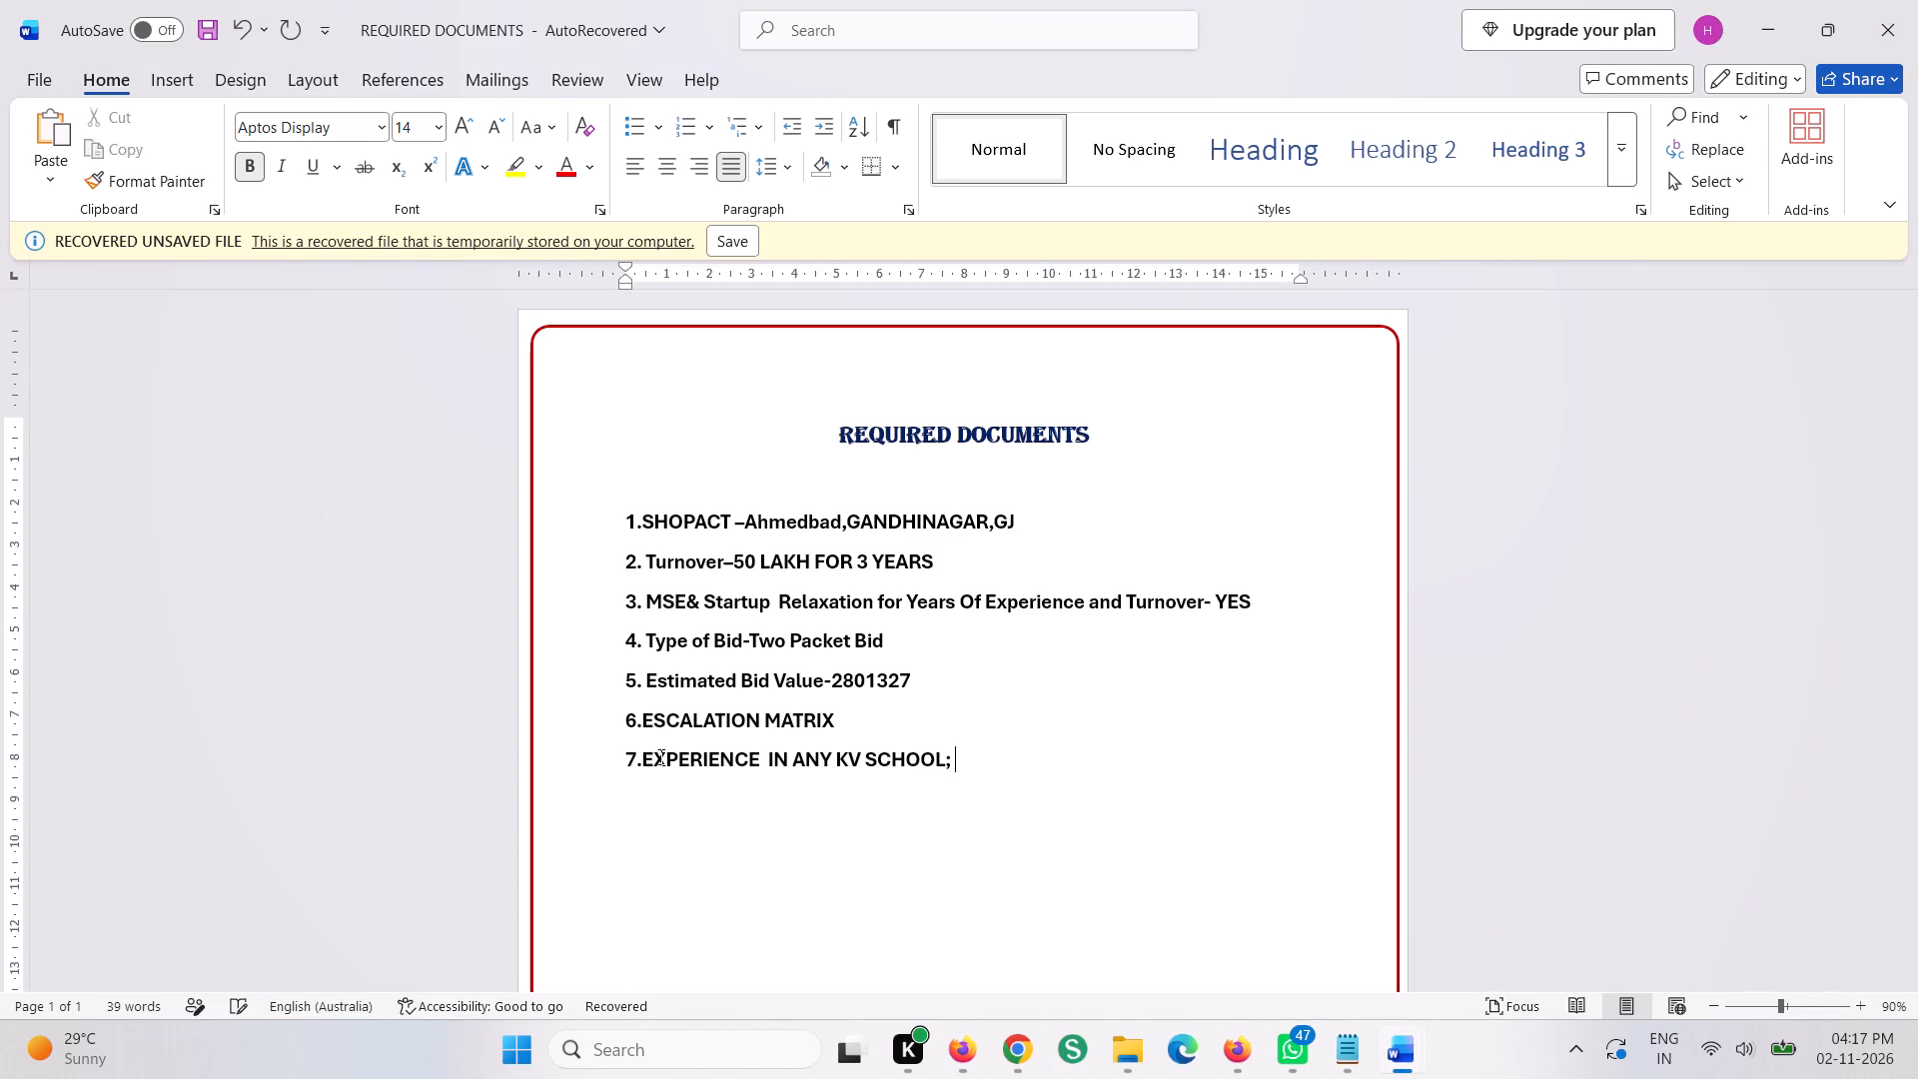
key(alt+Tab)
key(alt+Tab)
key(BackSpace)
key(BackSpace)
key(space)
Complete item 7 of the Required Documents list with the words "WILL BE PRERRED".
key(alt+Tab)
key(alt+Tab)
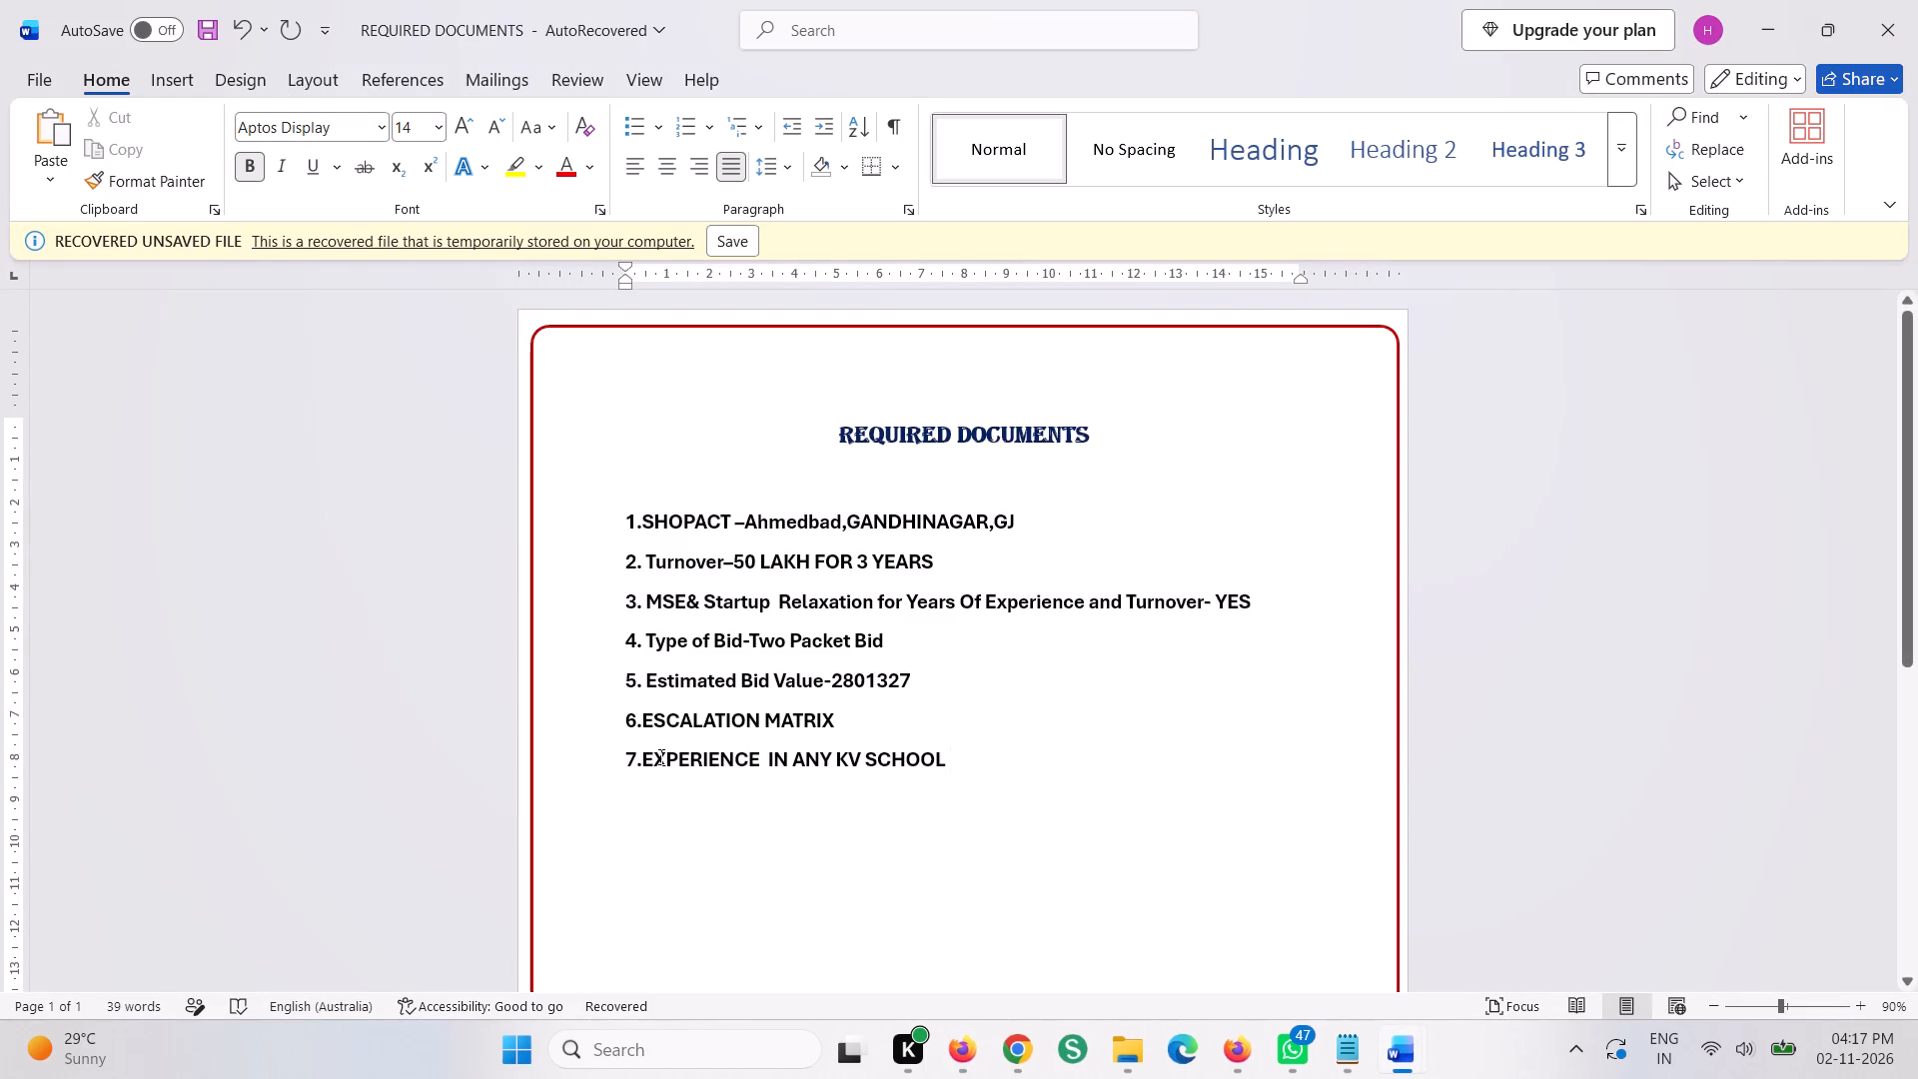
text(WIL)
text(L BE)
key(space)
key(alt+Tab)
key(alt+Tab)
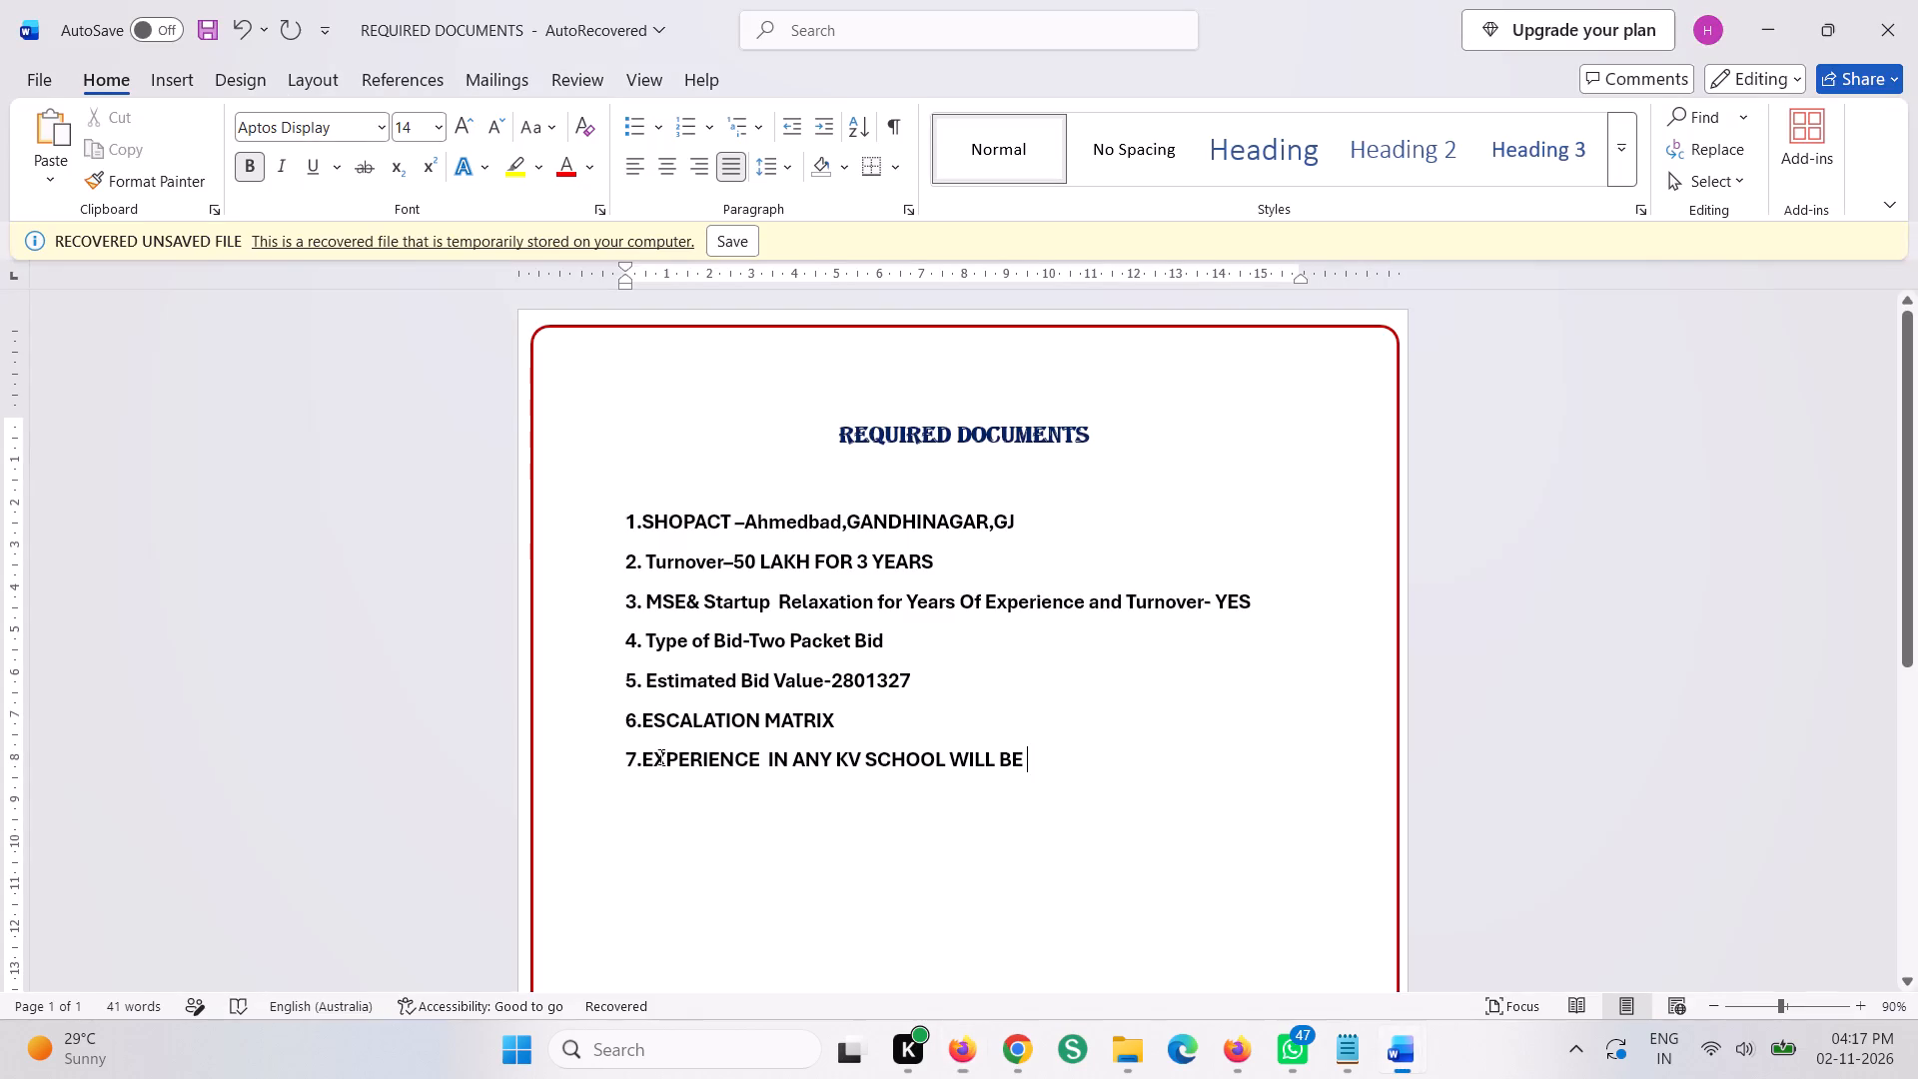
text(PREFEE)
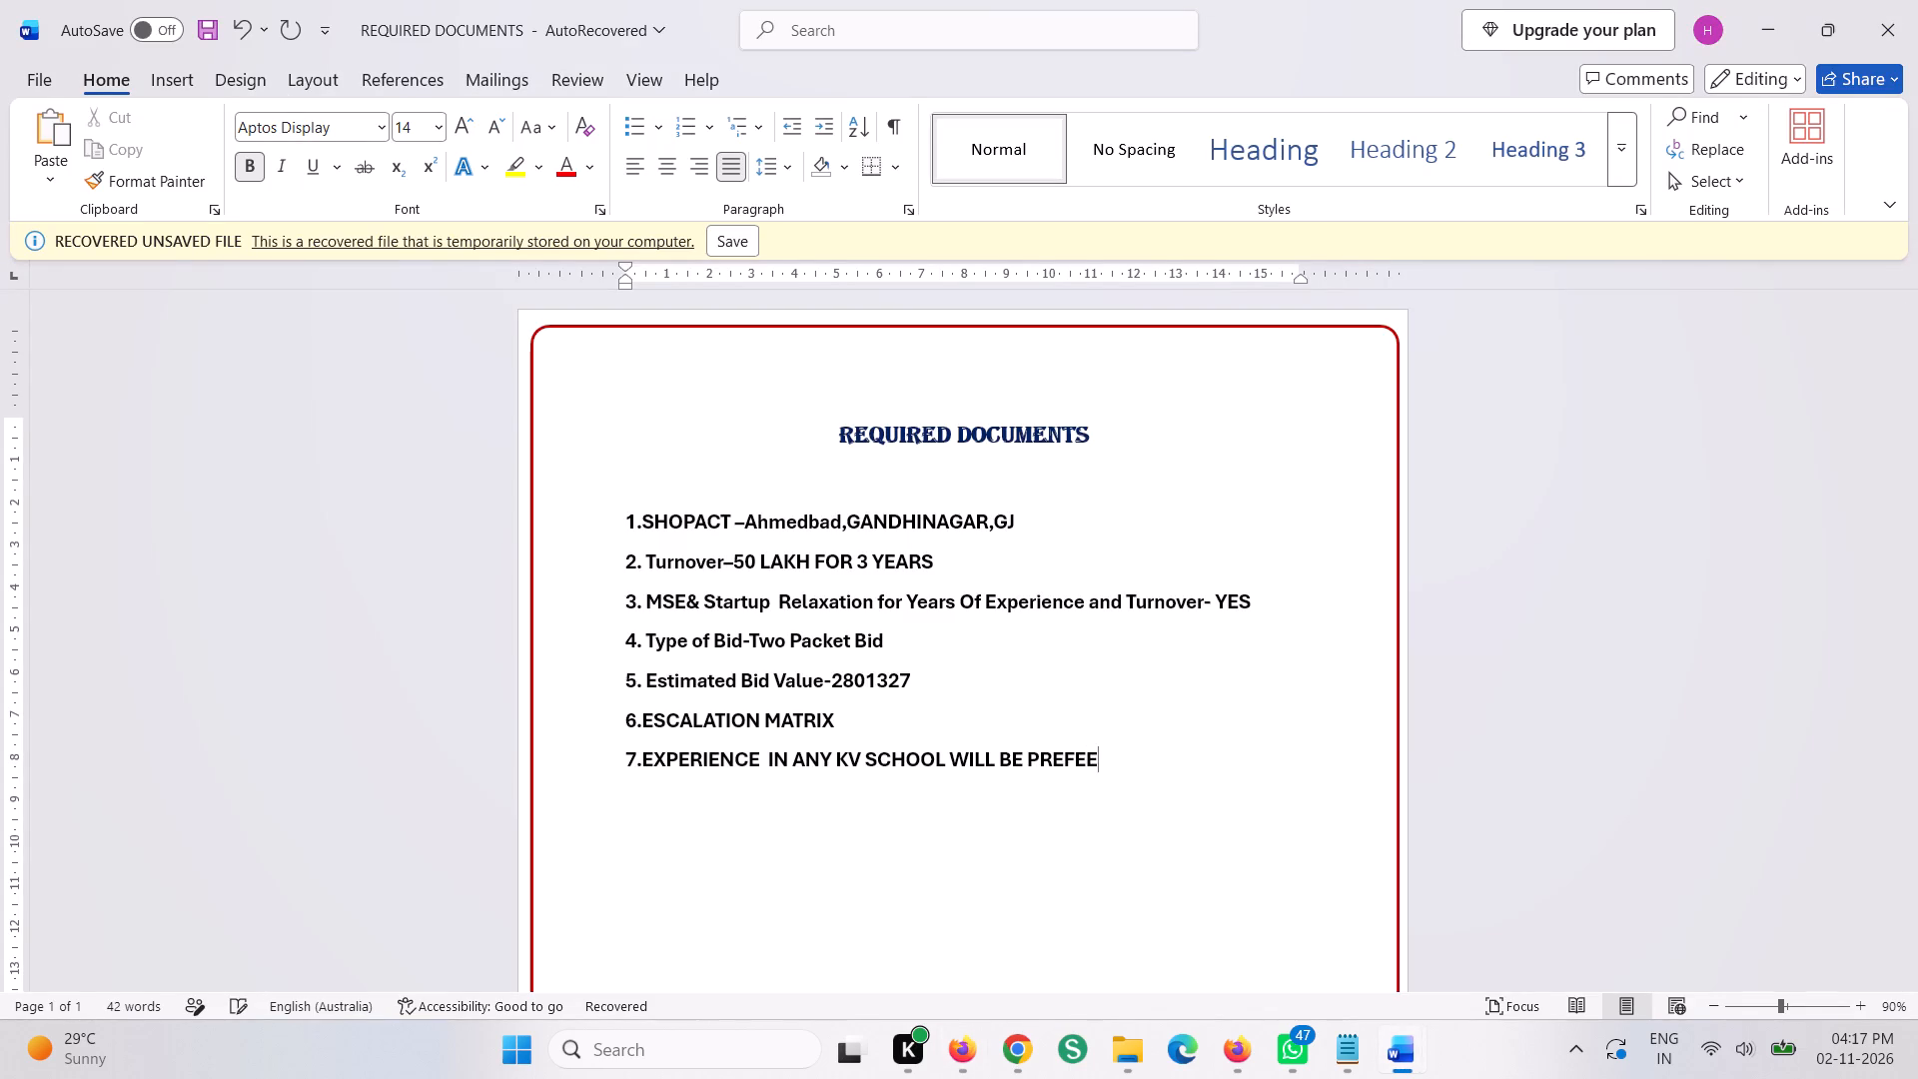
key(alt+Tab)
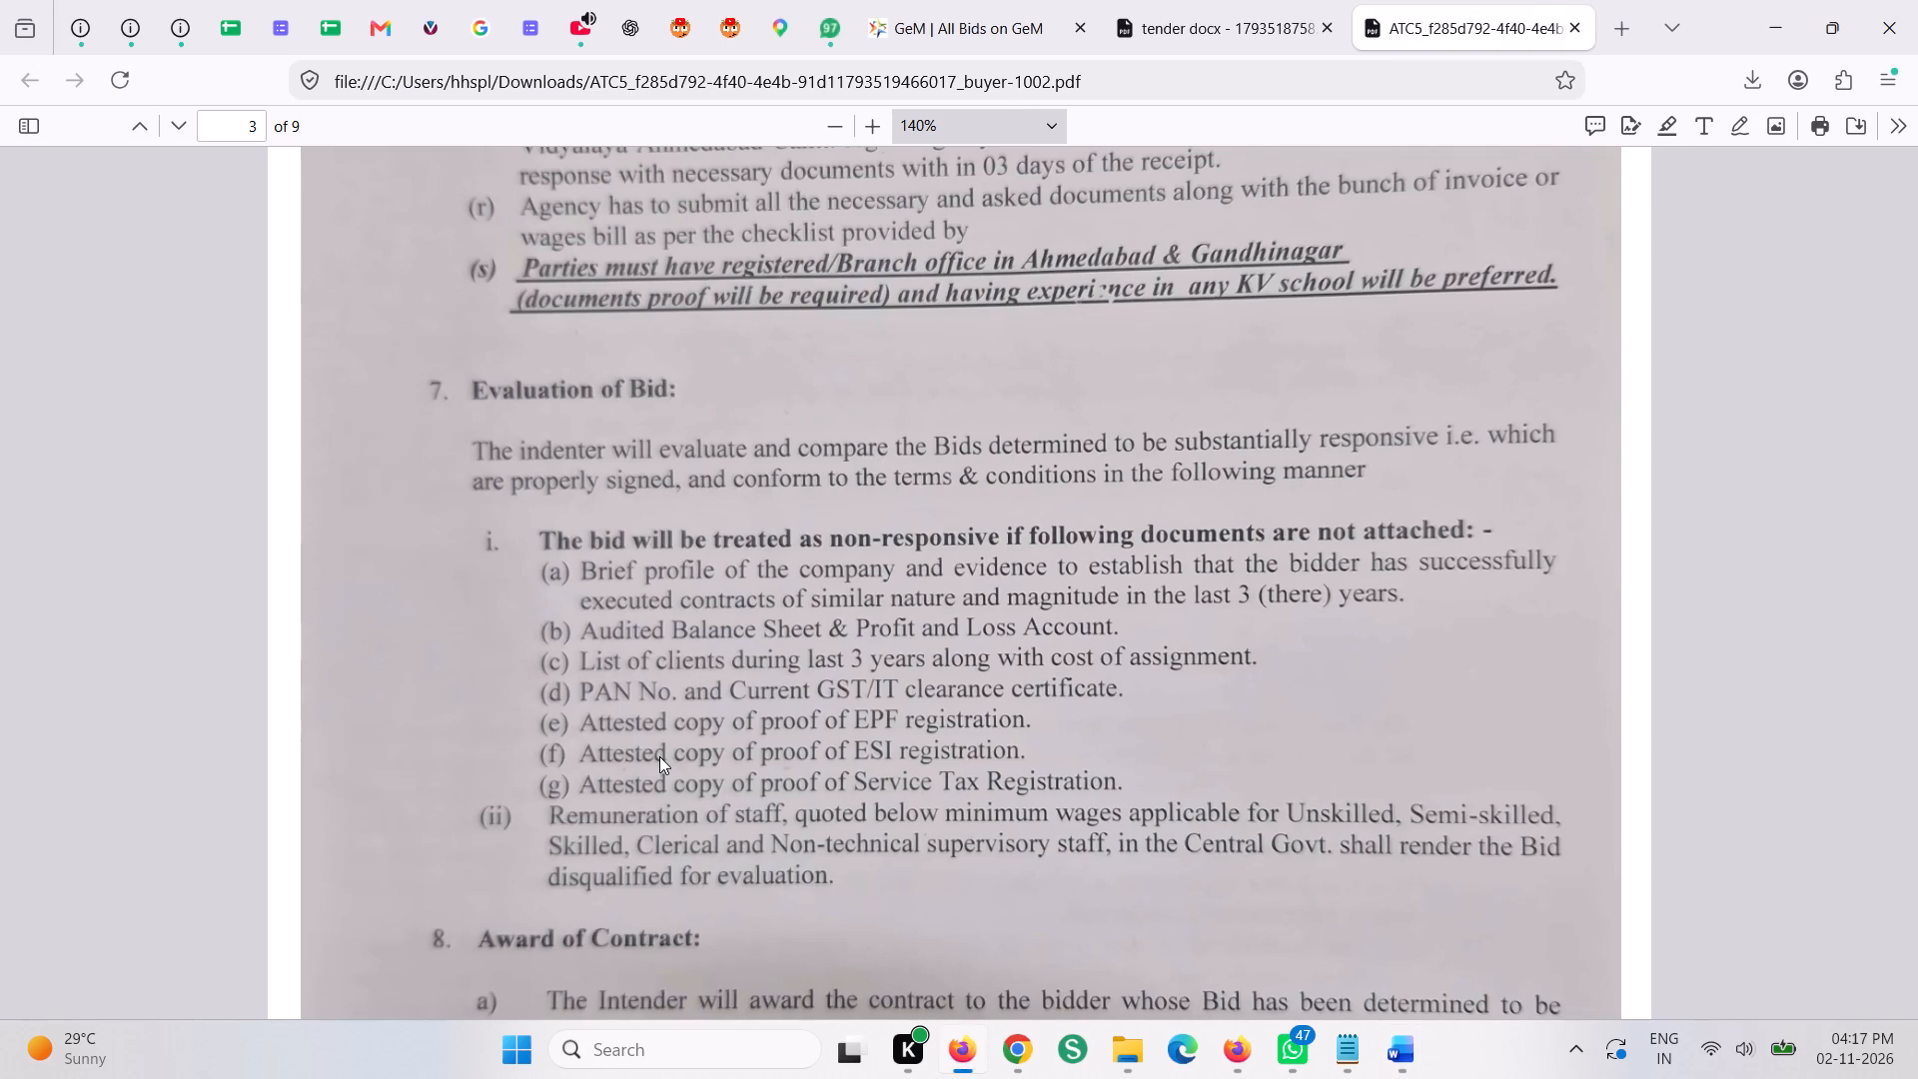
key(alt+Tab)
key(BackSpace)
key(BackSpace)
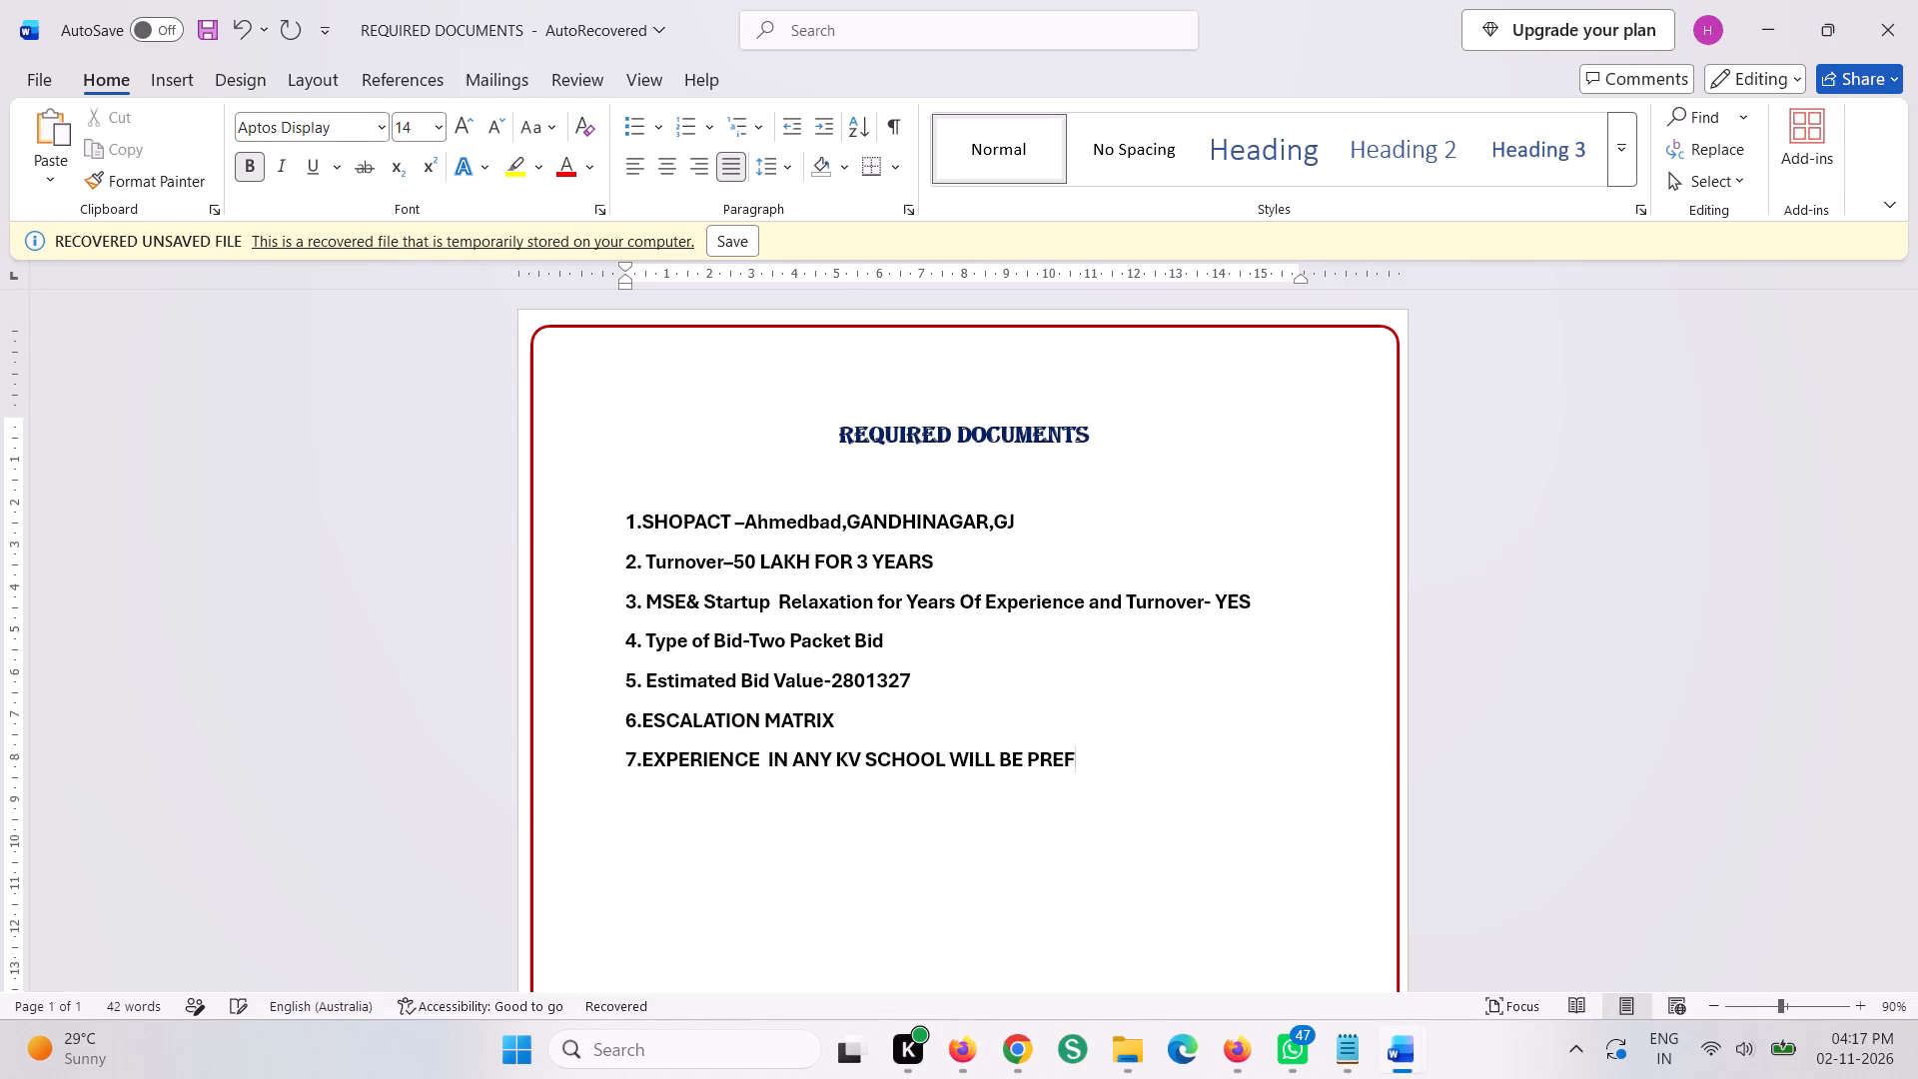
key(BackSpace)
text(RRED)
Add "COPY OF EPF,ESIC,GST" as item 8, based on the ATC's Evaluation of Bid section, and start item 9 below it.
key(Return)
text(8.)
key(alt+Tab)
scroll(659, 756, up, 1)
scroll(737, 664, down, 1)
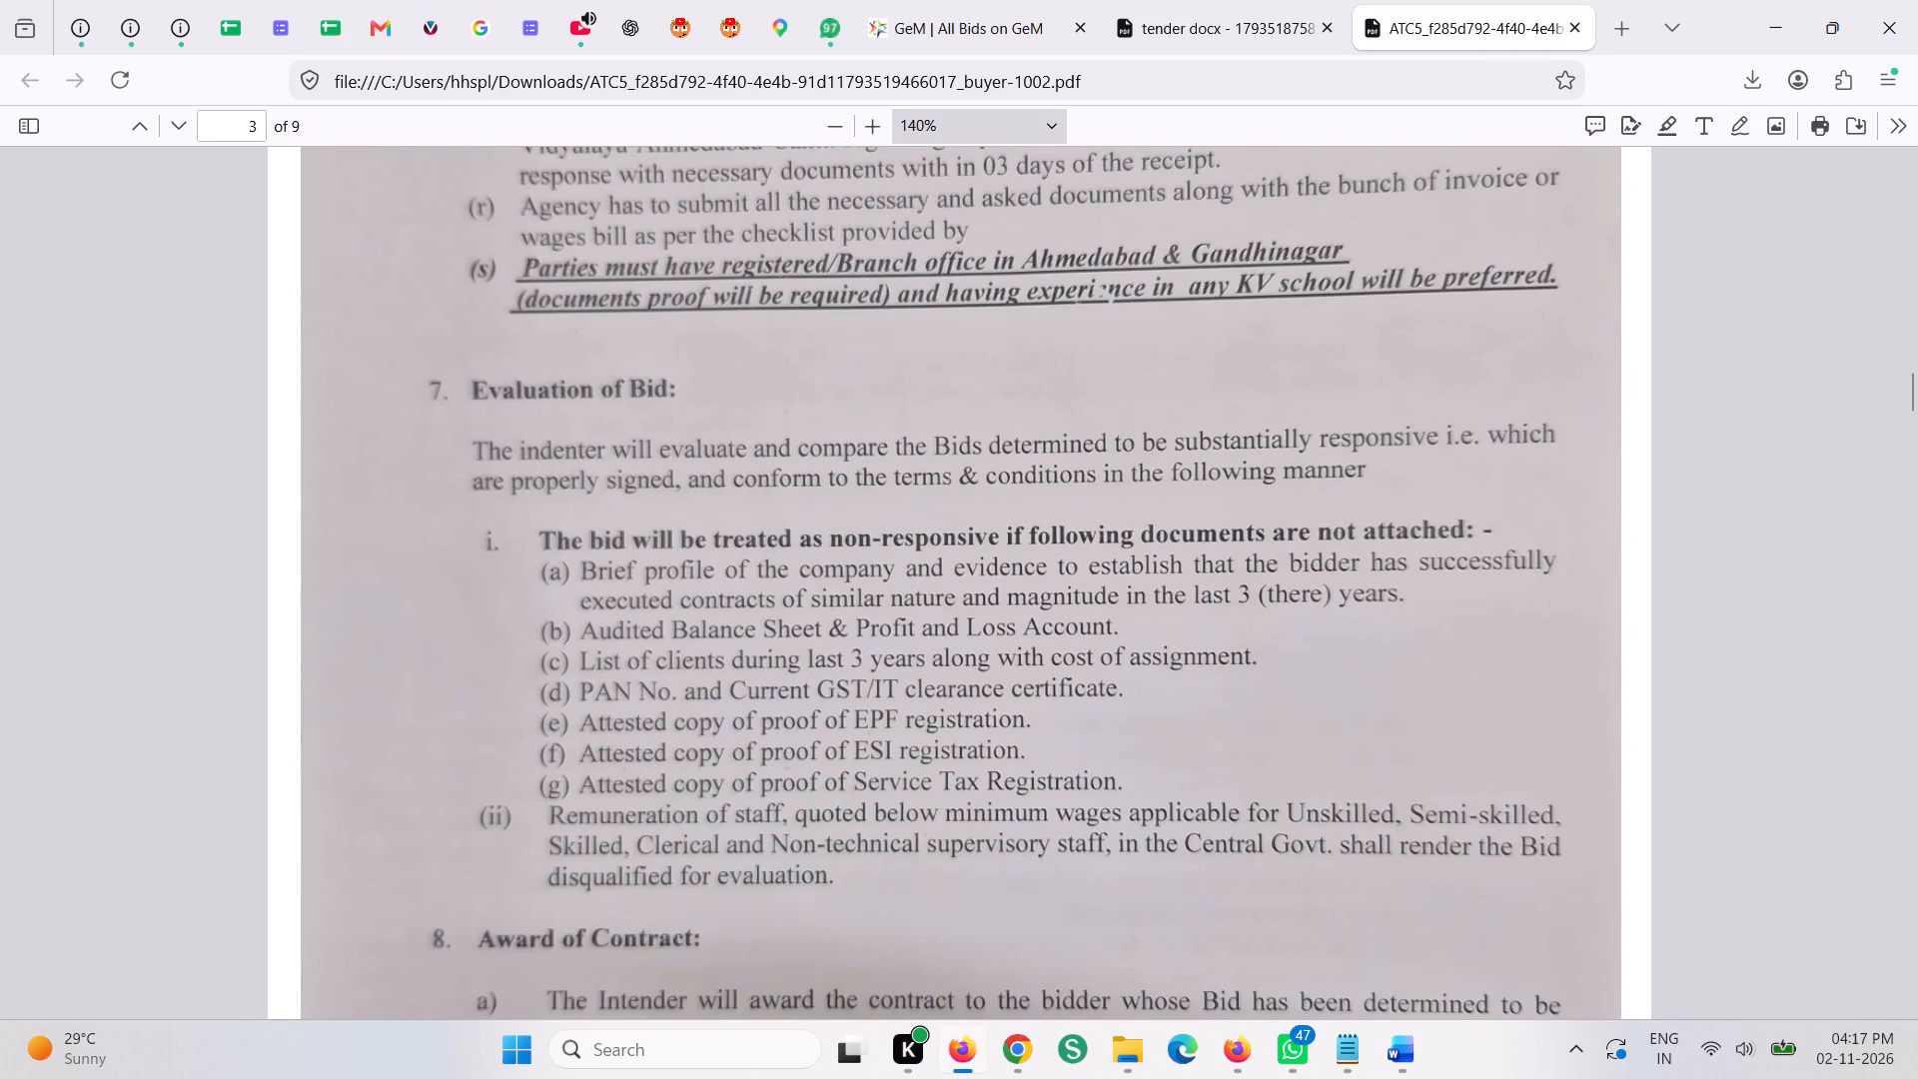
key(alt+Tab)
text(COPY OF EPF,ESIC)
key(alt+Tab)
key(alt+Tab)
text(,GST)
key(Return)
text(9.)
Copy a screenshot of technical requirements 1 to 7 for the tendering service provider on page 4 of the ATC.
key(alt+Tab)
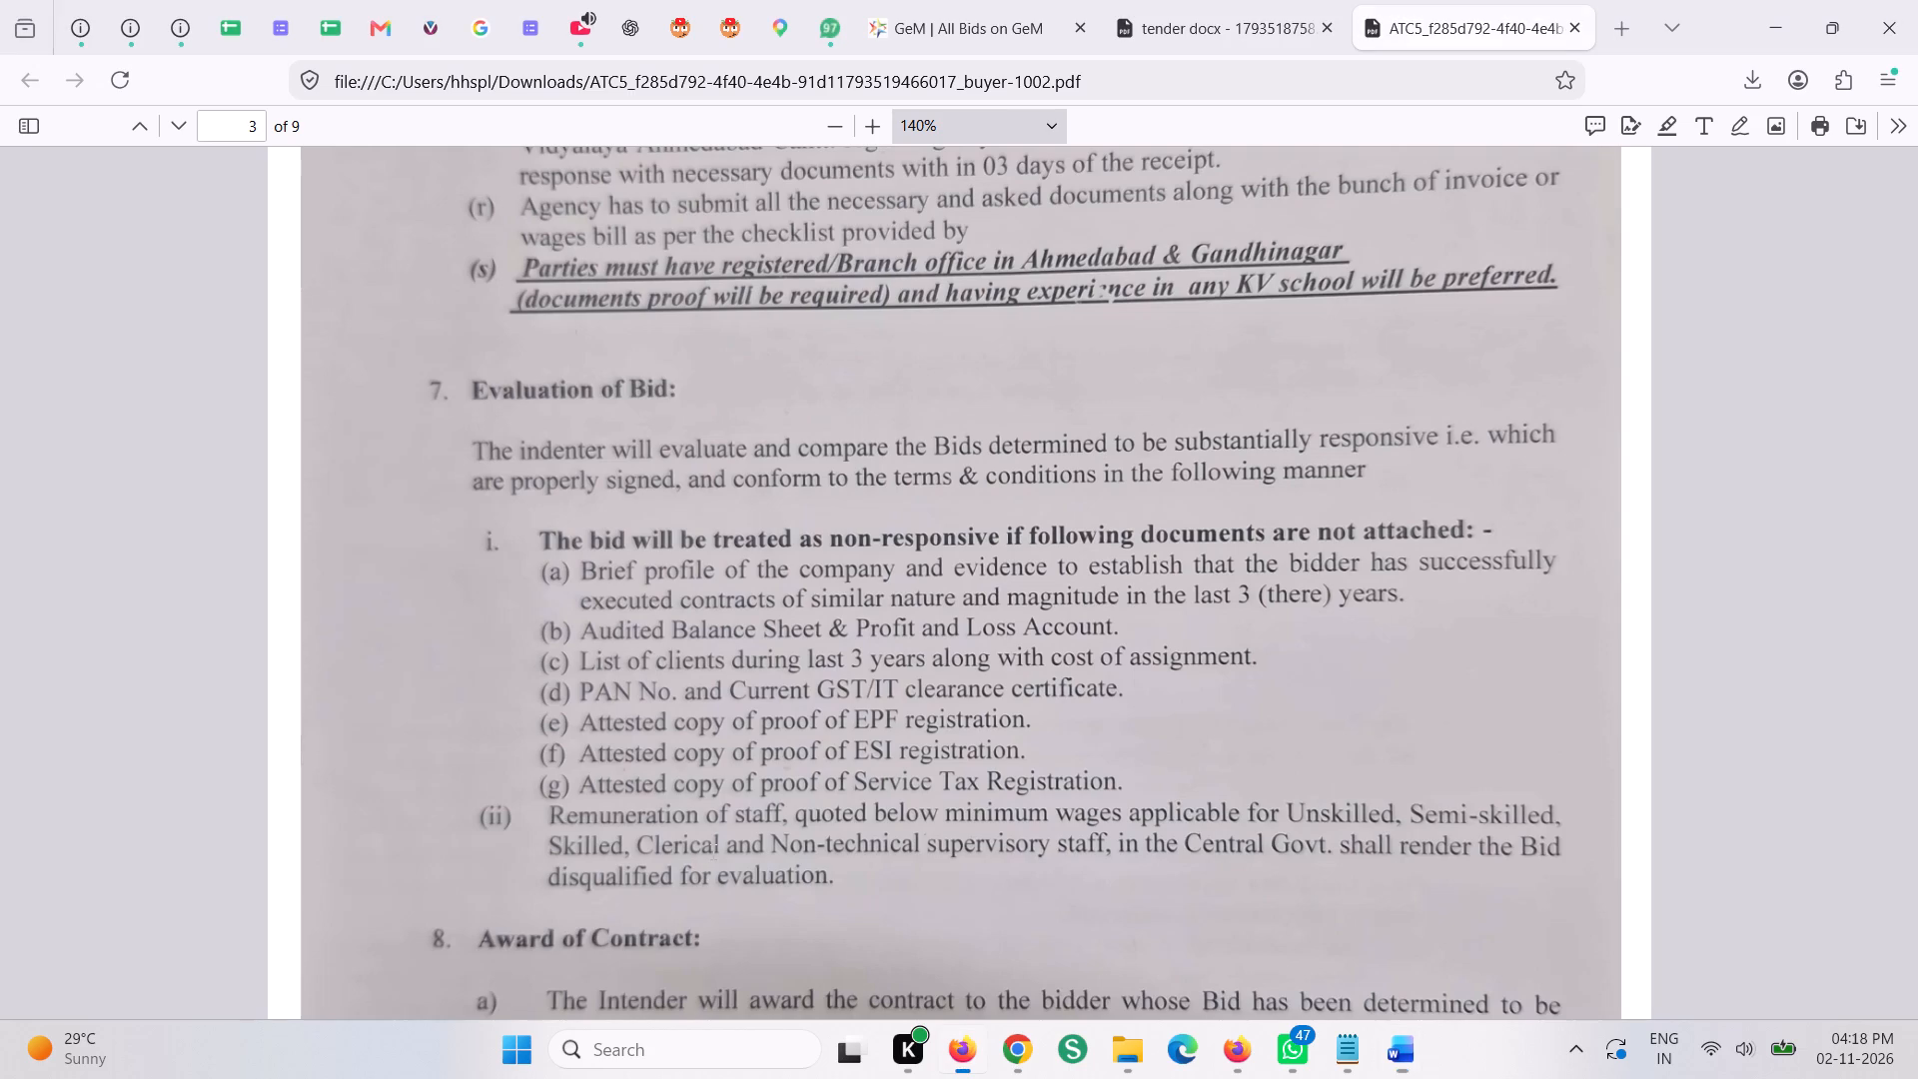
scroll(711, 851, down, 1)
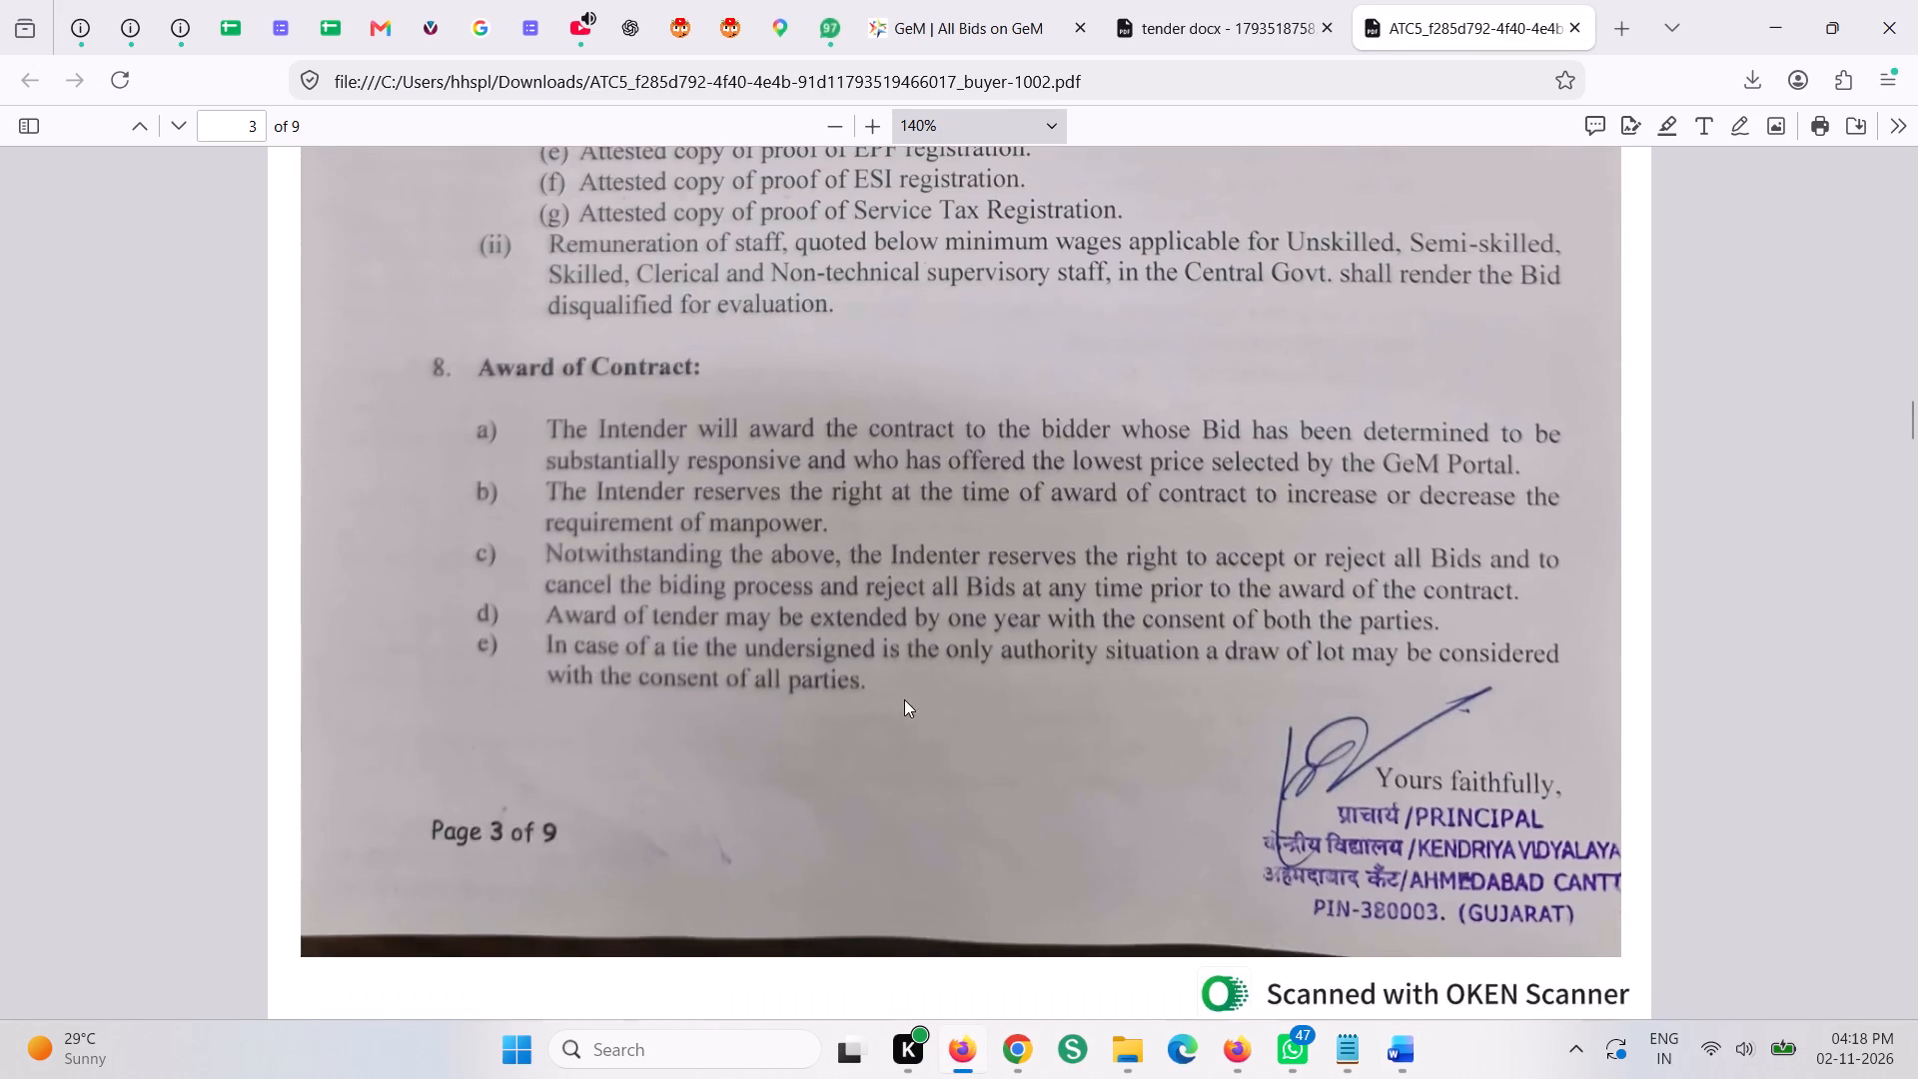
scroll(768, 613, down, 2)
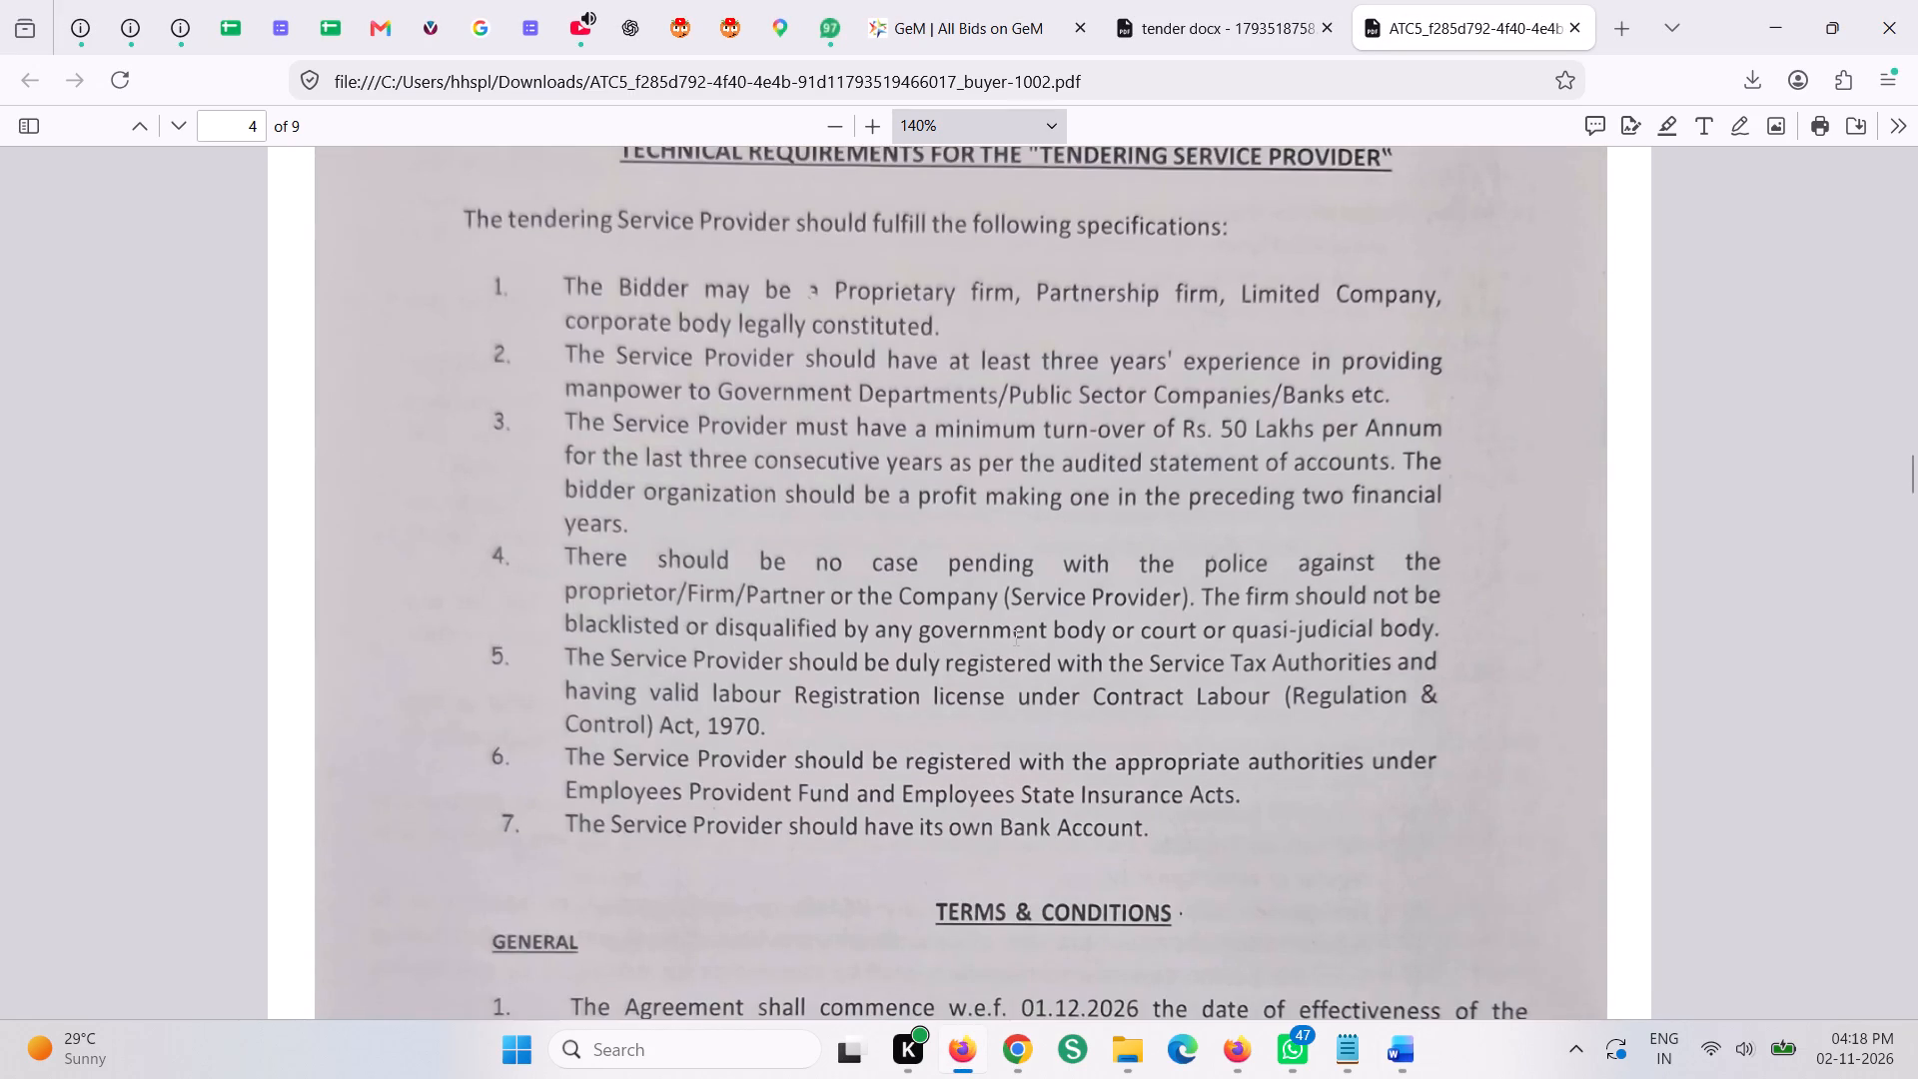
key(ctrl+shift+s)
drag(448, 247, 1586, 840)
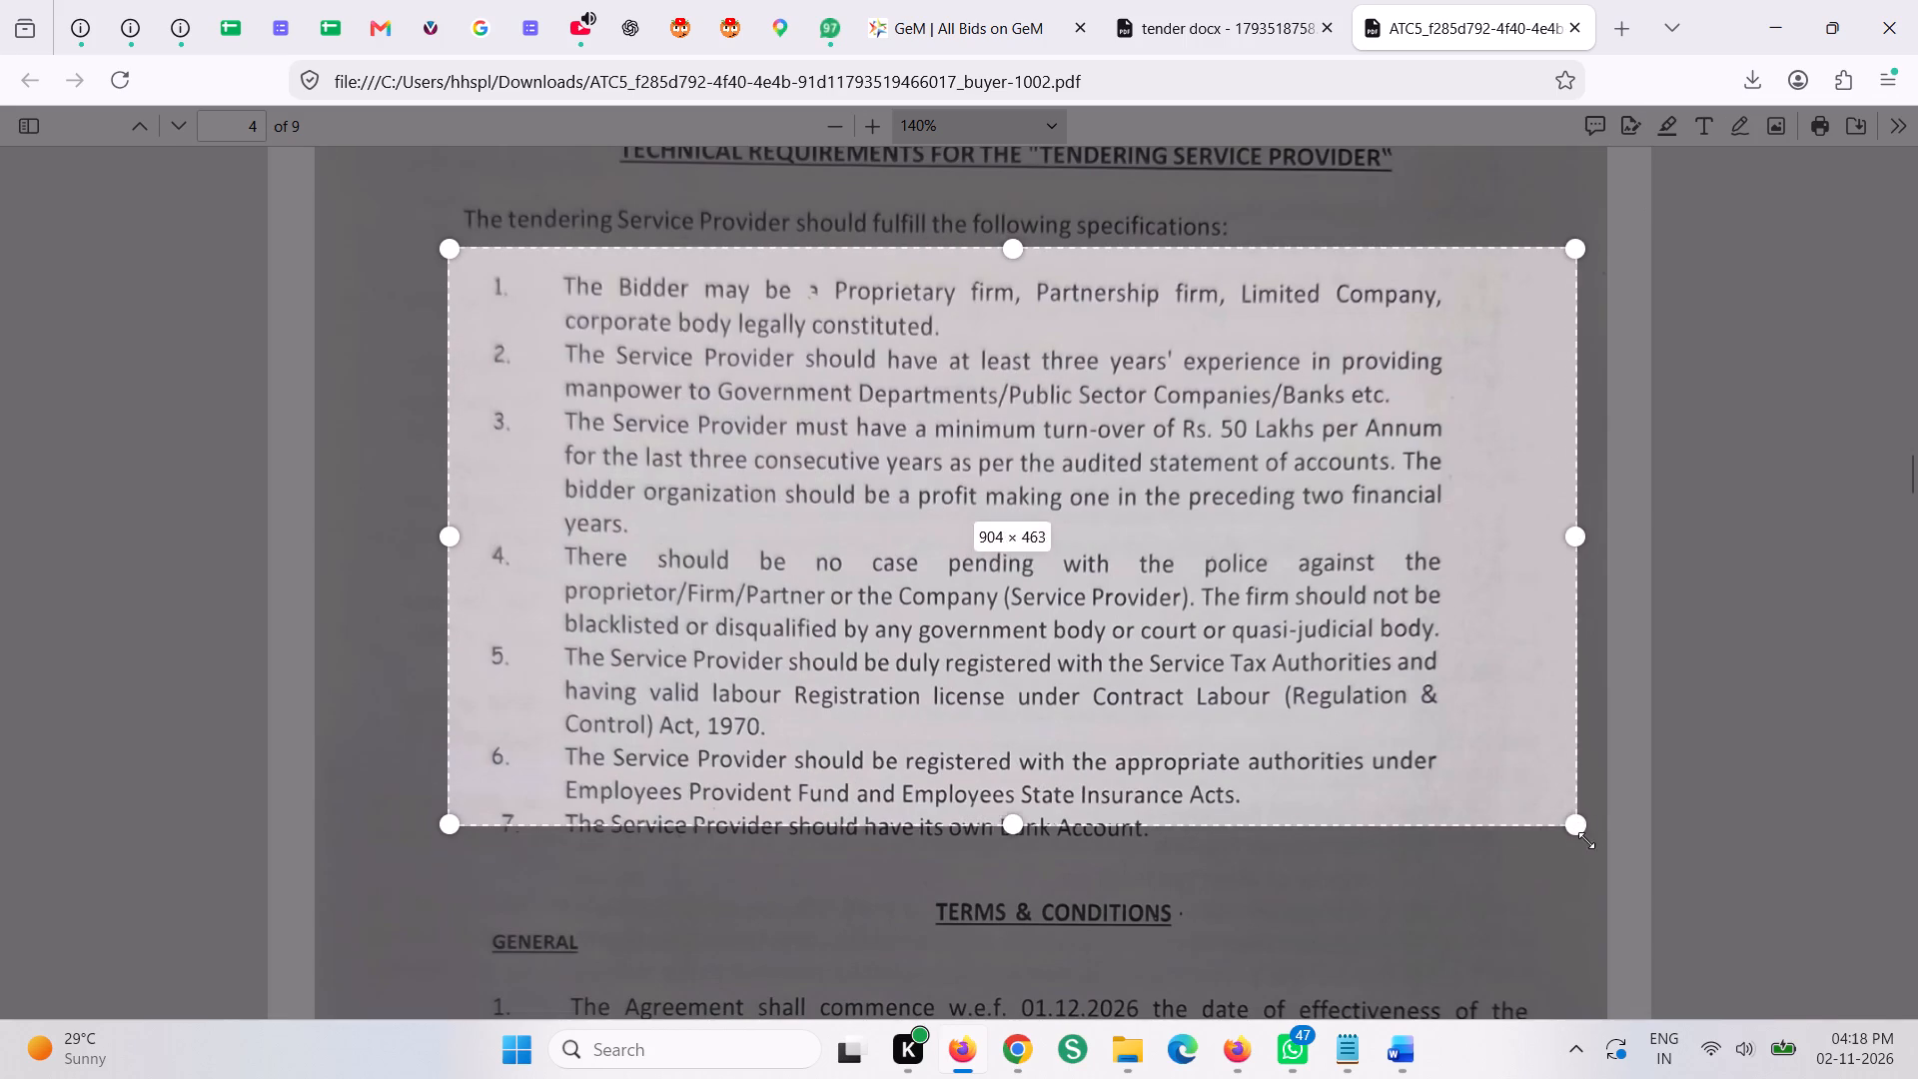
drag(1586, 840, 1604, 859)
click(1413, 892)
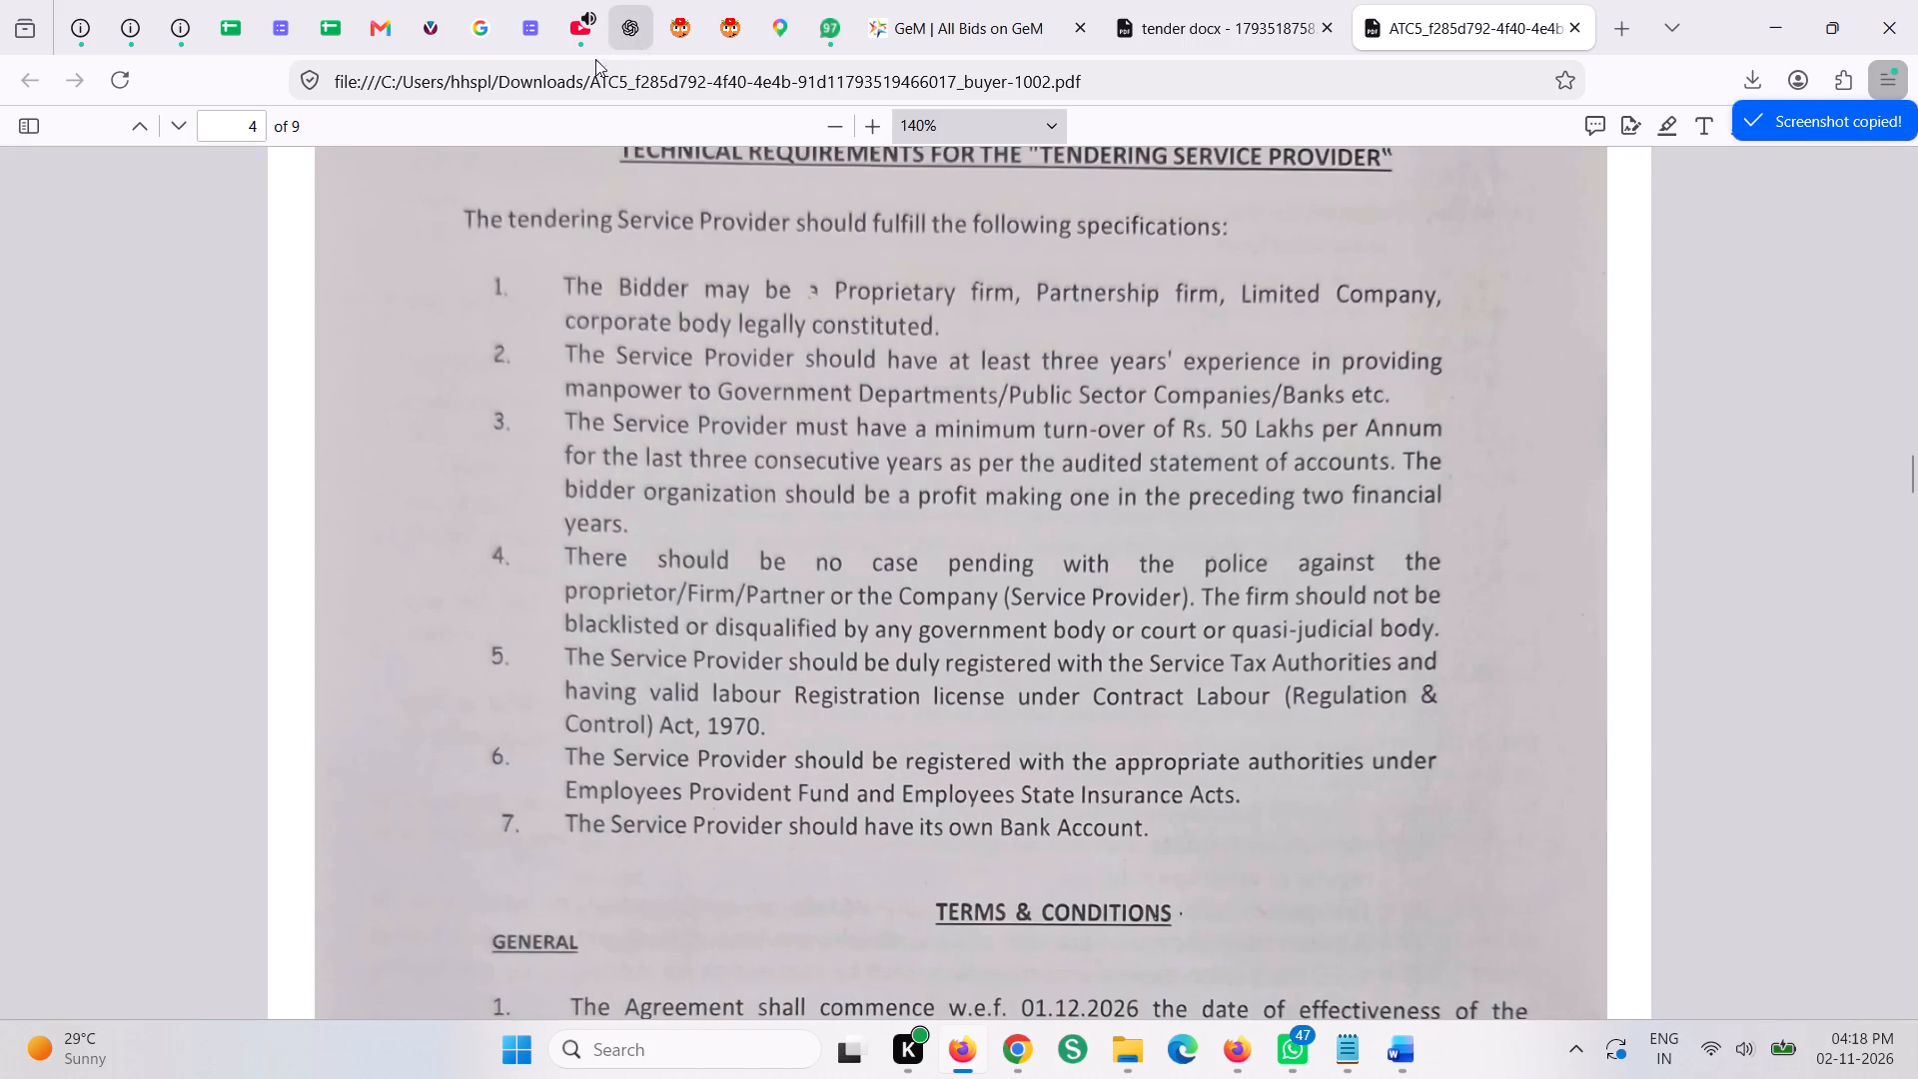
Run a Google image search with the copied screenshot of the technical requirements.
click(455, 17)
click(478, 28)
click(1232, 176)
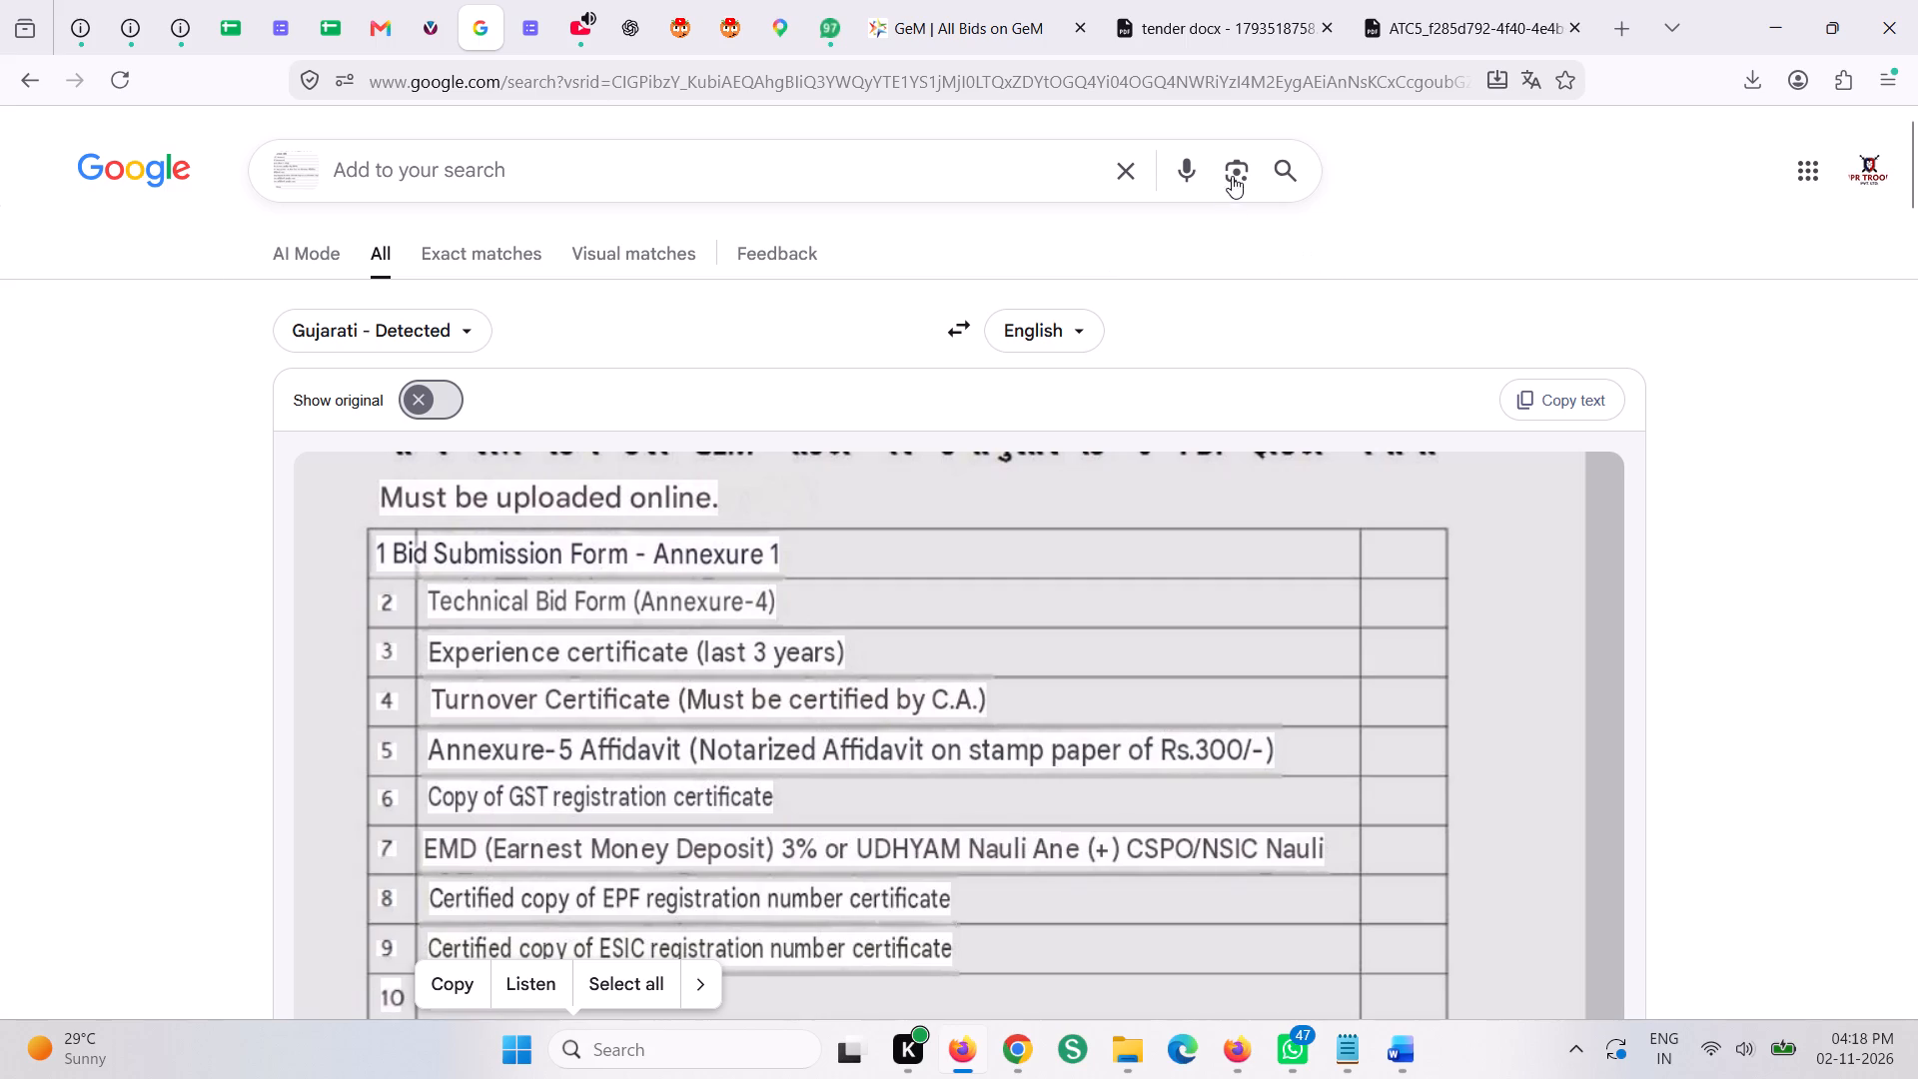
double_click(1018, 497)
key(ctrl+v)
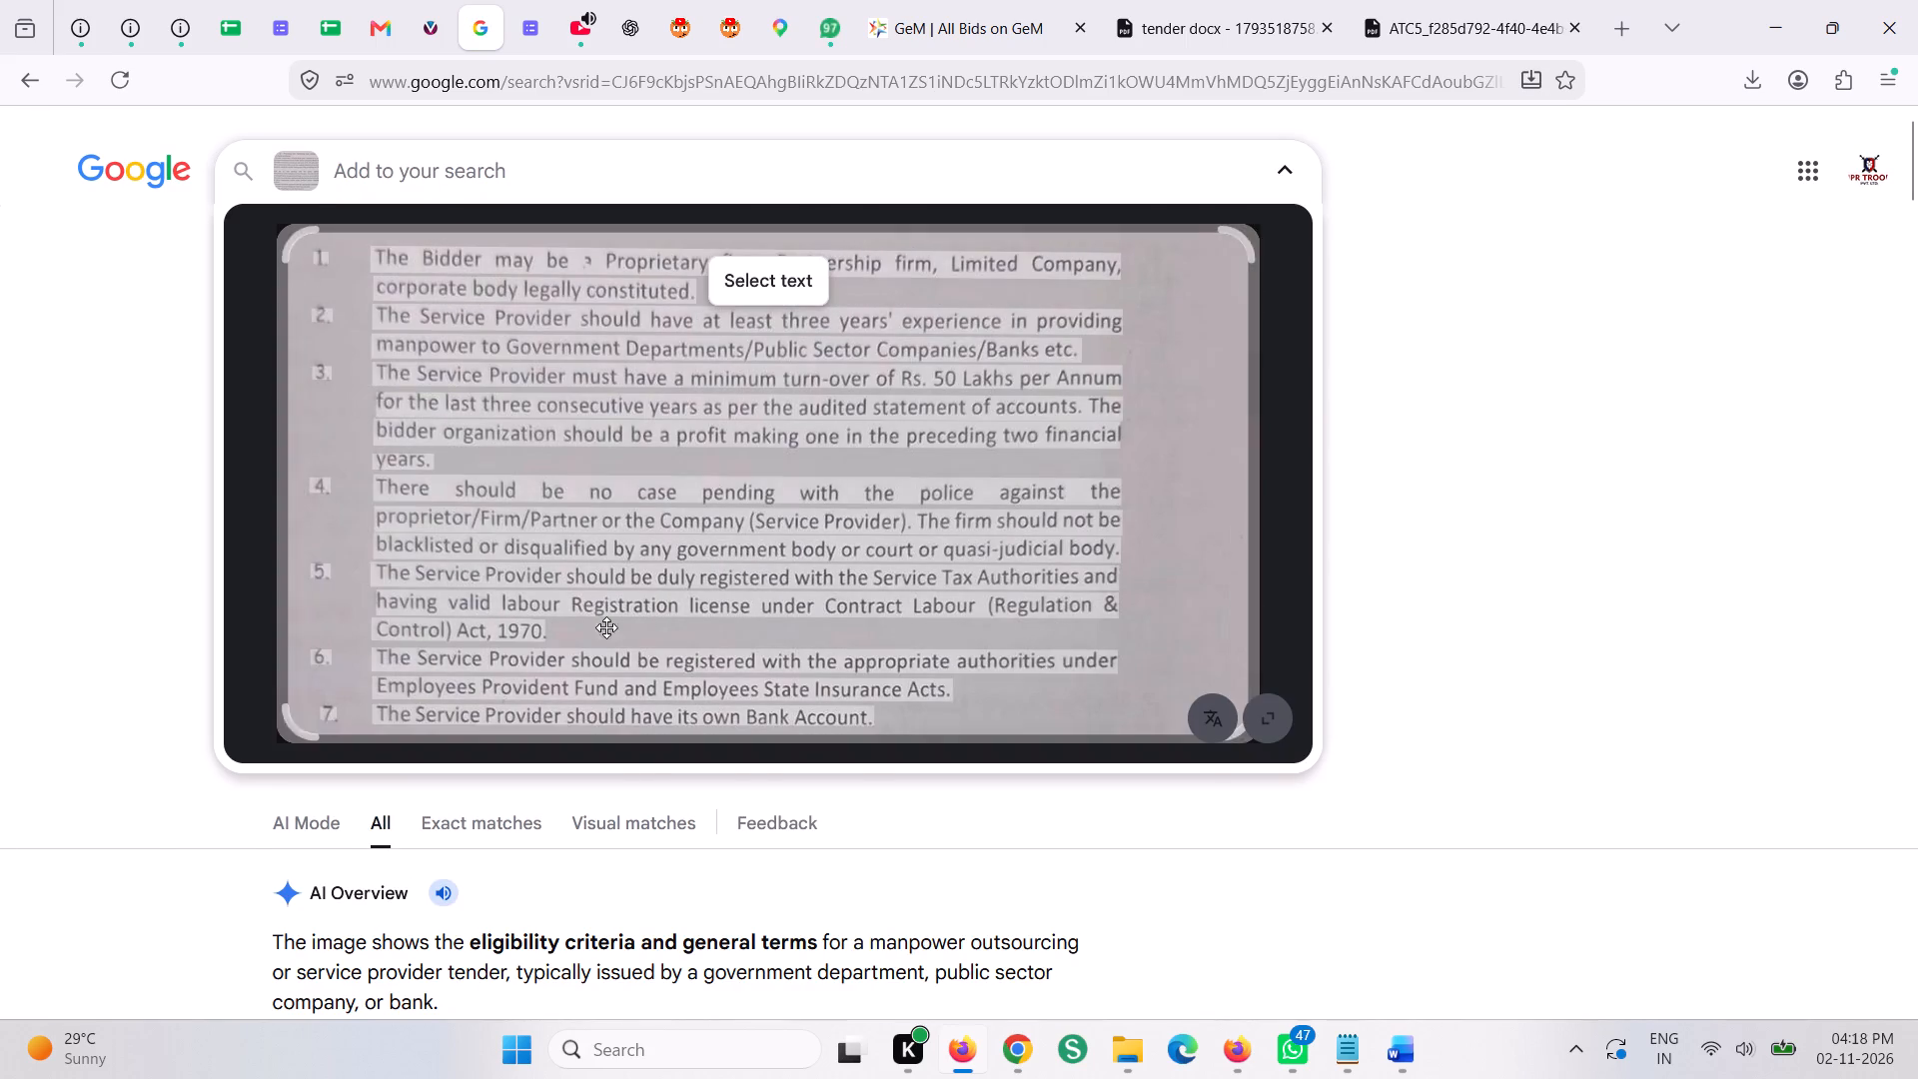
Enter "LABOUR LICENCE" as item 9 in the Required Documents list, start item 10 below it, and return to the Google image search.
key(alt+Tab)
text(LABOUR LICENCE)
key(space)
key(Return)
text(10.)
key(alt+Tab)
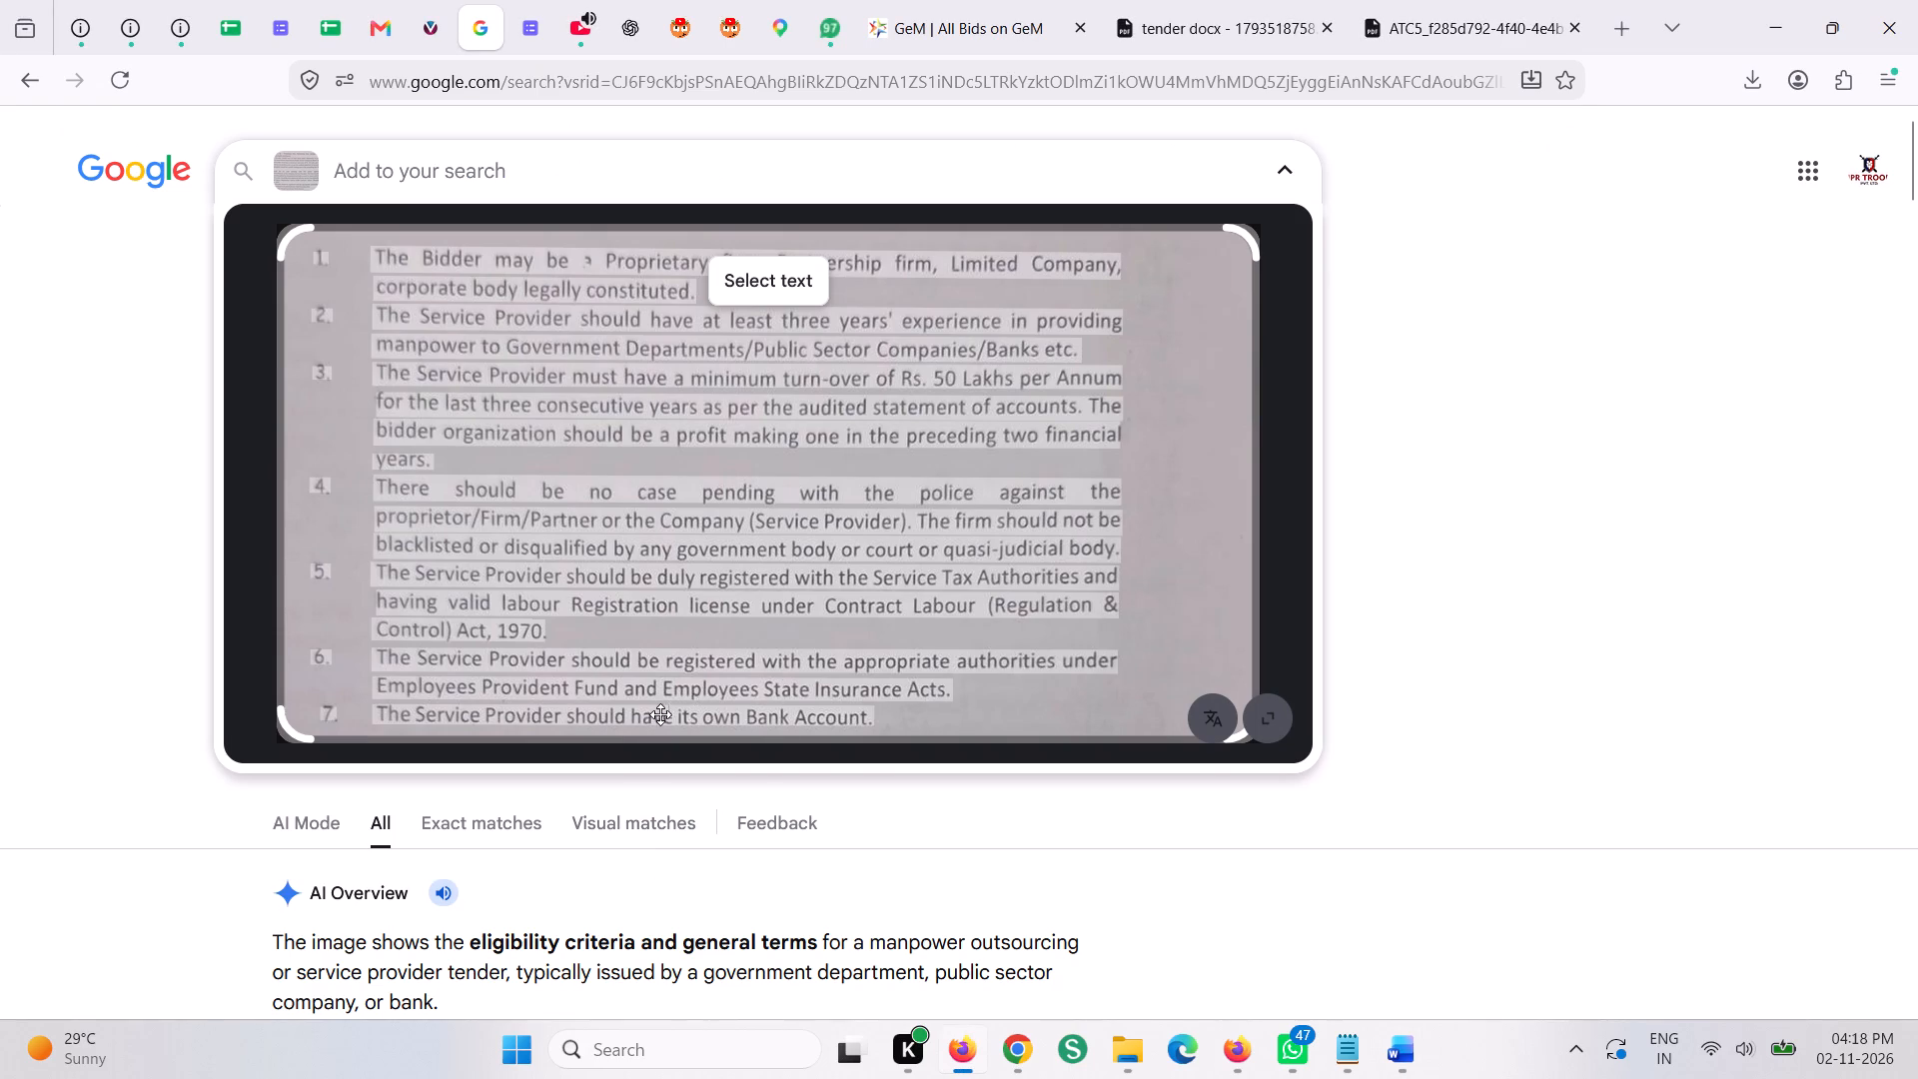
Enter "BANK STATEMENT" as item 10 in the Required Documents list in Word and start item 11 below it.
key(alt+Tab)
text(BANK STATEMENT)
key(space)
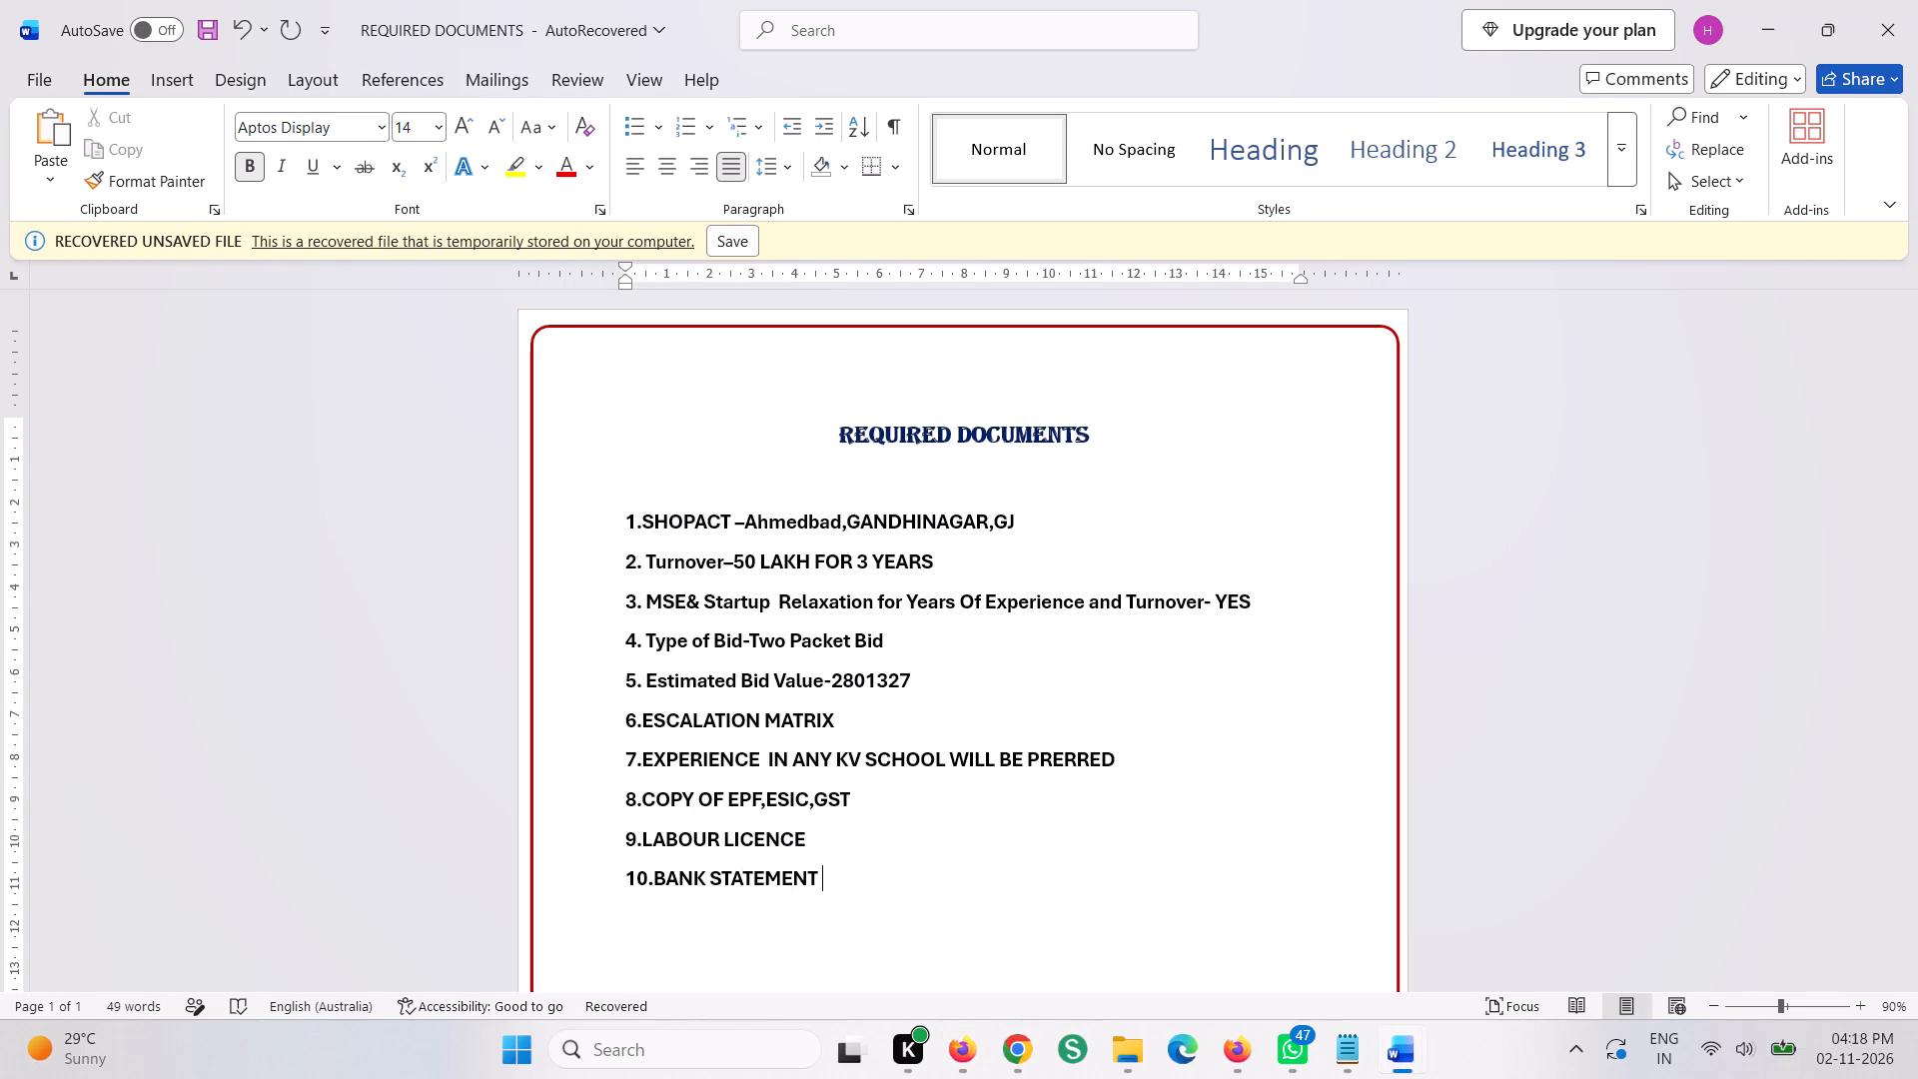
key(Return)
text(11.)
Copy requirement 4's text from "no case pending" through "should not be blacklisted" from the Google image search into item 11, and start item 12.
key(alt+Tab)
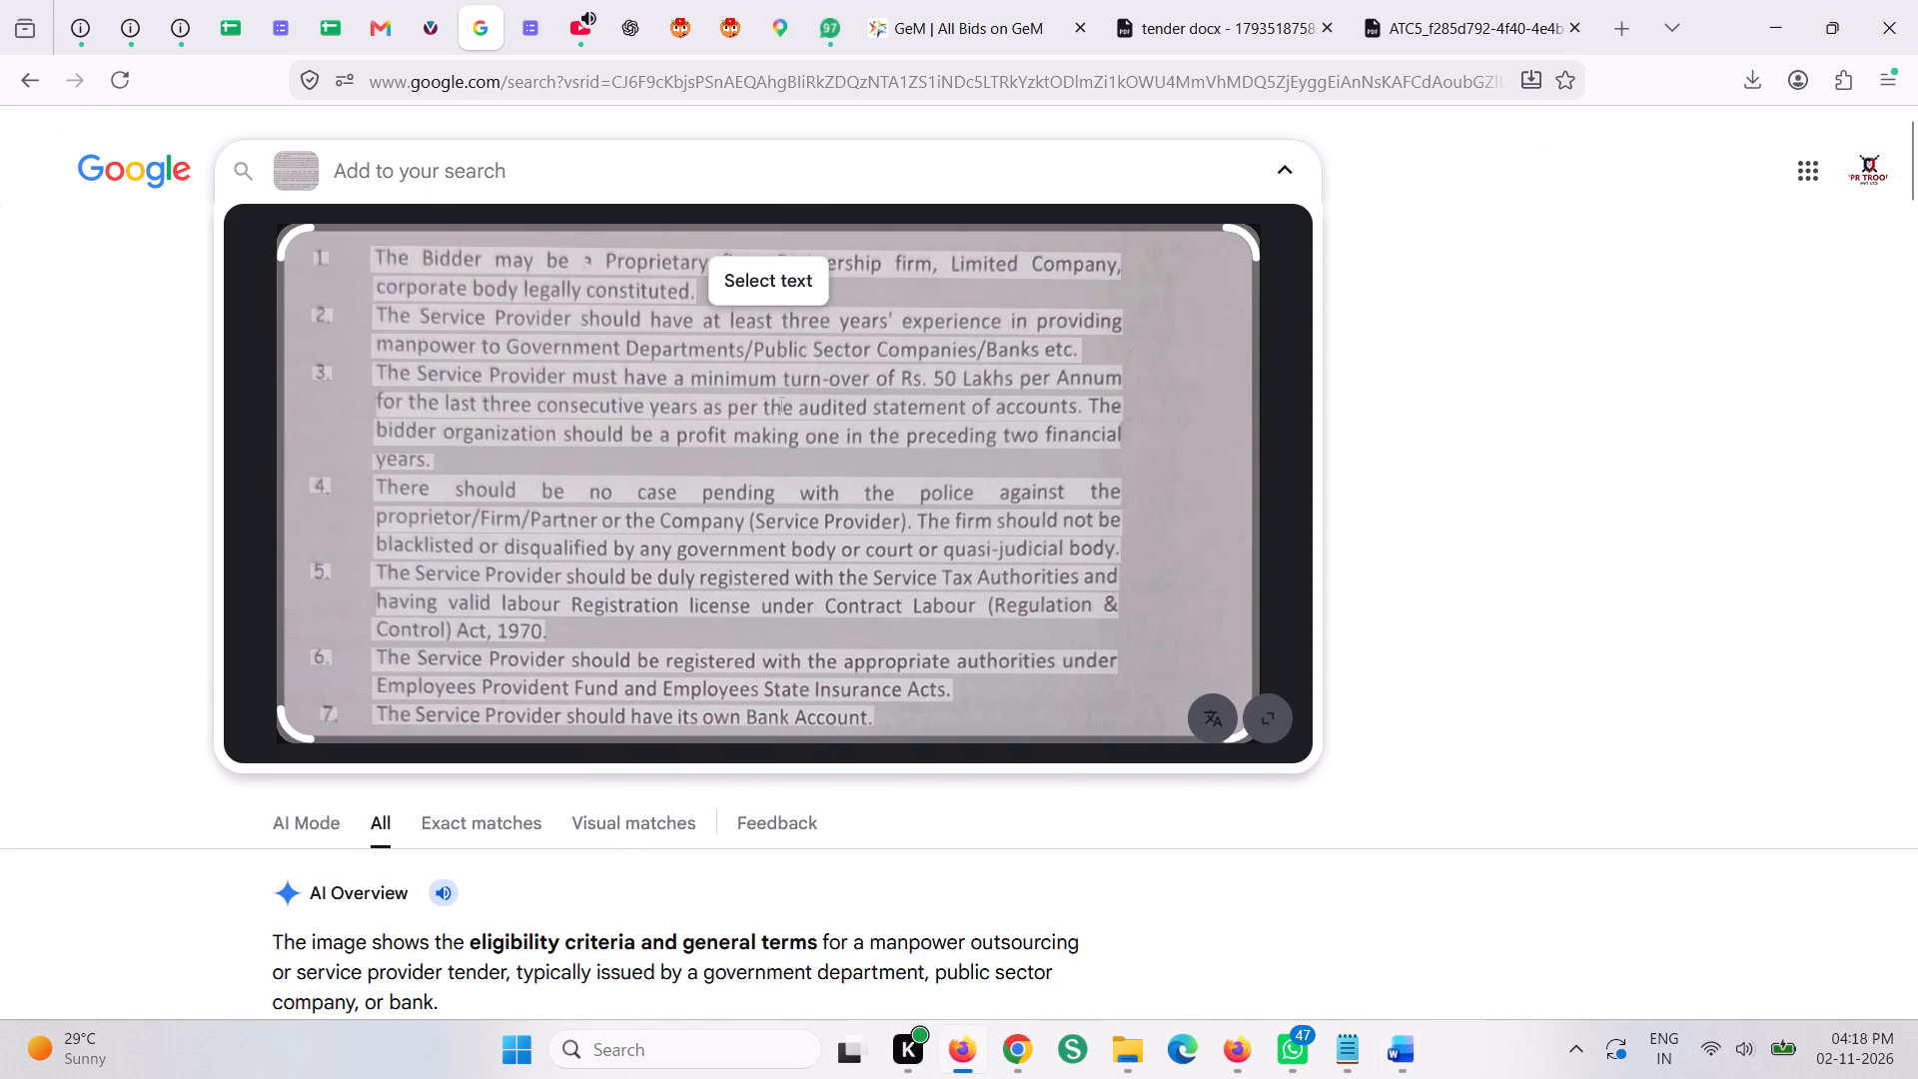
key(alt+Tab)
key(alt+Tab)
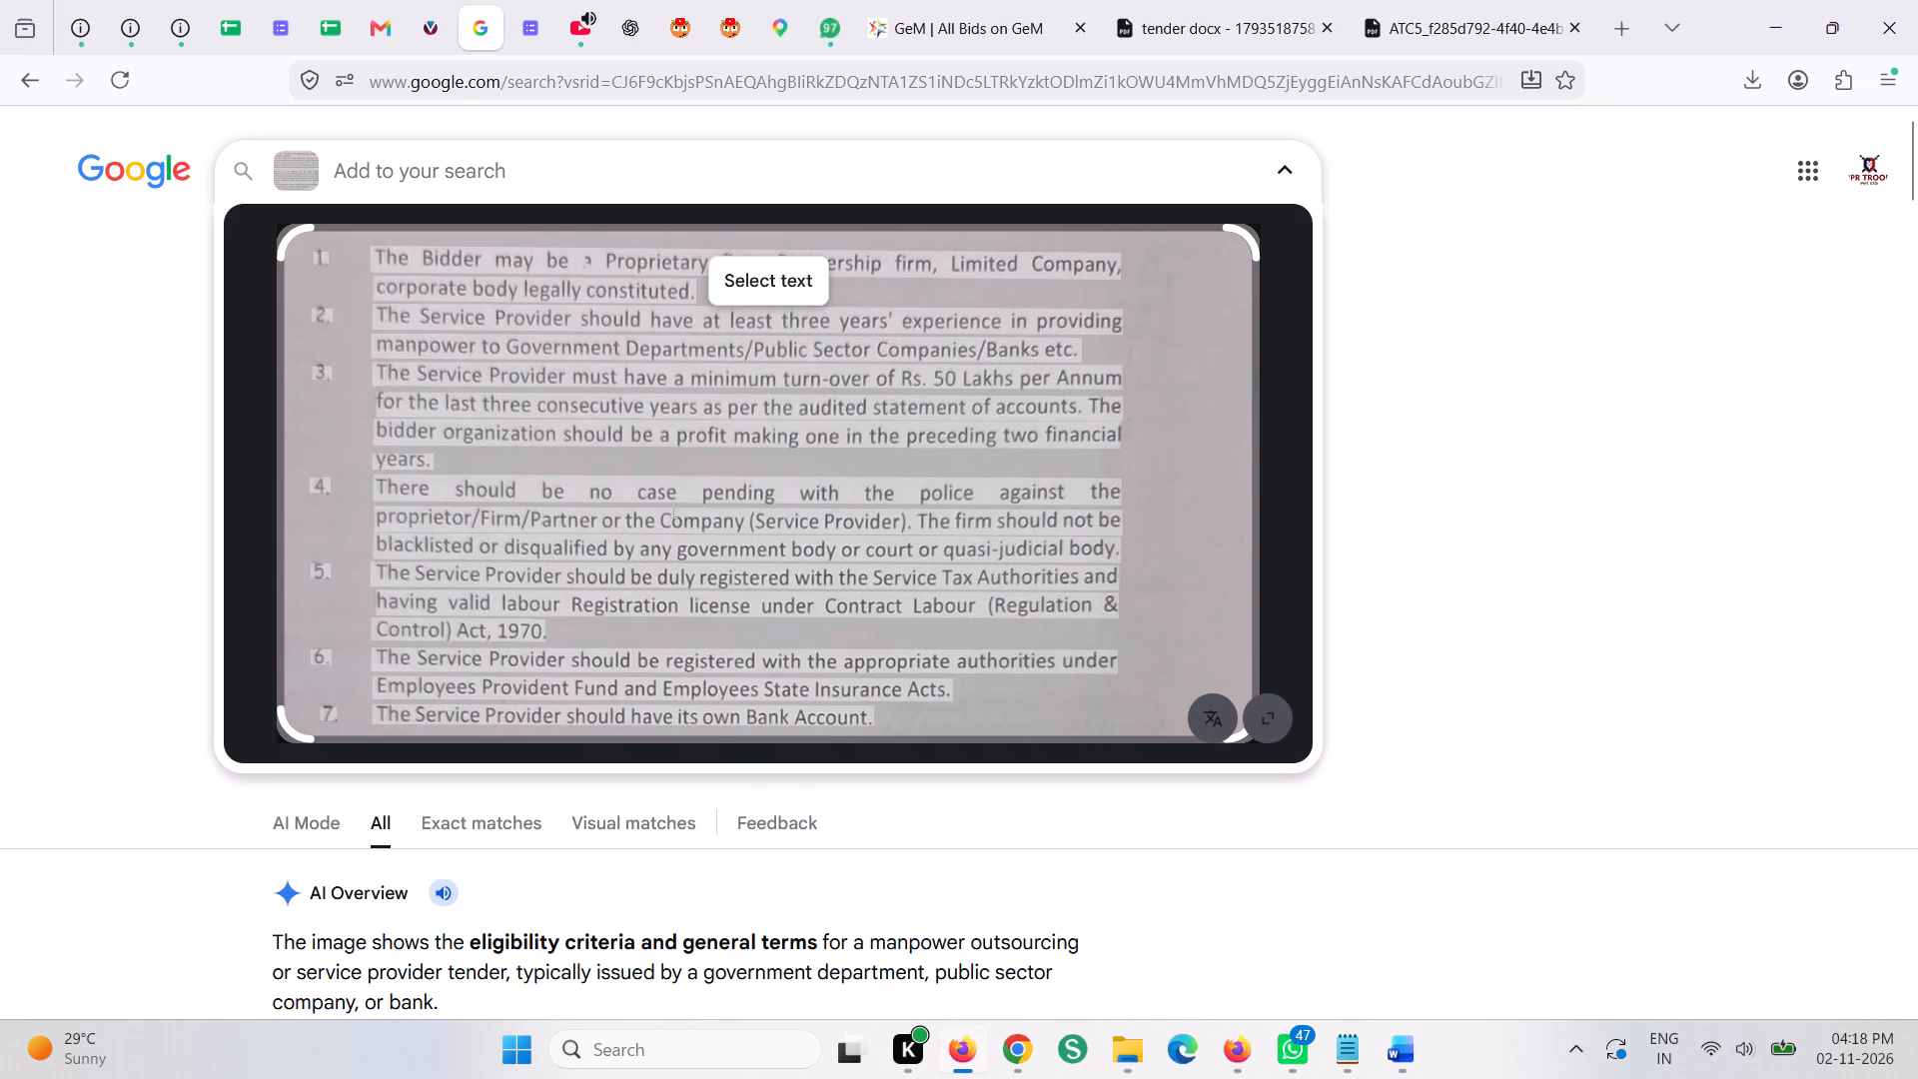
click(665, 487)
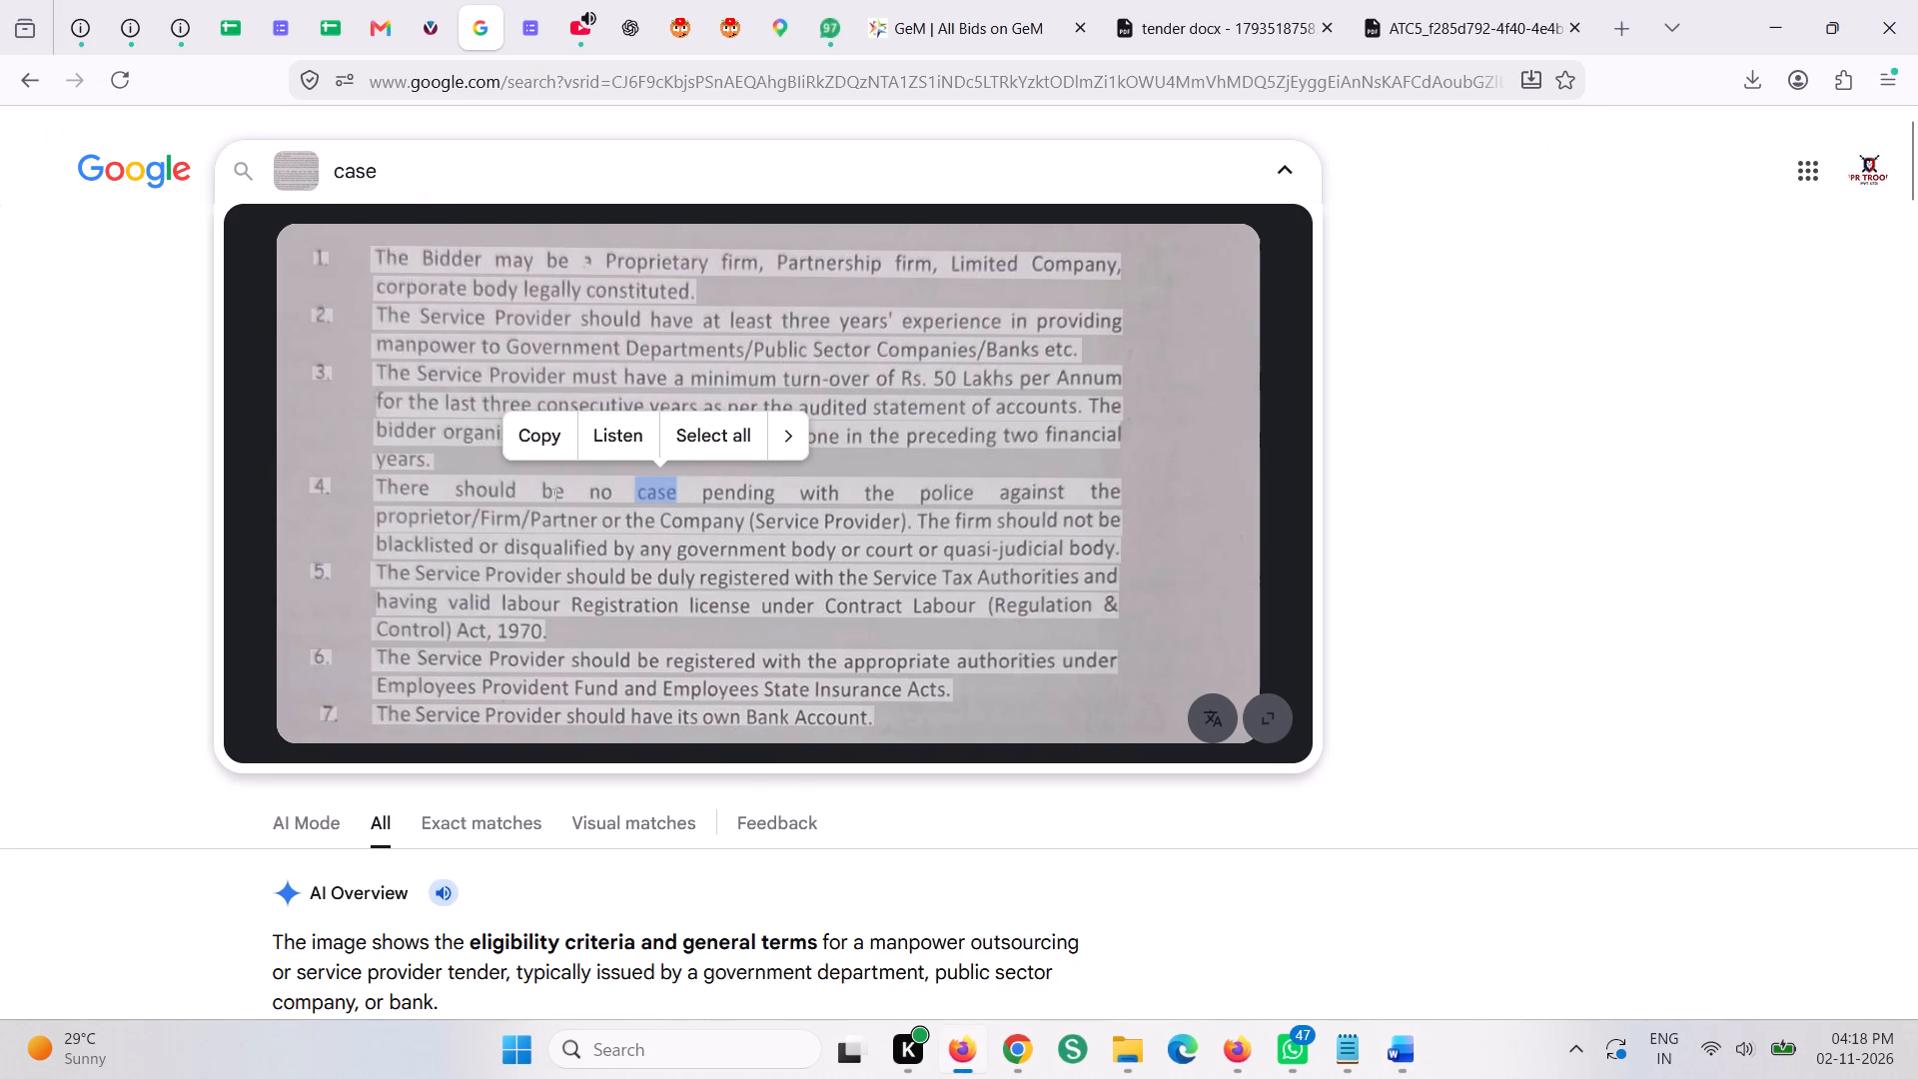
drag(589, 493, 821, 523)
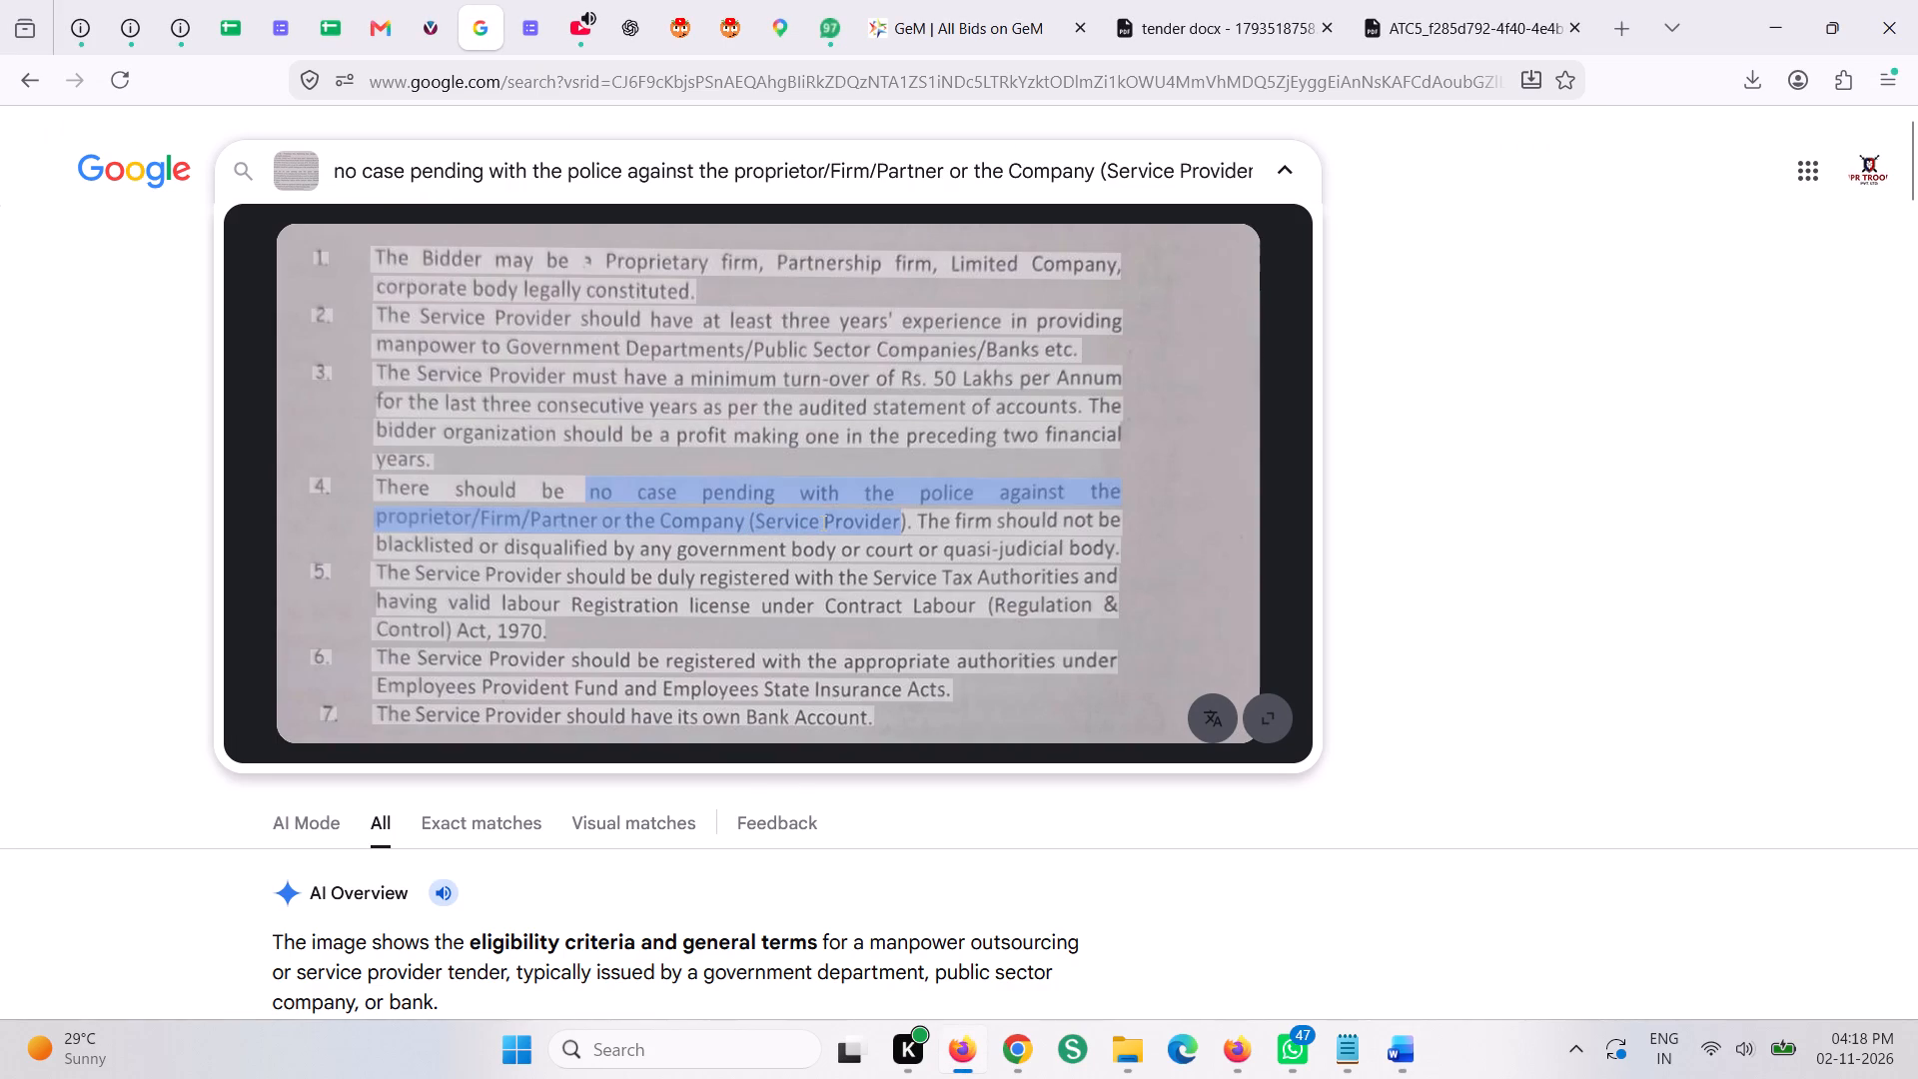
drag(821, 523, 519, 560)
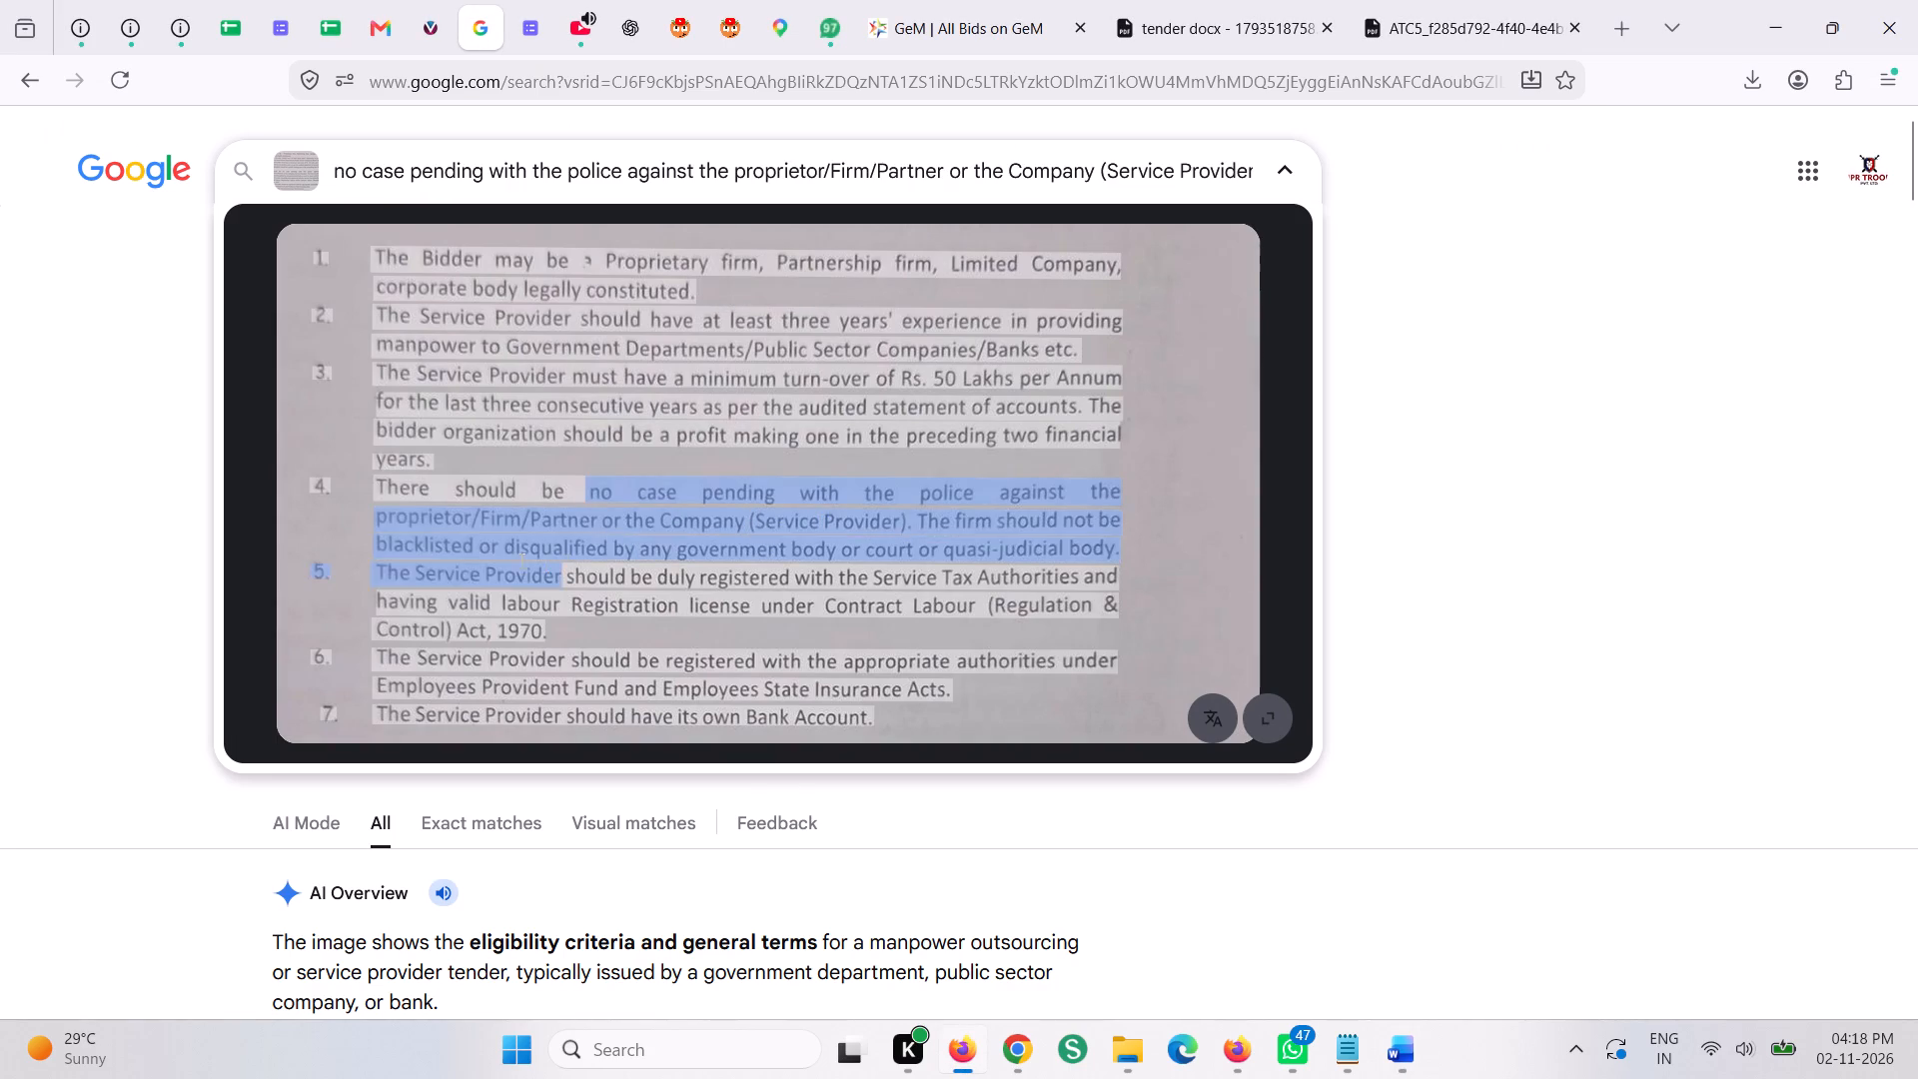
drag(519, 560, 475, 541)
click(623, 432)
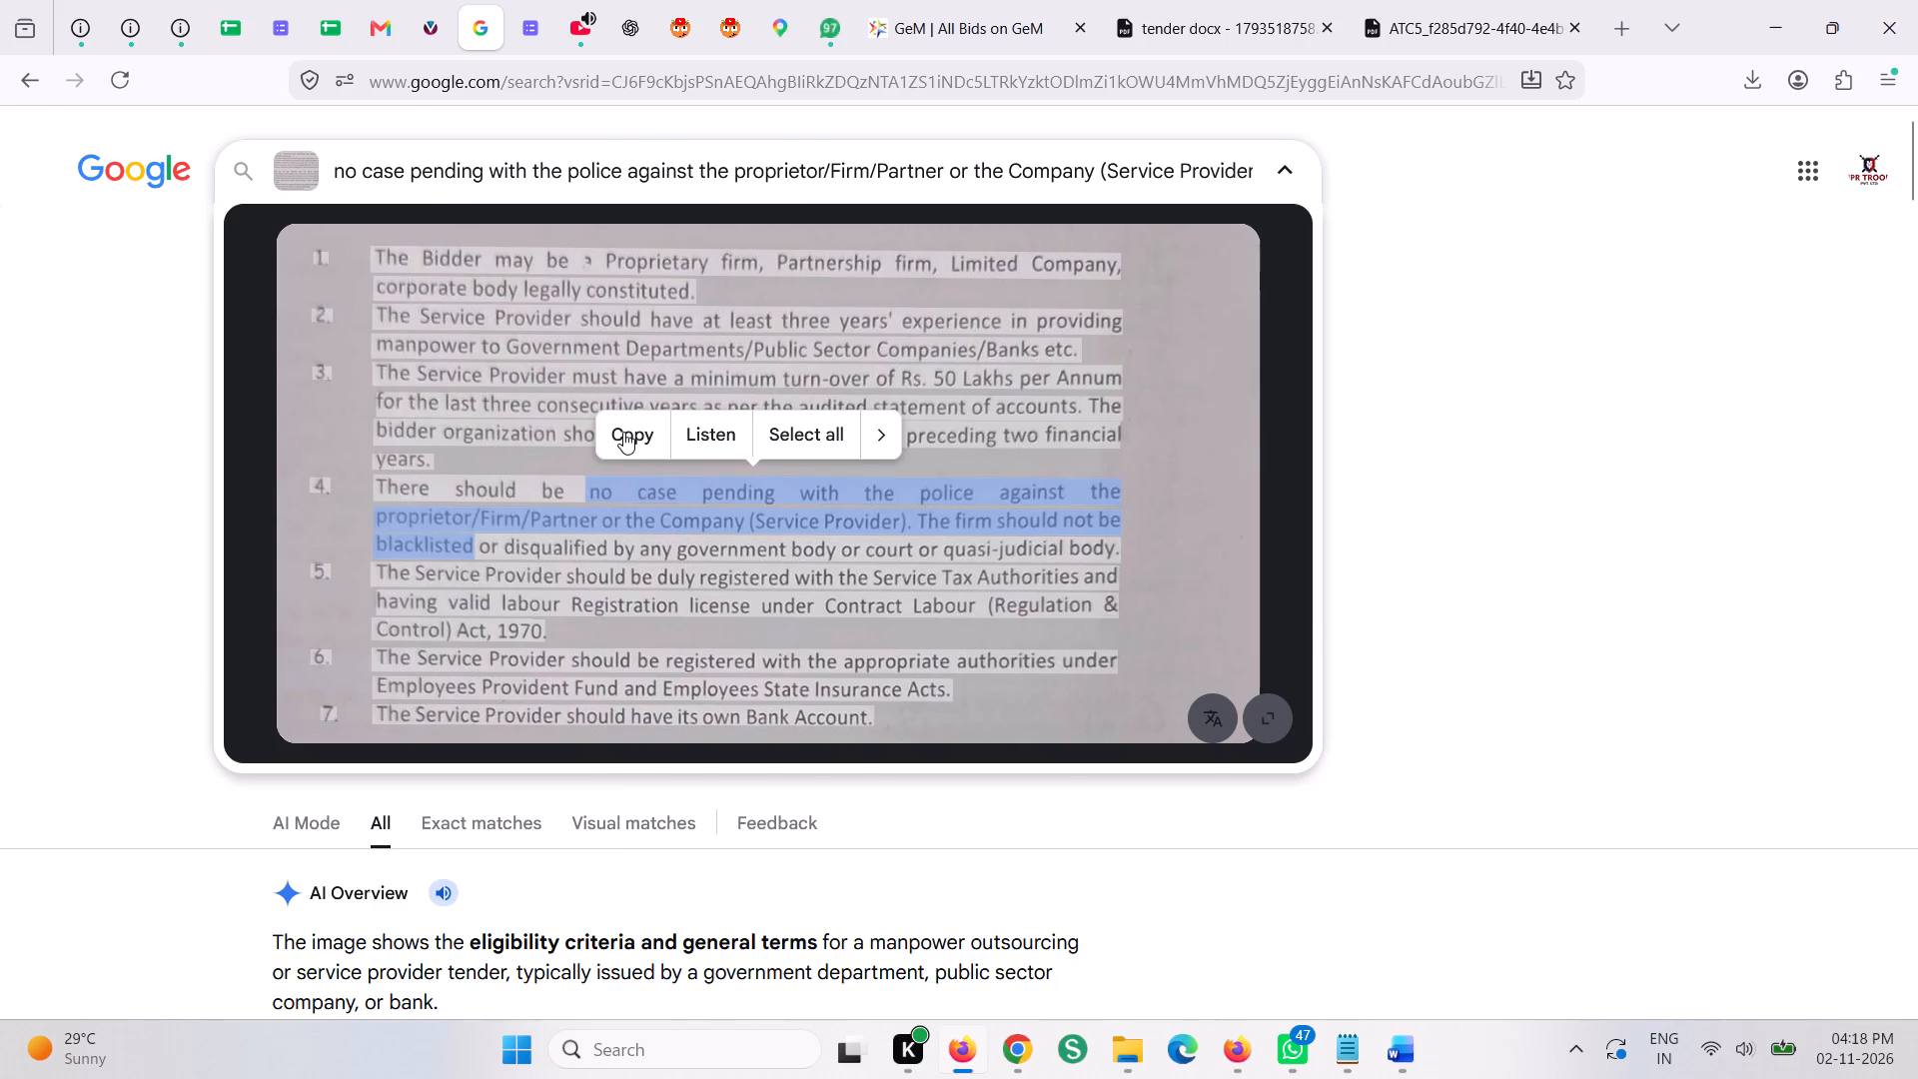
key(alt+Tab)
key(ctrl+v)
key(Return)
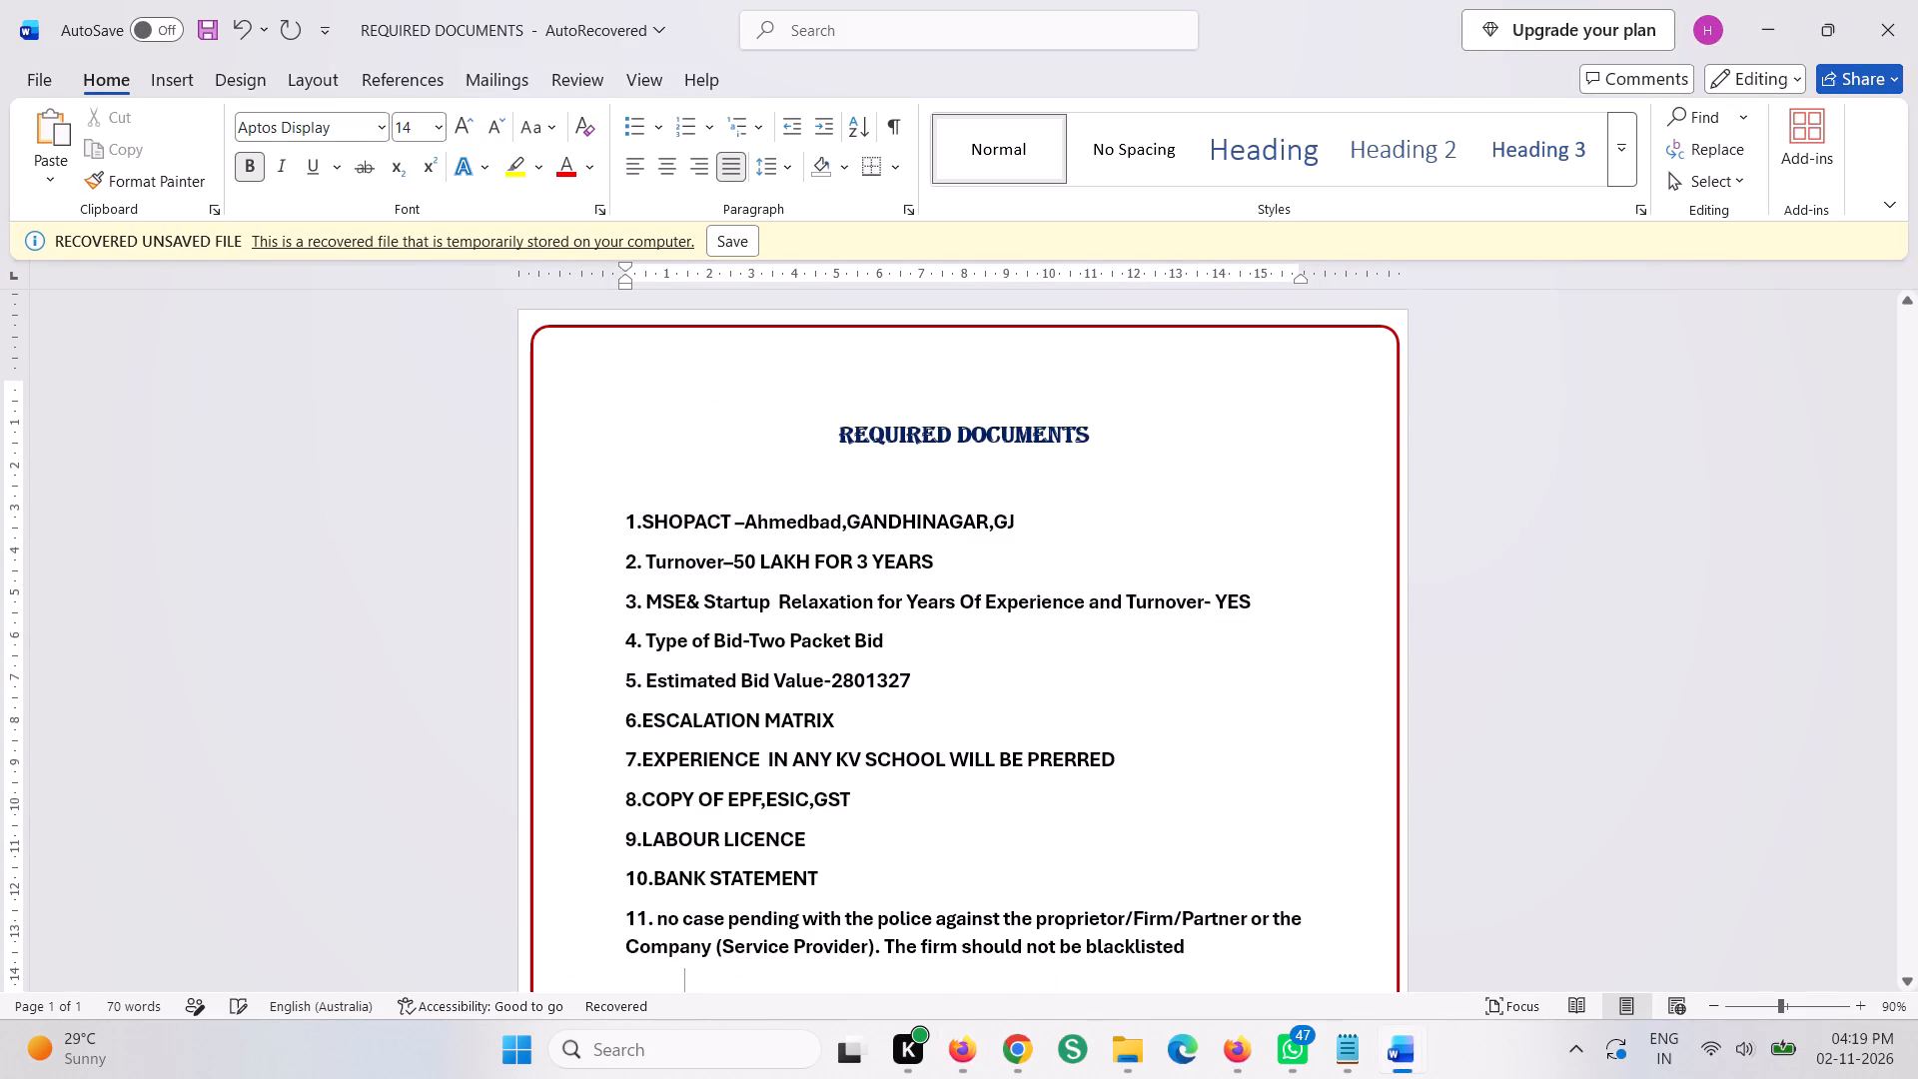
text(12.)
Copy requirement 2's text from "at least three years' experience" through "Companies/Banks etc." from the image search into item 12, and start item 13.
key(alt+Tab)
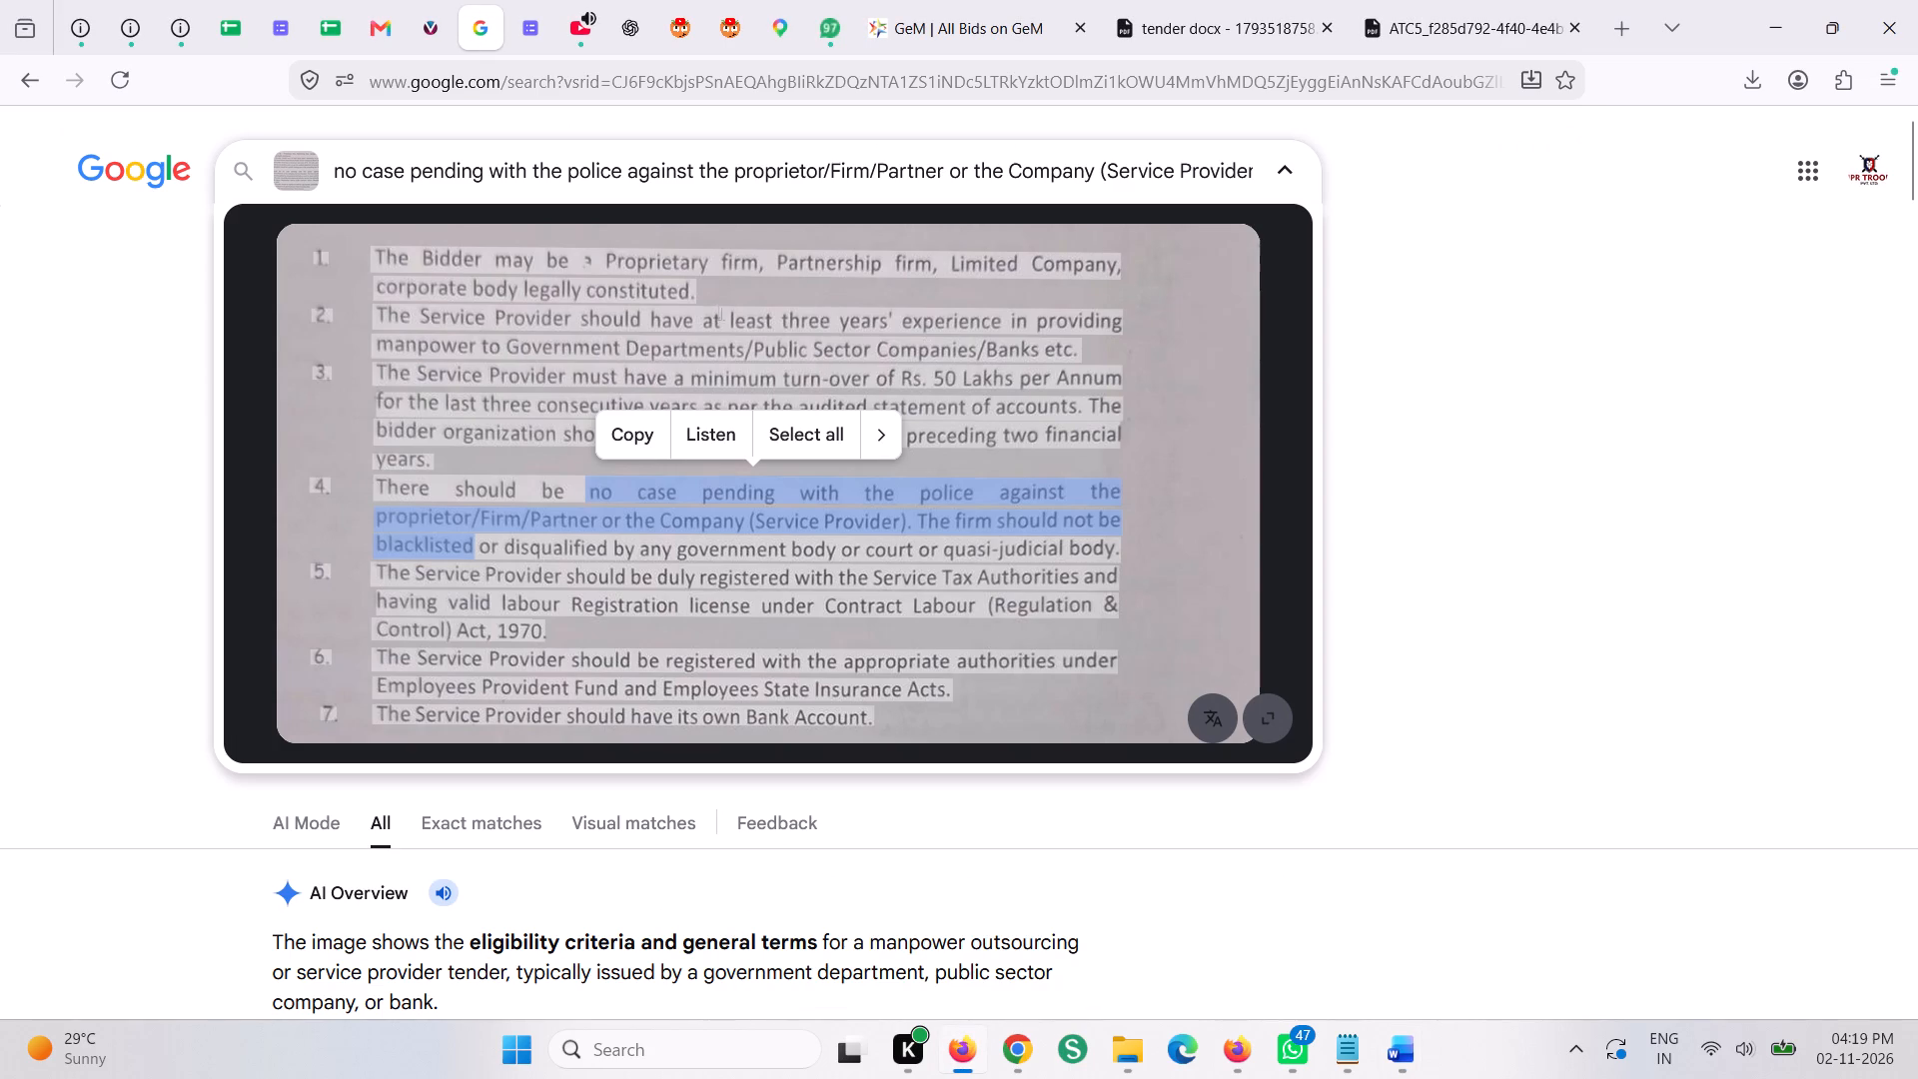
drag(702, 321, 823, 335)
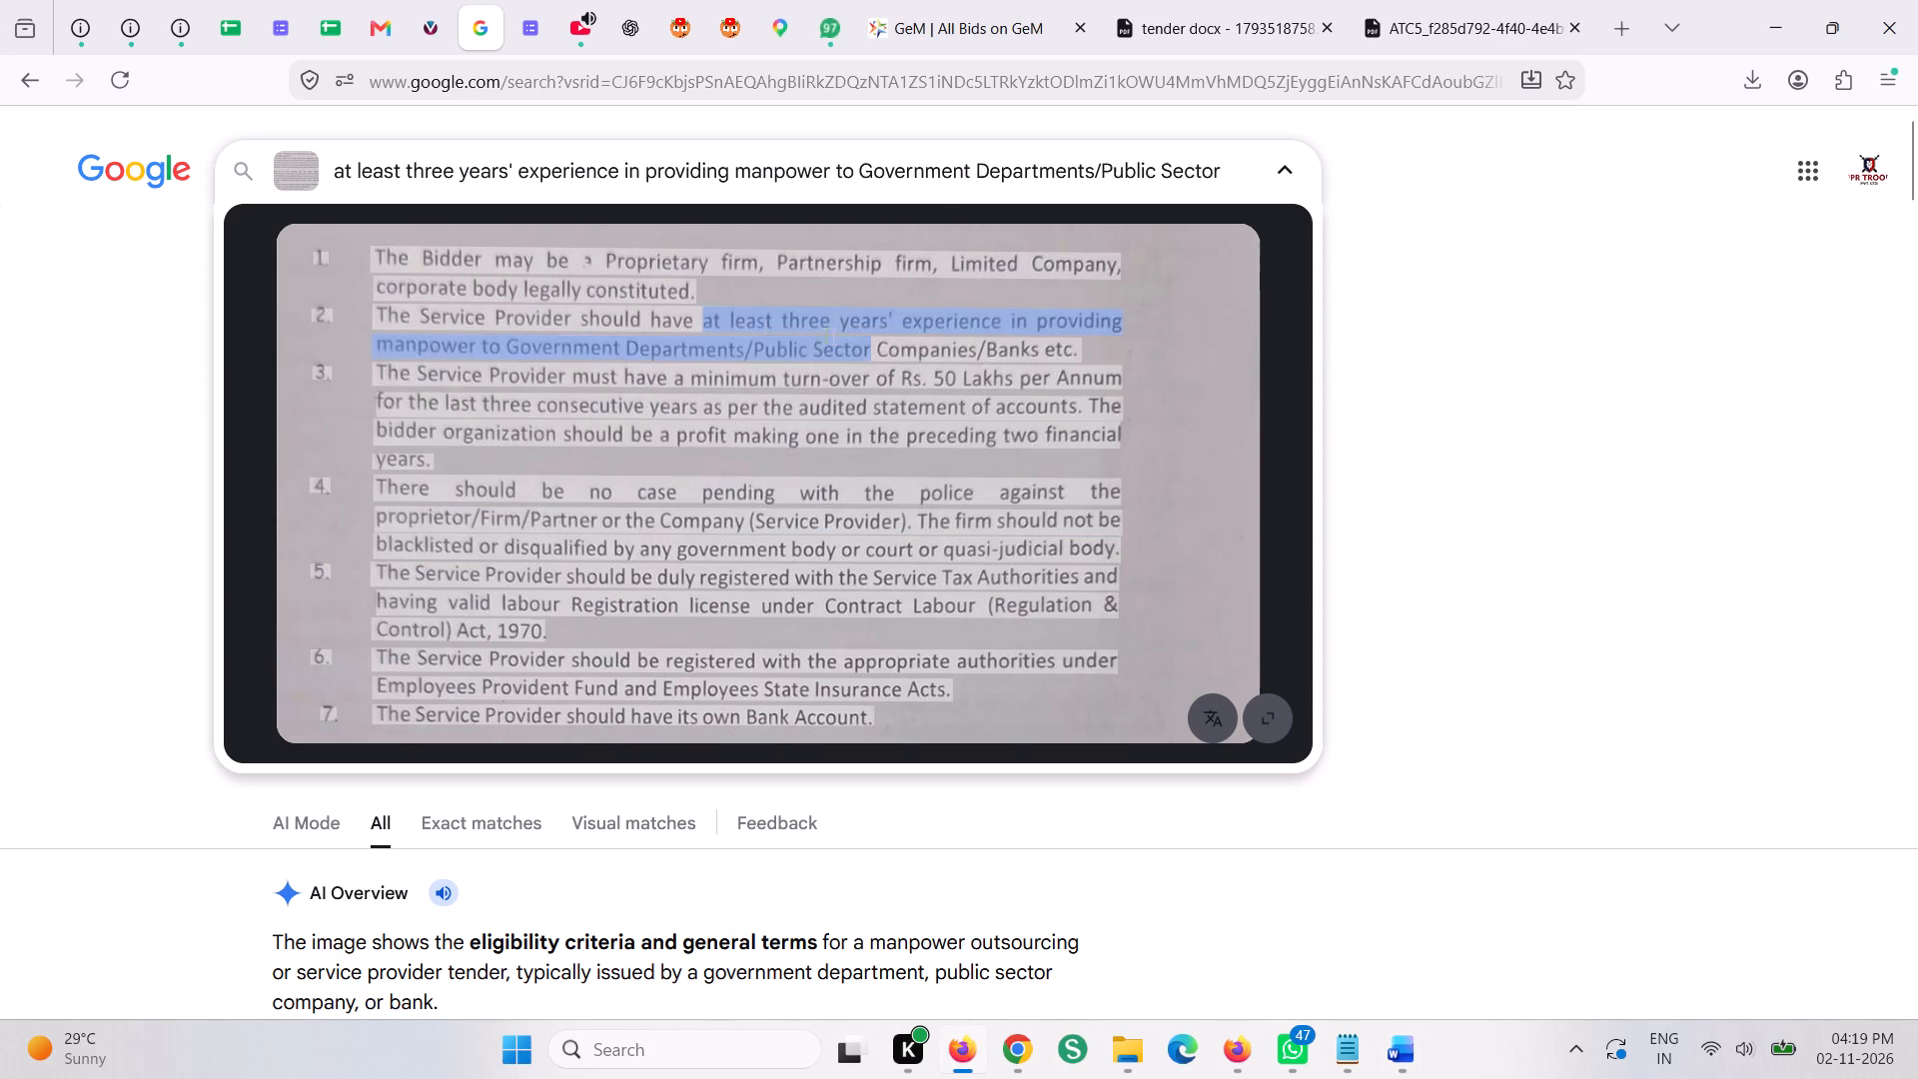
drag(823, 335, 989, 327)
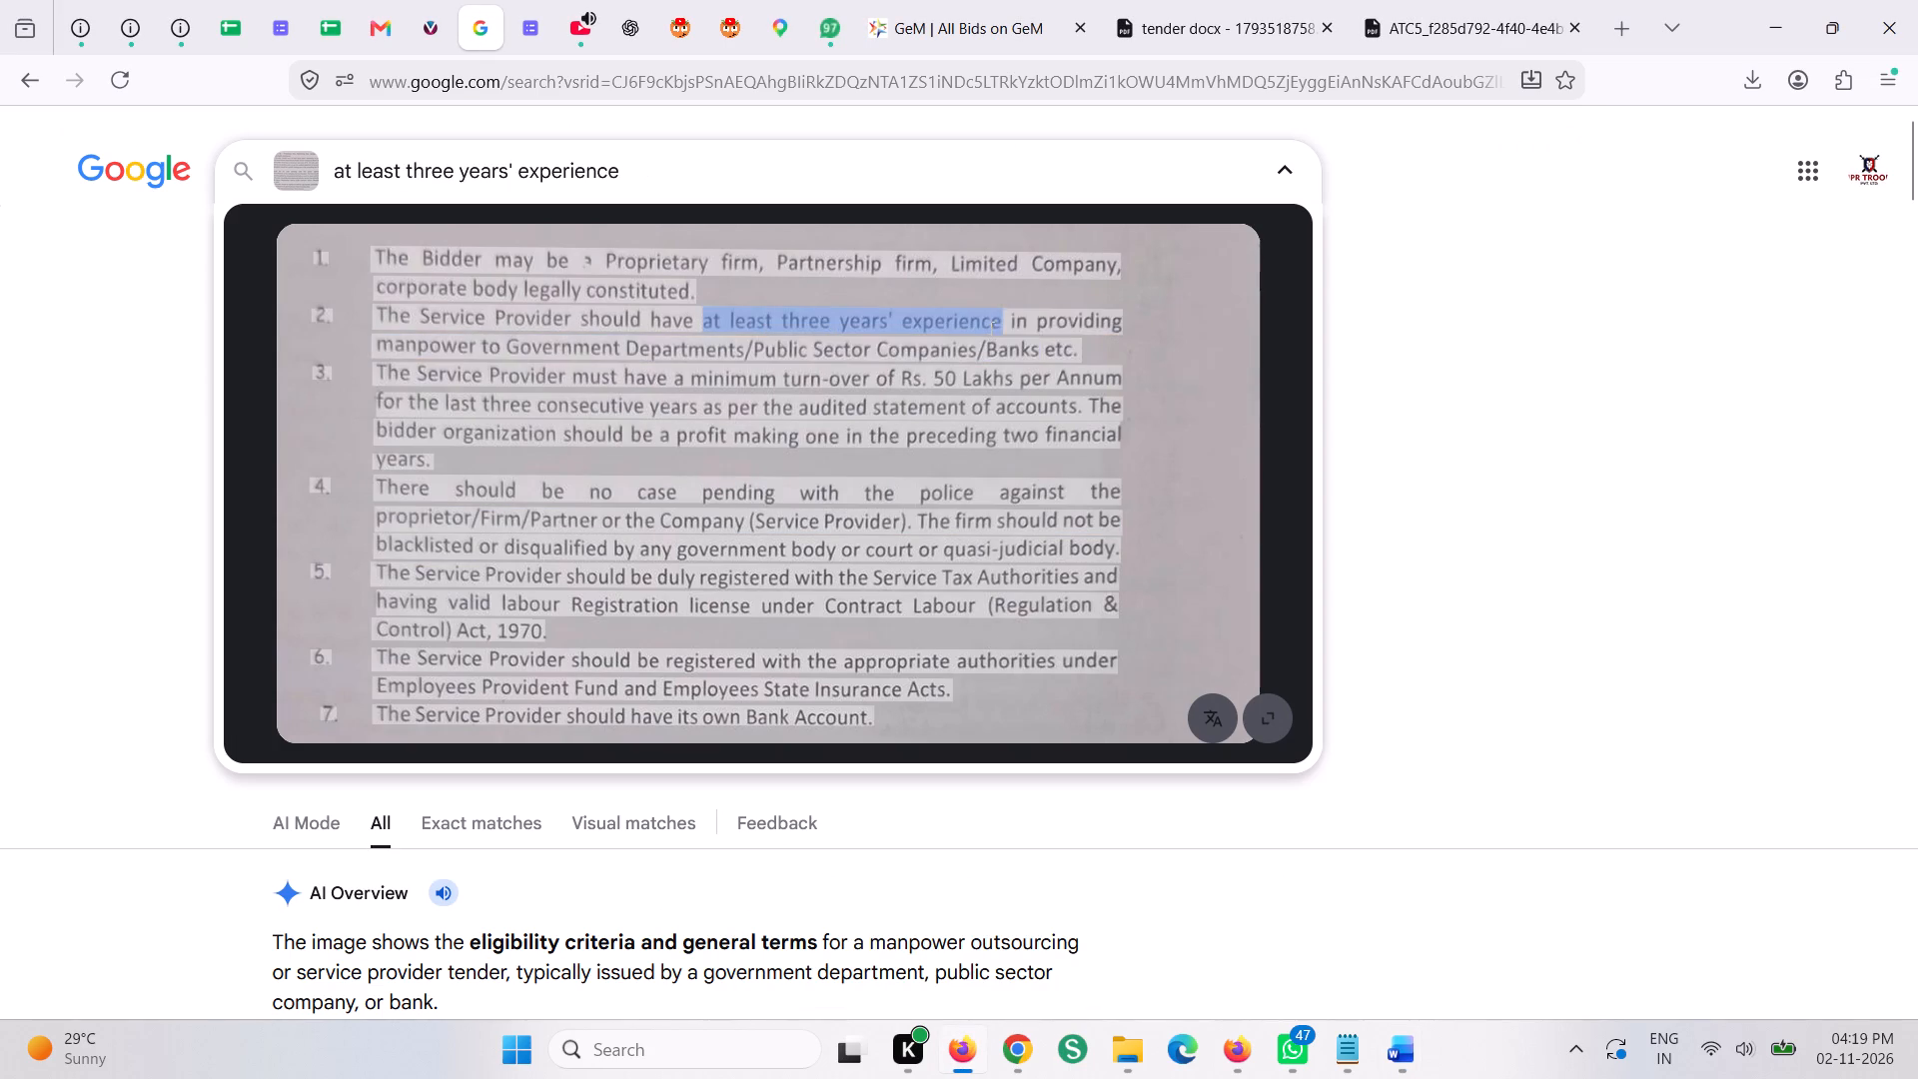
drag(989, 327, 1070, 355)
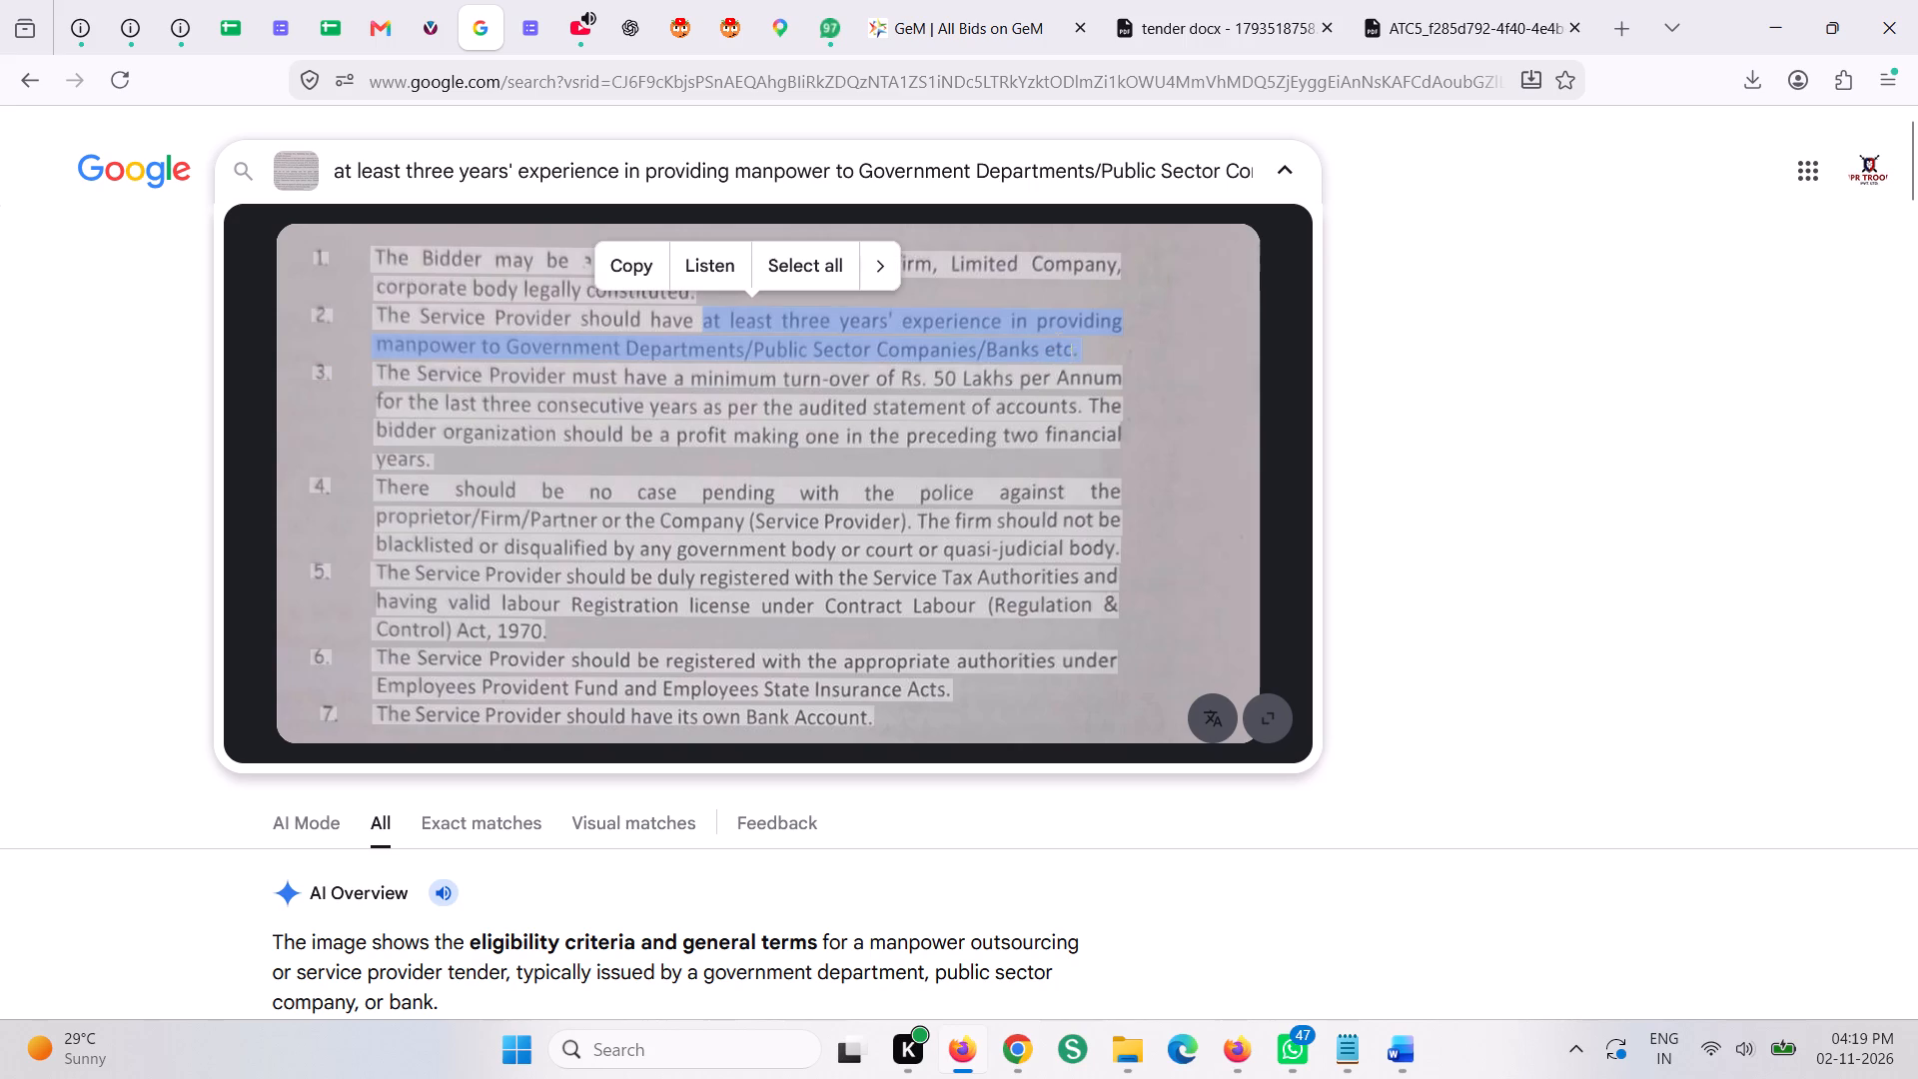
click(654, 263)
key(alt+Tab)
key(ctrl+v)
key(Return)
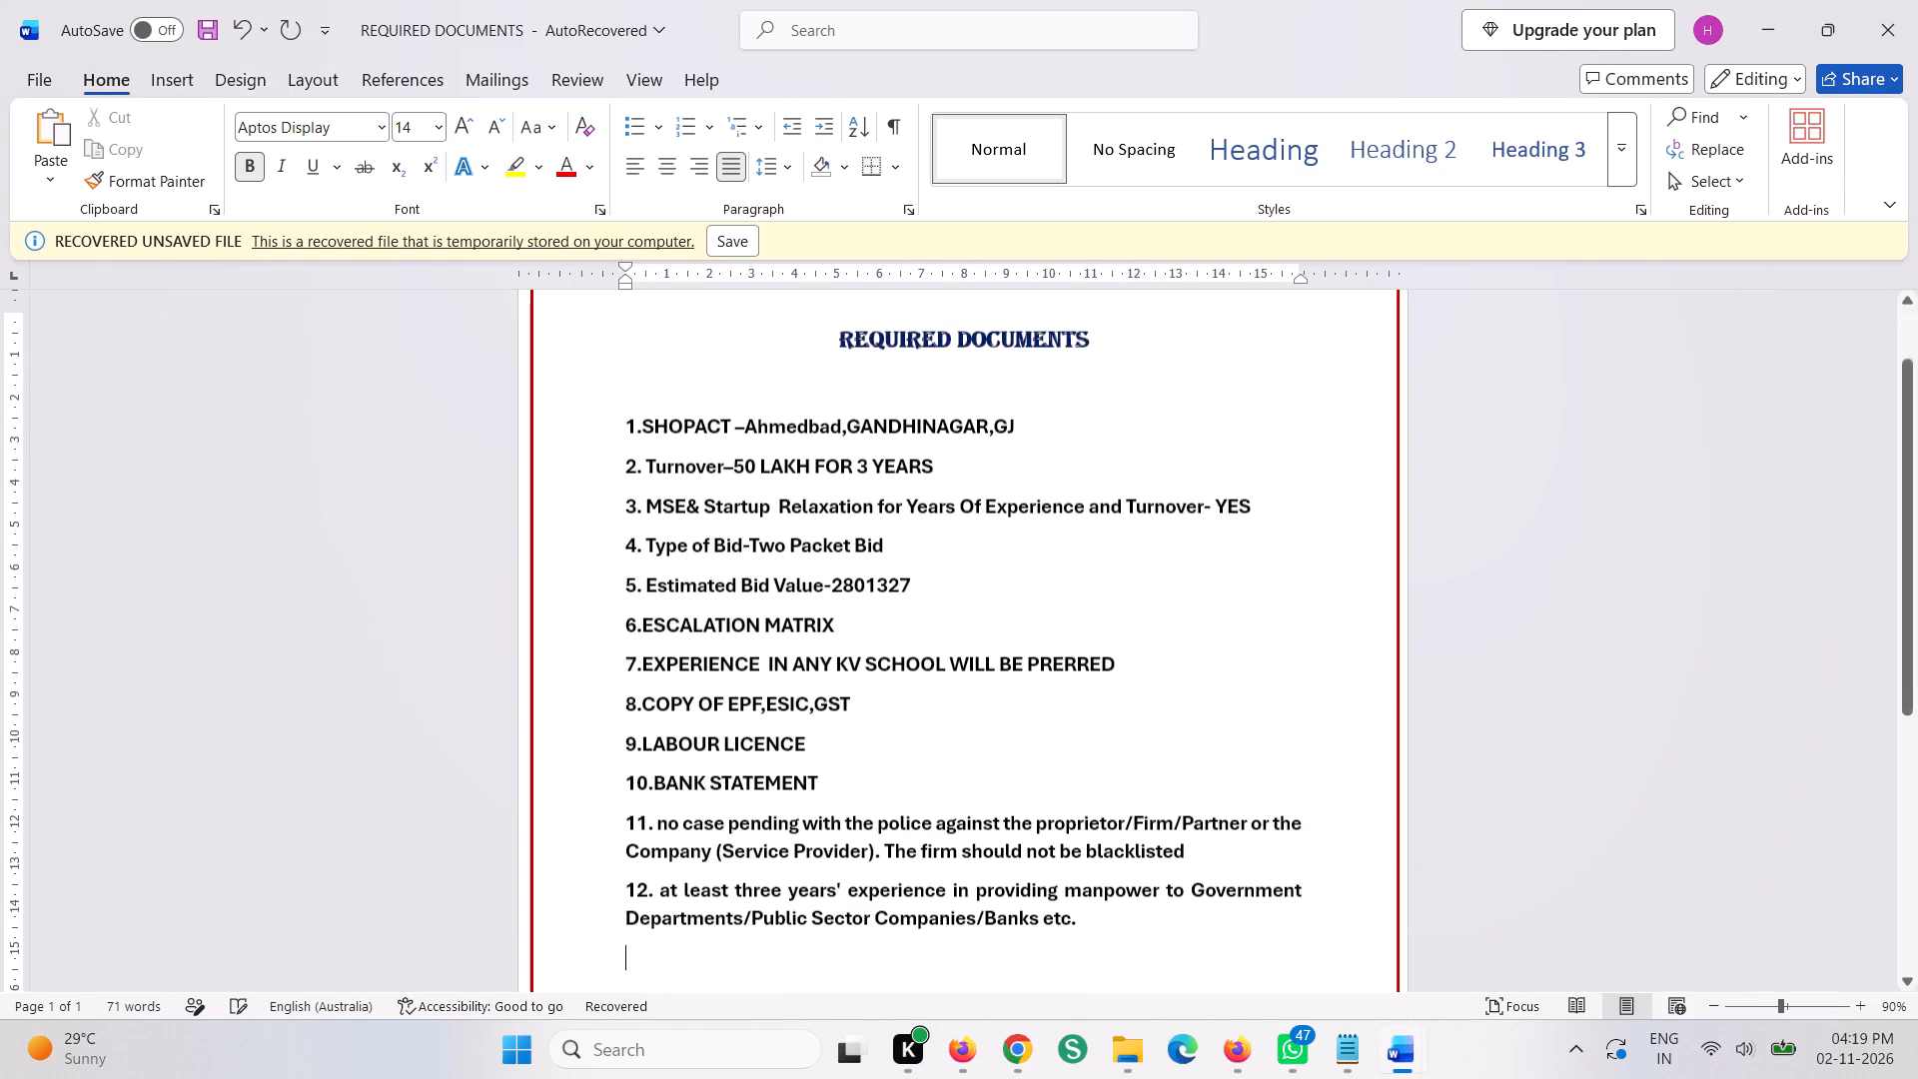
text(13.)
Switch to the ATC PDF and read the General terms and conditions on pages 4 to 6 for further required documents.
key(alt+Tab)
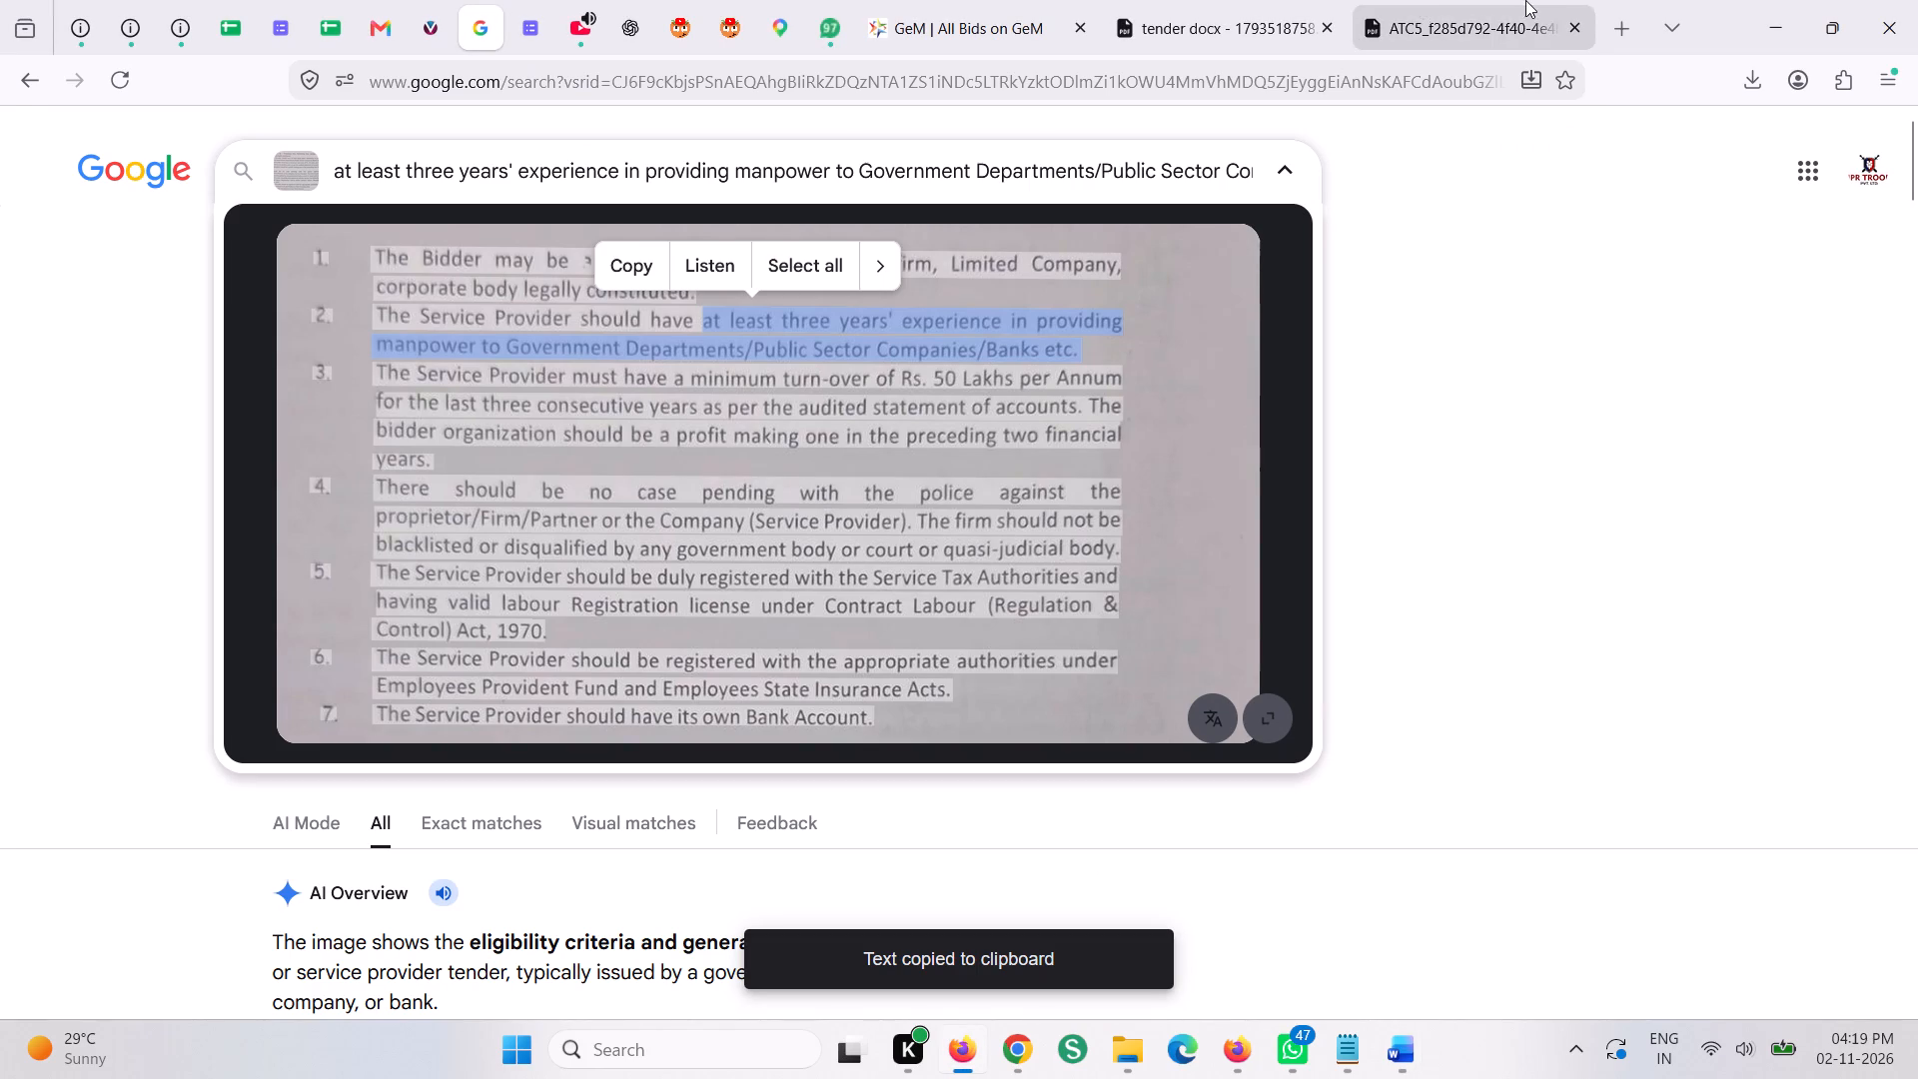
click(1525, 0)
scroll(971, 538, down, 1)
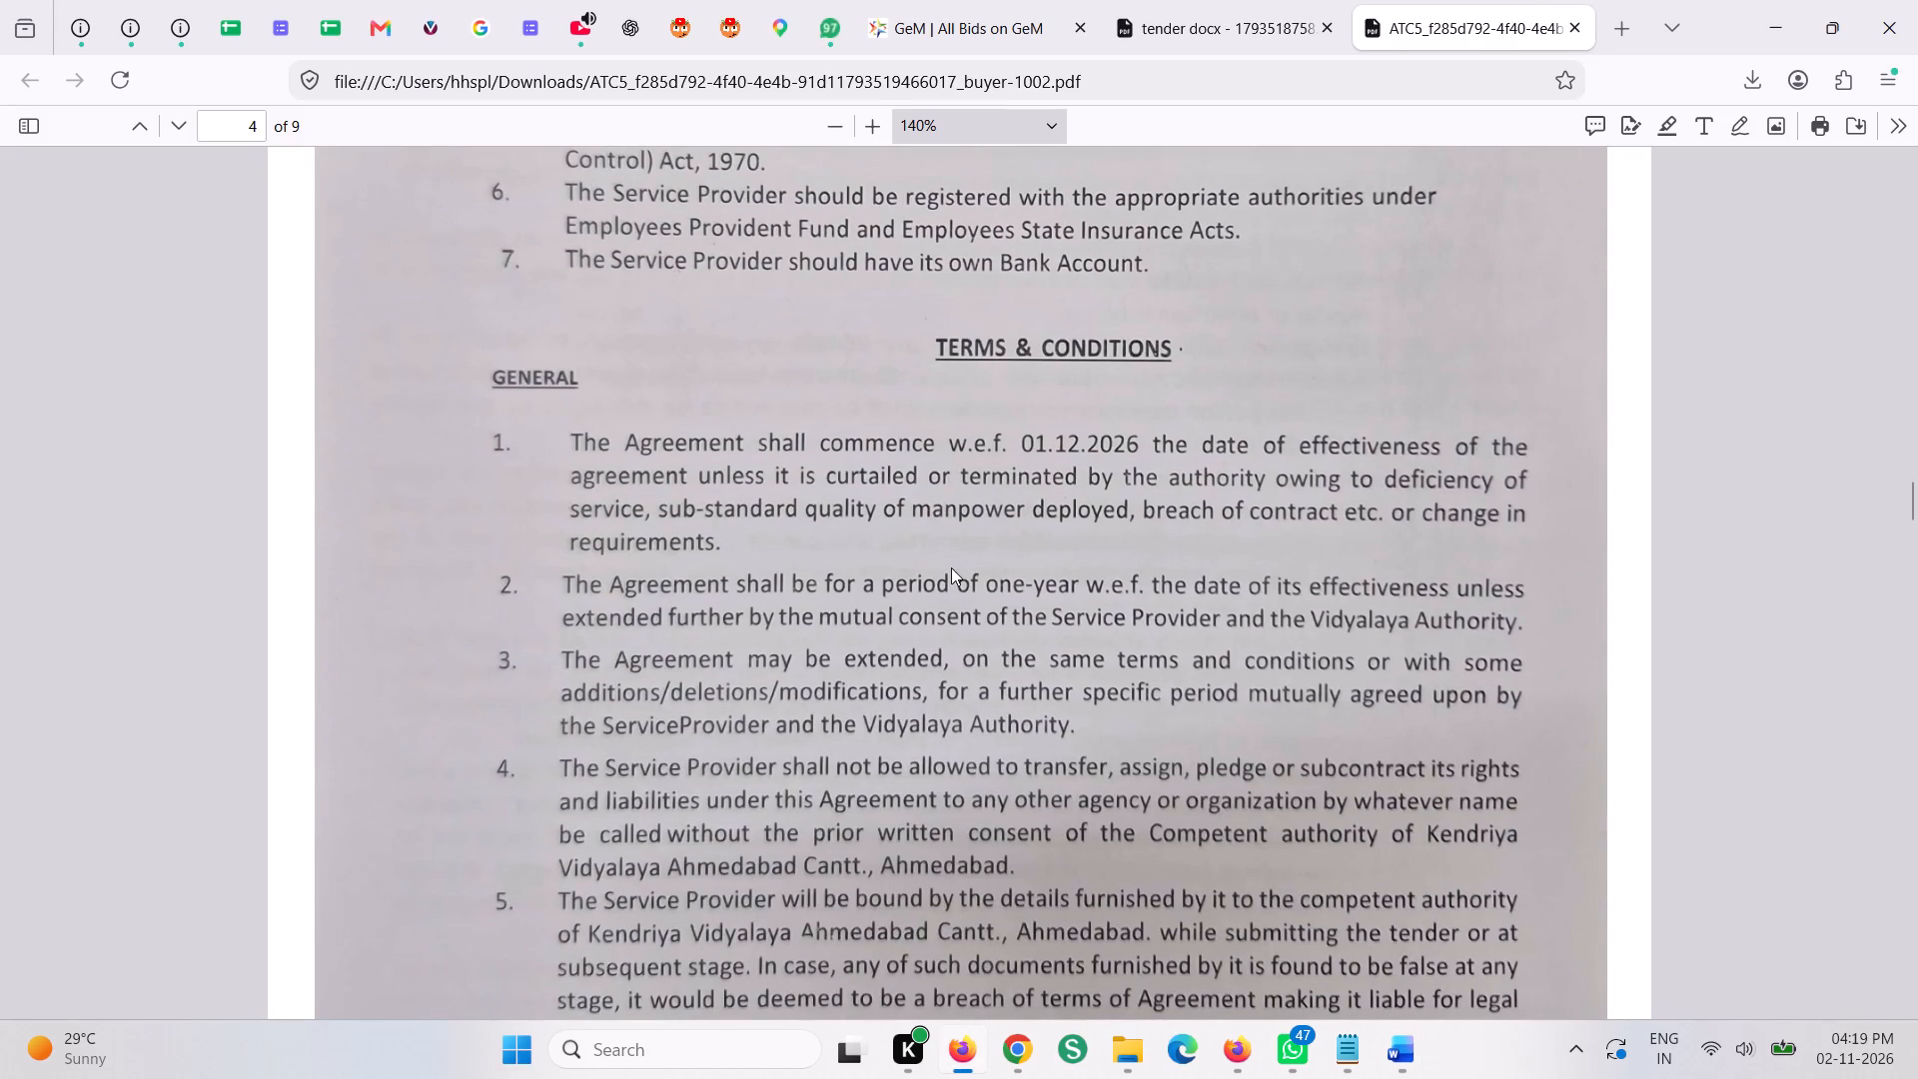
scroll(951, 567, down, 1)
scroll(961, 571, up, 1)
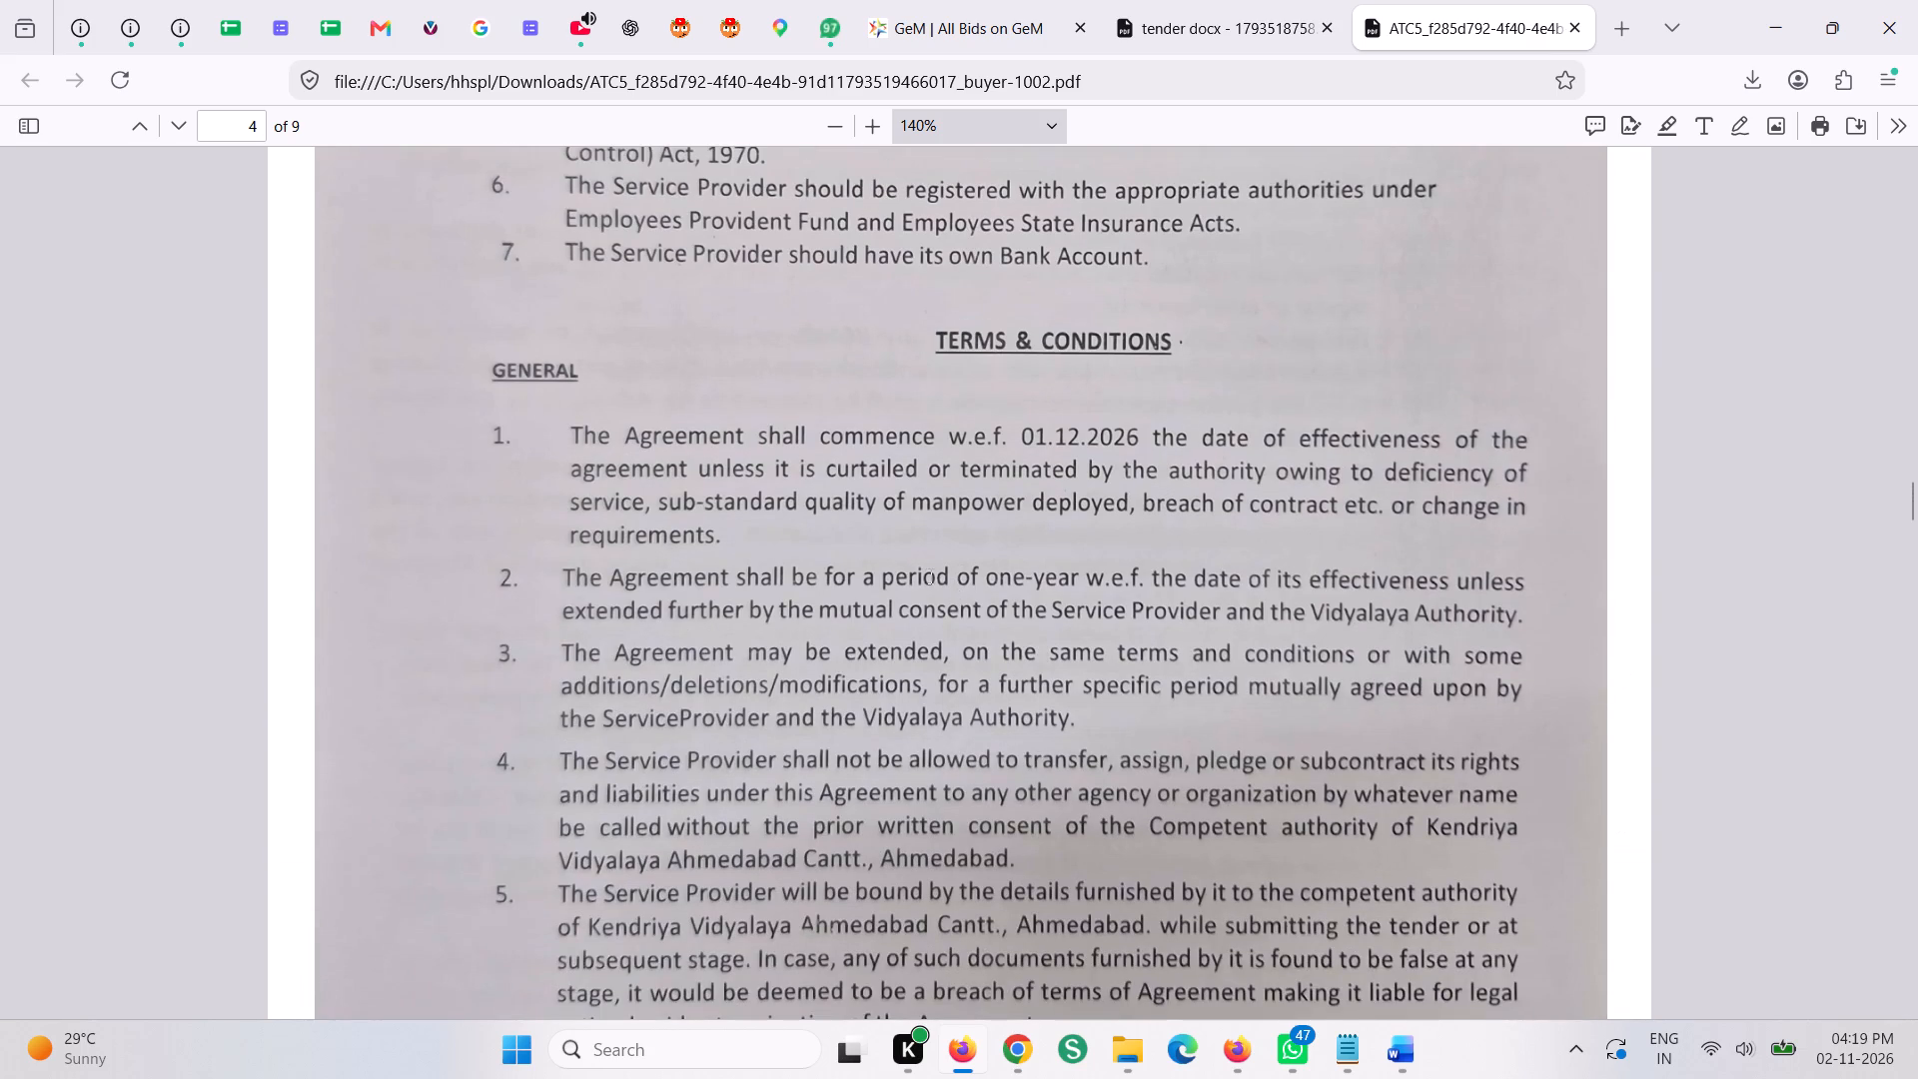
scroll(834, 594, down, 2)
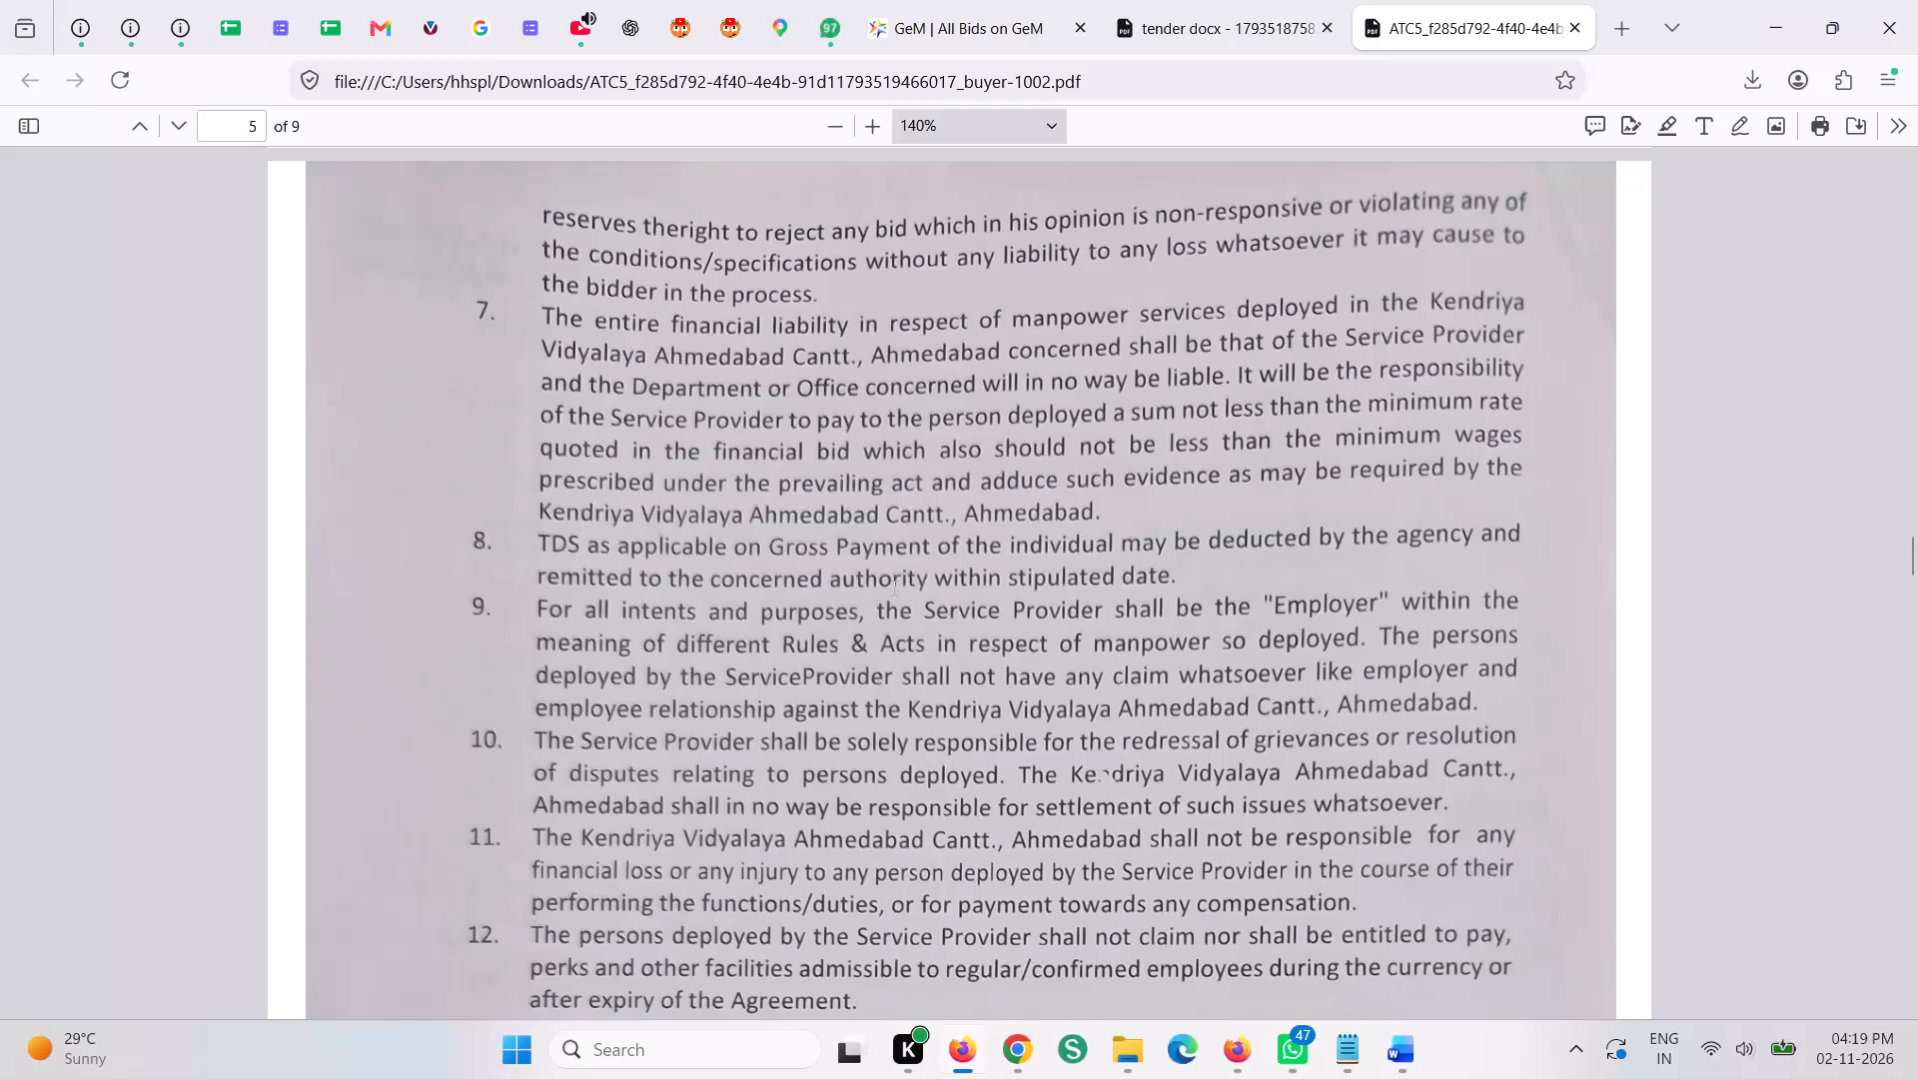
scroll(879, 590, down, 1)
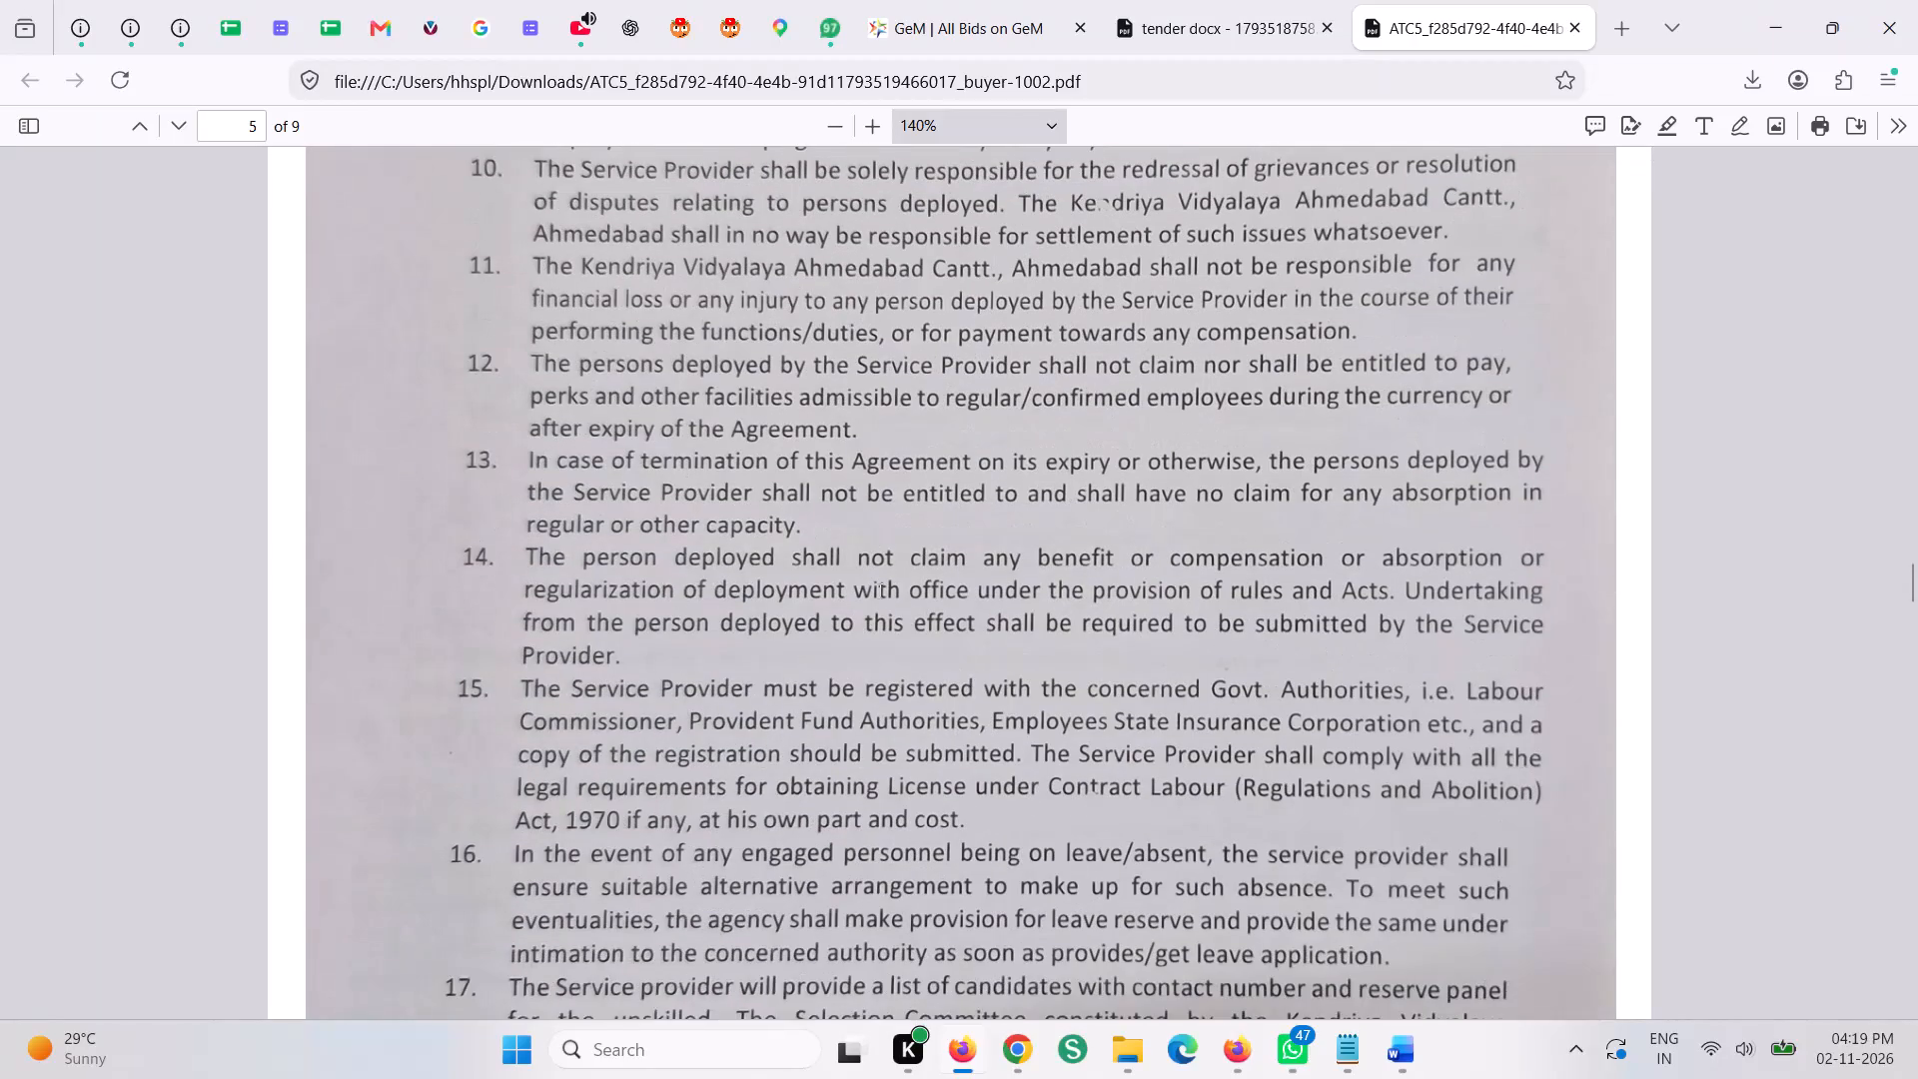
scroll(878, 590, down, 2)
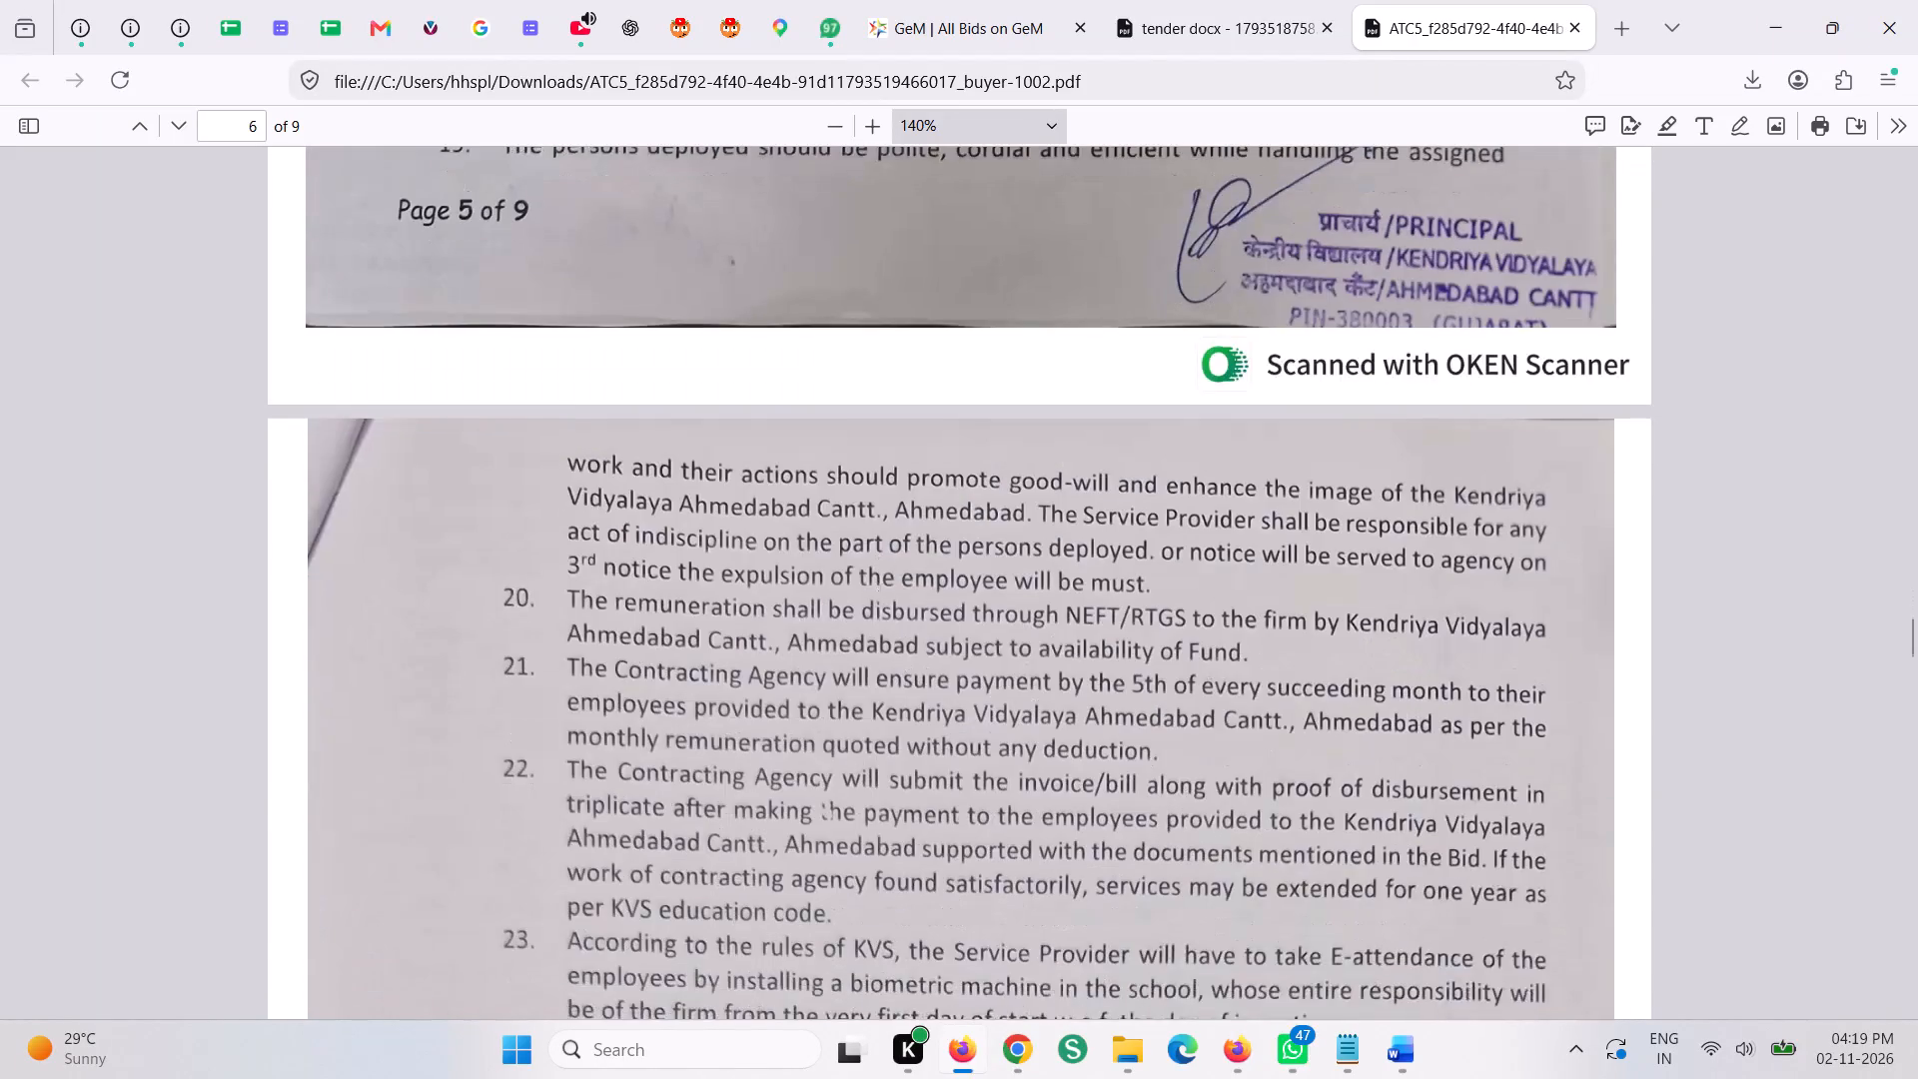
scroll(878, 590, down, 1)
scroll(878, 590, up, 1)
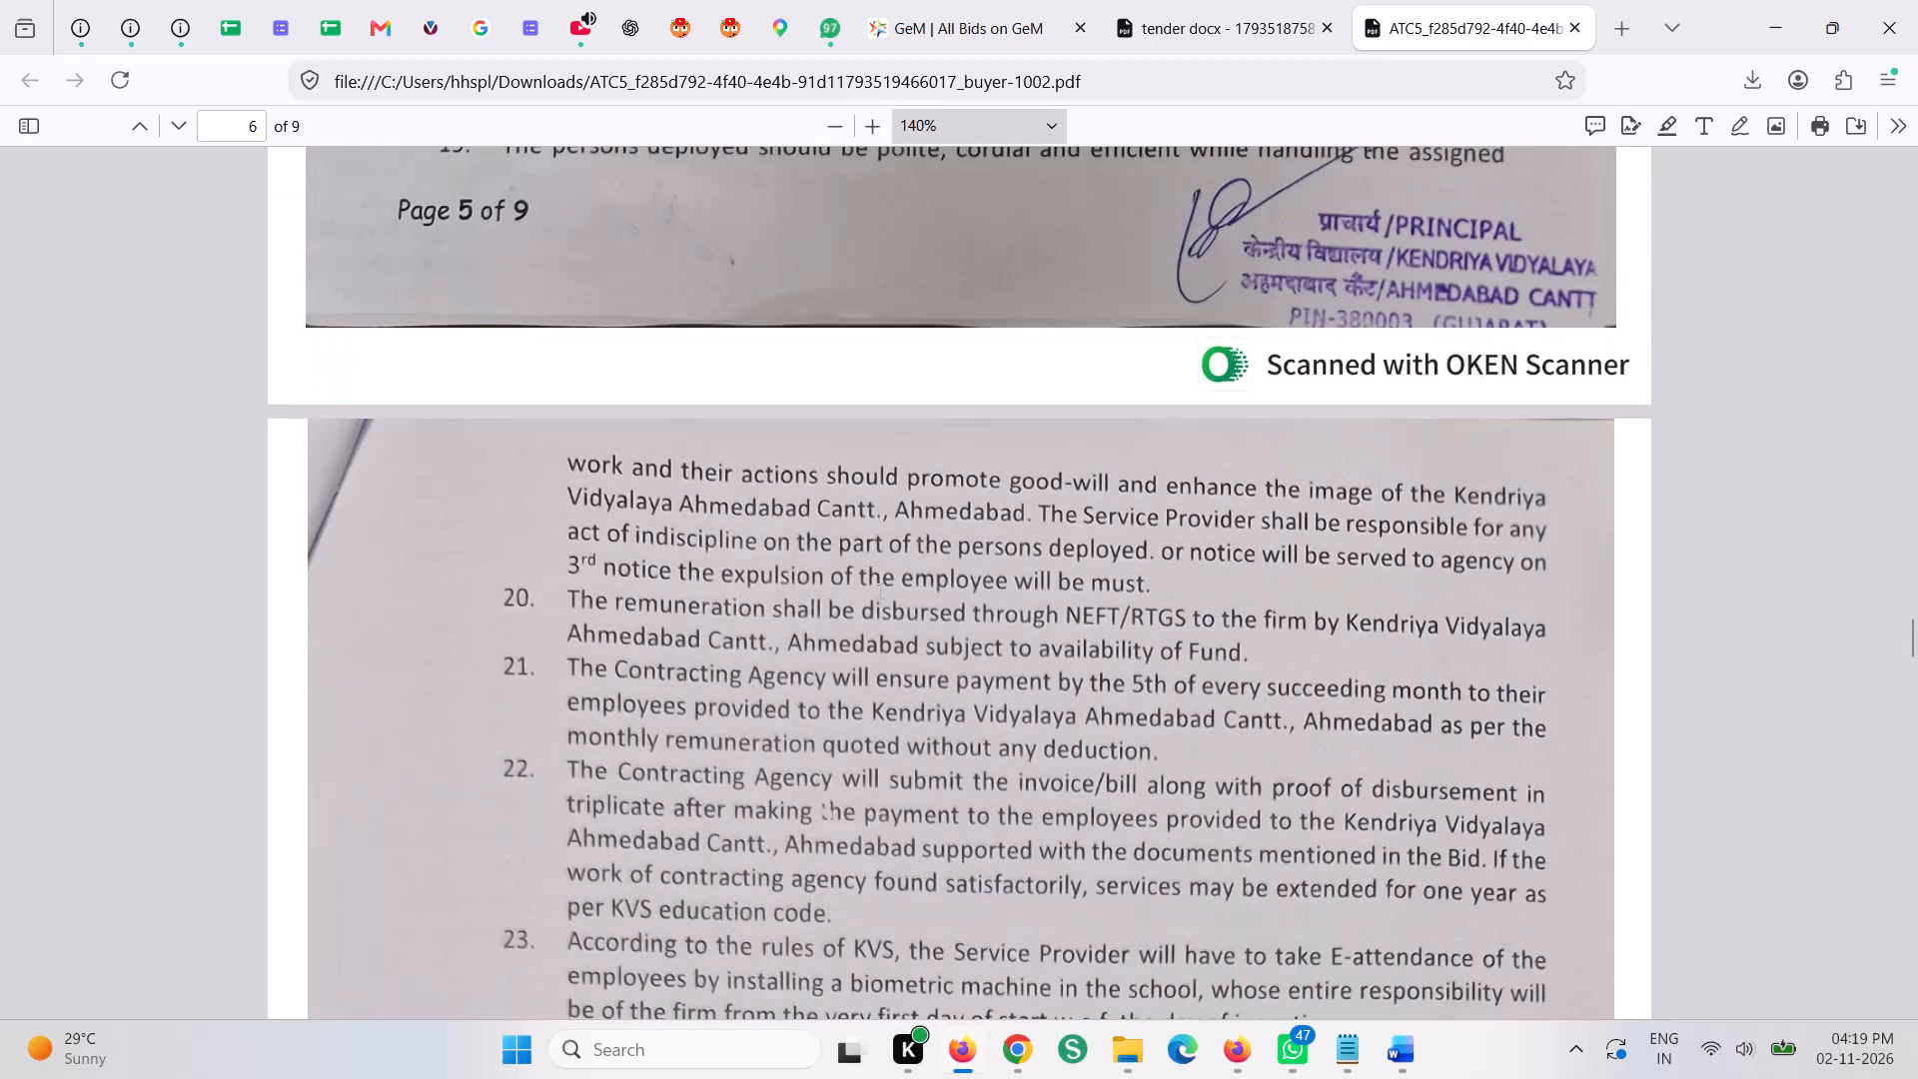
scroll(878, 590, down, 1)
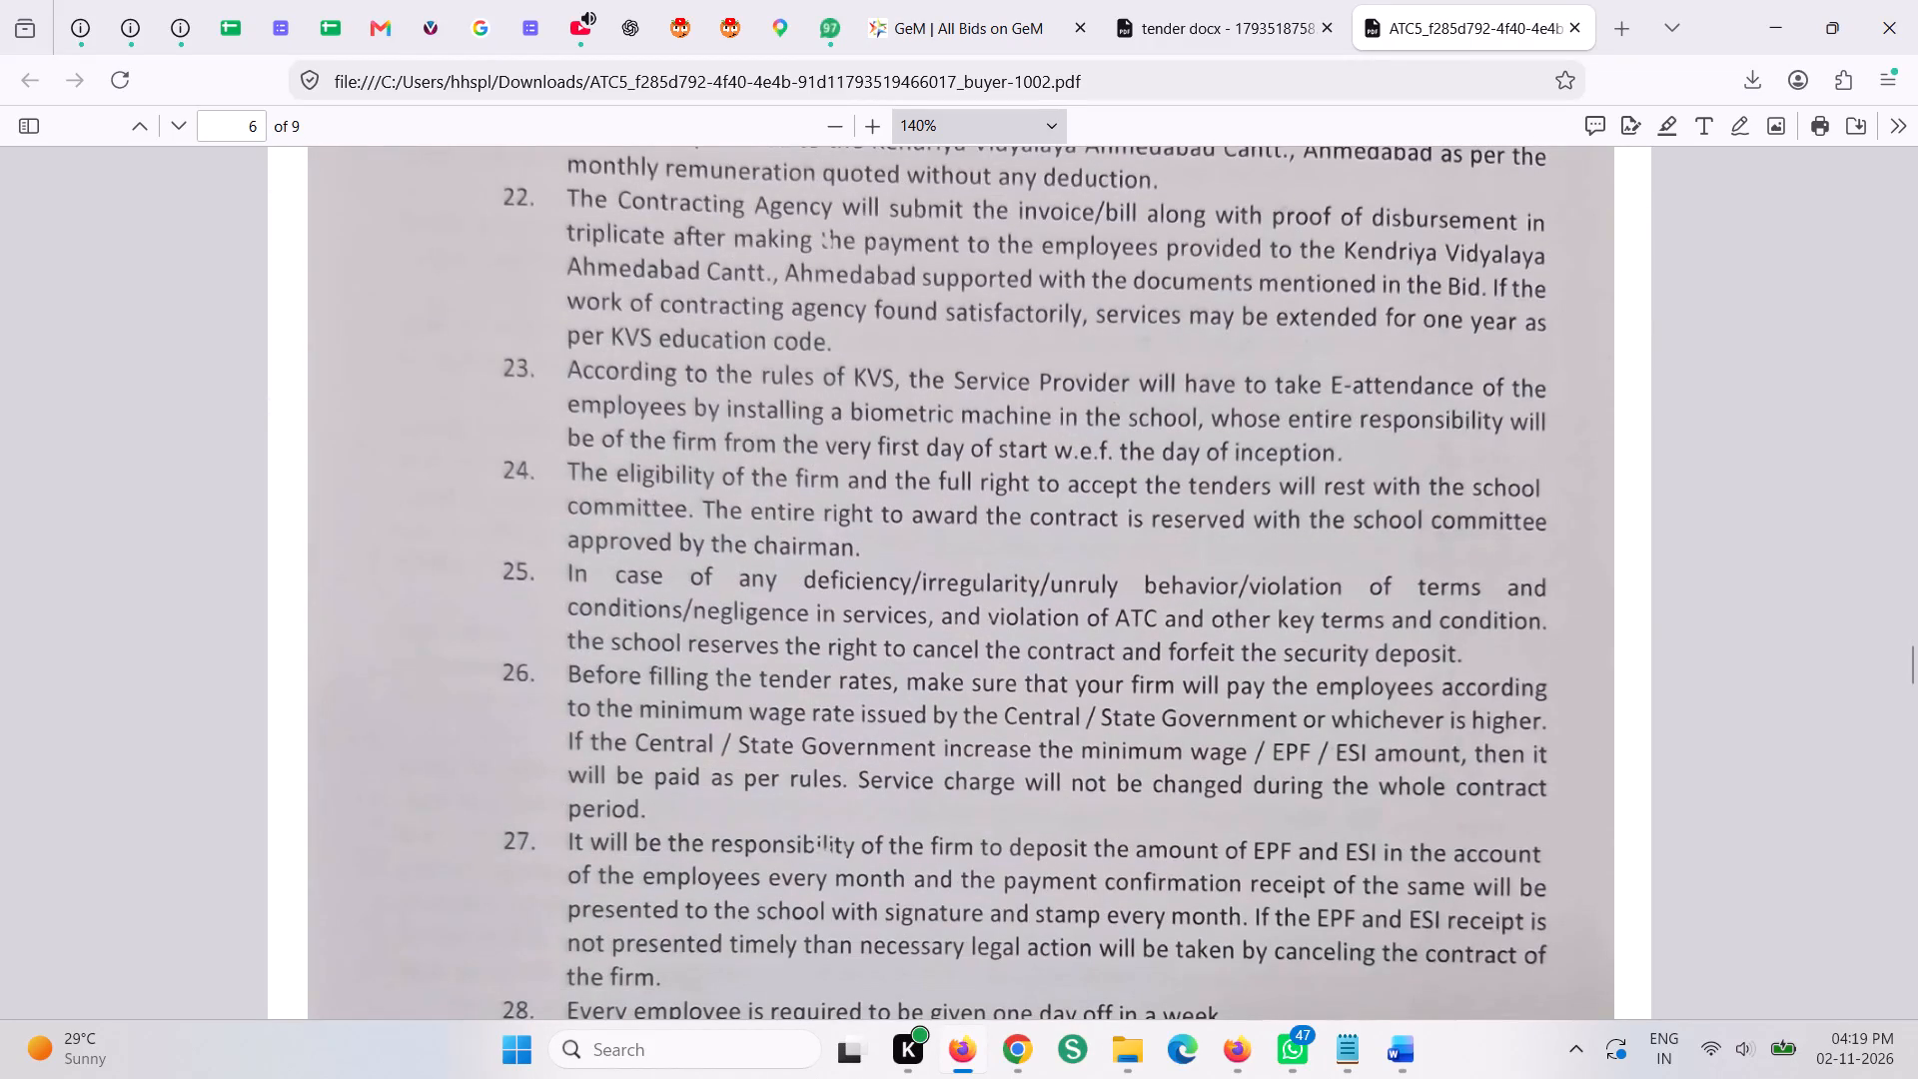
scroll(893, 615, up, 1)
scroll(893, 617, down, 1)
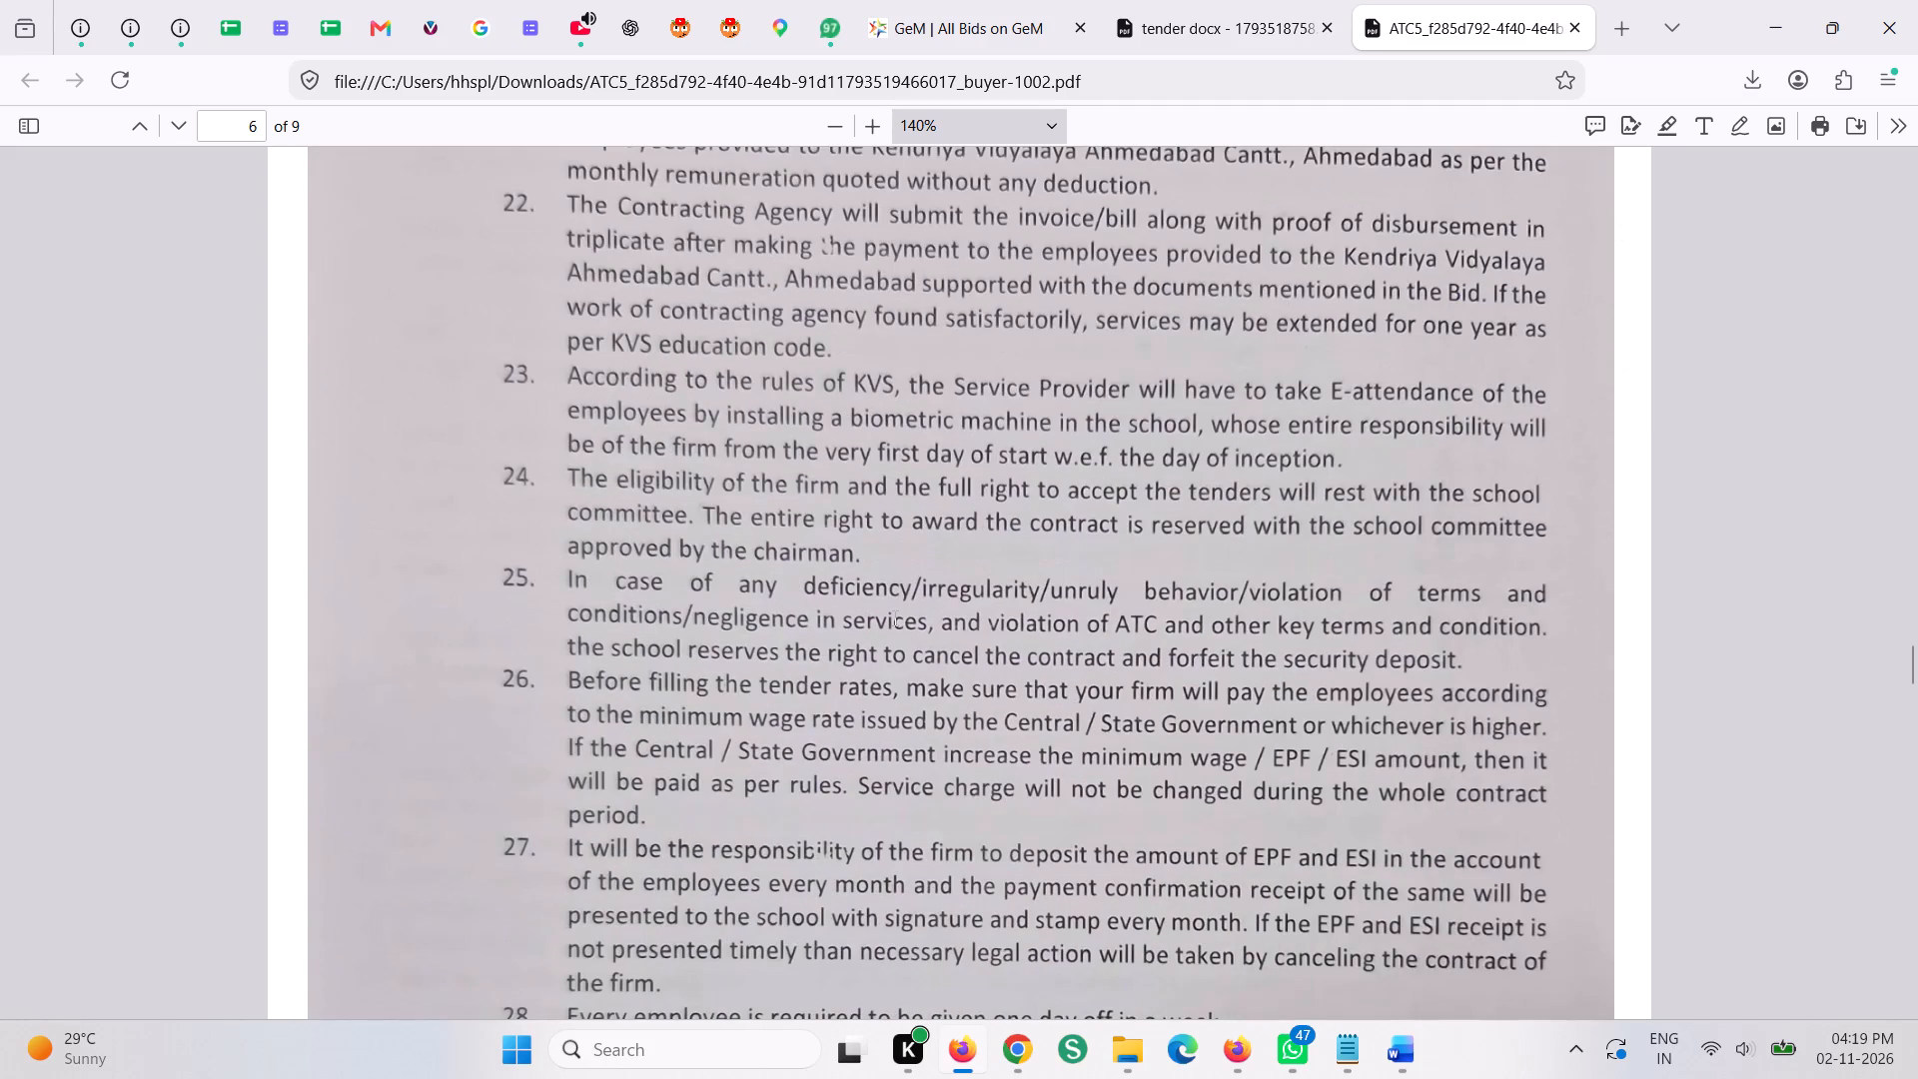
scroll(893, 617, down, 2)
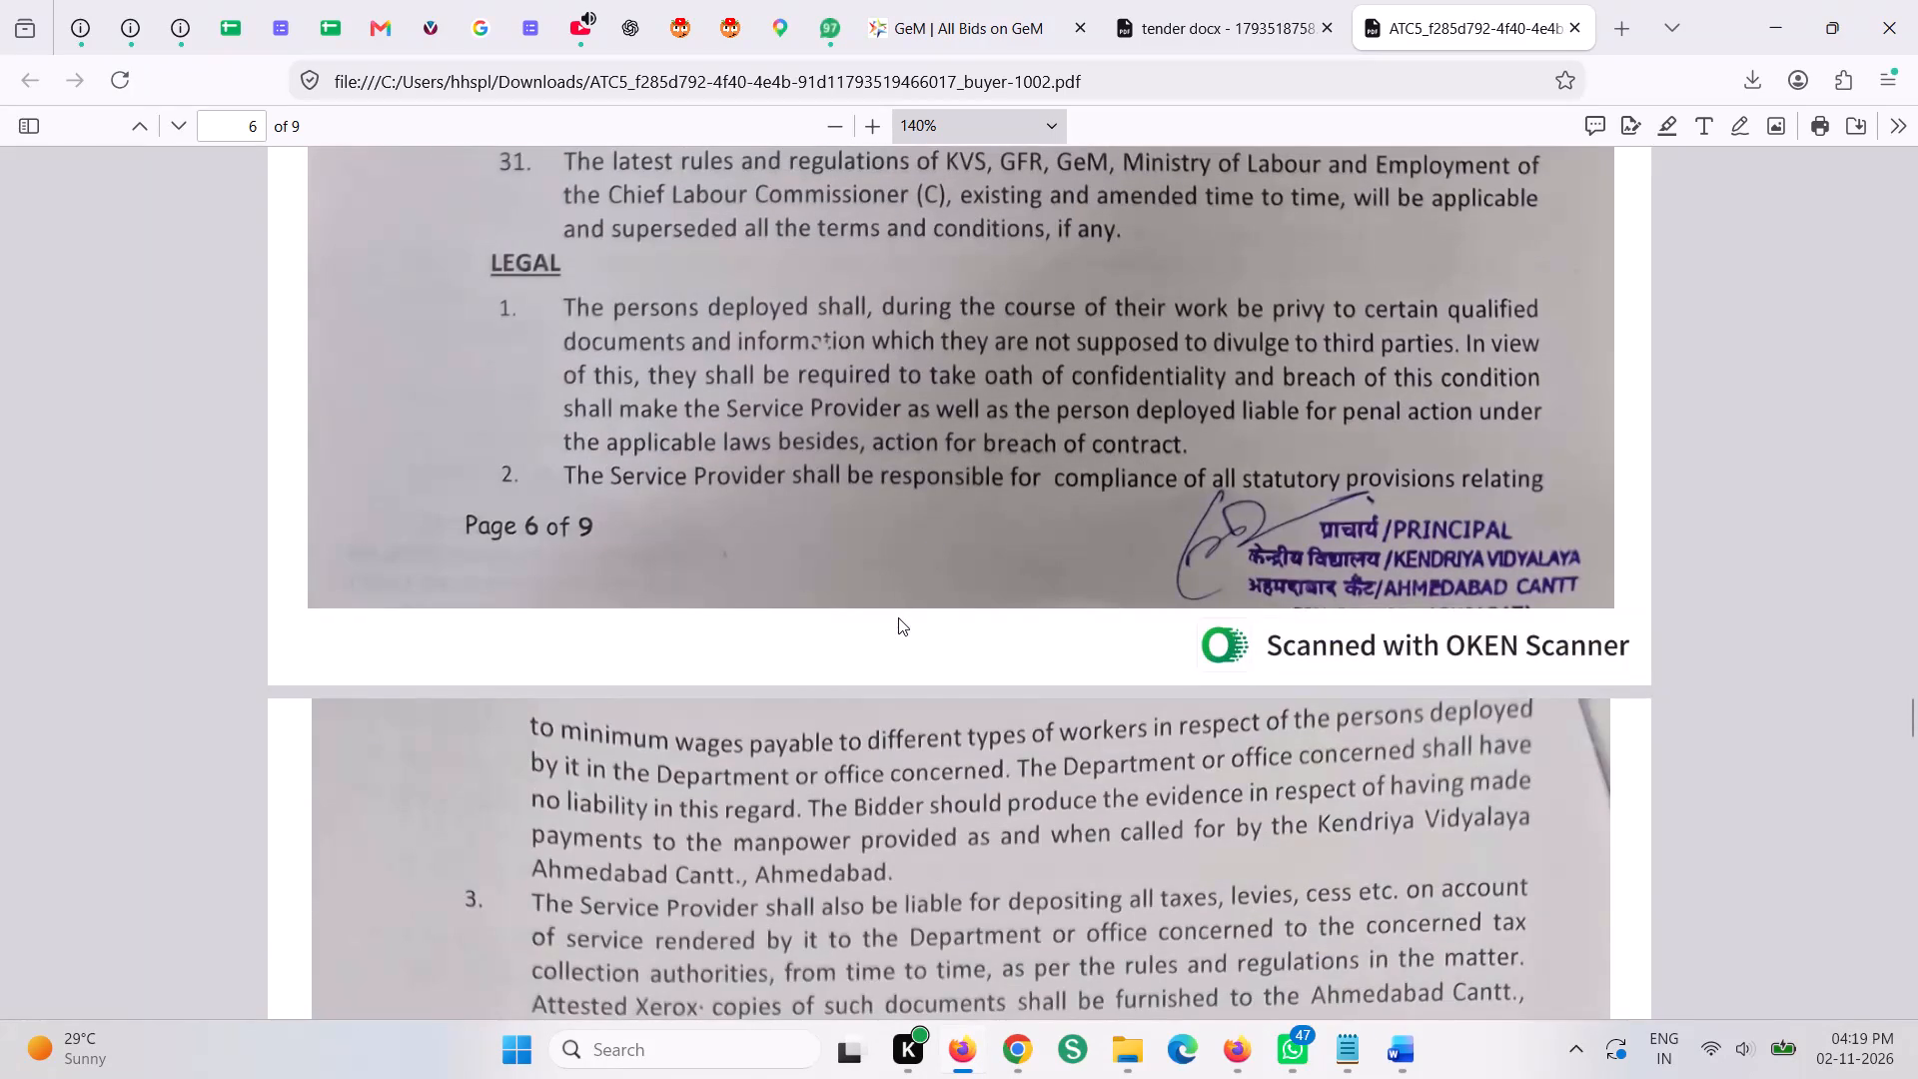
Read the Legal terms on pages 6 and 7 of the ATC PDF for further documents the bidder must submit.
scroll(945, 577, down, 1)
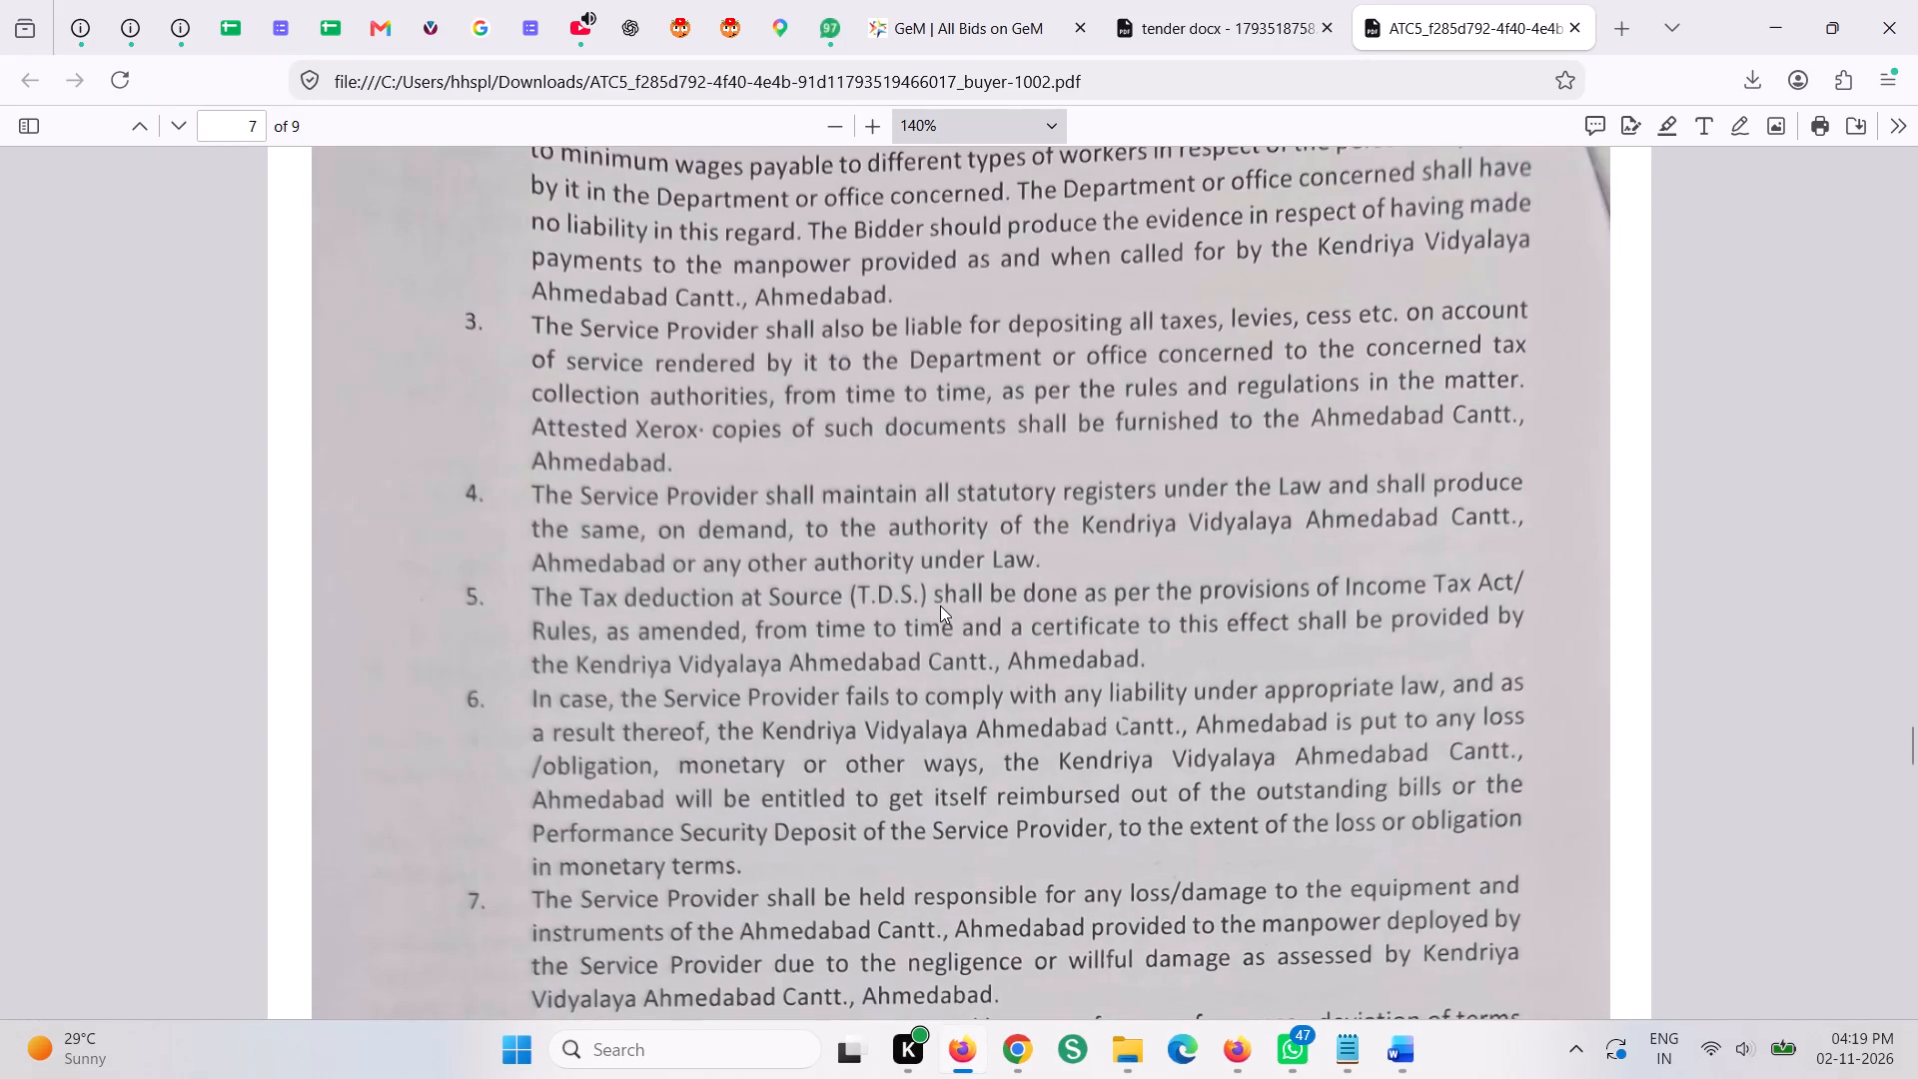
scroll(940, 605, up, 1)
scroll(940, 605, down, 1)
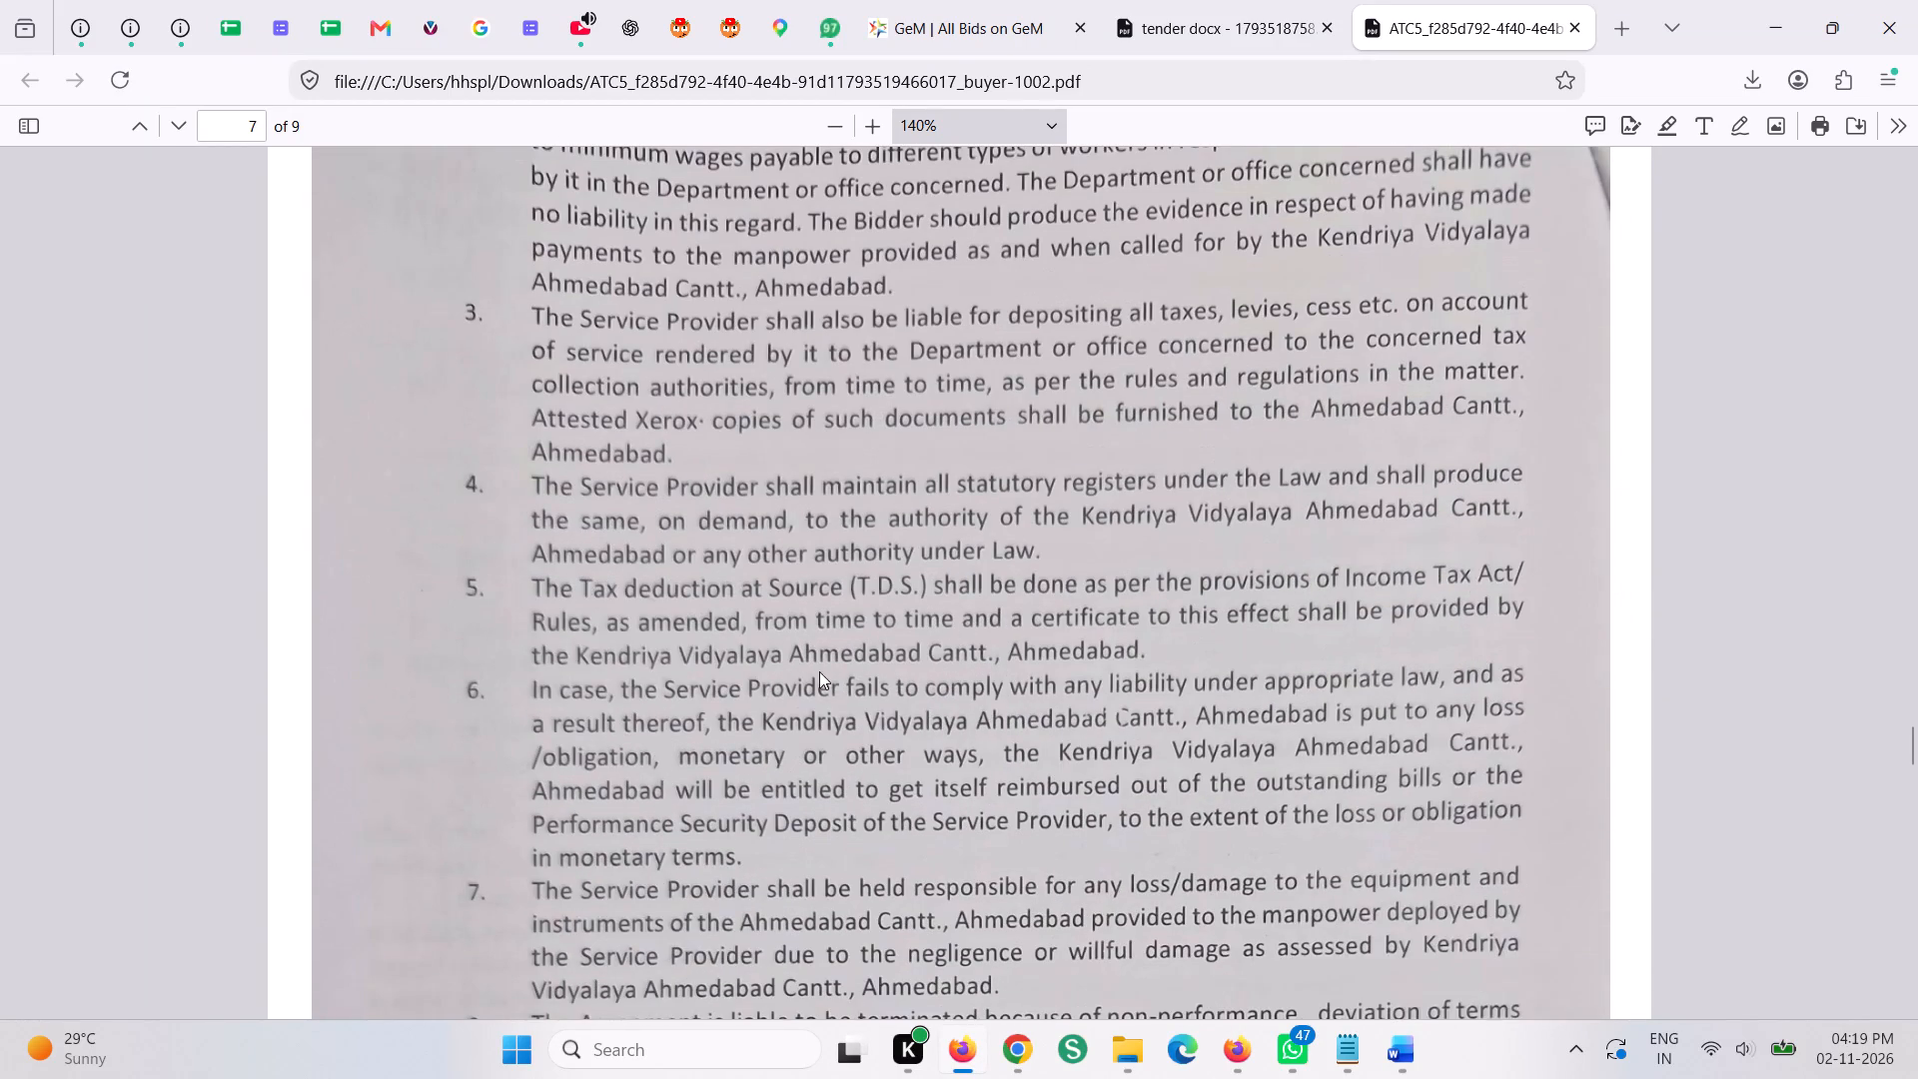
scroll(817, 671, down, 1)
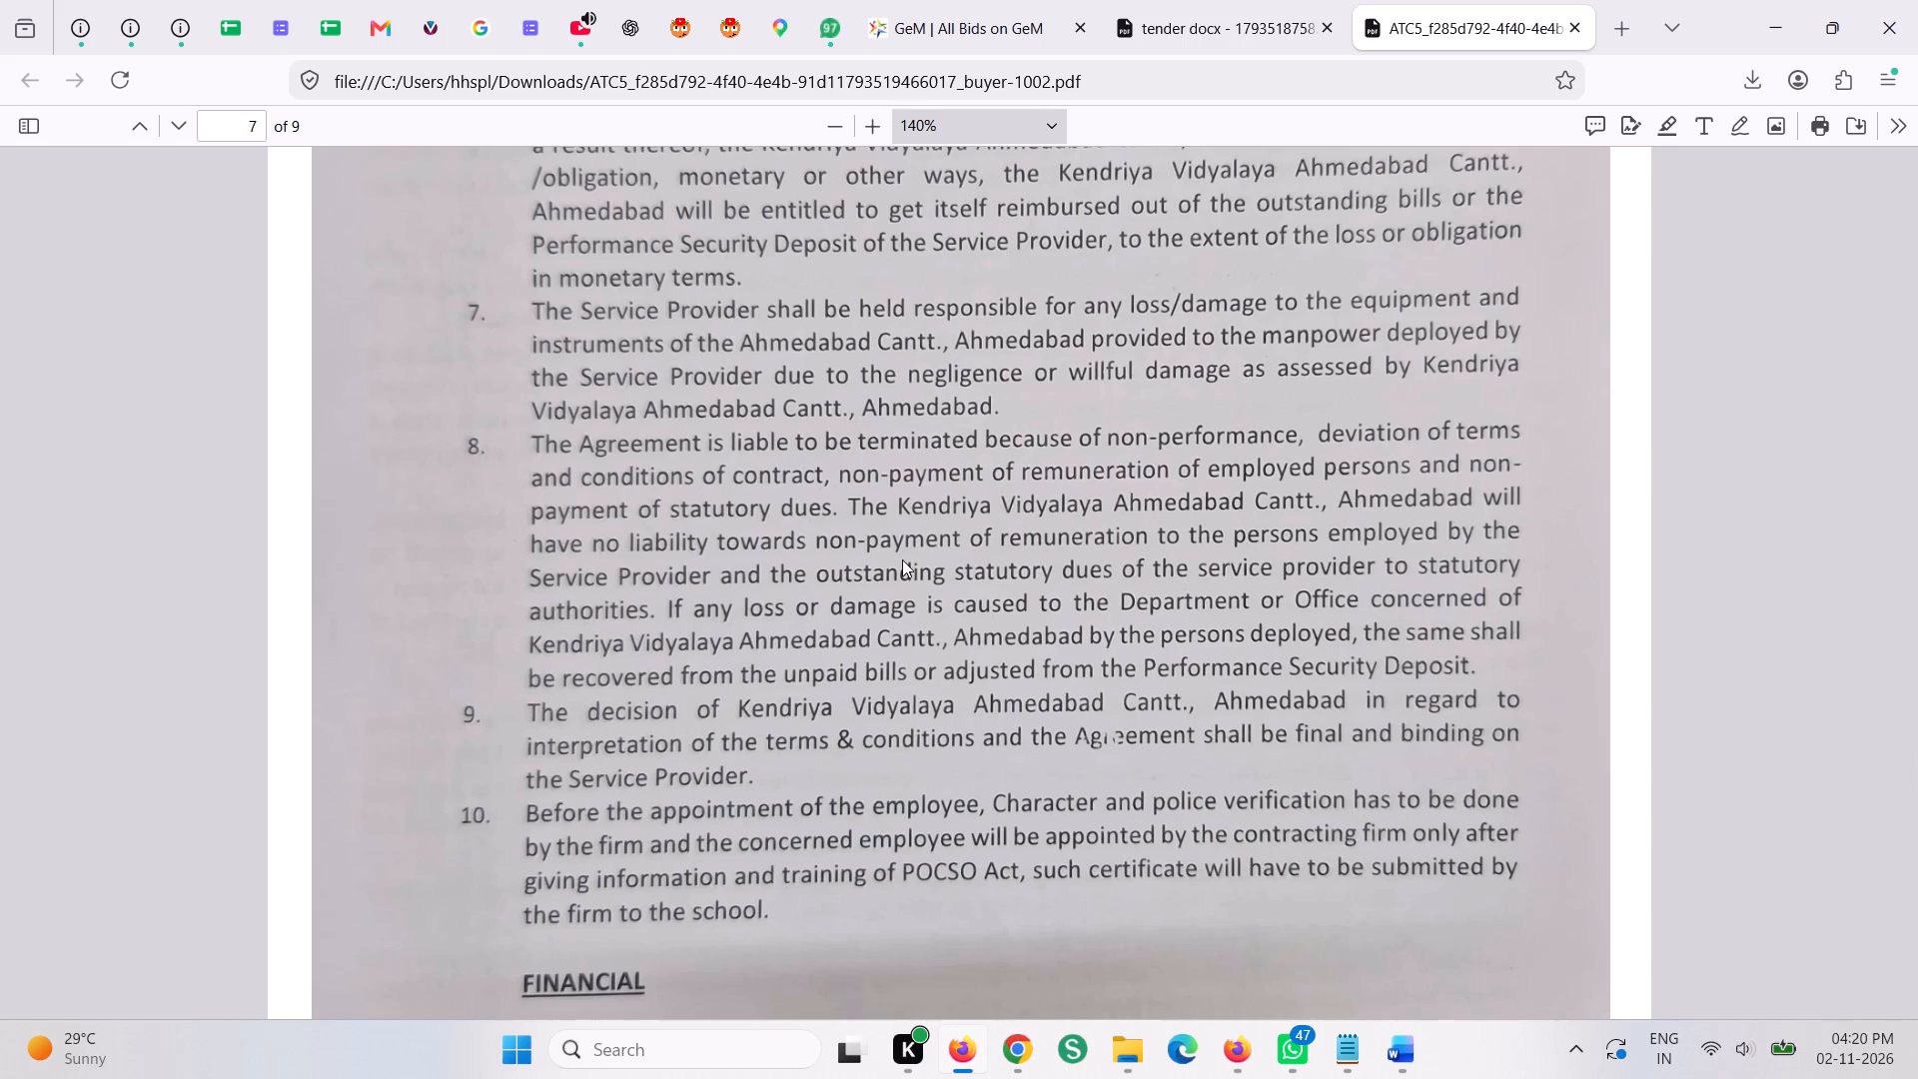
scroll(902, 559, down, 1)
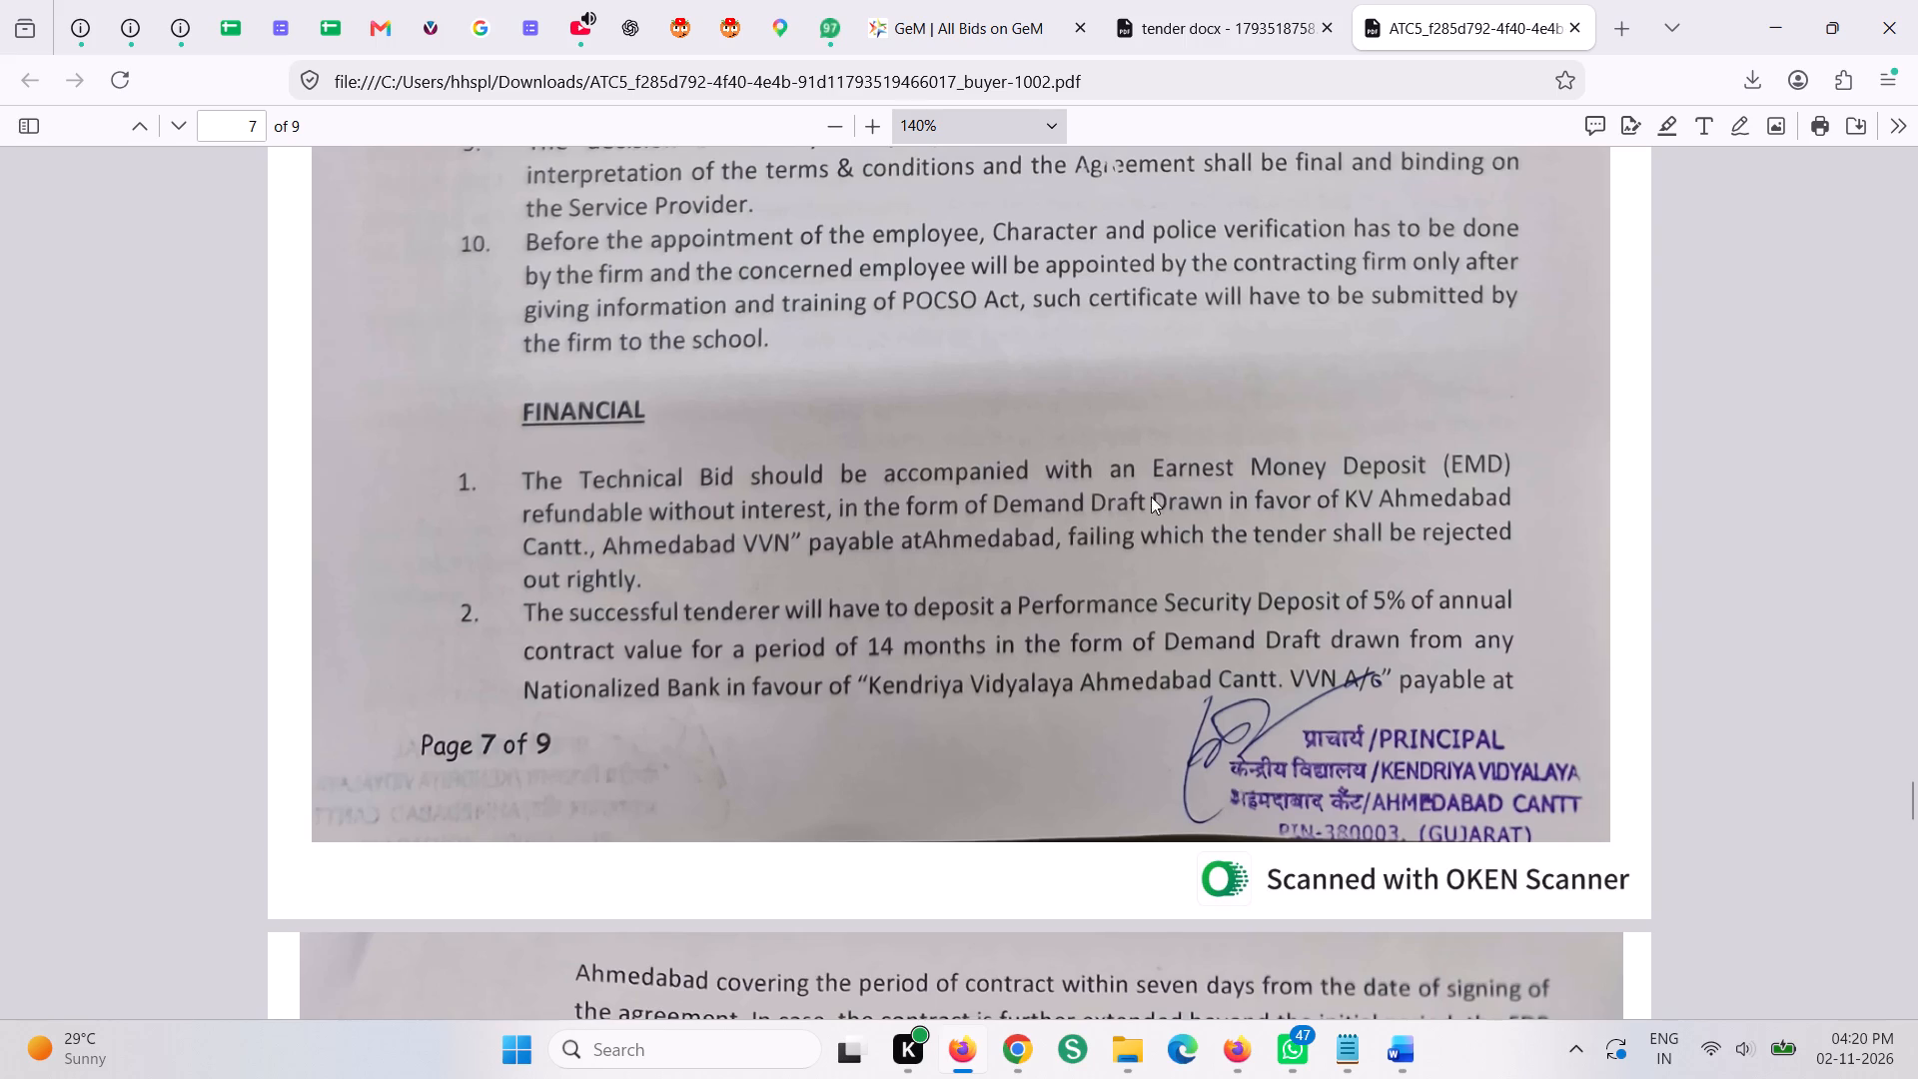
scroll(1163, 519, up, 3)
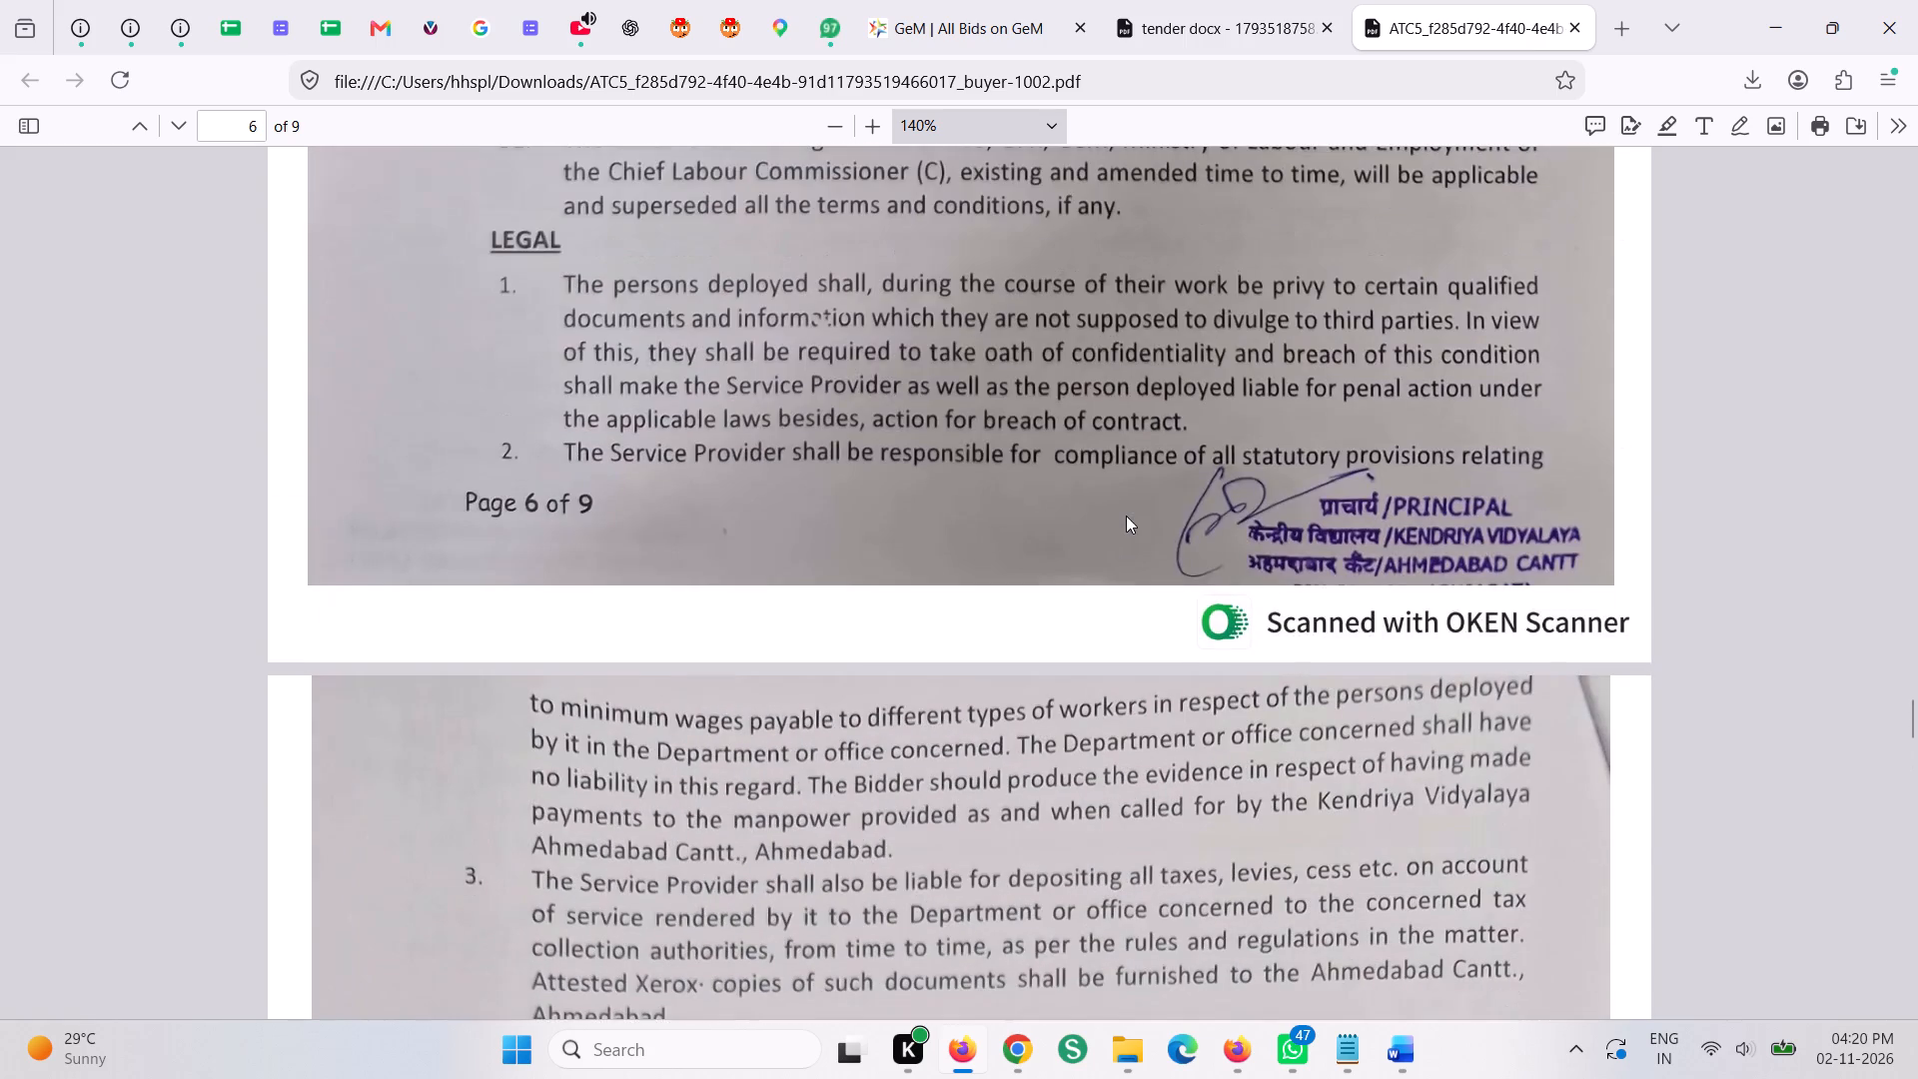
scroll(1126, 516, down, 1)
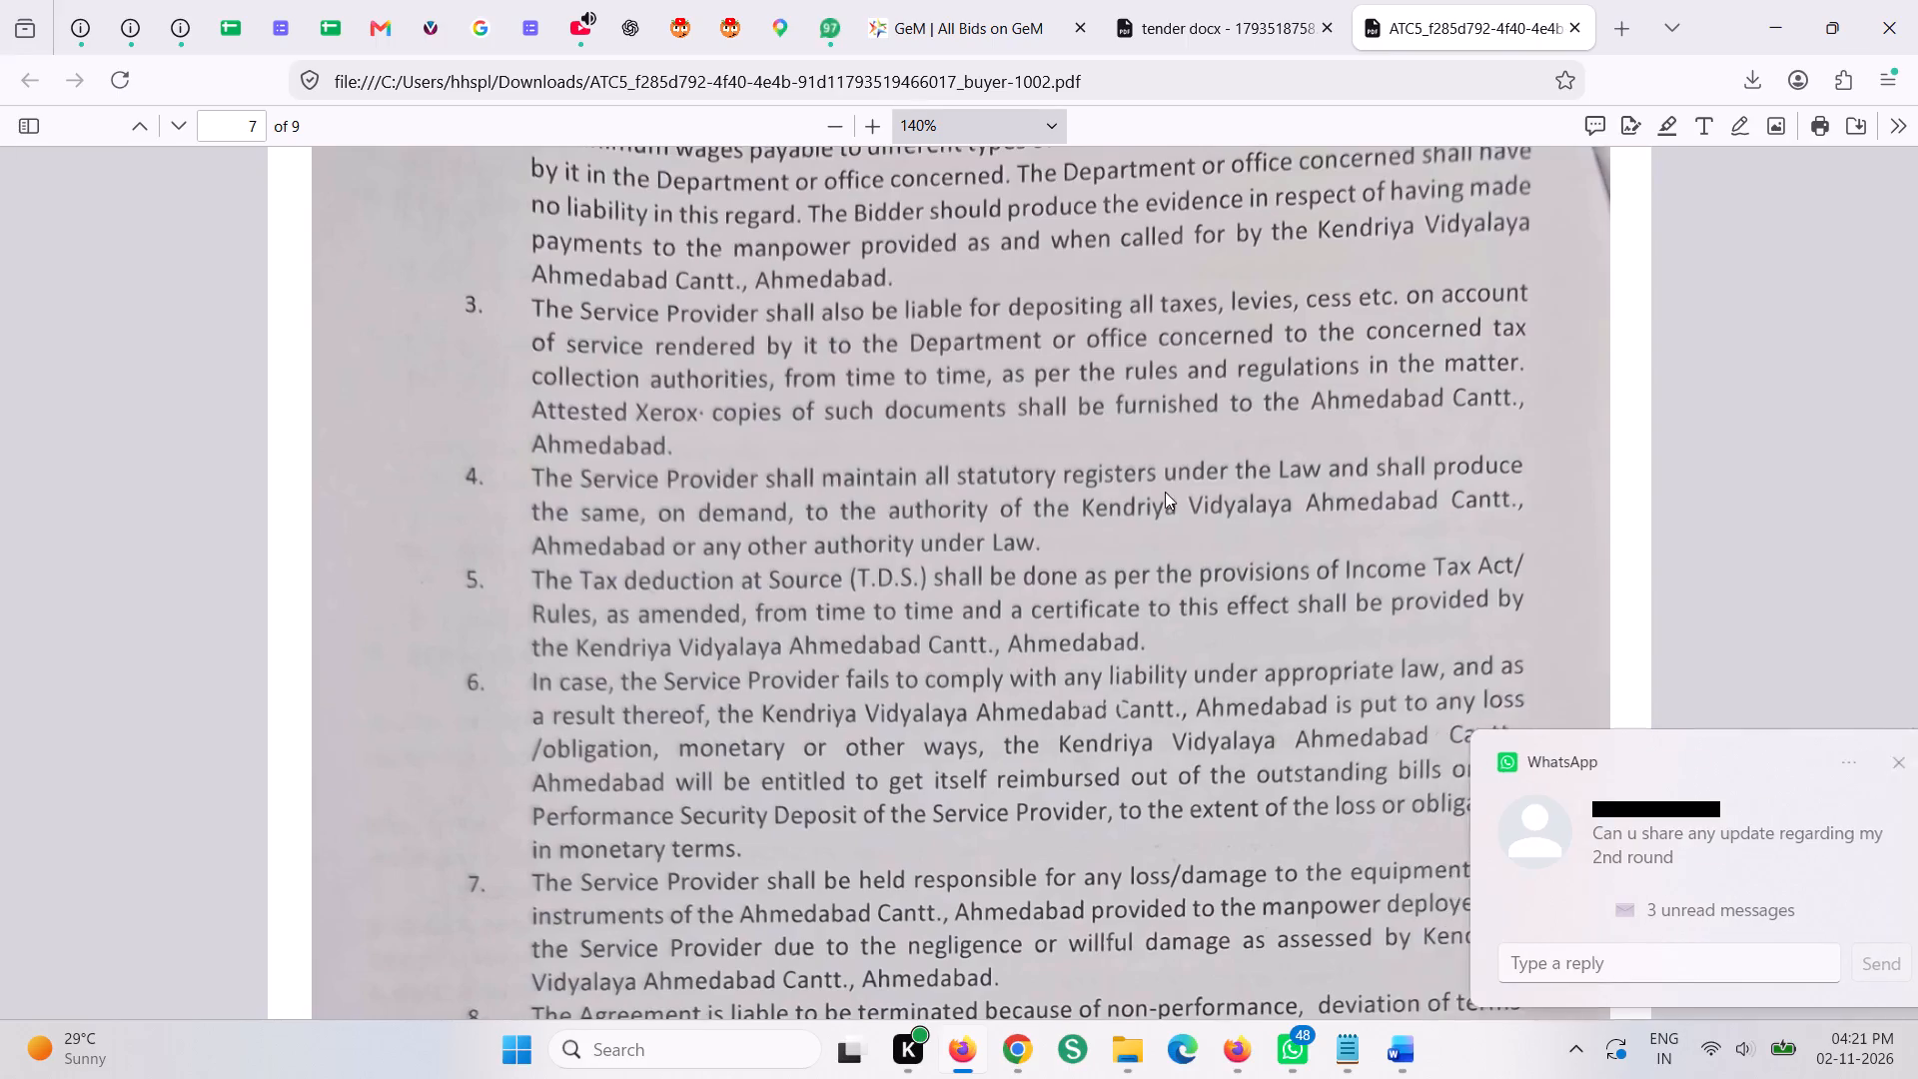
scroll(1162, 504, down, 1)
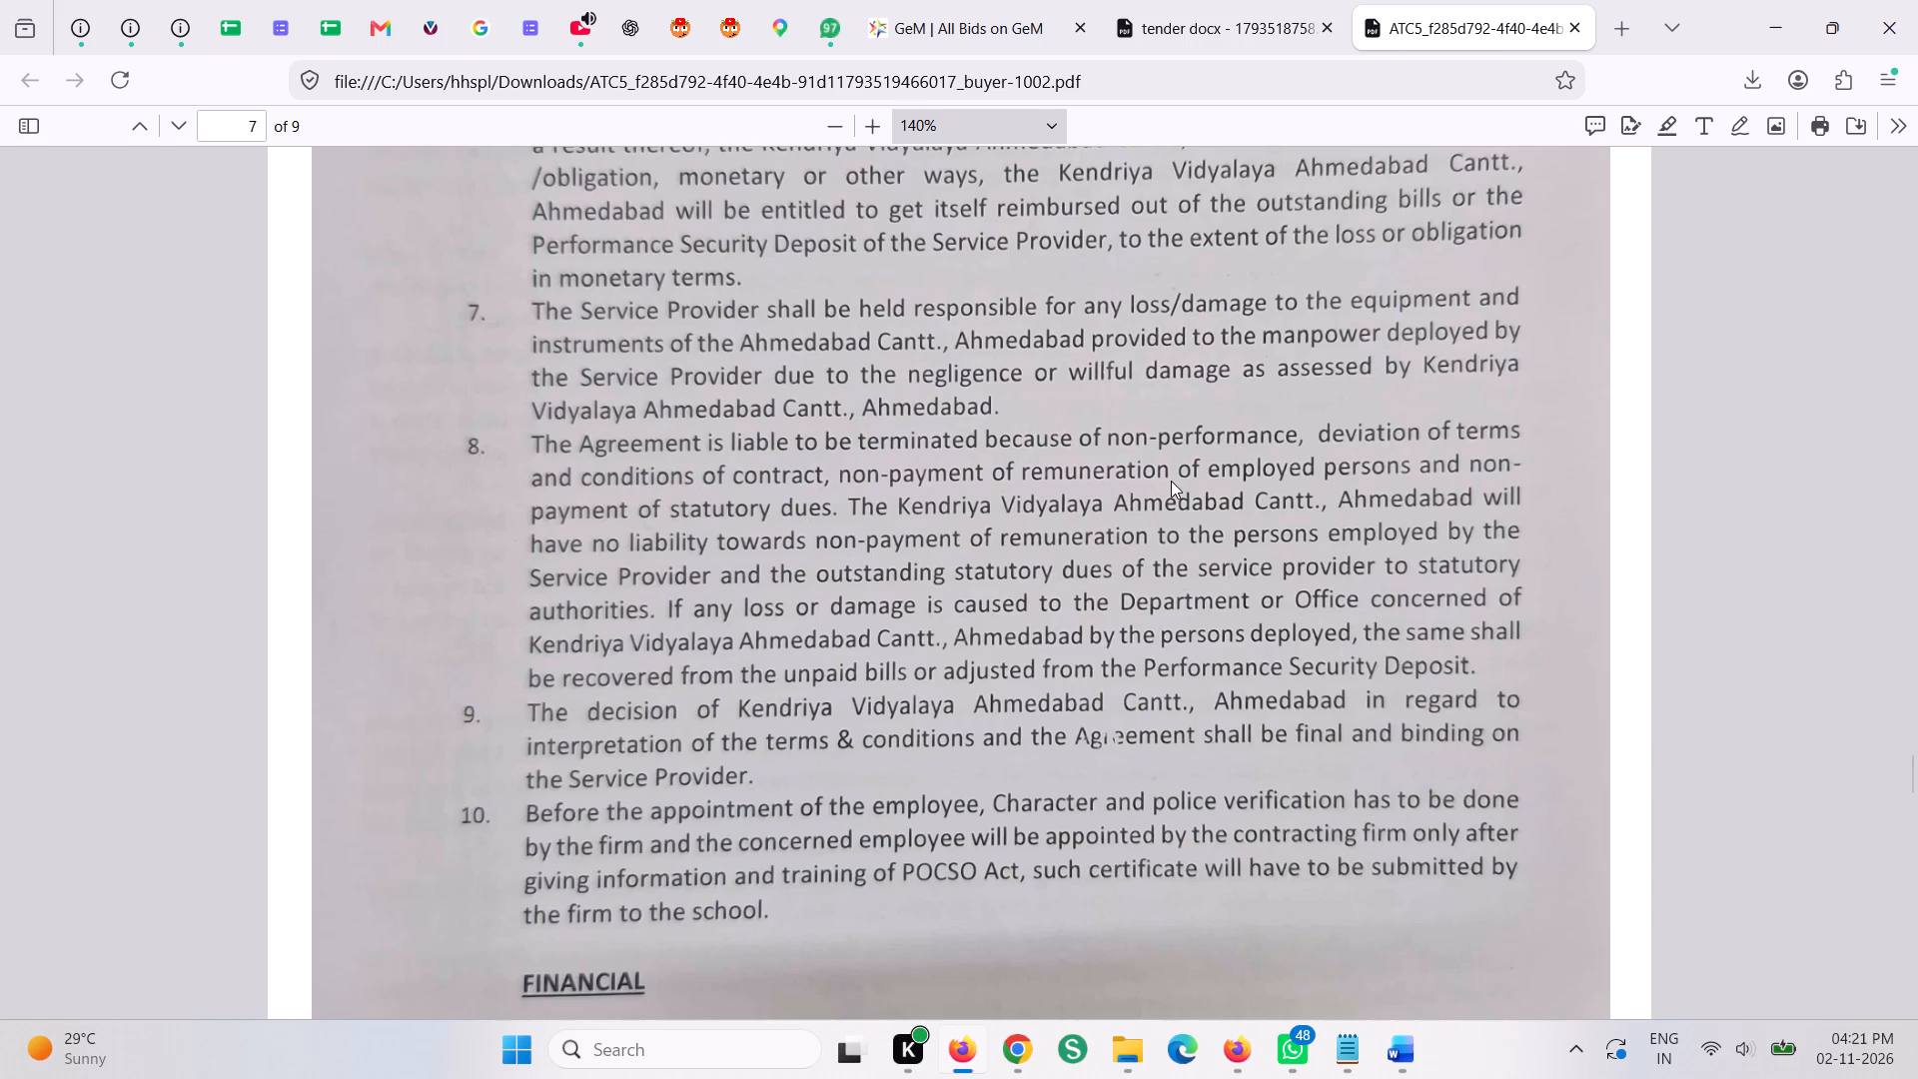
Read the Financial terms and the housekeeping Scope of Work on pages 7 to 9 of the ATC PDF for remaining requirements.
scroll(938, 550, down, 1)
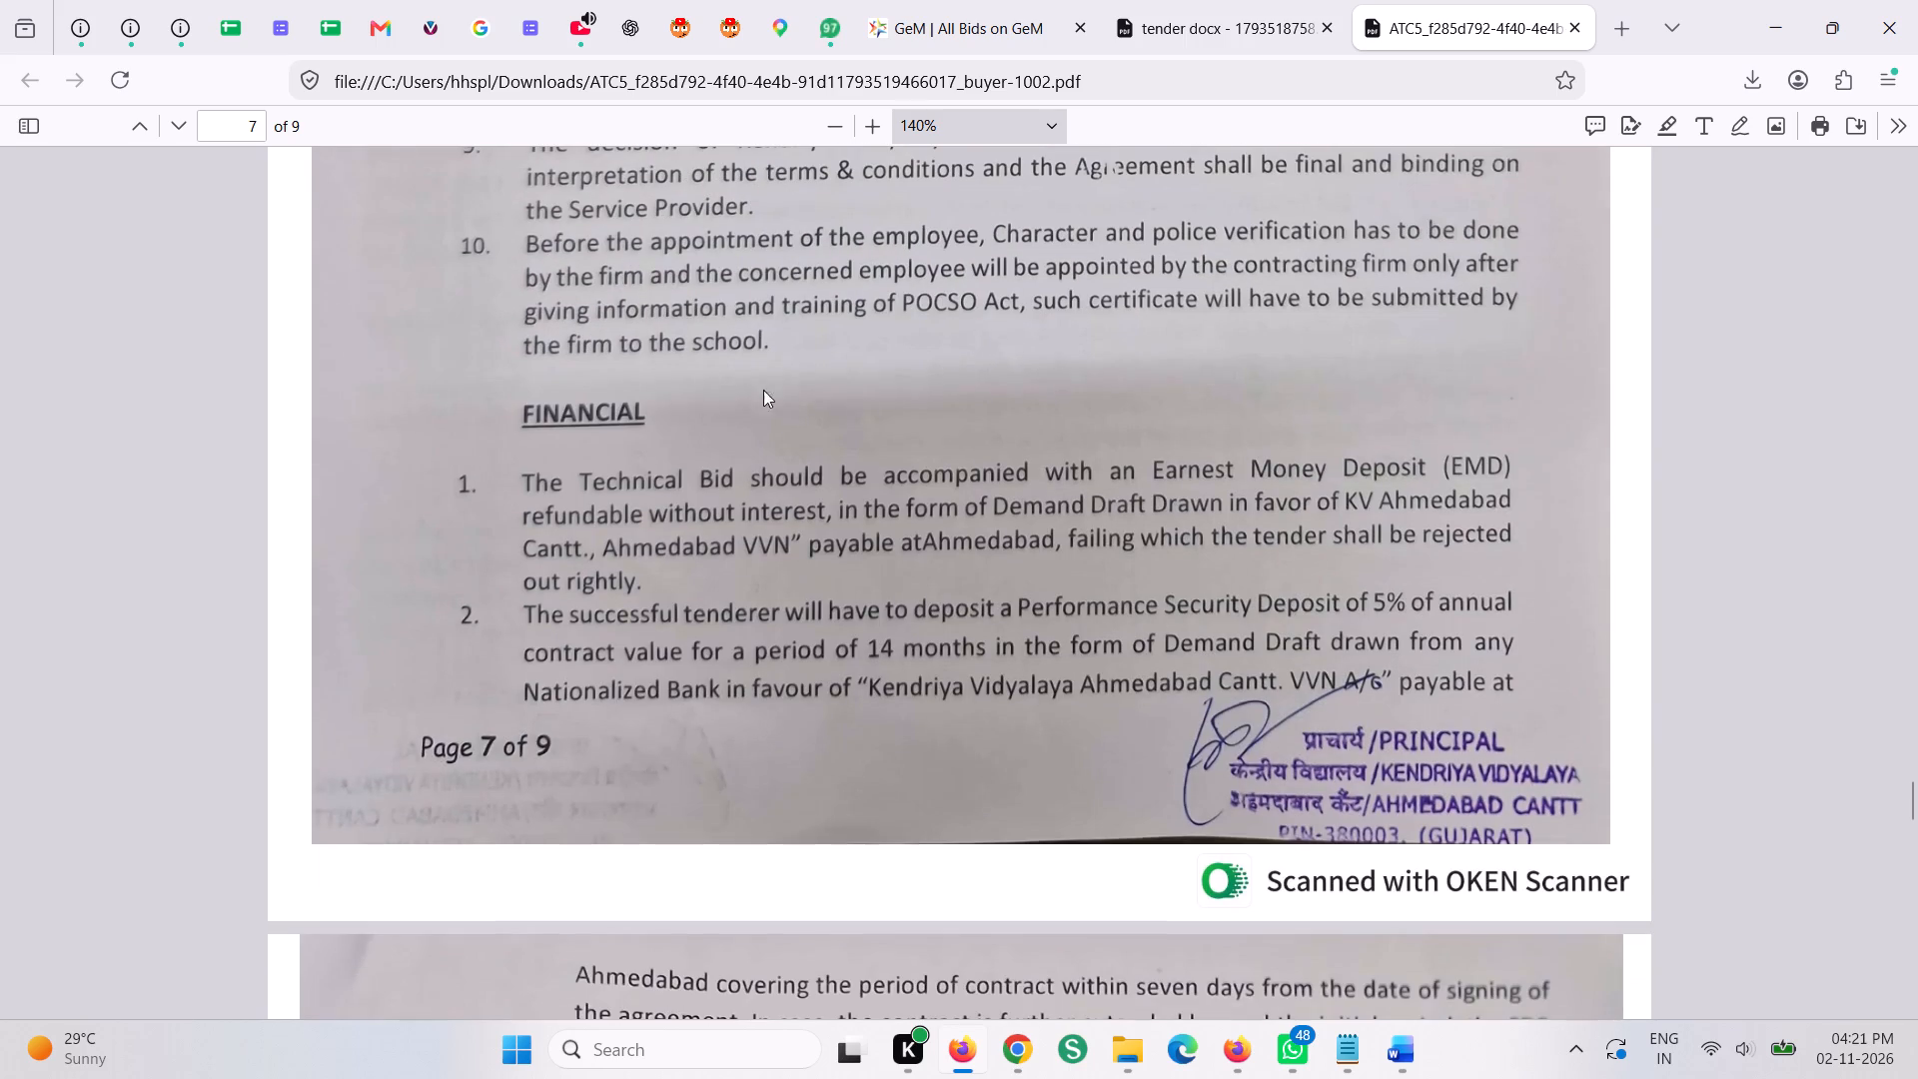
scroll(947, 475, down, 1)
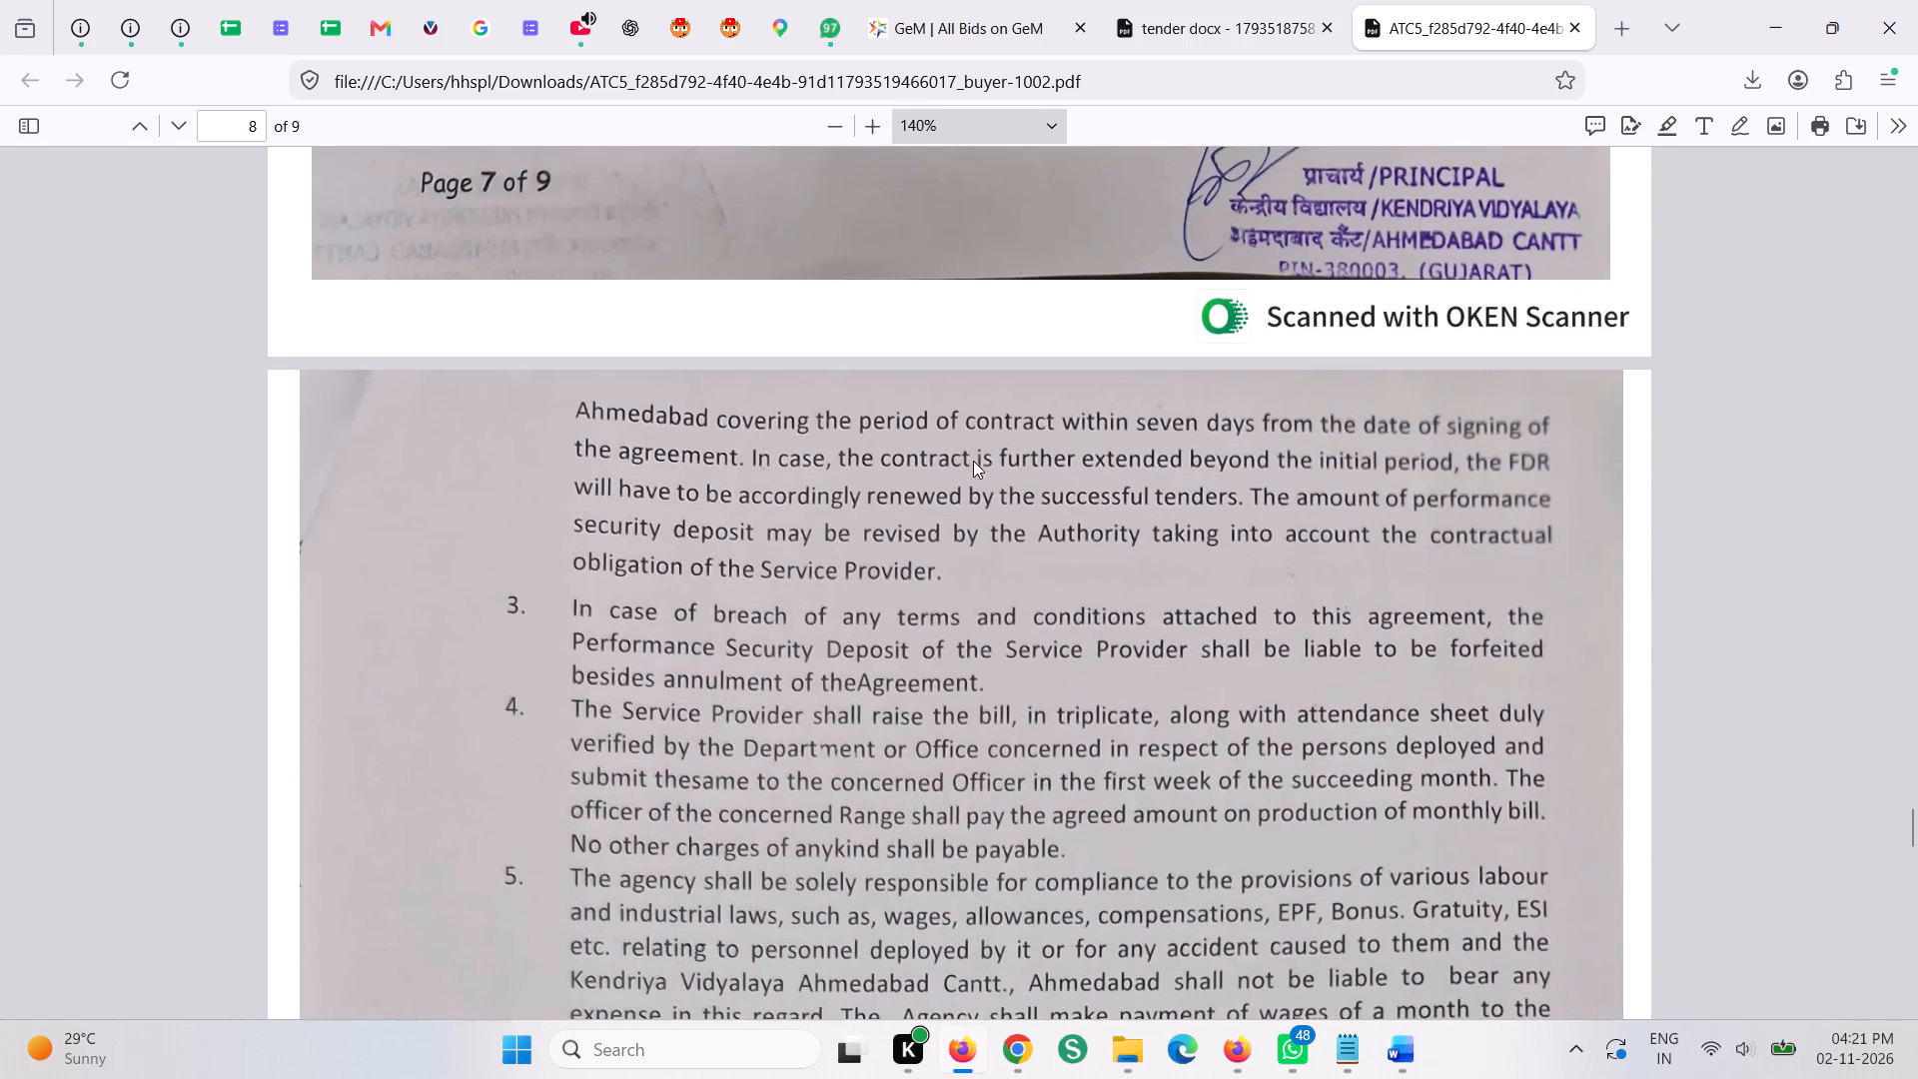
scroll(1021, 510, down, 1)
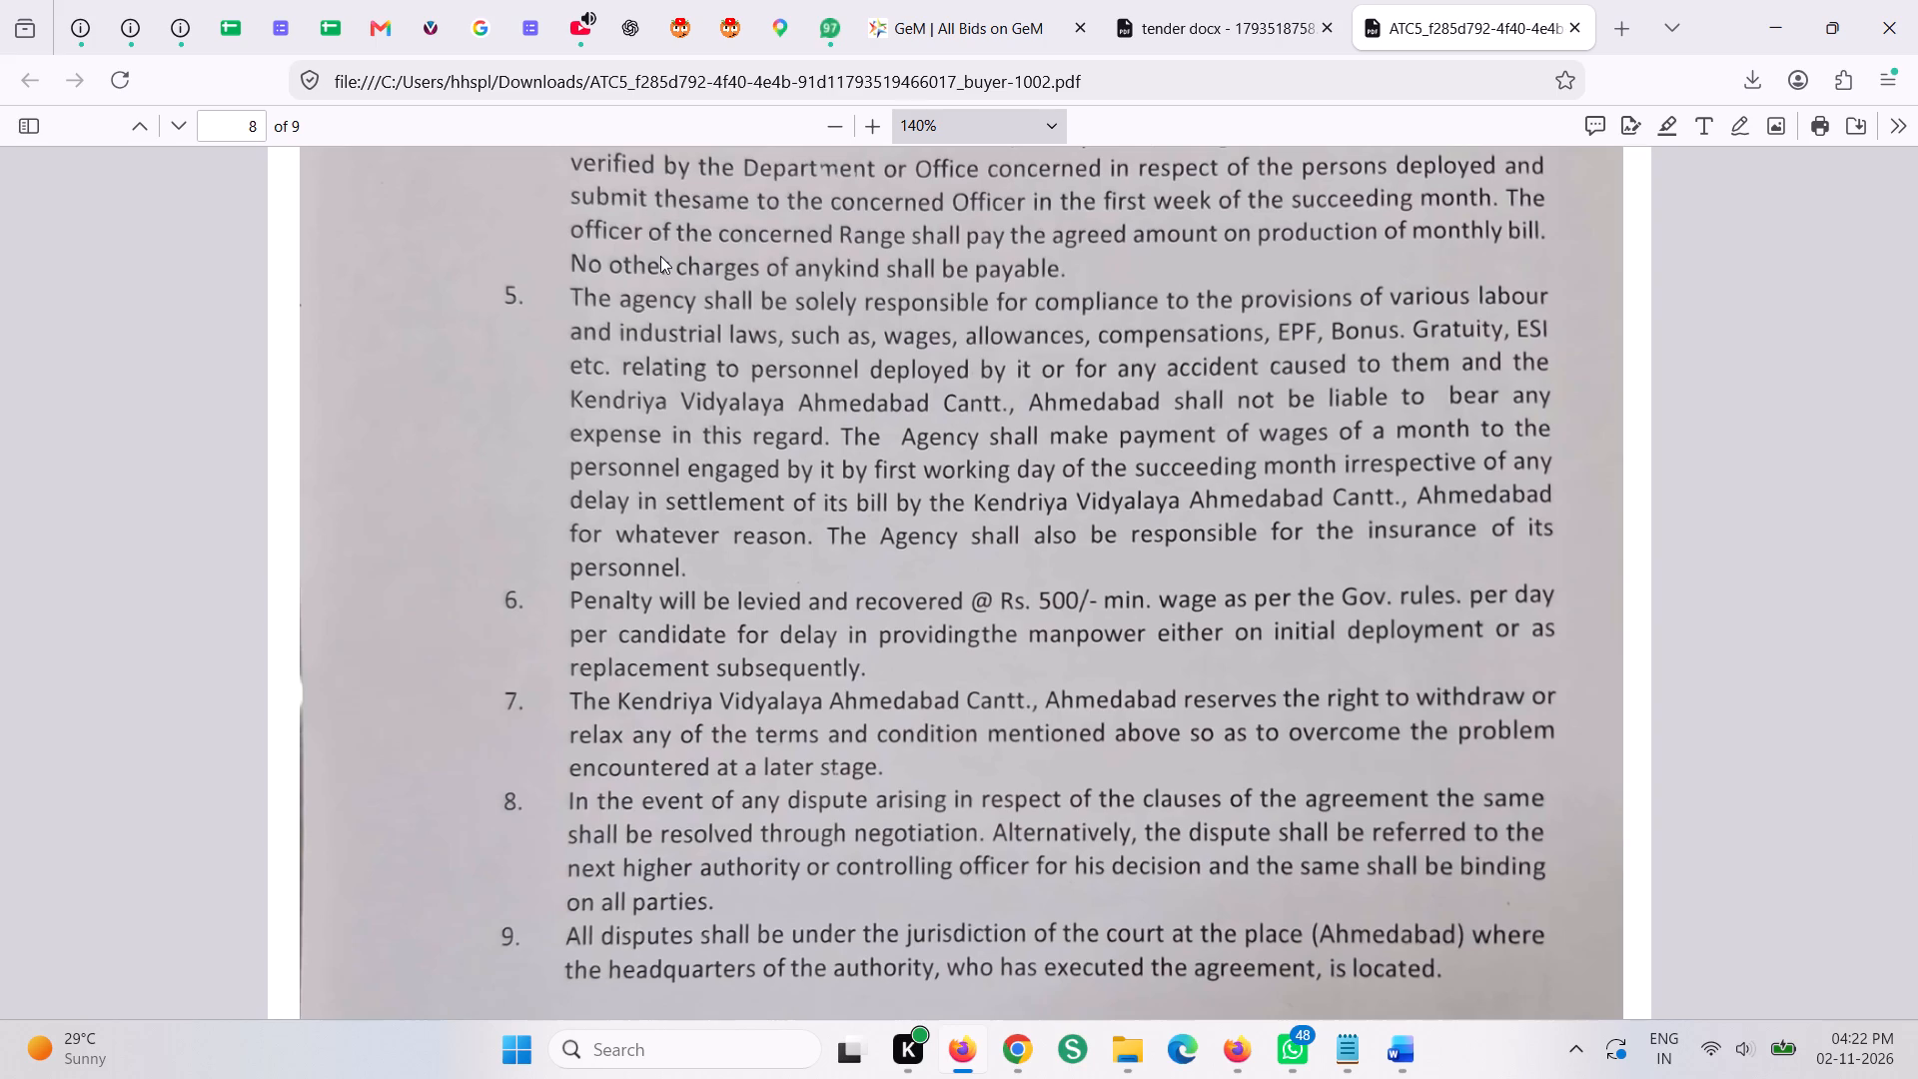
scroll(837, 406, up, 1)
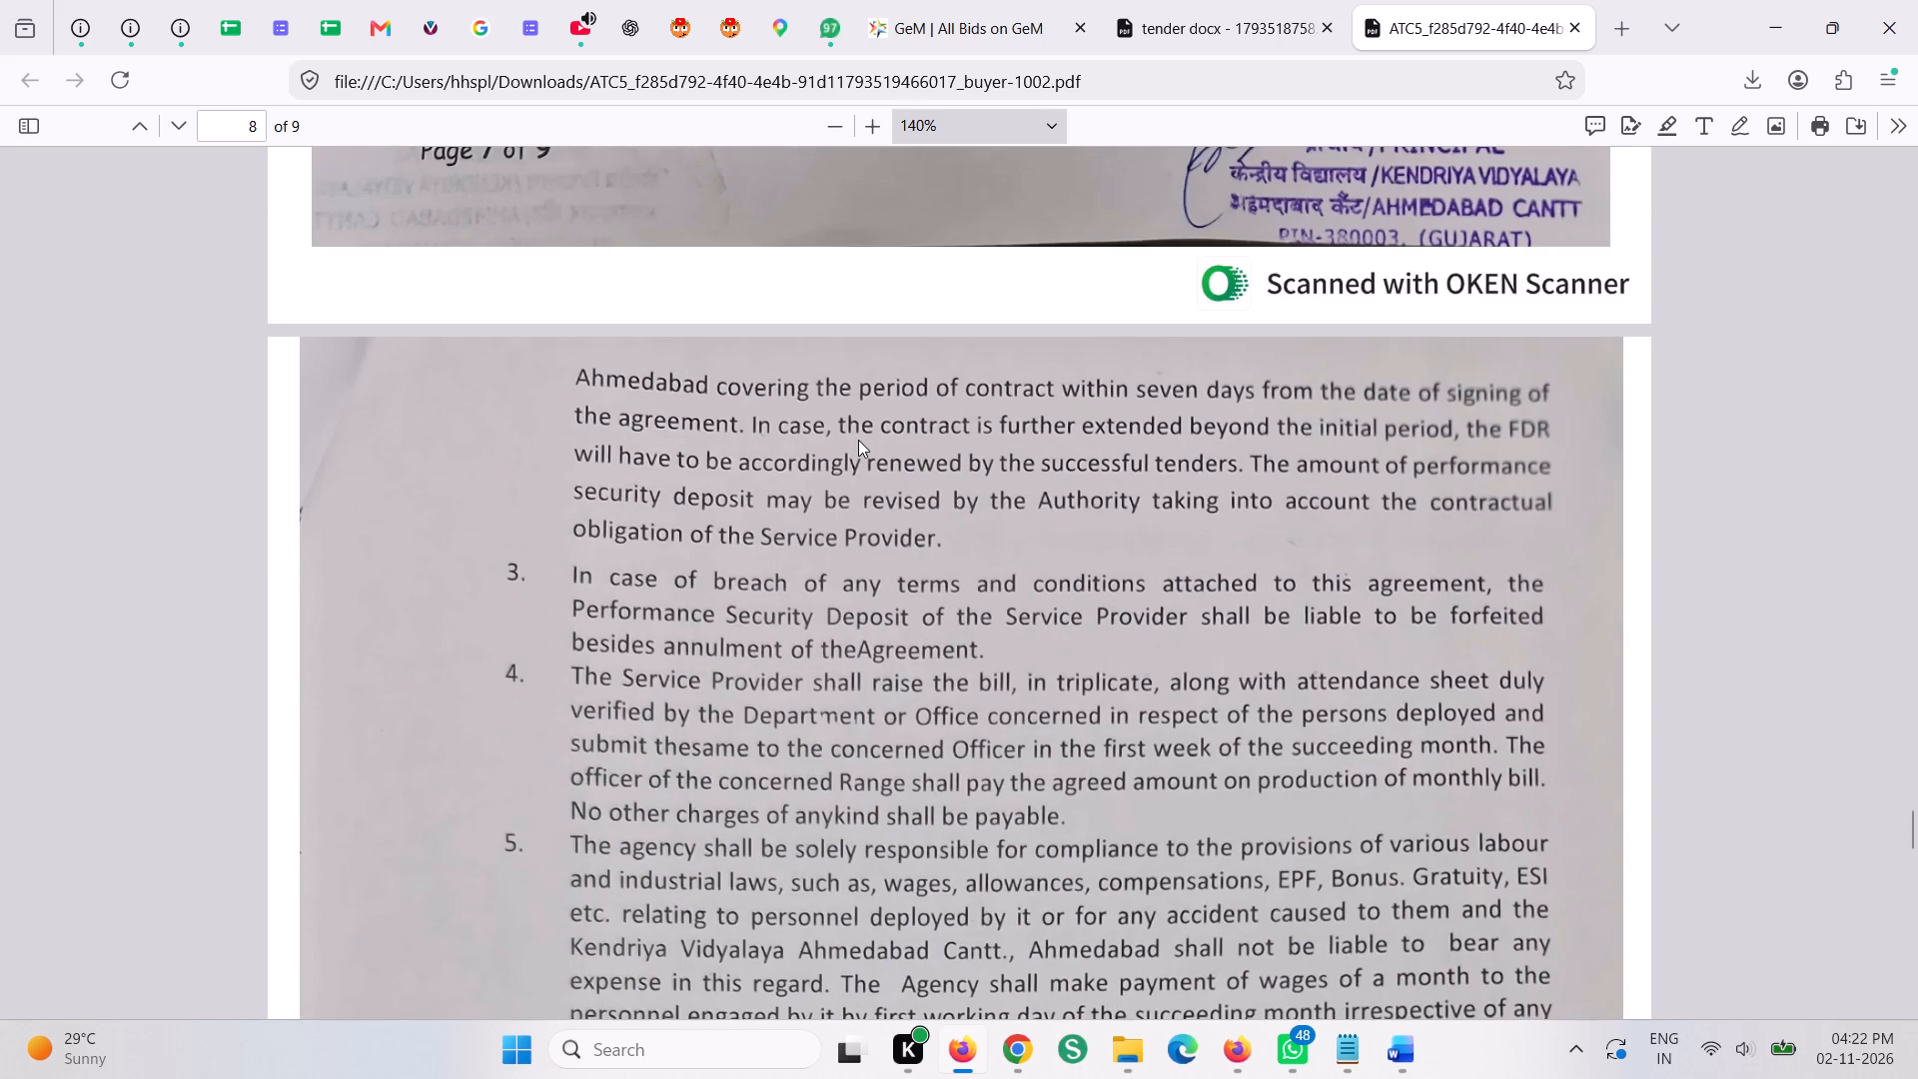
scroll(1024, 505, down, 1)
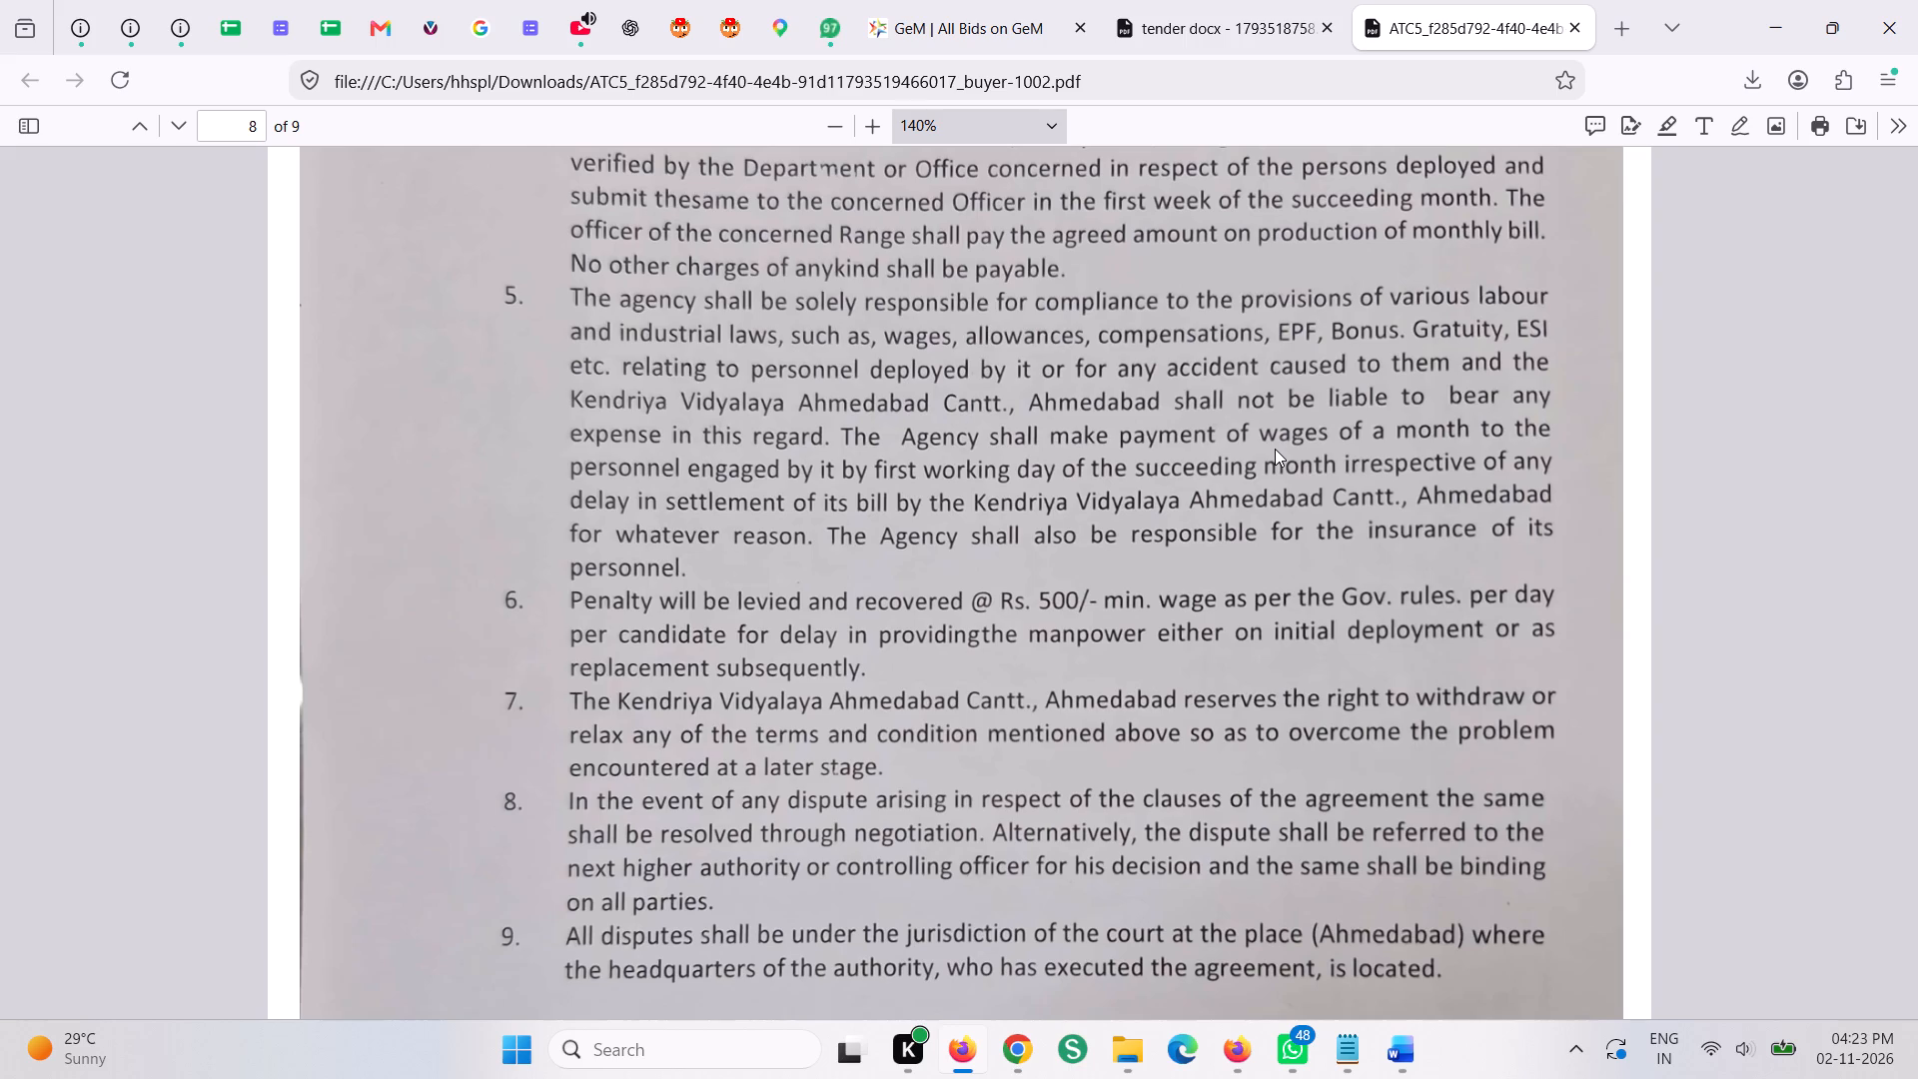
scroll(1304, 328, down, 1)
scroll(1041, 415, down, 1)
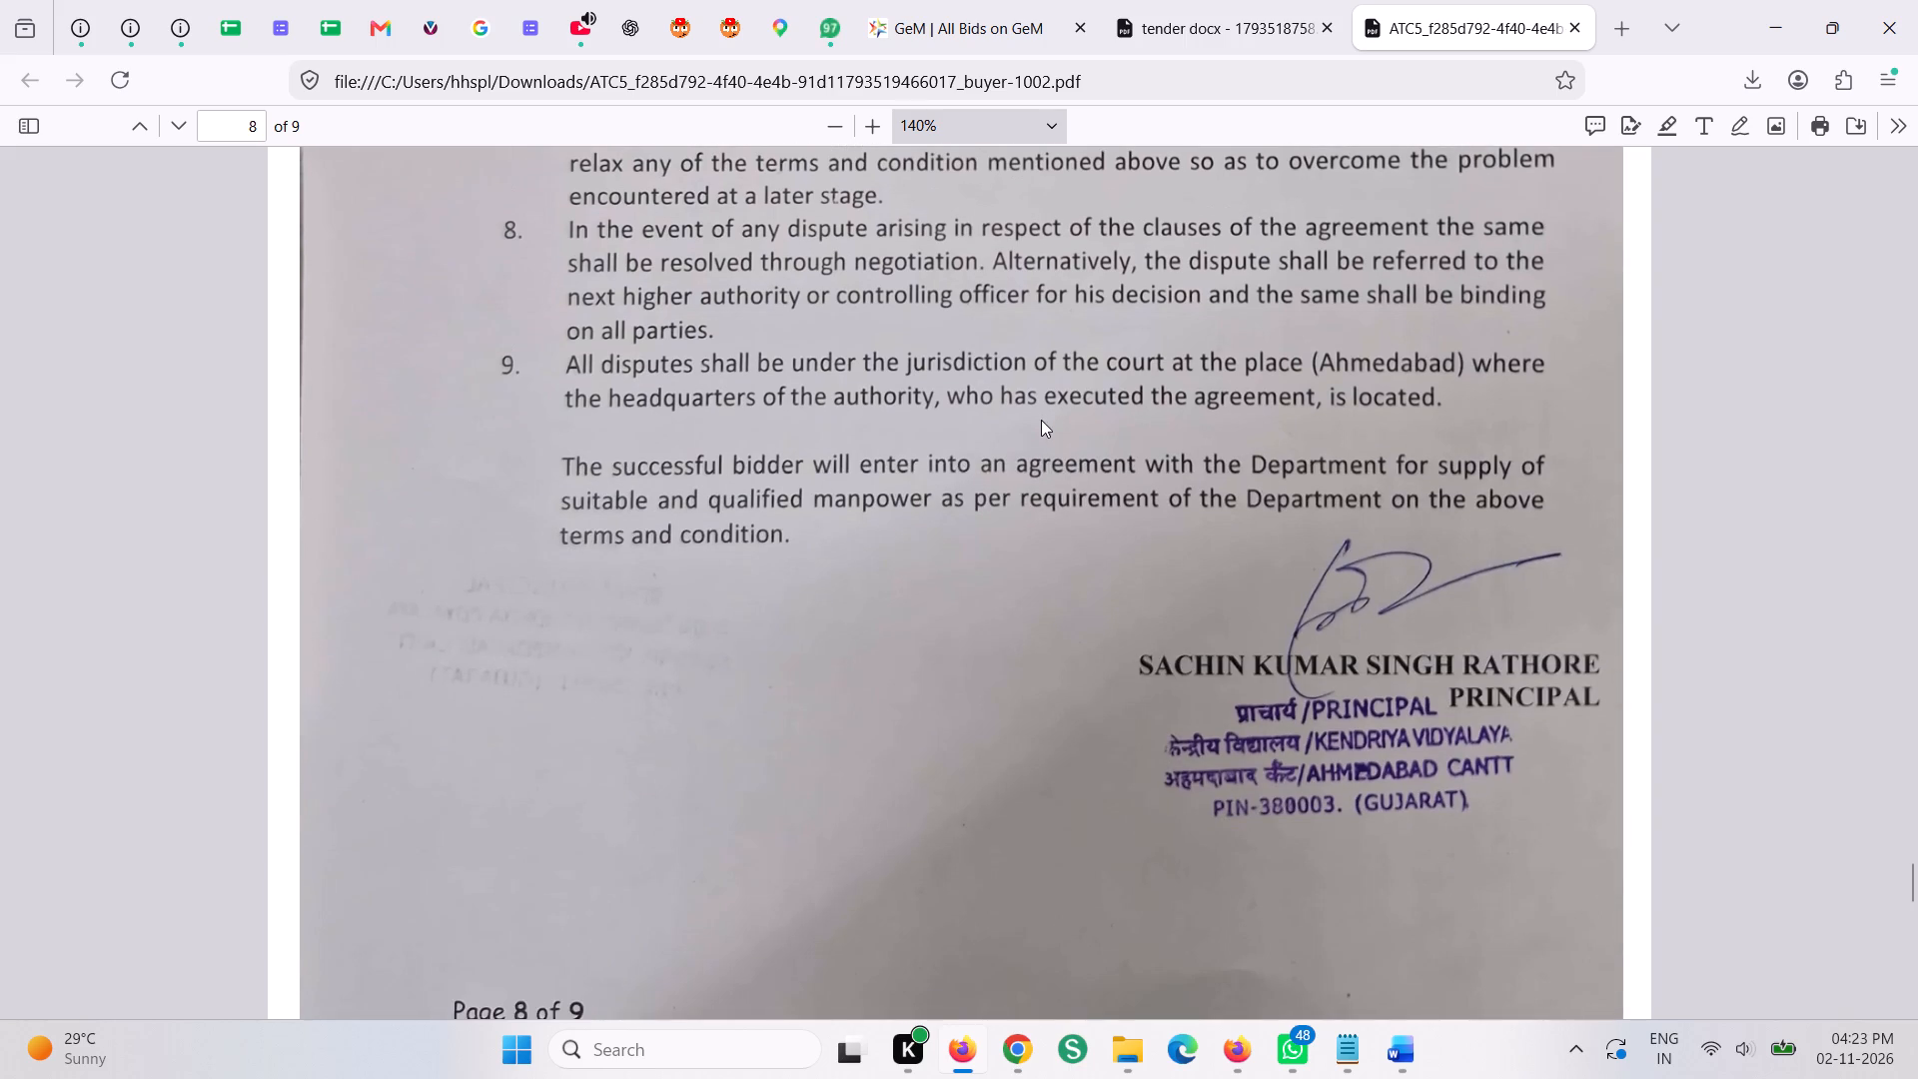
scroll(1041, 420, down, 1)
scroll(1090, 498, down, 1)
scroll(1090, 498, up, 1)
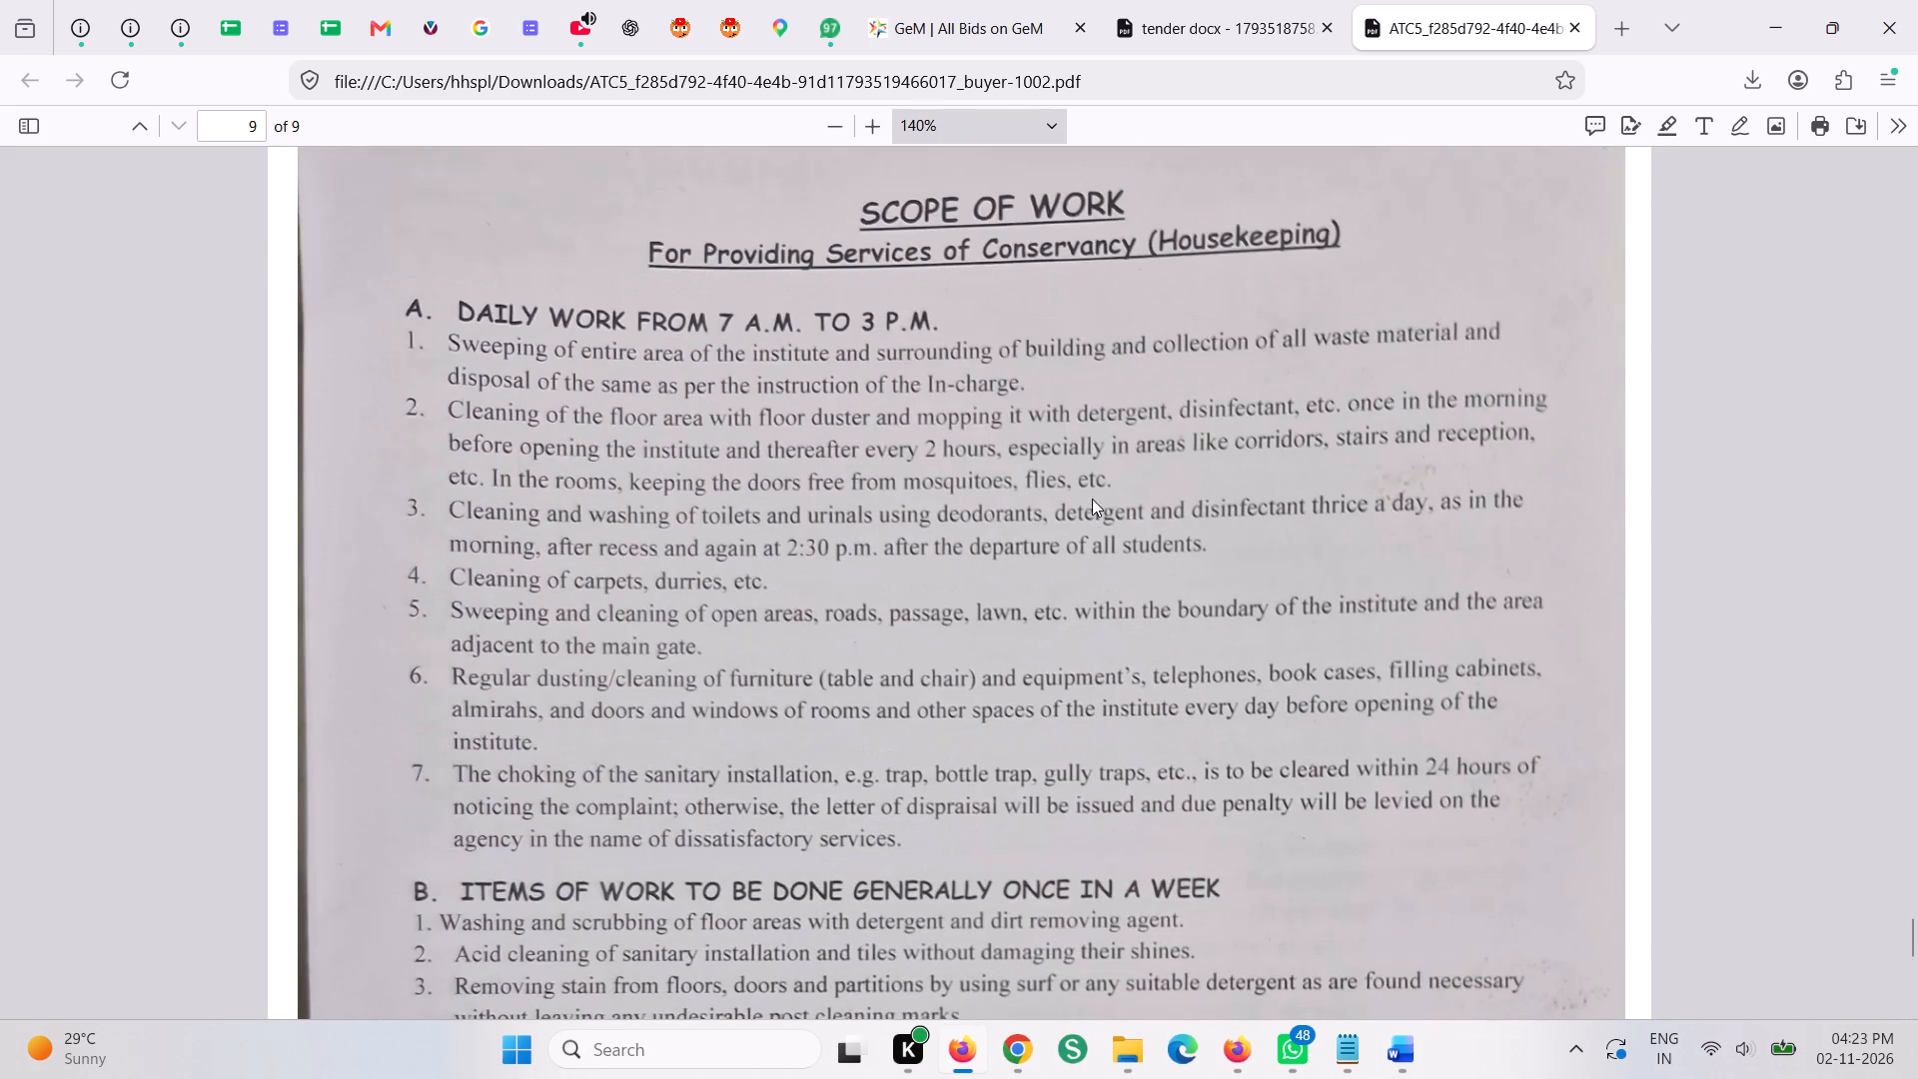
scroll(1114, 523, down, 1)
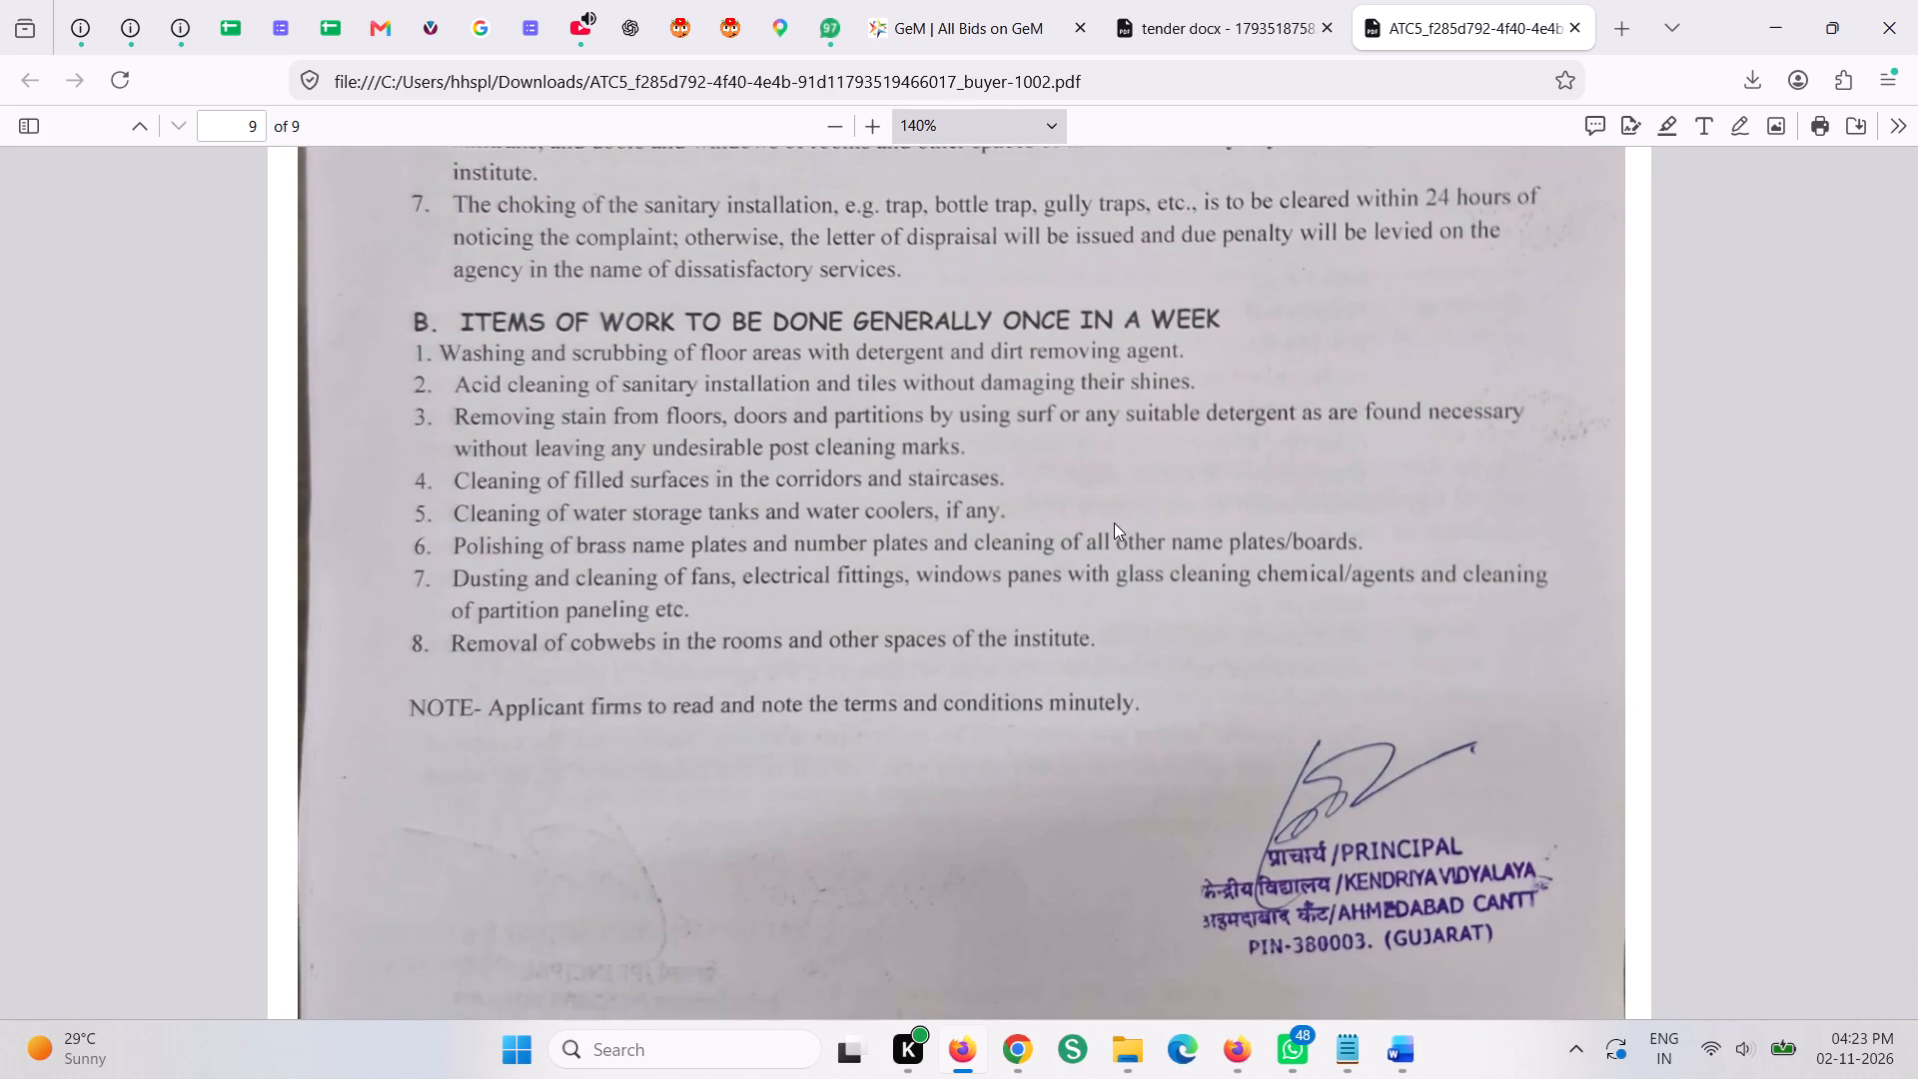
Recheck the ATC PDF from its last page back to page 1 for missed document requirements, and close it.
scroll(1117, 525, down, 2)
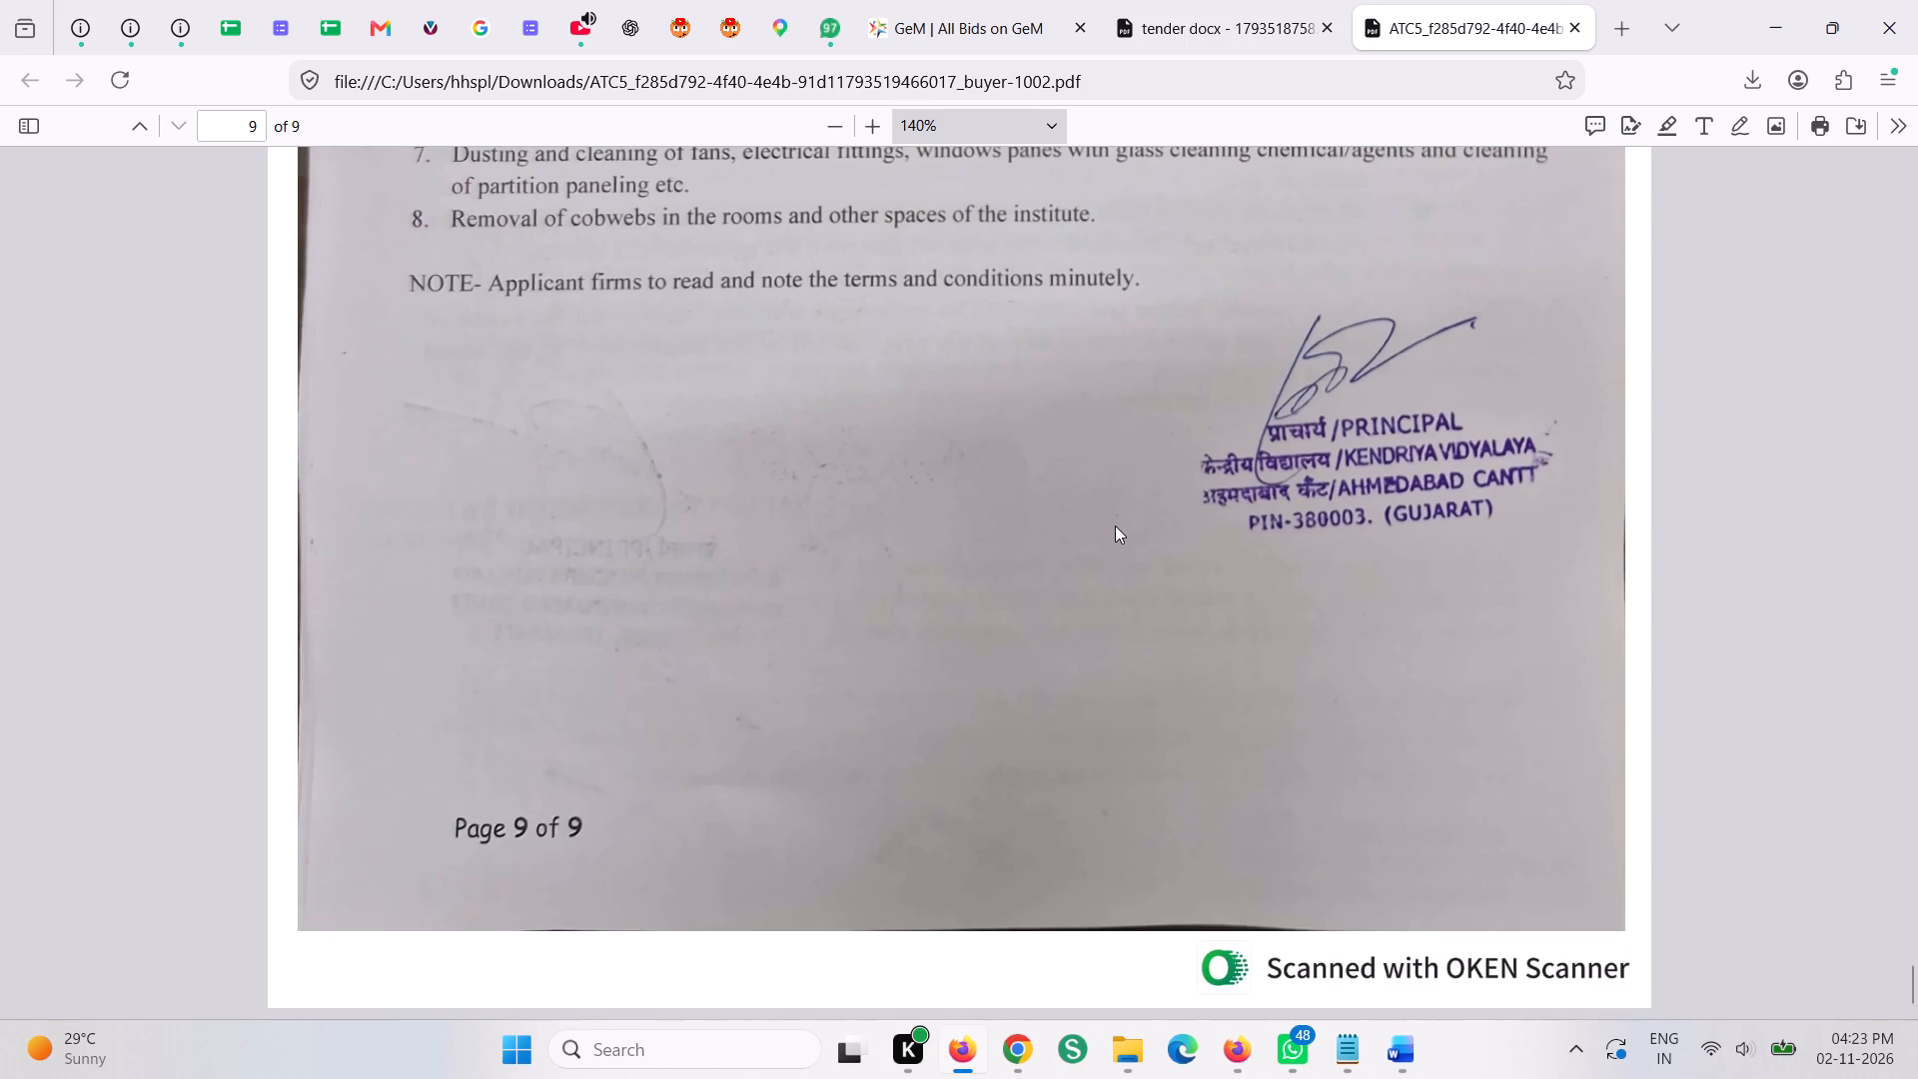
scroll(1115, 526, down, 1)
scroll(1115, 528, up, 8)
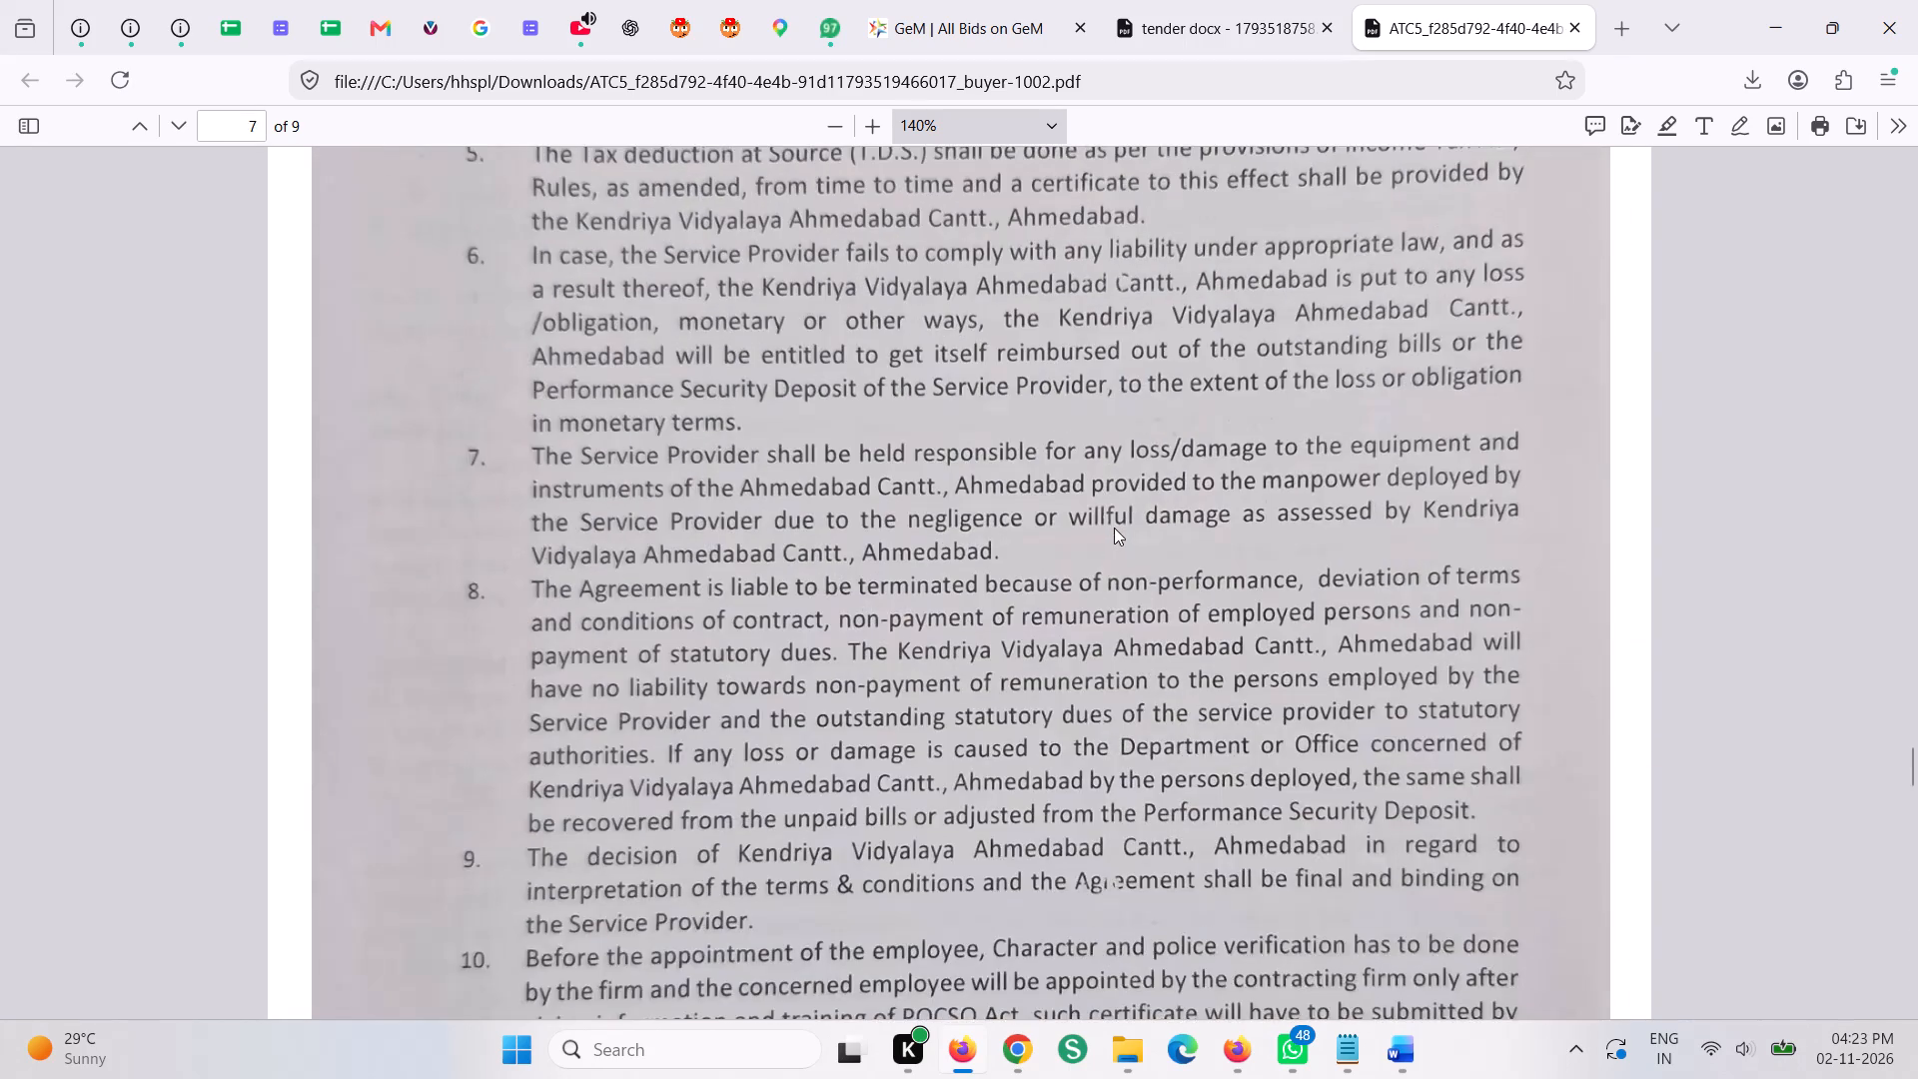
scroll(1112, 528, up, 9)
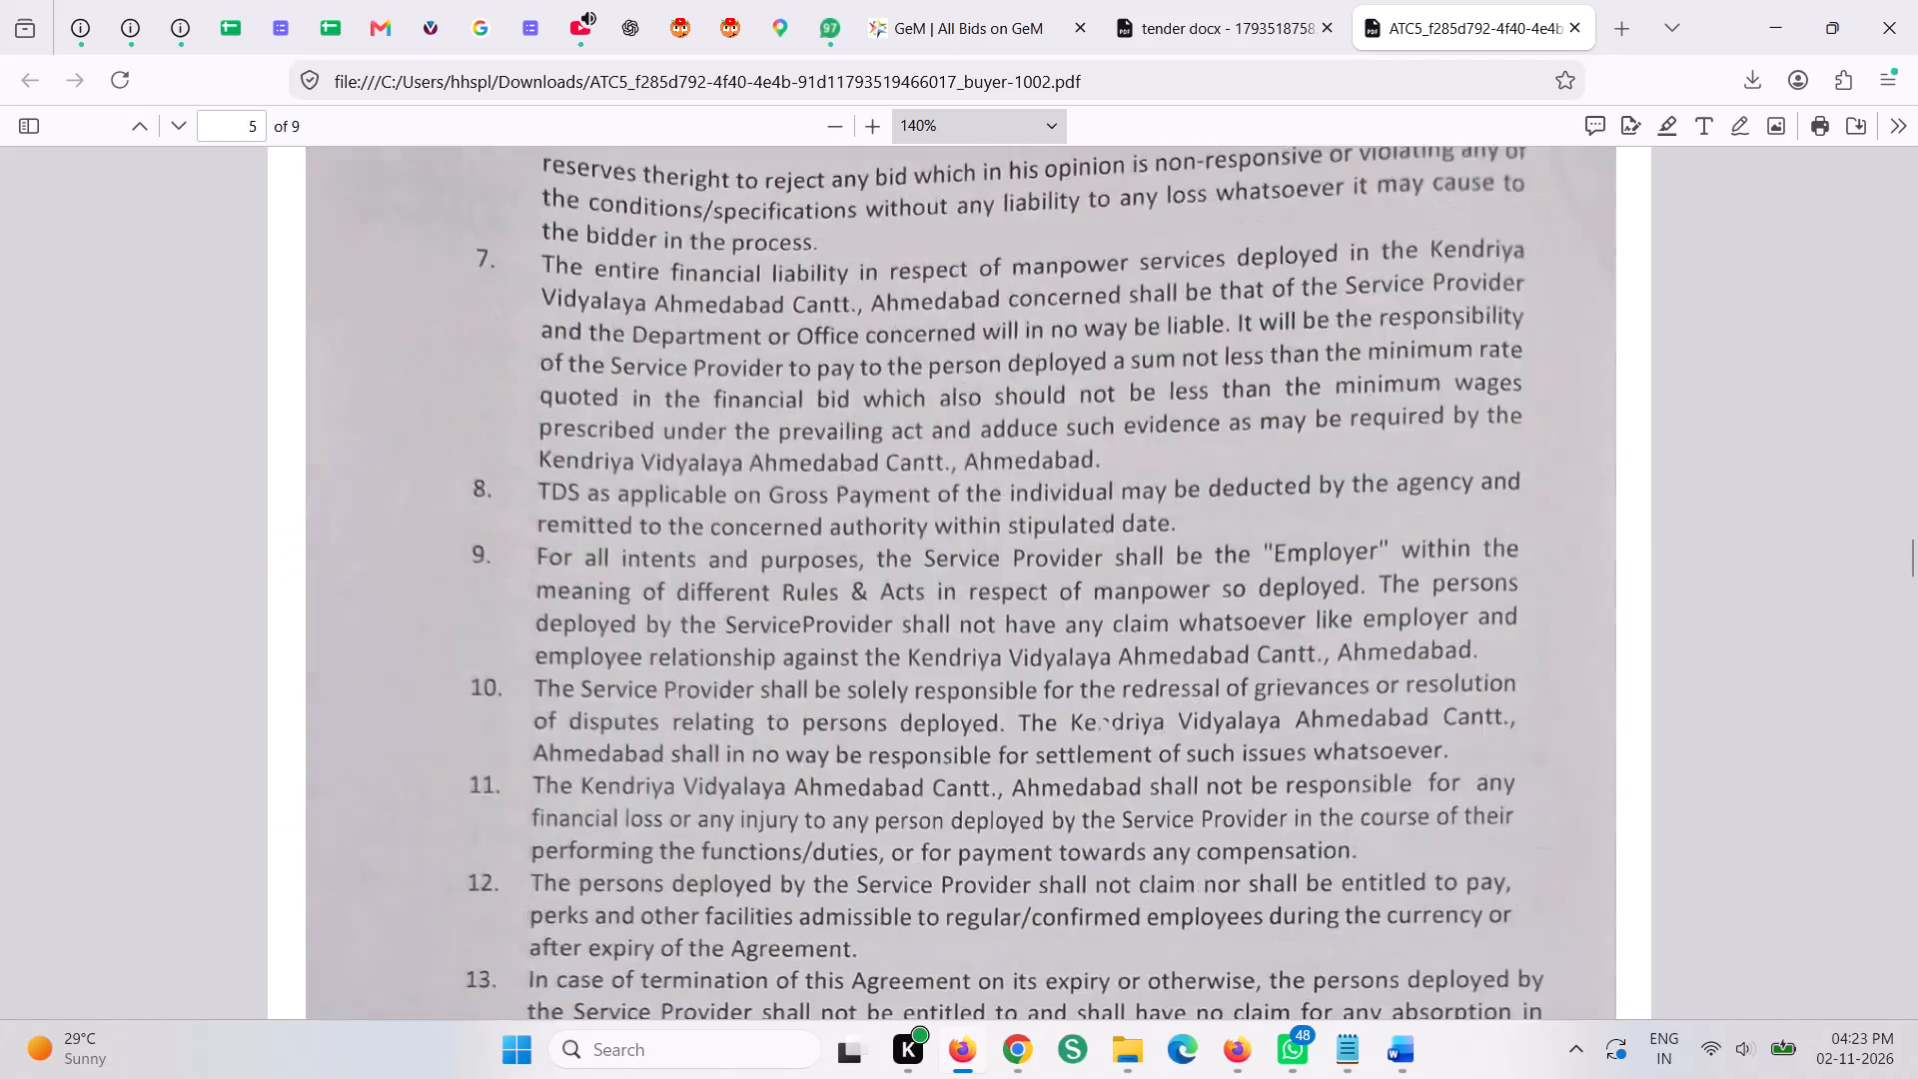
scroll(1100, 524, up, 5)
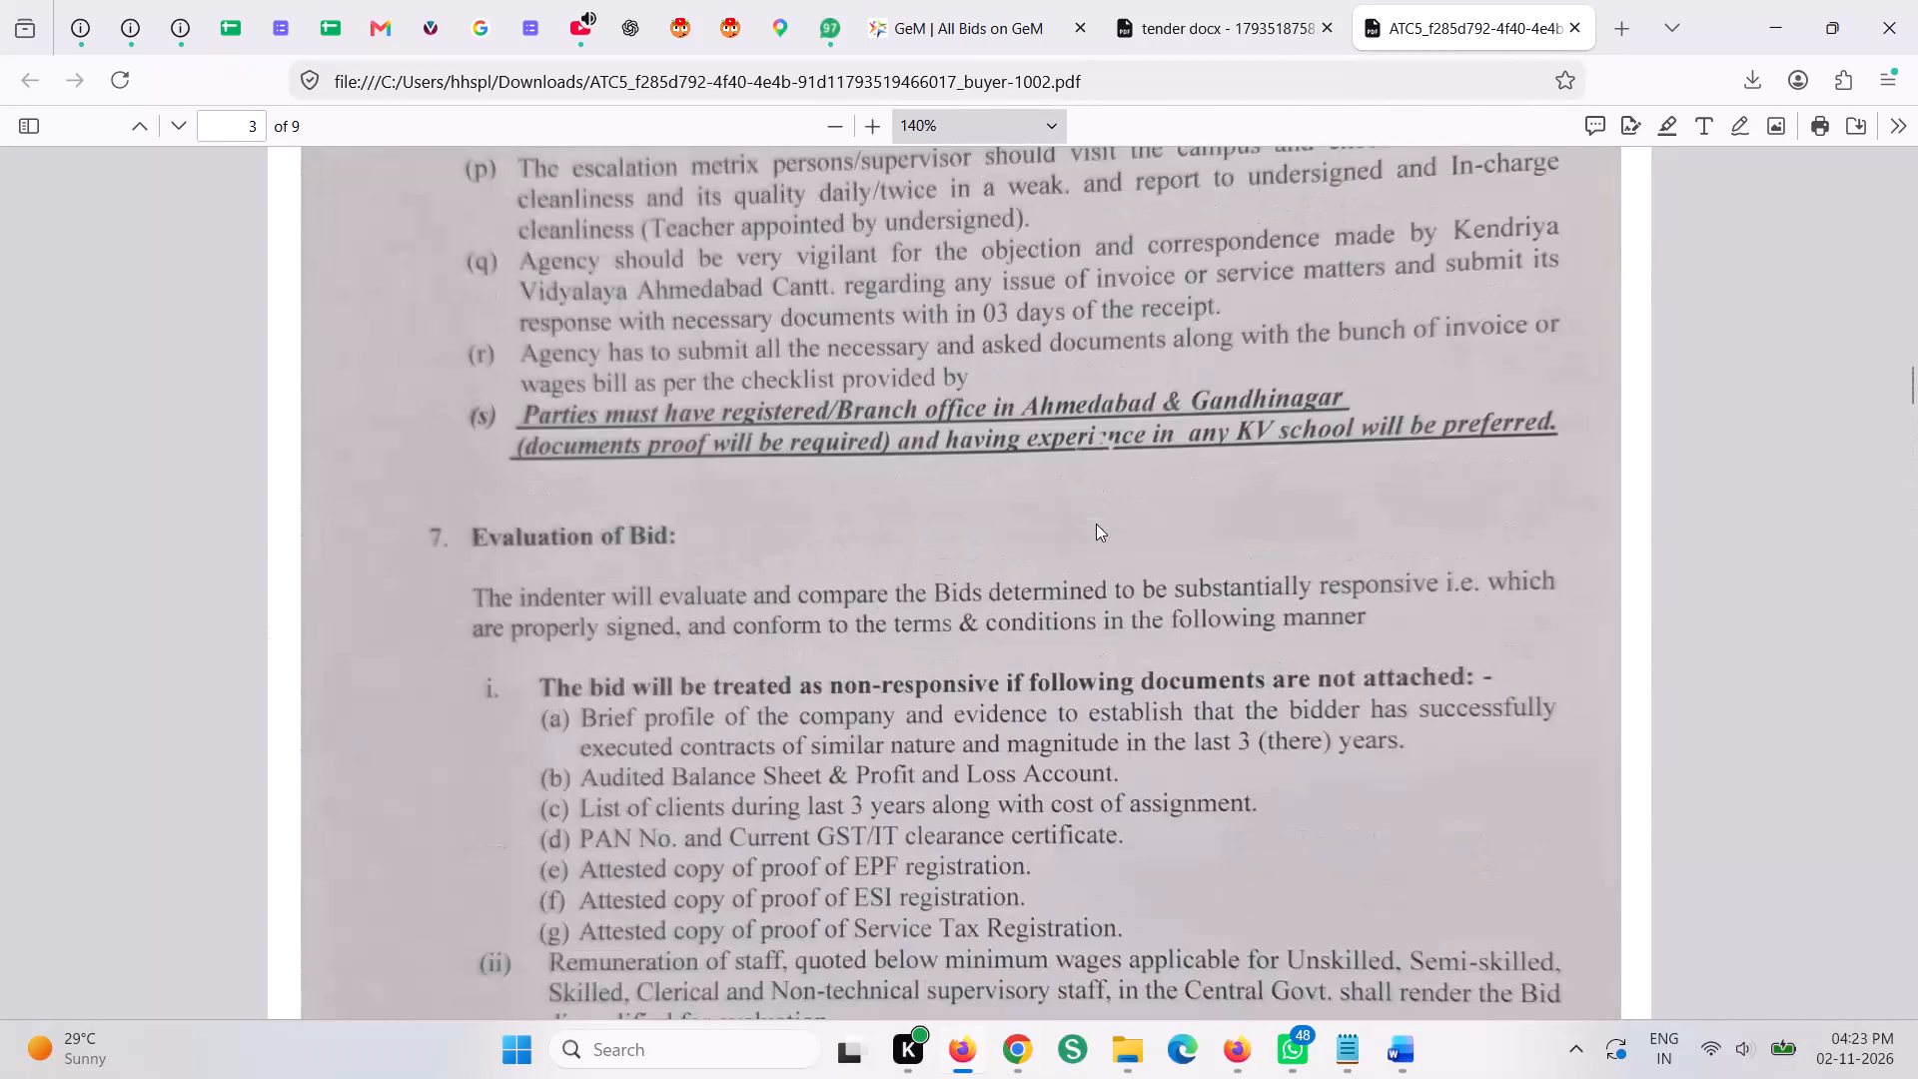
scroll(1096, 524, down, 1)
scroll(1096, 524, up, 1)
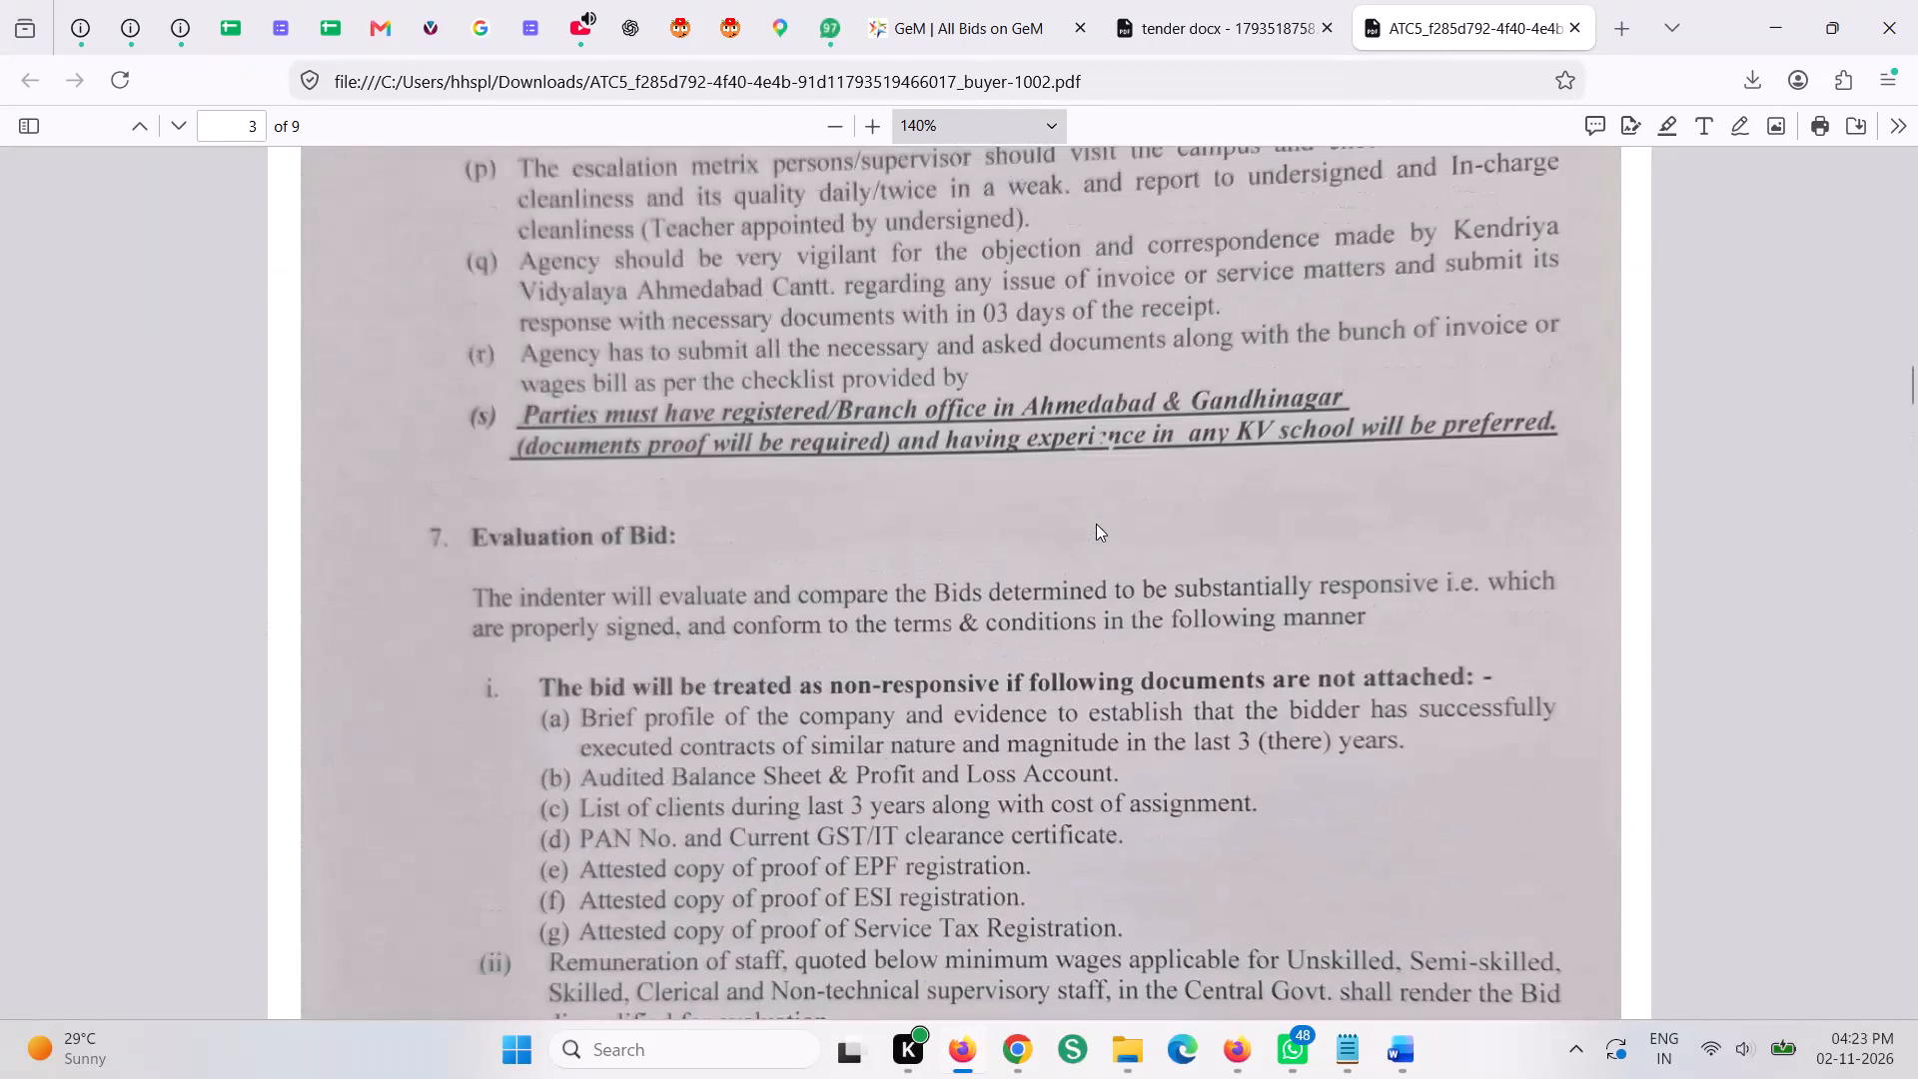
scroll(1096, 524, up, 1)
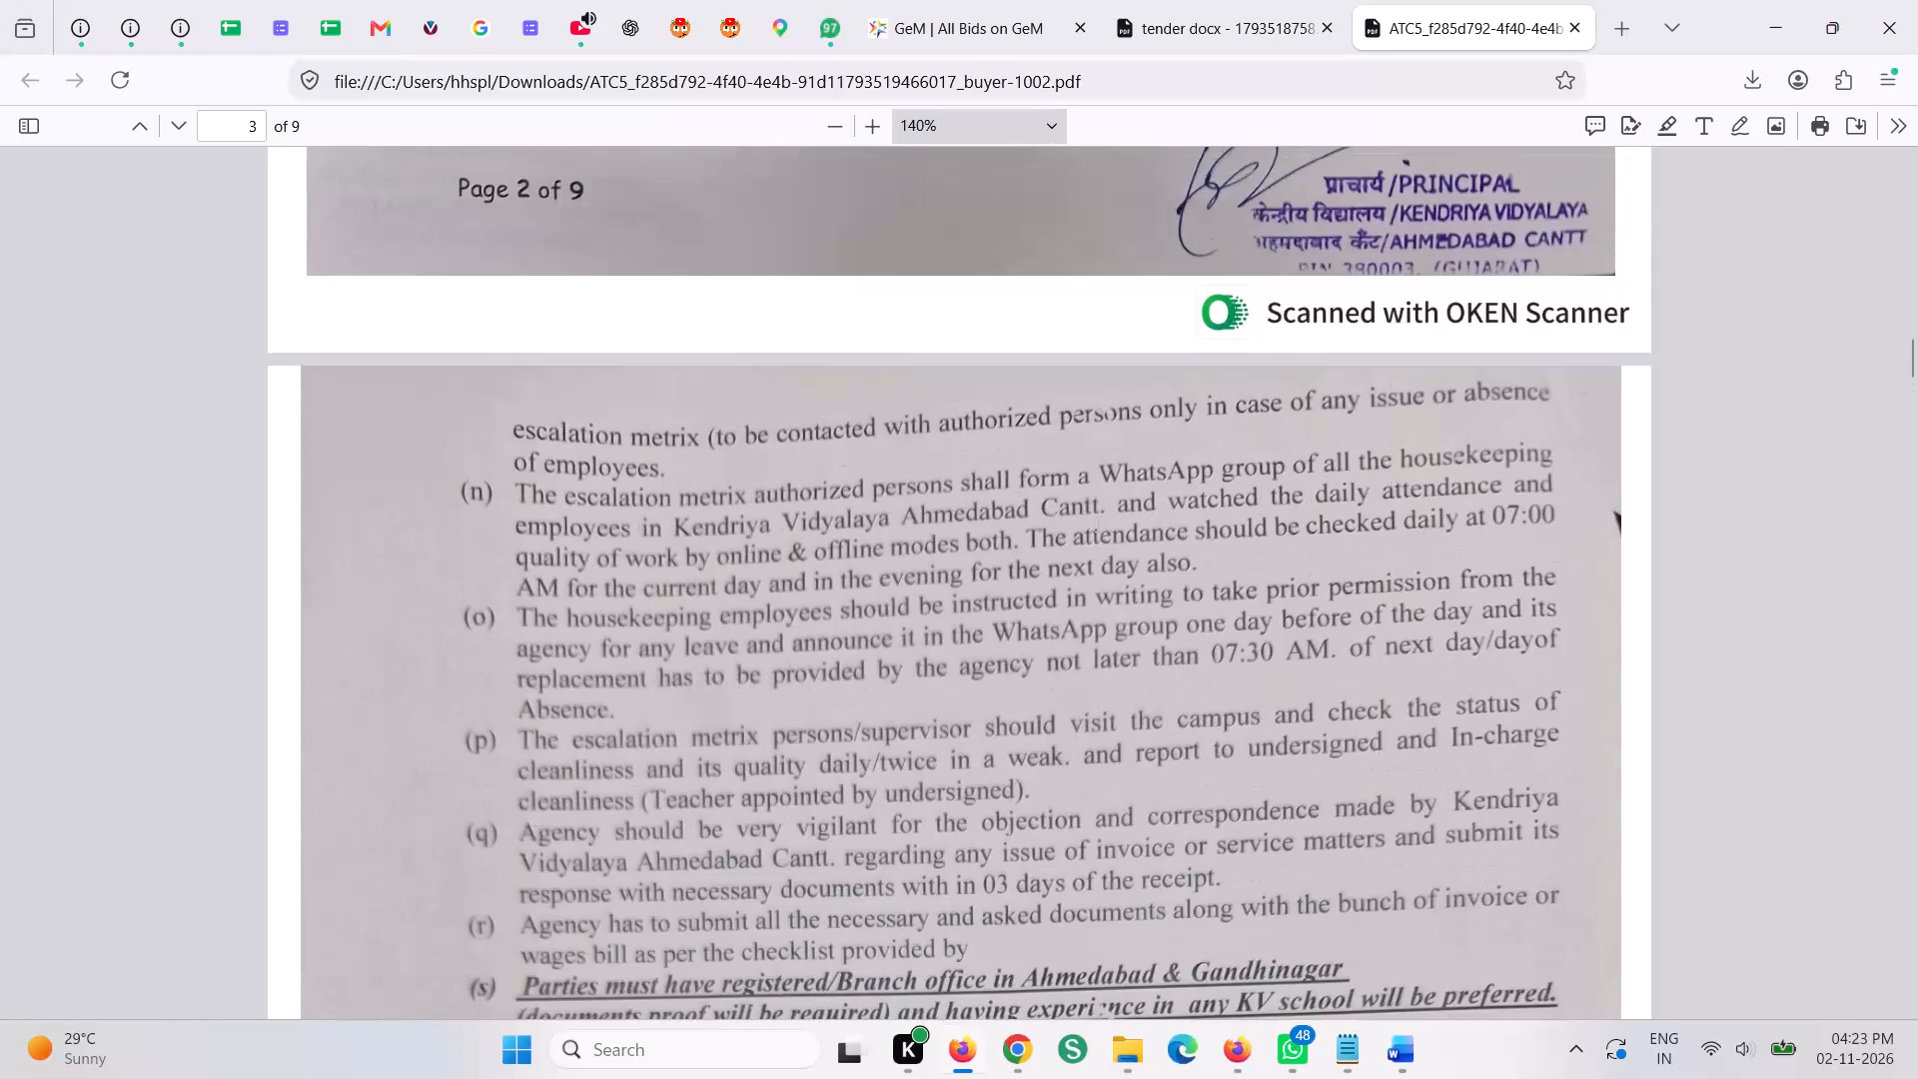
scroll(1096, 524, up, 3)
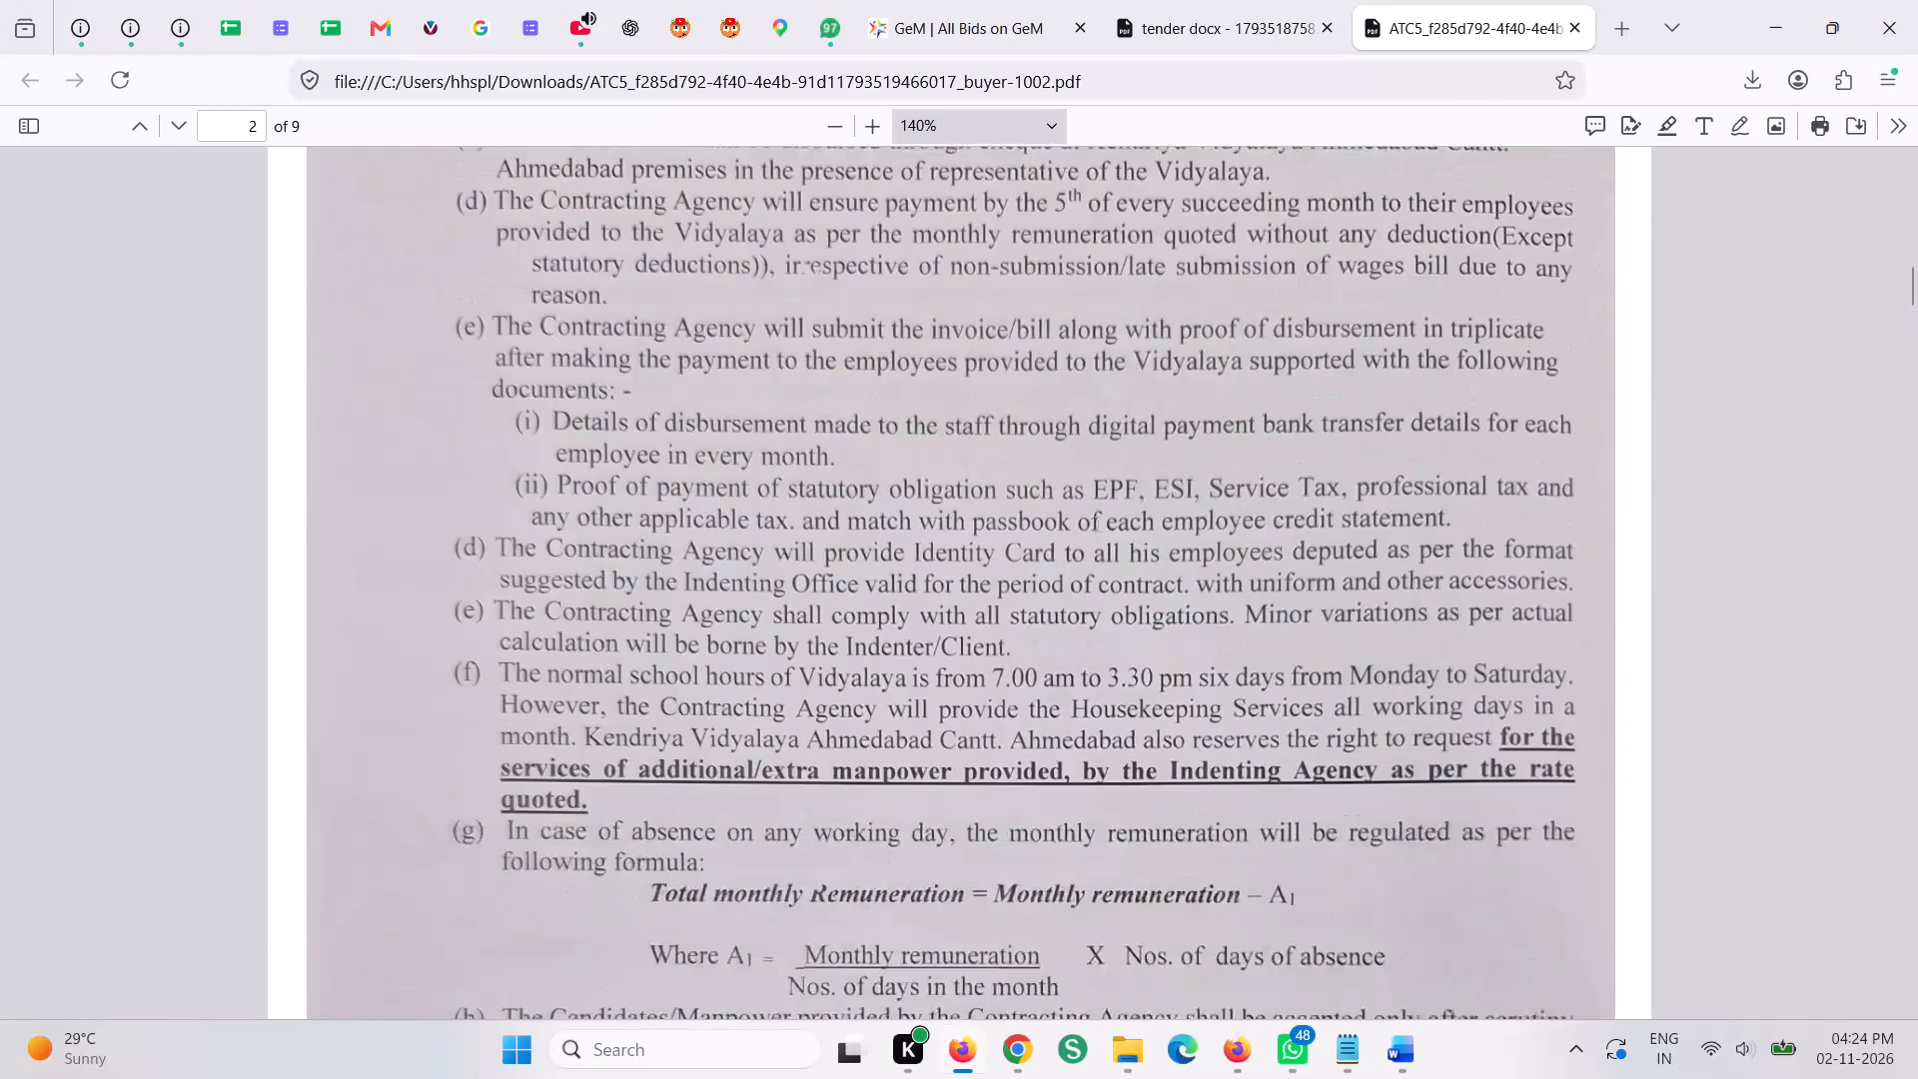
scroll(1096, 524, up, 1)
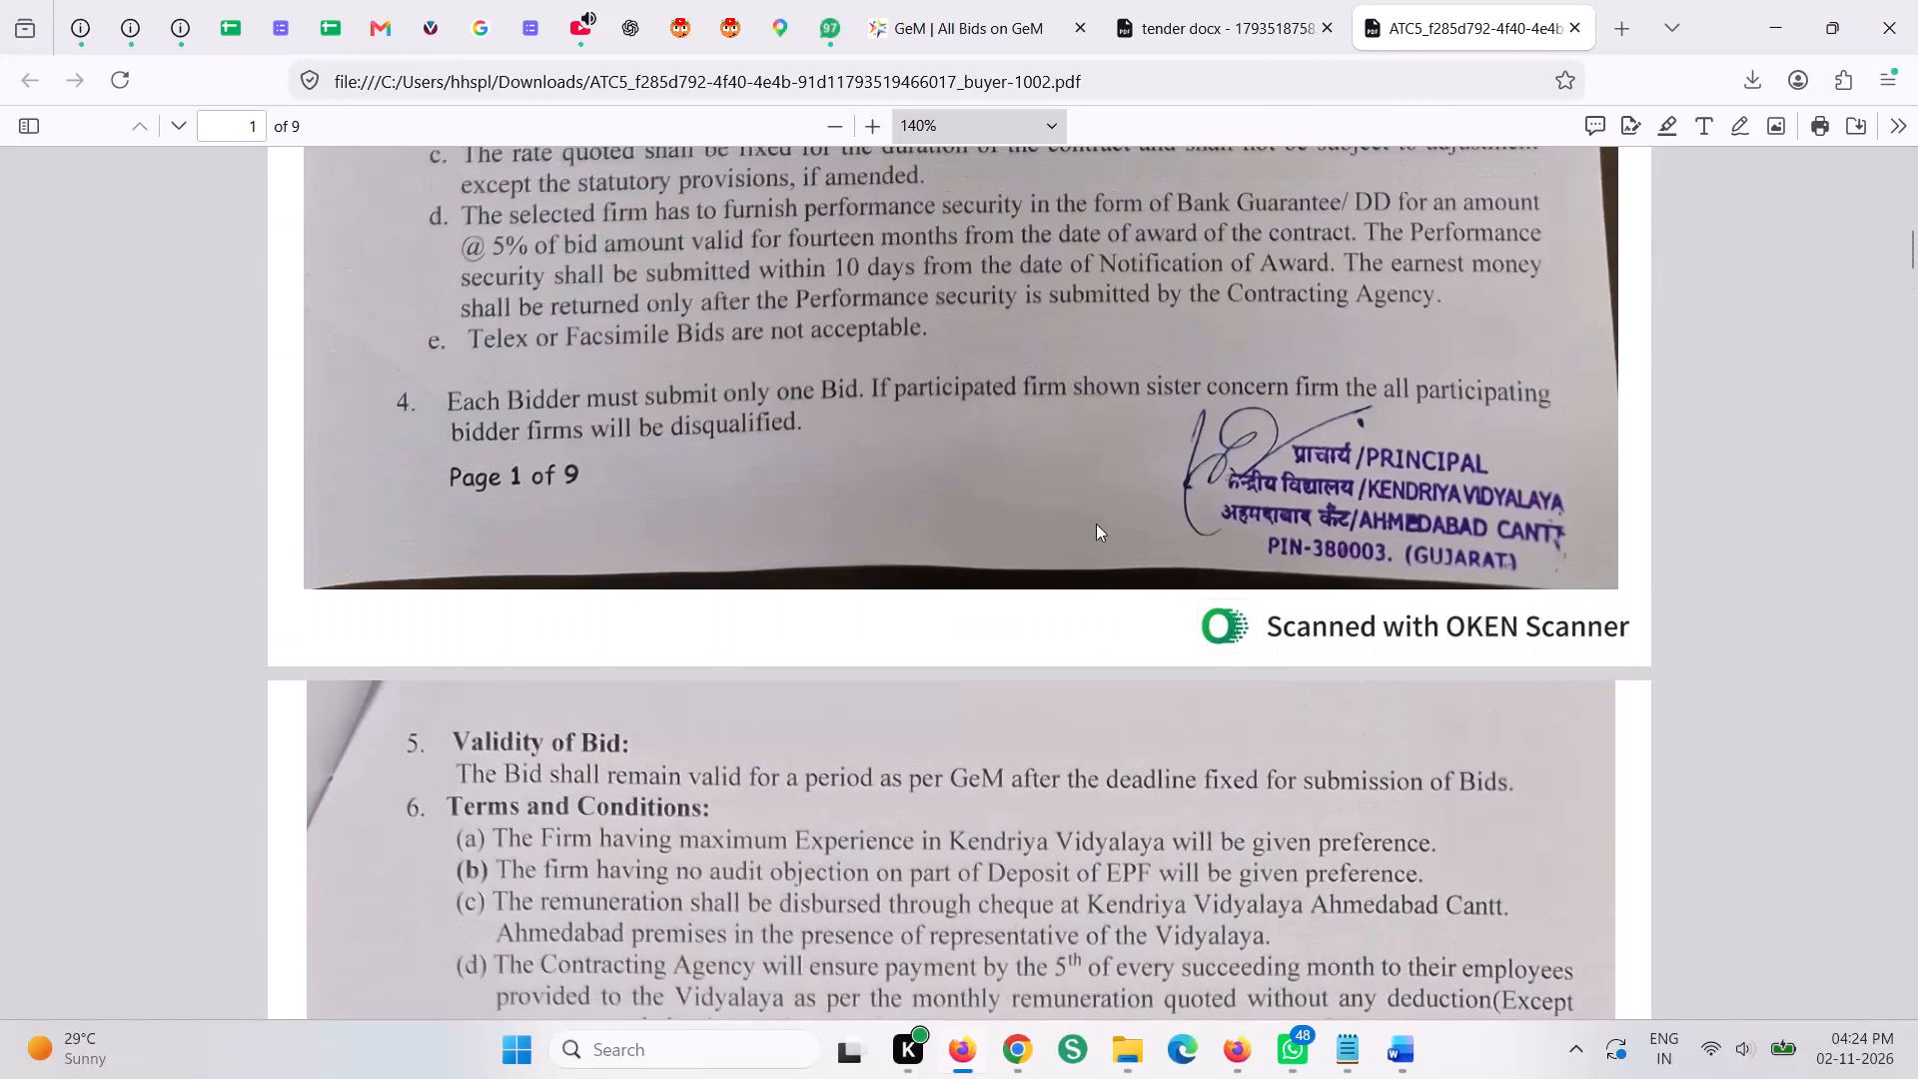
scroll(1096, 524, up, 1)
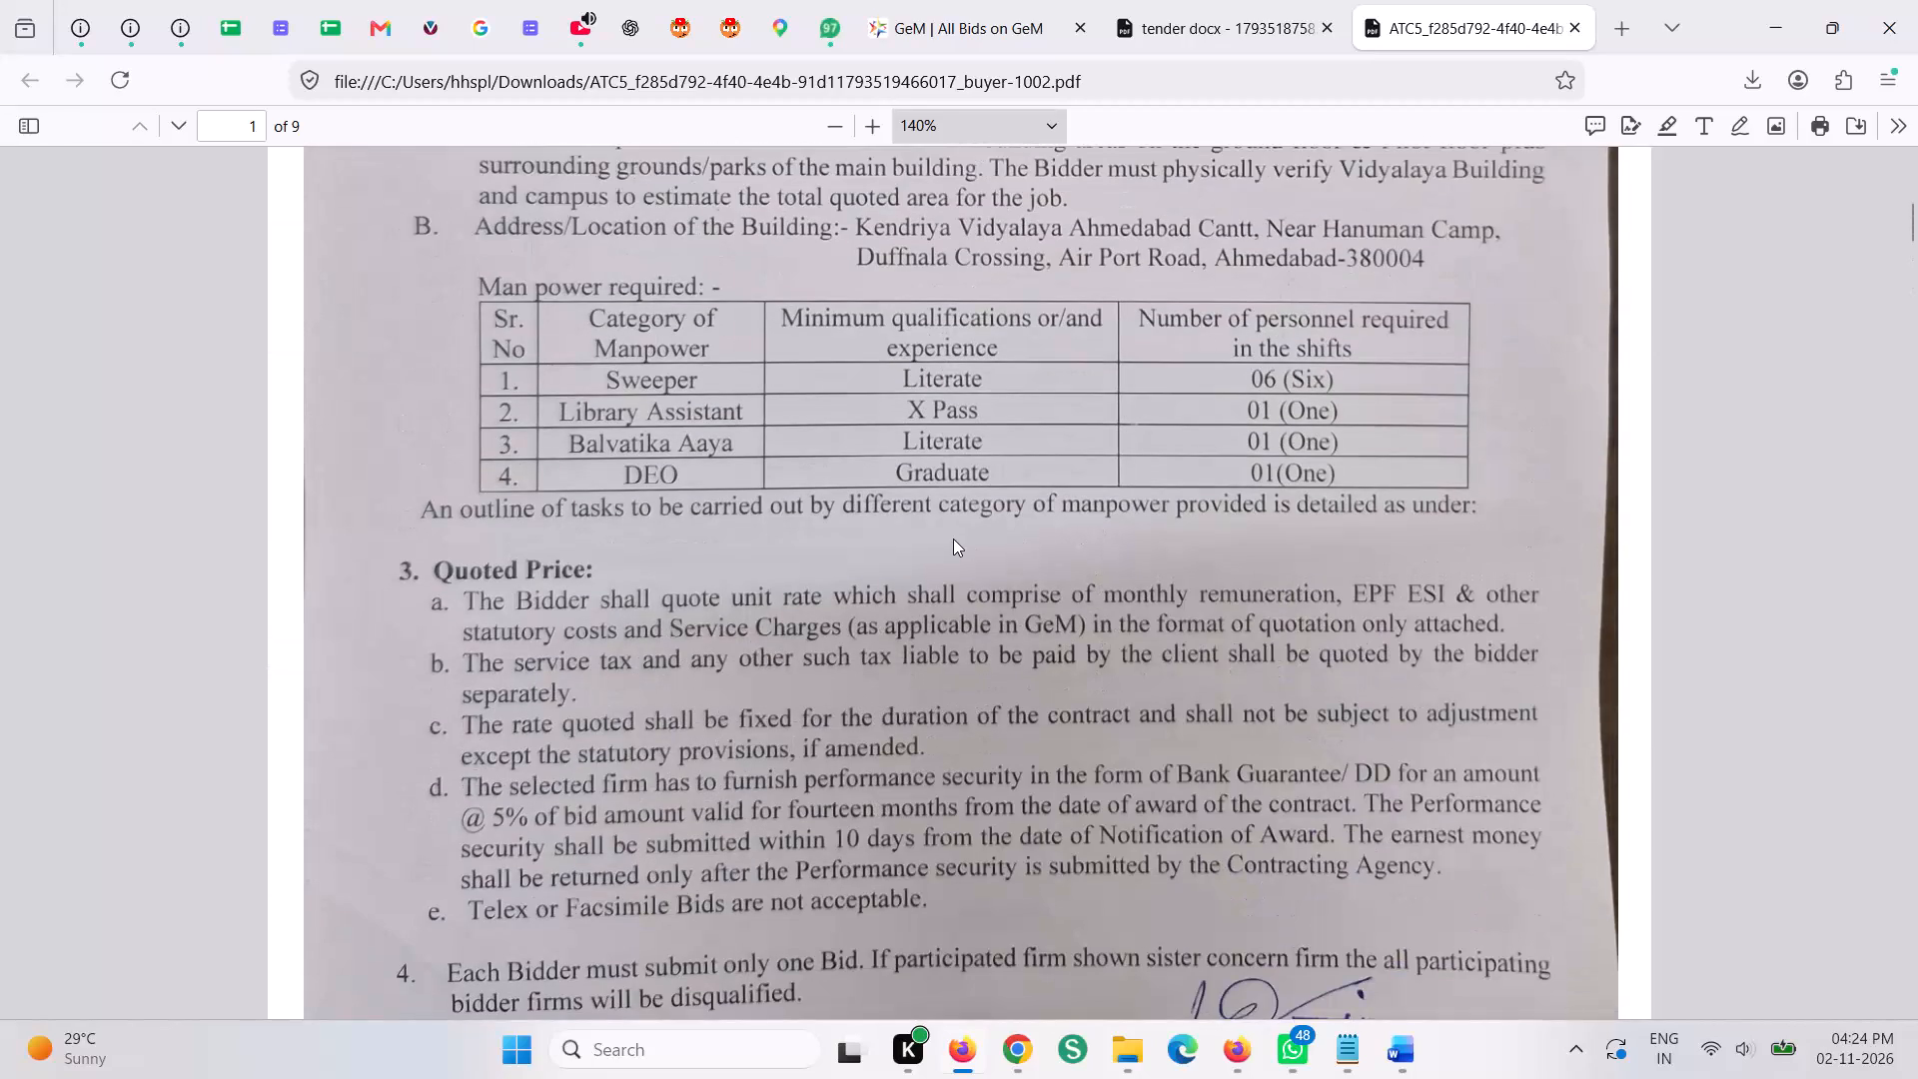
scroll(968, 536, up, 1)
scroll(1048, 550, up, 2)
scroll(1213, 539, up, 2)
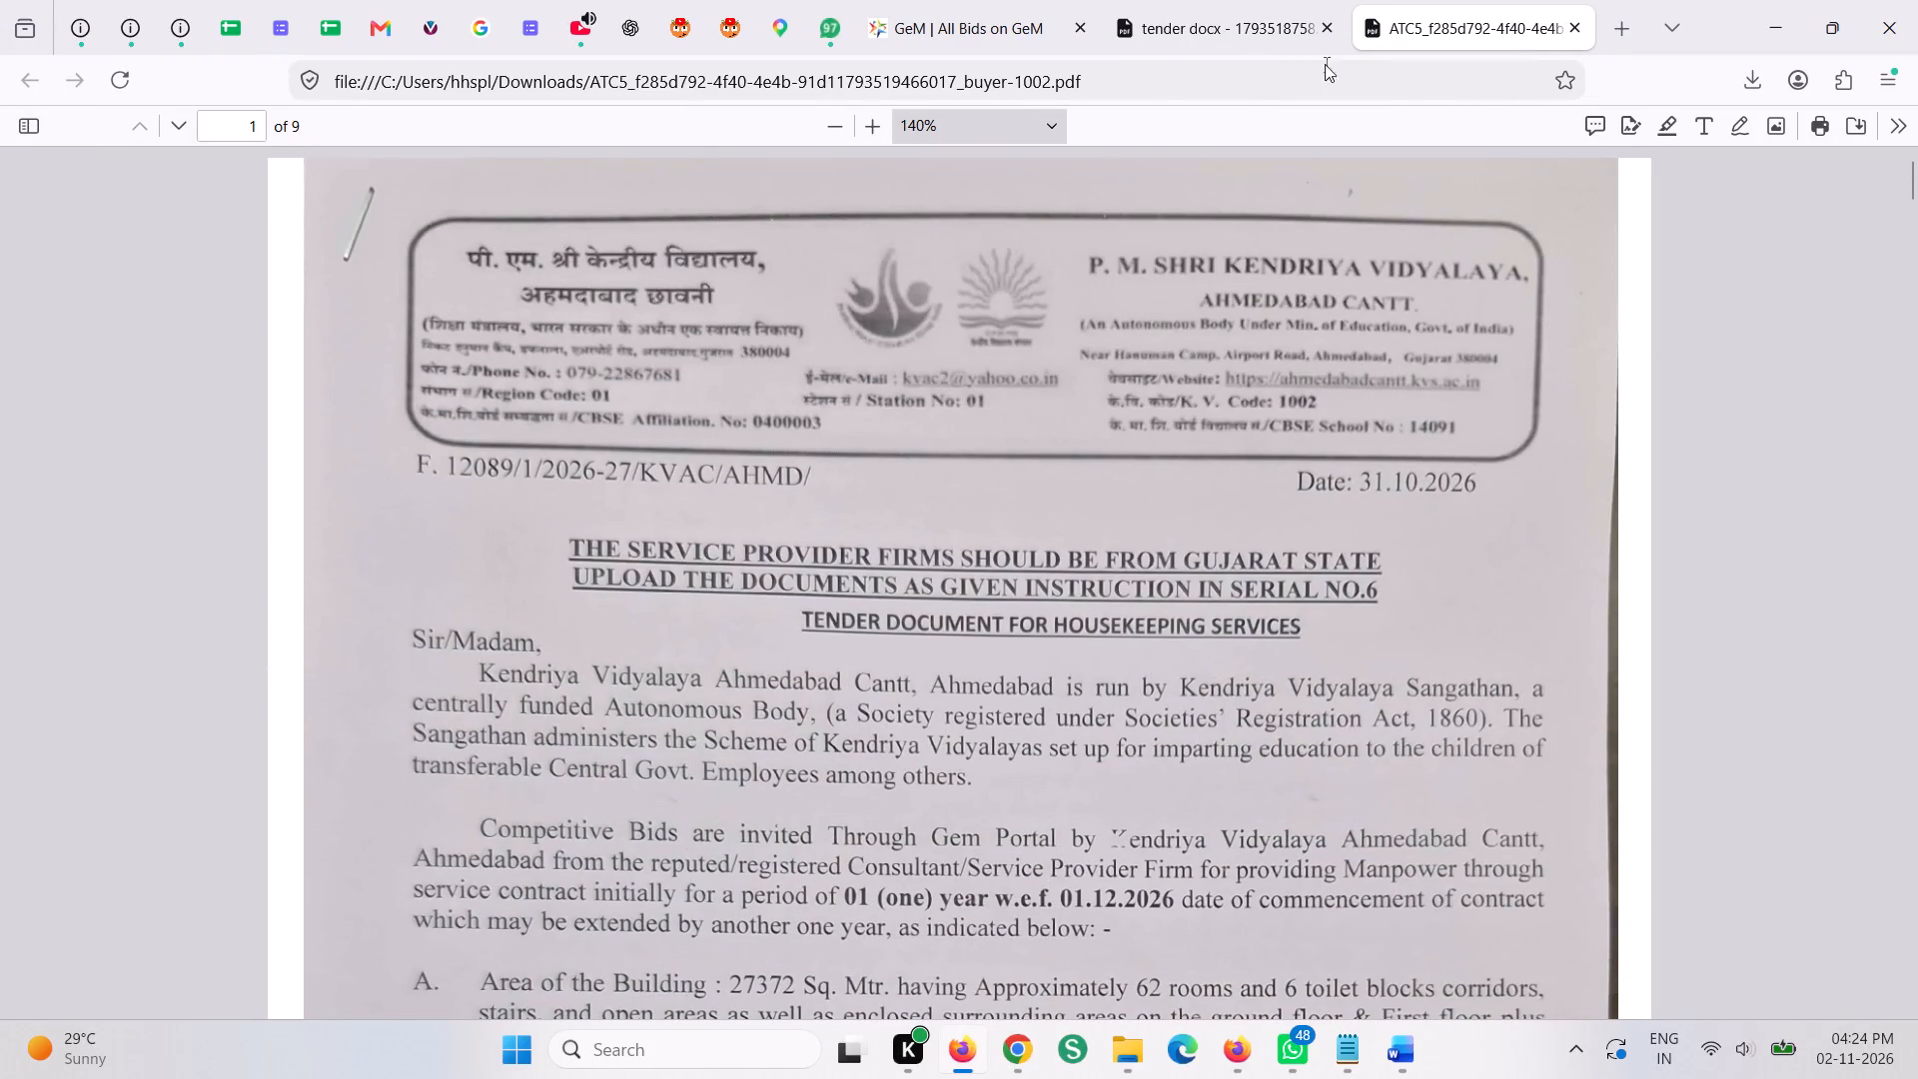
click(1472, 0)
click(1581, 26)
Return to the GeM-Bidding-10111156 document and check the file attached under the Buyer Added Bid Specific SLA.
scroll(1212, 457, down, 8)
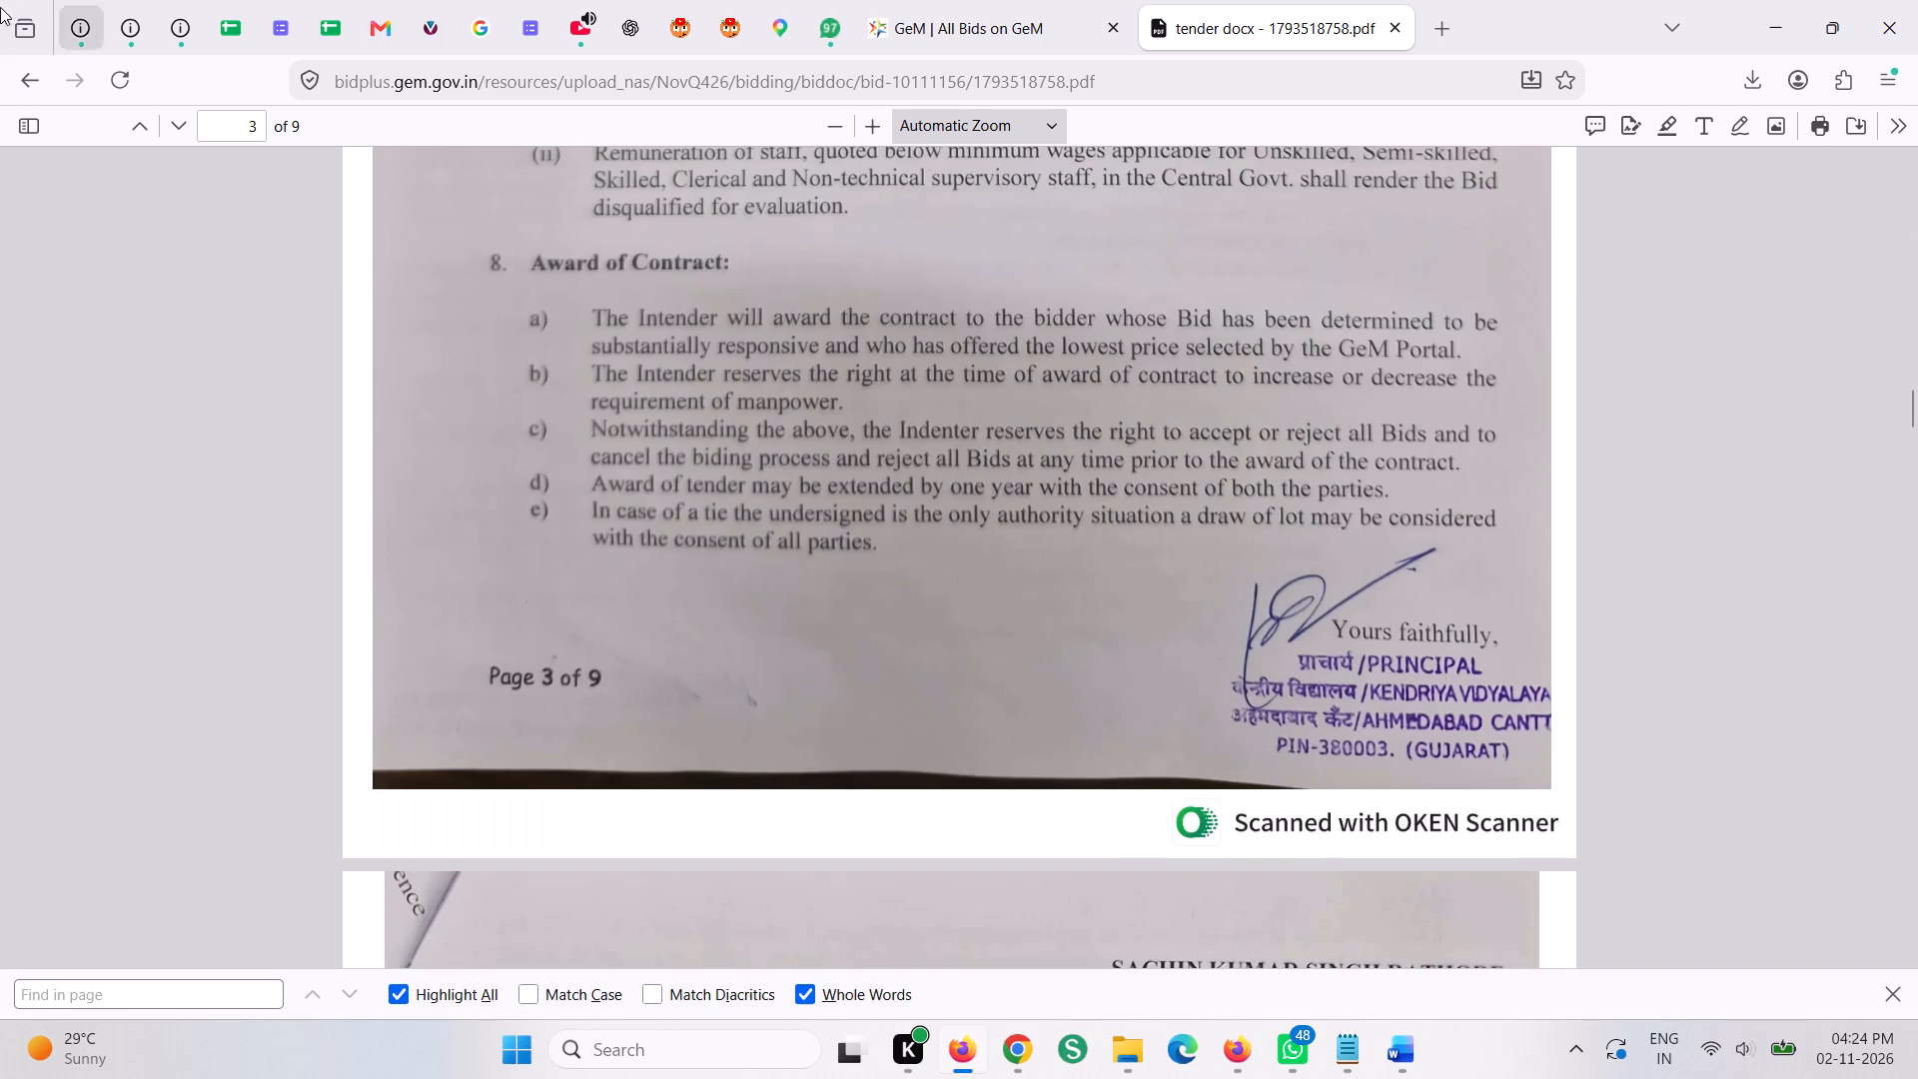
click(24, 85)
scroll(1127, 529, down, 1)
scroll(1238, 549, down, 10)
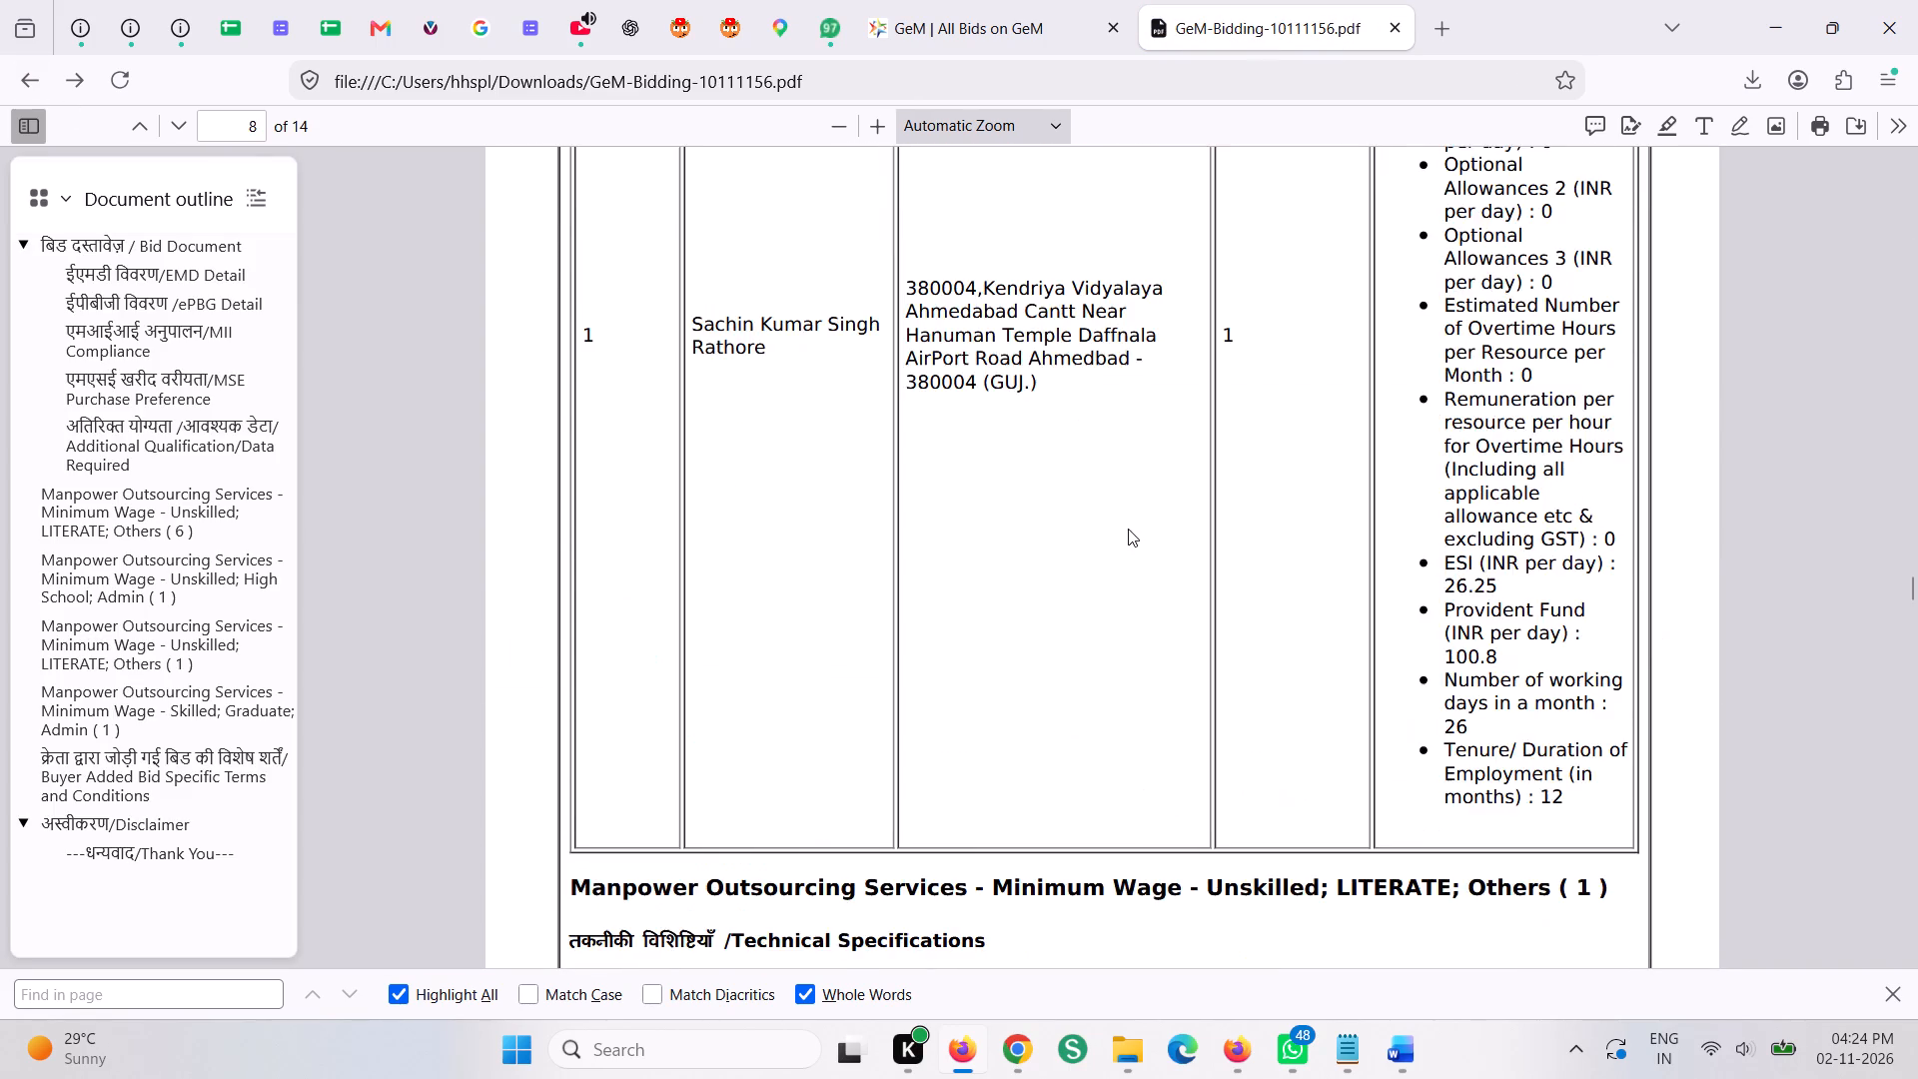
scroll(1112, 539, down, 20)
scroll(1112, 539, down, 1)
scroll(1080, 542, up, 5)
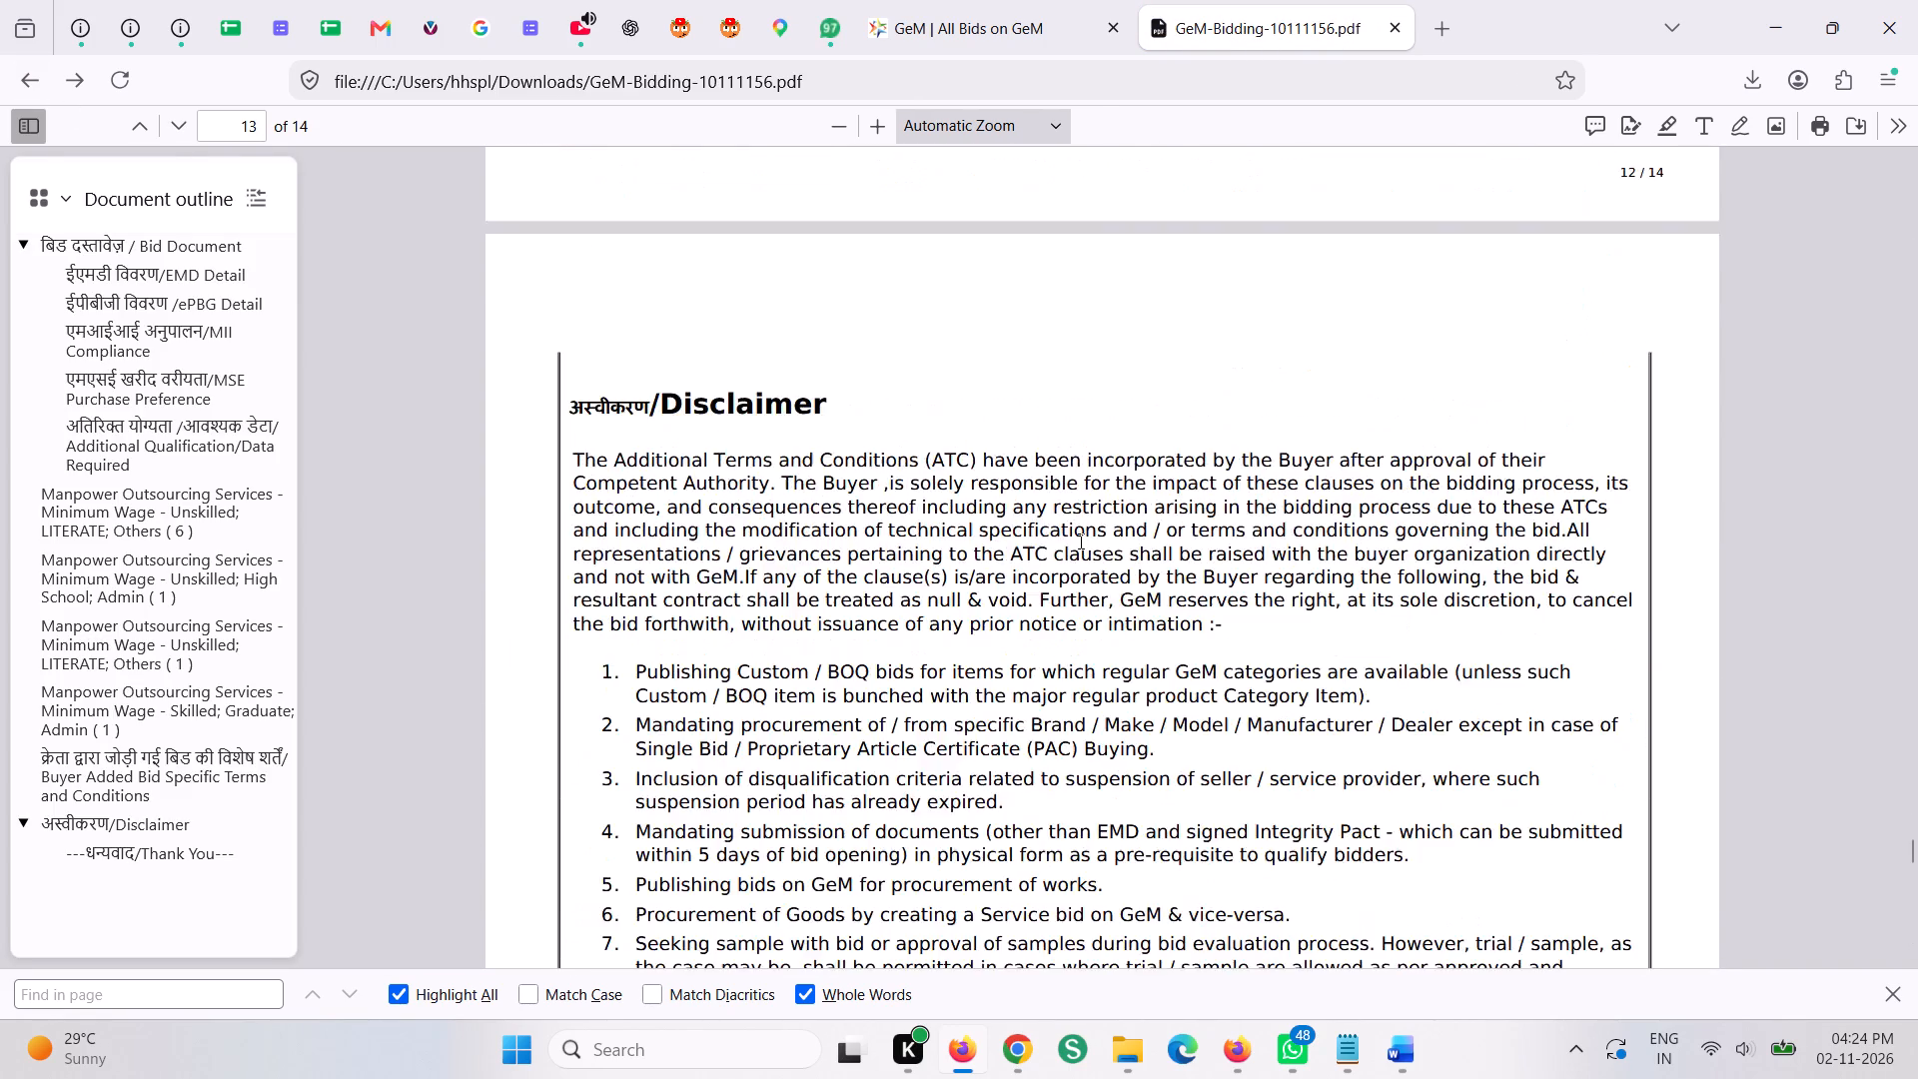
scroll(1060, 541, up, 1)
click(832, 705)
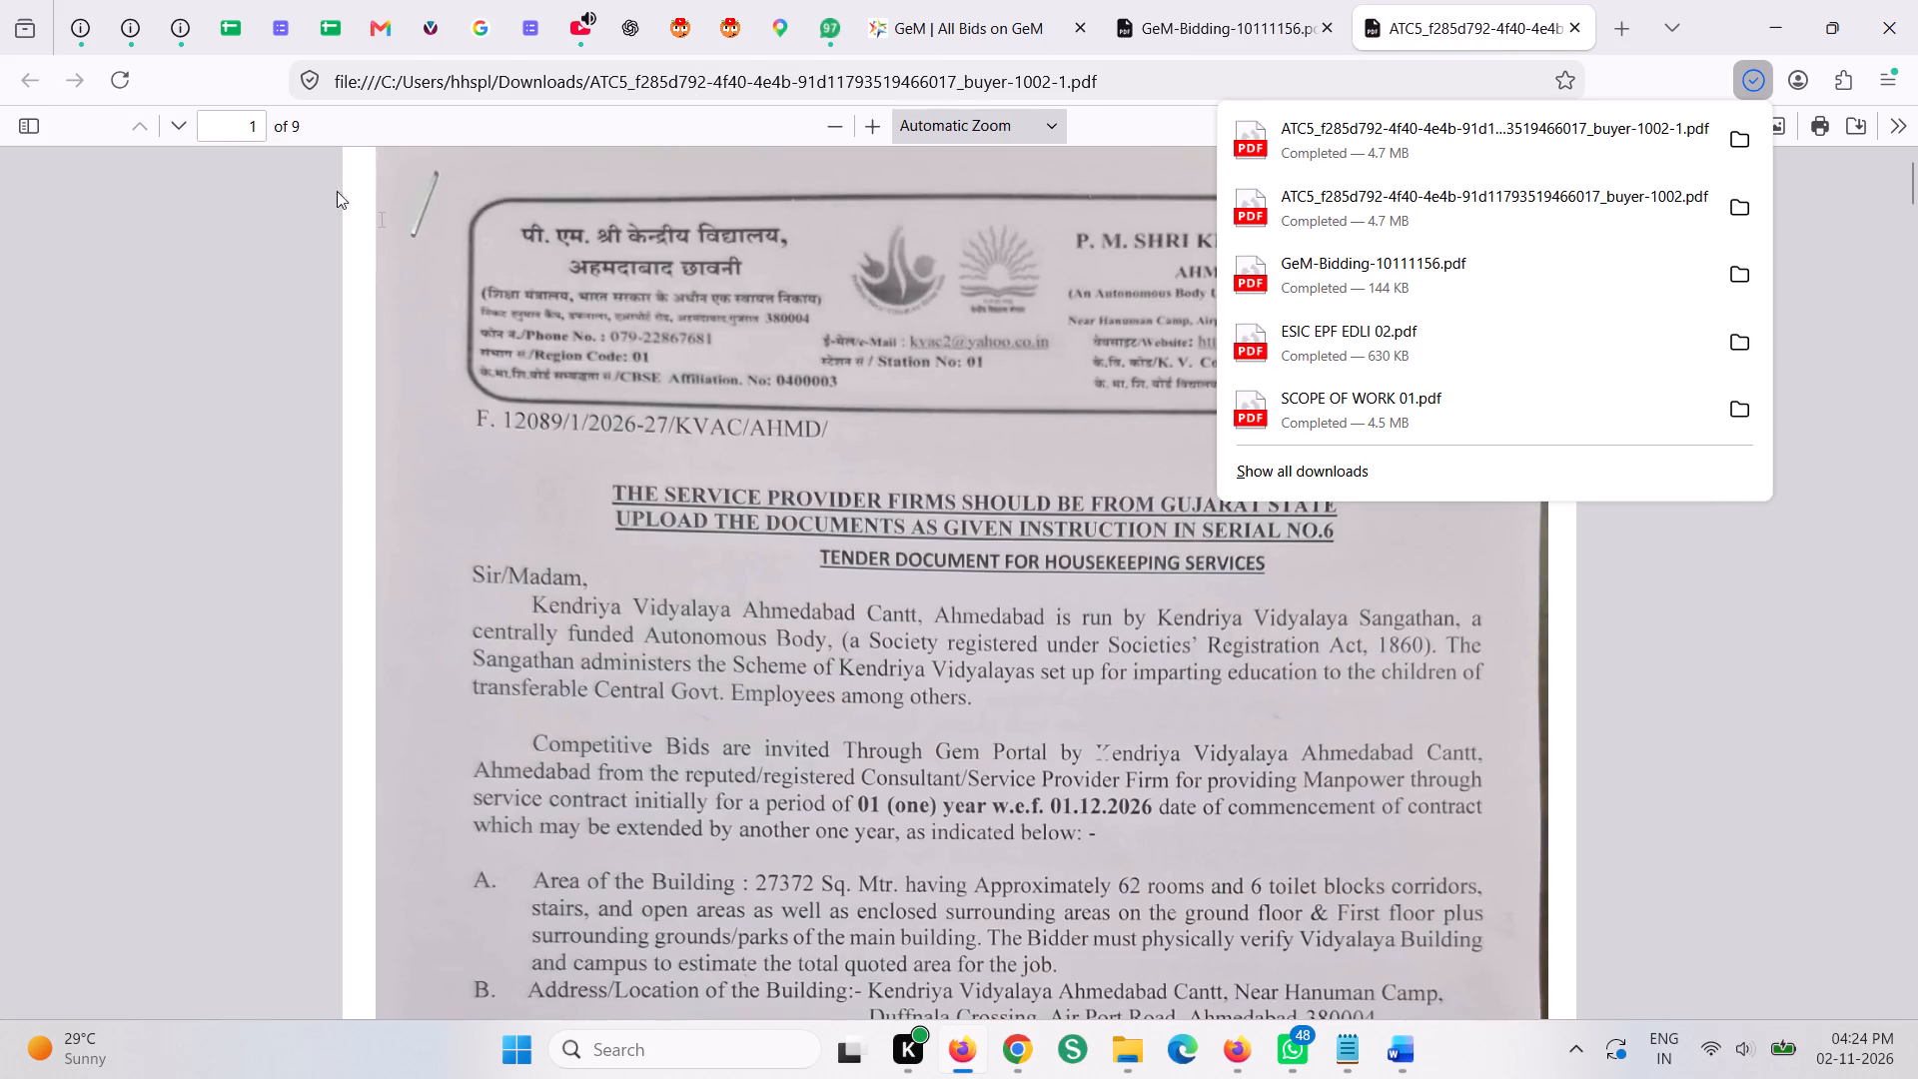
click(609, 325)
scroll(1285, 142, up, 2)
click(1518, 0)
click(1574, 31)
click(980, 0)
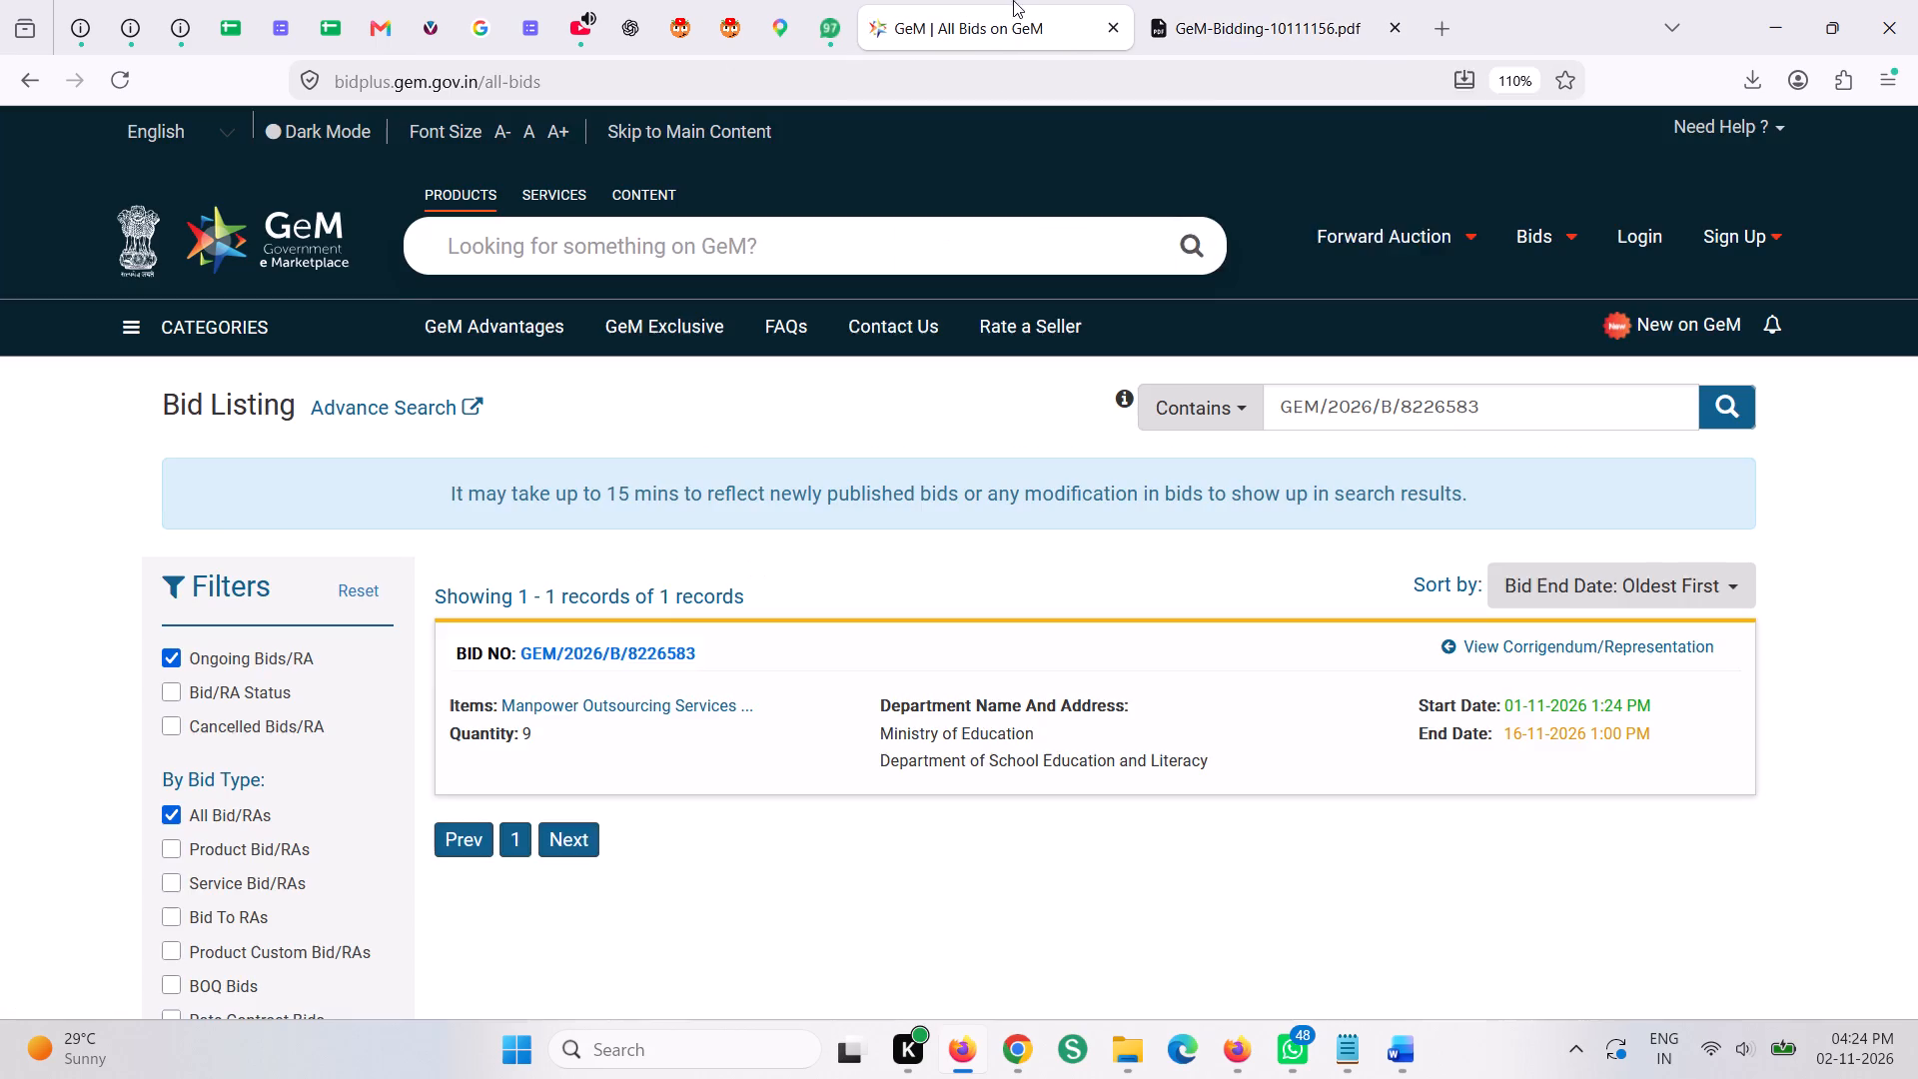
click(1303, 0)
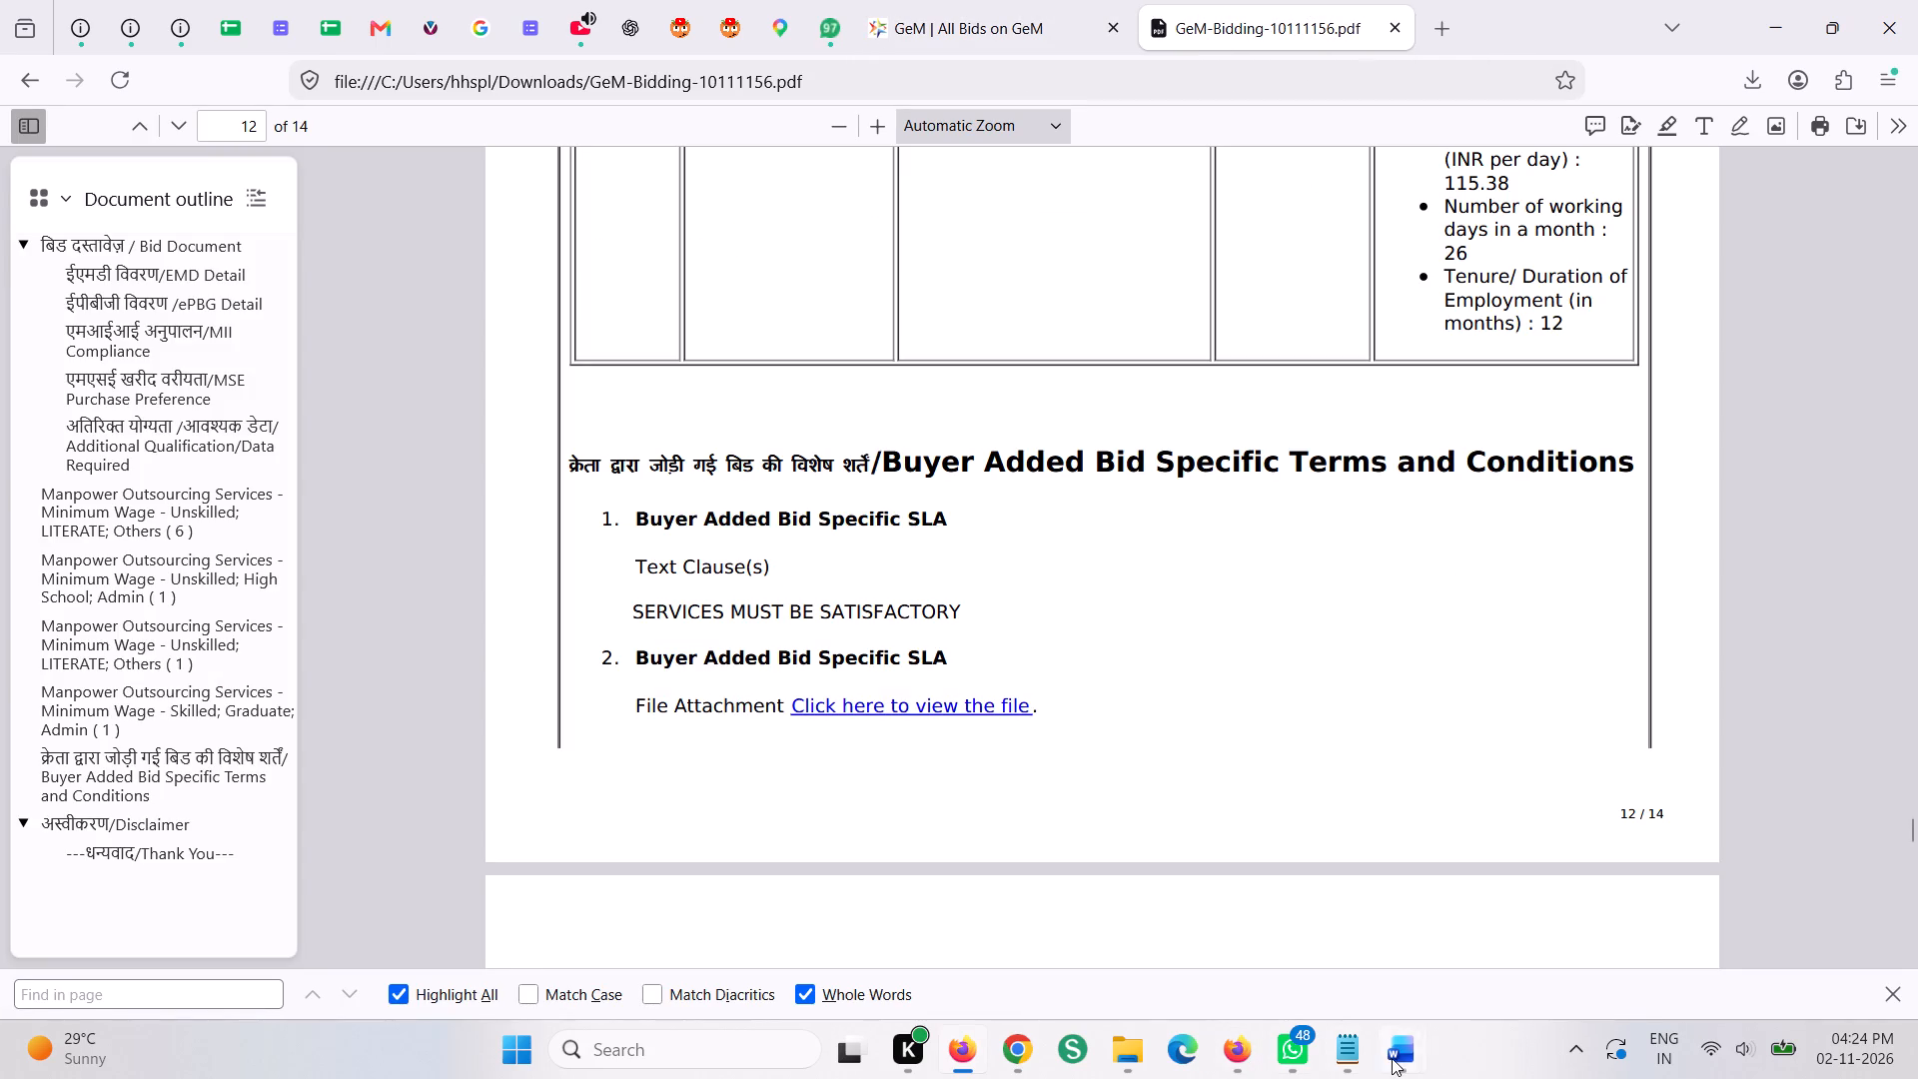
Switch to the Required Documents list in Word, remove the empty item 13, and review the list.
click(1392, 1059)
click(403, 957)
scroll(851, 846, down, 1)
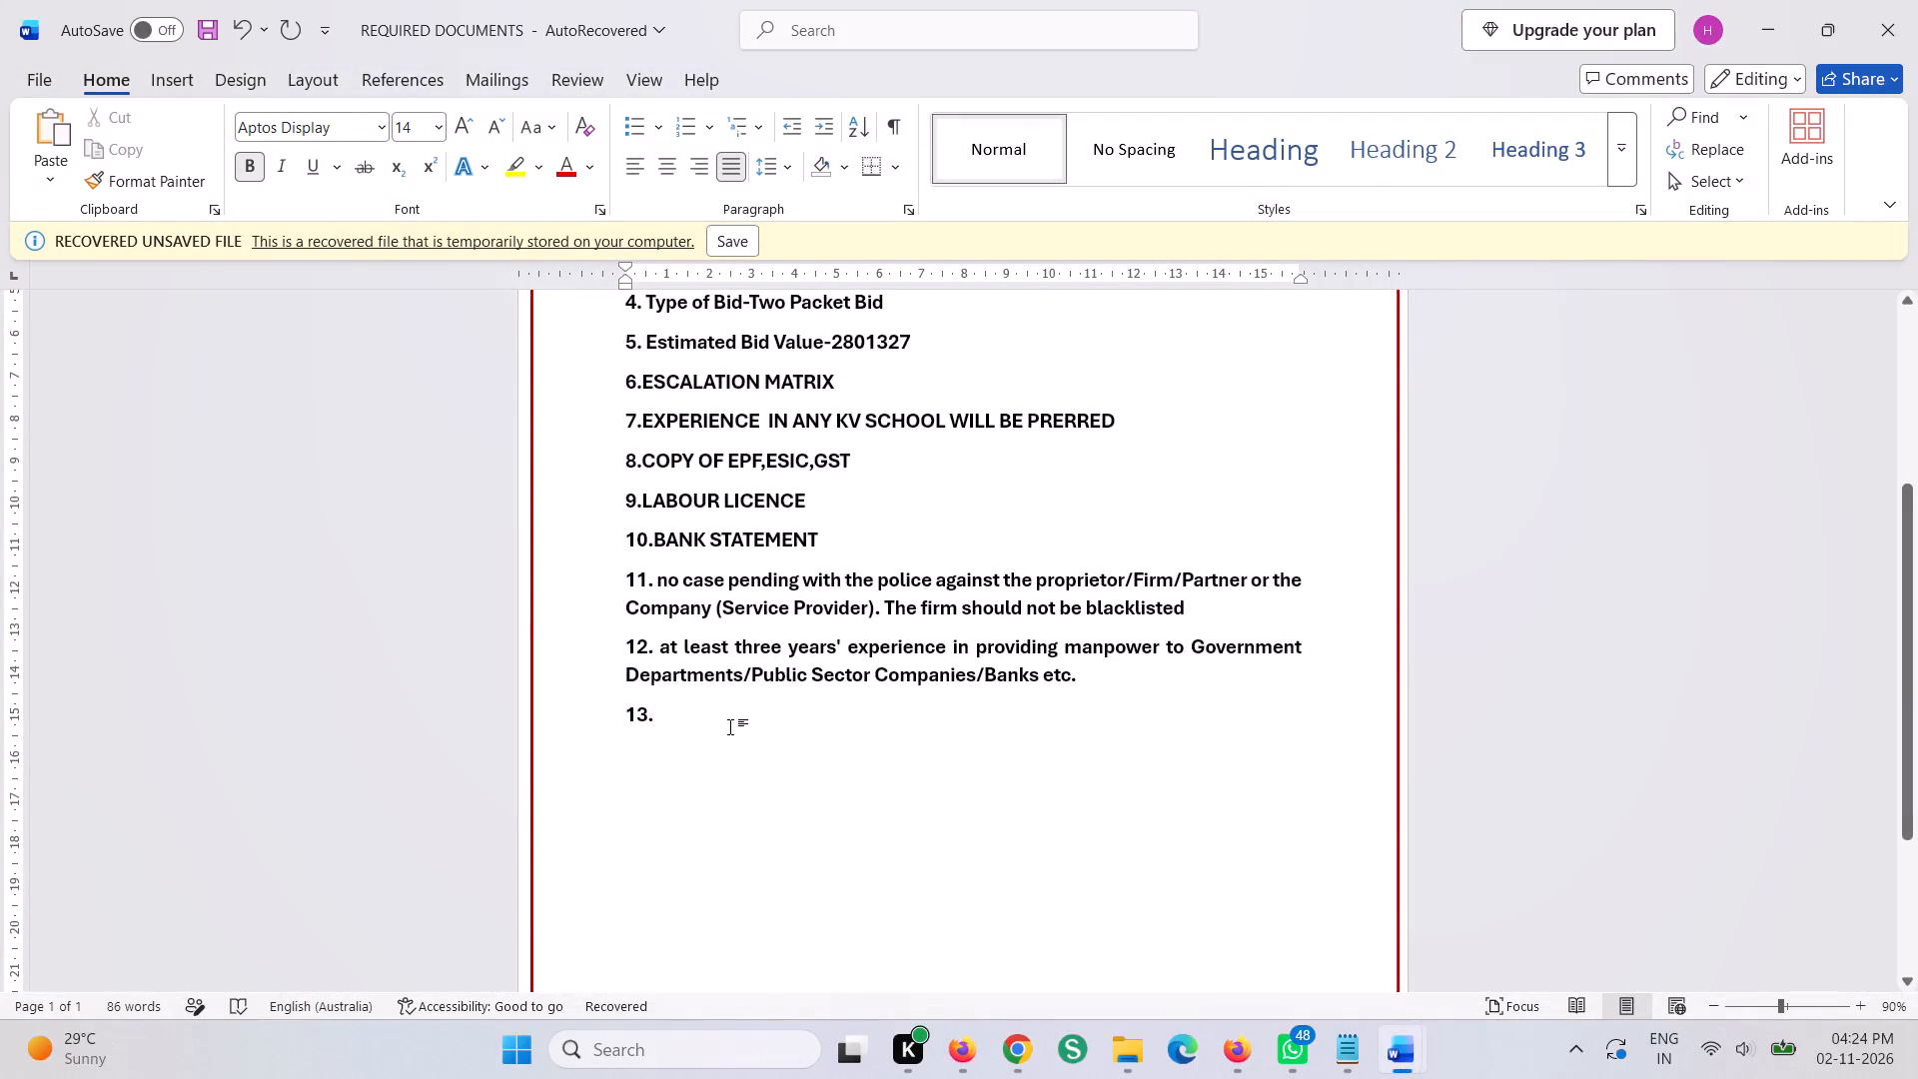
key(BackSpace)
key(BackSpace)
key(BackSpace)
scroll(734, 716, up, 3)
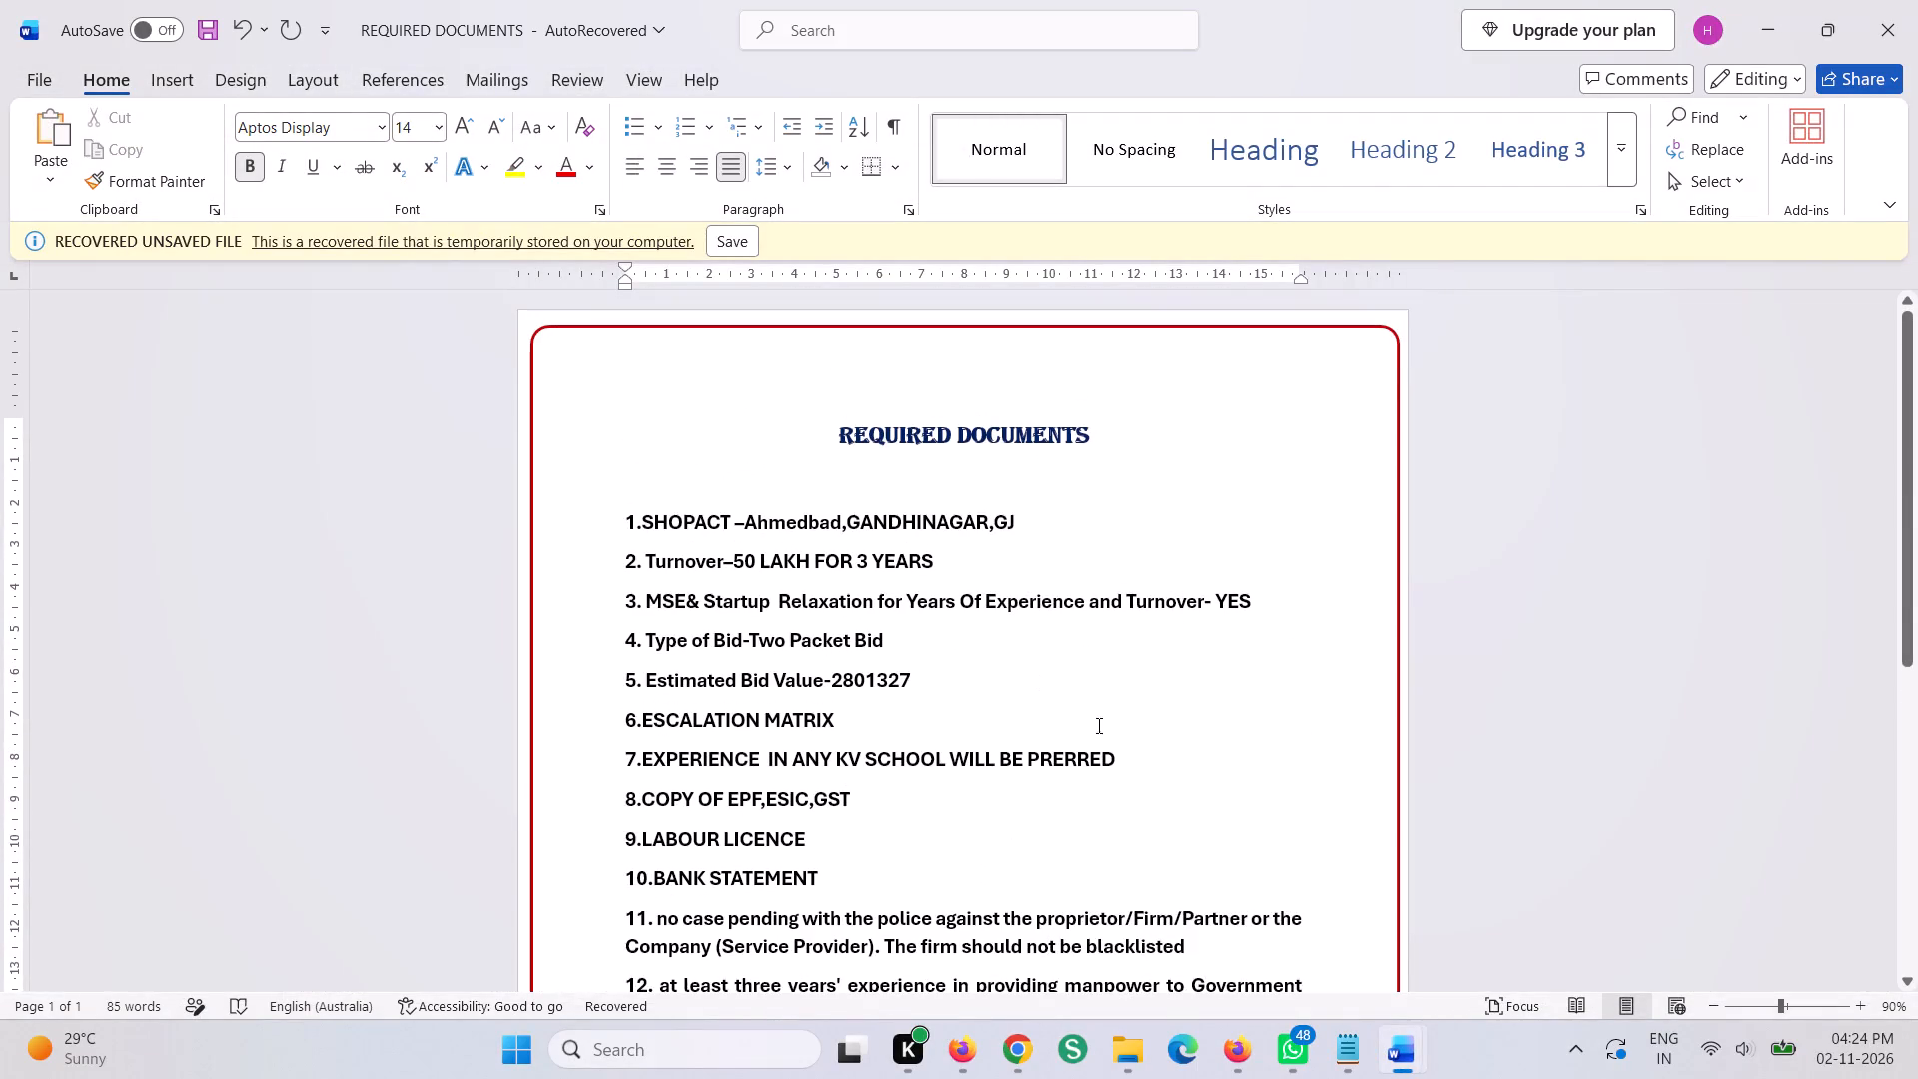
scroll(811, 786, down, 1)
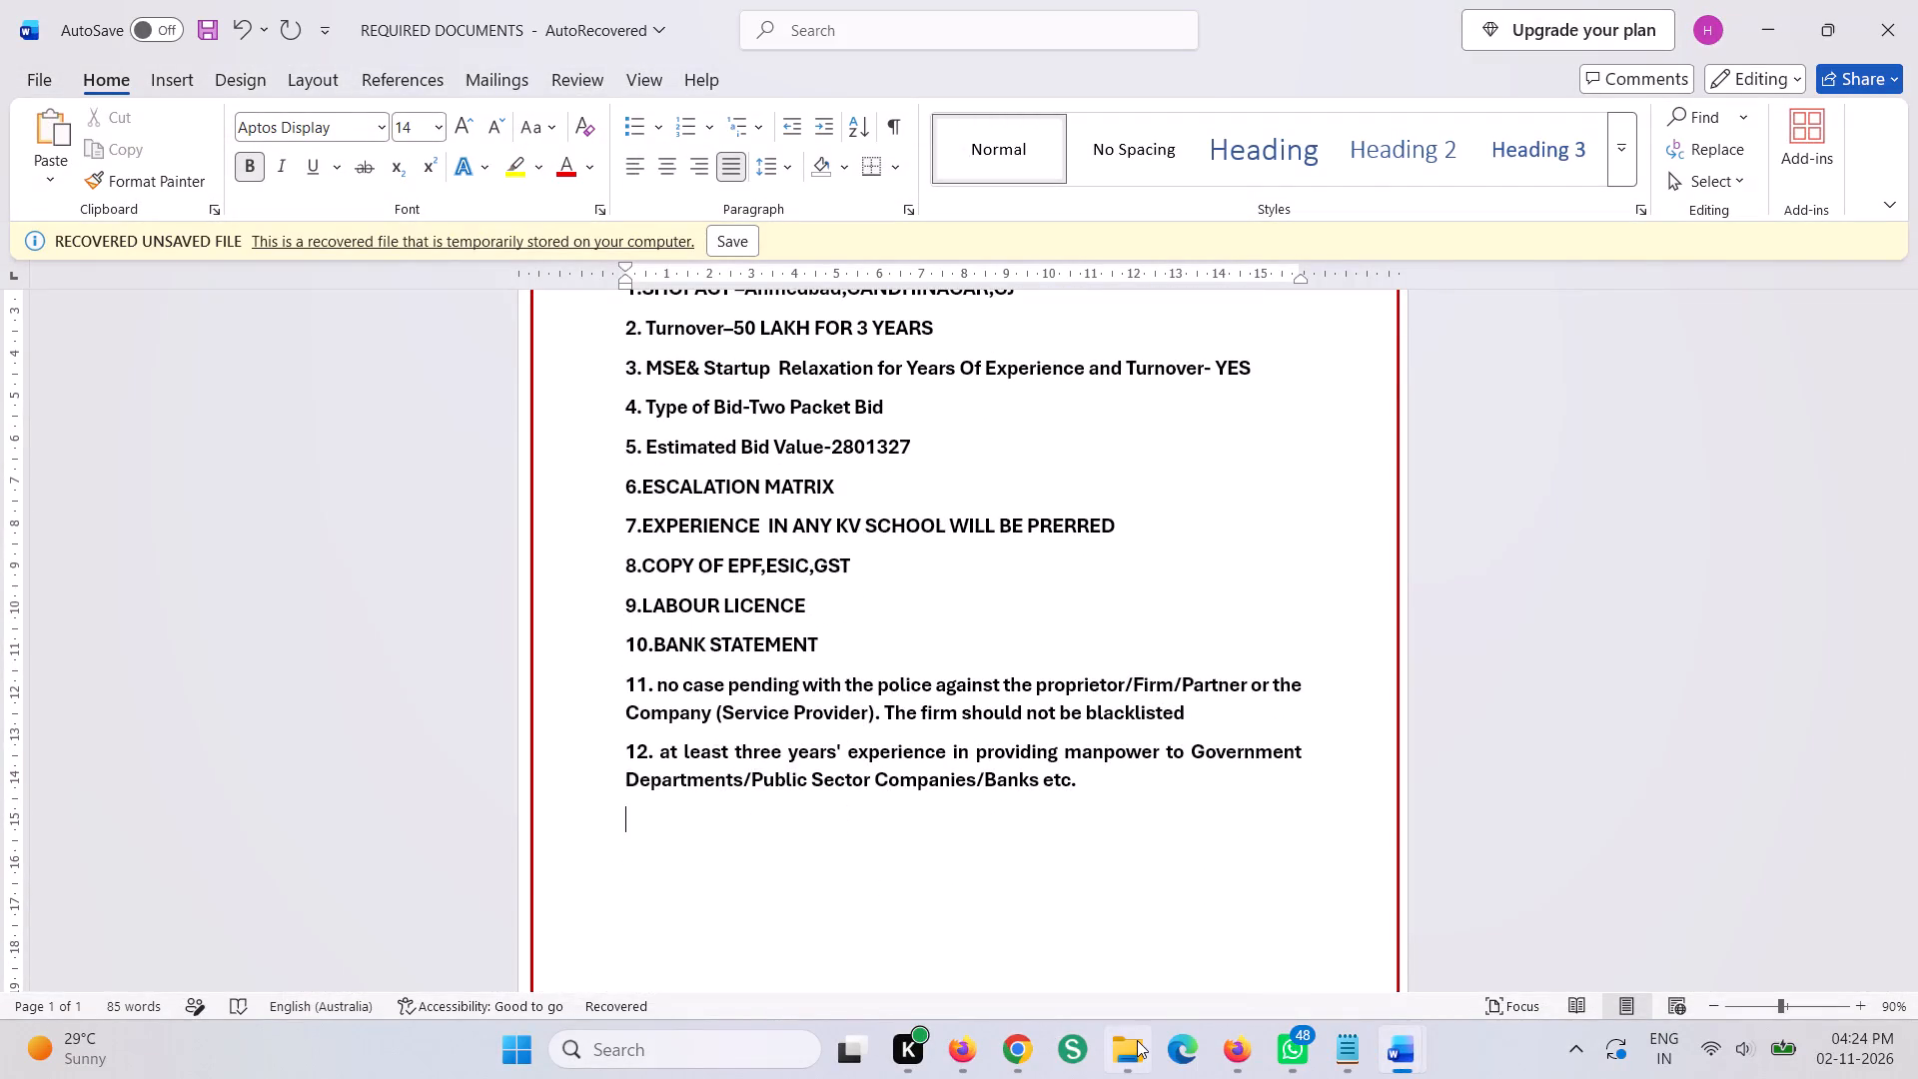
Export the list as a PDF named REQUIRED DOCUMENTS into the DEV1 folder GEM2026B8226583, and close the published copy.
click(1137, 1040)
click(1137, 1040)
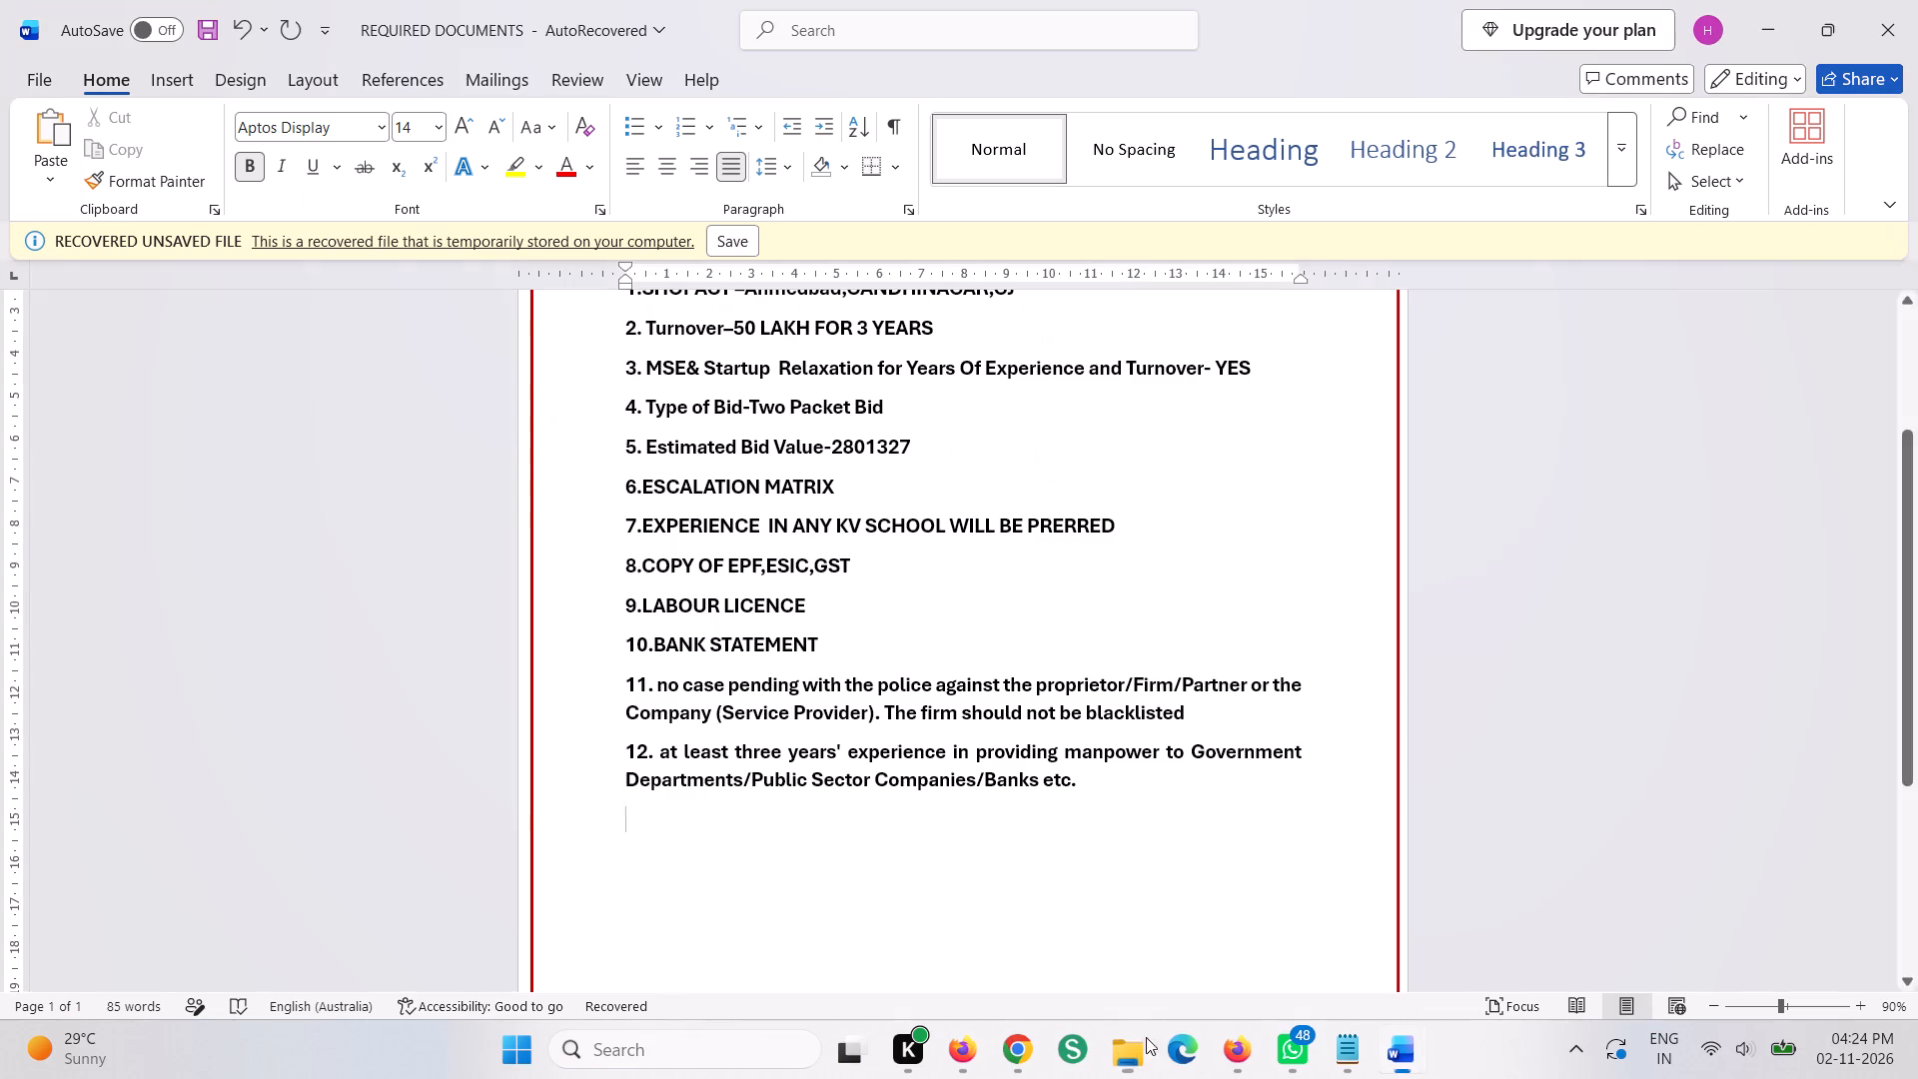
click(59, 84)
click(88, 565)
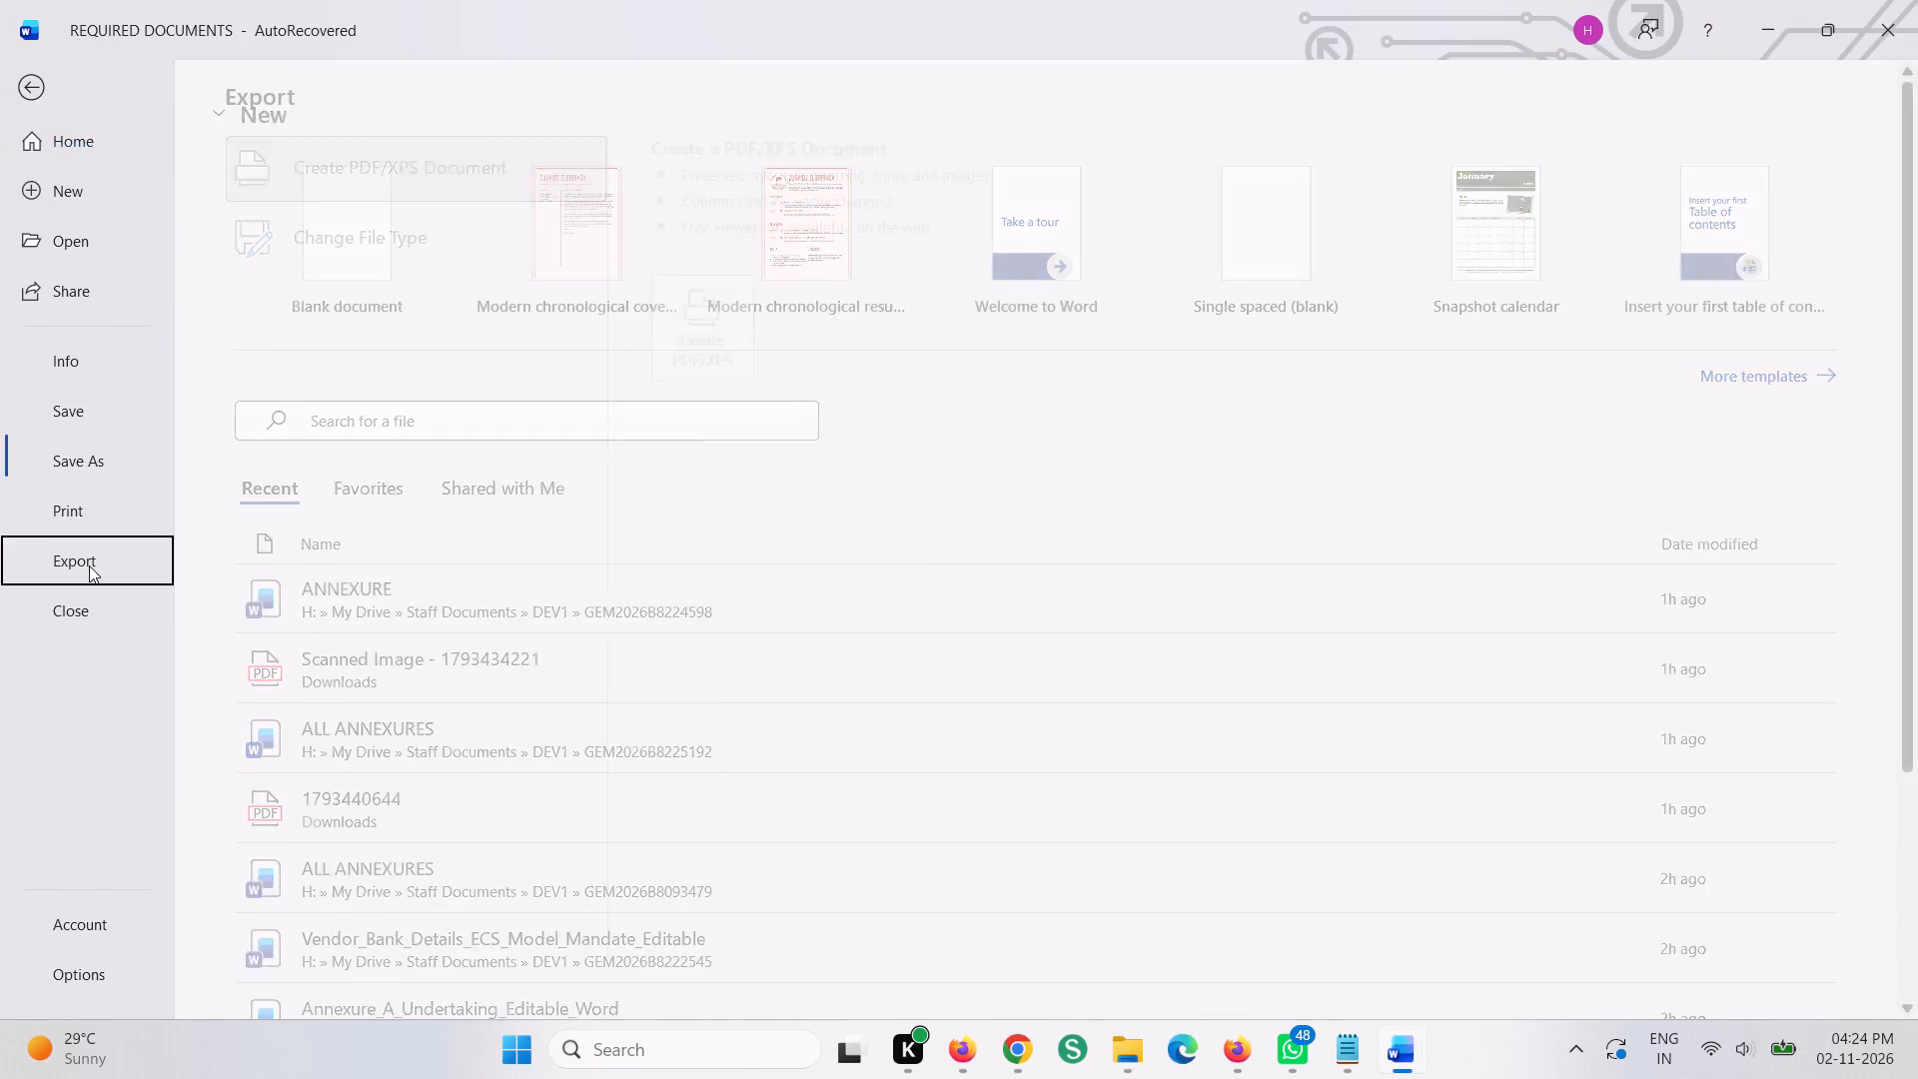
click(713, 329)
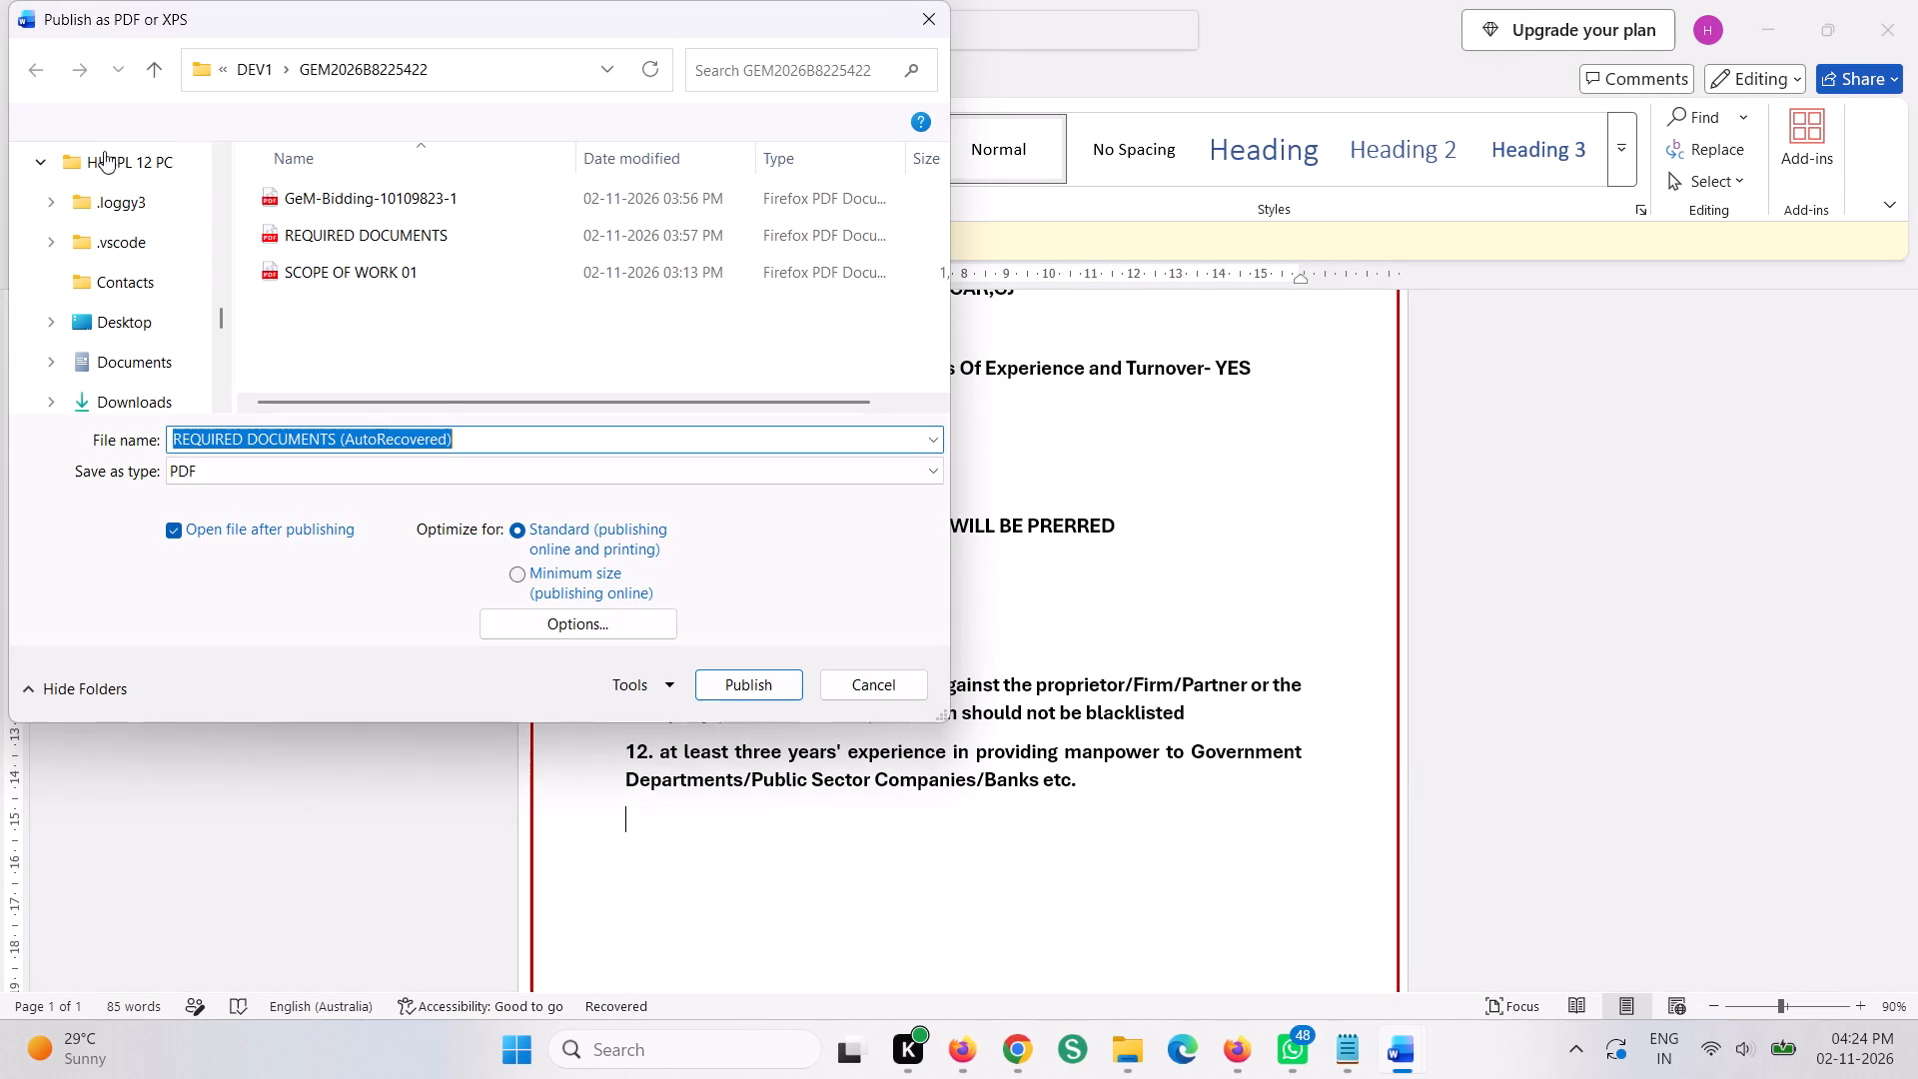
click(152, 70)
scroll(362, 247, up, 6)
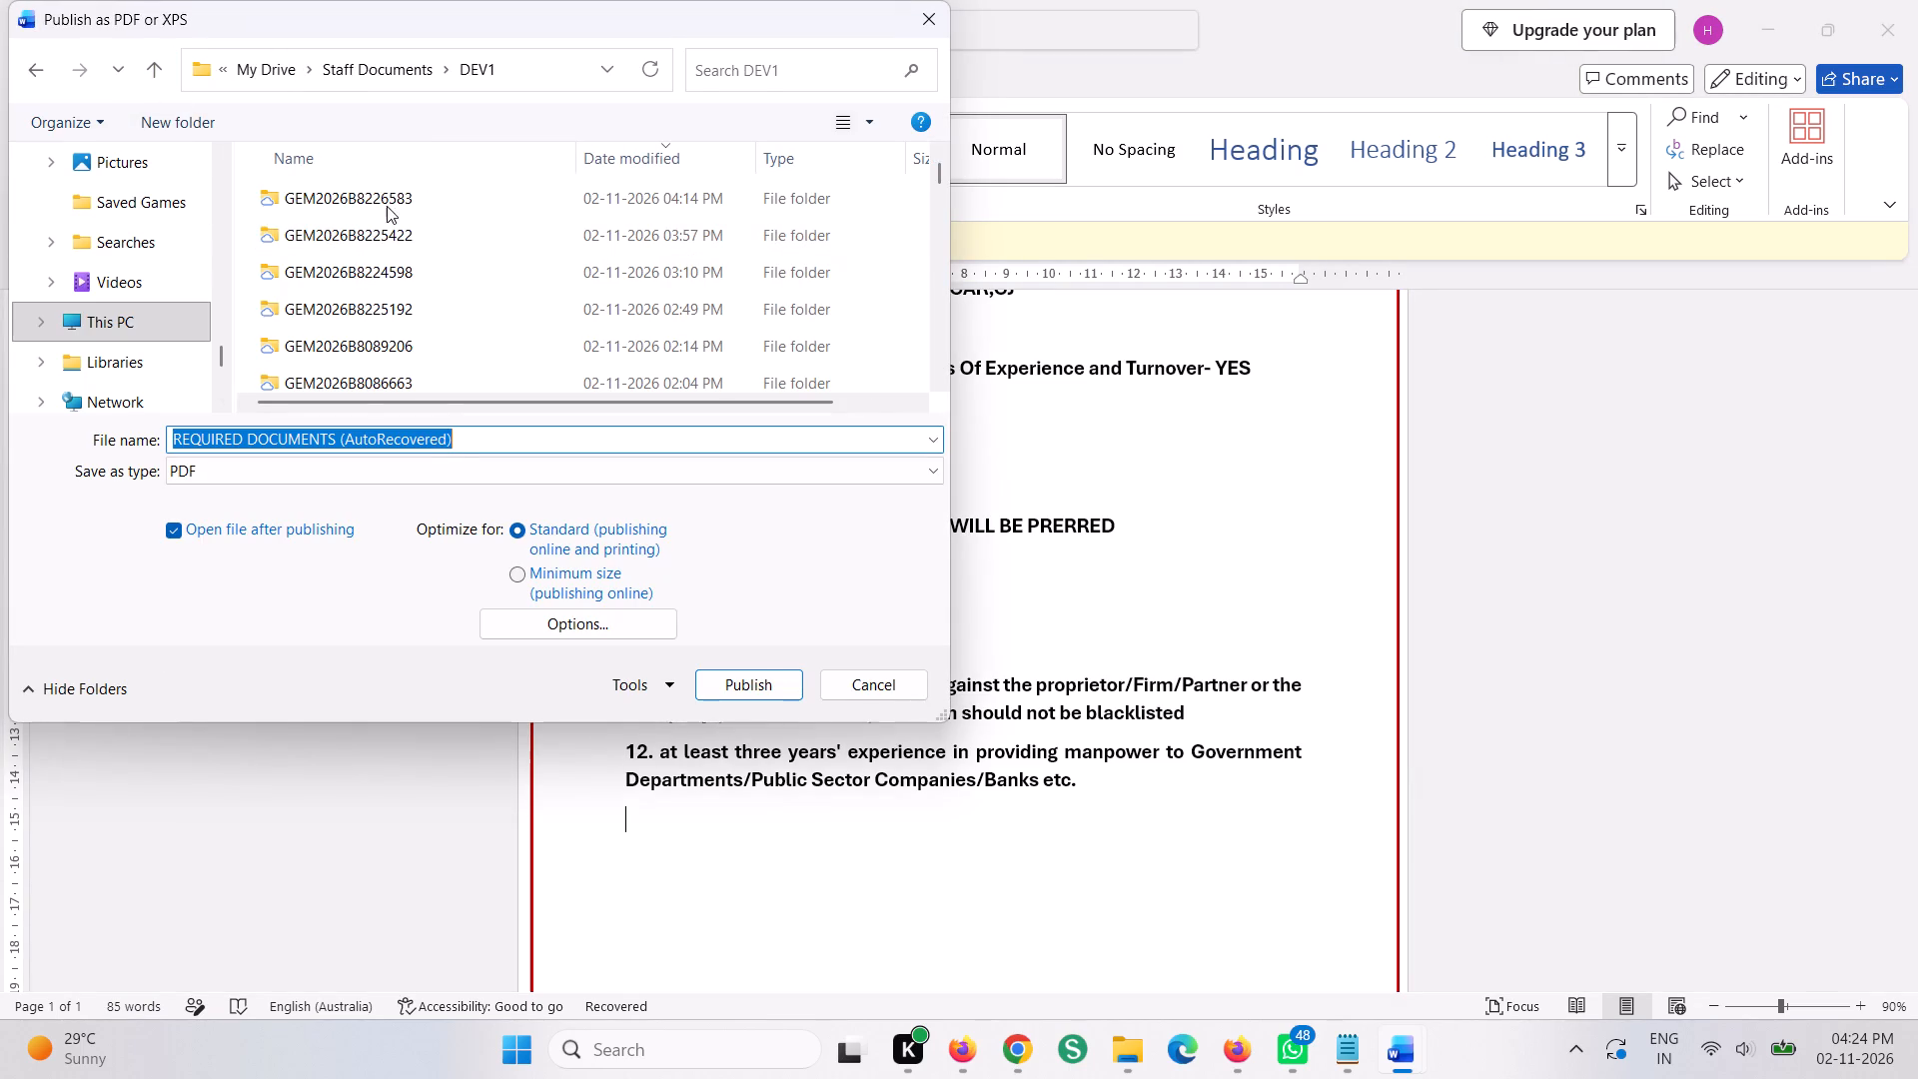
double_click(387, 198)
triple_click(486, 438)
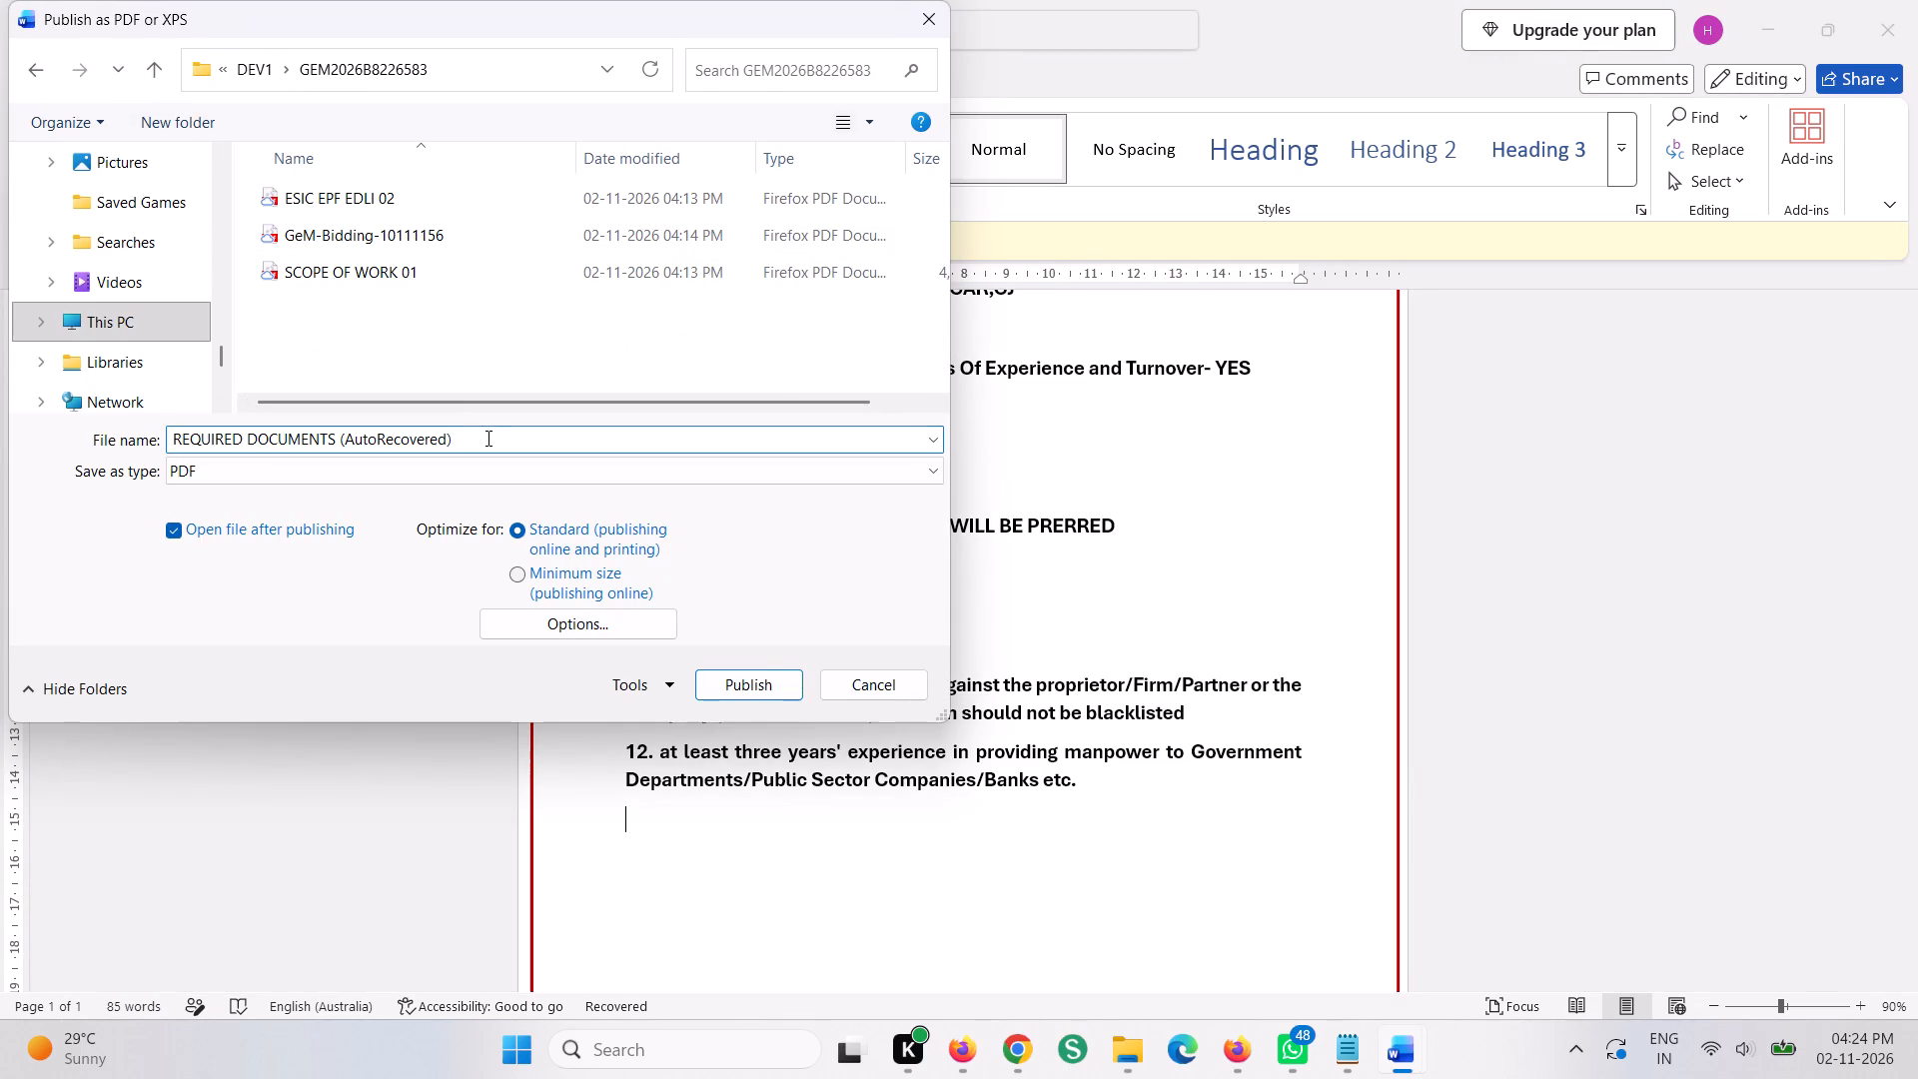
double_click(486, 438)
key(BackSpace)
key(Return)
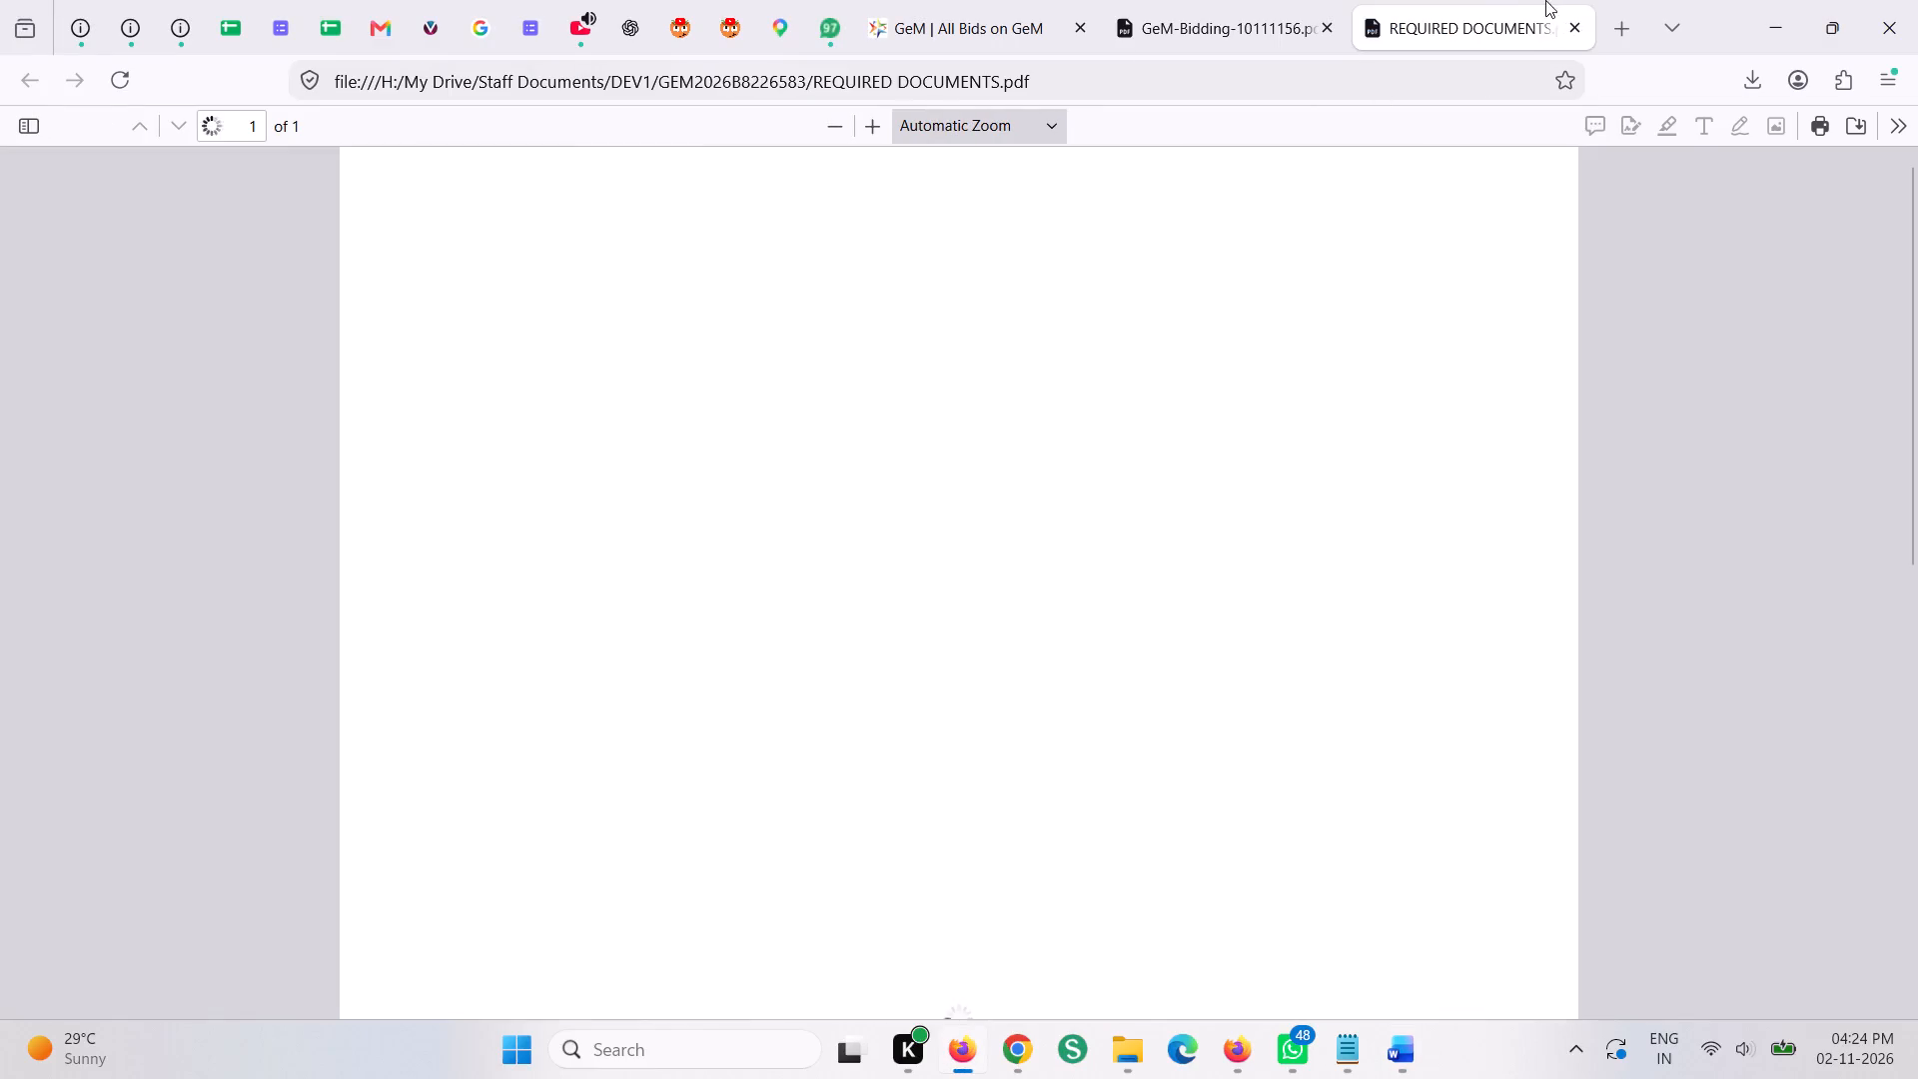
click(1545, 0)
click(1575, 27)
Check the files saved in the GEM2026B8226583 bid folder in File Explorer, and return to the DEV1 folder.
click(1129, 1035)
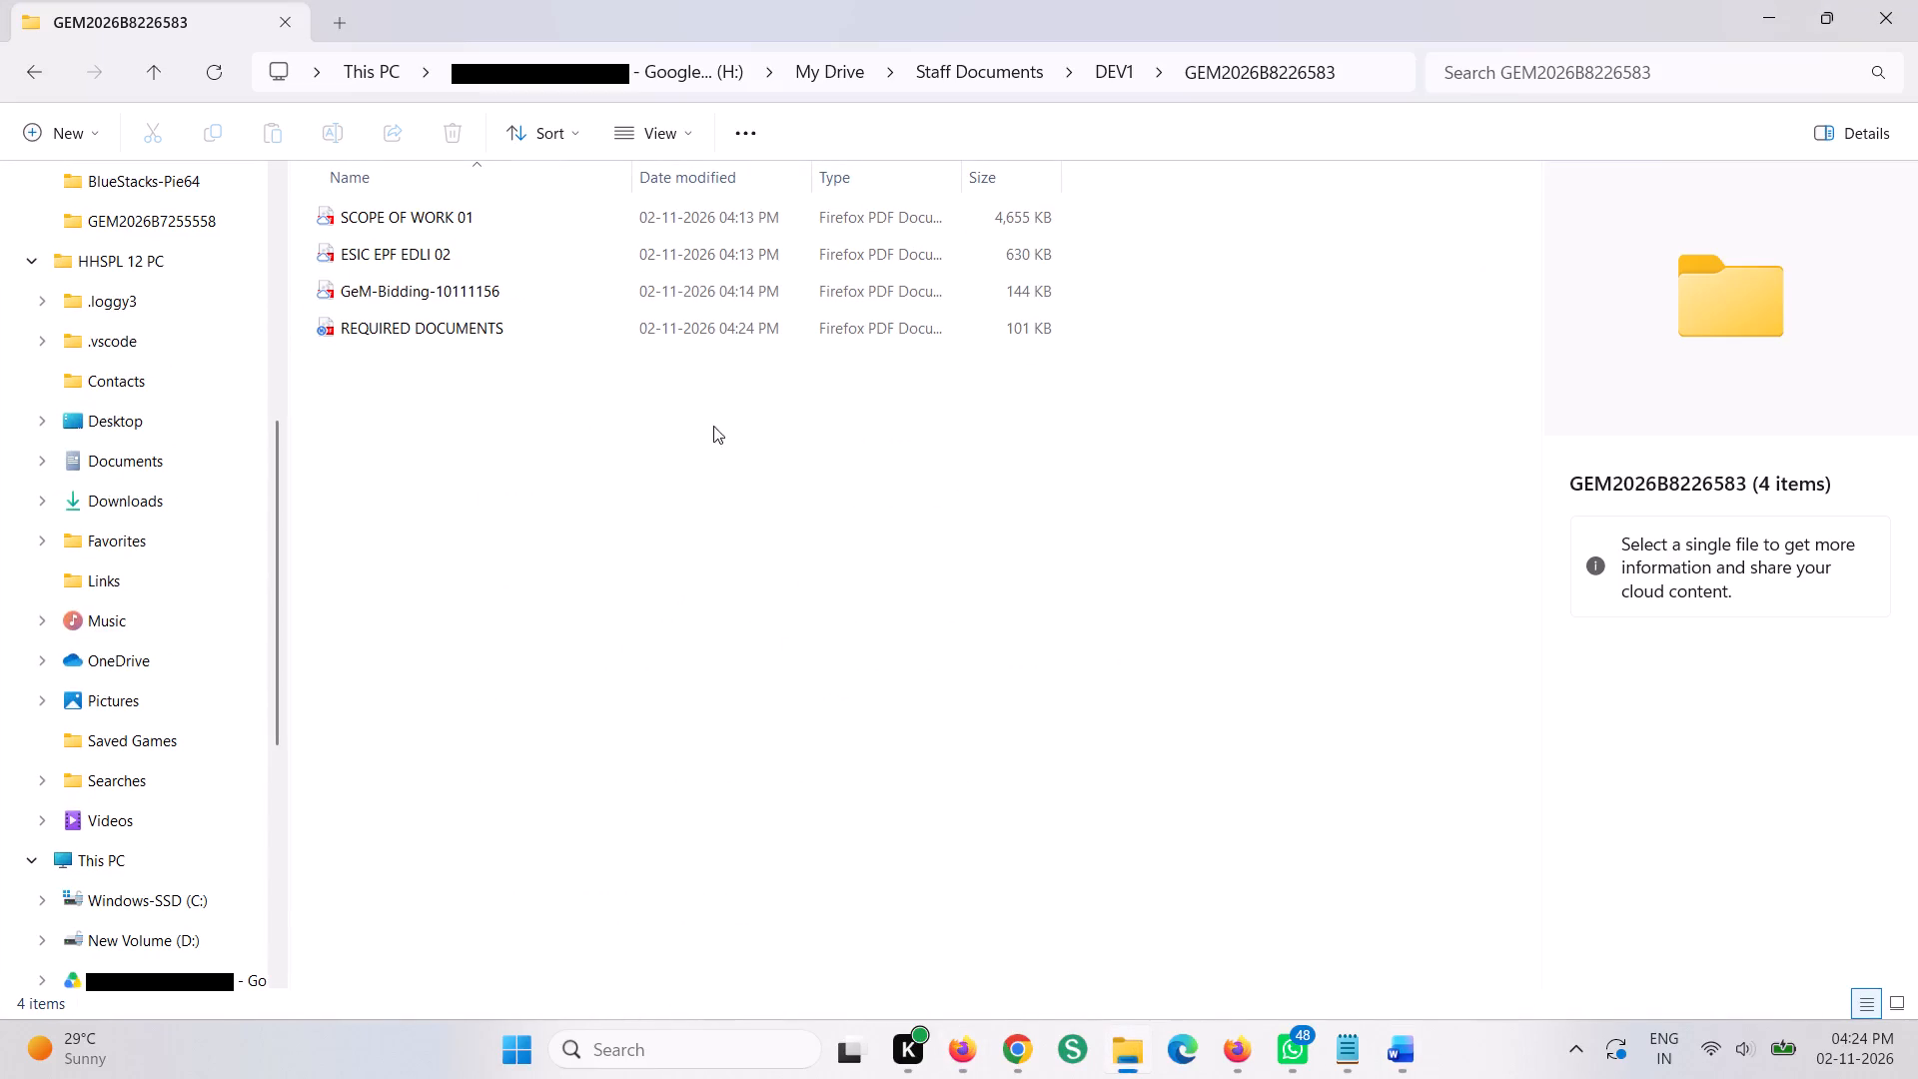
click(364, 249)
click(364, 291)
click(365, 322)
click(372, 288)
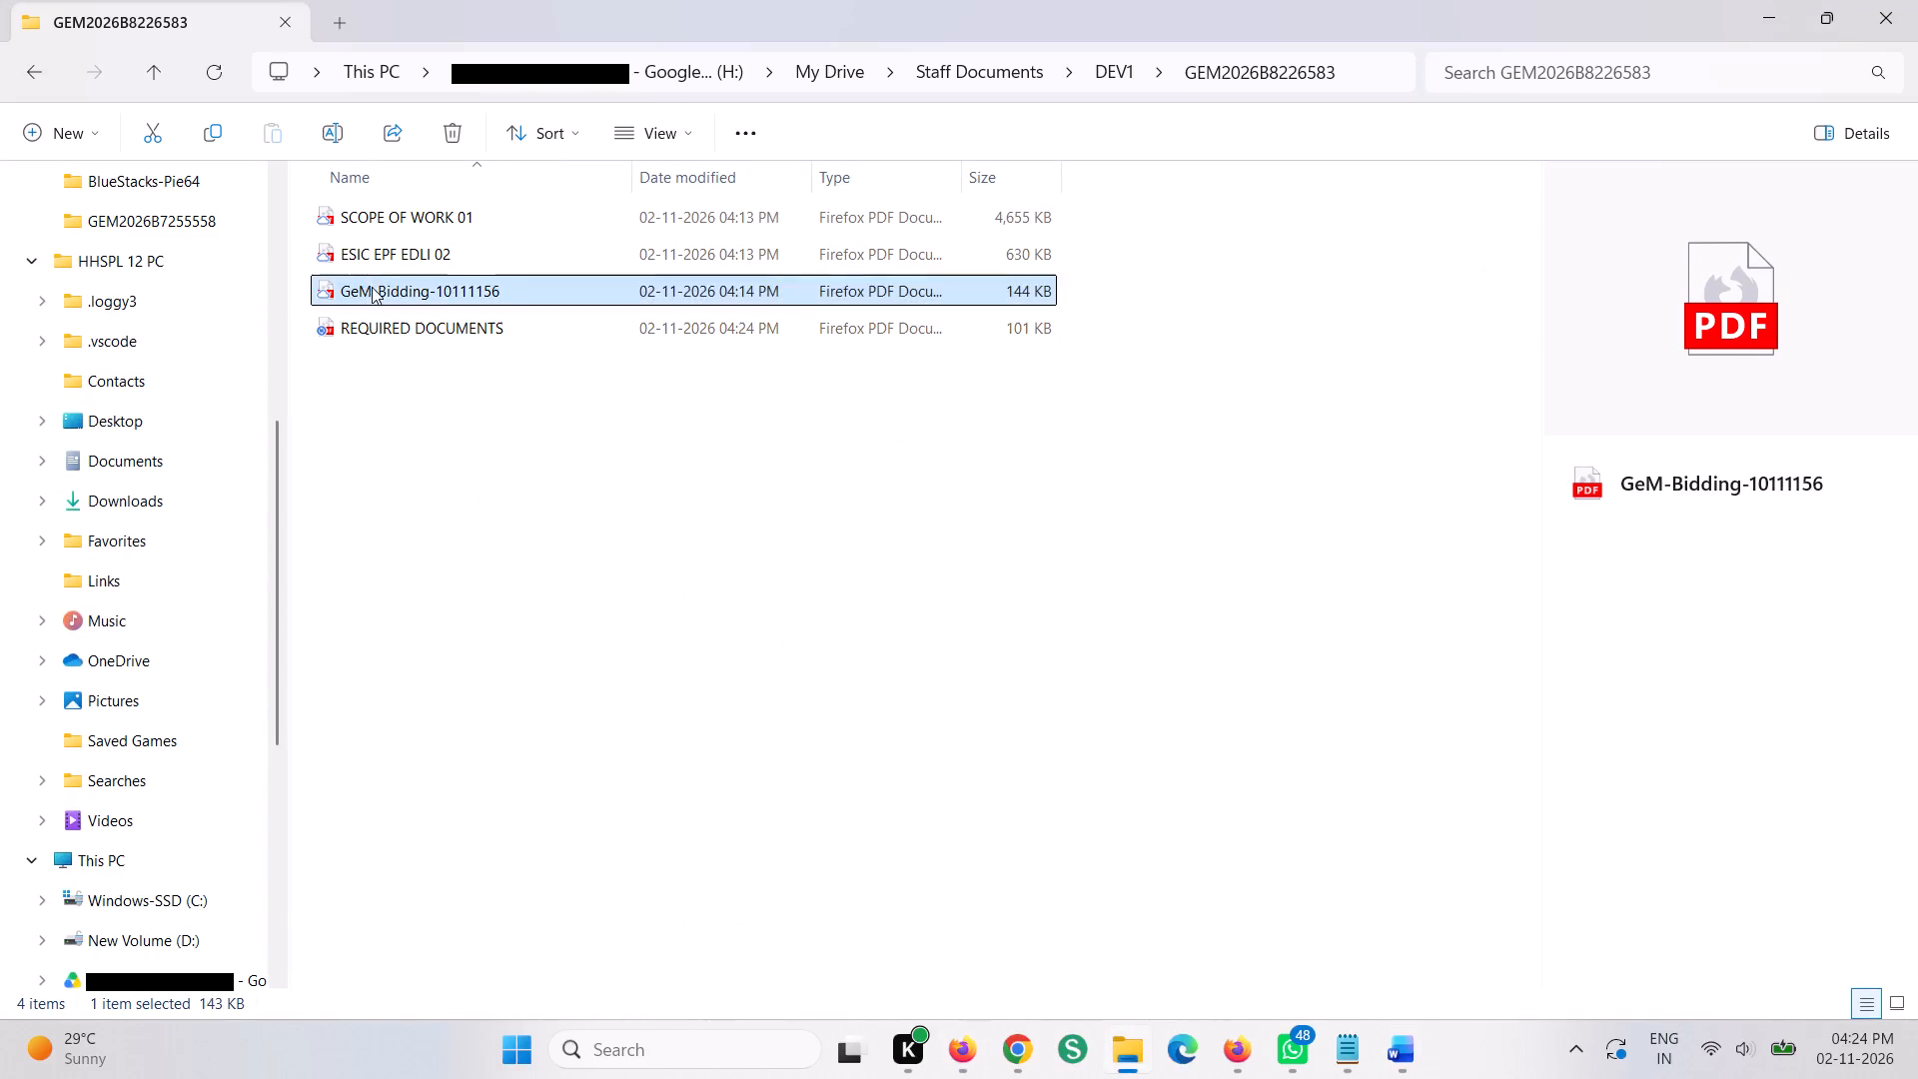
click(371, 258)
click(377, 226)
click(371, 254)
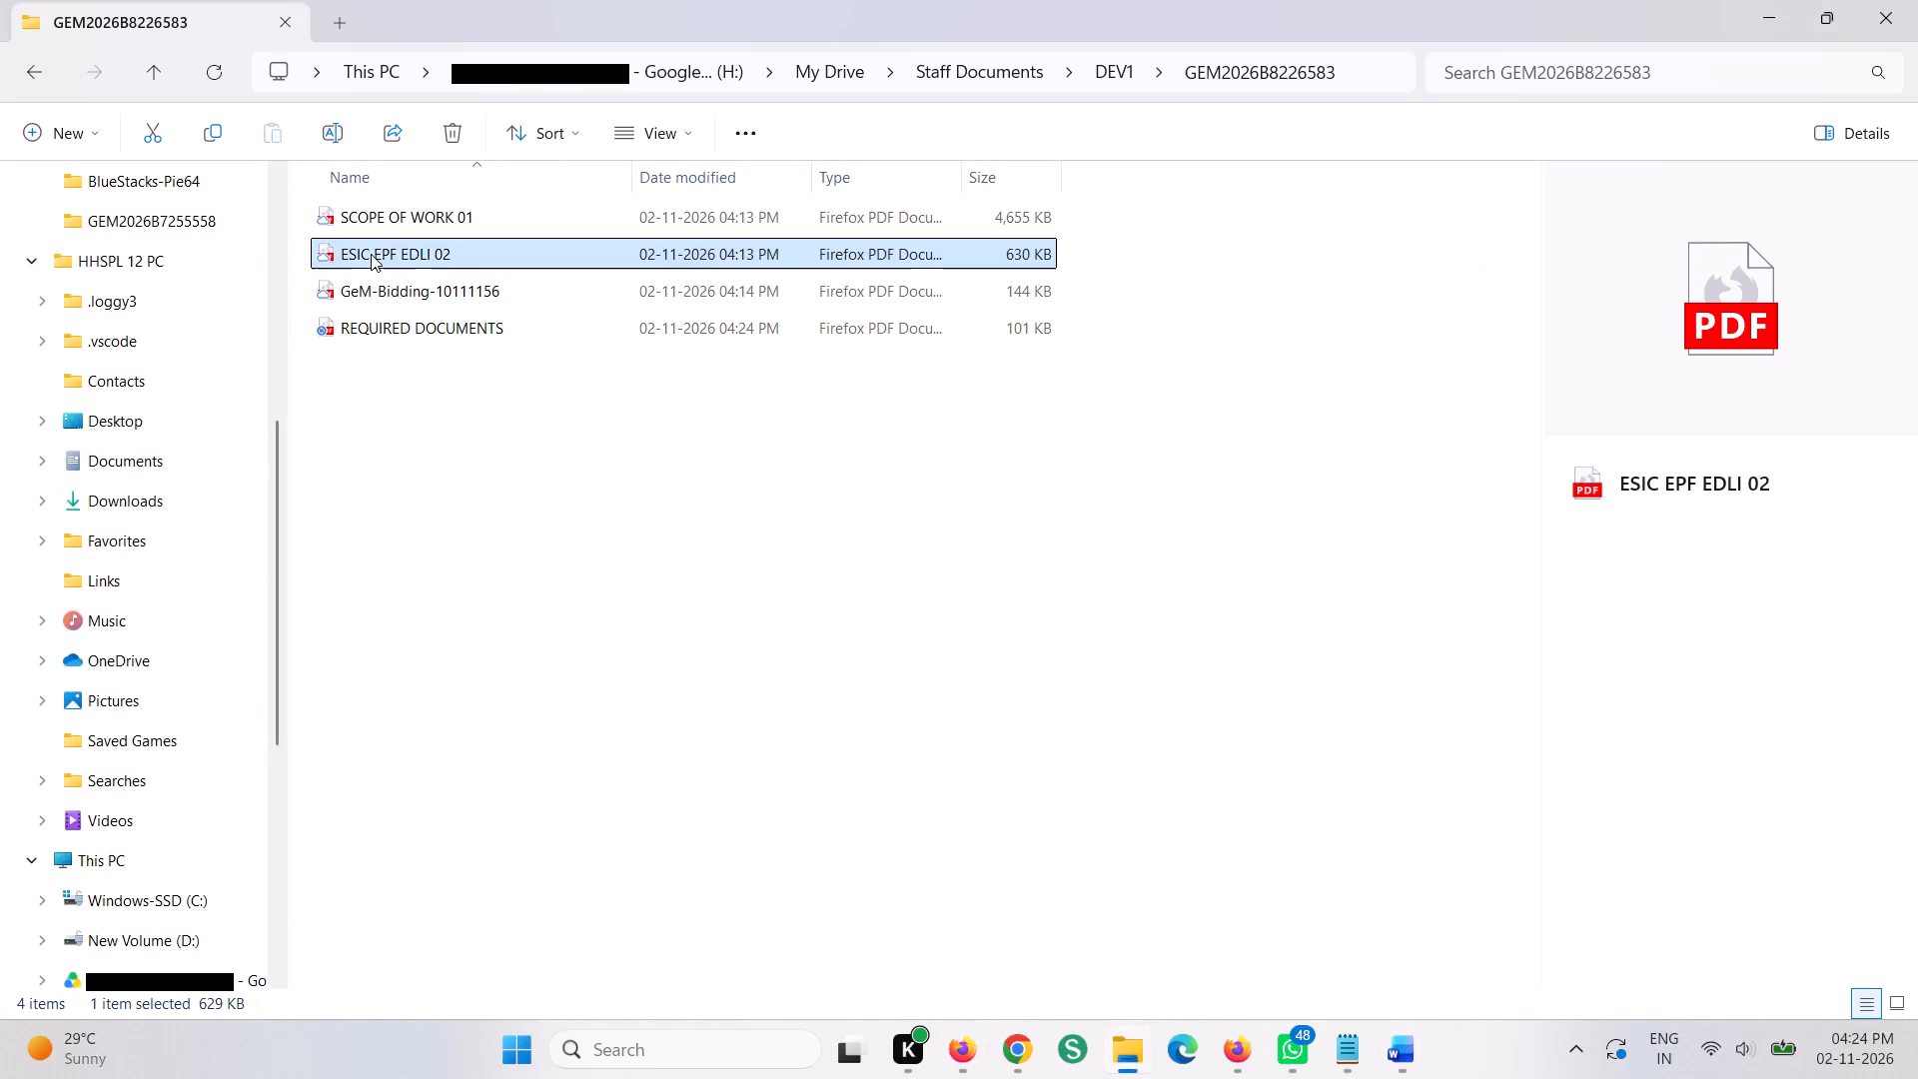
click(378, 287)
click(390, 334)
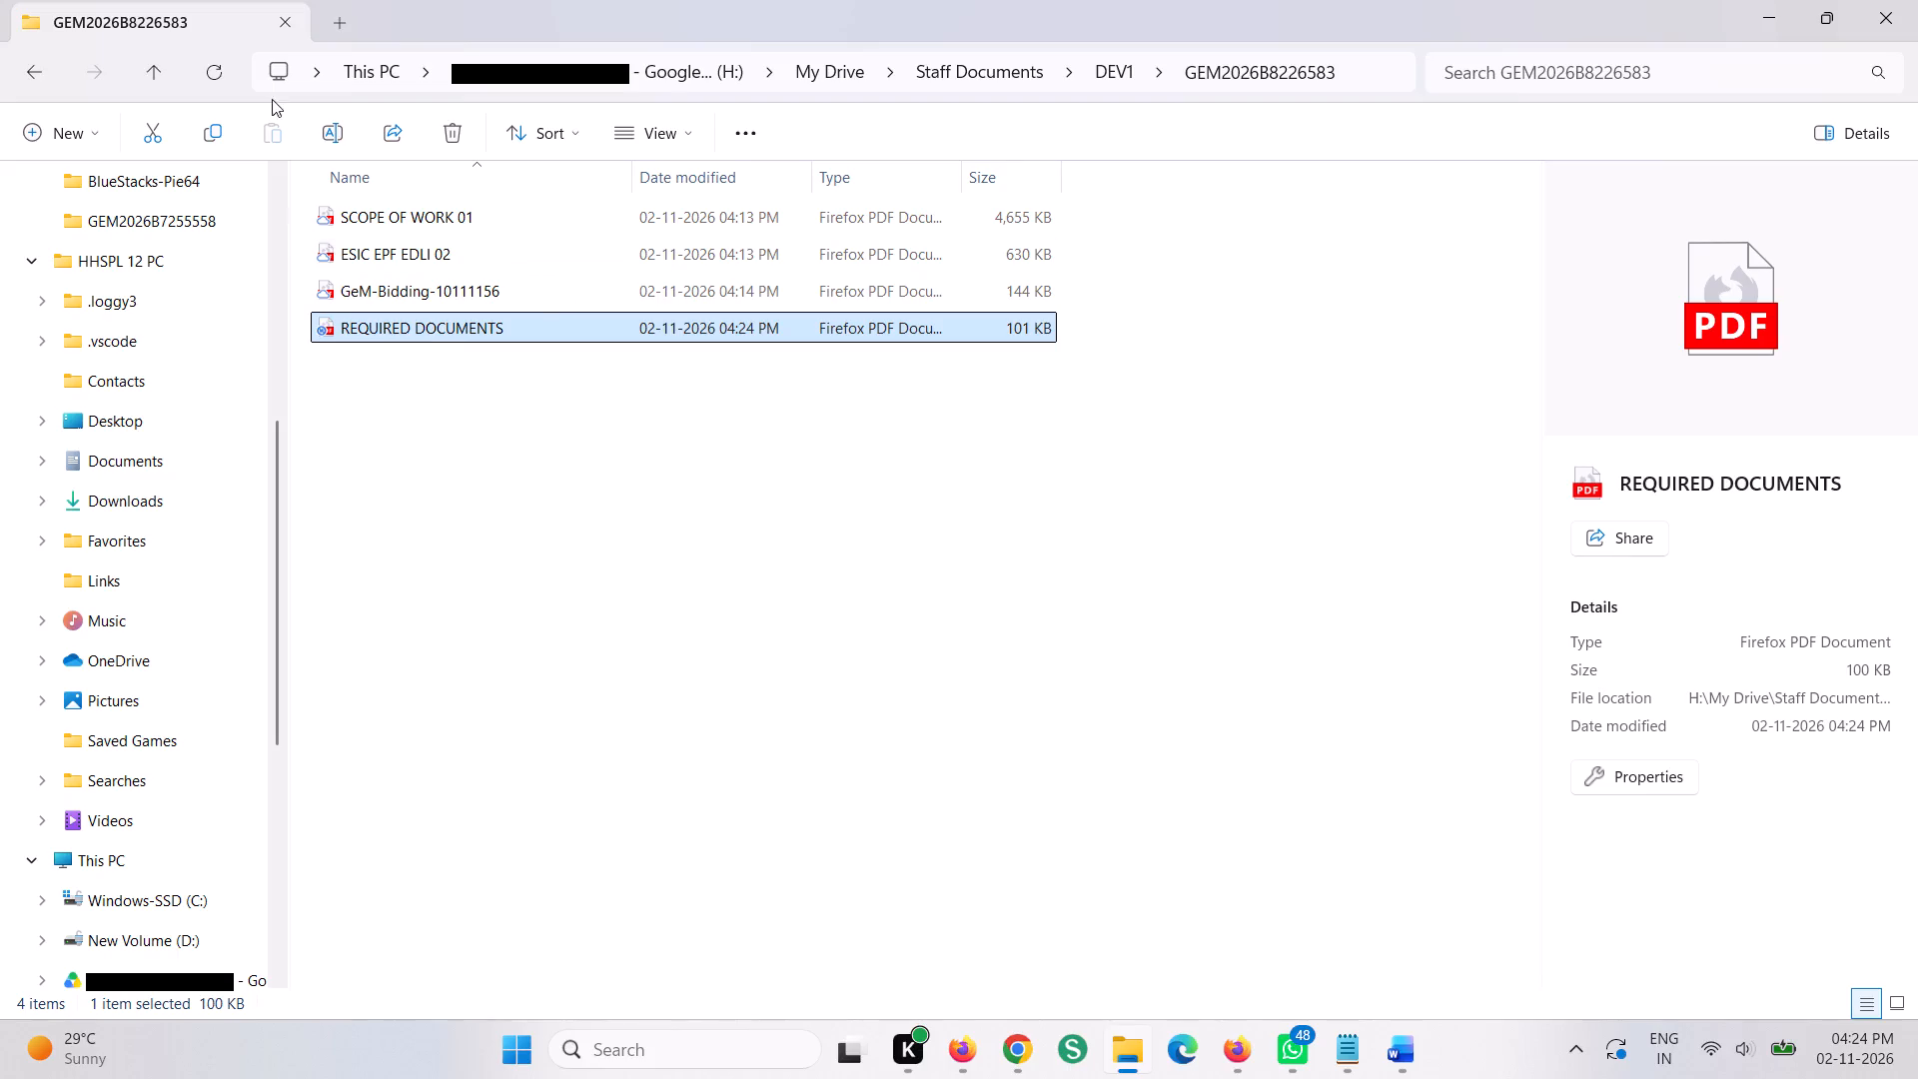
click(154, 80)
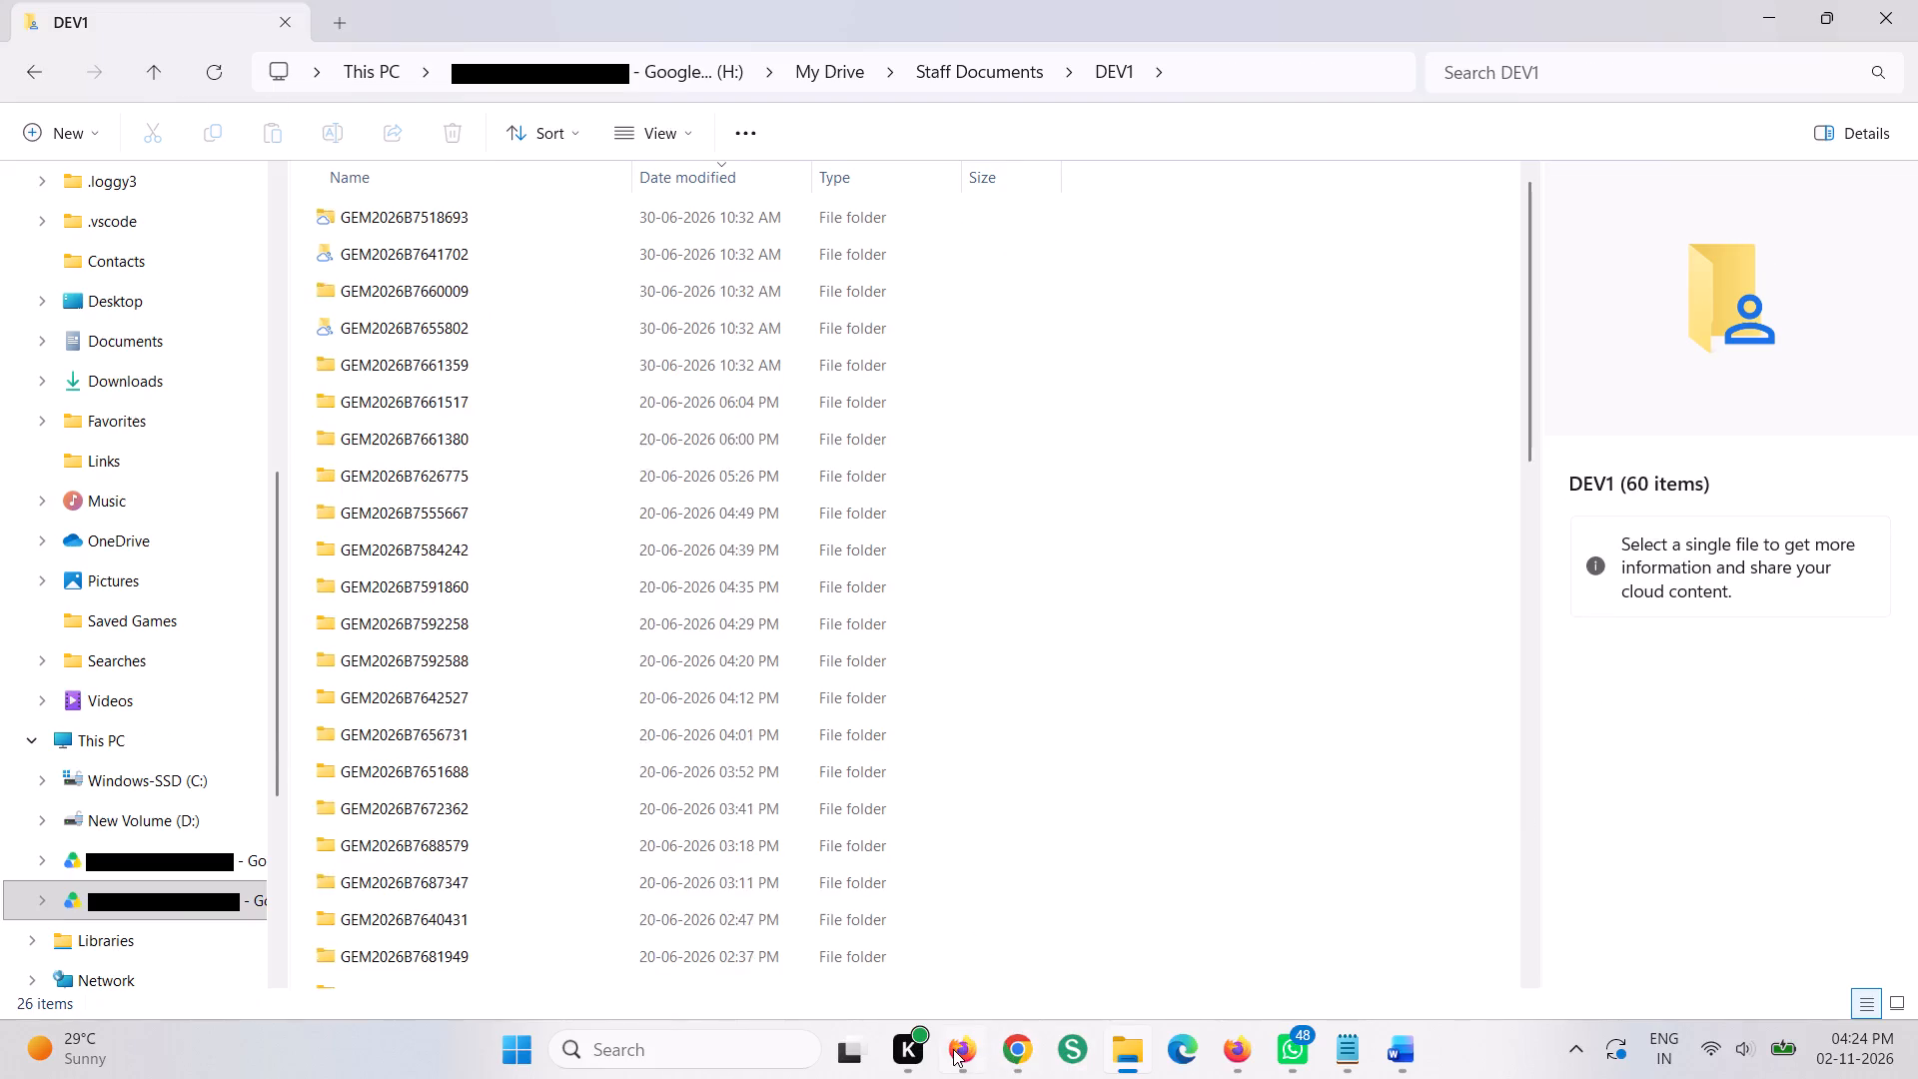
Reopen the Scope of work & Job description attachment 1793518758.pdf from the bid document and review its terms around pages 6 and 7.
click(953, 1049)
scroll(985, 682, up, 7)
scroll(1121, 610, up, 7)
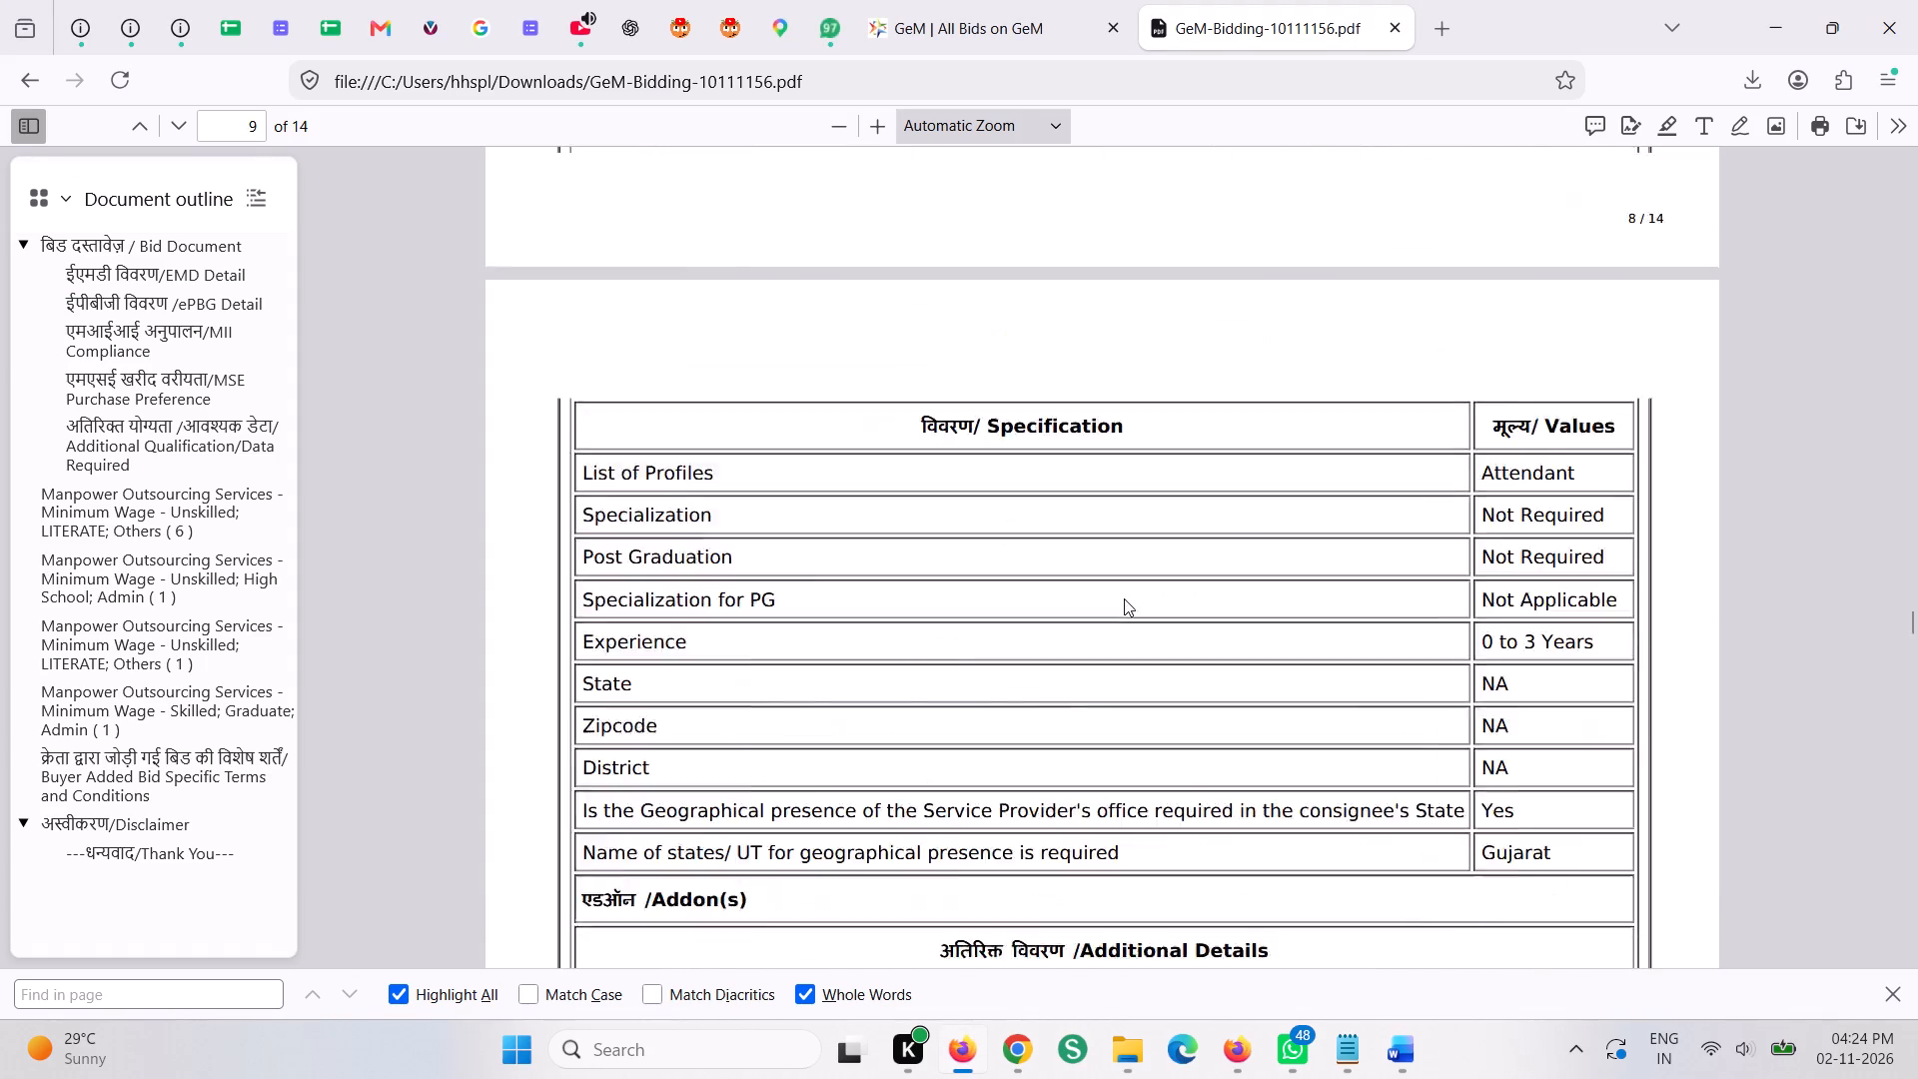
scroll(1124, 598, up, 12)
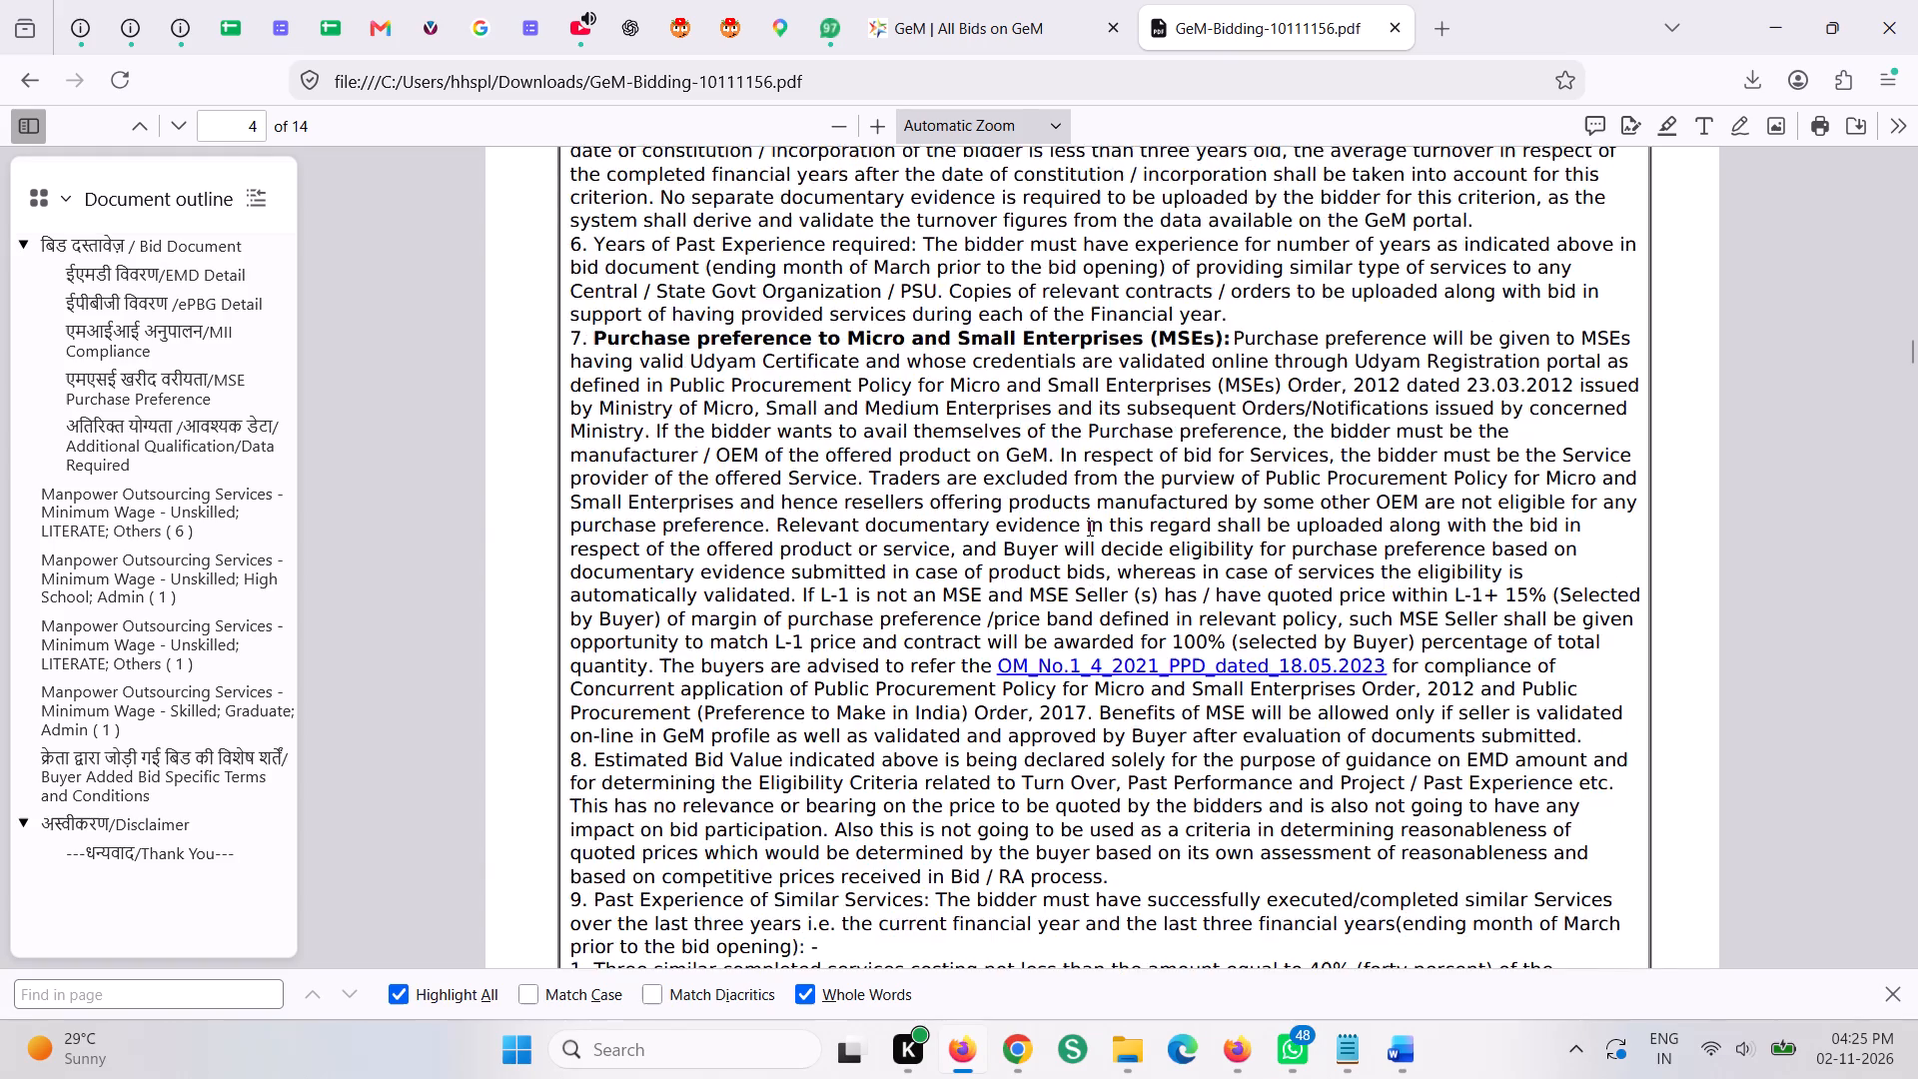
scroll(1088, 528, down, 3)
scroll(1014, 380, up, 1)
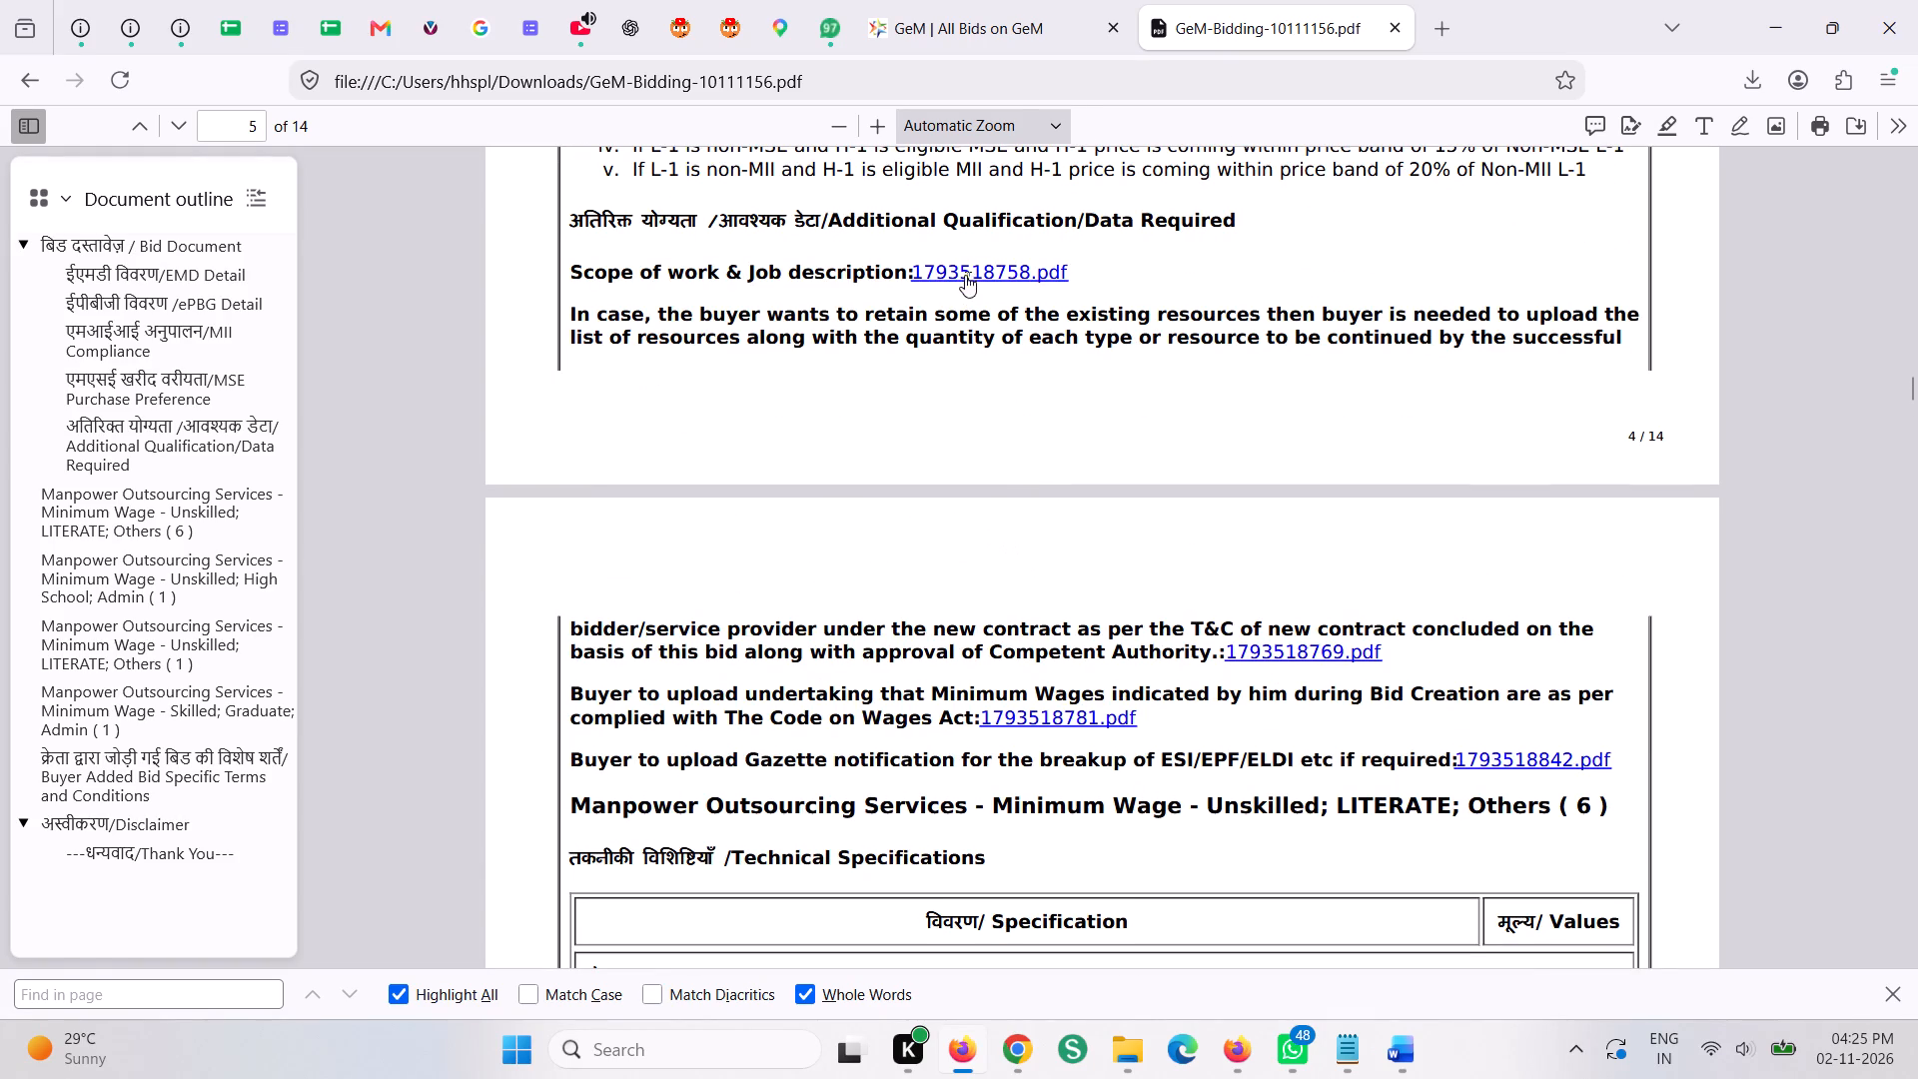
click(963, 268)
scroll(875, 511, up, 15)
scroll(885, 519, up, 17)
scroll(885, 519, down, 19)
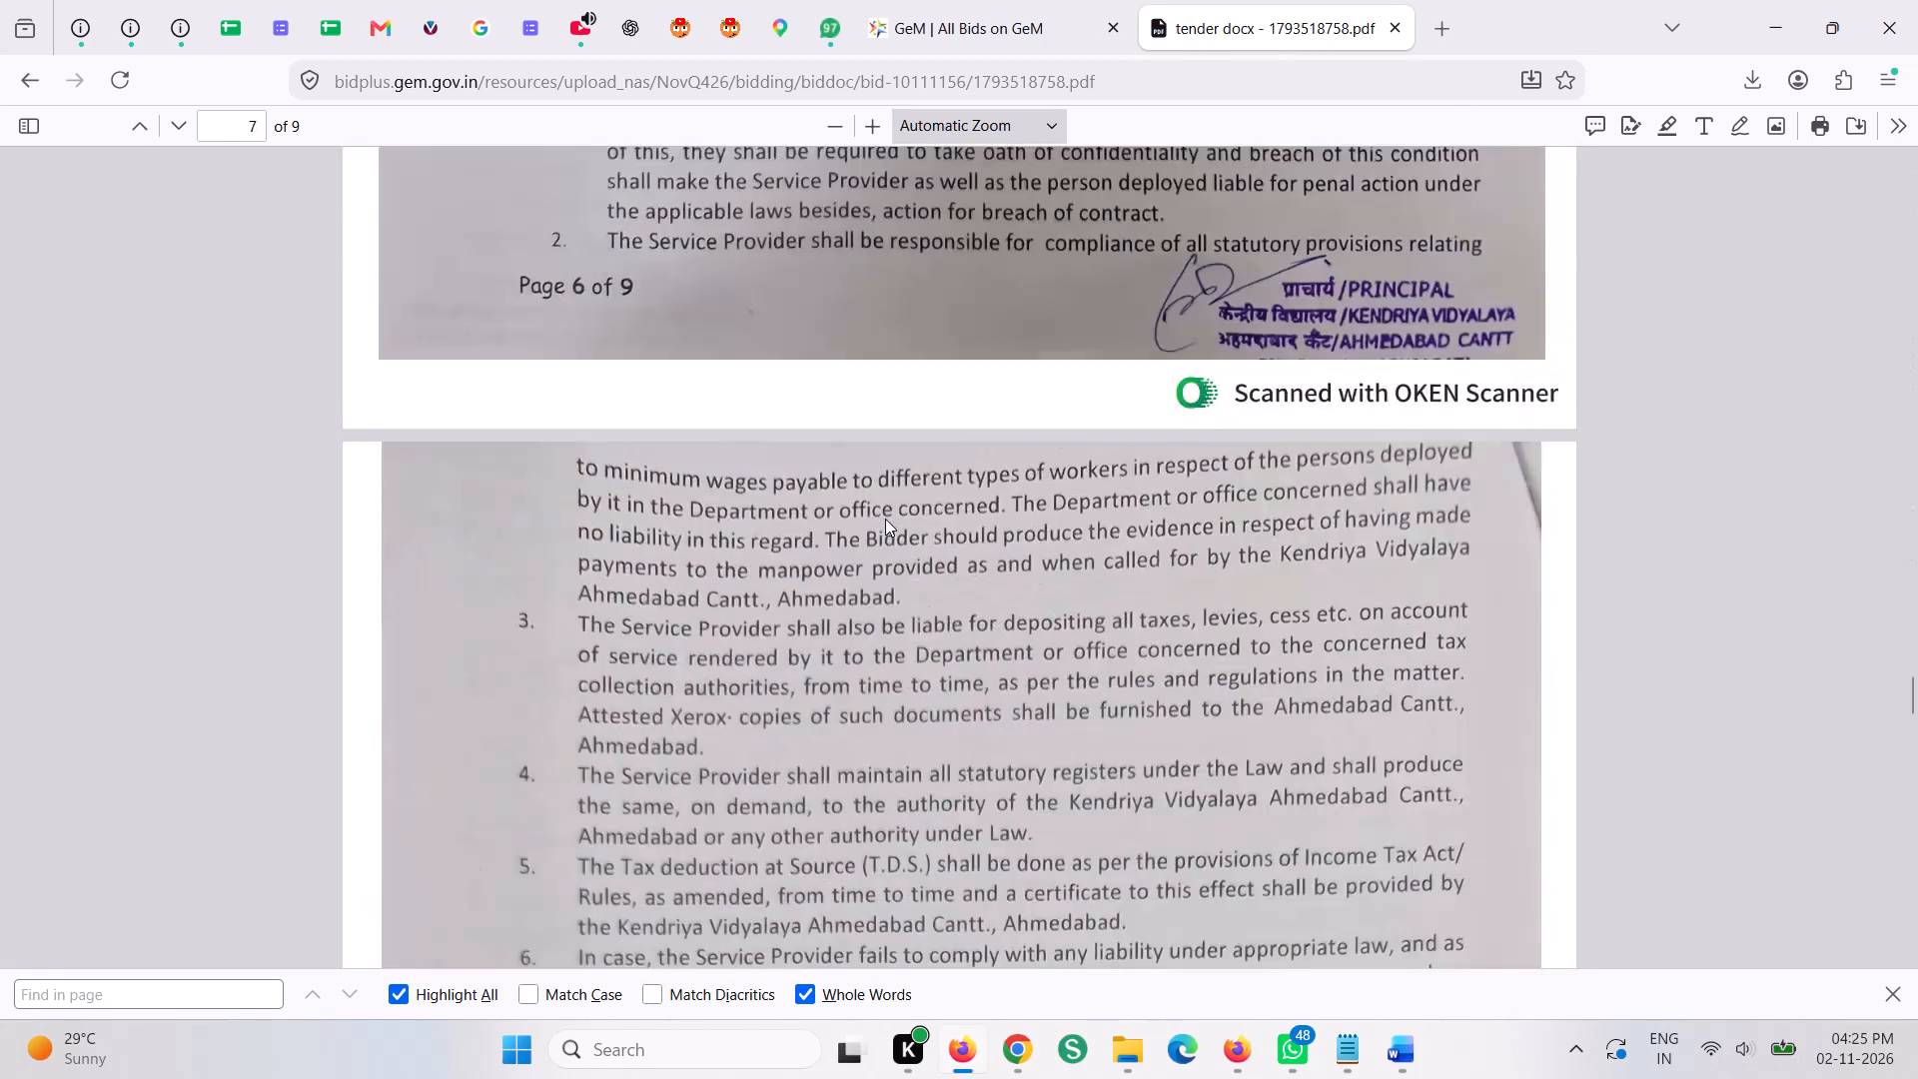
scroll(885, 519, down, 20)
scroll(885, 519, down, 2)
scroll(885, 519, up, 11)
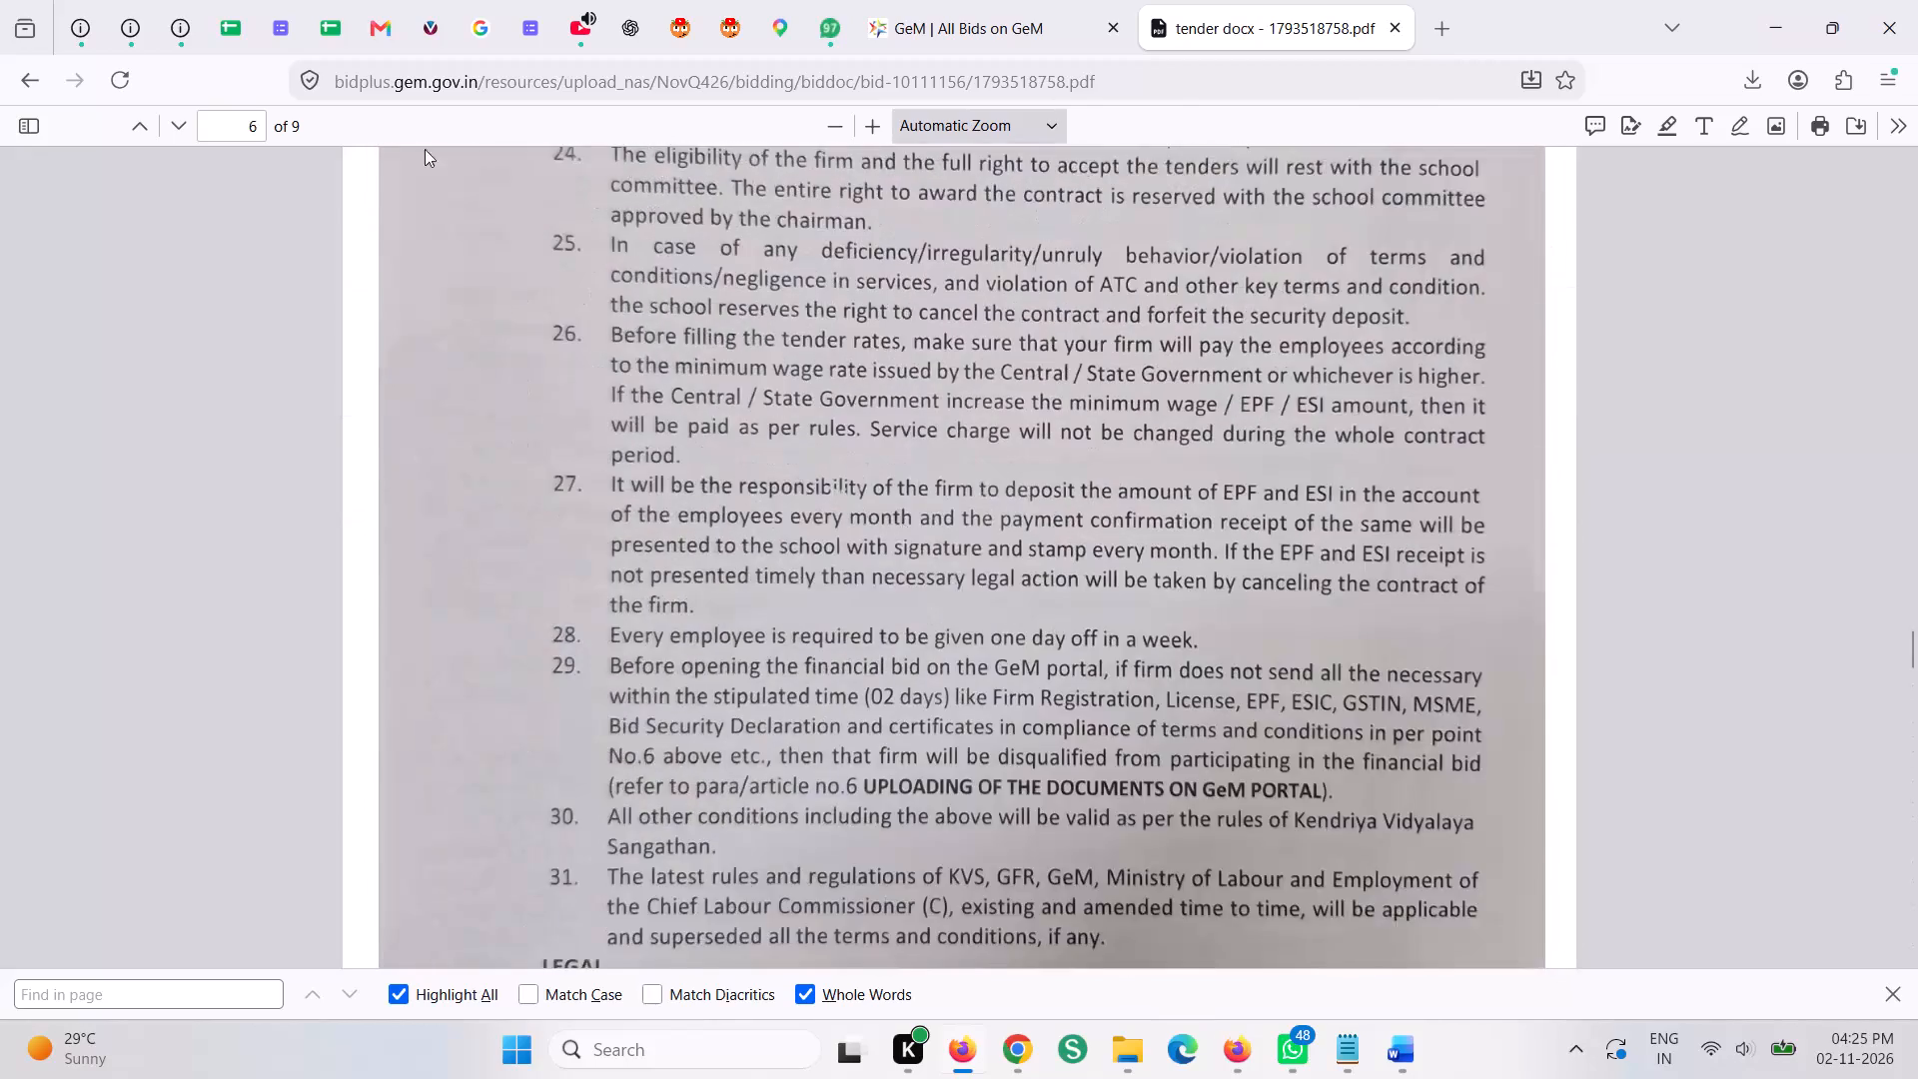
Leave the attachment and, in File Explorer, copy the Google Drive link of the GEM2026B8226583 folder in DEV1.
click(19, 69)
click(987, 3)
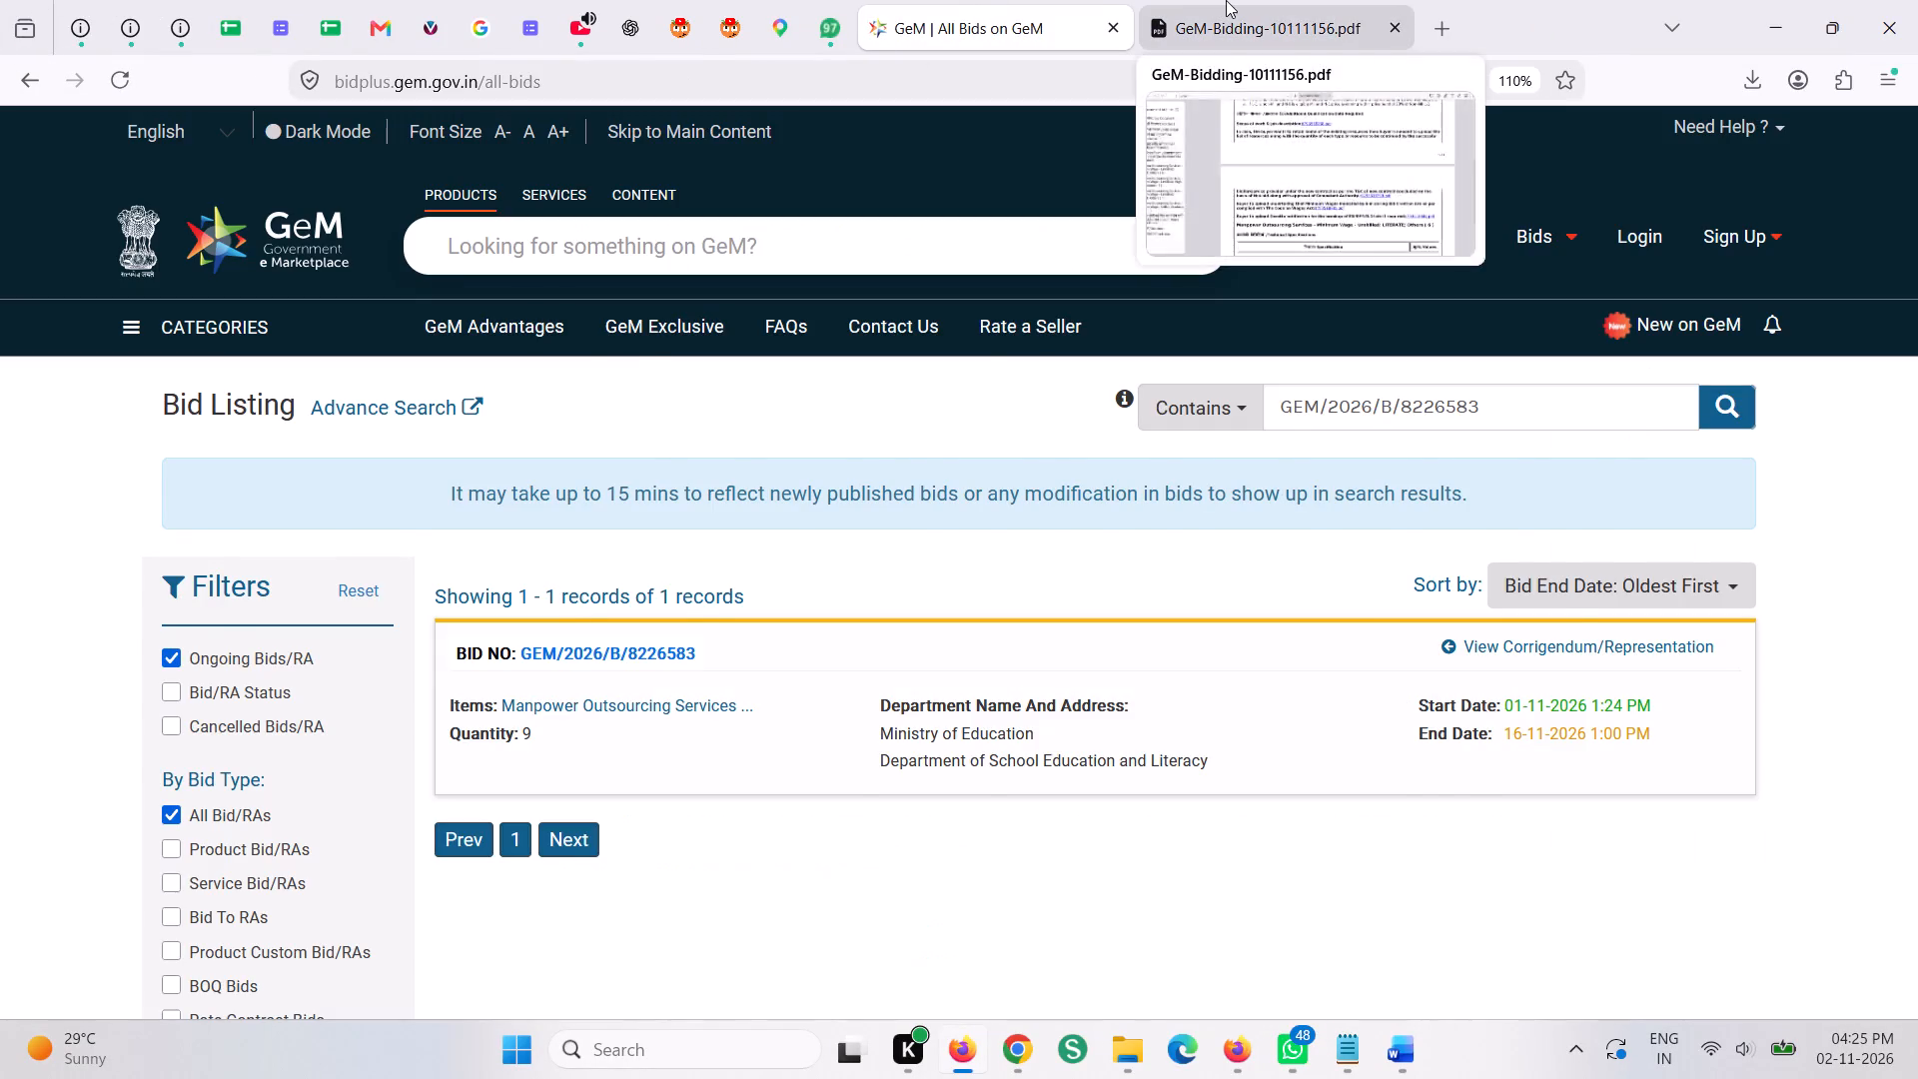
click(1226, 0)
click(1122, 1032)
scroll(486, 302, up, 4)
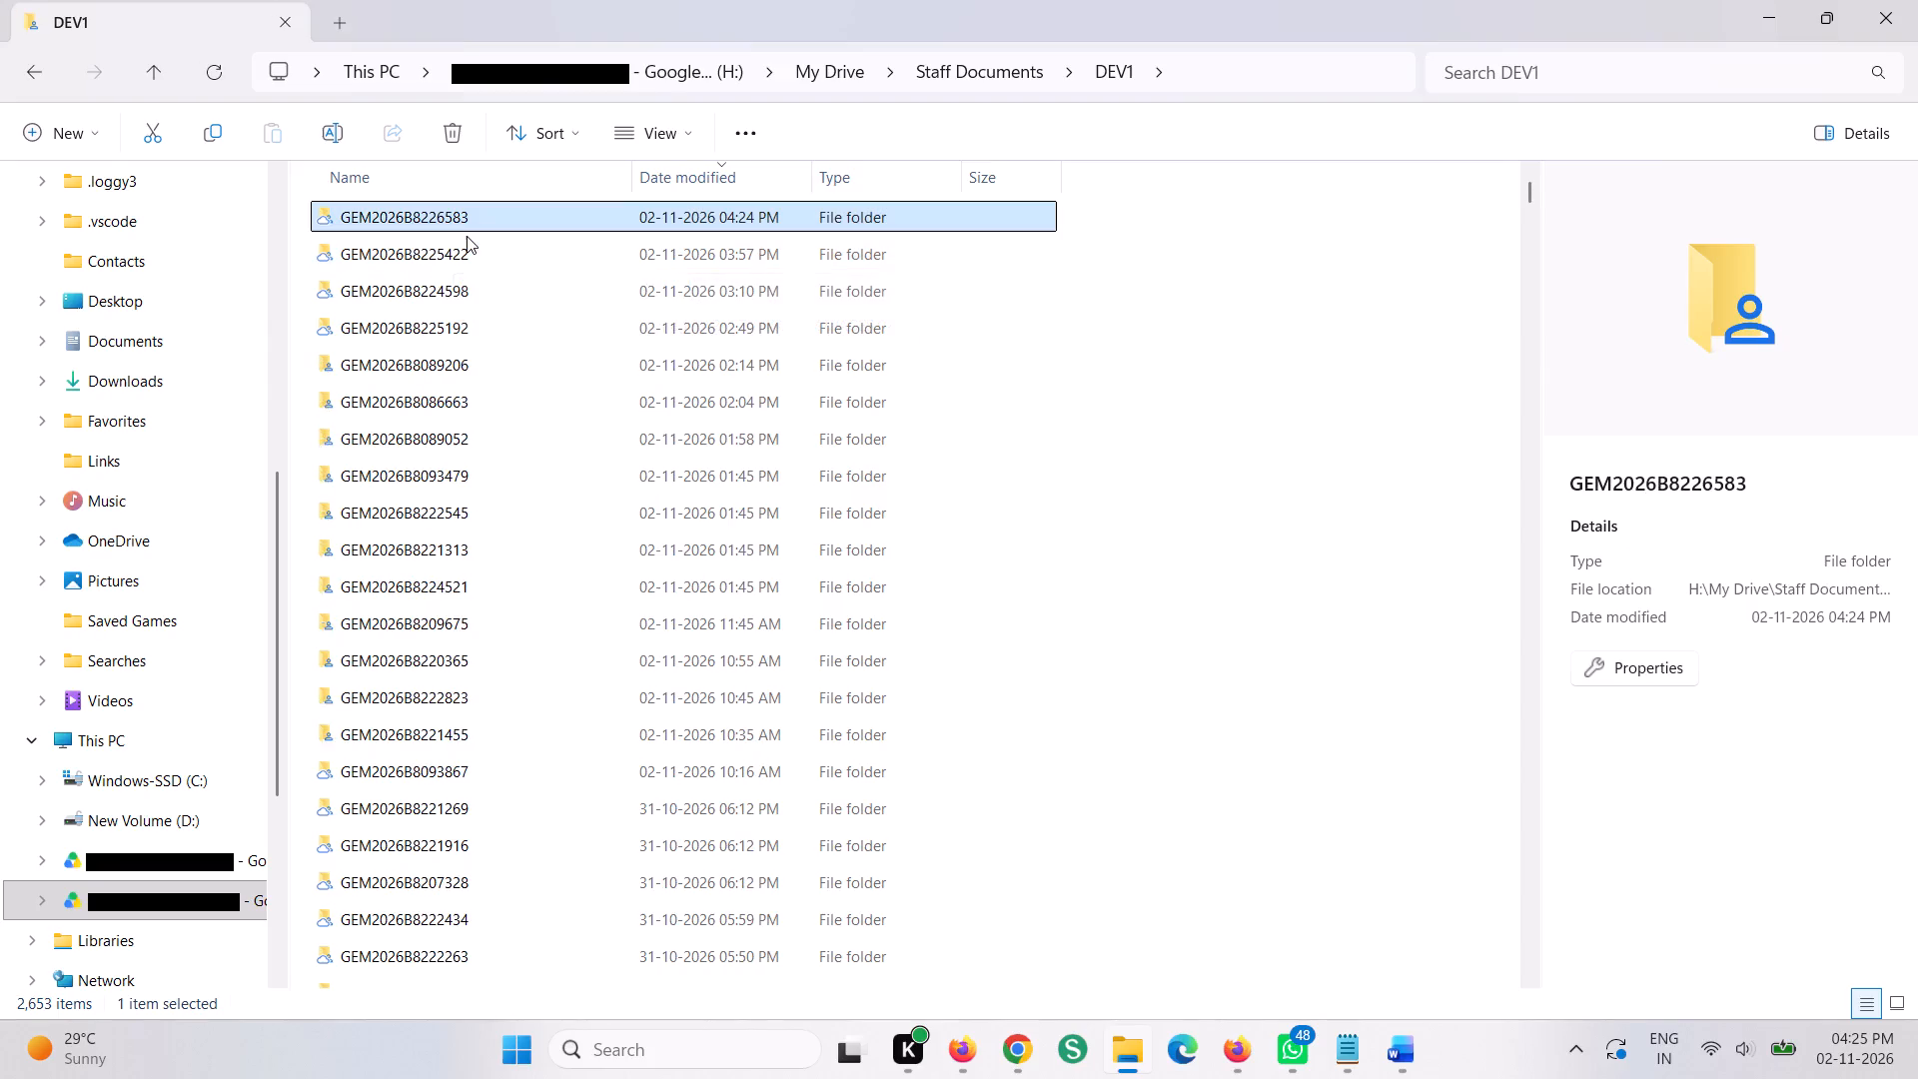
scroll(467, 236, up, 2)
right_click(454, 215)
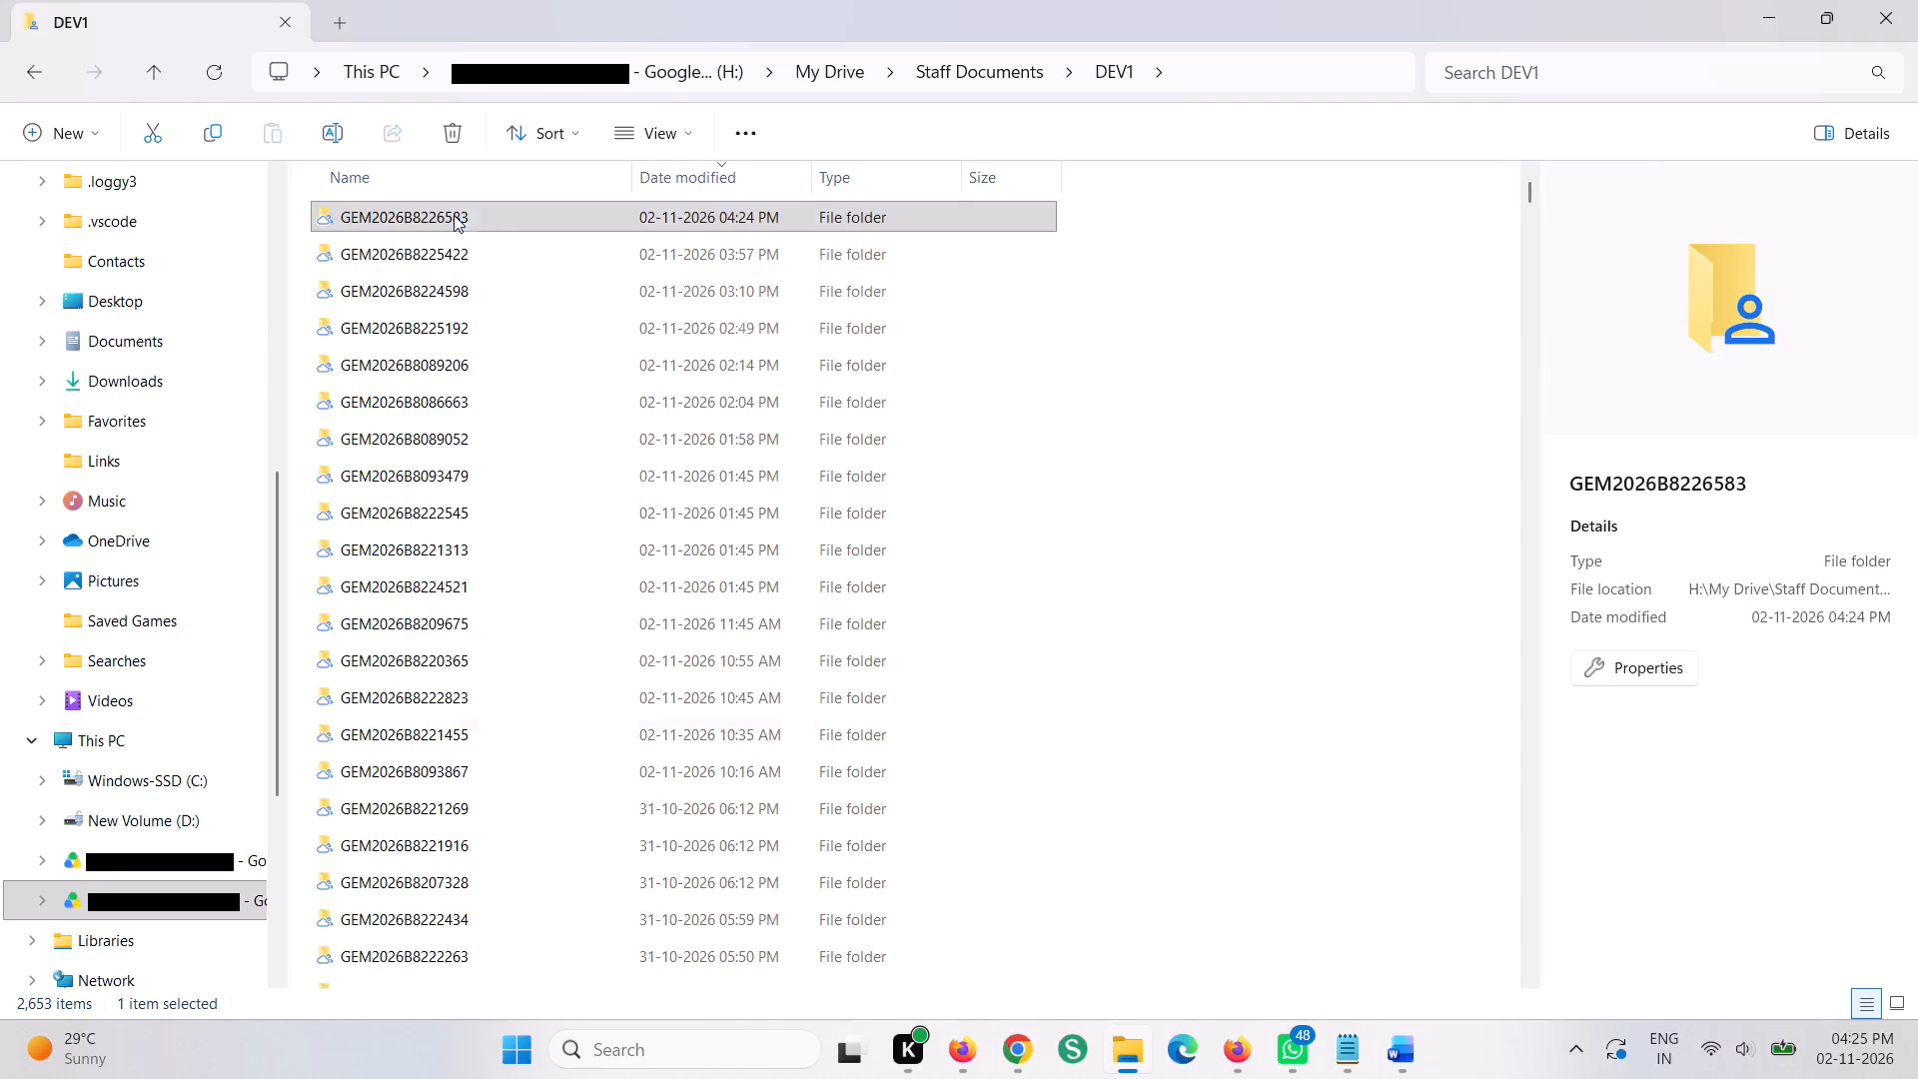
click(522, 686)
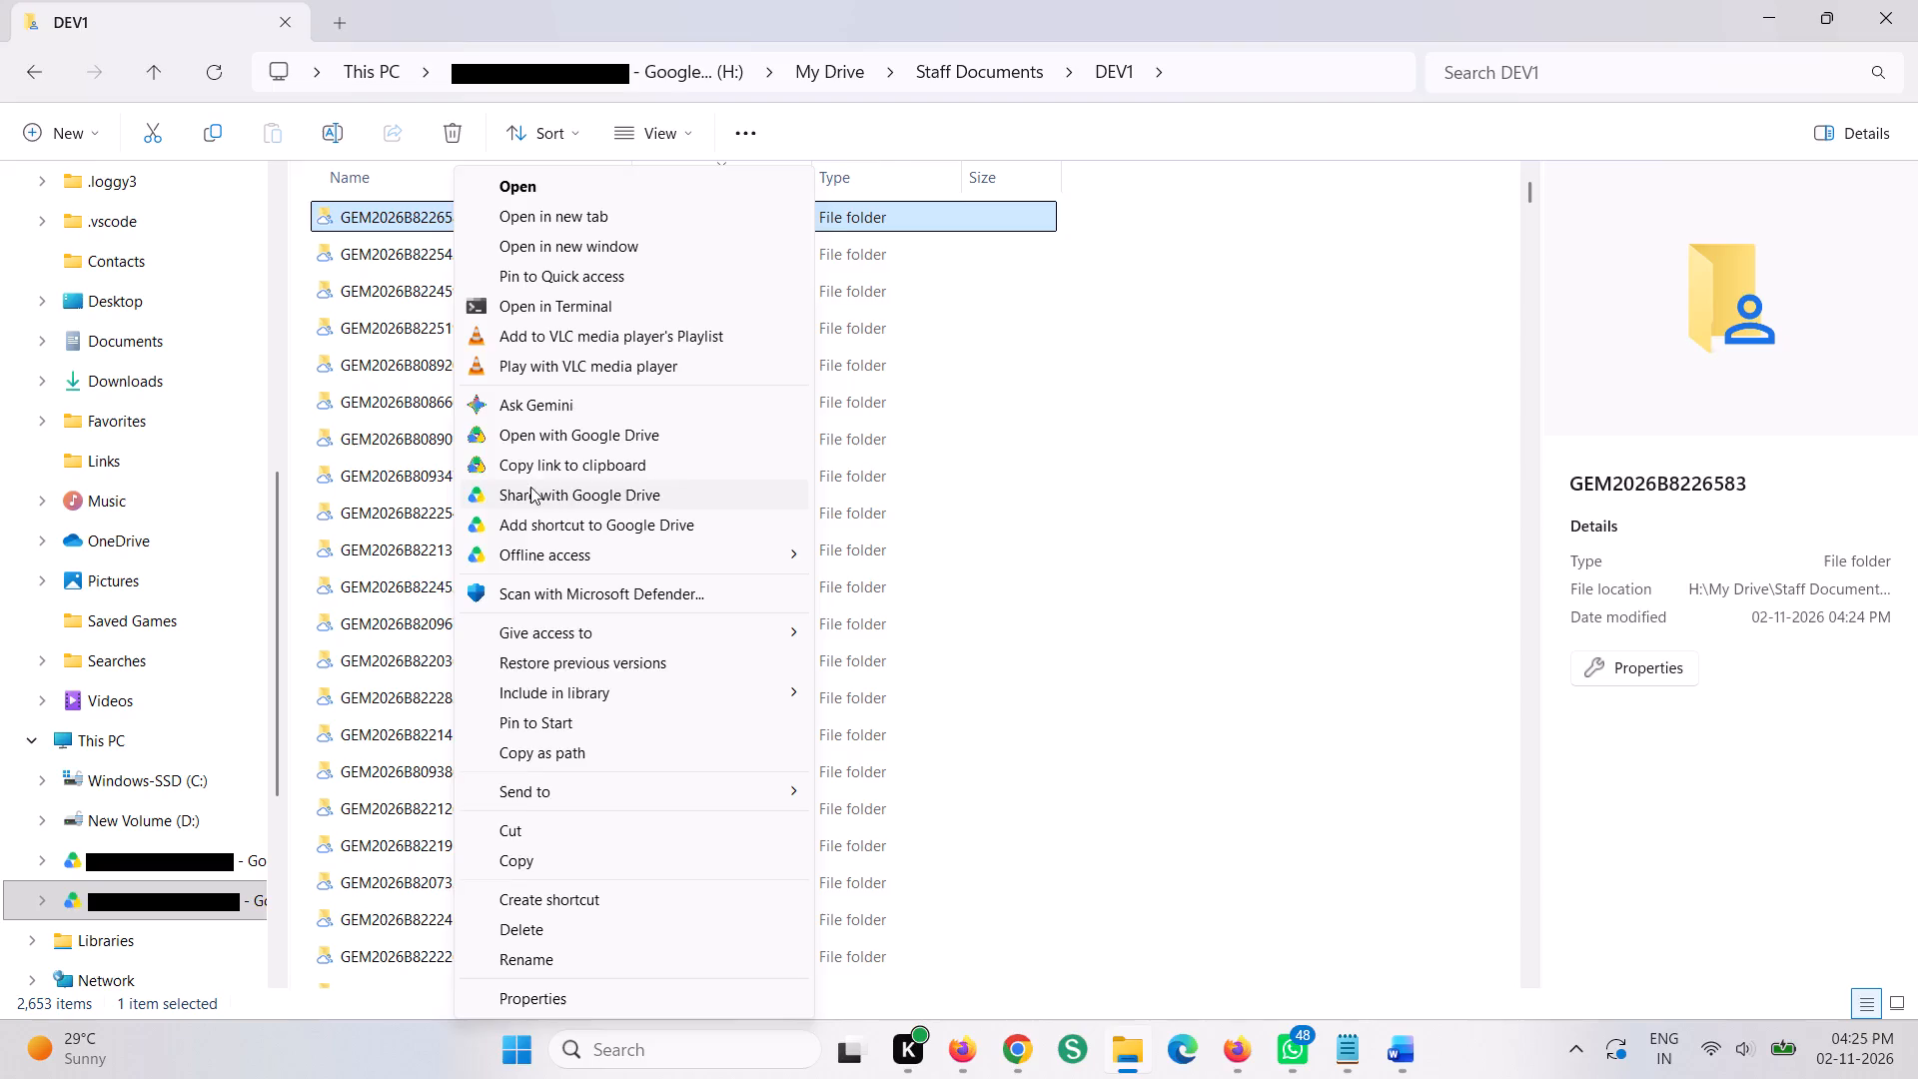
click(534, 469)
Paste the folder's Drive link into the Other Comment cell of bid GEM/2026/B/8226583 in the Daily Tender Sheet.
click(960, 1046)
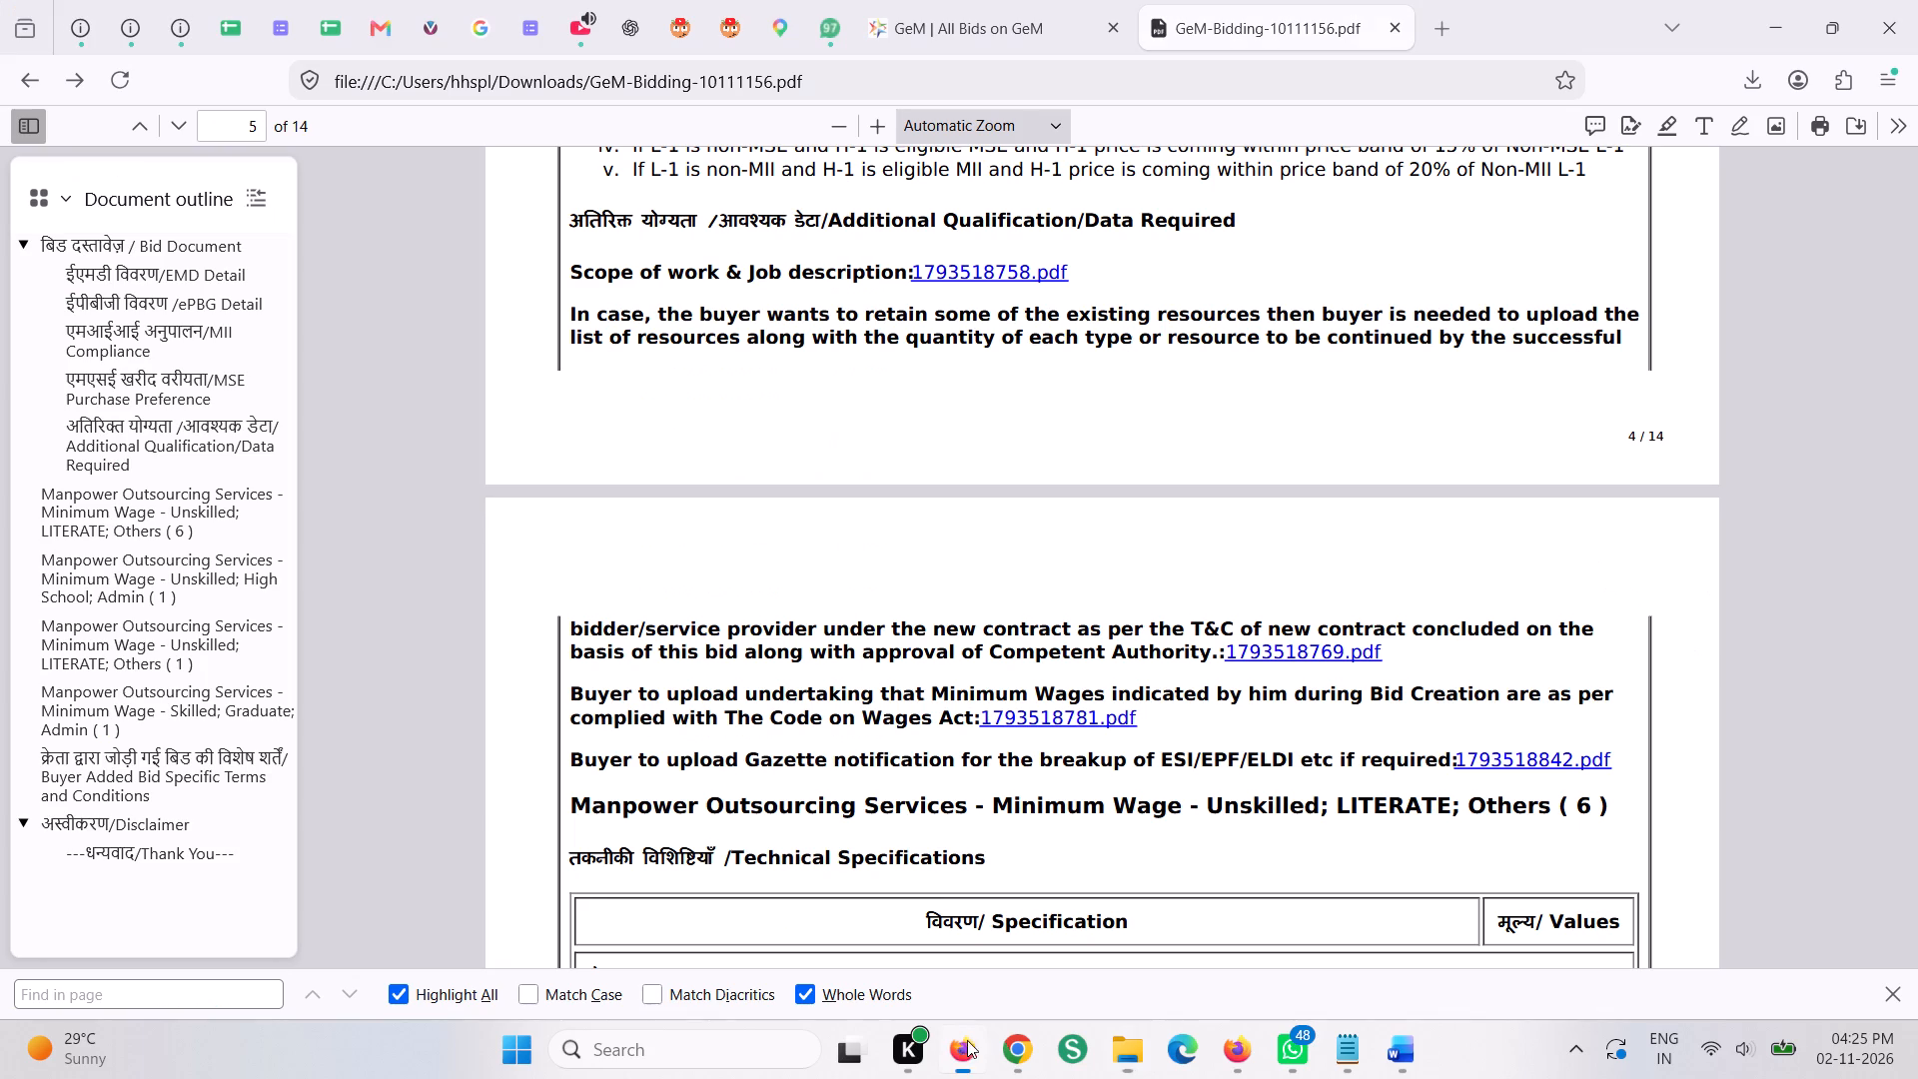
click(321, 30)
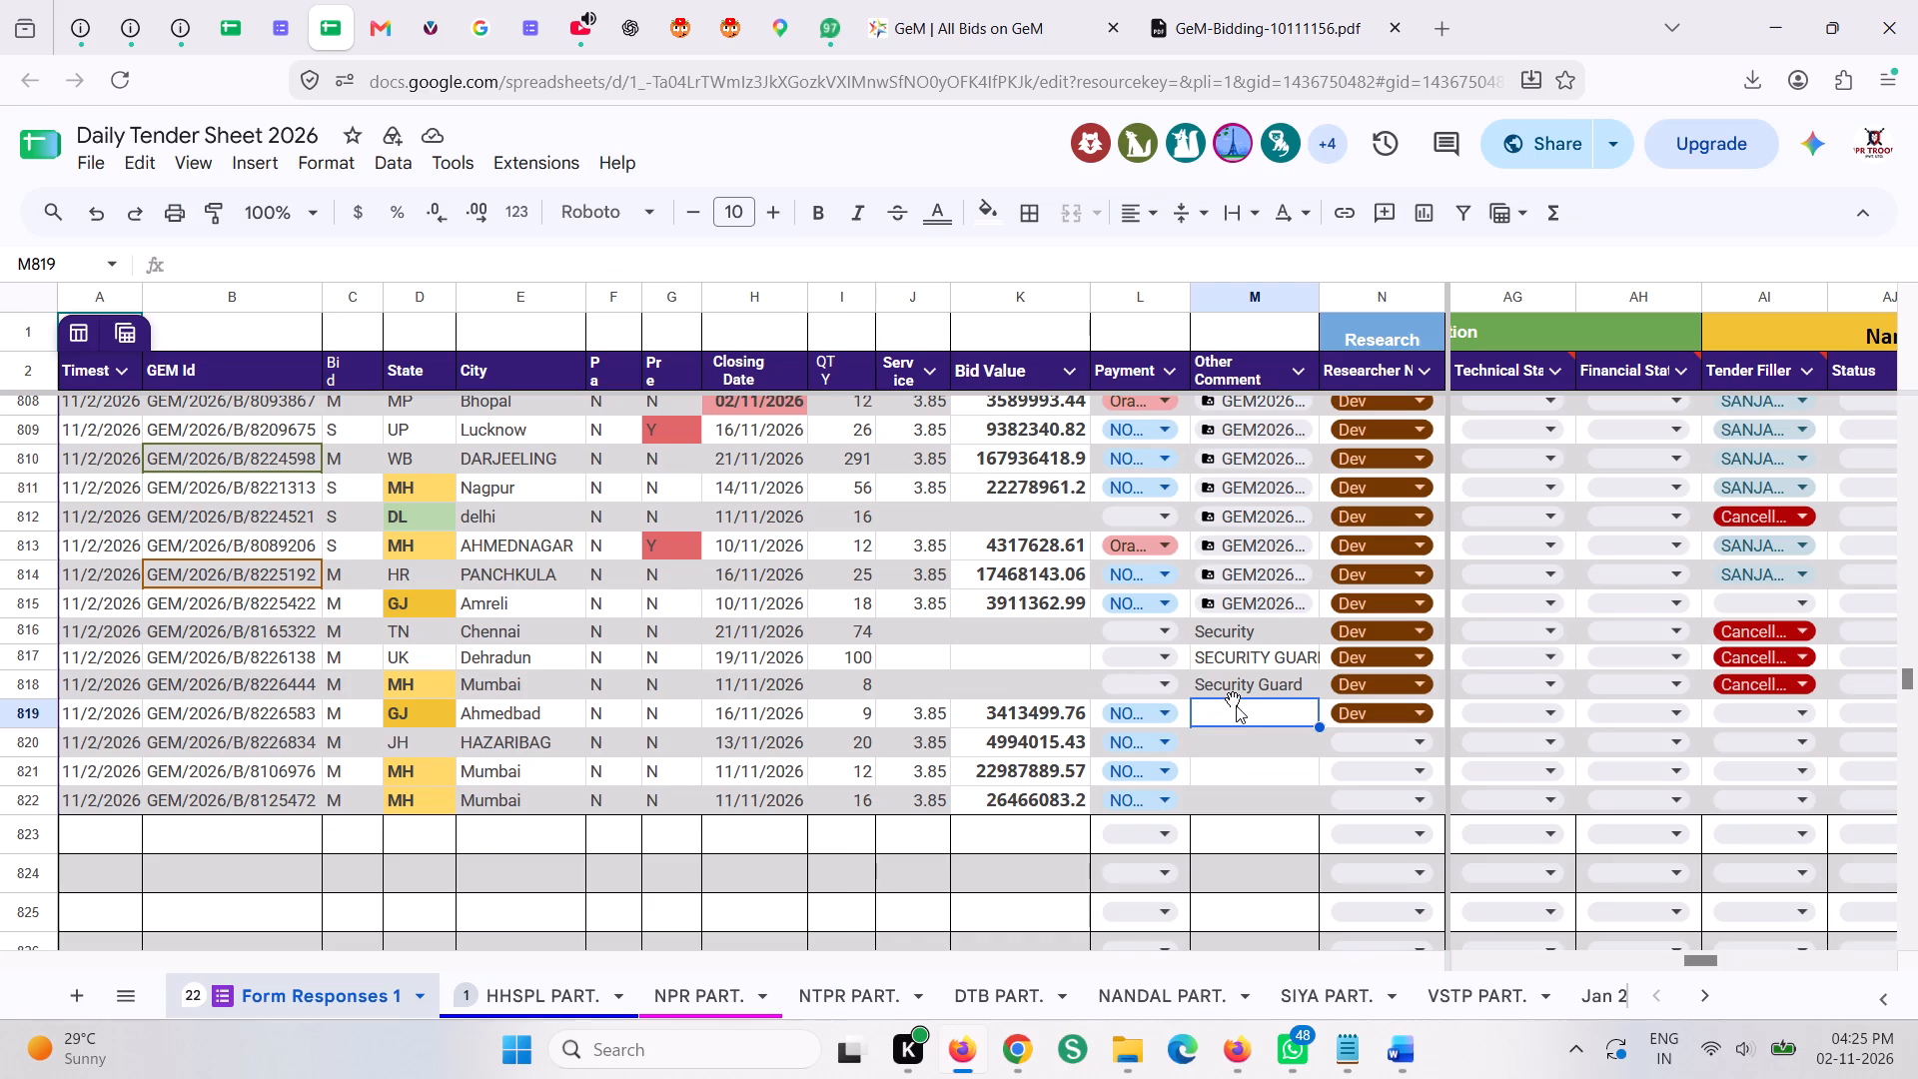
double_click(1238, 705)
key(ctrl+v)
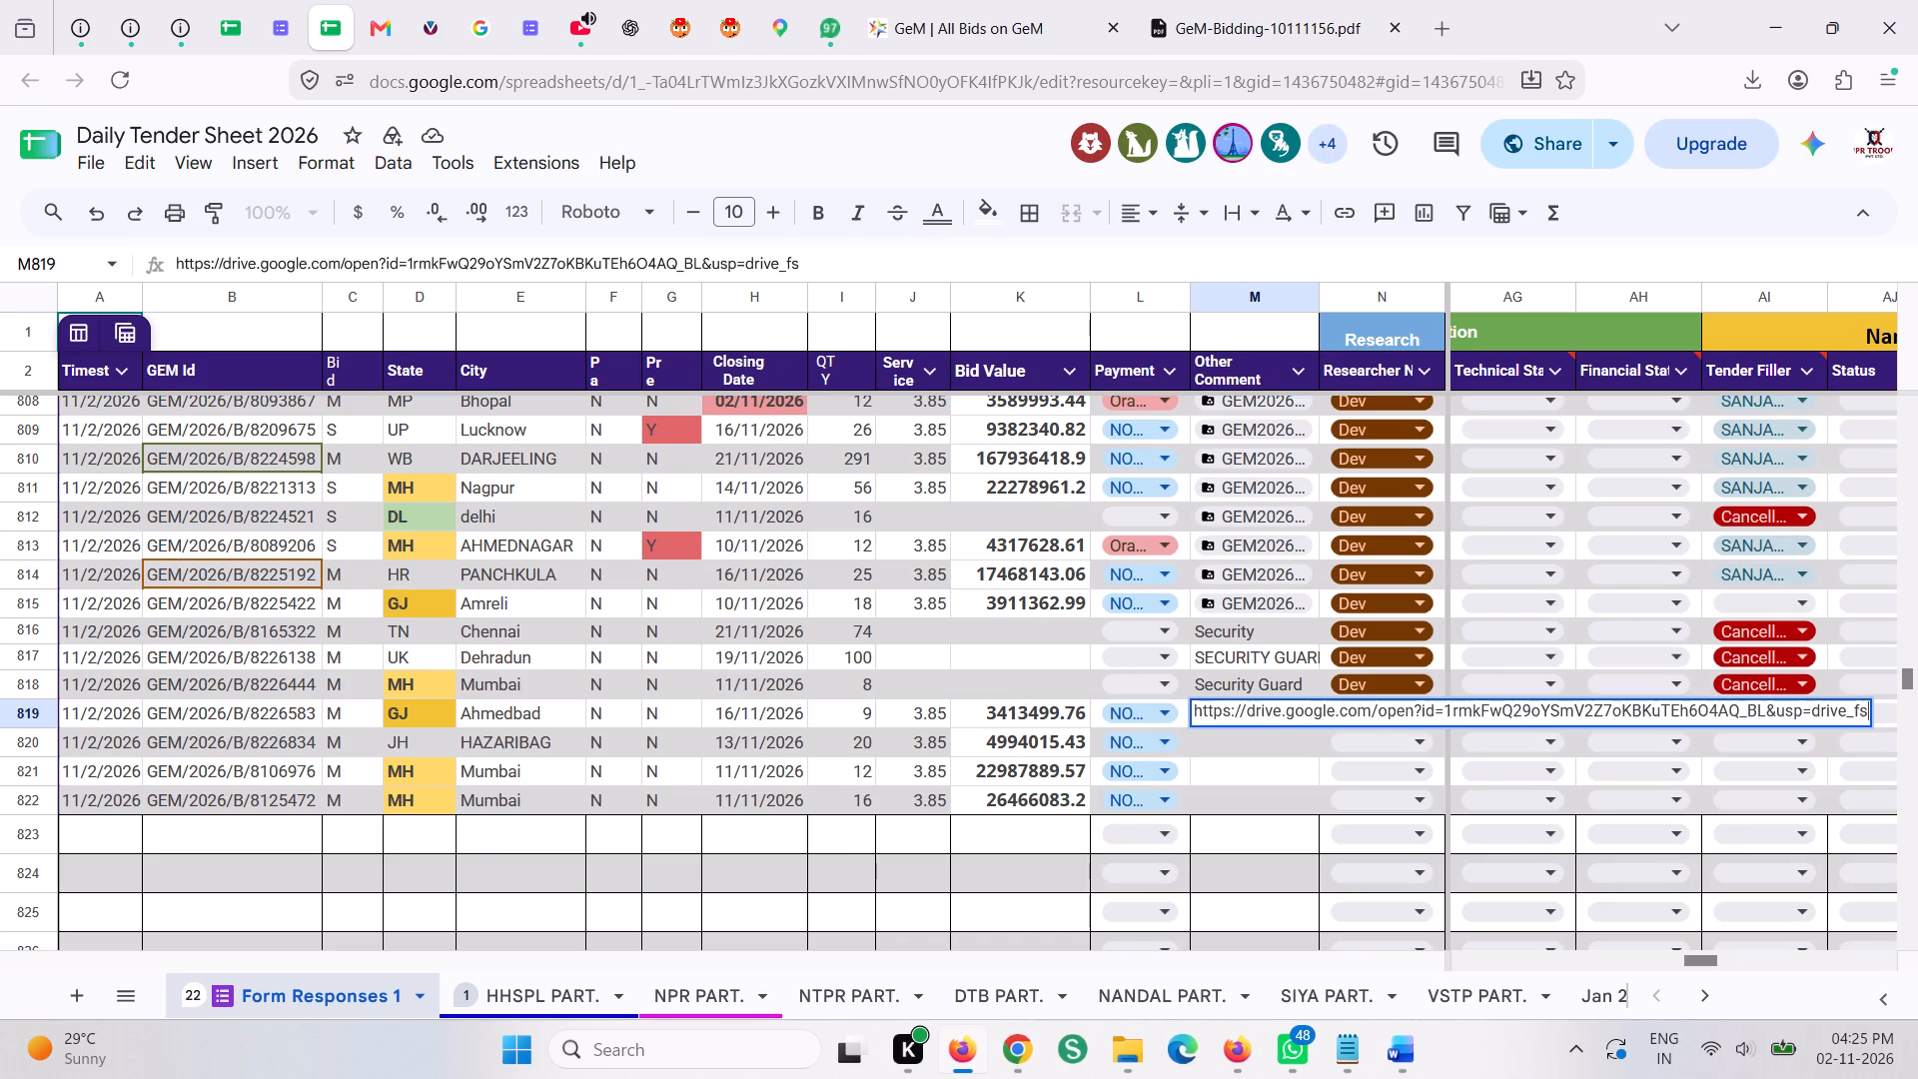
key(Tab)
click(897, 729)
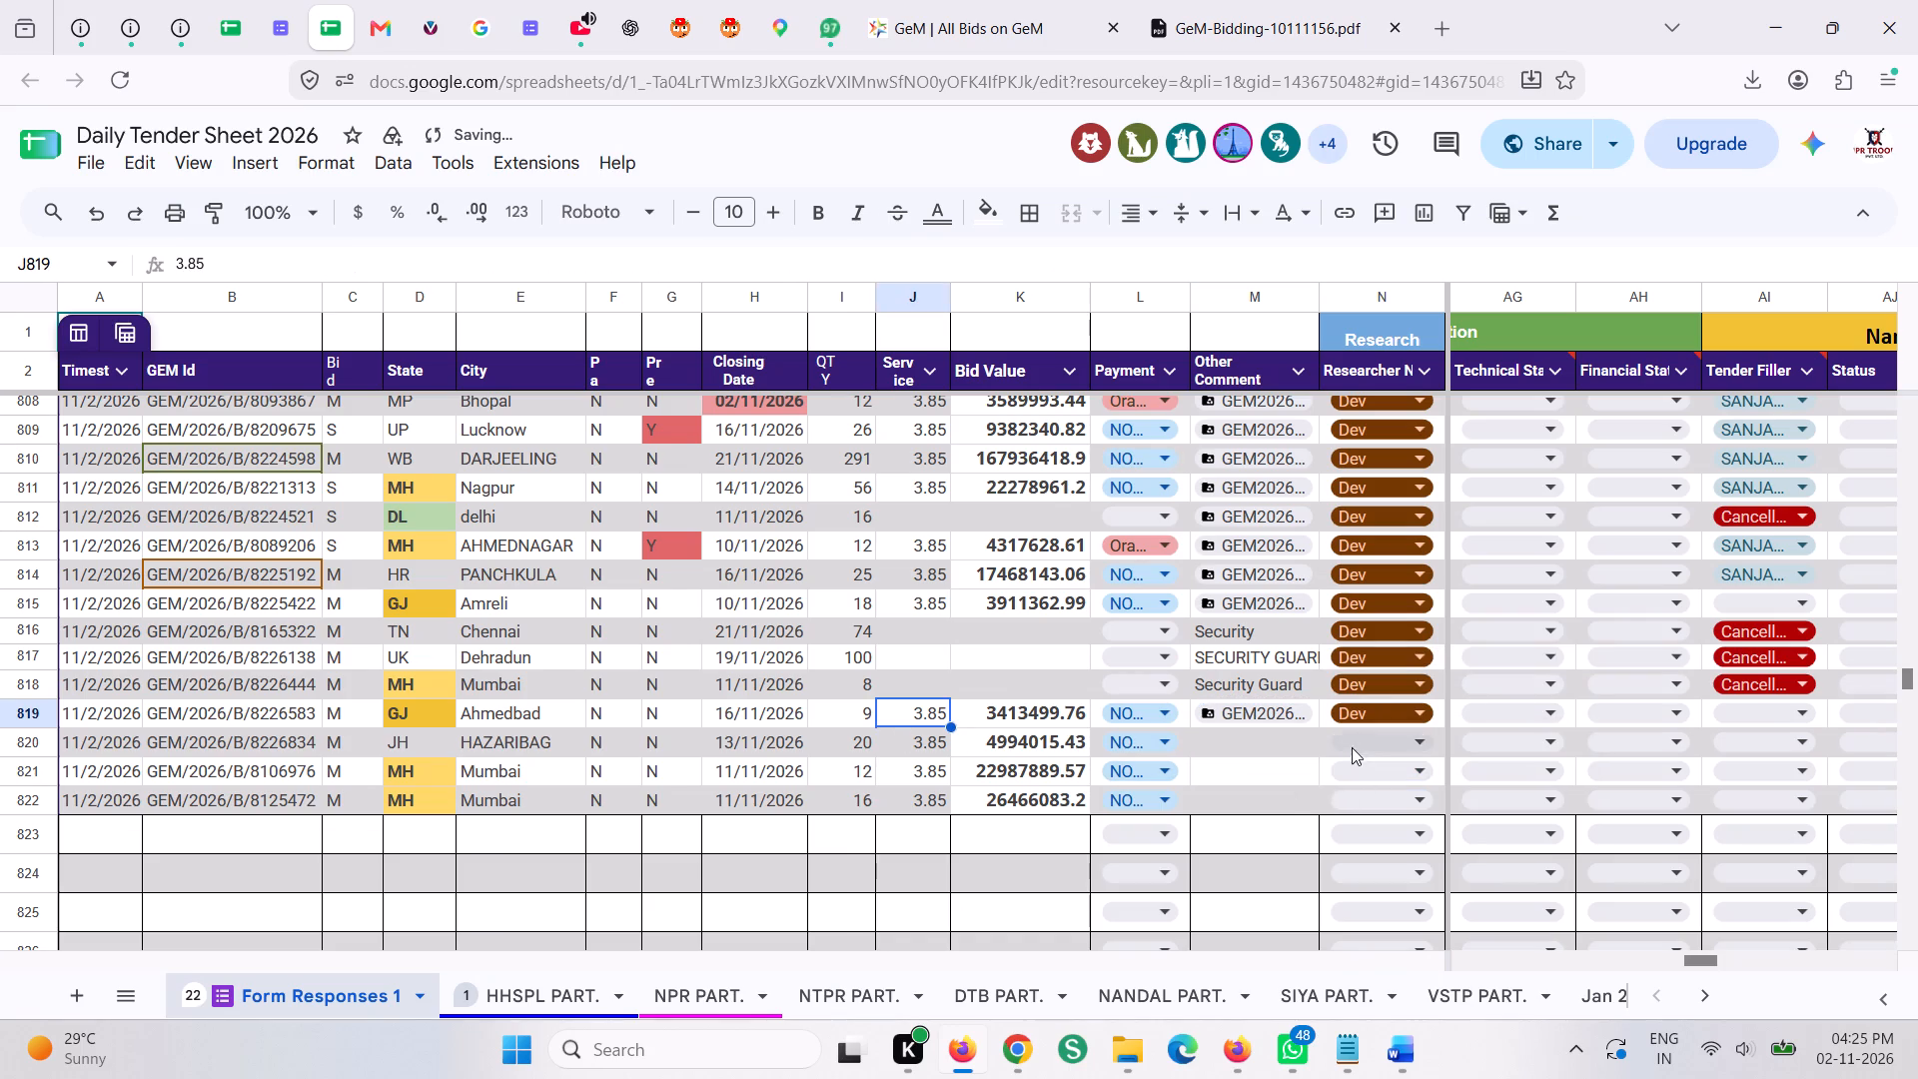
Set the researcher name to Dev for bid GEM/2026/B/8226834, the Hazaribag row.
click(1352, 743)
click(1363, 778)
Copy the GEM Id GEM/2026/B/8226834 from the sheet, close the previous bid document, and search the GeM bid listing for it.
click(1273, 749)
key(Left)
key(Left)
key(Left)
key(Left)
key(Left)
key(Left)
key(Left)
key(Left)
key(Left)
key(Left)
key(Left)
key(Left)
key(Left)
key(Left)
key(Left)
key(Left)
key(Left)
key(Left)
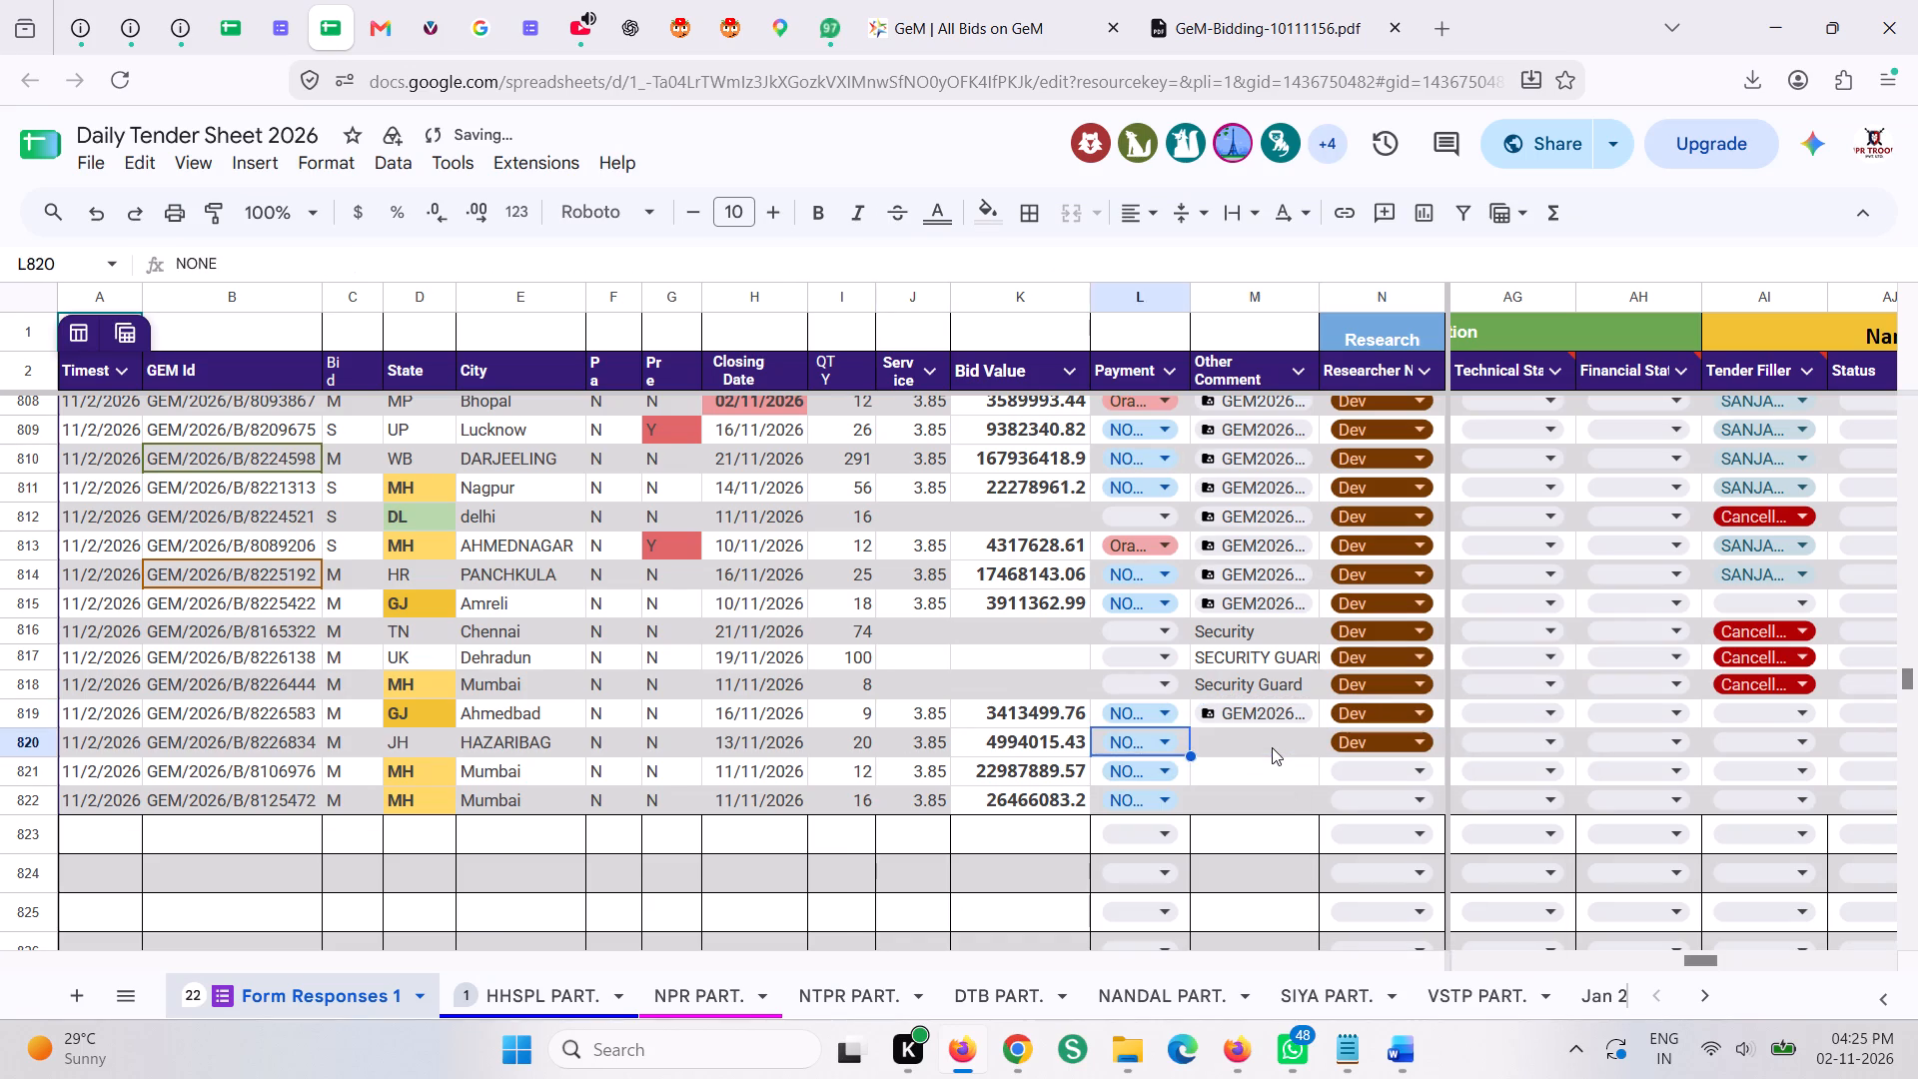
key(Right)
key(ctrl+c)
key(Right)
key(Right)
key(Right)
key(Right)
key(Right)
key(Right)
key(Right)
key(Right)
key(Right)
key(Right)
key(Right)
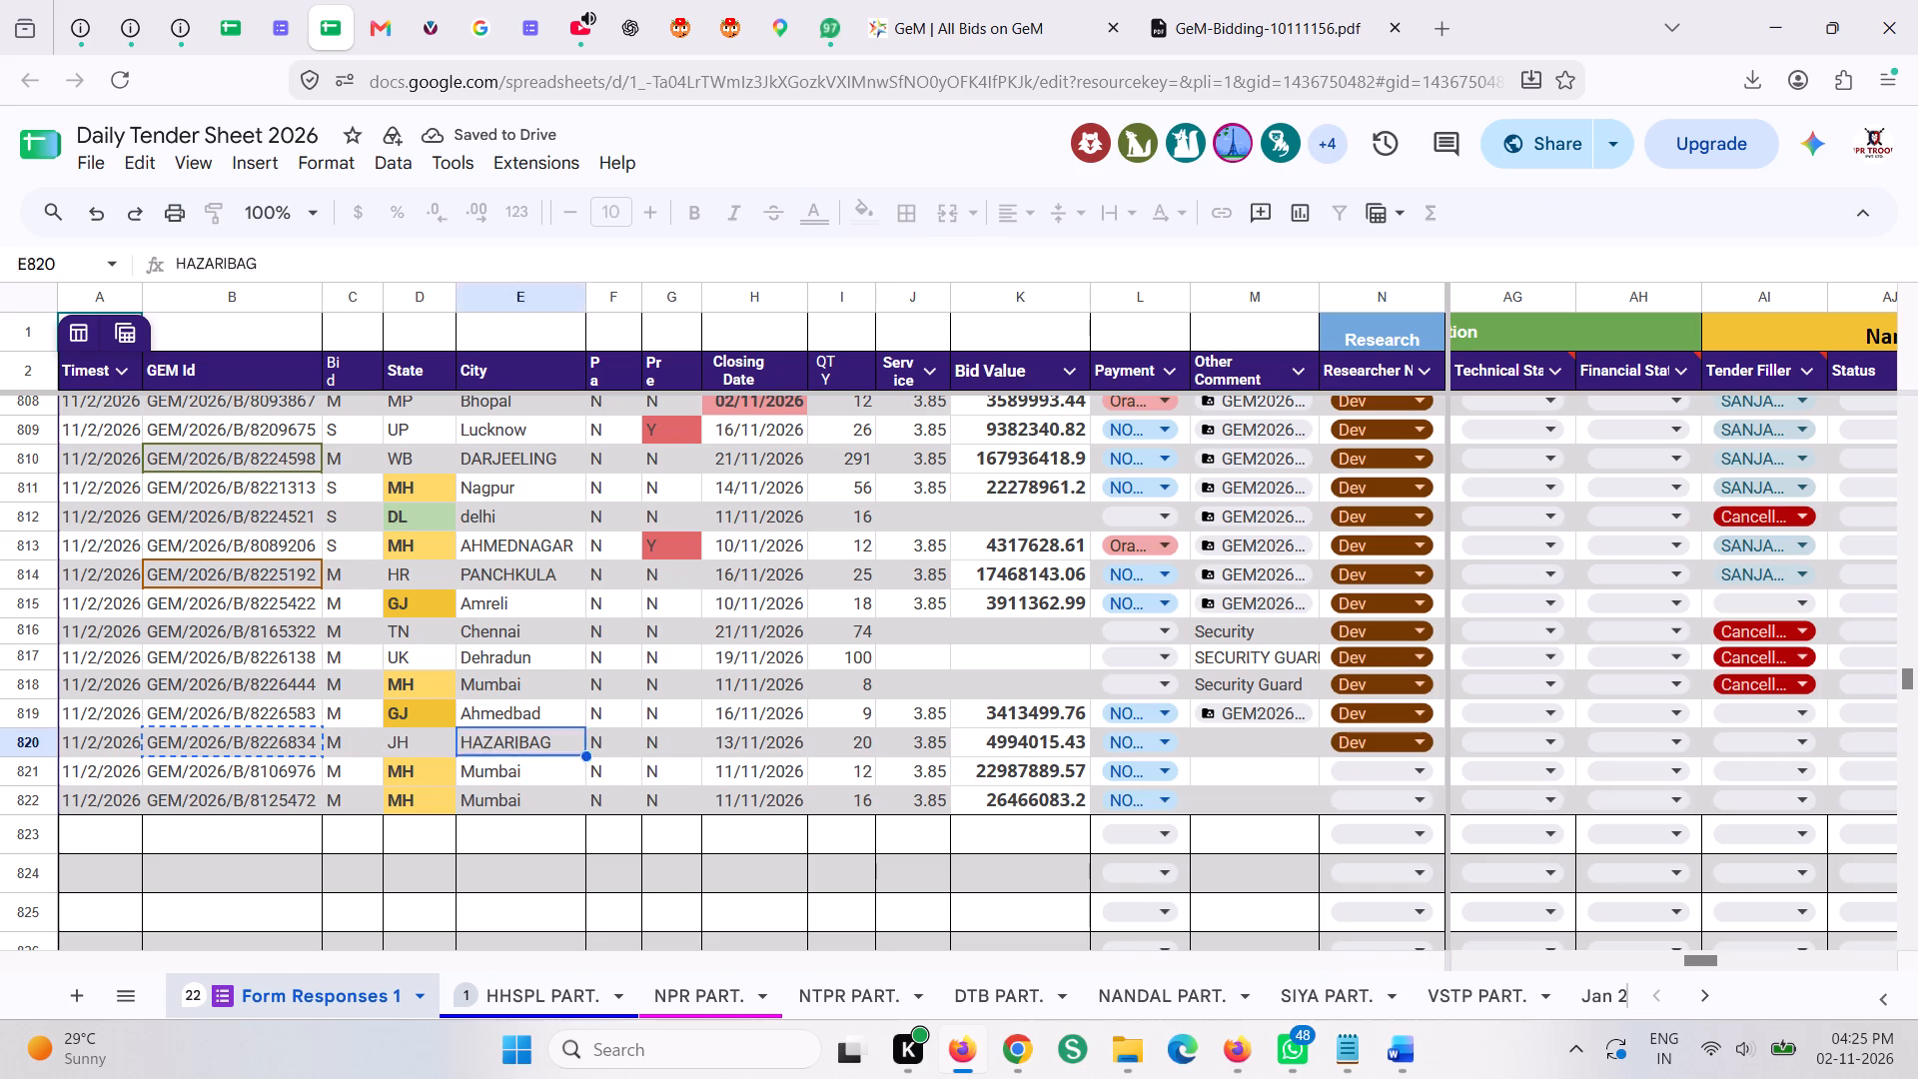
key(Right)
key(Left)
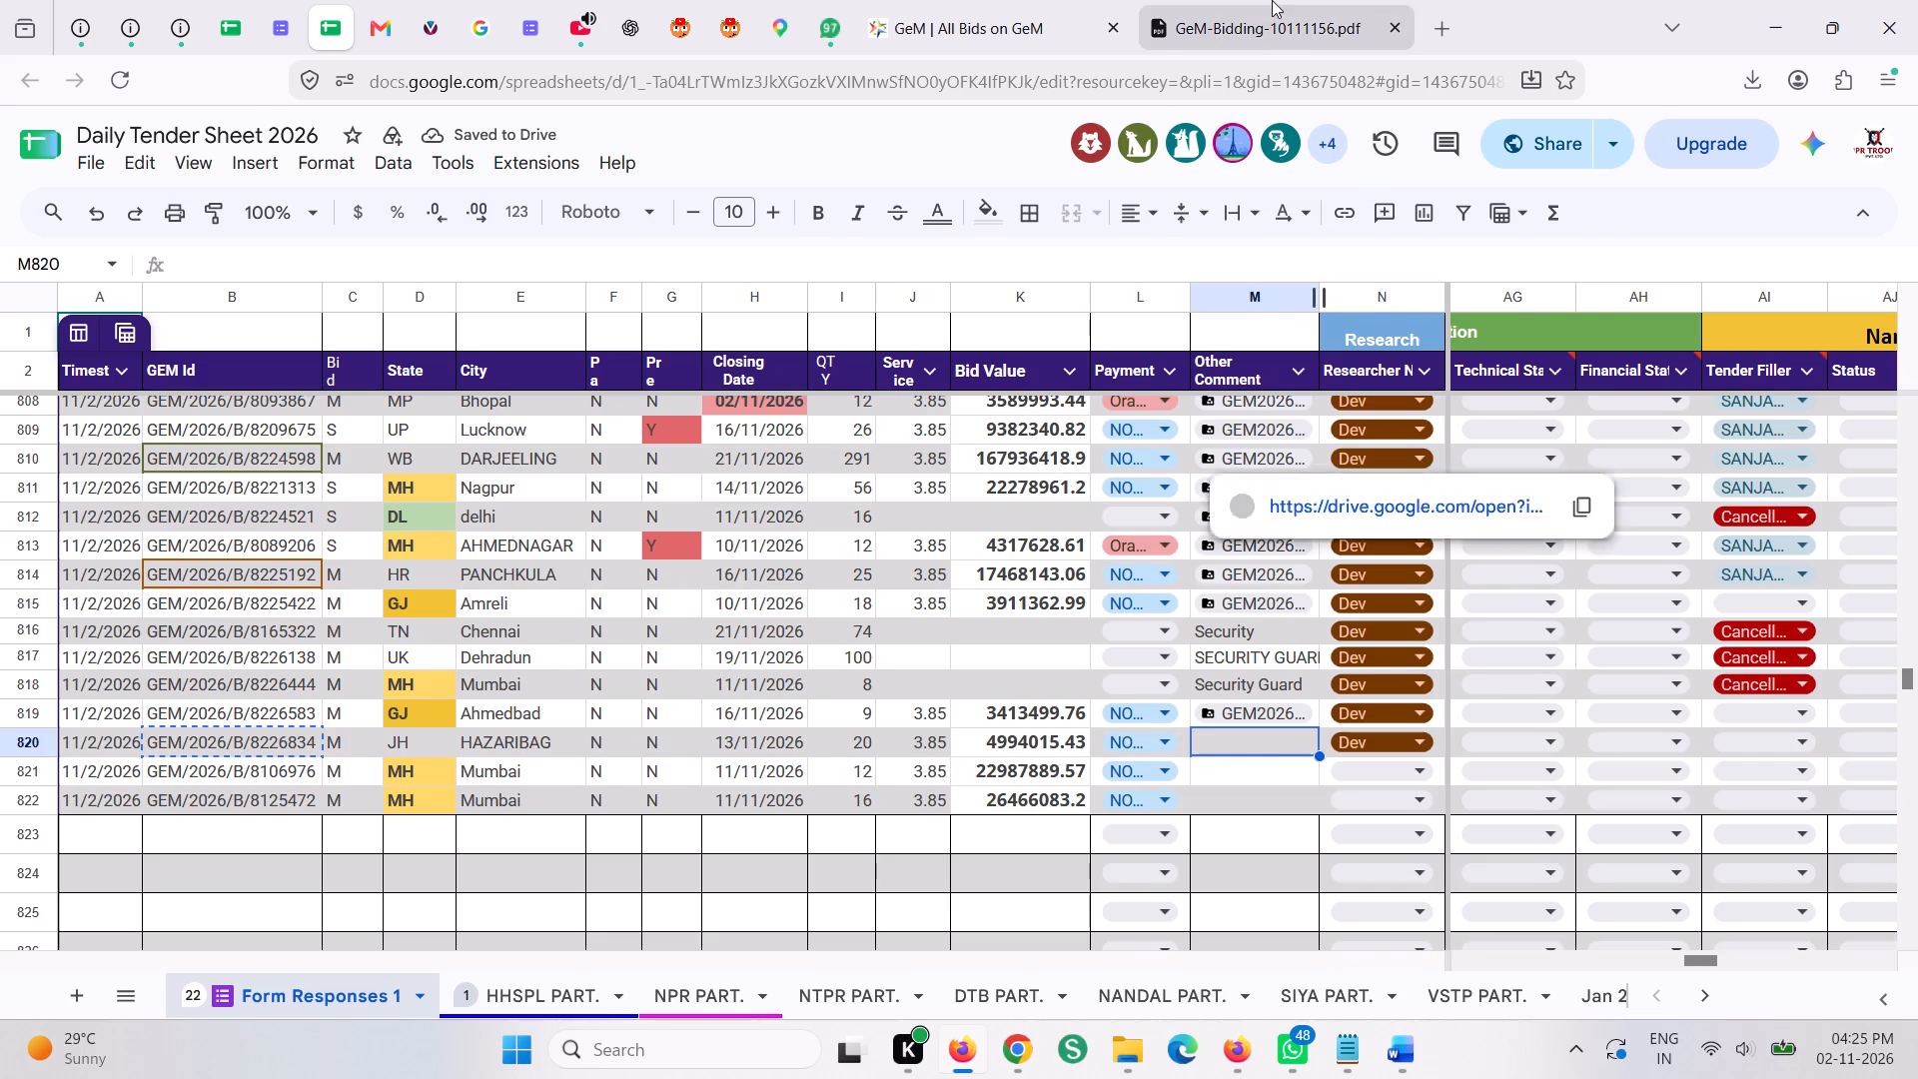
click(1273, 0)
click(1398, 26)
drag(1540, 405, 1264, 396)
key(ctrl+v)
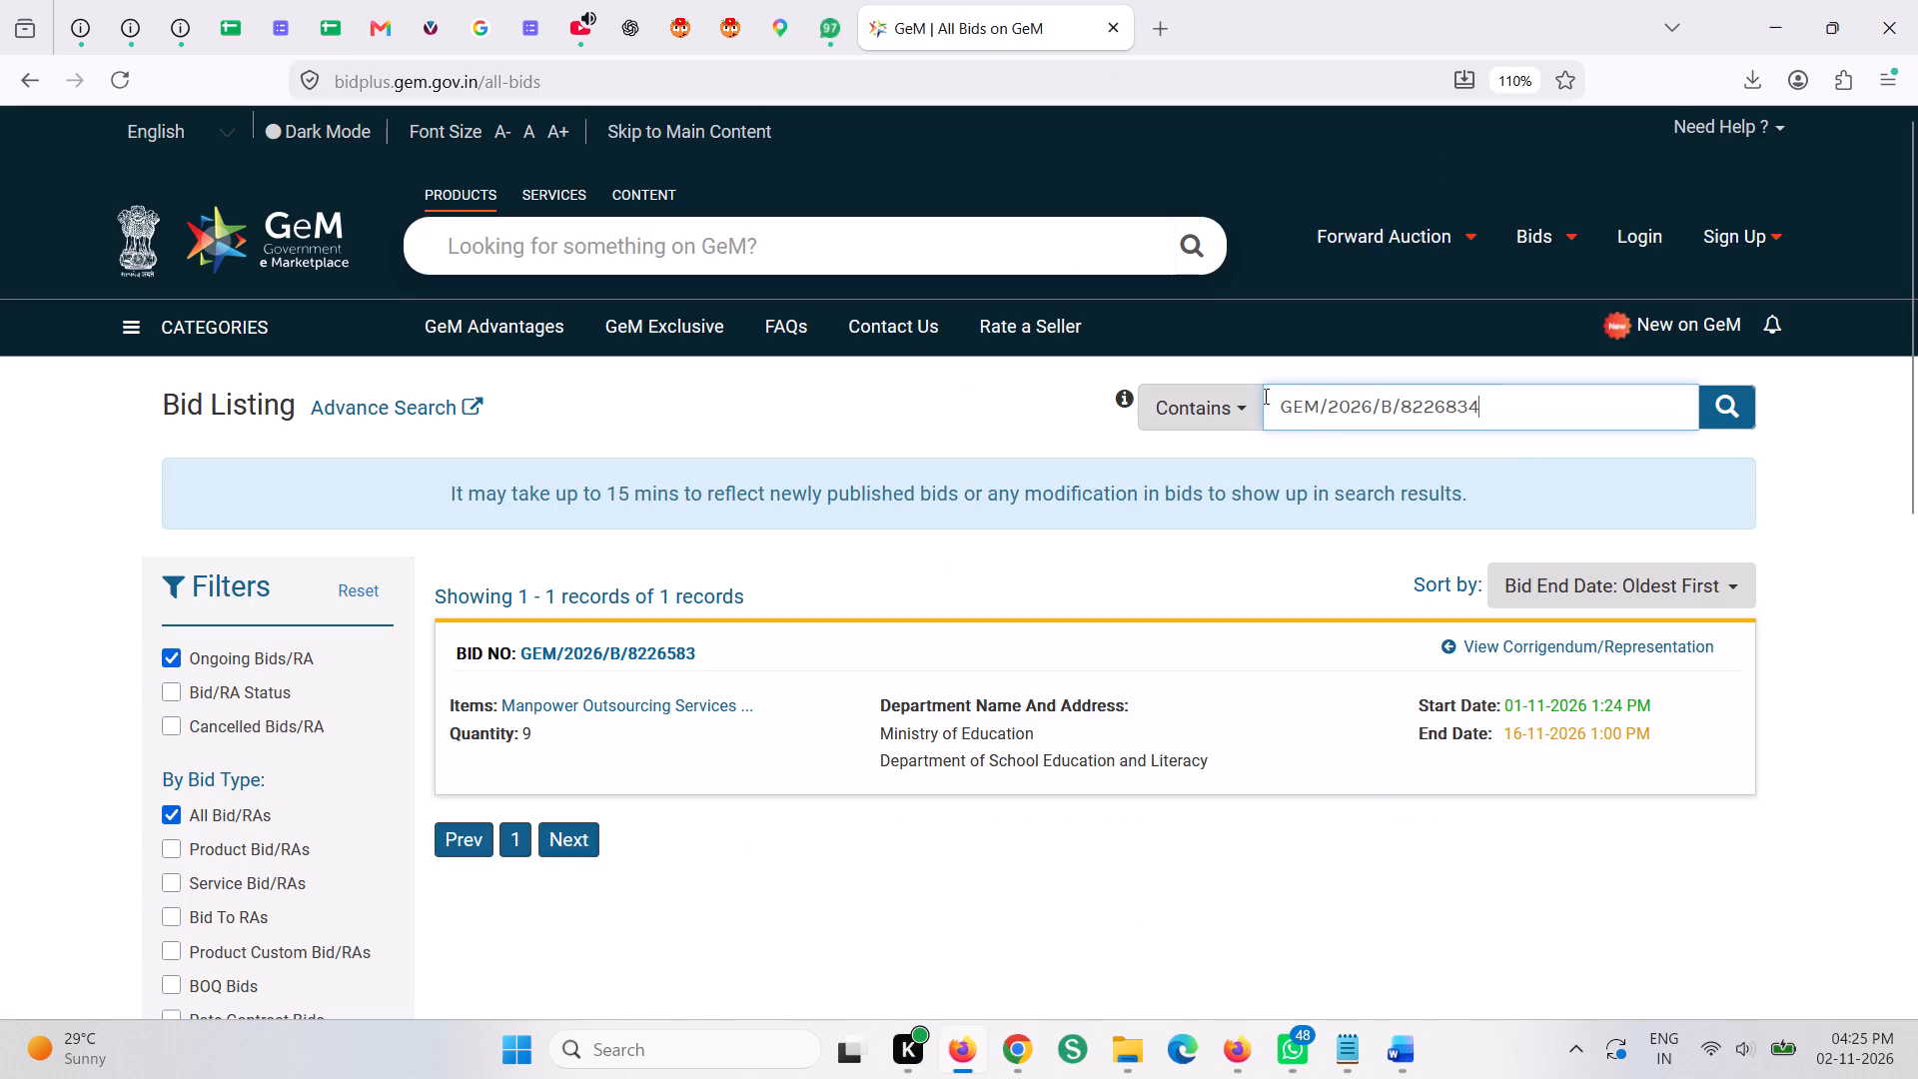
key(Return)
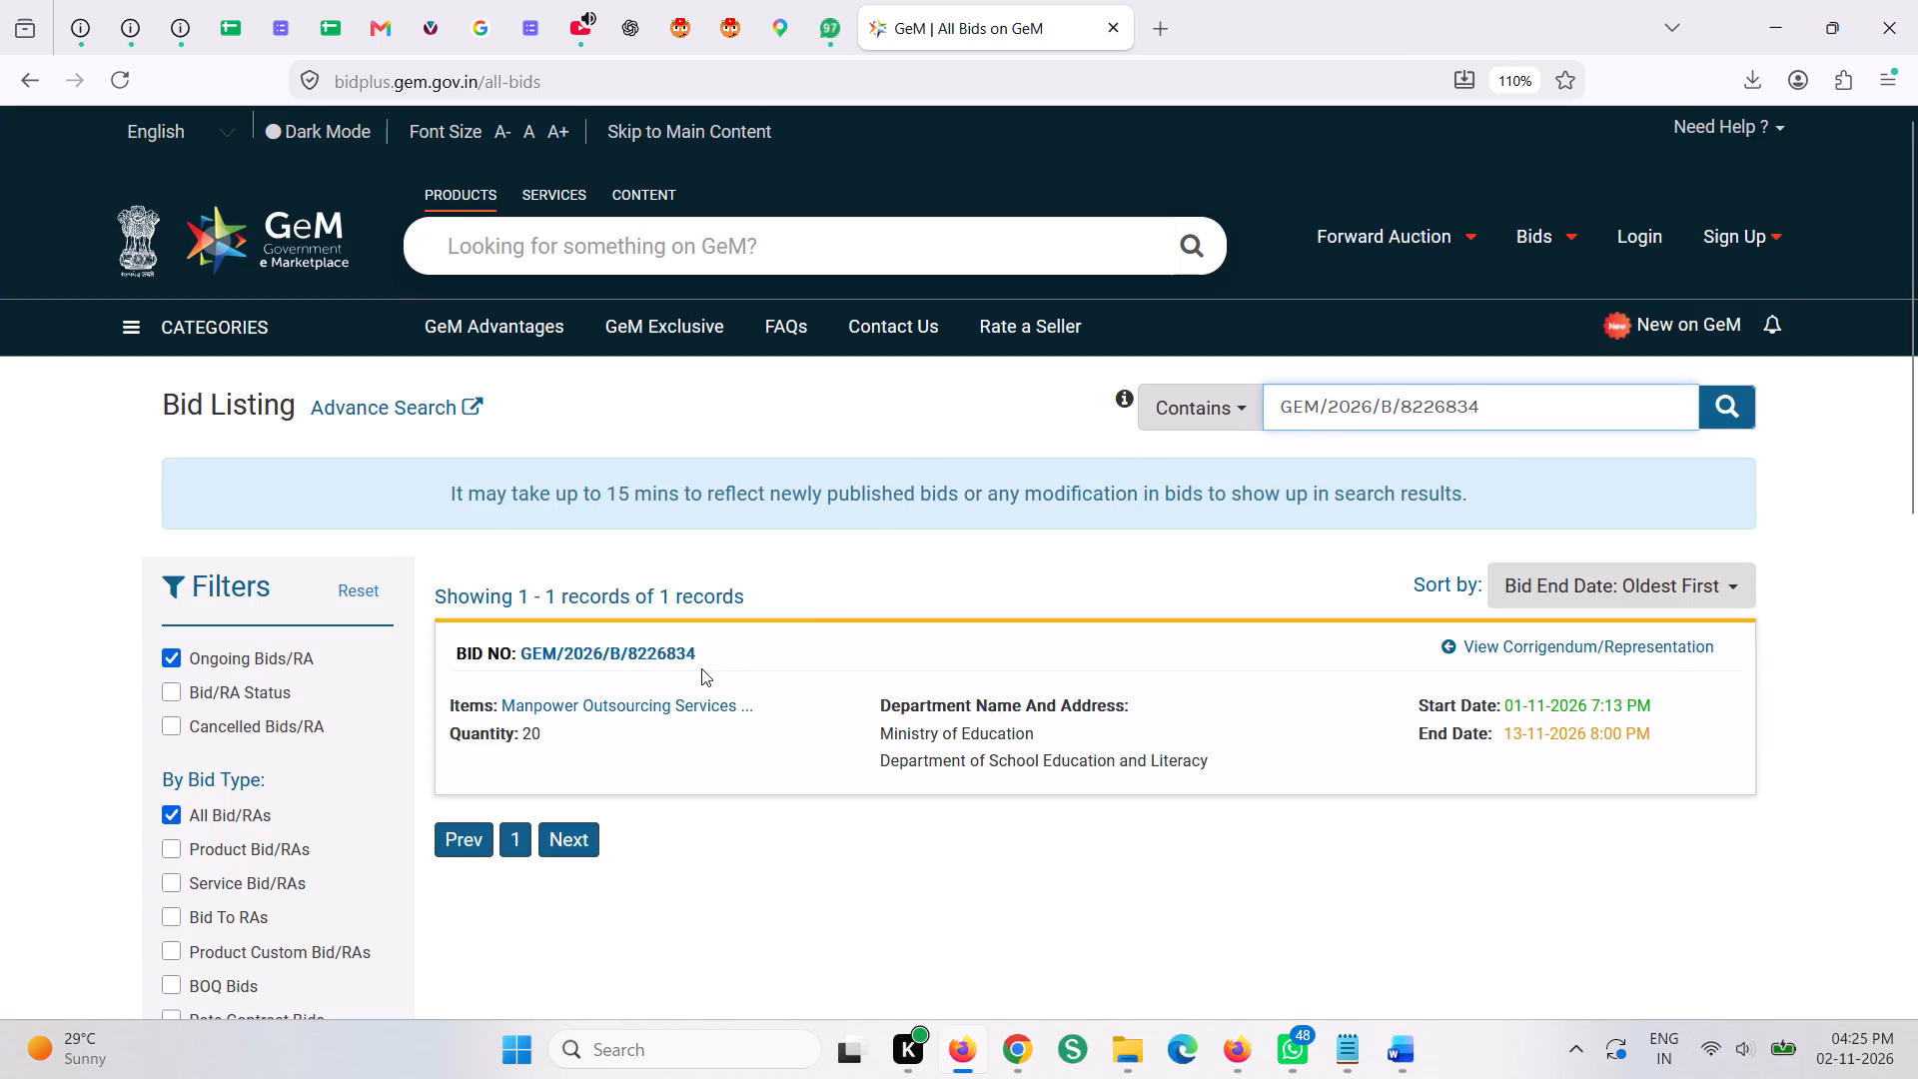
Open the bid document for GEM/2026/B/8226834 from the bid listing.
click(689, 659)
click(607, 487)
scroll(1099, 584, down, 1)
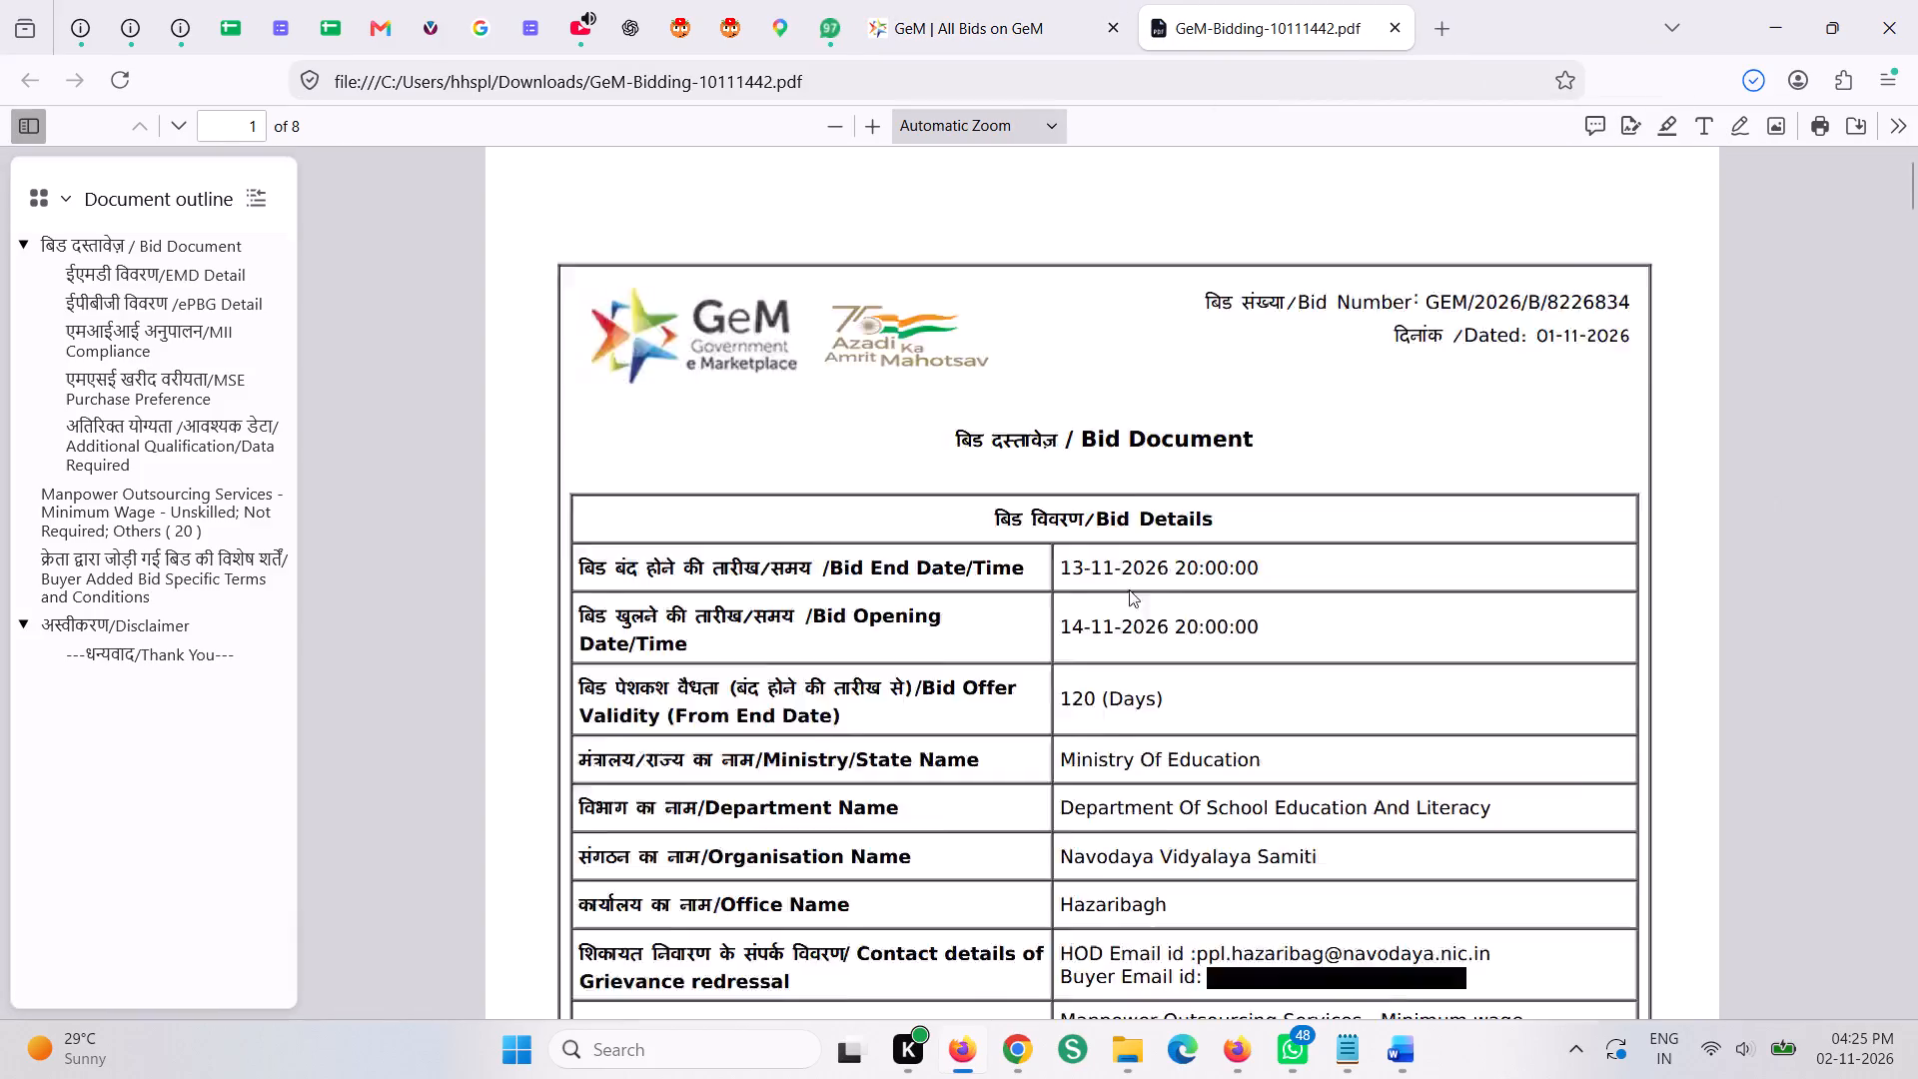
click(1219, 587)
Search the bid document for the terms SECURITY, WATCH and CHOWKIDAR, and clear the search text.
key(ctrl+f)
text(SECURITY)
key(Return)
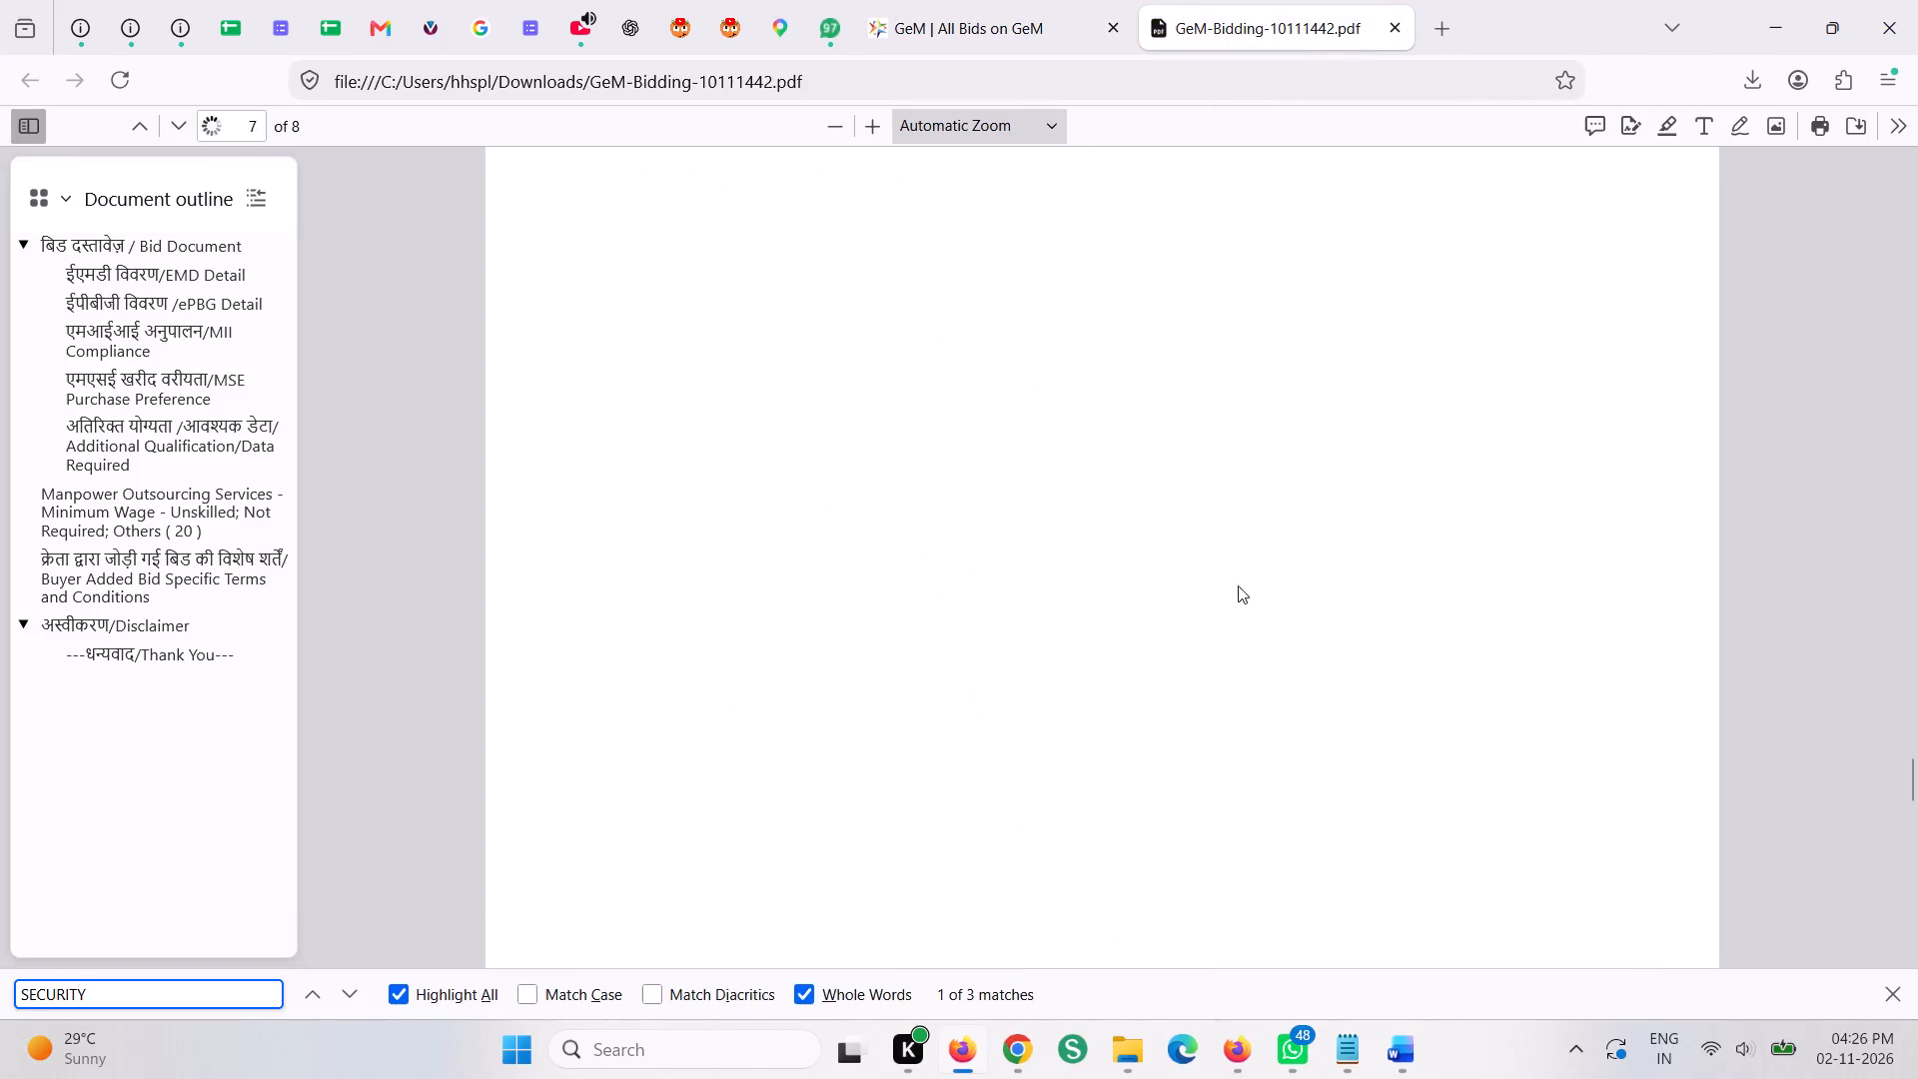
key(Return)
key(Return)
key(Return)
key(Return)
key(Return)
key(BackSpace)
key(BackSpace)
key(BackSpace)
key(BackSpace)
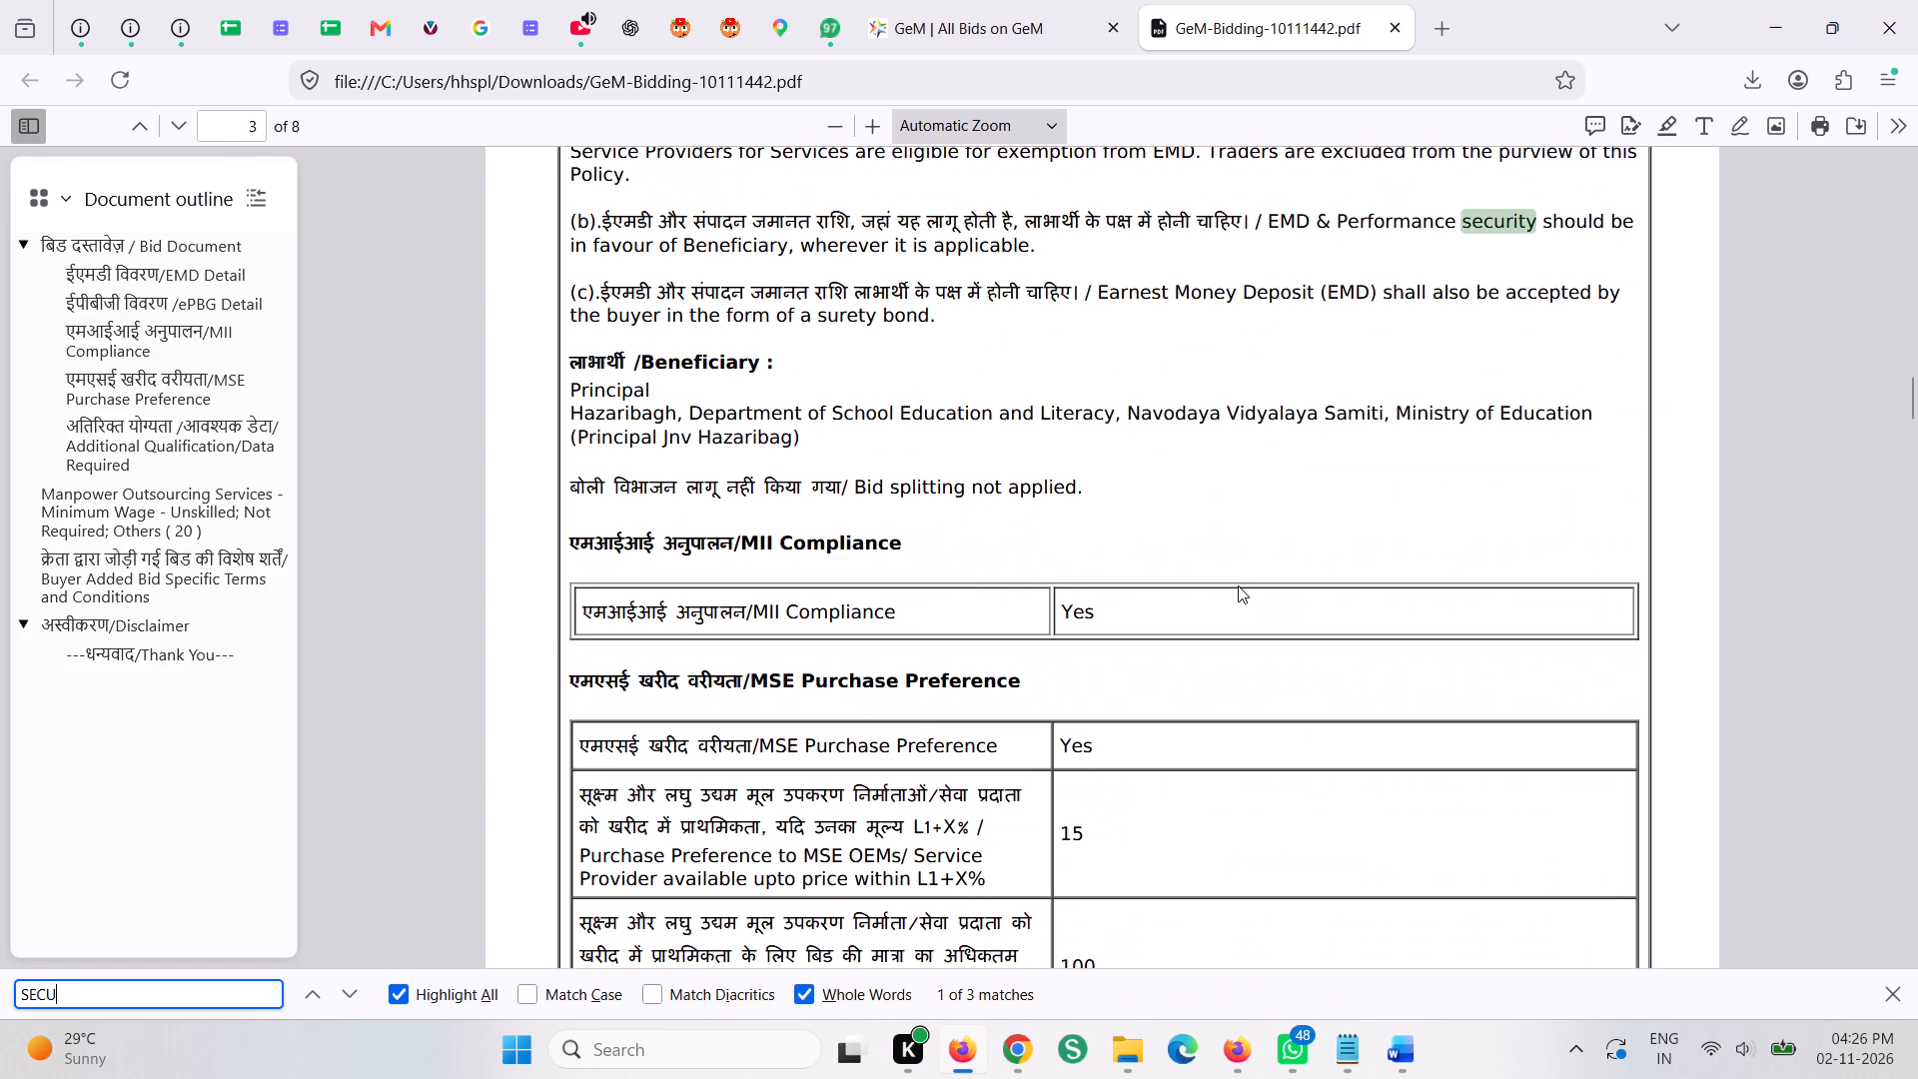
key(BackSpace)
key(BackSpace)
key(BackSpace)
key(BackSpace)
key(BackSpace)
key(BackSpace)
text(WATCH)
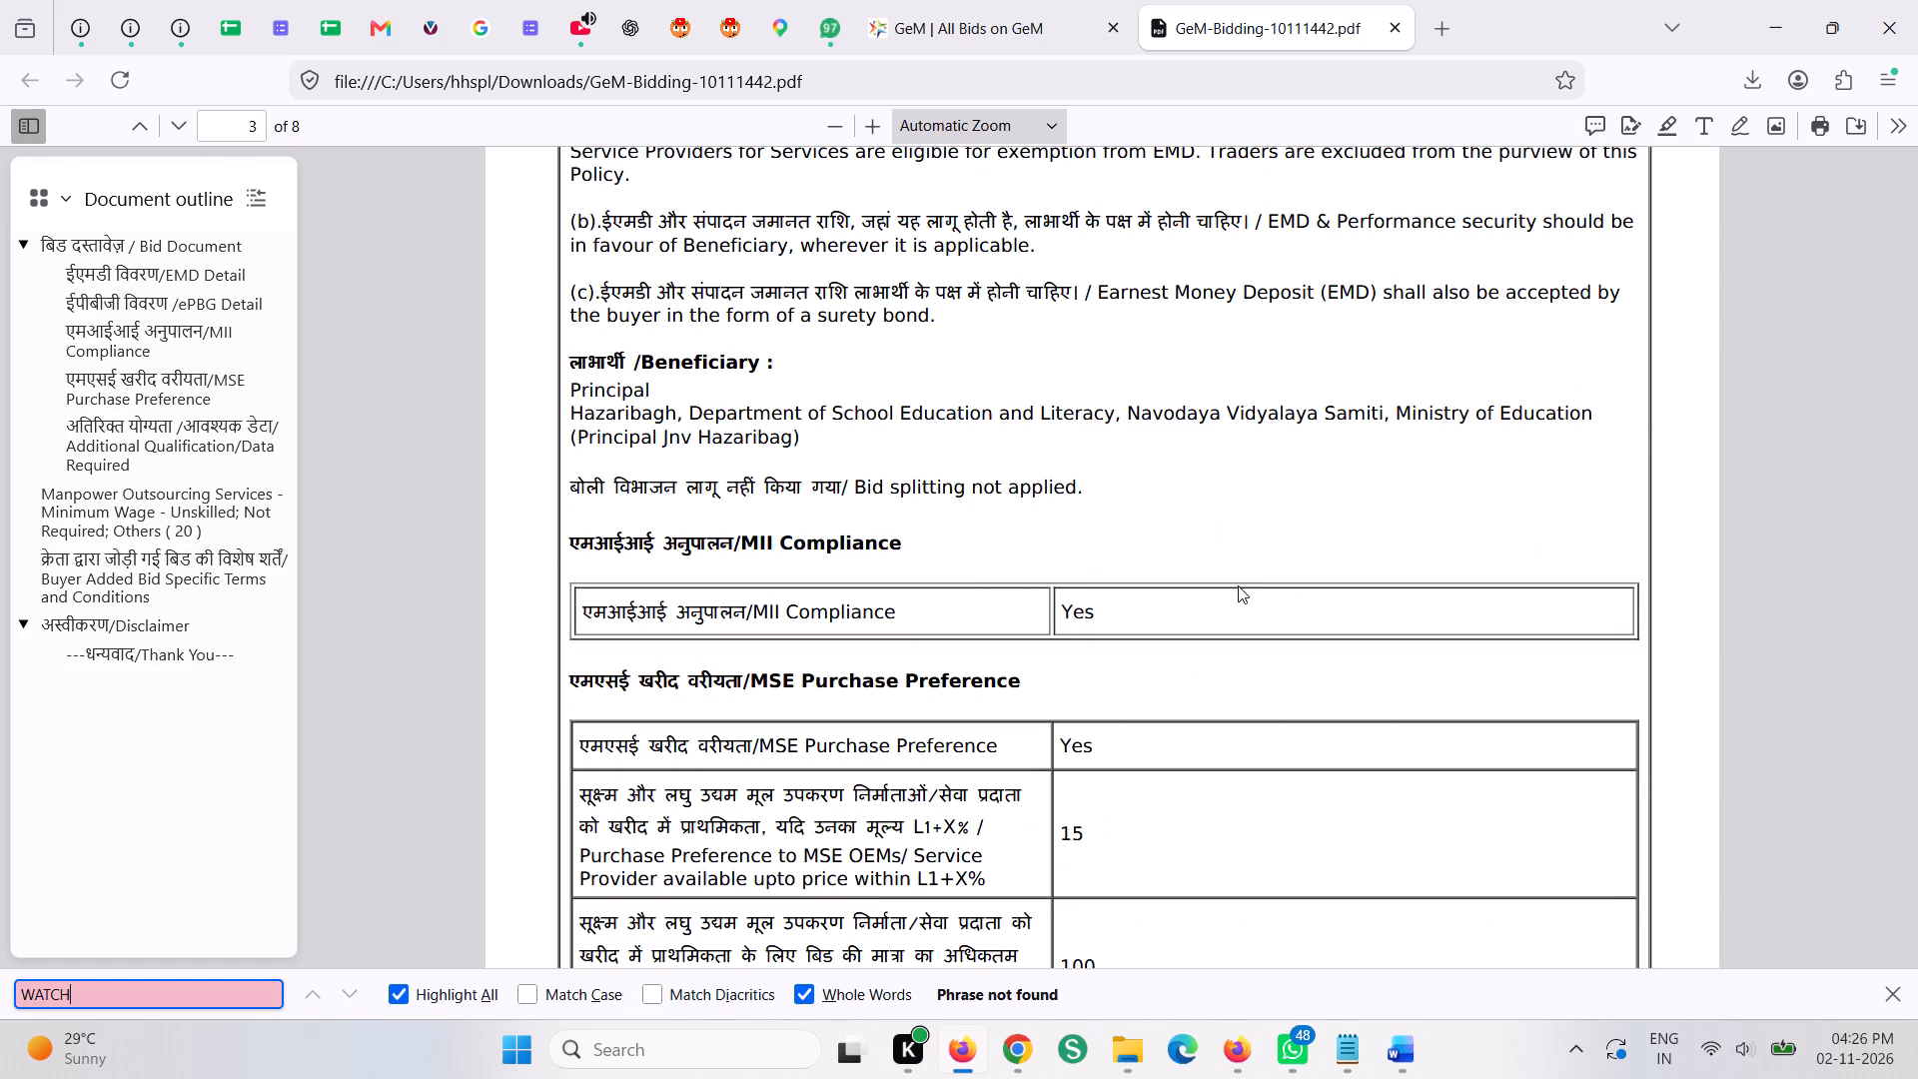
key(BackSpace)
key(BackSpace)
key(BackSpace)
key(BackSpace)
key(BackSpace)
key(BackSpace)
key(BackSpace)
text(CHOWKIDAR)
key(BackSpace)
key(BackSpace)
key(BackSpace)
key(BackSpace)
key(BackSpace)
key(BackSpace)
key(BackSpace)
key(BackSpace)
key(BackSpace)
key(BackSpace)
key(BackSpace)
key(BackSpace)
key(BackSpace)
key(BackSpace)
key(BackSpace)
key(BackSpace)
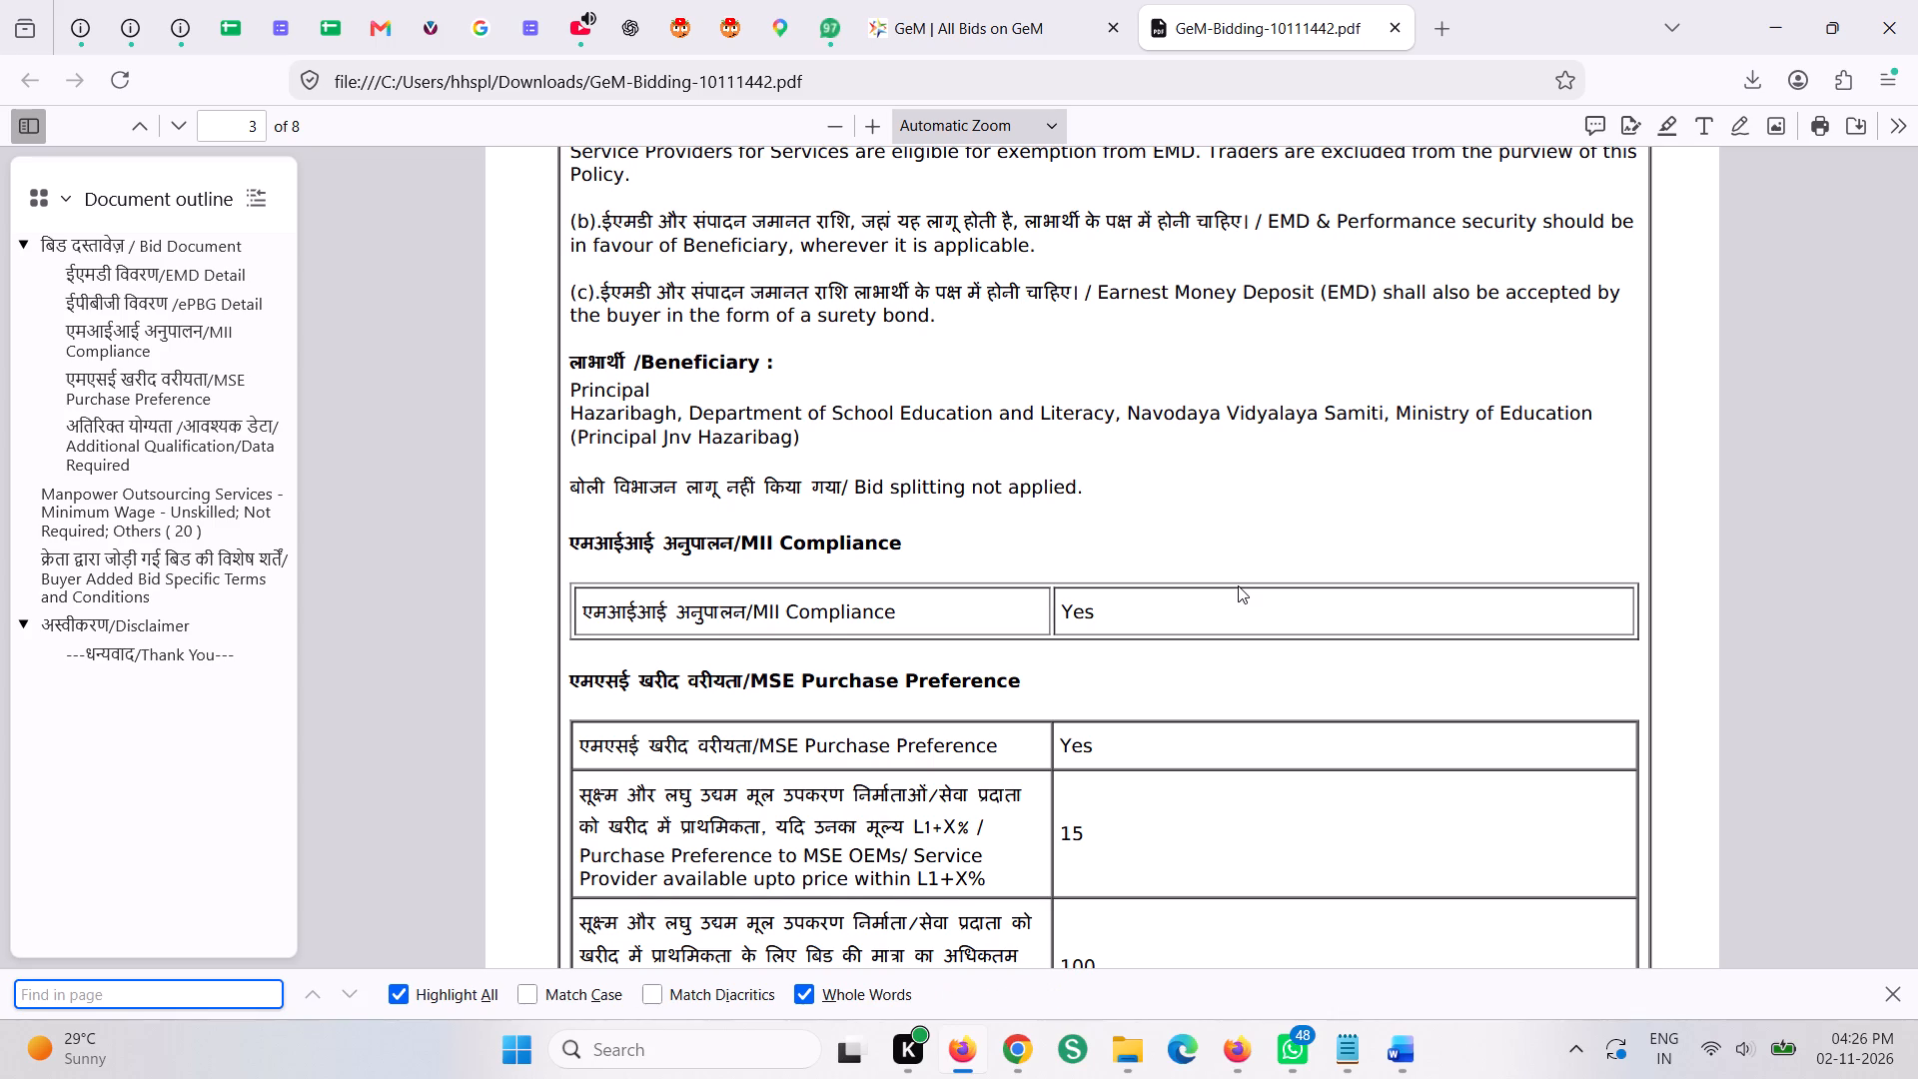
Open the Scope of work & Job description attachment 1793539546.pdf from the bid document's Additional Qualification/Data Required section.
scroll(1263, 505, down, 2)
scroll(1115, 431, down, 2)
click(1015, 457)
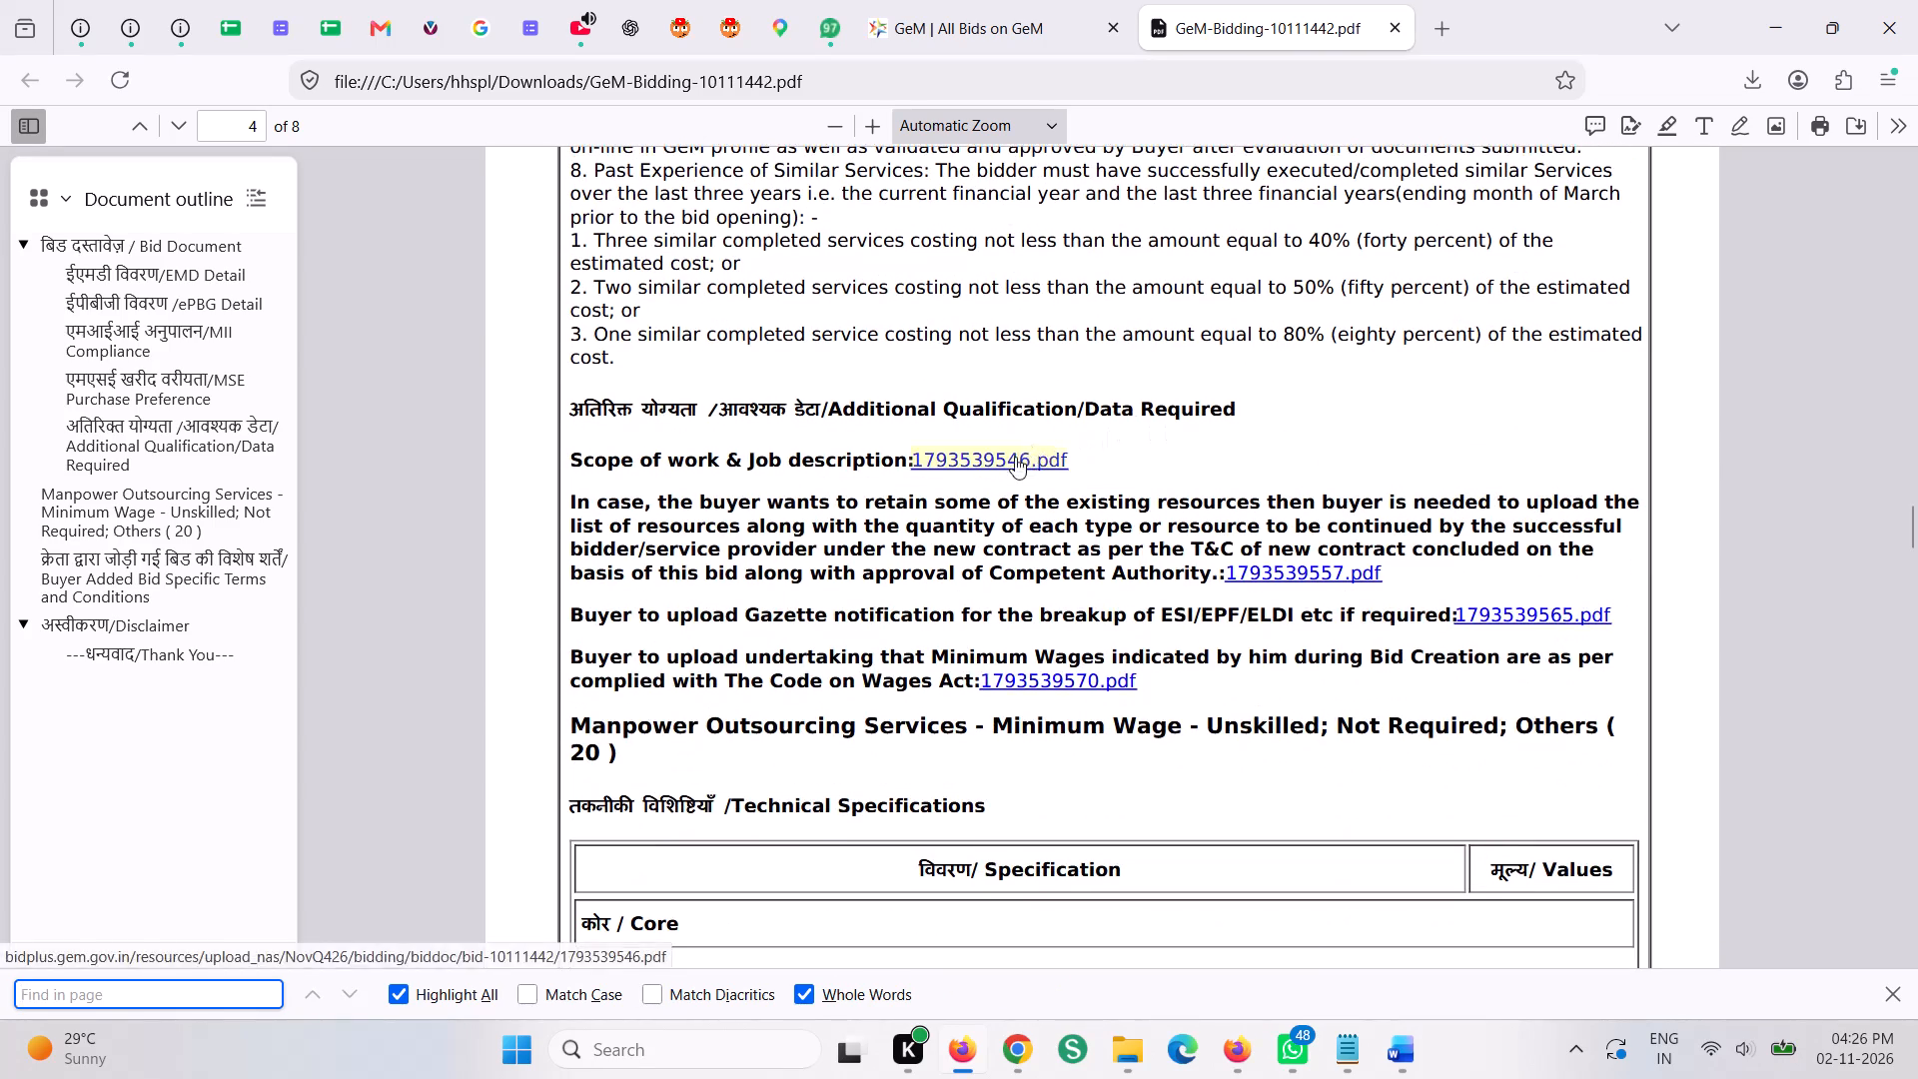
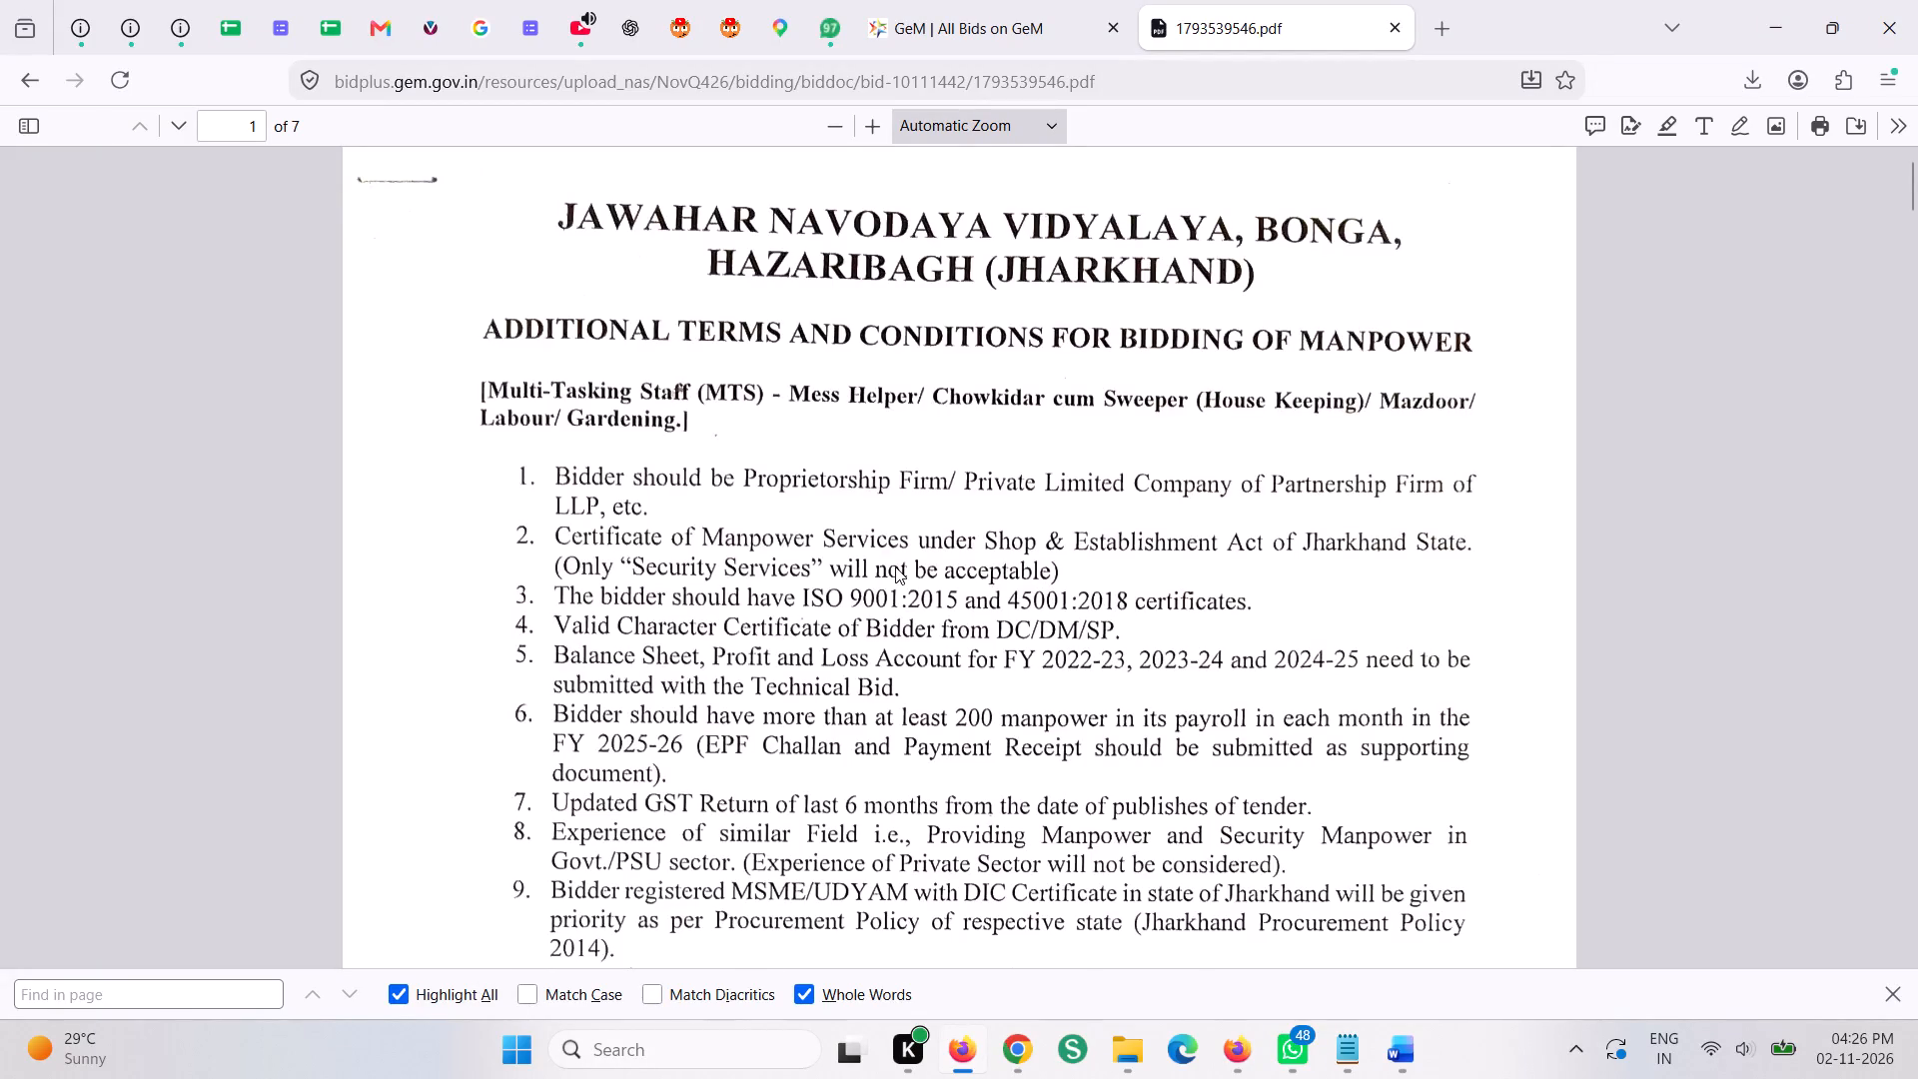
Close the attachment and enter PSARA LIC as the Other Comment for GEM/2026/B/8226834 in the tender sheet.
scroll(895, 566, down, 1)
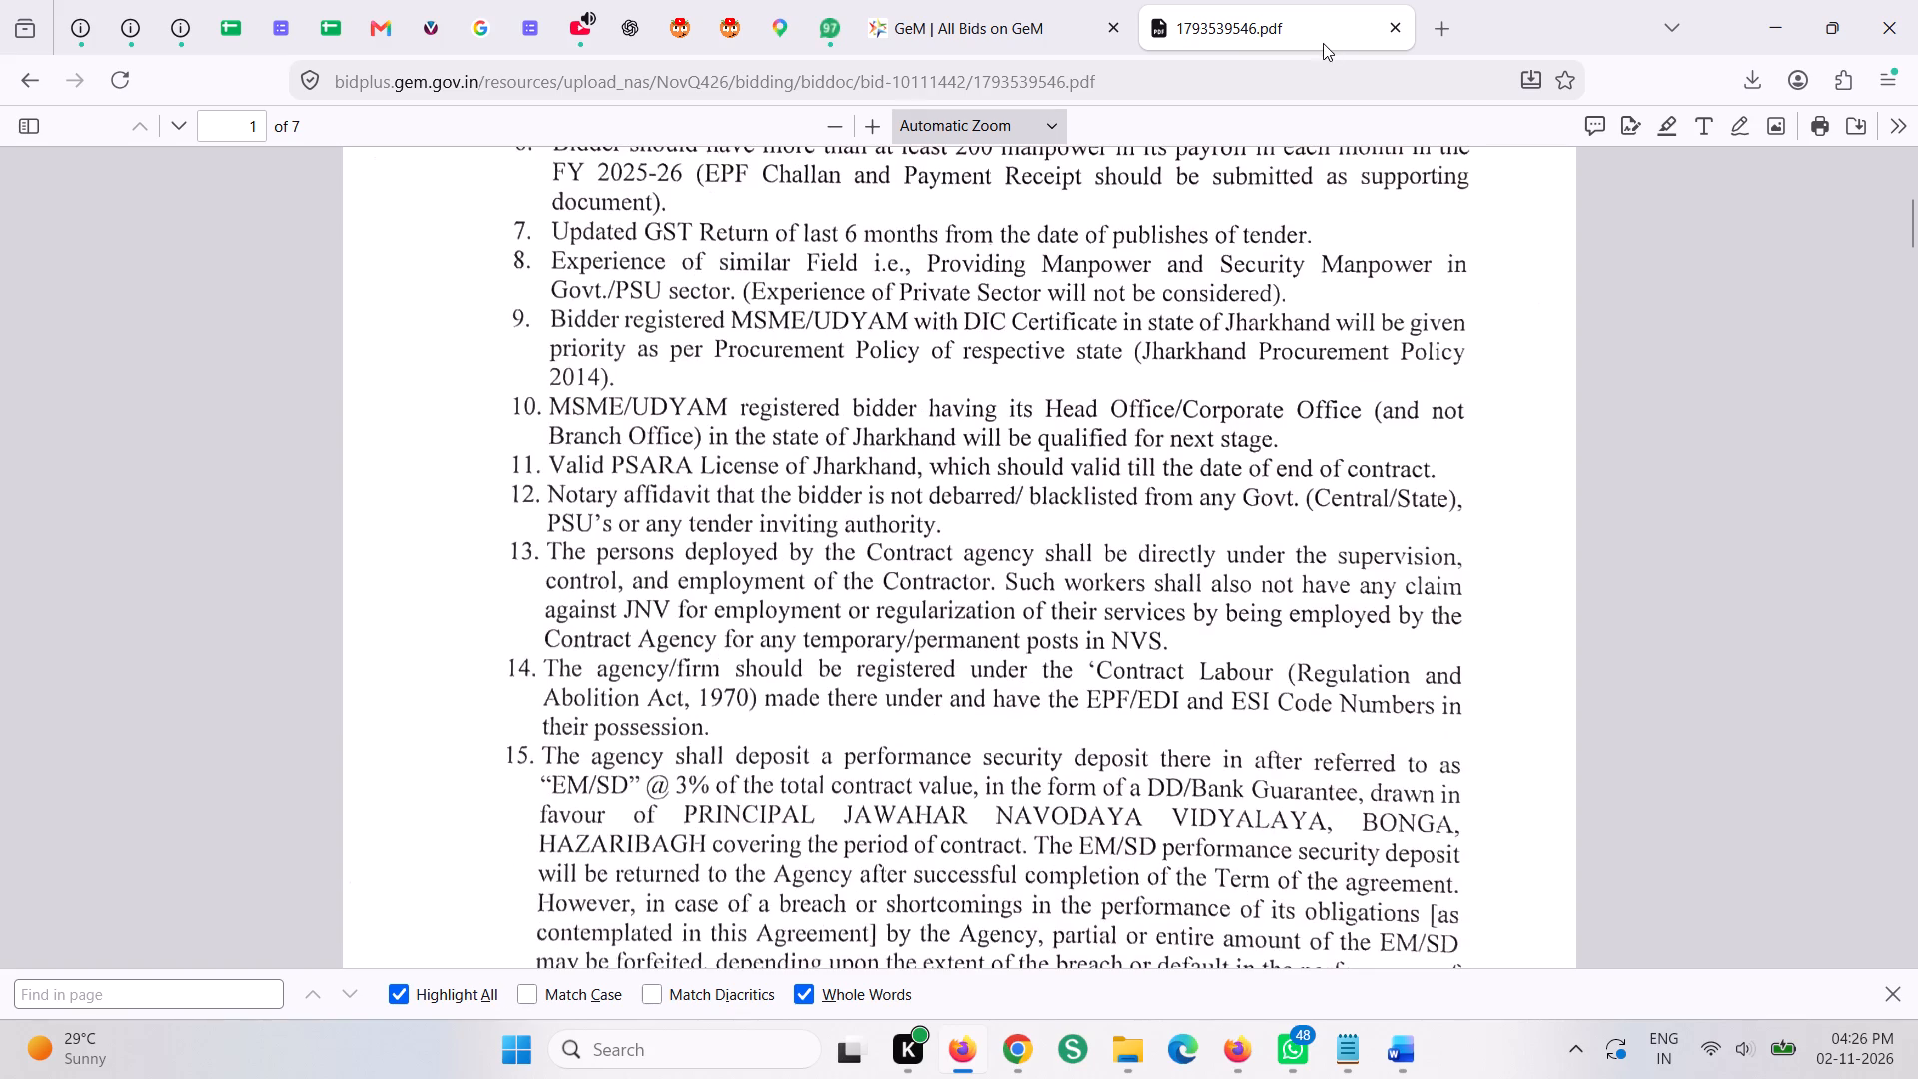
click(1315, 0)
click(1391, 20)
click(341, 30)
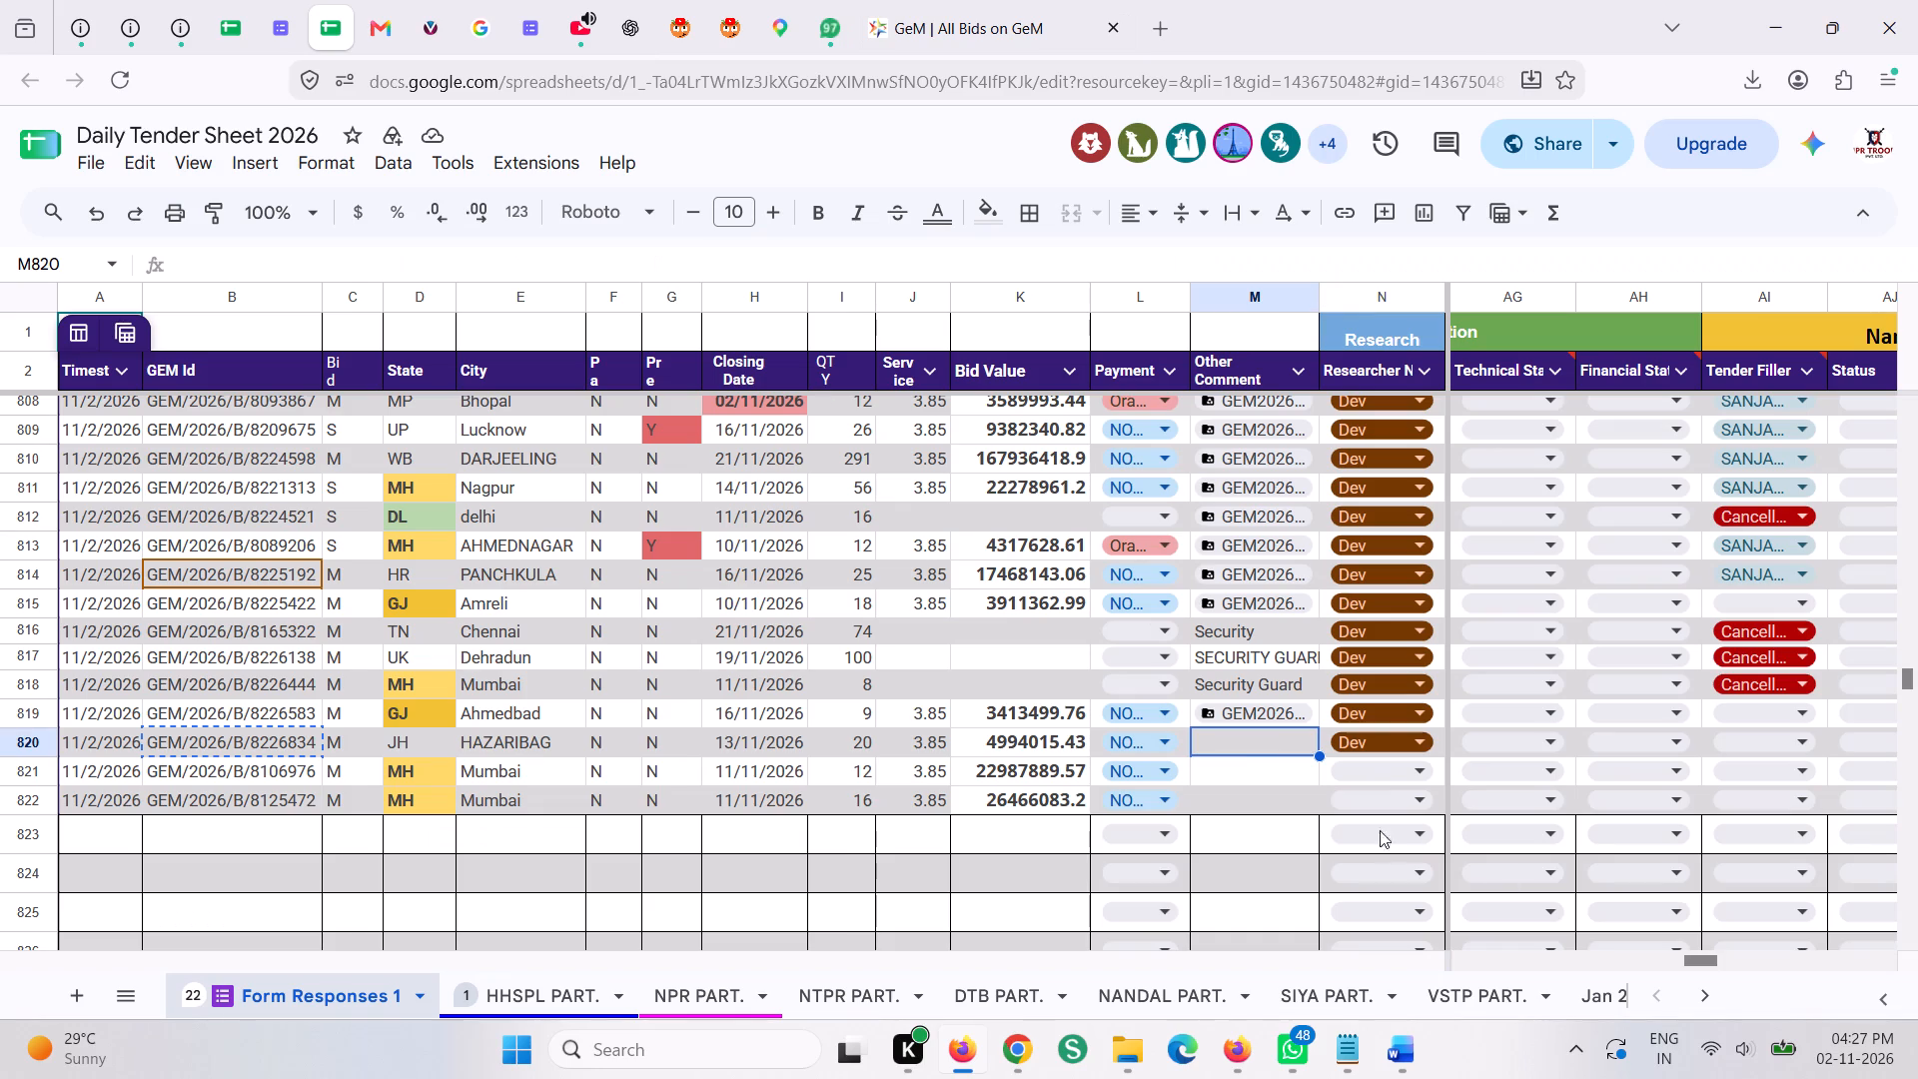
double_click(1253, 741)
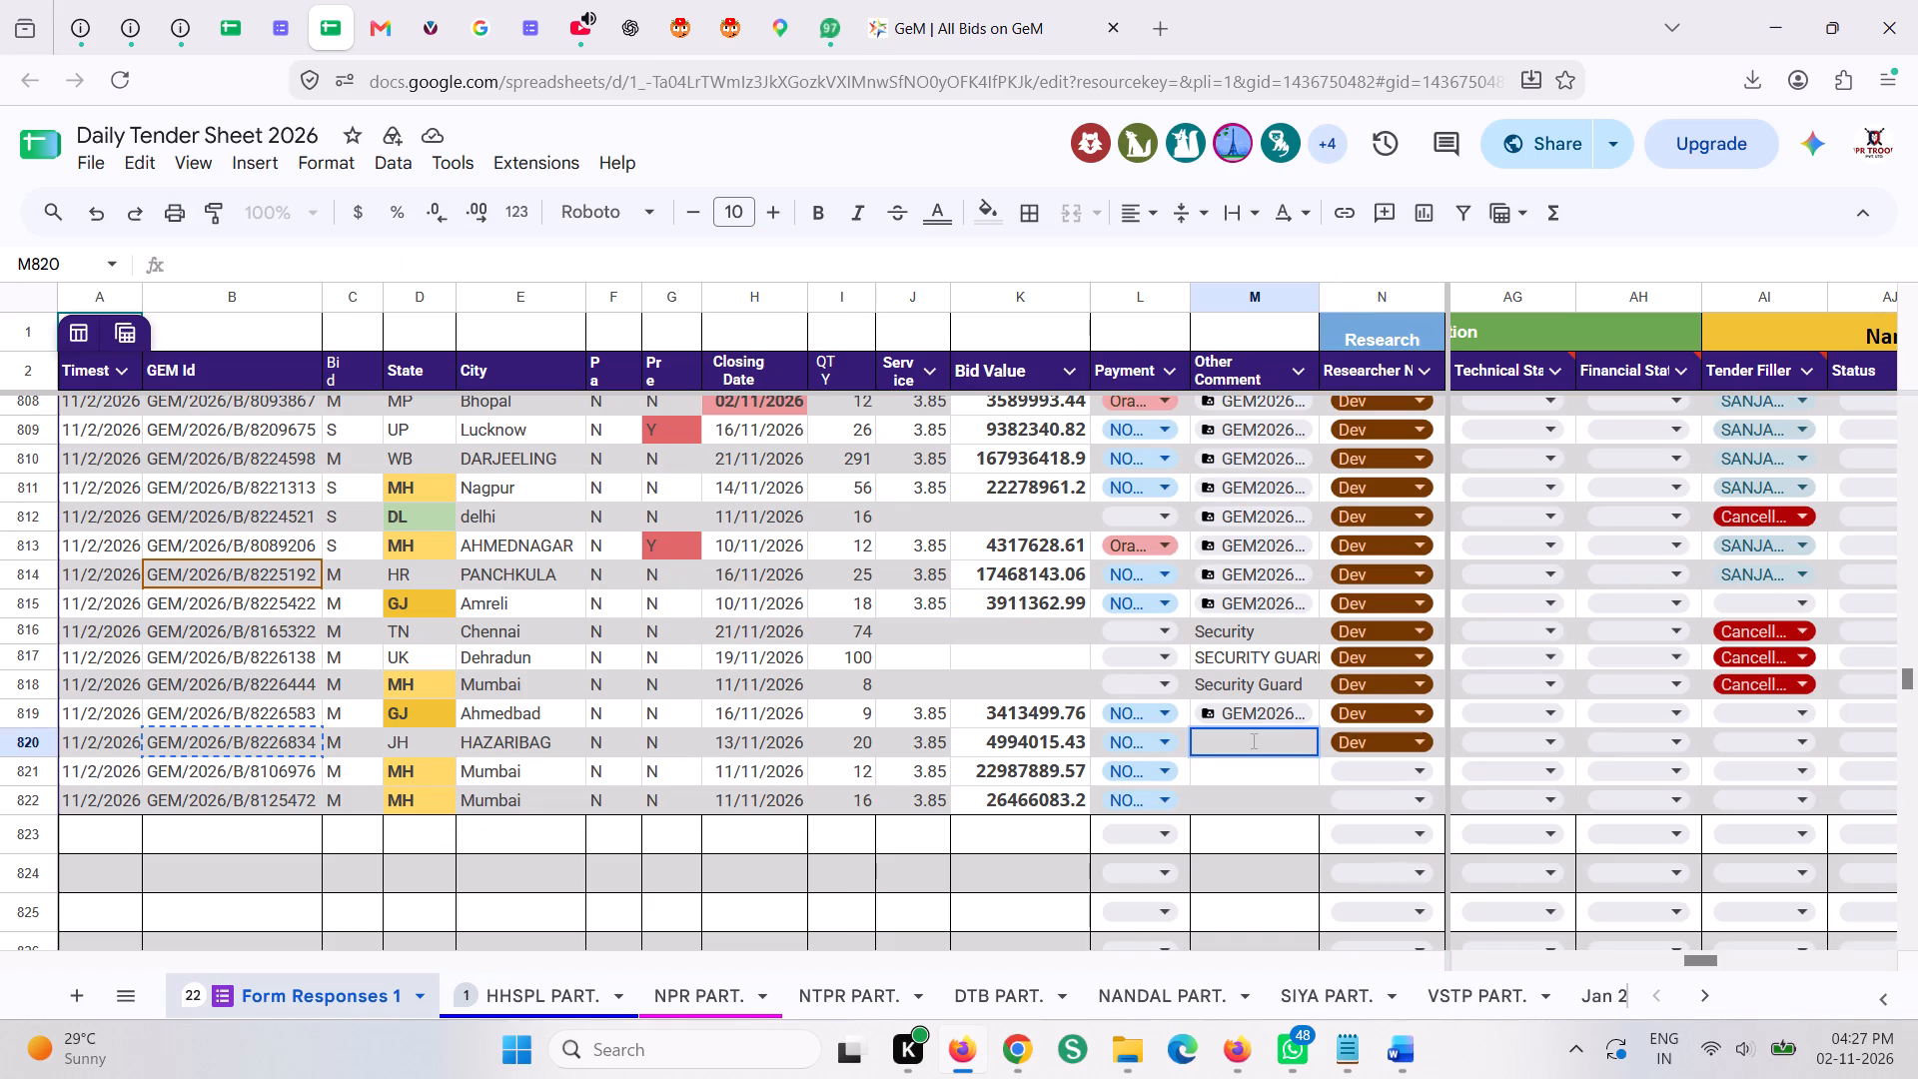
text(PSARA)
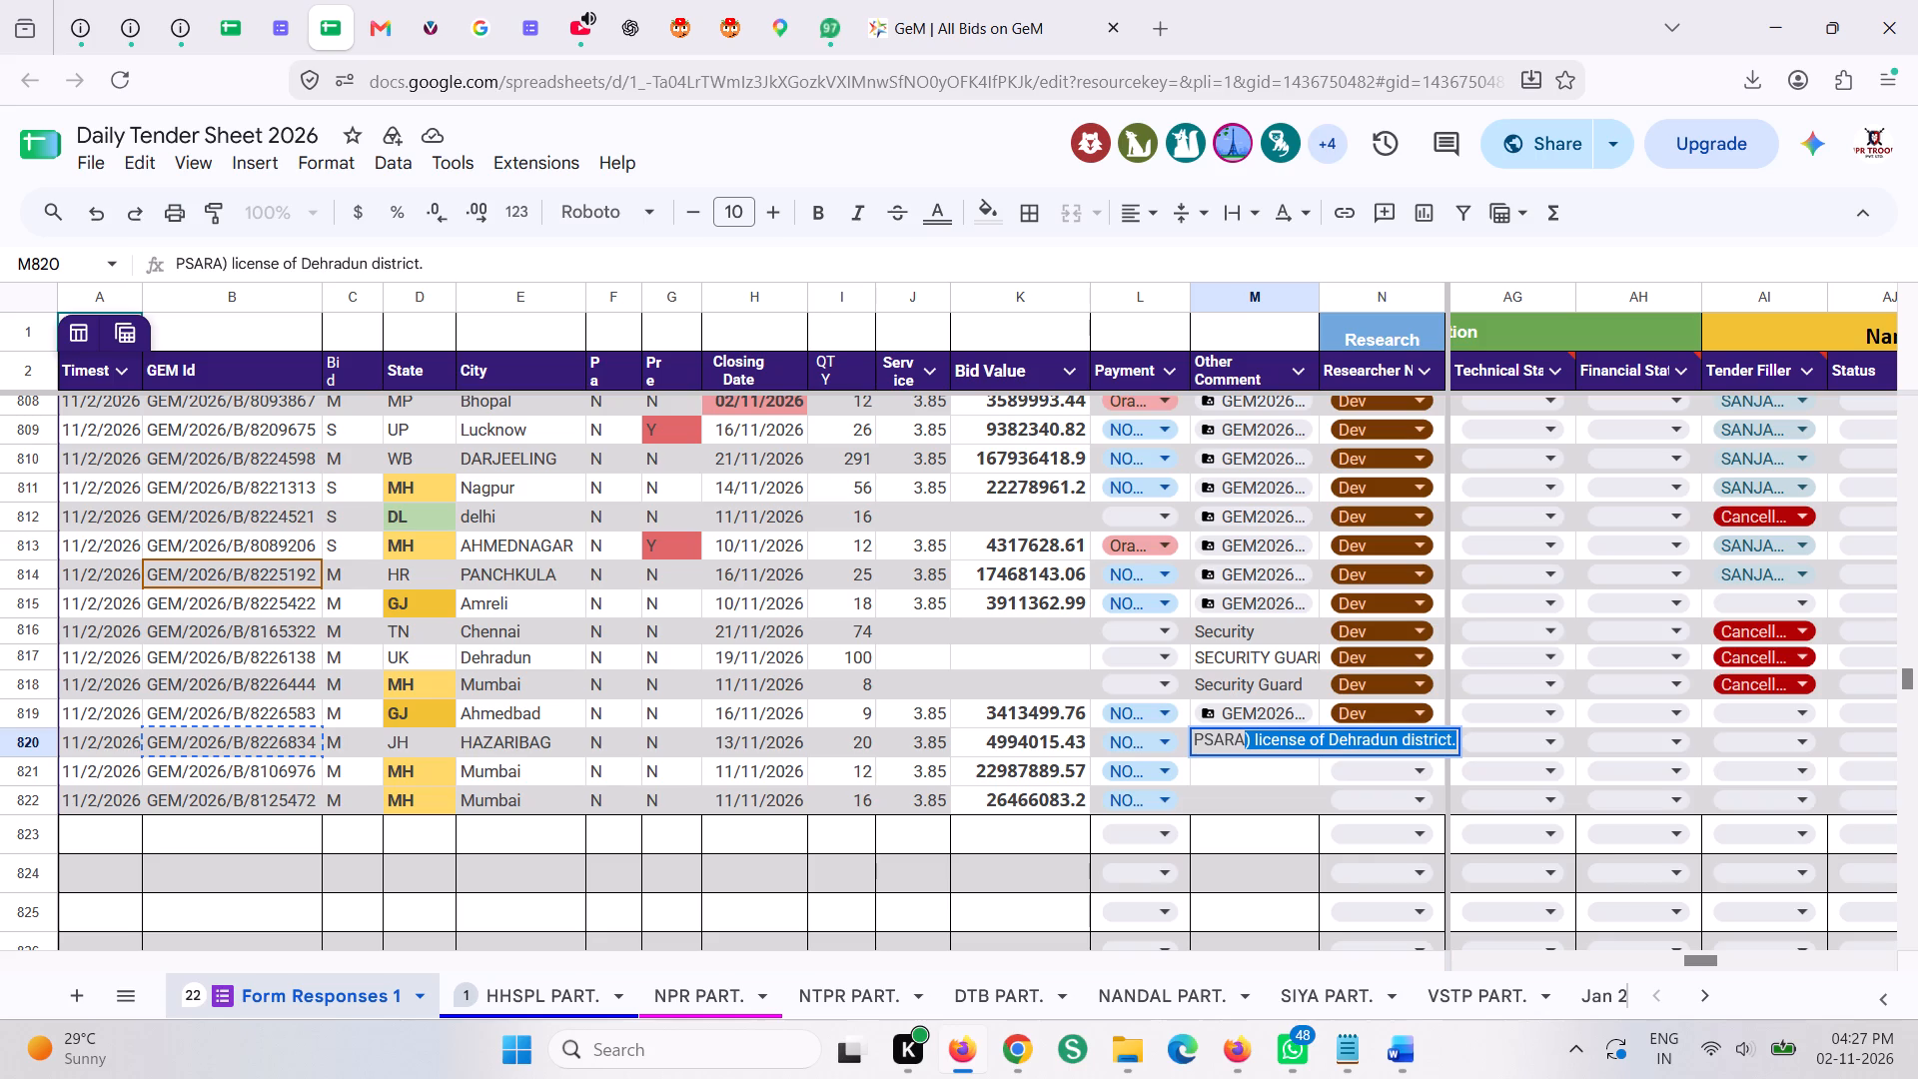
key(space)
text(LIC)
key(Return)
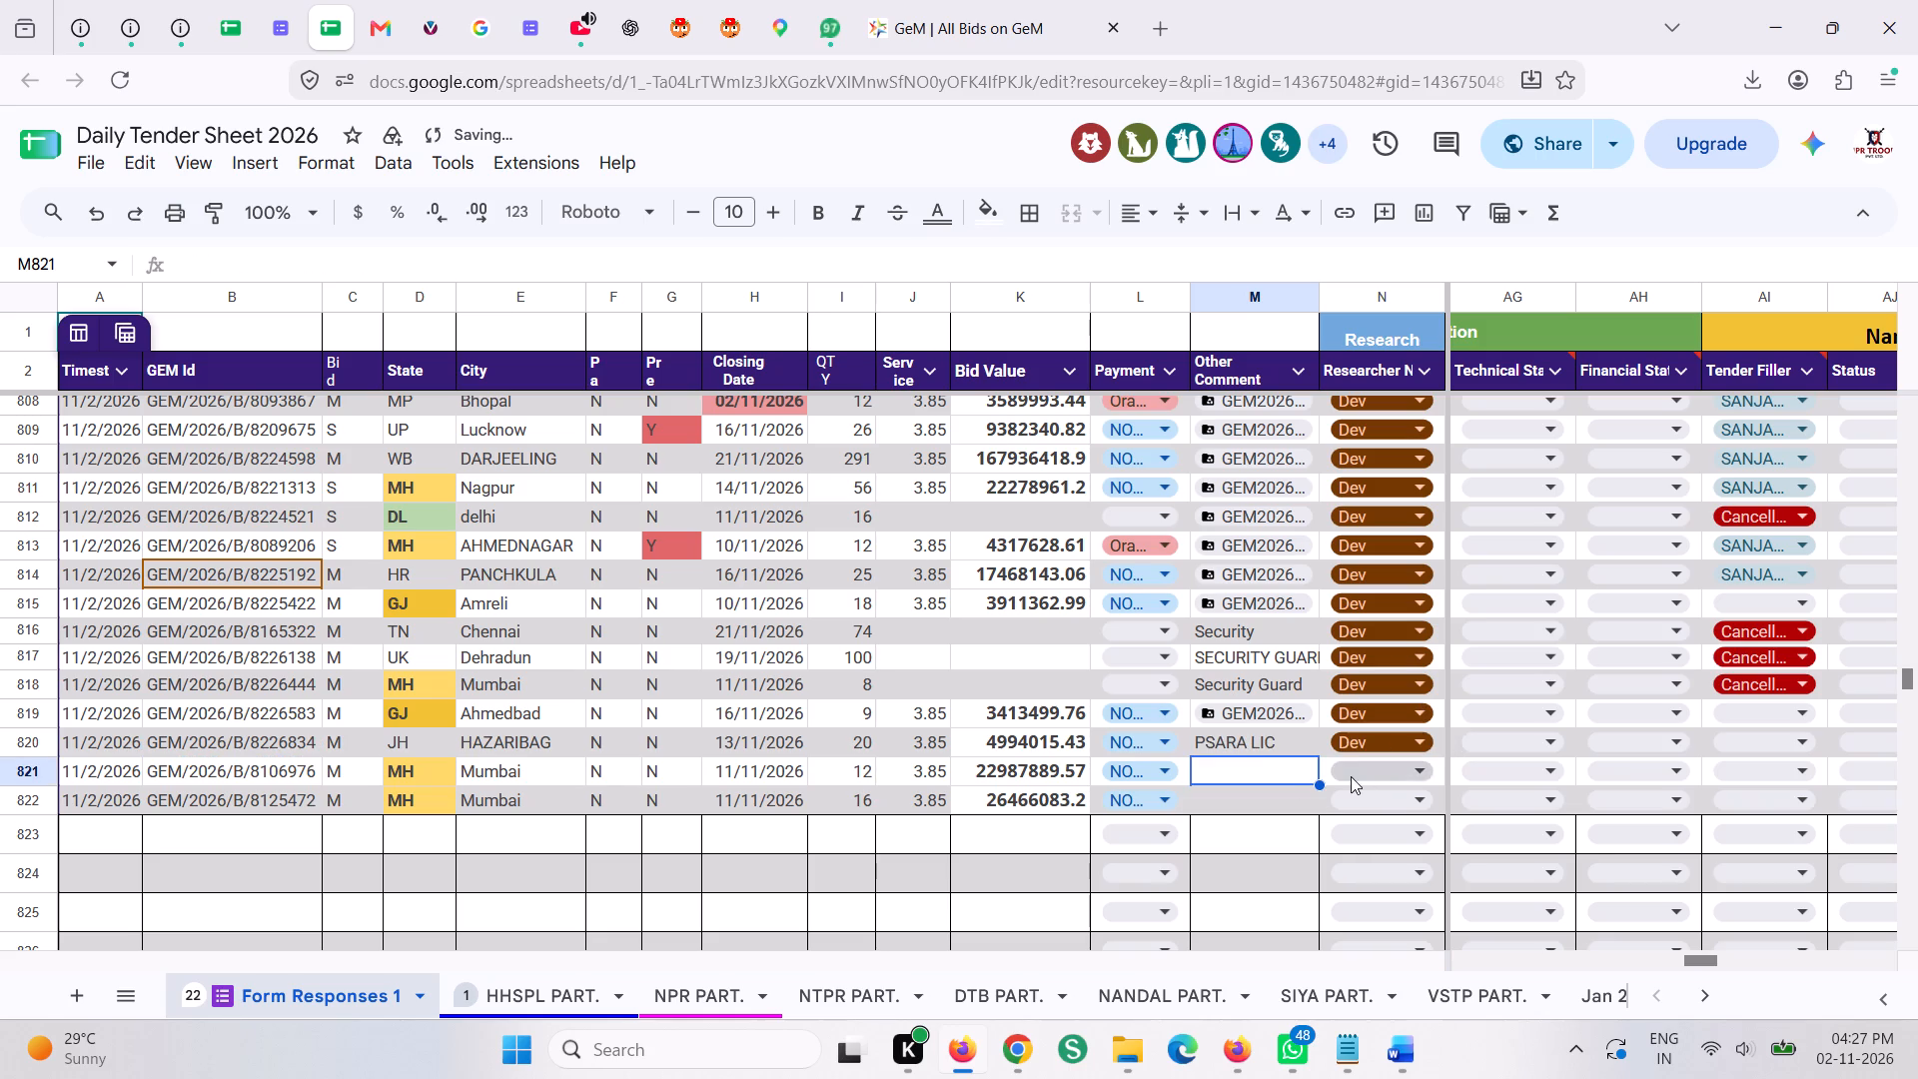
Set the Researcher Name to Dev for the GEM/2026/B/8106976 row.
click(1353, 765)
click(1345, 804)
click(1265, 777)
Switch to Notepad, add +1 to the notes, and return to the tender sheet.
click(1352, 1035)
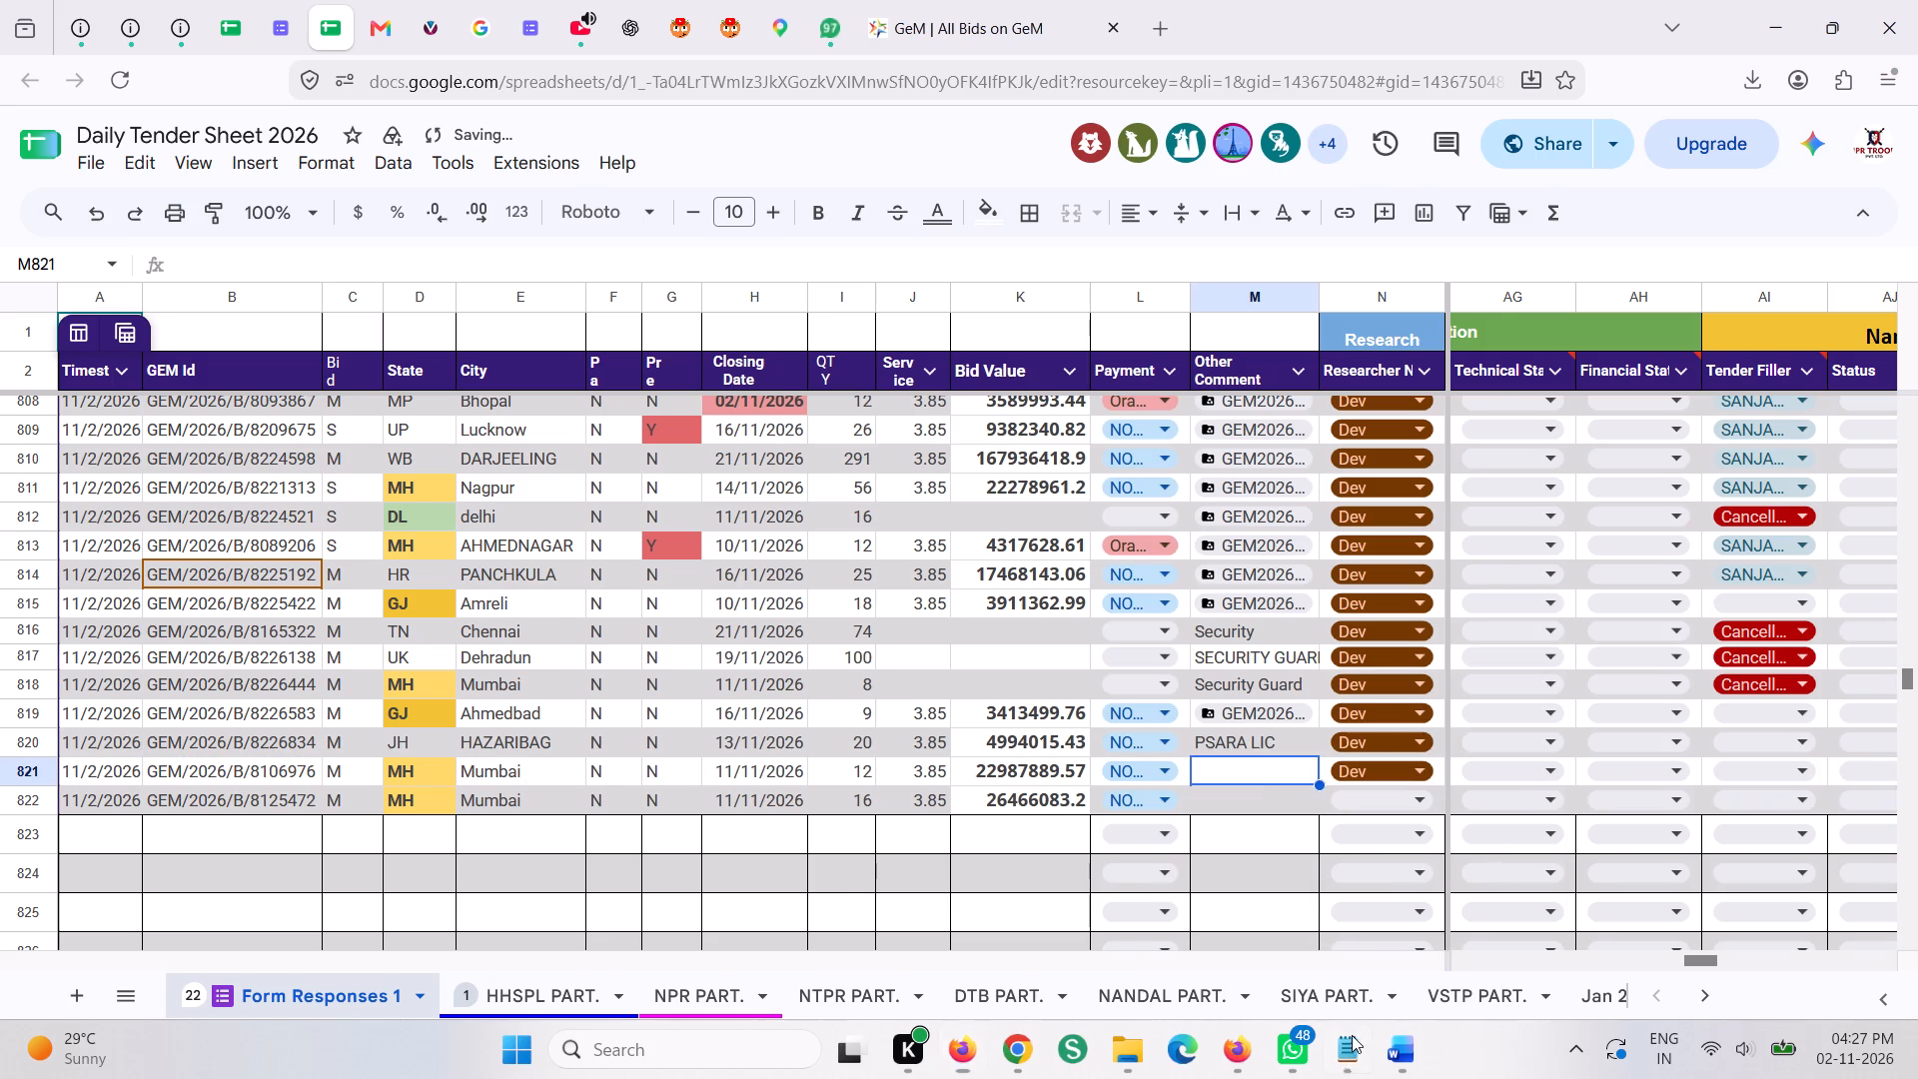
text(+1)
key(alt+Tab)
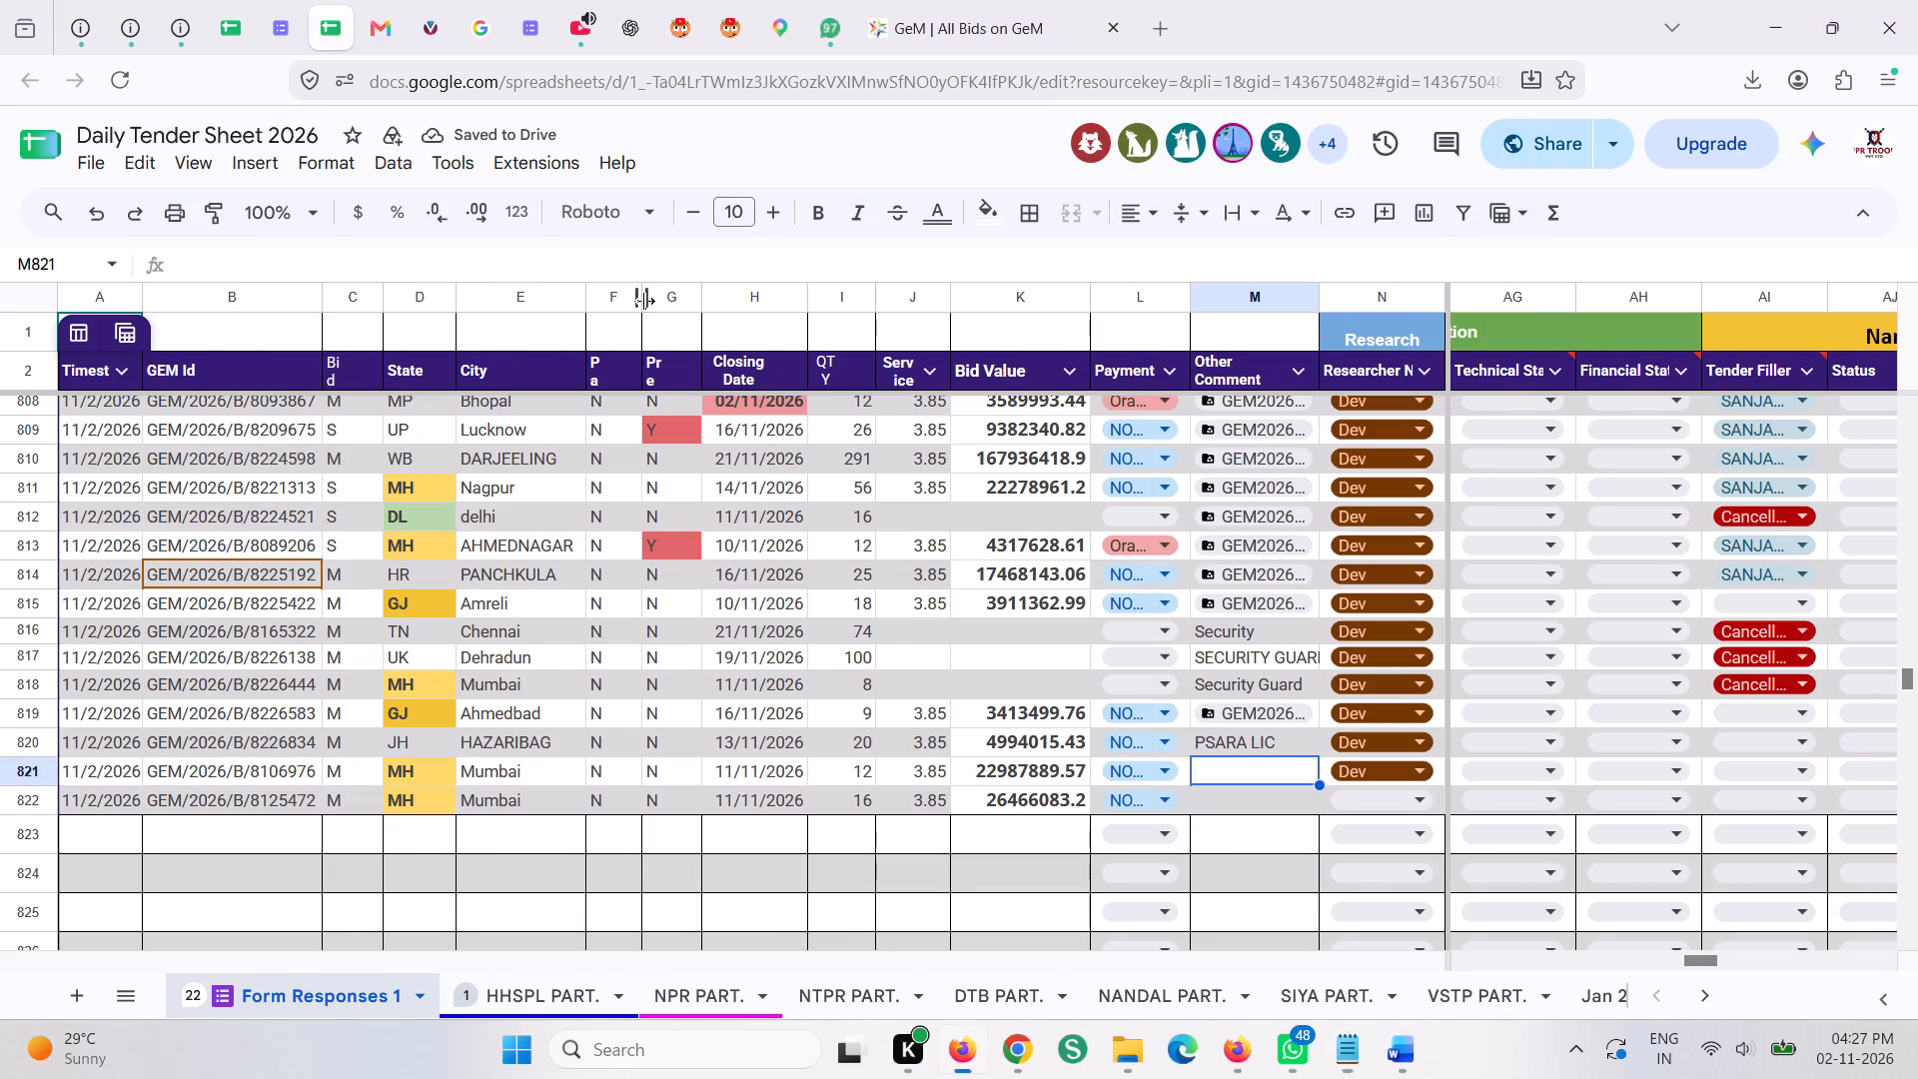
Copy the GEM Id GEM/2026/B/8106976 from the sheet and search the GeM bid listing for it.
key(Left)
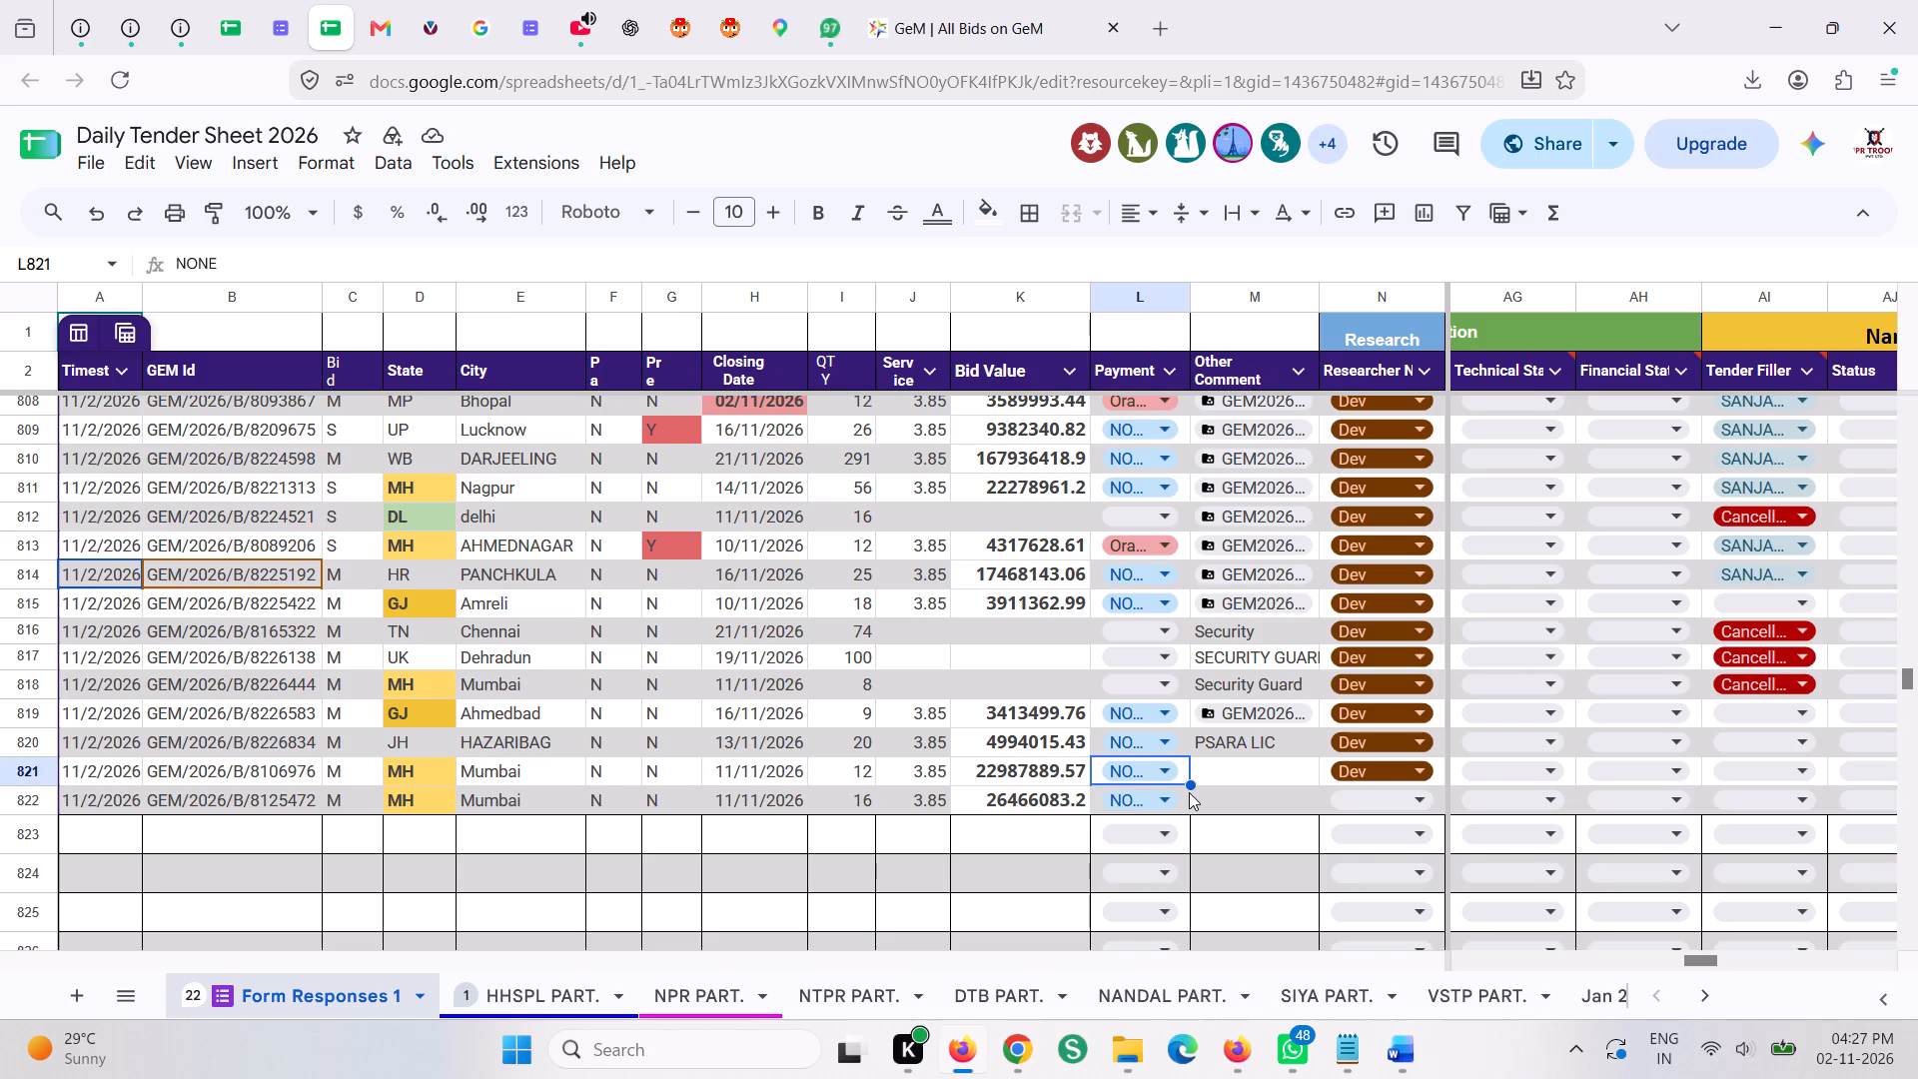
key(Left)
key(Left)
key(Left)
key(Left)
key(Left)
key(Left)
key(Left)
key(Left)
key(Left)
key(Left)
key(Left)
key(Left)
key(Left)
key(Left)
key(Left)
key(Right)
key(ctrl+c)
key(Right)
key(Right)
key(Right)
key(Right)
key(Right)
key(Right)
key(Right)
key(Right)
key(Right)
key(Right)
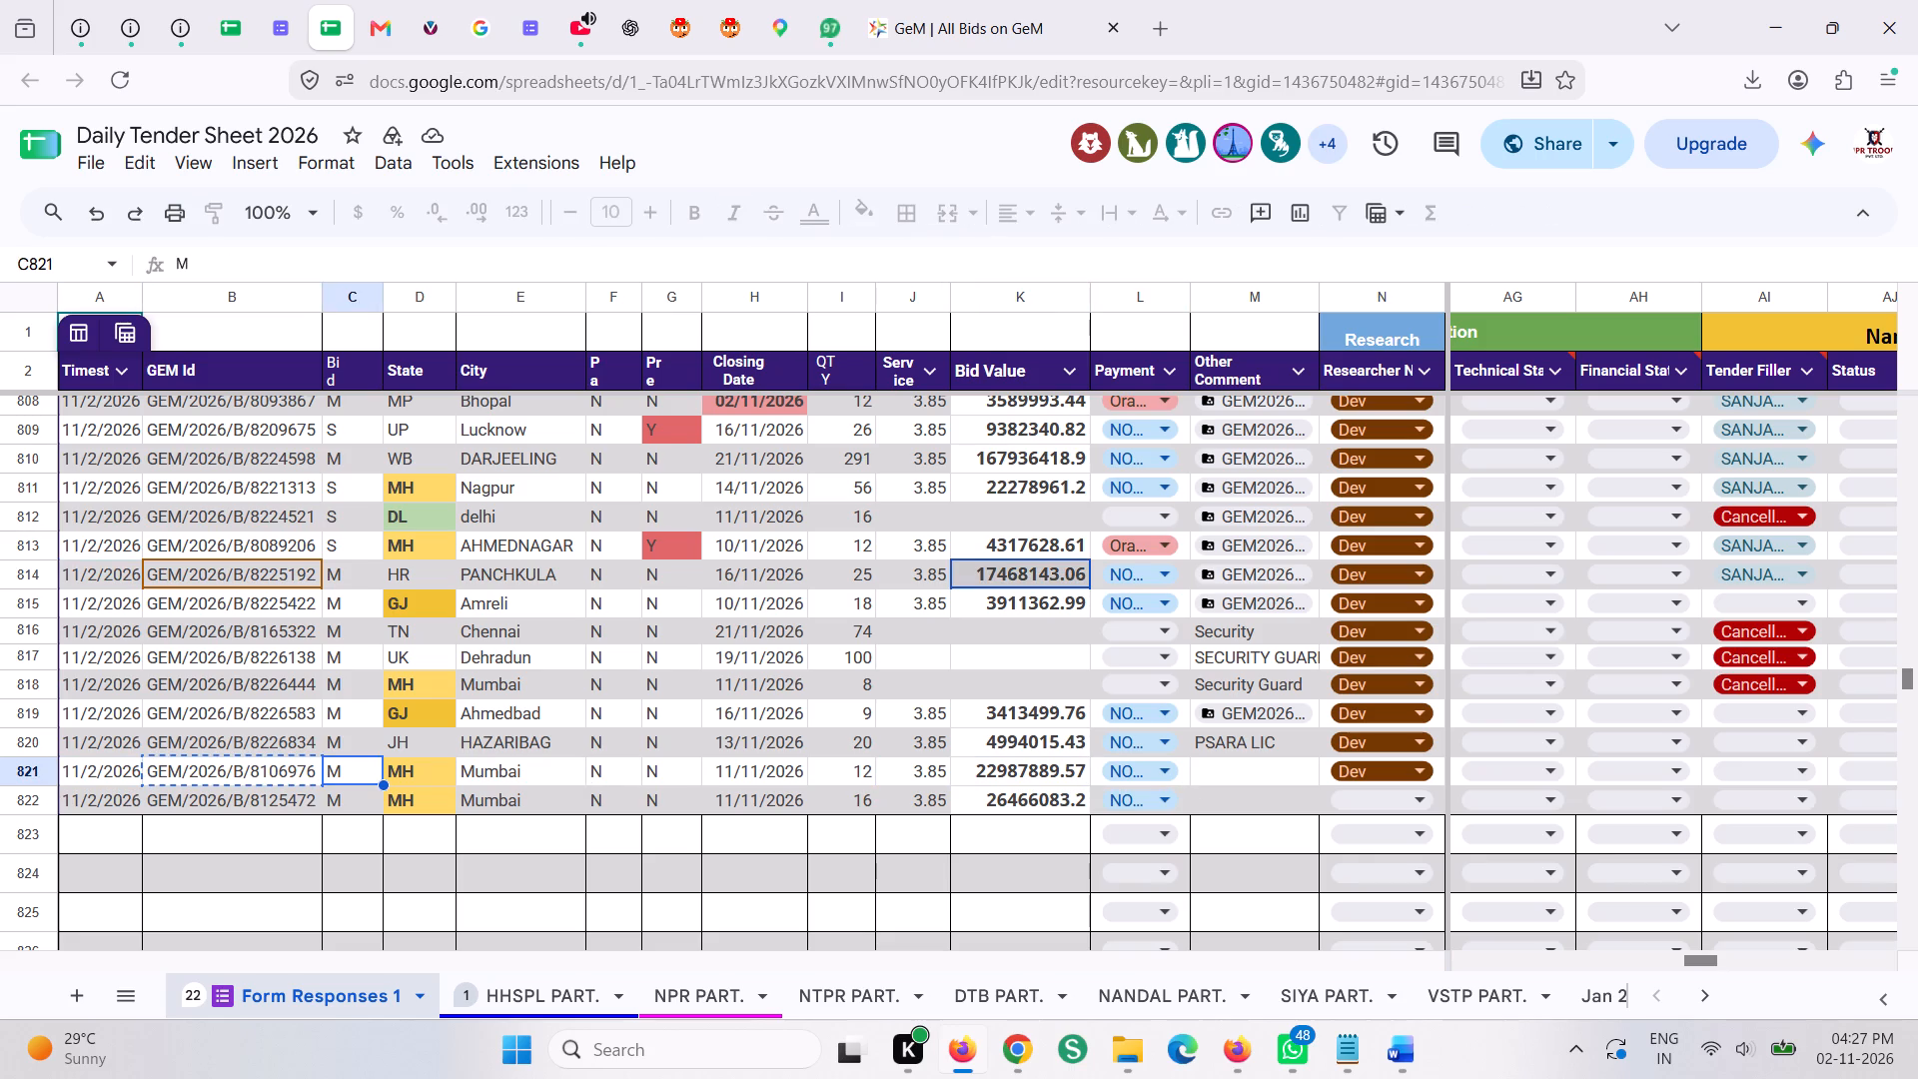
key(Right)
click(907, 0)
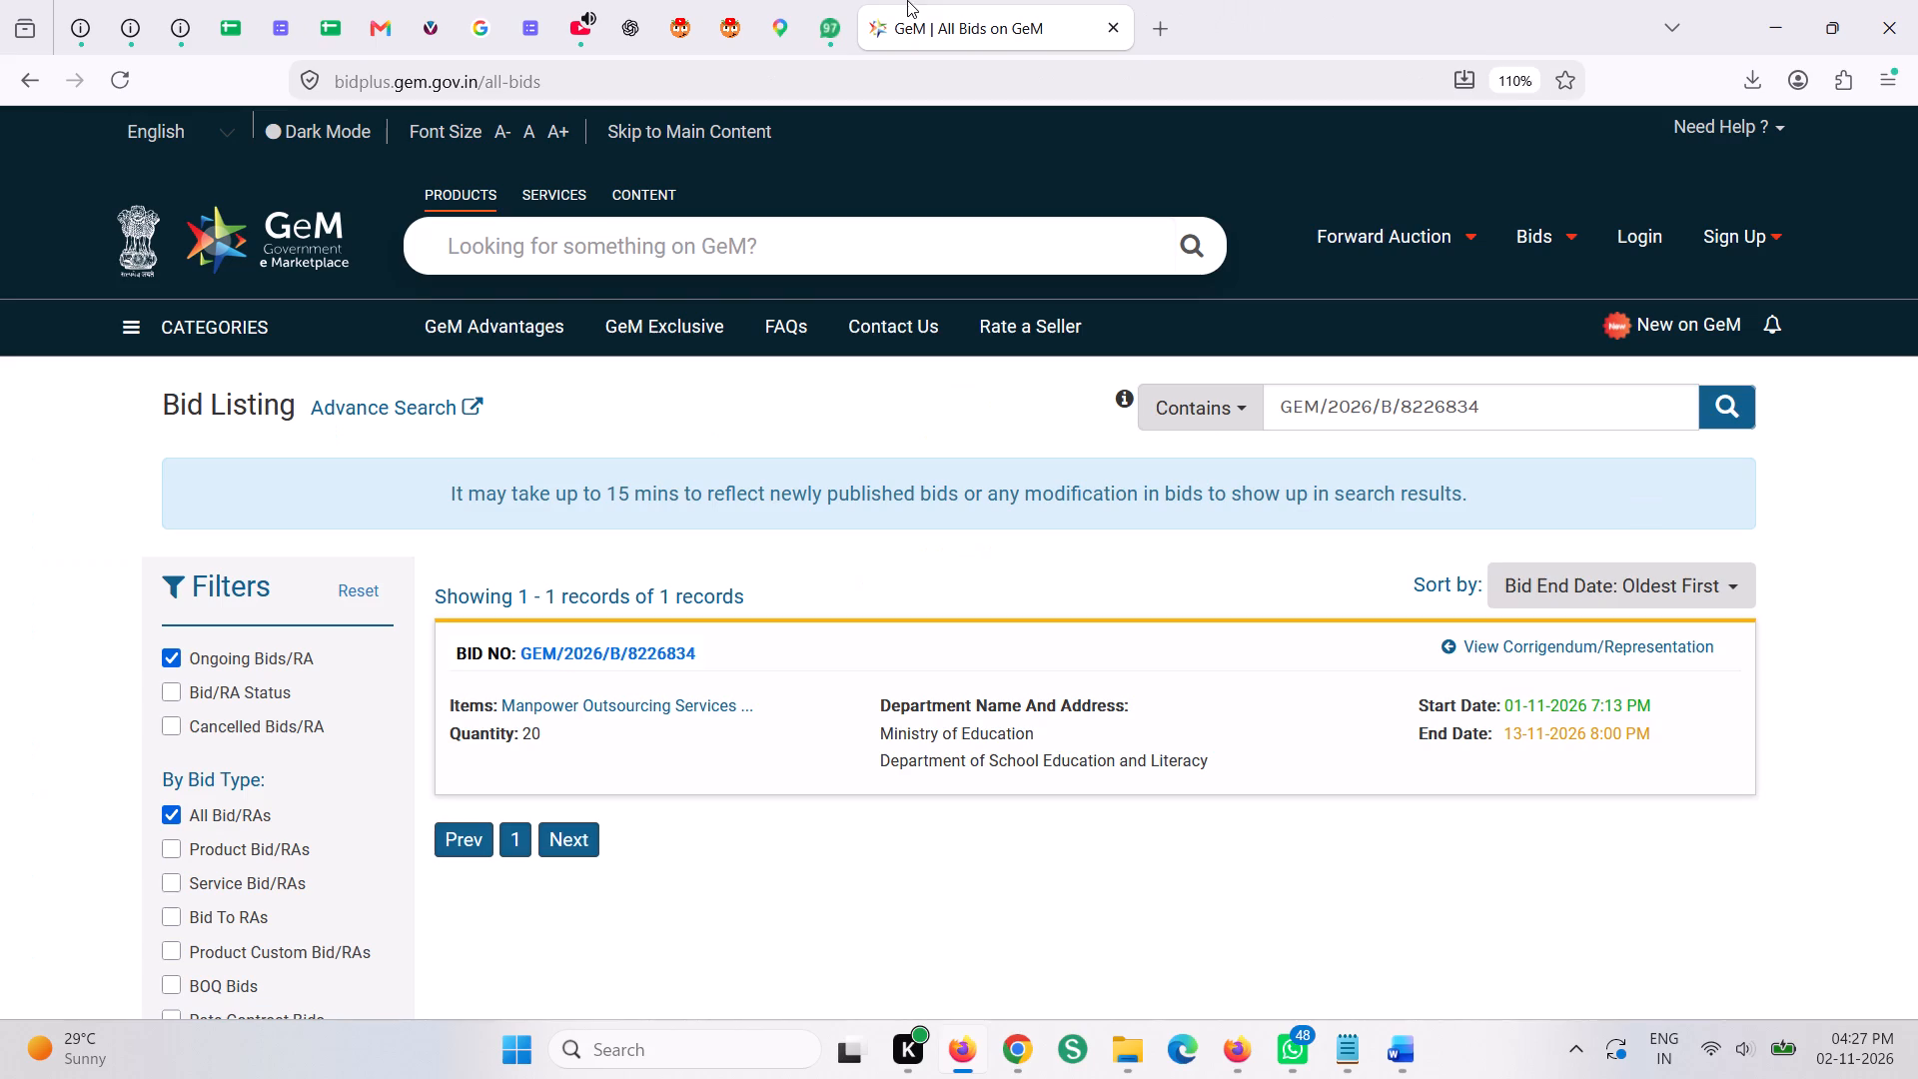
drag(1571, 416, 1157, 406)
key(ctrl+v)
key(Return)
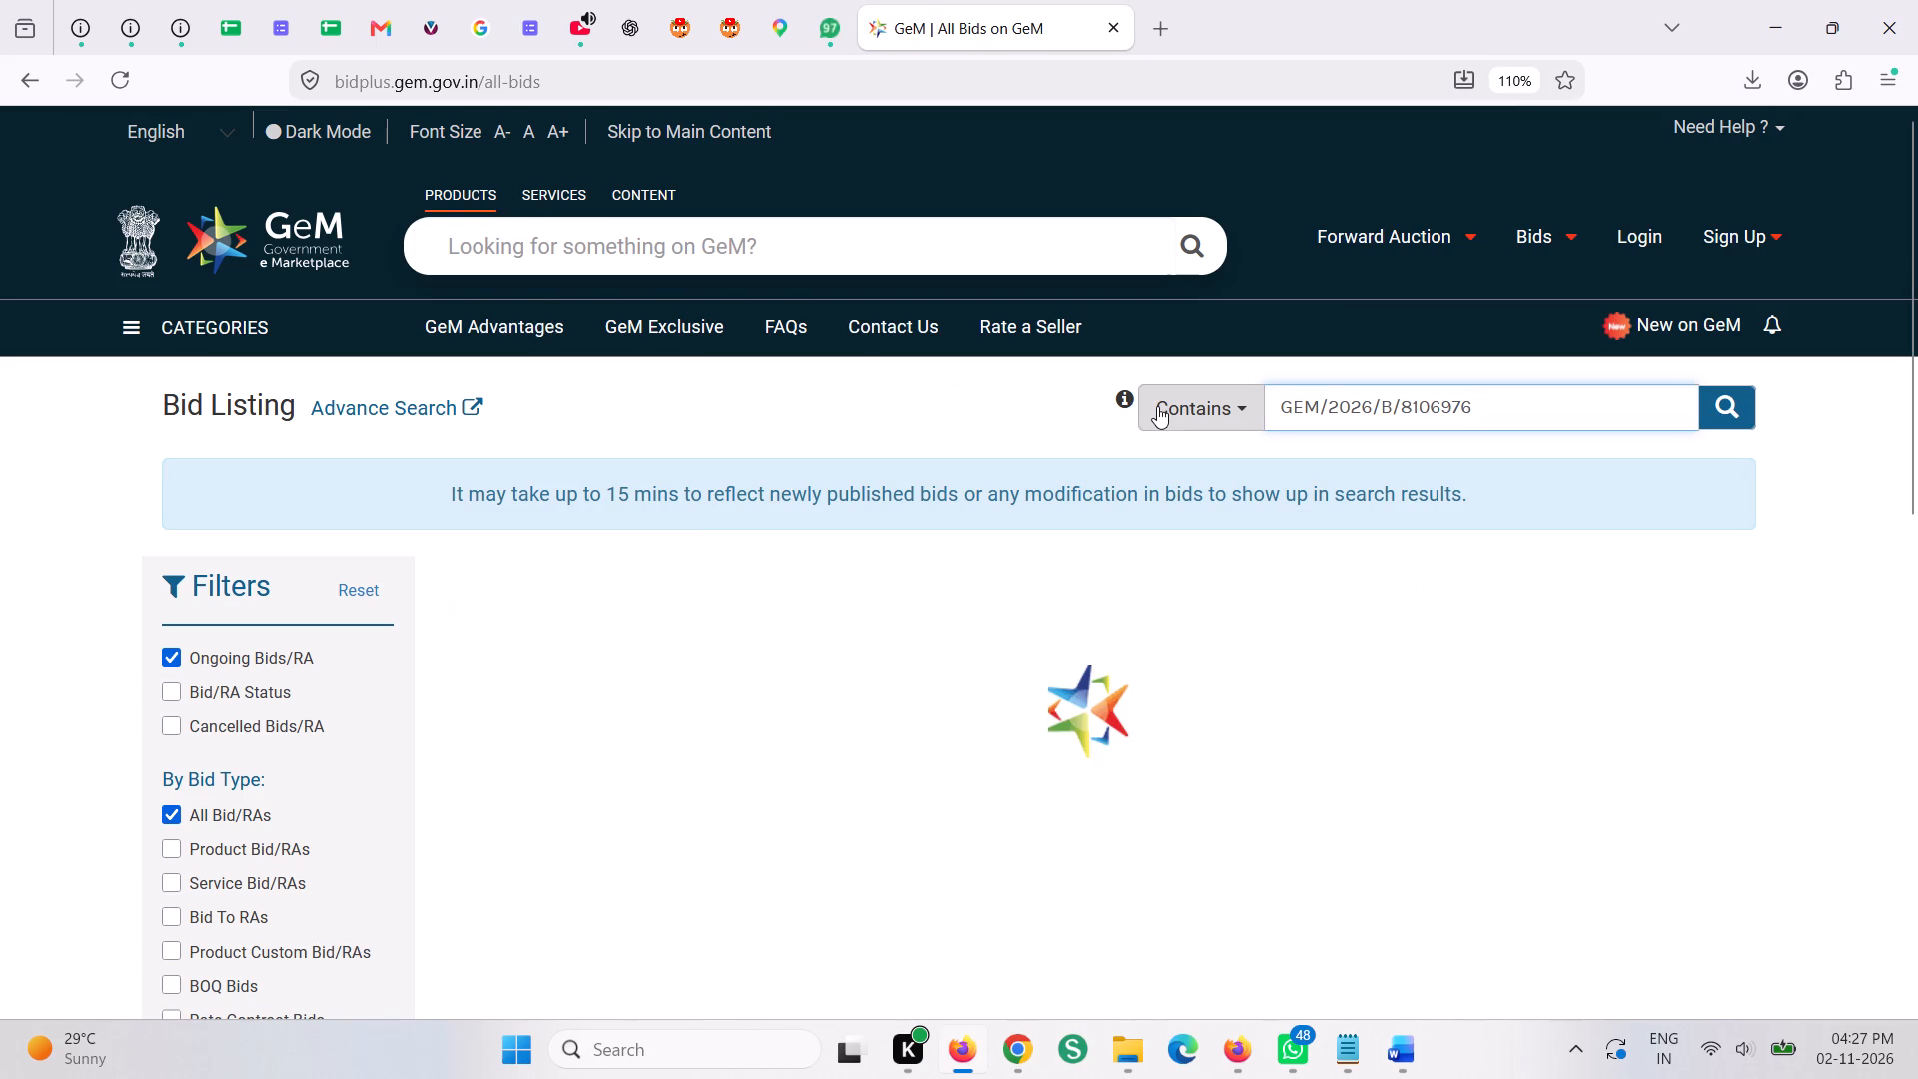
Open the bid document for GEM/2026/B/8106976 from the bid listing and review its item category.
click(674, 650)
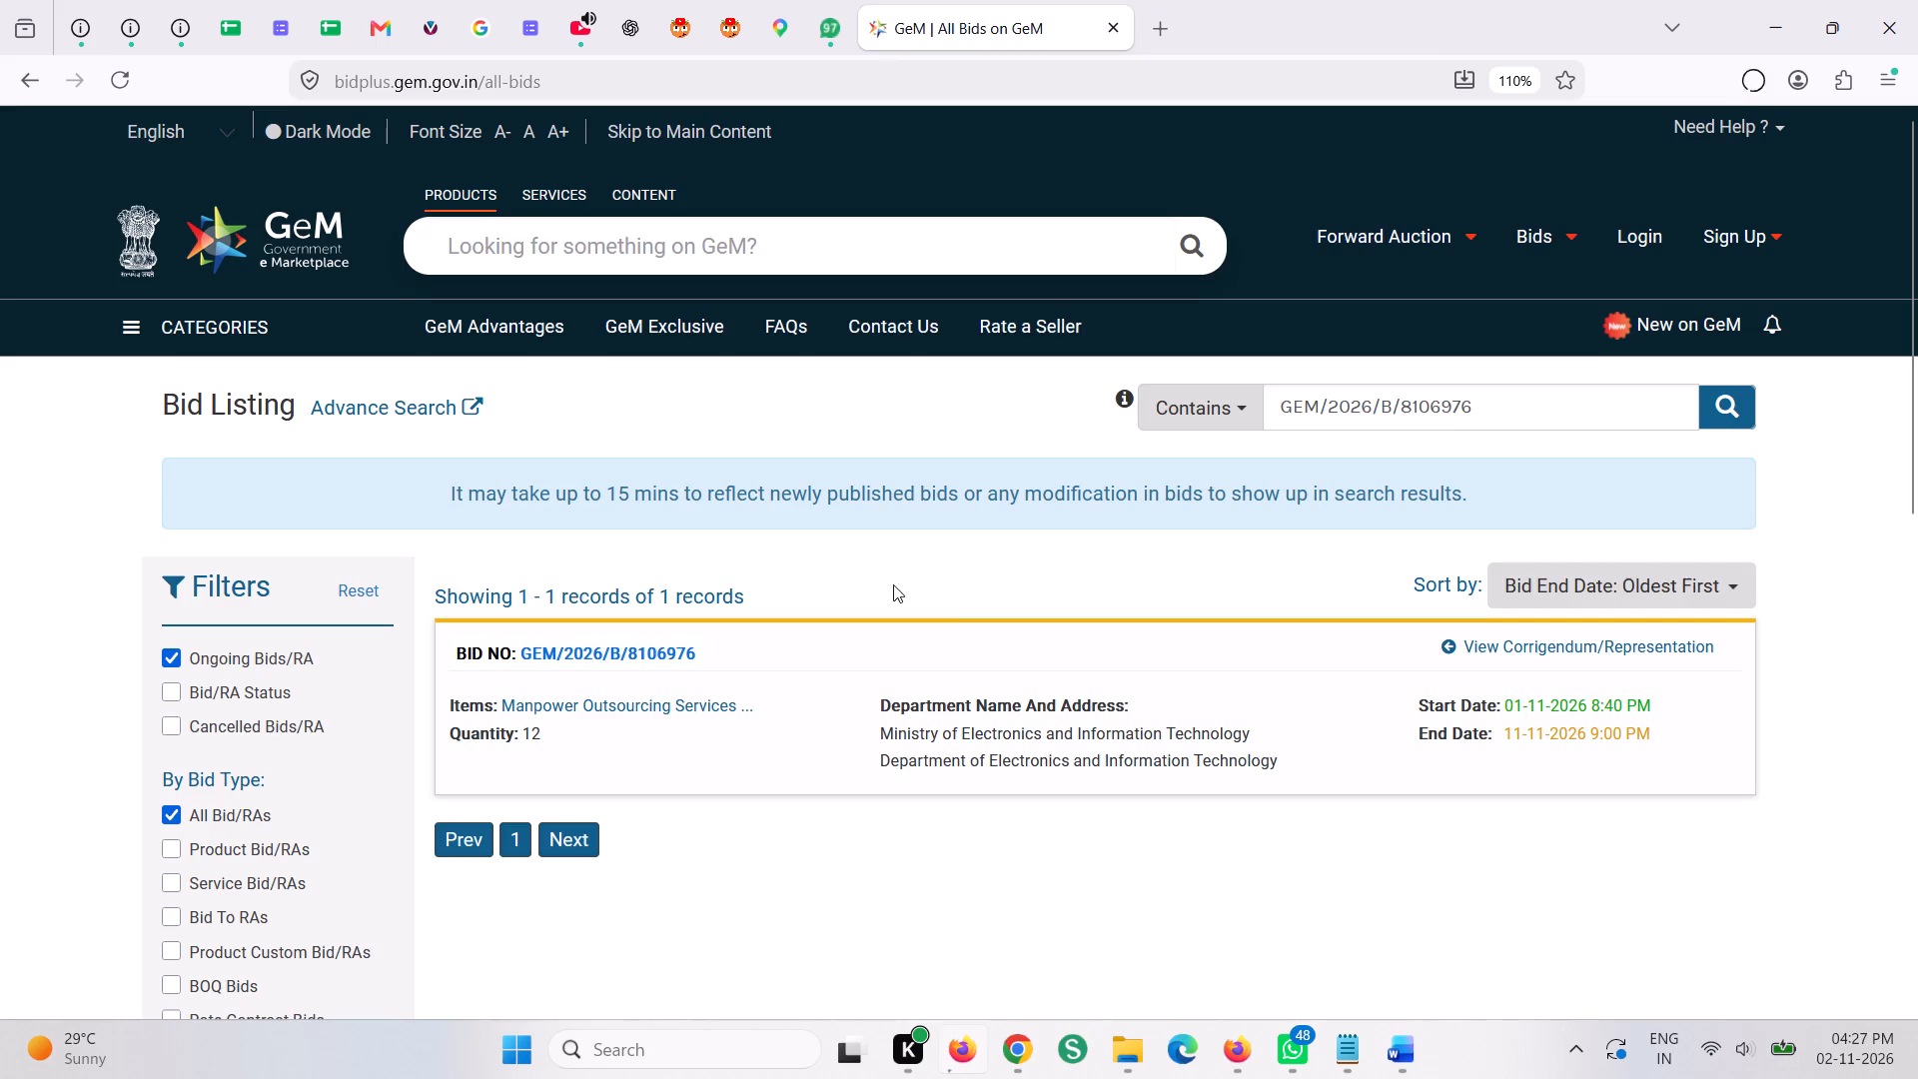
click(615, 536)
scroll(1113, 598, down, 1)
click(1195, 596)
scroll(1202, 604, down, 1)
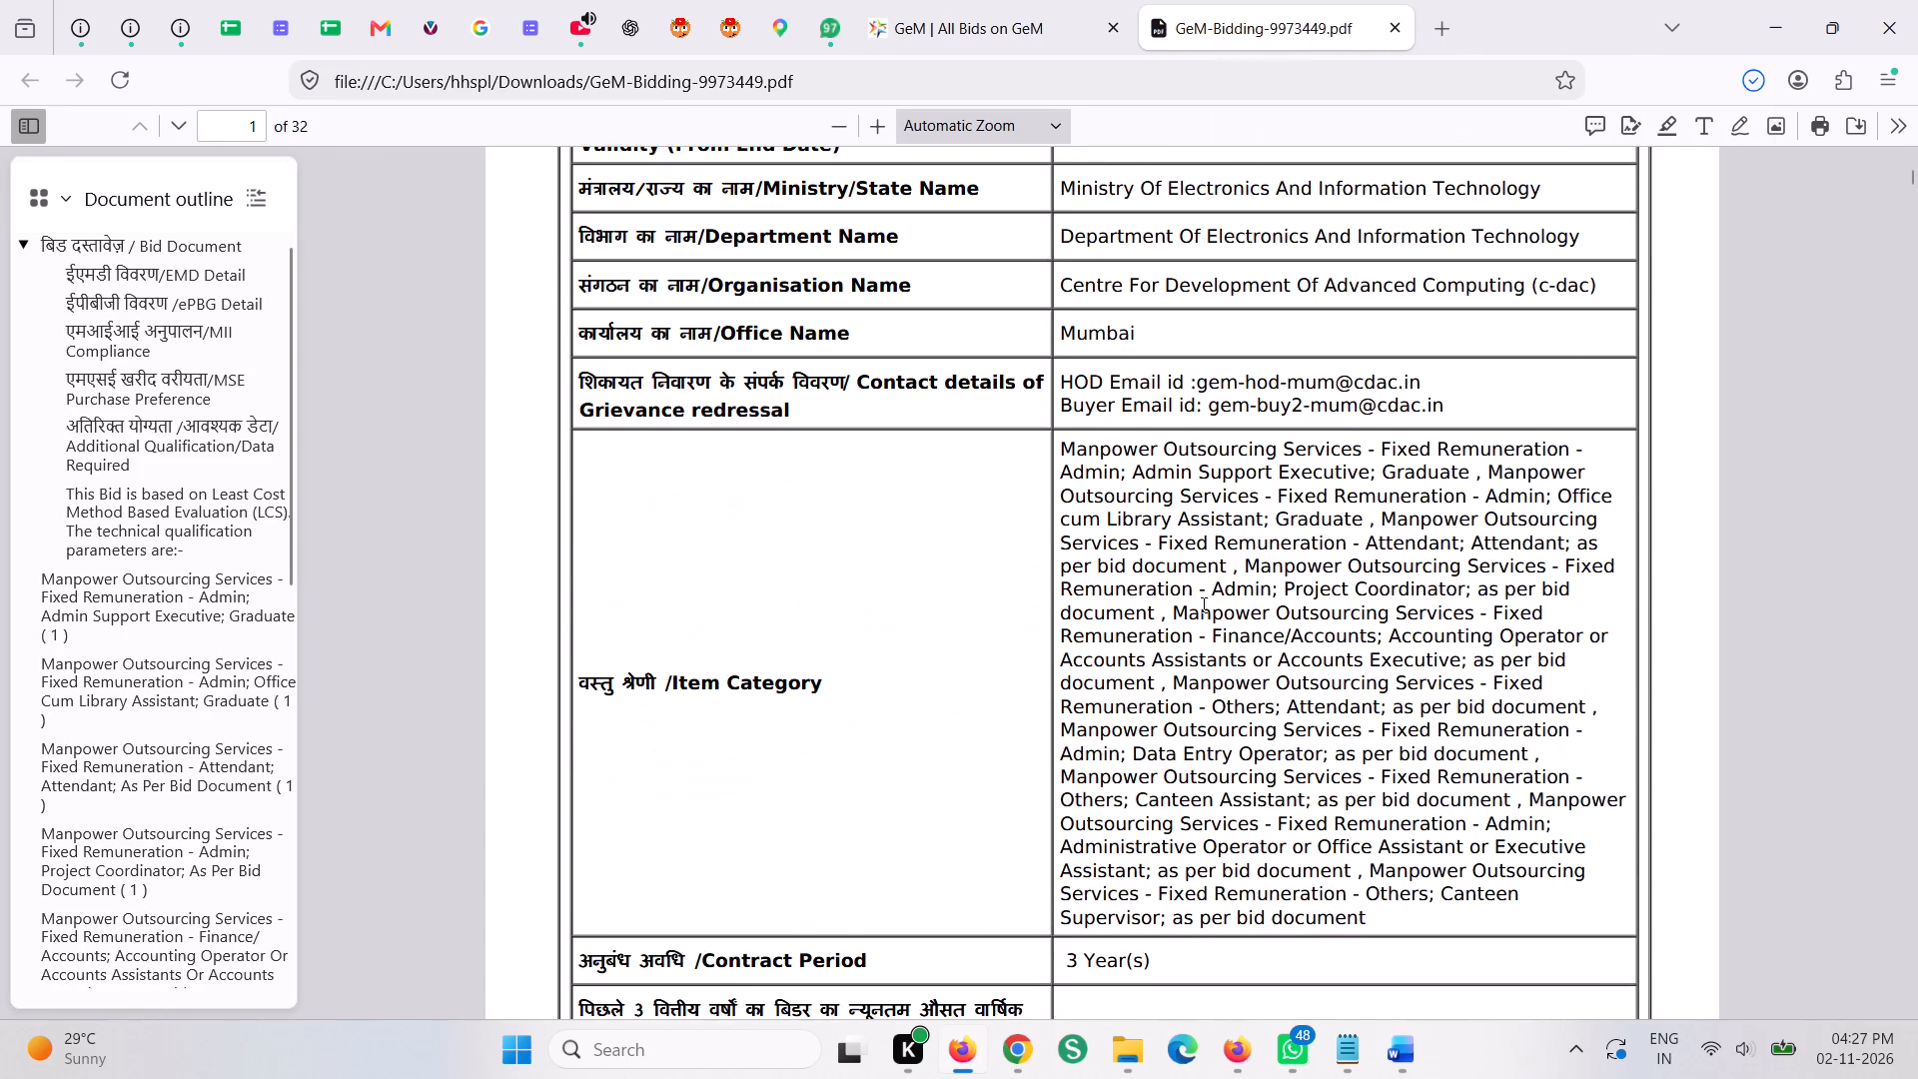
Search the bid document for the terms SECURITY, WATCH and CHOWKIDAR, and clear the search text.
click(1225, 611)
key(ctrl+f)
text(SECURITY)
key(Return)
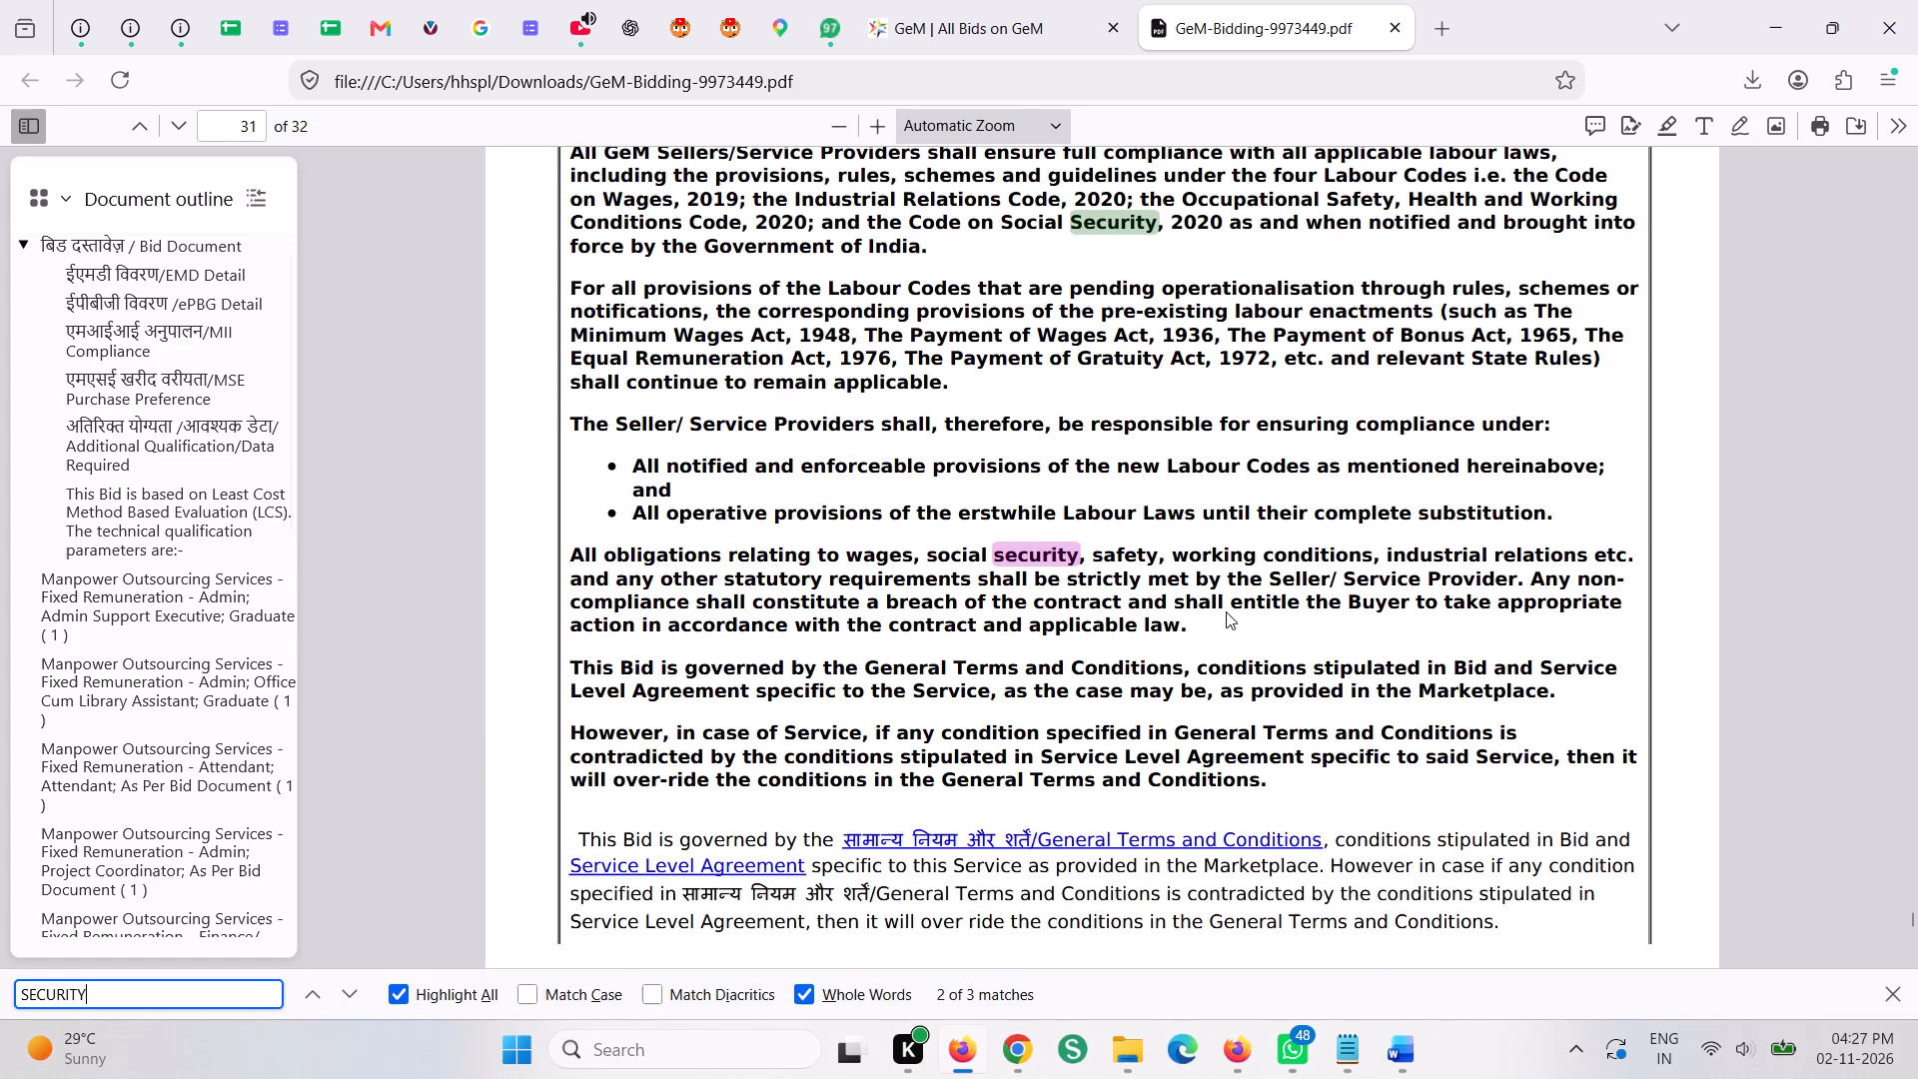
key(Return)
key(Return)
key(Return)
key(Return)
key(Return)
key(BackSpace)
key(BackSpace)
key(BackSpace)
key(BackSpace)
key(BackSpace)
key(BackSpace)
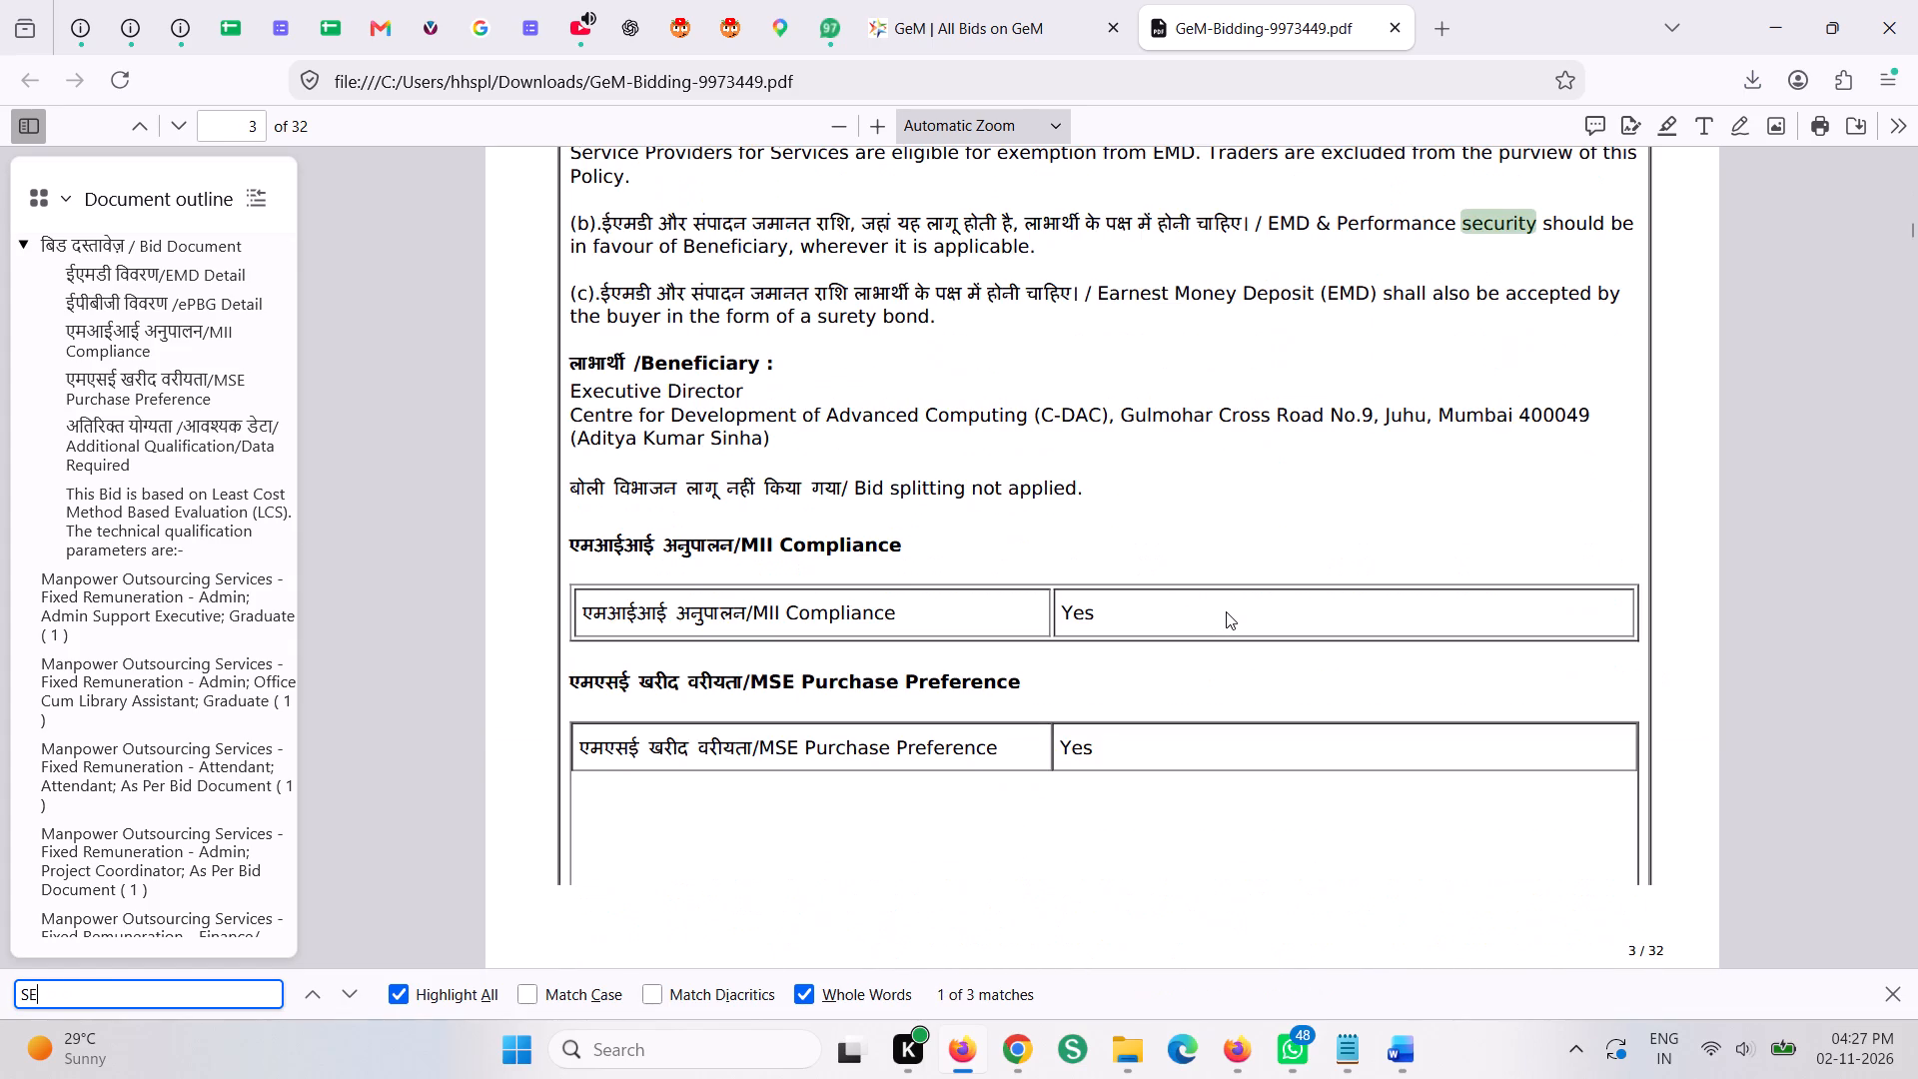
key(BackSpace)
key(BackSpace)
key(BackSpace)
key(BackSpace)
text(WATCH)
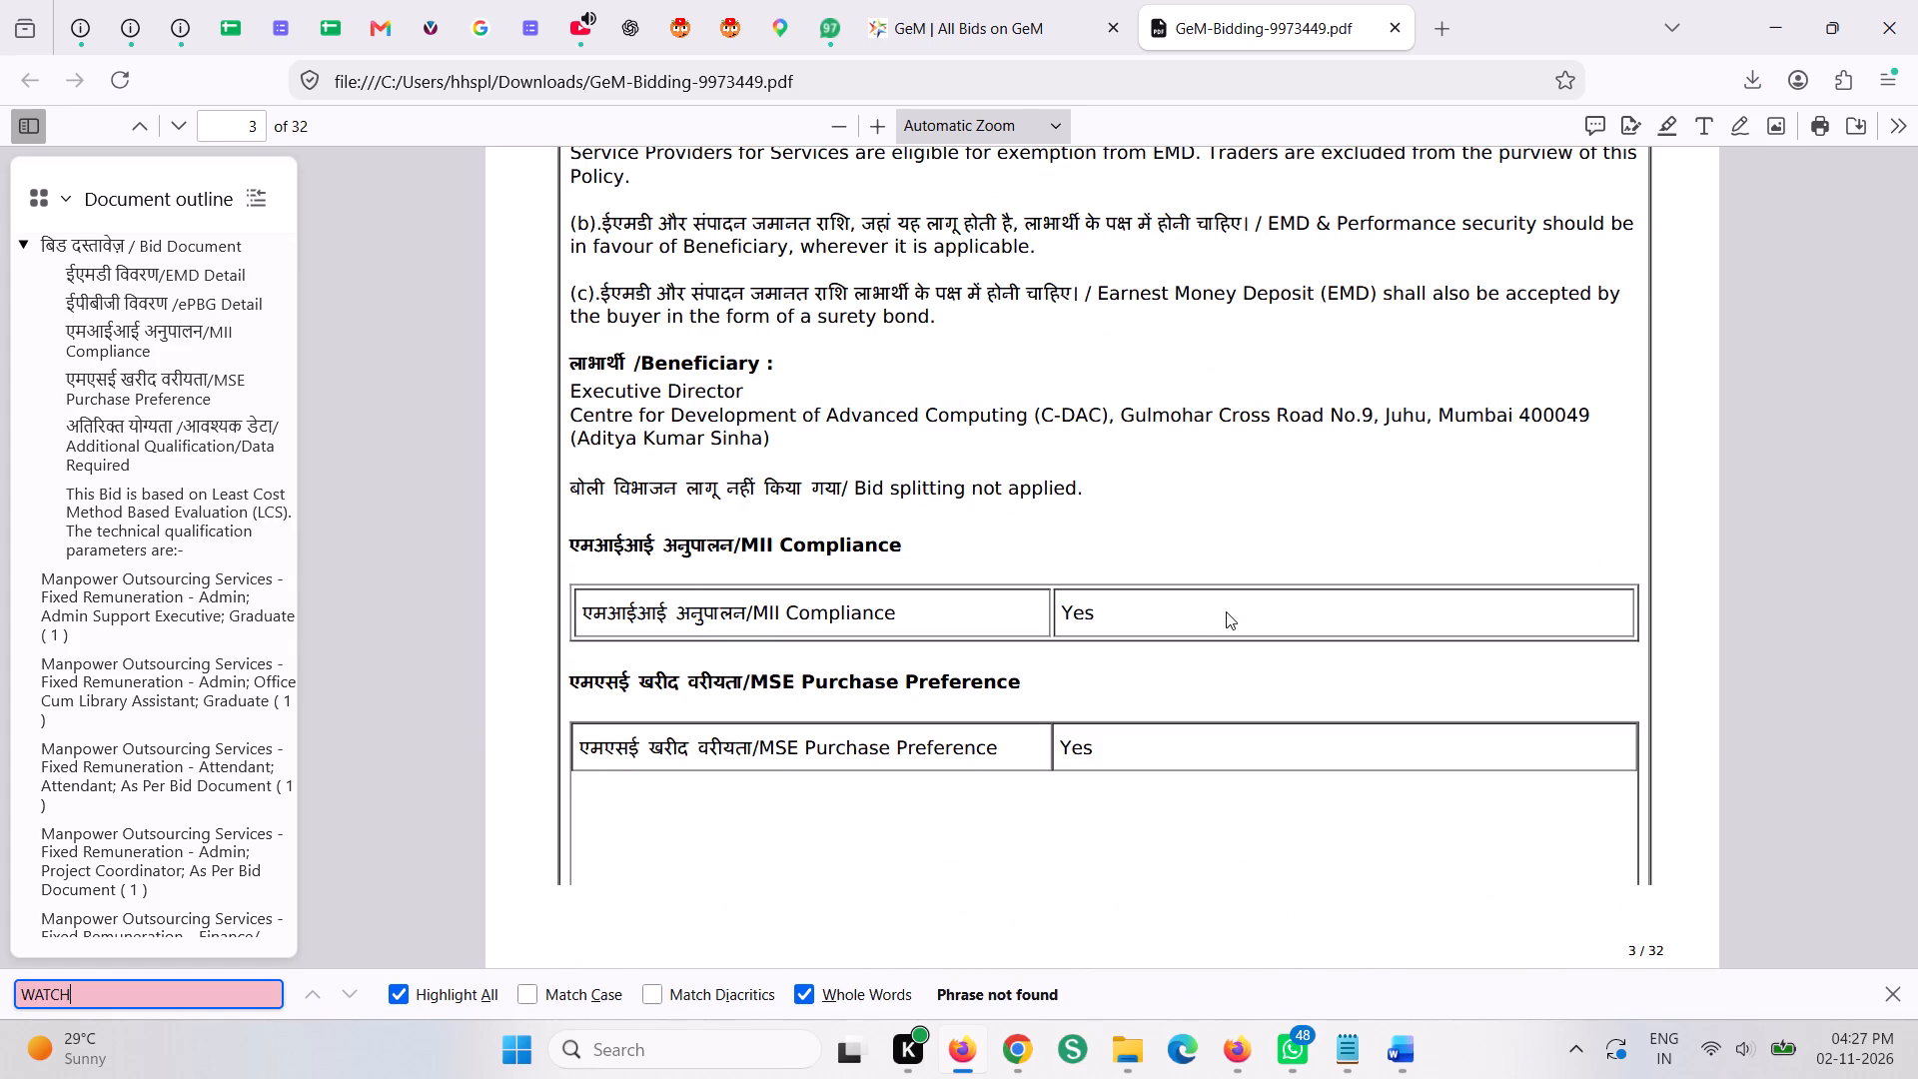
key(BackSpace)
key(BackSpace)
key(BackSpace)
key(BackSpace)
key(BackSpace)
key(BackSpace)
key(BackSpace)
text(CHOWKIDAR)
key(BackSpace)
key(BackSpace)
key(BackSpace)
key(BackSpace)
key(BackSpace)
key(BackSpace)
key(BackSpace)
key(BackSpace)
key(BackSpace)
key(BackSpace)
key(BackSpace)
key(BackSpace)
key(BackSpace)
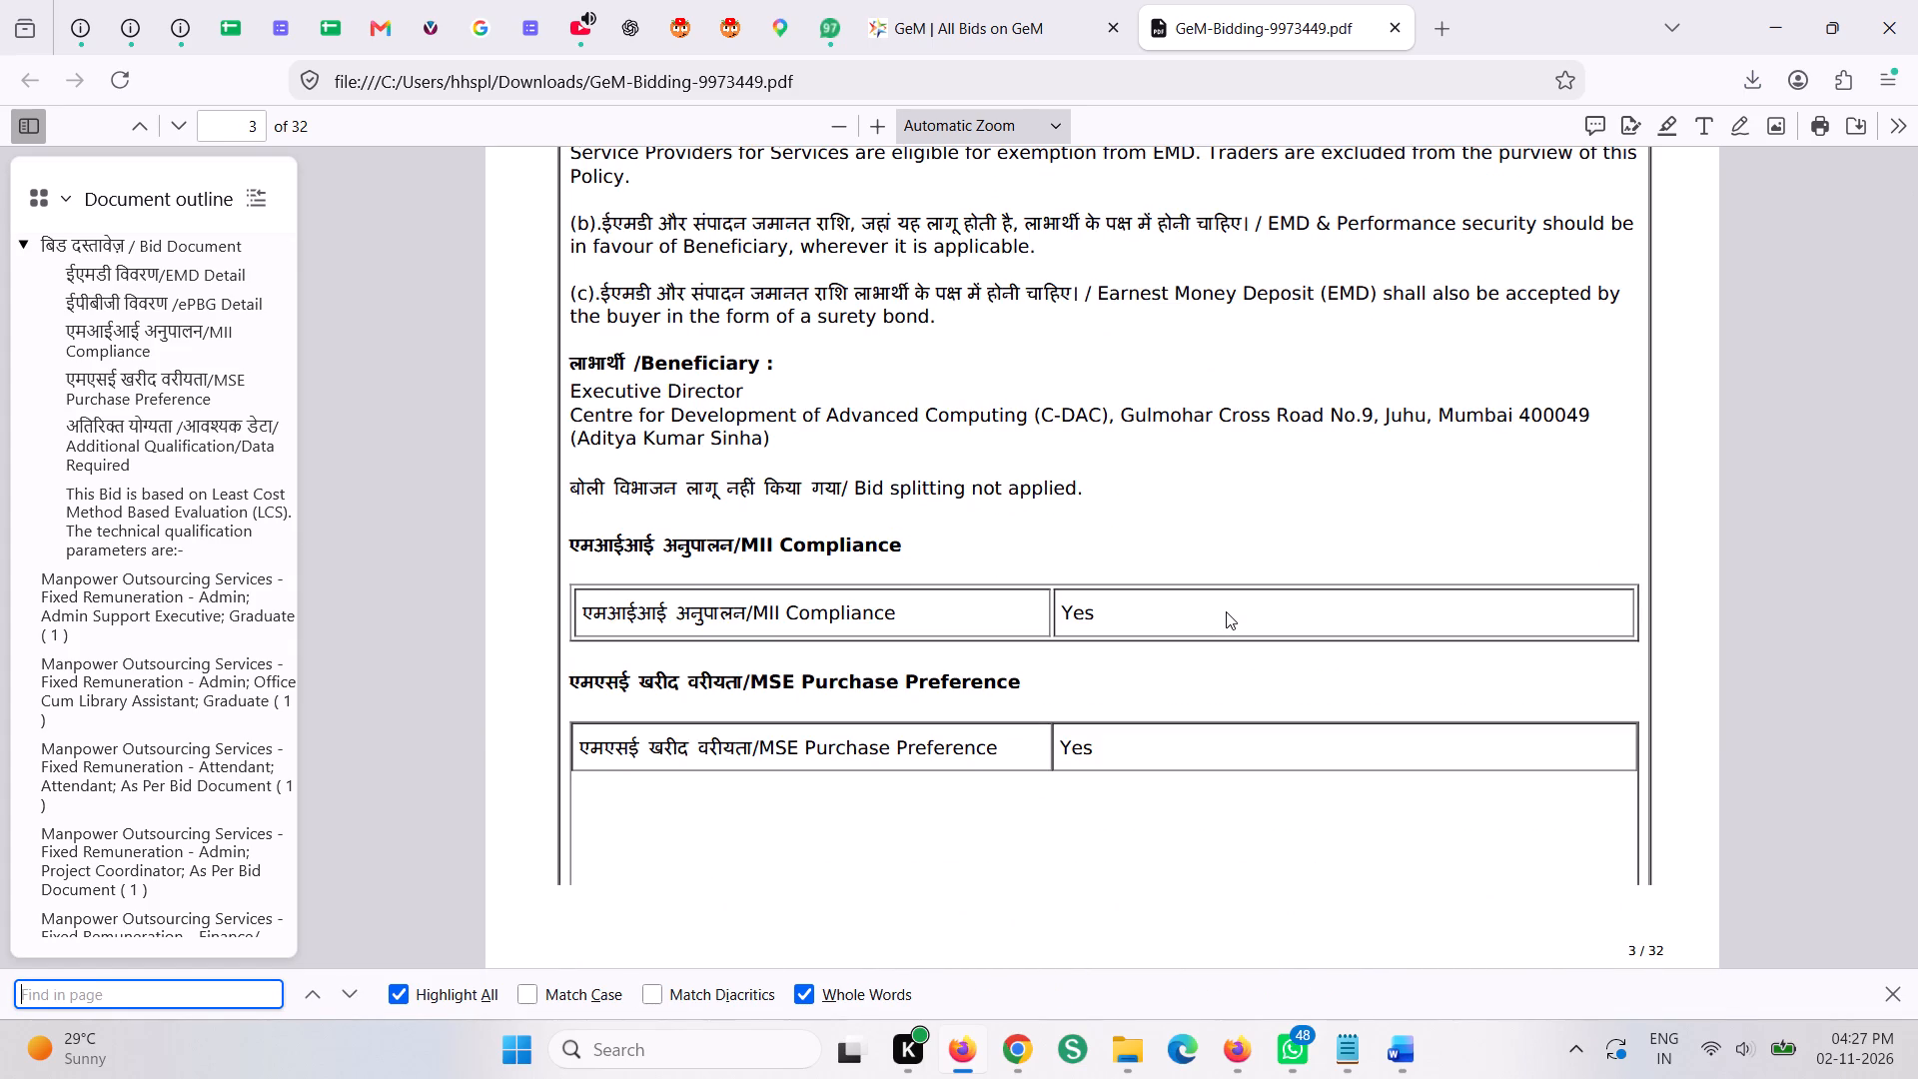
Open the existing-resources attachment 1790839830.pdf from the bid document's Additional Qualification/Data Required section.
scroll(1226, 611, up, 3)
scroll(1226, 611, down, 4)
scroll(1044, 631, down, 2)
scroll(1106, 650, up, 1)
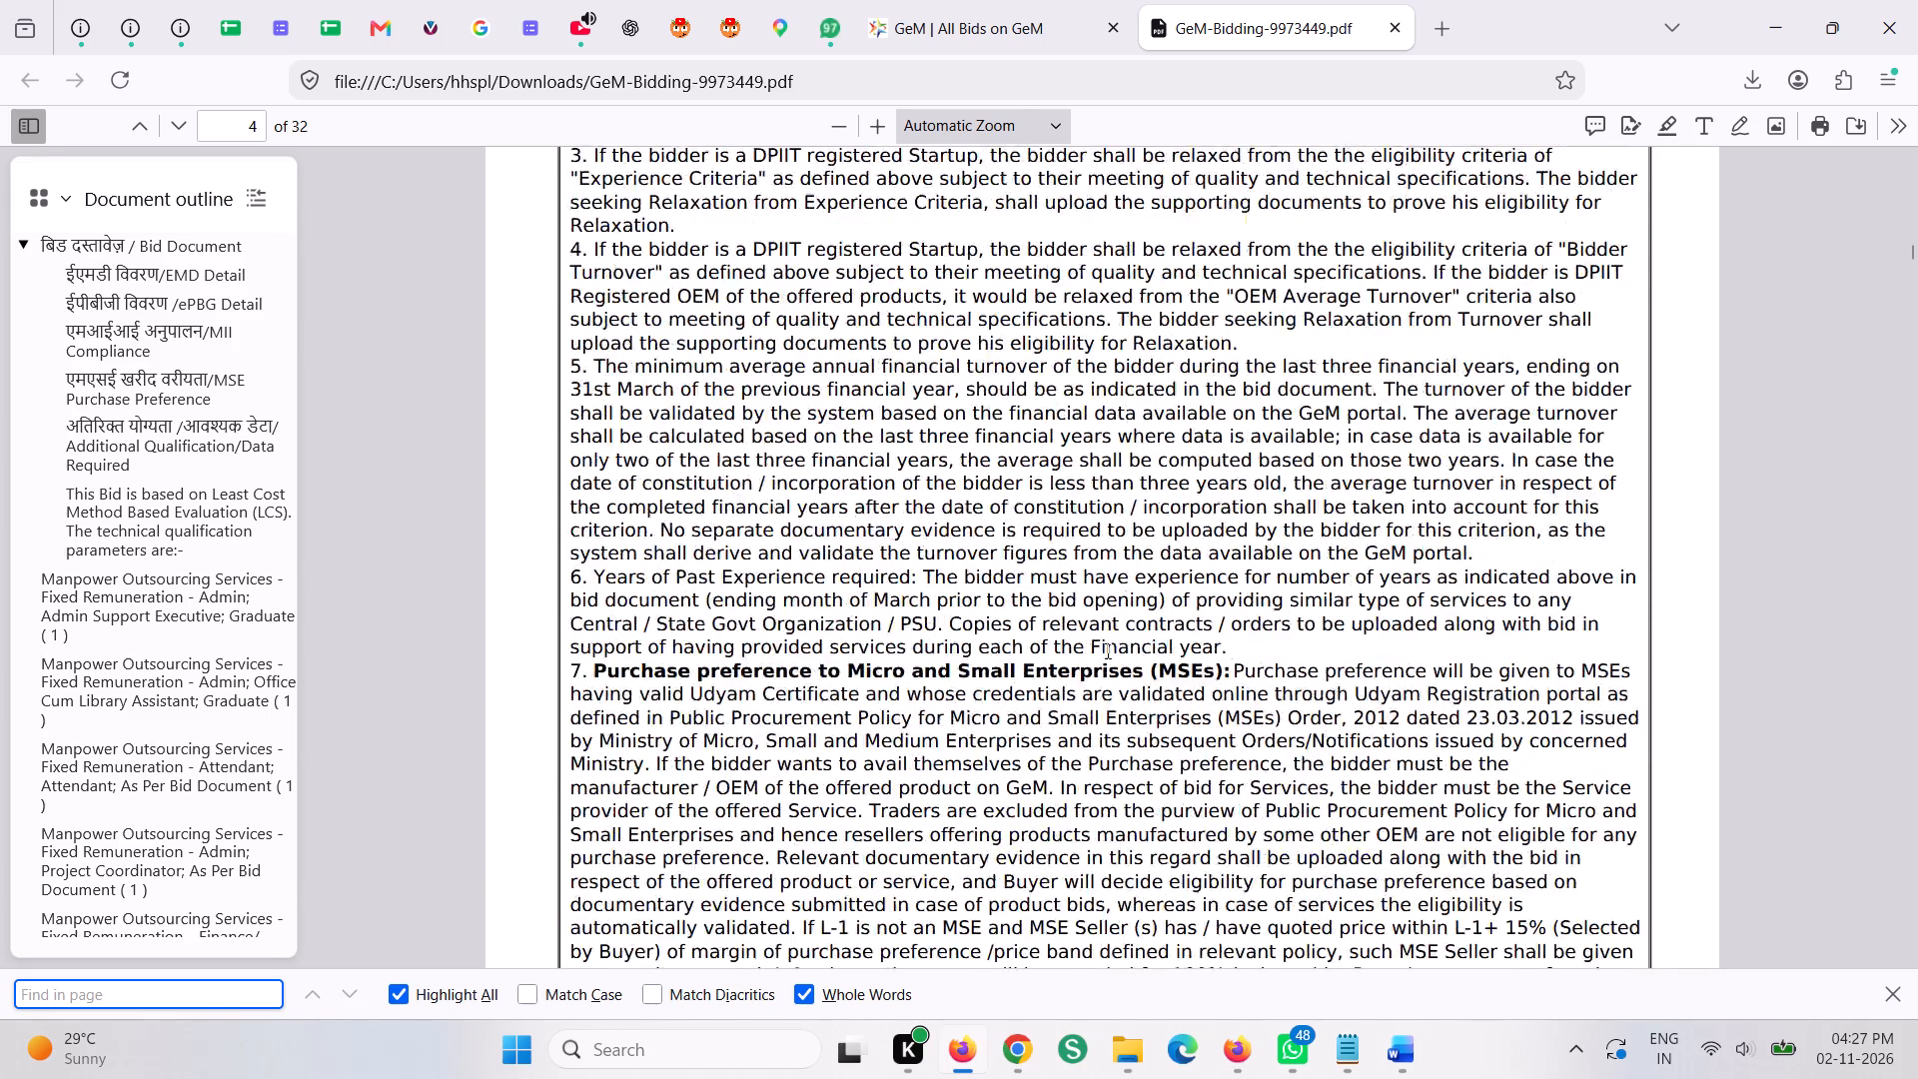
scroll(1106, 650, down, 1)
scroll(1219, 676, down, 1)
scroll(978, 545, down, 2)
scroll(1127, 440, up, 1)
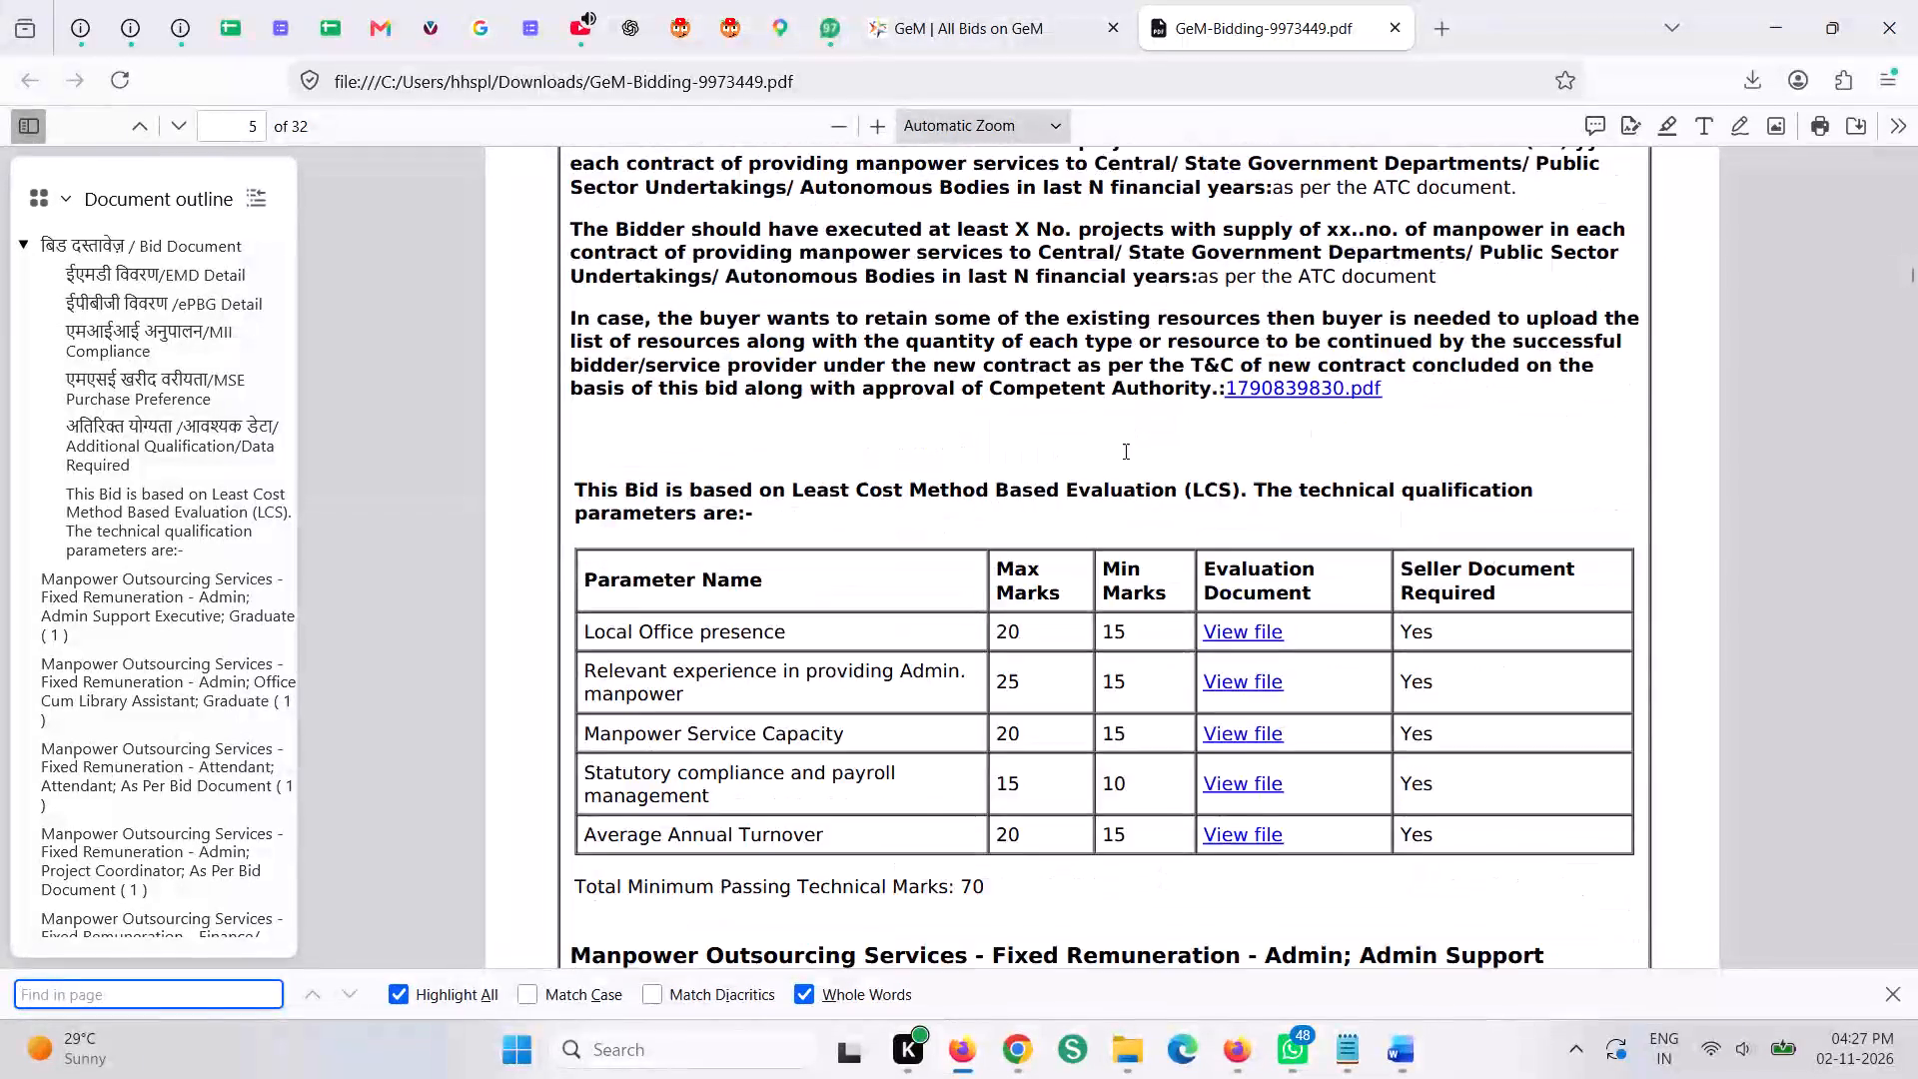
click(1269, 723)
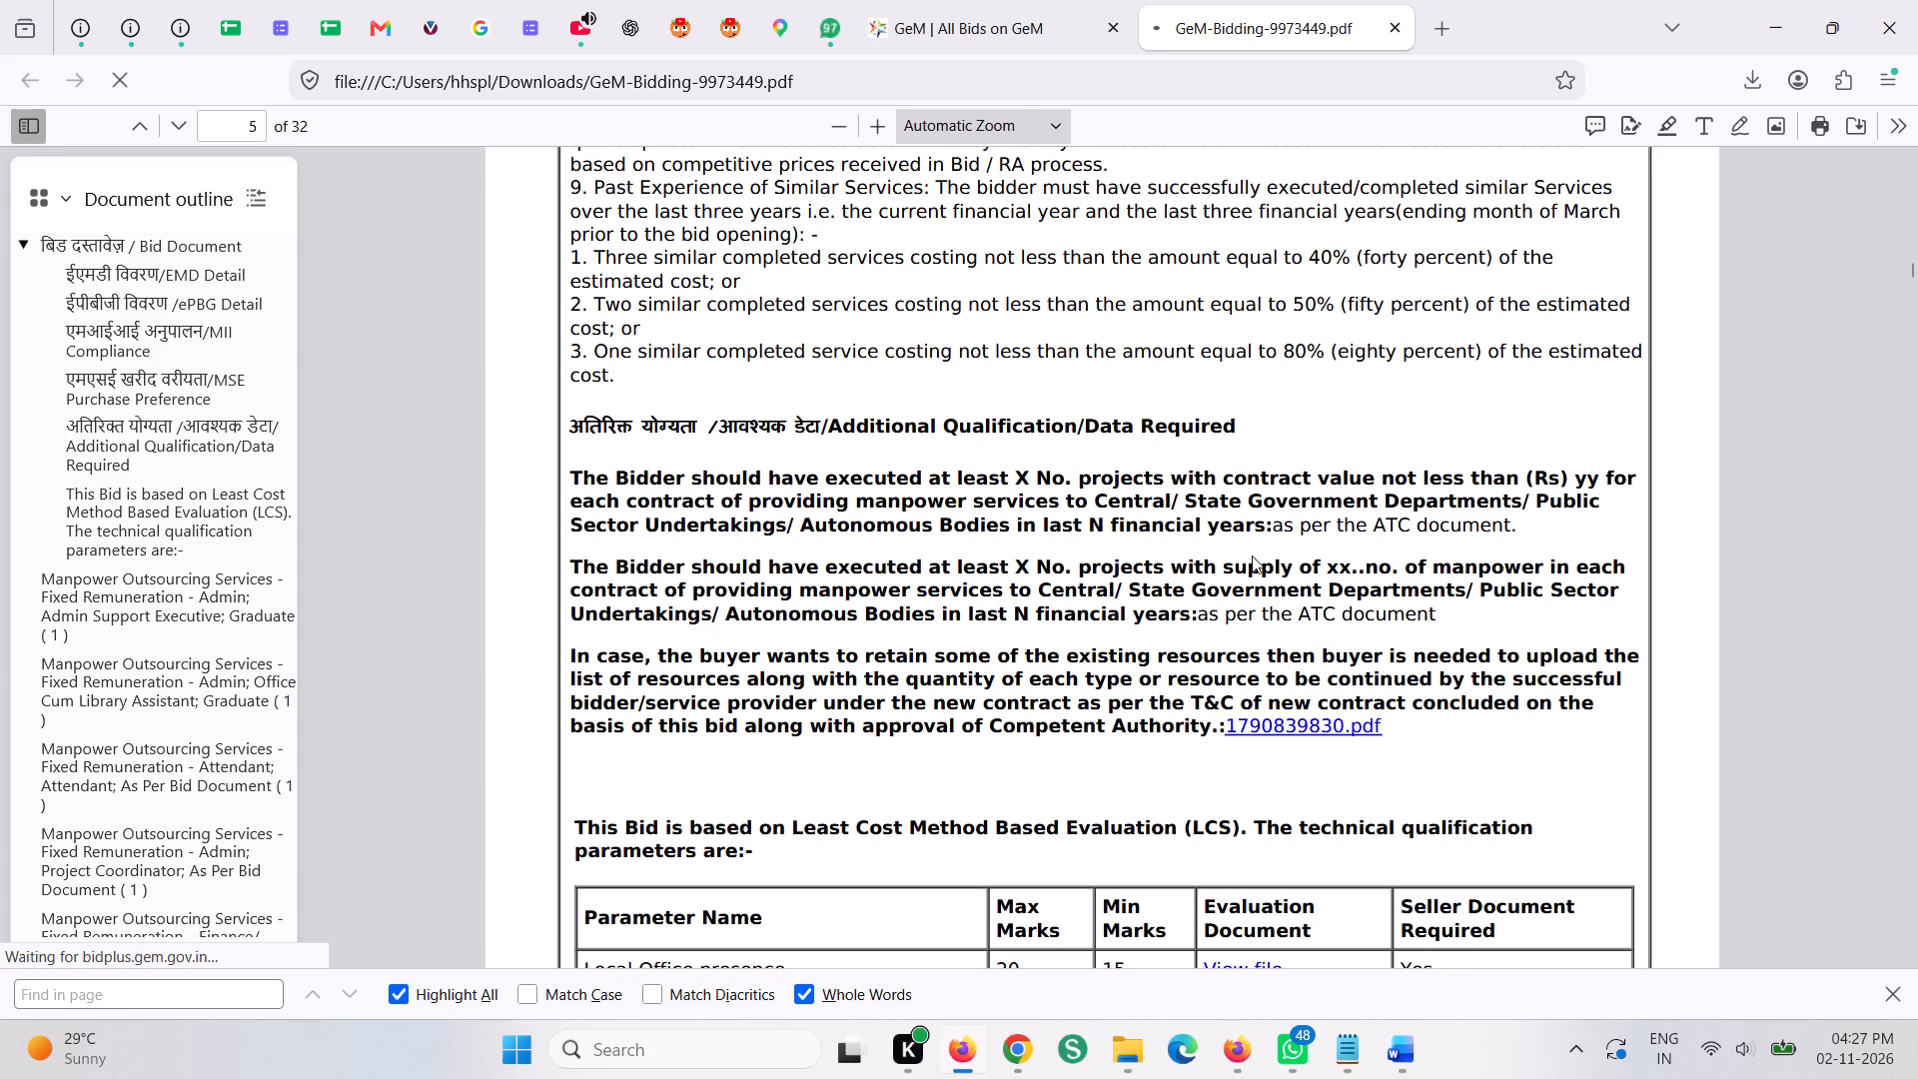
click(1254, 719)
click(584, 565)
Rotate the attachment page upright, examine the outsourced manpower list, and return to the bid document.
scroll(631, 574, down, 1)
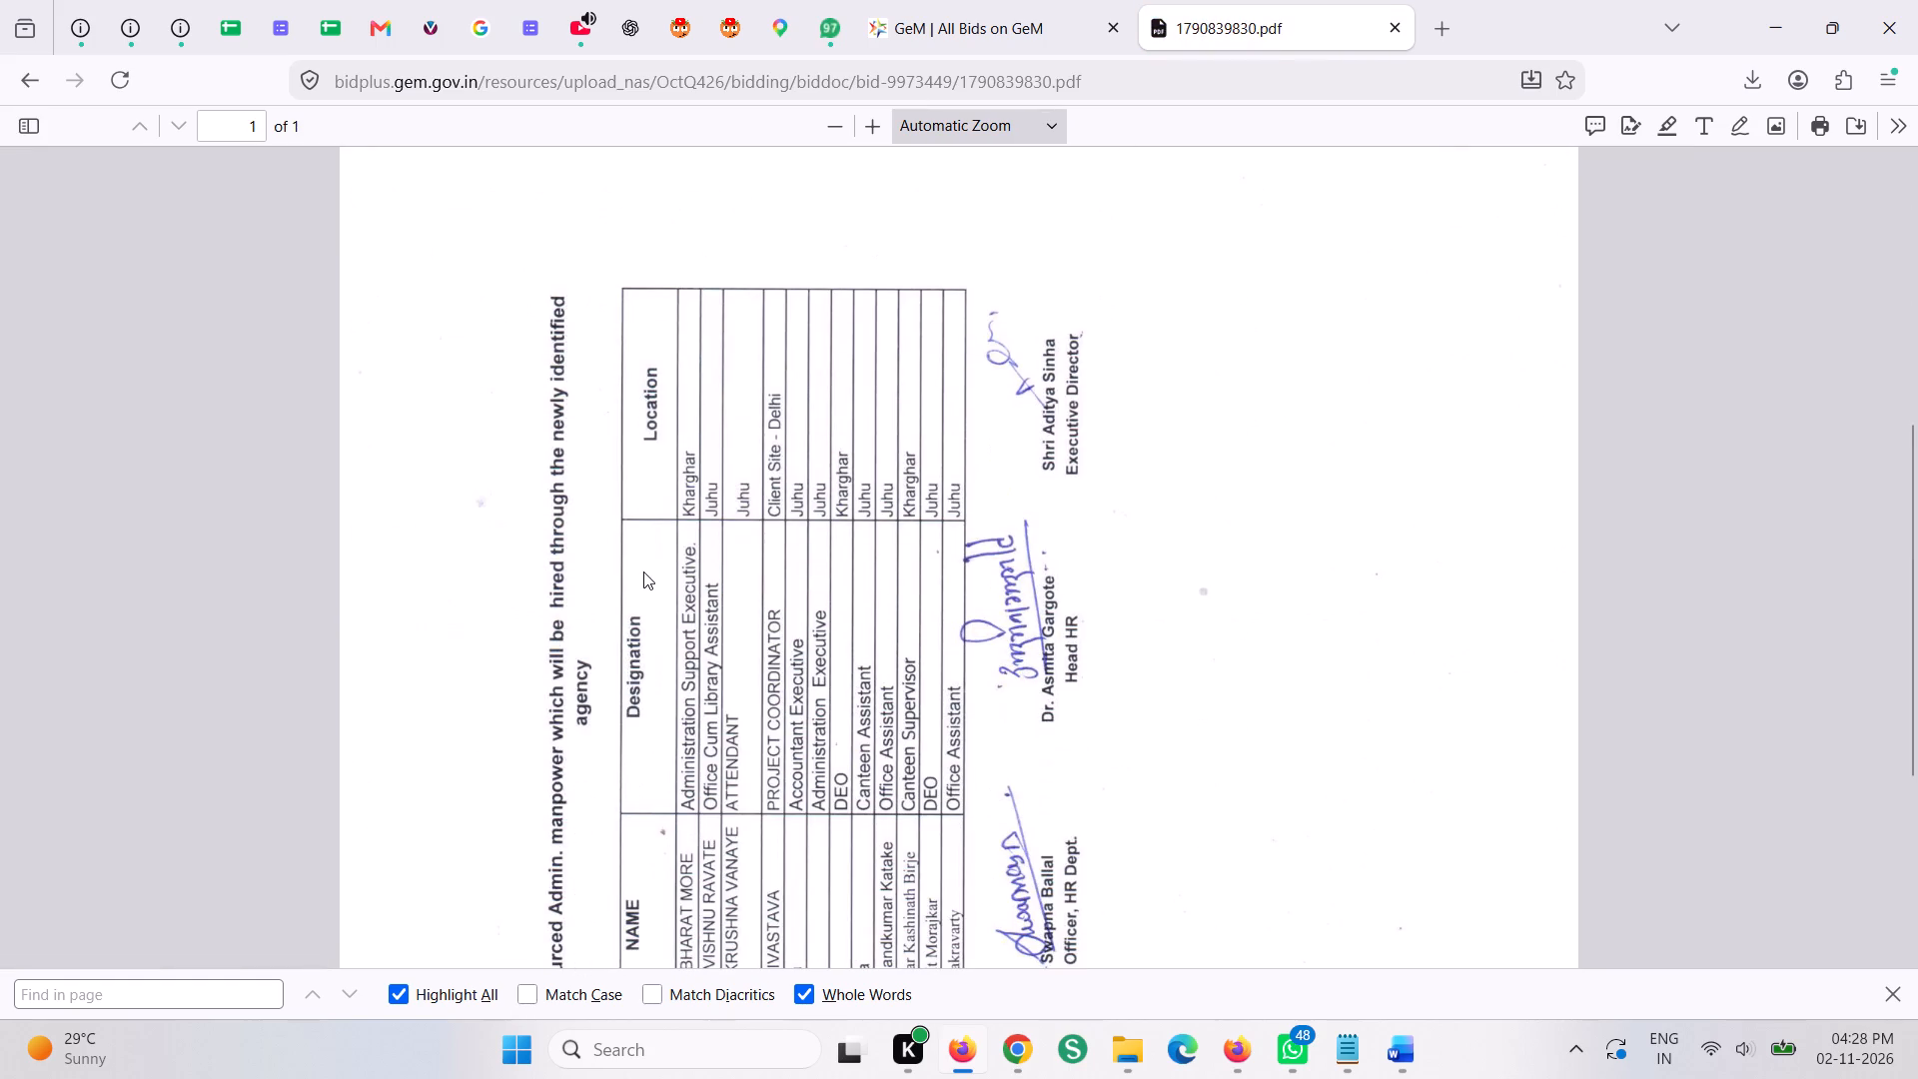
key(r)
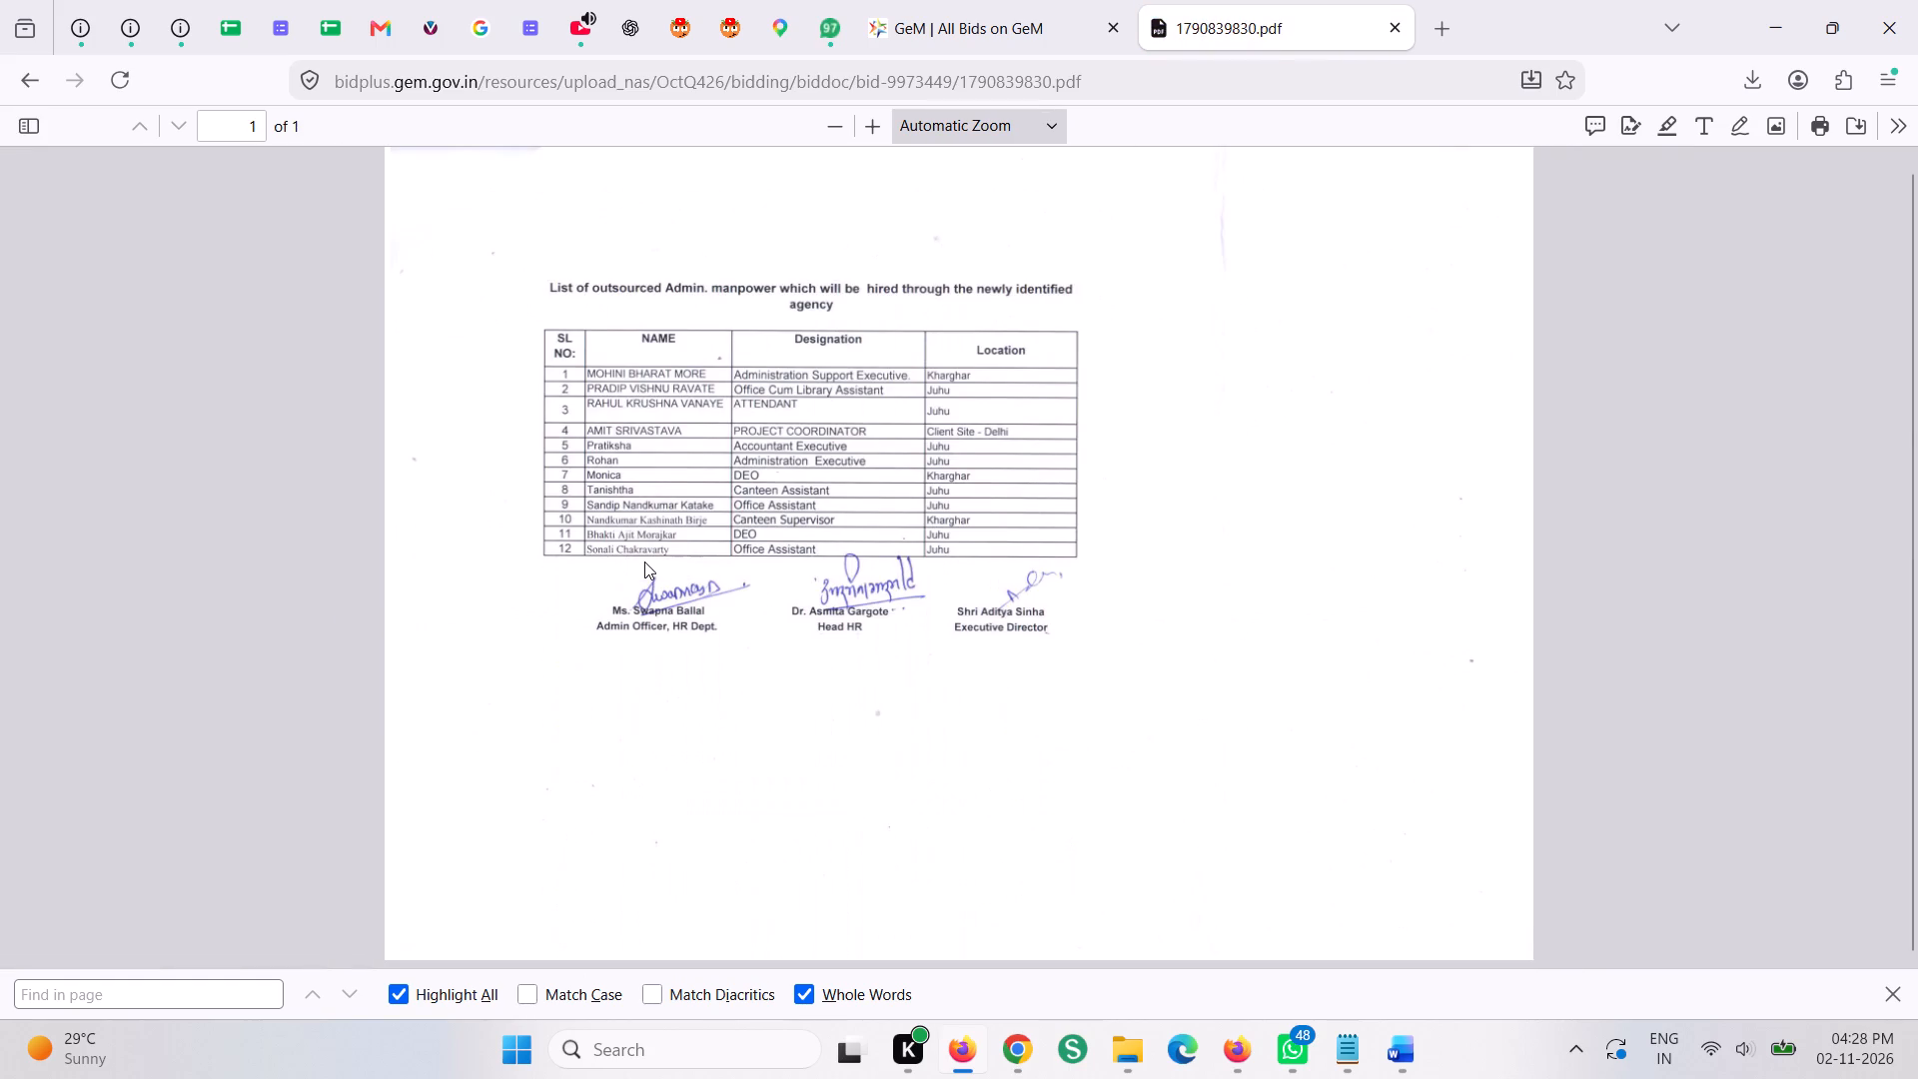
ctrl+scroll(644, 561, up, 3)
scroll(779, 590, down, 9)
scroll(783, 591, up, 4)
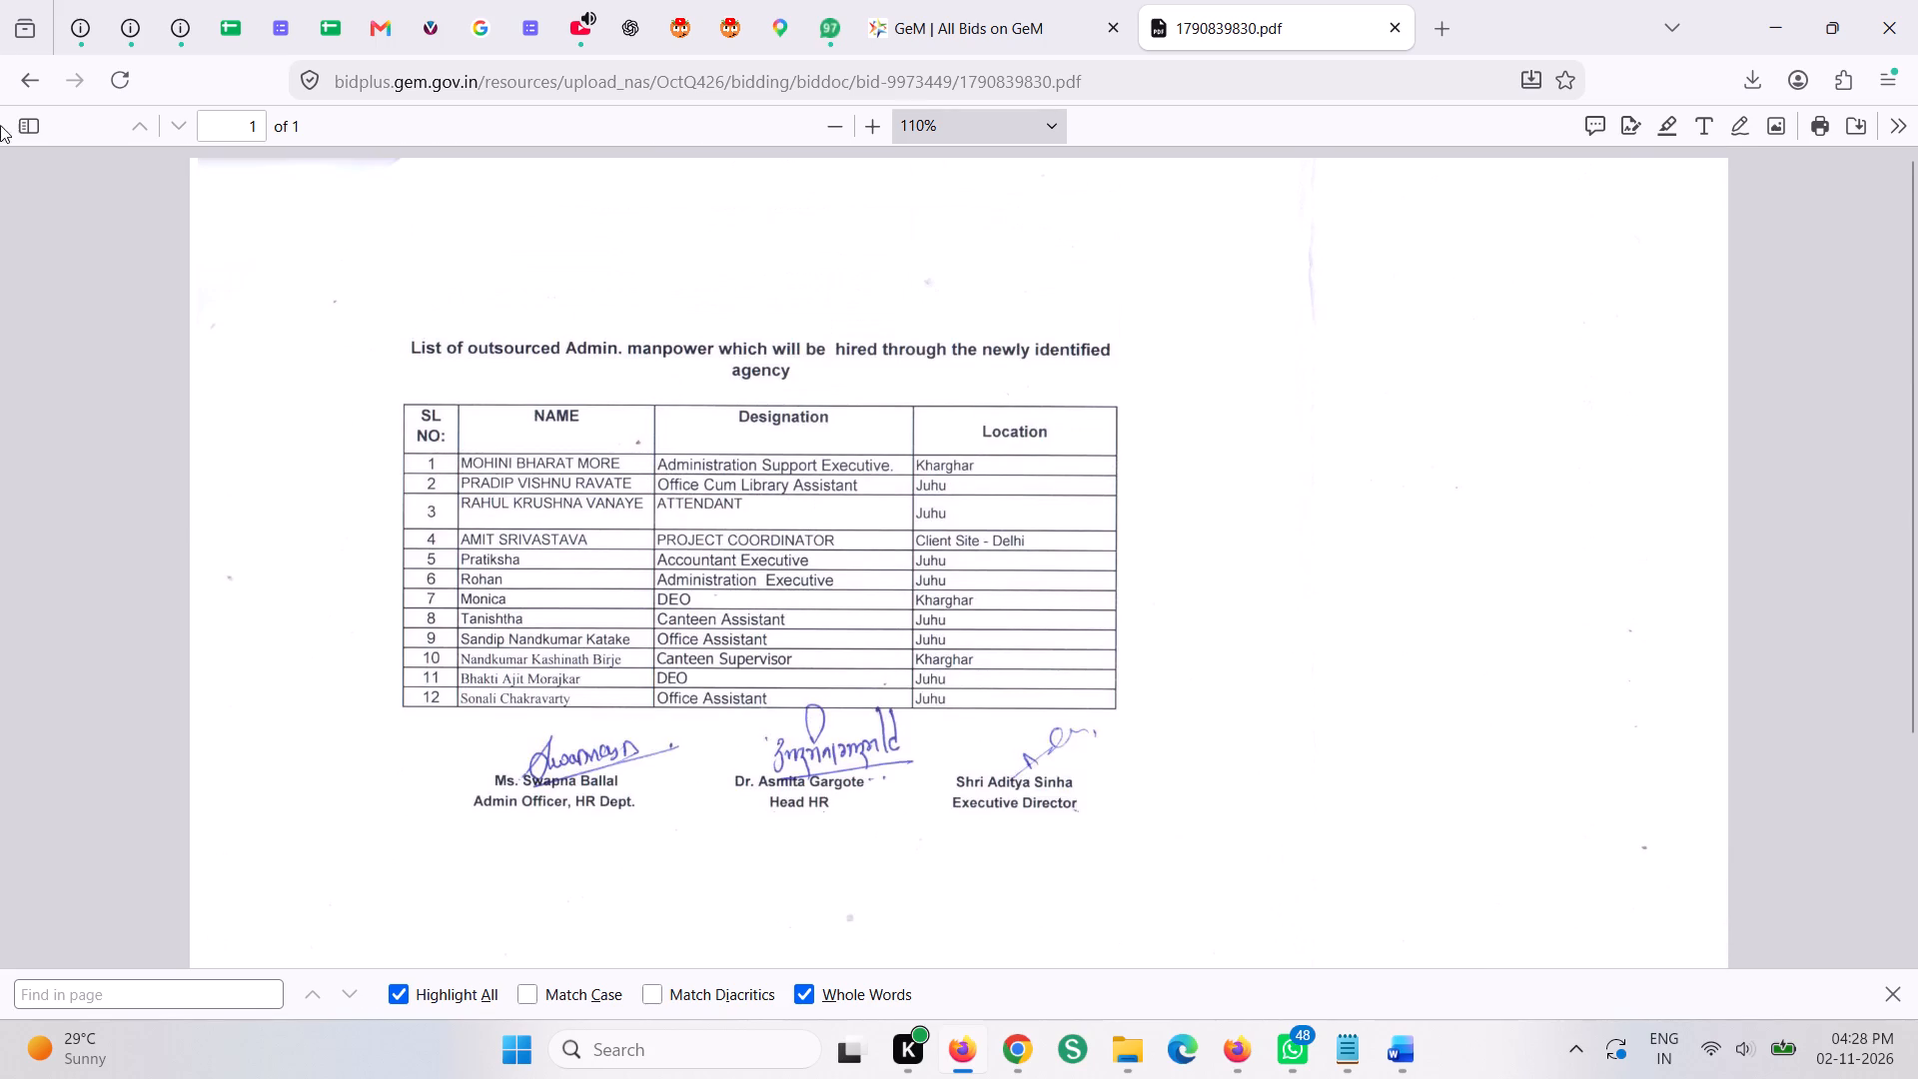
click(24, 82)
click(1038, 0)
click(1243, 0)
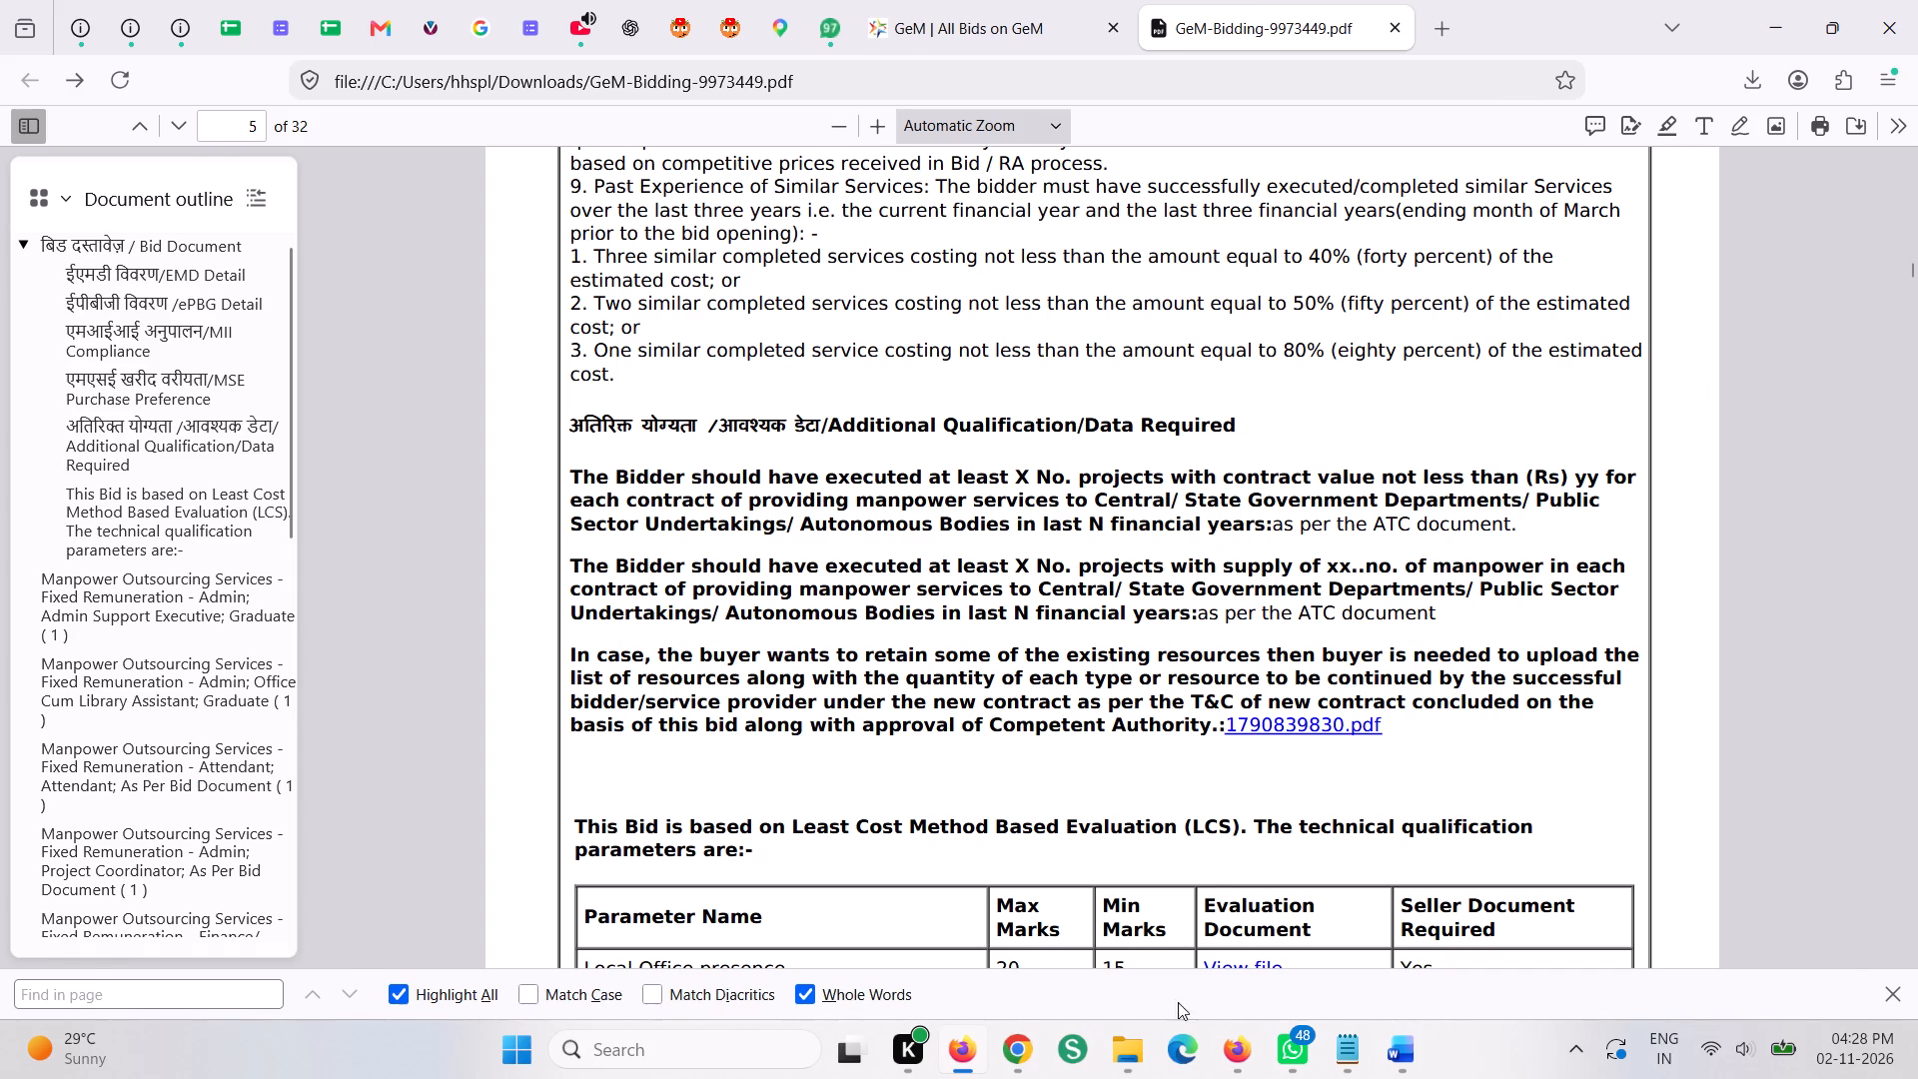
Create a folder named GEM2026B8106976 in the DEV1 folder on the drive and open it.
click(1133, 1055)
right_click(1057, 419)
click(1123, 612)
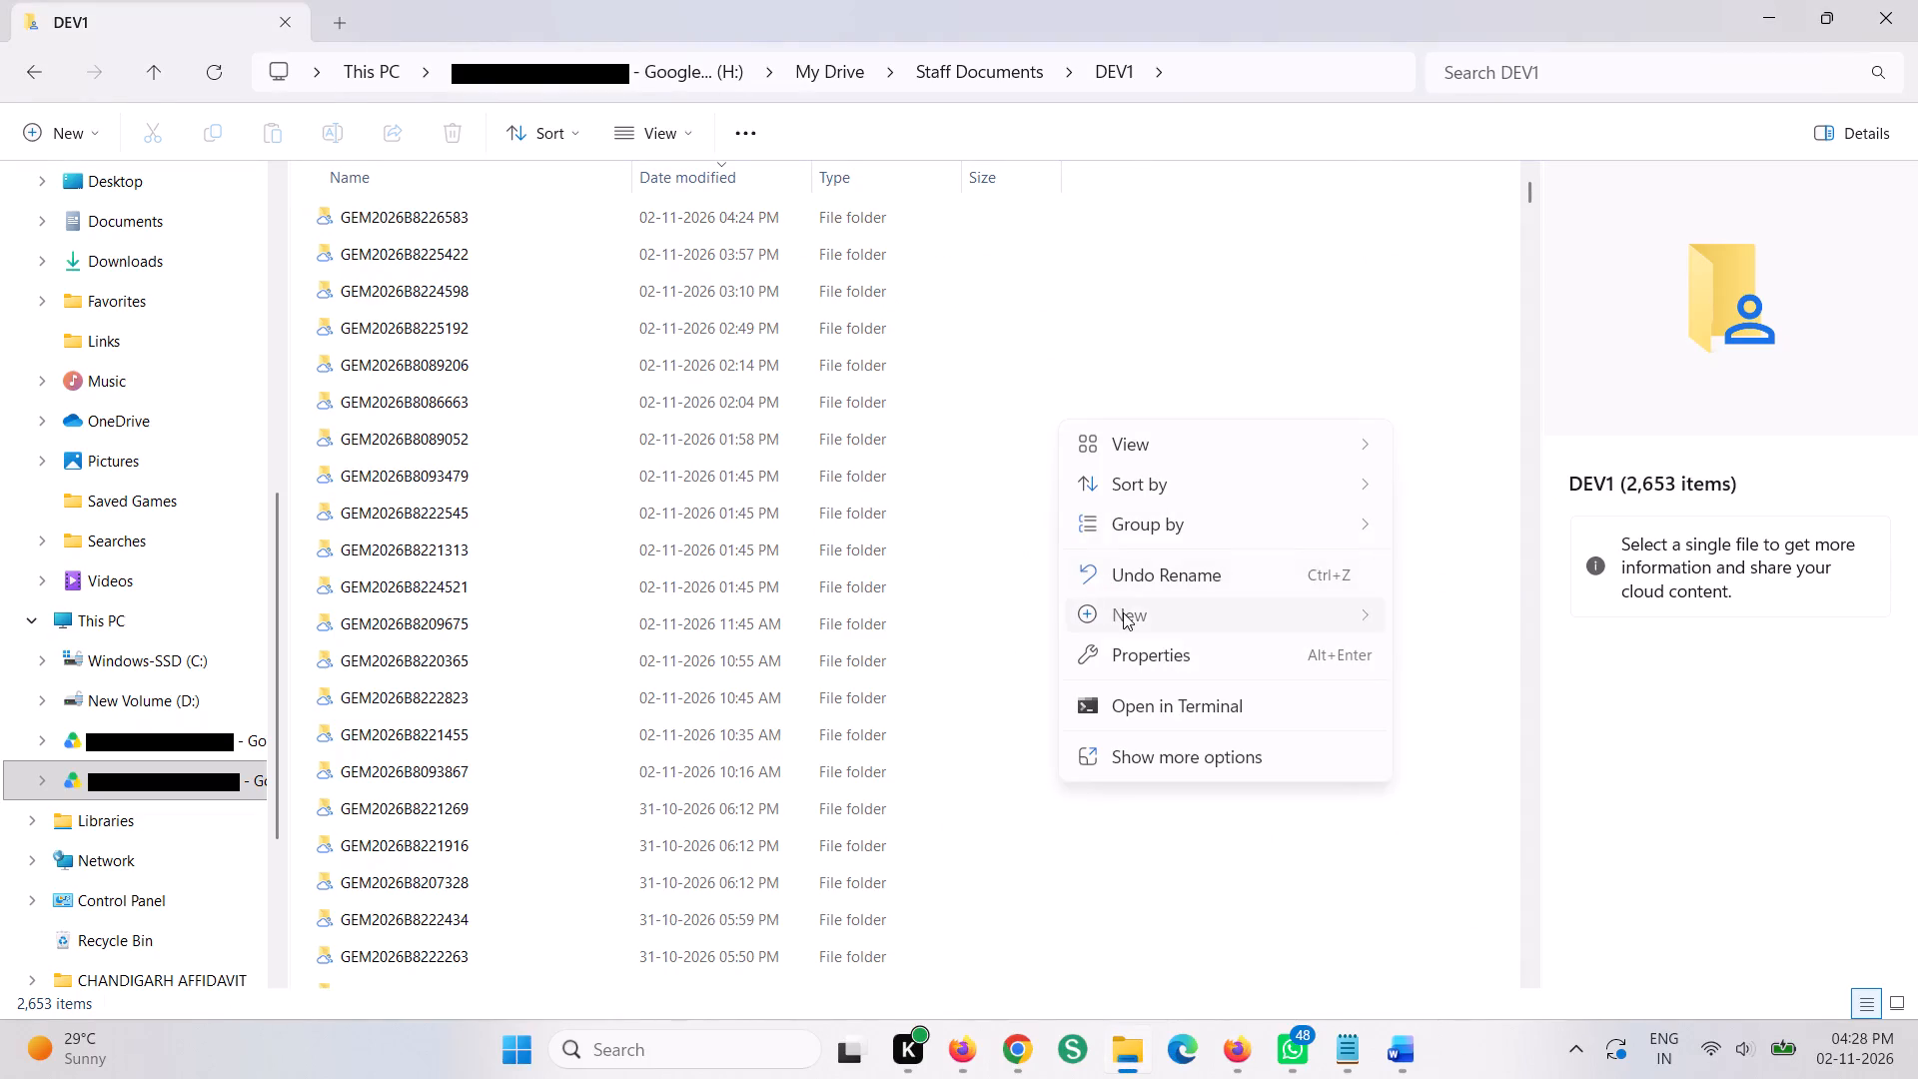
click(1473, 215)
key(ctrl+v)
key(Return)
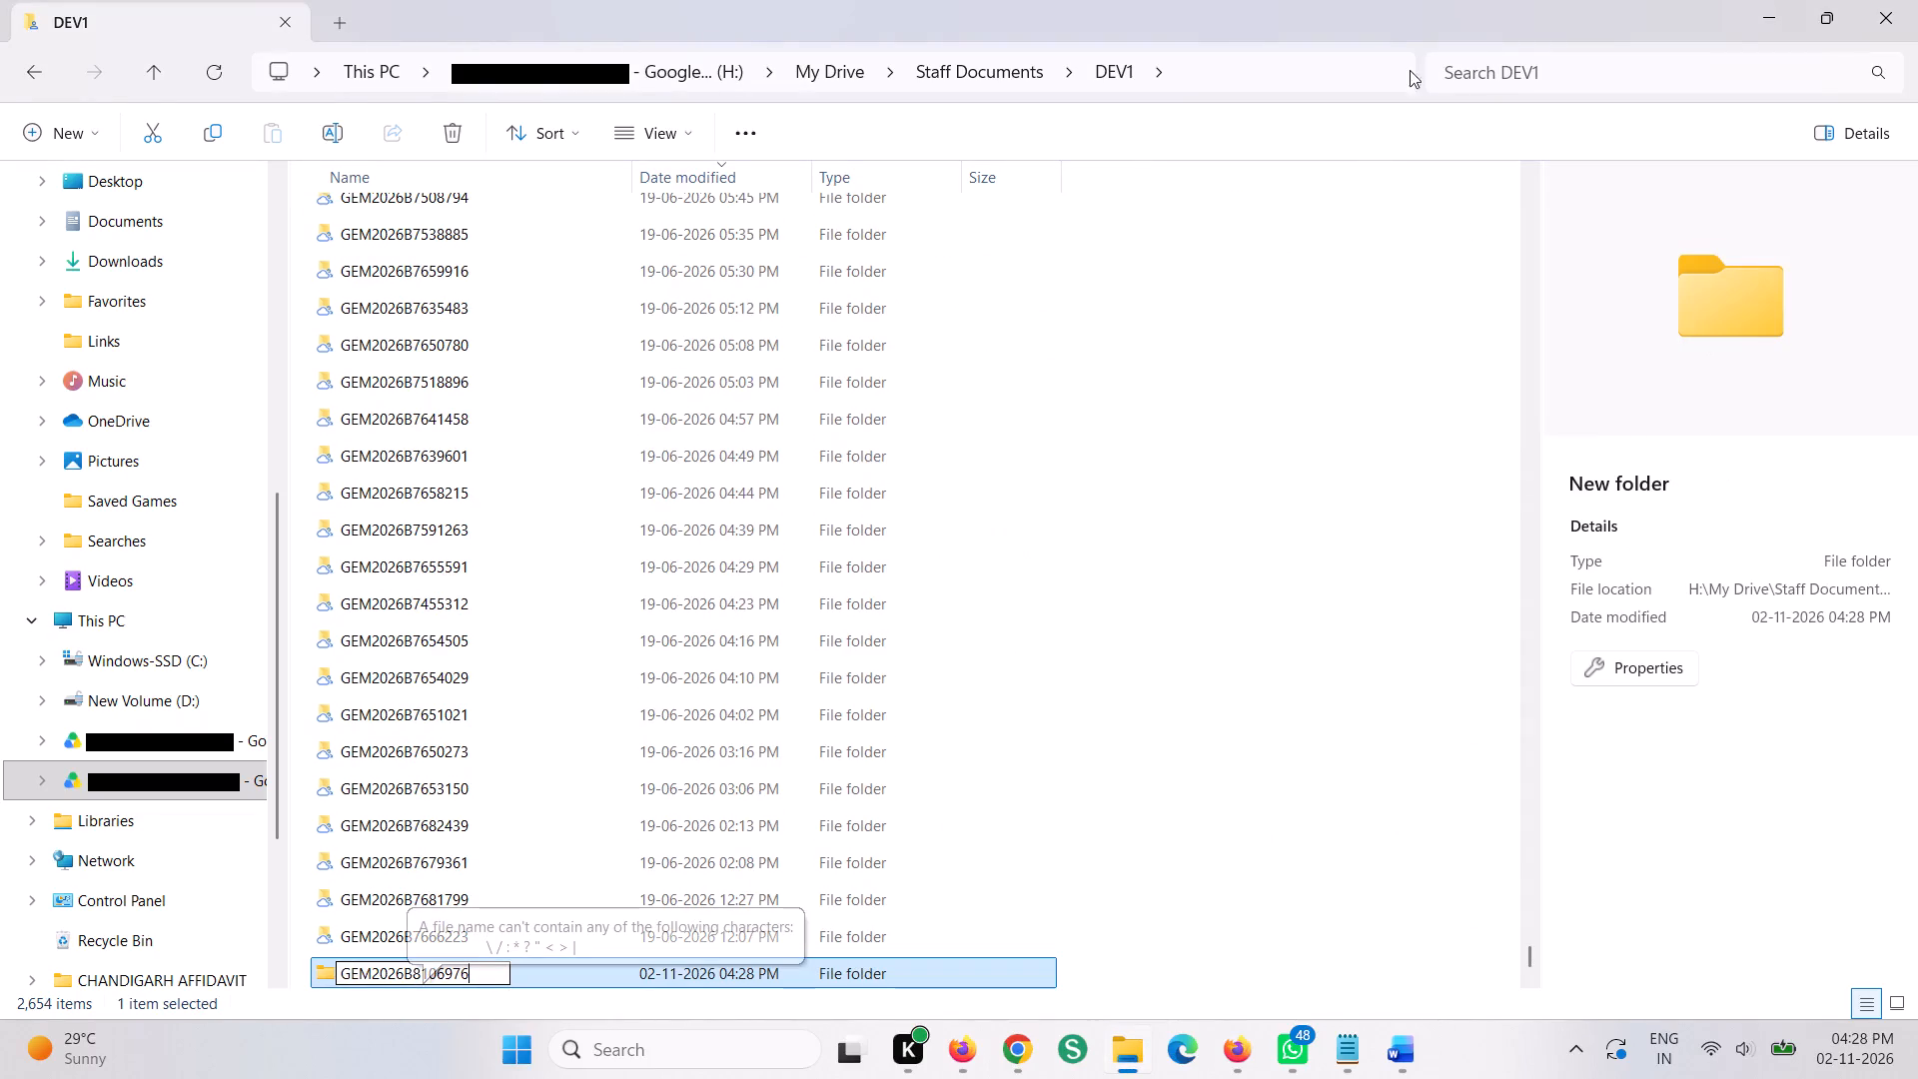
double_click(447, 966)
Save the bid document as GeM-Bidding-9973449 in the GEM2026B8106976 folder.
click(972, 1050)
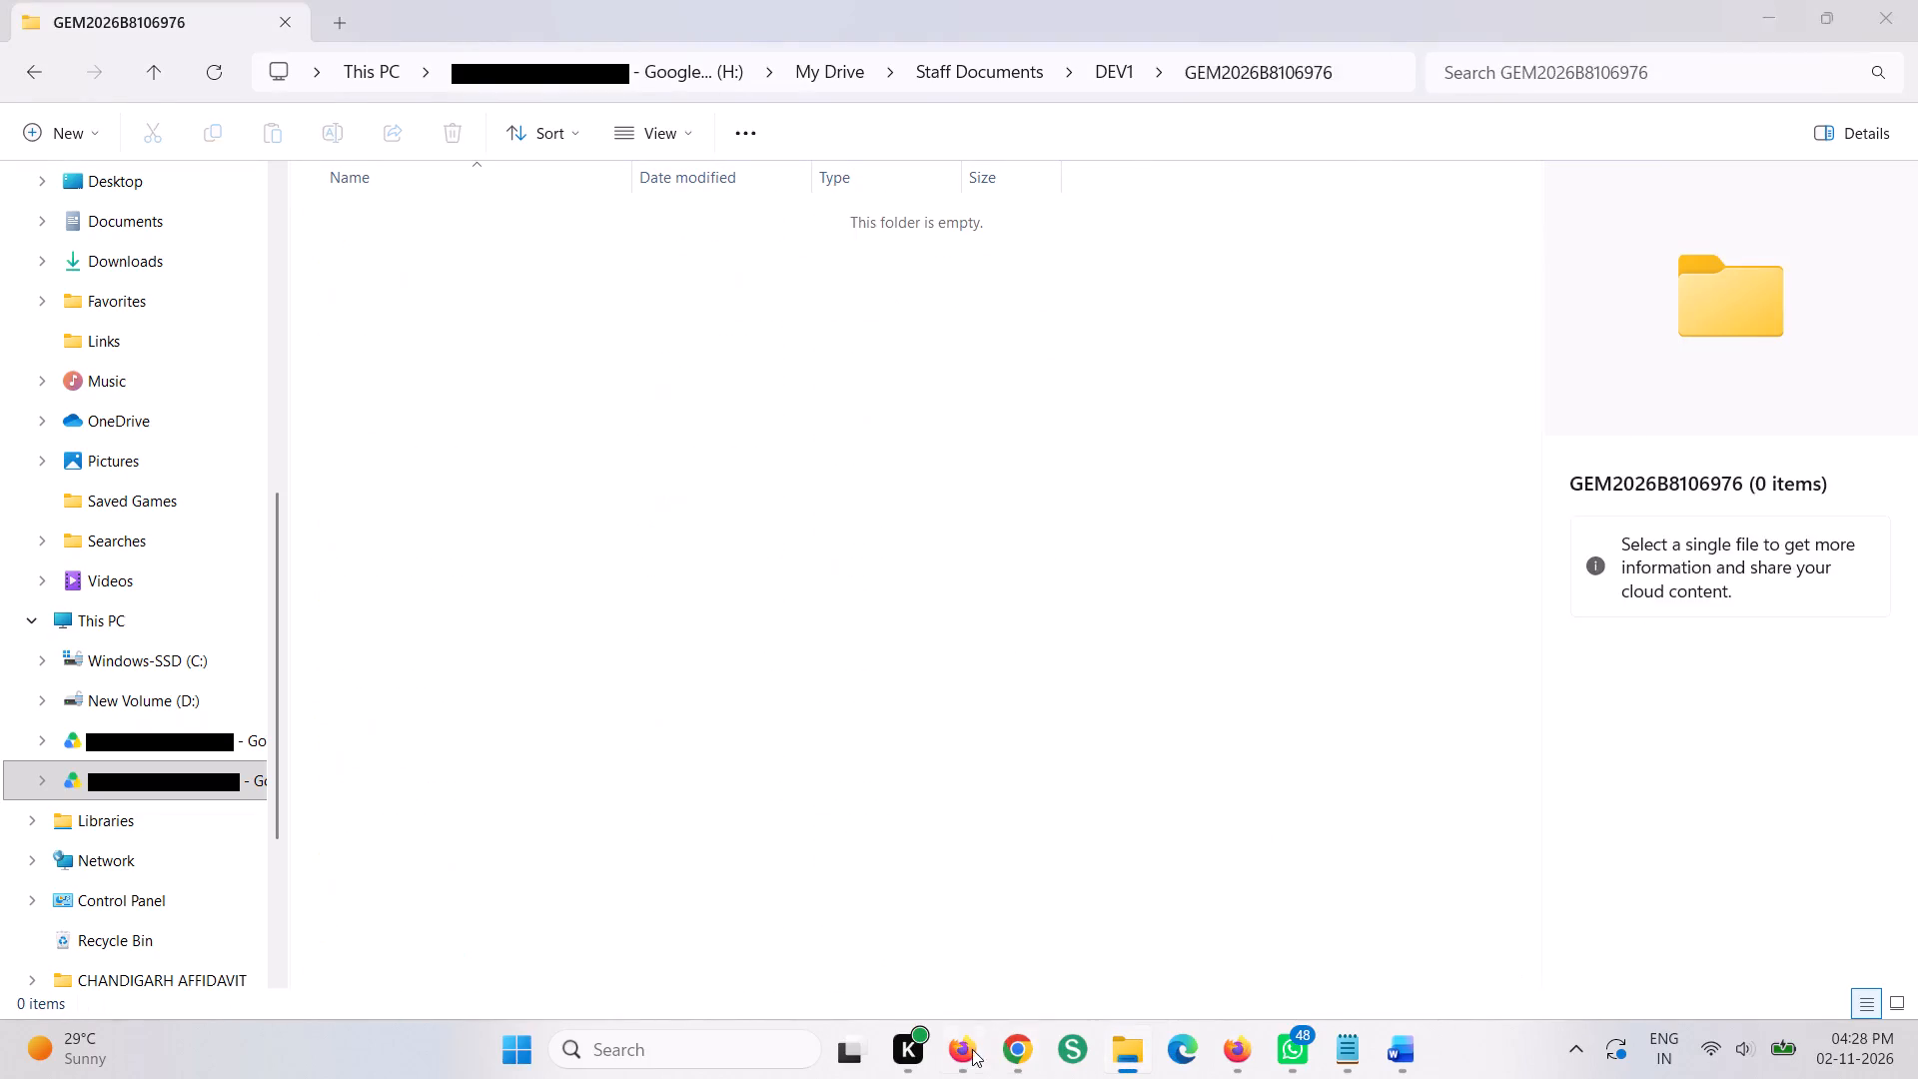
scroll(1224, 726, up, 3)
click(1860, 134)
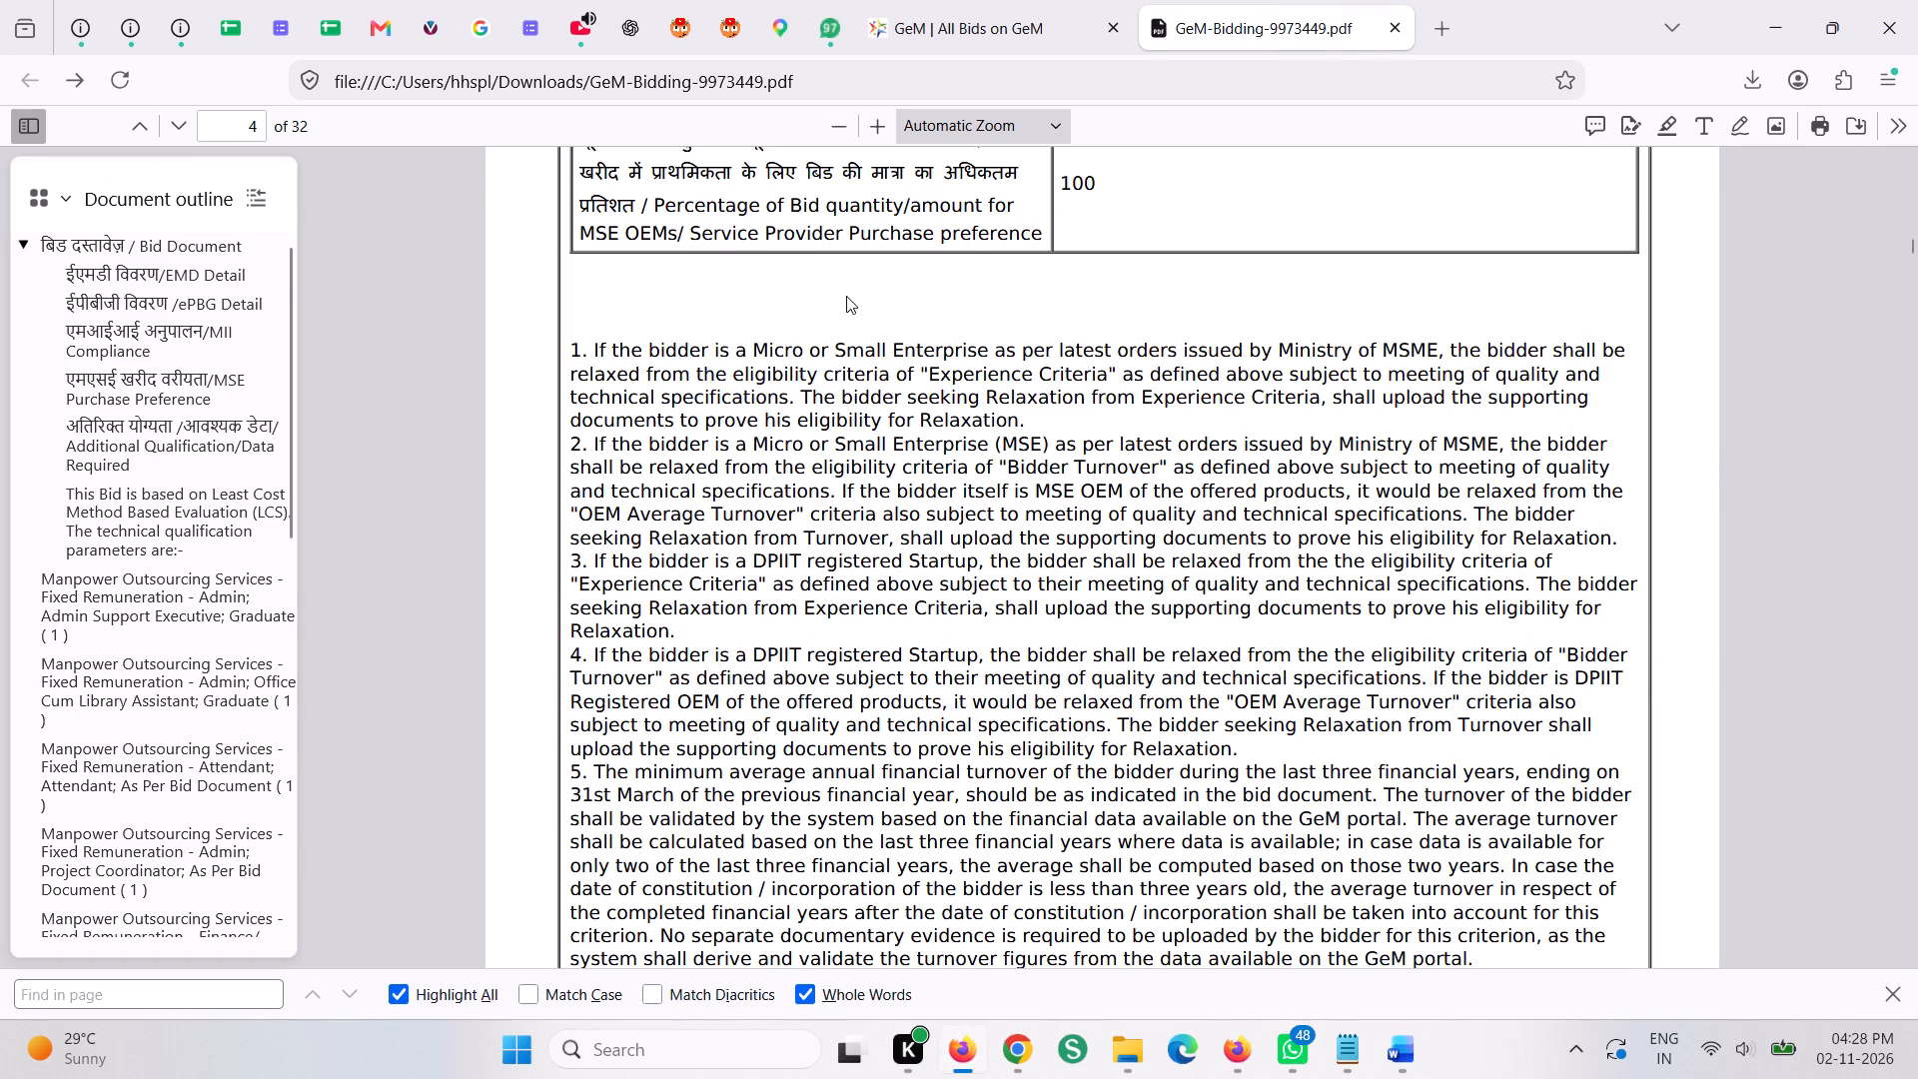
scroll(684, 396, up, 11)
click(447, 141)
scroll(617, 268, up, 3)
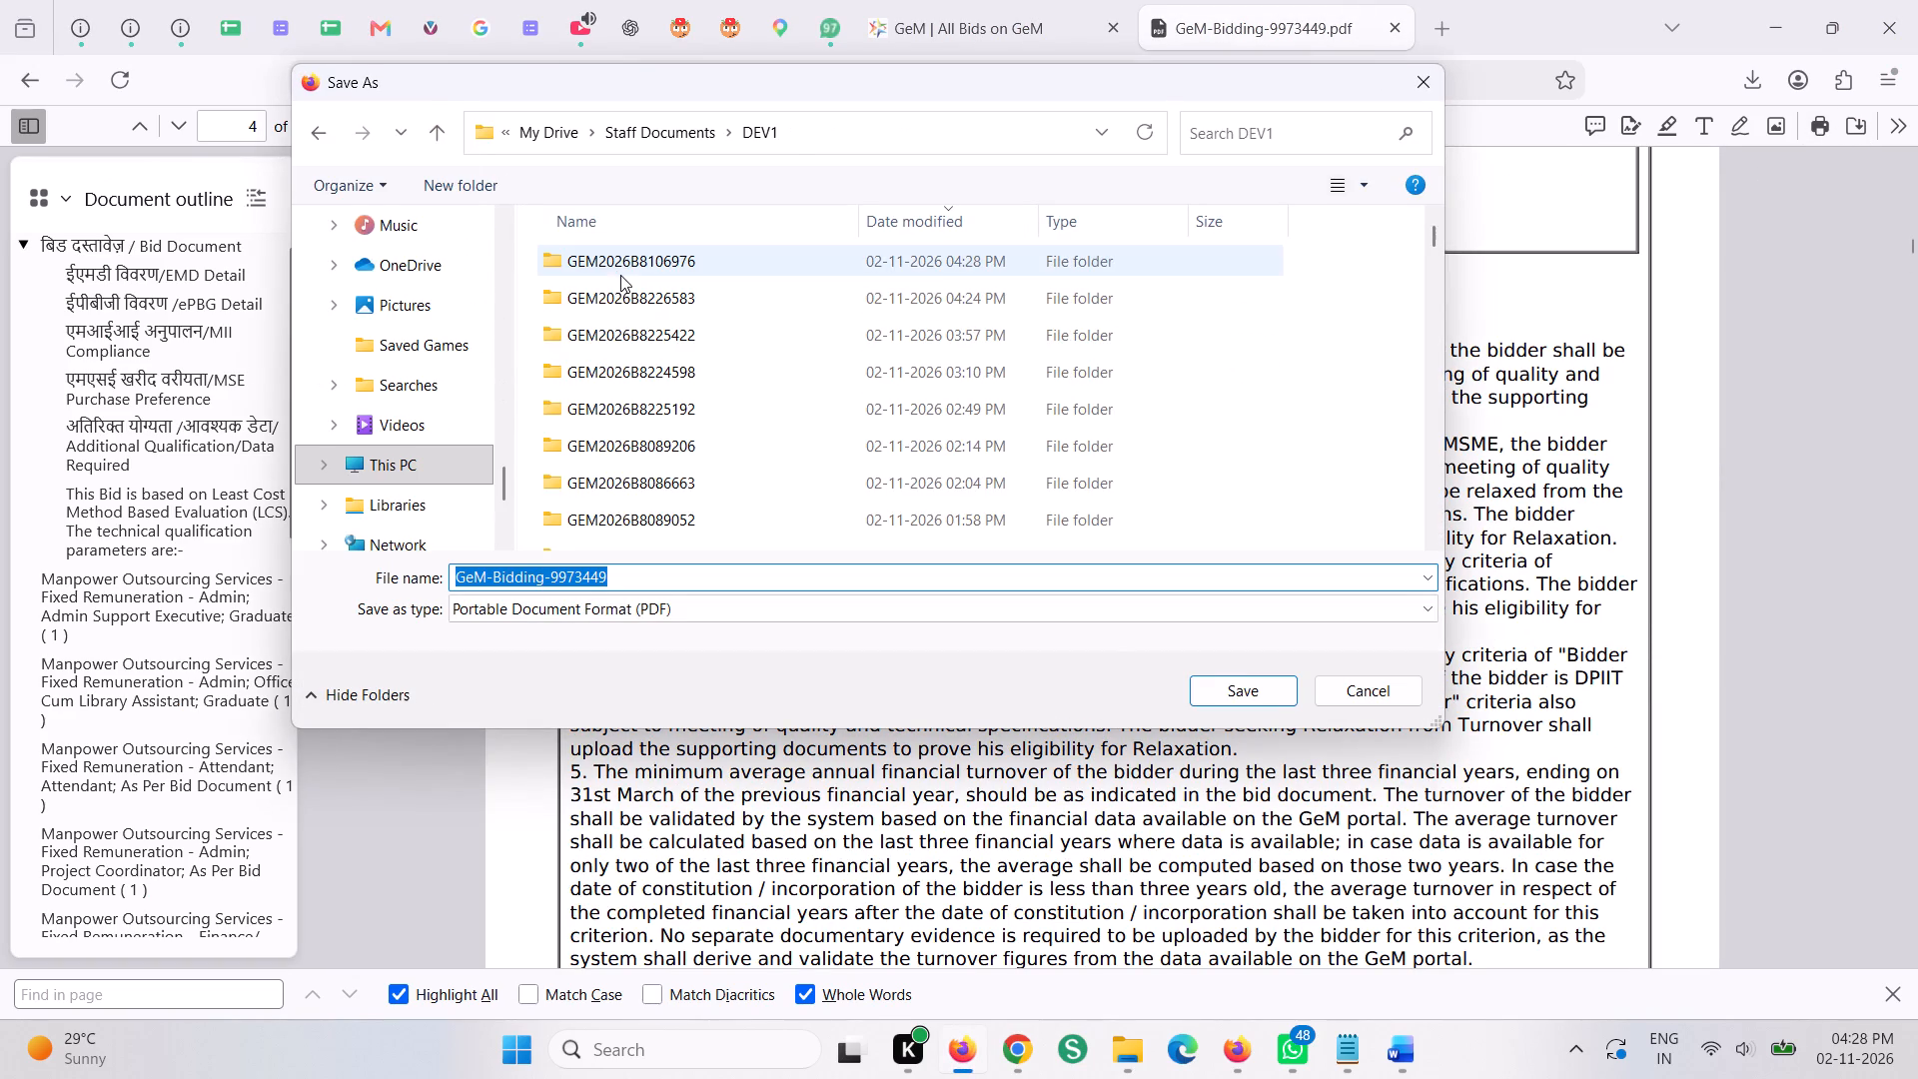
scroll(620, 275, up, 2)
double_click(669, 261)
click(630, 582)
click(1217, 678)
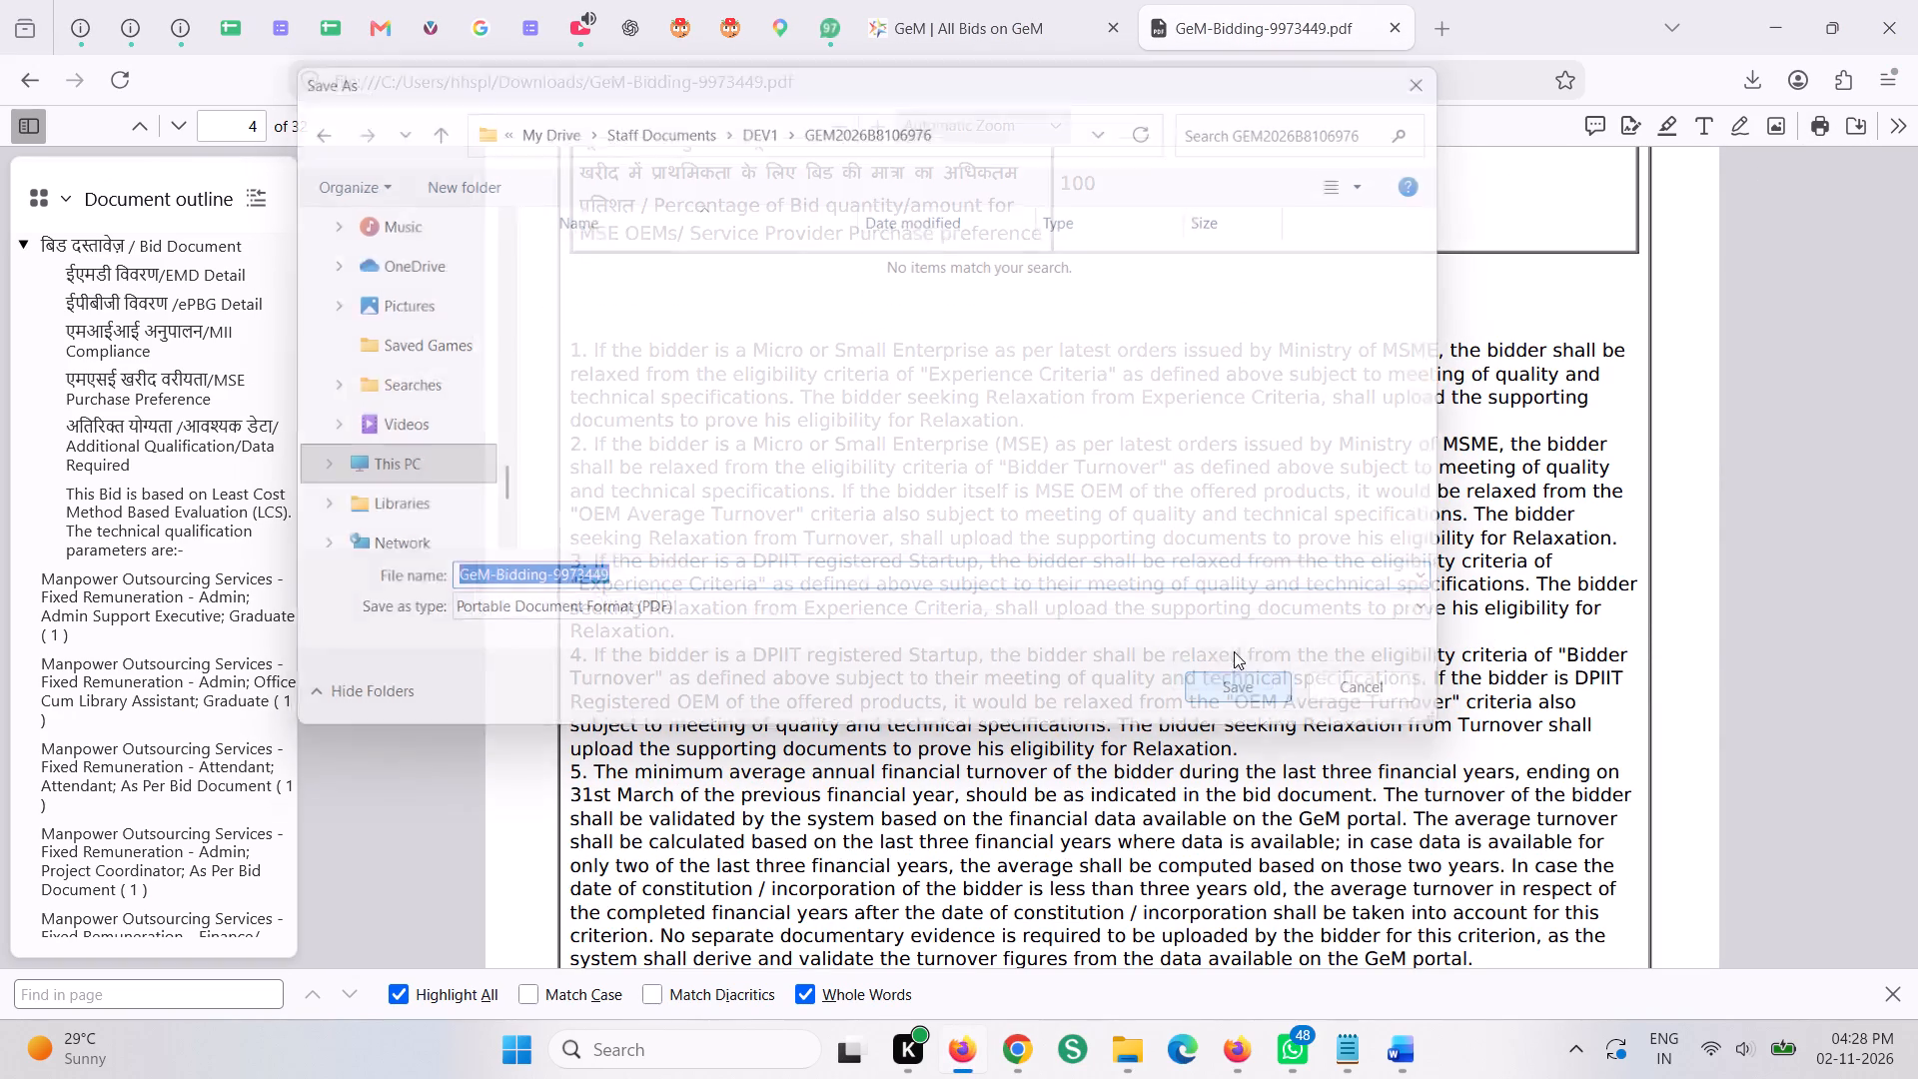
Reopen the attachment 1790839830.pdf from the bid document's Additional Qualification/Data Required section.
scroll(1174, 600, down, 3)
scroll(961, 413, down, 1)
scroll(1302, 466, up, 1)
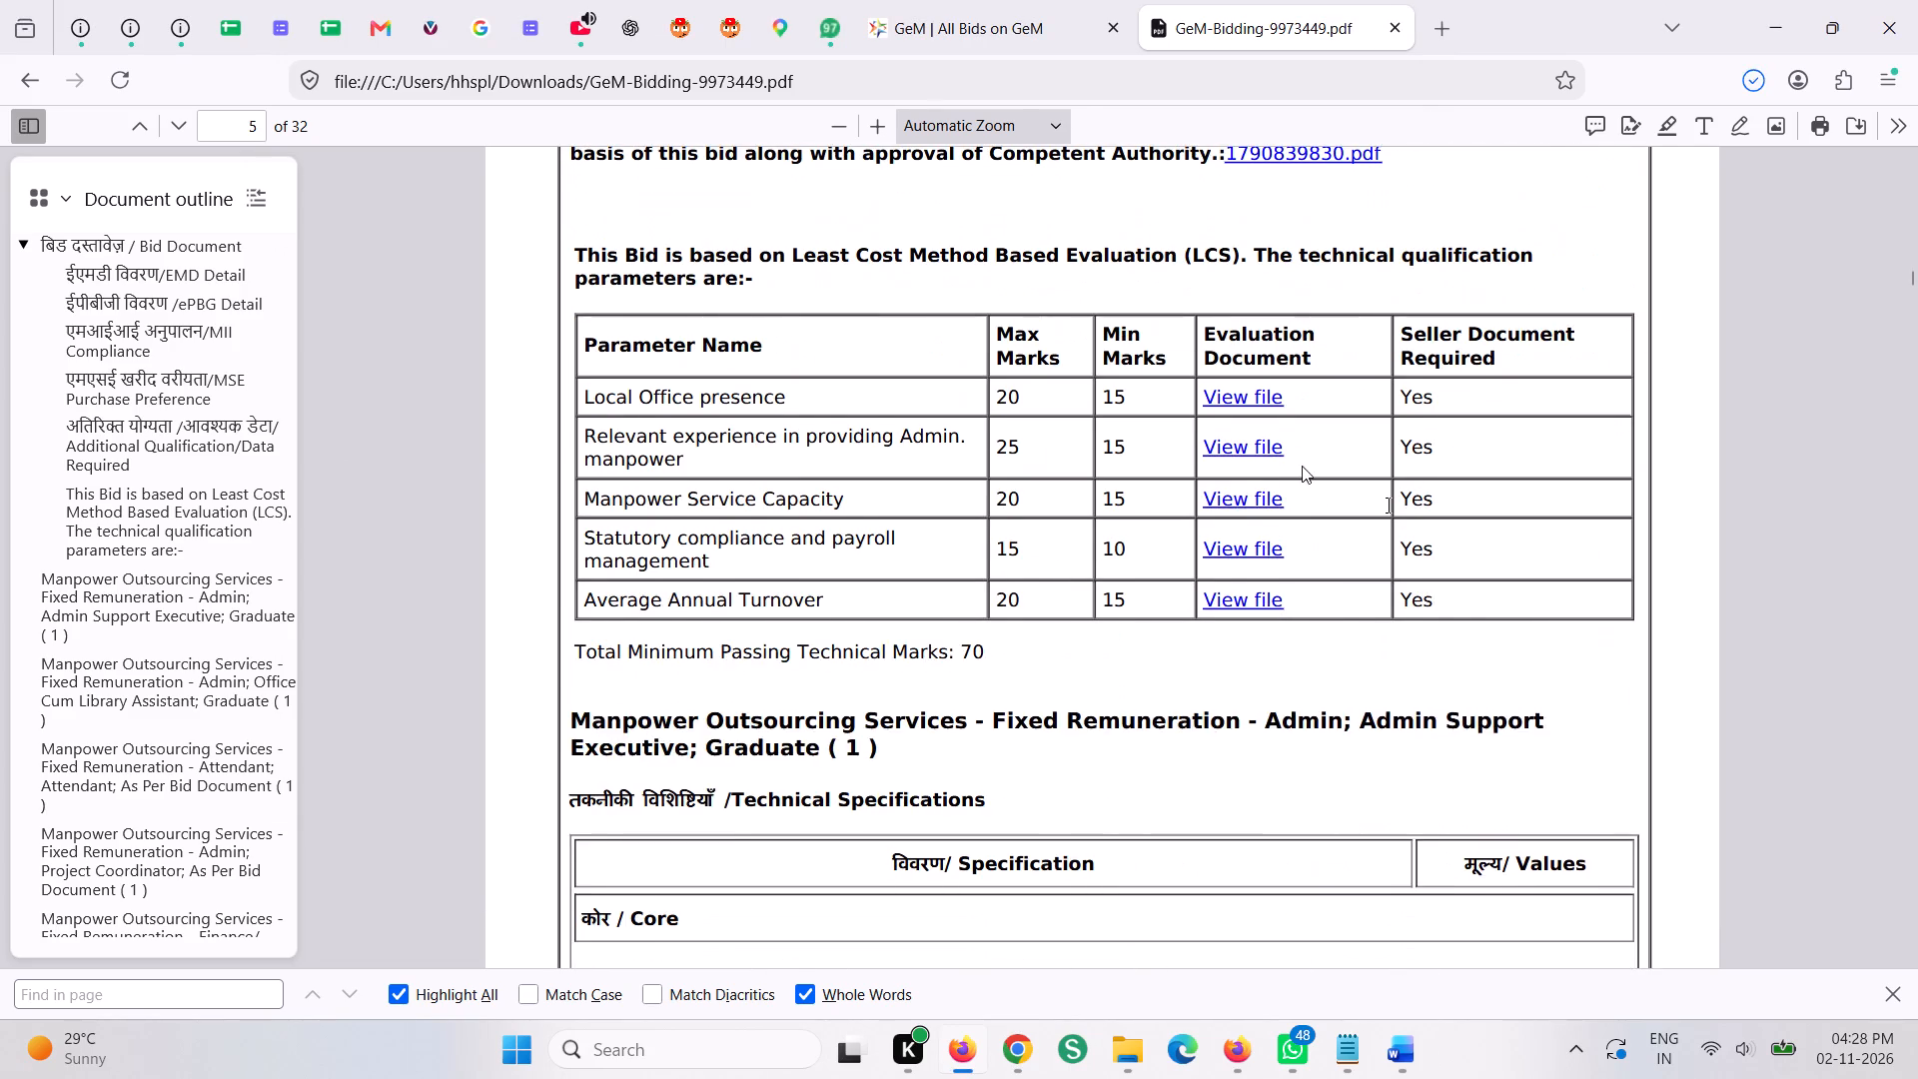
scroll(1302, 466, up, 1)
scroll(1308, 866, down, 1)
click(1244, 721)
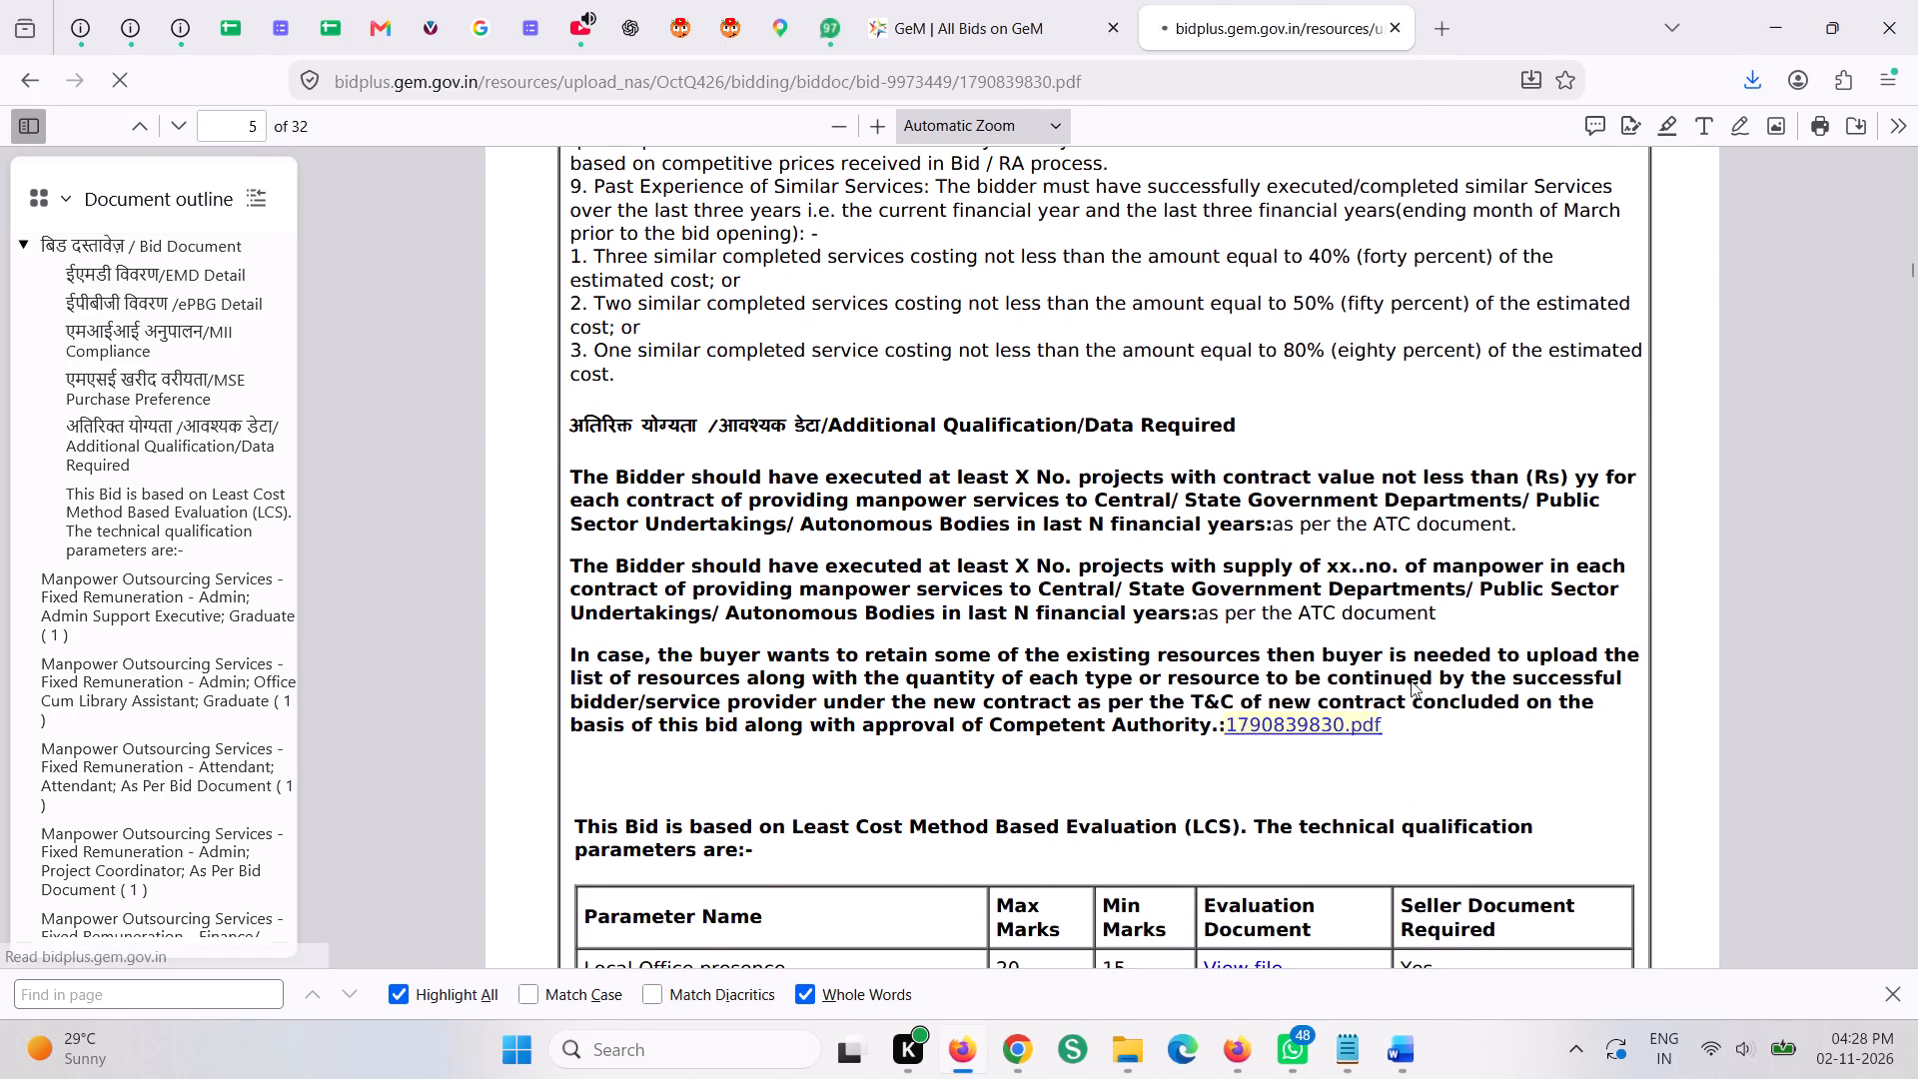
Save the attachment as RETENTION OF EXISTING RESOURCES 02 in the GEM2026B8106976 folder.
scroll(1468, 589, up, 6)
click(1850, 124)
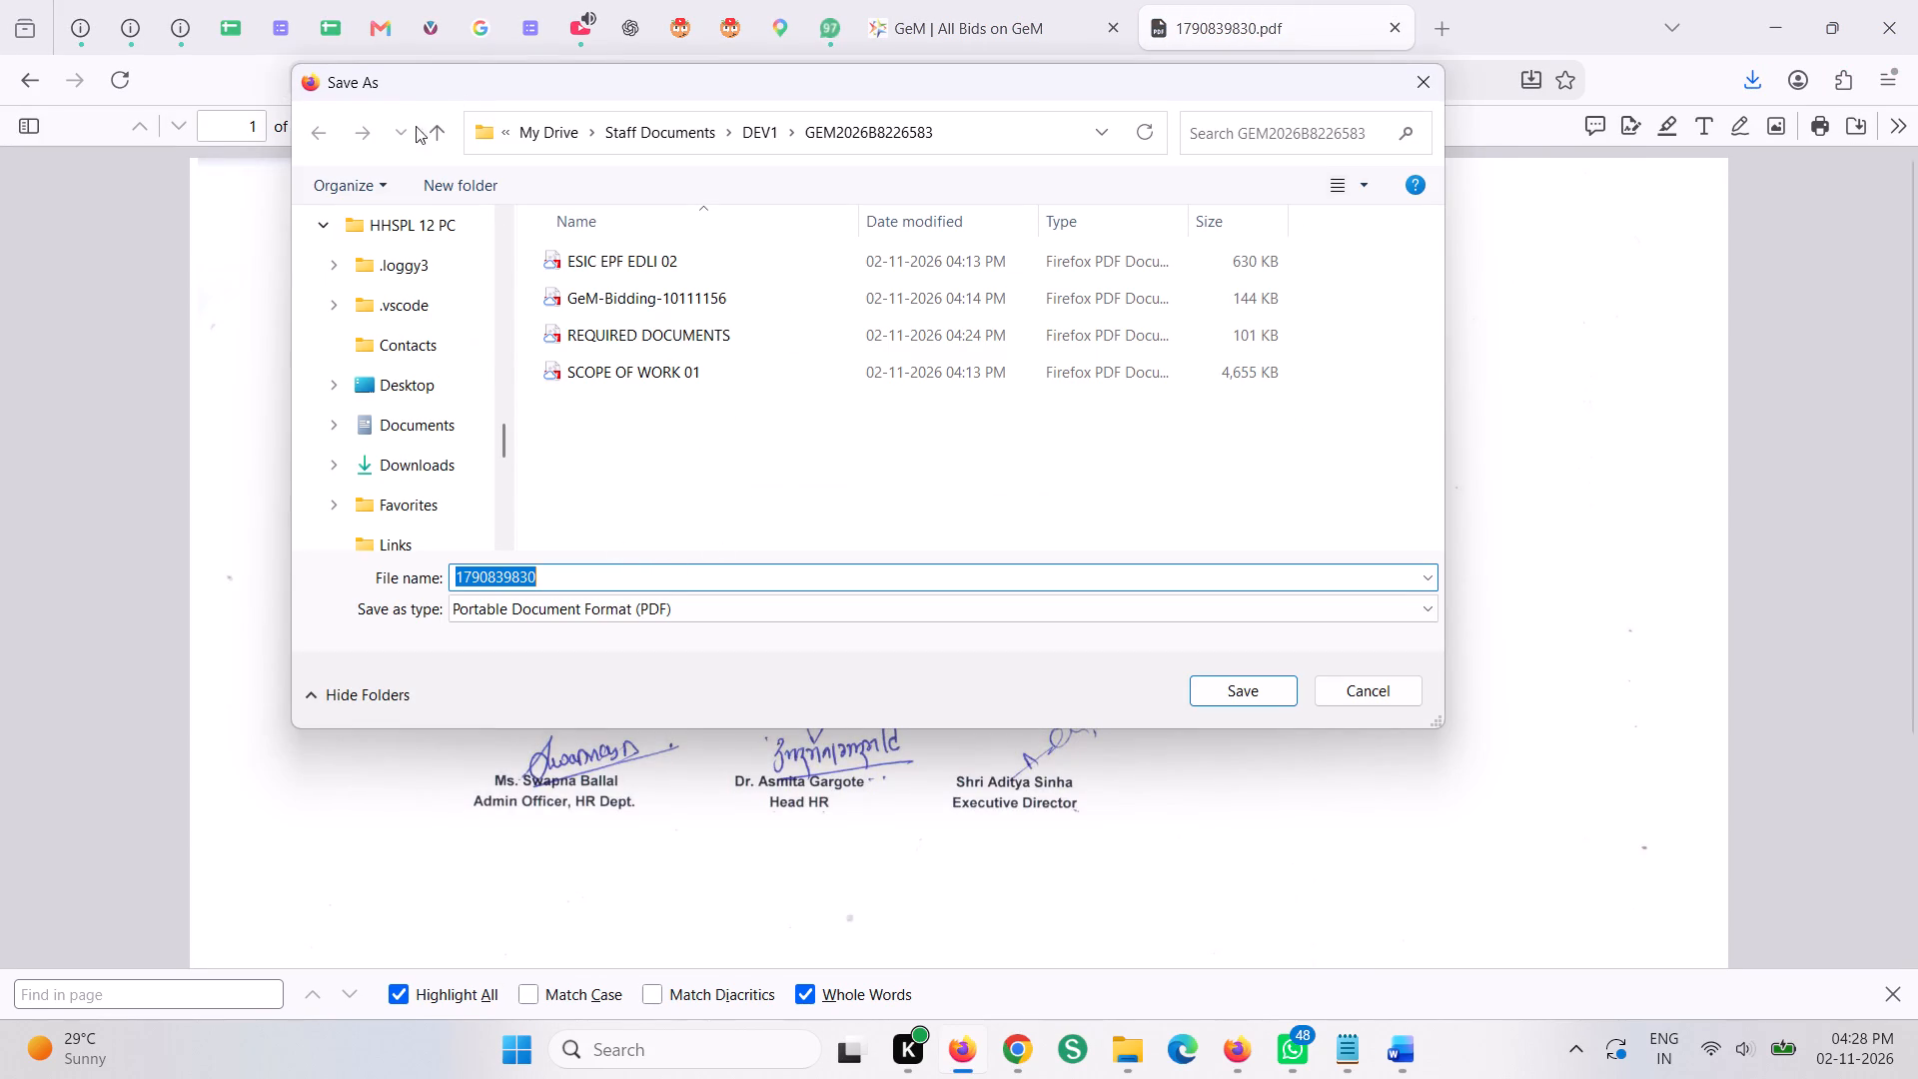
click(427, 138)
scroll(589, 252, up, 5)
double_click(641, 258)
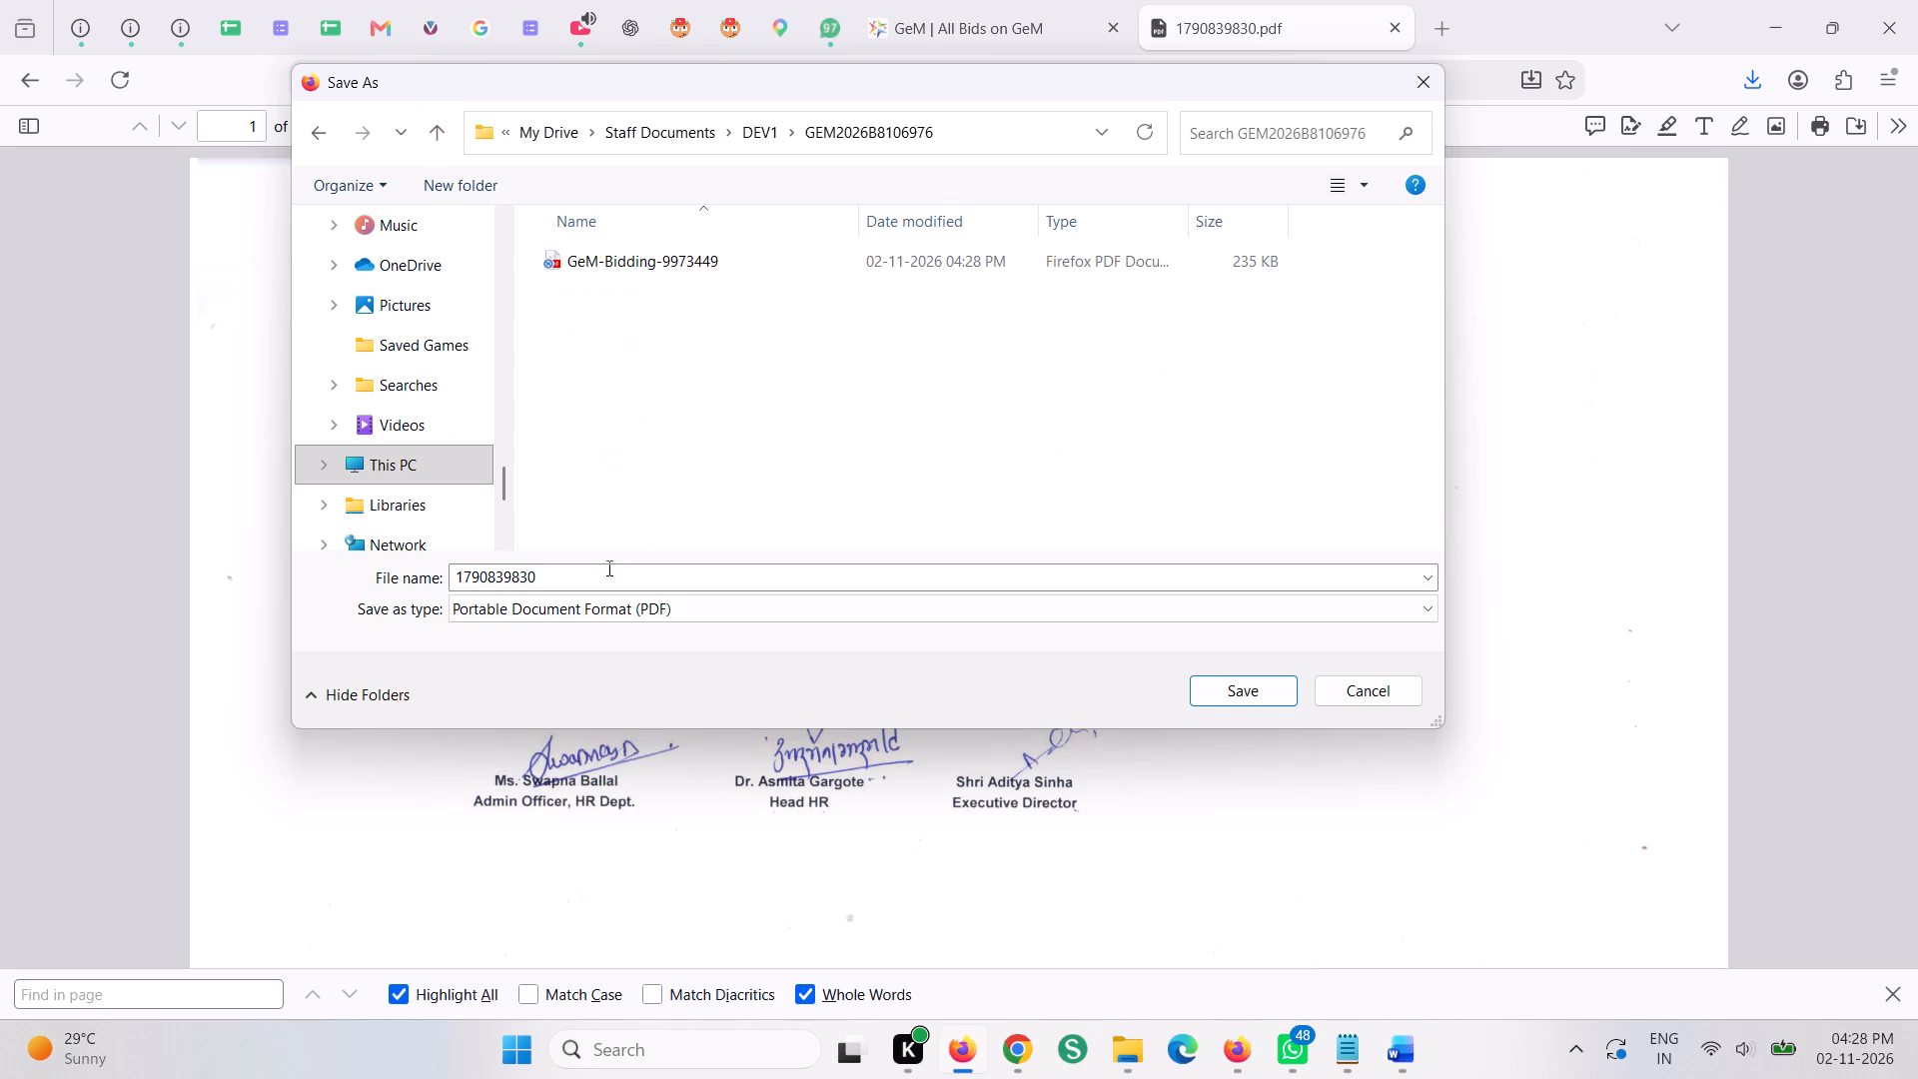
click(606, 576)
text(RETENTION OF EXISTING RESOURCES)
key(space)
text(02)
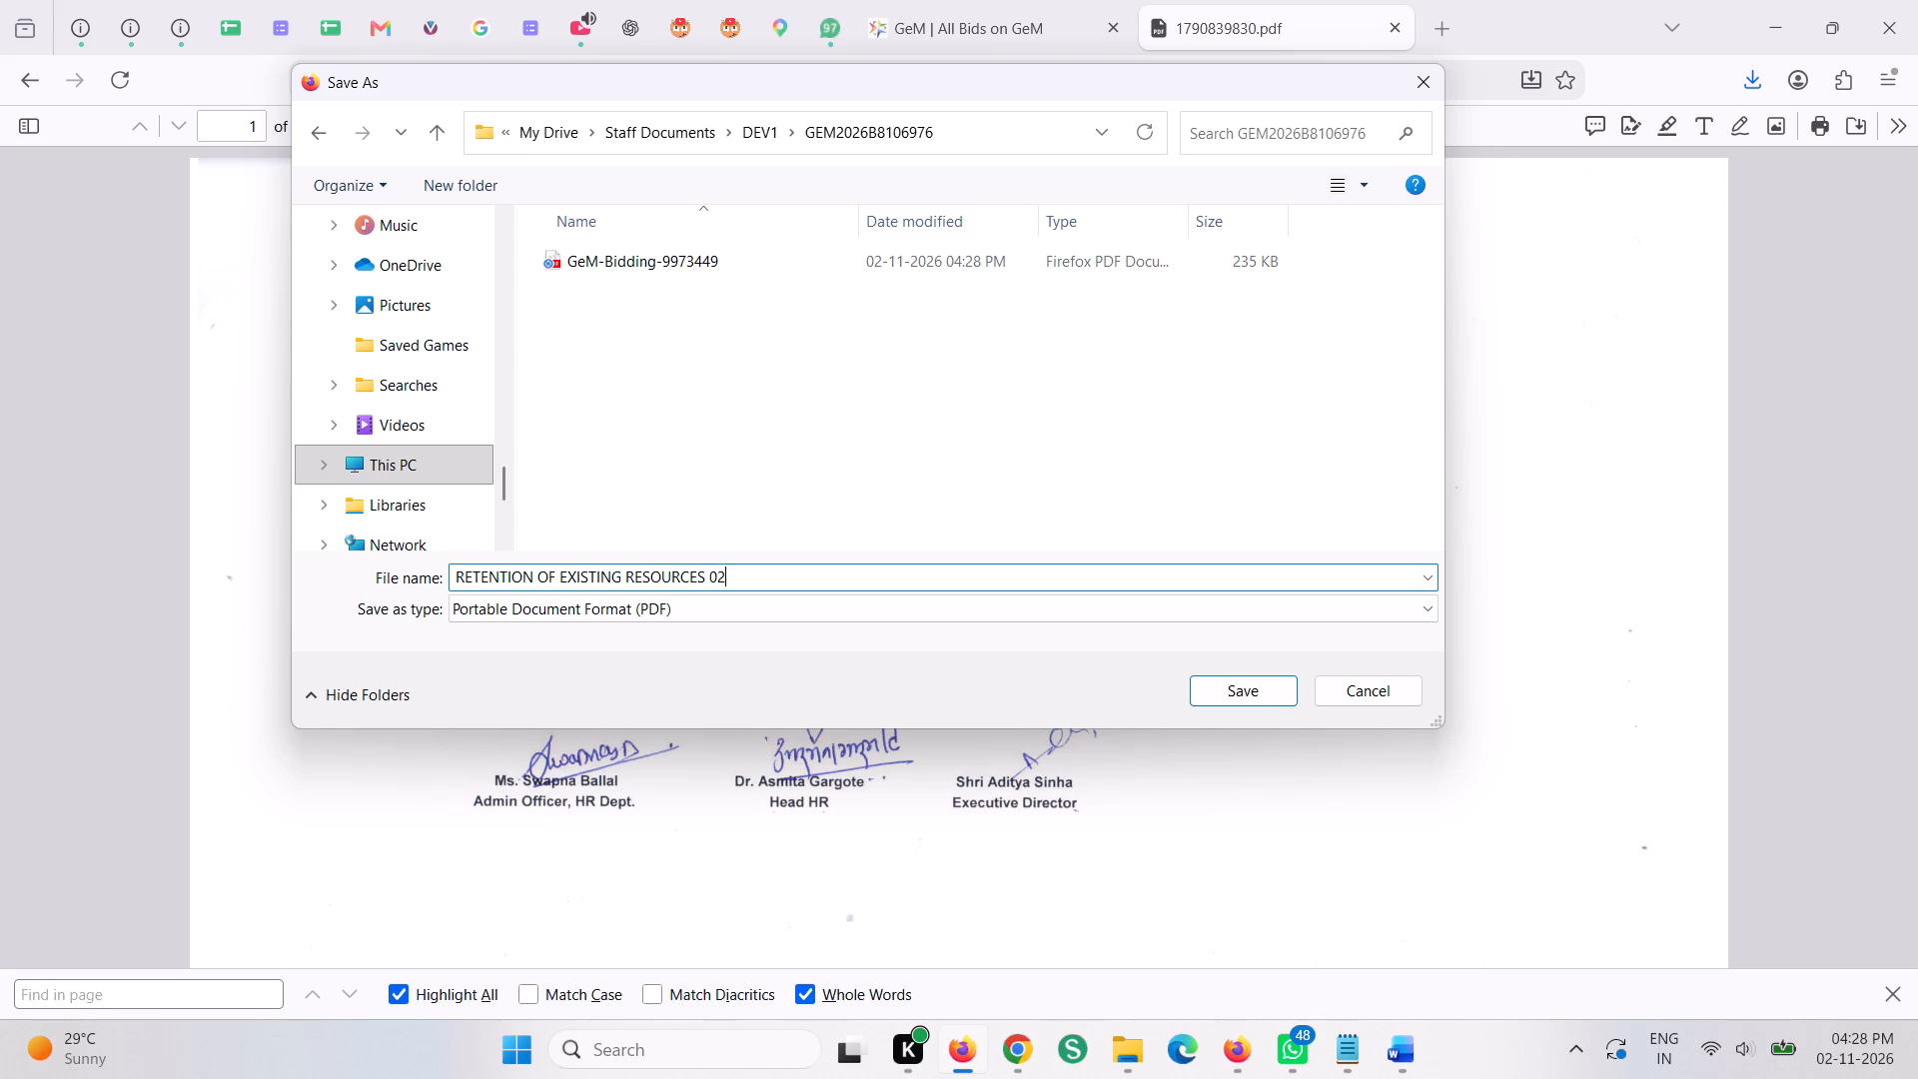
key(Return)
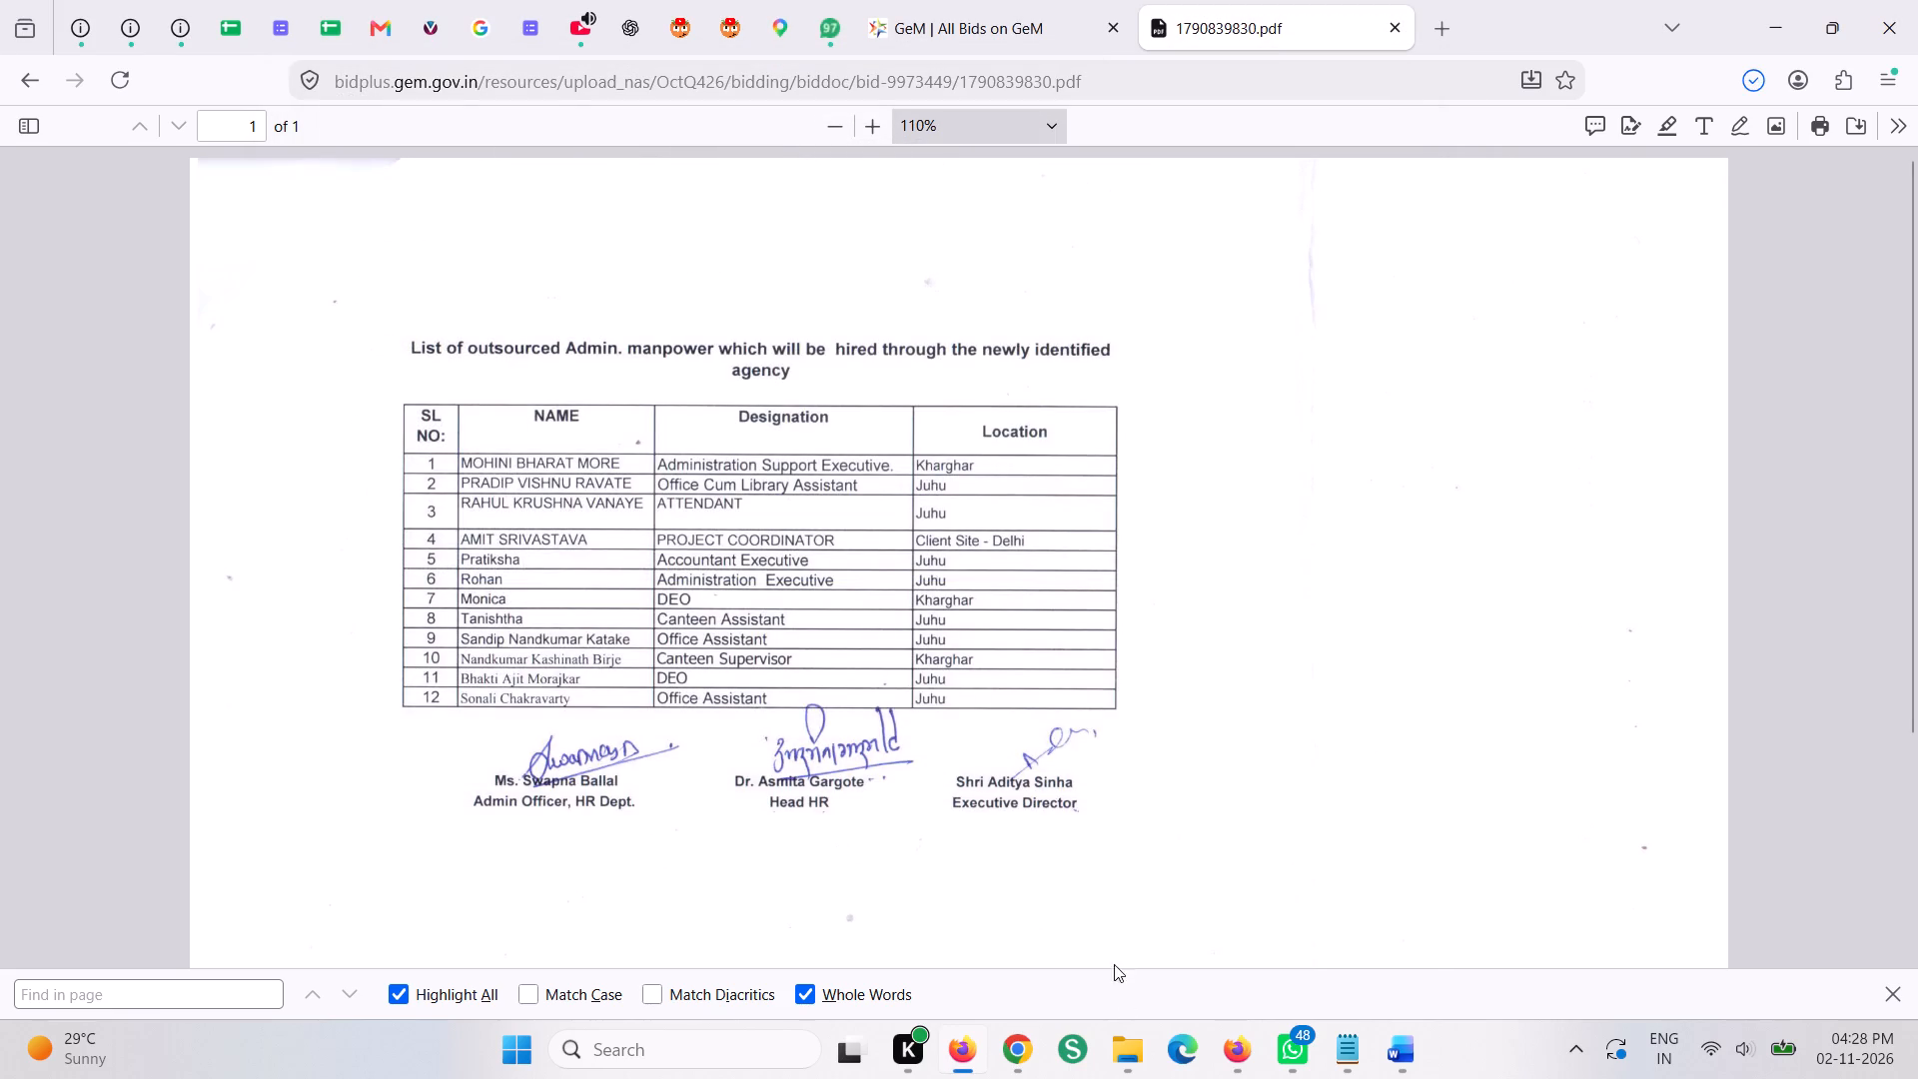
Rename the saved attachment in the GEM2026B8106976 folder as RETENTION OF EXISTING RESOURCES 01.
click(1117, 1047)
click(464, 248)
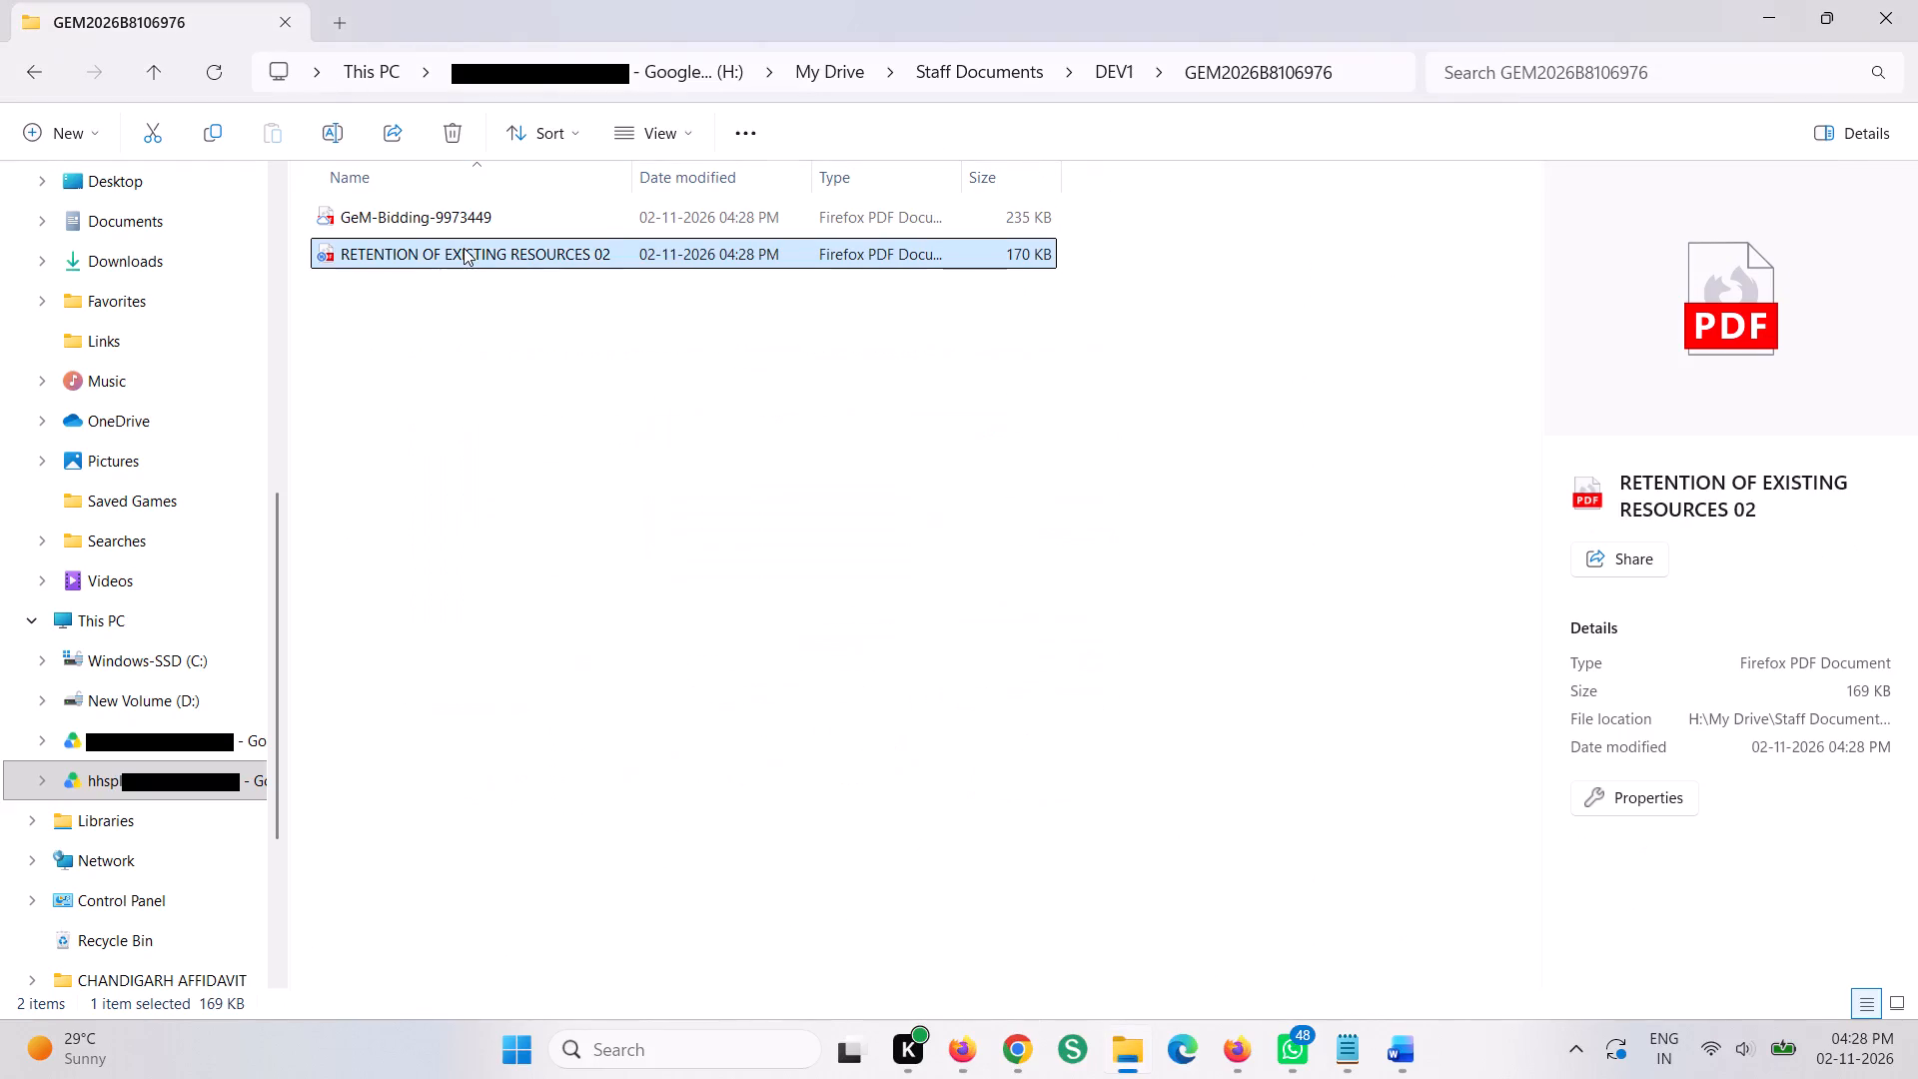
key(F2)
click(613, 250)
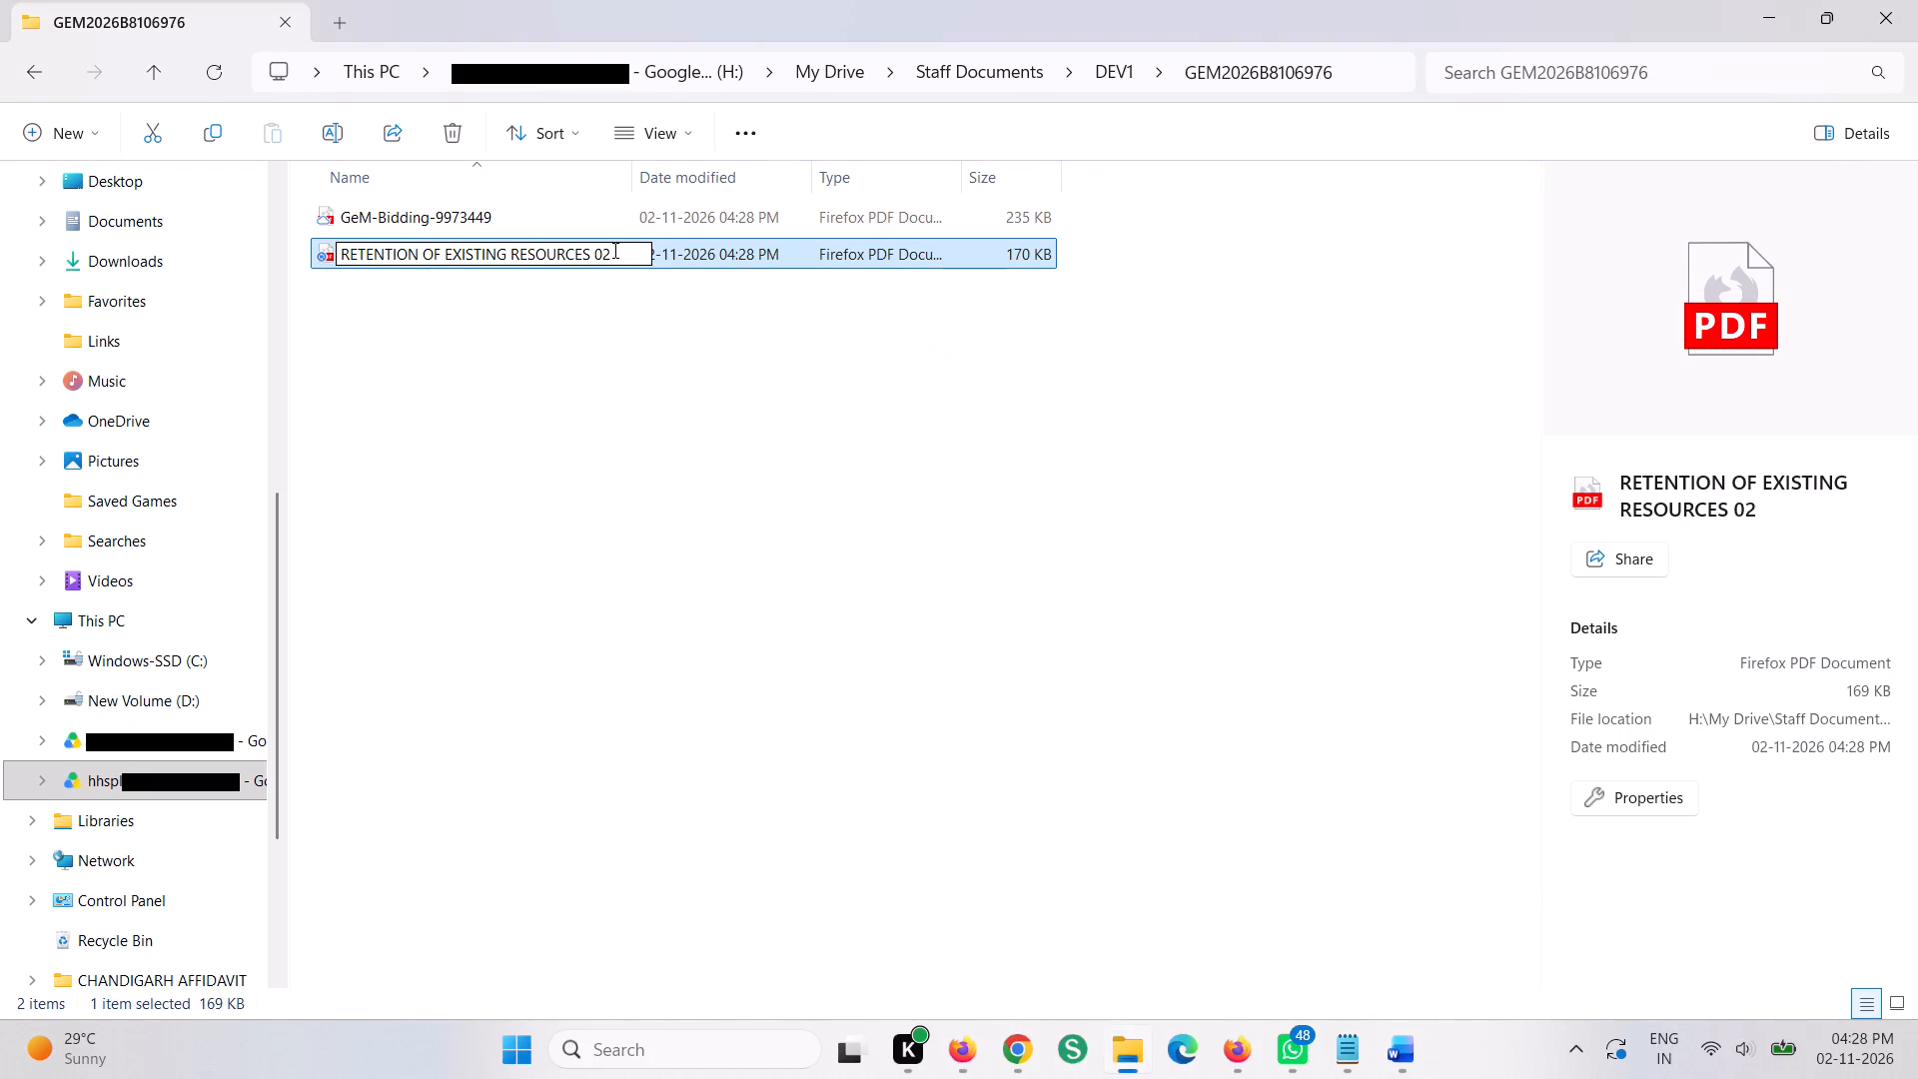
key(BackSpace)
key(1)
key(Return)
click(605, 408)
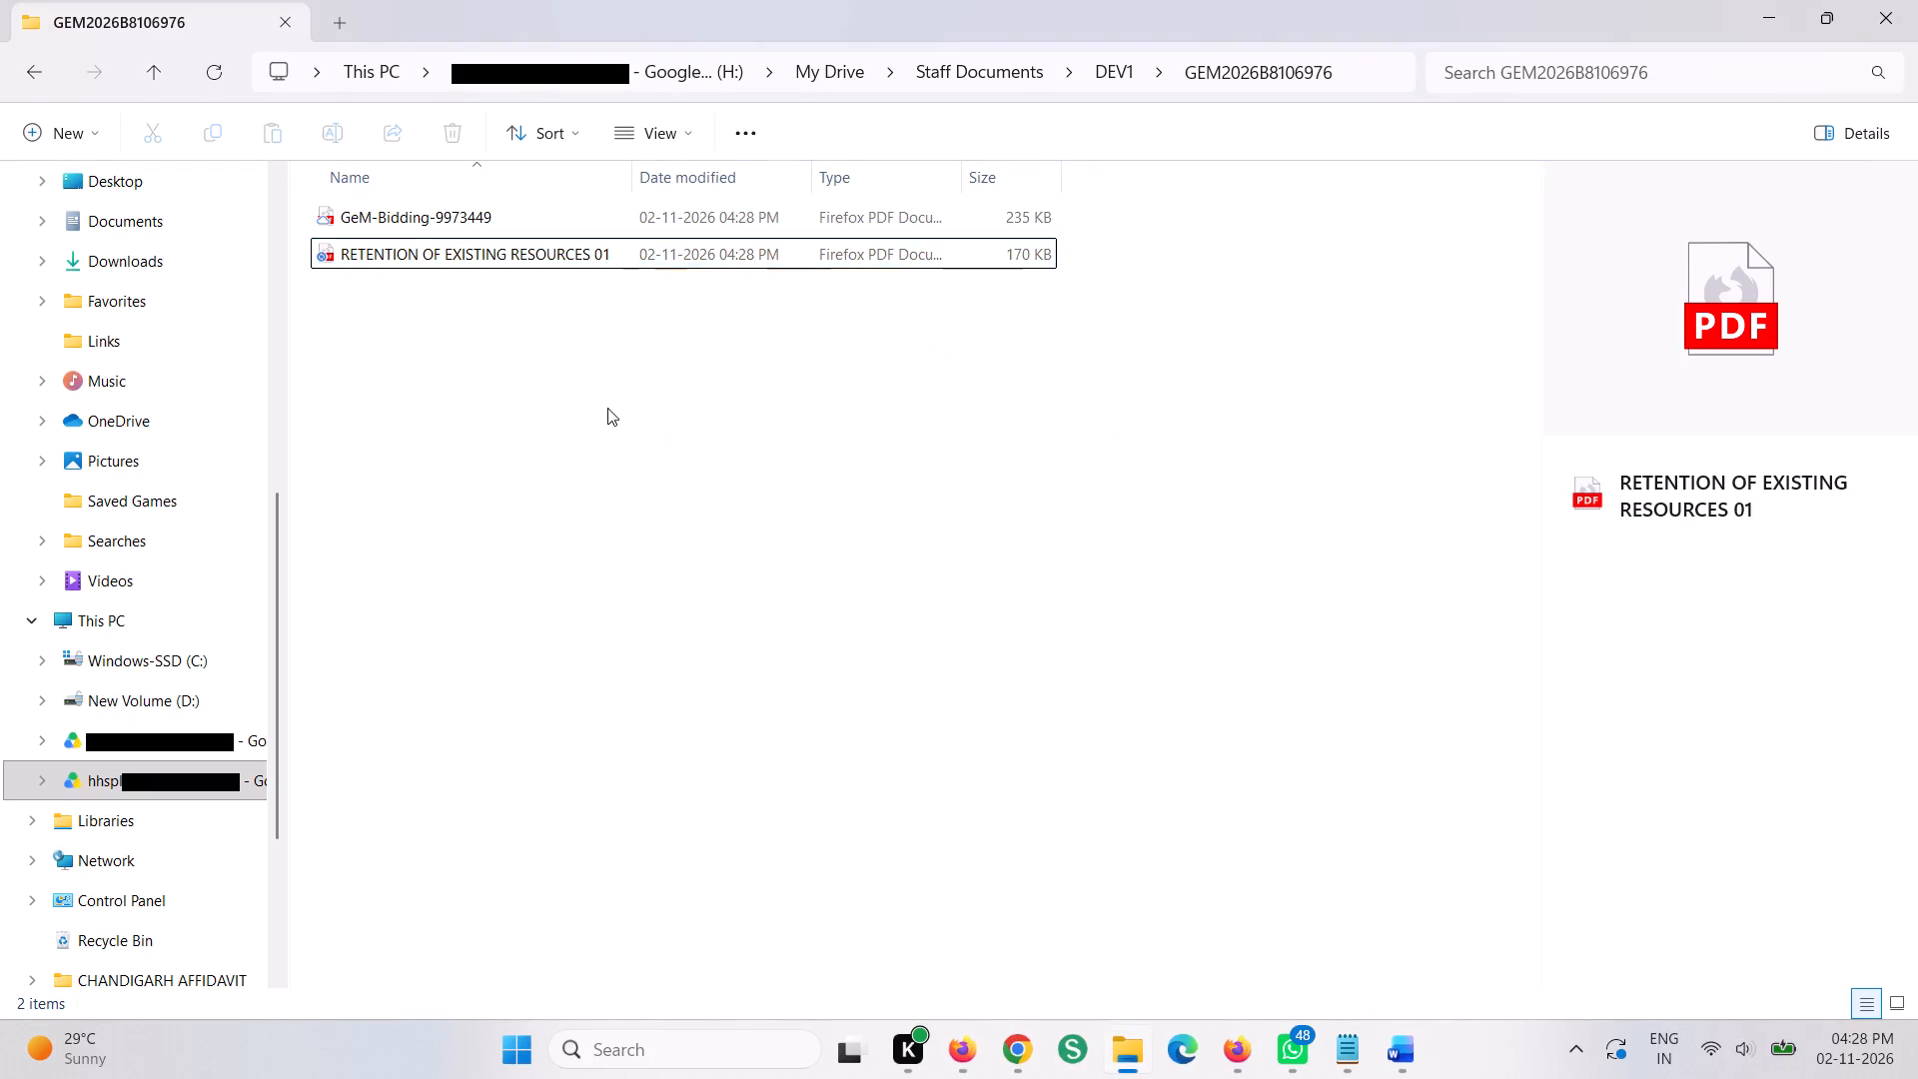
Return to the GeM-Bidding-9973449 document and copy the city Mumbai from the first consignee address.
click(943, 1054)
scroll(909, 552, down, 3)
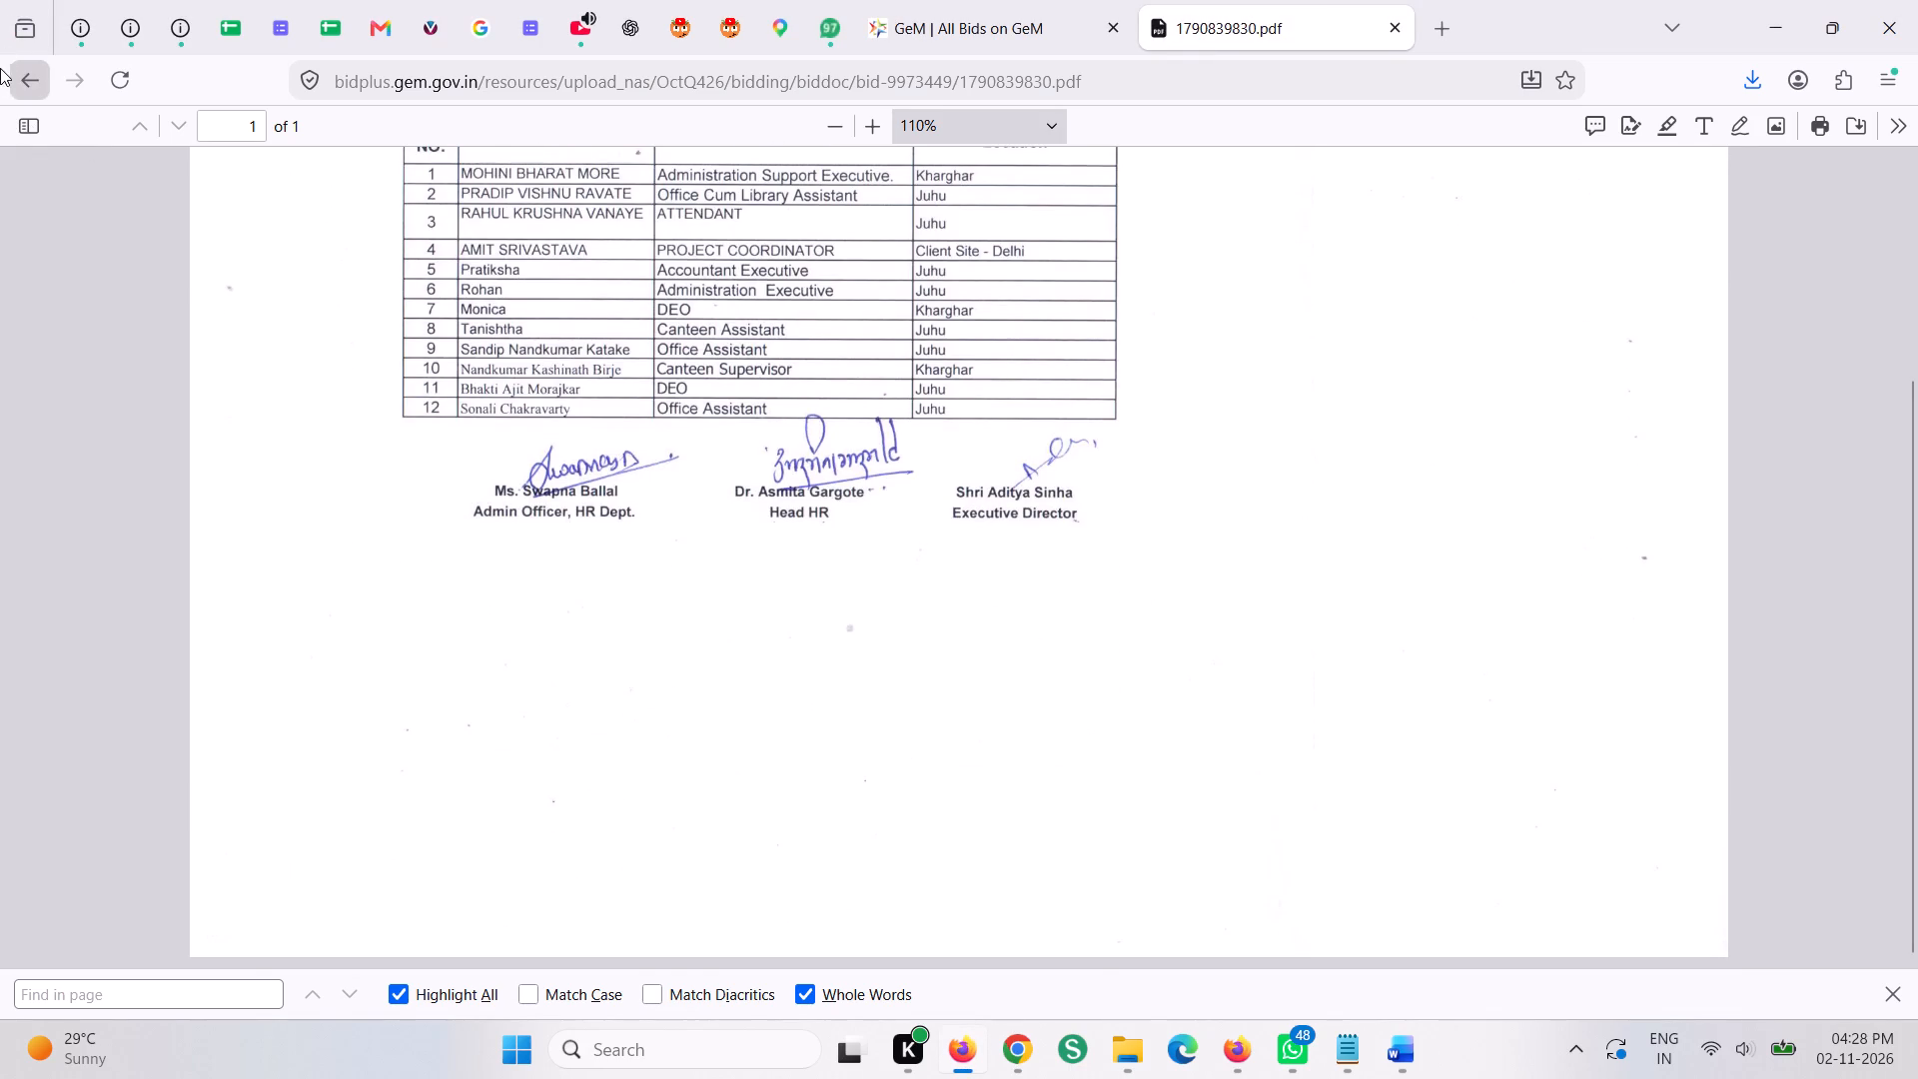
click(21, 84)
scroll(1150, 707, down, 1)
scroll(1009, 600, down, 1)
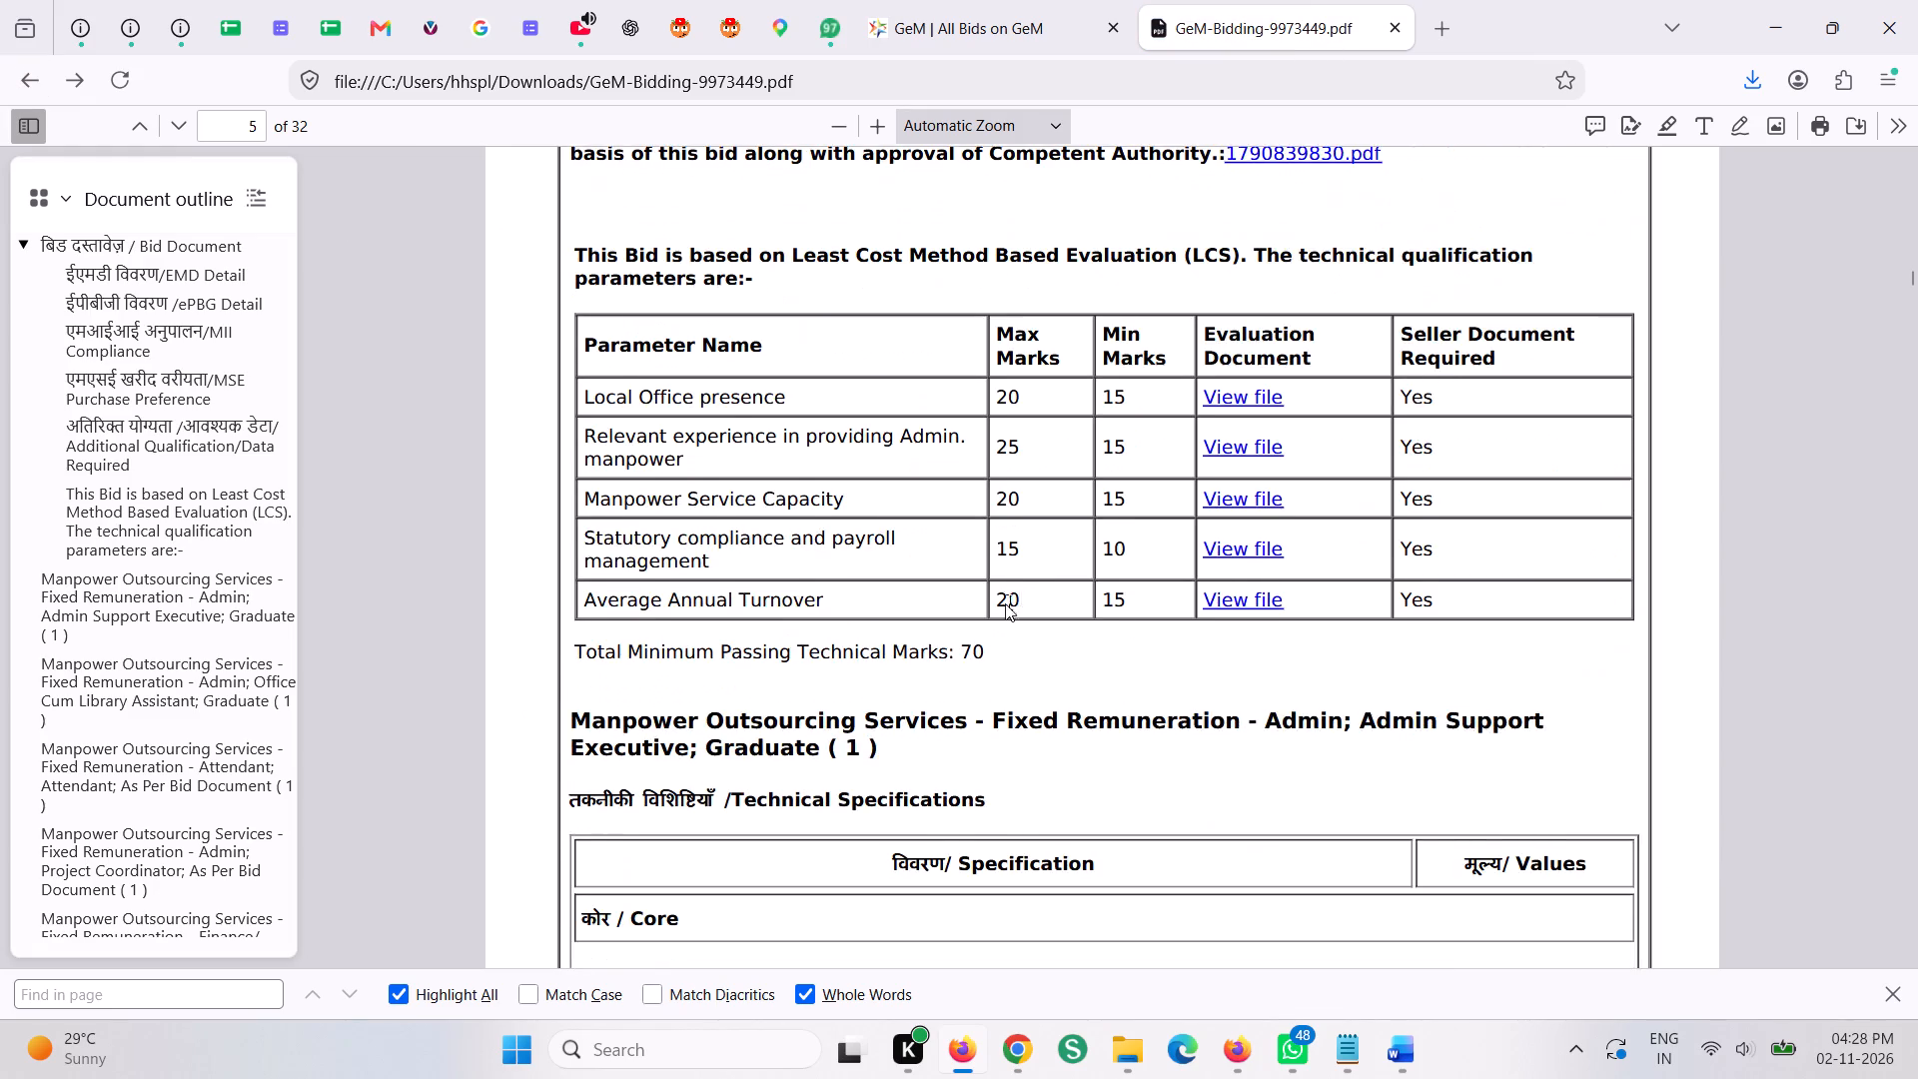
scroll(864, 497, up, 1)
scroll(970, 567, down, 1)
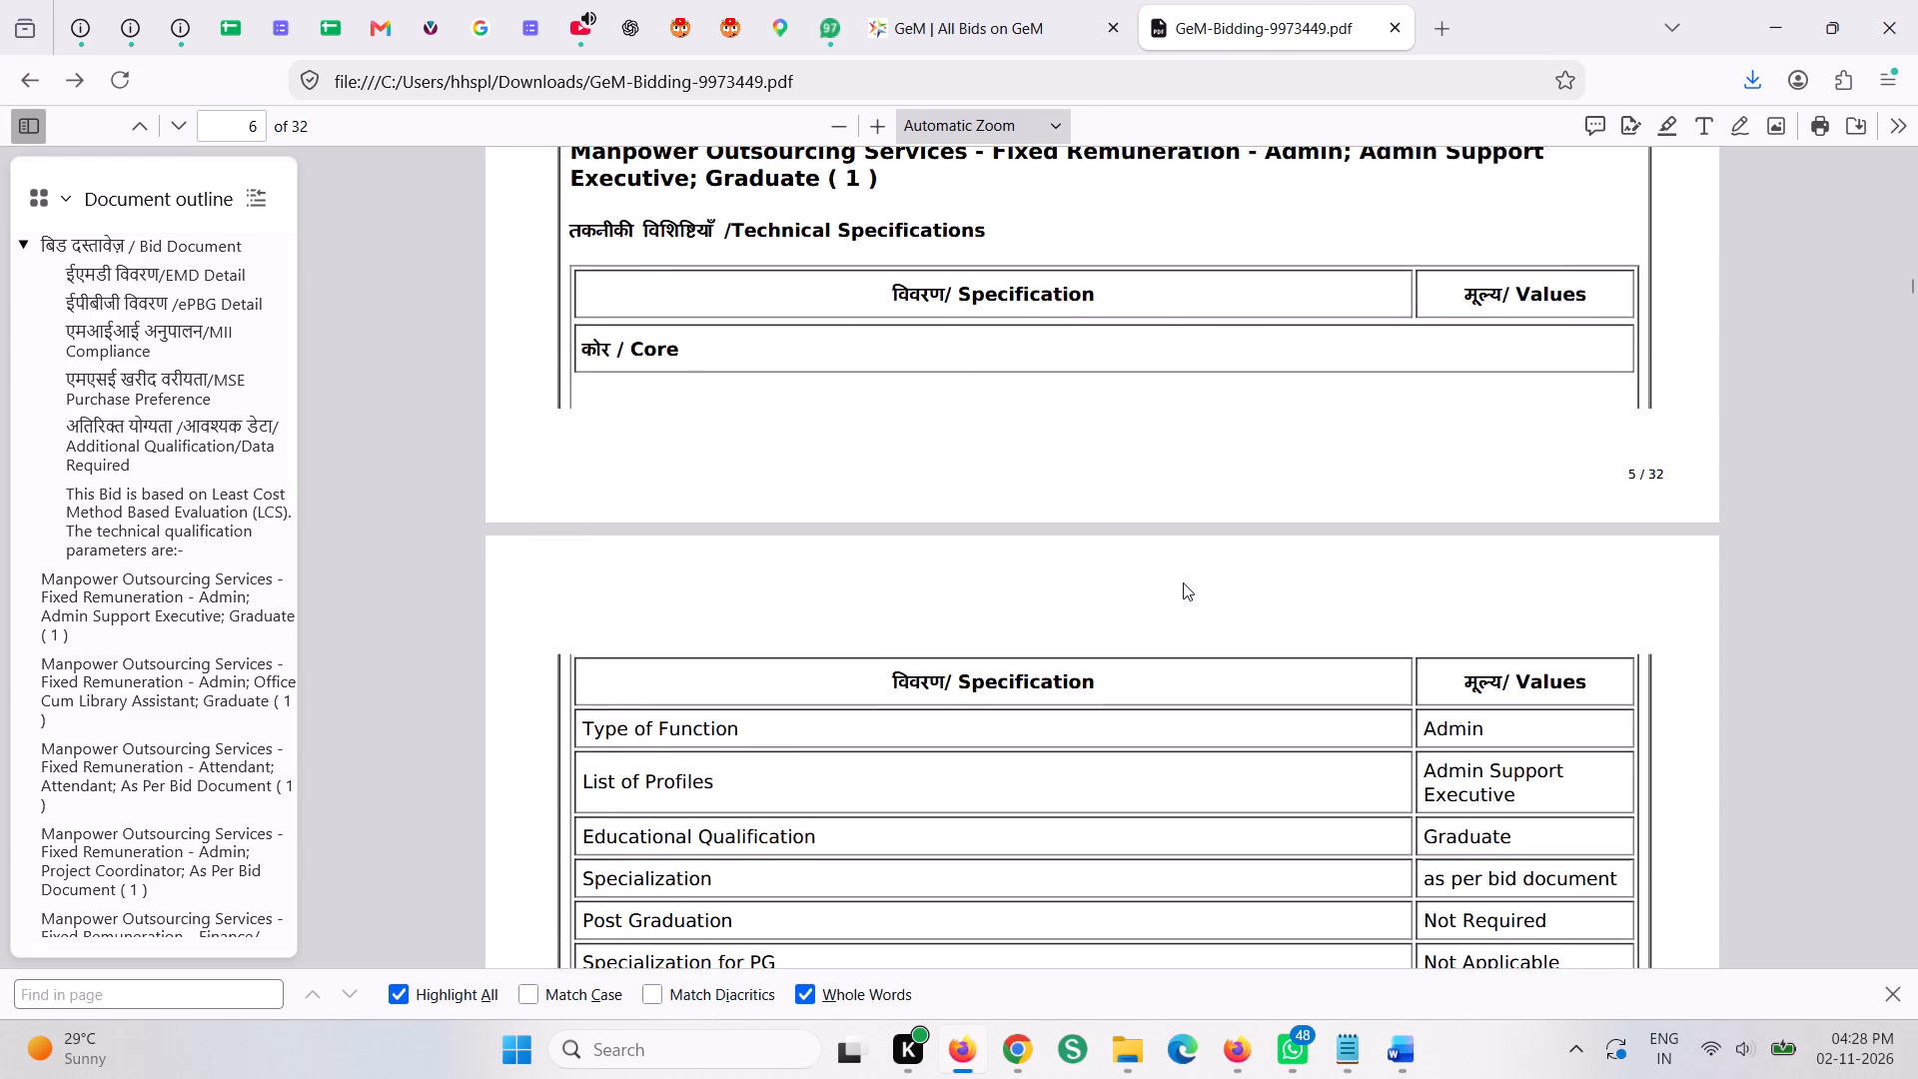
scroll(1119, 584, down, 5)
scroll(1069, 553, up, 1)
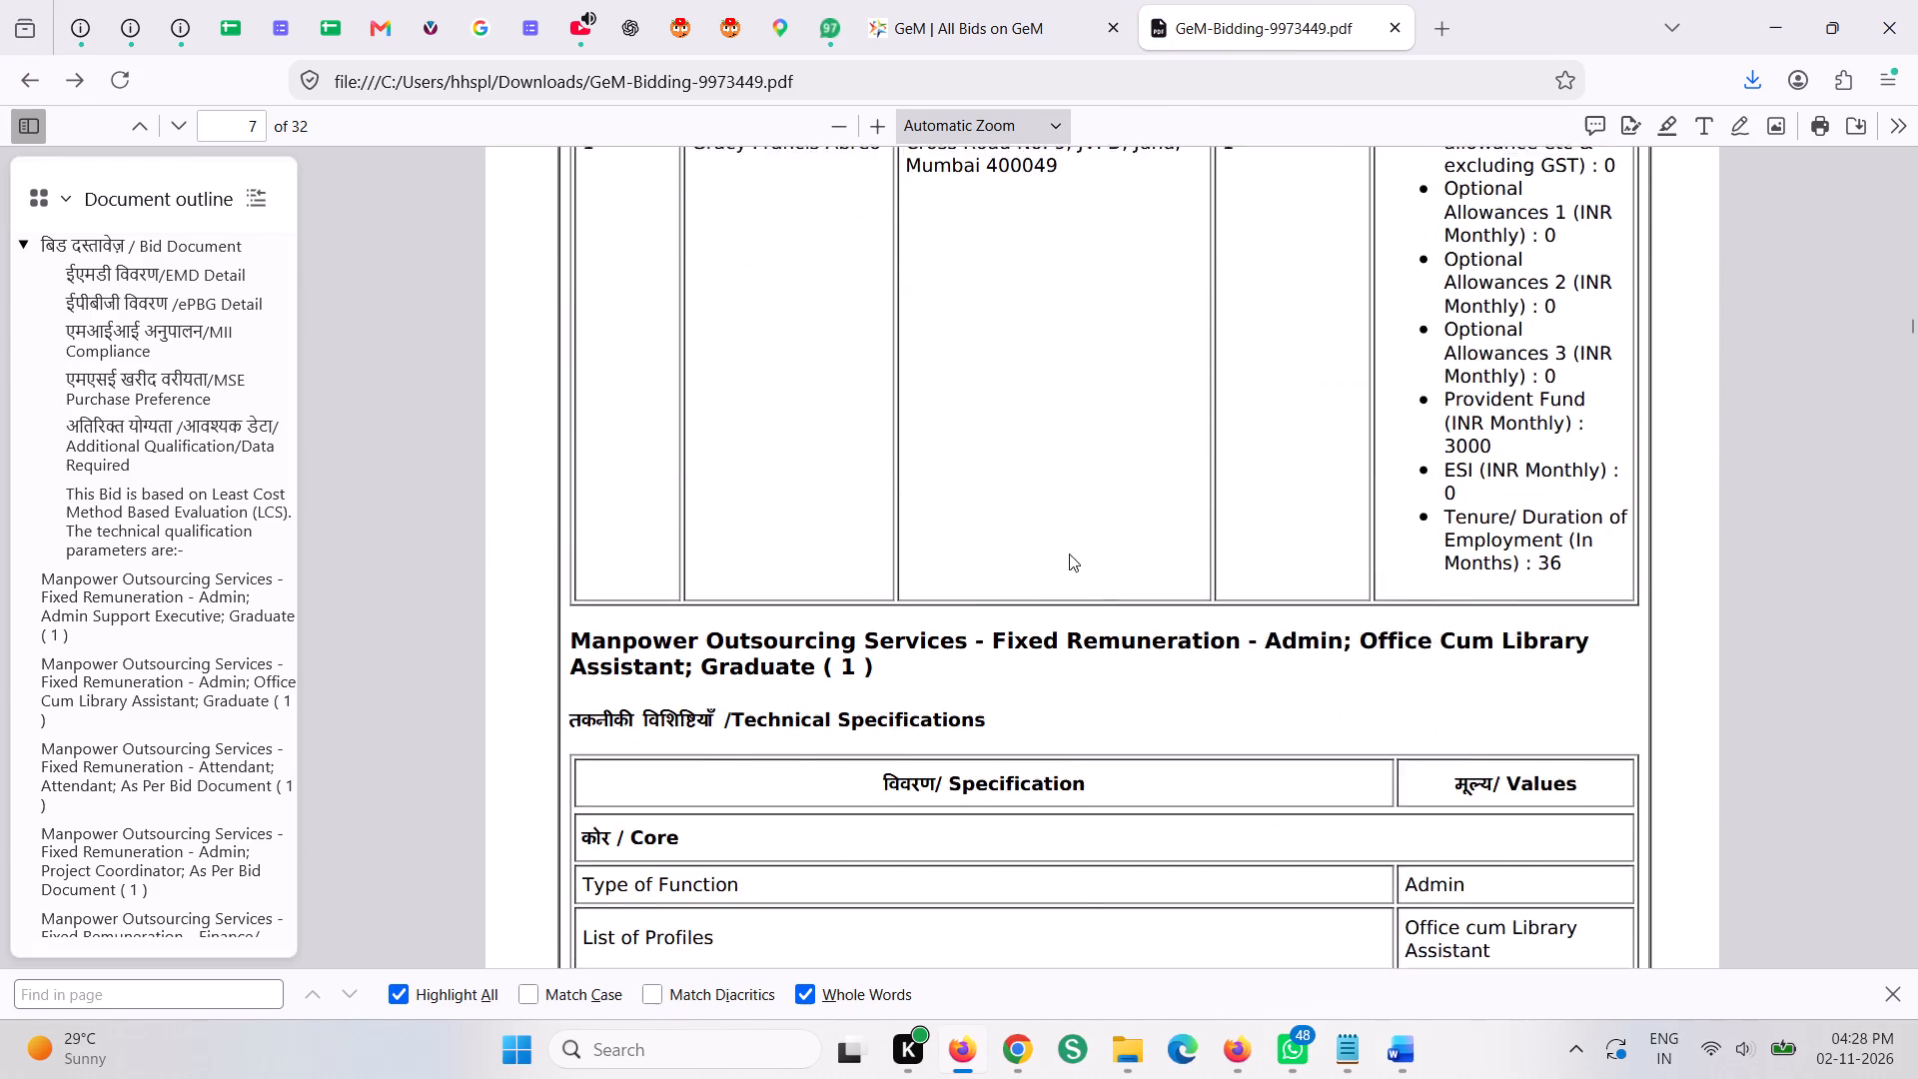
double_click(946, 730)
key(ctrl+c)
key(ctrl+c)
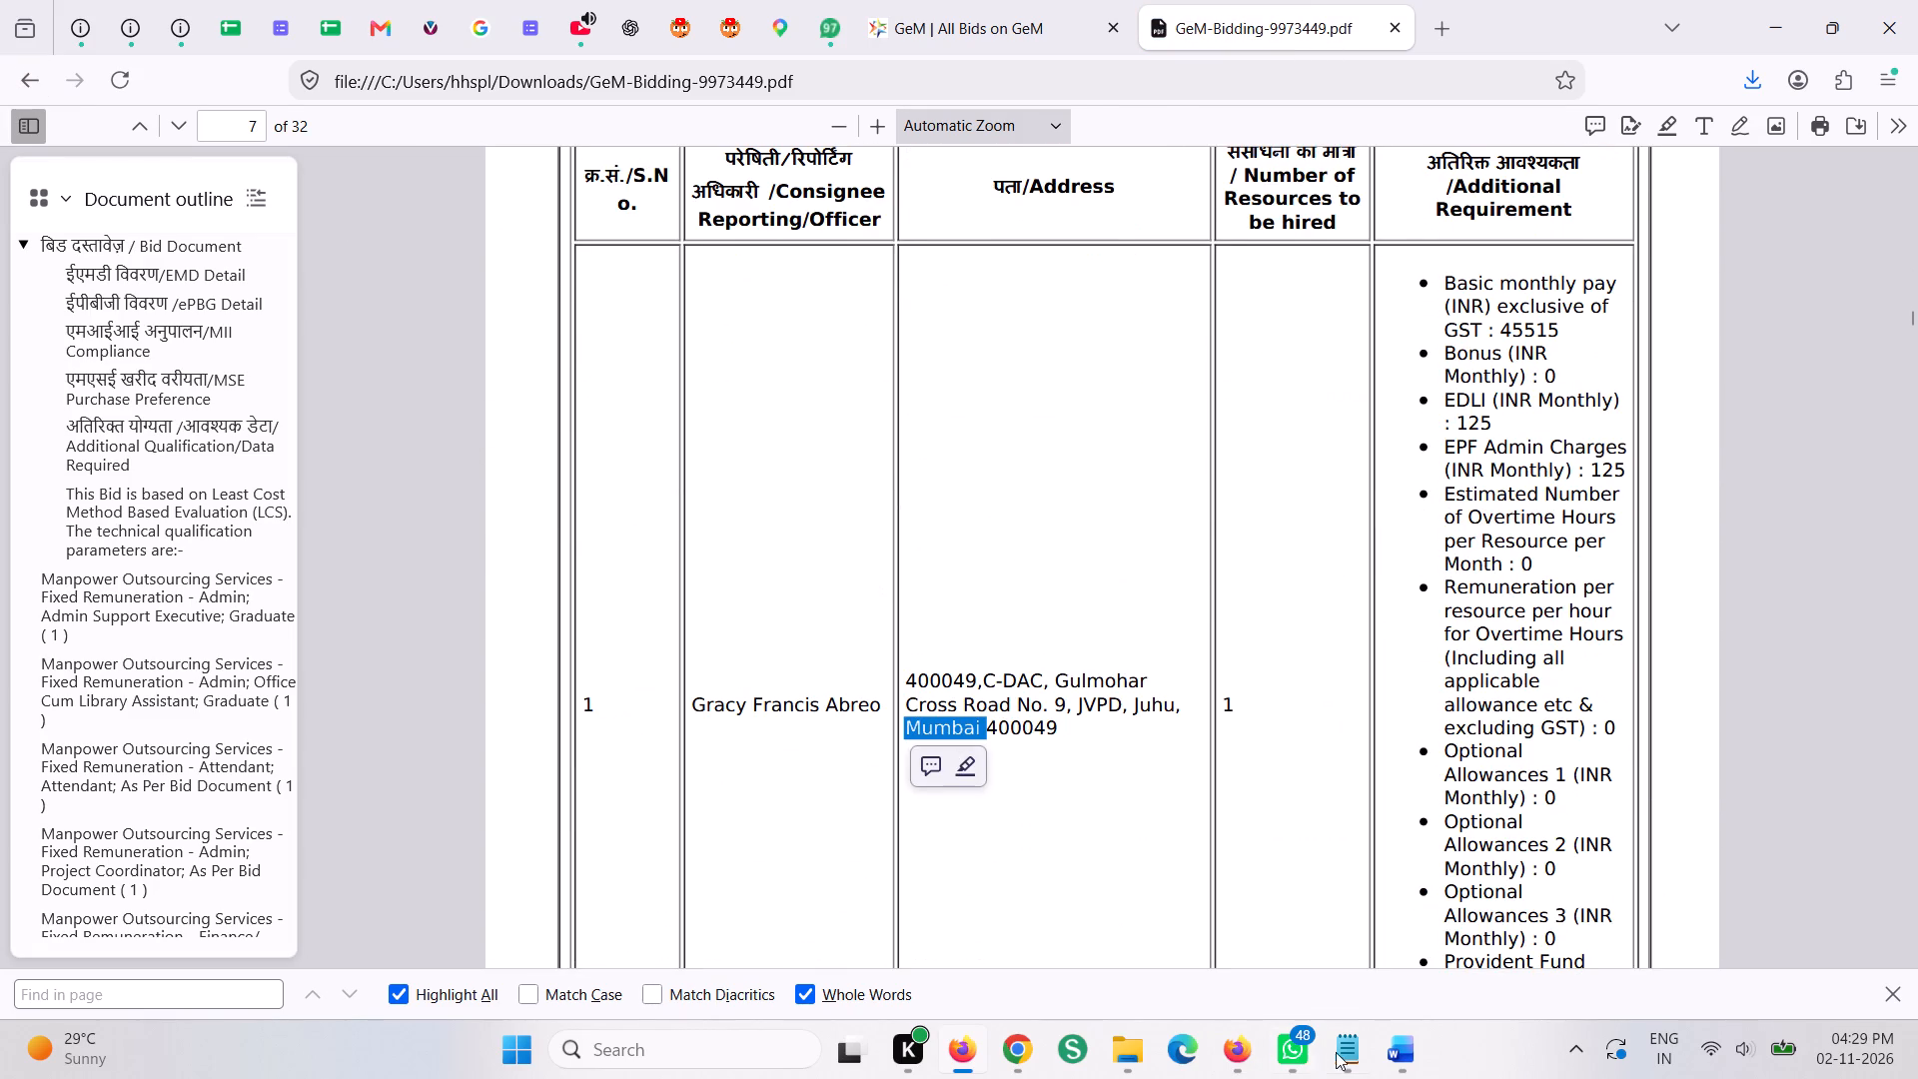
In the Word REQUIRED DOCUMENTS file, replace everything after "1.SHOPACT –" with Mumbai,MH.
click(1395, 1059)
click(486, 919)
scroll(673, 767, up, 2)
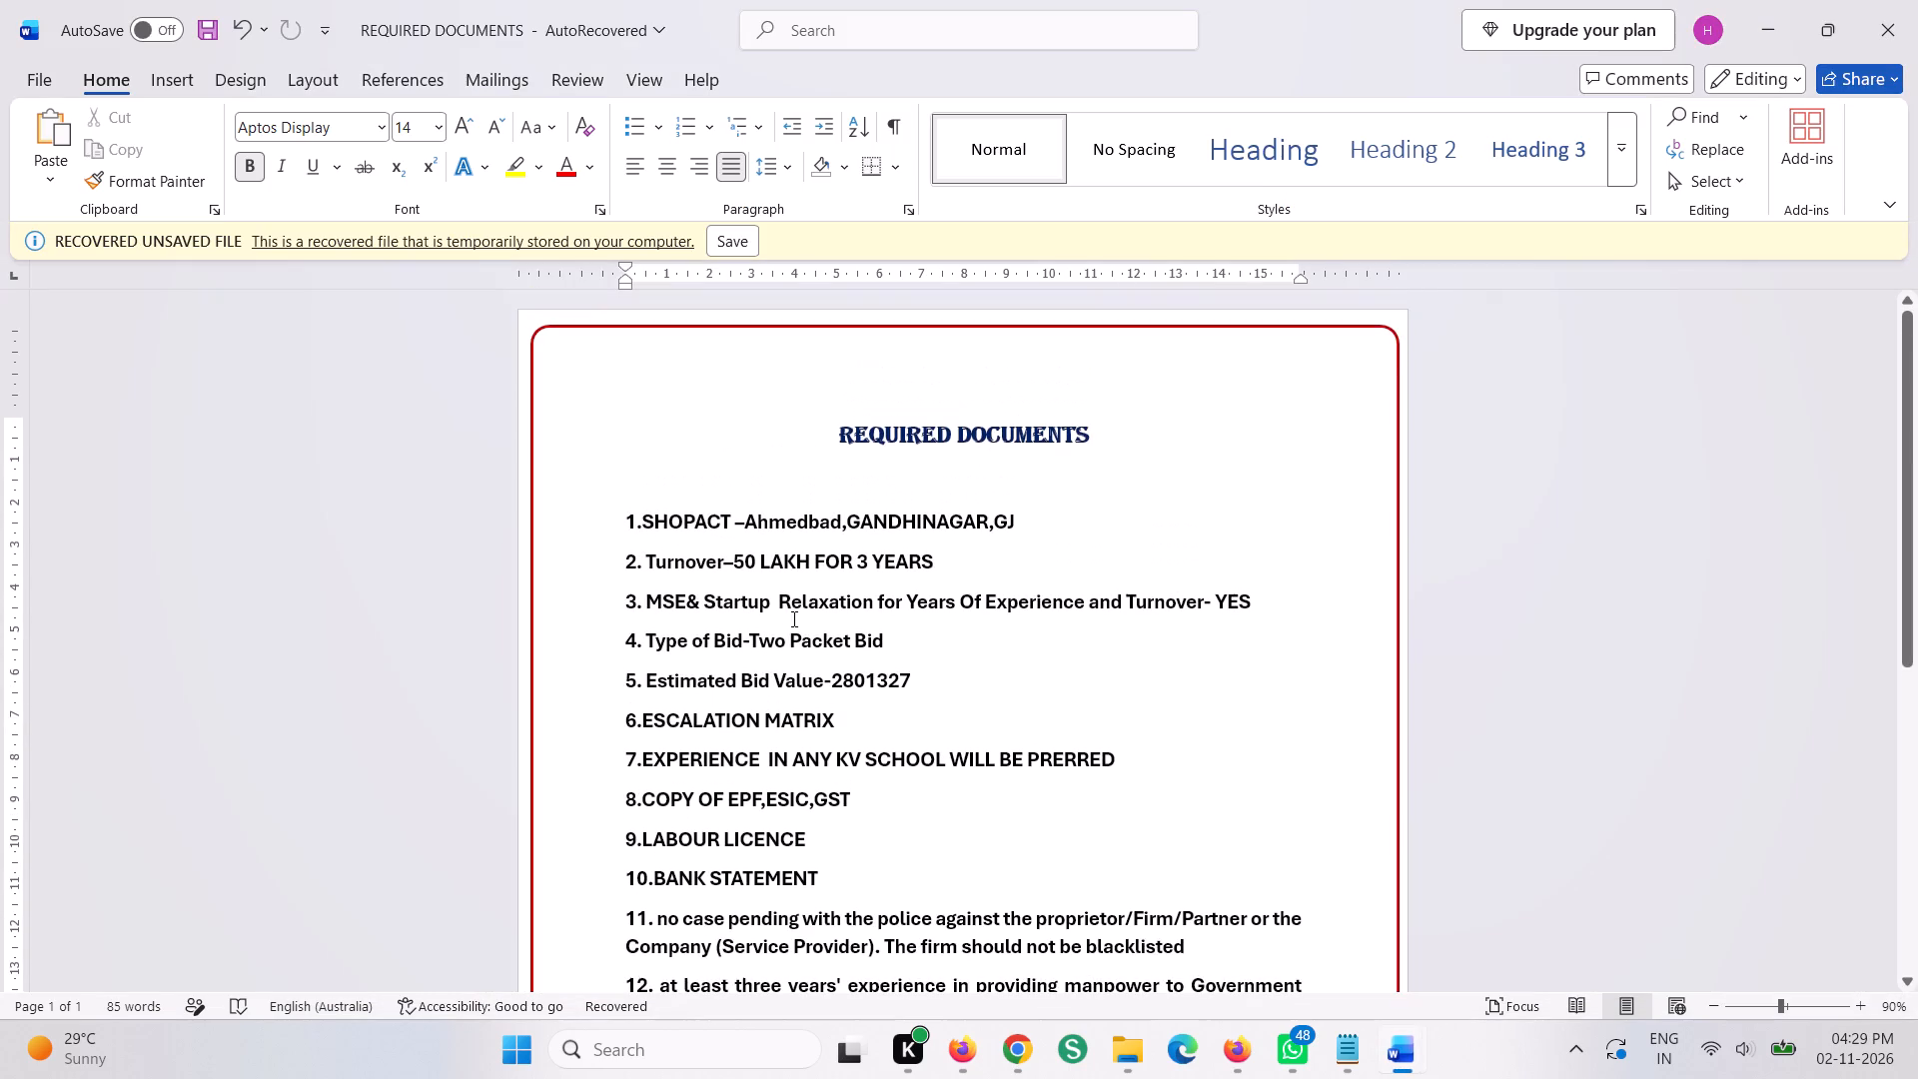
click(787, 598)
drag(751, 519, 1473, 975)
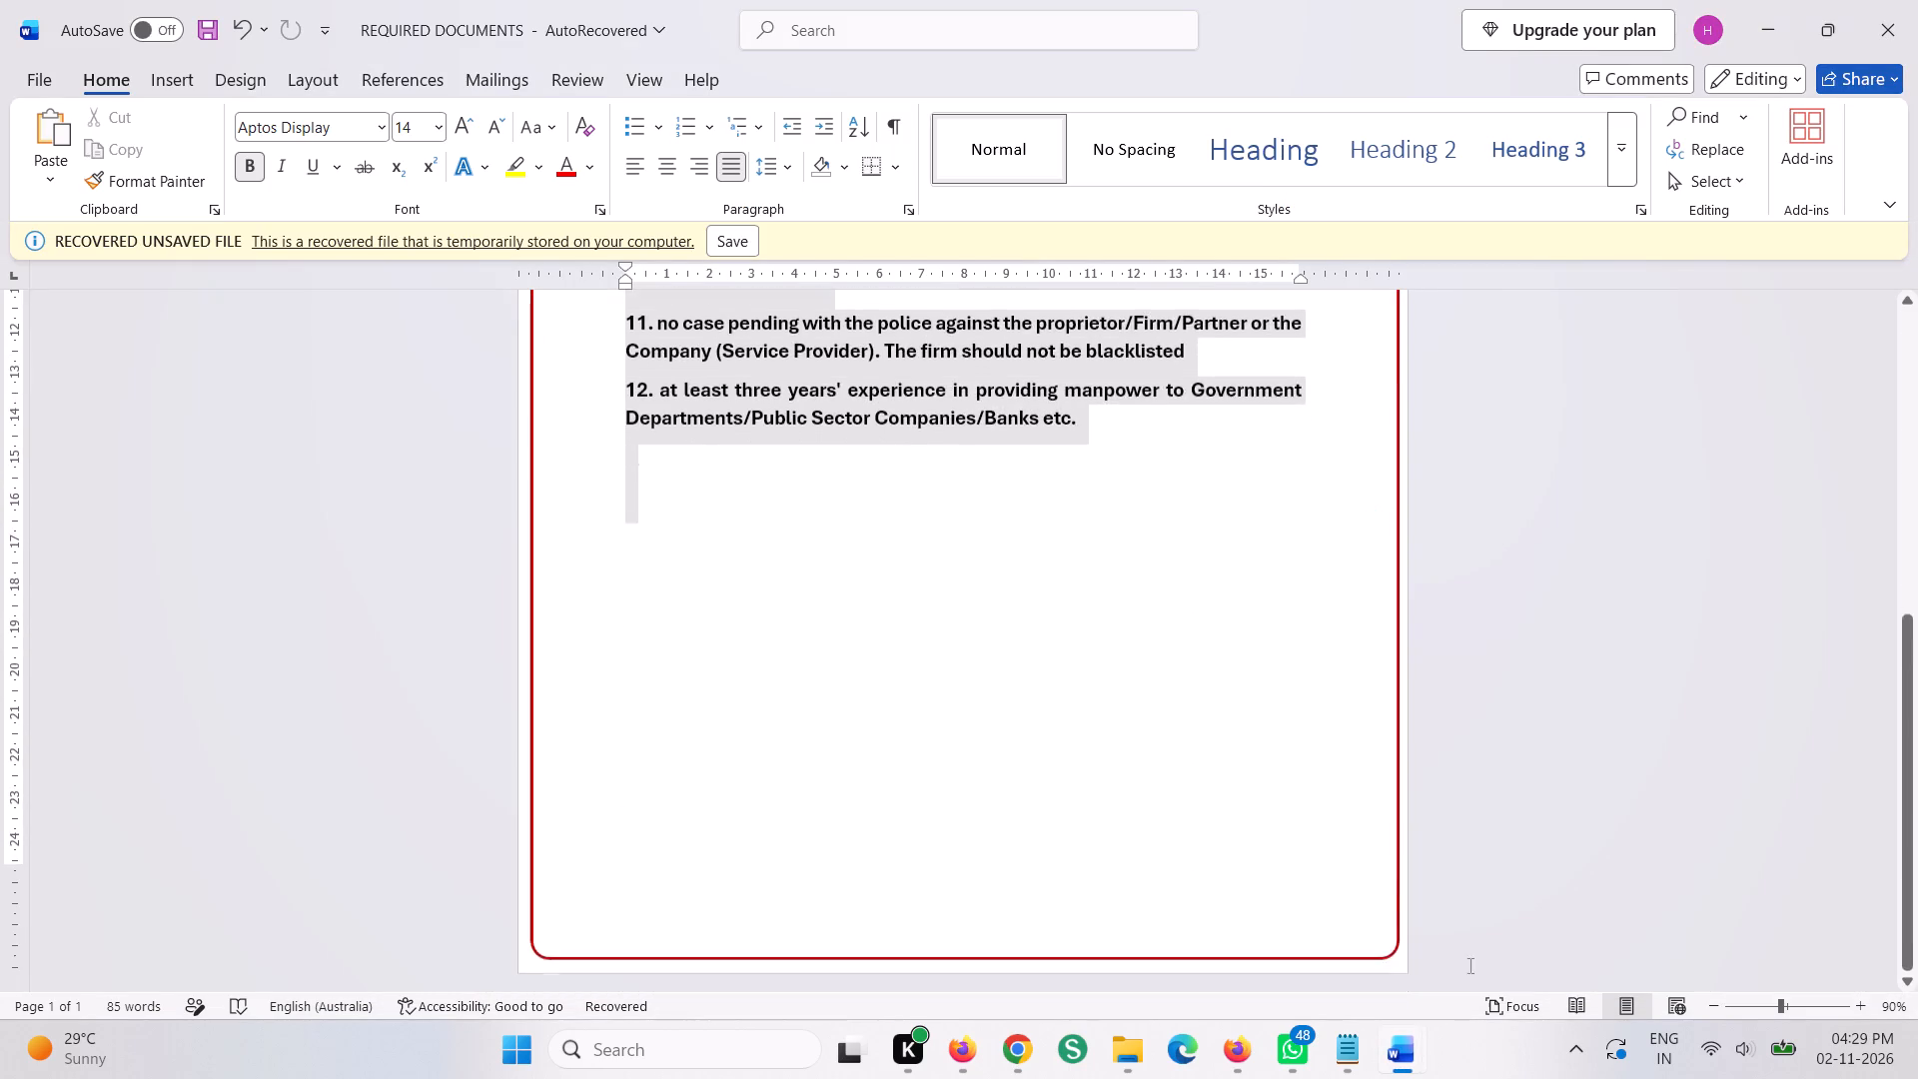
key(ctrl+v)
scroll(724, 643, up, 2)
text(,MH)
Add item 2 as "Turnover-115 LAKH FOR 3 YEARS", taking the label and amount from the bid's minimum annual turnover row.
key(Return)
text(2.)
key(alt+Tab)
scroll(982, 510, up, 5)
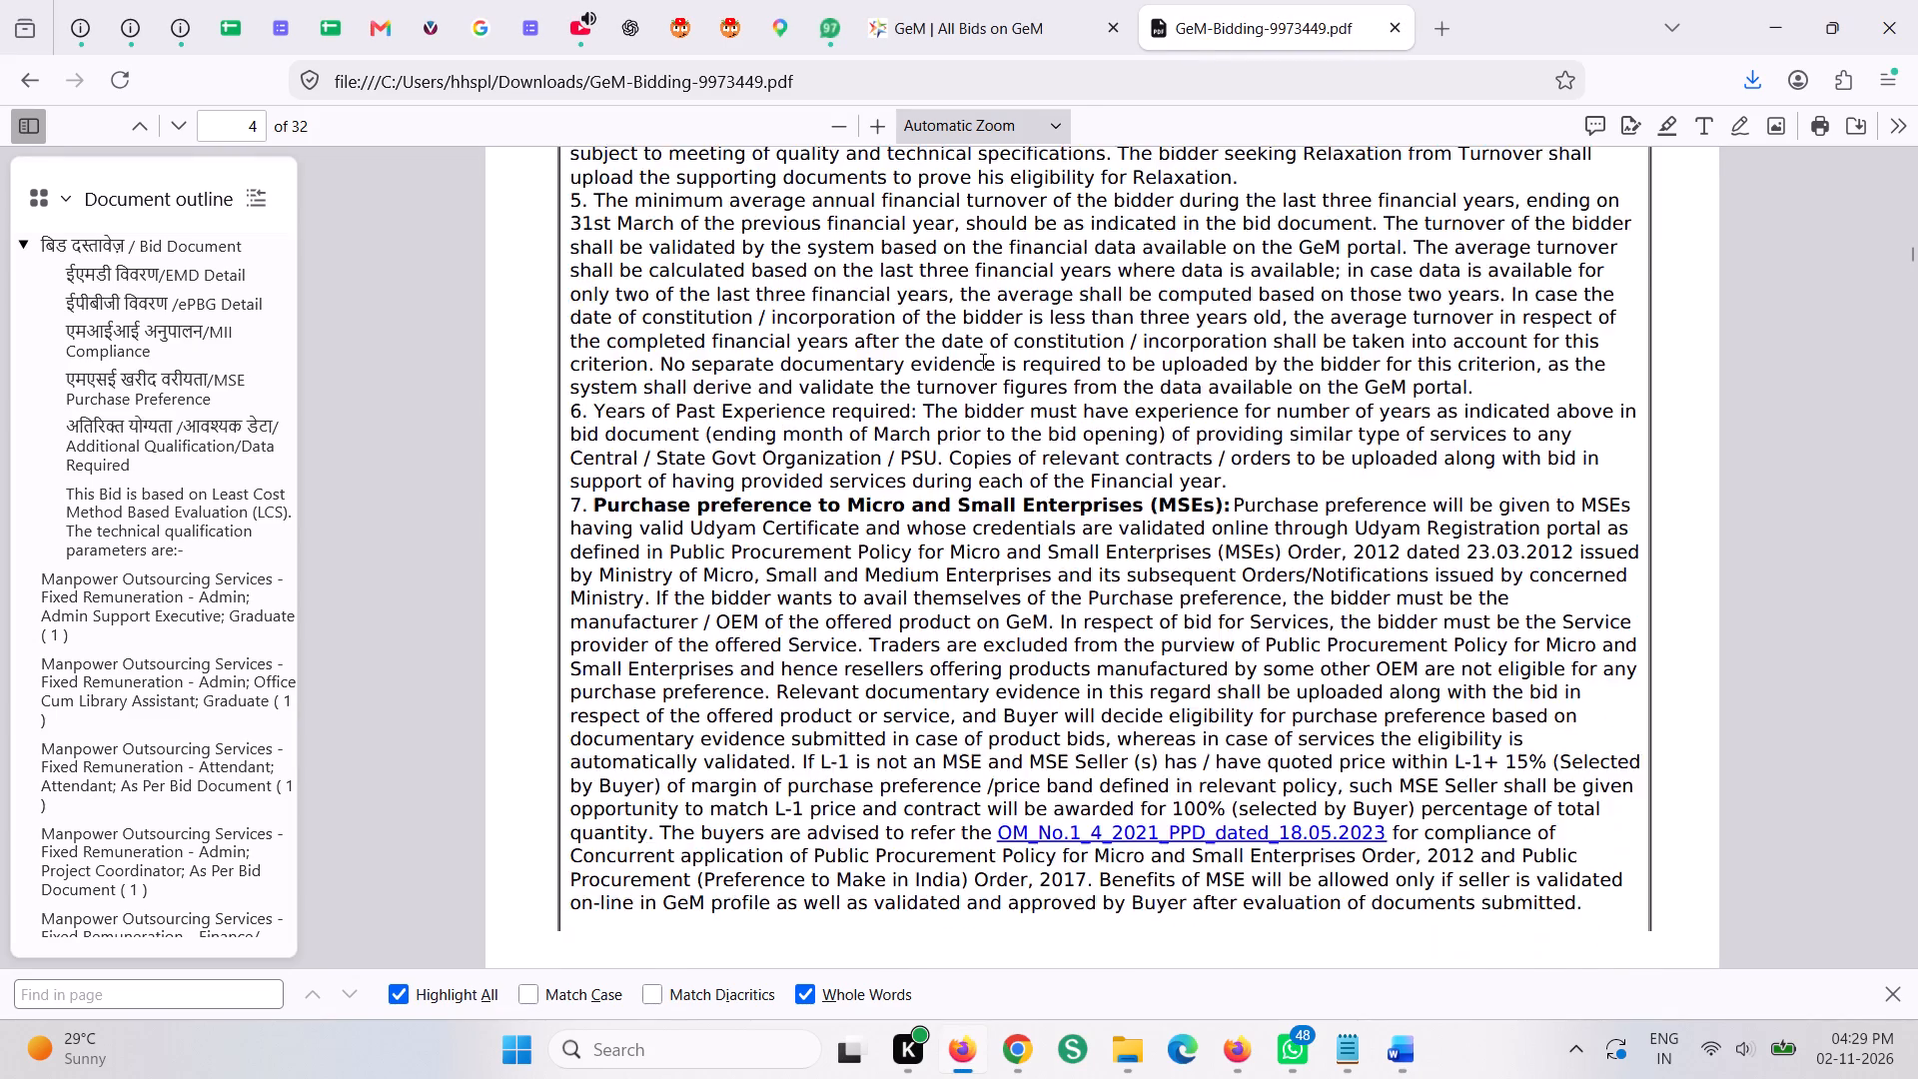
scroll(981, 361, up, 7)
scroll(1012, 471, up, 3)
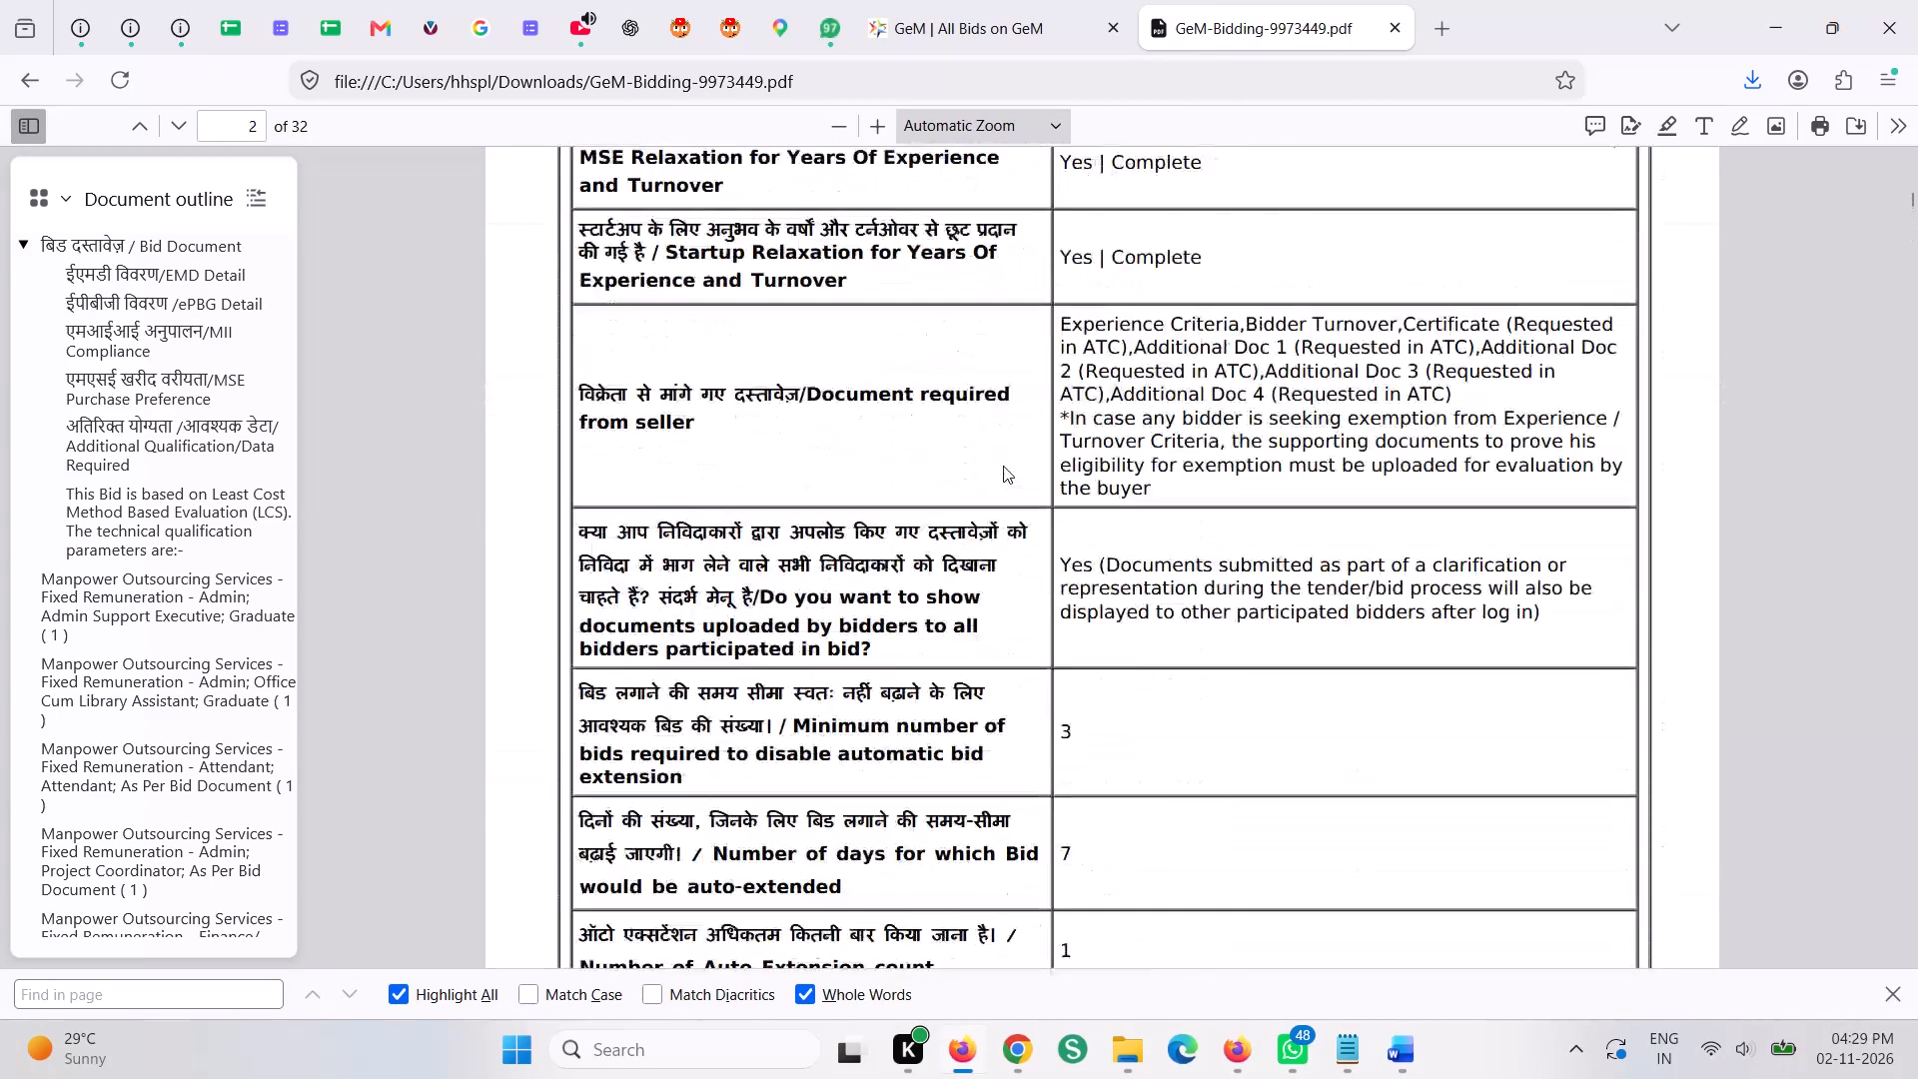
scroll(948, 503, up, 1)
scroll(890, 526, down, 1)
scroll(890, 526, up, 2)
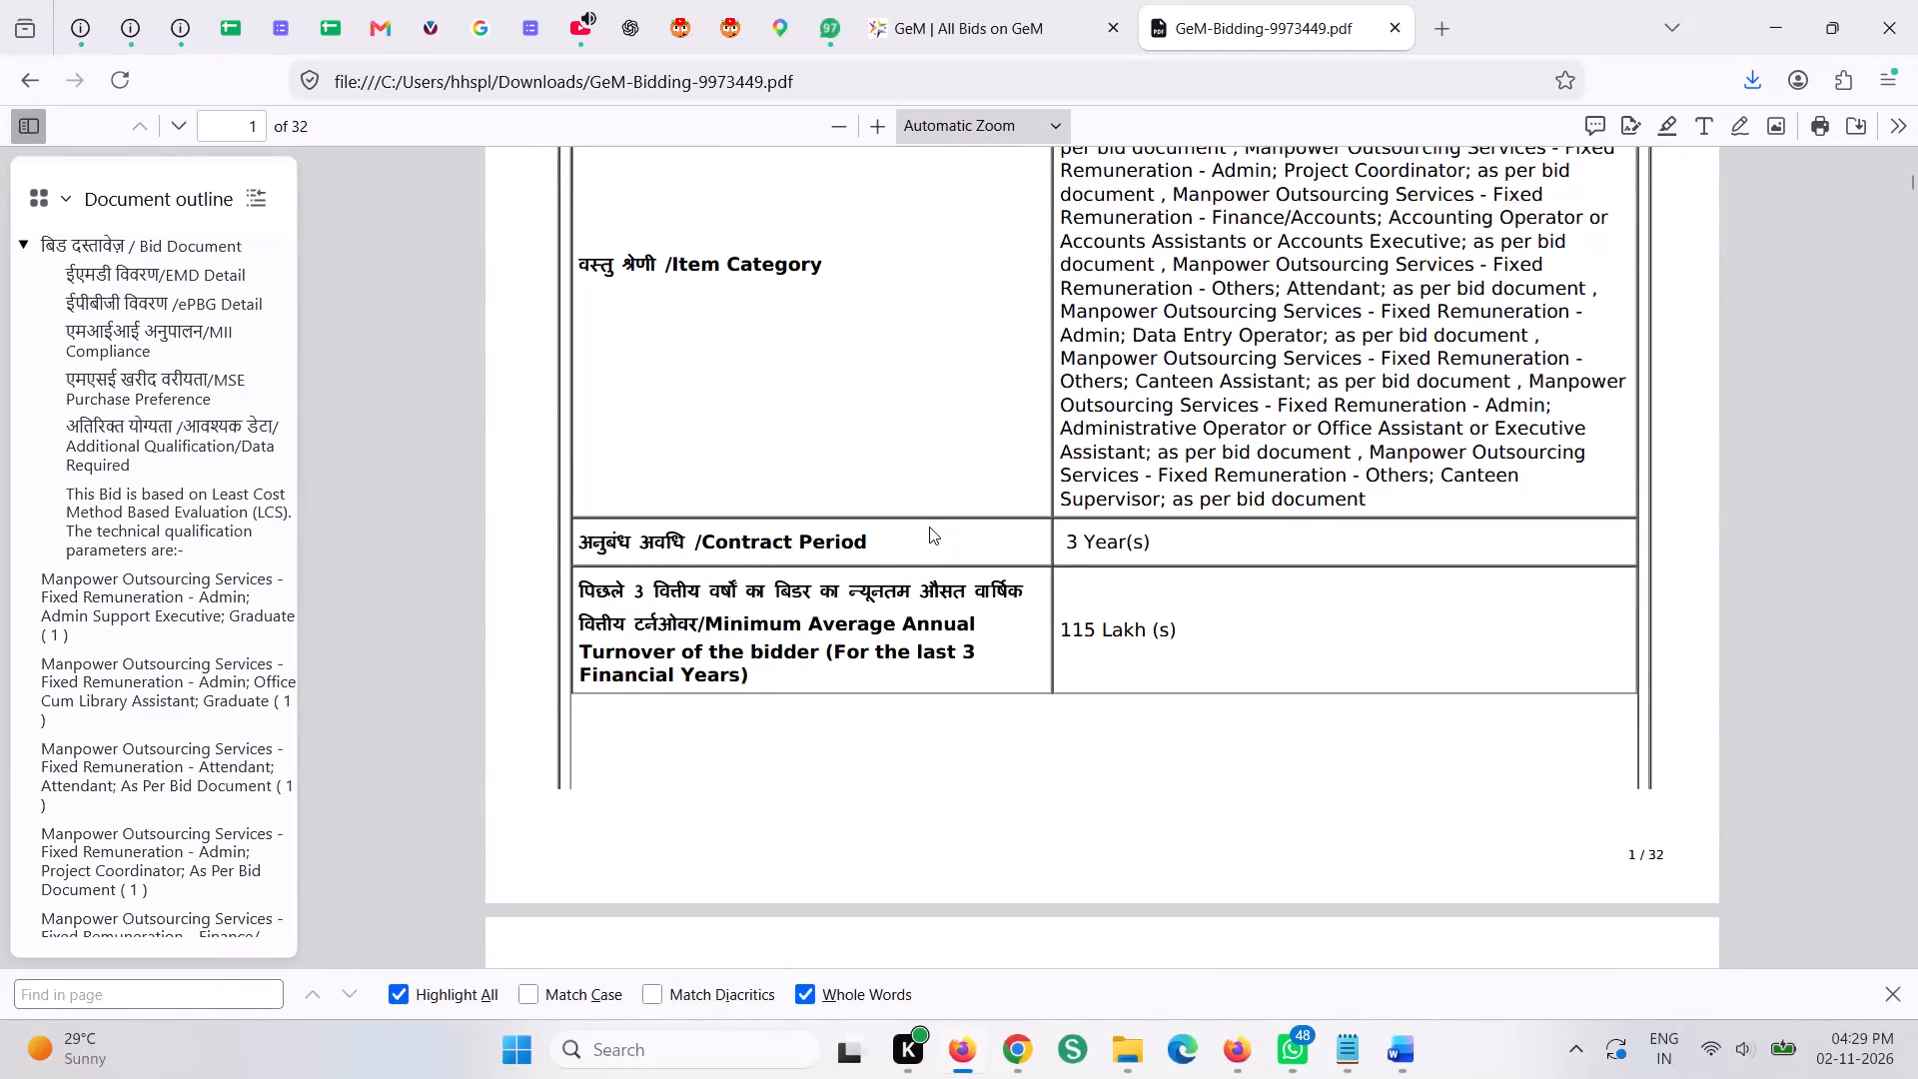
double_click(627, 653)
key(ctrl+c)
key(alt+Tab)
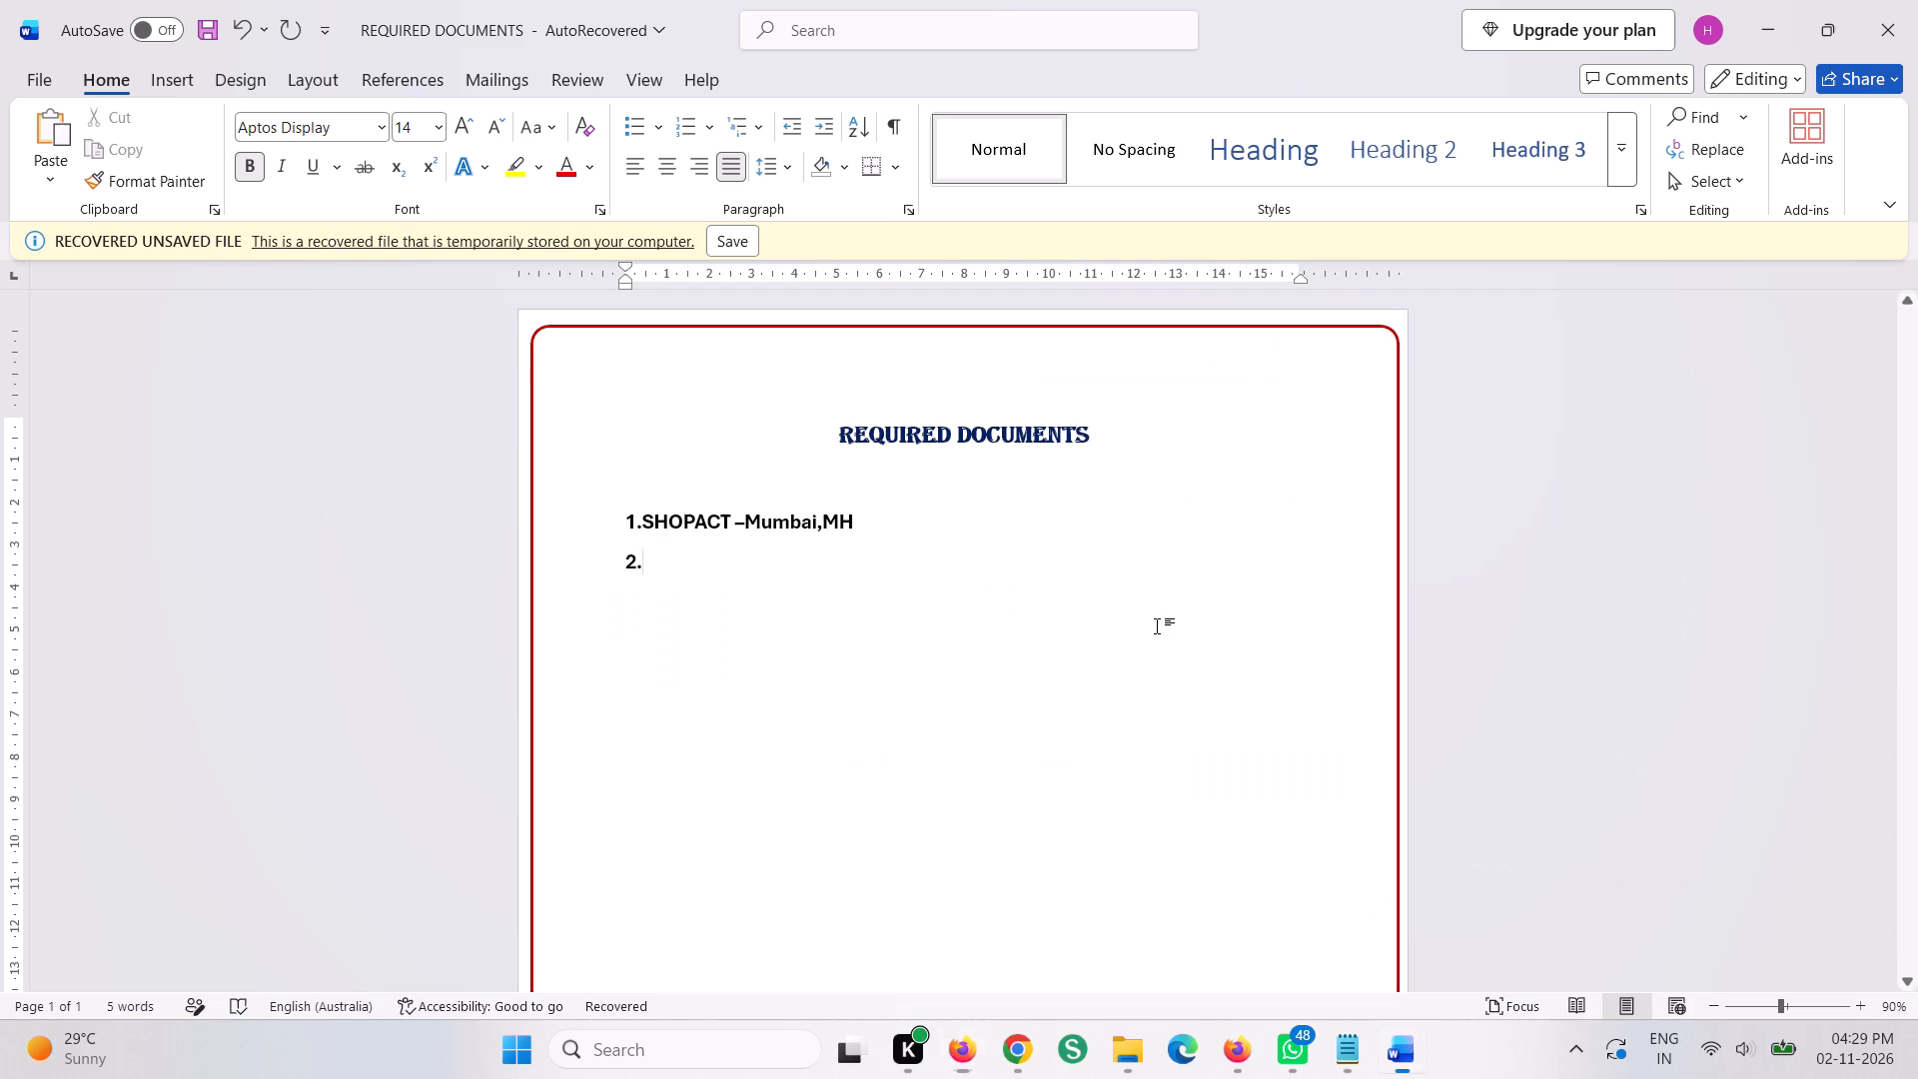
key(ctrl+v)
text(-1)
key(alt+Tab)
key(alt+Tab)
text(15 LAKH FOR 3 YEARS)
key(space)
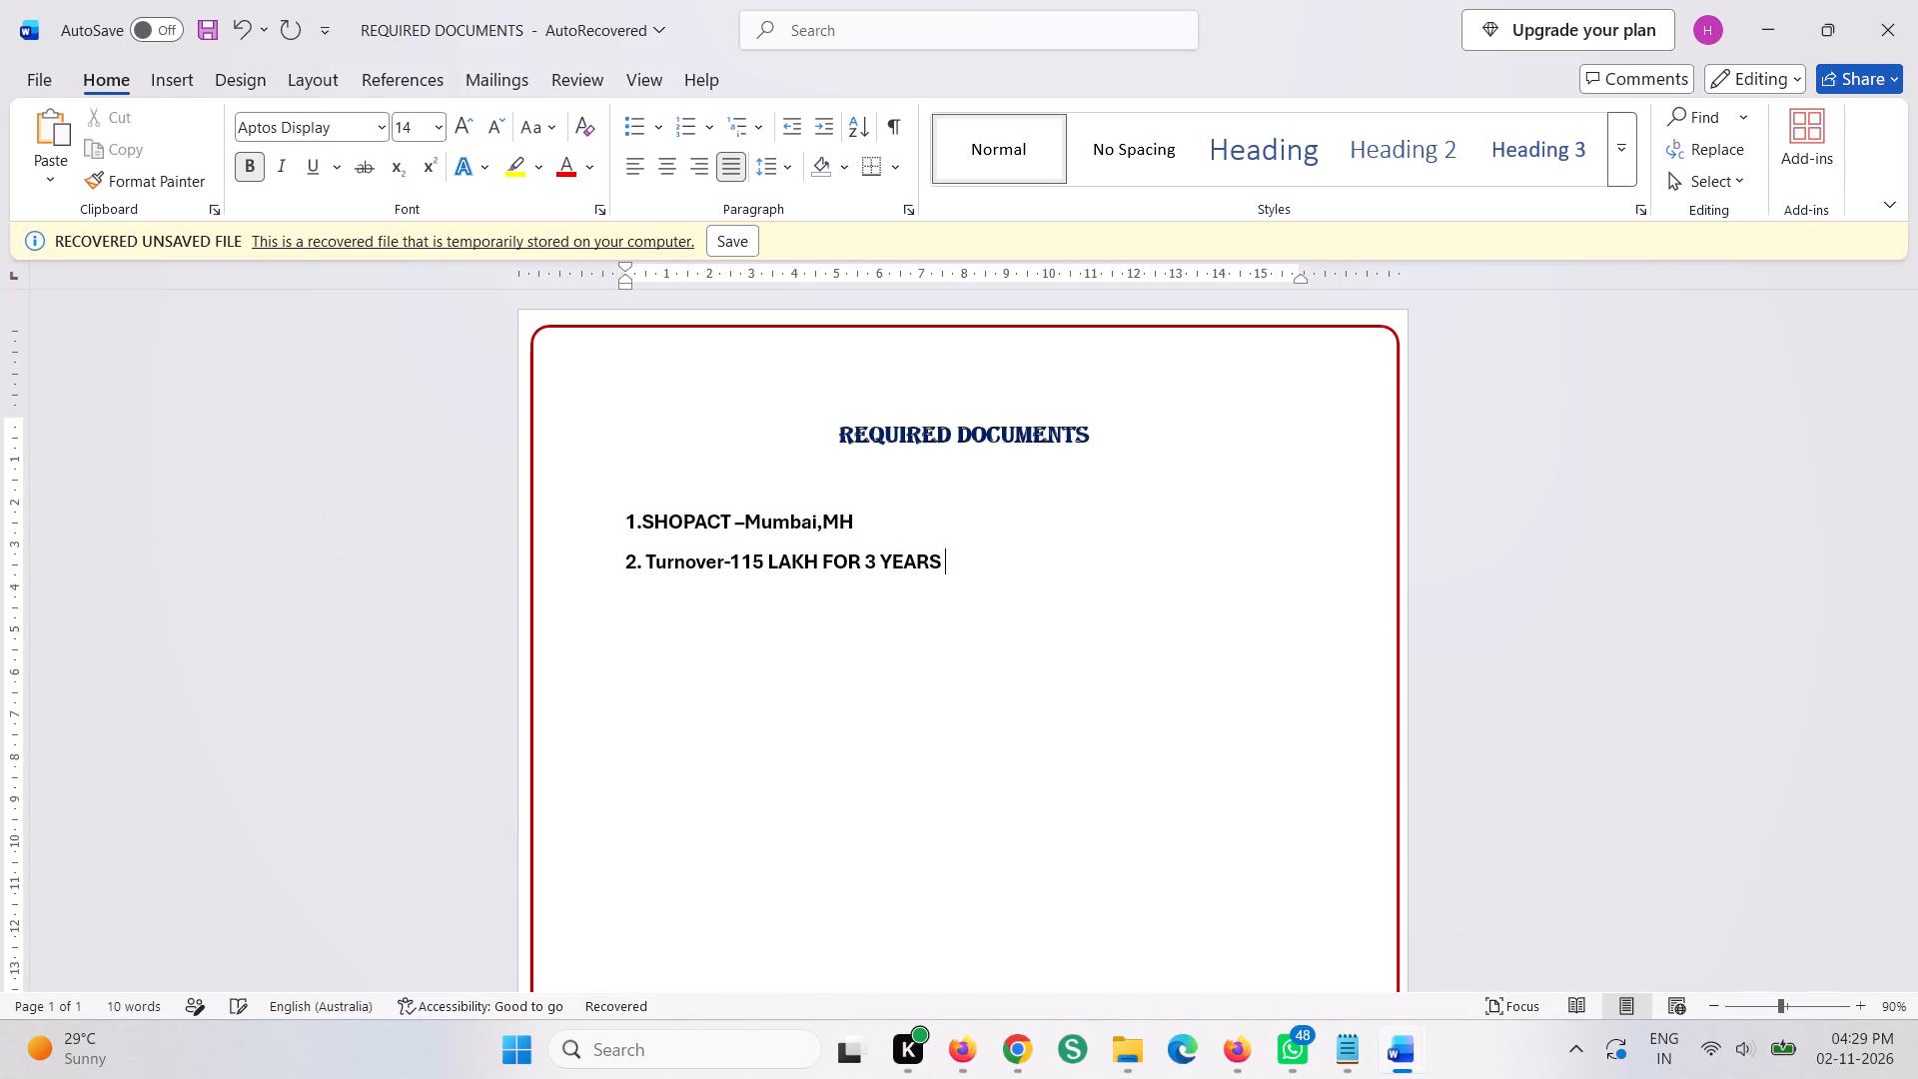
Add item 3 with the text "MSE Relaxation for Years Of Experience and Turnover" copied from the bid details.
key(Return)
text(3.)
key(alt+Tab)
scroll(1187, 595, down, 1)
scroll(983, 600, down, 1)
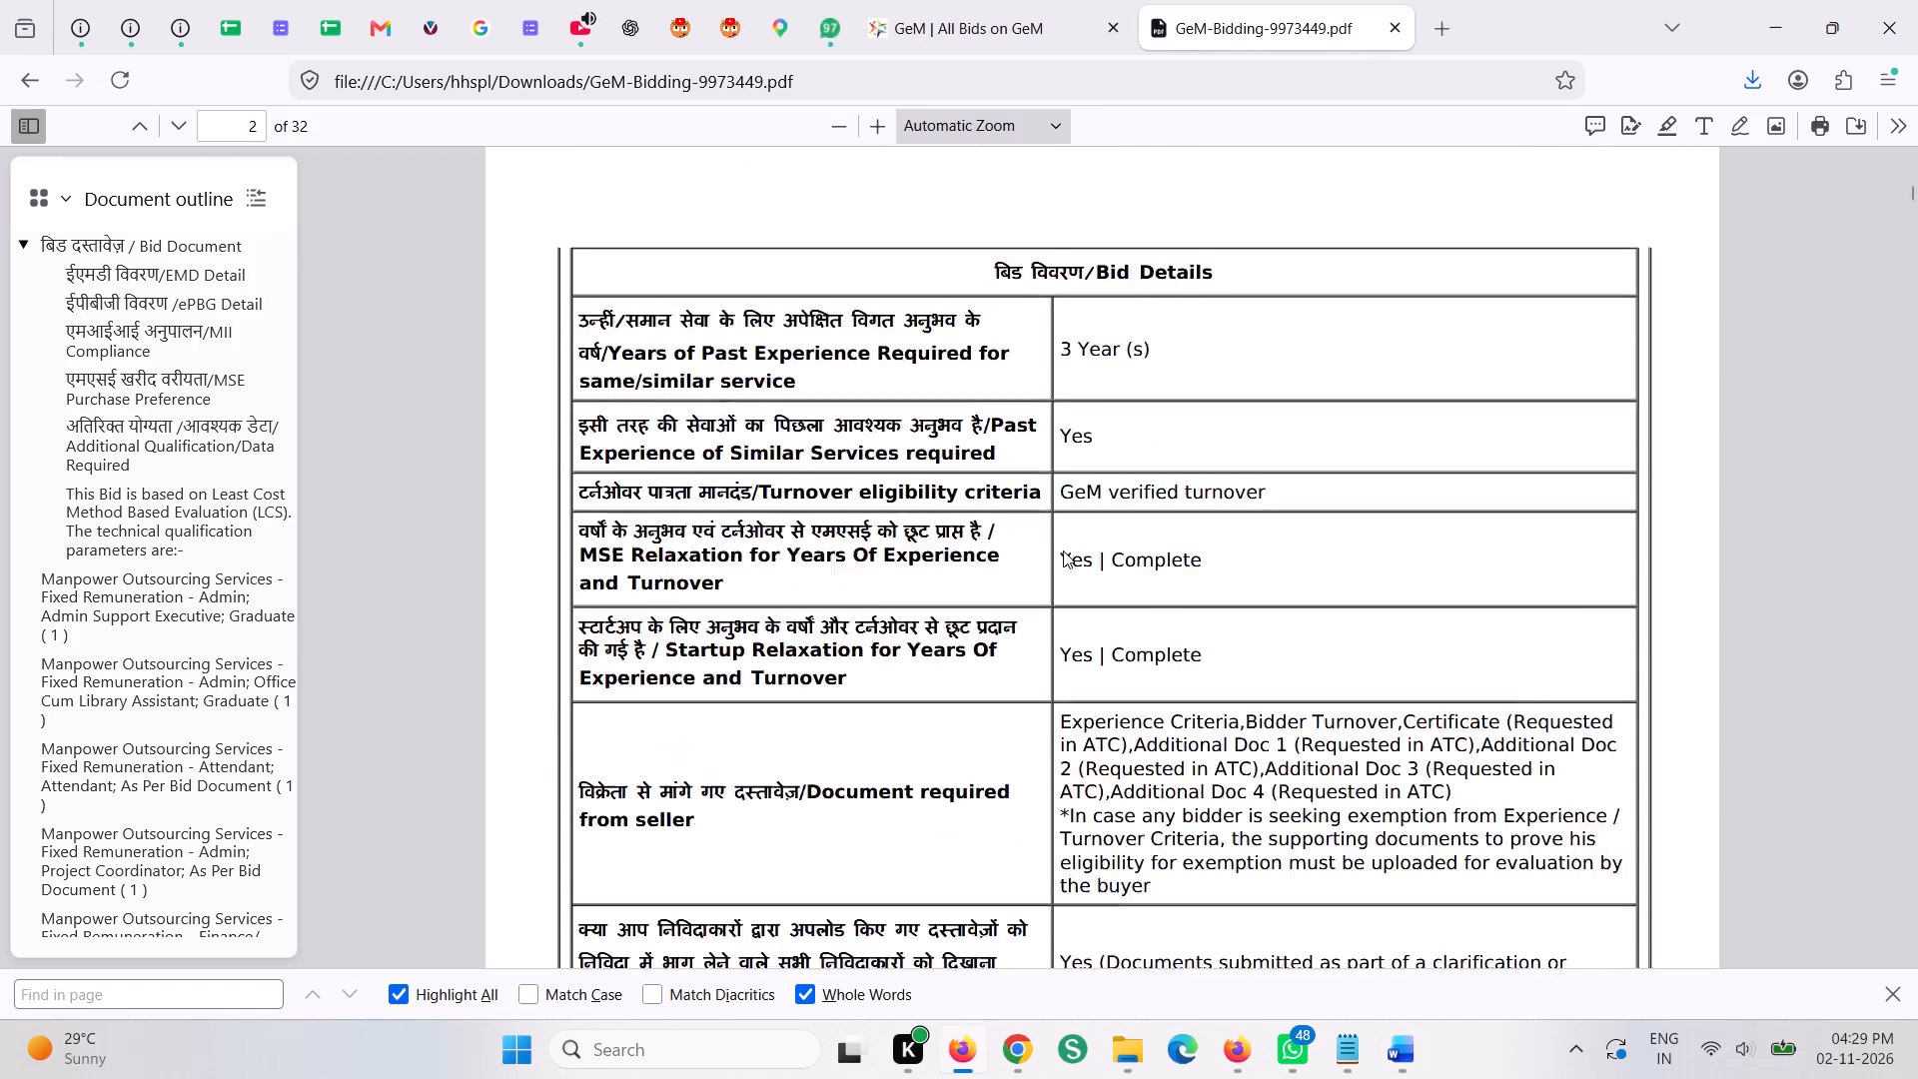
click(603, 202)
ctrl+drag(603, 202, 731, 240)
key(ctrl+c)
key(ctrl+c)
key(alt+Tab)
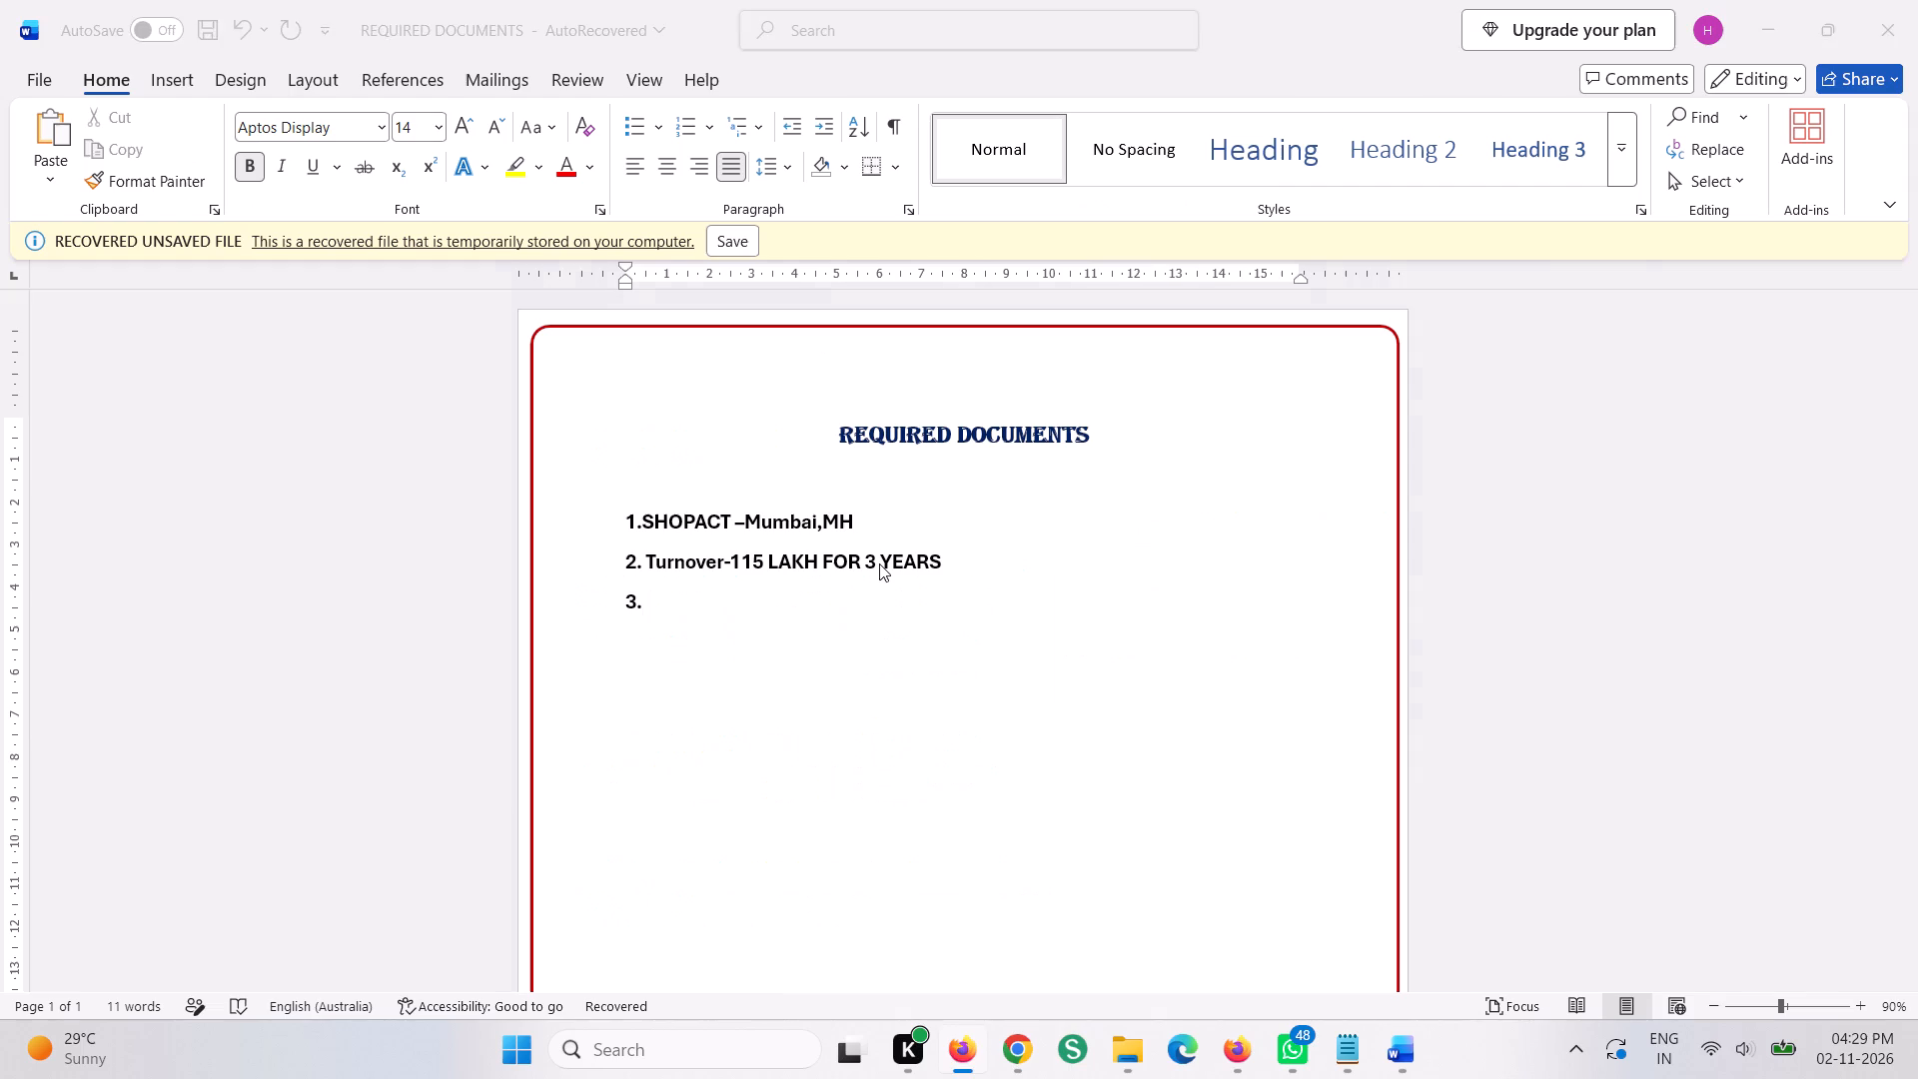
key(ctrl+v)
click(615, 643)
key(BackSpace)
key(space)
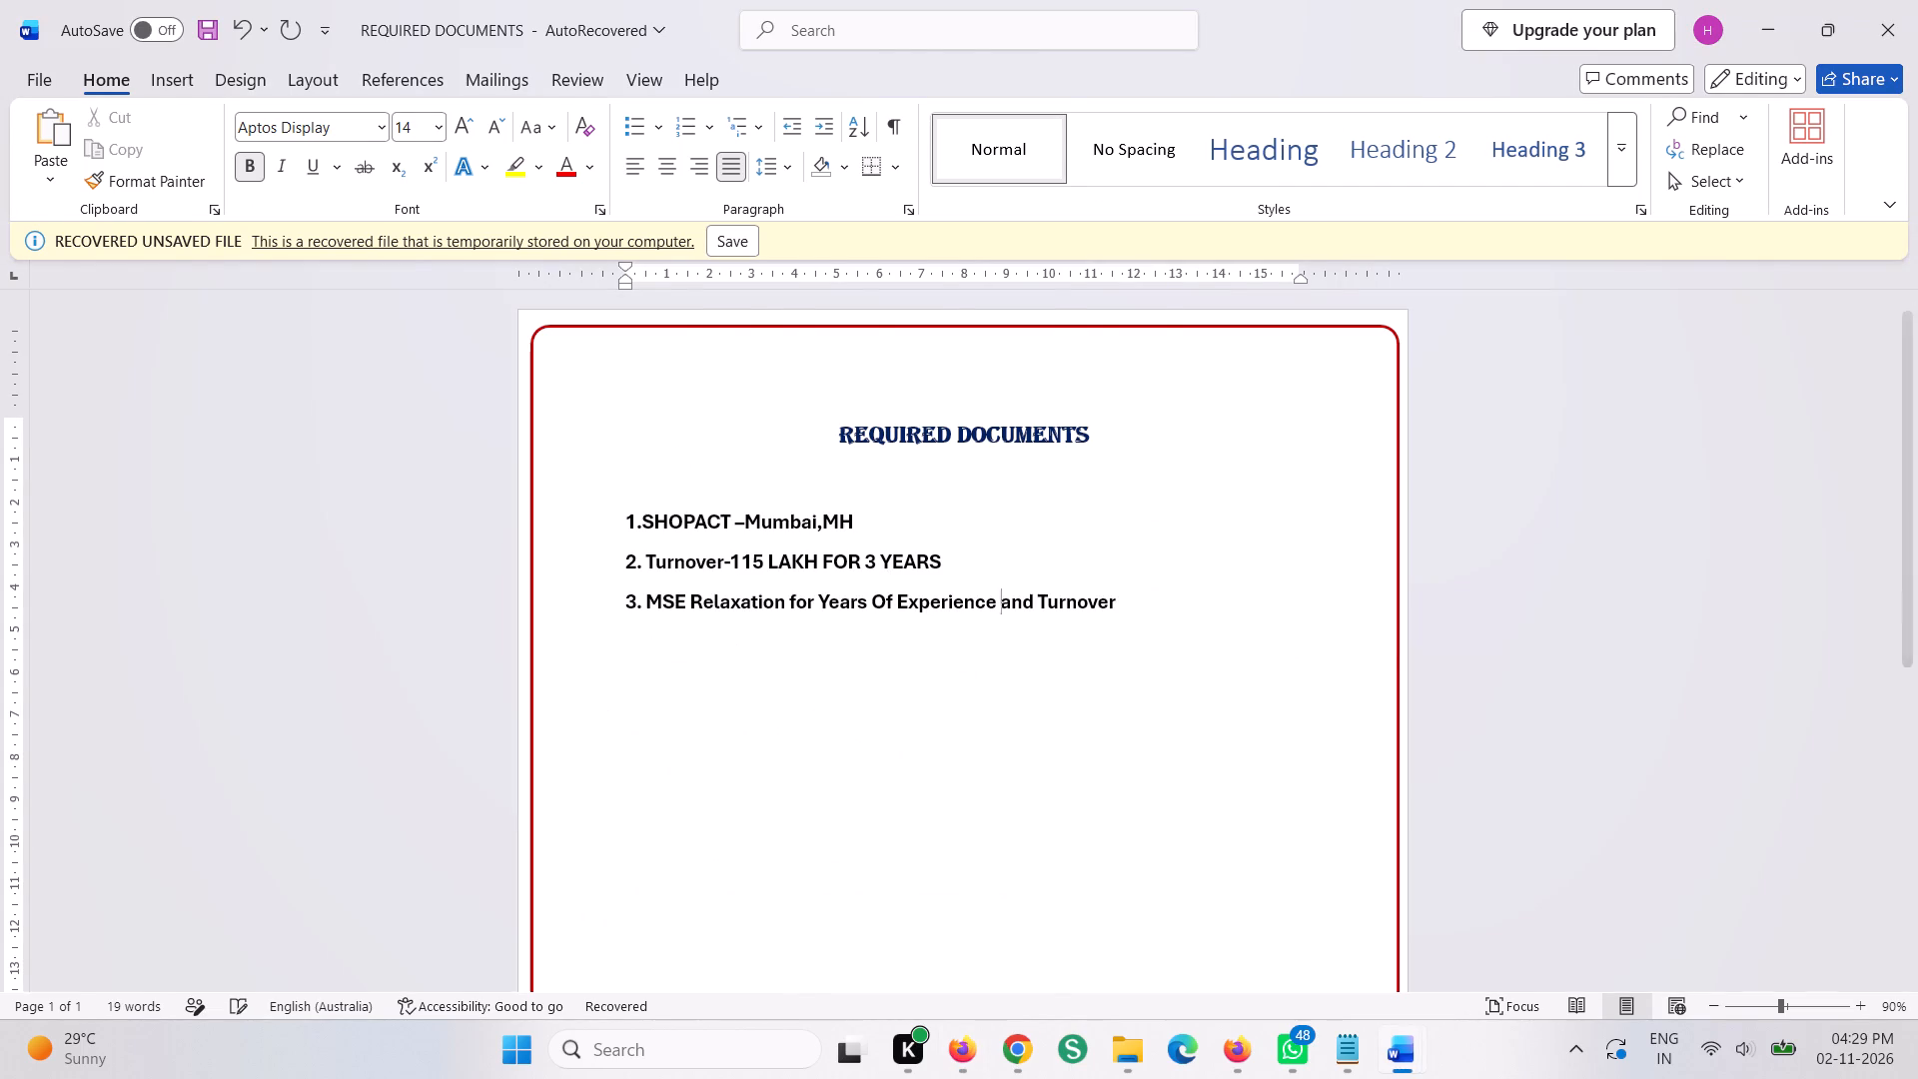
Extend item 3 by inserting "& Startup" after MSE and ending the line with "- YES".
key(alt+Tab)
double_click(700, 294)
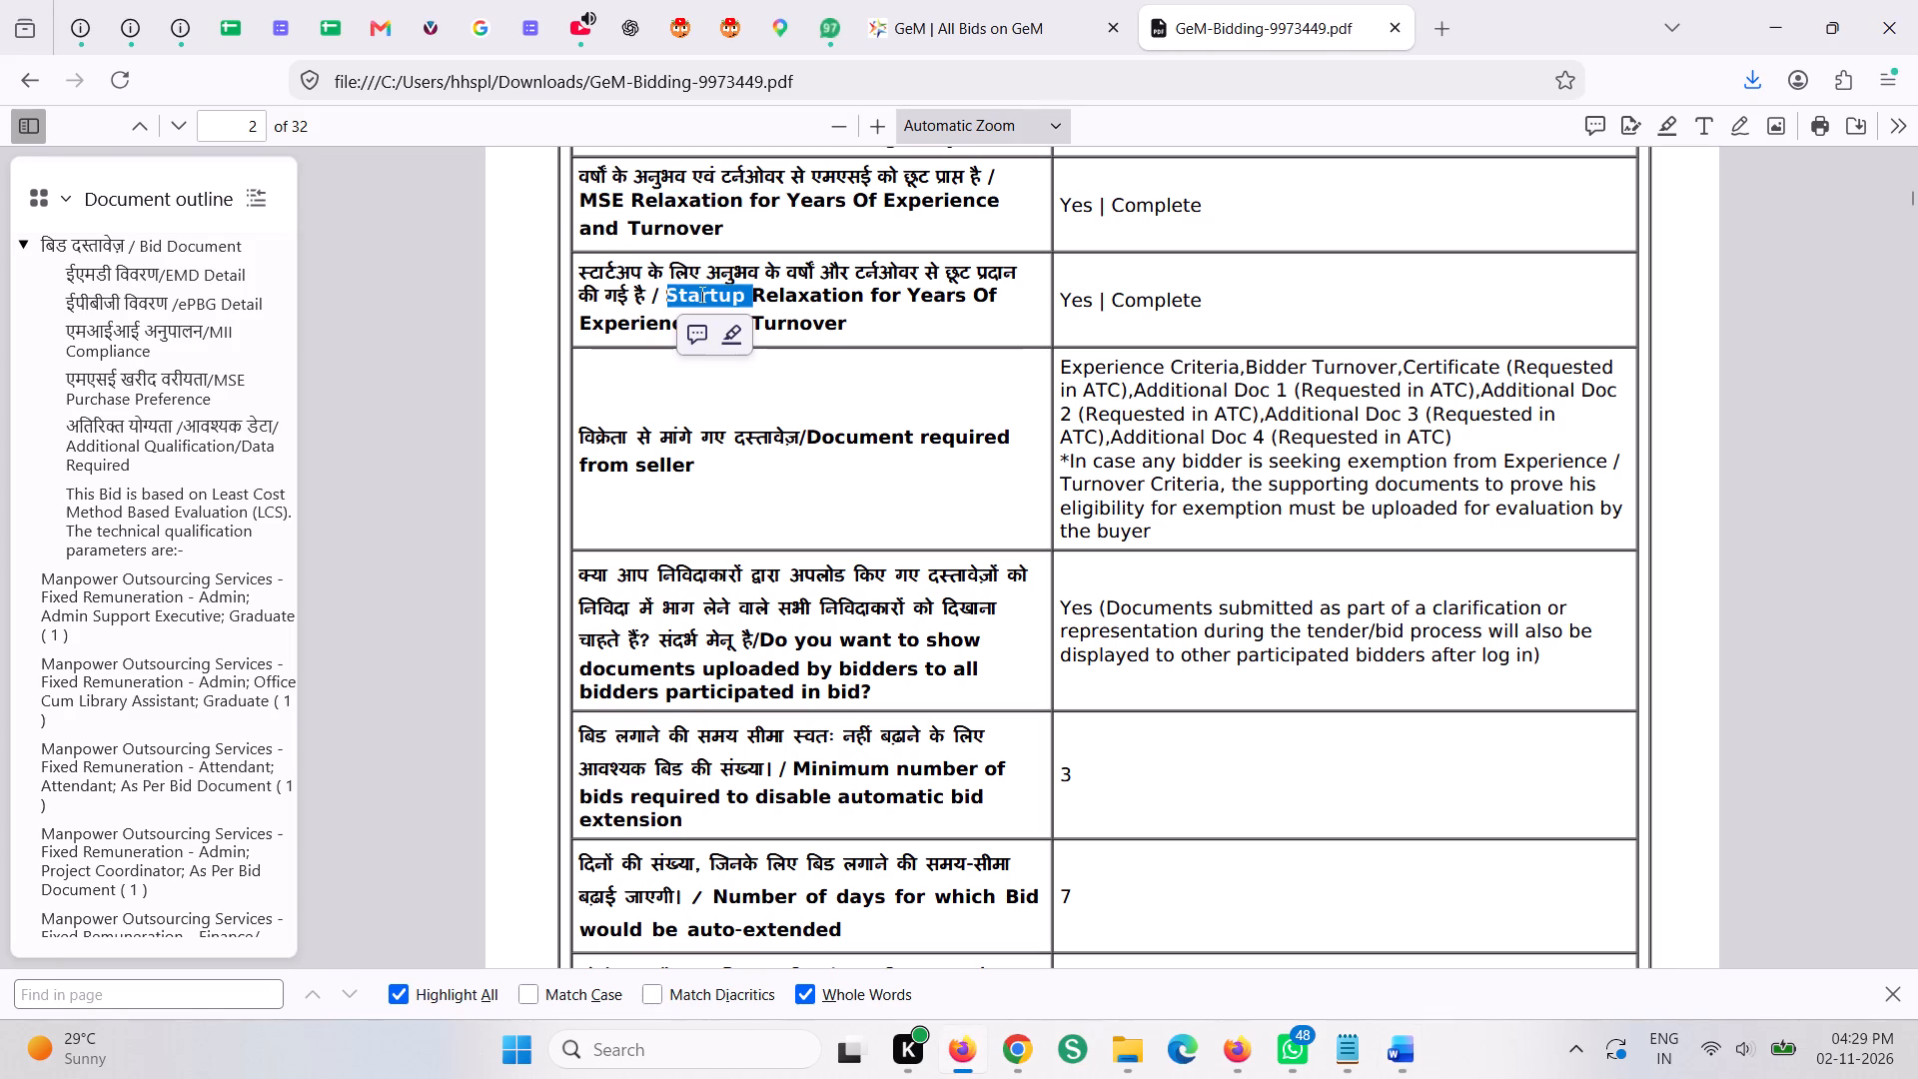
key(ctrl+c)
key(ctrl+c)
key(alt+Tab)
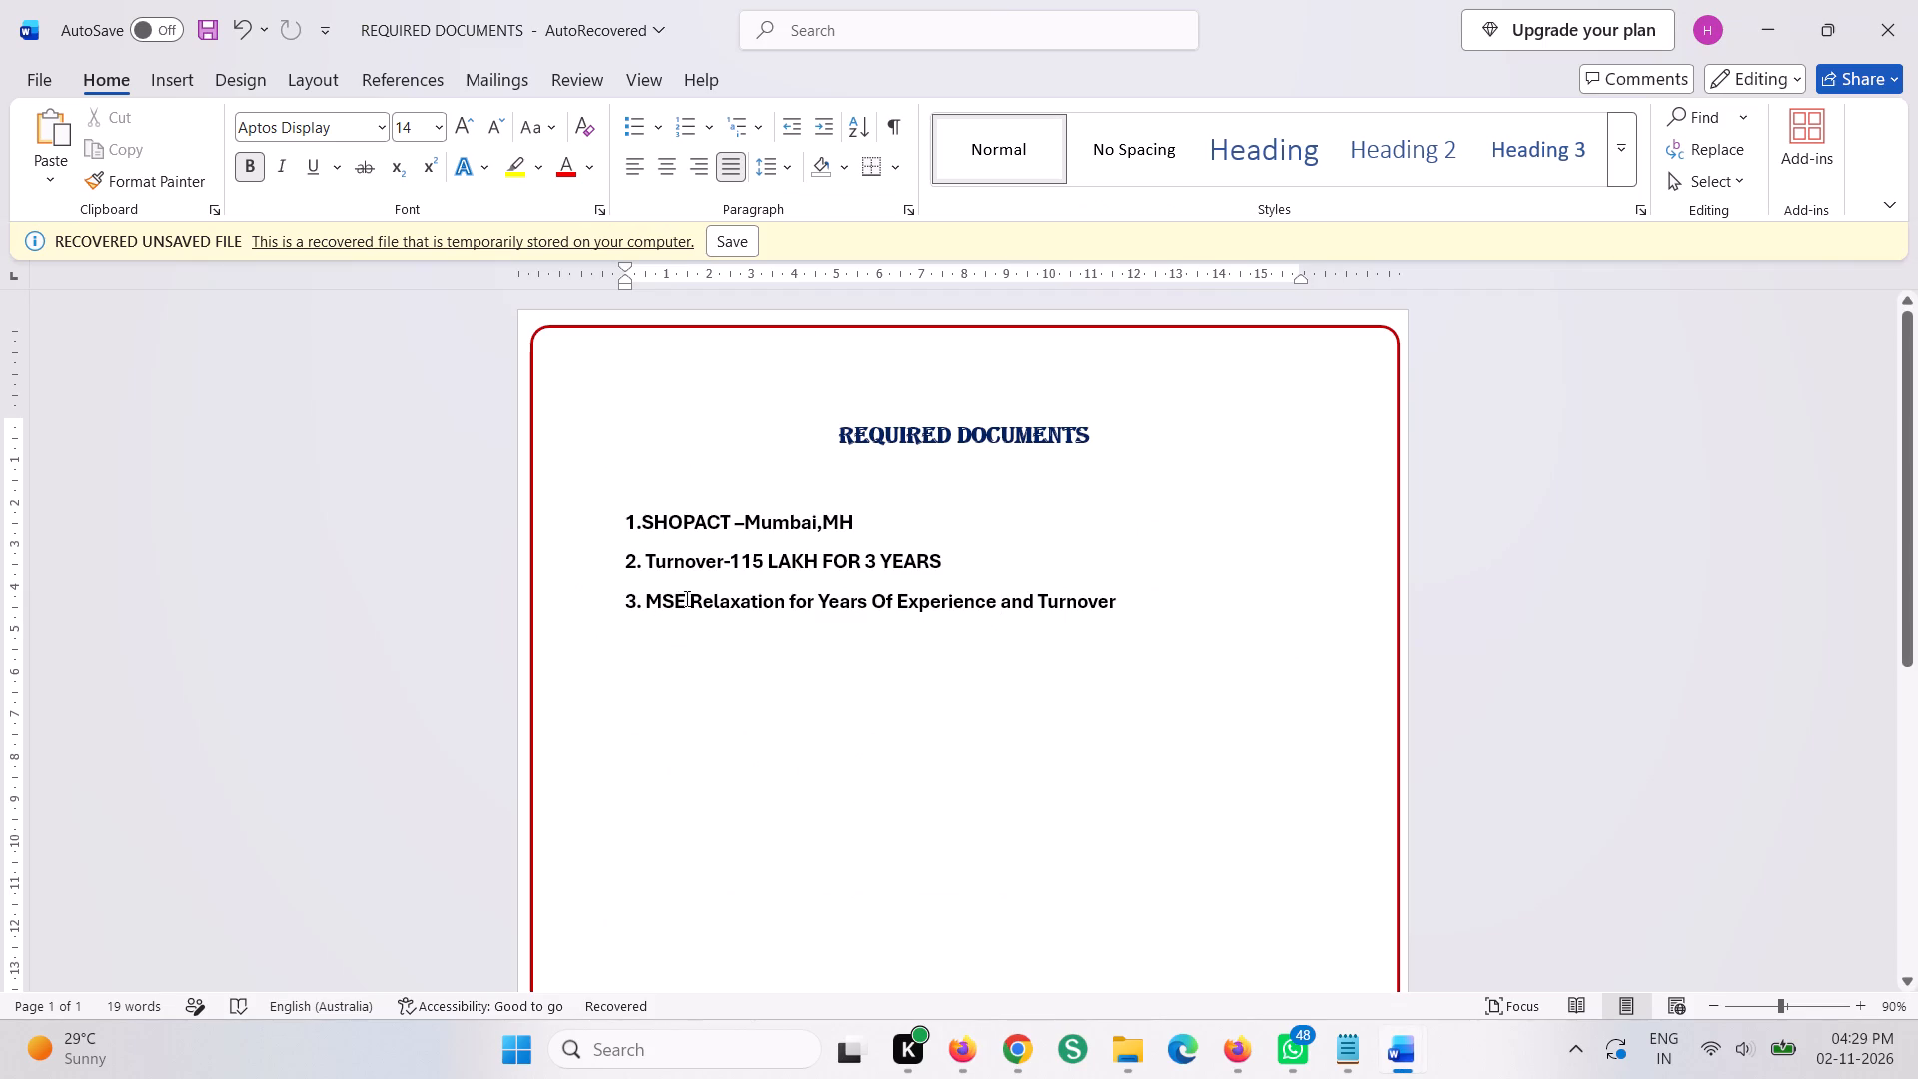
click(686, 598)
key(shift+ampersand)
key(space)
key(ctrl+v)
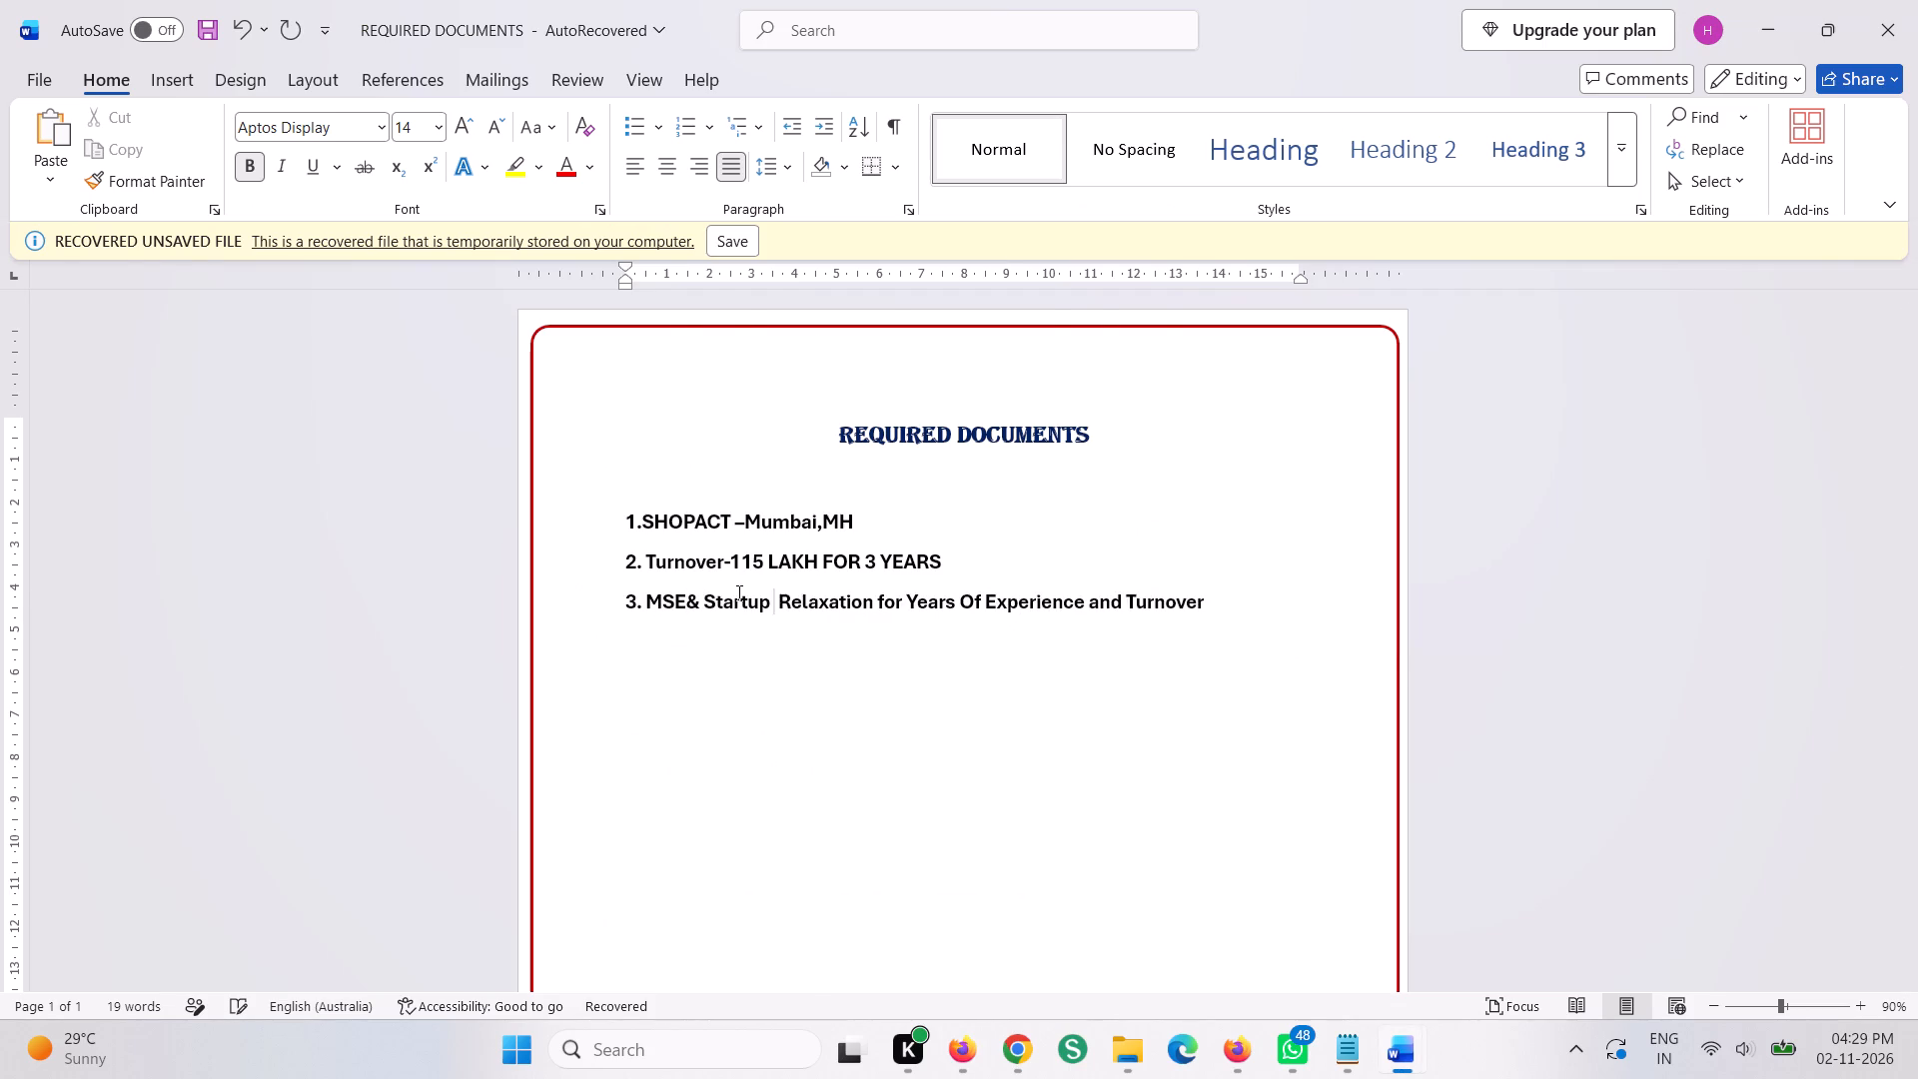
key(alt+Tab)
key(alt+Tab)
click(1264, 611)
text(- YES)
key(space)
Add item 4 as "Type of Bid-Two Packet Bid", copying the label and value from the bid details.
key(alt+Tab)
scroll(1106, 566, down, 1)
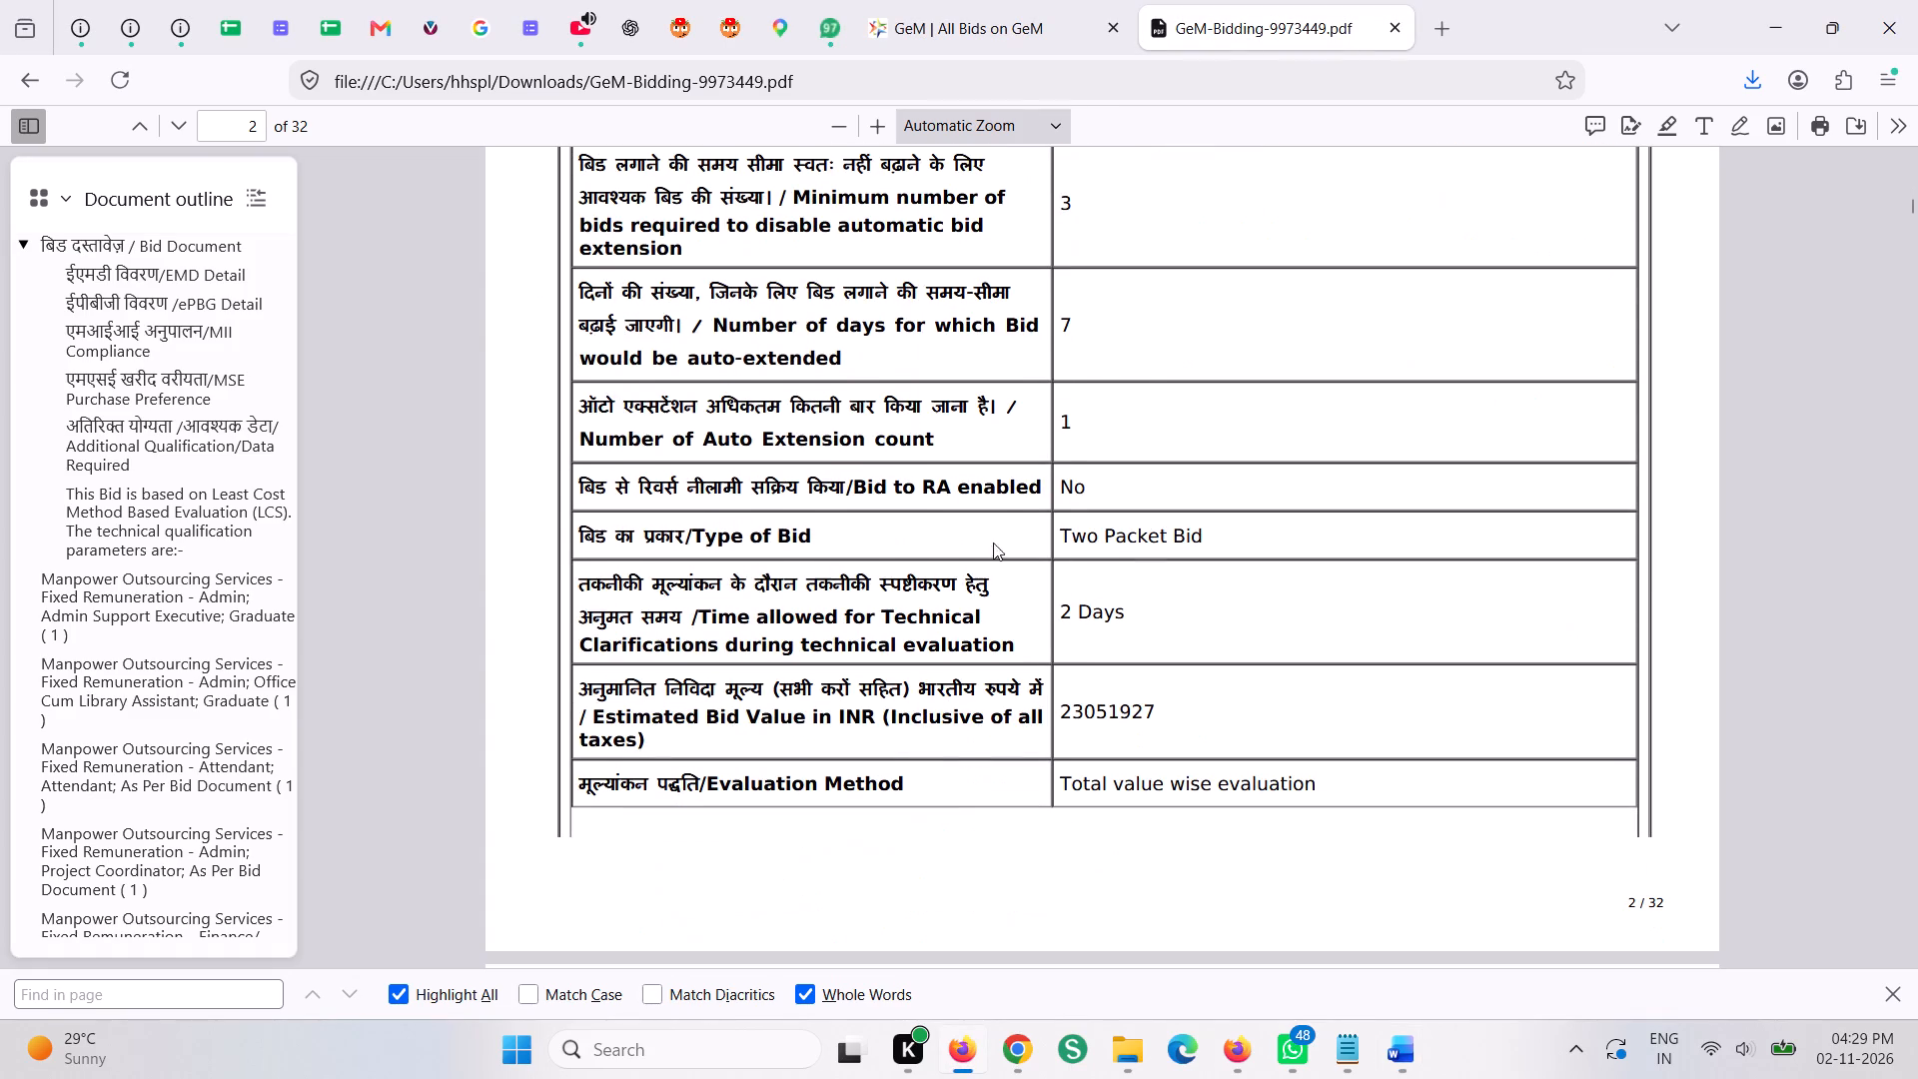
click(705, 528)
drag(705, 528, 807, 529)
key(ctrl+c)
key(ctrl+c)
key(alt+Tab)
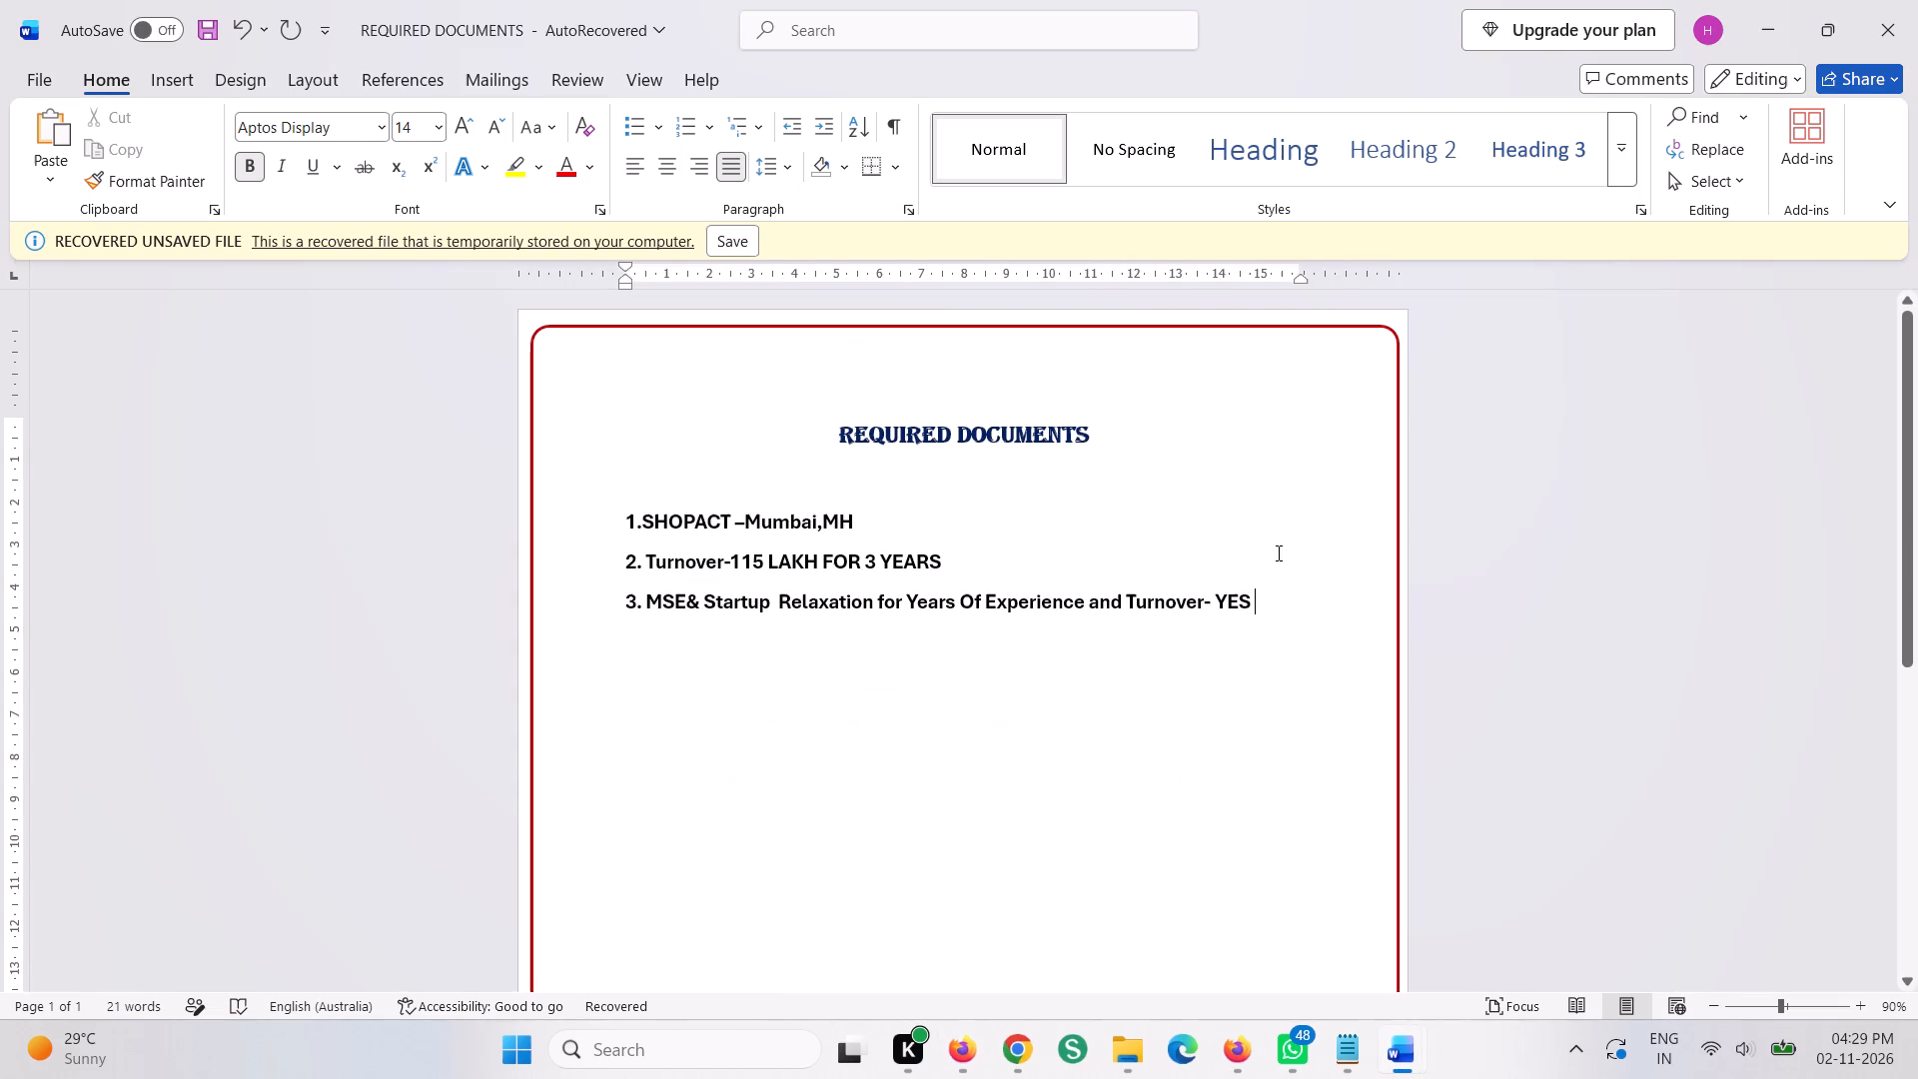
key(Return)
text(4.)
key(ctrl+v)
key(minus)
key(alt+Tab)
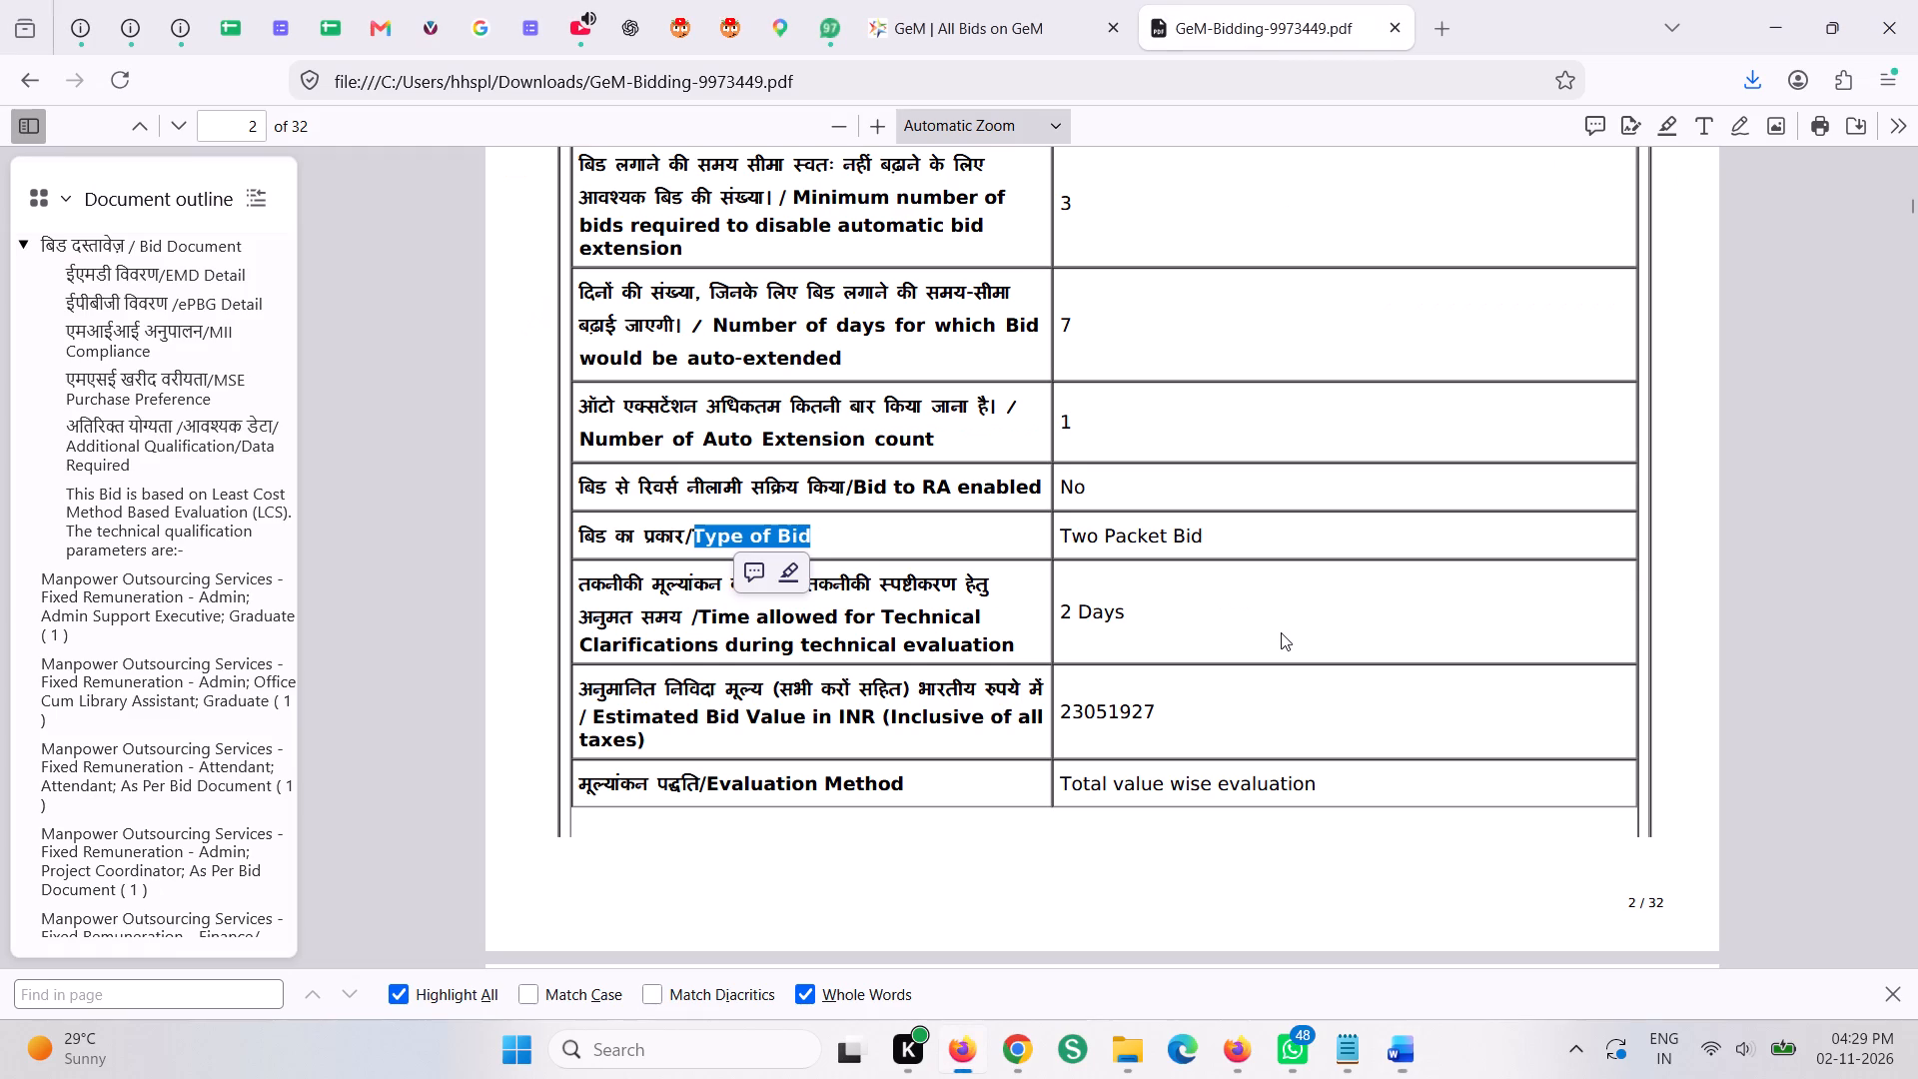
triple_click(1188, 539)
key(ctrl+c)
key(ctrl+c)
key(alt+Tab)
key(ctrl+v)
Add item 5 as "Estimated Bid Value-23051927", copying the label and value from the bid details.
key(Return)
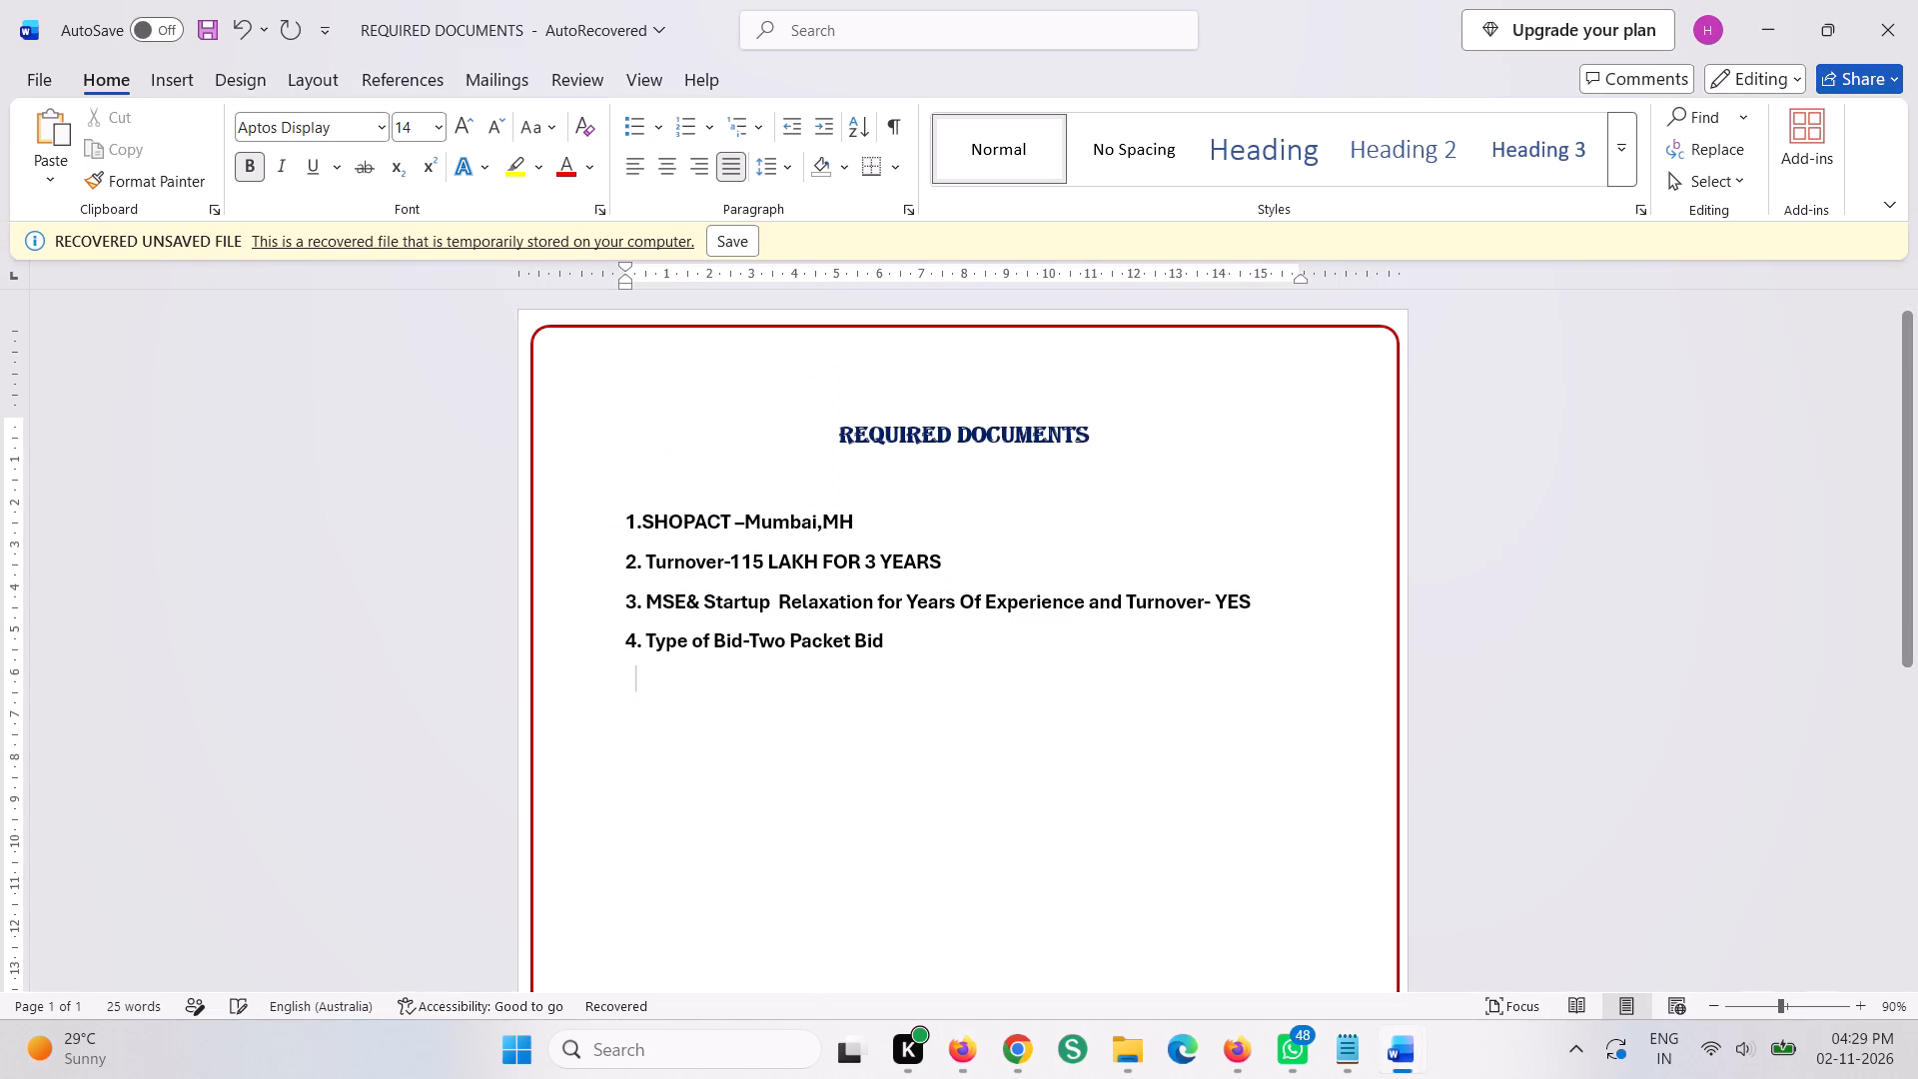
text(5.)
key(alt+Tab)
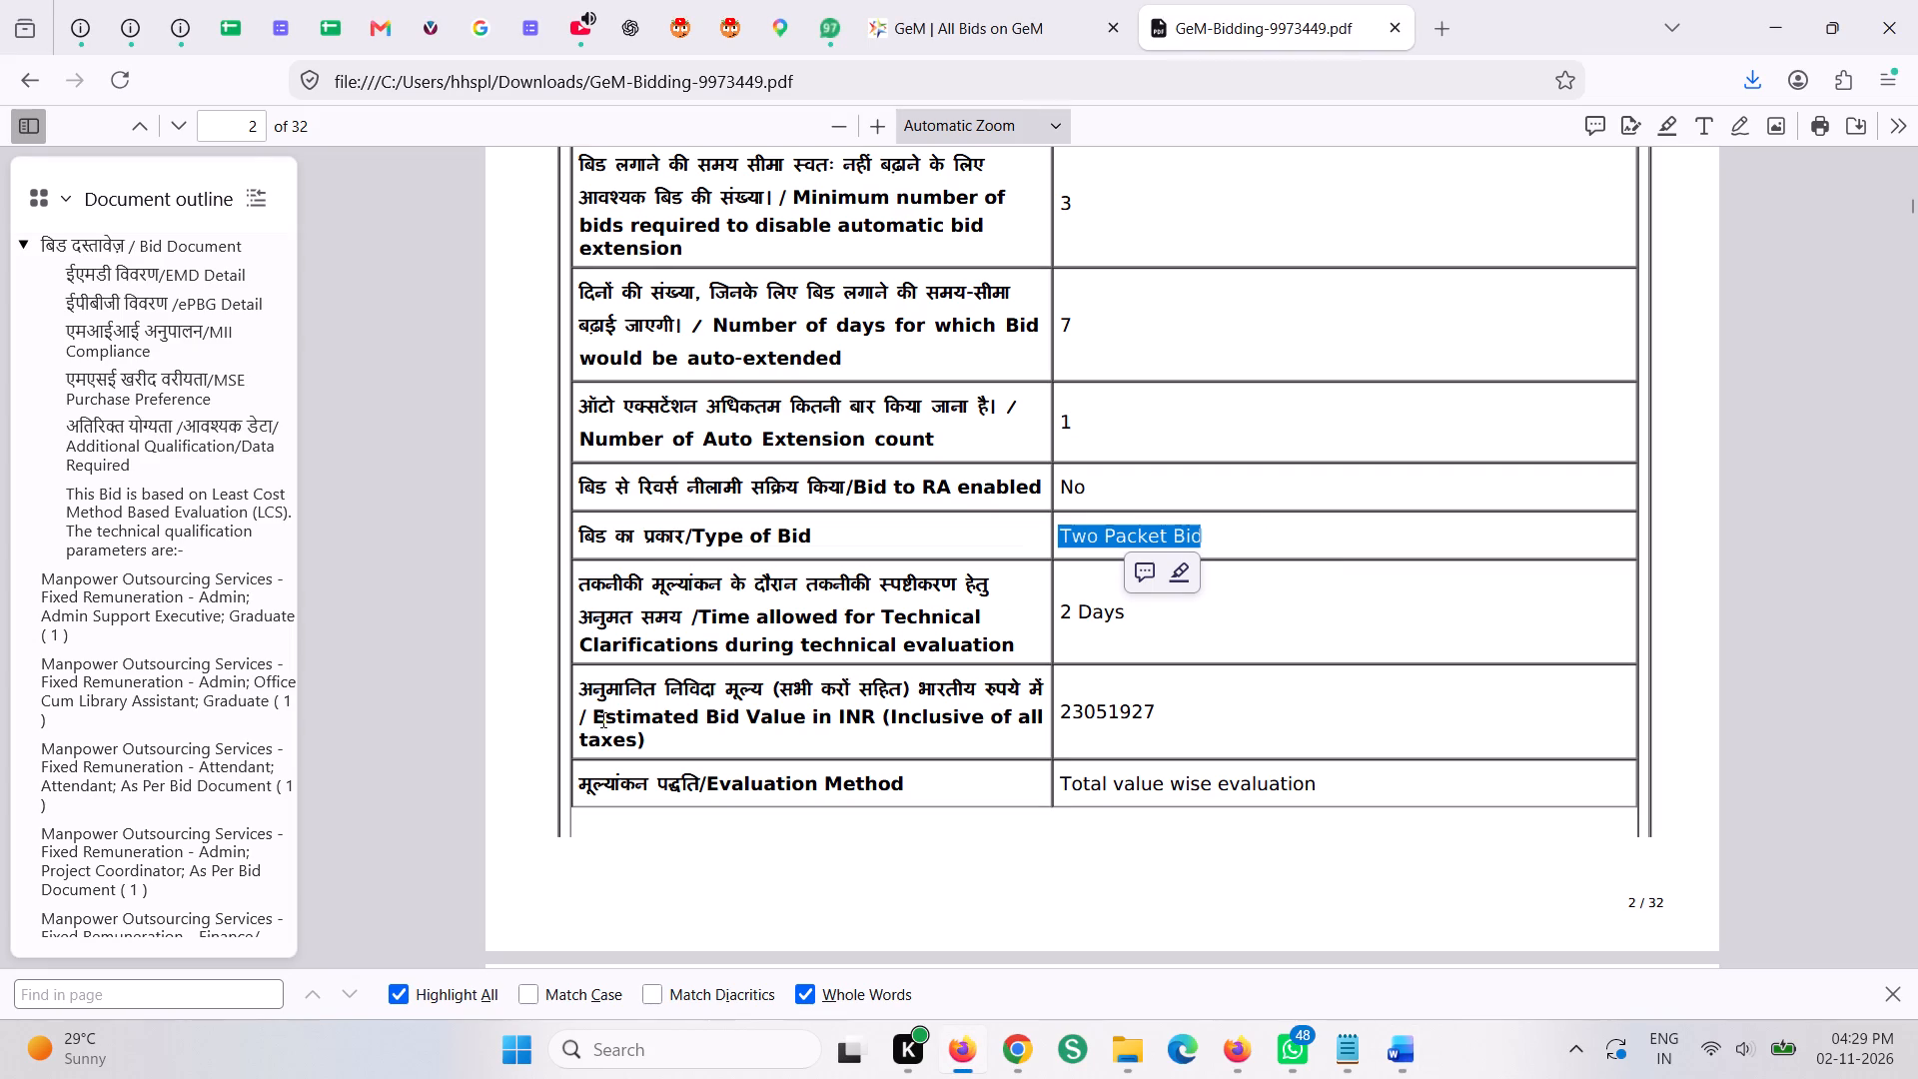
click(601, 719)
drag(601, 719, 797, 721)
key(ctrl+c)
key(ctrl+c)
key(ctrl+c)
key(ctrl+c)
key(alt+Tab)
key(ctrl+v)
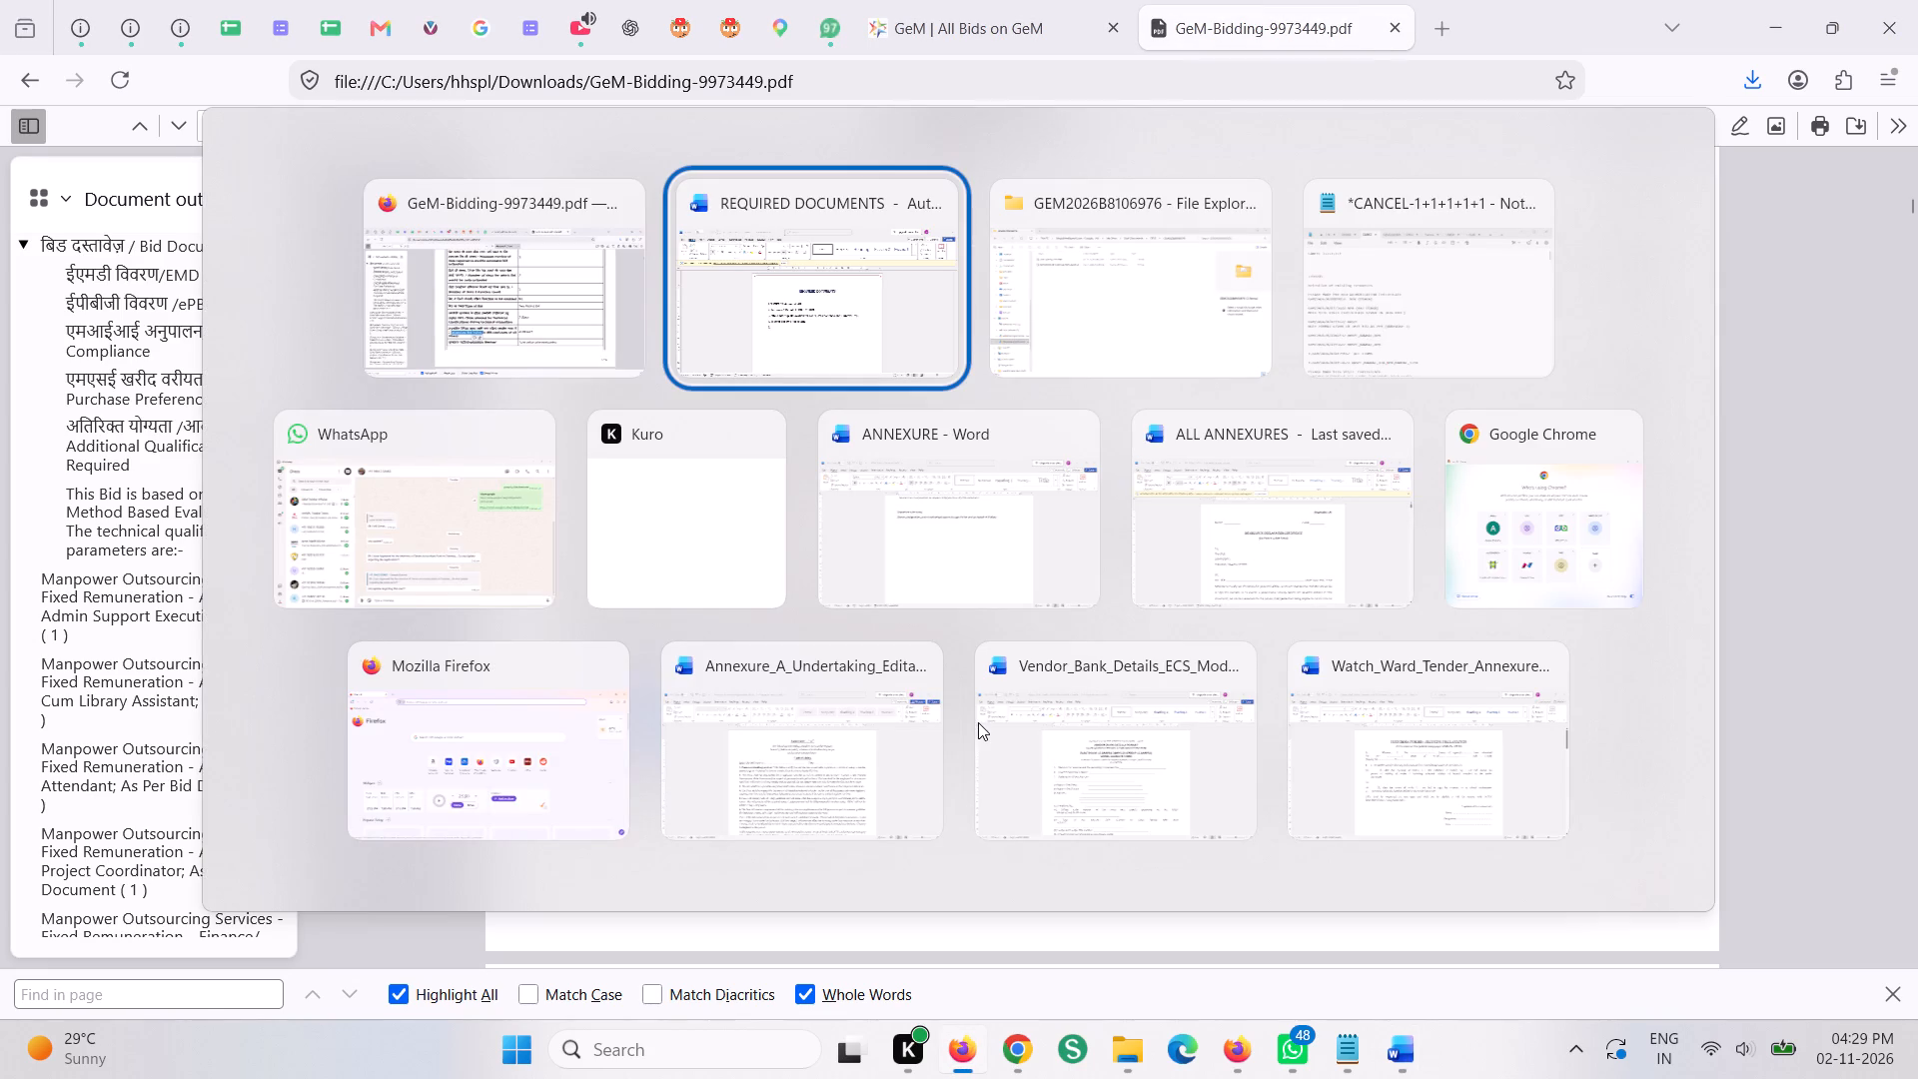
click(723, 310)
key(ctrl+v)
key(minus)
key(alt+Tab)
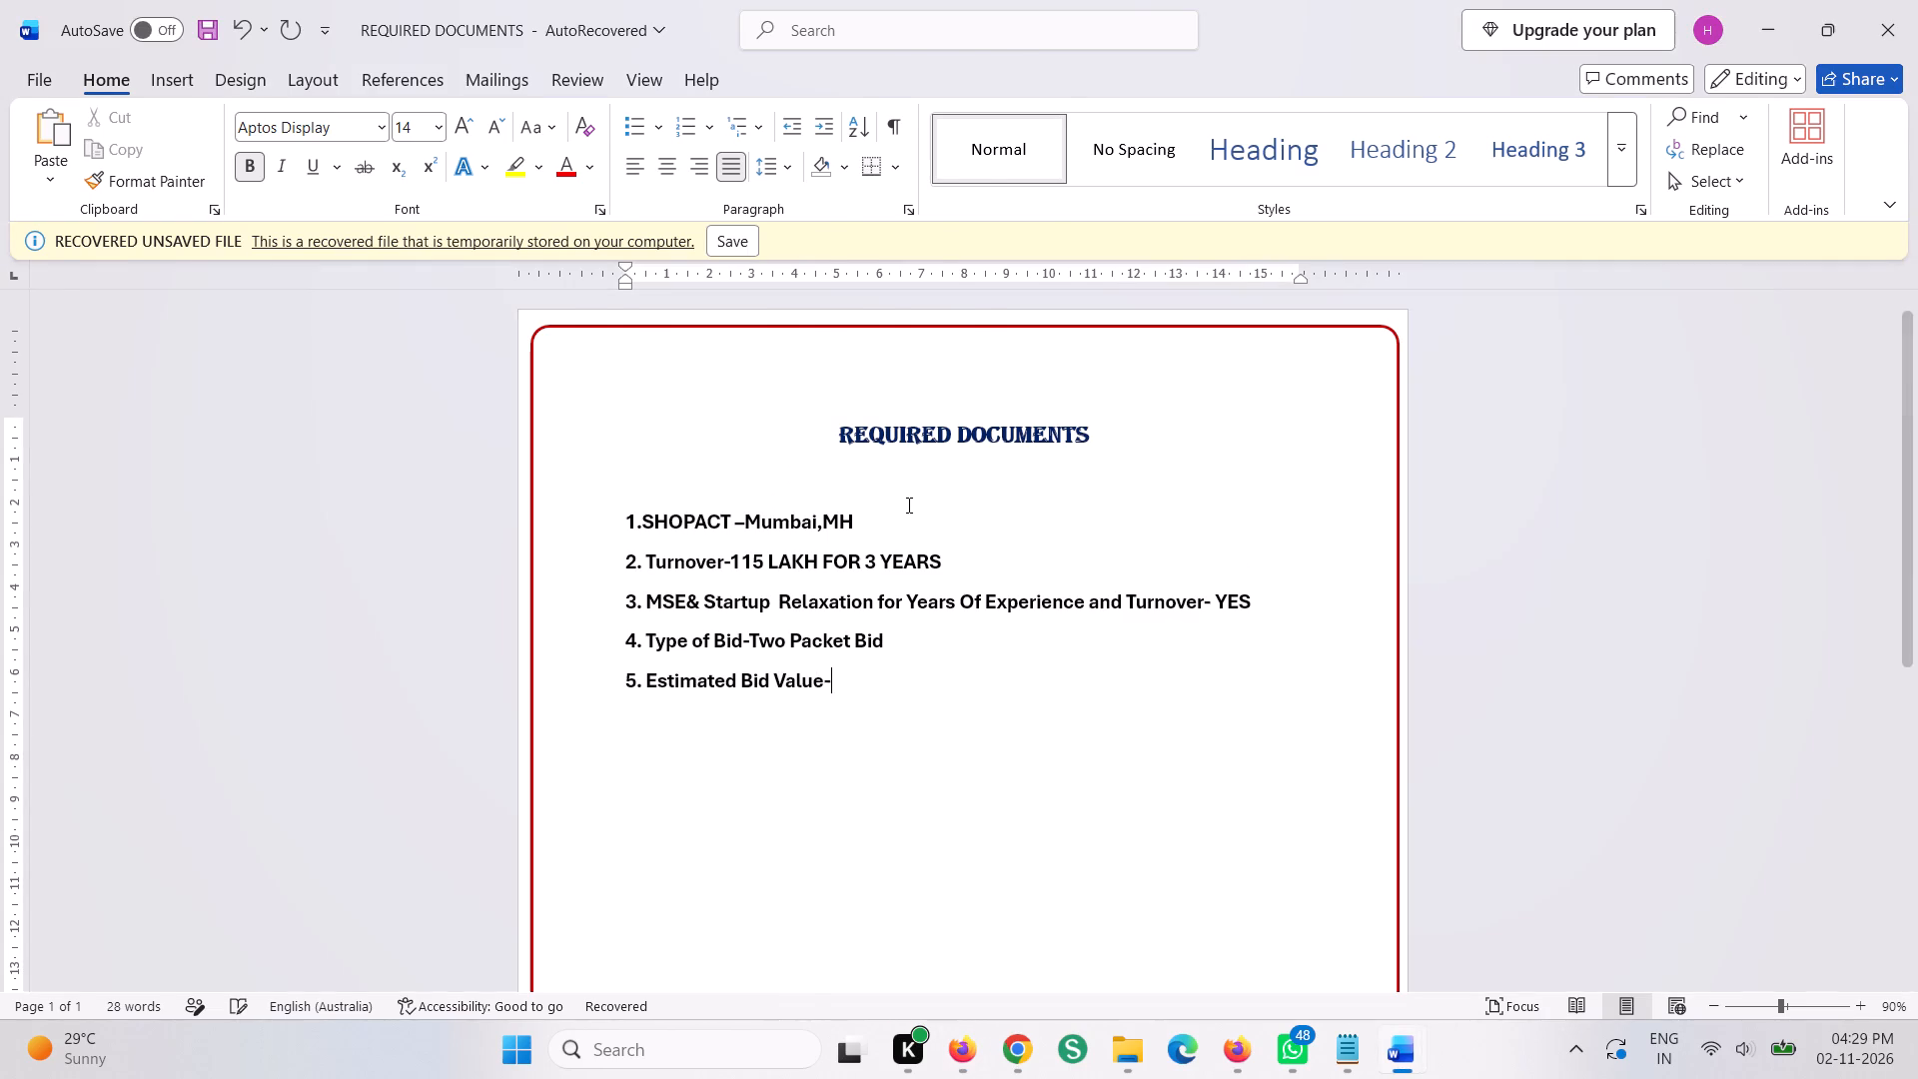
triple_click(1083, 707)
key(ctrl+c)
key(ctrl+c)
key(alt+Tab)
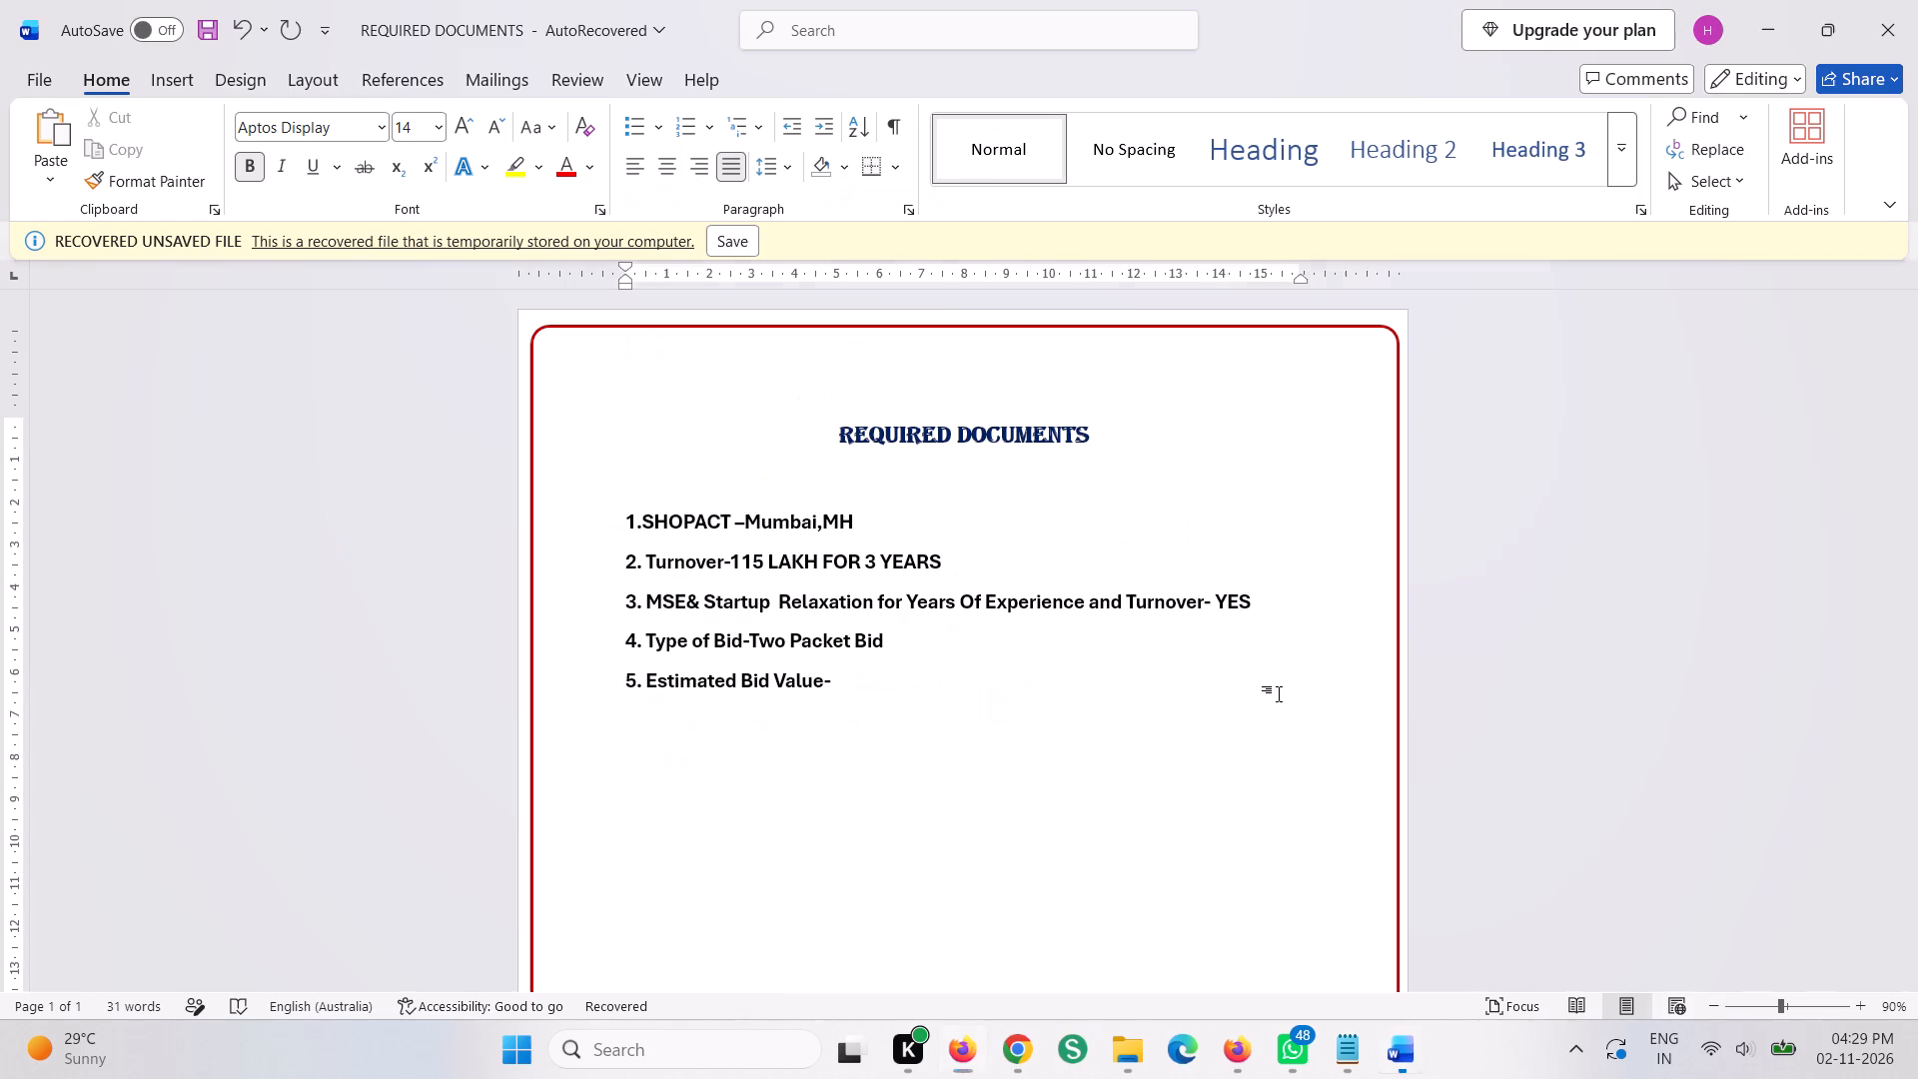
key(ctrl+v)
Add item 6 as "Bidder financial standing", copying the clause heading from the buyer-added terms near the end of the bid document.
key(Return)
text(6.)
key(alt+Tab)
scroll(1188, 558, down, 1)
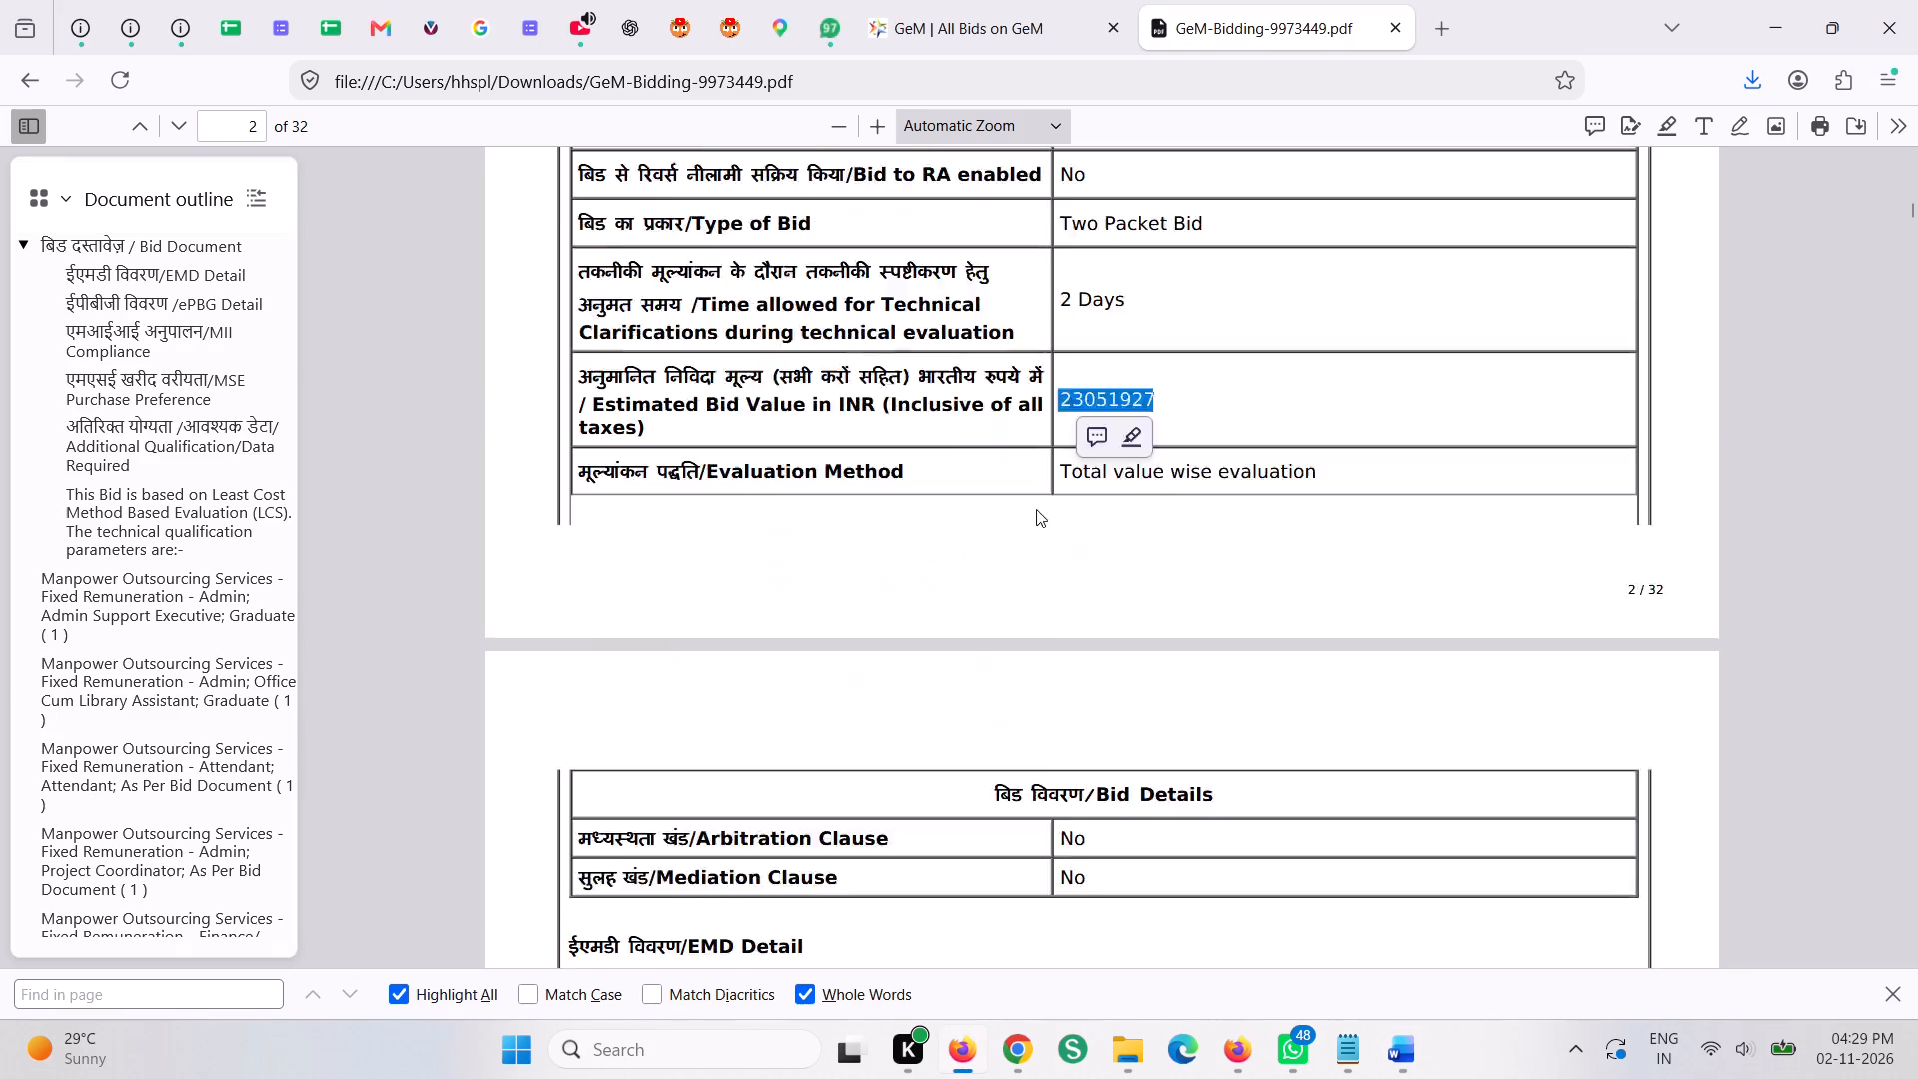
scroll(1036, 509, down, 1)
scroll(991, 505, up, 1)
scroll(1030, 578, down, 5)
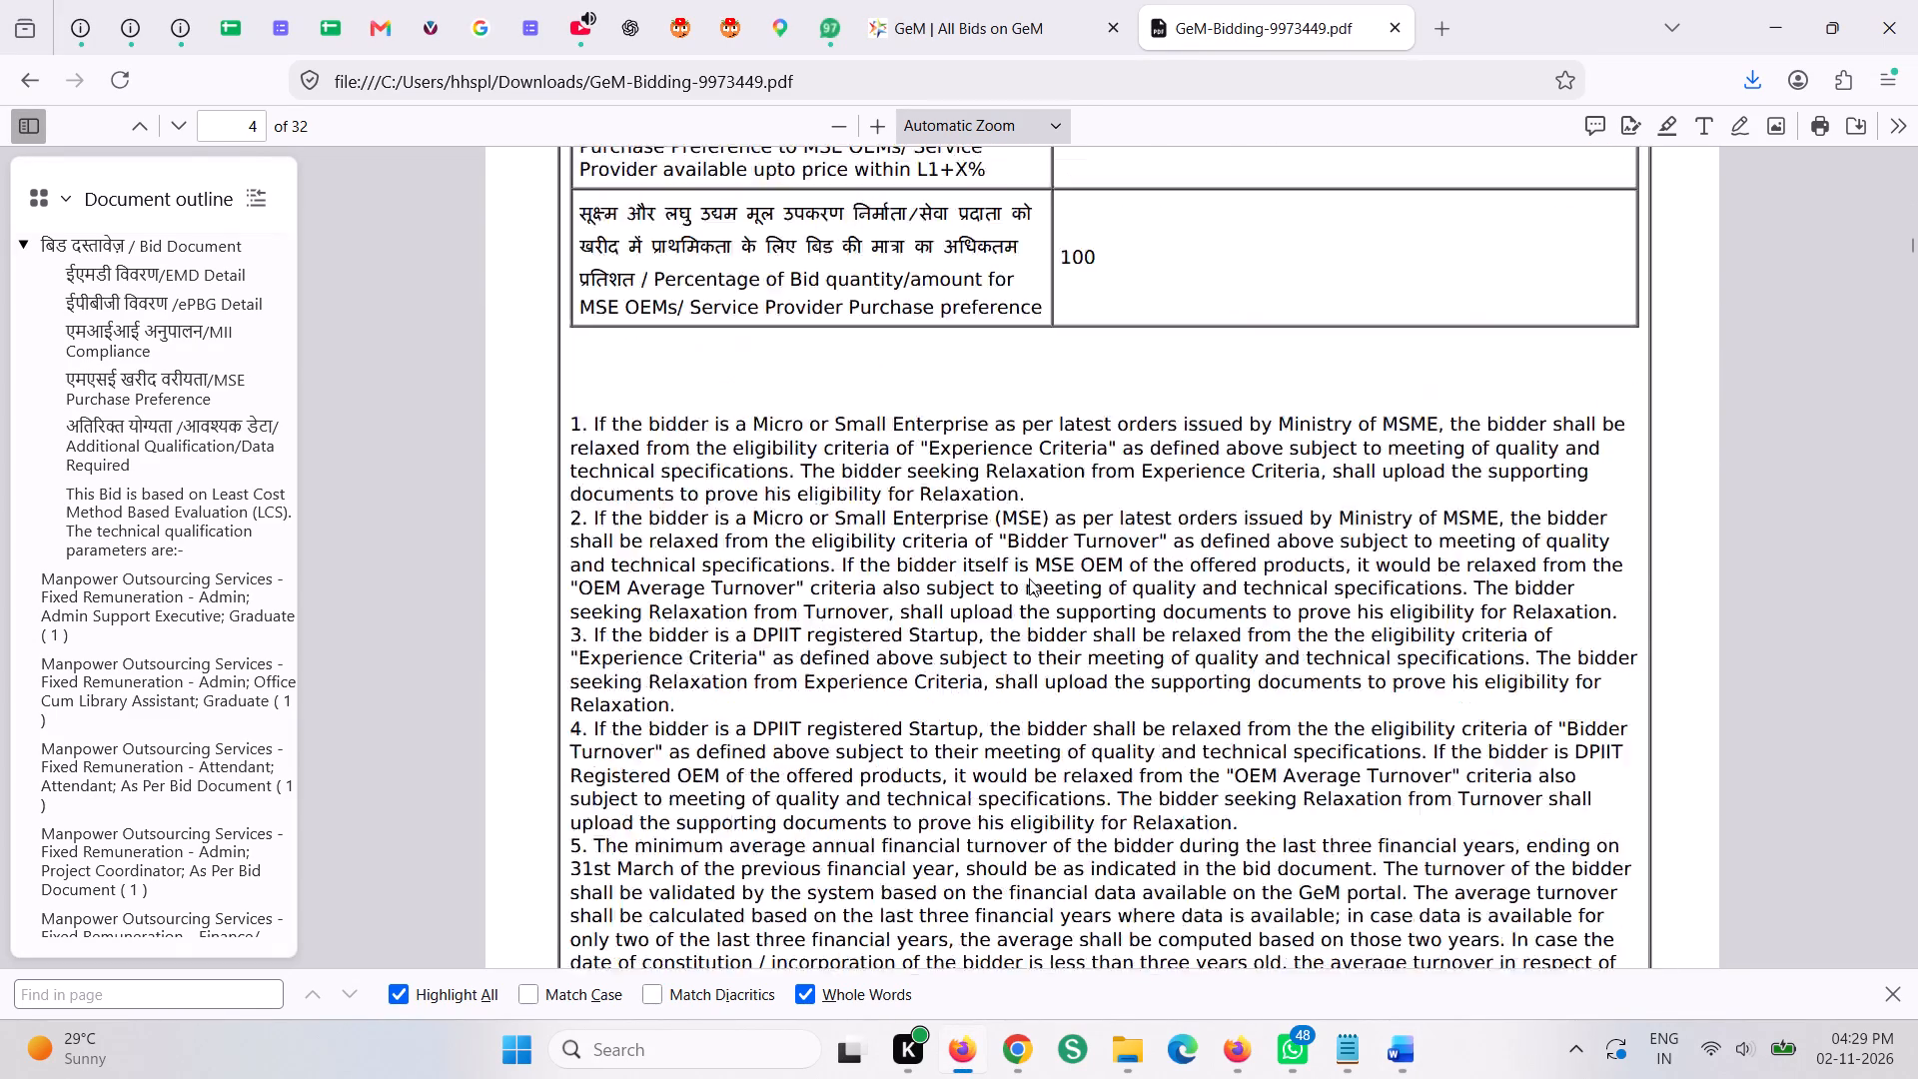
scroll(1029, 578, down, 3)
scroll(1122, 579, down, 5)
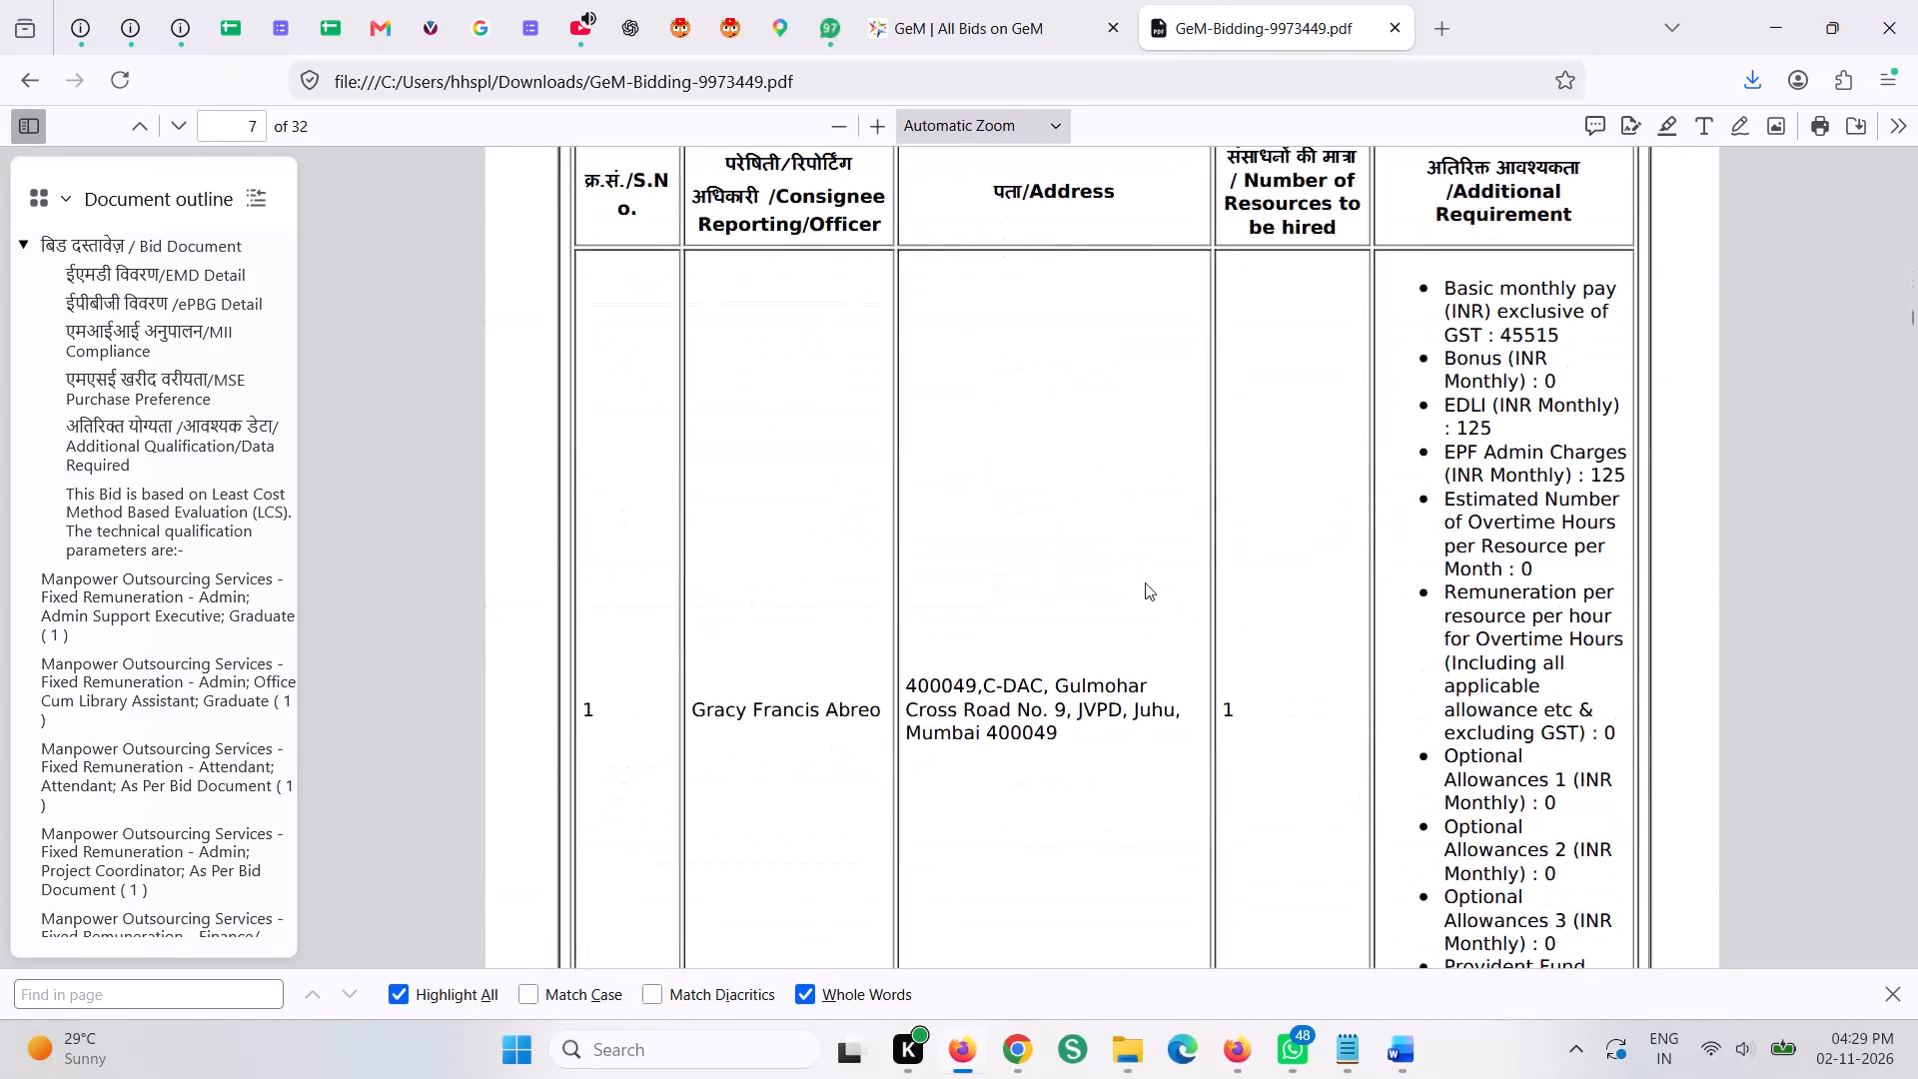
scroll(1143, 583, down, 3)
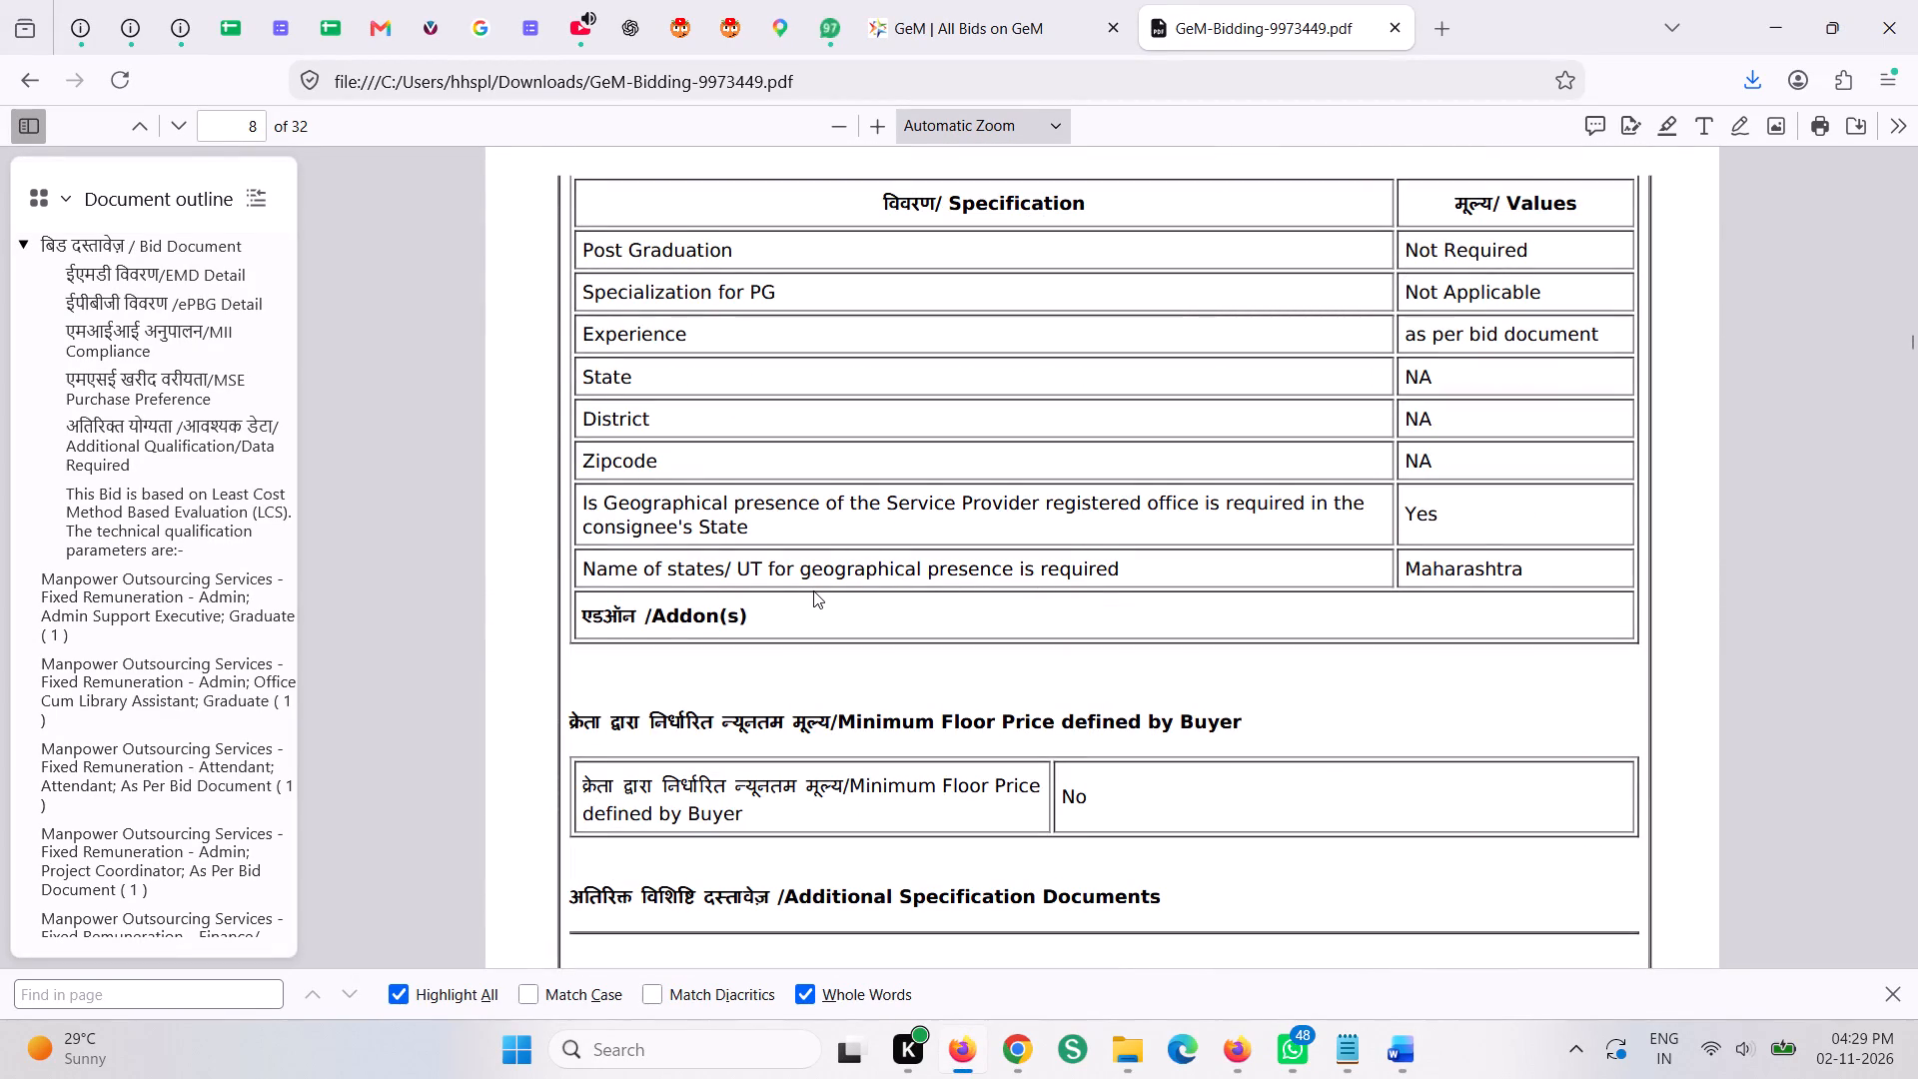
scroll(813, 590, down, 5)
scroll(893, 596, down, 2)
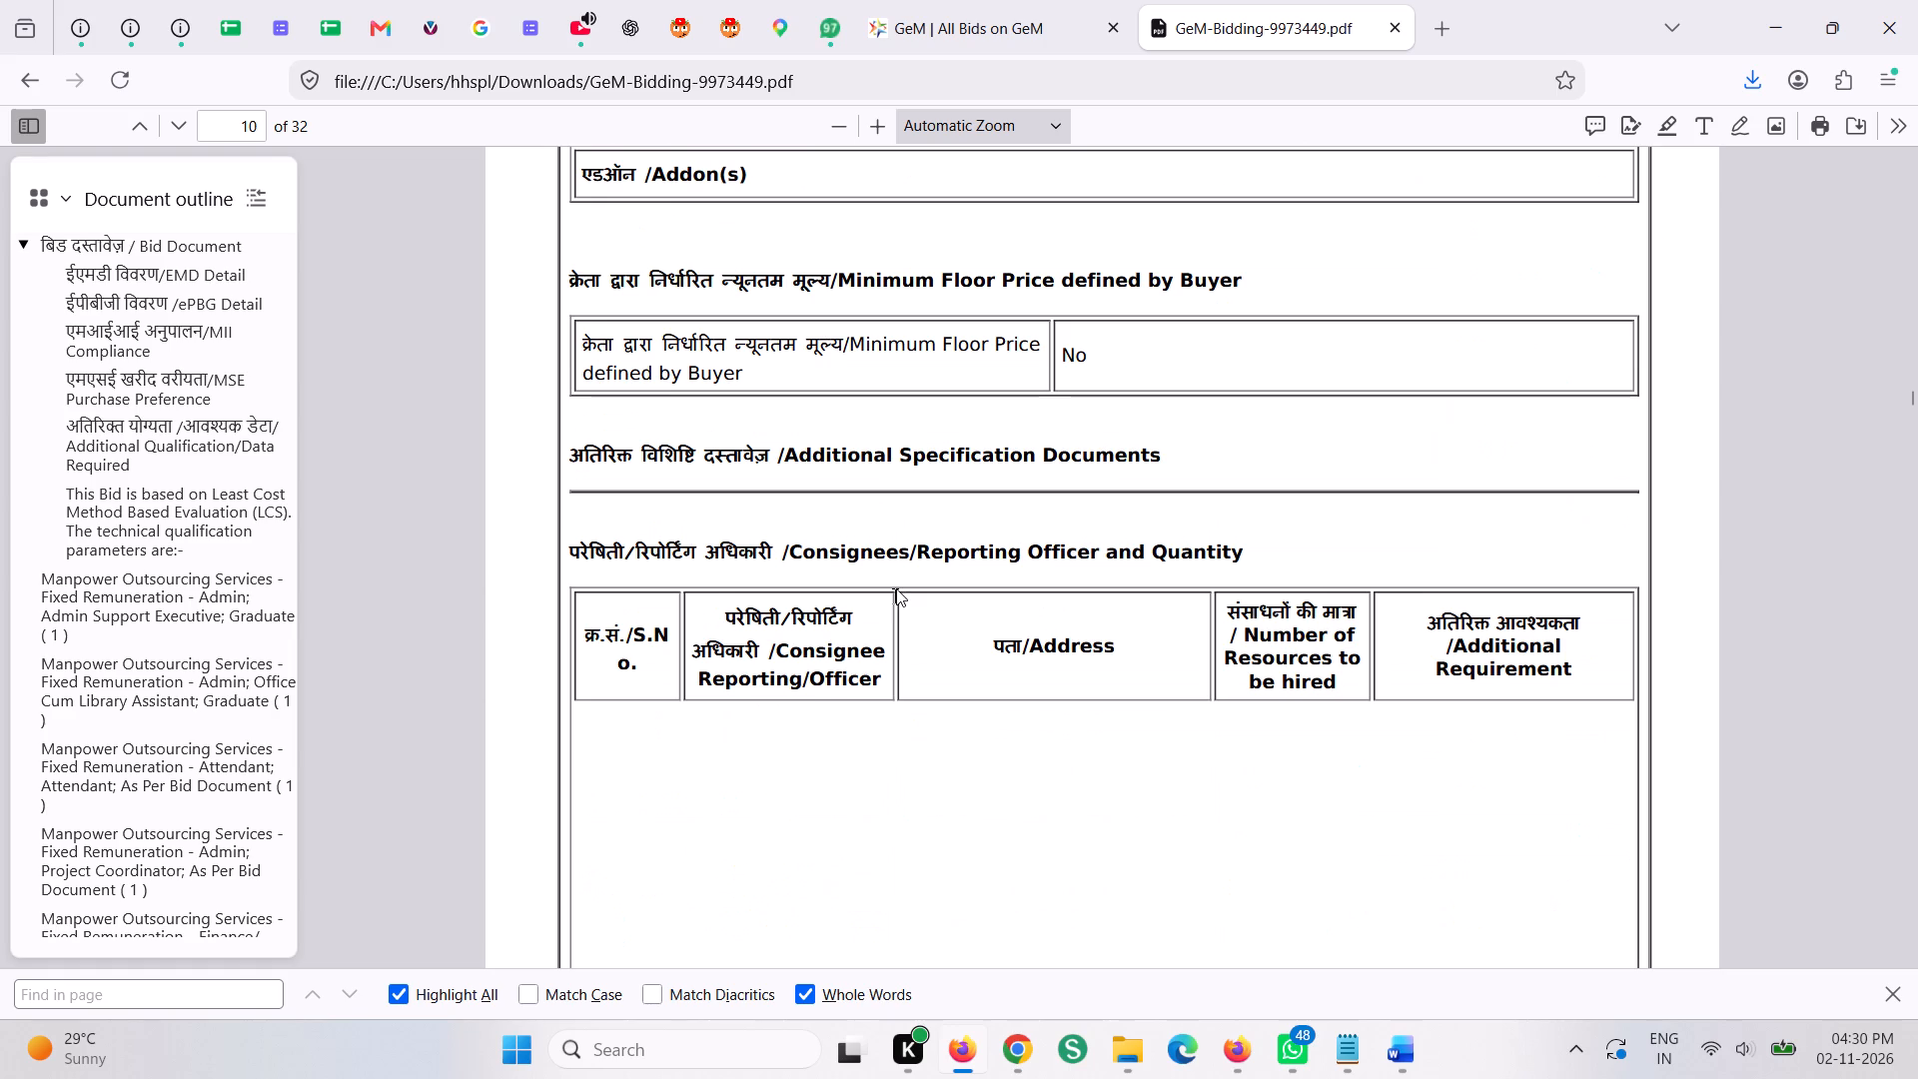
scroll(891, 531, down, 13)
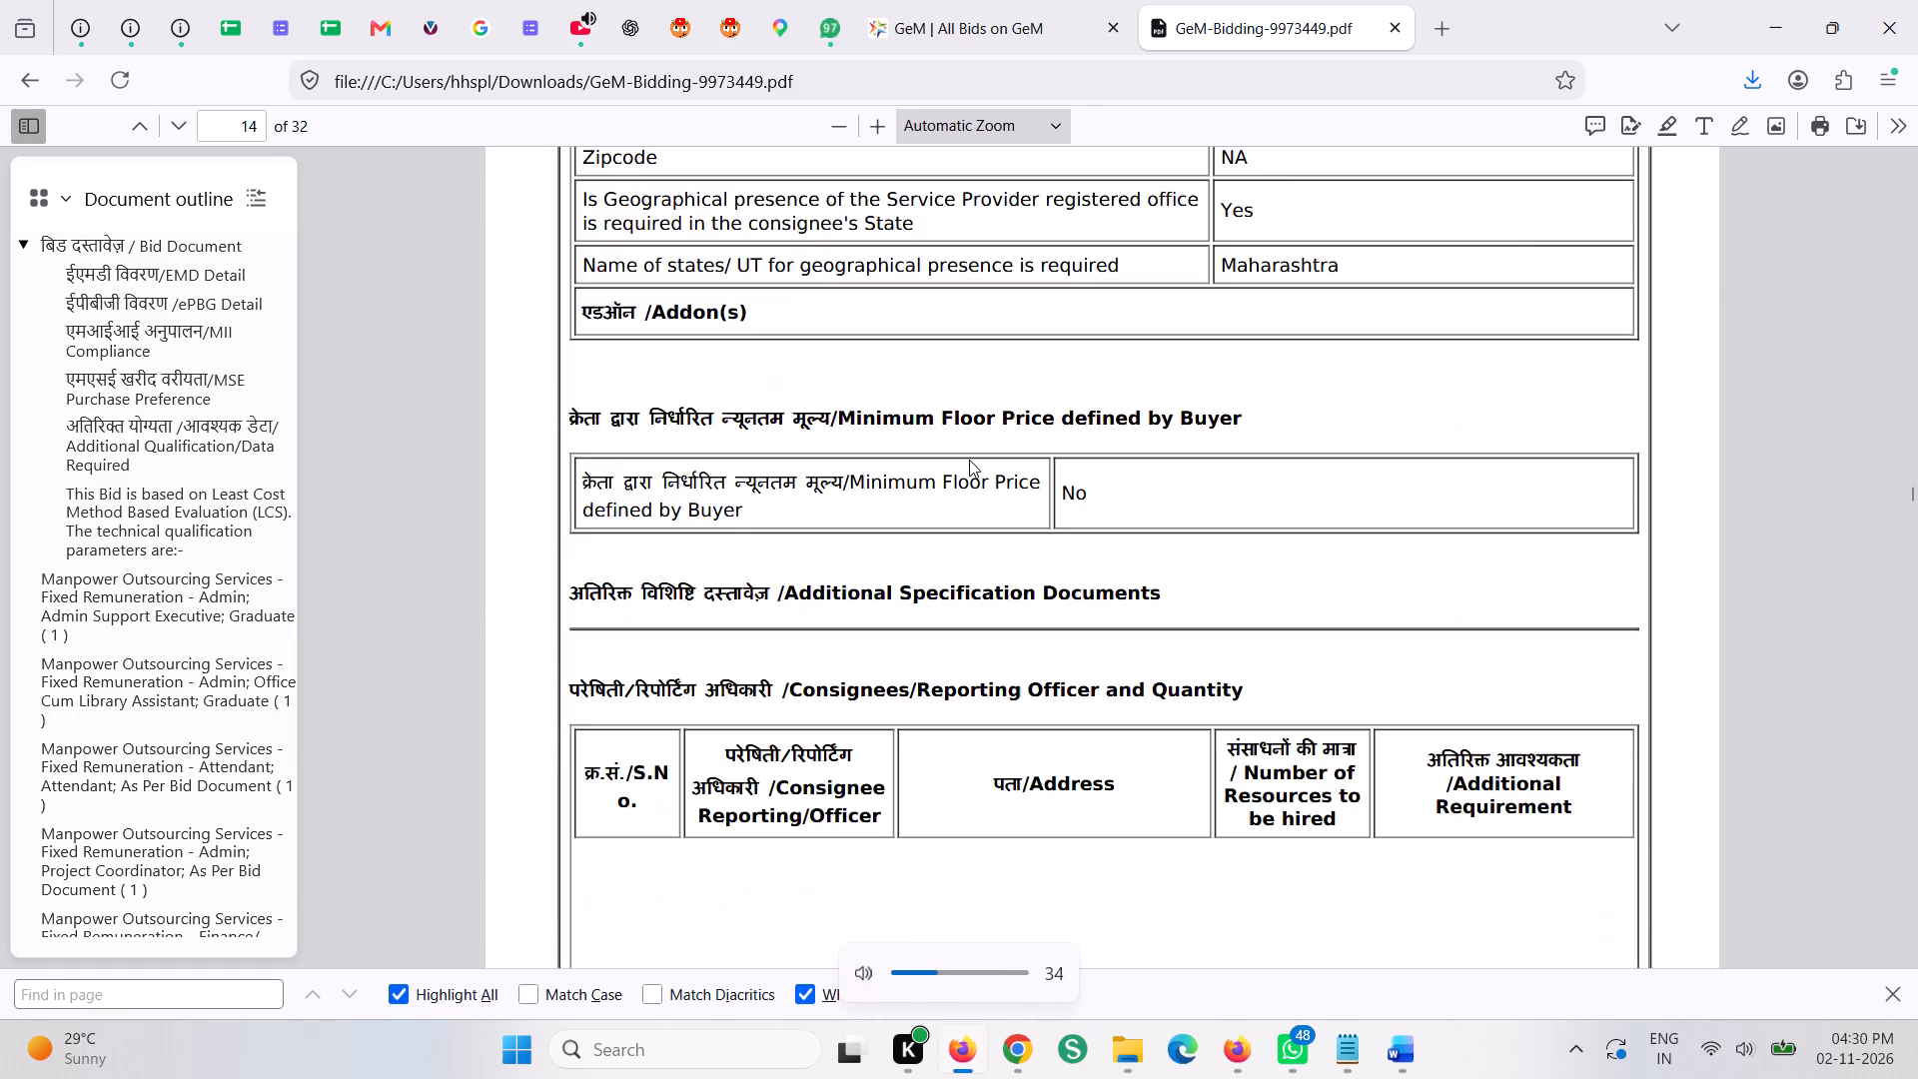
scroll(969, 460, down, 13)
scroll(969, 460, up, 5)
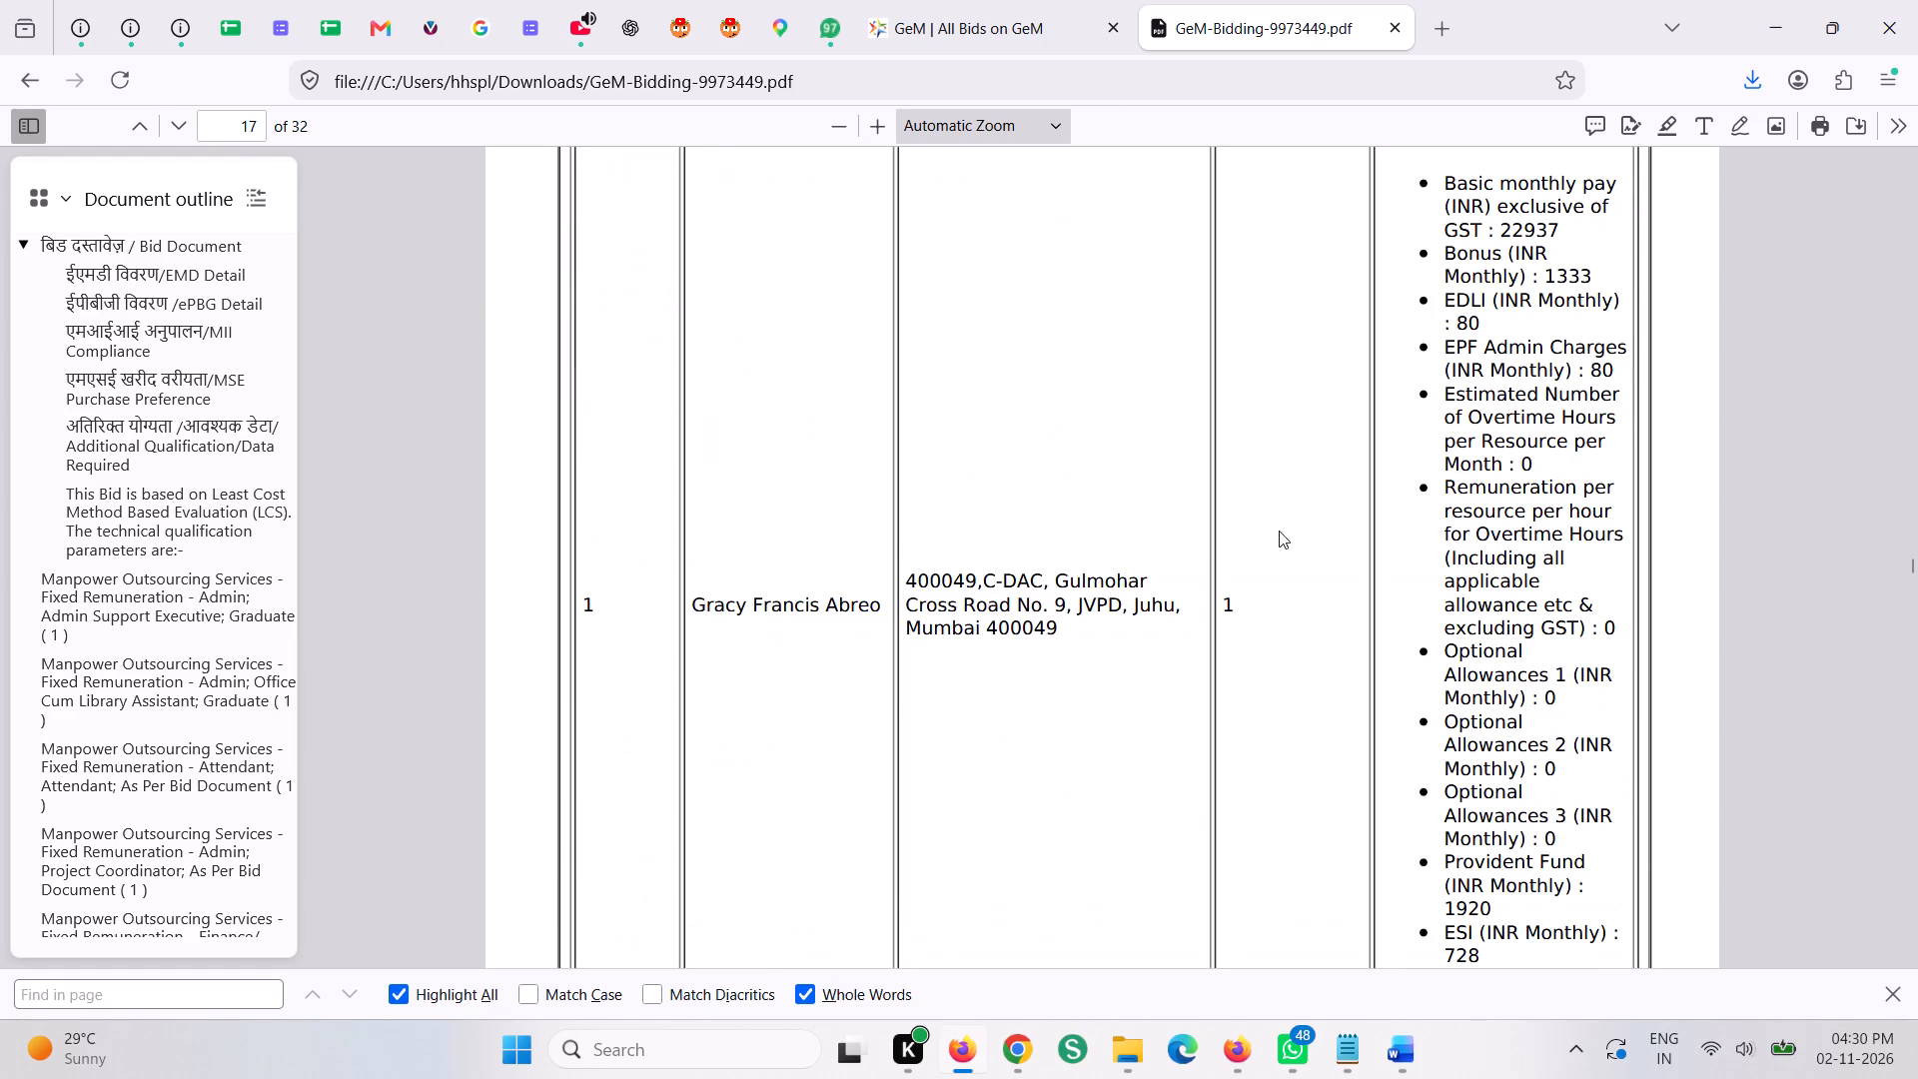
scroll(1245, 521, down, 10)
scroll(1195, 541, down, 17)
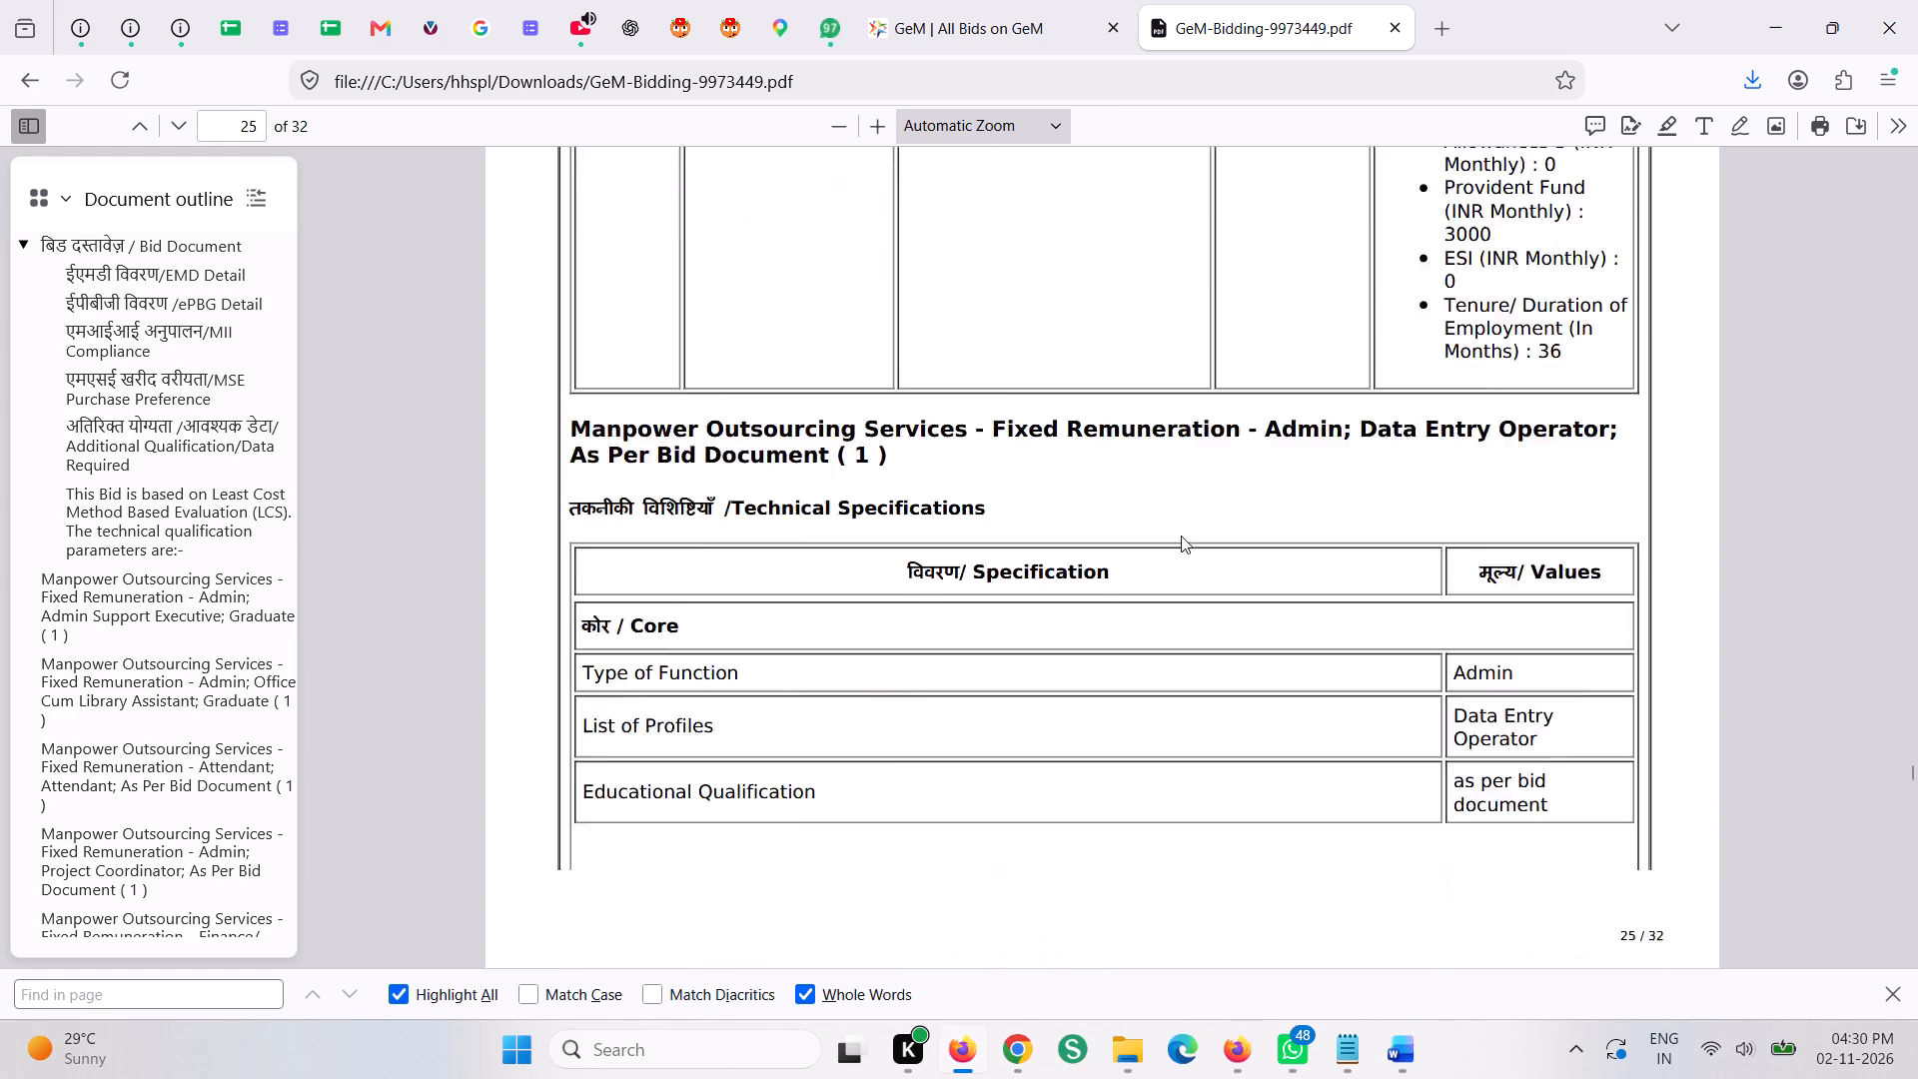
scroll(1181, 536, down, 18)
scroll(1042, 529, up, 6)
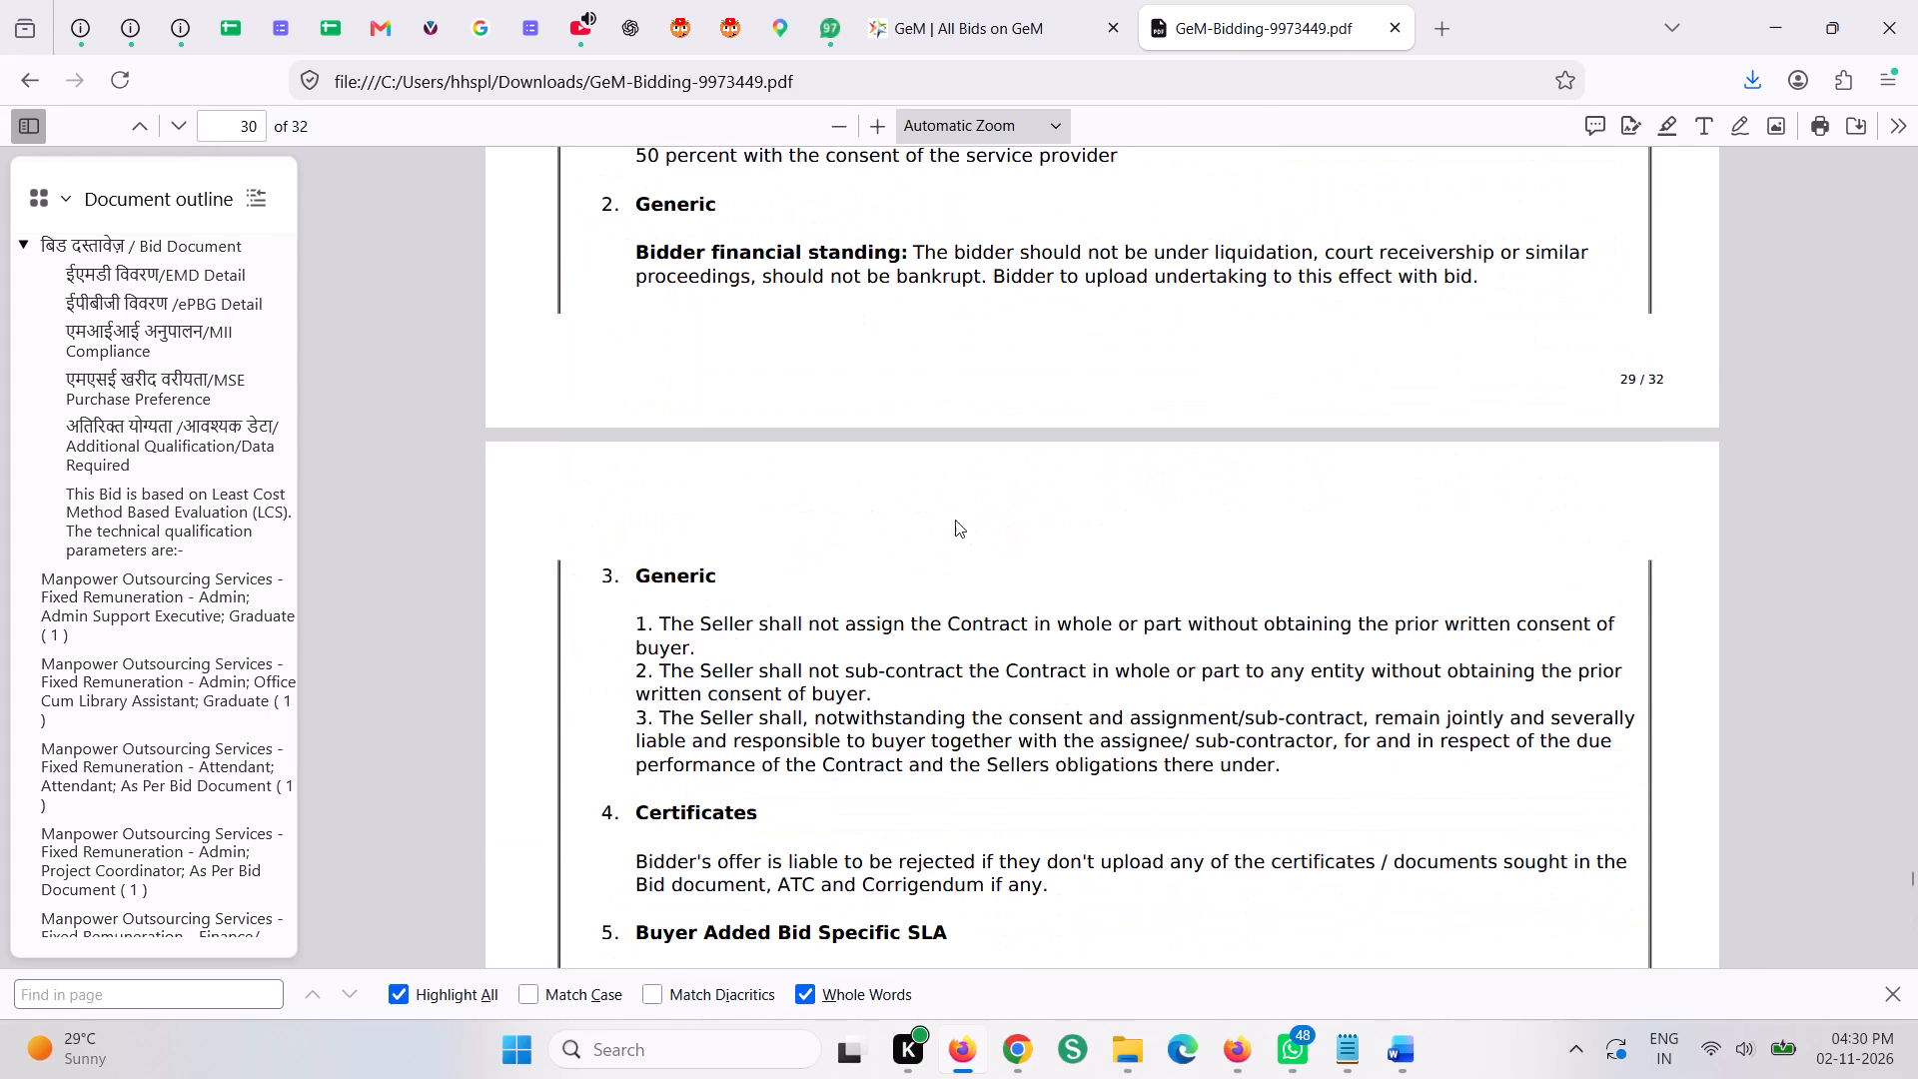
scroll(937, 524, up, 2)
scroll(896, 532, down, 2)
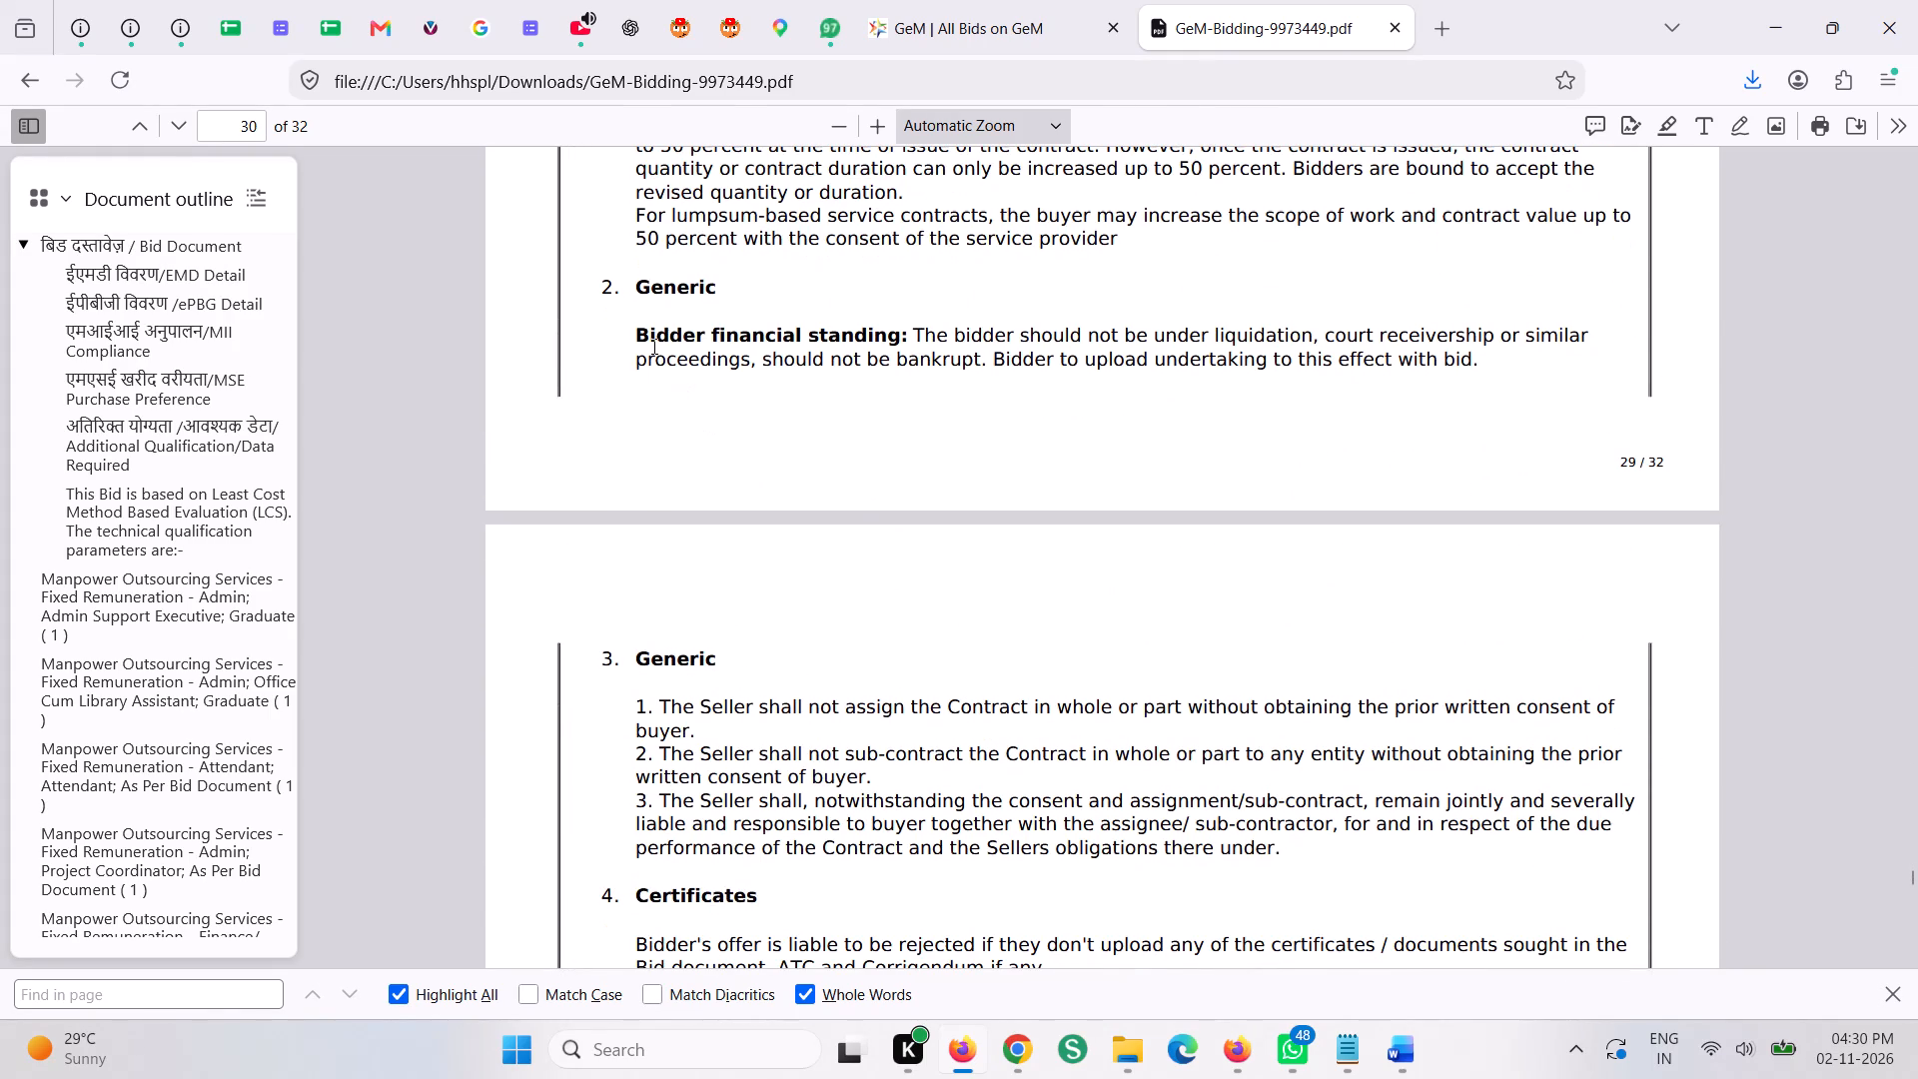
click(645, 340)
drag(645, 340, 814, 340)
key(ctrl+c)
key(ctrl+c)
key(ctrl+c)
key(alt+Tab)
key(ctrl+v)
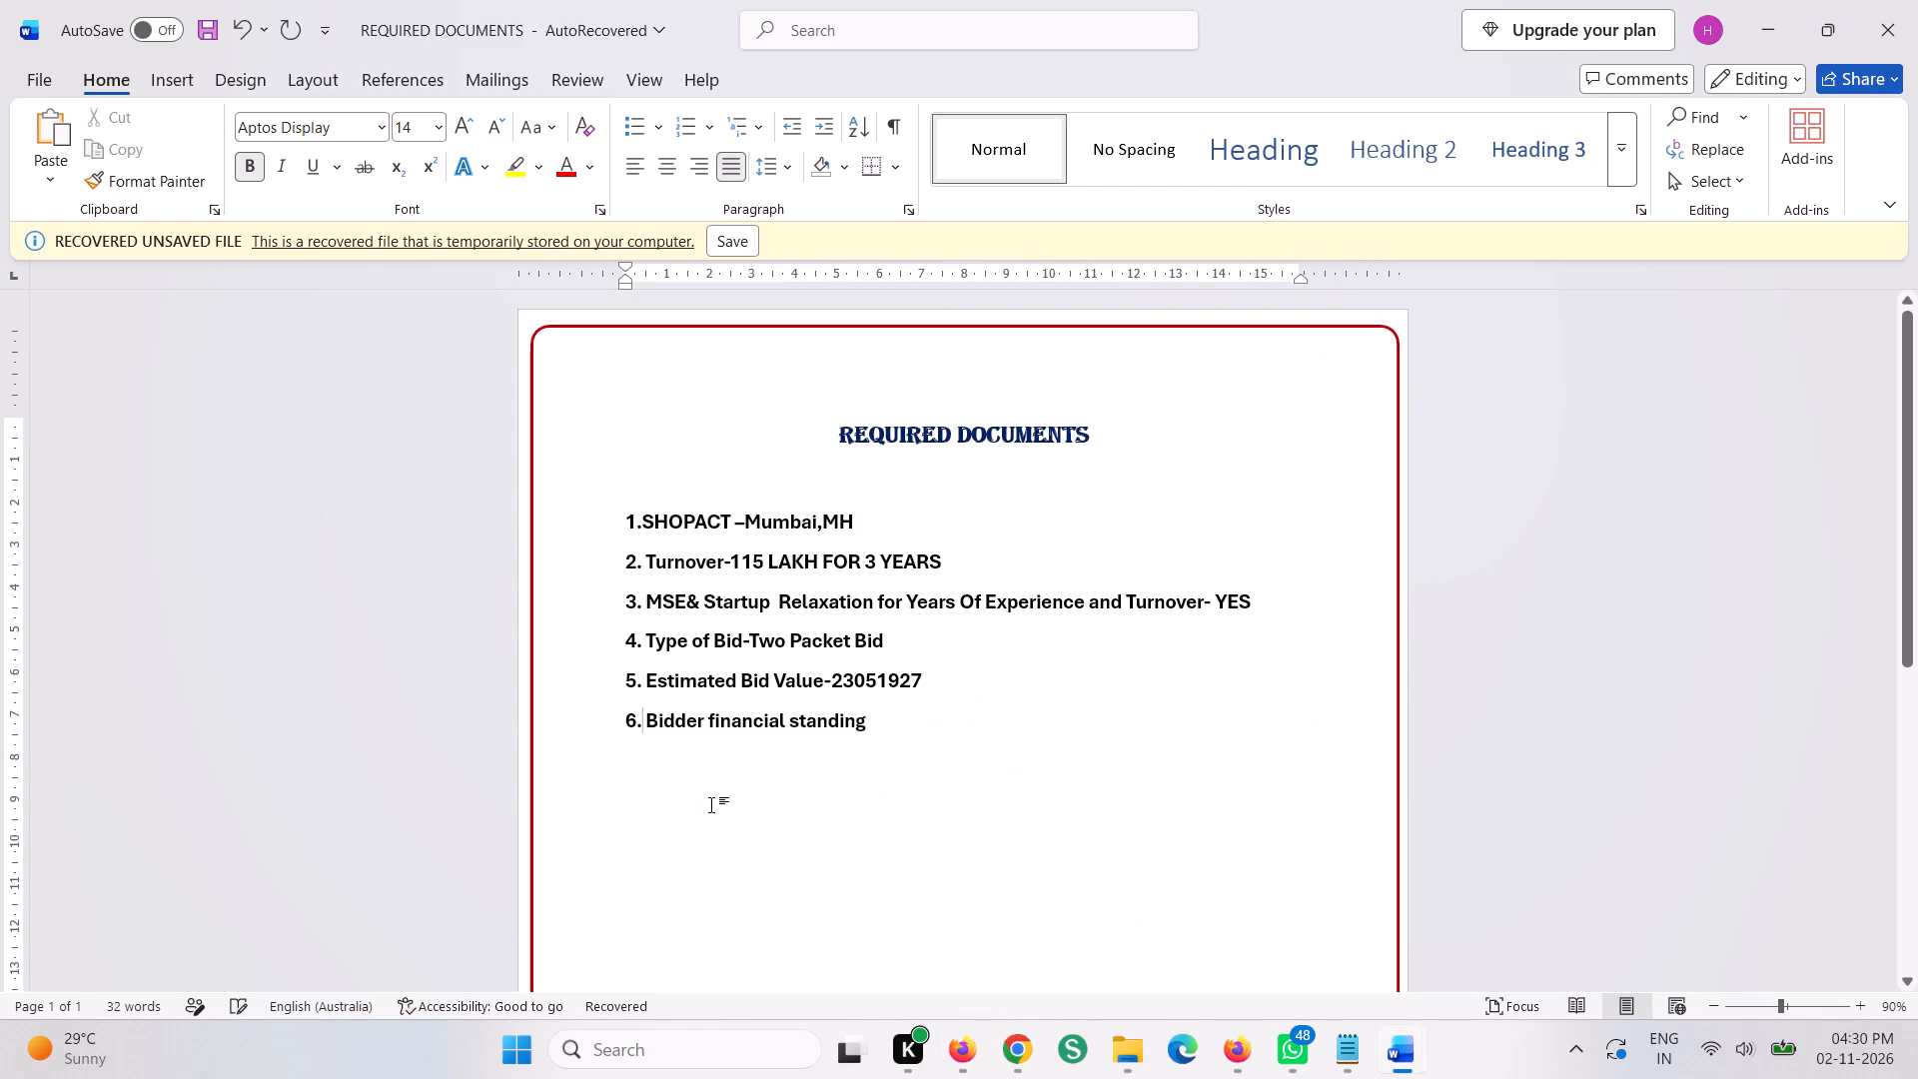
Start item 7 in the list and open the file attached to the bid's sixth clause, Buyer Added Bid Specific SLA.
key(Return)
text(7.)
key(alt+Tab)
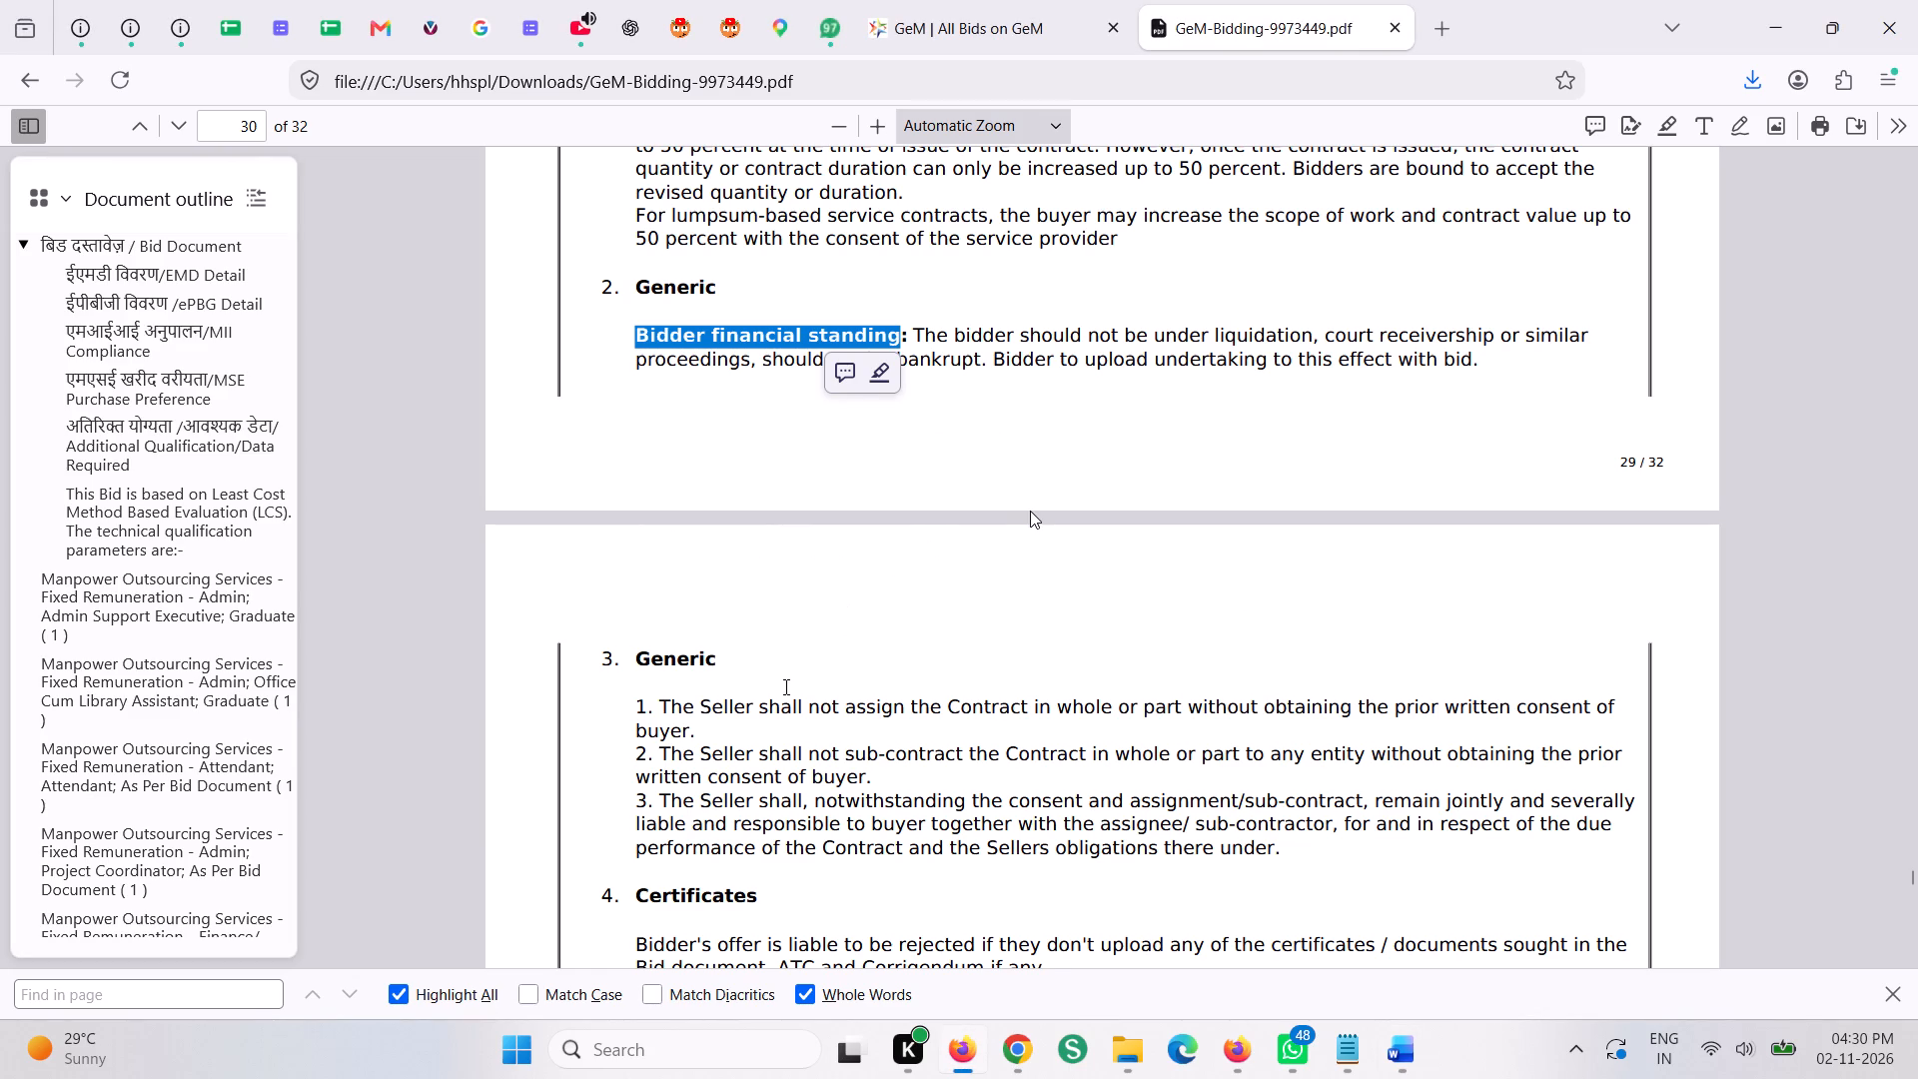
scroll(1030, 511, down, 2)
scroll(1024, 495, up, 1)
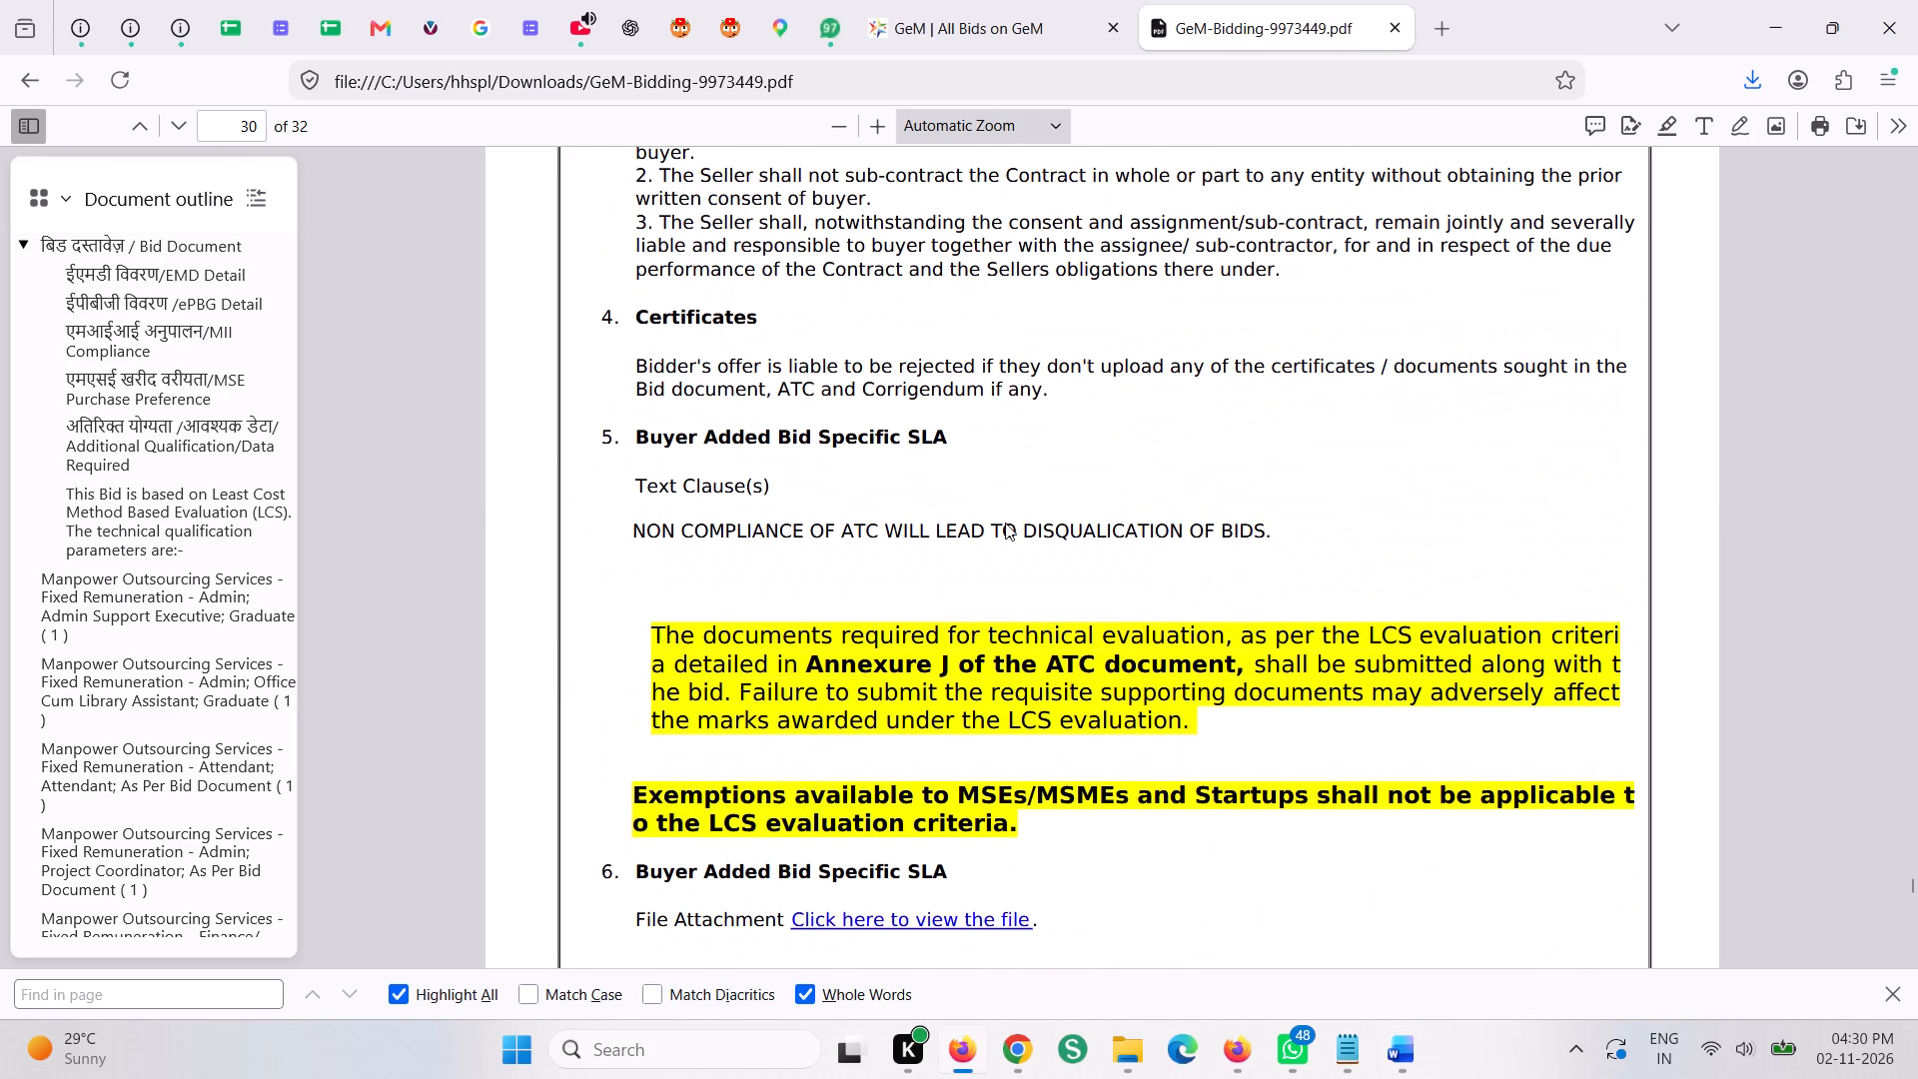
click(899, 917)
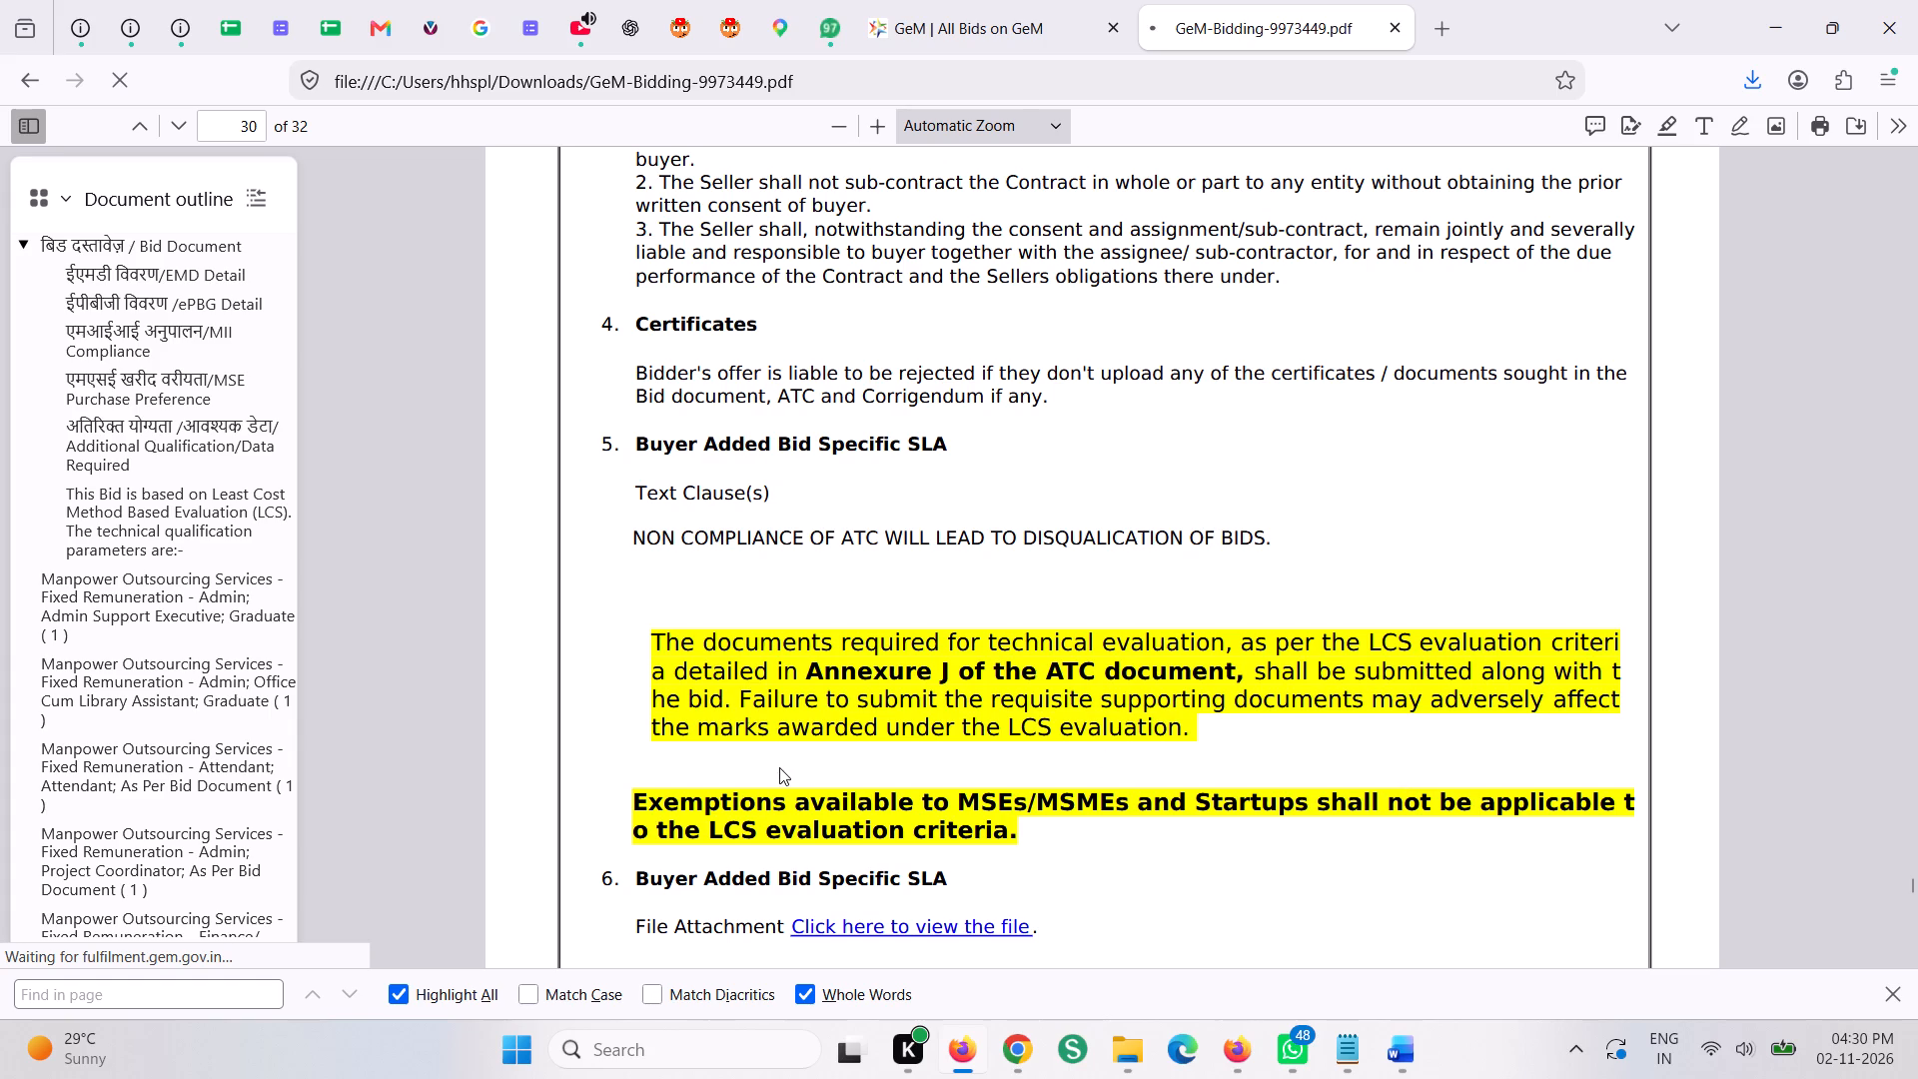
Fill item 7 with "Exemptions available to MSEs/MSMEs and Startups shall not be applicable to the LCS evaluation criteria" from the bid, joining the broken line.
click(633, 806)
drag(633, 806, 971, 846)
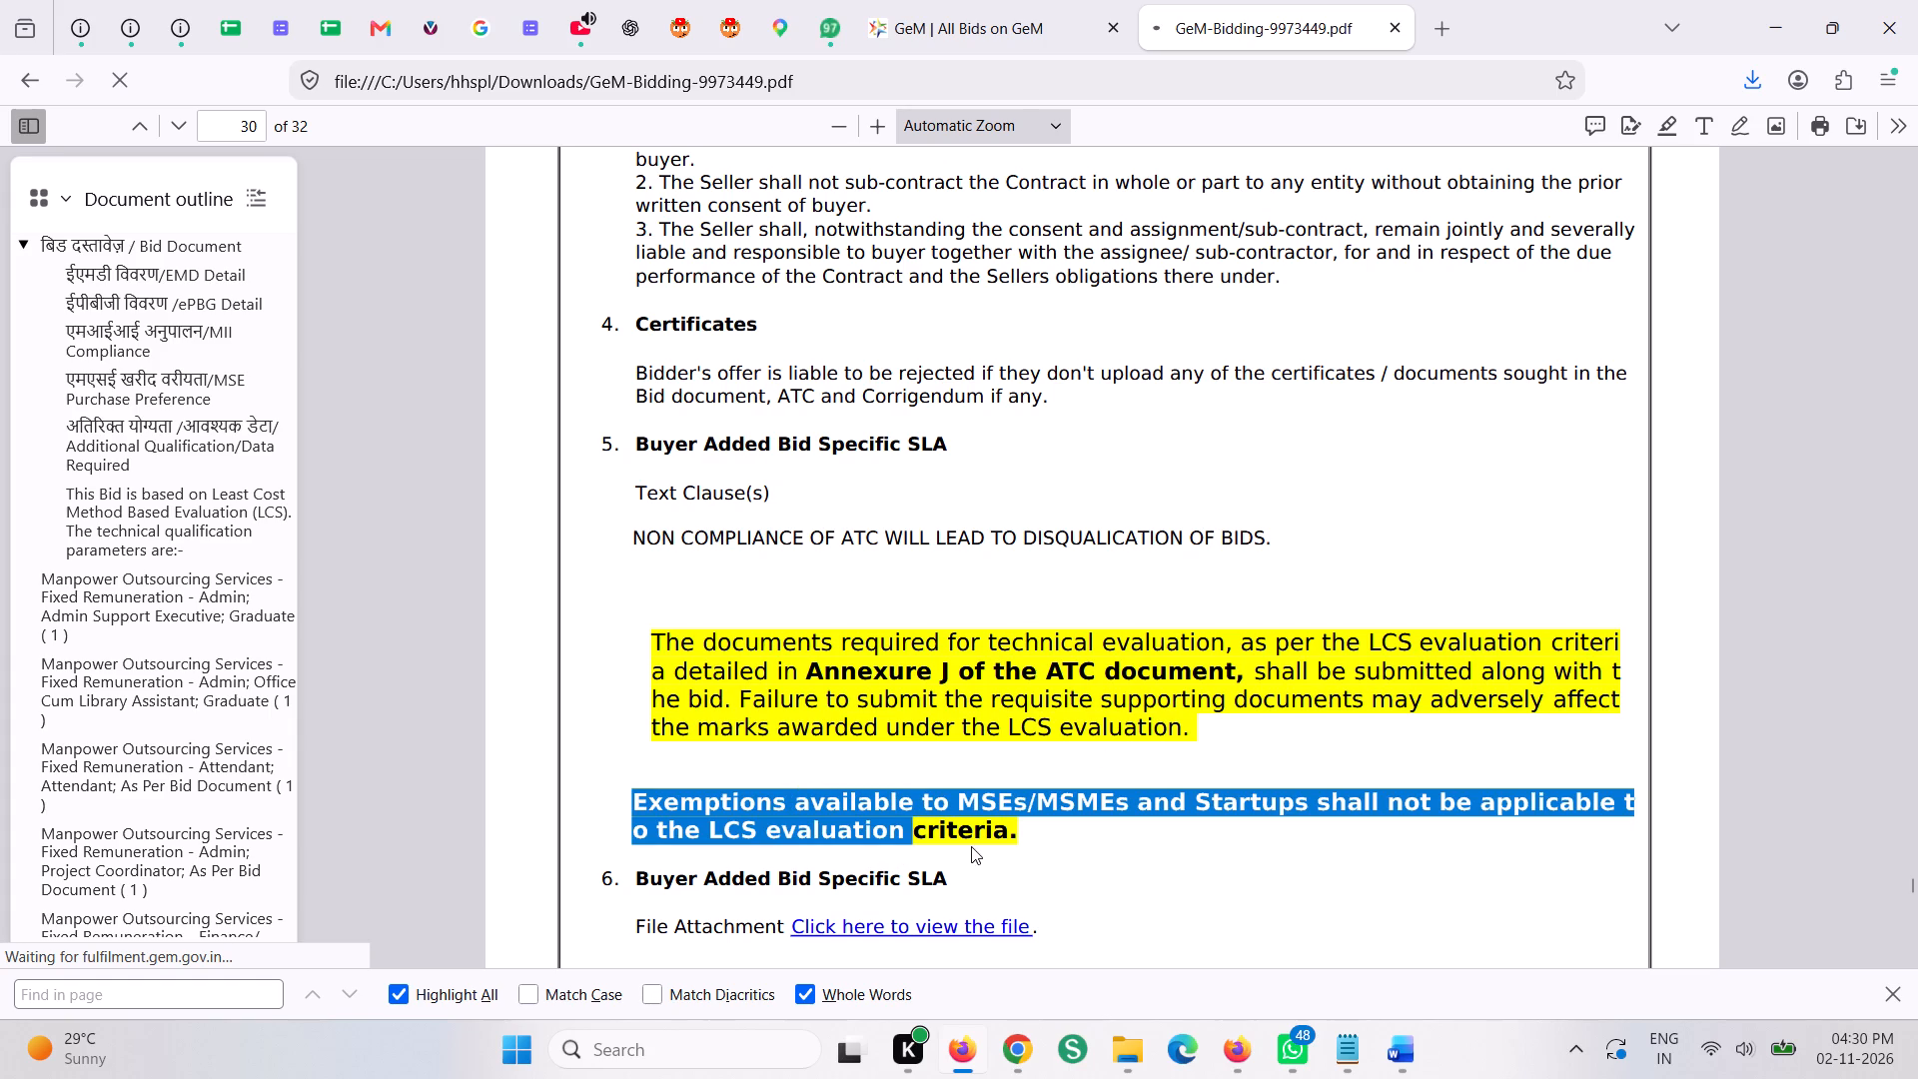
drag(971, 846, 997, 831)
key(ctrl+c)
key(ctrl+c)
key(alt+Tab)
key(ctrl+v)
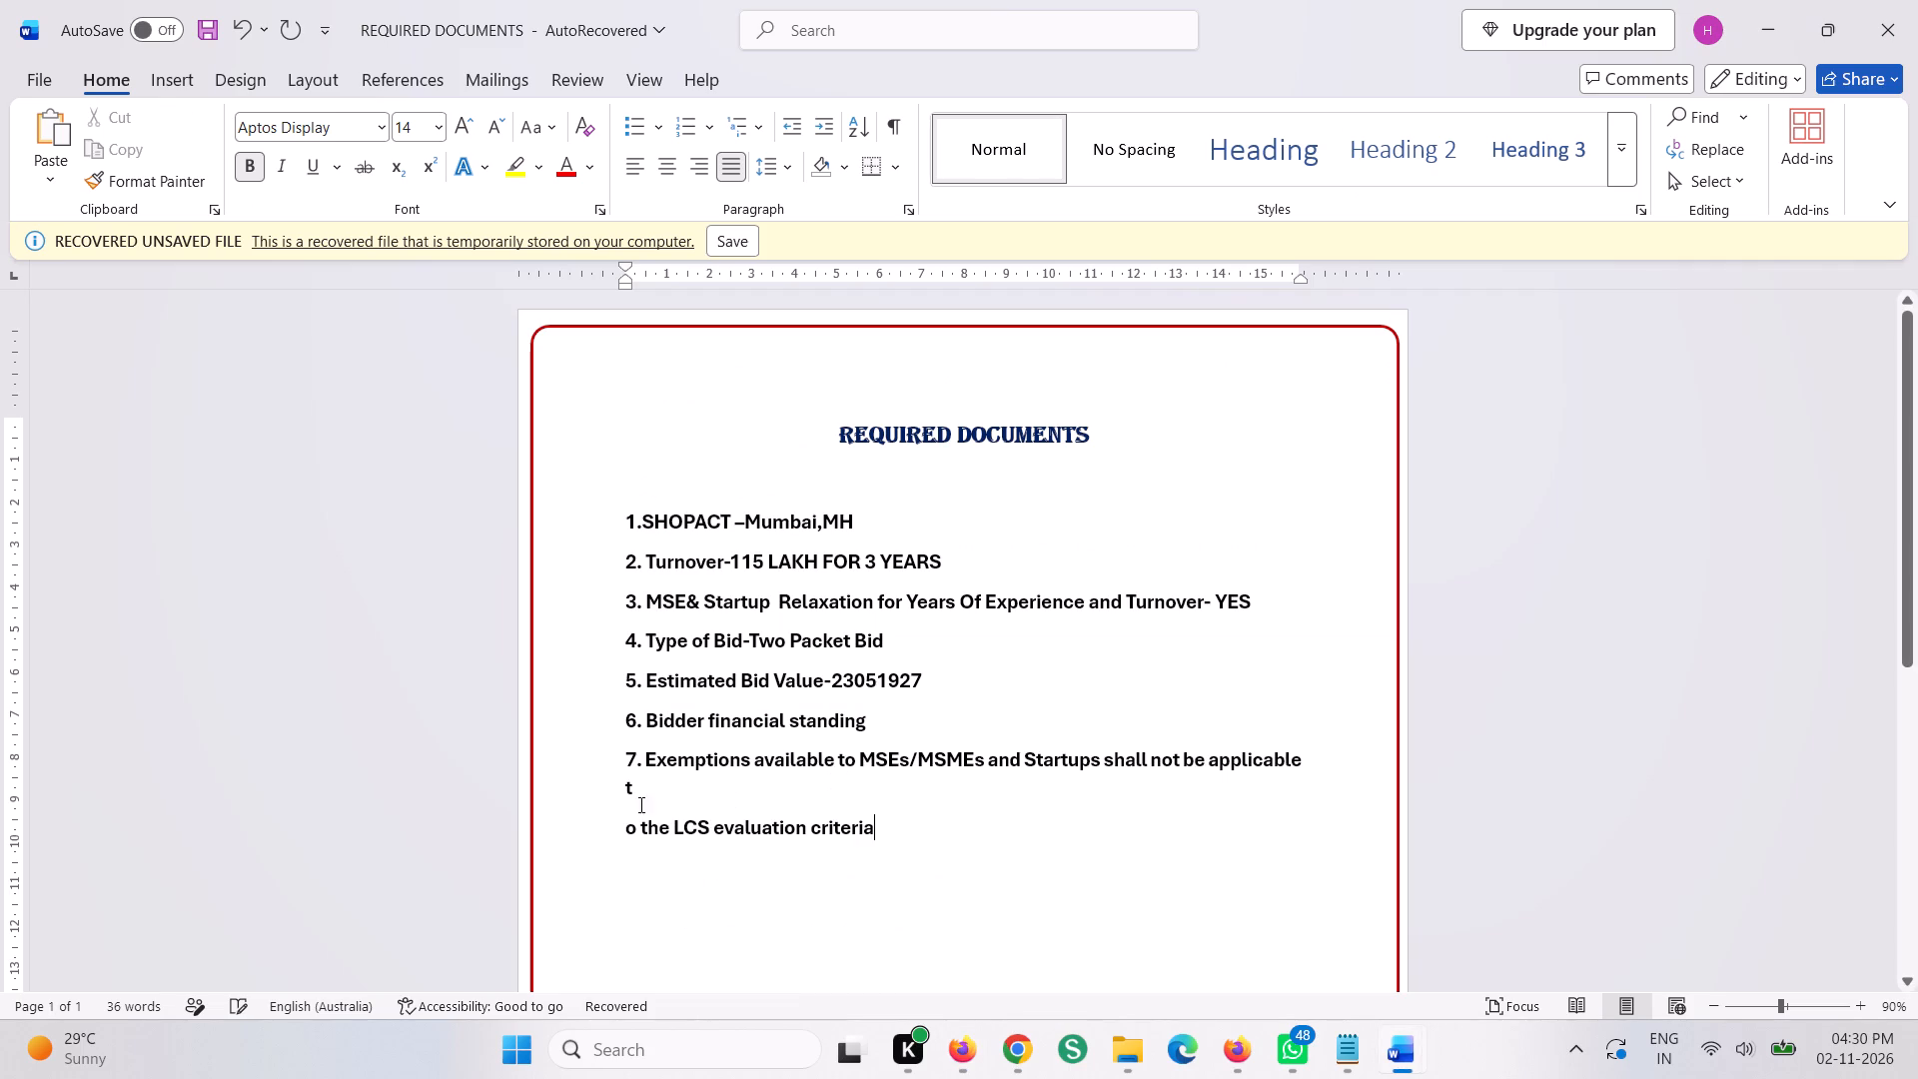
click(620, 827)
key(BackSpace)
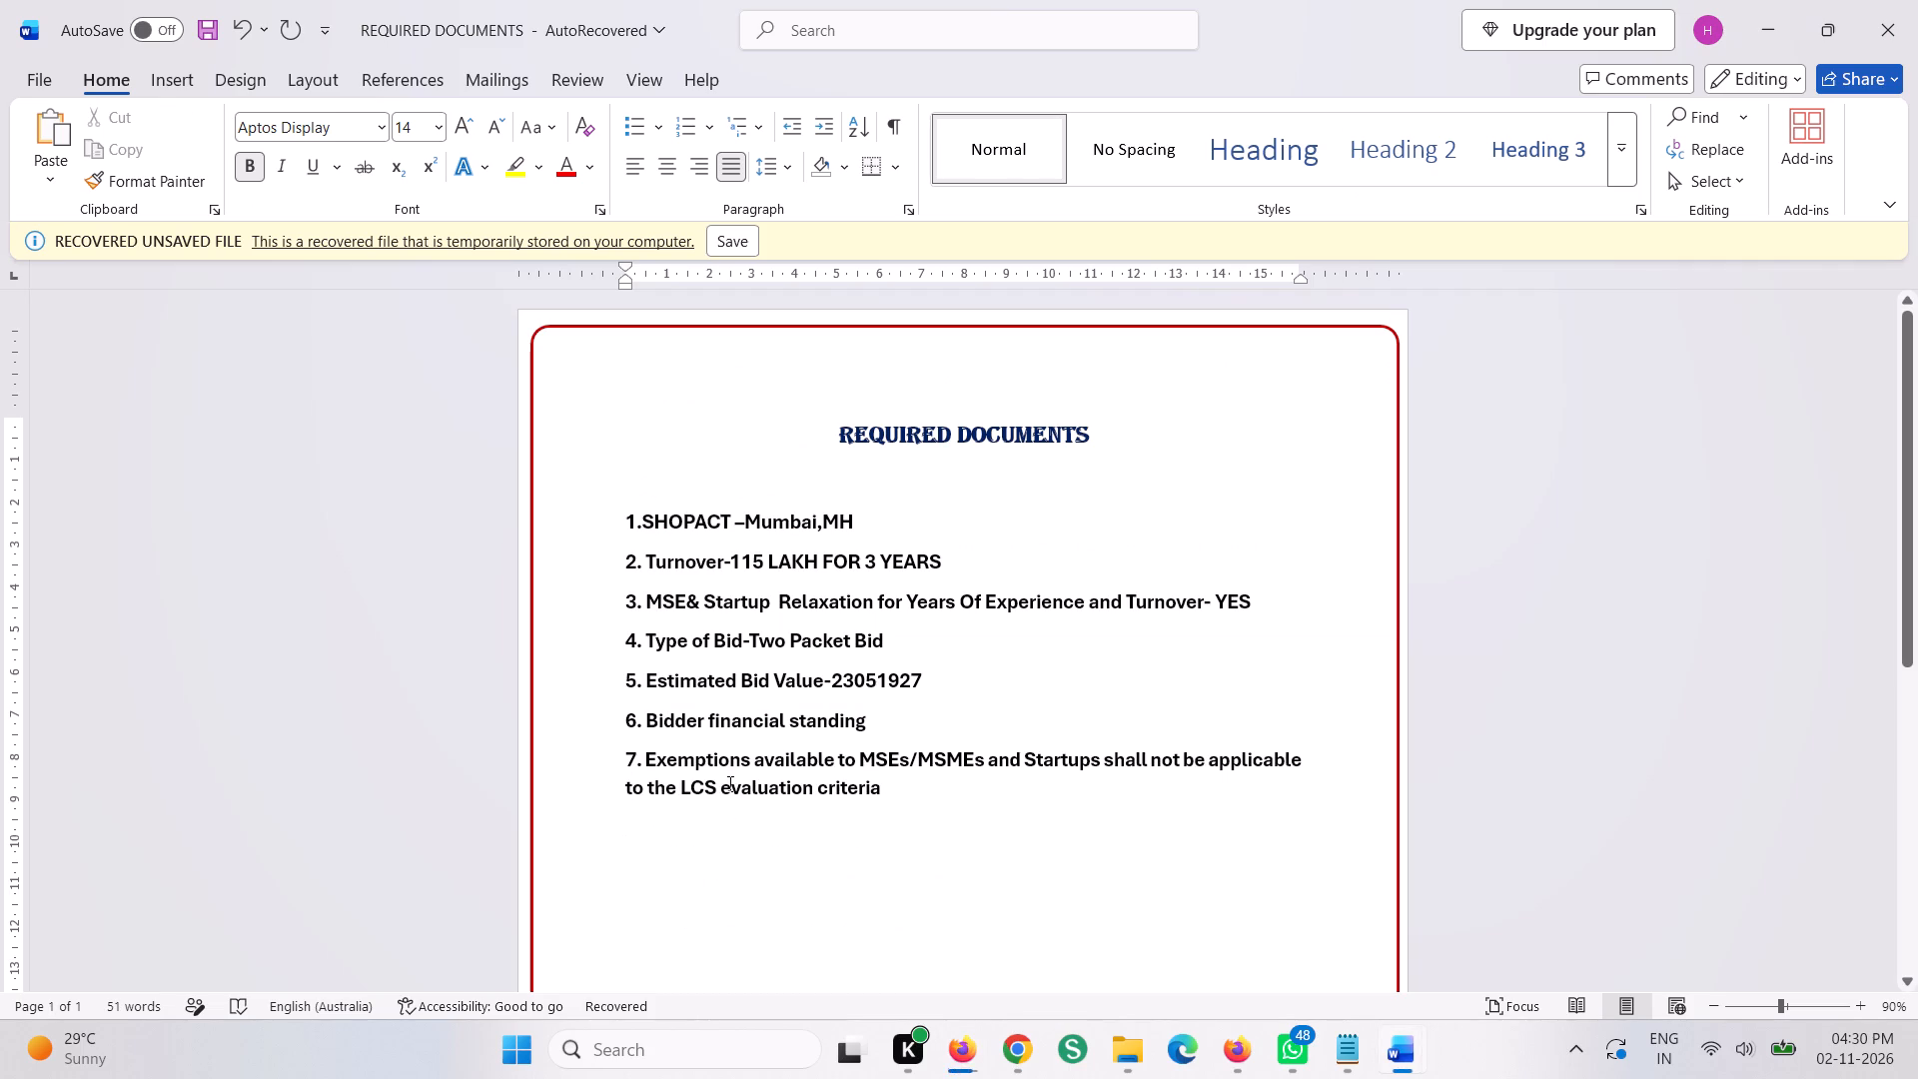
Highlight the text of item 7 in yellow and start item 8 on a new line.
drag(646, 758, 996, 819)
click(1102, 776)
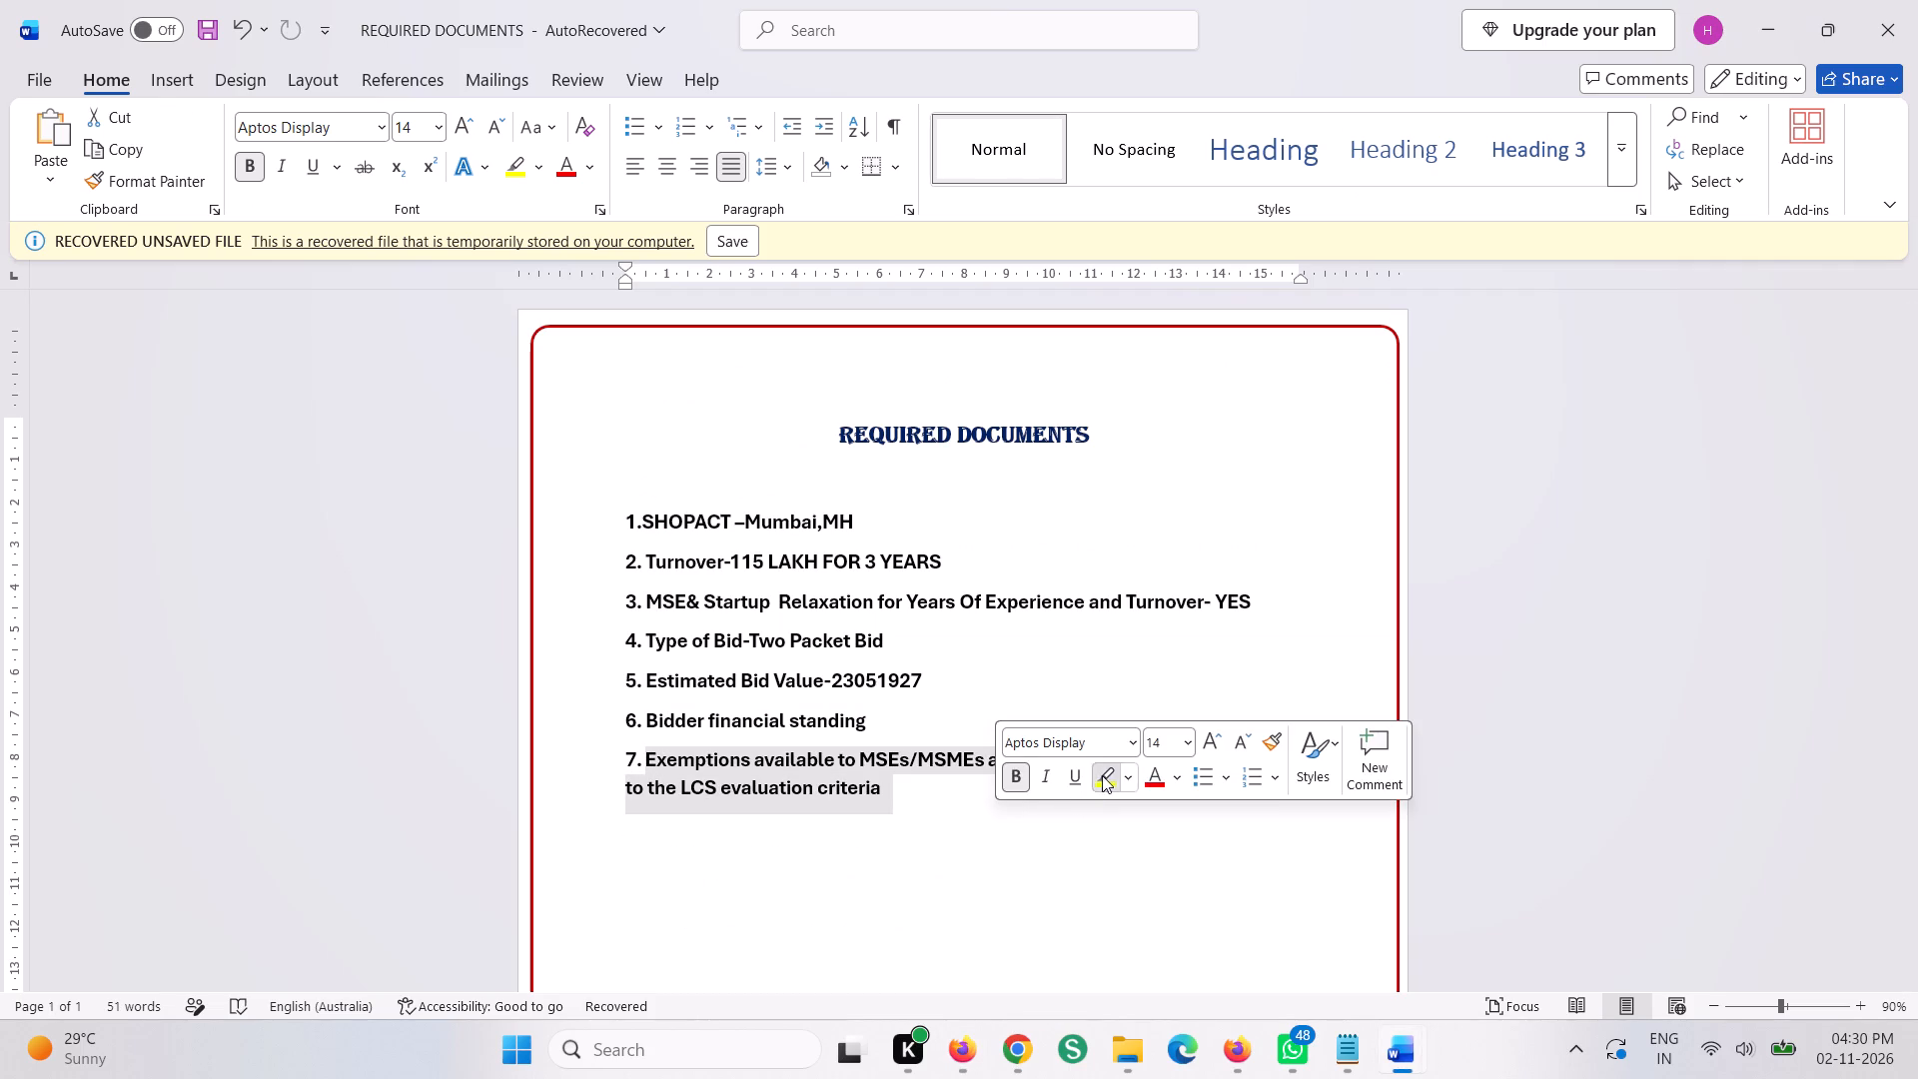
click(908, 790)
key(Return)
text(8.)
Look through the opened ATC attachment's annexure index, acceptance letter and Integrity Pact pages.
key(alt+Tab)
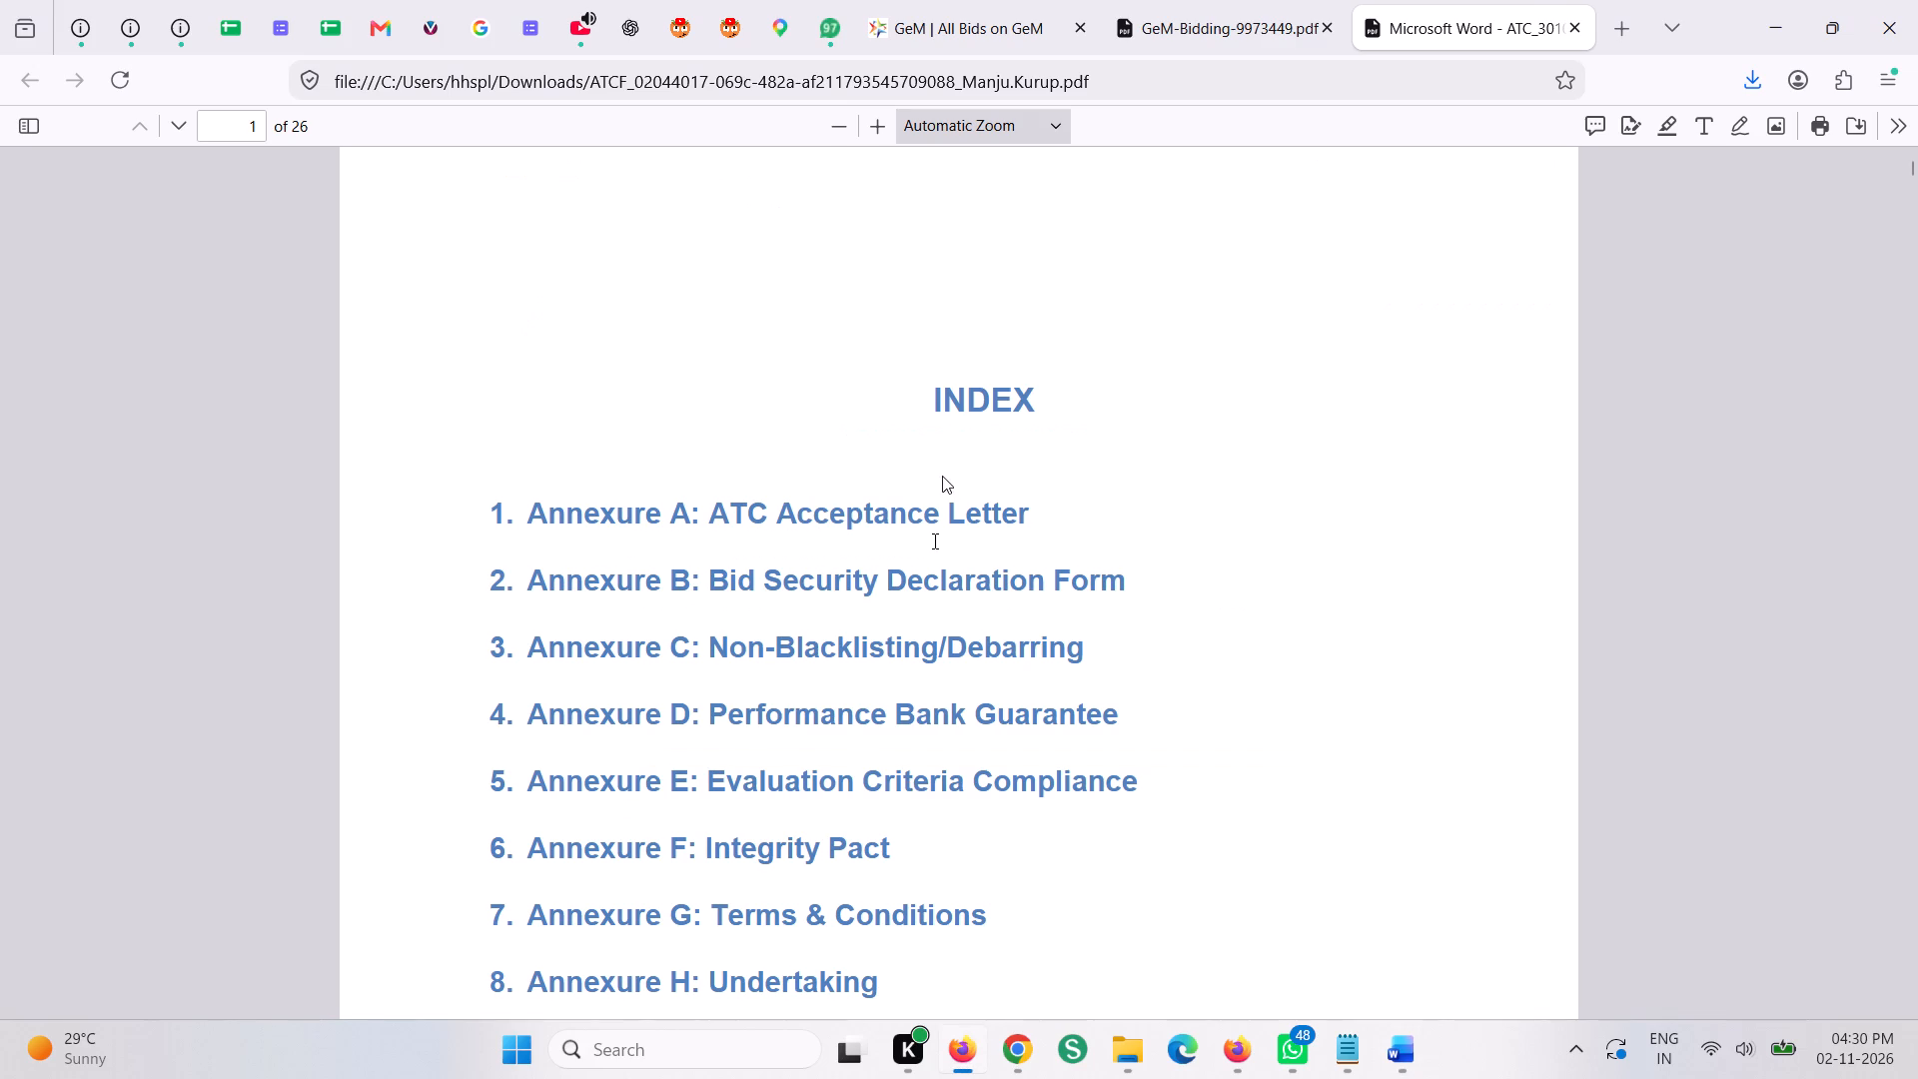
key(alt+Tab)
key(alt+Tab)
scroll(918, 520, up, 5)
scroll(995, 556, down, 5)
scroll(1035, 547, up, 3)
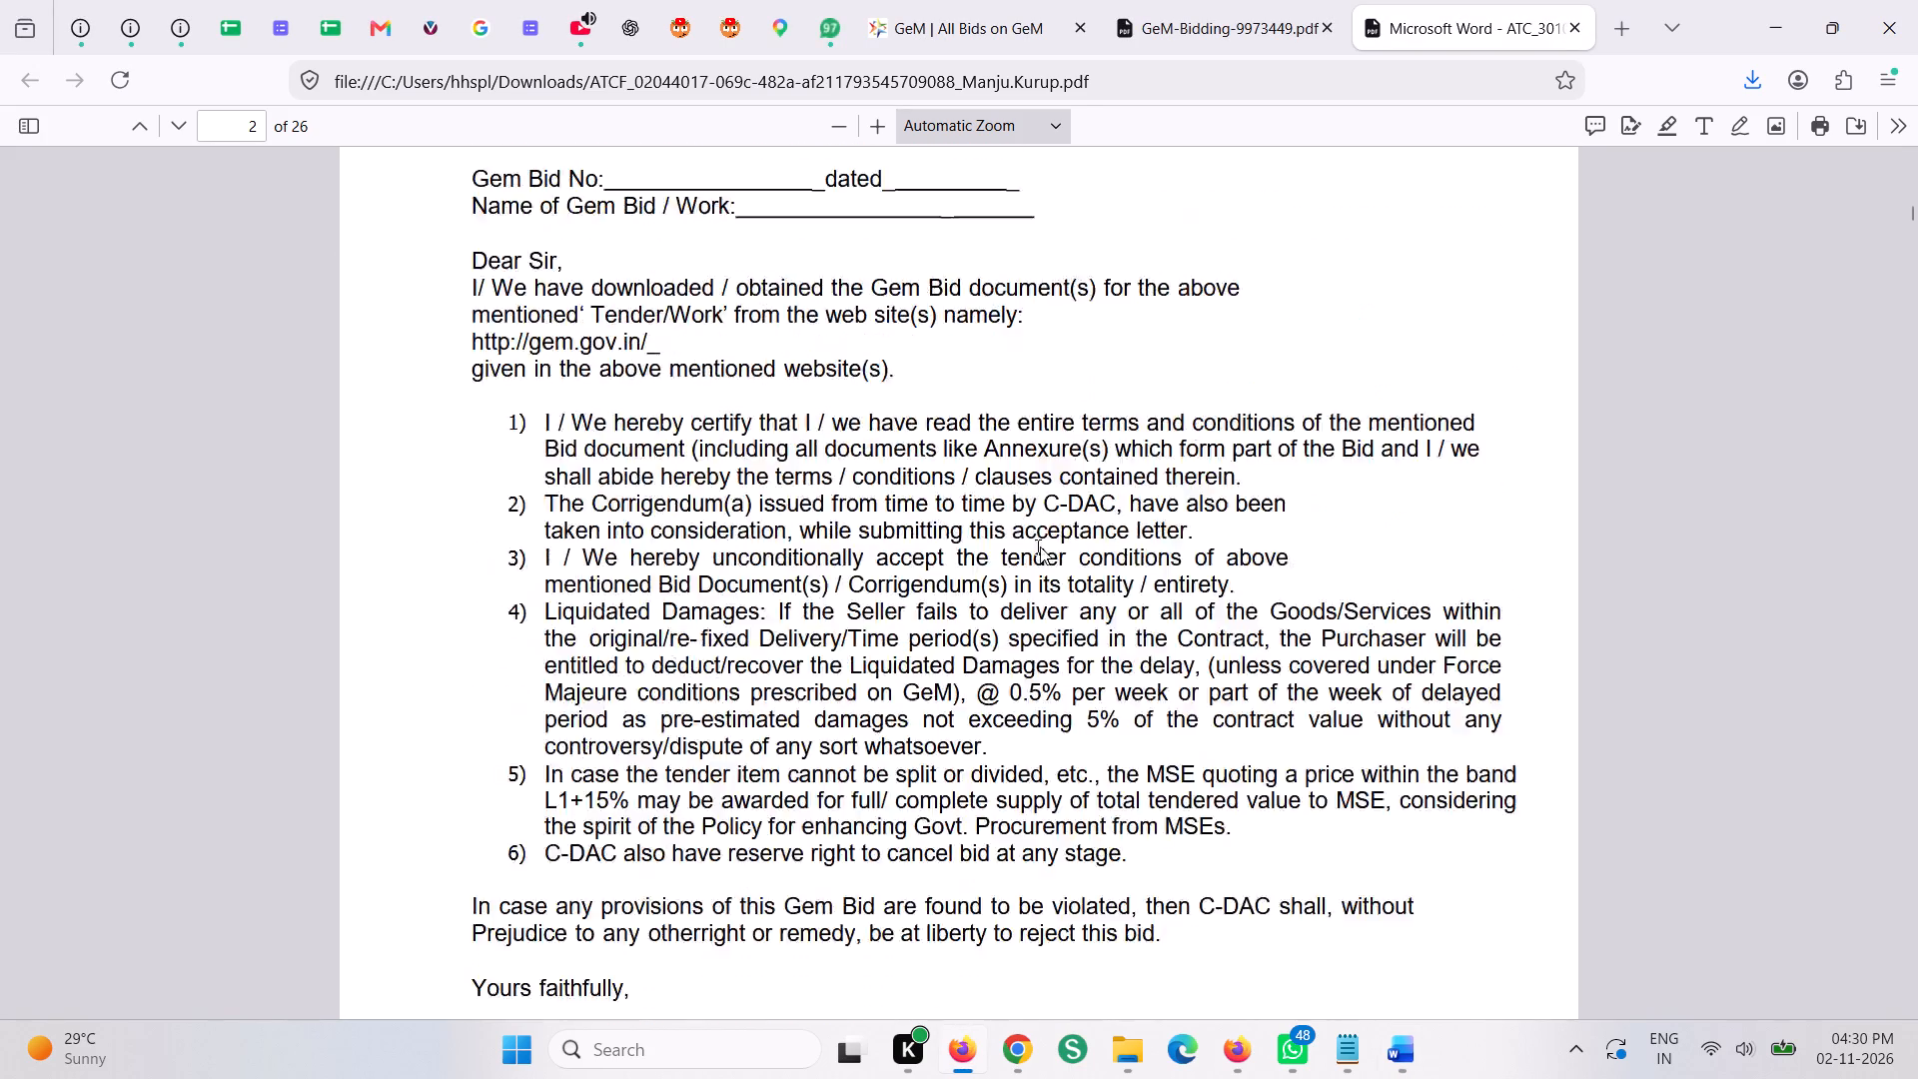
scroll(1040, 546, up, 4)
scroll(1092, 522, down, 20)
scroll(1092, 522, down, 18)
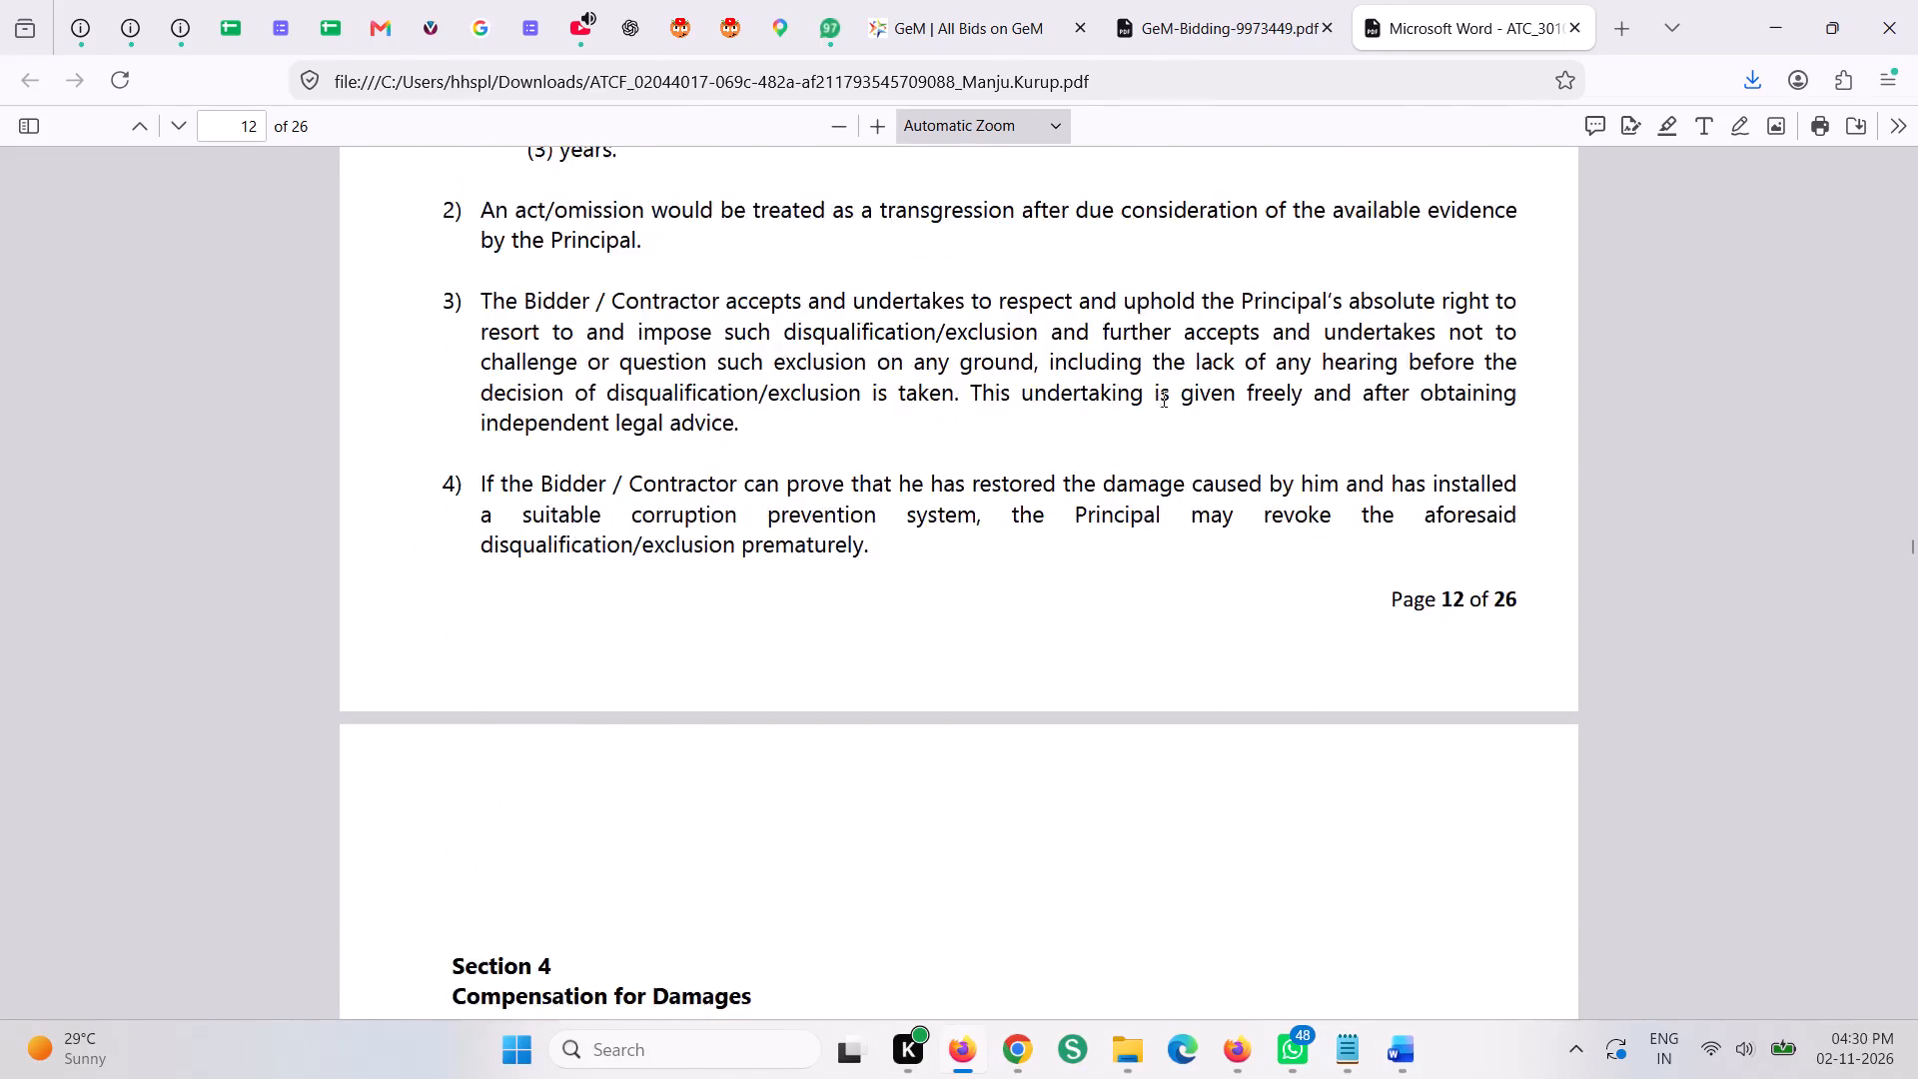
scroll(1162, 399, down, 2)
Save the ATC attachment as "BUYER ADDED SLA 02" in the GEM2026B8106976 folder.
click(975, 0)
click(1474, 0)
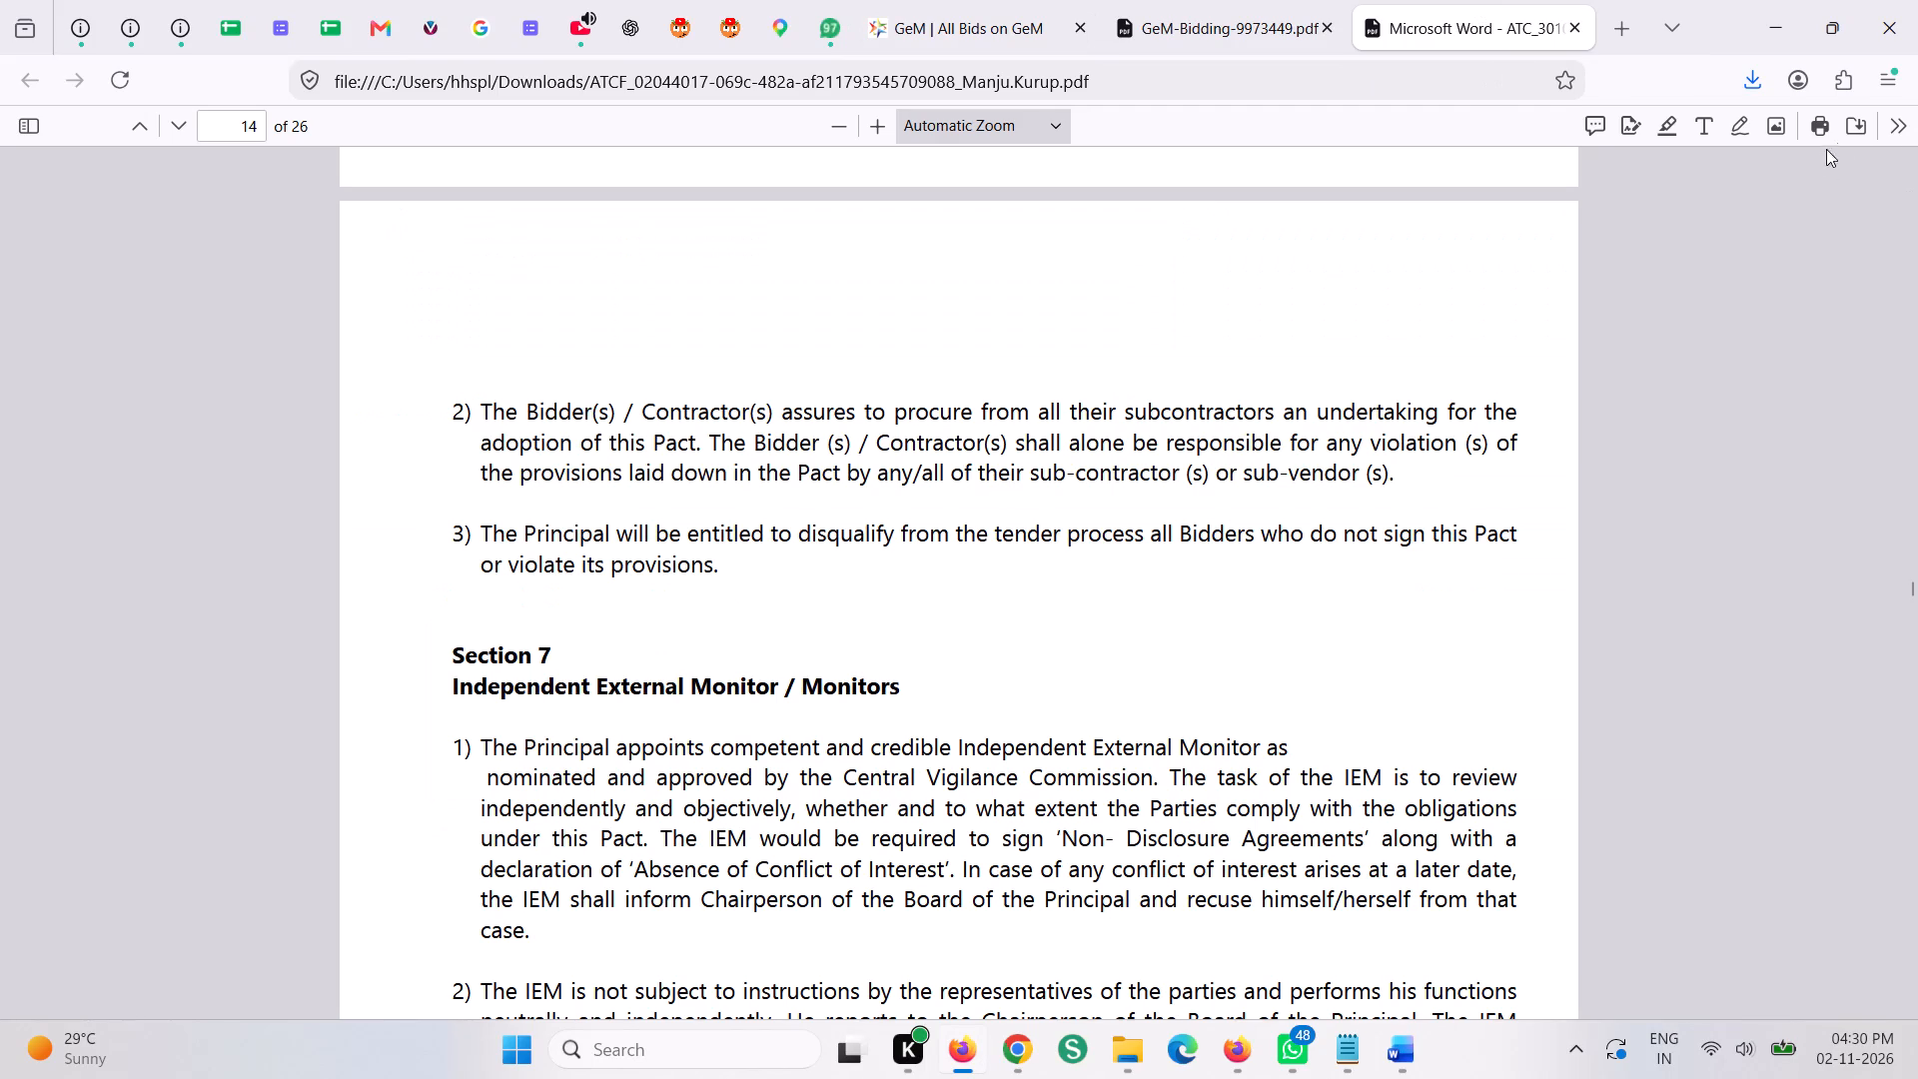
click(1858, 128)
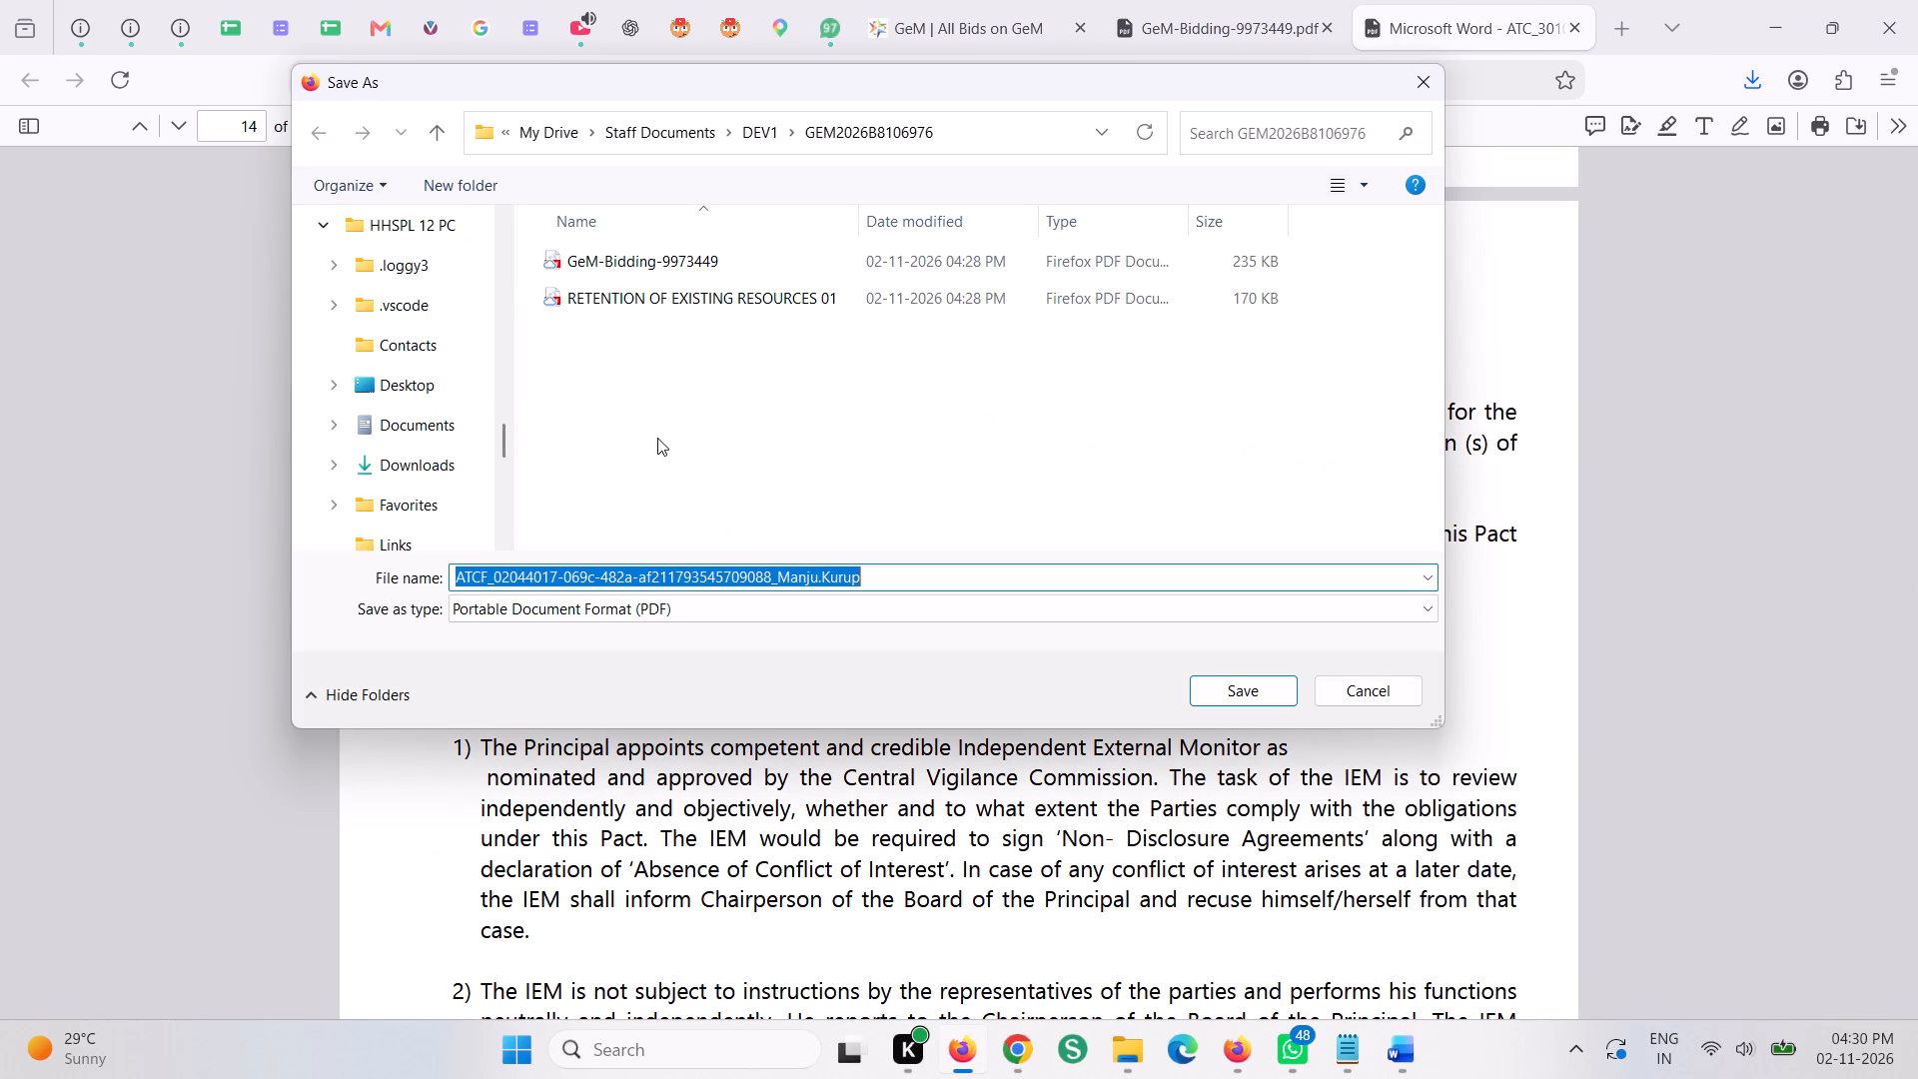
click(1429, 88)
click(1183, 0)
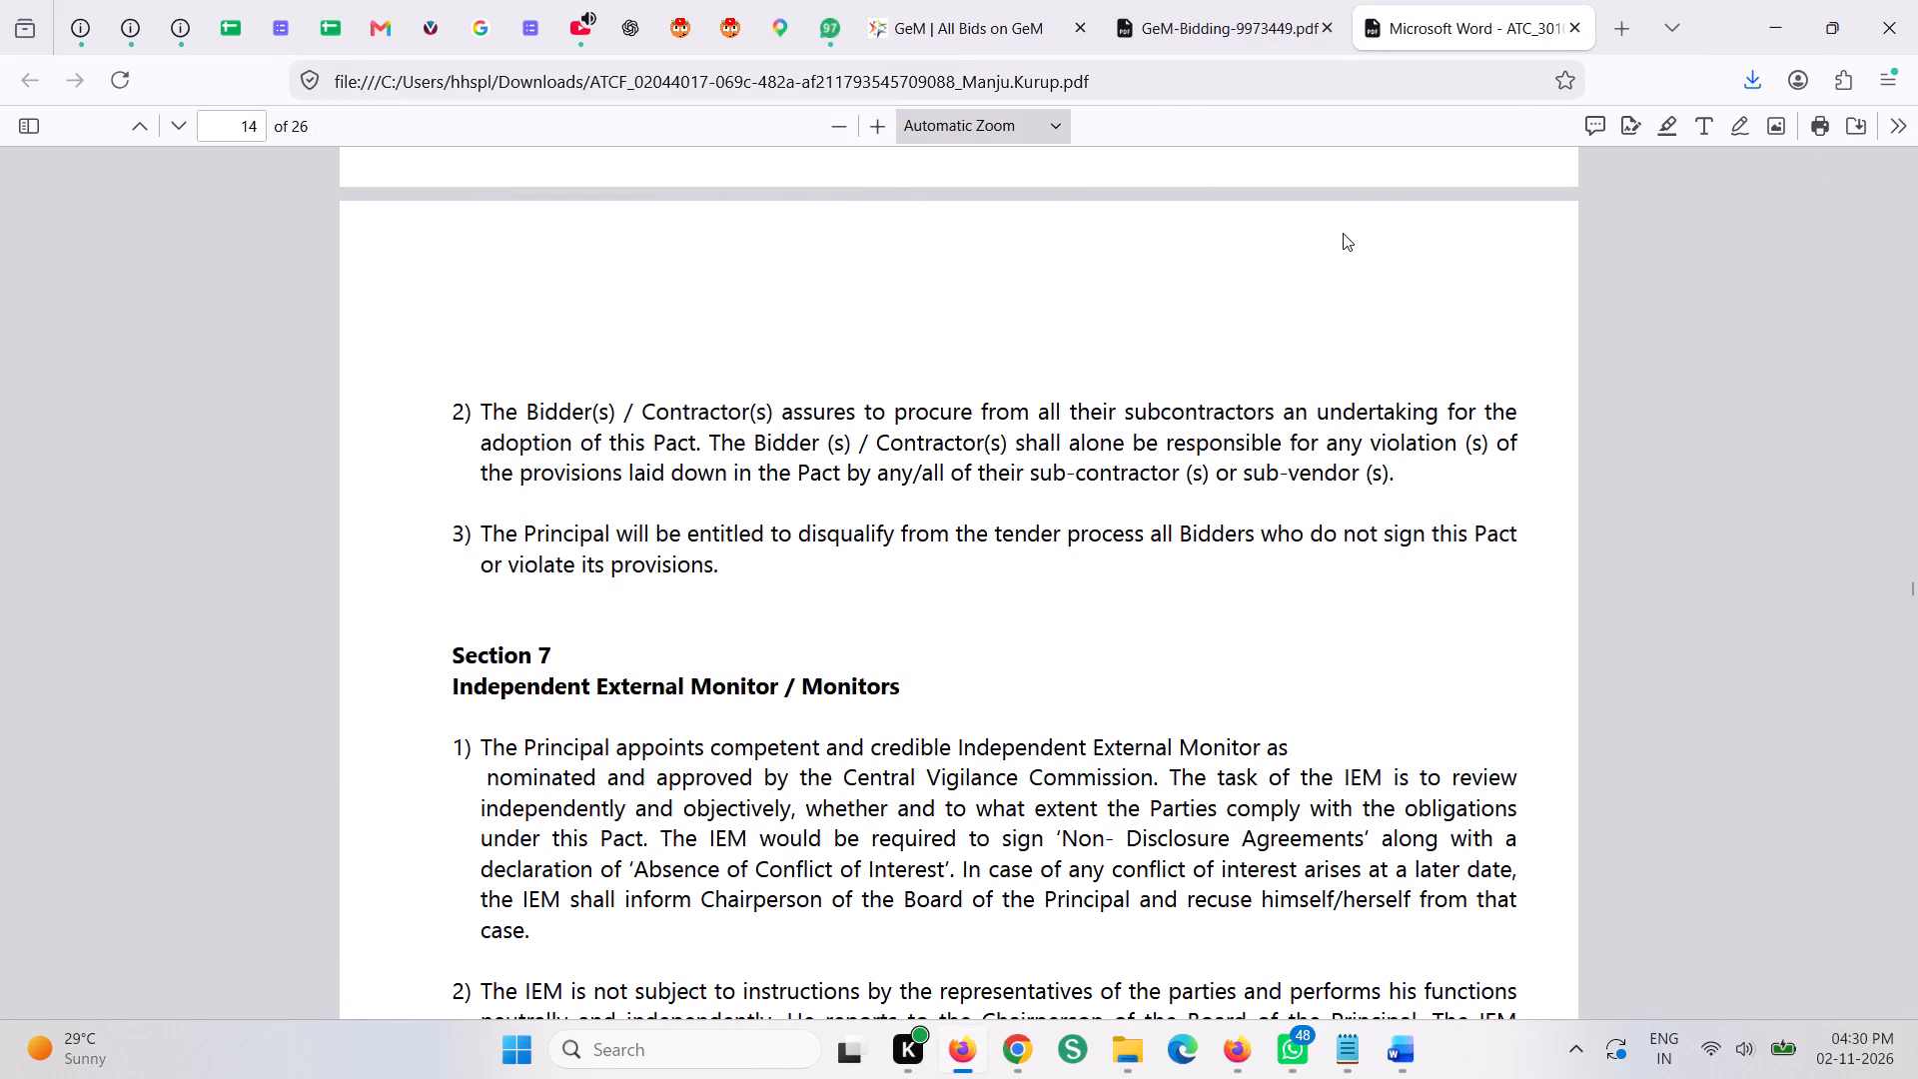
click(1265, 0)
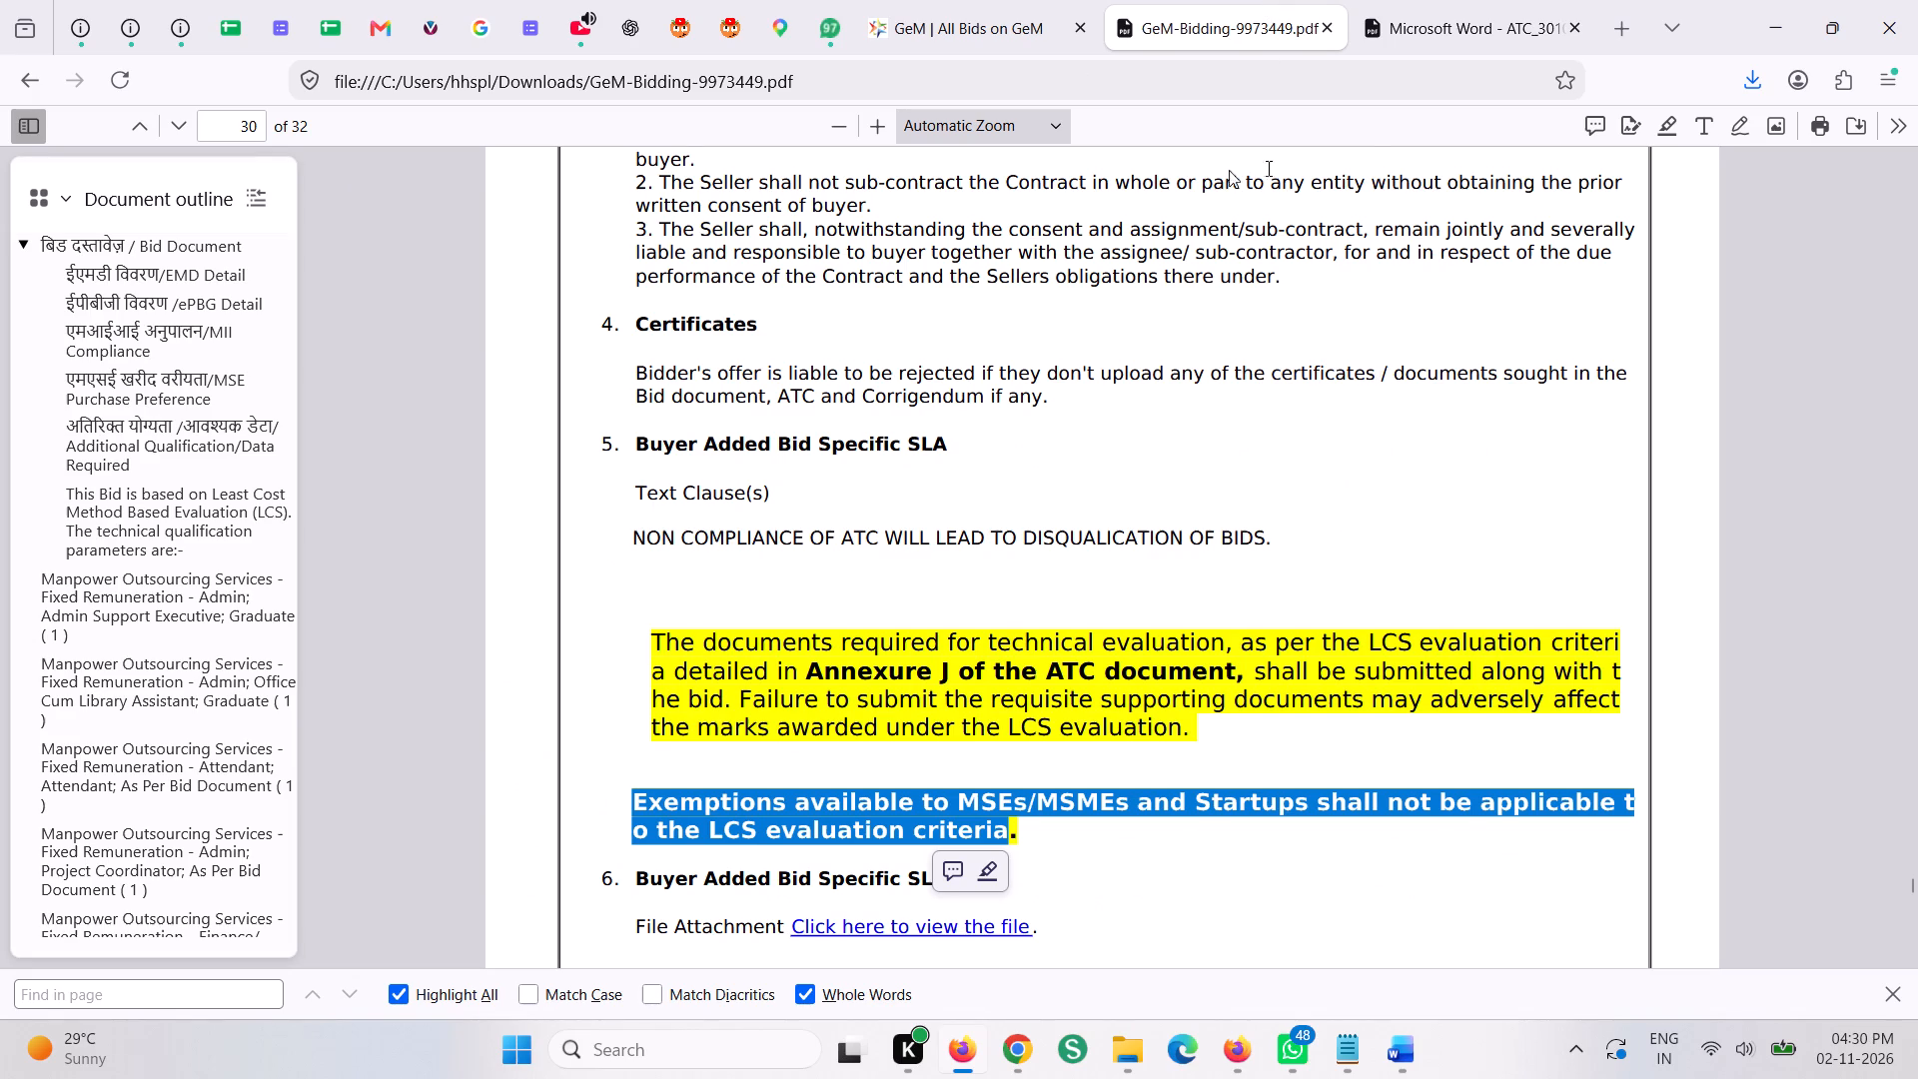
click(1528, 0)
click(927, 6)
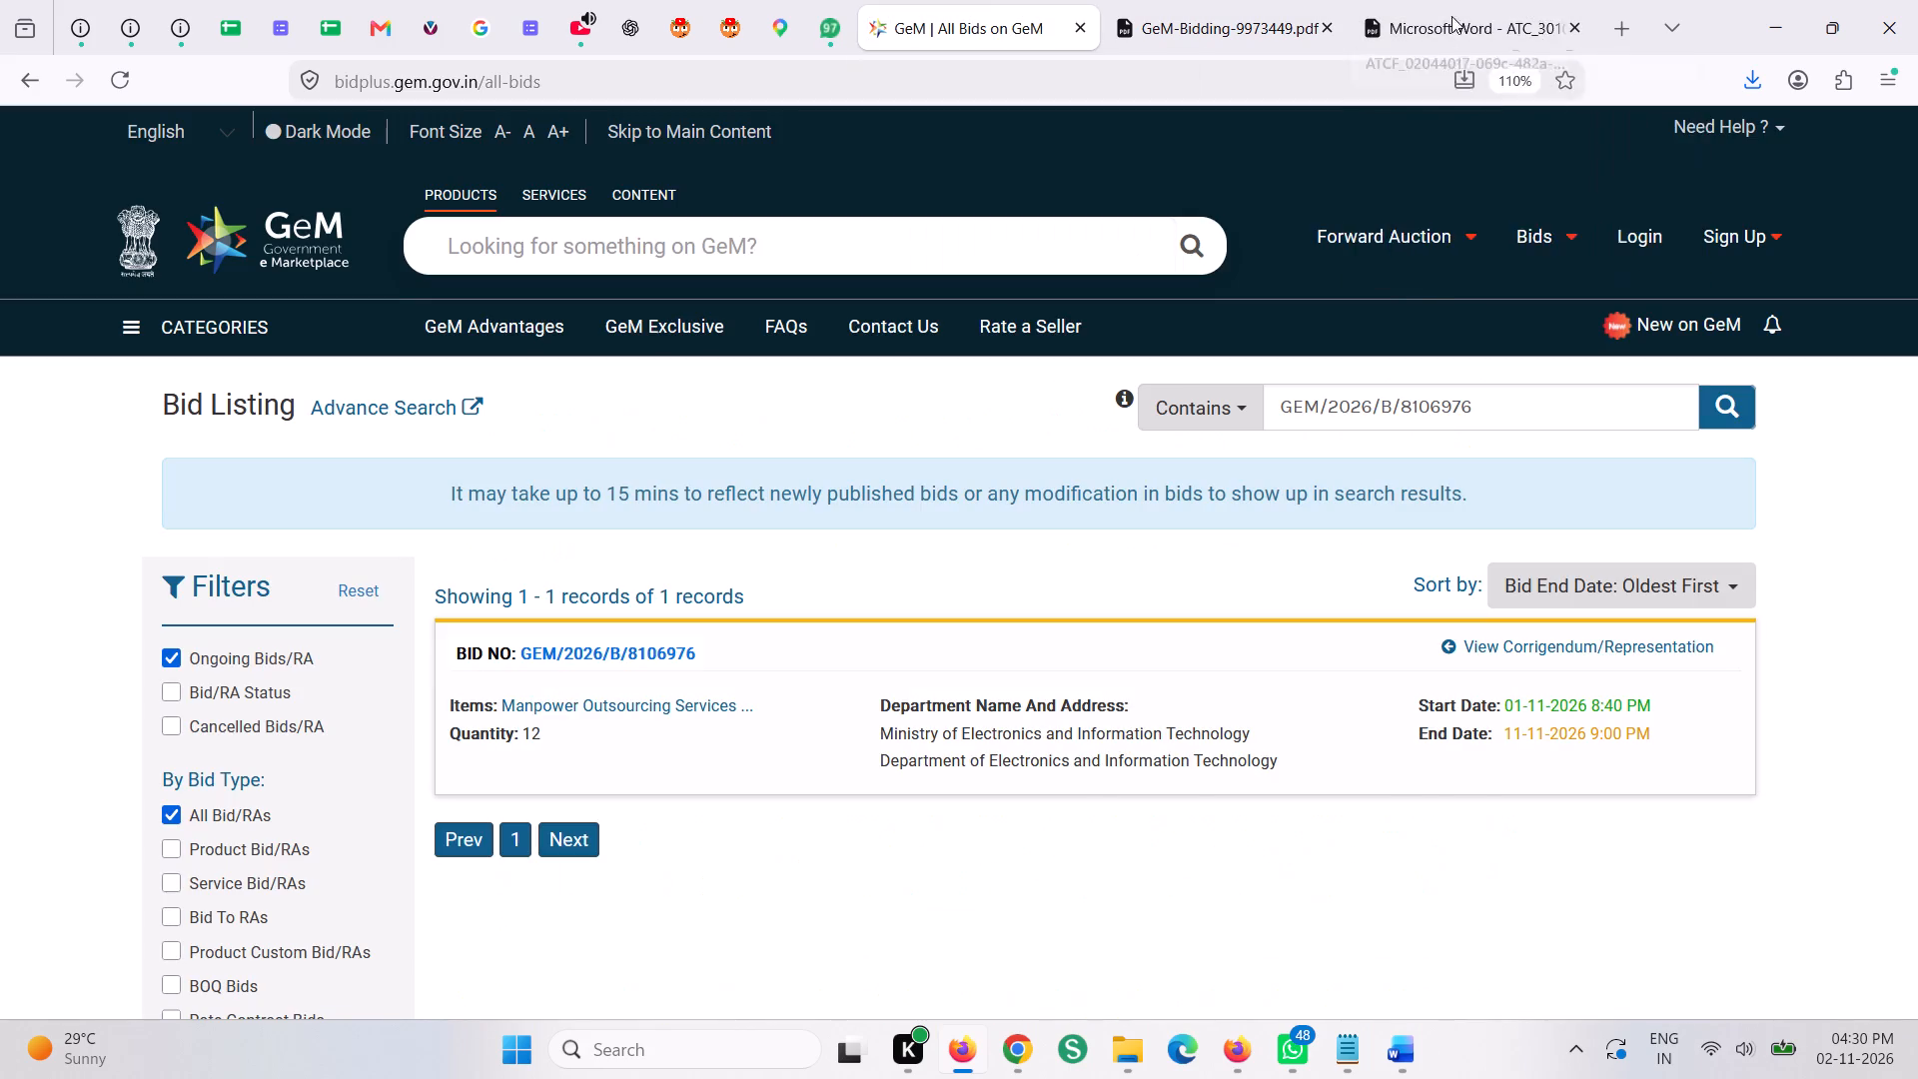
click(1457, 0)
click(1854, 122)
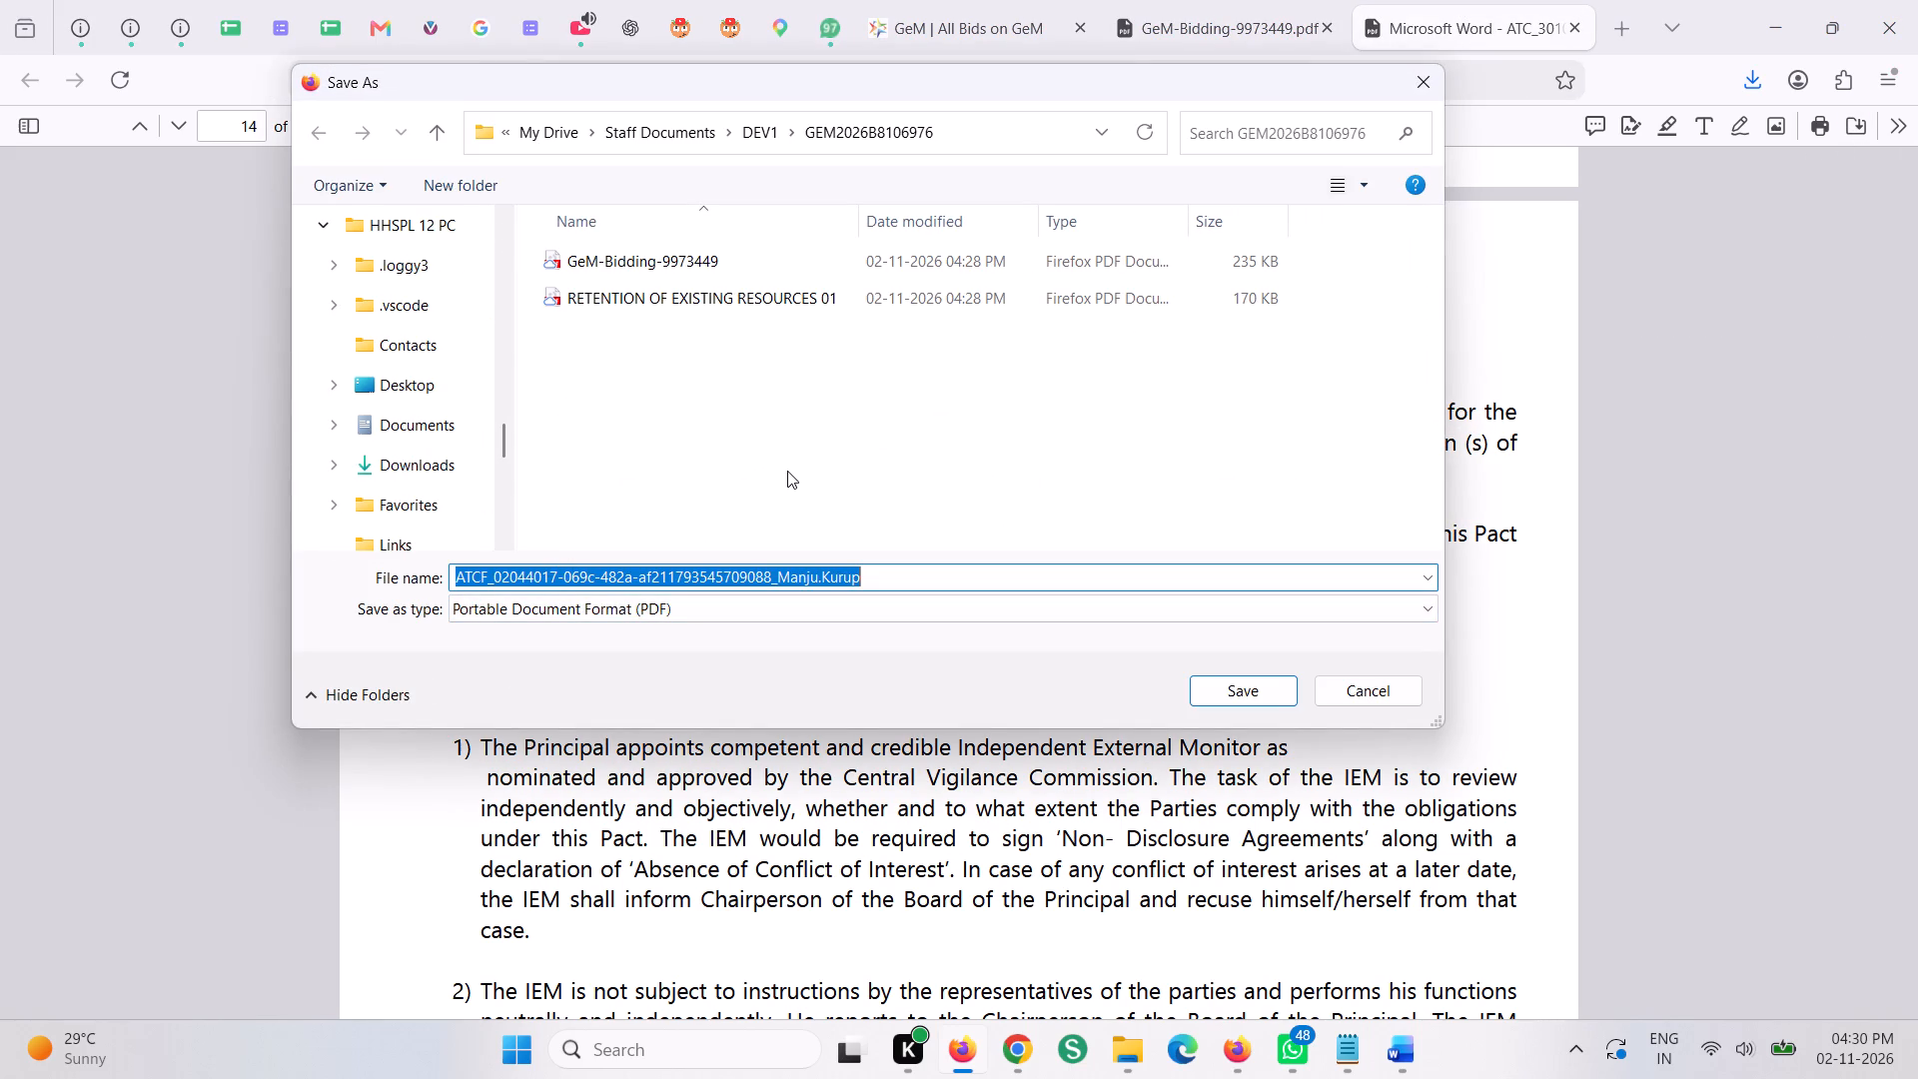
text(BUYER ADDED SLA 02)
key(Return)
Search the ATC attachment for "SECURITY" and go through the matches.
scroll(794, 466, up, 10)
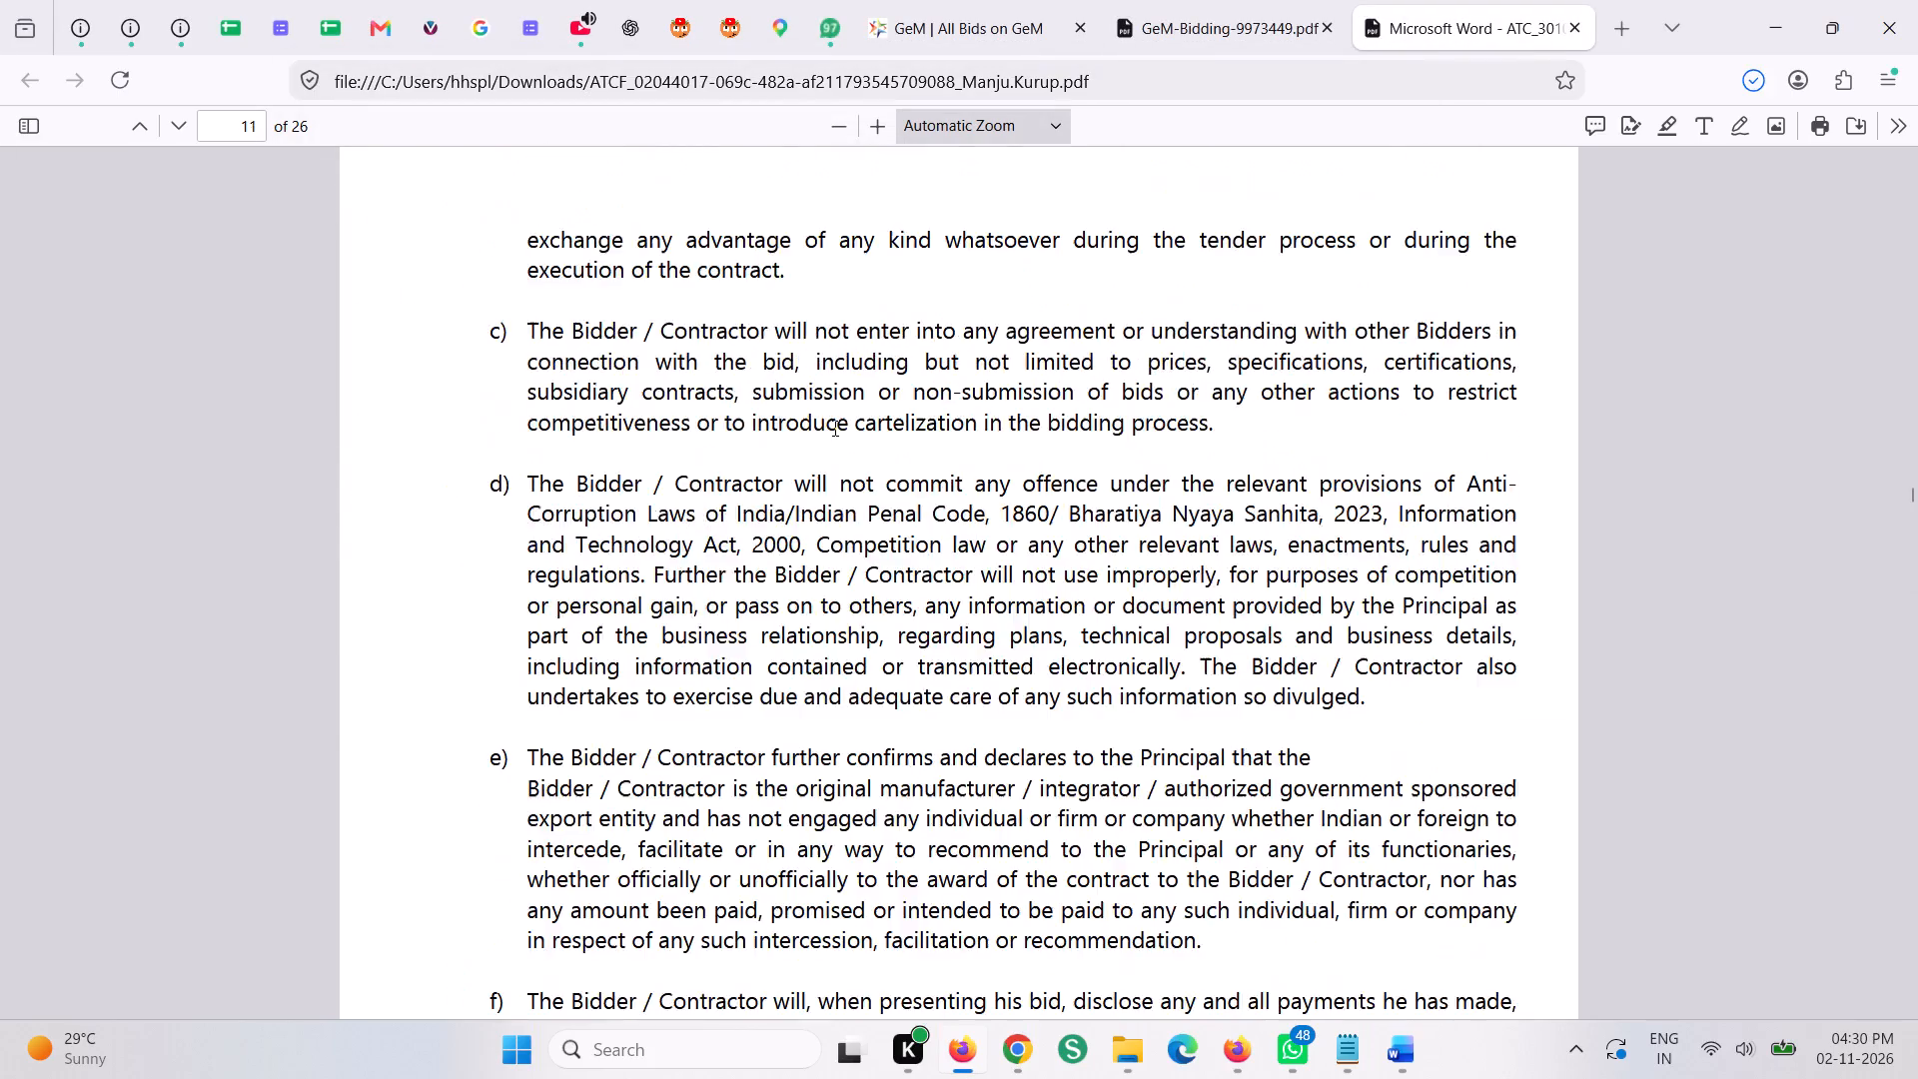
scroll(833, 428, up, 20)
scroll(833, 428, up, 16)
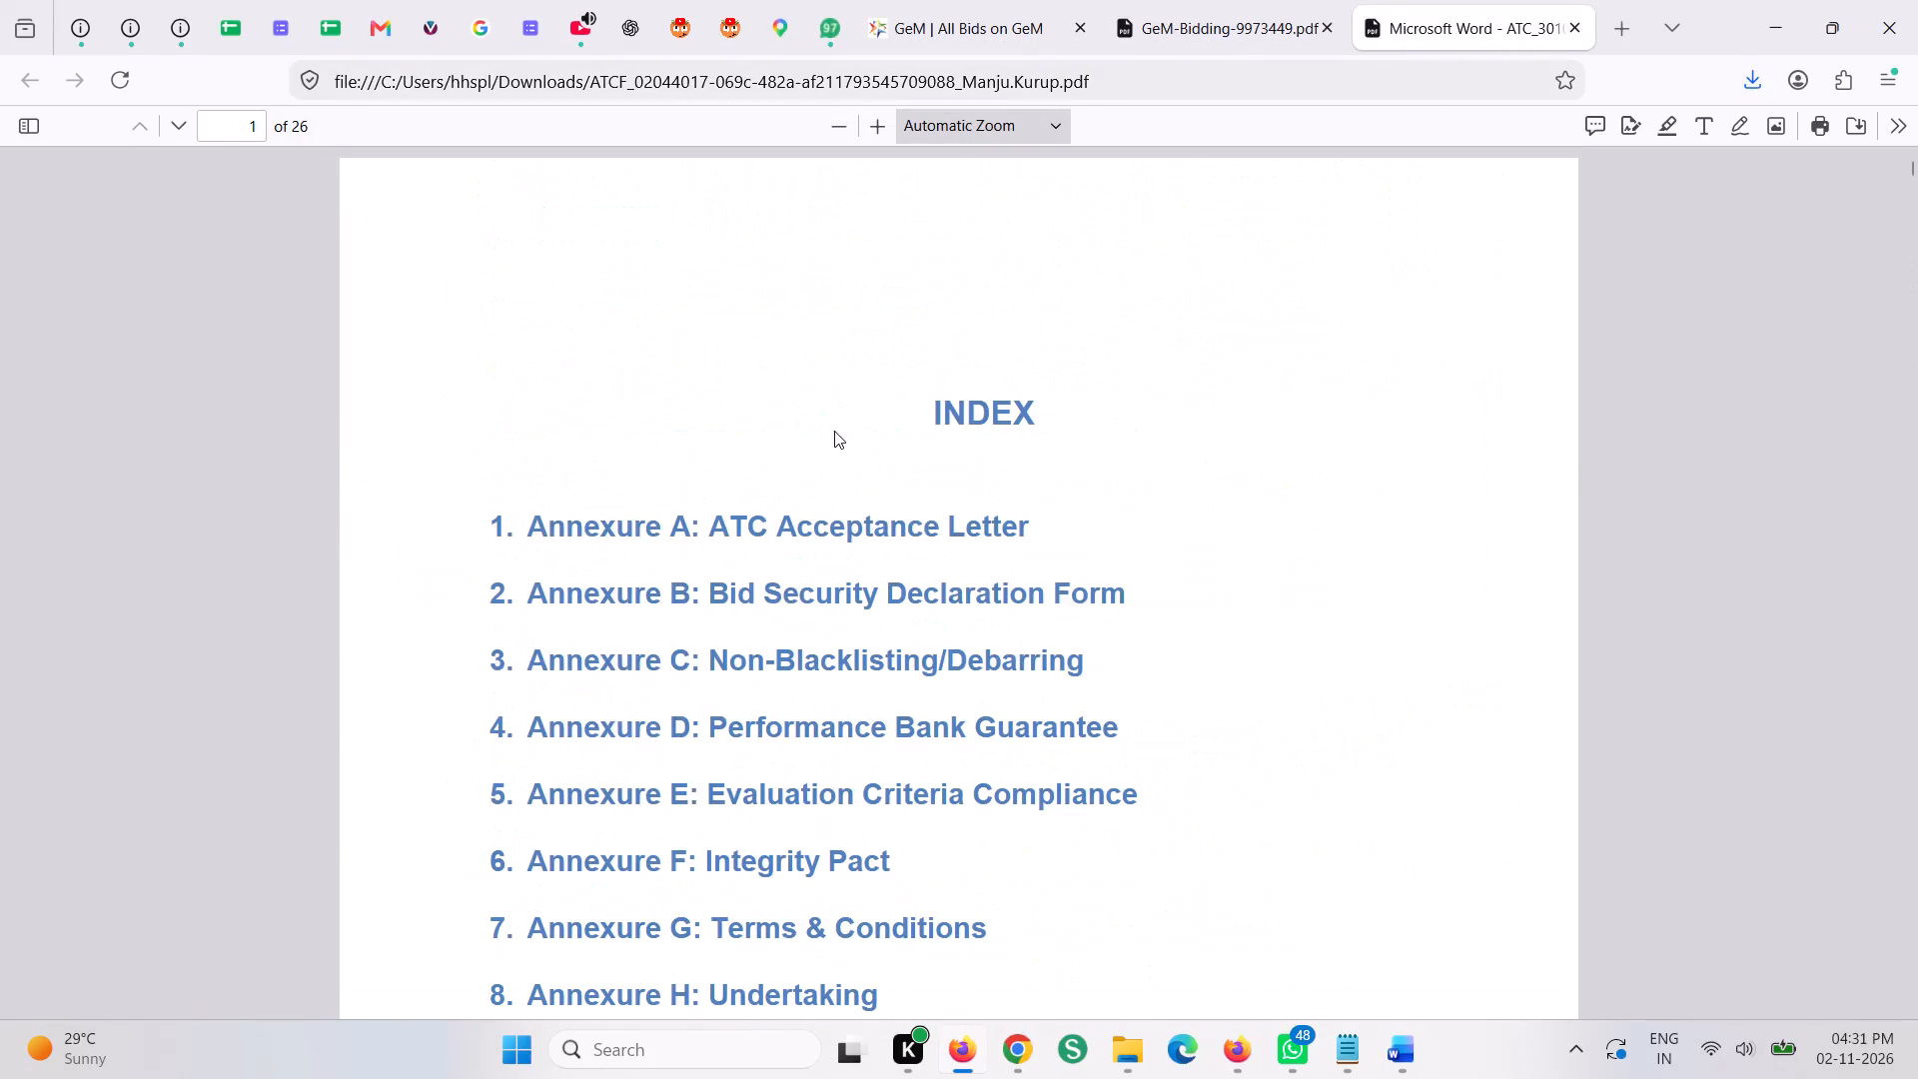
key(ctrl+f)
text(SE)
text(CURITY)
key(Return)
key(Return)
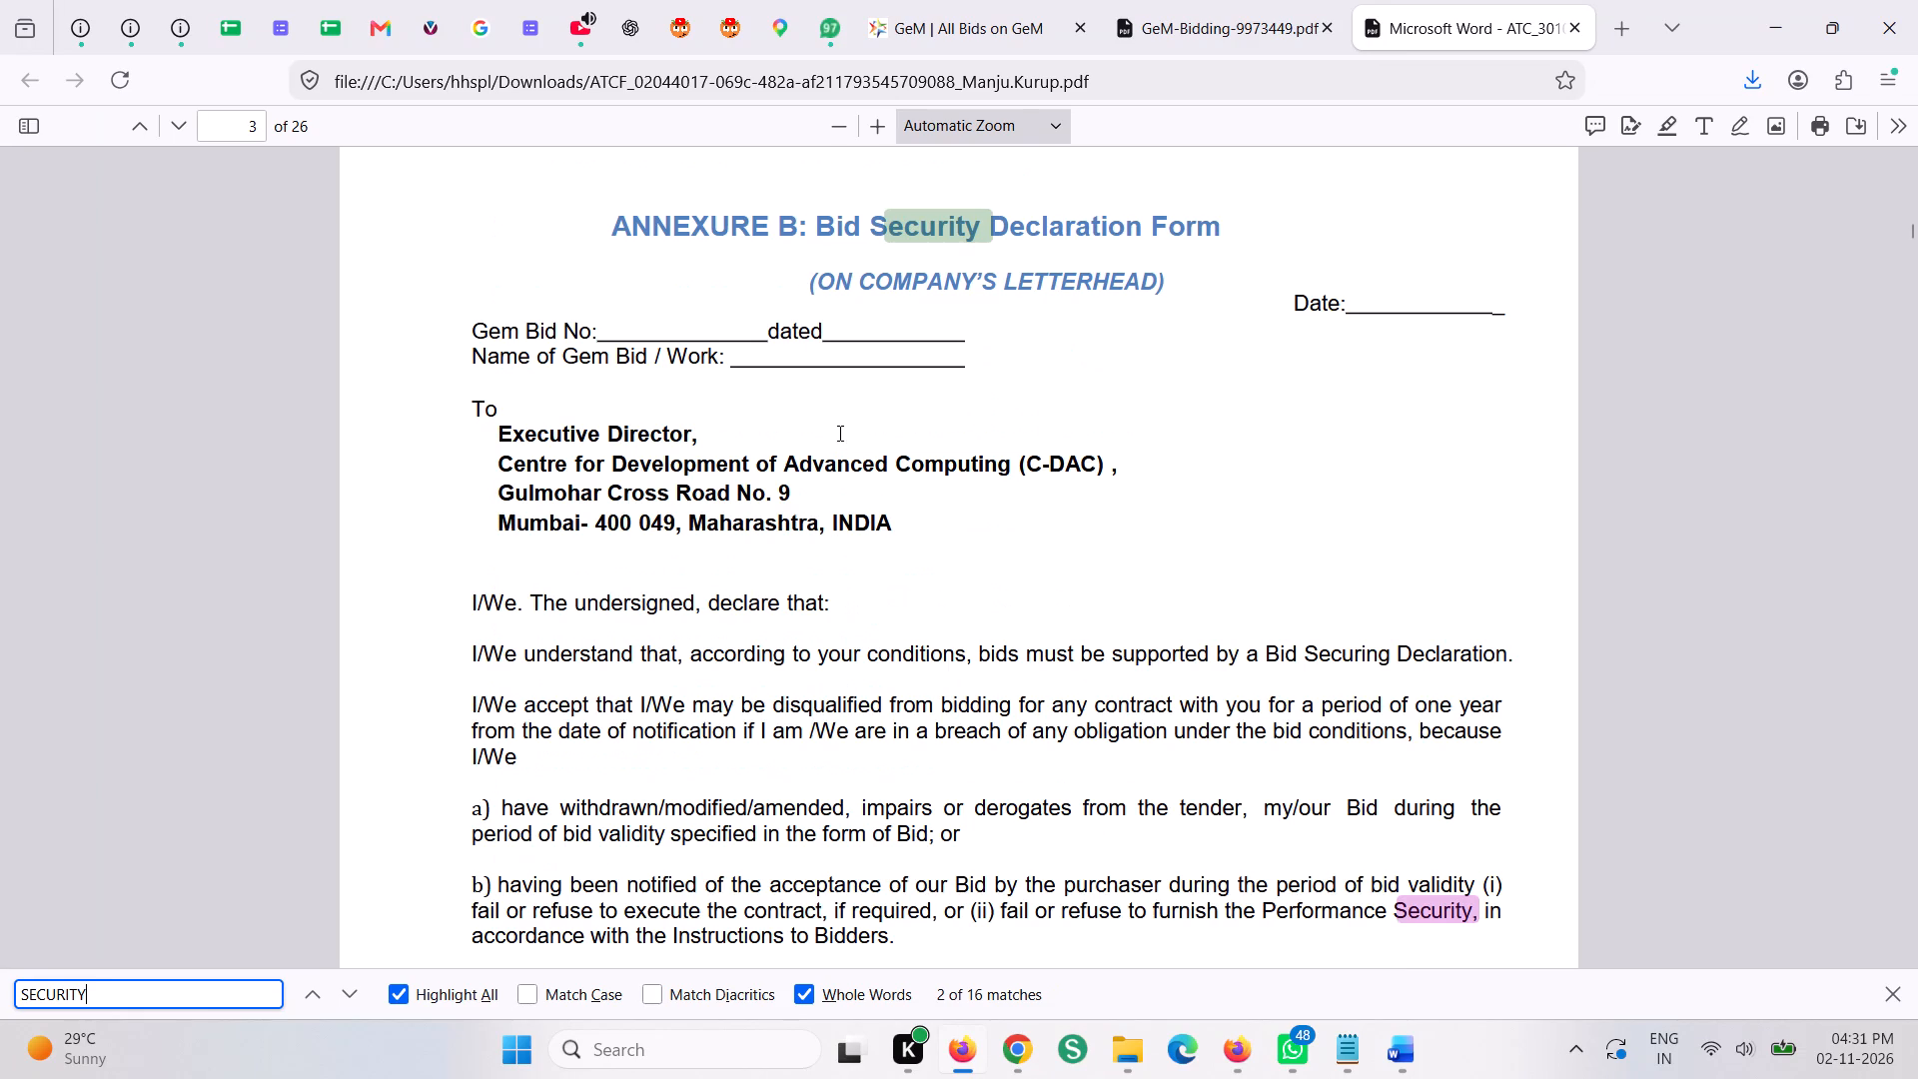
key(Return)
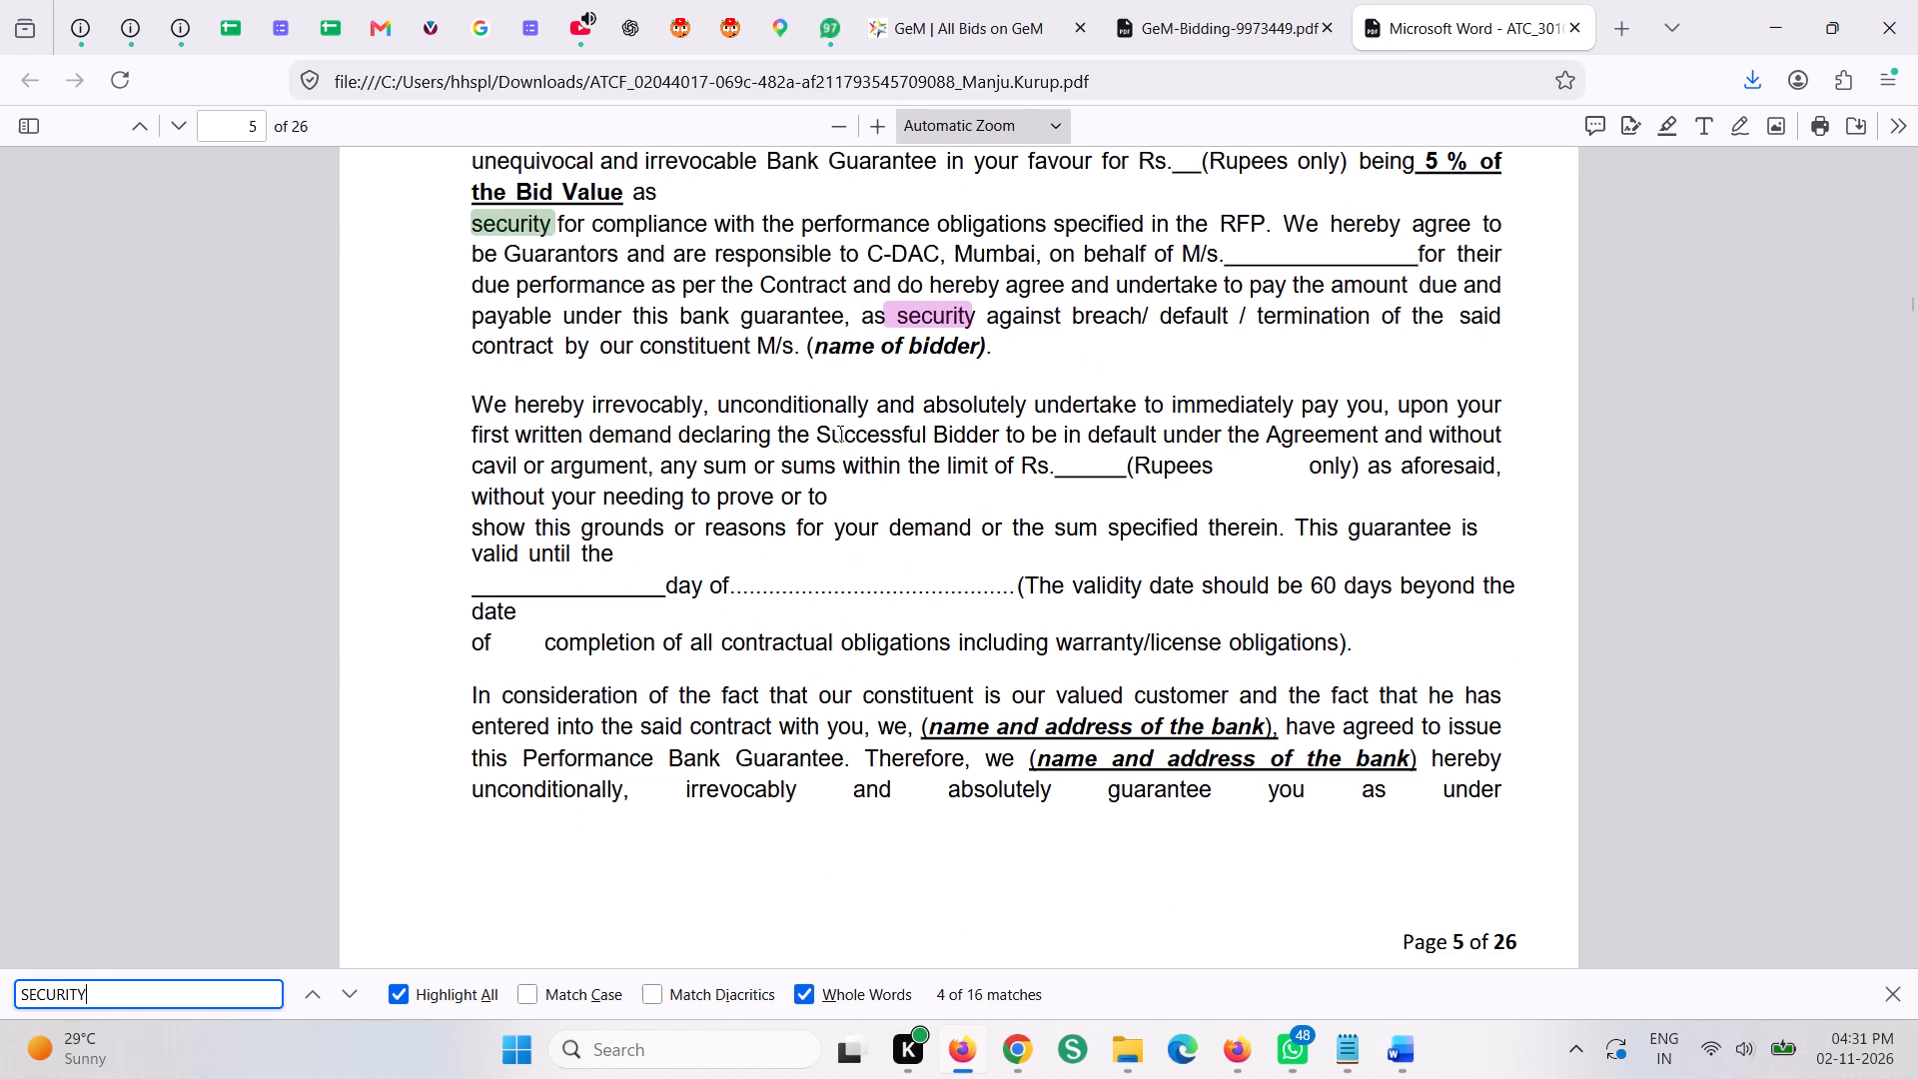
key(Return)
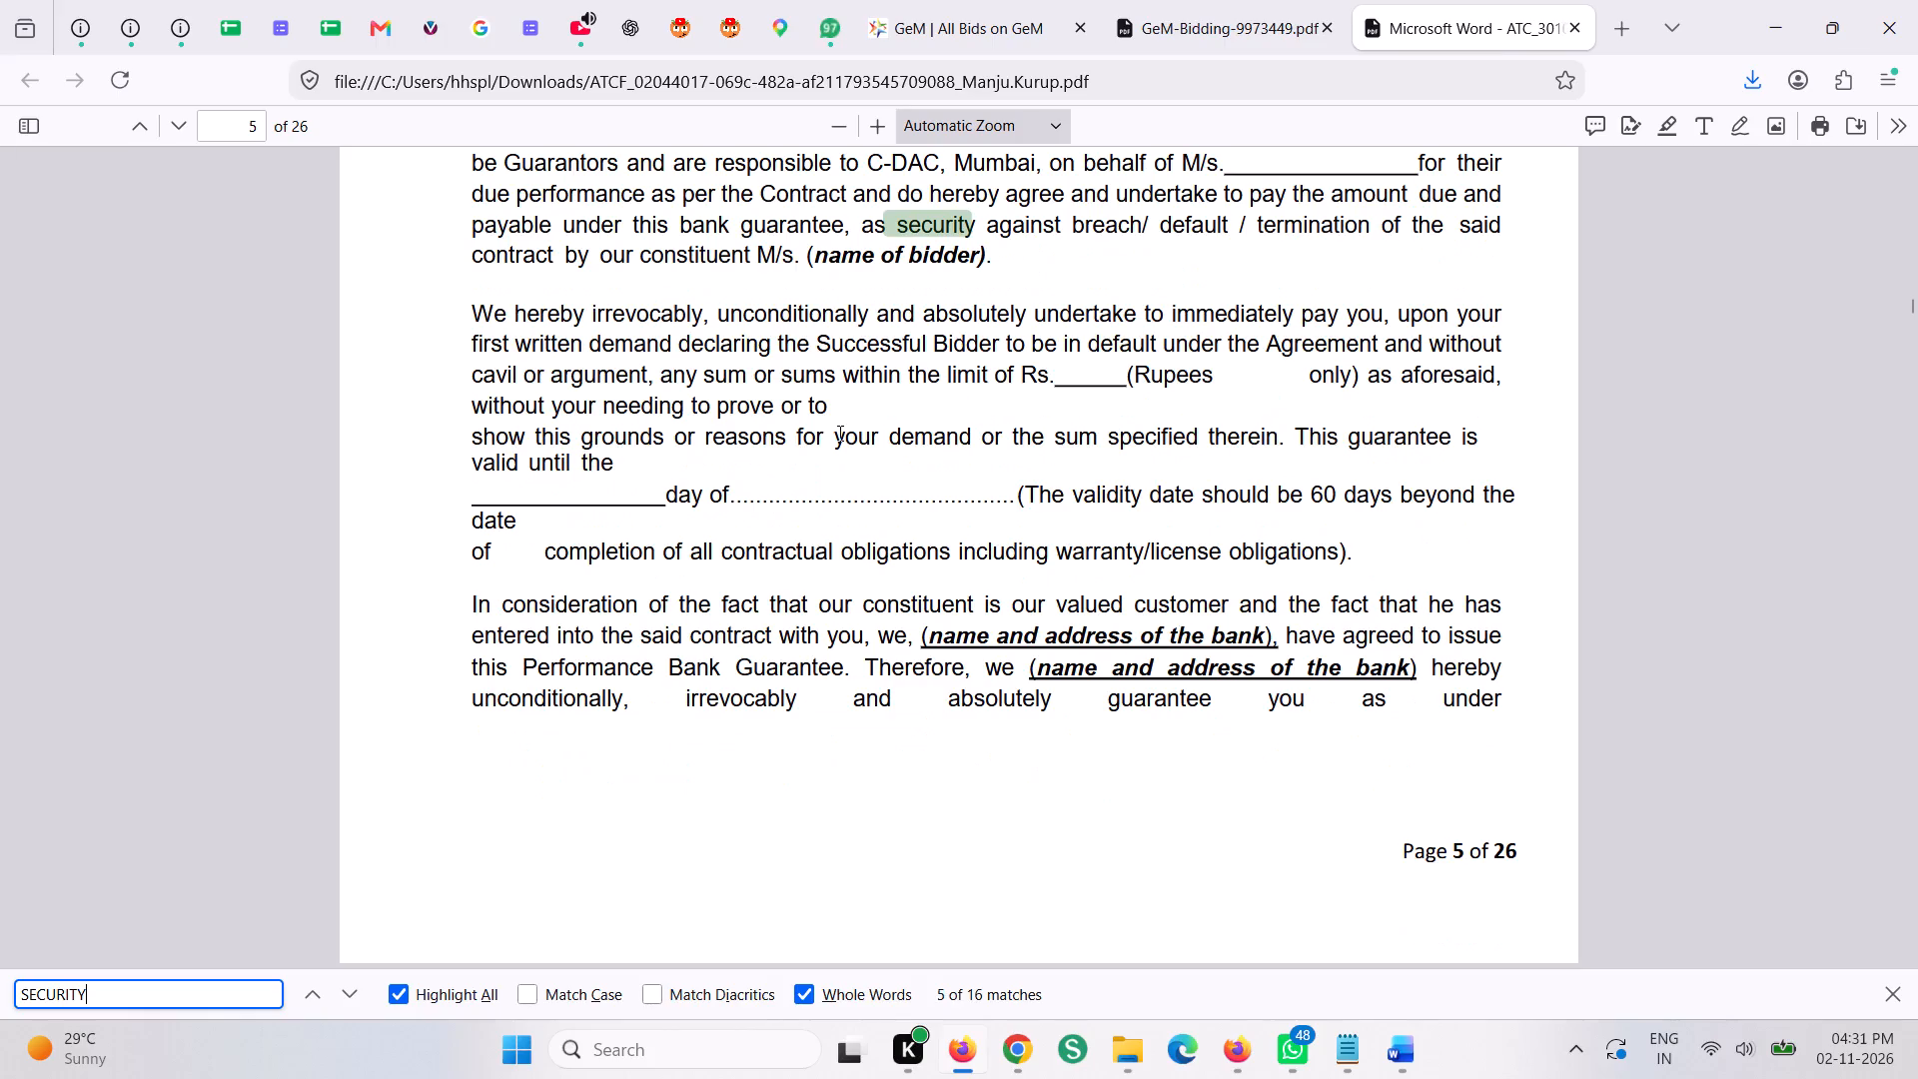
key(Return)
key(Return)
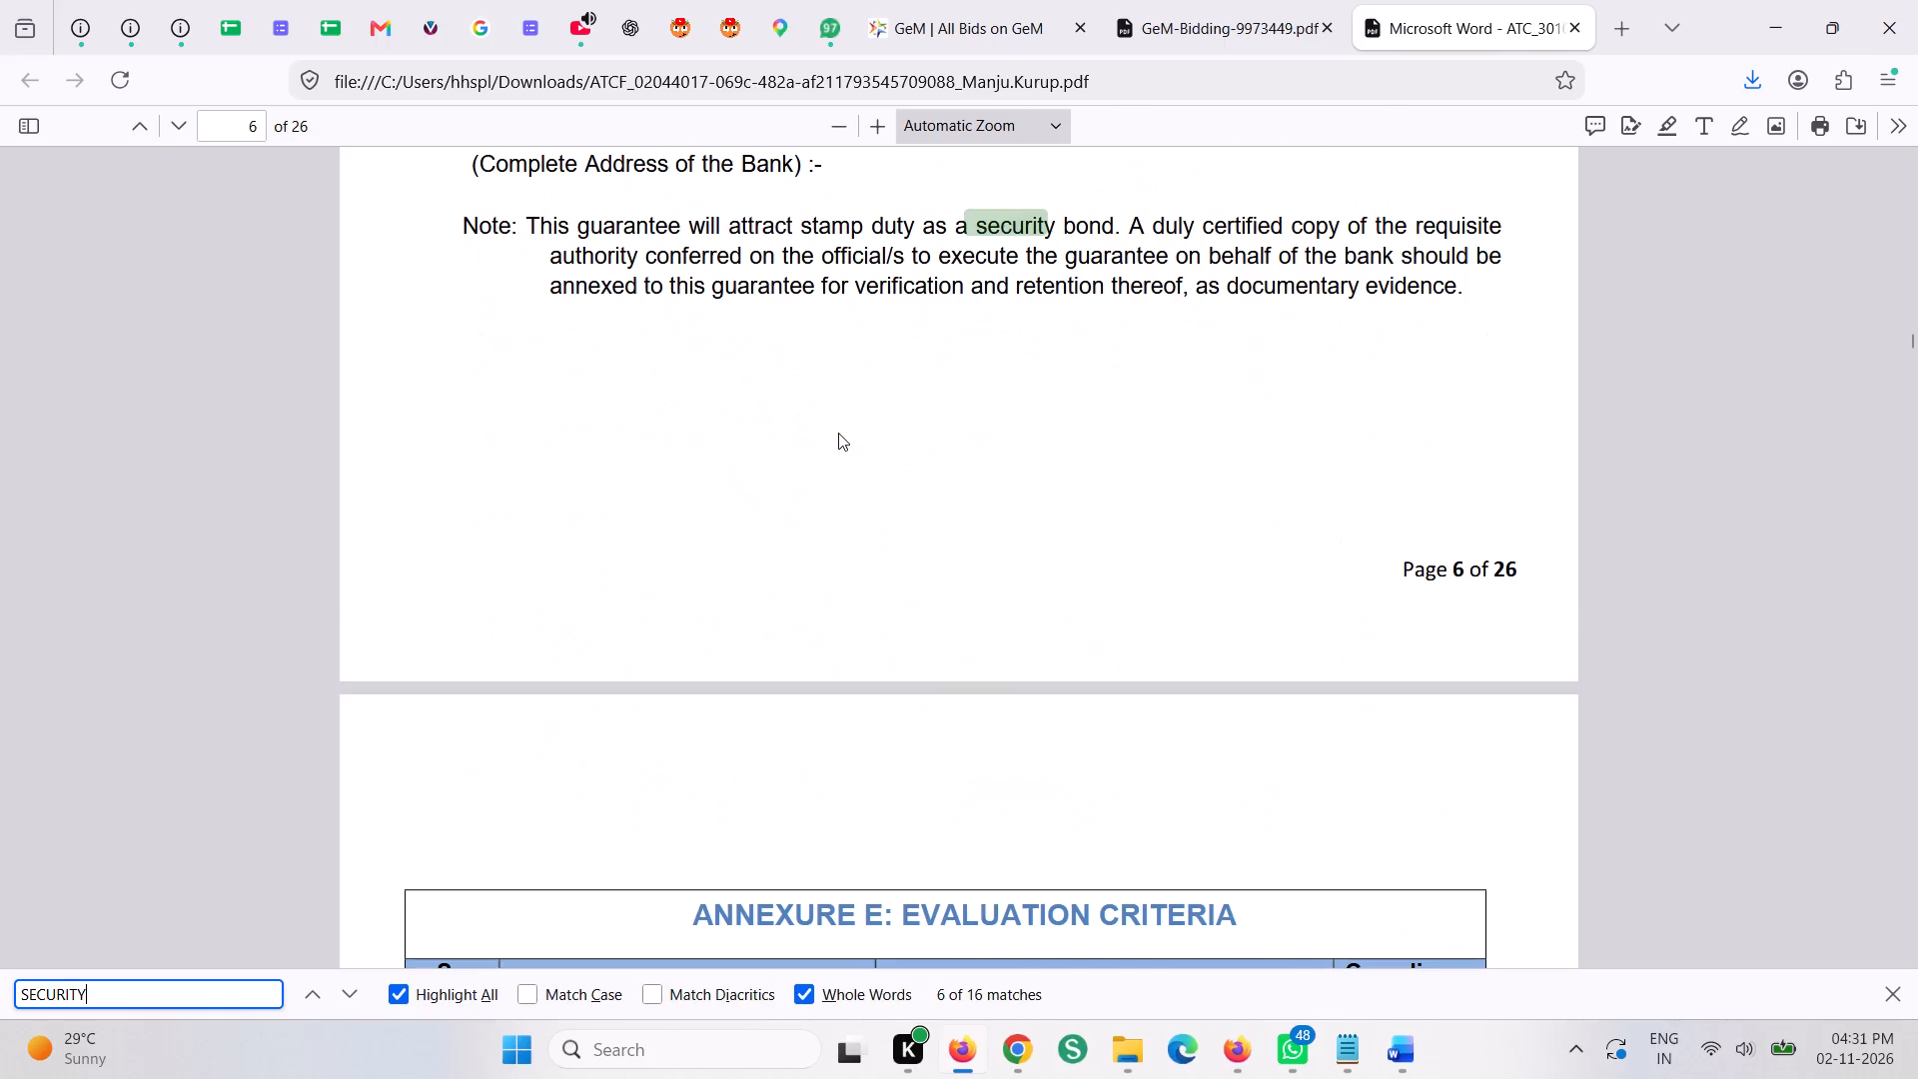
key(Return)
key(Return)
key(Return)
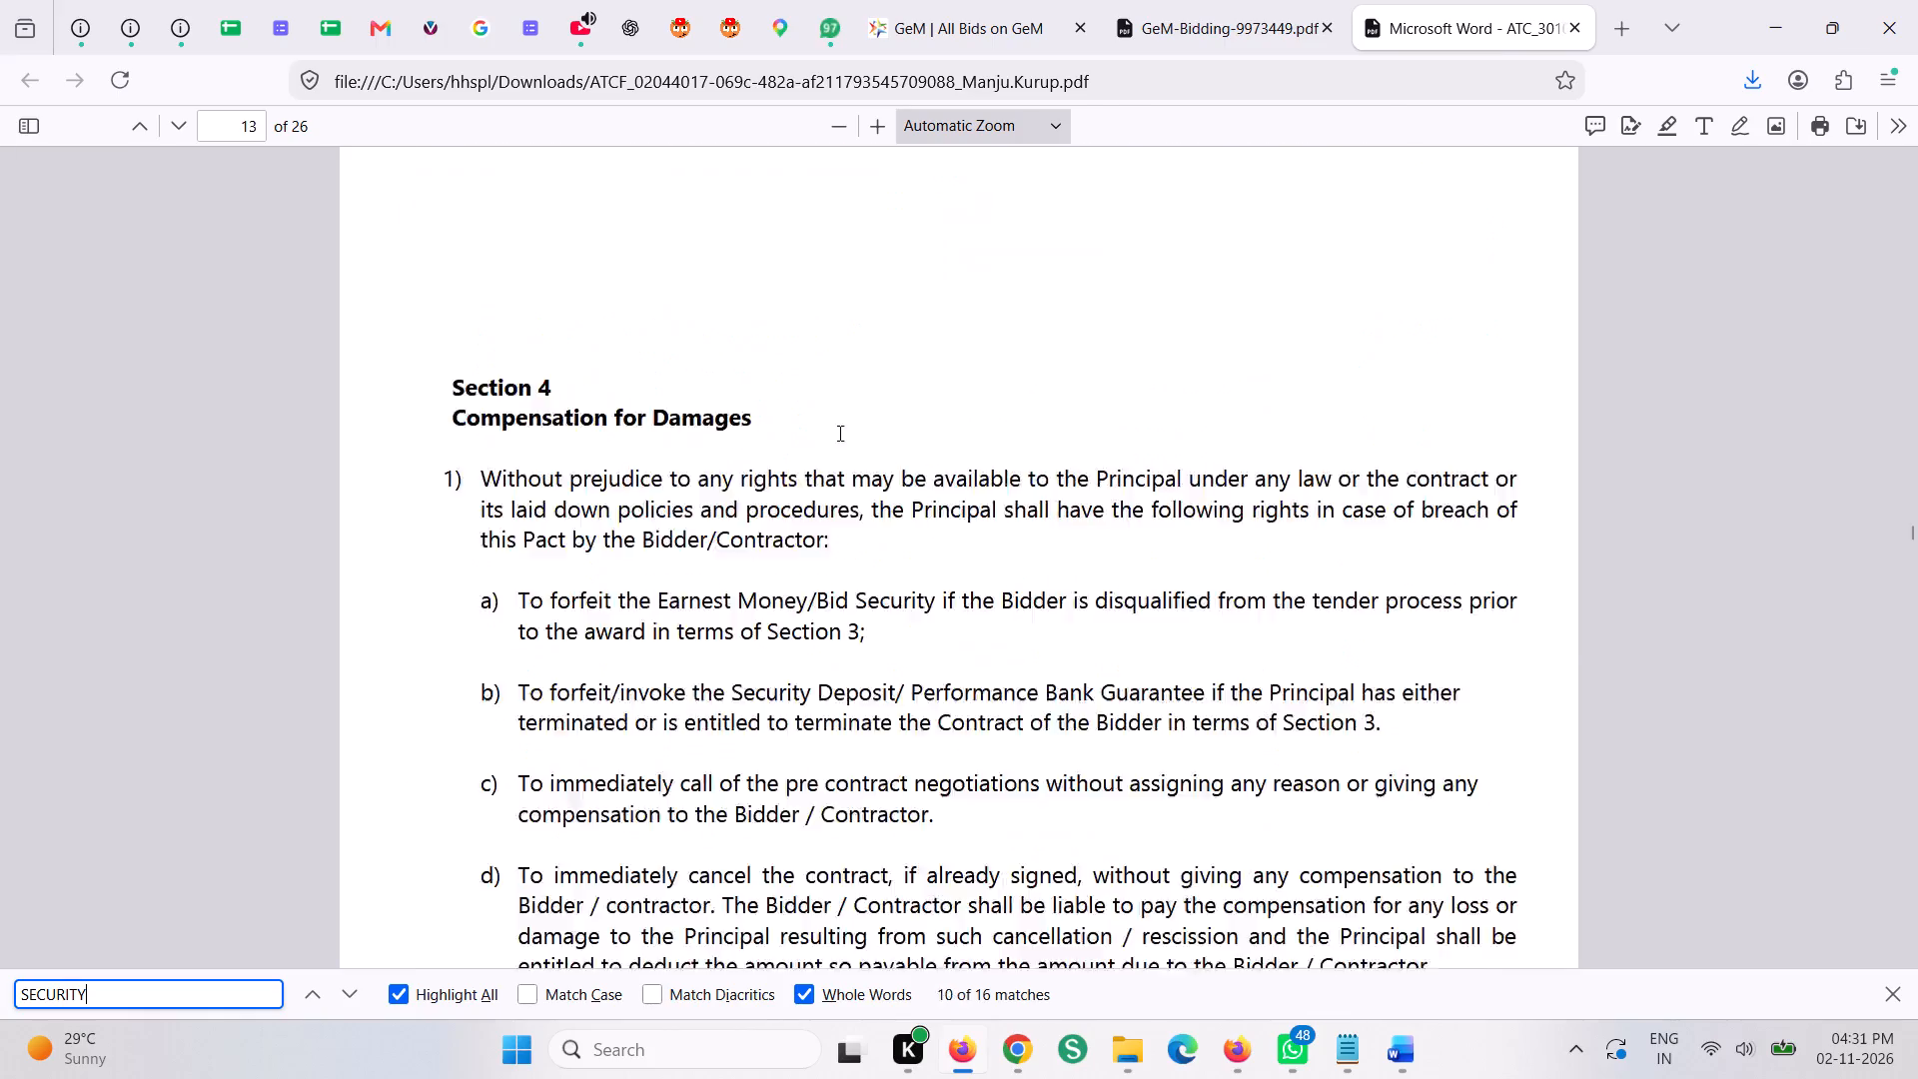
key(Return)
key(Return)
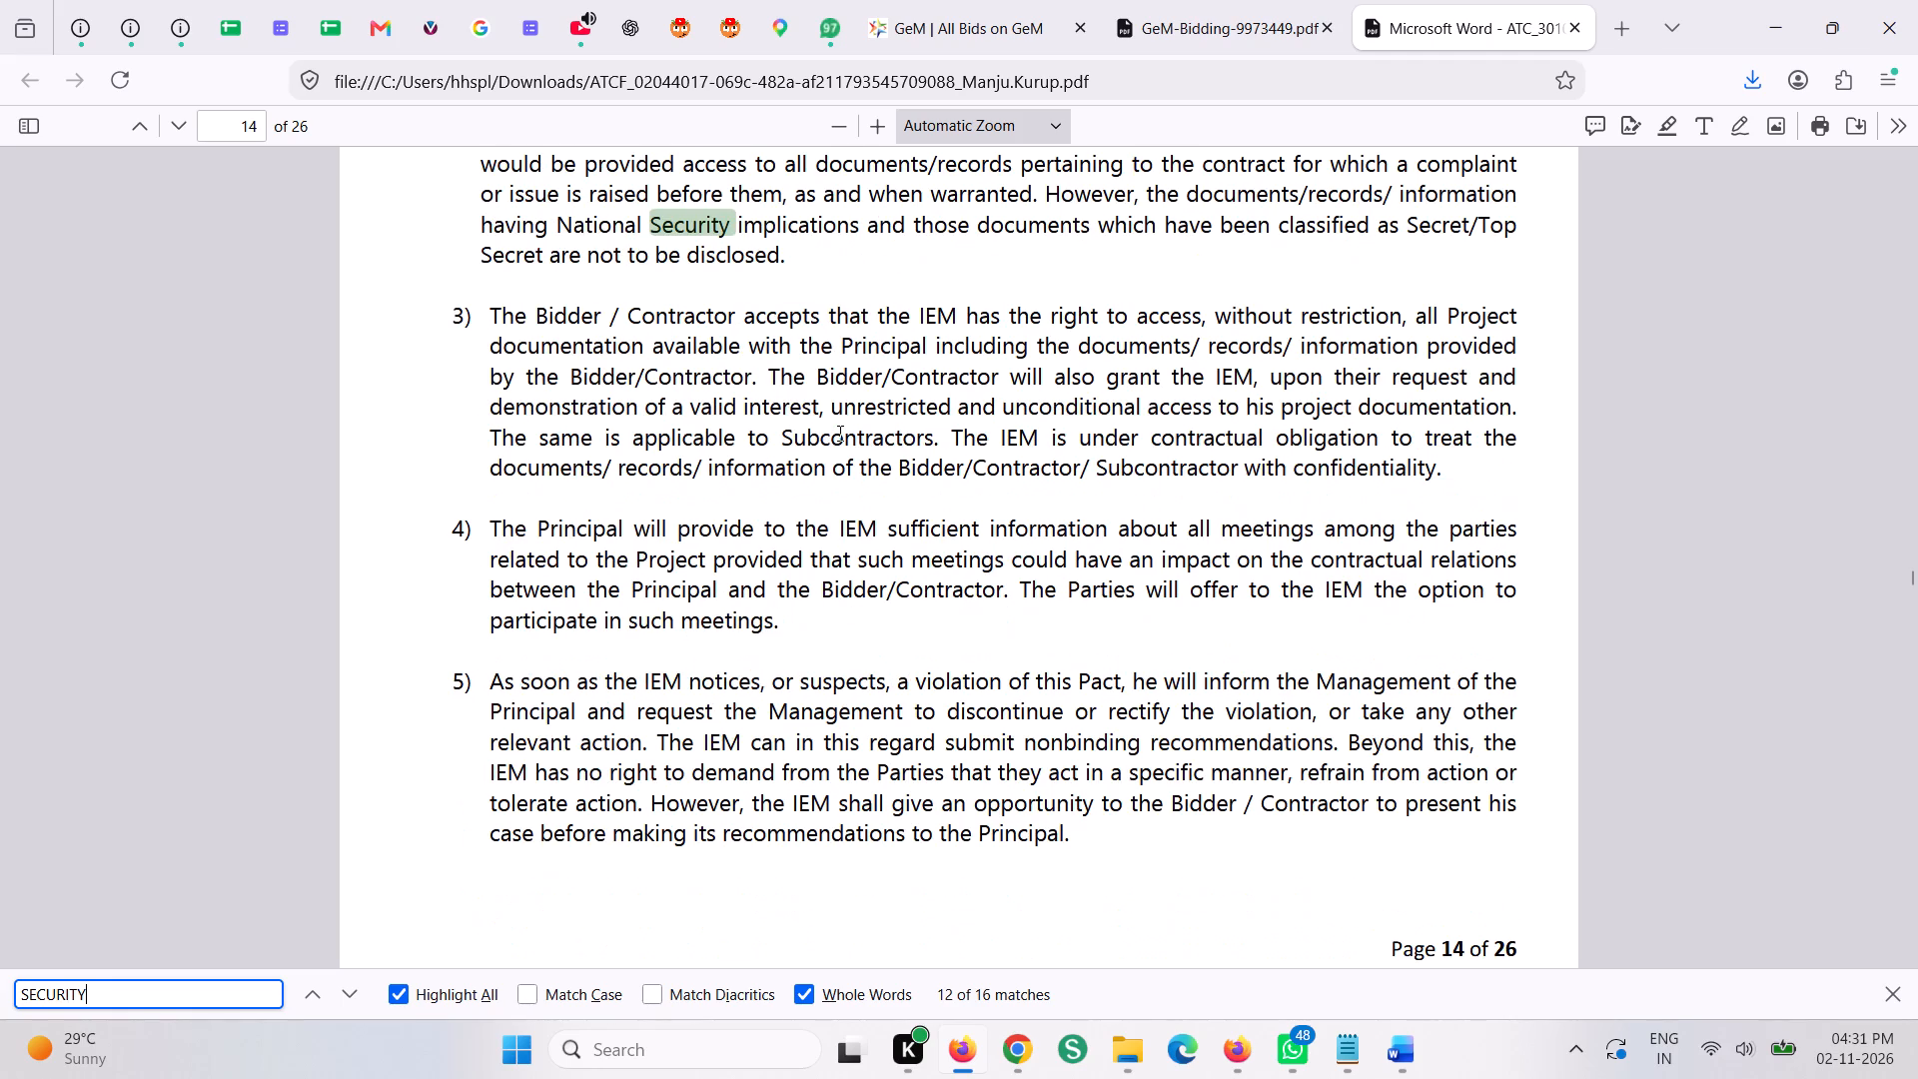
Search the ATC attachment for "WATCH" and for "CHOWKIDAR".
key(BackSpace)
key(BackSpace)
key(BackSpace)
key(BackSpace)
key(BackSpace)
key(BackSpace)
key(BackSpace)
key(BackSpace)
key(BackSpace)
key(BackSpace)
text(WATCH)
key(BackSpace)
key(BackSpace)
key(BackSpace)
key(BackSpace)
key(BackSpace)
key(BackSpace)
key(BackSpace)
key(BackSpace)
key(BackSpace)
key(BackSpace)
key(BackSpace)
key(BackSpace)
key(BackSpace)
key(BackSpace)
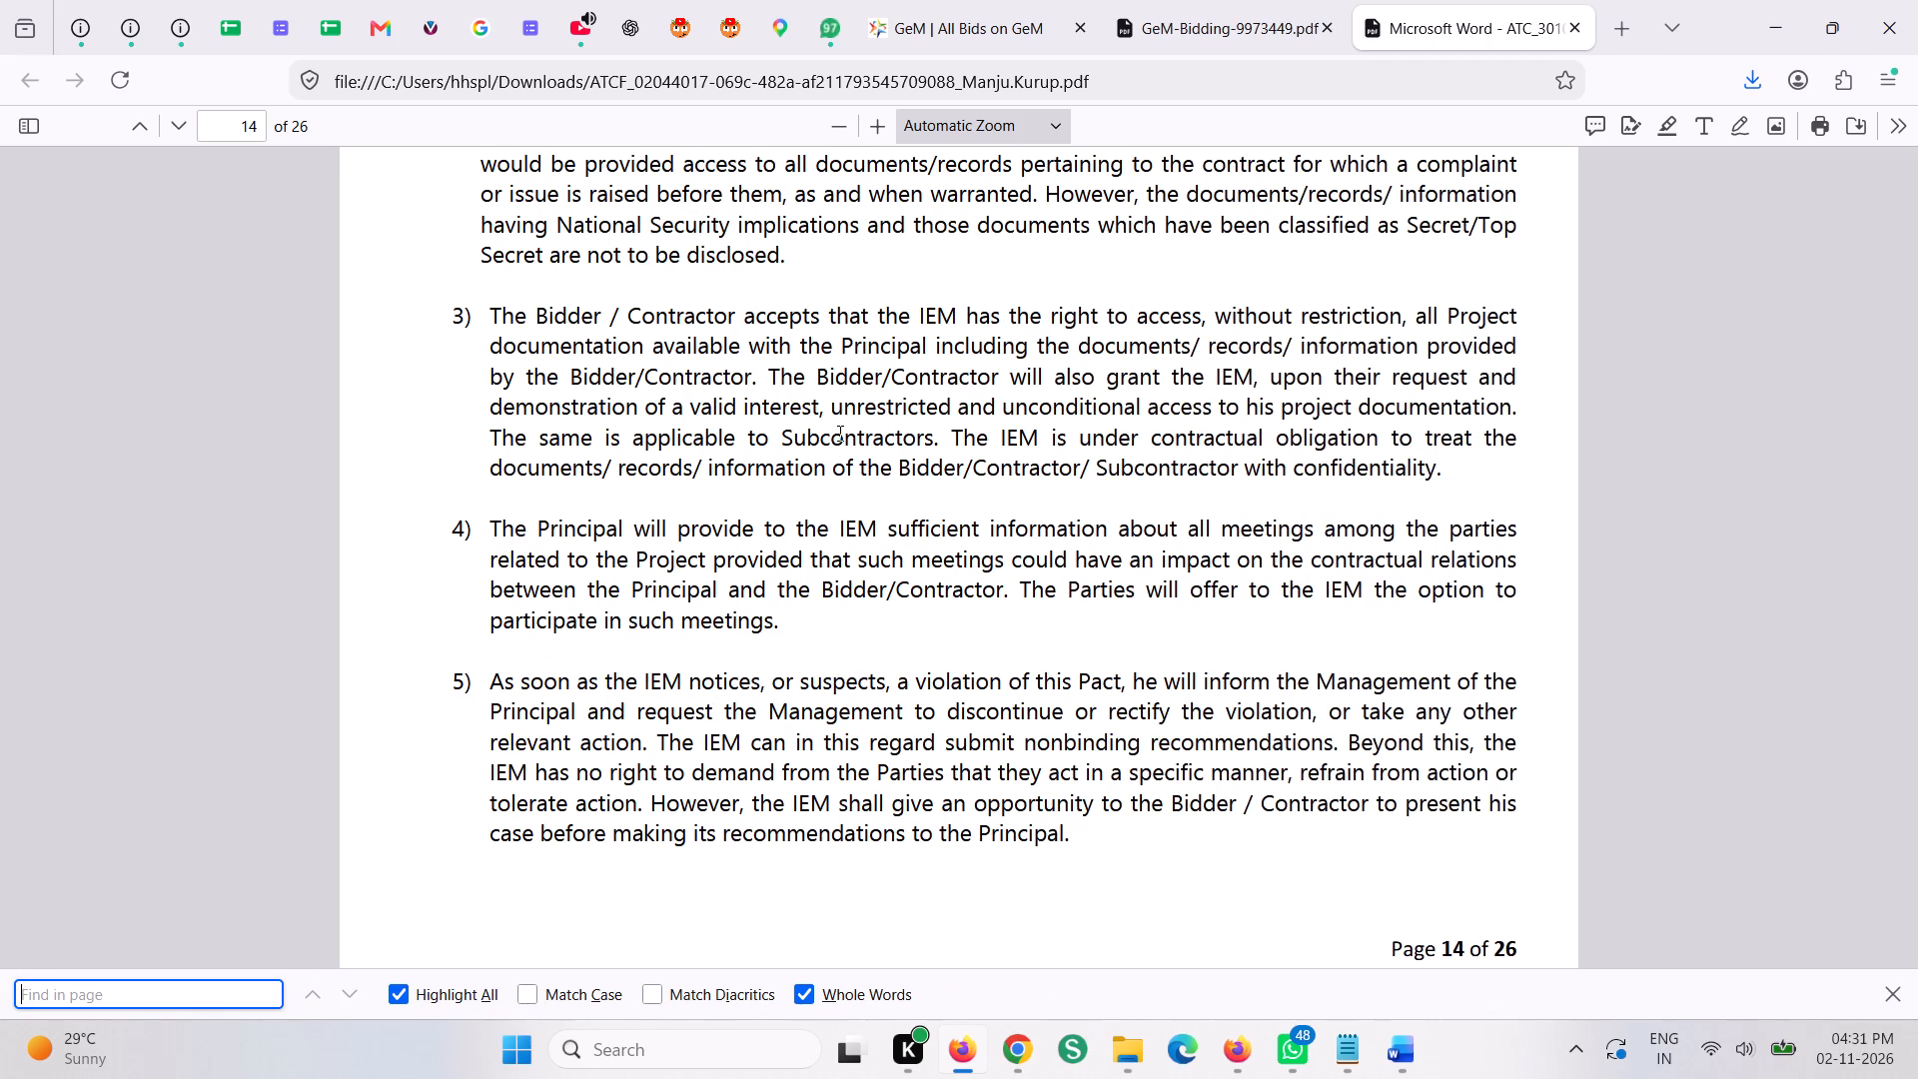
text(CHOWKIDAR)
key(BackSpace)
key(BackSpace)
key(BackSpace)
key(BackSpace)
key(BackSpace)
key(BackSpace)
key(BackSpace)
key(BackSpace)
key(BackSpace)
key(BackSpace)
key(BackSpace)
key(BackSpace)
key(BackSpace)
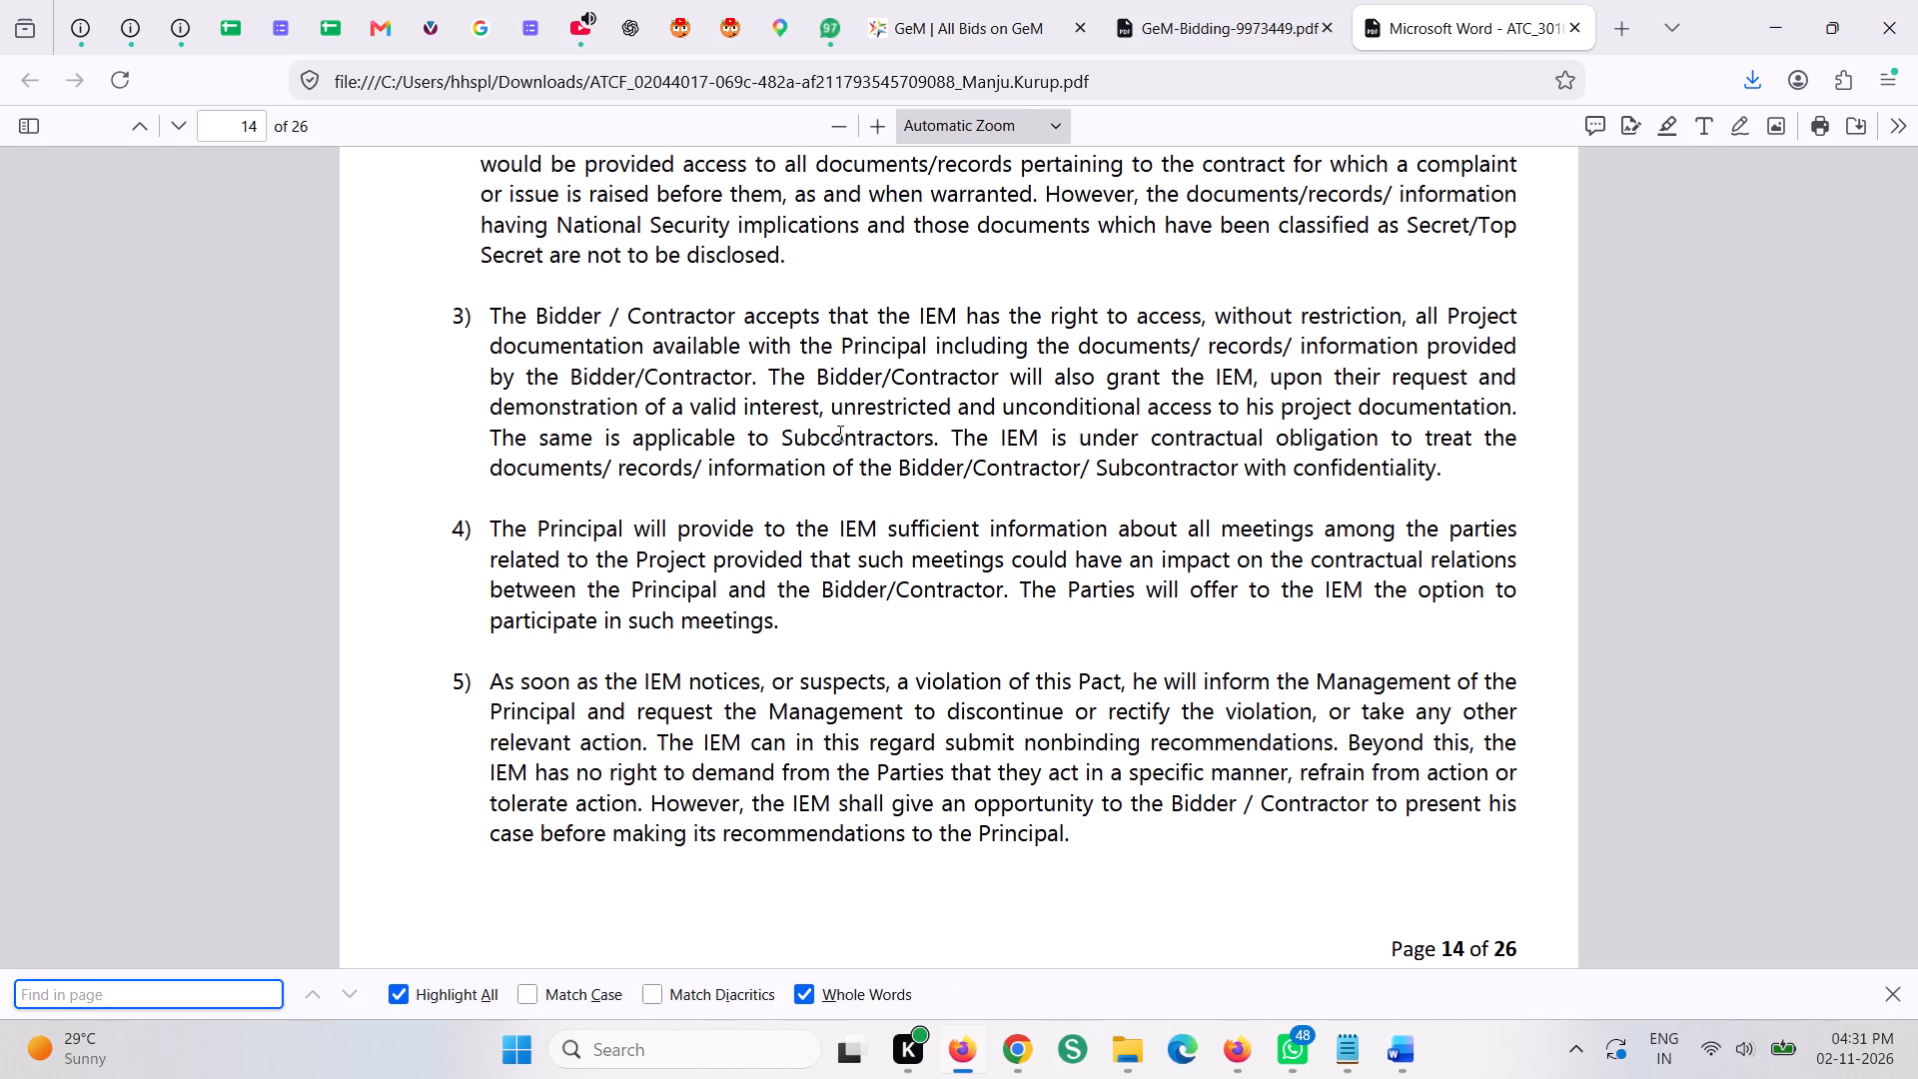
Look through the ATC attachment's annexures, from the index to the Annexure E evaluation criteria table, for required documents.
scroll(812, 372, down, 20)
scroll(812, 372, down, 9)
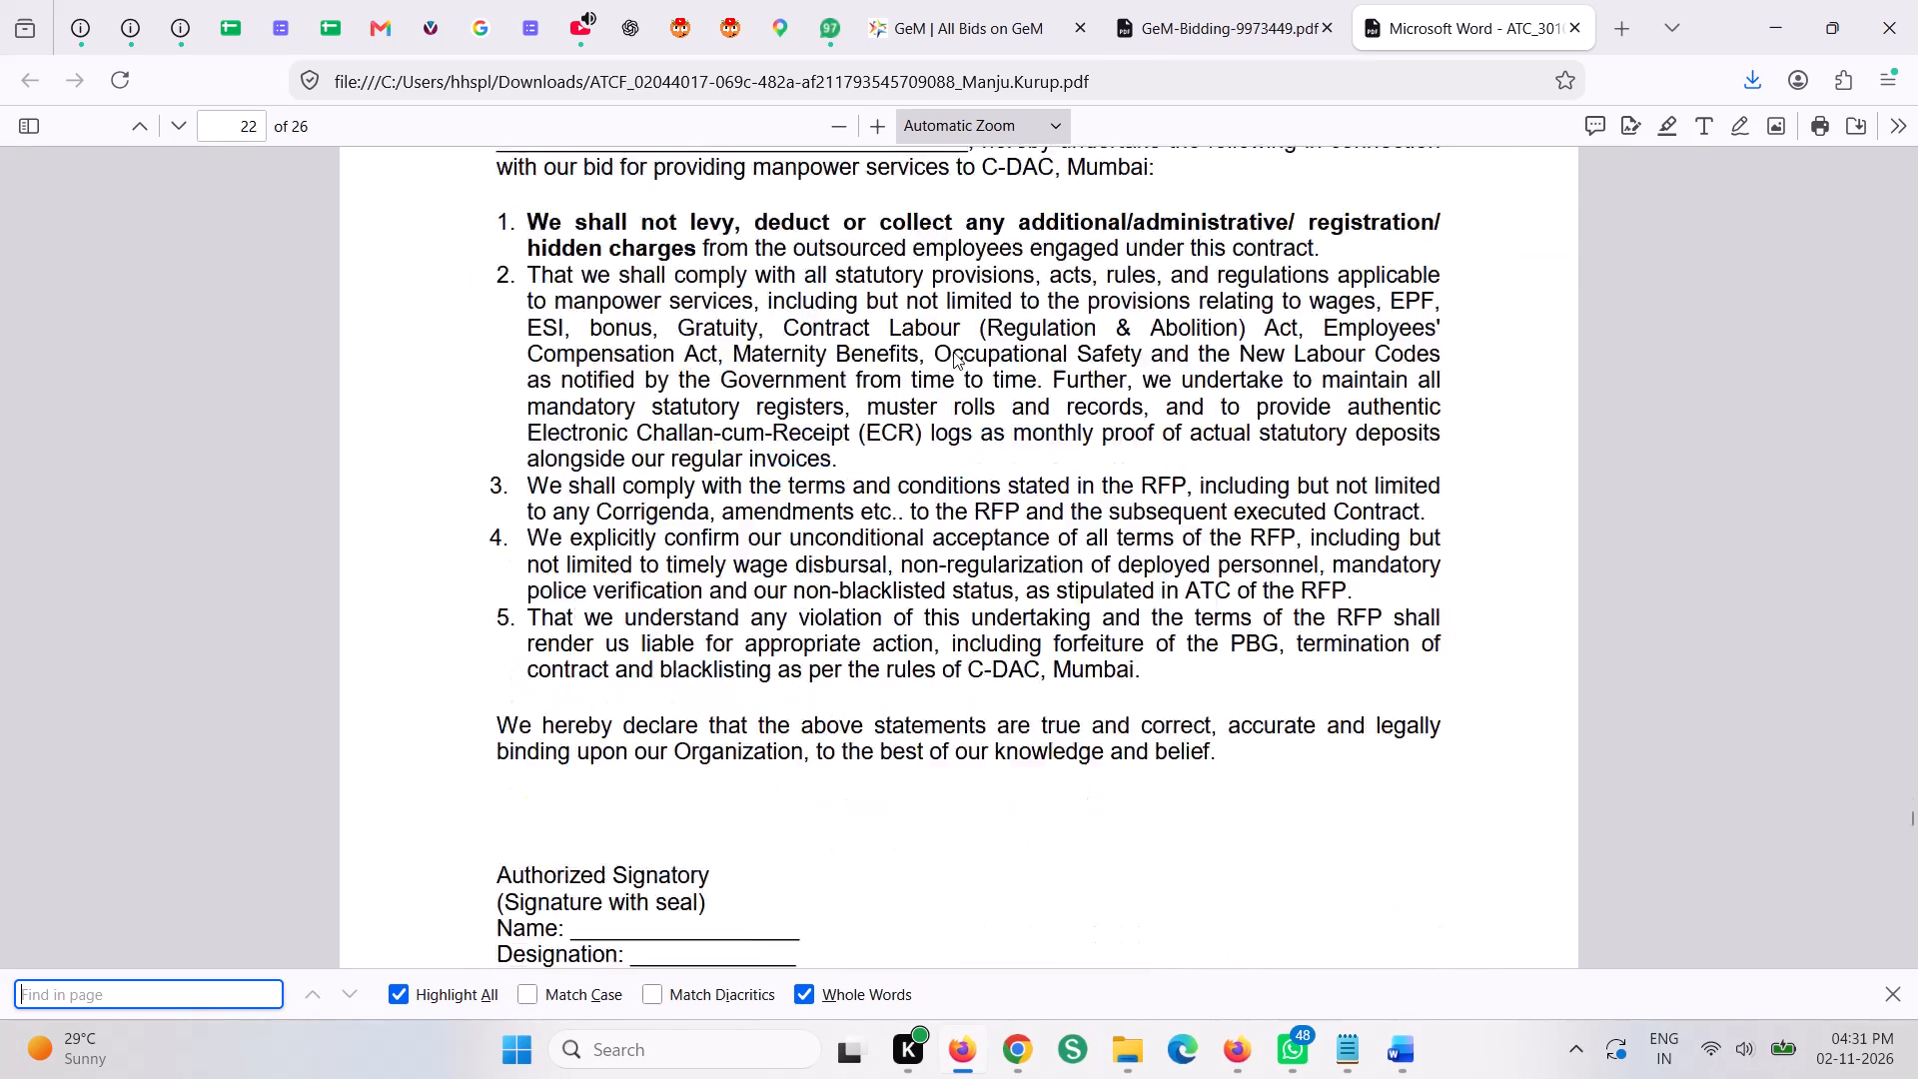
scroll(953, 352, down, 16)
scroll(837, 362, up, 4)
scroll(967, 388, up, 8)
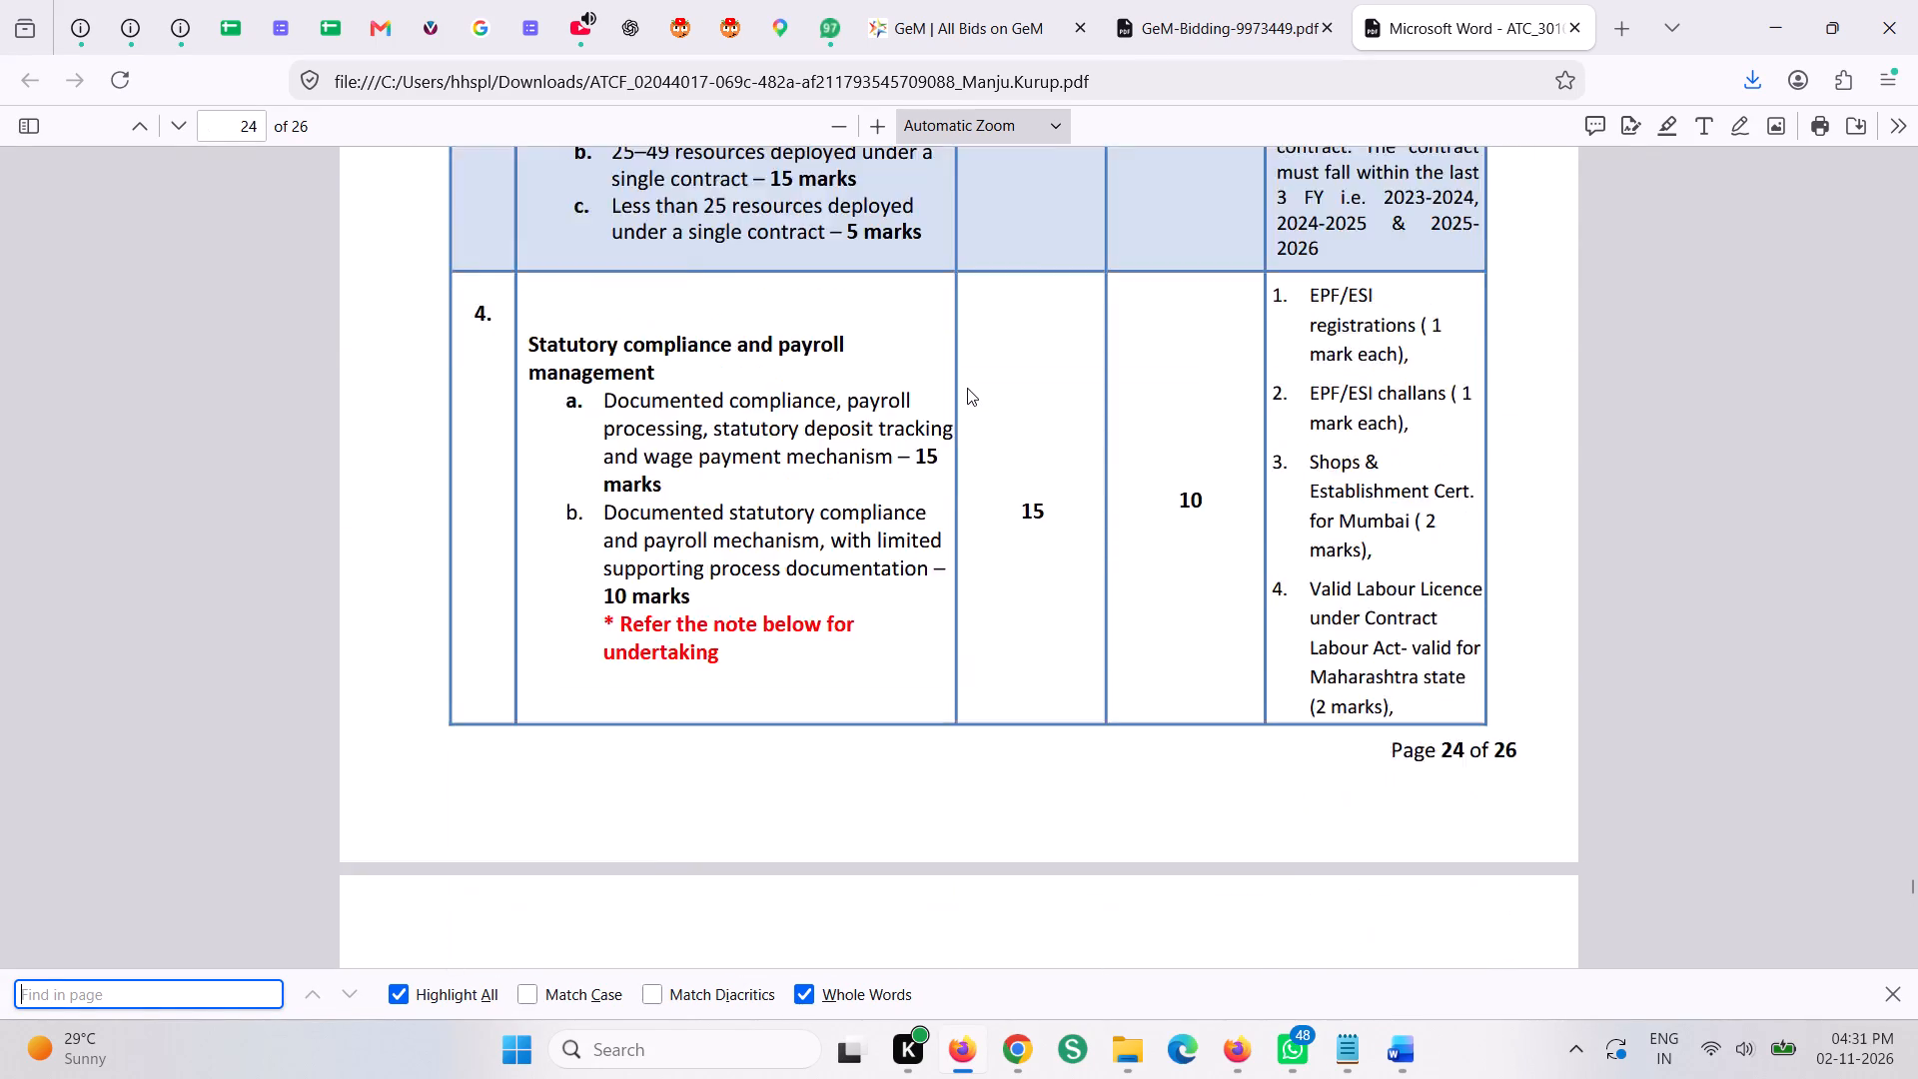
scroll(967, 388, up, 20)
scroll(967, 388, up, 20)
scroll(967, 388, up, 1)
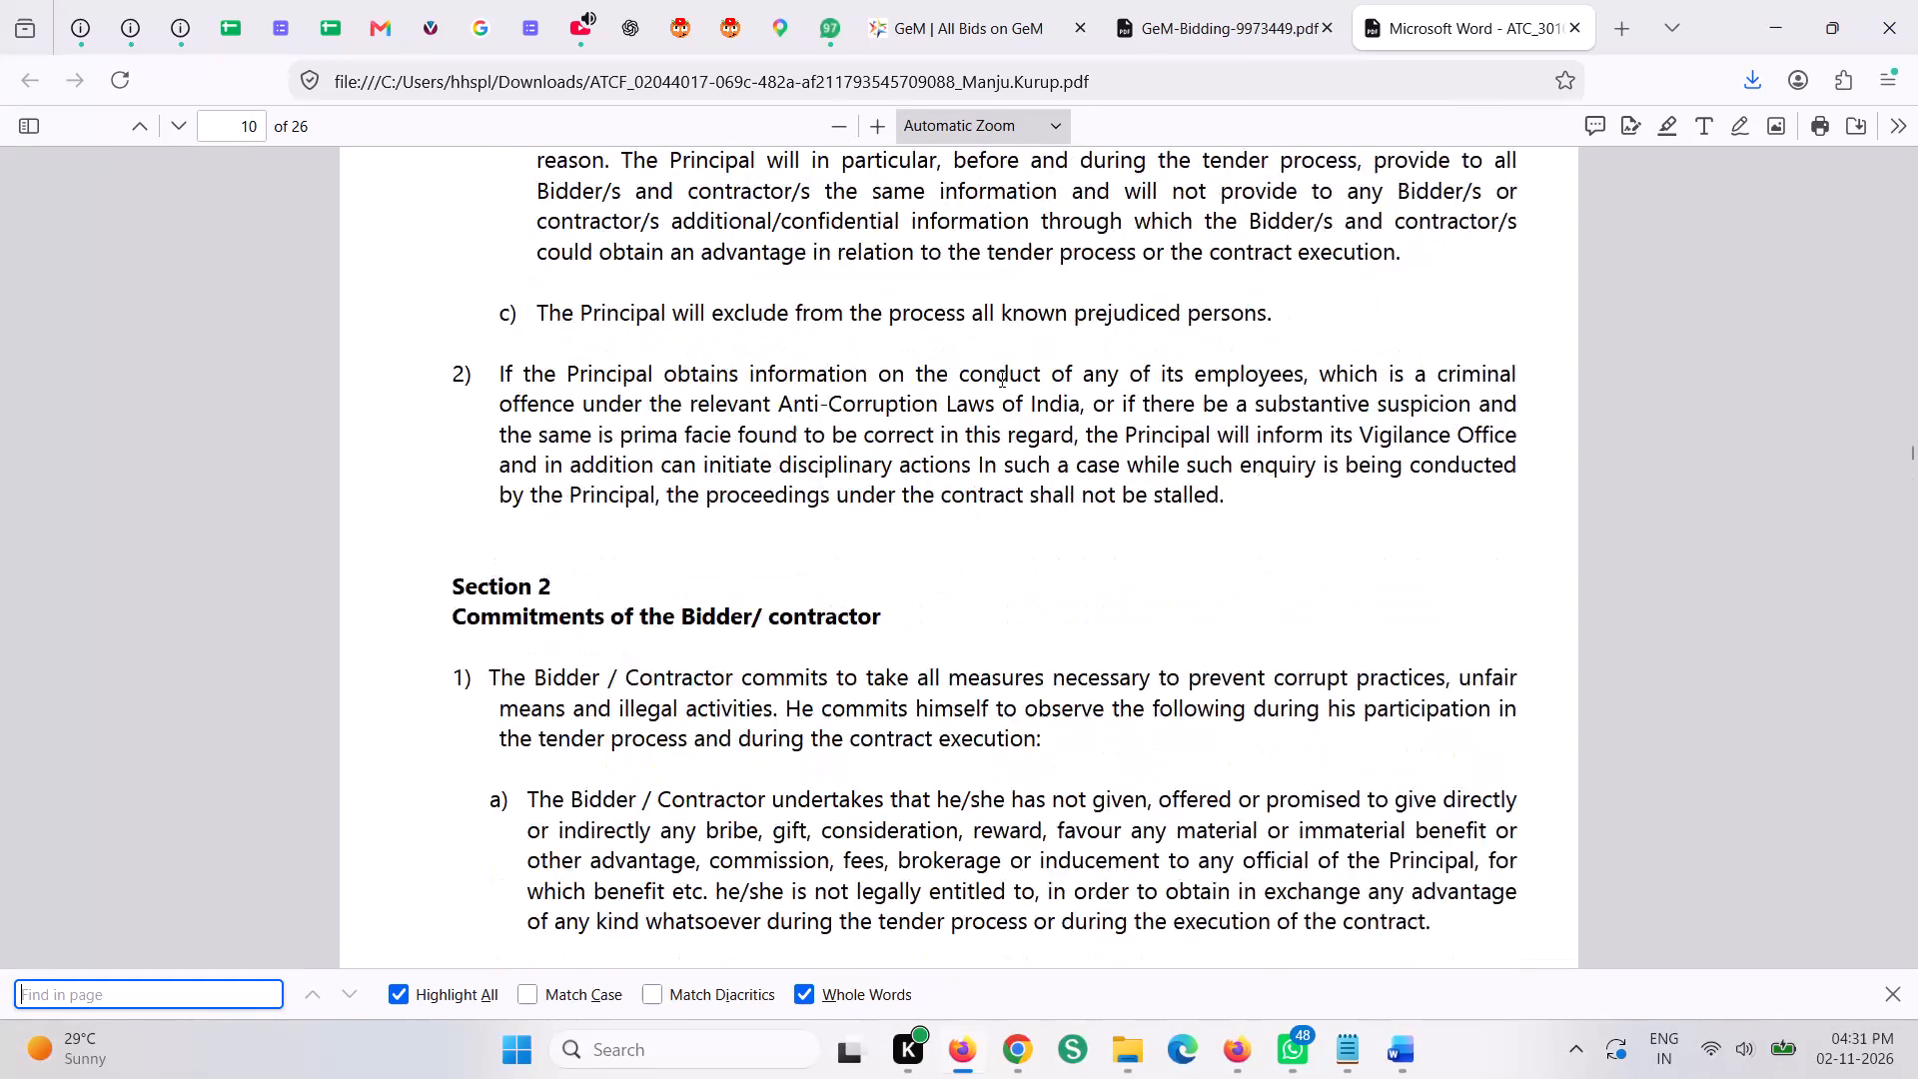
scroll(995, 377, up, 20)
scroll(995, 377, up, 16)
scroll(985, 394, down, 1)
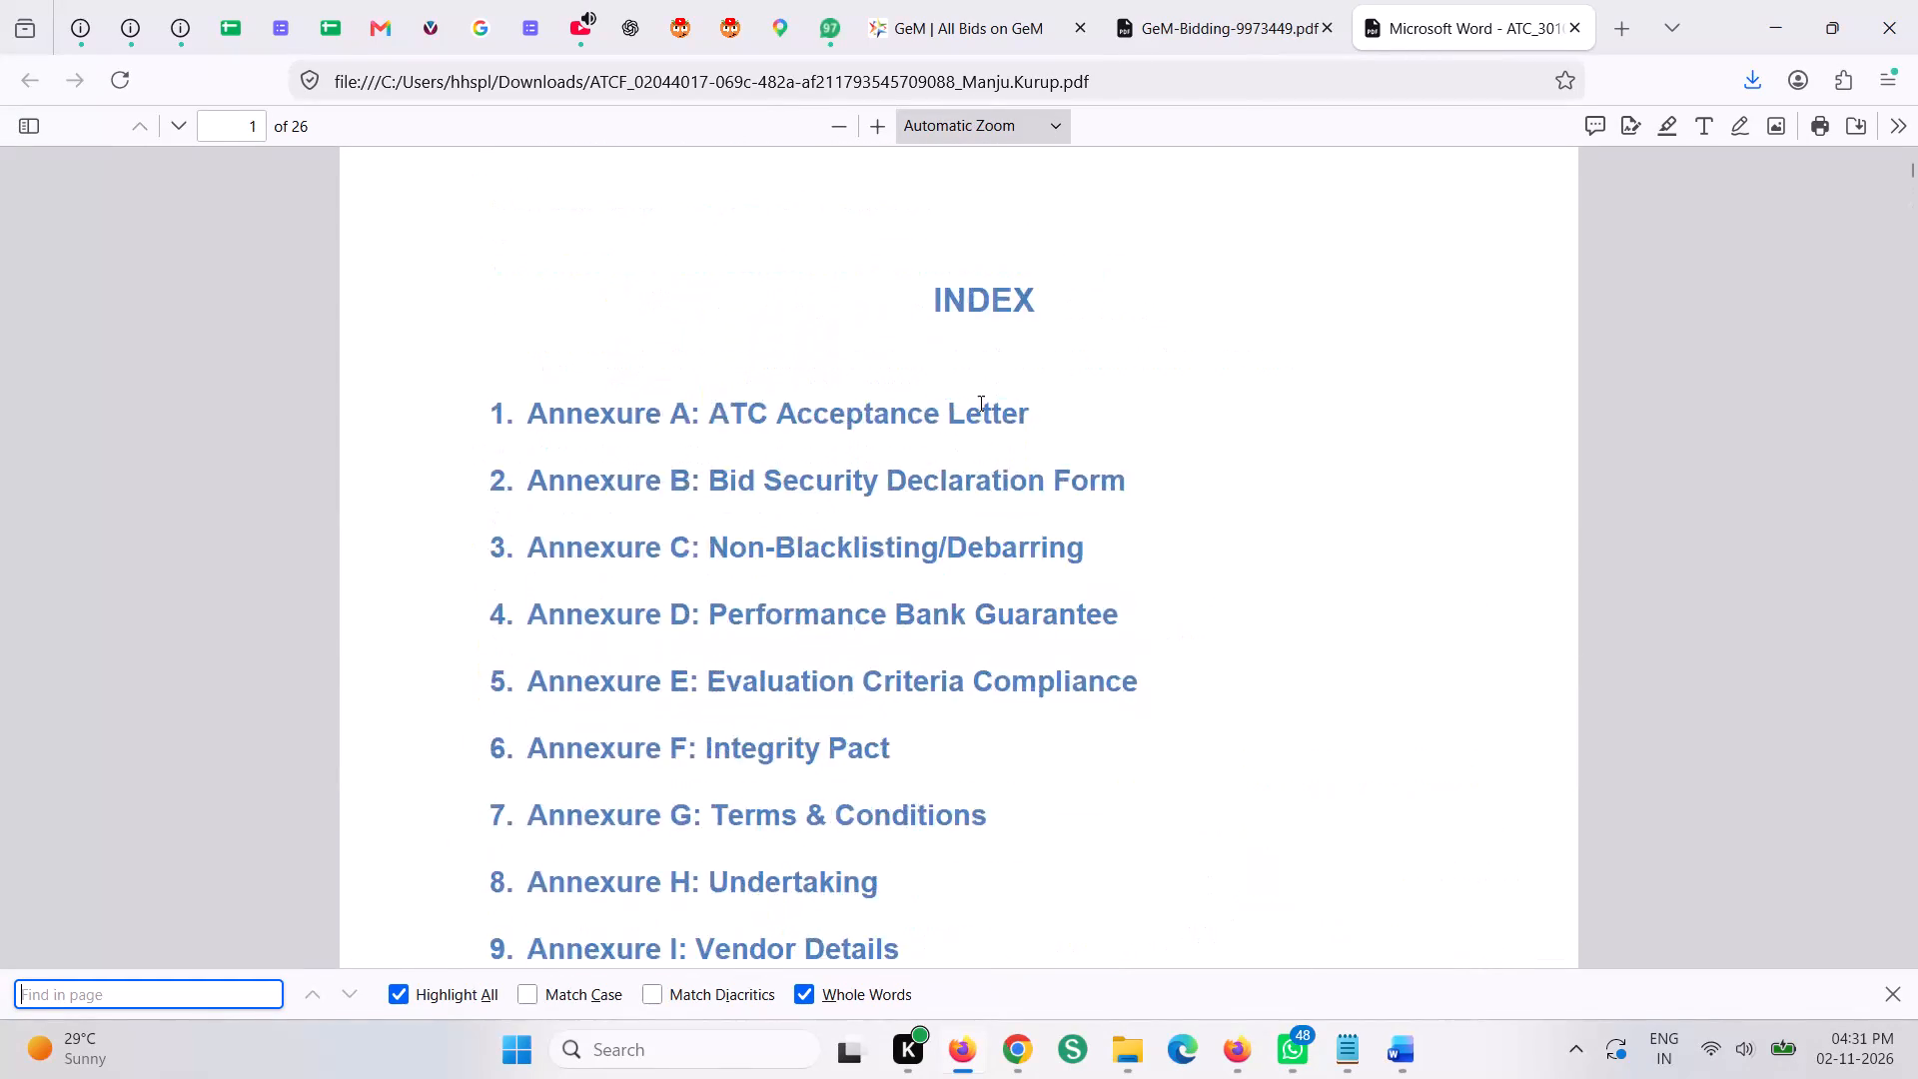
scroll(910, 395, down, 3)
scroll(871, 399, up, 2)
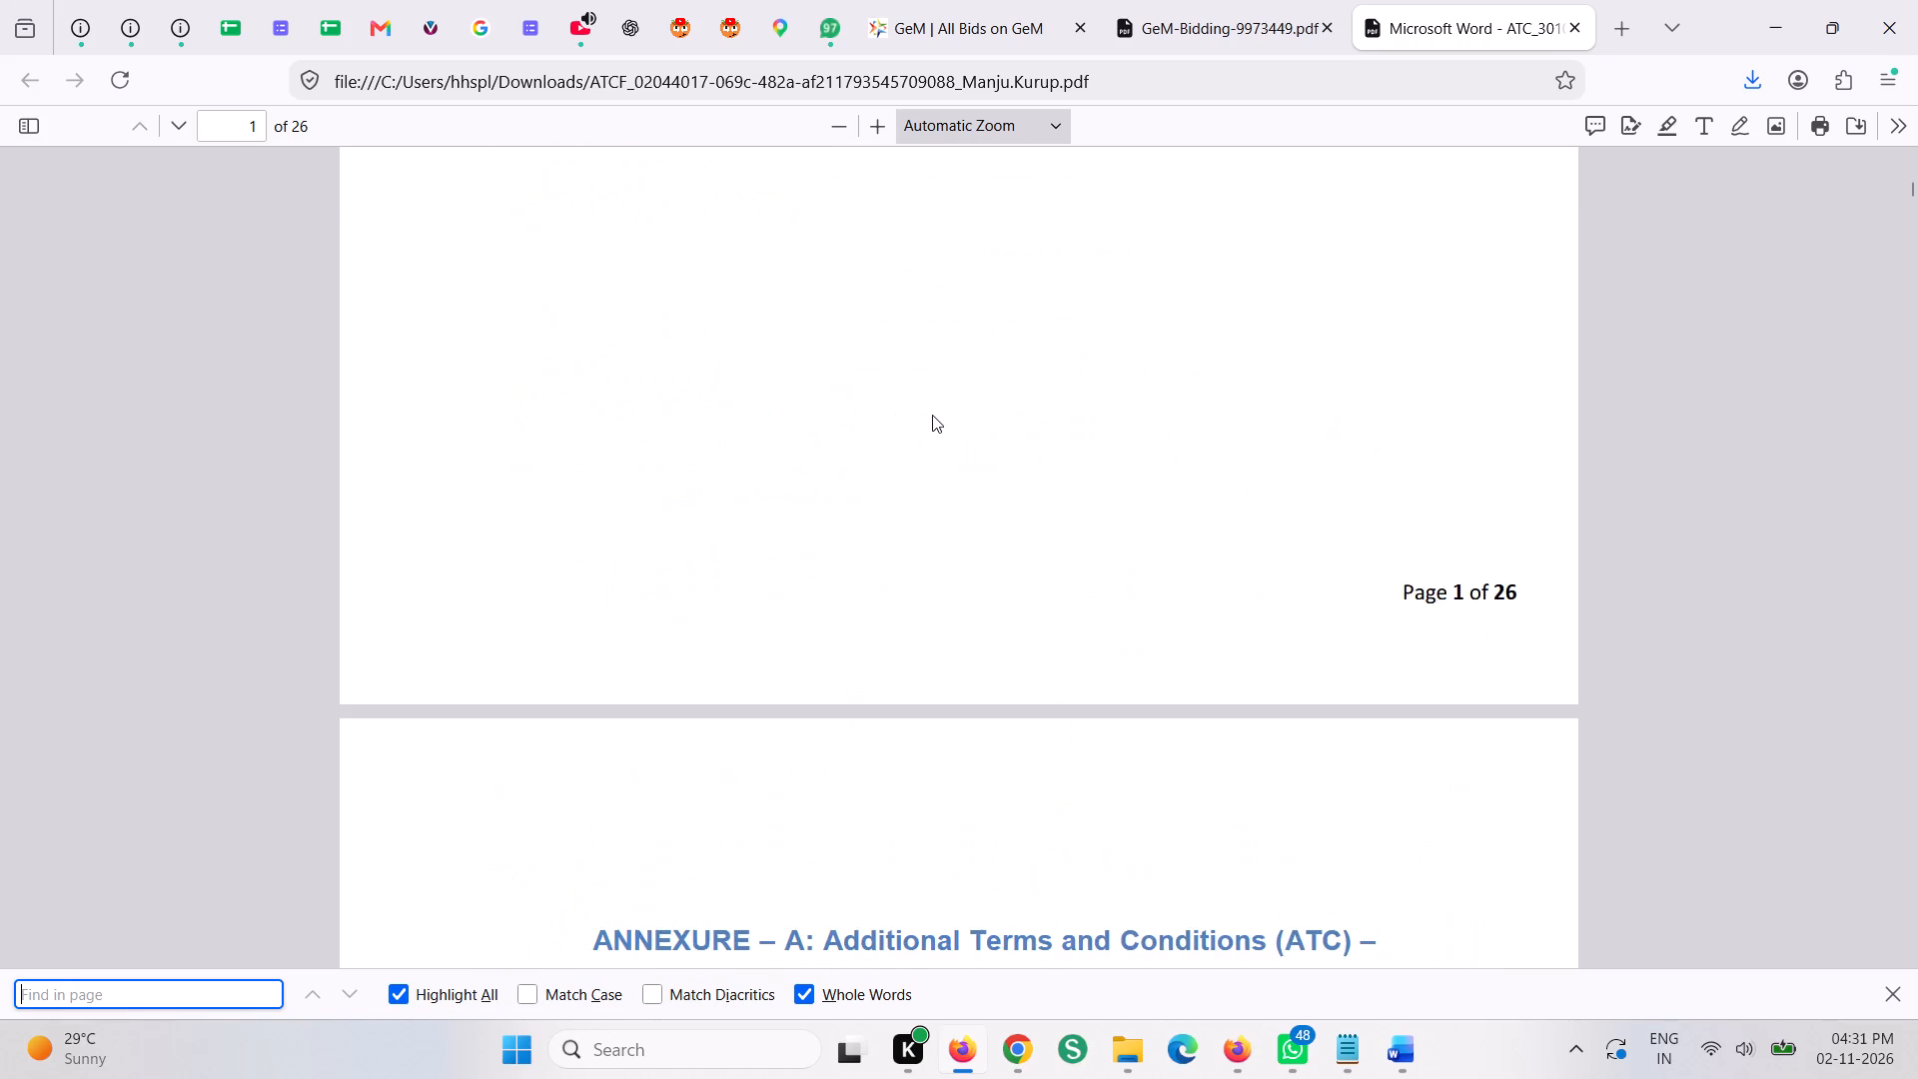
scroll(932, 418, down, 8)
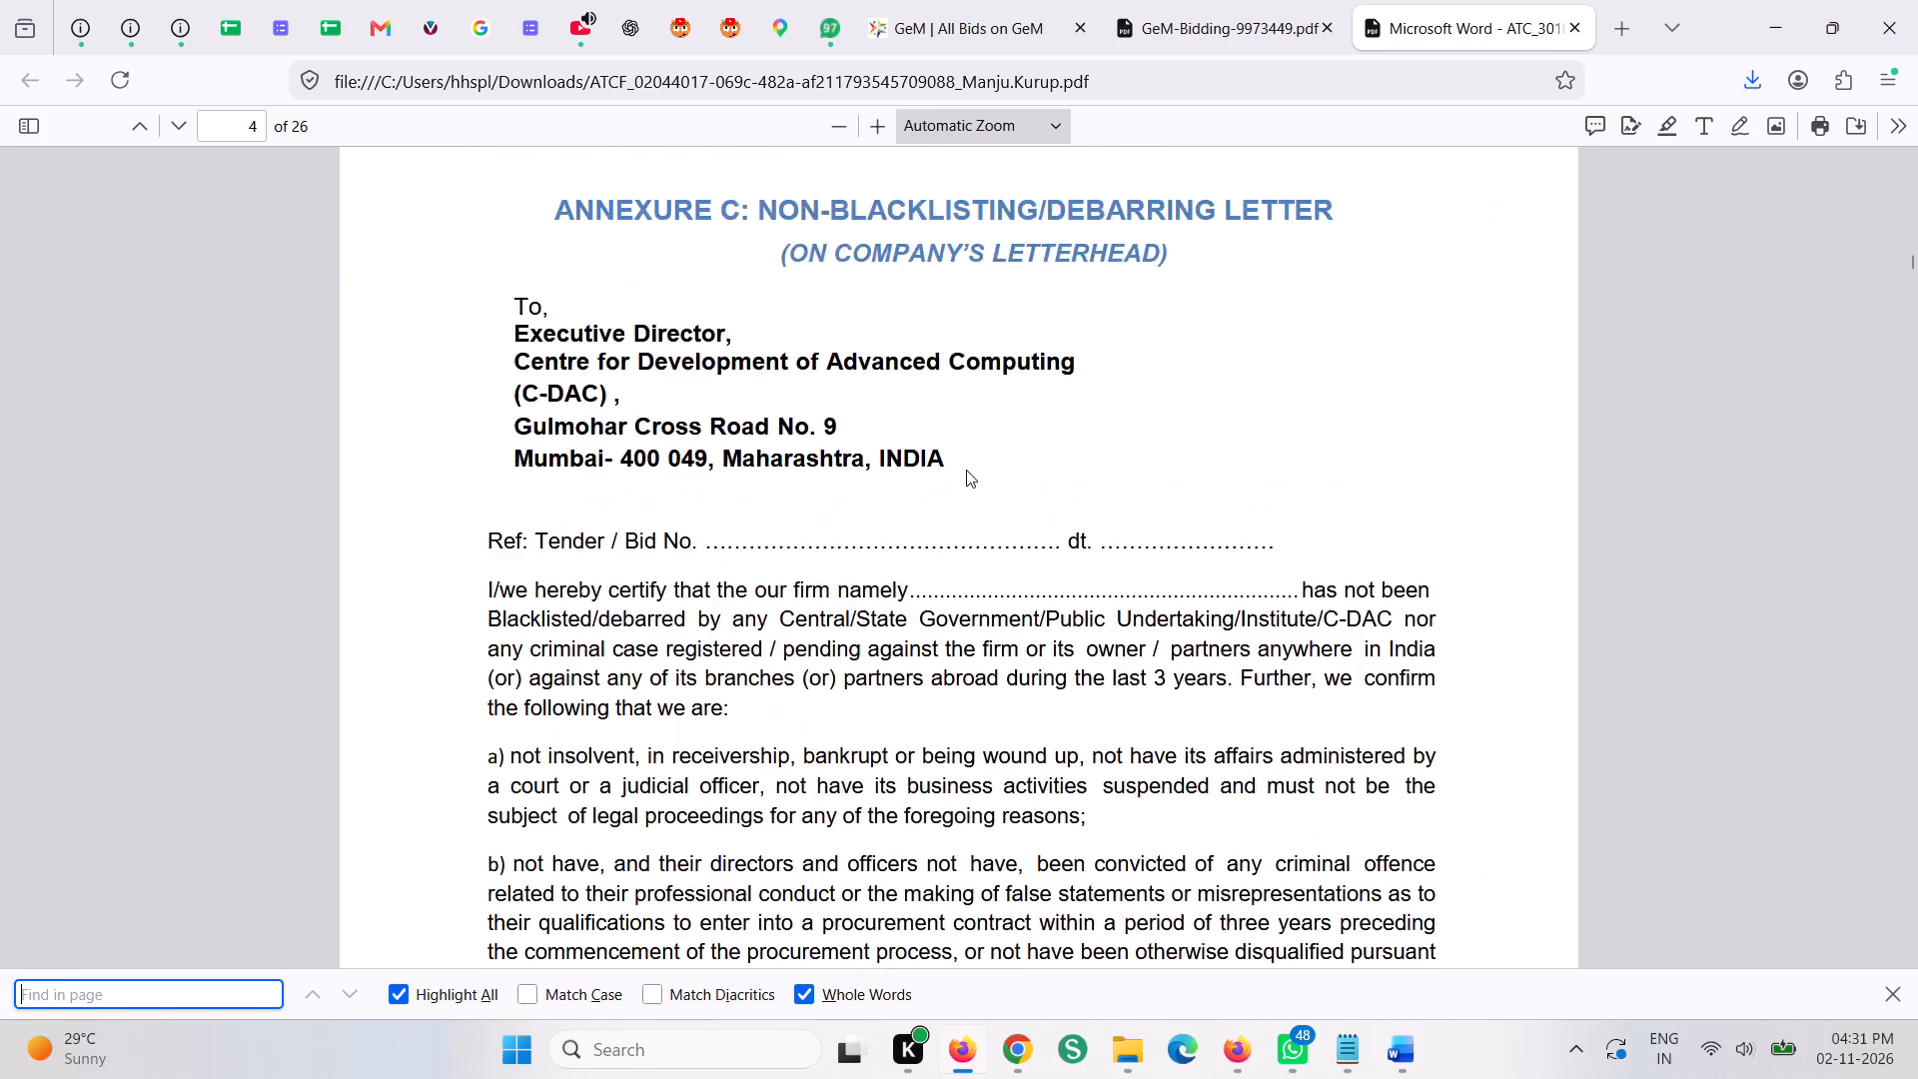
scroll(966, 470, down, 3)
scroll(966, 470, up, 1)
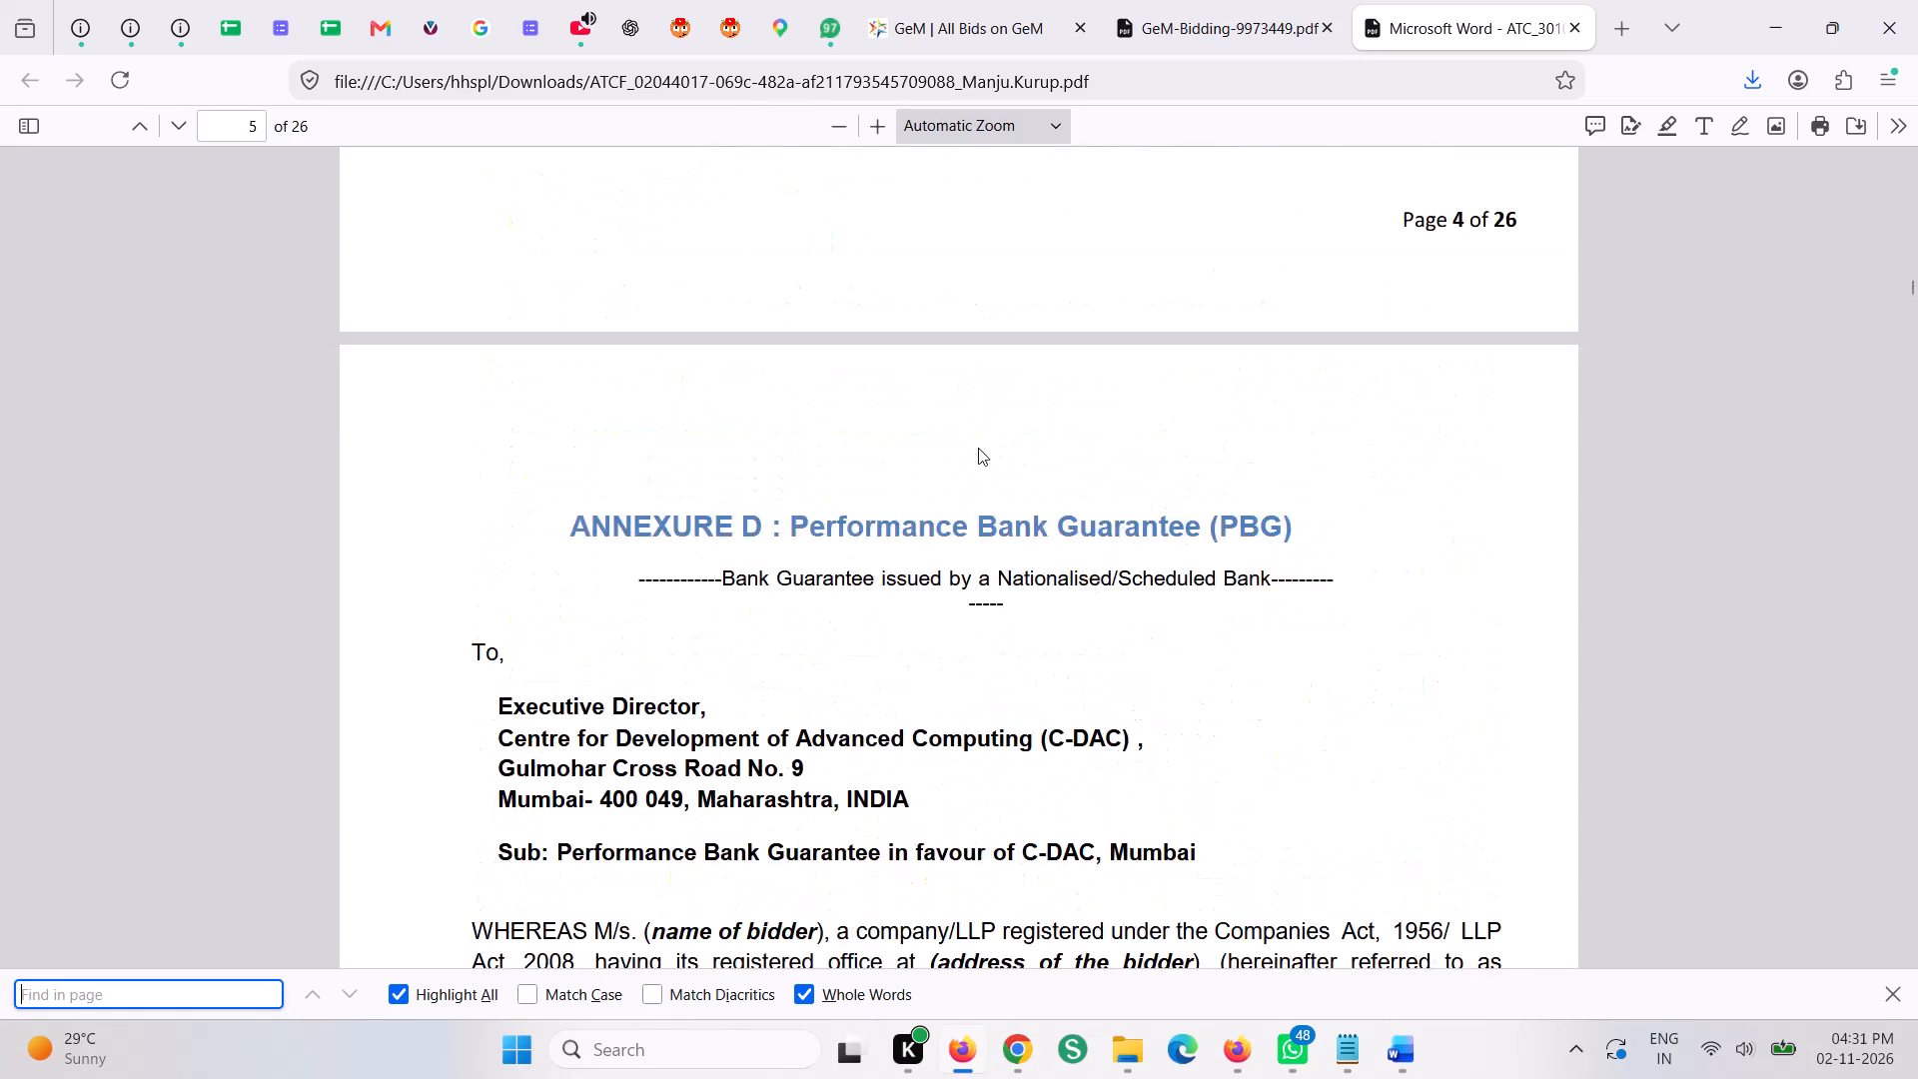
scroll(1025, 561, down, 4)
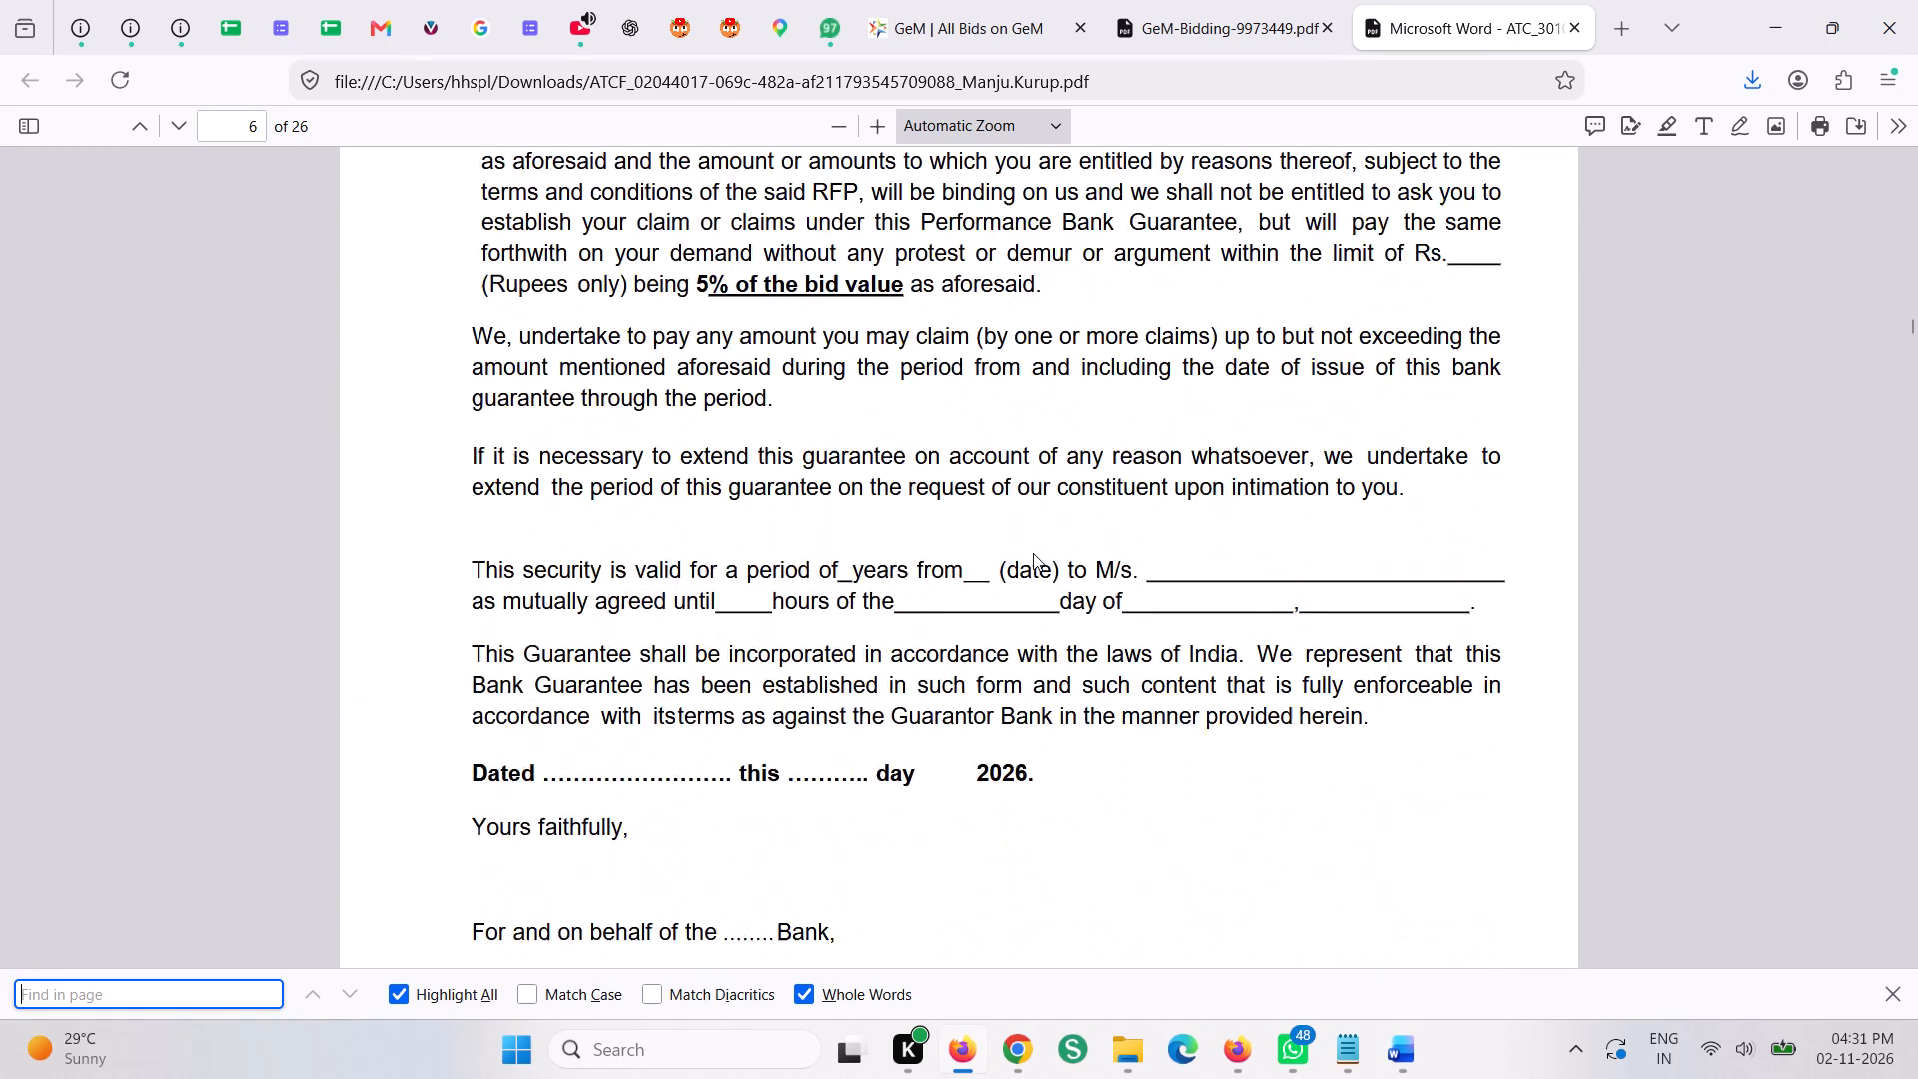
scroll(1033, 553, down, 3)
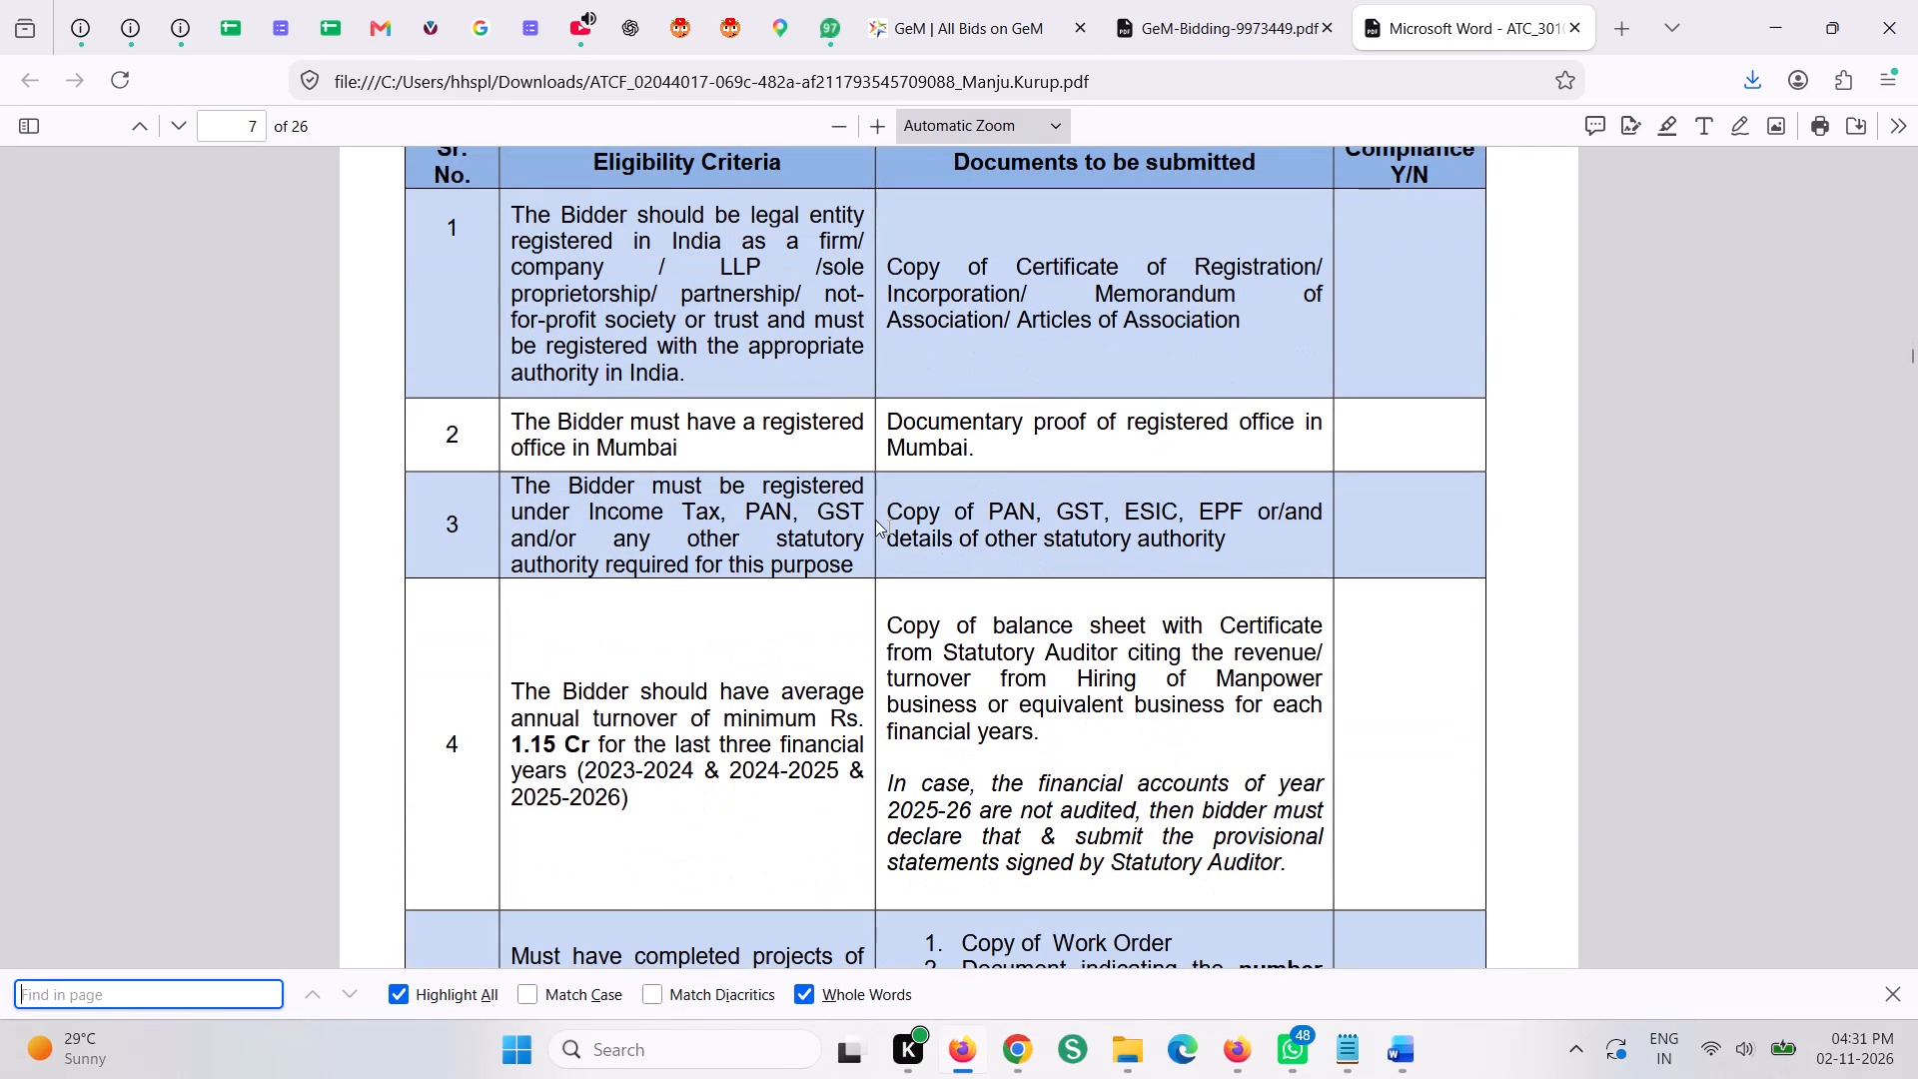
Fill item 8 of the Word list with "Copy of PAN, GST, ESIC, EPF" from the Annexure E table and start item 9.
click(893, 509)
drag(893, 509, 1188, 513)
key(ctrl+c)
key(ctrl+c)
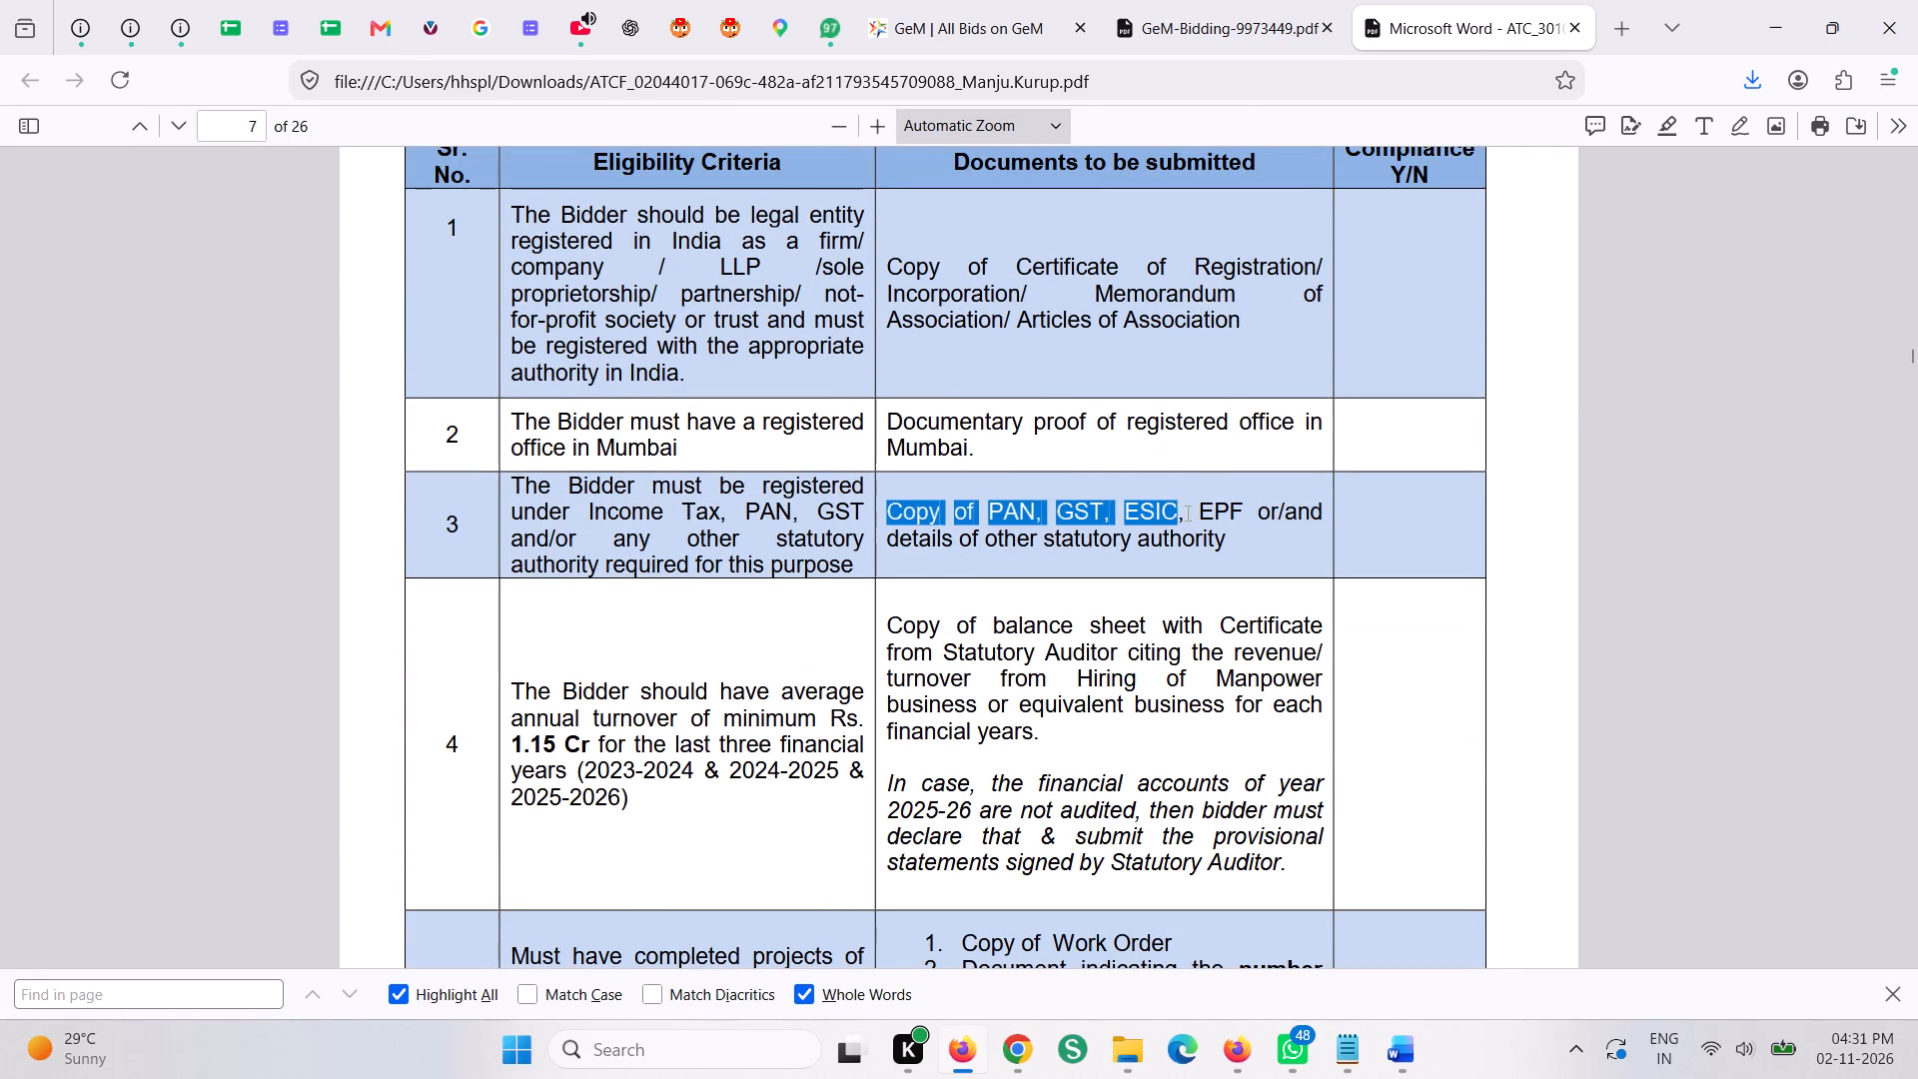
drag(1188, 513, 1230, 517)
key(ctrl+c)
key(ctrl+c)
key(alt+Tab)
key(ctrl+v)
key(Return)
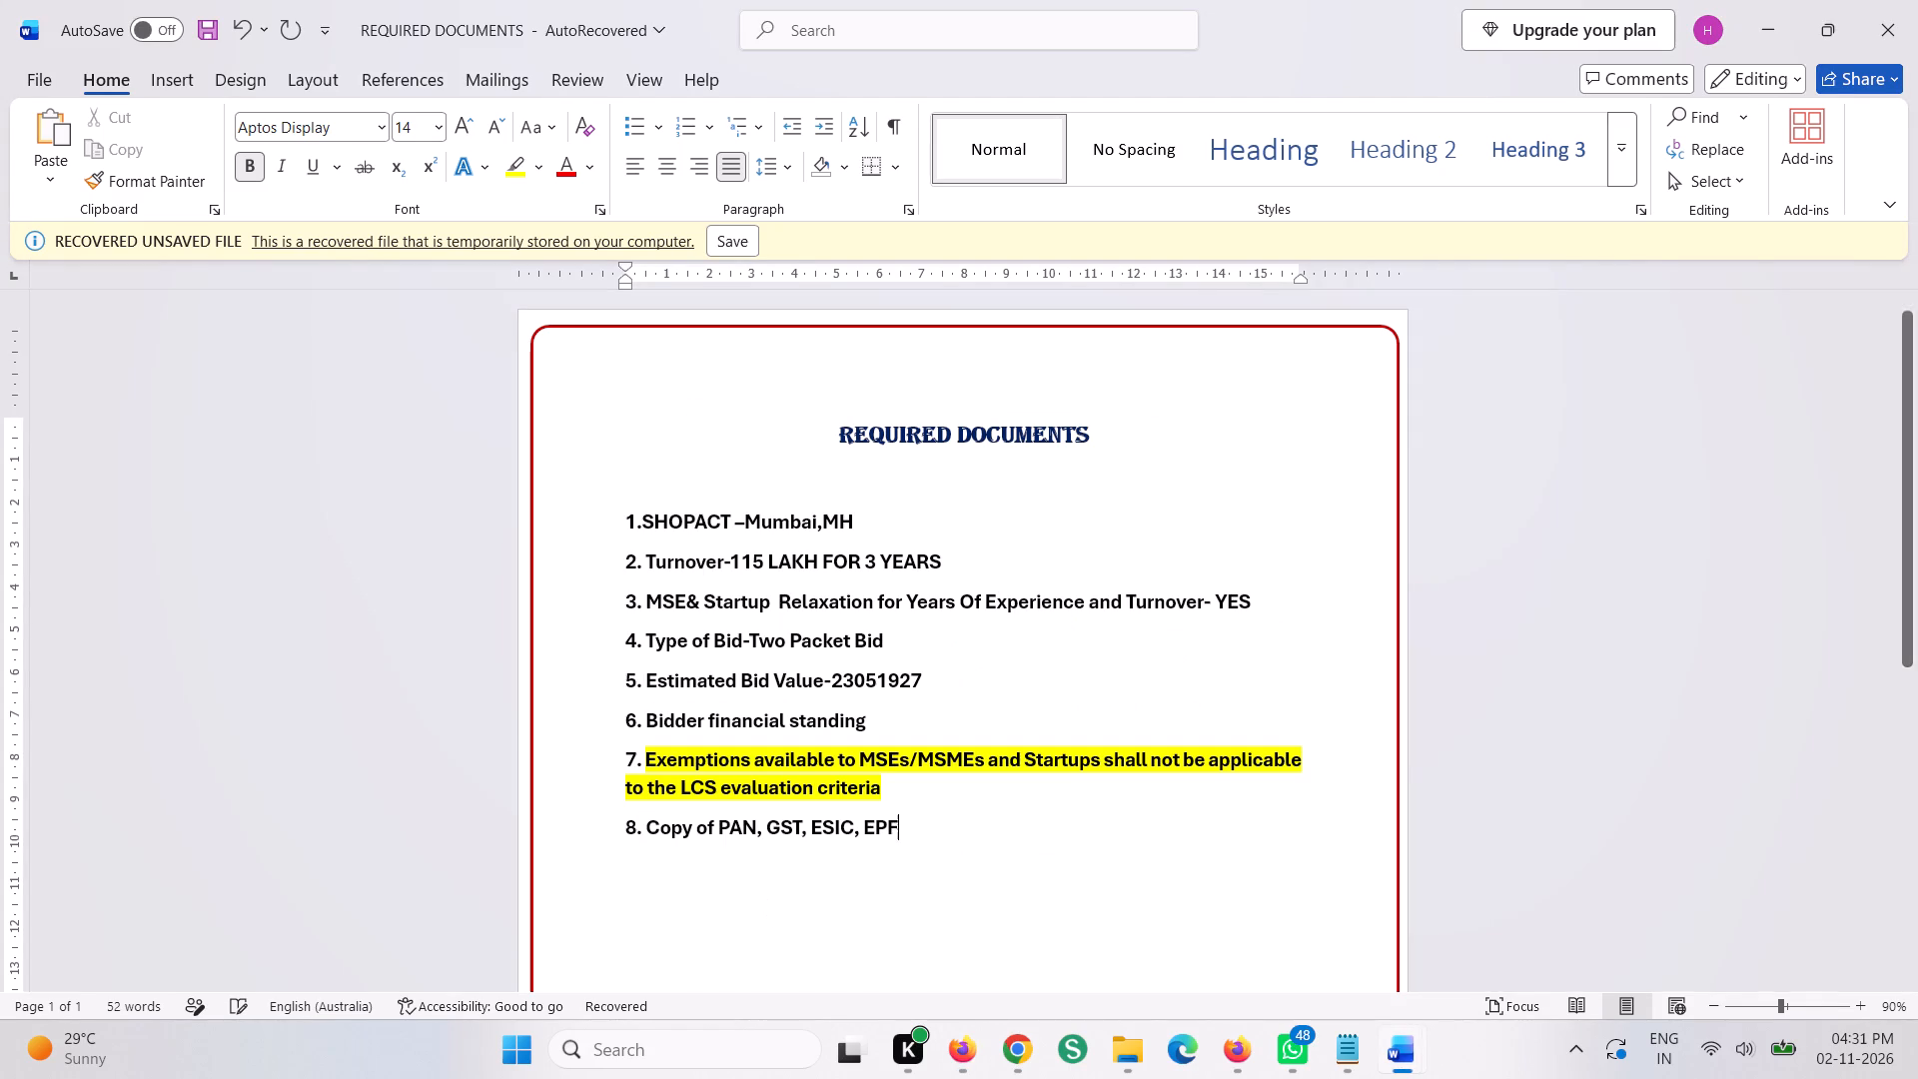
text(9.)
key(alt+Tab)
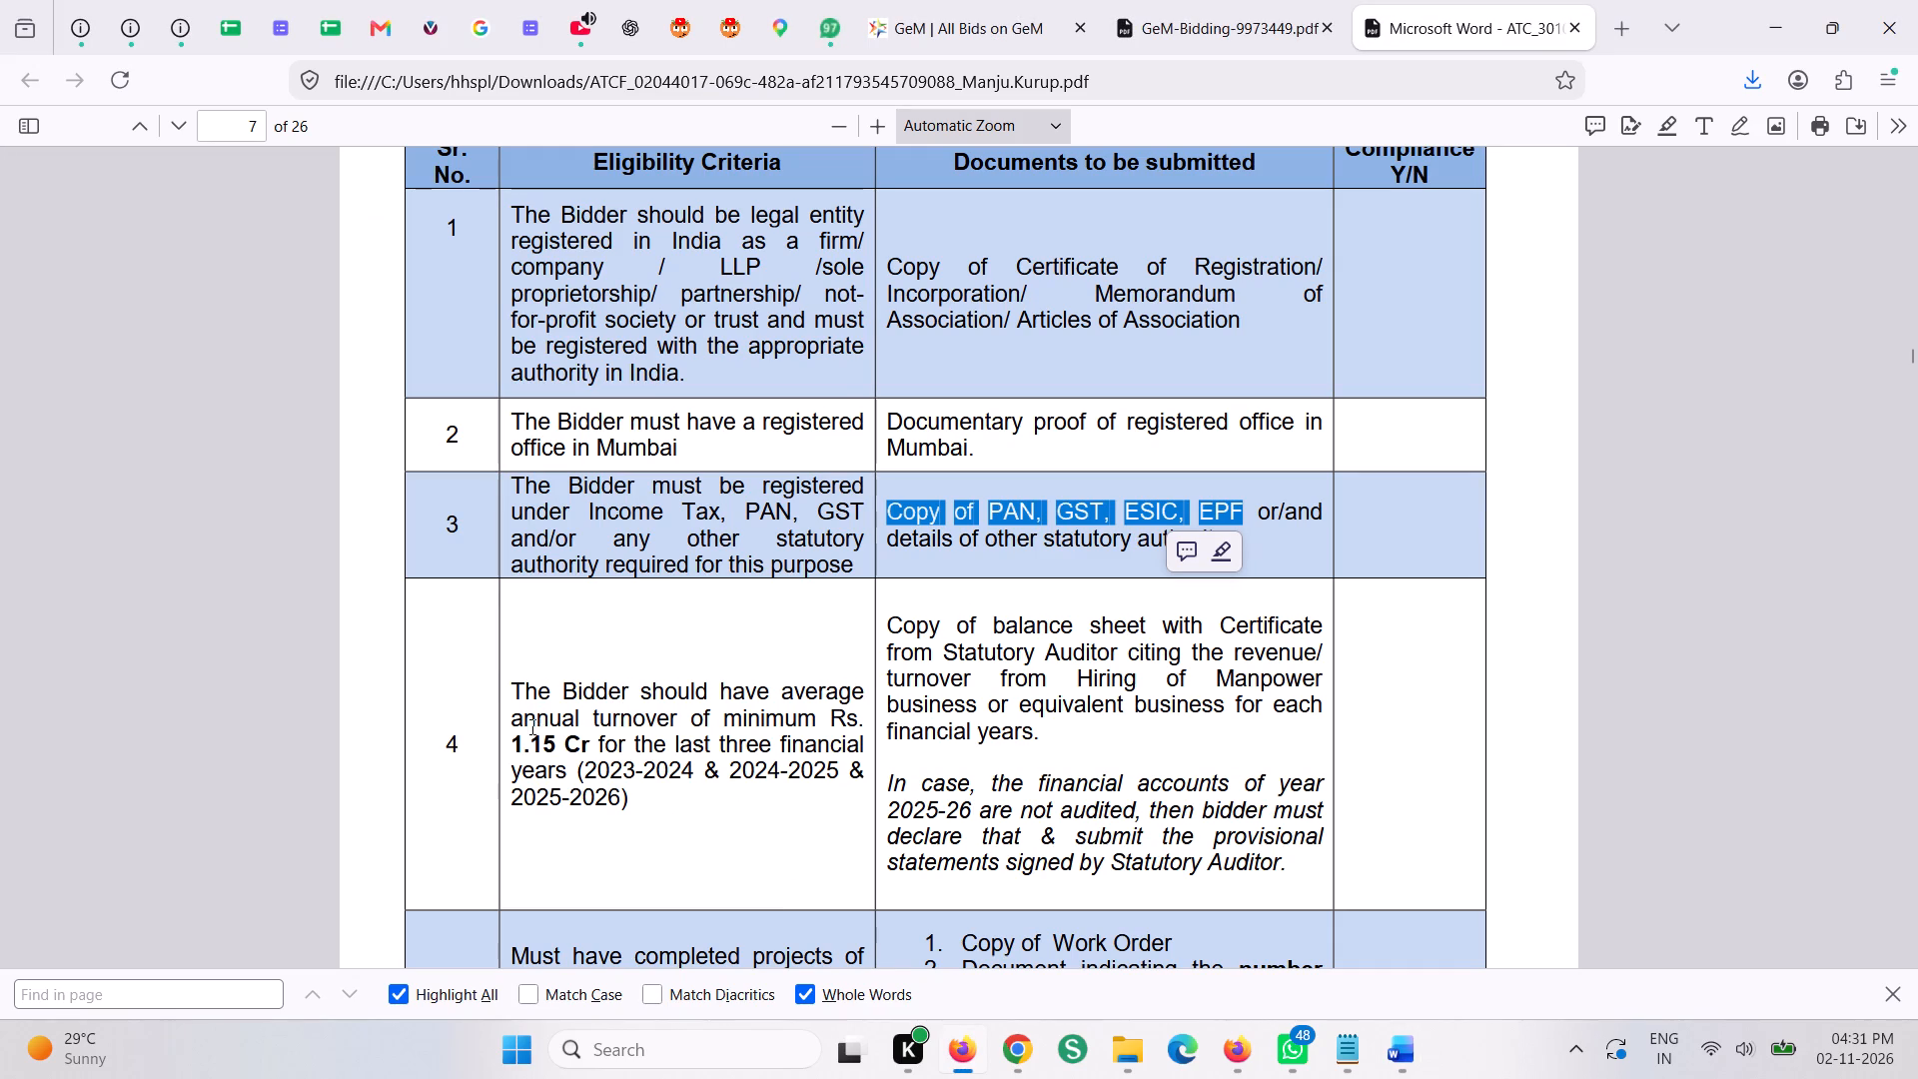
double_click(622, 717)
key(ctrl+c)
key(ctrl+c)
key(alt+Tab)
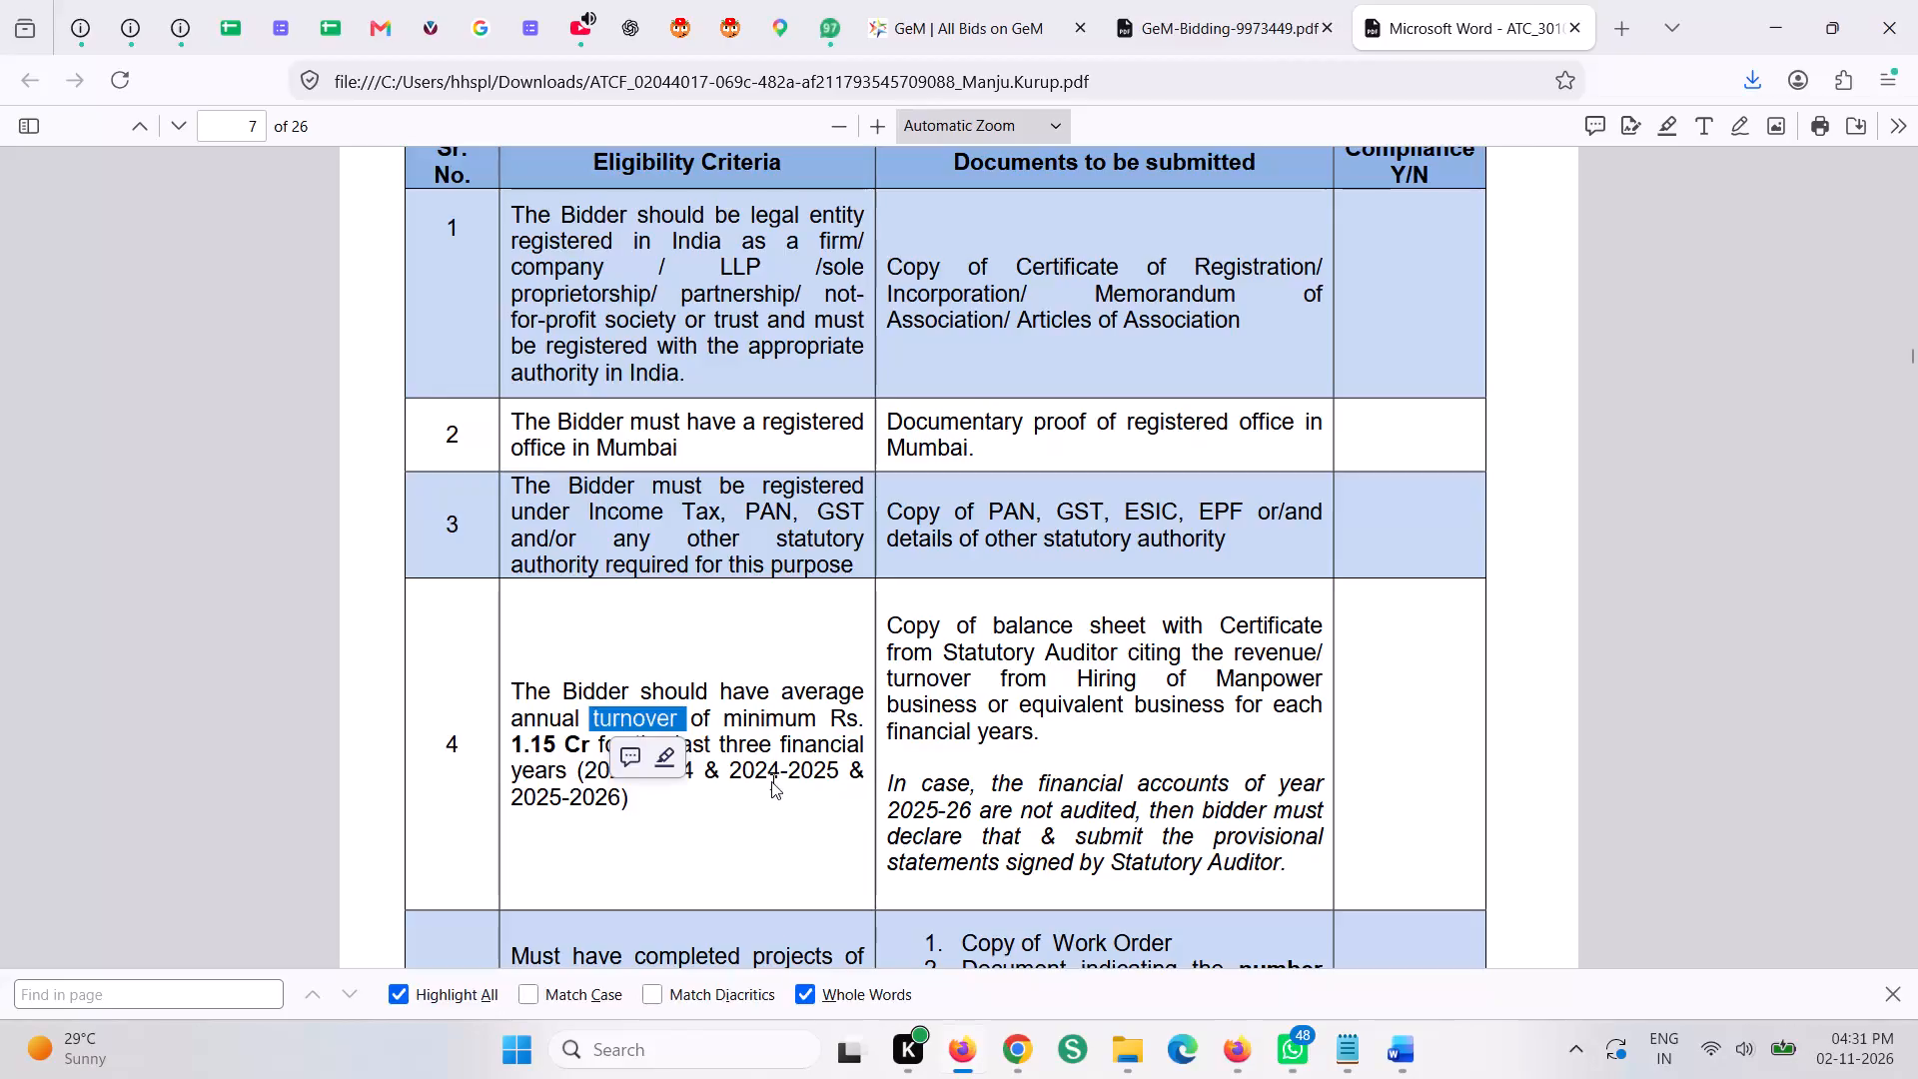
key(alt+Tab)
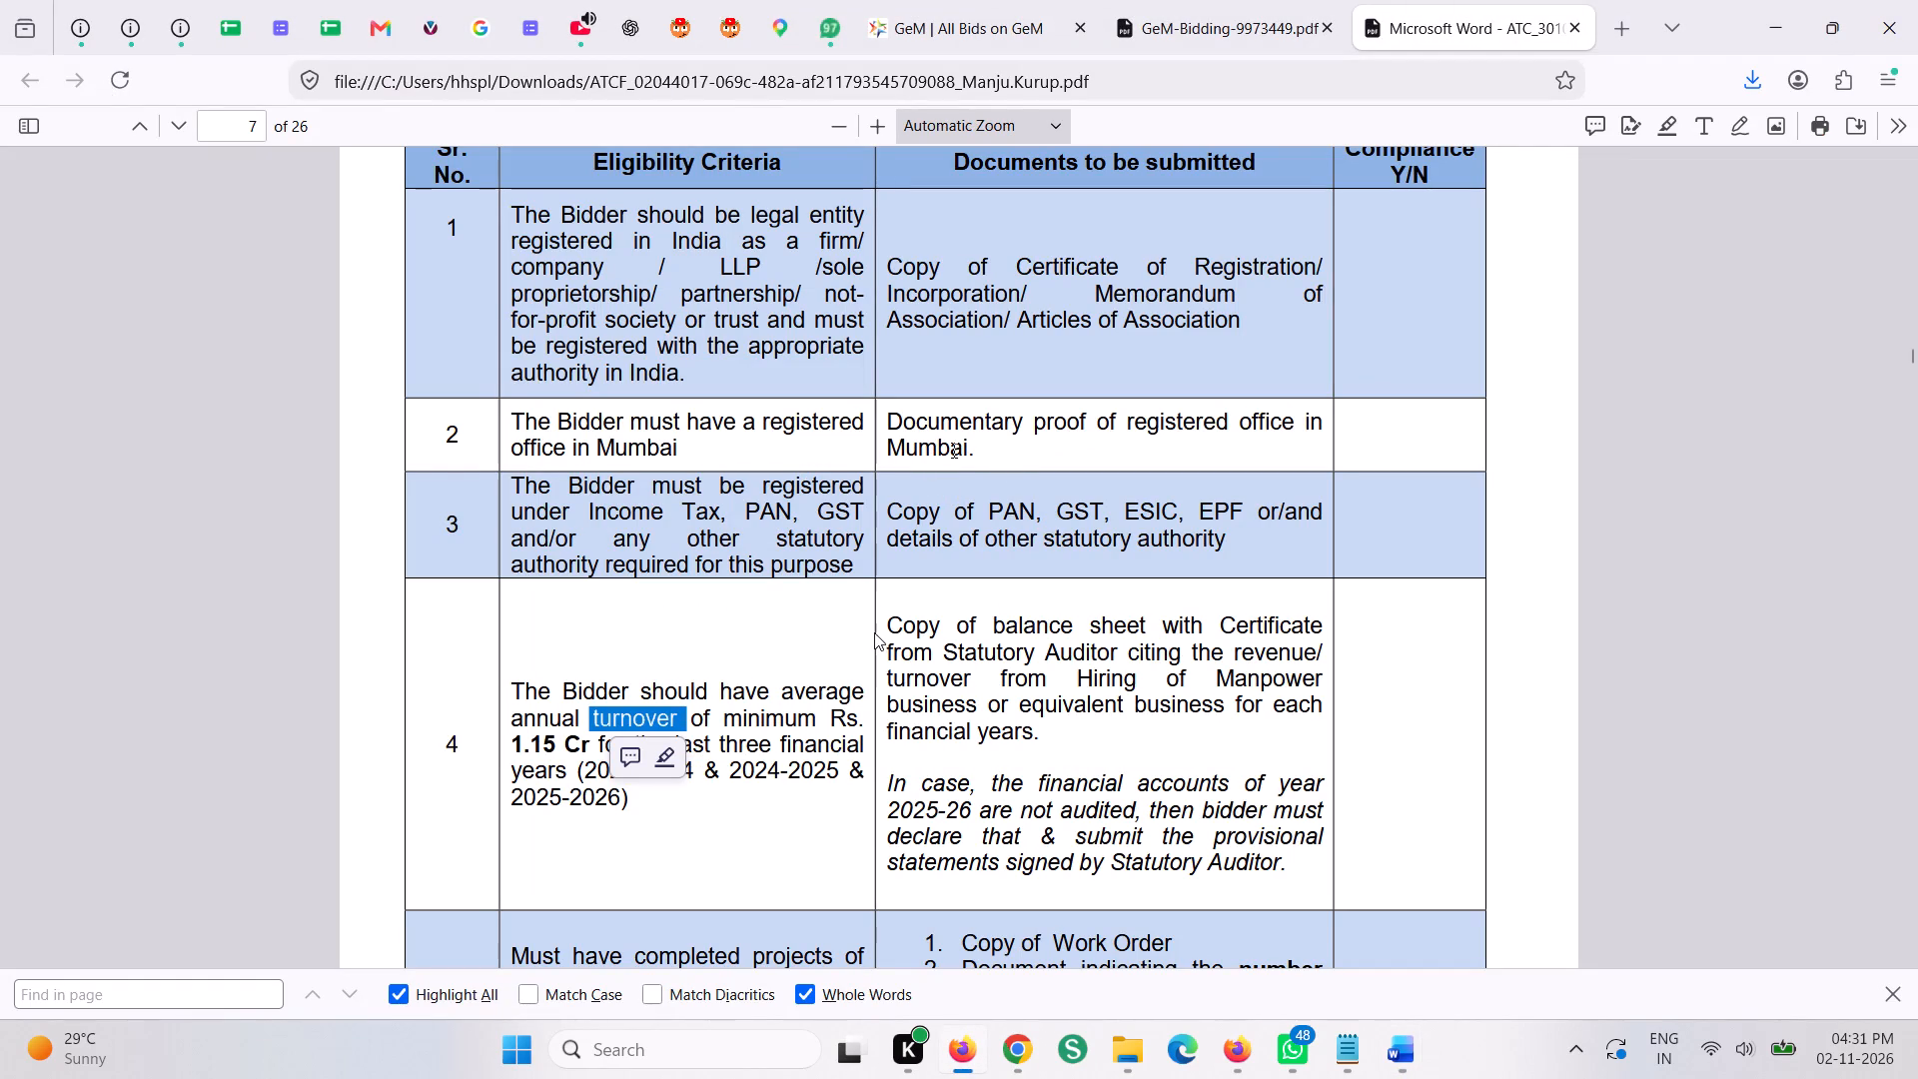
Fill item 9 with "Acceptance of Additional Terms and Conditions" from criteria row 6, joining the broken line.
scroll(881, 640, down, 1)
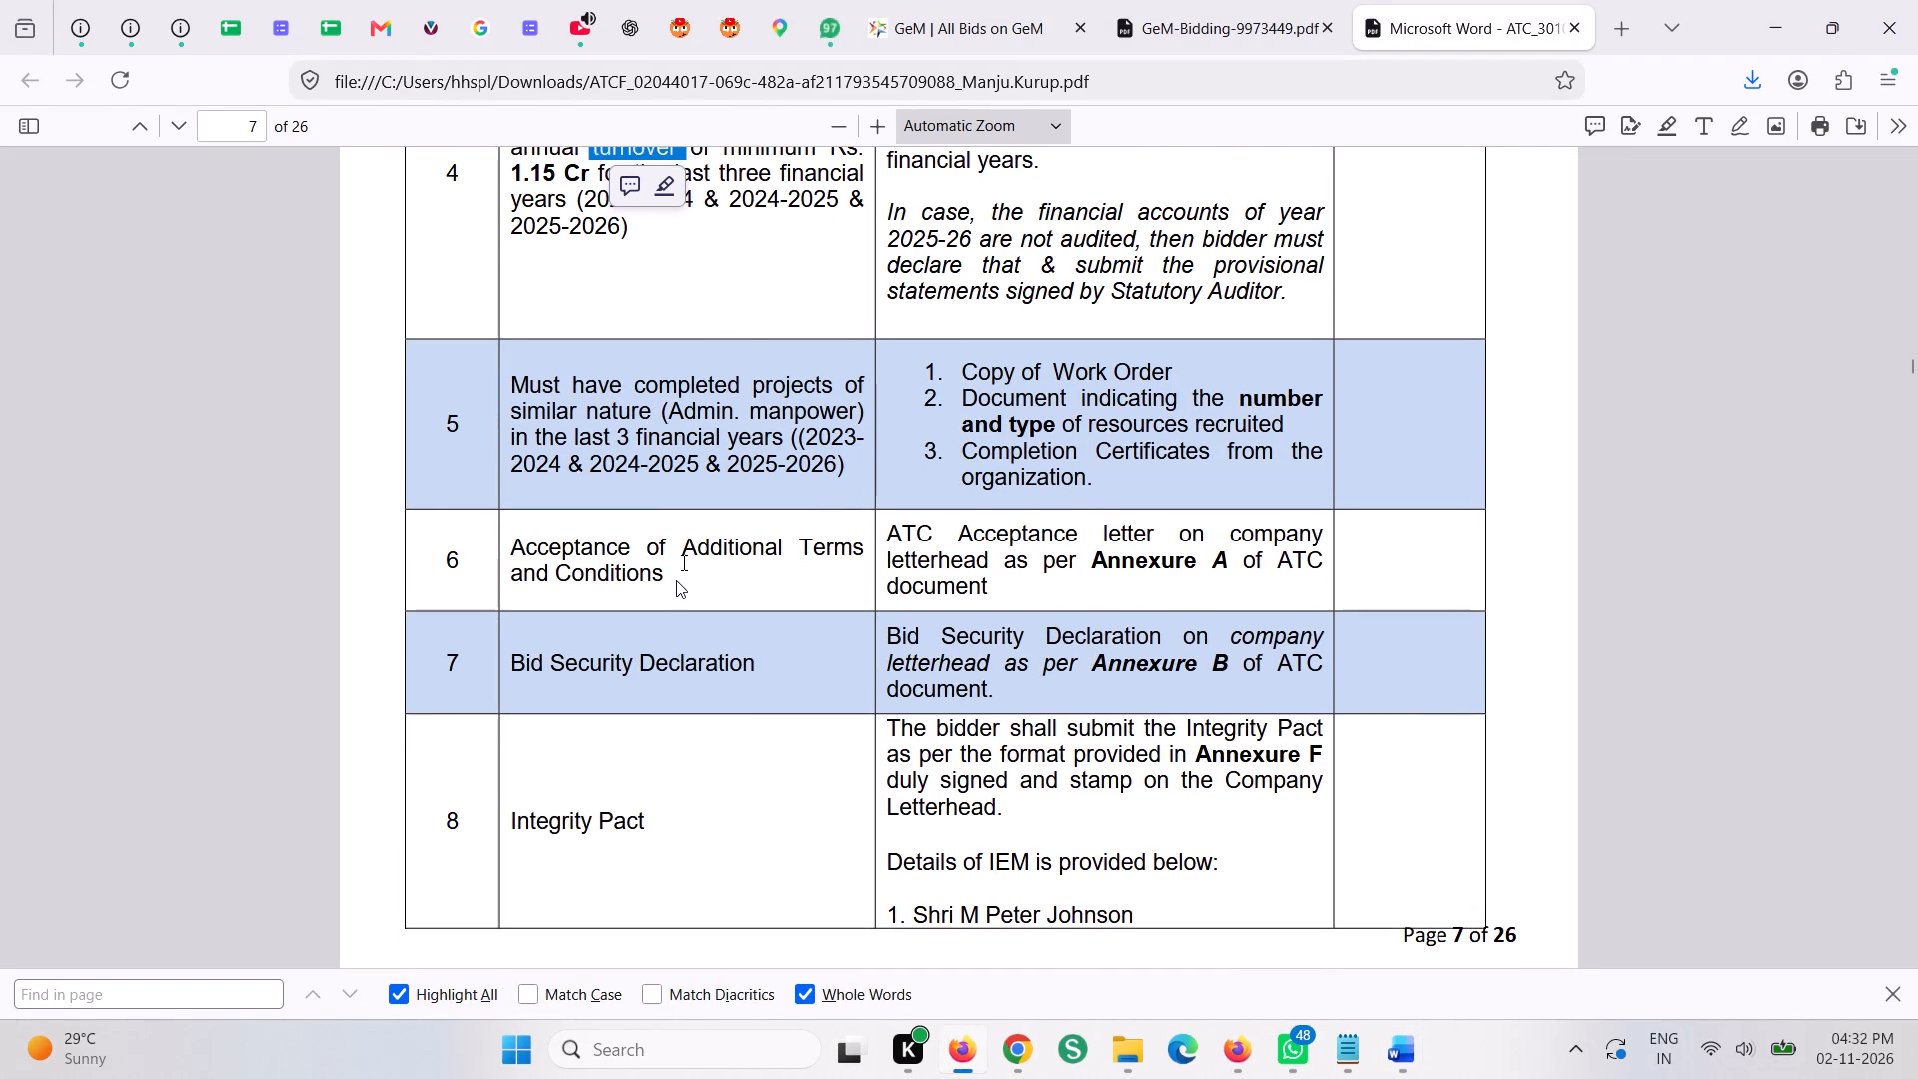
click(532, 551)
drag(532, 551, 653, 566)
key(ctrl+c)
key(ctrl+c)
key(alt+Tab)
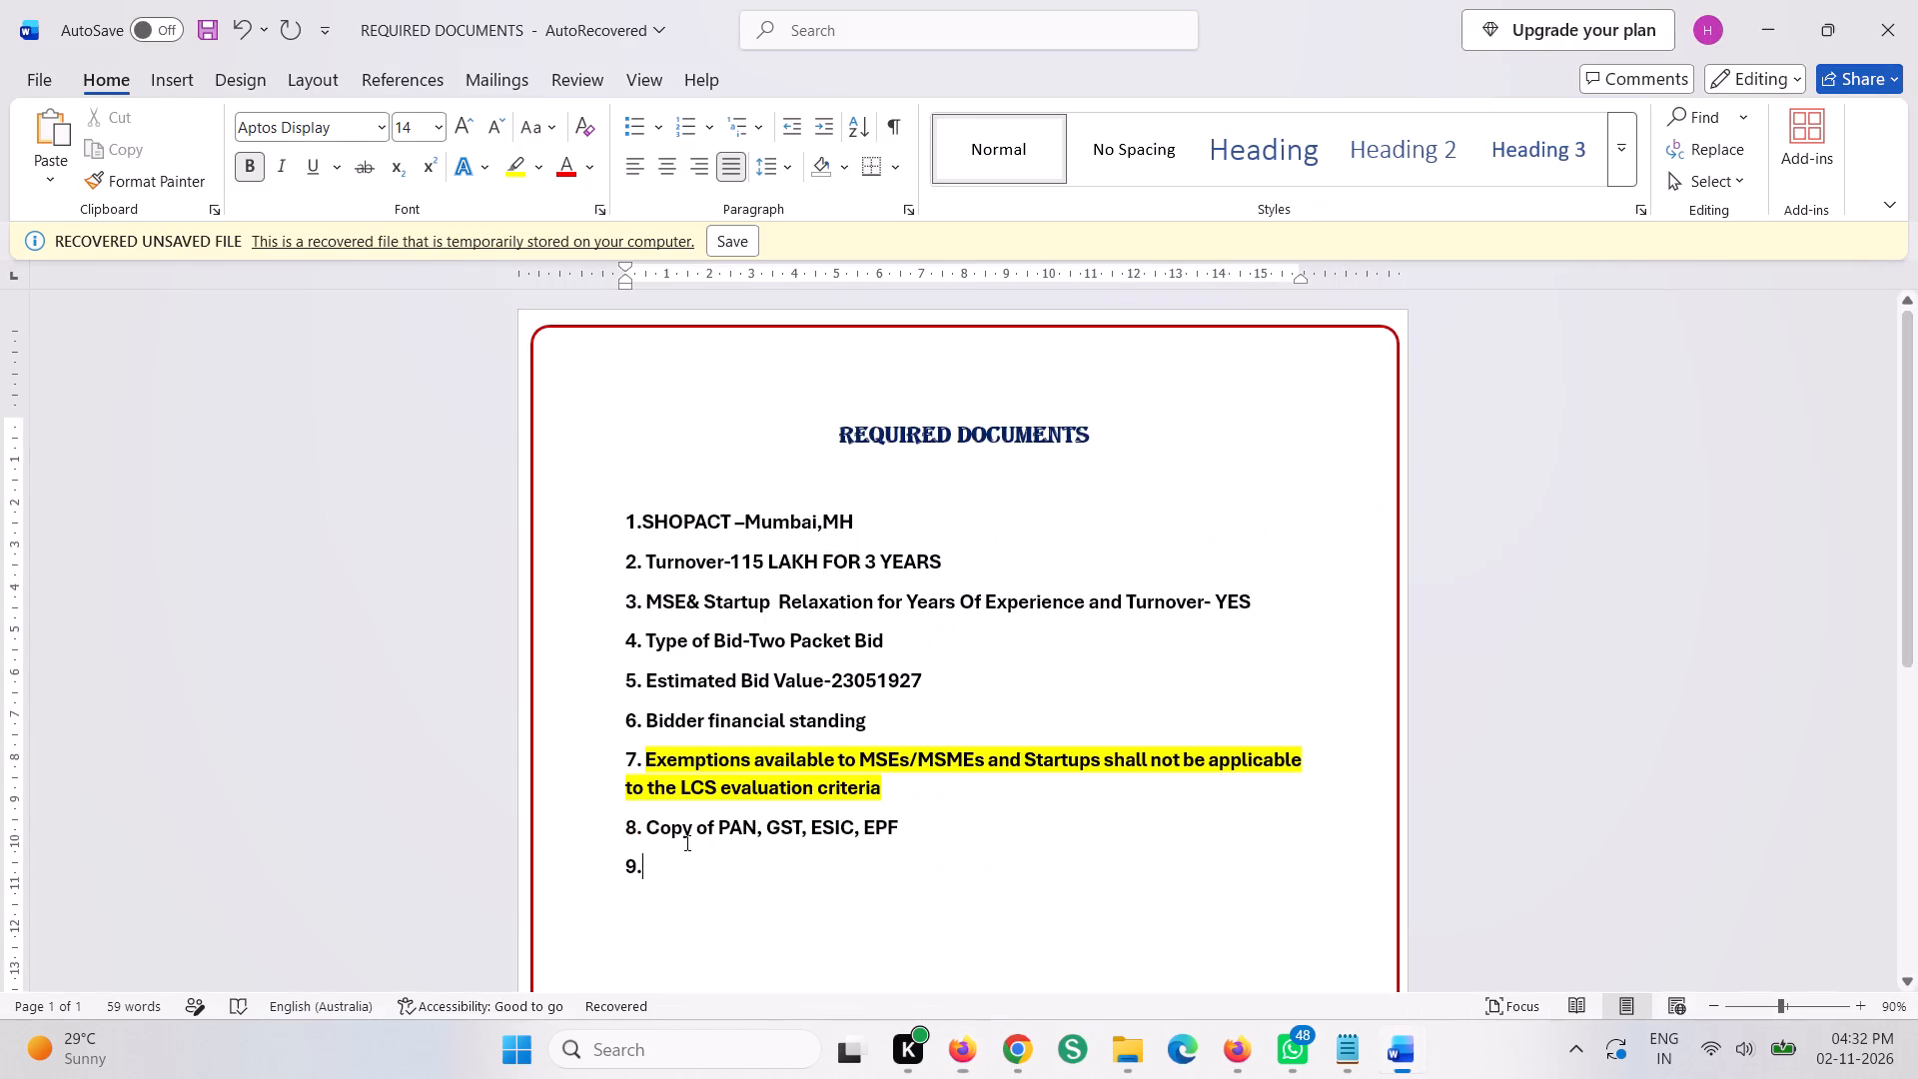
scroll(683, 845, down, 1)
key(ctrl+v)
click(621, 663)
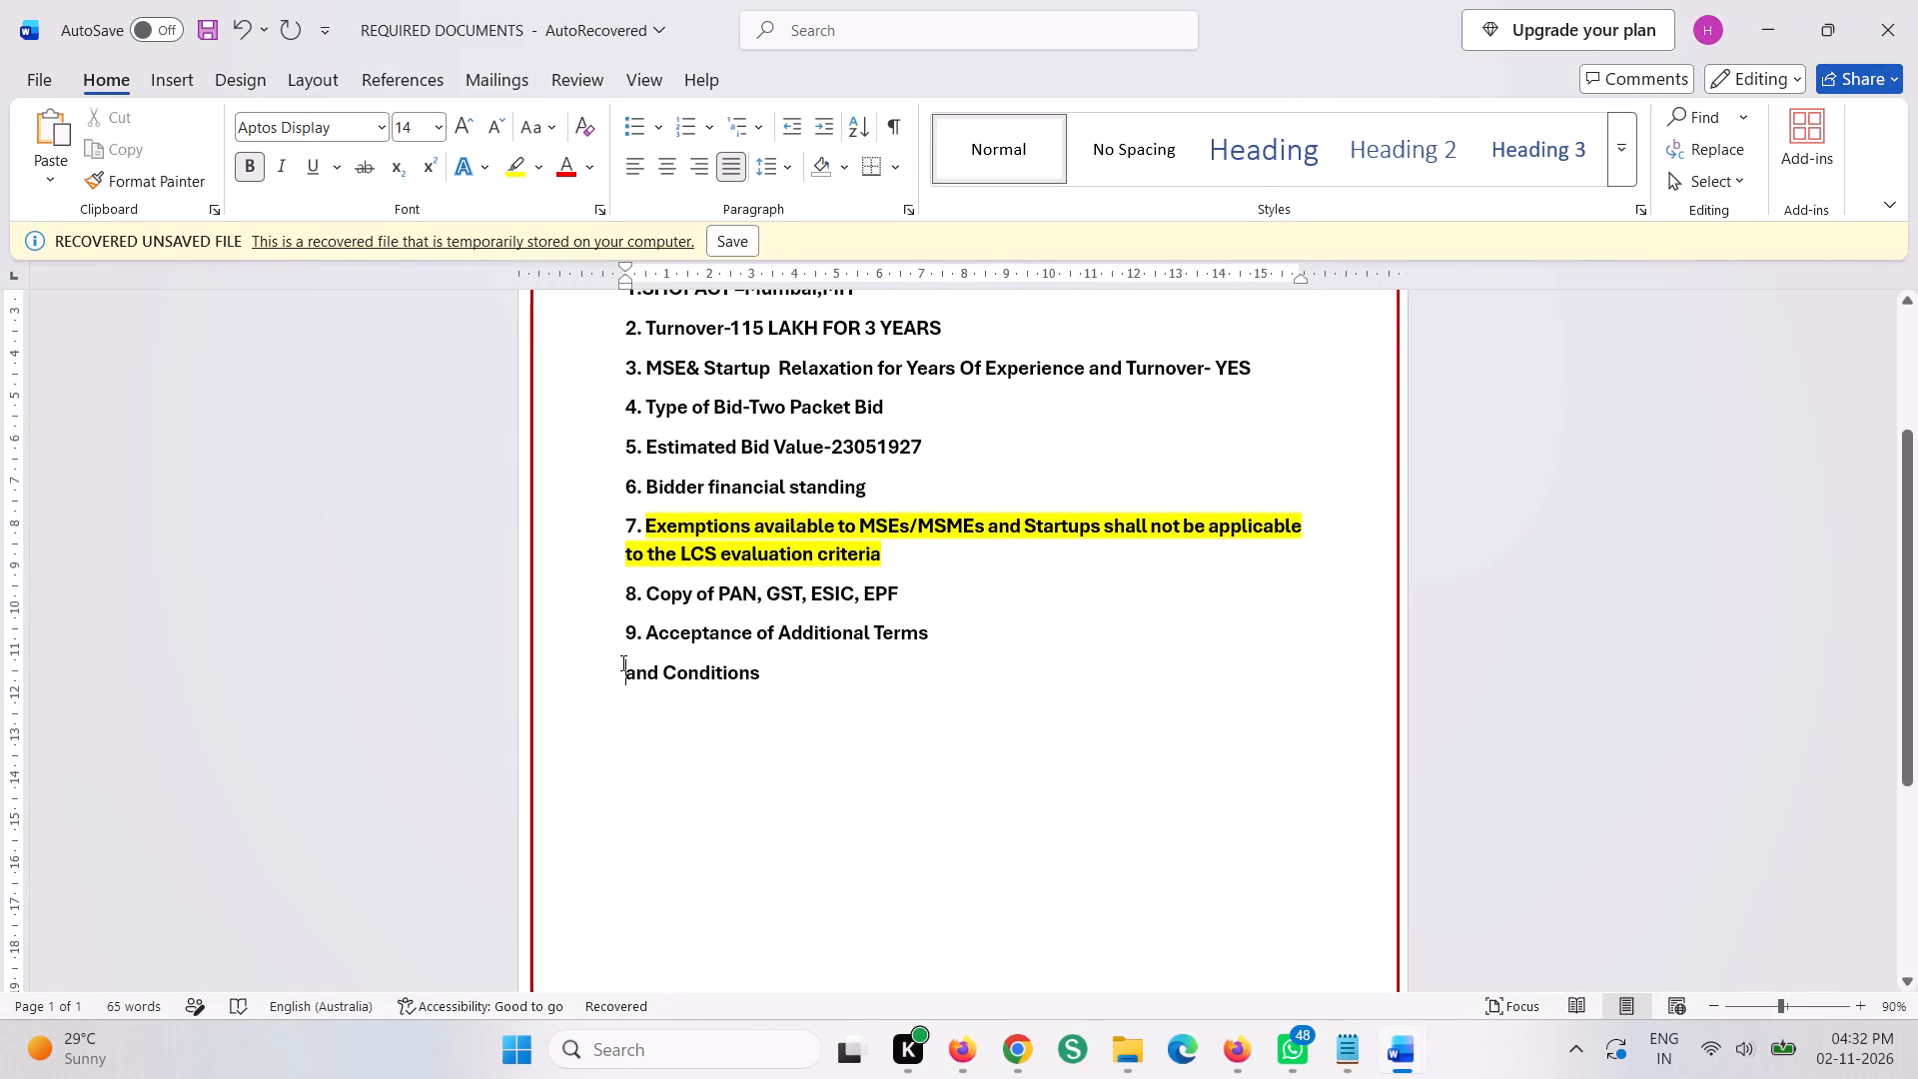
key(BackSpace)
key(space)
Complete item 9 by adding "Annexure A" from the ATC table followed by "ON LETTERHEAD".
key(alt+Tab)
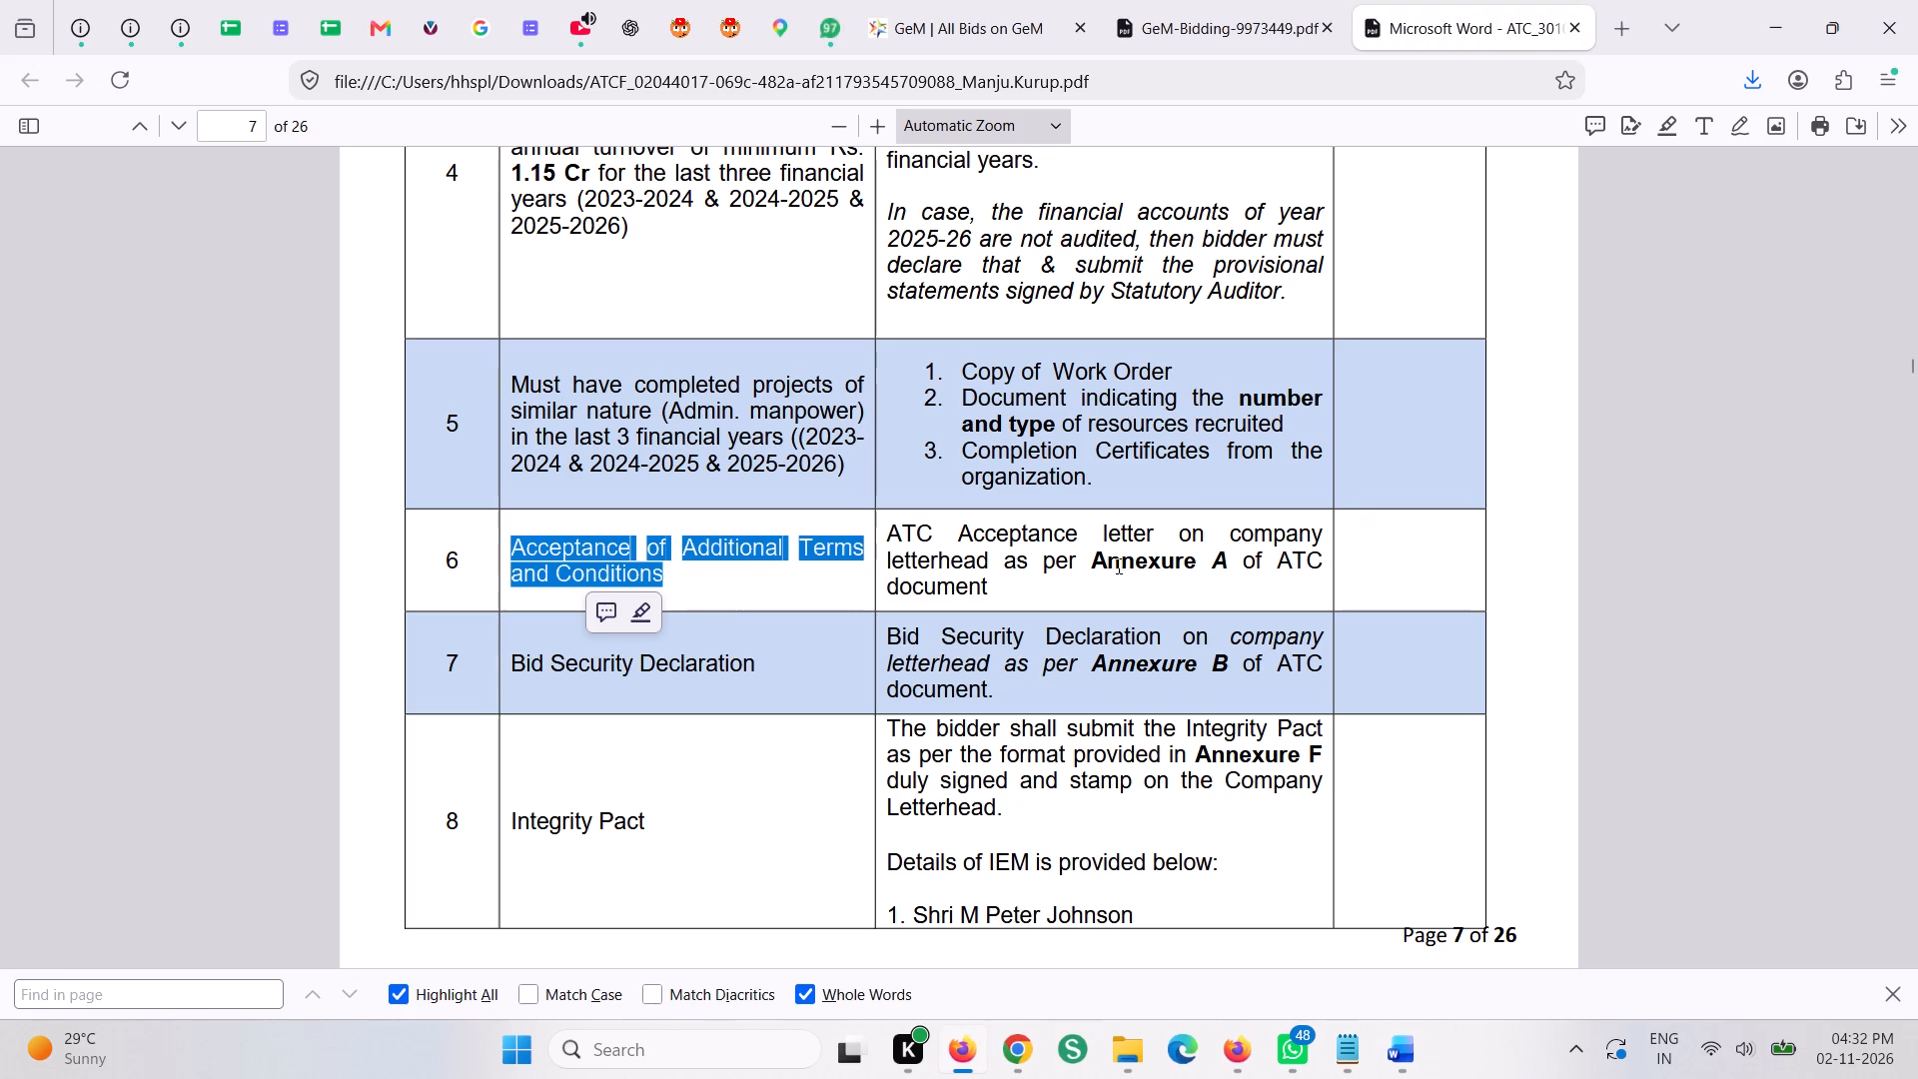
click(1108, 552)
drag(1108, 552, 1243, 564)
key(ctrl+c)
key(ctrl+c)
key(alt+Tab)
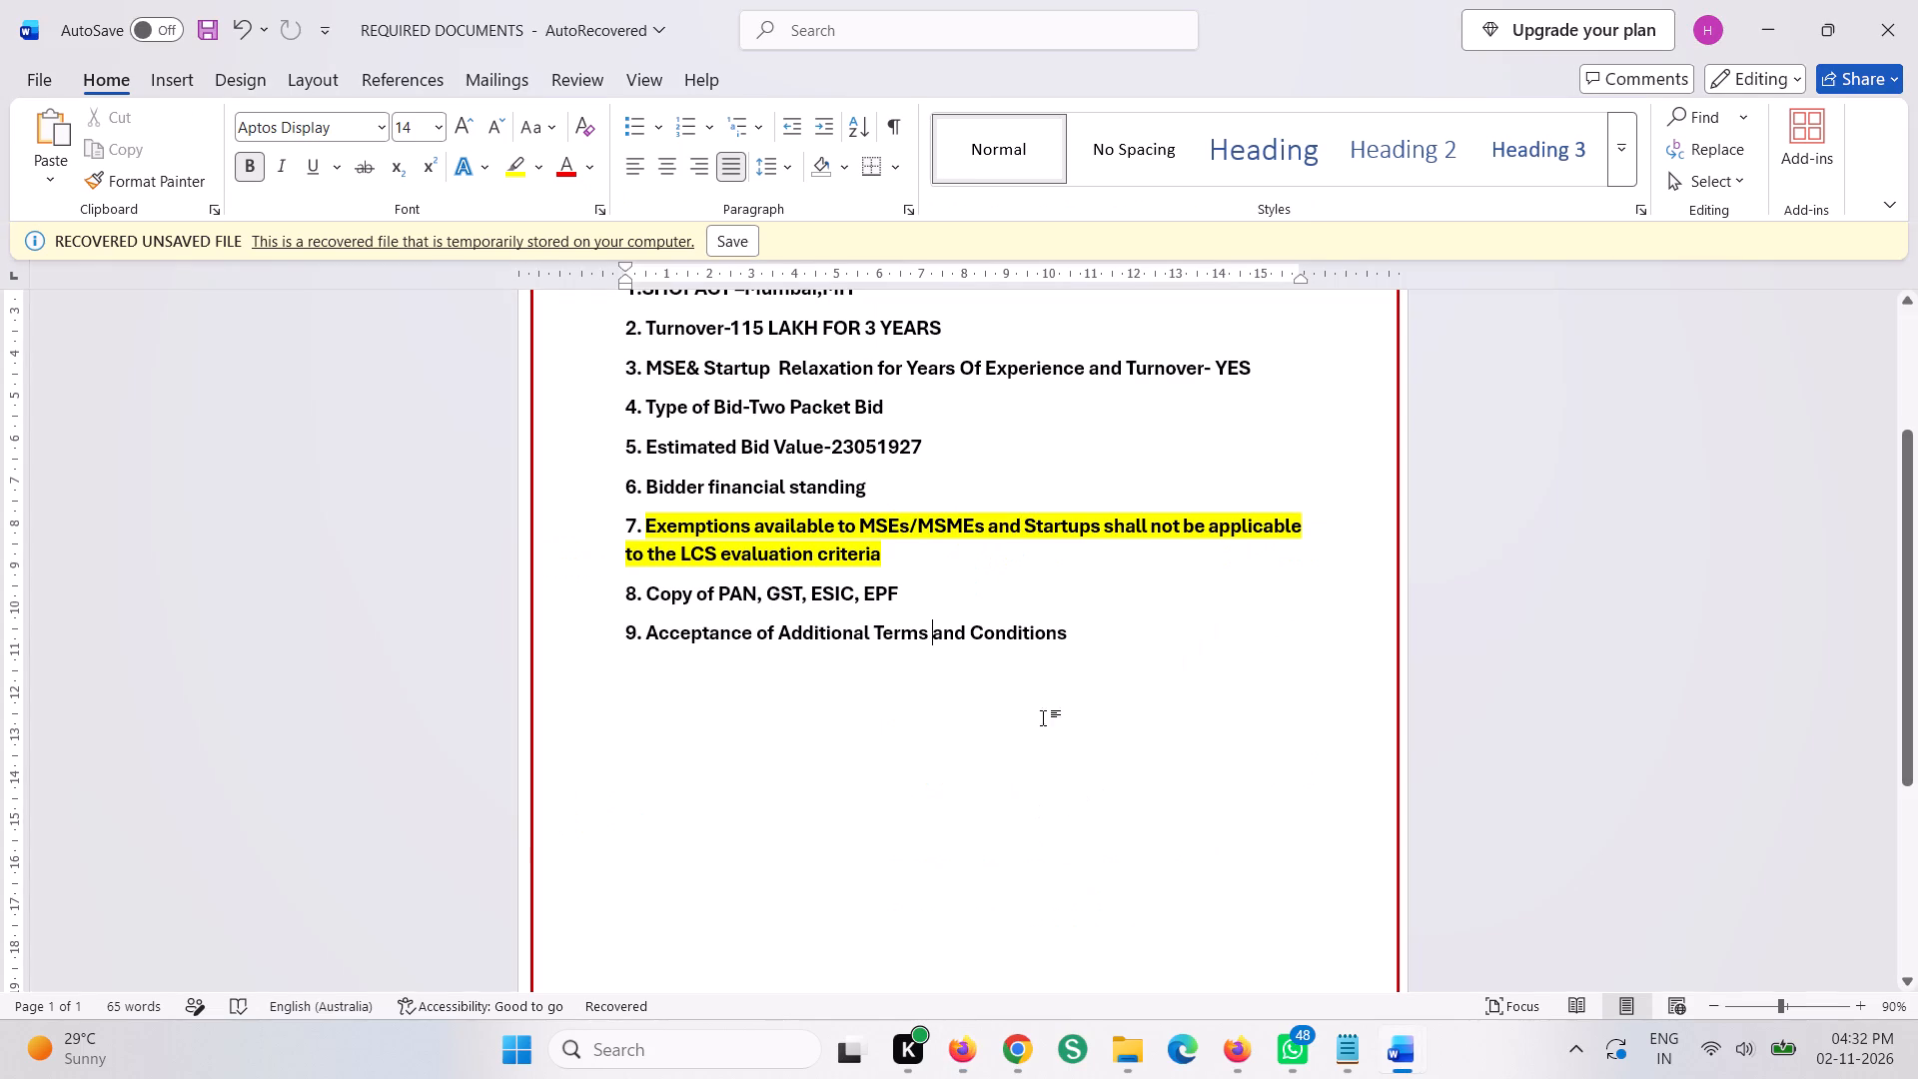
key(space)
key(BackSpace)
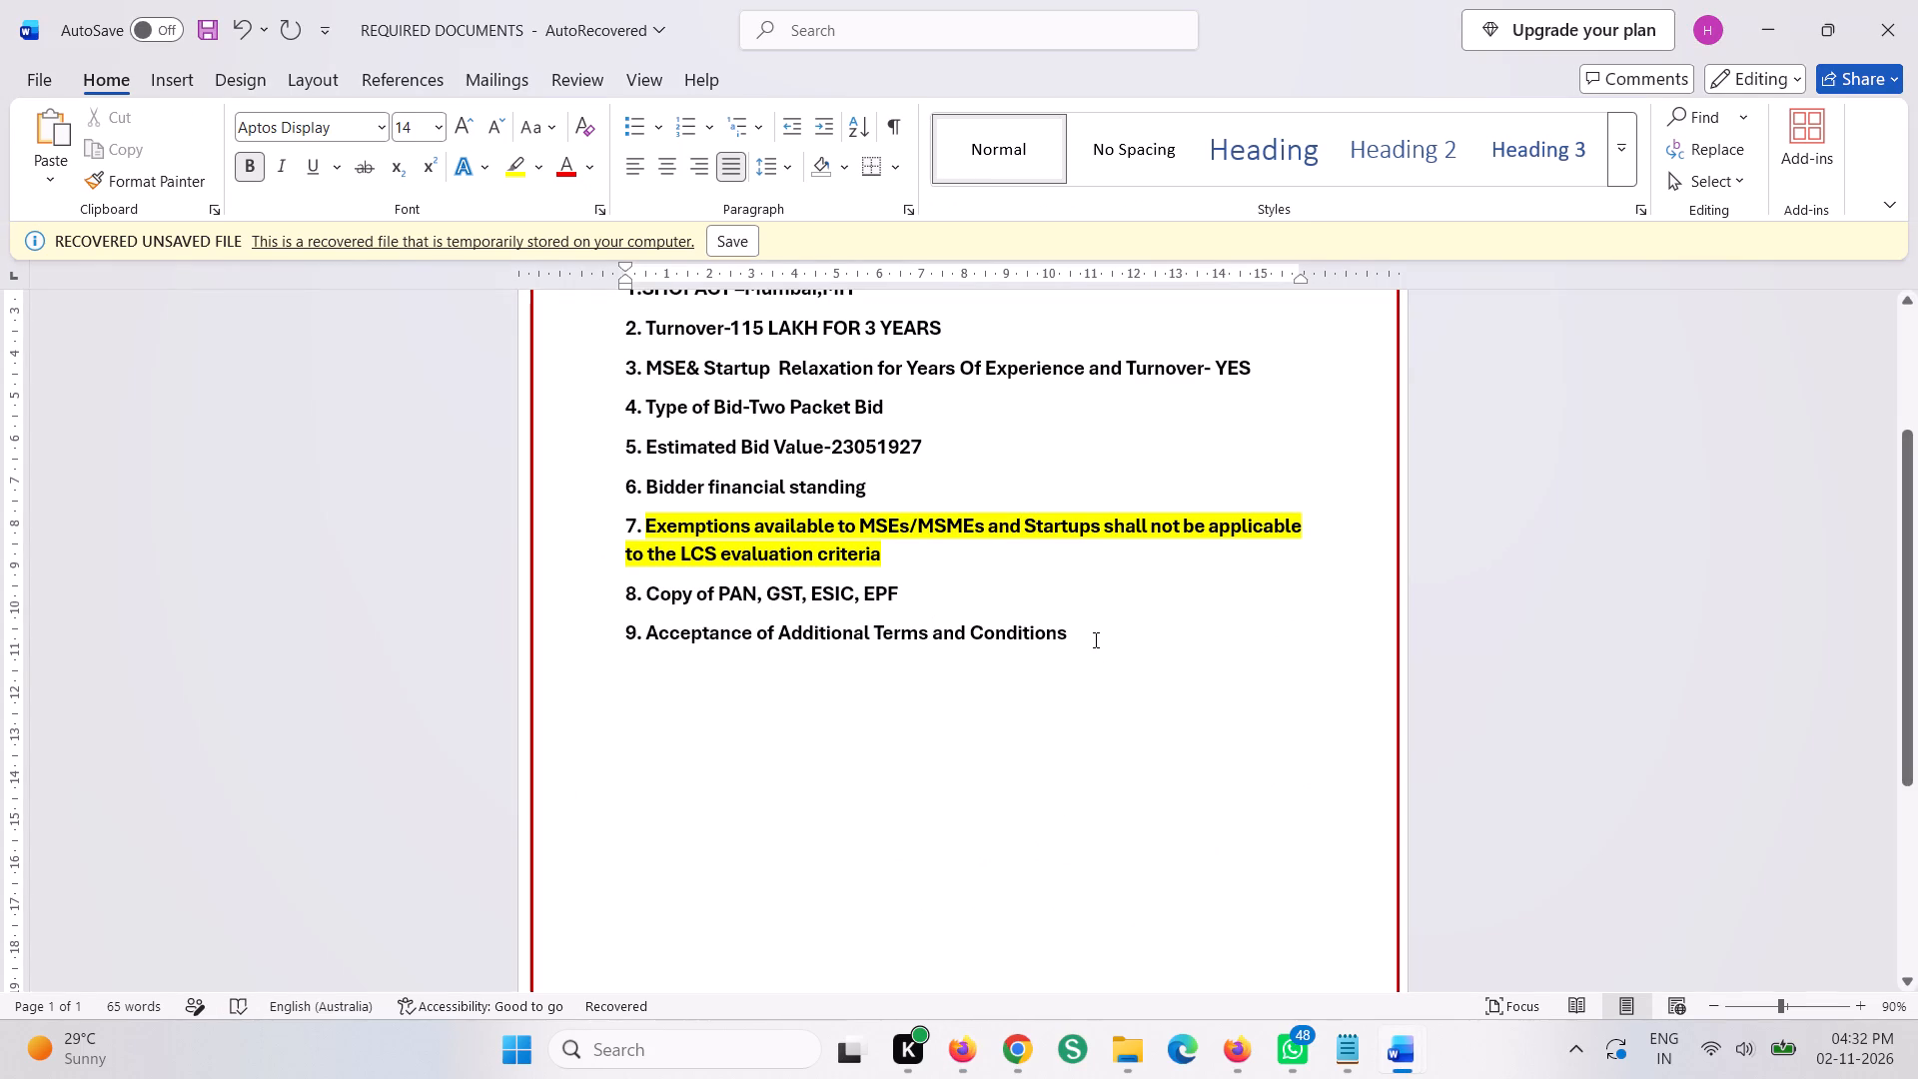
click(1094, 639)
key(space)
key(ctrl+v)
key(BackSpace)
key(BackSpace)
text(ON LETTERHEAD)
Add item 10 "Bid Security Declaration" from criteria row 7 and start a new line below it.
key(alt+Tab)
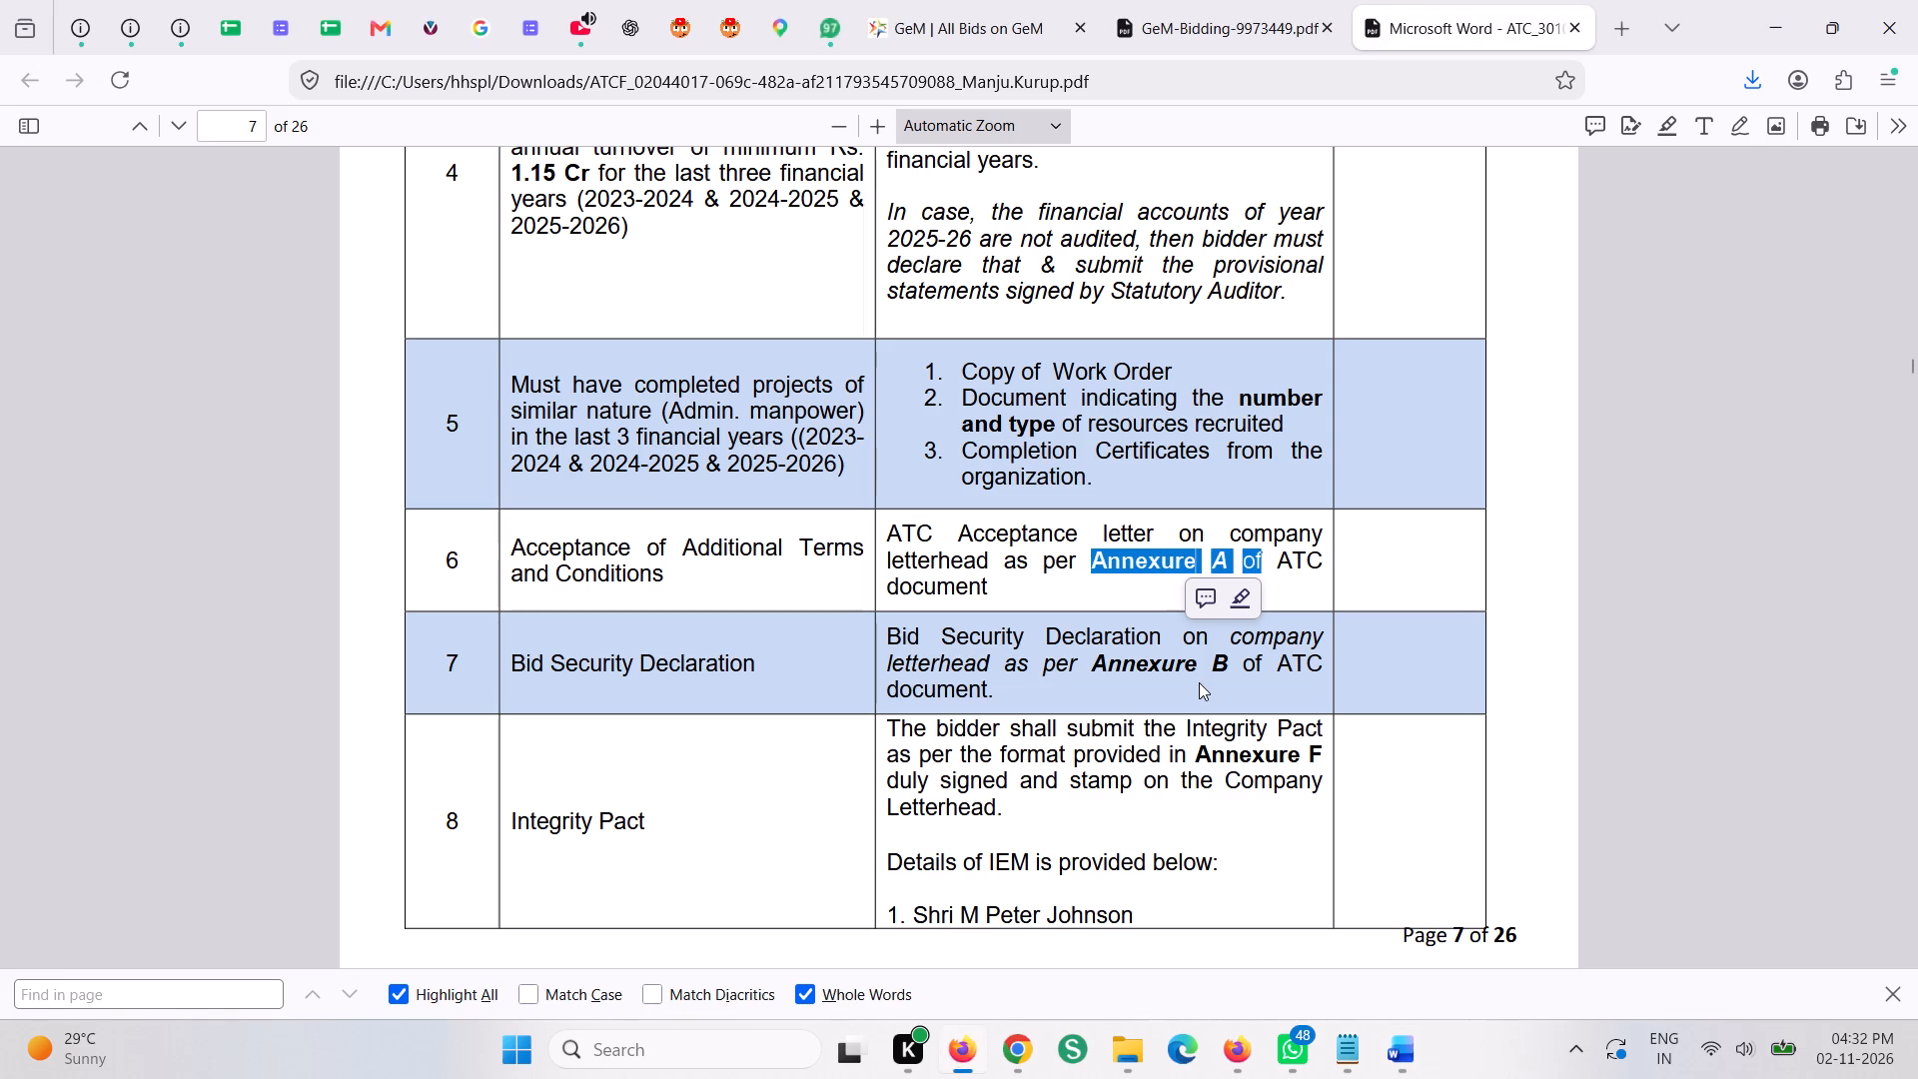
click(705, 670)
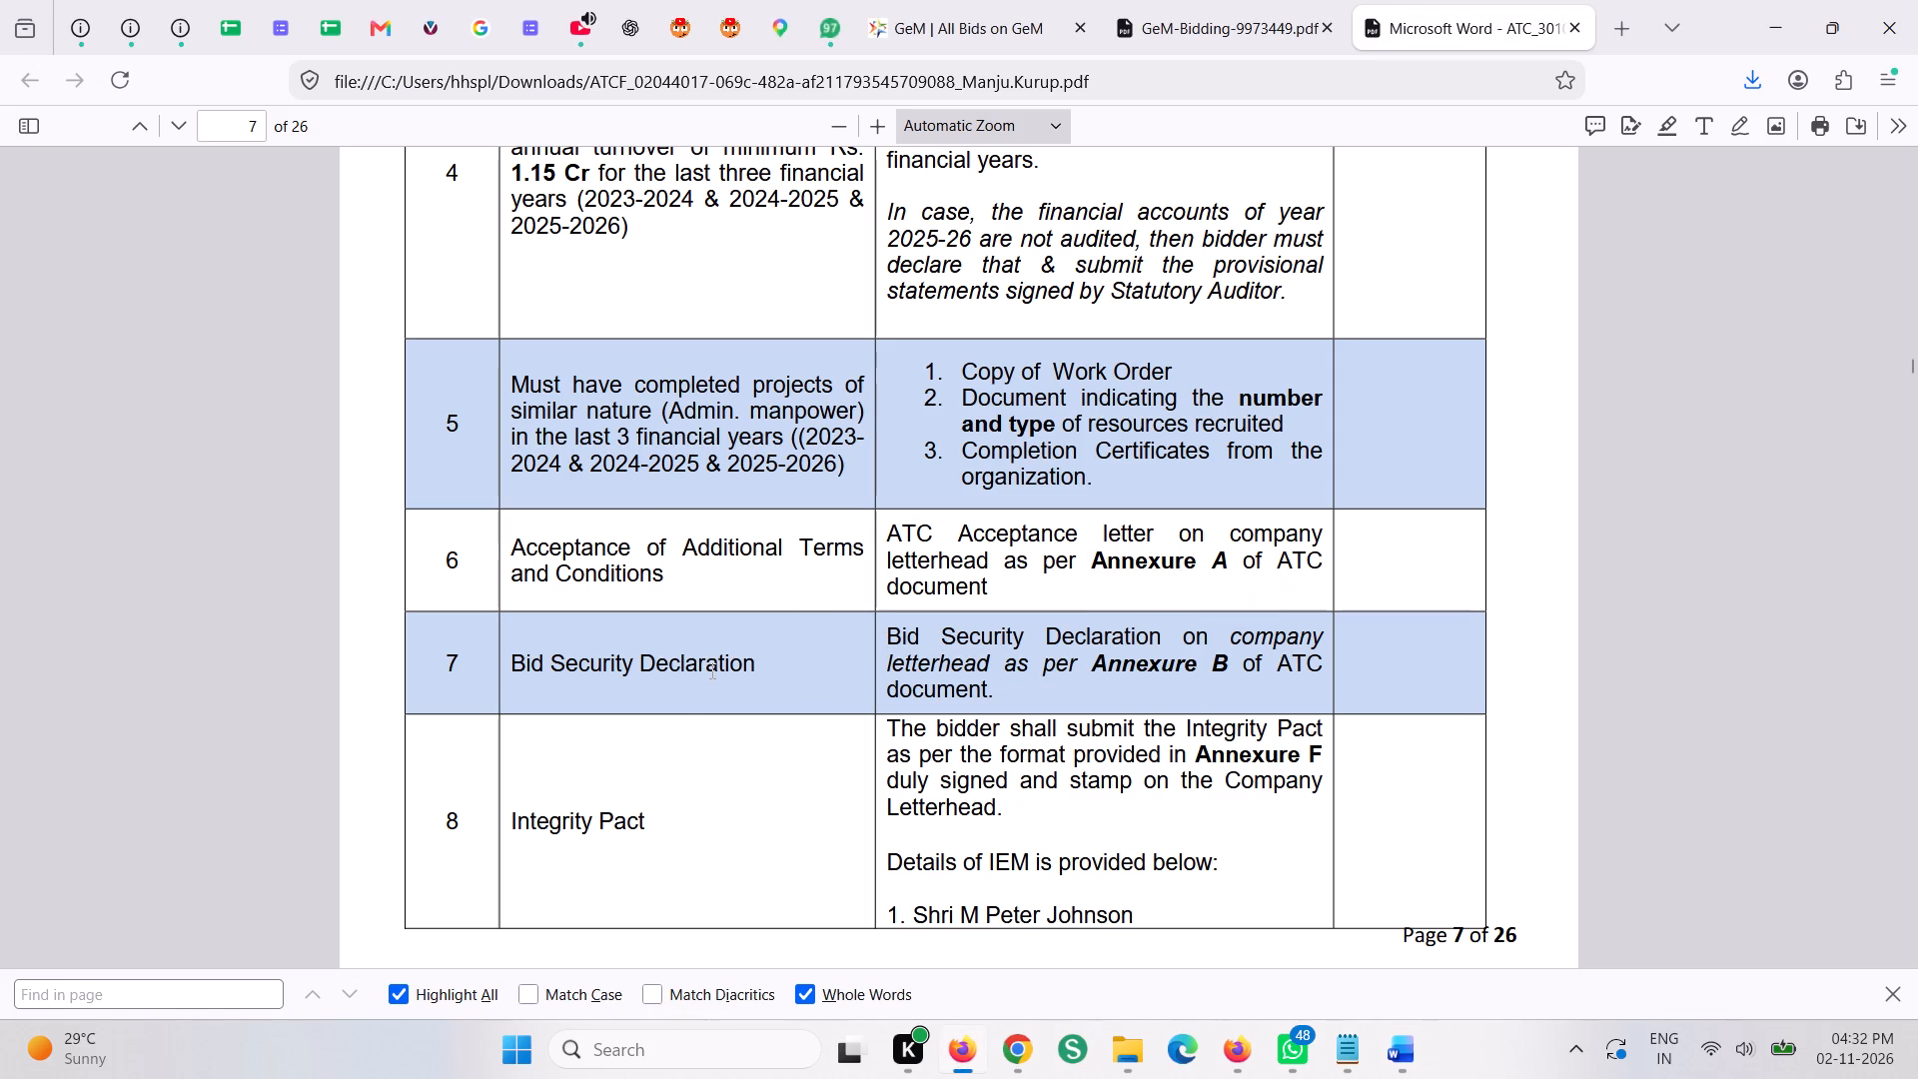
triple_click(698, 666)
key(ctrl+c)
key(ctrl+c)
key(alt+Tab)
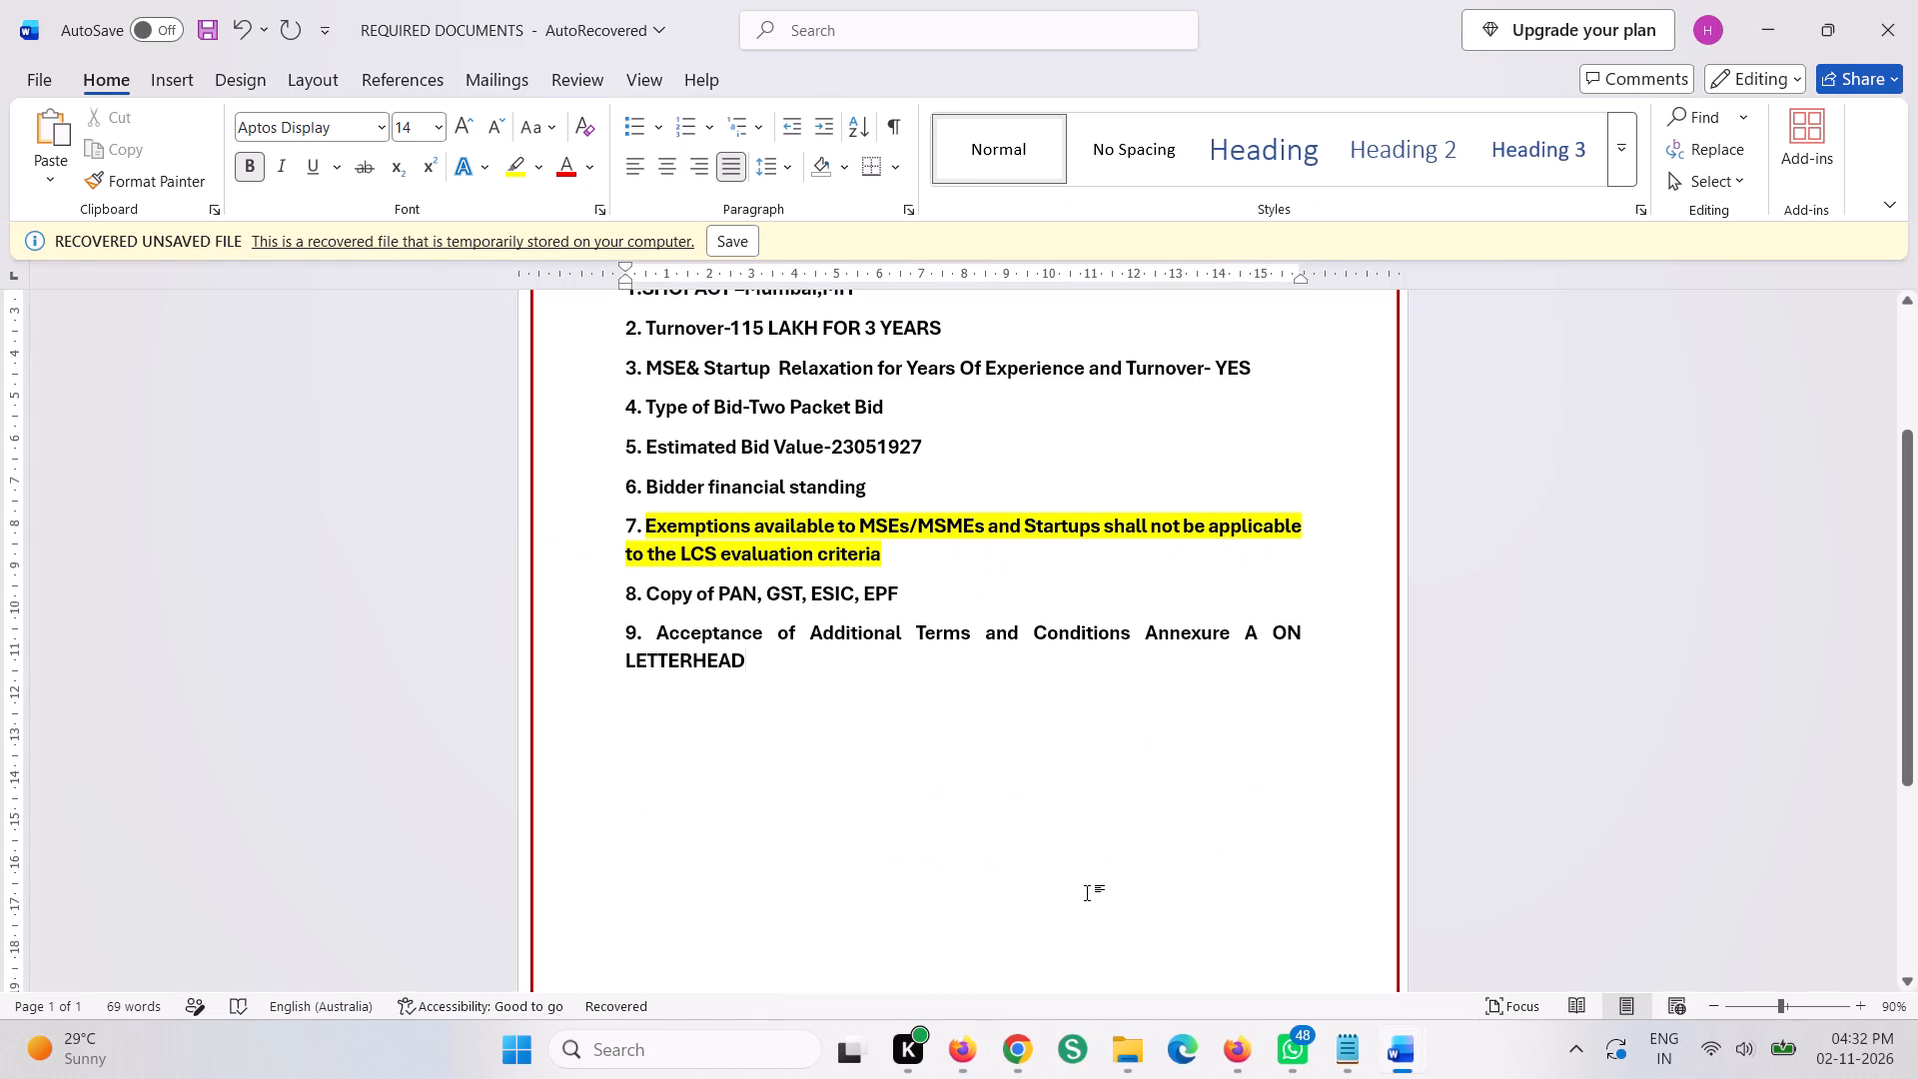
key(Return)
text(10.)
key(ctrl+v)
key(Return)
key(alt+Tab)
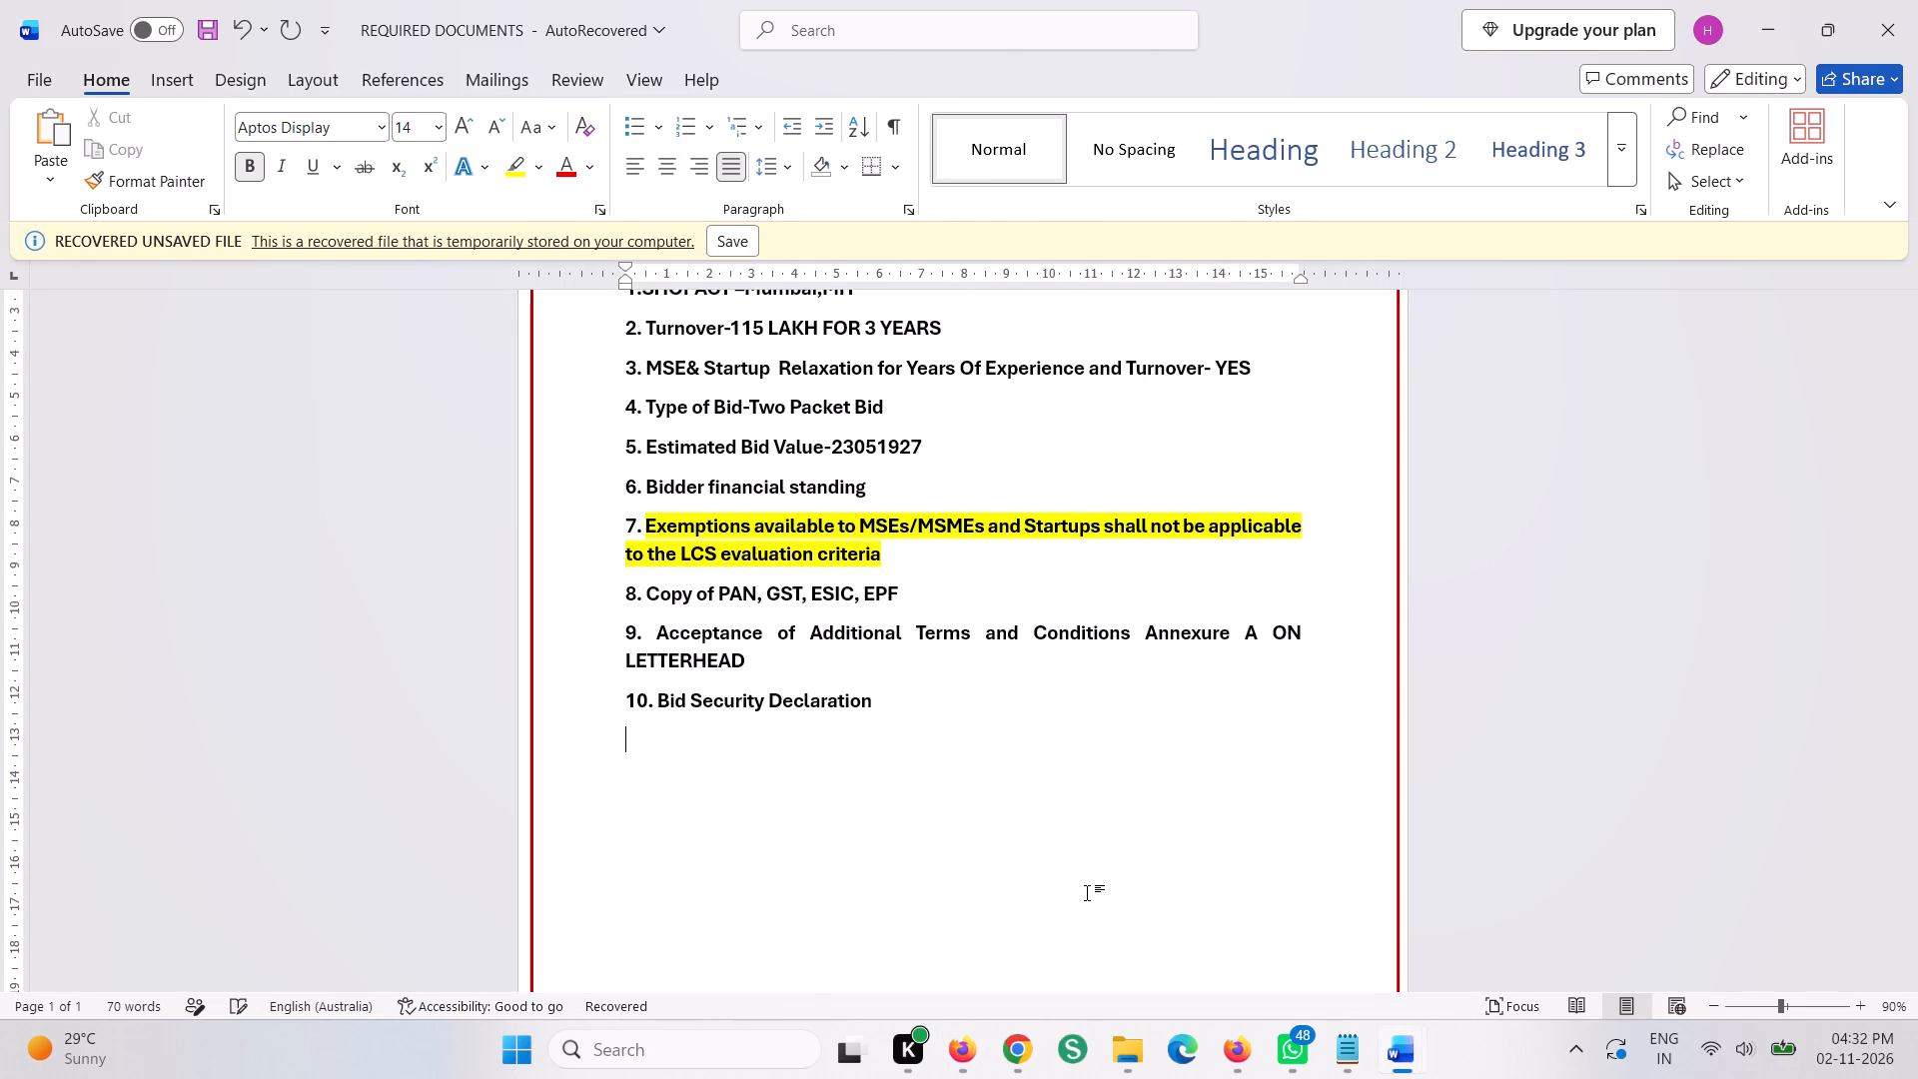
Complete item 10 of the Word list by adding "Annexure B" from criteria row 7 followed by "ON LETTERHEAD".
click(1098, 670)
drag(1098, 670, 1243, 661)
key(ctrl+c)
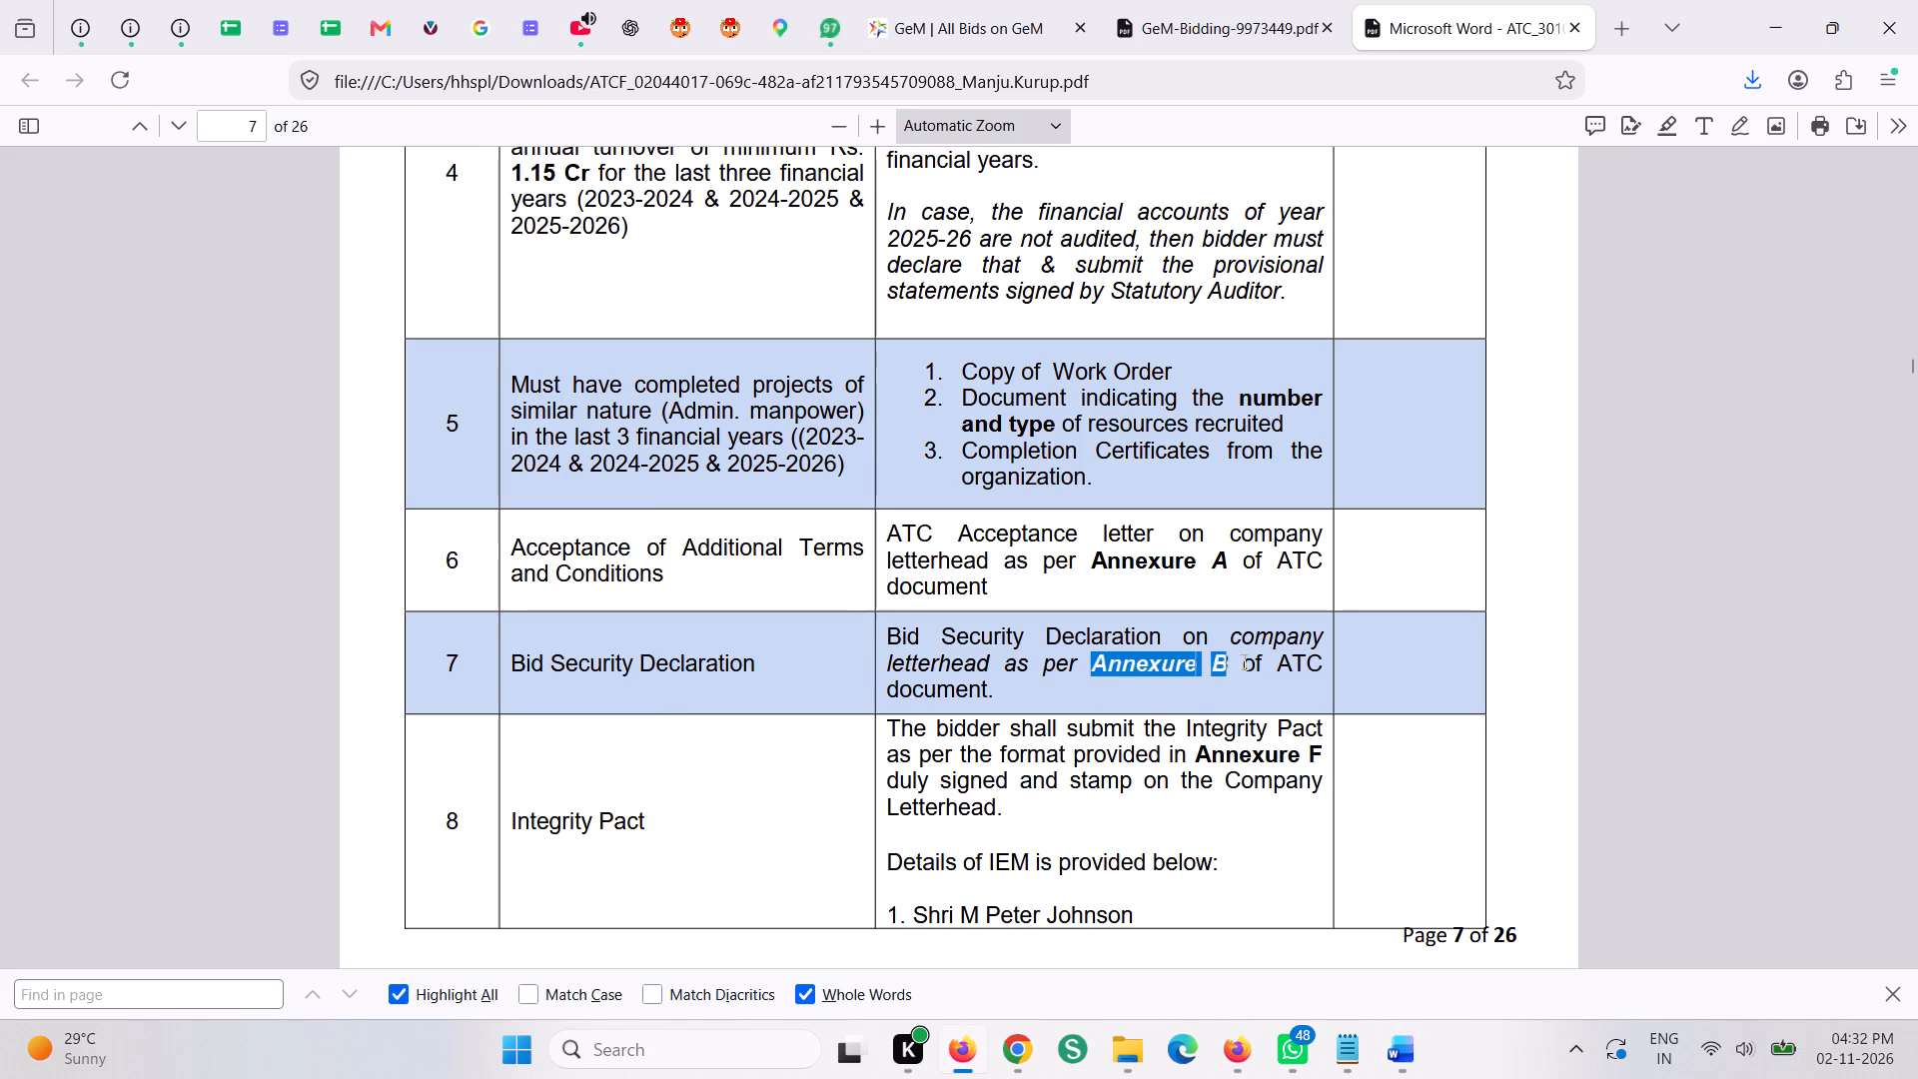
drag(1243, 661, 1224, 664)
key(ctrl+c)
key(ctrl+c)
key(ctrl+c)
key(alt+Tab)
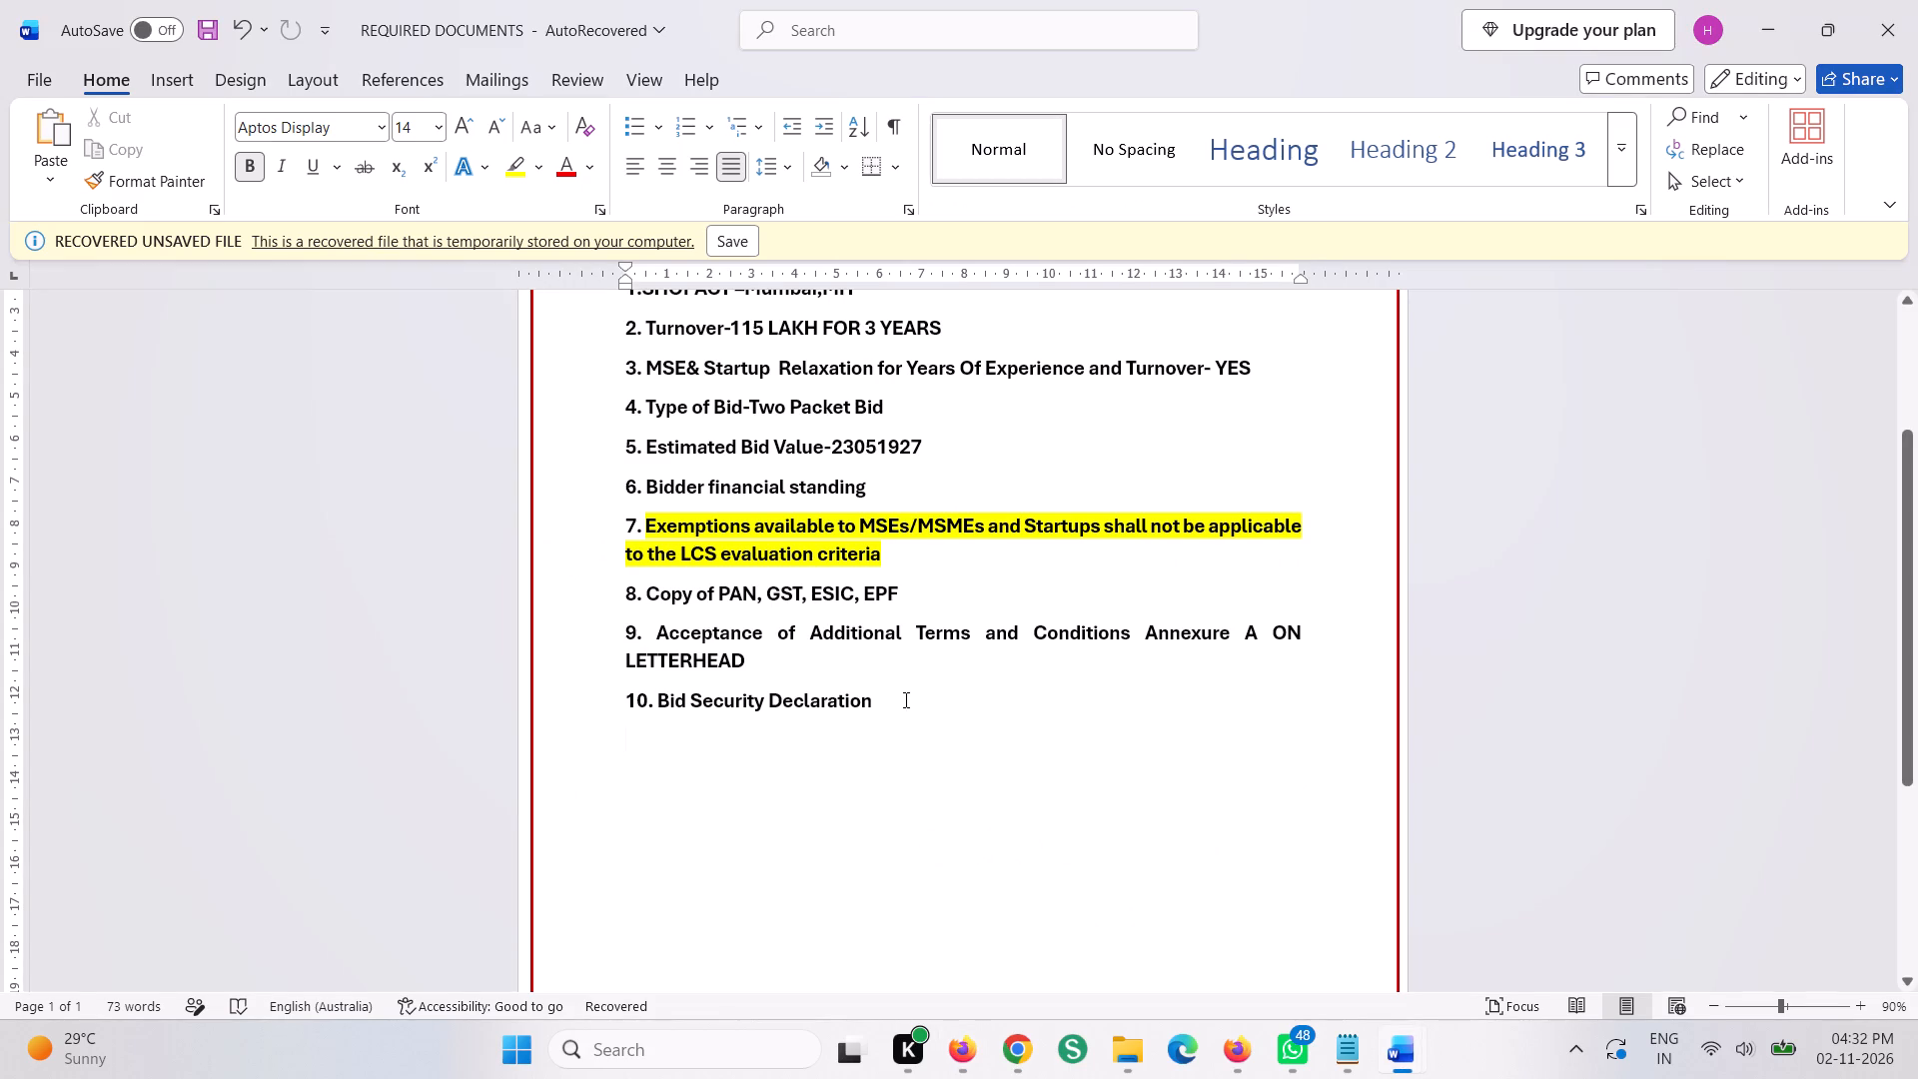
click(904, 699)
key(space)
key(ctrl+v)
key(space)
text(ON LETTERHEAD)
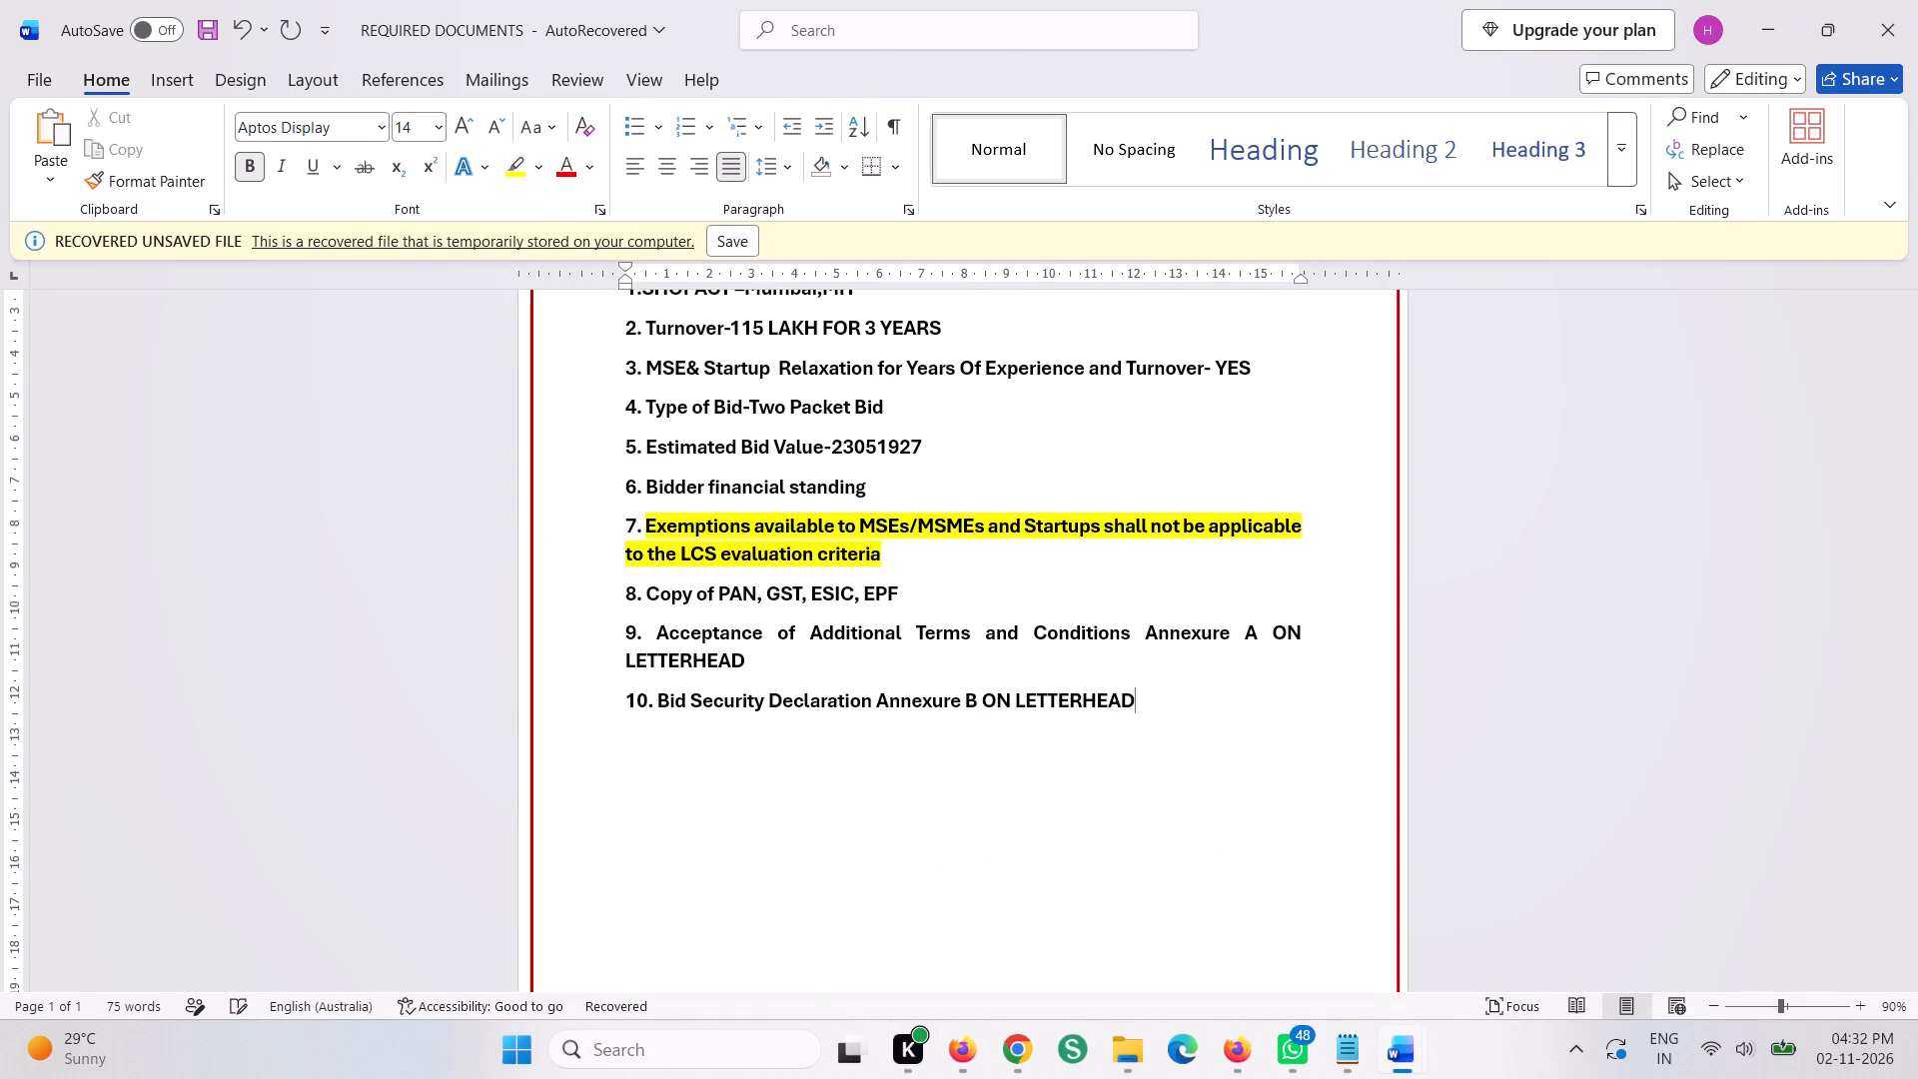
Add item 11 to the Word list as "Integrity Pact-" using the title from criteria row 8.
key(alt+Tab)
scroll(855, 707, down, 1)
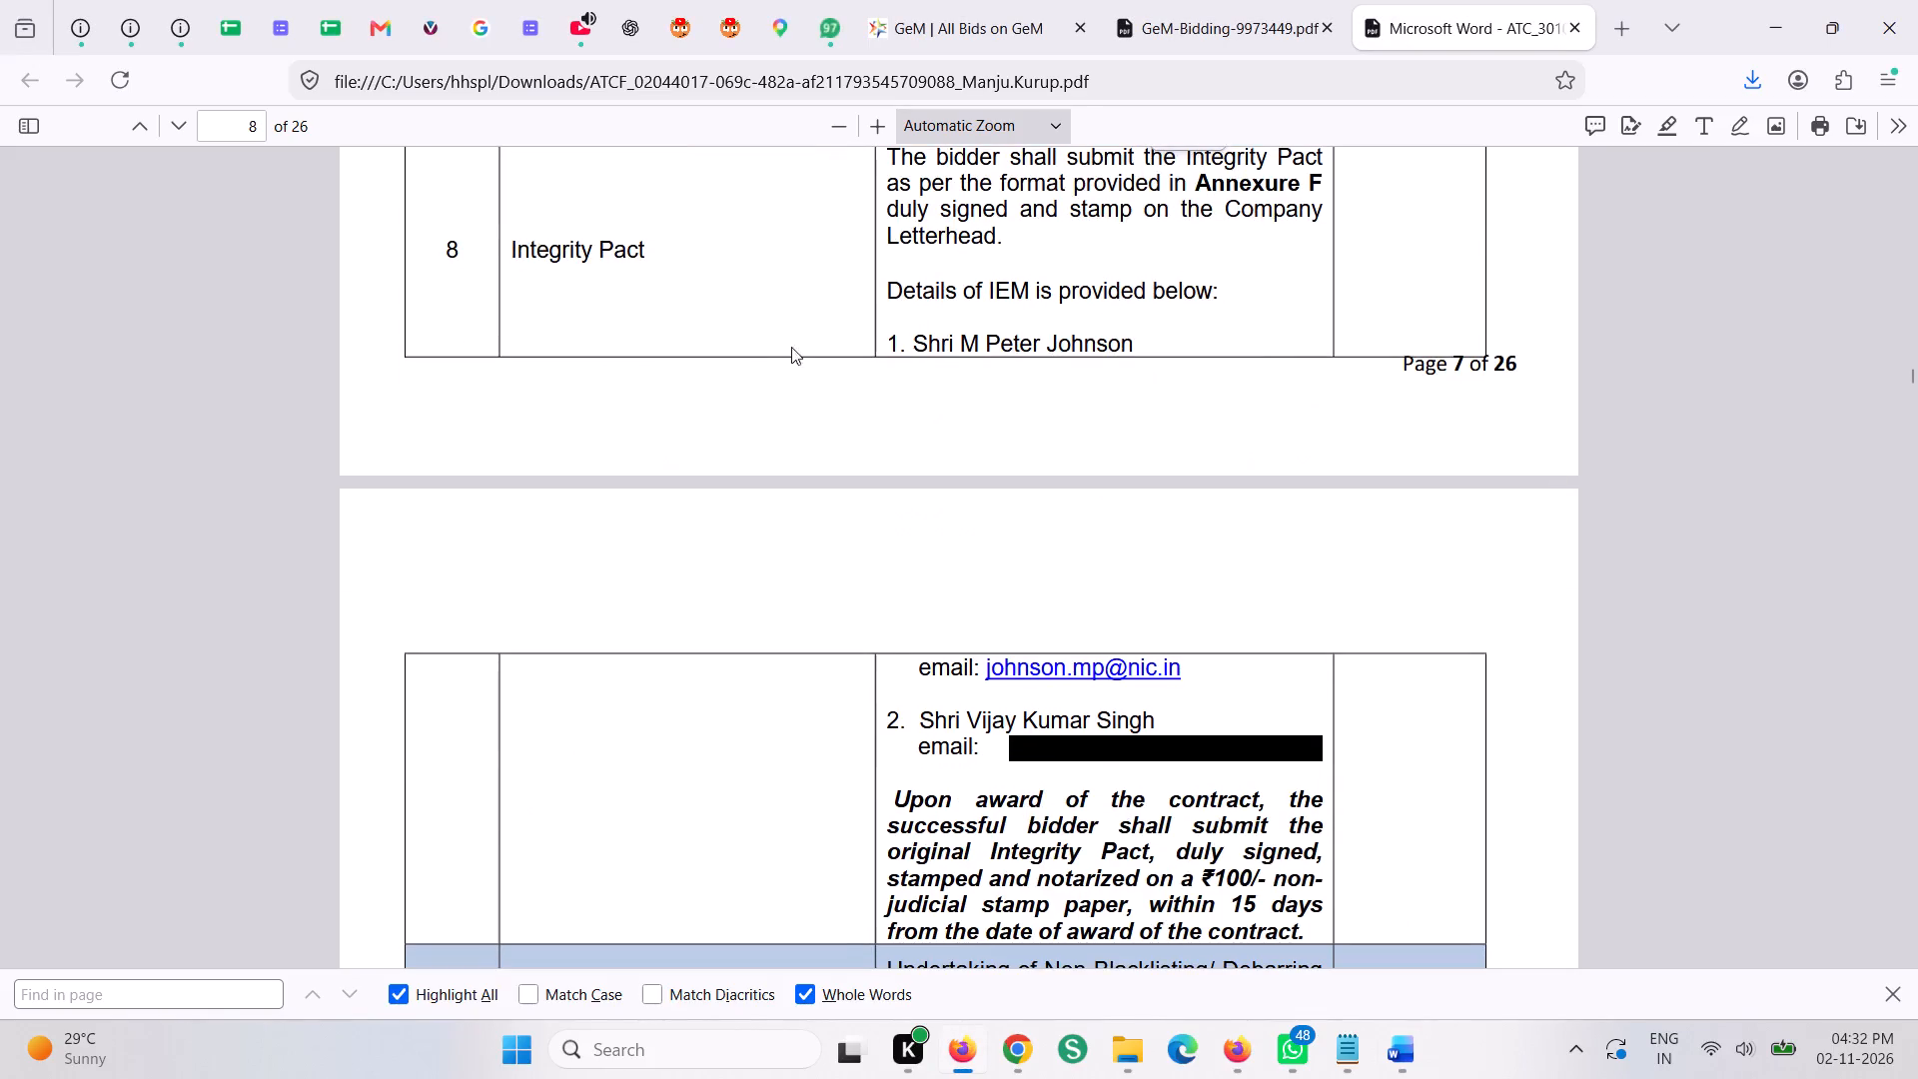
click(547, 250)
drag(547, 250, 653, 239)
key(ctrl+c)
key(ctrl+c)
key(alt+Tab)
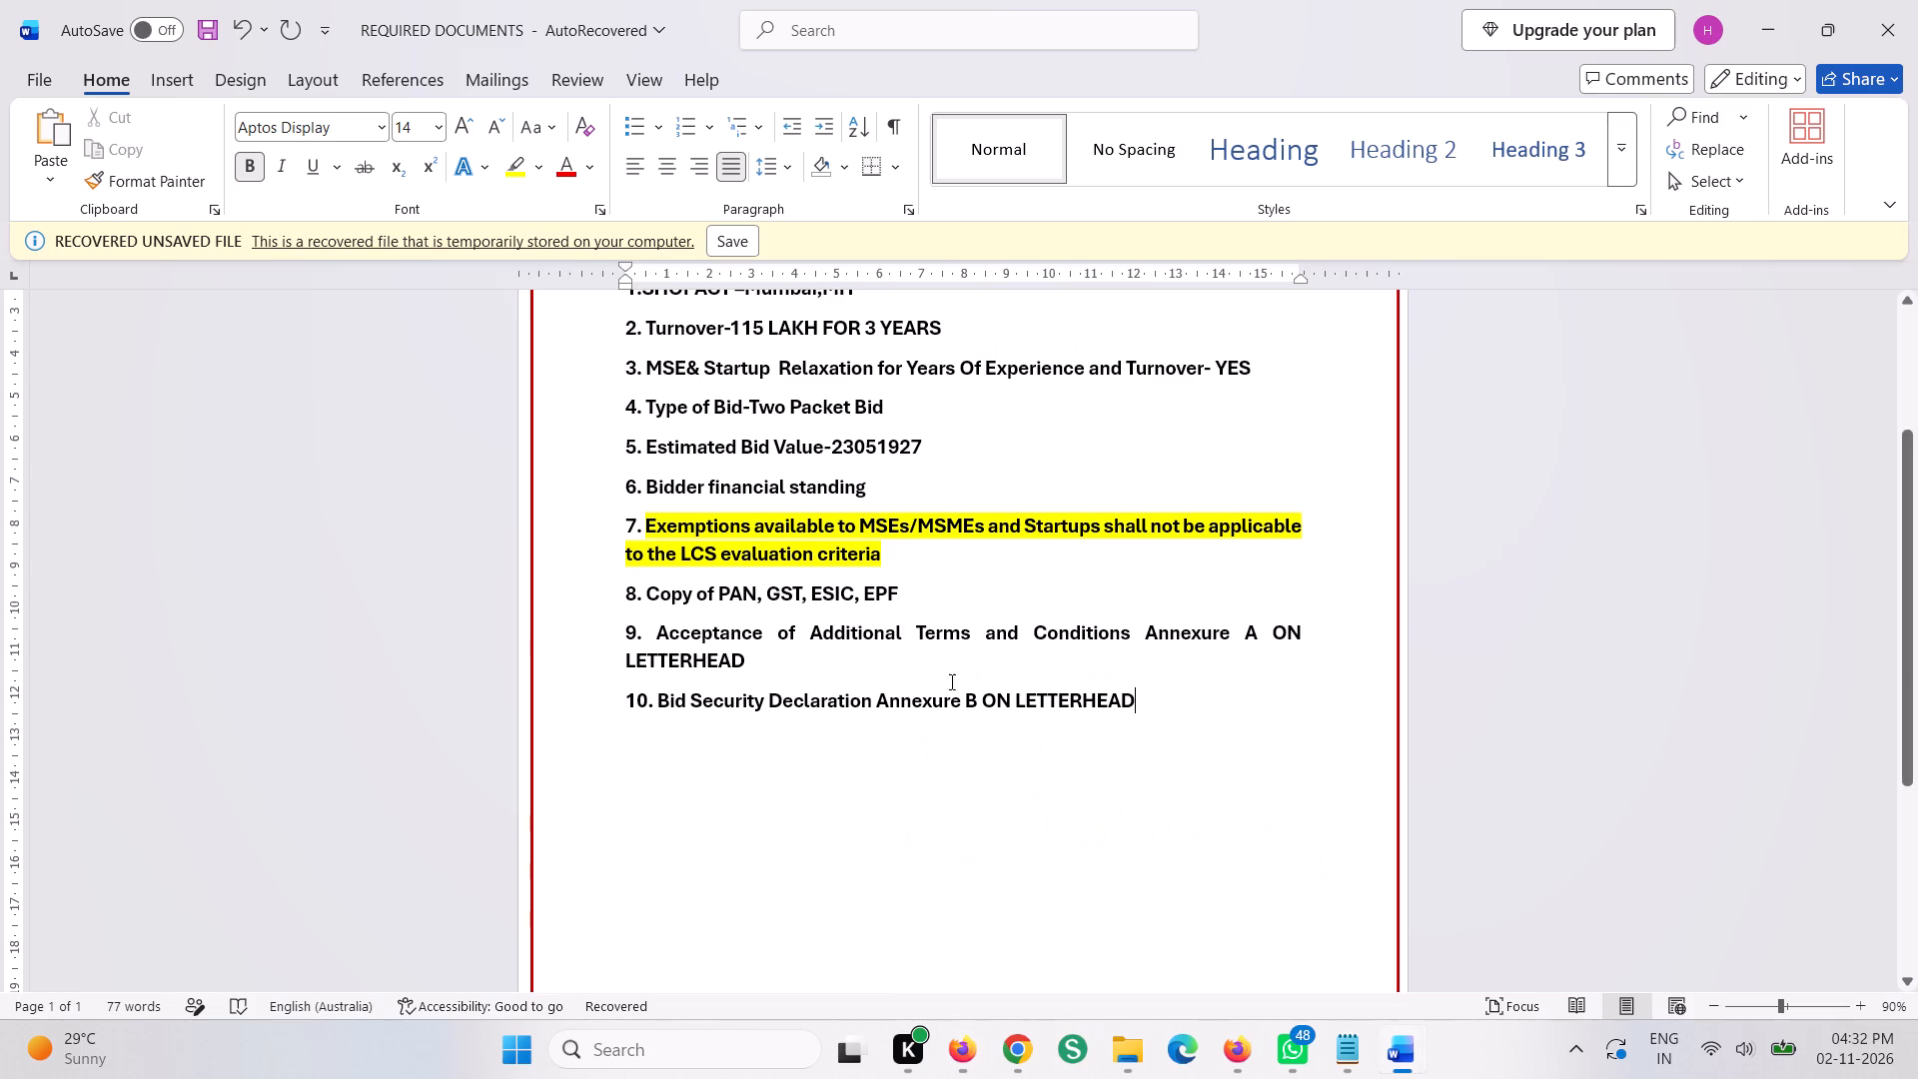
key(Return)
key(4)
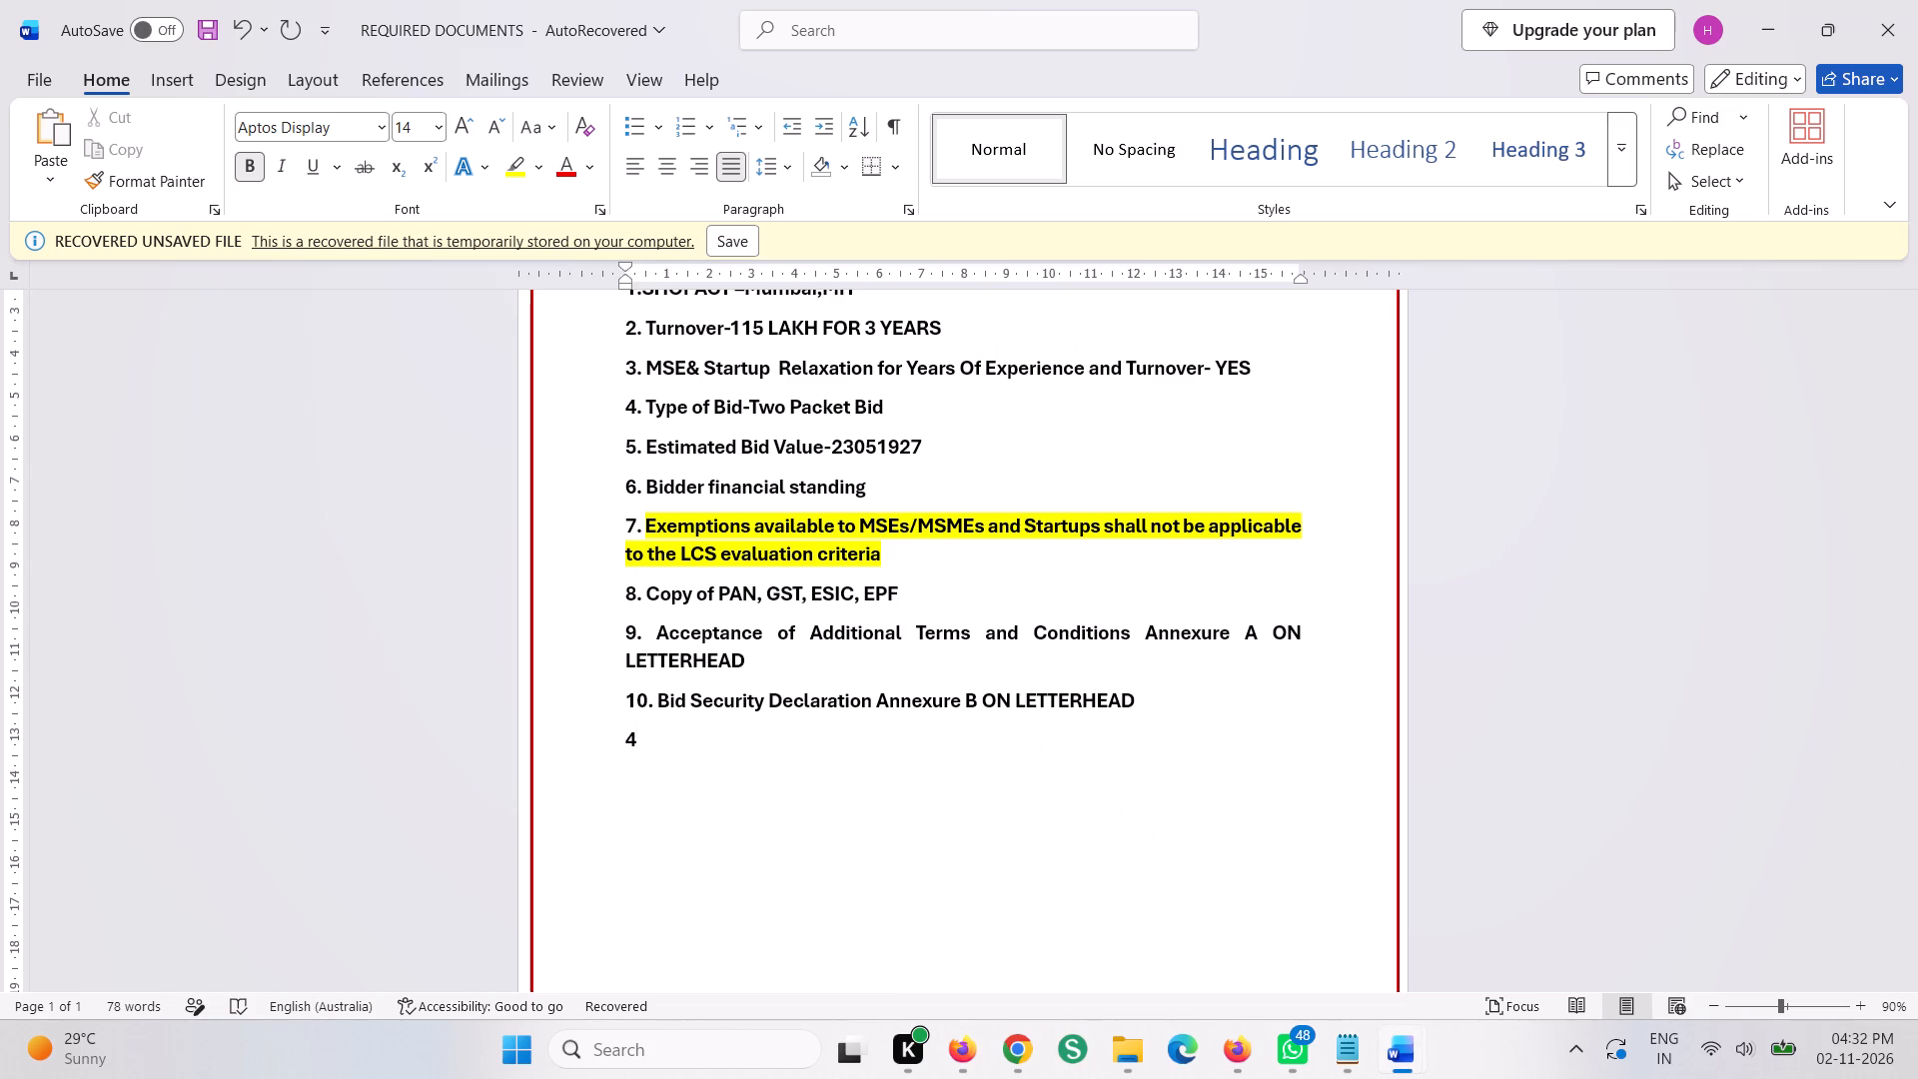
key(BackSpace)
text(11.)
key(ctrl+v)
key(minus)
Append "Annexure F" from the Integrity Pact row of the ATC table to item 11.
key(alt+Tab)
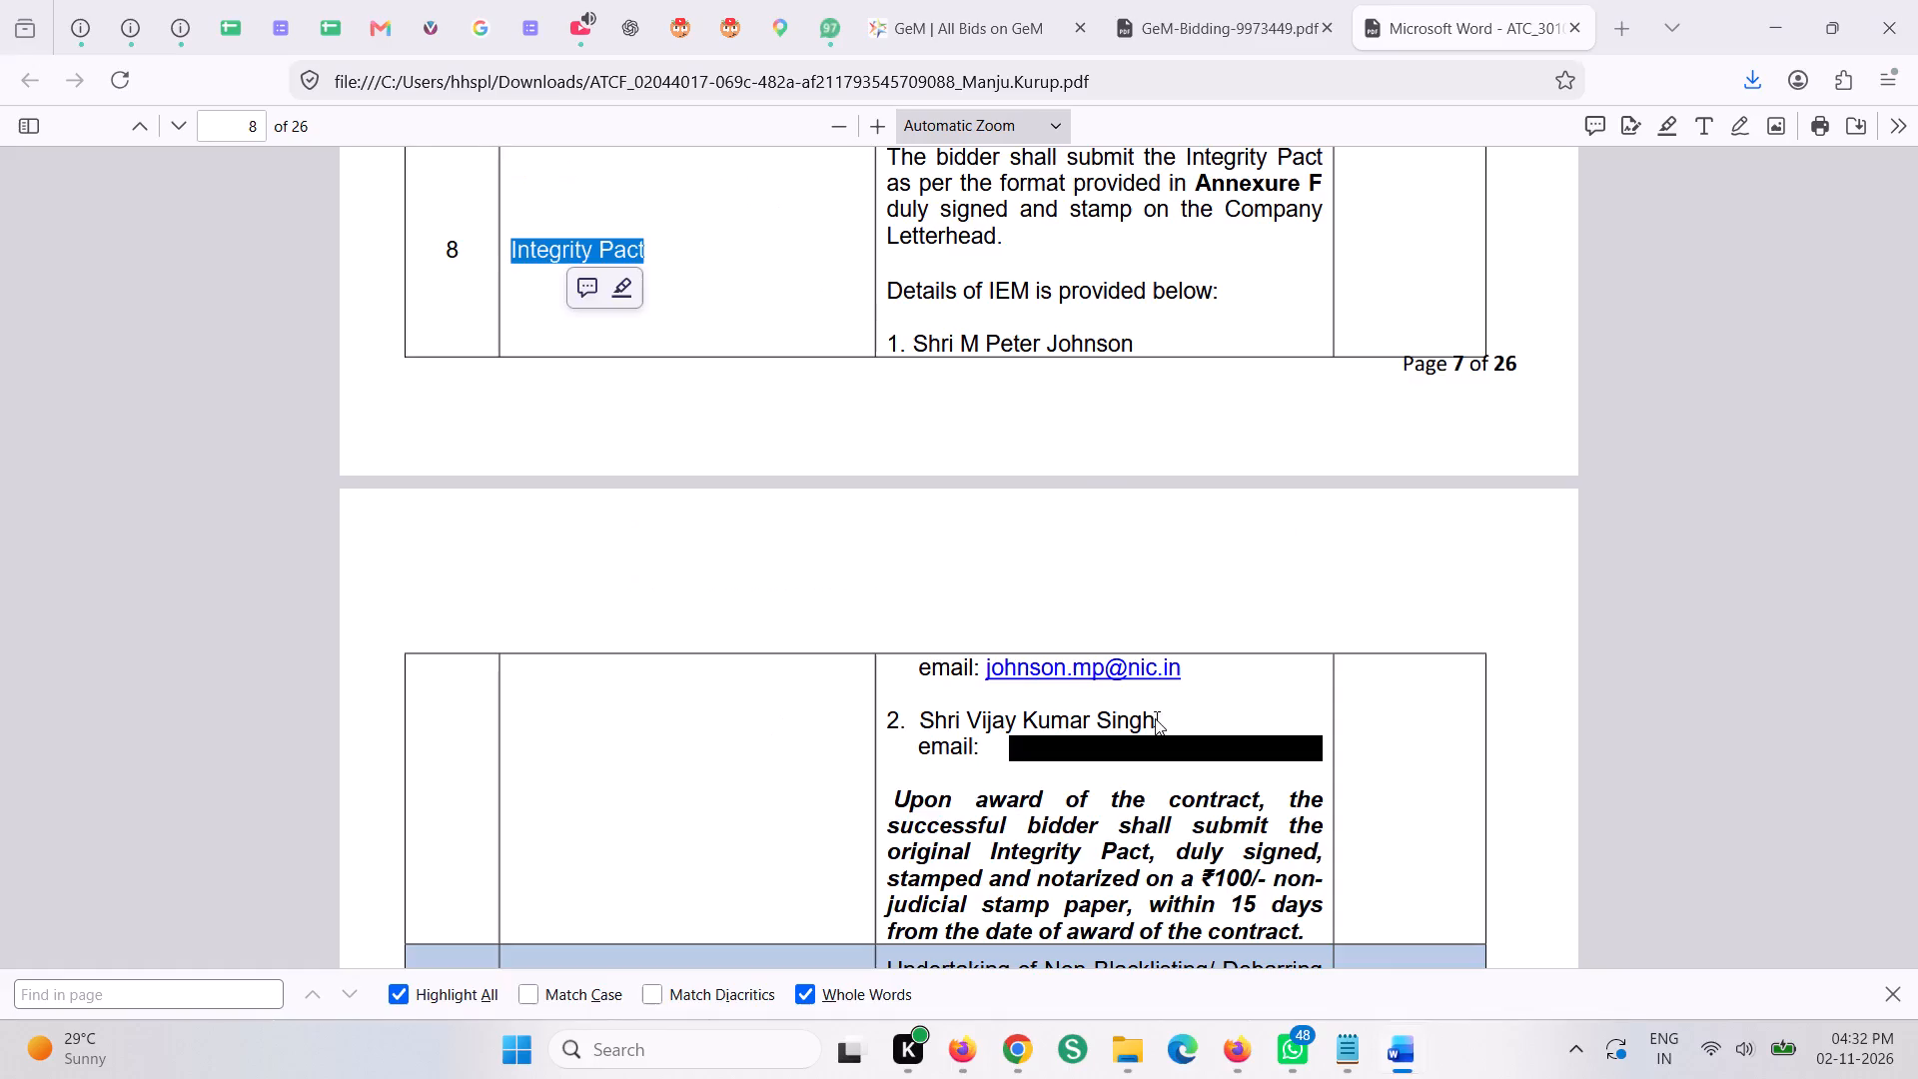
scroll(1080, 484, up, 1)
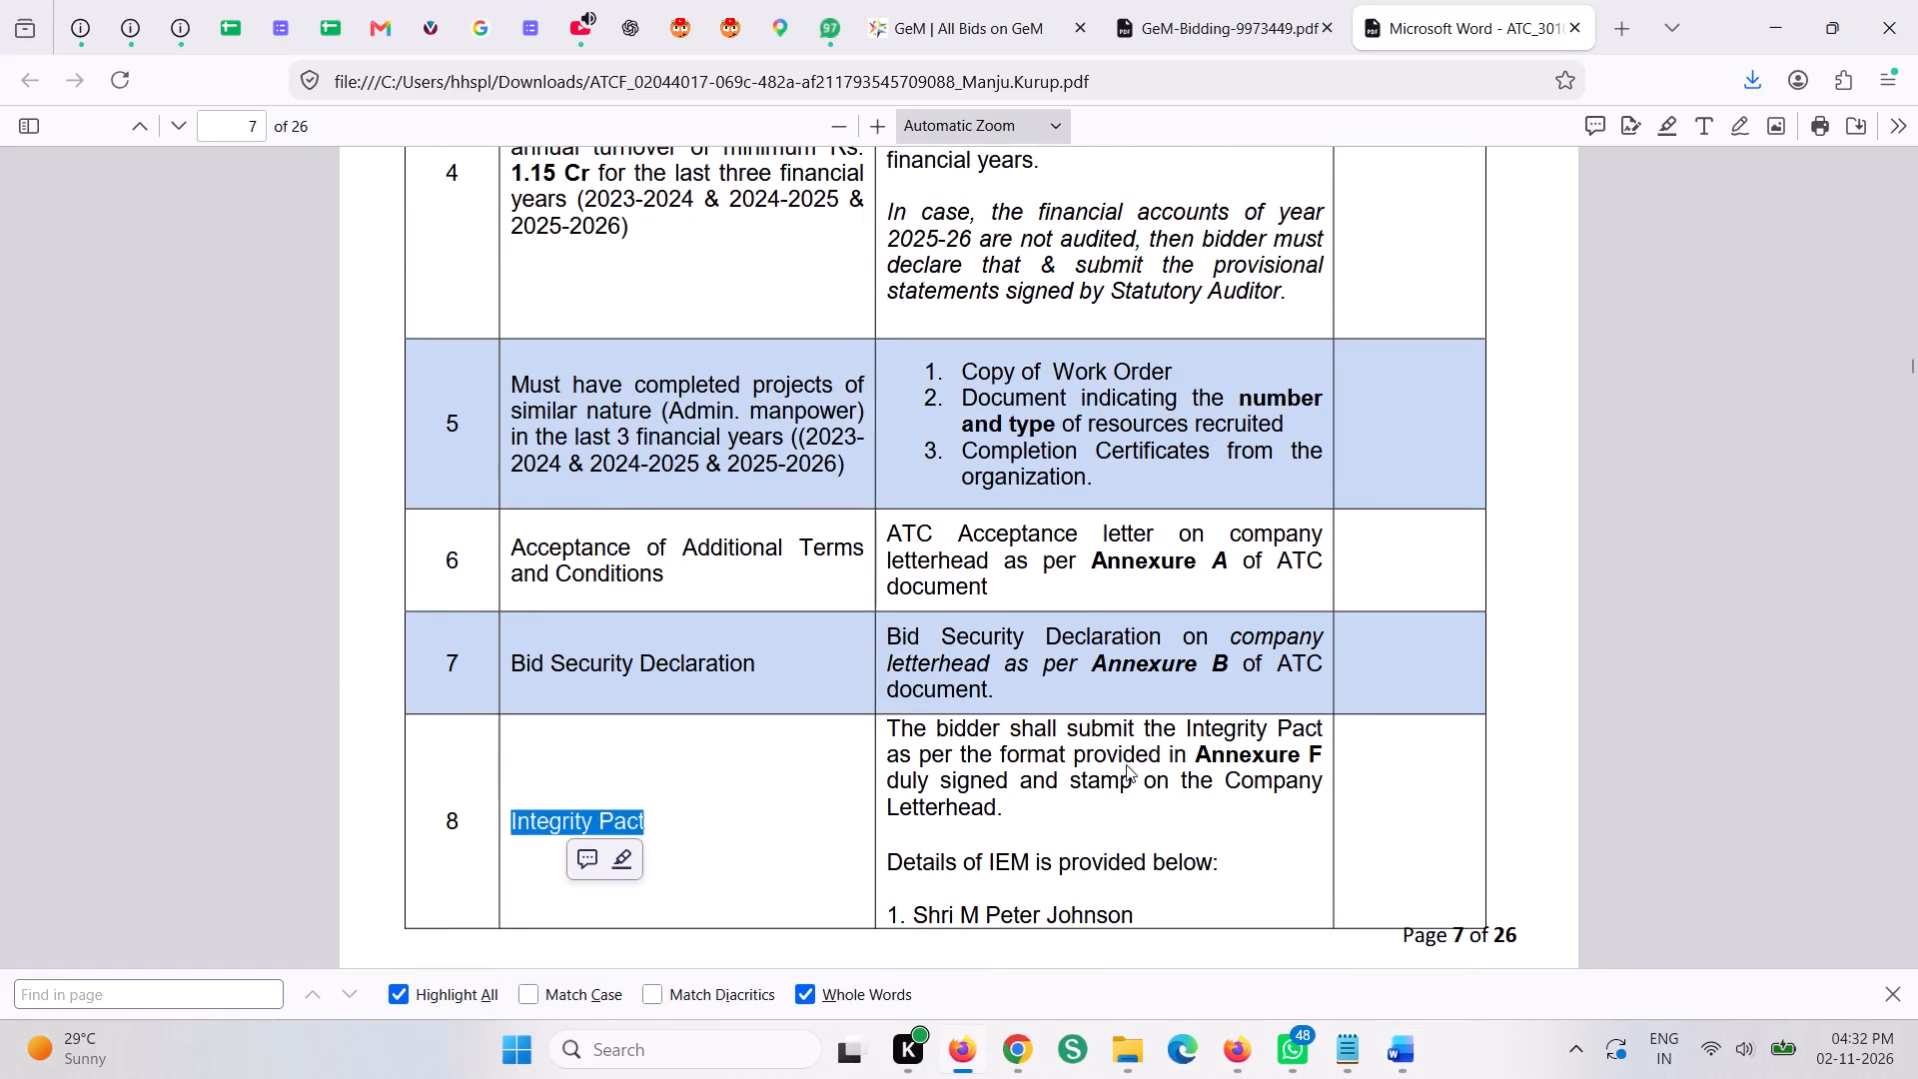
click(1137, 772)
click(1201, 753)
drag(1201, 753, 1301, 757)
key(ctrl+c)
key(ctrl+c)
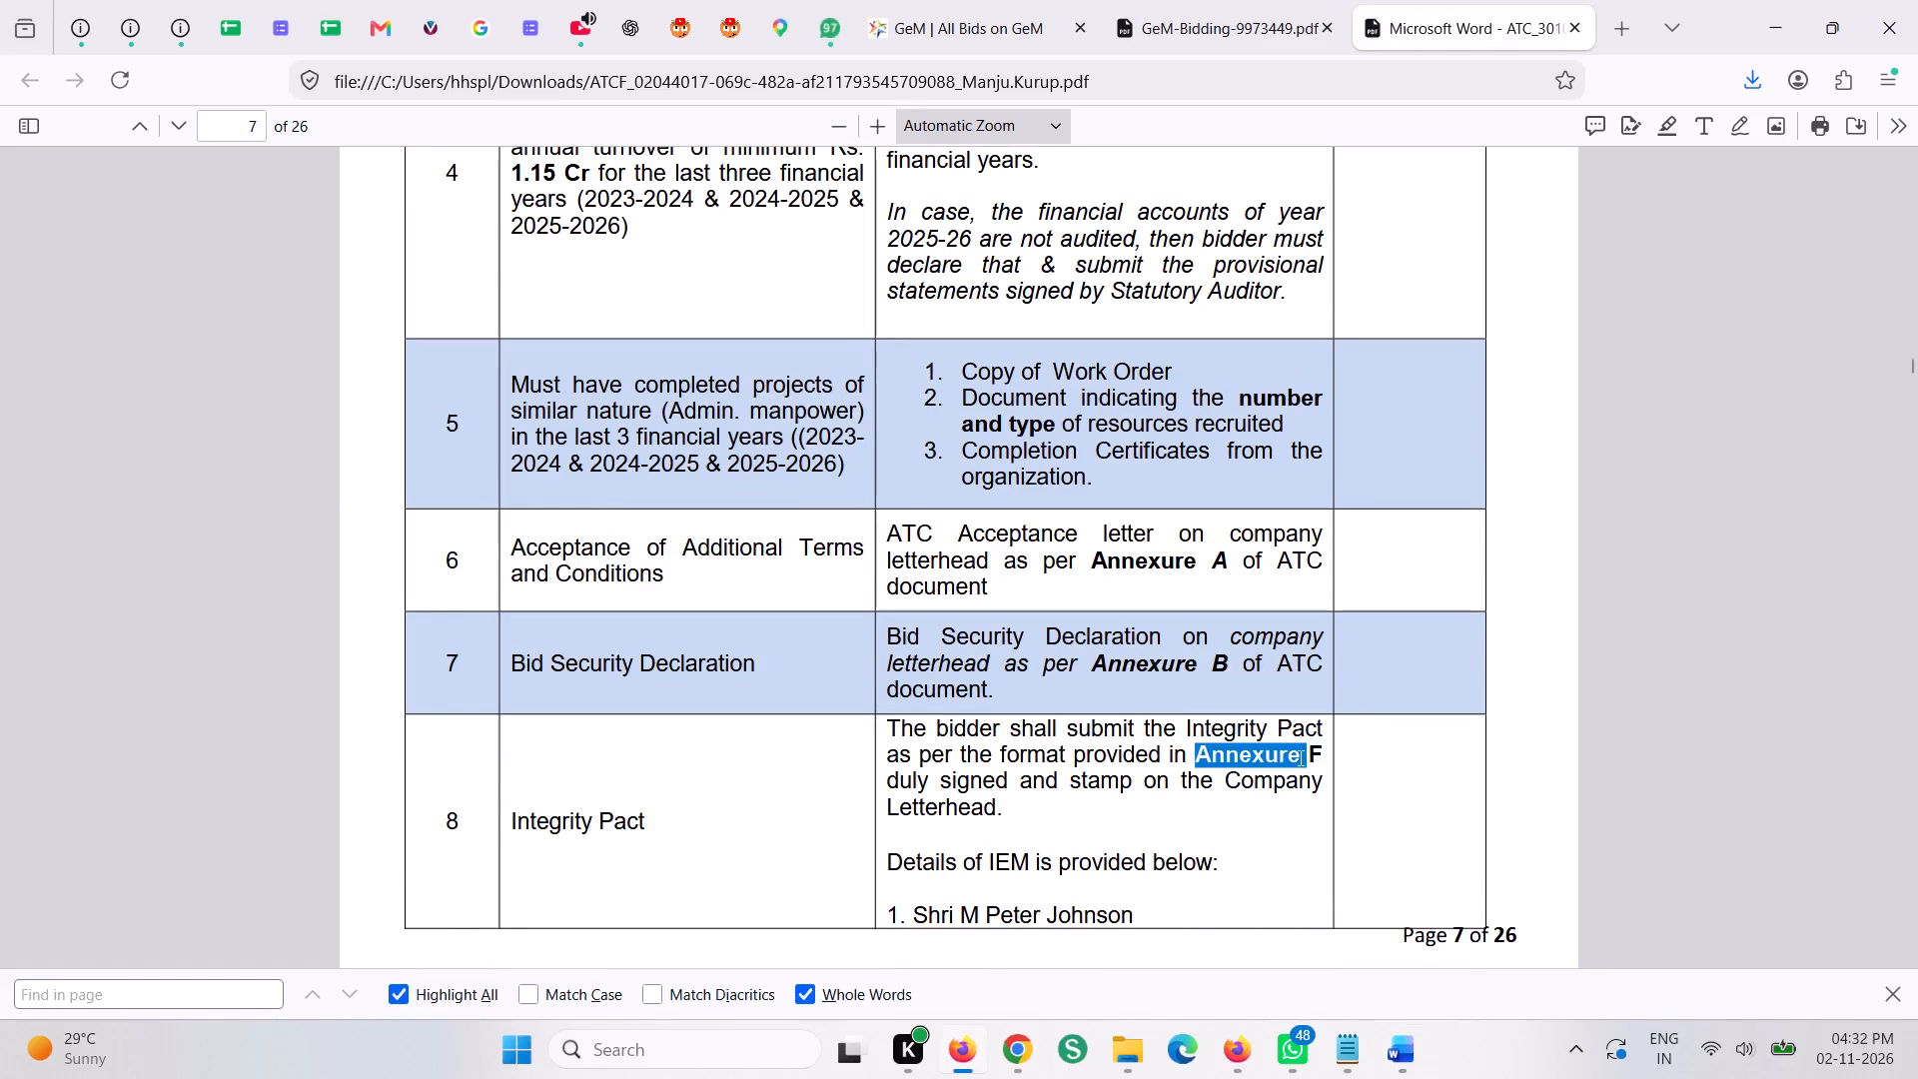
key(ctrl+c)
drag(1301, 757, 1318, 755)
key(ctrl+c)
key(alt+Tab)
key(space)
key(ctrl+v)
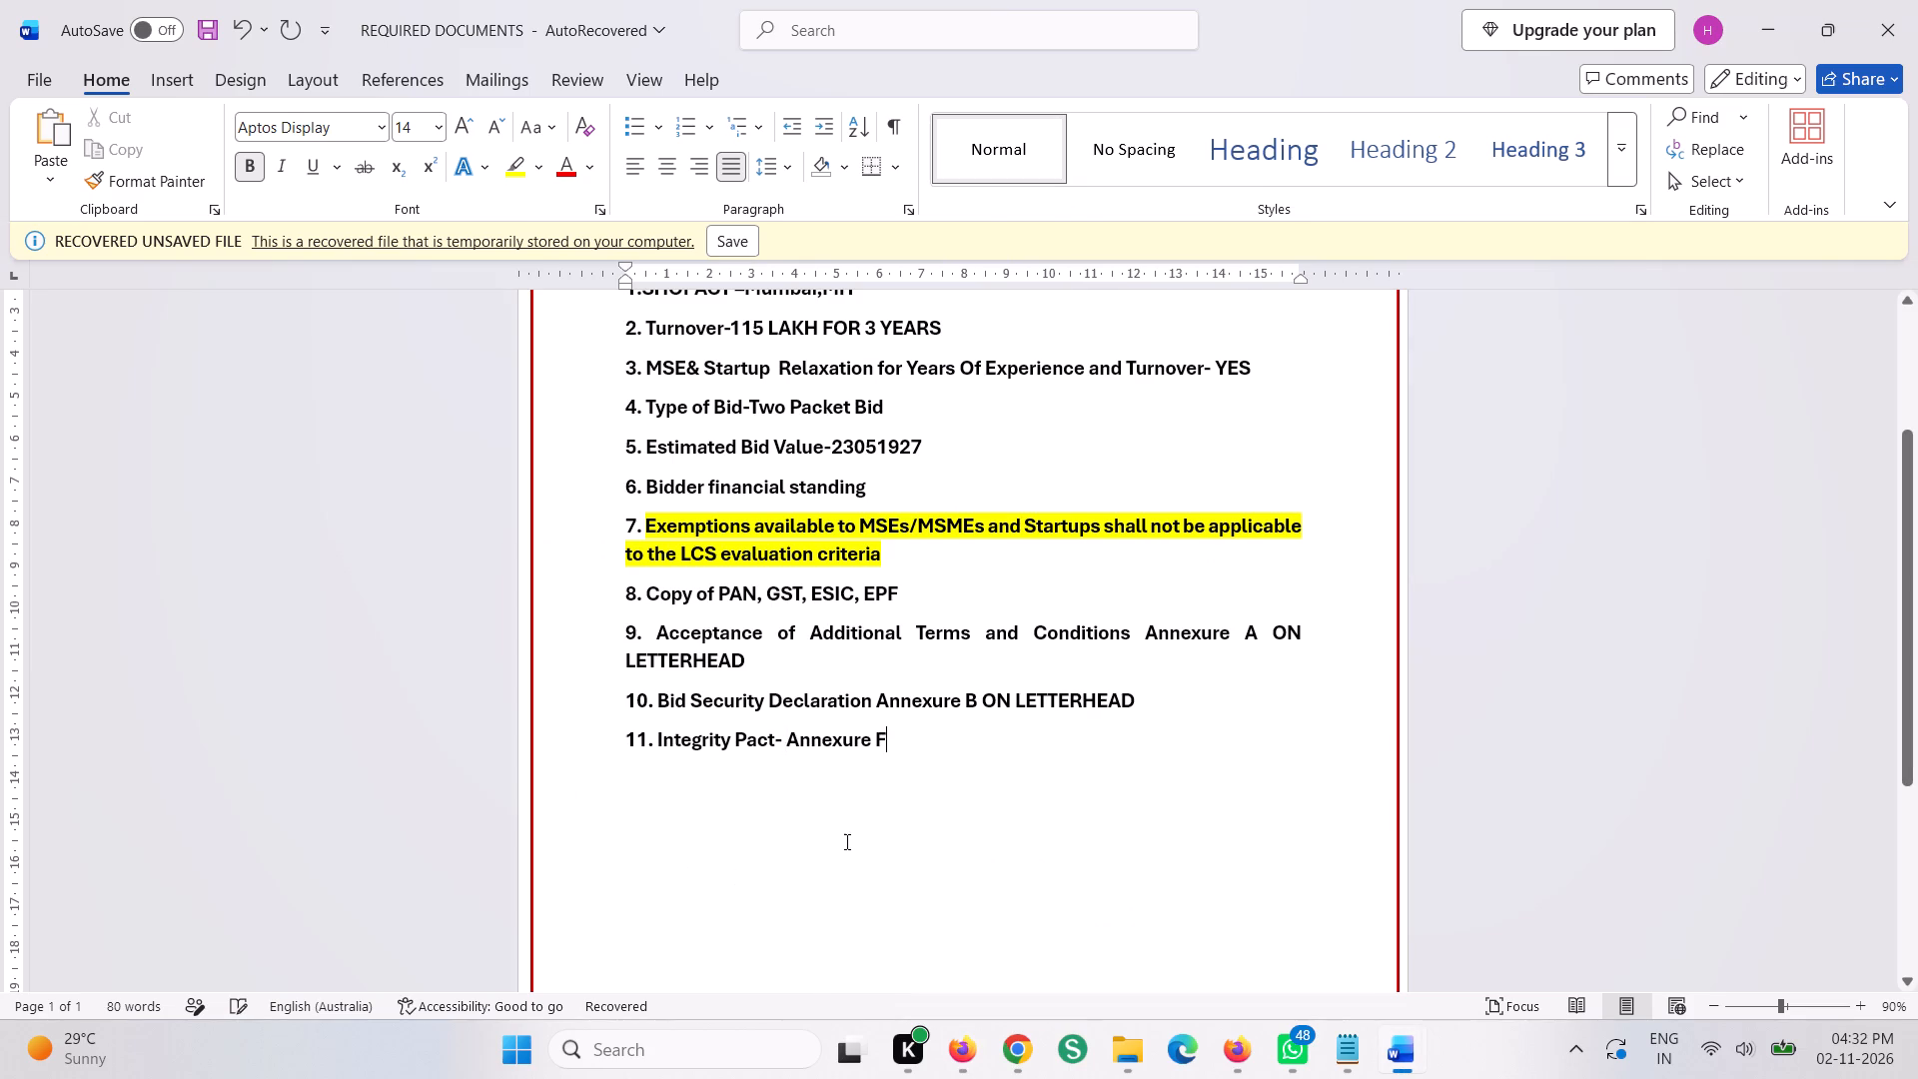
Finish item 11 with "ON Letterhead.", taking the last word from the Integrity Pact row.
key(alt+Tab)
triple_click(930, 811)
key(ctrl+c)
key(ctrl+c)
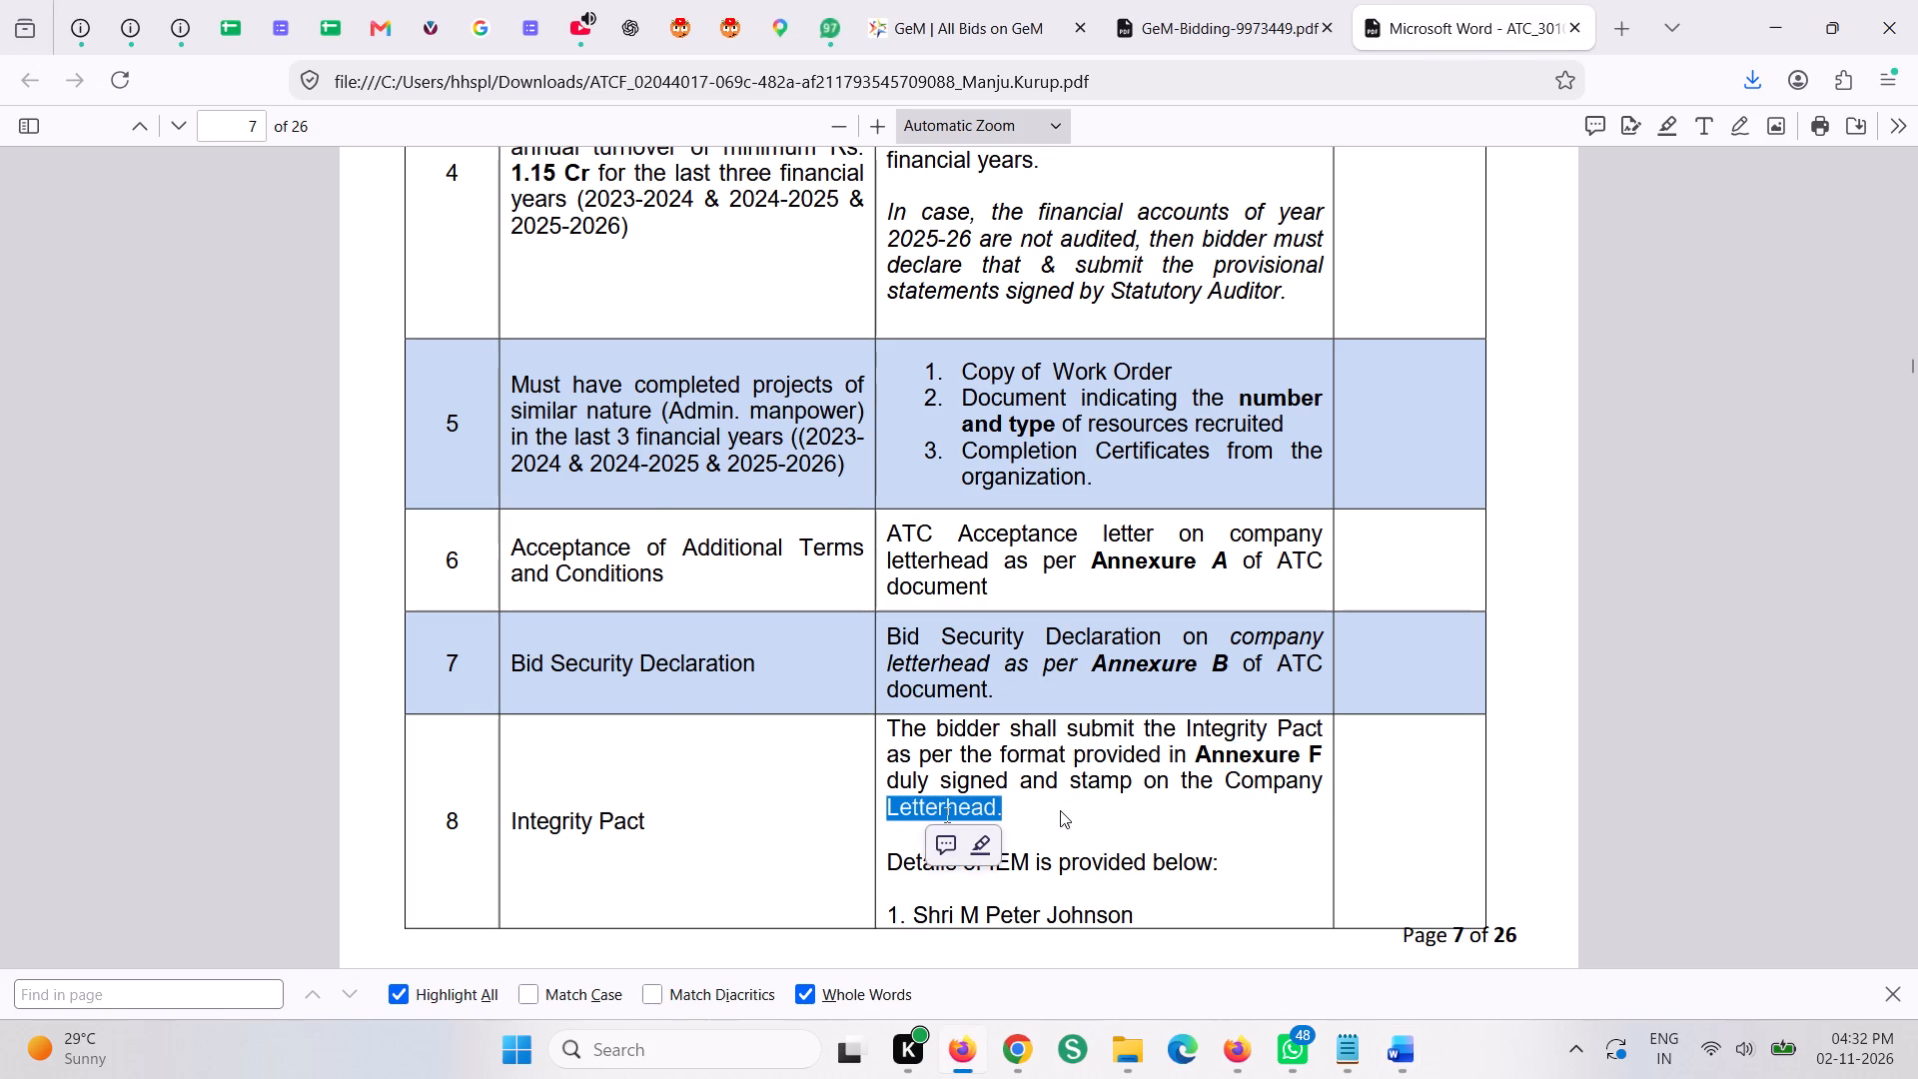
key(alt+Tab)
key(space)
text(ON)
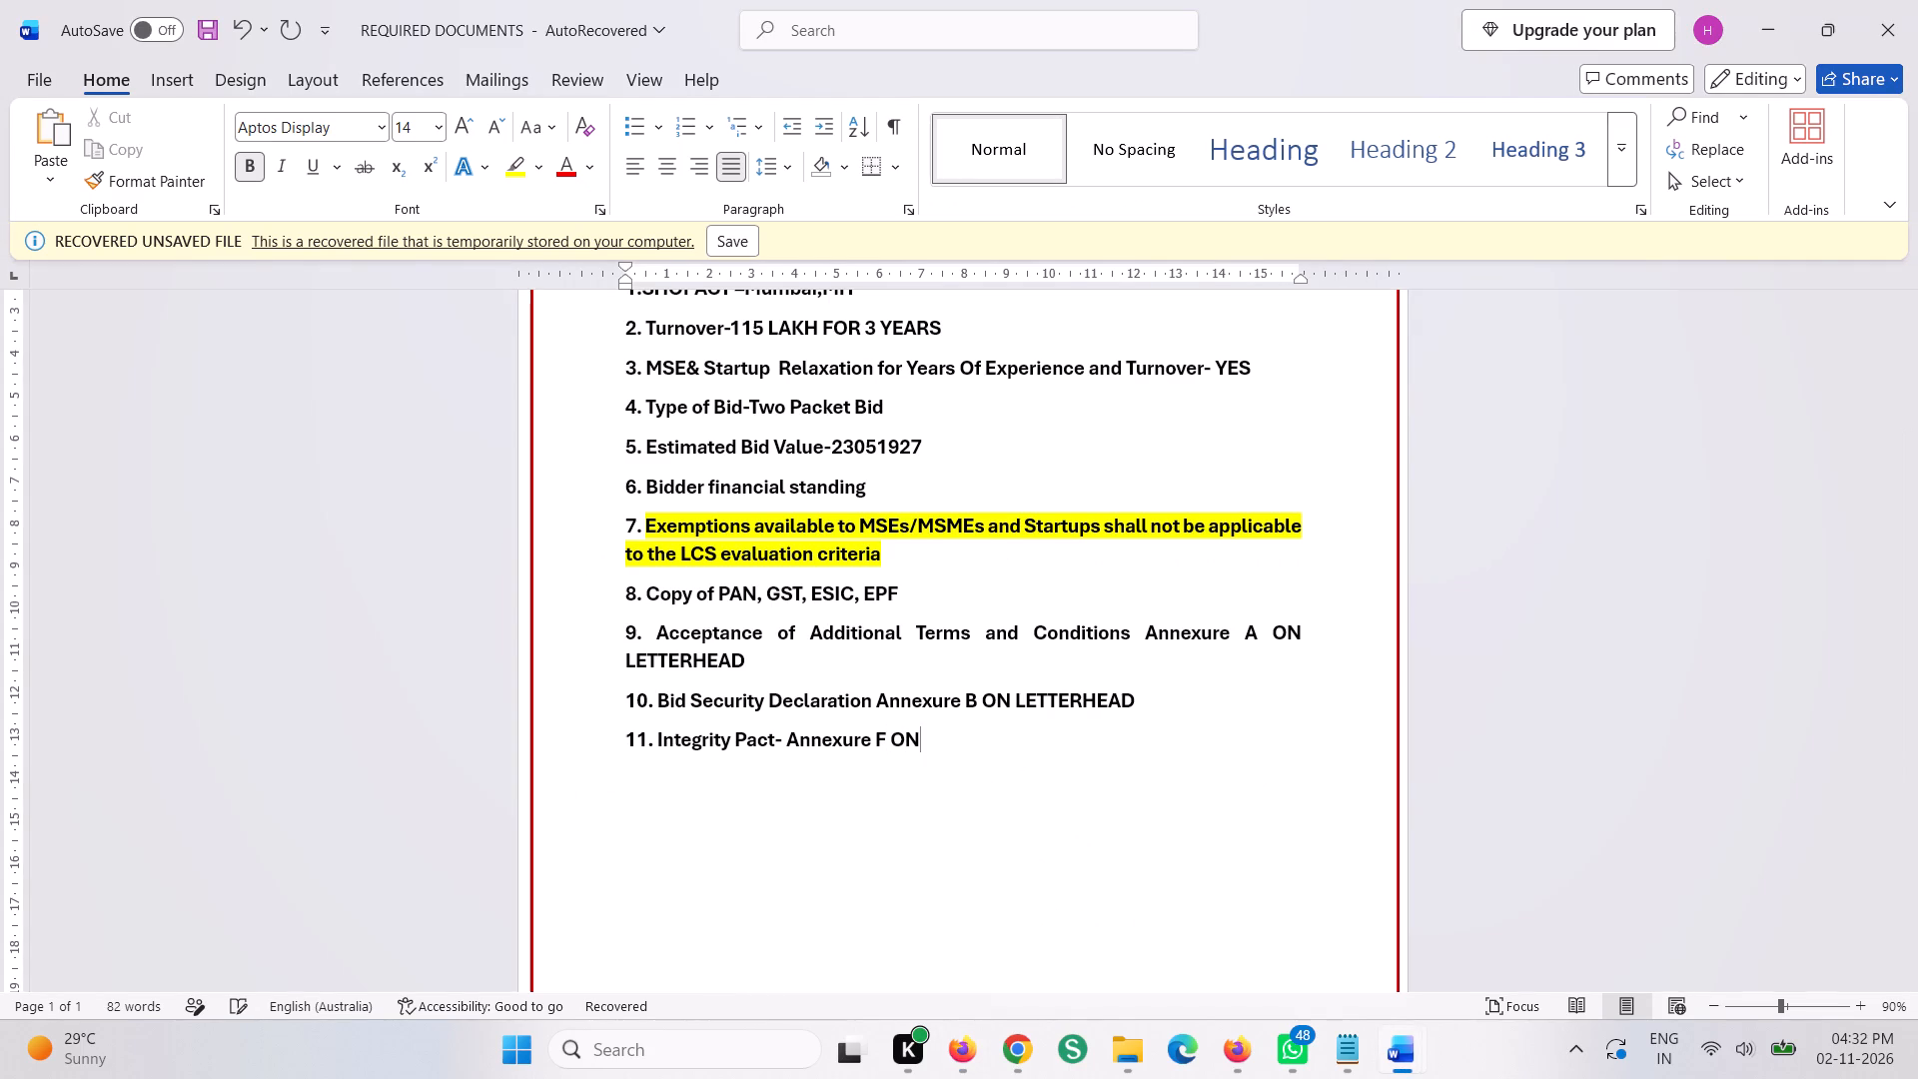
key(space)
key(ctrl+v)
Add item 12 "Non-blacklisting/Debarring" to the Word list from criteria row 9.
key(Return)
text(12)
key(alt+period)
key(alt+Tab)
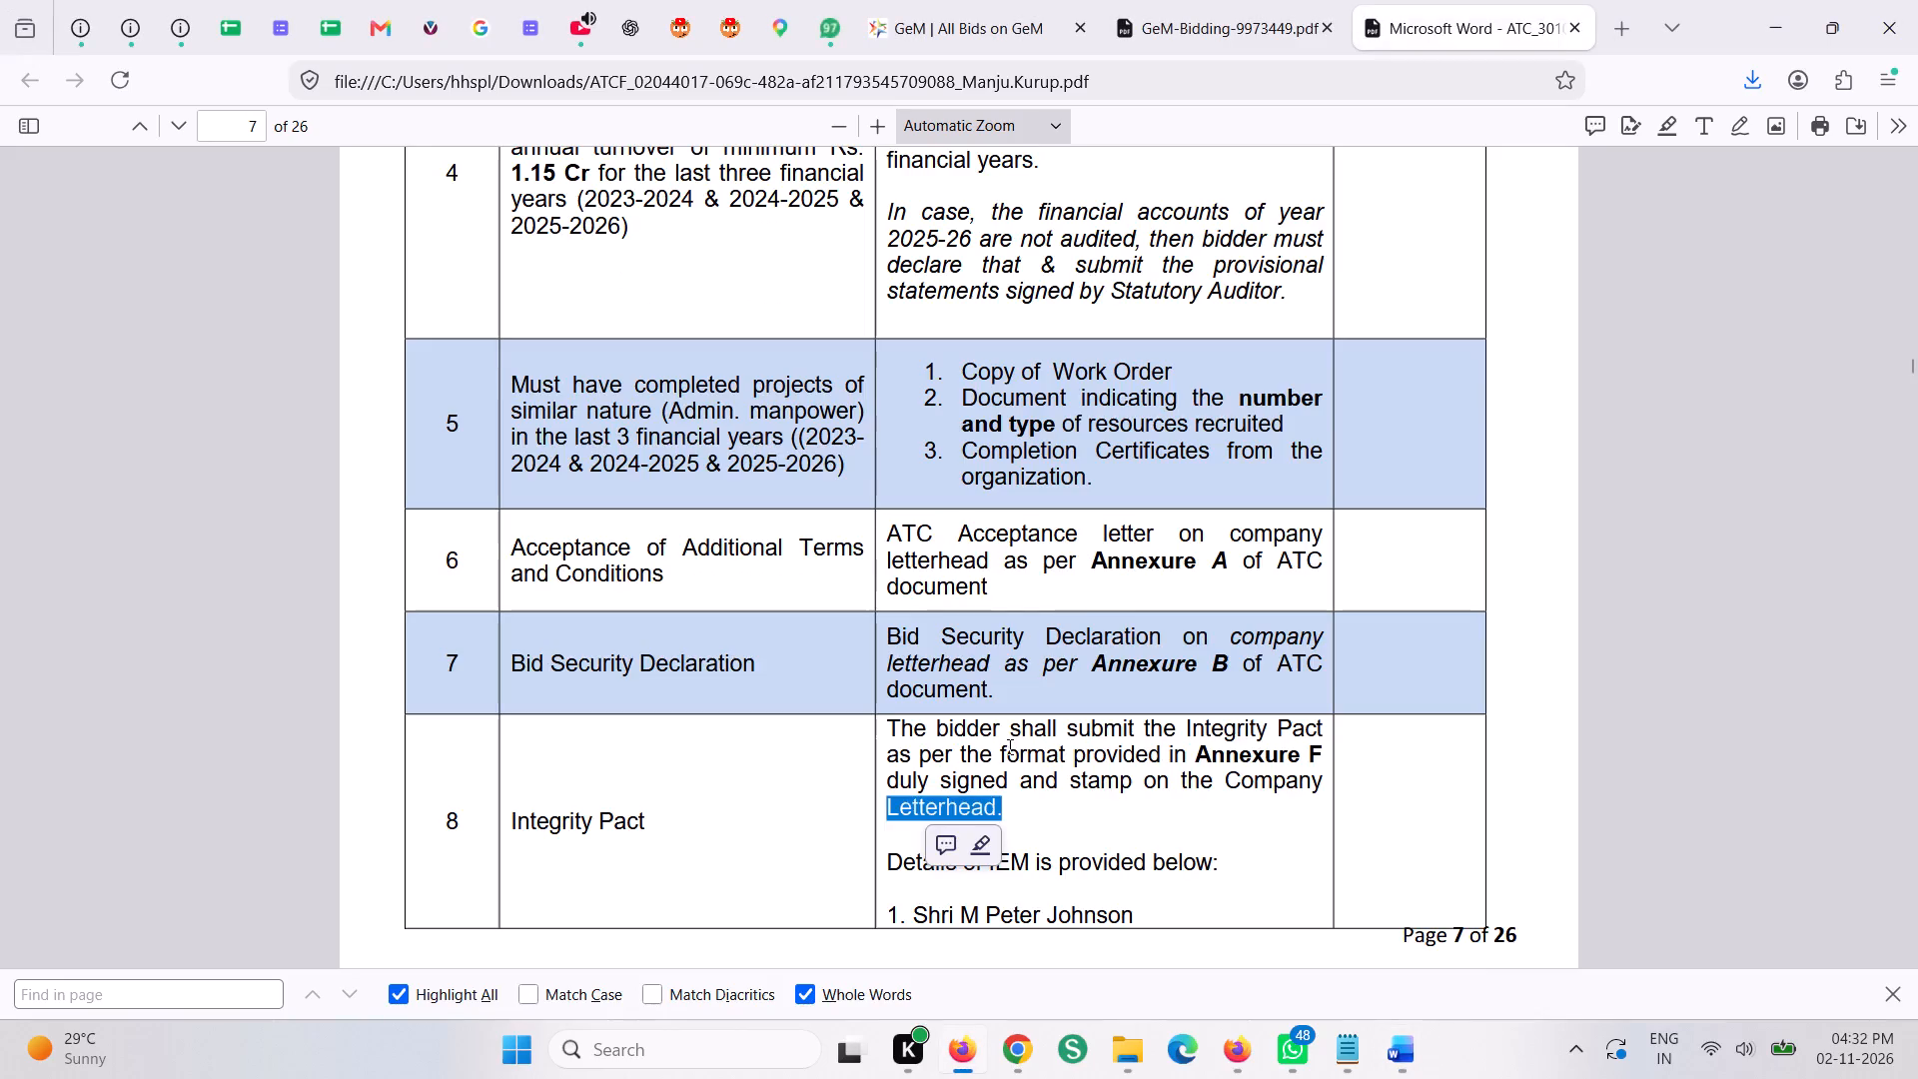
scroll(1007, 691, down, 2)
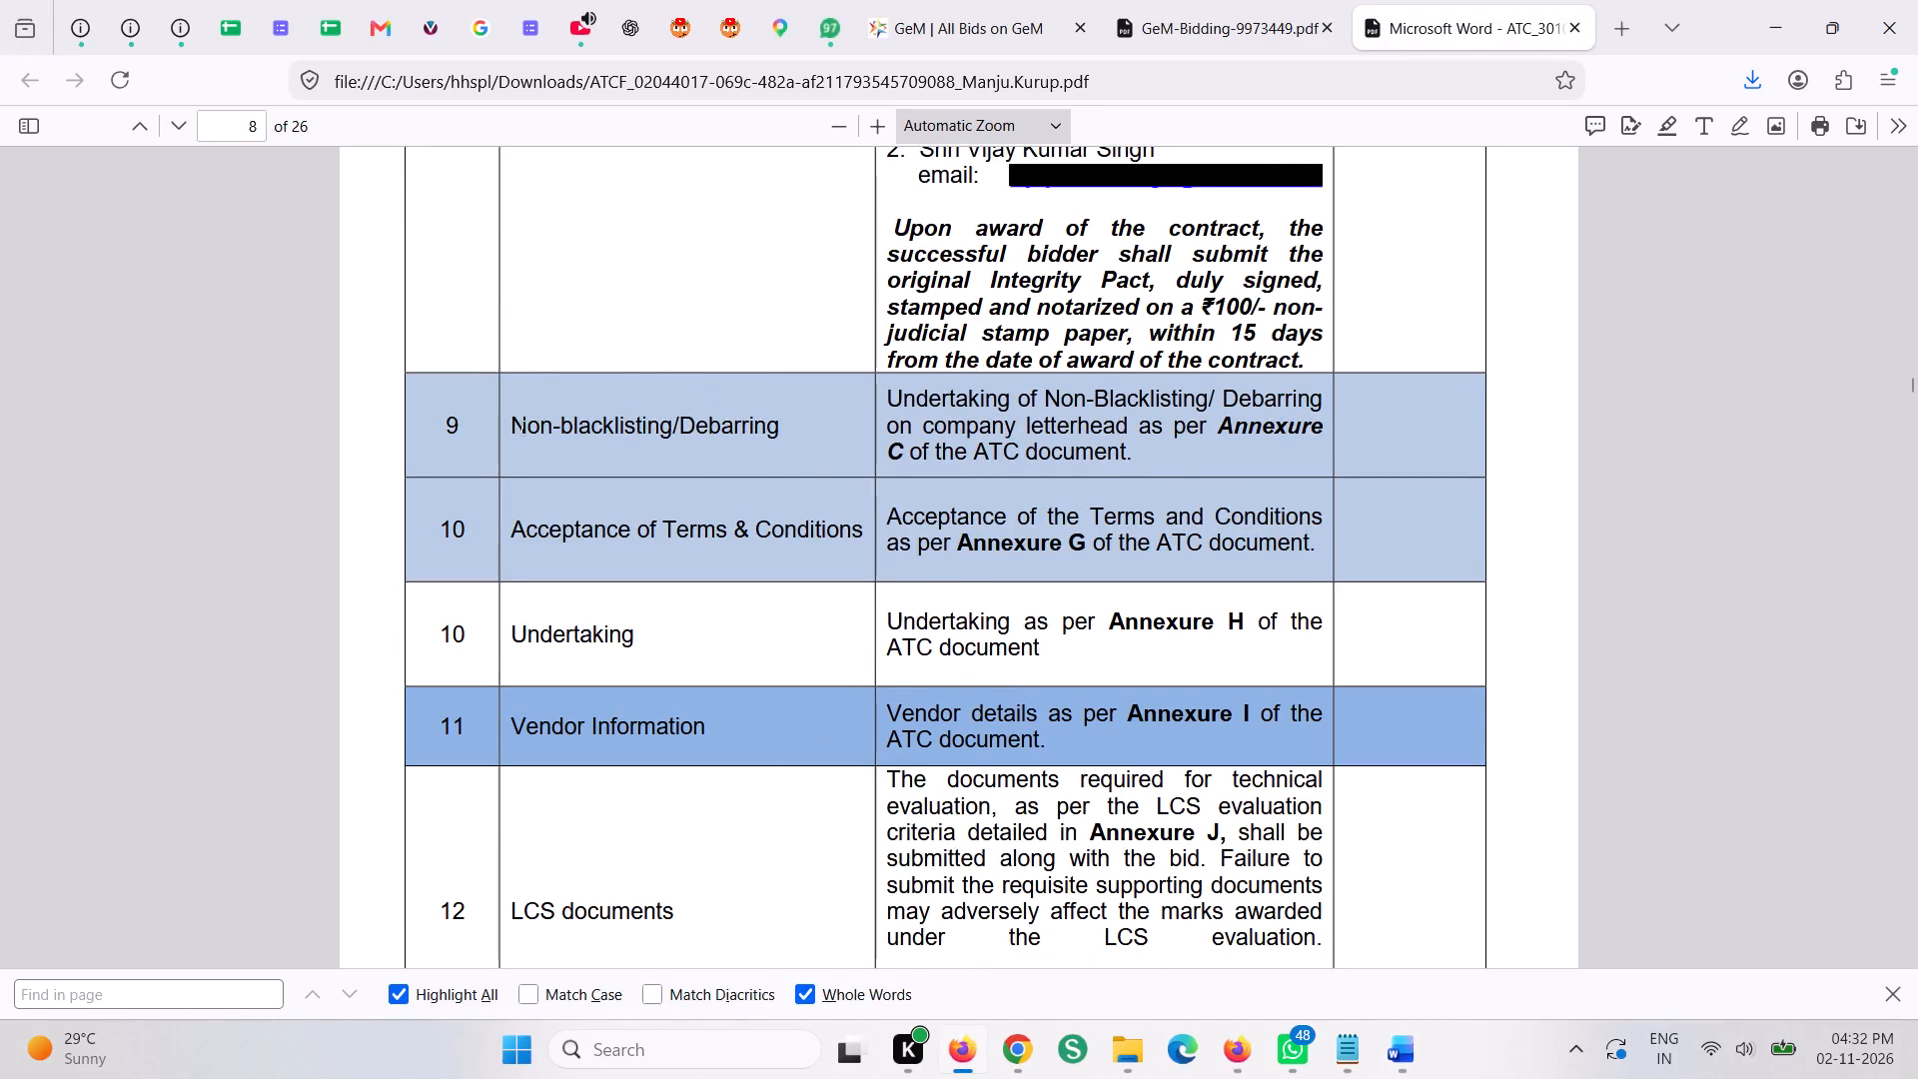
click(522, 428)
ctrl+drag(522, 428, 774, 431)
key(ctrl+c)
key(ctrl+c)
key(alt+Tab)
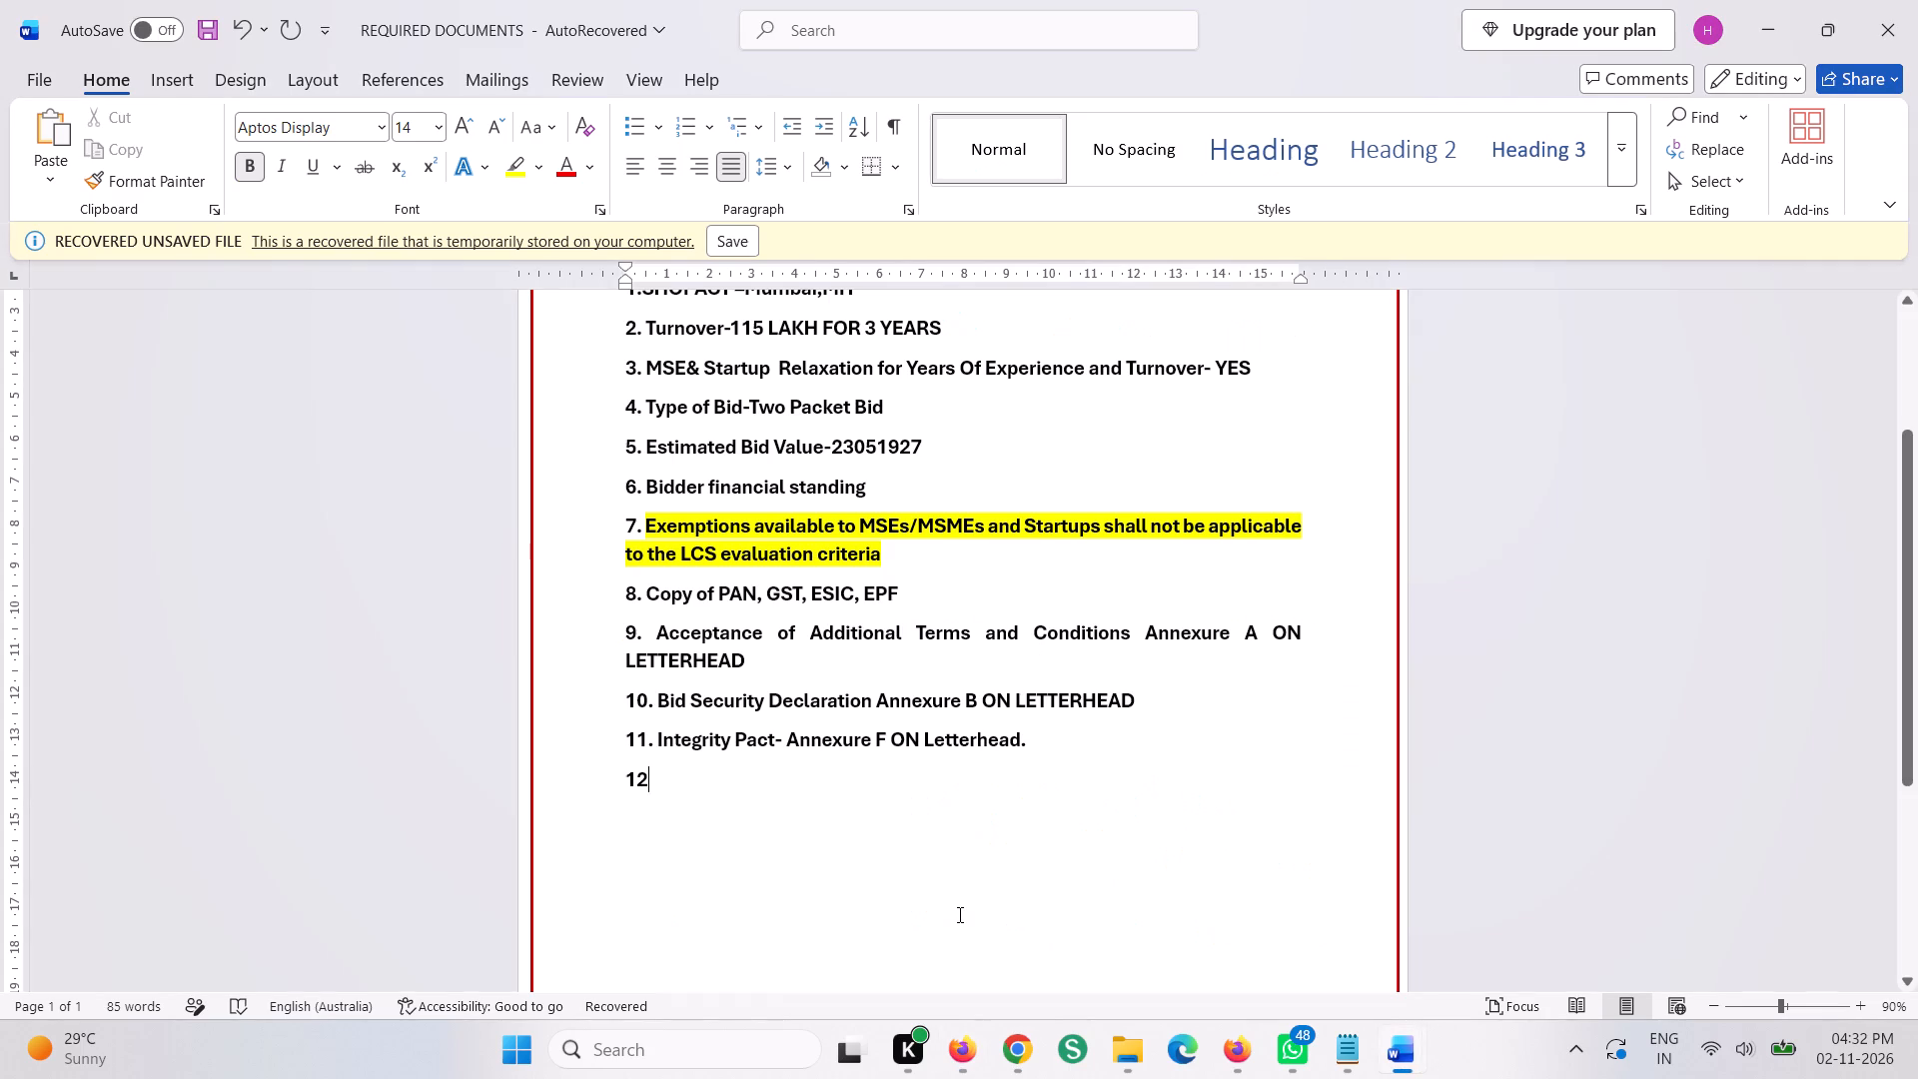
key(period)
key(ctrl+v)
Complete item 12 with "company letterhead as per Annexure C of the ATC document." from criteria row 9.
key(alt+Tab)
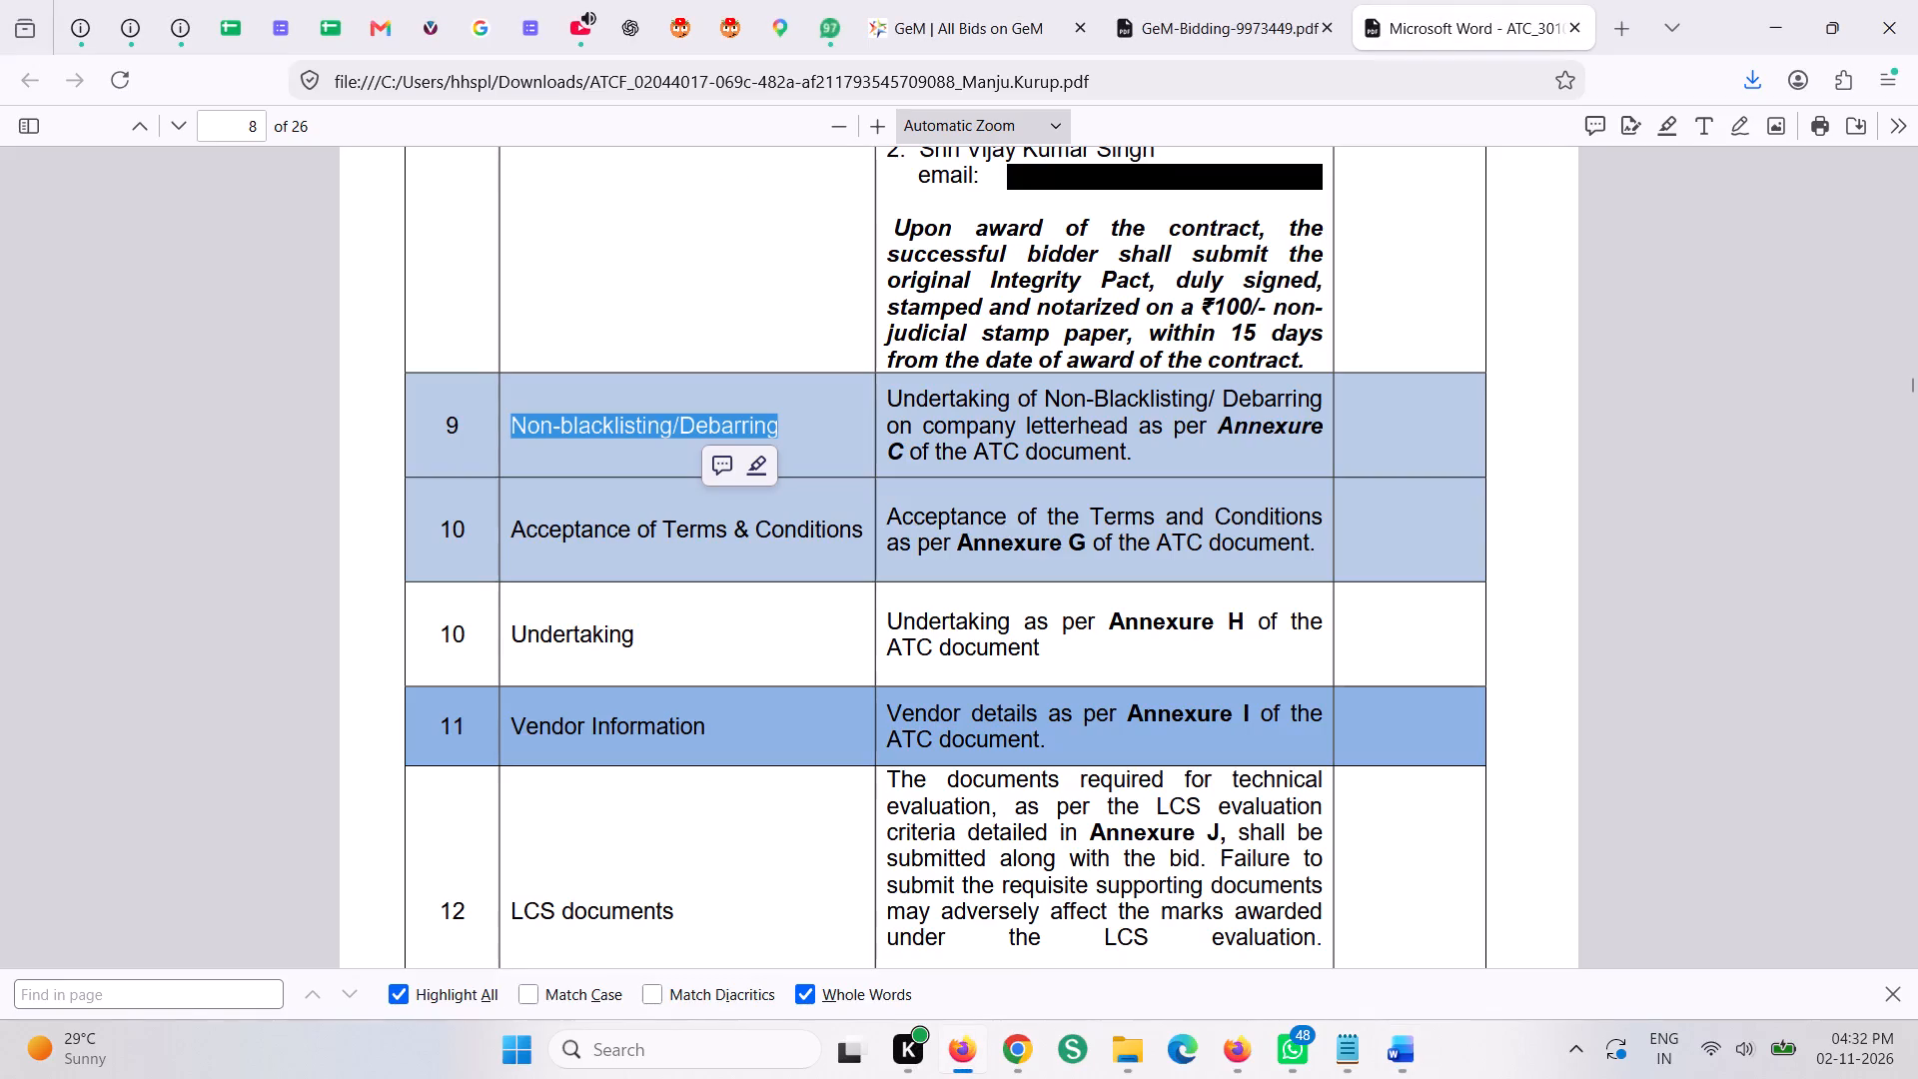
click(1234, 425)
drag(1234, 425, 1088, 447)
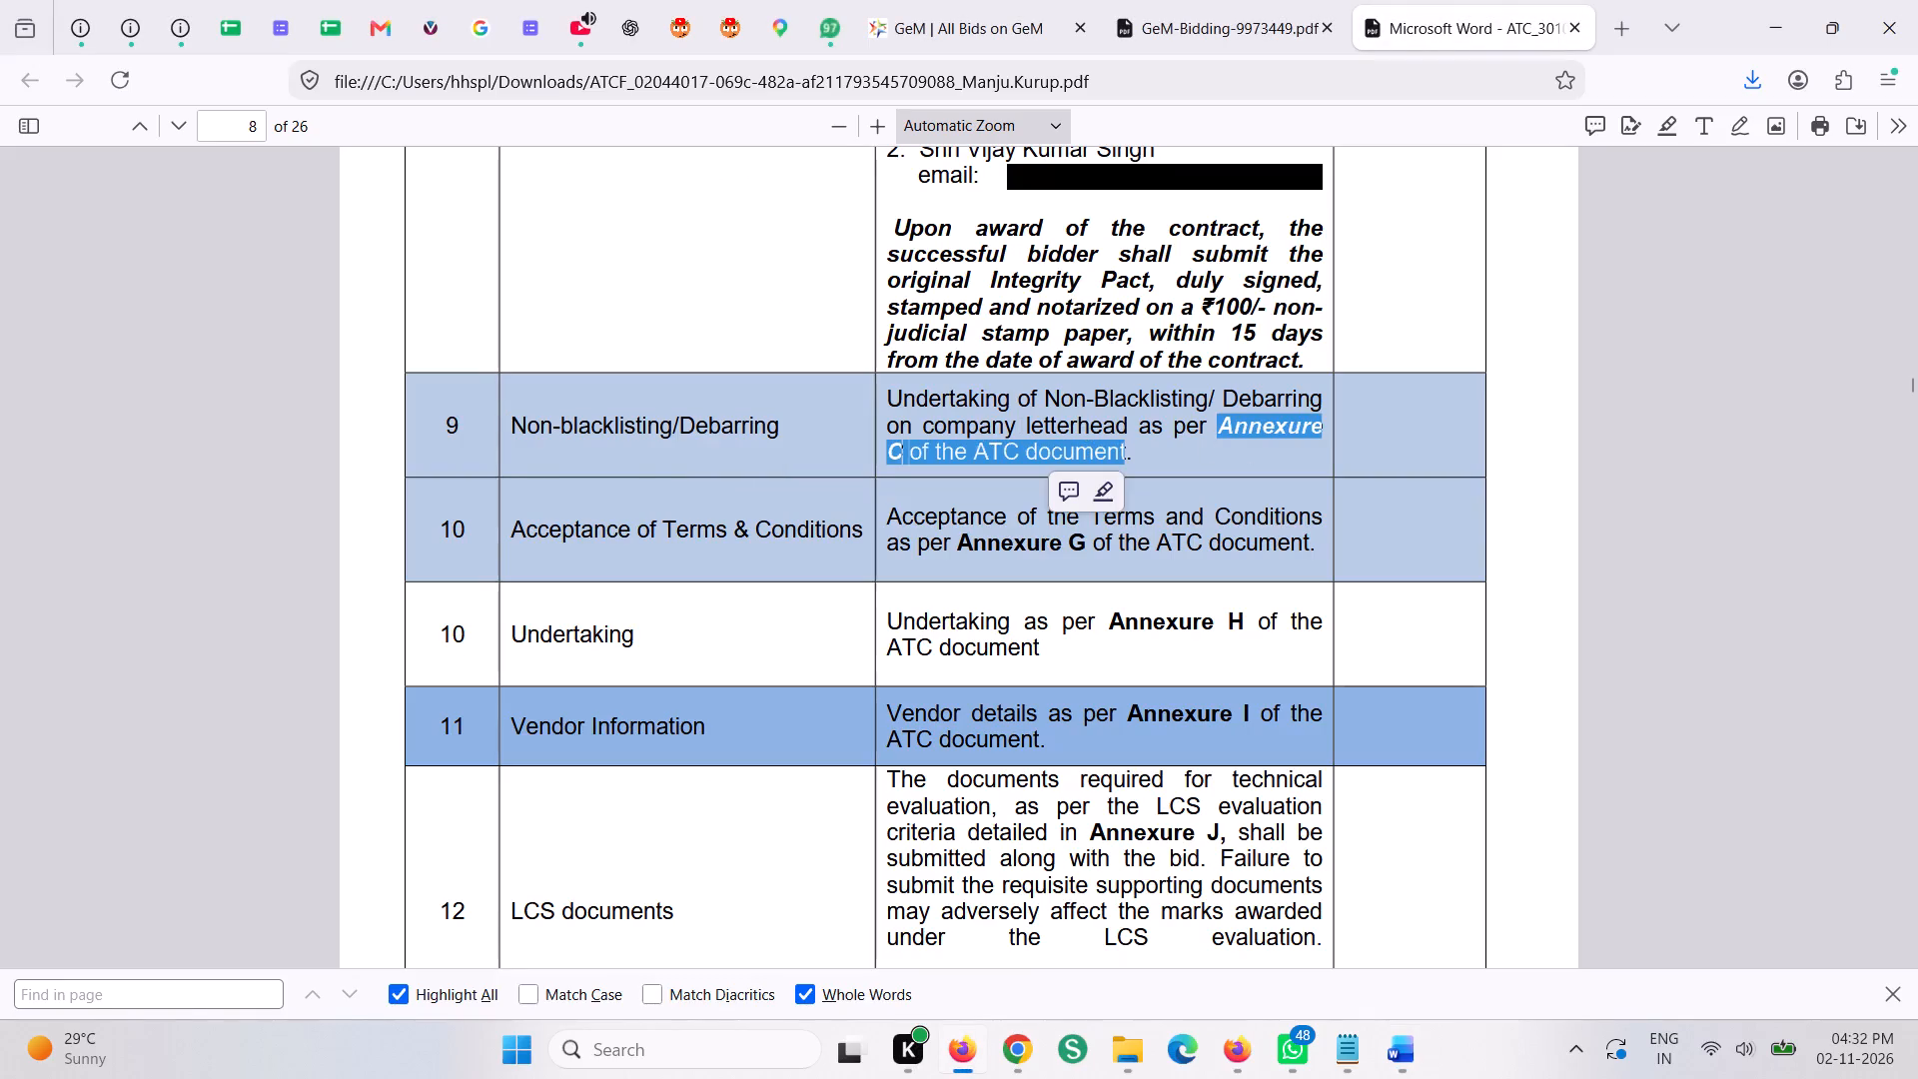
click(944, 426)
drag(944, 426, 1129, 461)
key(ctrl+c)
key(ctrl+c)
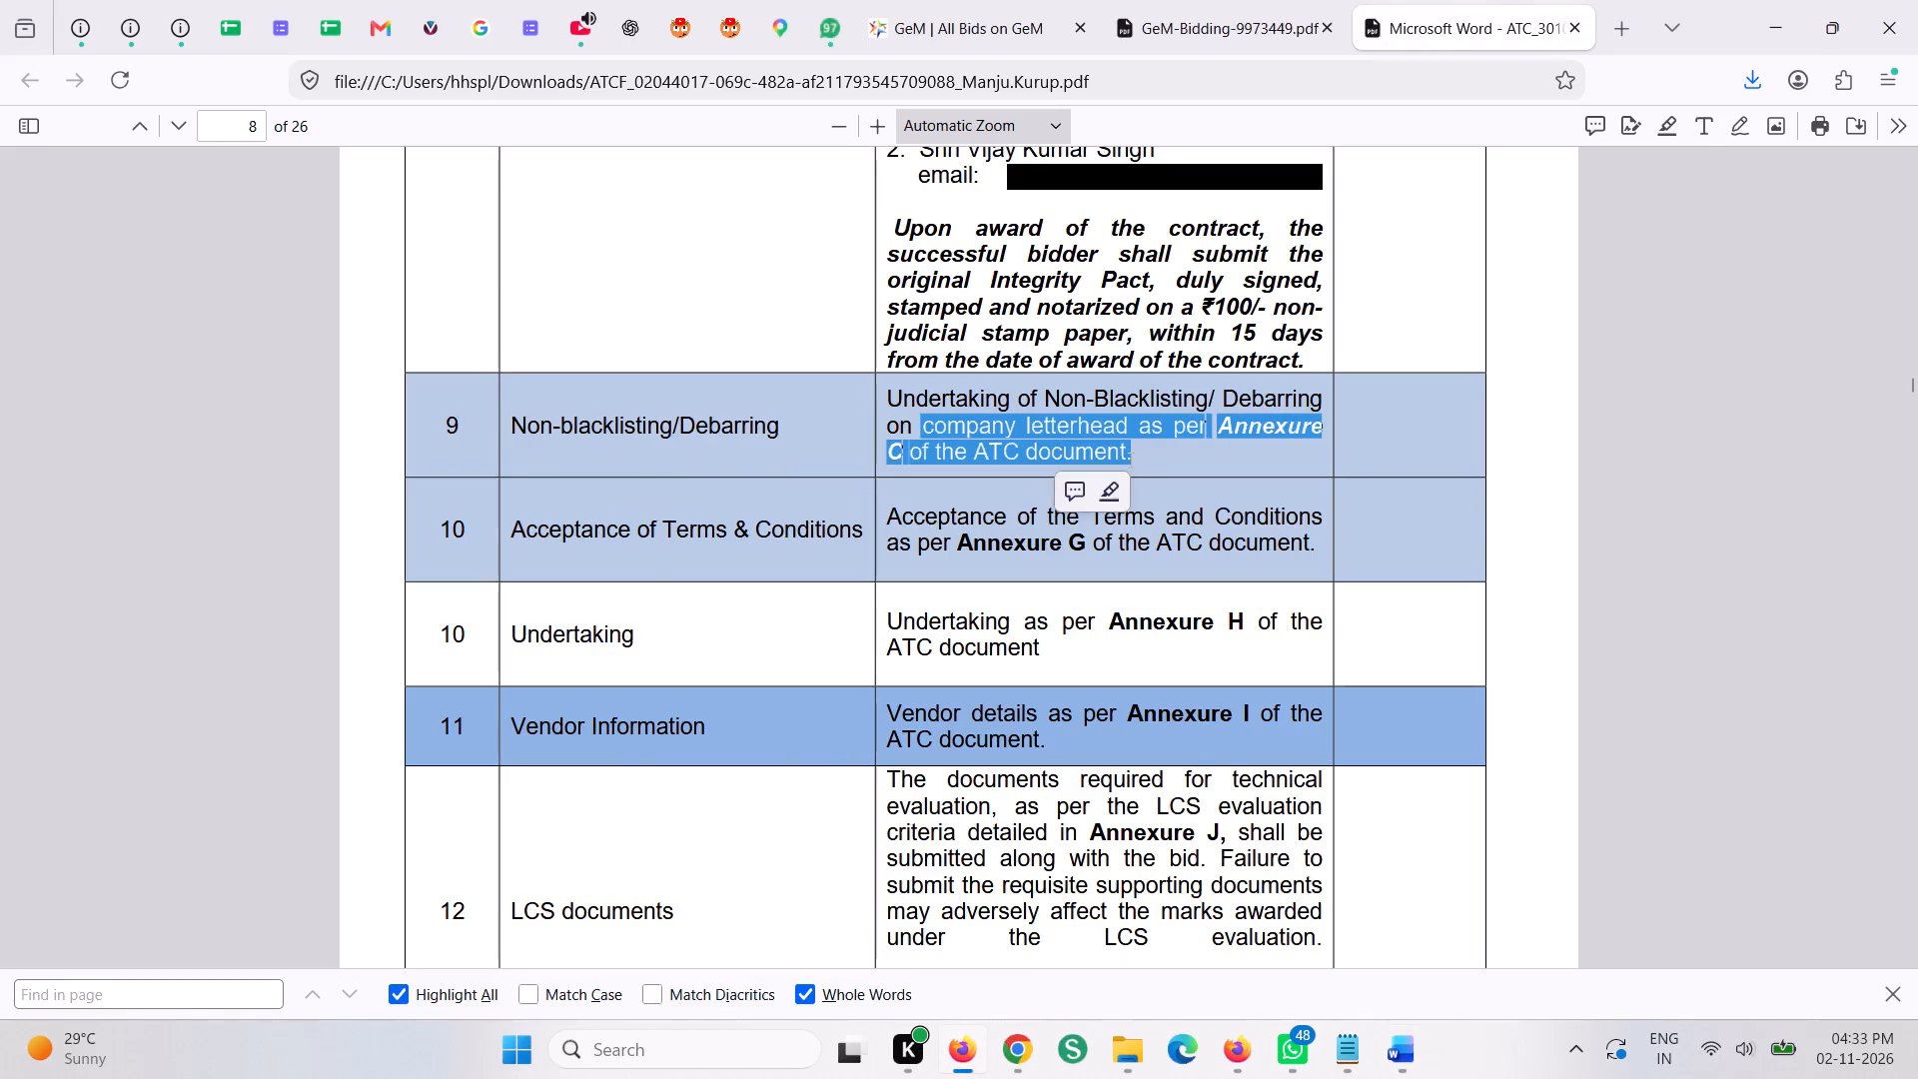
key(alt+Tab)
key(space)
key(ctrl+v)
Add item 13 to the Word list as "Acceptance of Terms & Conditions-" using the title from the ATC criteria table.
key(Return)
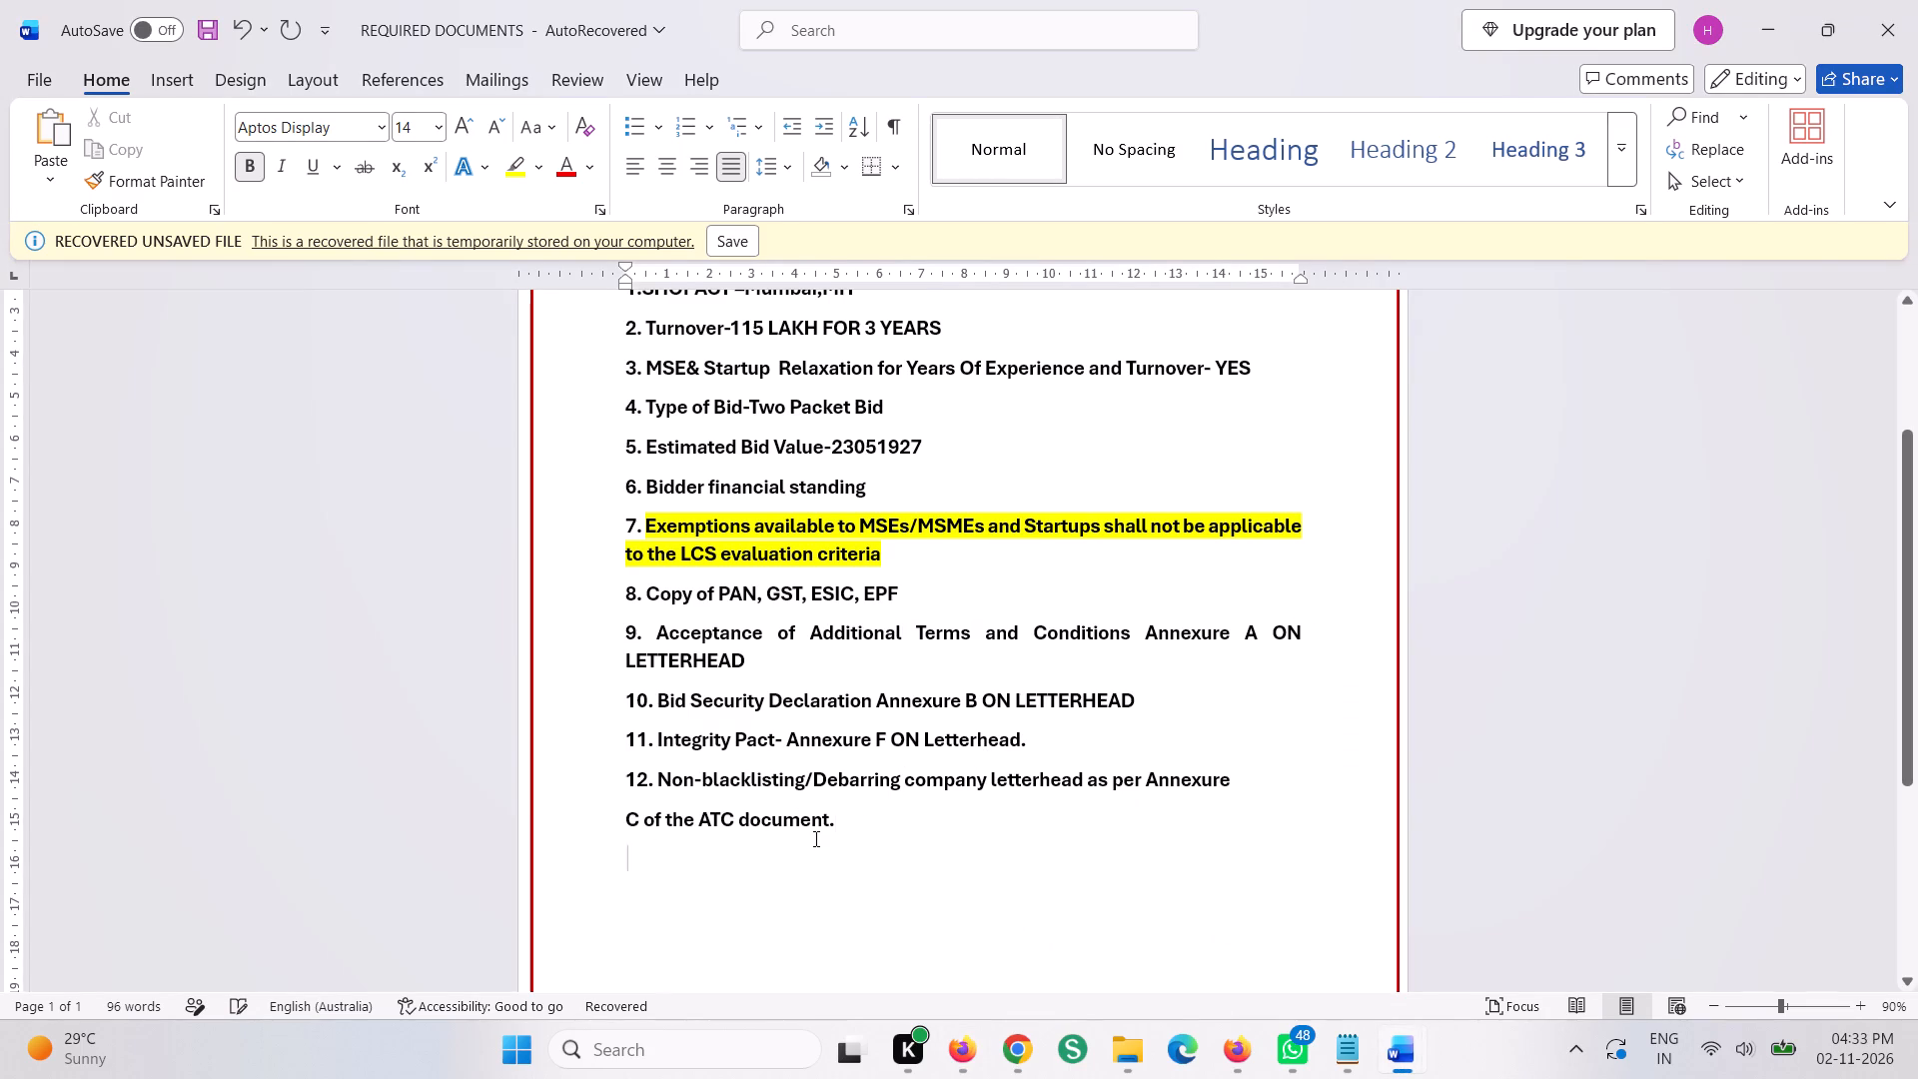
text(13.)
key(alt+Tab)
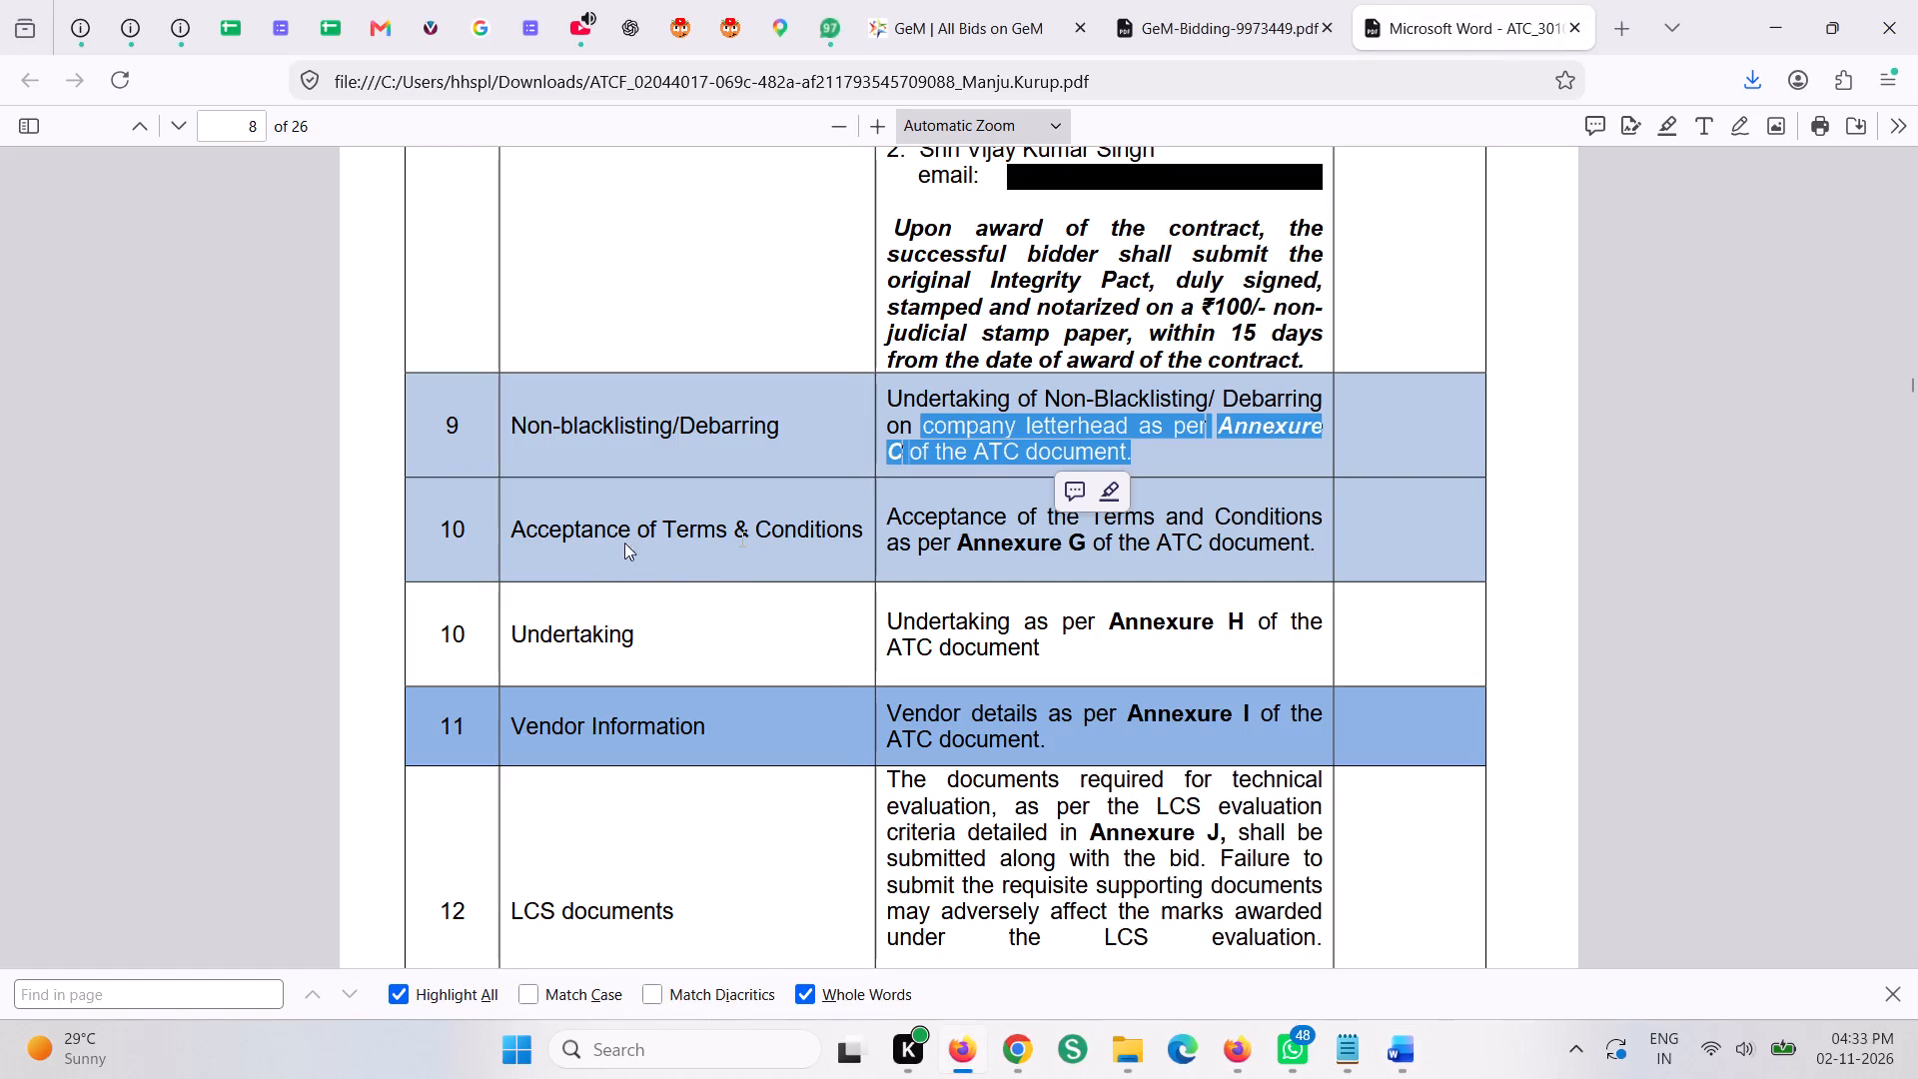
triple_click(644, 524)
ctrl+click(644, 524)
key(ctrl+c)
key(ctrl+c)
key(alt+Tab)
key(alt+Tab)
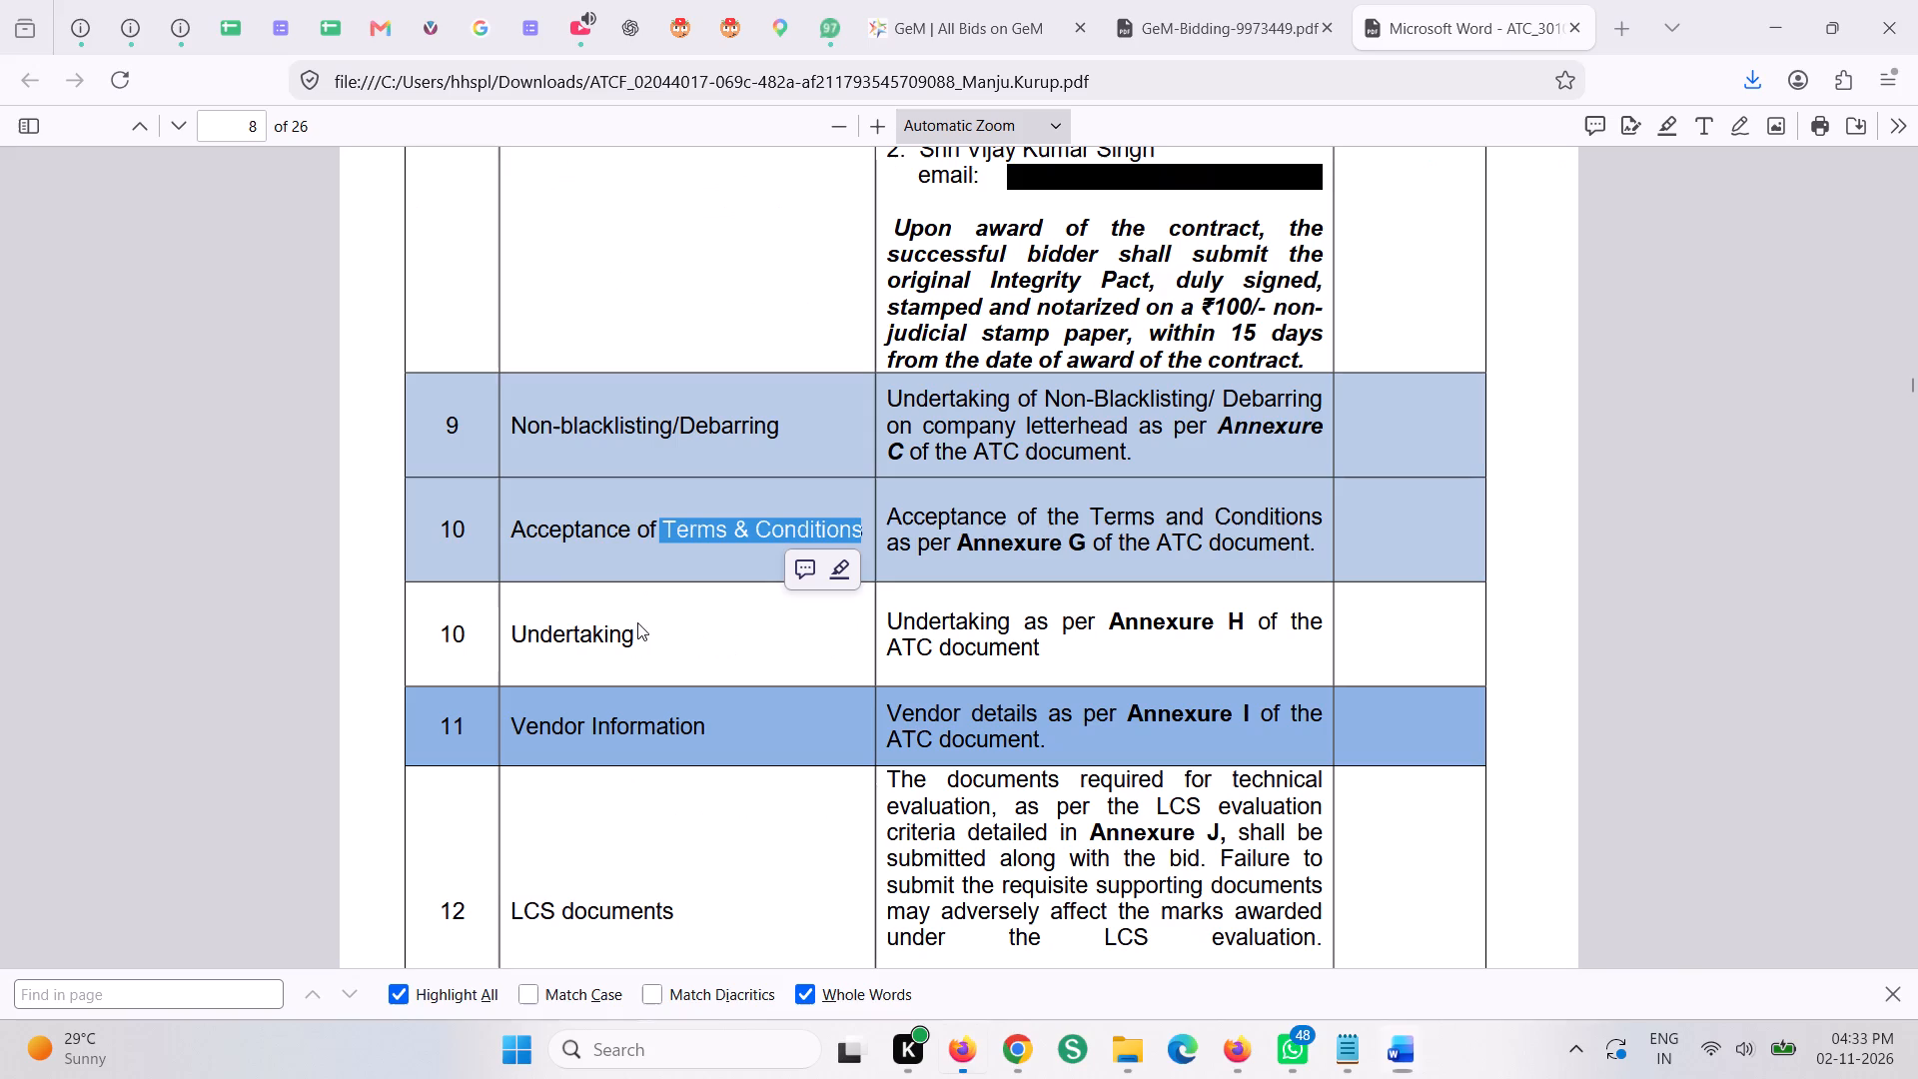
triple_click(587, 534)
key(ctrl+c)
key(ctrl+c)
key(alt+Tab)
key(space)
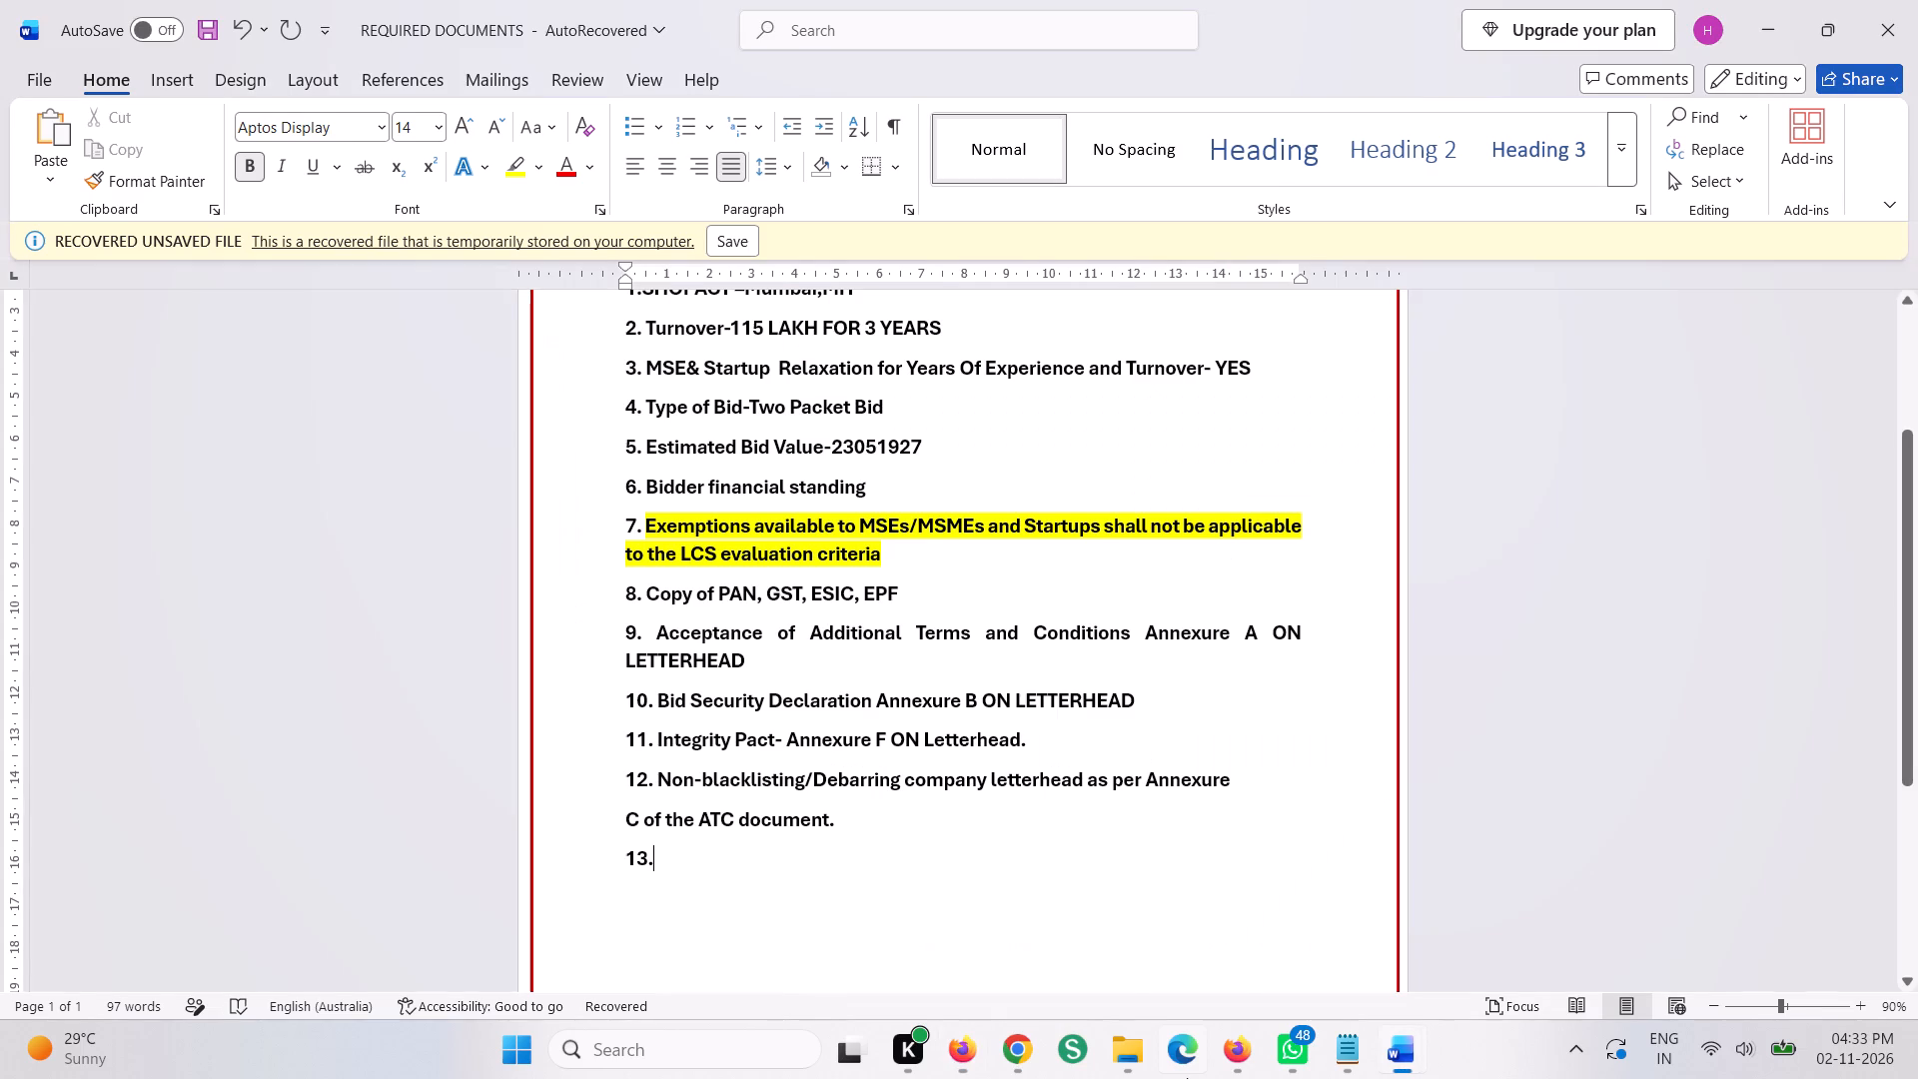
key(ctrl+v)
key(minus)
Append "Annexure G" from the Acceptance of Terms & Conditions row to item 13.
key(alt+Tab)
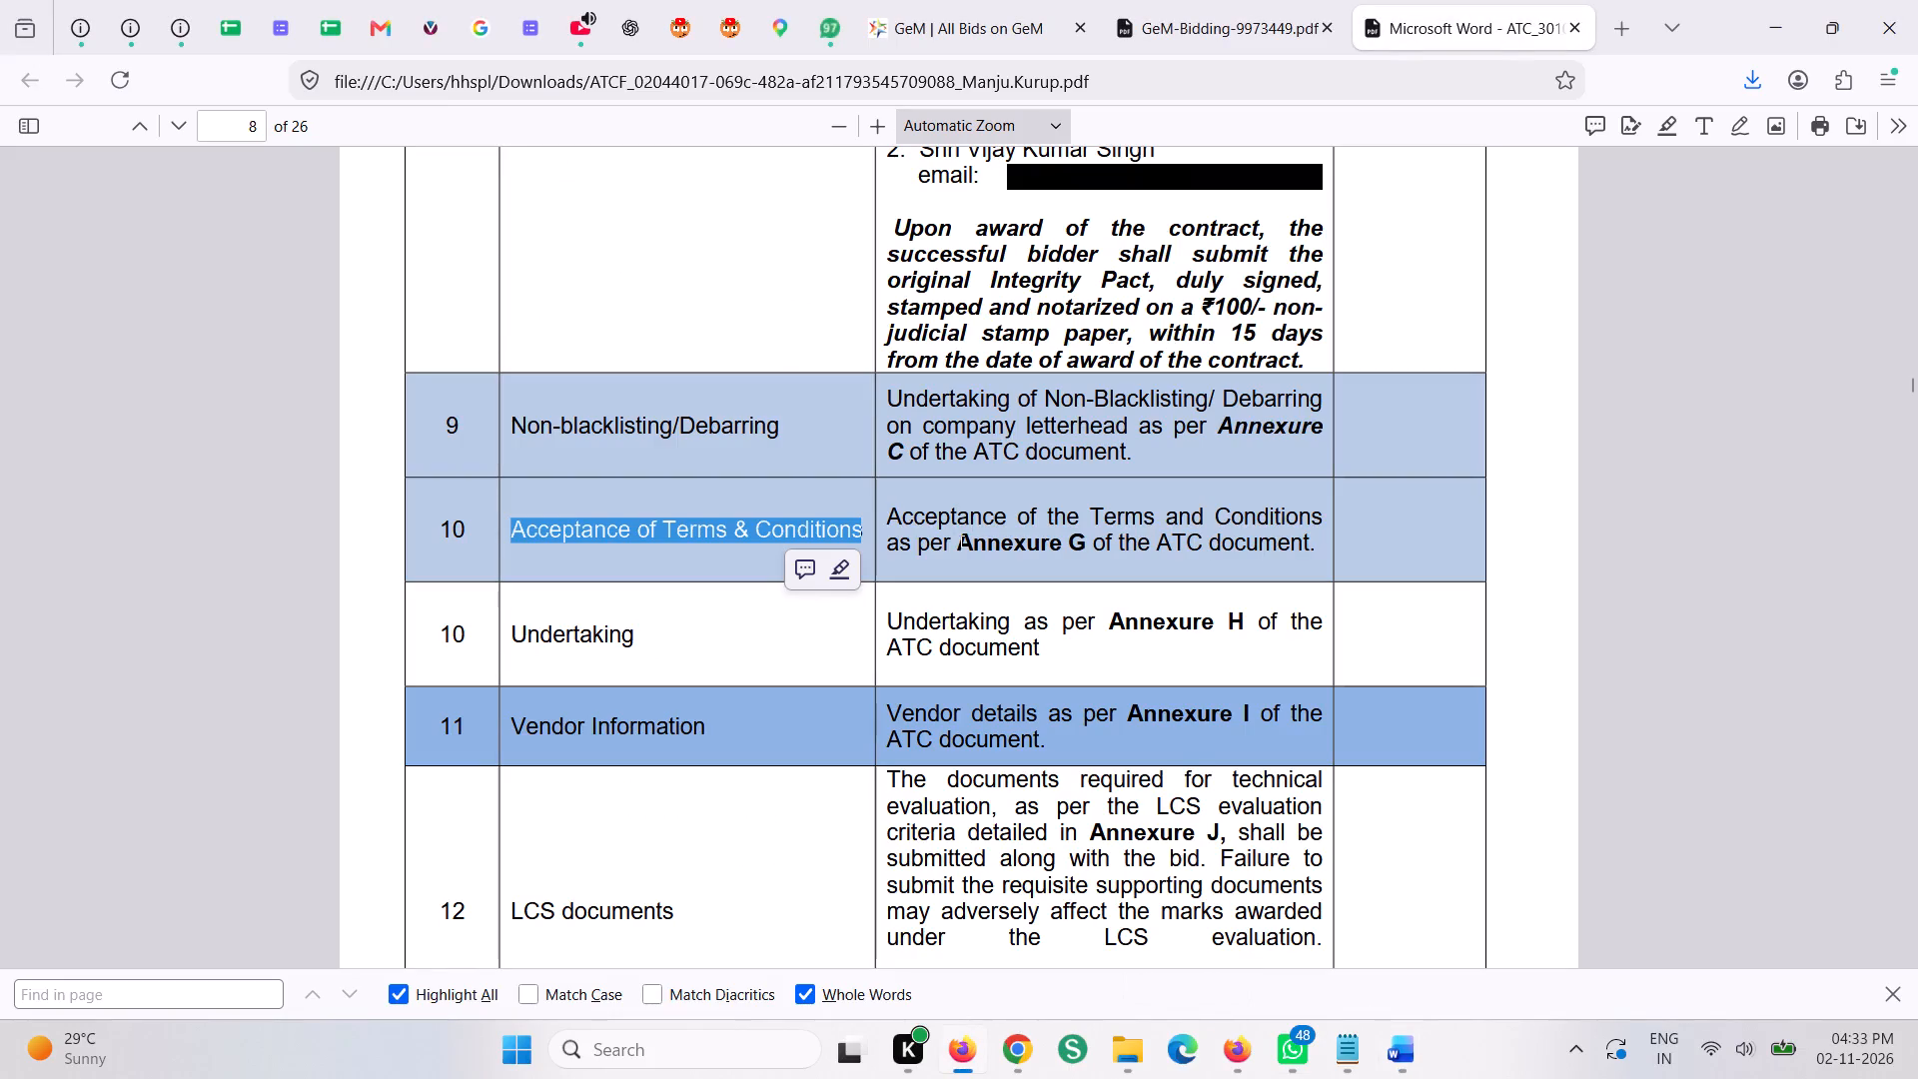
click(960, 545)
drag(960, 545, 1069, 545)
key(ctrl+c)
key(ctrl+c)
key(ctrl+c)
key(ctrl+c)
key(ctrl+c)
key(ctrl+c)
key(ctrl+c)
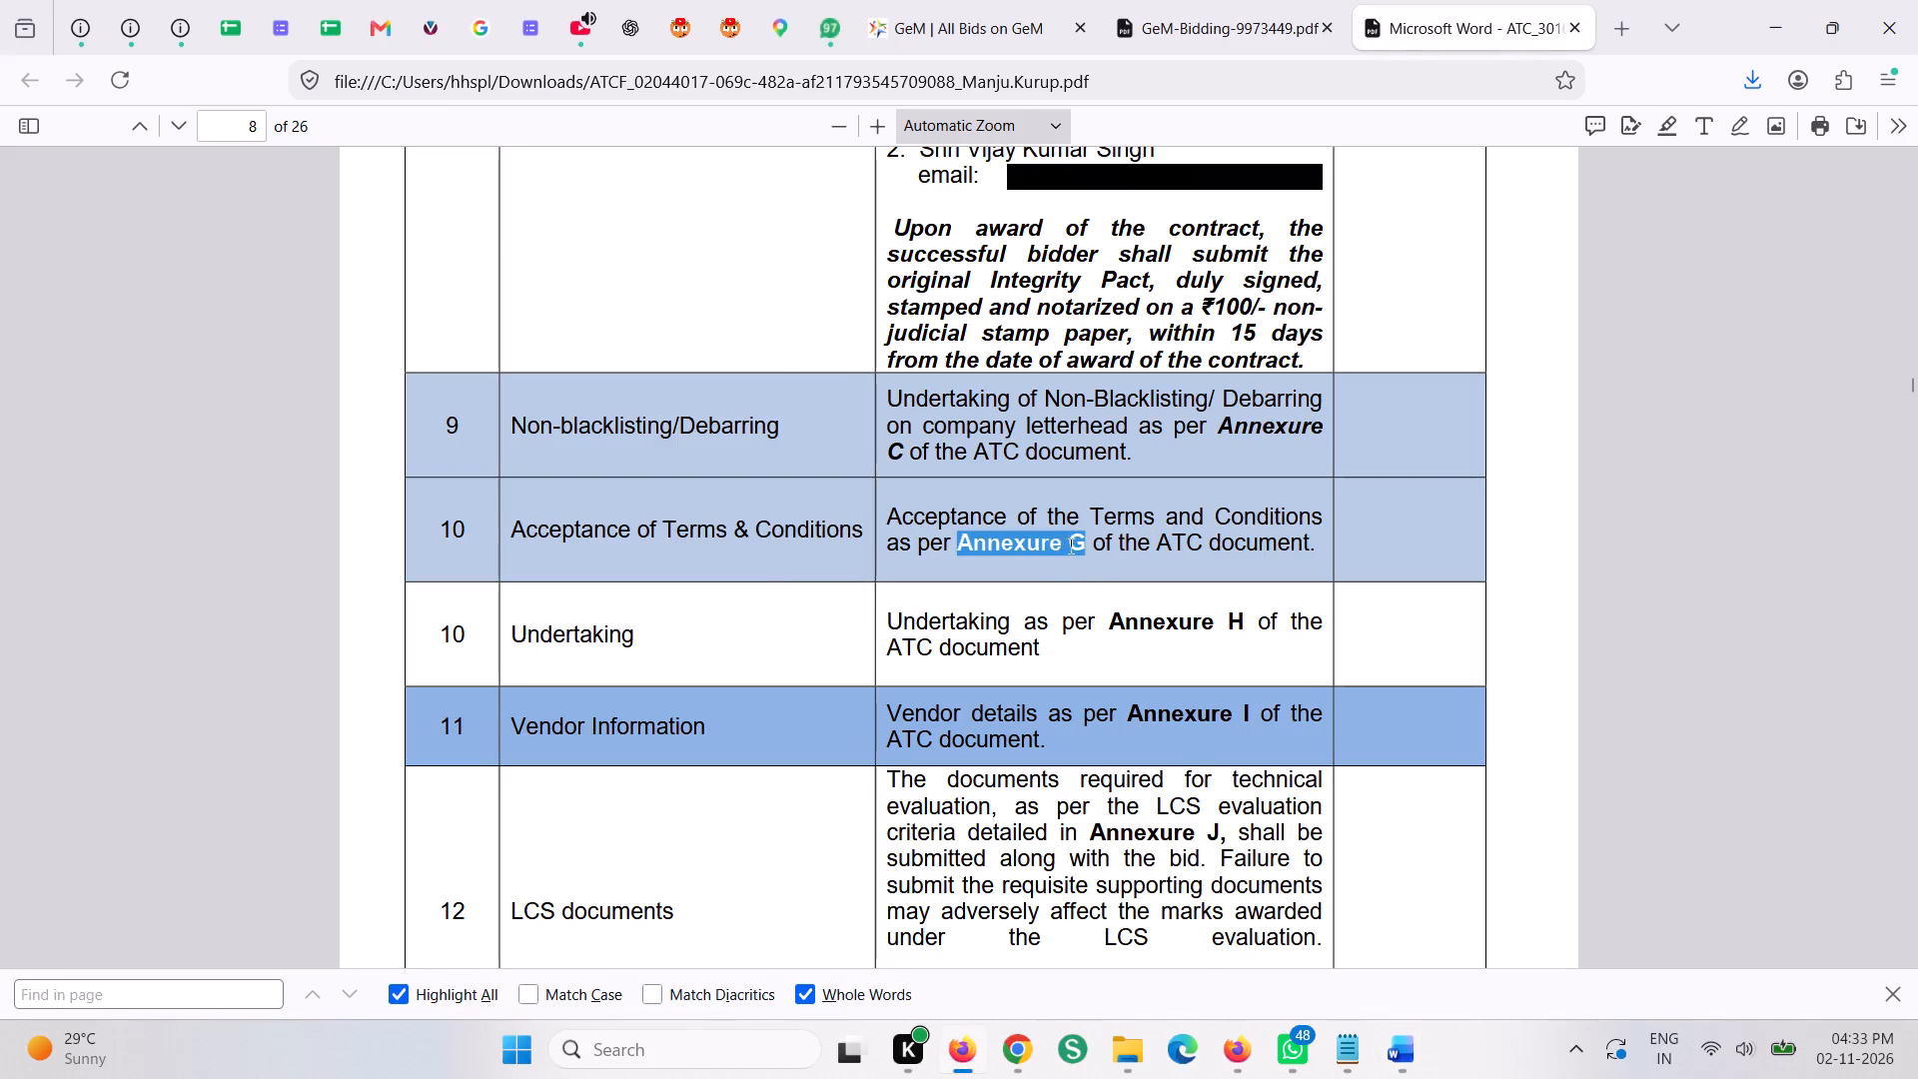
drag(1069, 545, 1073, 545)
key(ctrl+c)
key(alt+Tab)
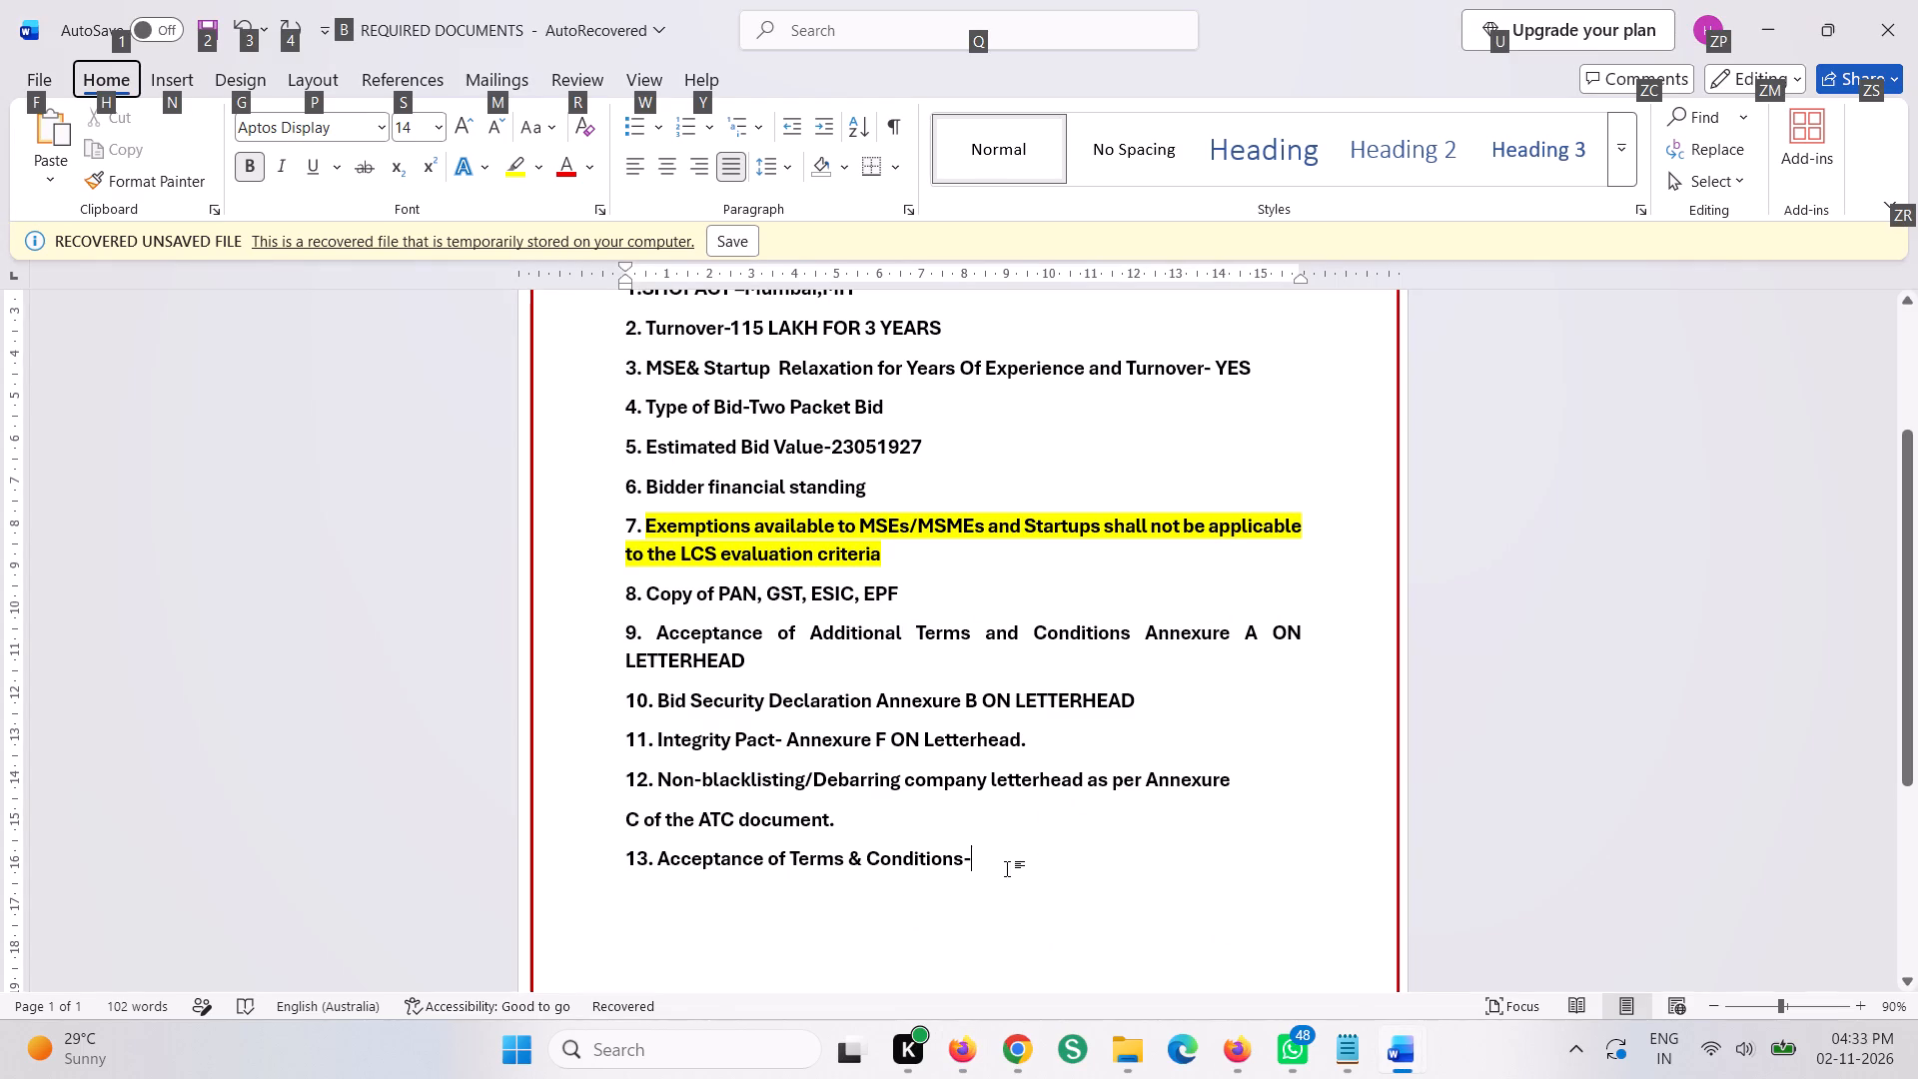
key(ctrl+v)
click(1015, 872)
key(ctrl+v)
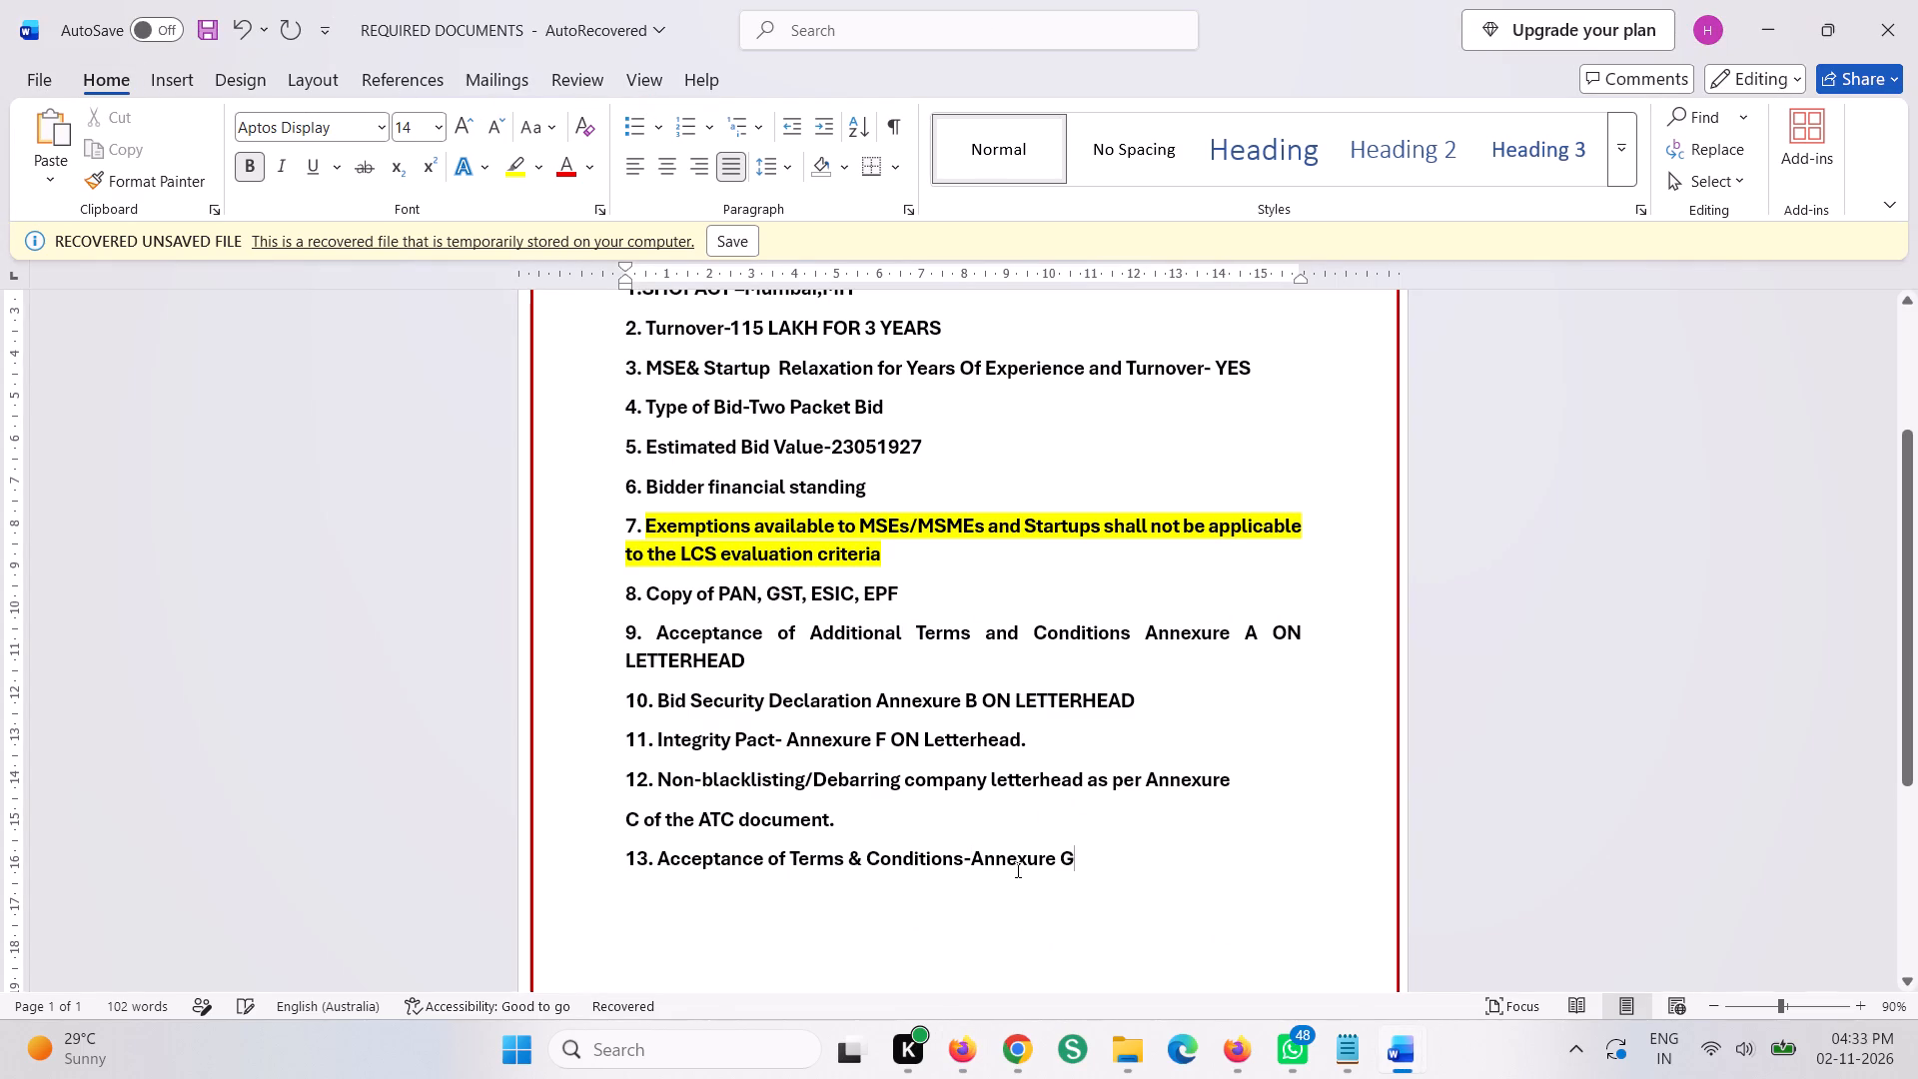
Add item 14 "Undertaking" to the Word list from the ATC criteria table.
key(Return)
text(14.)
key(alt+Tab)
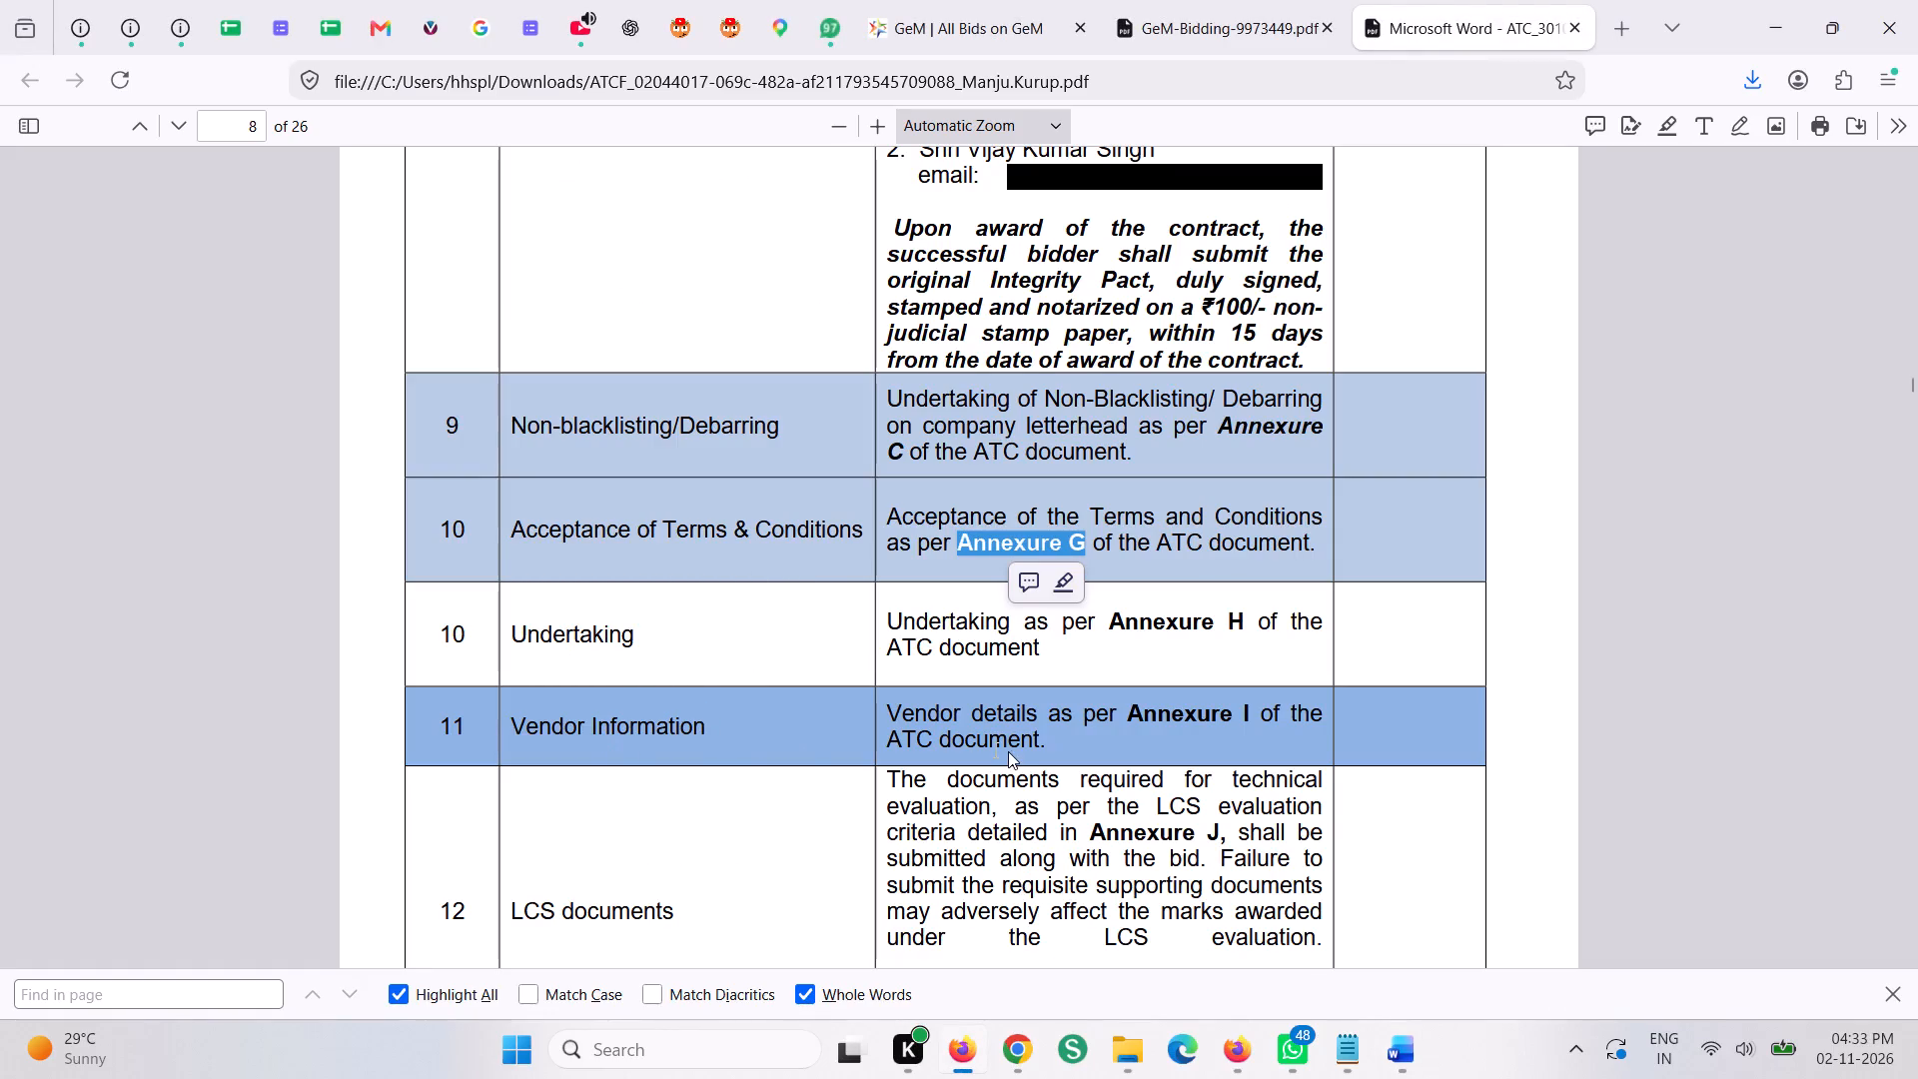
scroll(1011, 749, down, 1)
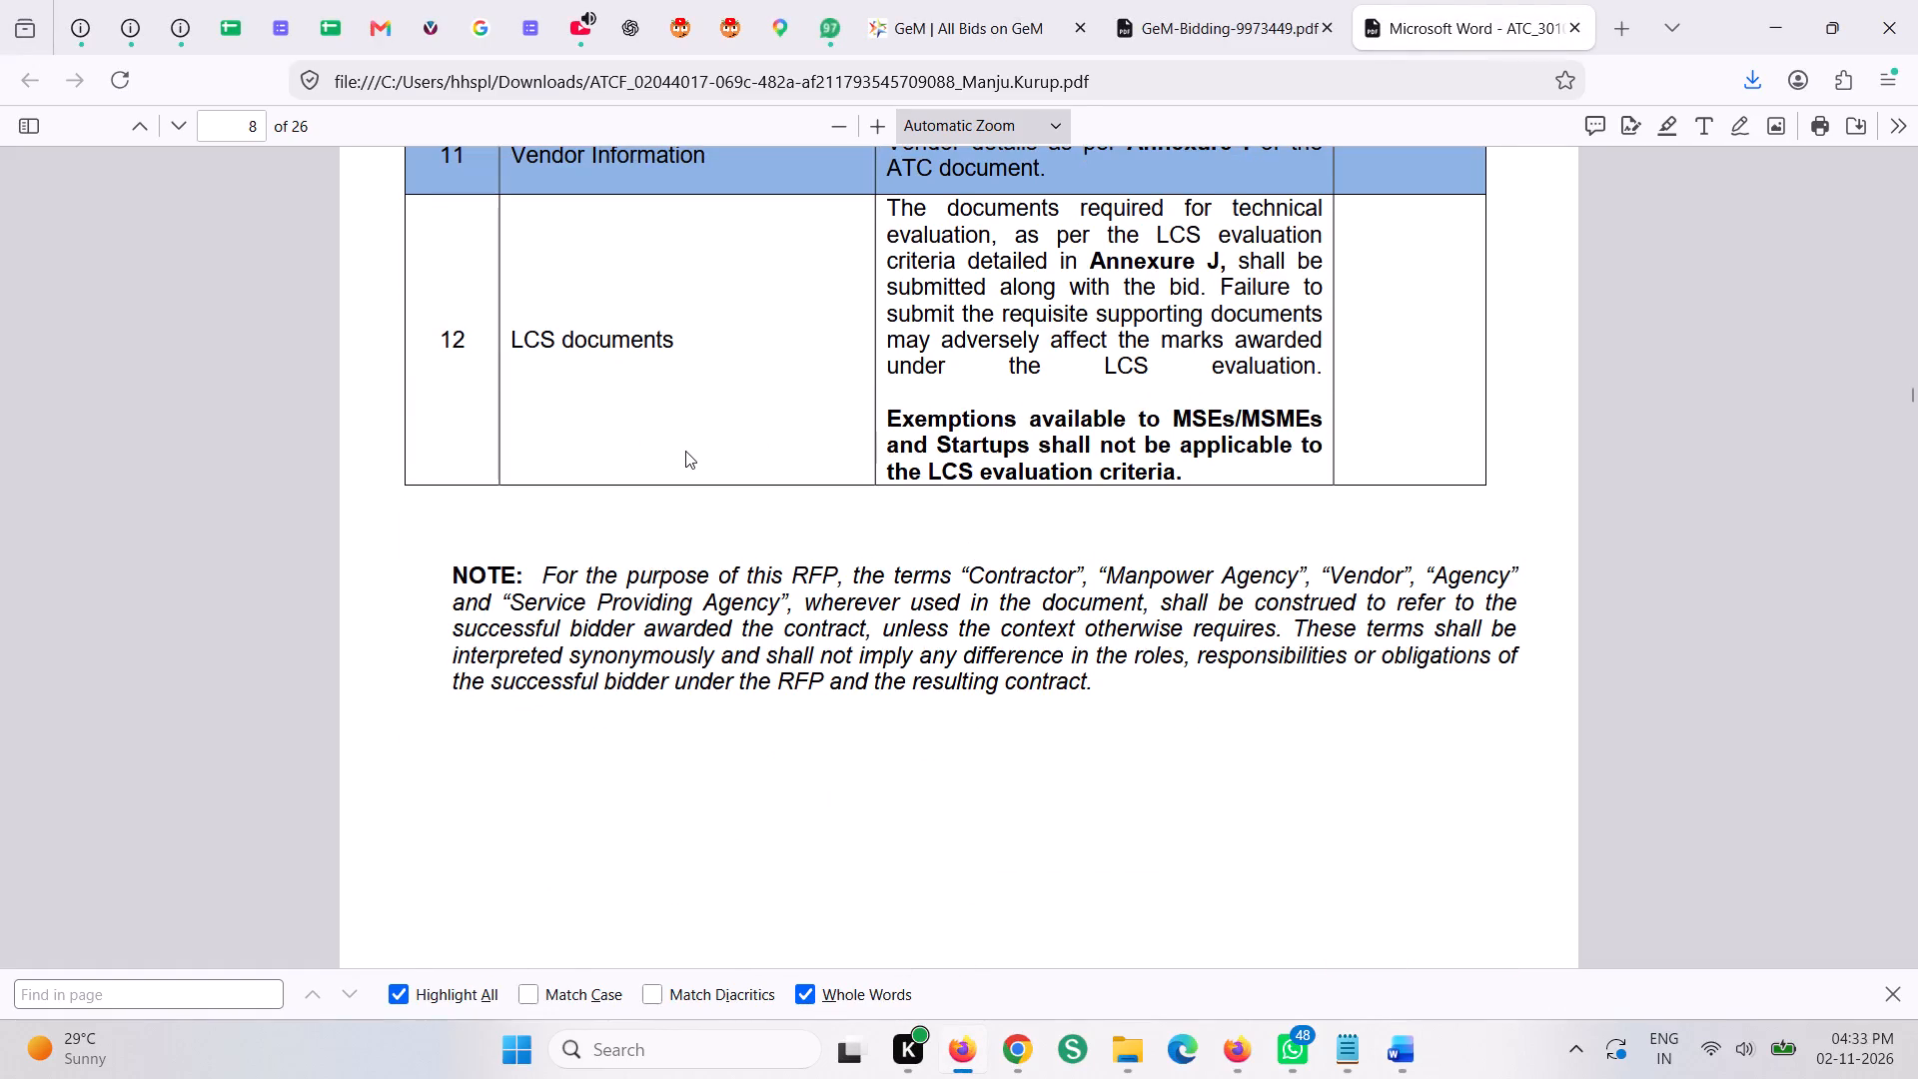
scroll(680, 464, up, 1)
double_click(532, 643)
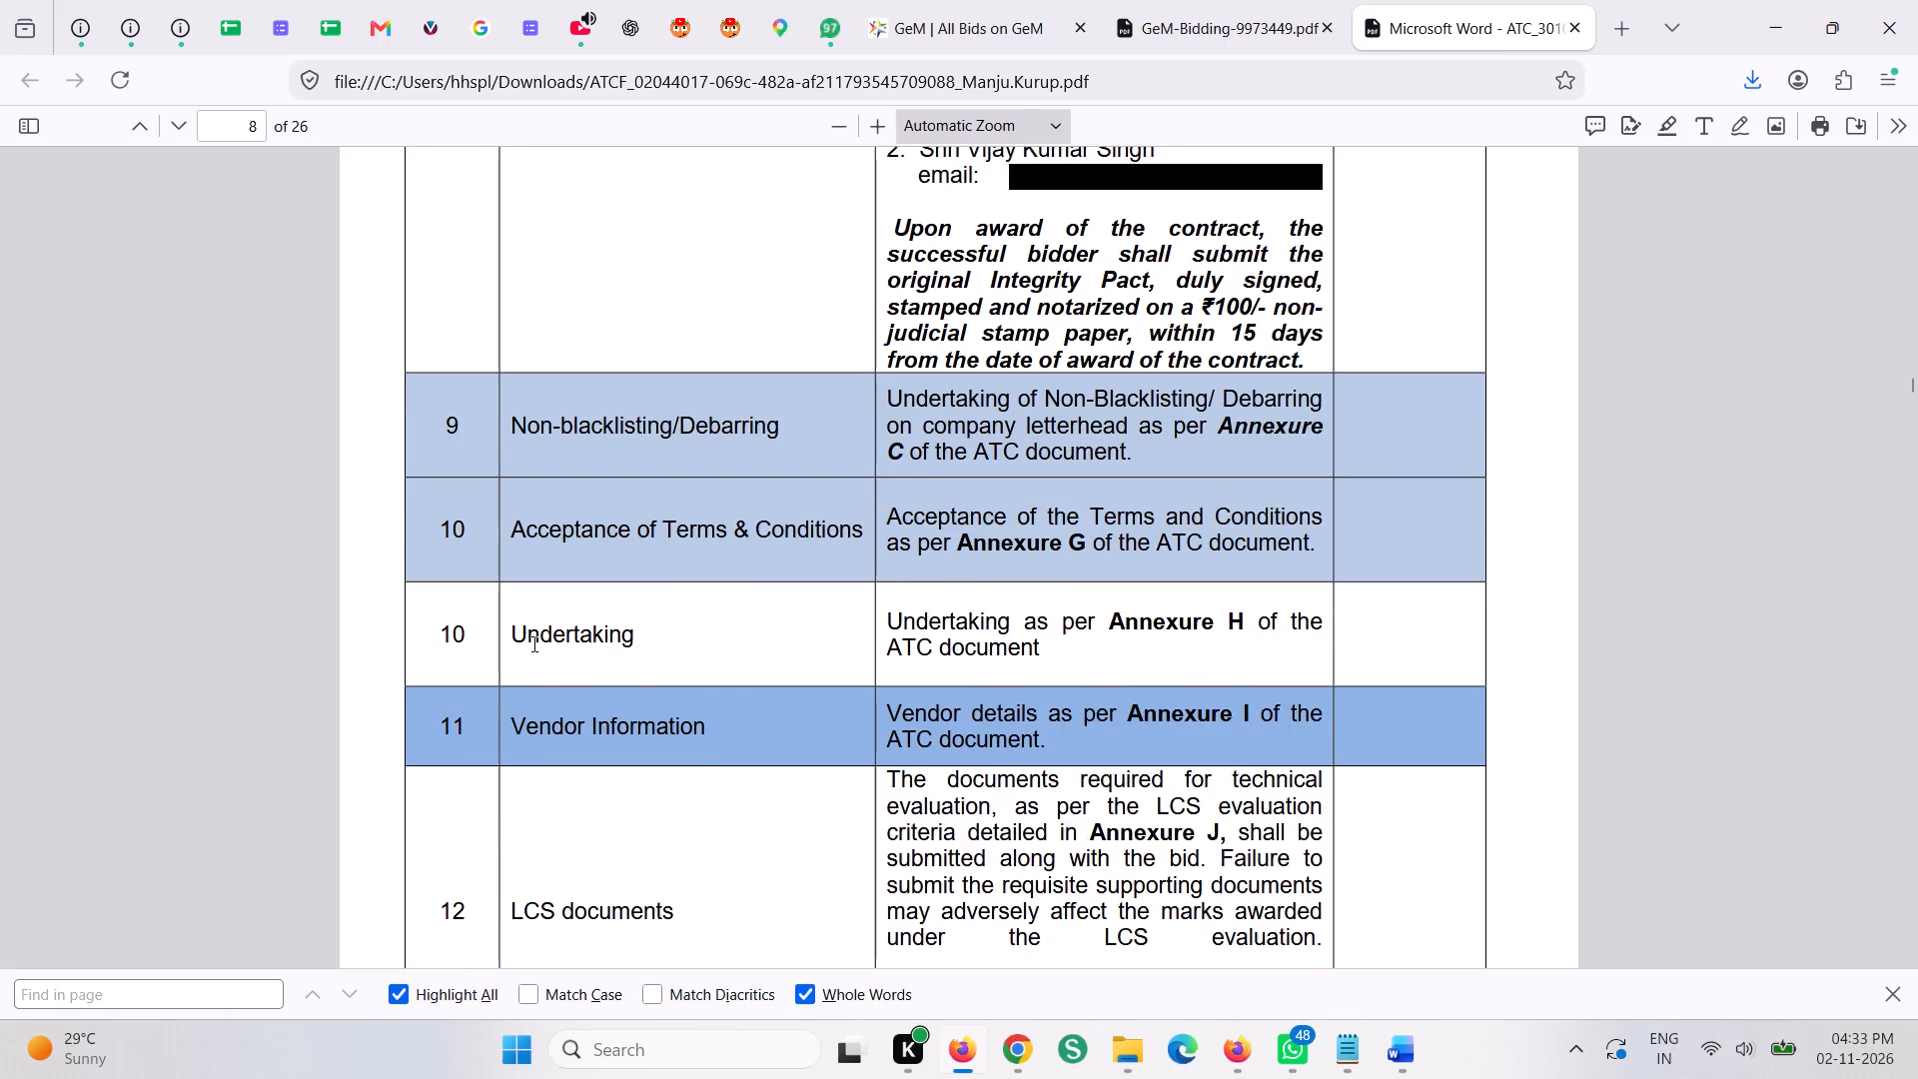
key(ctrl+c)
key(ctrl+c)
key(alt+Tab)
key(ctrl+v)
Extend item 14 with "as per Annexure H" from the Undertaking row of the ATC table.
key(alt+Tab)
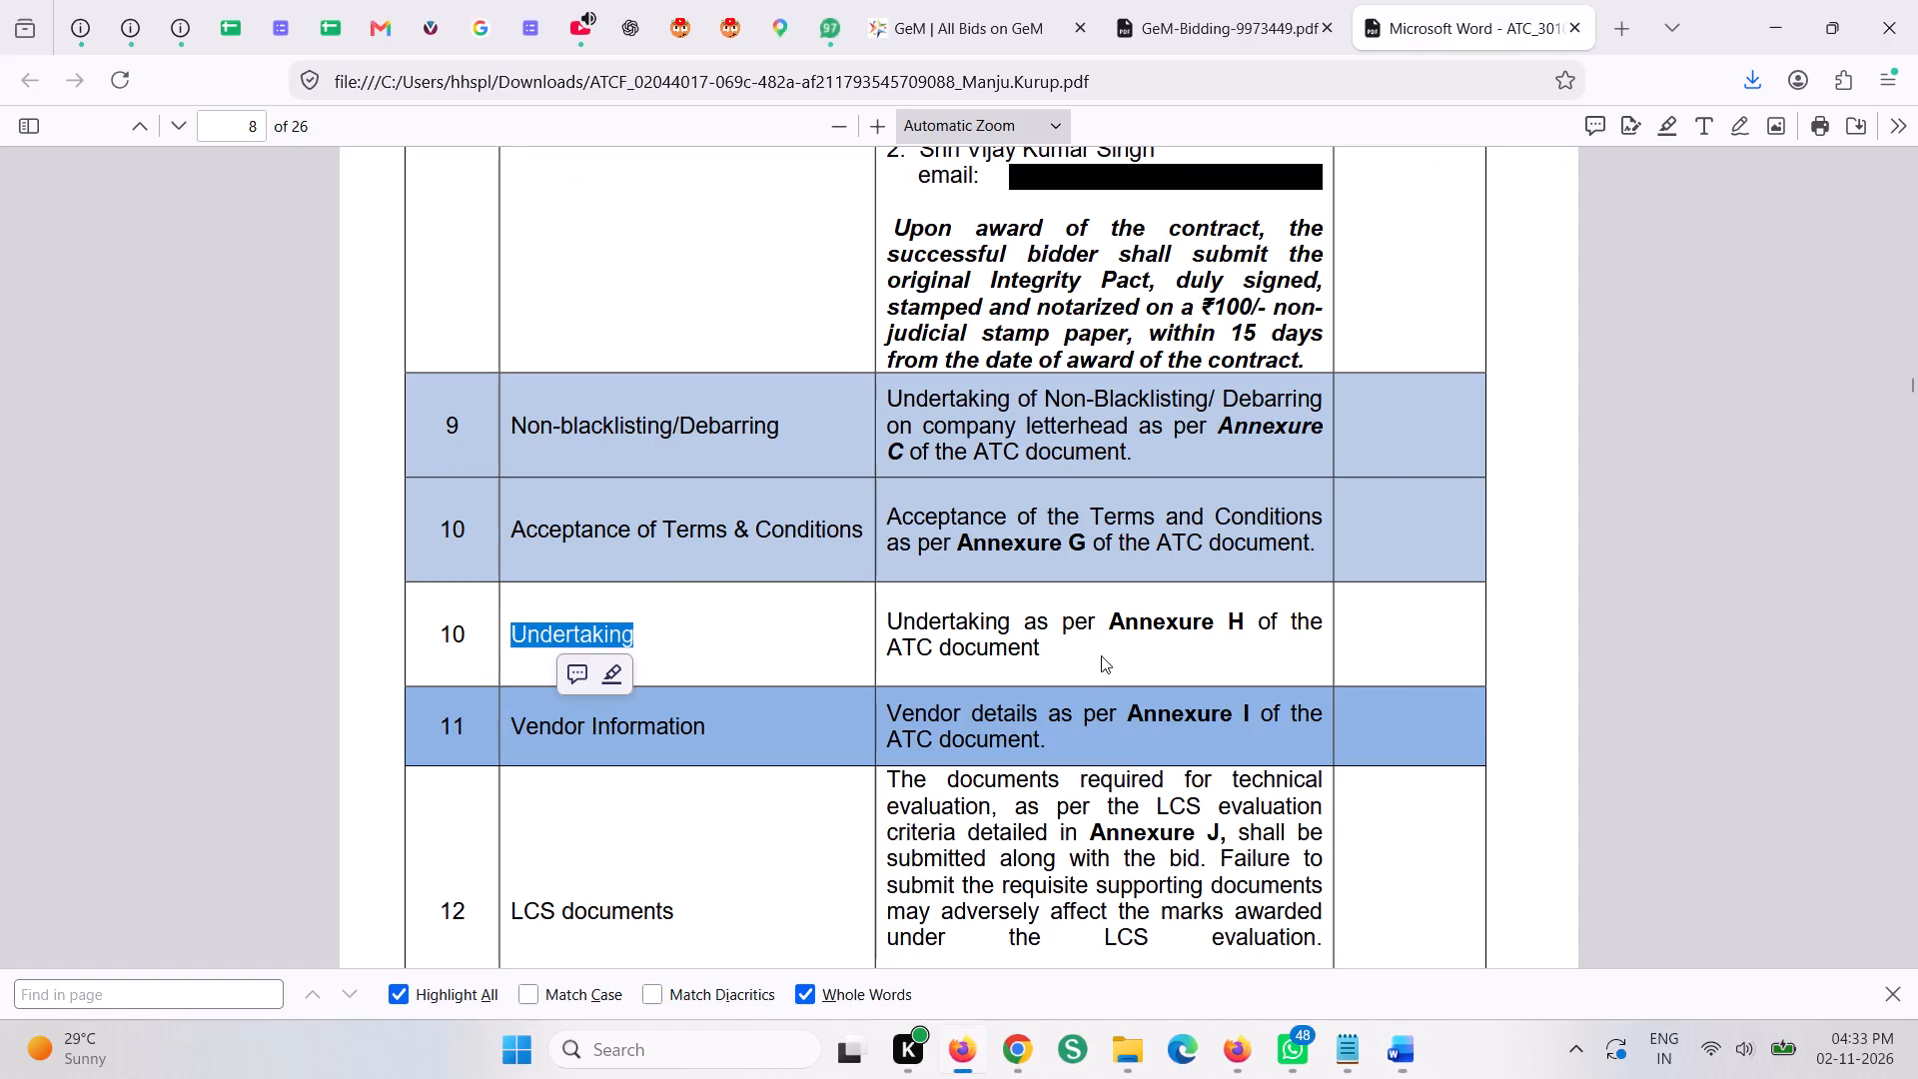
click(1040, 617)
drag(1040, 617, 1213, 631)
key(ctrl+c)
key(ctrl+c)
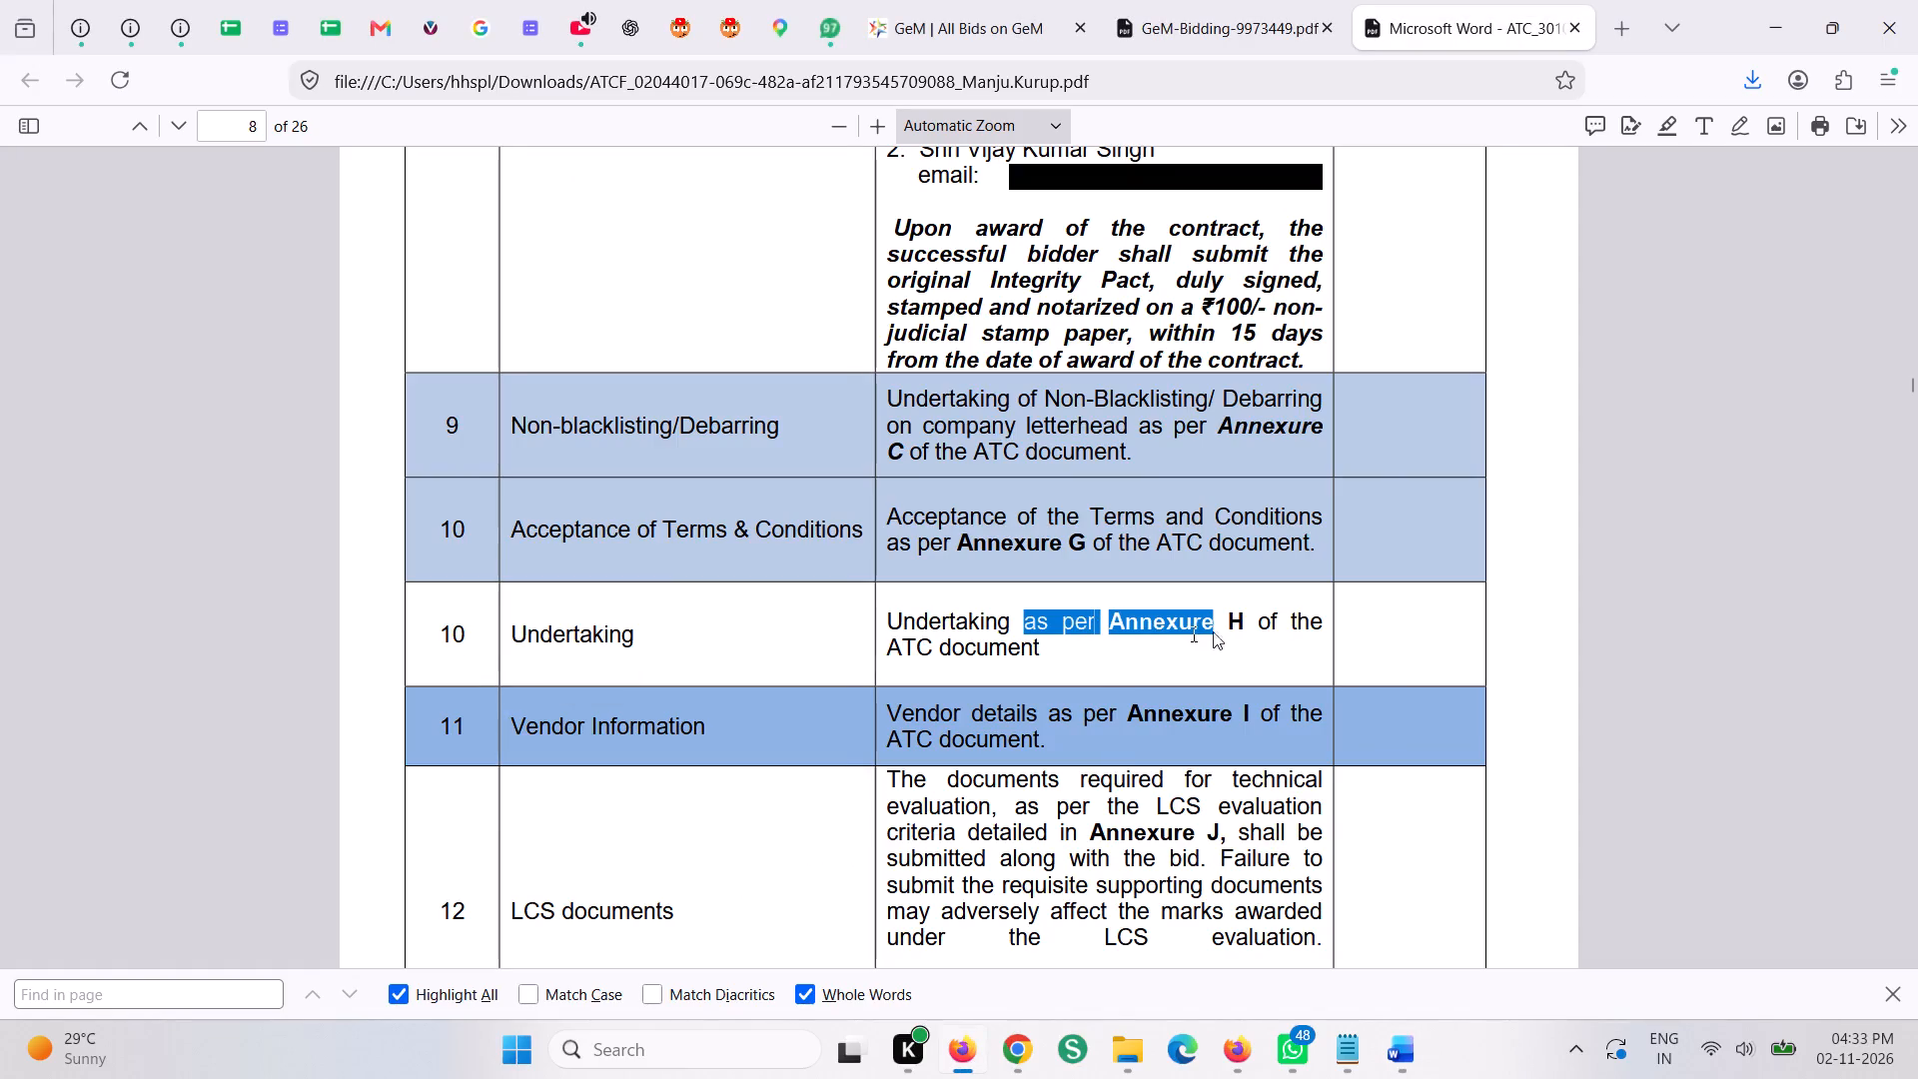
drag(1213, 631, 1243, 622)
key(ctrl+c)
key(ctrl+c)
key(alt+Tab)
key(space)
key(ctrl+v)
Append "of the ATC document" from the Undertaking row to the end of item 14.
key(alt+Tab)
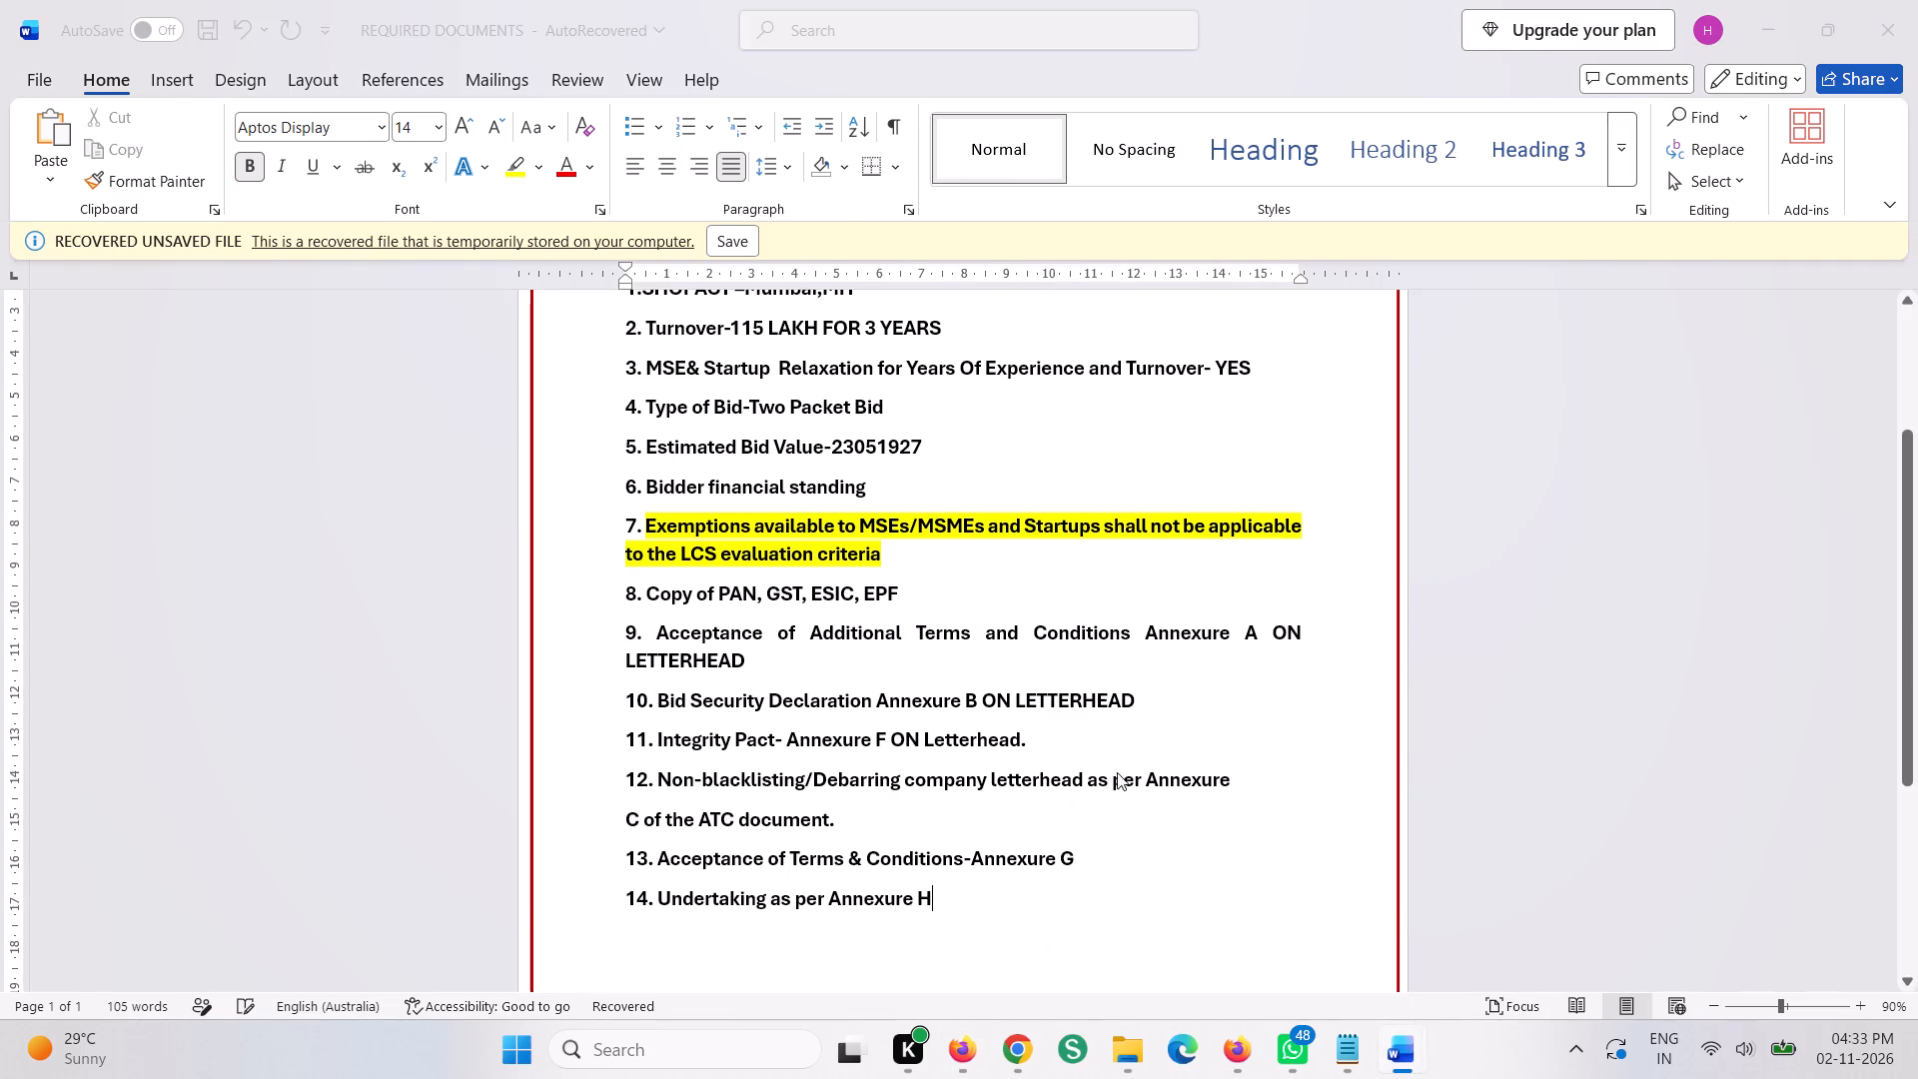
click(847, 304)
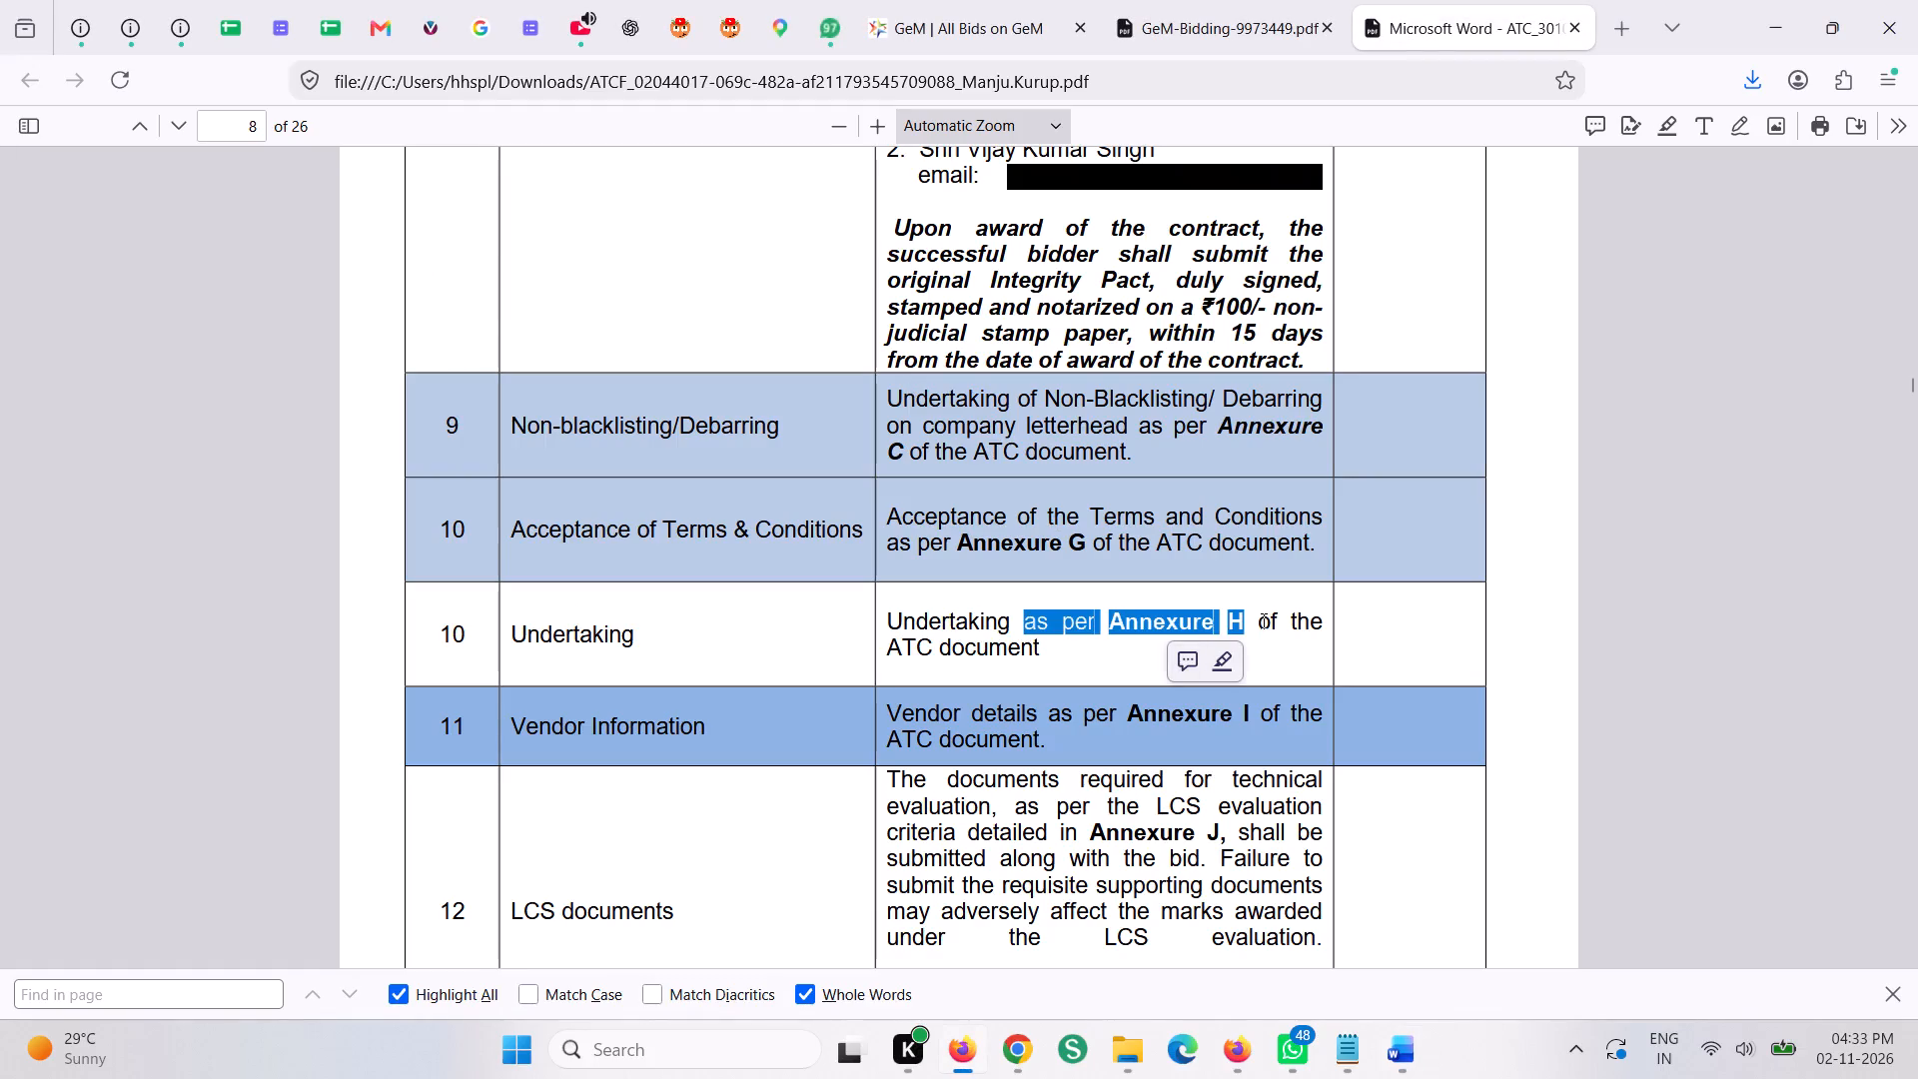
click(1262, 620)
drag(1262, 620, 1044, 646)
key(ctrl+c)
key(ctrl+c)
key(ctrl+c)
key(ctrl+c)
key(ctrl+c)
key(ctrl+c)
key(ctrl+c)
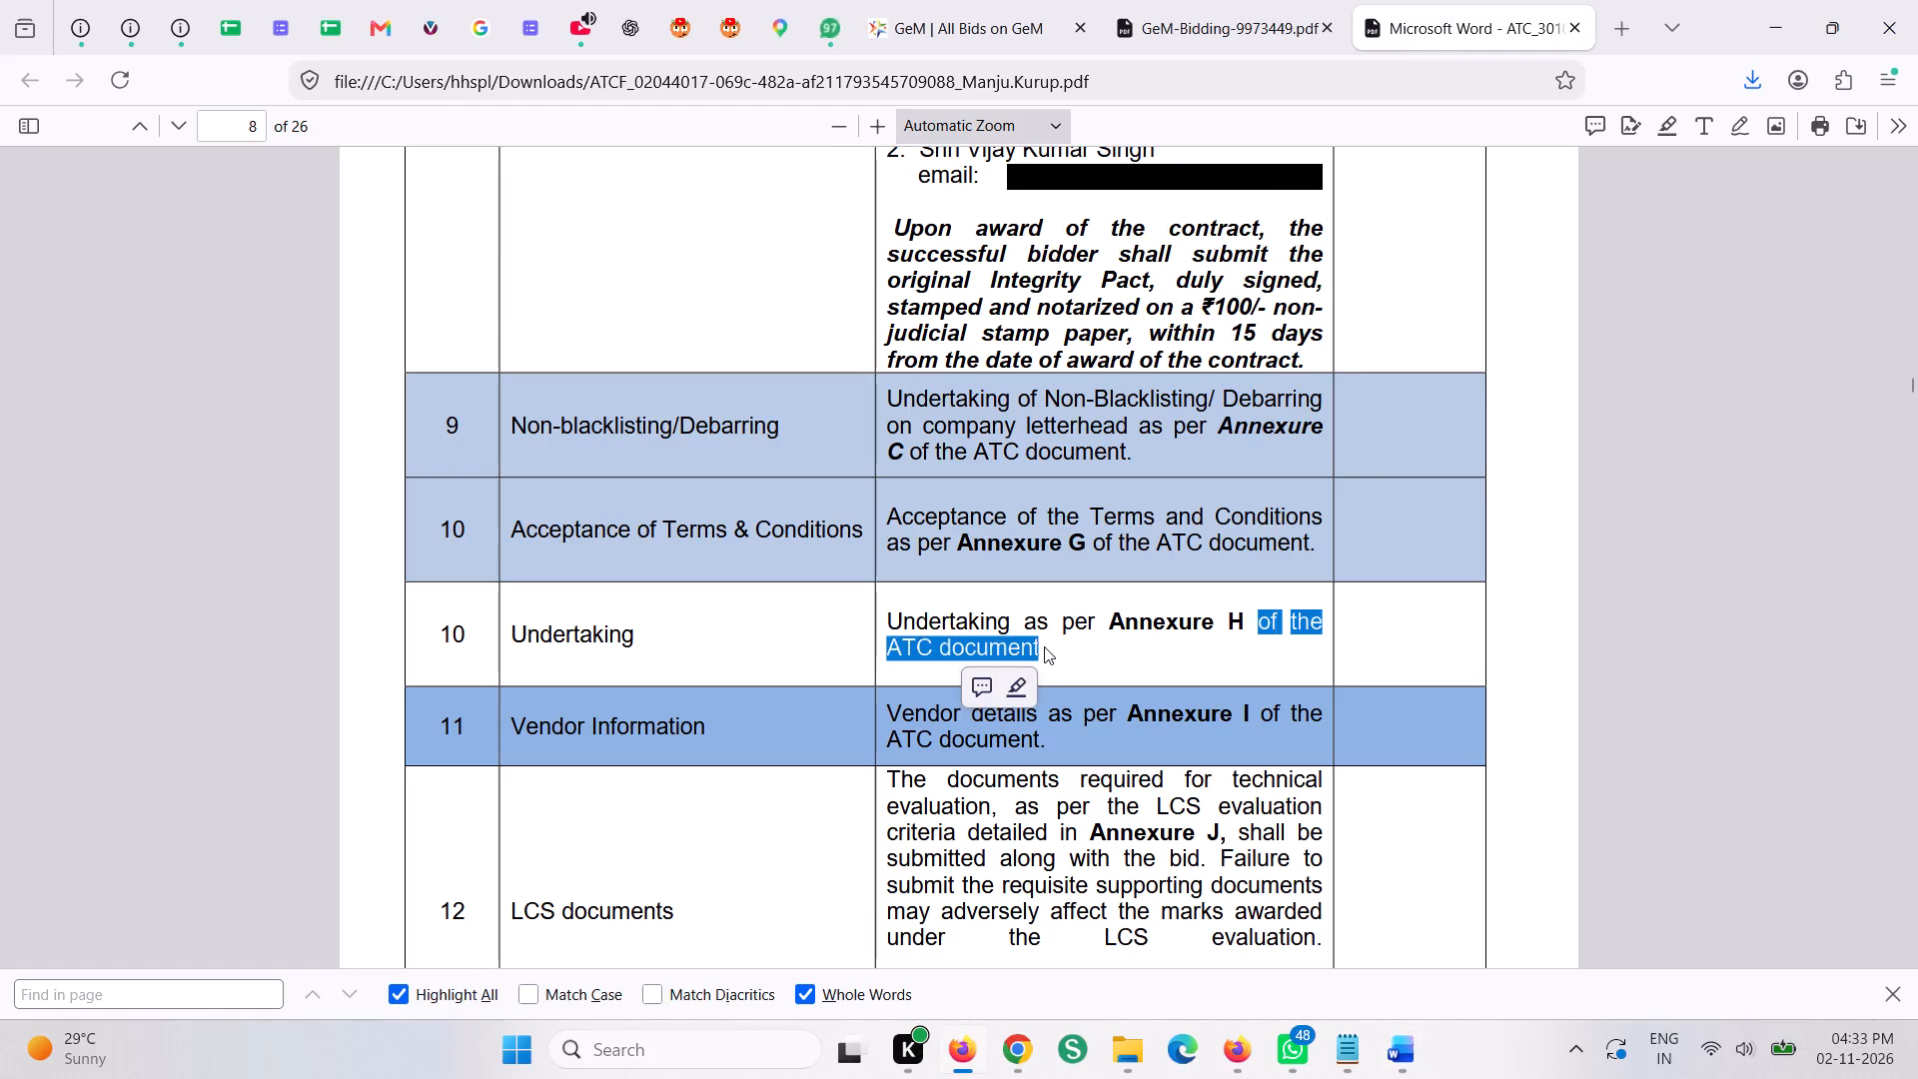
key(alt+Tab)
key(space)
key(ctrl+v)
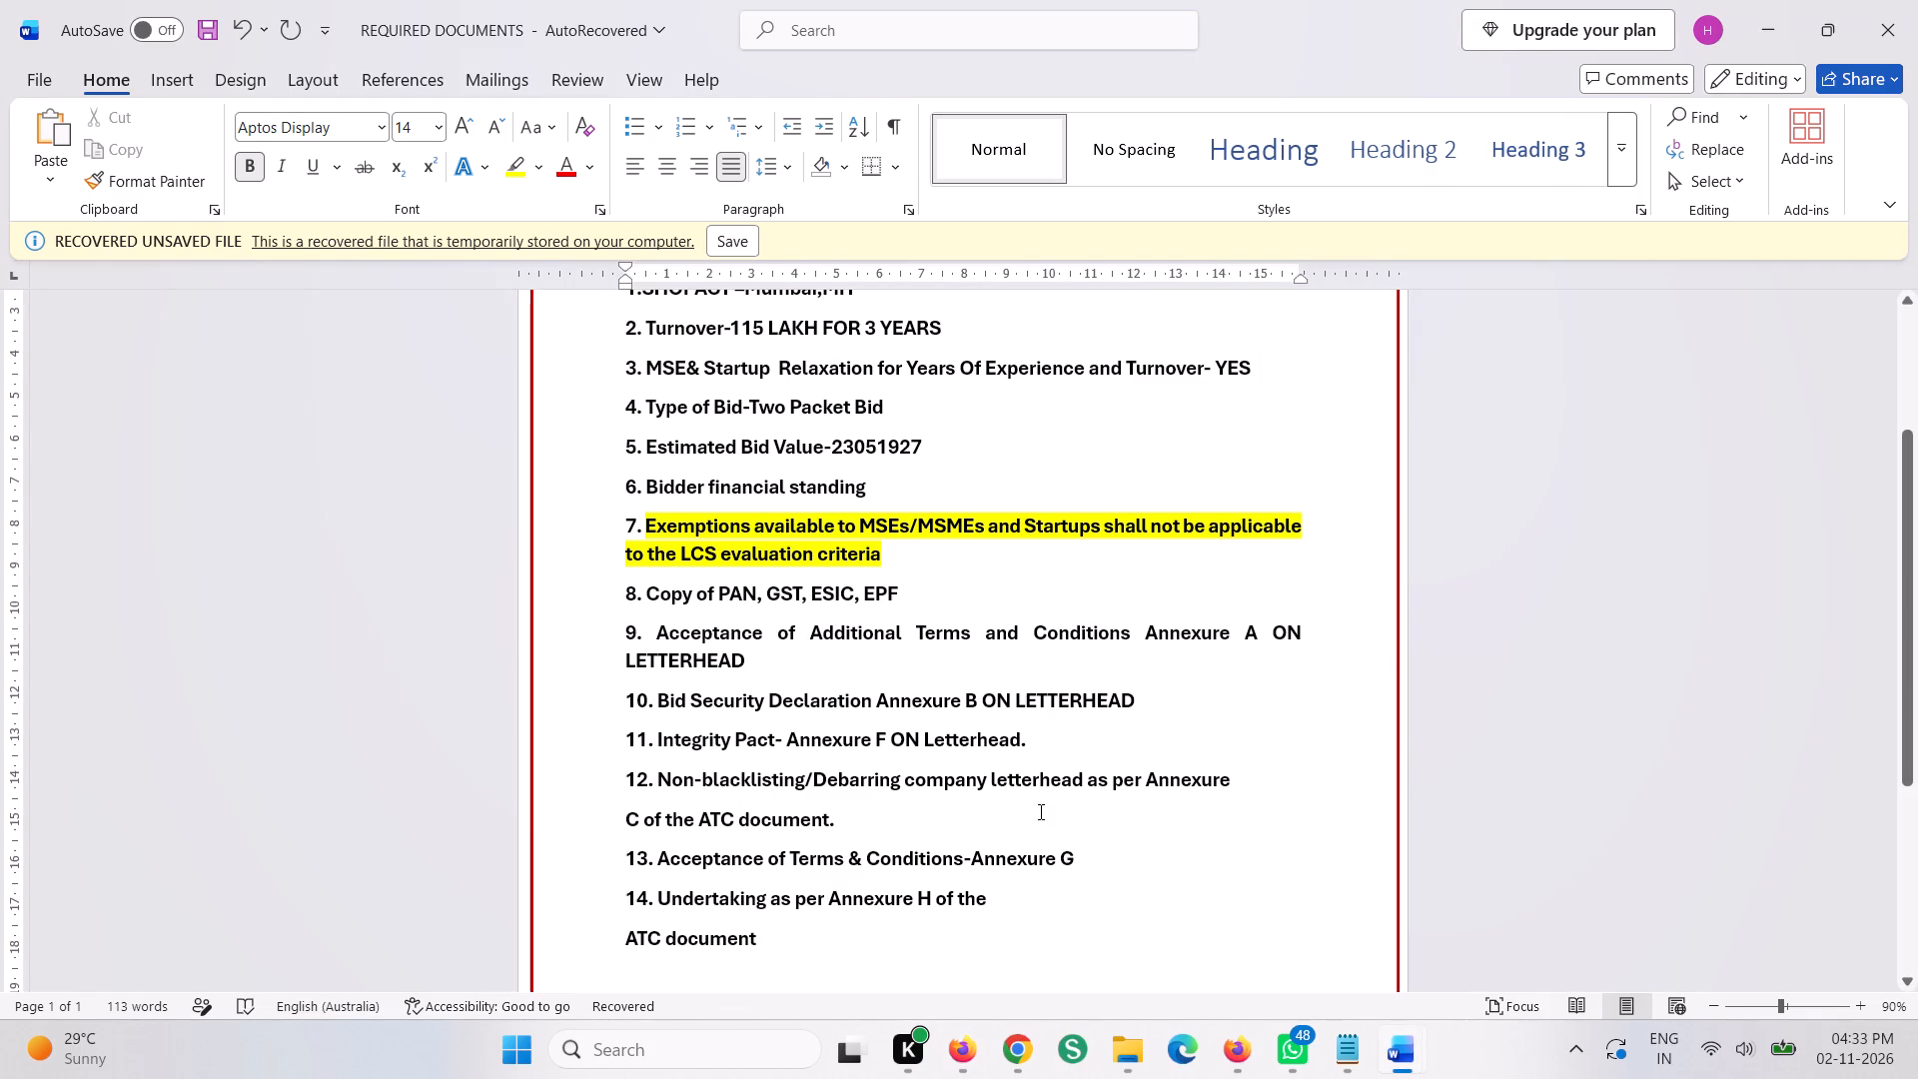
Start item 15 in the Word list and join the split "ATC document" line back onto item 14.
key(Return)
text(15.)
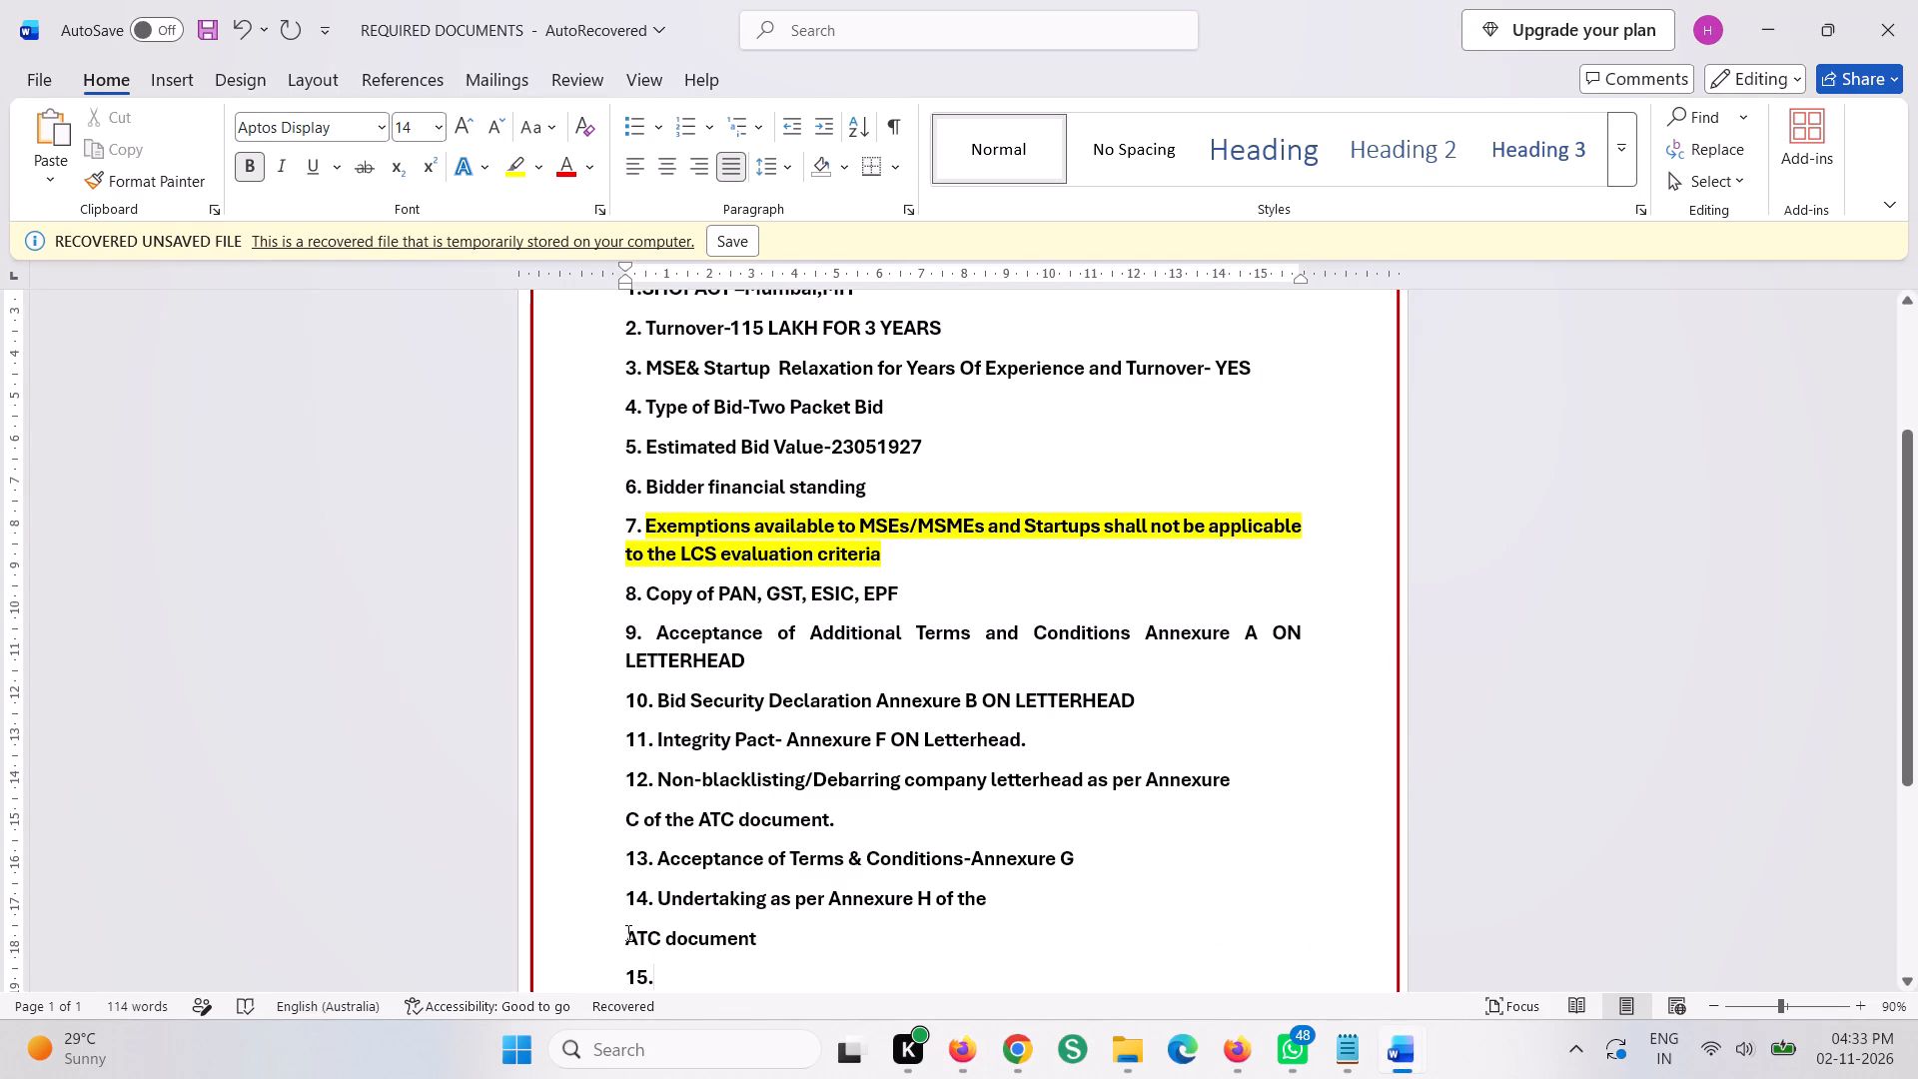
click(626, 932)
key(BackSpace)
key(space)
click(749, 935)
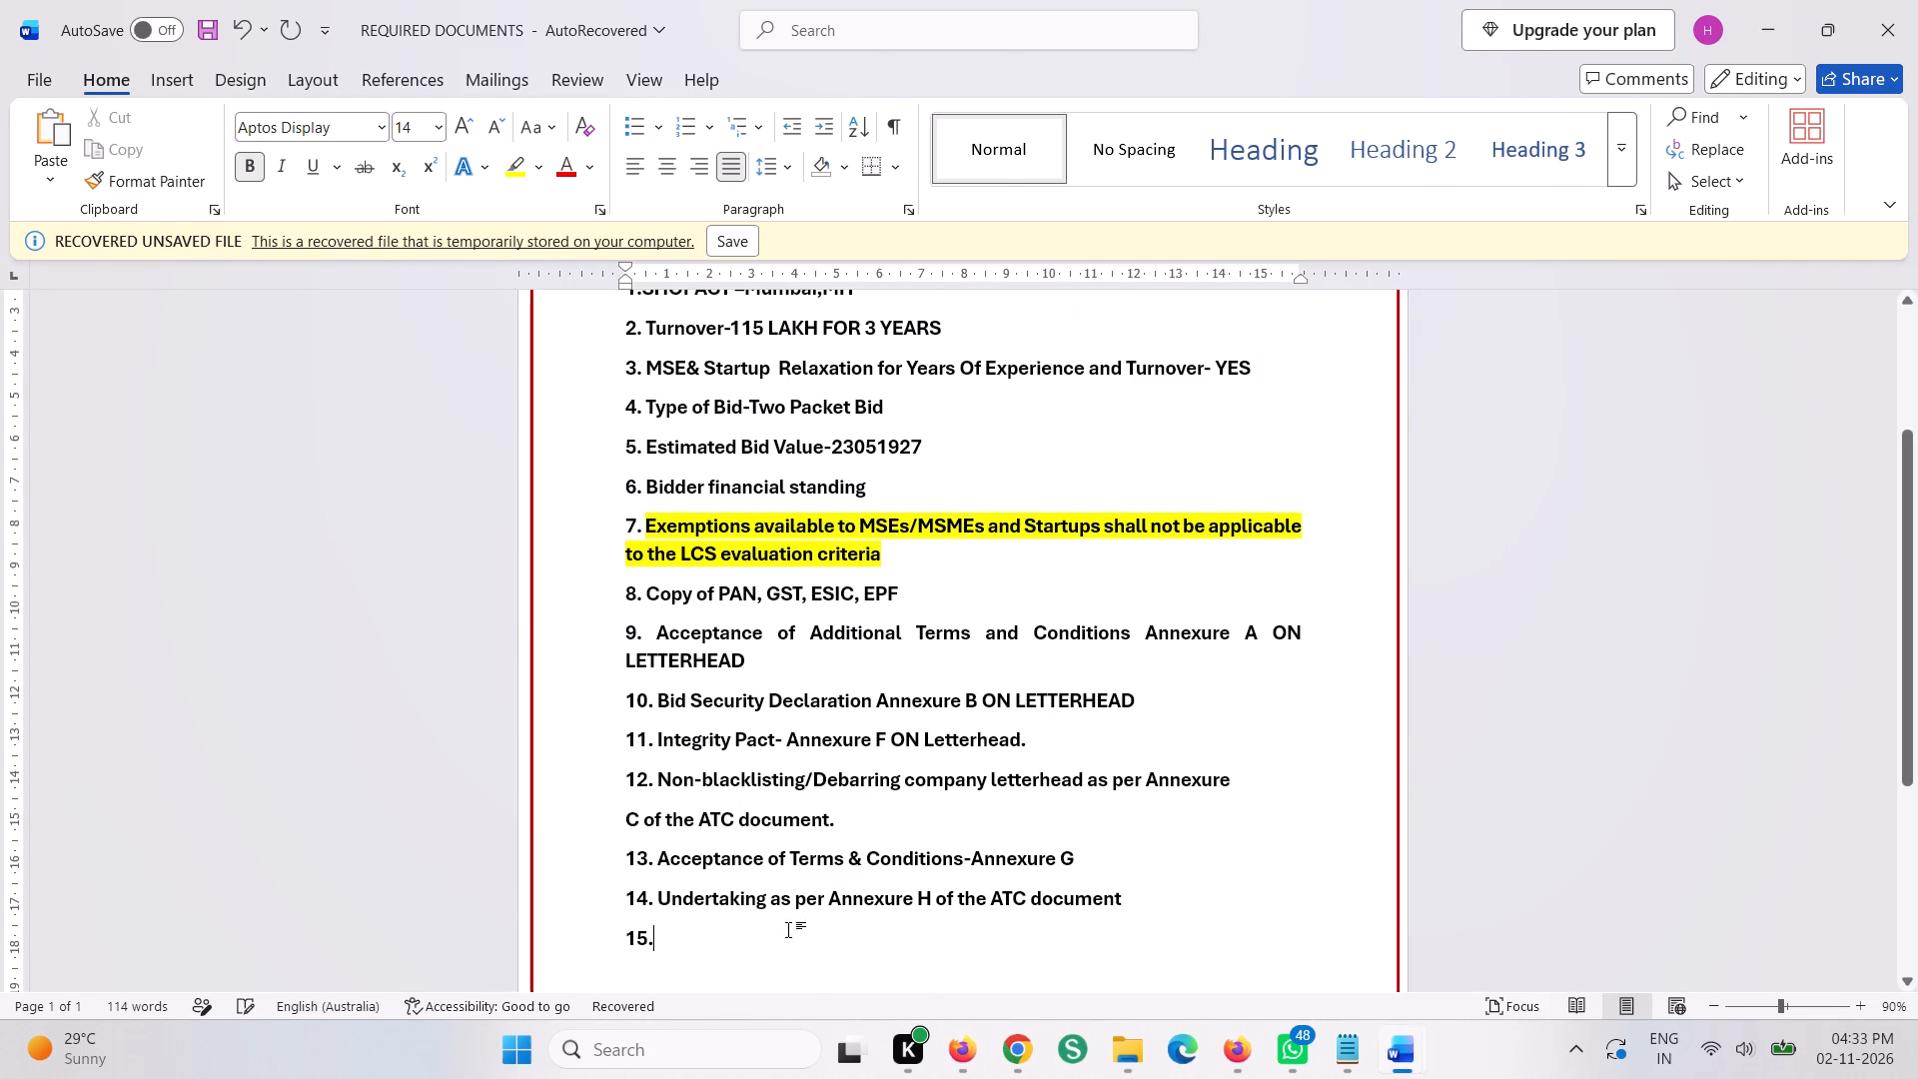
Fill item 15 with "Vendor Information" from the ATC criteria table, followed by "AS PER ANNEX-1".
key(alt+Tab)
scroll(612, 825, down, 1)
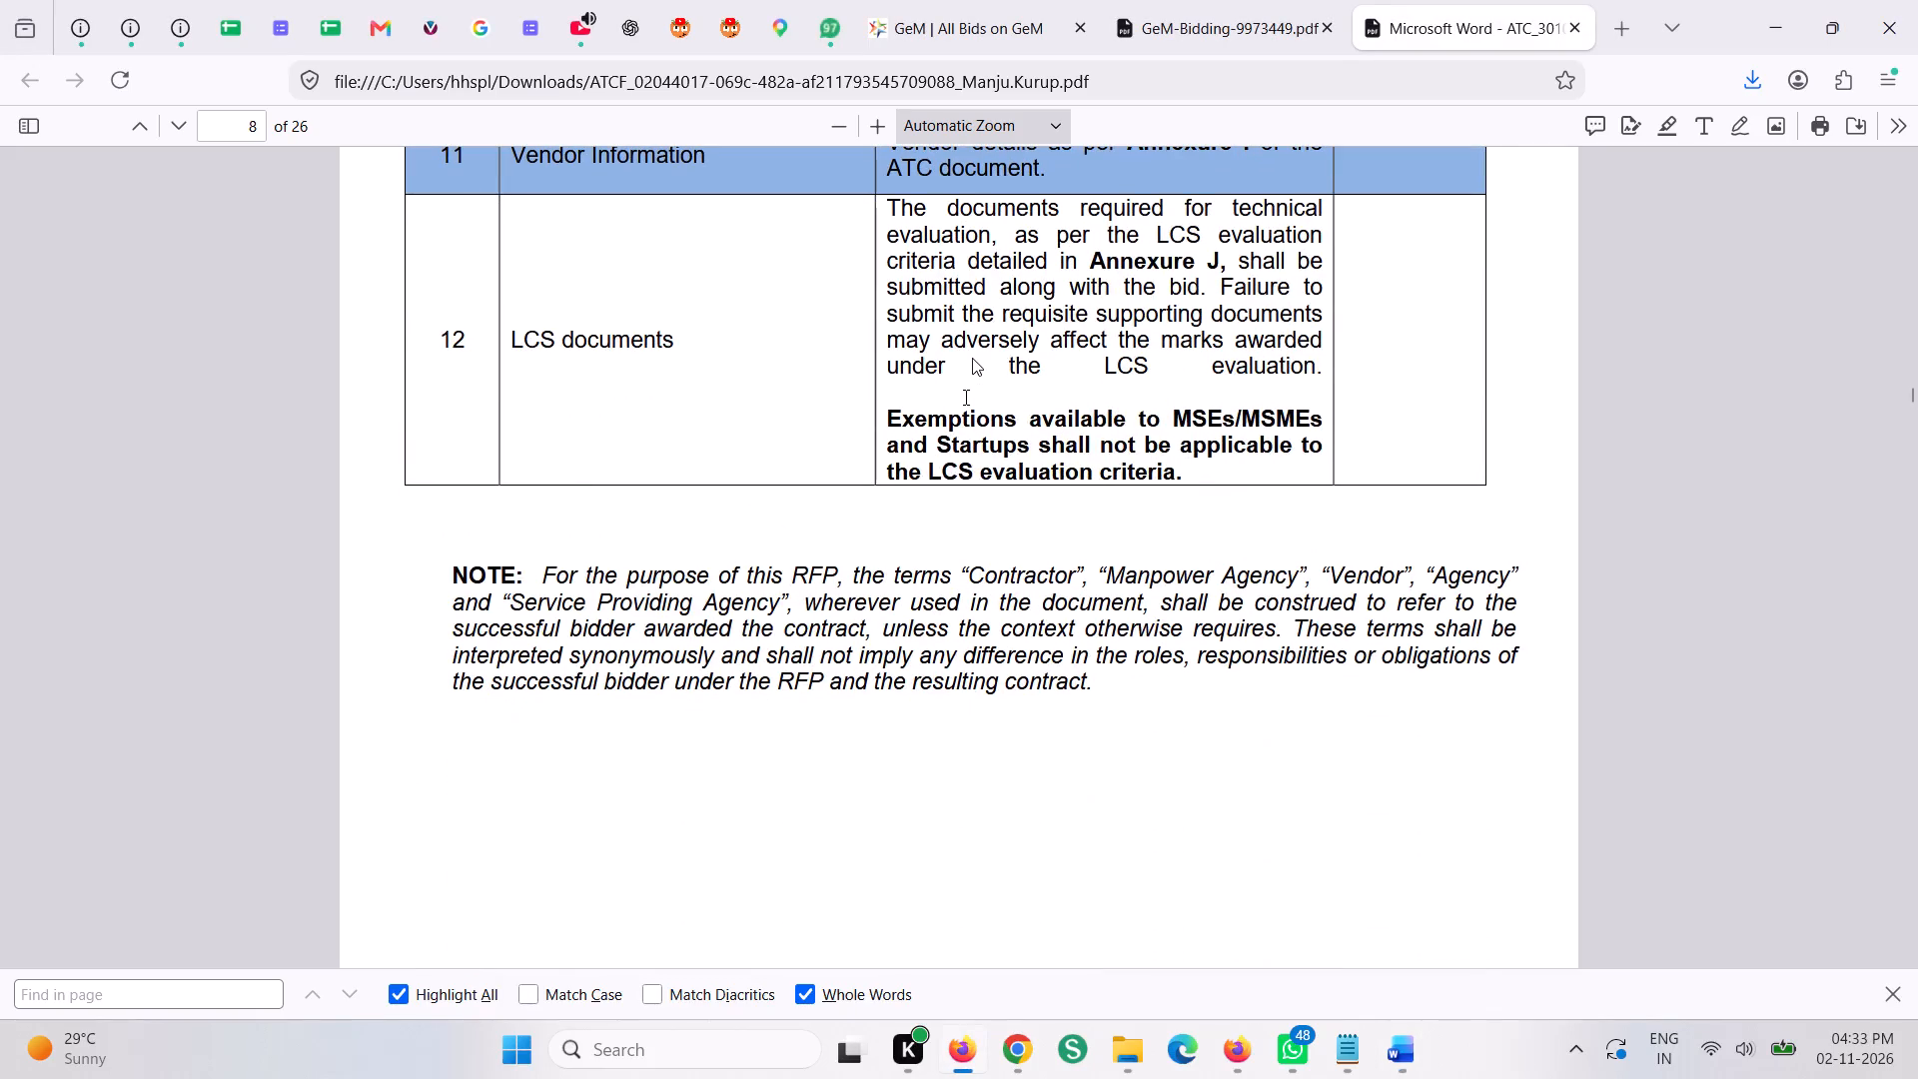
scroll(972, 358, up, 1)
triple_click(544, 729)
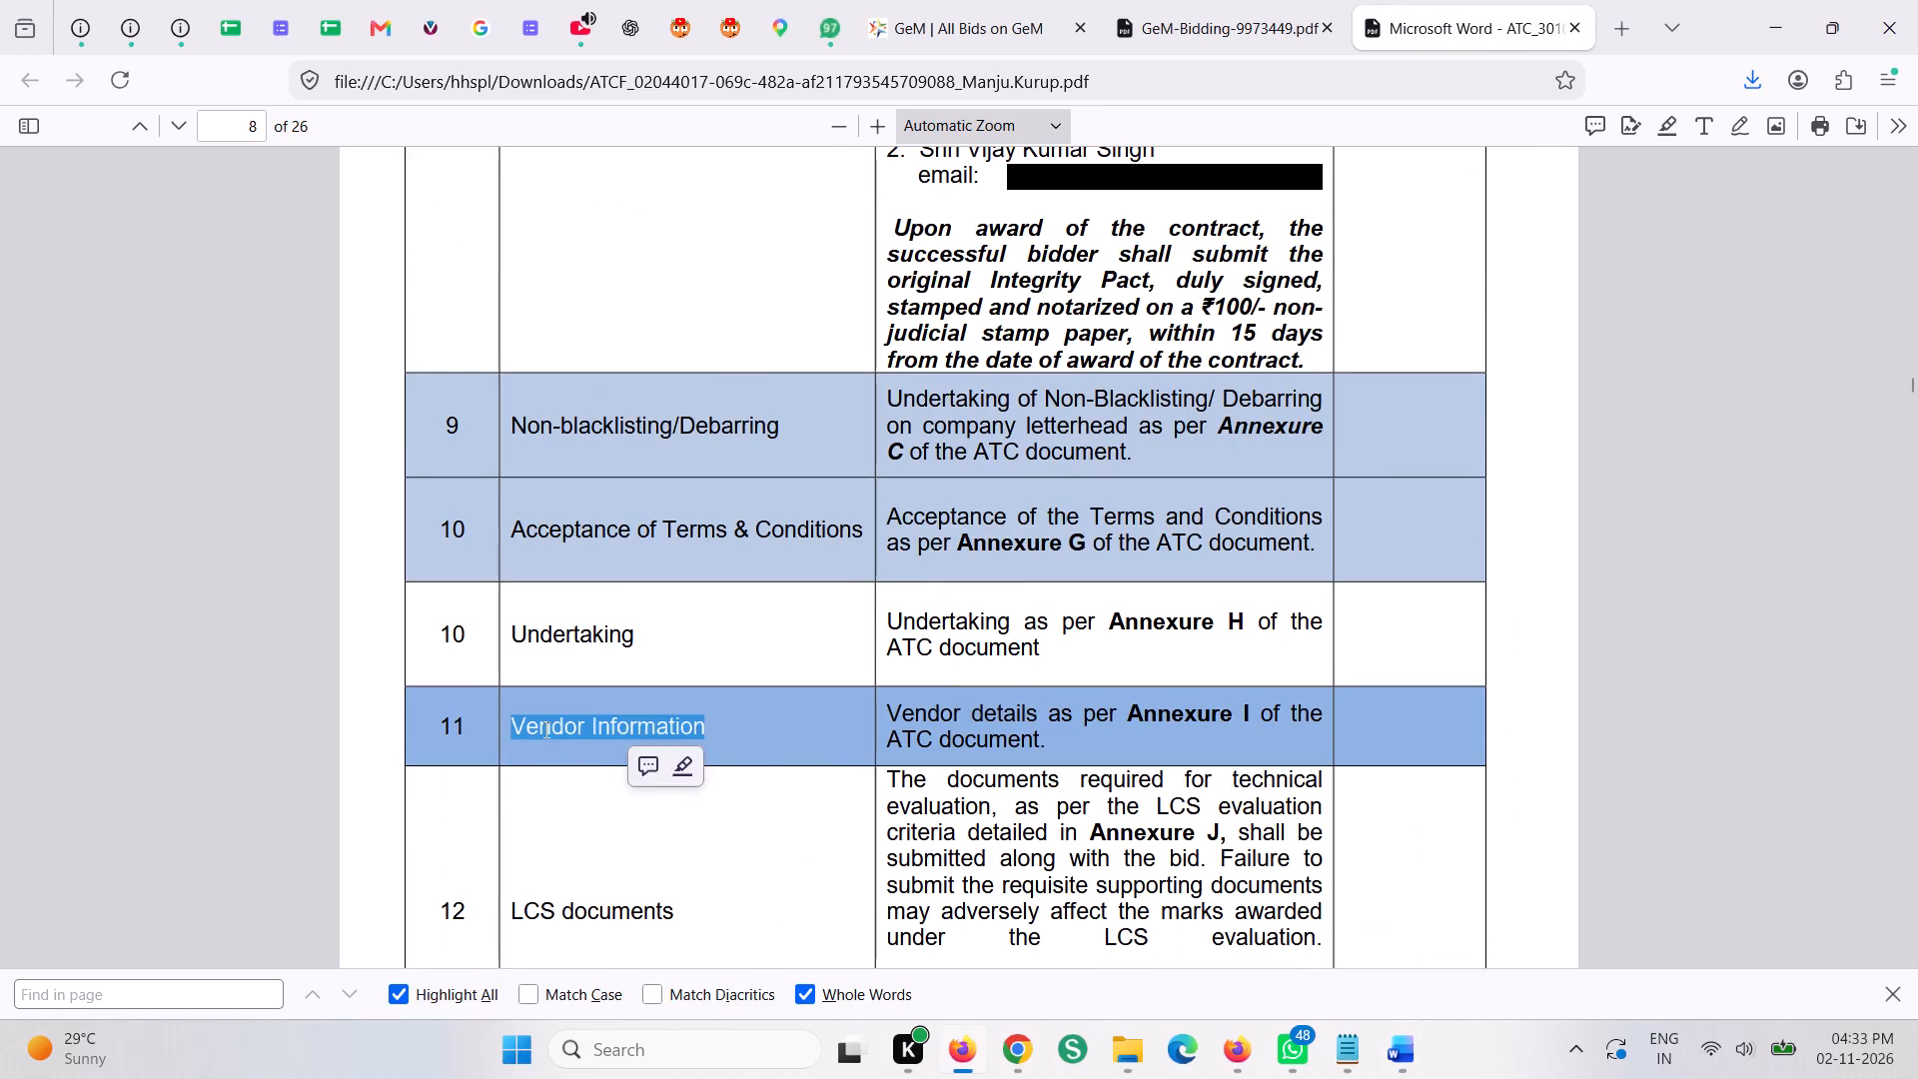
key(ctrl+c)
key(ctrl+c)
key(alt+Tab)
key(space)
key(ctrl+v)
key(space)
text(AS PER ANNEX-1)
Add item 16 "LCS documents" to the Word list from the ATC criteria table.
key(alt+Tab)
scroll(921, 843, down, 1)
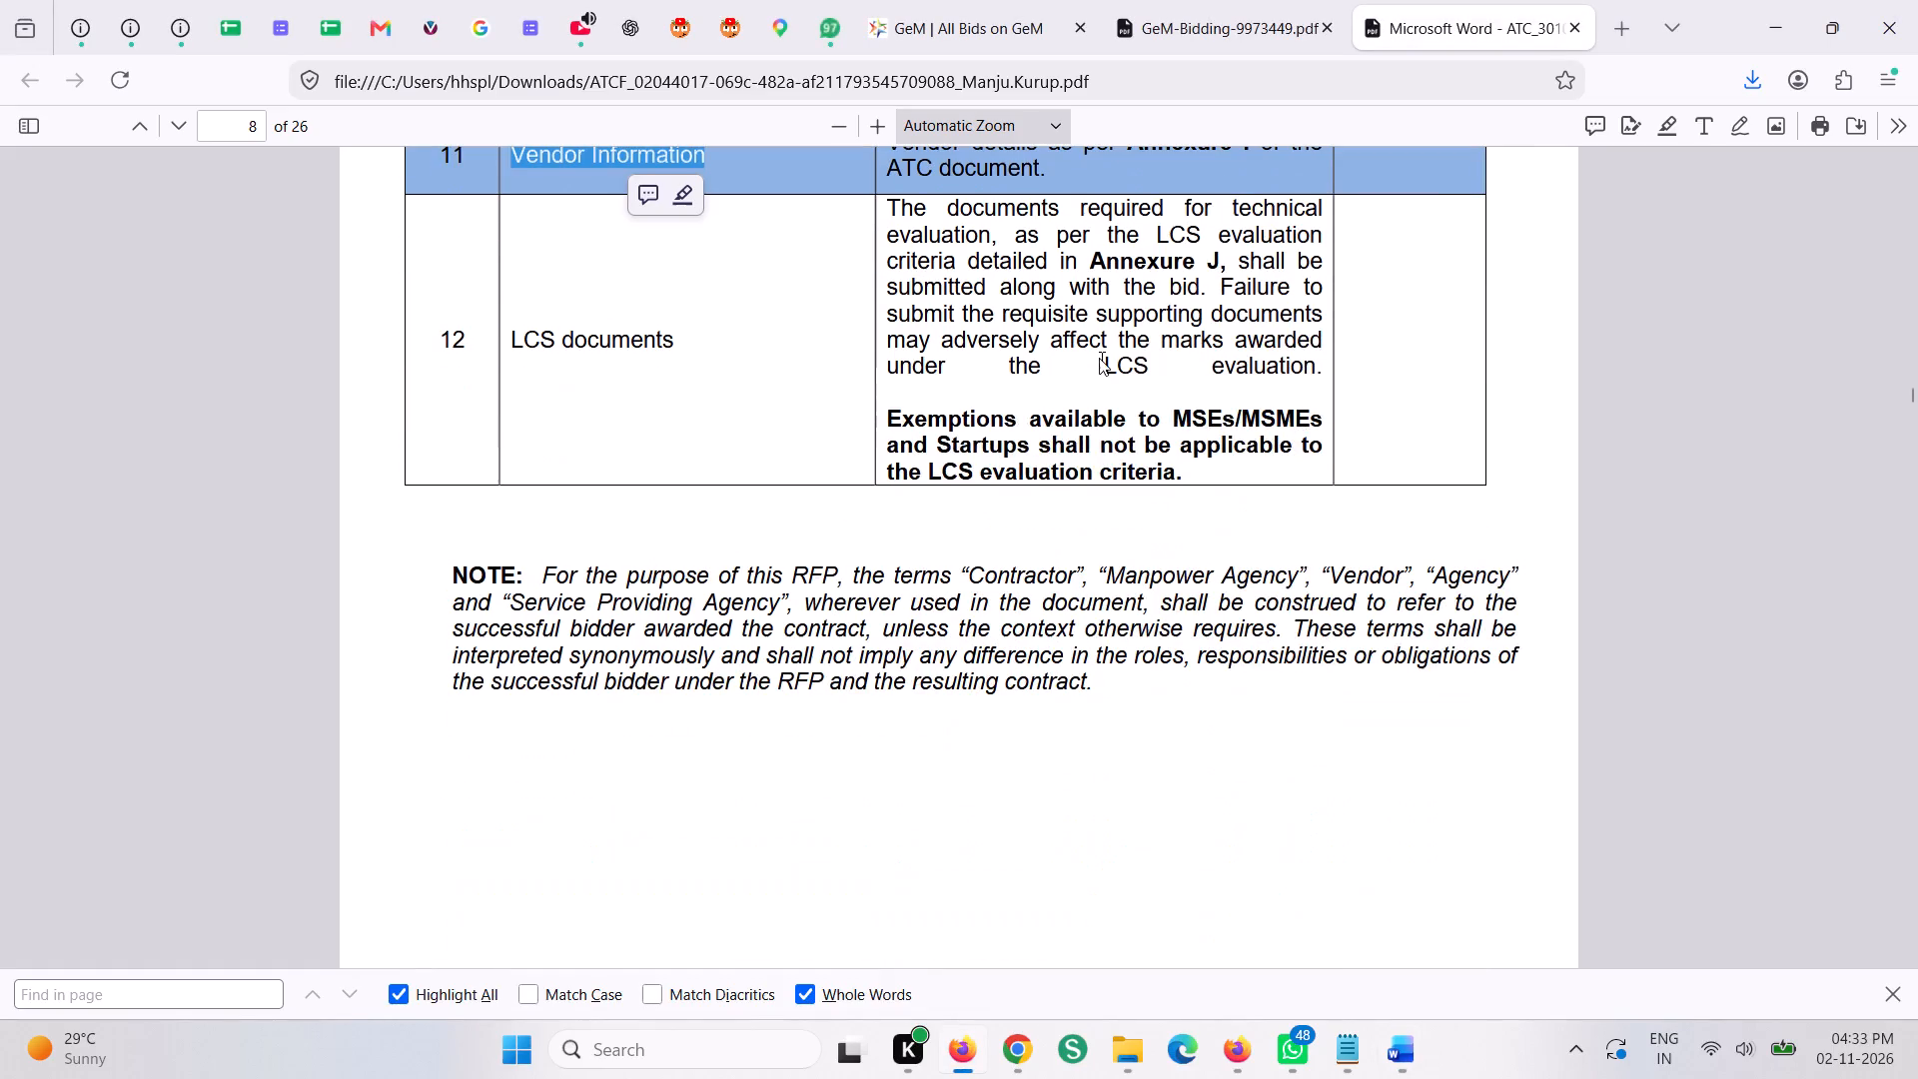
triple_click(606, 344)
key(ctrl+c)
key(ctrl+c)
key(alt+Tab)
key(space)
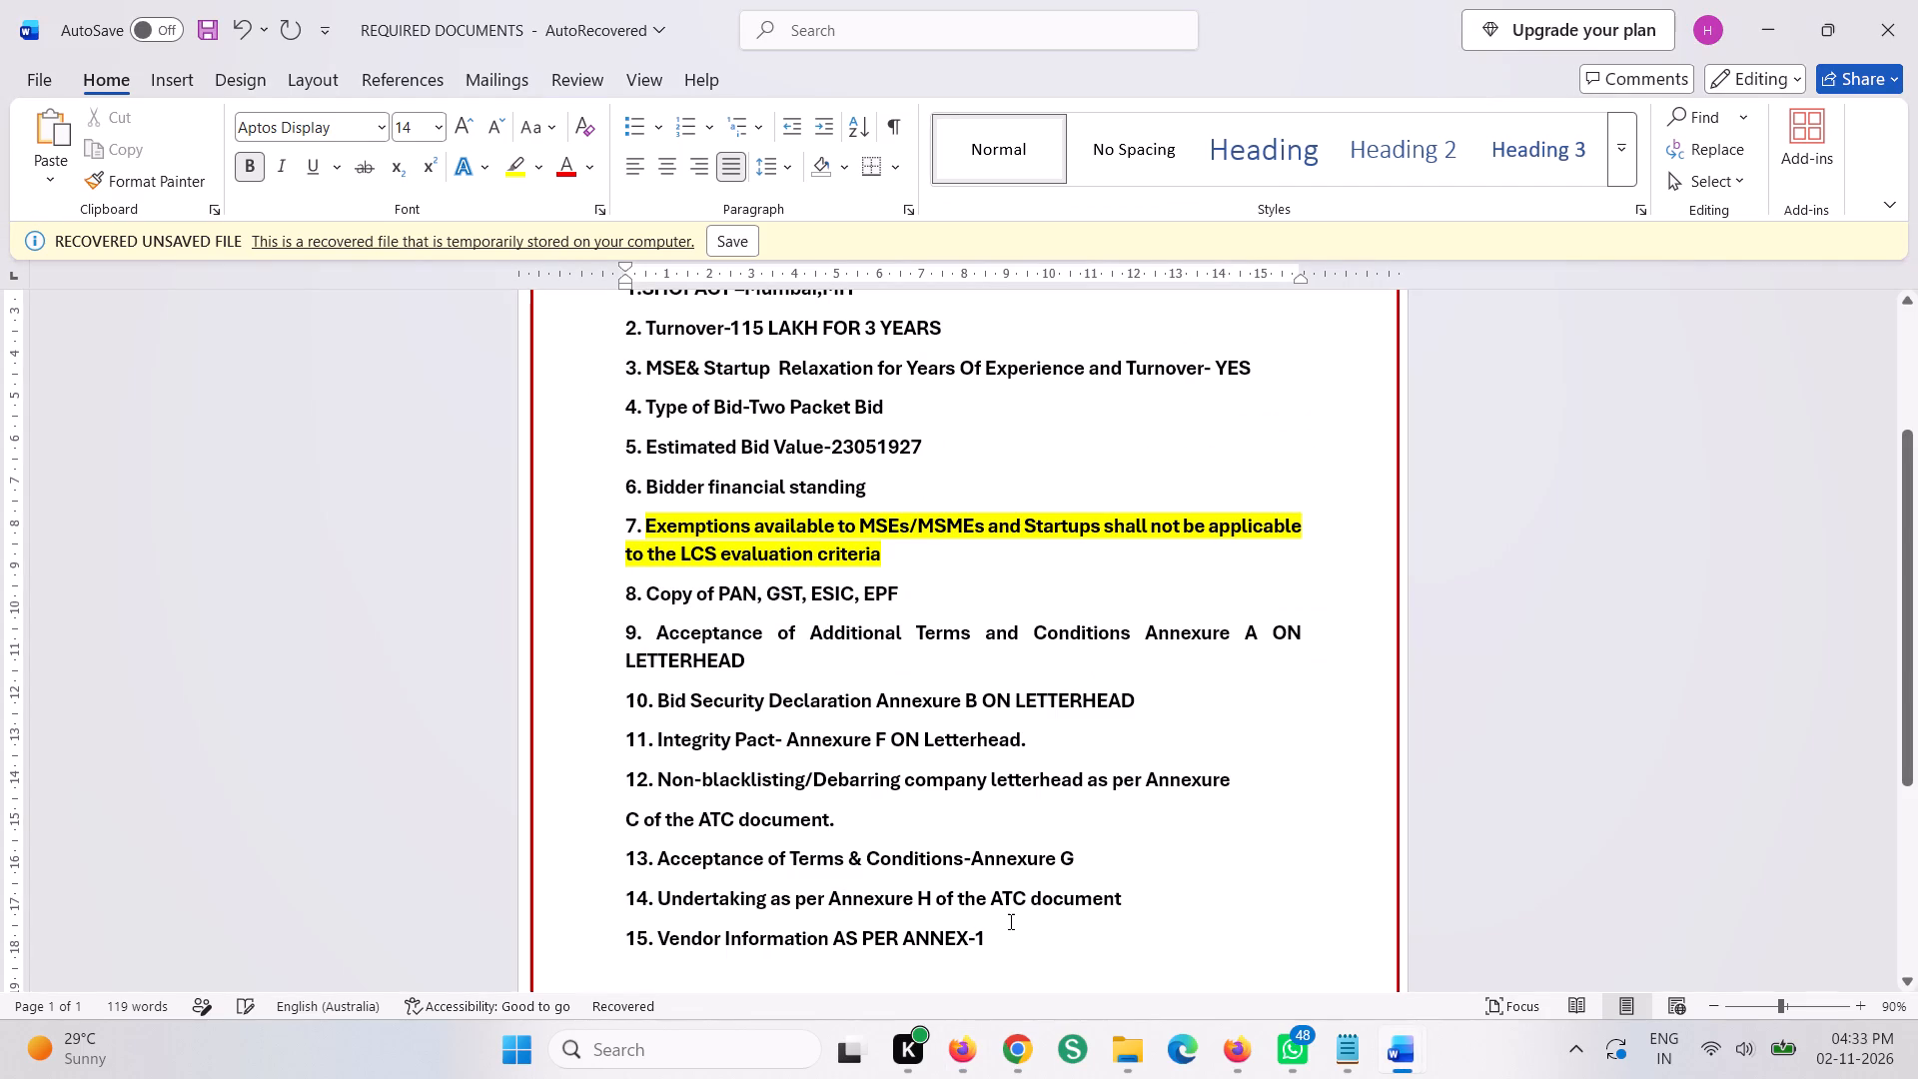
key(Return)
text(16.)
key(ctrl+v)
Append "-Annexure J" from the LCS documents row to item 16 without its trailing comma, and start item 17.
key(alt+Tab)
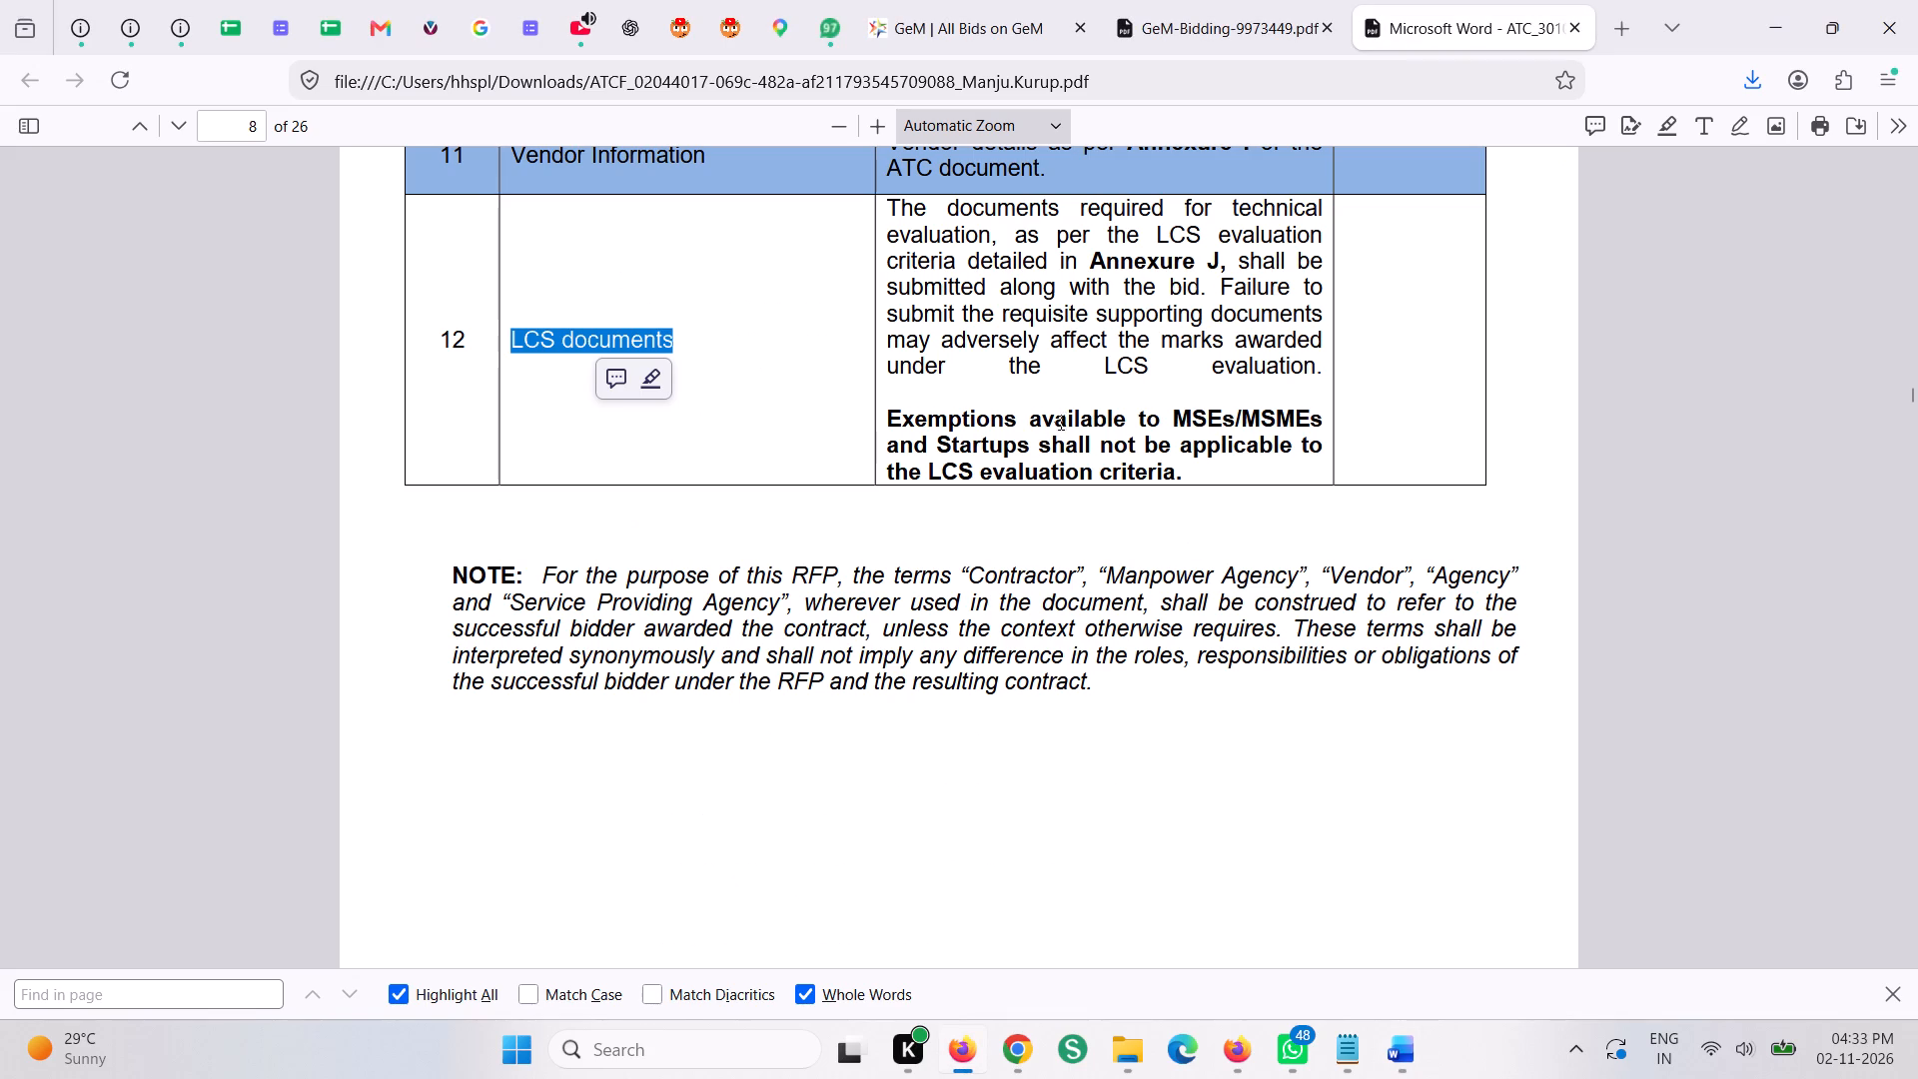
click(1115, 264)
drag(1115, 264, 1227, 257)
key(ctrl+c)
key(ctrl+c)
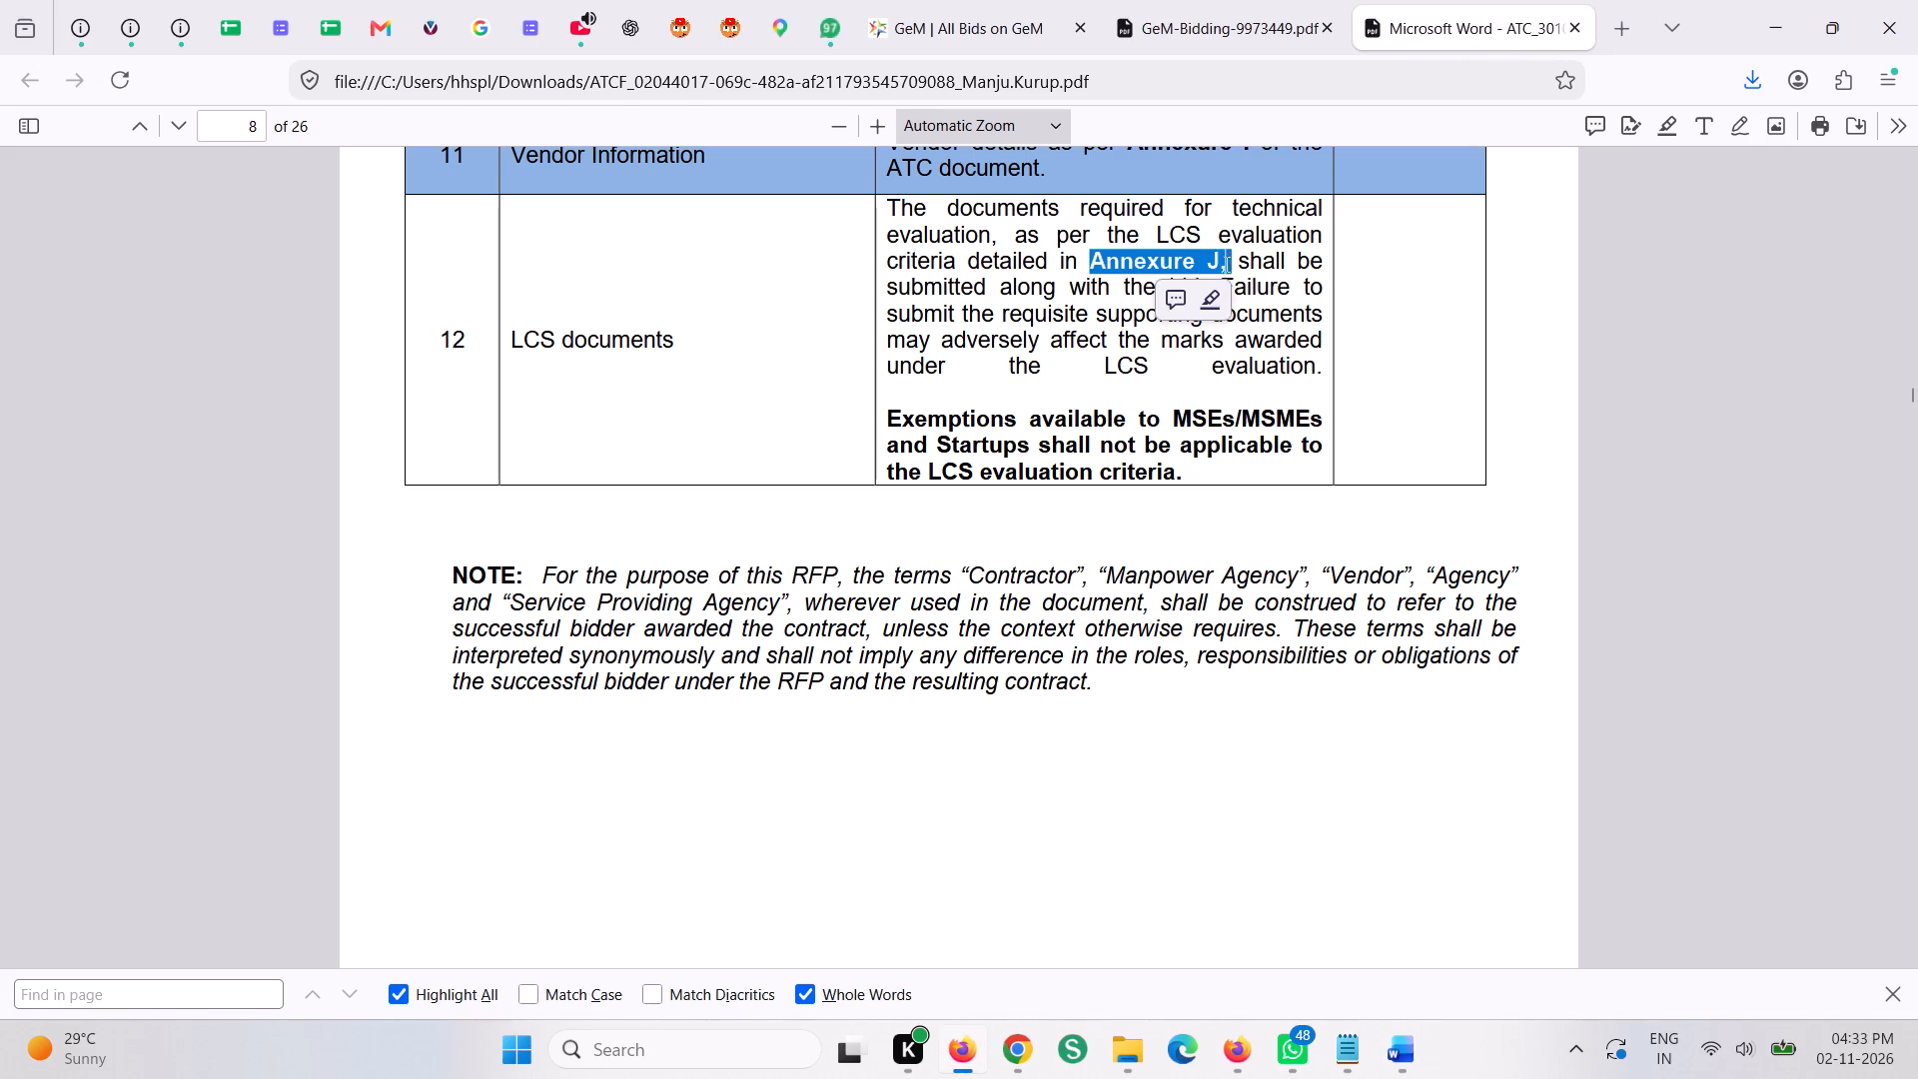
key(alt+Tab)
key(space)
key(minus)
key(ctrl+v)
key(Return)
key(1)
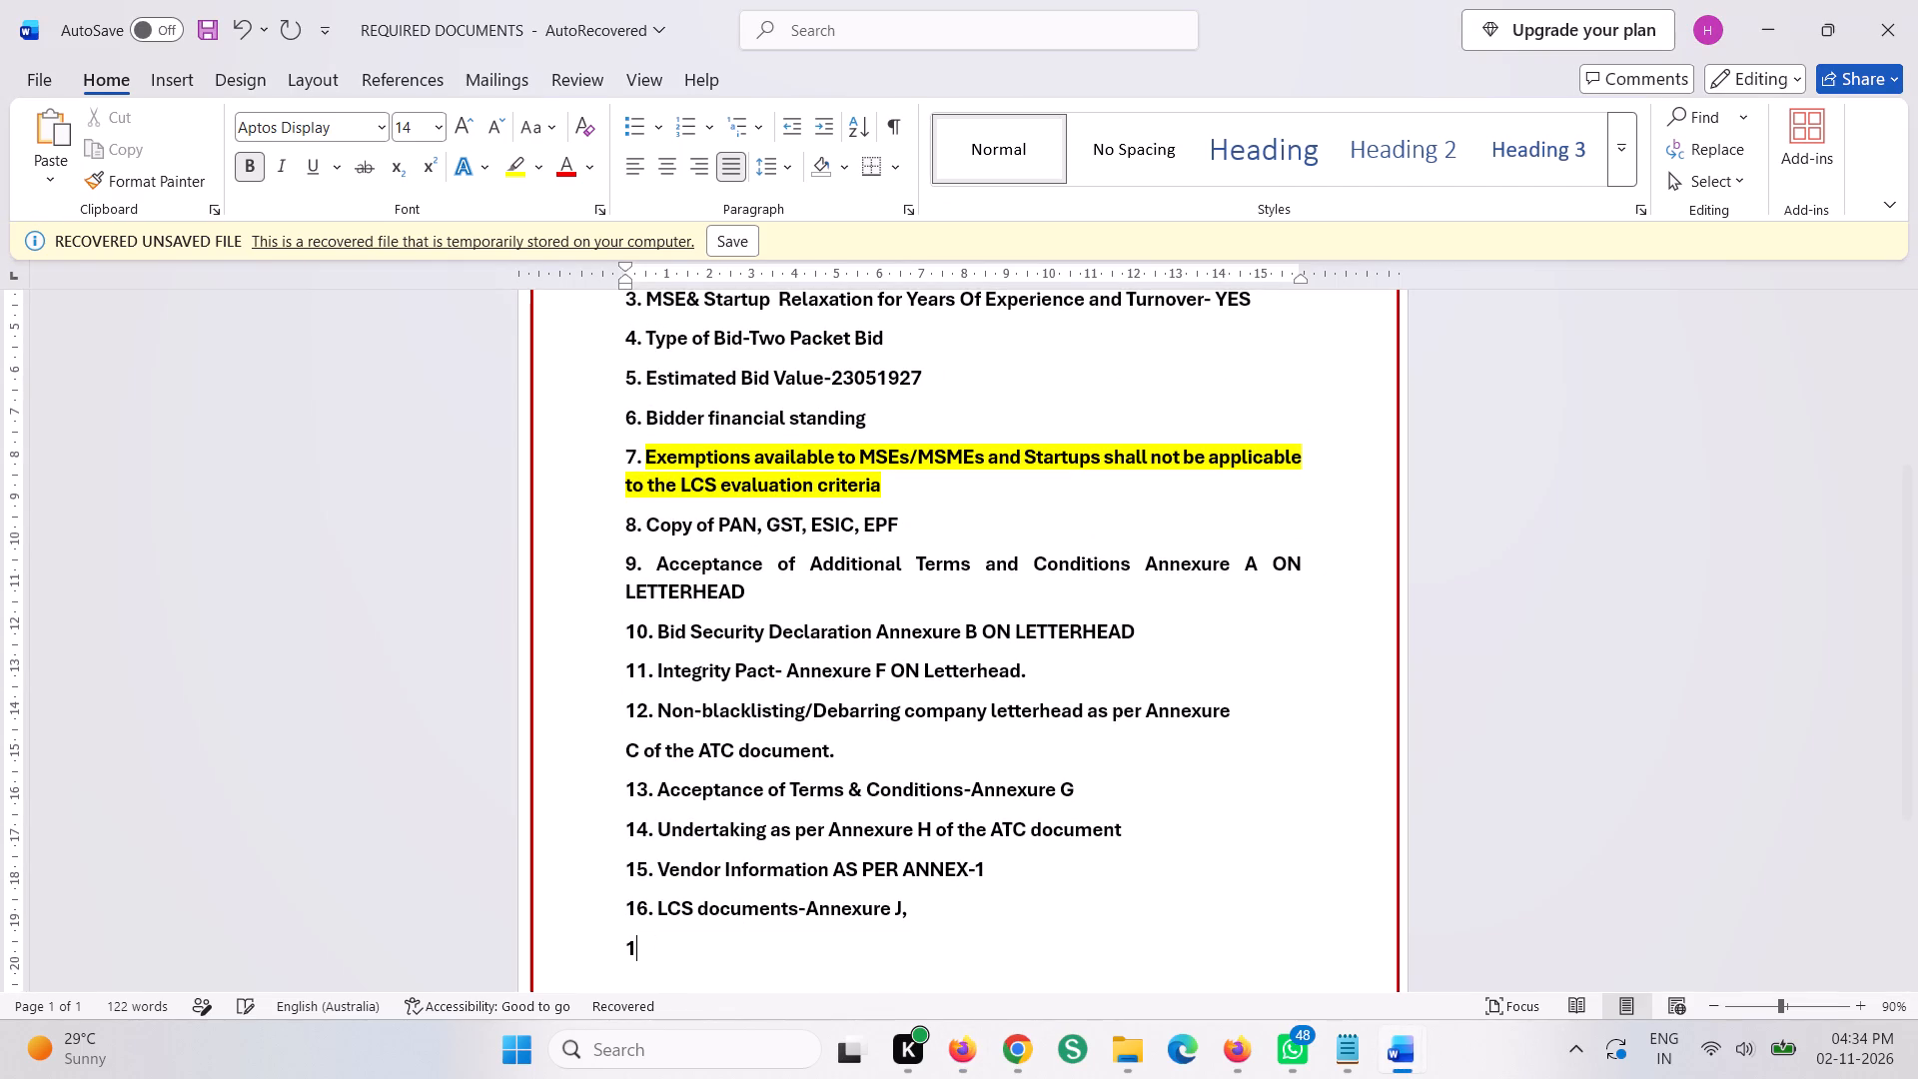
text(7.)
key(alt+Tab)
key(alt+Tab)
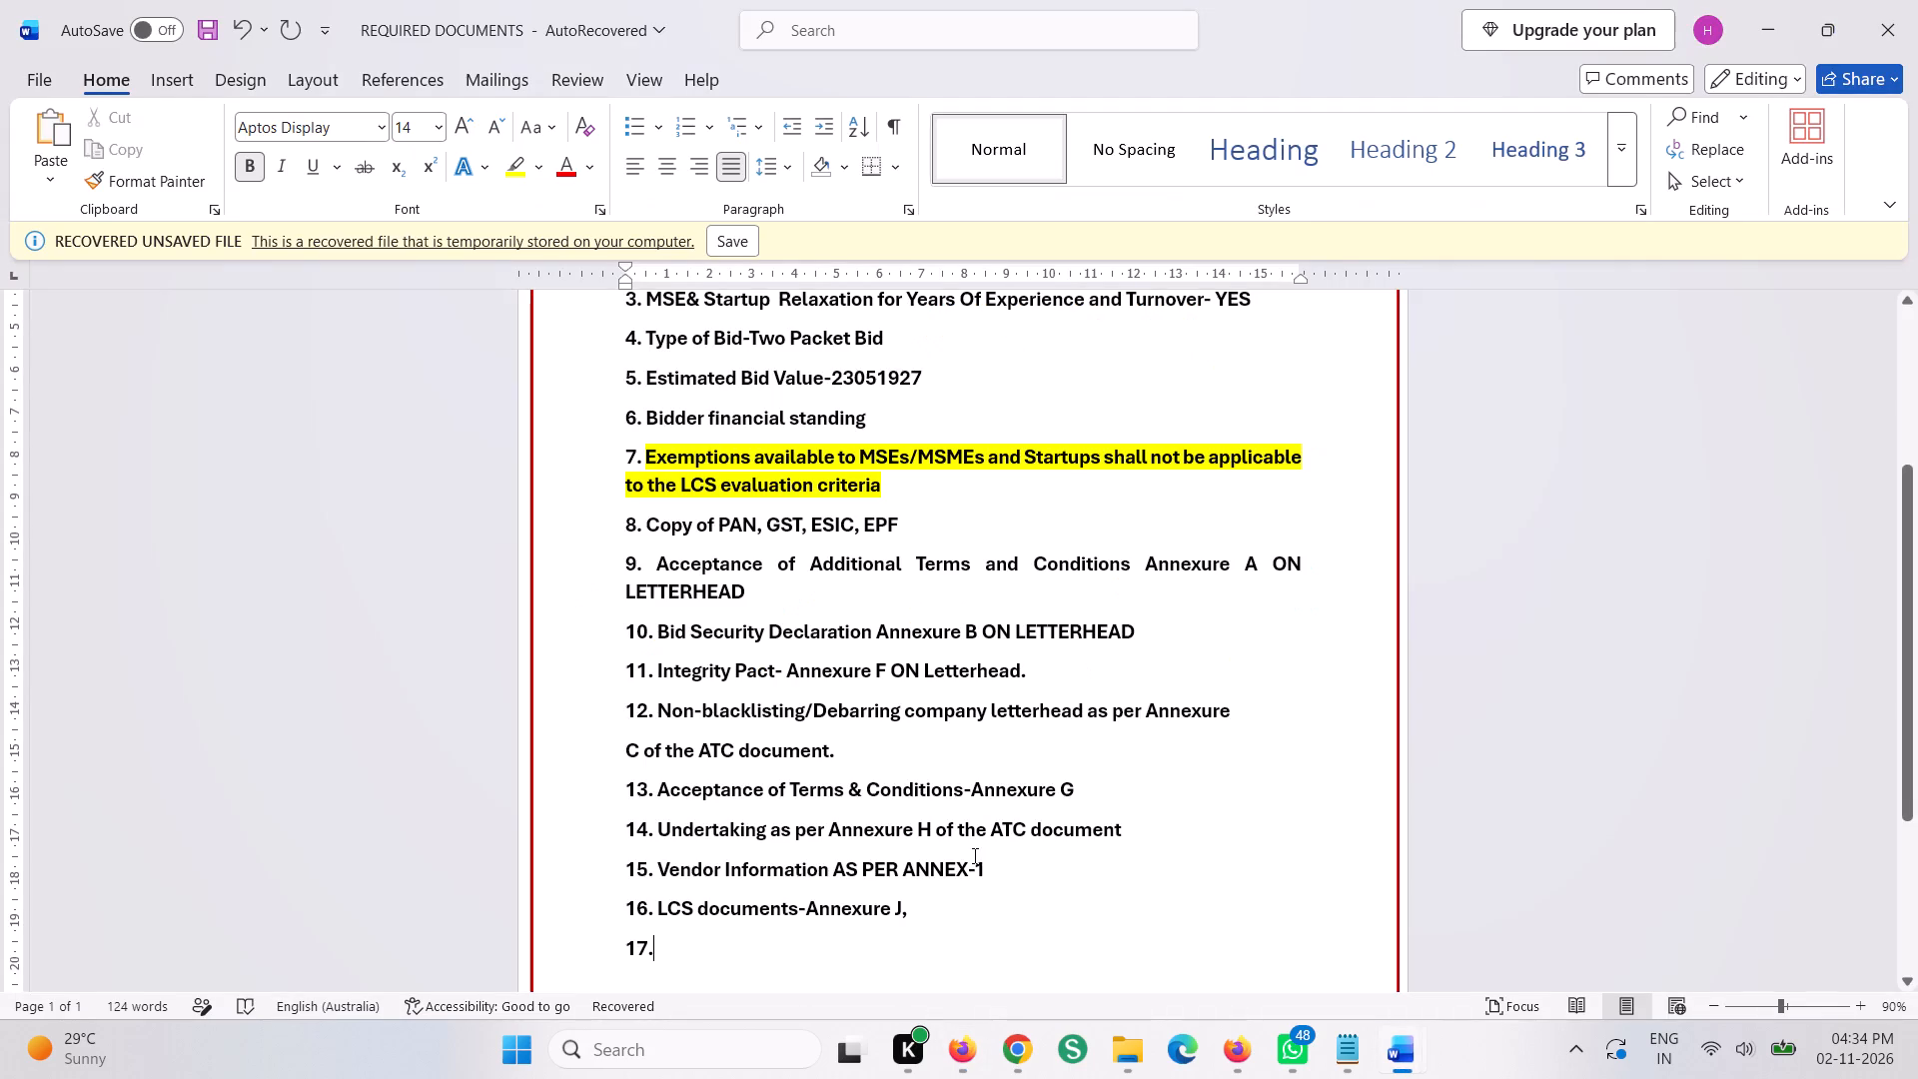
click(931, 910)
key(BackSpace)
Copy "ANNEXURE E" from the Evaluation Criteria heading on page 7 of the ATC document.
key(alt+Tab)
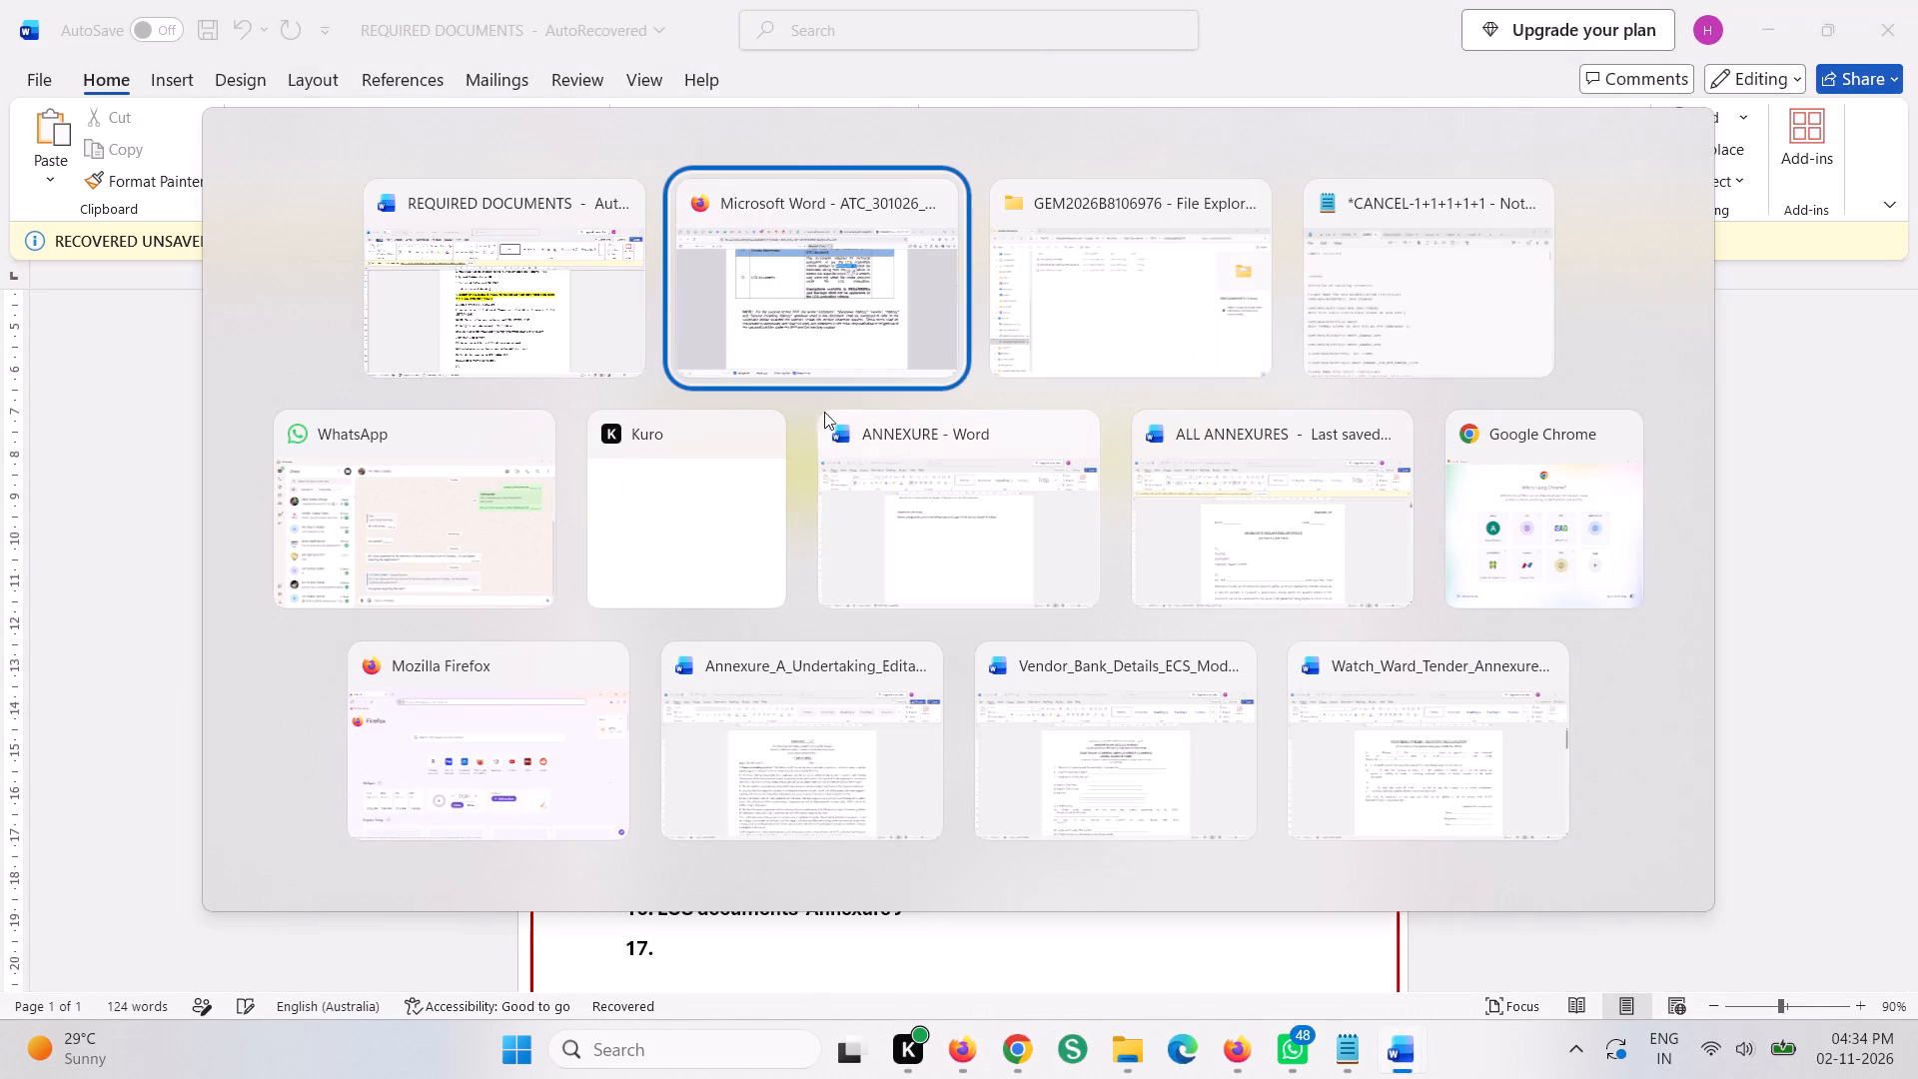
click(810, 319)
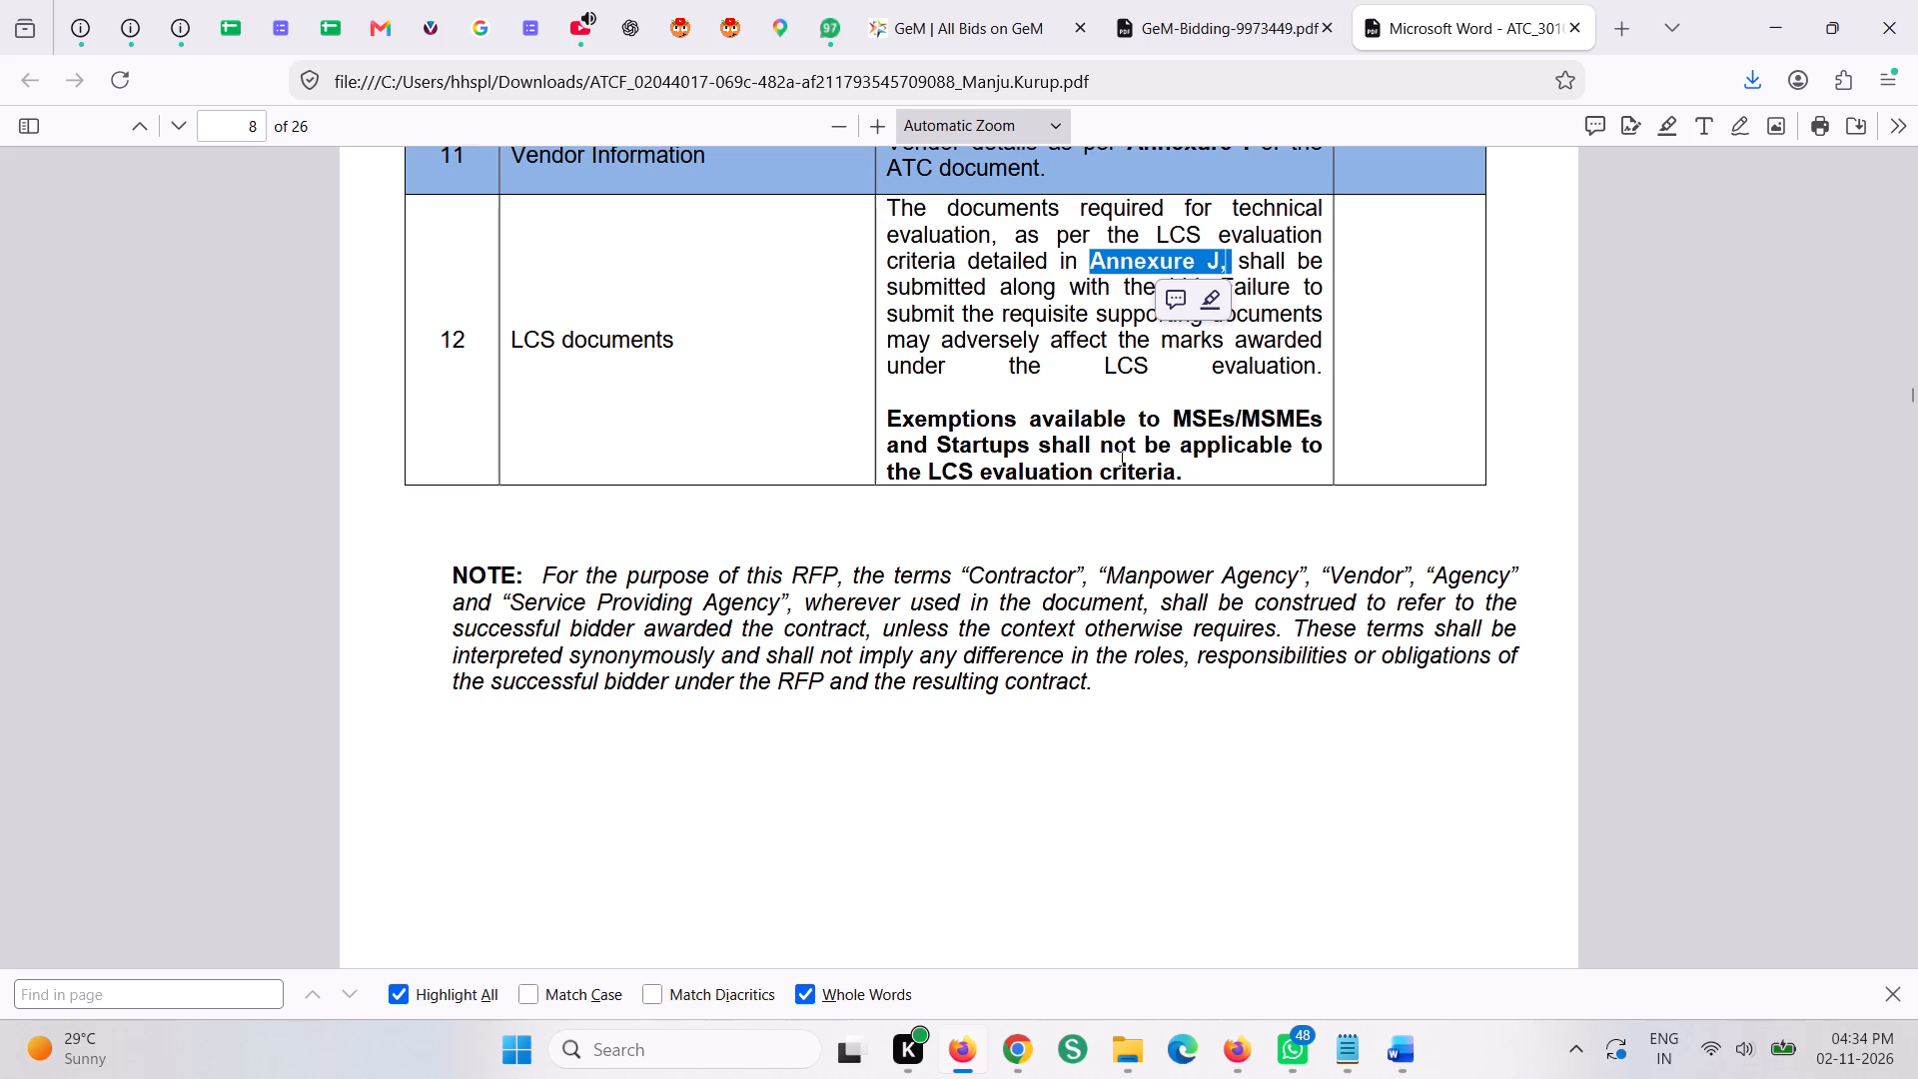
click(893, 424)
drag(893, 424, 1141, 478)
scroll(743, 497, up, 1)
scroll(1089, 617, up, 2)
scroll(966, 625, down, 1)
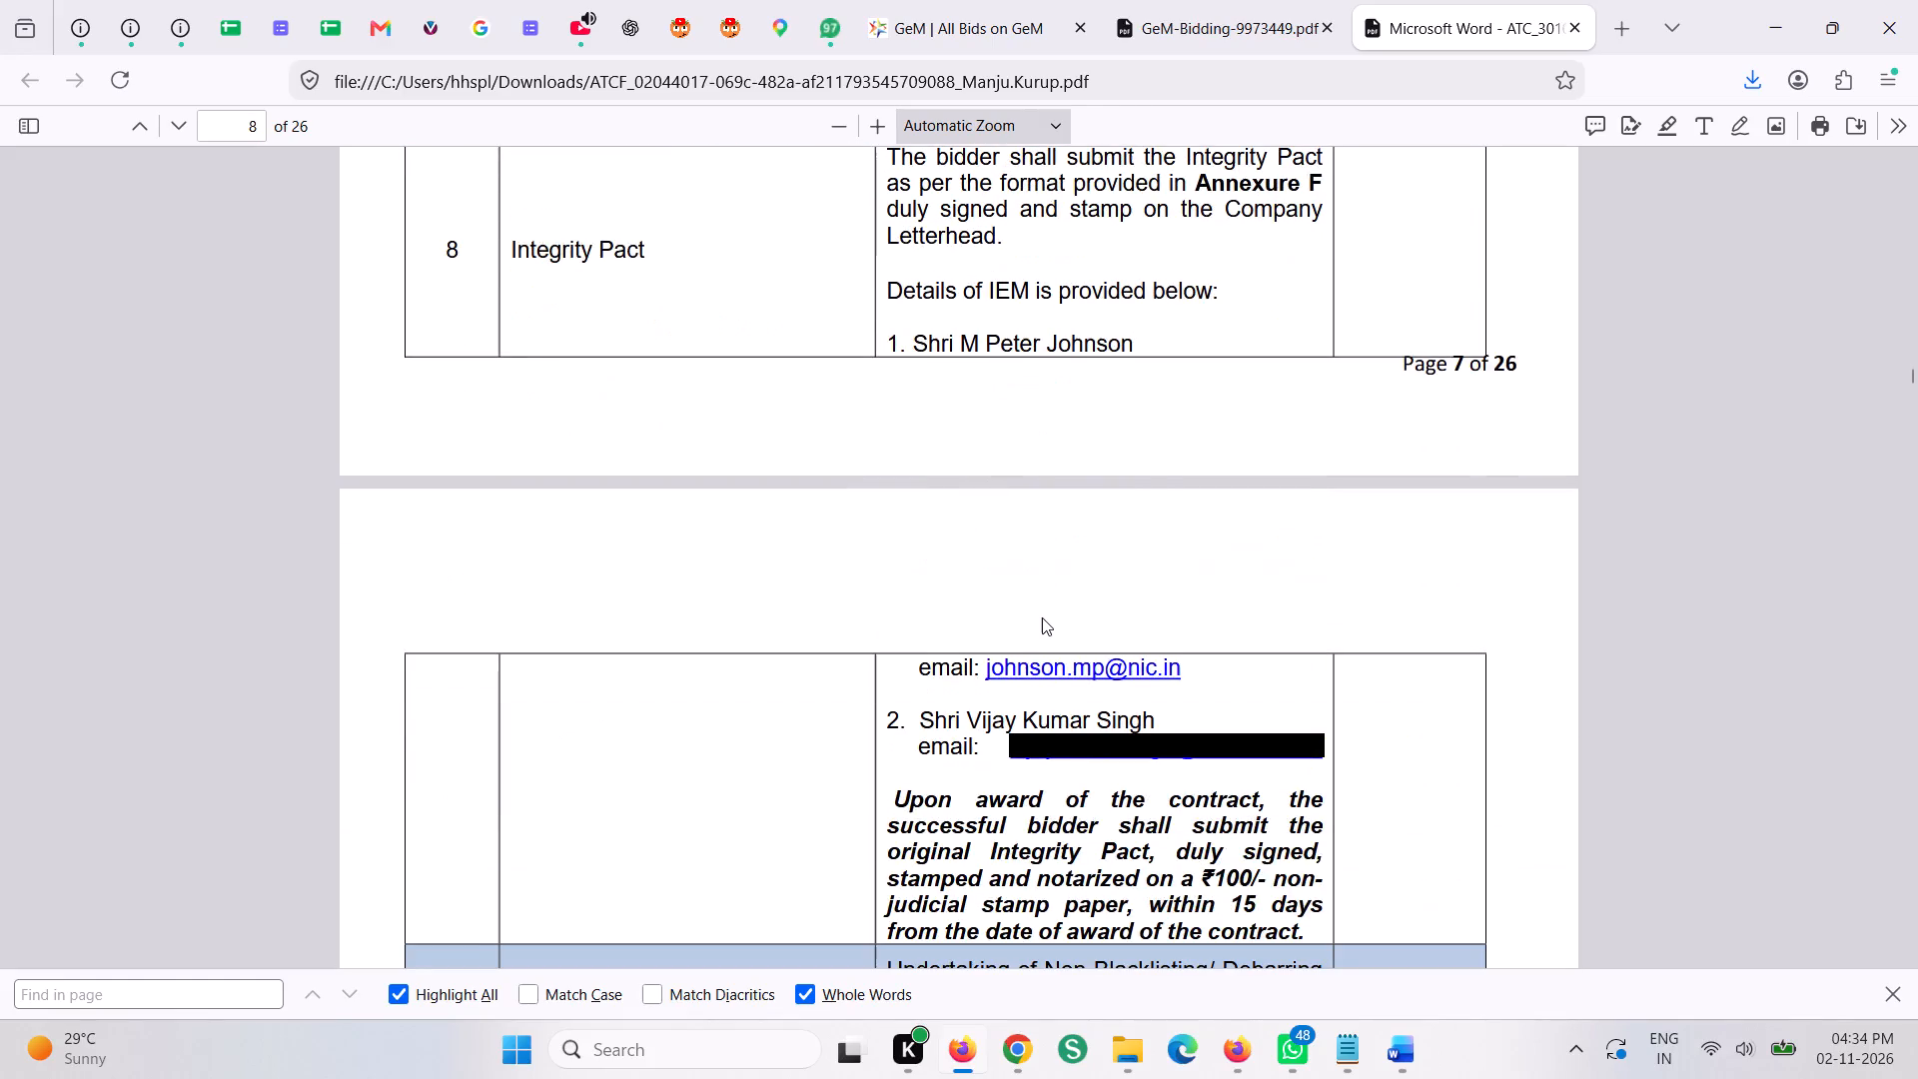
scroll(1042, 617, up, 3)
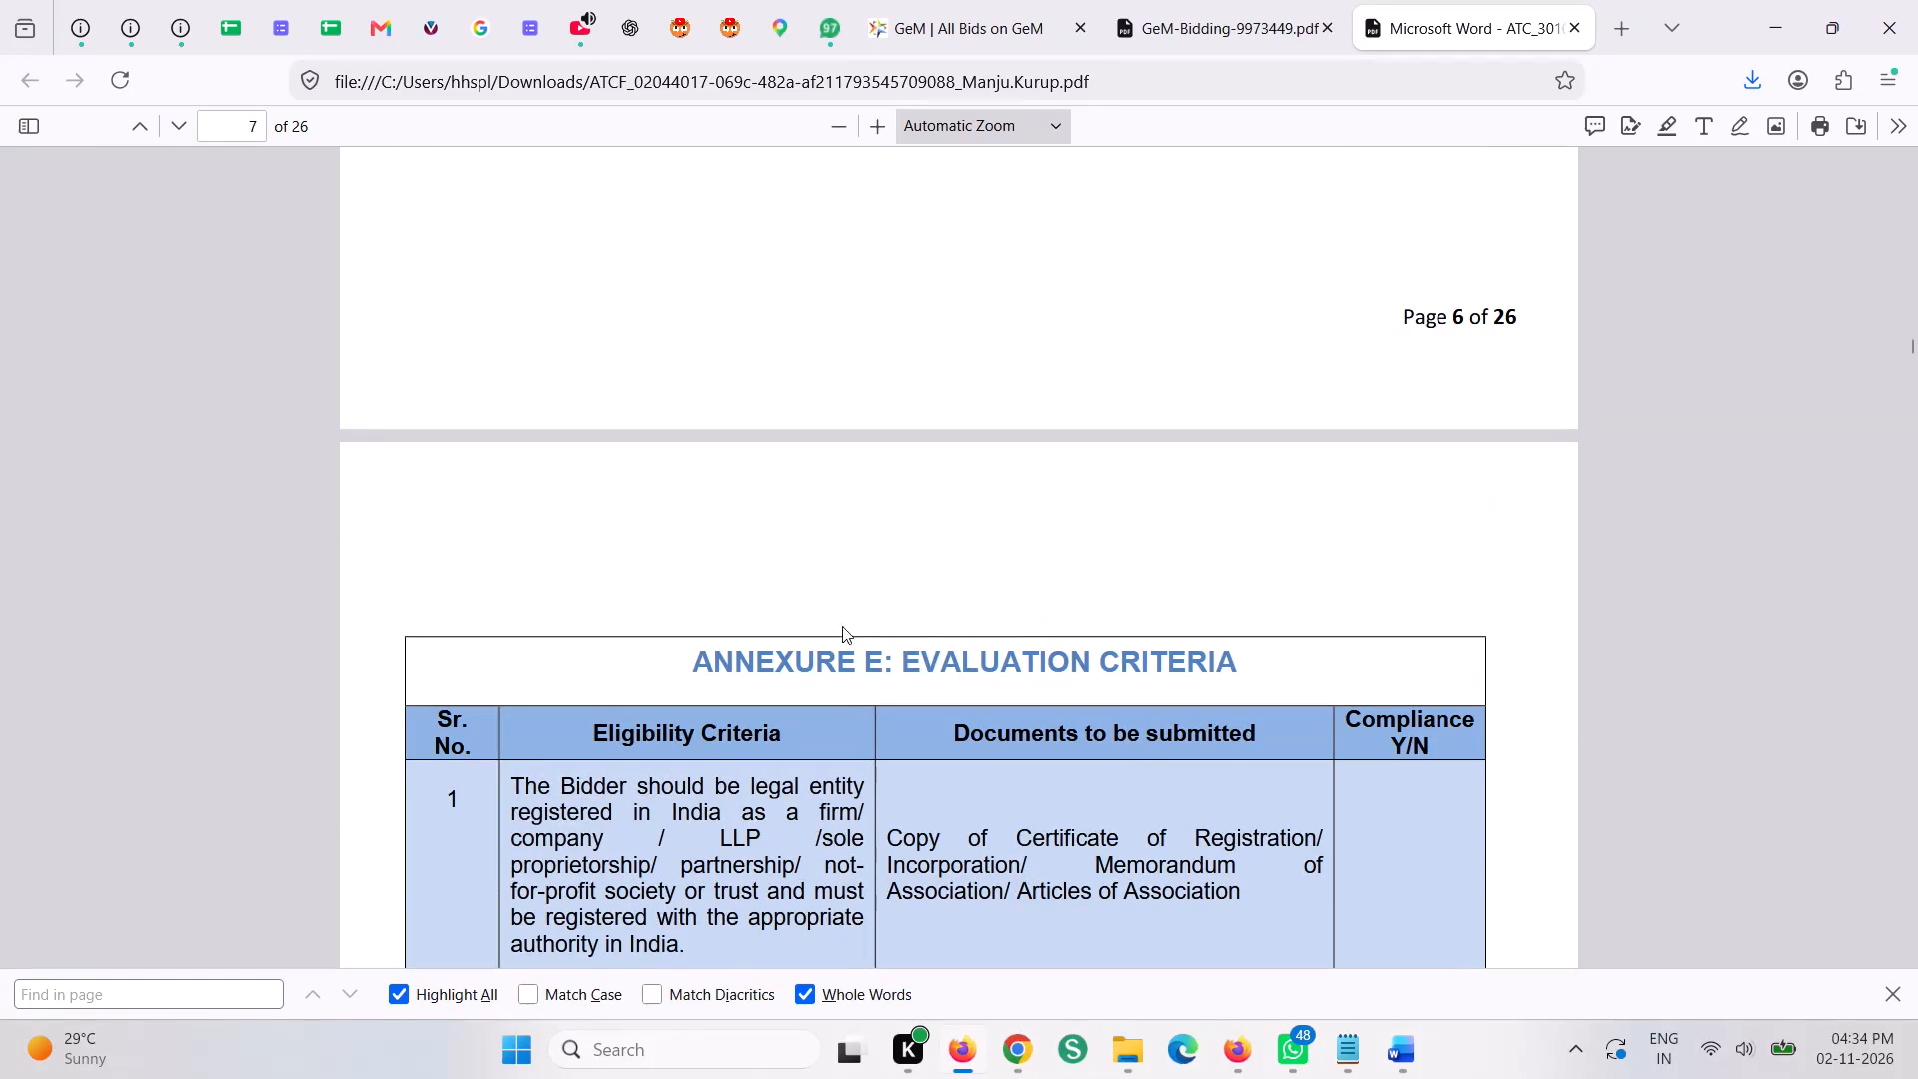
click(706, 662)
drag(706, 662, 840, 662)
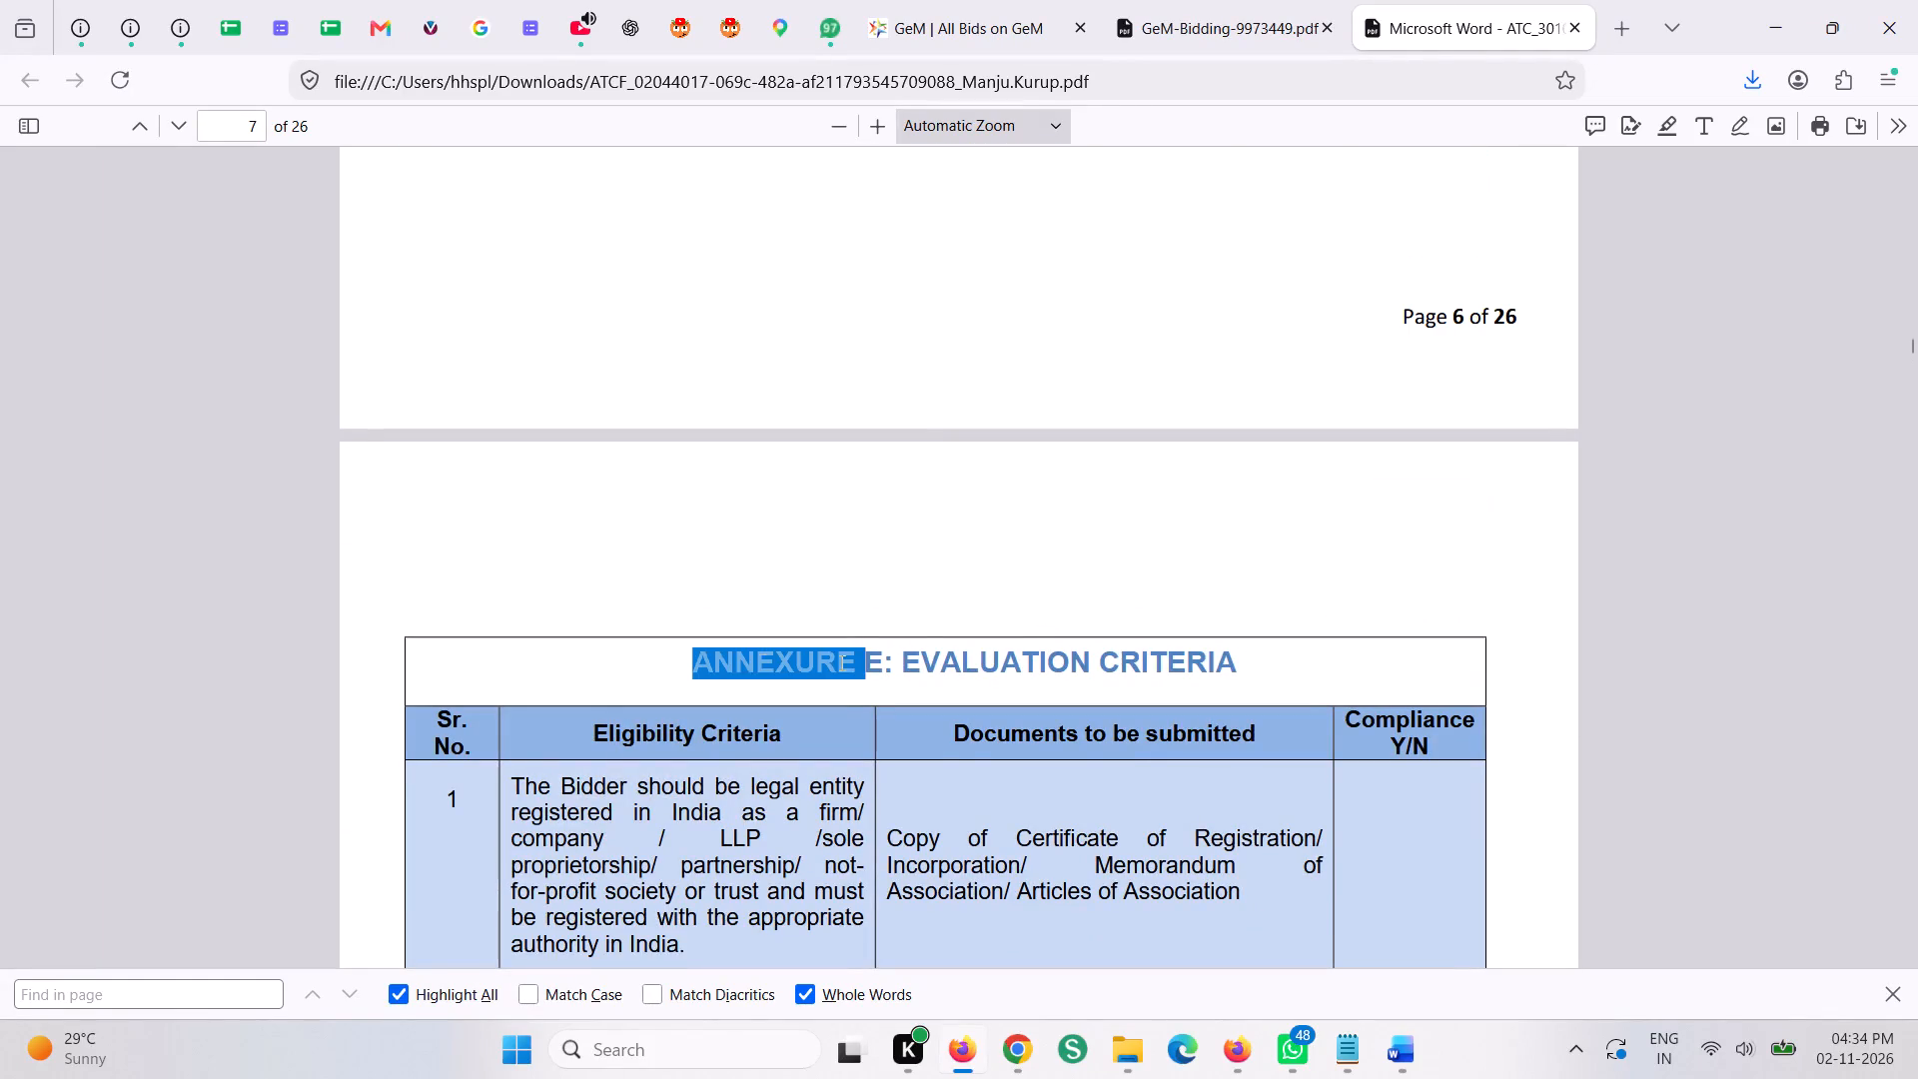
drag(840, 662, 867, 662)
key(ctrl+c)
key(ctrl+c)
Check the pages around Annexure E, the GeM bid PDF and the bid folder's saved attachments.
scroll(941, 648, up, 5)
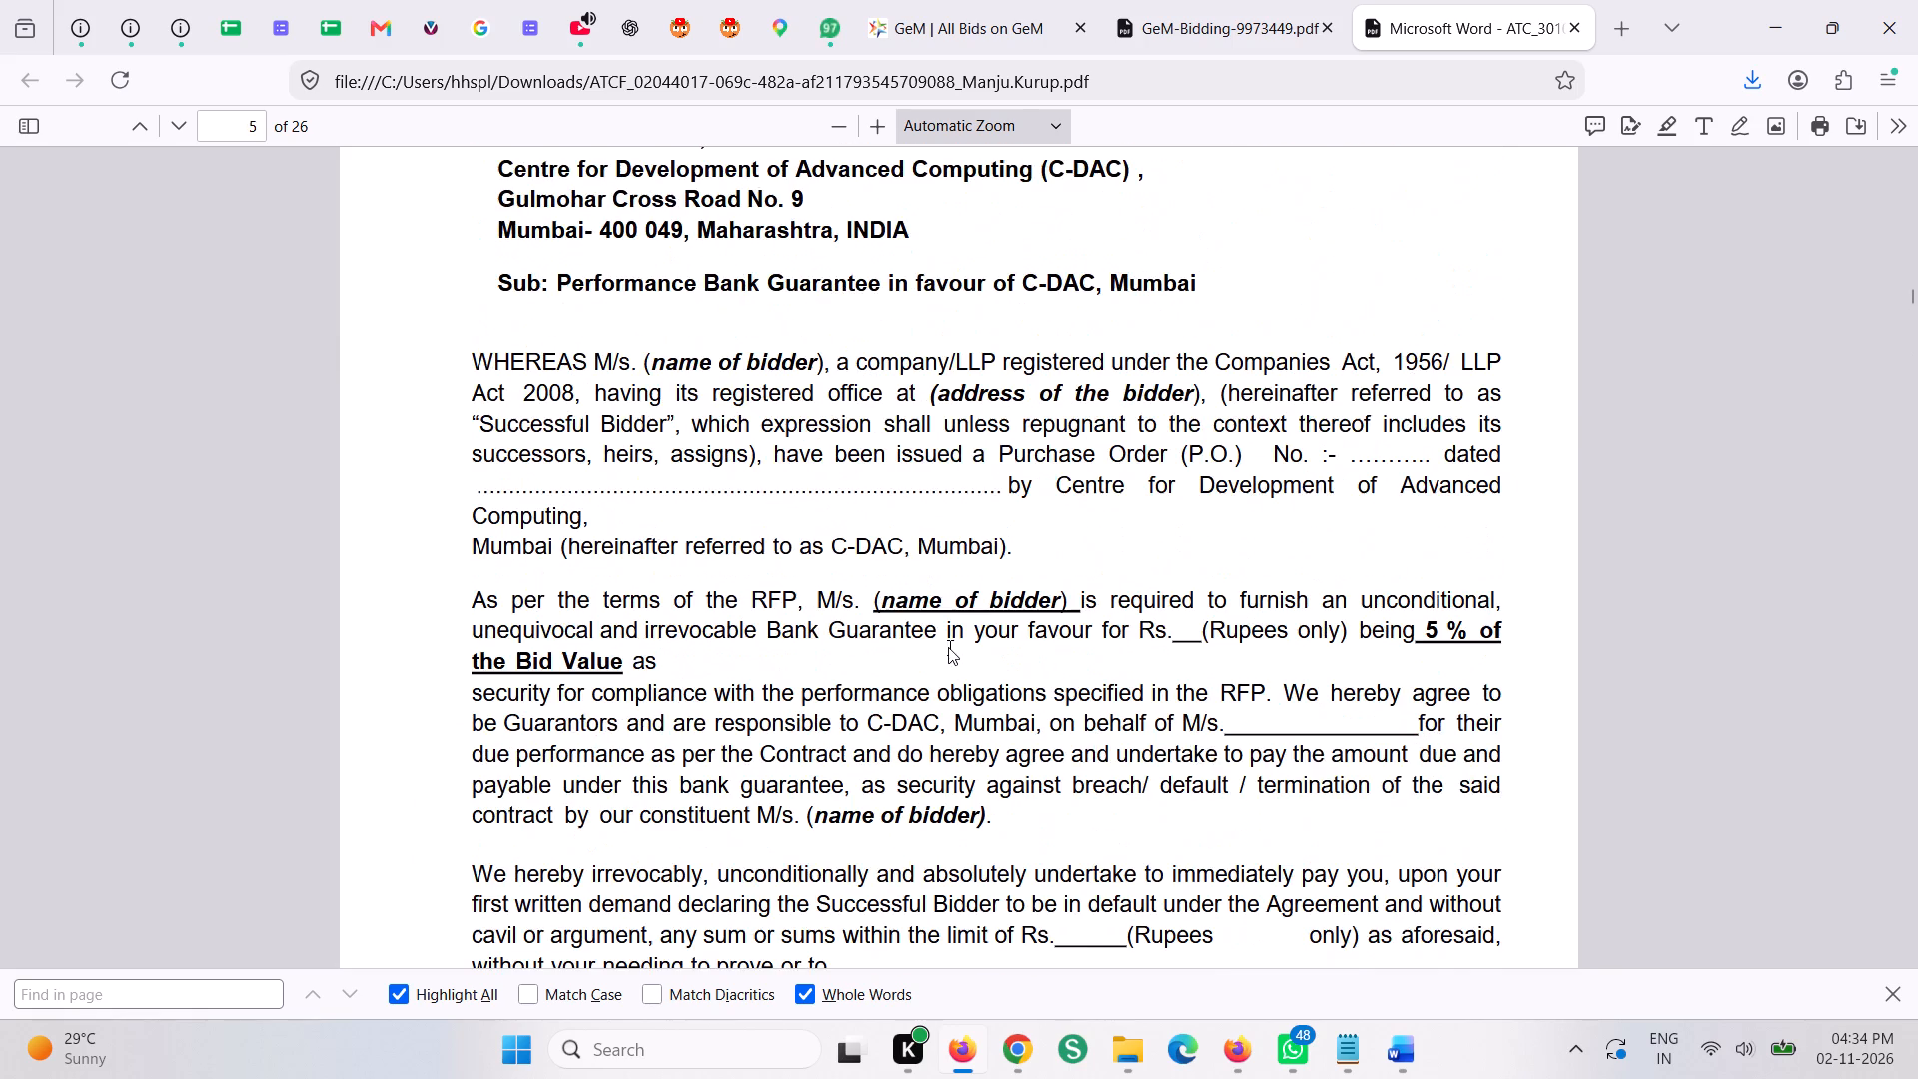
scroll(948, 647, up, 1)
scroll(948, 647, down, 7)
scroll(1054, 610, up, 1)
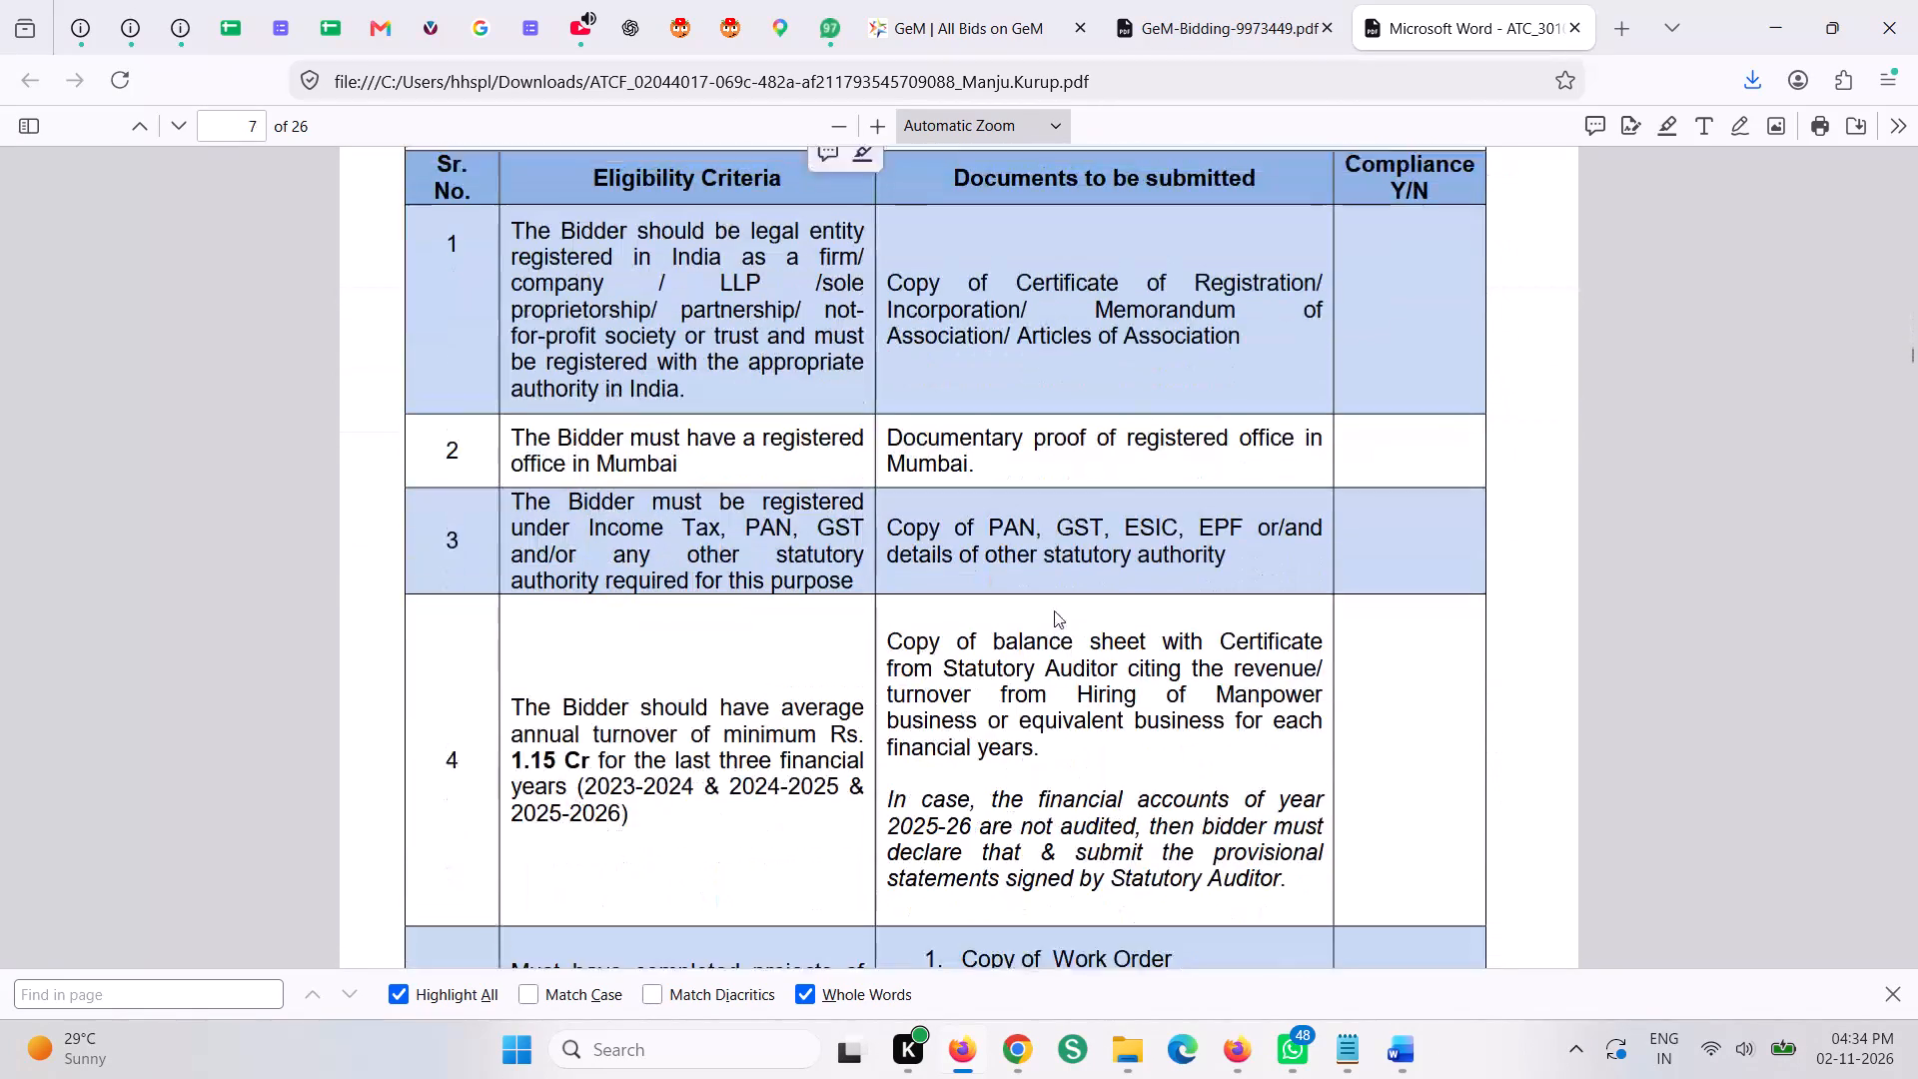
click(1217, 0)
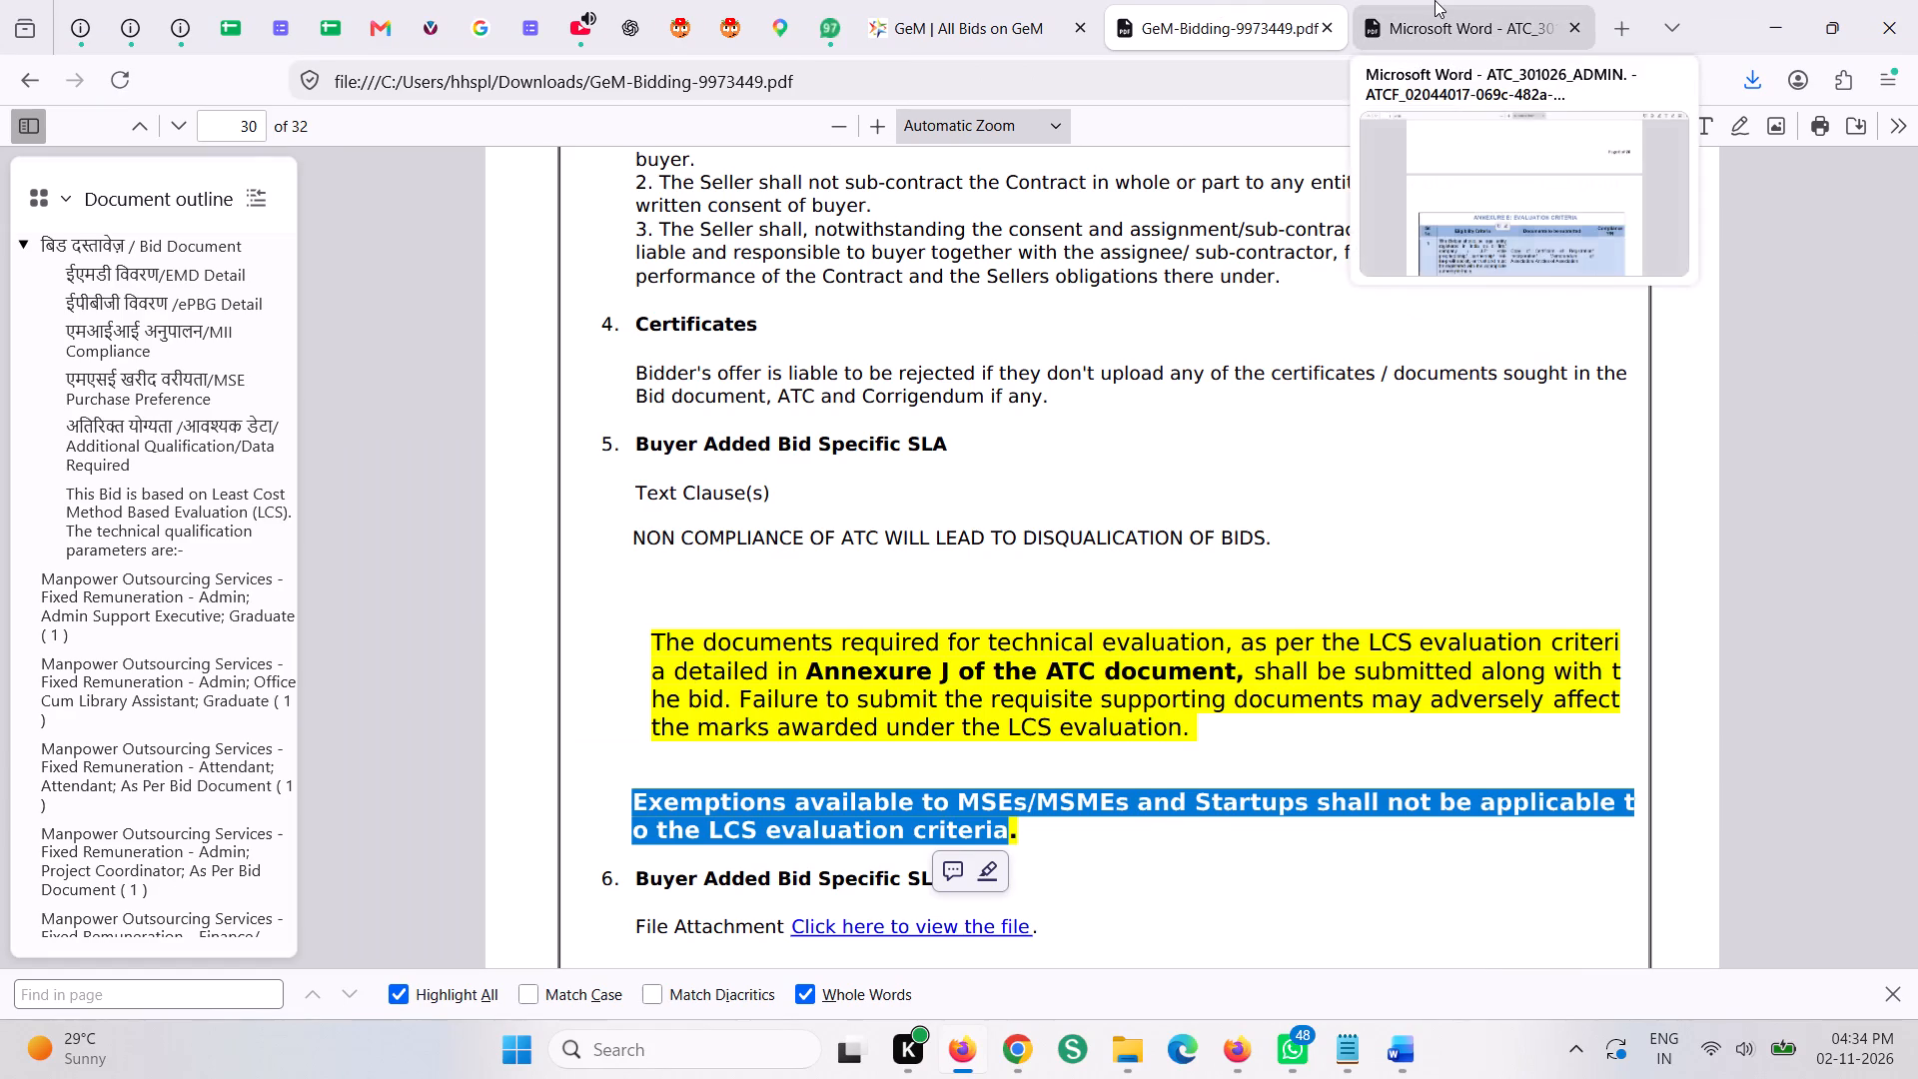
click(1435, 0)
click(1123, 1040)
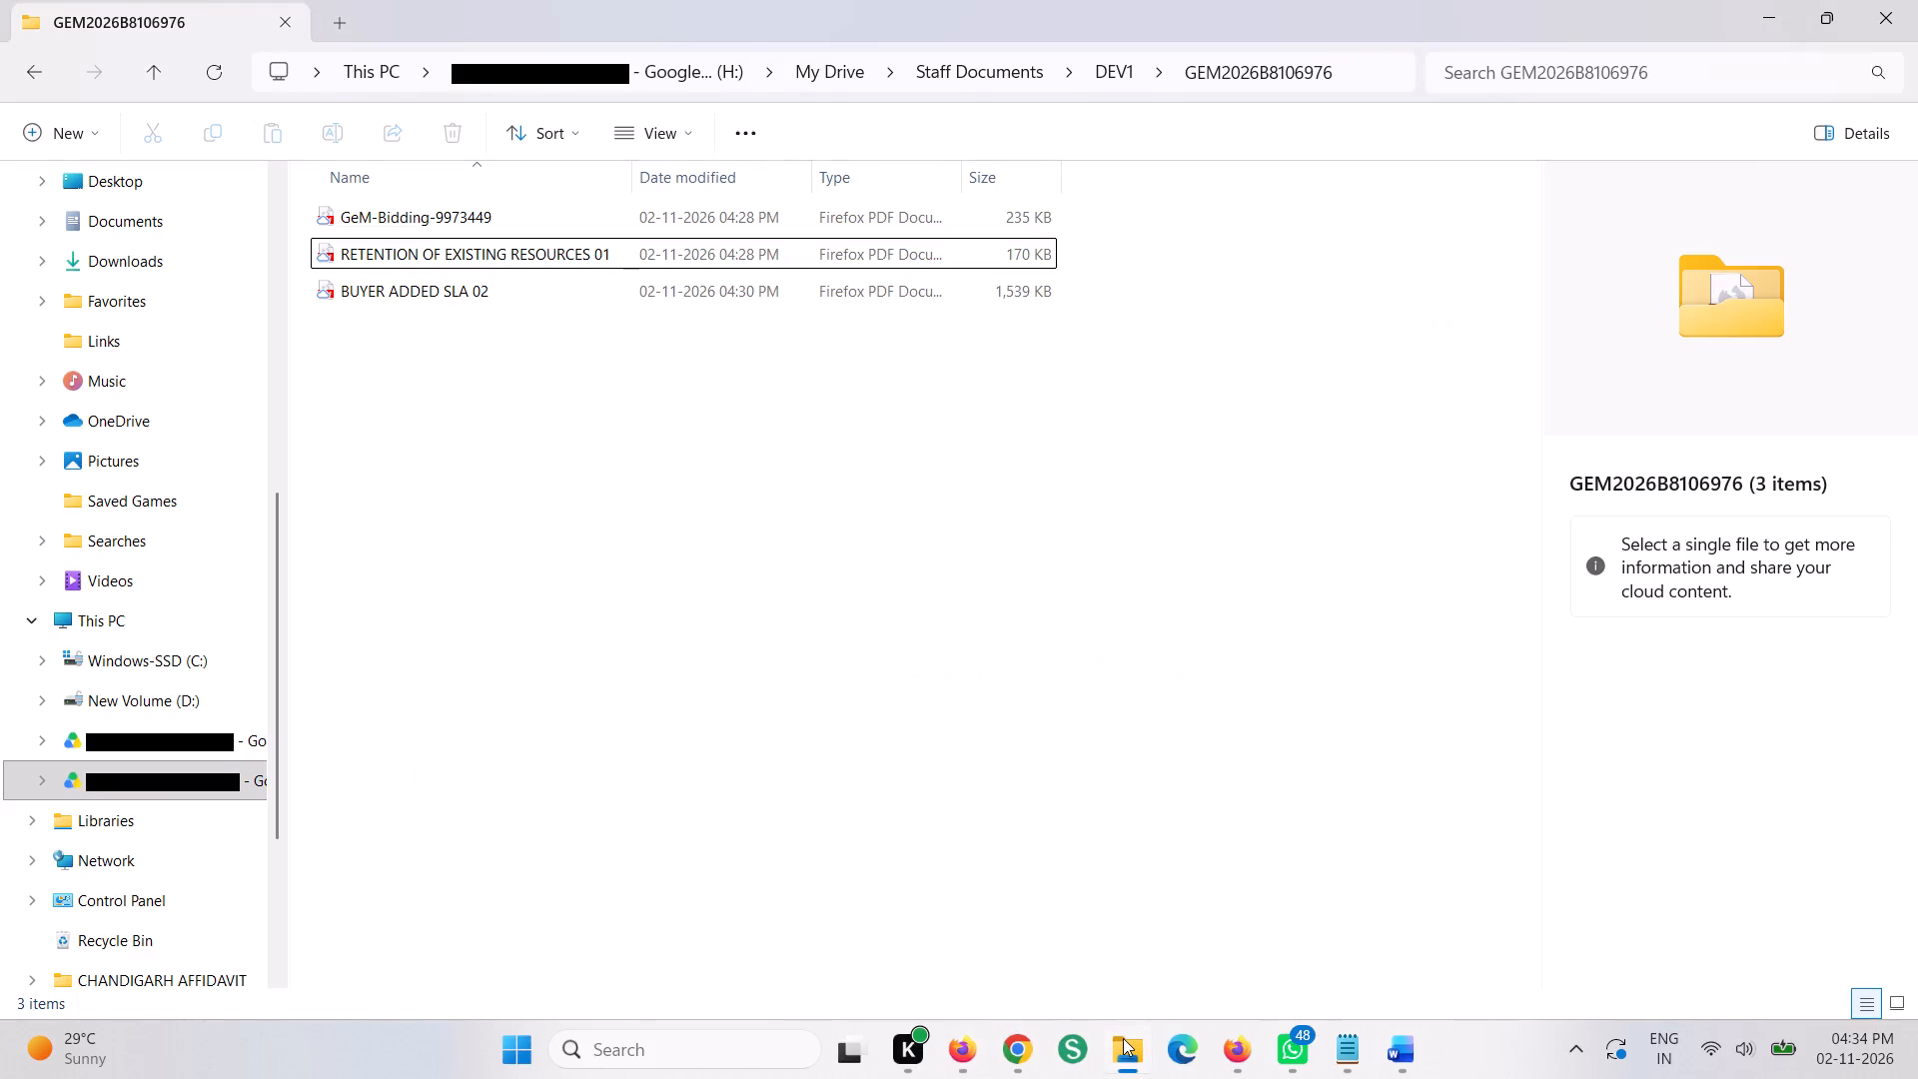
click(1123, 1038)
click(1471, 0)
scroll(913, 580, down, 1)
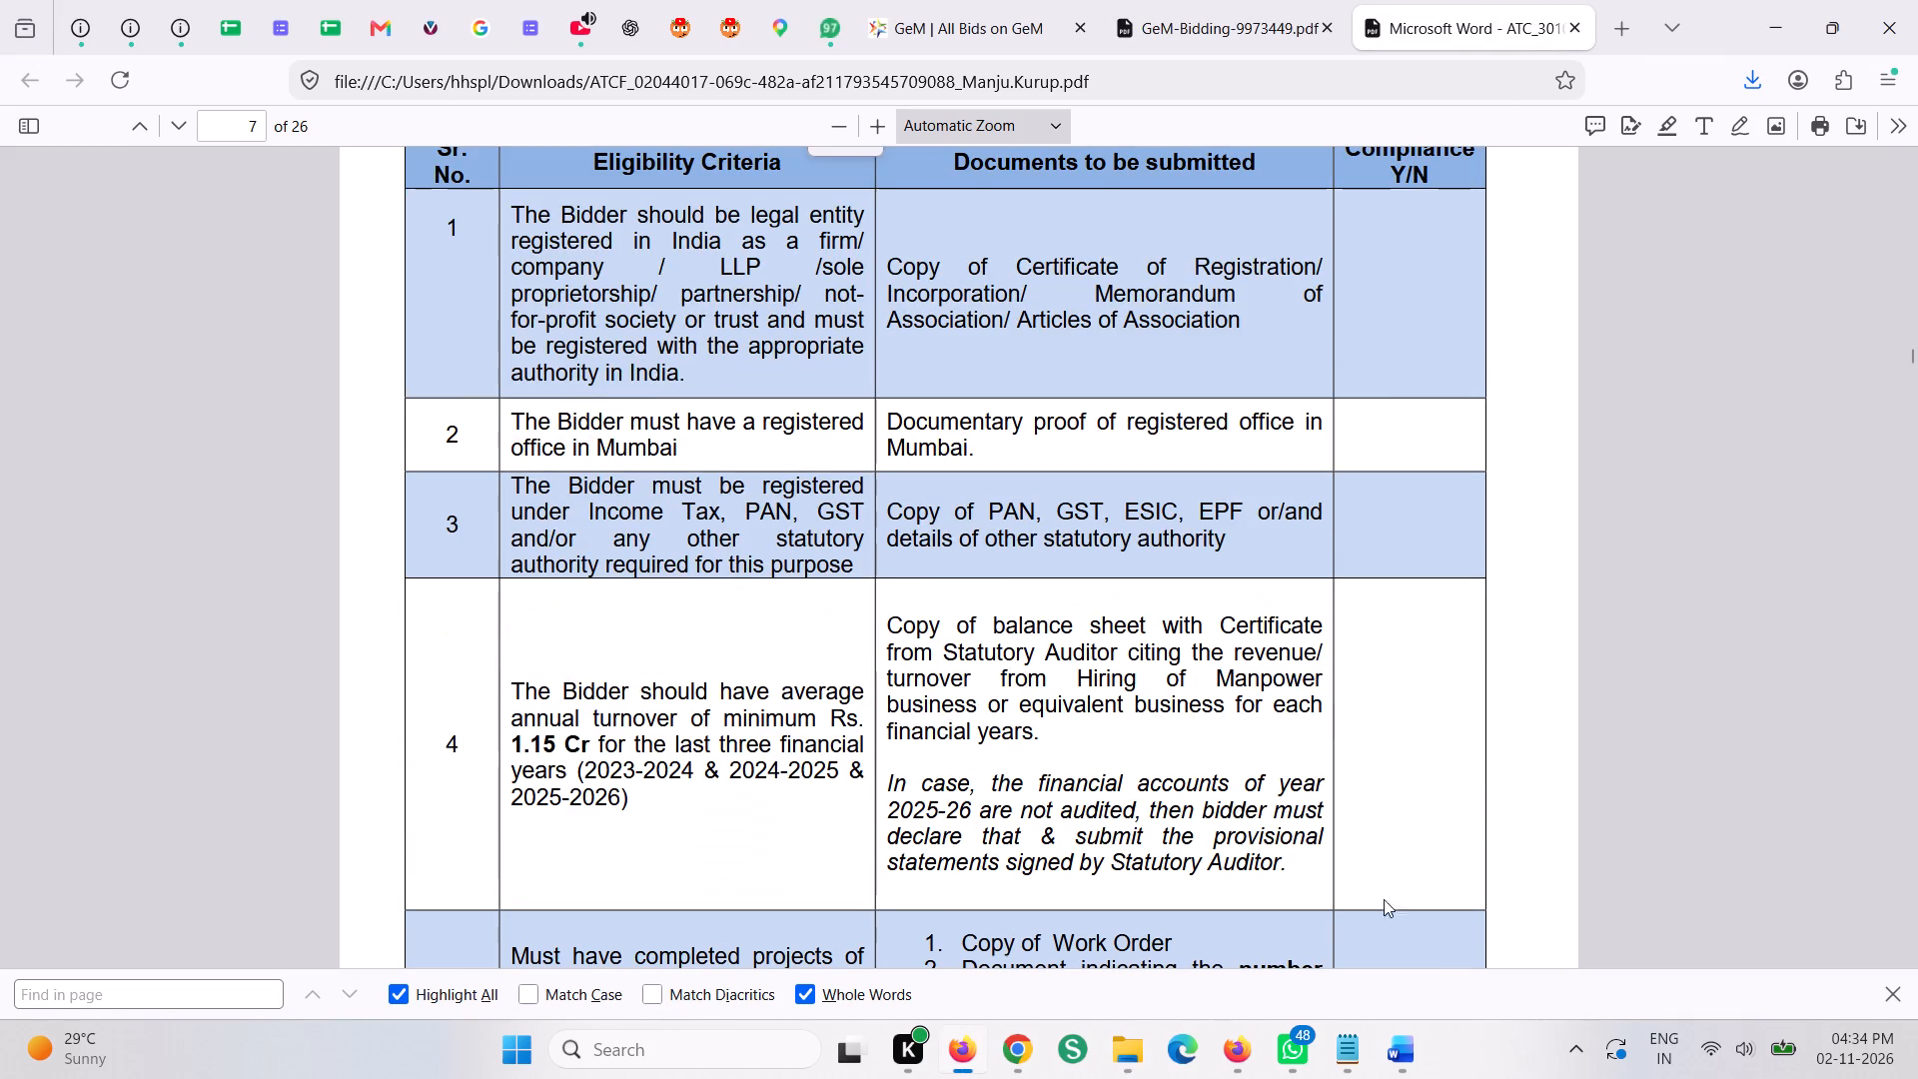
Fill item 17 with "BUYER ADDED SLA -PG.NO-7 (ANNEXURE E) FILL" using the copied annexure label, and start item 18.
click(1420, 1057)
click(451, 939)
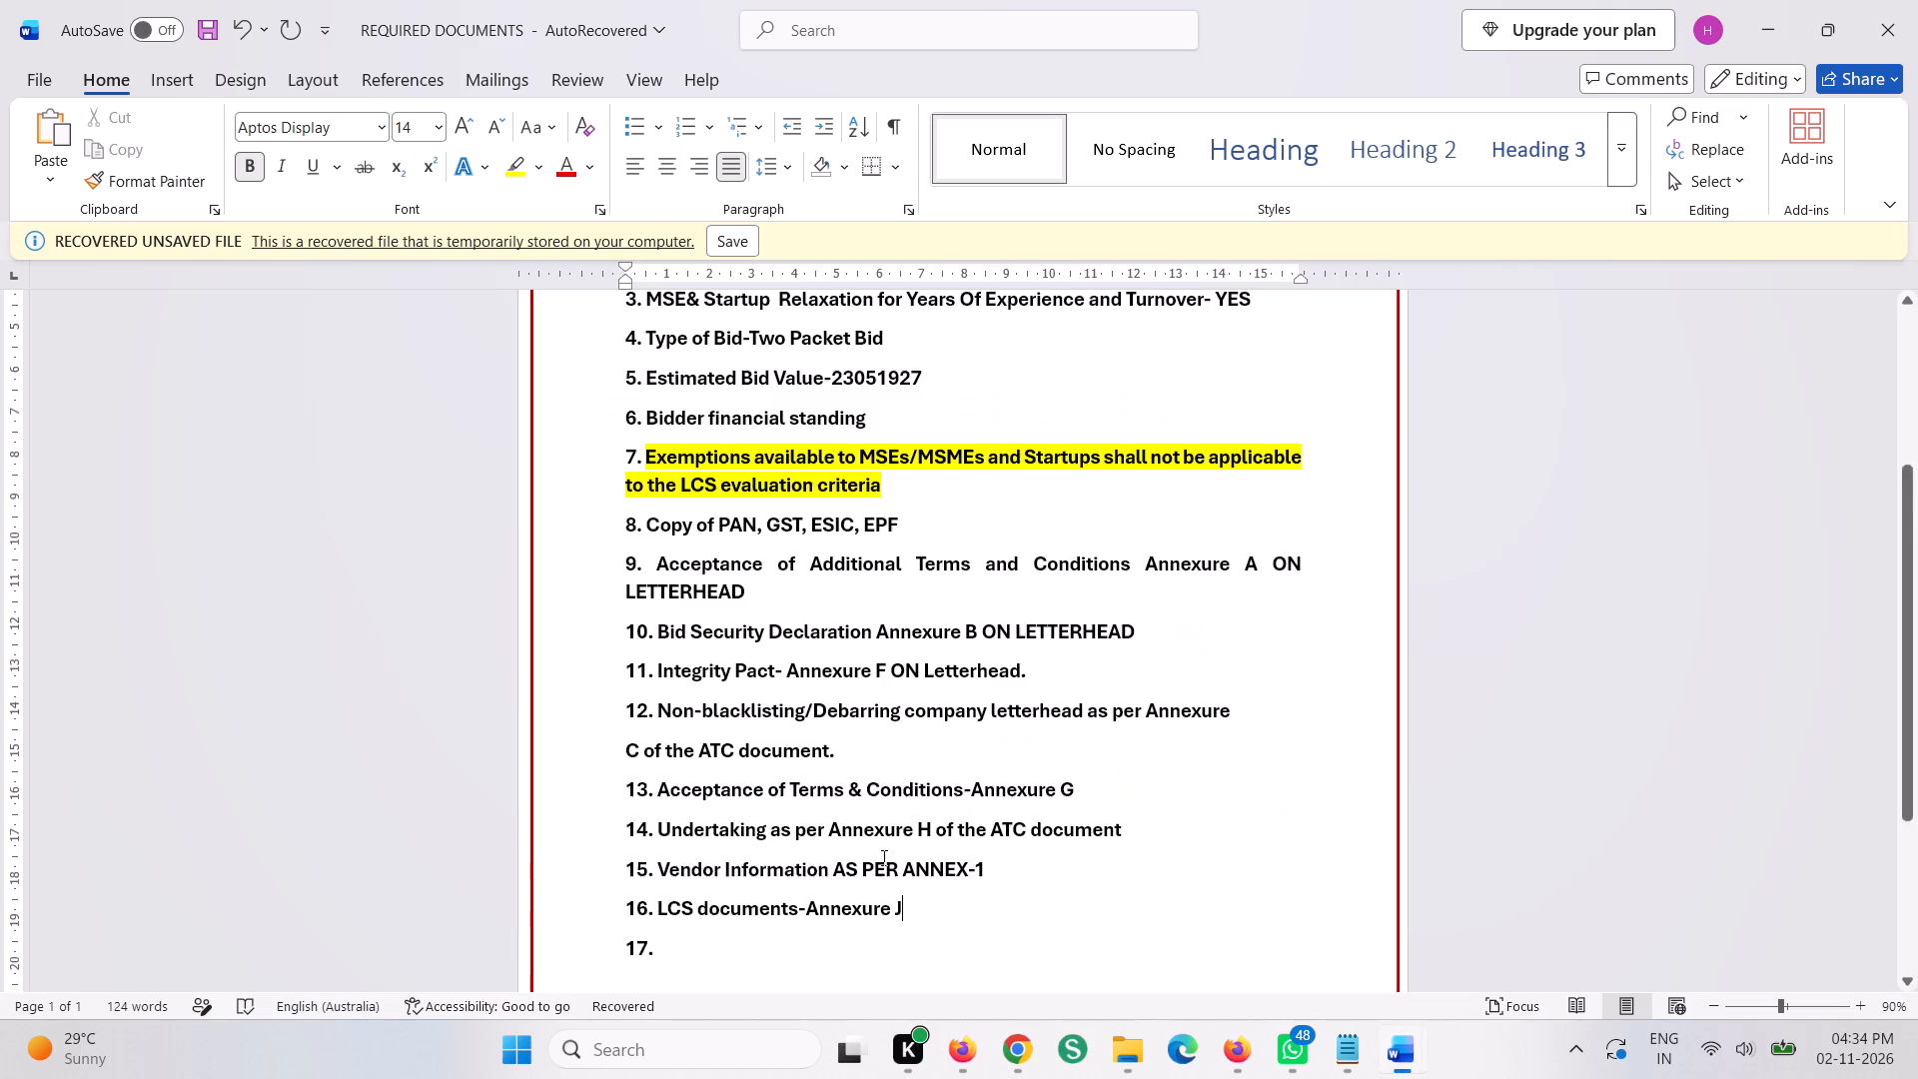
scroll(882, 857, down, 1)
click(680, 726)
text(BUYER ADDED SLA -)
text(PG.NO-)
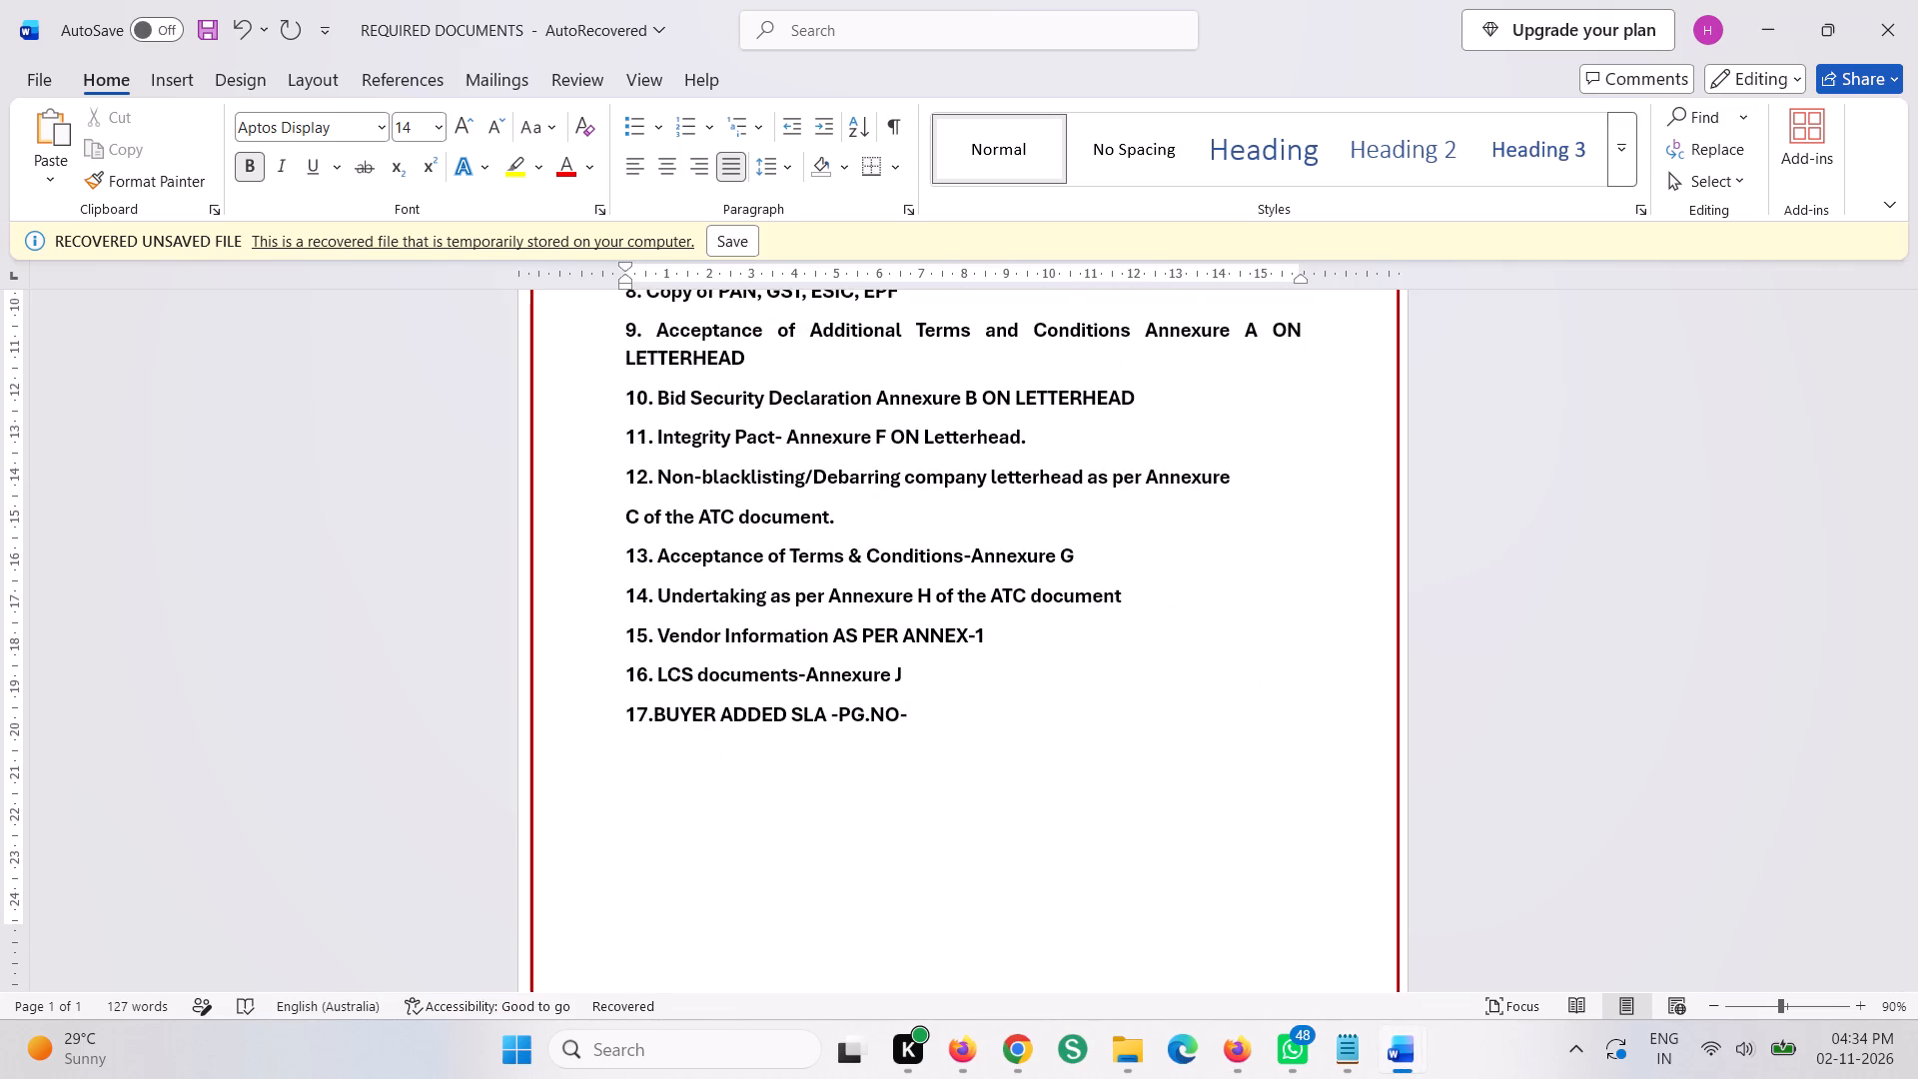
text(7)
key(space)
key(shift+parenleft)
key(ctrl+shift+v)
key(shift+parenright)
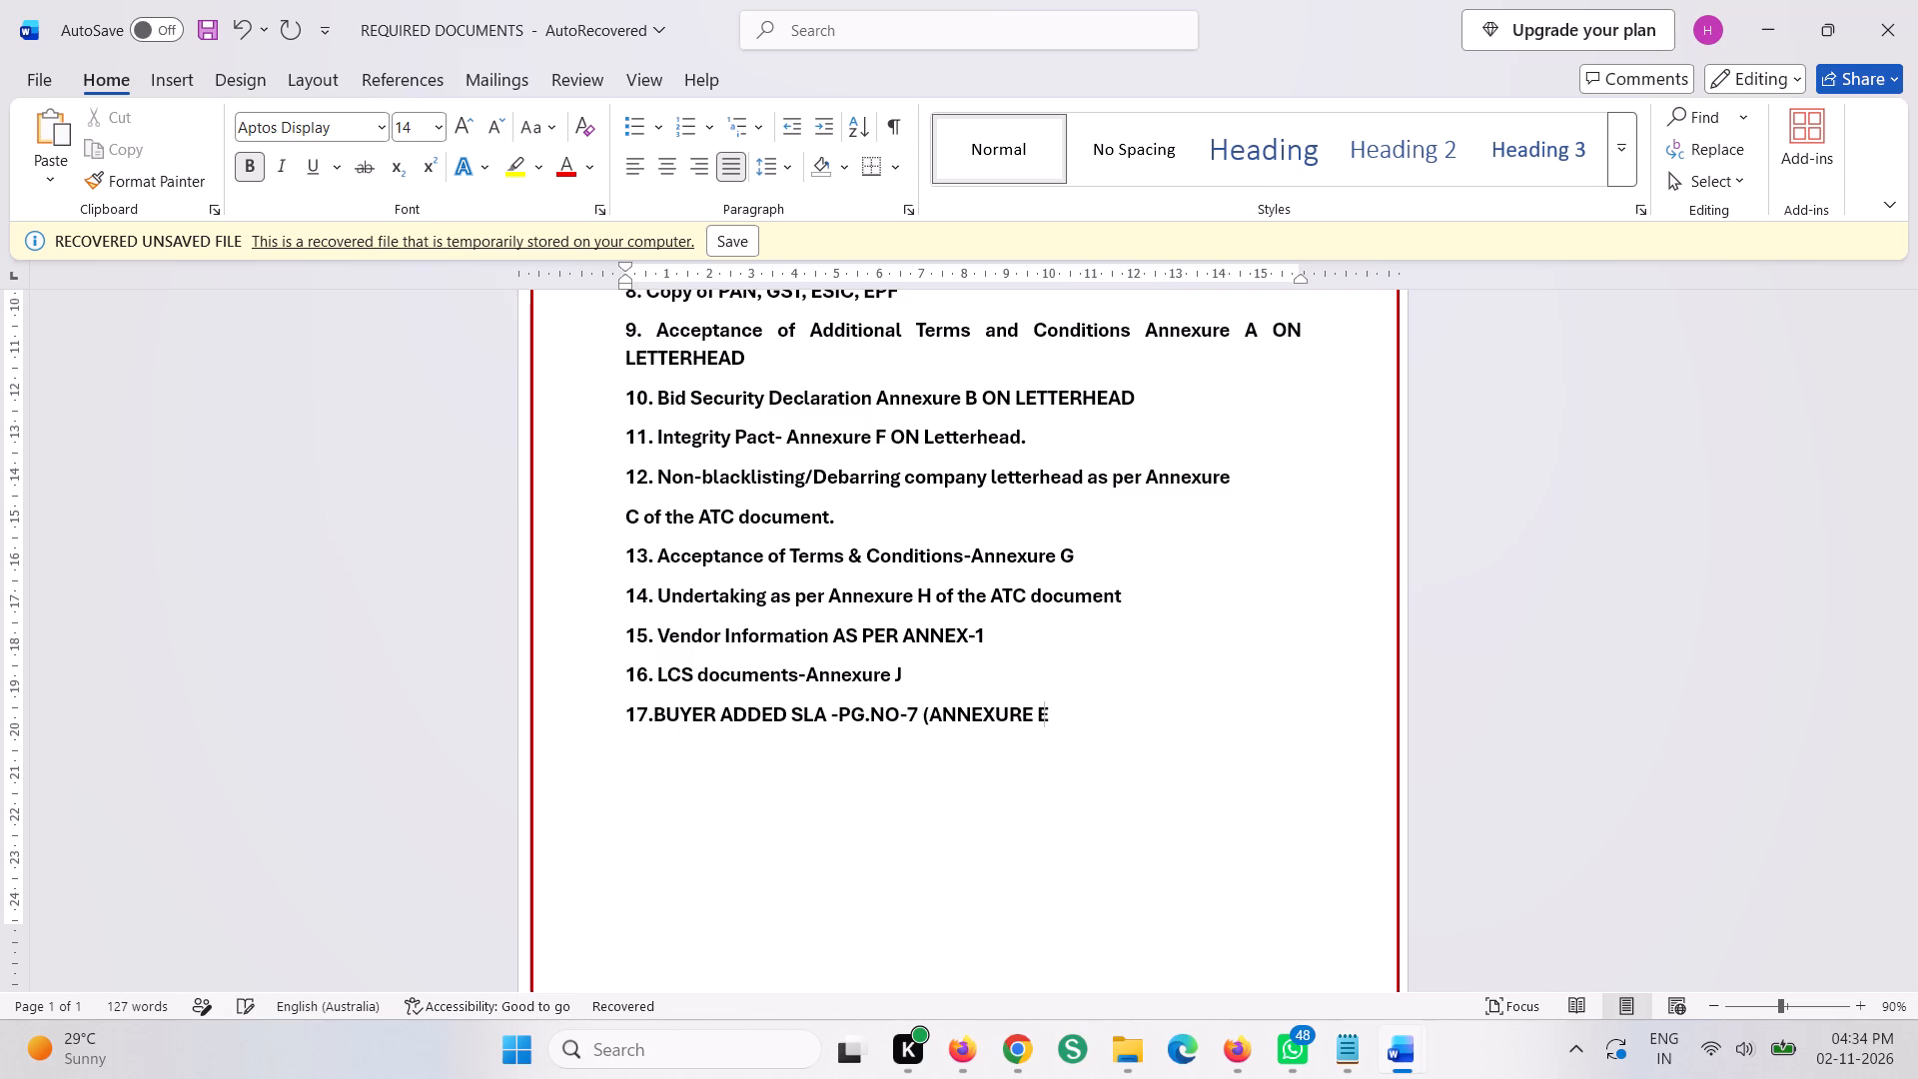
key(space)
text(FILL)
key(space)
key(Return)
text(18.)
Look through the ATC document from page 7 to the Annexure J page for further annexure forms to list.
key(alt+Tab)
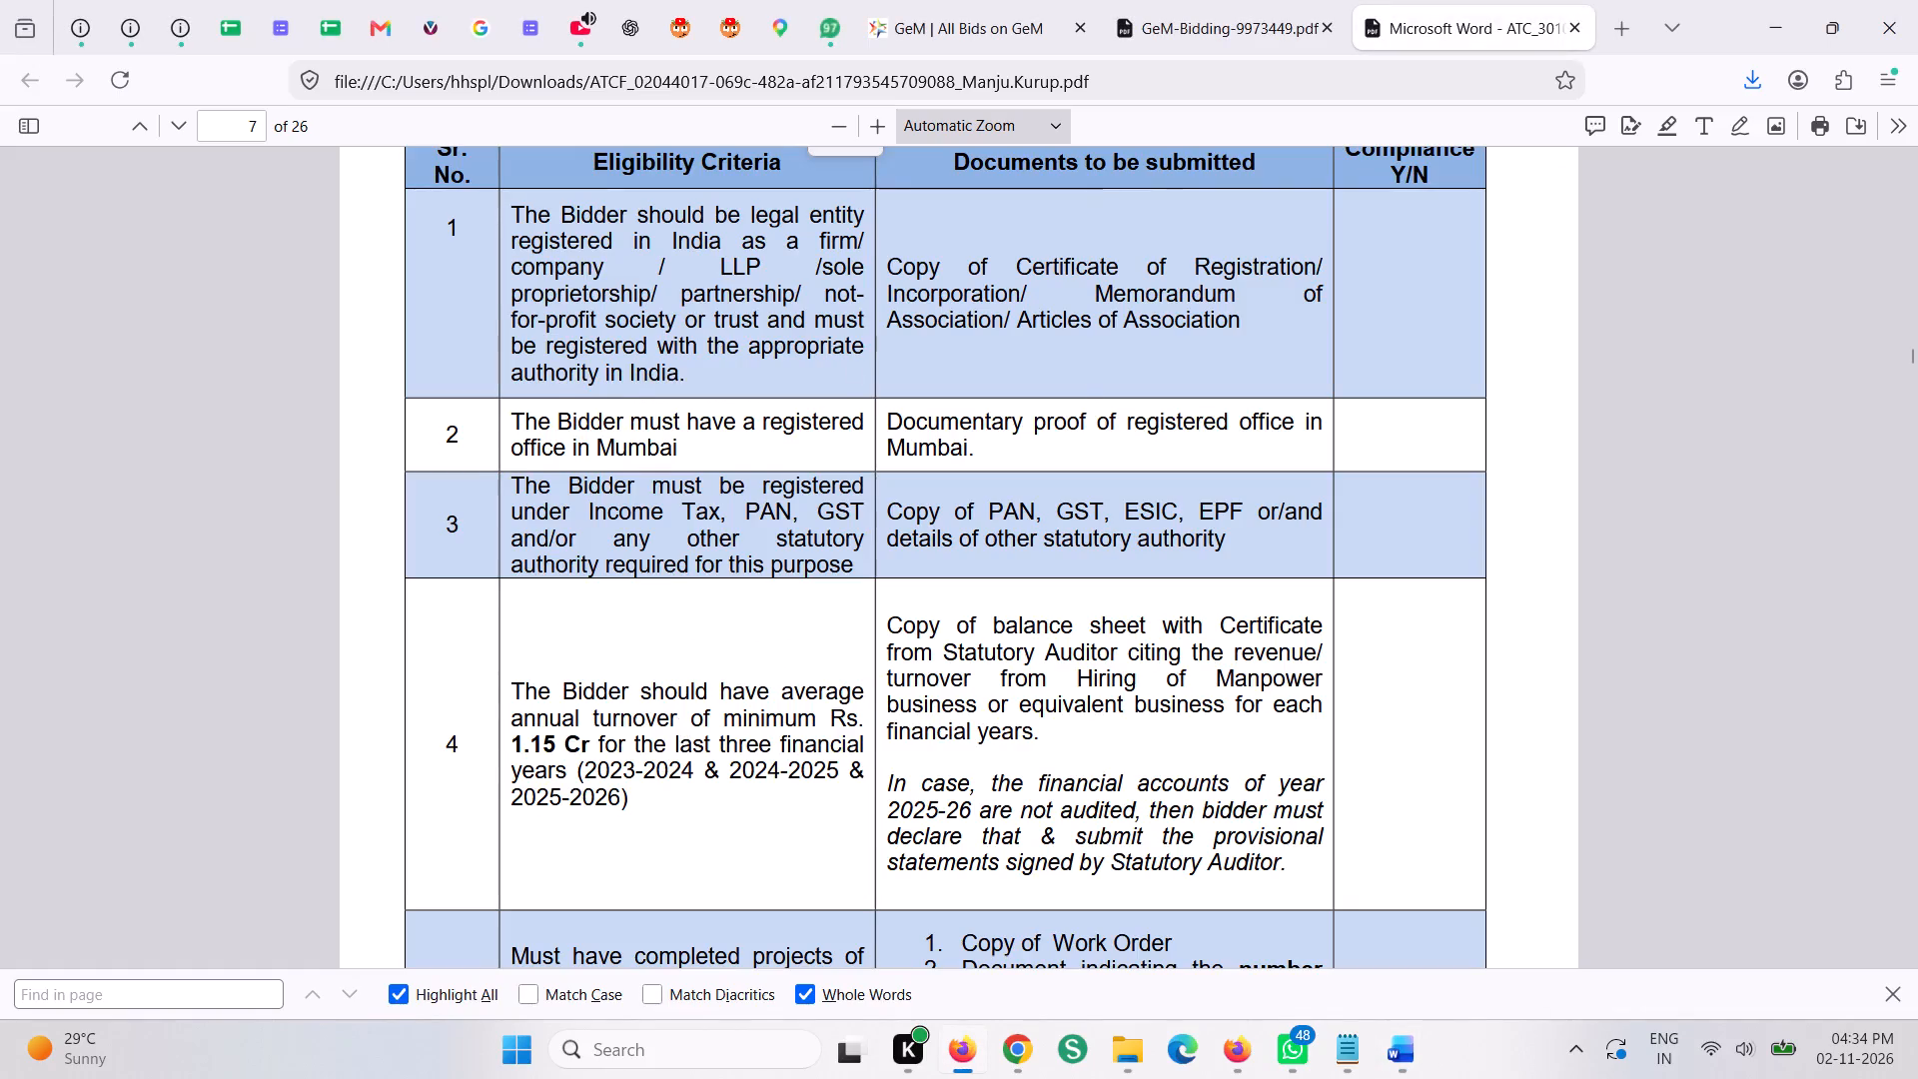
scroll(849, 359, down, 4)
scroll(931, 367, down, 2)
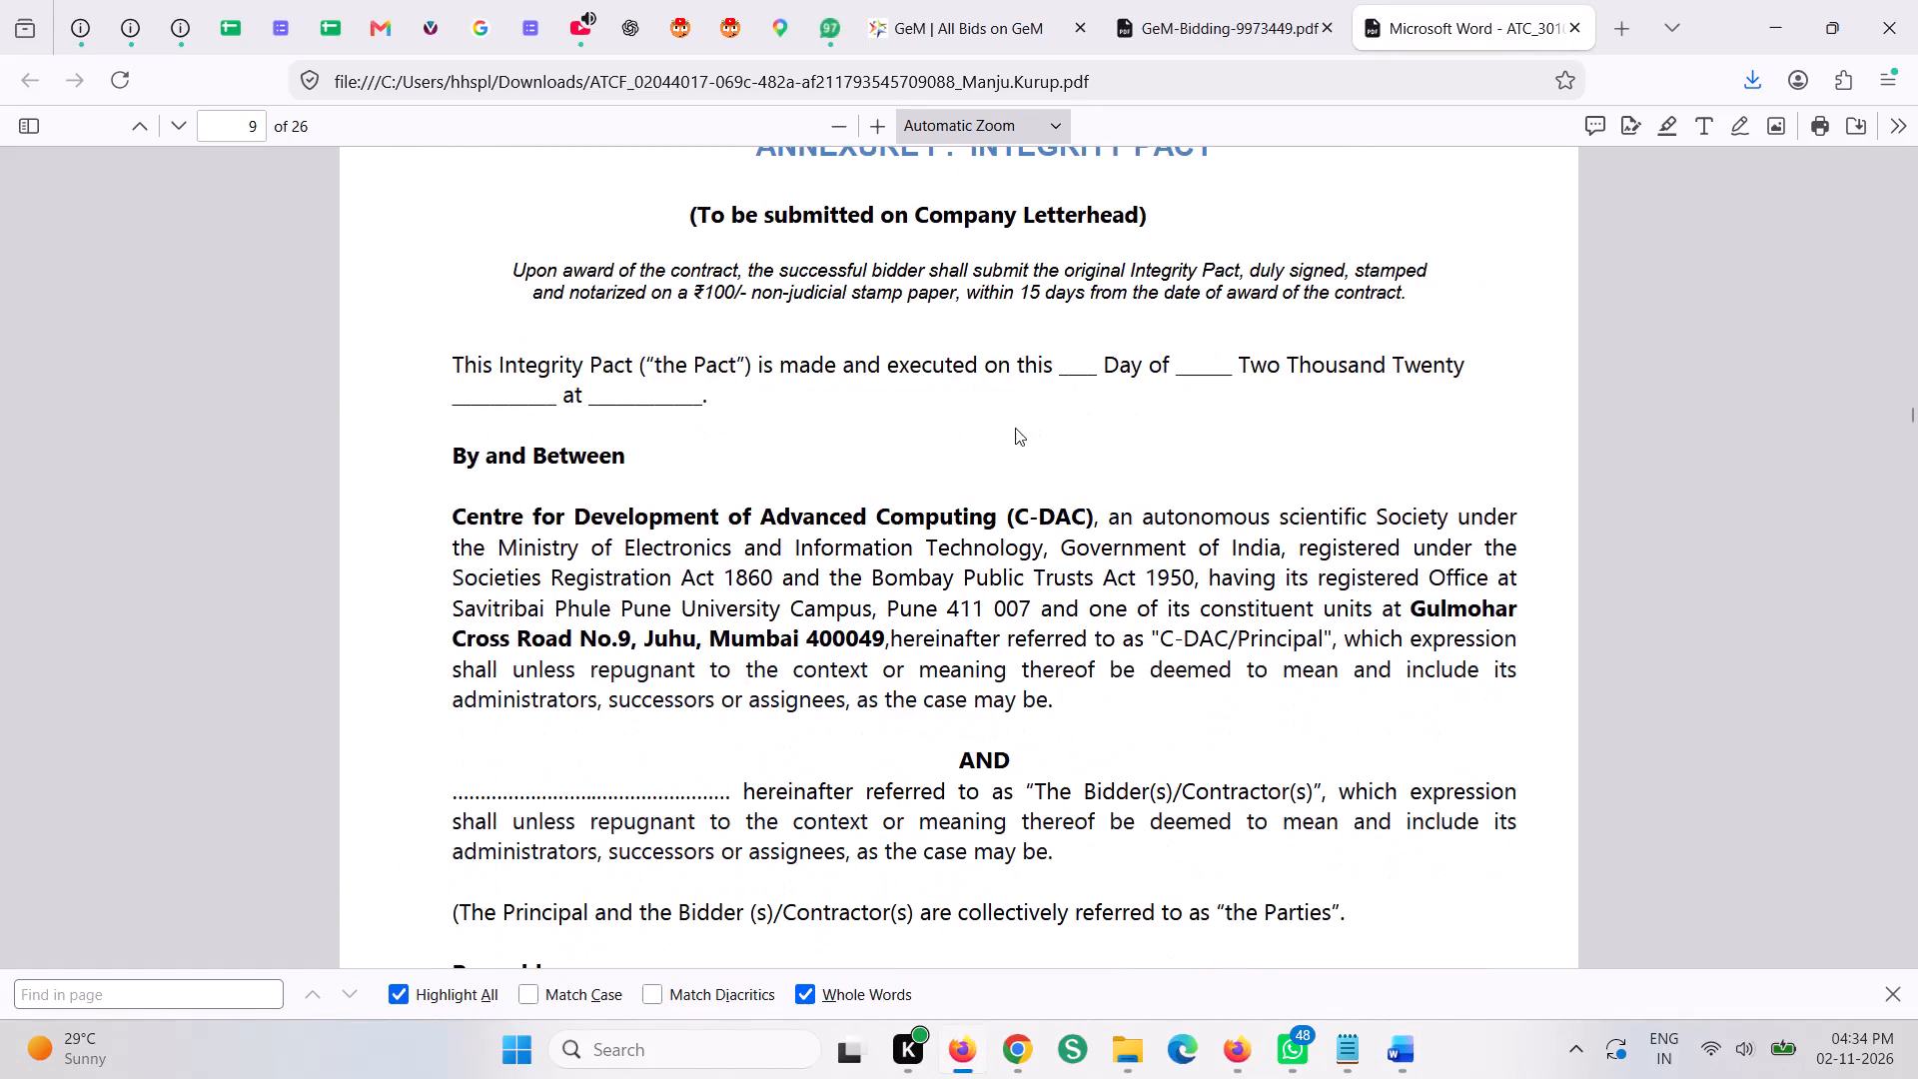
scroll(994, 438, up, 1)
scroll(1135, 592, down, 2)
scroll(1086, 510, down, 5)
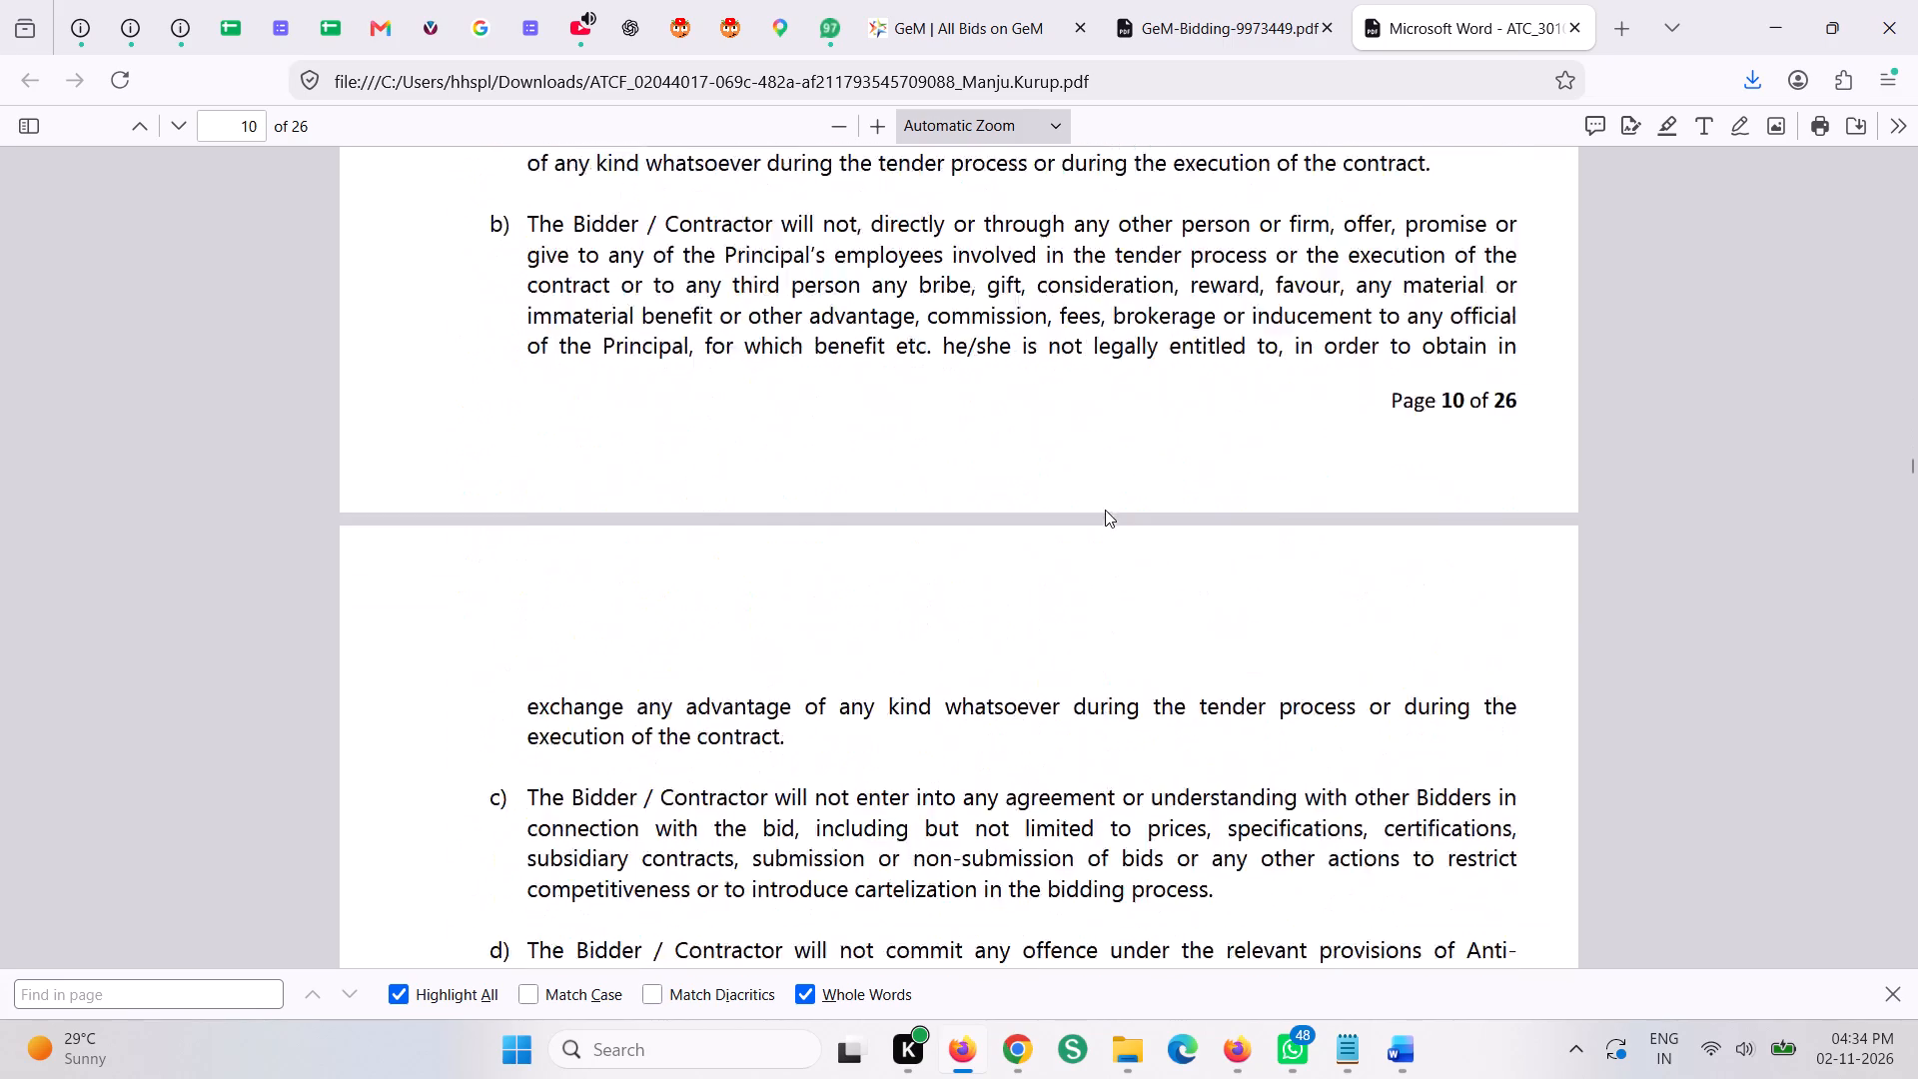
scroll(1105, 510, down, 9)
scroll(1008, 506, down, 1)
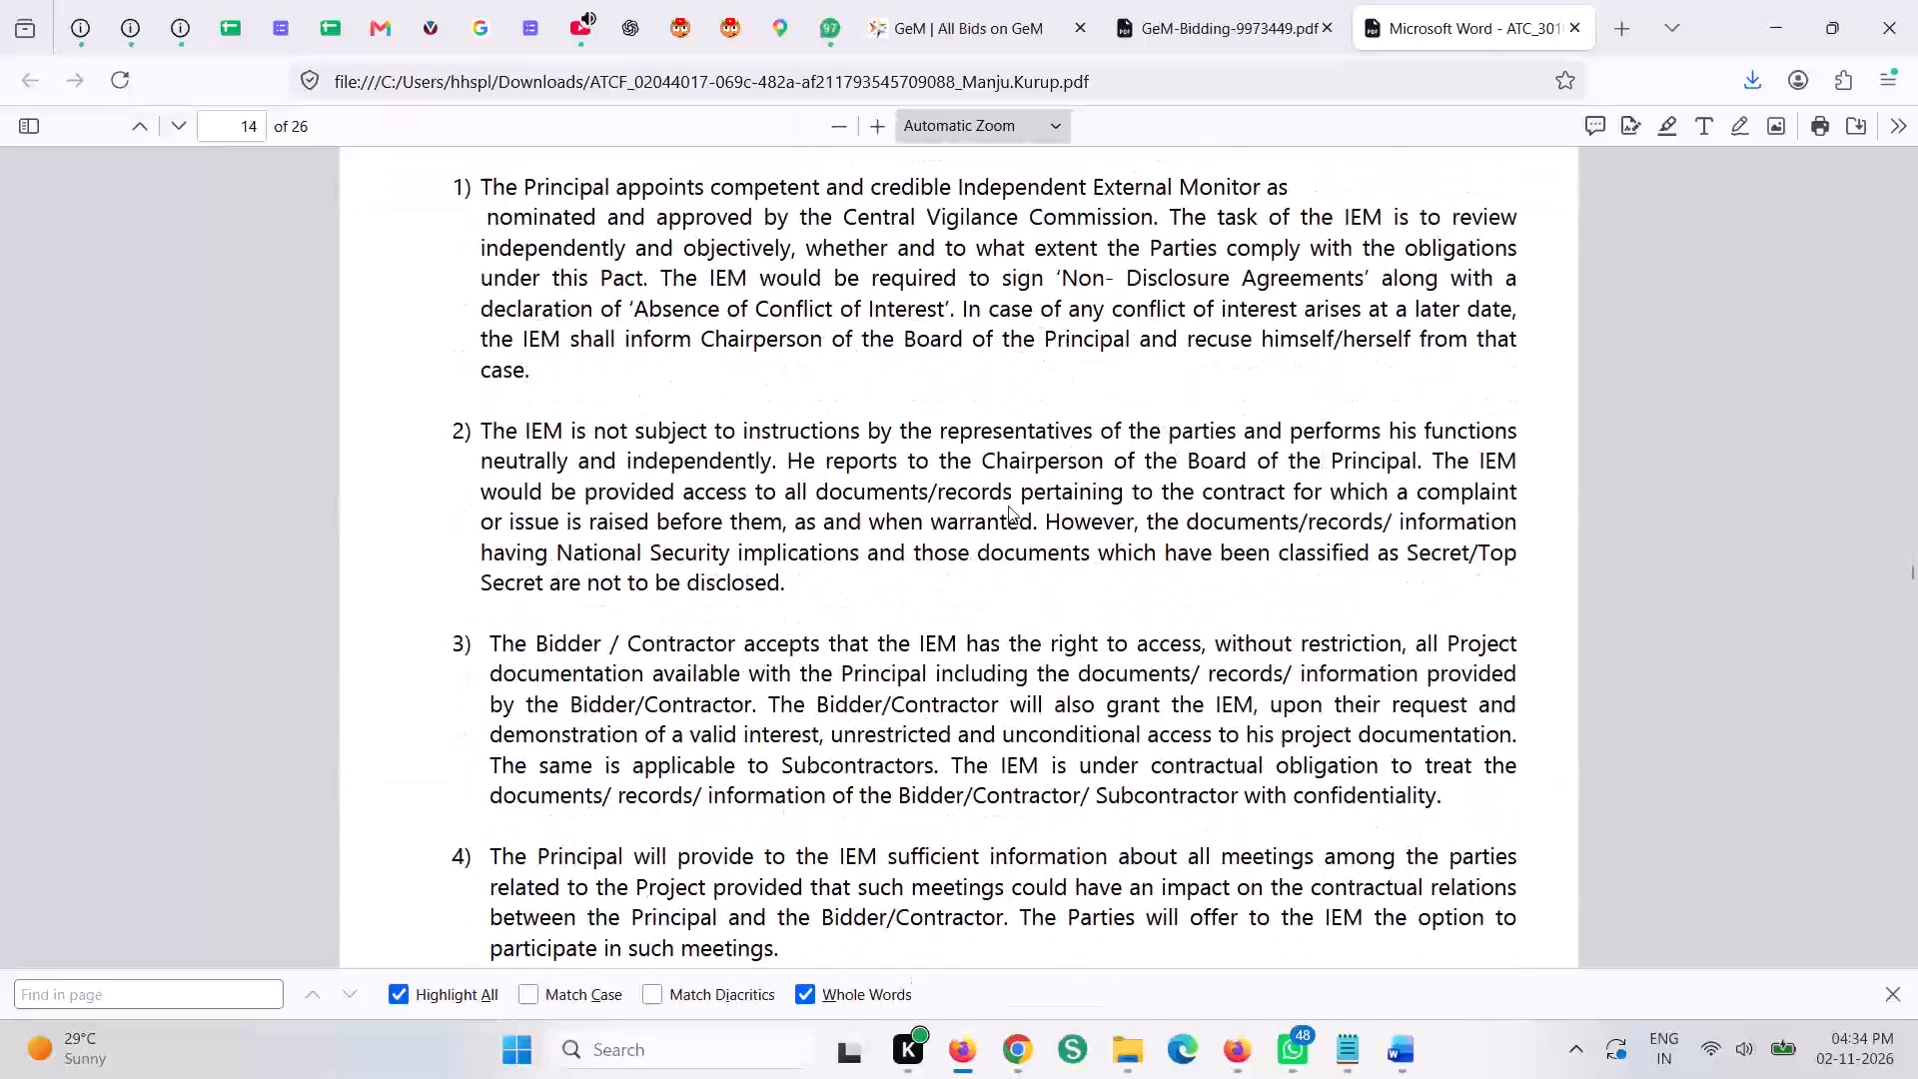
scroll(1007, 506, down, 6)
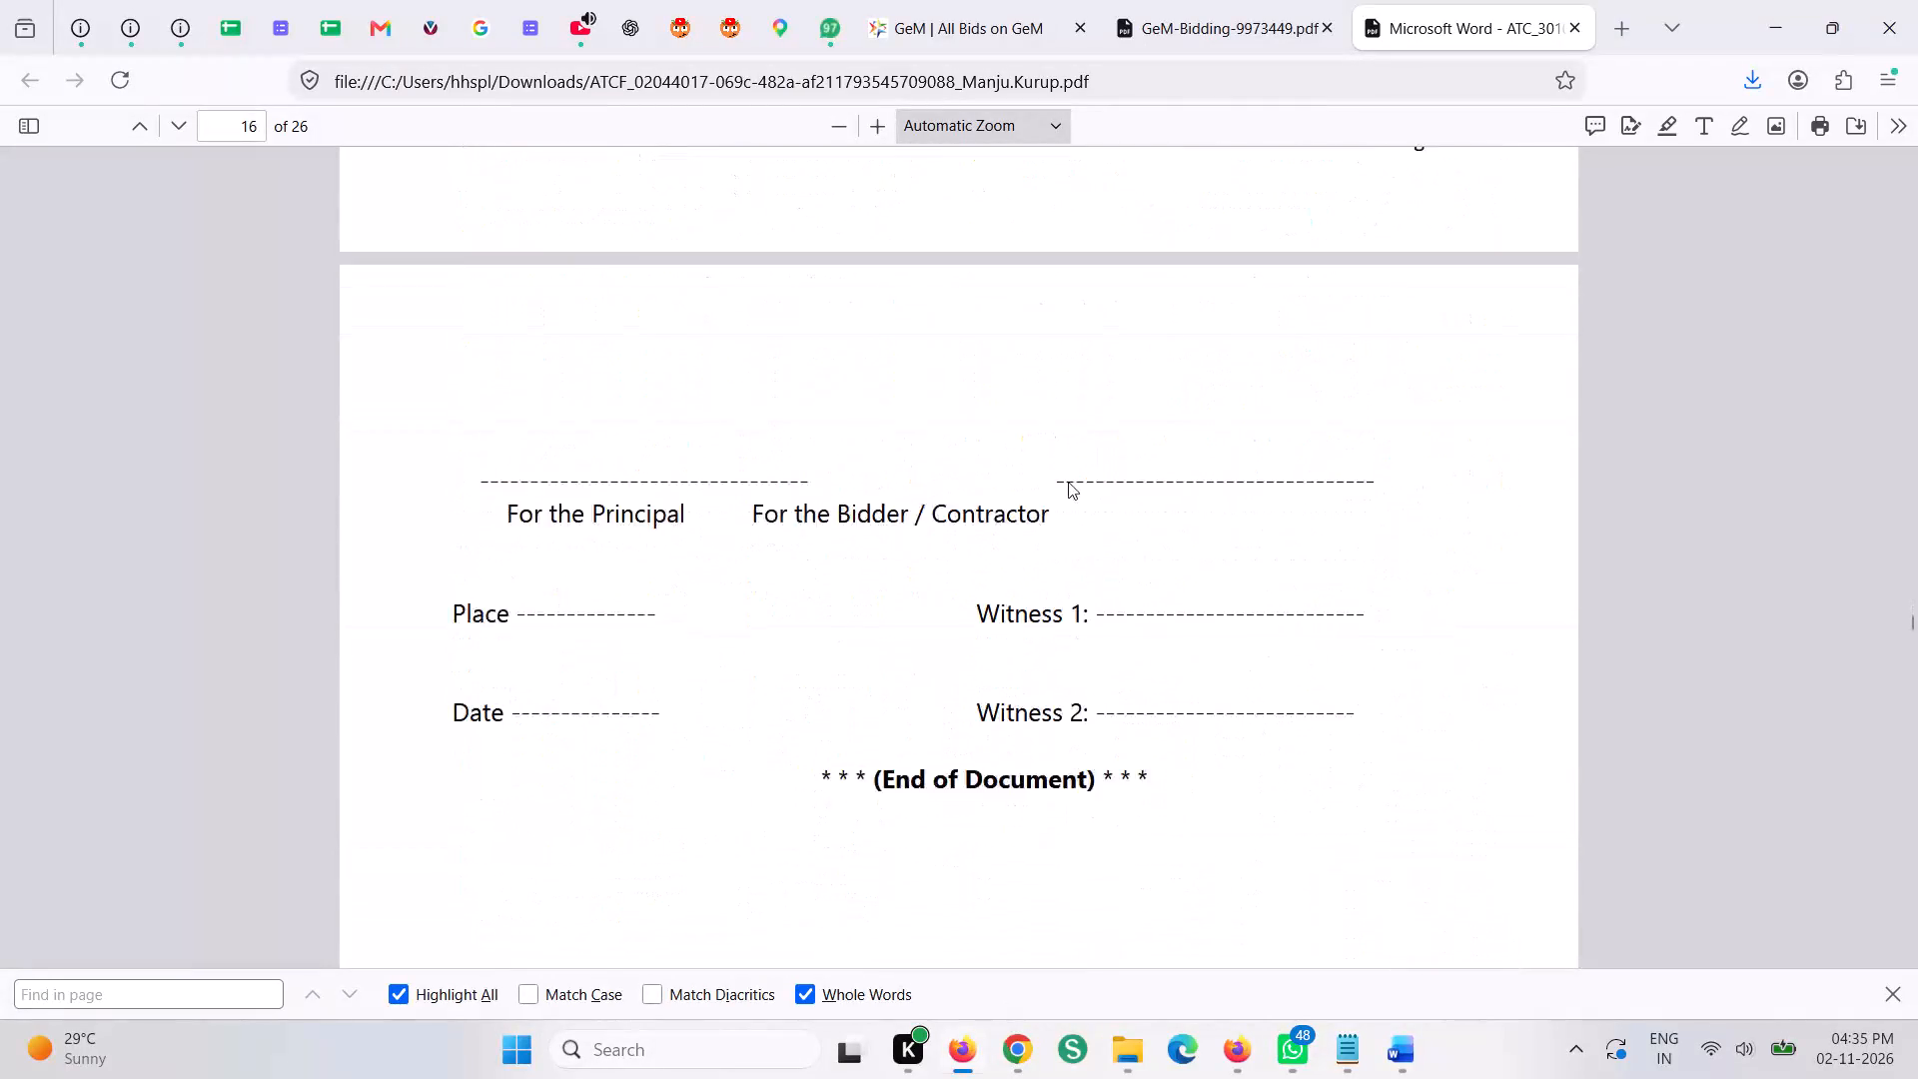
scroll(1068, 482, down, 3)
scroll(1068, 481, up, 1)
scroll(1068, 481, down, 3)
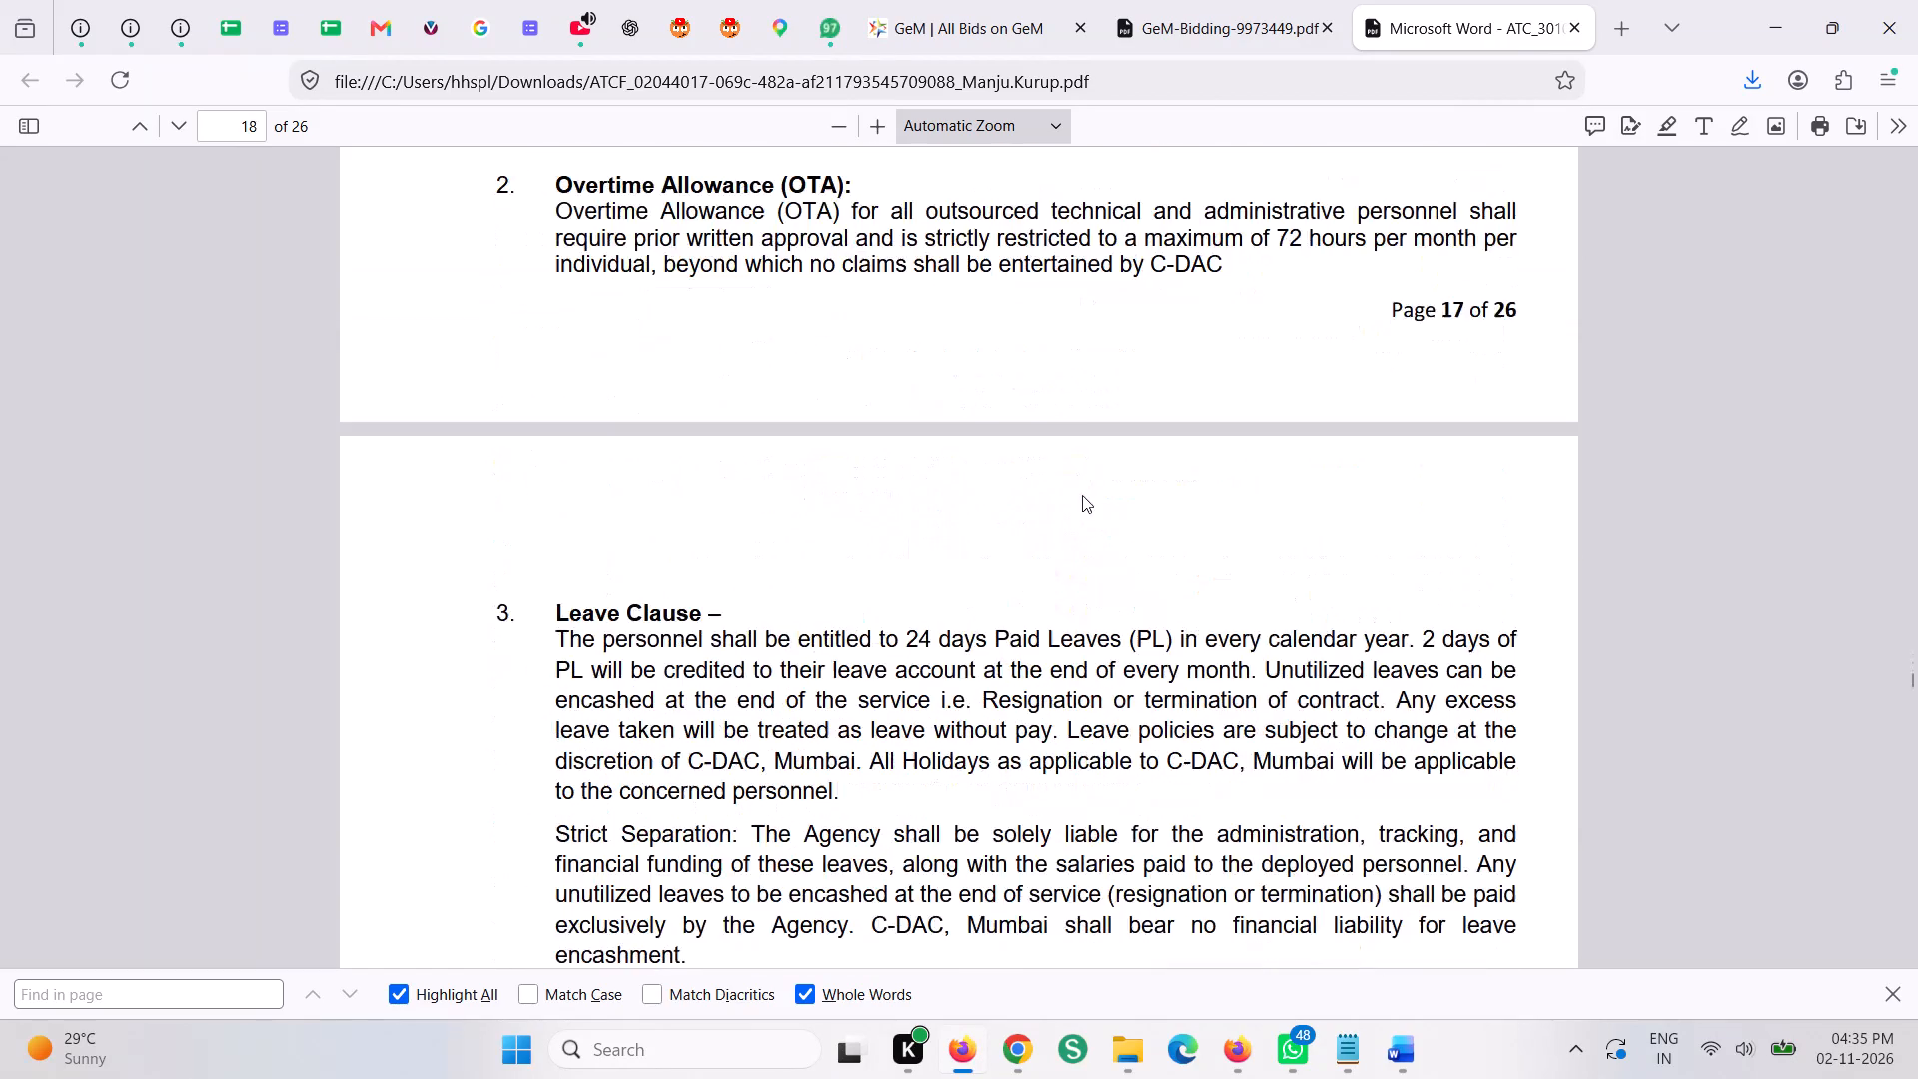
scroll(1054, 497, down, 19)
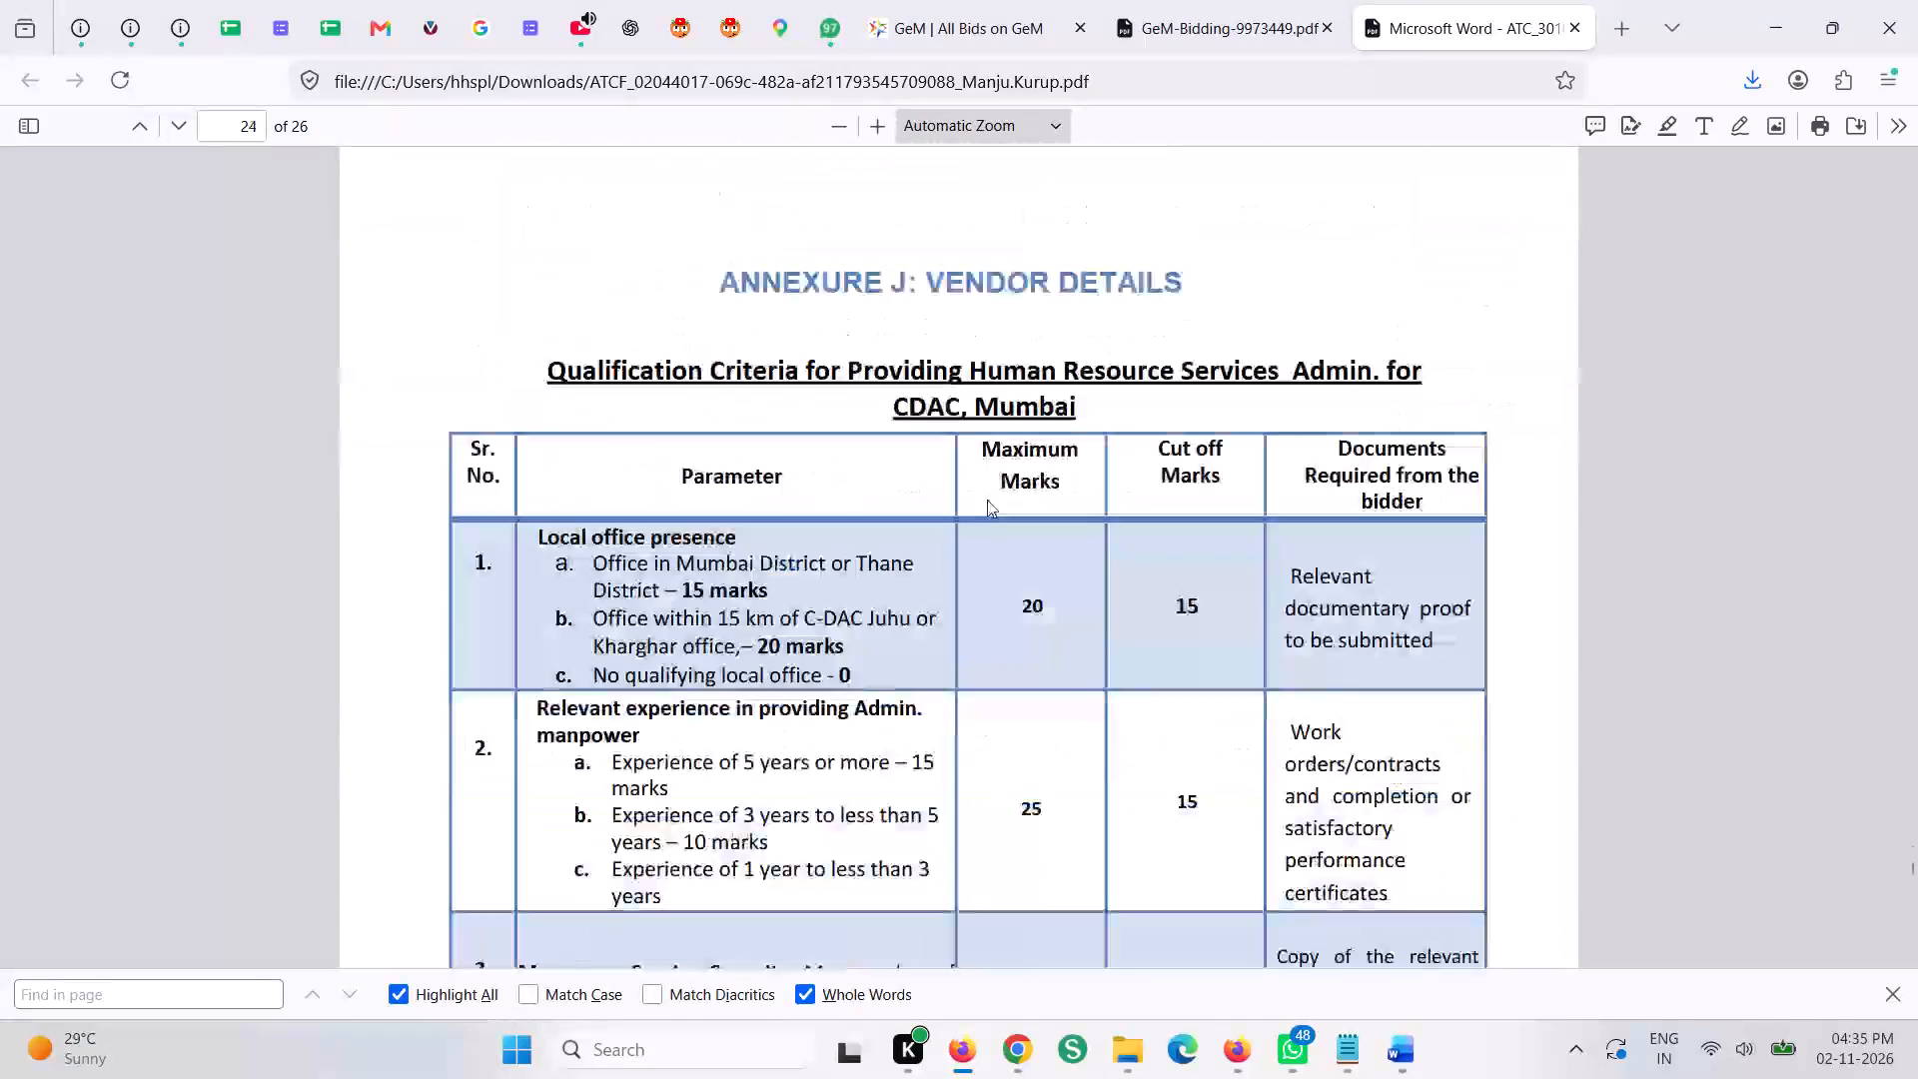
scroll(987, 500, up, 3)
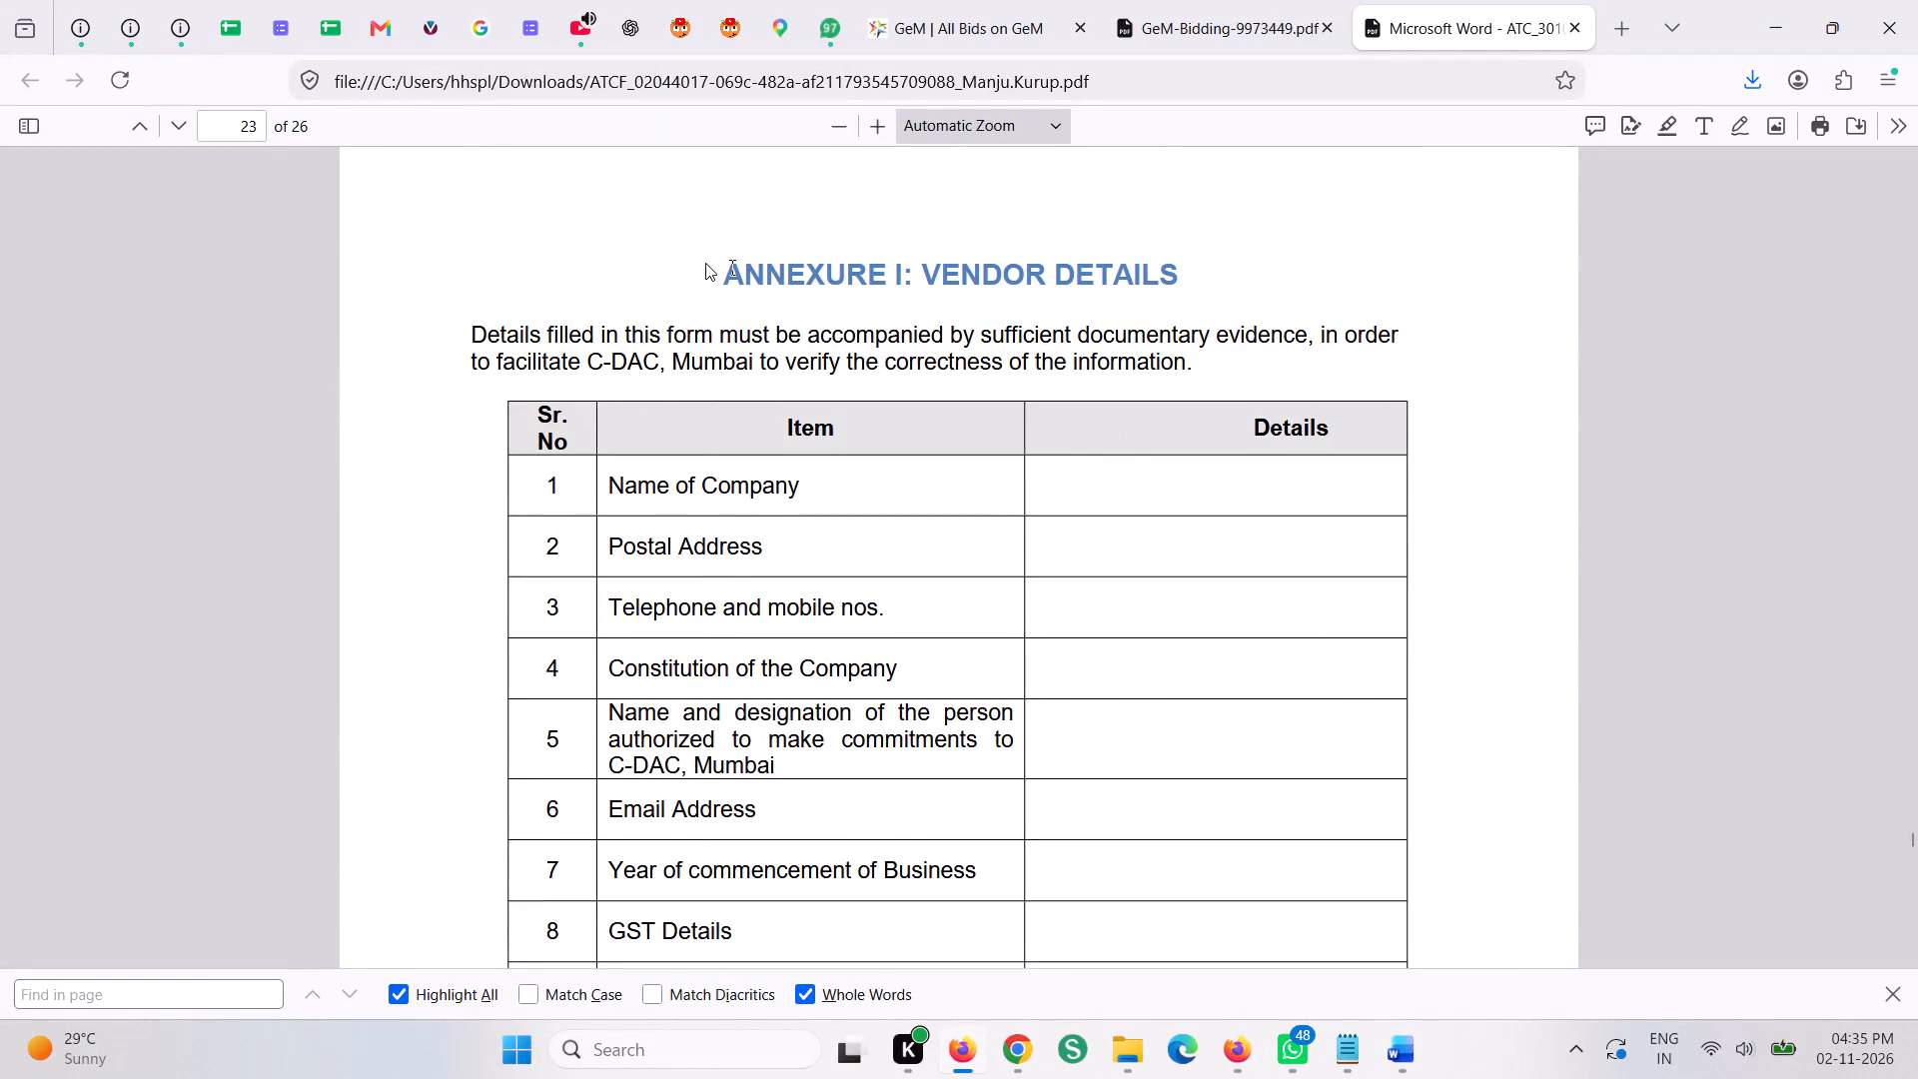
Copy "ANNEXURE I" from the Vendor Details heading on page 23 of the ATC document.
click(735, 275)
drag(735, 275, 894, 275)
key(ctrl+c)
key(ctrl+c)
key(ctrl+c)
key(ctrl+c)
key(ctrl+c)
key(ctrl+c)
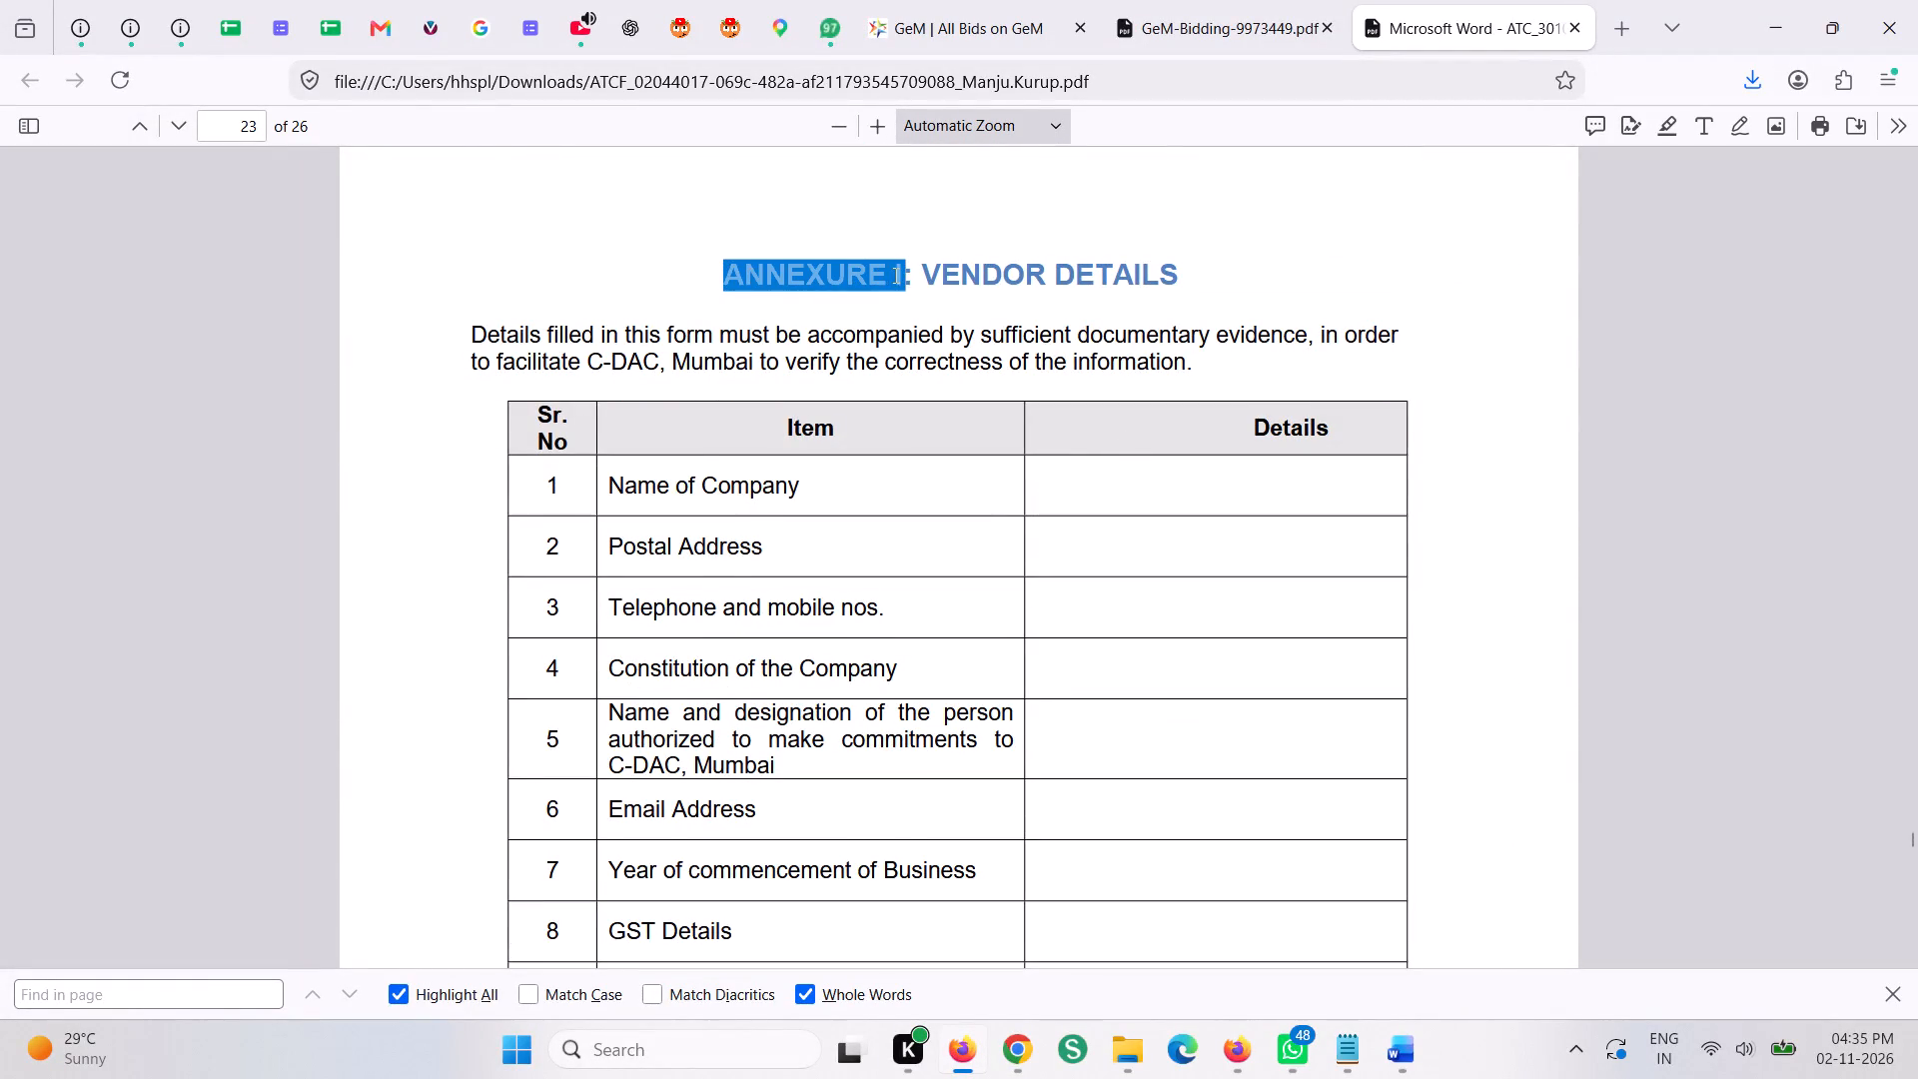
key(ctrl+c)
drag(894, 275, 900, 277)
key(ctrl+c)
key(ctrl+c)
key(ctrl+c)
In item 17 of the Required Documents list, add page 23 after page 7 and the copied "ANNEXURE I" after Annexure E.
key(alt+Tab)
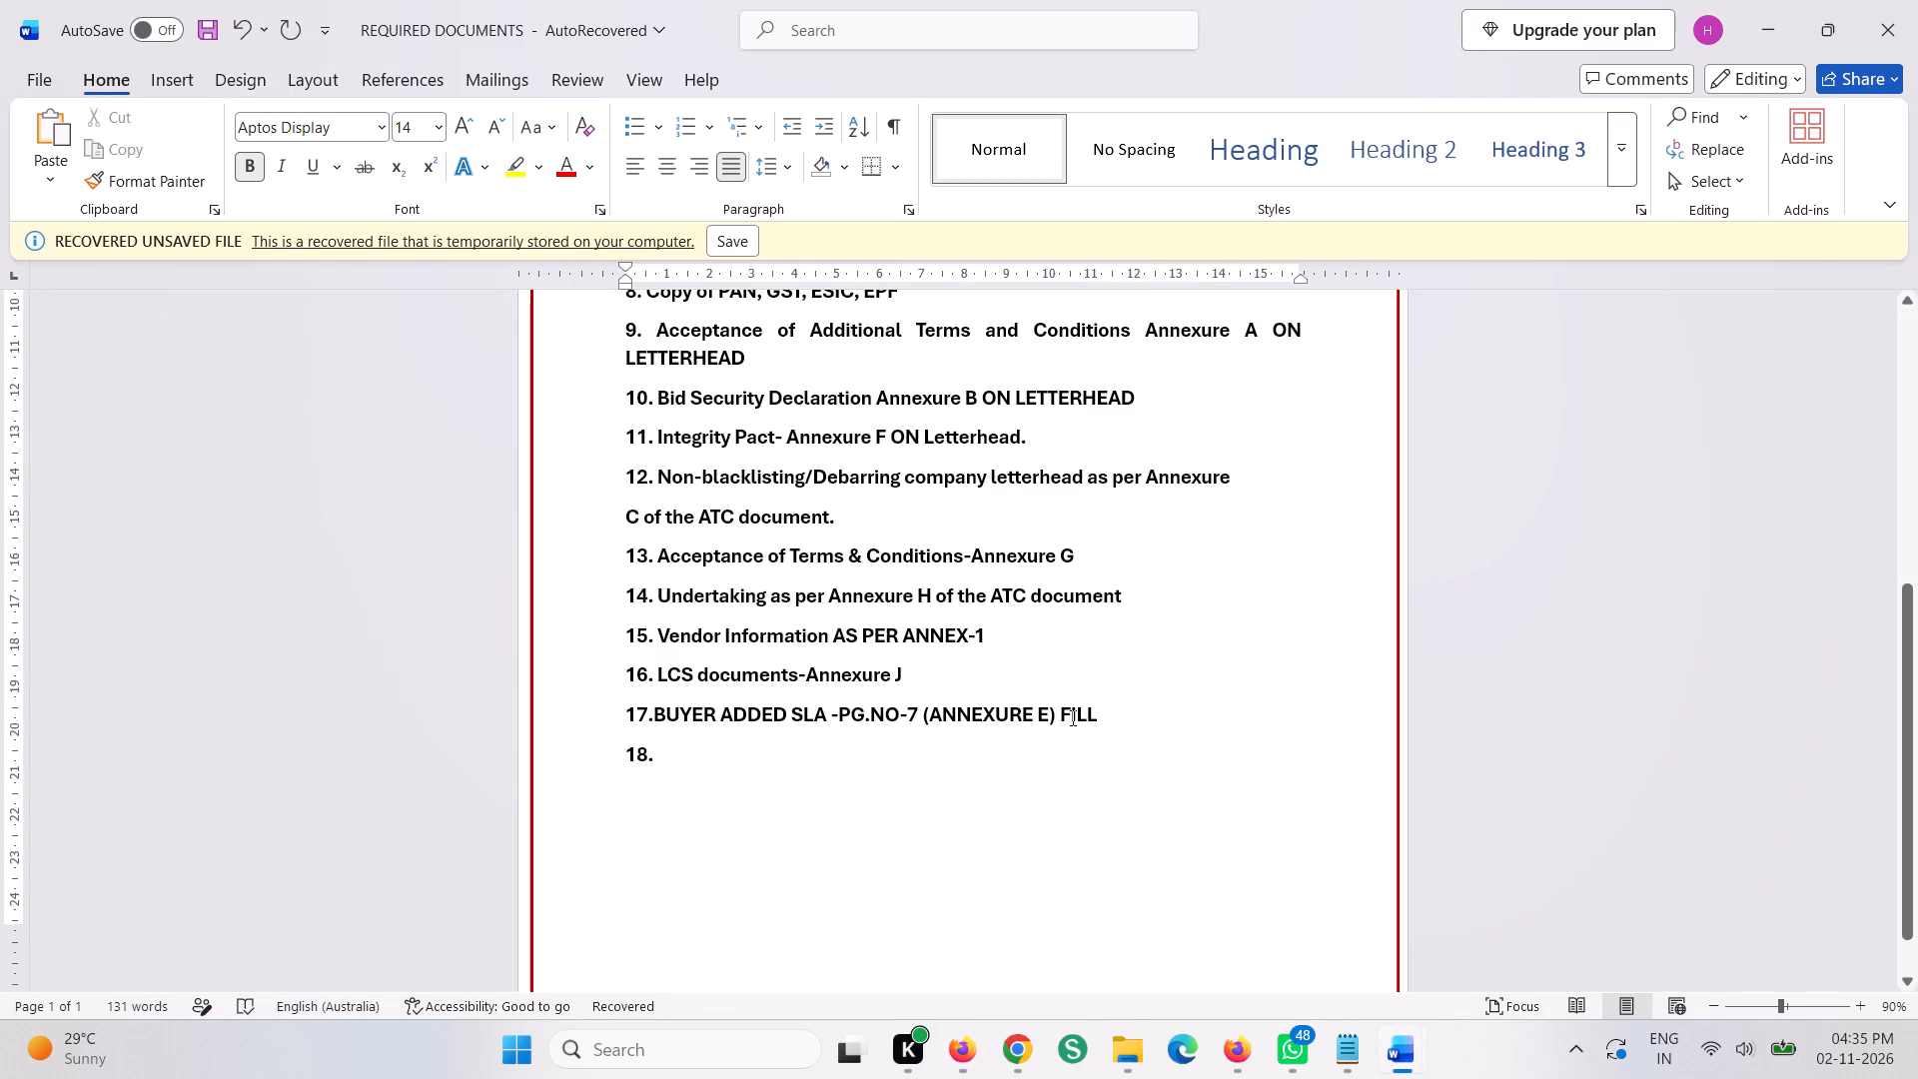
click(916, 713)
text(,23)
click(1078, 716)
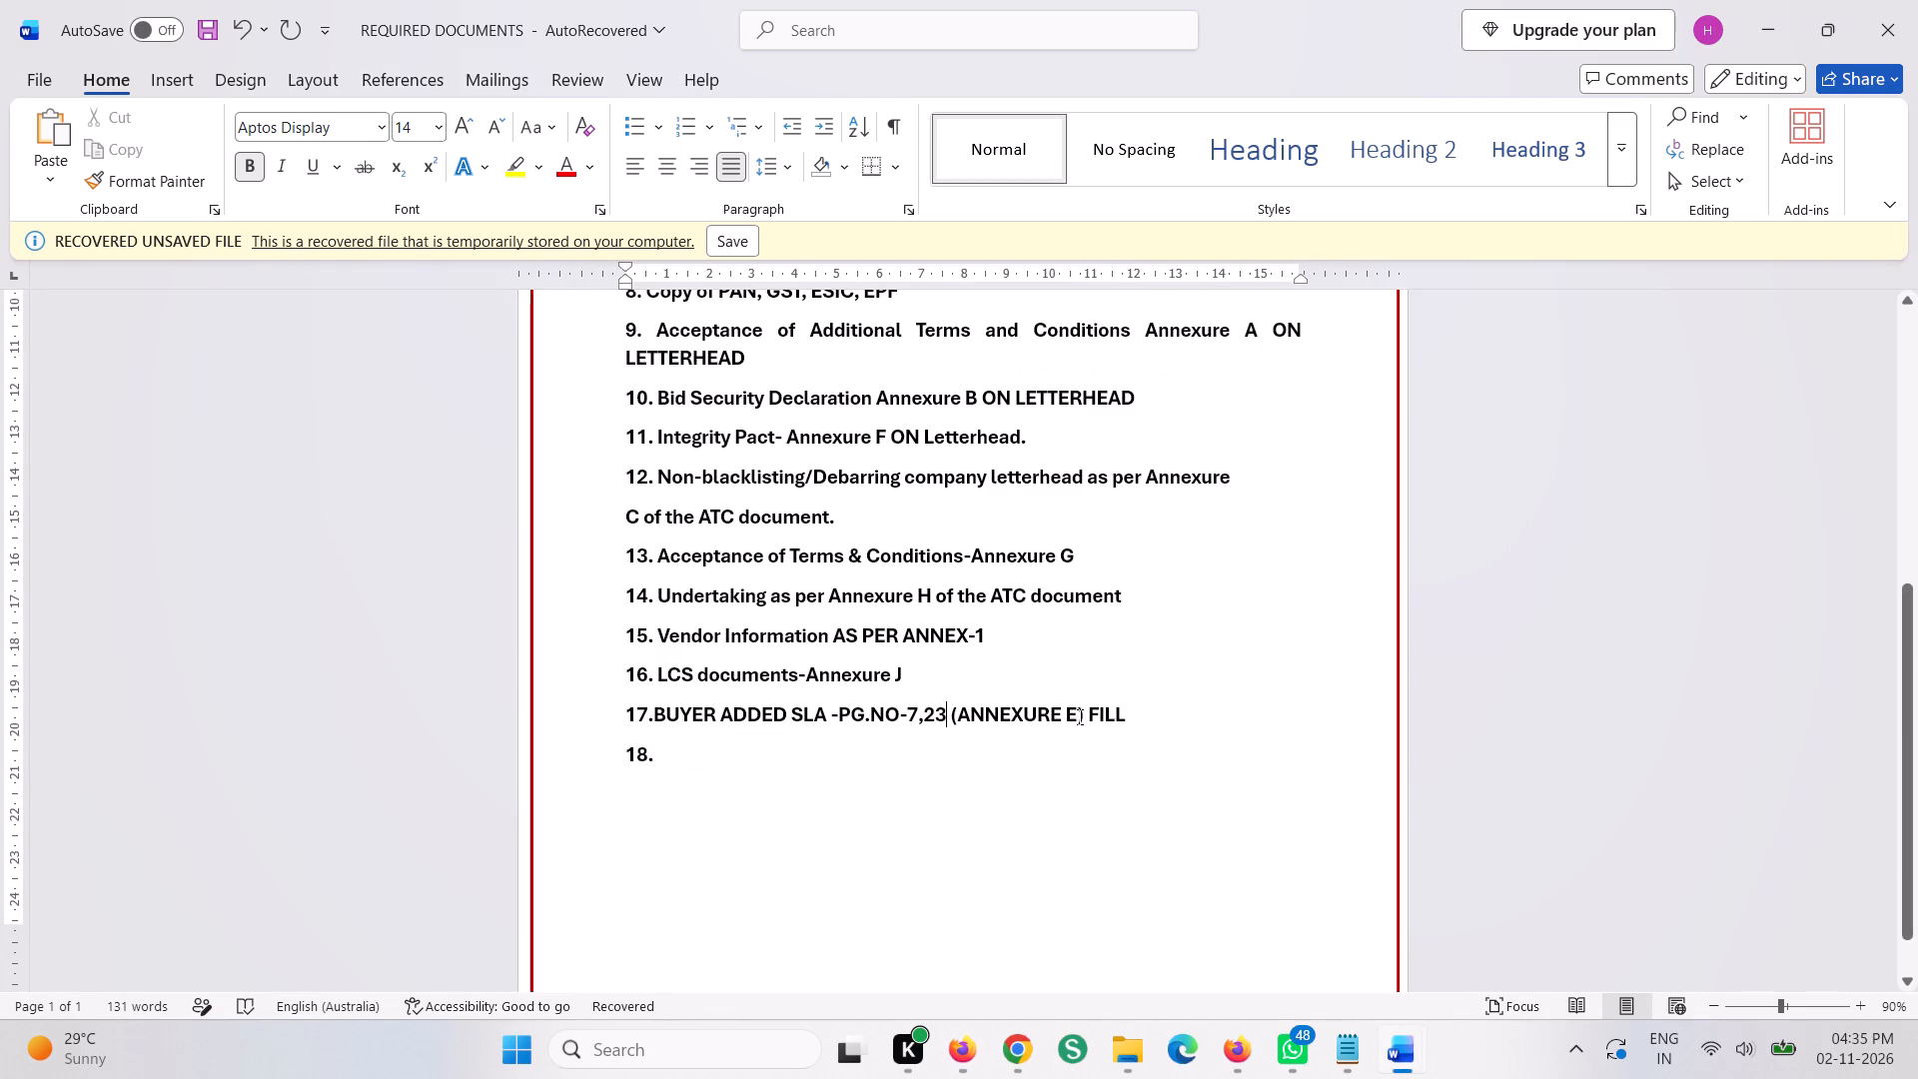
key(comma)
key(ctrl+v)
Look through the ATC document from Annexure I to the last page for any remaining forms or requirements.
key(alt+Tab)
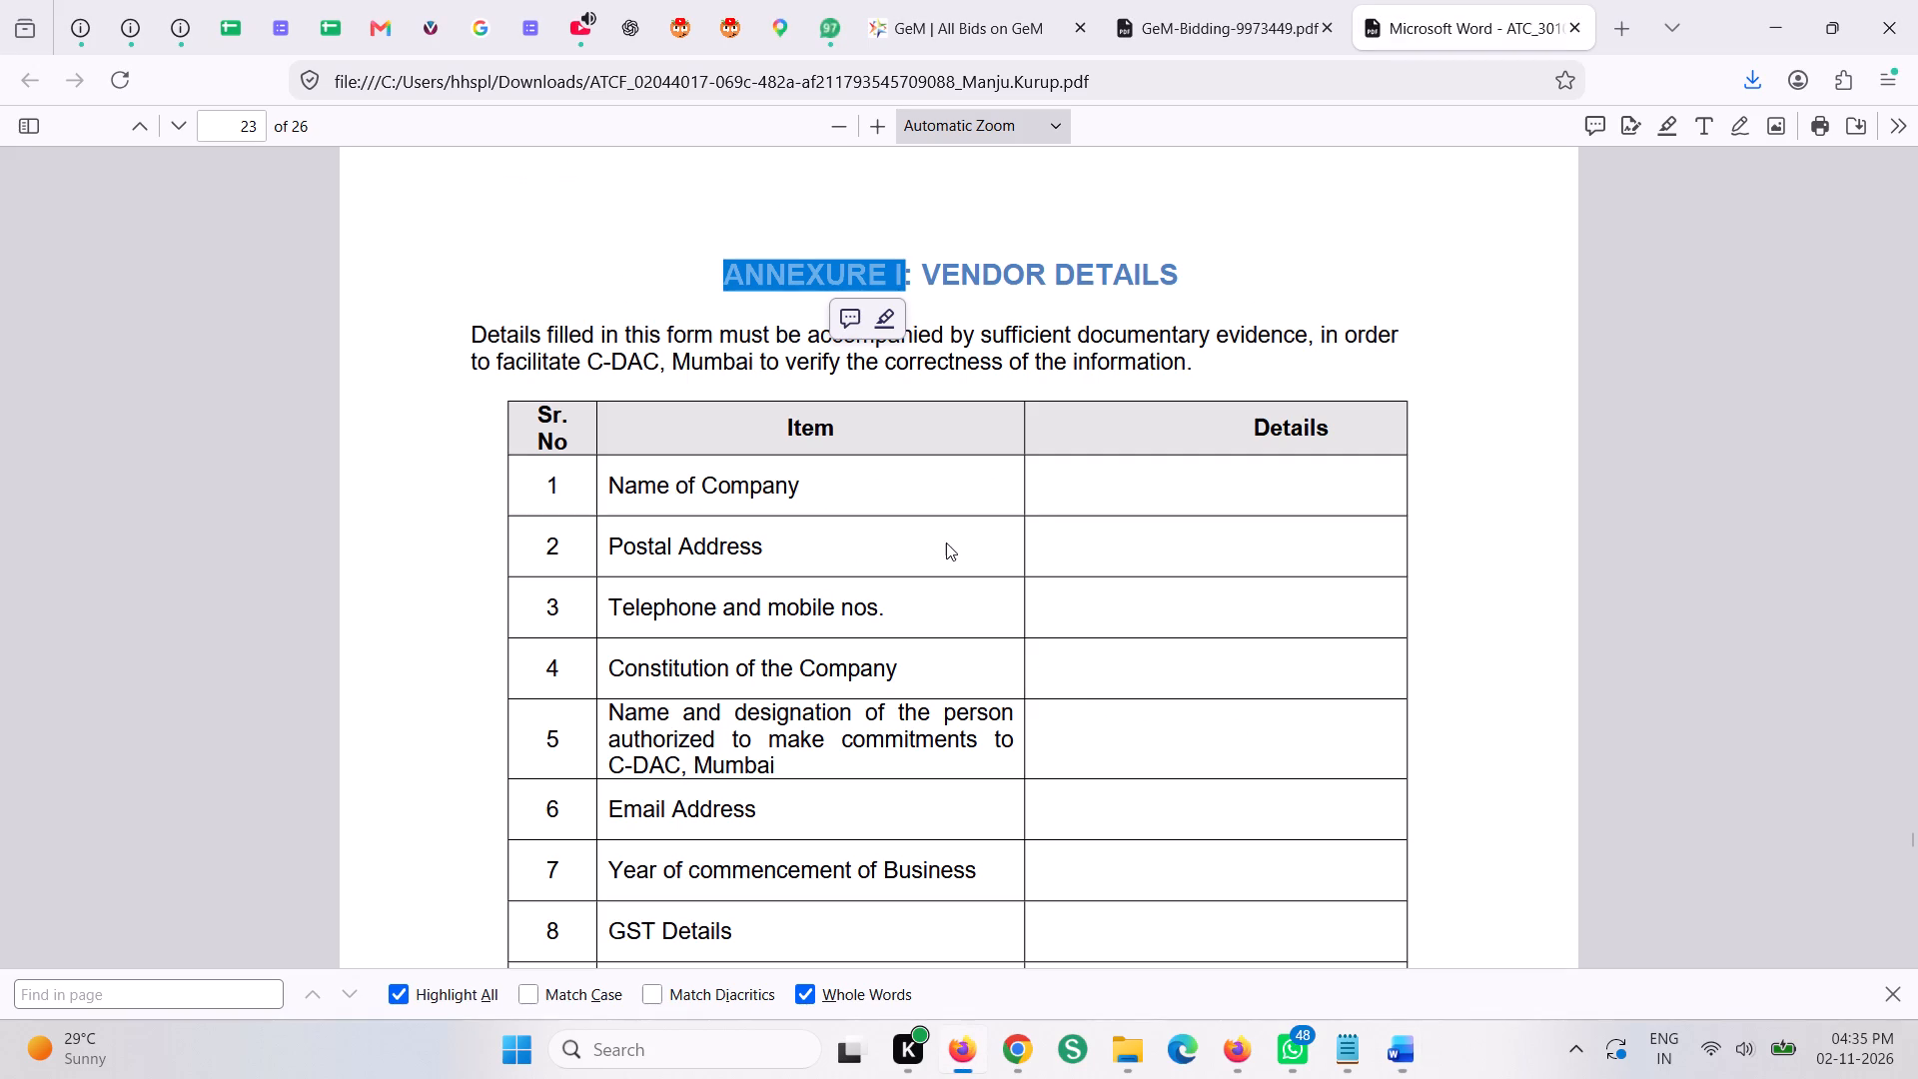
scroll(893, 558, down, 3)
scroll(879, 573, up, 2)
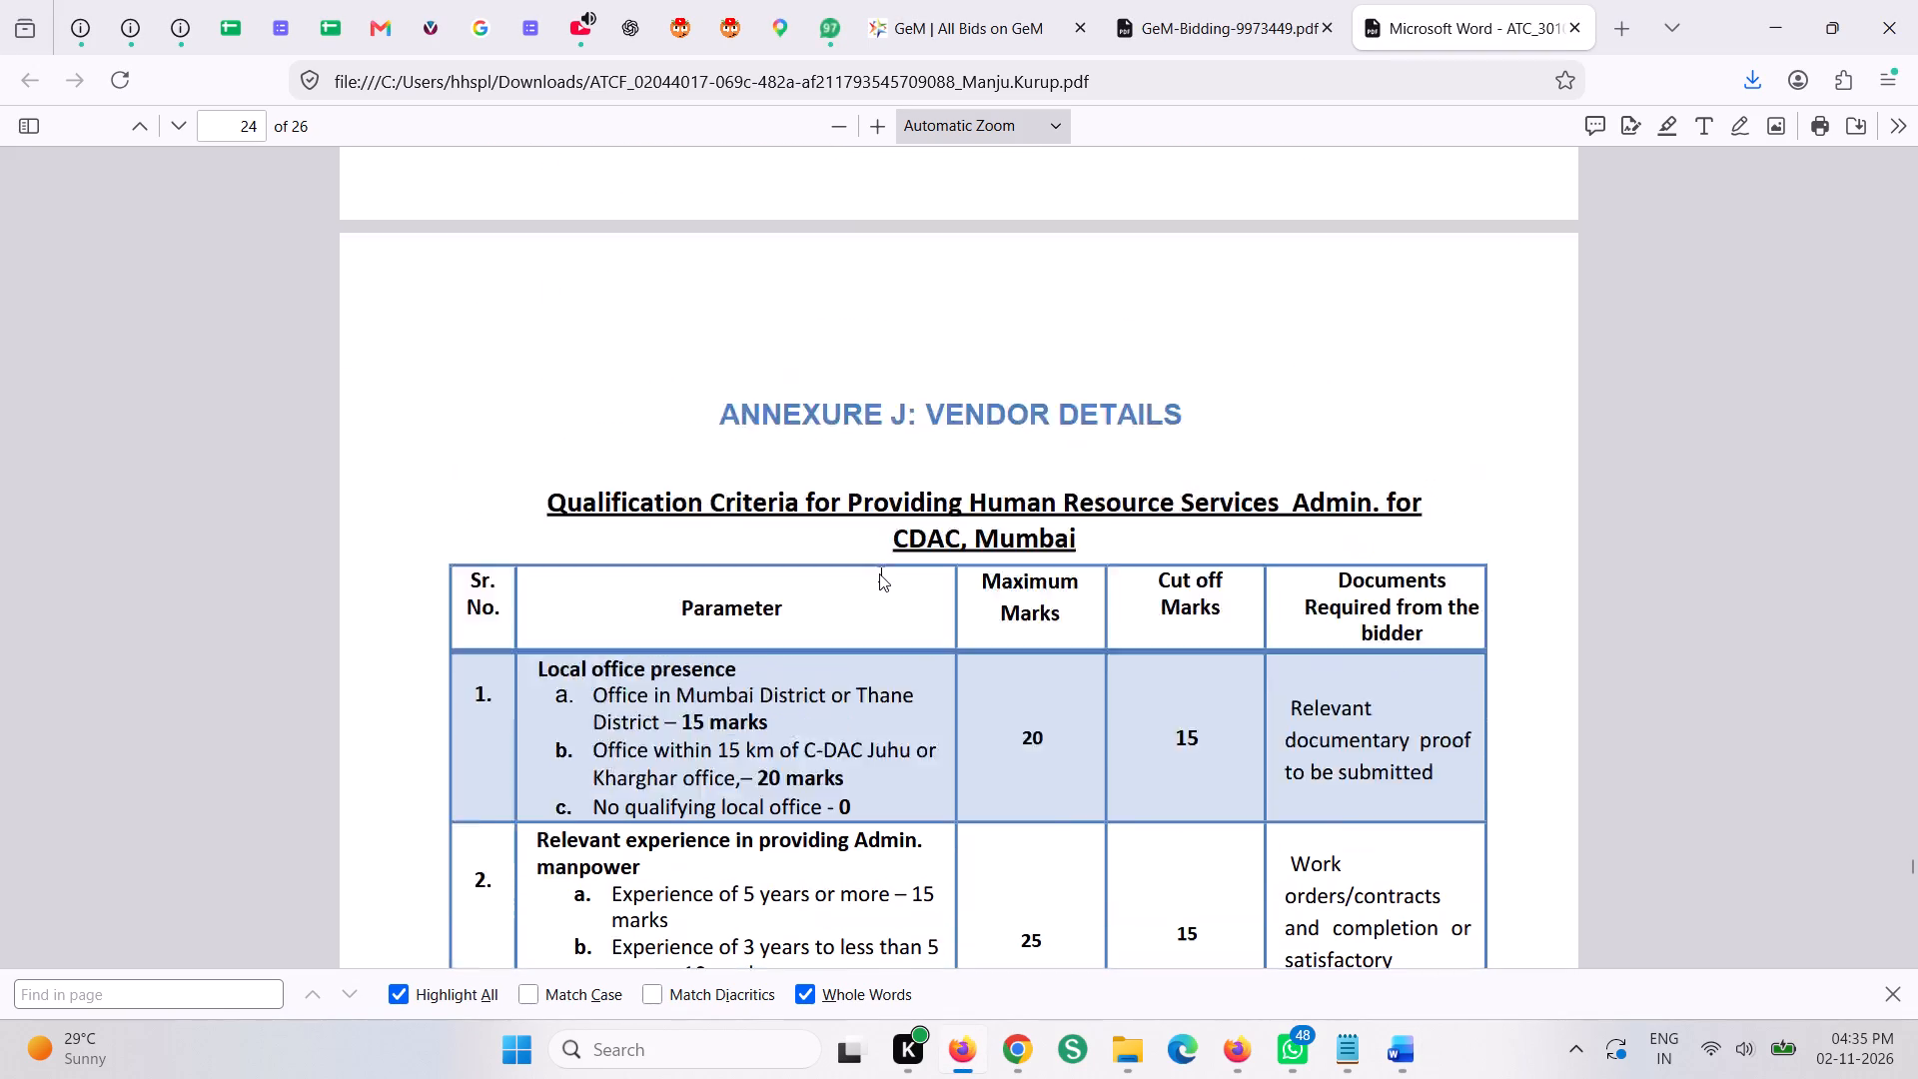
scroll(755, 591, up, 1)
scroll(751, 600, down, 1)
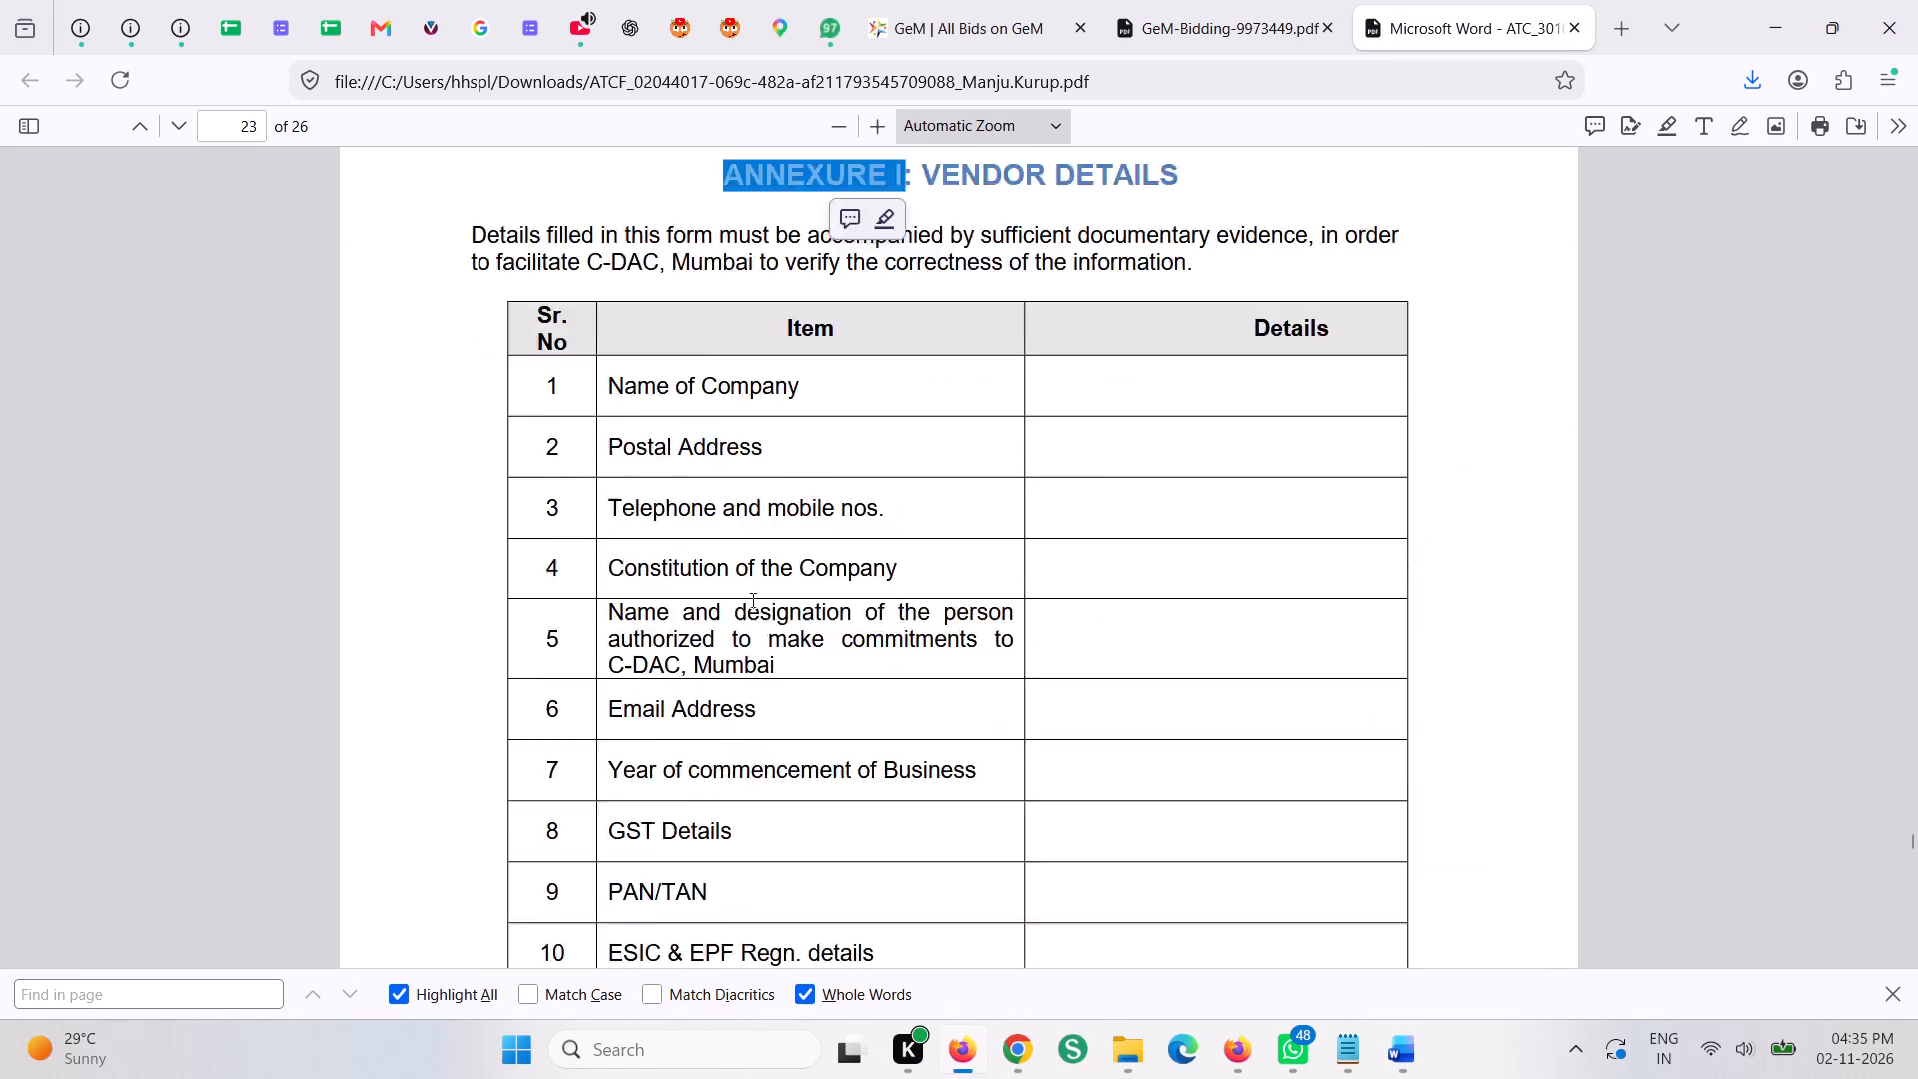
scroll(705, 554, up, 1)
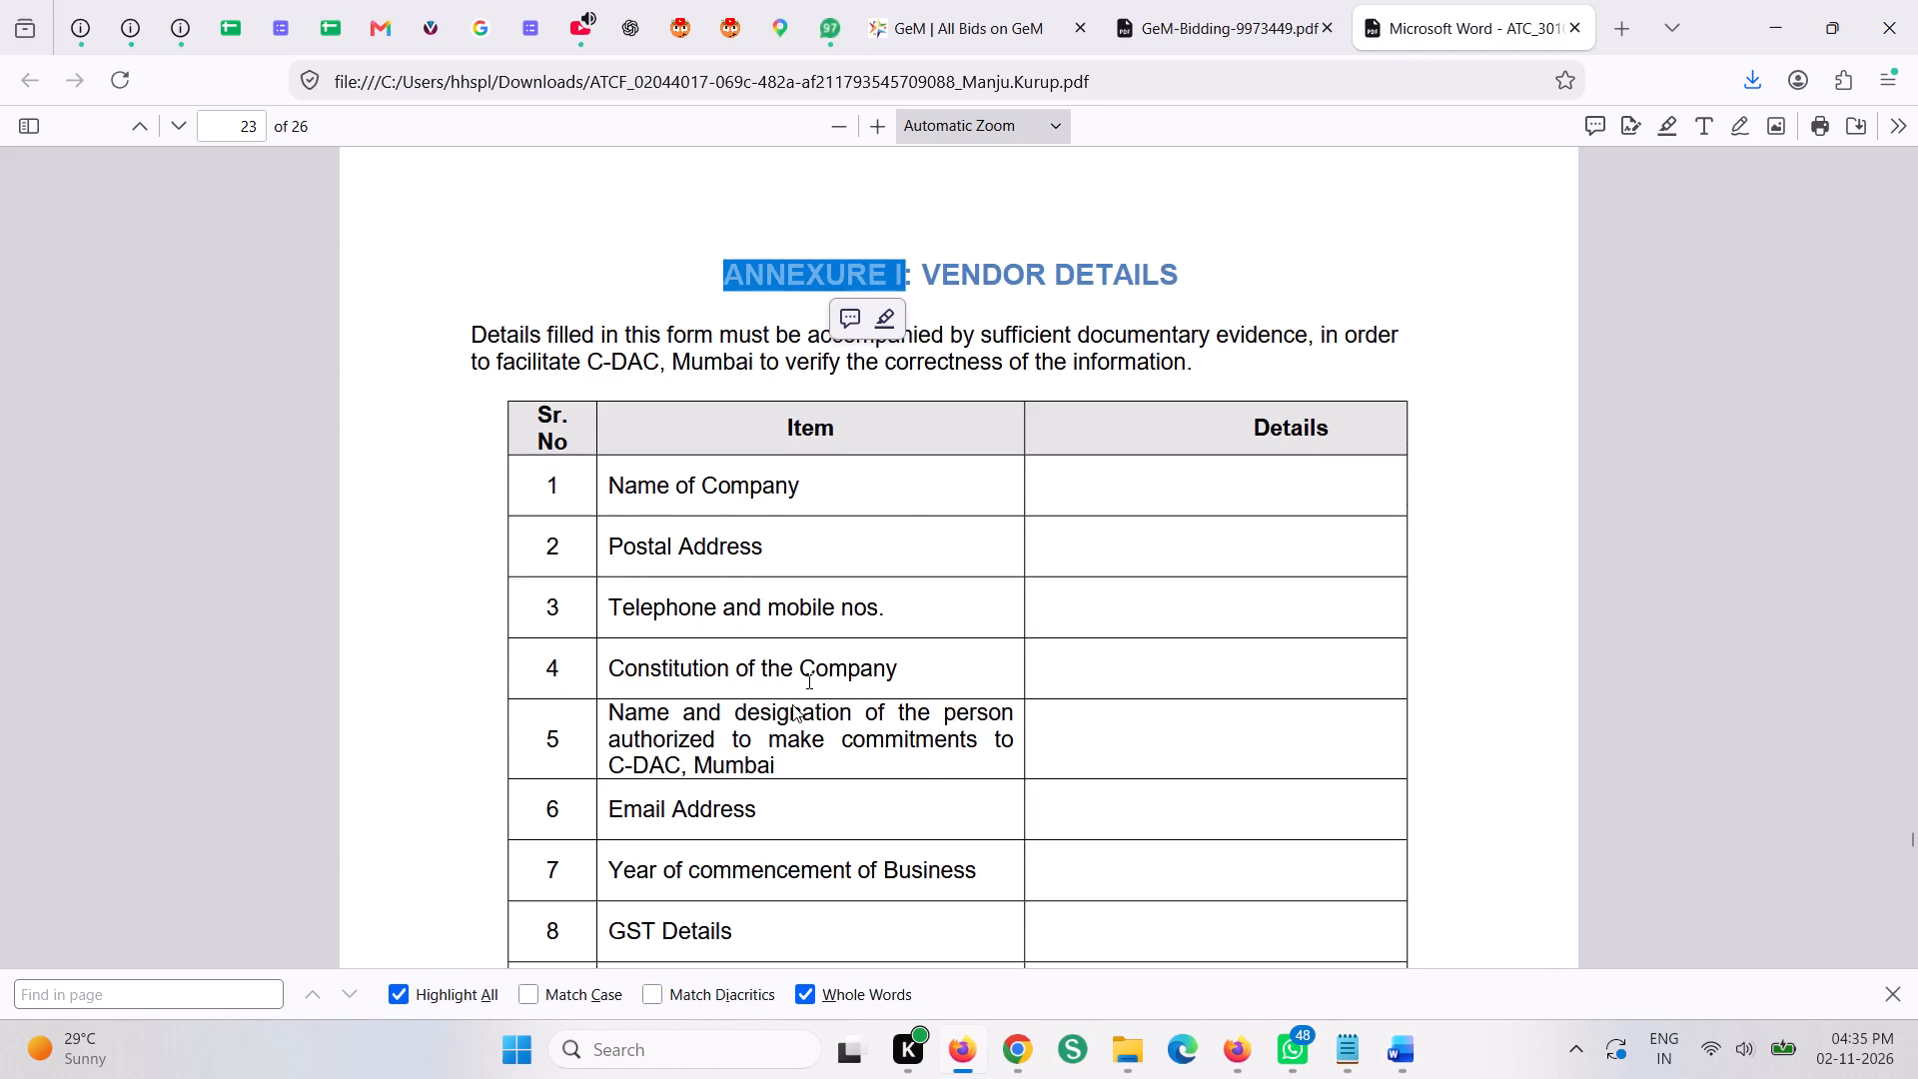
scroll(901, 729, down, 3)
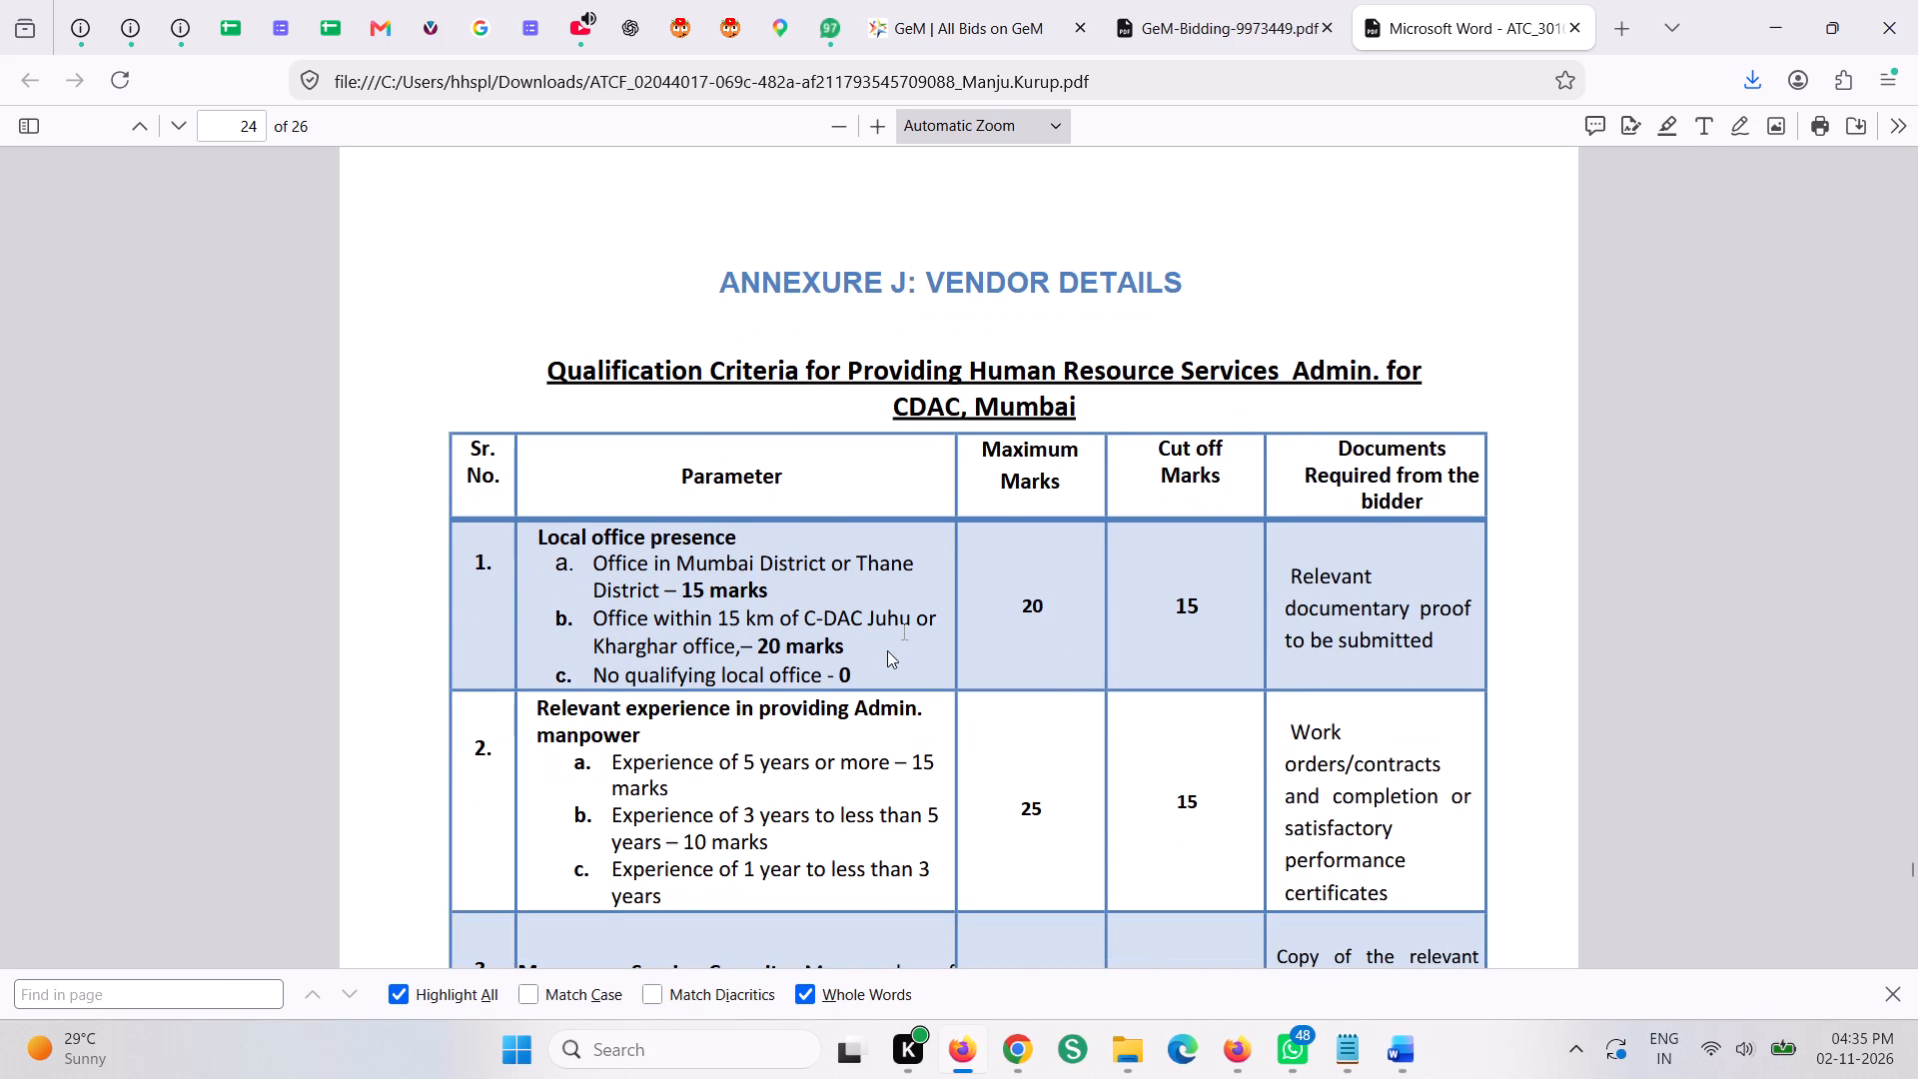
scroll(883, 654, down, 4)
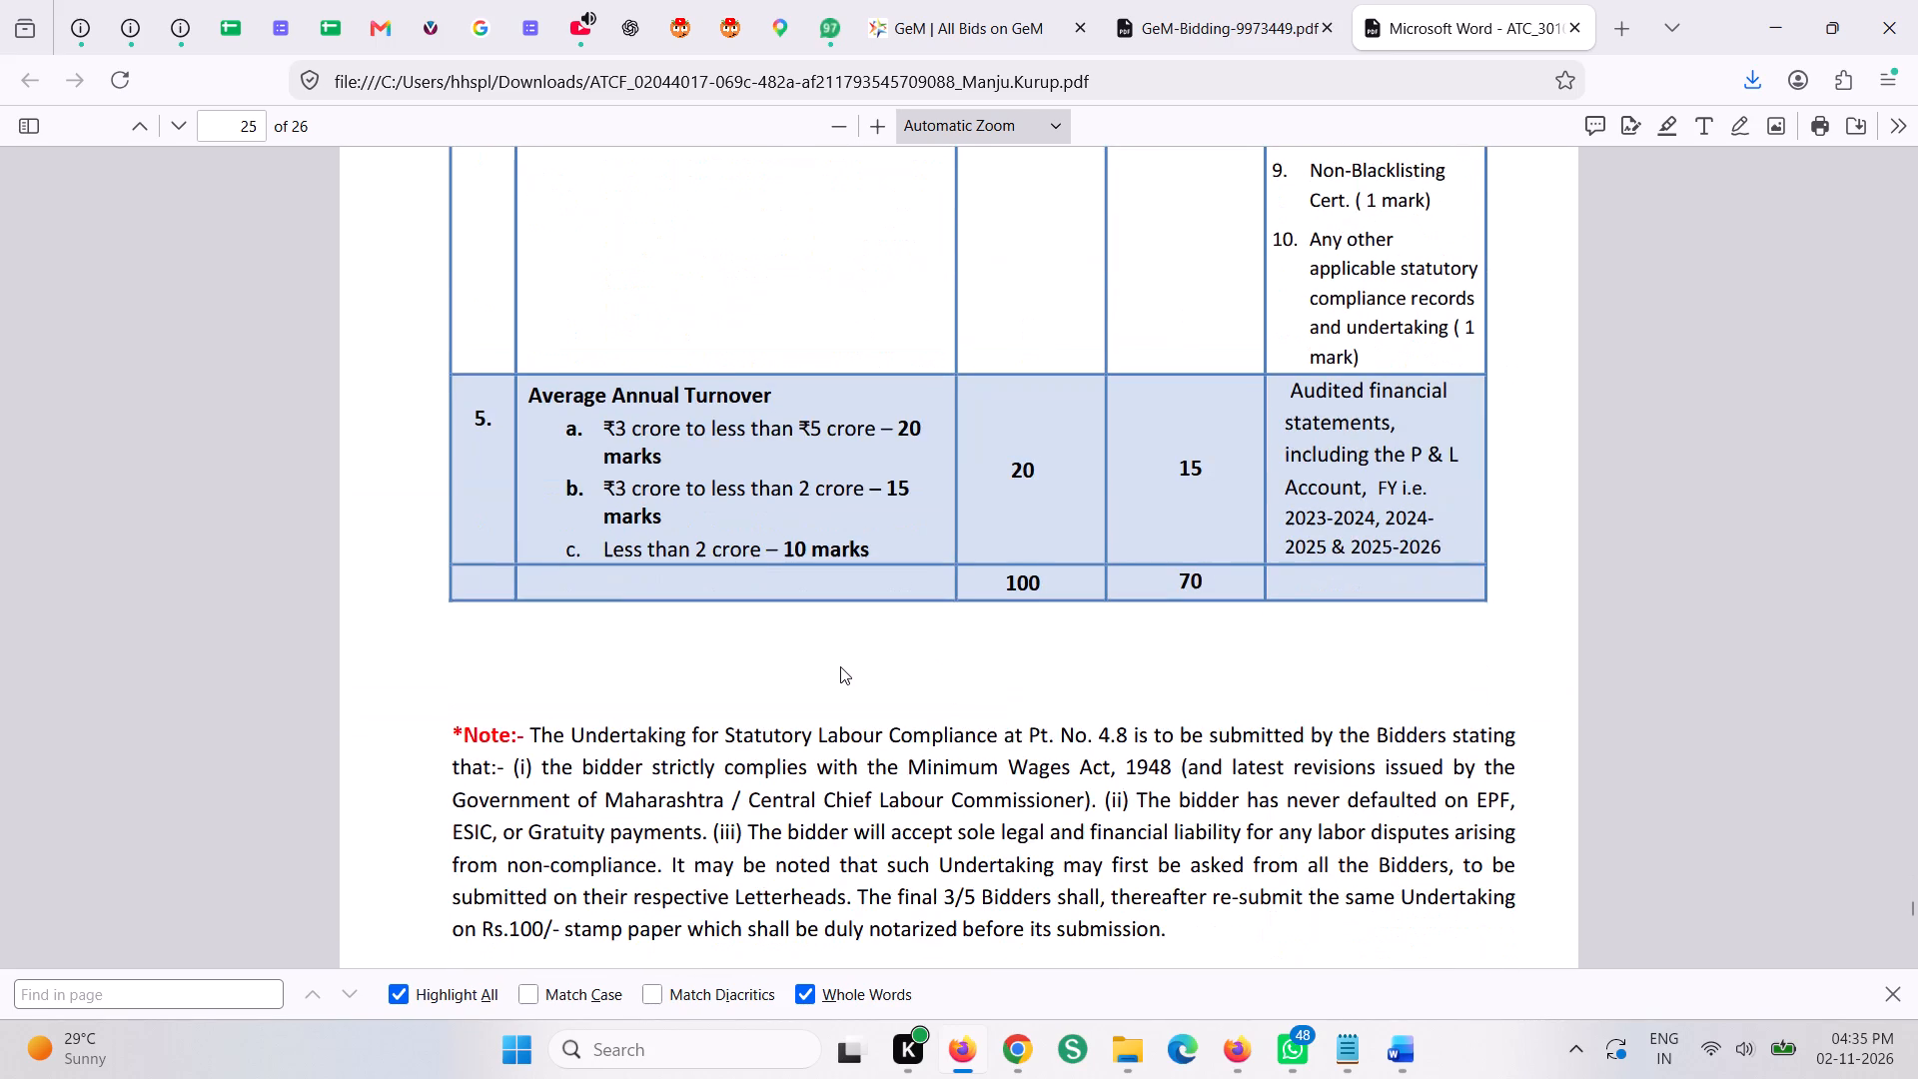
scroll(840, 666, down, 5)
scroll(927, 673, down, 3)
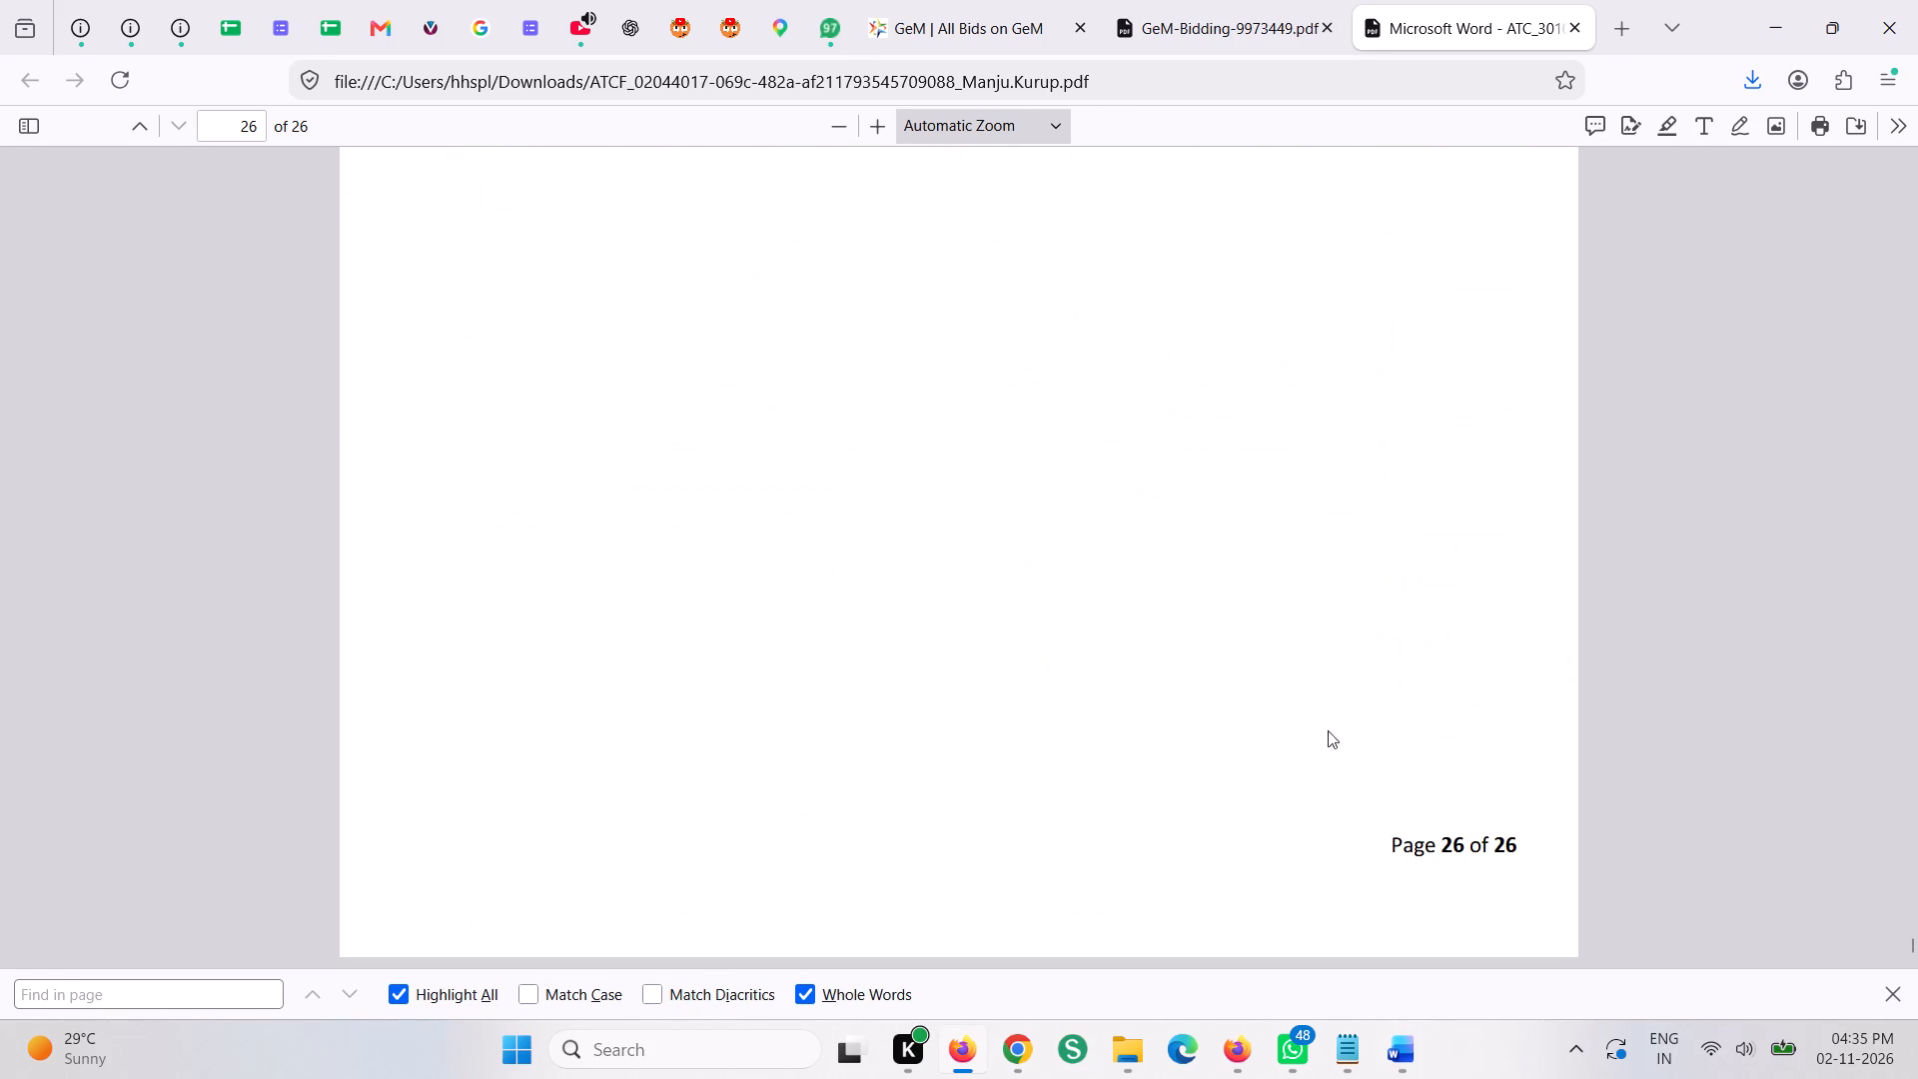
Check the open ANNEXURE Word document and close it.
click(1389, 1051)
click(1793, 974)
scroll(1109, 679, up, 2)
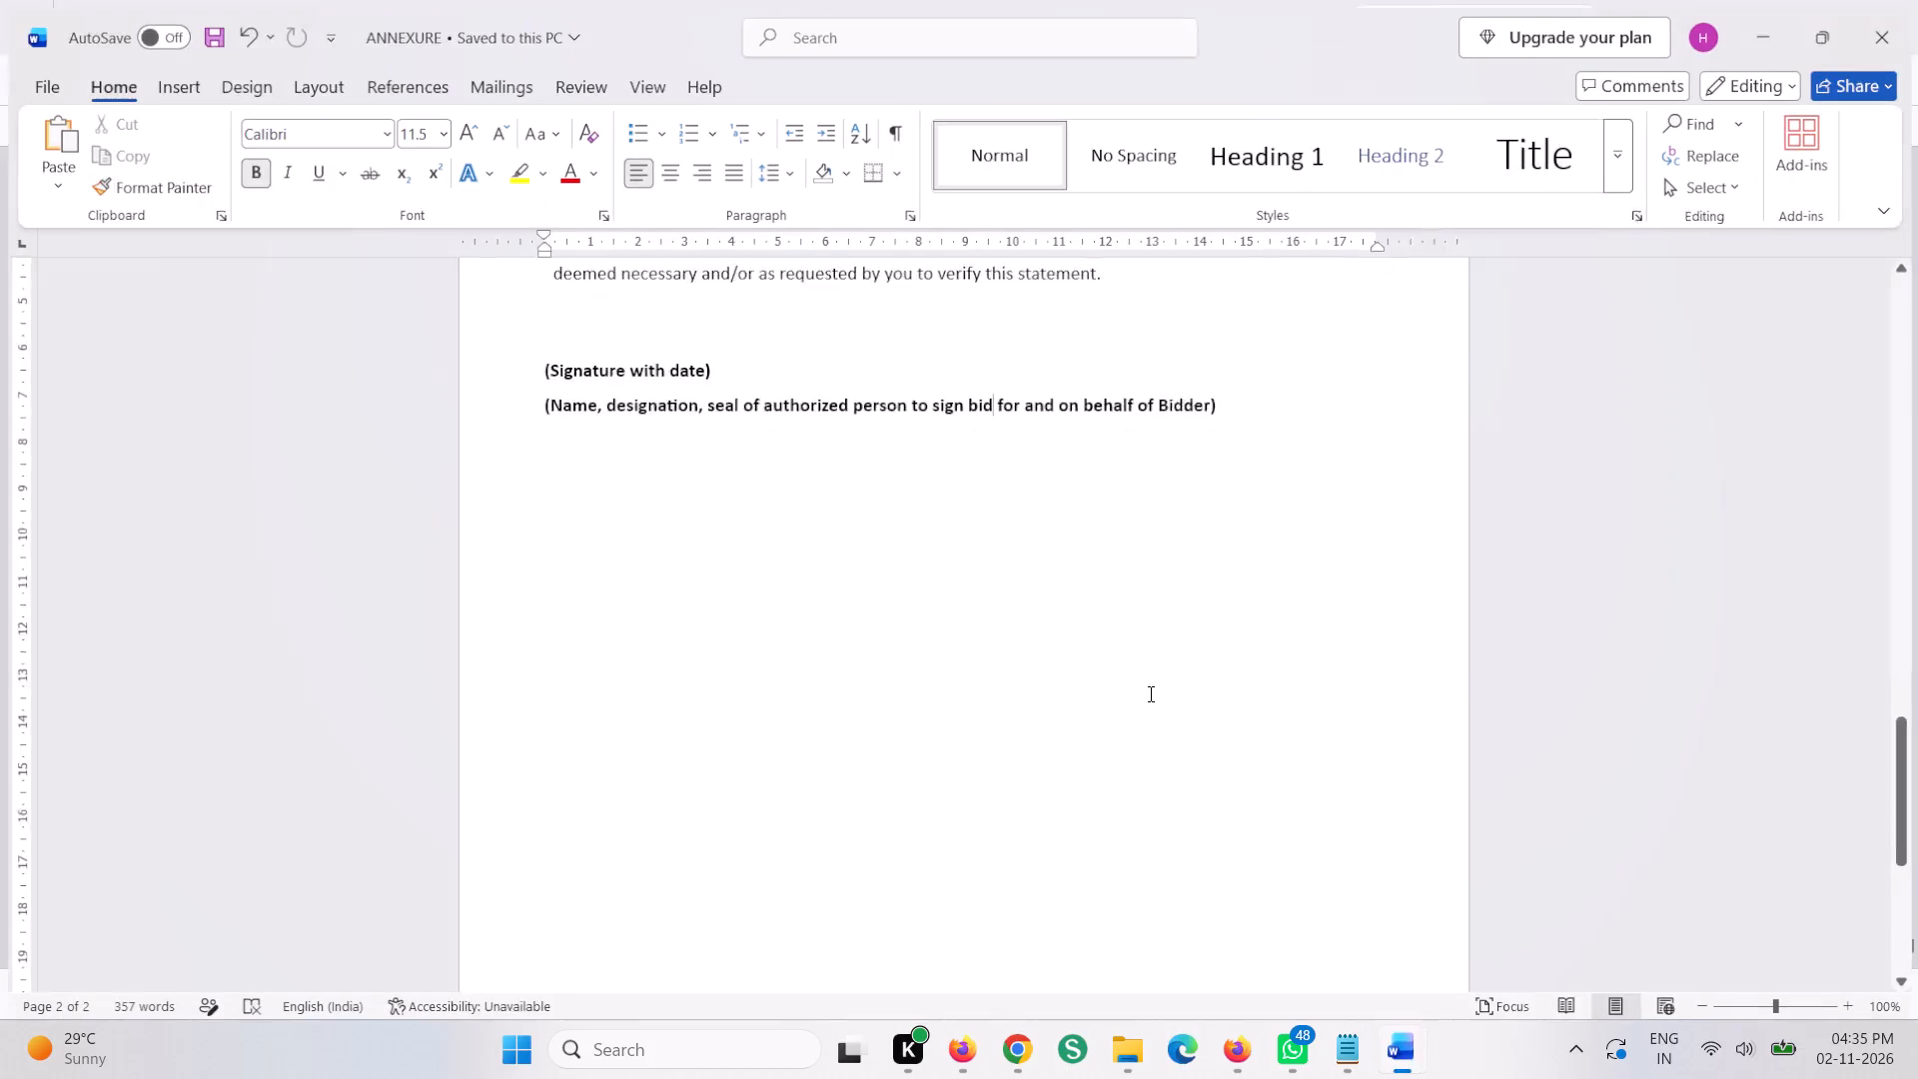
scroll(1109, 679, up, 17)
click(1891, 22)
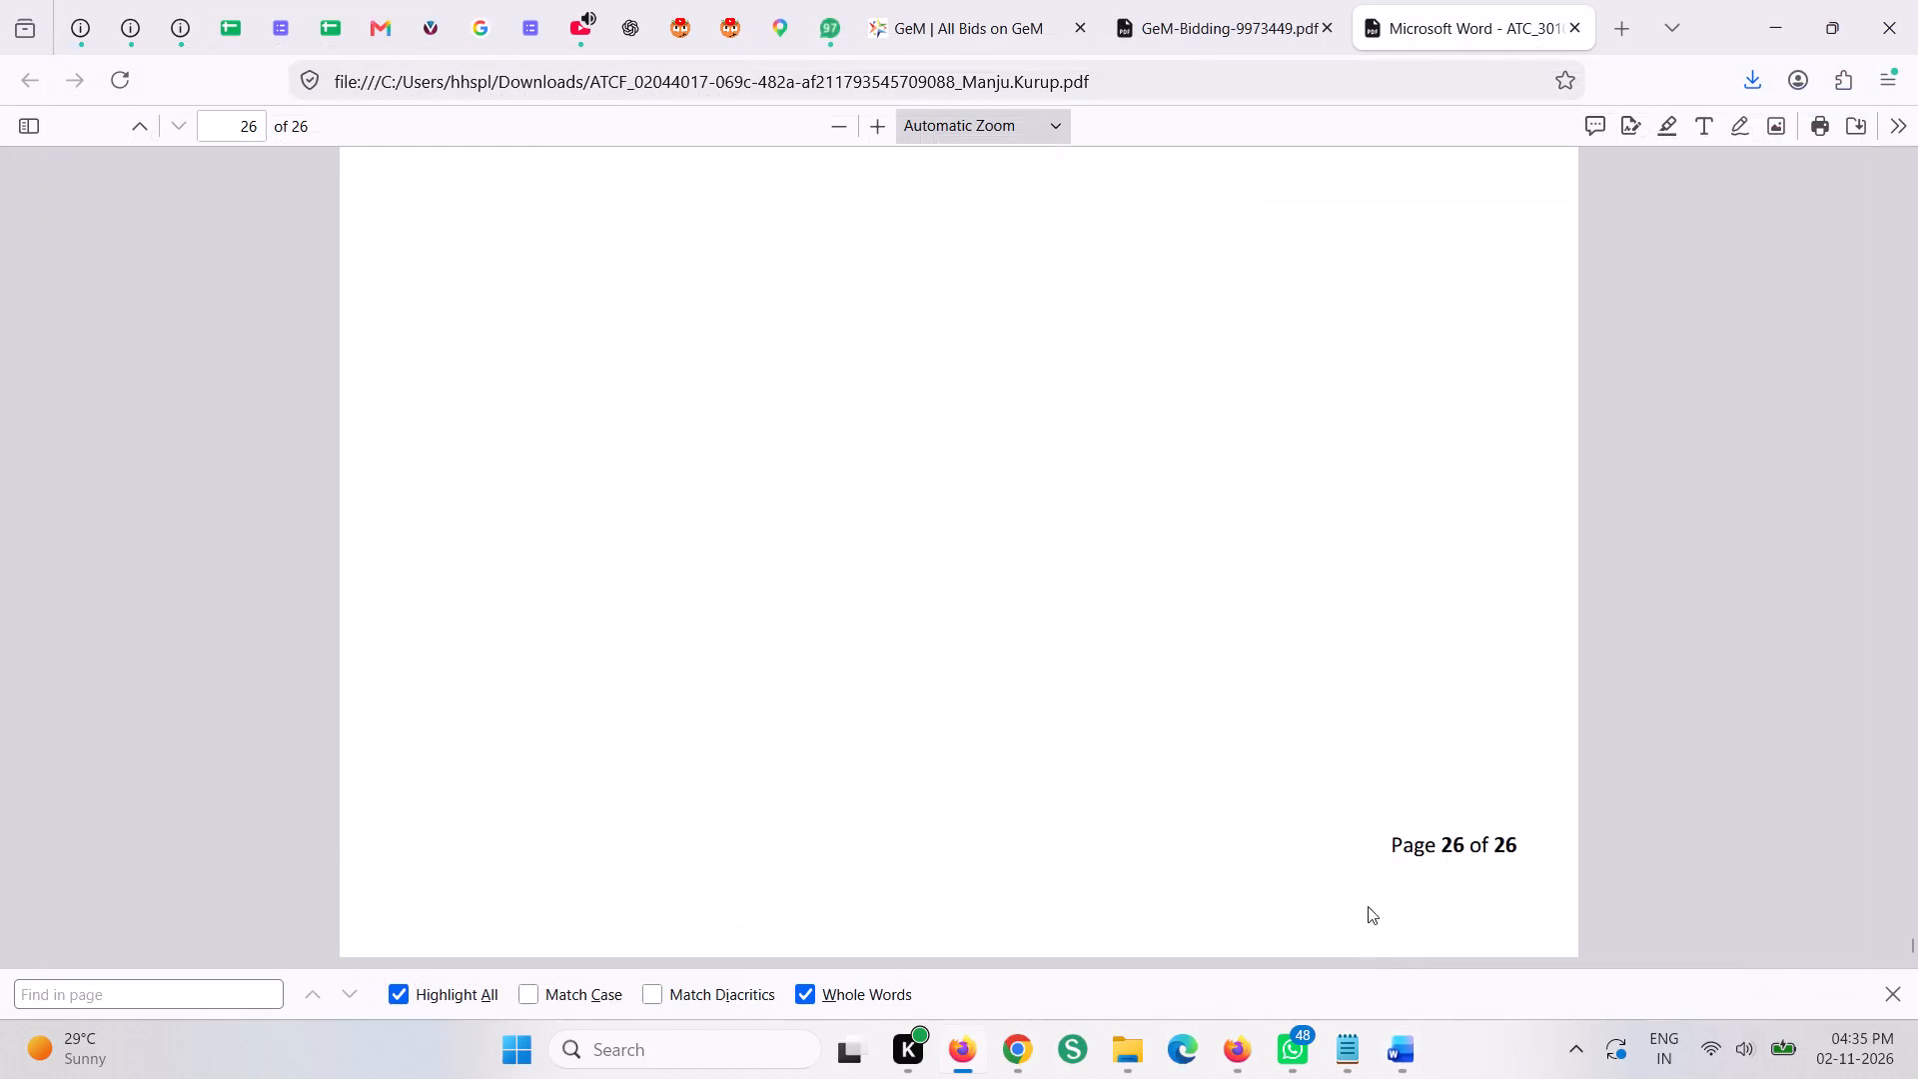
From the ALL ANNEXURES window in Word, open the downloaded ATC PDF, enable editing and convert it to an editable document.
click(1399, 1035)
click(1795, 926)
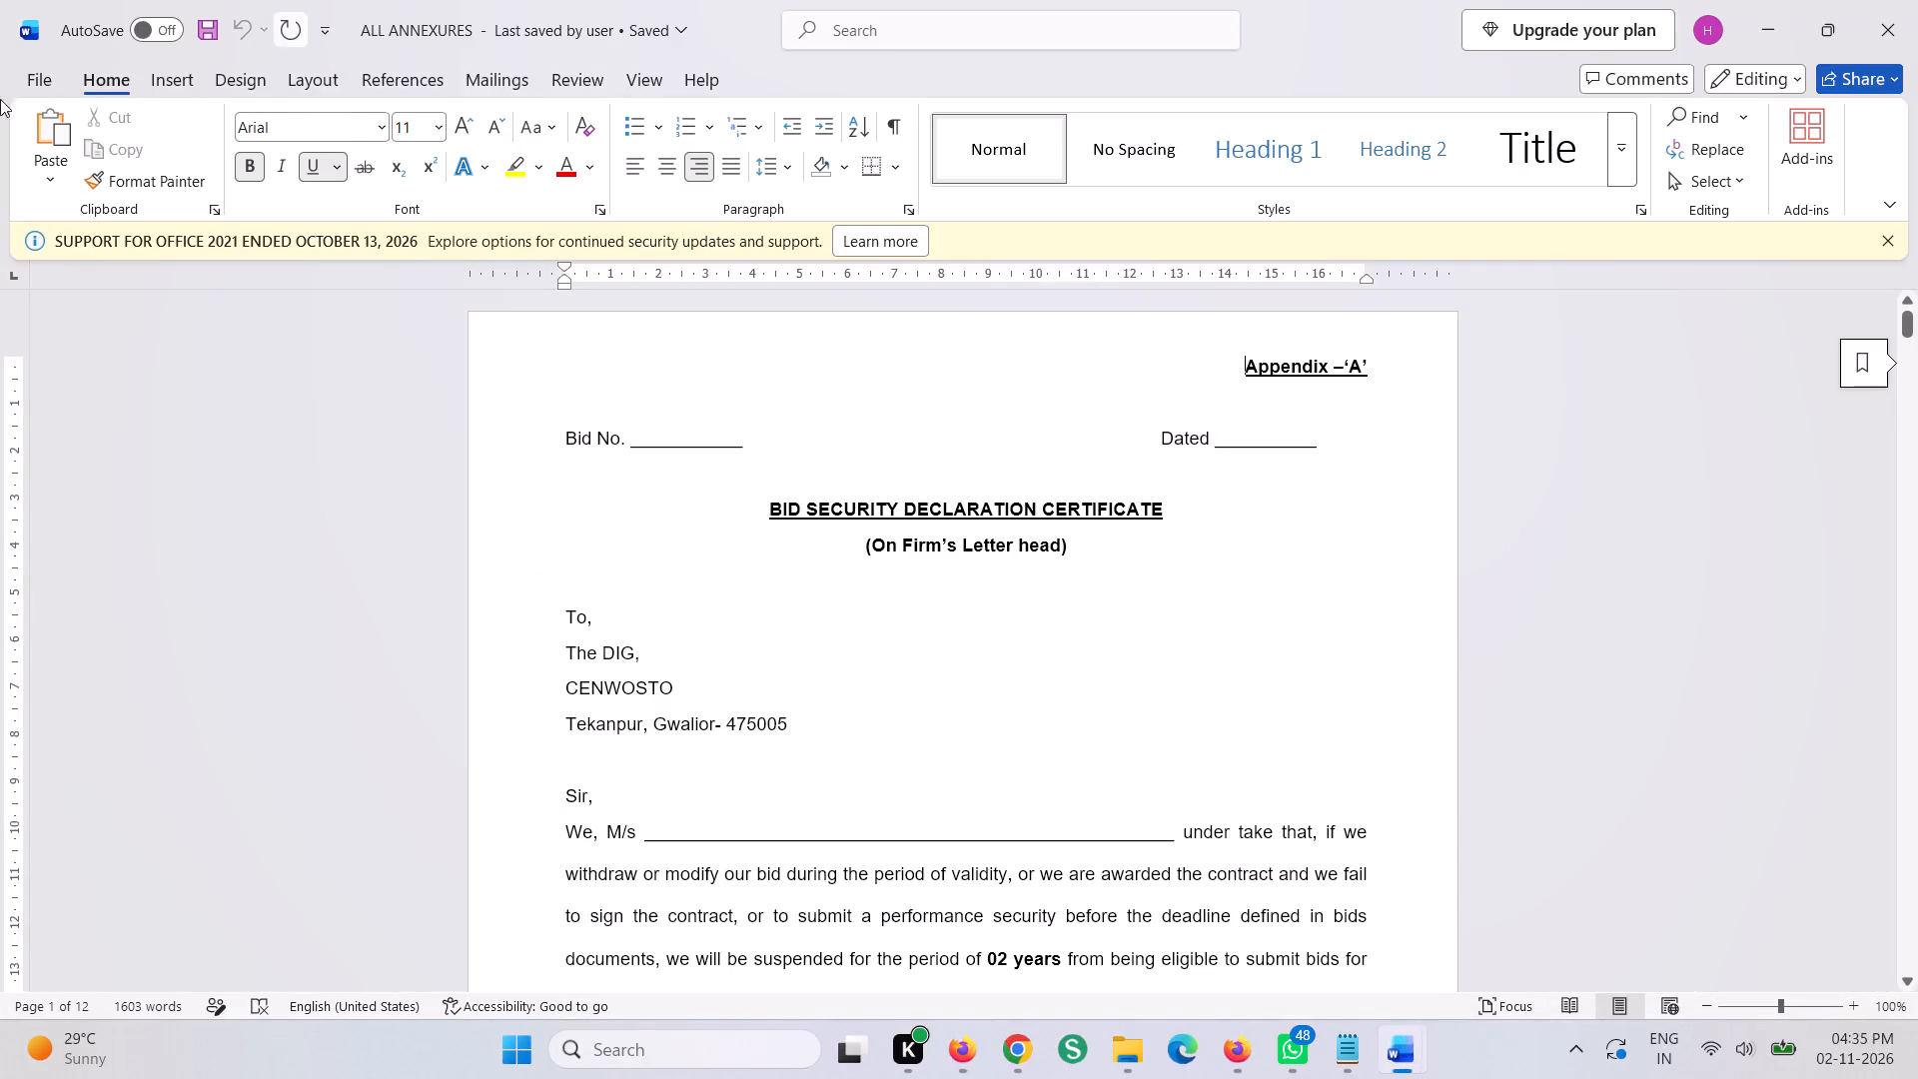
click(23, 83)
click(76, 250)
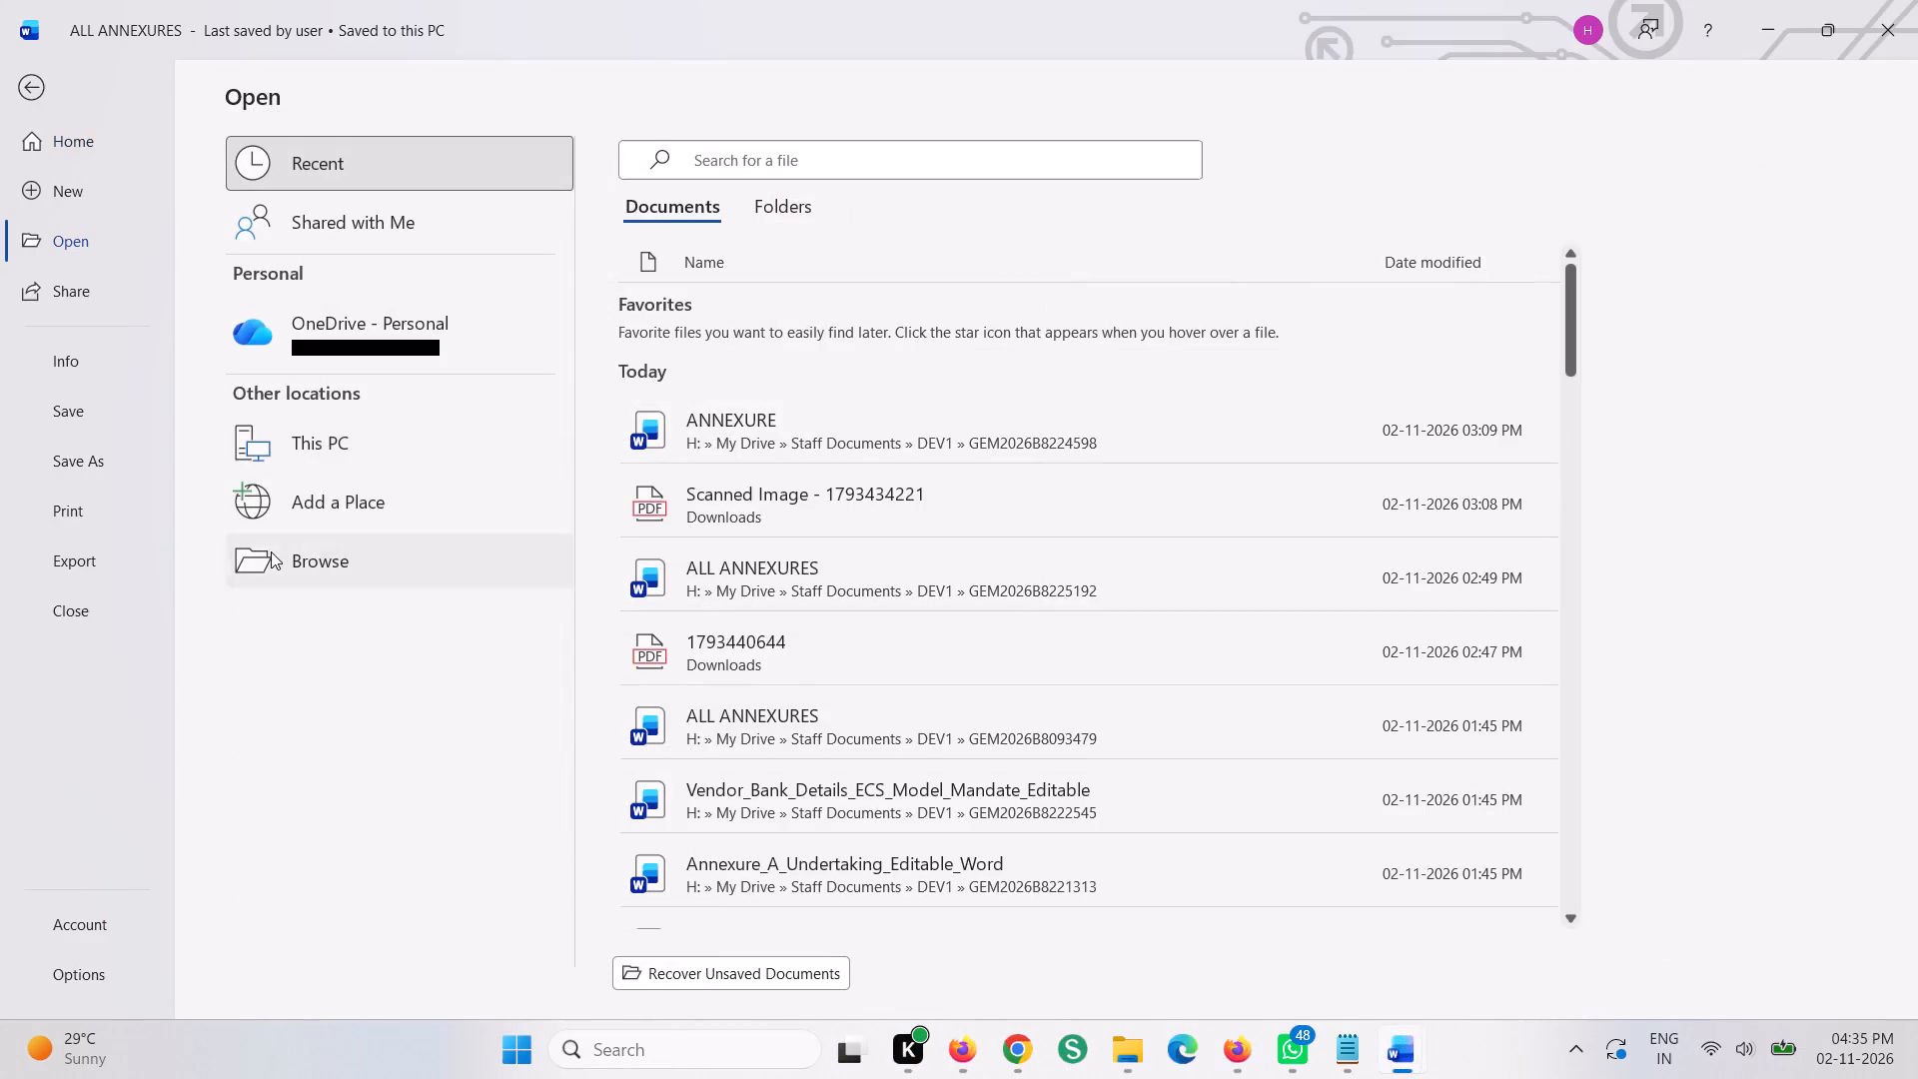
click(271, 551)
scroll(358, 448, up, 14)
click(132, 247)
scroll(409, 294, up, 4)
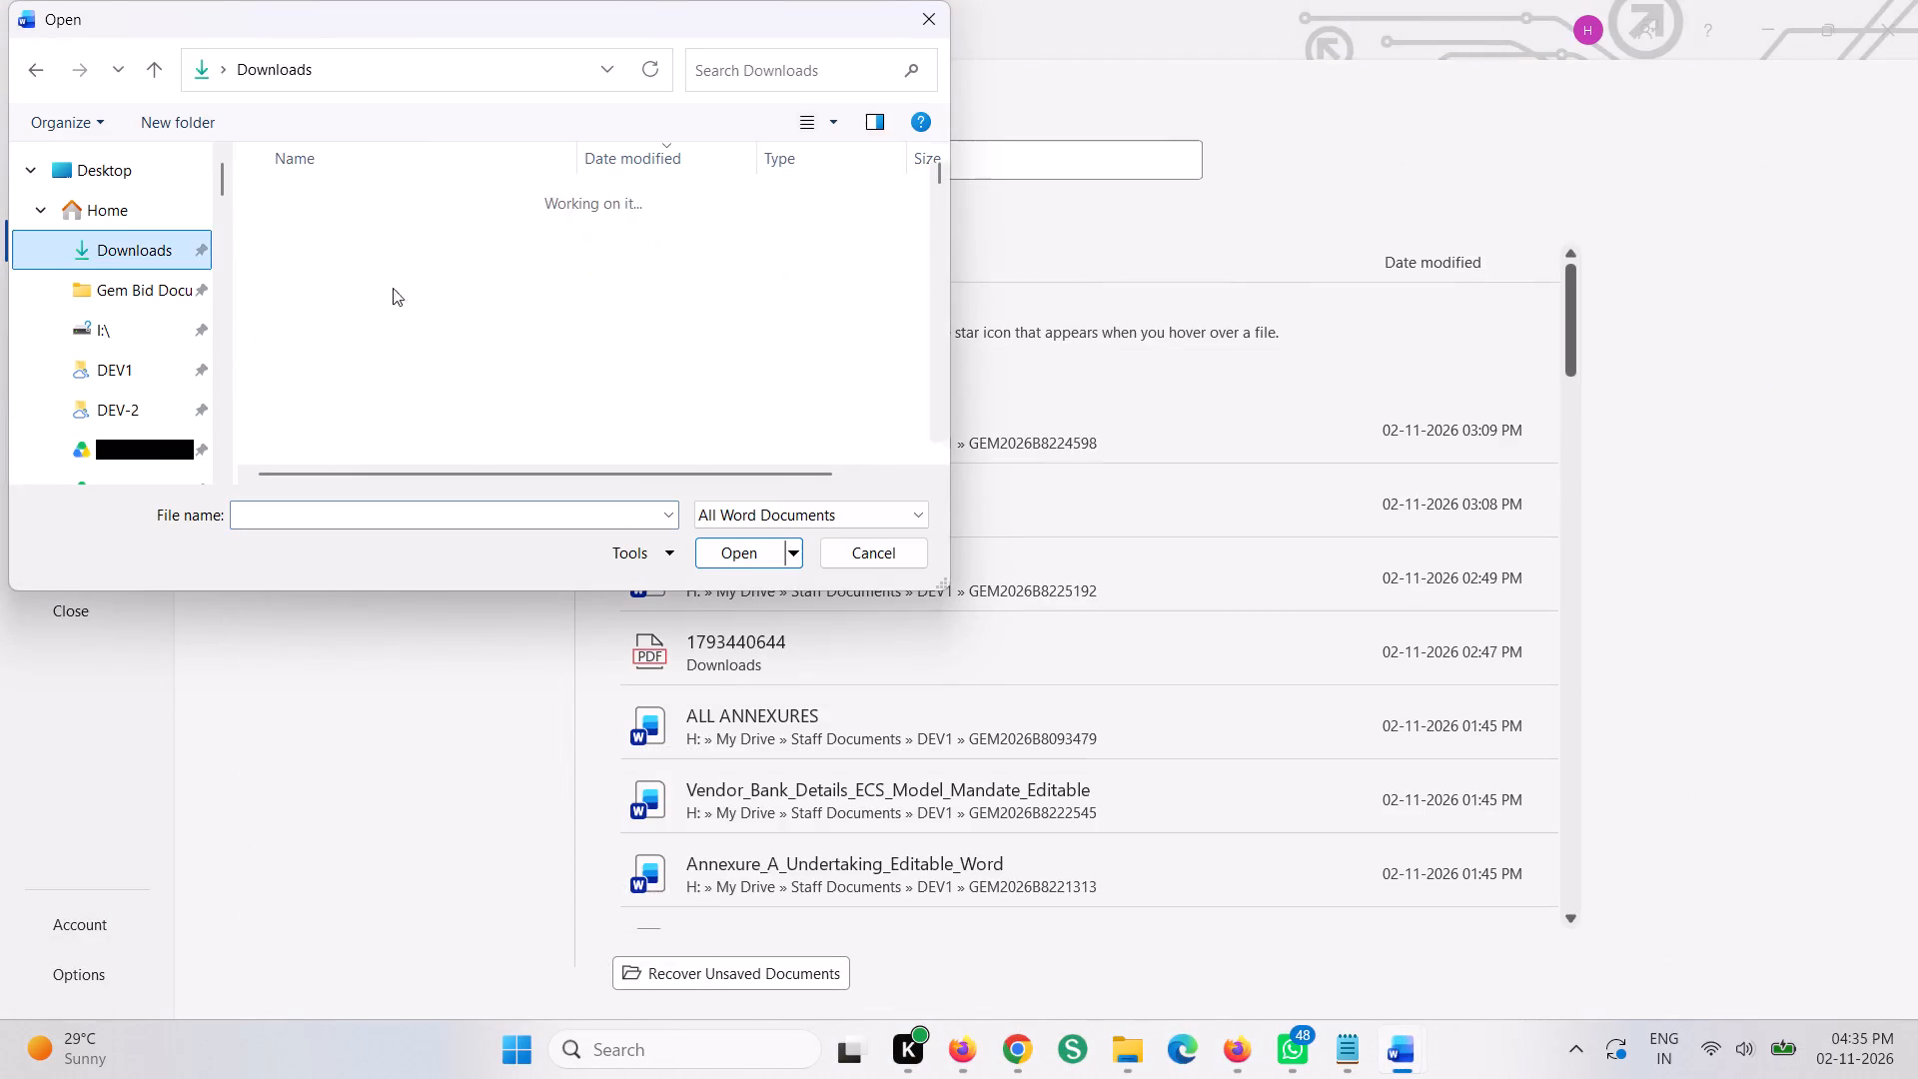
scroll(393, 288, up, 18)
double_click(339, 230)
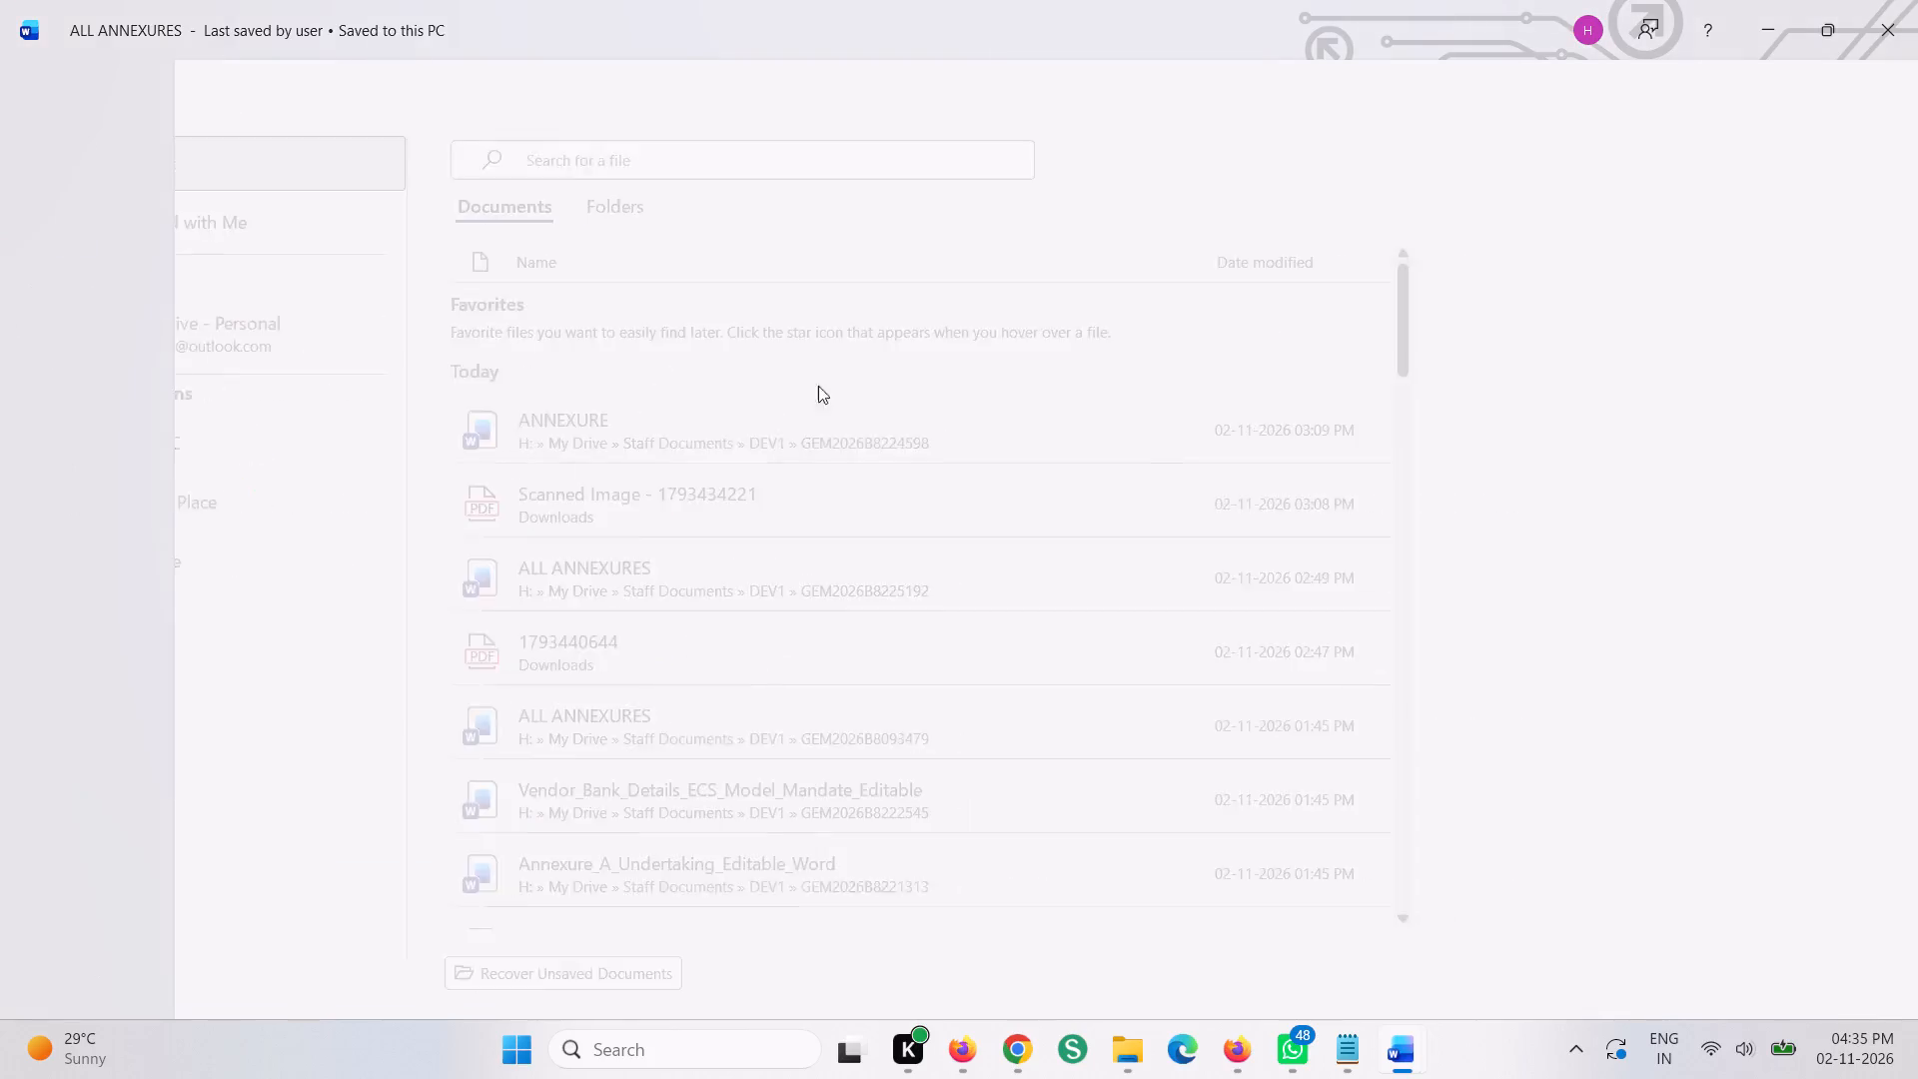
click(1015, 629)
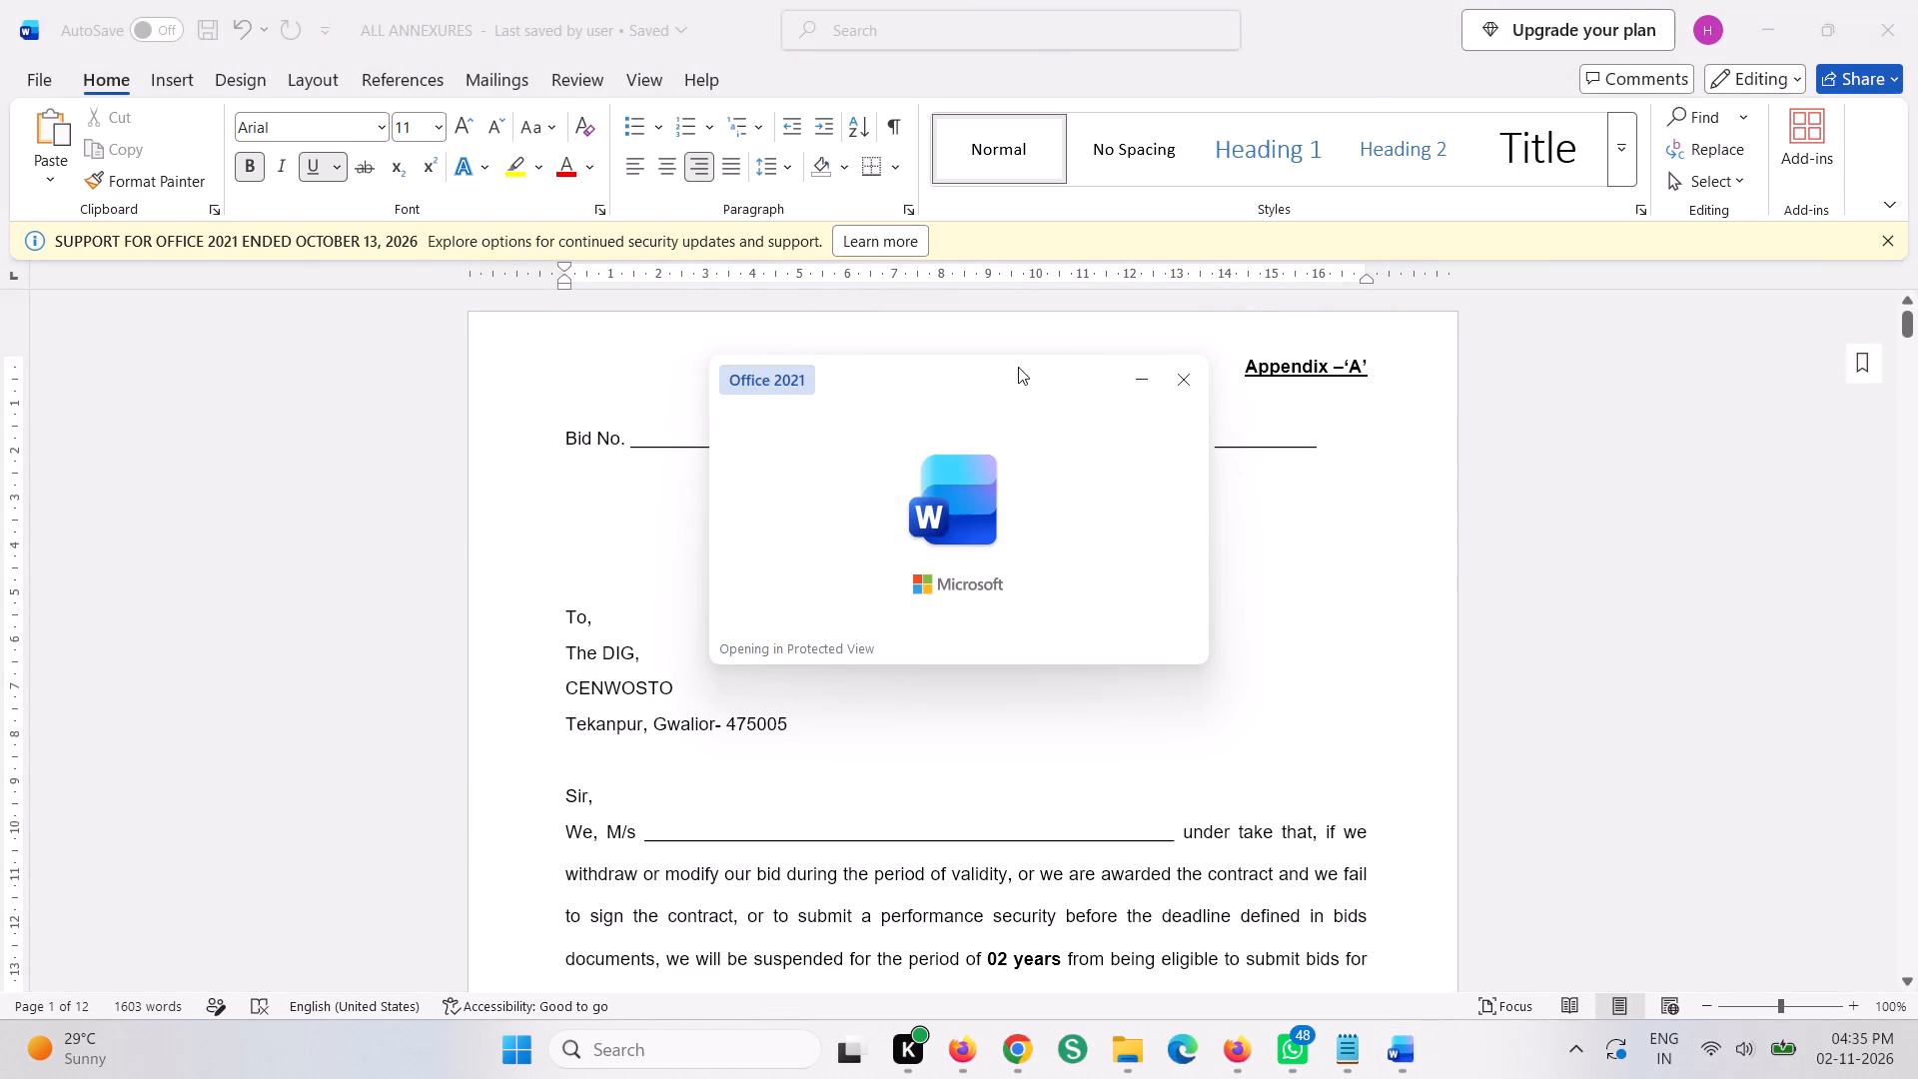
click(987, 129)
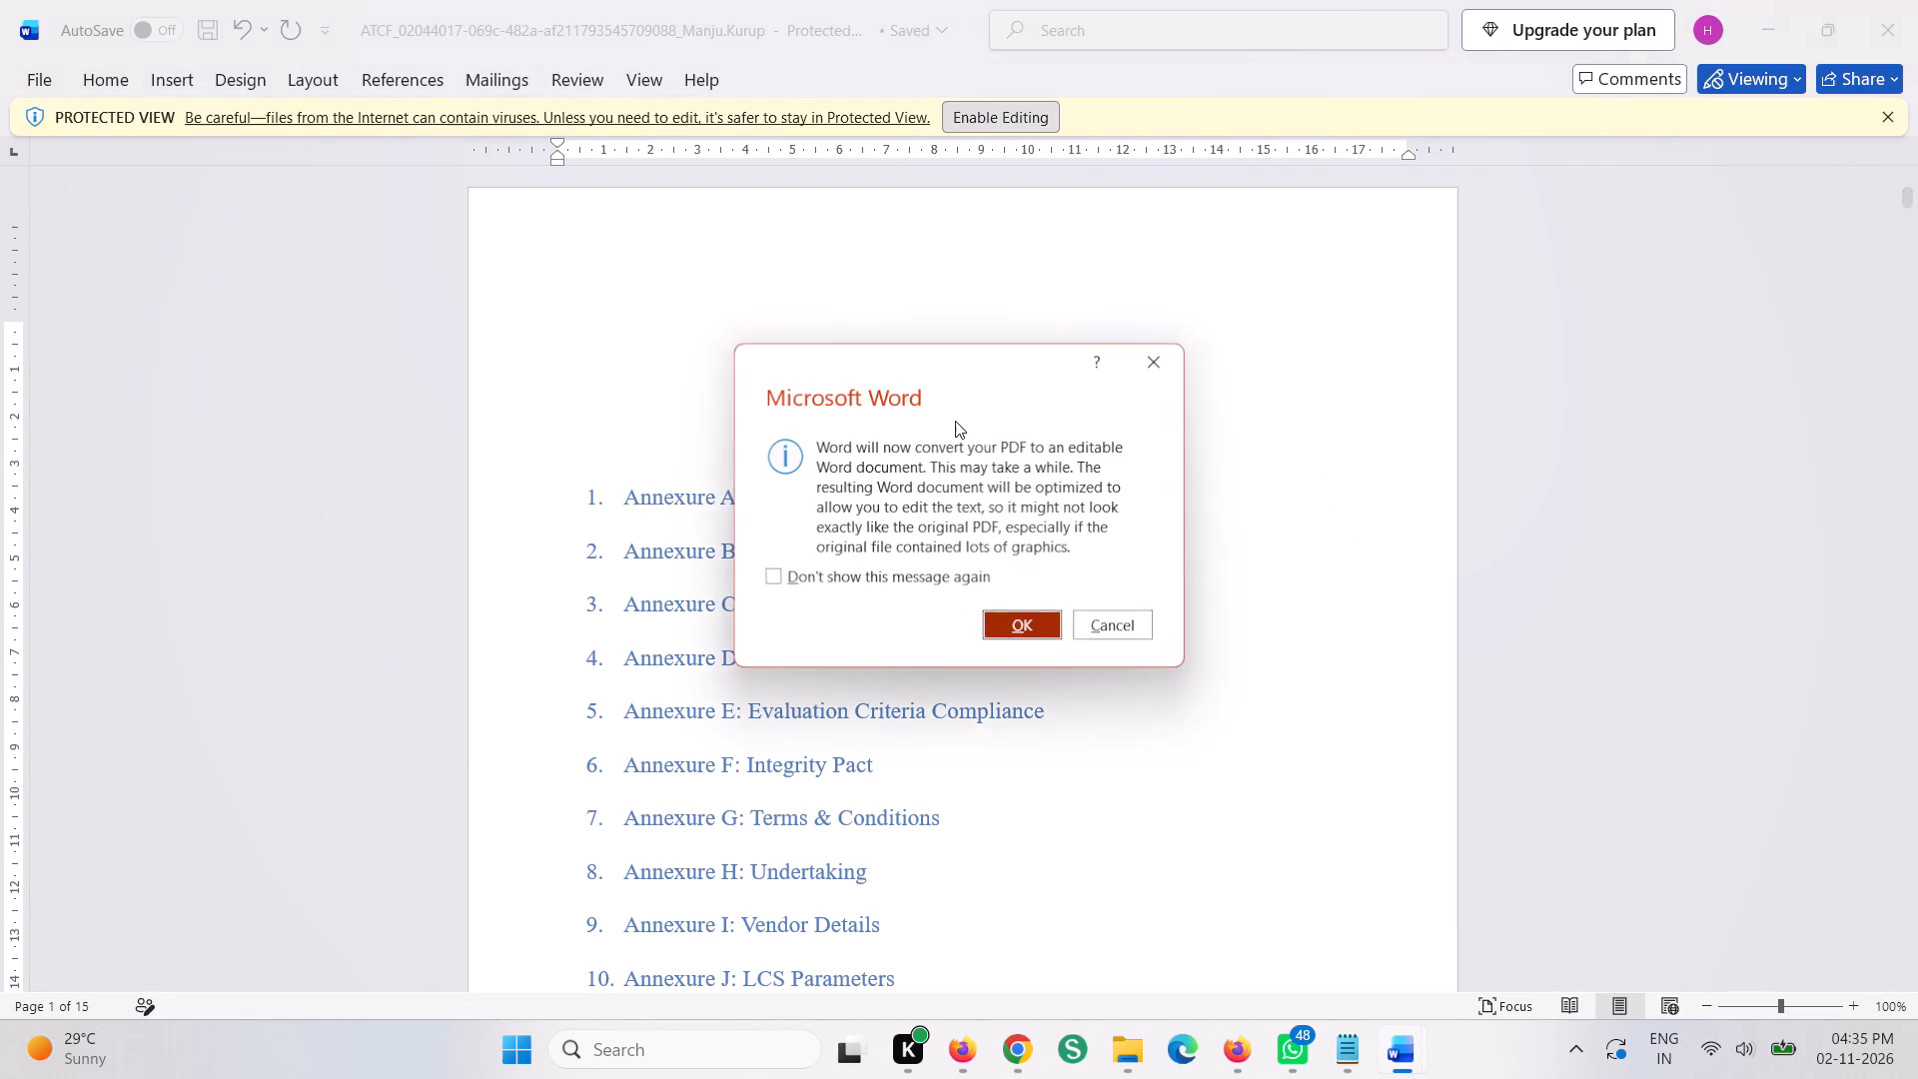
click(1014, 620)
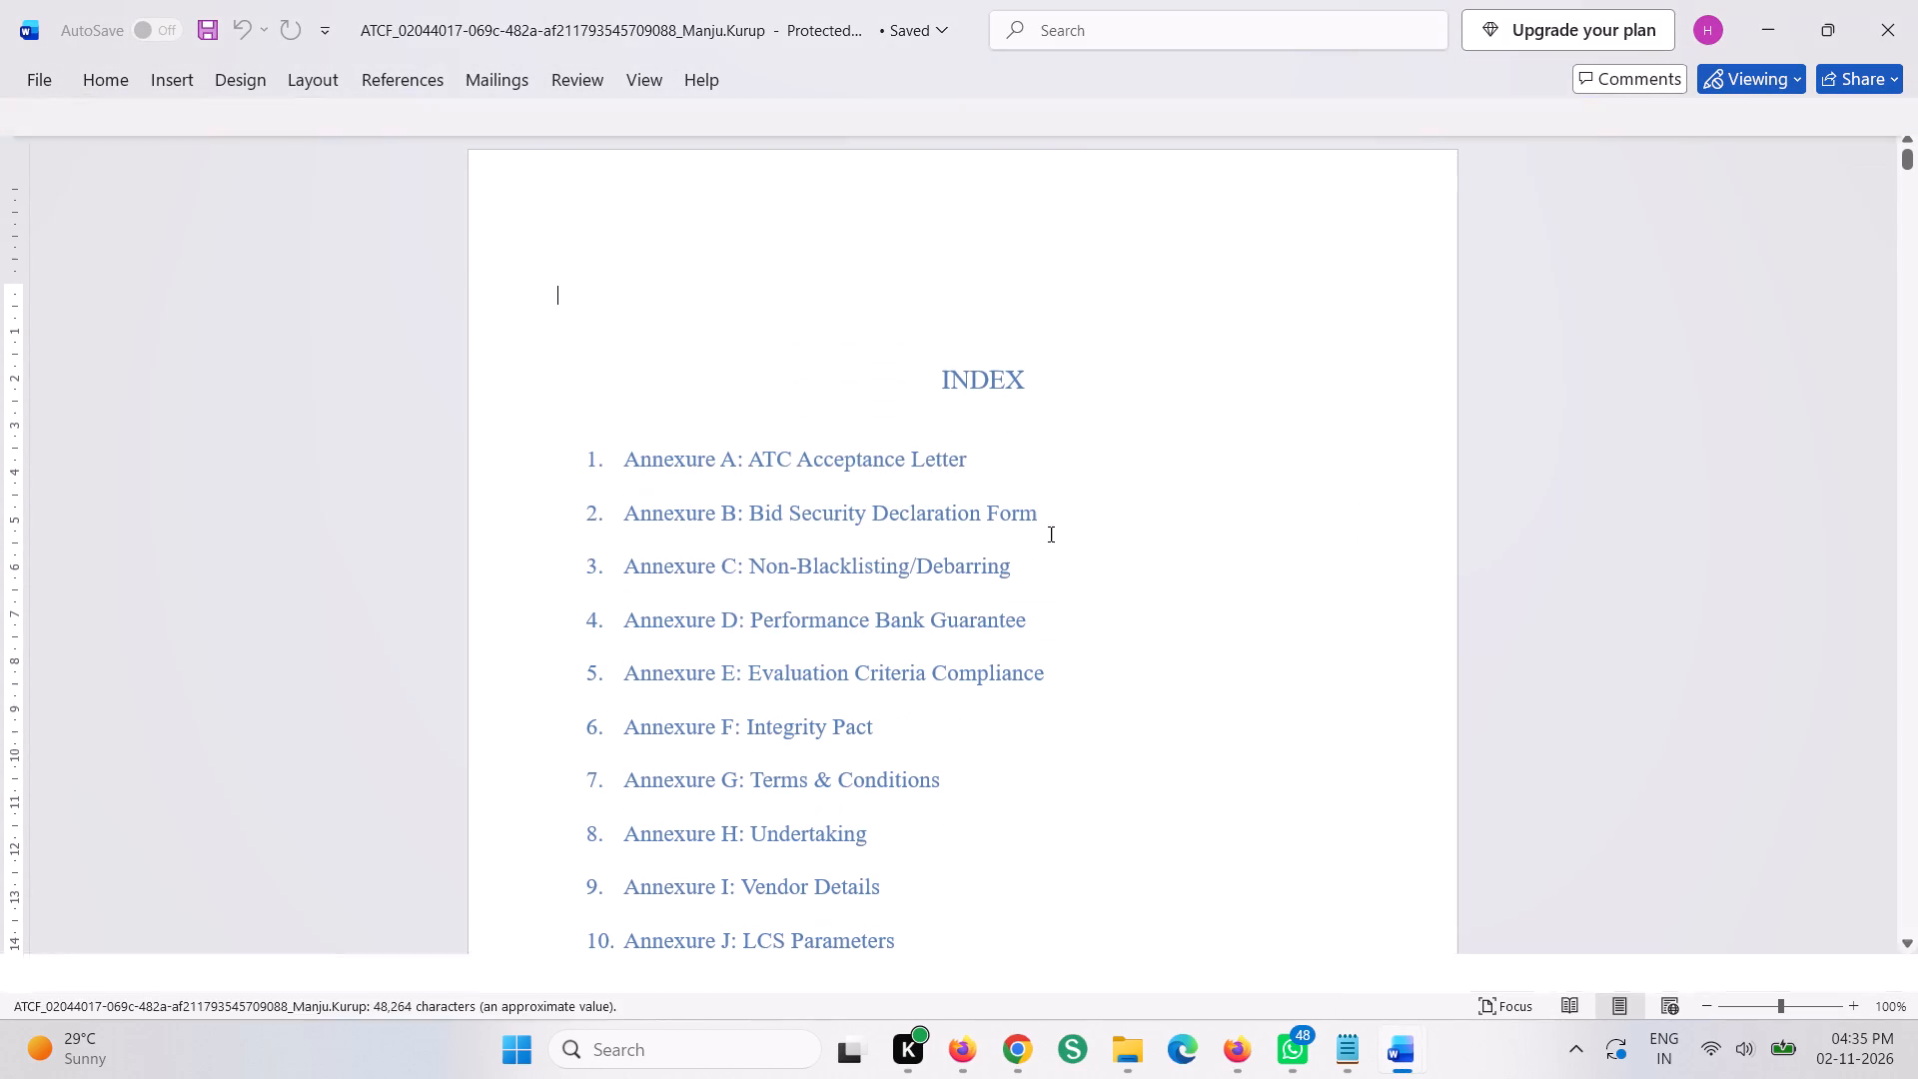
Delete the index and everything else before the Annexure A heading in the converted document.
click(877, 618)
drag(568, 459, 1189, 1069)
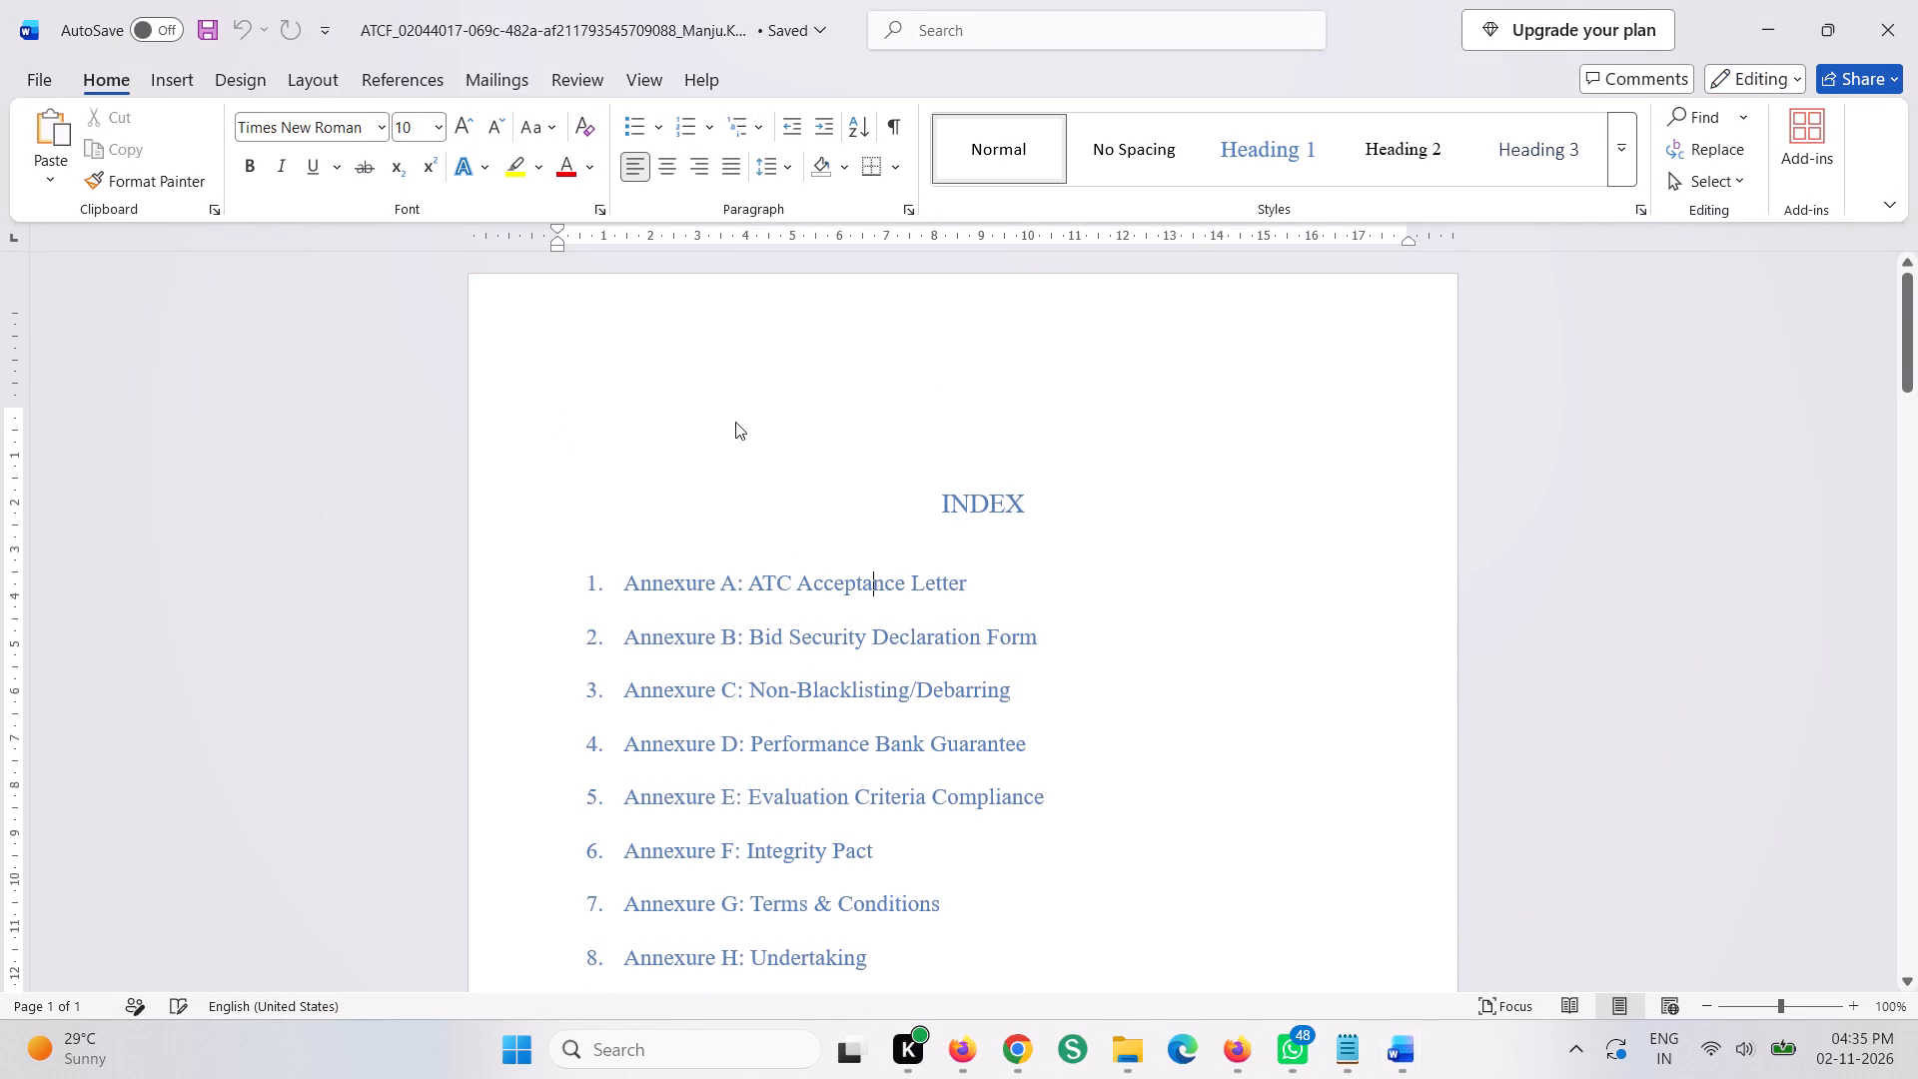
drag(731, 413, 1027, 17)
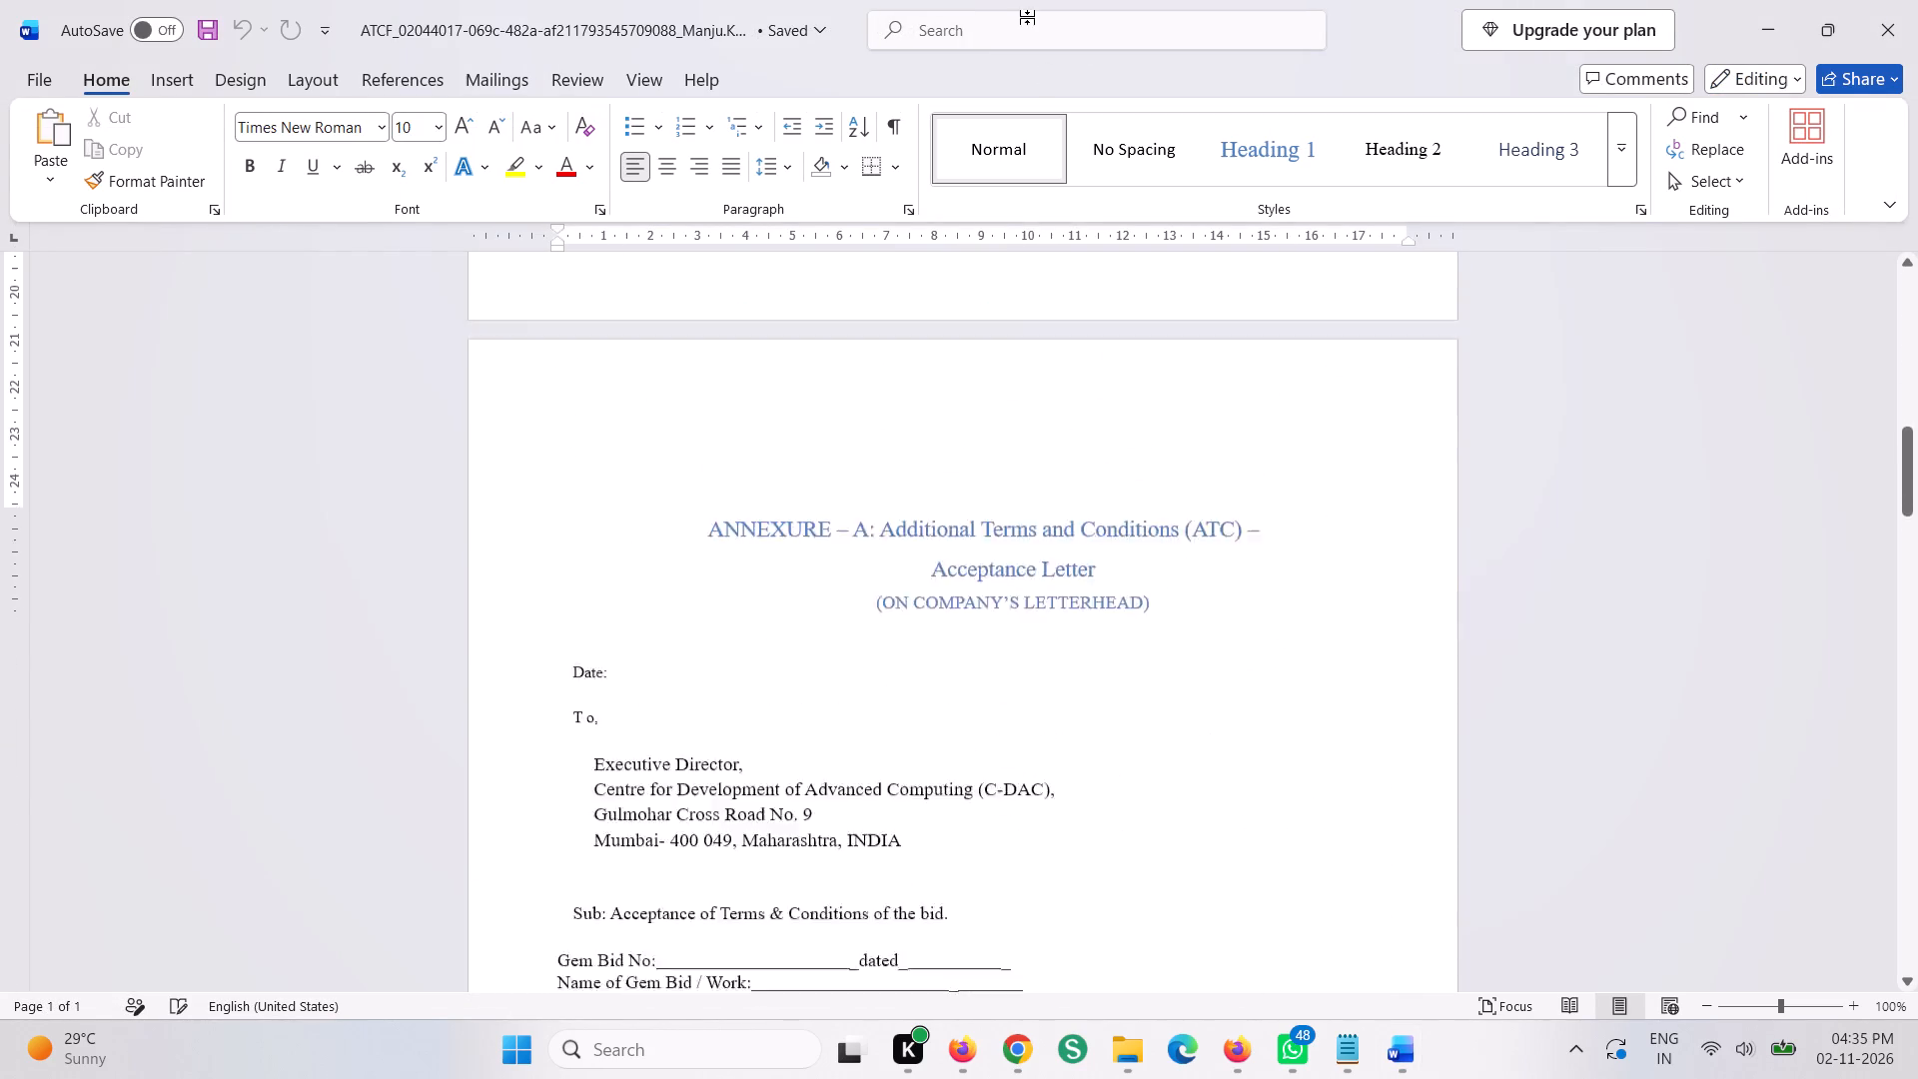
drag(1027, 17, 787, 343)
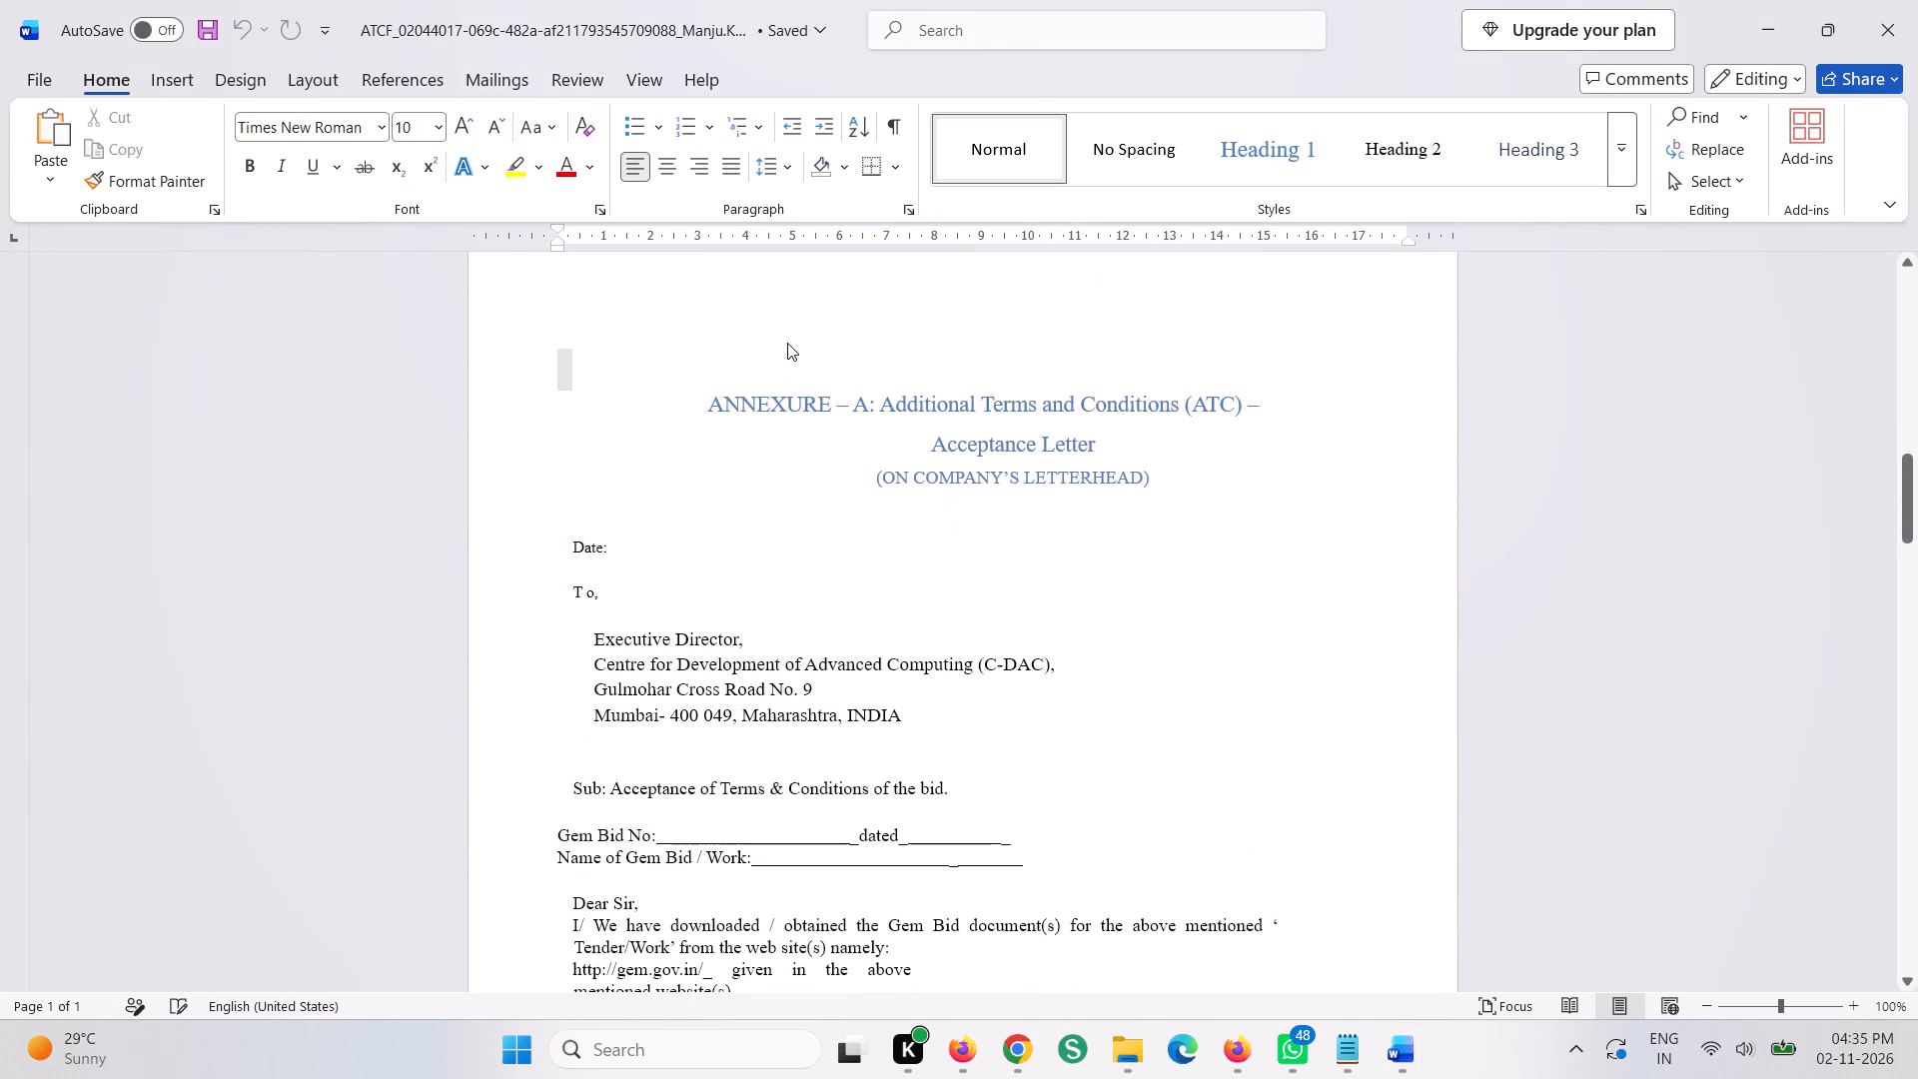
drag(787, 343, 755, 352)
key(BackSpace)
Justify the Bid Security Declaration body text in Annexure B, down to the paragraph ending "of the validity of my/our Bid".
scroll(793, 373, down, 2)
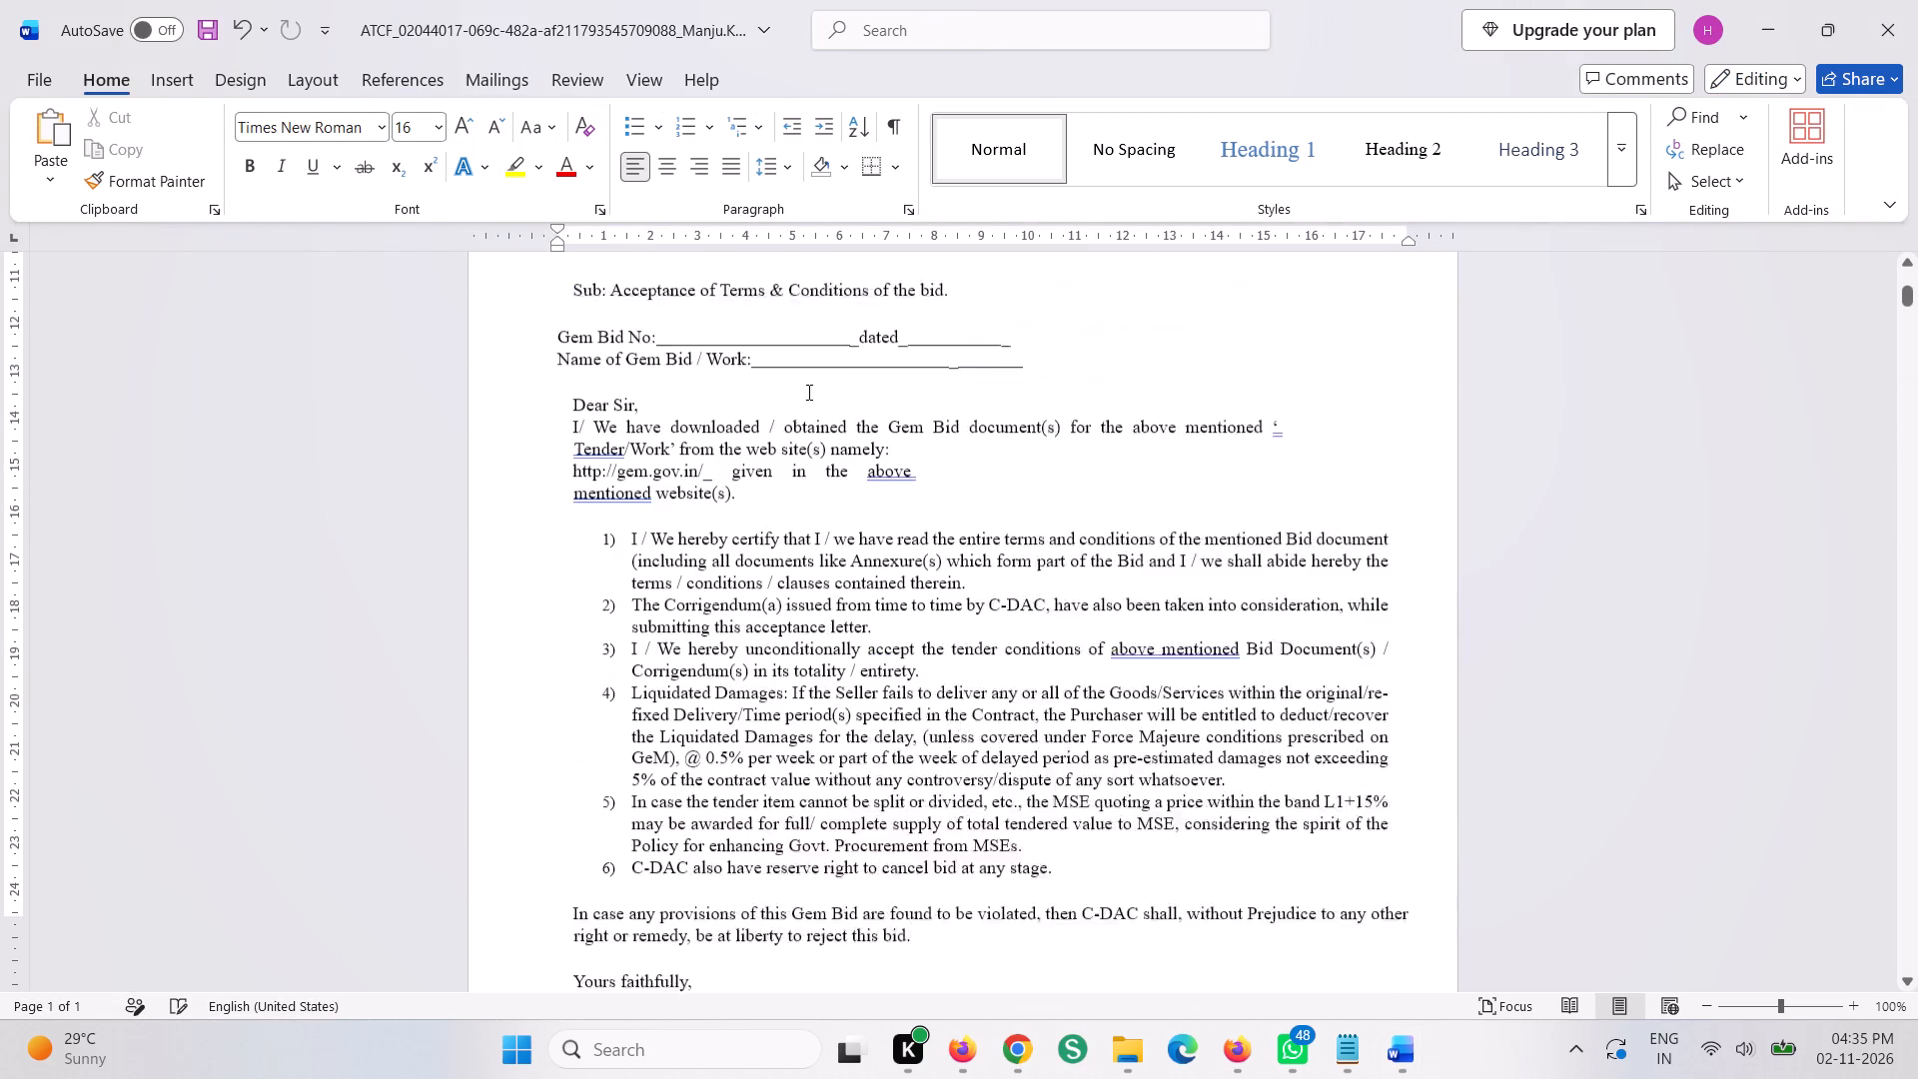
scroll(799, 427, down, 6)
scroll(836, 388, up, 2)
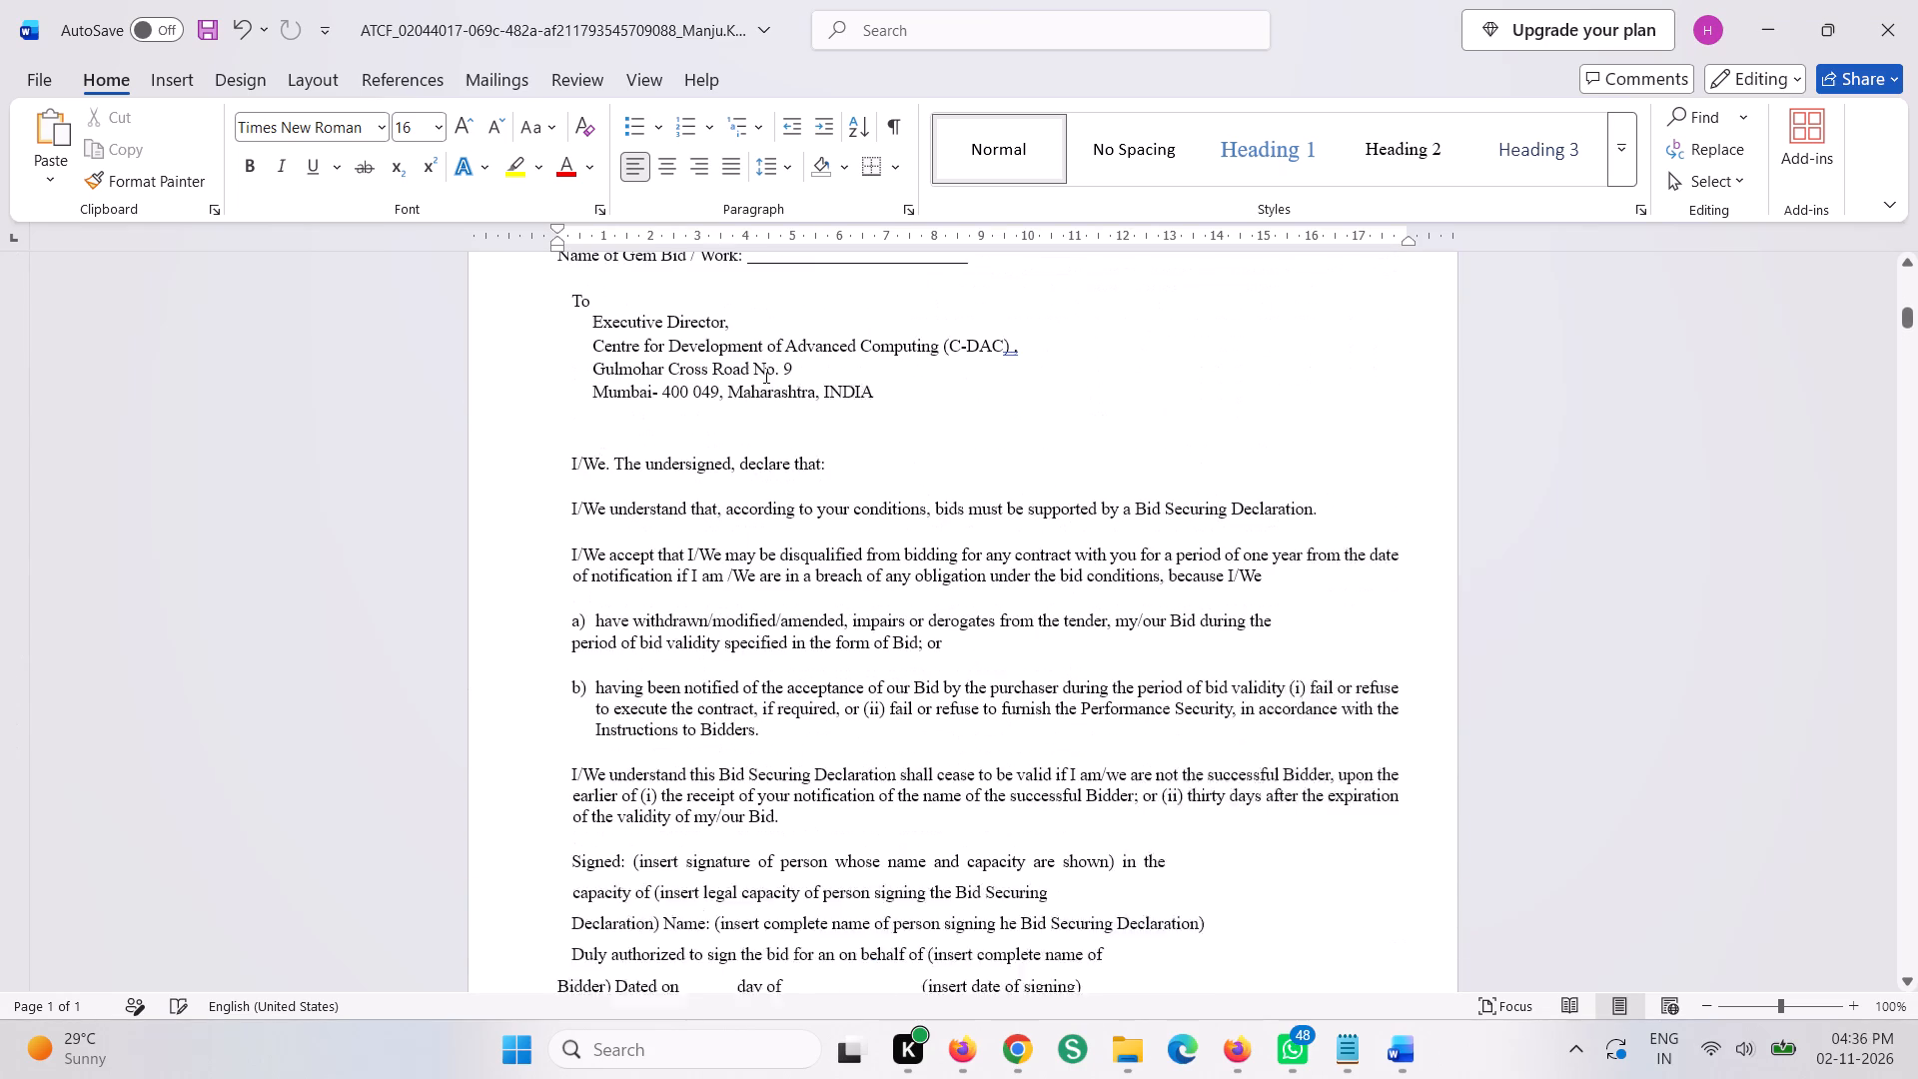
drag(556, 590, 991, 917)
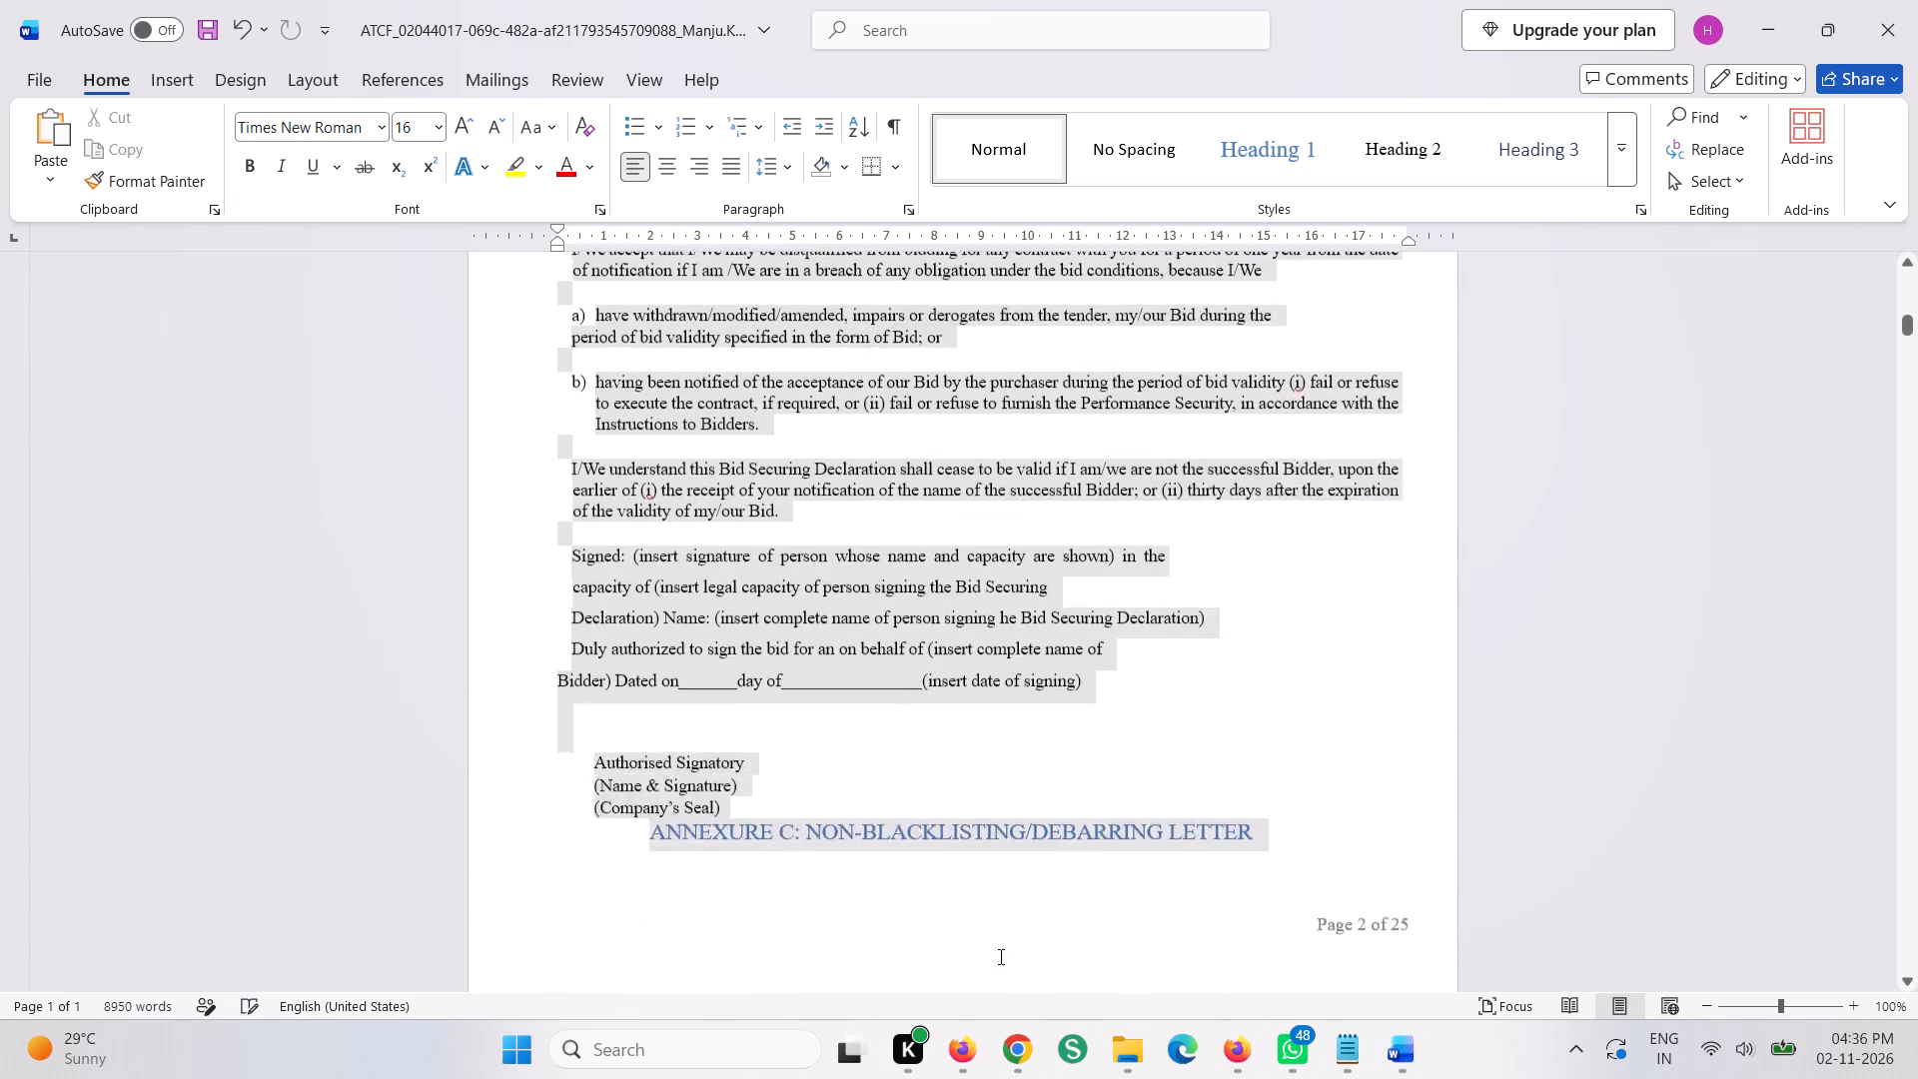
drag(991, 917, 962, 387)
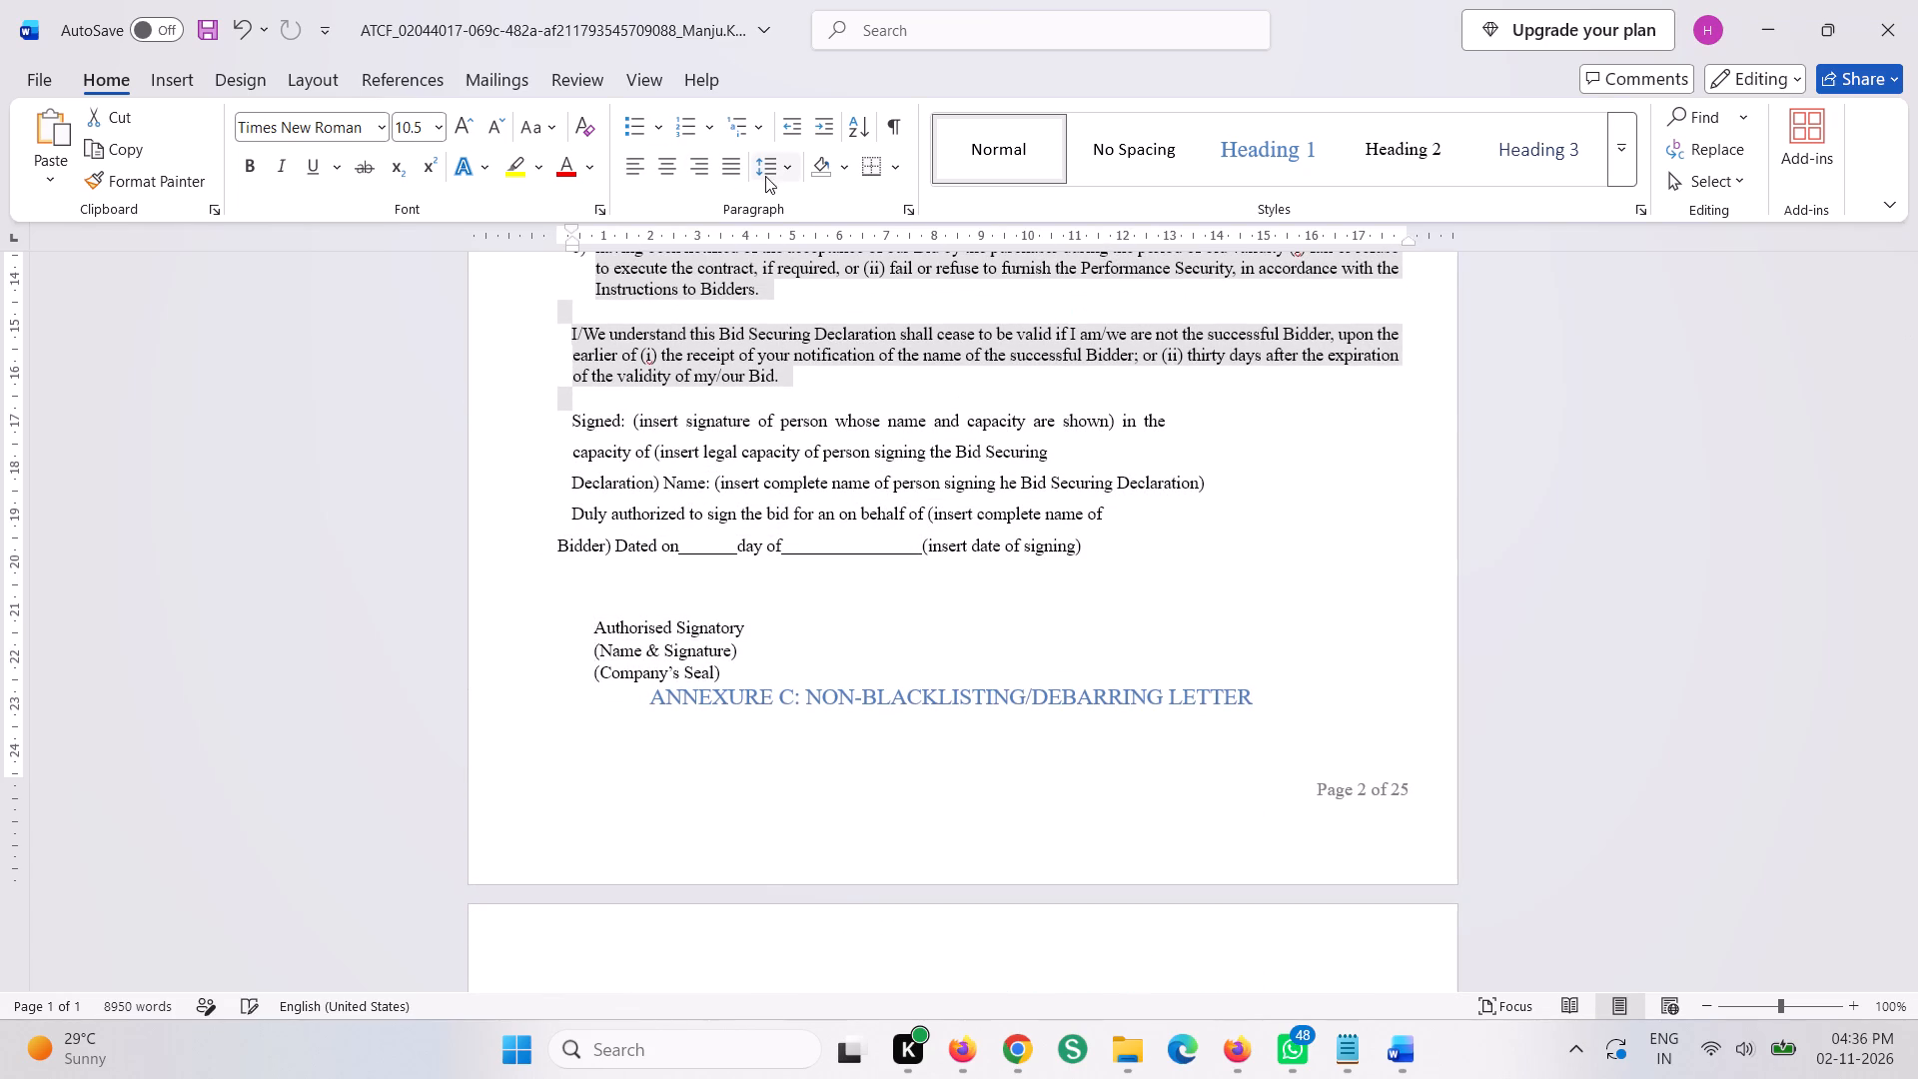
click(737, 161)
click(915, 461)
Justify the Annexure C non-blacklisting letter's body text, from the certification paragraph to the one ending "the firm blacklisted".
scroll(914, 498, up, 2)
scroll(911, 505, down, 2)
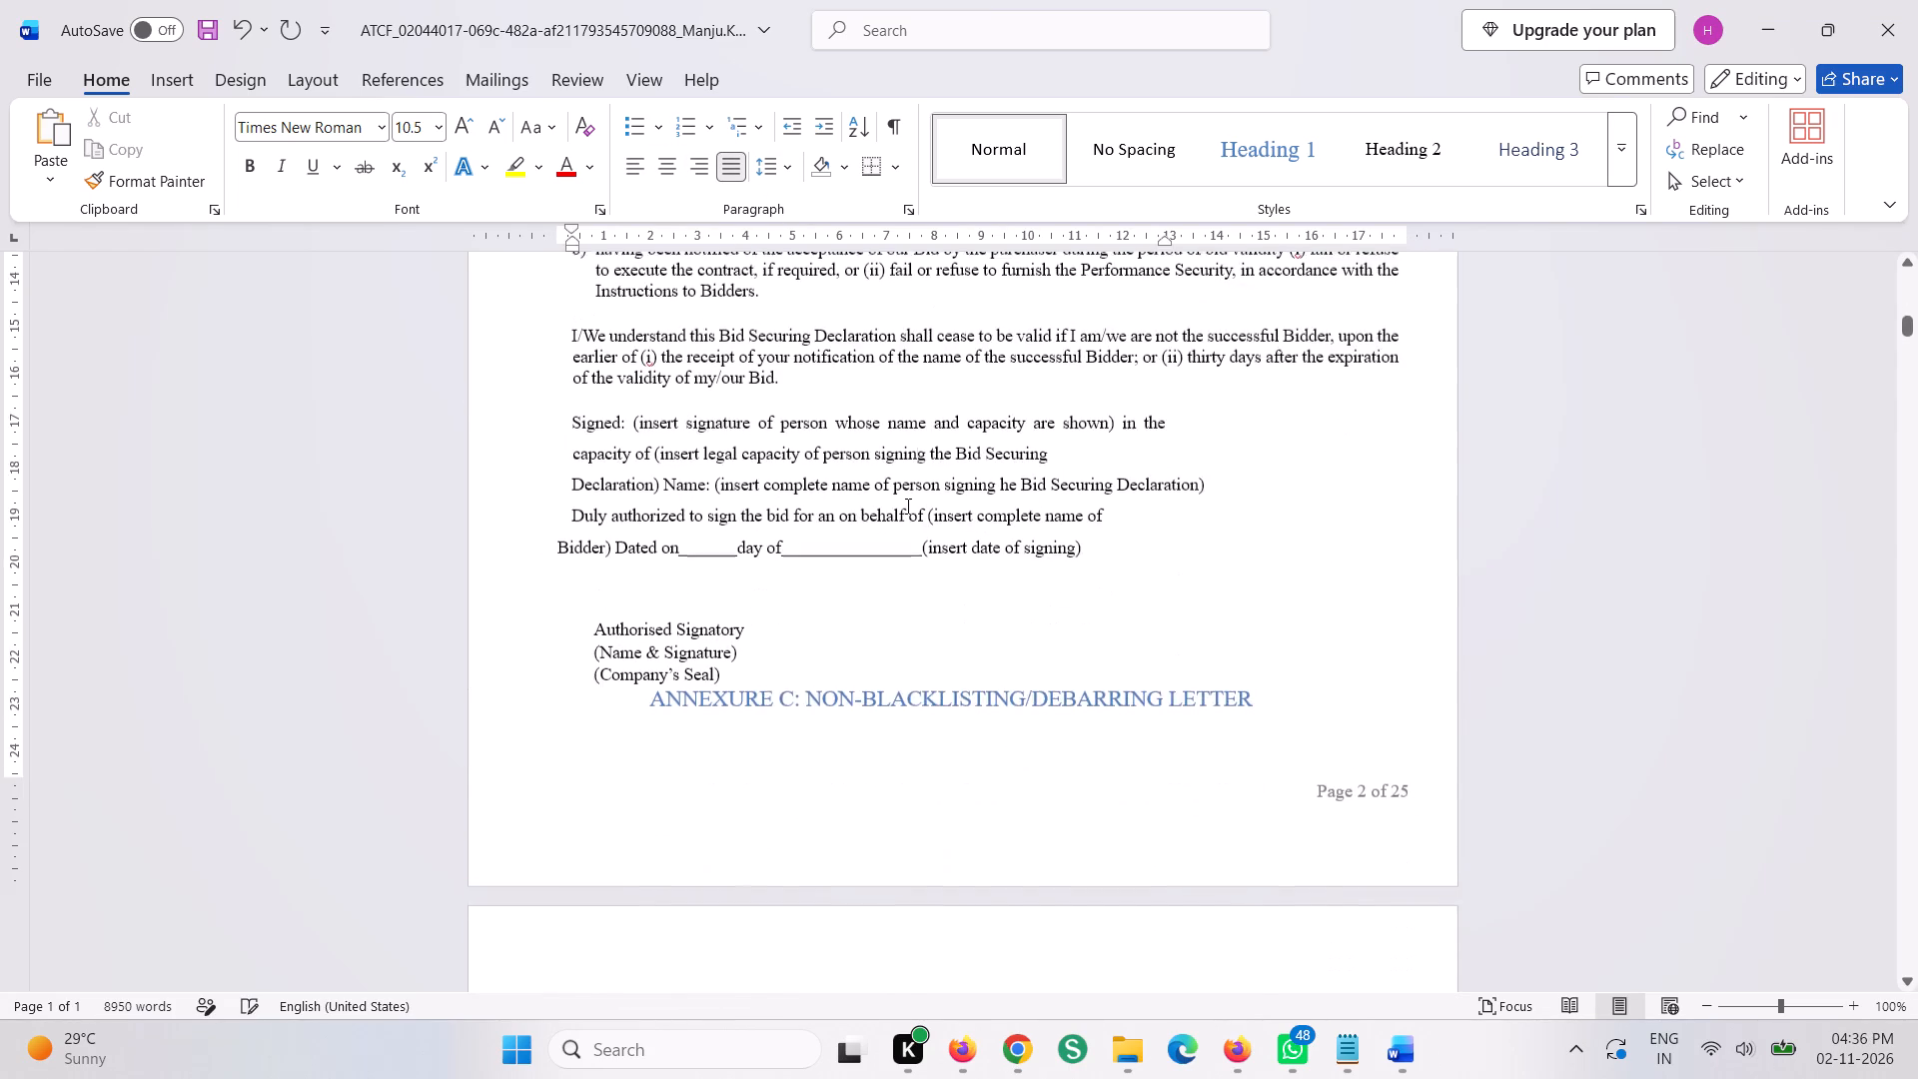
scroll(903, 509, down, 4)
scroll(721, 426, up, 1)
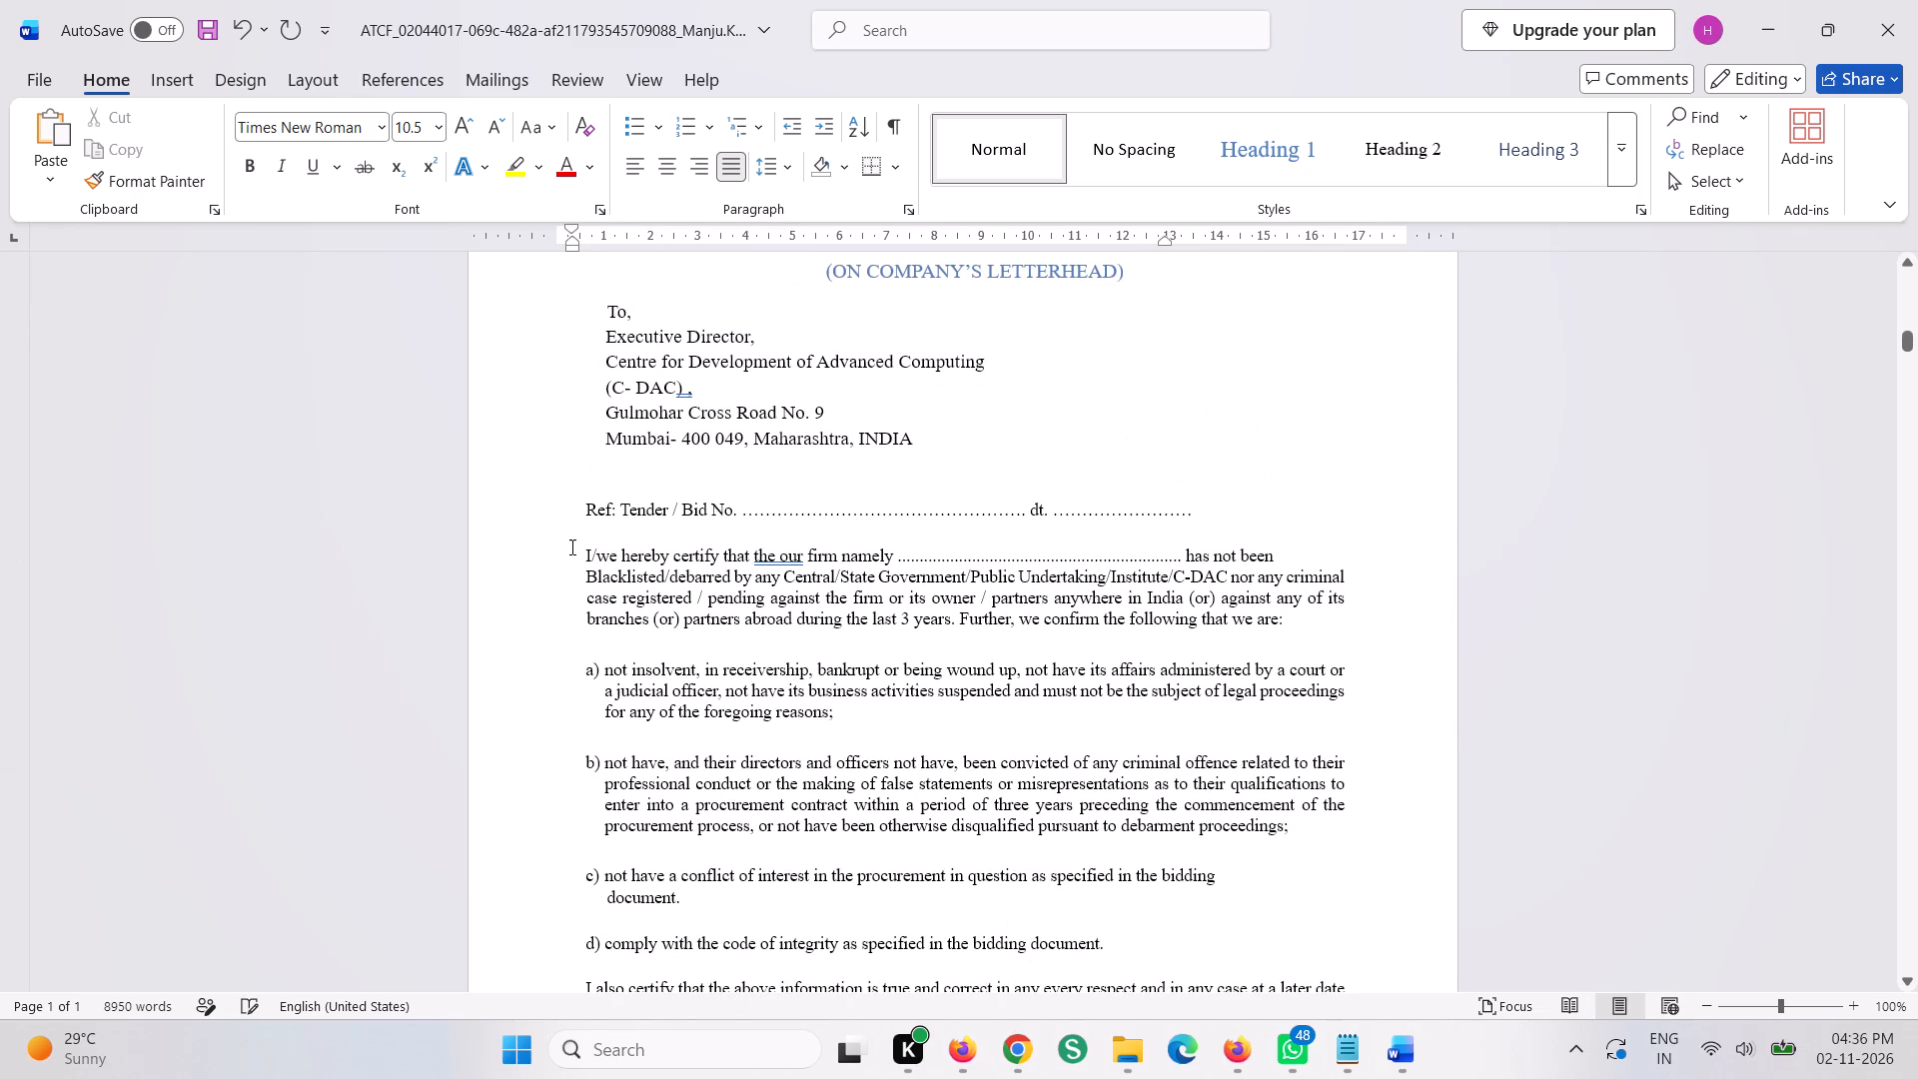
drag(565, 566, 947, 650)
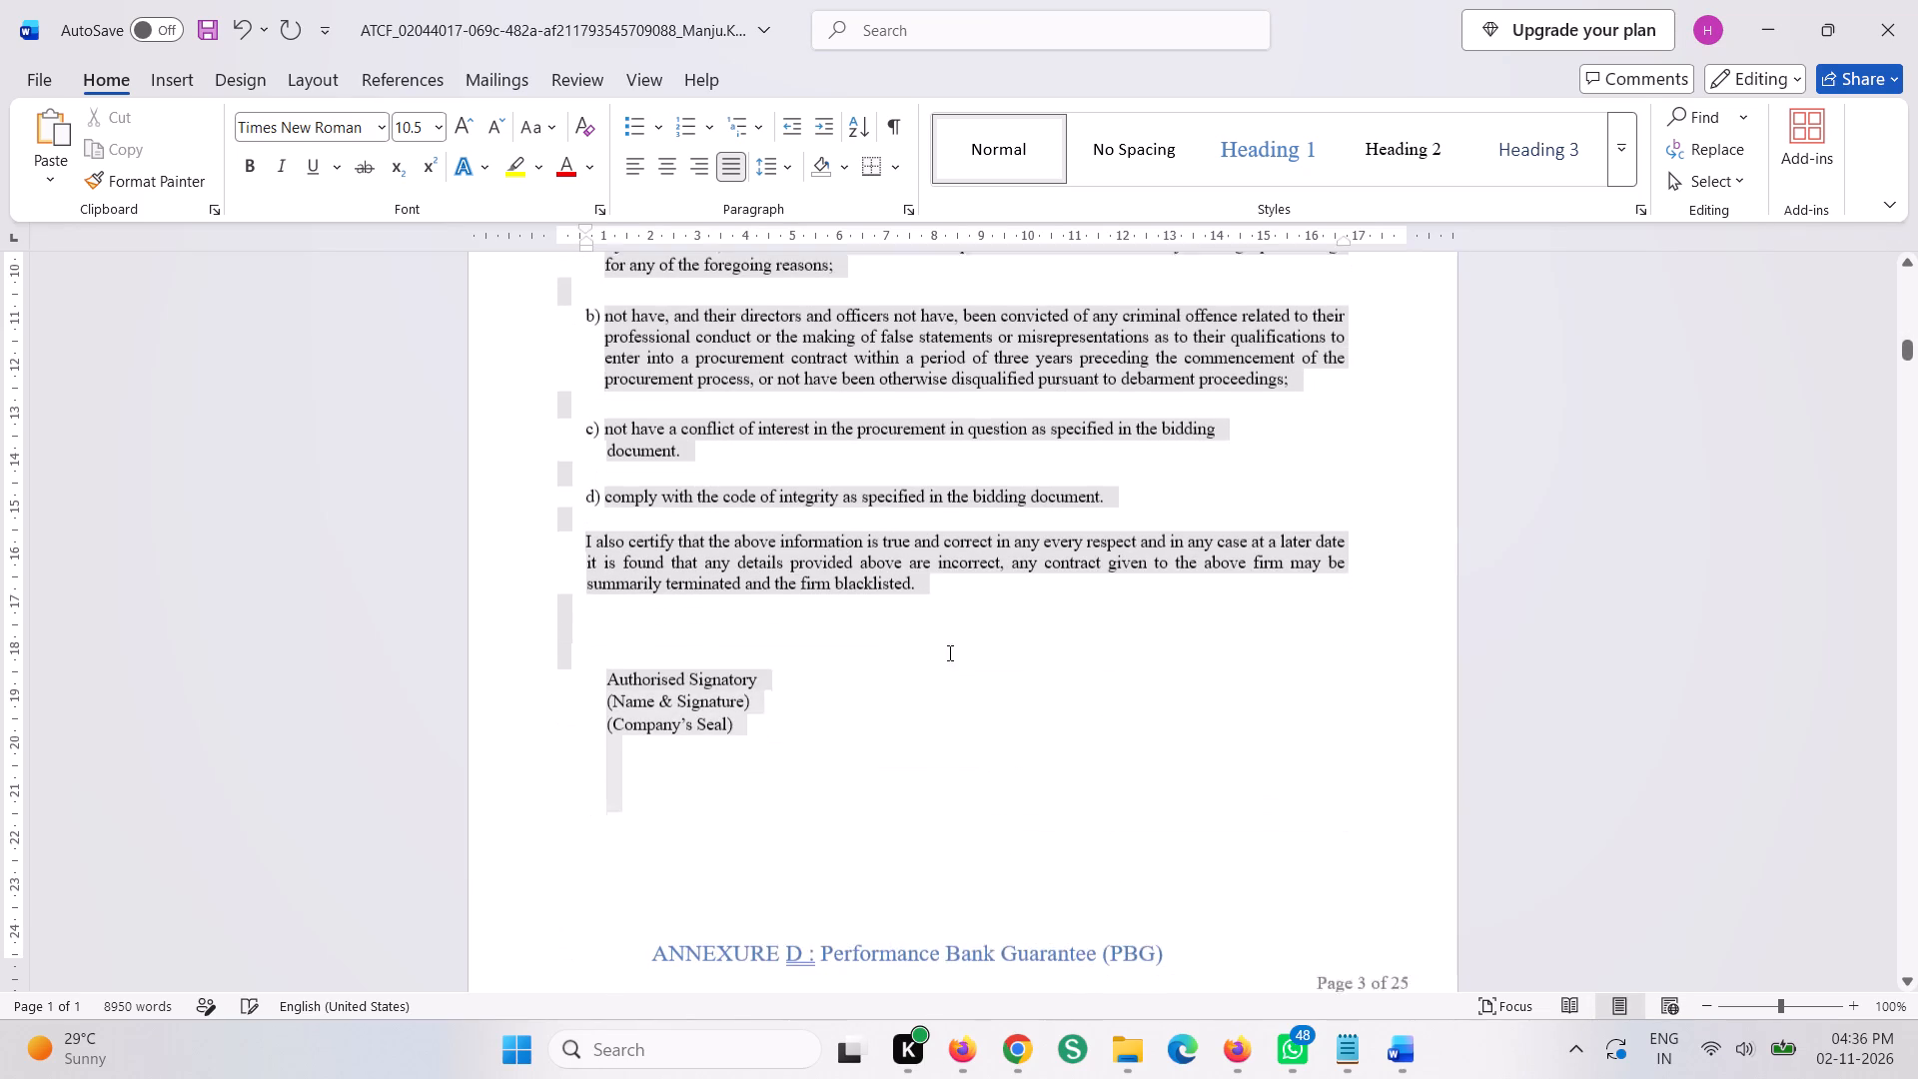
drag(947, 650, 929, 579)
click(733, 166)
click(918, 534)
Delete everything from the "Bank Guarantee issued by a Nationalised/Scheduled Bank" line of Annexure D up to the Annexure F Integrity Pact heading.
scroll(920, 555, up, 2)
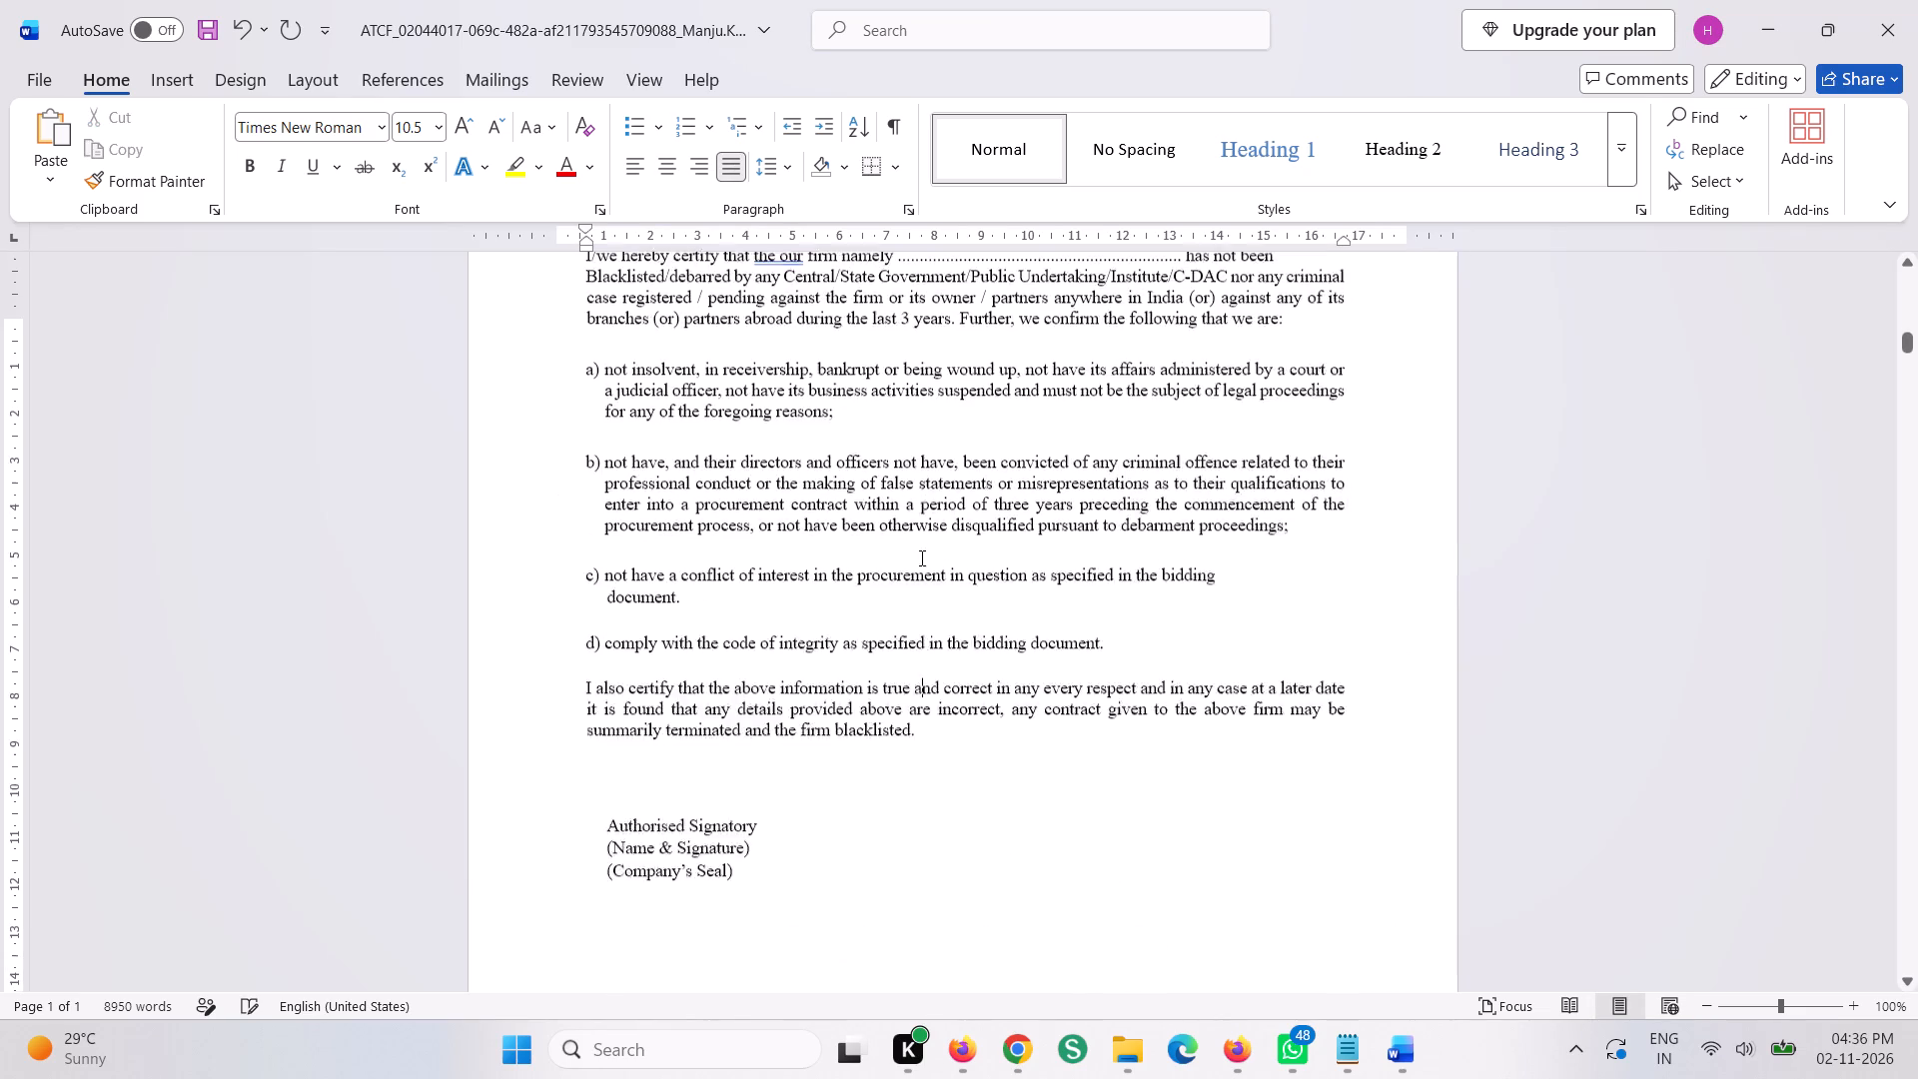
scroll(978, 634, up, 1)
scroll(978, 641, down, 7)
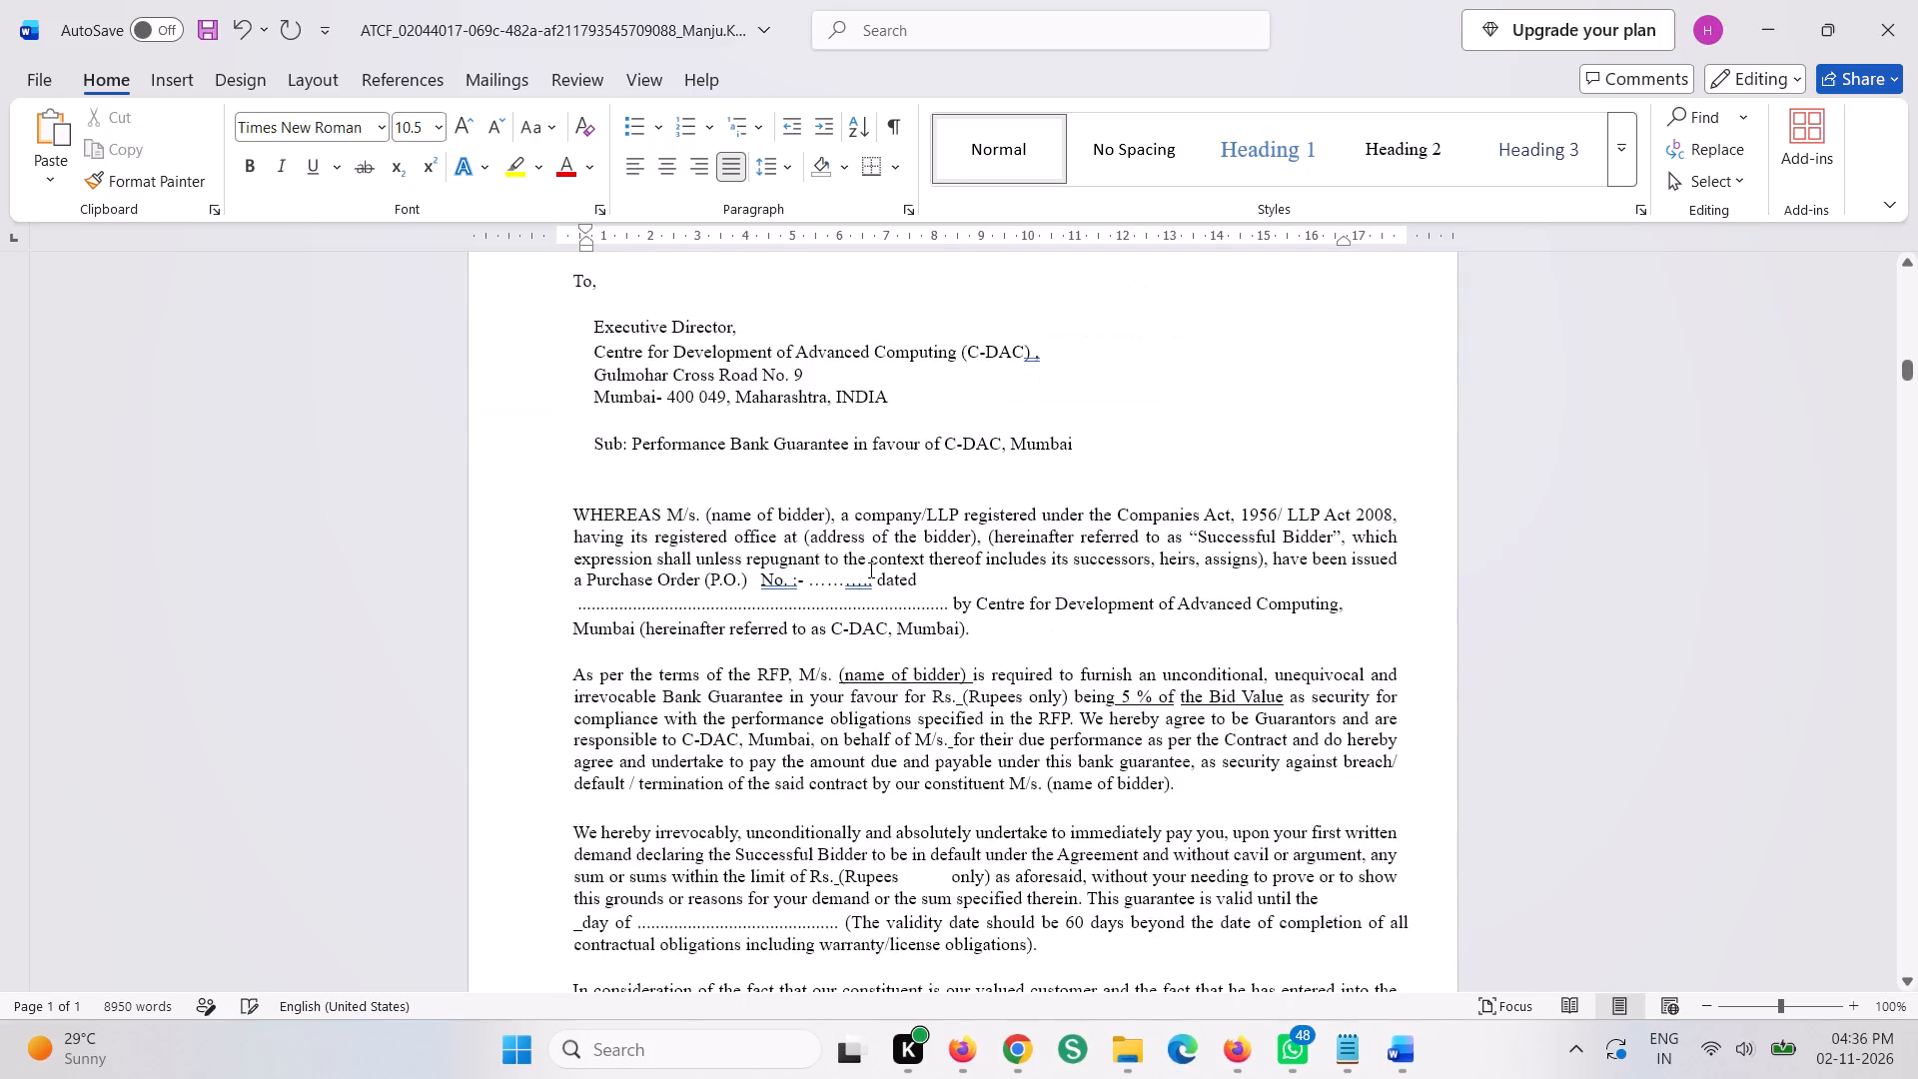
click(827, 558)
scroll(824, 556, up, 1)
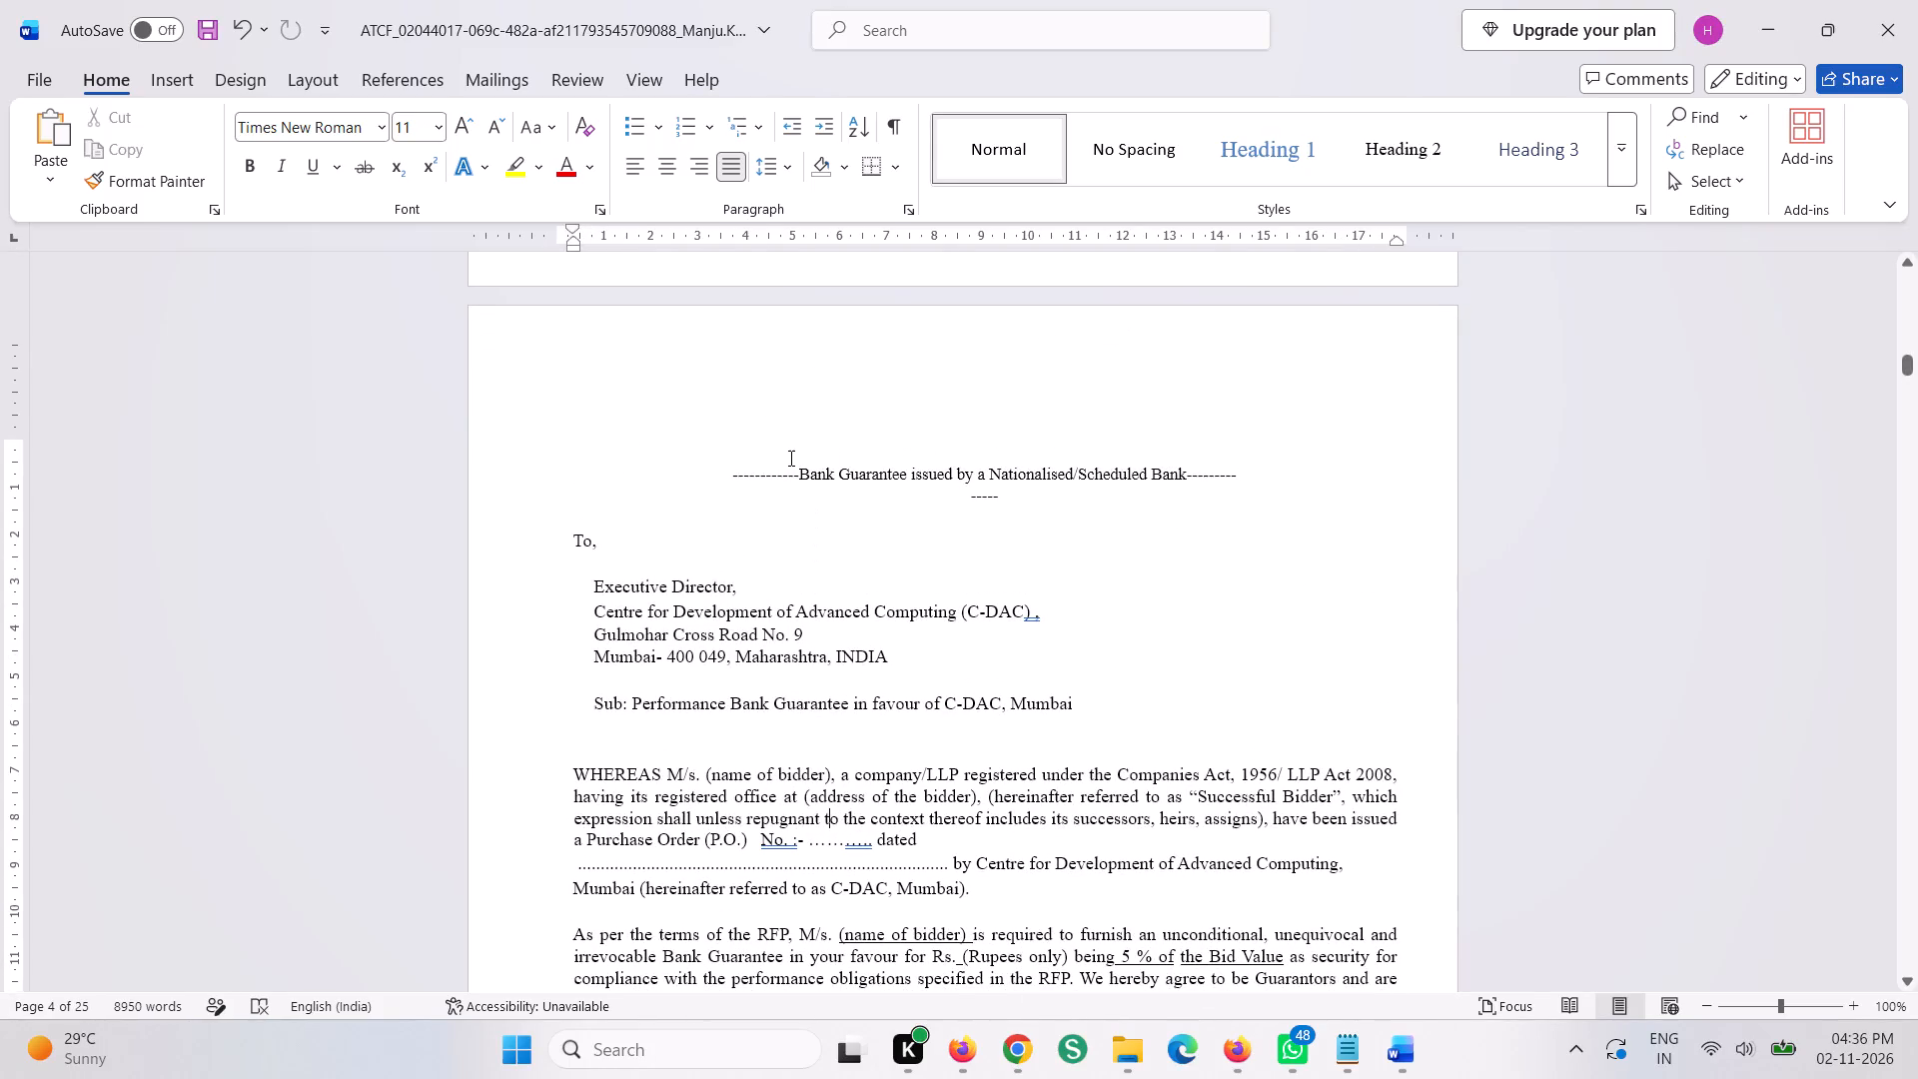
drag(787, 458, 935, 545)
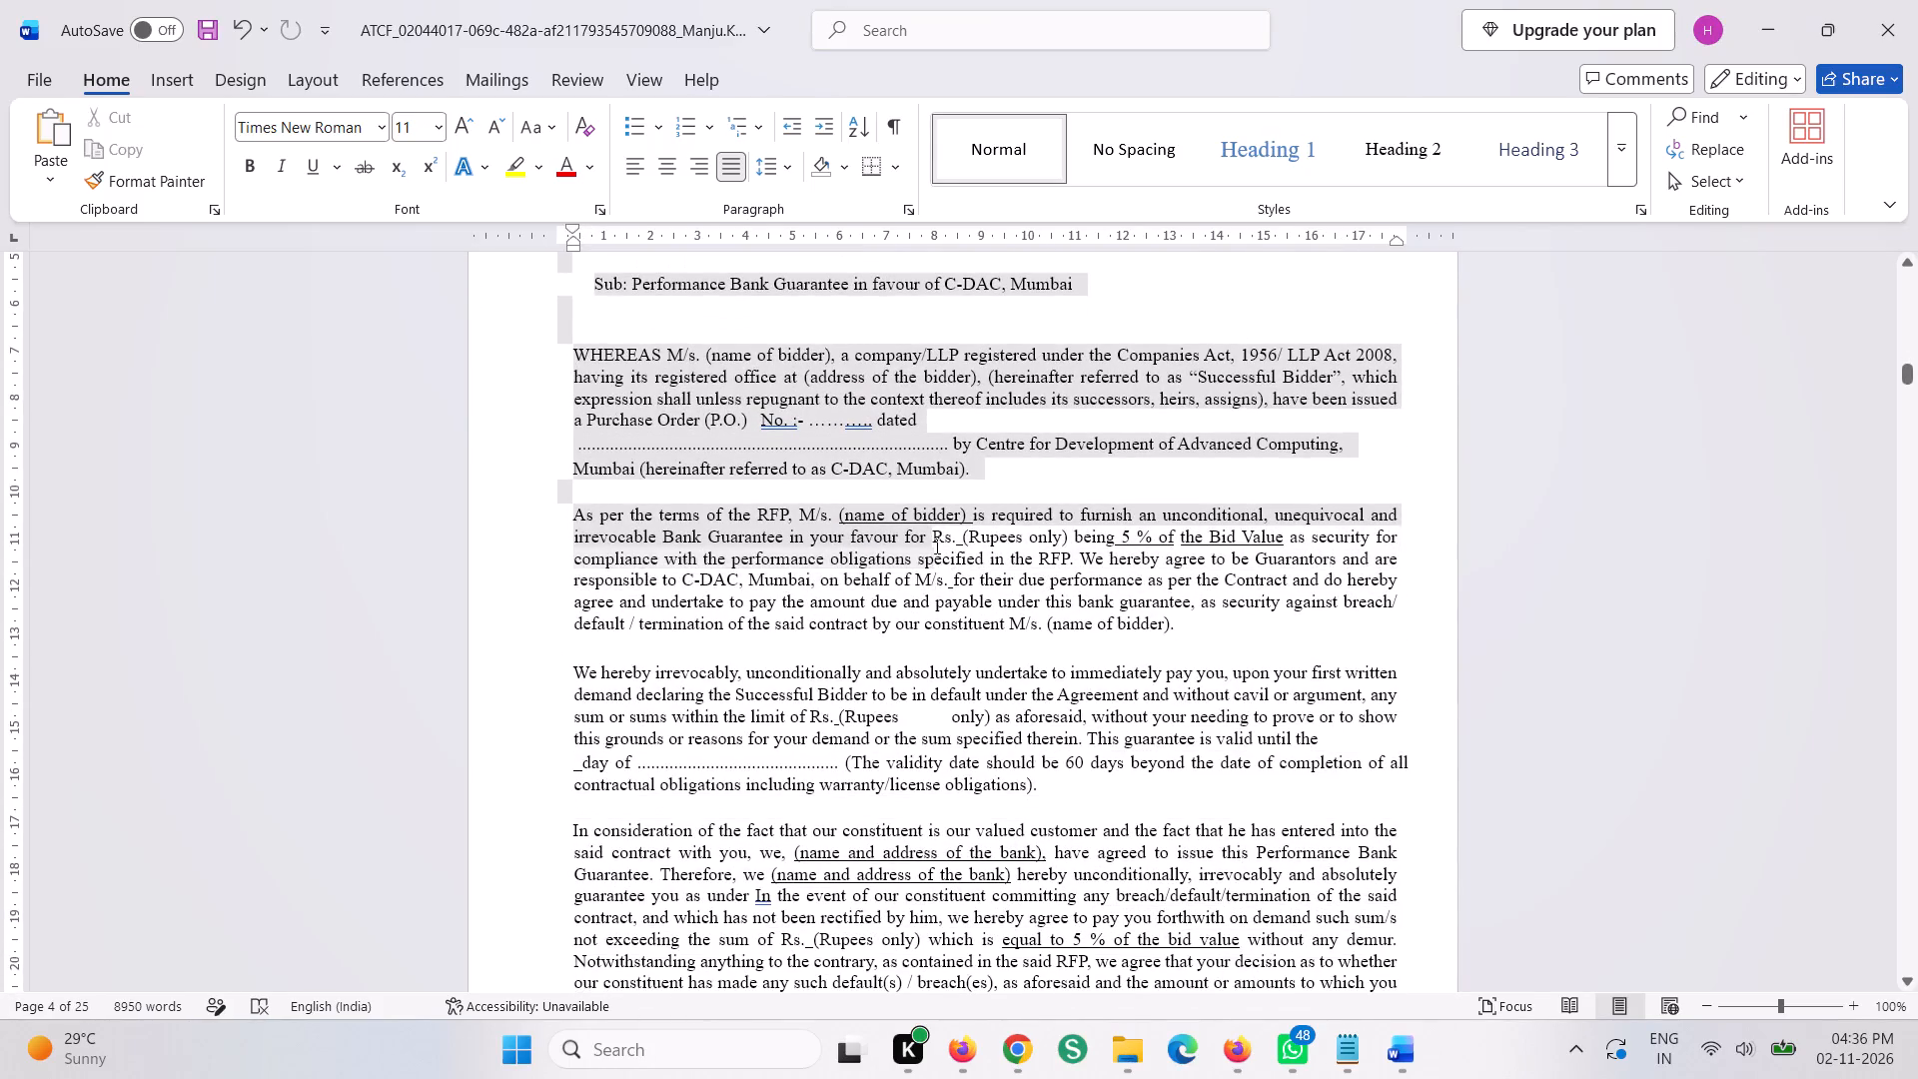
drag(935, 545, 815, 343)
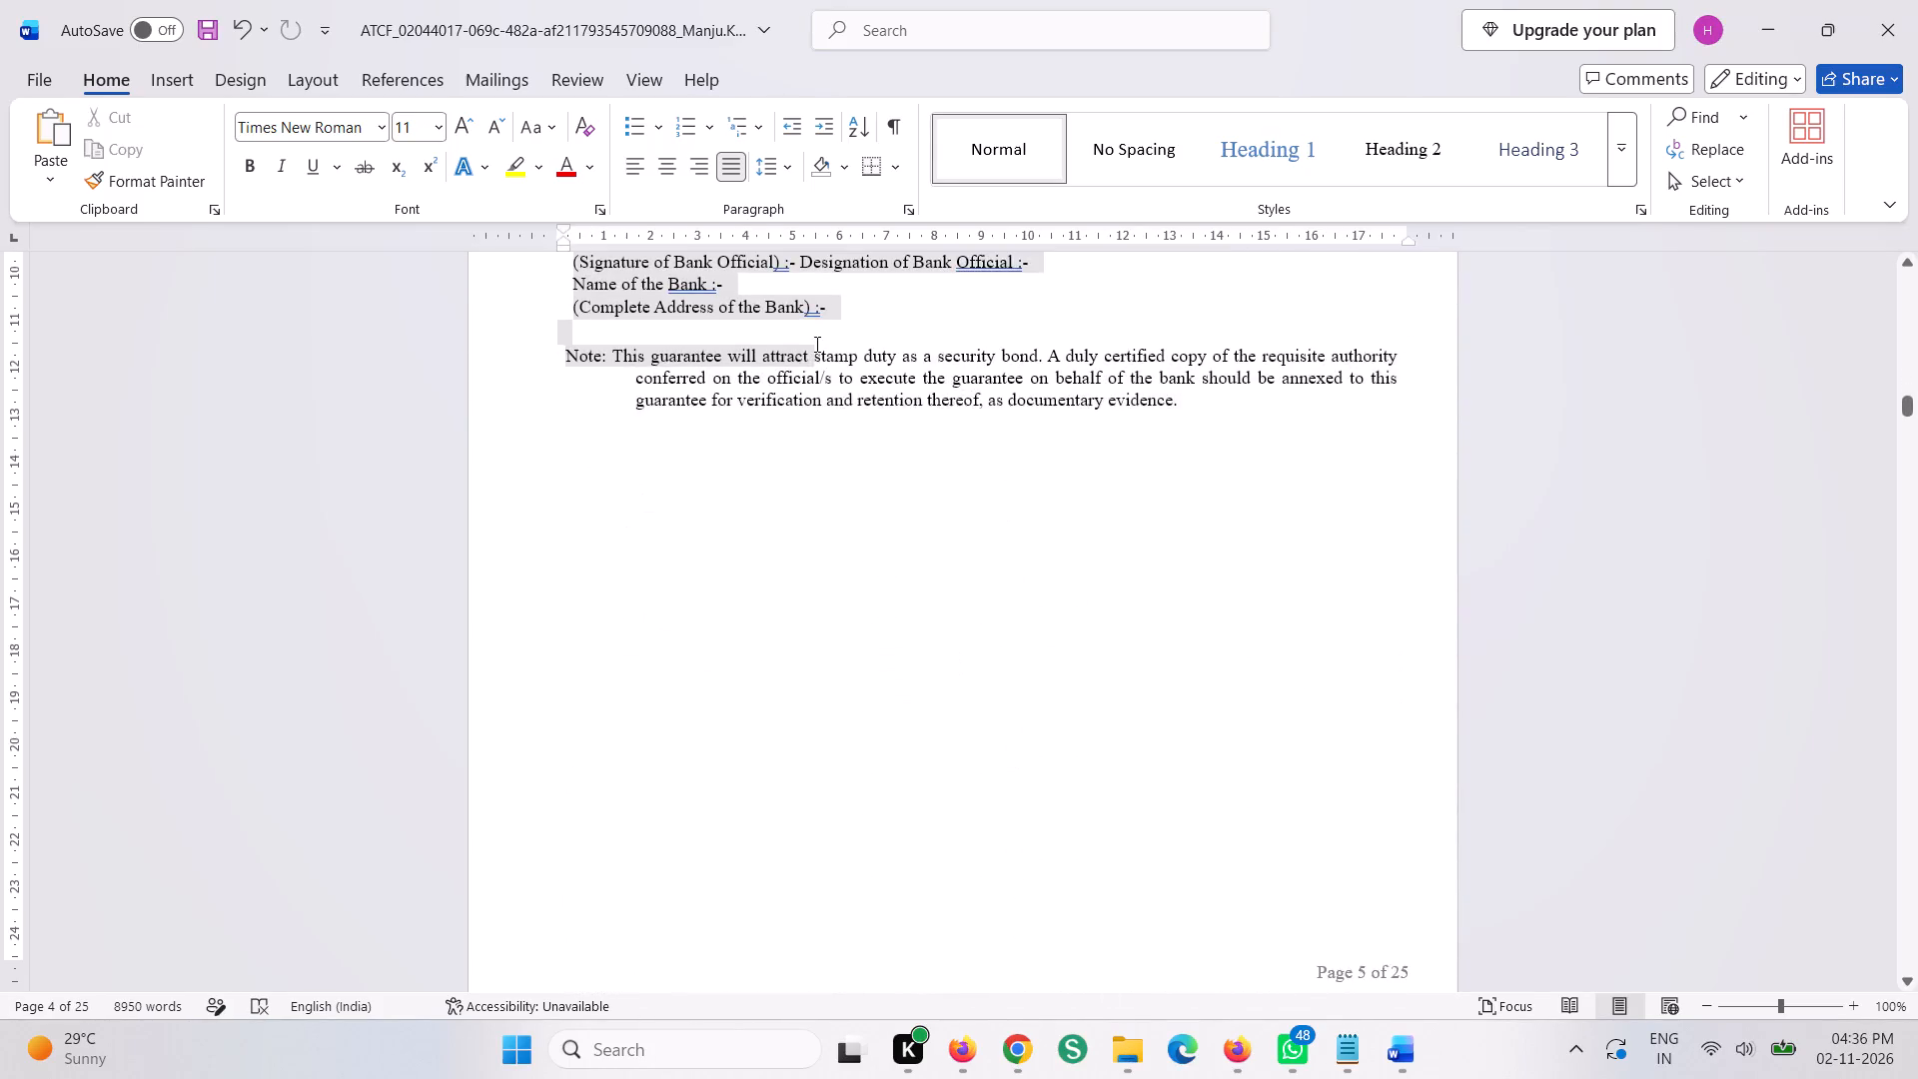
drag(815, 343, 1297, 1076)
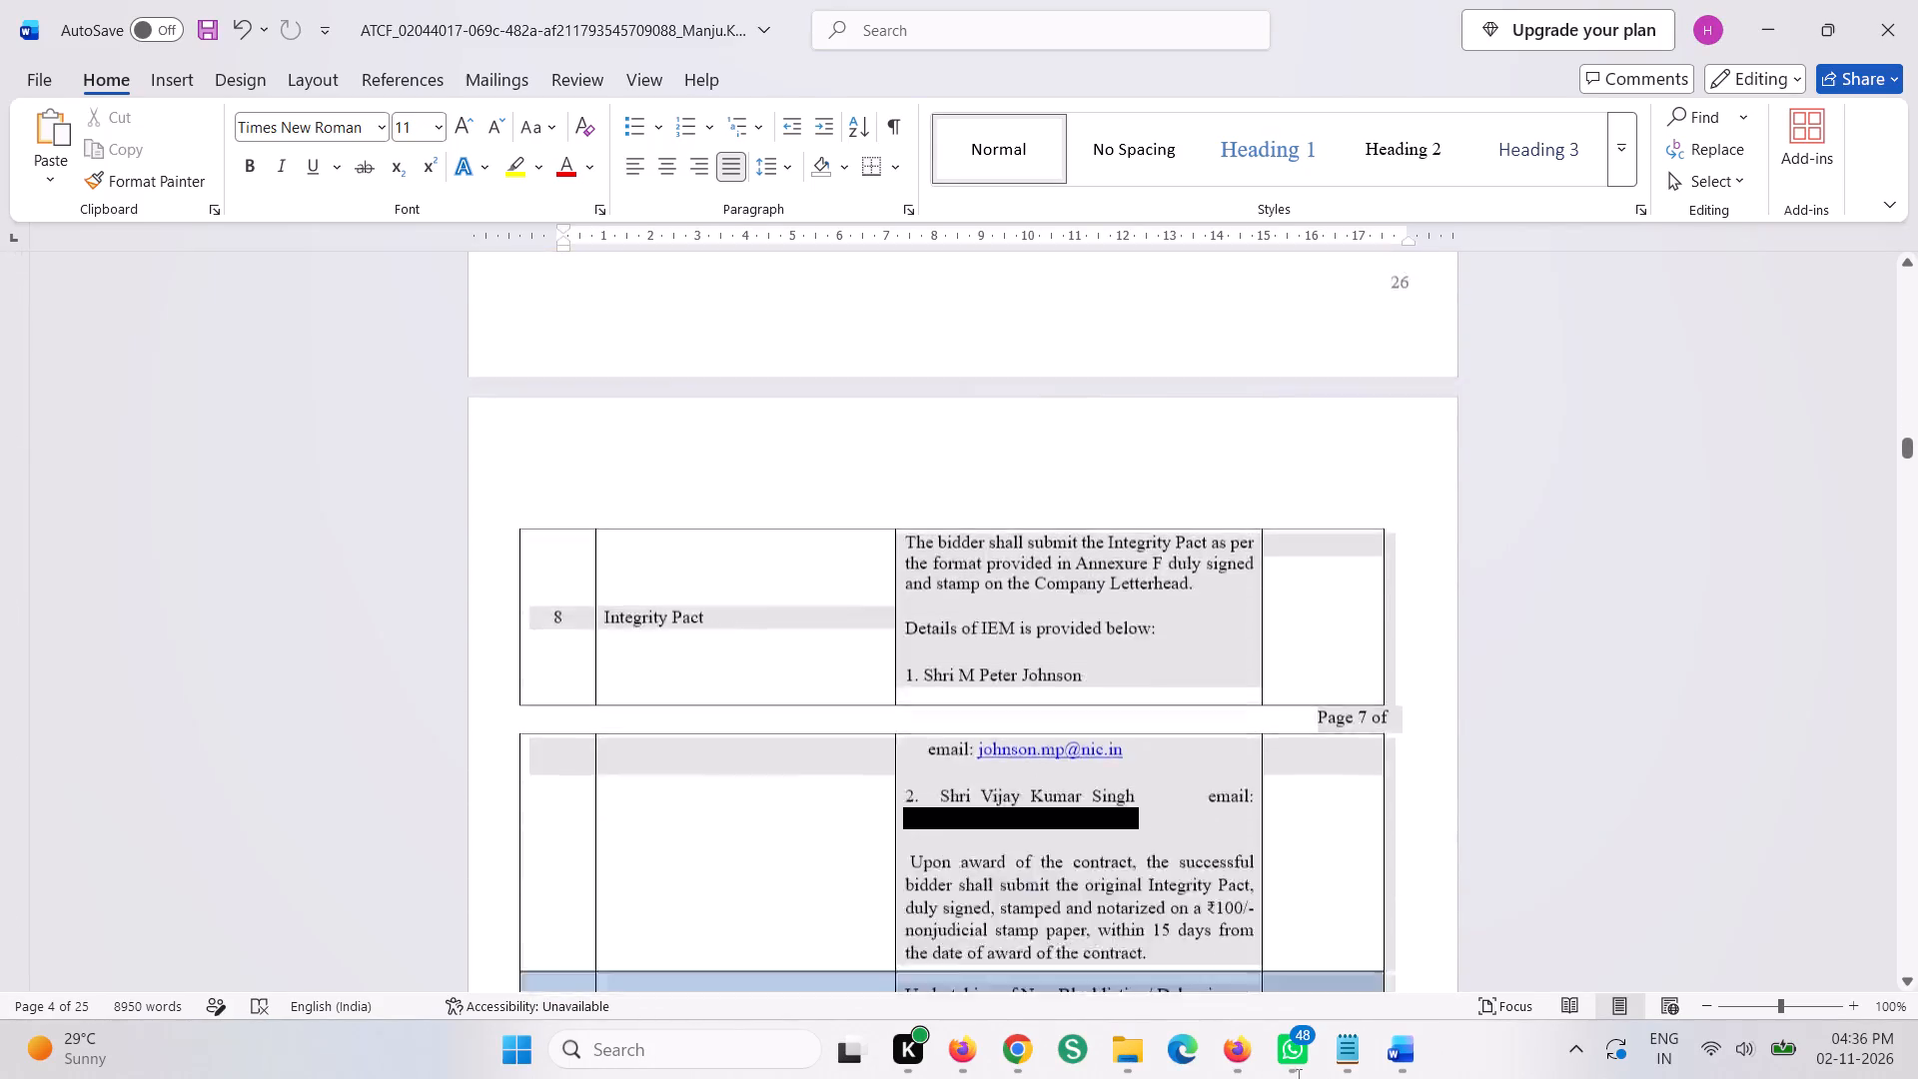
drag(1297, 1076, 987, 274)
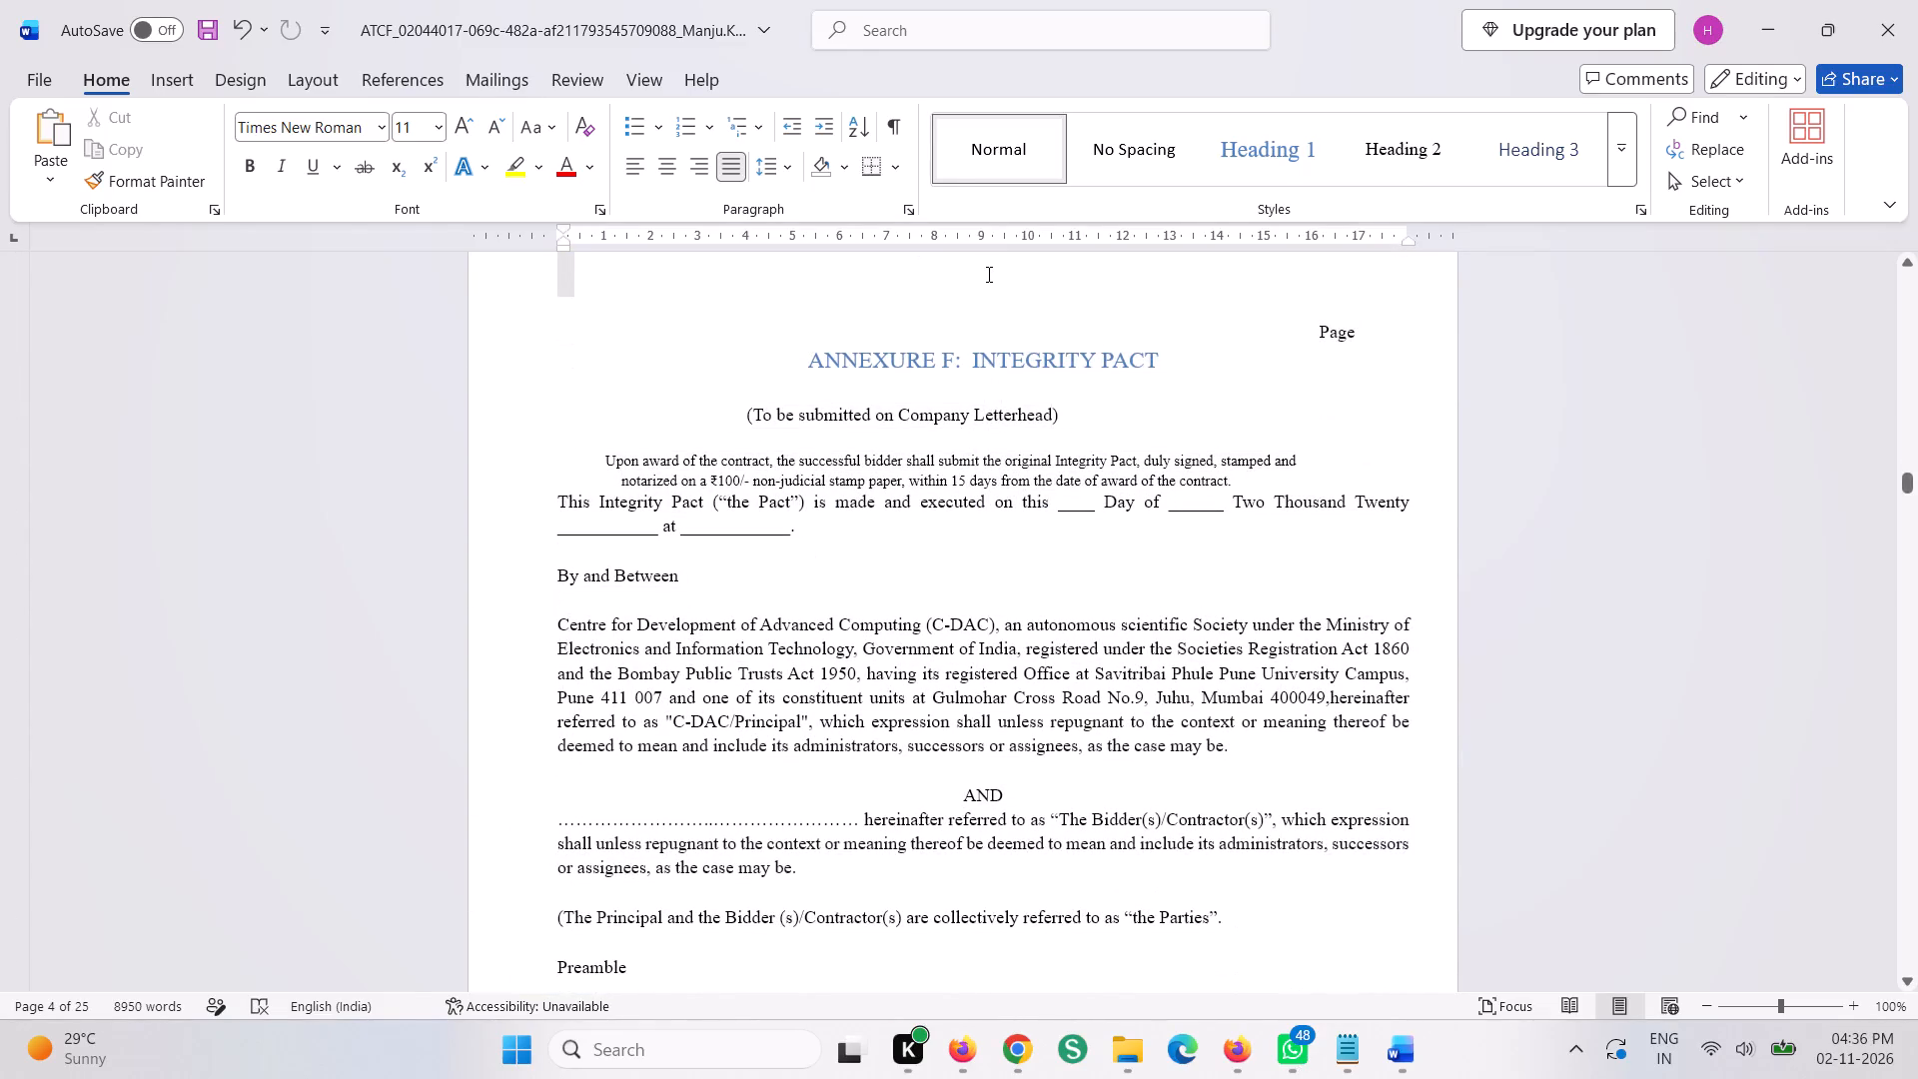
drag(987, 274, 986, 274)
key(BackSpace)
Delete the Annexure G terms and conditions through clause 19, Administrative Jurisdiction, up to the Annexure H: Undertaking heading.
scroll(907, 462, down, 3)
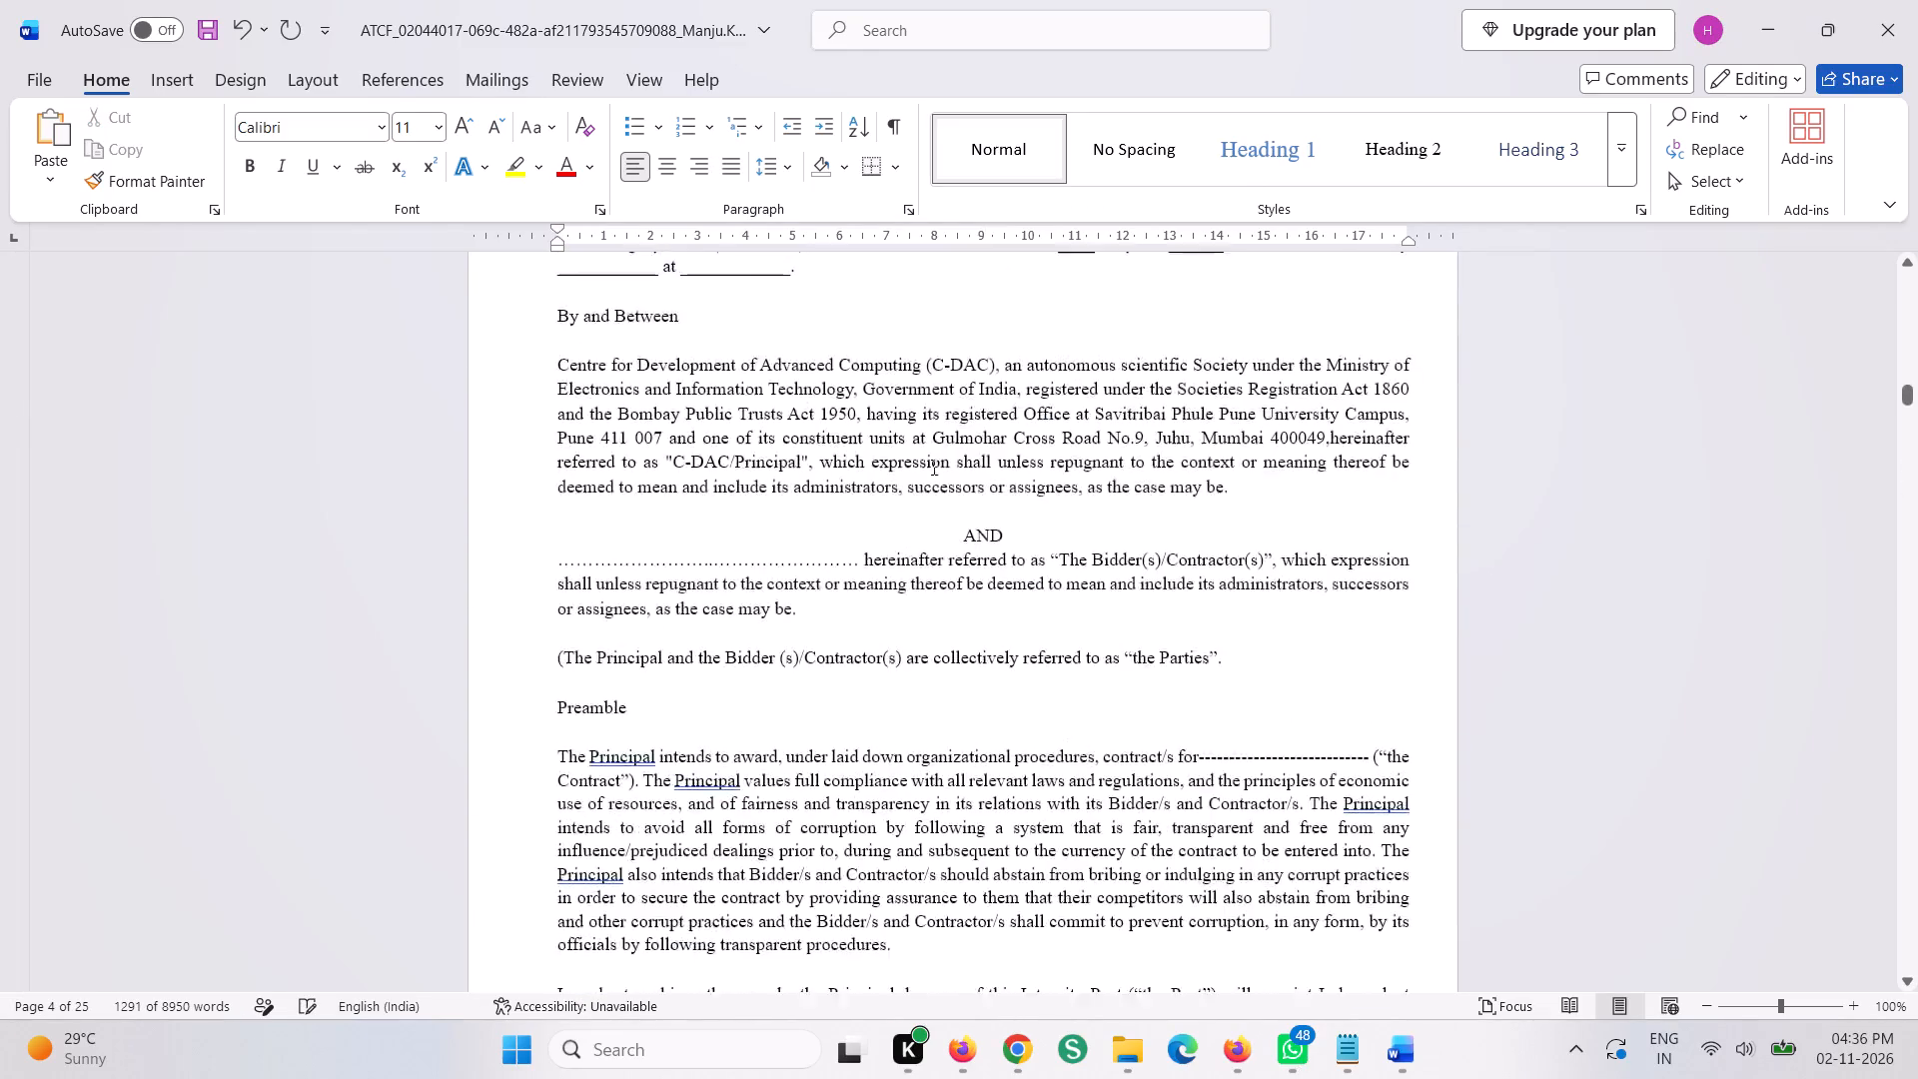
scroll(932, 467, down, 5)
scroll(977, 536, down, 16)
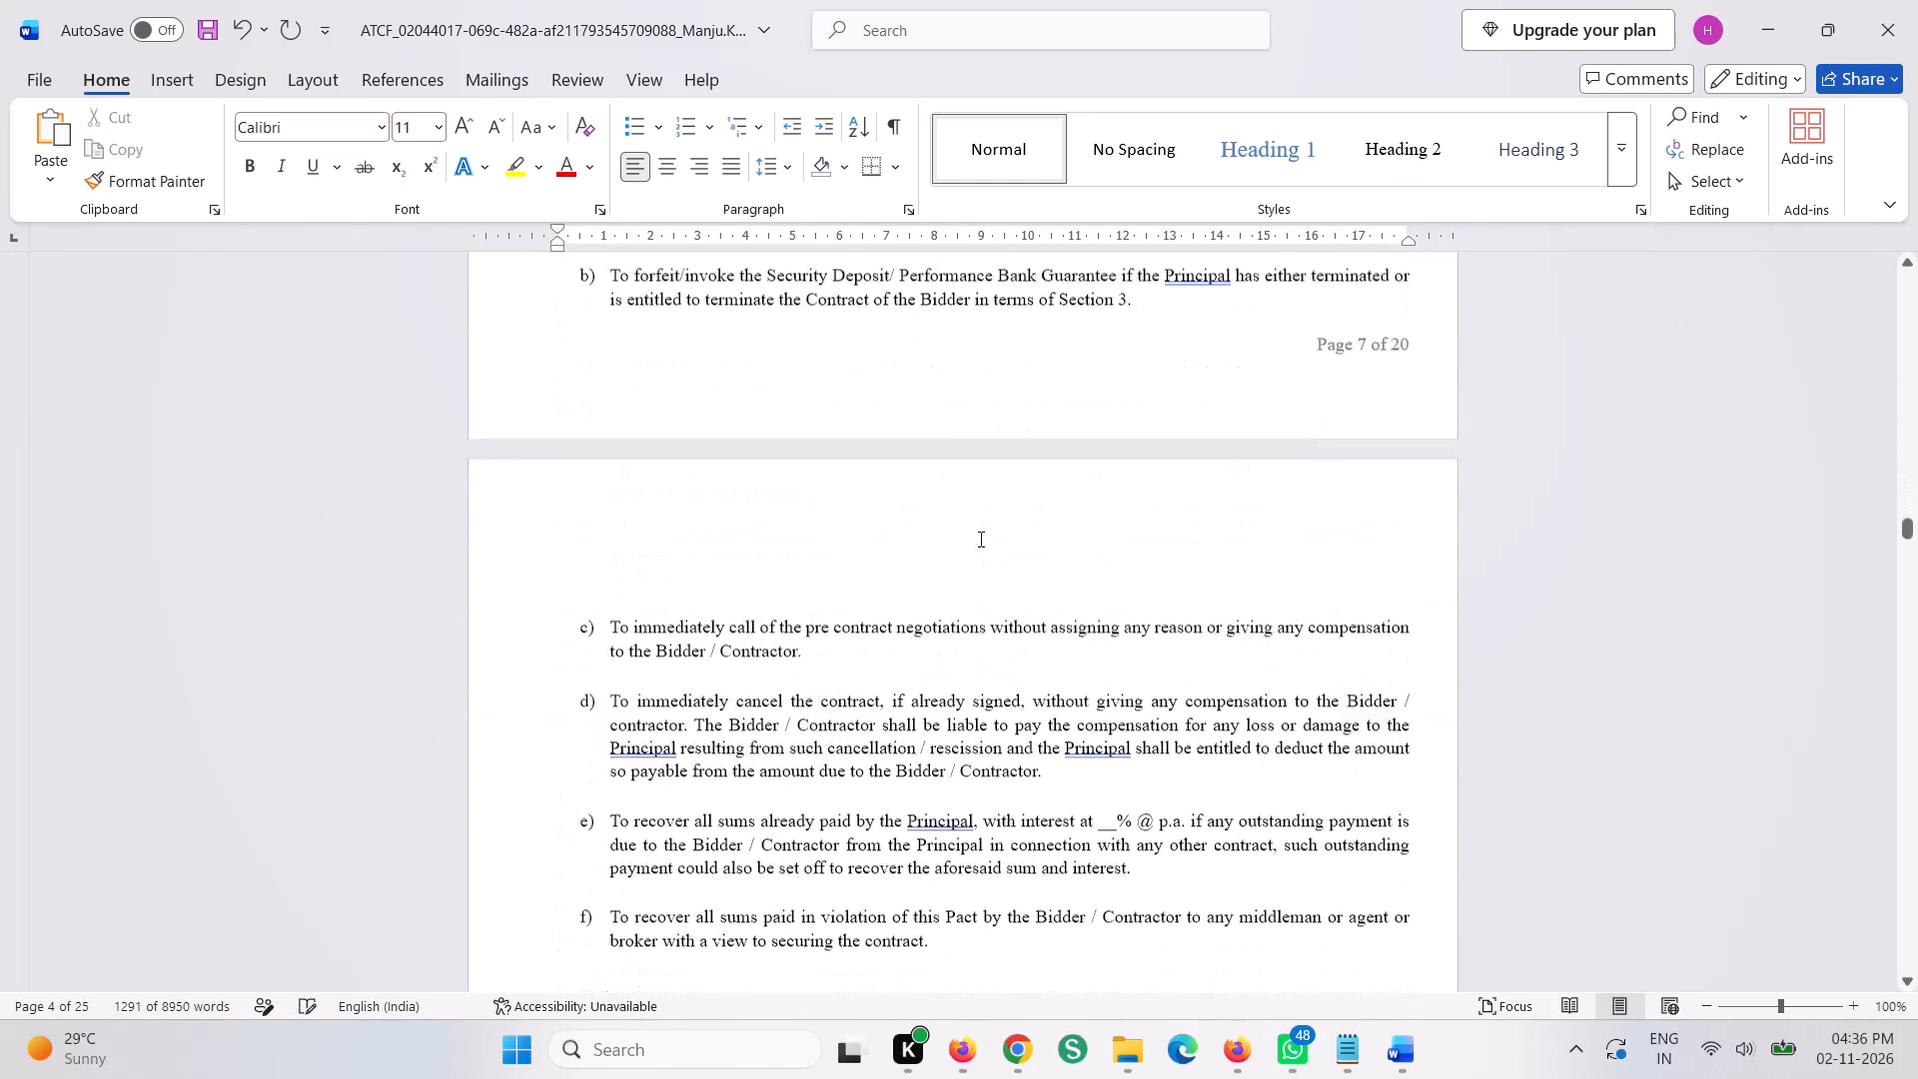
scroll(979, 540, down, 17)
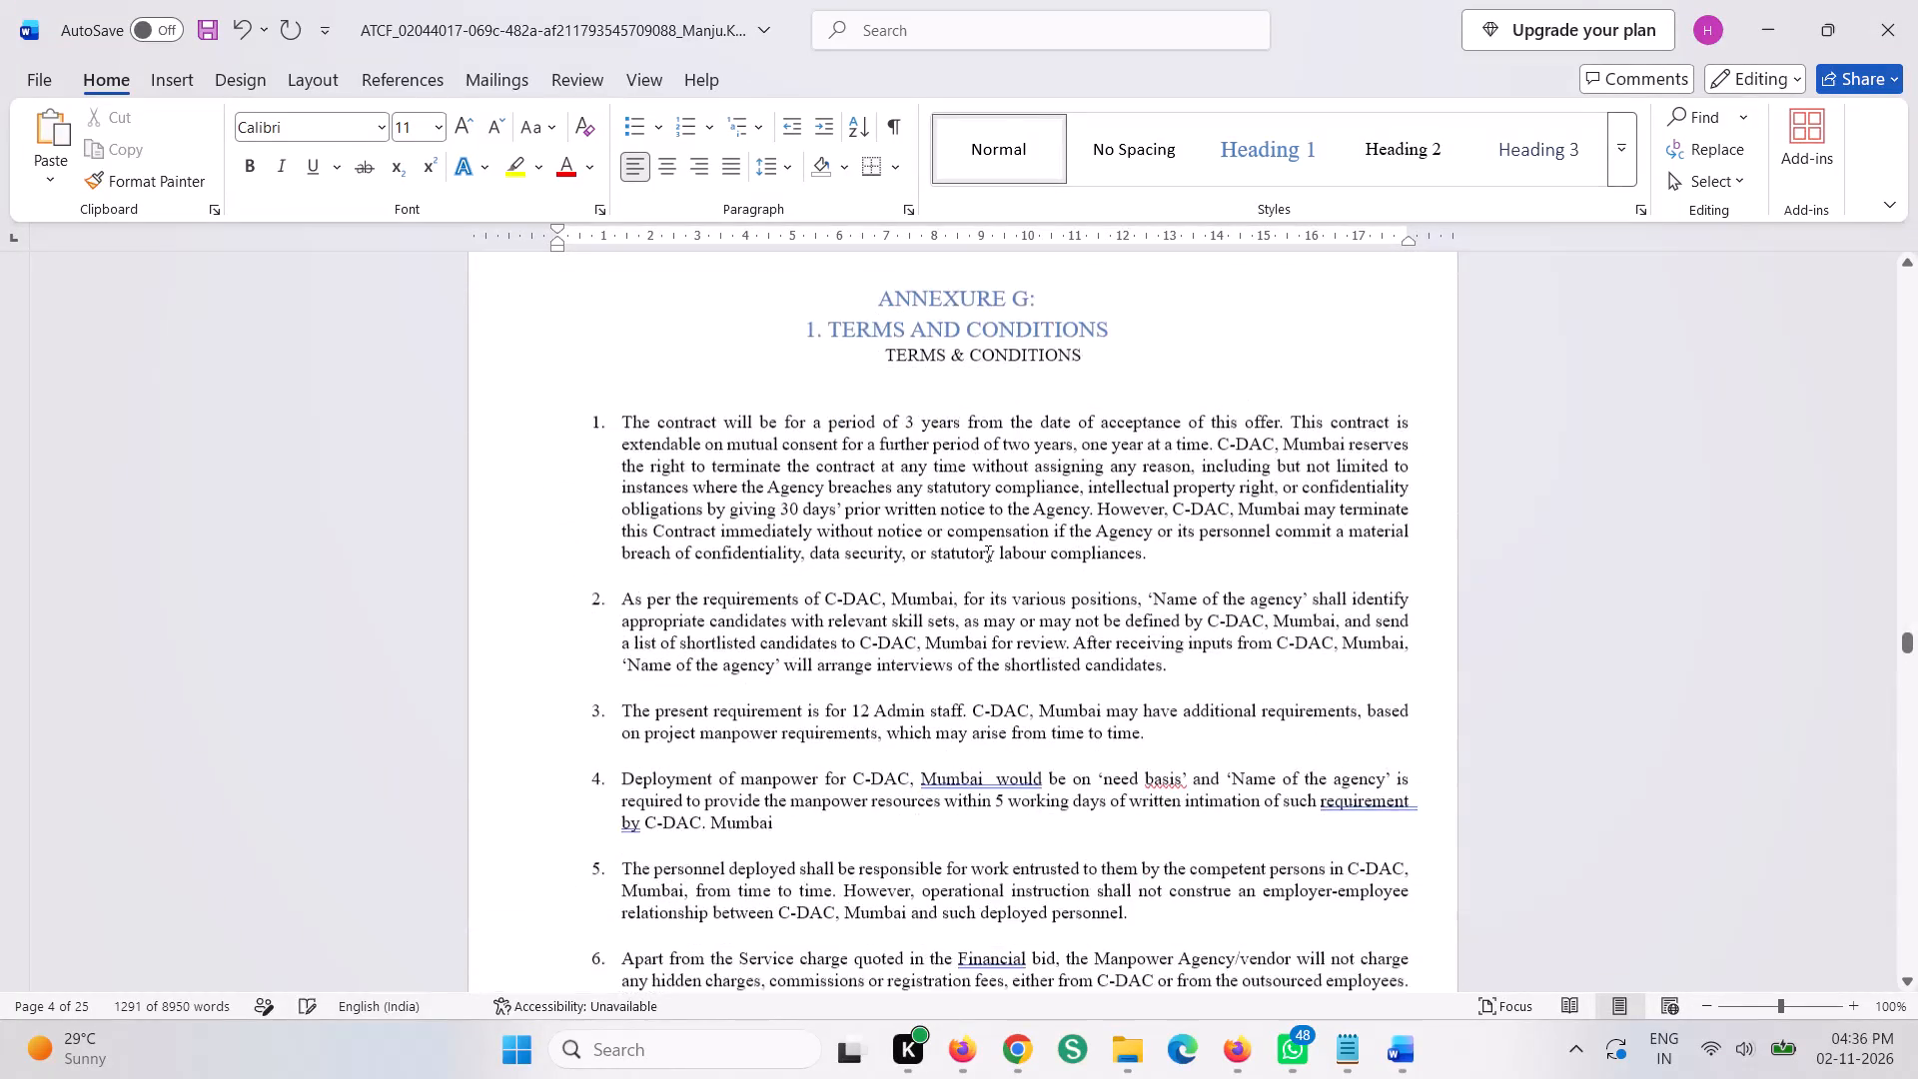
scroll(986, 552, up, 1)
drag(834, 502, 1282, 1078)
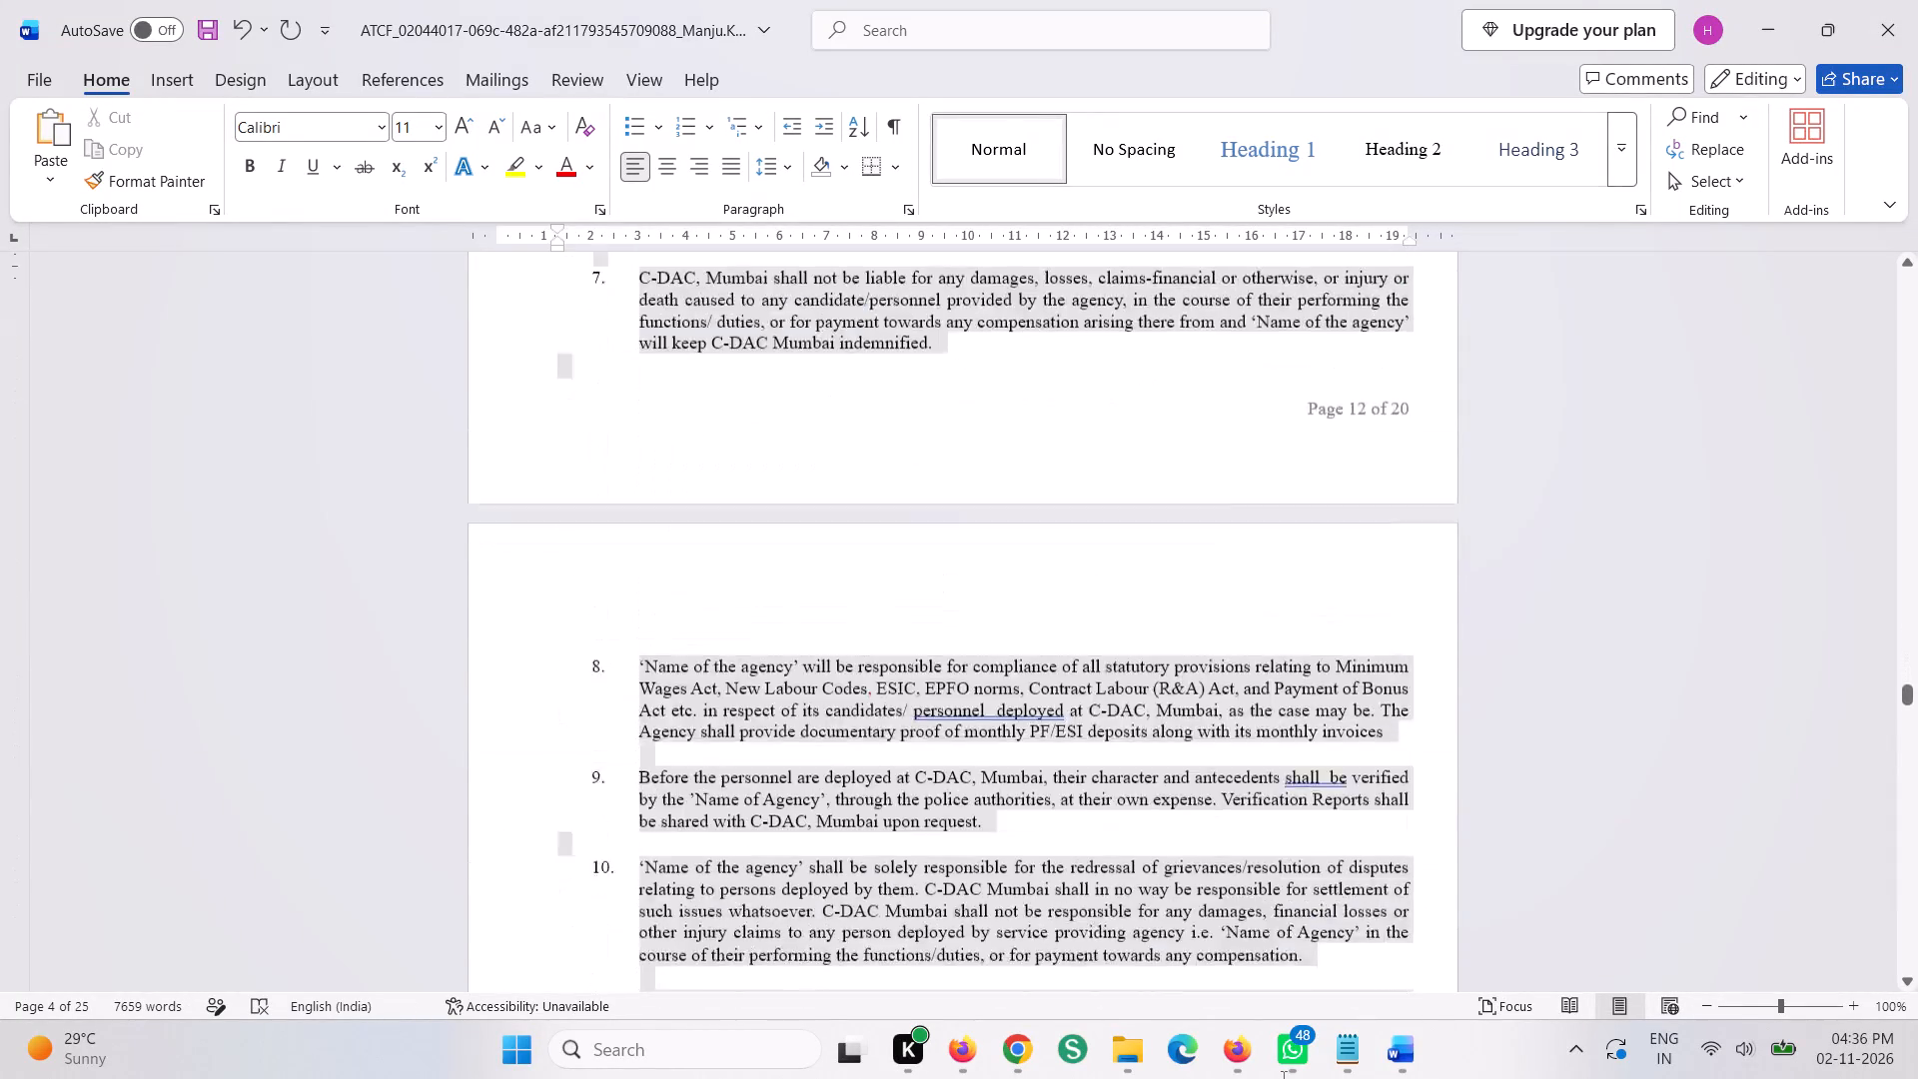
drag(1282, 1078, 1227, 1078)
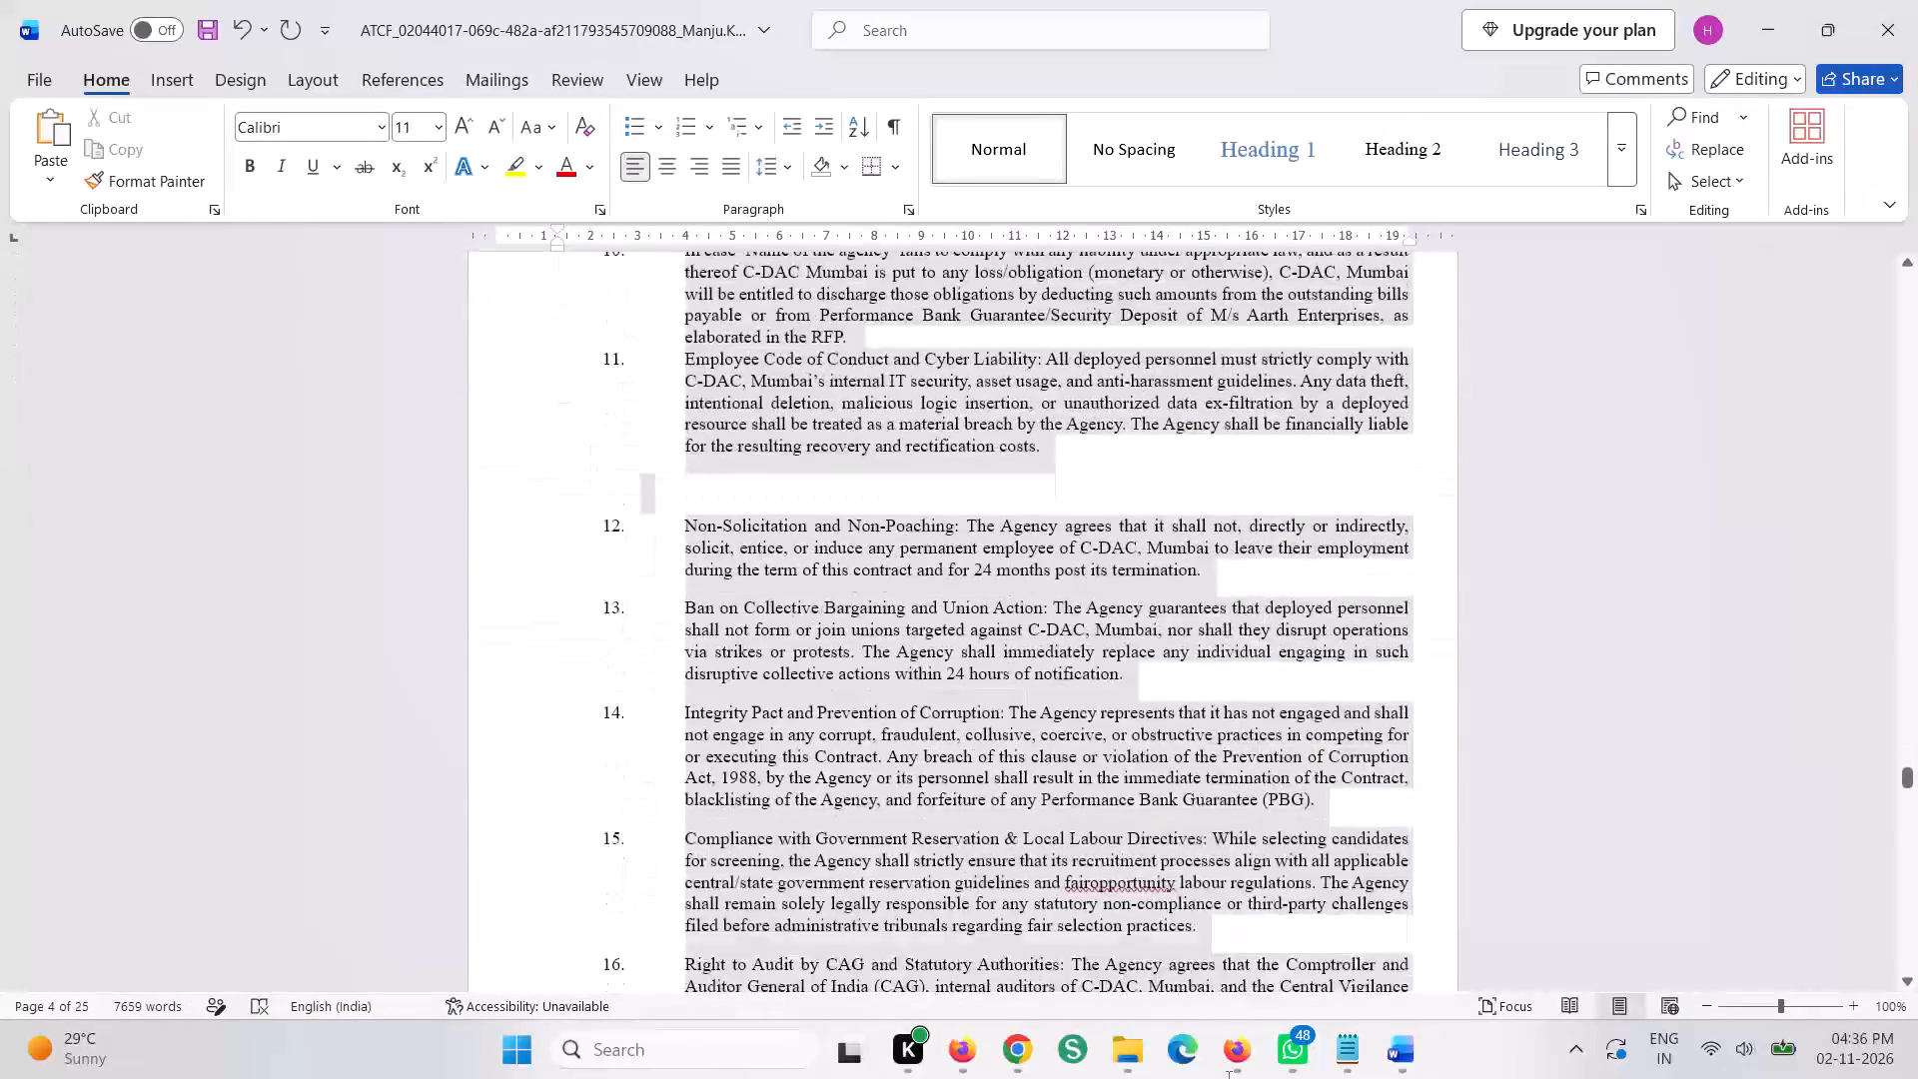
drag(1227, 1078, 973, 741)
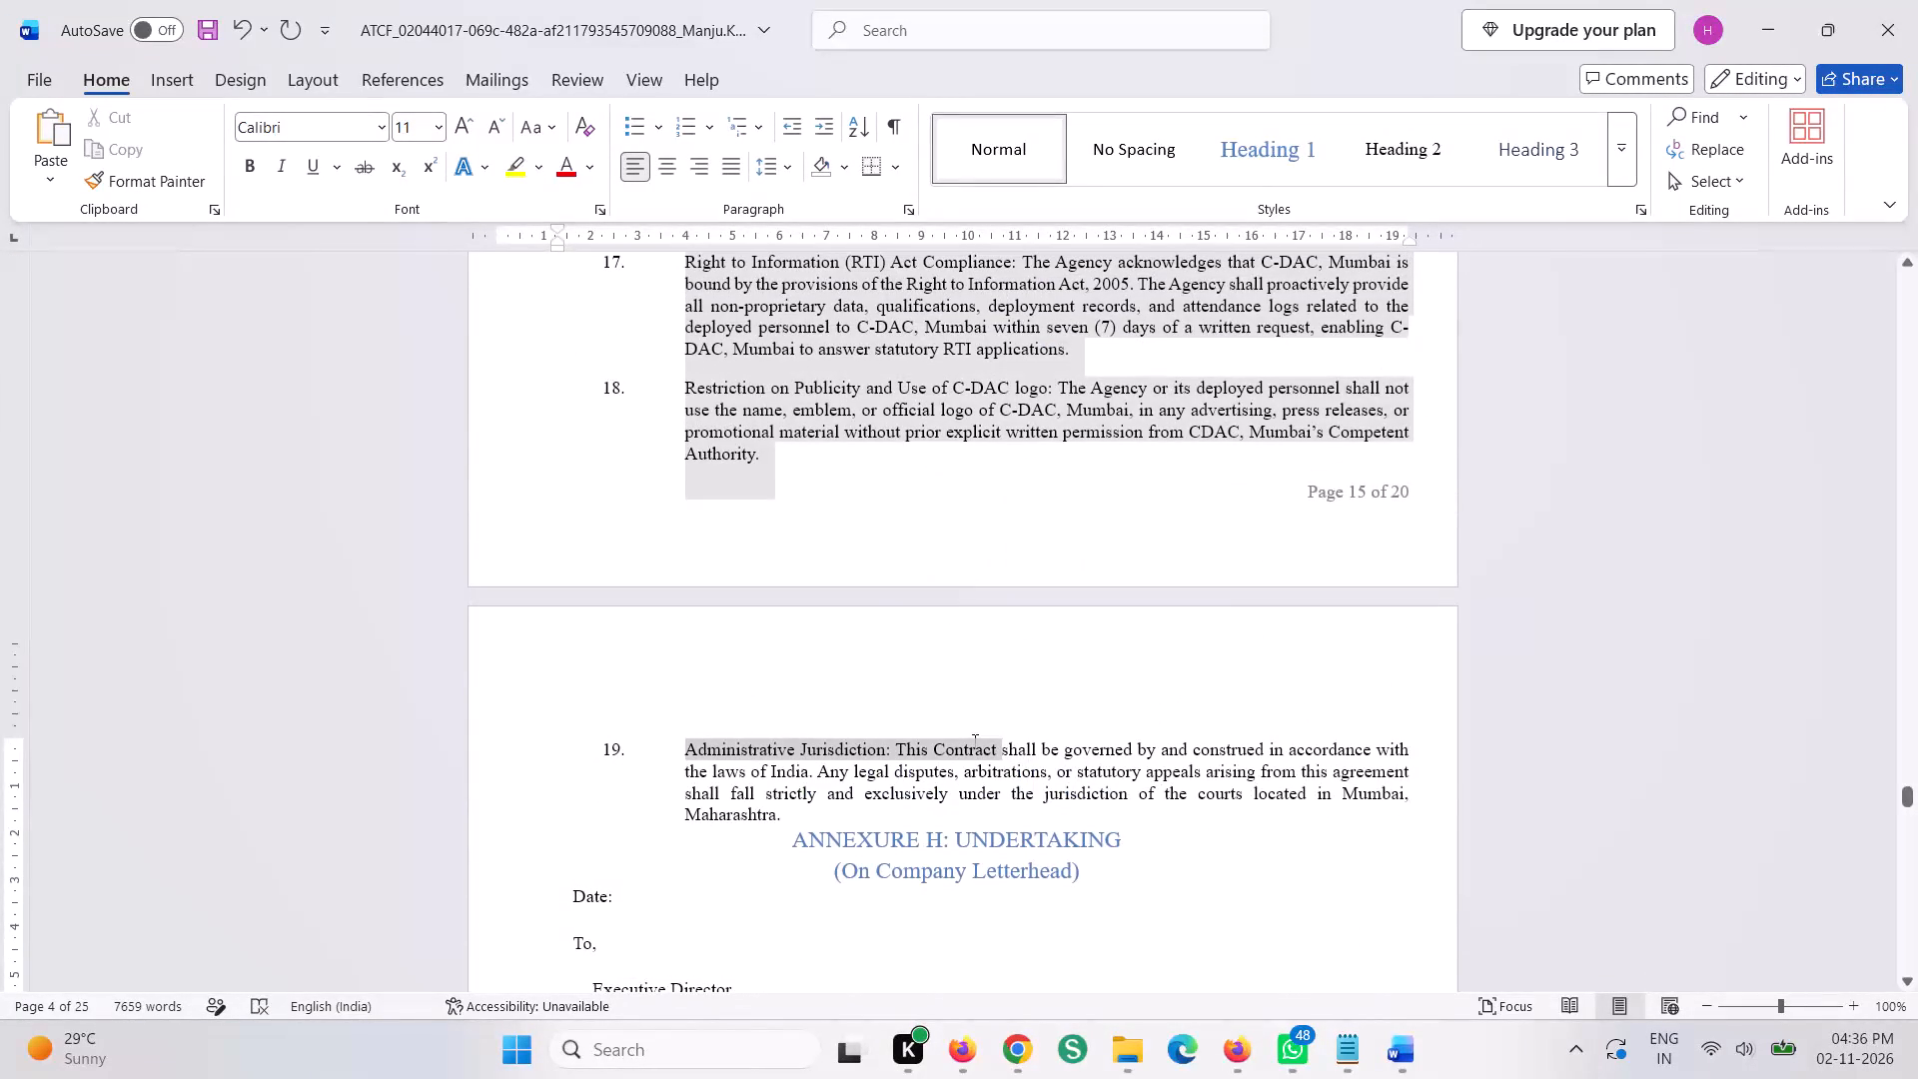
drag(973, 741, 994, 817)
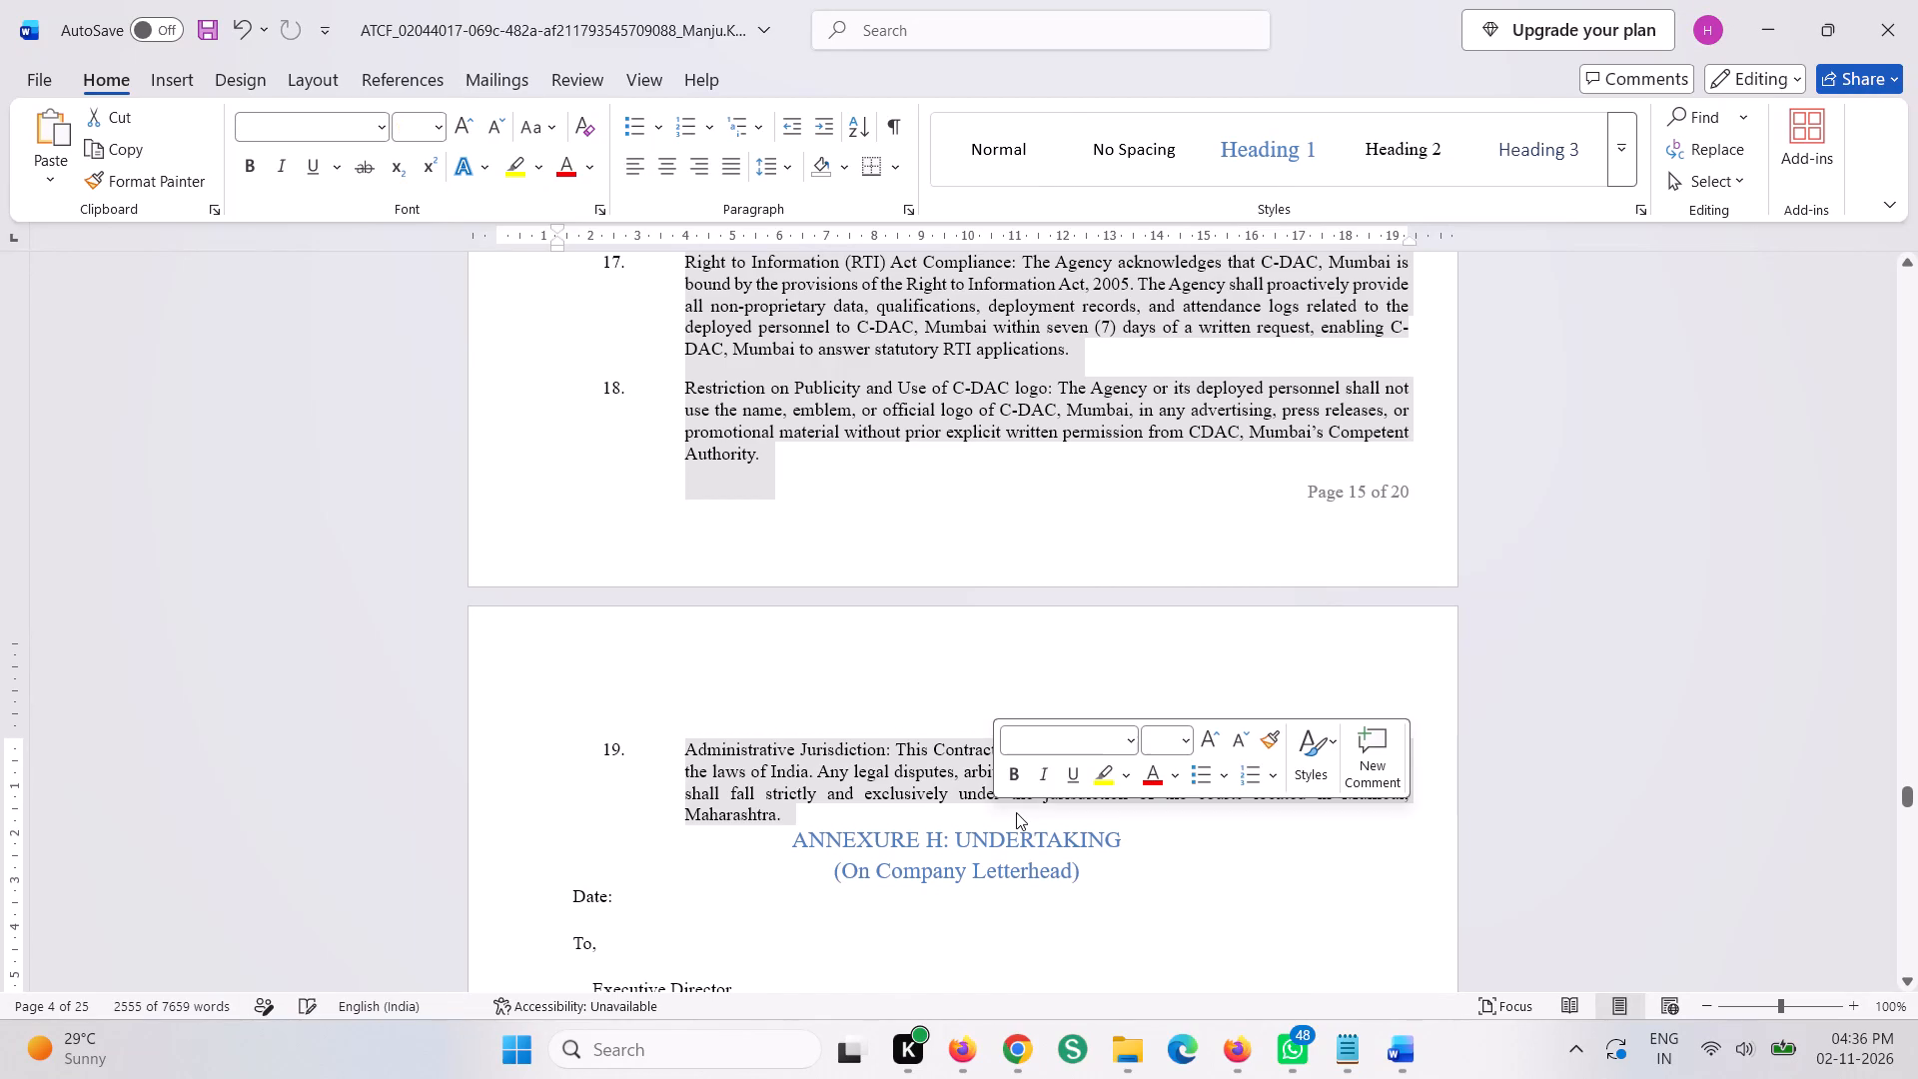
key(BackSpace)
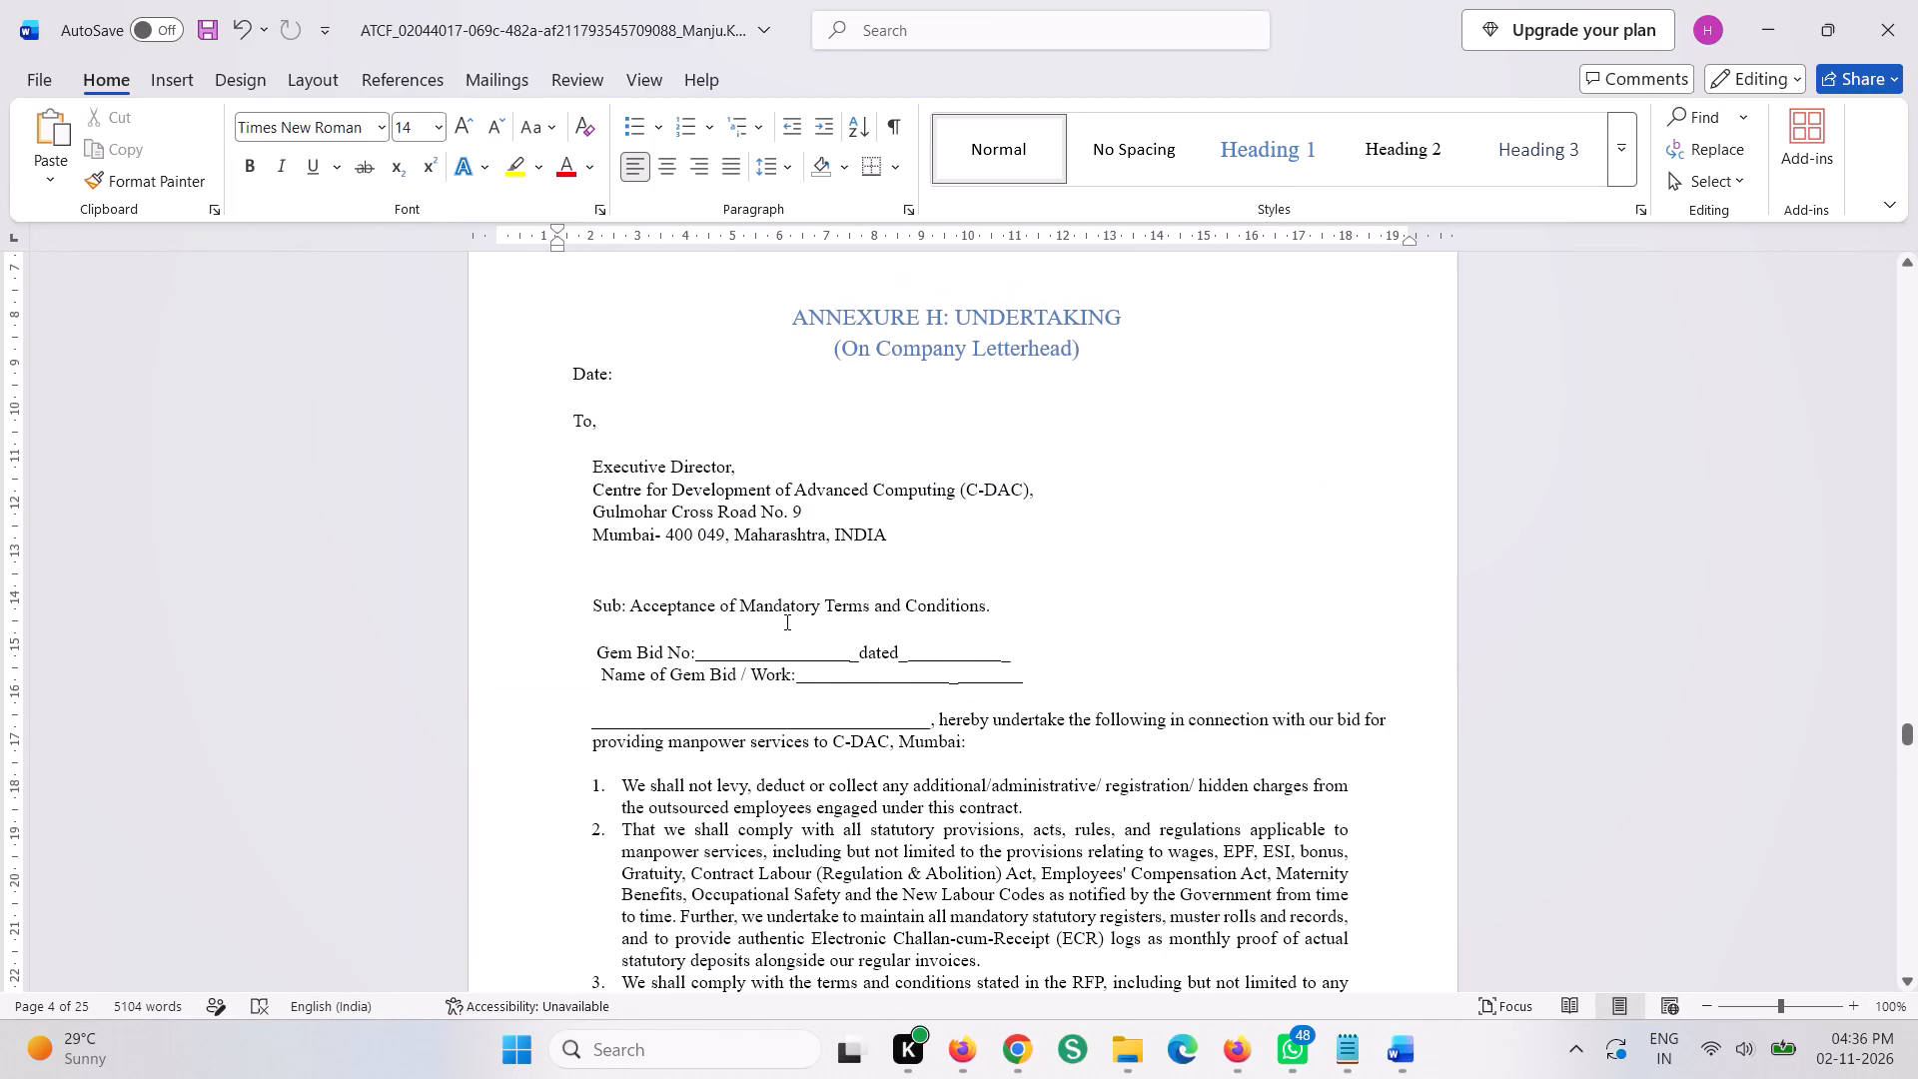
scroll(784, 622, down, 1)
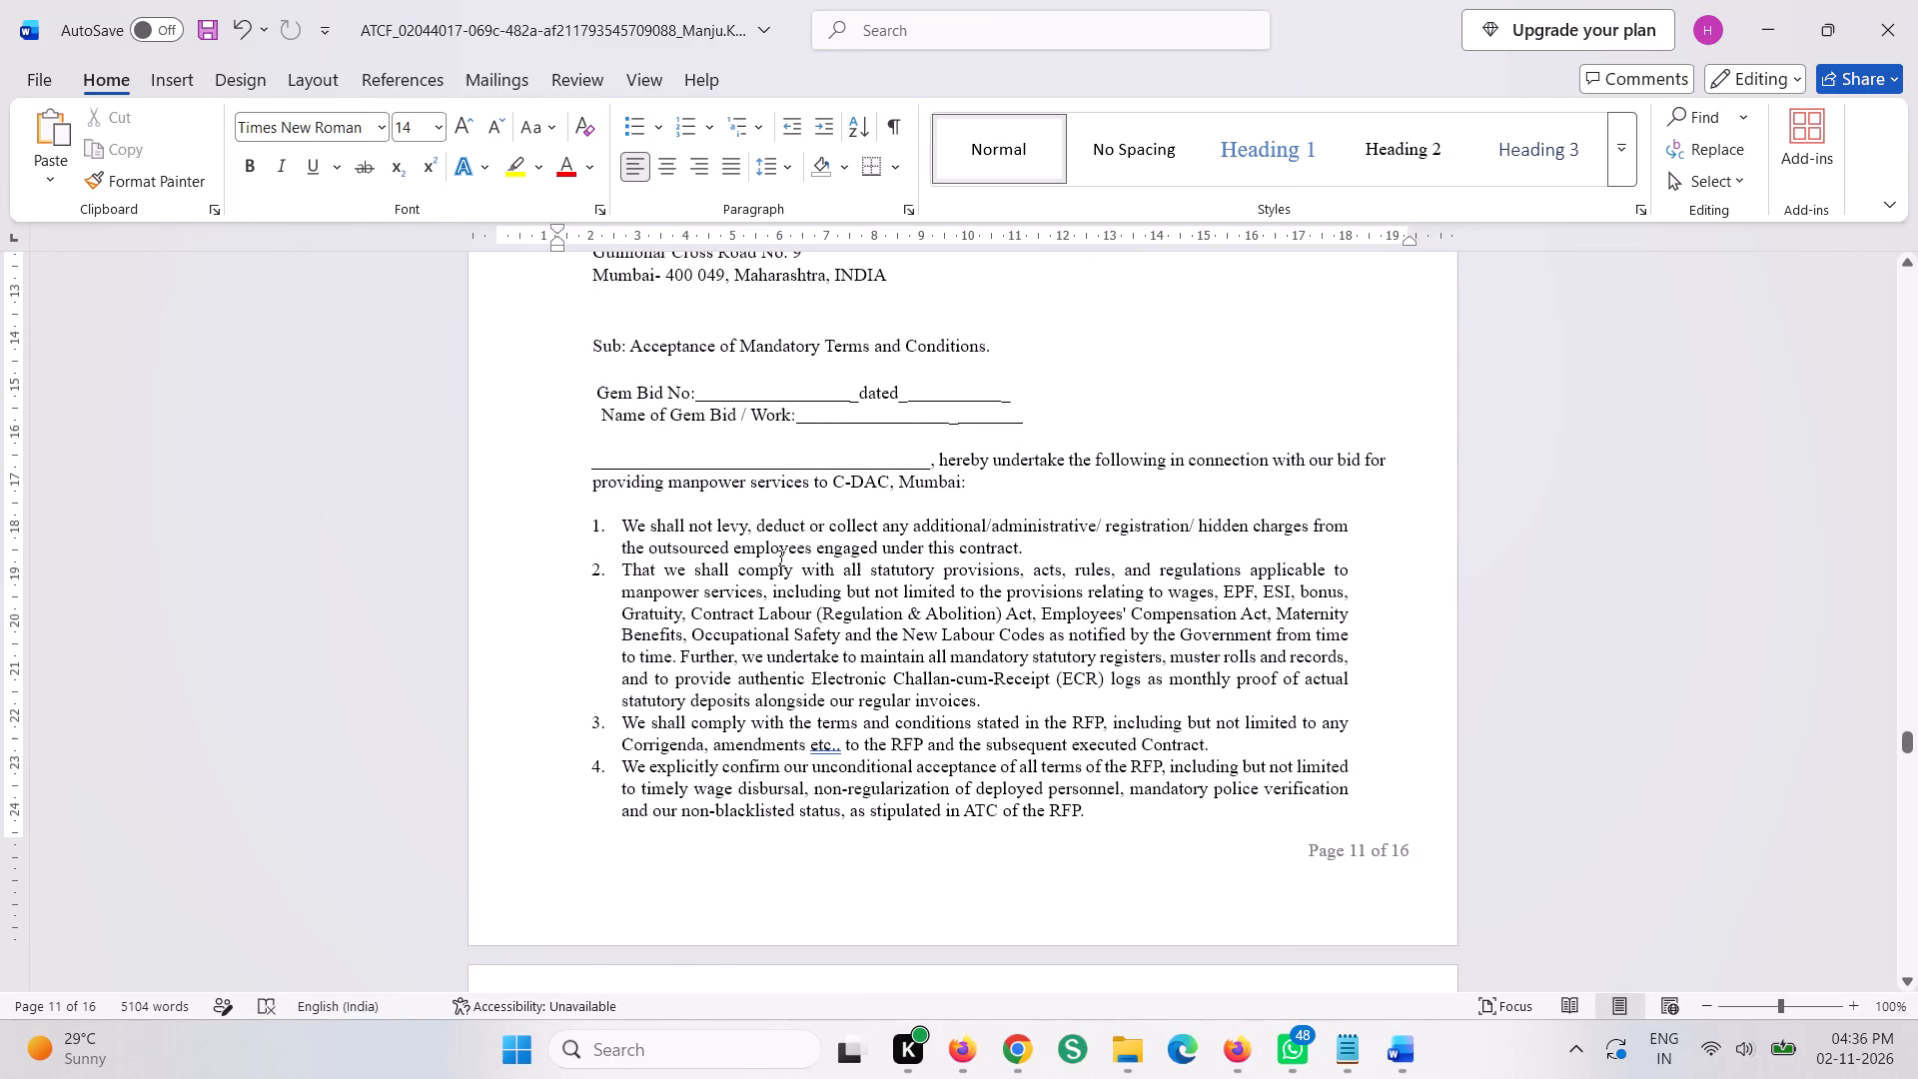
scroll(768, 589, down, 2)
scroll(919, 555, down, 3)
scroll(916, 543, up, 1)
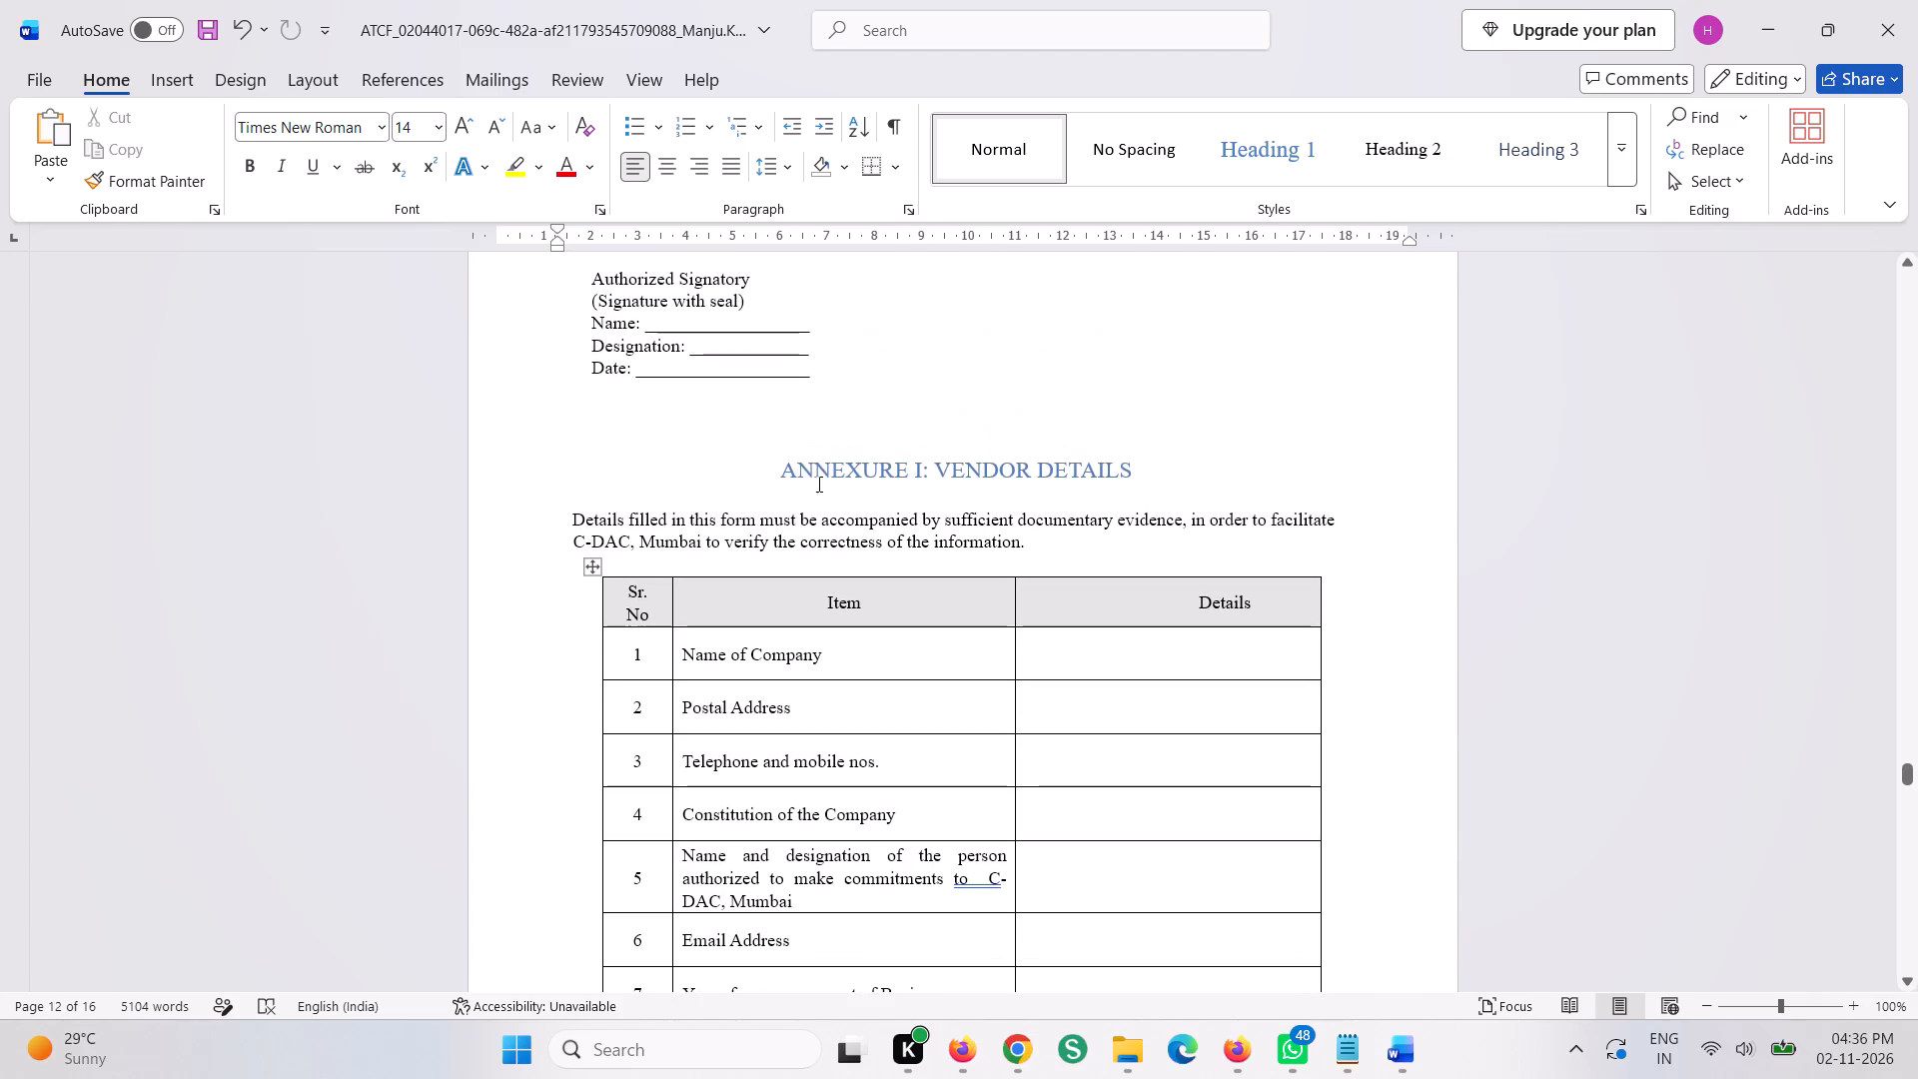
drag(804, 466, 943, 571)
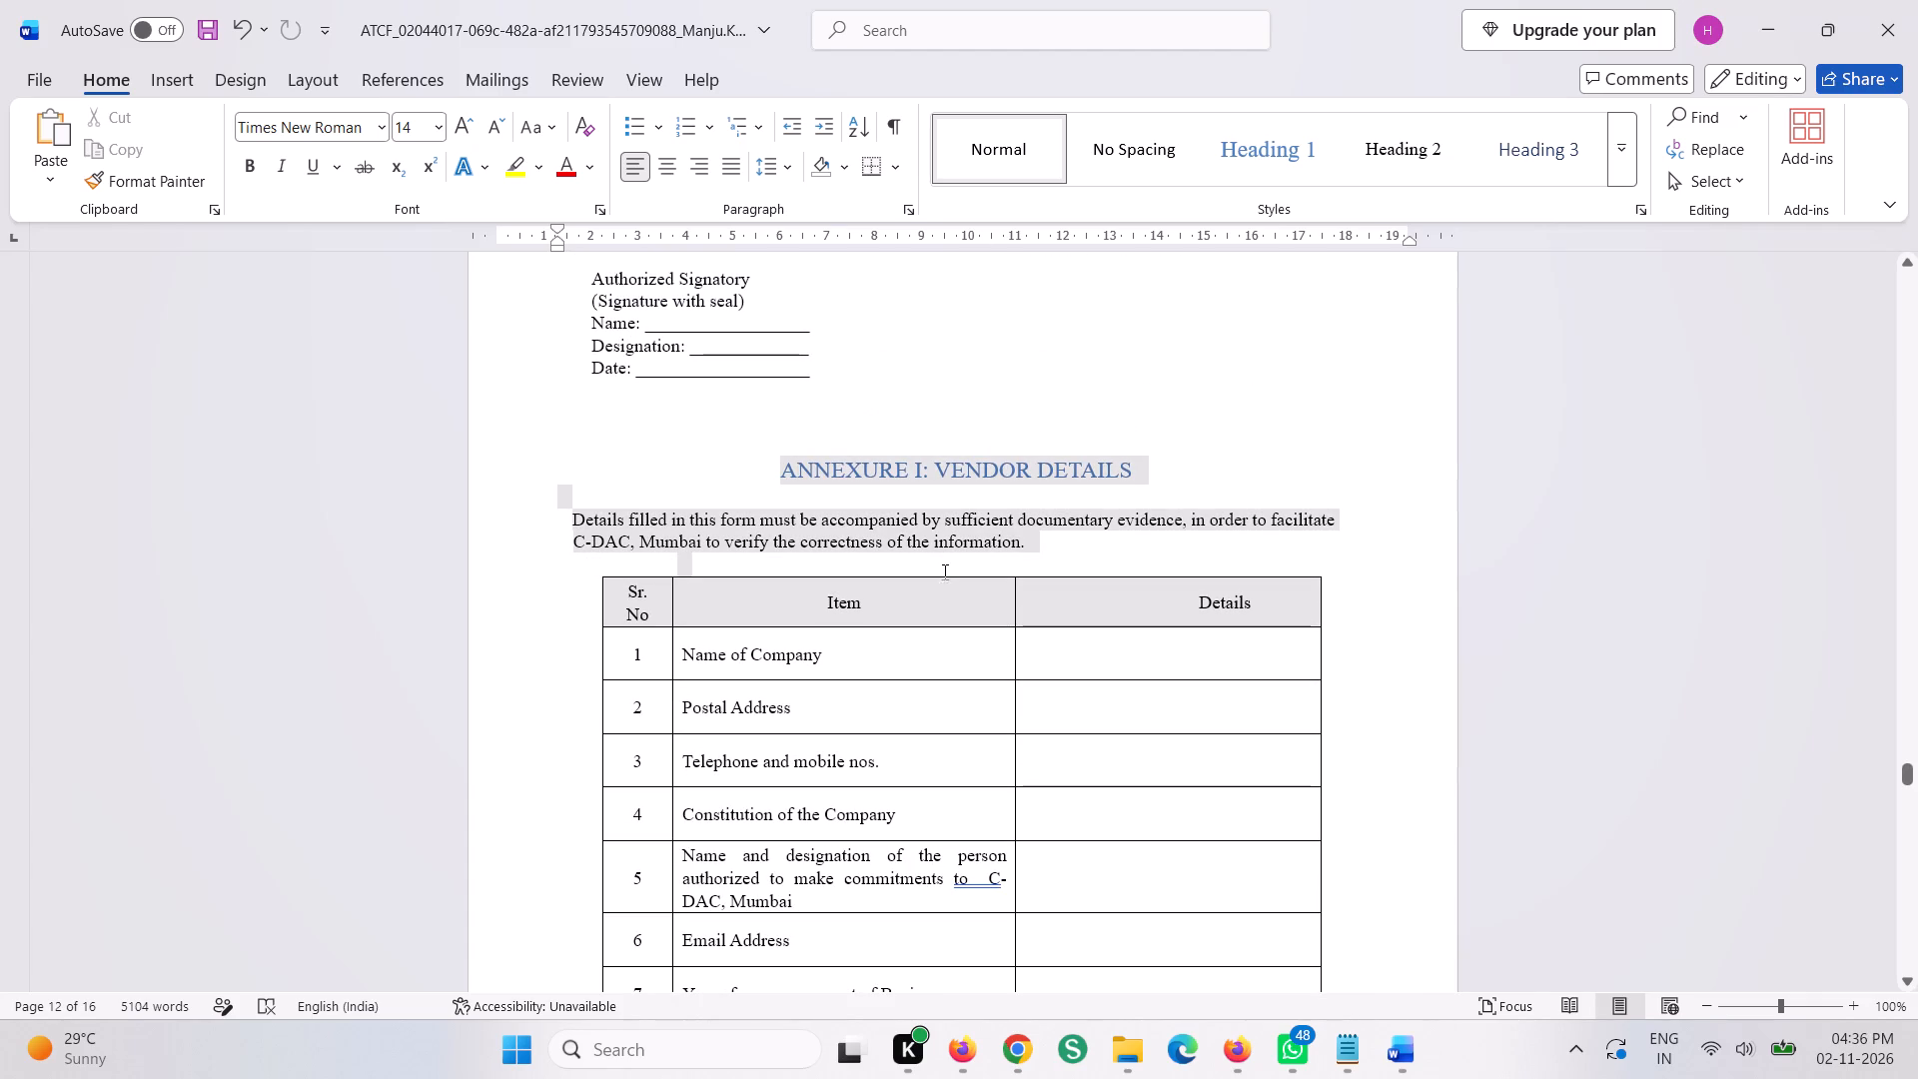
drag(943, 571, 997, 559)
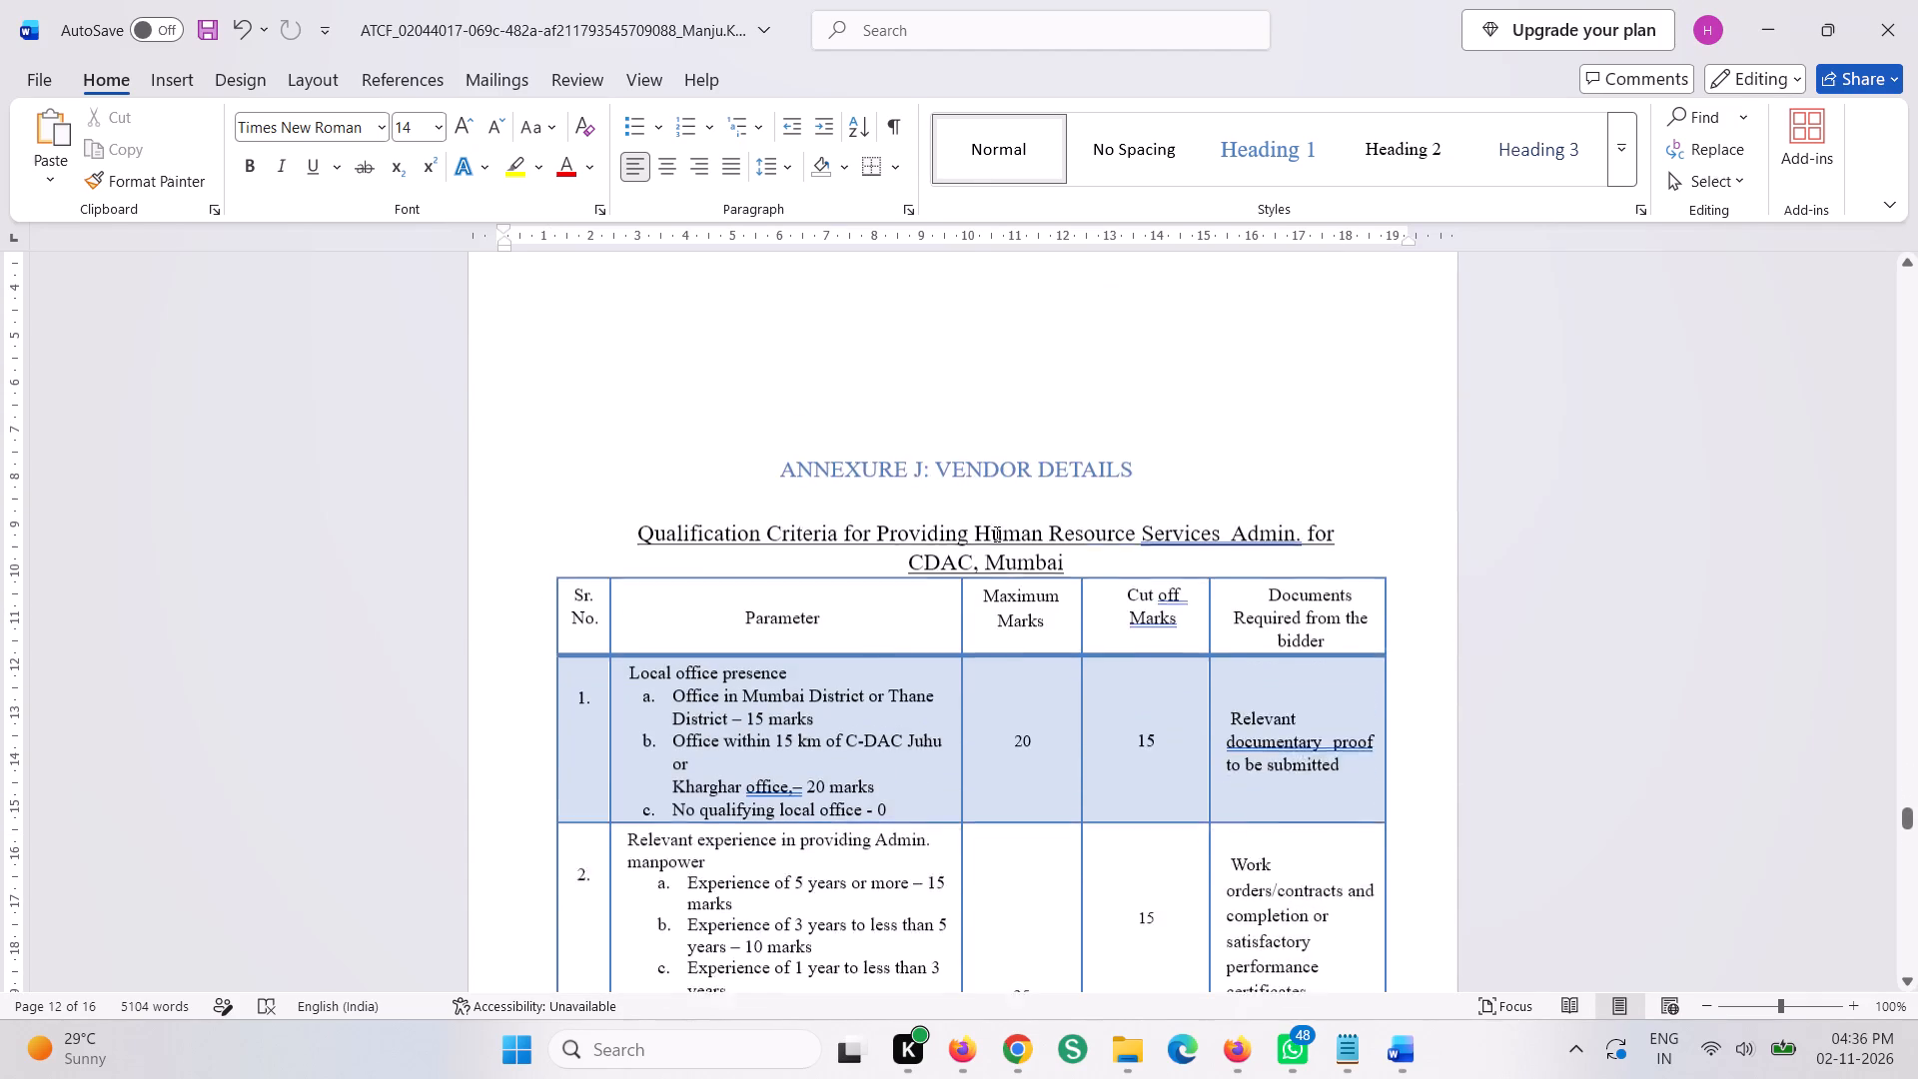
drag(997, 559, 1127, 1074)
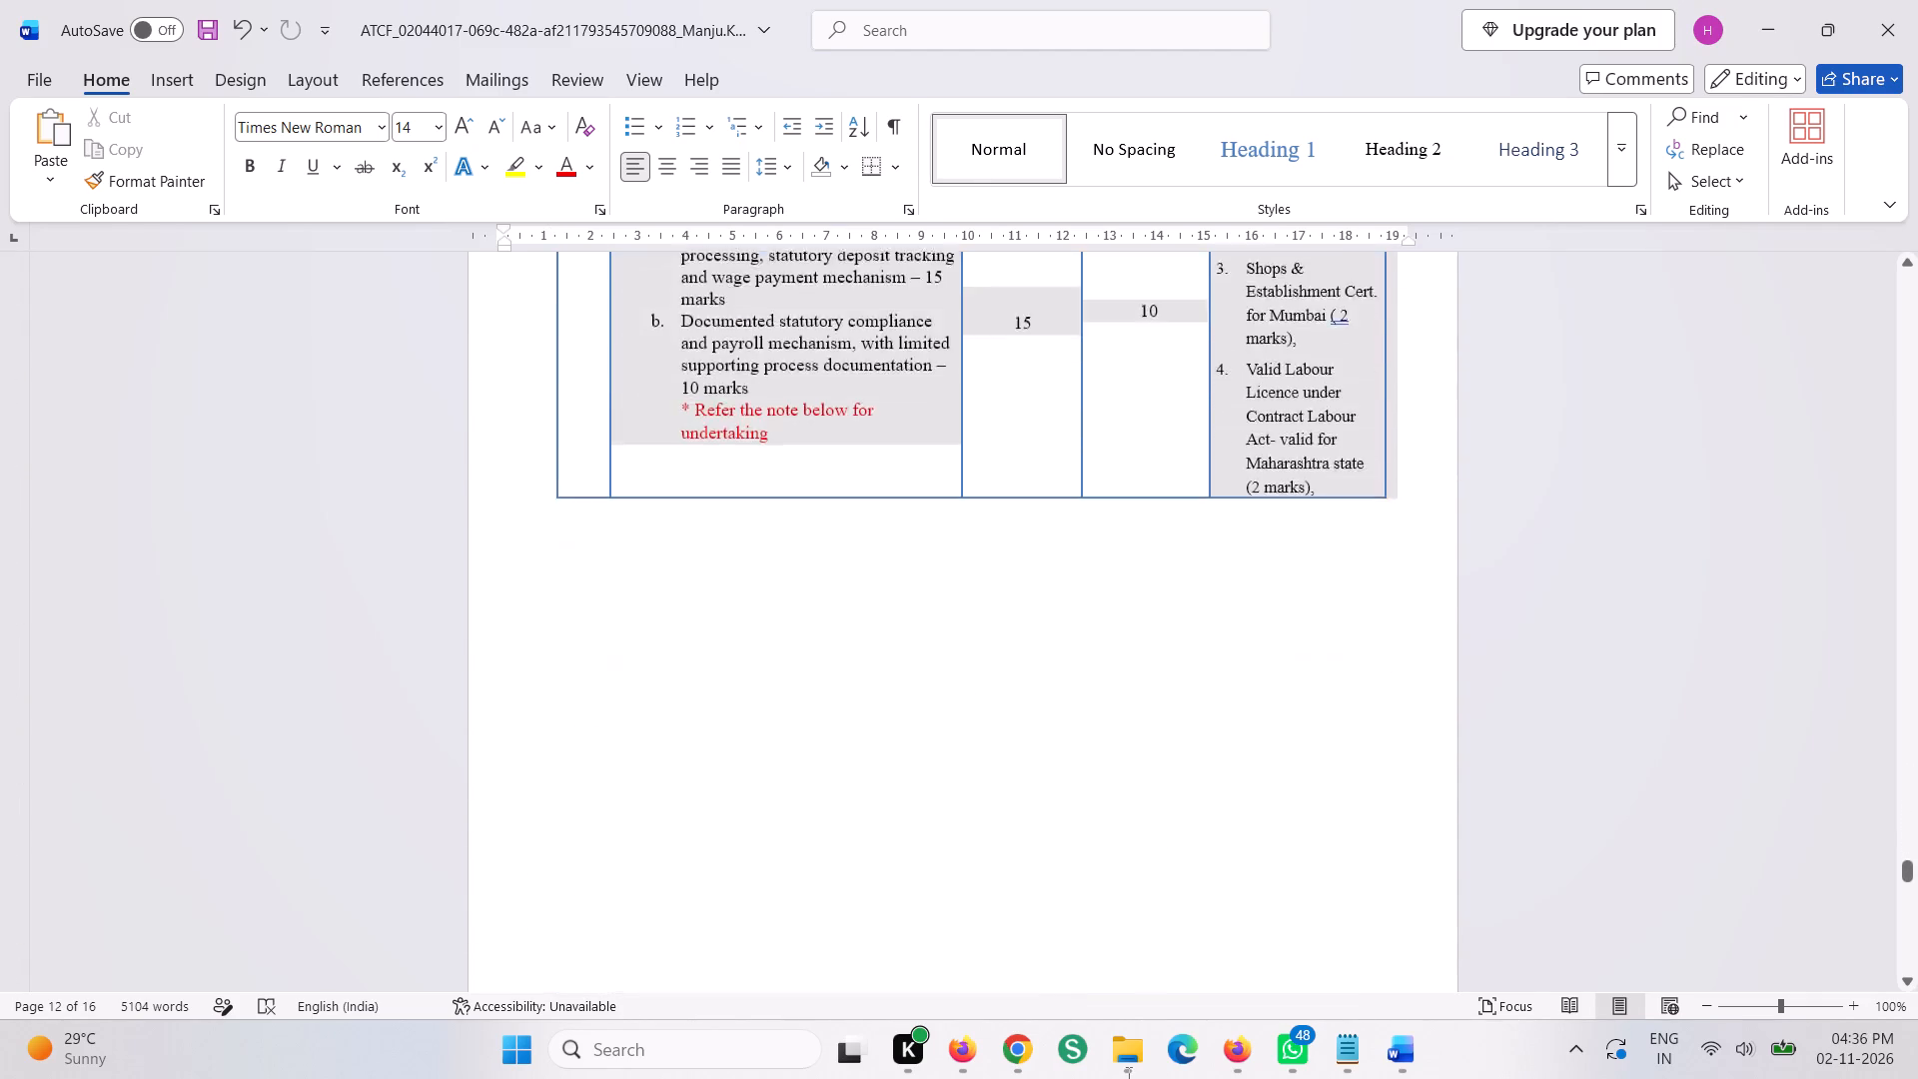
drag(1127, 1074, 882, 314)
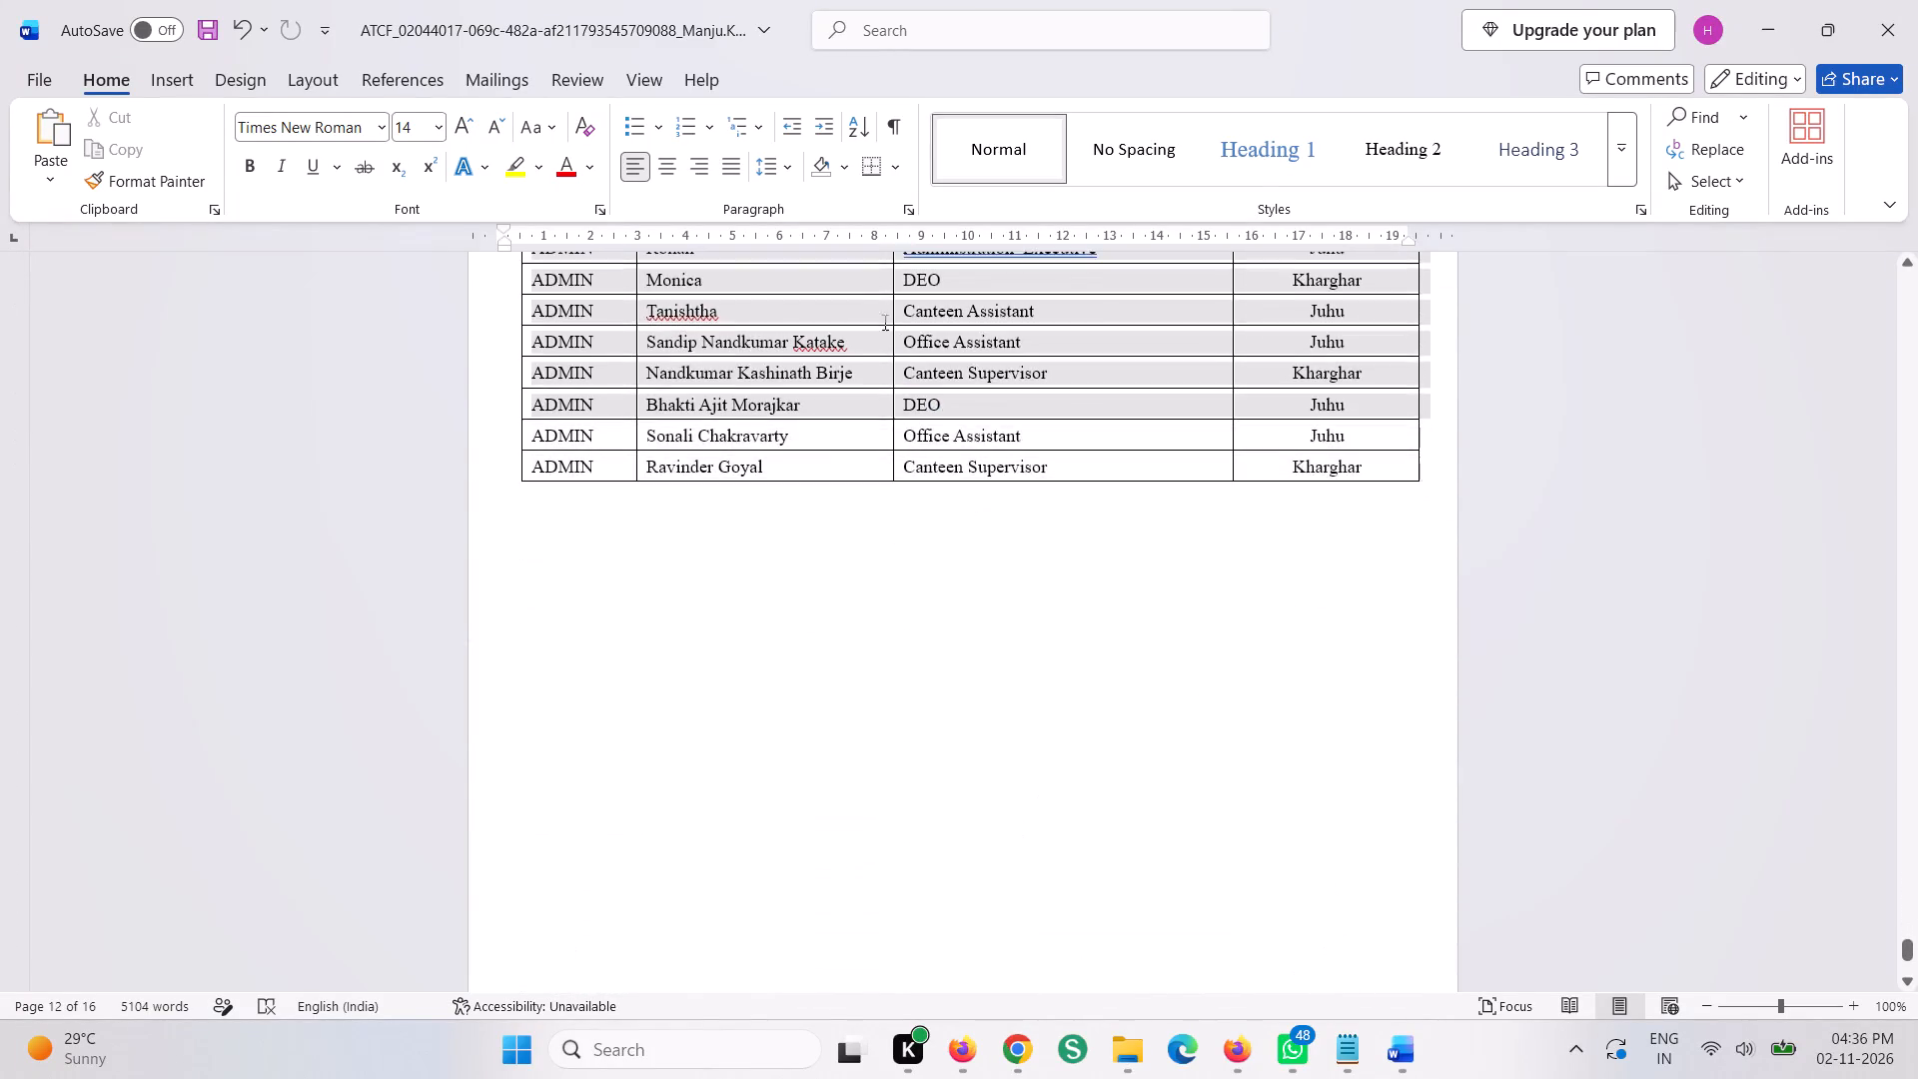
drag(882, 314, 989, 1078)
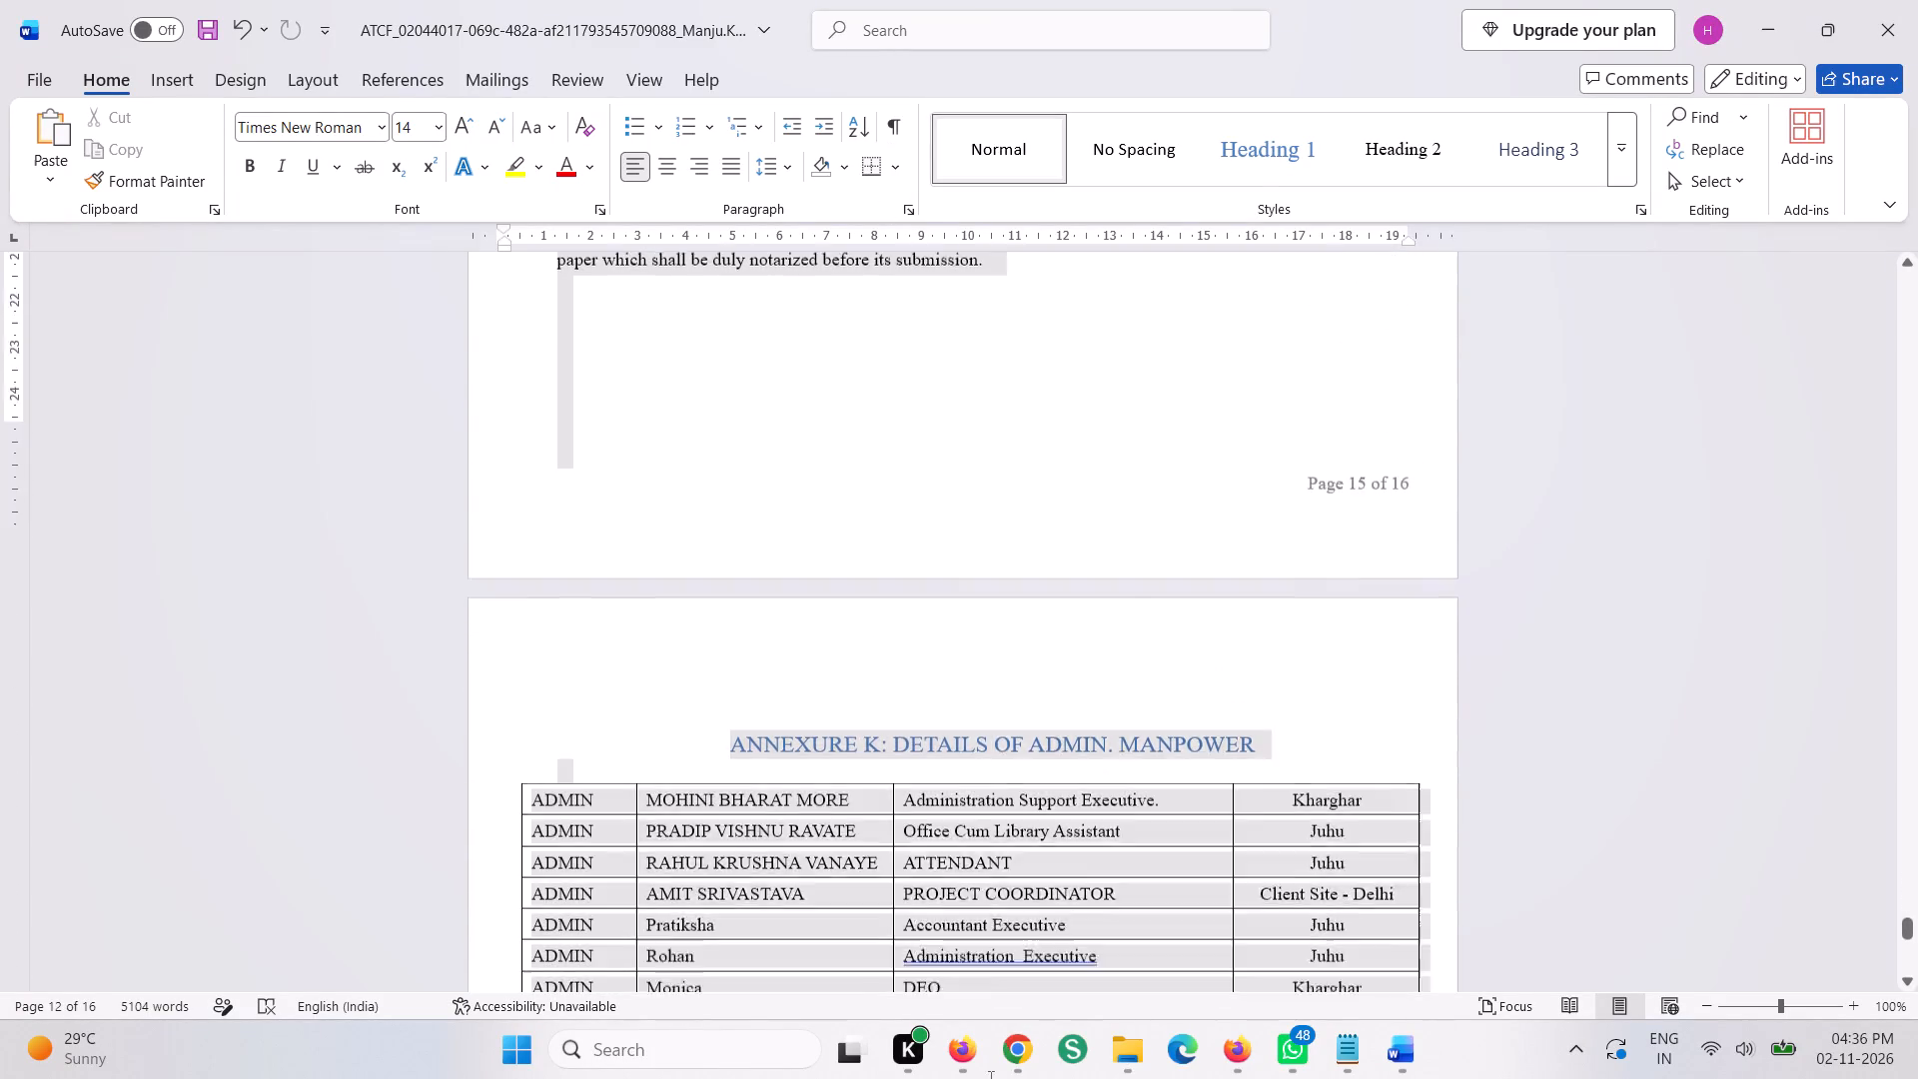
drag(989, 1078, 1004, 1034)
Review the selected Annexure I and J content and the statutory labour compliance note to decide what should be removed.
scroll(803, 748, up, 5)
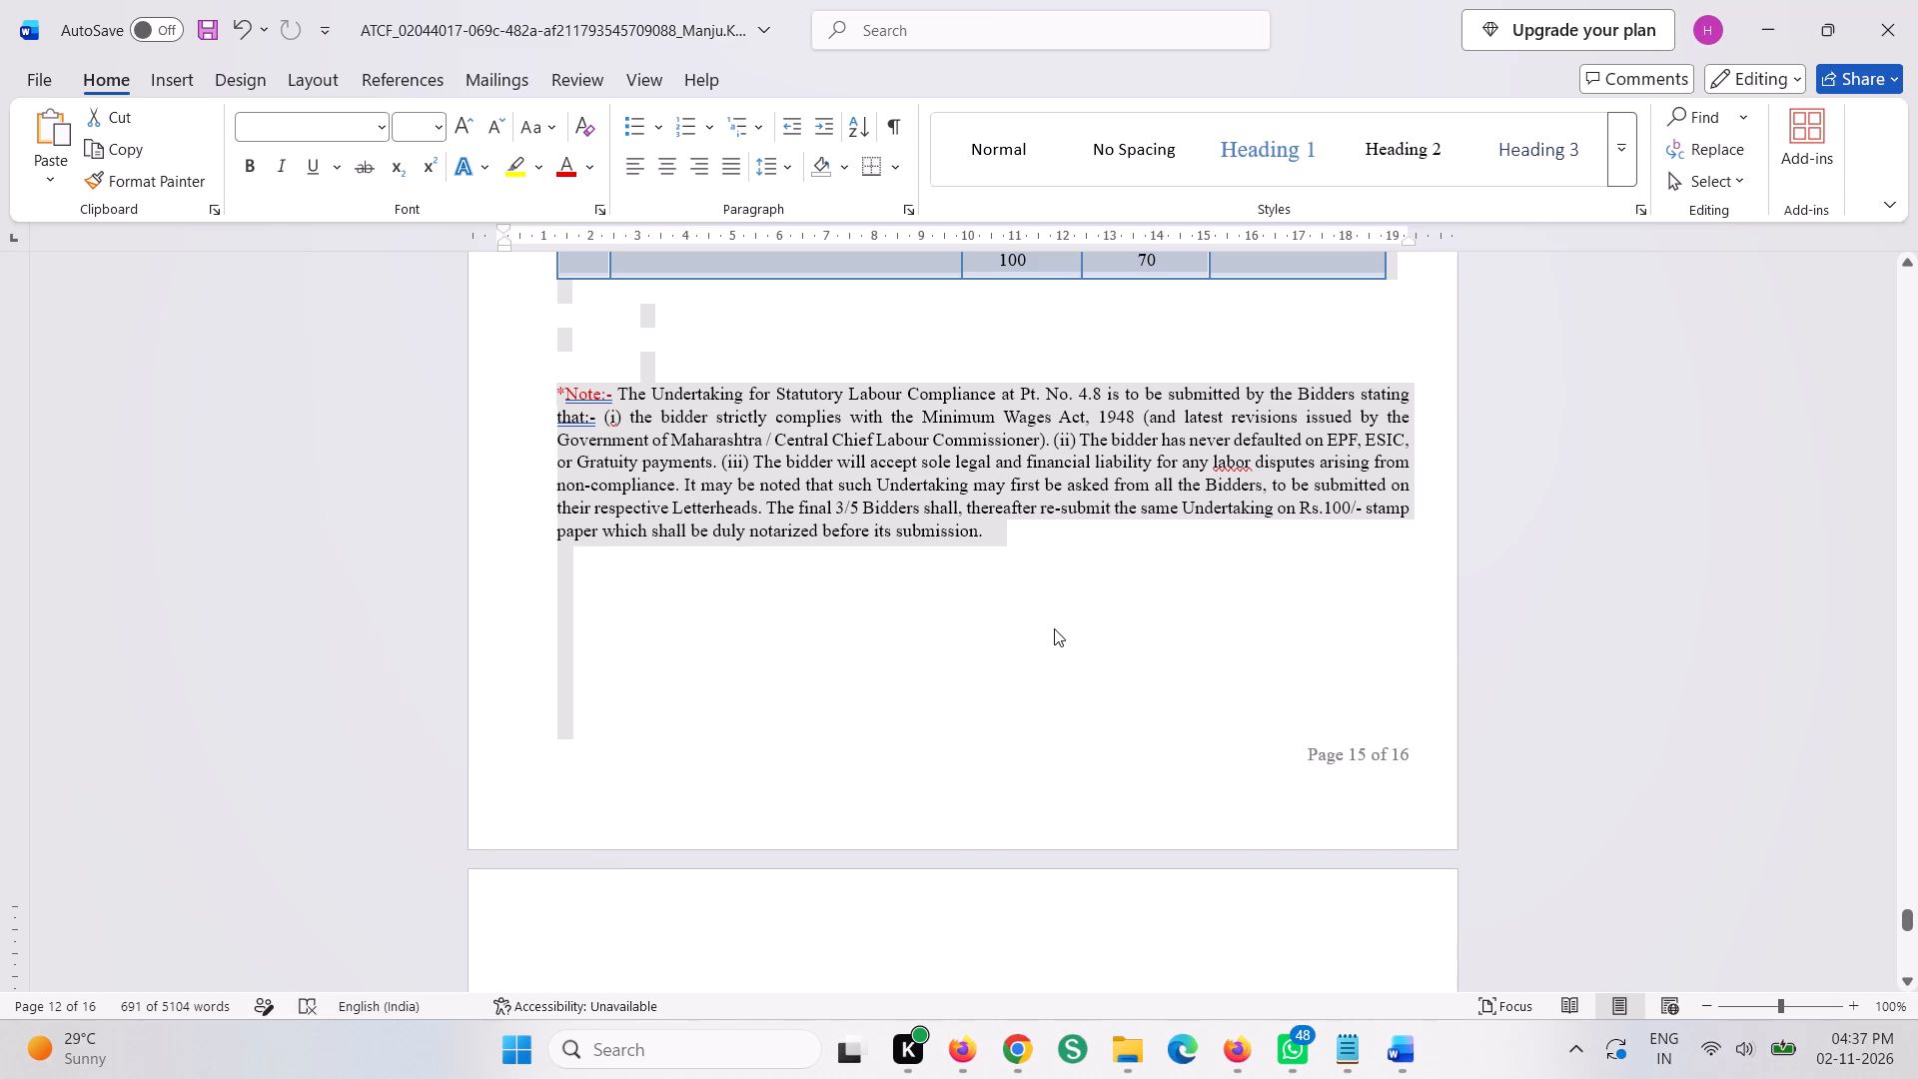
scroll(999, 522, up, 5)
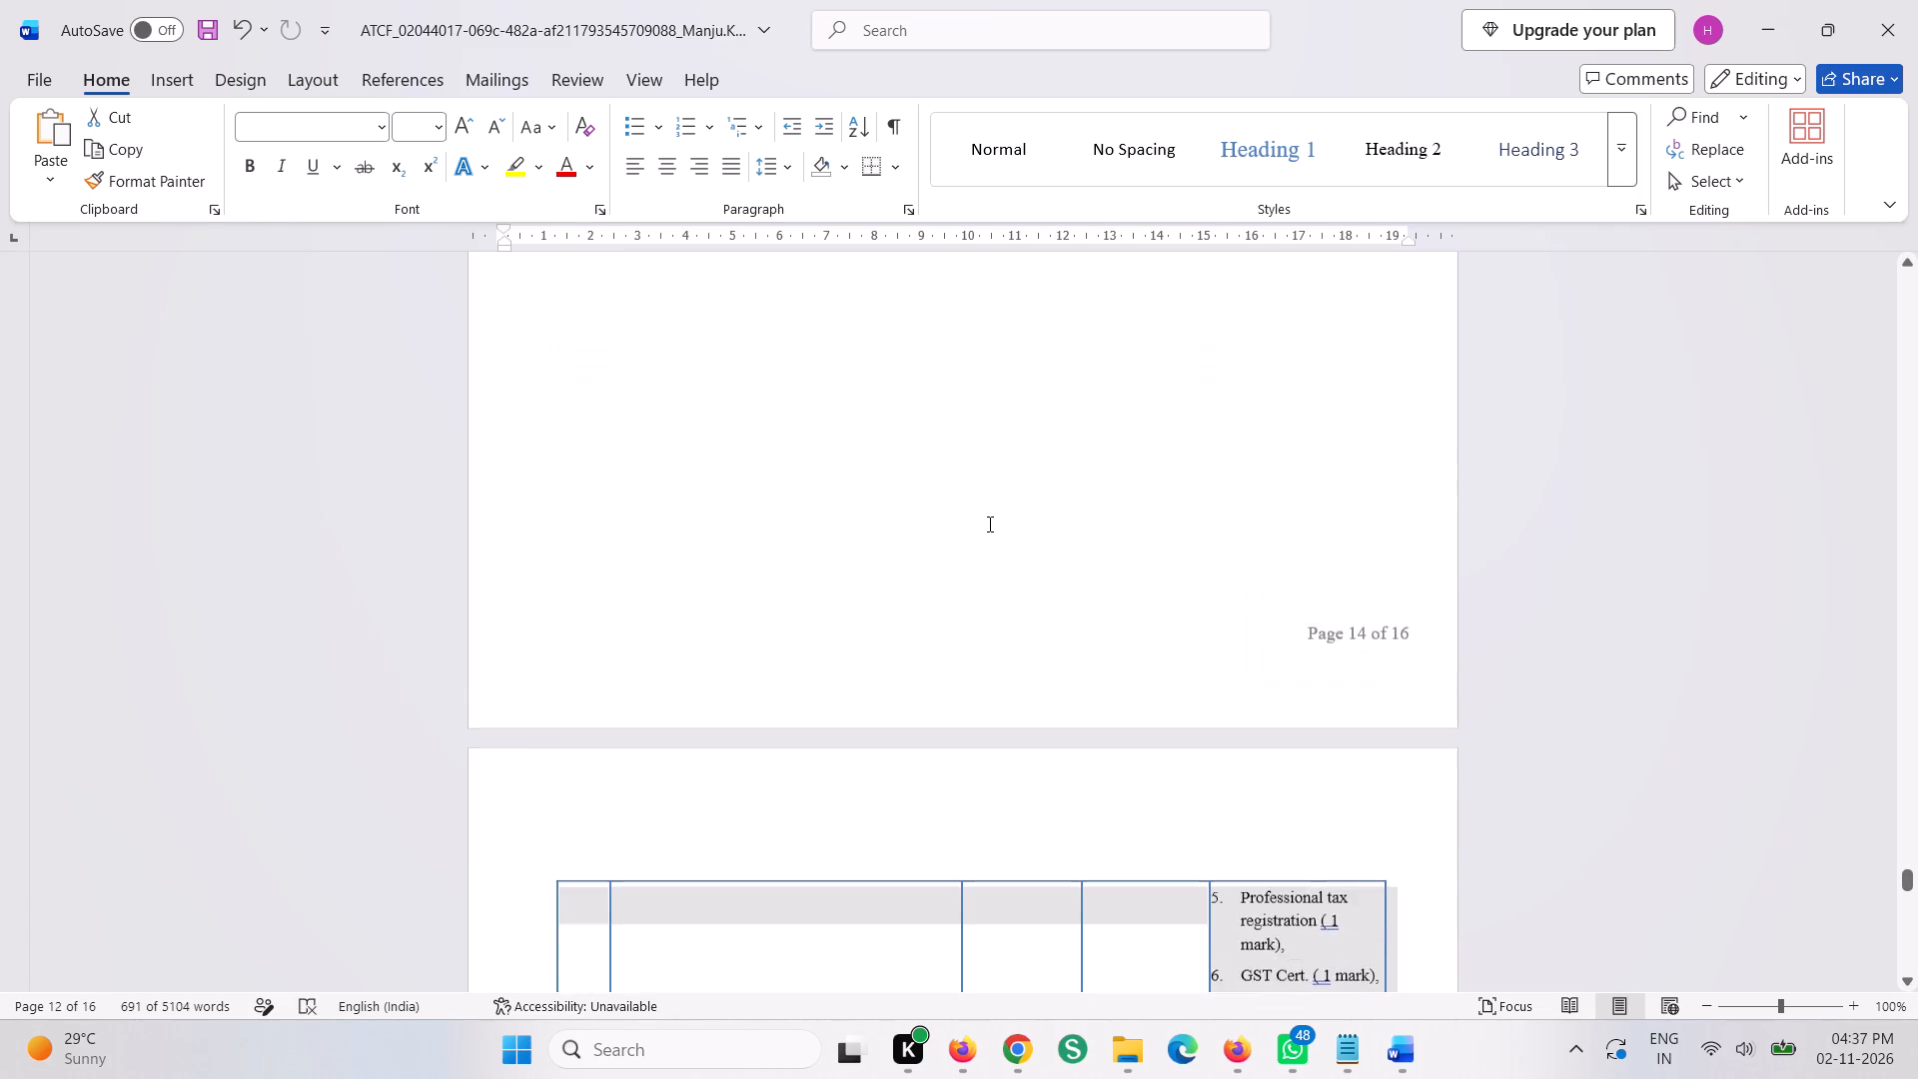
scroll(988, 524, up, 11)
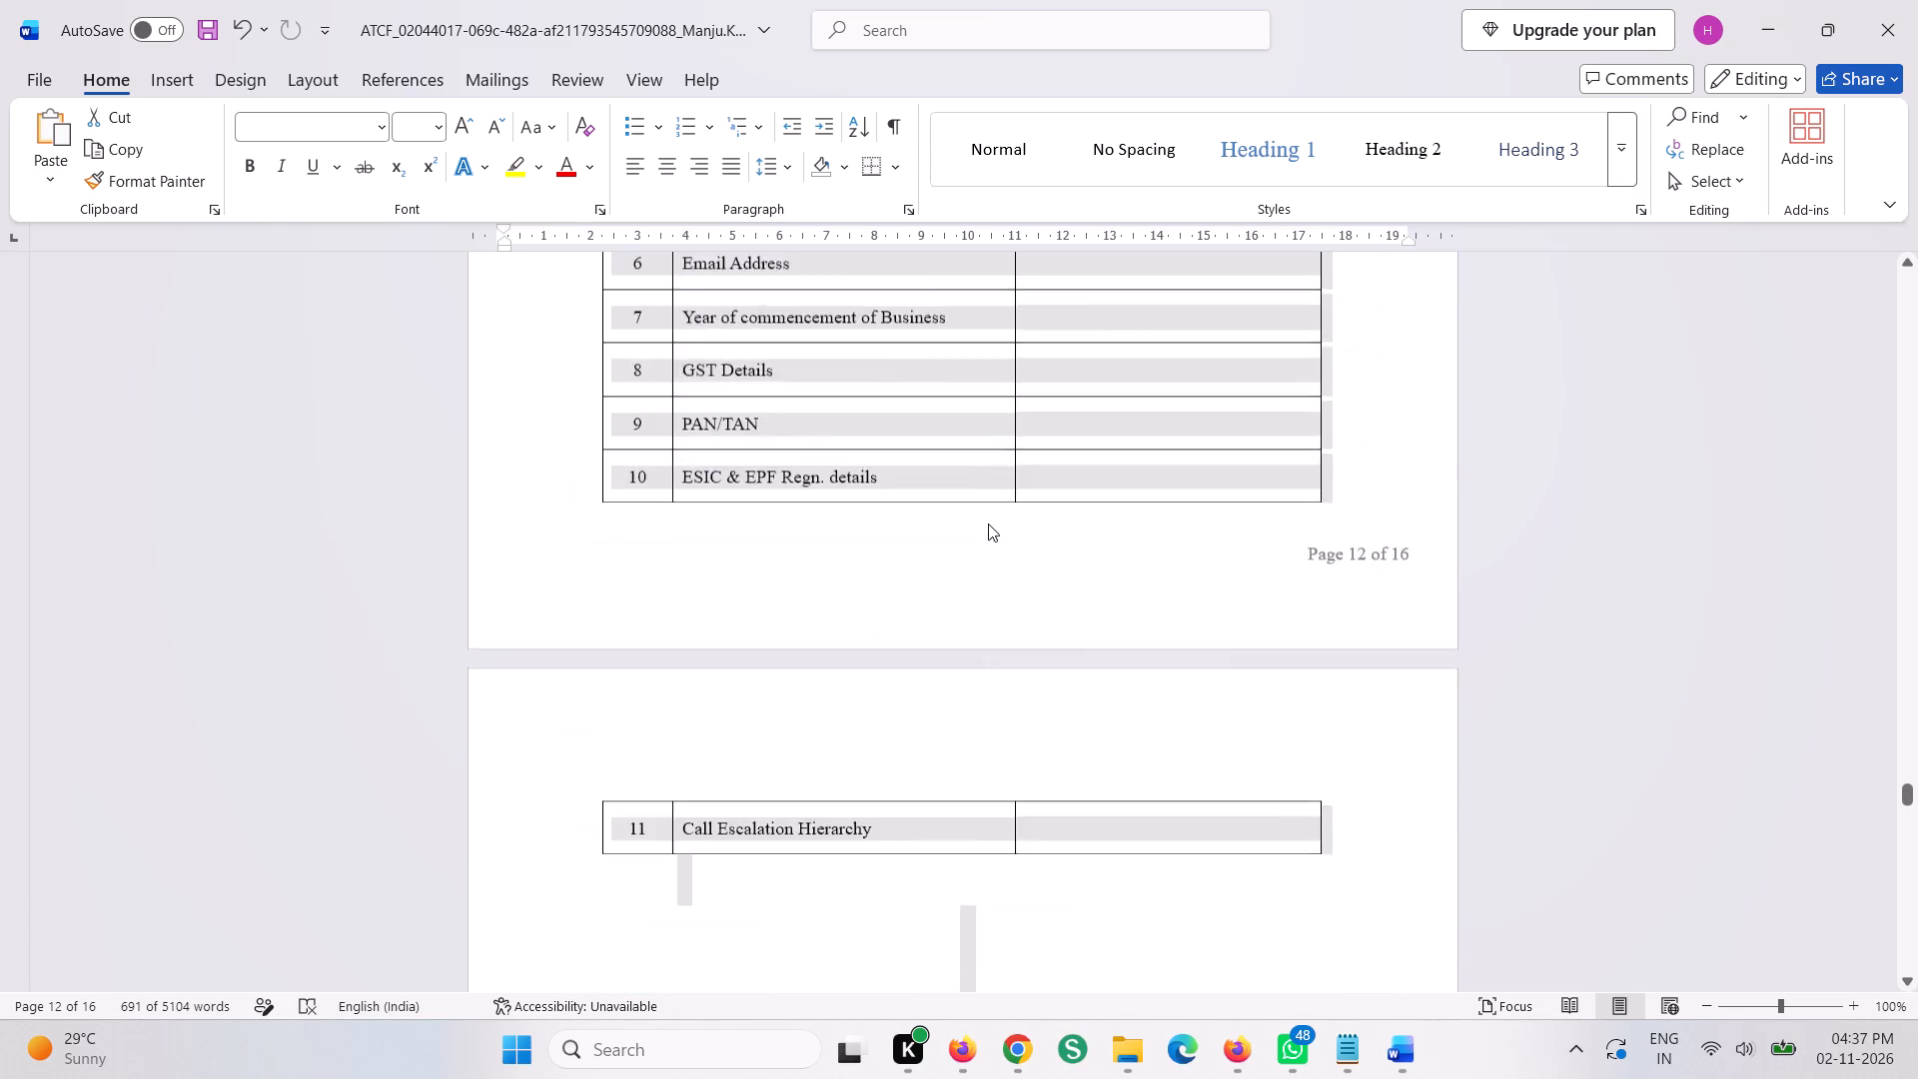
scroll(988, 524, up, 2)
scroll(988, 524, down, 18)
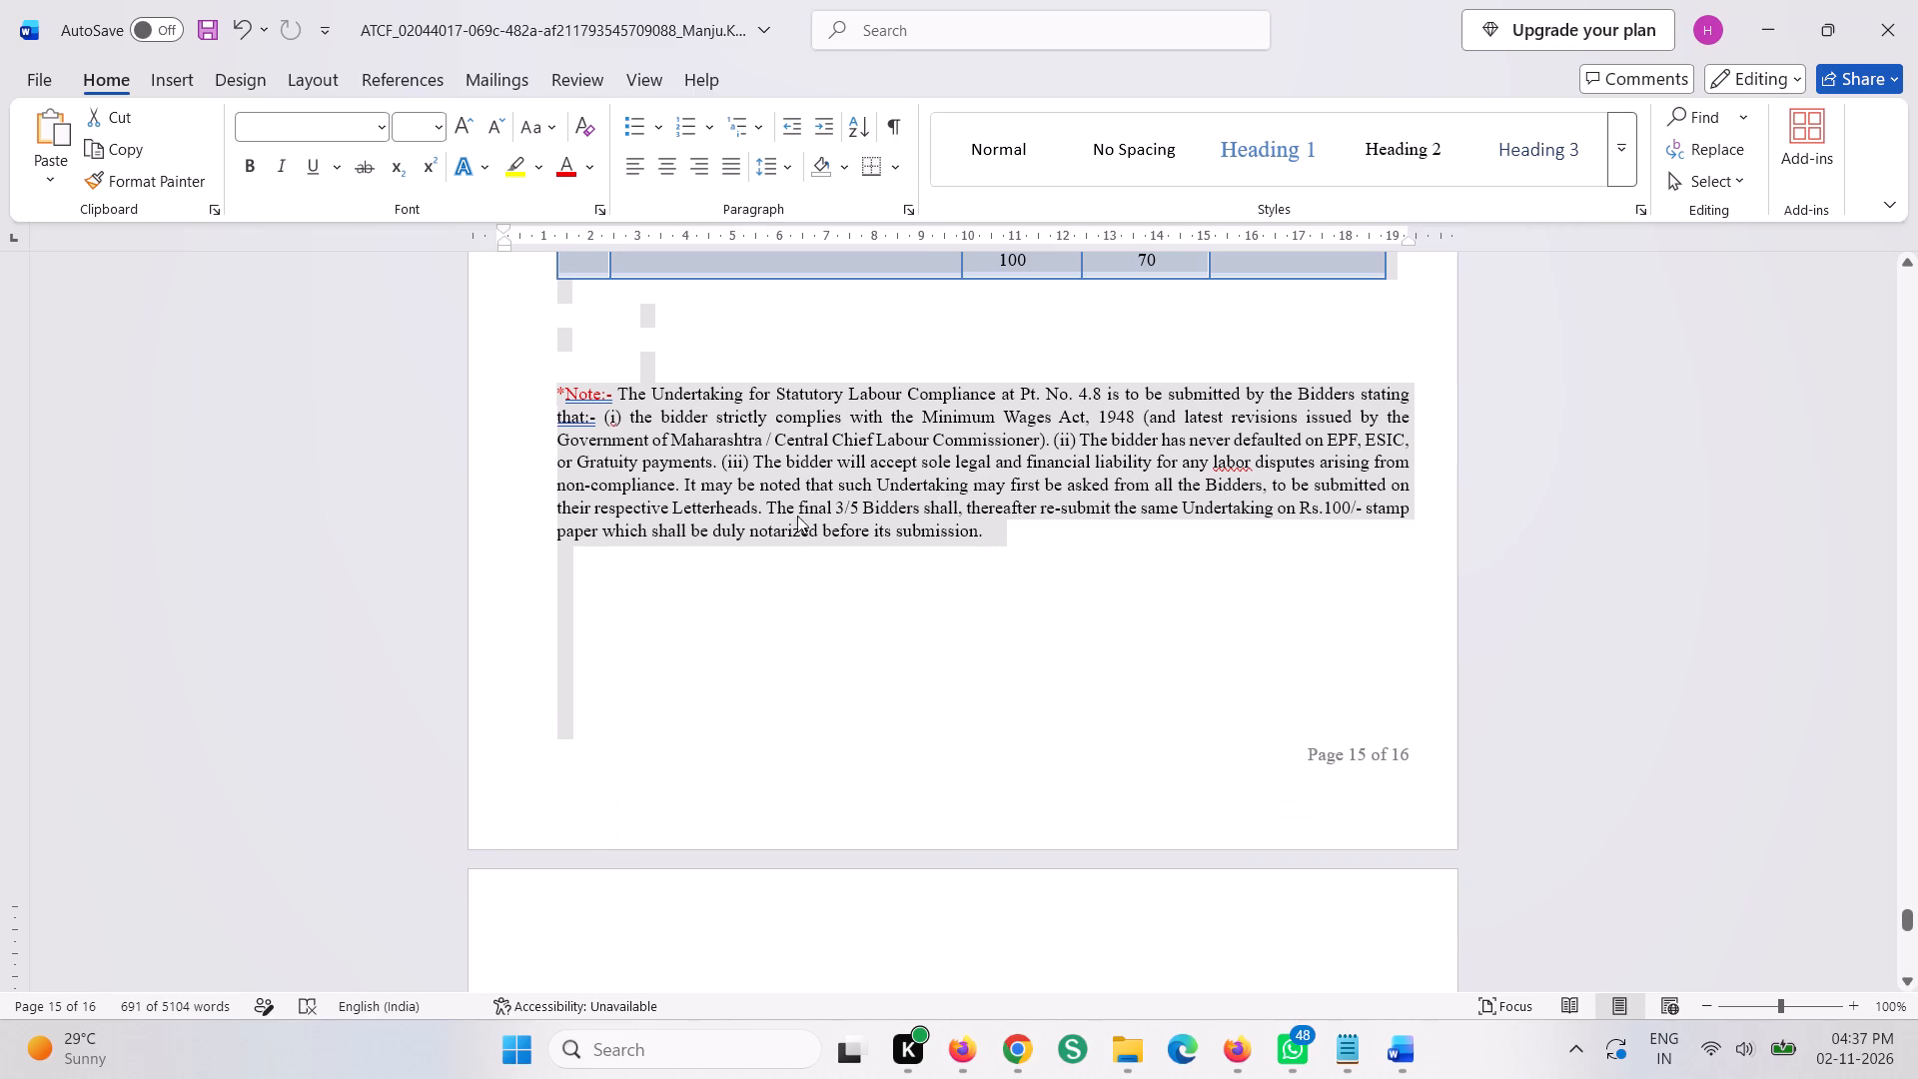
scroll(741, 432, up, 16)
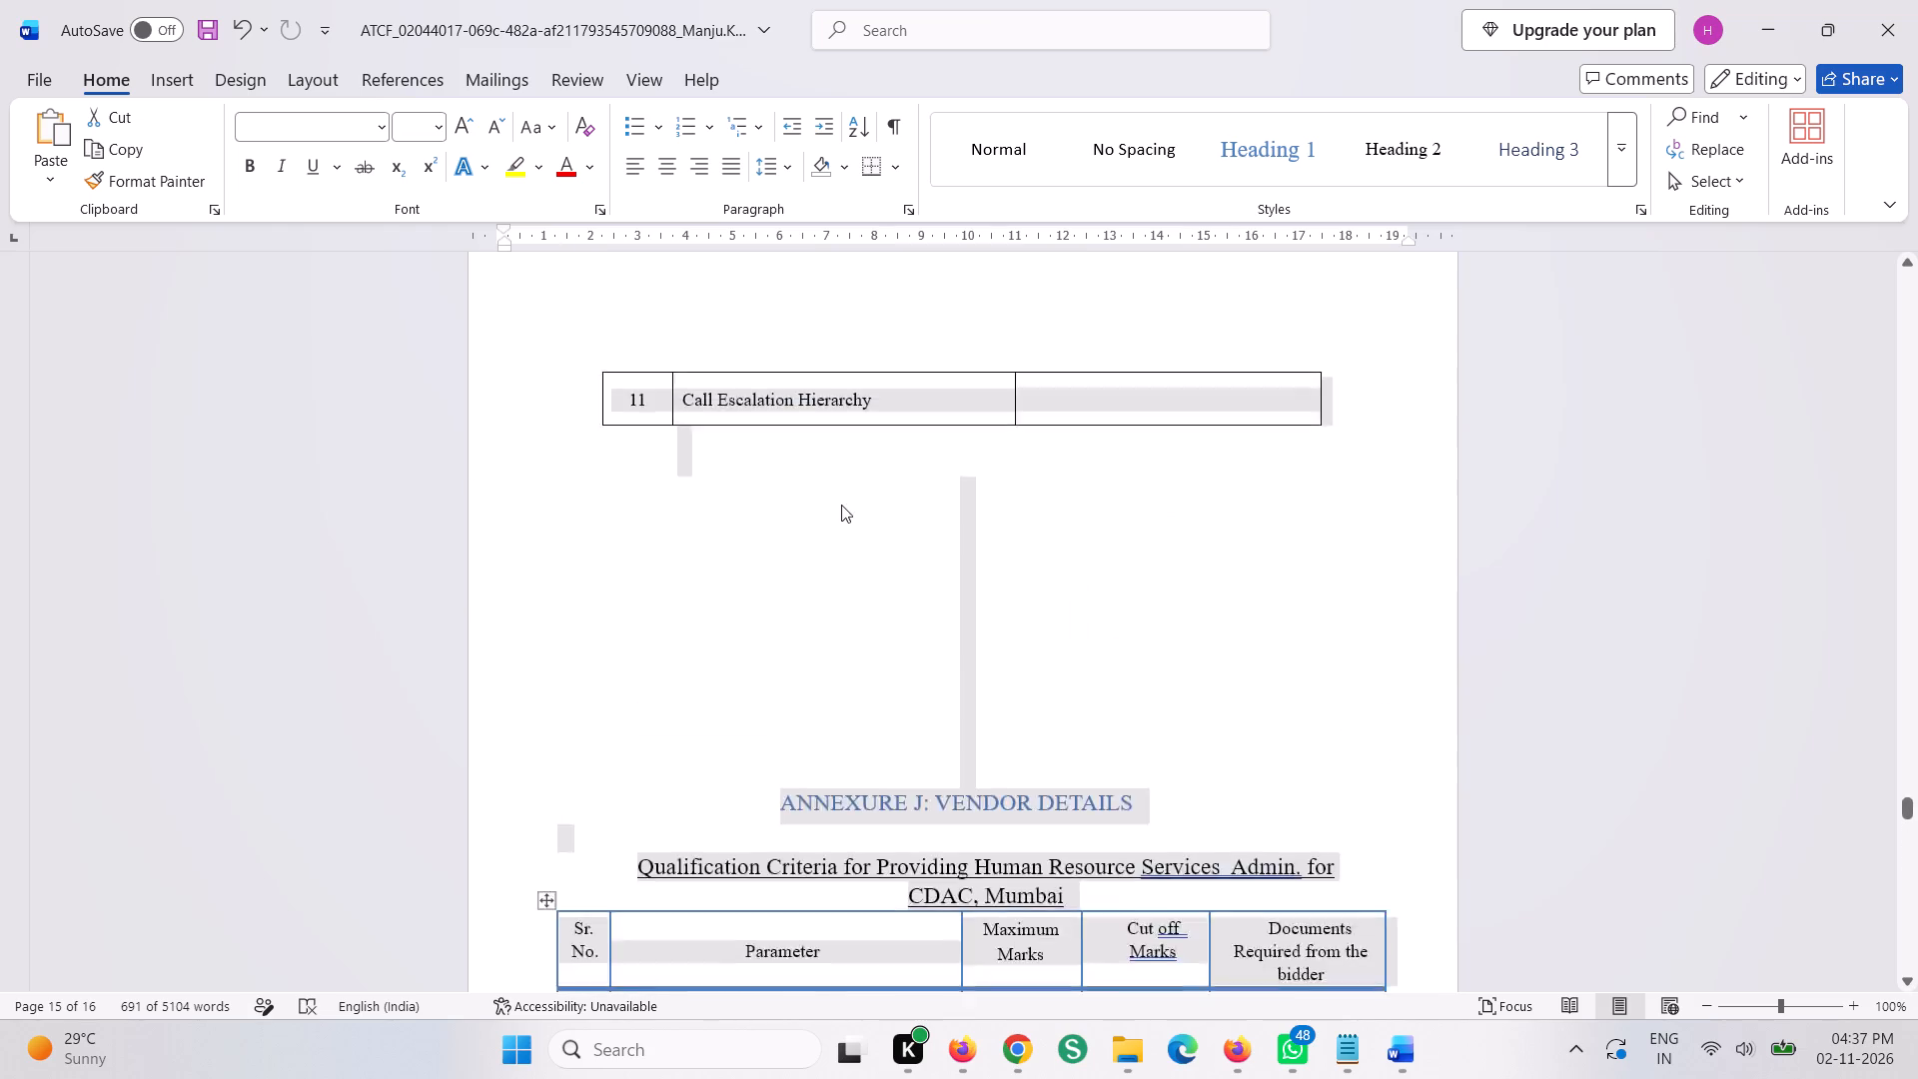
scroll(841, 505, up, 2)
scroll(848, 509, down, 4)
scroll(860, 513, up, 5)
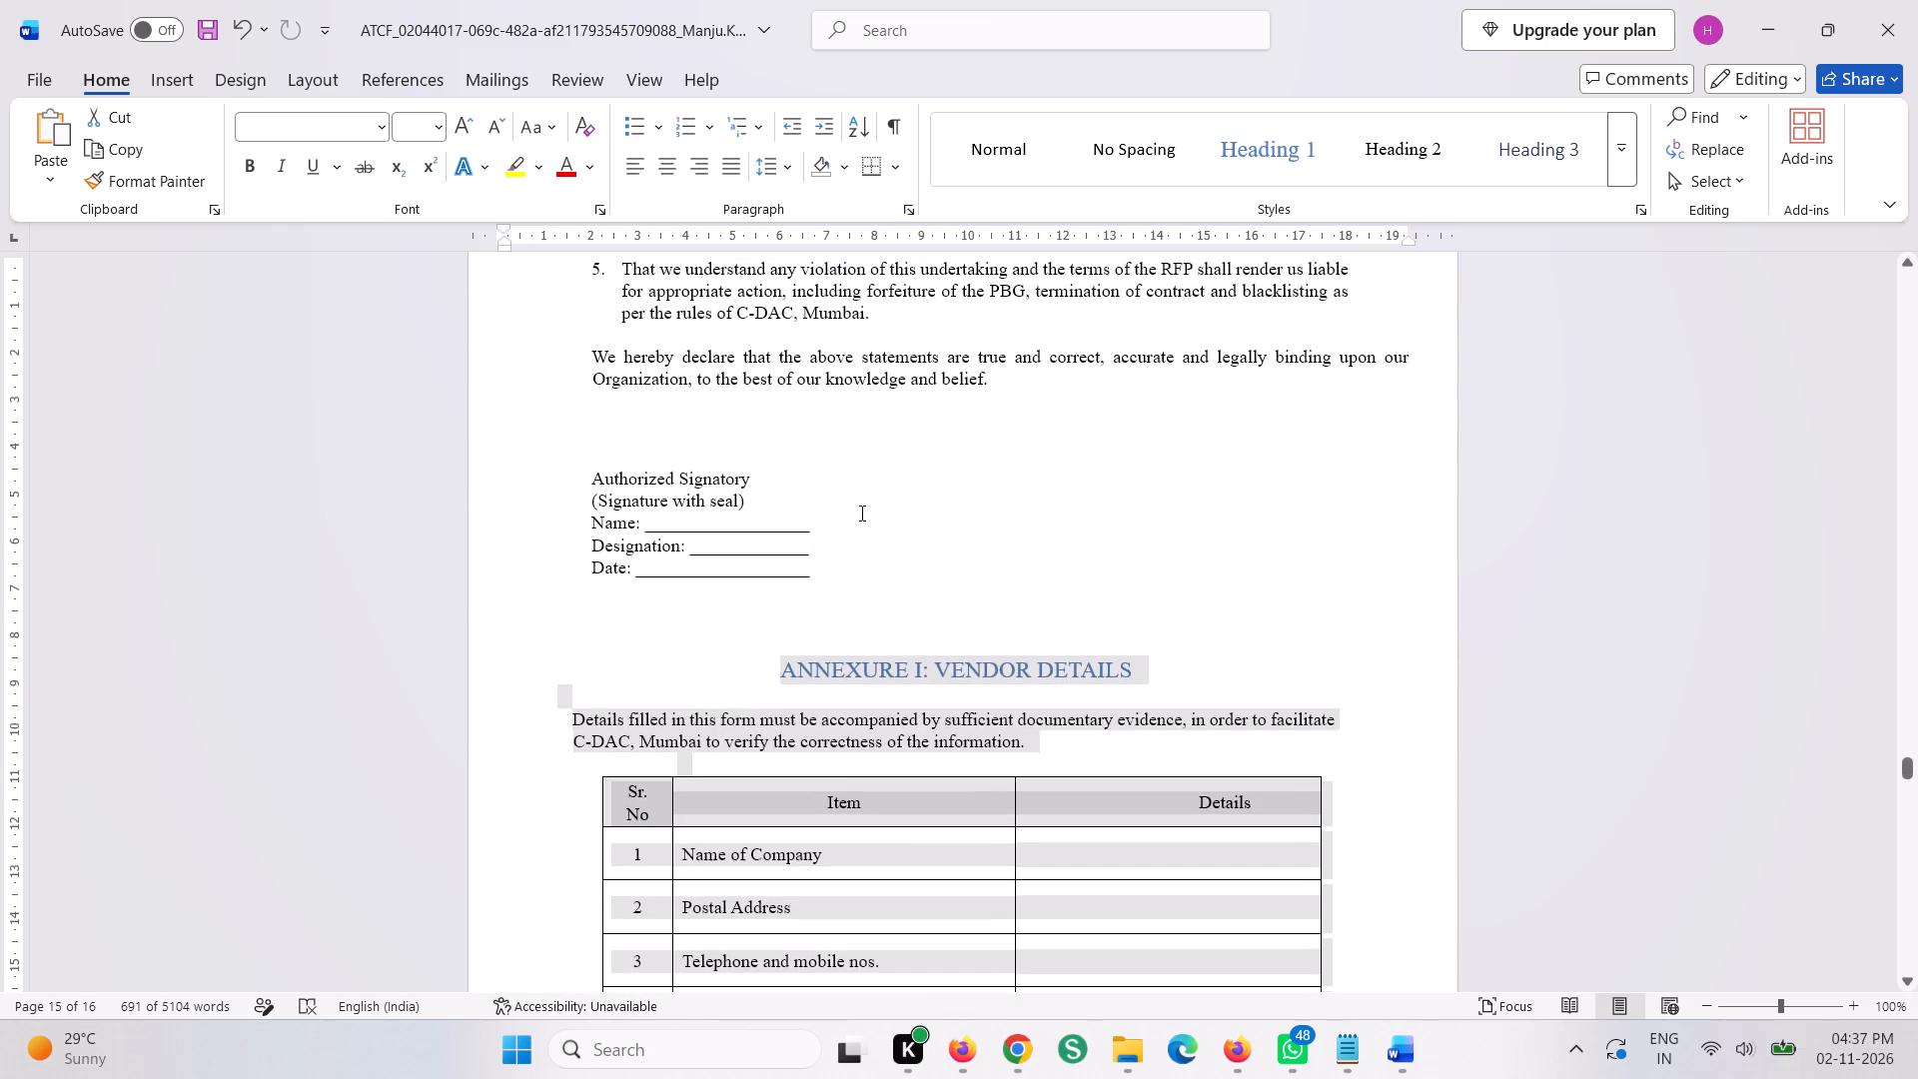
Delete the Annexure I vendor details and the Annexure J qualification criteria table, stopping above the statutory labour compliance note.
click(941, 672)
drag(793, 663, 965, 1053)
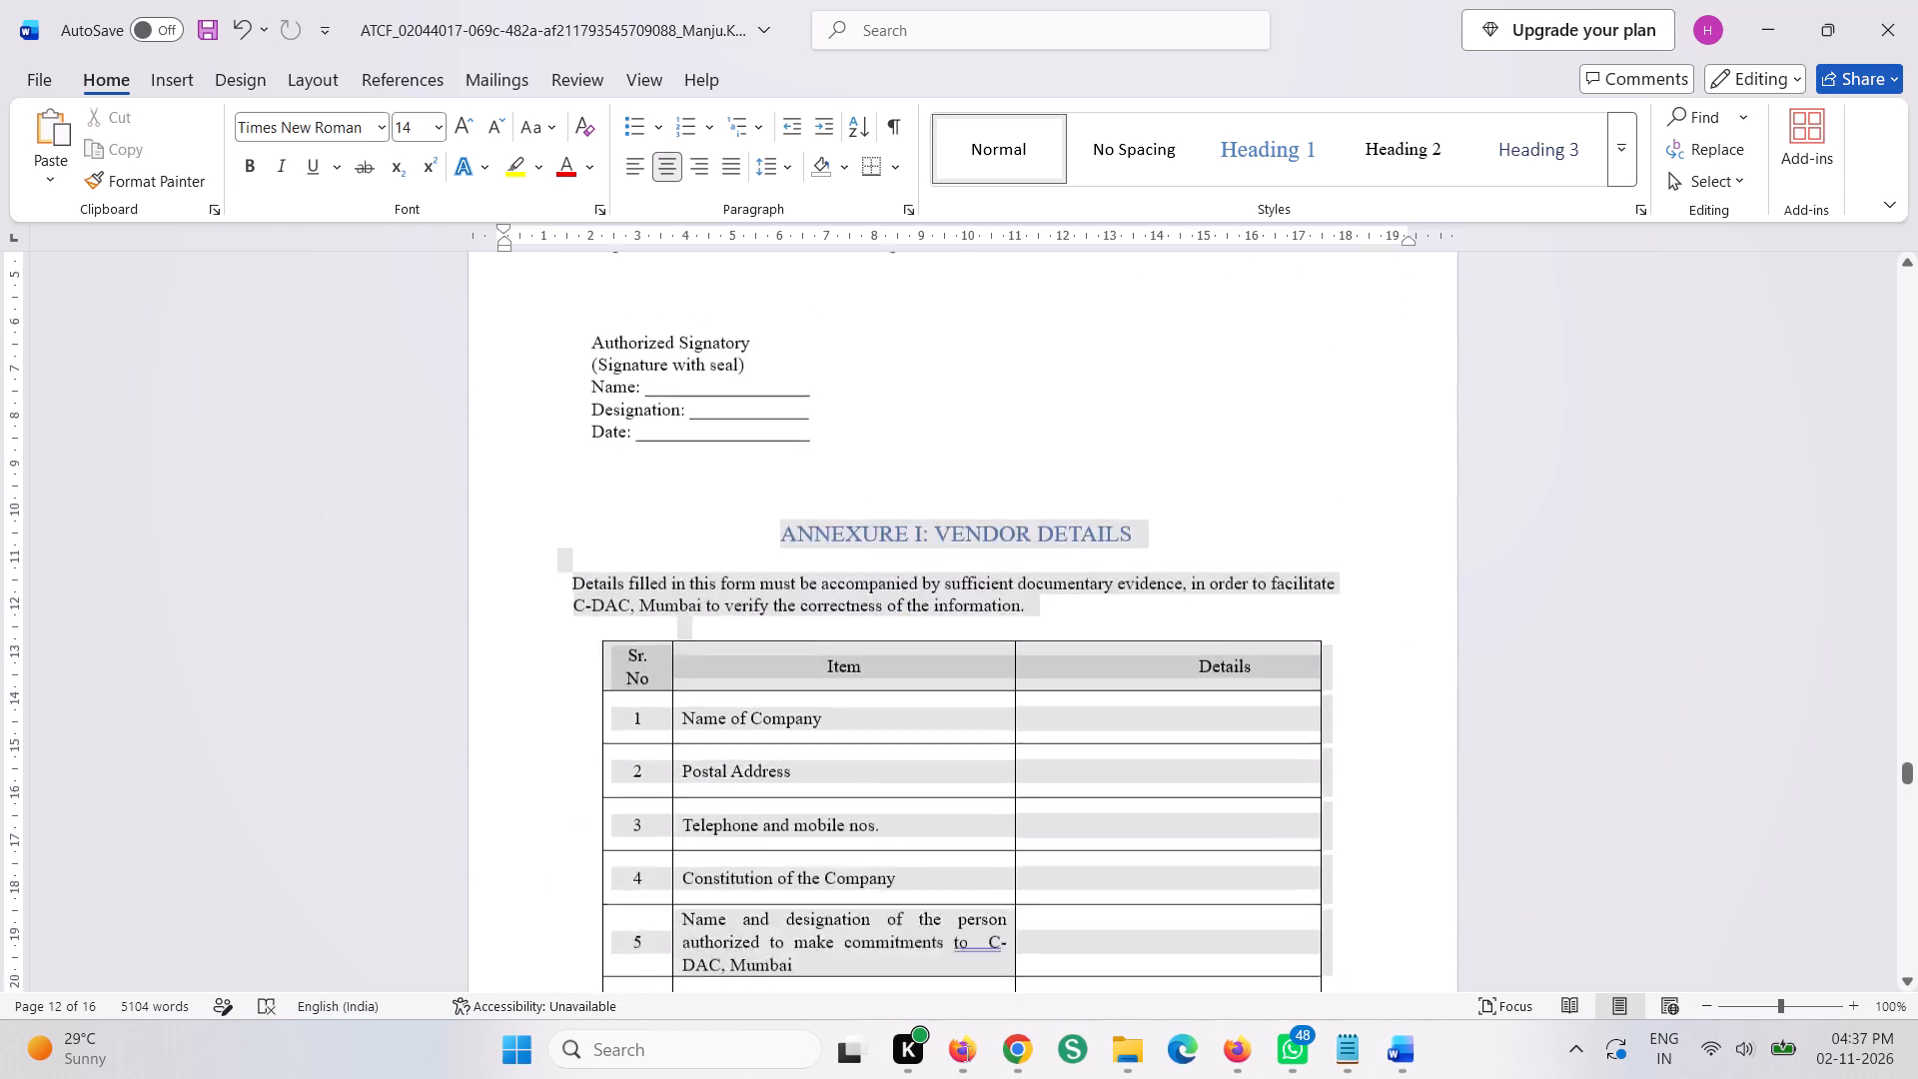
drag(965, 1053, 1080, 1078)
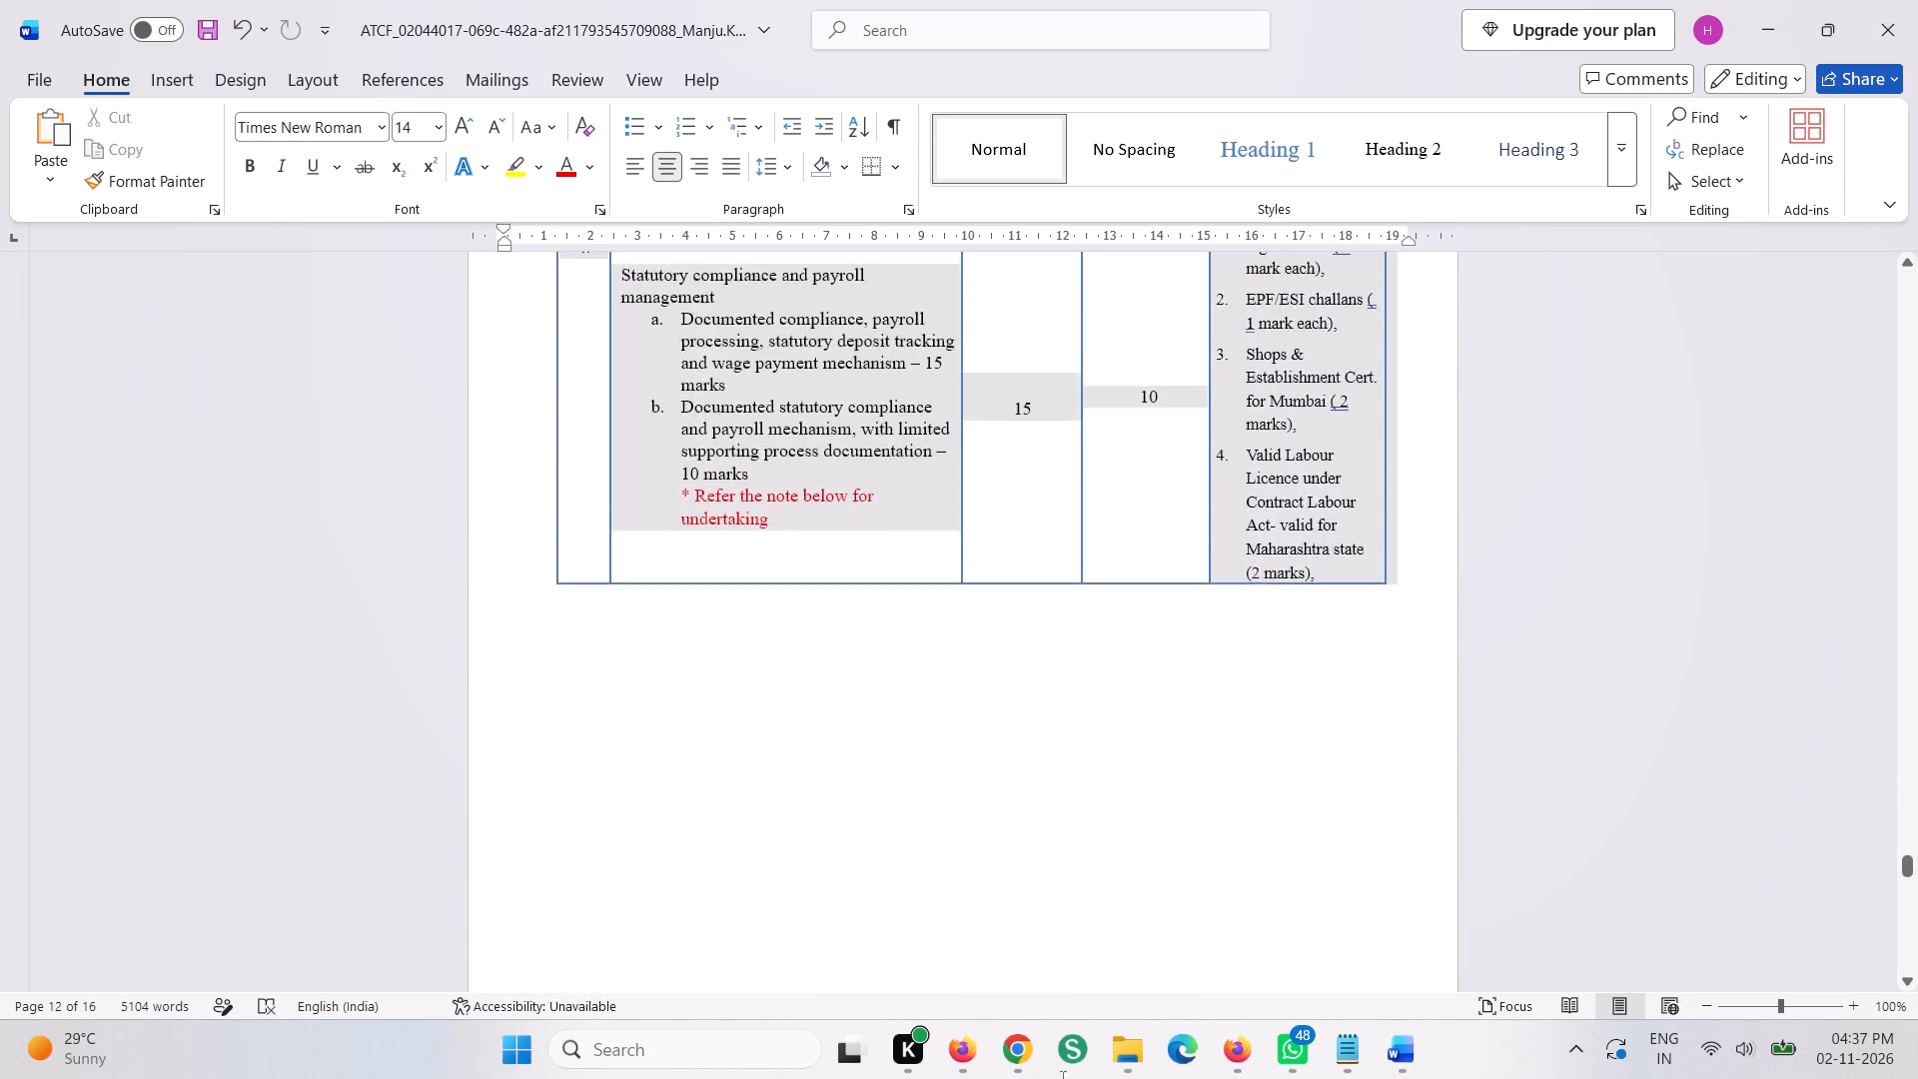
drag(1080, 1078, 867, 243)
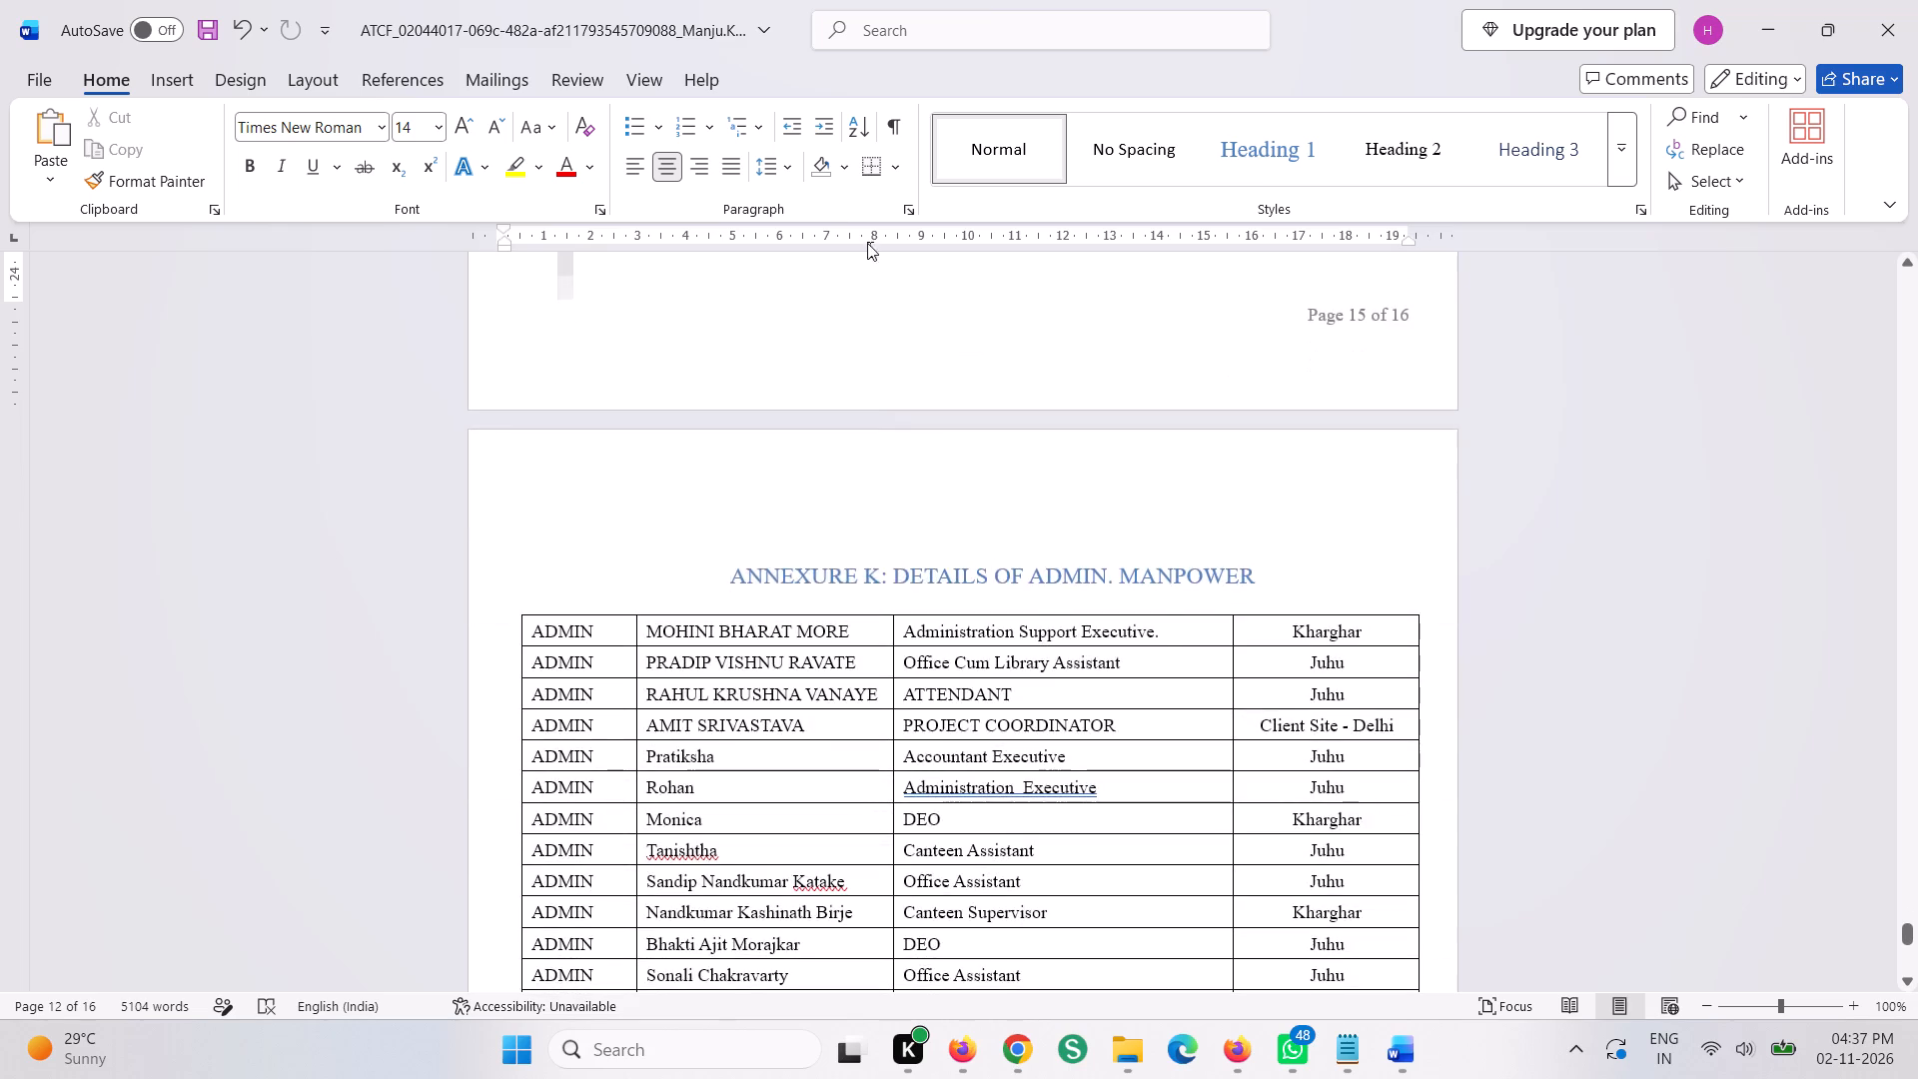
drag(867, 243, 748, 739)
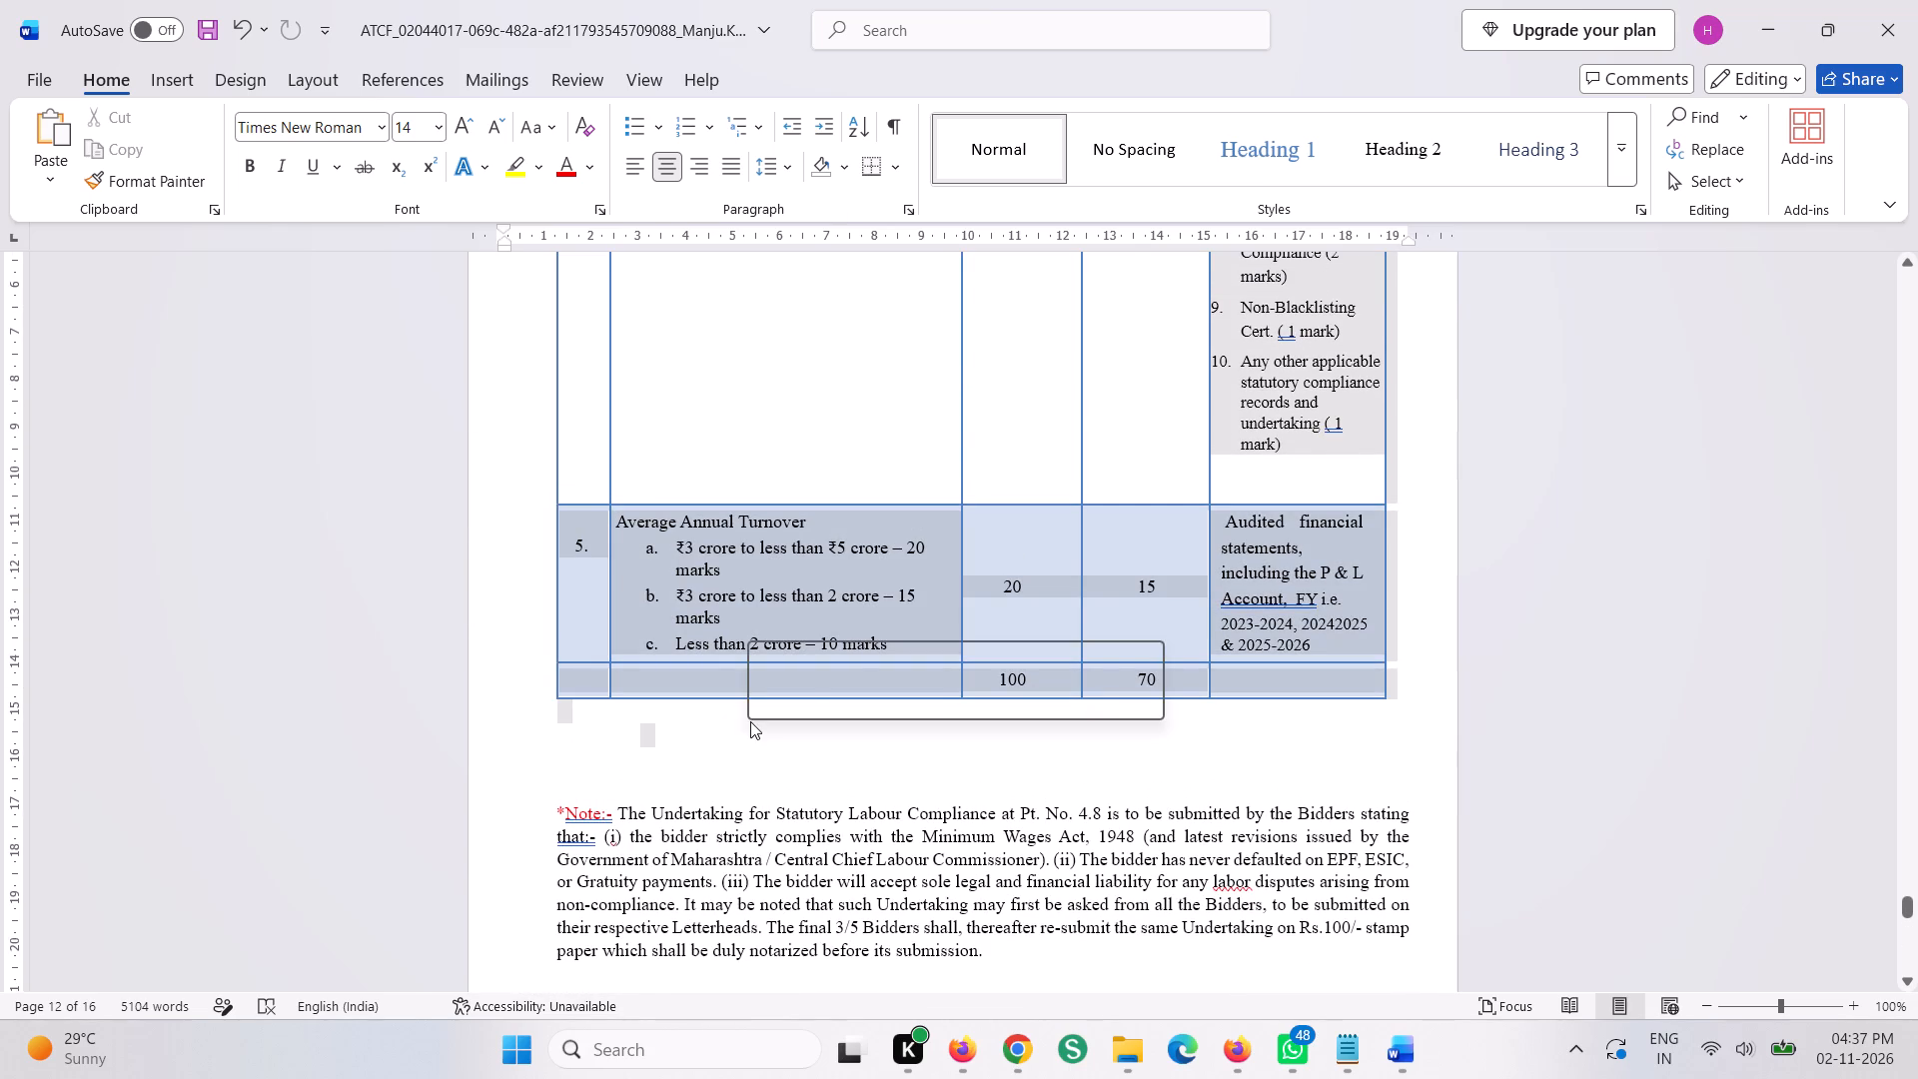
key(BackSpace)
Copy the whole note on the Undertaking for Statutory Labour Compliance above Annexure K, ending "duly notarized before its submission".
click(591, 328)
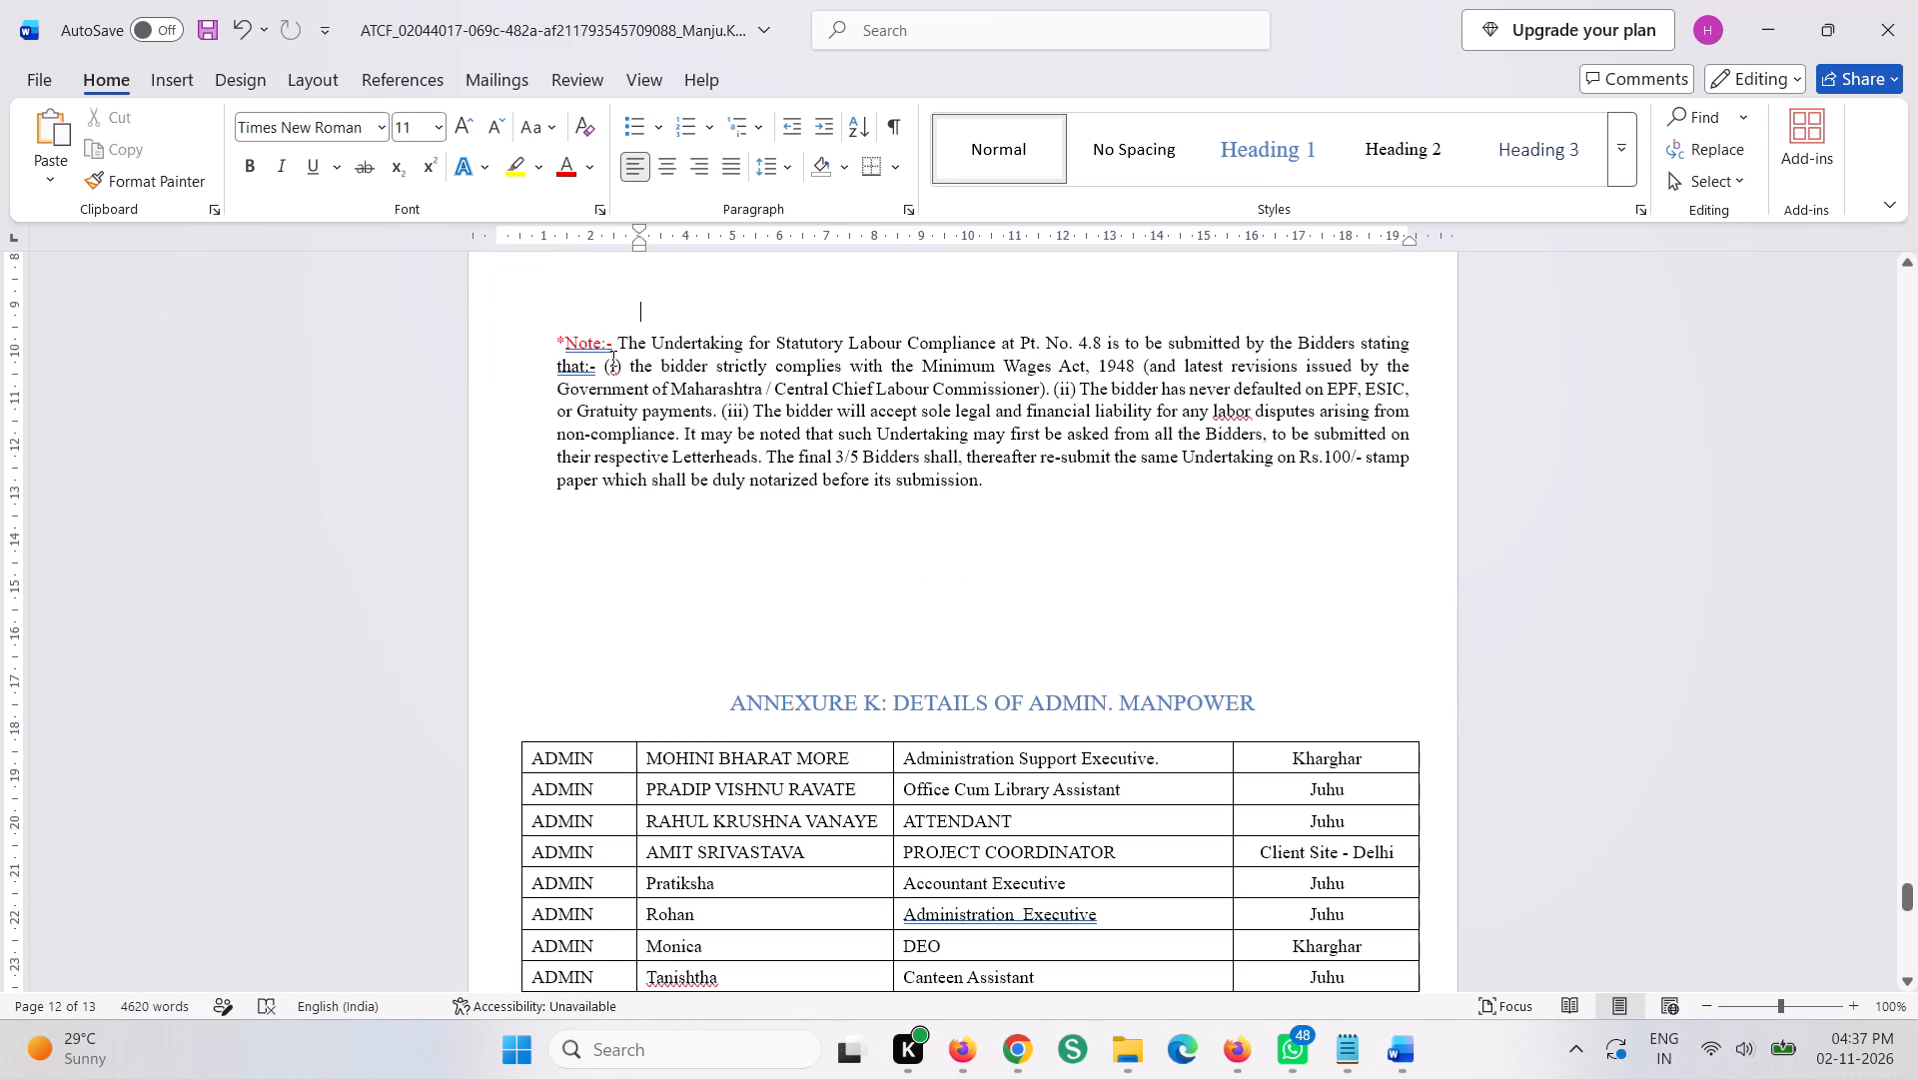
drag(565, 340, 771, 403)
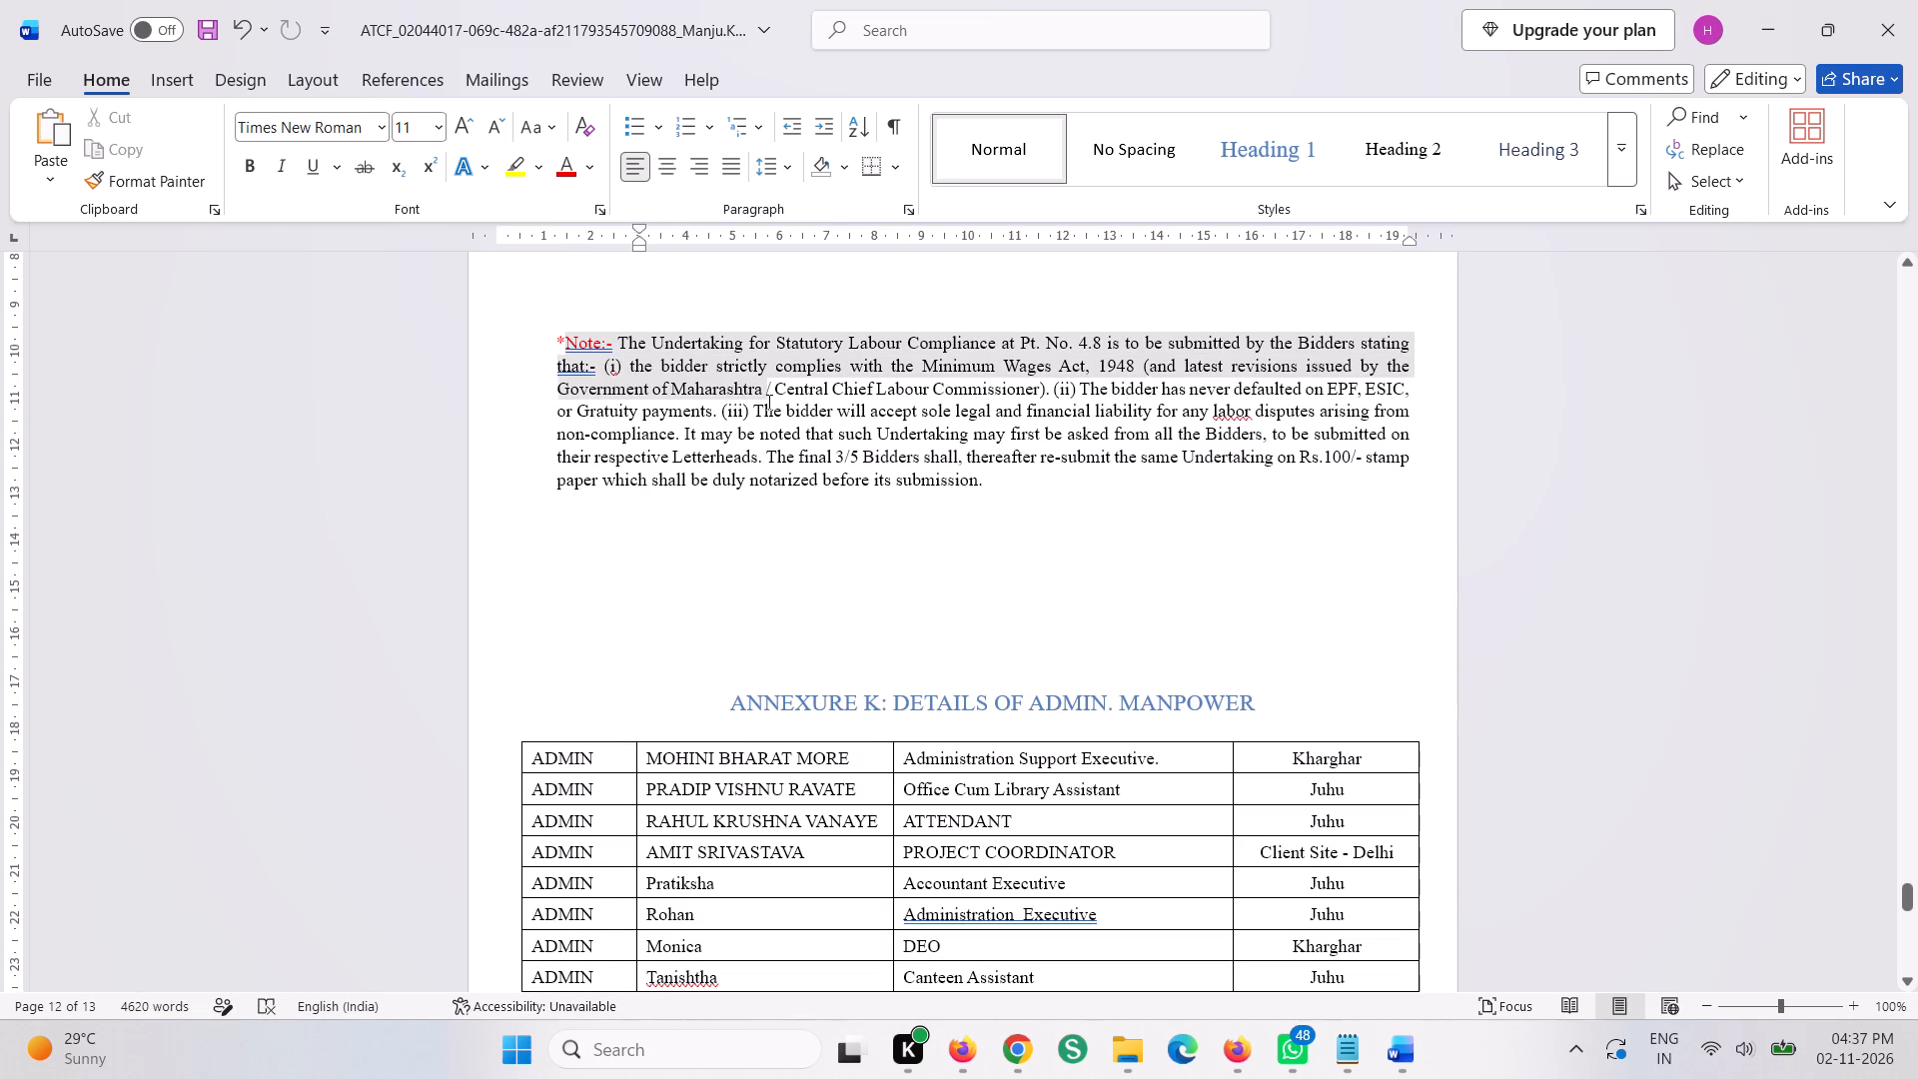
drag(771, 403, 992, 481)
key(ctrl+c)
key(ctrl+c)
key(ctrl+c)
key(ctrl+c)
key(ctrl+c)
key(ctrl+c)
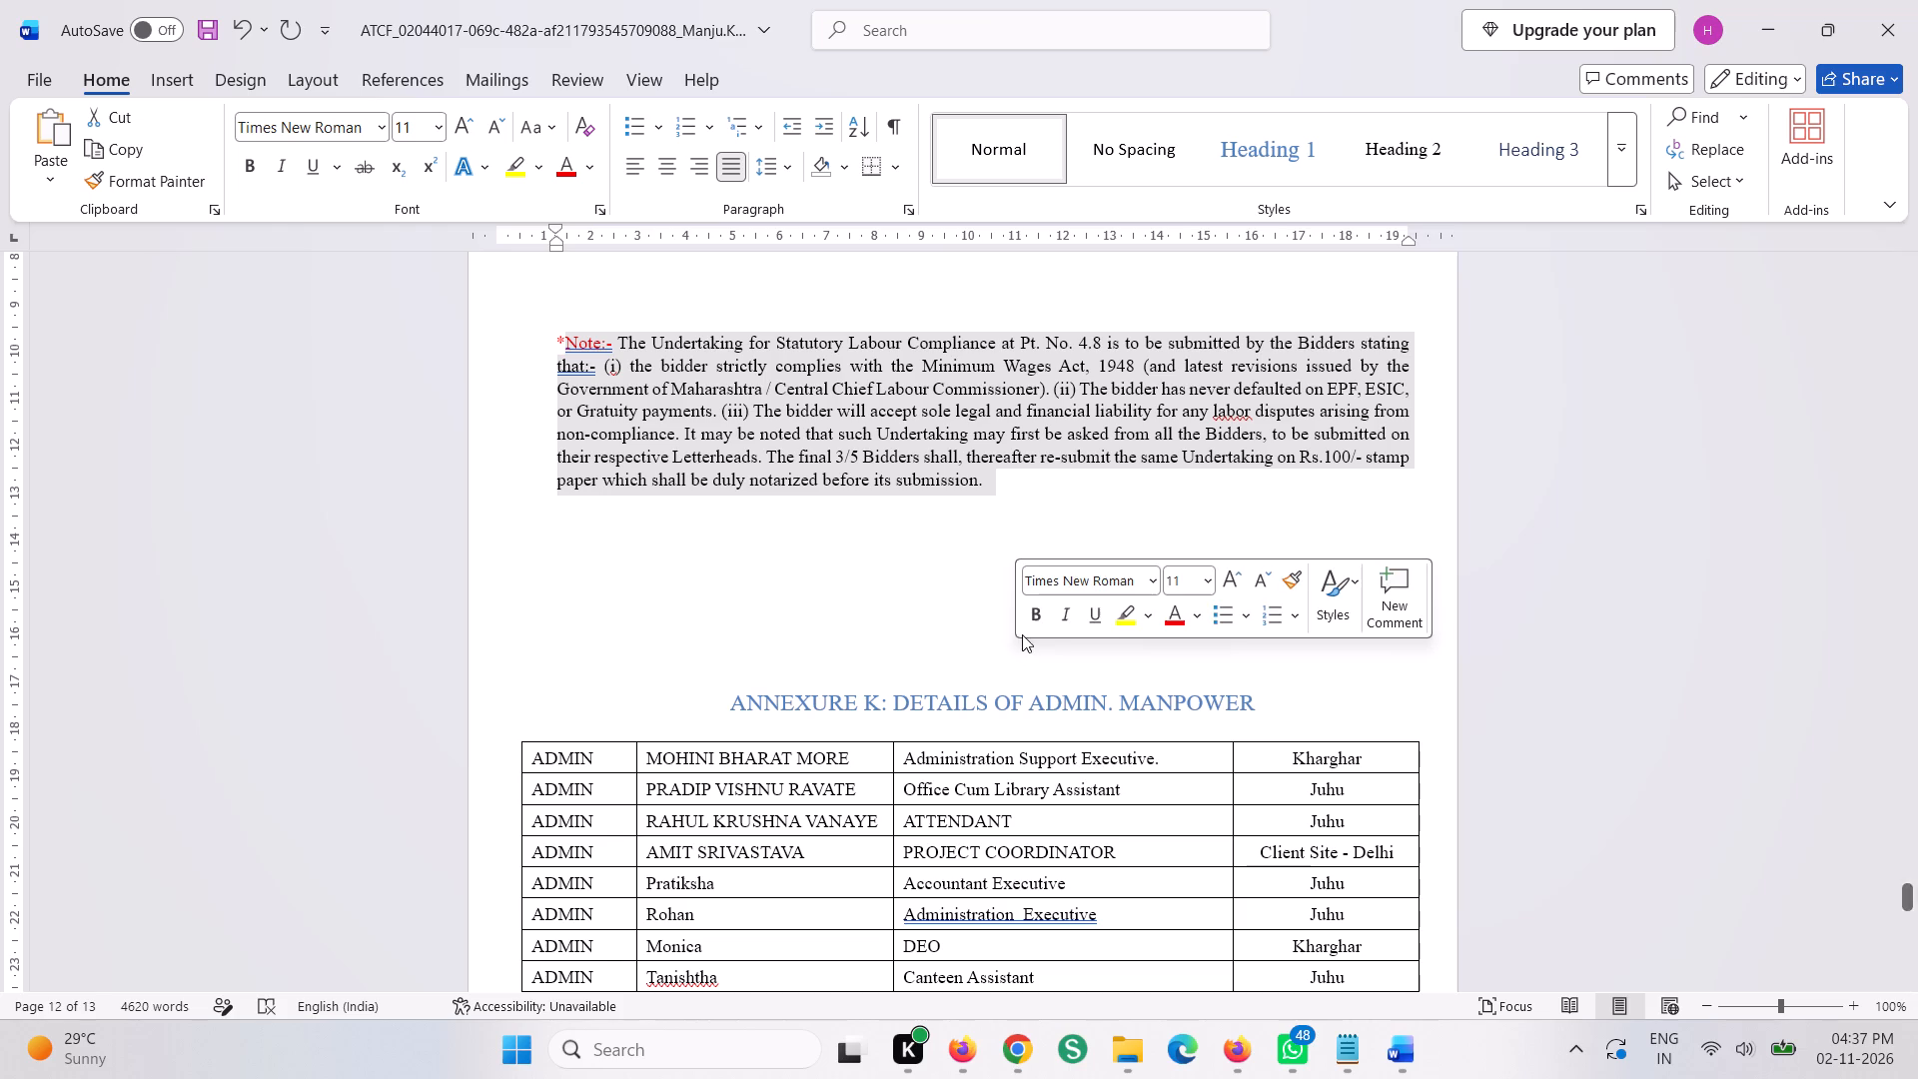
Paste the copied statutory labour compliance note as item 18 of the REQUIRED DOCUMENTS list.
click(1398, 1053)
click(476, 943)
click(712, 760)
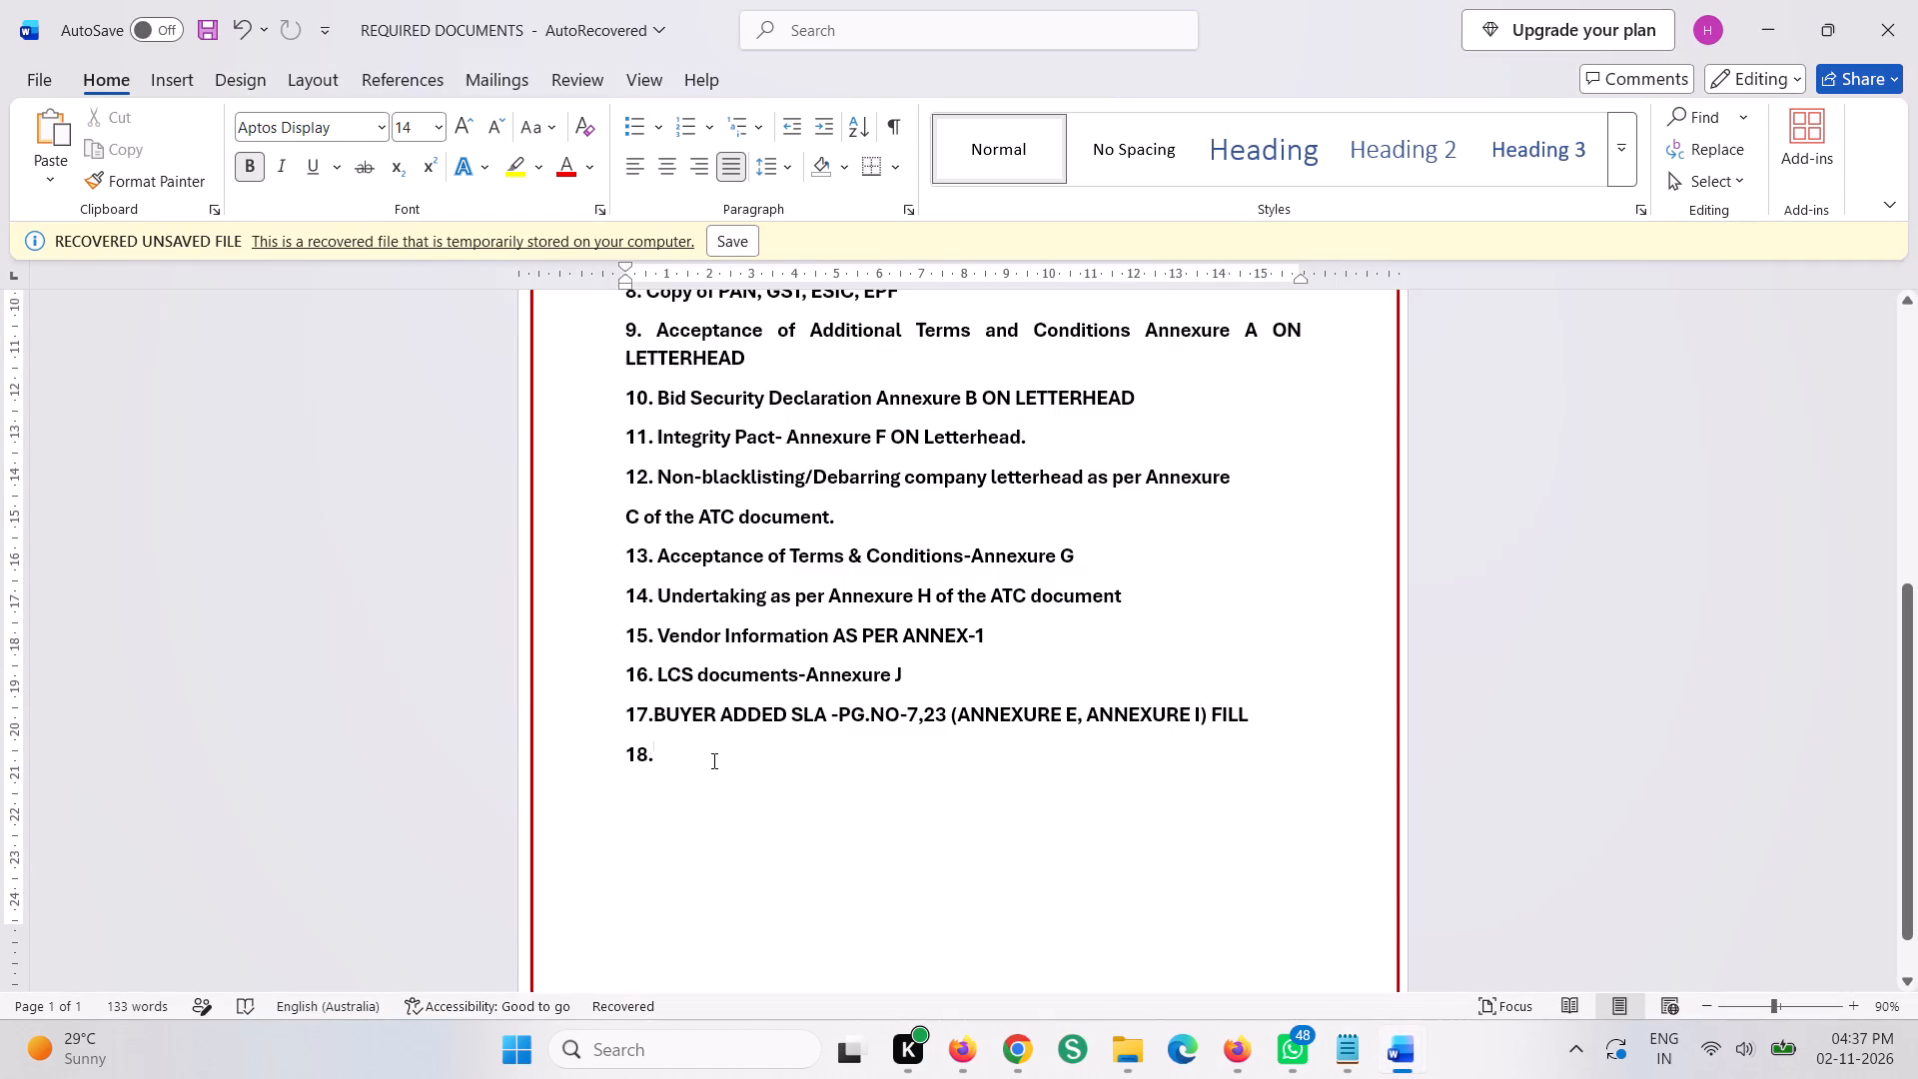
key(ctrl+v)
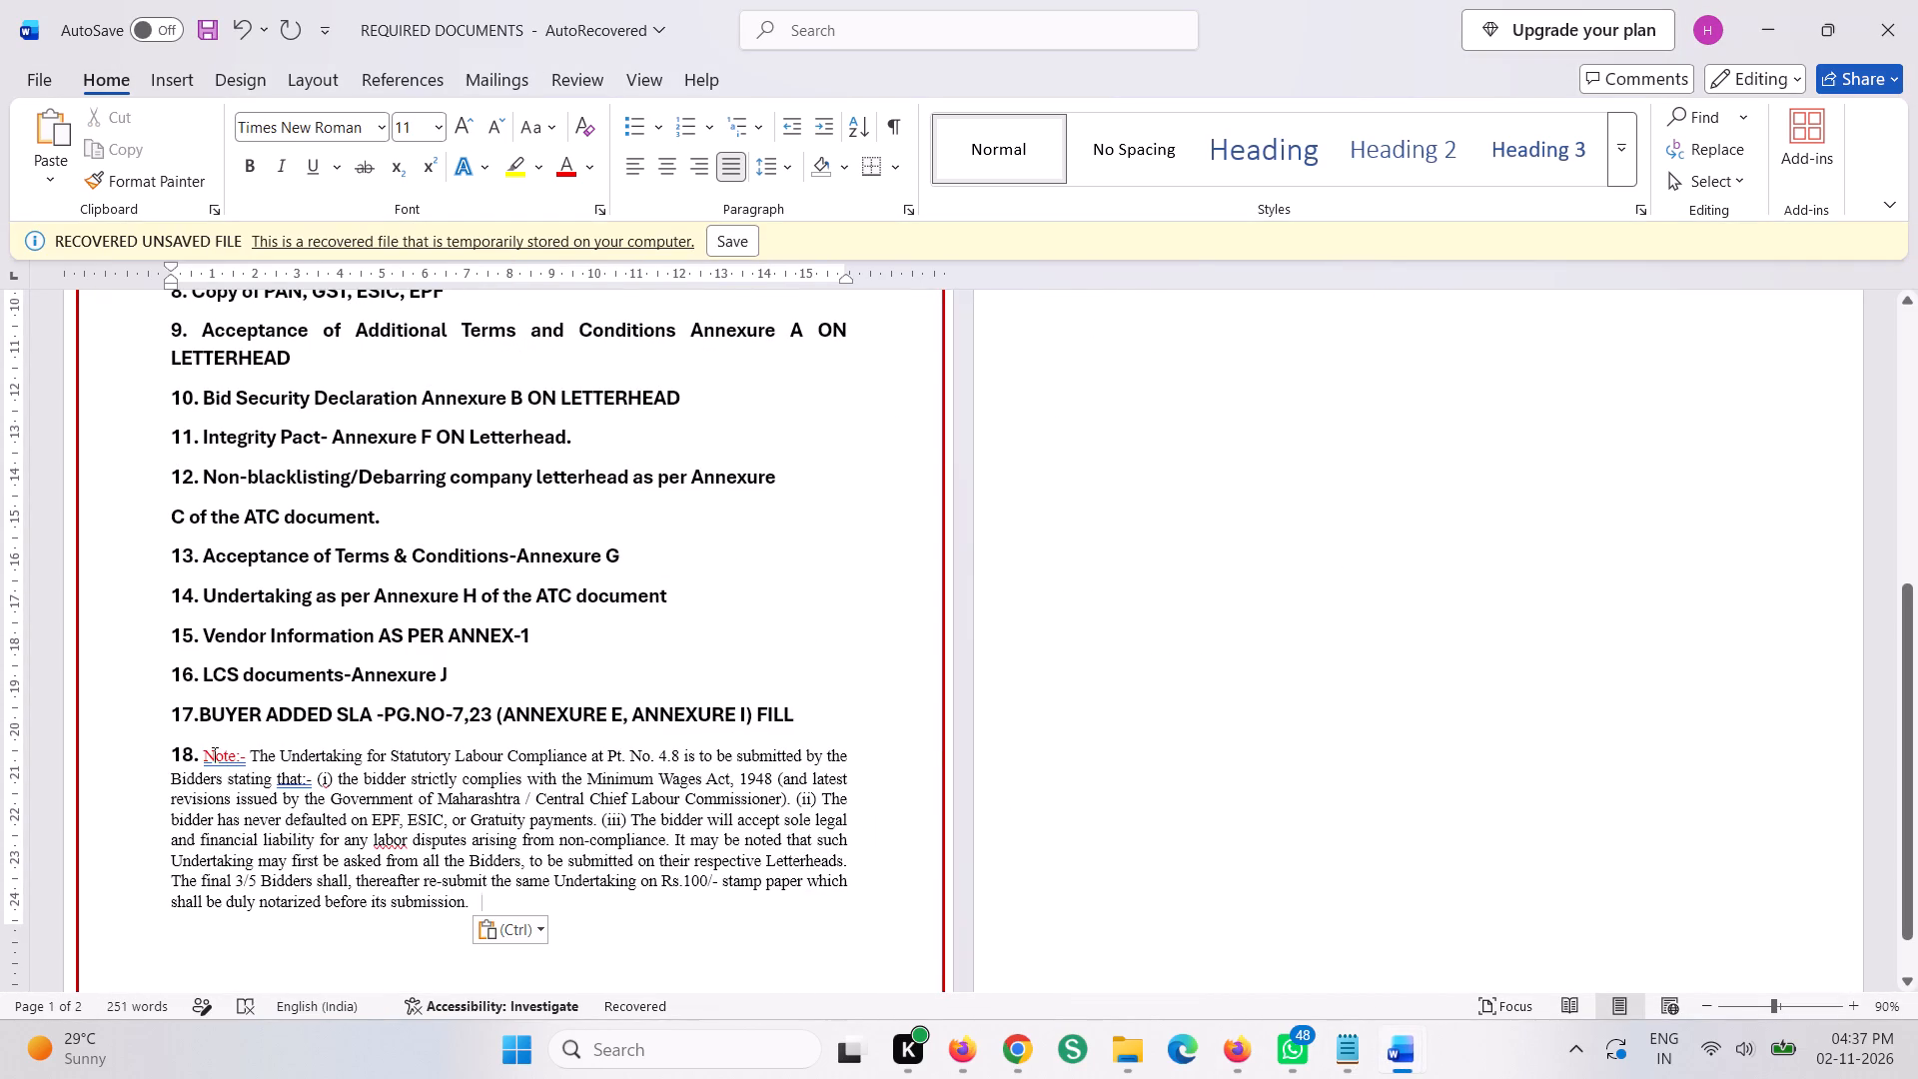
Make the pasted note in item 18 bold and justified, with yellow highlighting.
drag(213, 754, 507, 907)
key(ctrl+b)
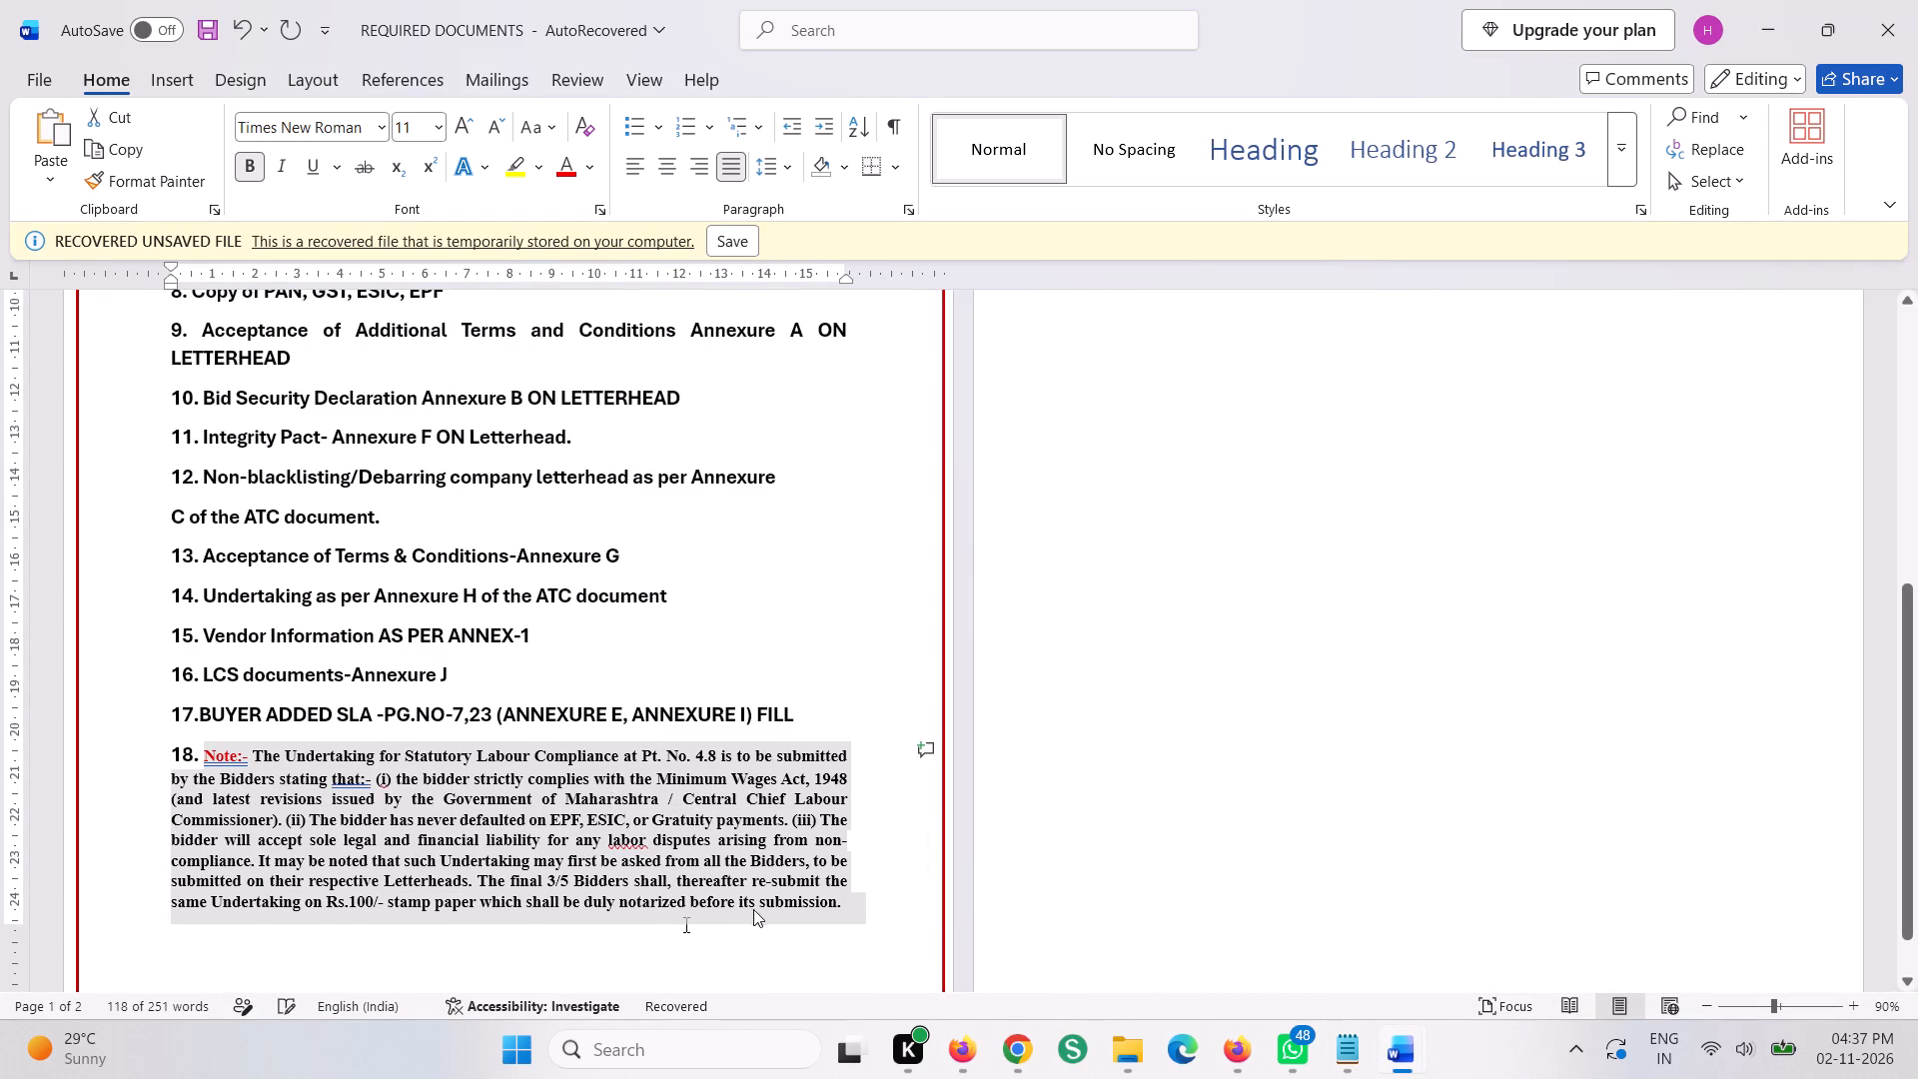
click(728, 167)
click(728, 167)
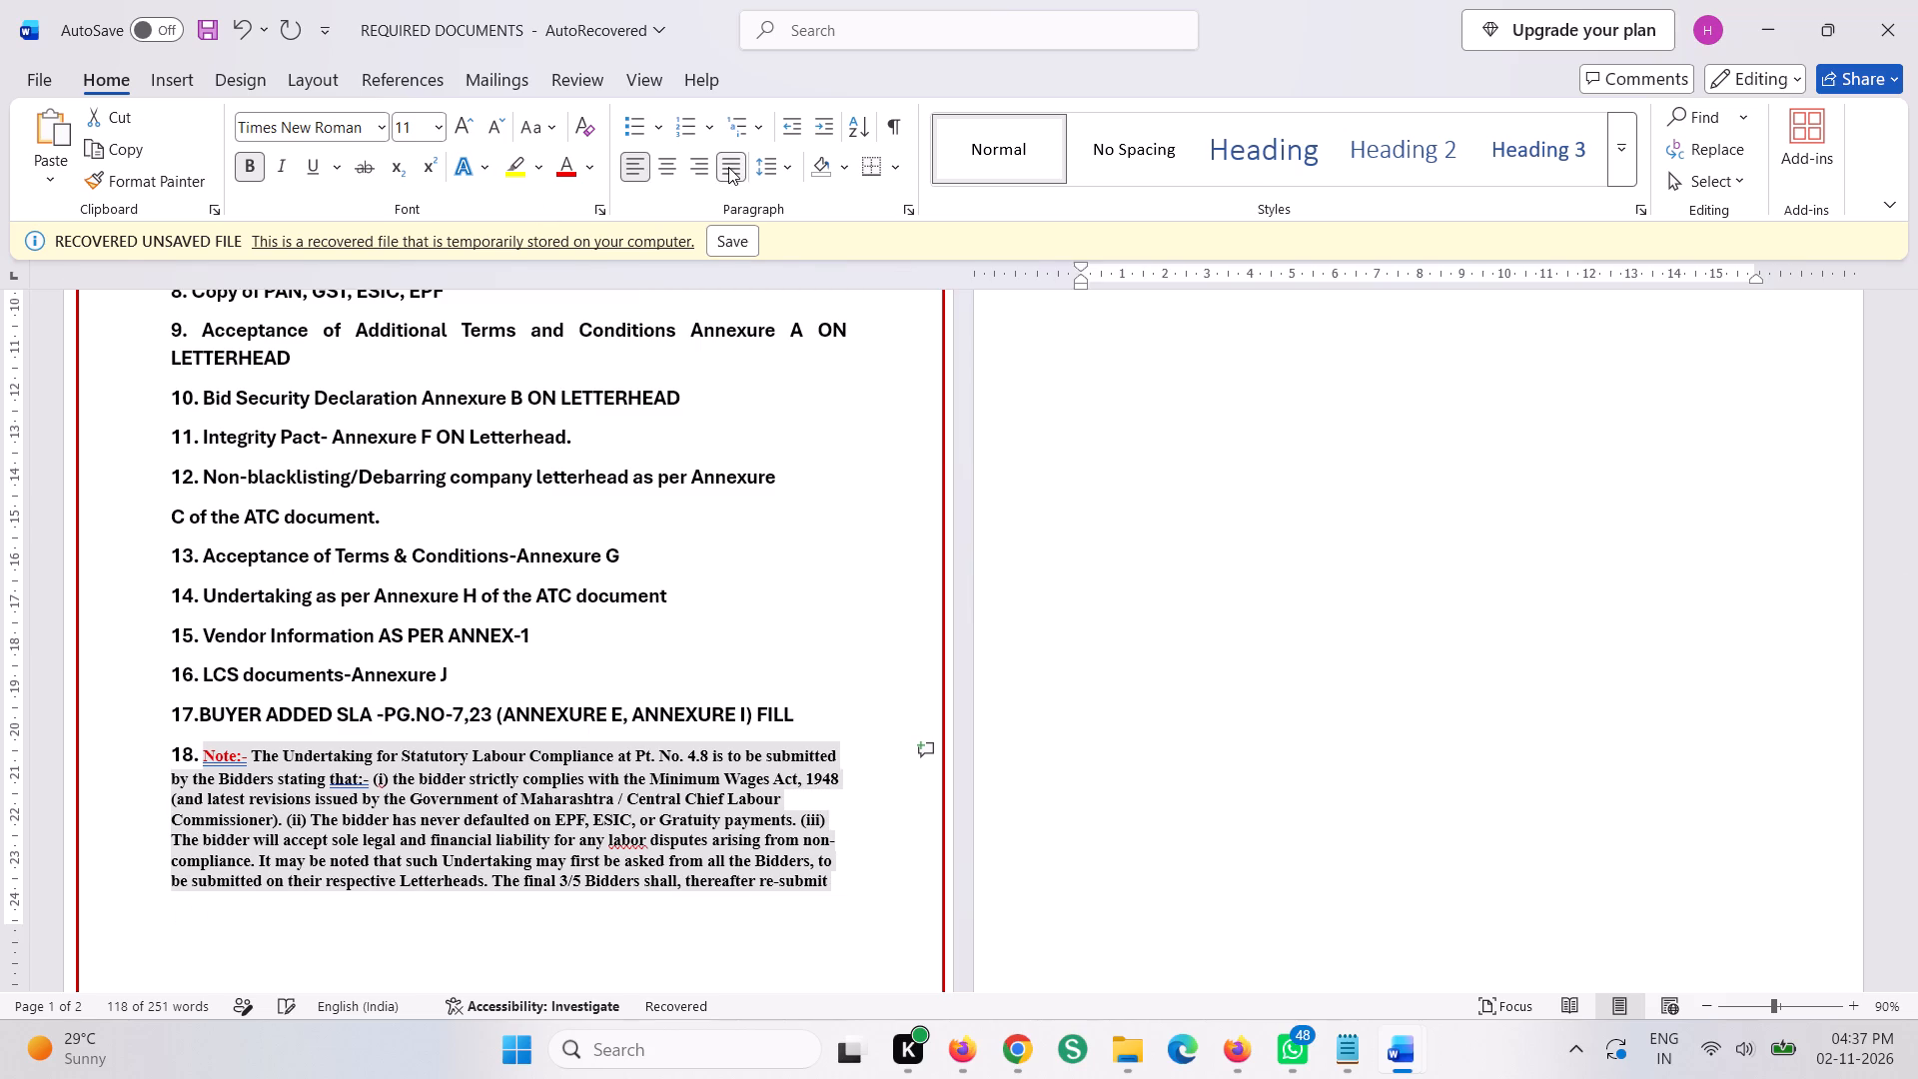
click(520, 173)
click(538, 718)
scroll(464, 744, up, 1)
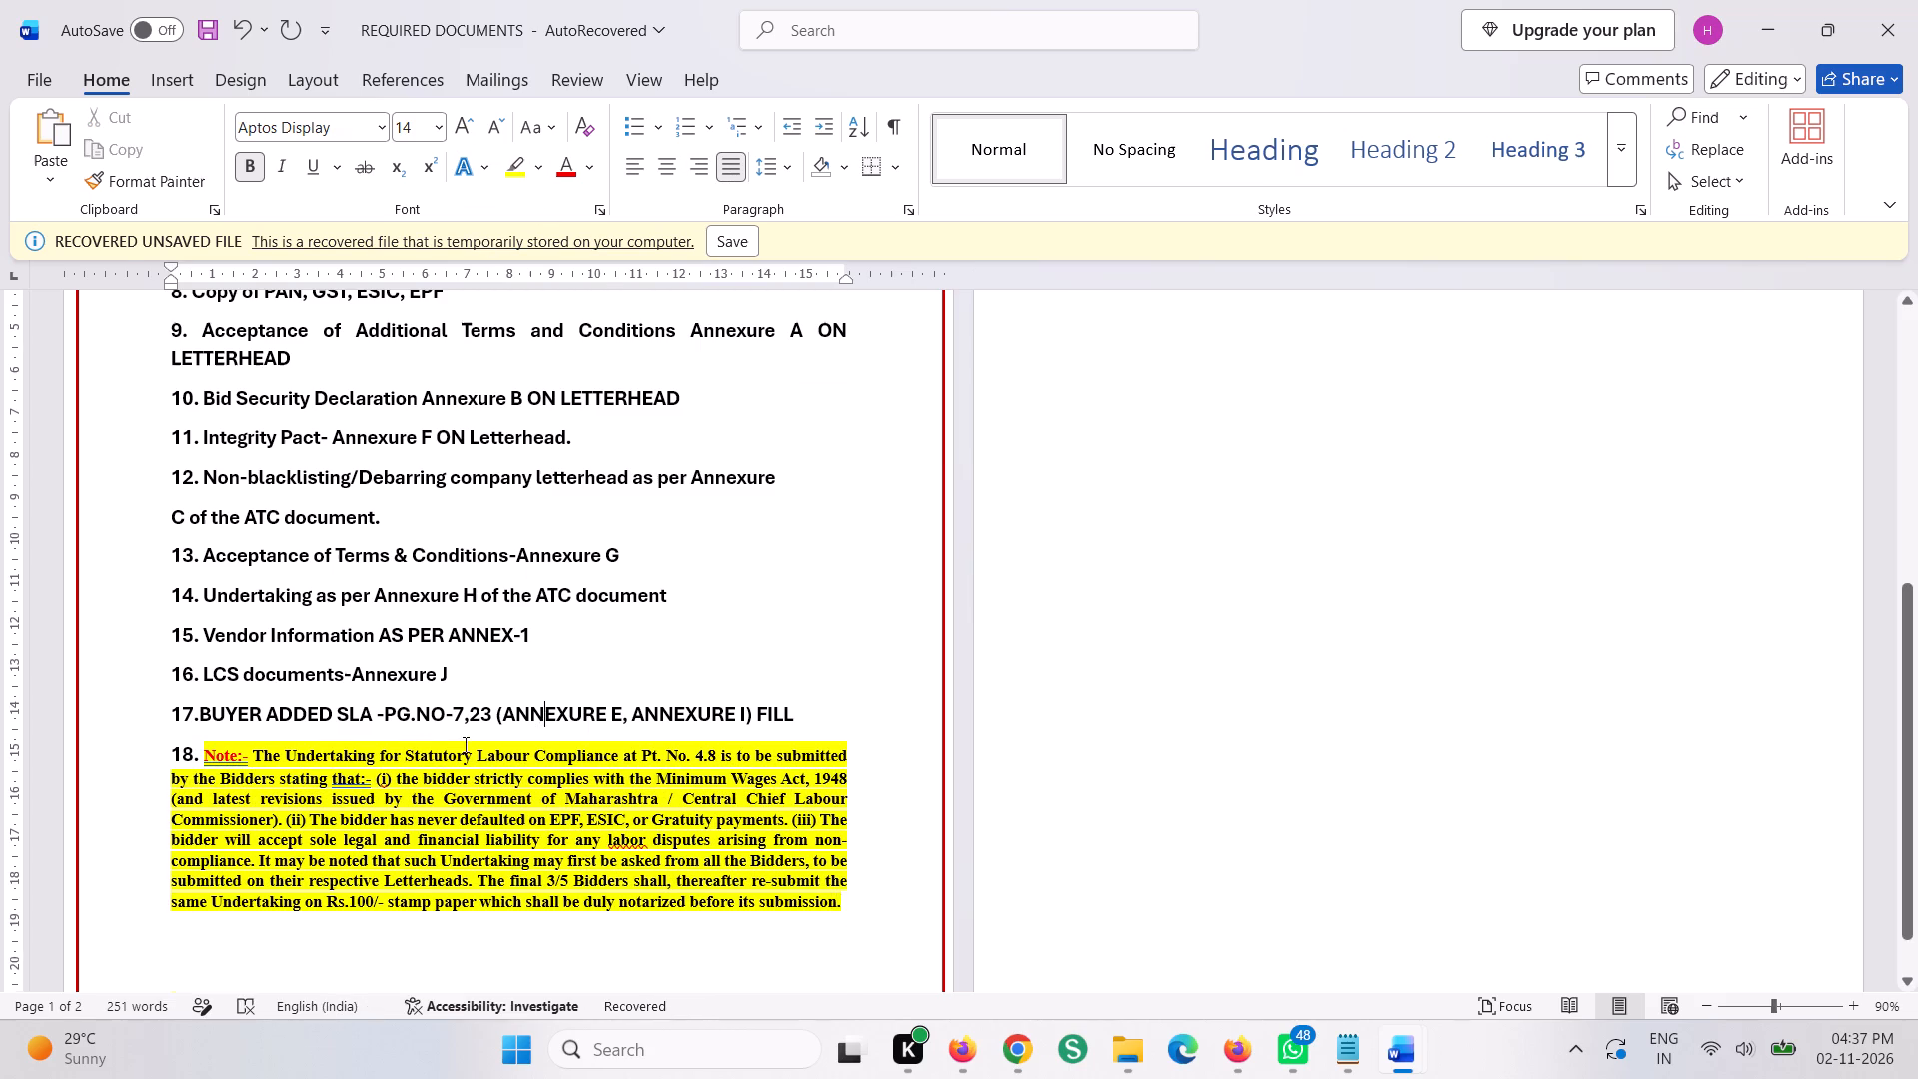
scroll(479, 685, down, 2)
click(289, 783)
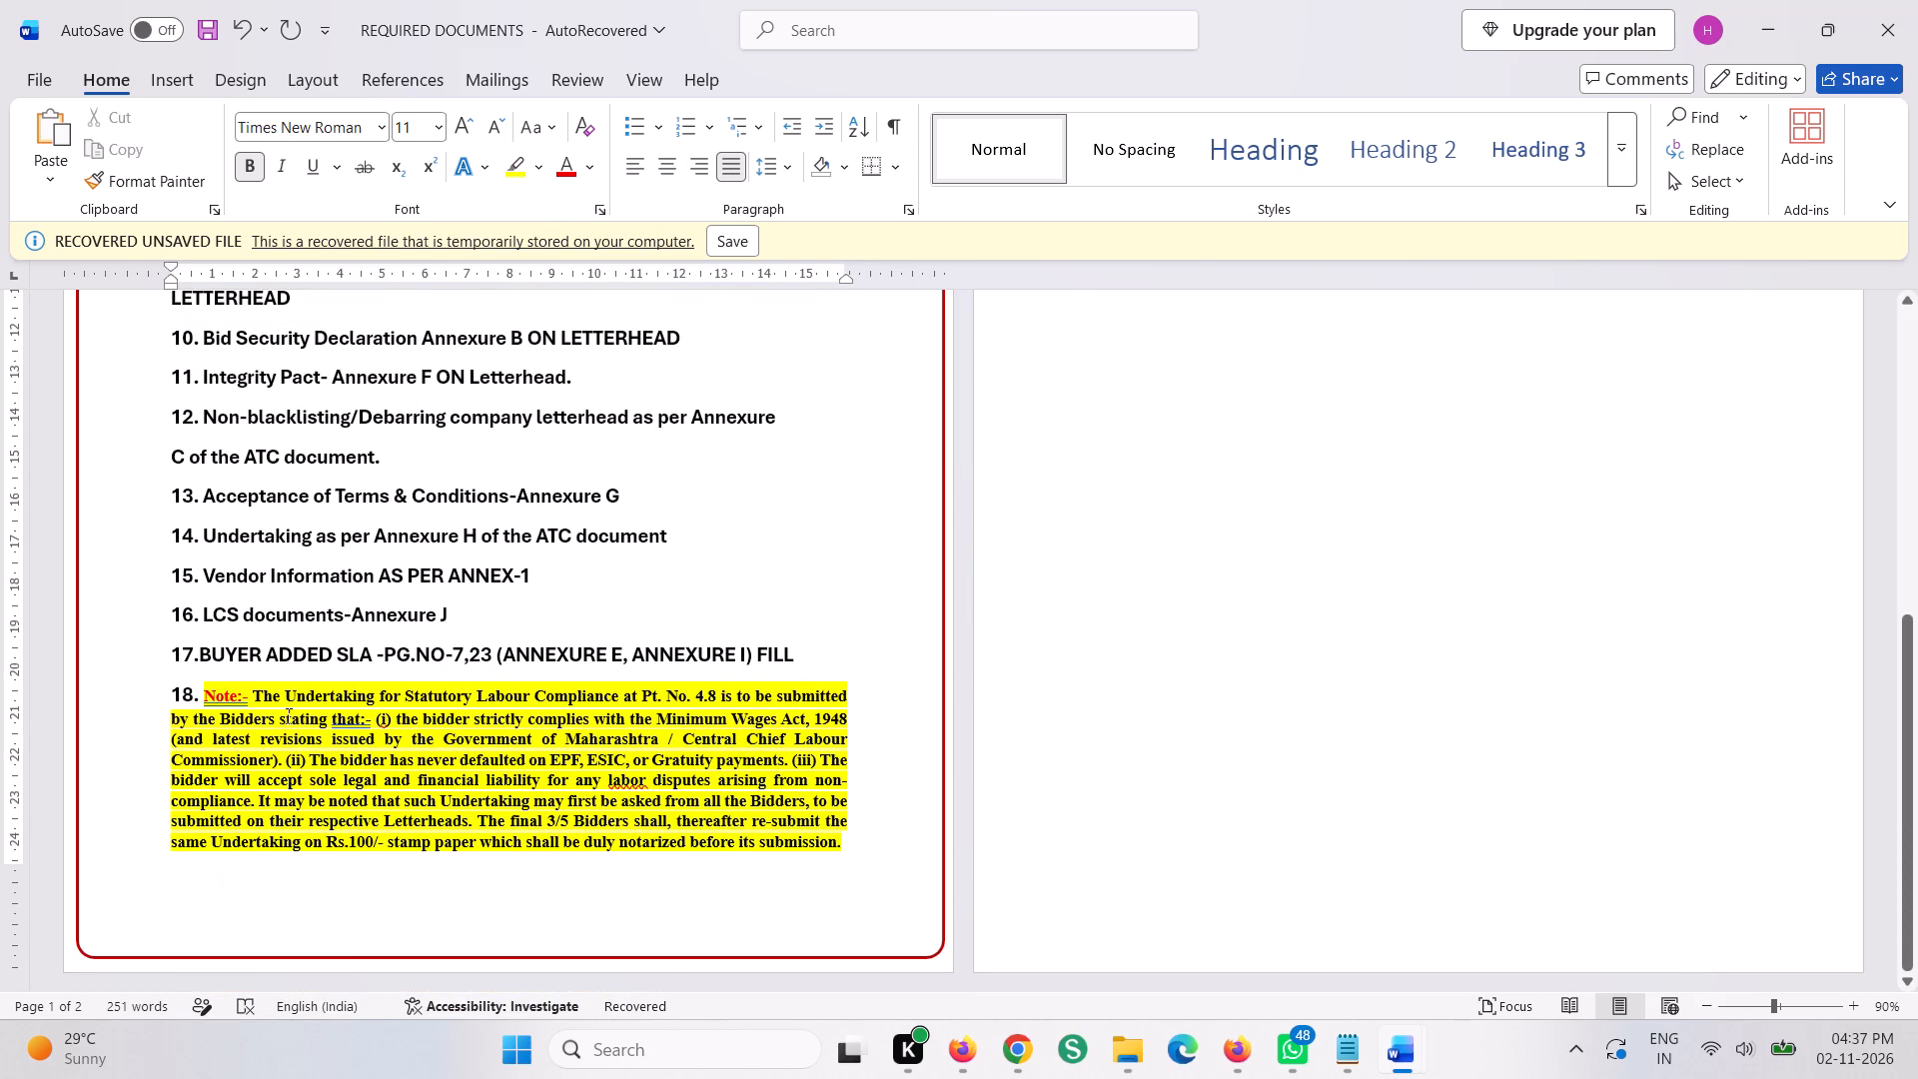
Remove the blank second page after the REQUIRED DOCUMENTS list.
scroll(841, 751, up, 6)
click(1036, 436)
click(1095, 483)
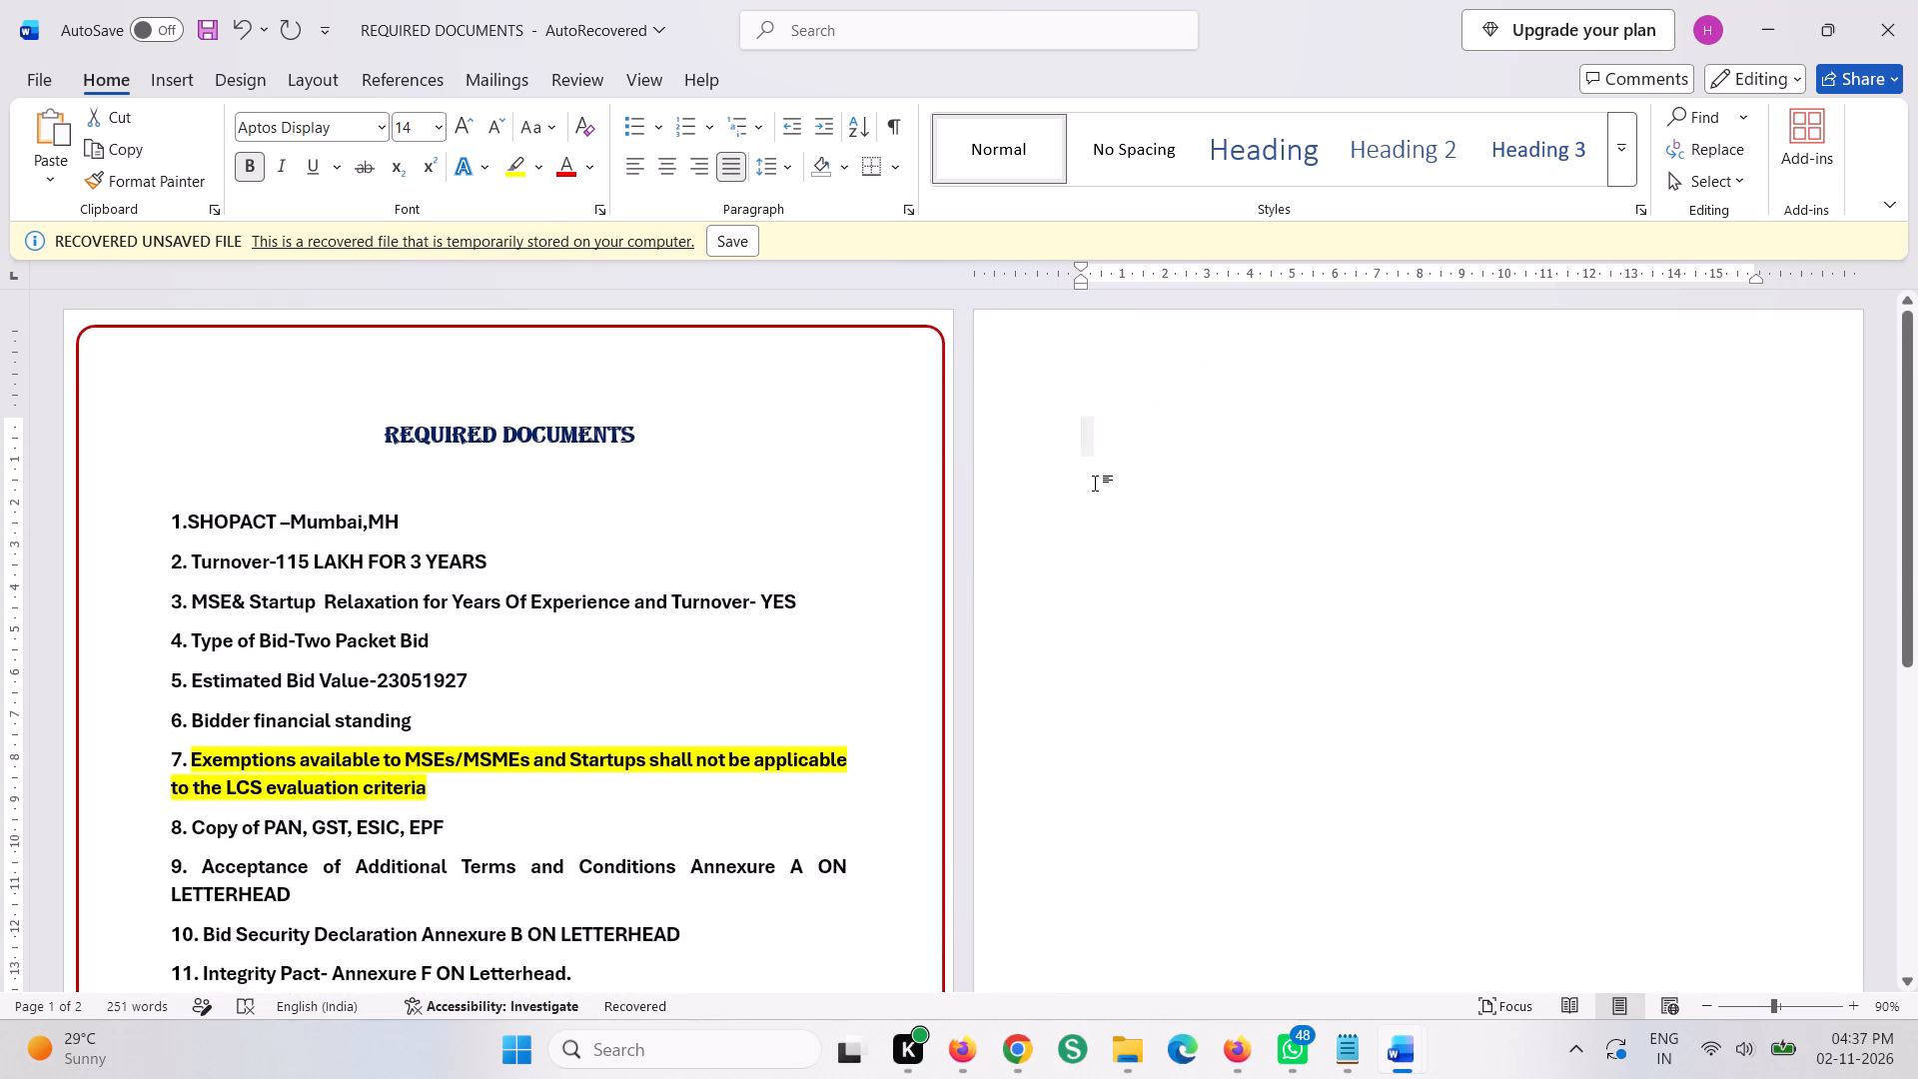
key(BackSpace)
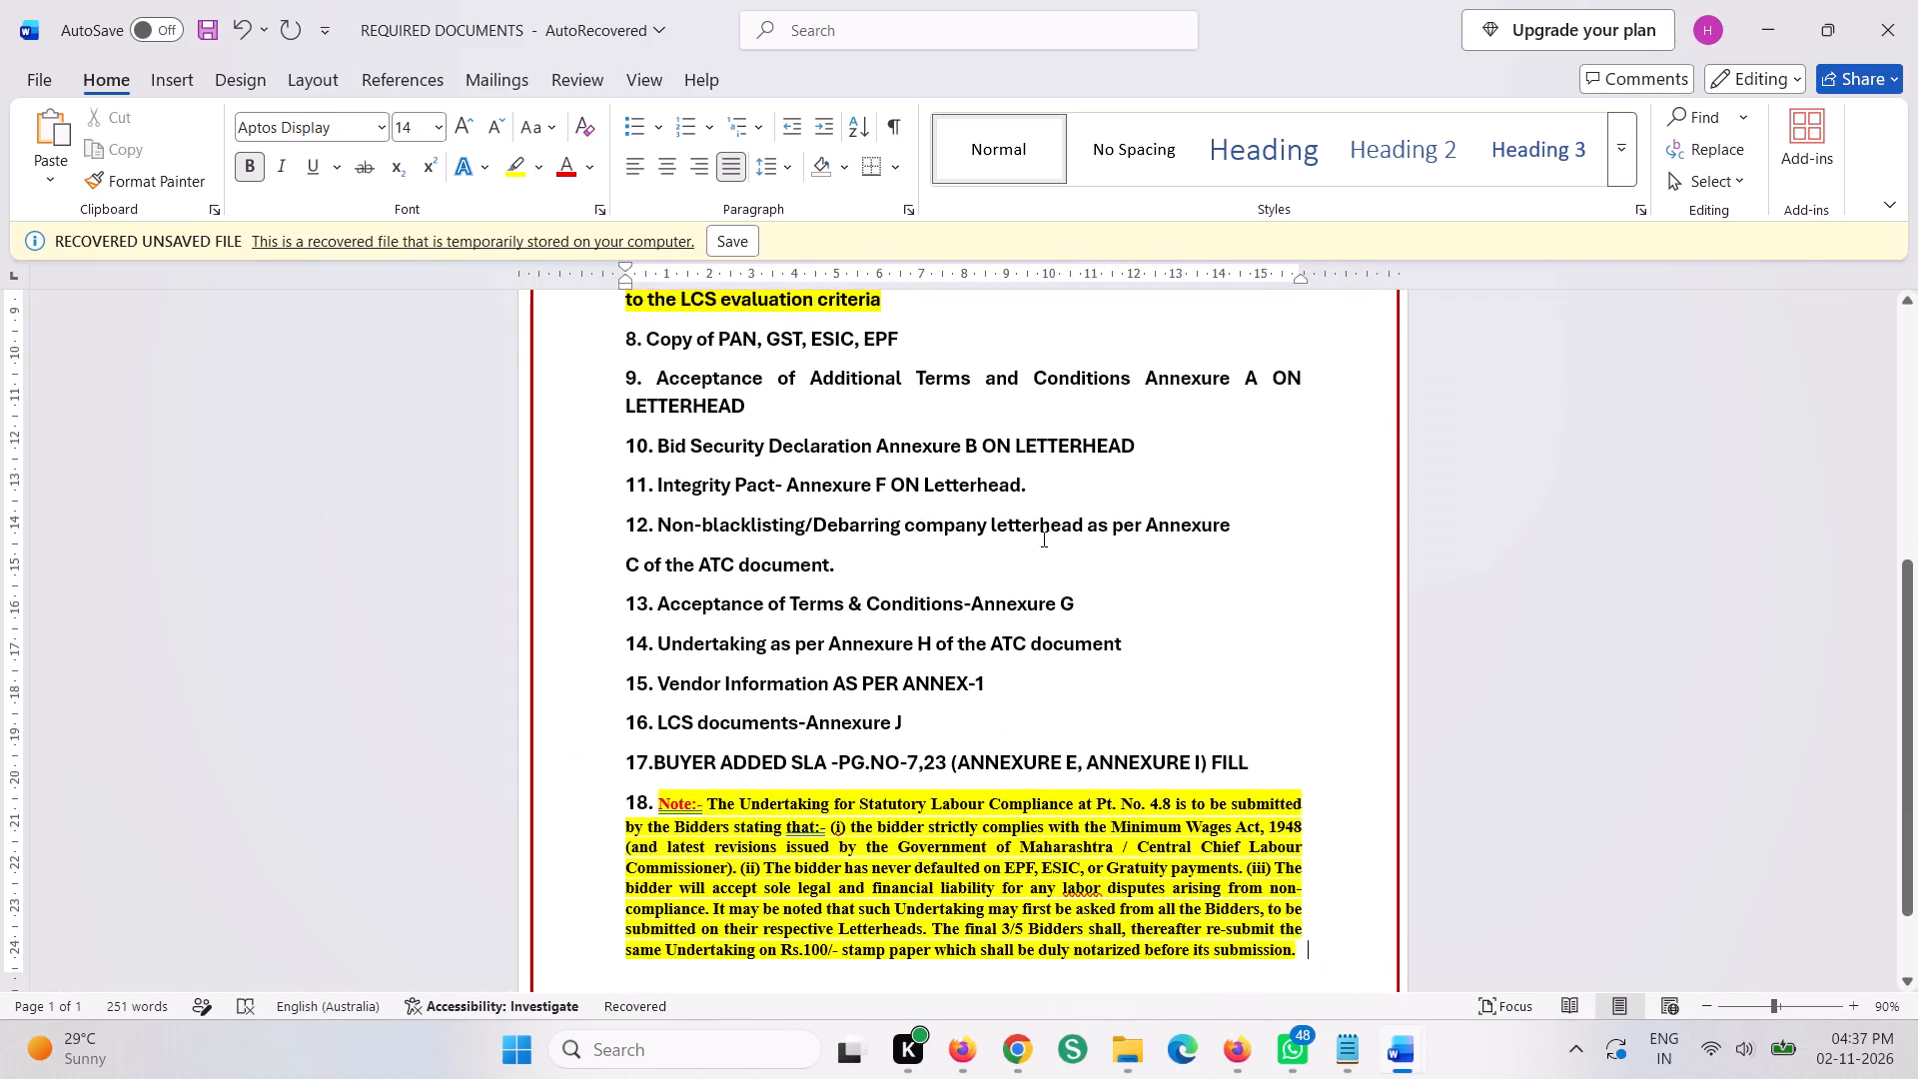
scroll(902, 659, up, 3)
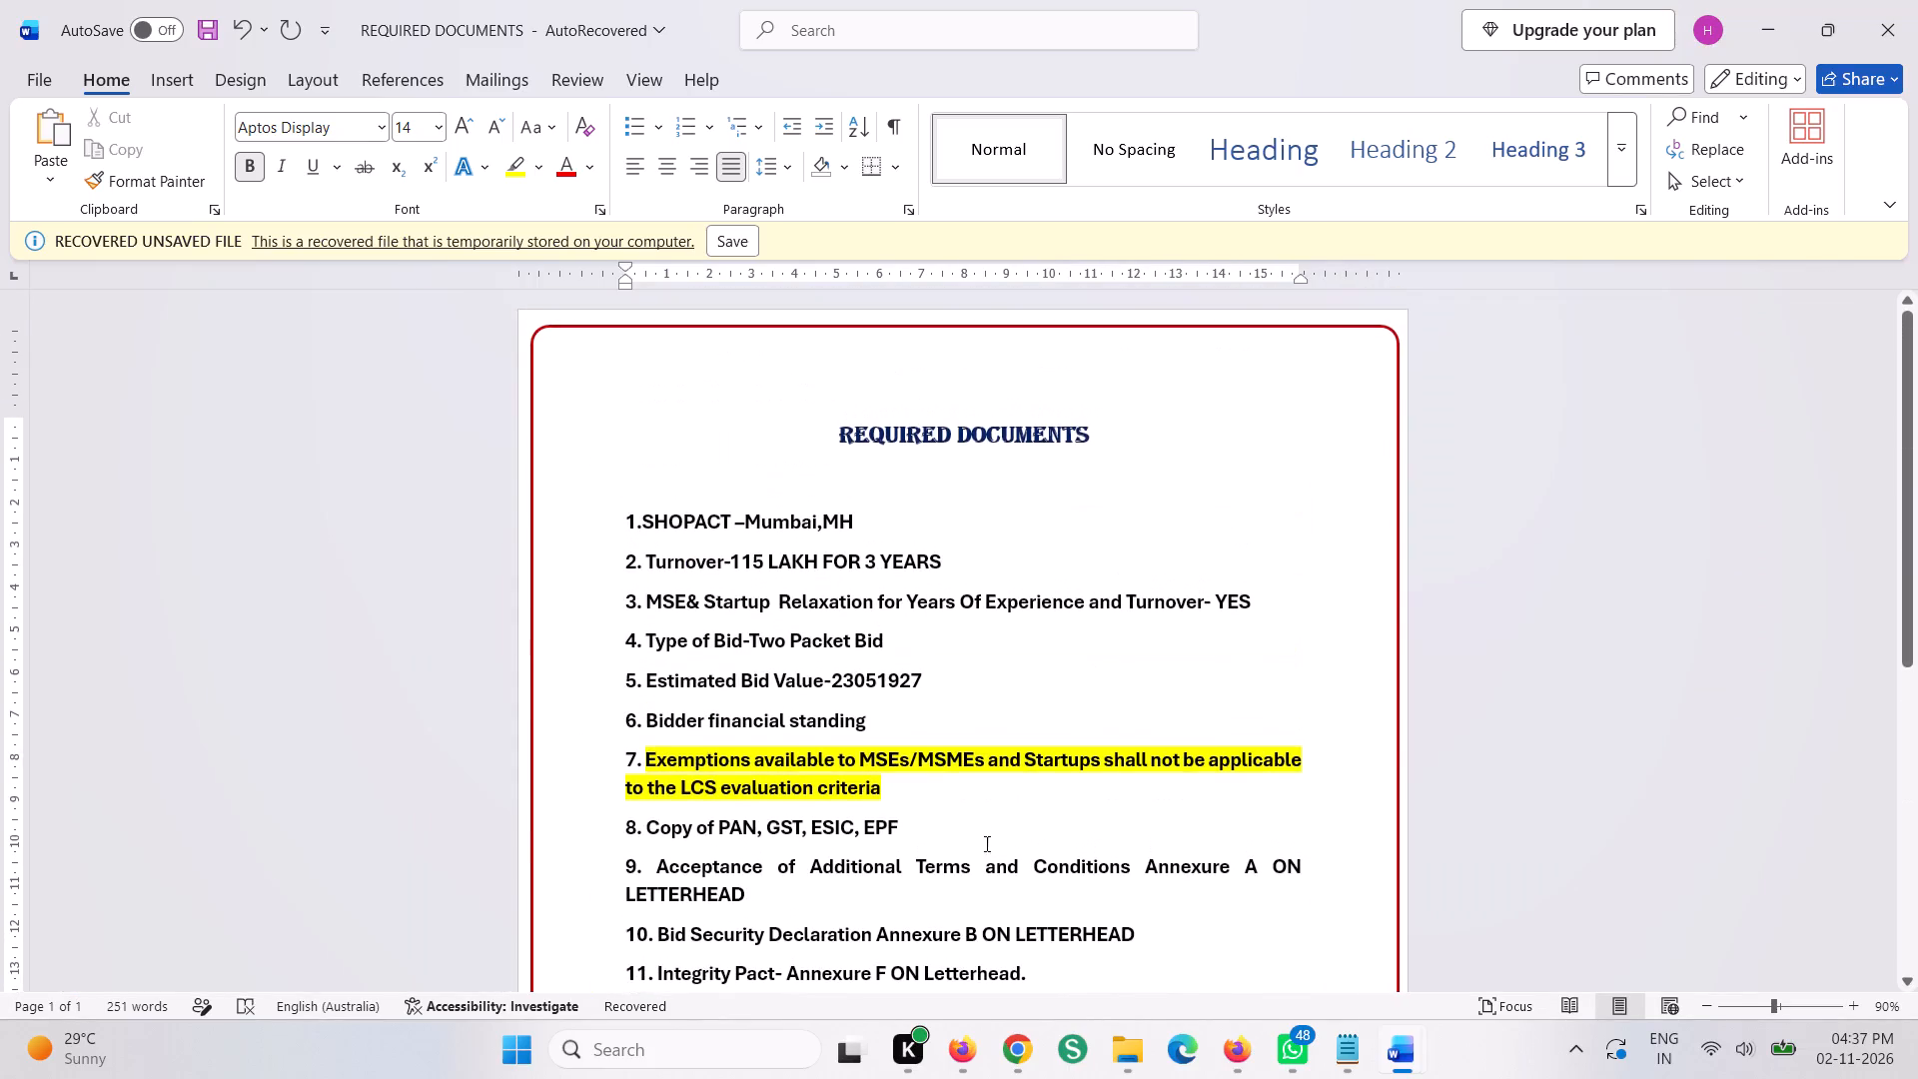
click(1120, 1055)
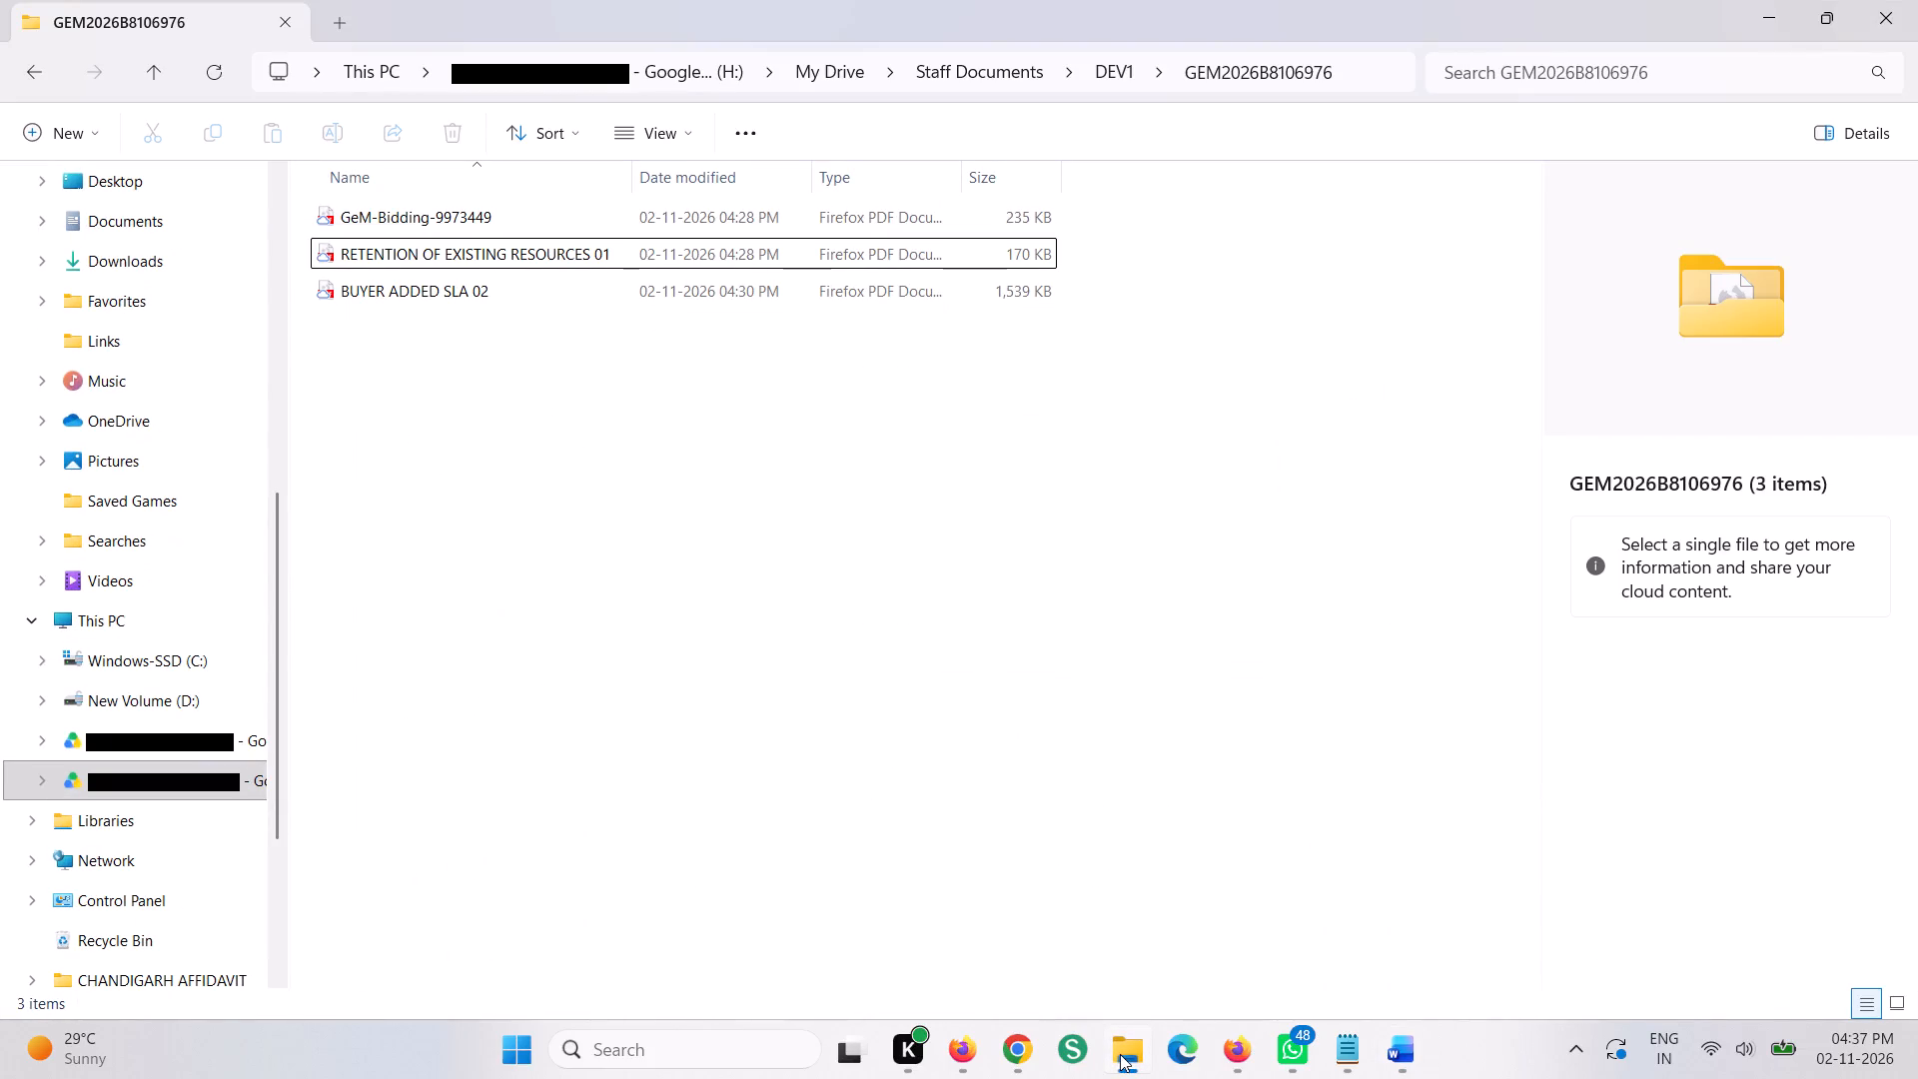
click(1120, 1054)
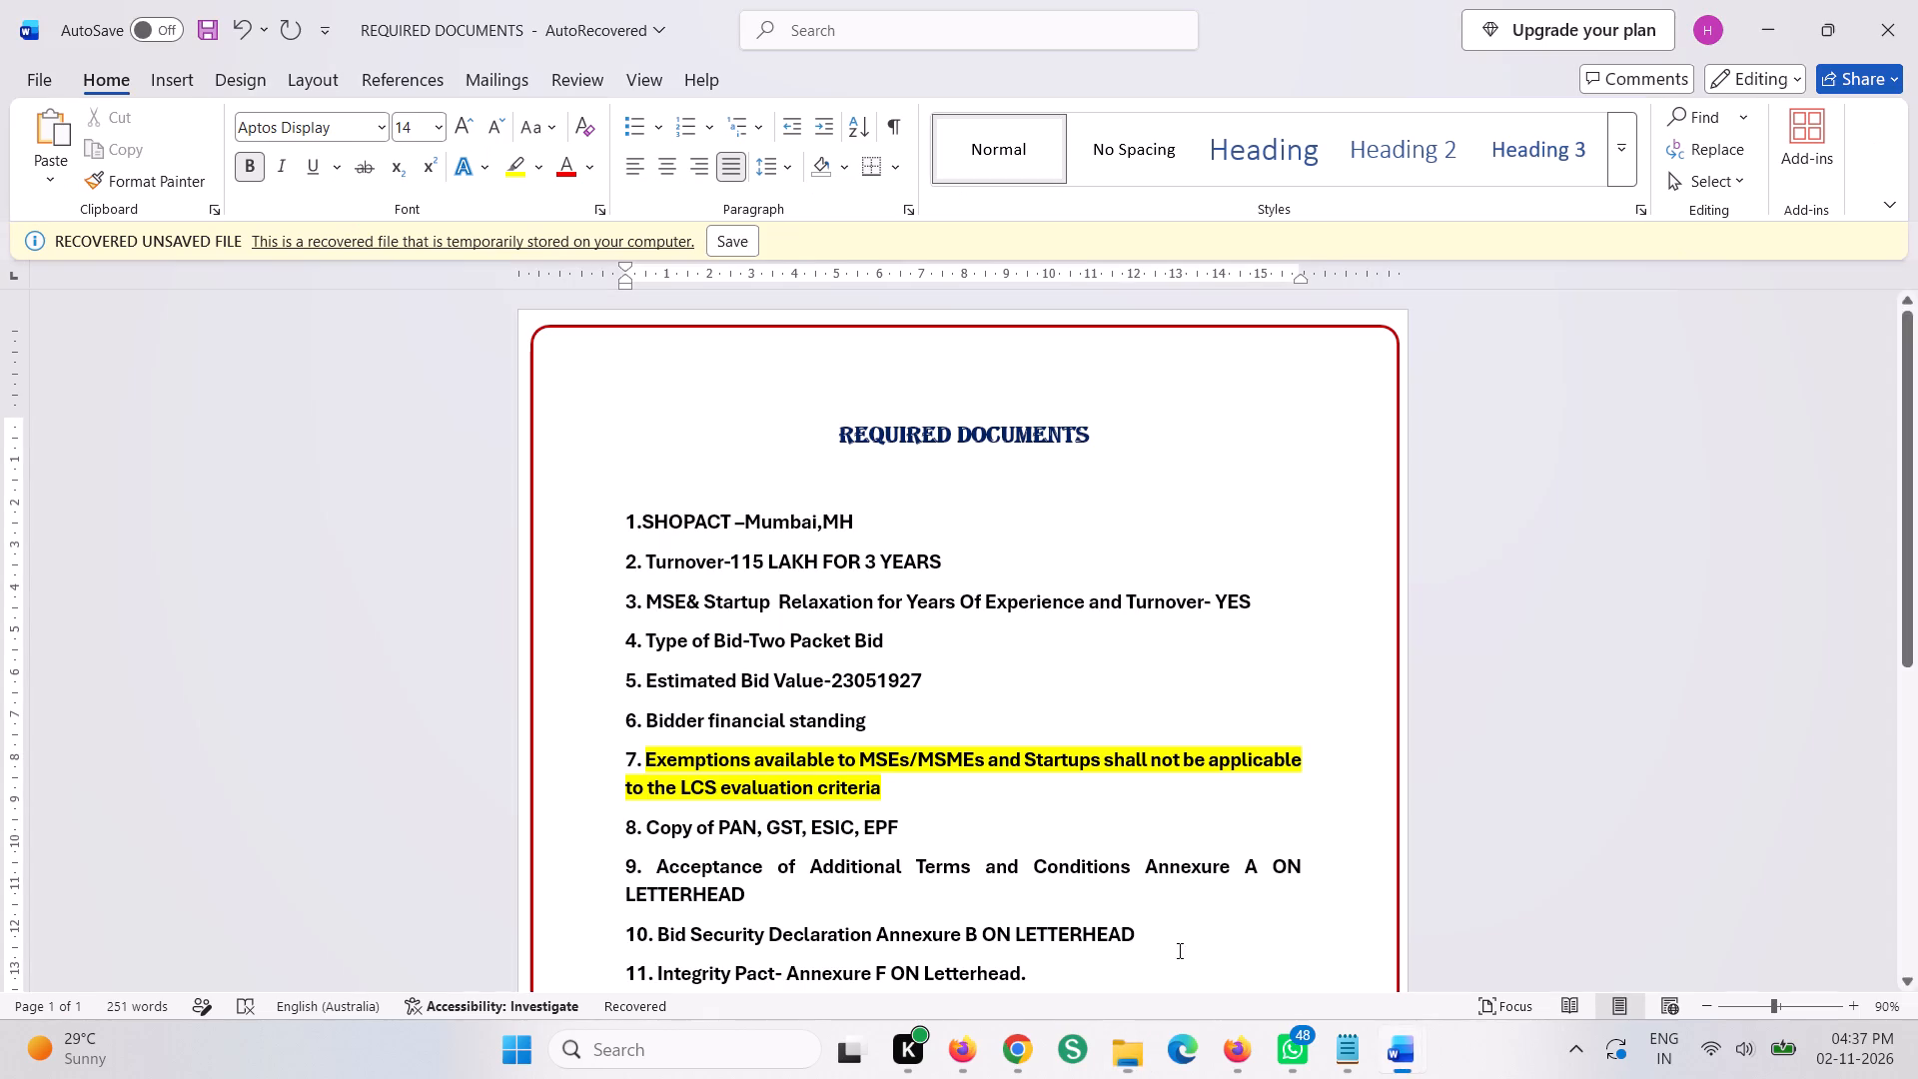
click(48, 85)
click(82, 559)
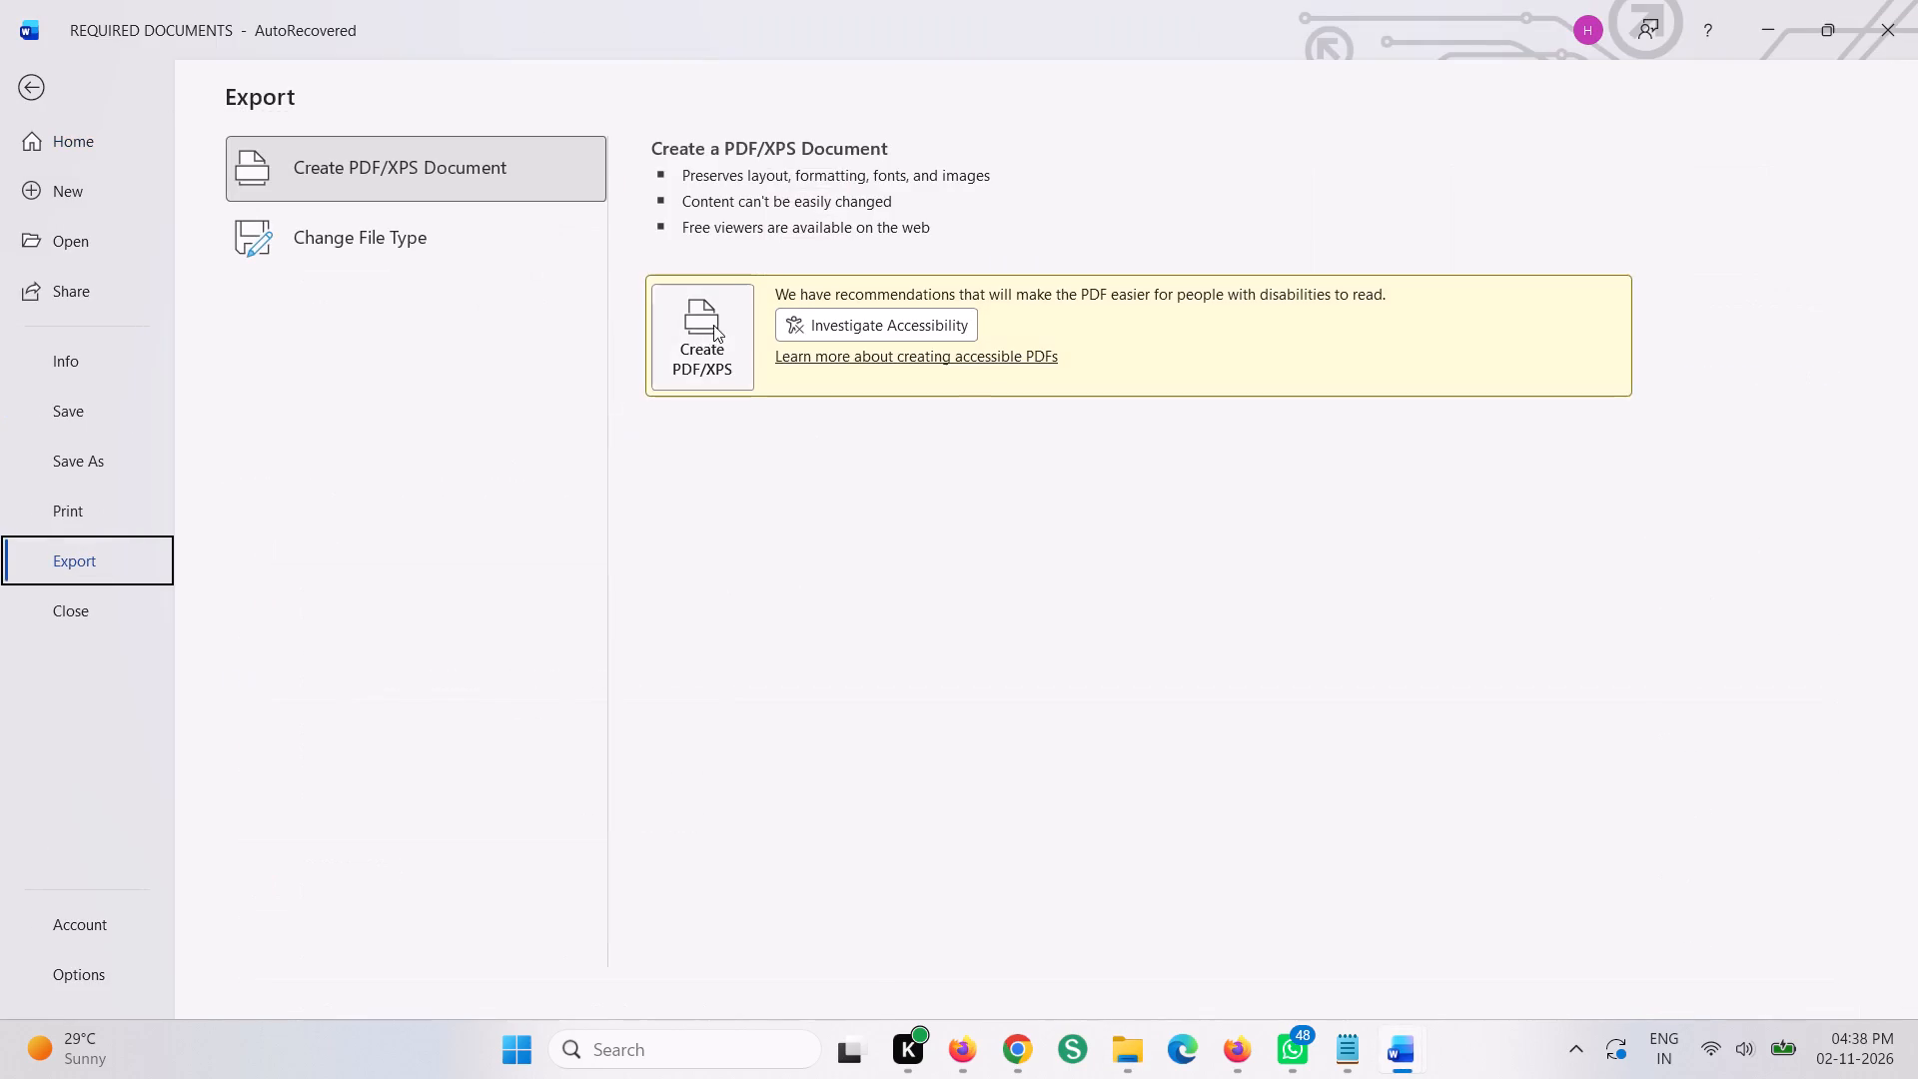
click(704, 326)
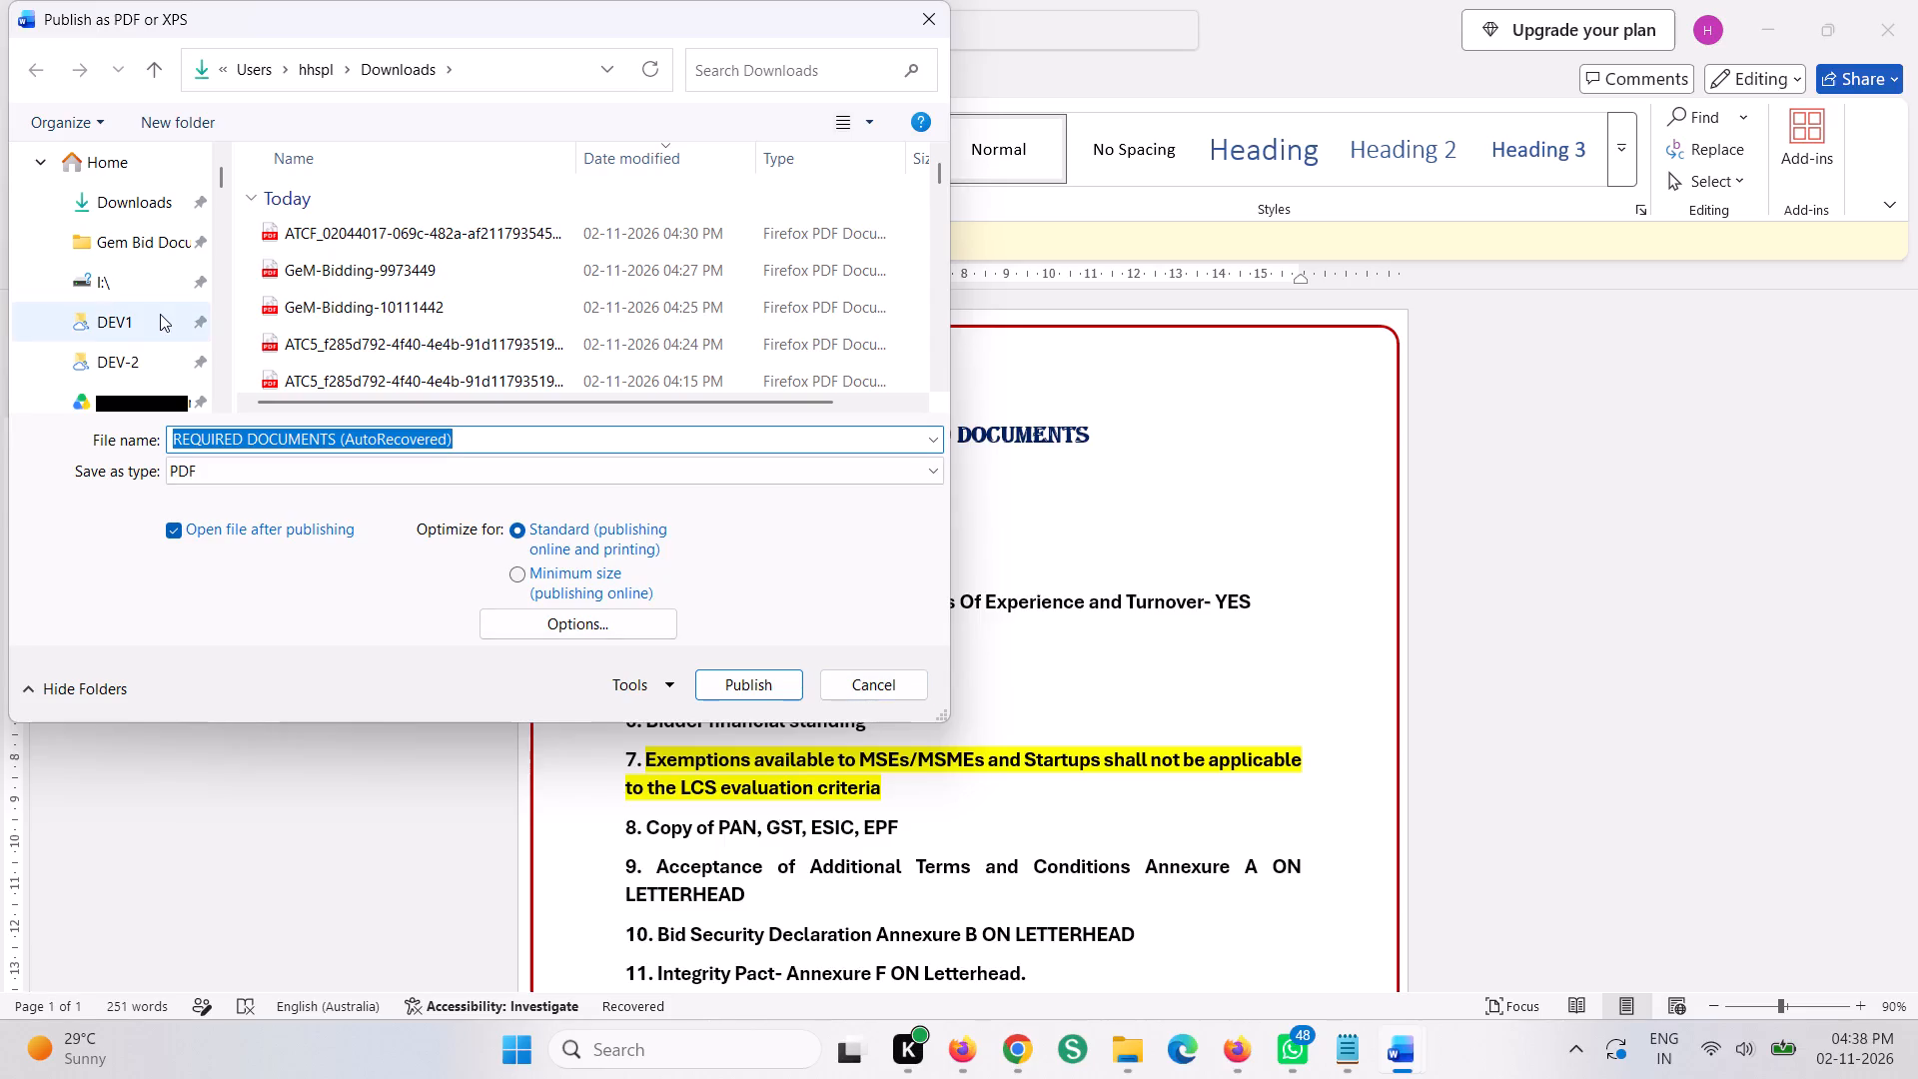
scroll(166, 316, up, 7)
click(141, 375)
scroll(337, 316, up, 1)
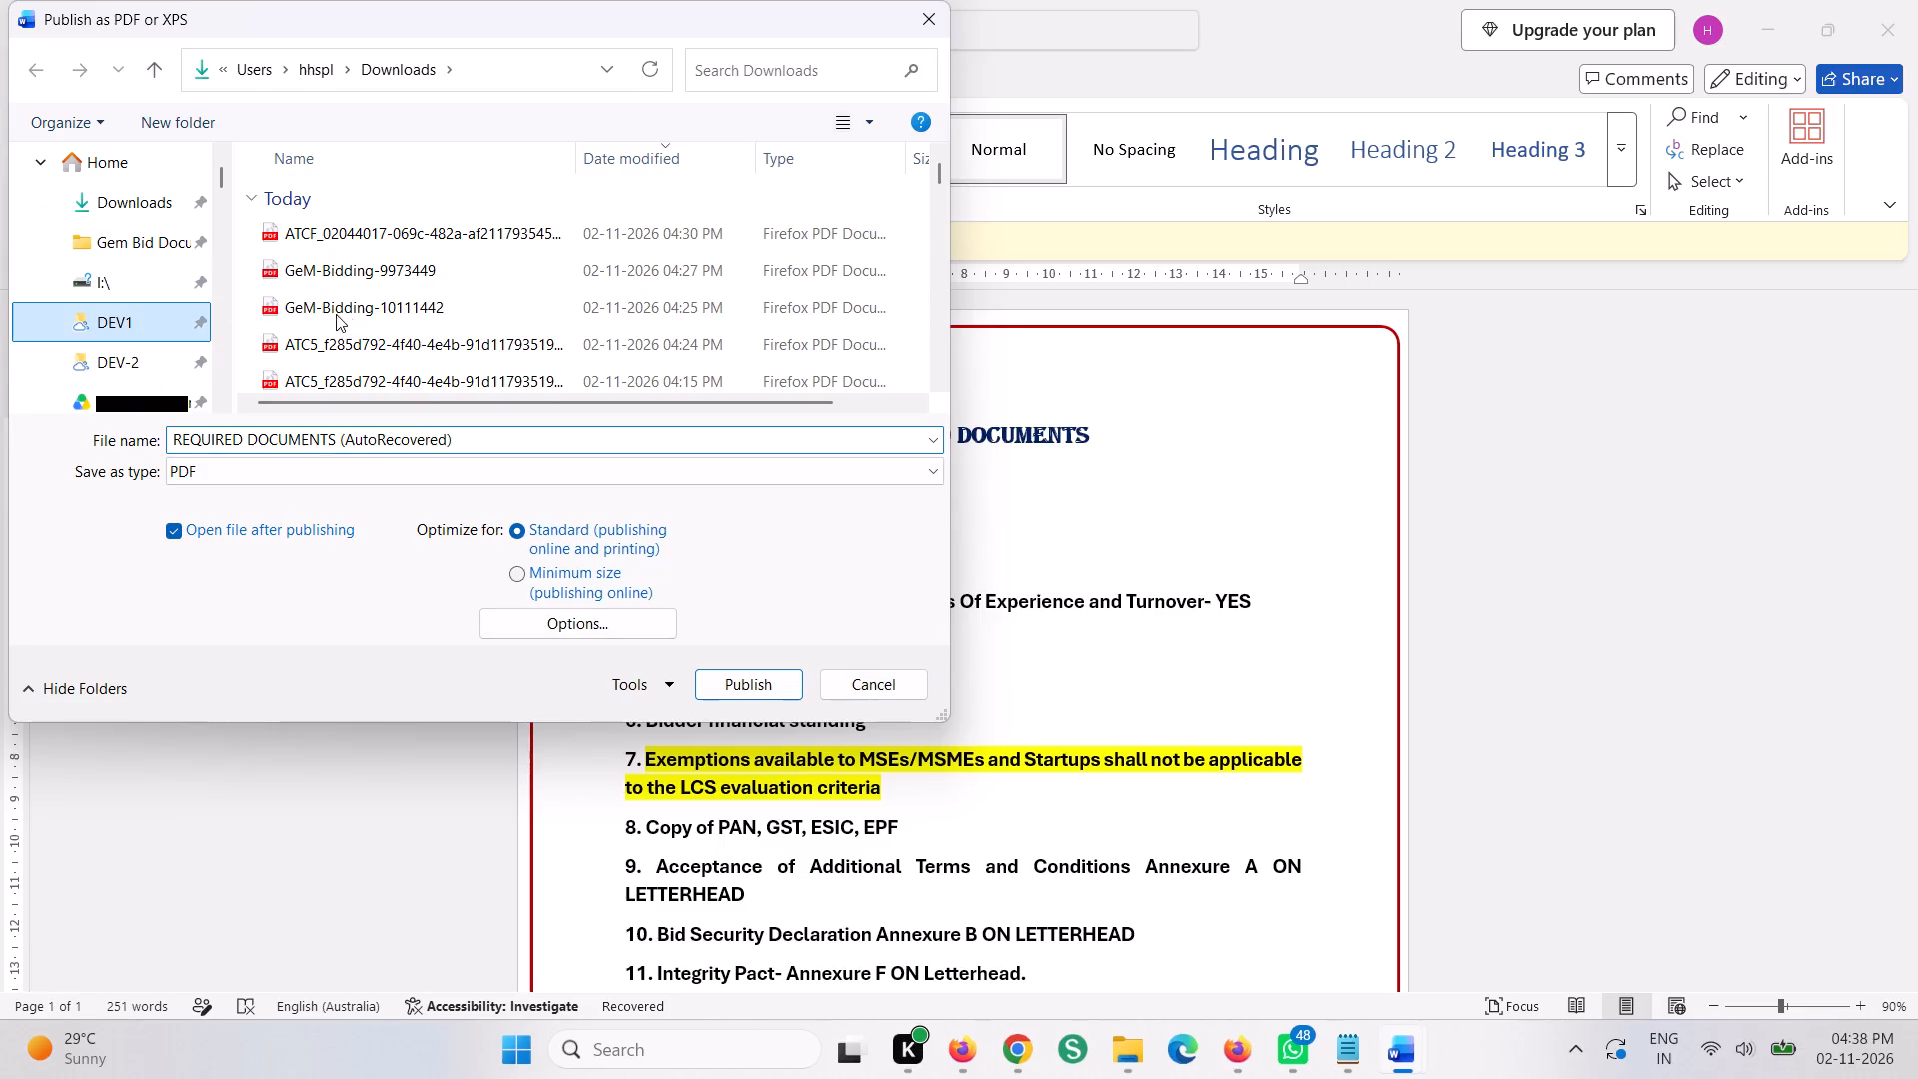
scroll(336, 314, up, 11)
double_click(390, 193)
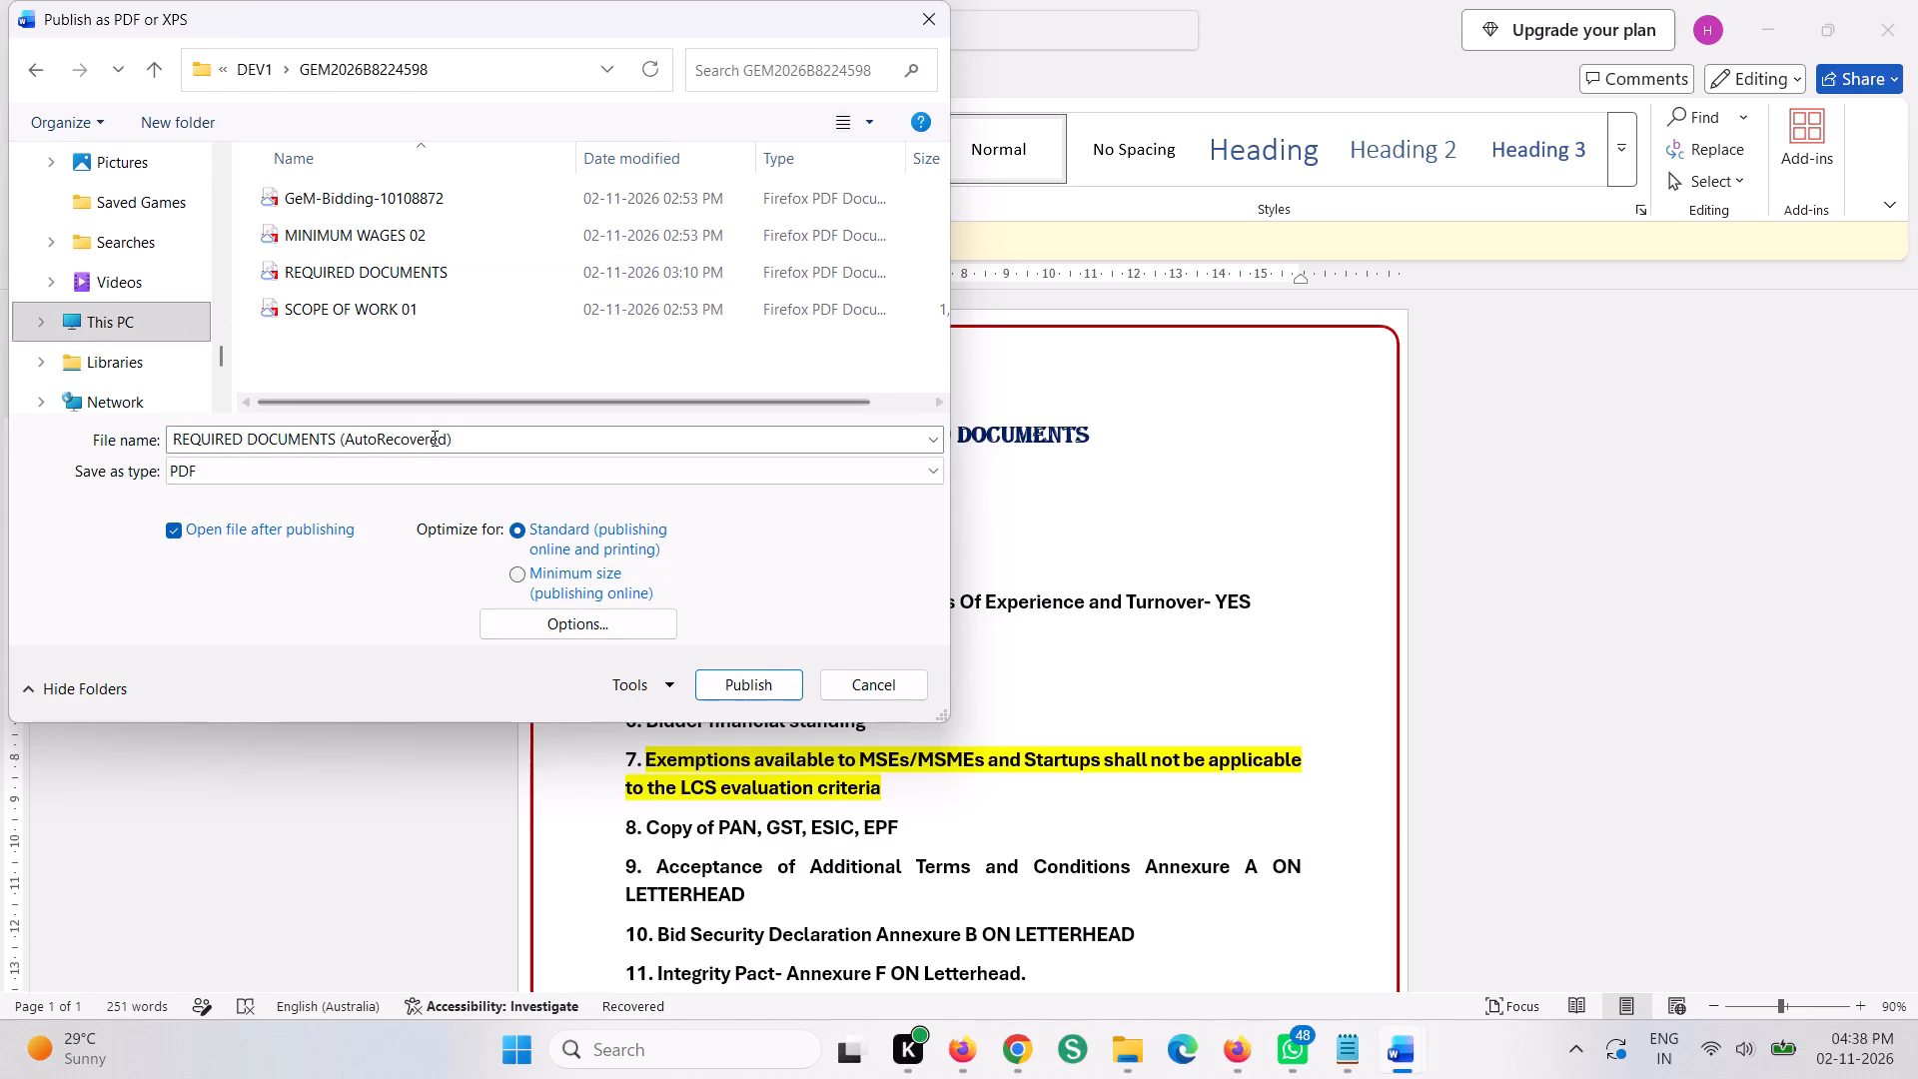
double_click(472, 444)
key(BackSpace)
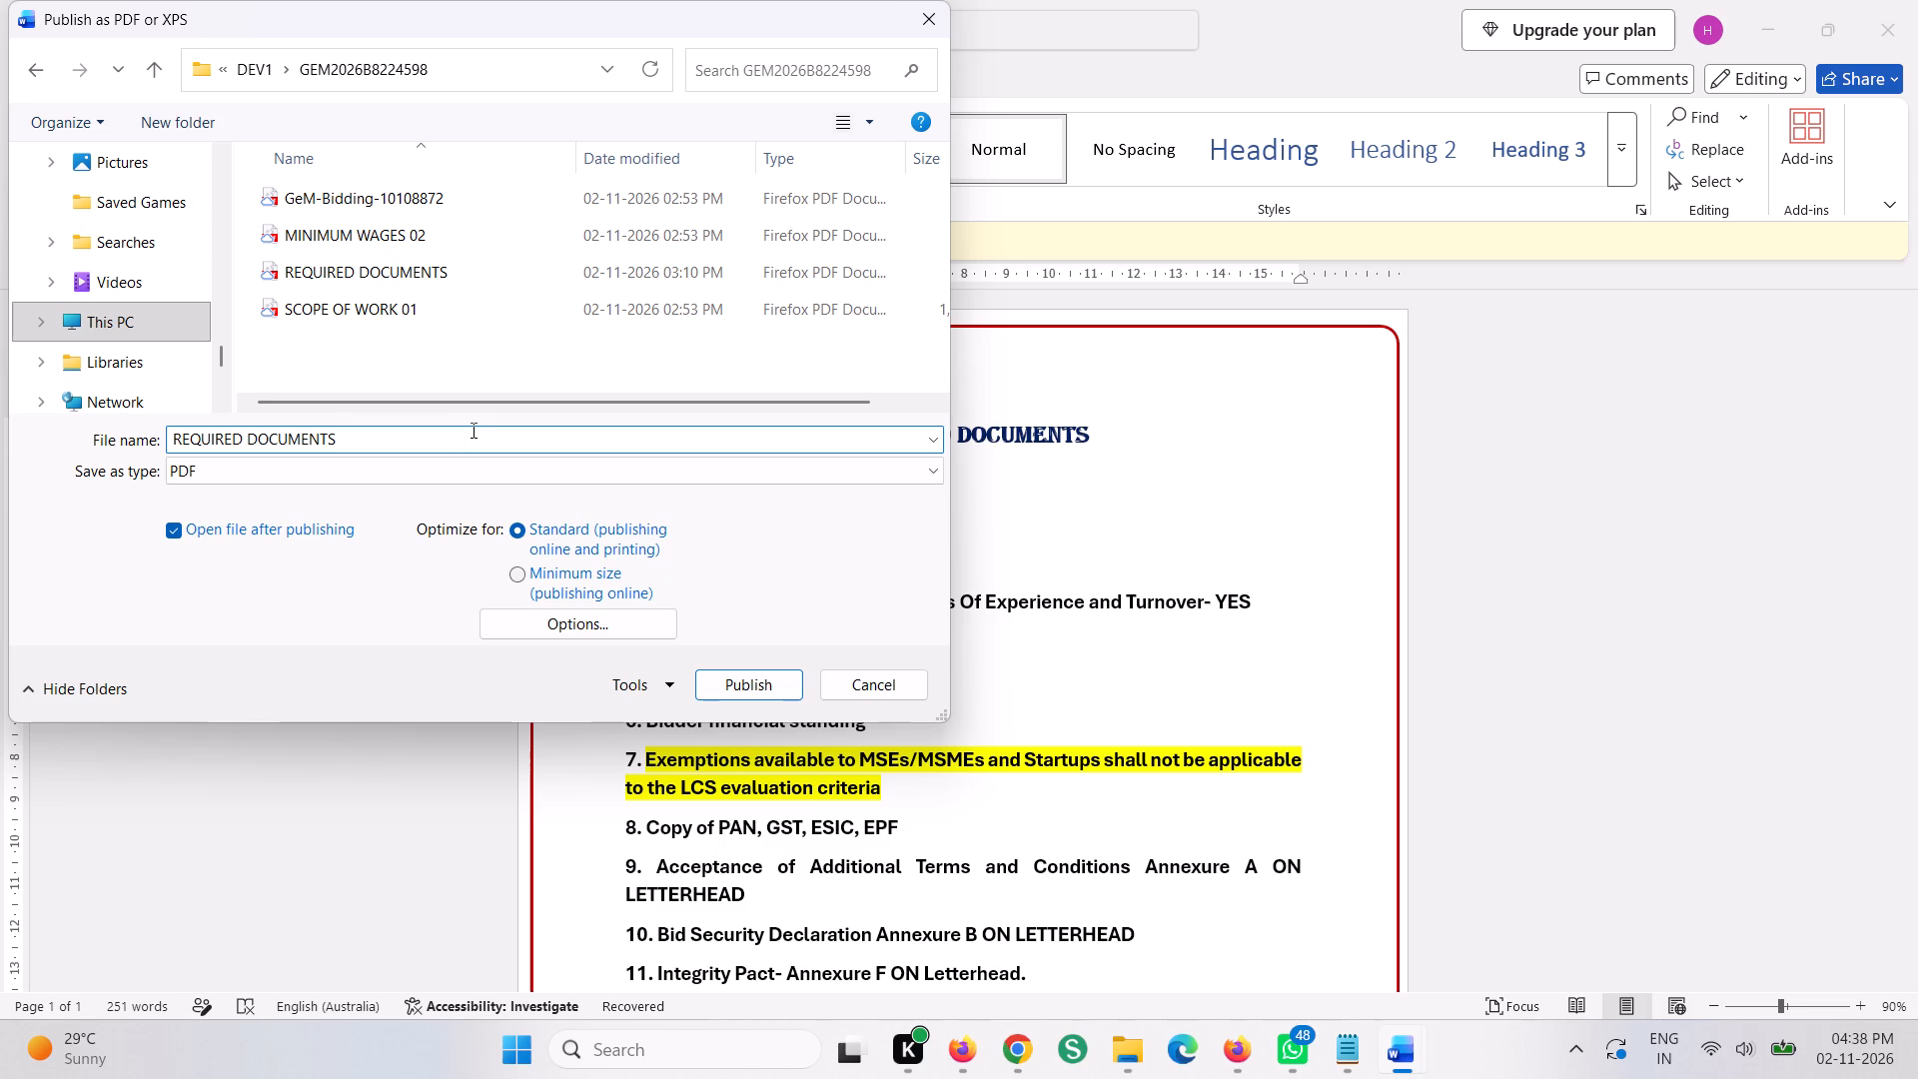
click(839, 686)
Copy the current bid number GEM/2026/B/8106976 from the GeM bid listing and check it against the open bid folder.
click(964, 1045)
click(951, 0)
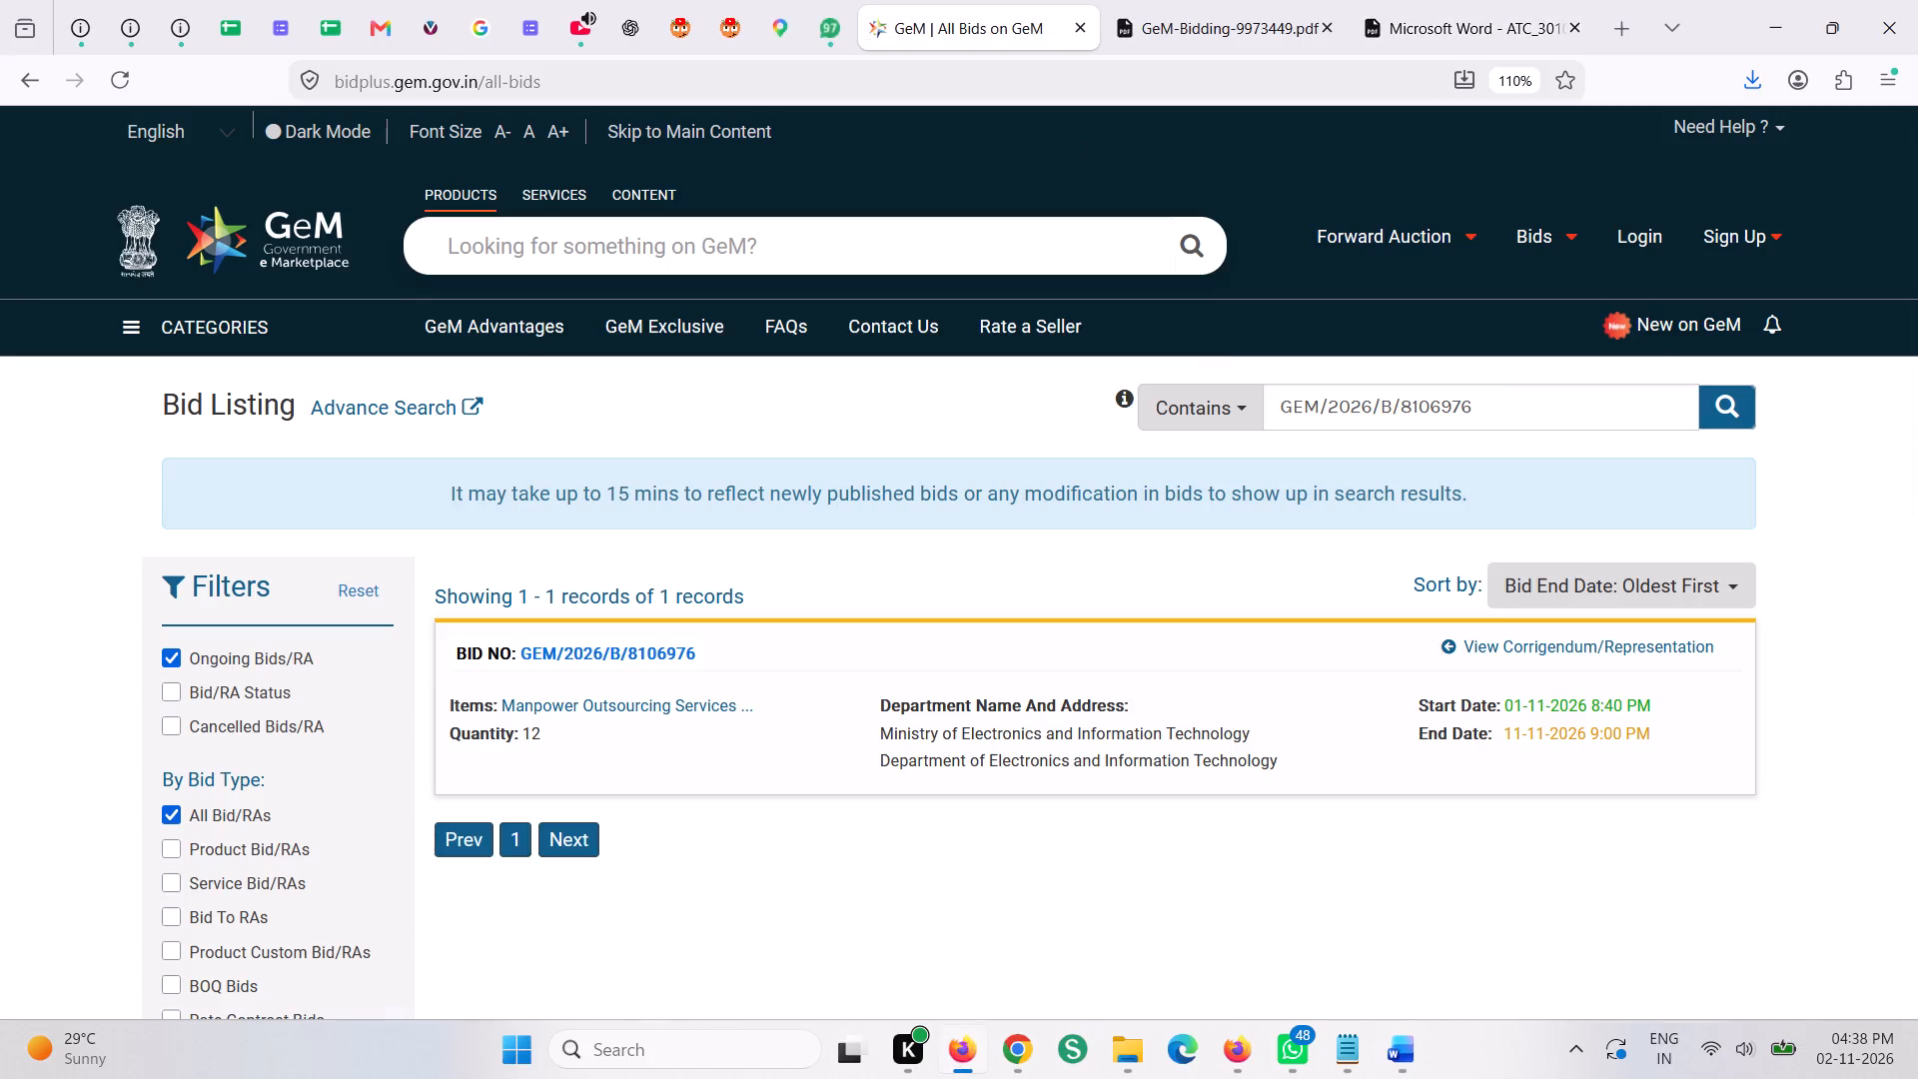
drag(1517, 412, 1182, 377)
key(ctrl+c)
key(ctrl+c)
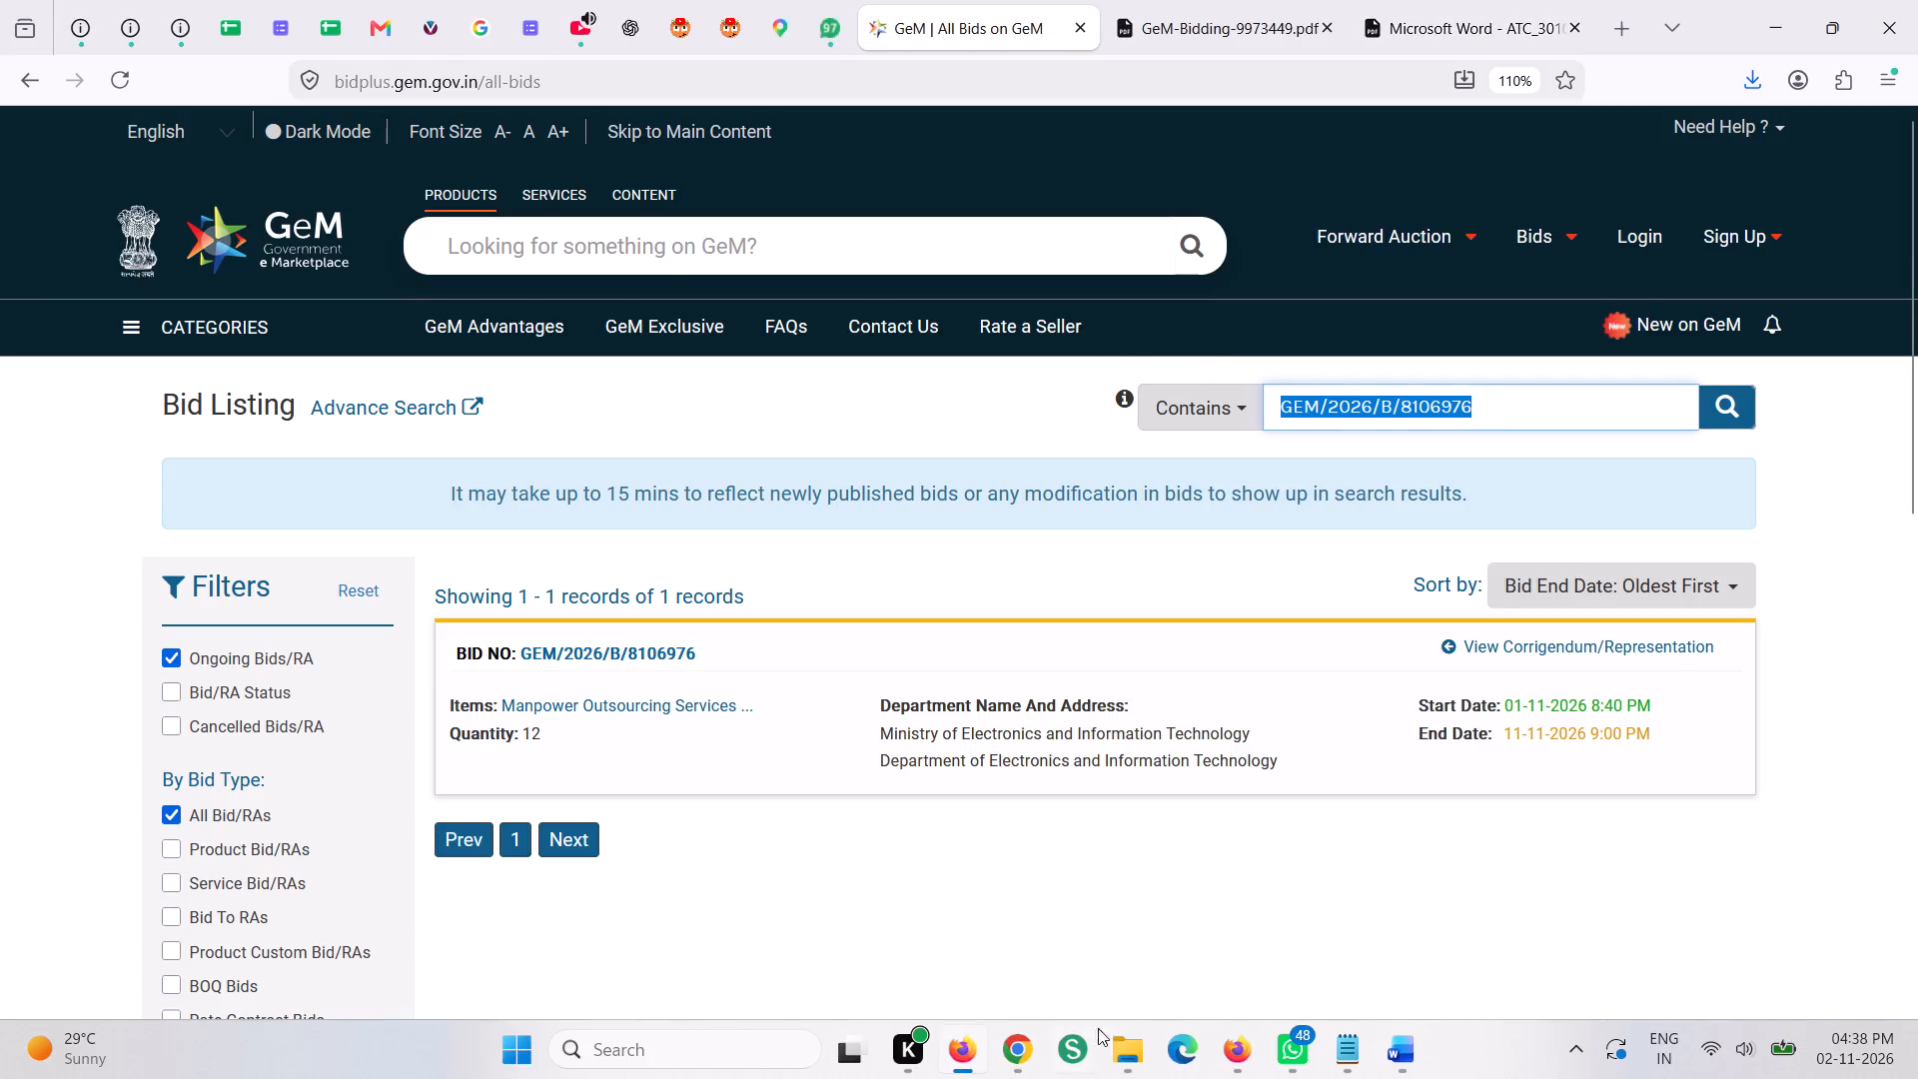
click(1122, 1044)
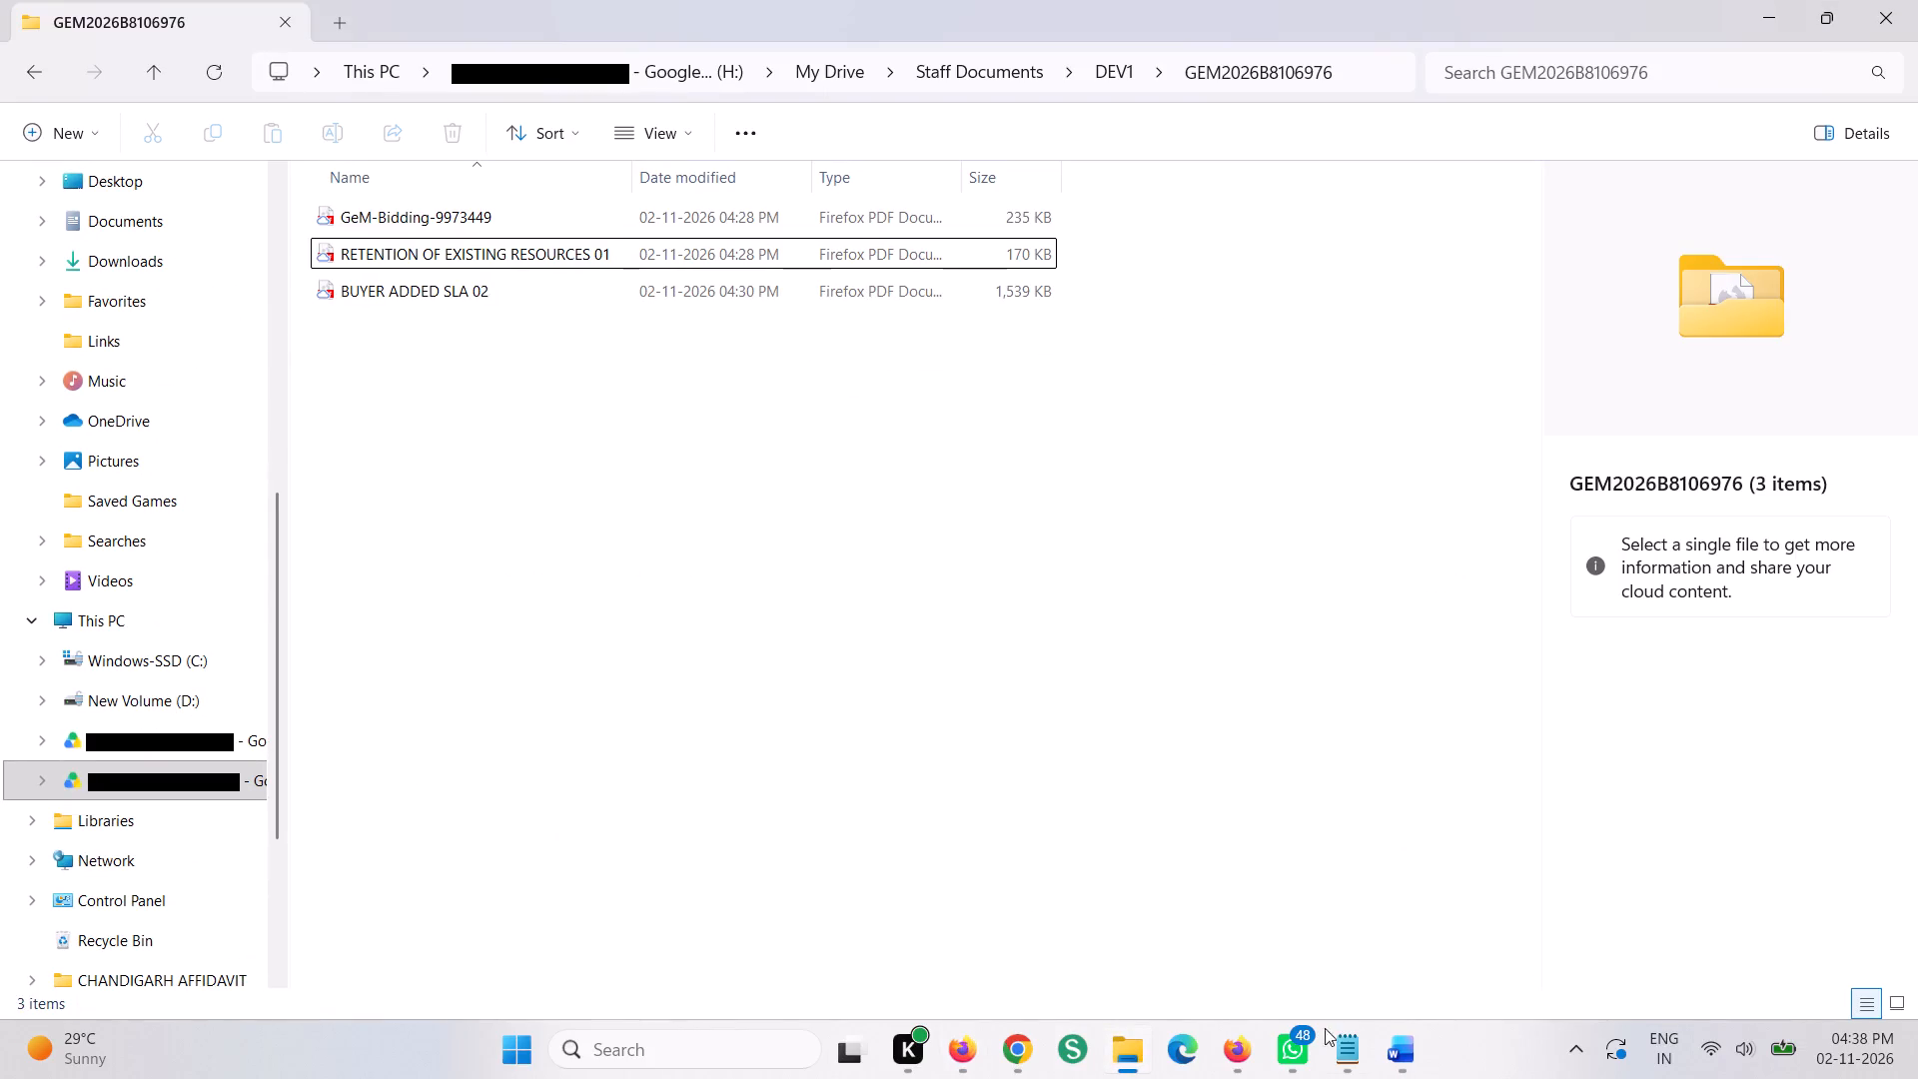
Export the REQUIRED DOCUMENTS list as a PDF named REQUIRED DOCUMENTS into the DEV1 folder GEM2026B8106976.
click(1417, 1053)
click(437, 948)
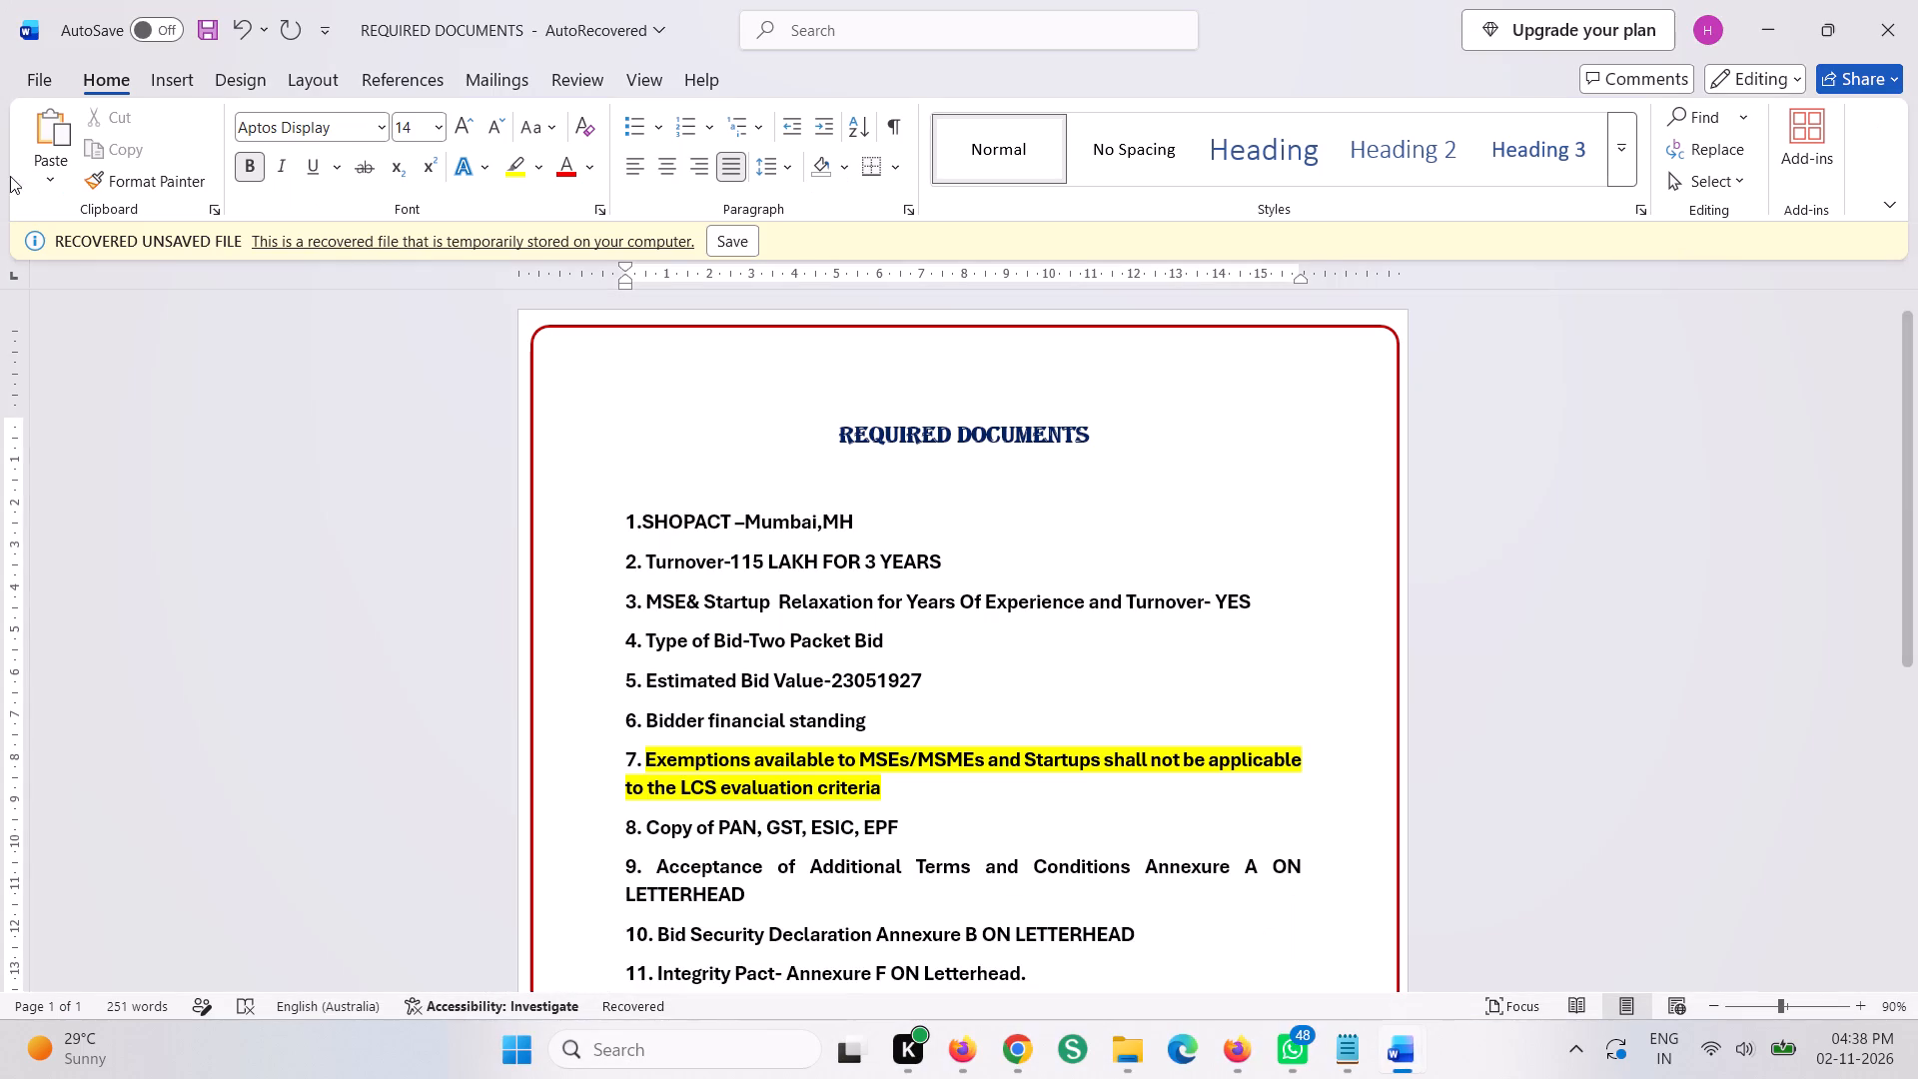
click(43, 83)
click(84, 563)
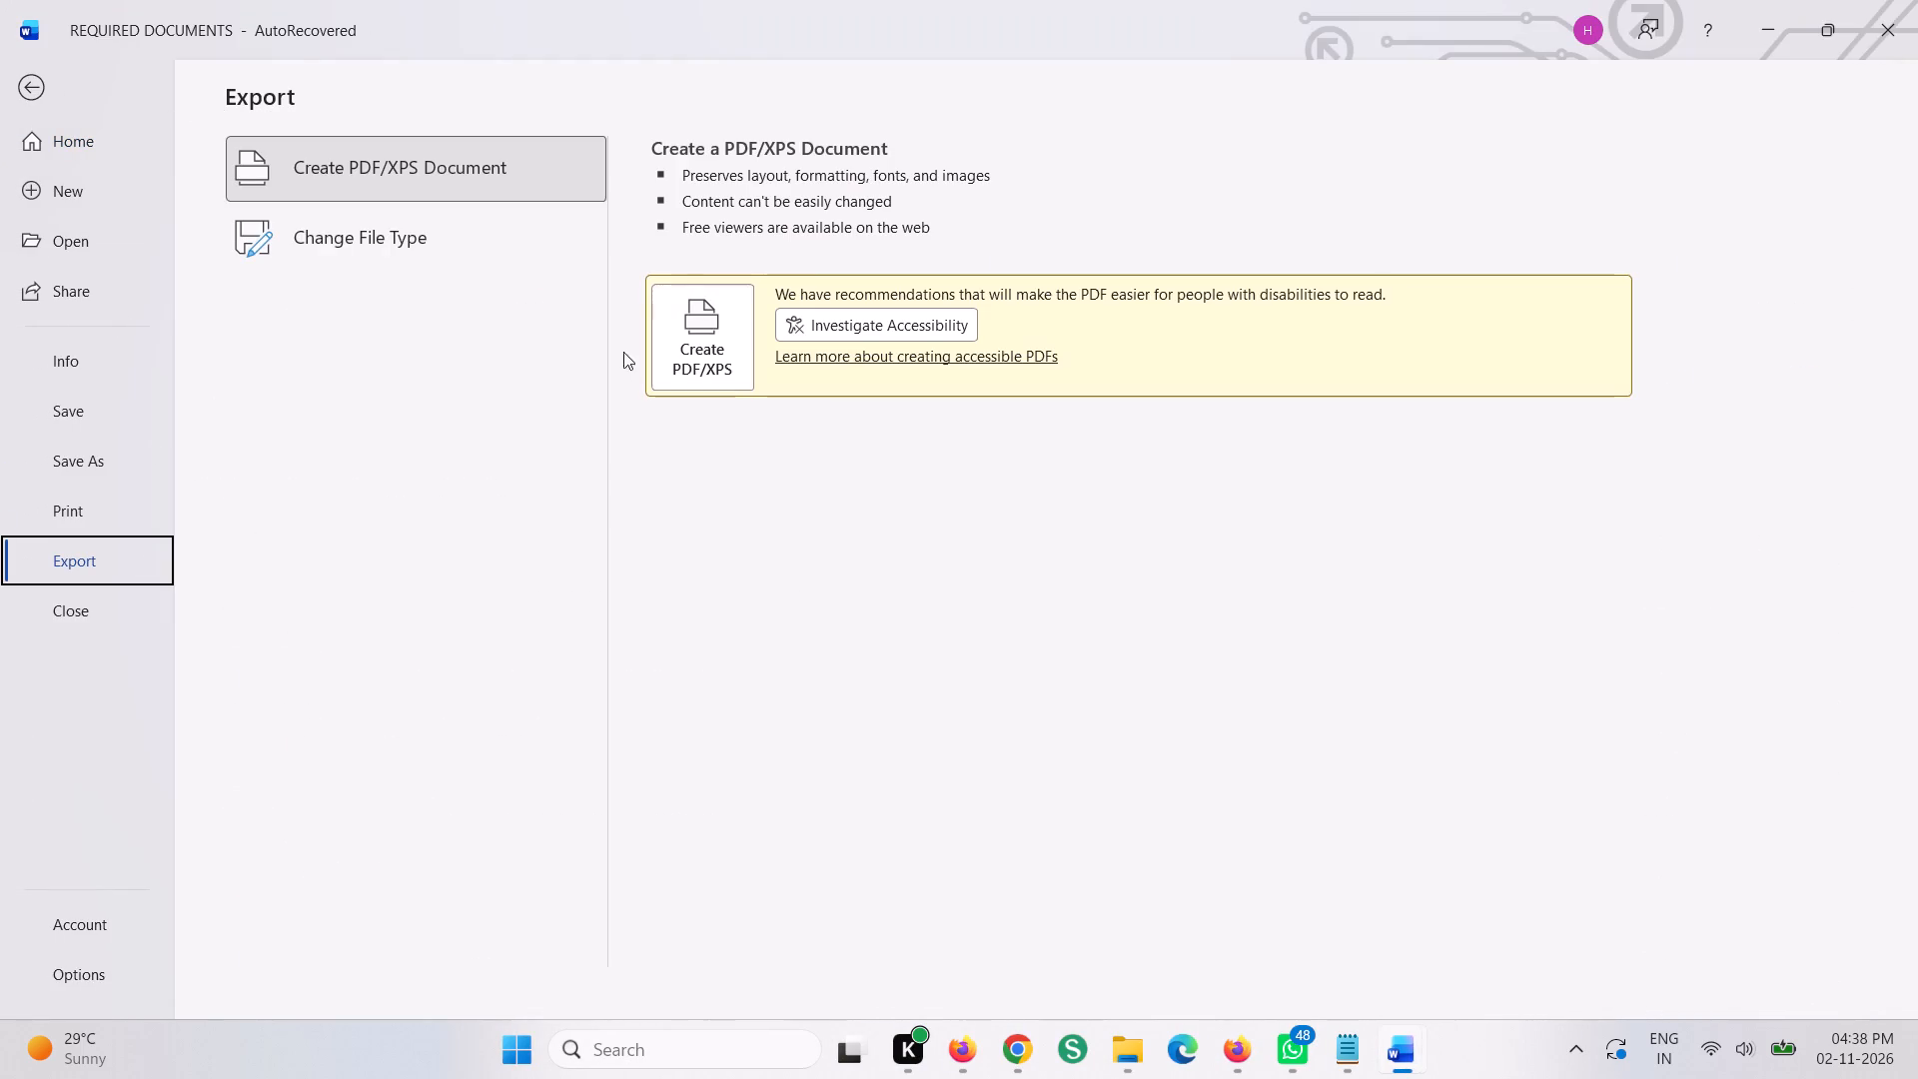
click(666, 353)
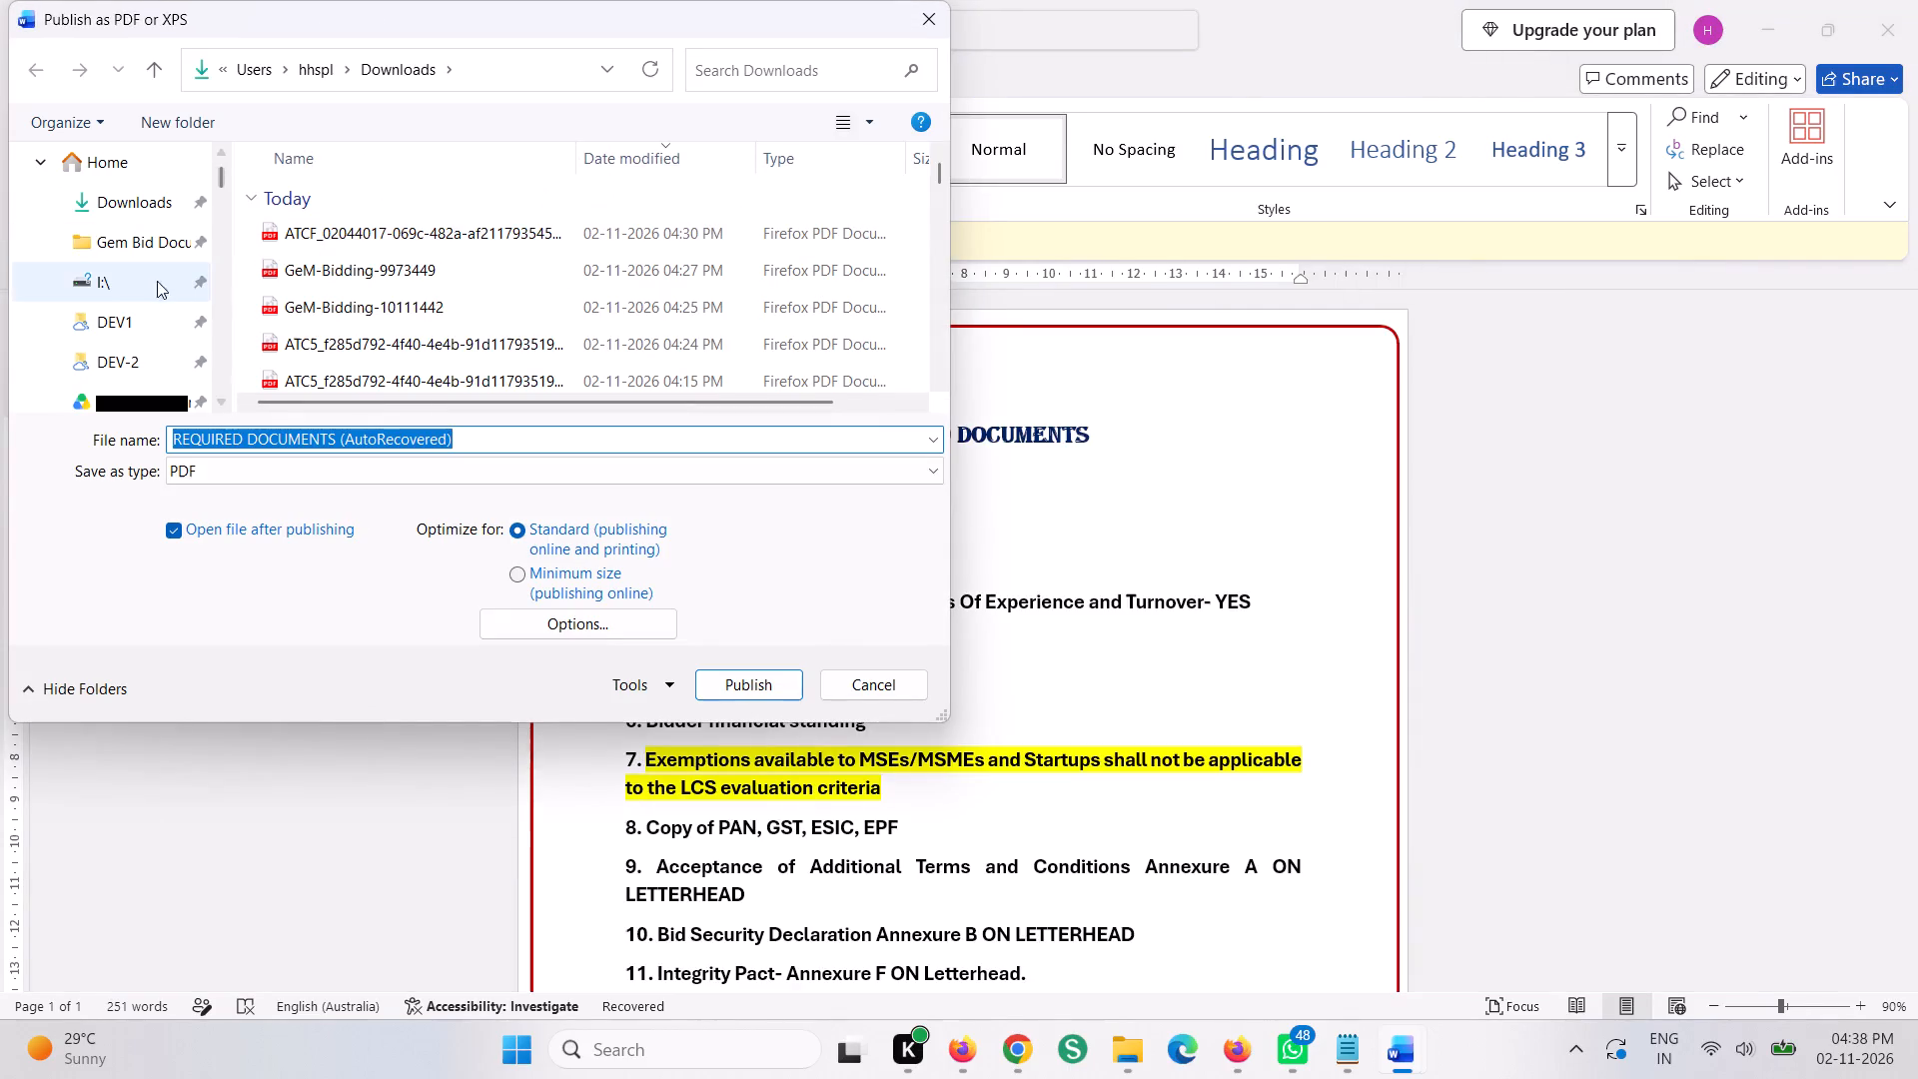
click(140, 306)
scroll(374, 301, up, 13)
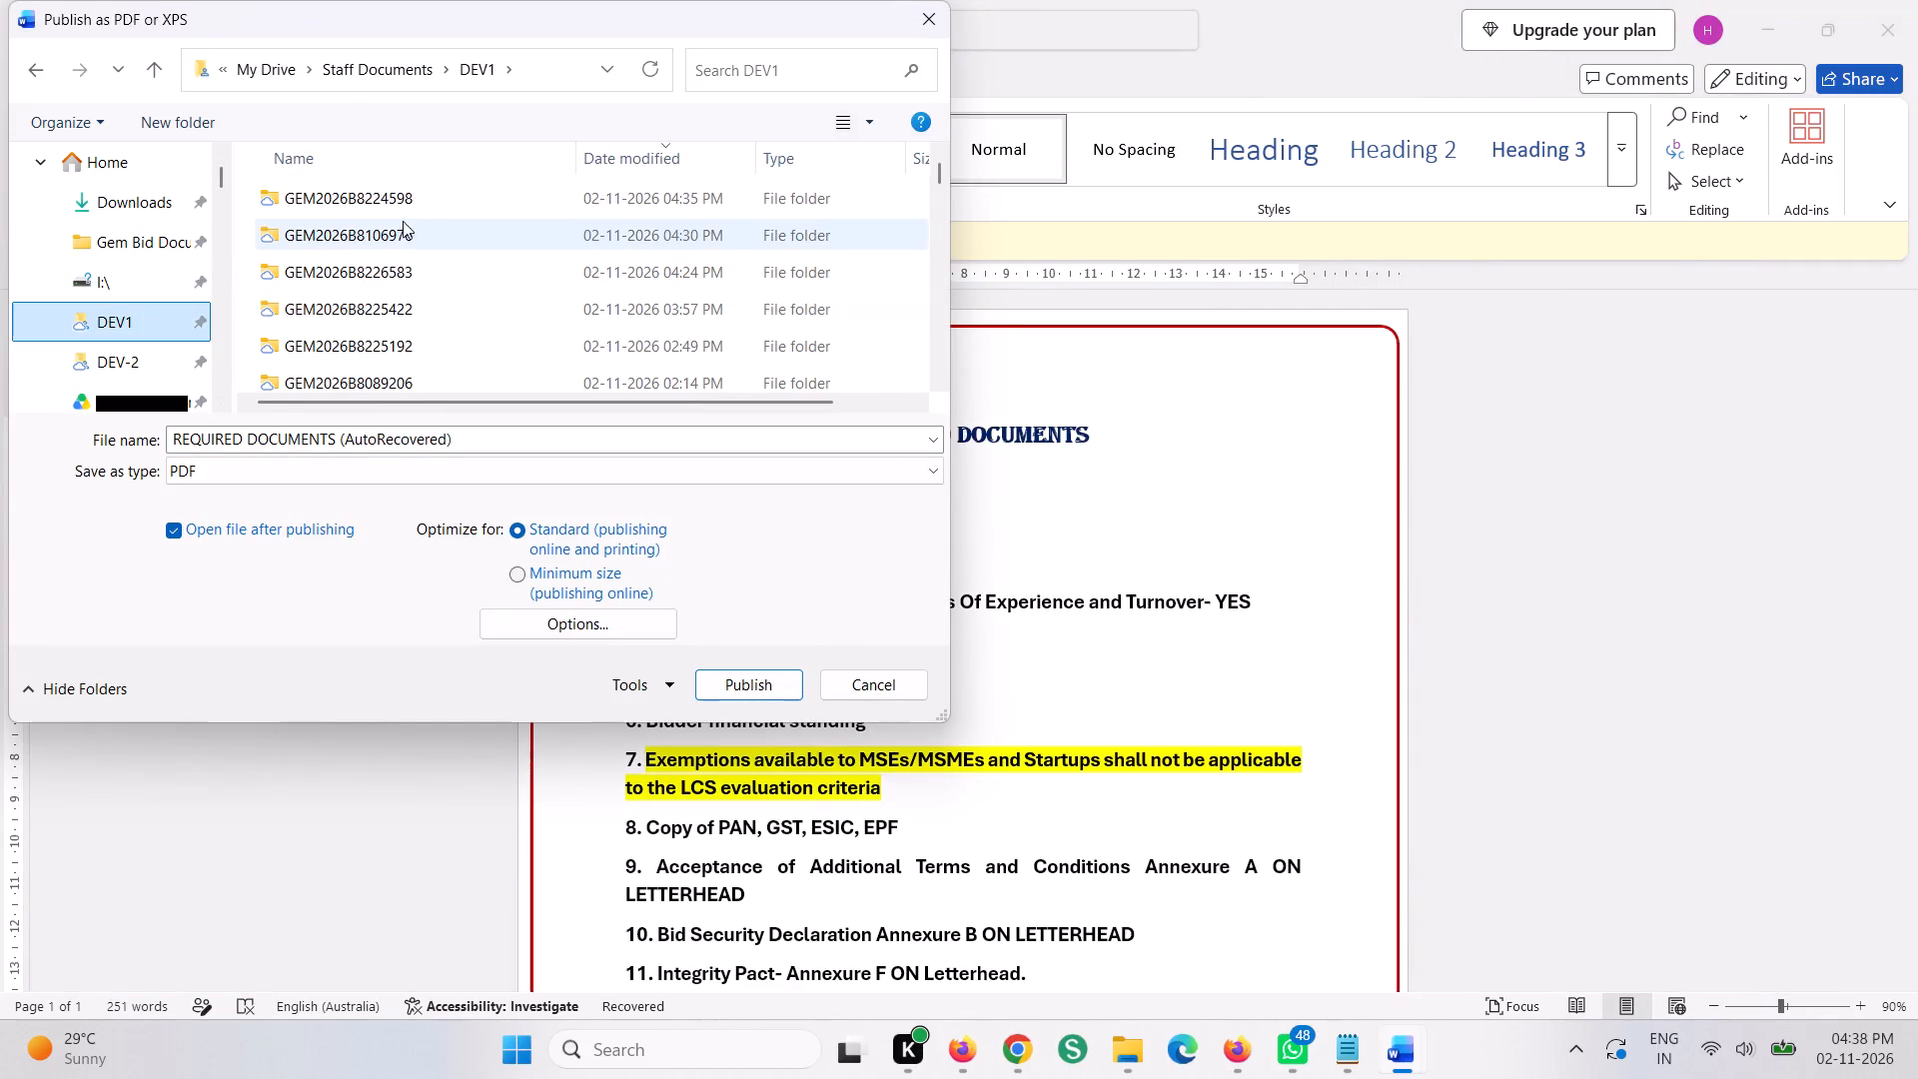
double_click(382, 230)
double_click(500, 431)
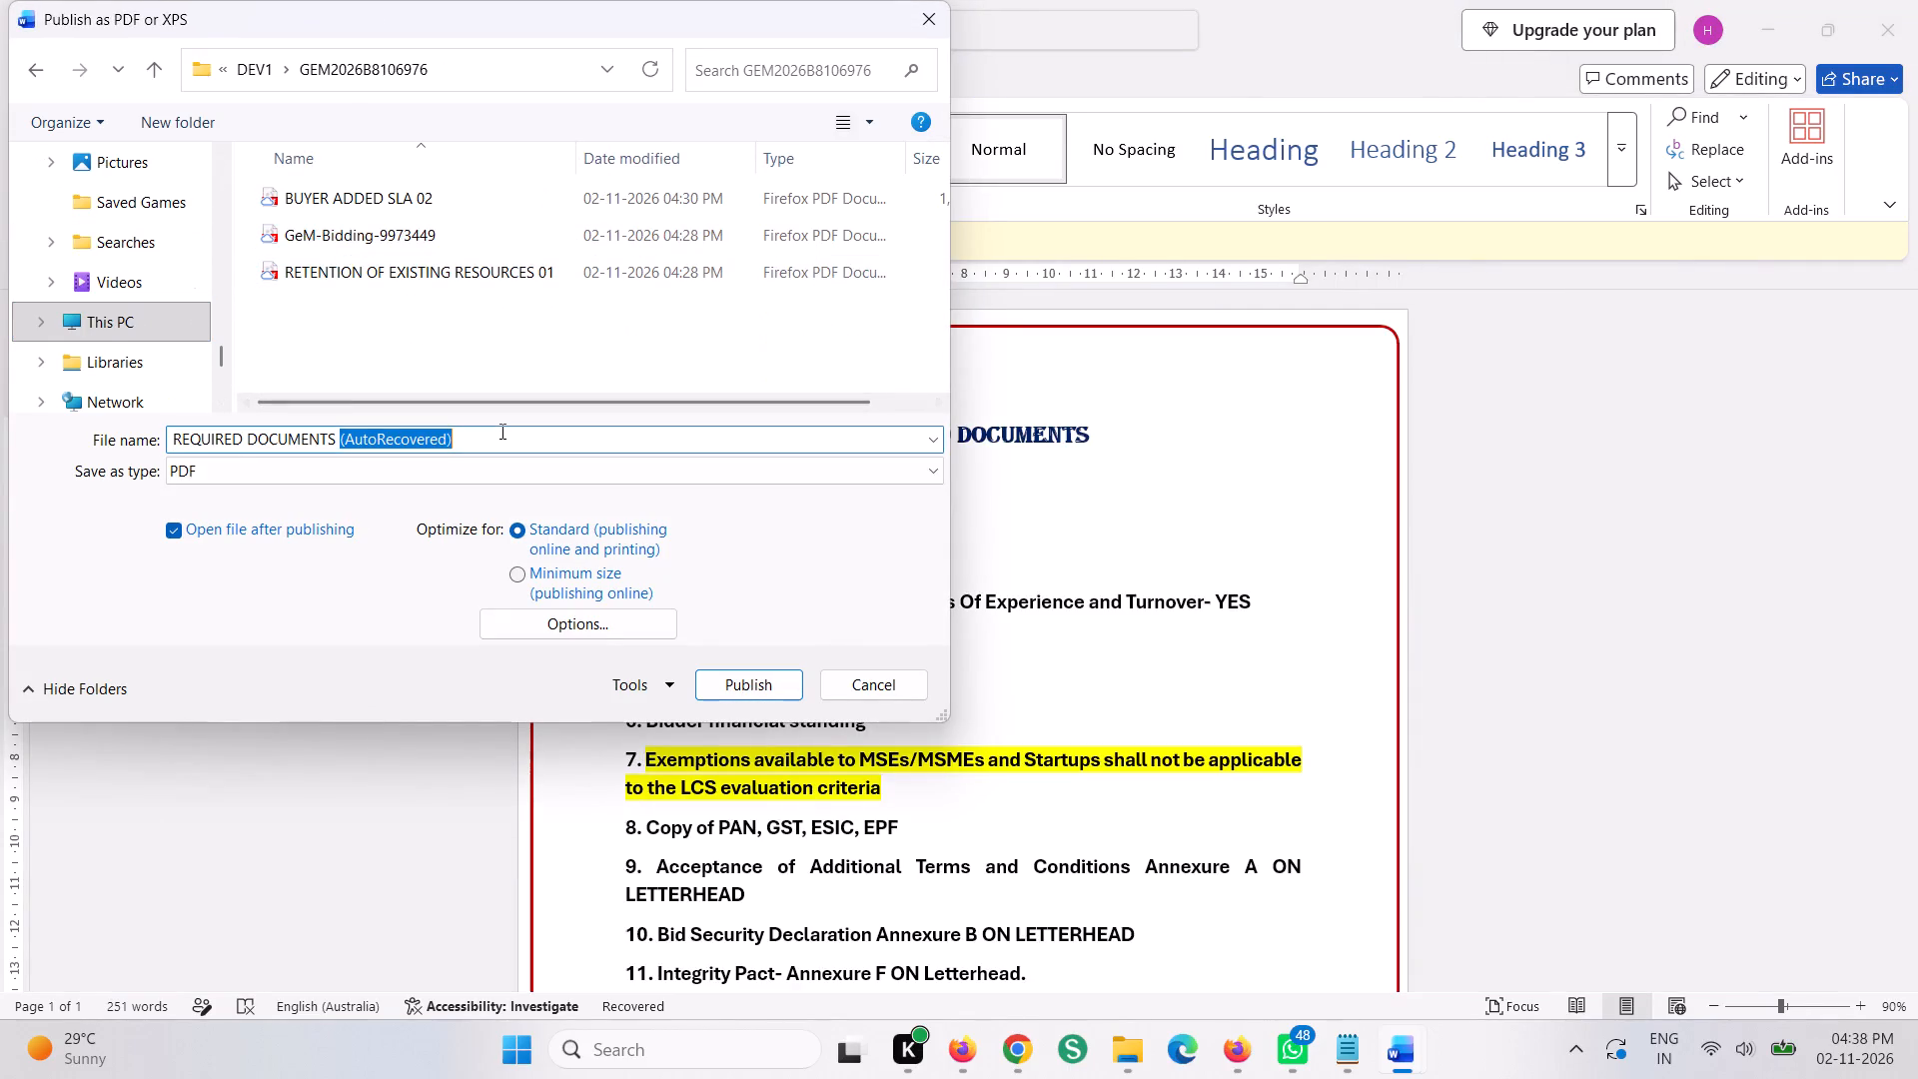
key(BackSpace)
key(Return)
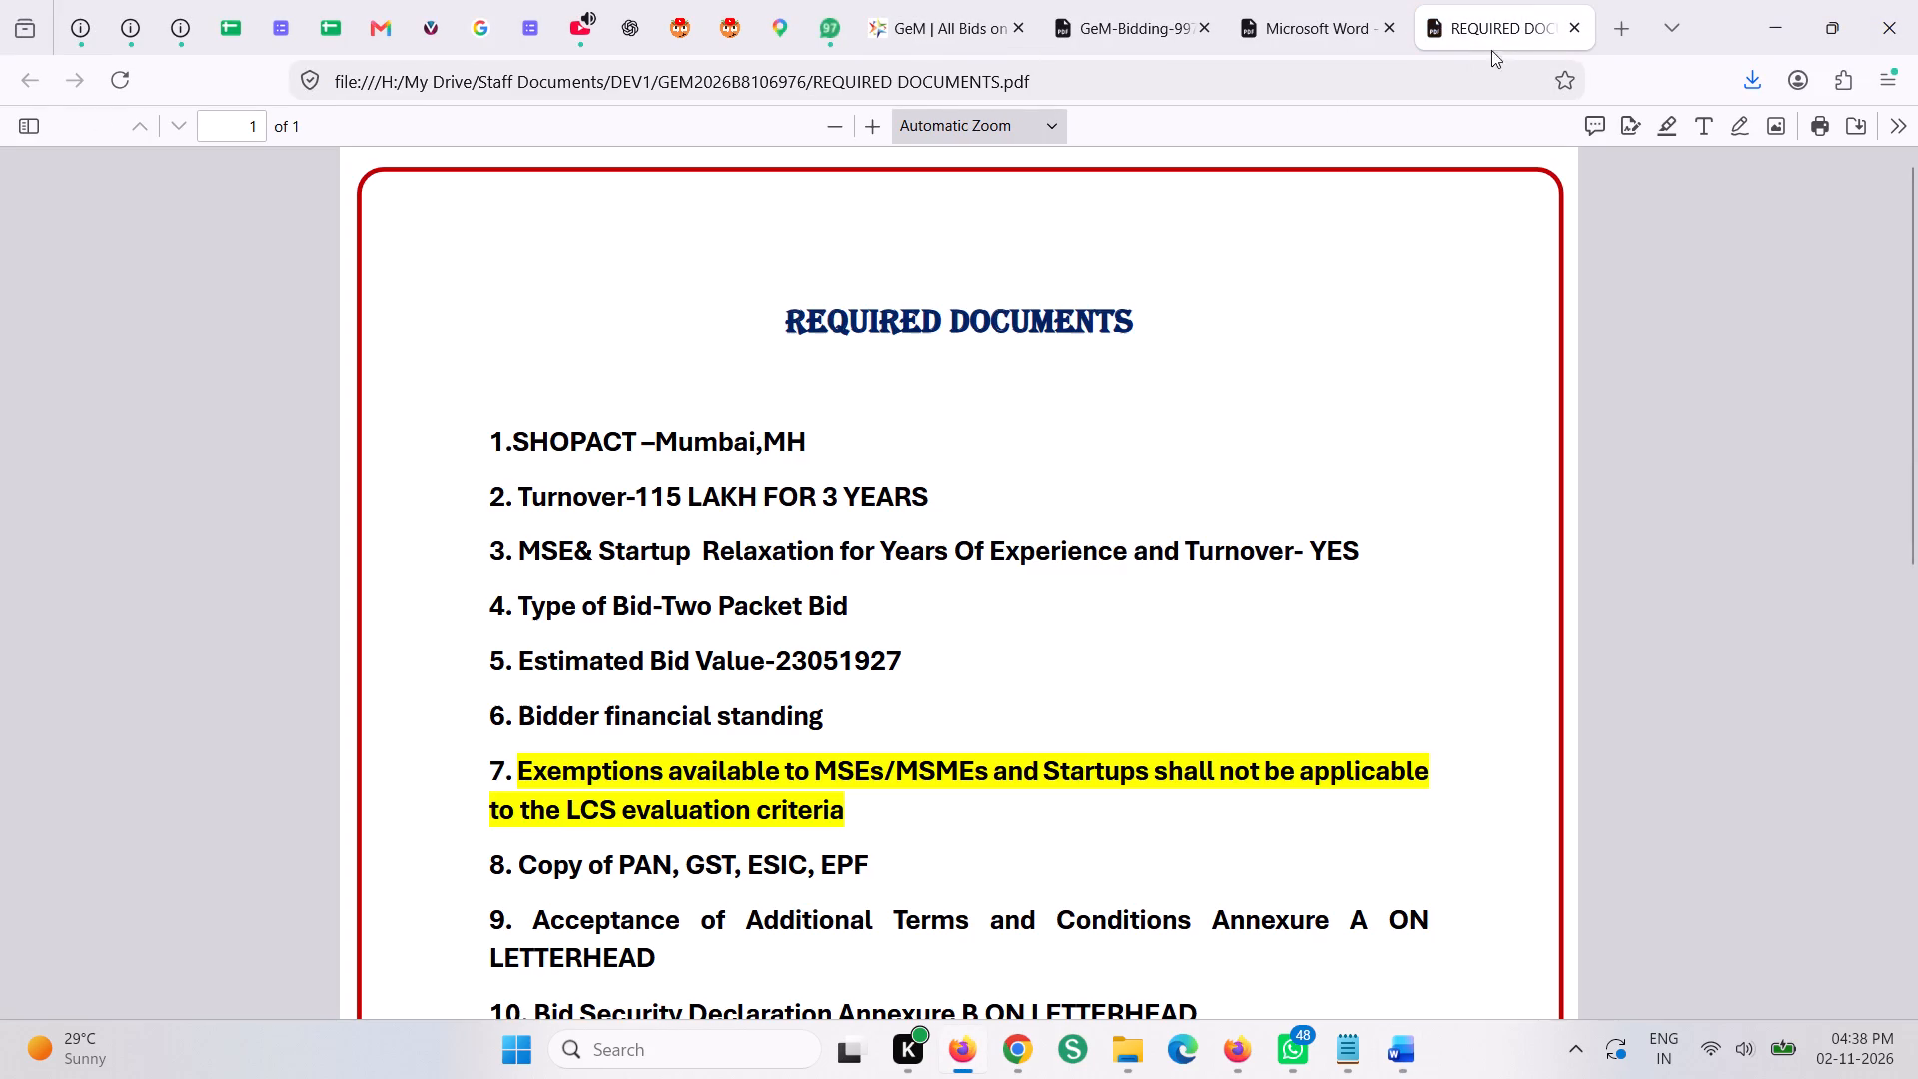
Close the exported REQUIRED DOCUMENTS PDF and the ATC document PDF in Firefox.
click(1519, 0)
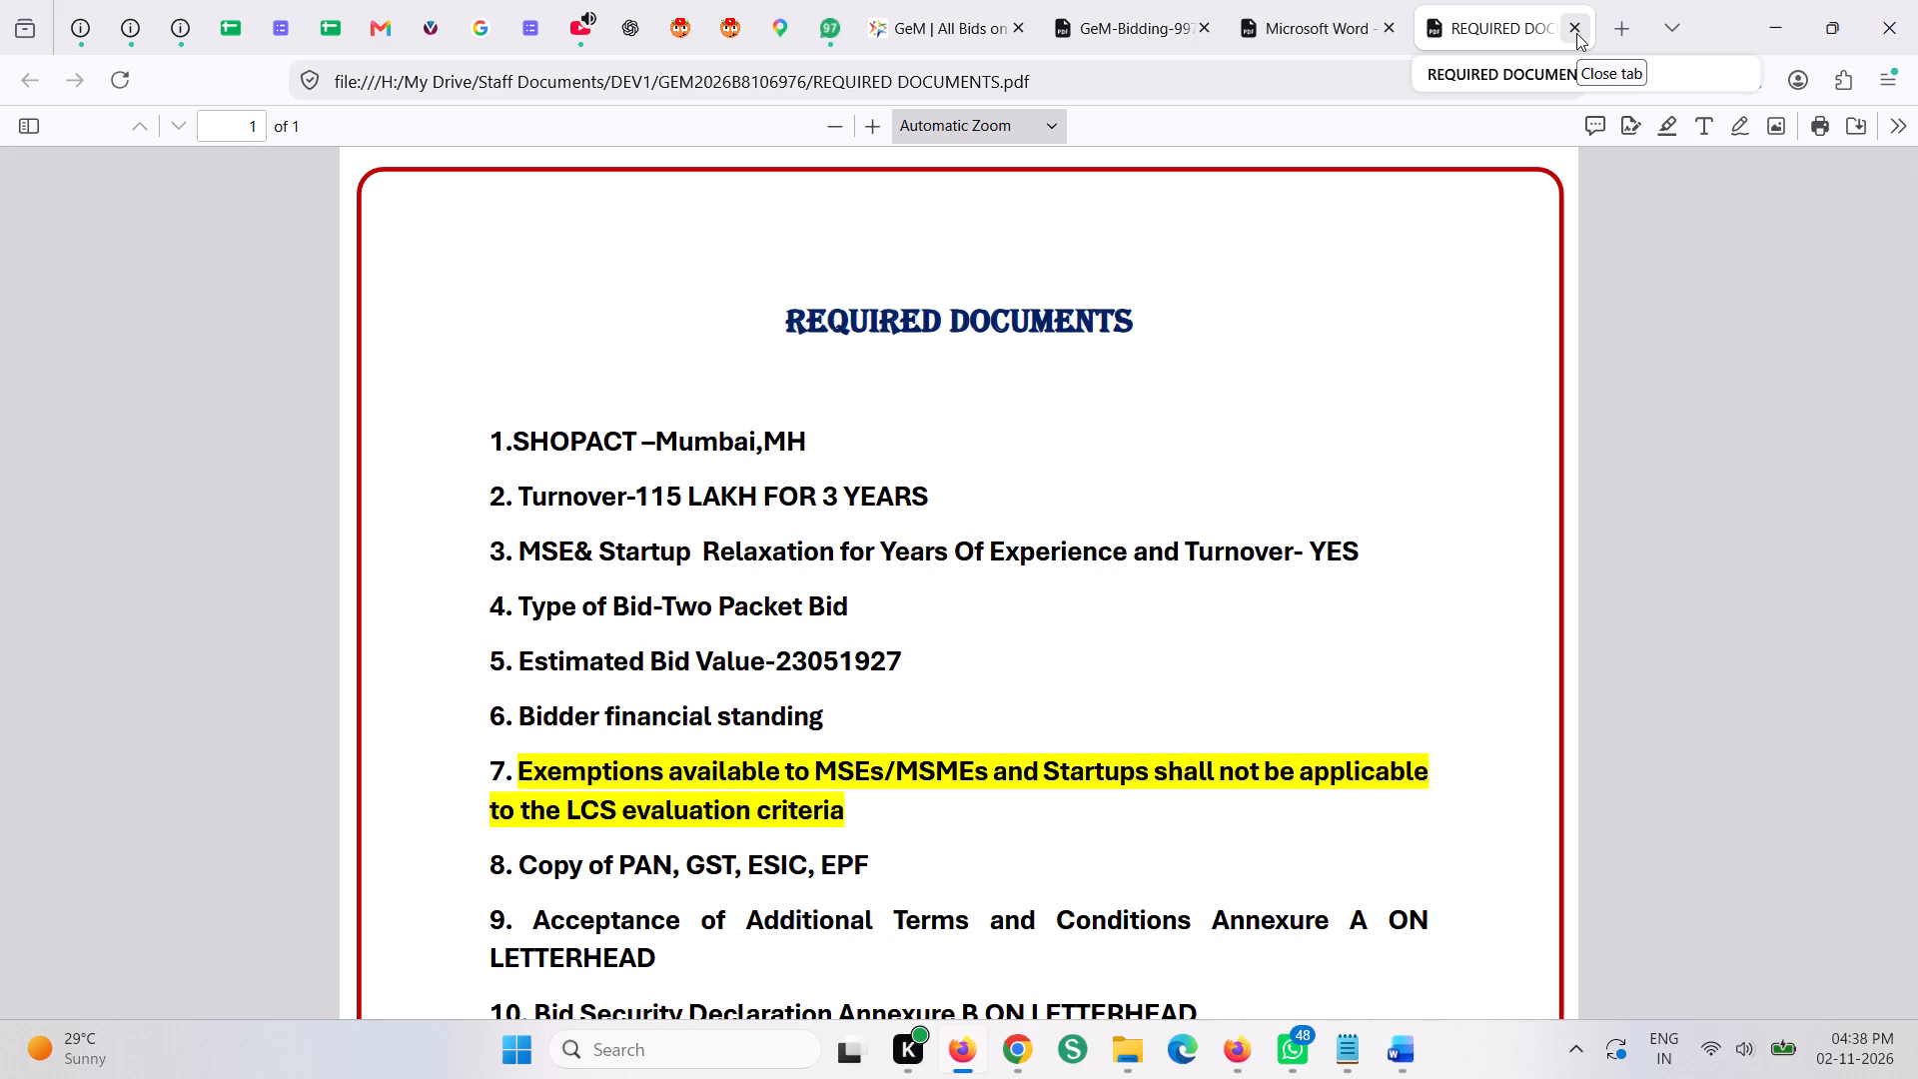
click(1576, 33)
scroll(1266, 231, up, 2)
click(1478, 0)
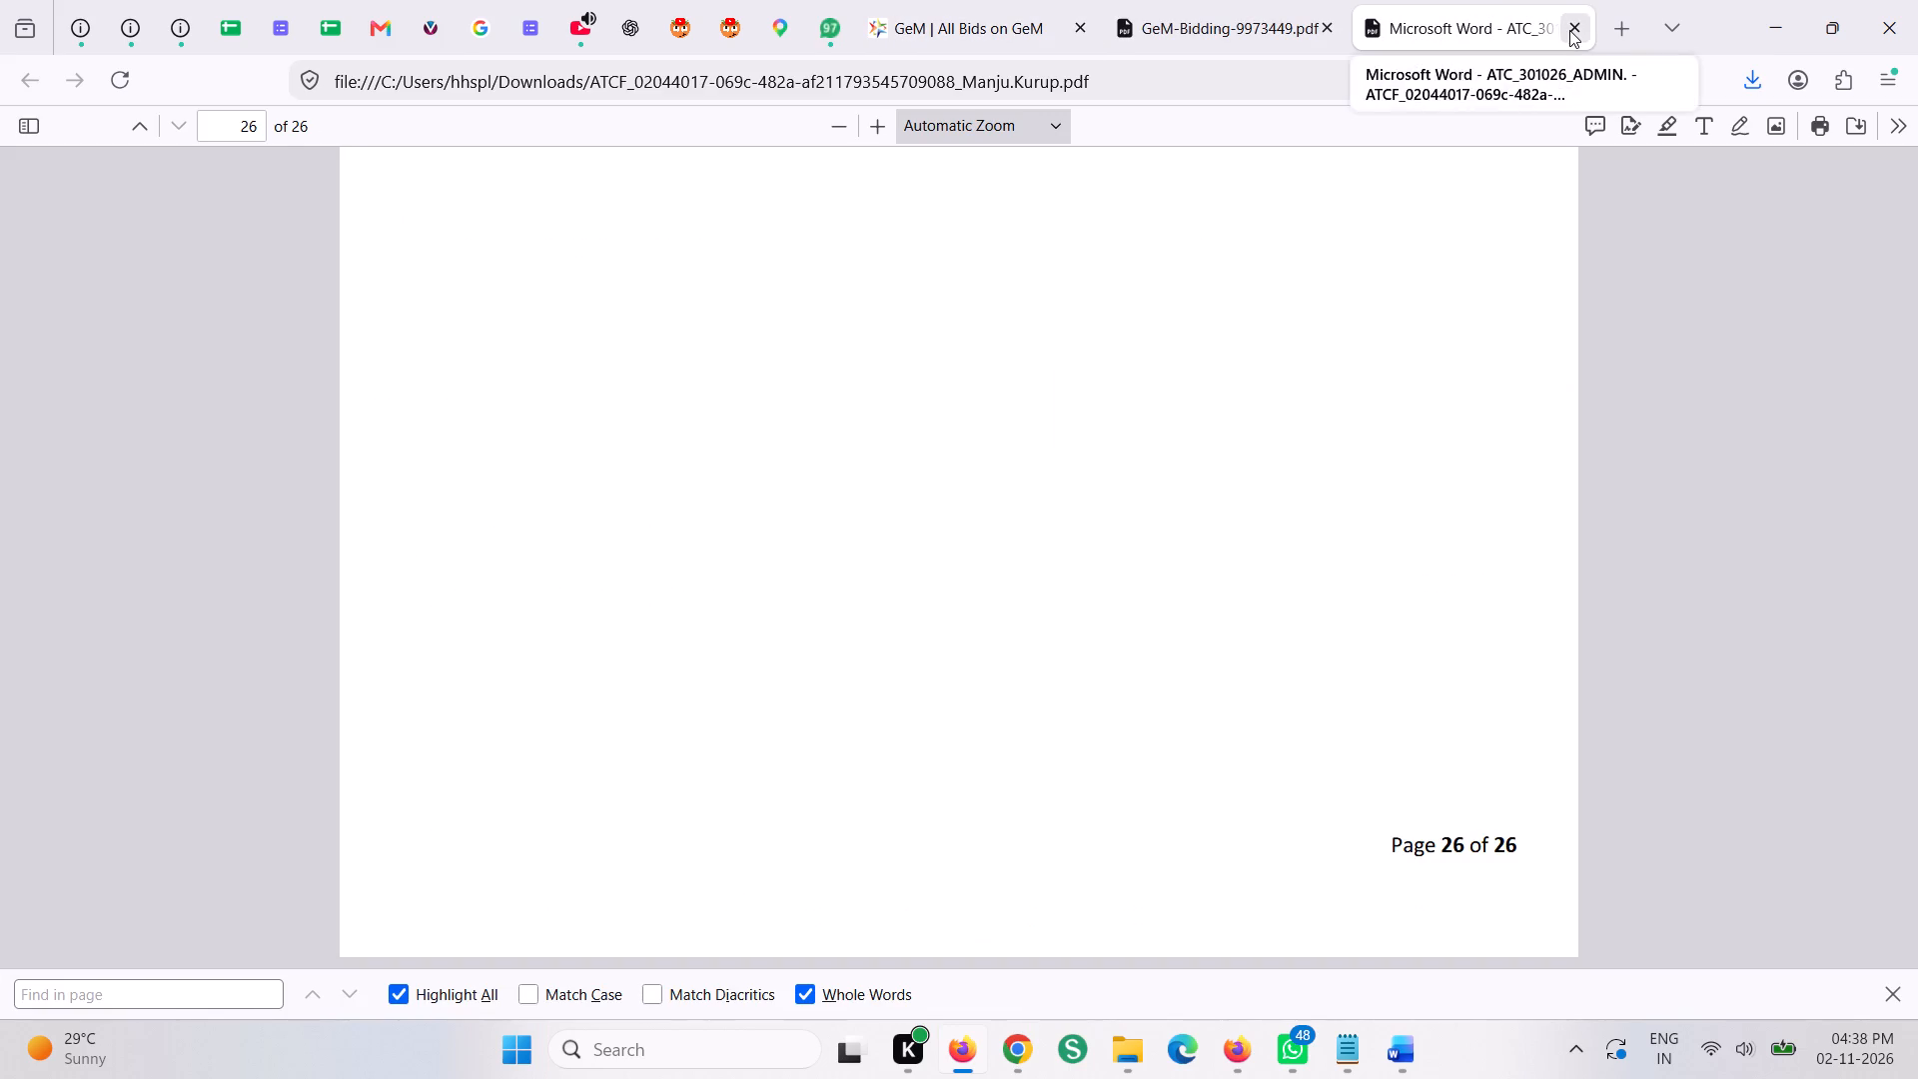
click(1570, 30)
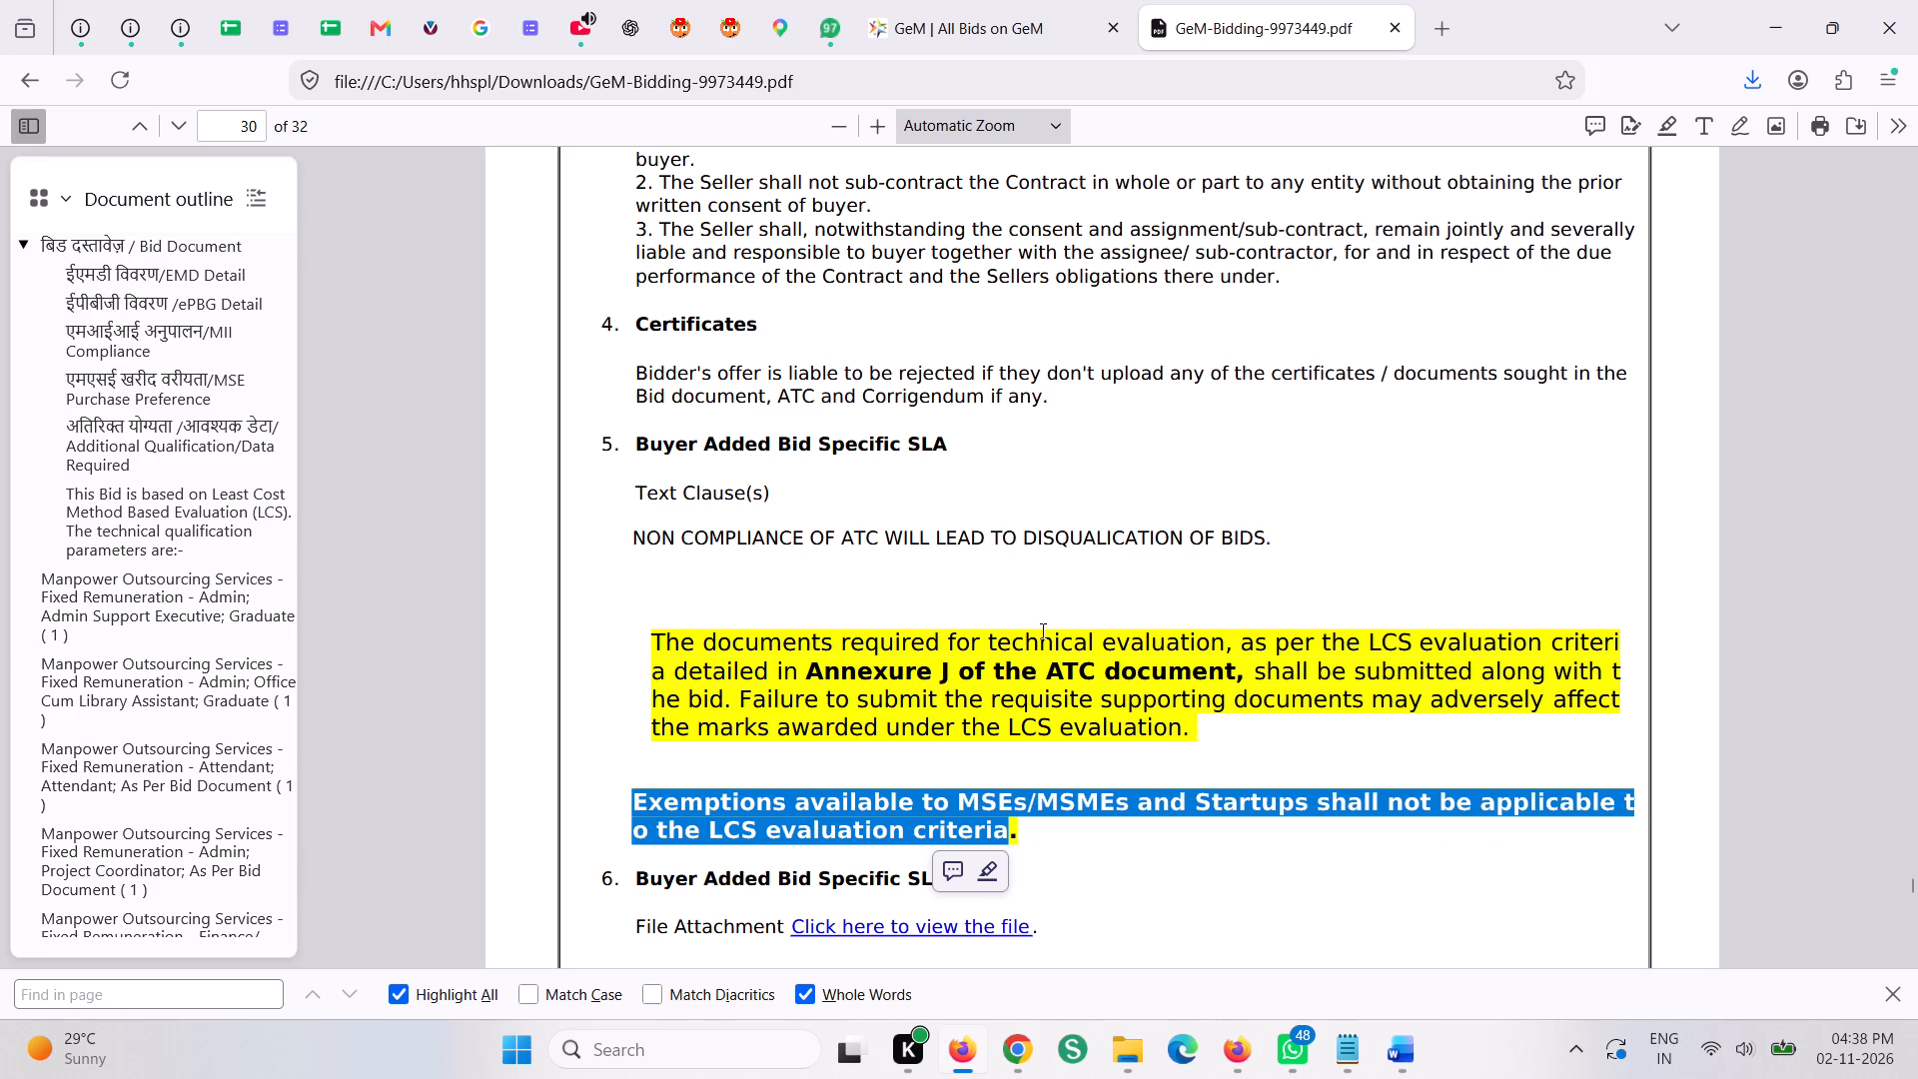
Recheck the bid PDF's buyer-added terms and the REQUIRED DOCUMENTS list, and check the GEM2026B8106976 folder for the exported file.
scroll(1012, 740, down, 1)
scroll(996, 728, up, 1)
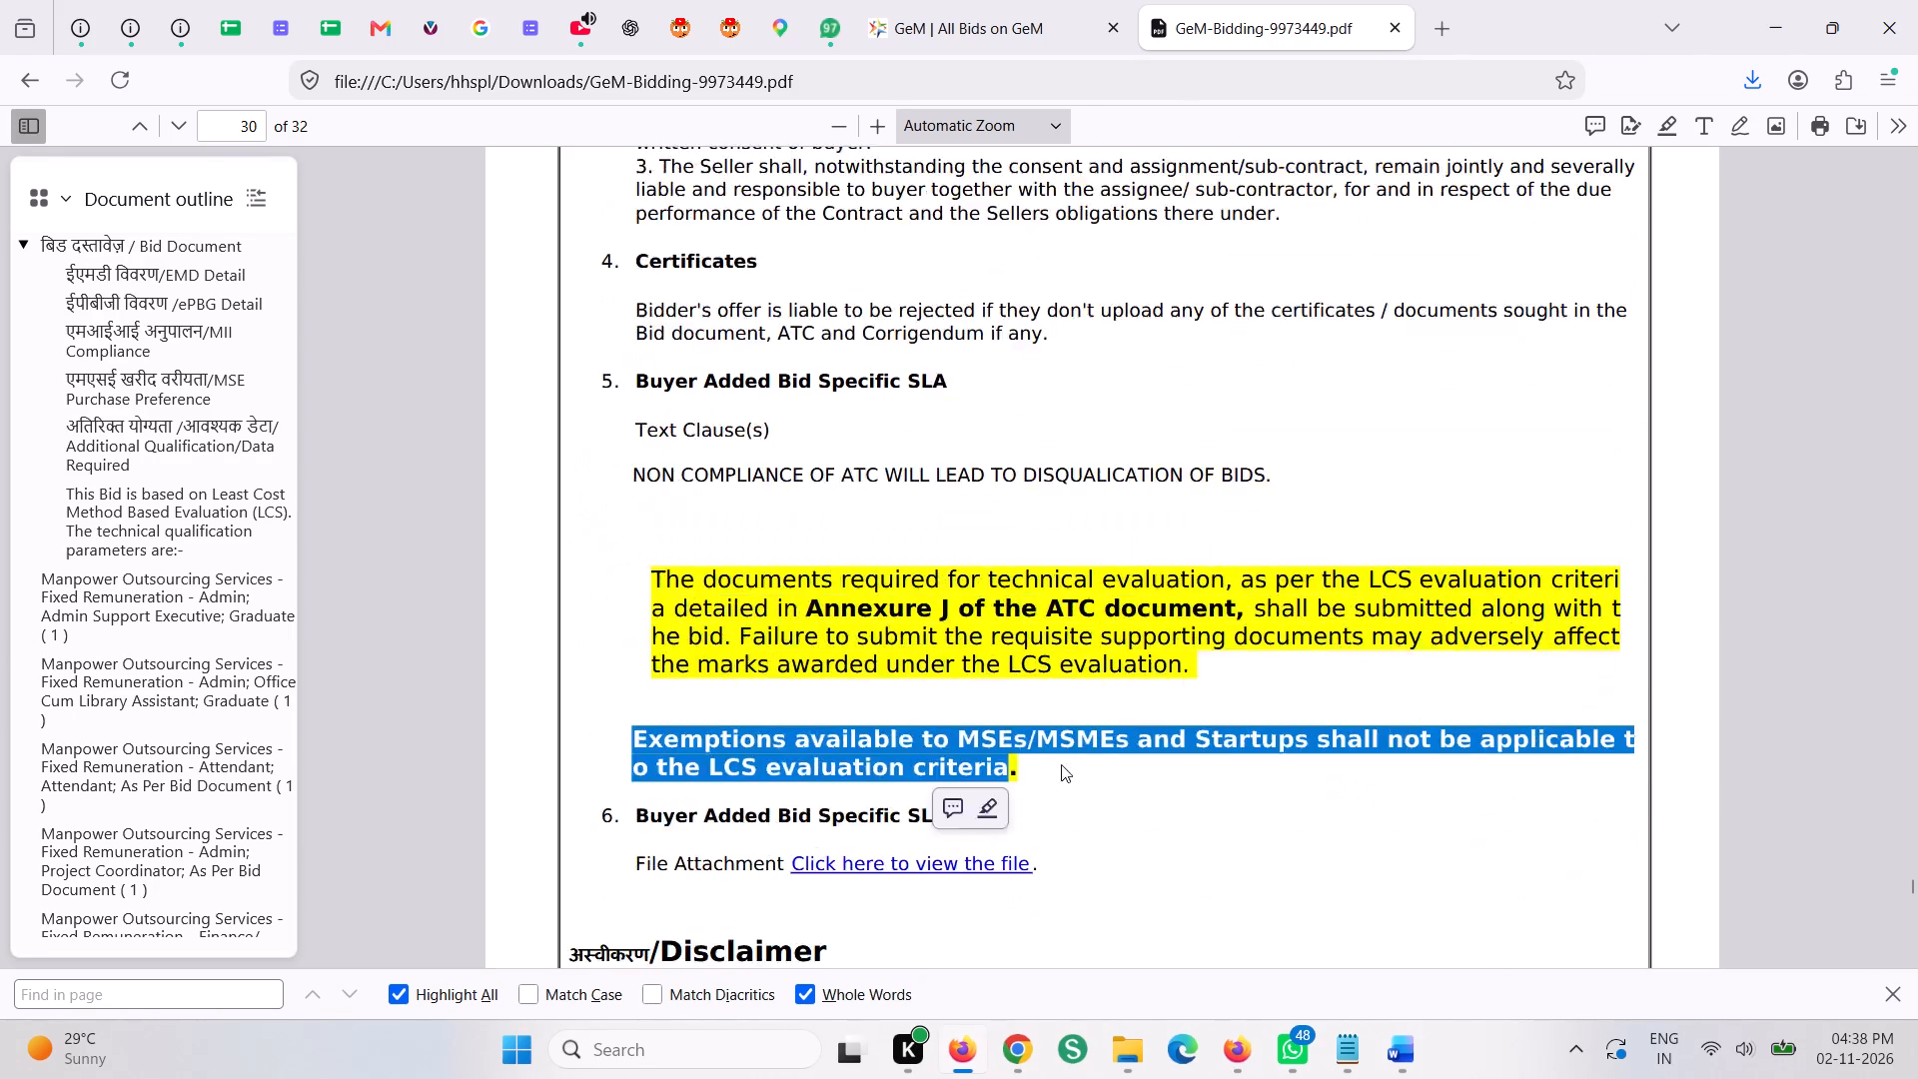
scroll(1037, 483, up, 3)
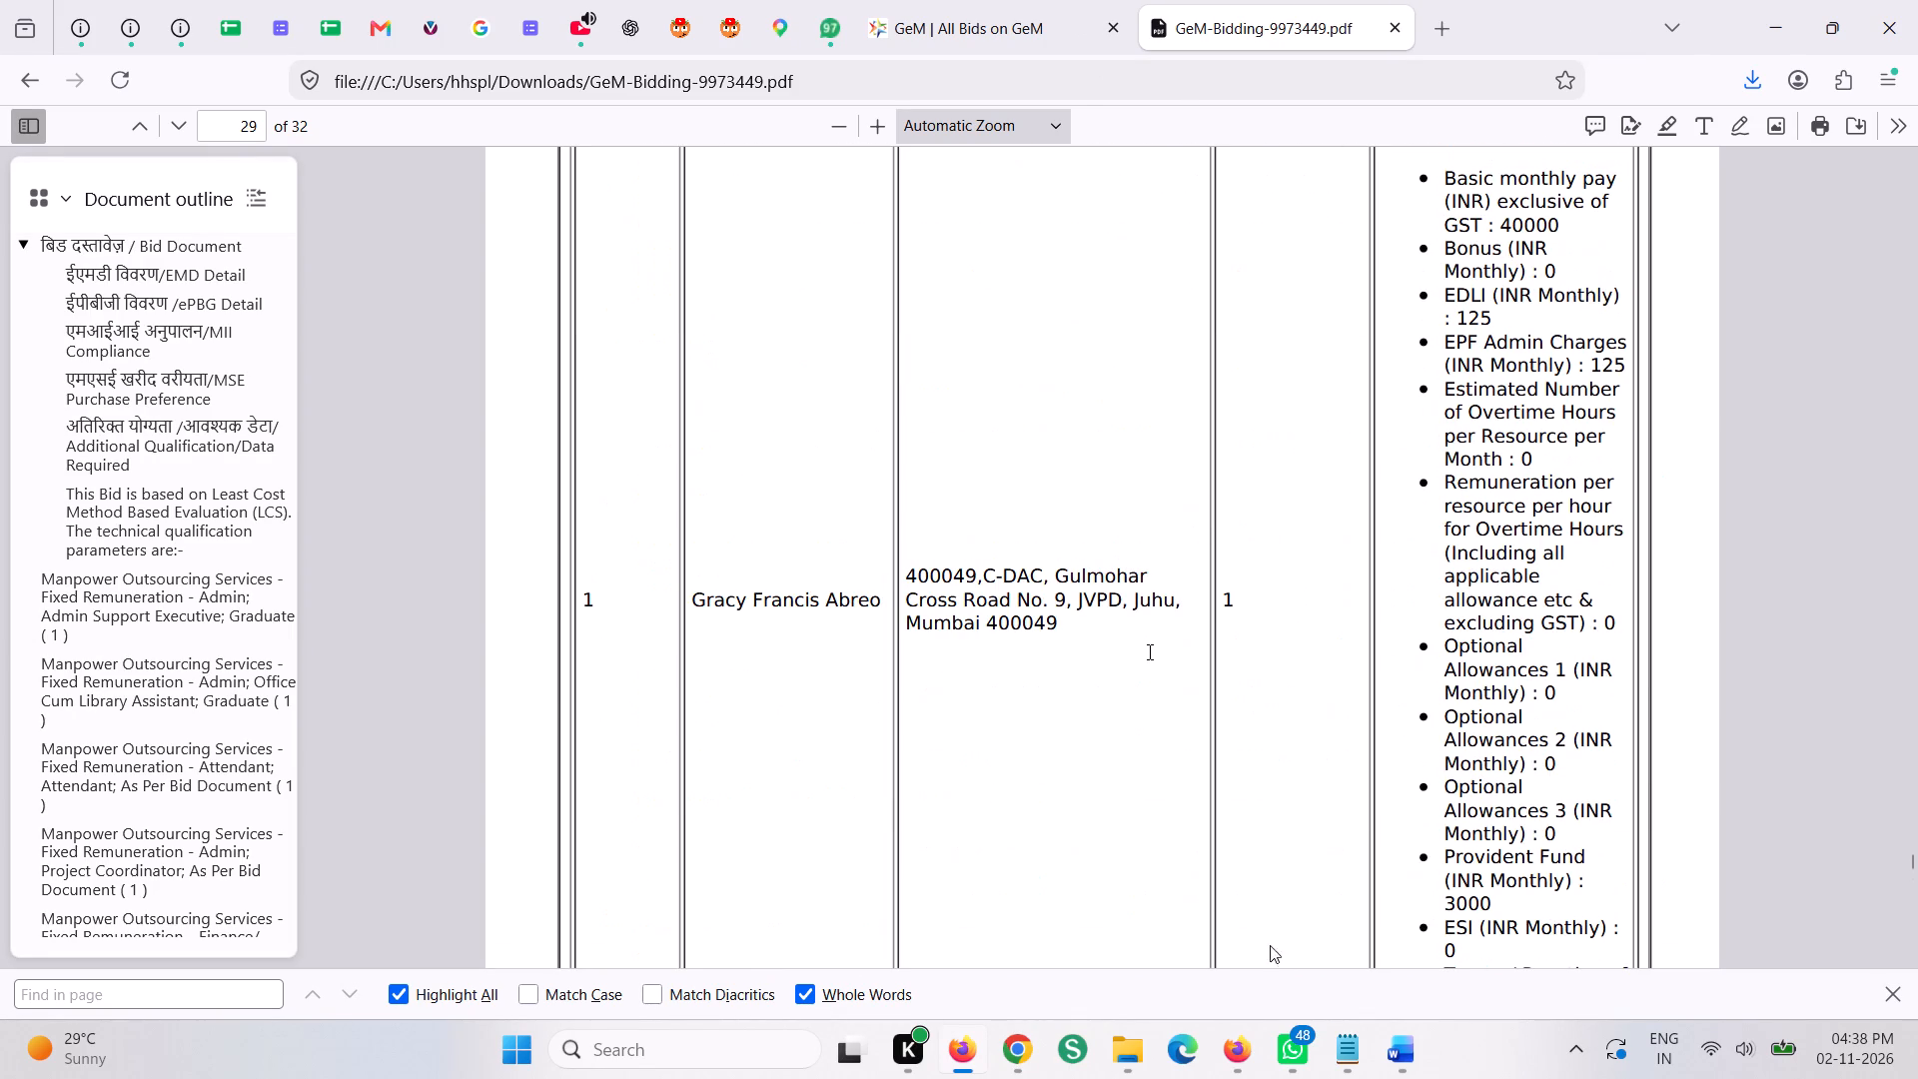
click(1395, 1047)
click(417, 958)
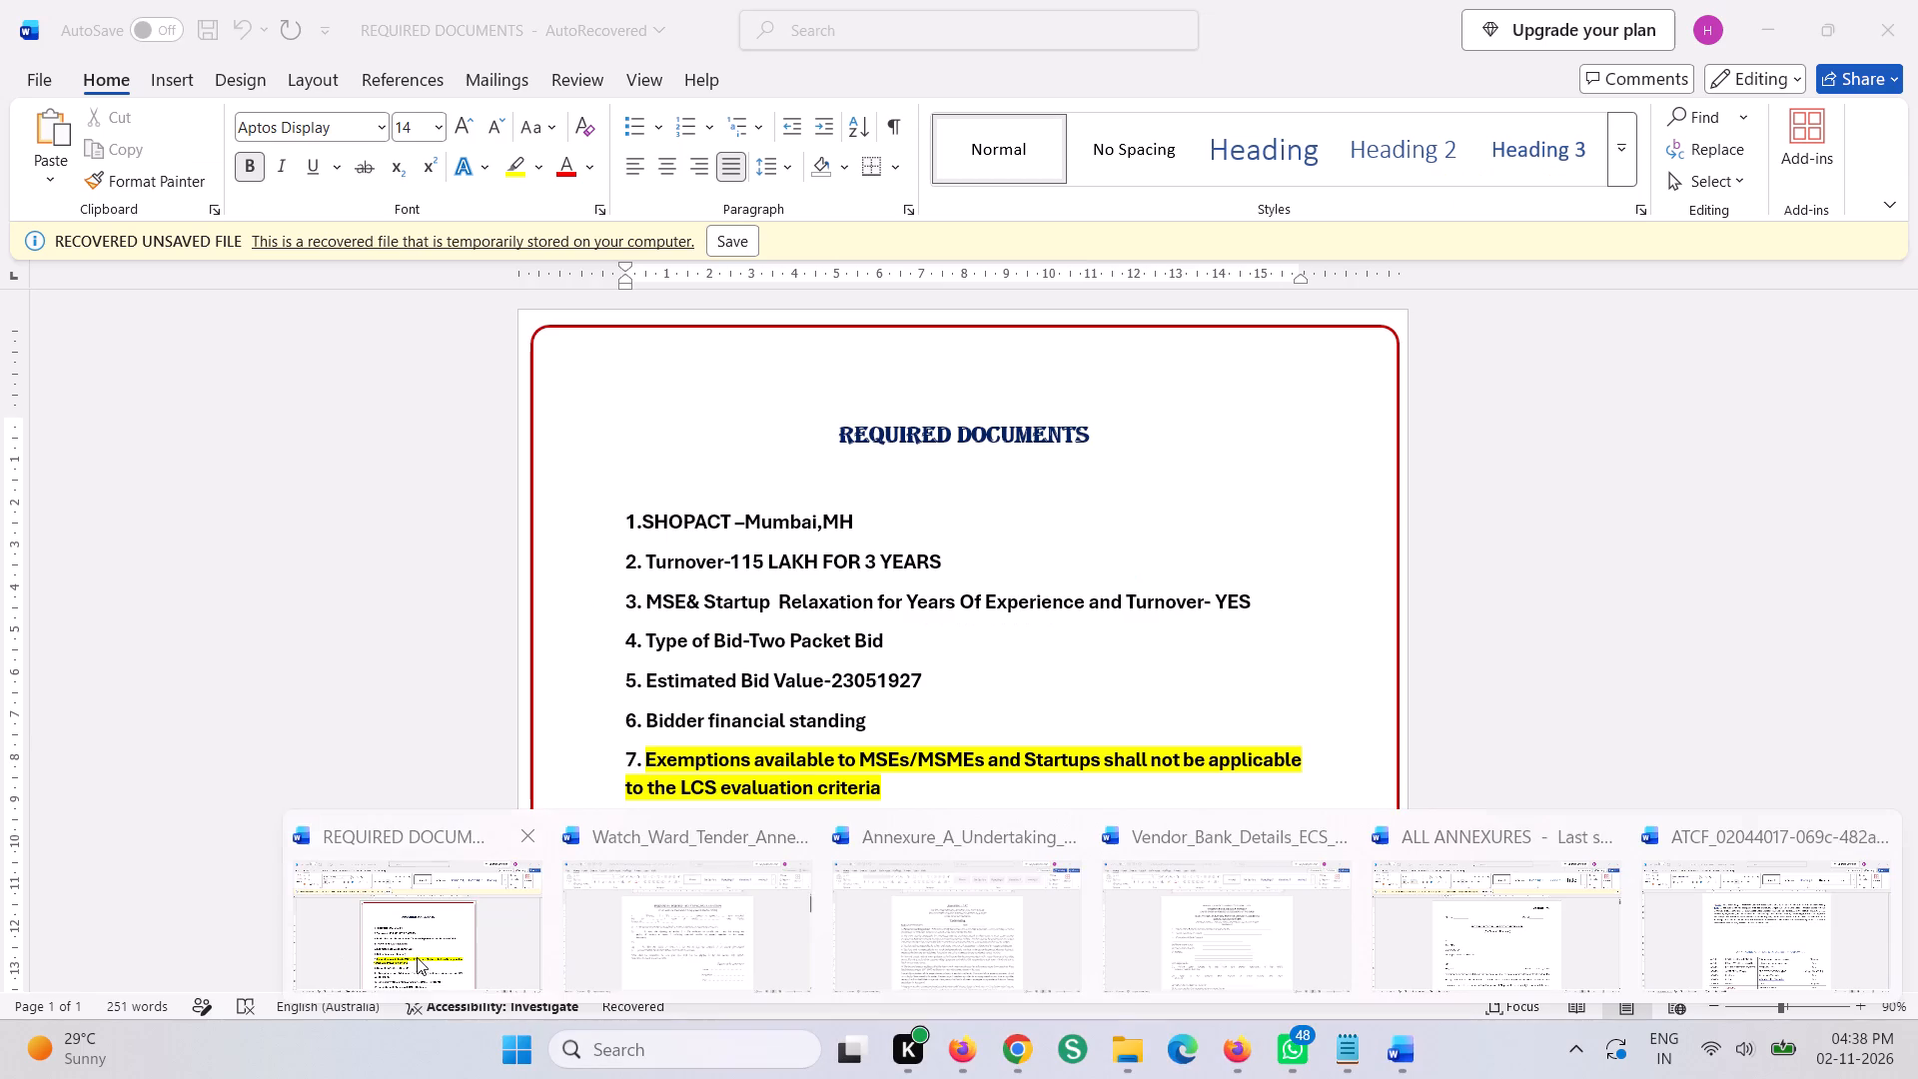
scroll(765, 809, down, 4)
scroll(832, 862, up, 1)
scroll(1013, 763, up, 1)
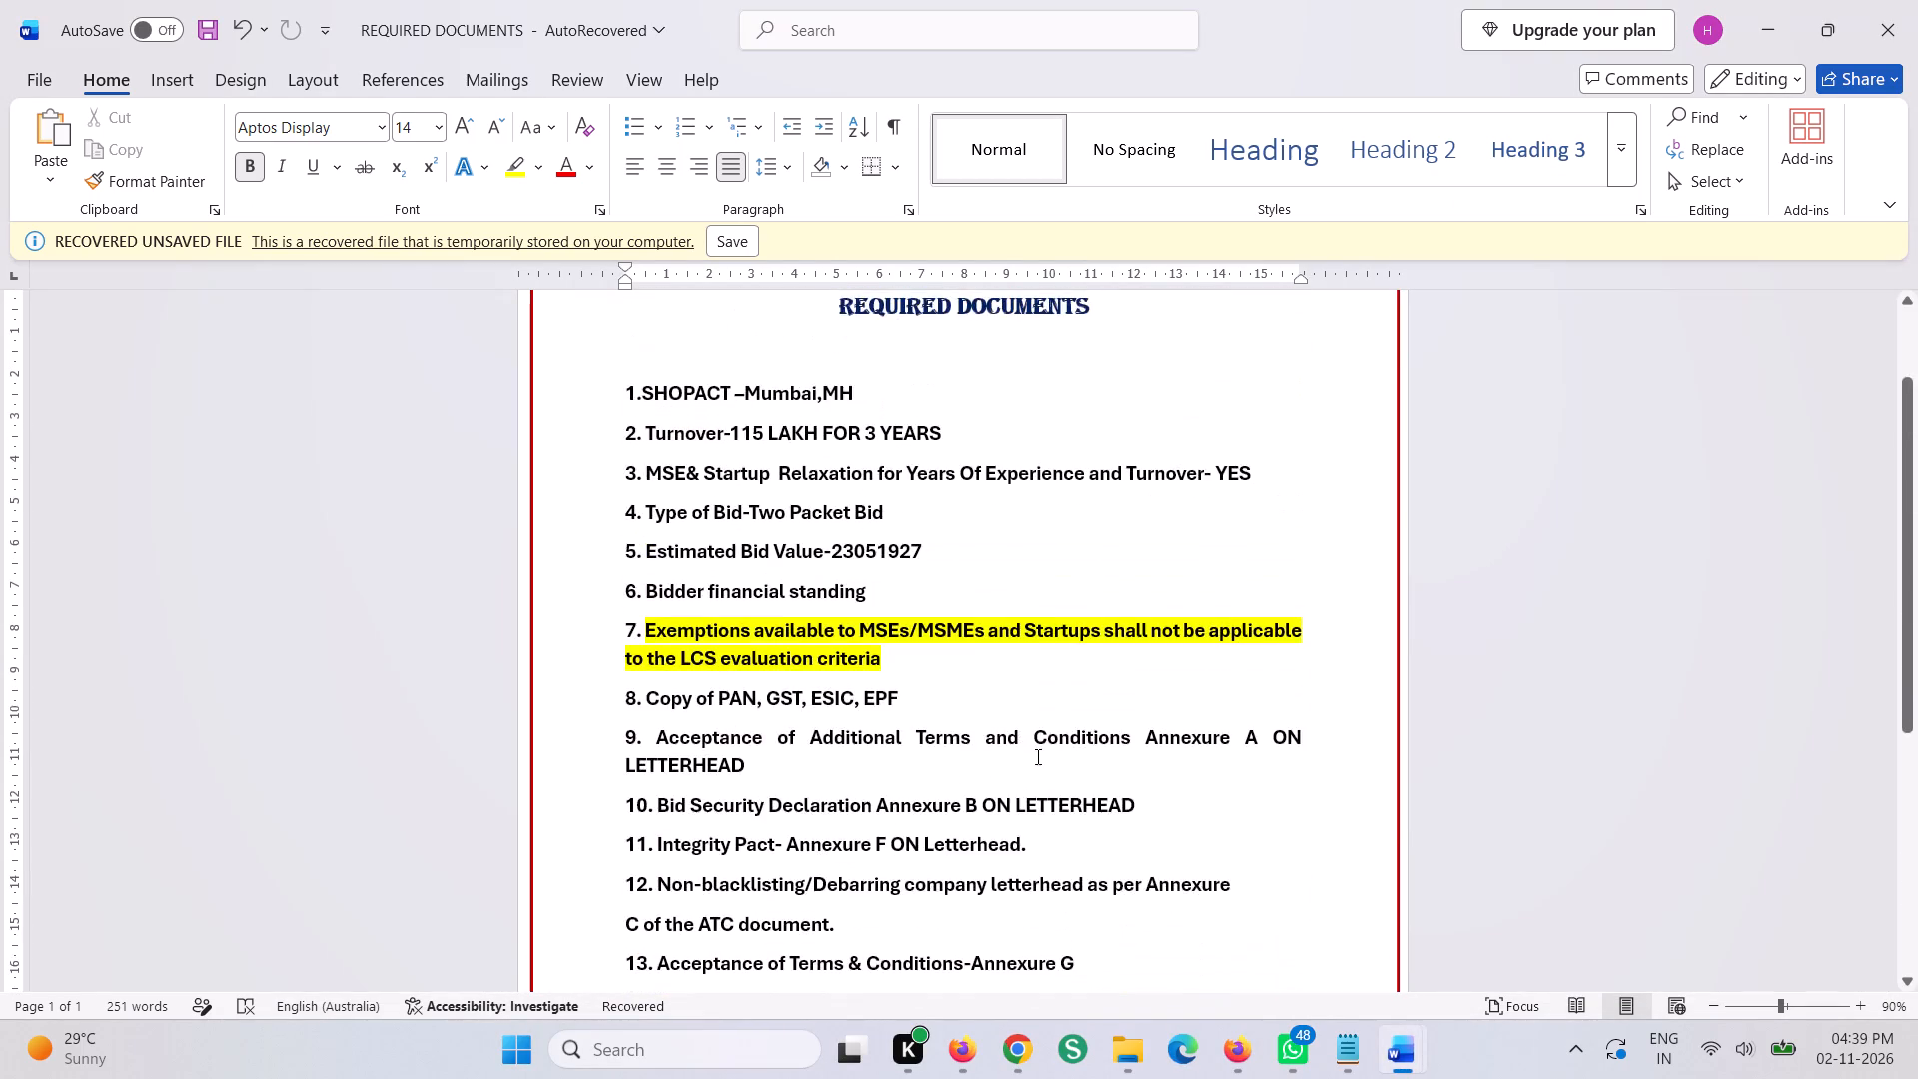
scroll(1045, 741, down, 2)
scroll(1032, 732, up, 2)
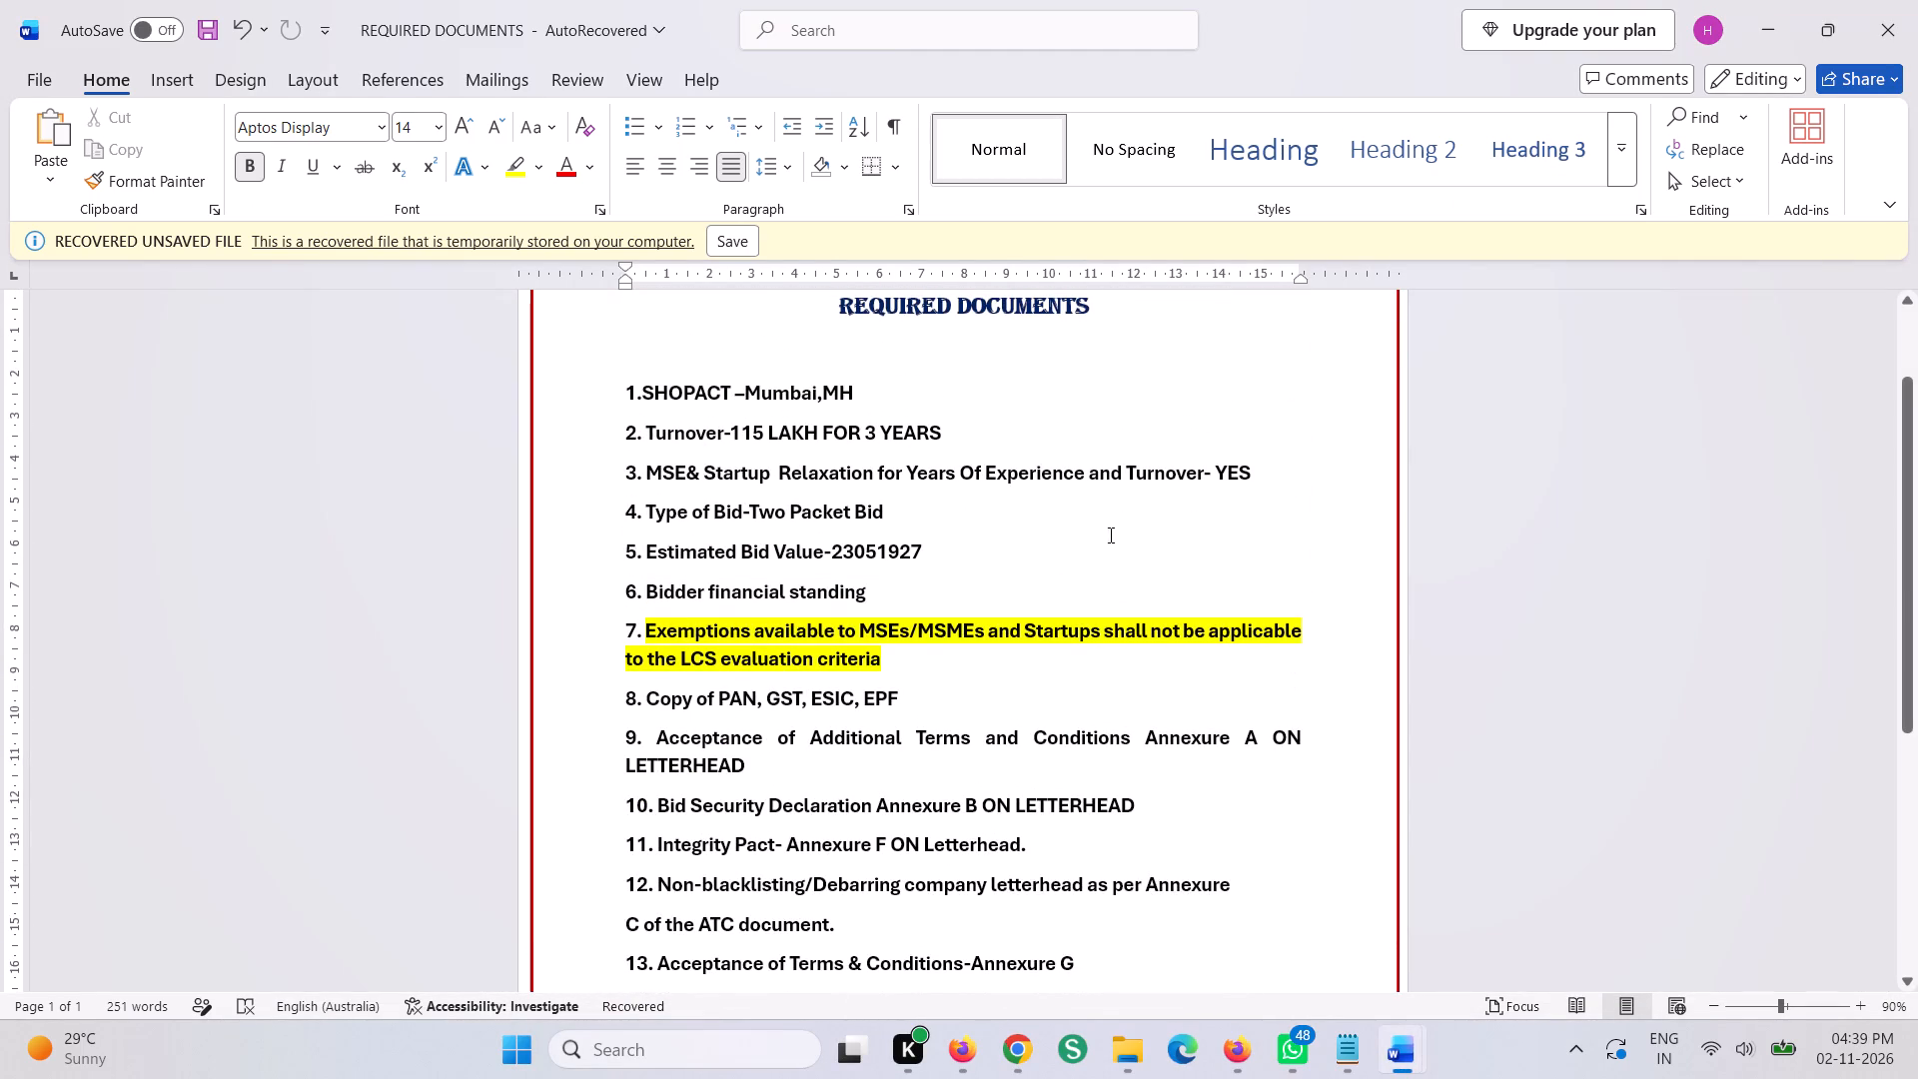
click(1137, 1067)
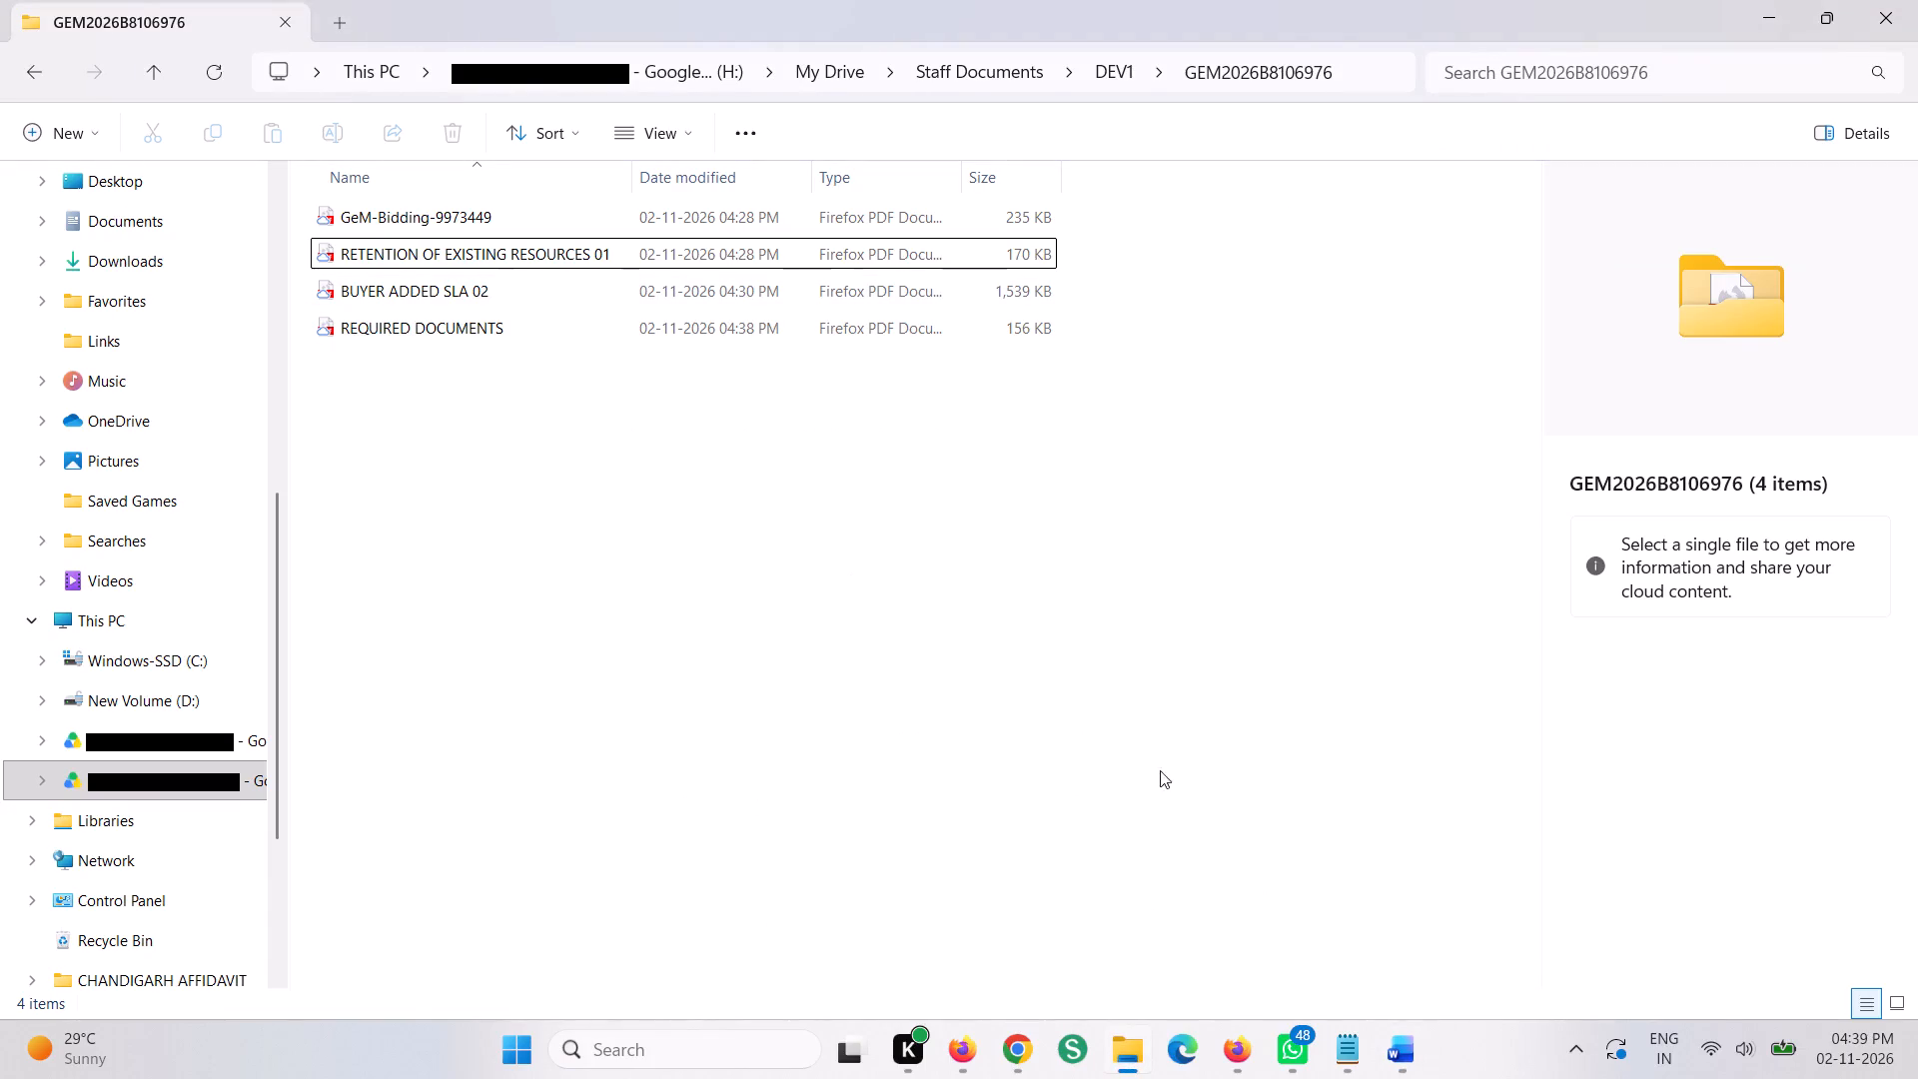
In the Word copy of the ATC document, delete the Annexure K: Details of Admin. Manpower heading and its whole table.
click(1232, 1058)
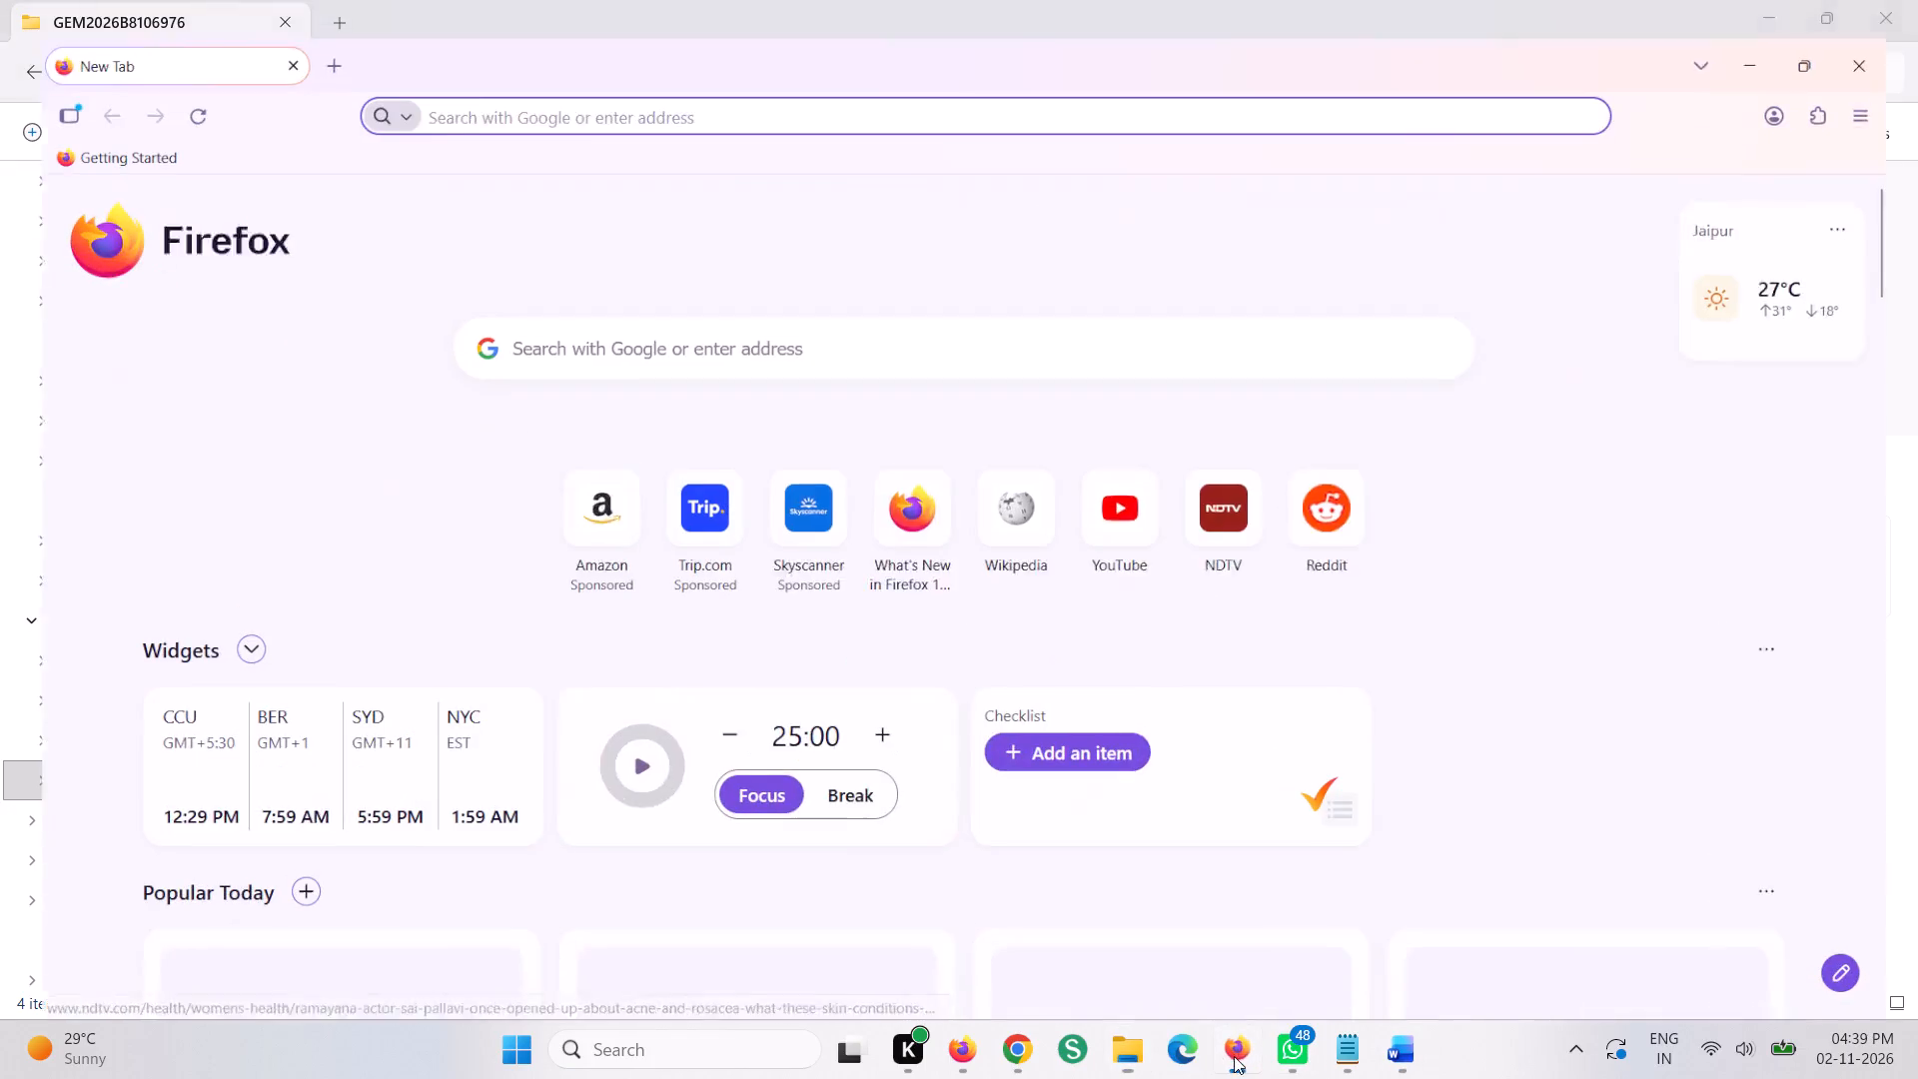
click(1235, 1057)
click(1398, 1050)
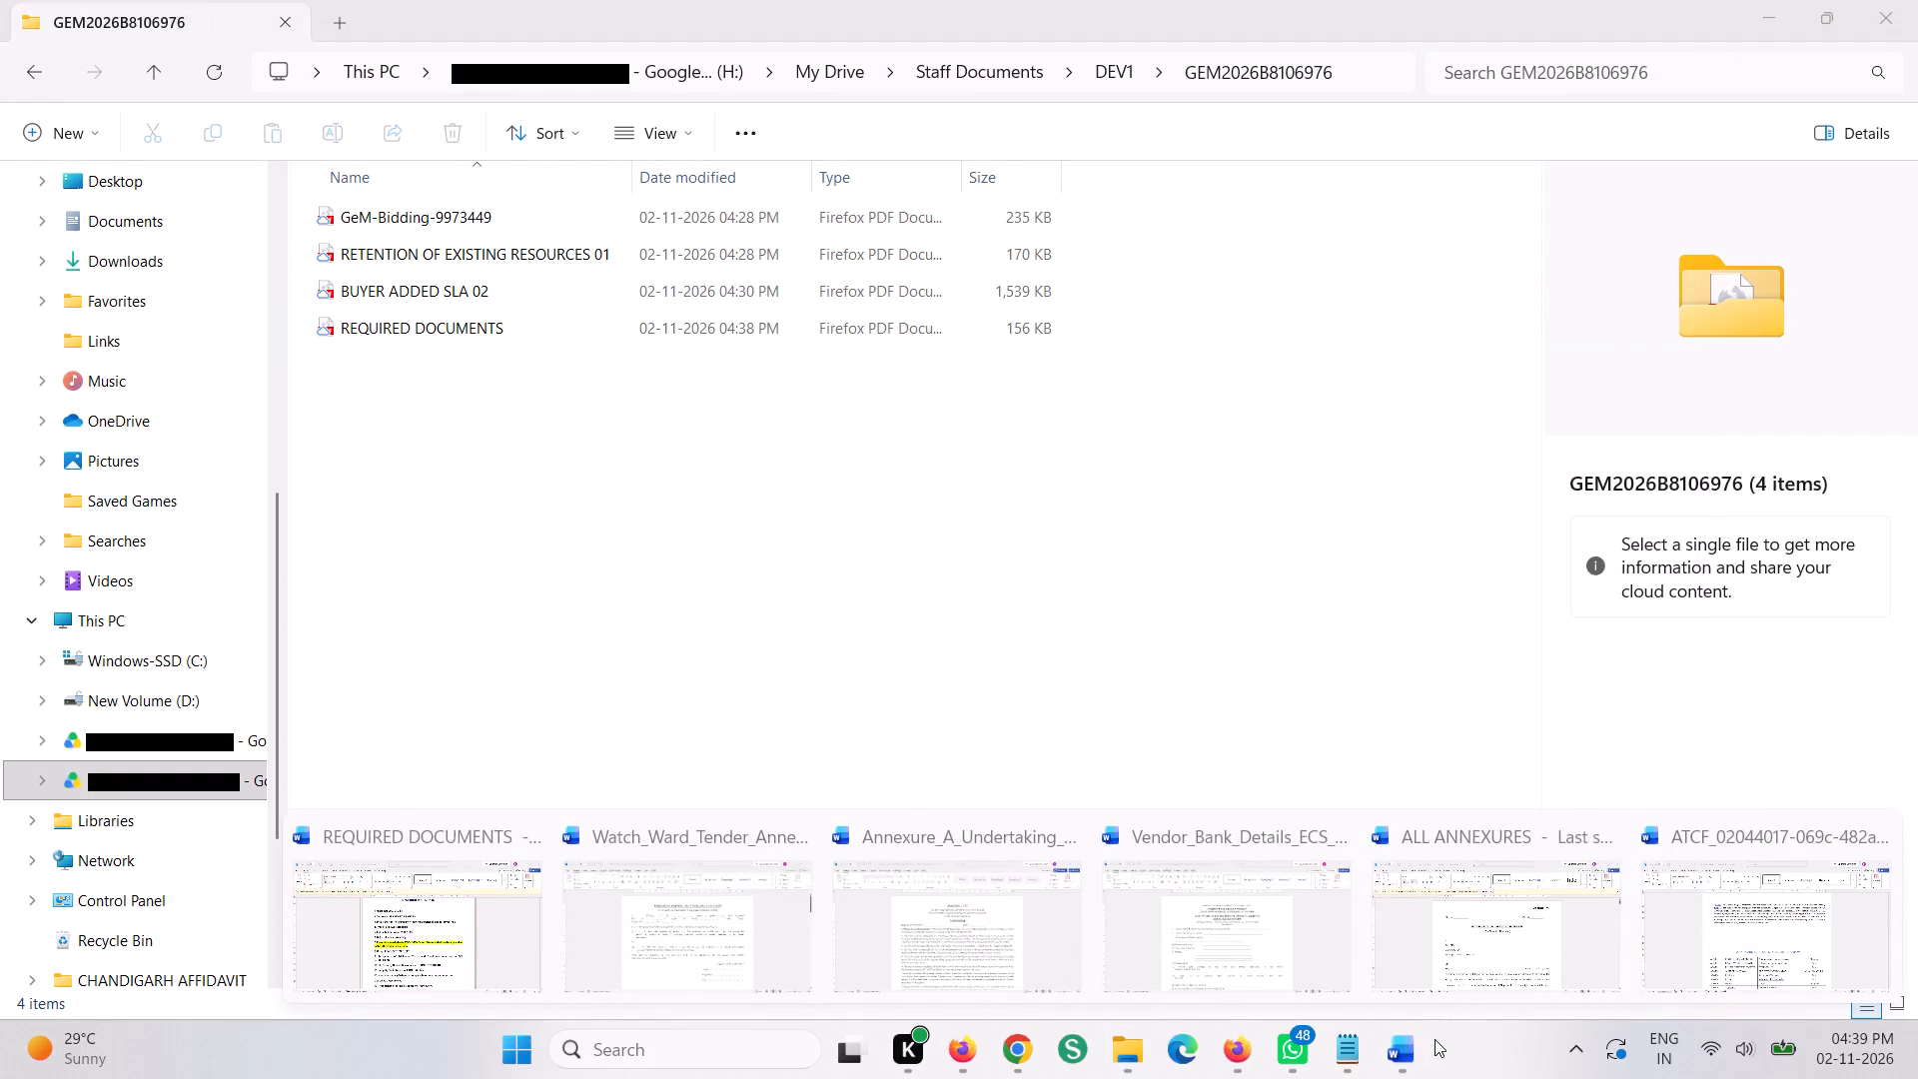
click(1730, 938)
scroll(836, 608, up, 16)
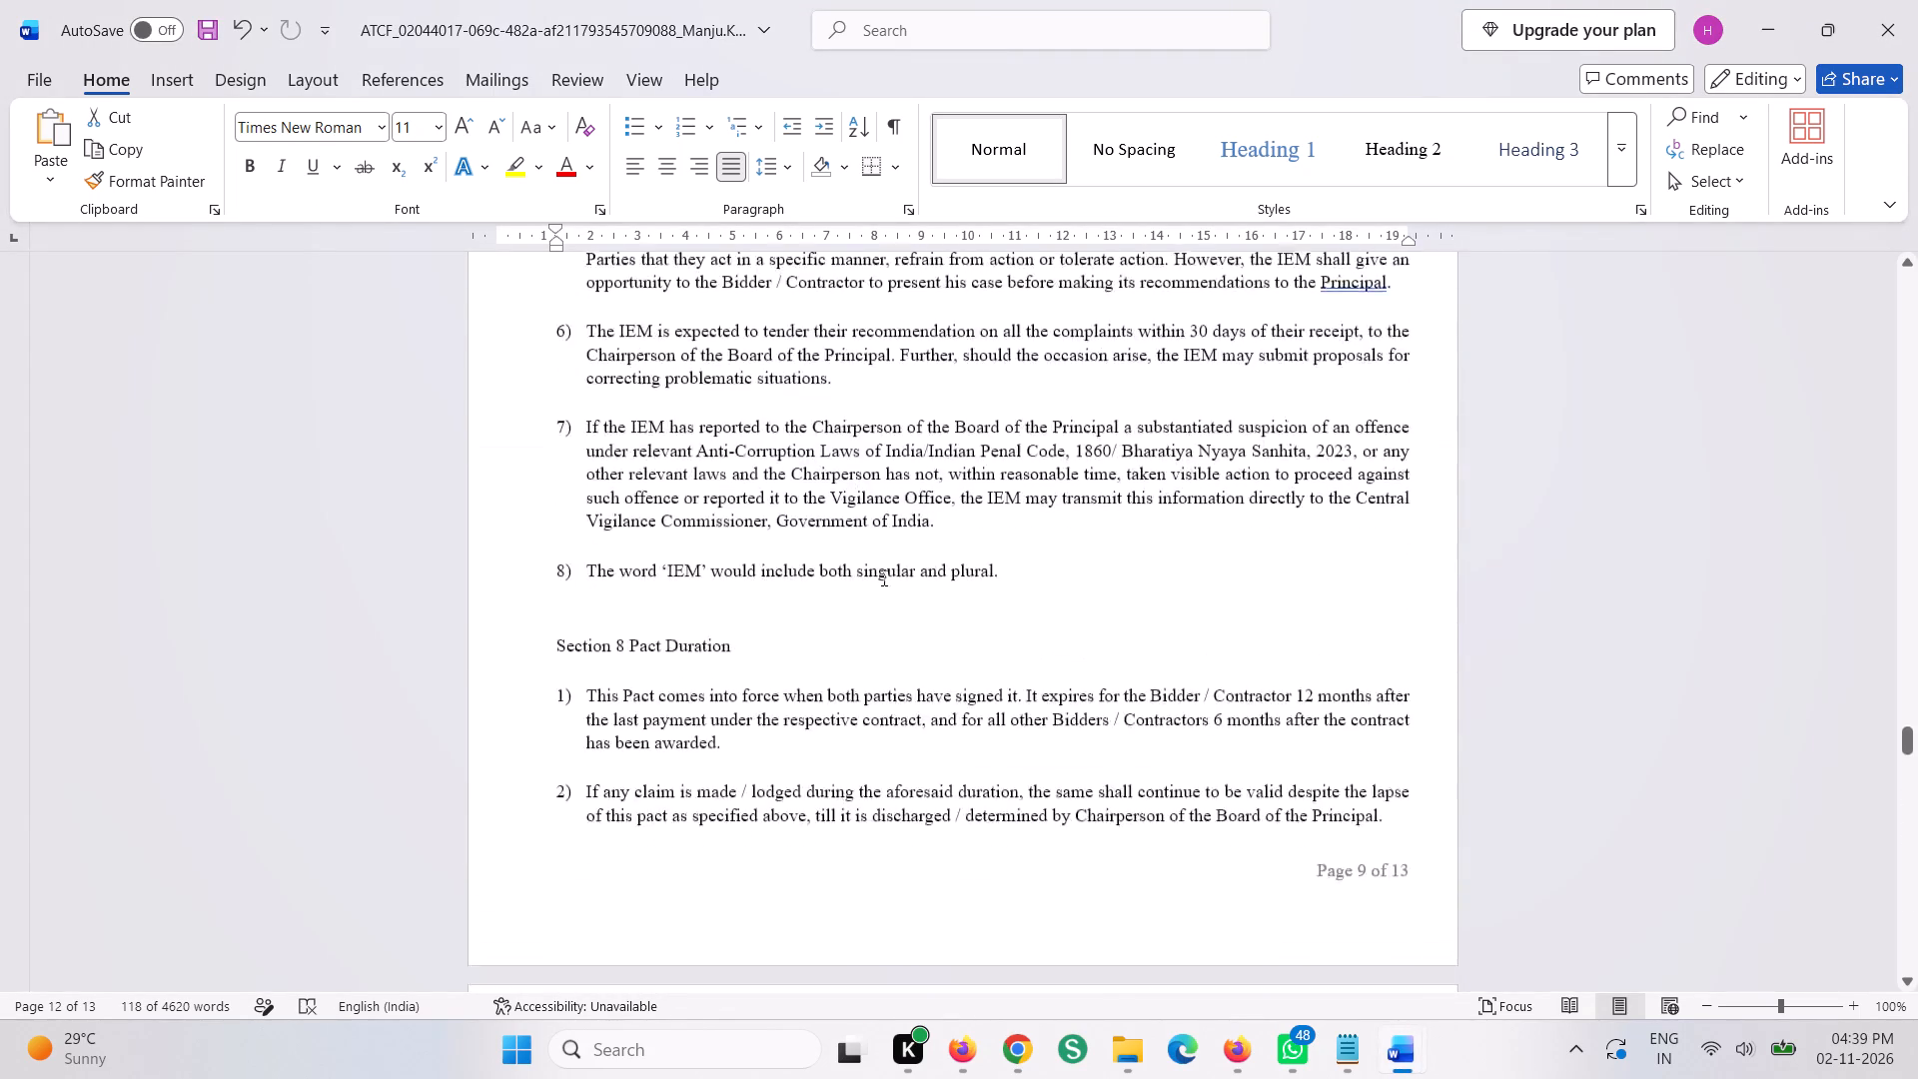
scroll(882, 577, down, 16)
scroll(818, 576, up, 1)
scroll(616, 582, up, 2)
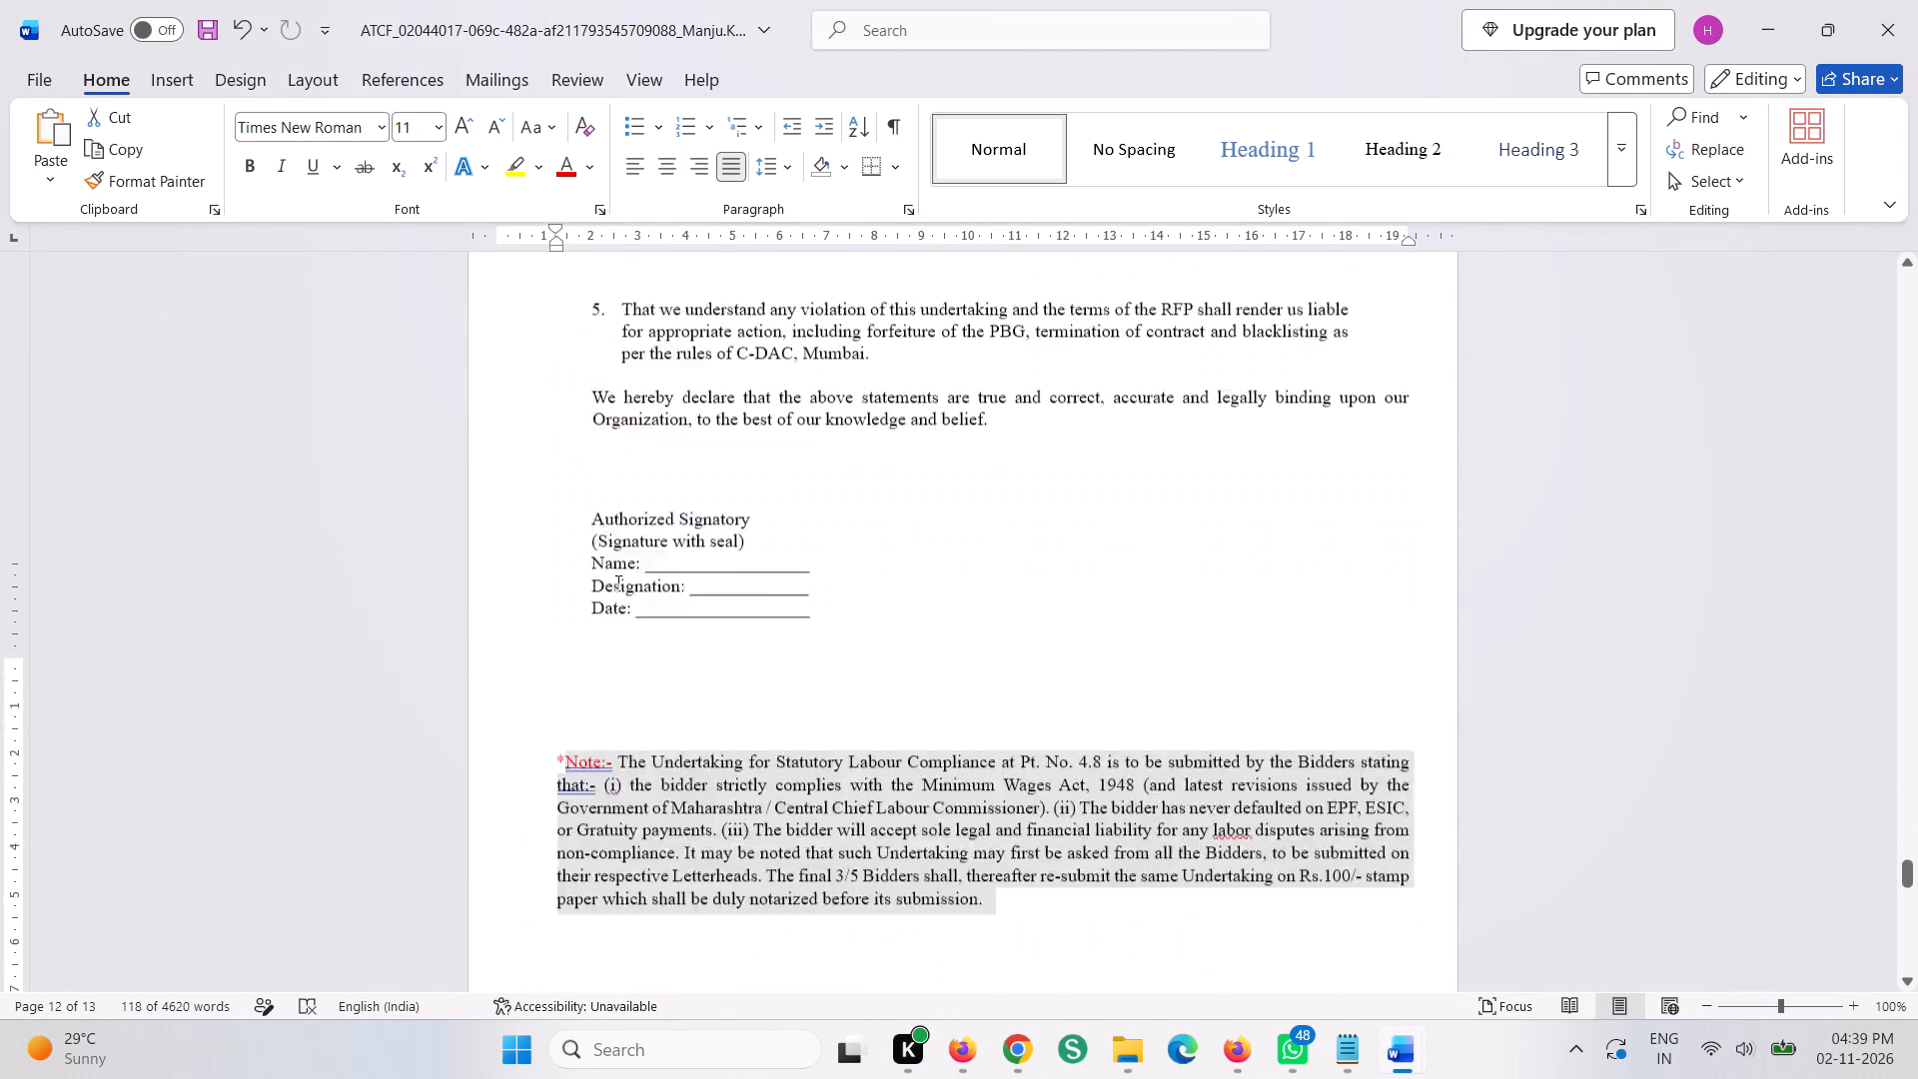
scroll(616, 582, up, 1)
scroll(731, 608, up, 3)
scroll(728, 610, down, 4)
scroll(818, 608, down, 1)
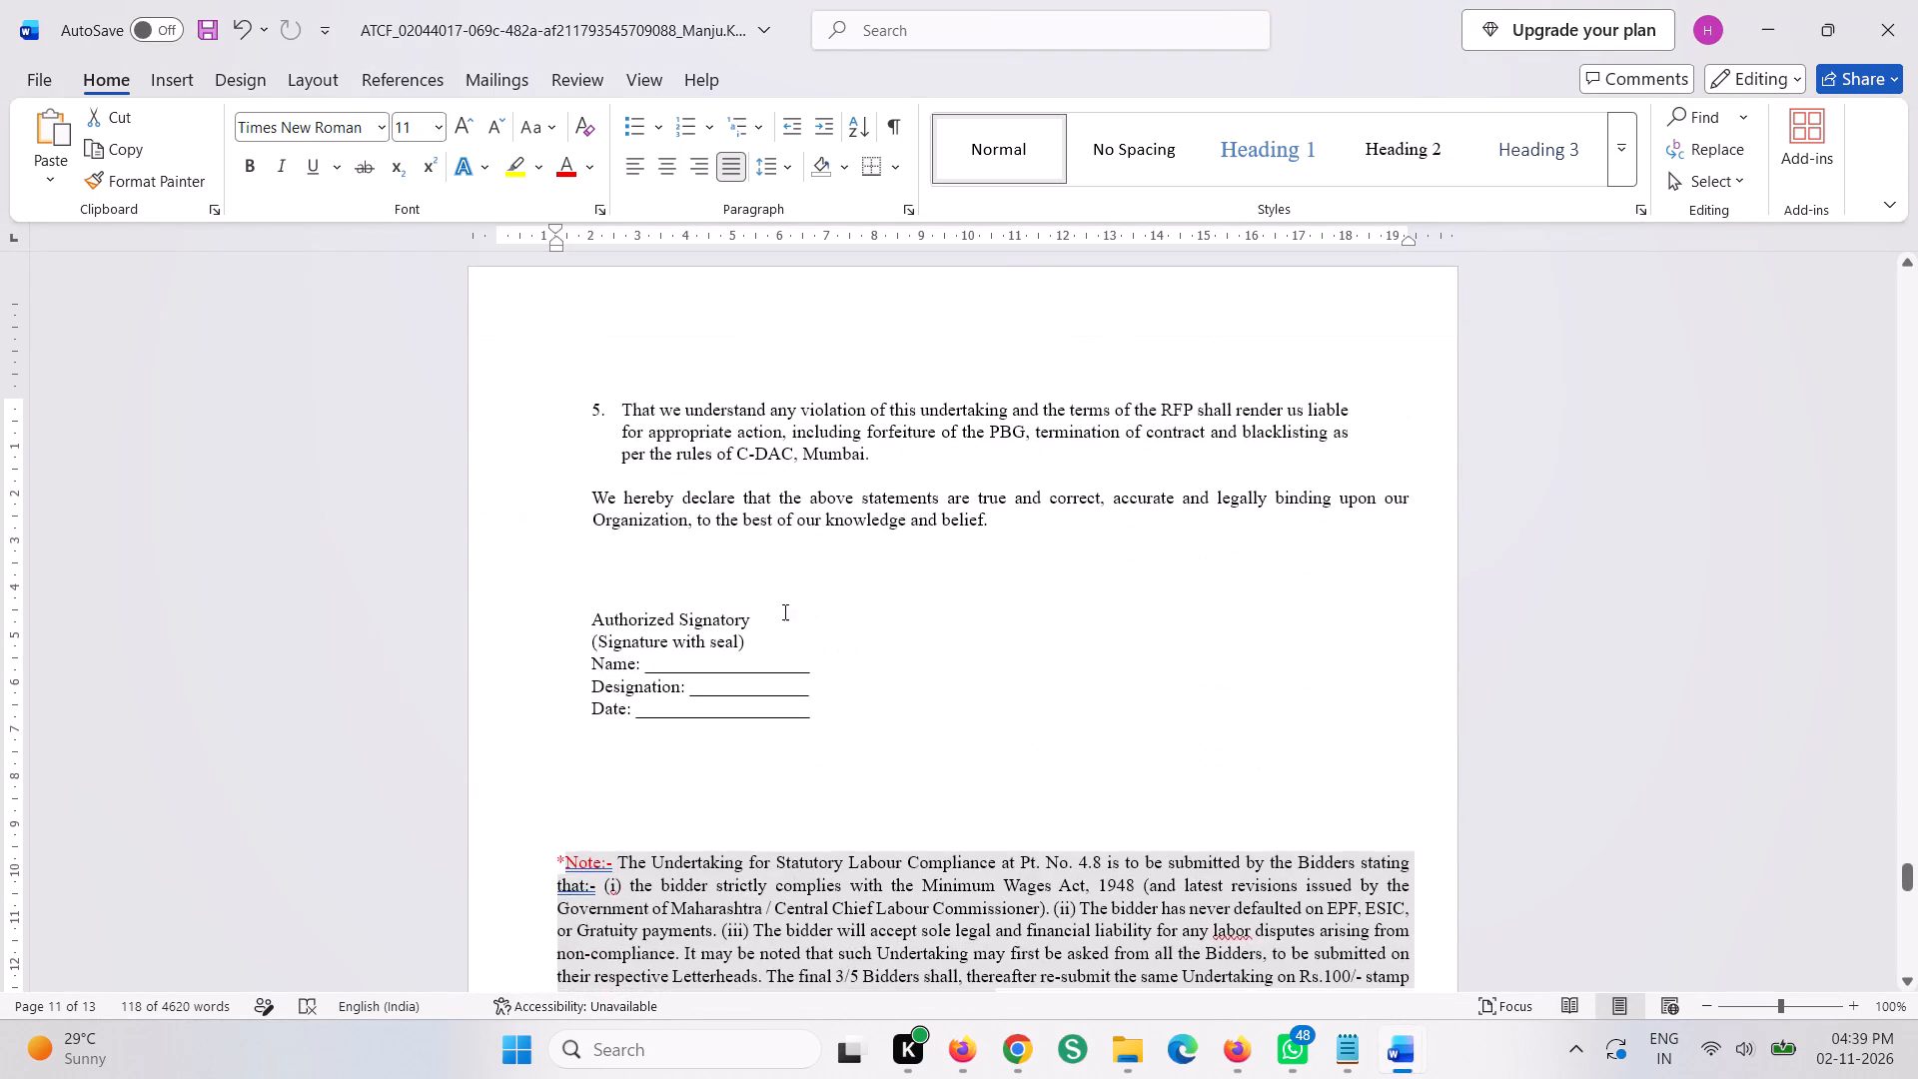
scroll(783, 620, down, 1)
click(708, 582)
drag(539, 602, 1175, 1078)
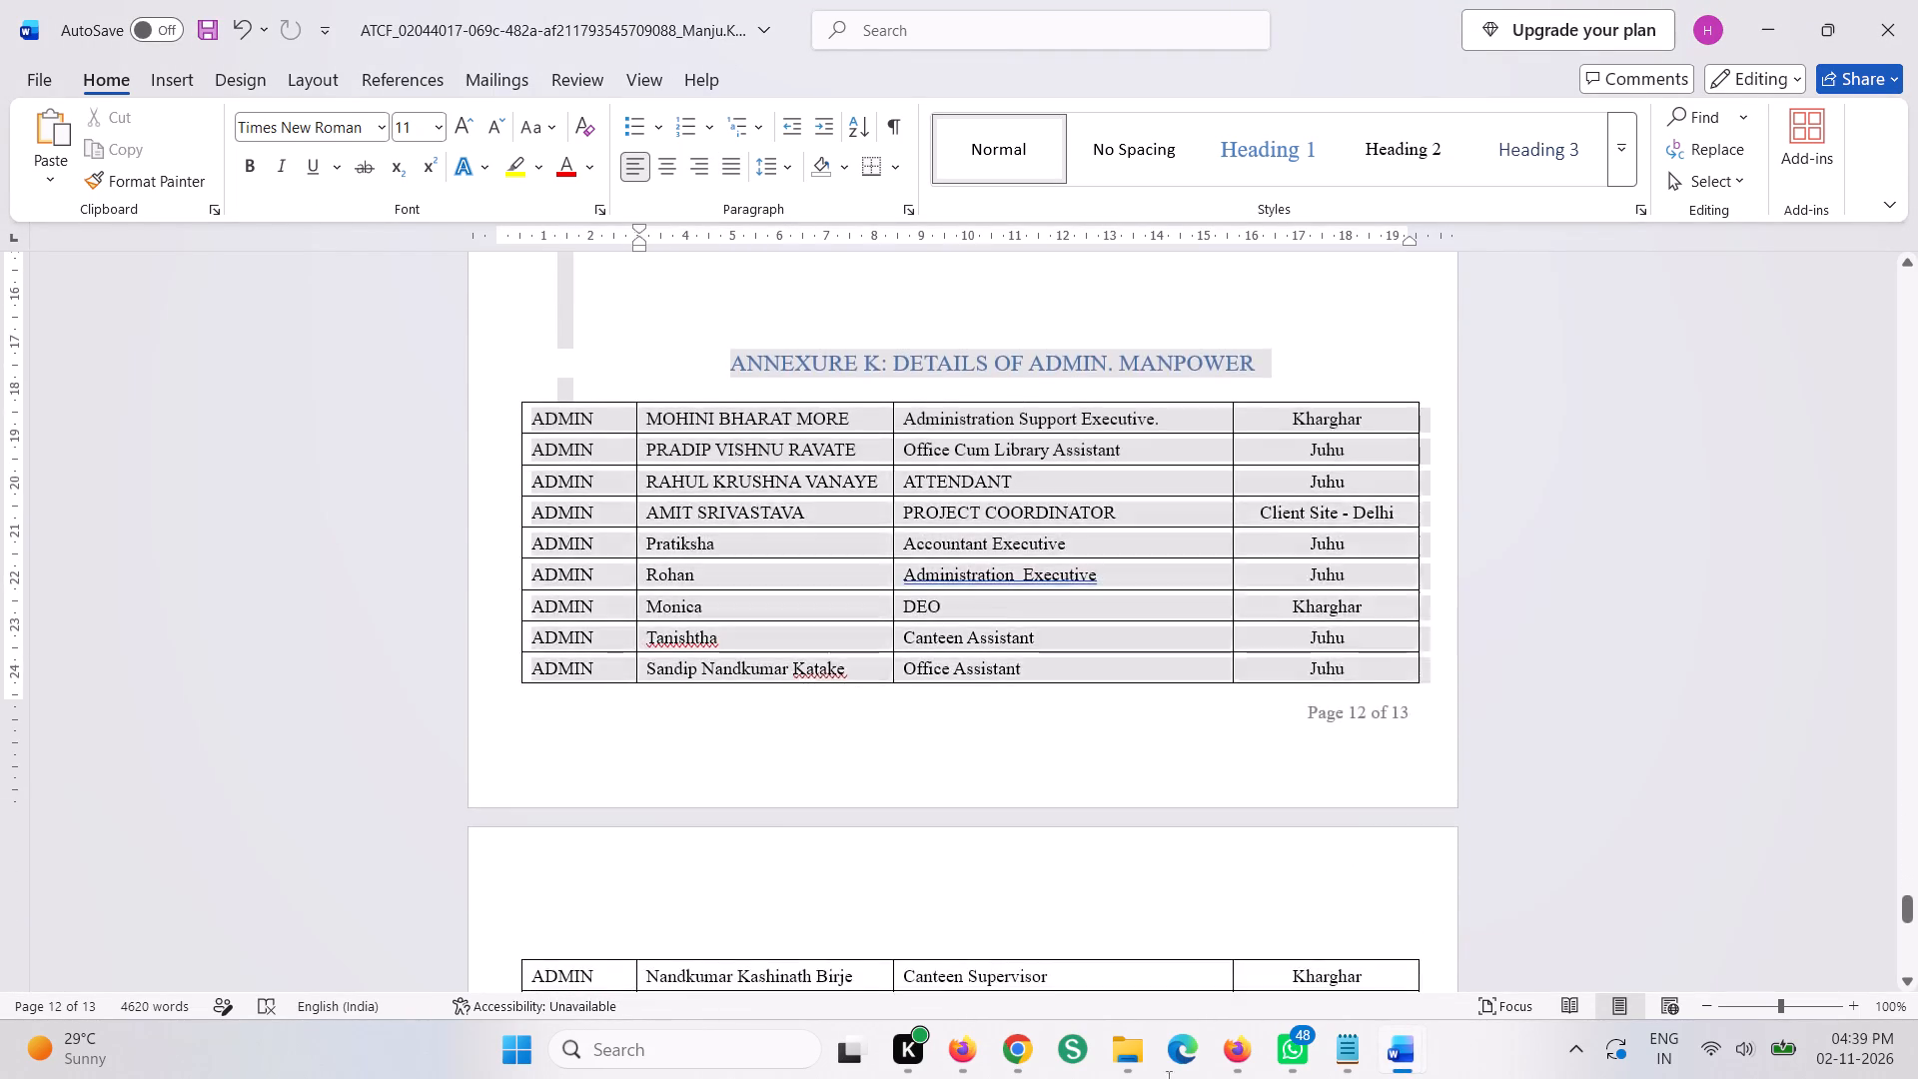
drag(1175, 1078, 1201, 1072)
scroll(1044, 816, up, 4)
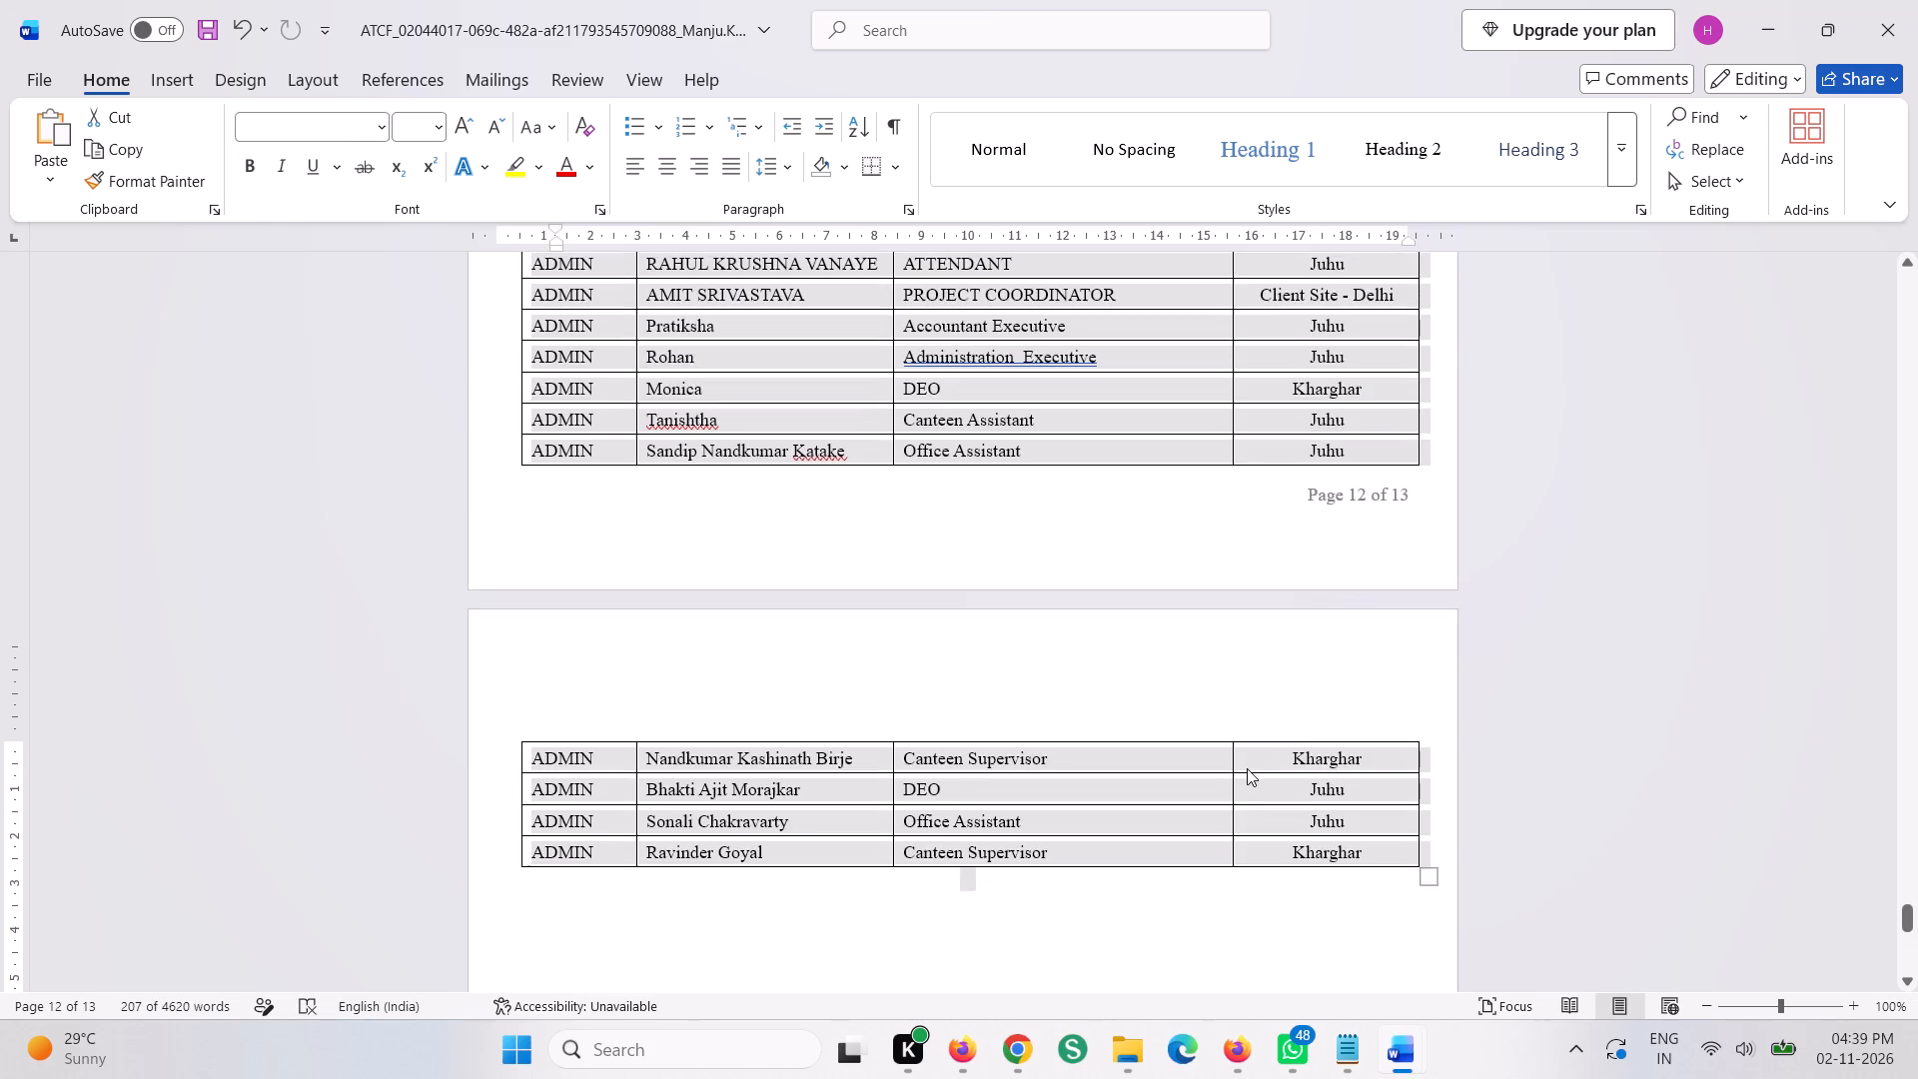
key(BackSpace)
Save the edited ATC annexures as a Word document named ALL ANNEXURES in the DEV1 folder GEM2026B8106976, and close it.
scroll(1270, 743, up, 20)
scroll(1270, 743, up, 6)
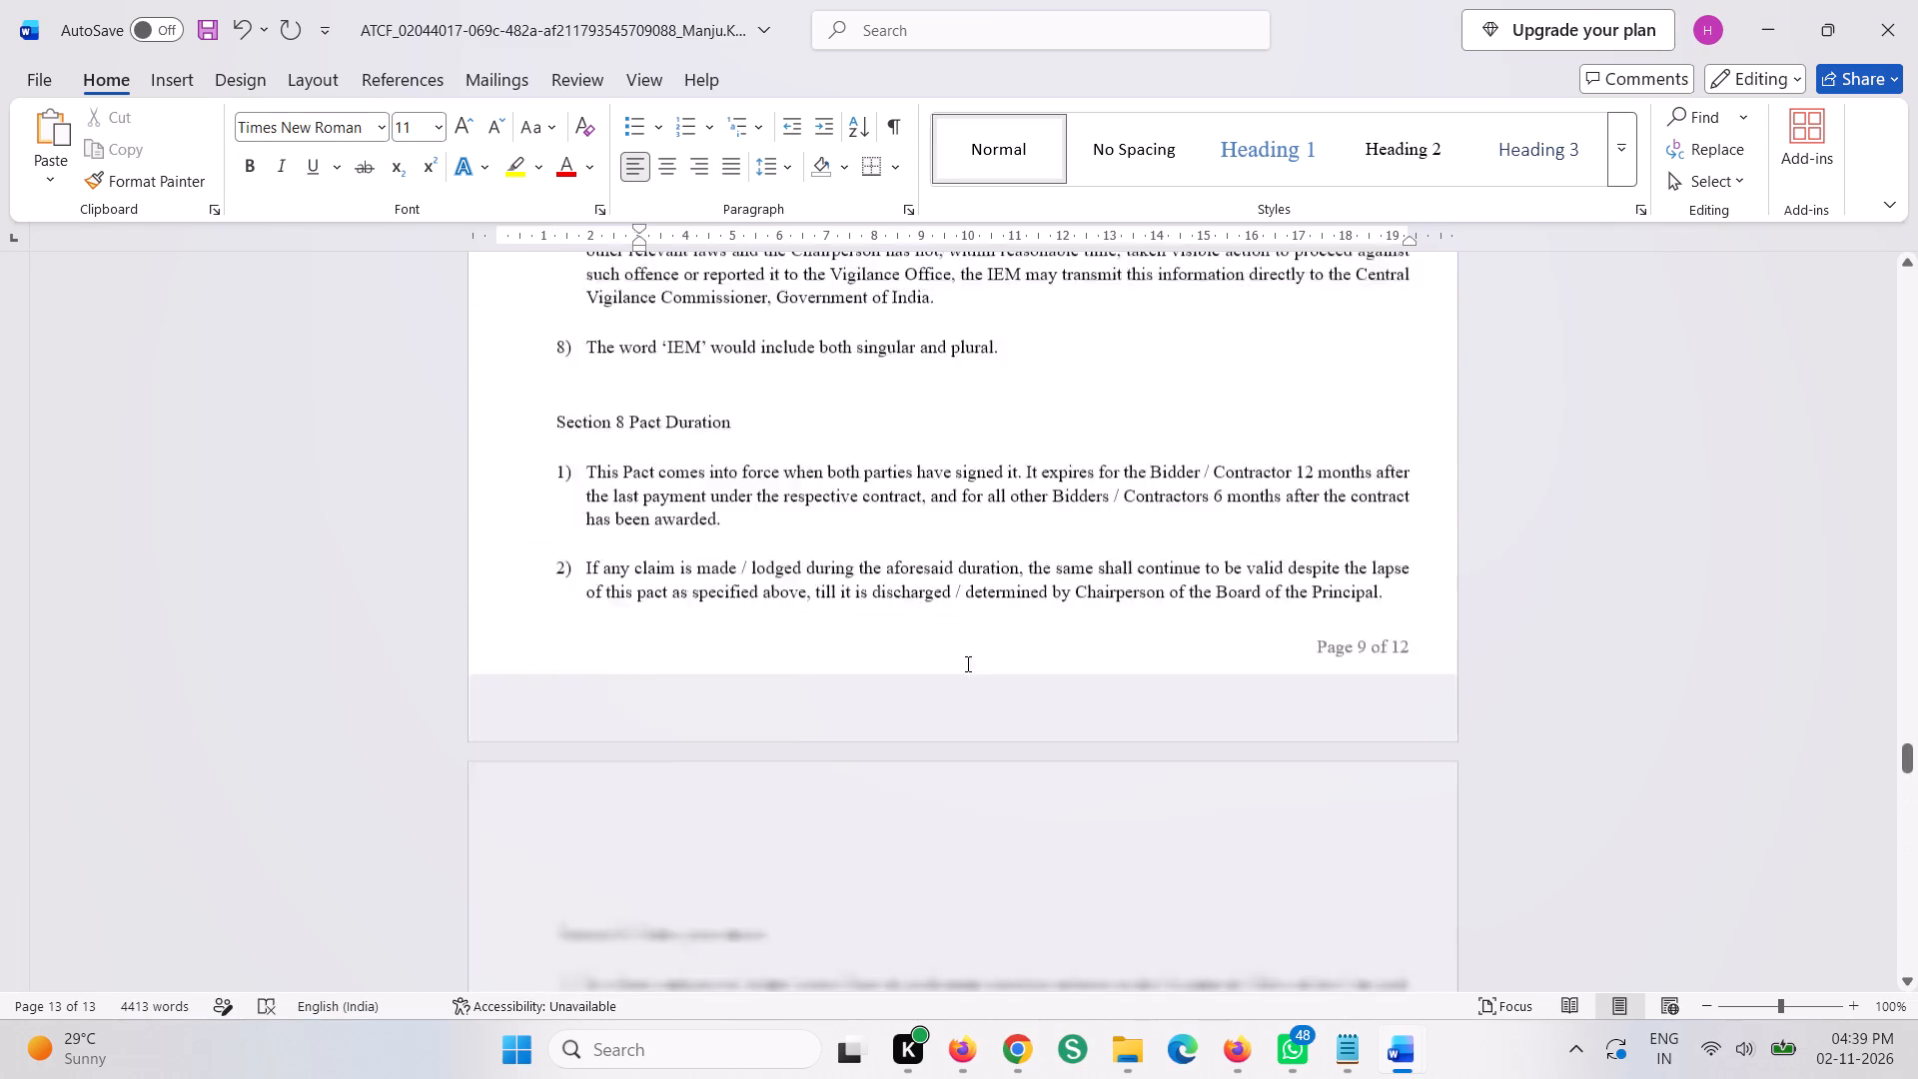
scroll(966, 663, up, 20)
scroll(966, 663, up, 20)
scroll(966, 663, up, 7)
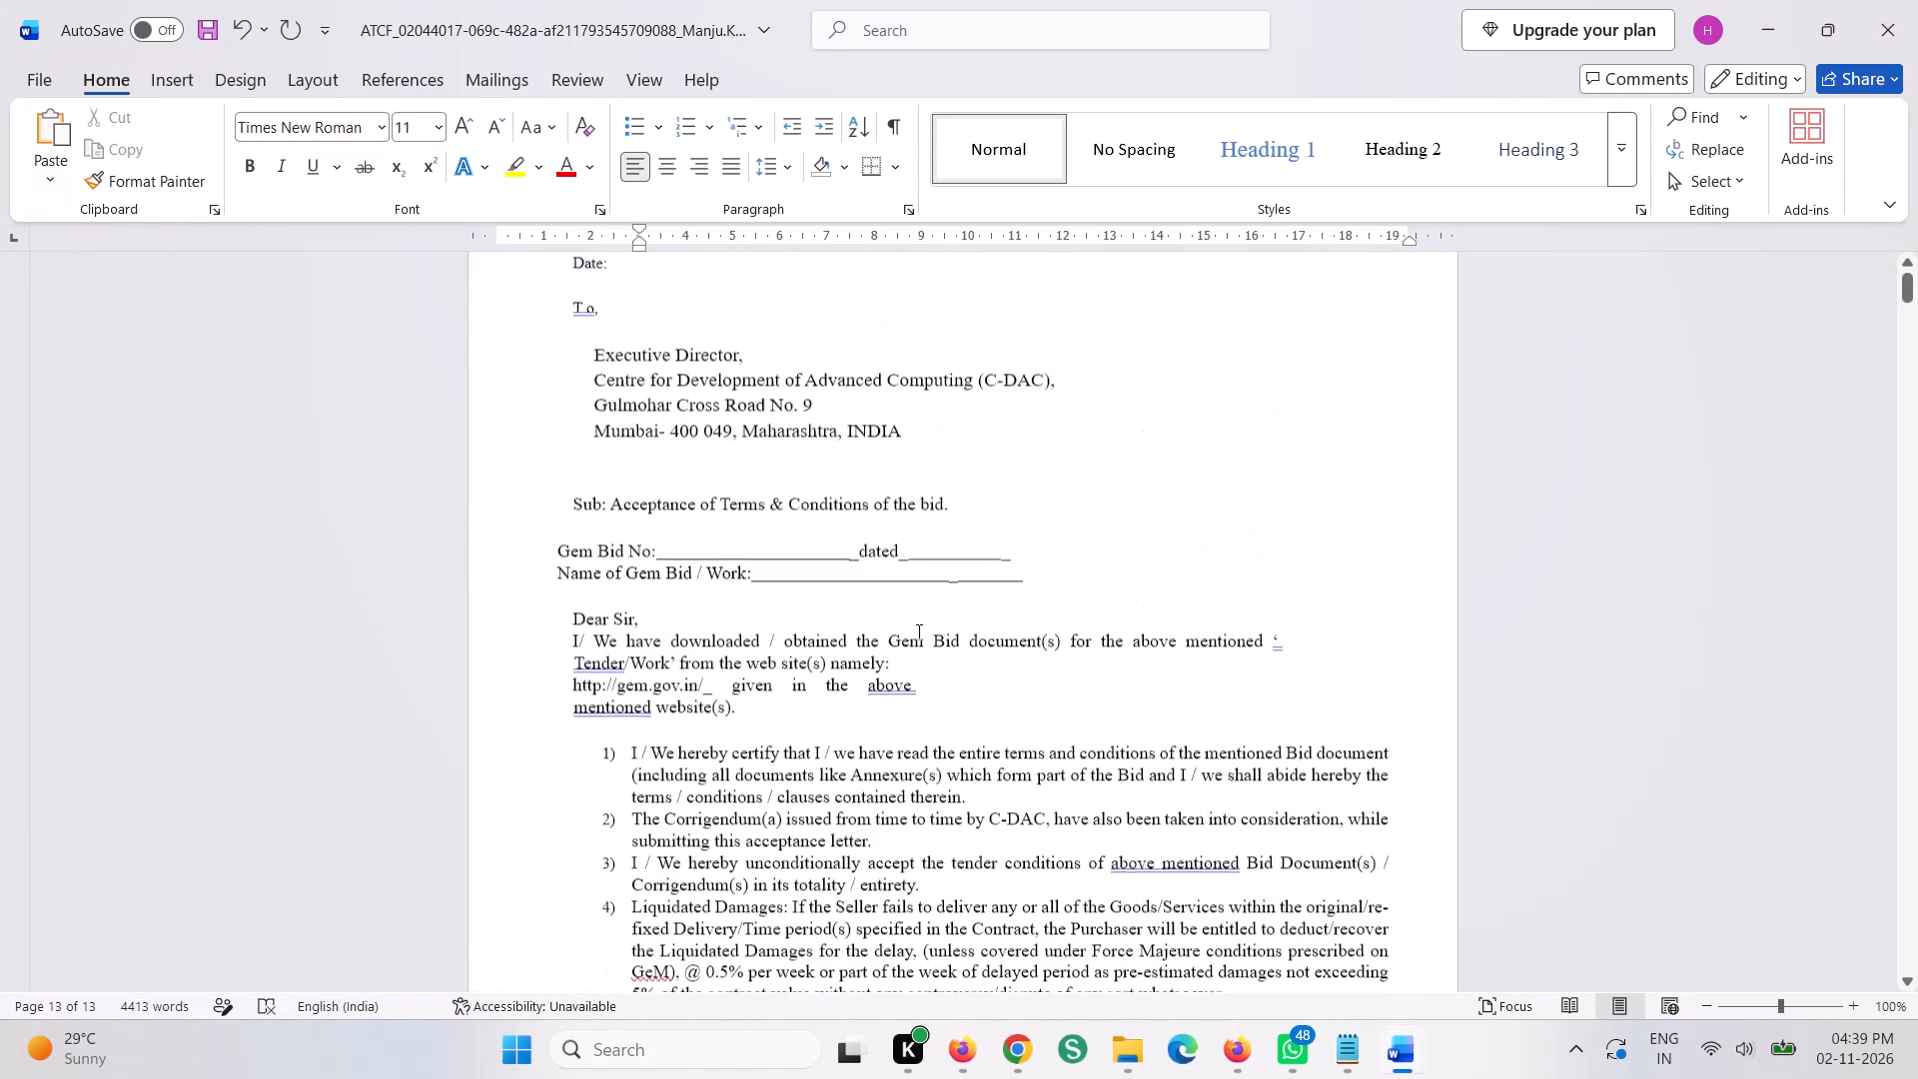
scroll(917, 631, up, 6)
click(1125, 1047)
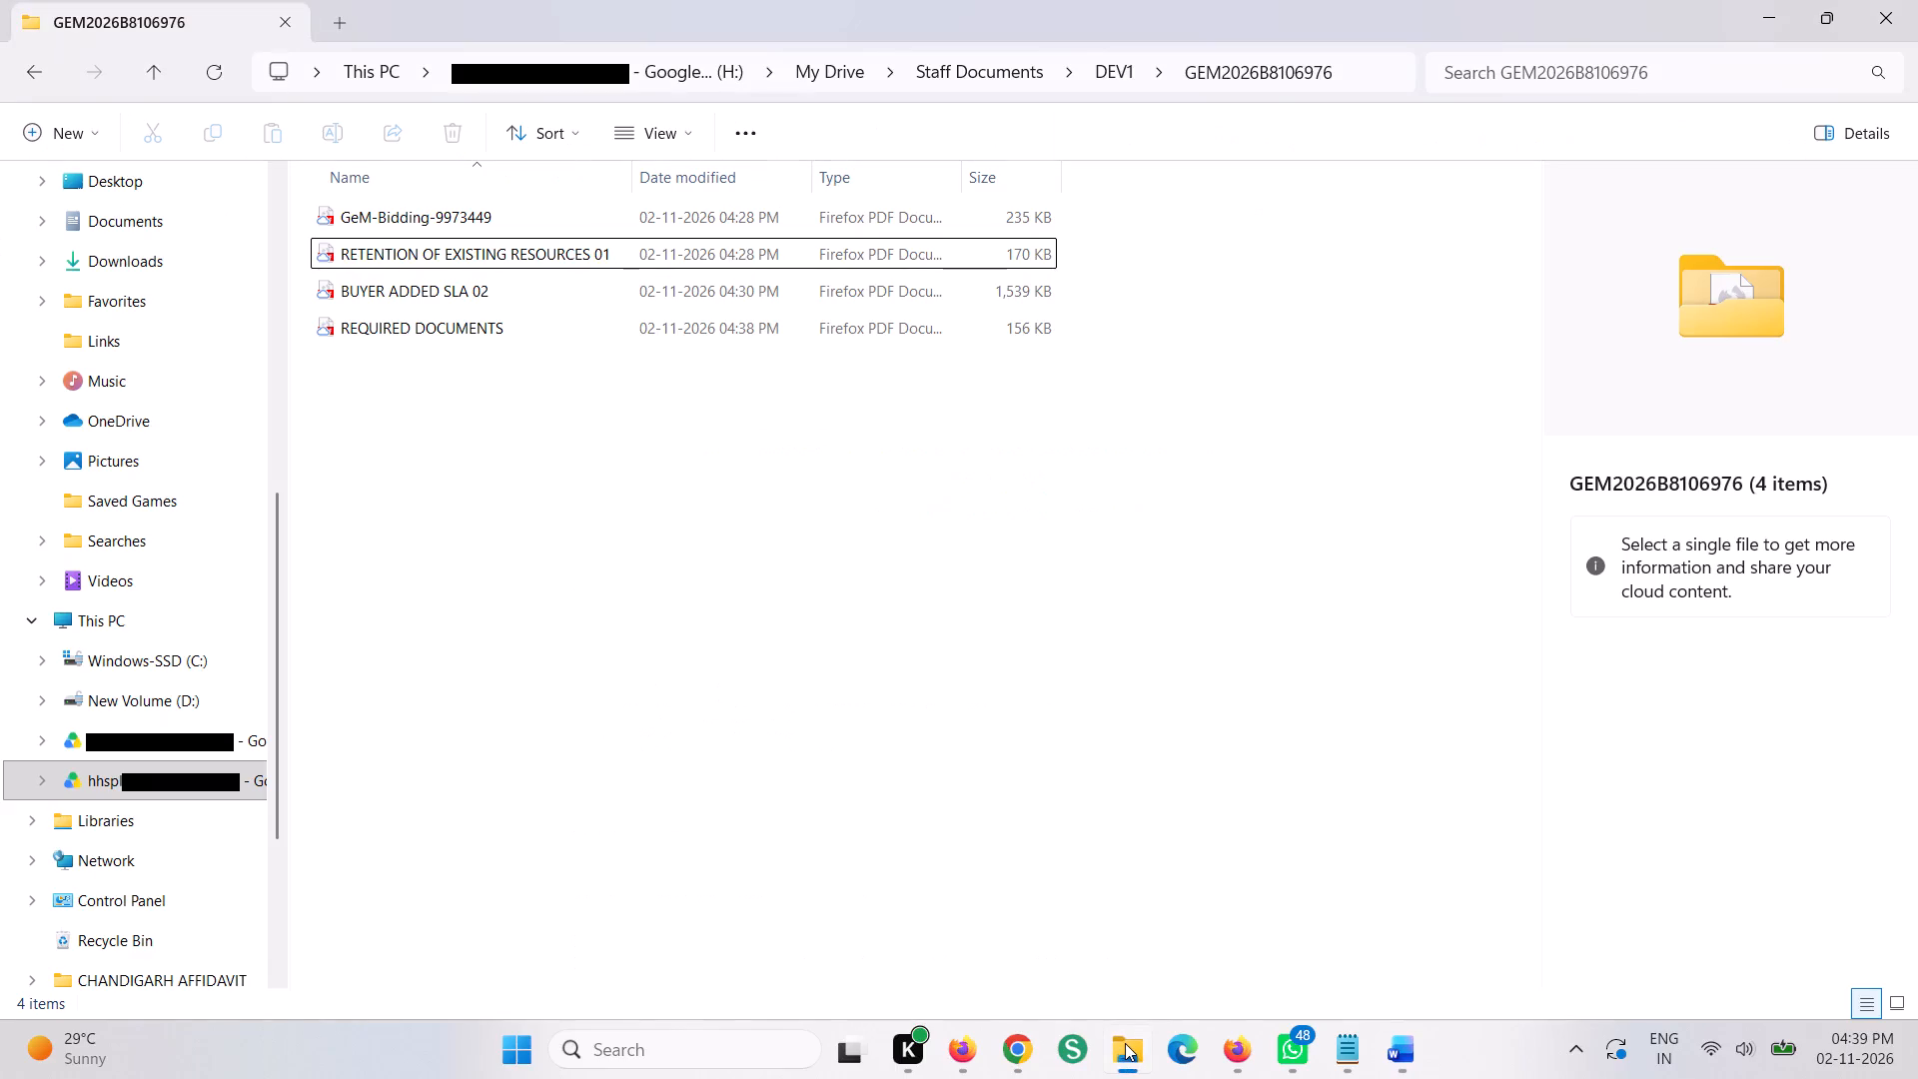
click(1125, 1043)
click(35, 68)
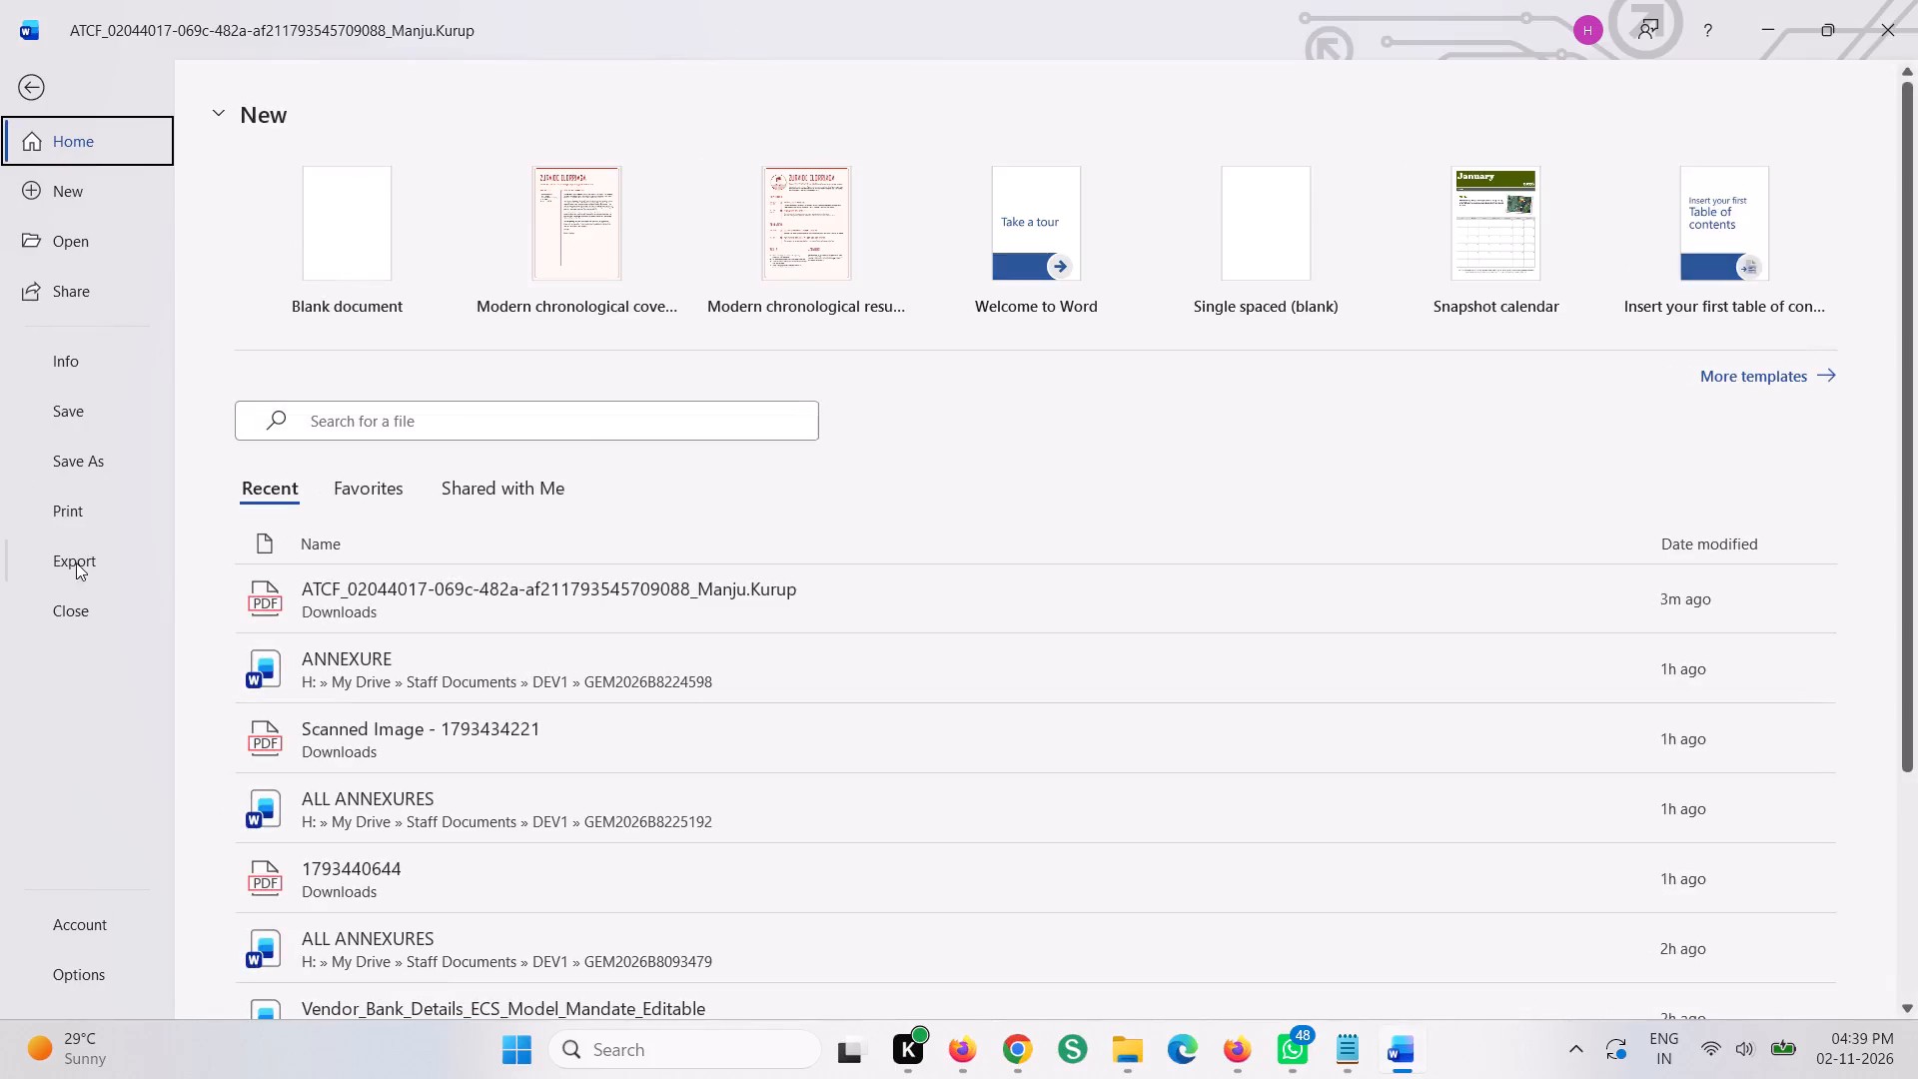
click(76, 563)
click(47, 471)
click(256, 651)
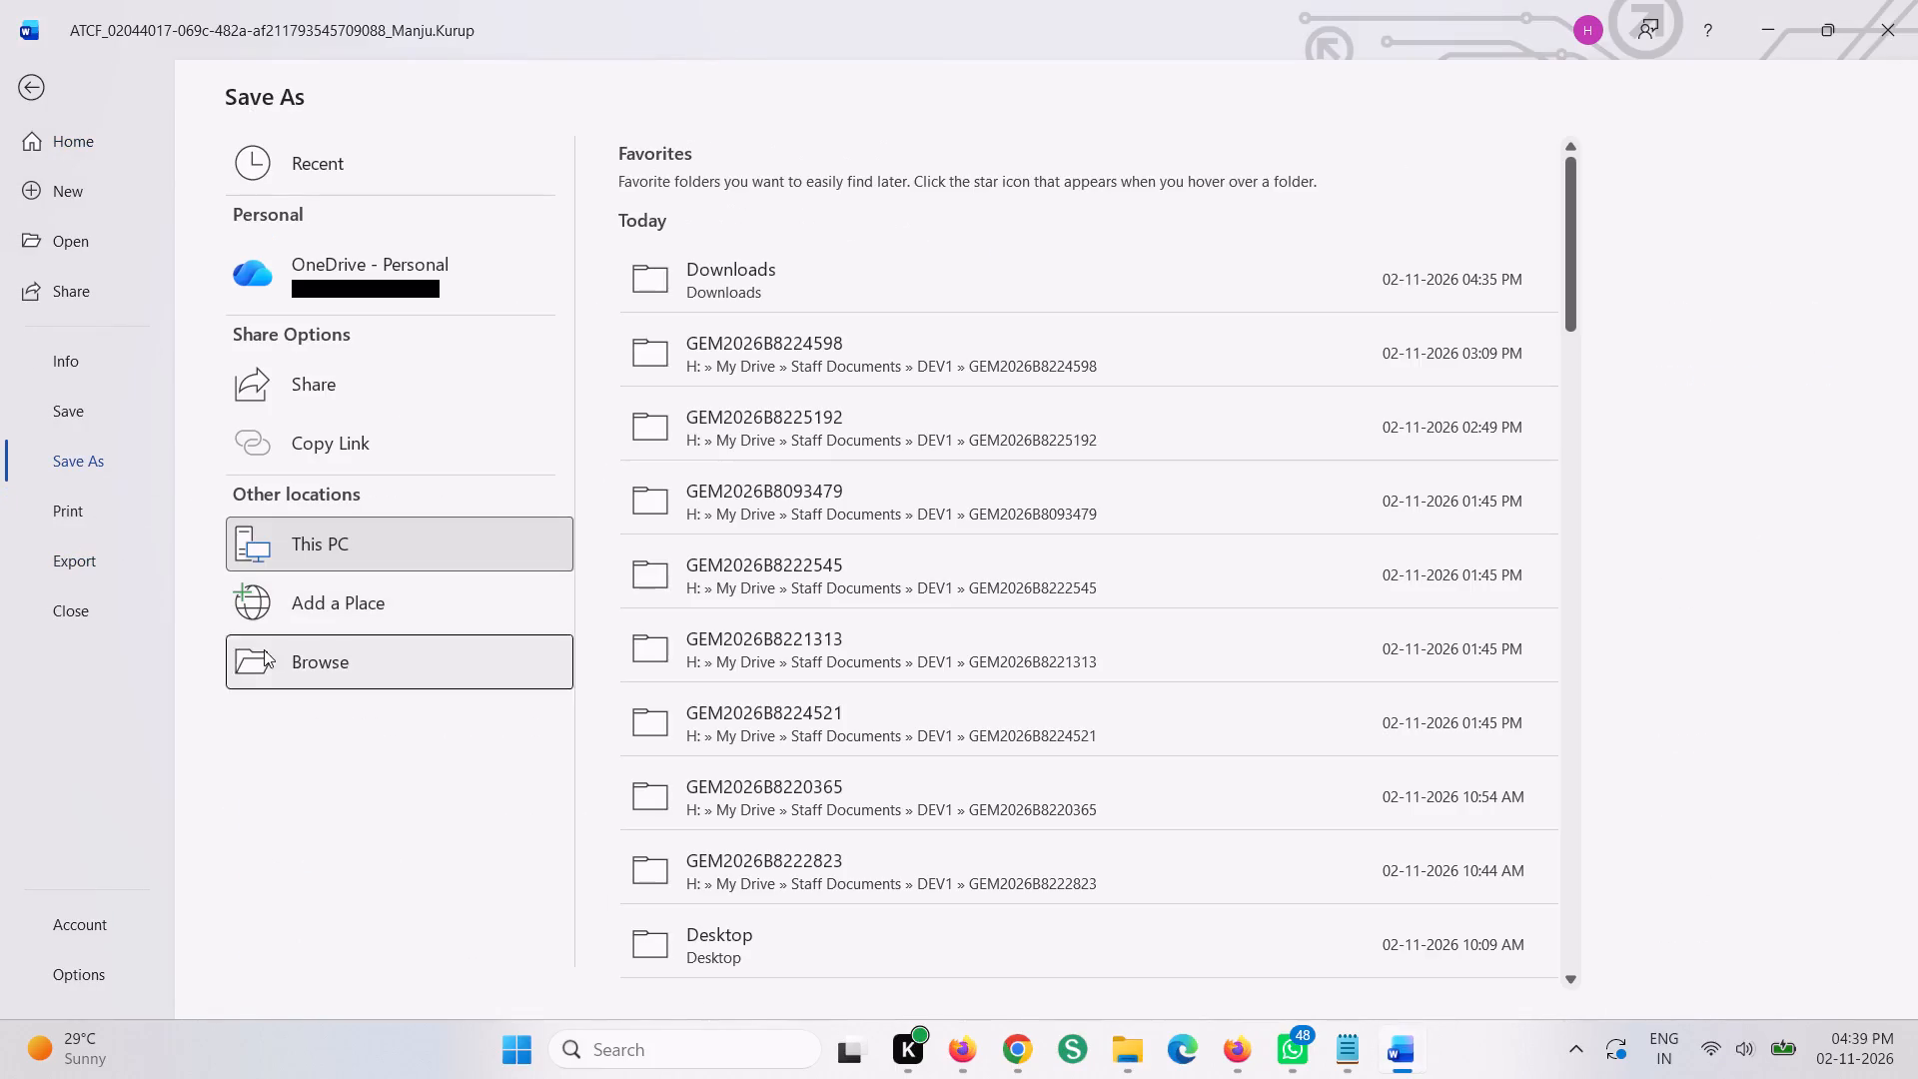
scroll(368, 476, up, 5)
click(362, 505)
scroll(605, 420, up, 2)
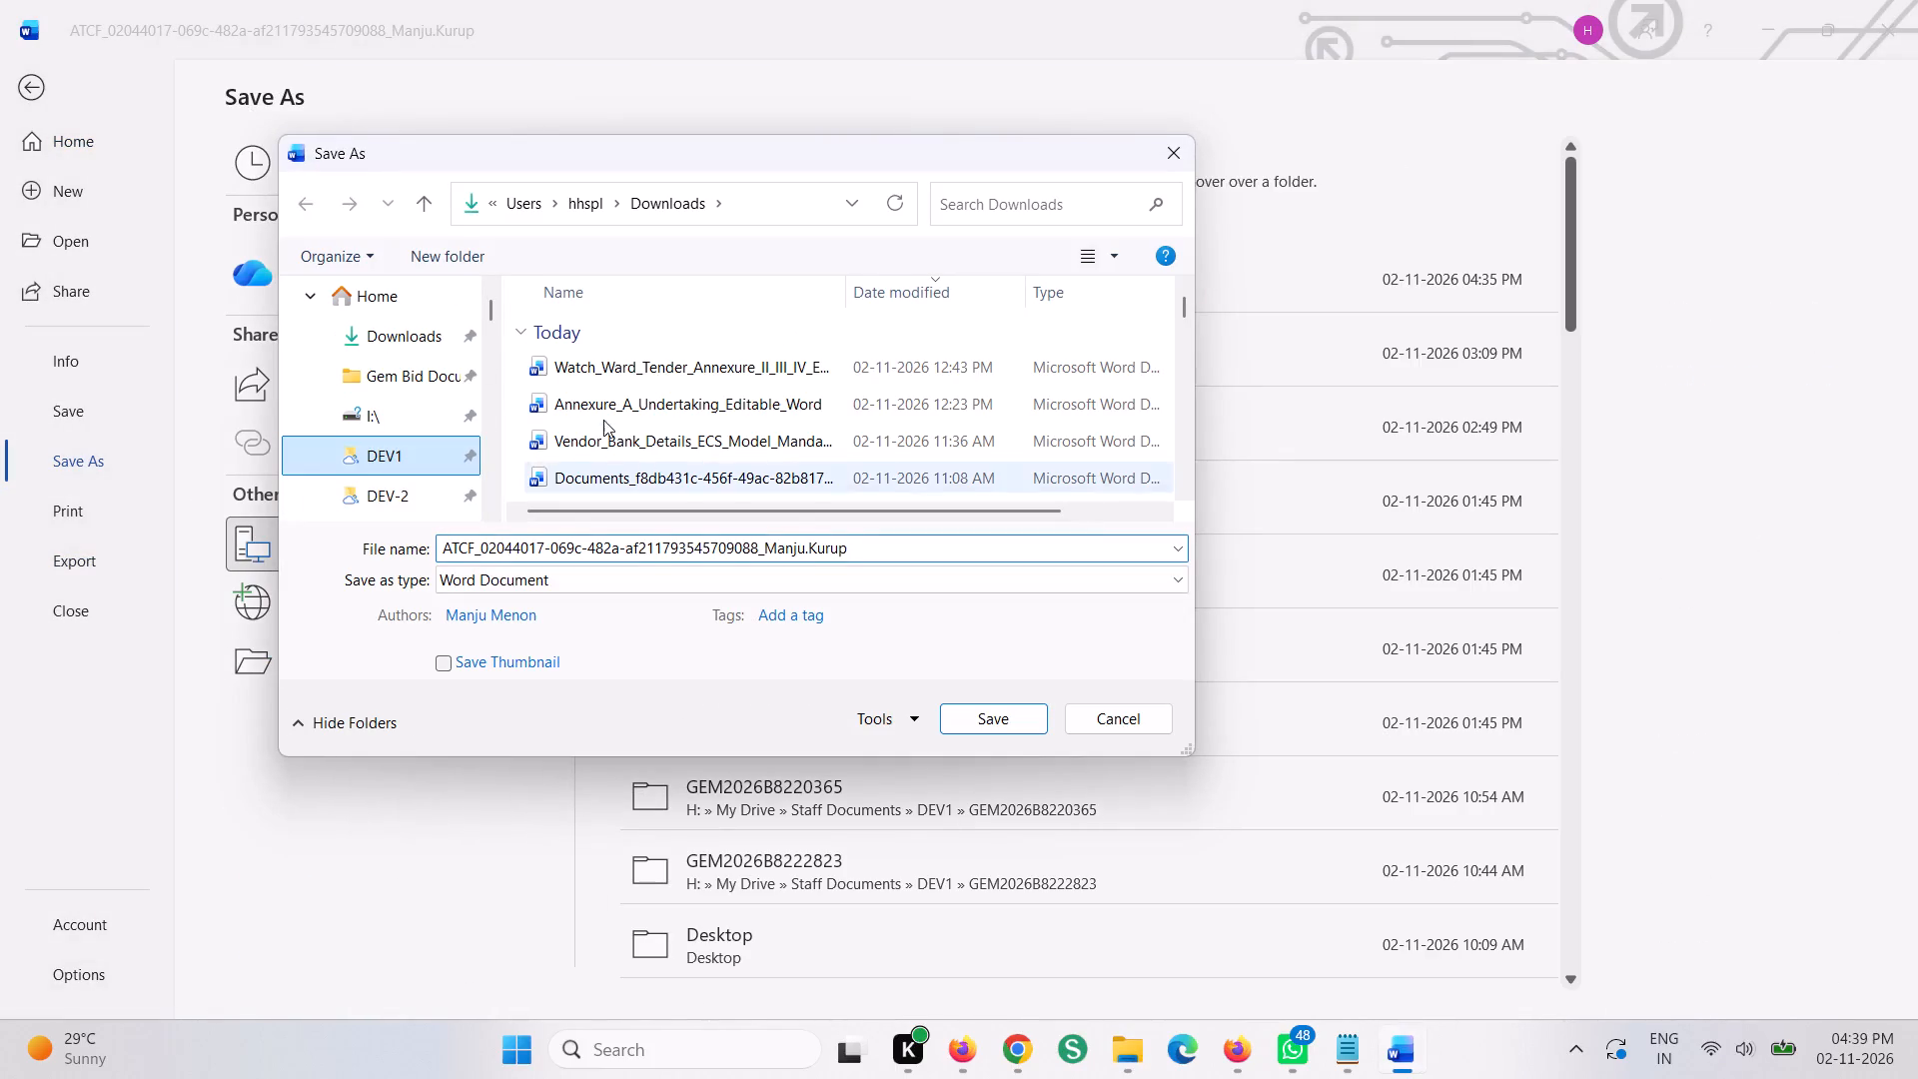
scroll(603, 420, up, 9)
double_click(665, 337)
click(649, 539)
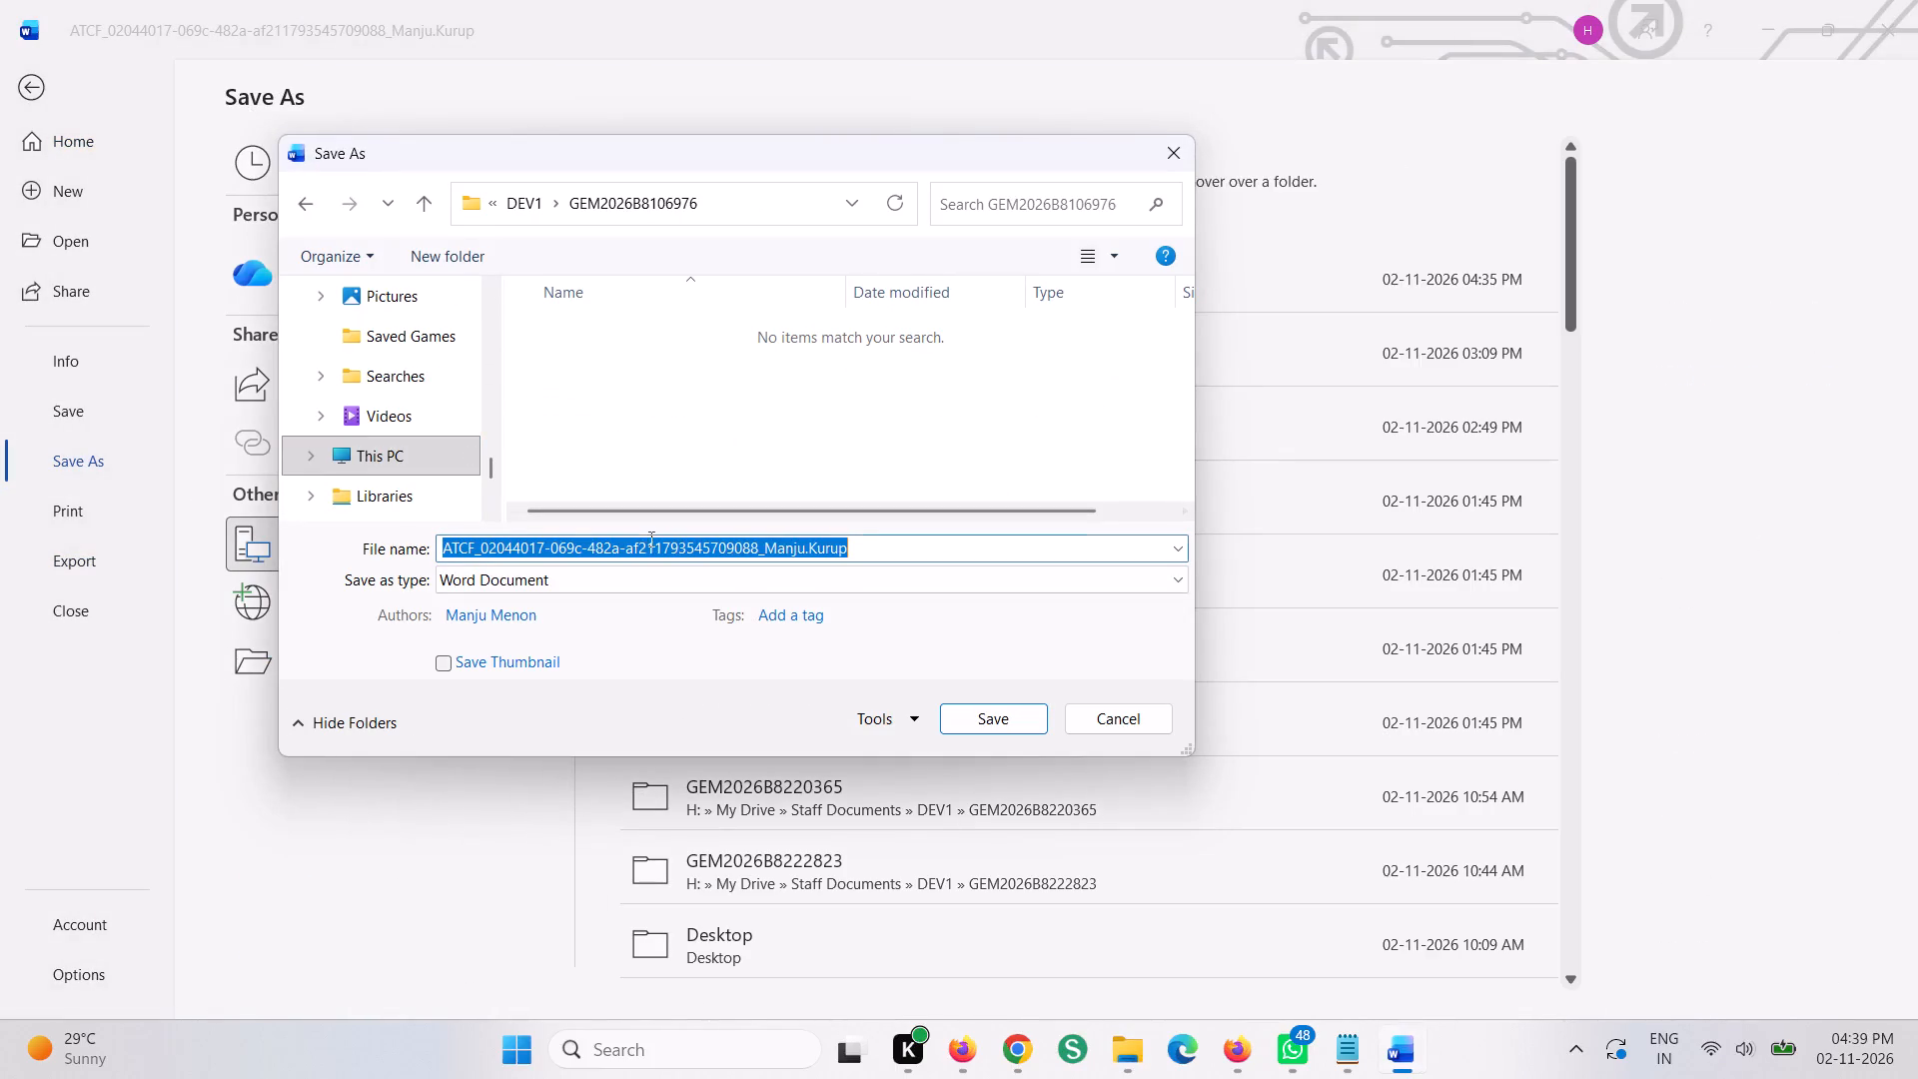
key(a)
text(LL)
key(space)
text(A)
text(NN)
text(EX)
key(u)
key(r)
key(e)
key(s)
key(Return)
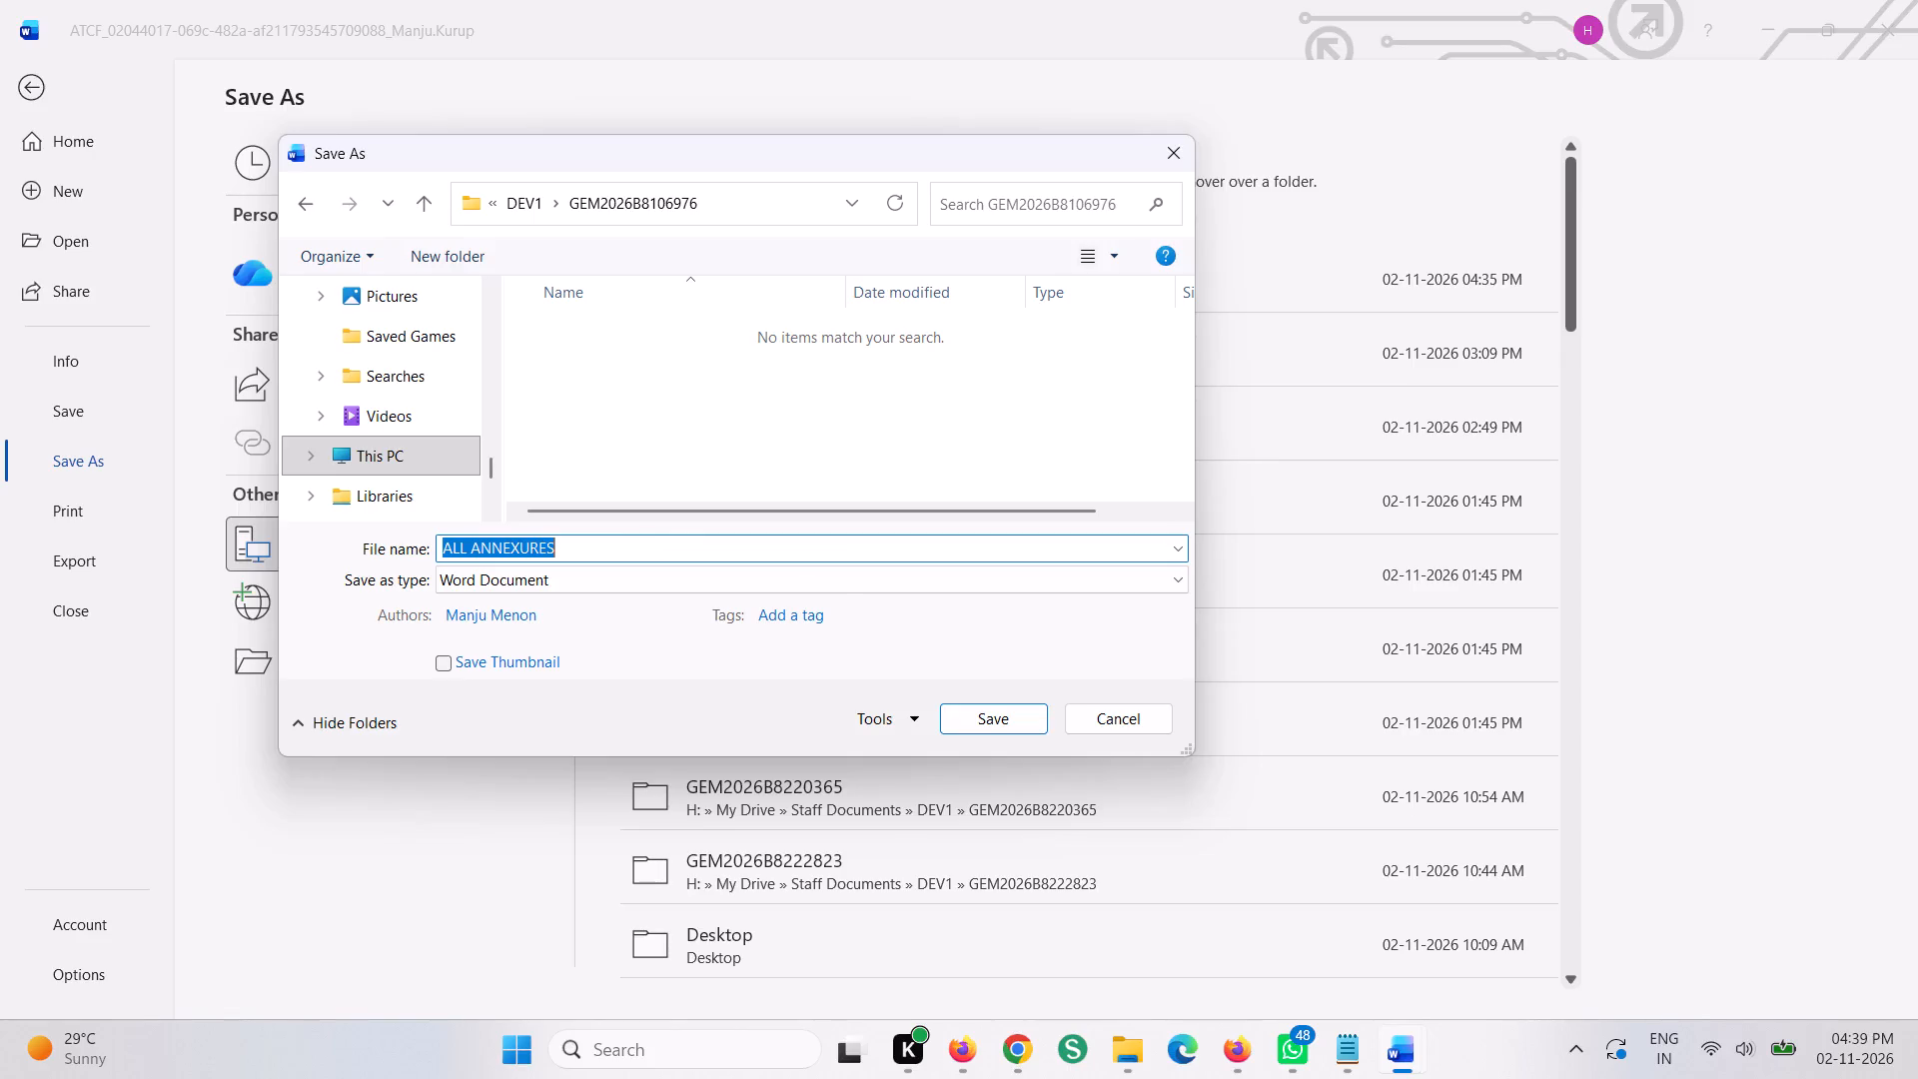
scroll(1663, 495, up, 7)
click(1901, 16)
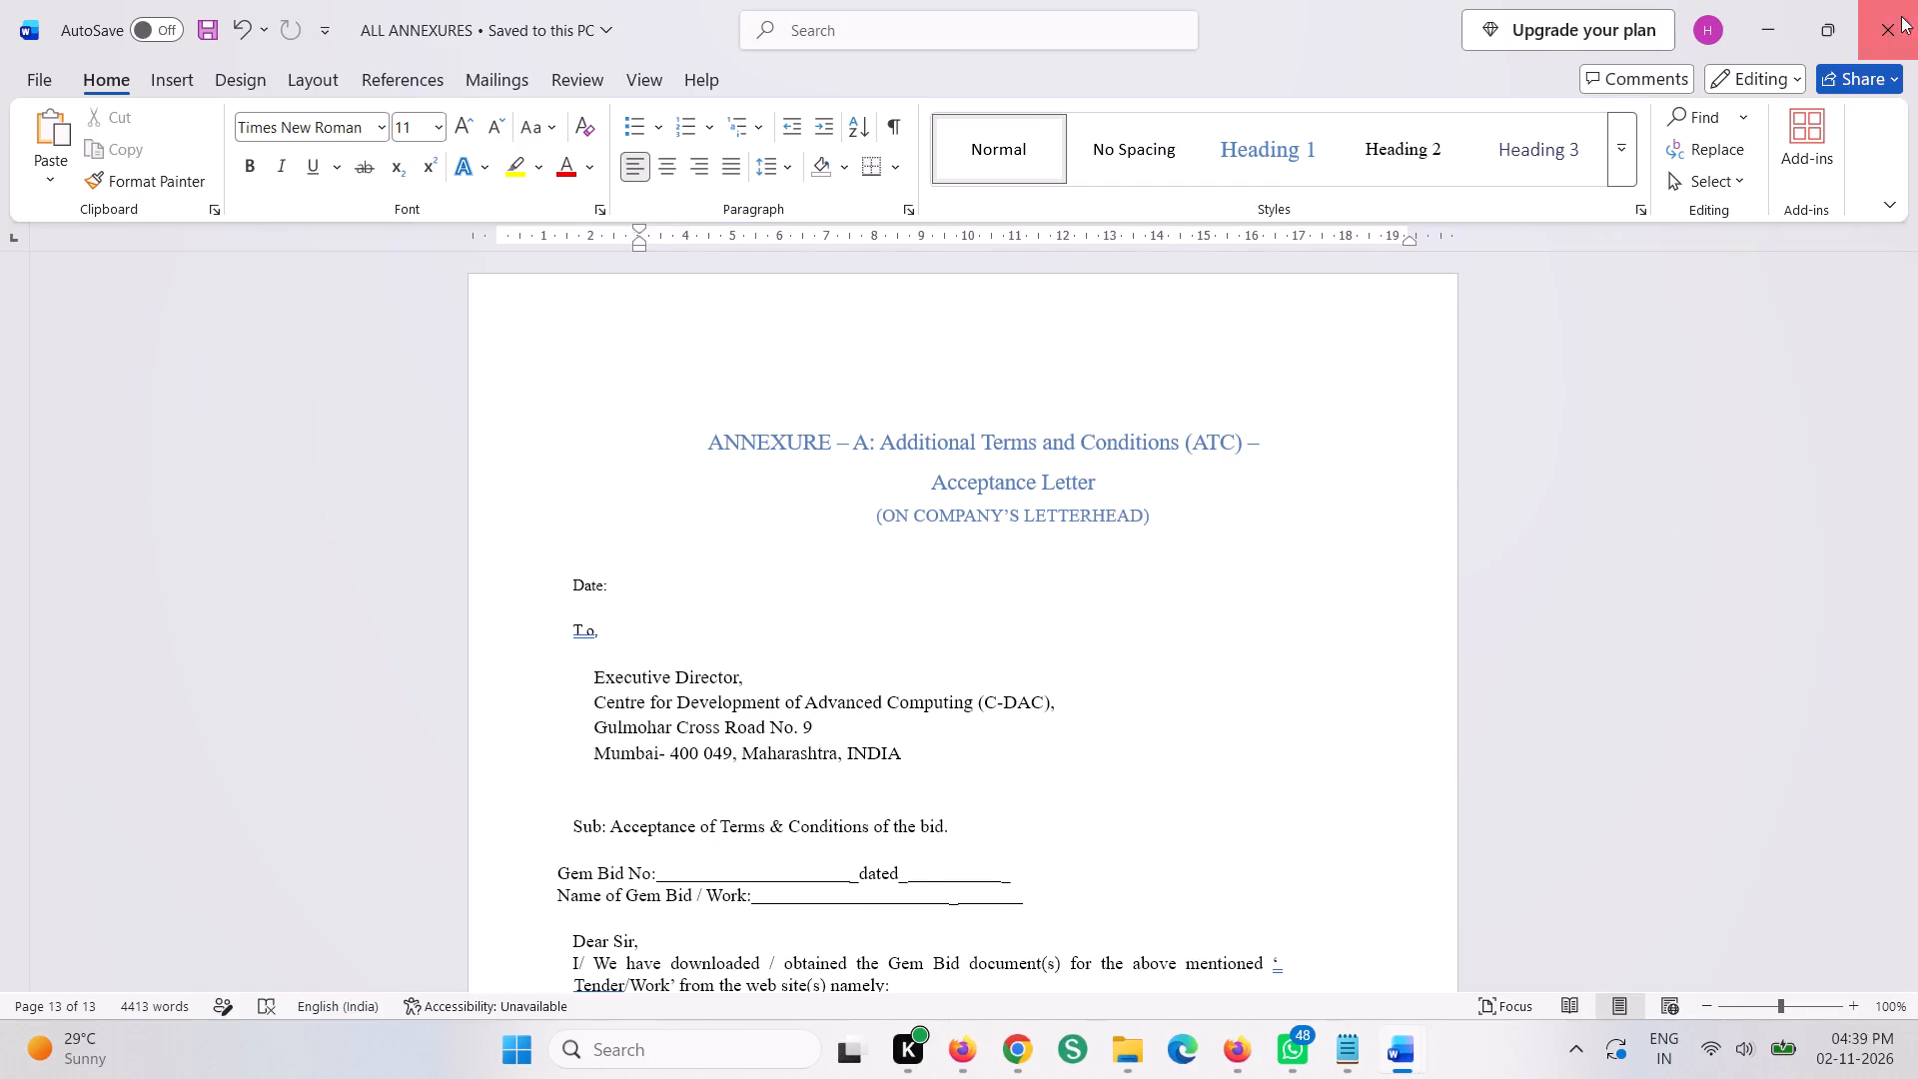
Check the GEM2026B8106976 files and paste the folder's Google Drive link into Other Comment for GEM/2026/B/8106976 in the Daily Tender Sheet.
click(1133, 1050)
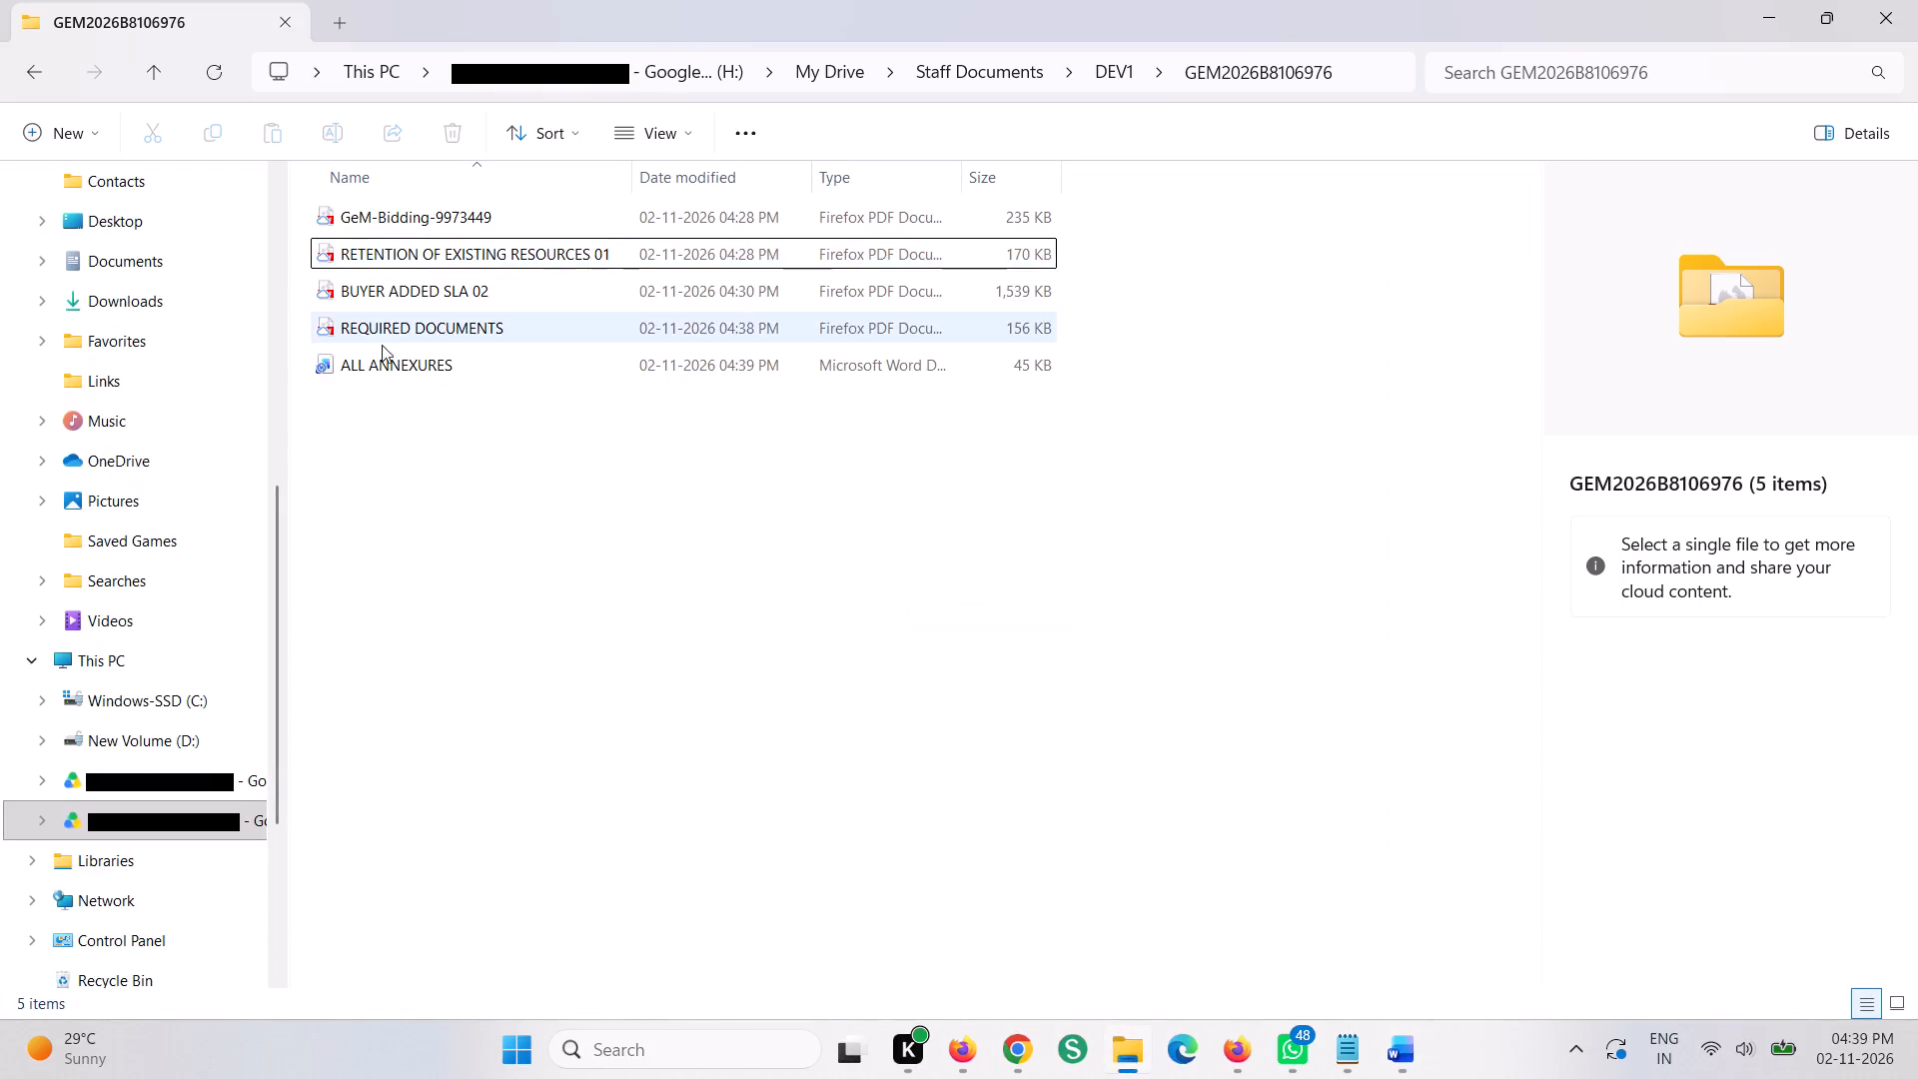
click(375, 326)
click(369, 291)
click(355, 250)
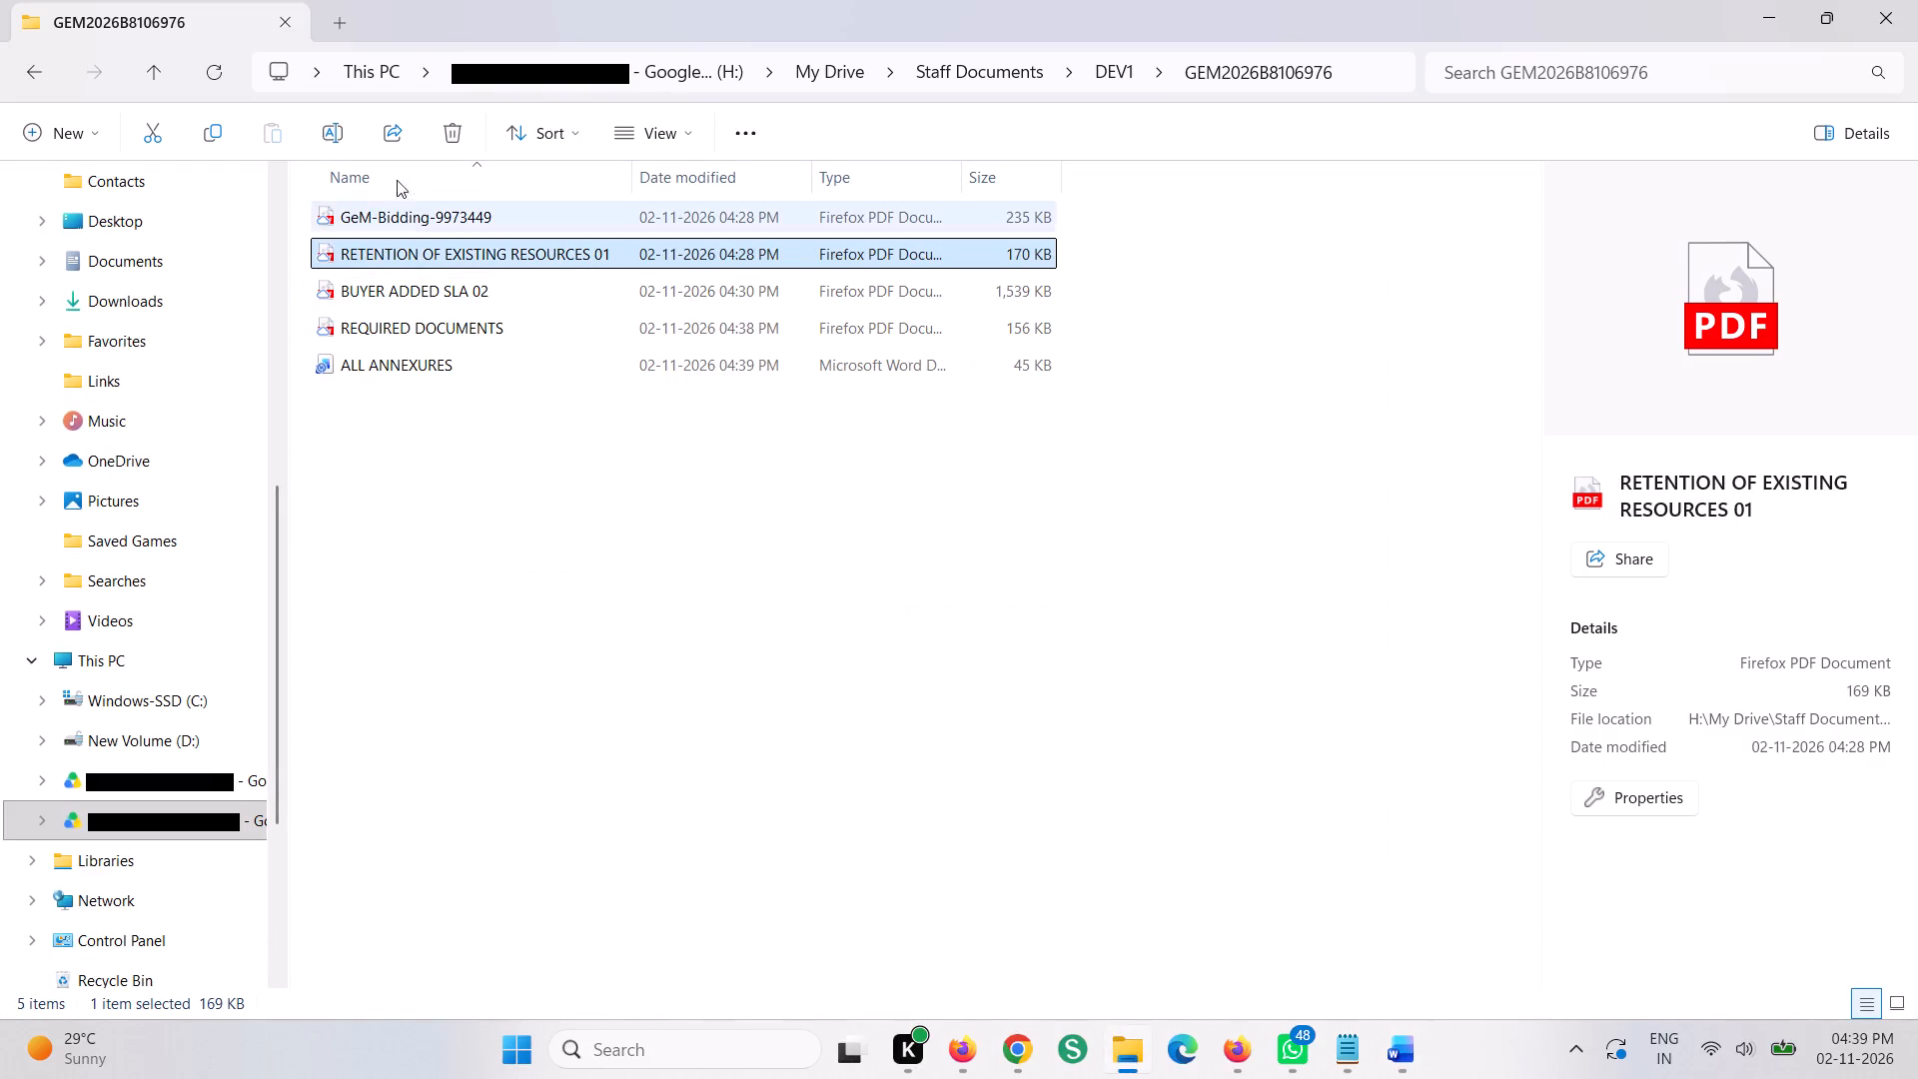
click(154, 77)
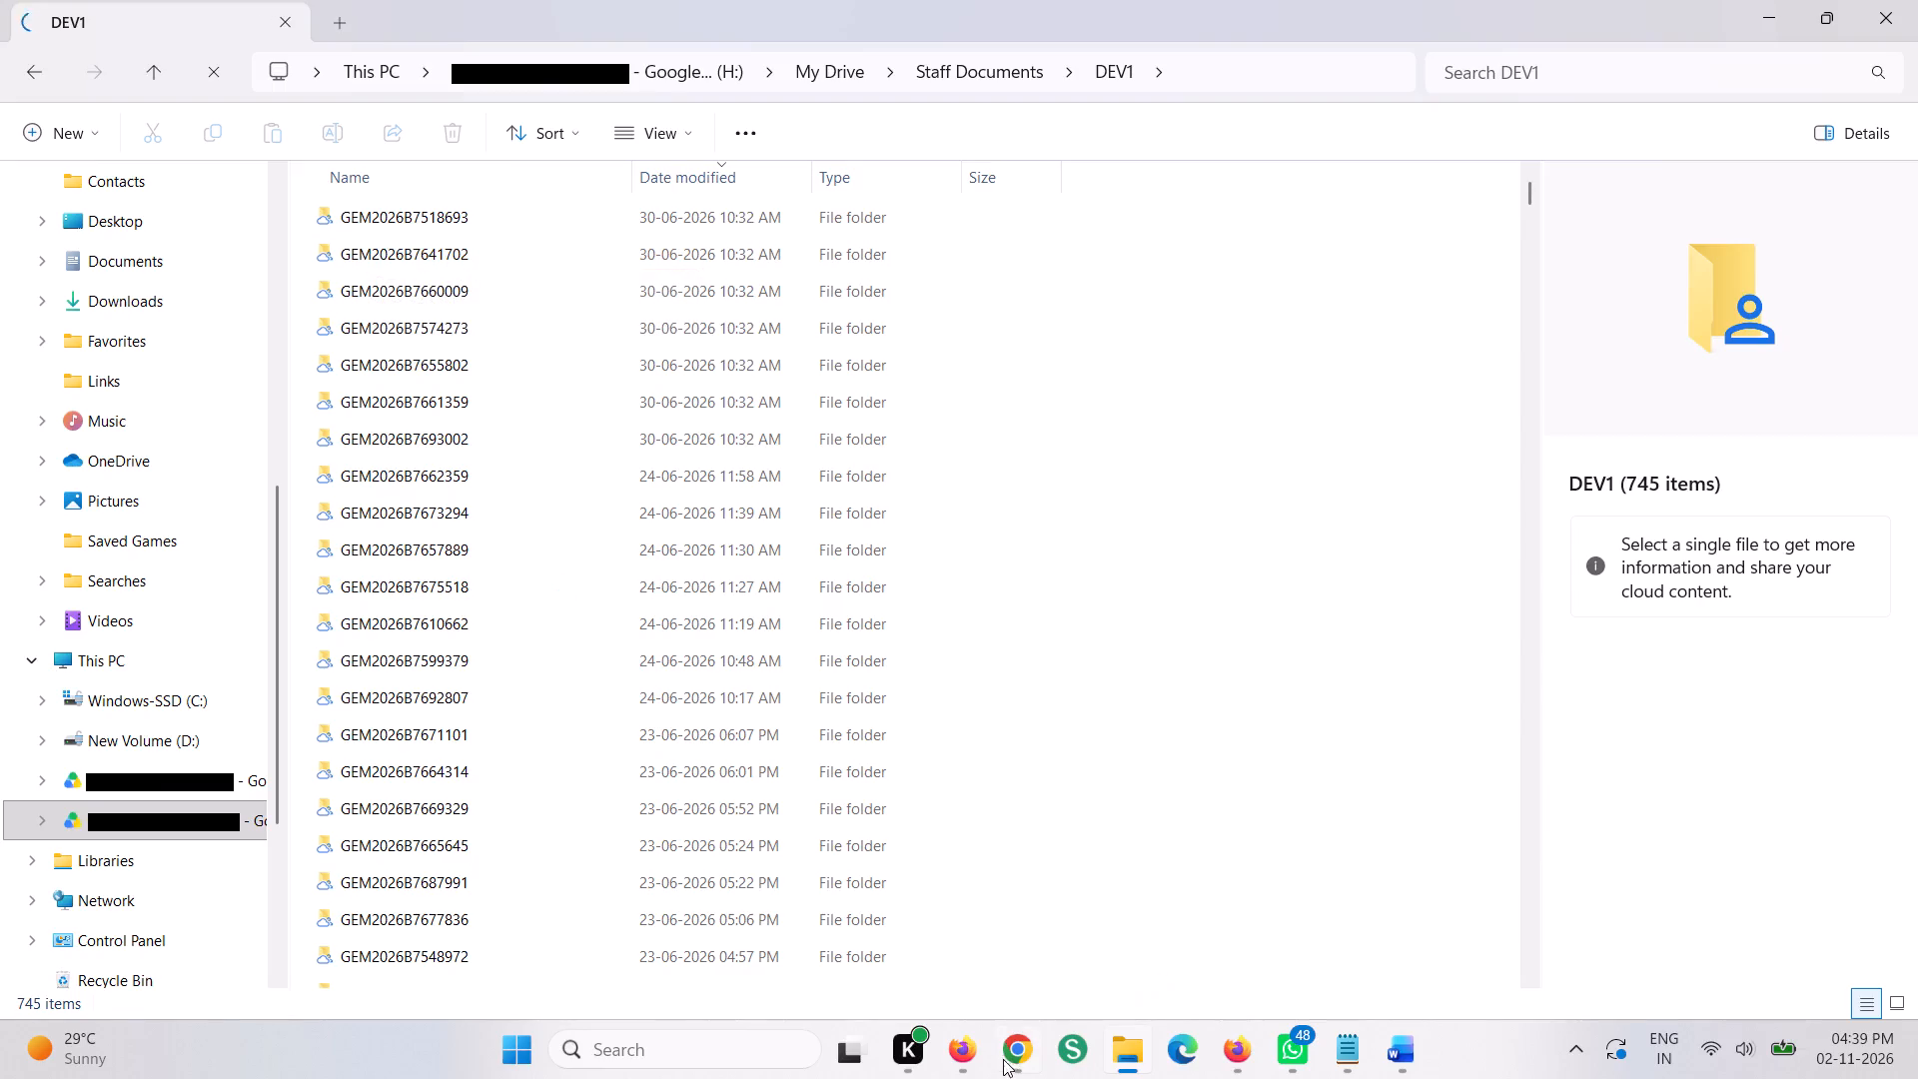
click(971, 1052)
click(327, 36)
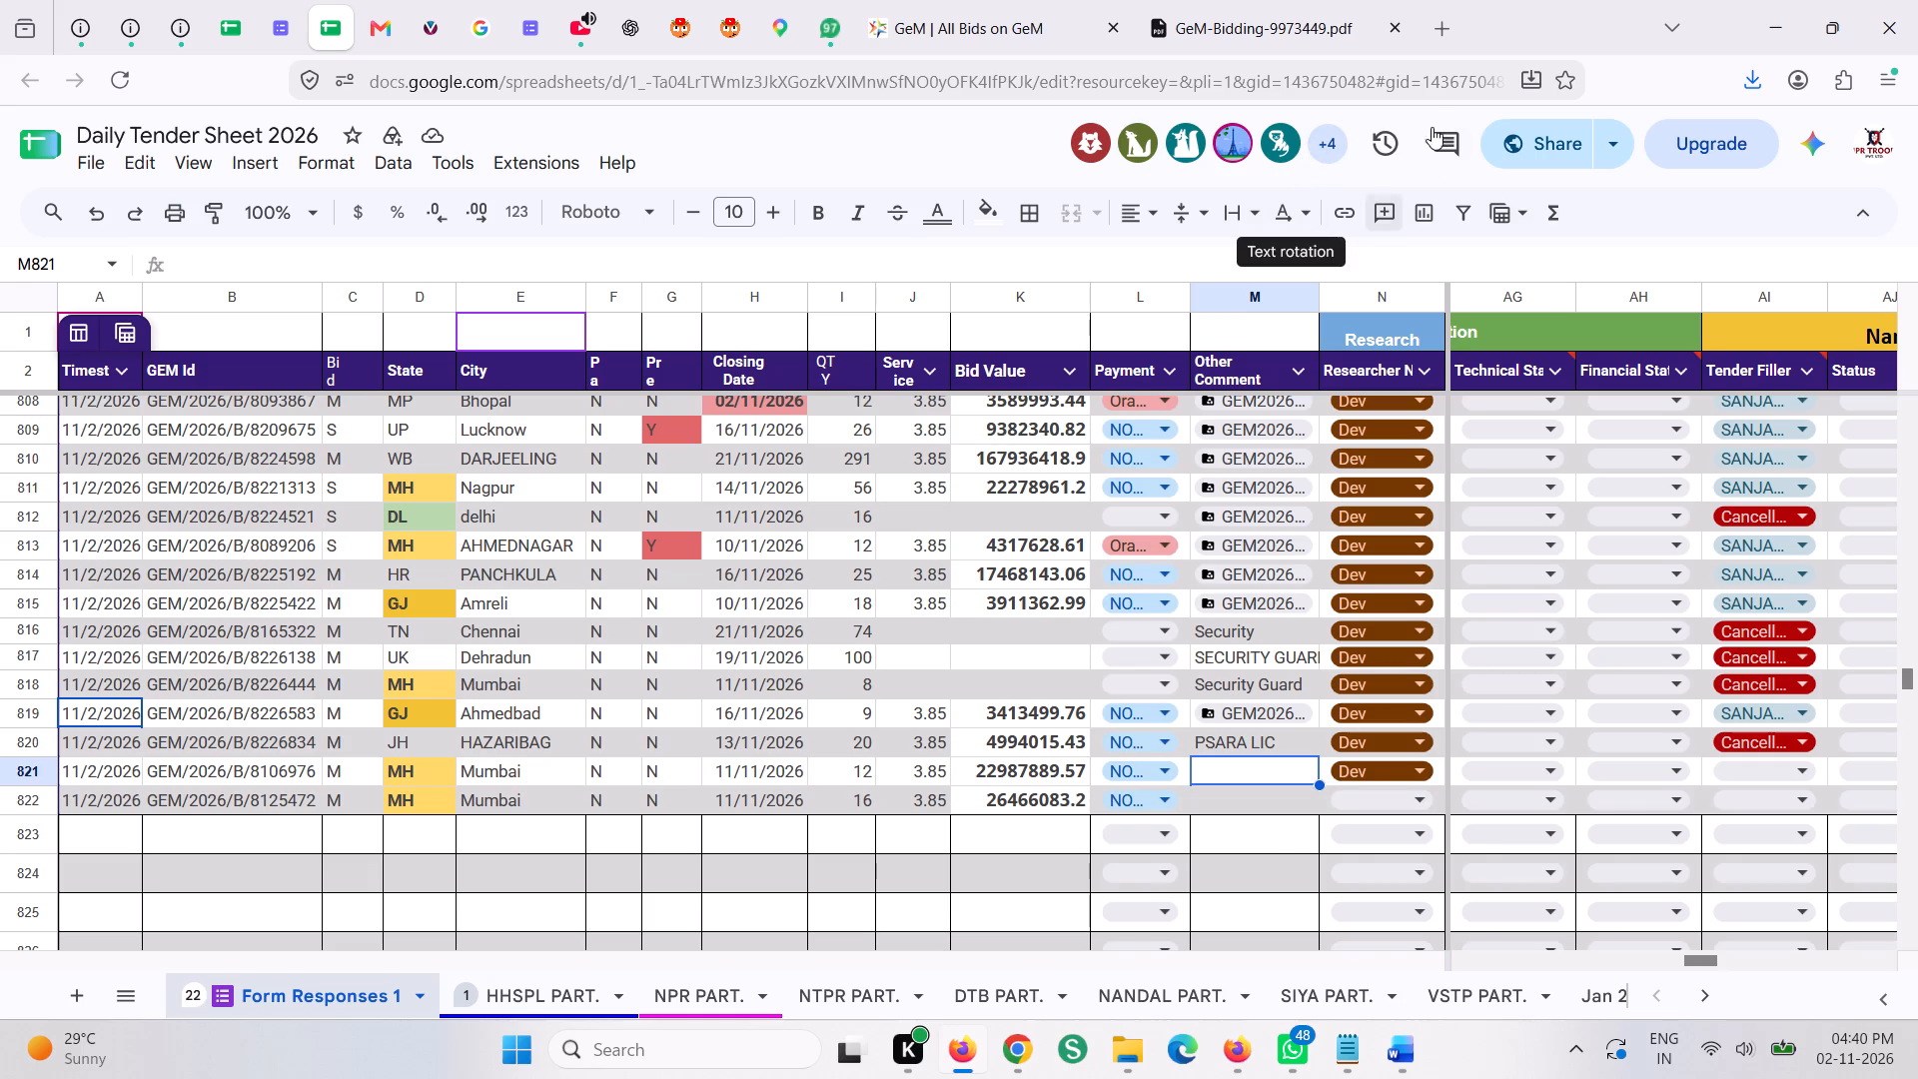
click(986, 1)
click(1229, 3)
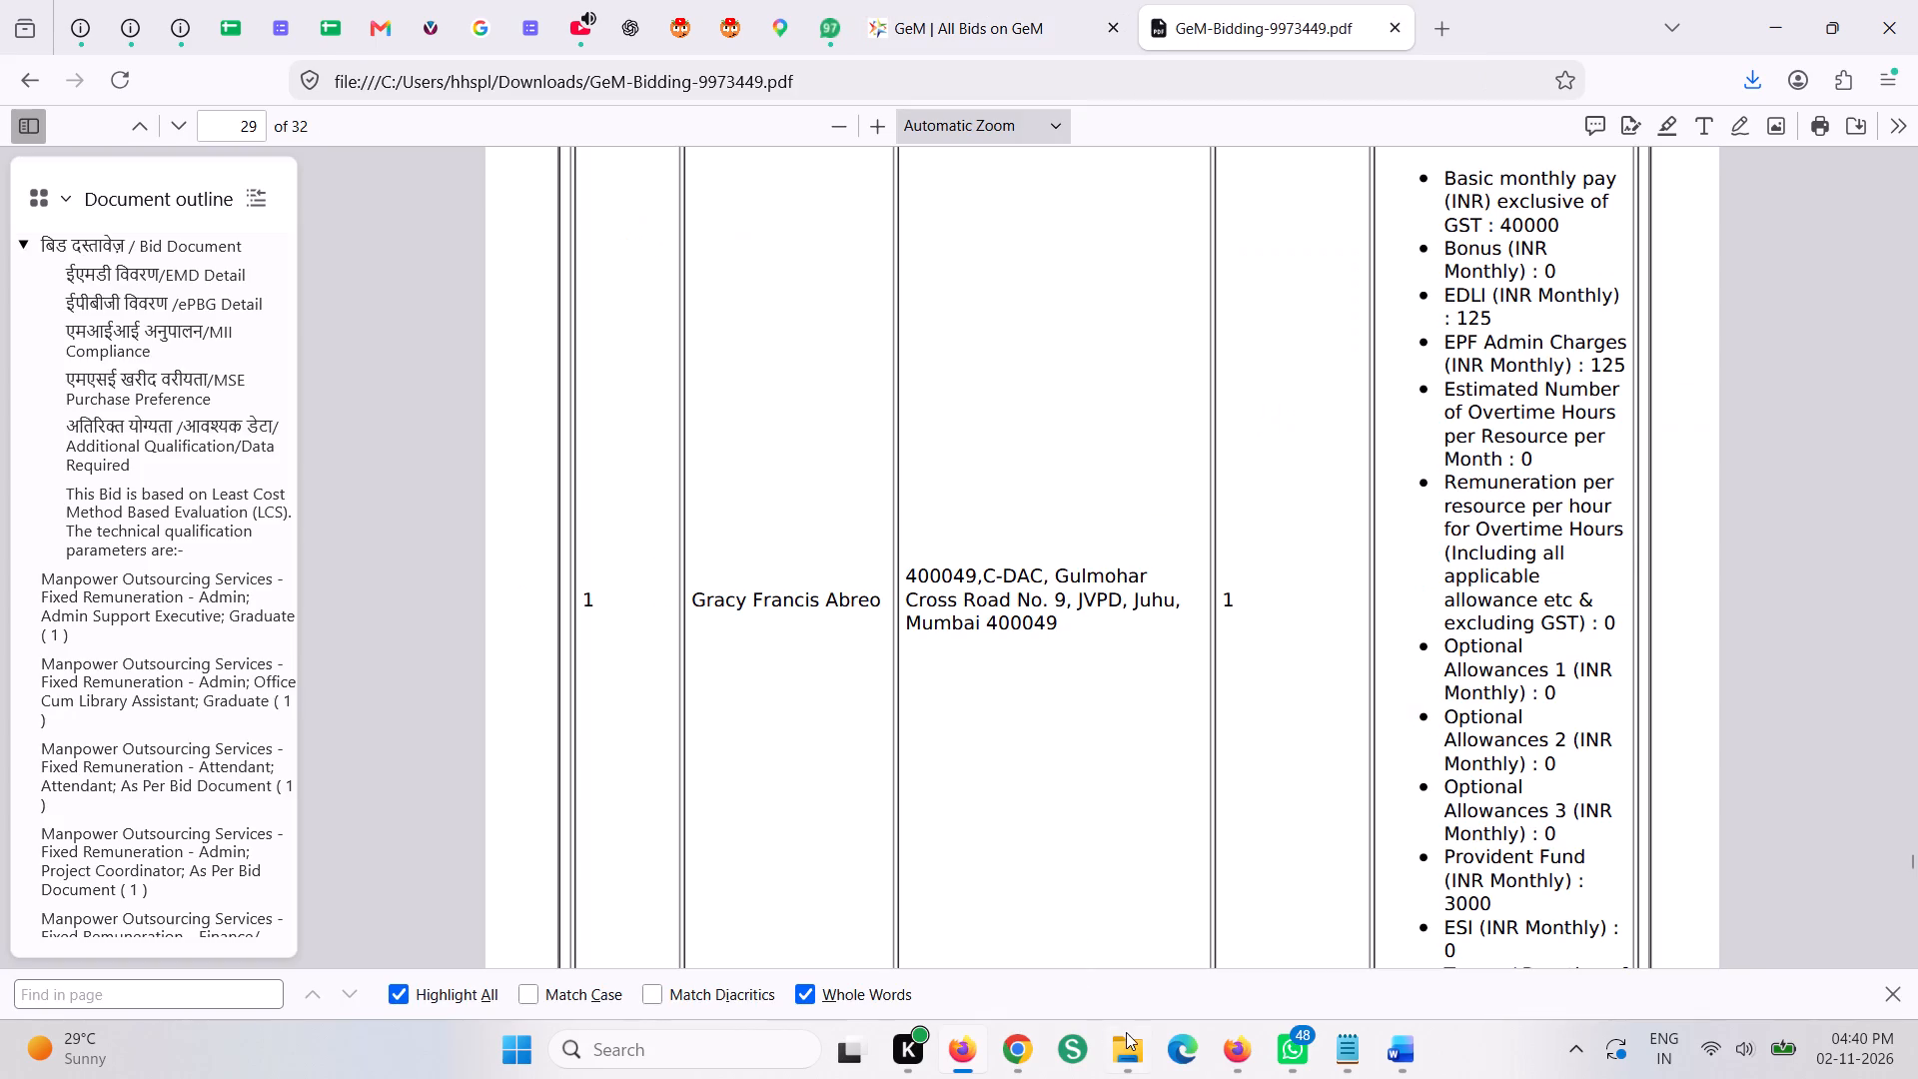
click(1127, 1032)
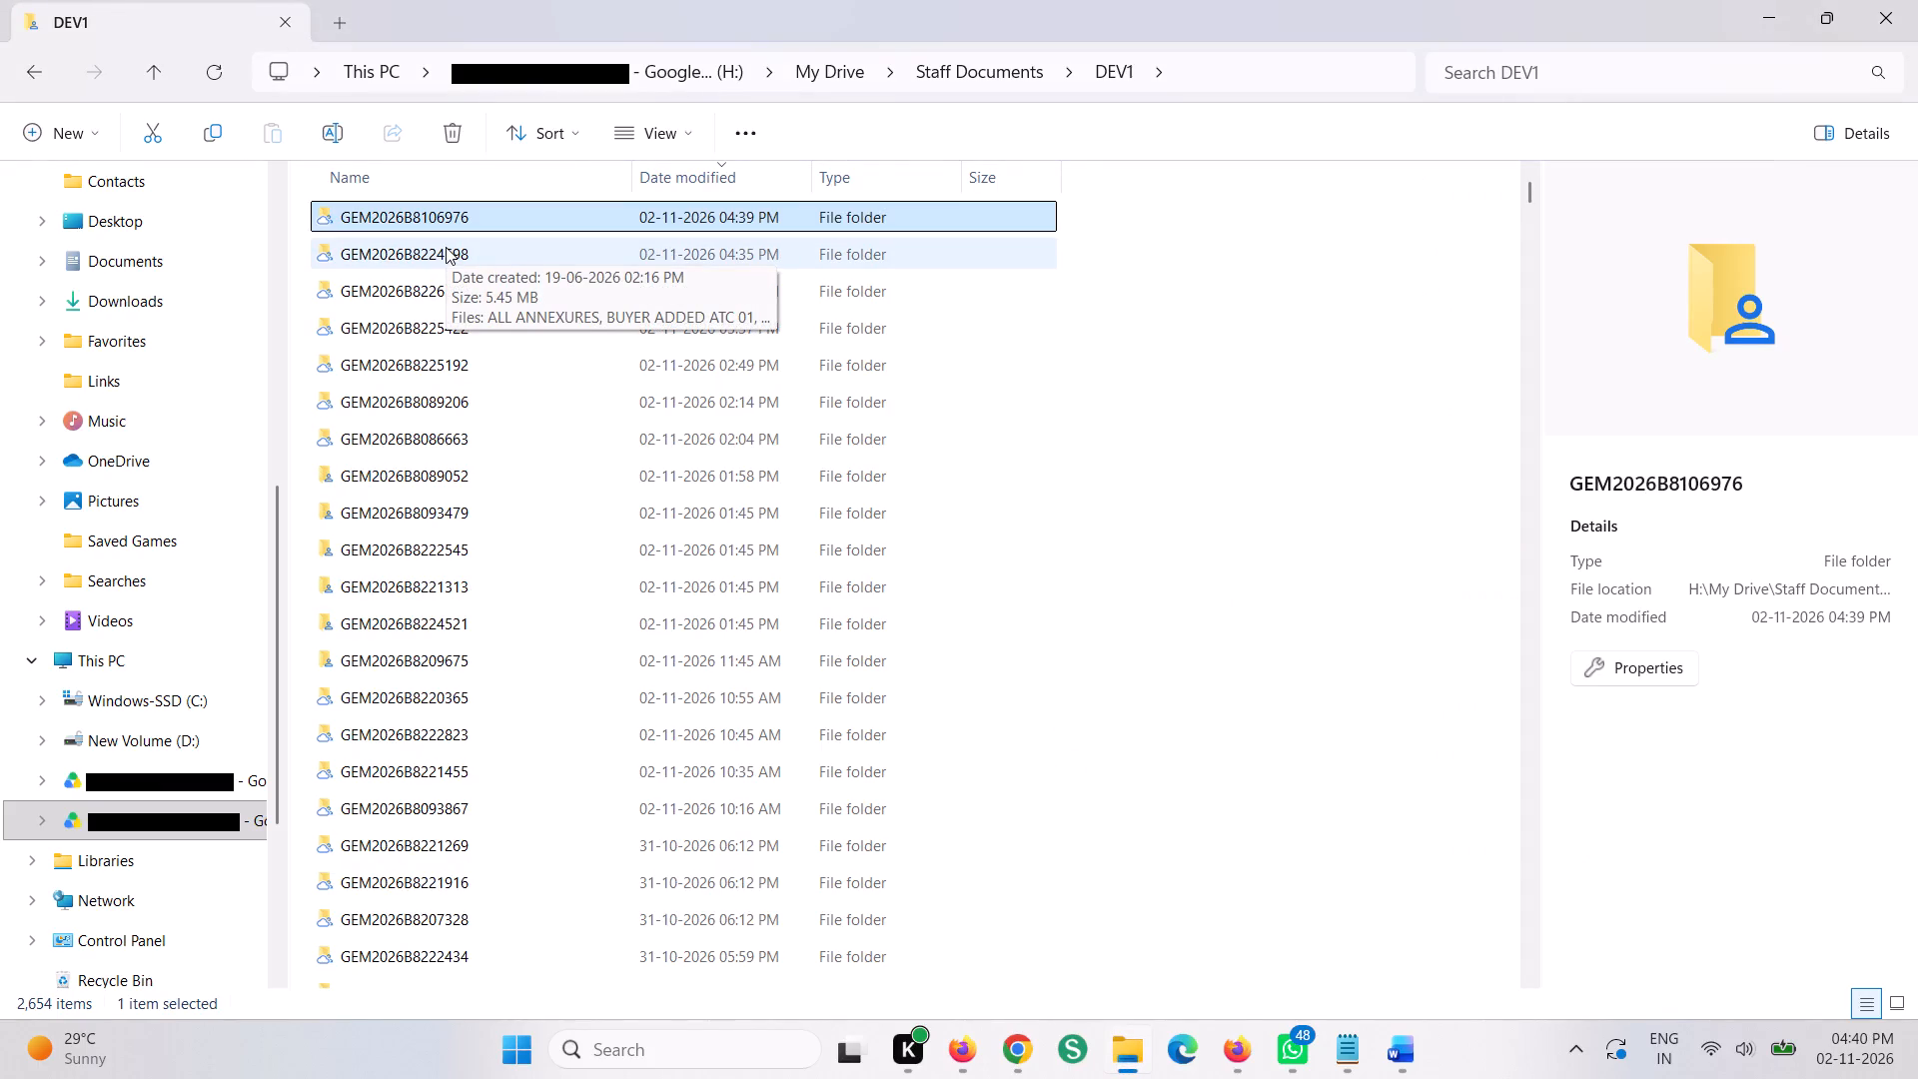
scroll(443, 244, up, 1)
right_click(464, 212)
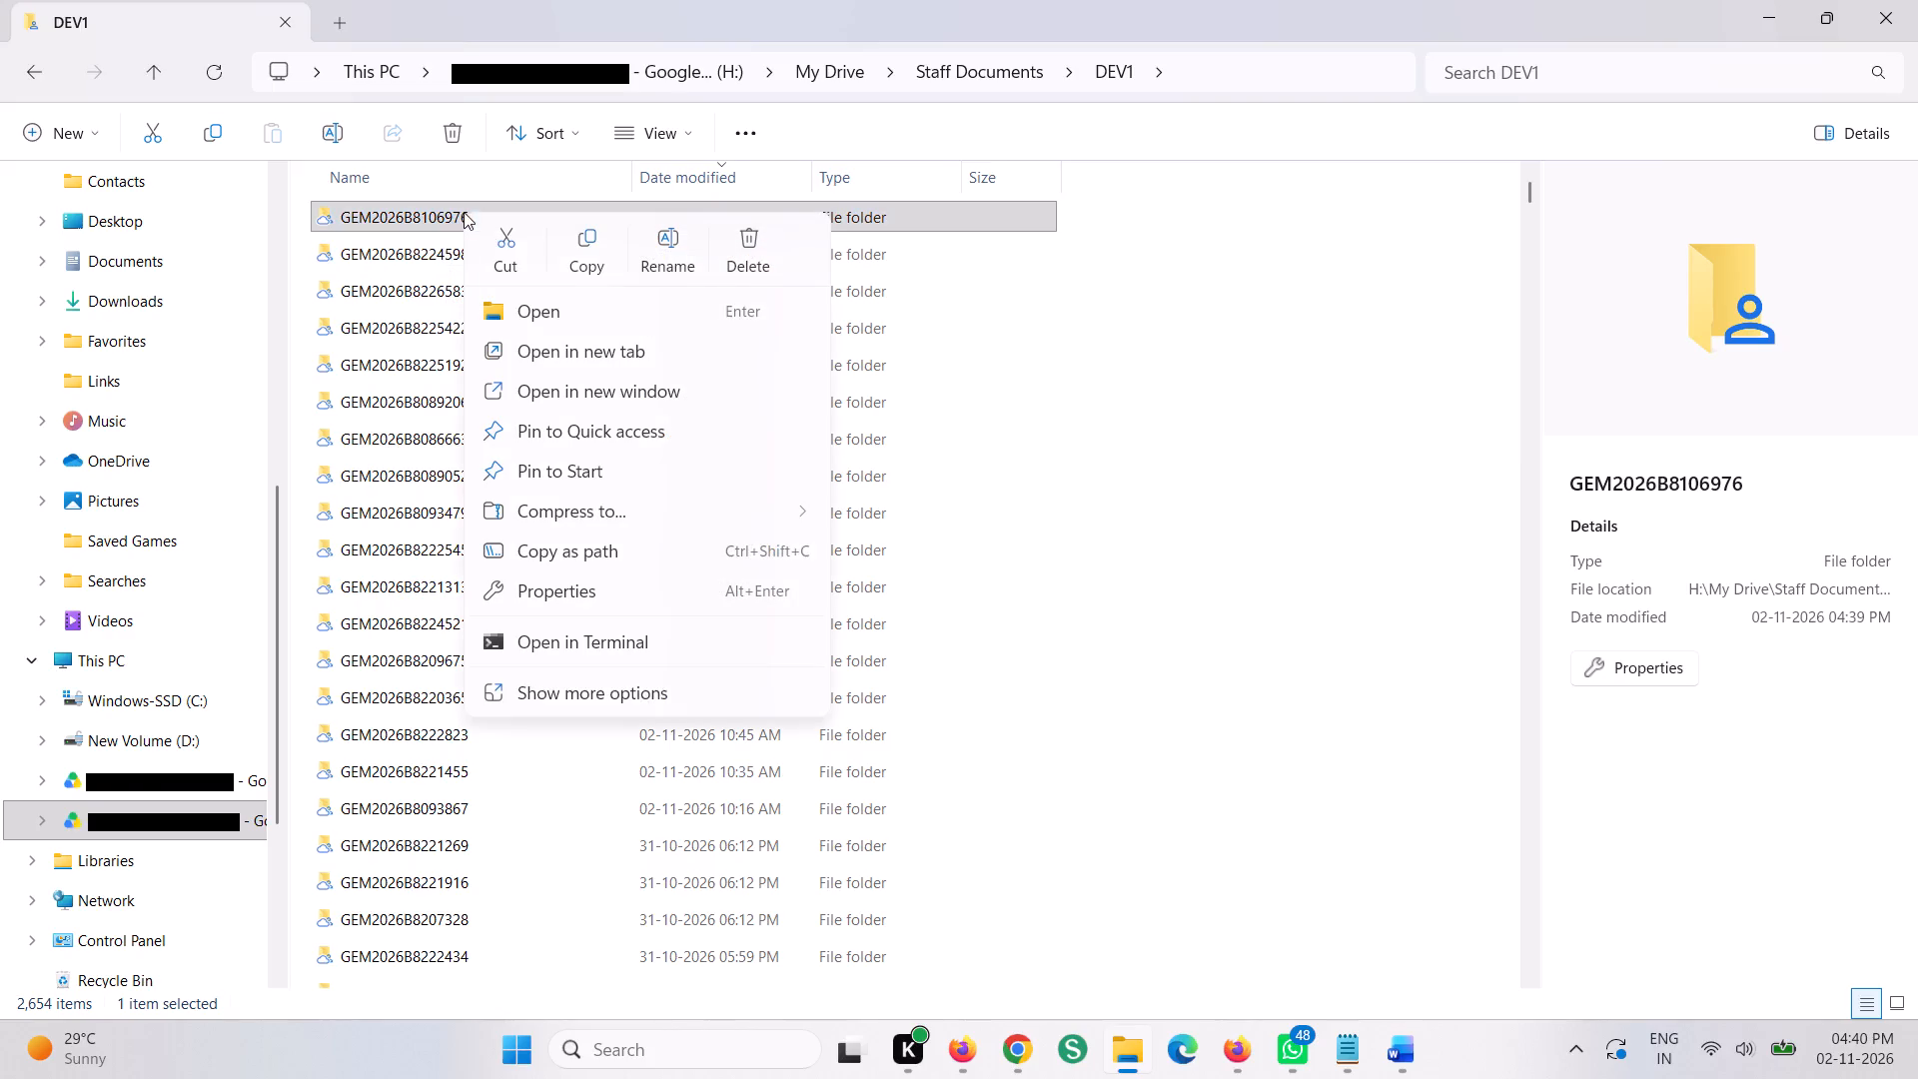
click(537, 698)
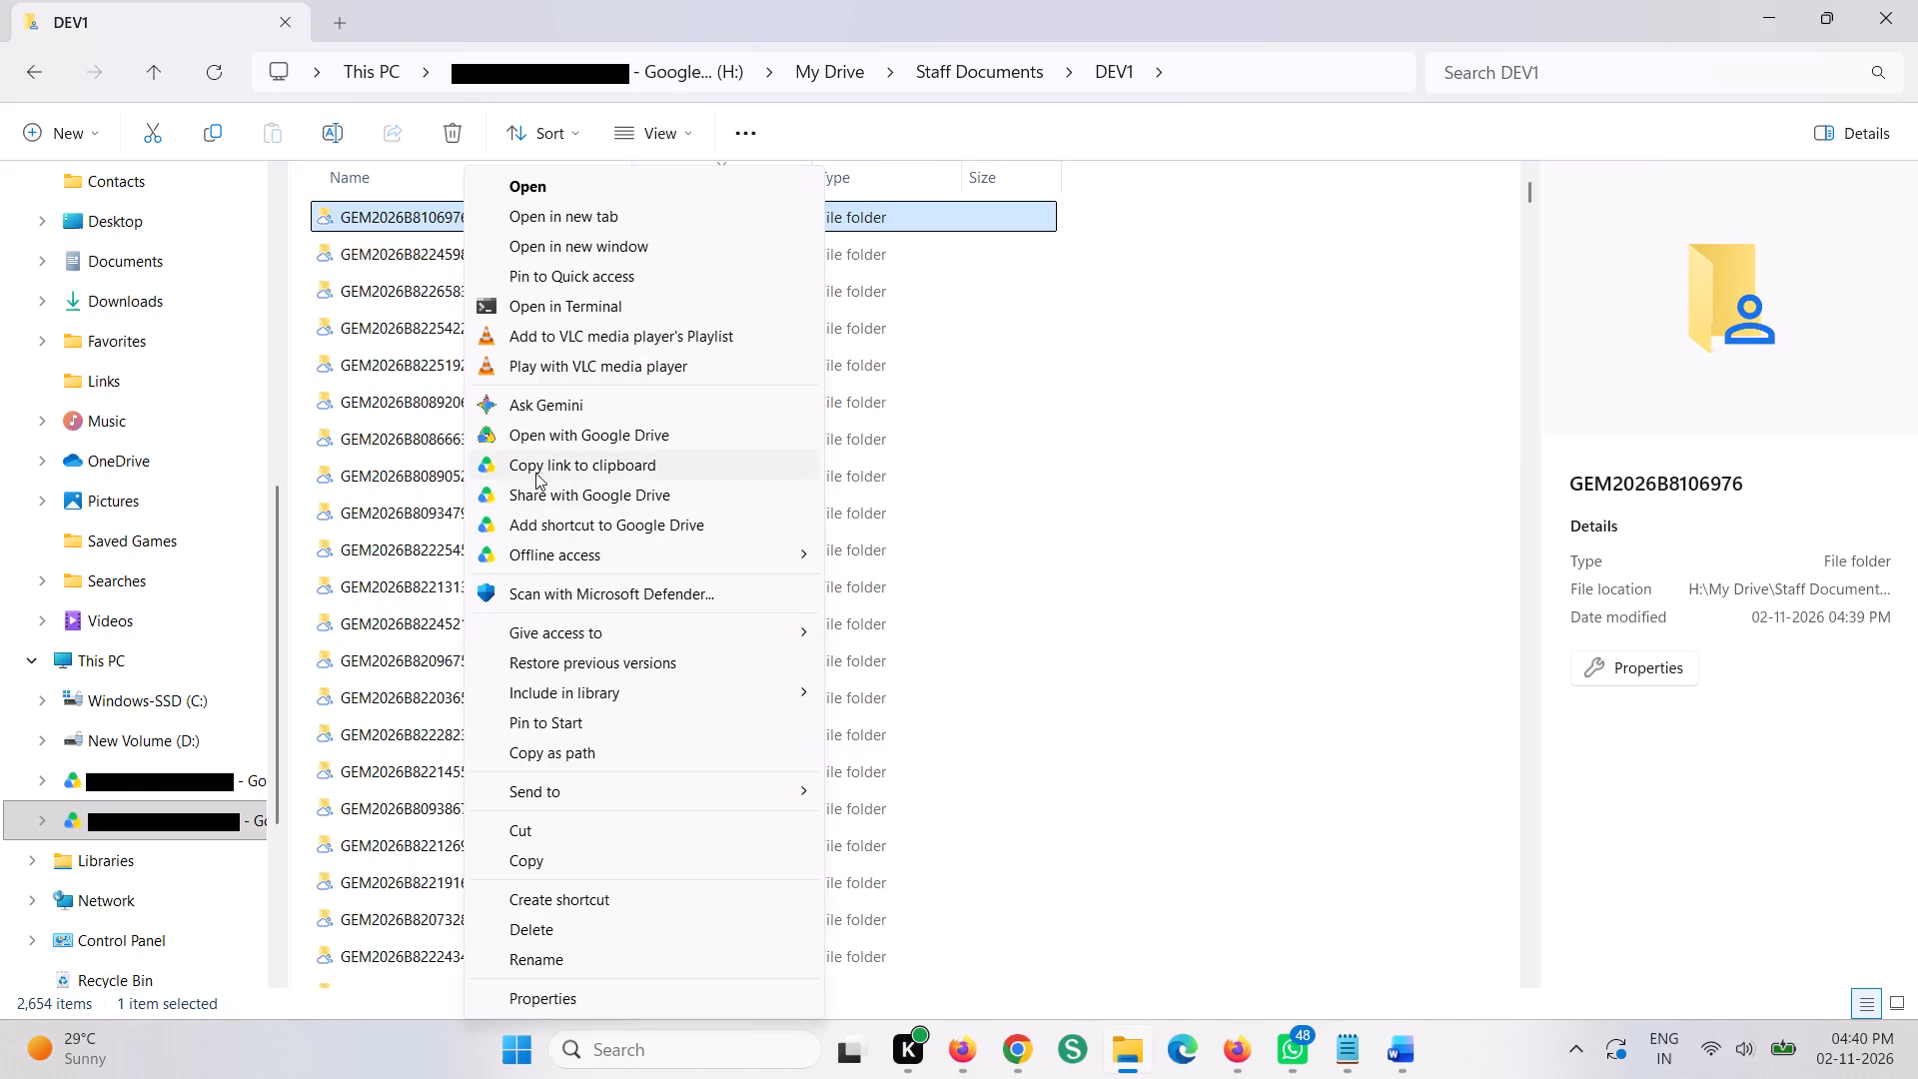
click(537, 469)
key(alt+Tab)
click(325, 42)
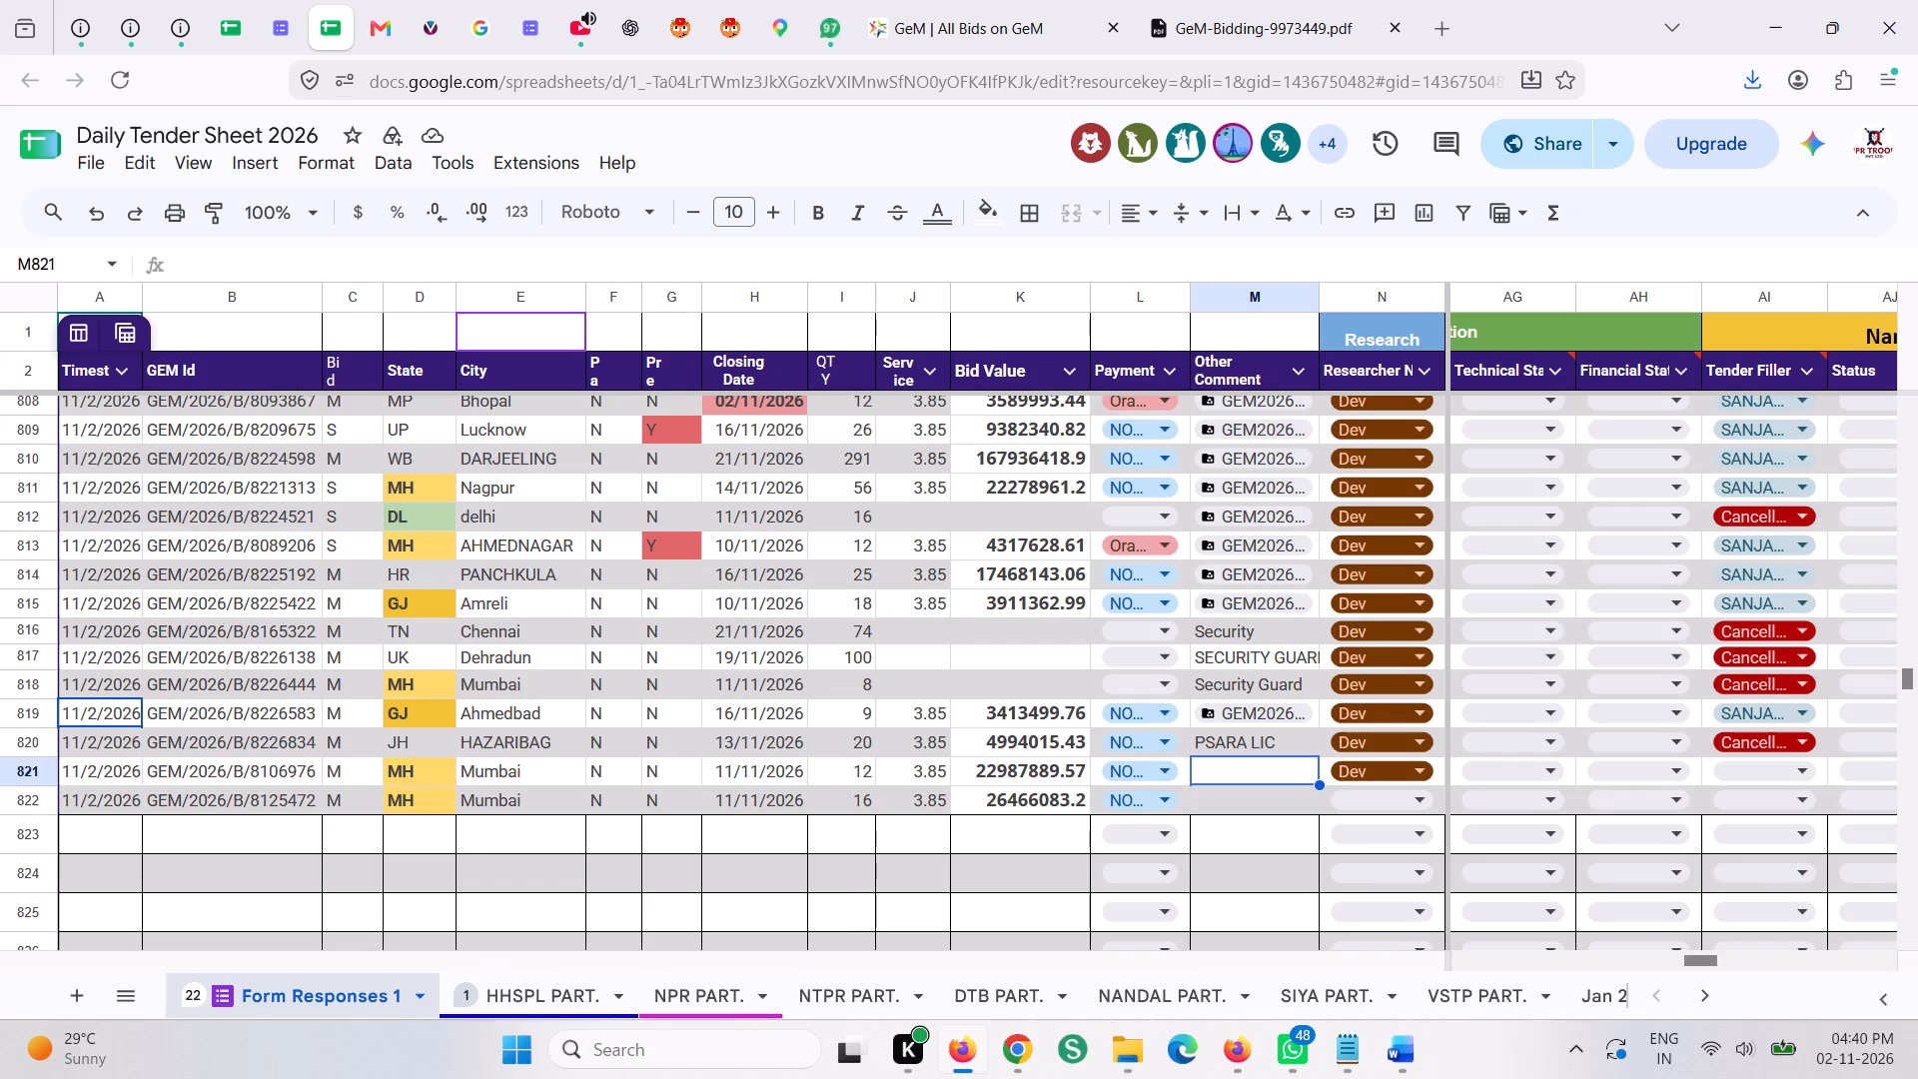
double_click(1224, 762)
key(ctrl+v)
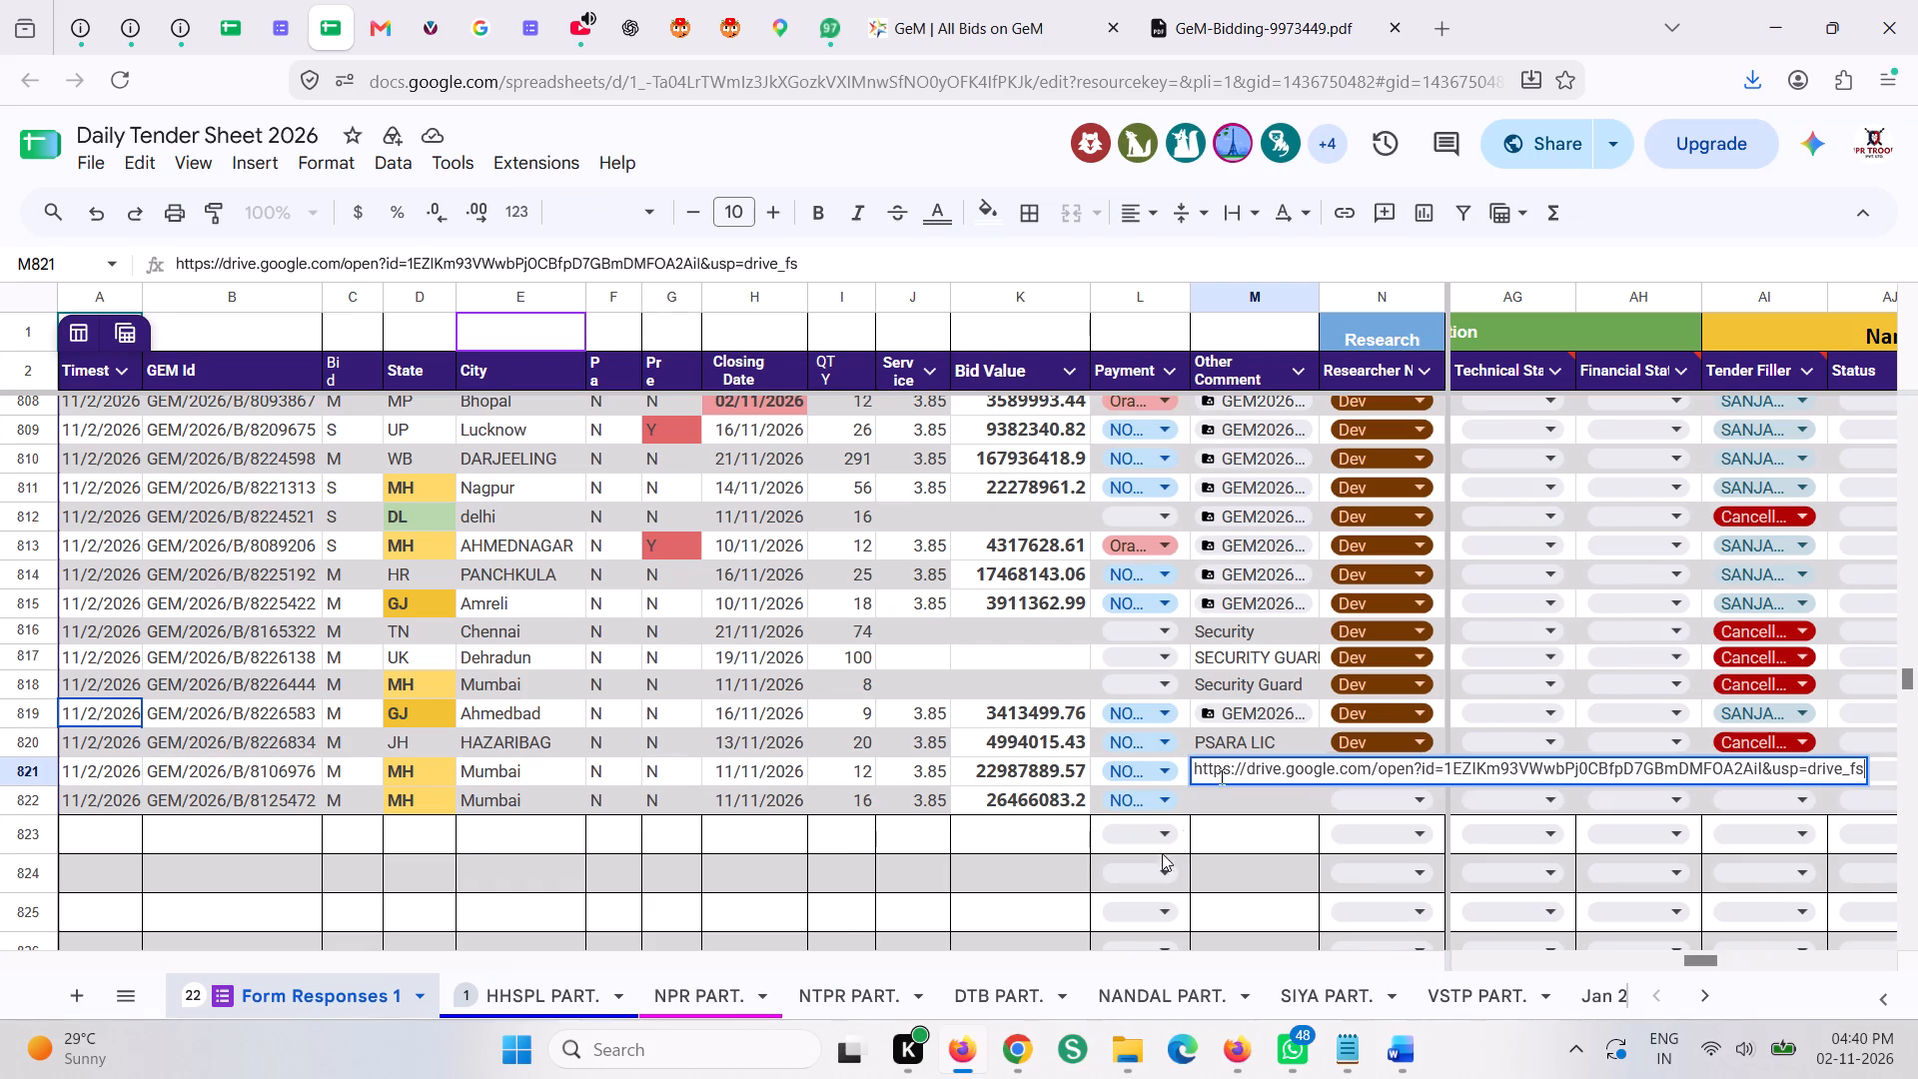
key(Tab)
click(873, 882)
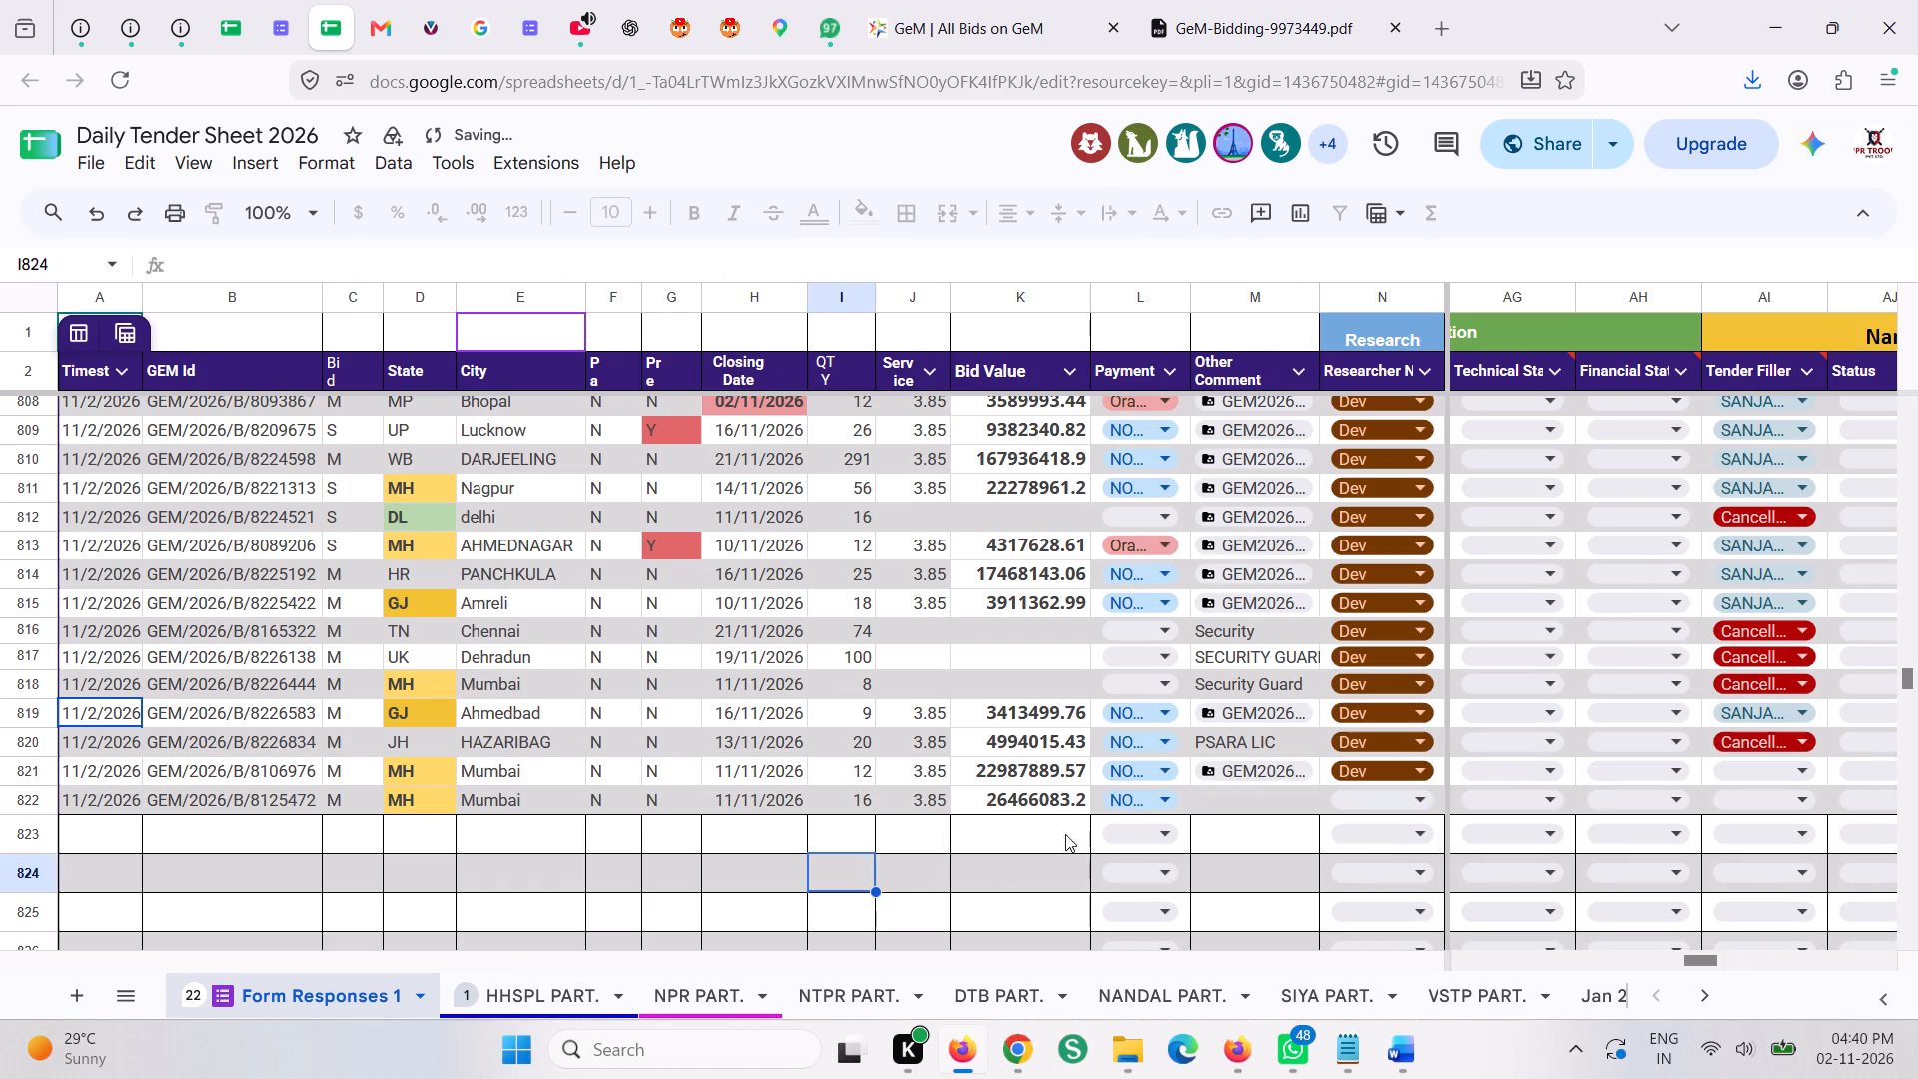
Set the researcher name for bid GEM/2026/B/8125472 to Dev.
click(1347, 800)
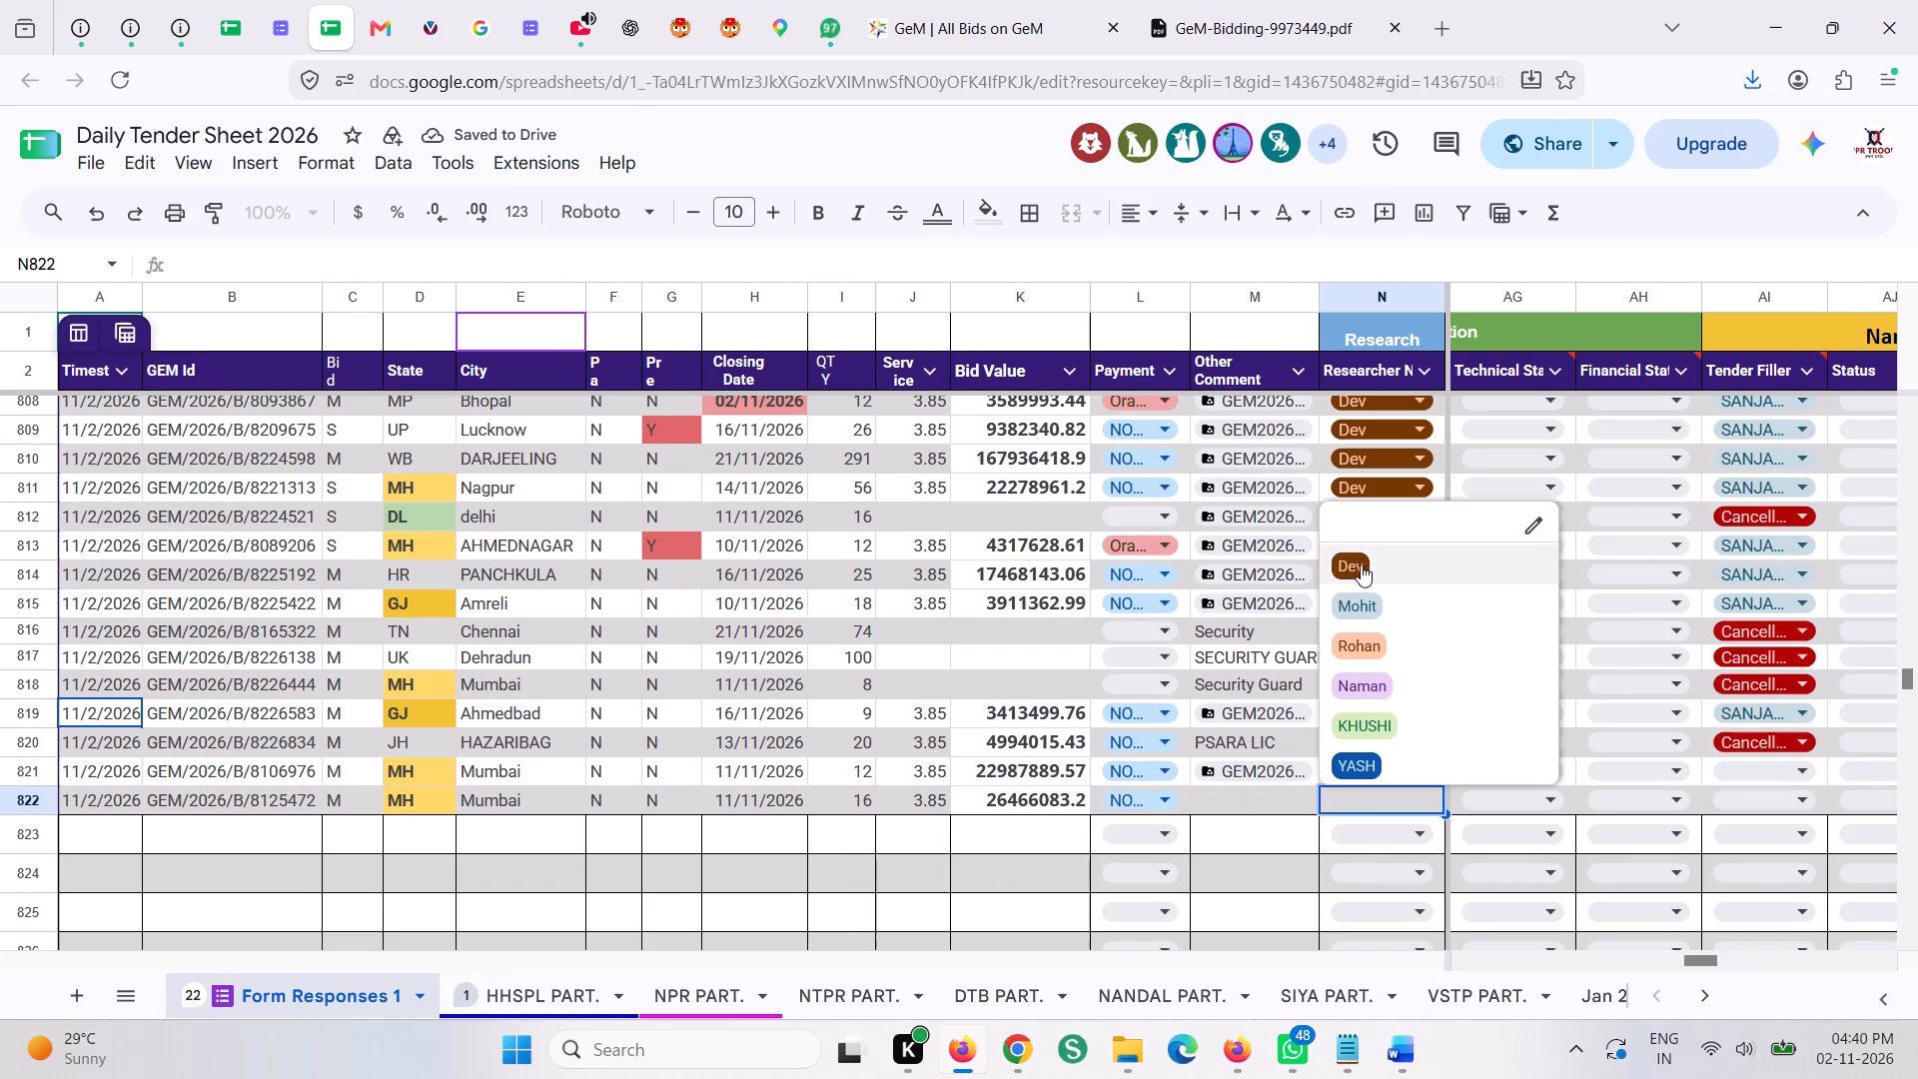
click(1361, 562)
Copy bid number GEM/2026/B/8125472 from the sheet, close the previous bid PDF, and search the GeM bid listing for the copied number.
click(1280, 799)
key(Left)
key(Left)
key(Left)
key(Left)
key(Left)
key(Left)
key(Left)
key(Left)
key(Left)
key(Left)
key(Left)
key(Left)
key(Left)
key(Left)
key(Left)
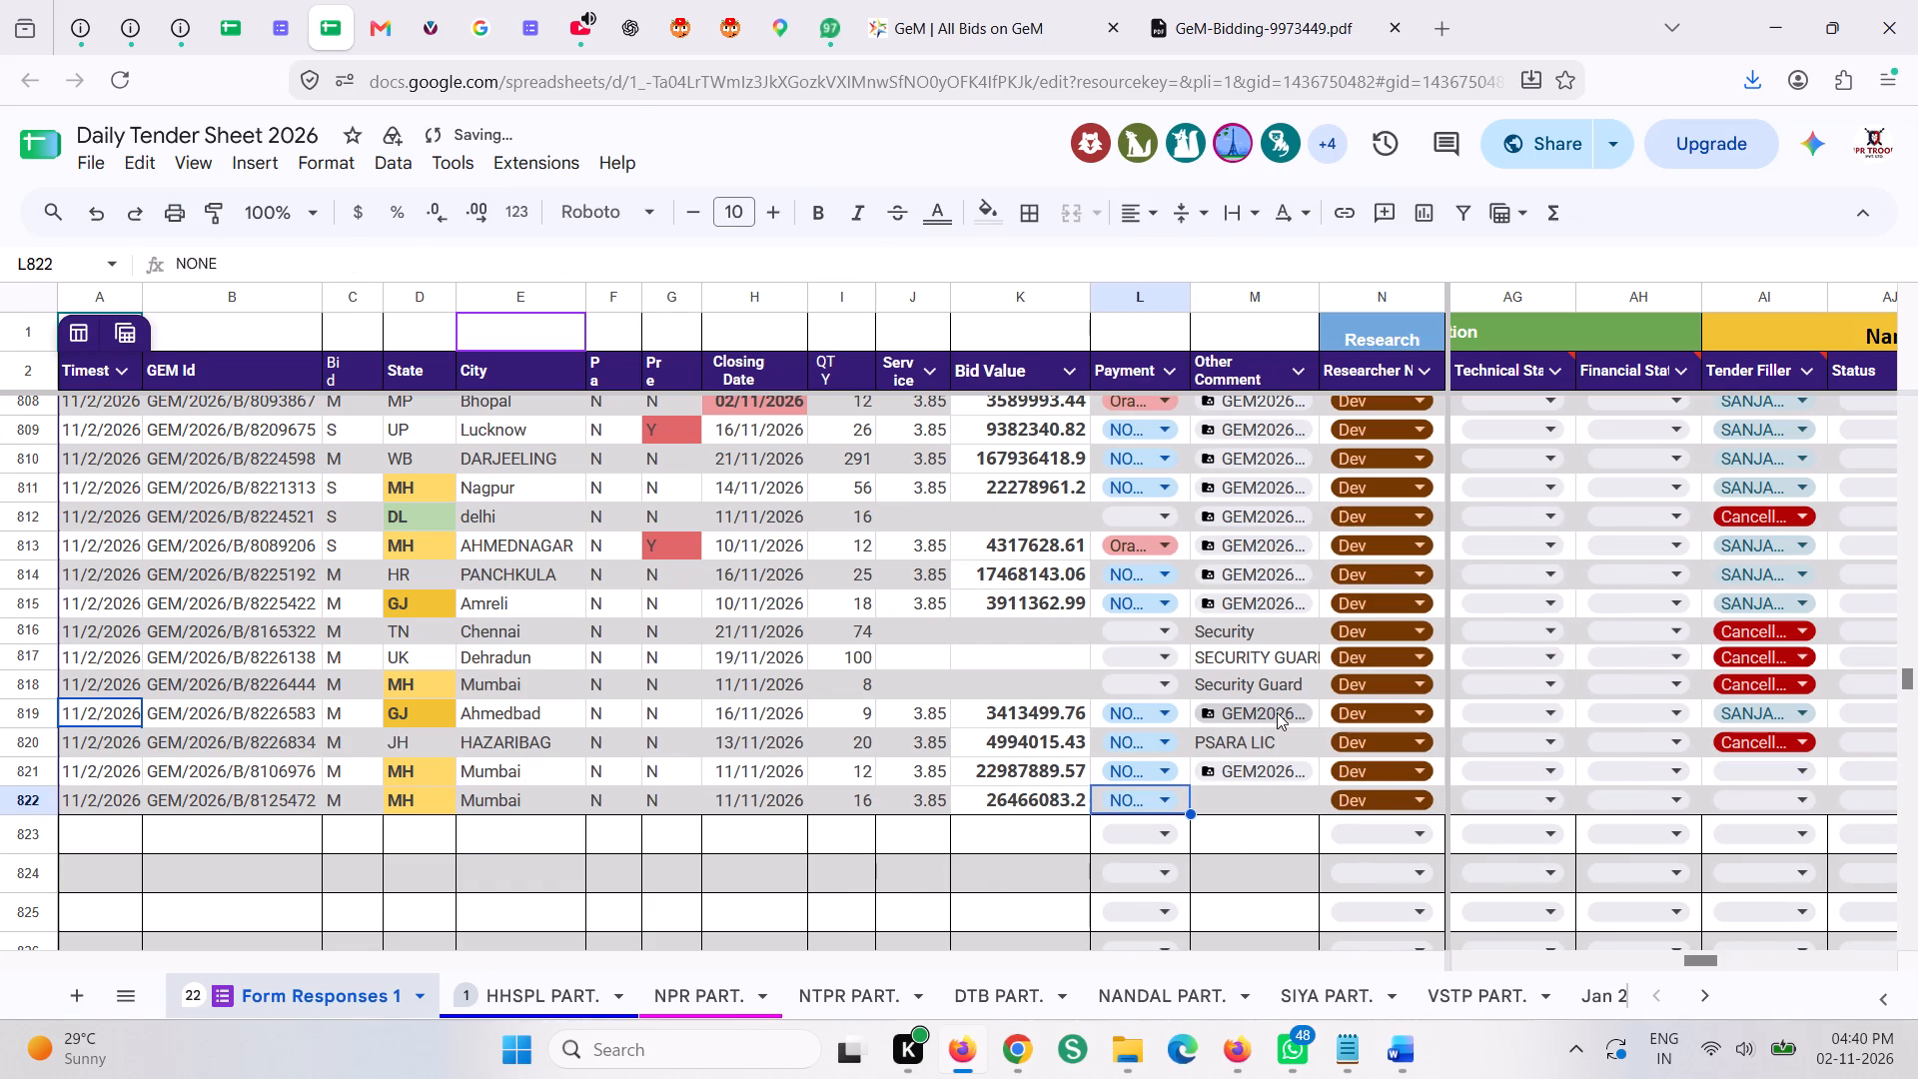
key(Right)
key(ctrl+c)
key(Right)
key(Right)
key(Right)
key(Right)
key(Right)
key(Right)
key(Right)
key(Right)
key(Right)
key(Right)
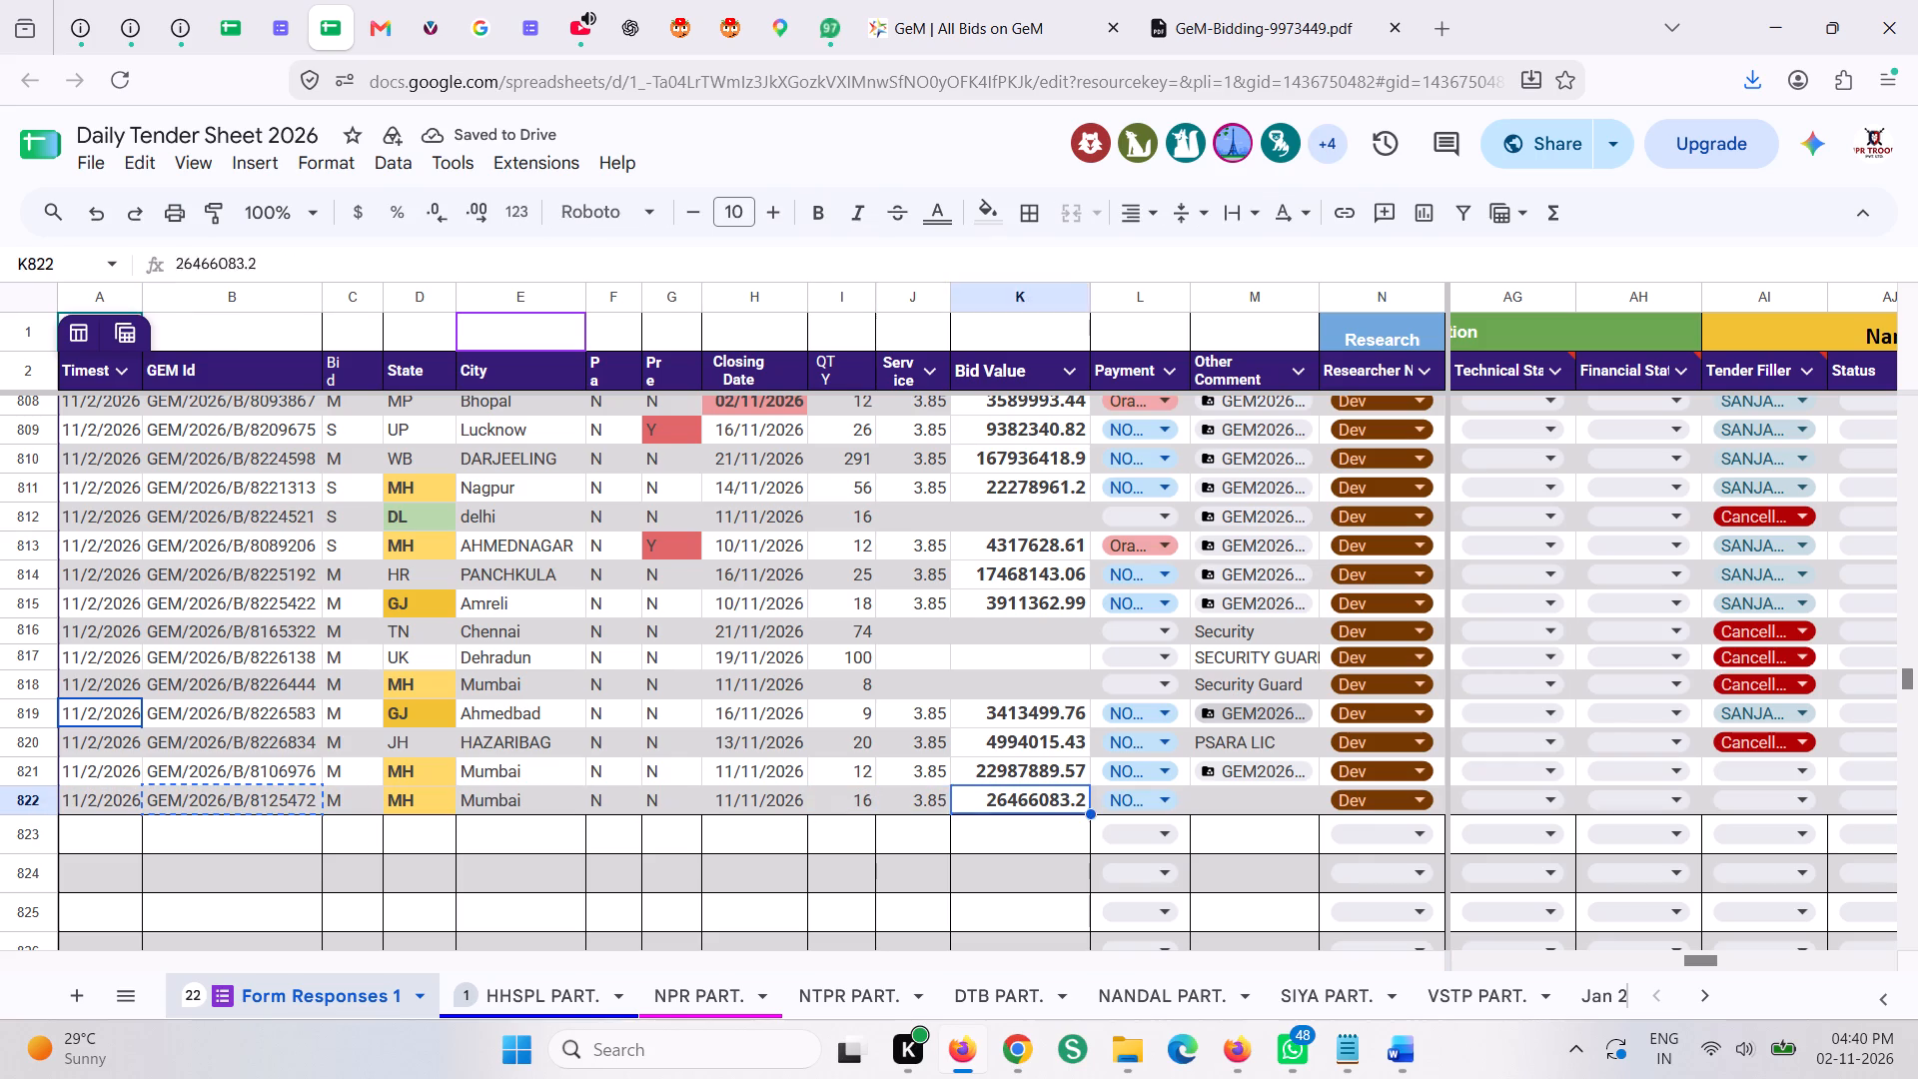
key(Right)
key(Right)
click(1323, 0)
click(1401, 34)
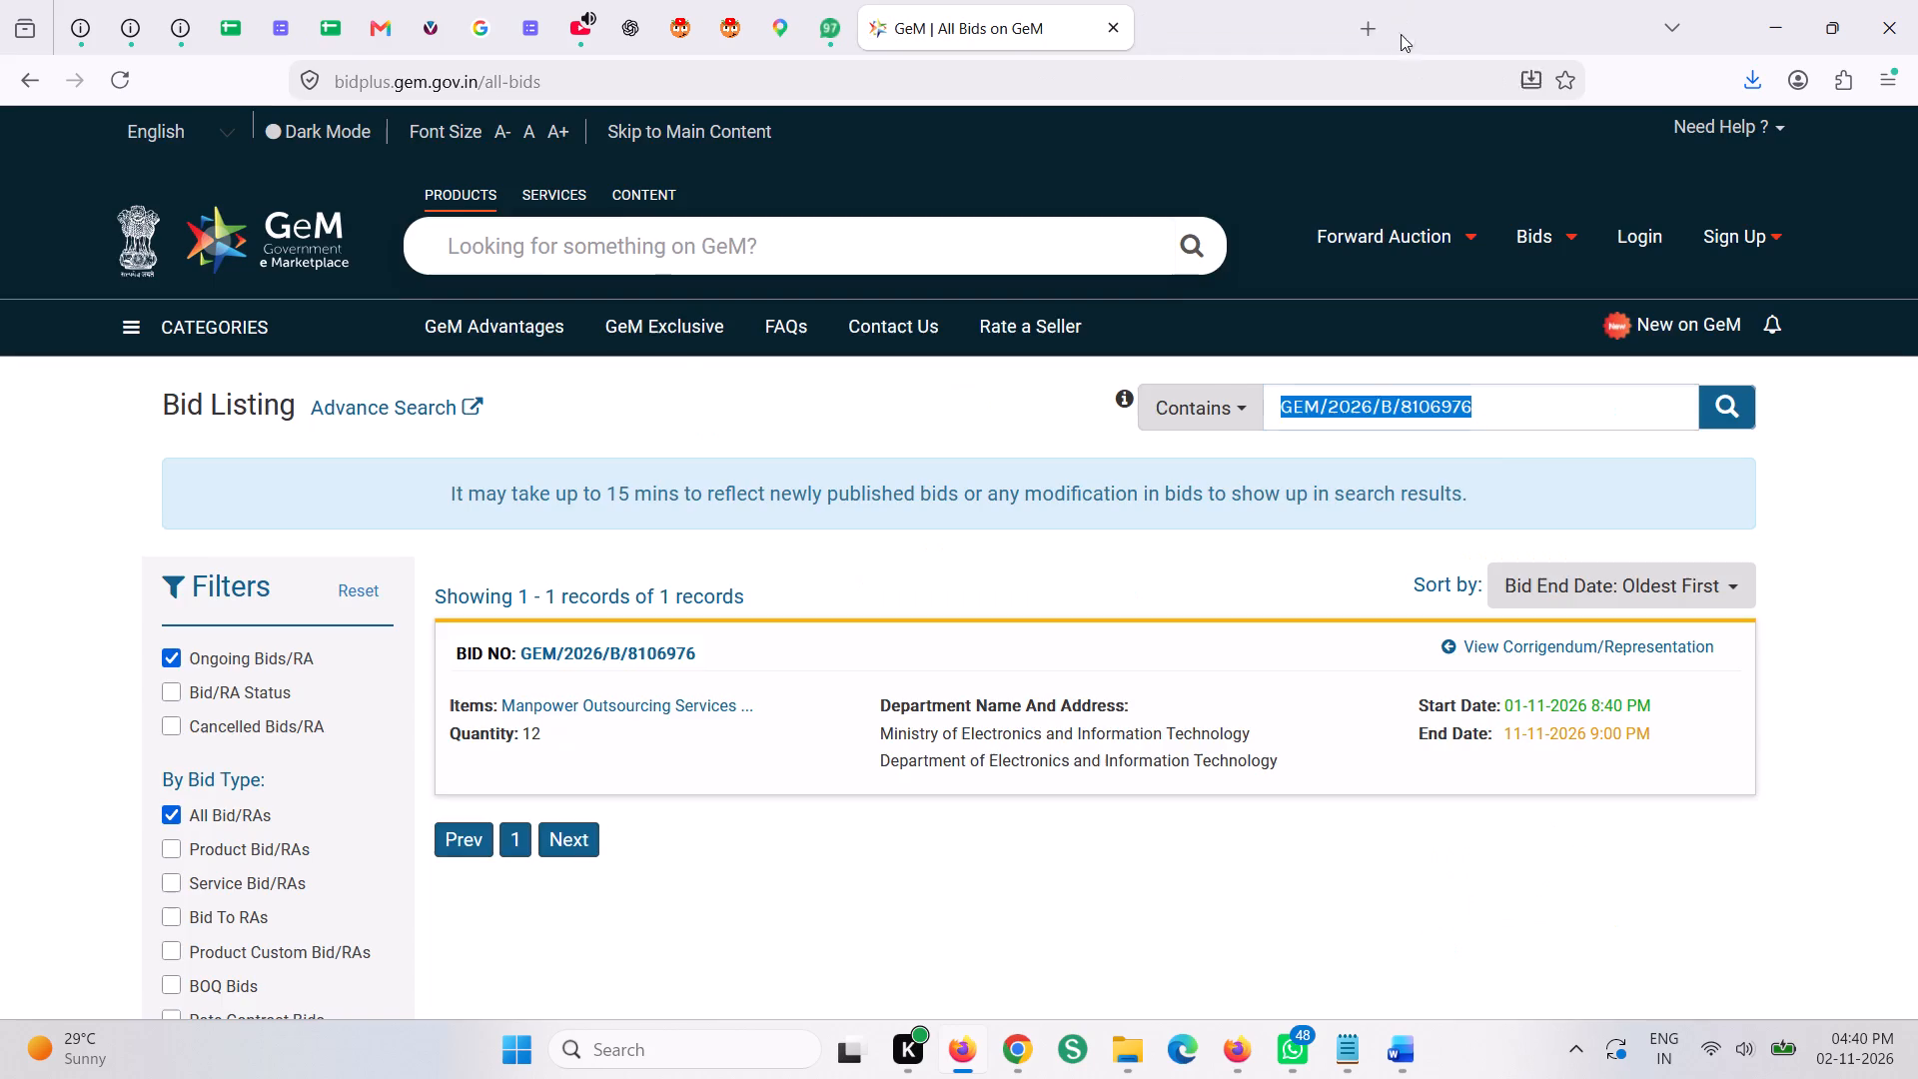
key(ctrl+v)
key(Return)
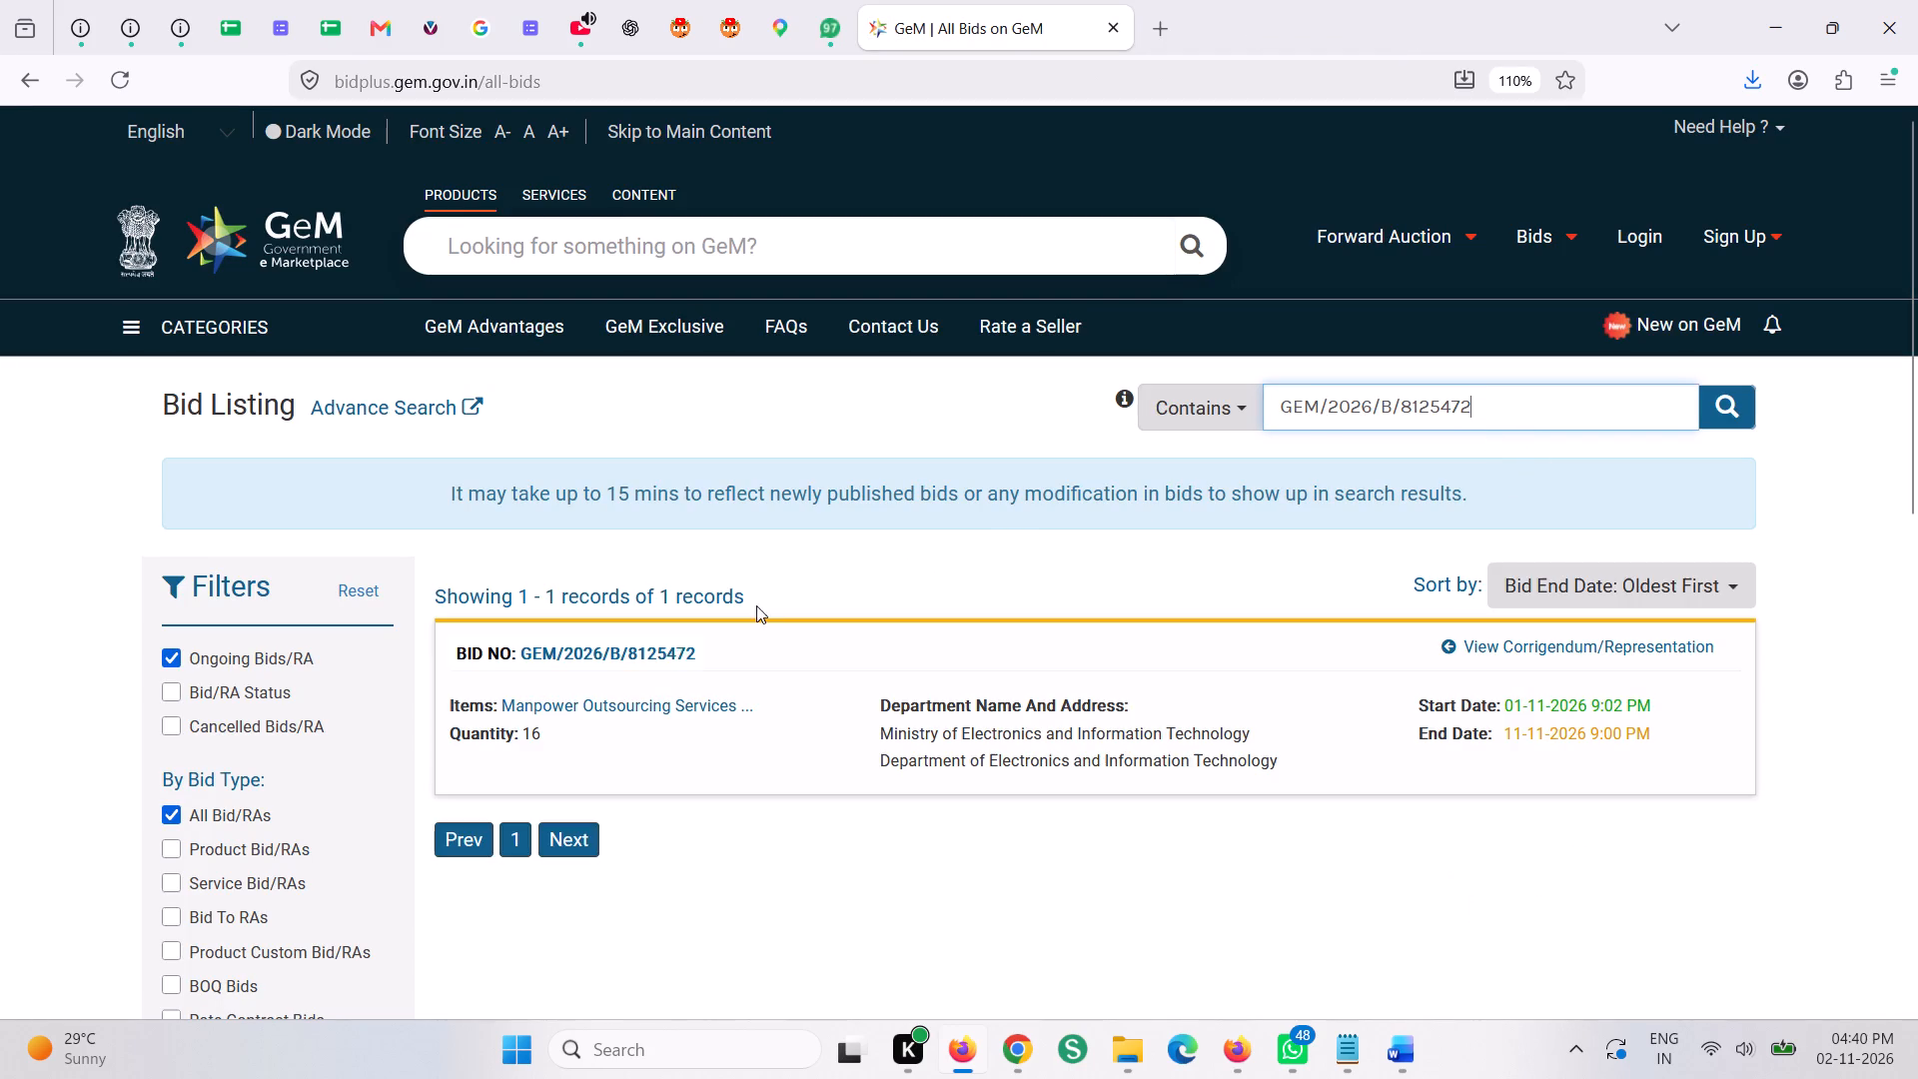
Open the bid document for GEM/2026/B/8125472, look over its opening bid details, and search it for SECURITY.
click(664, 644)
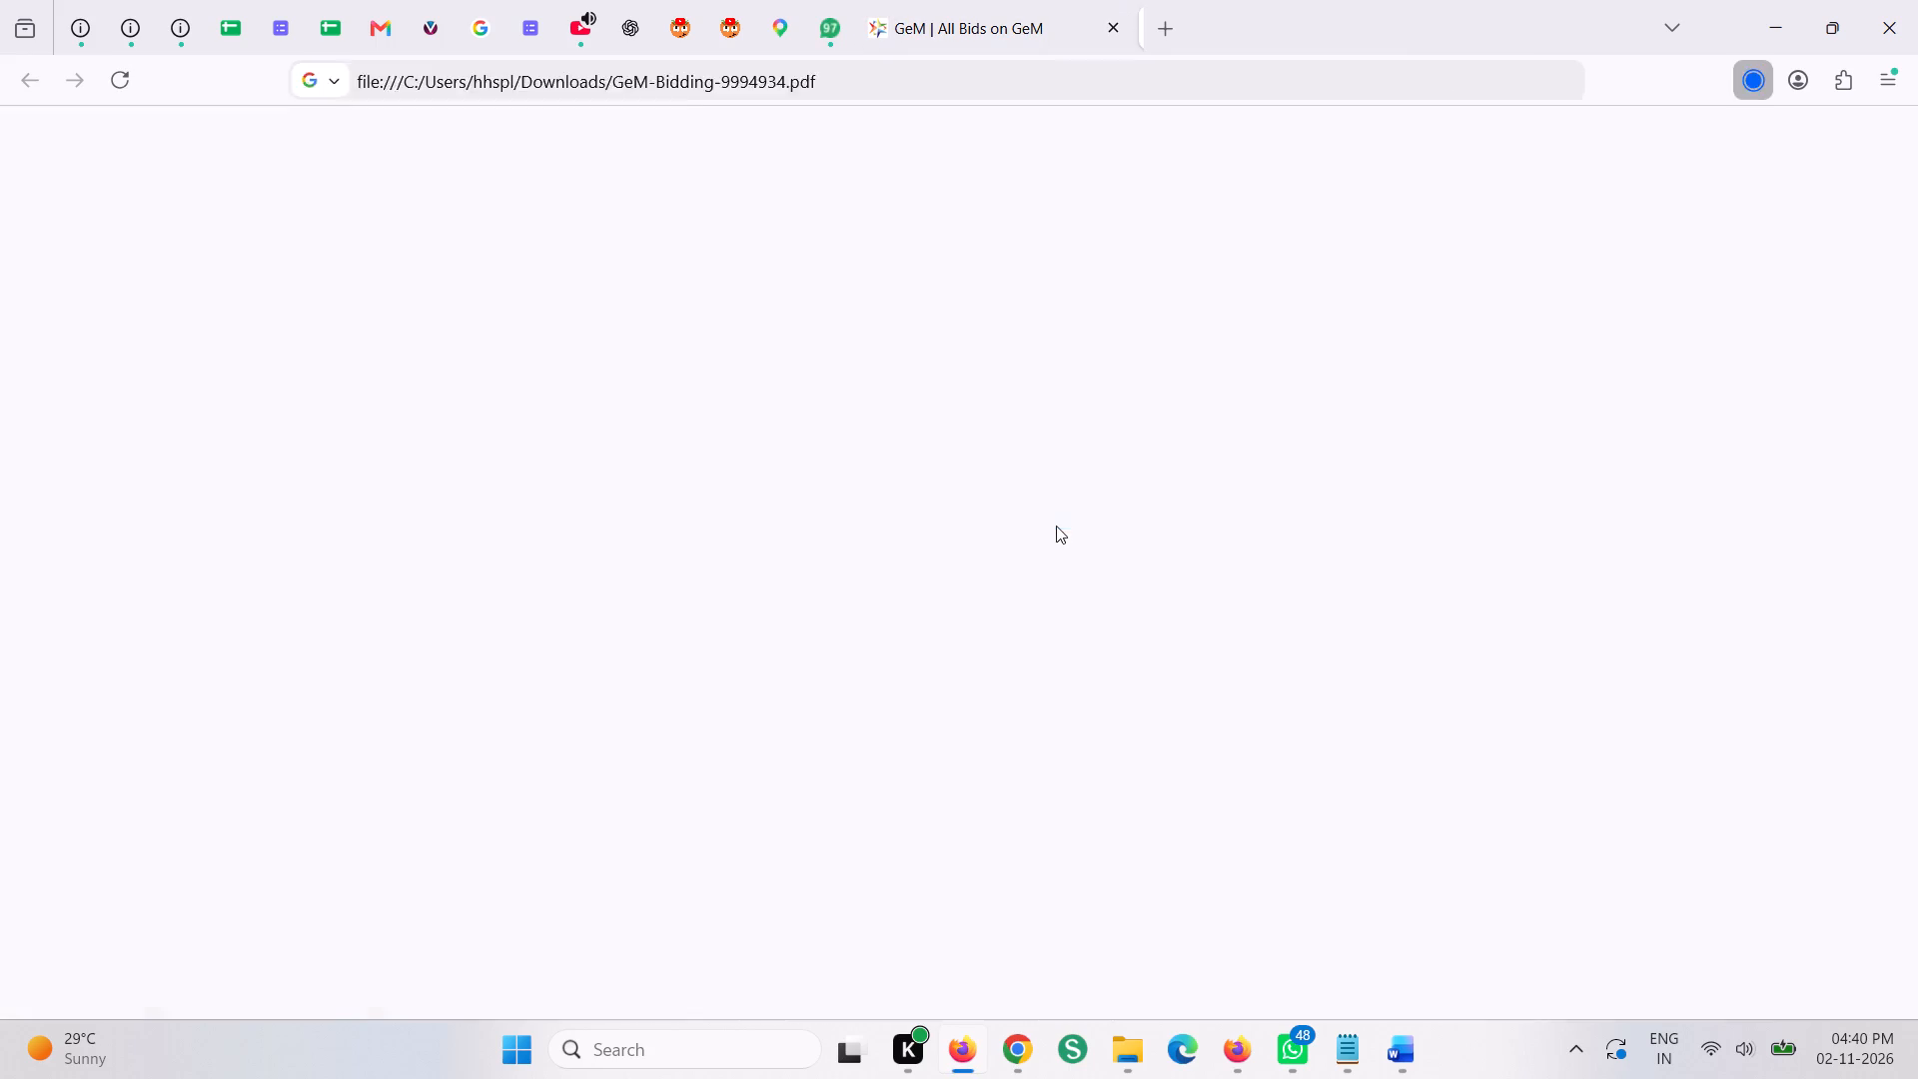
click(864, 465)
scroll(1020, 549, down, 1)
click(1199, 559)
scroll(1199, 564, down, 1)
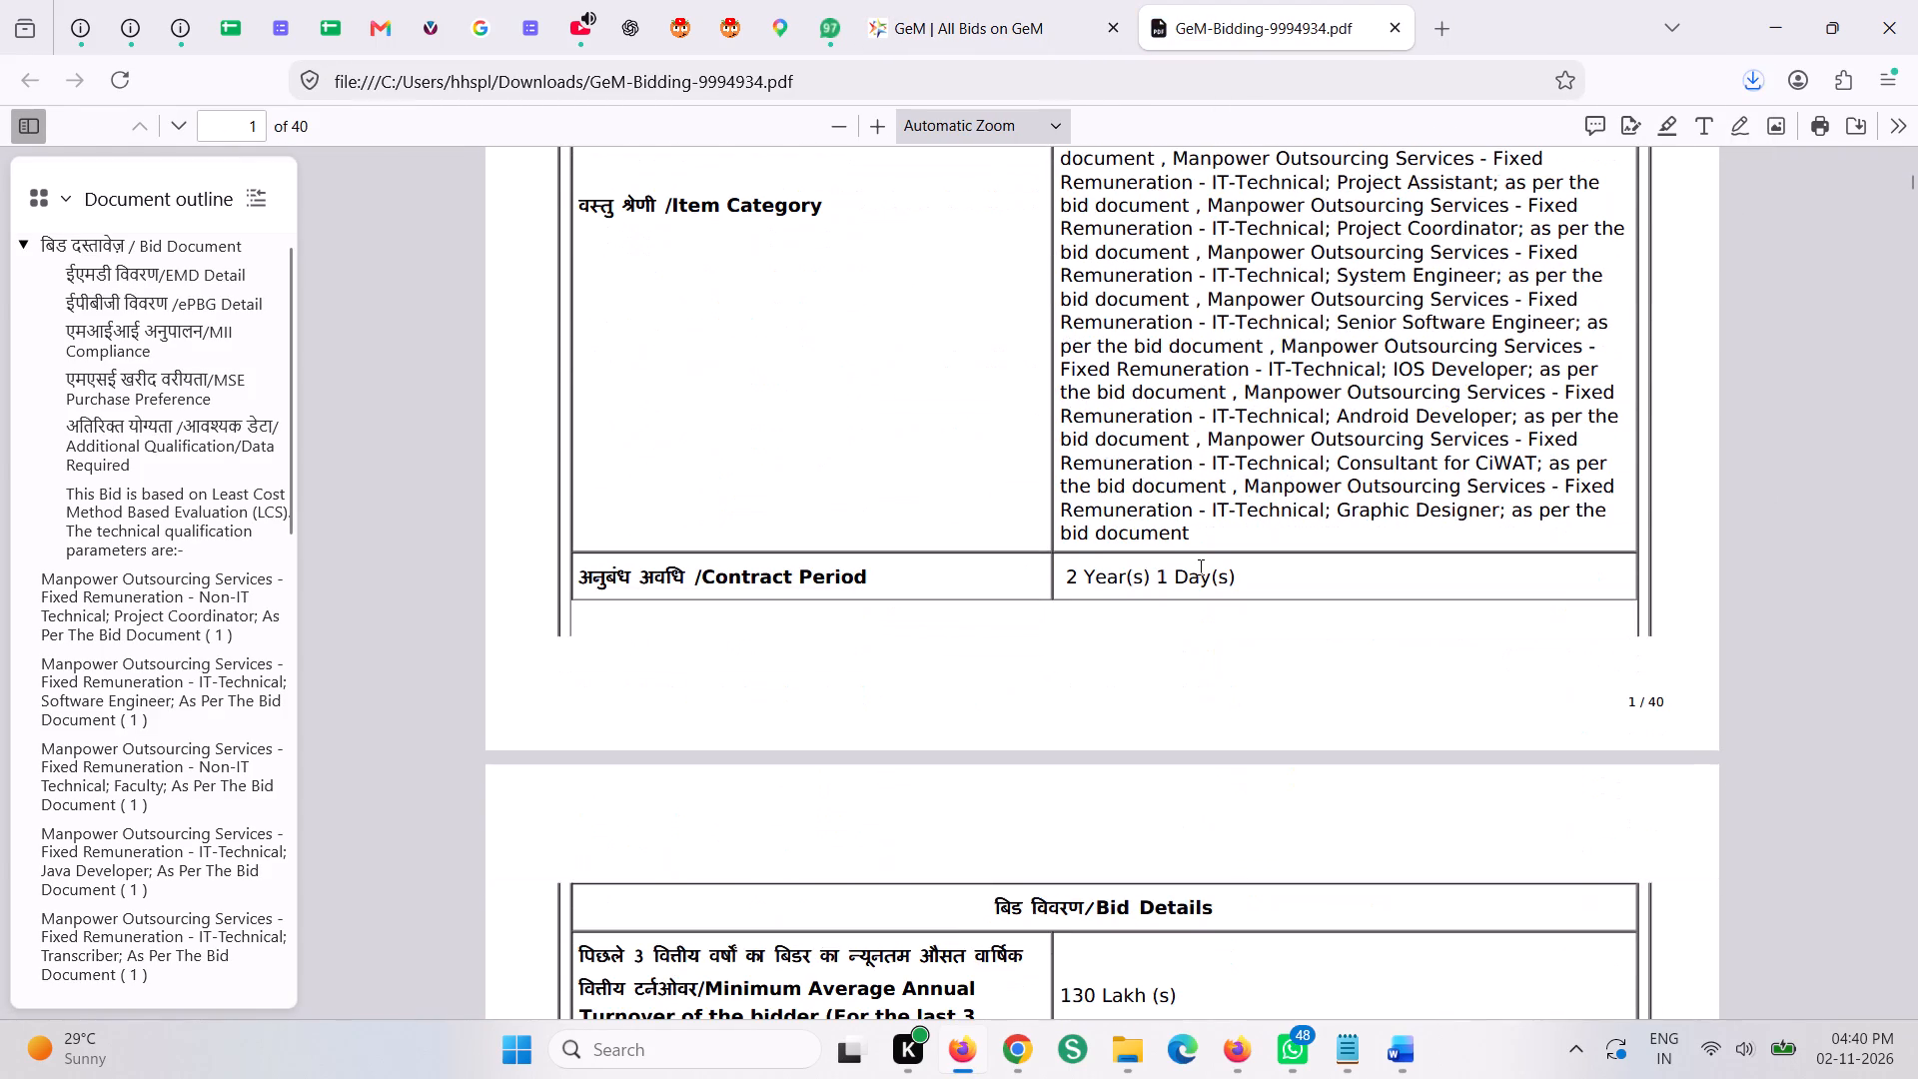
click(1199, 566)
key(ctrl+f)
text(SECURITY)
key(Return)
key(Return)
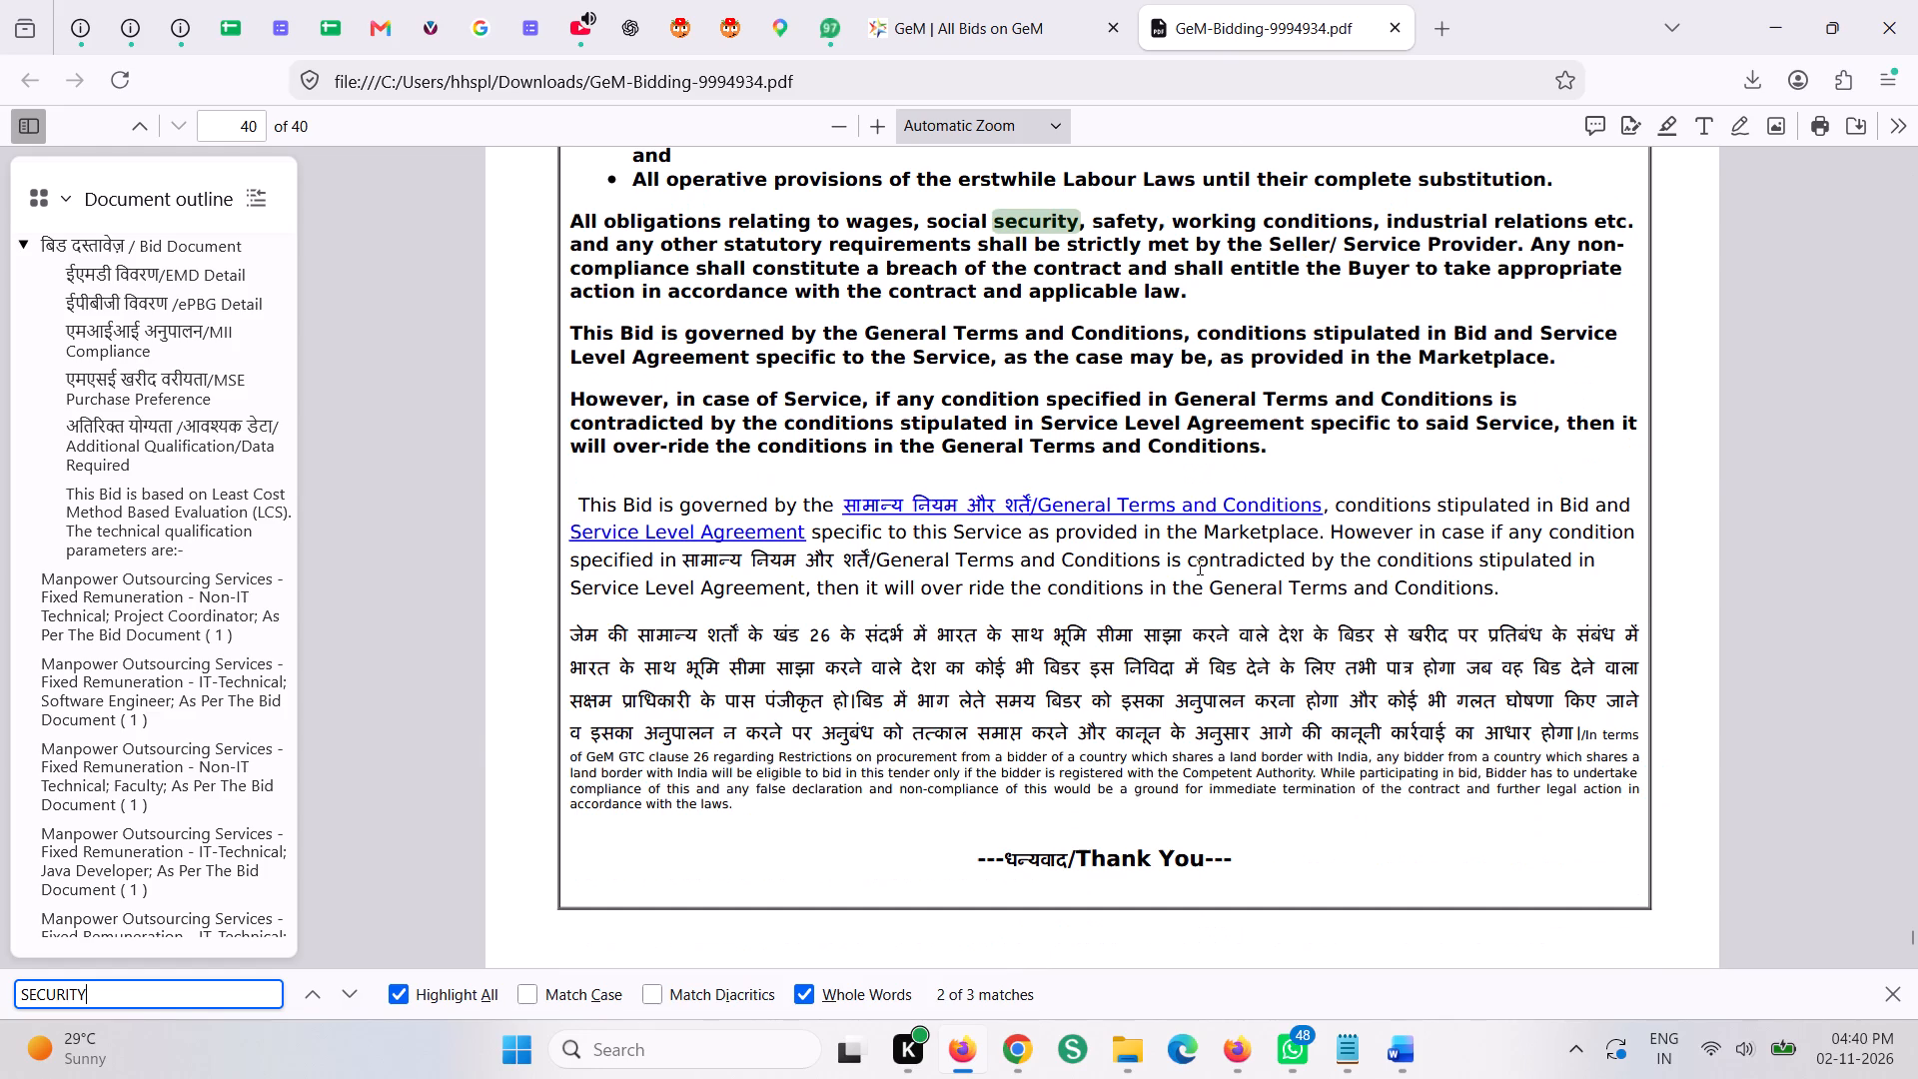
Go through the SECURITY matches in the bid document and search it for WATCH and CHOWKIDAR.
key(Return)
key(Return)
key(Return)
key(Return)
key(BackSpace)
key(BackSpace)
key(BackSpace)
key(BackSpace)
key(BackSpace)
key(BackSpace)
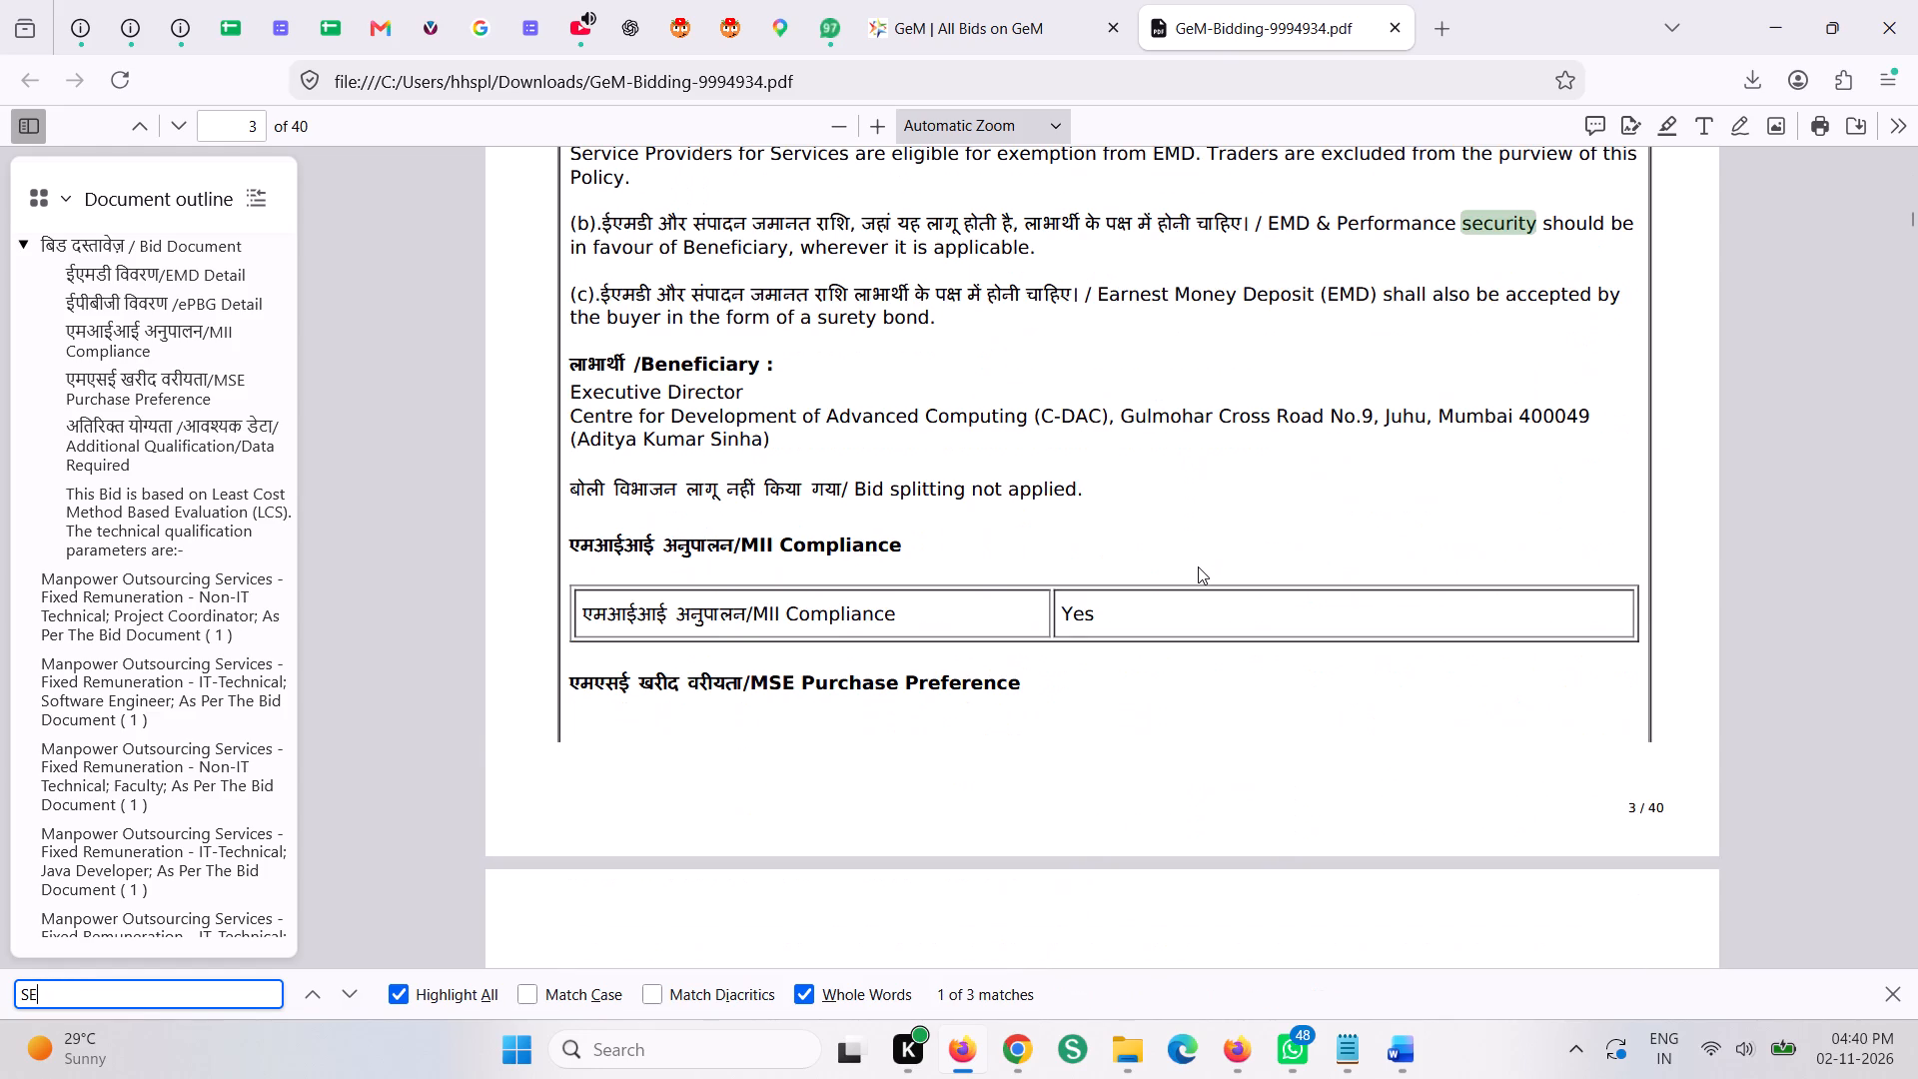
key(BackSpace)
key(BackSpace)
key(BackSpace)
key(BackSpace)
key(BackSpace)
text(WATCH)
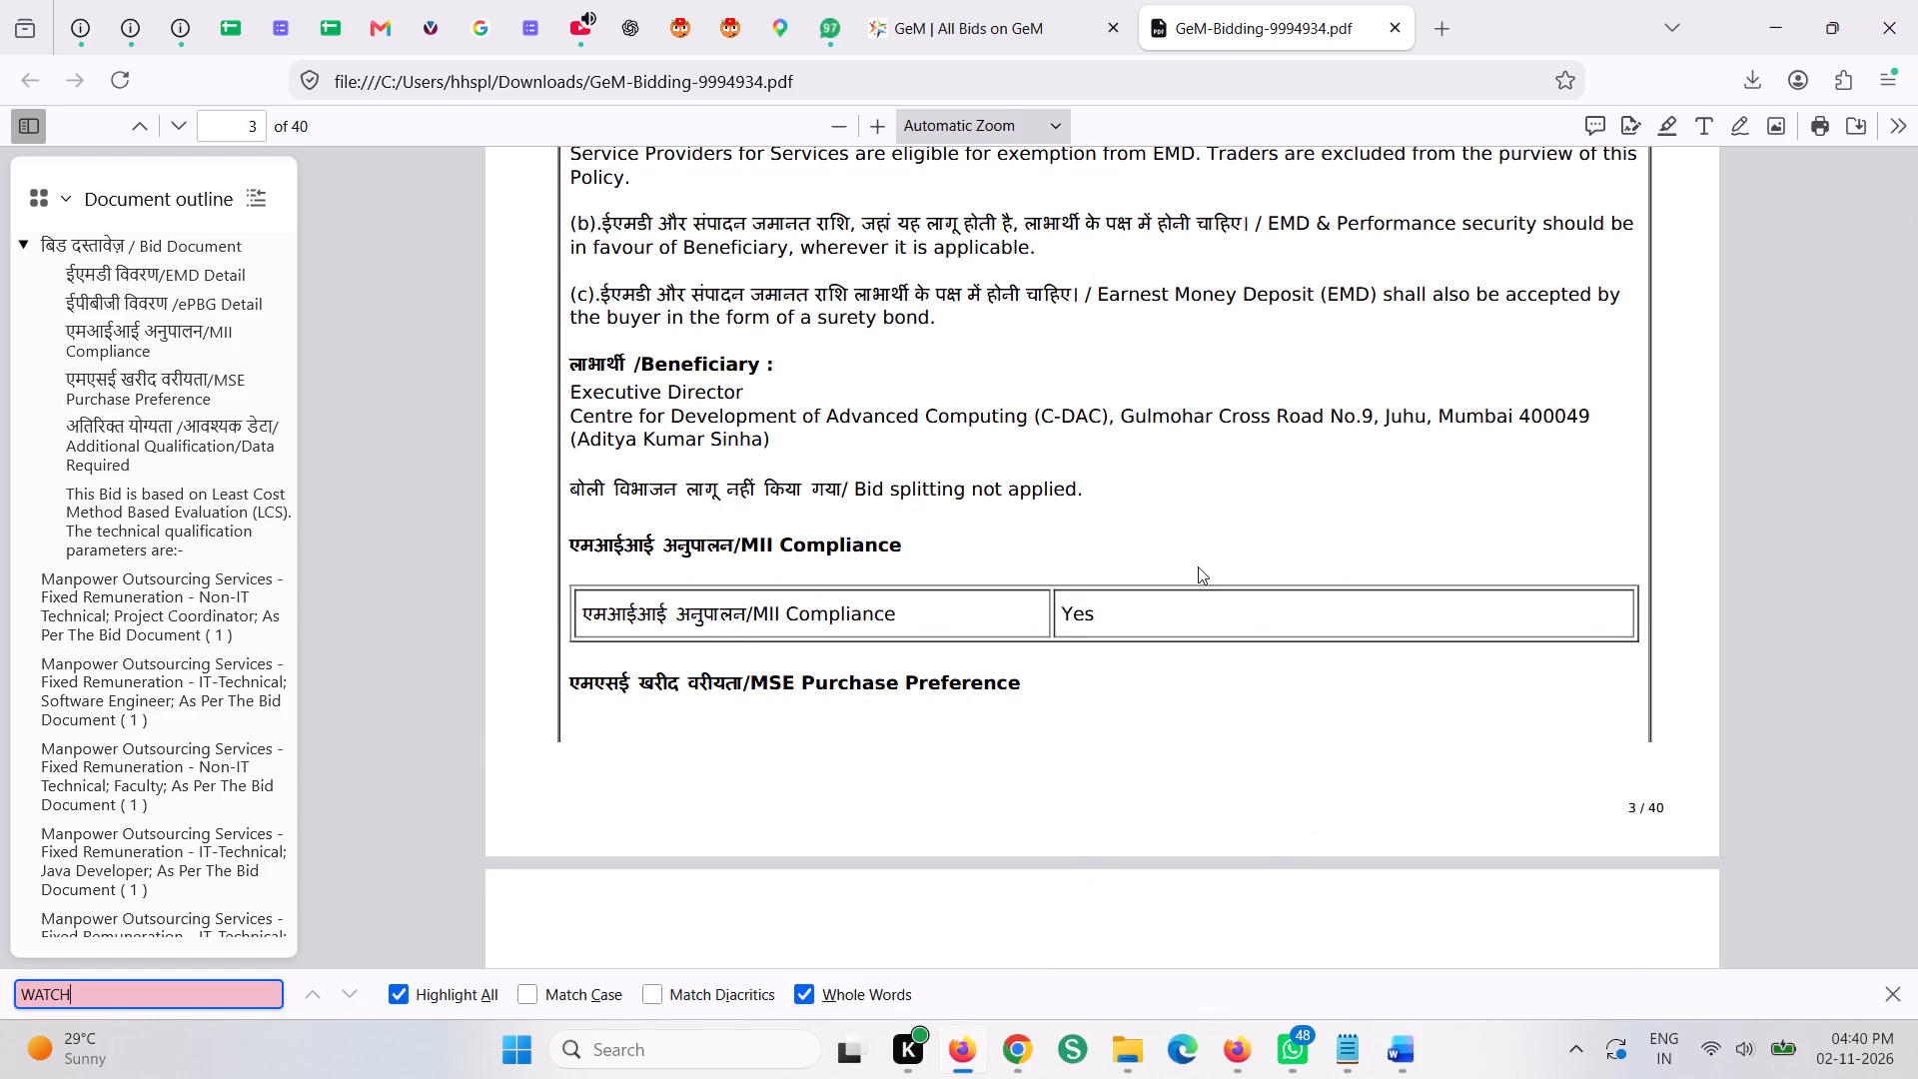
key(BackSpace)
key(BackSpace)
key(BackSpace)
key(BackSpace)
key(BackSpace)
key(BackSpace)
key(BackSpace)
text(CHOWKIDAR)
key(BackSpace)
key(BackSpace)
key(BackSpace)
key(BackSpace)
key(BackSpace)
key(BackSpace)
key(BackSpace)
key(BackSpace)
key(BackSpace)
key(BackSpace)
key(BackSpace)
key(BackSpace)
key(BackSpace)
key(BackSpace)
Open the existing-resources attachment 1793546724.pdf from the Additional Qualification section, examine the manpower list, and return to the bid document.
scroll(1198, 566, down, 4)
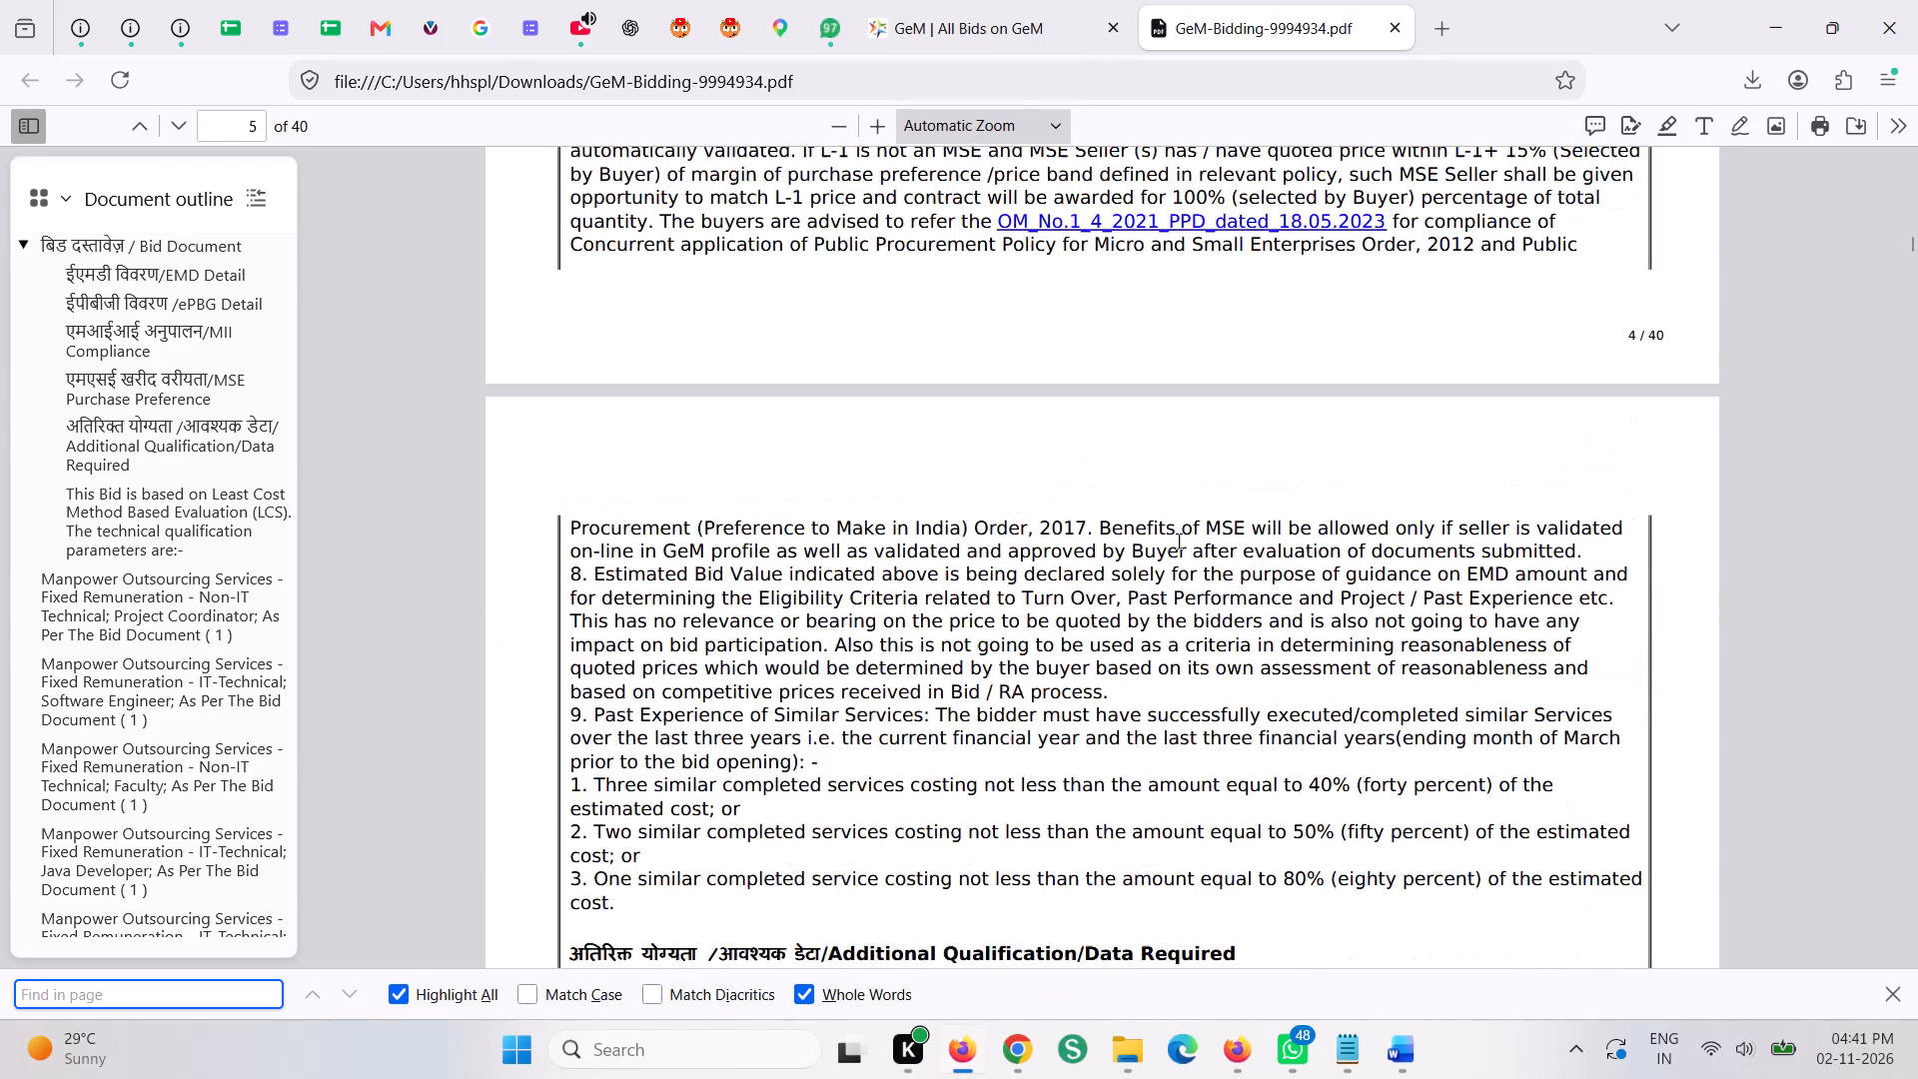
scroll(1117, 571, down, 2)
scroll(1295, 483, up, 1)
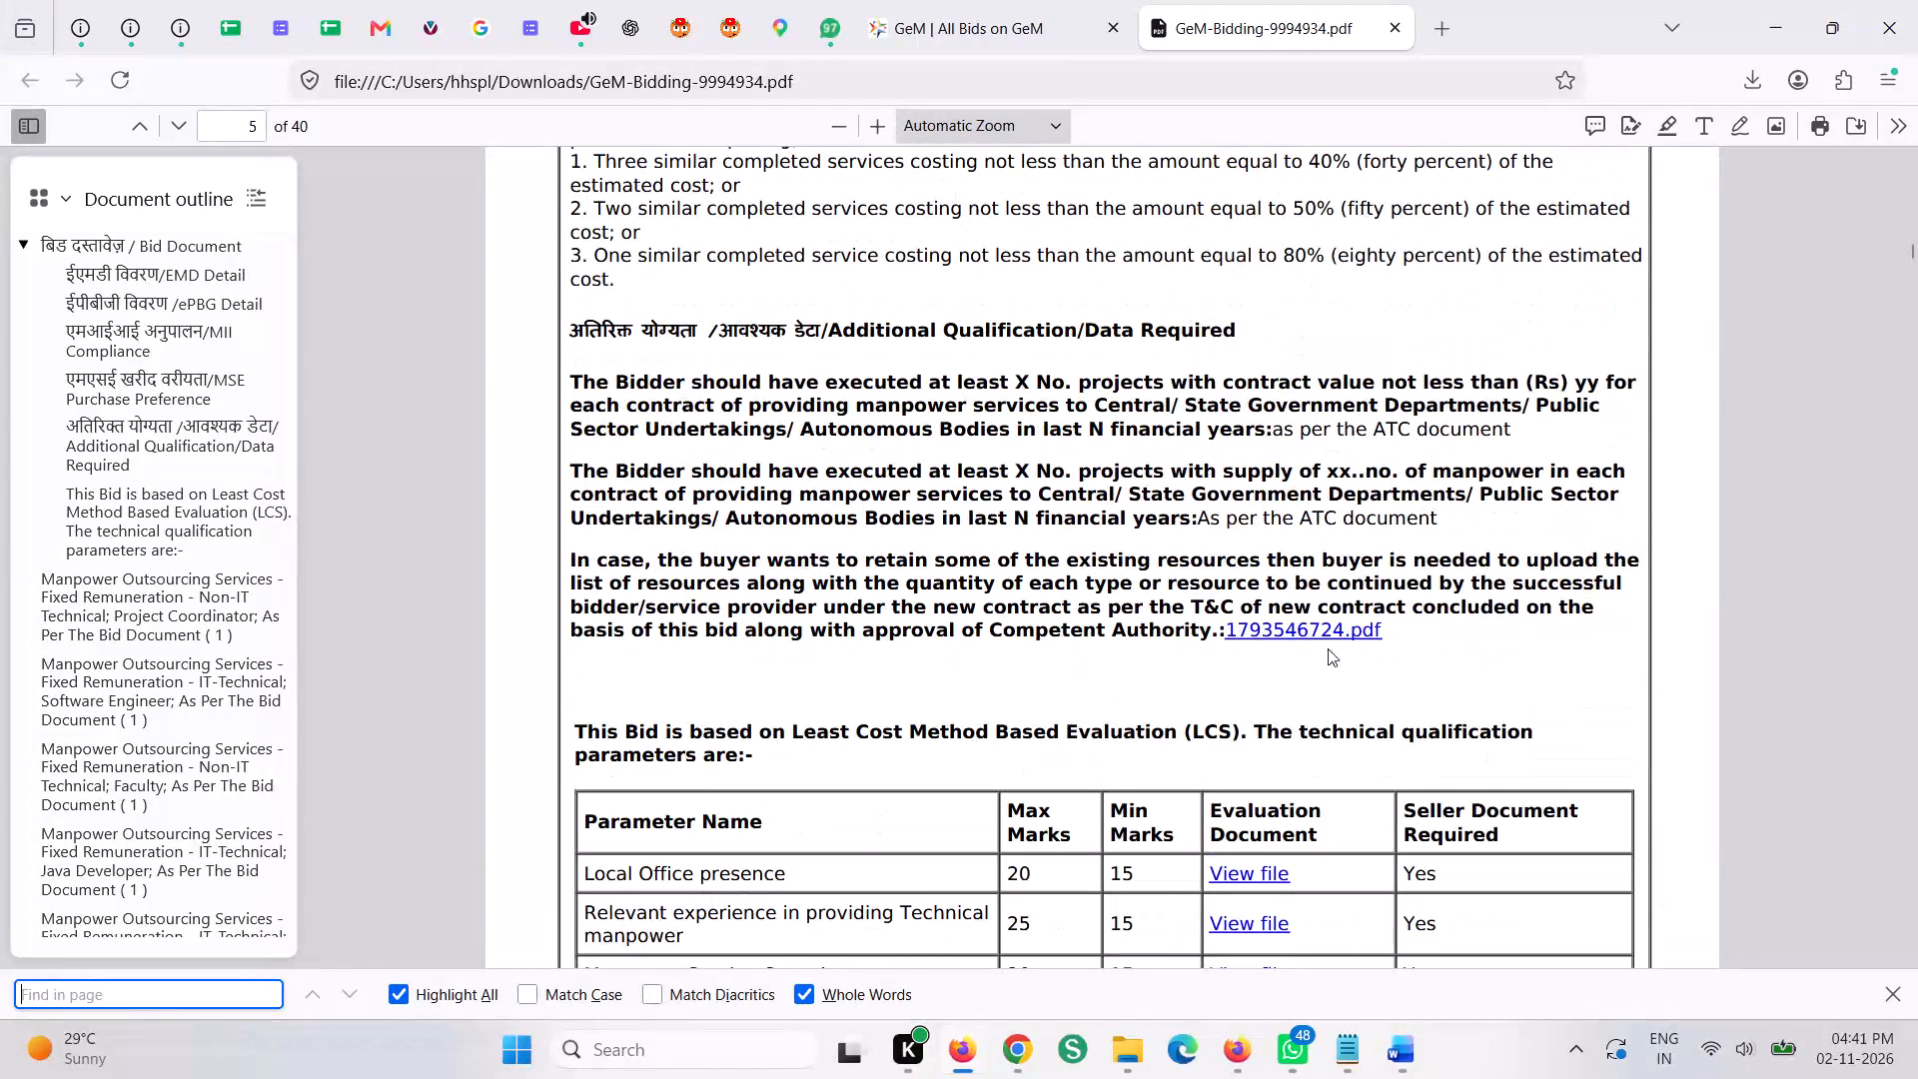
click(1293, 619)
scroll(1206, 579, down, 3)
scroll(1235, 587, up, 1)
key(r)
scroll(946, 533, down, 6)
scroll(941, 541, up, 3)
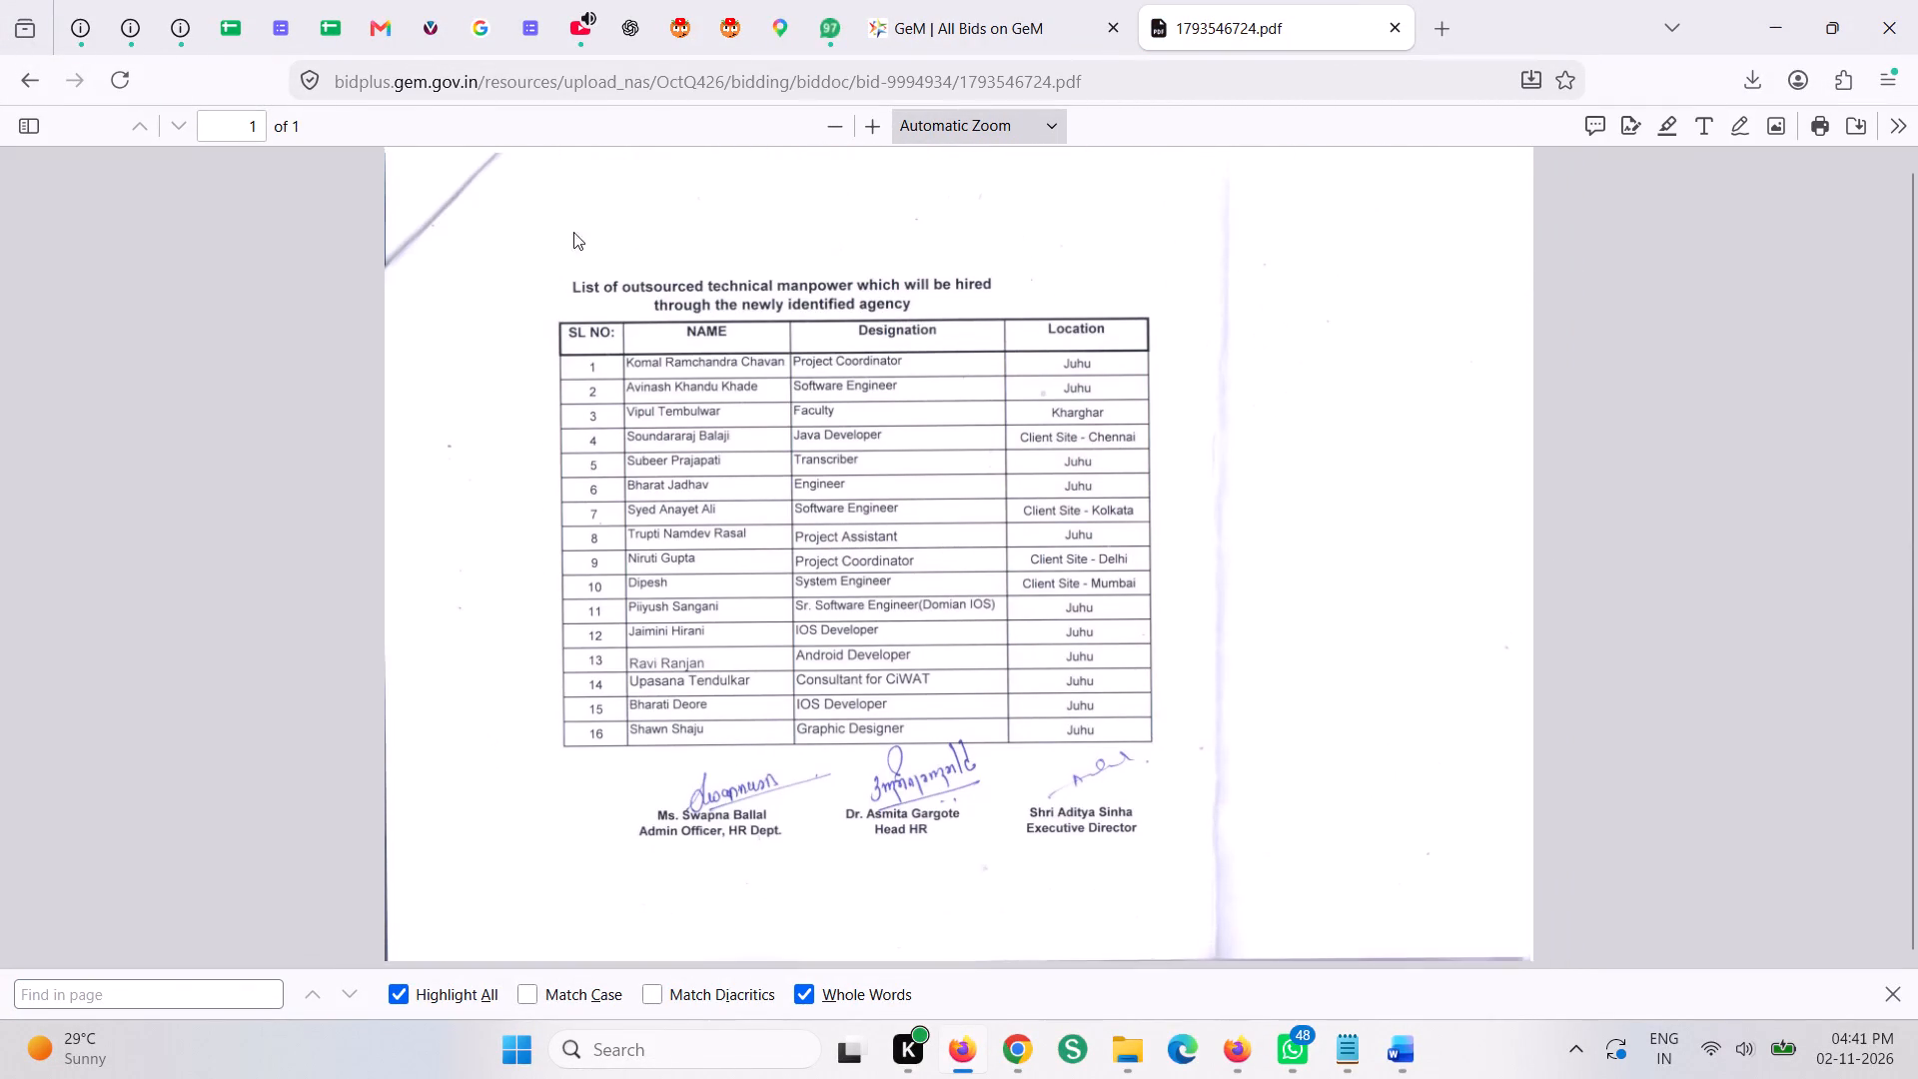
click(24, 80)
click(1019, 0)
click(1317, 0)
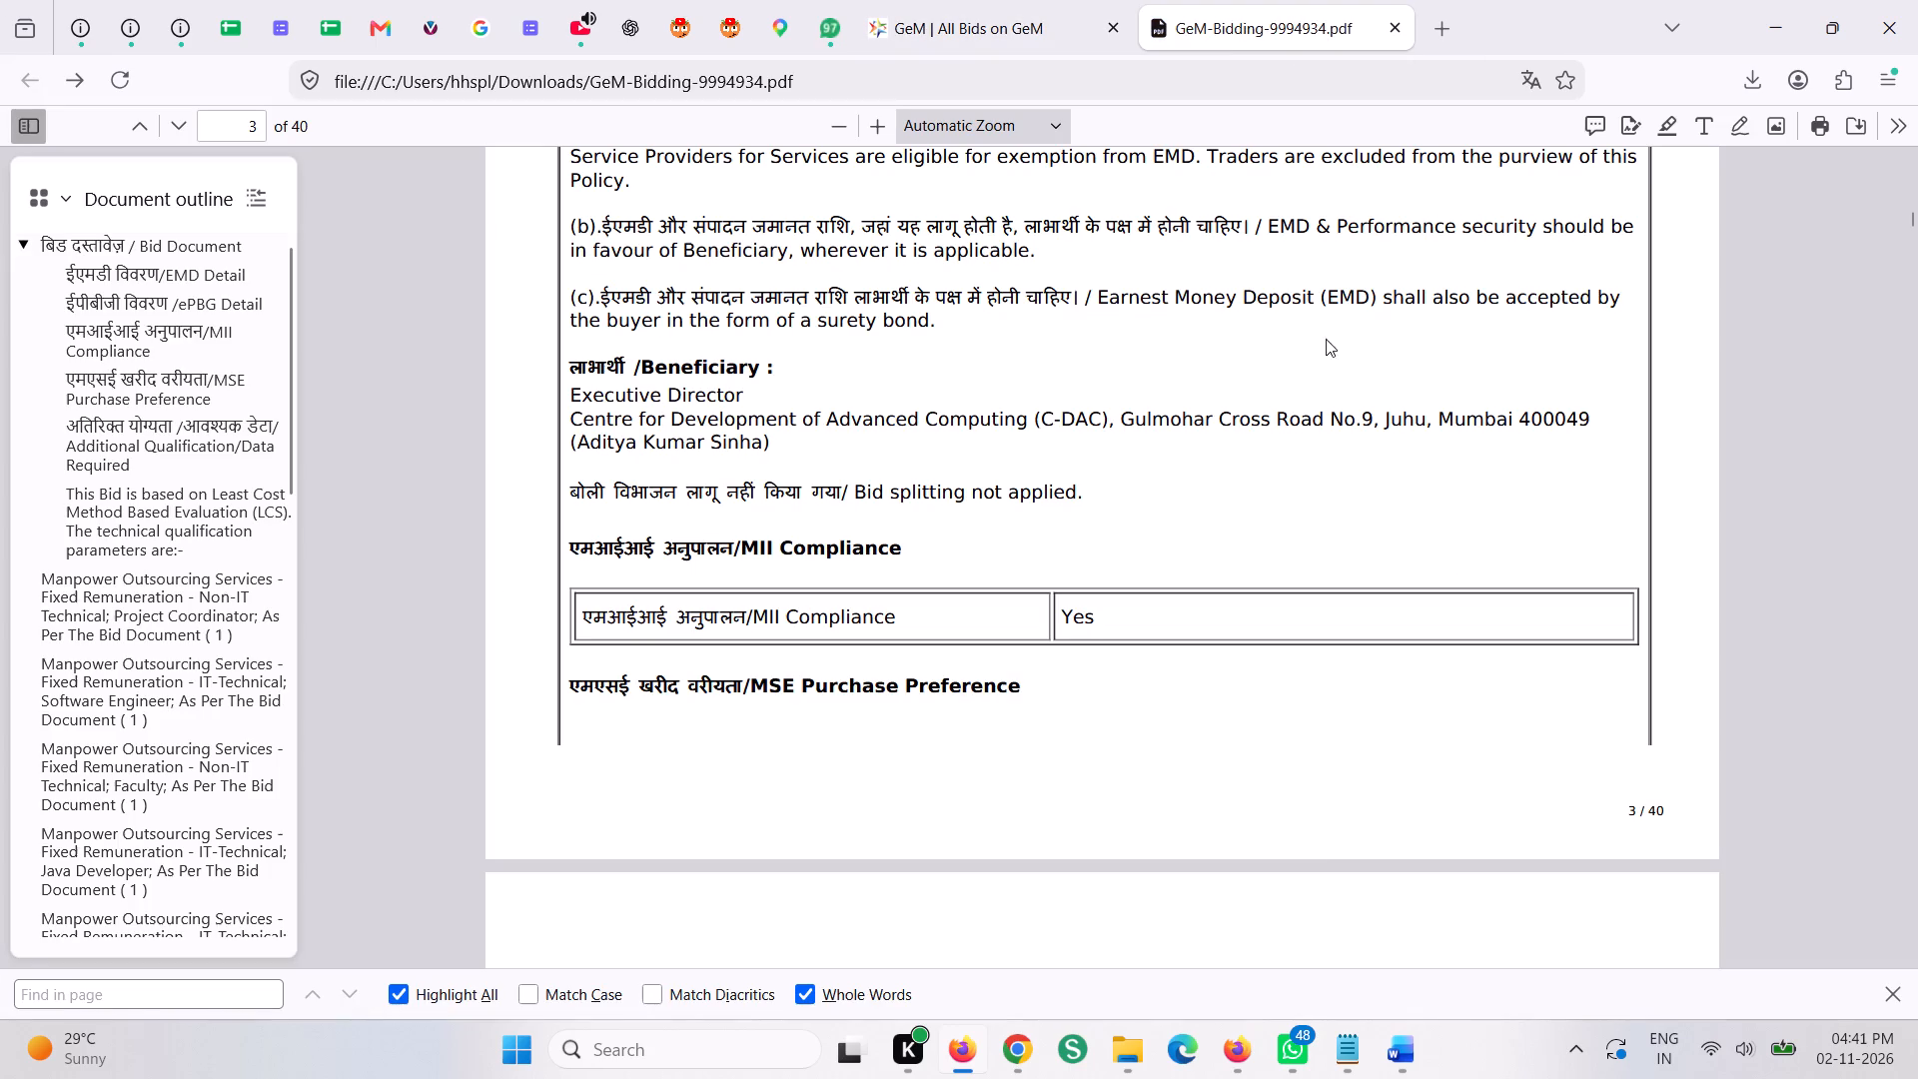
Create a folder named GEM2026B8125472 in the DEV1 folder and open it.
click(1139, 1055)
right_click(1040, 426)
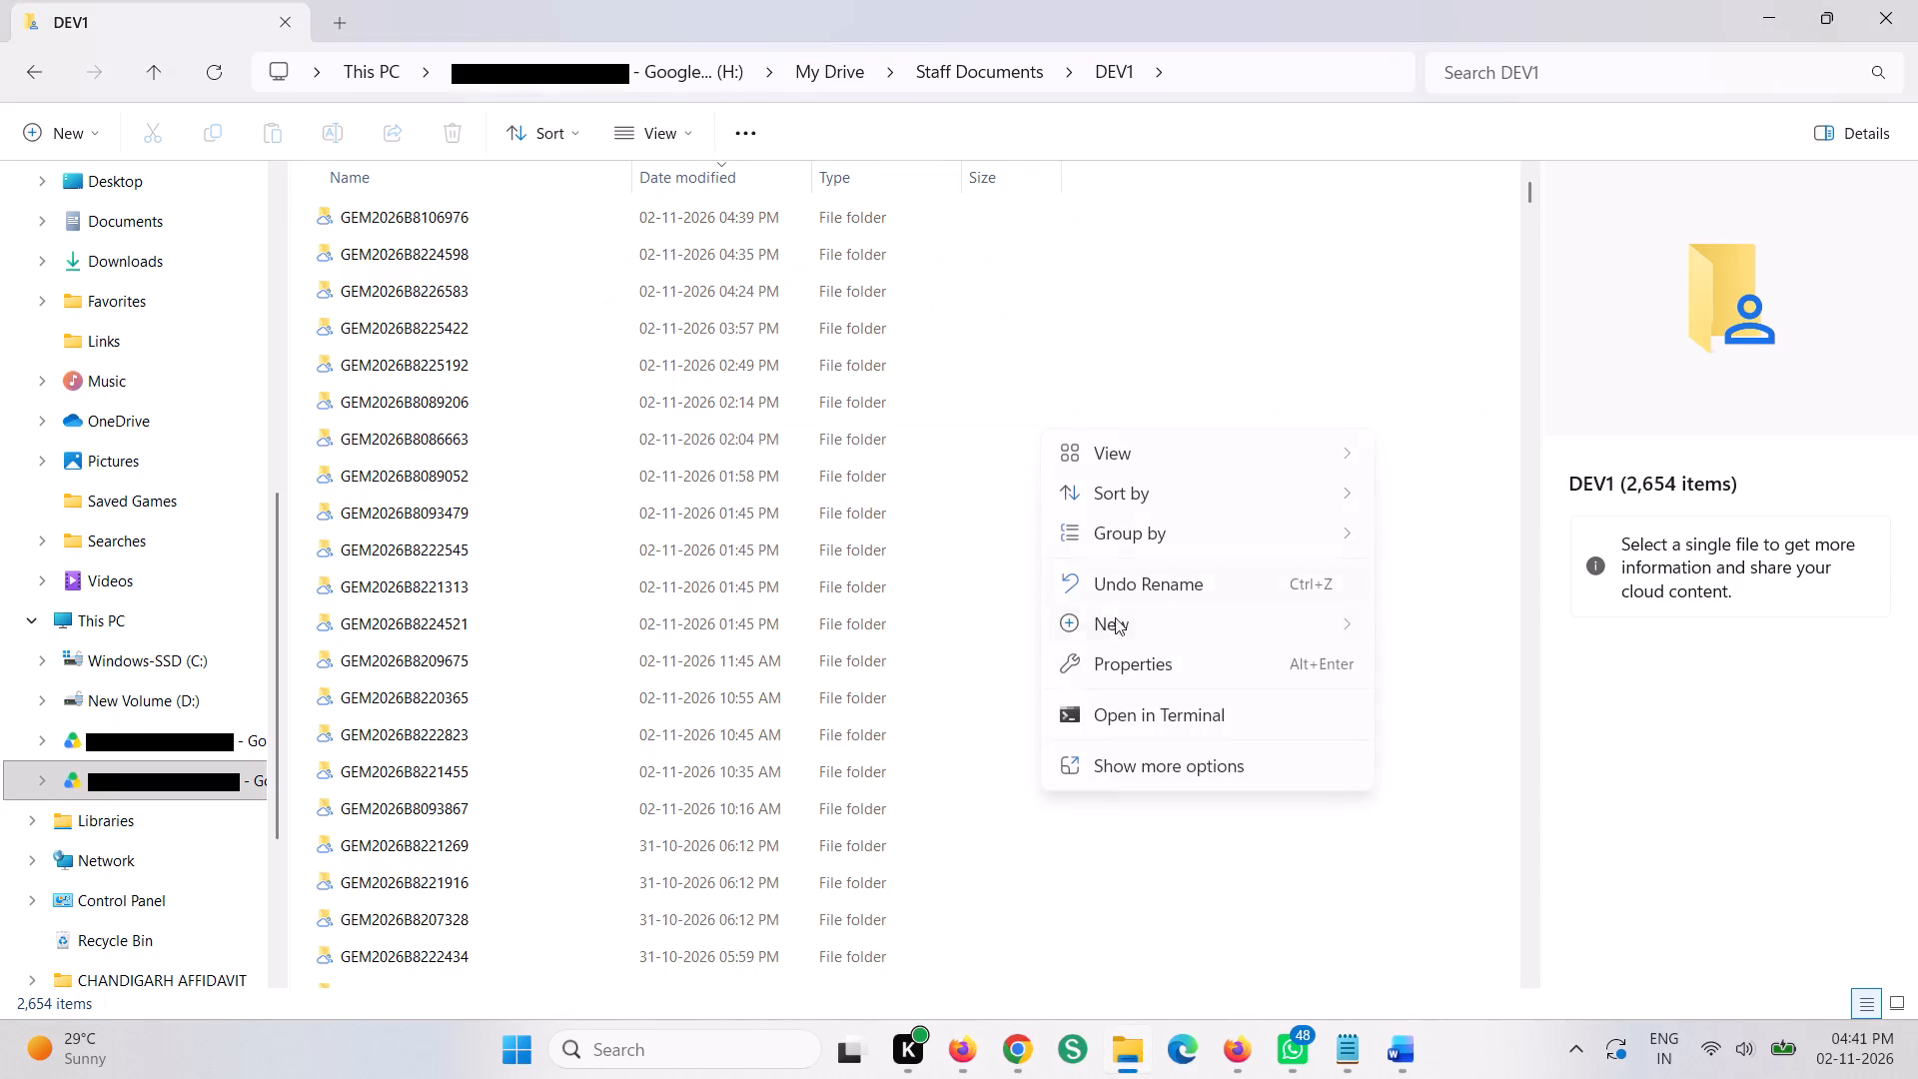
click(1118, 632)
click(1453, 207)
key(ctrl+v)
key(Return)
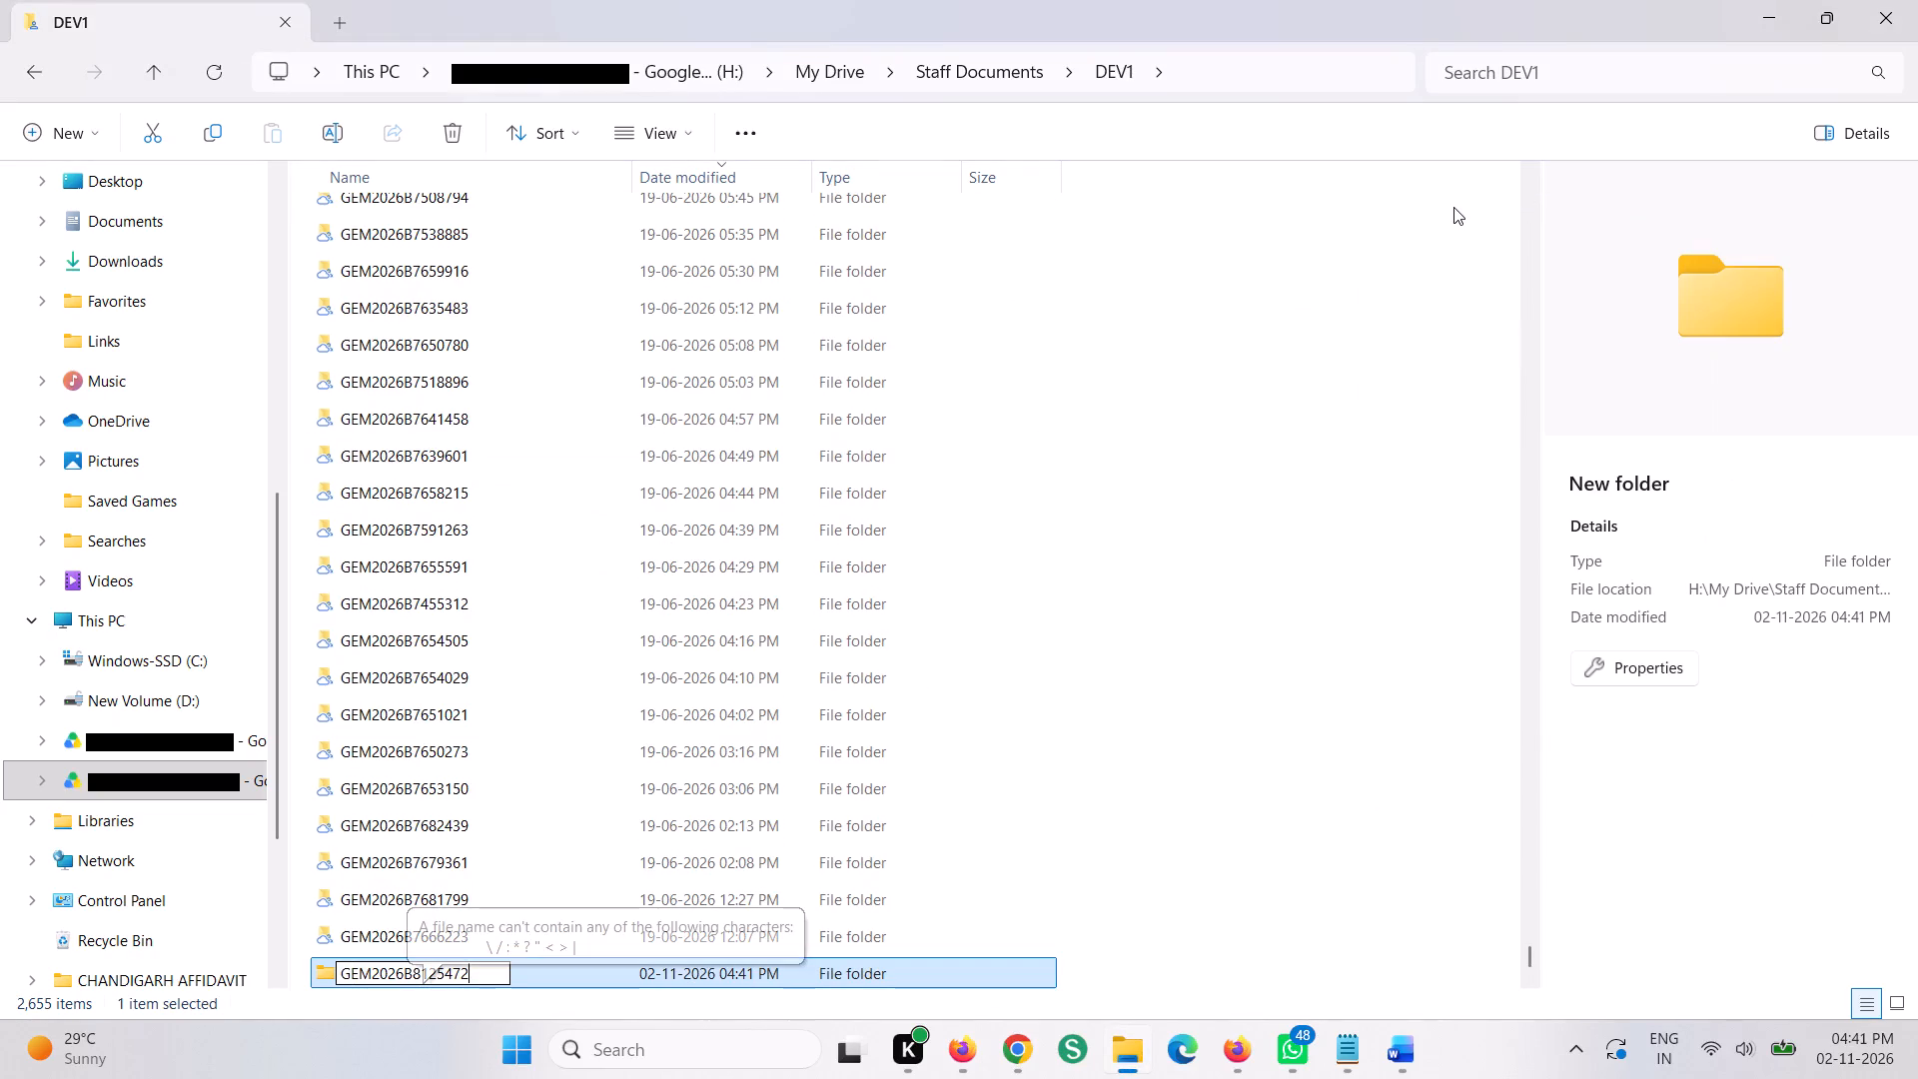
double_click(451, 973)
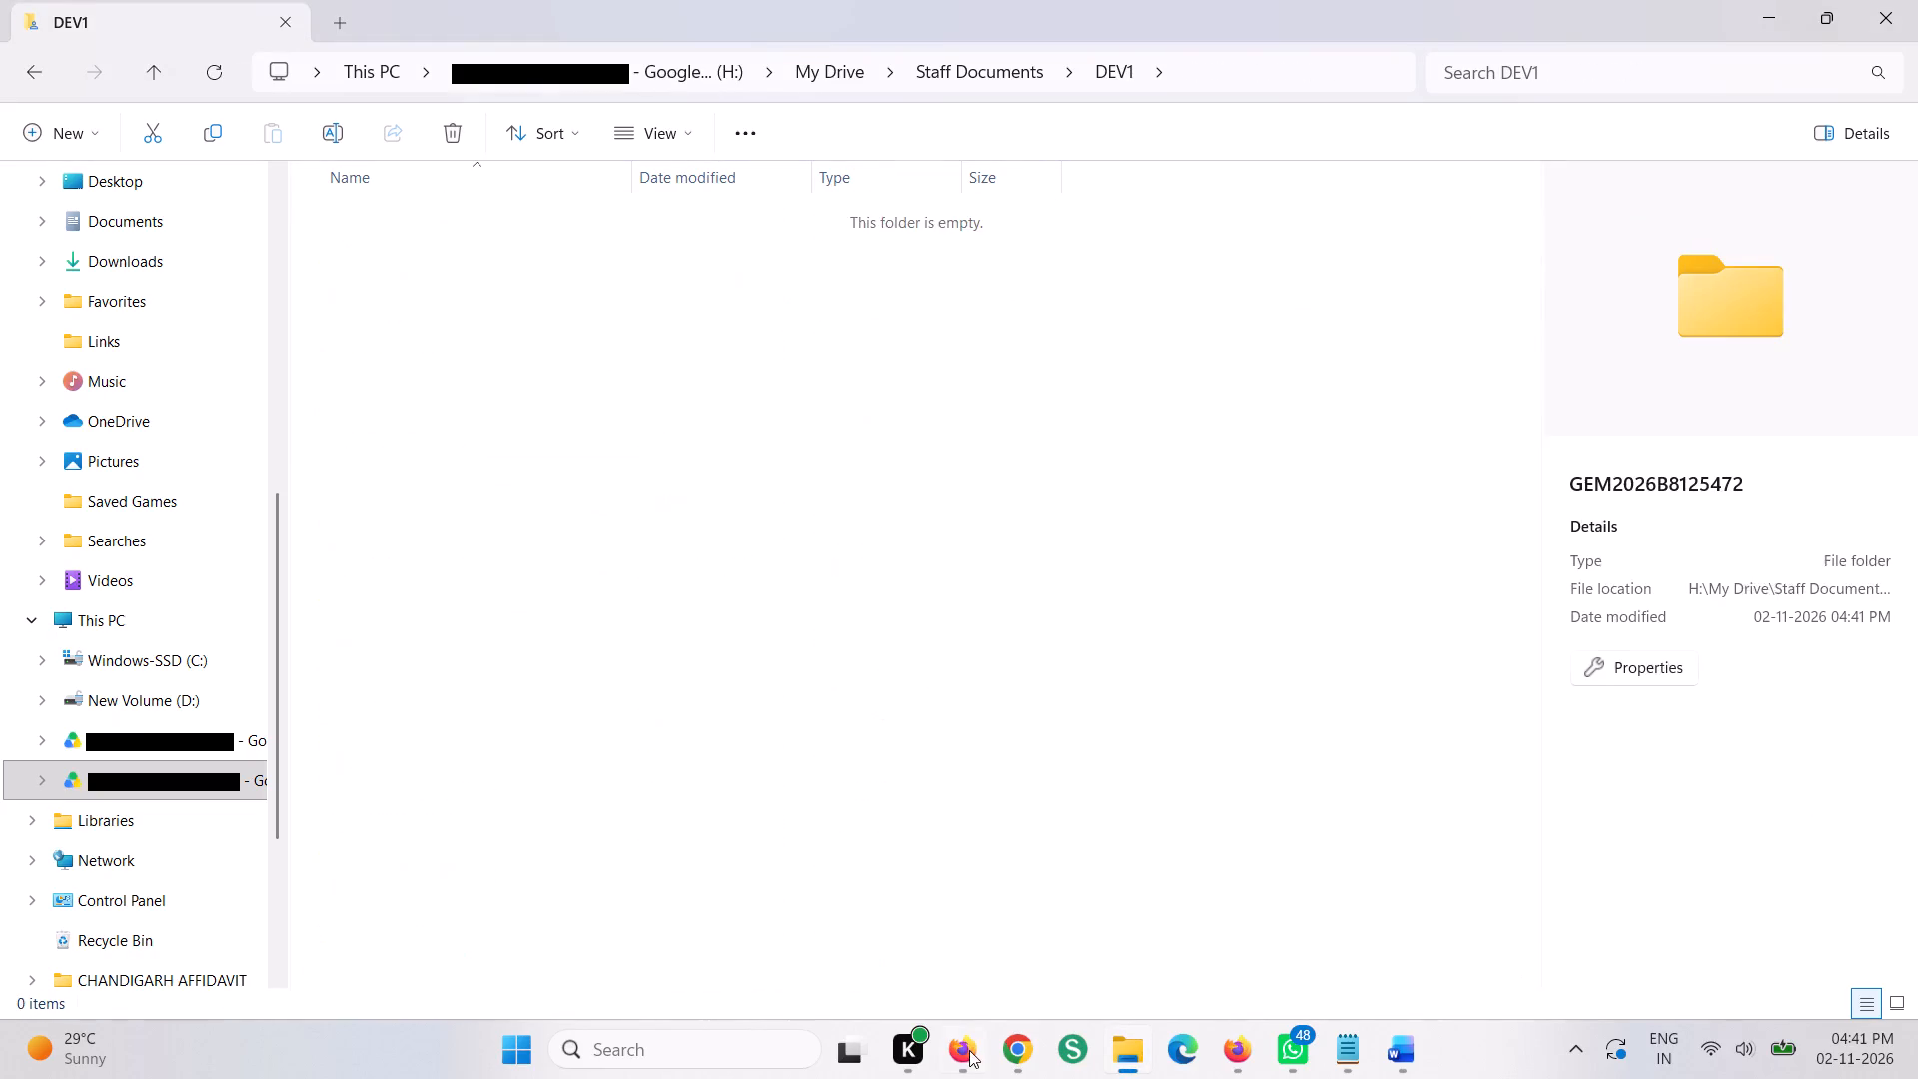
Save the bid document as GeM-Bidding-9994934 in the GEM2026B8125472 folder.
click(970, 1051)
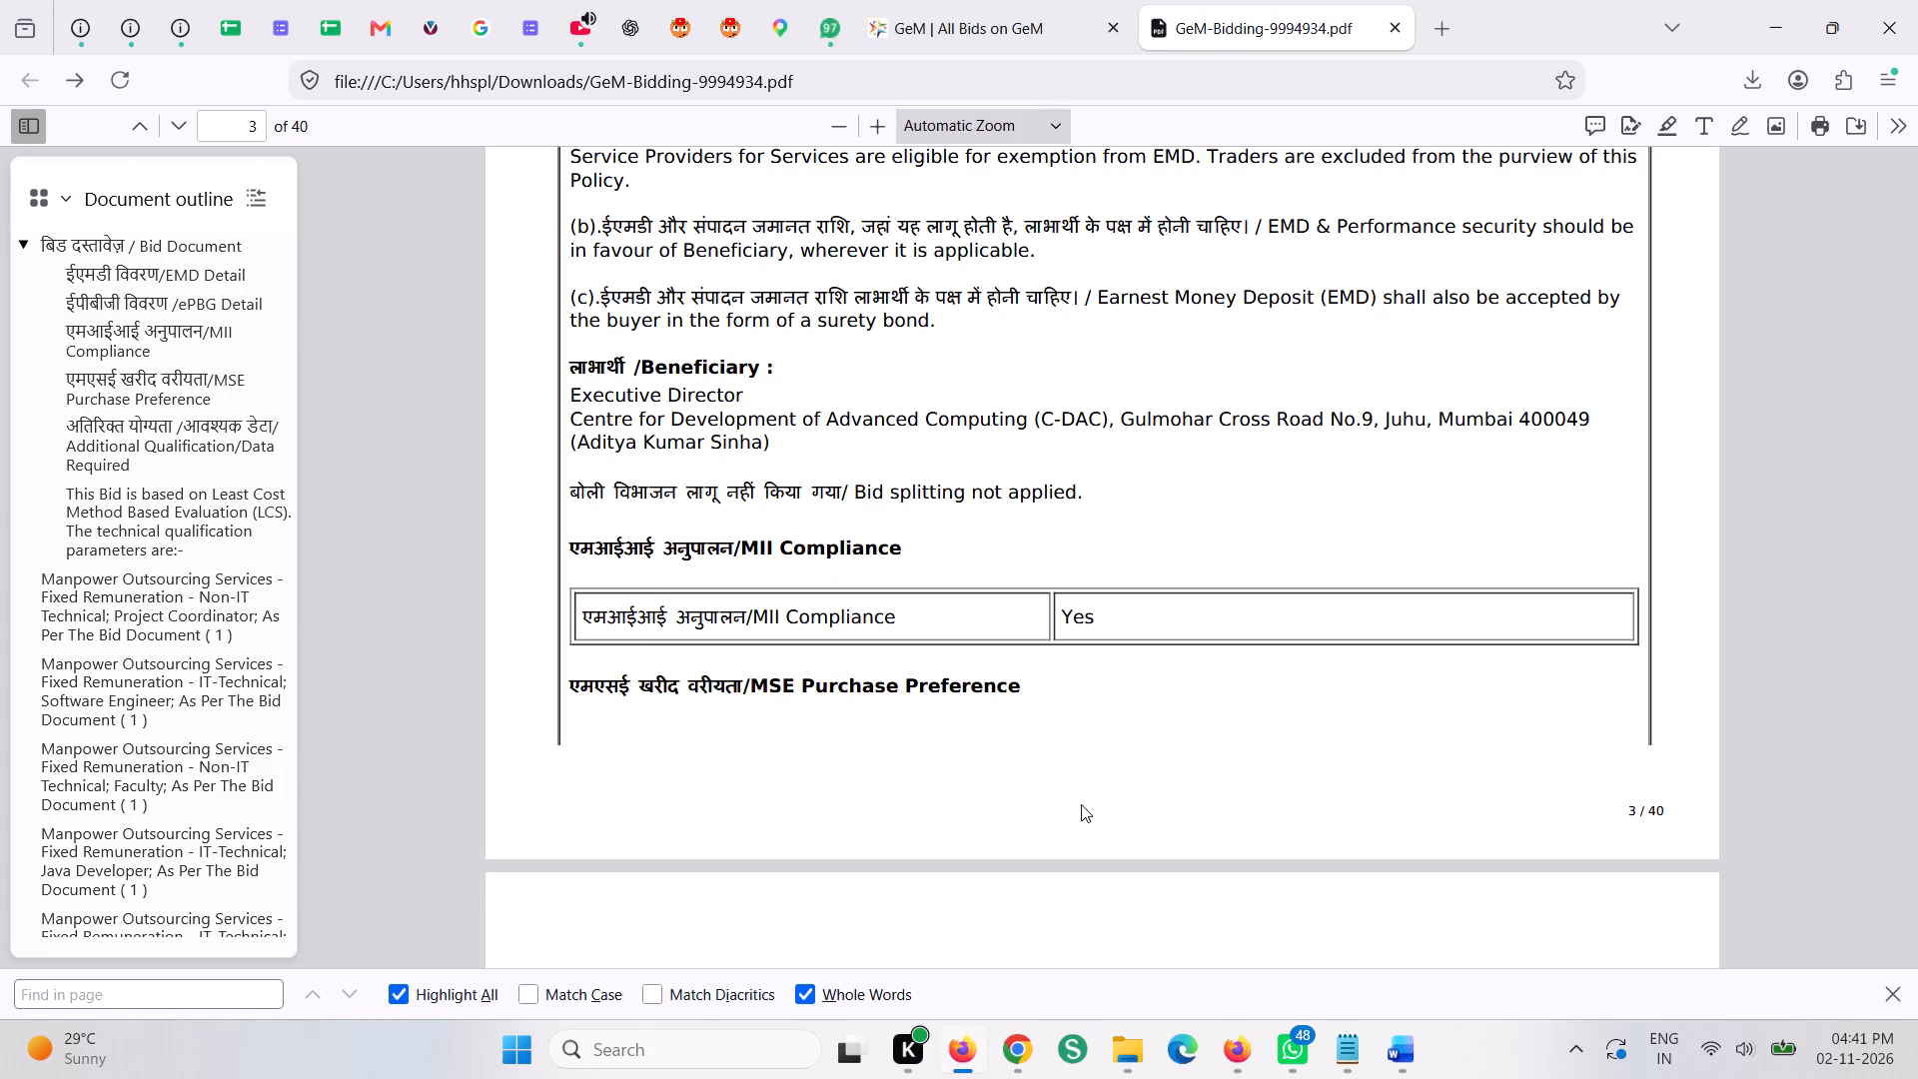
scroll(1132, 778, down, 1)
scroll(1214, 688, down, 2)
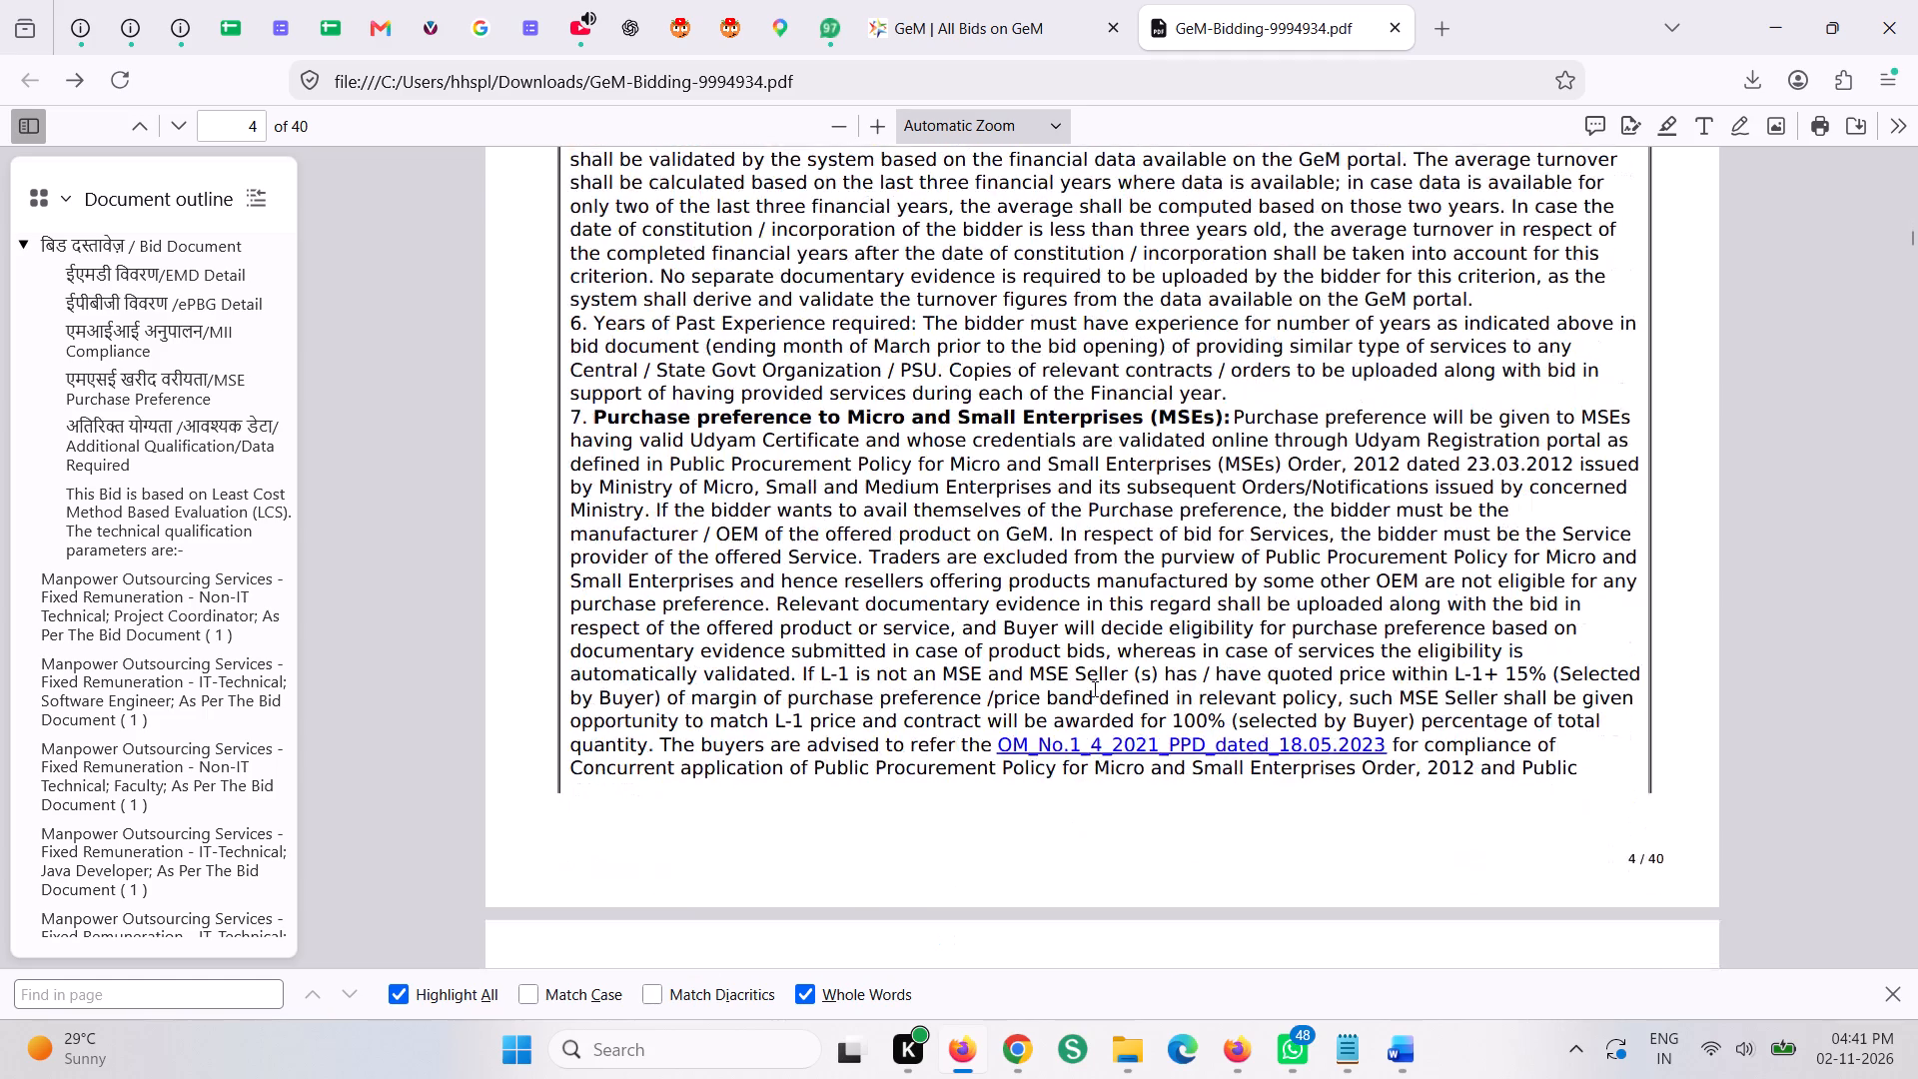
scroll(1085, 664, down, 3)
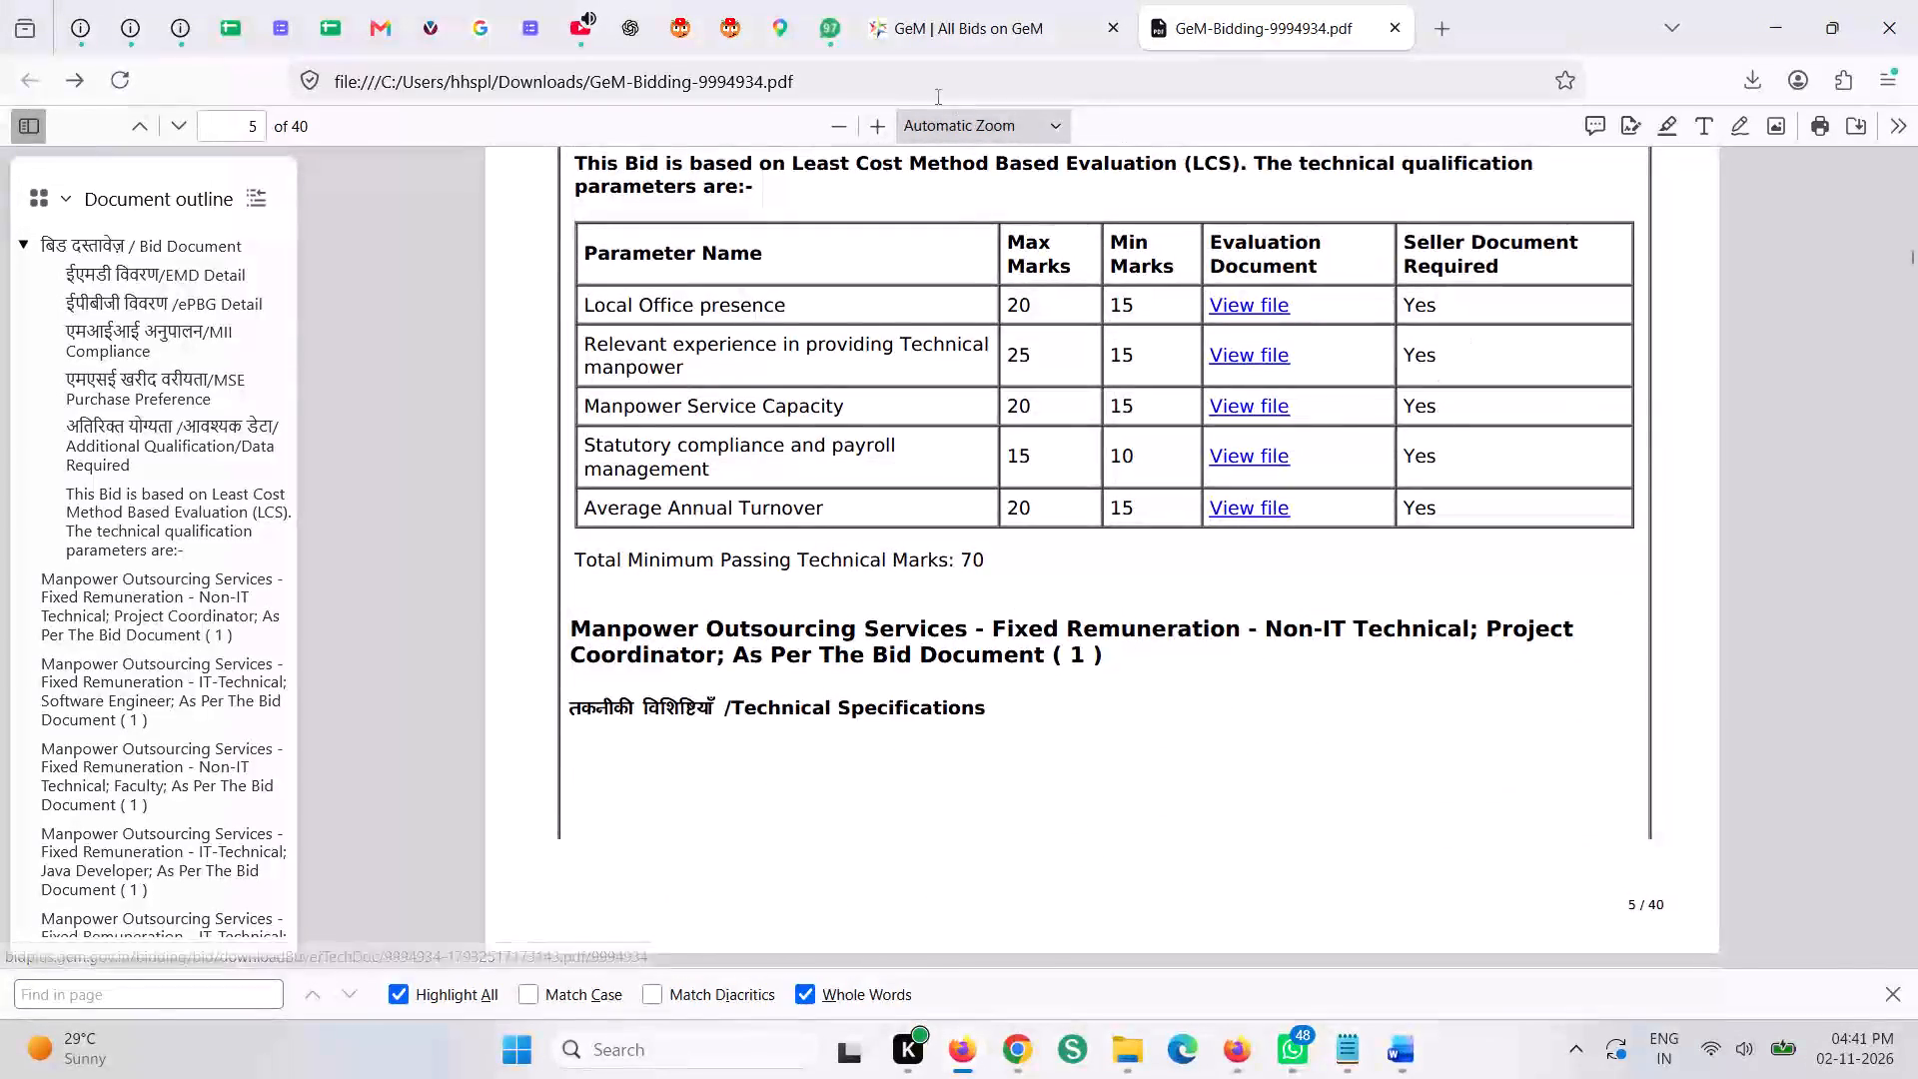
click(928, 0)
click(1253, 1)
click(1125, 1045)
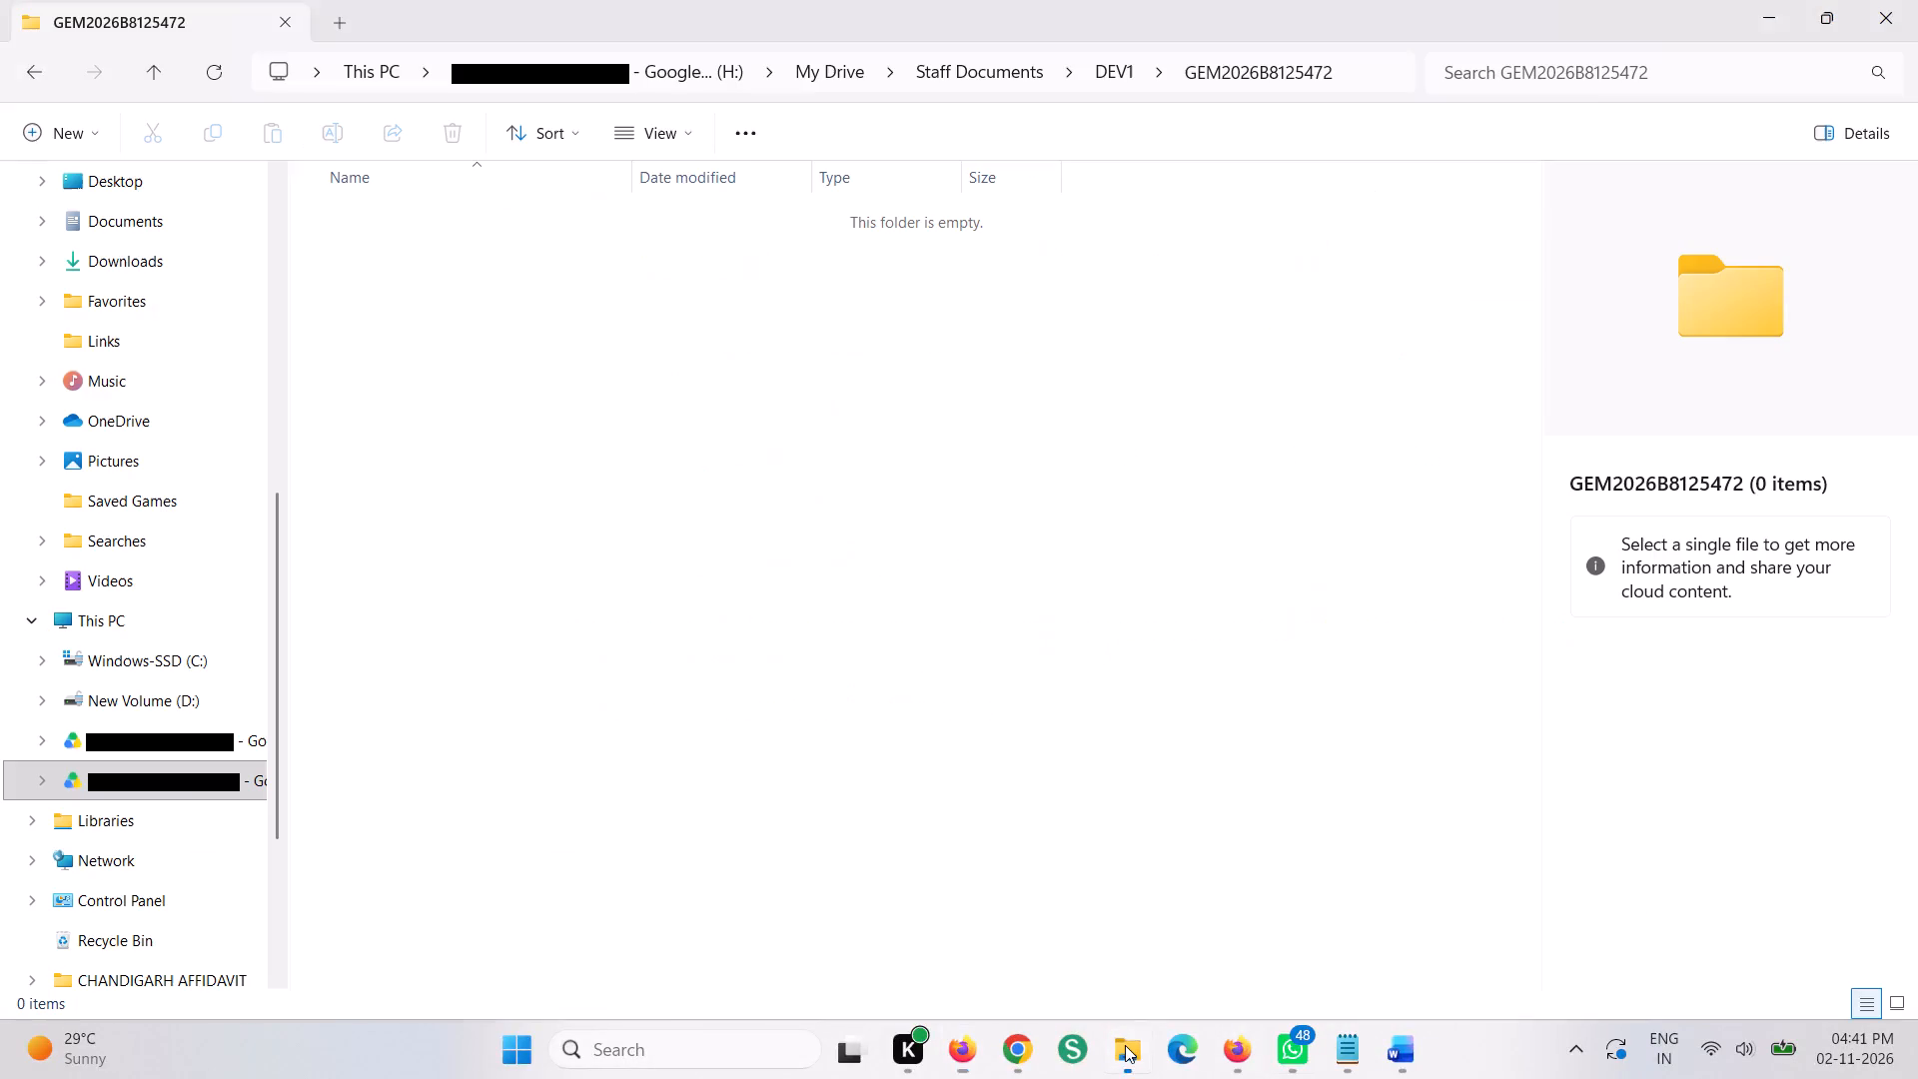
click(1125, 1045)
click(1859, 130)
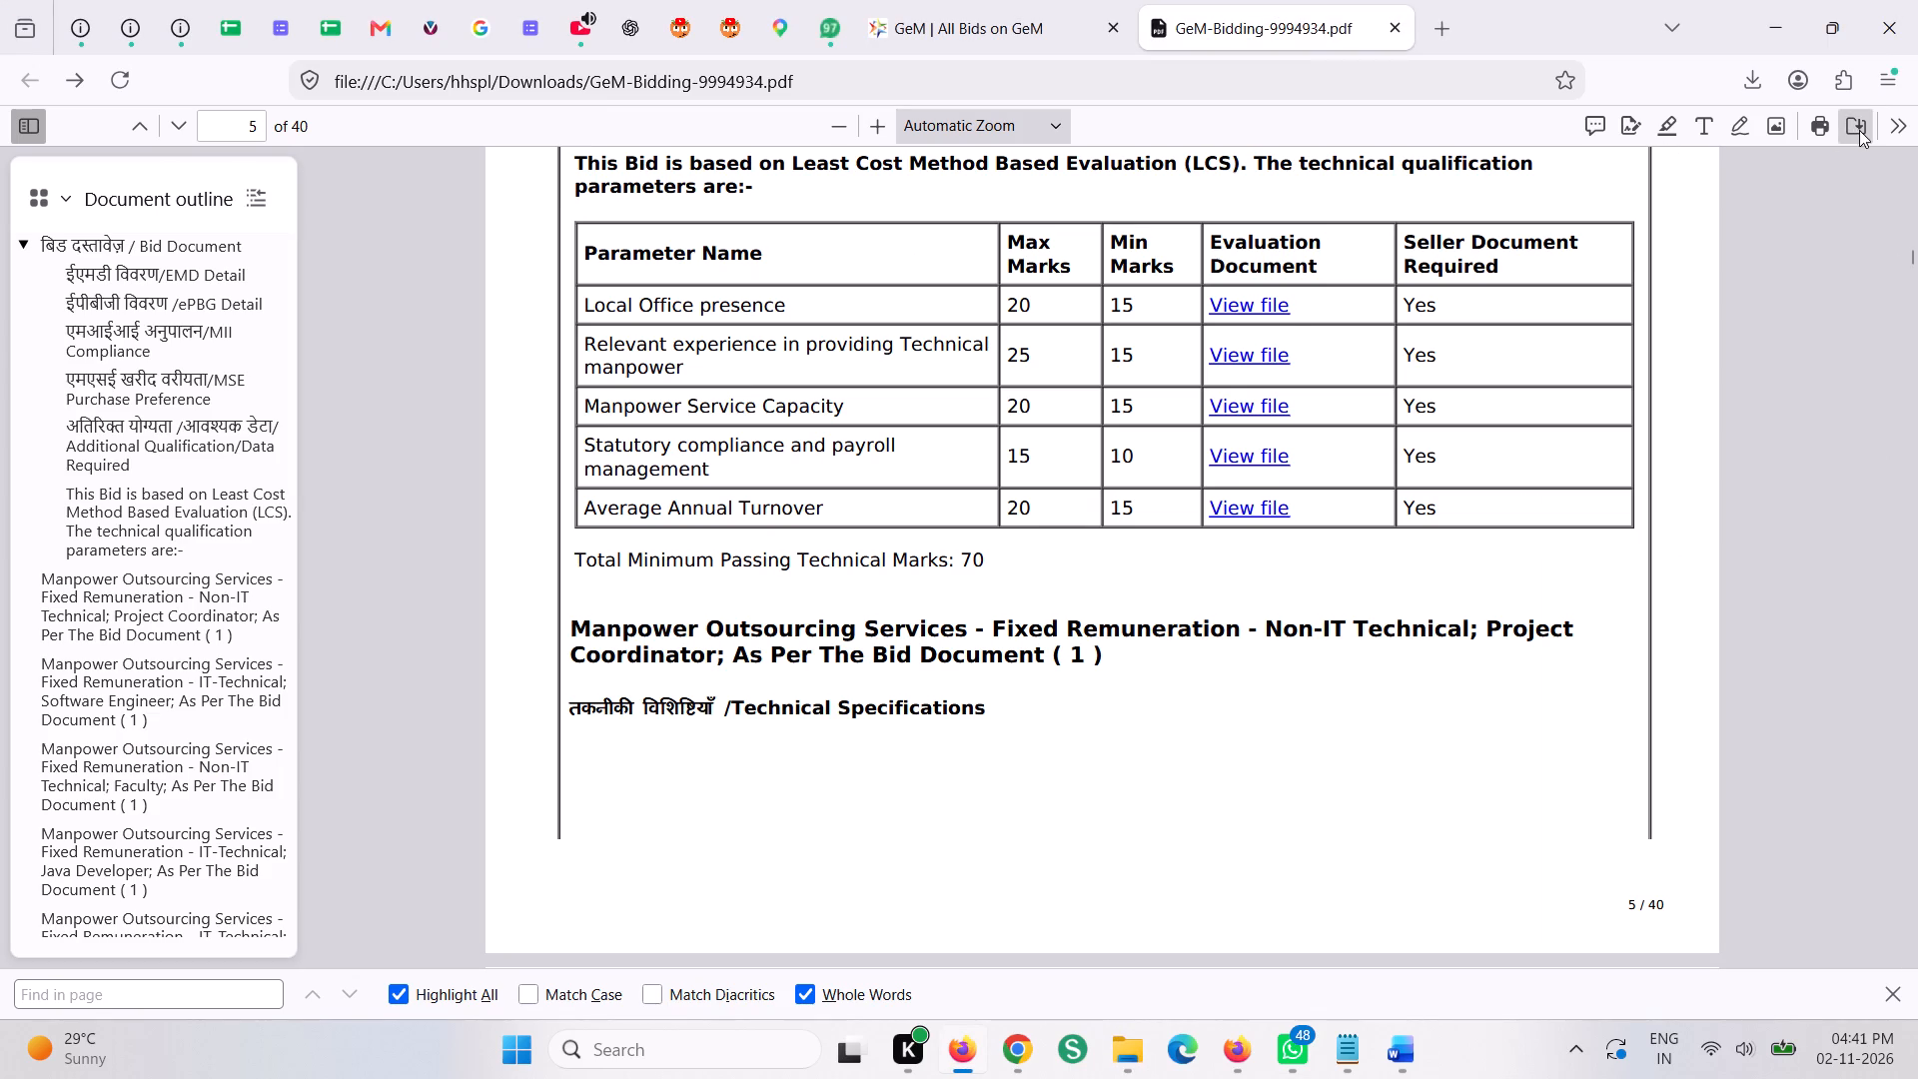
scroll(650, 438, up, 7)
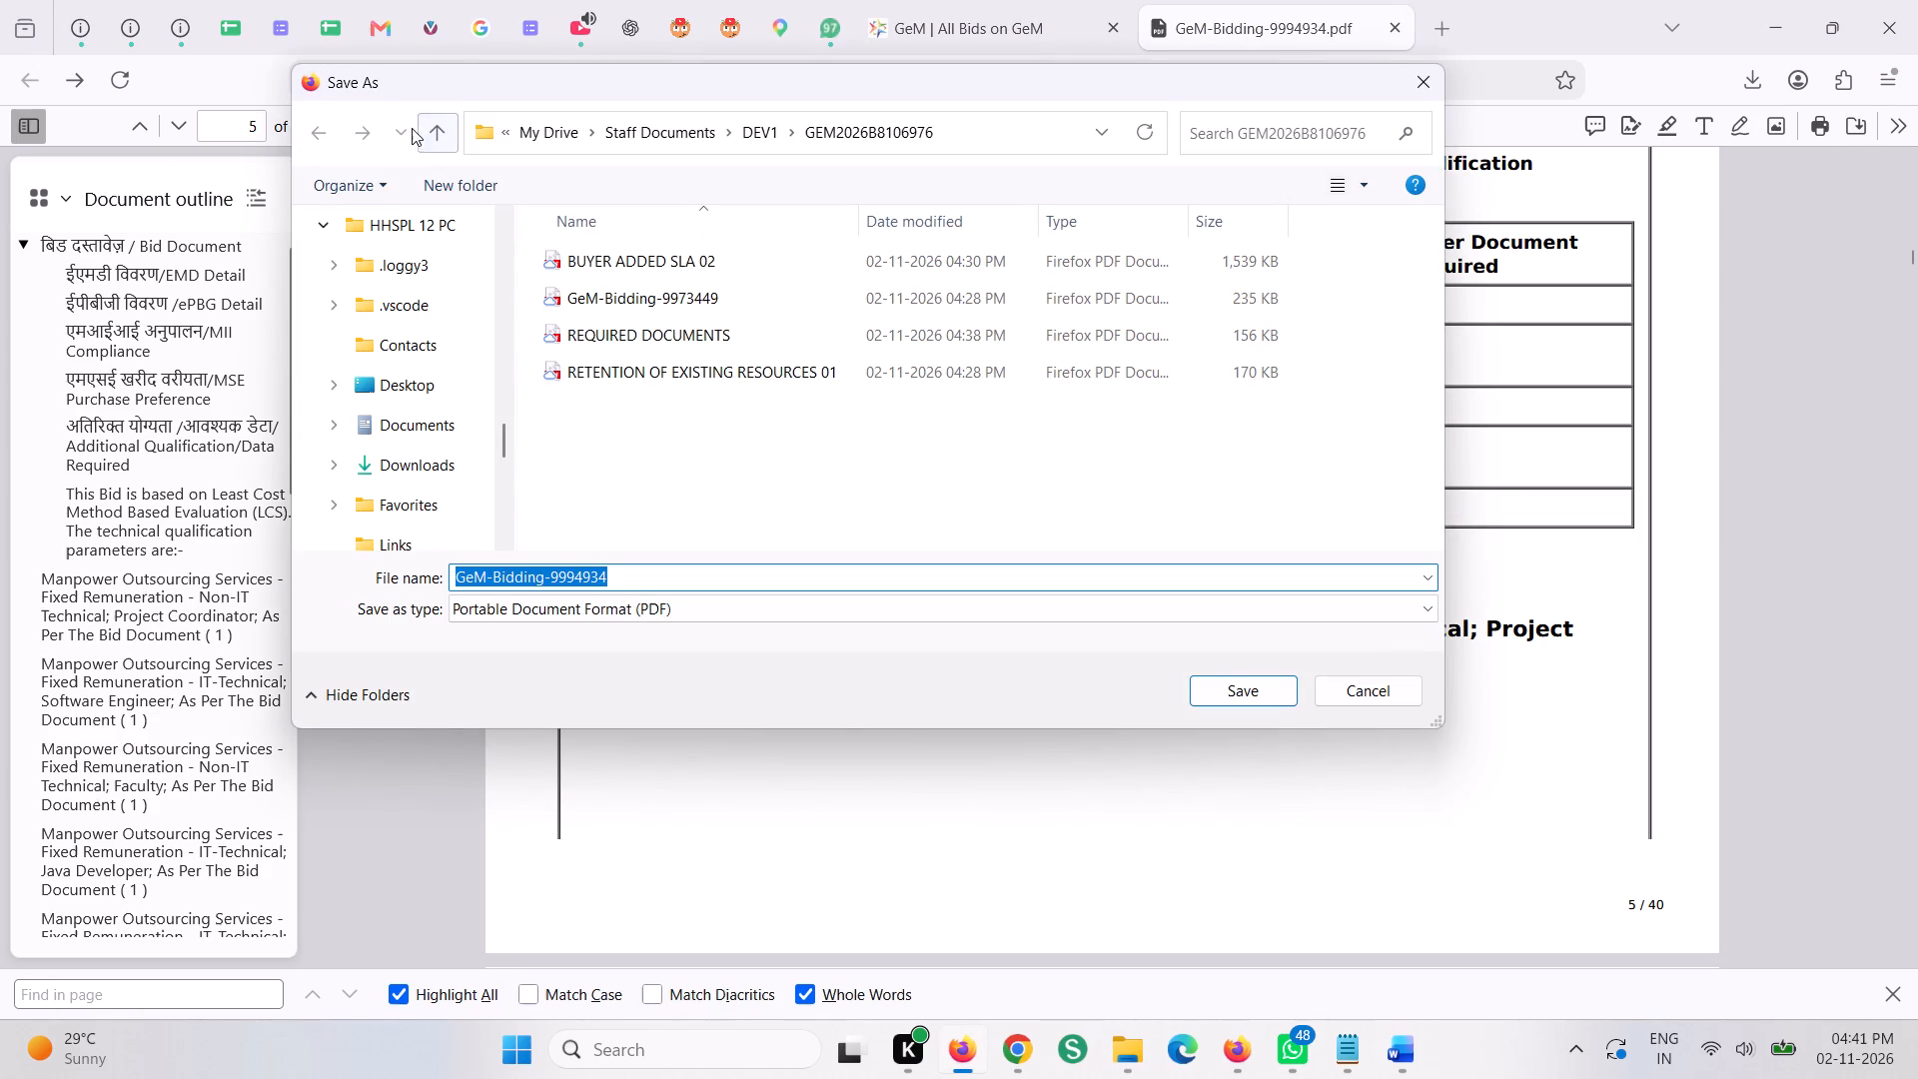
click(416, 129)
click(444, 141)
scroll(621, 303, up, 6)
double_click(663, 264)
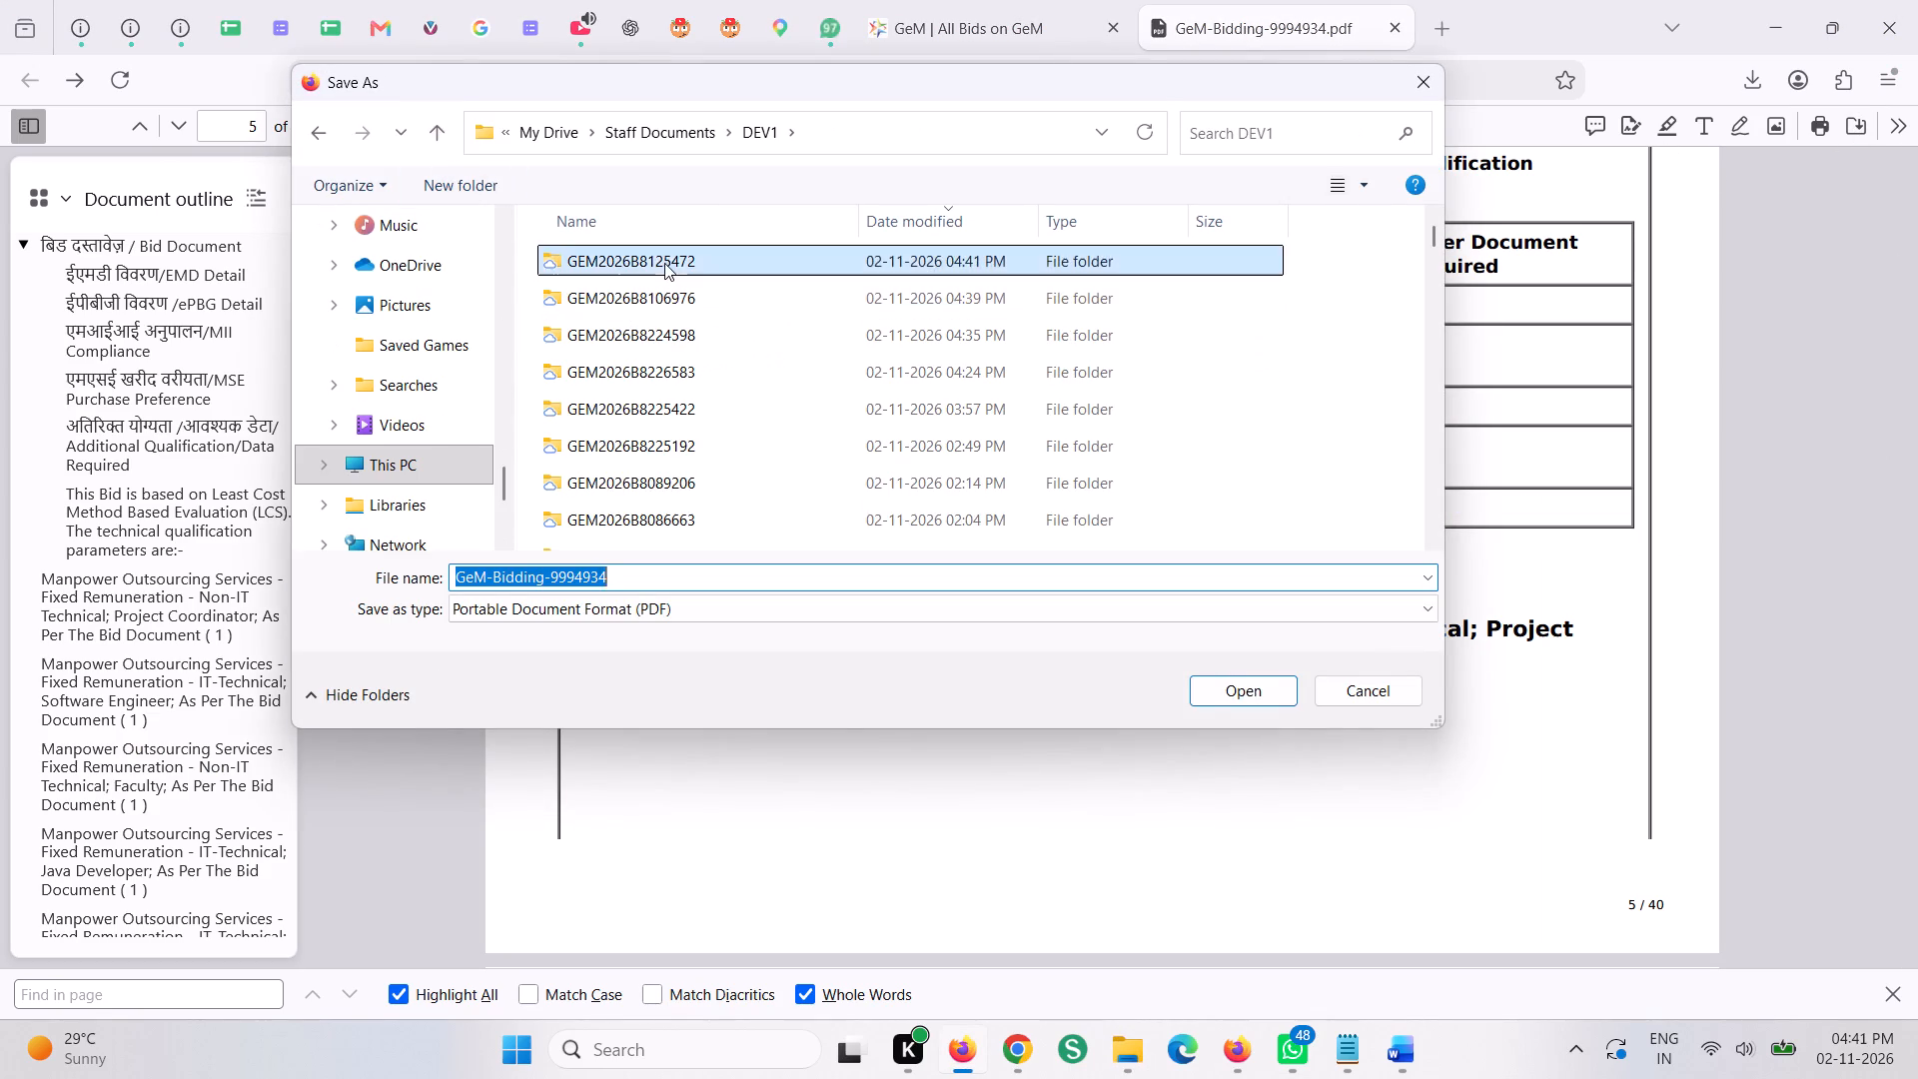
click(652, 586)
click(1234, 678)
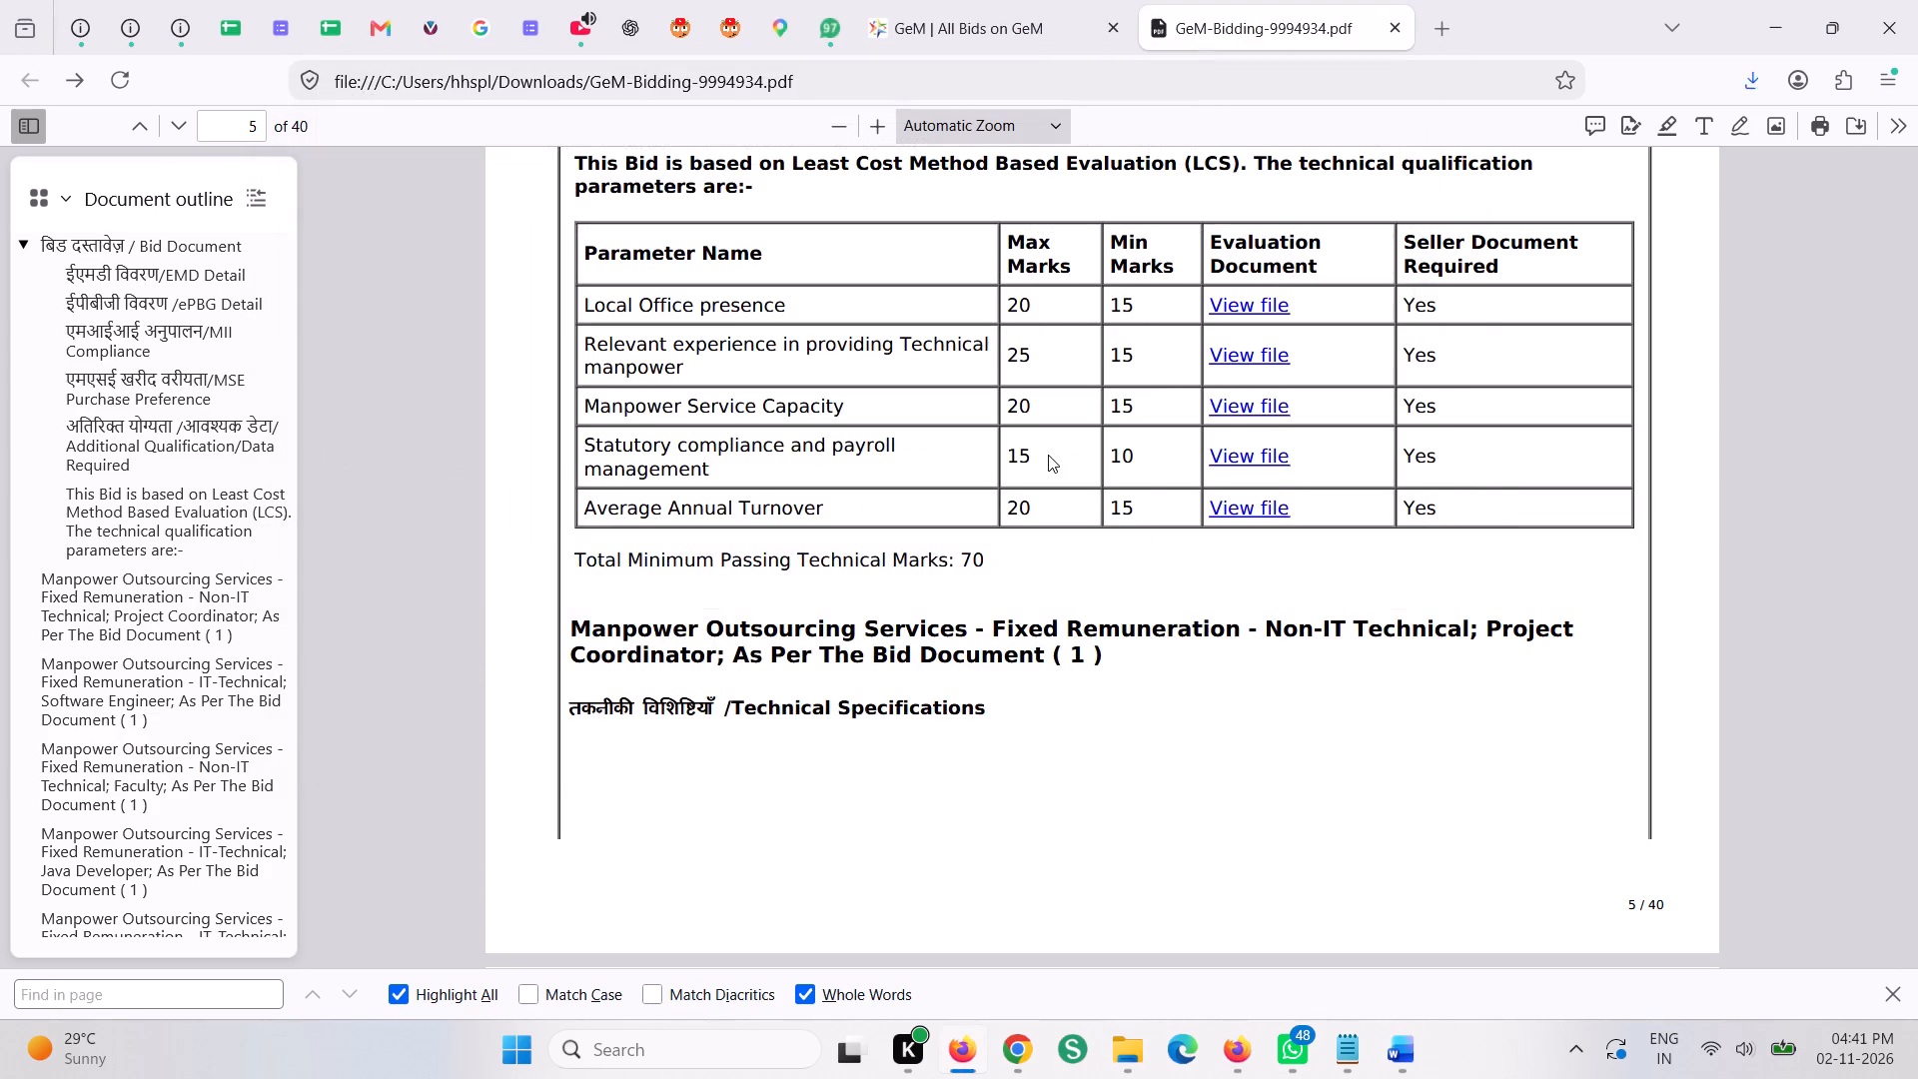
Save the existing-resources attachment 1793546724.pdf in the GEM2026B8125472 folder as RETENTION OF EXISTING RESOURCES 01.
scroll(1048, 456, up, 1)
click(1270, 637)
scroll(1917, 511, up, 3)
click(1847, 129)
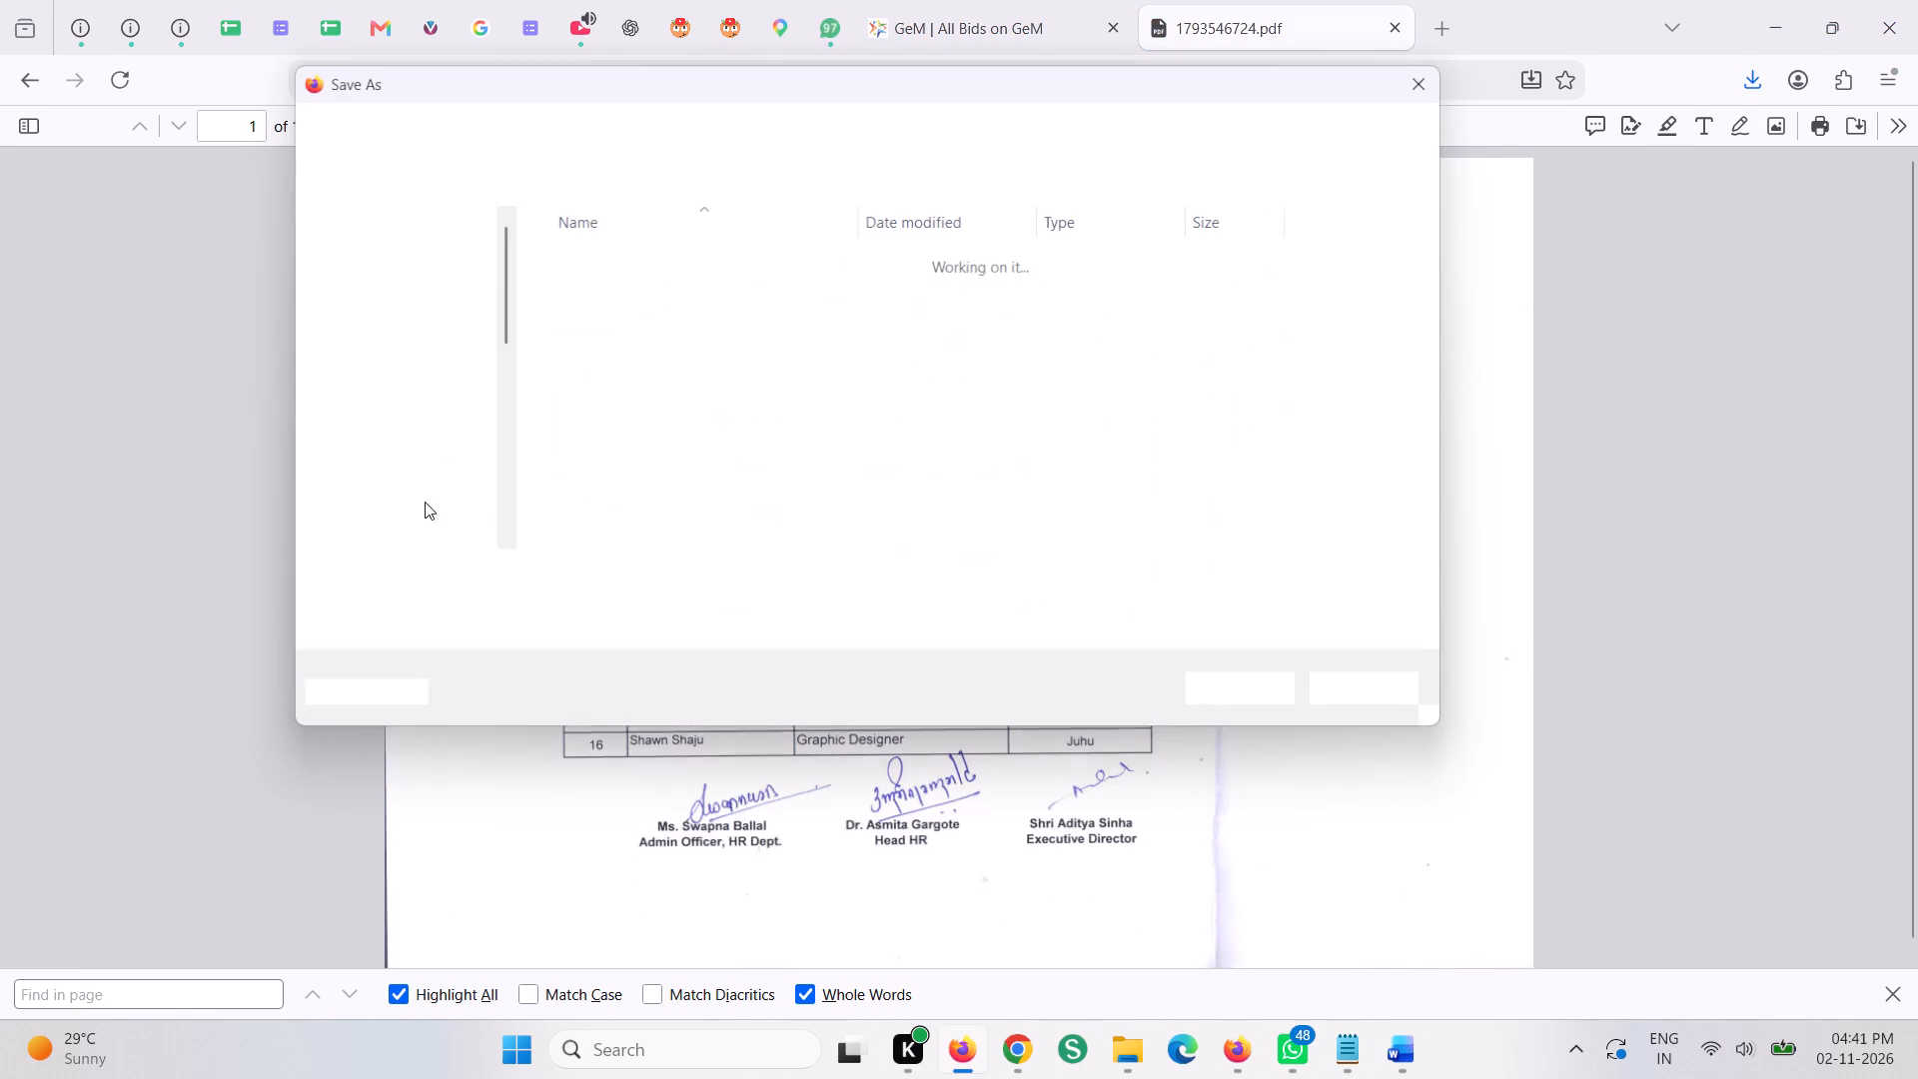
click(434, 142)
scroll(659, 351, up, 4)
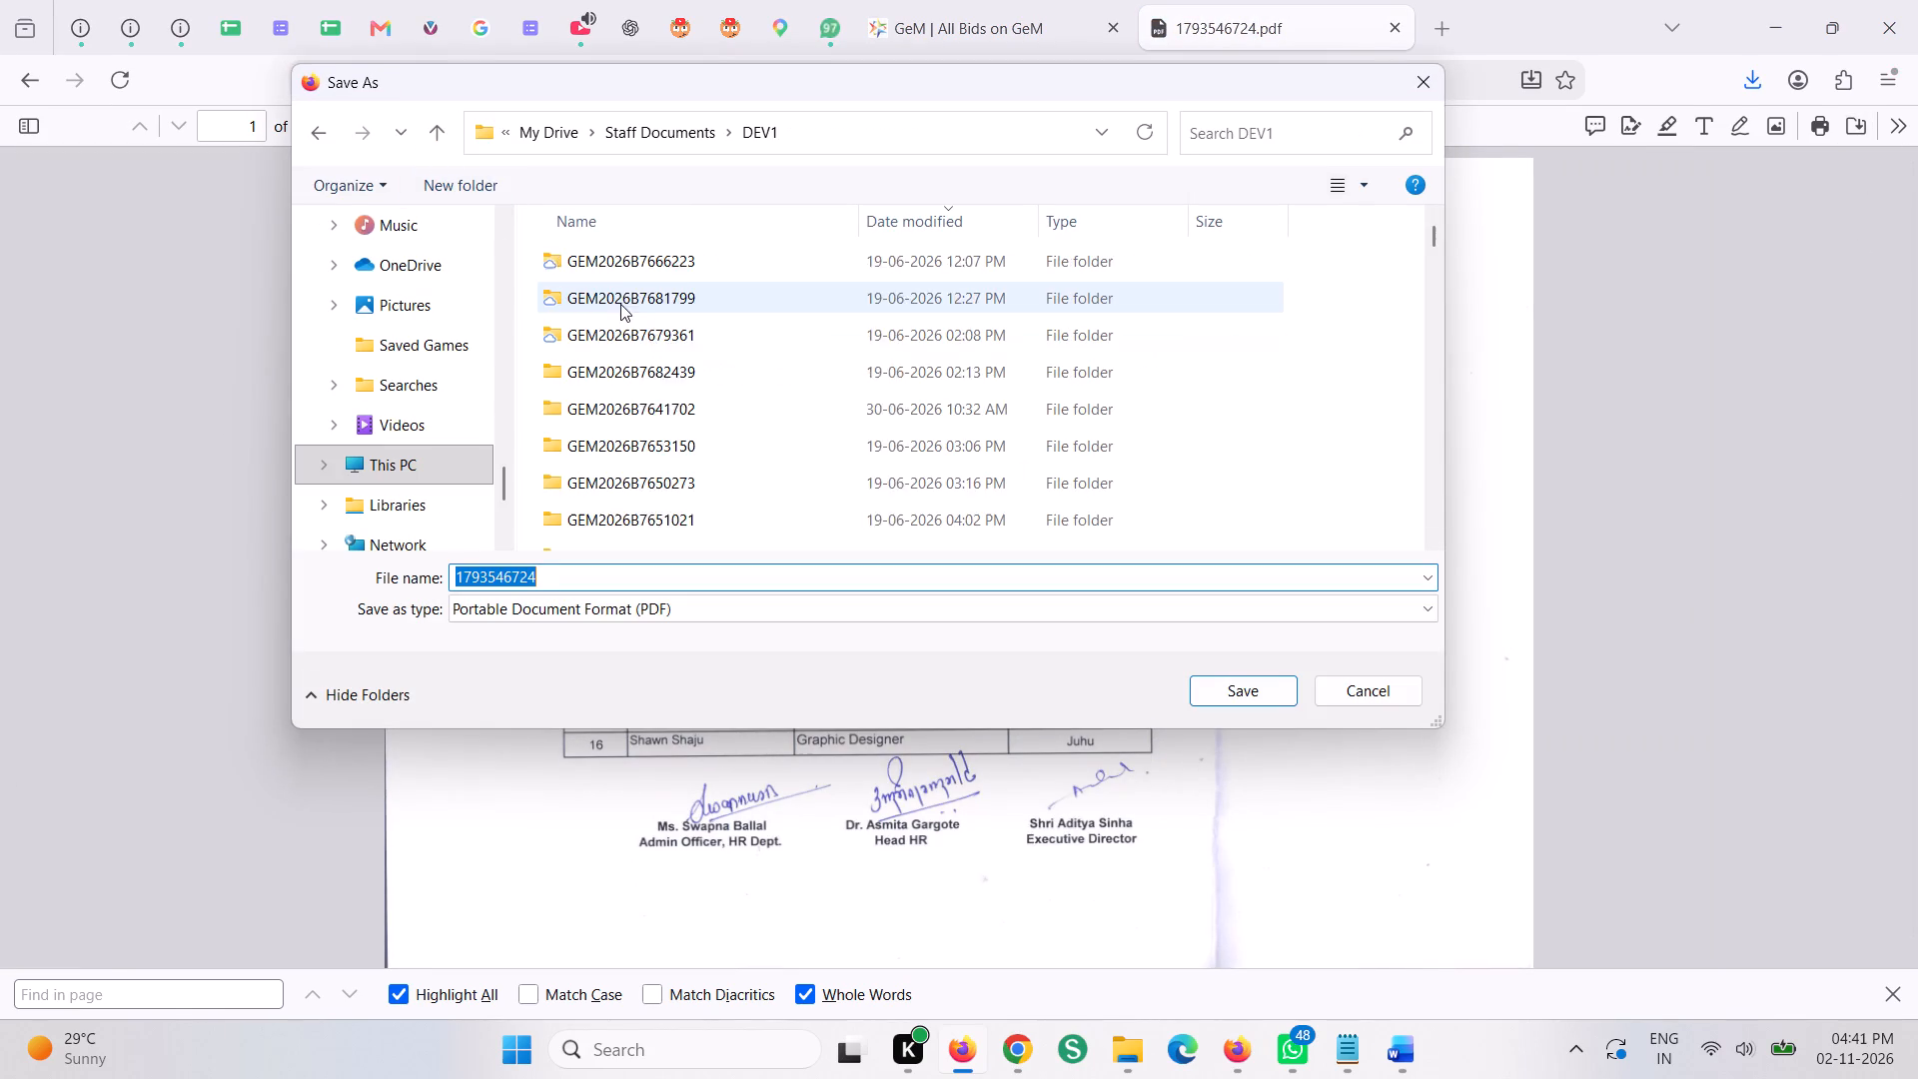
scroll(620, 304, up, 1)
double_click(658, 260)
click(607, 582)
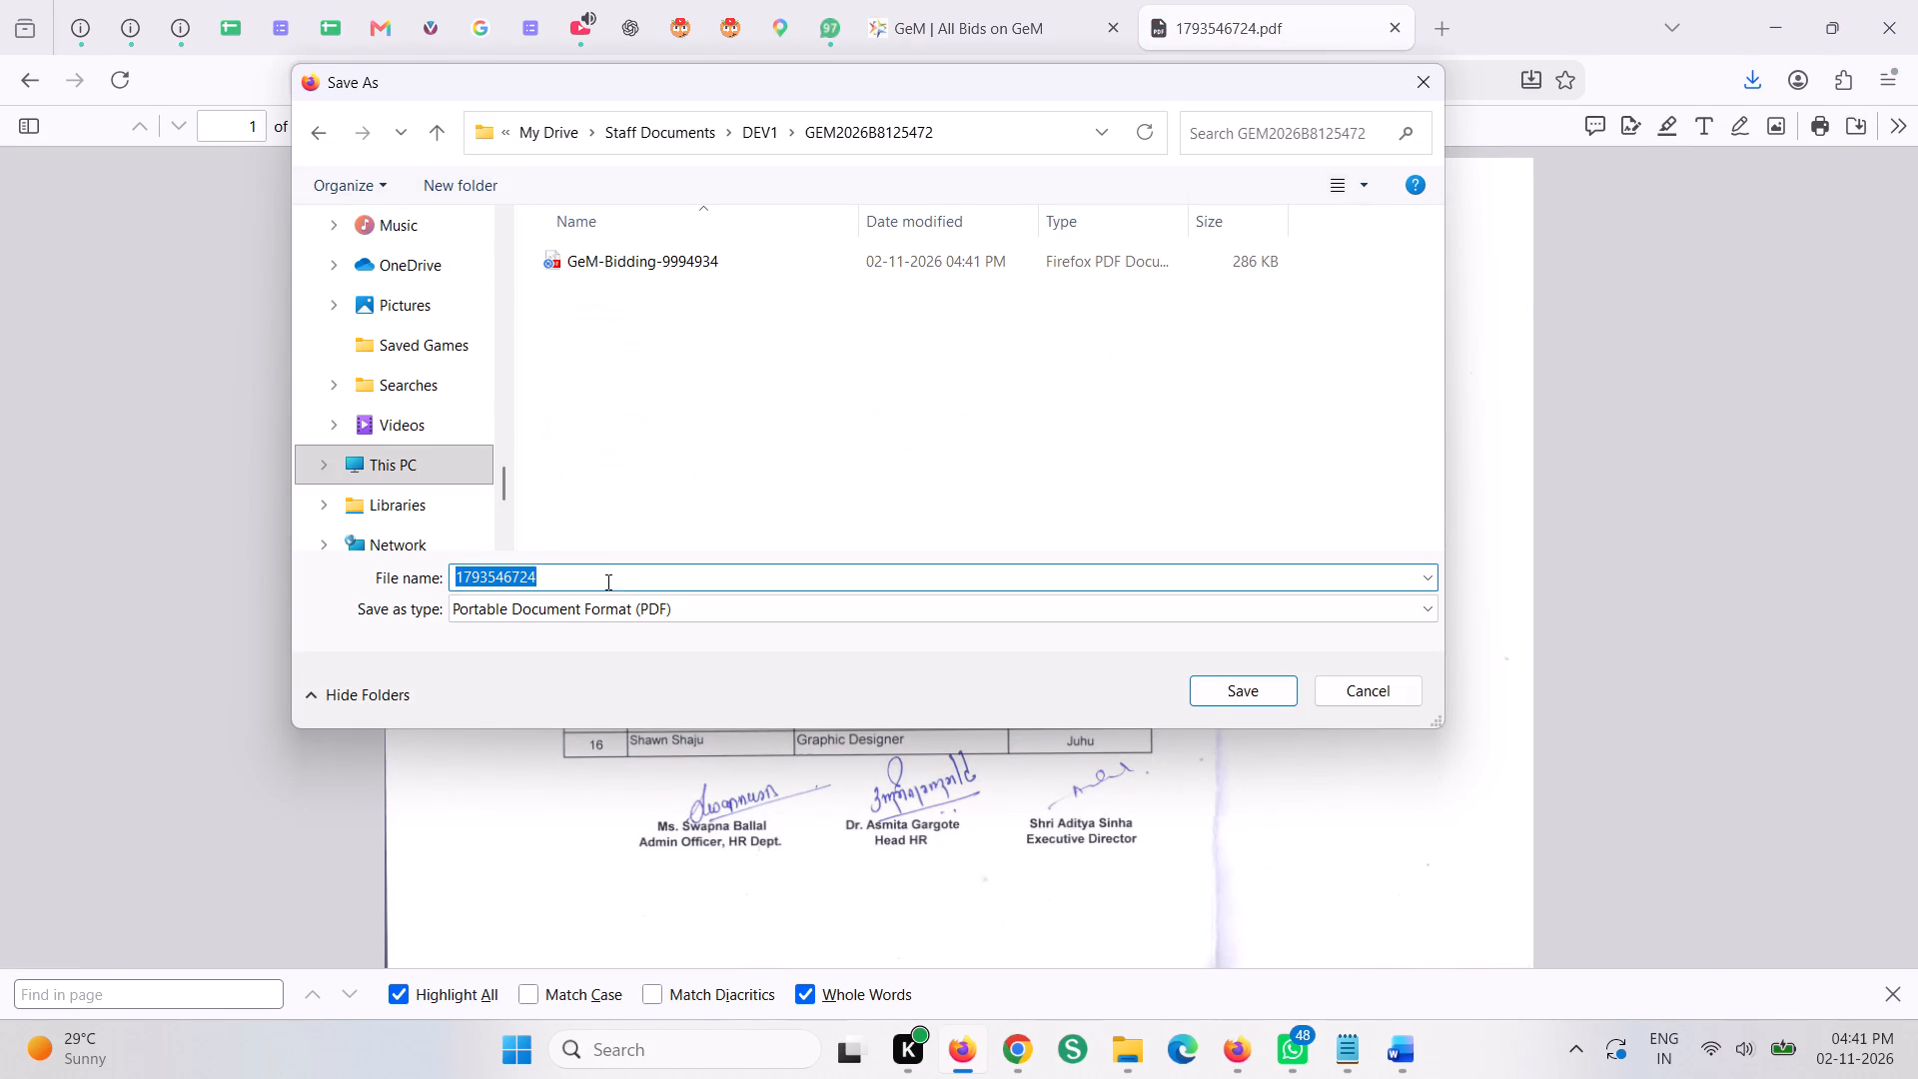
text(RETENTION OF EXISTING RESOURCES 01)
key(Return)
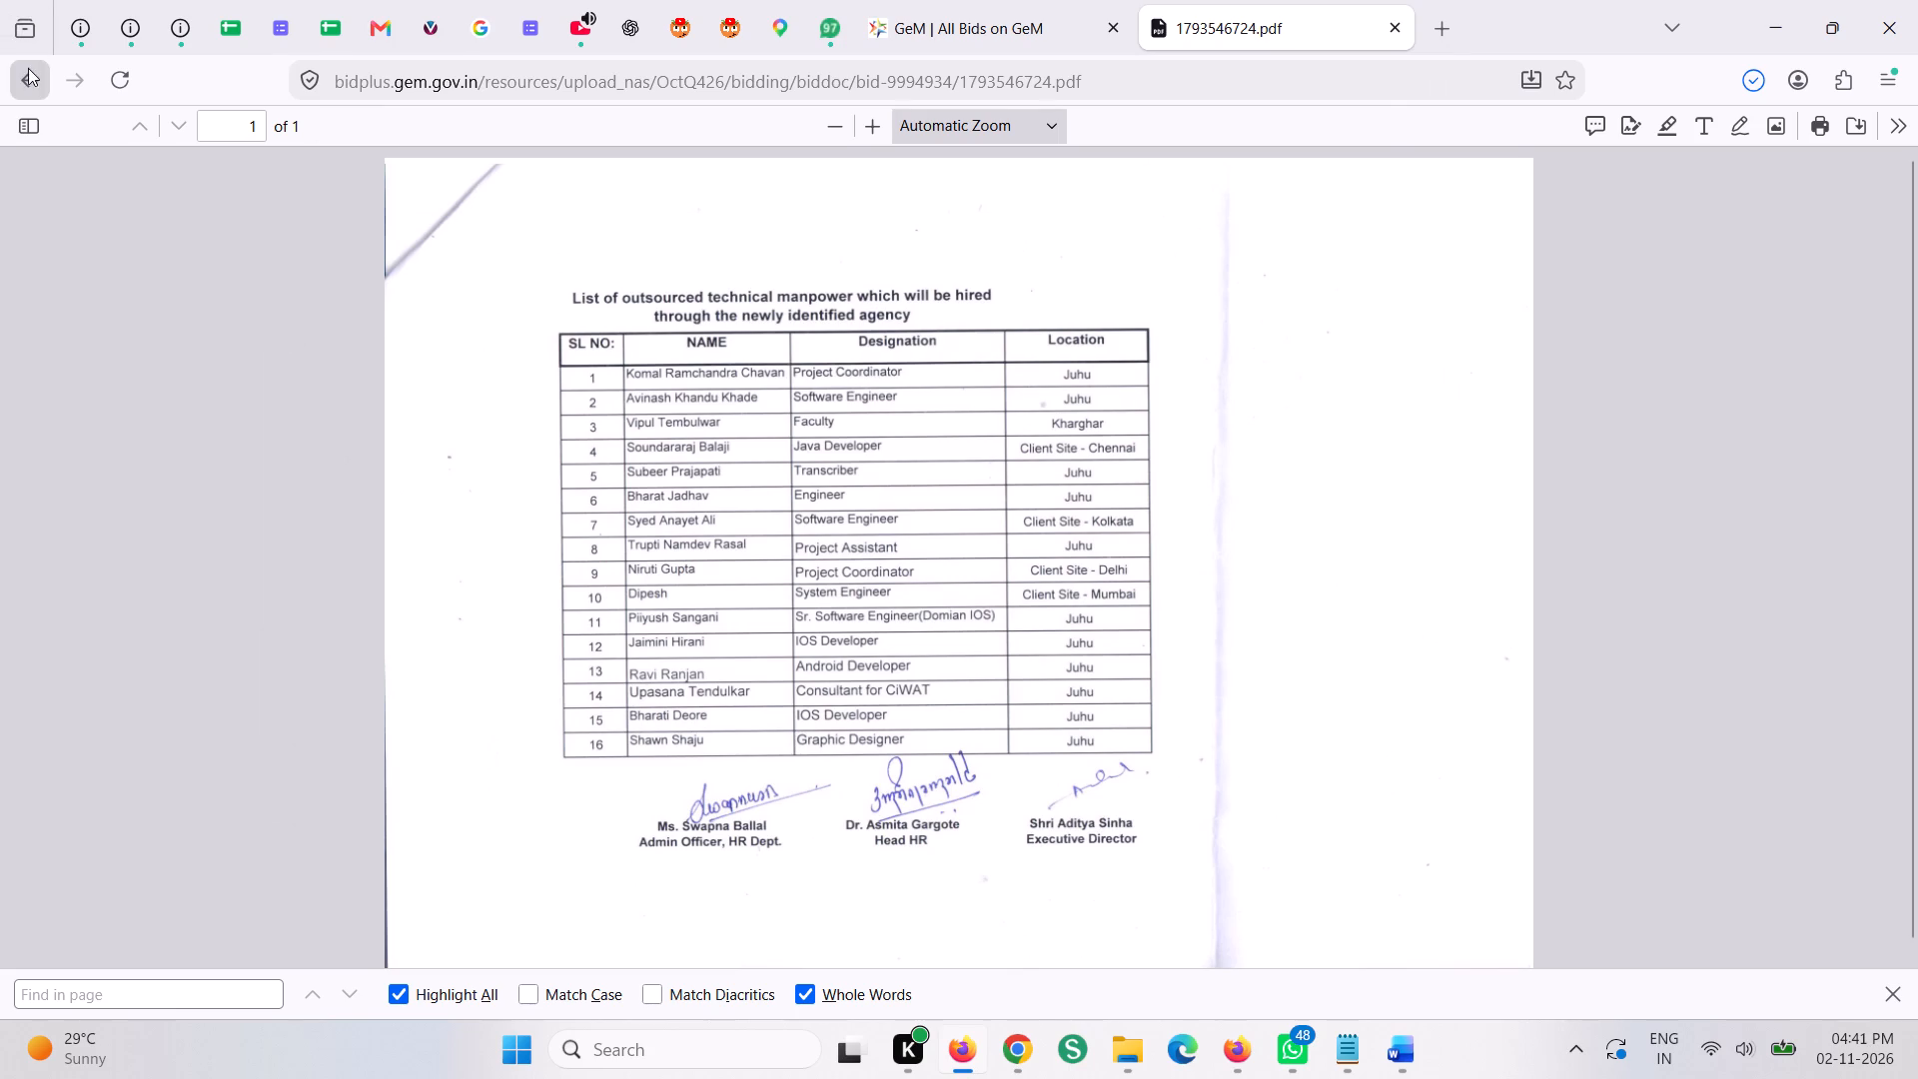
Check the bid's opening details and set the turnover in the REQUIRED DOCUMENTS Word file to 130 LAKH.
click(28, 68)
scroll(1074, 538, down, 2)
scroll(1015, 527, up, 14)
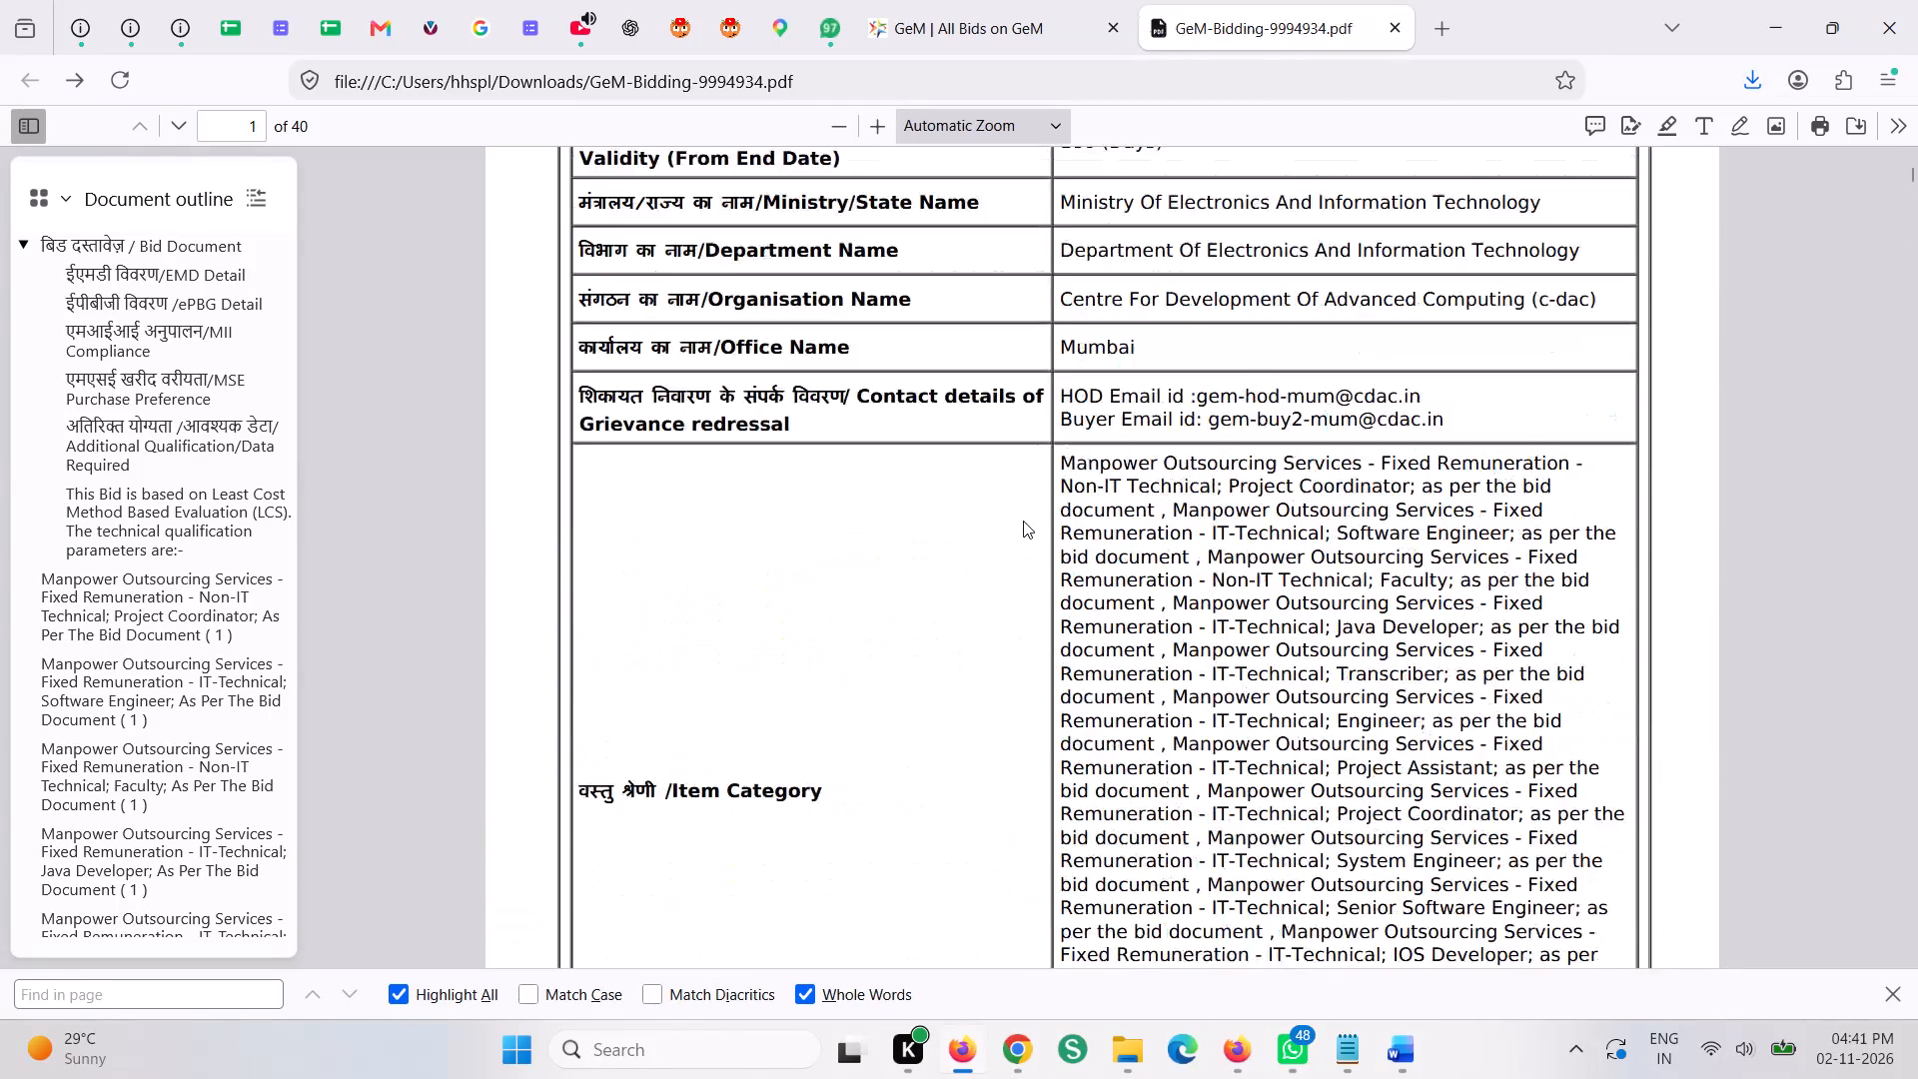
scroll(1023, 521, down, 2)
scroll(1073, 515, up, 1)
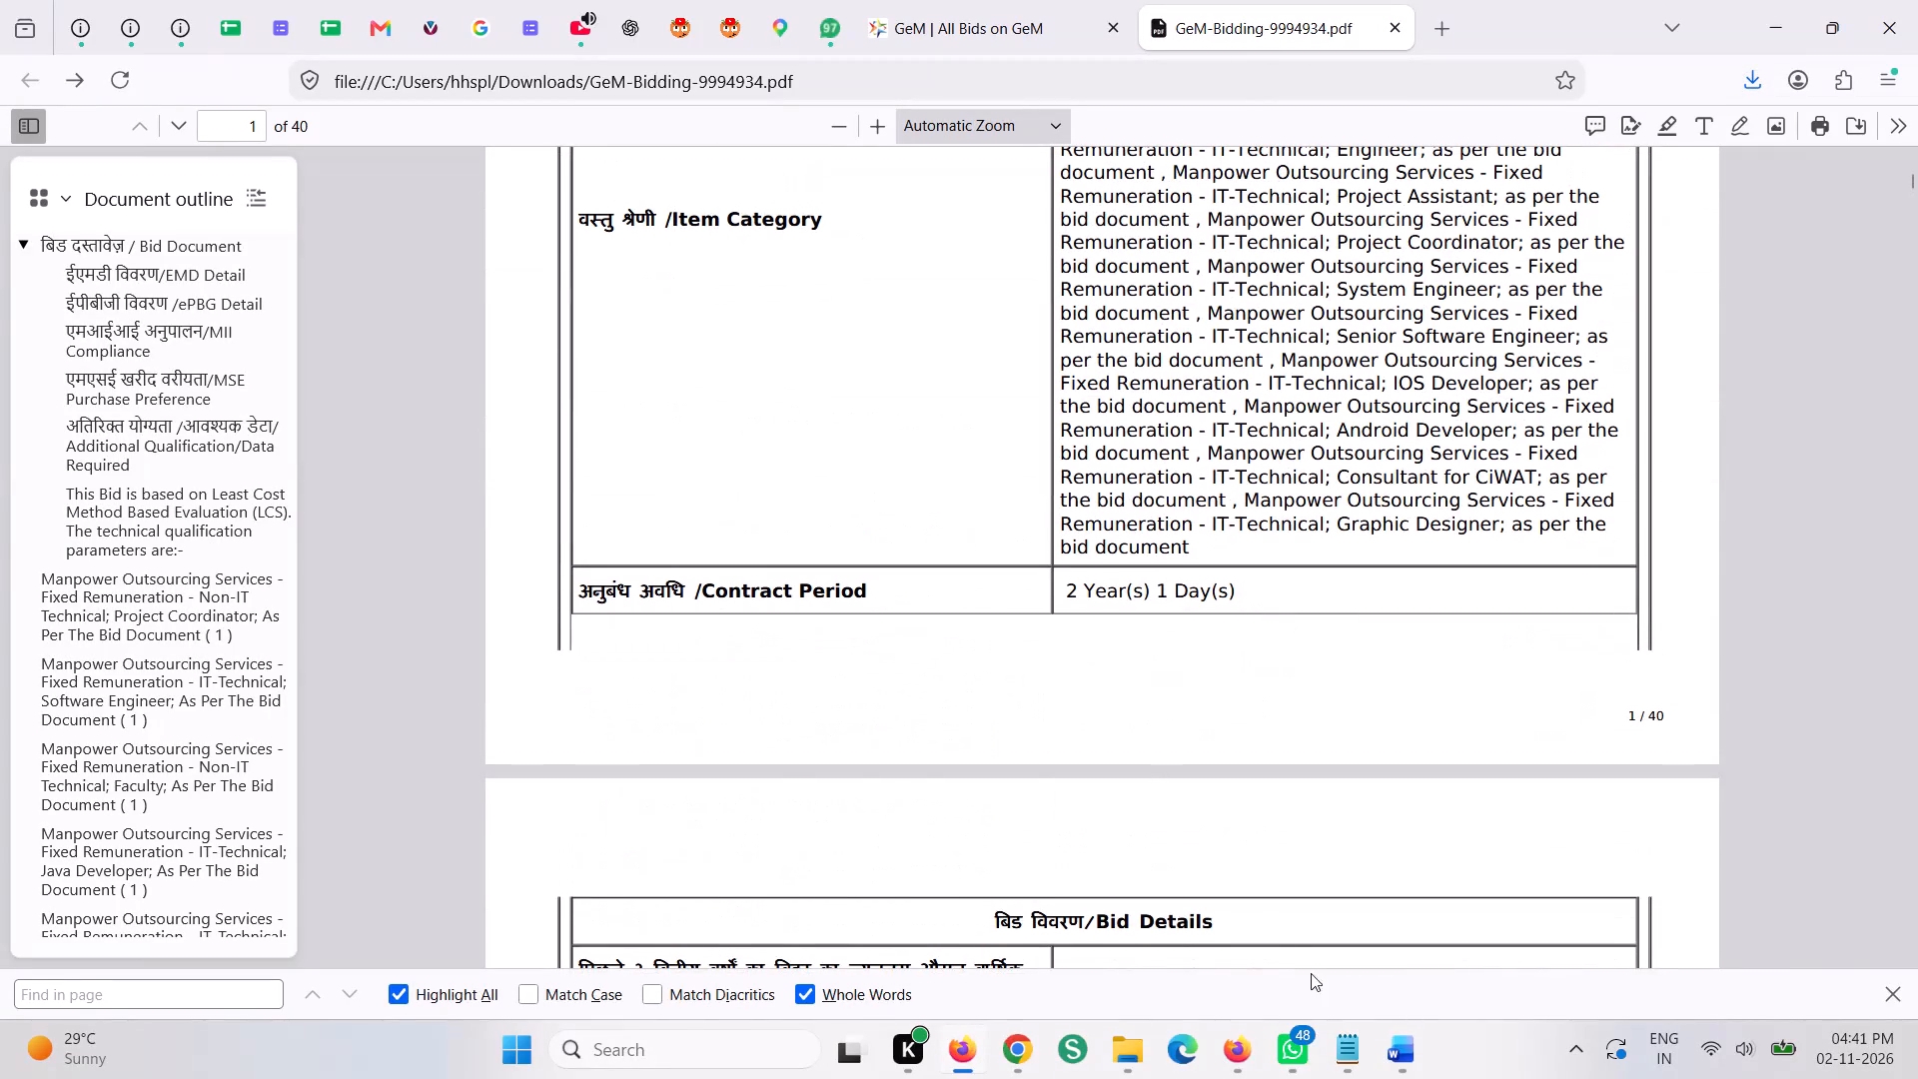
click(1382, 1050)
click(679, 910)
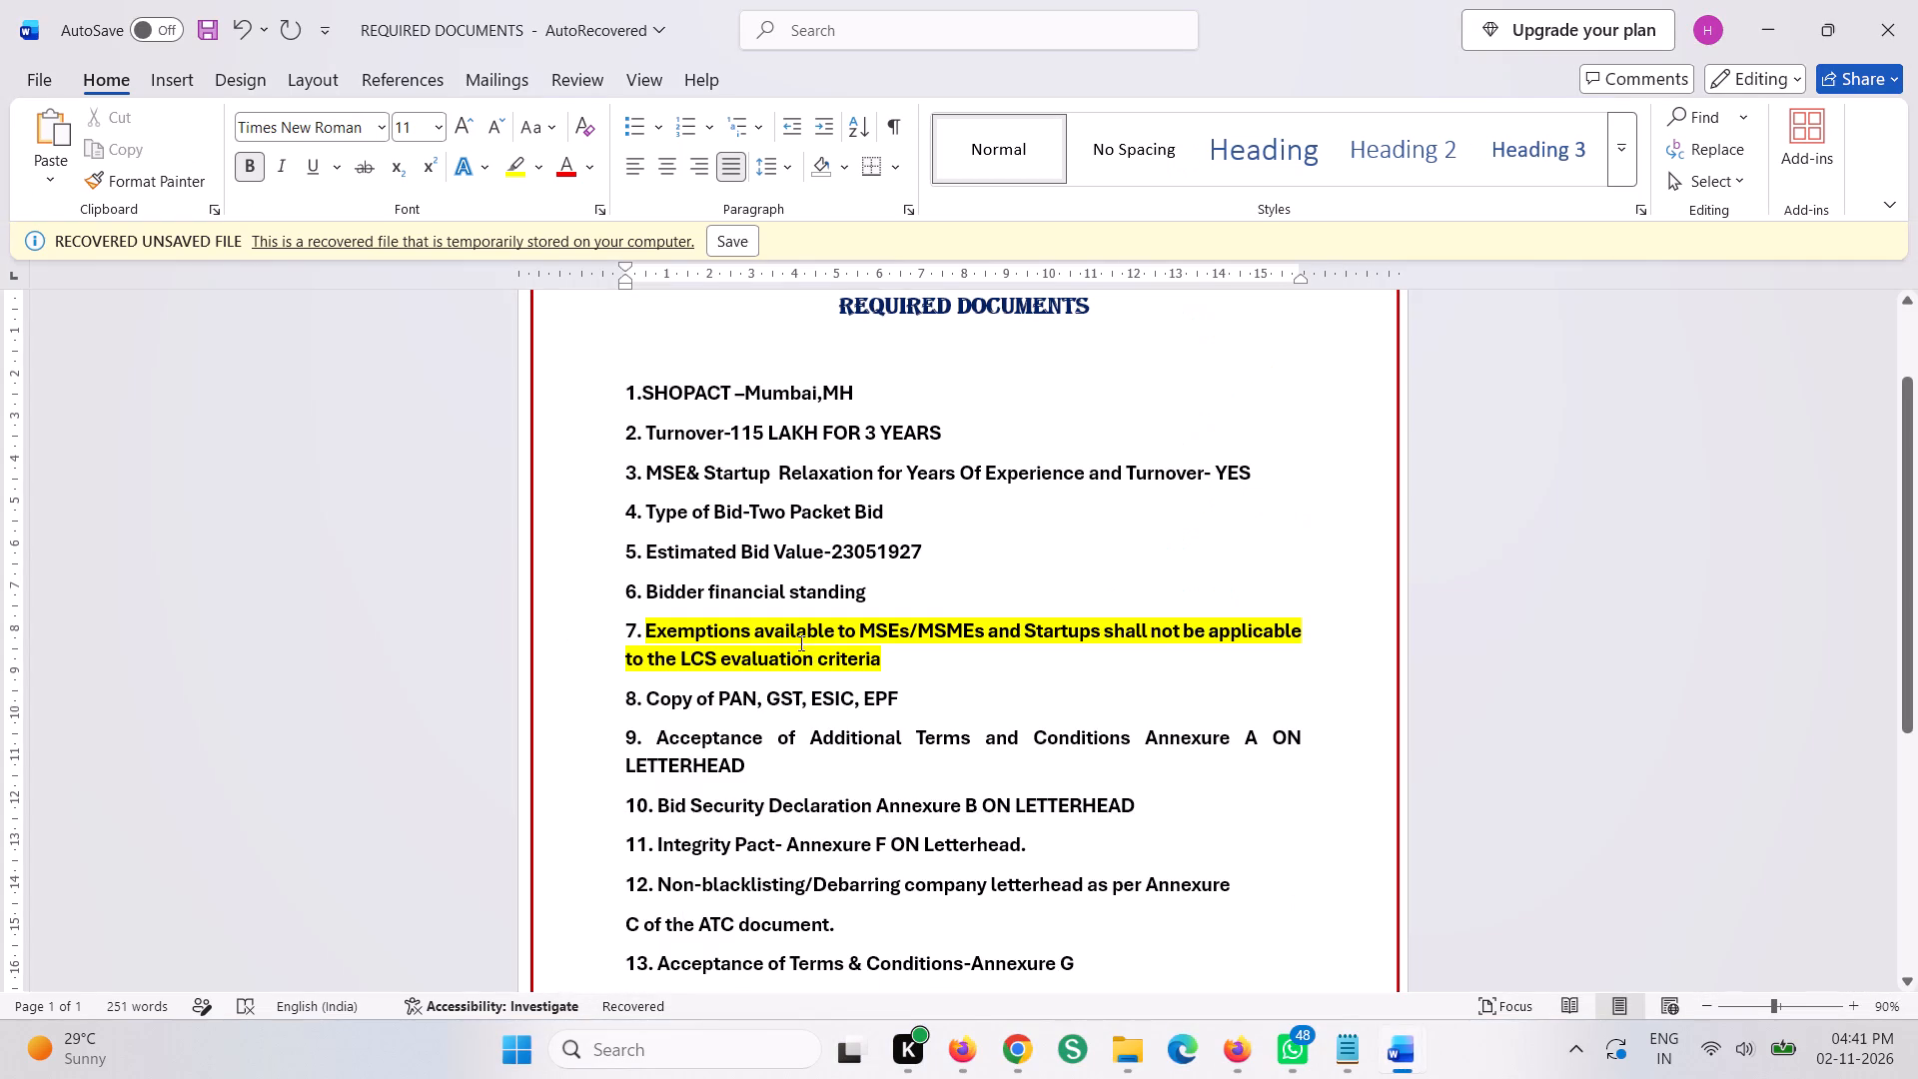
click(842, 563)
click(763, 430)
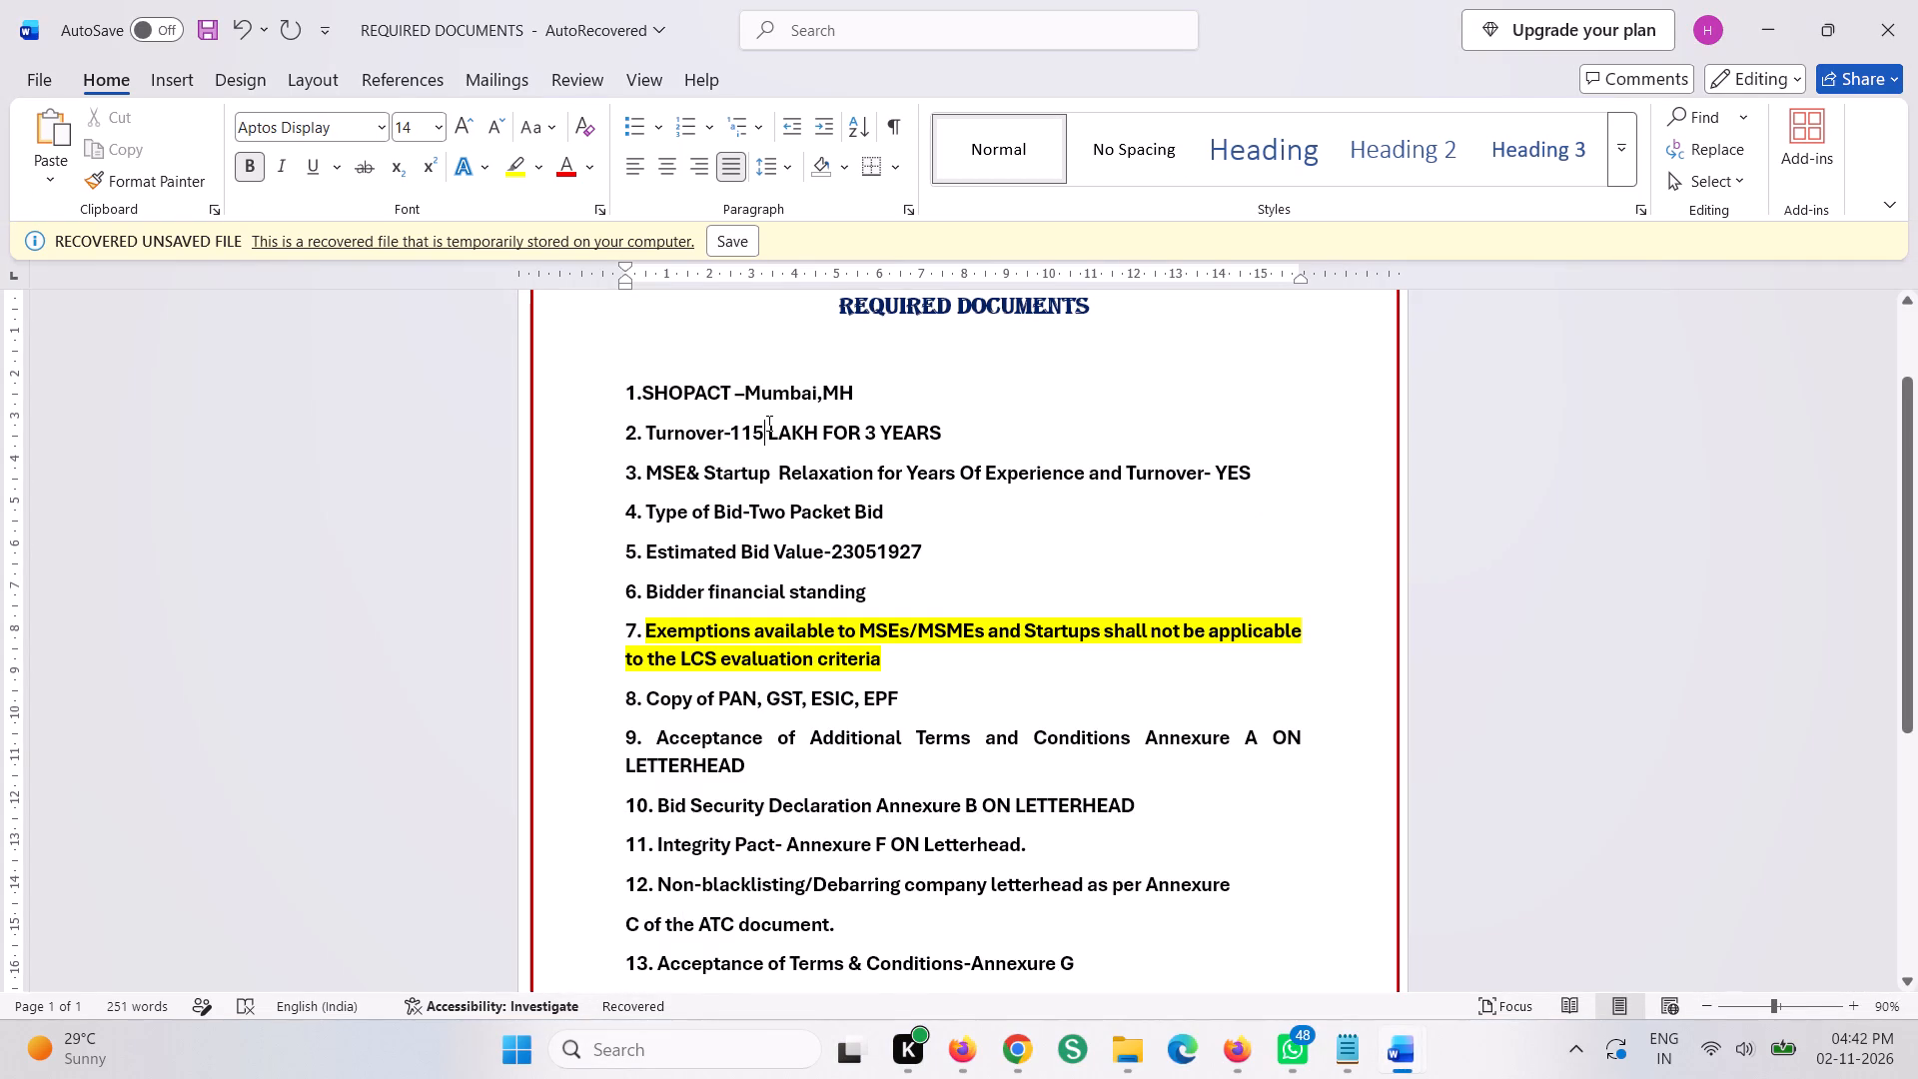
key(BackSpace)
key(BackSpace)
text(30)
key(alt+Tab)
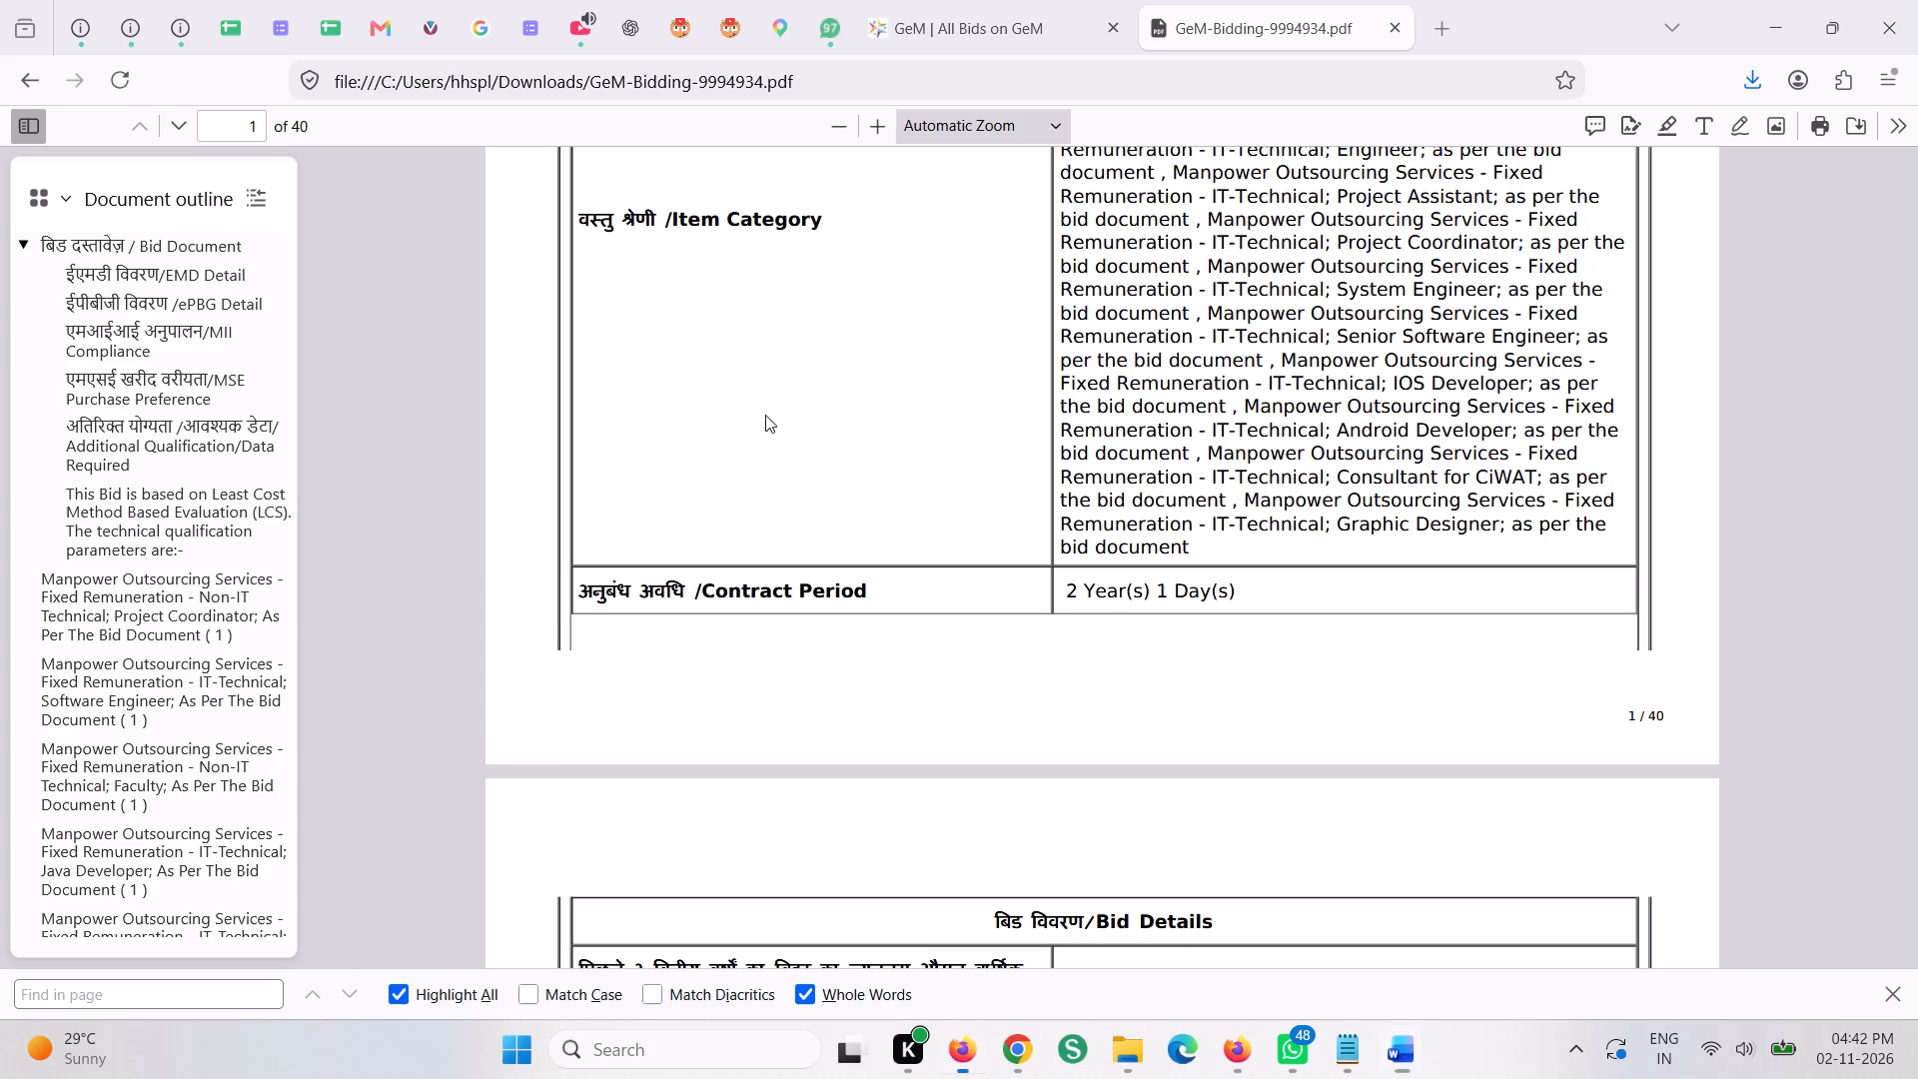
Read through the bid document to the Buyer Added Bid Specific ATC clauses, open the buyer uploaded ATC document, and view its annexure index.
scroll(964, 361, down, 7)
scroll(989, 454, down, 5)
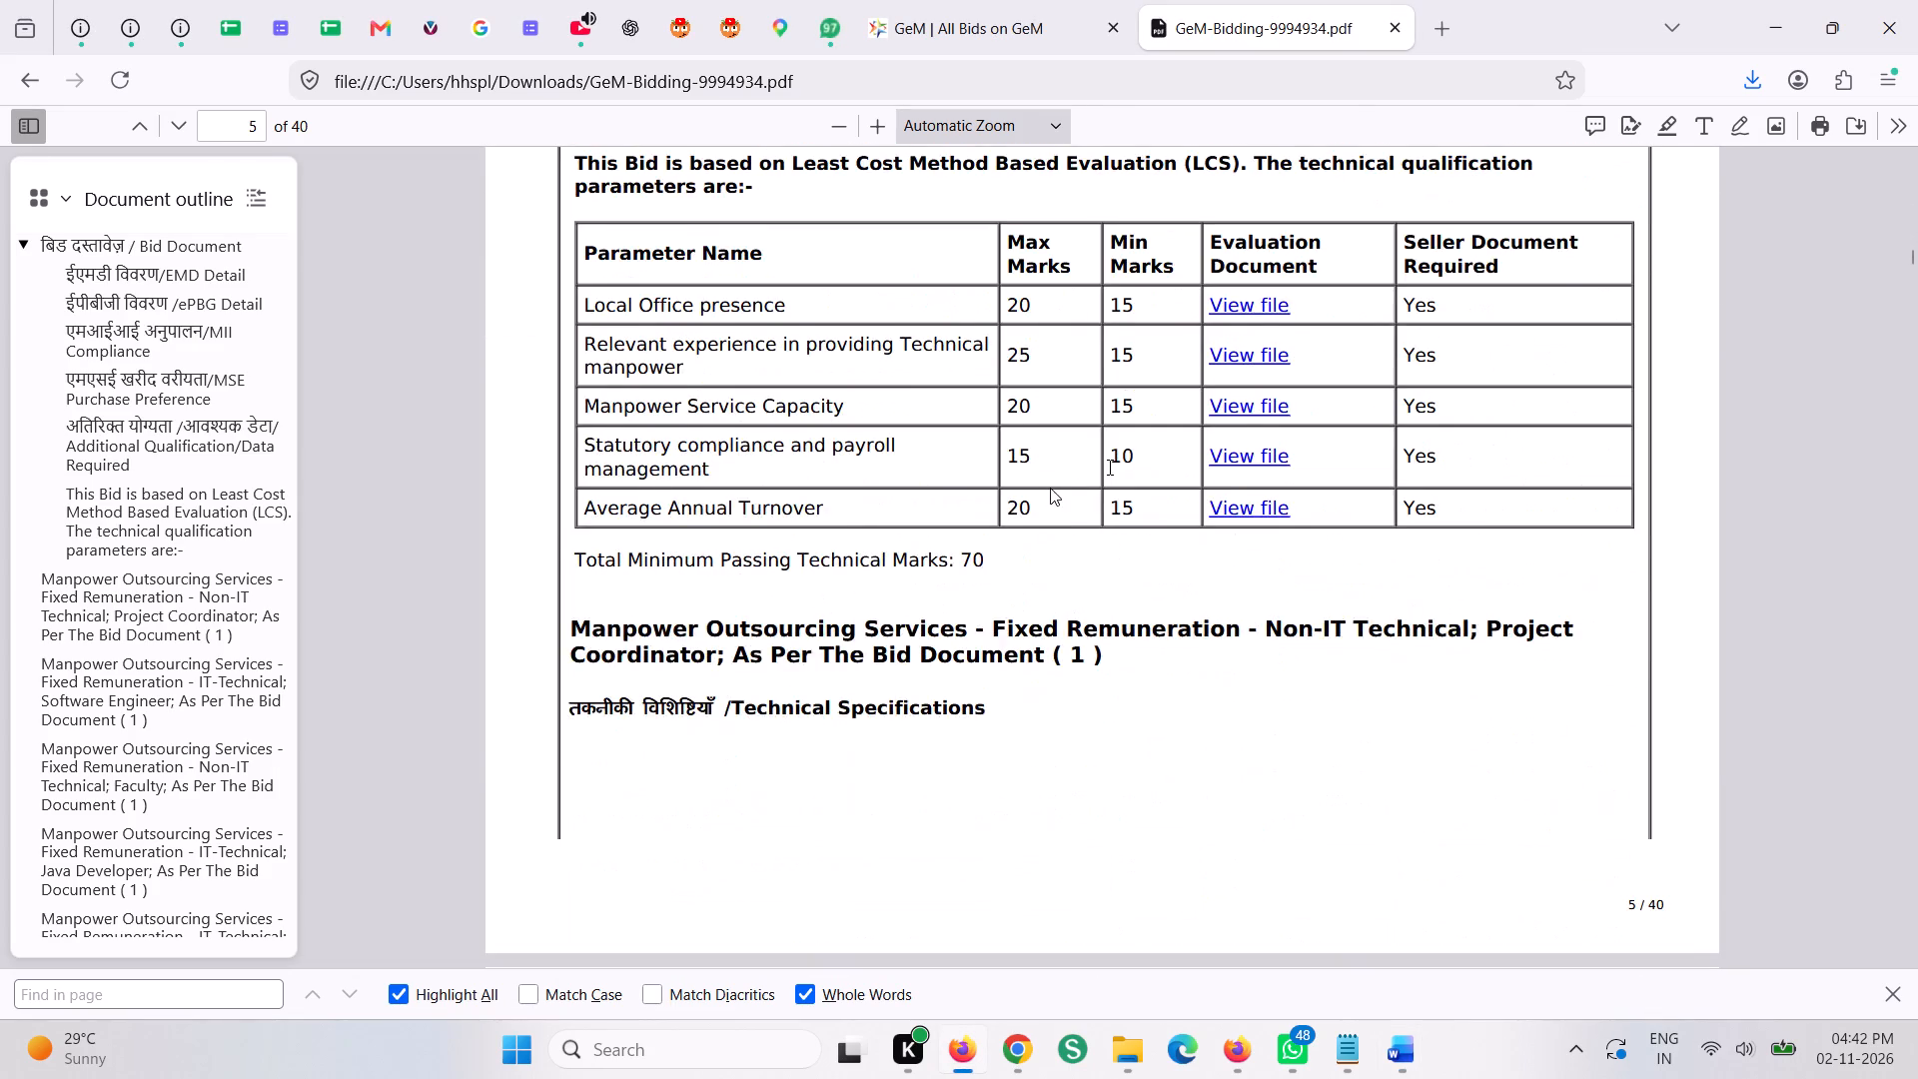
scroll(1050, 488, down, 6)
scroll(1082, 503, up, 1)
scroll(1080, 540, down, 2)
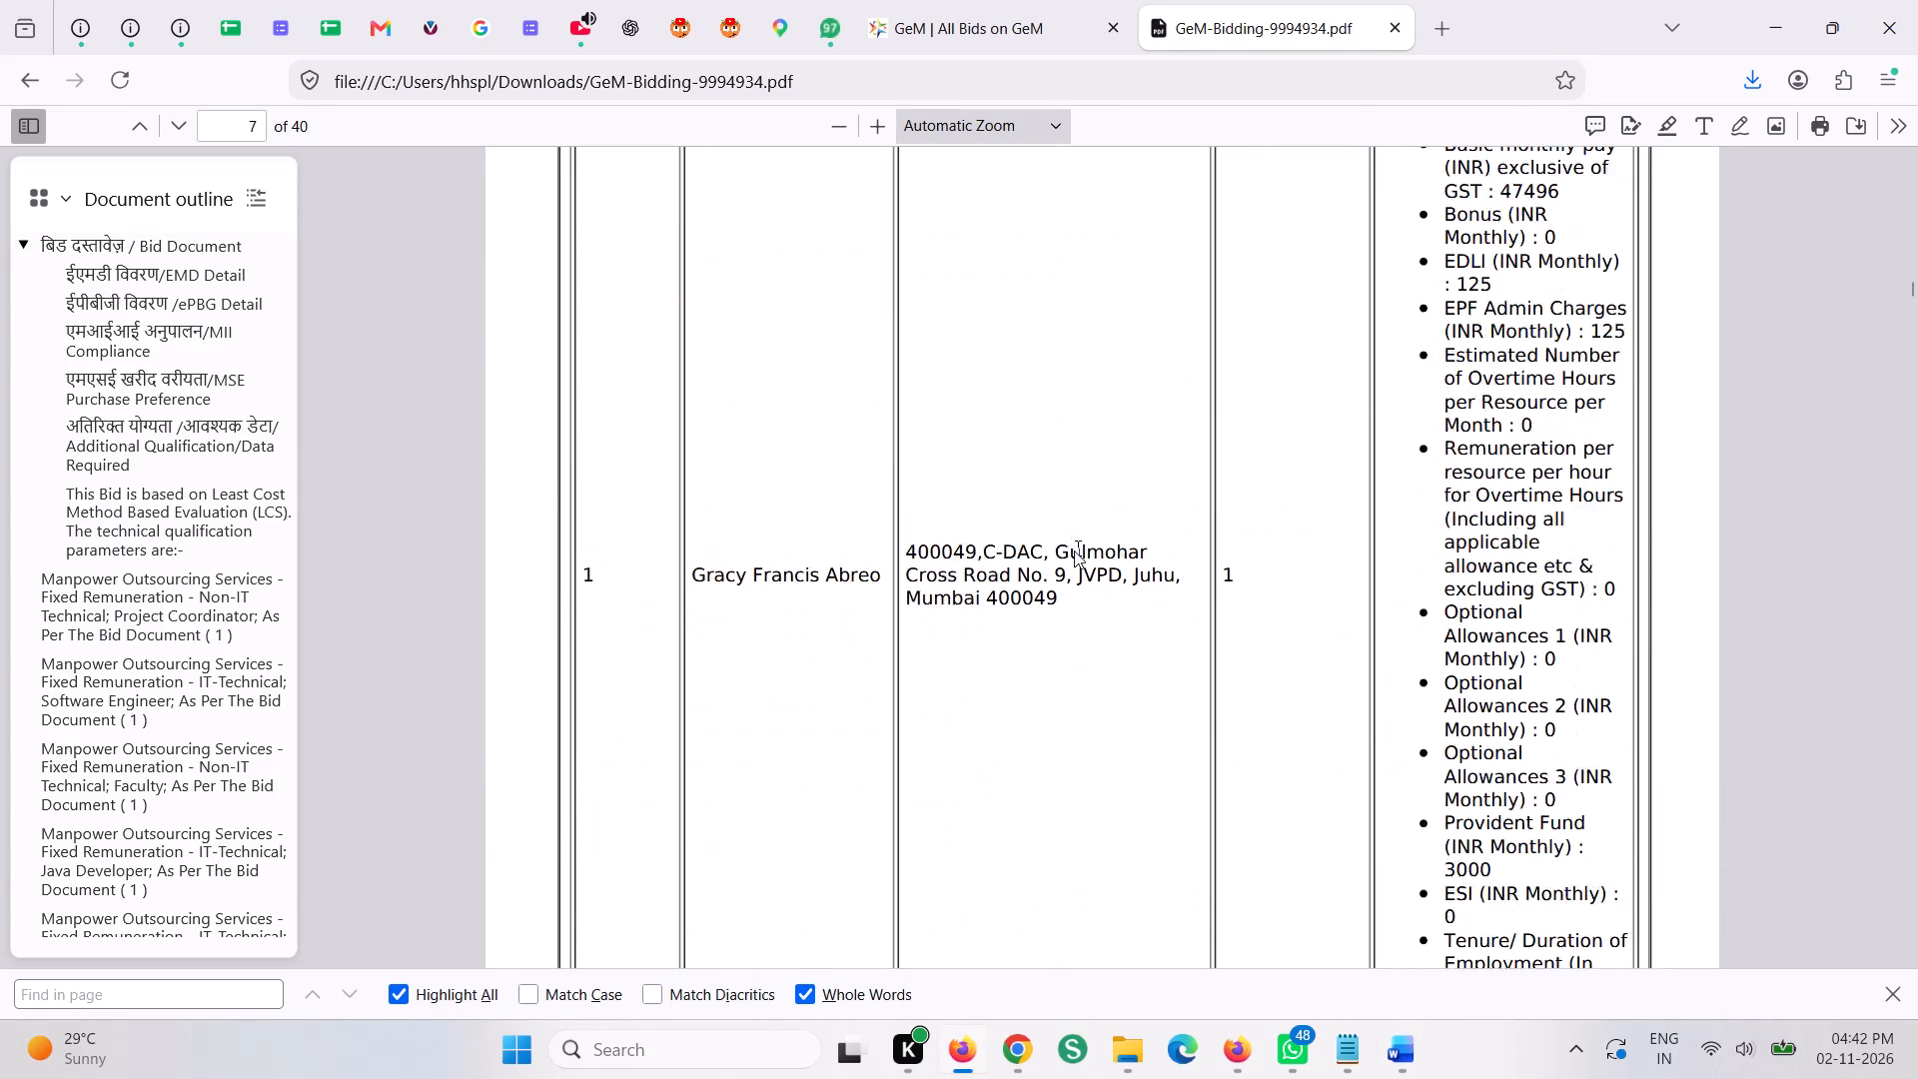
scroll(1074, 550, down, 8)
scroll(1060, 556, down, 20)
scroll(1060, 556, down, 12)
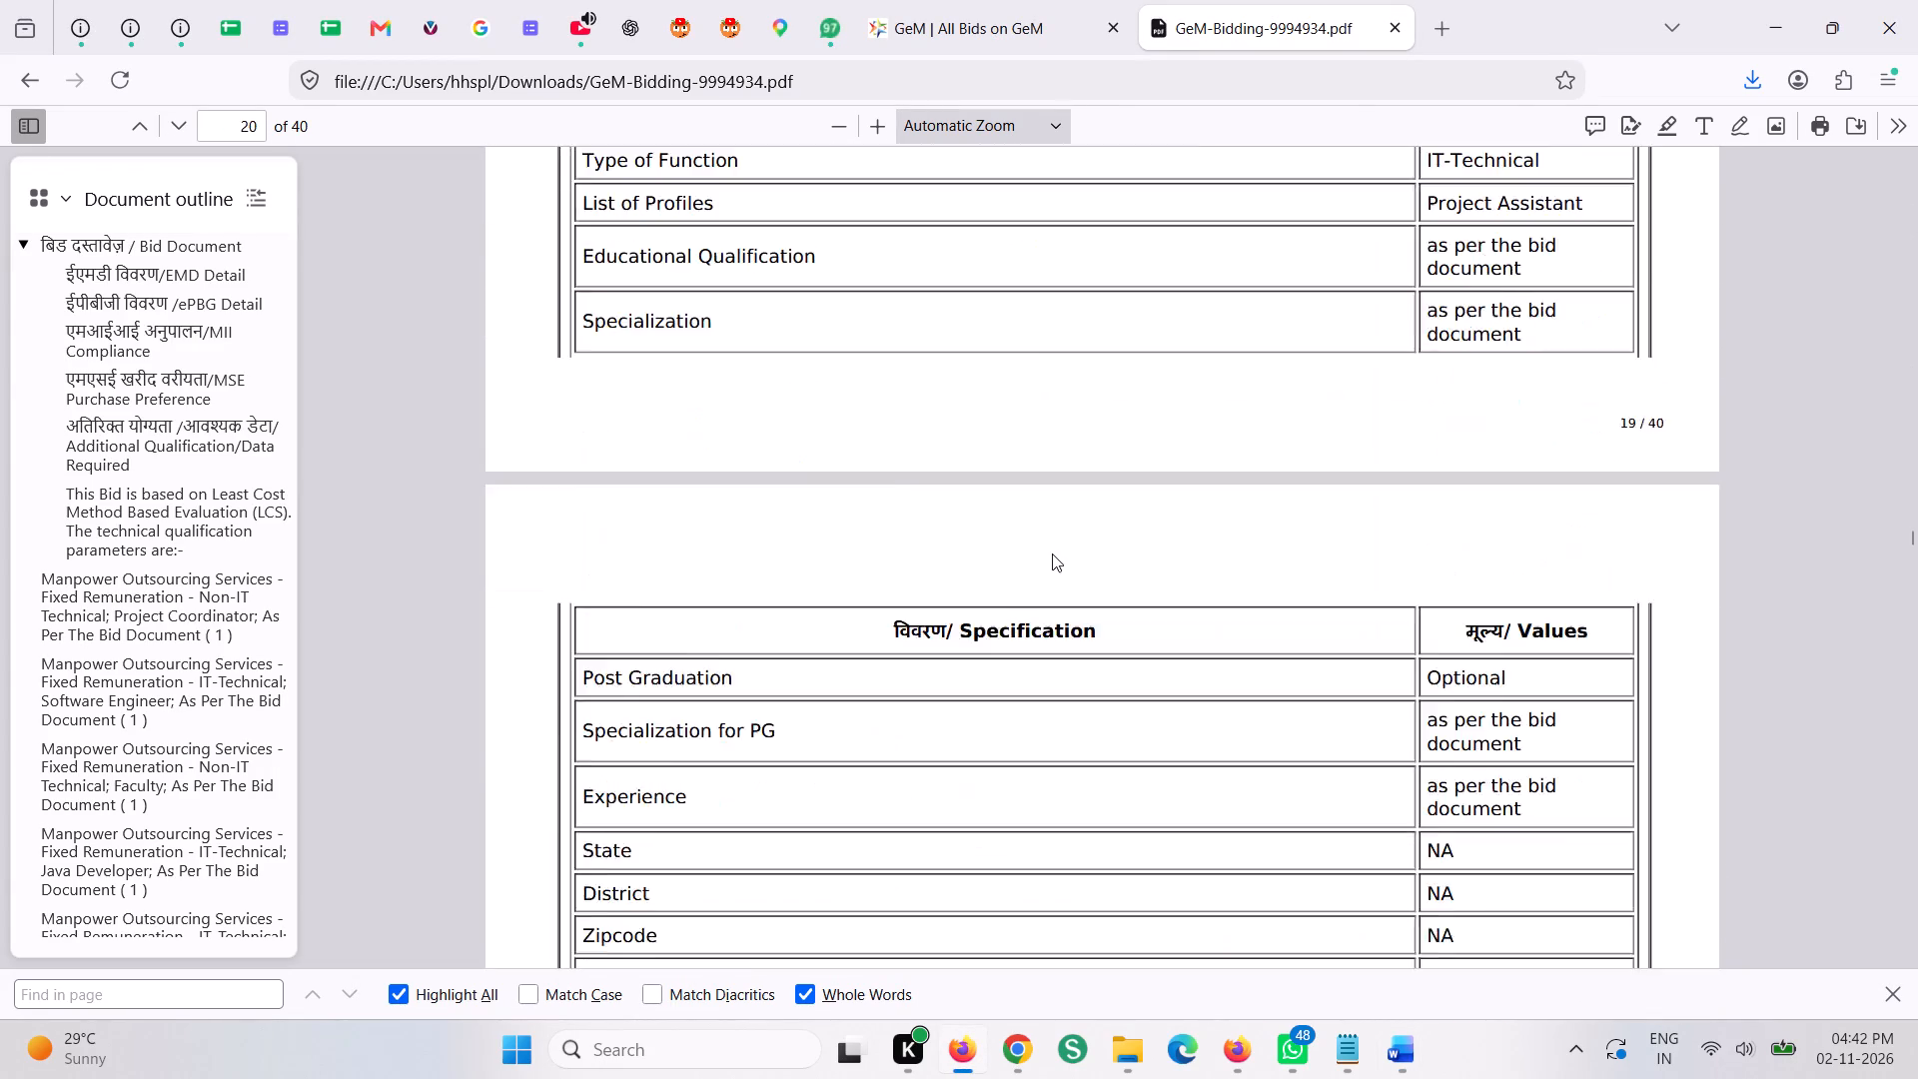
scroll(1052, 553, down, 20)
scroll(1052, 553, down, 20)
scroll(1052, 553, down, 5)
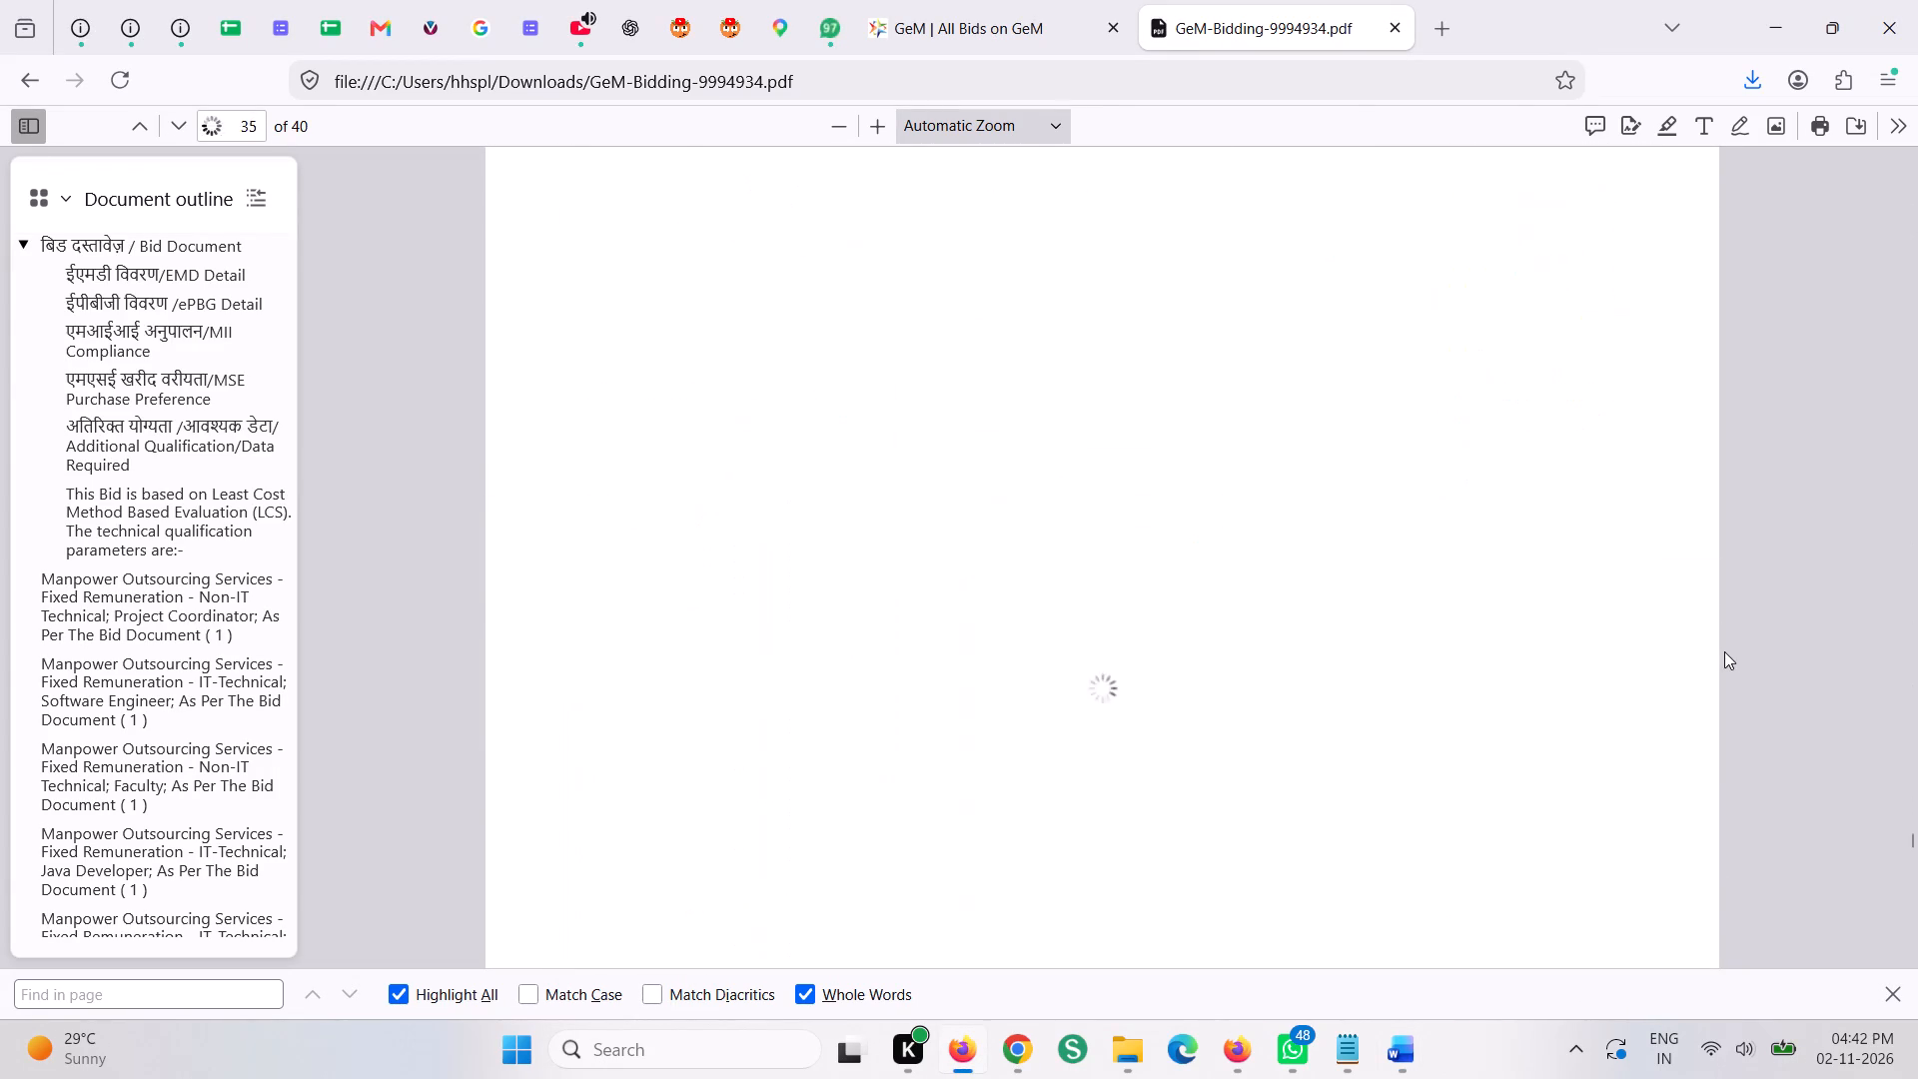
scroll(1724, 651, down, 11)
scroll(1110, 674, up, 3)
scroll(1057, 657, down, 1)
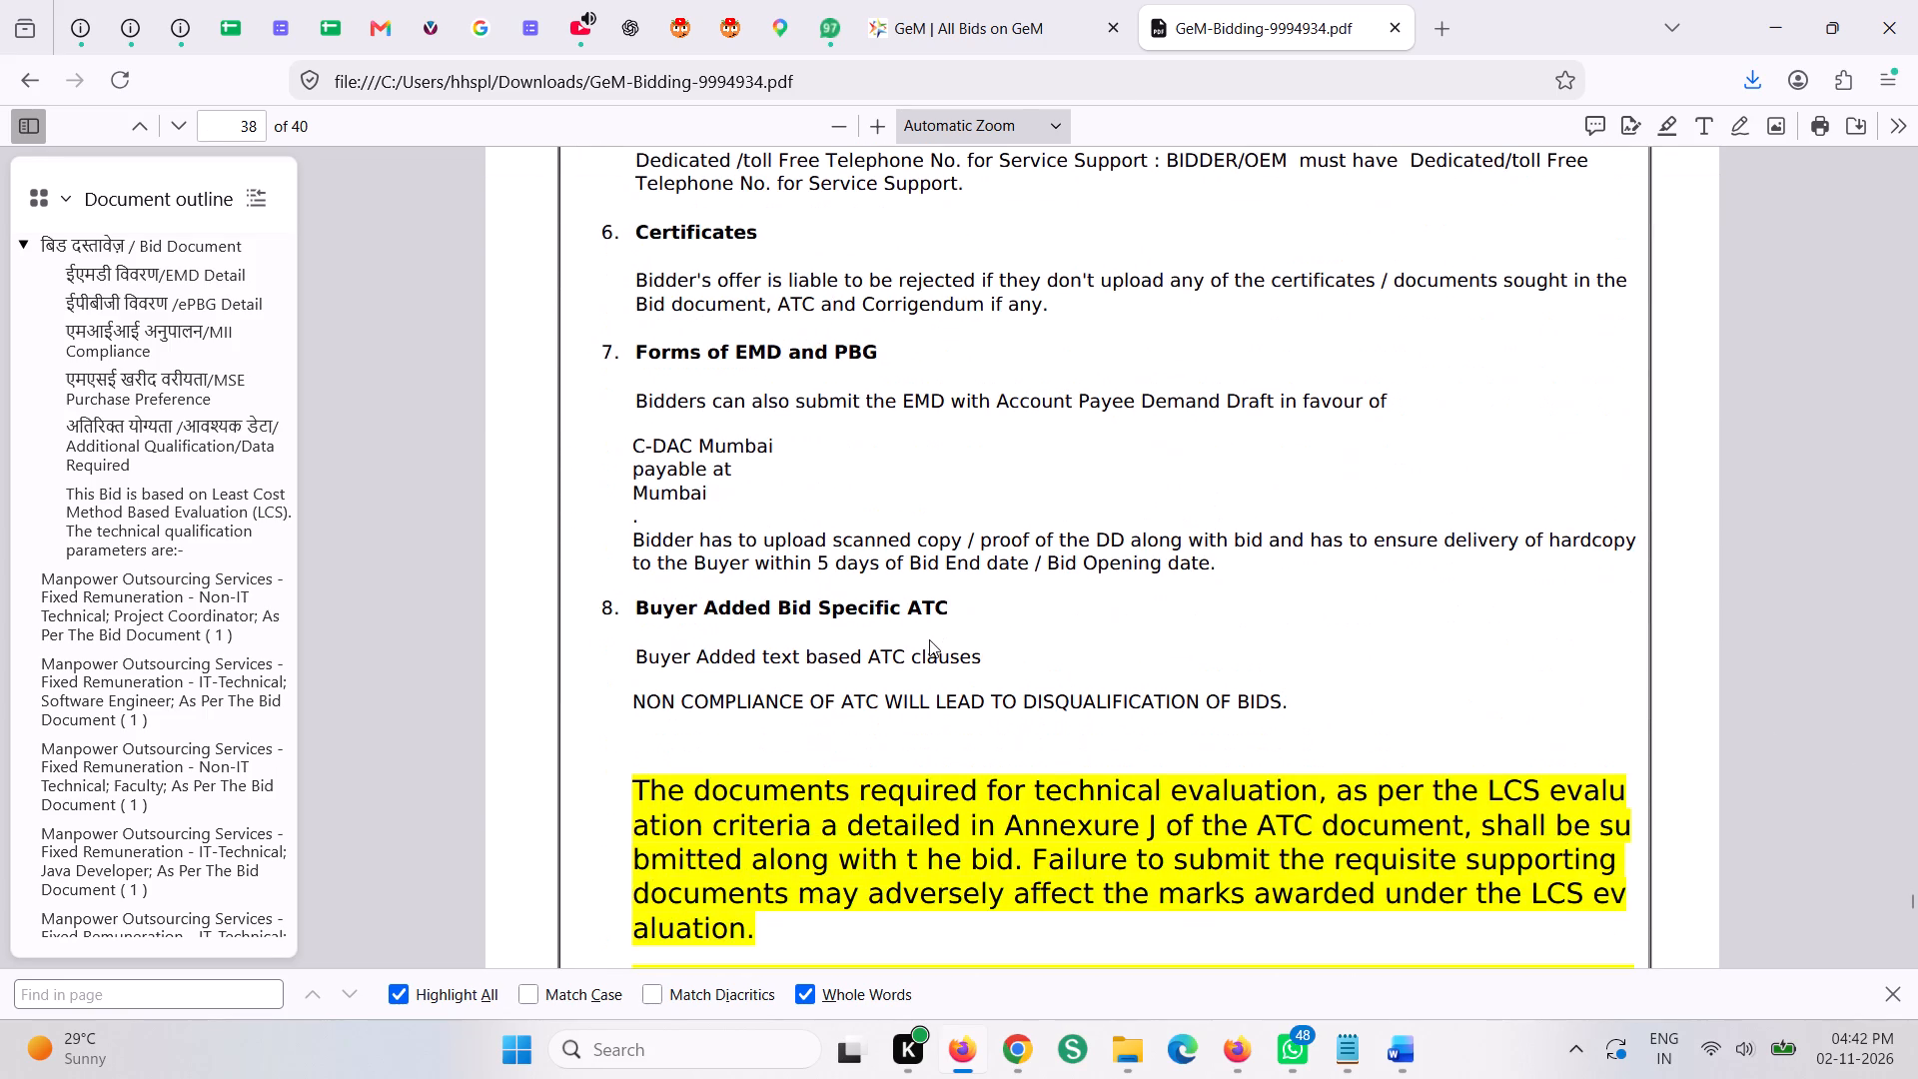
scroll(929, 639, down, 1)
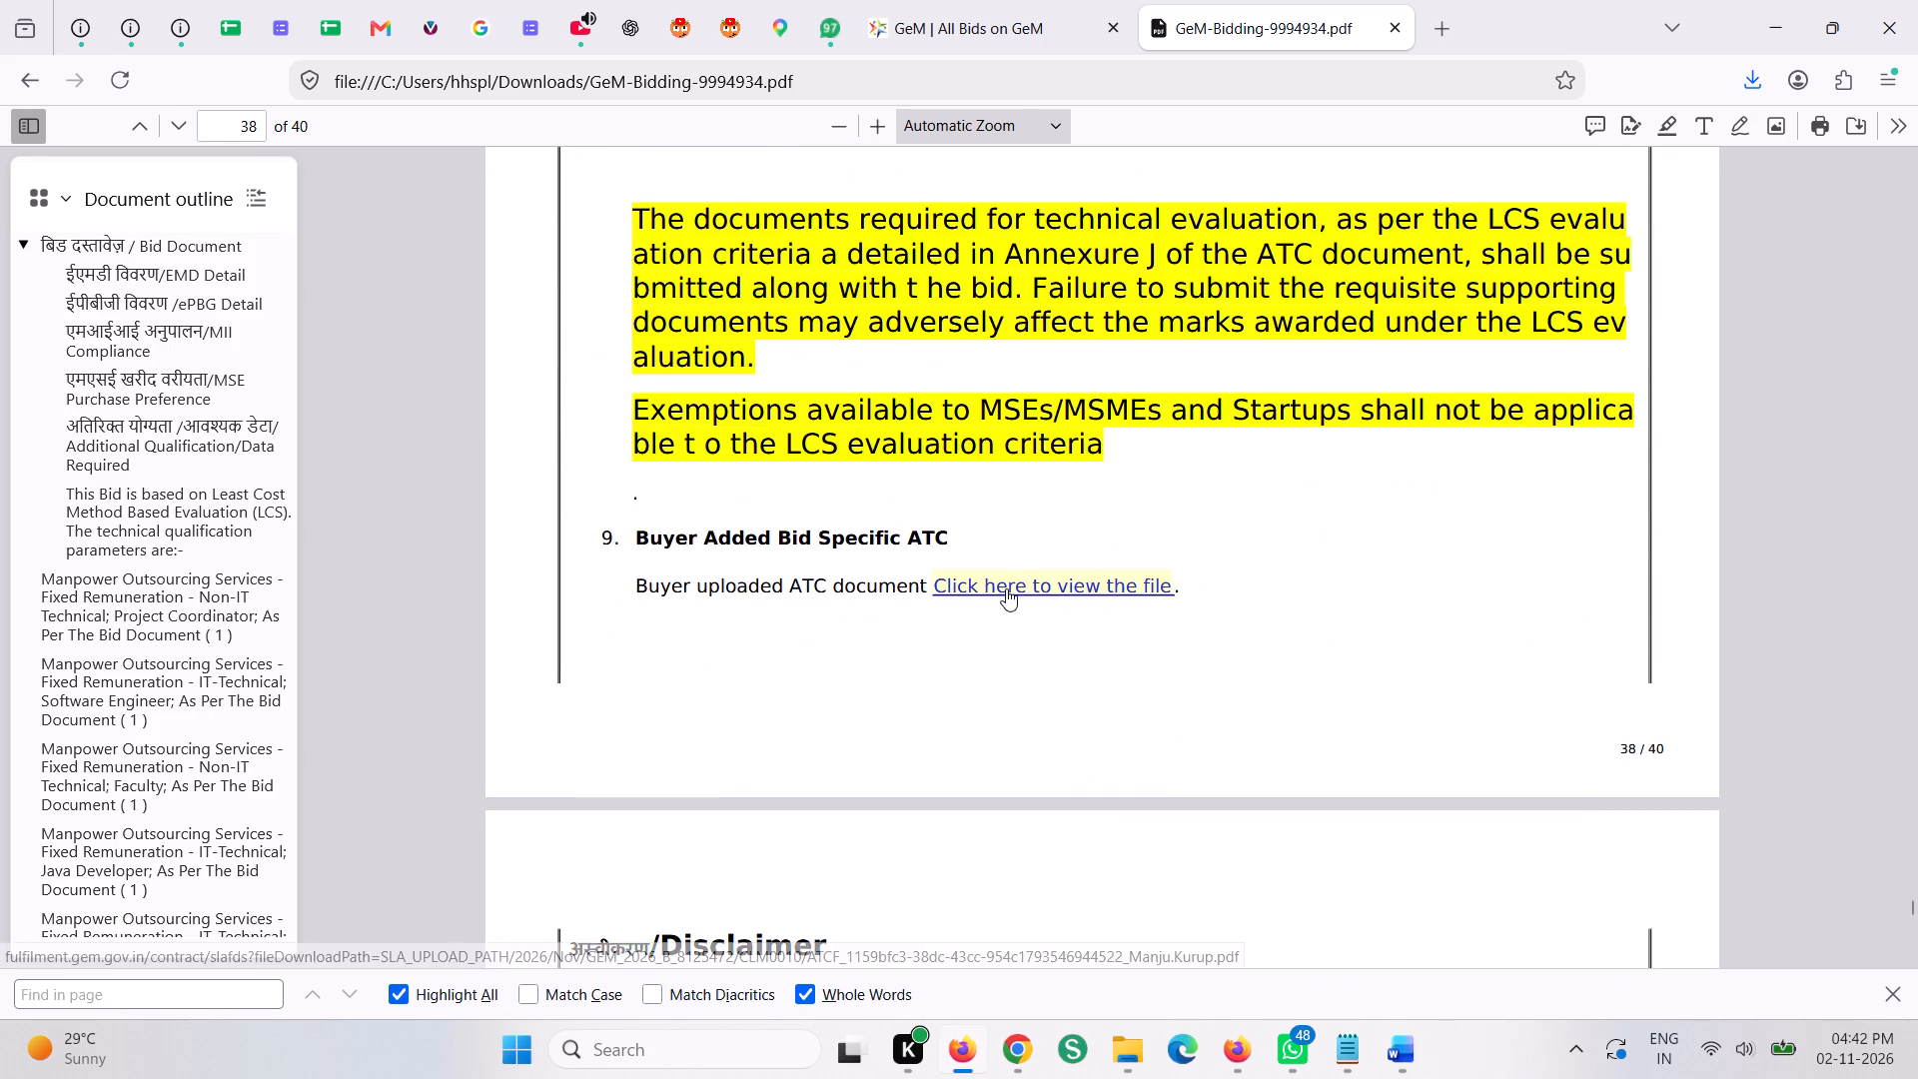
click(1006, 588)
scroll(1128, 575, down, 1)
scroll(1051, 553, up, 4)
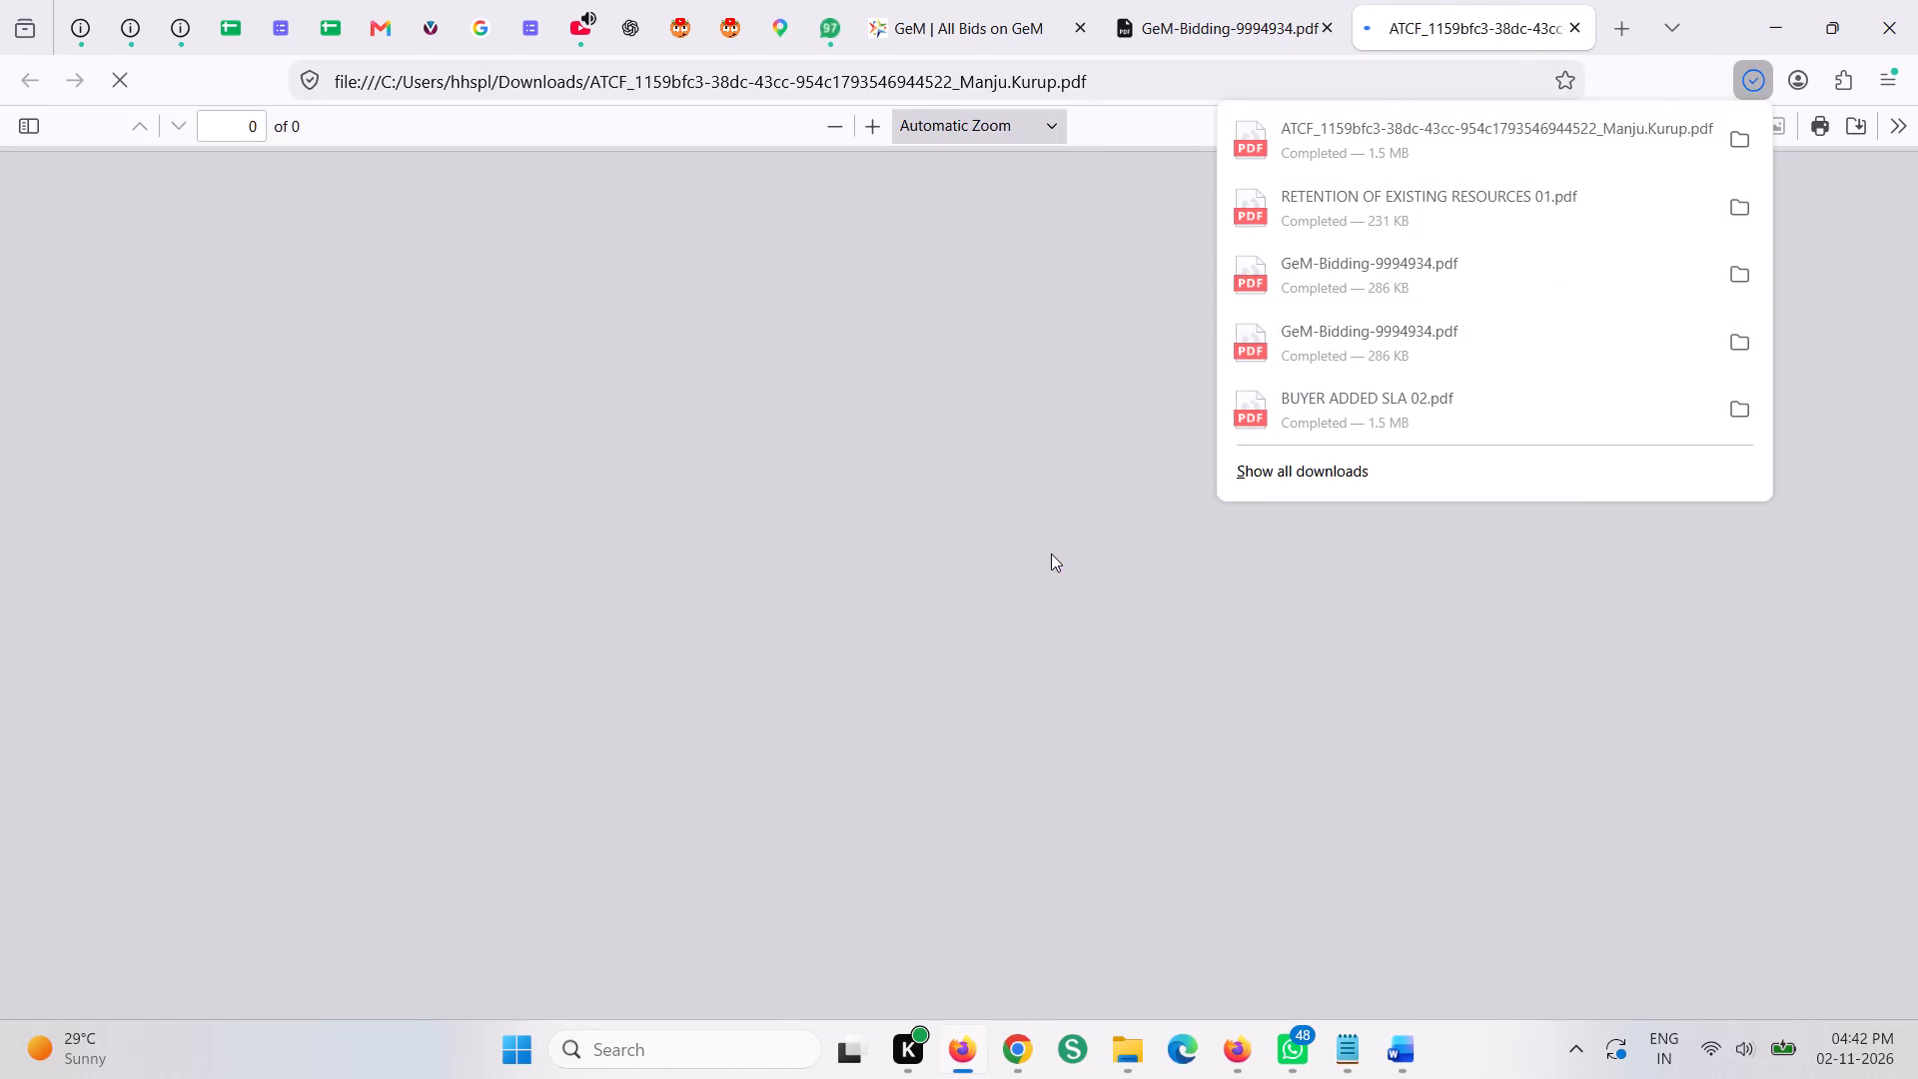
click(741, 527)
scroll(1029, 541, down, 1)
scroll(1215, 438, up, 2)
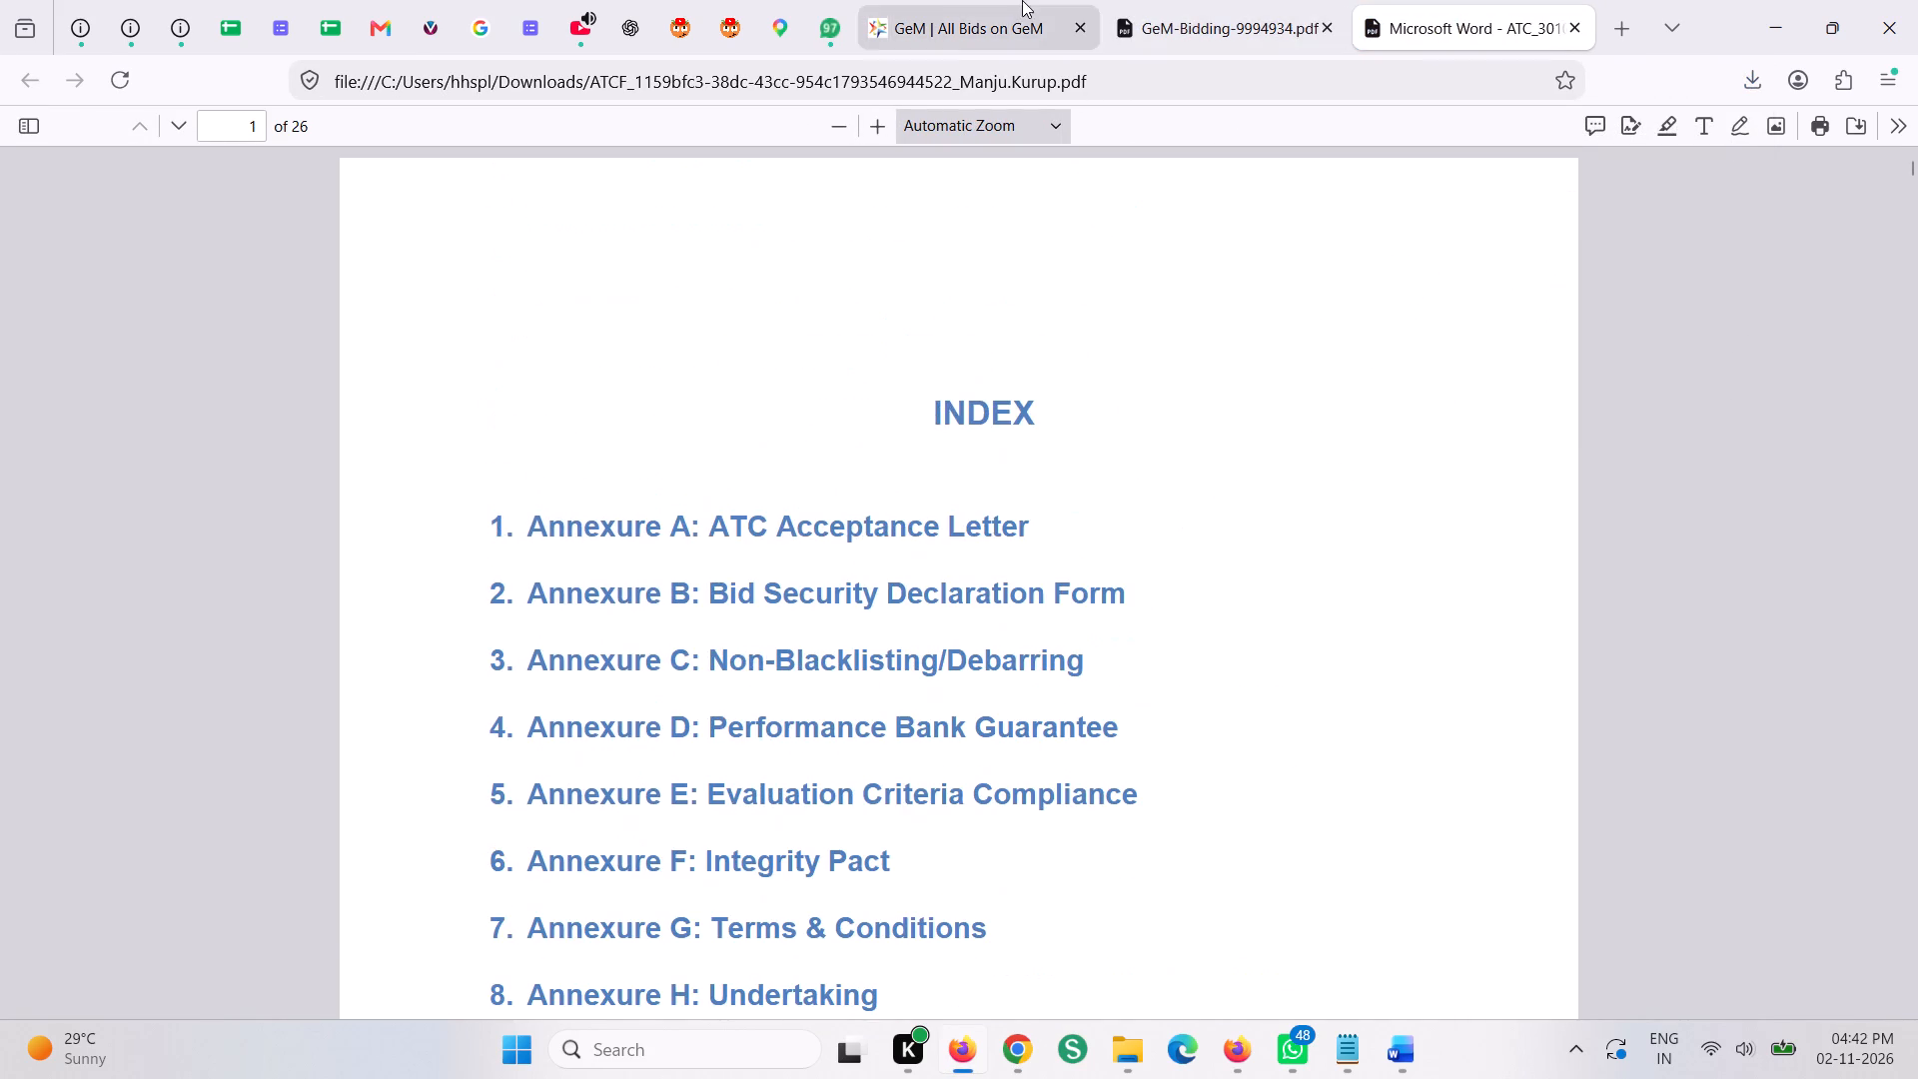
Save the buyer uploaded ATC document in the GEM2026B8125472 folder as BUYER ADDED ATC 02.
click(1022, 0)
click(1246, 0)
click(1482, 0)
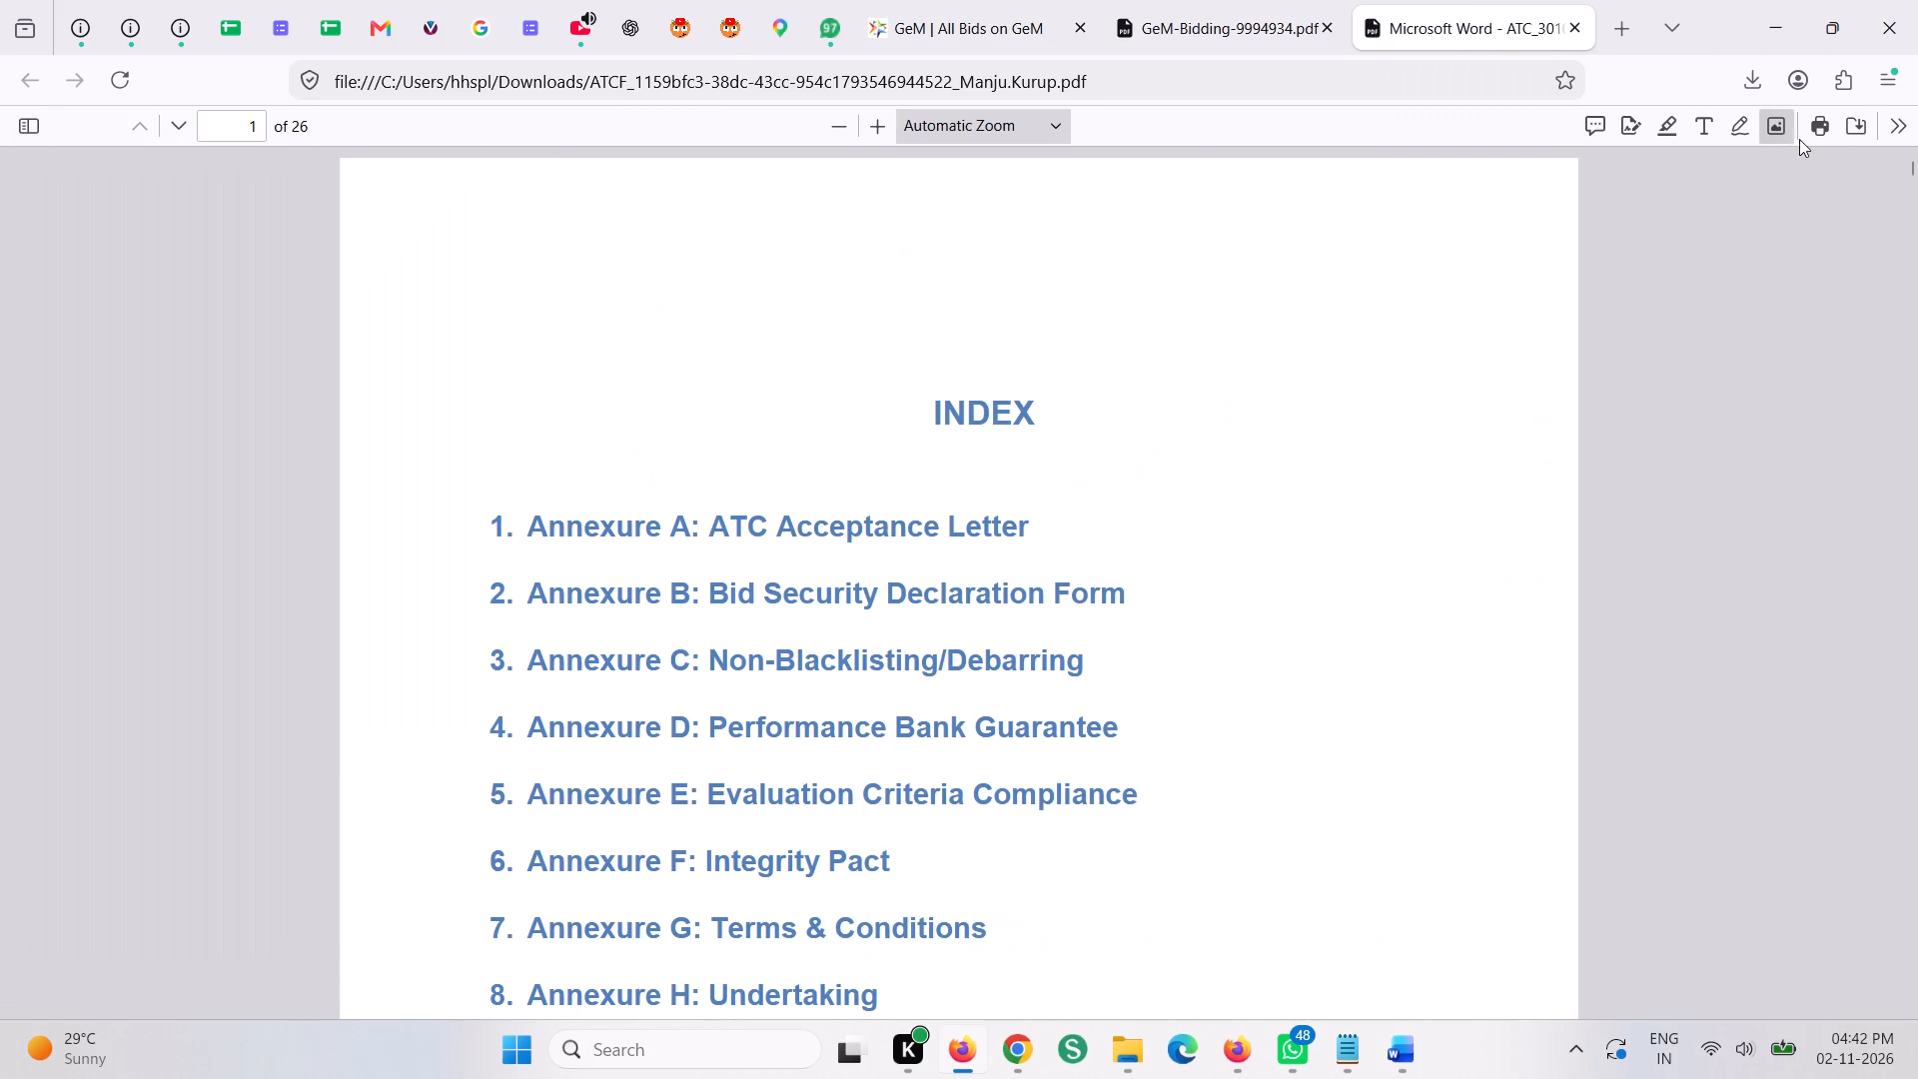
click(1852, 128)
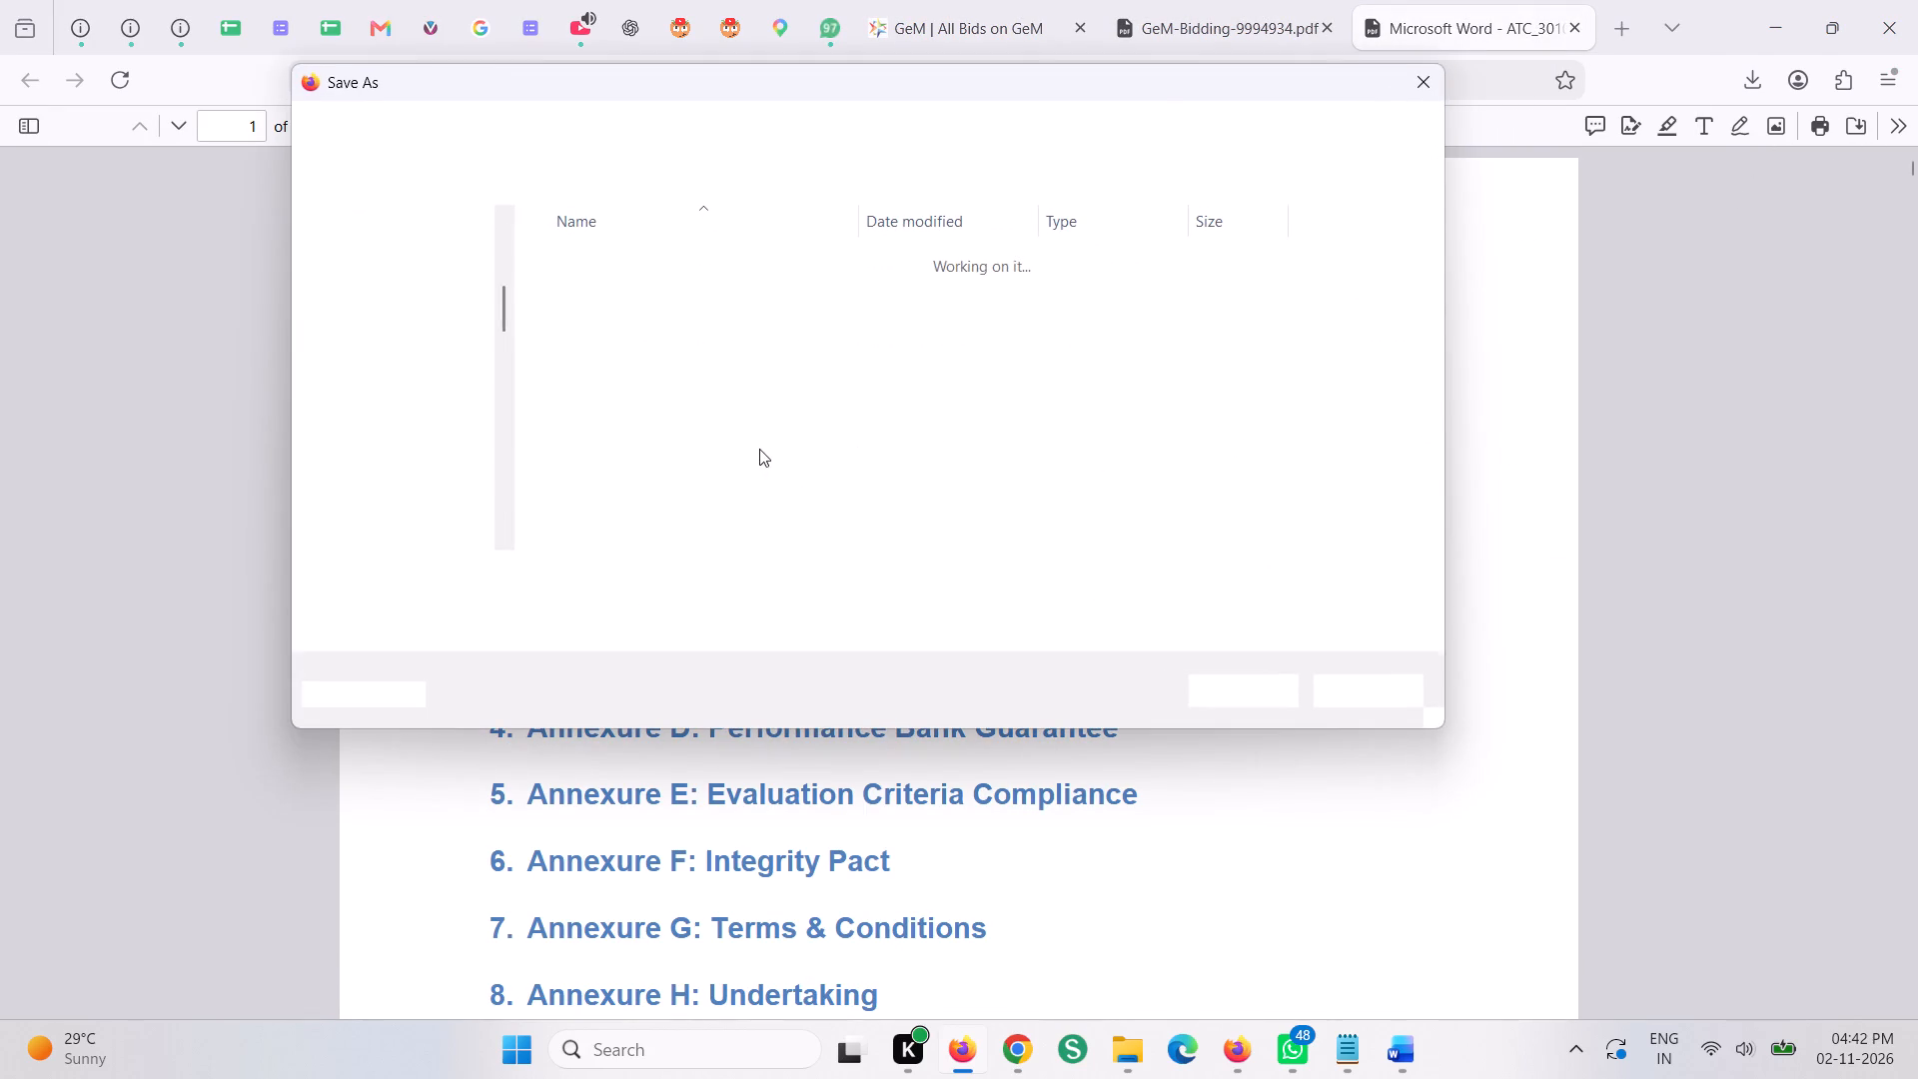
text(BUYER ADDED ATC 02)
key(Return)
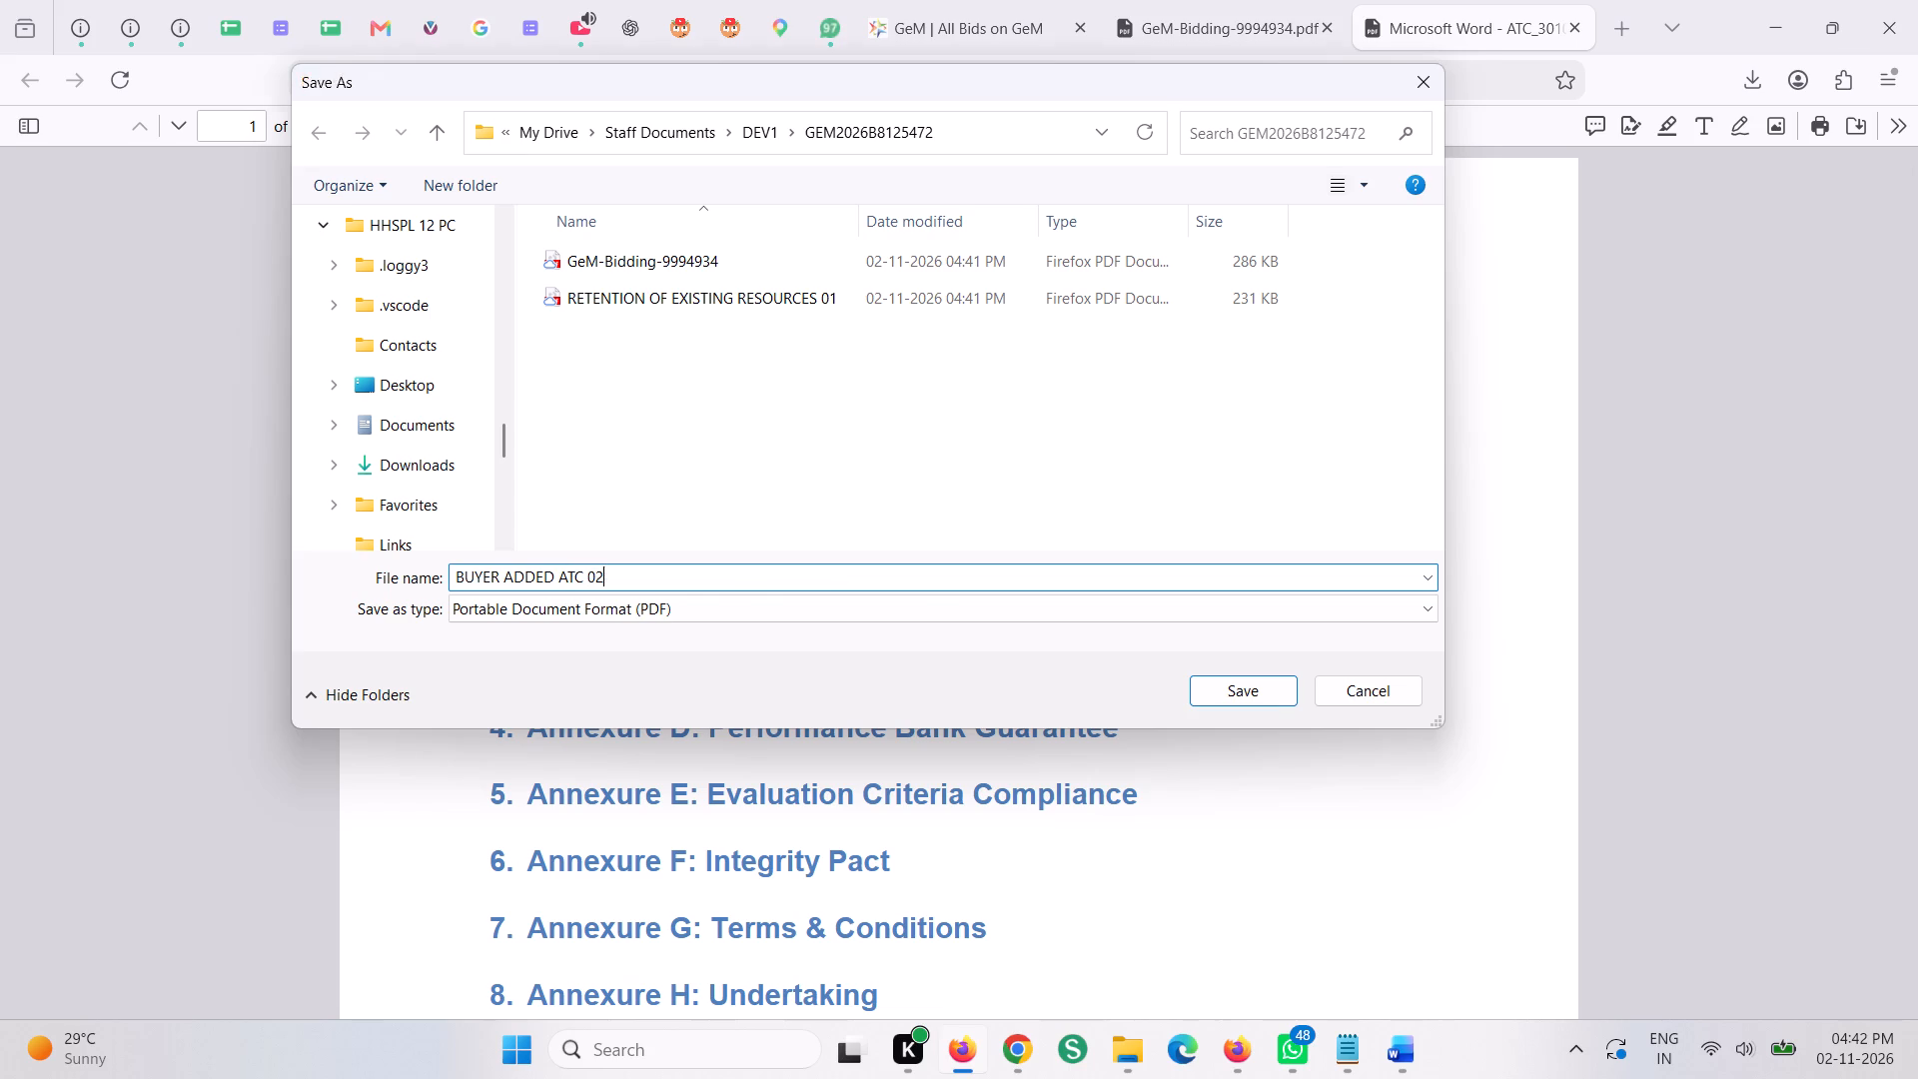
Check the ATC document's annexure formats against the ALL ANNEXURES Word document and look over the GEM2026B8125472 folder.
scroll(804, 476, down, 10)
scroll(716, 527, up, 1)
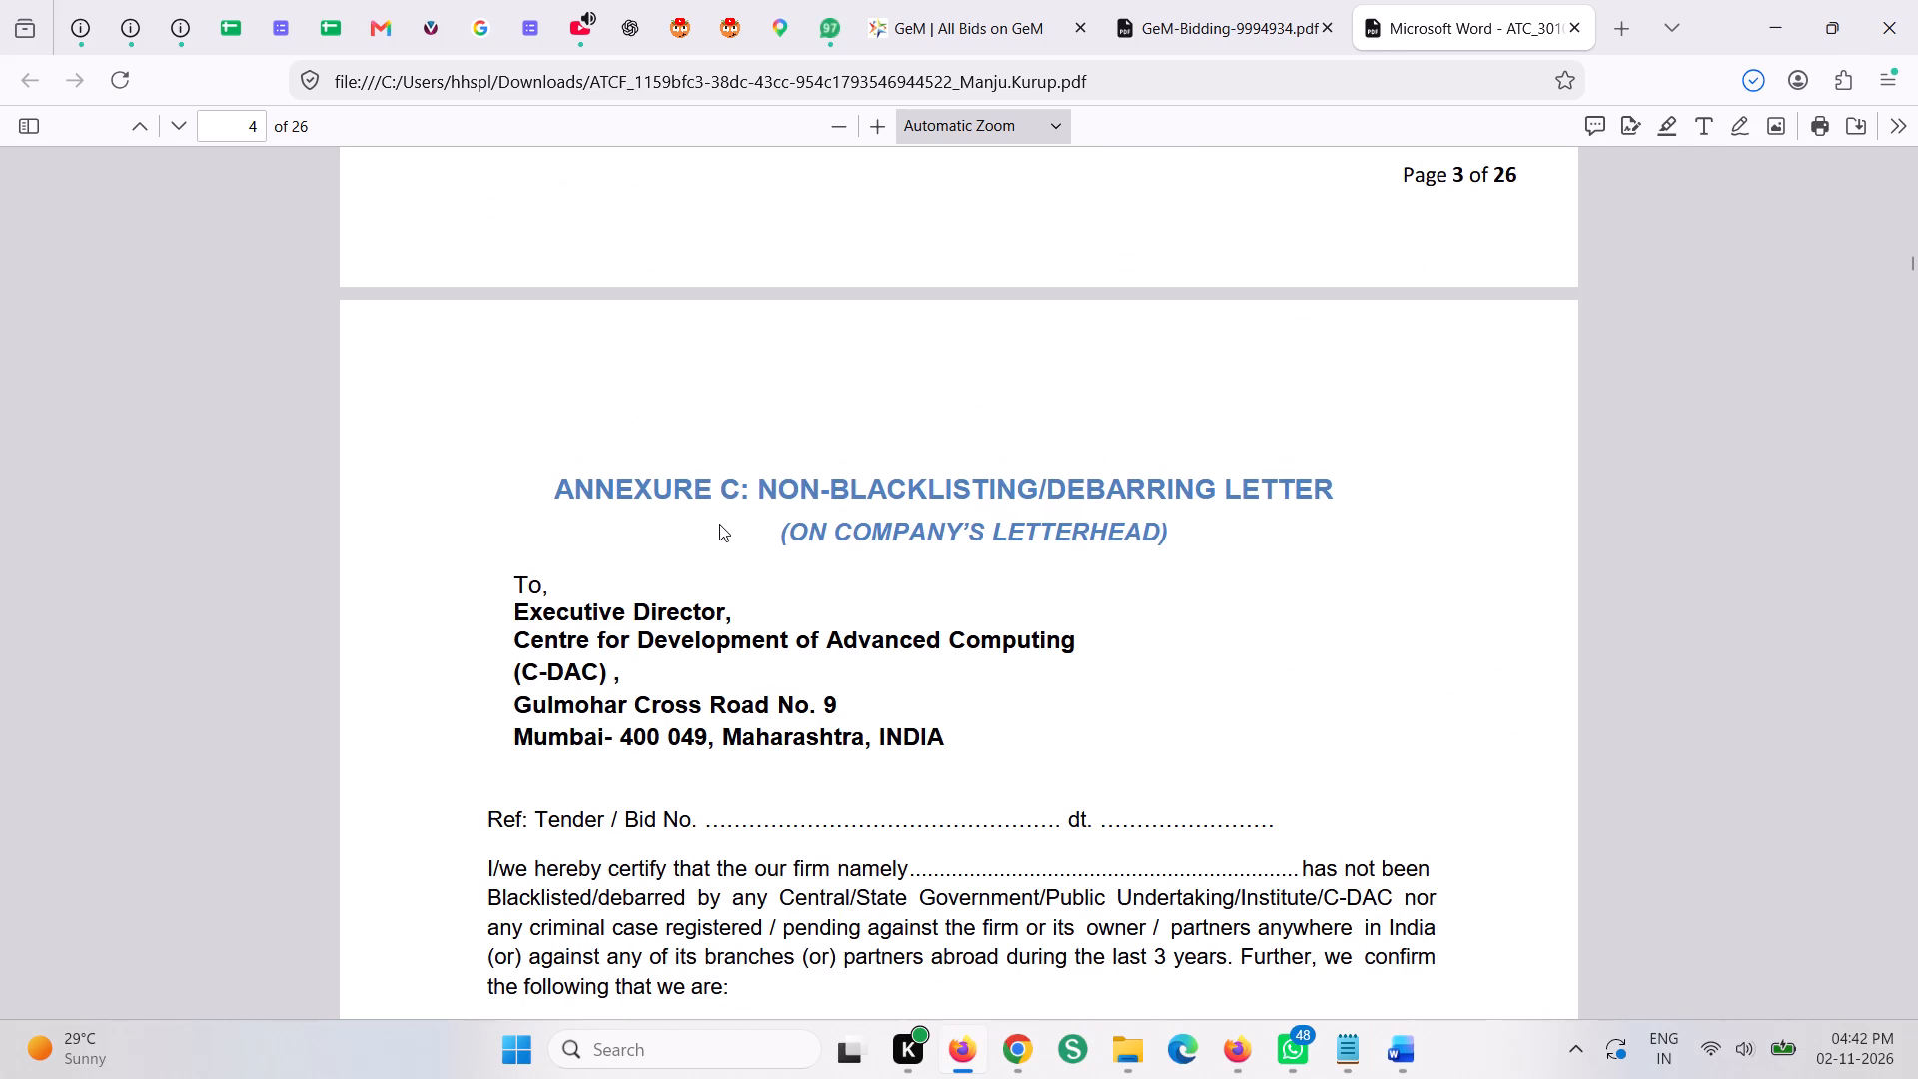
click(1393, 1049)
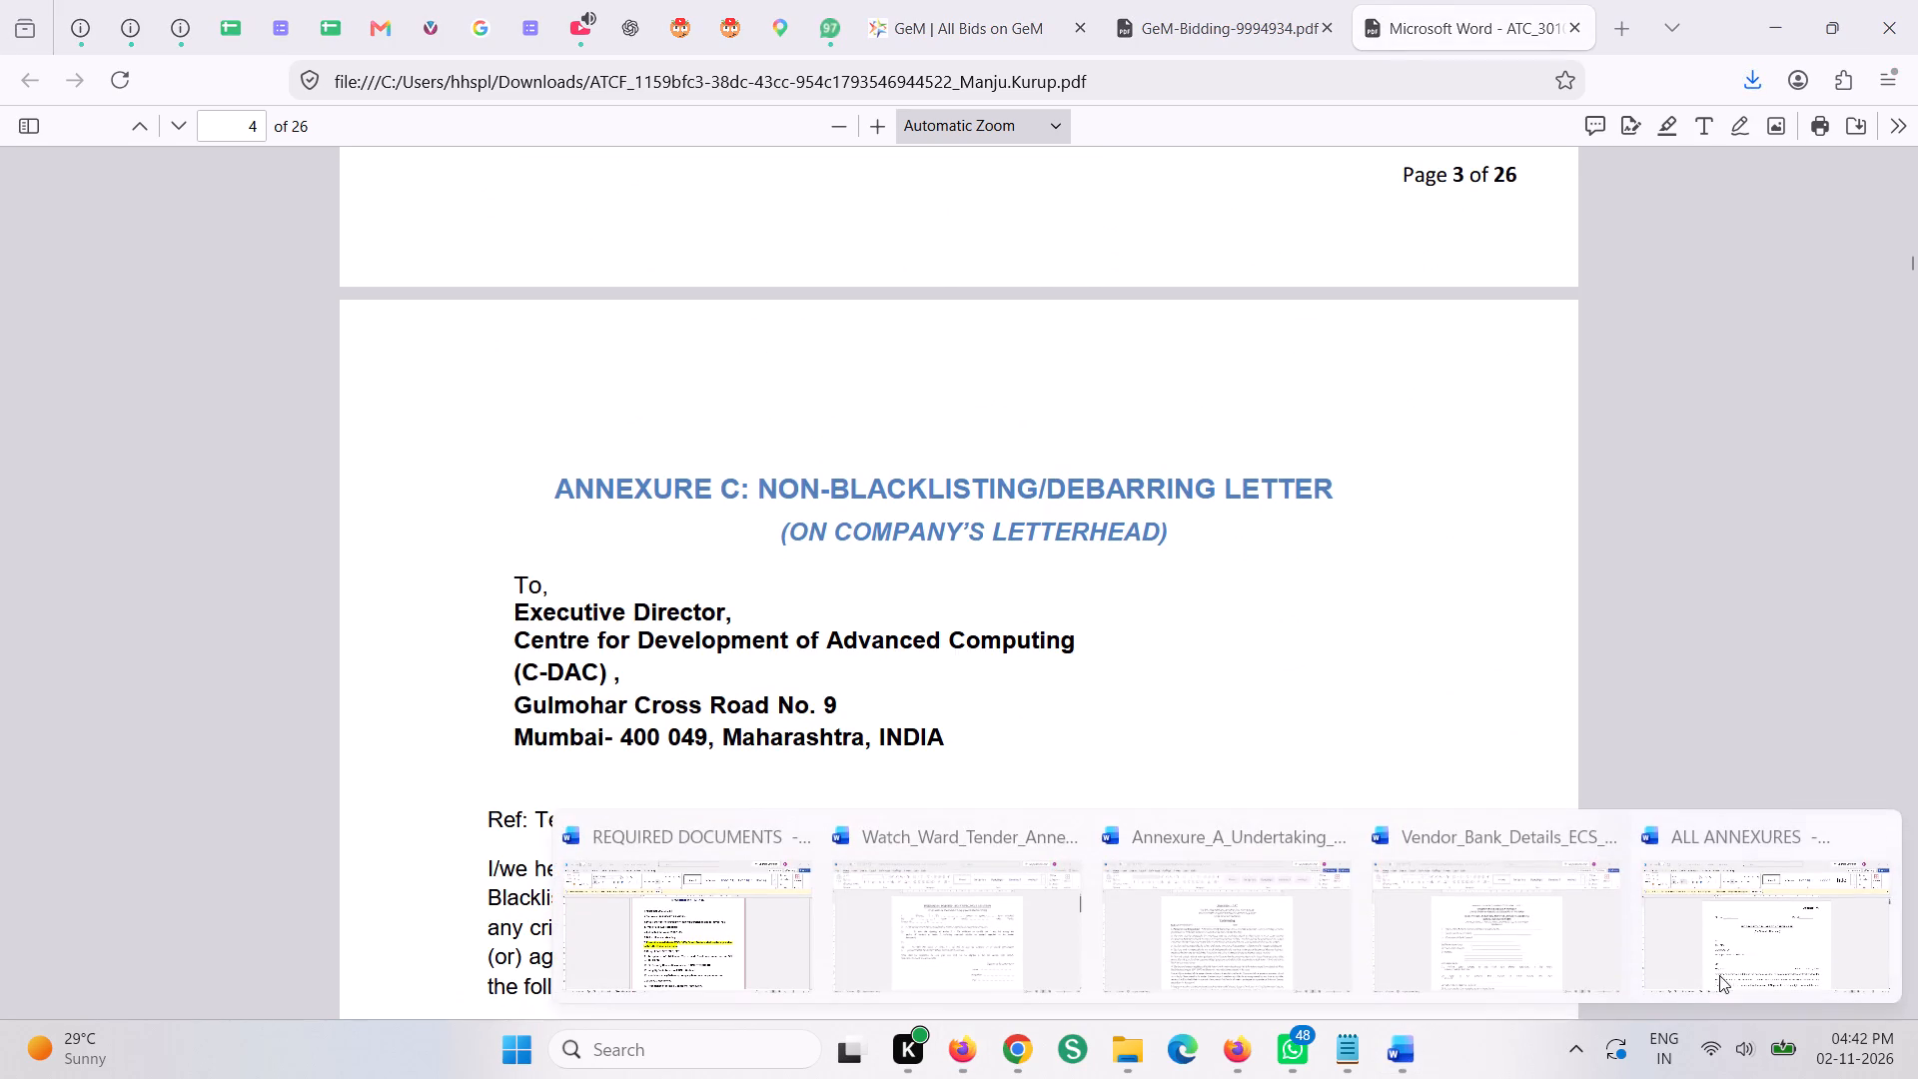
click(1768, 947)
scroll(998, 744, up, 3)
scroll(996, 742, down, 1)
key(alt+Tab)
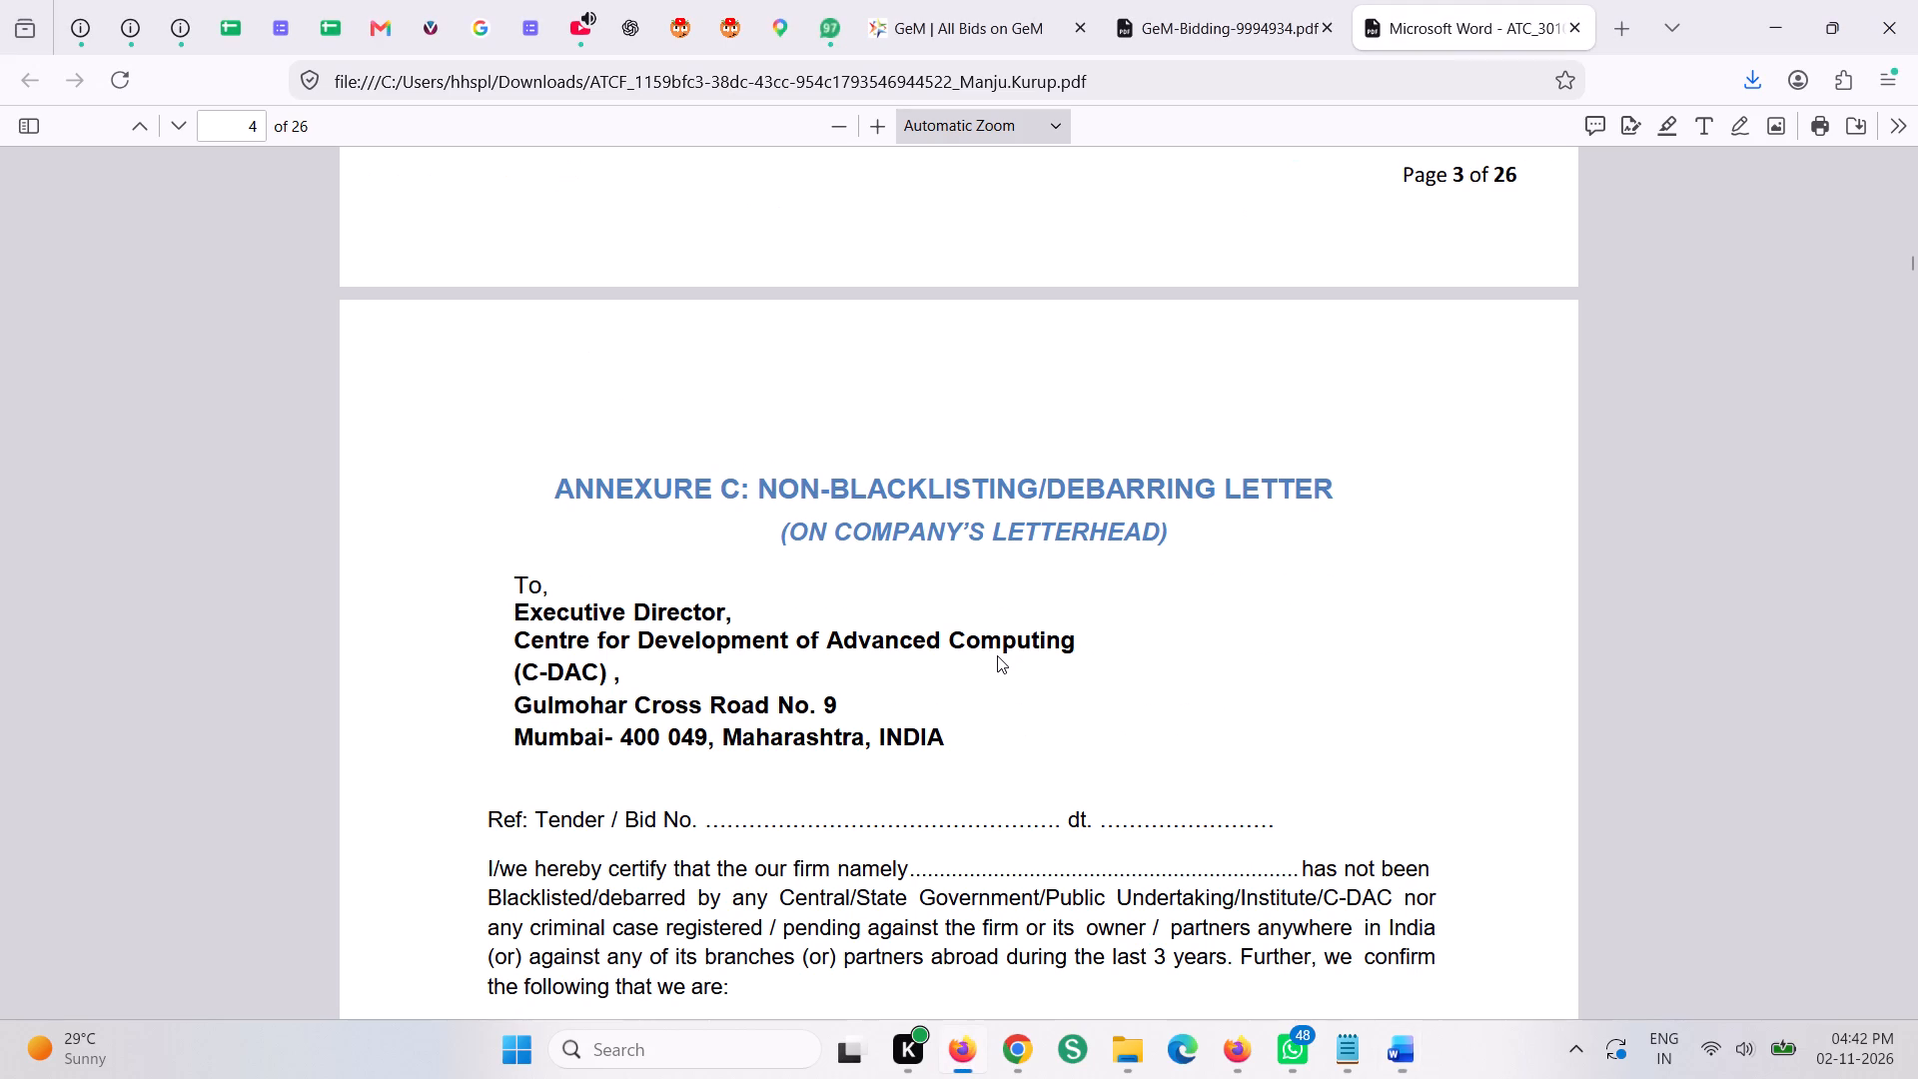
key(alt+Tab)
scroll(1012, 660, up, 6)
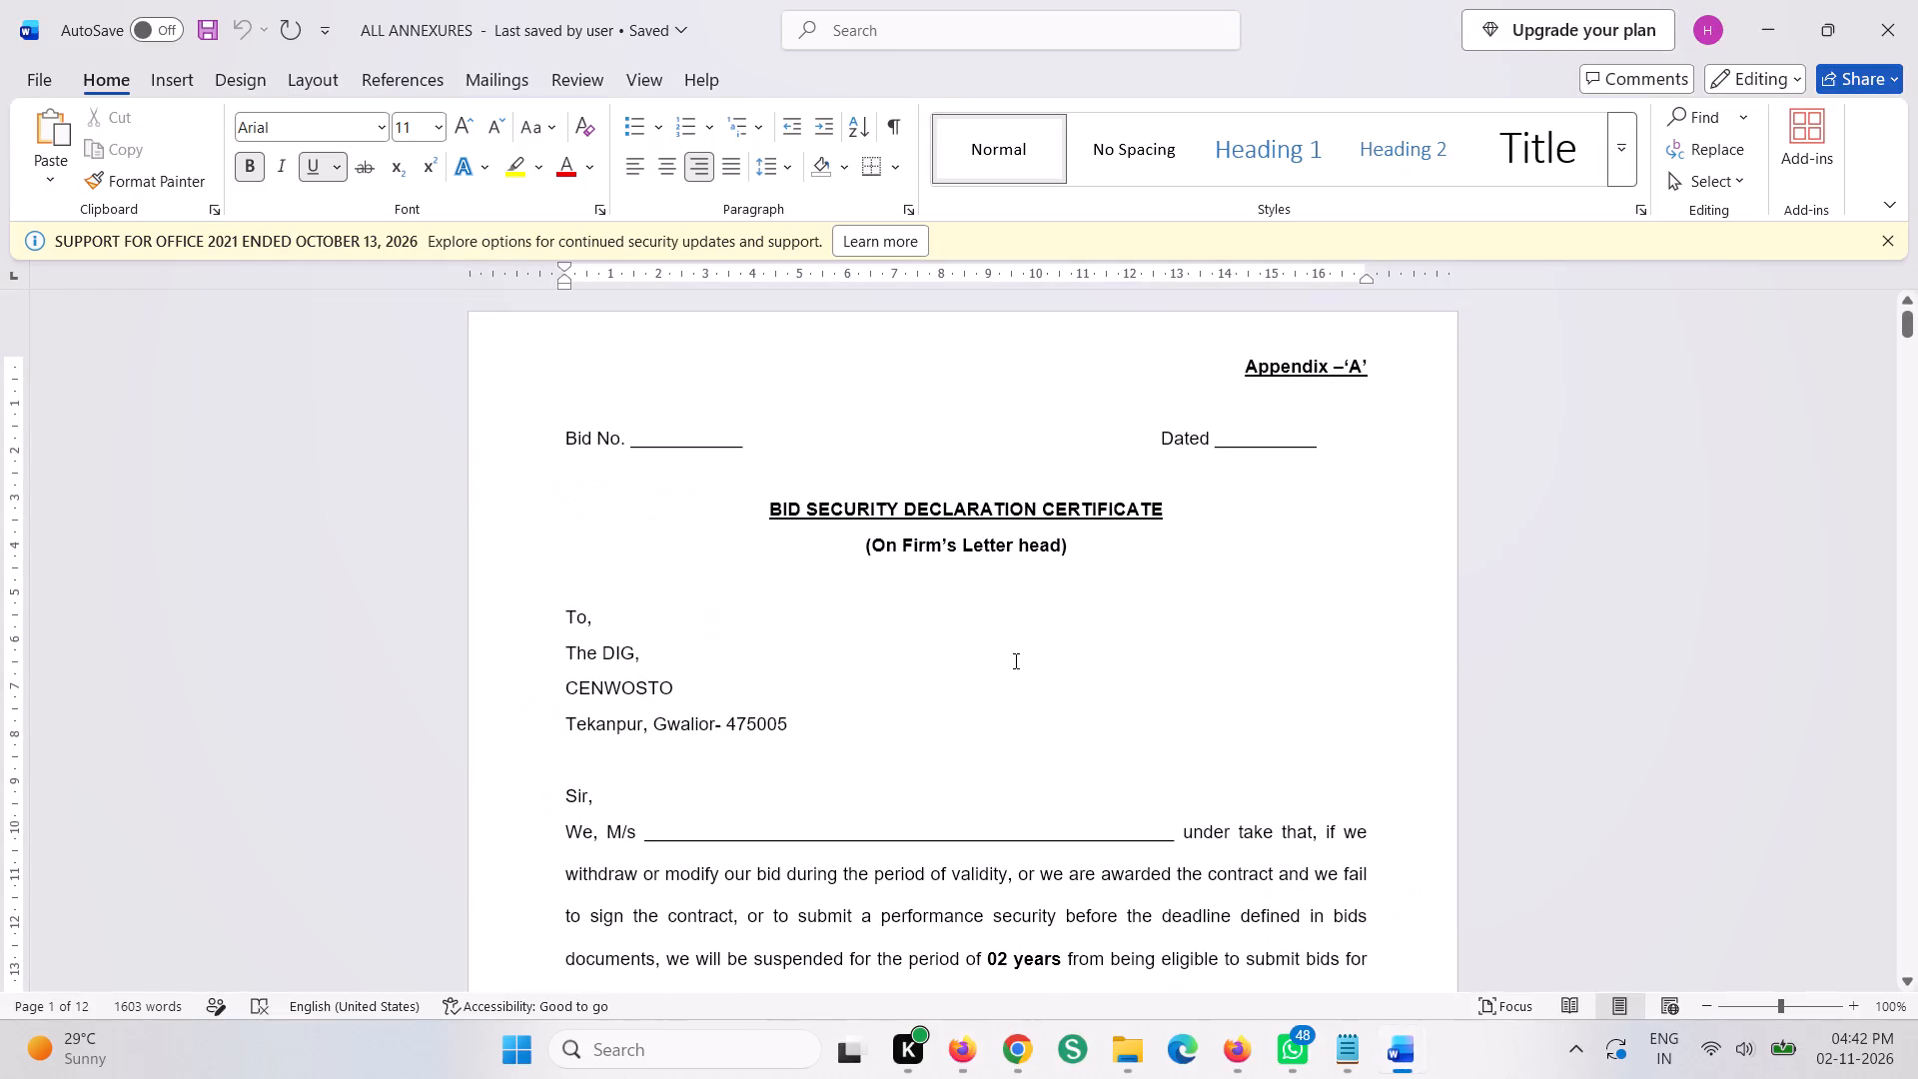
scroll(1000, 622, down, 4)
scroll(1226, 832, up, 2)
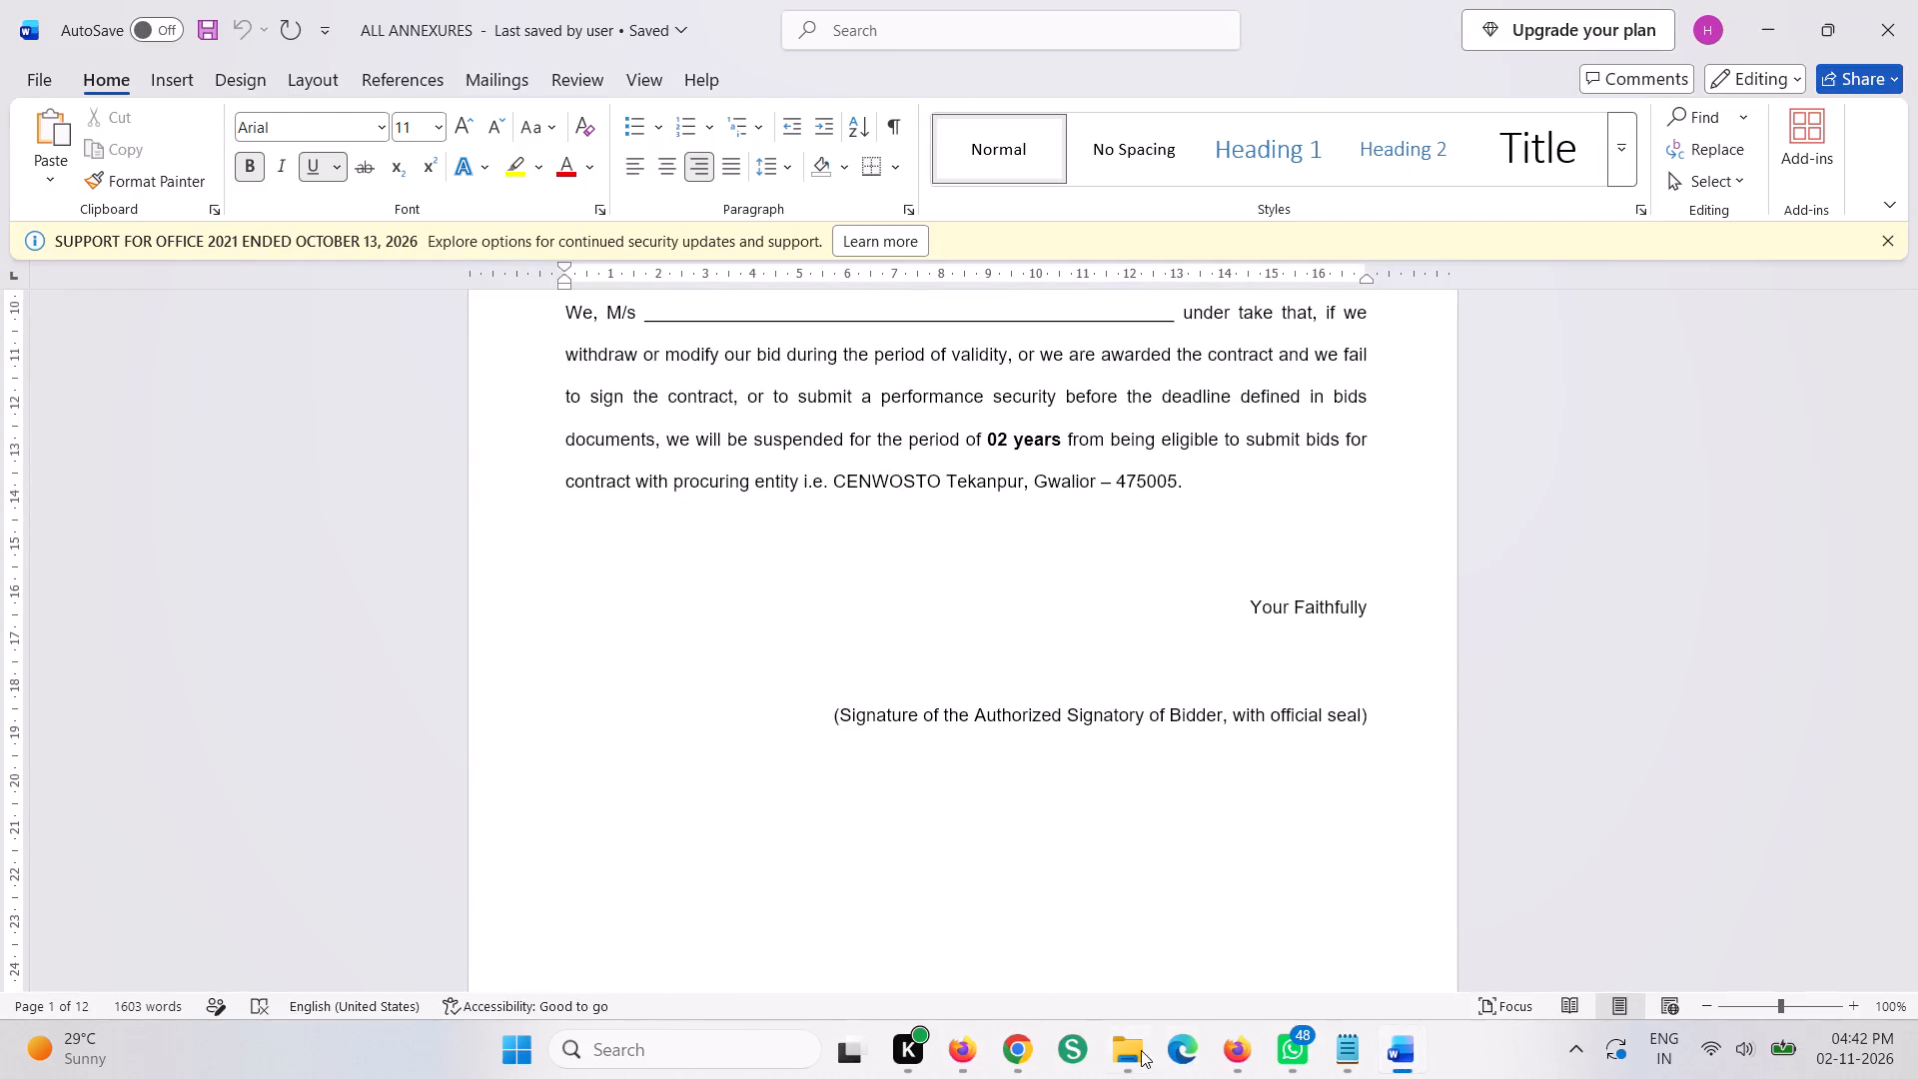
click(1141, 1050)
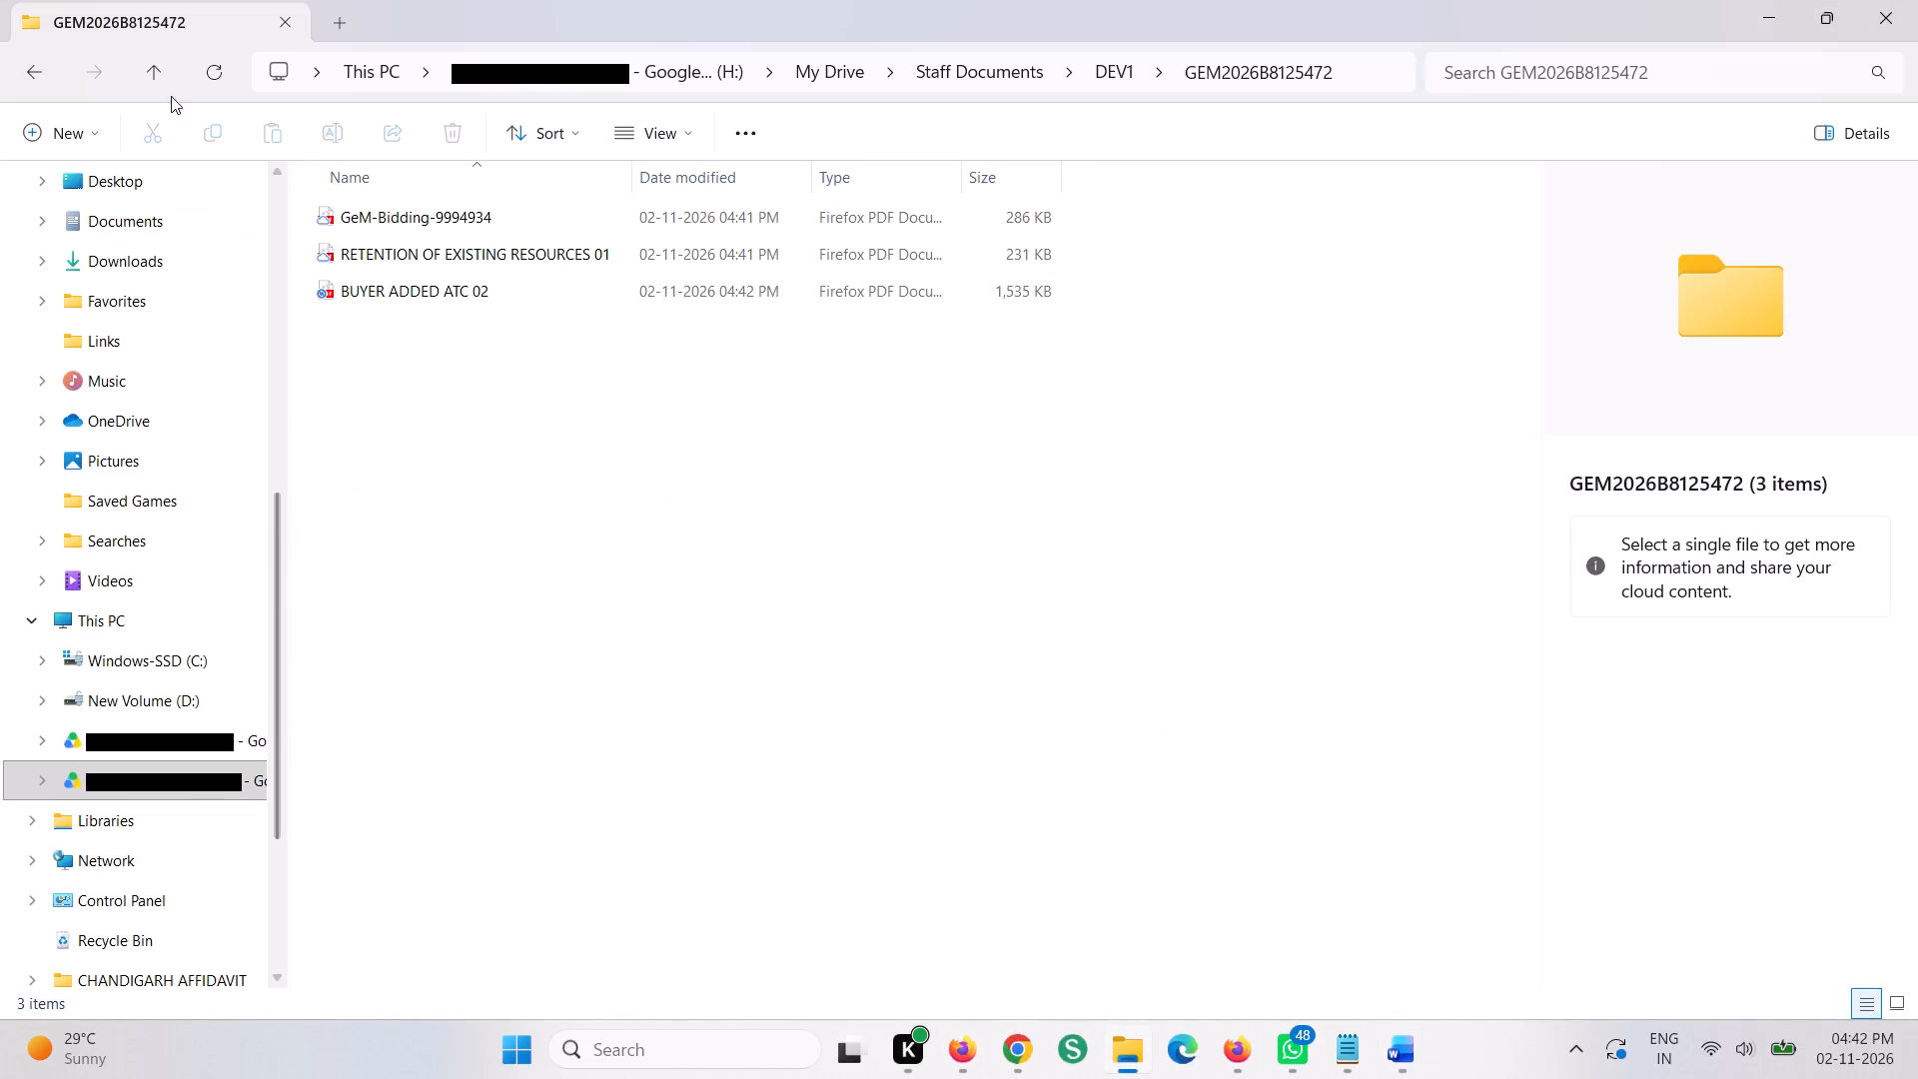
click(965, 1048)
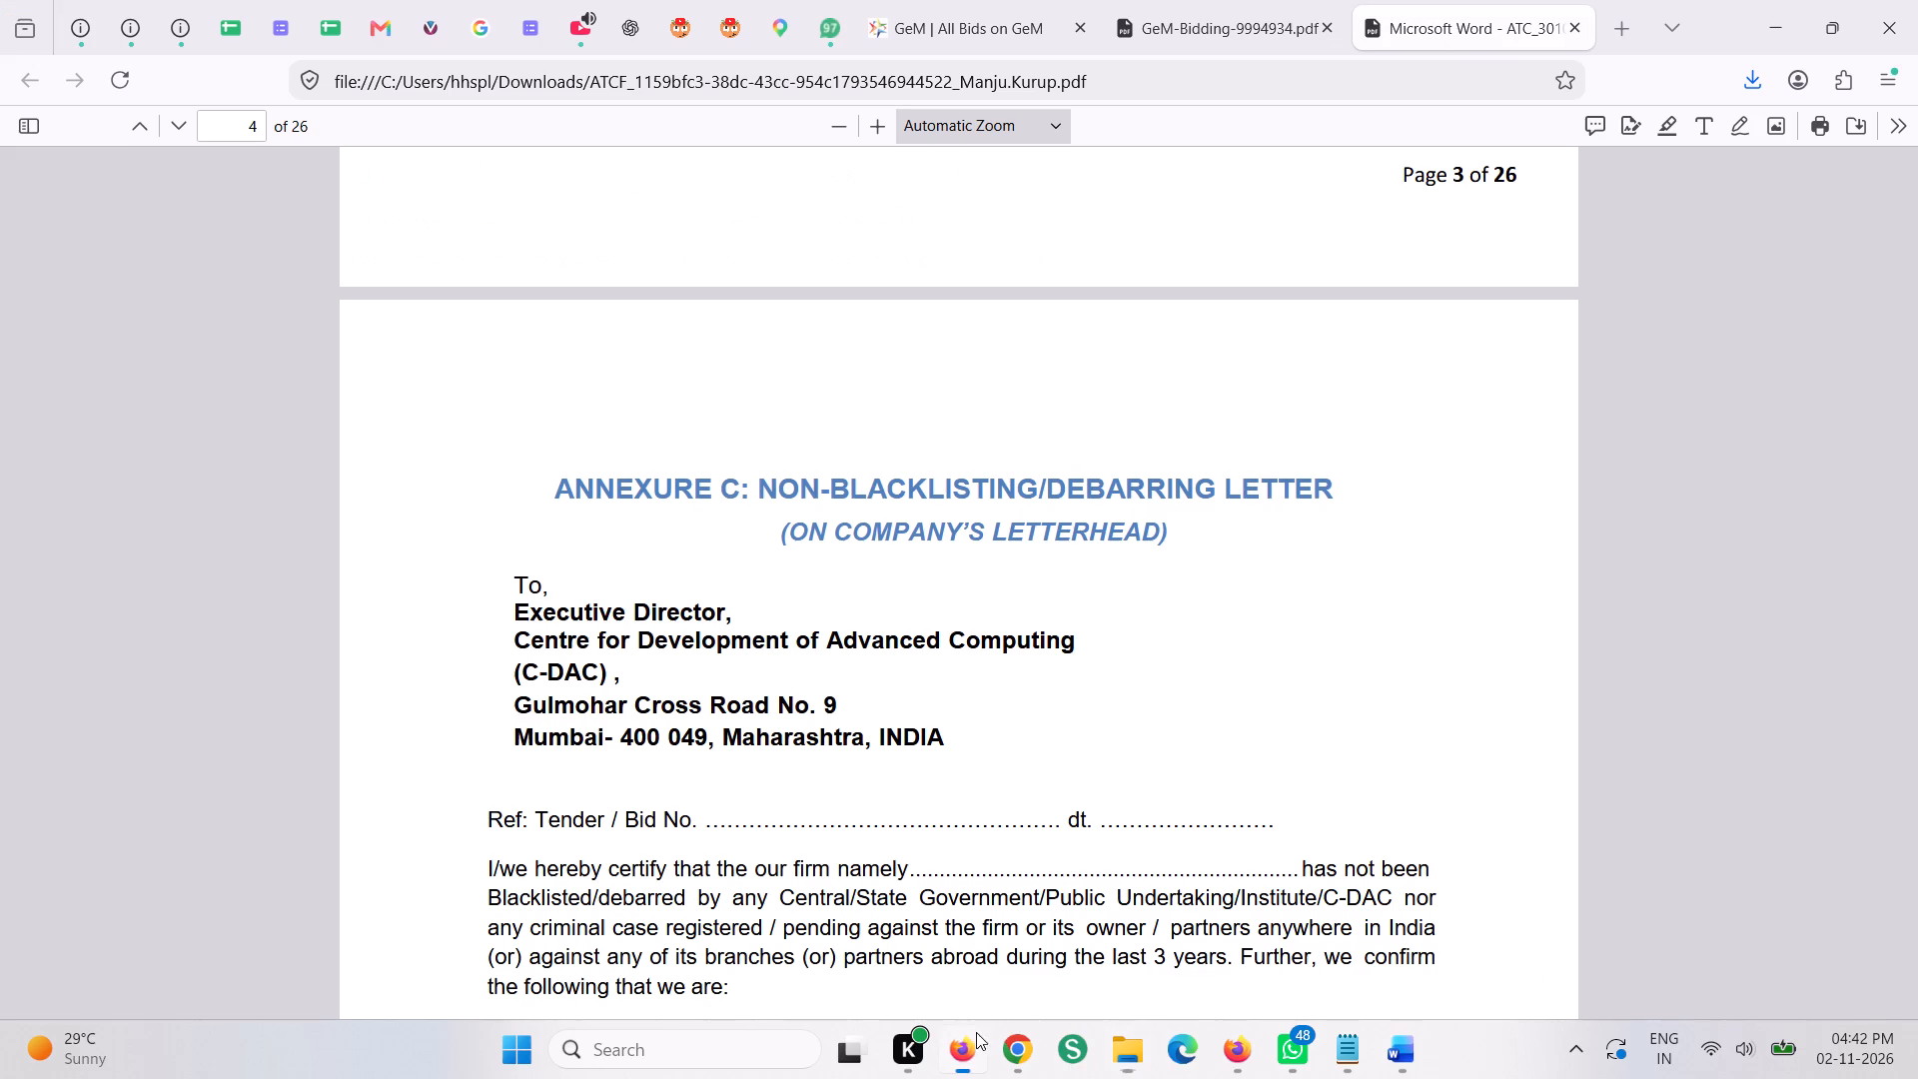
Review the Annexure E evaluation criteria in the ATC document against the items listed in the REQUIRED DOCUMENTS Word file.
scroll(1007, 719, down, 6)
scroll(990, 689, up, 3)
scroll(990, 689, down, 9)
scroll(990, 689, up, 1)
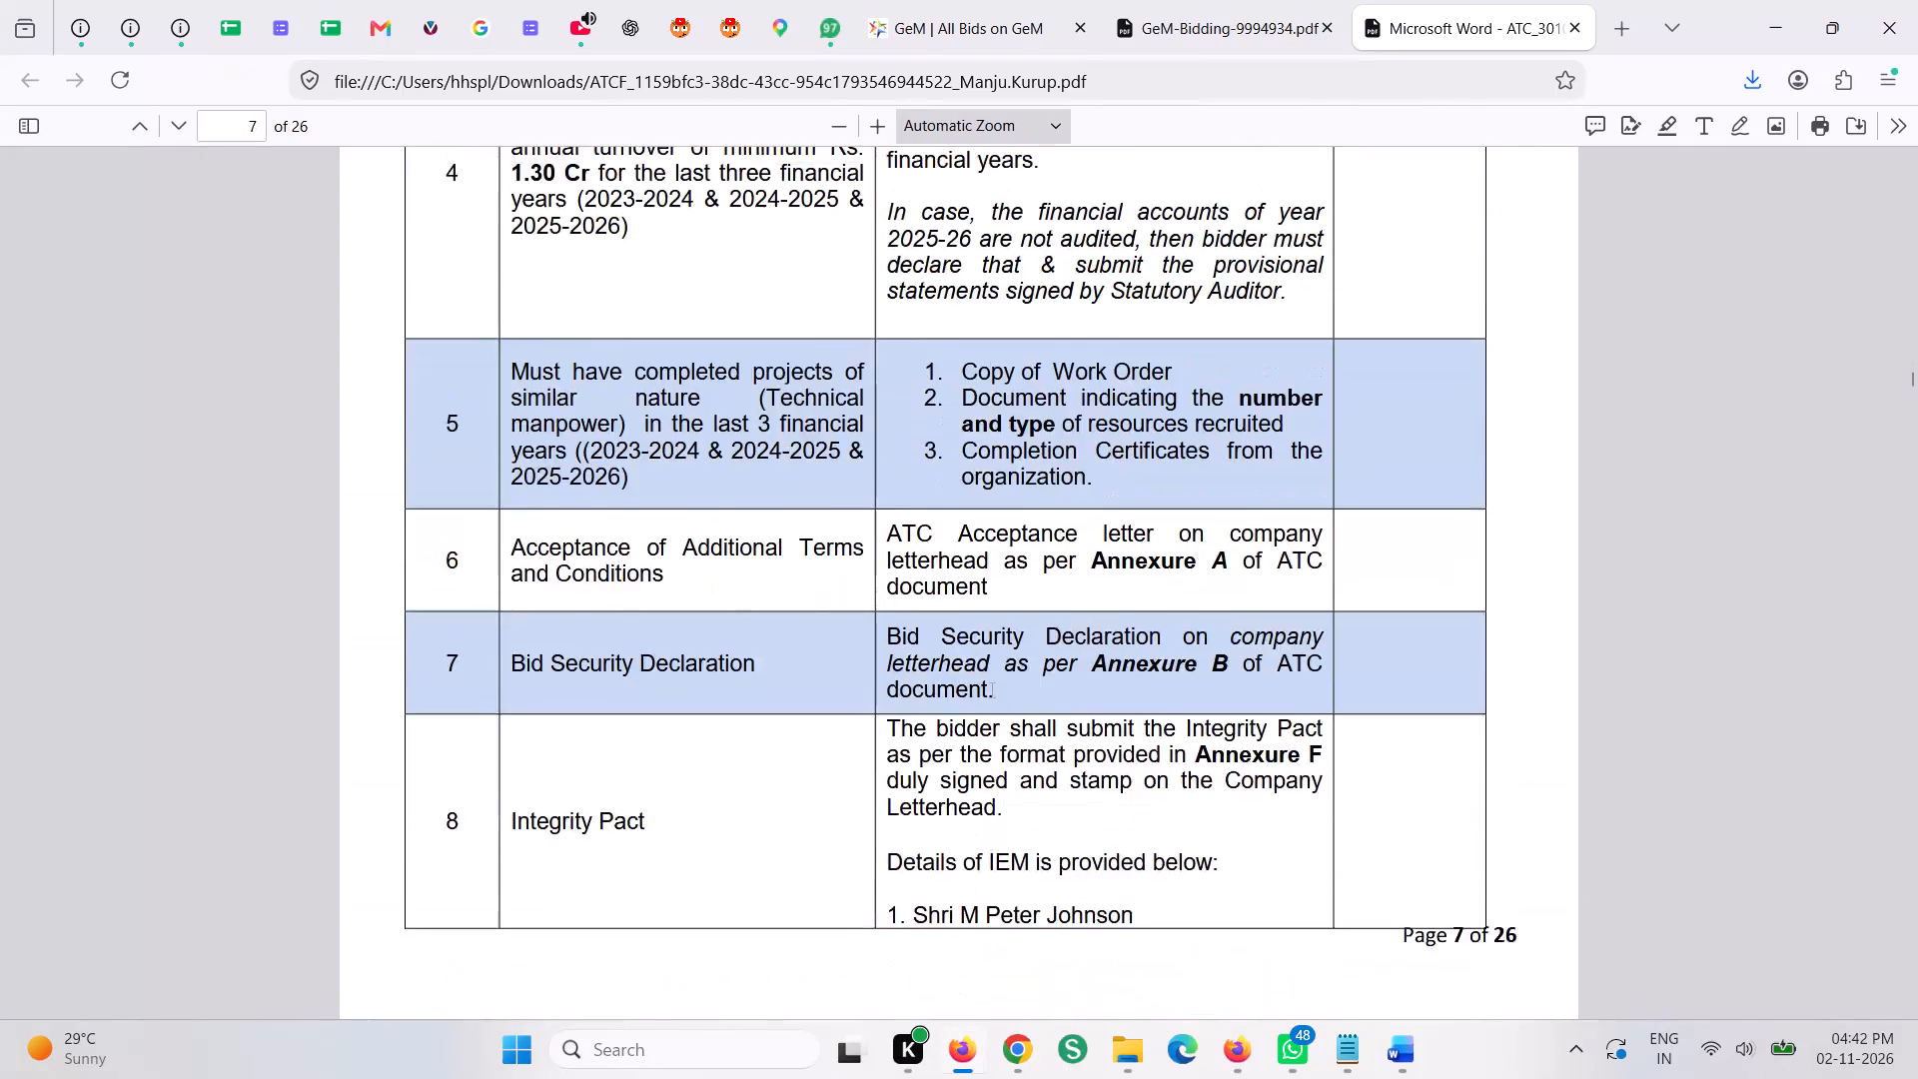
scroll(990, 689, up, 1)
scroll(1093, 598, up, 1)
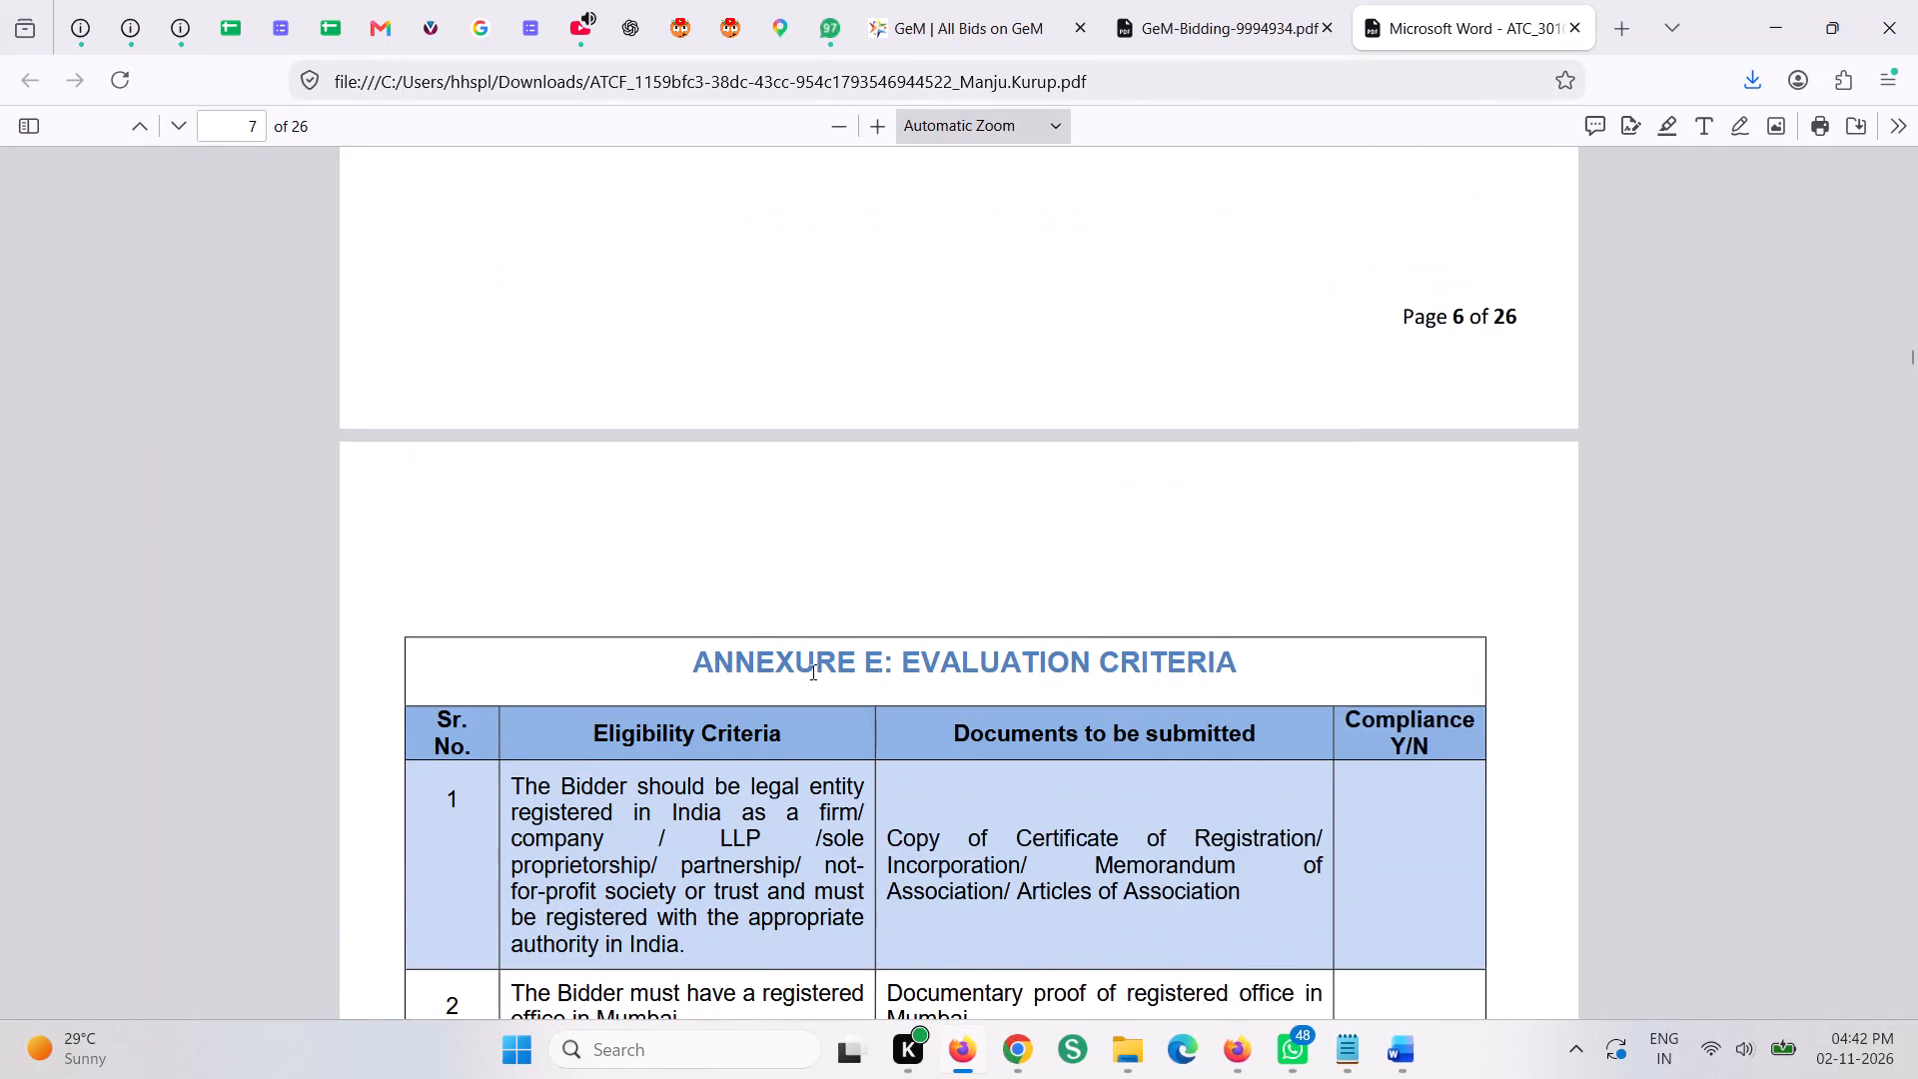
scroll(943, 645, down, 1)
key(alt+Tab)
key(alt+Tab)
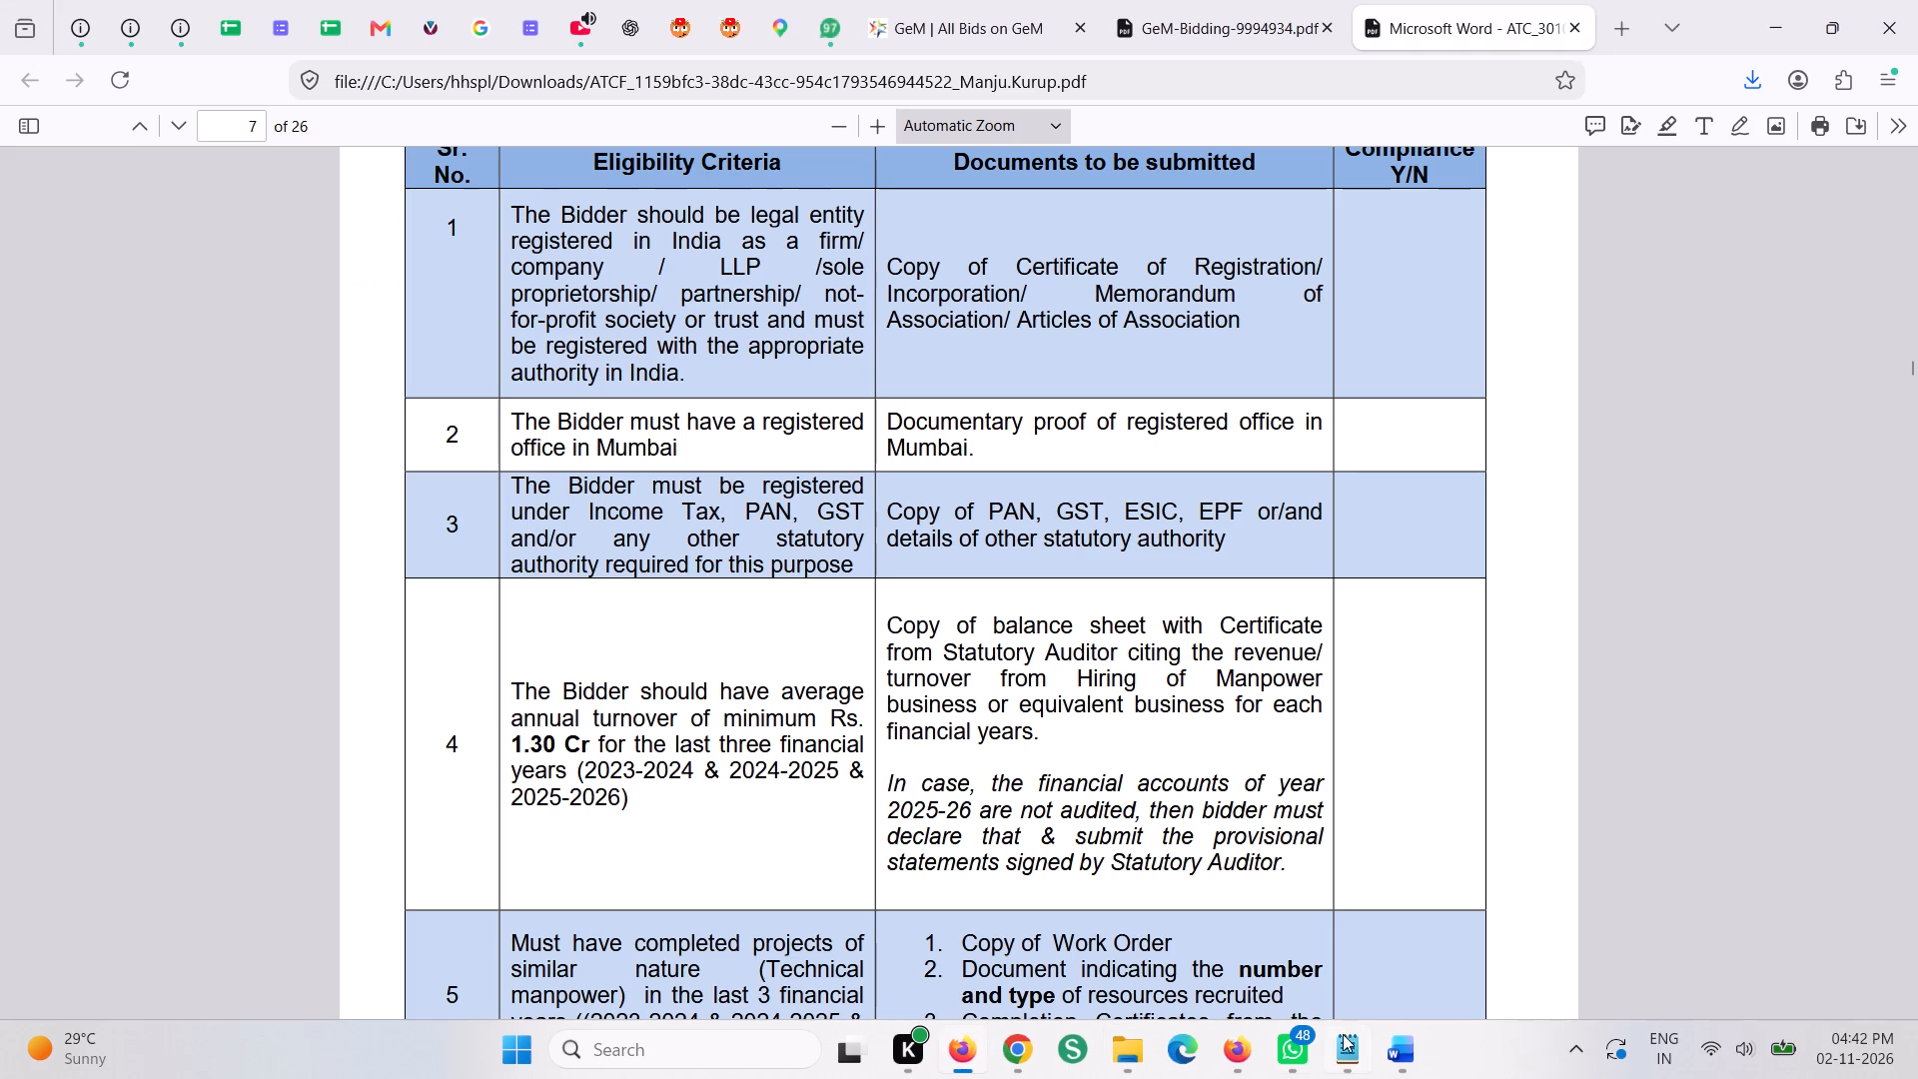
click(1386, 1042)
click(769, 937)
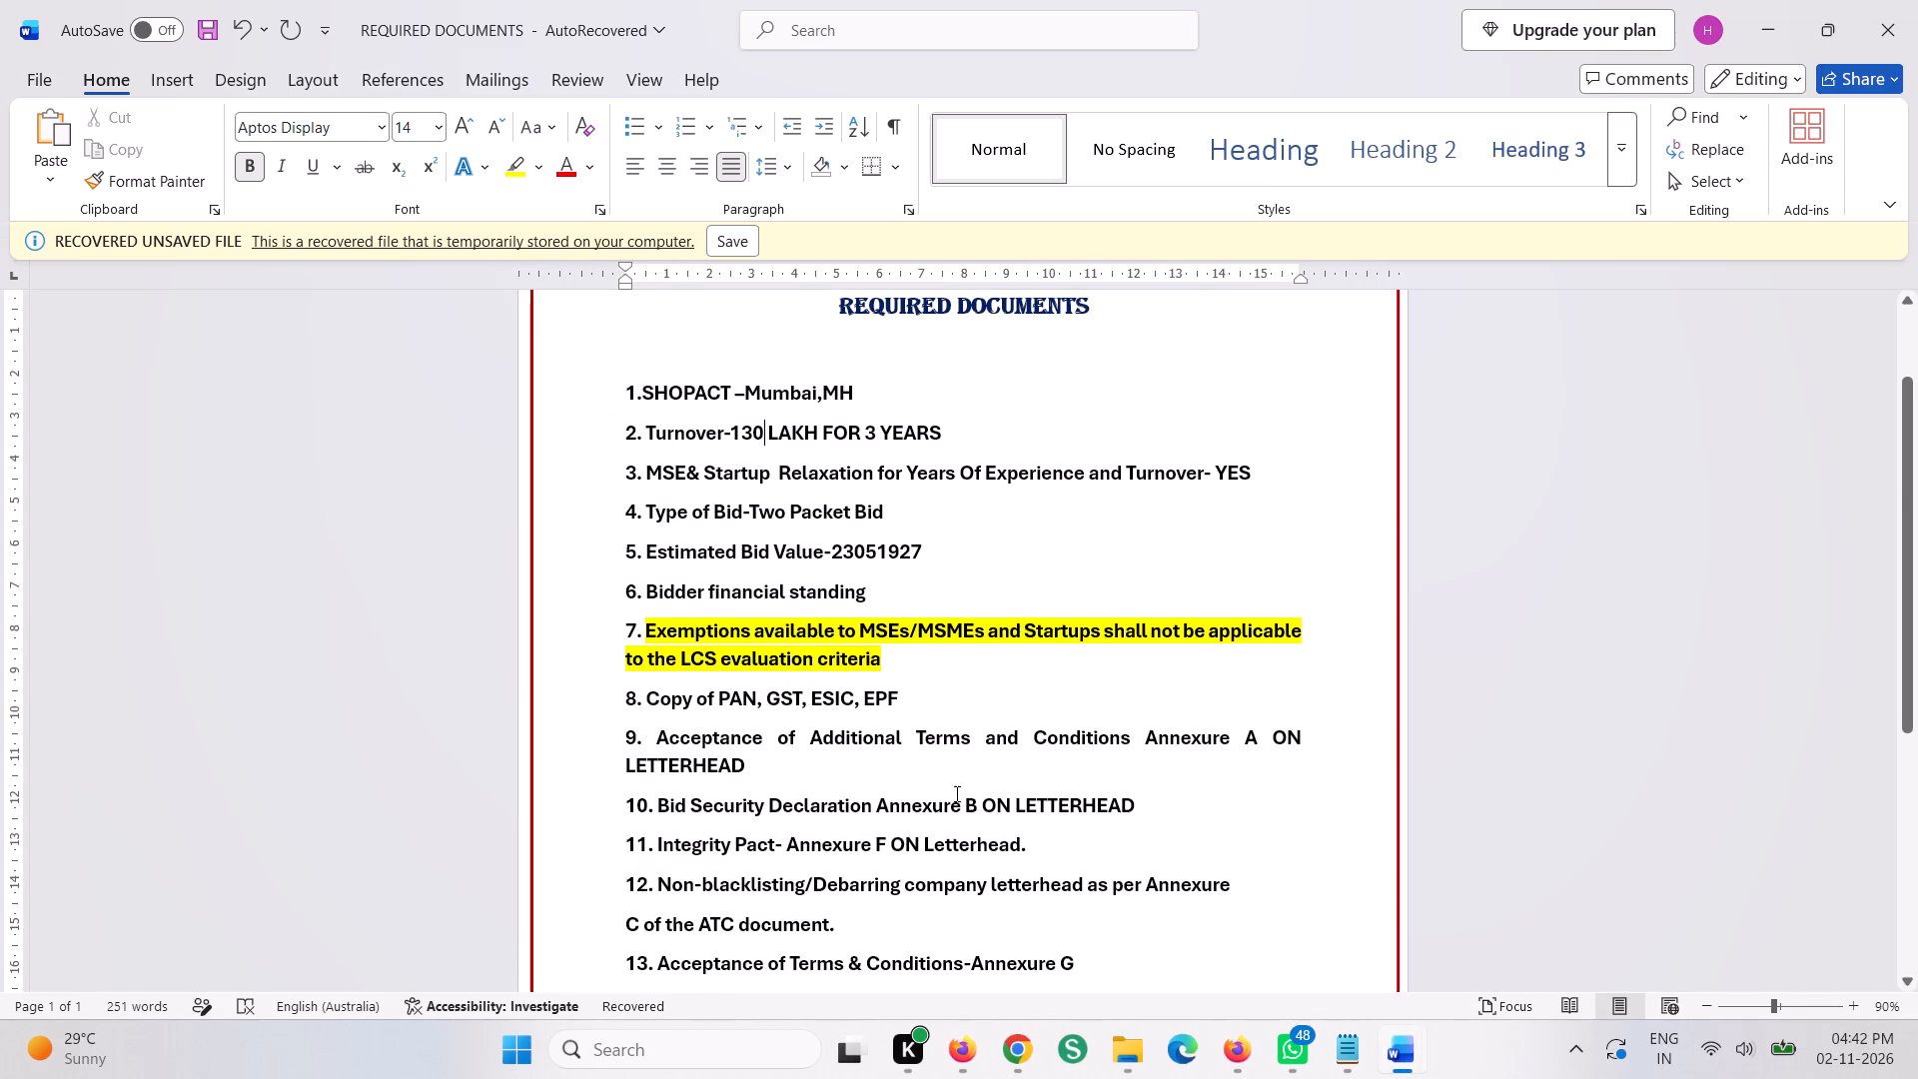
scroll(919, 796, down, 1)
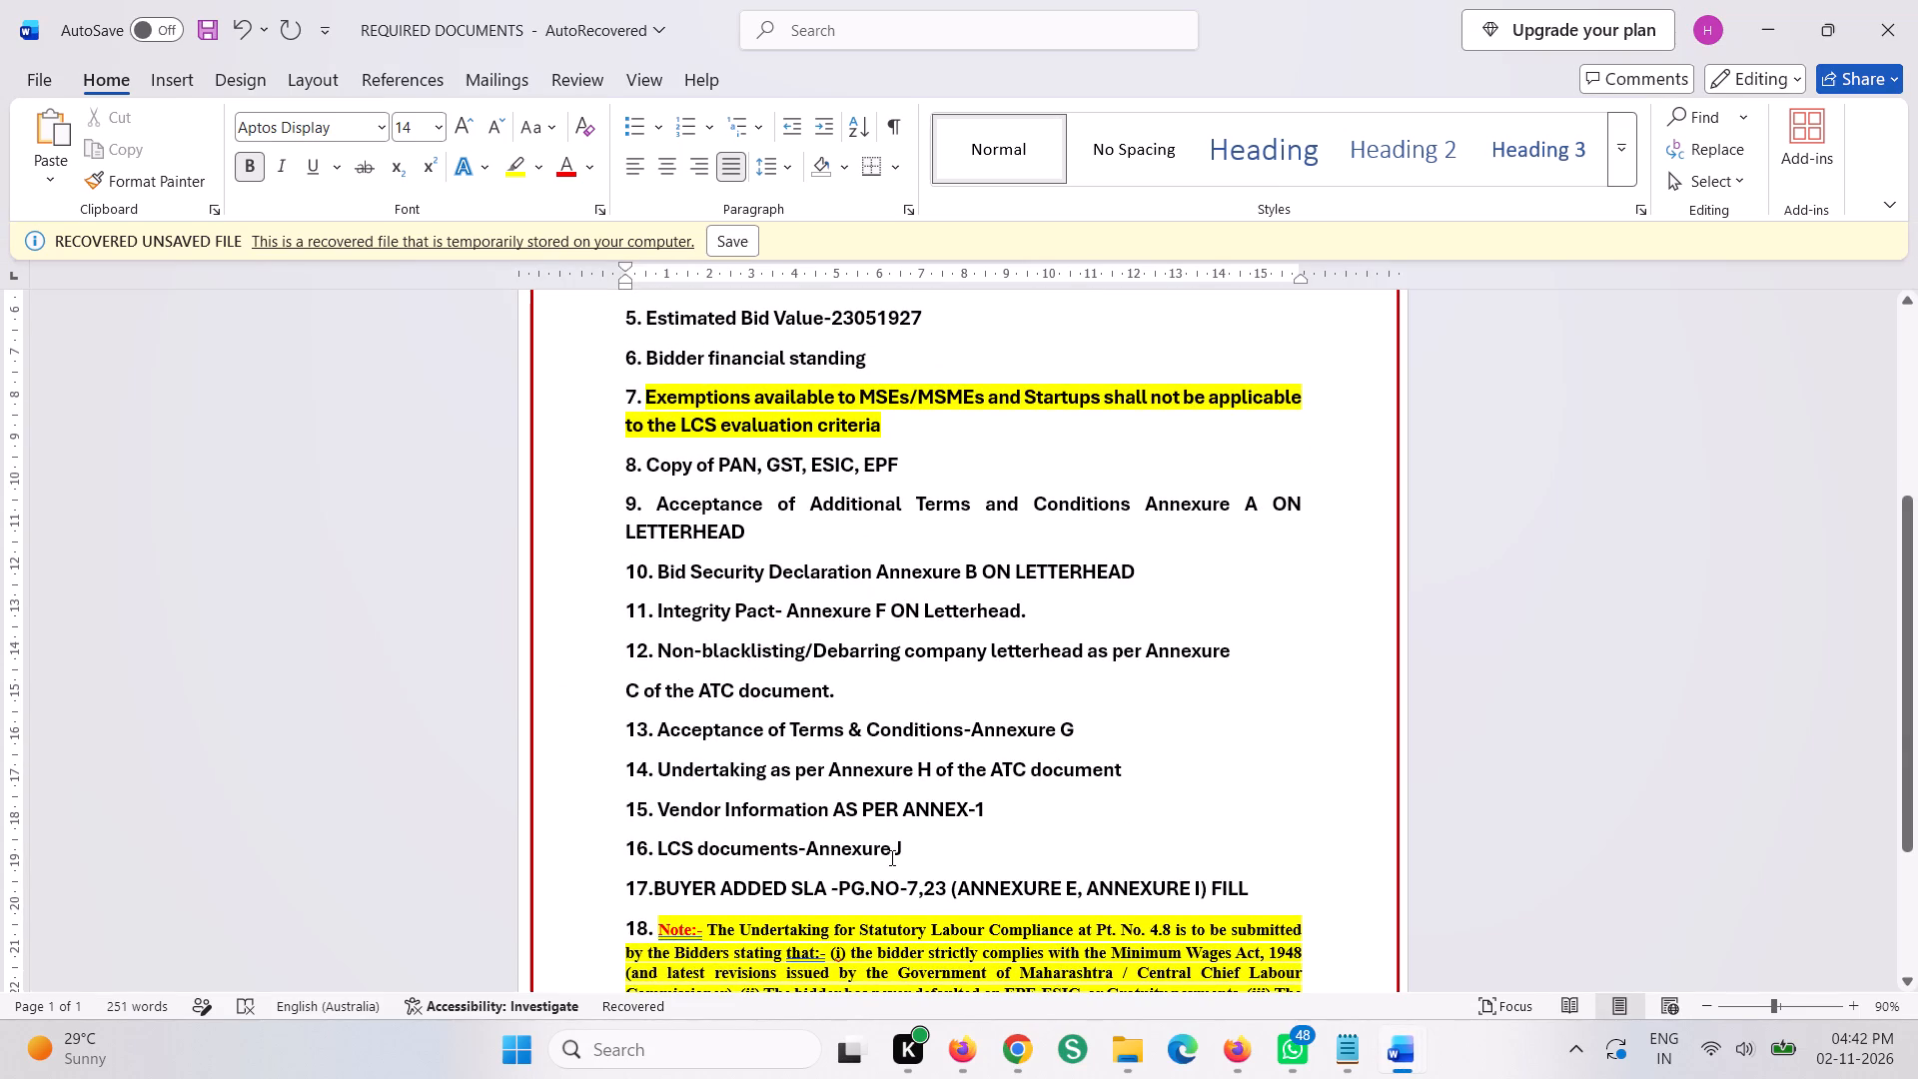
Examine the Annexure F Integrity Pact's submission instructions and compare them with the Integrity Pact item in REQUIRED DOCUMENTS.
key(alt+Tab)
scroll(954, 646, down, 5)
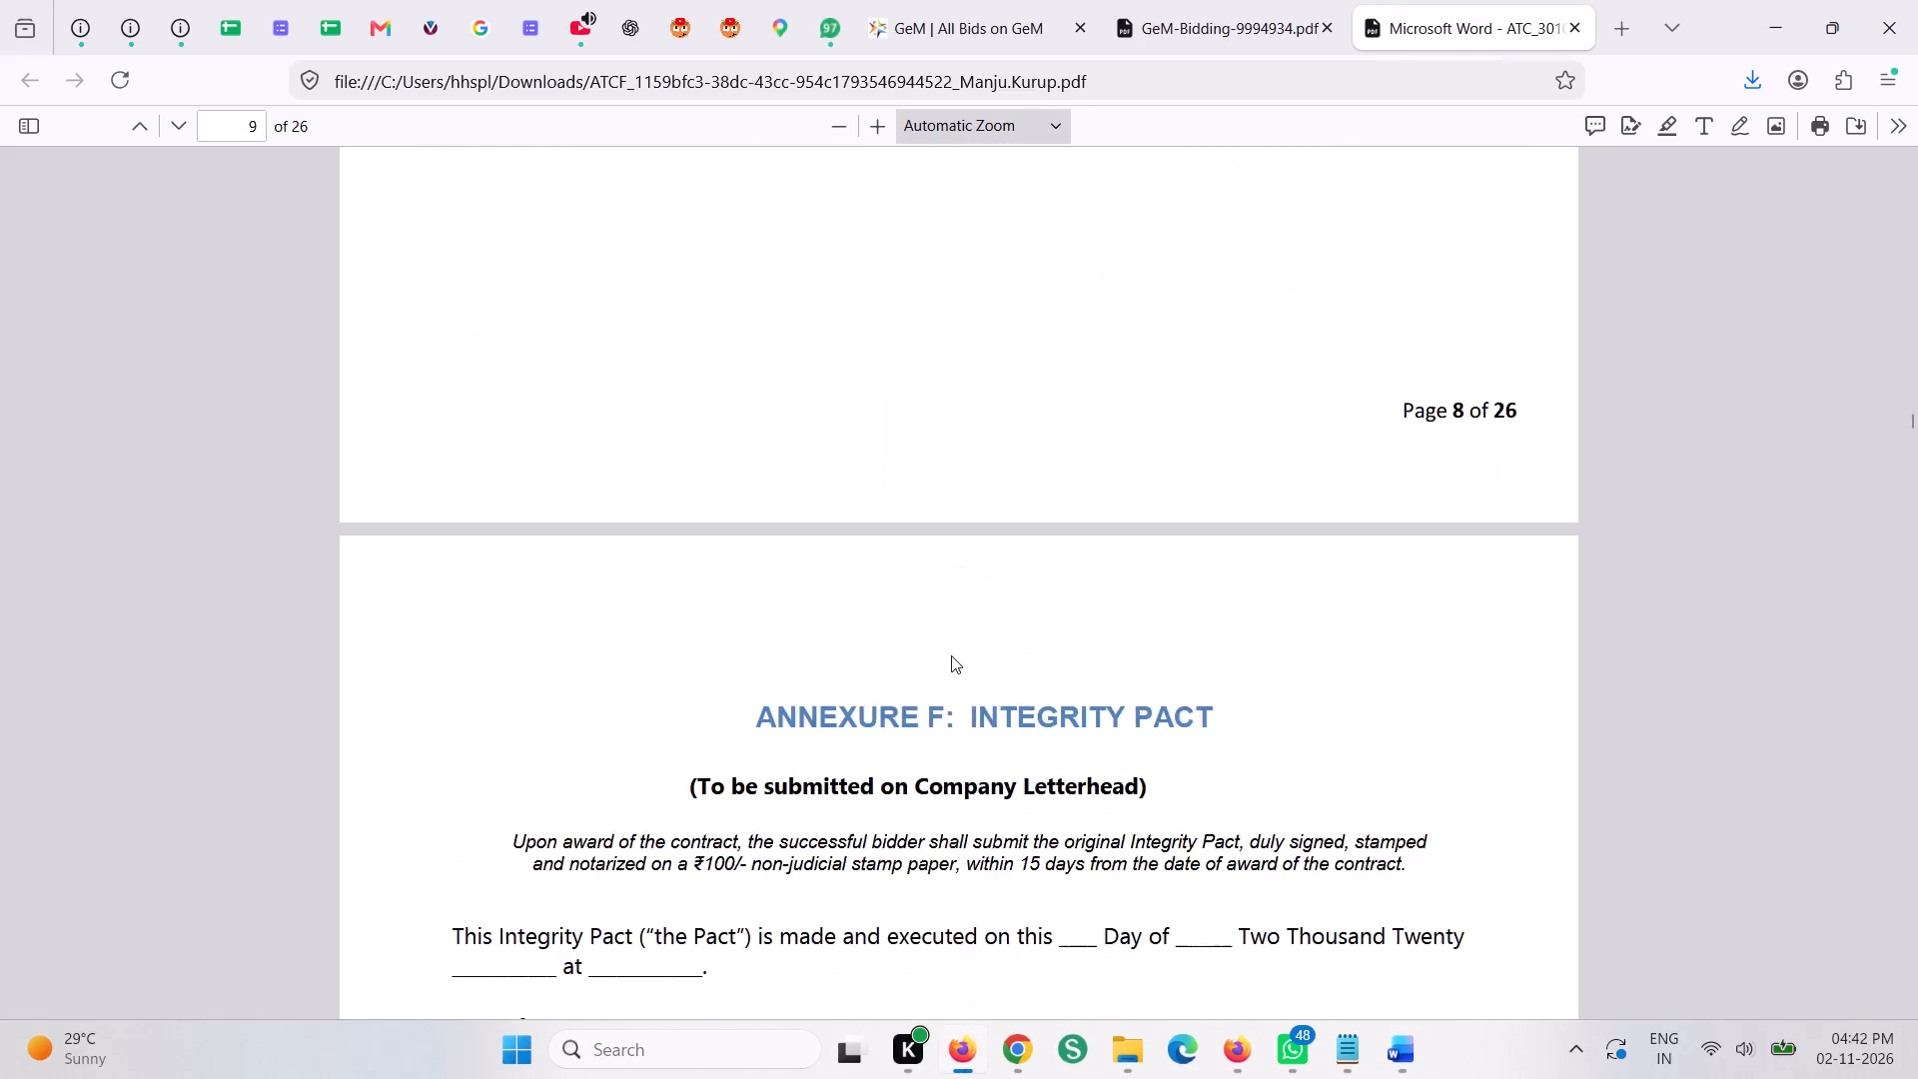
scroll(951, 655, down, 1)
scroll(835, 641, up, 1)
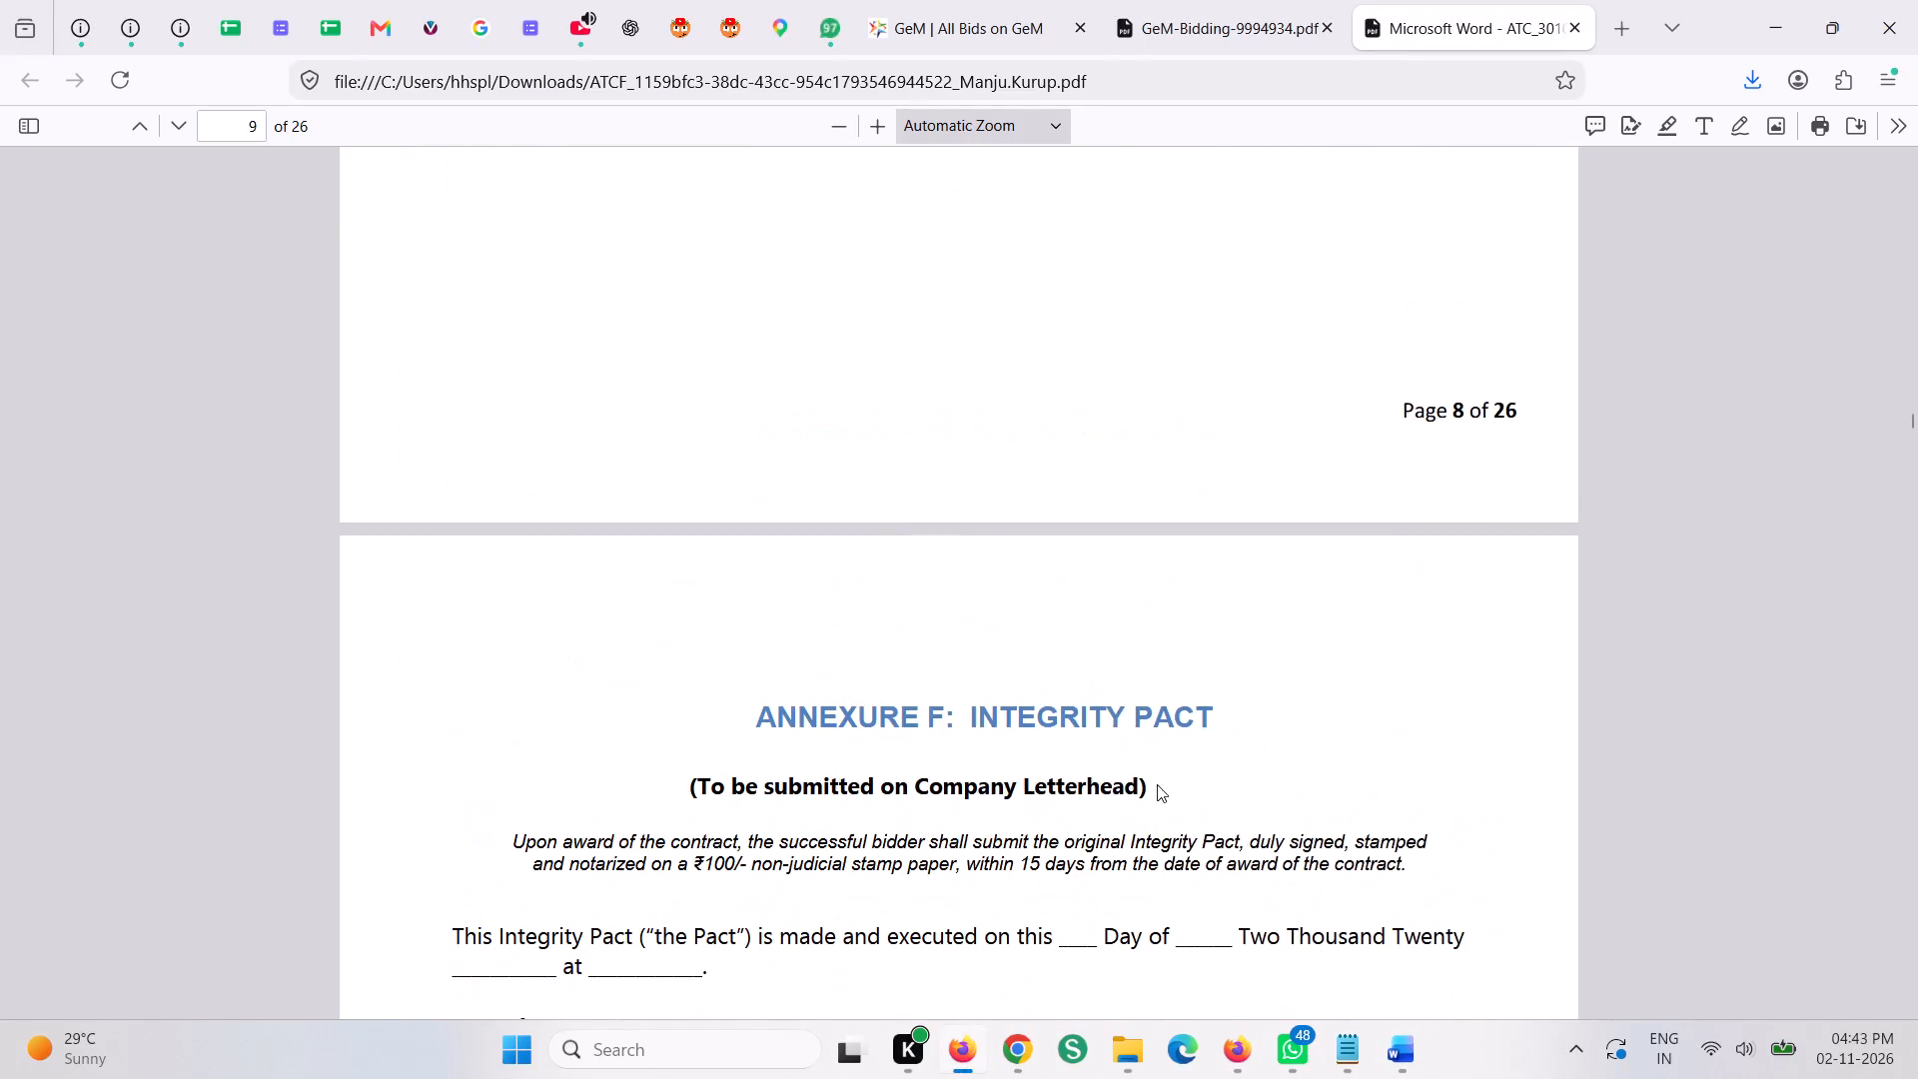
scroll(1157, 784, down, 9)
key(alt+Tab)
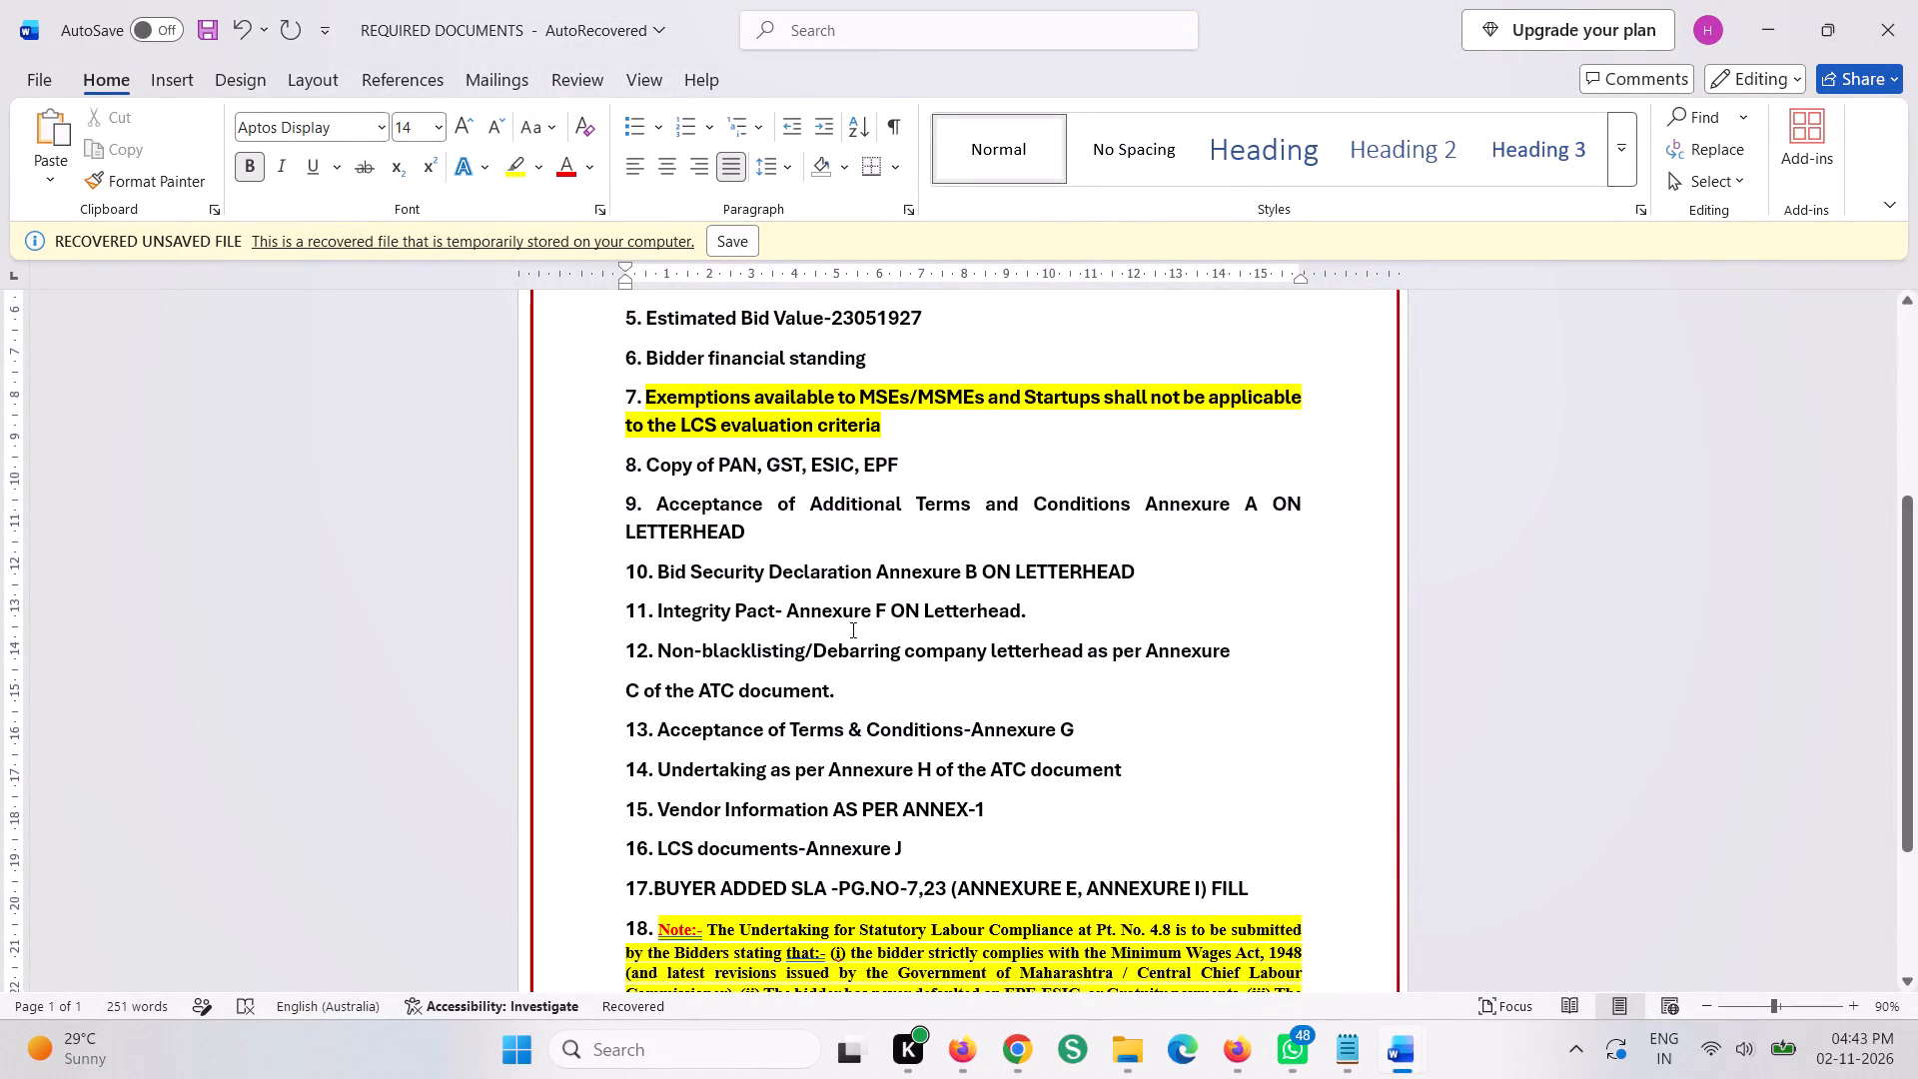
key(alt+Tab)
scroll(1060, 746, up, 9)
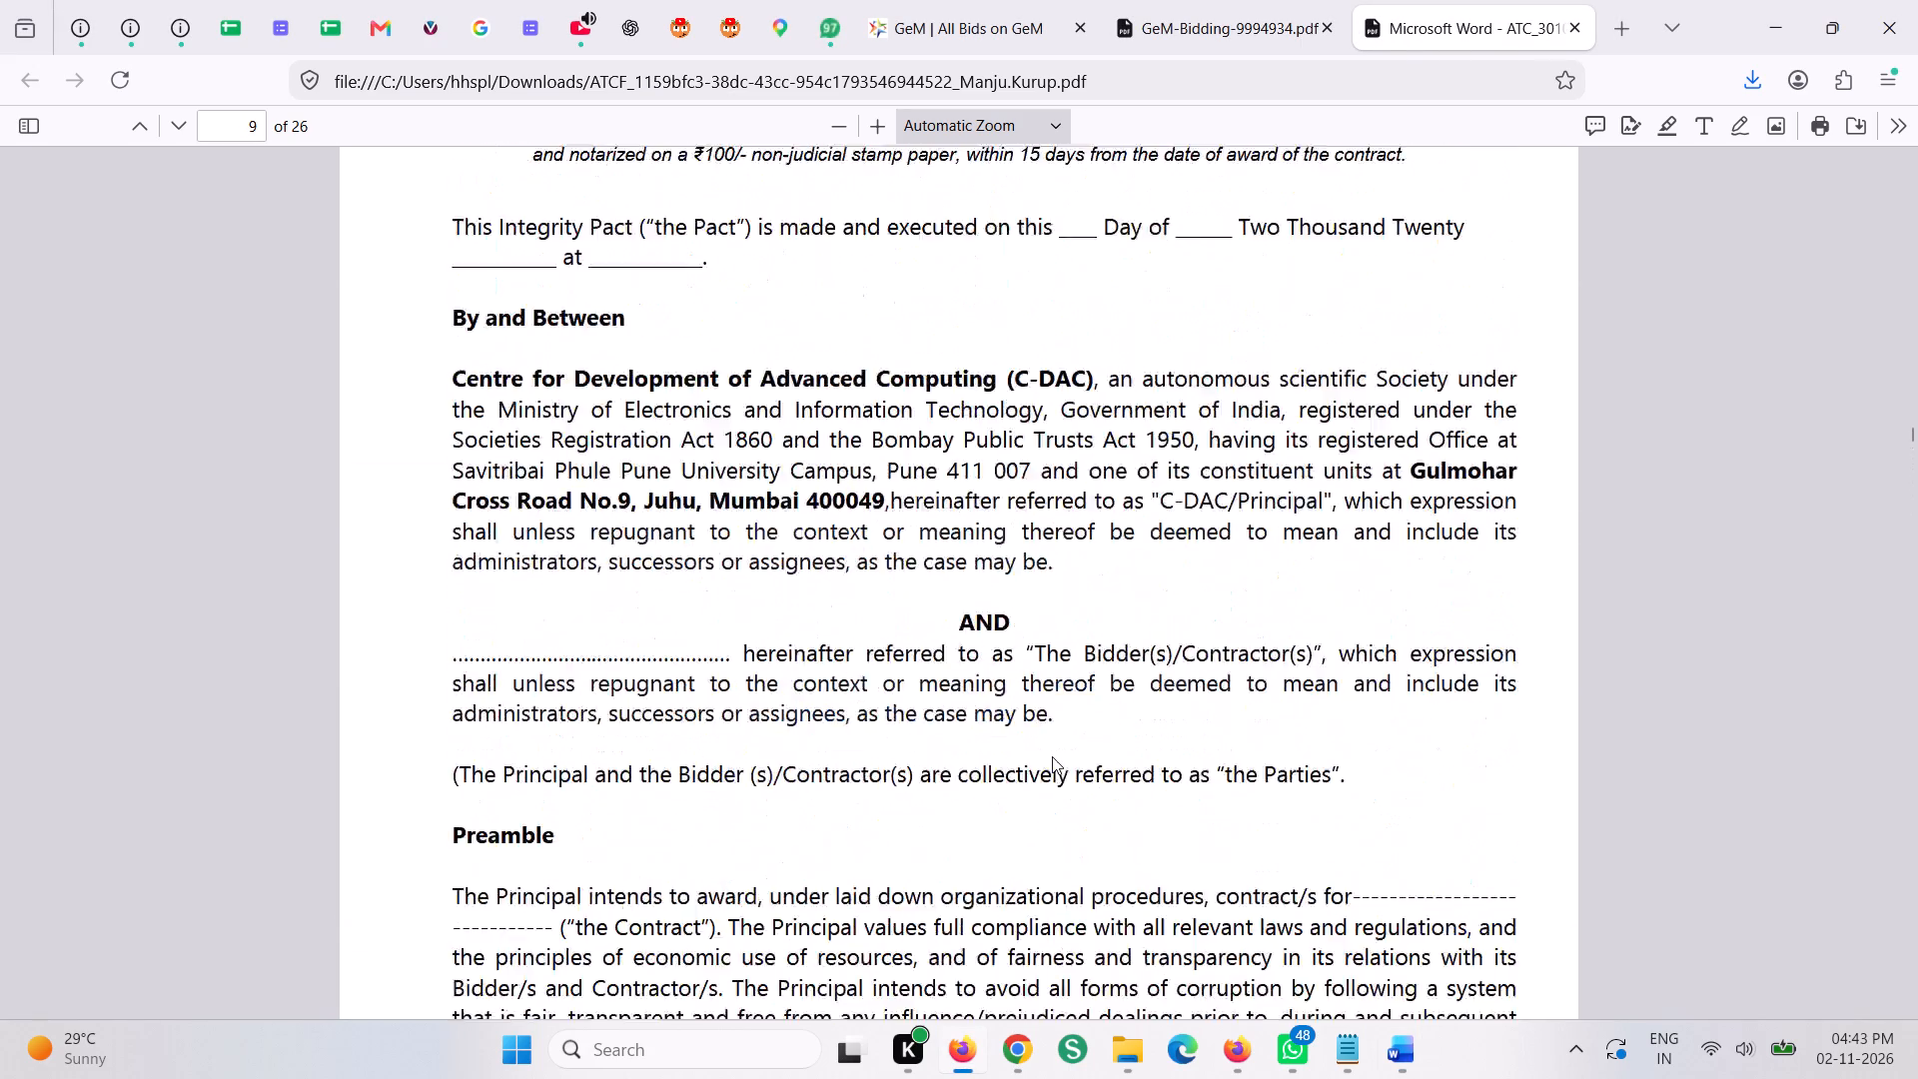
Read through the rest of the Integrity Pact, the terms and conditions, the Annexure H undertaking and the Annexure I vendor details.
scroll(1007, 758, down, 14)
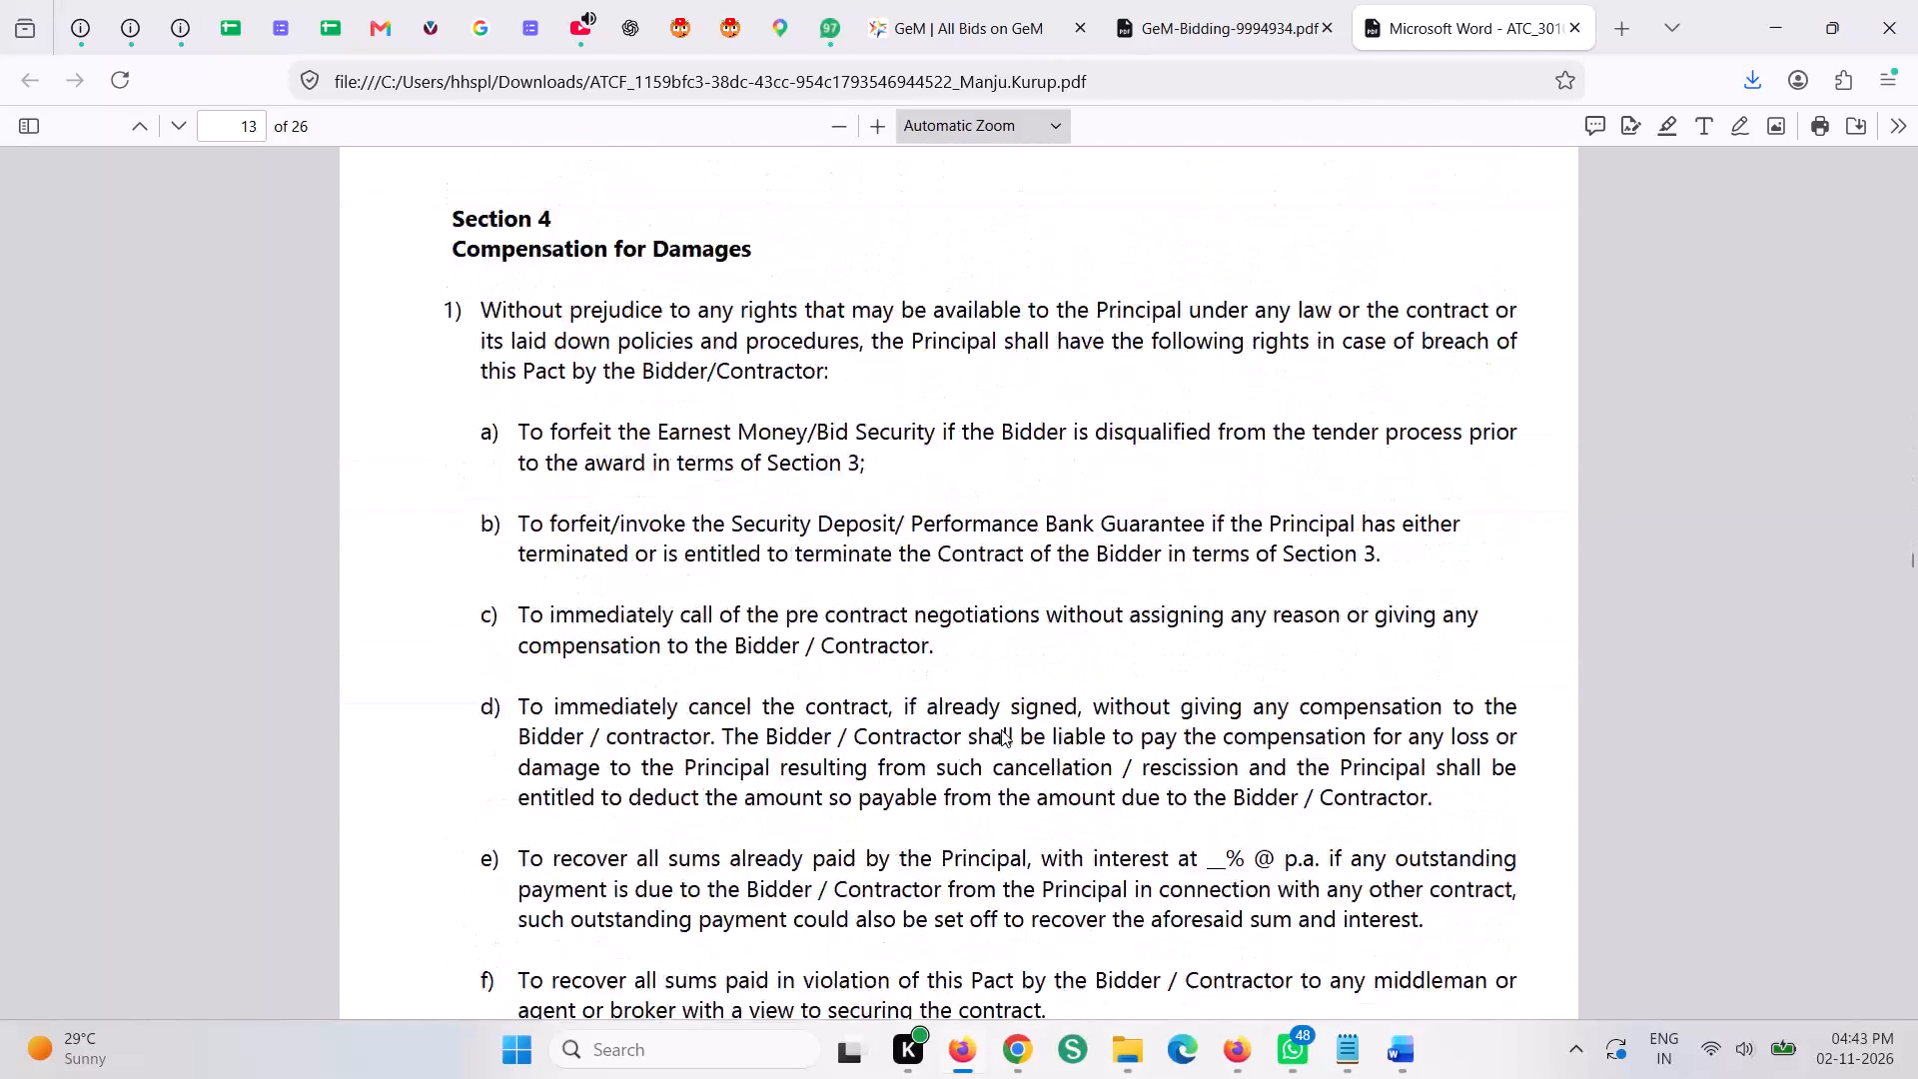
scroll(1001, 729, down, 10)
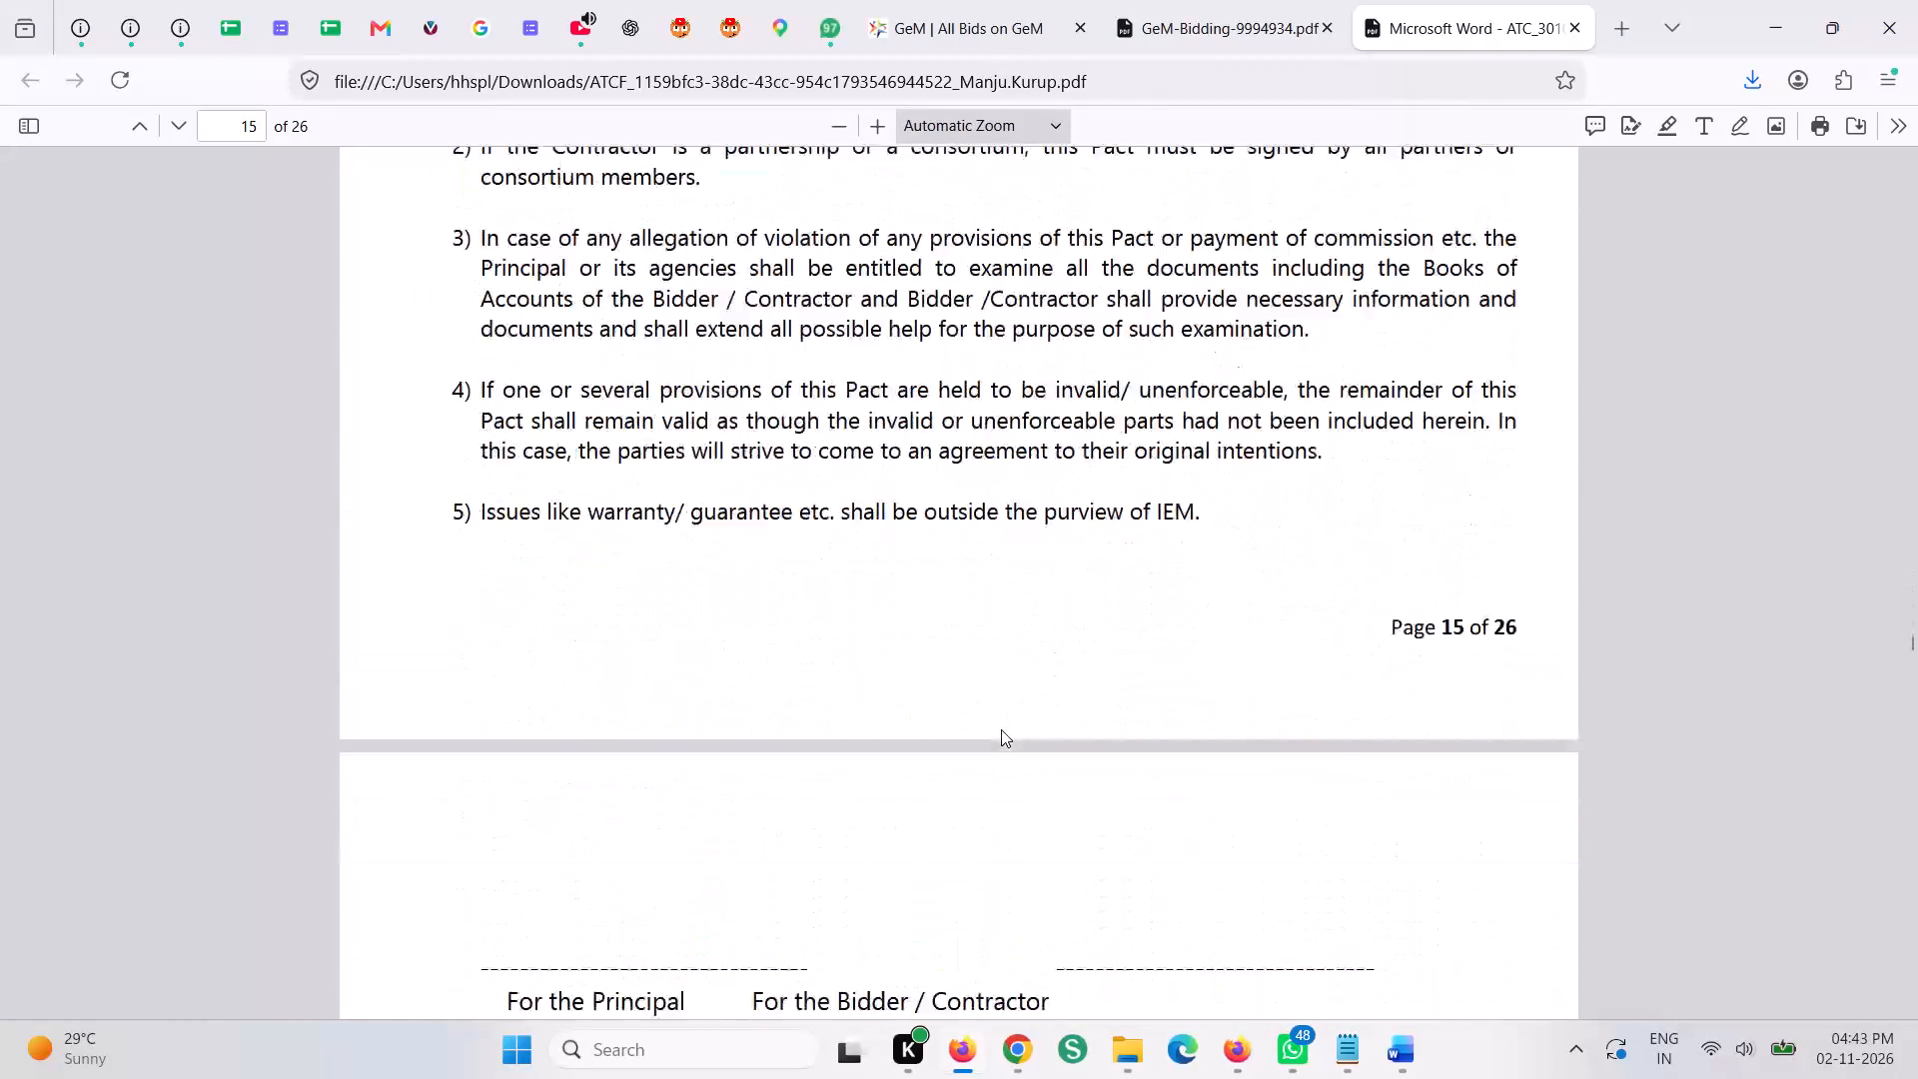
scroll(1001, 729, down, 11)
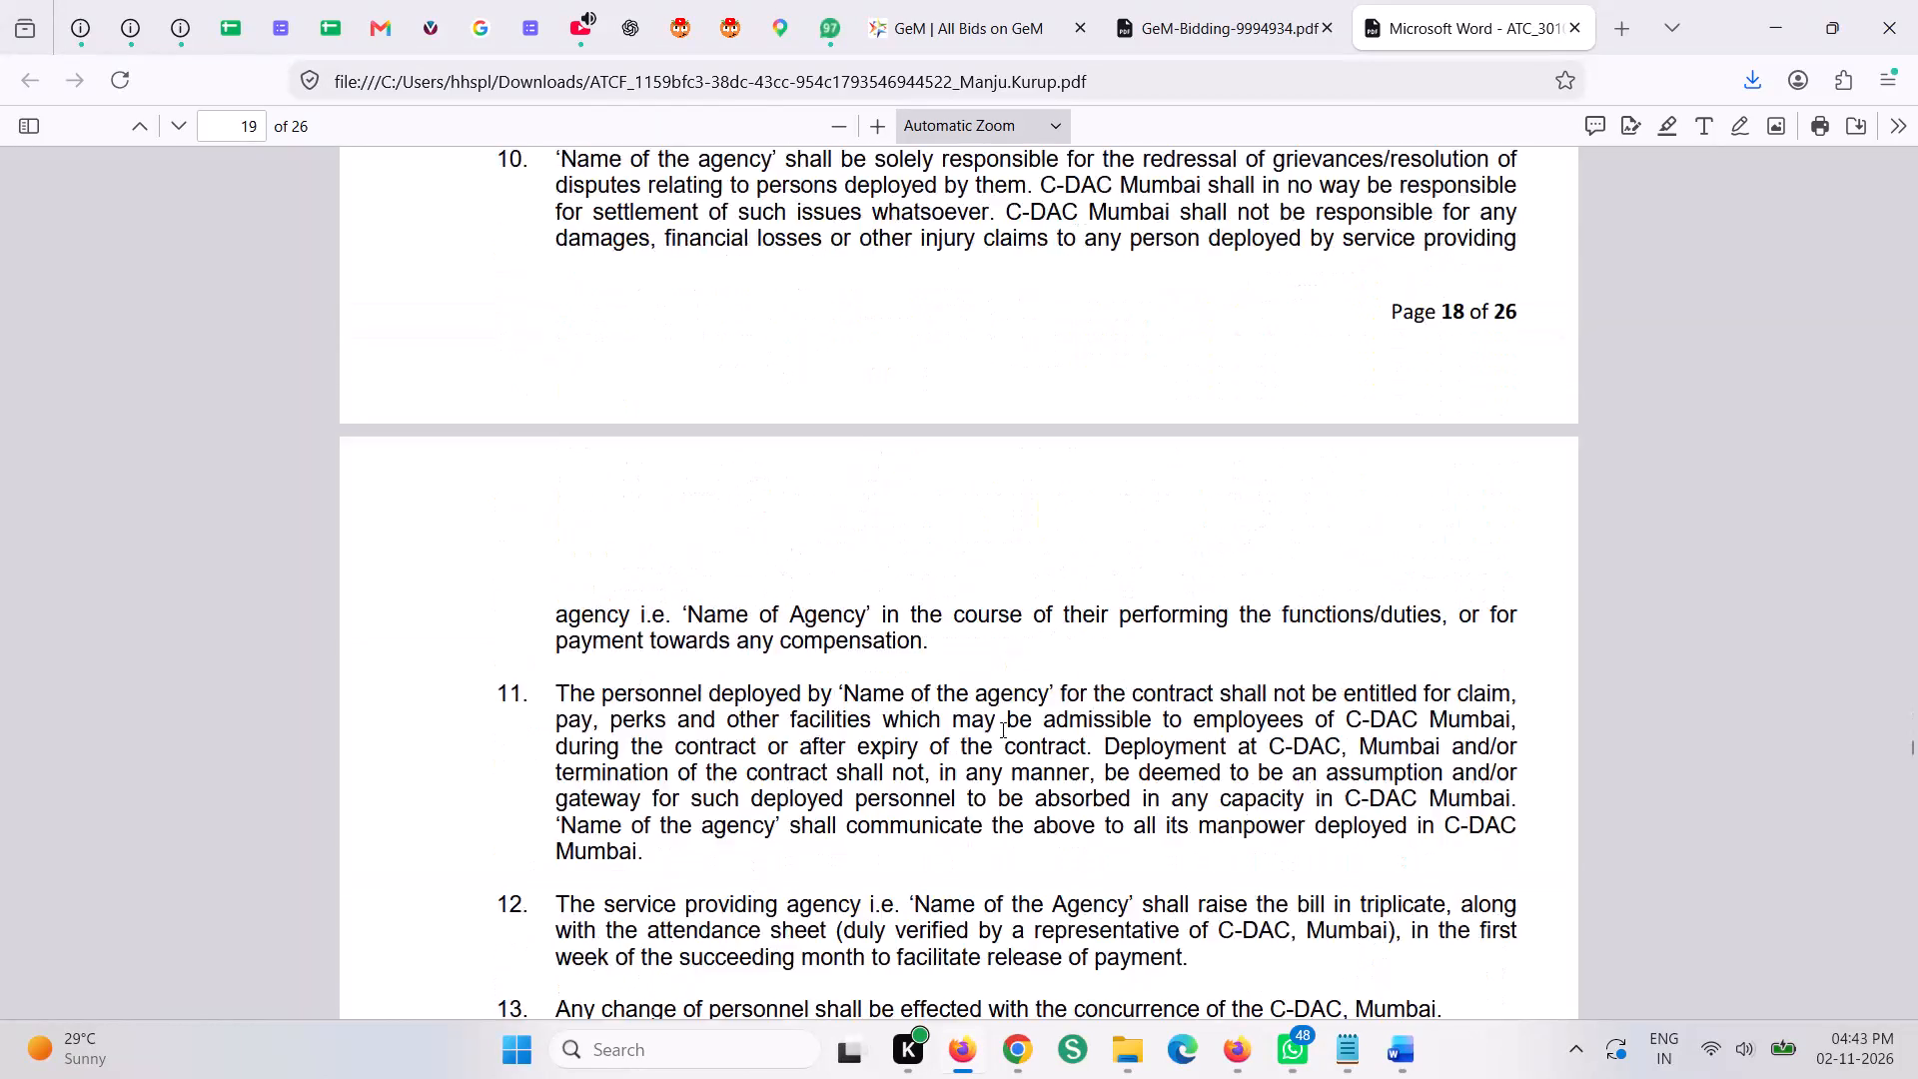
scroll(1001, 729, down, 12)
scroll(999, 731, up, 5)
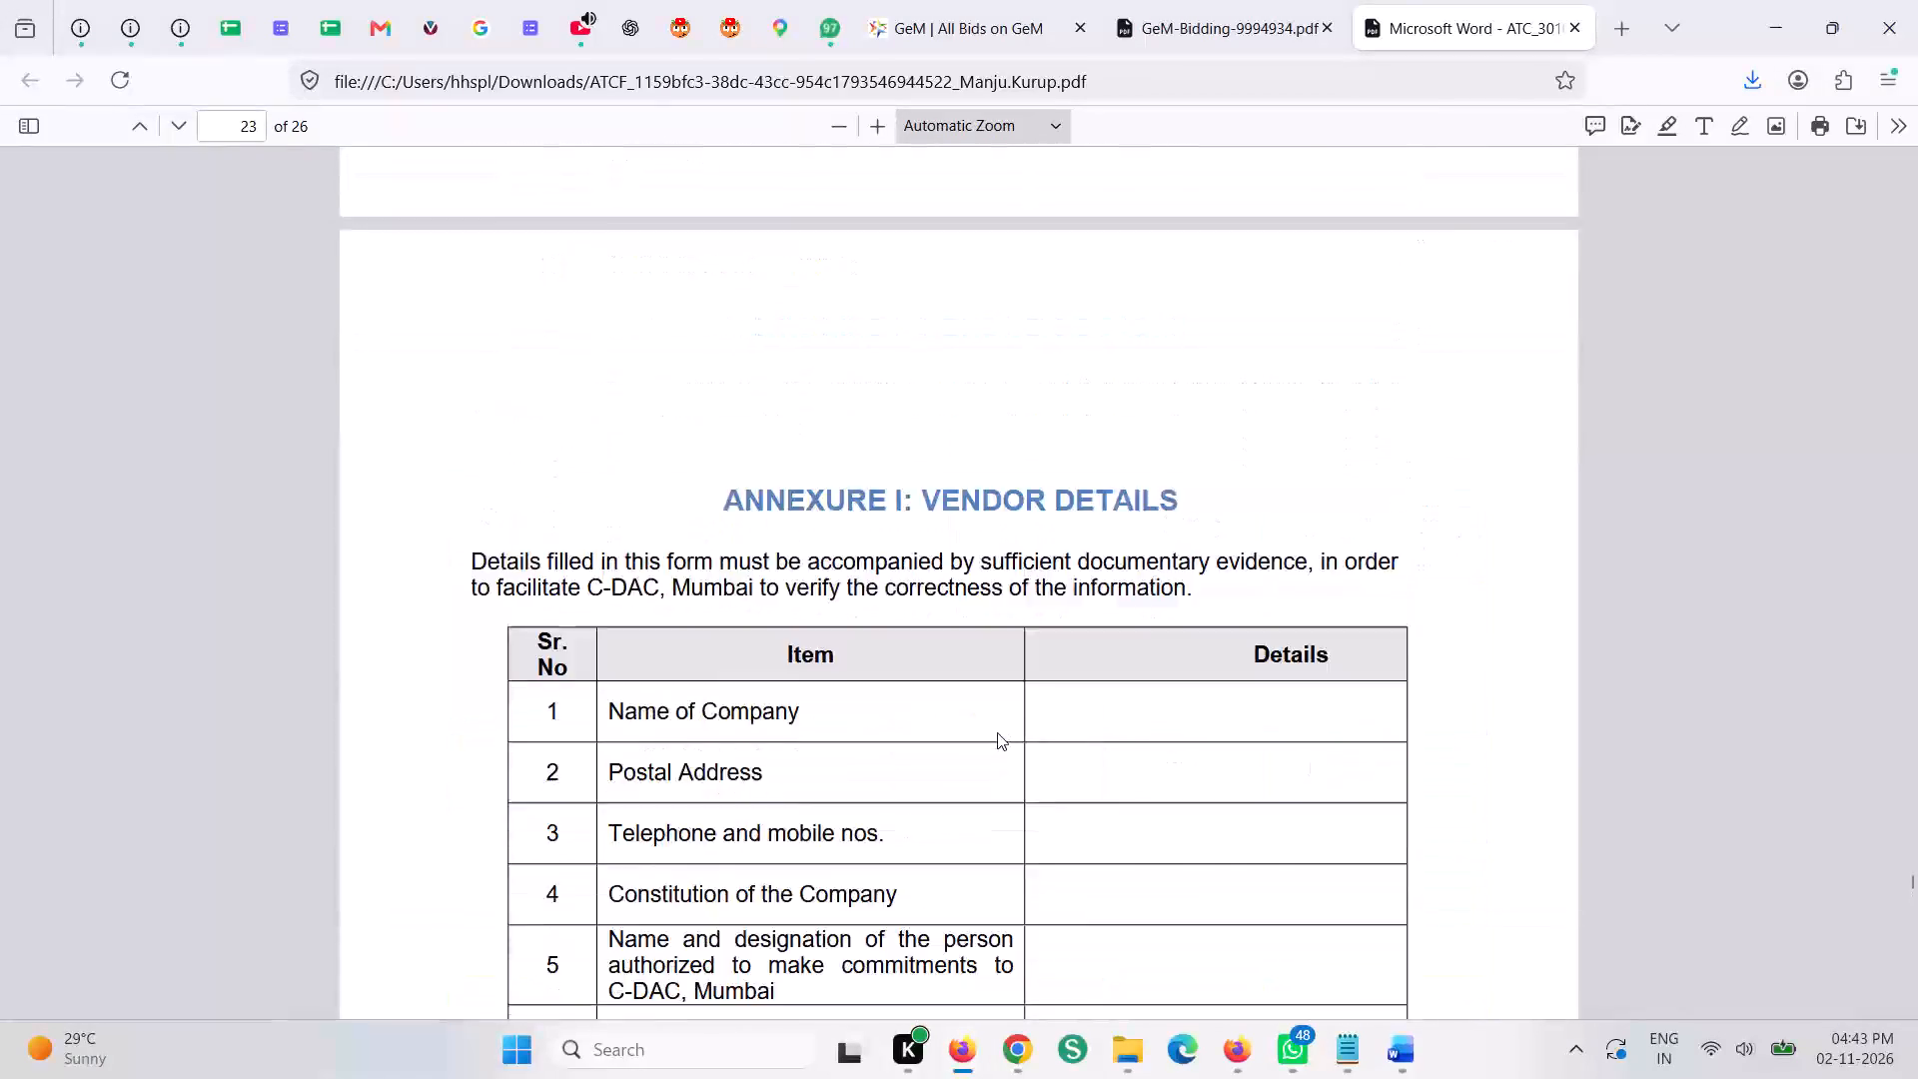
scroll(997, 732, up, 2)
scroll(997, 732, down, 1)
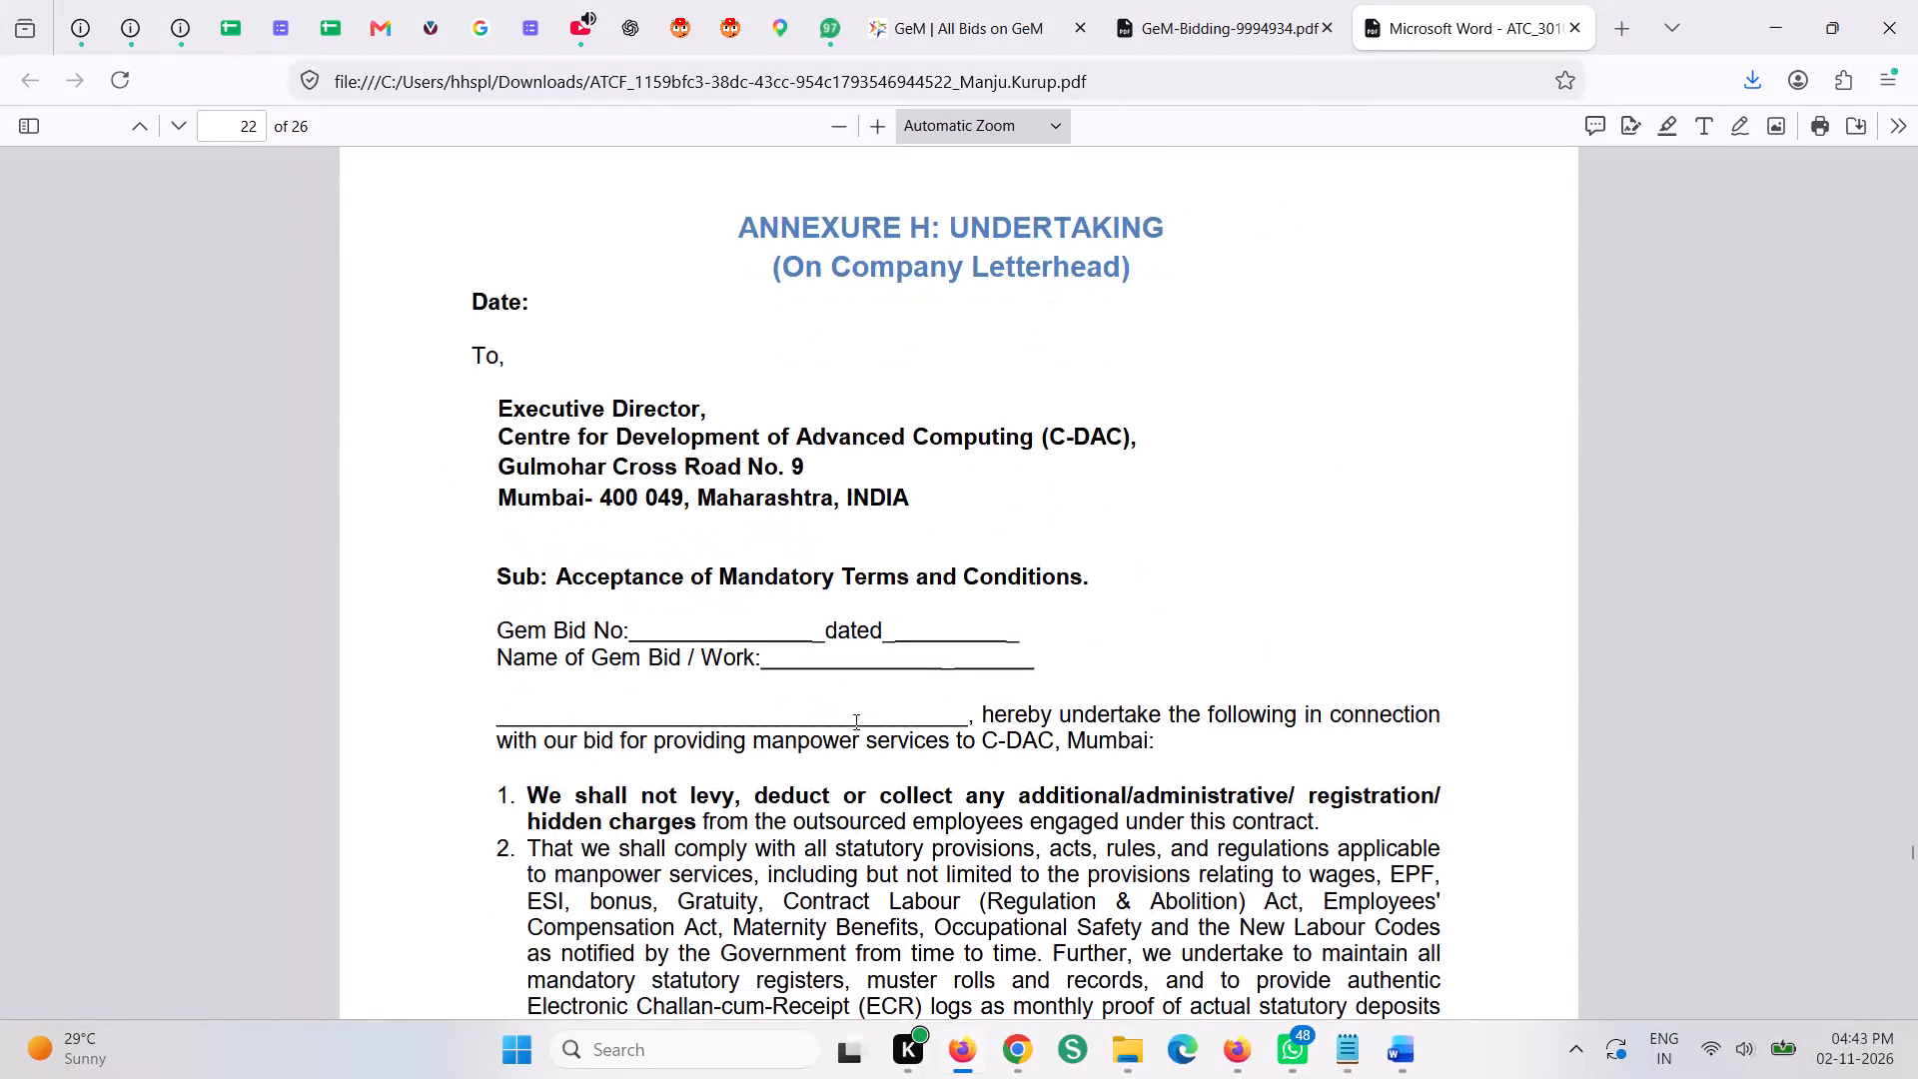
scroll(900, 789, down, 6)
scroll(995, 798, up, 3)
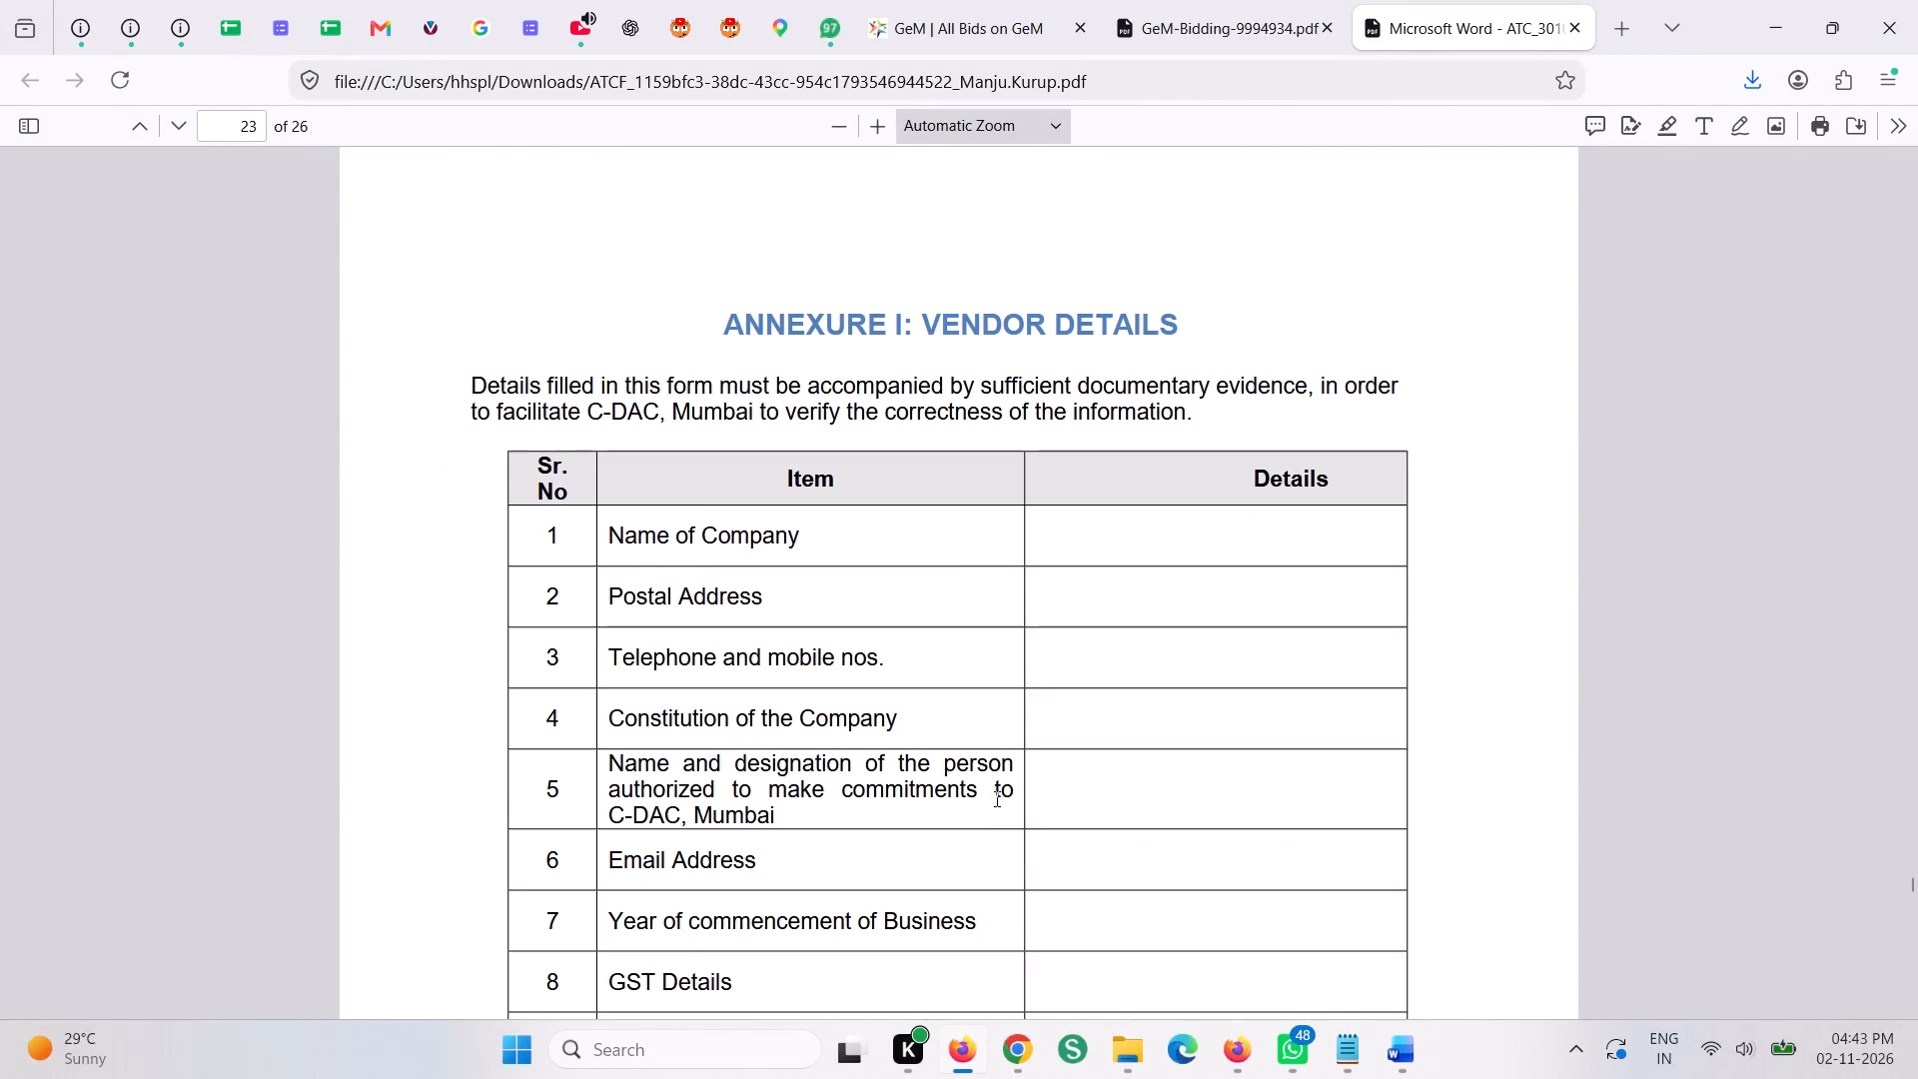
scroll(975, 546, up, 4)
scroll(1030, 616, down, 1)
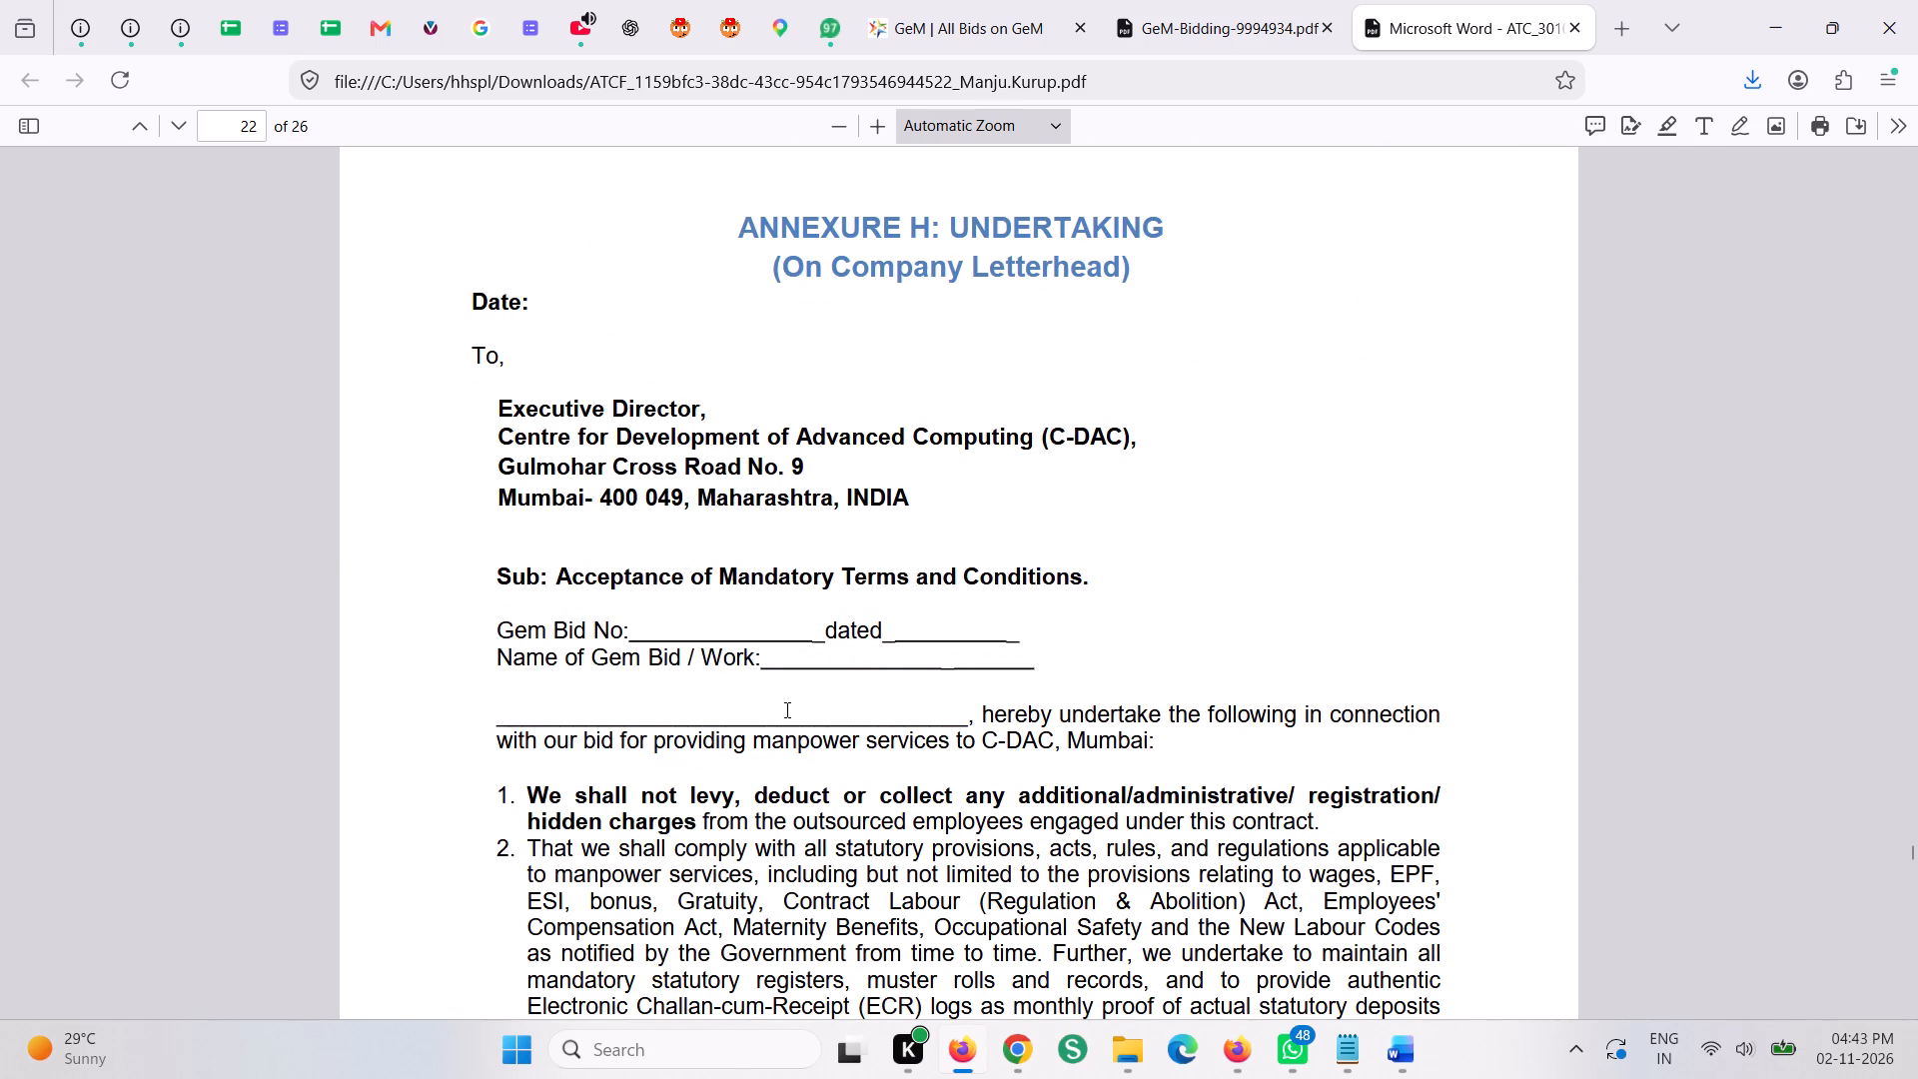
scroll(896, 739, down, 1)
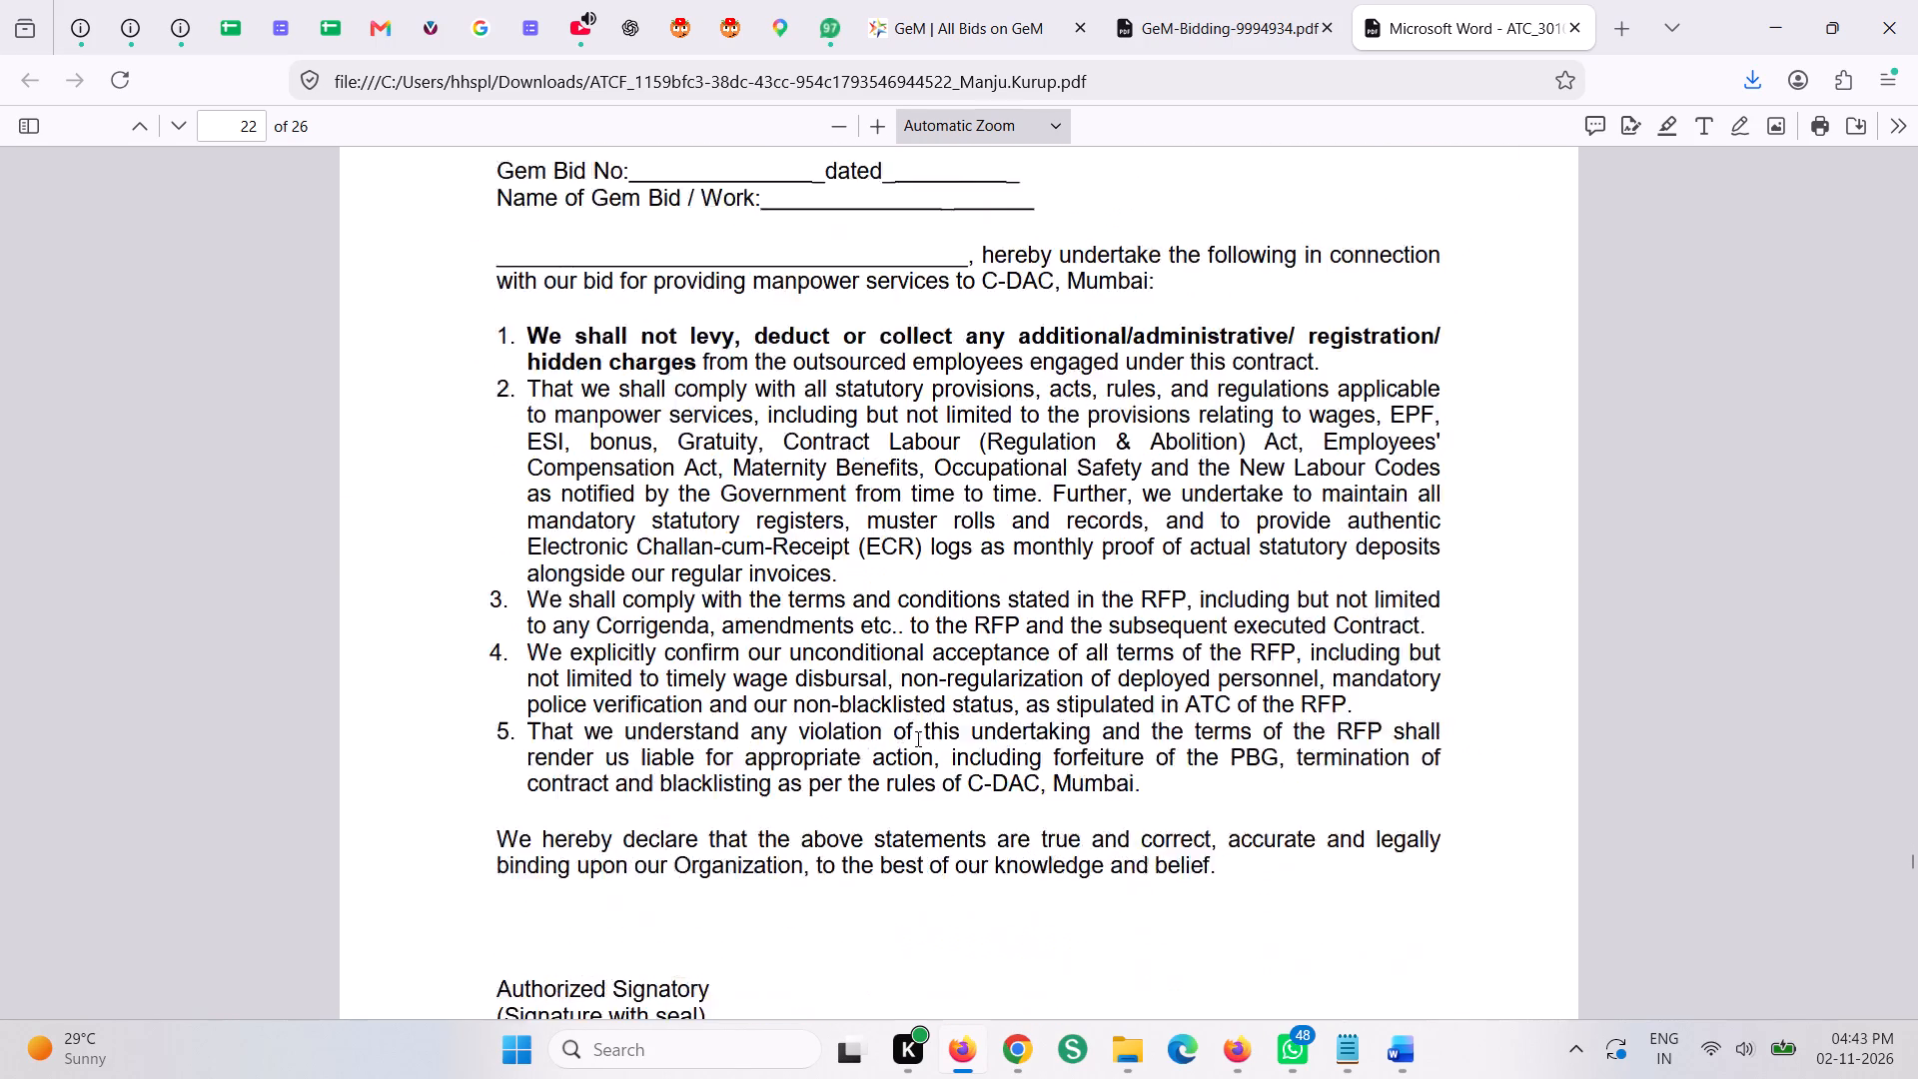
scroll(932, 237, up, 1)
scroll(996, 630, down, 8)
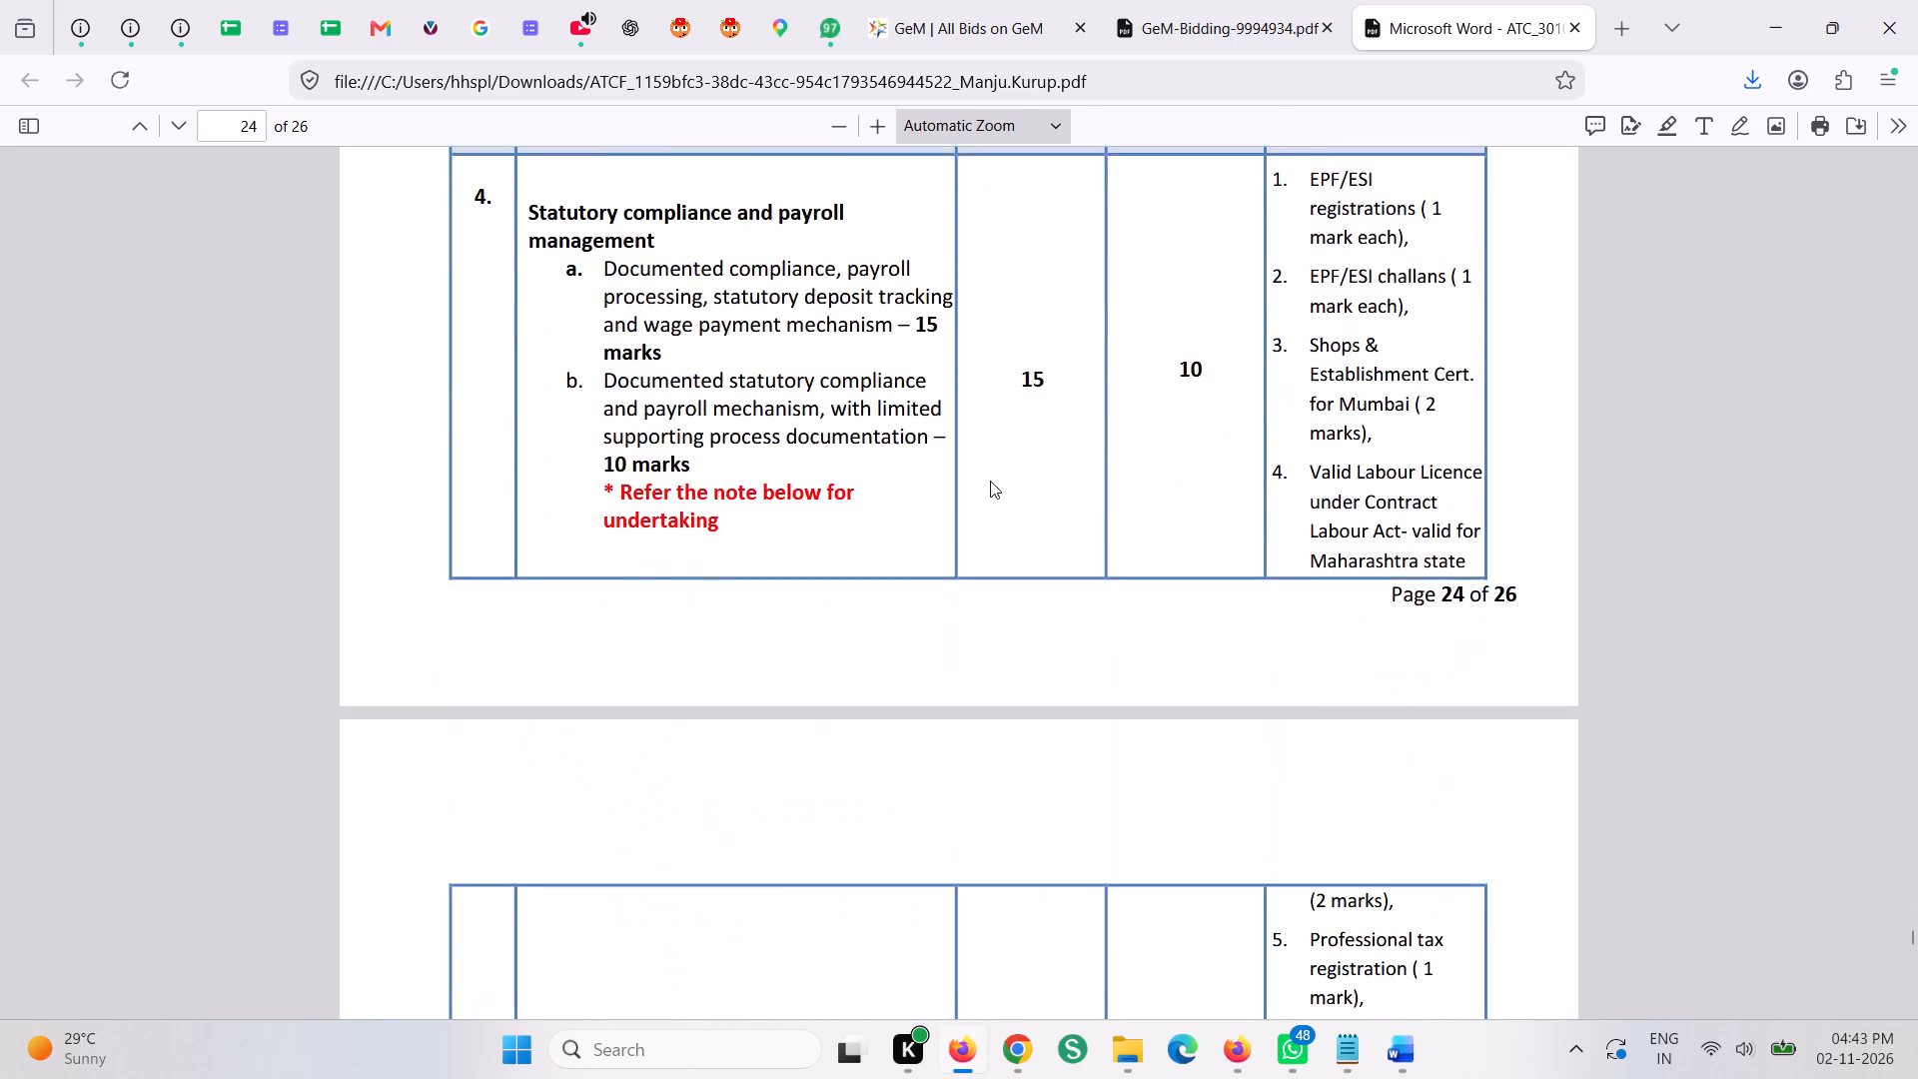
Examine Annexures J and K of the ATC document and compare the annexures with the last items in REQUIRED DOCUMENTS.
scroll(958, 490, down, 8)
scroll(913, 488, up, 3)
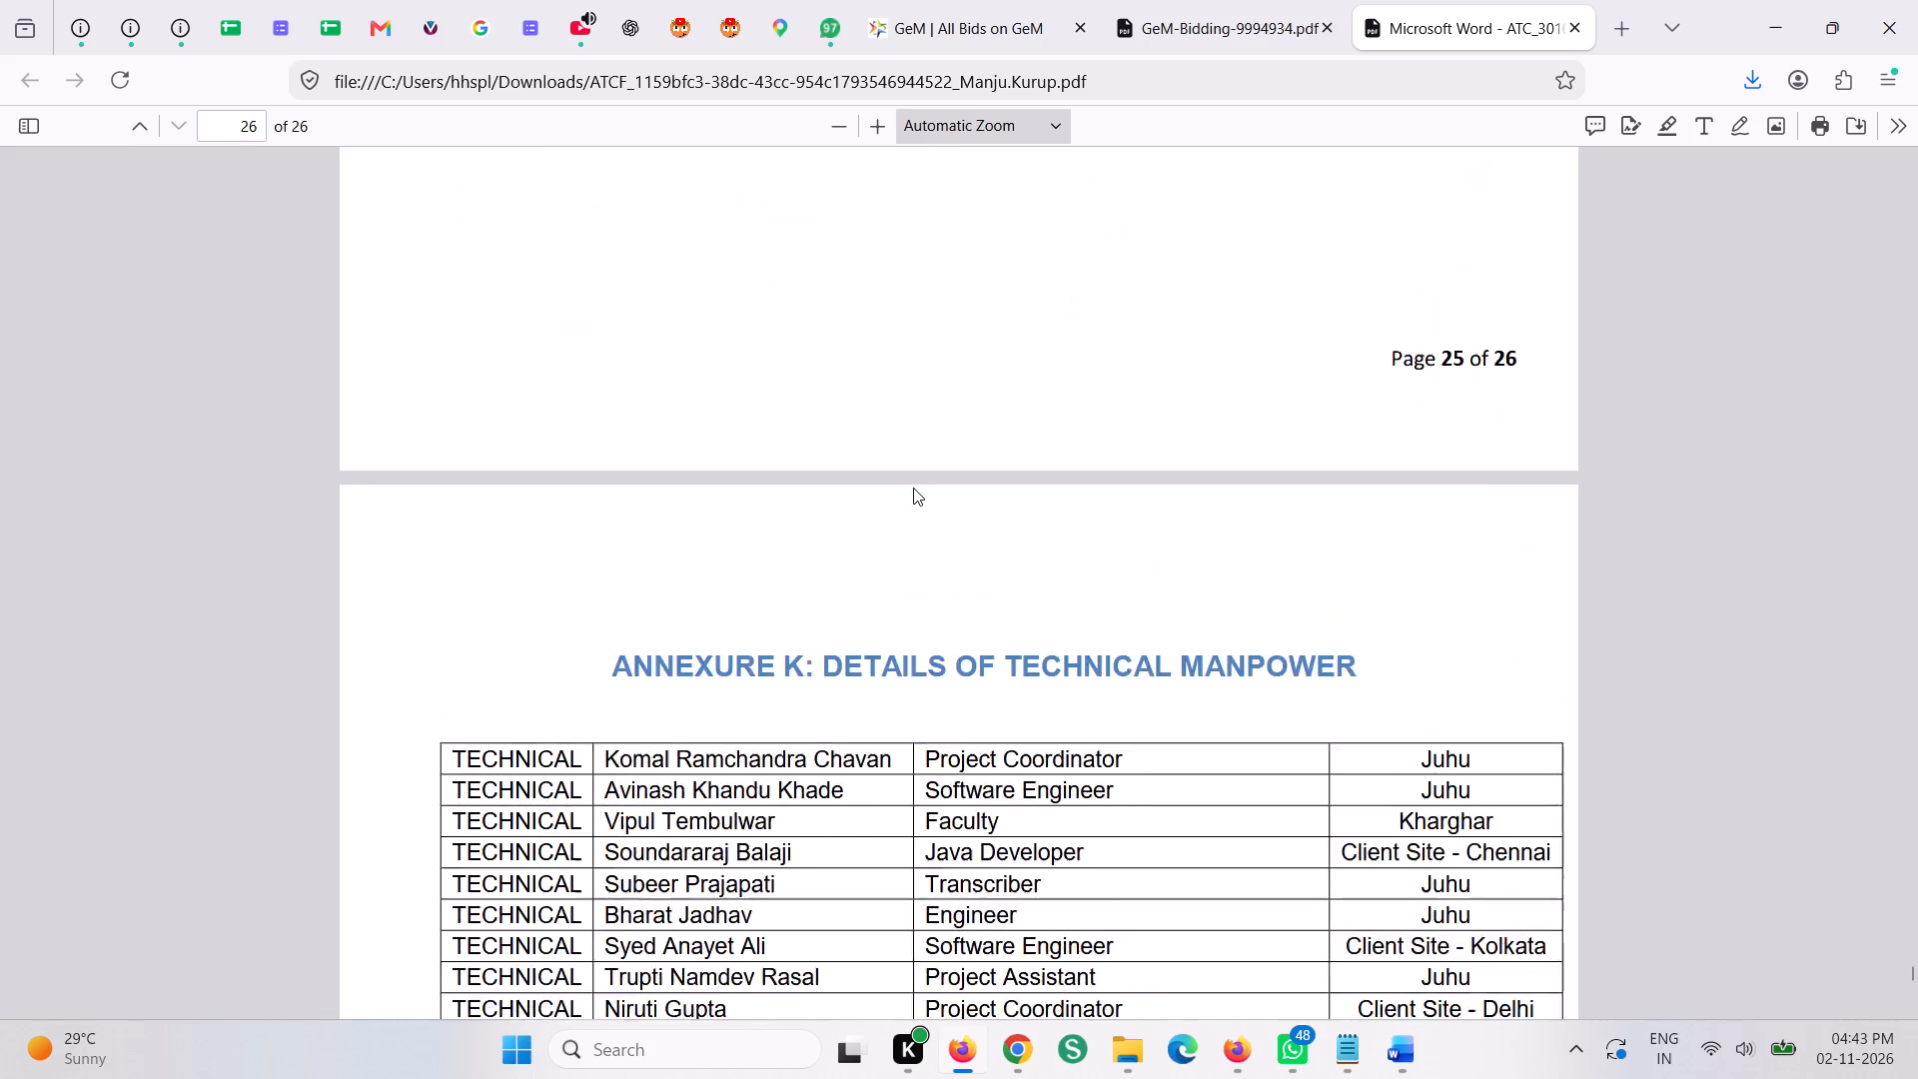
scroll(913, 488, up, 5)
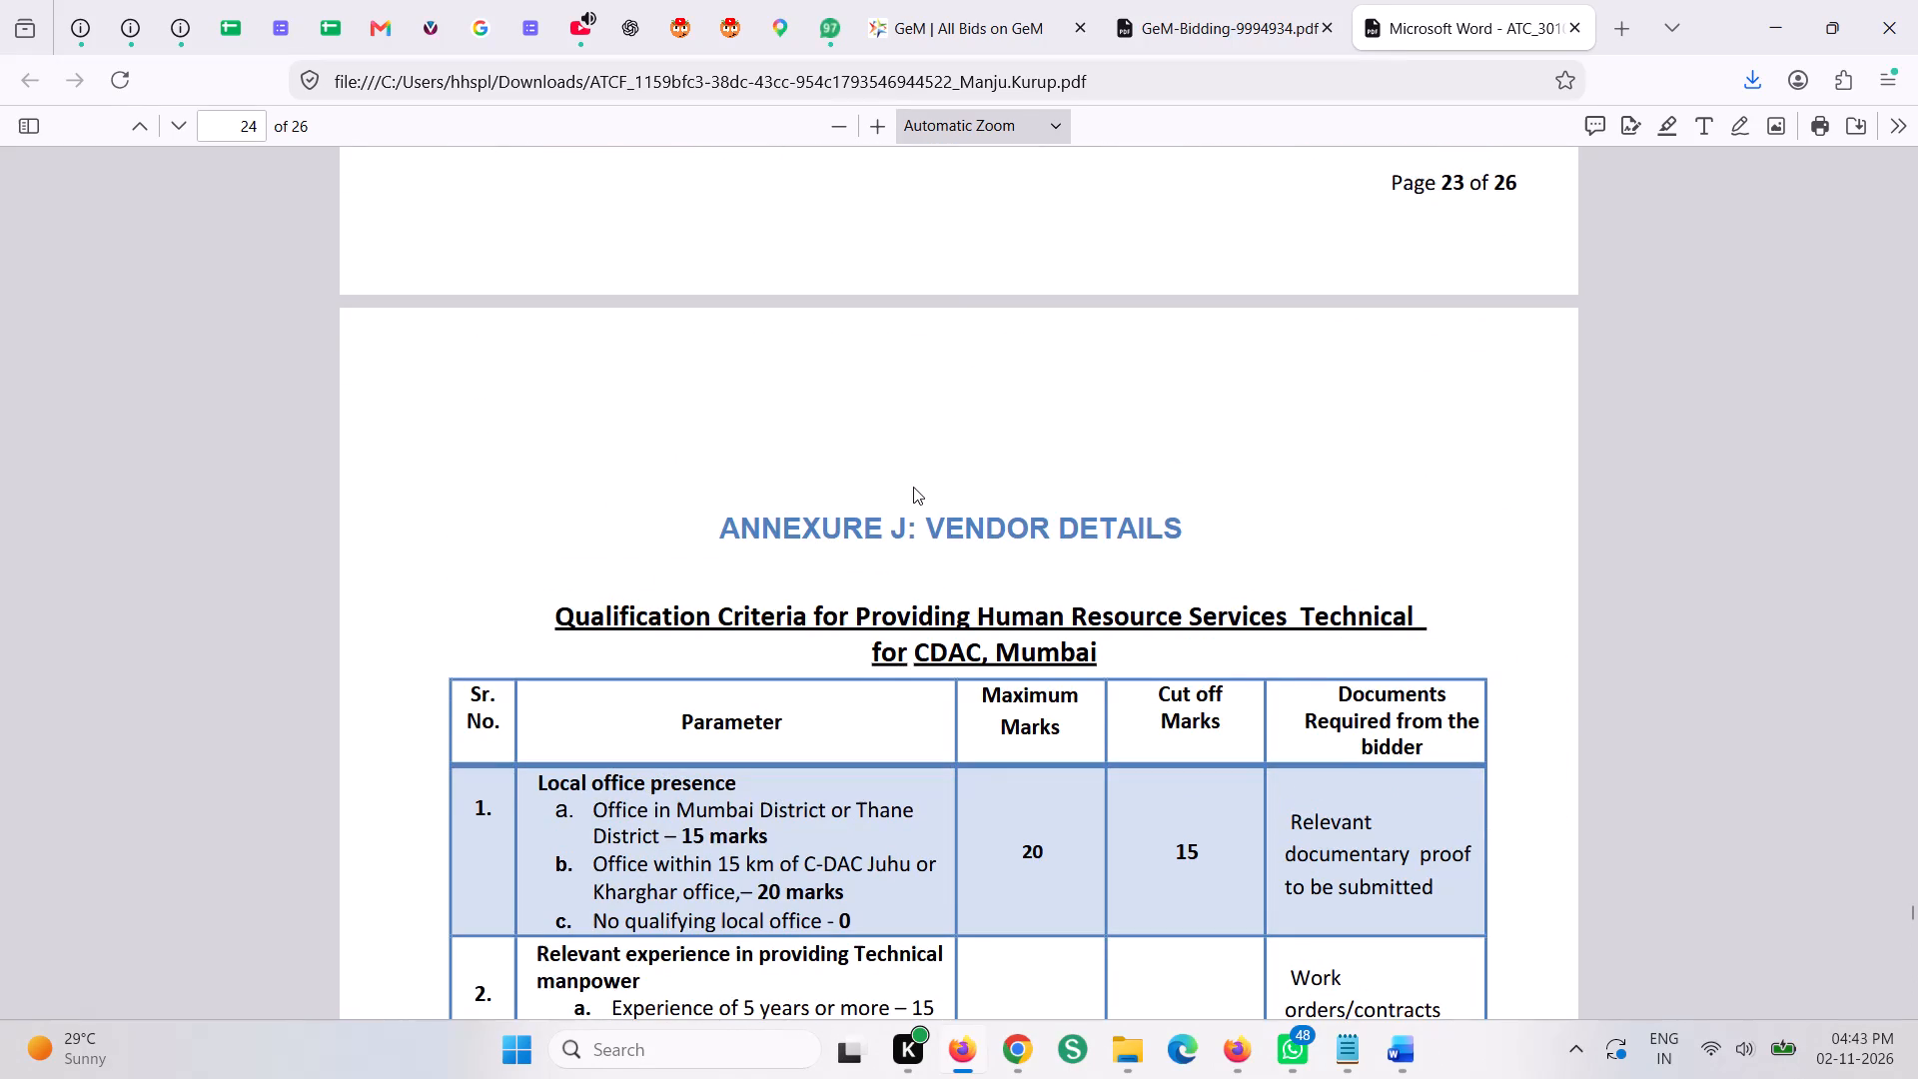
scroll(913, 487, up, 3)
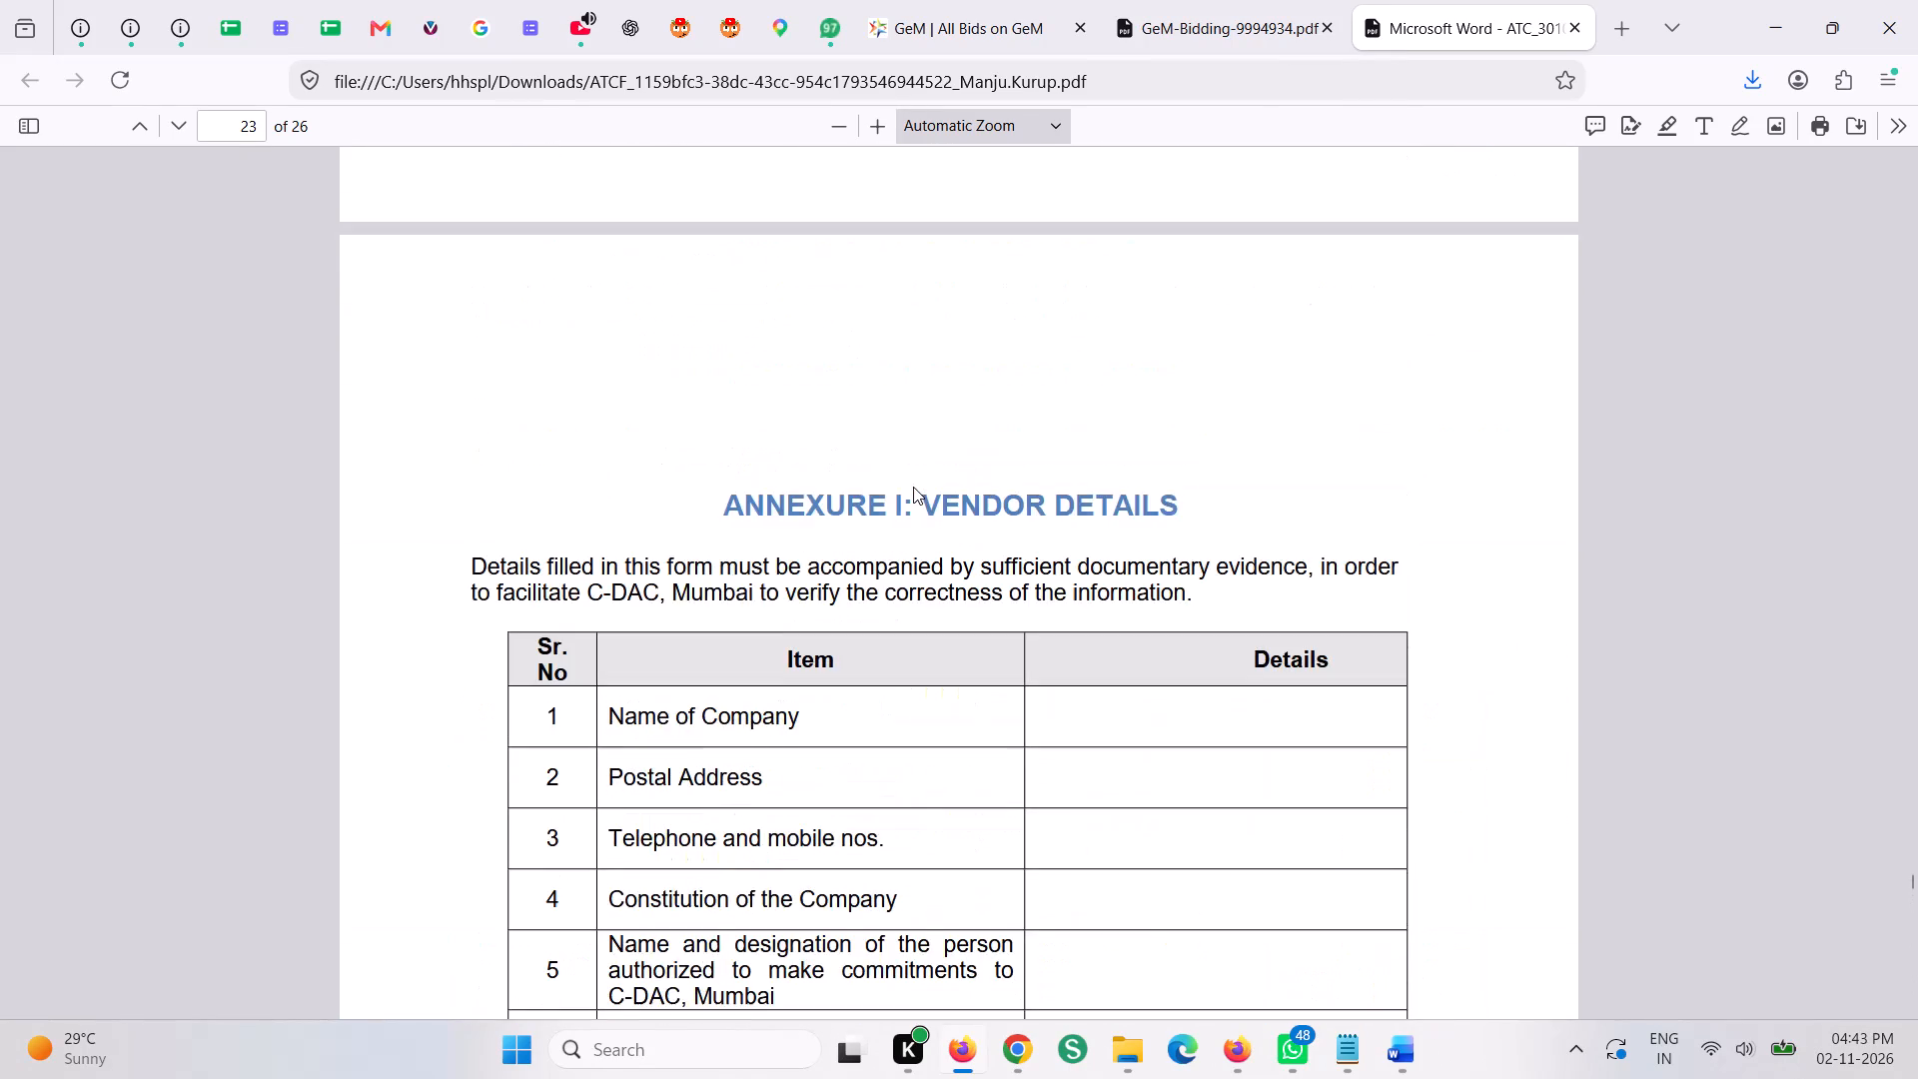
scroll(913, 487, down, 1)
key(alt+Tab)
scroll(972, 823, down, 1)
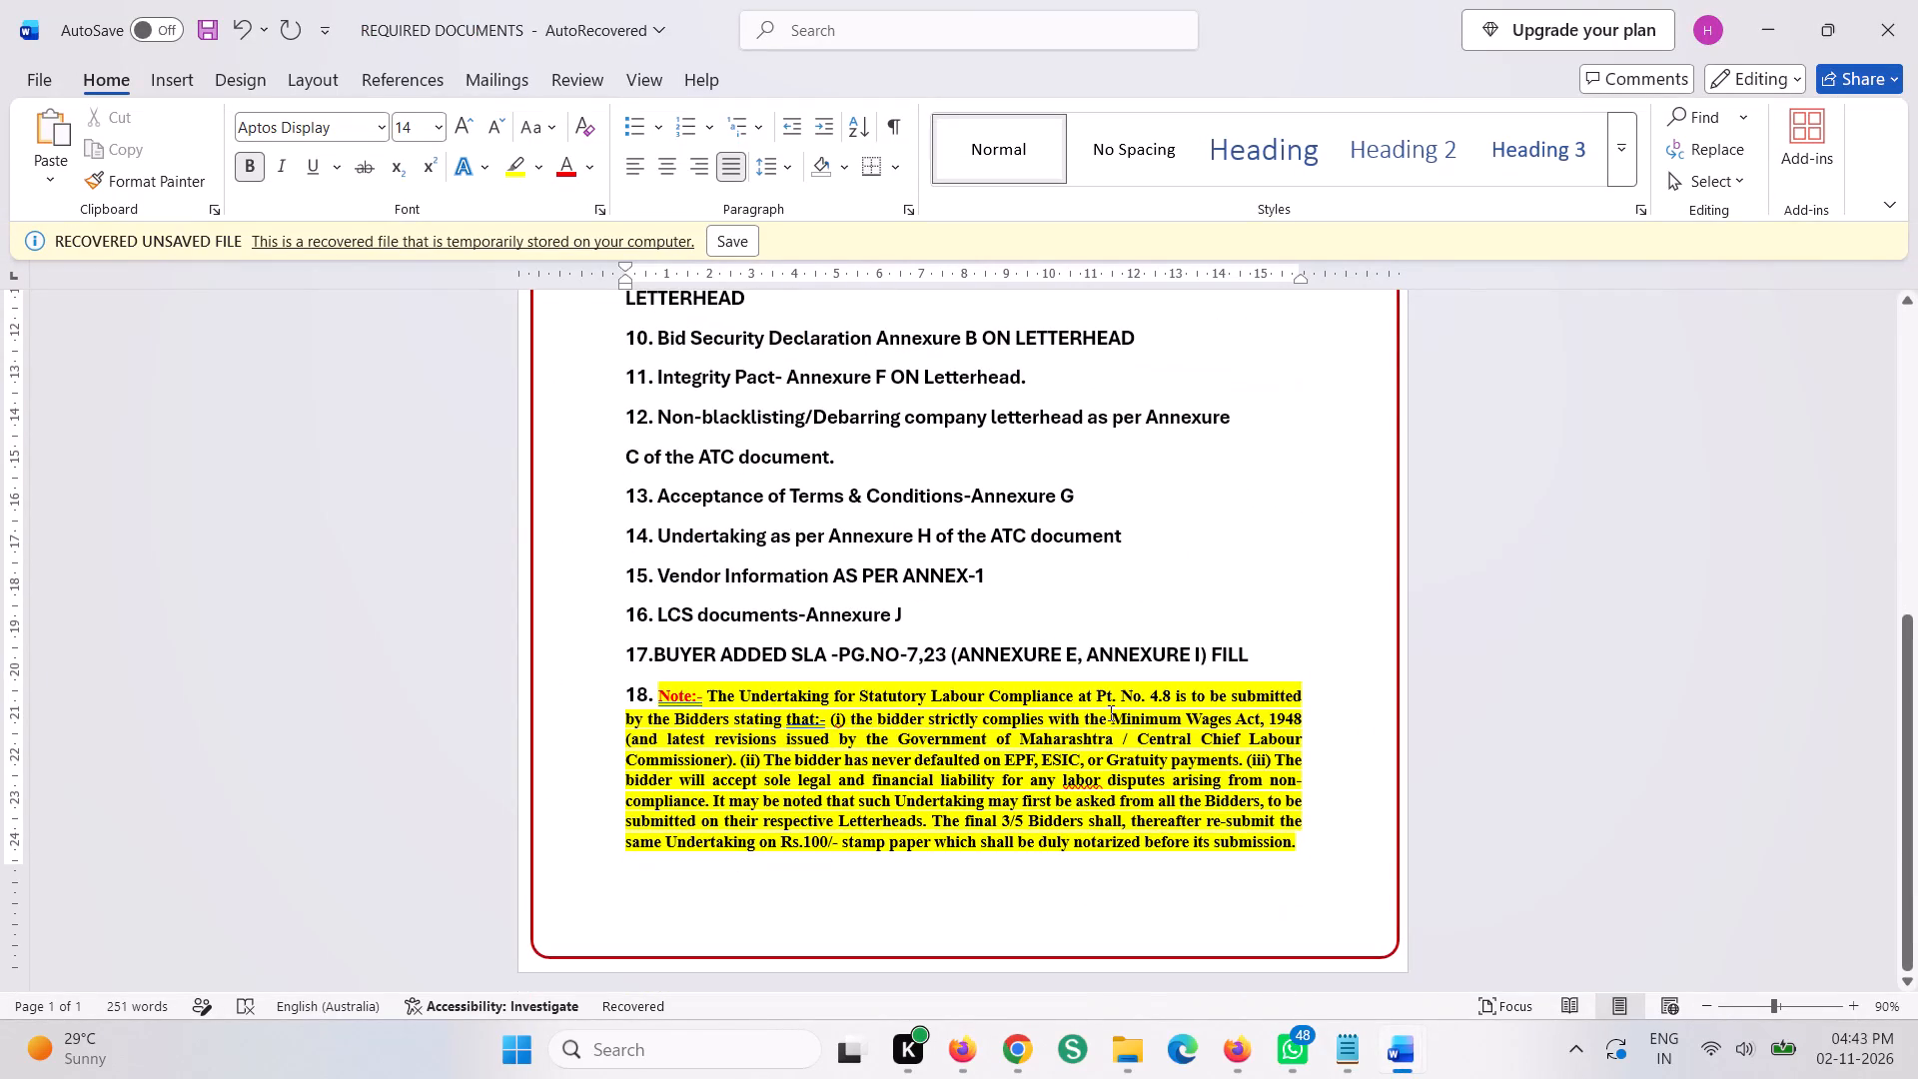
scroll(1075, 706, down, 1)
Look back through the ATC document to the closing rows of the Annexure E criteria table and its note.
key(alt+Tab)
scroll(1023, 679, up, 16)
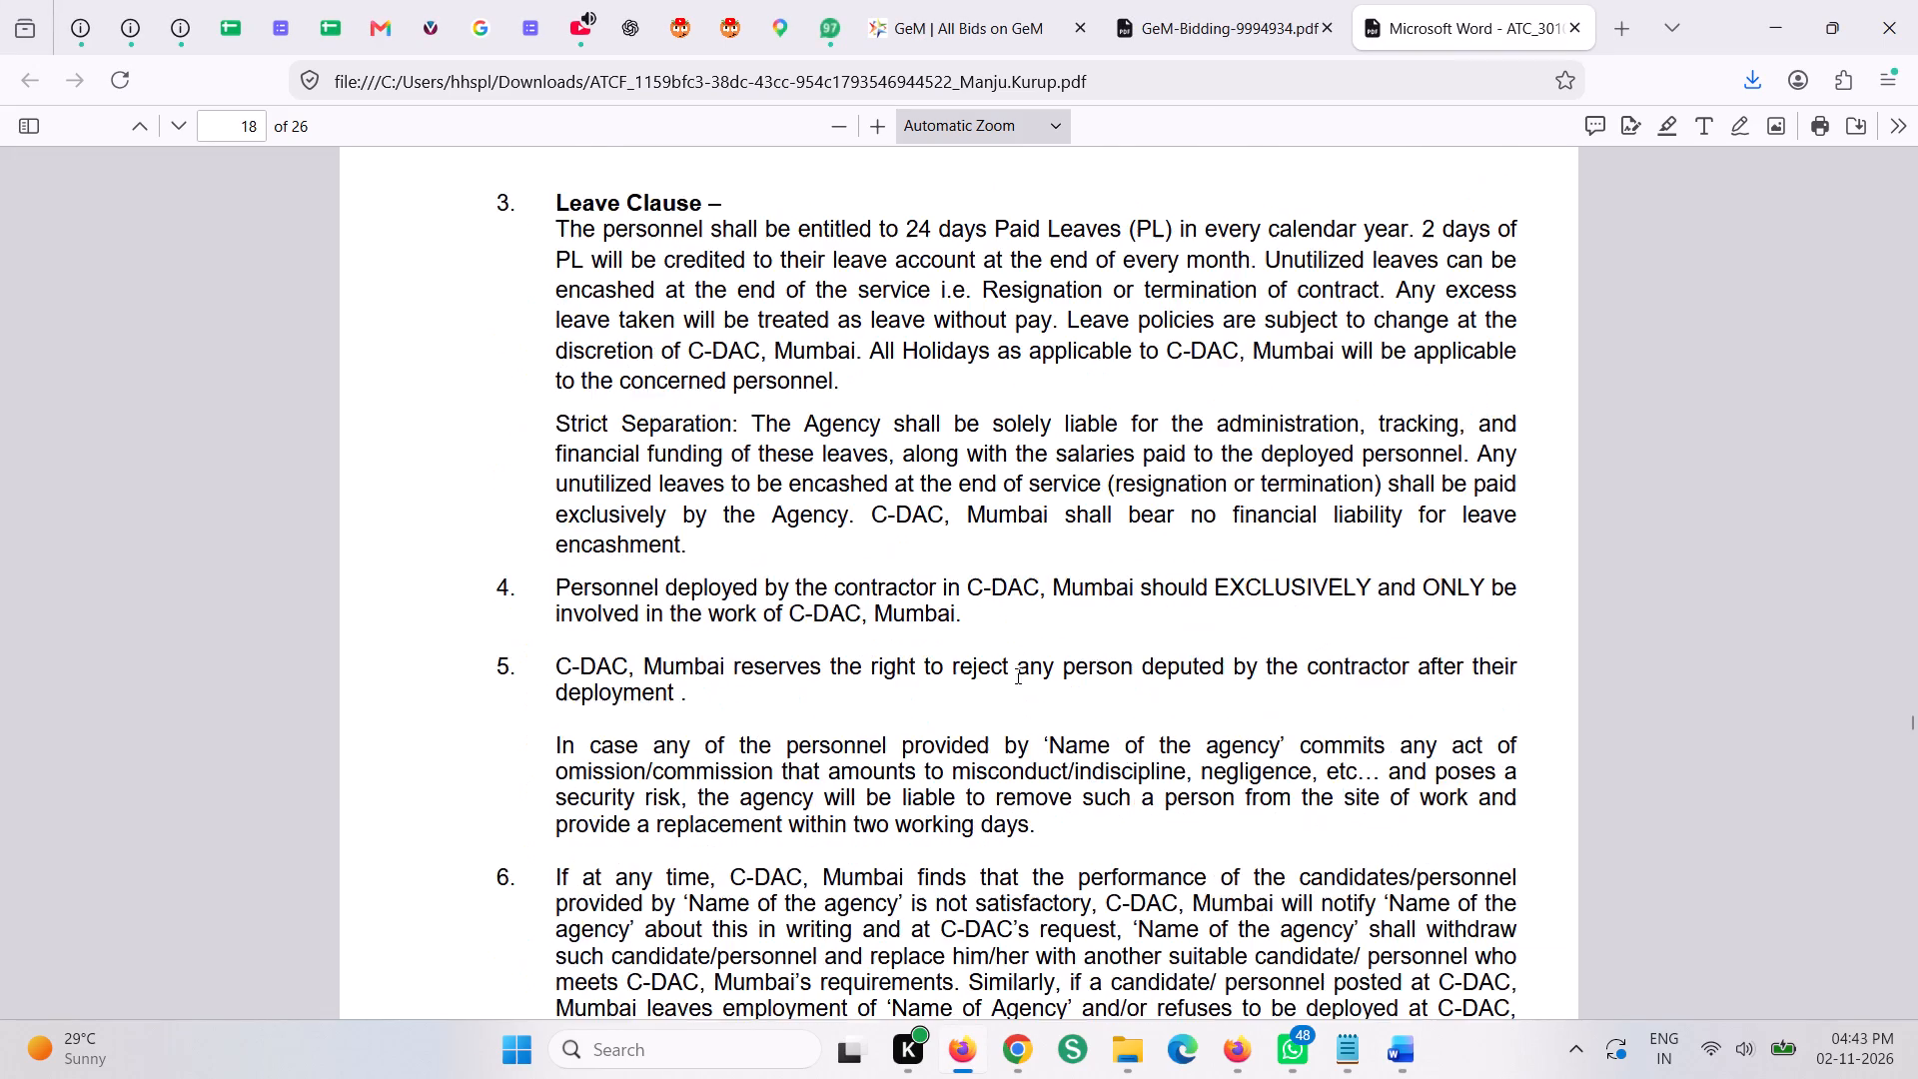
scroll(1016, 675, up, 17)
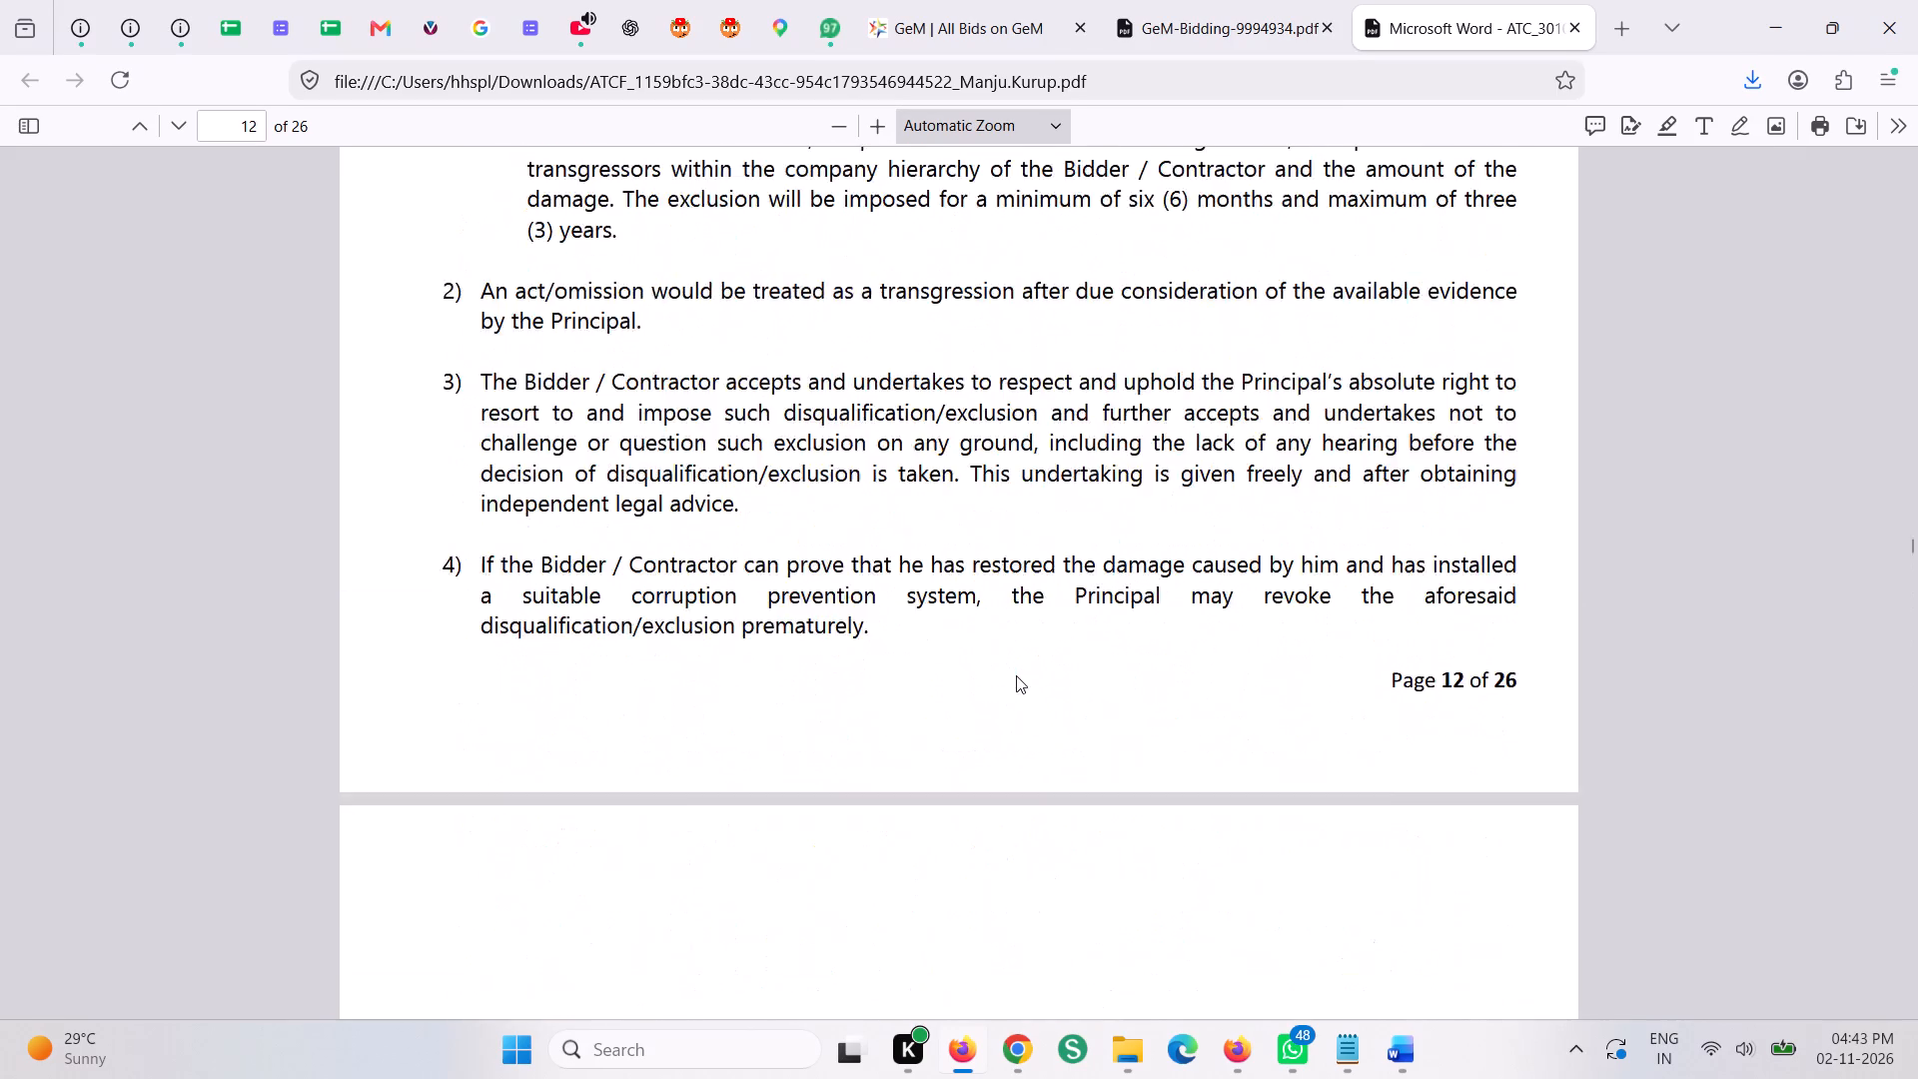
scroll(1016, 675, up, 11)
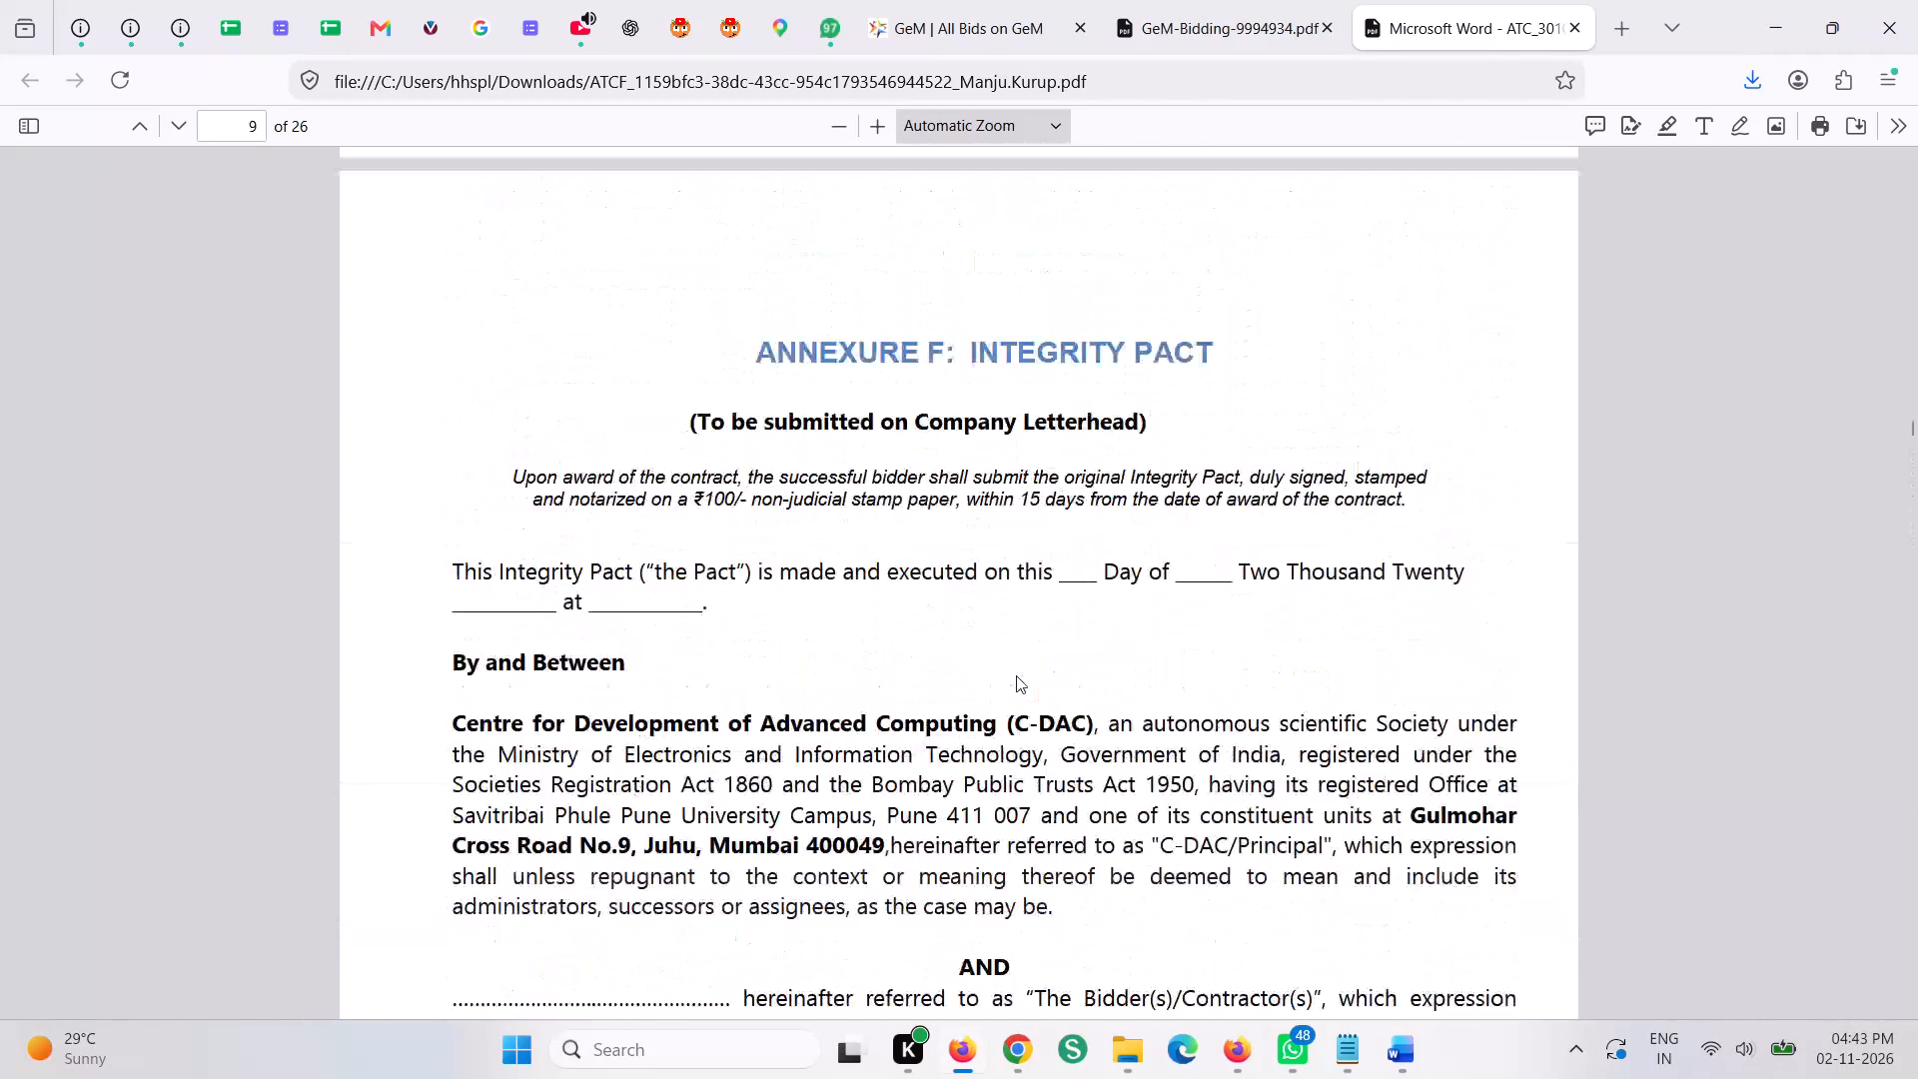
scroll(1016, 675, up, 2)
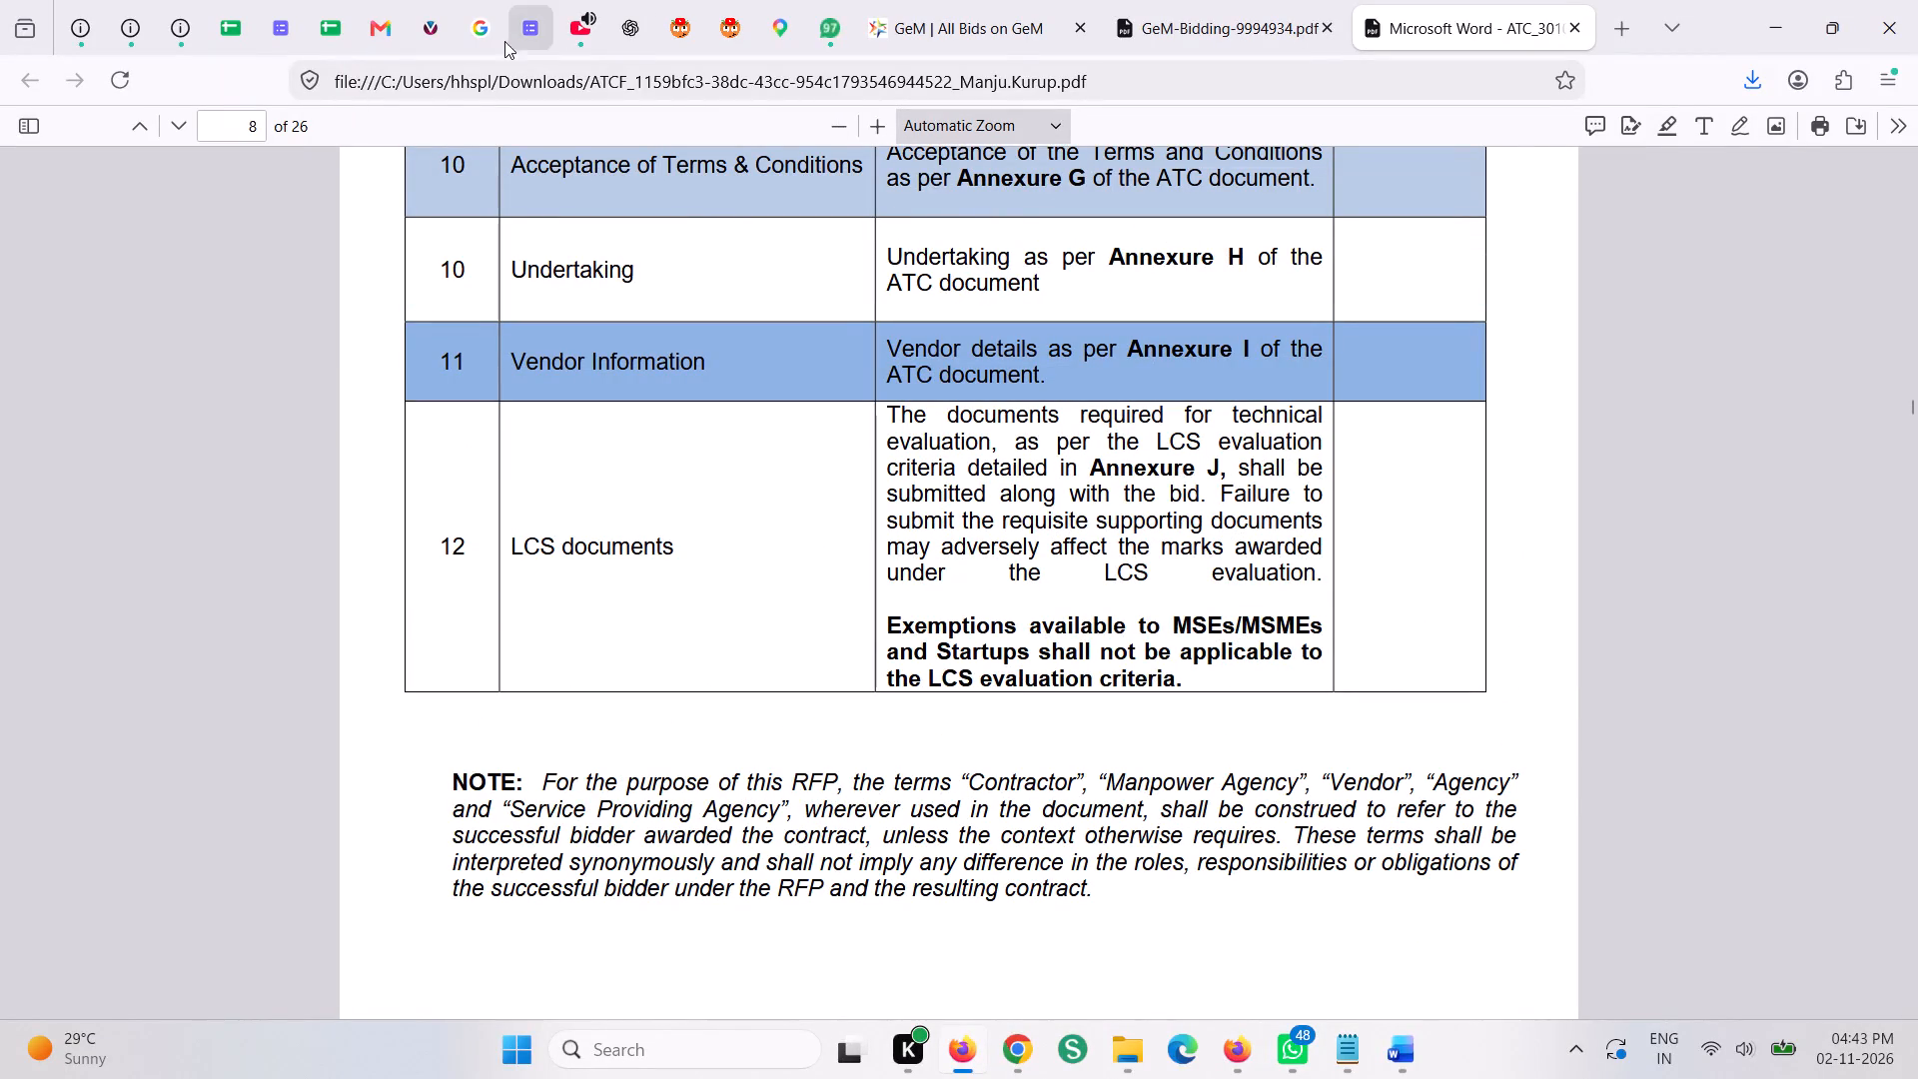
Pause the YouTube video playing in the background and return to the ATC document.
click(581, 38)
click(693, 369)
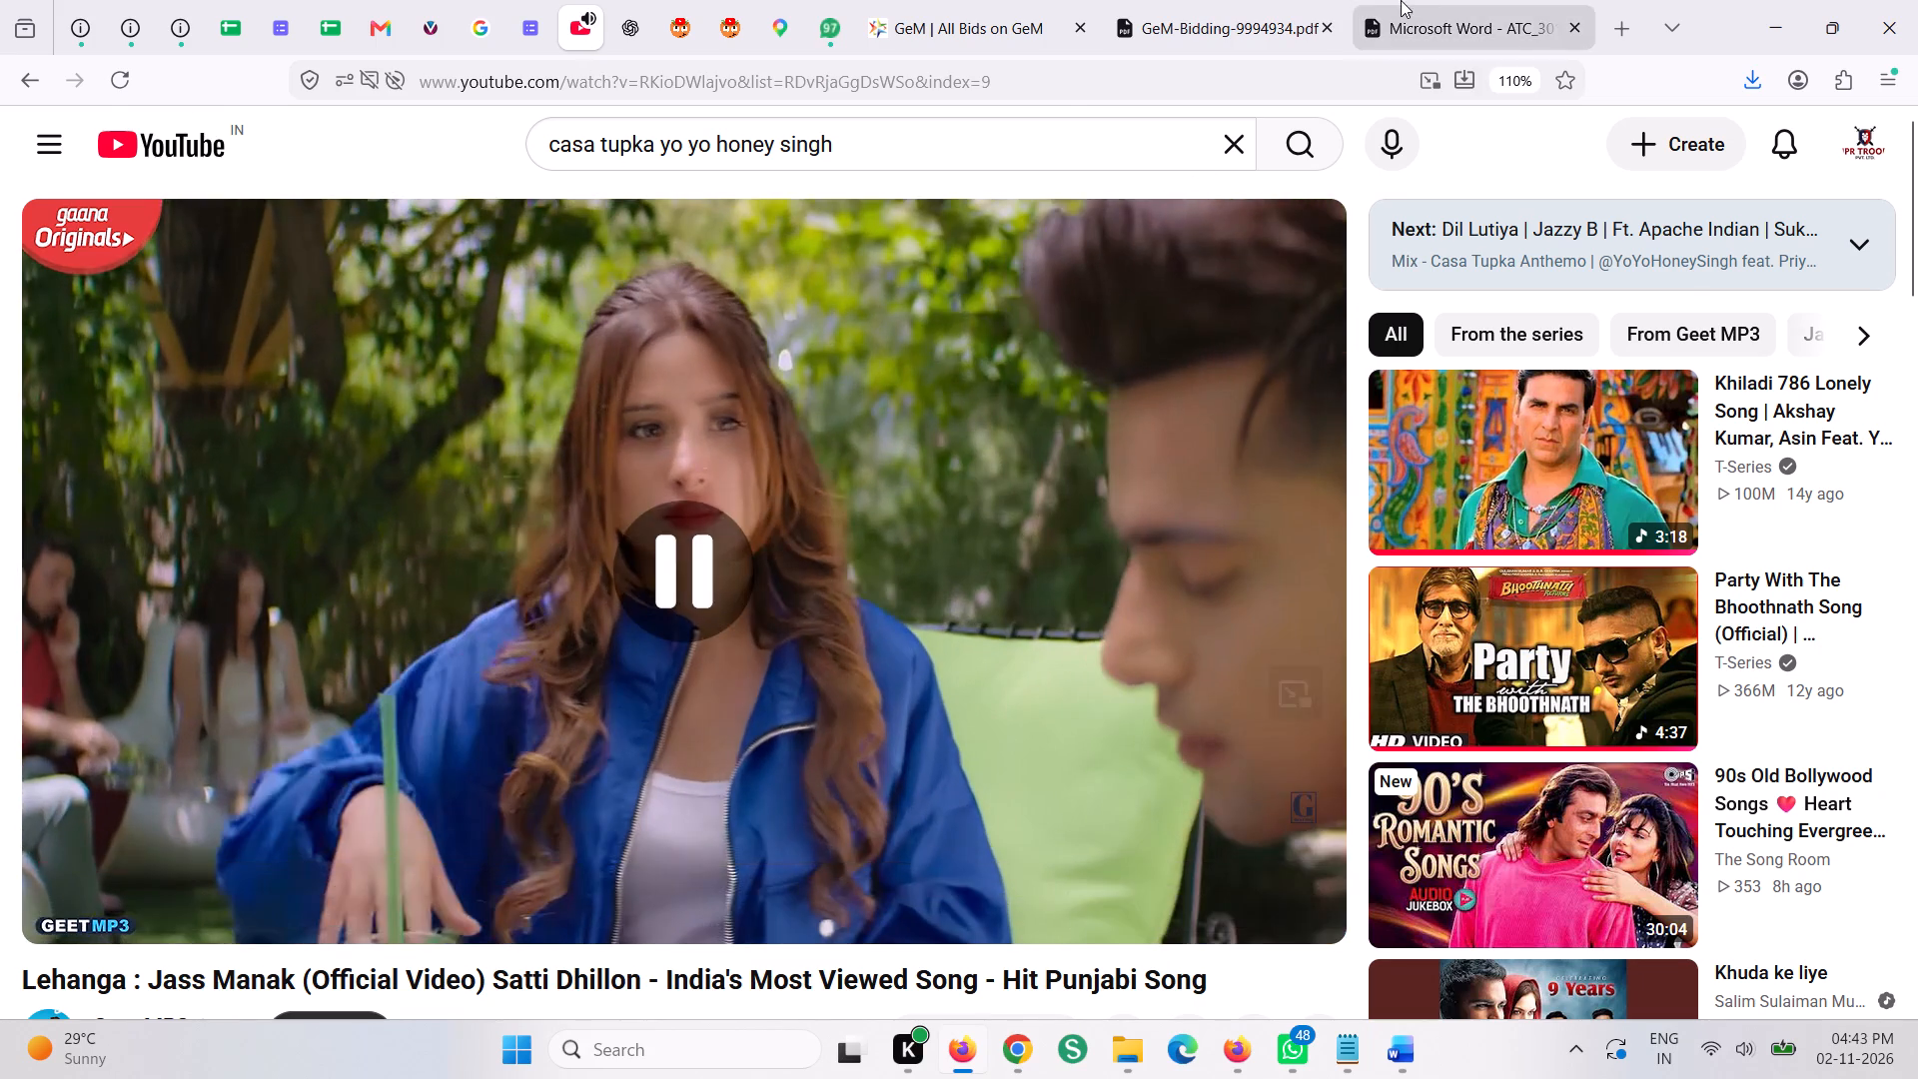
click(1429, 0)
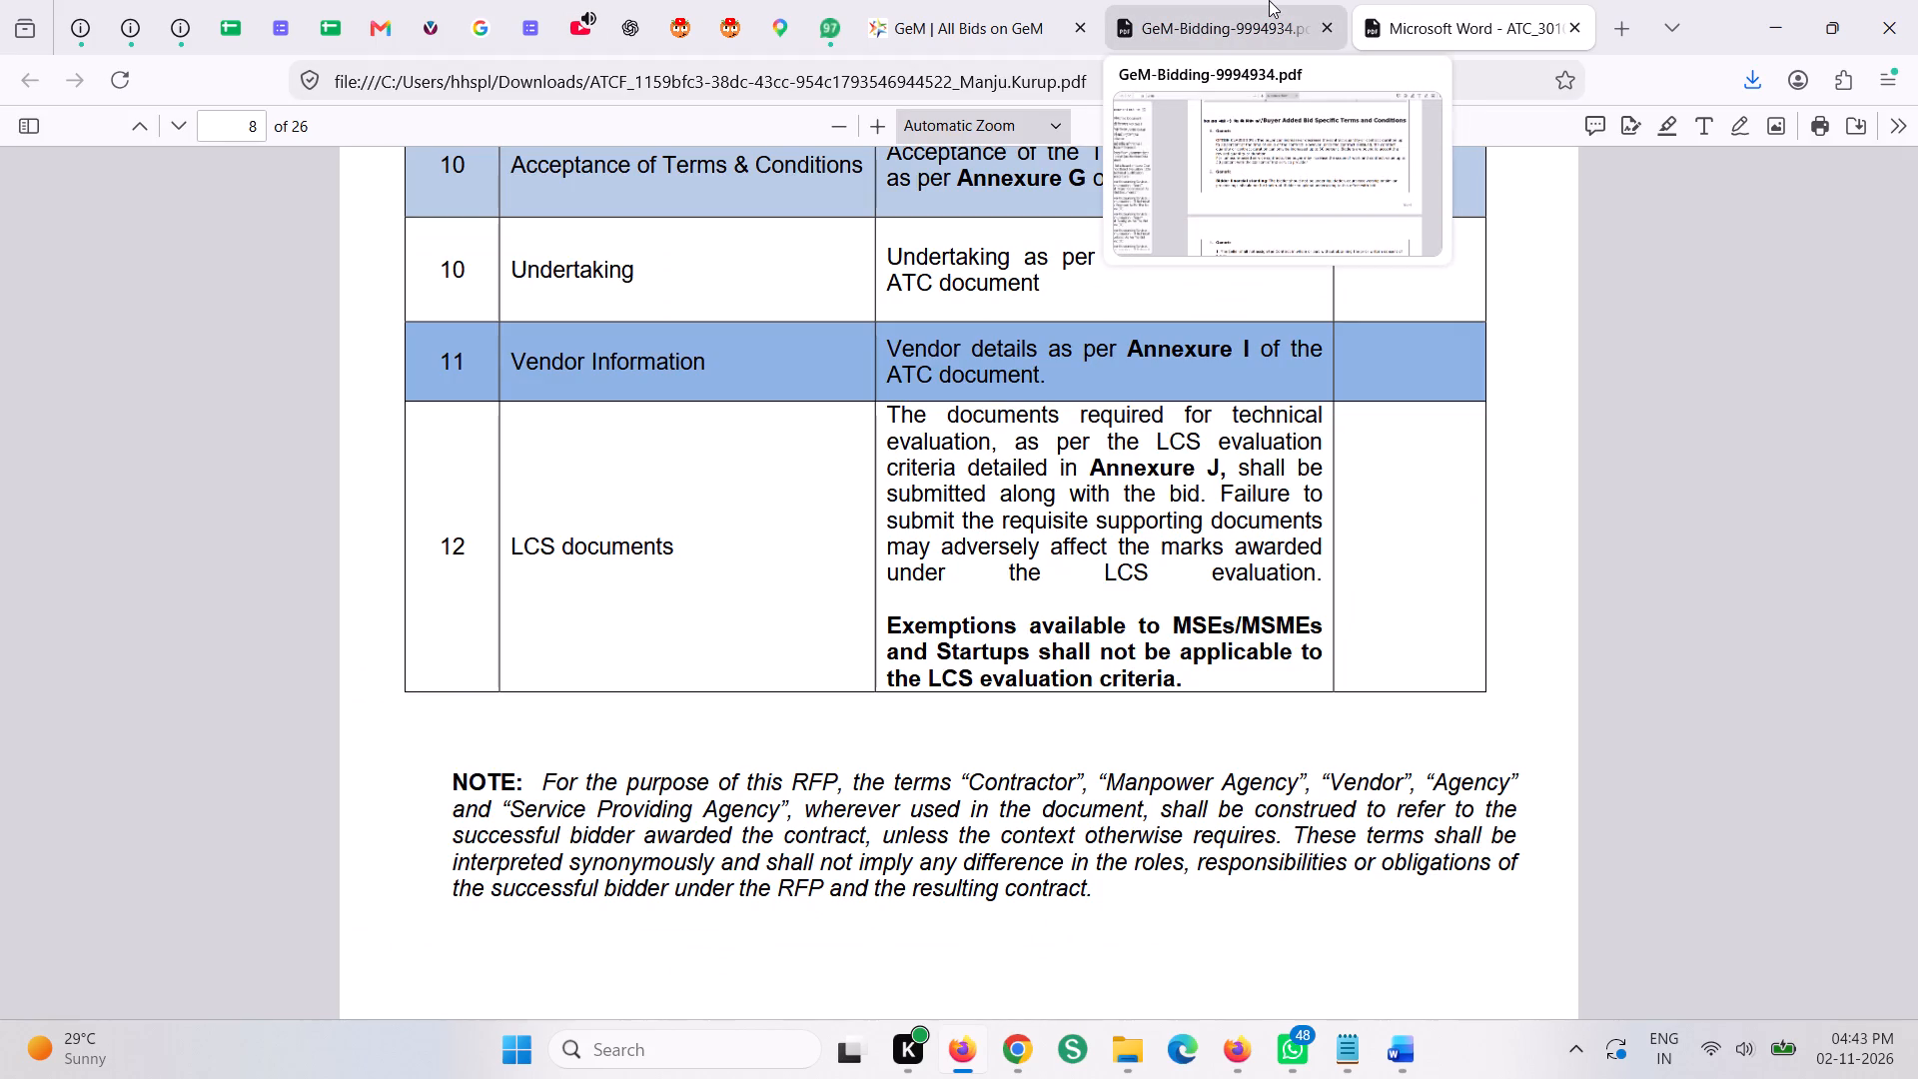
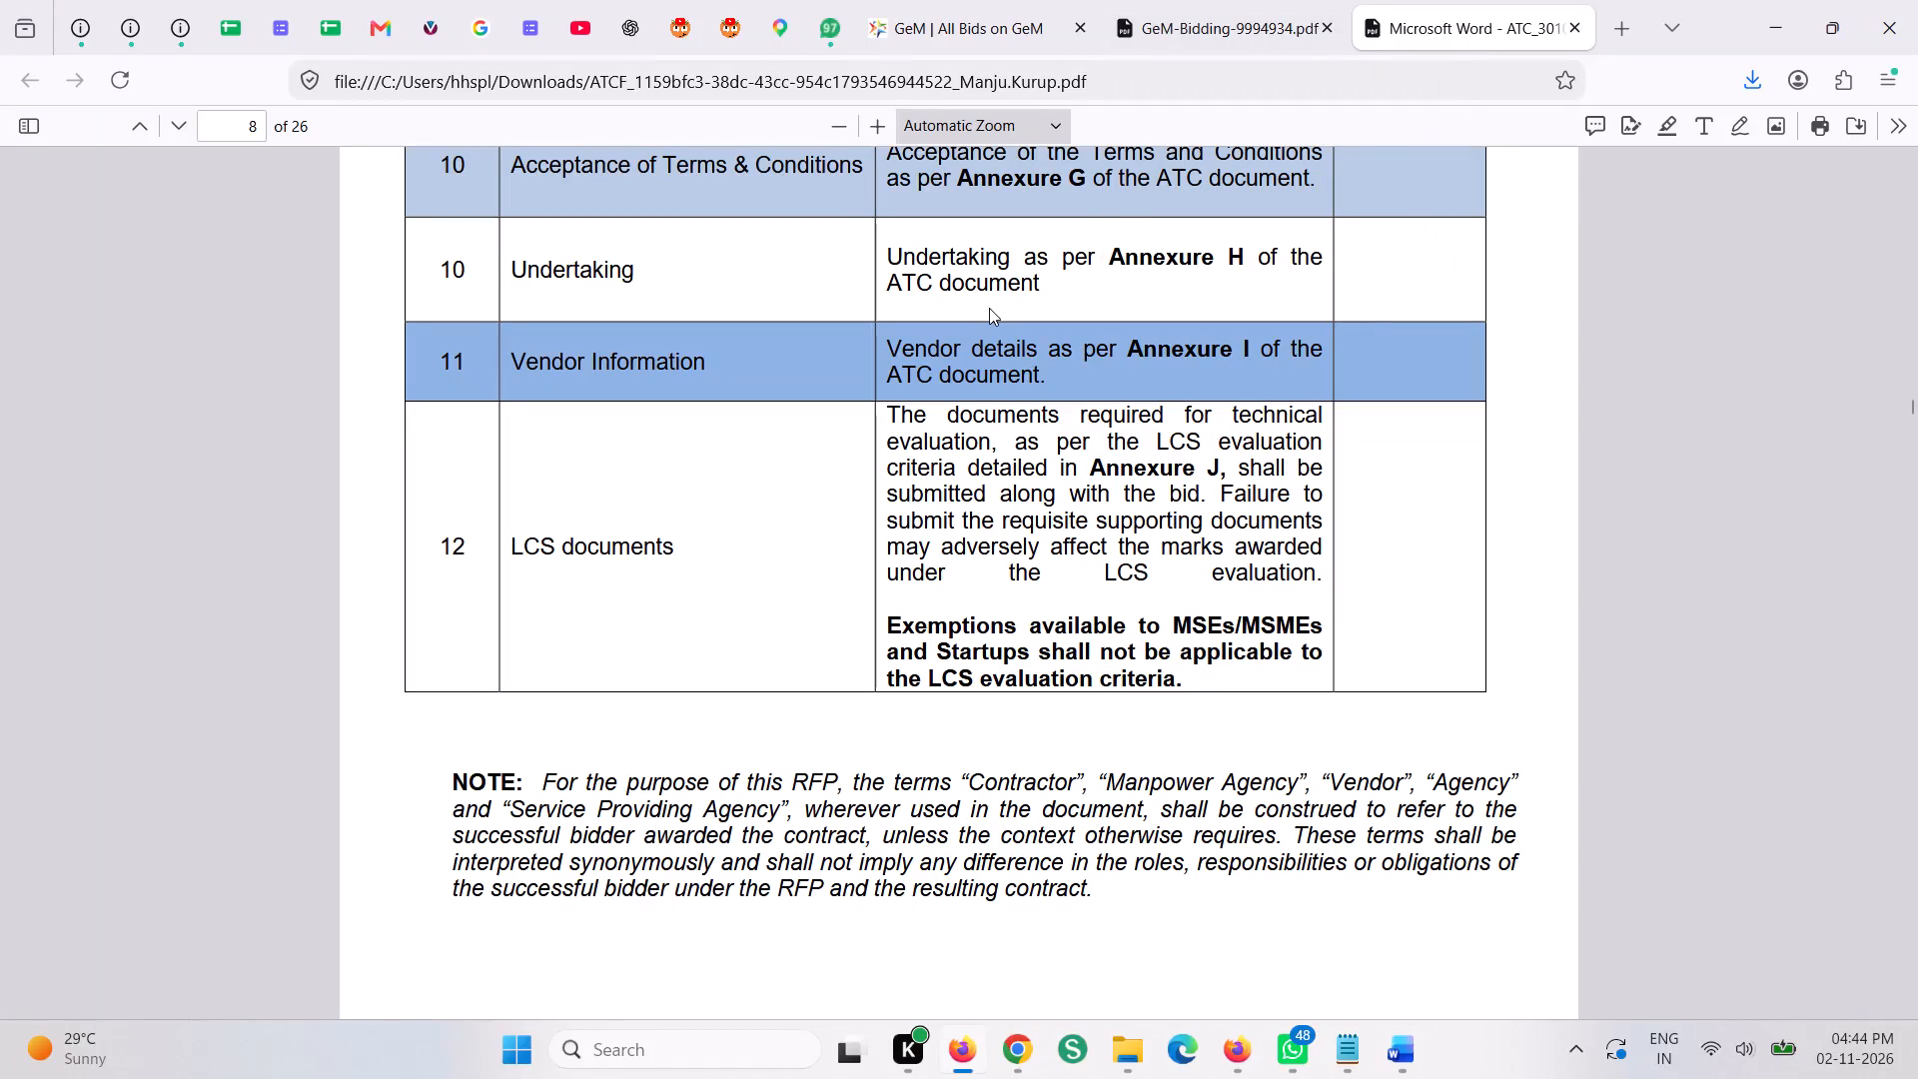
Review the ATC PDF from the evaluation criteria table through the Integrity Pact, Terms and Conditions and Undertaking to Annexure I: Vendor Details.
scroll(625, 430, up, 2)
scroll(754, 527, down, 1)
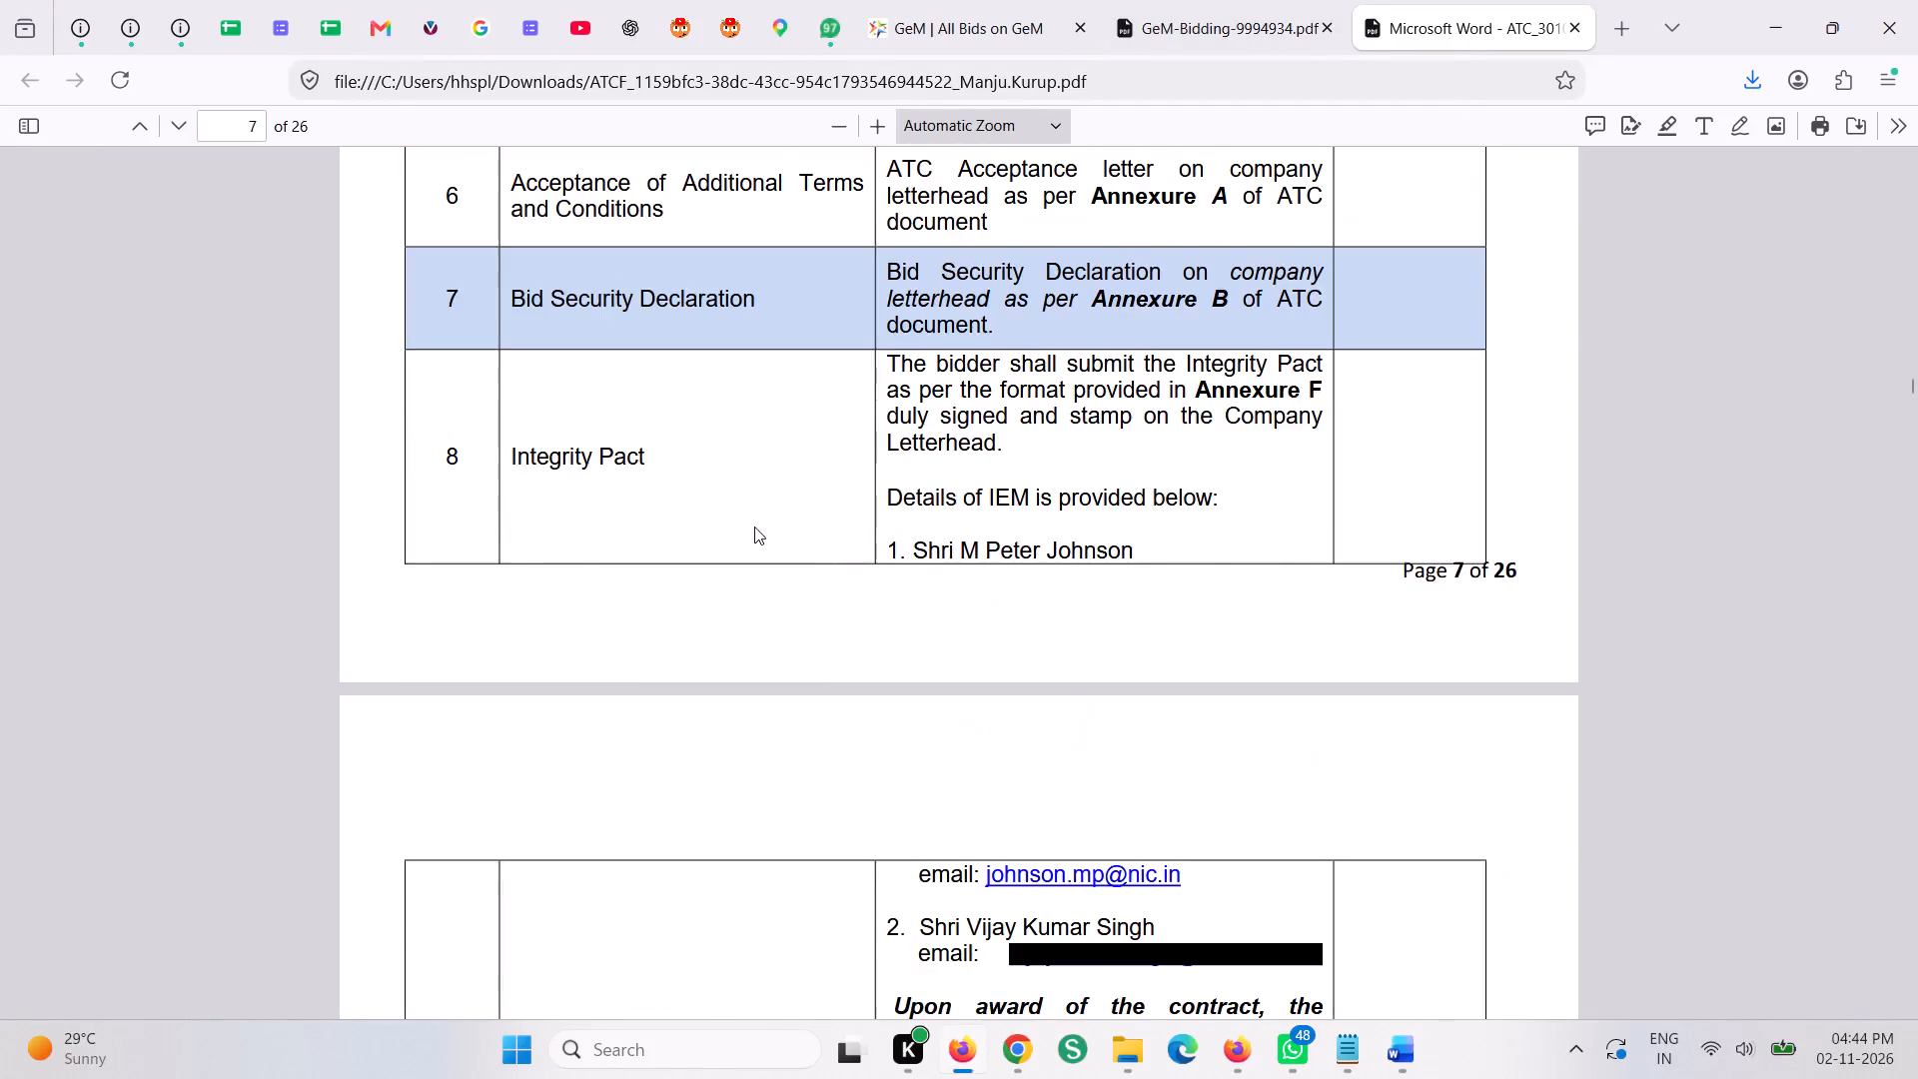
scroll(754, 527, down, 1)
scroll(835, 515, down, 3)
scroll(873, 518, up, 2)
scroll(855, 538, down, 6)
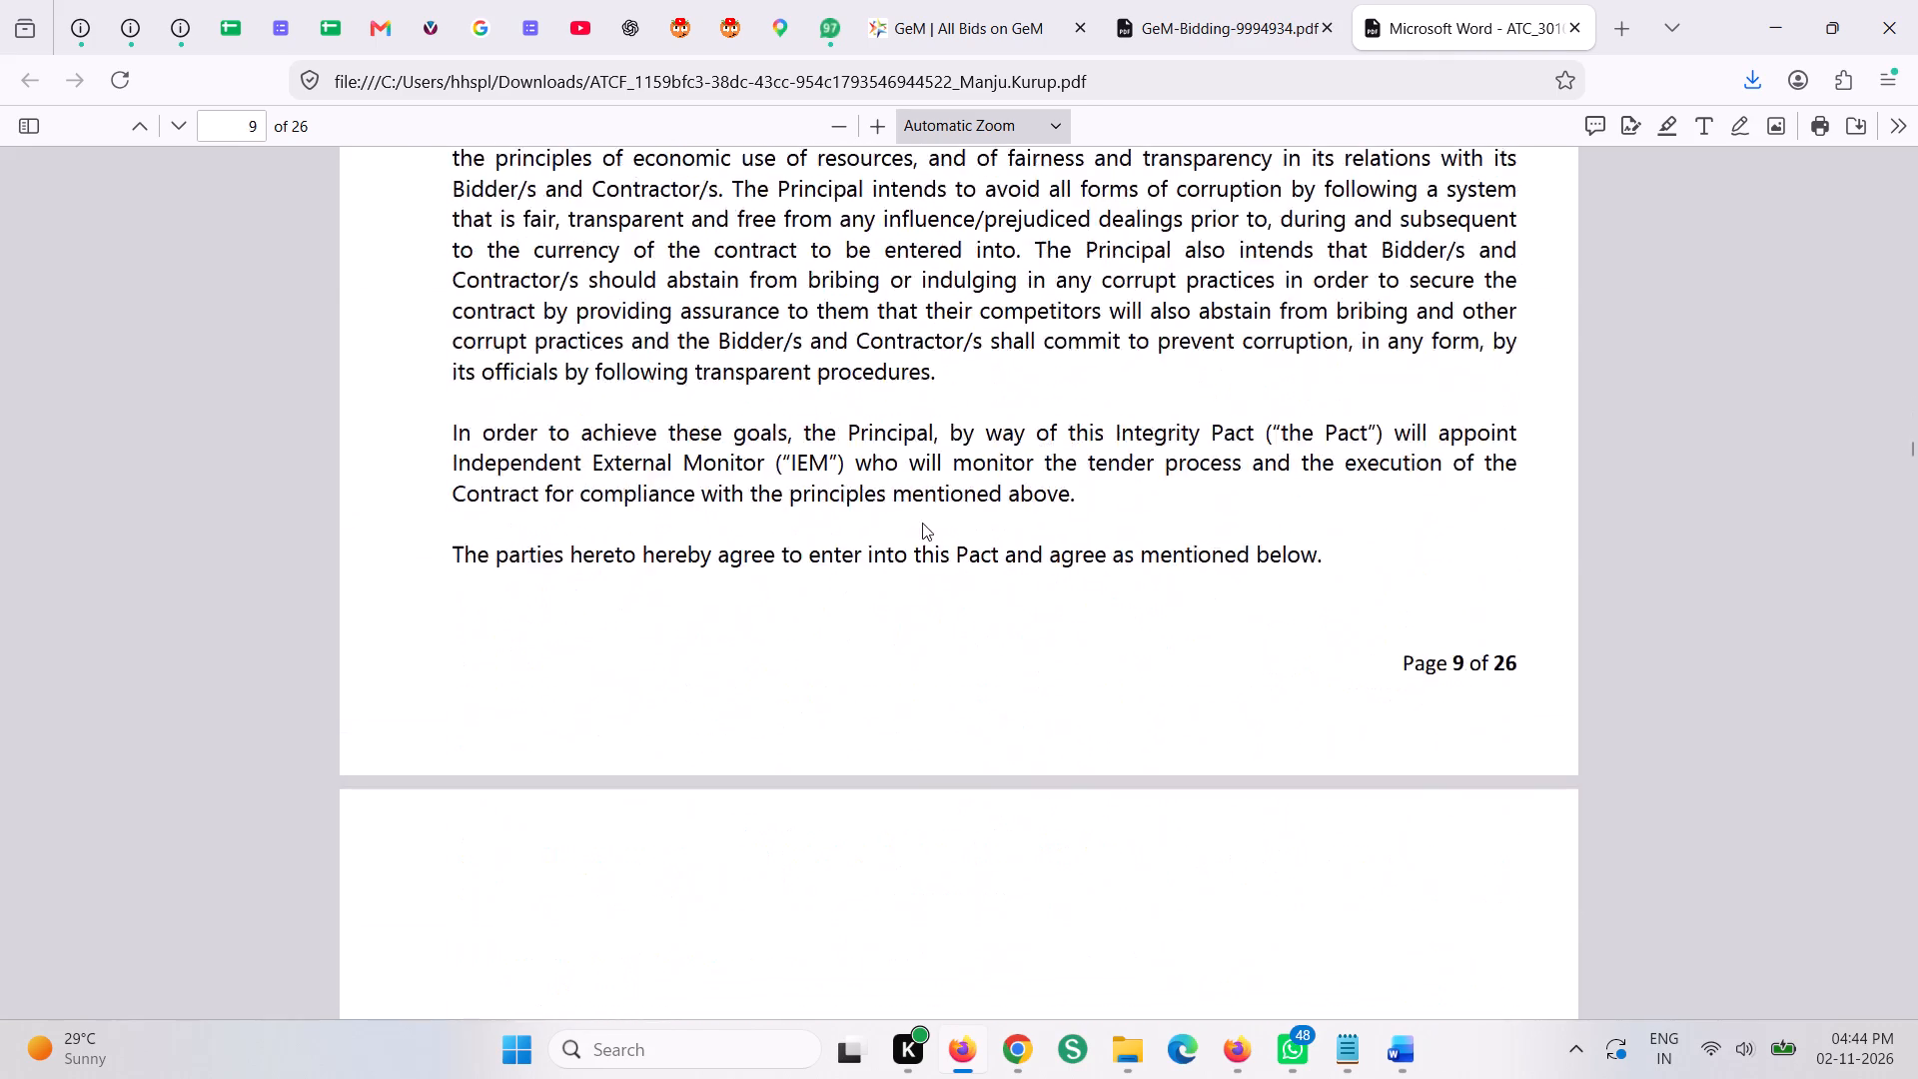
scroll(922, 523, down, 20)
scroll(922, 523, down, 7)
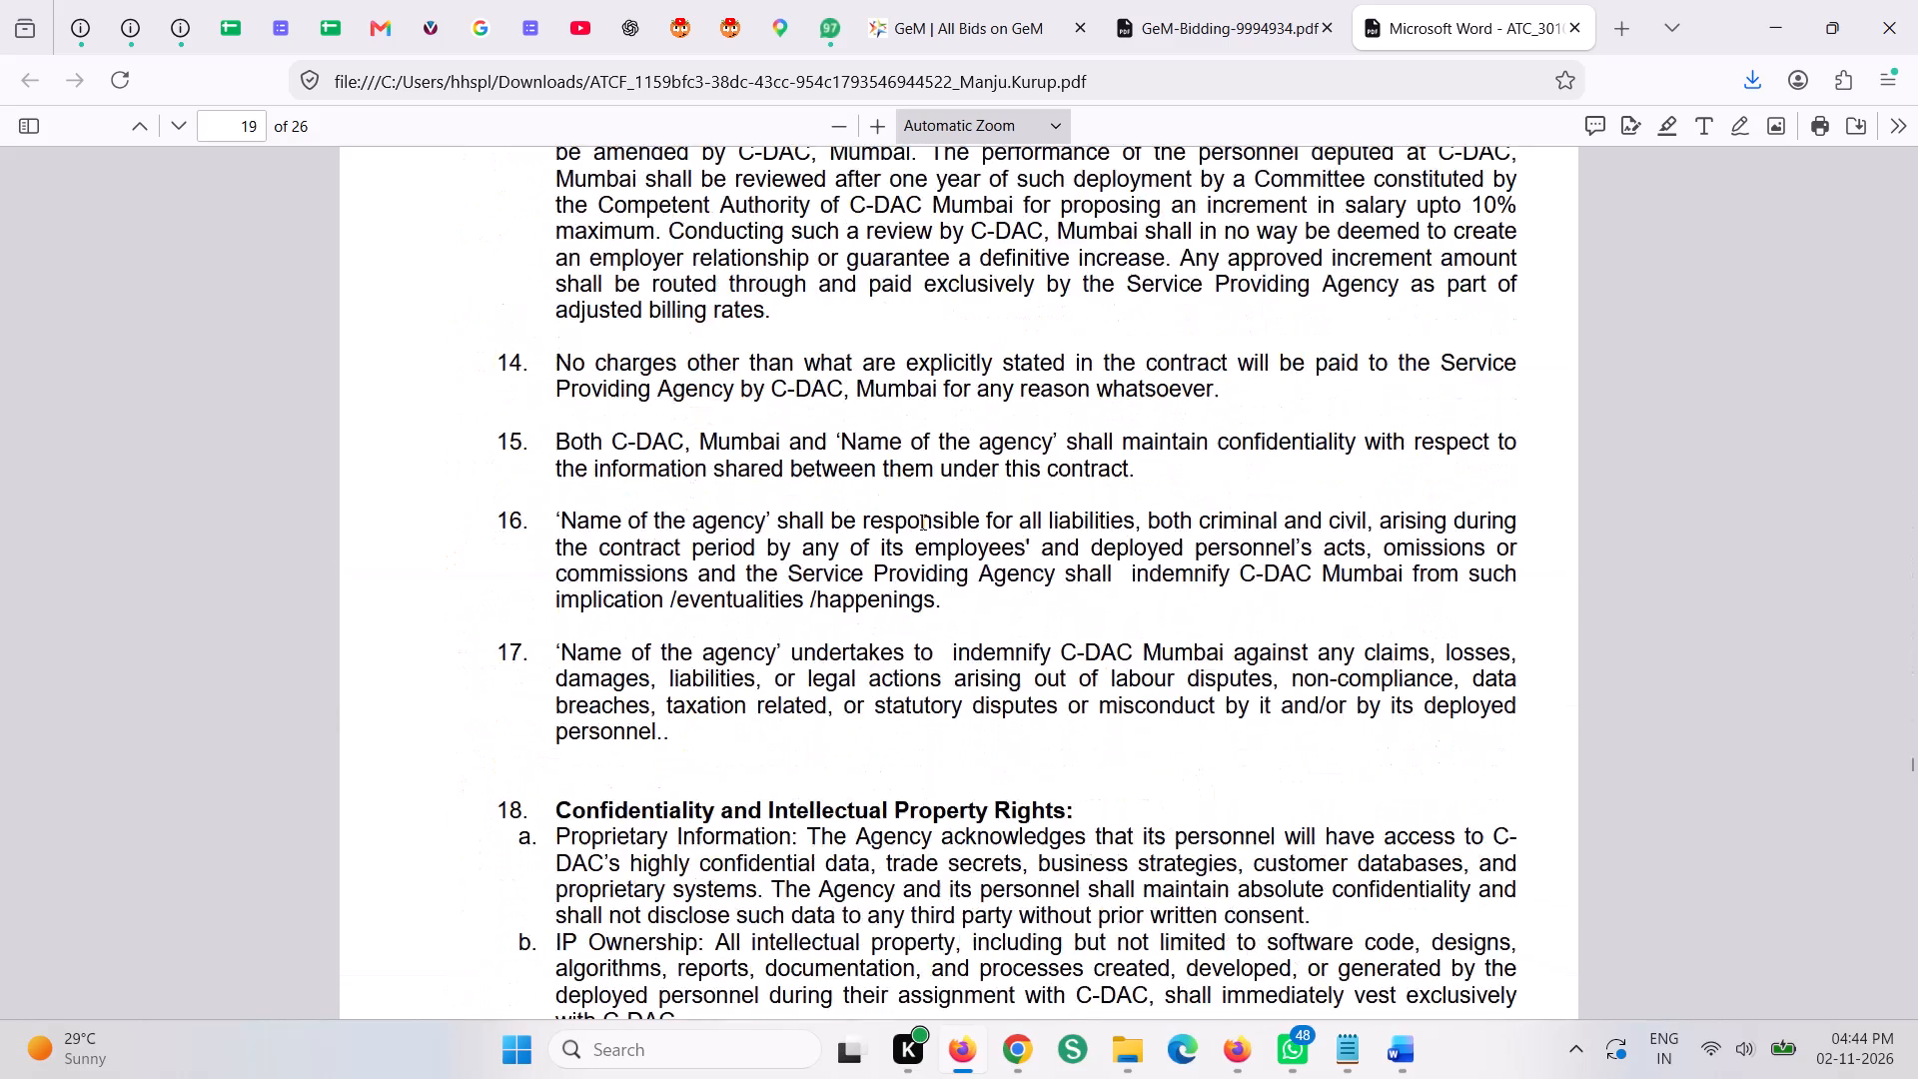
scroll(920, 522, down, 20)
scroll(920, 522, down, 1)
scroll(918, 524, up, 11)
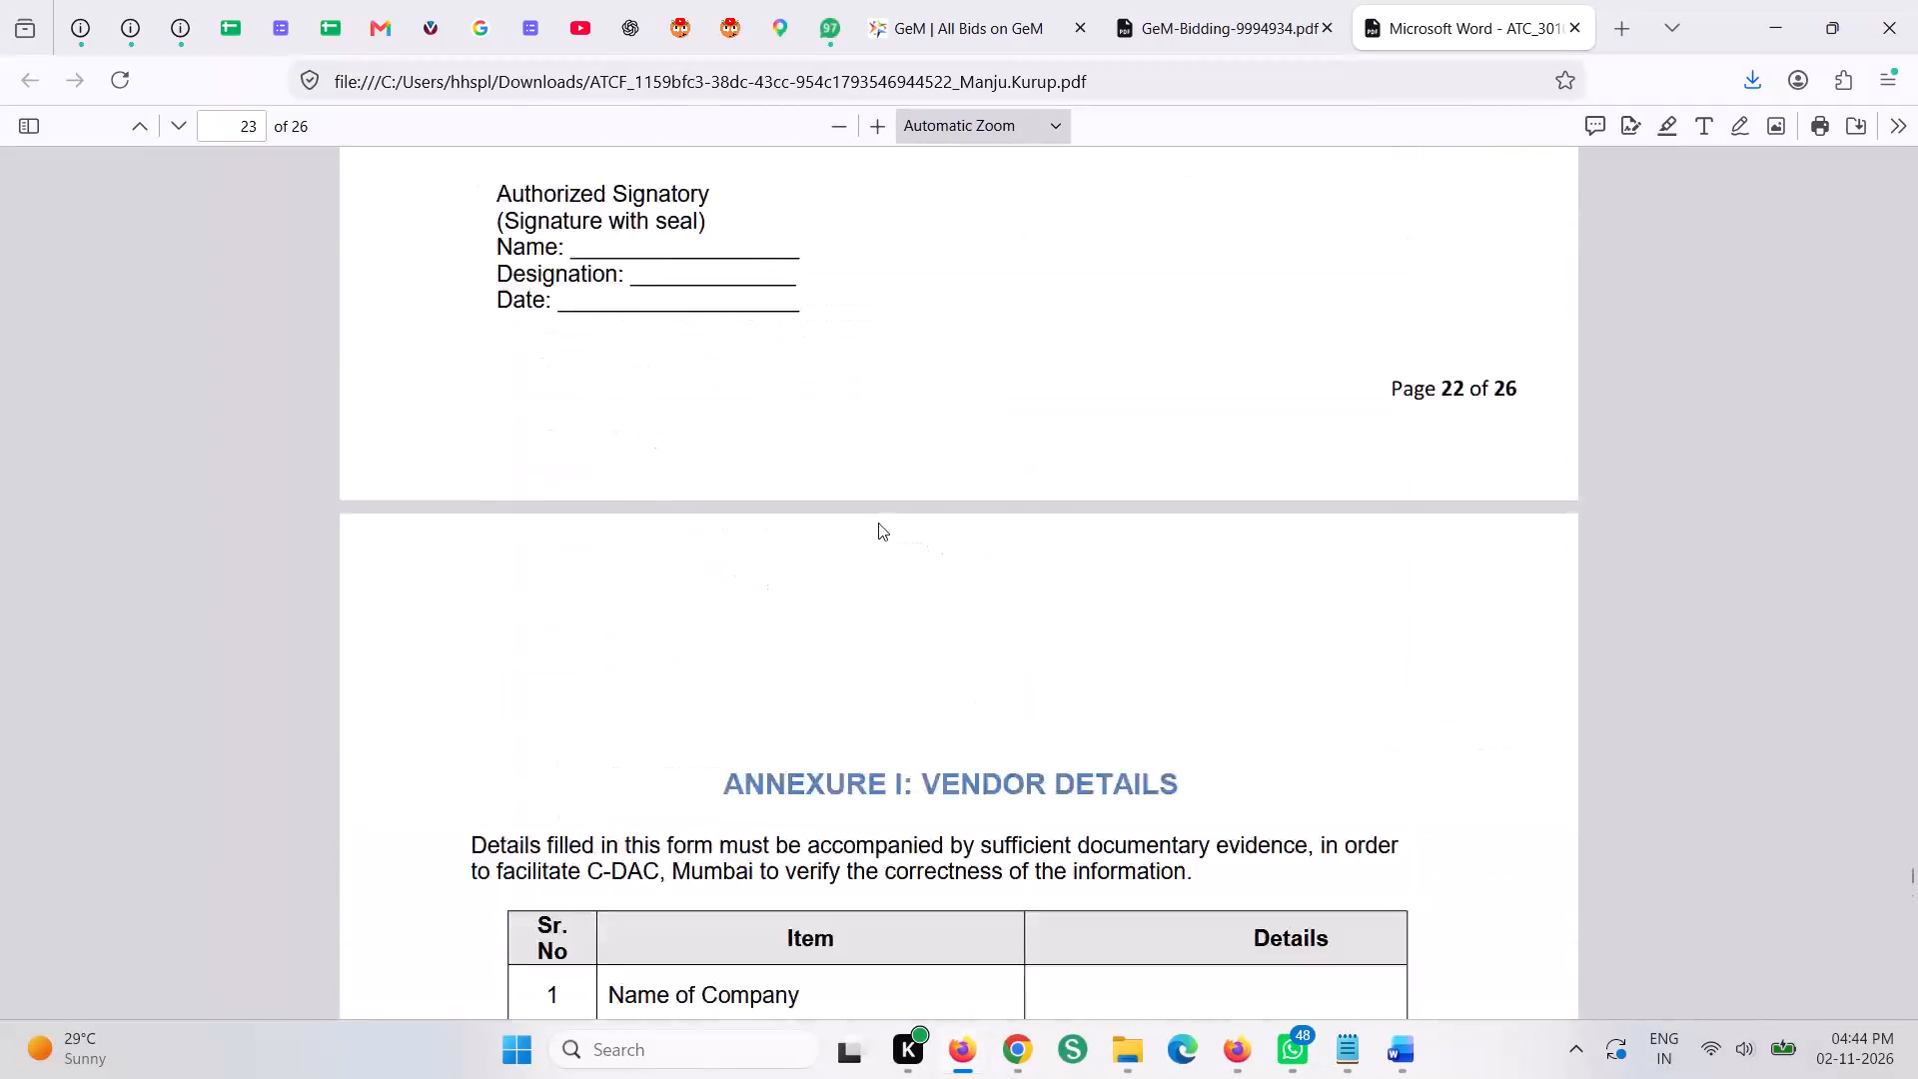
scroll(896, 530, down, 2)
scroll(922, 535, up, 1)
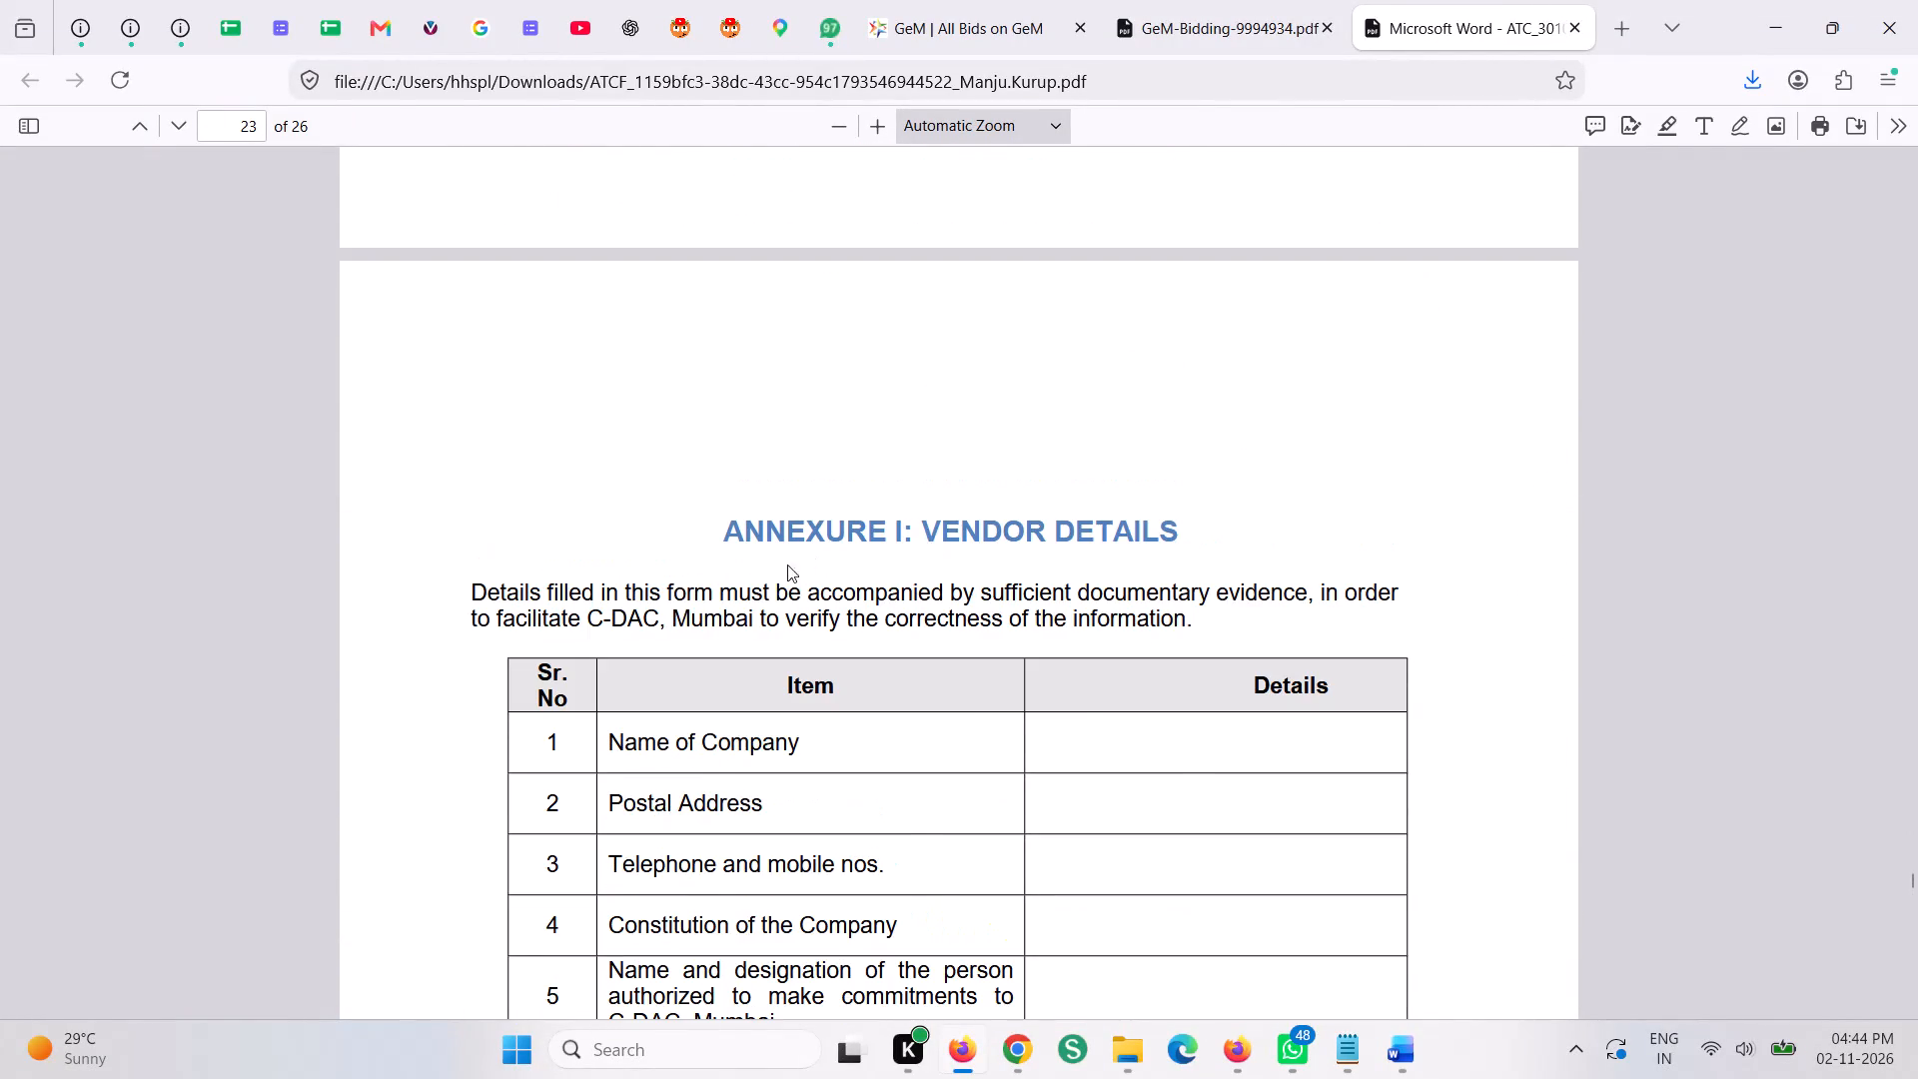
key(alt+Tab)
key(alt+Tab)
Look back through the ATC PDF's annexures from Annexure H to Annexure A, including the Performance Bank Guarantee format.
scroll(999, 642, up, 4)
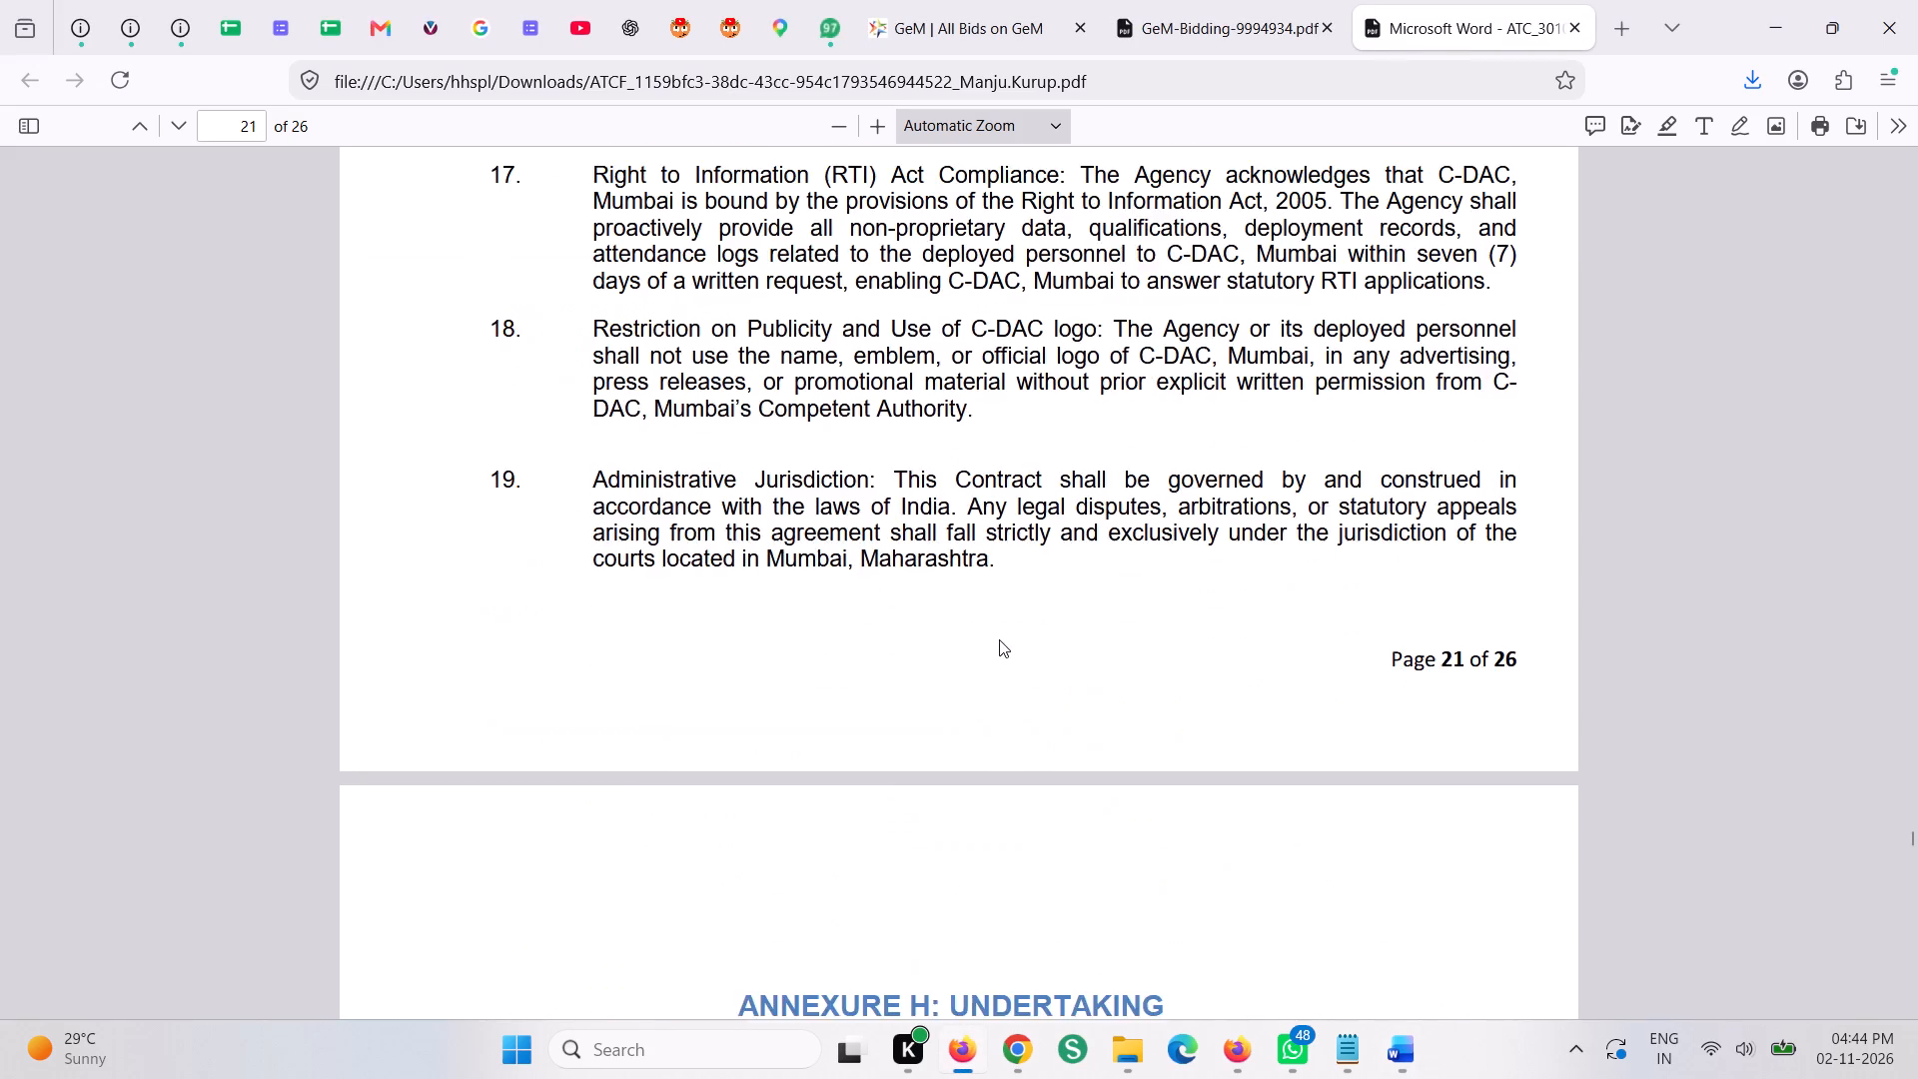
scroll(999, 639, up, 16)
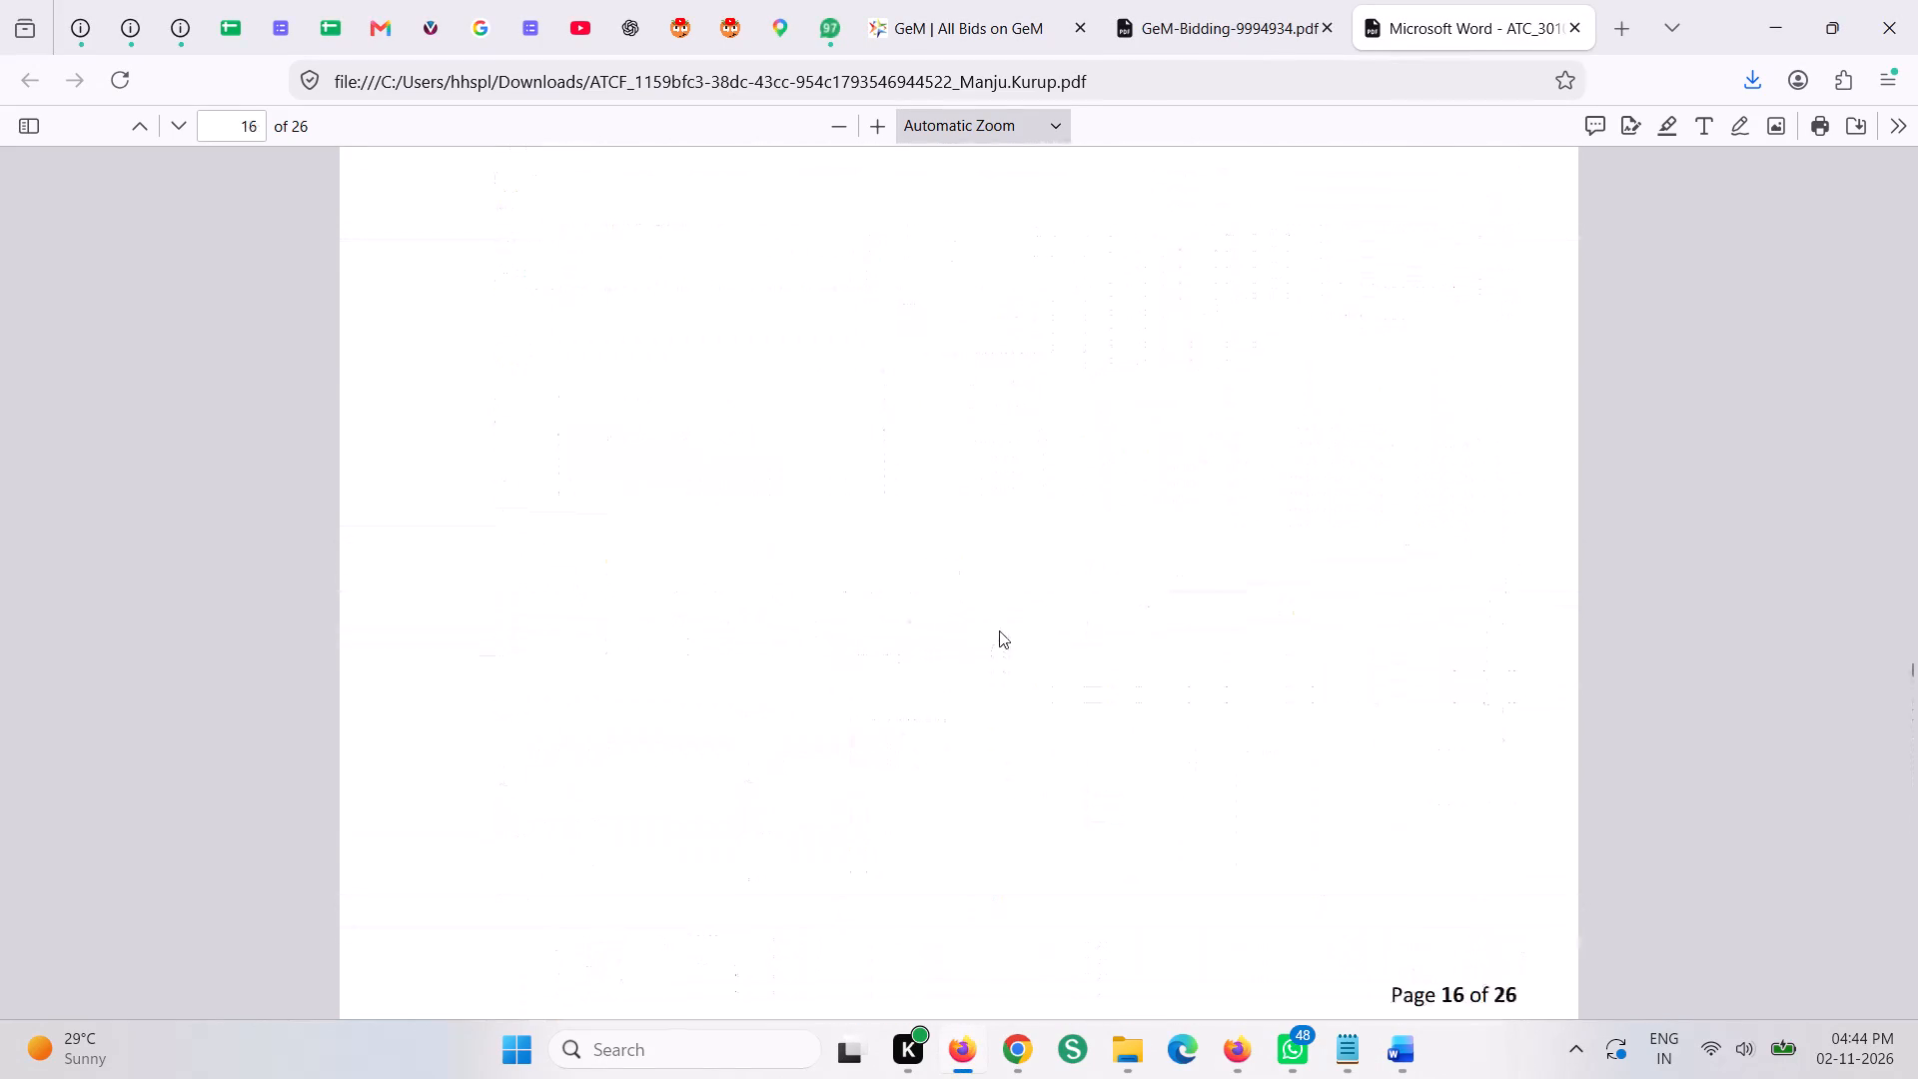
scroll(999, 630, up, 18)
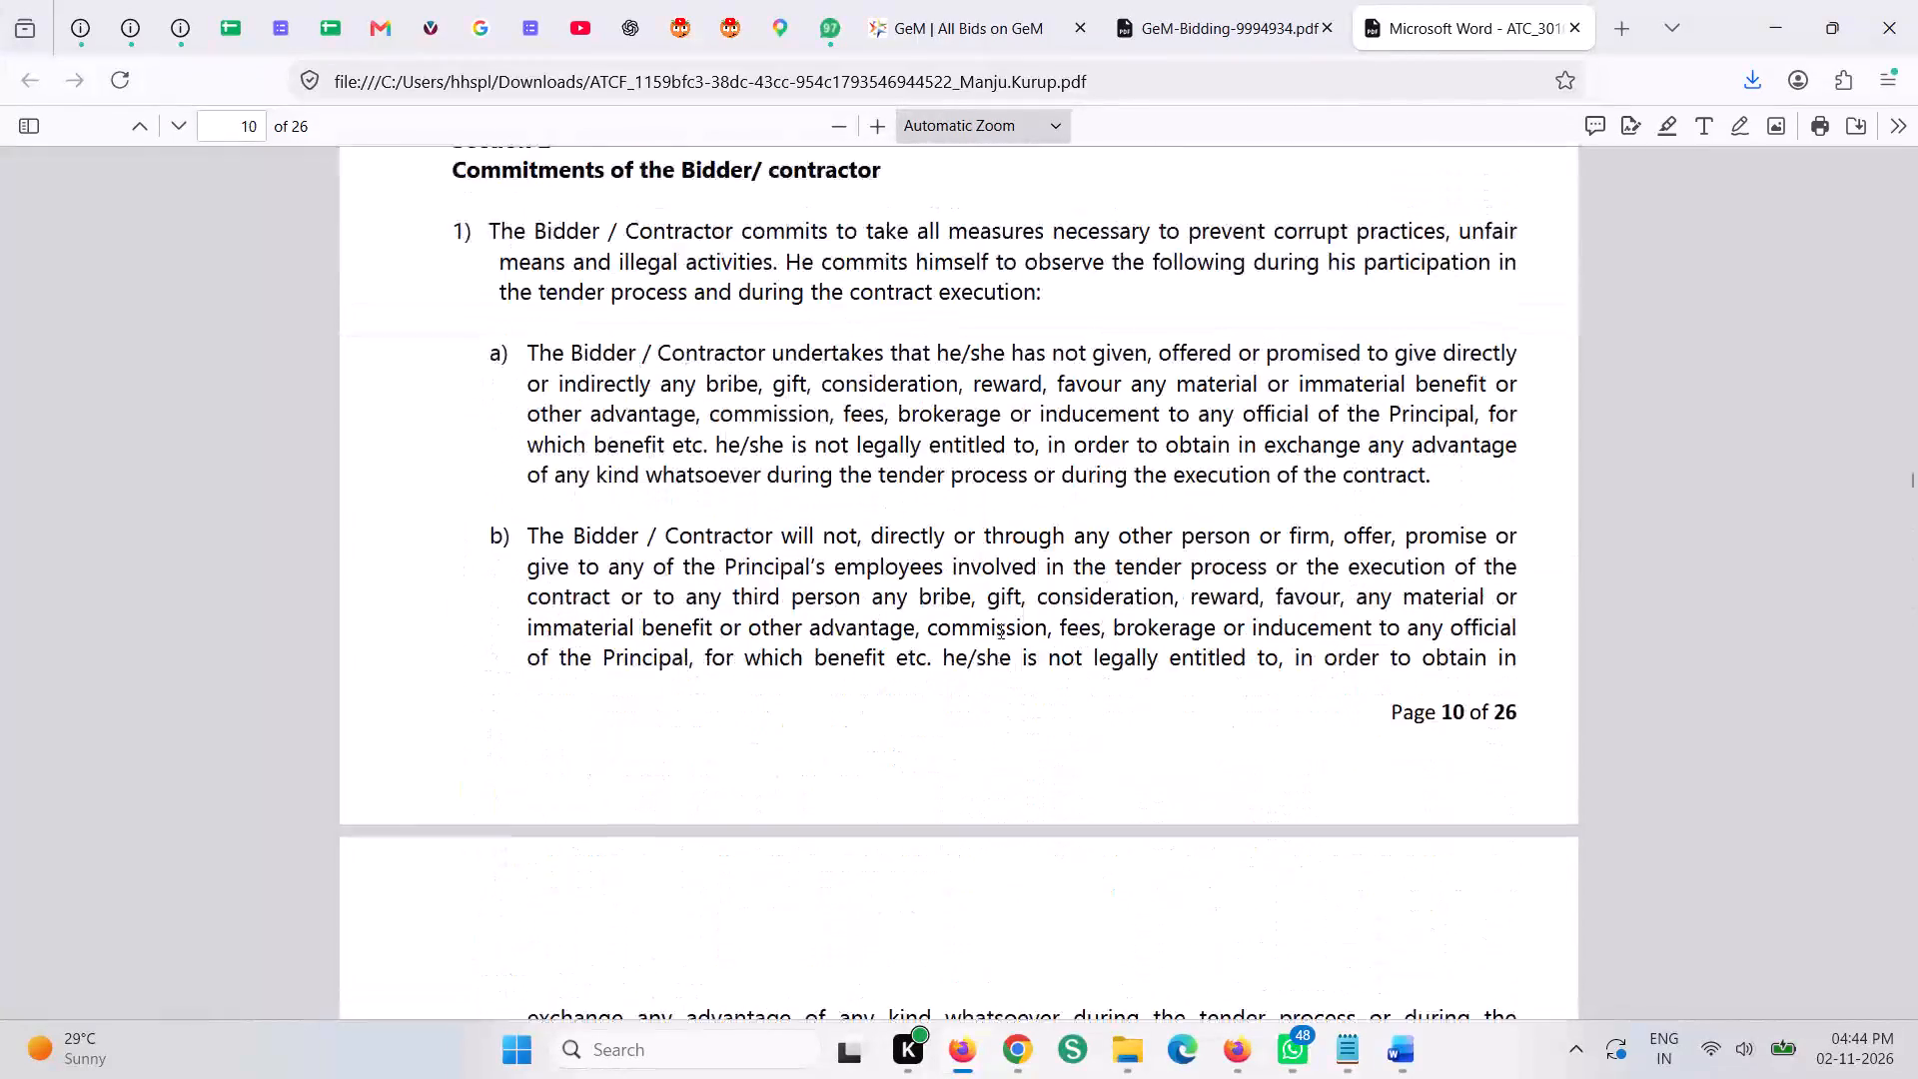
scroll(999, 630, up, 13)
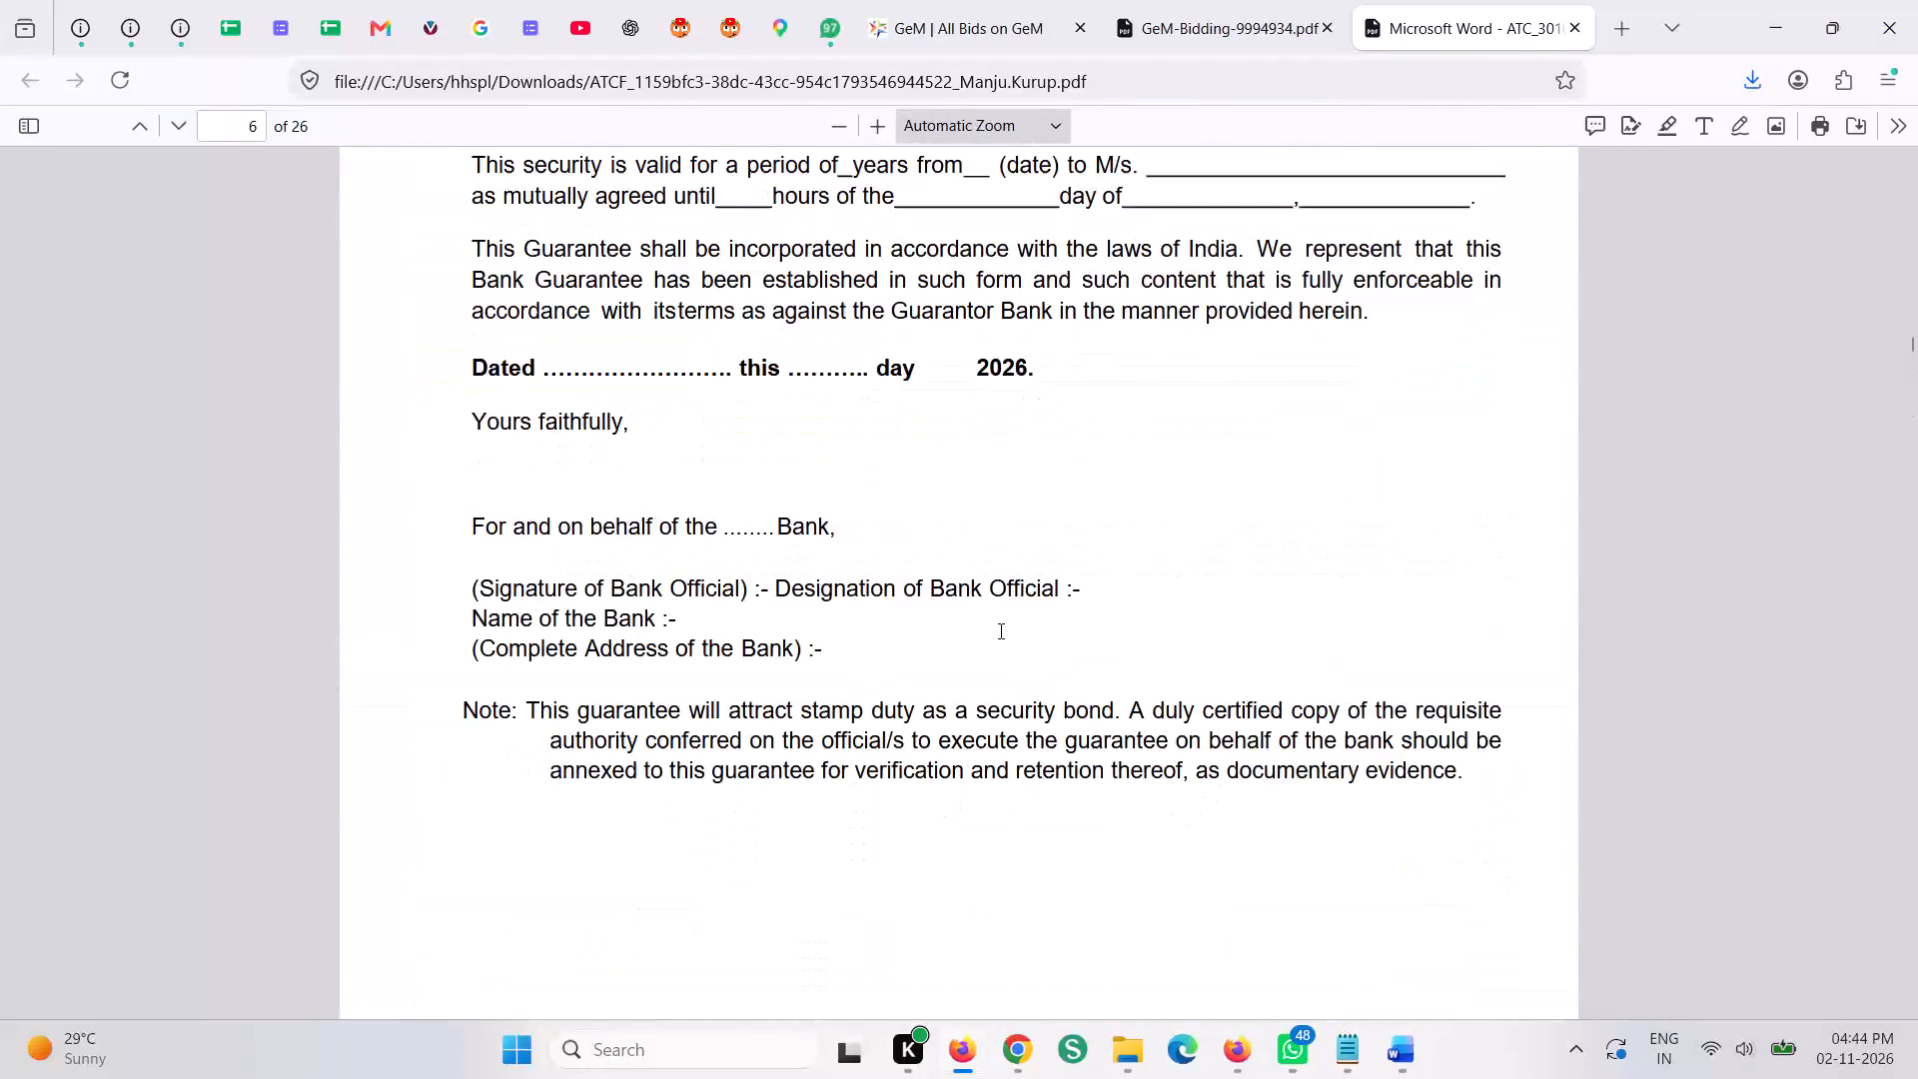
scroll(999, 630, up, 6)
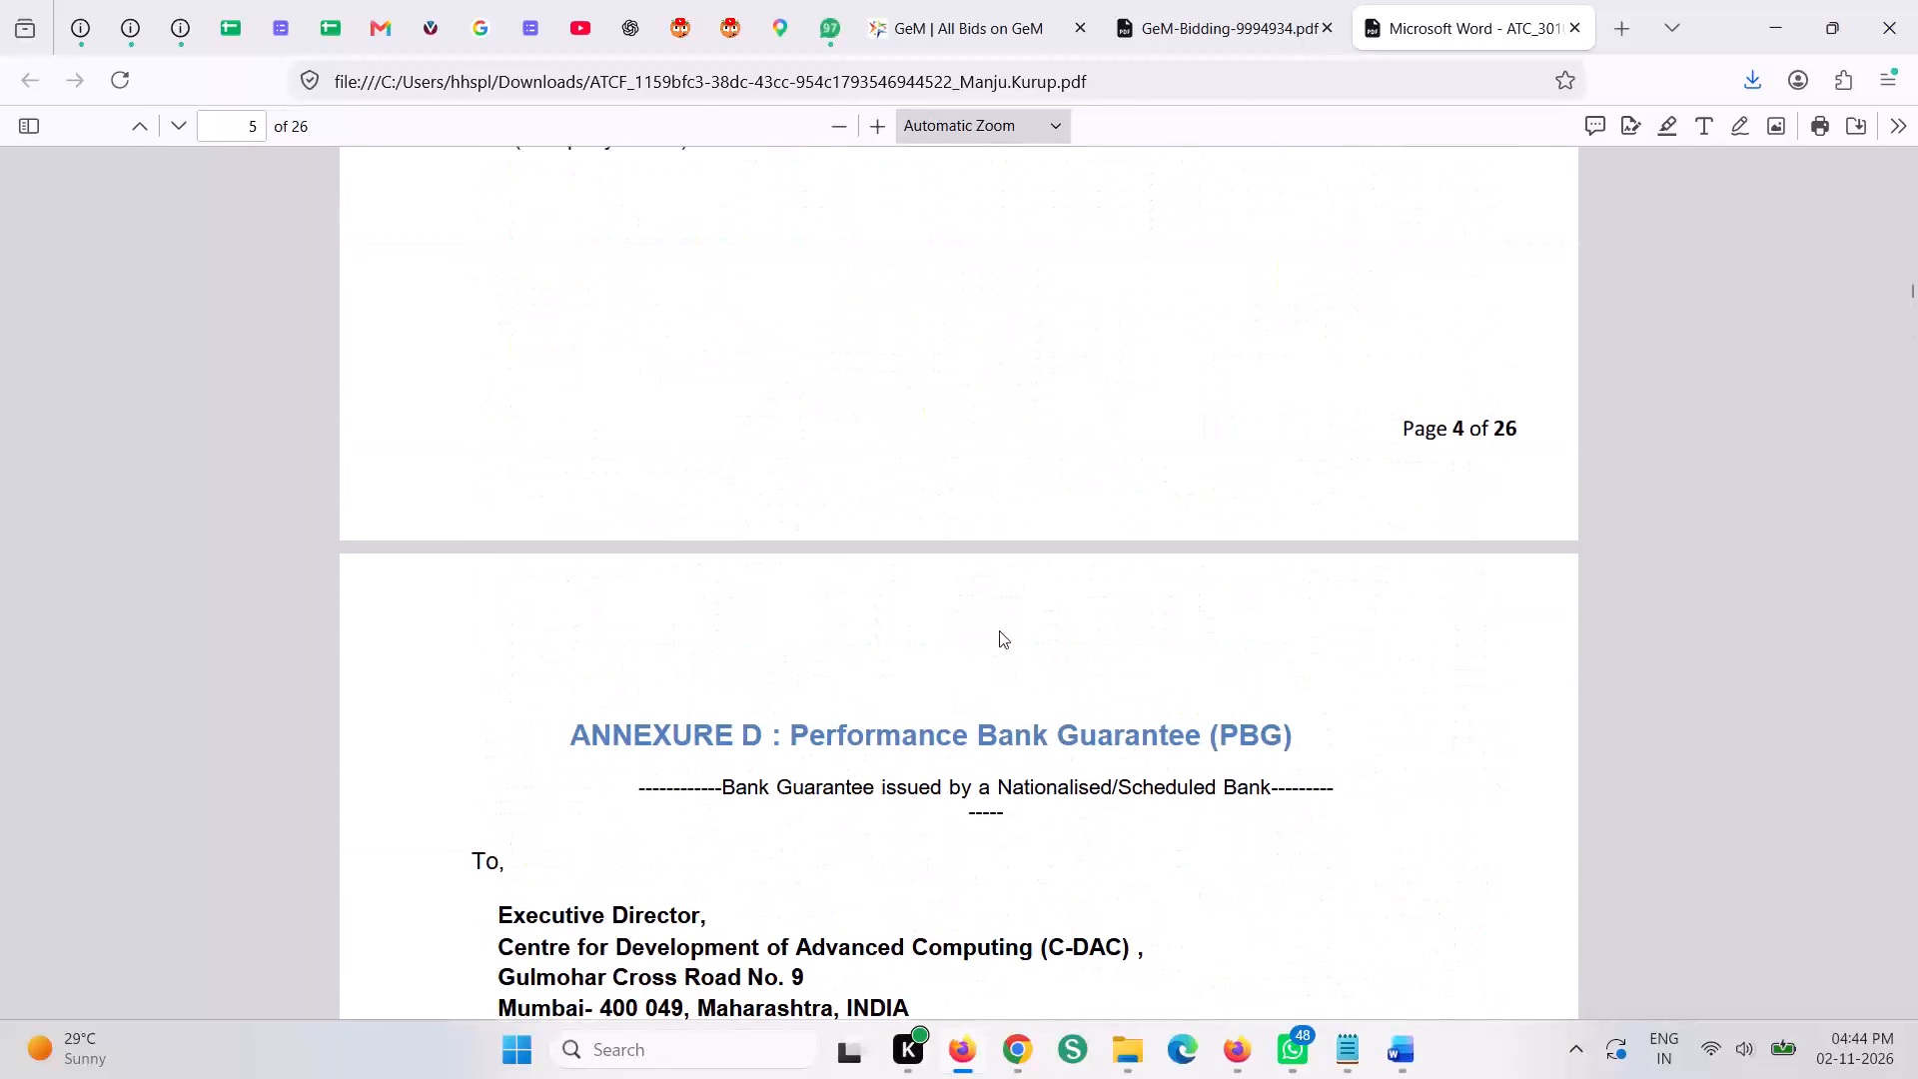
scroll(999, 630, up, 8)
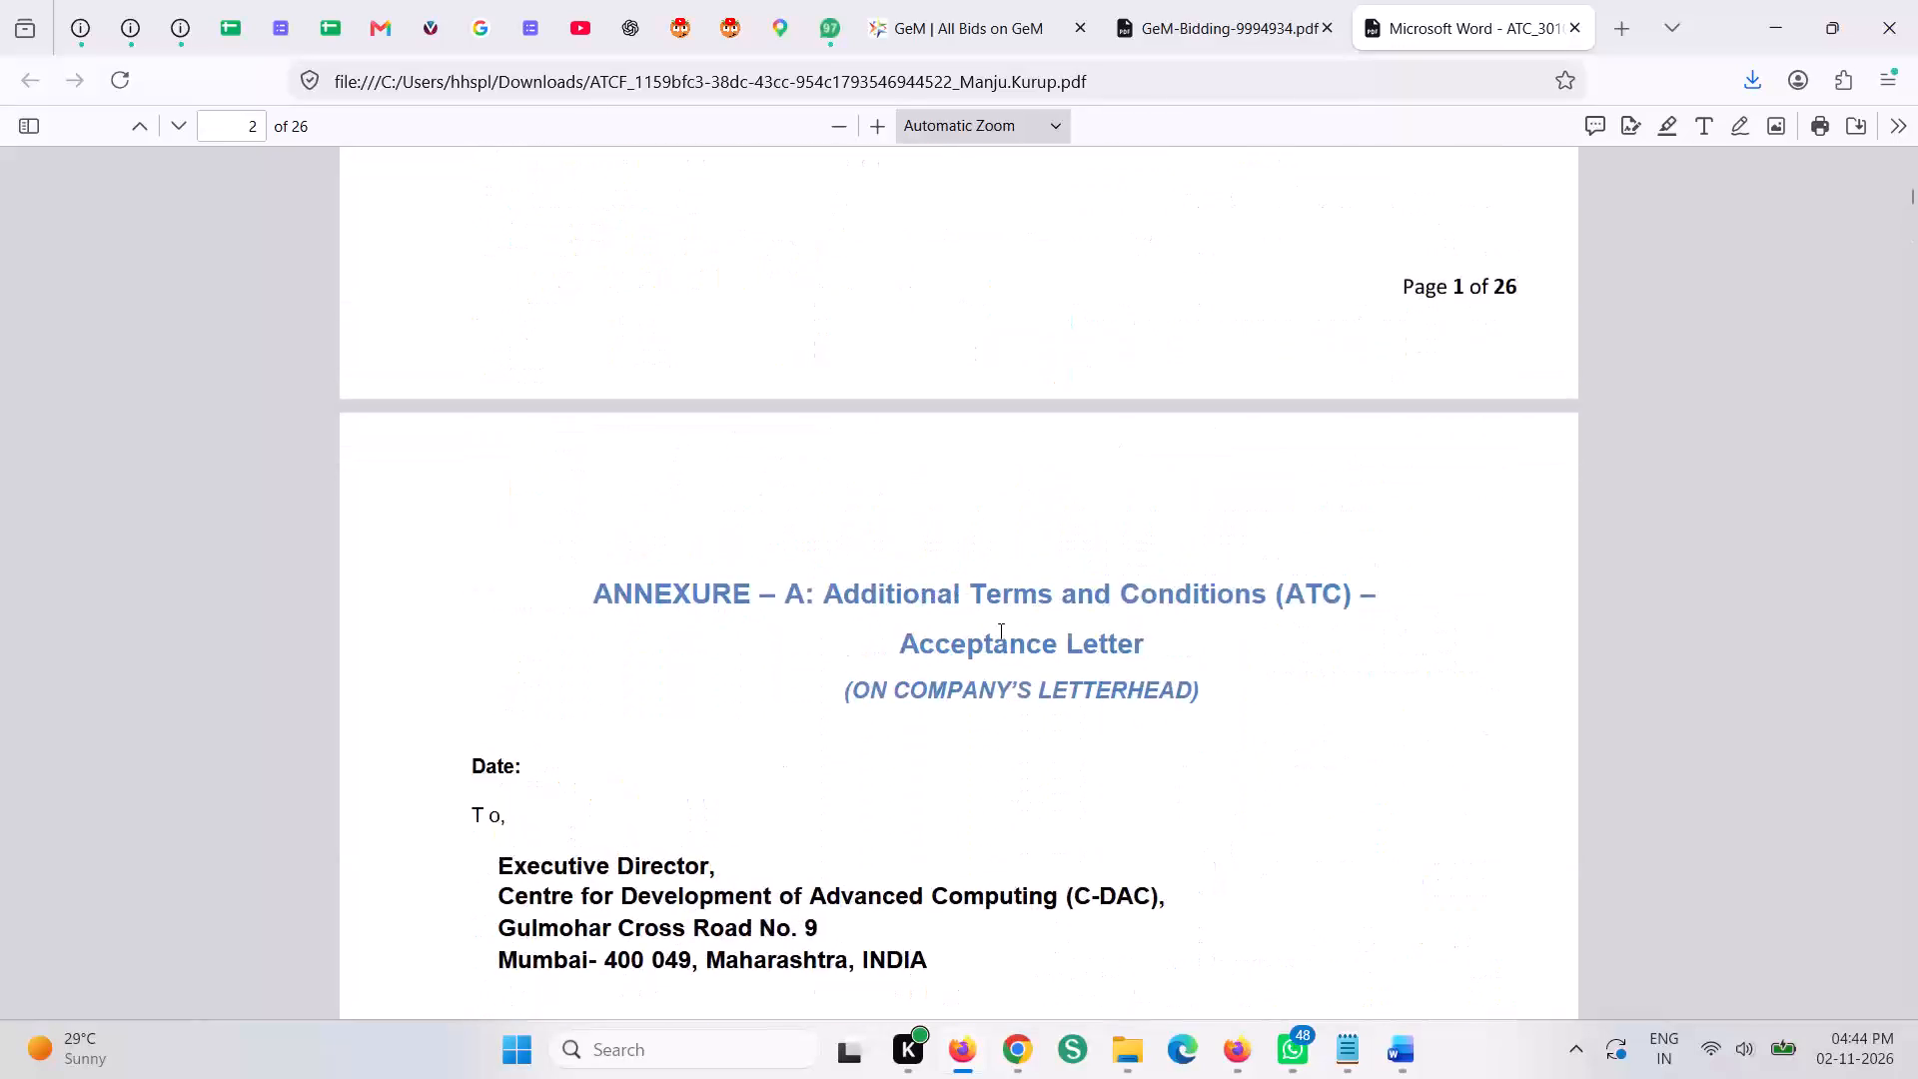
scroll(999, 630, up, 5)
scroll(999, 630, down, 13)
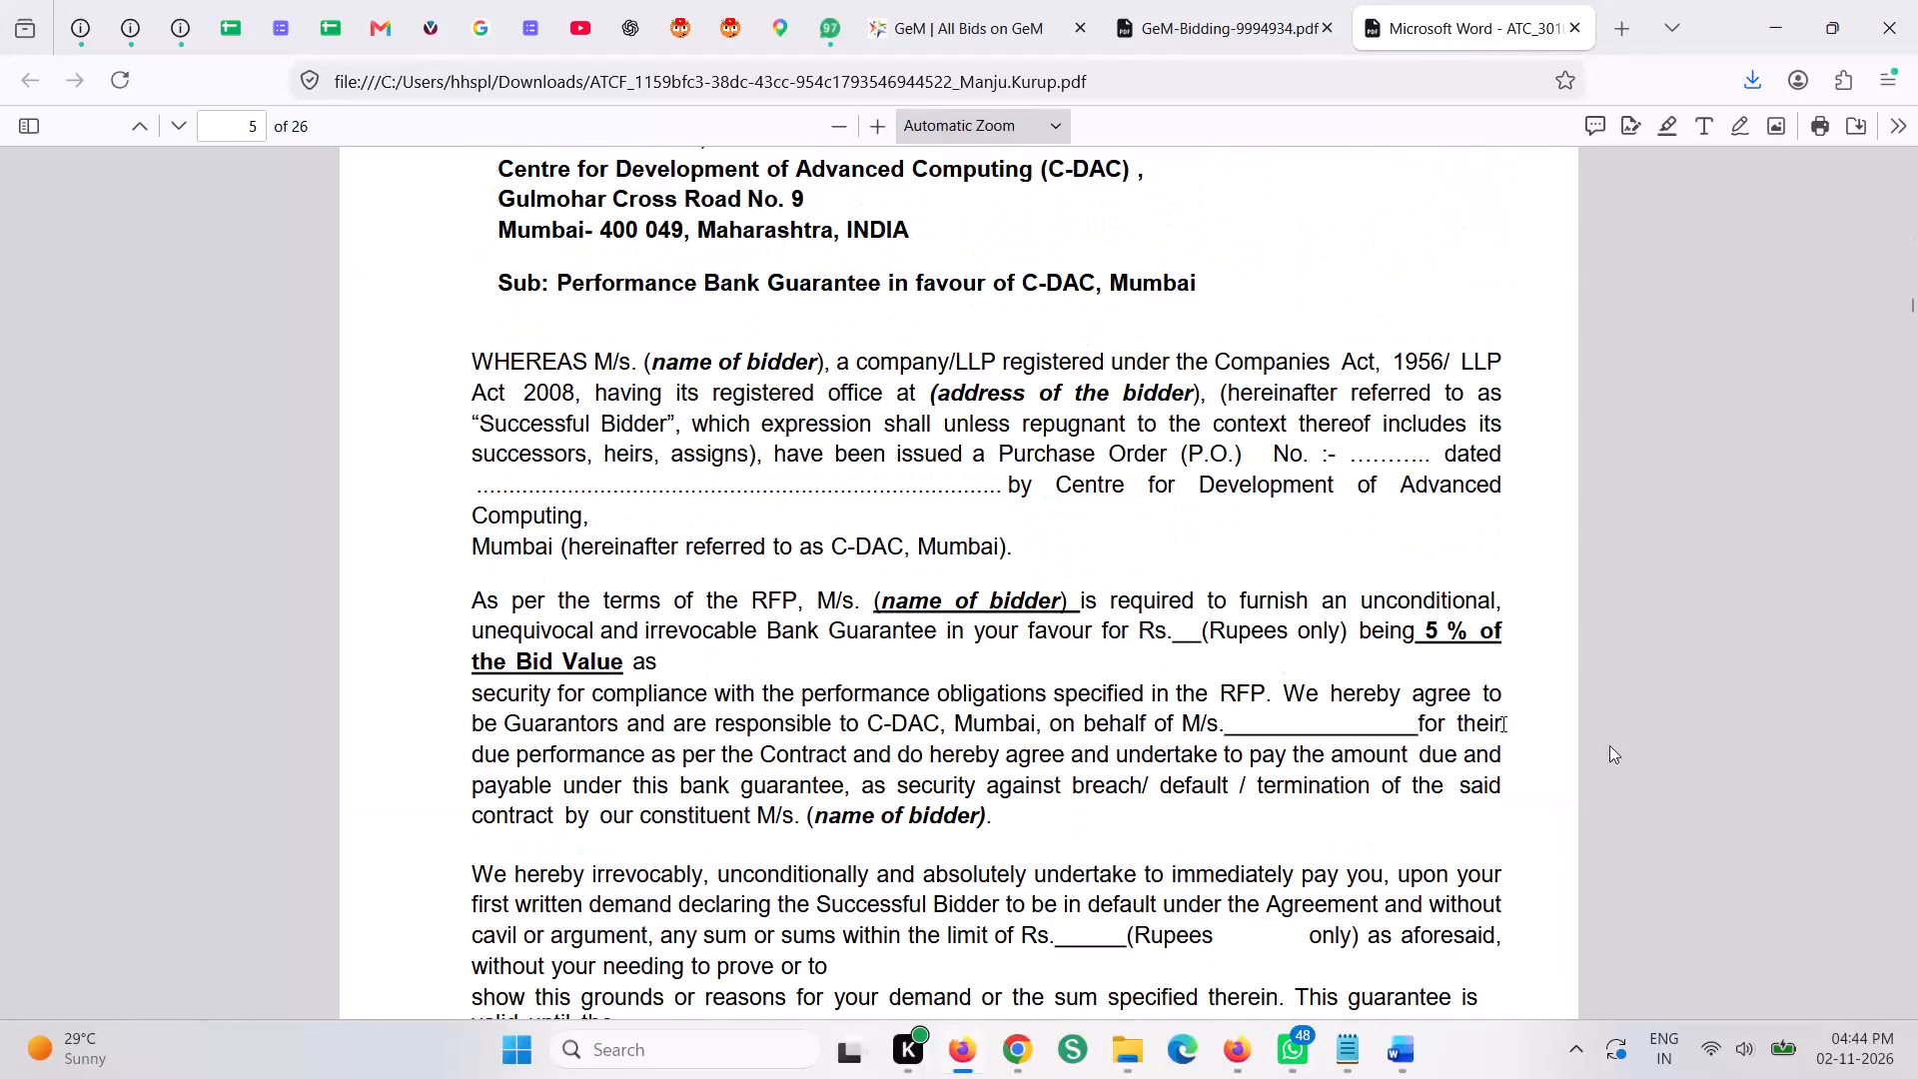
Switch to Word and open the latest ATCF_1159bfc3 PDF from the Downloads folder, accepting its conversion to an editable document.
click(1395, 1045)
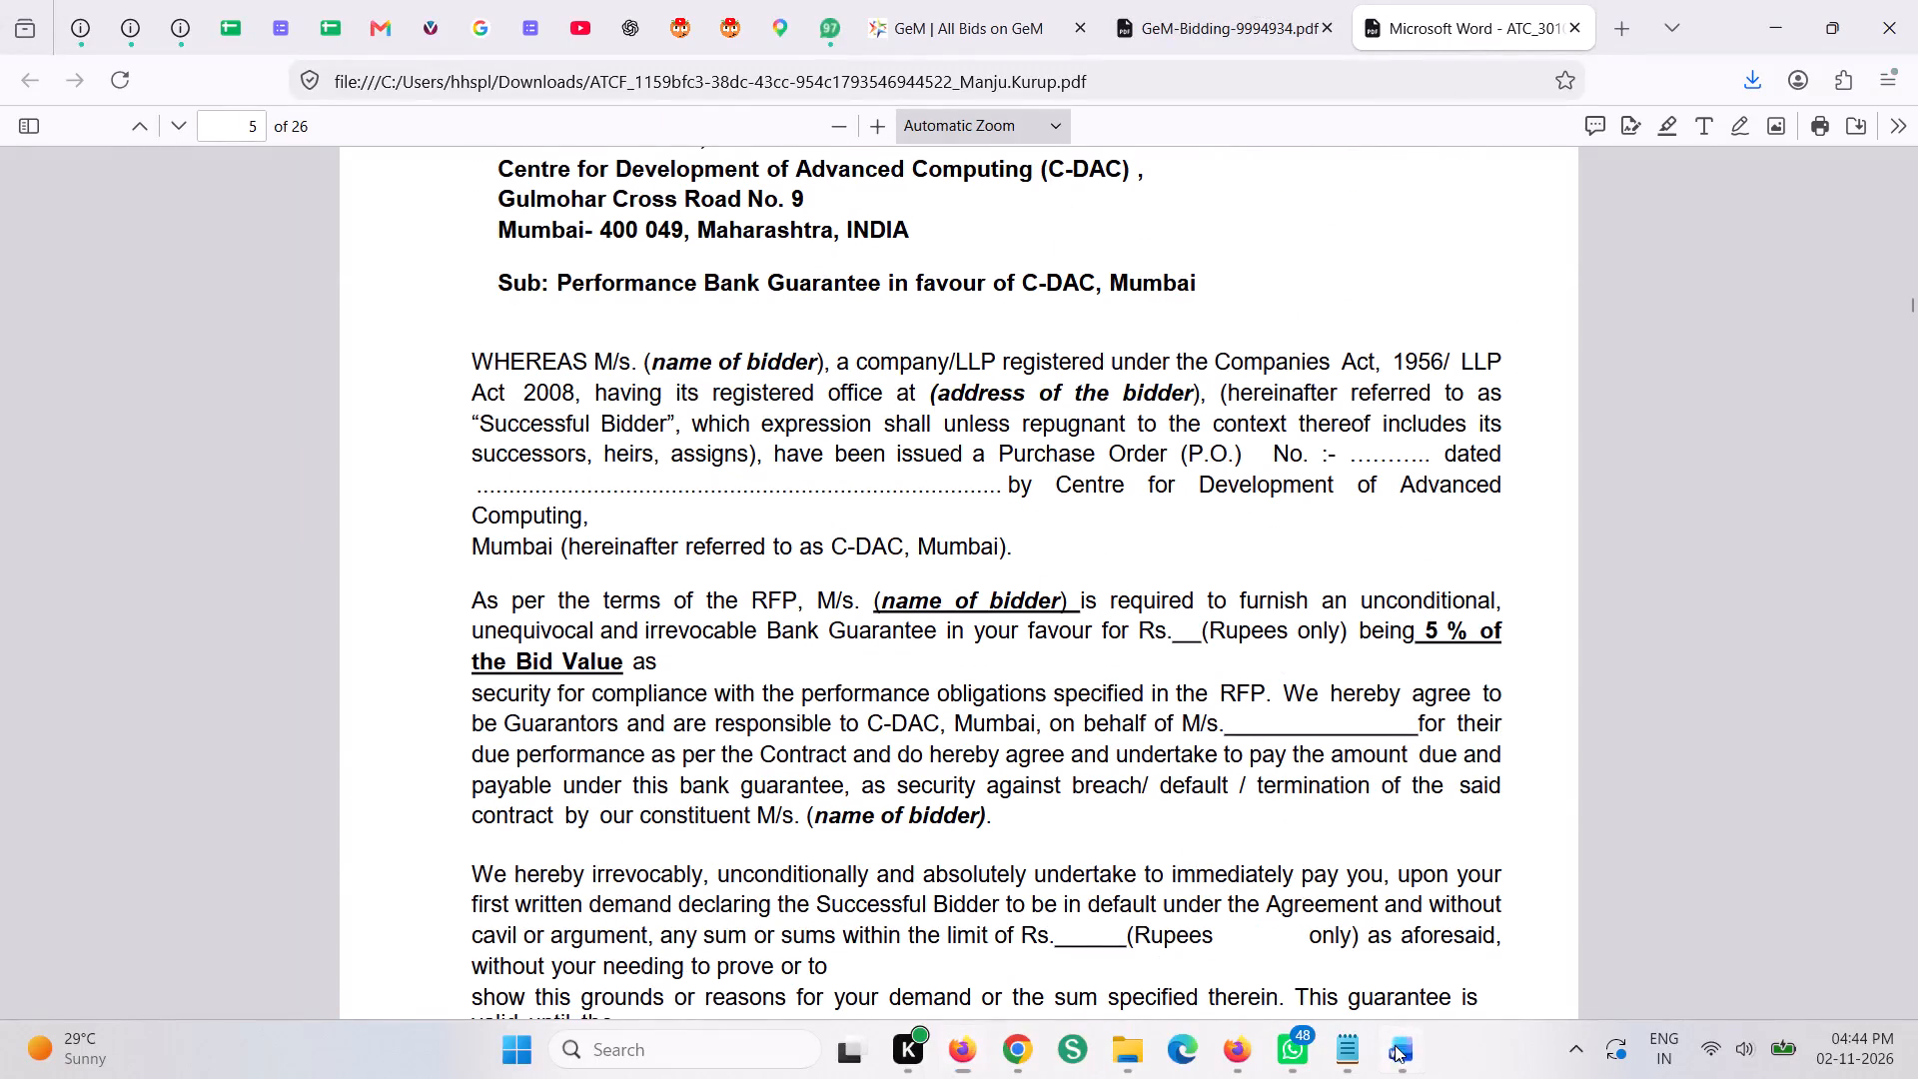
click(1736, 957)
click(21, 83)
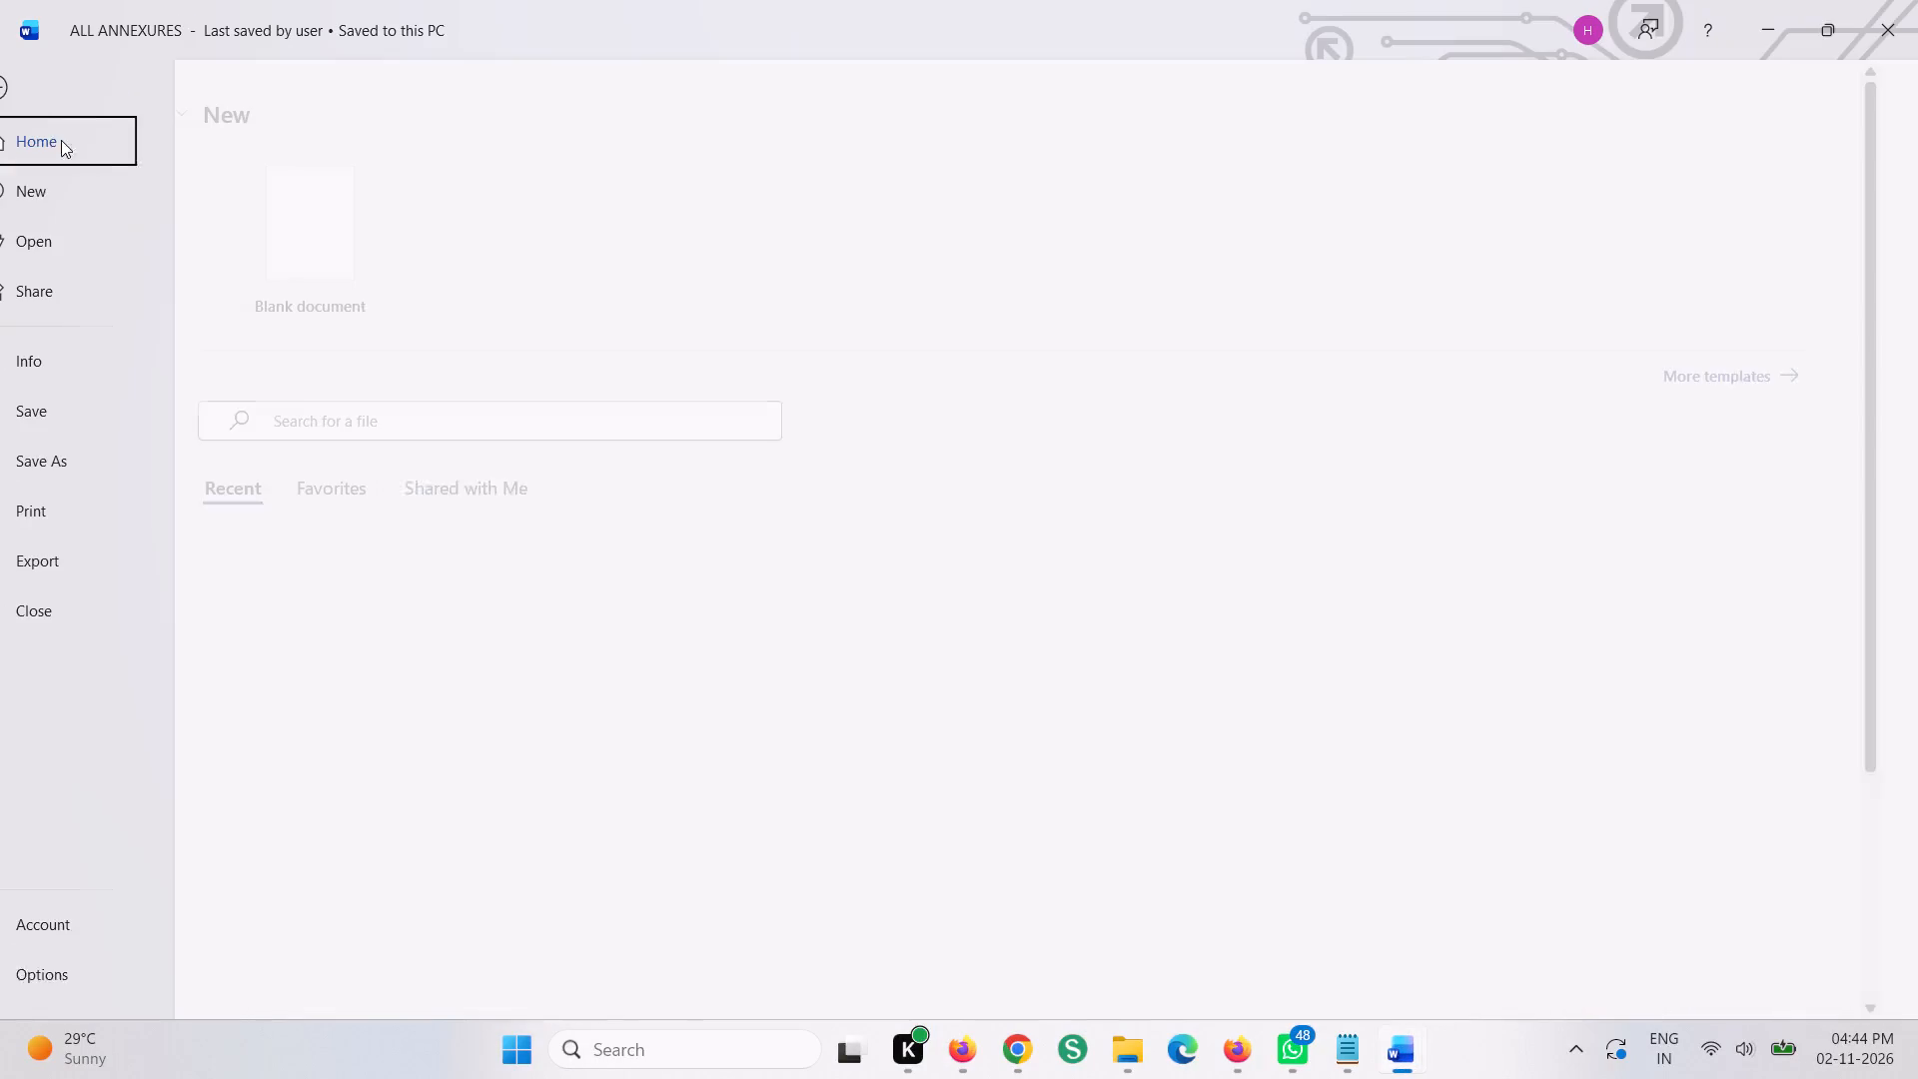
click(108, 238)
click(337, 556)
scroll(376, 468, up, 7)
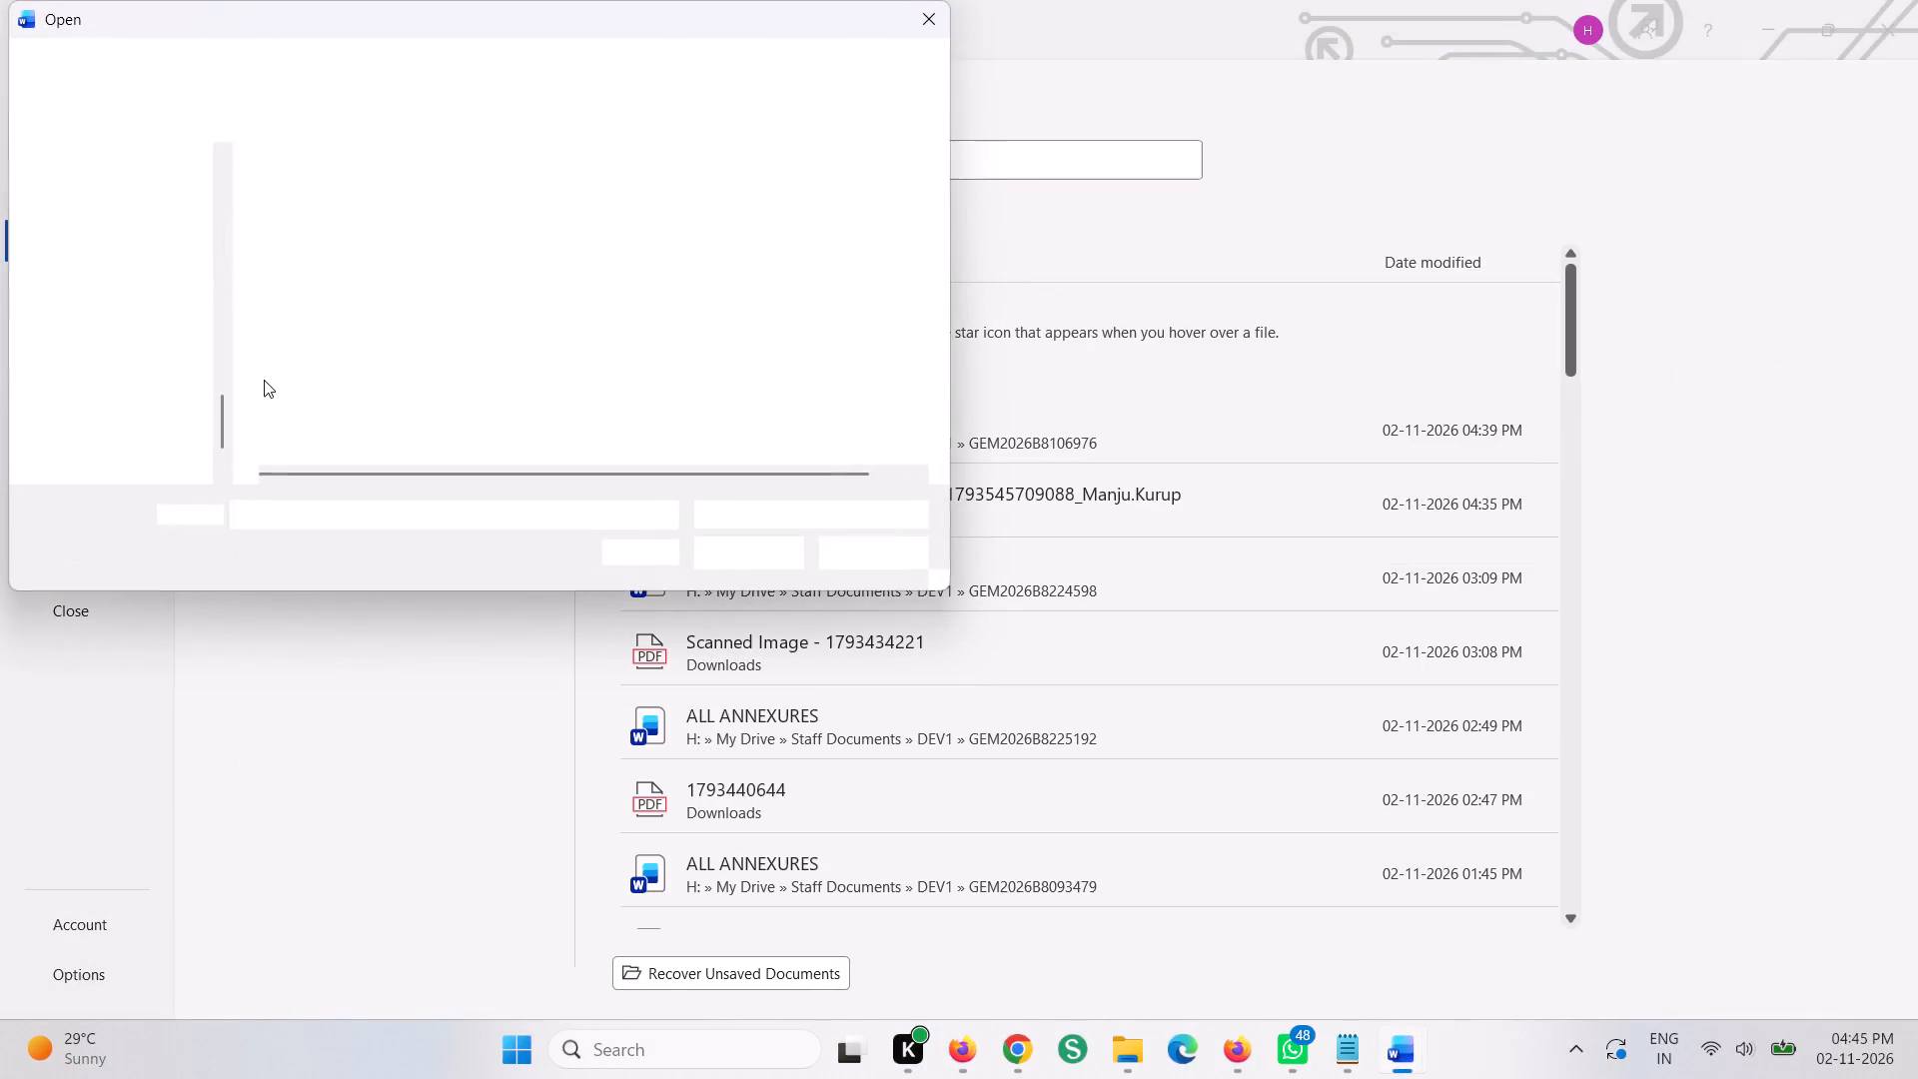
scroll(264, 380, up, 11)
click(140, 251)
scroll(318, 264, up, 11)
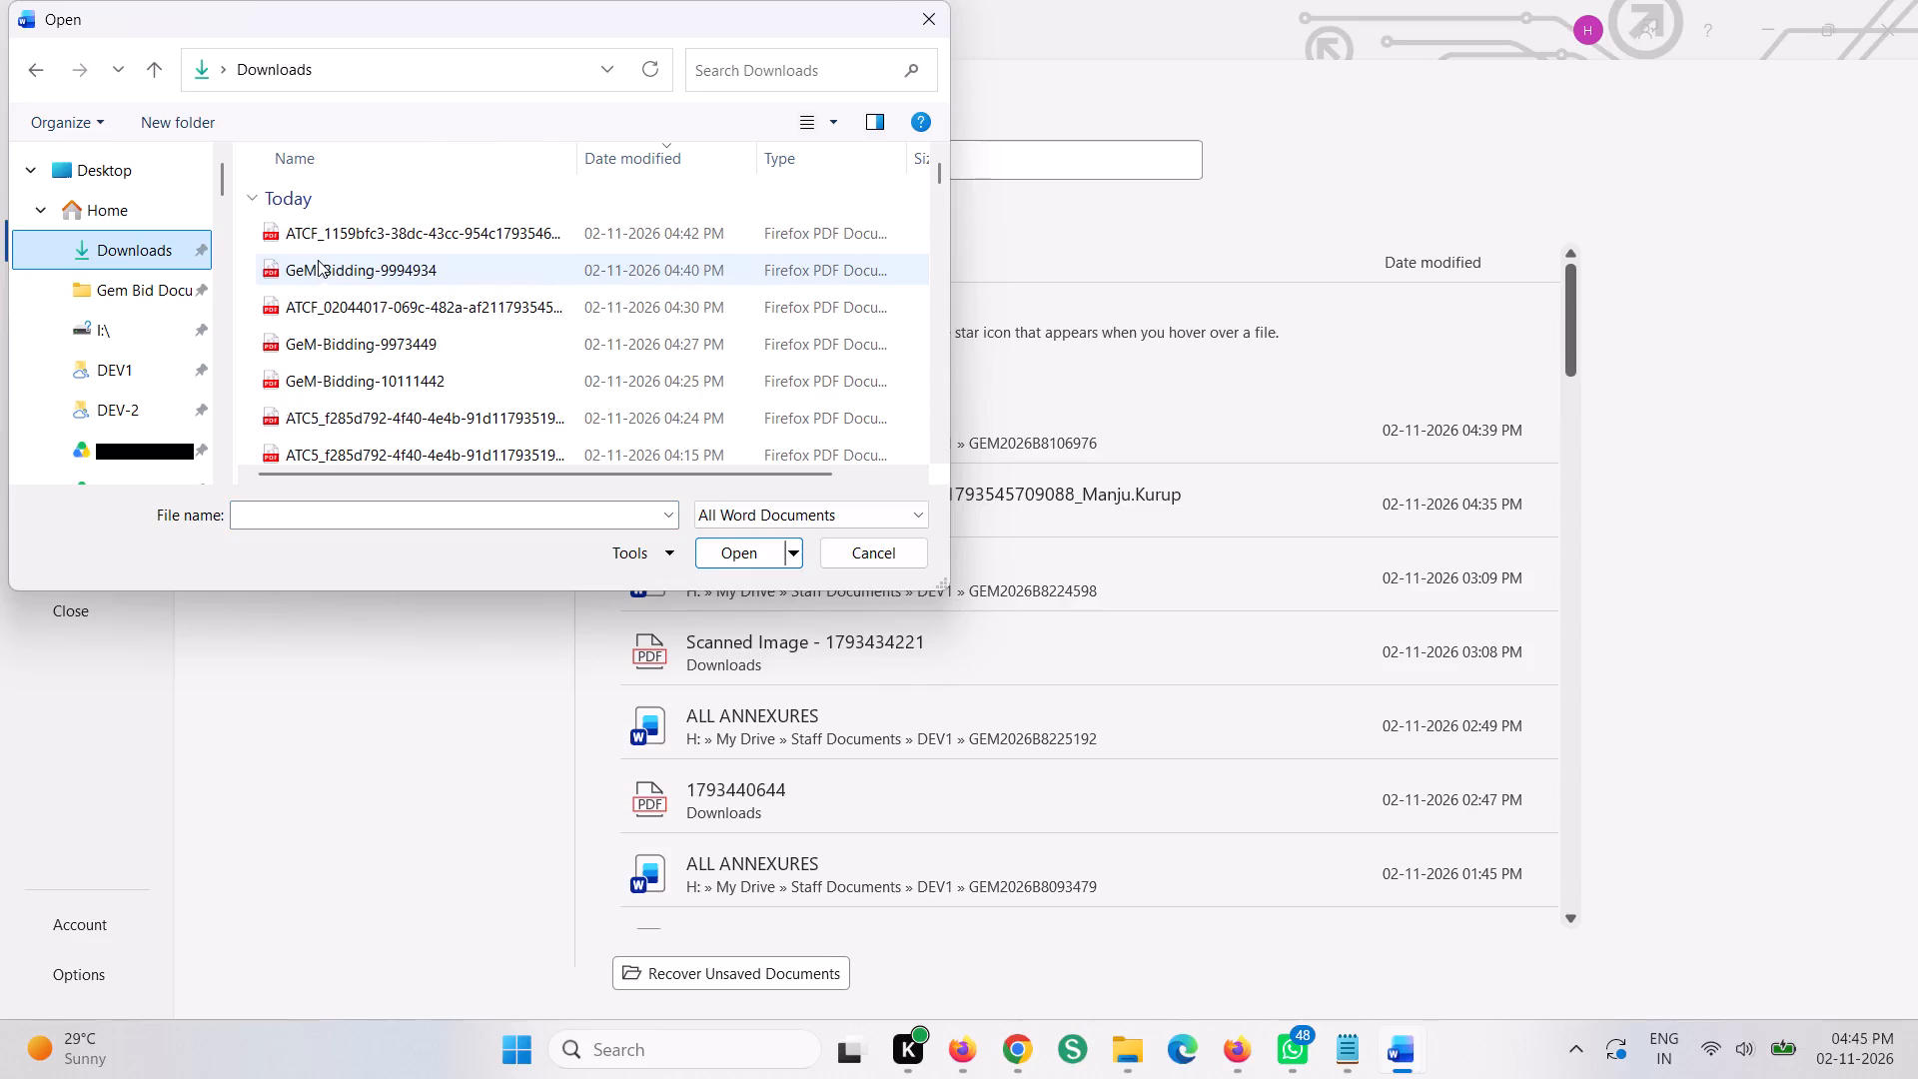
scroll(318, 260, up, 9)
double_click(339, 235)
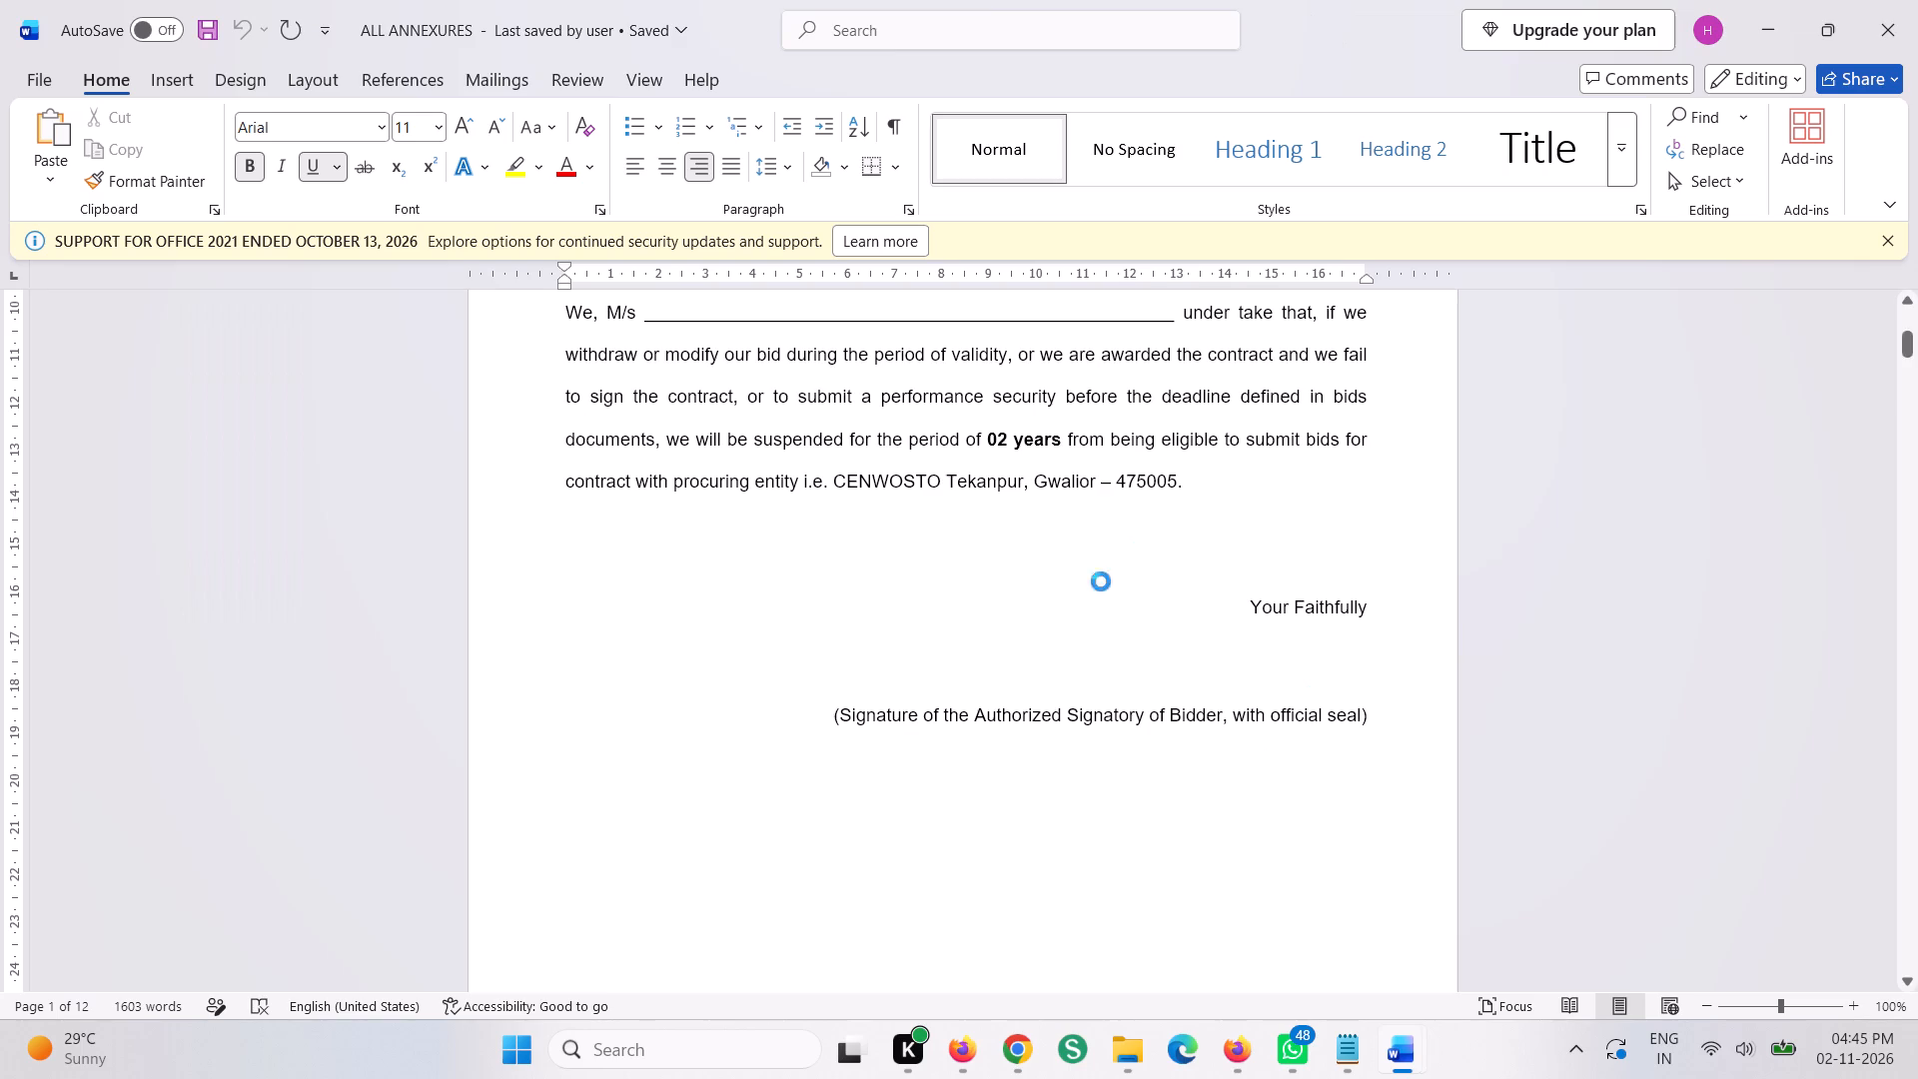
click(1046, 623)
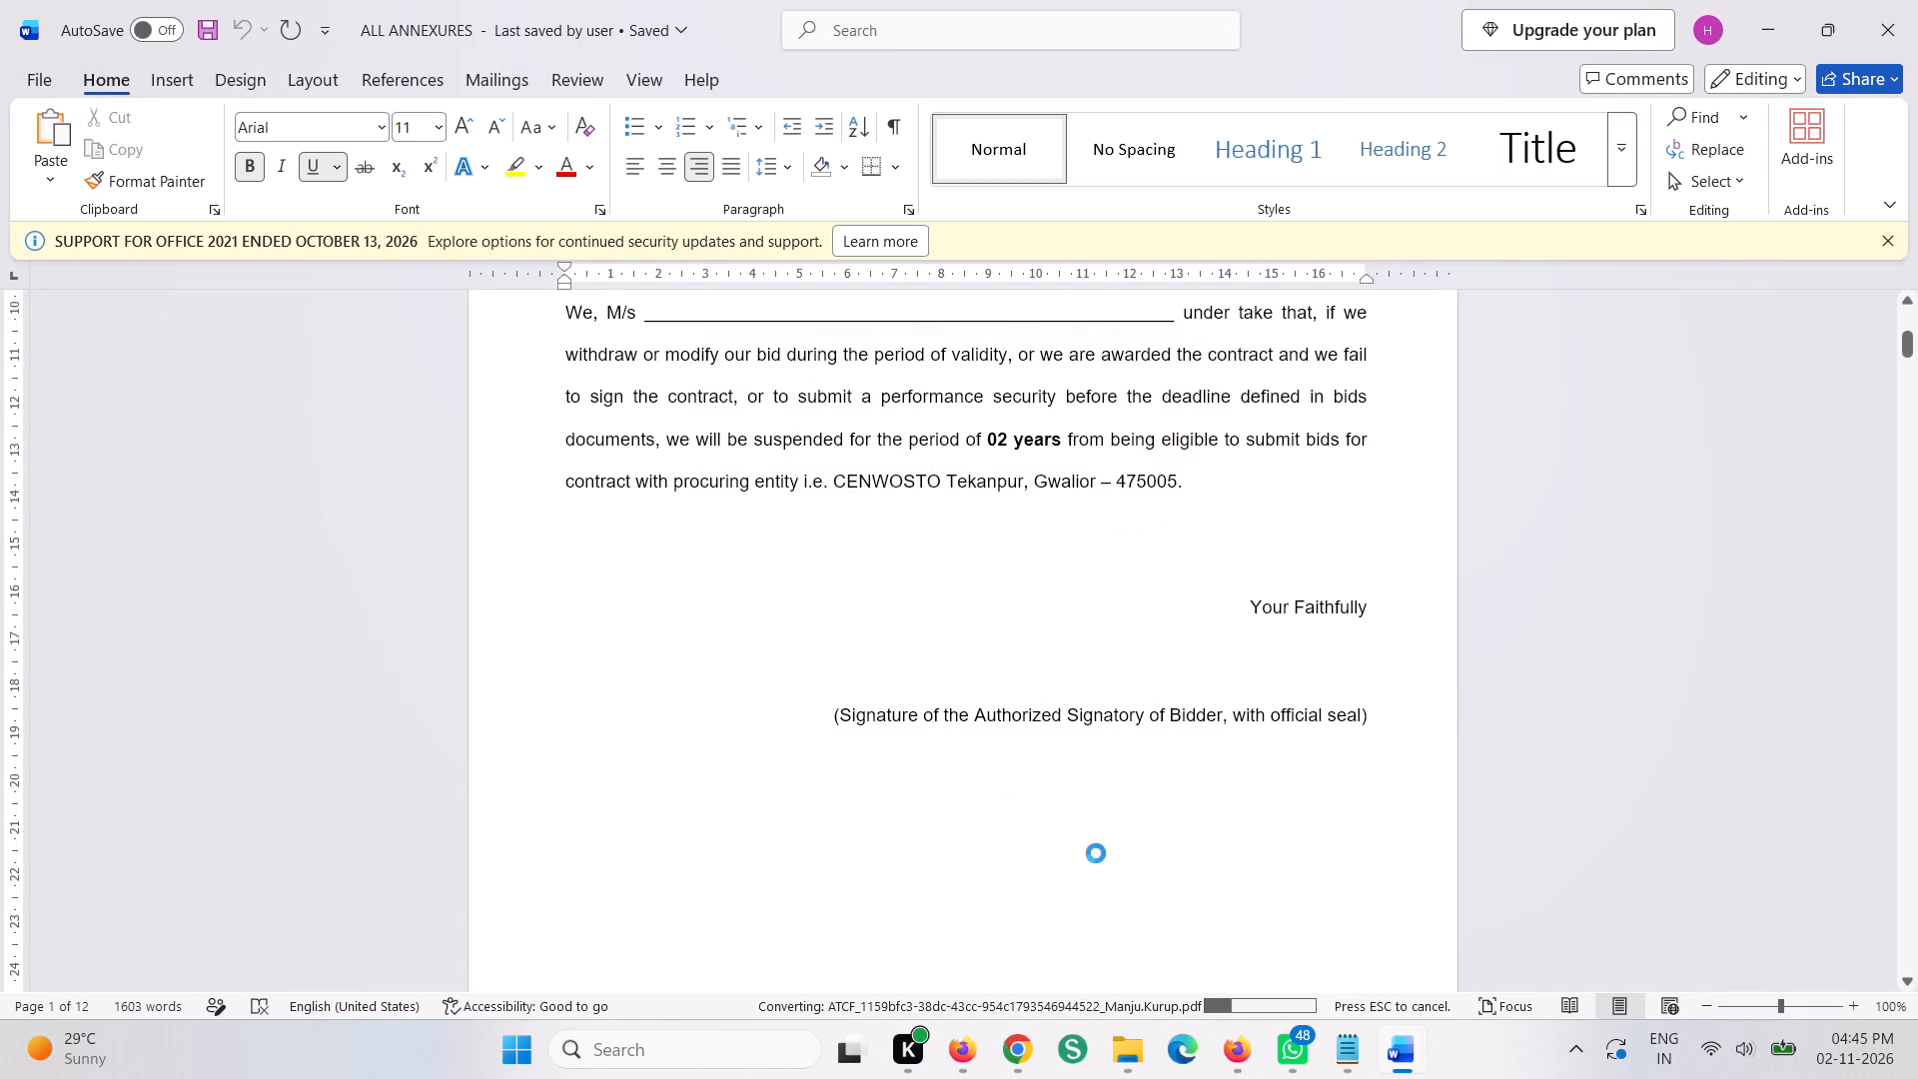
click(659, 610)
Enable editing for the converted ATC document and accept the PDF conversion.
scroll(816, 650, up, 3)
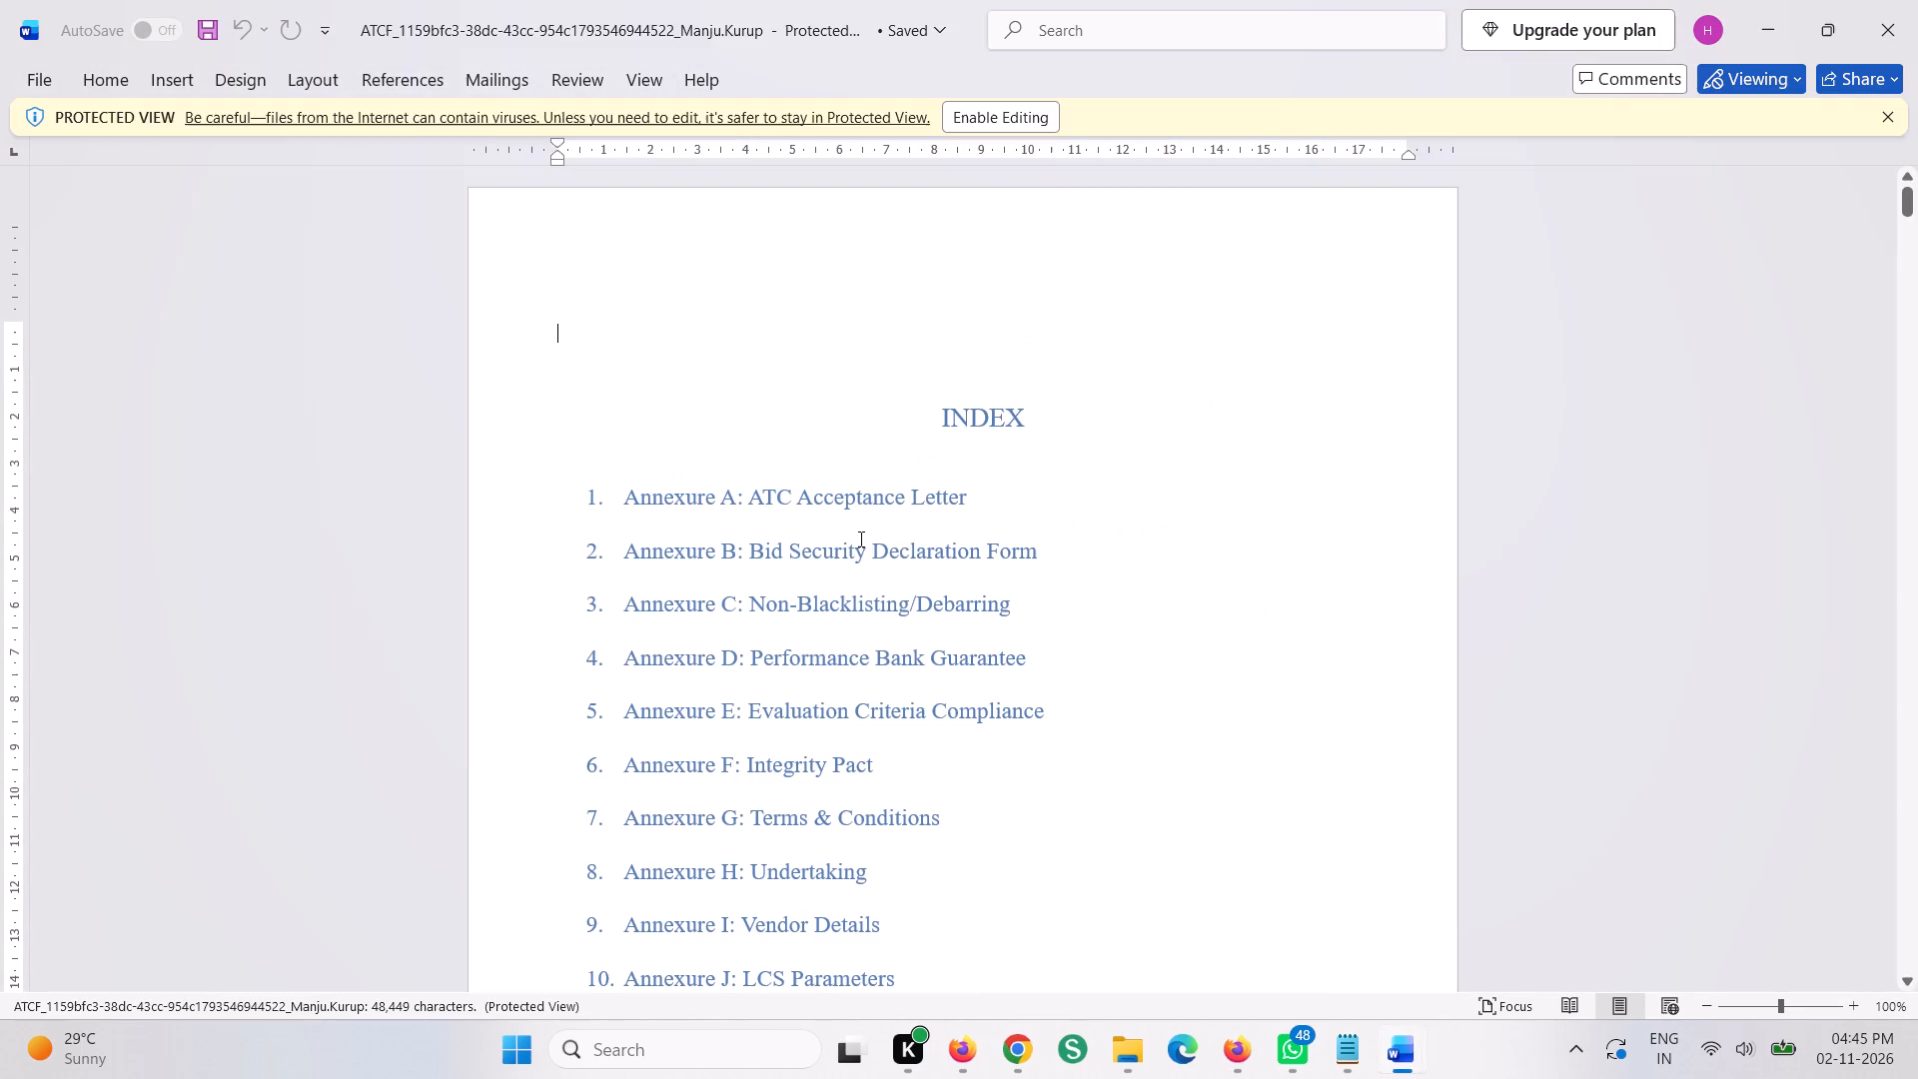
scroll(871, 515, up, 4)
drag(850, 486, 861, 454)
click(960, 116)
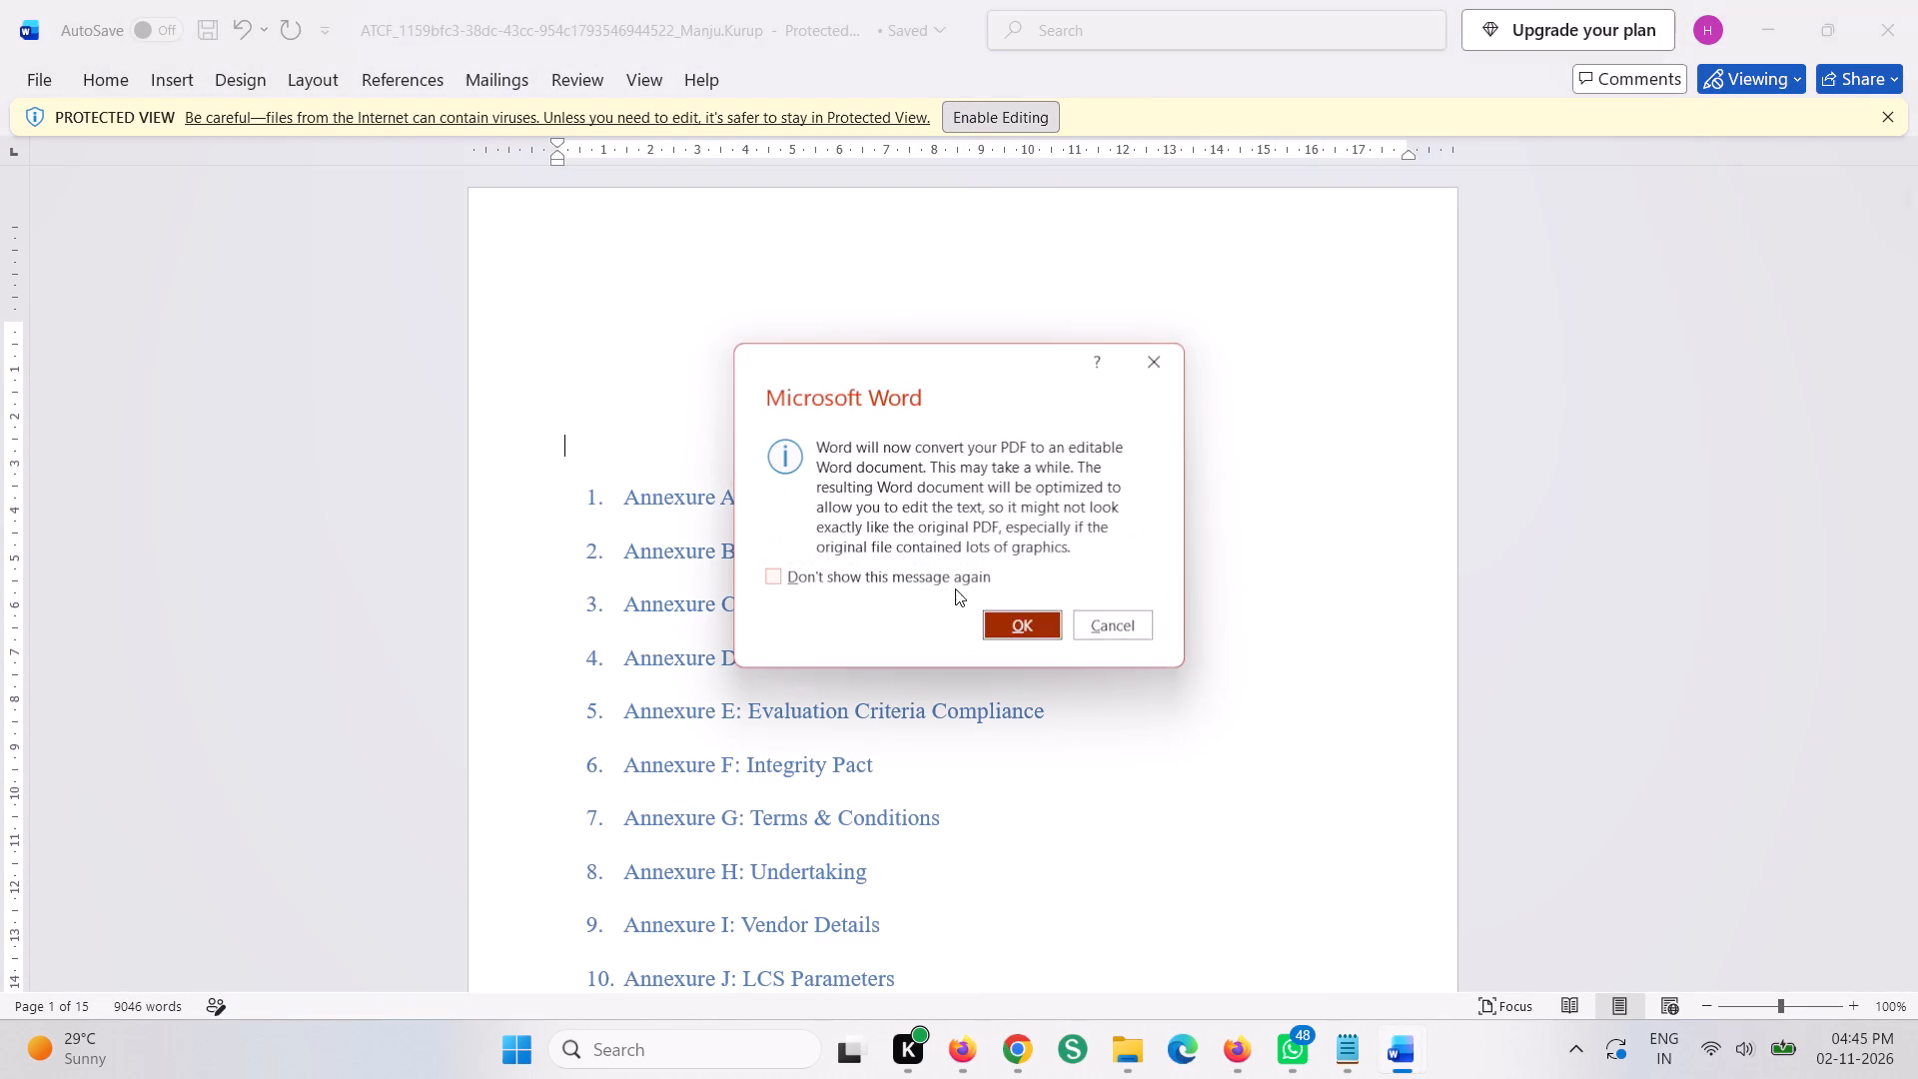
click(1002, 614)
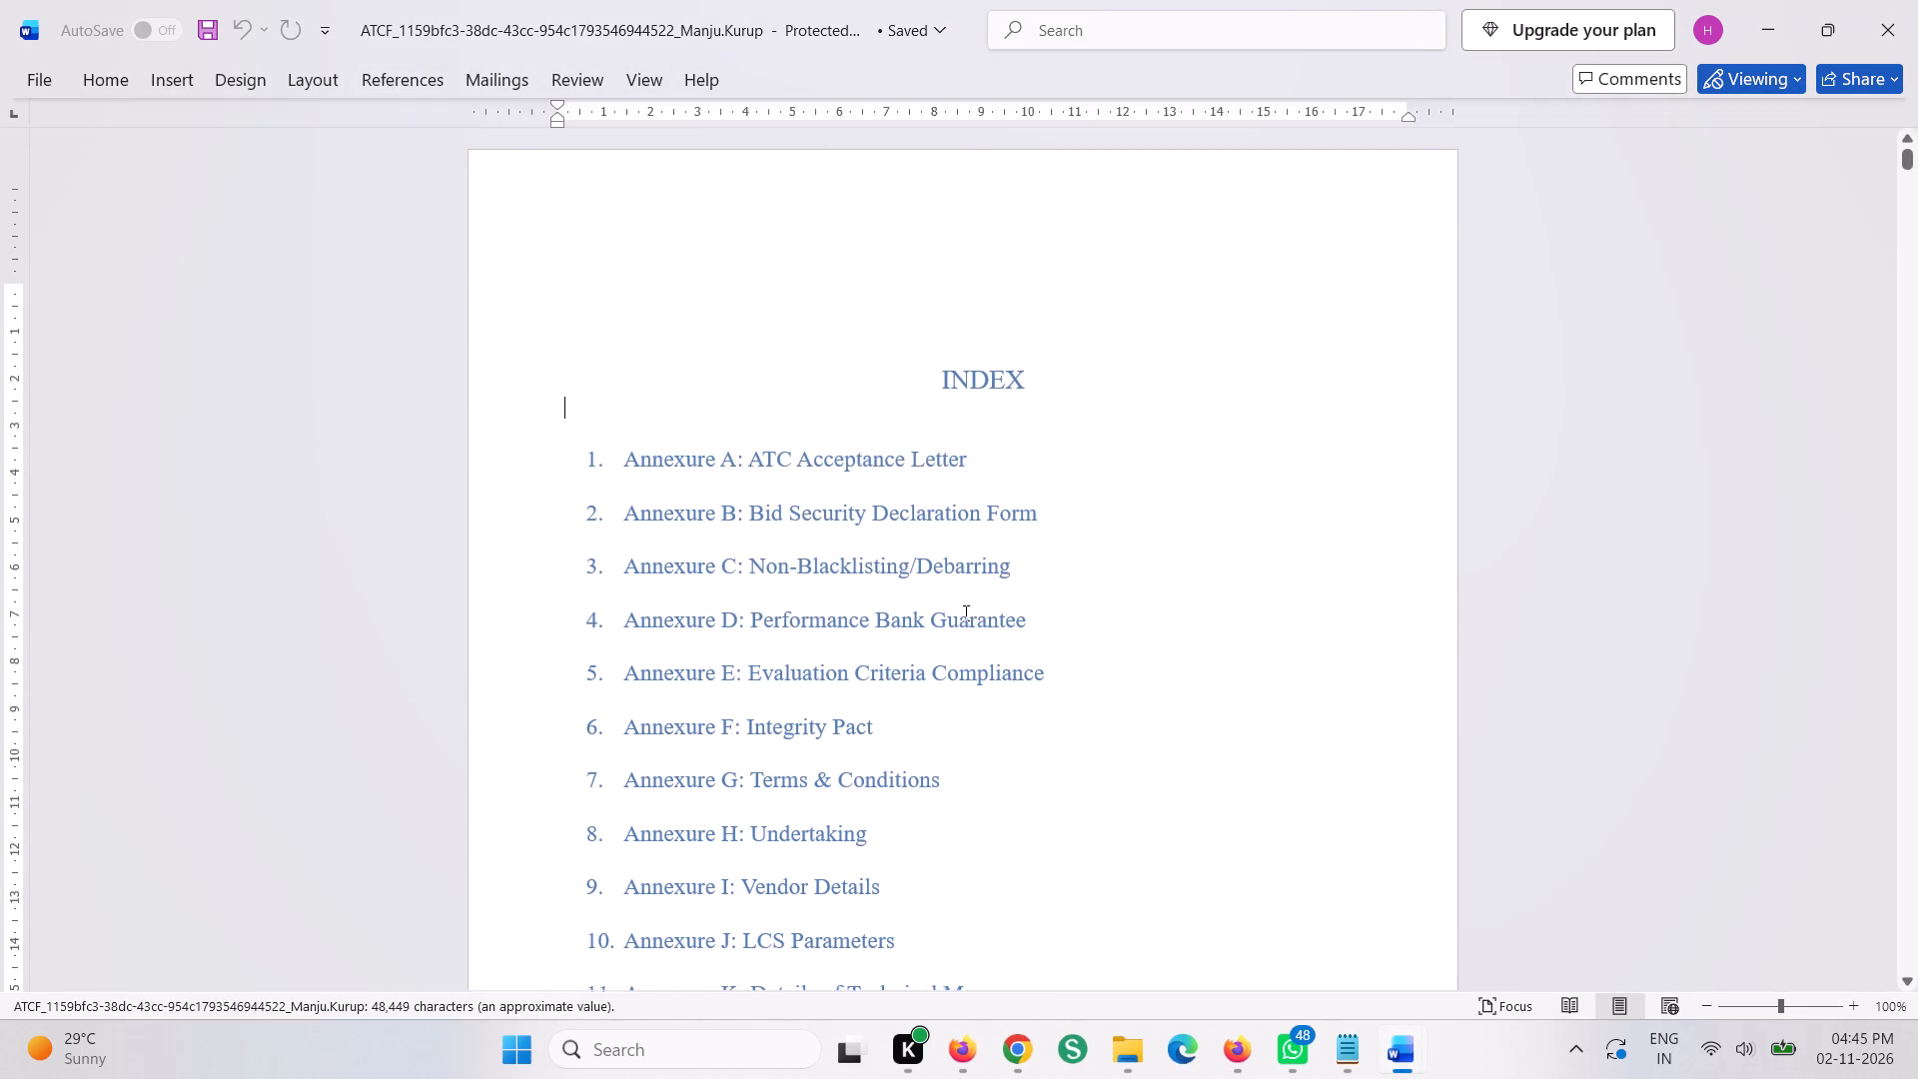
Delete the whole INDEX page so that the document starts with Annexure A, the ATC Acceptance Letter.
double_click(819, 543)
drag(613, 467, 1293, 1078)
drag(838, 474, 1326, 1078)
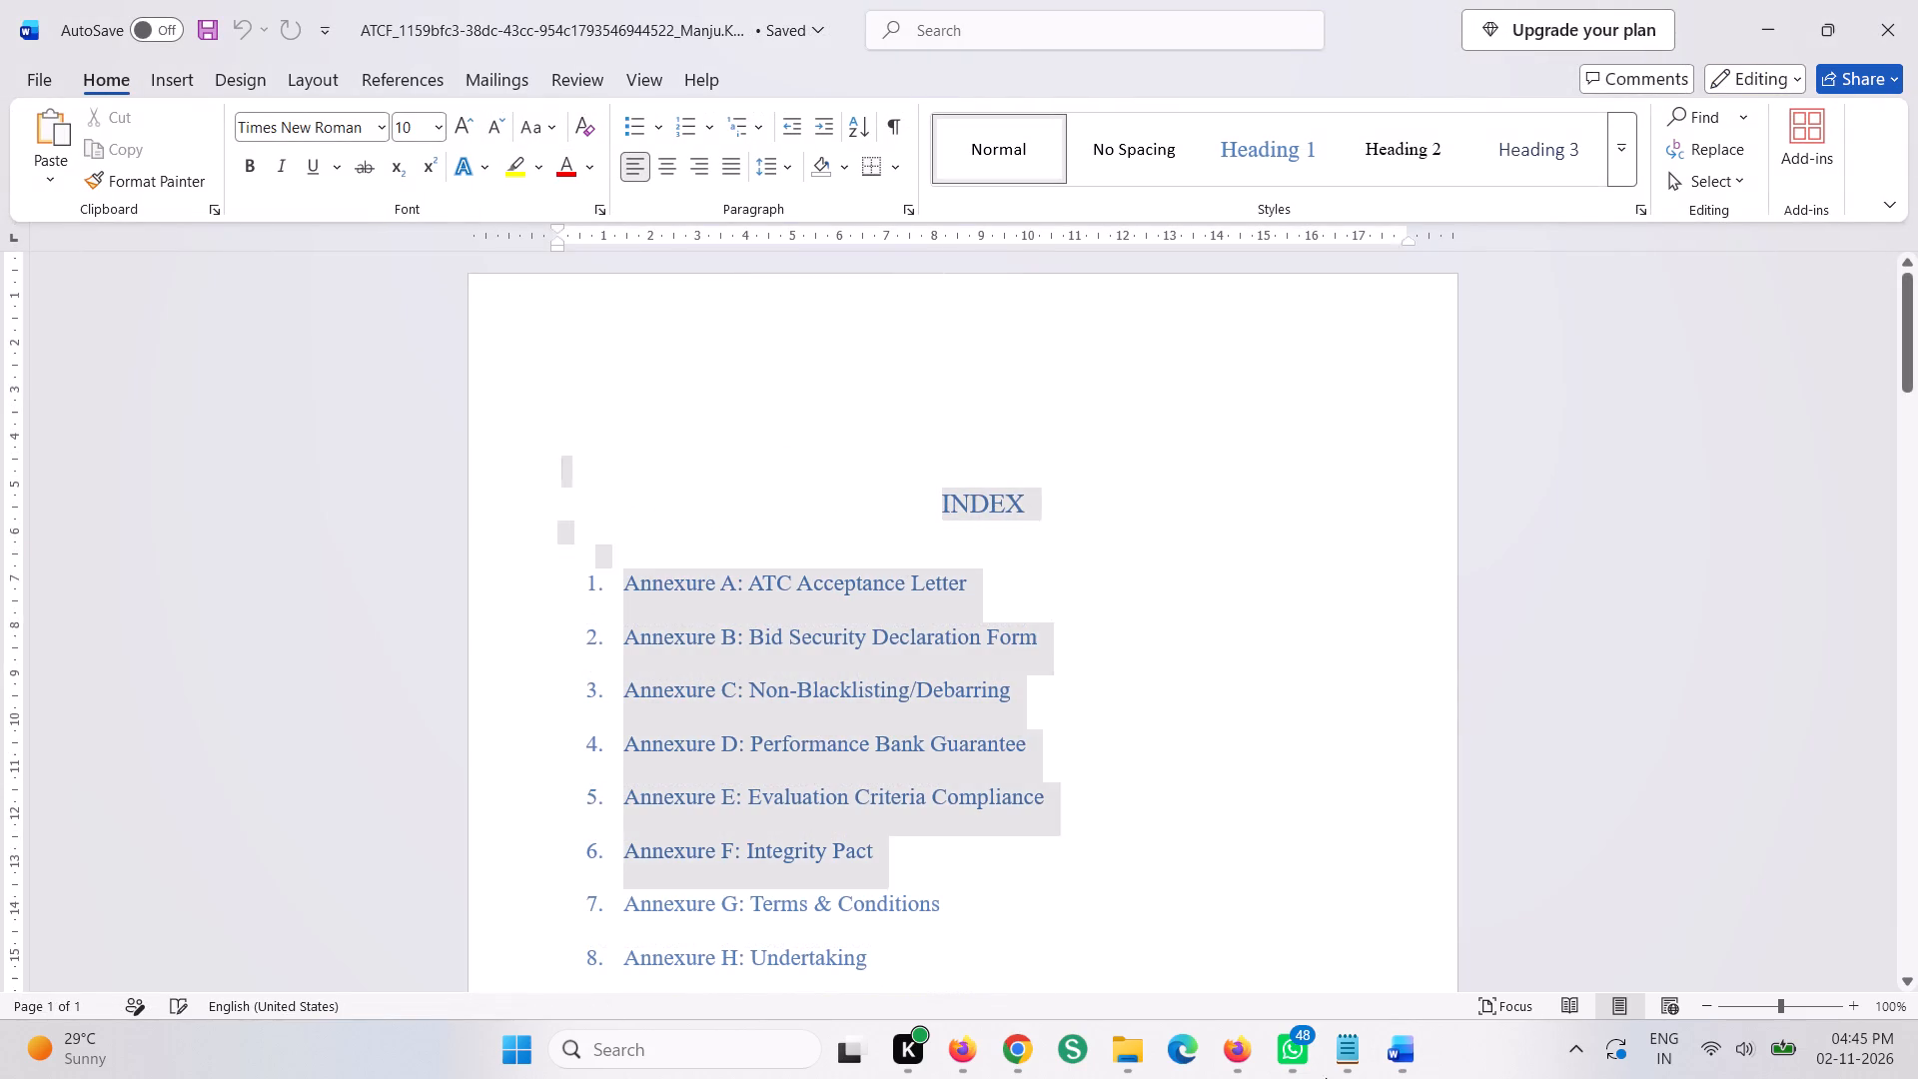
drag(1326, 1078, 869, 559)
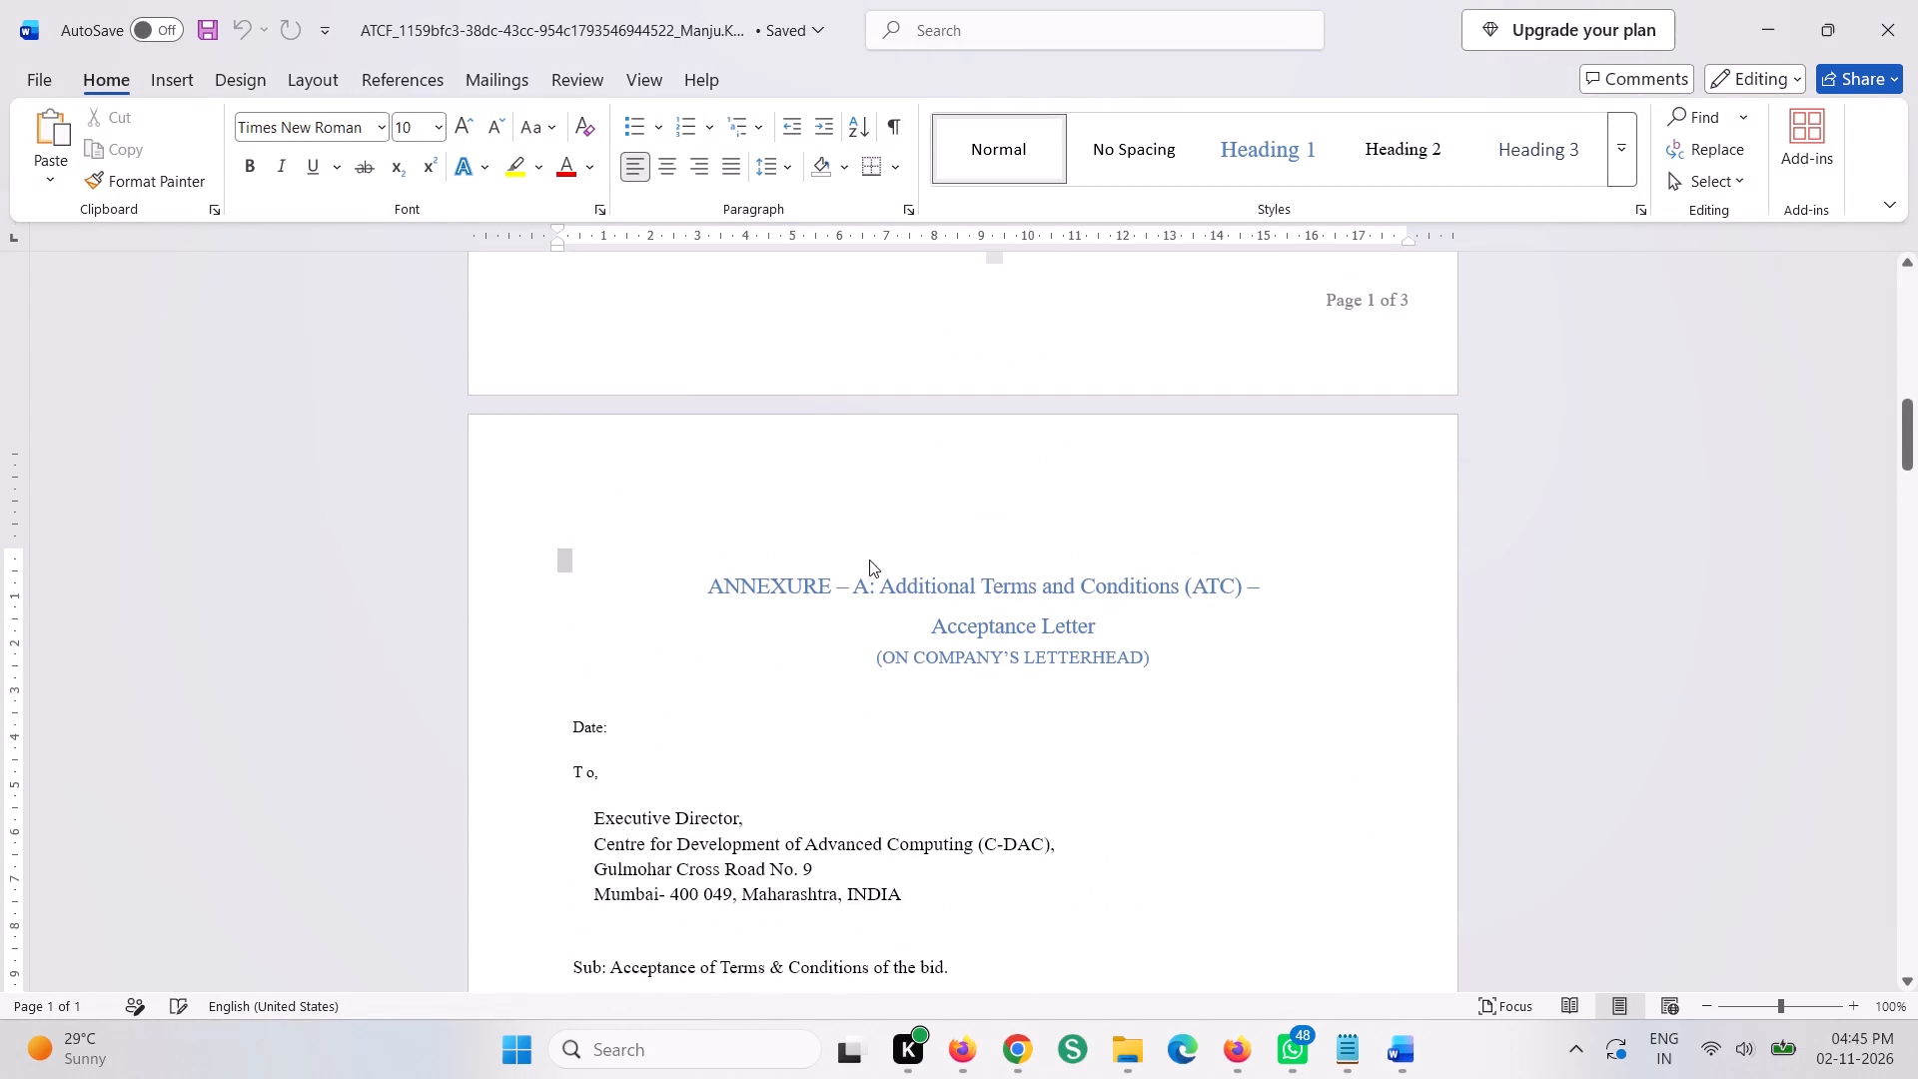
drag(869, 559, 820, 534)
key(BackSpace)
Justify the Annexure B declaration text from "I/We understand that" through the "insert date of signing" line.
scroll(820, 534, down, 5)
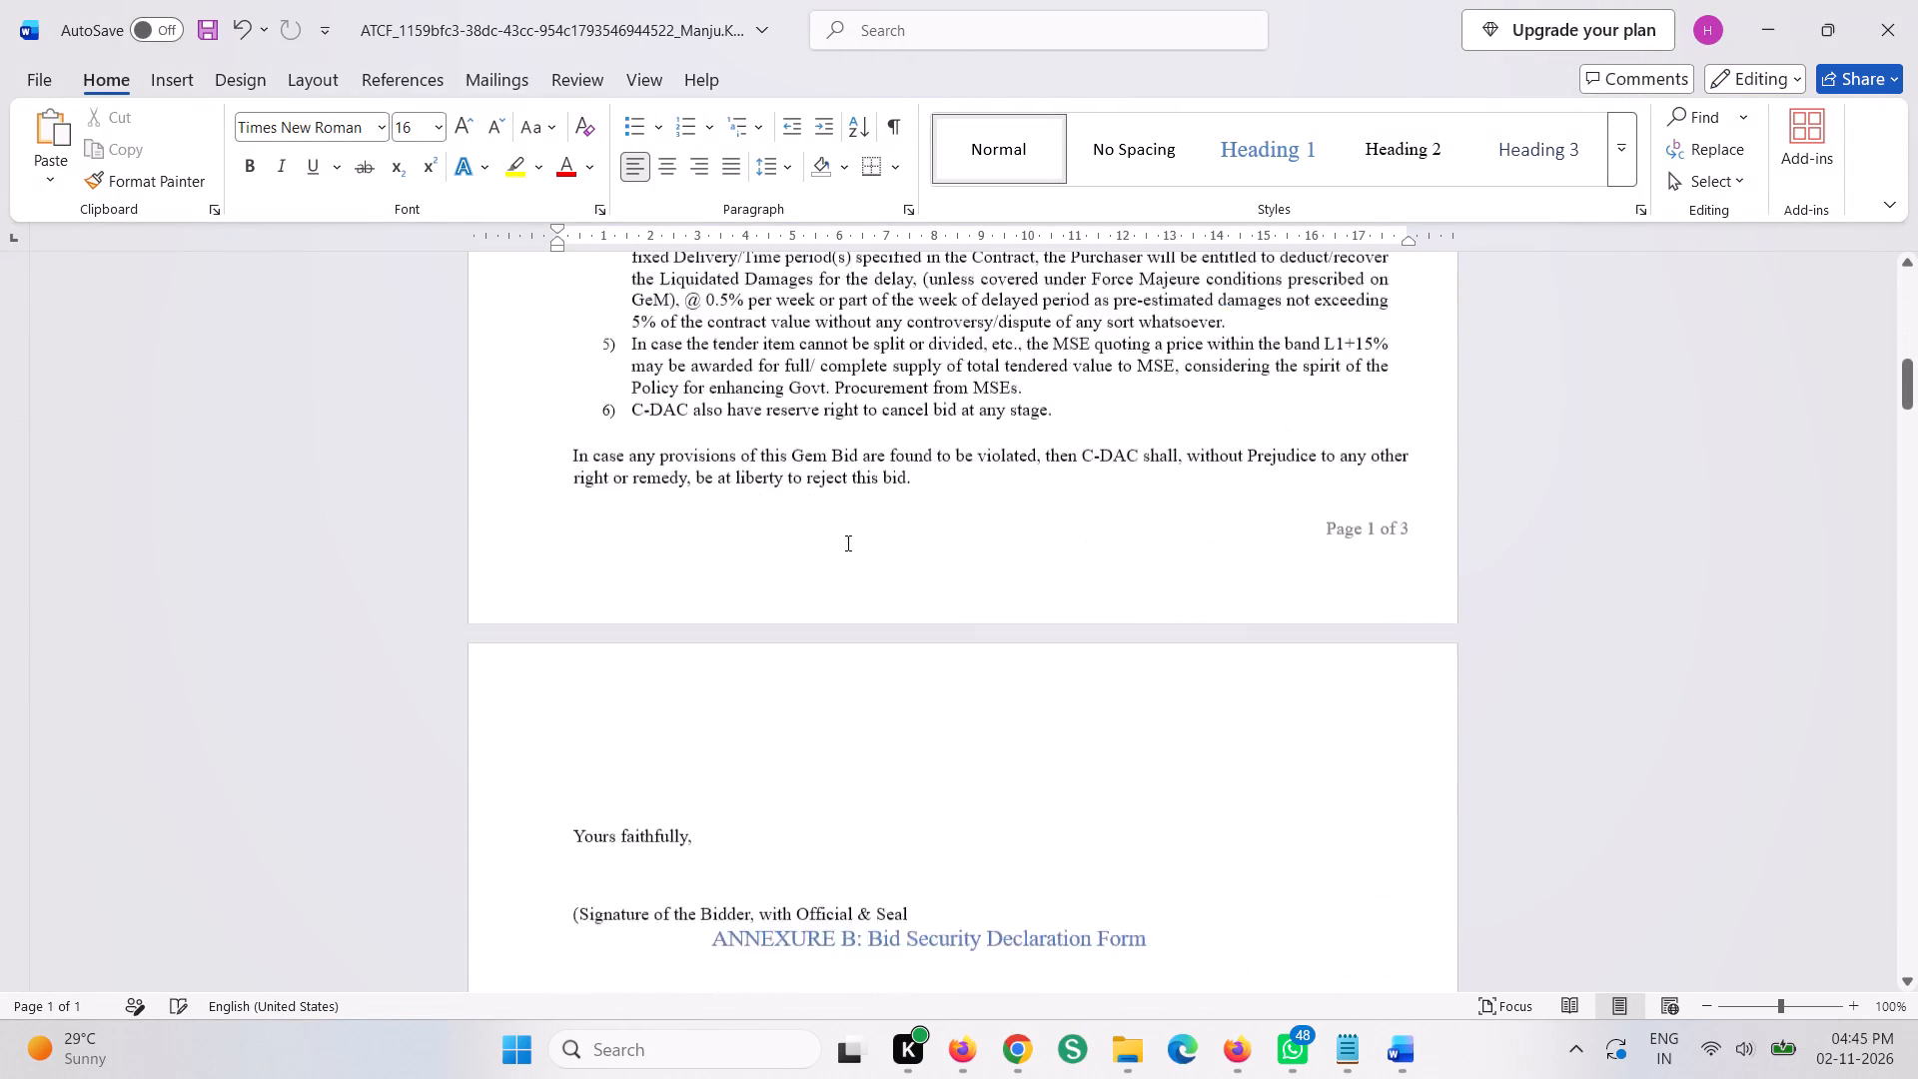
scroll(846, 542, down, 2)
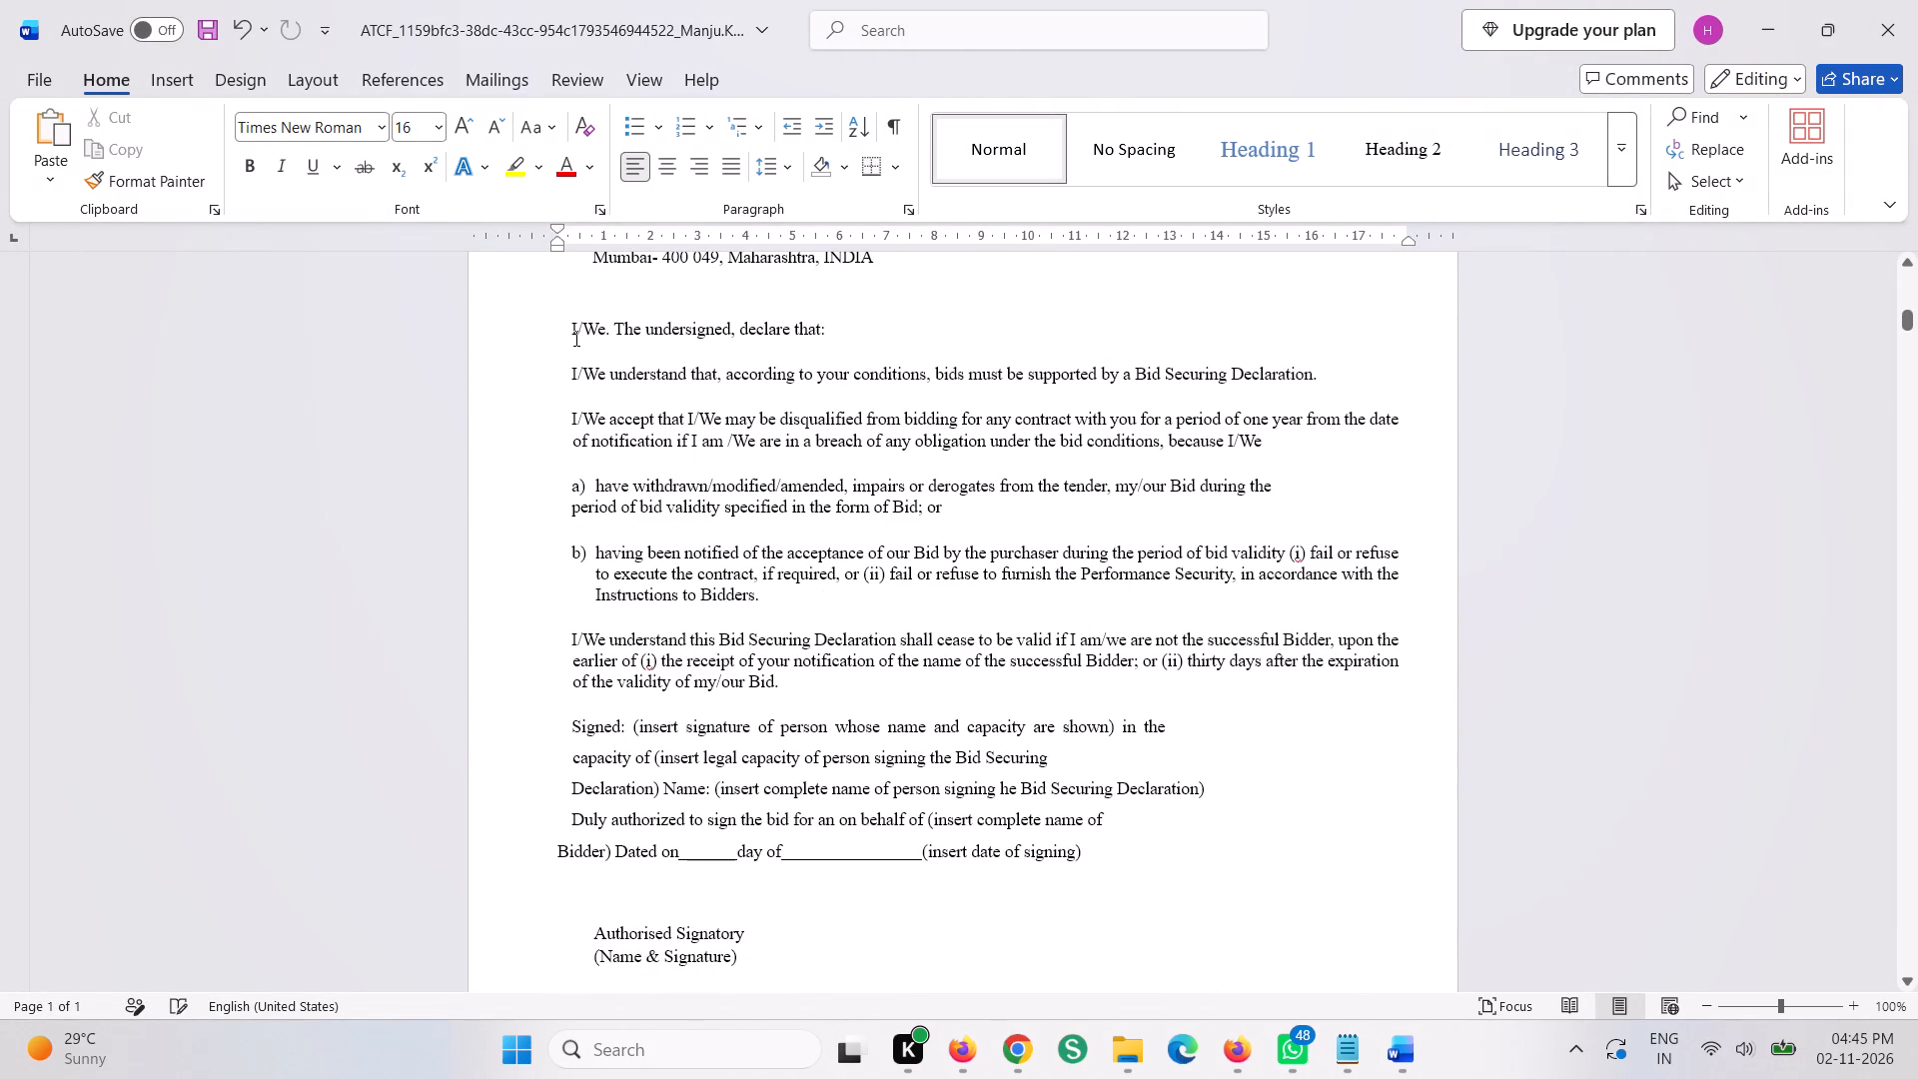
drag(562, 367, 1125, 872)
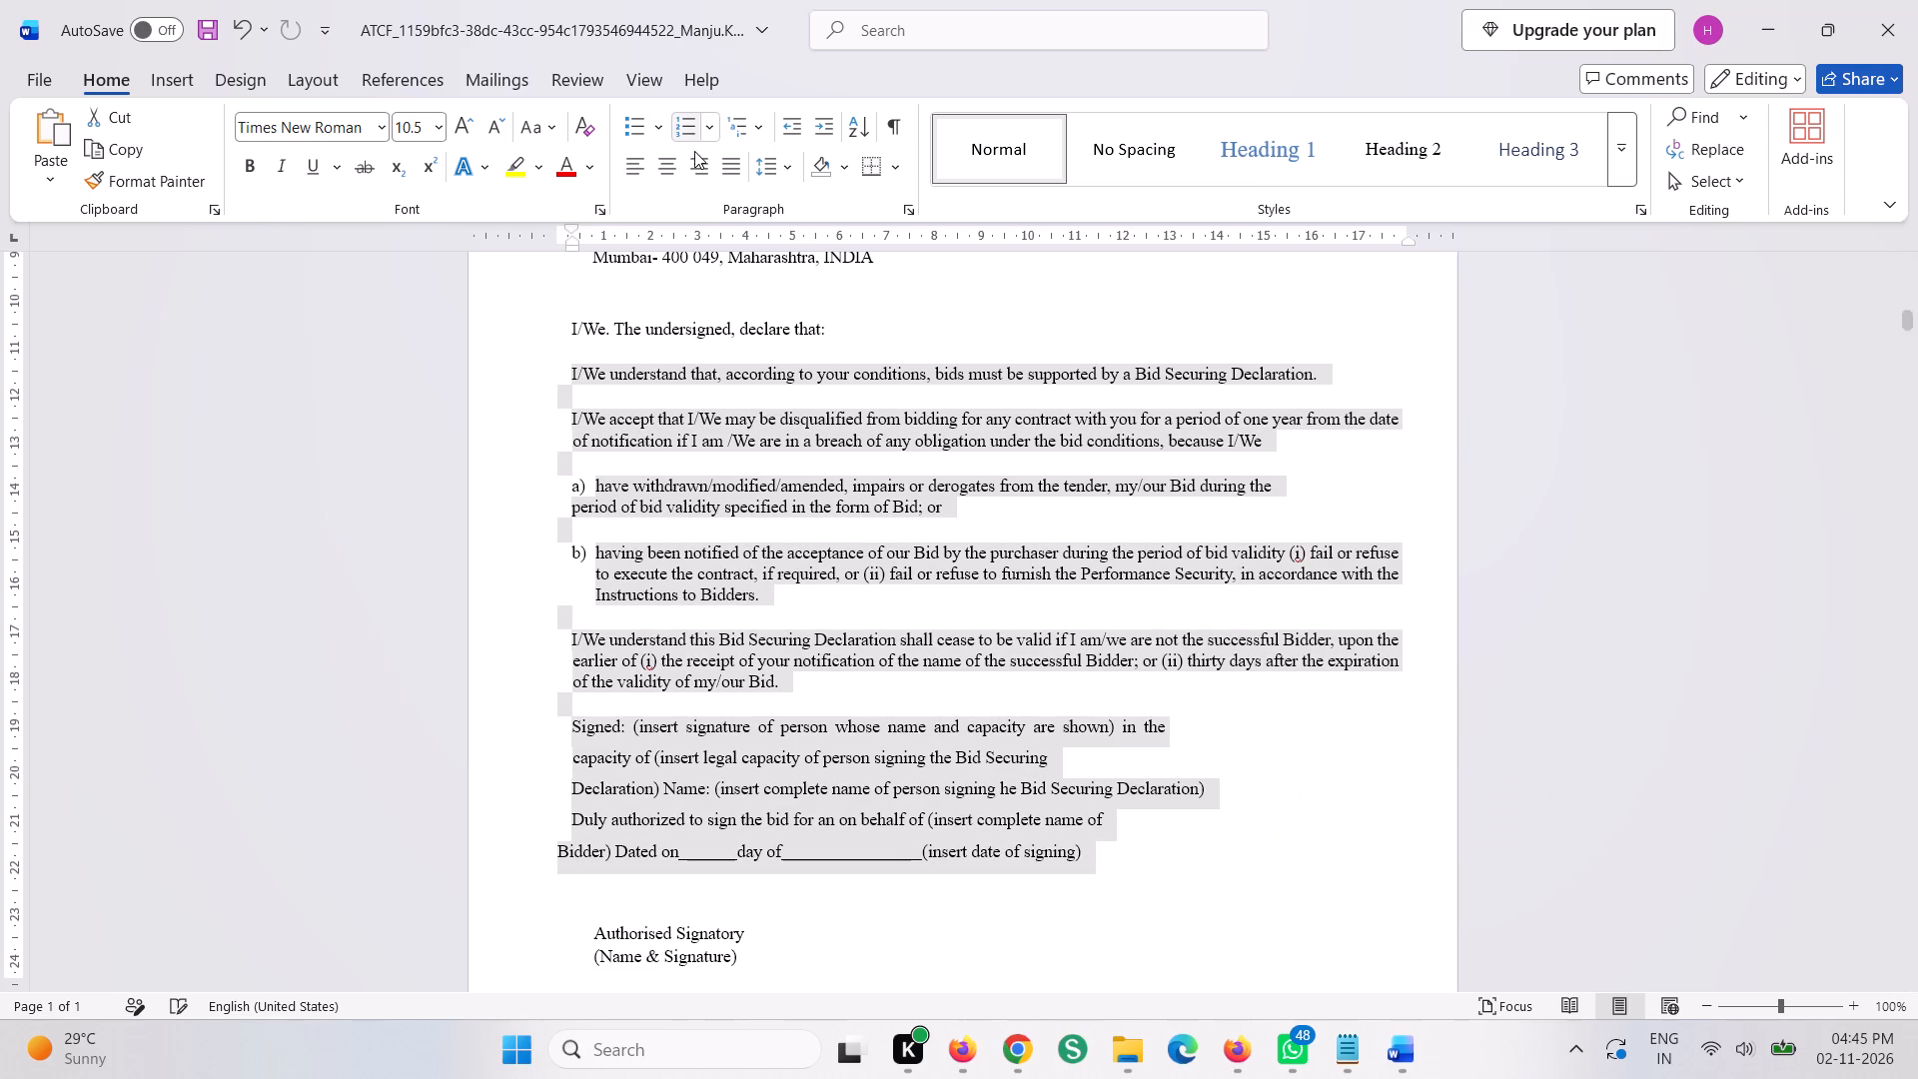
click(723, 179)
click(935, 443)
Justify the certification text of the non-blacklisting declaration in Annexure C.
scroll(973, 584, down, 5)
scroll(887, 562, up, 1)
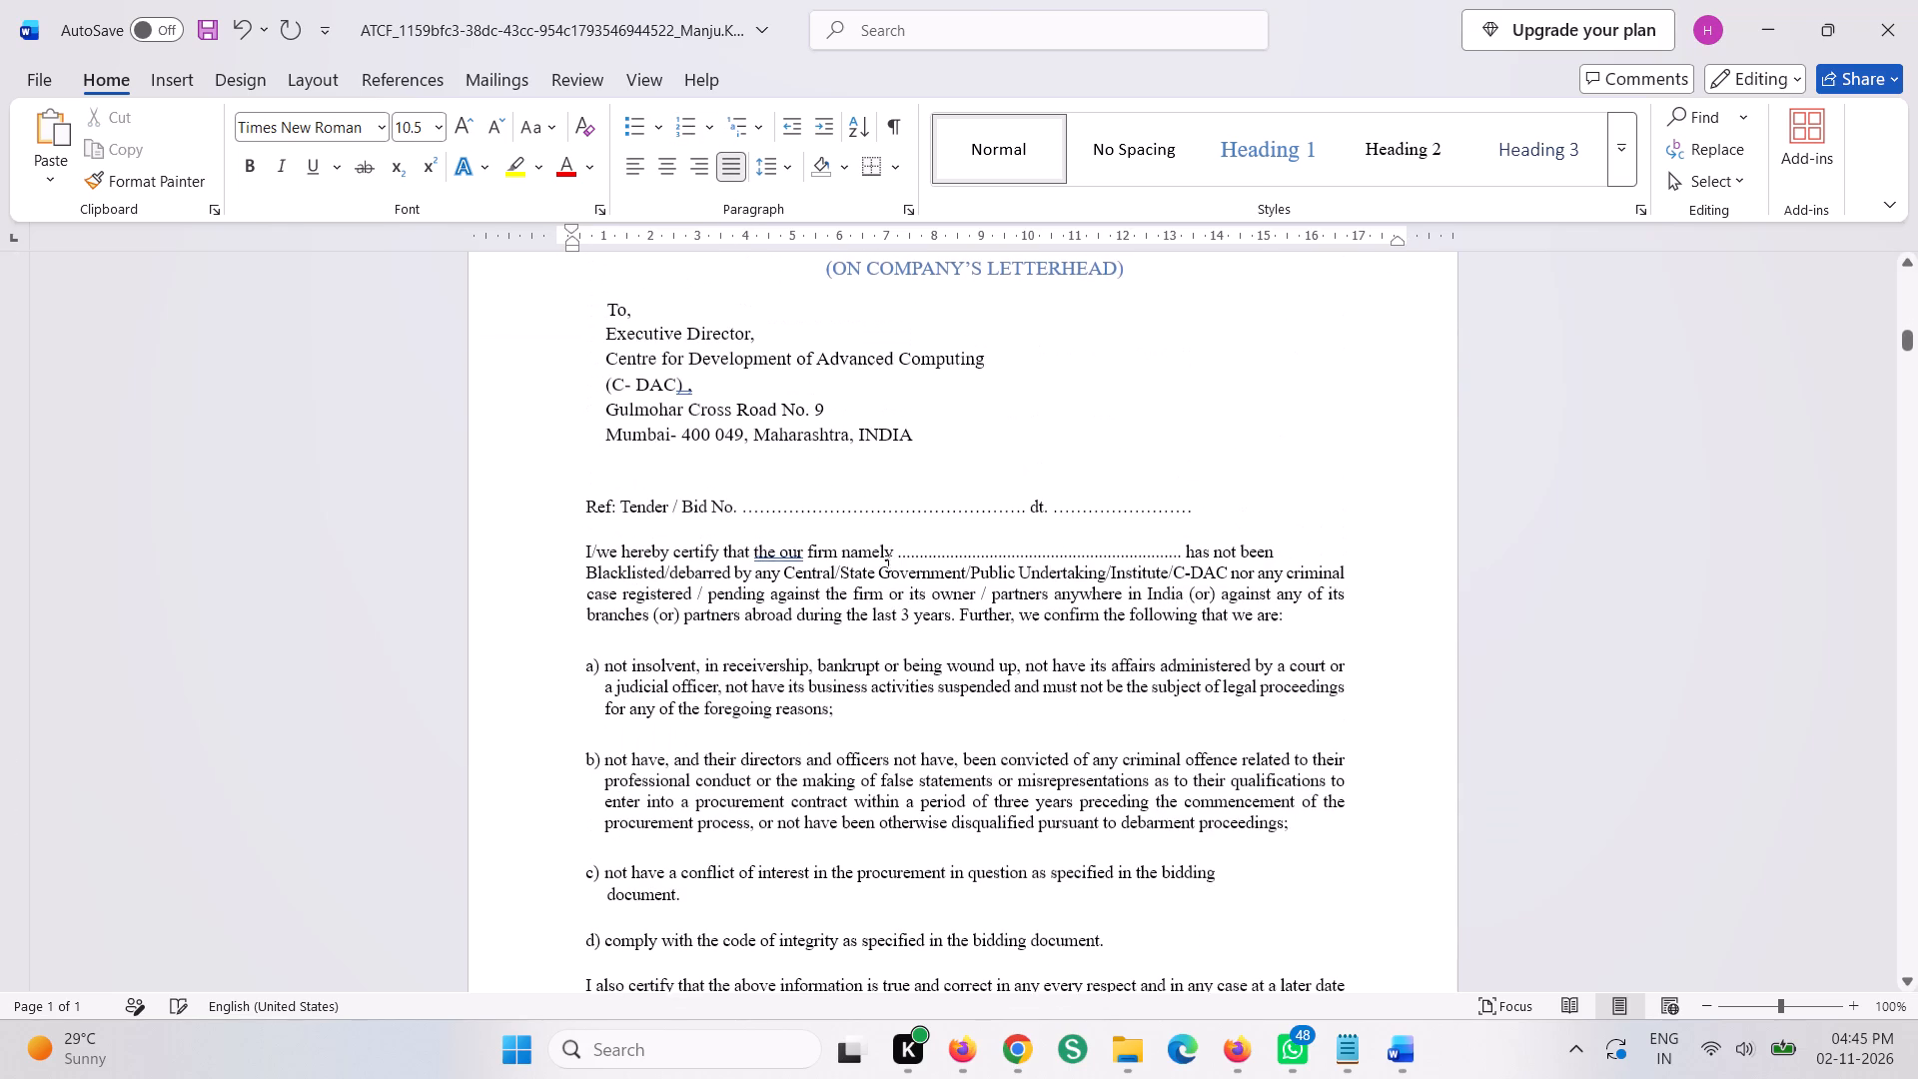
drag(578, 573, 987, 522)
click(727, 168)
scroll(903, 430, up, 2)
click(873, 681)
Delete Annexure D (Performance Bank Guarantee) and Annexure E (Evaluation Criteria) with its closing note, up to the Annexure F heading.
scroll(865, 688, down, 3)
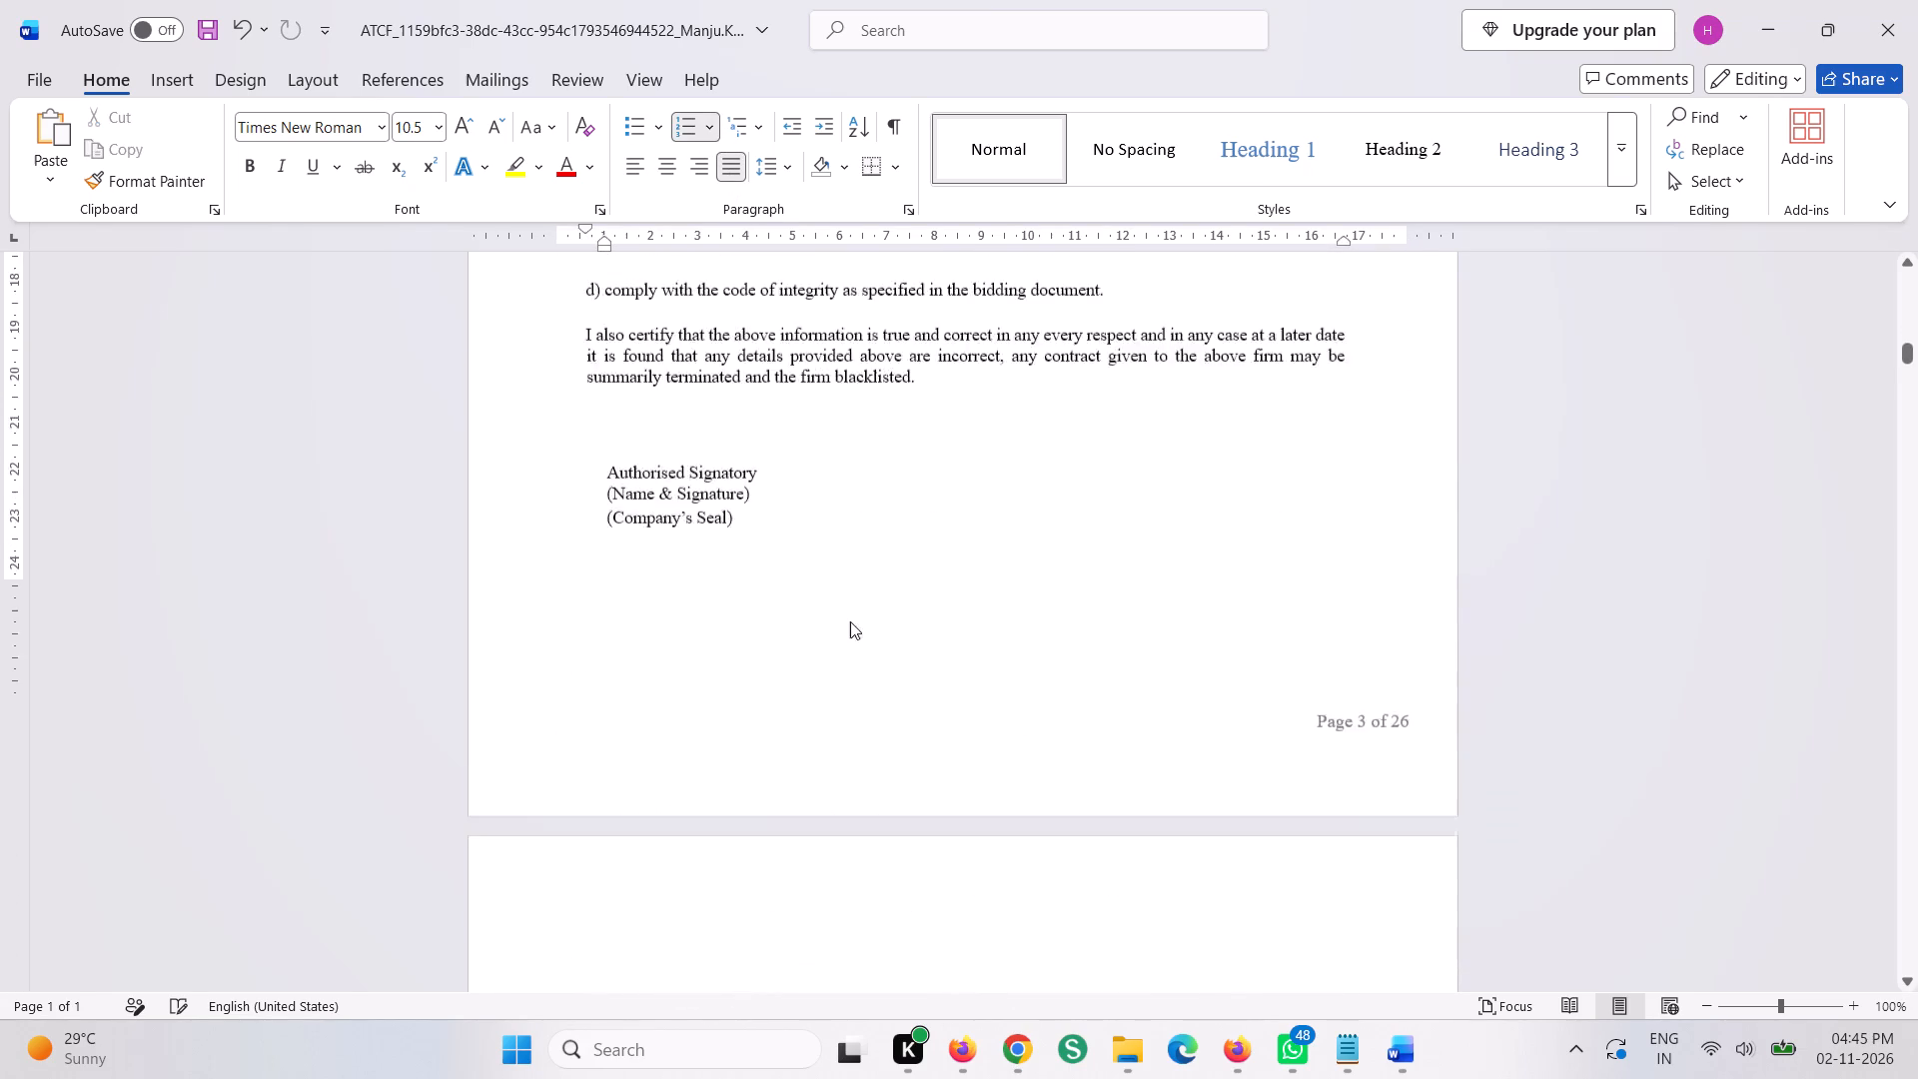
scroll(850, 621, down, 3)
click(847, 578)
scroll(833, 577, up, 1)
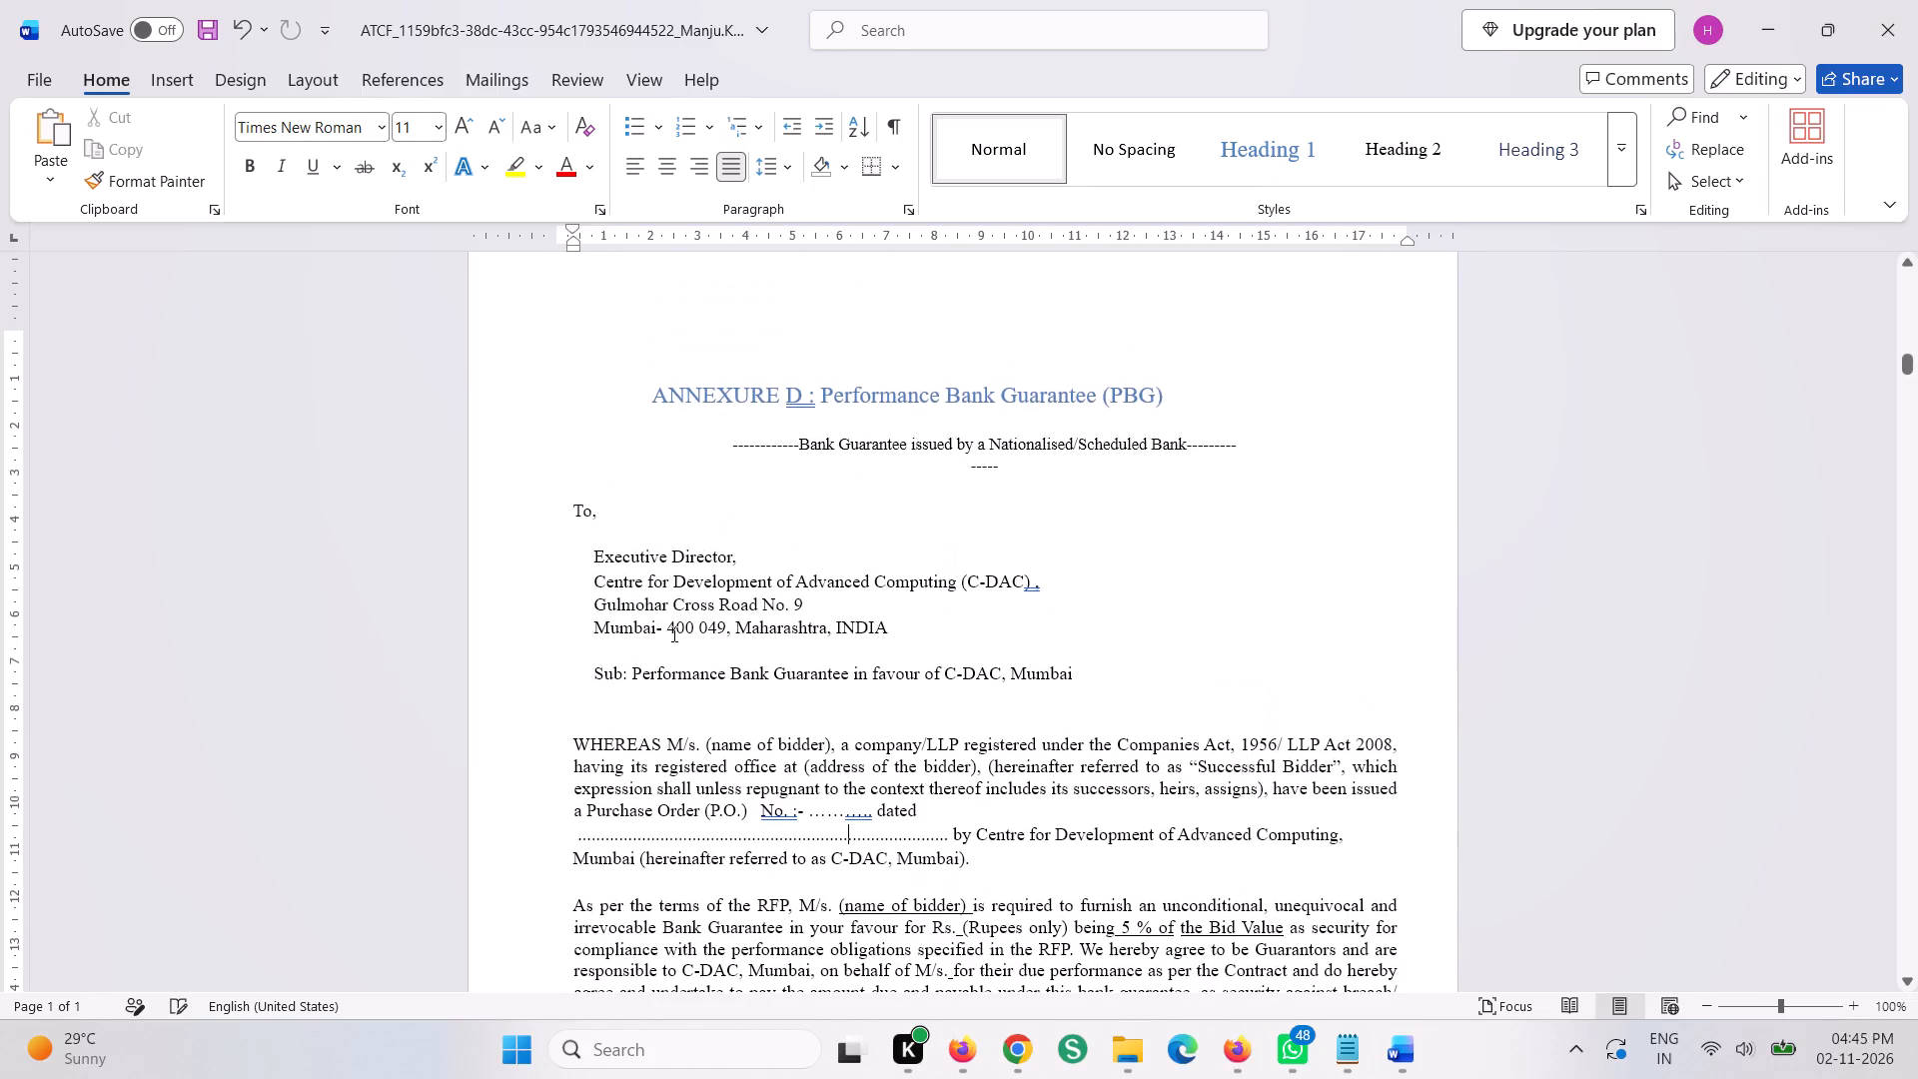
drag(632, 384, 1131, 1019)
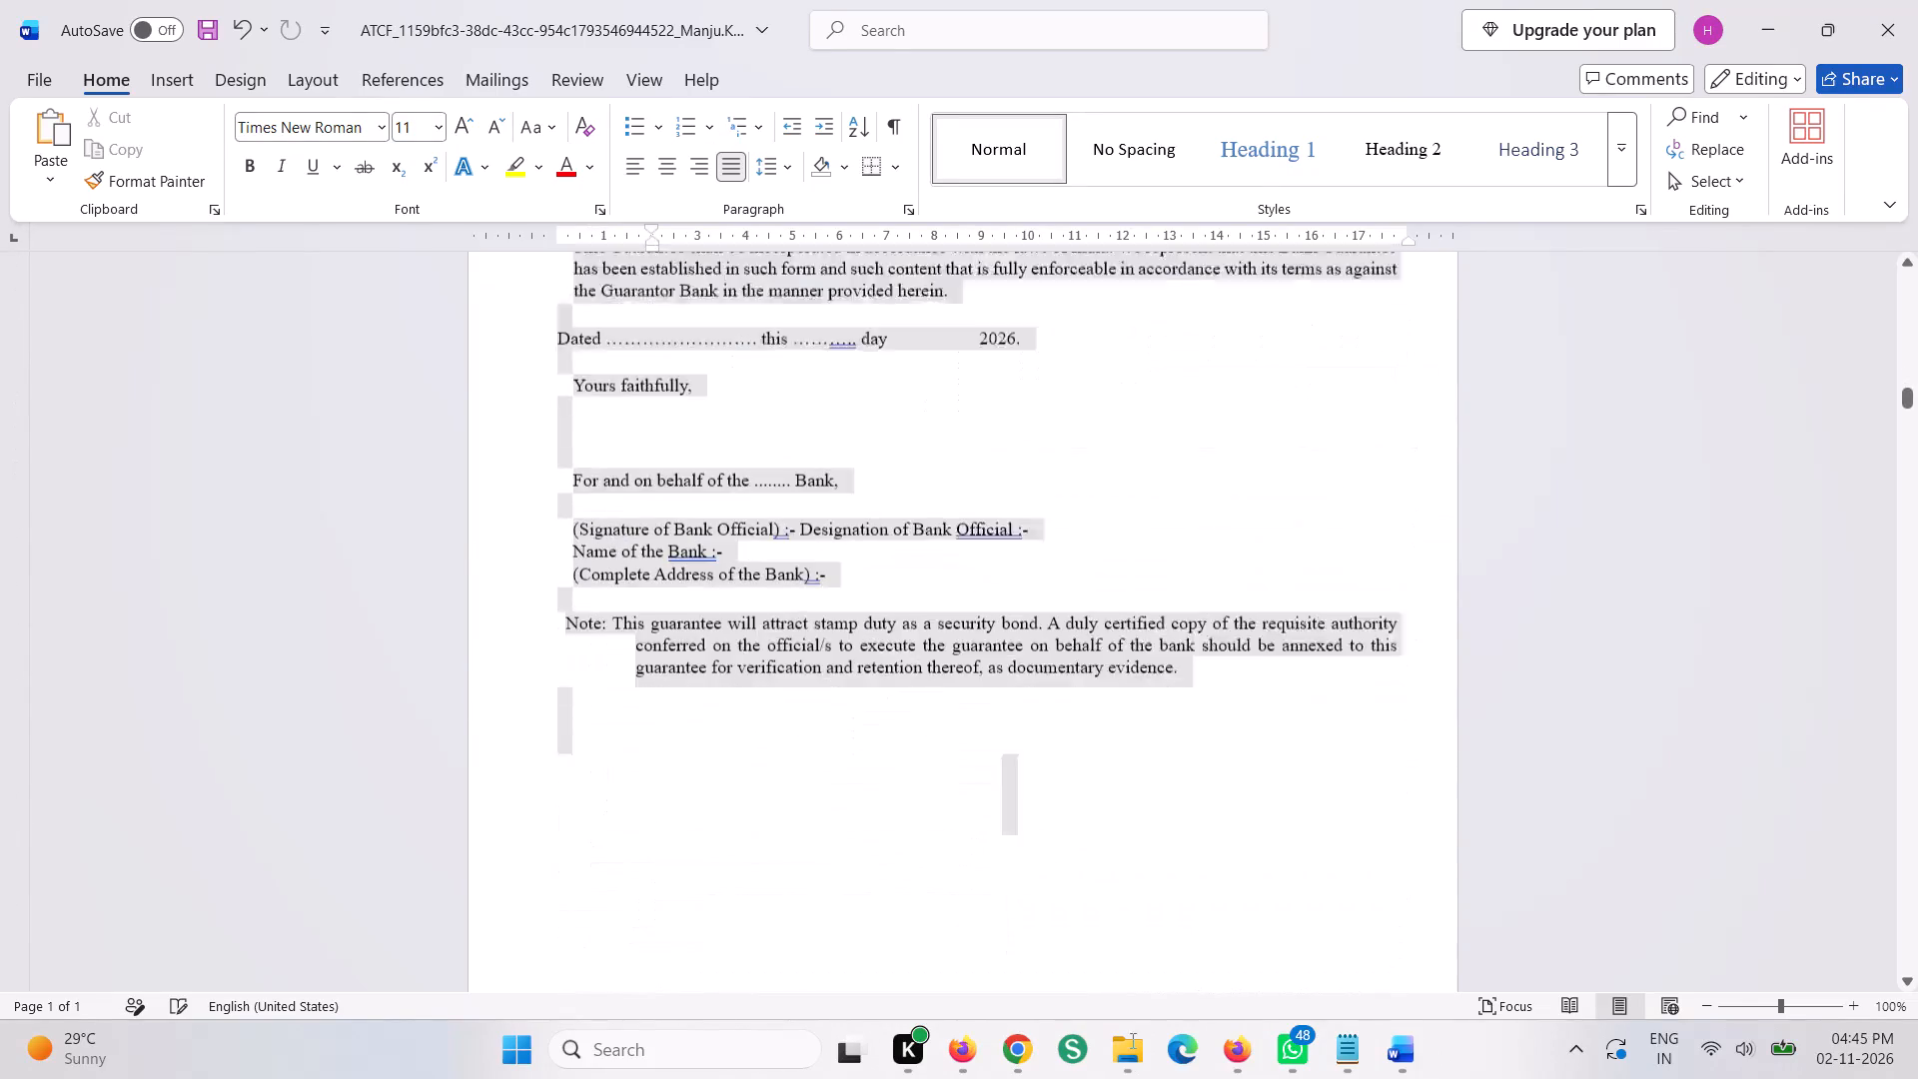
drag(1131, 1019, 1048, 678)
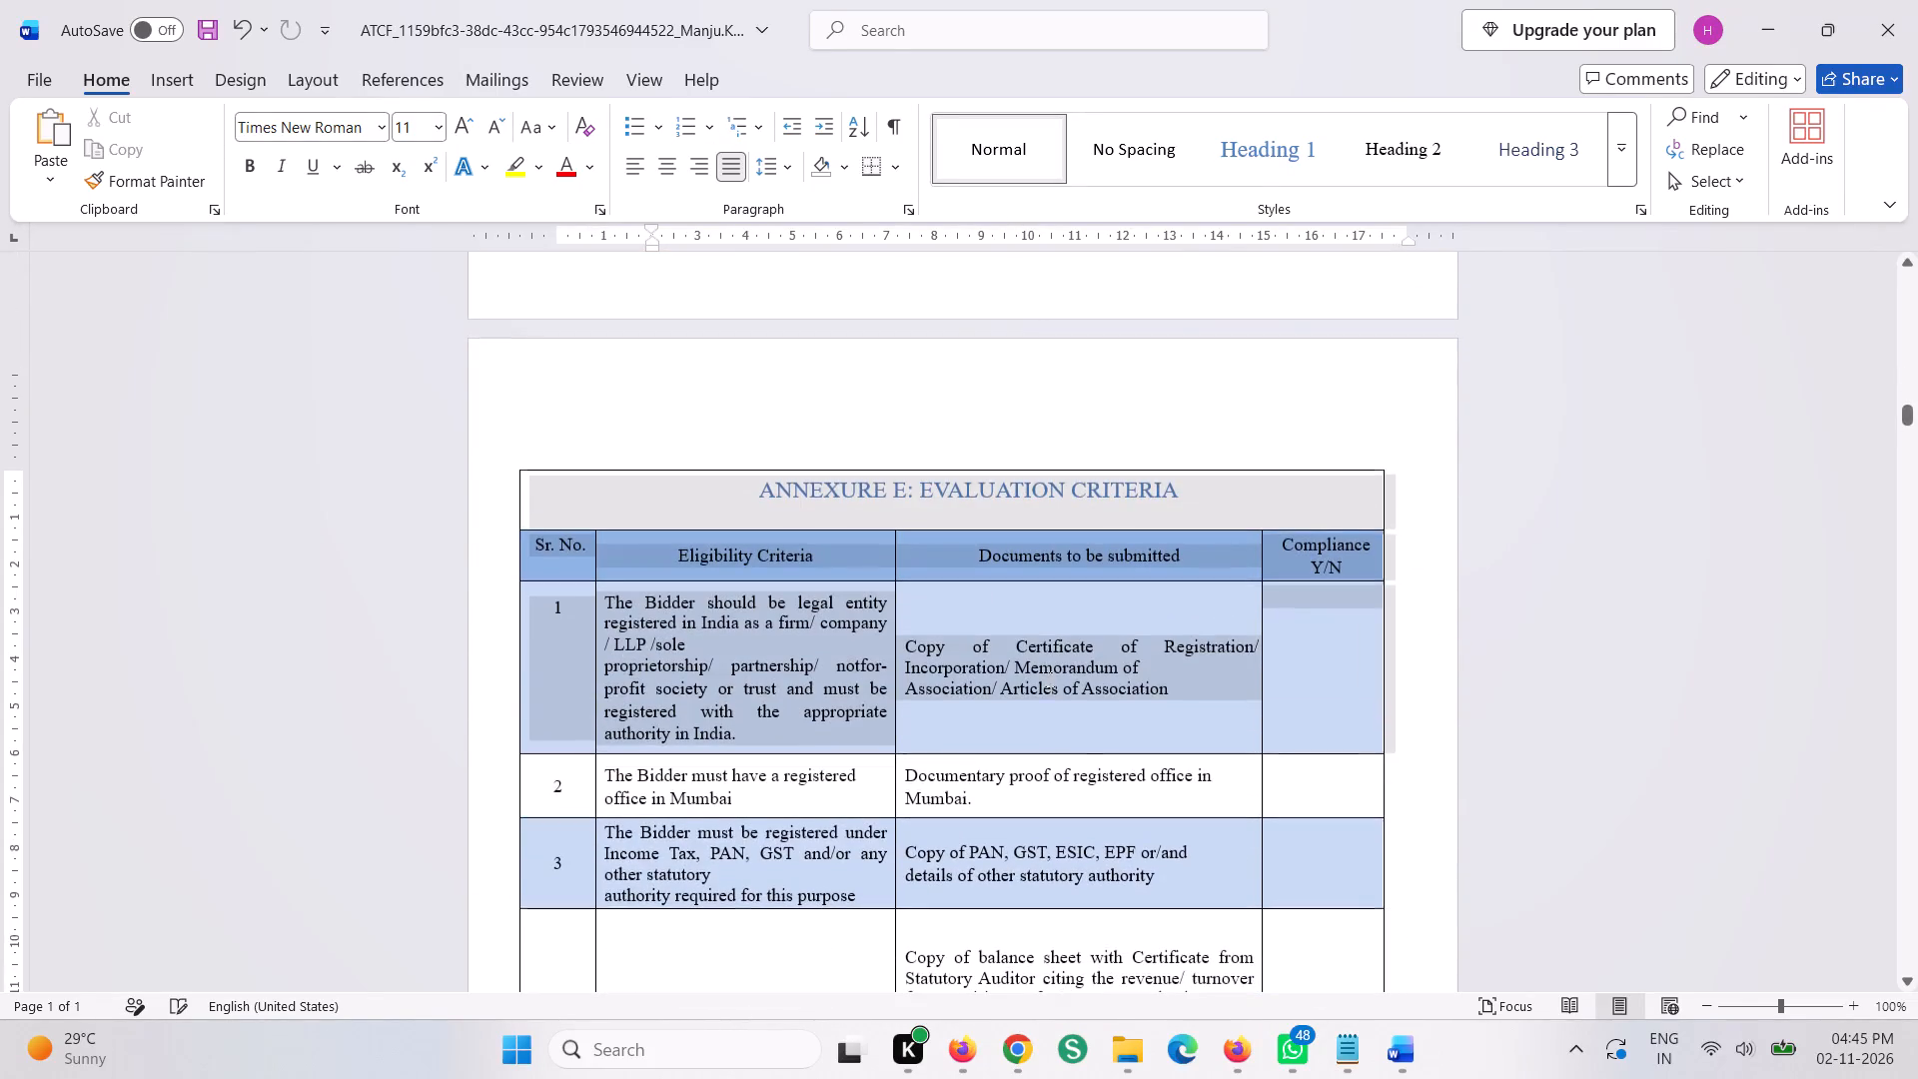
drag(1048, 678, 1123, 360)
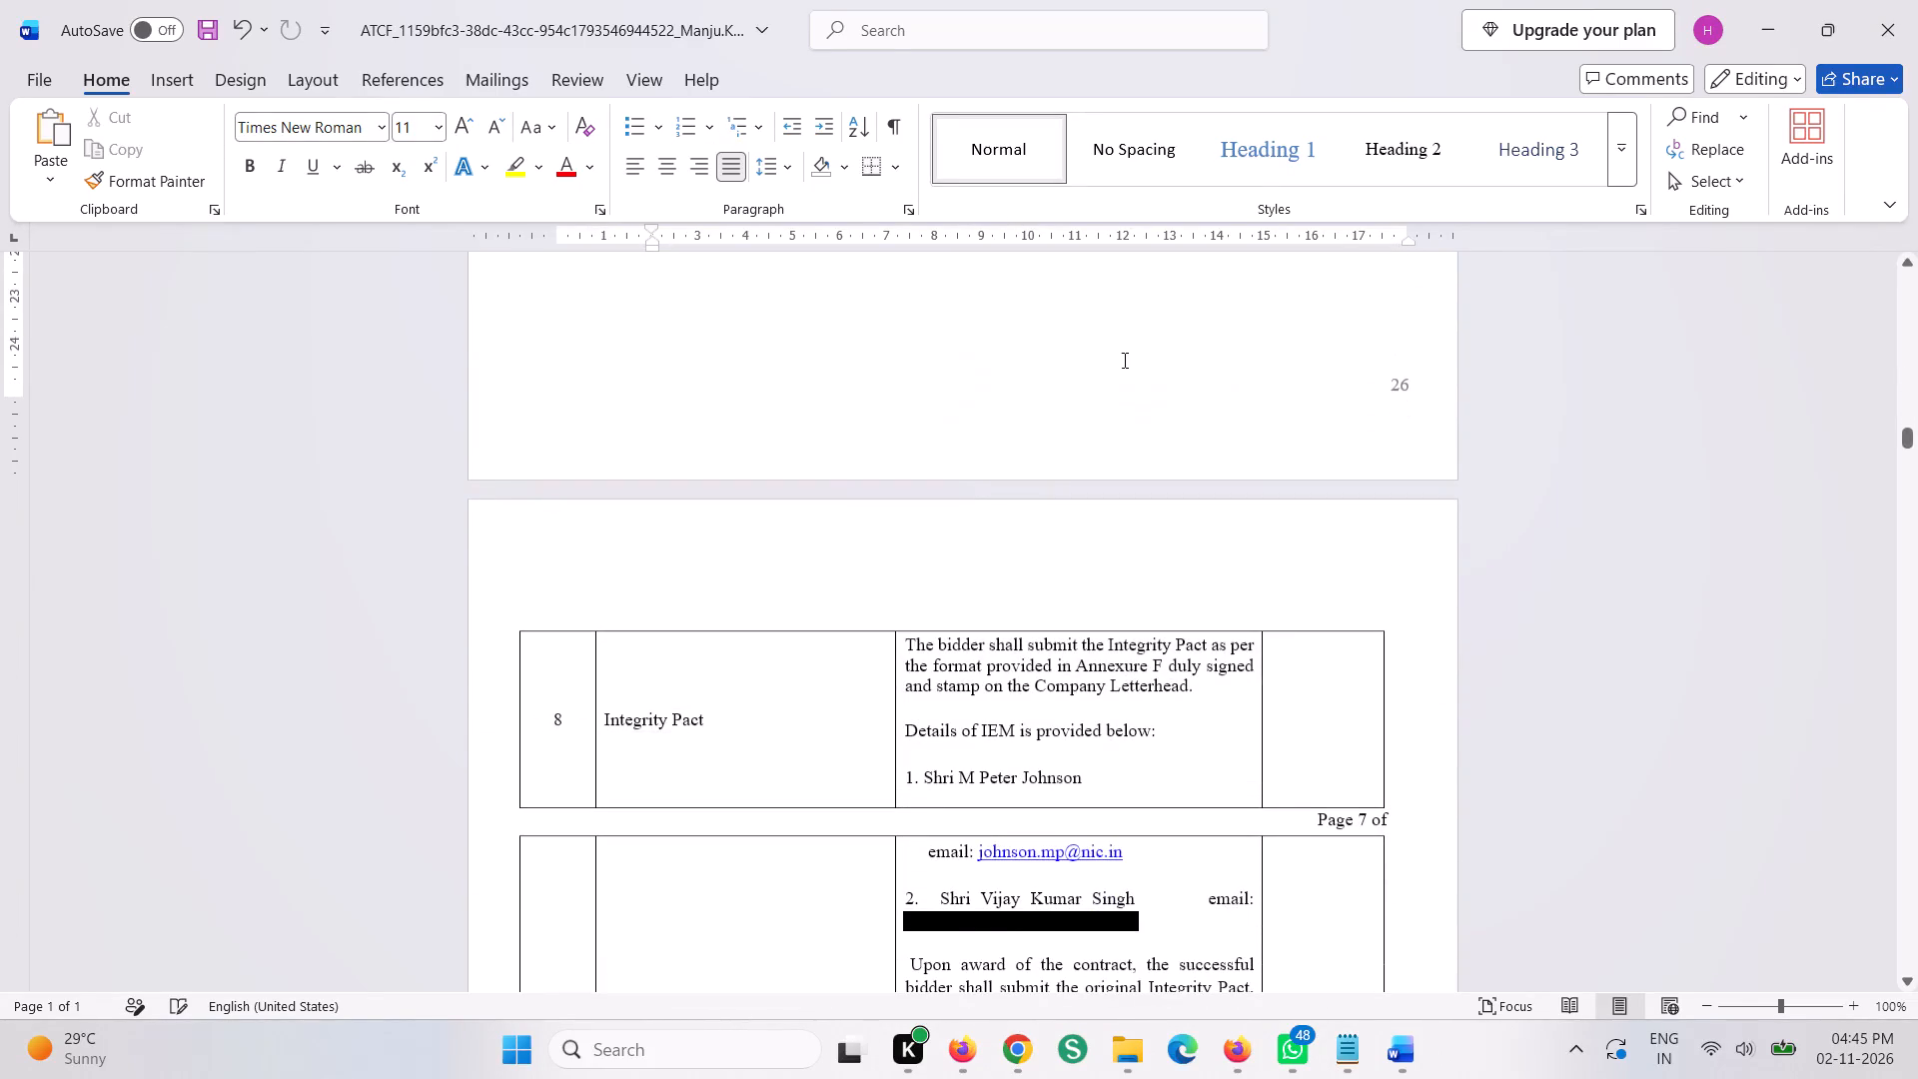
drag(1123, 360, 1286, 1078)
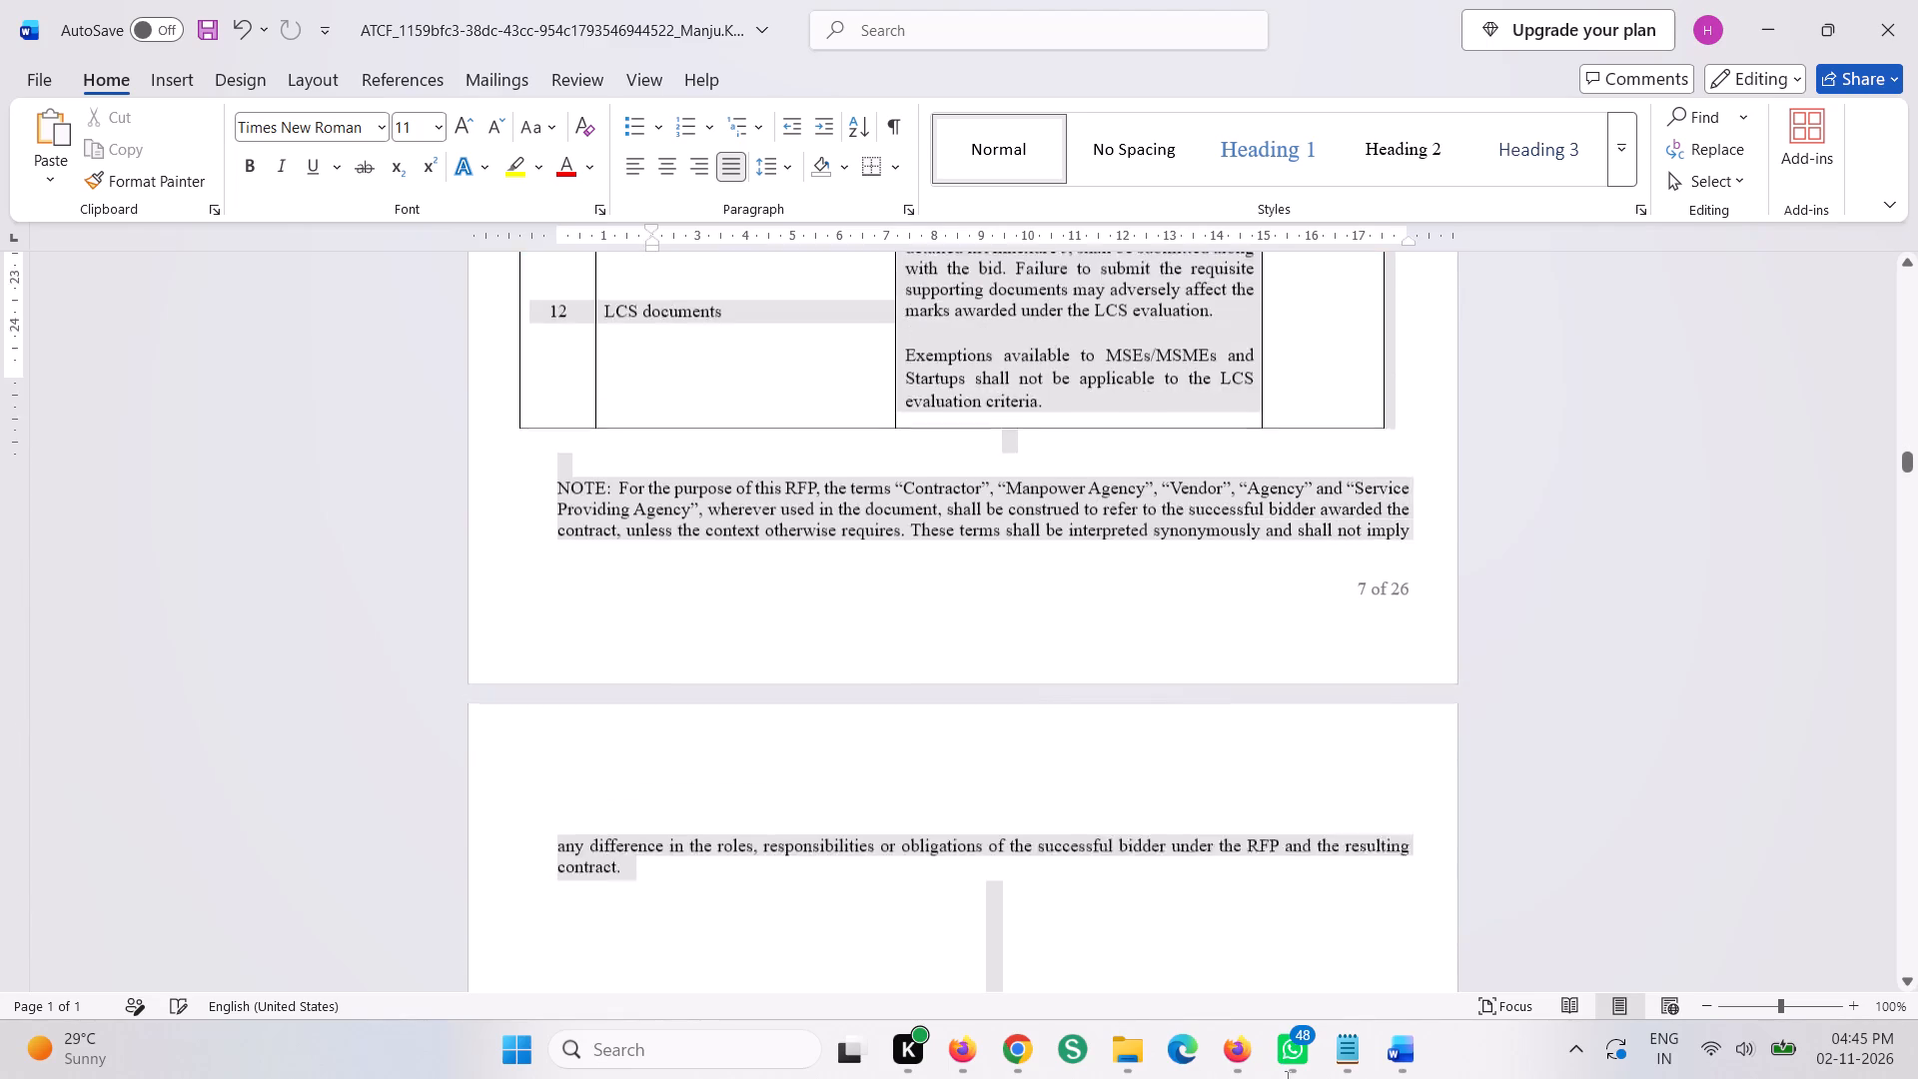
drag(1286, 1078, 985, 277)
key(BackSpace)
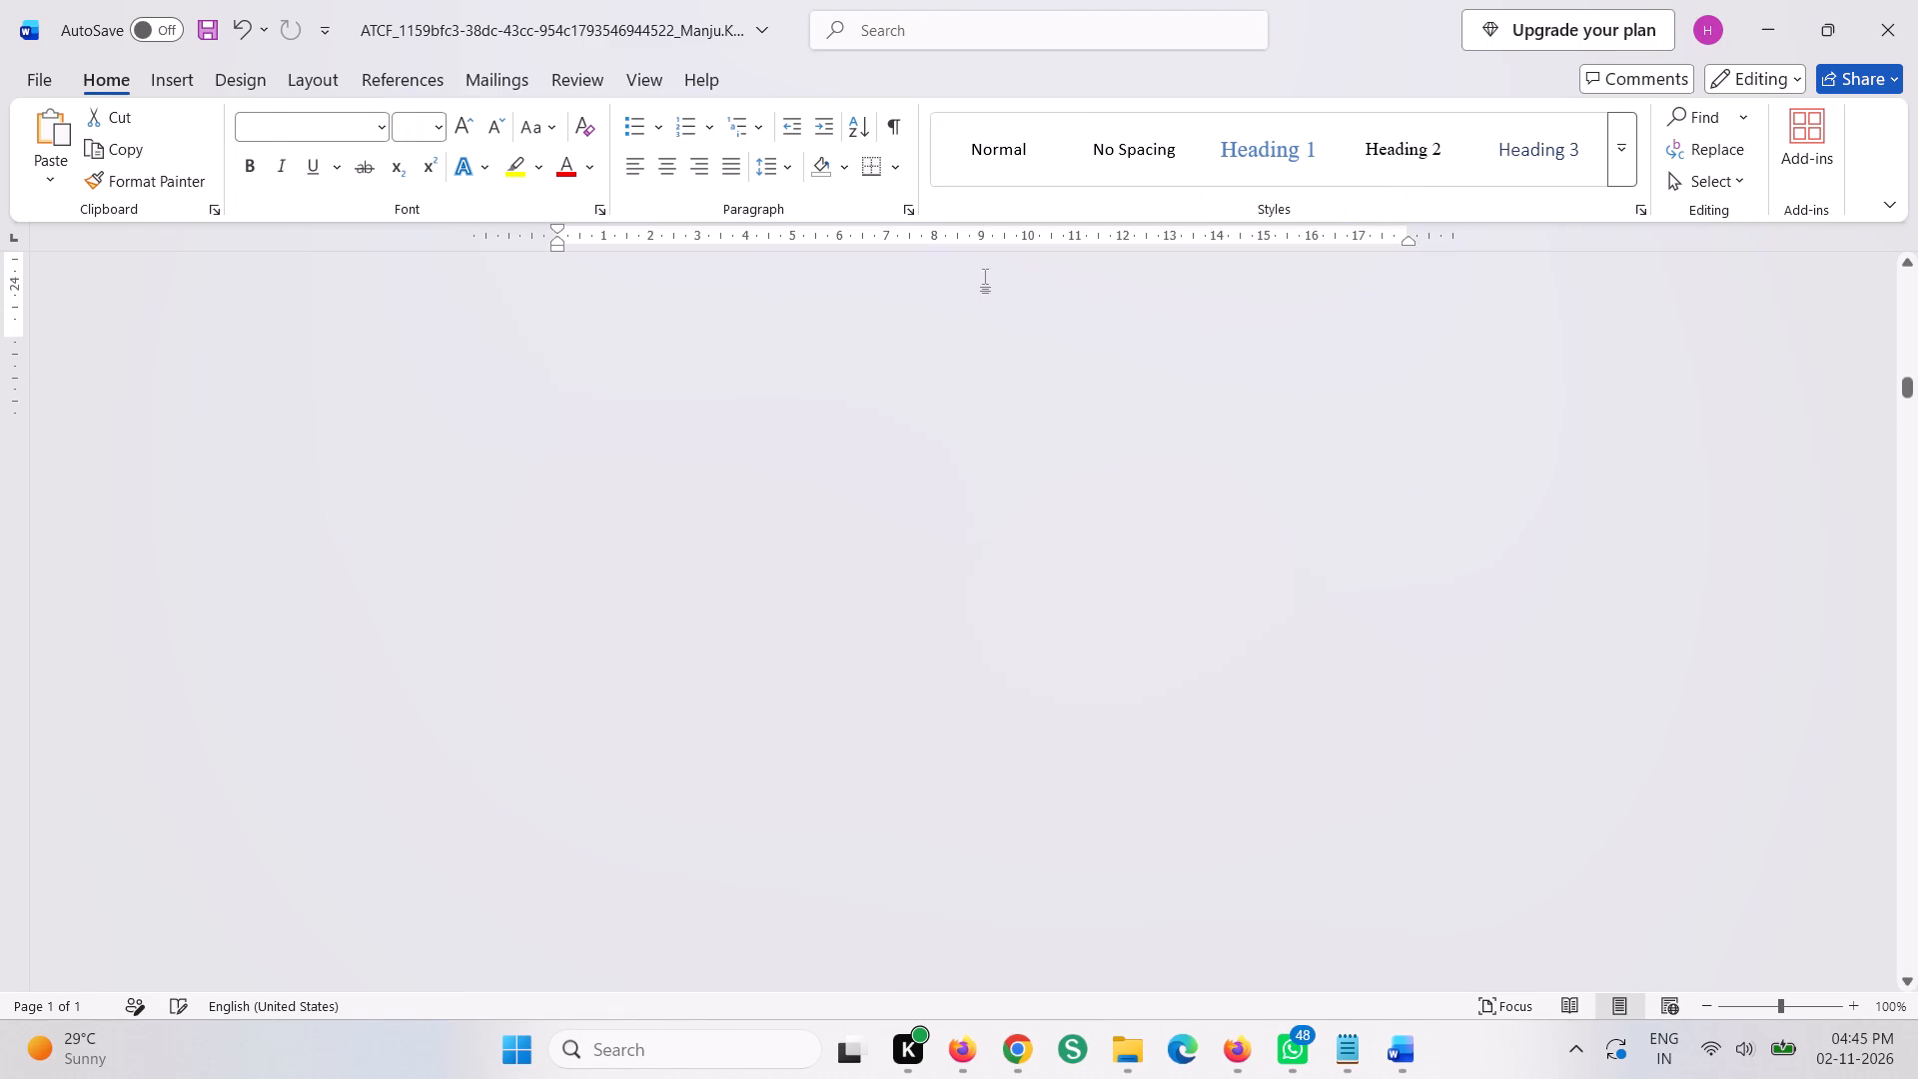
Highlight the "To be submitted on Company Letterhead" line under the Annexure F Integrity Pact heading in yellow.
click(951, 633)
drag(737, 660, 925, 676)
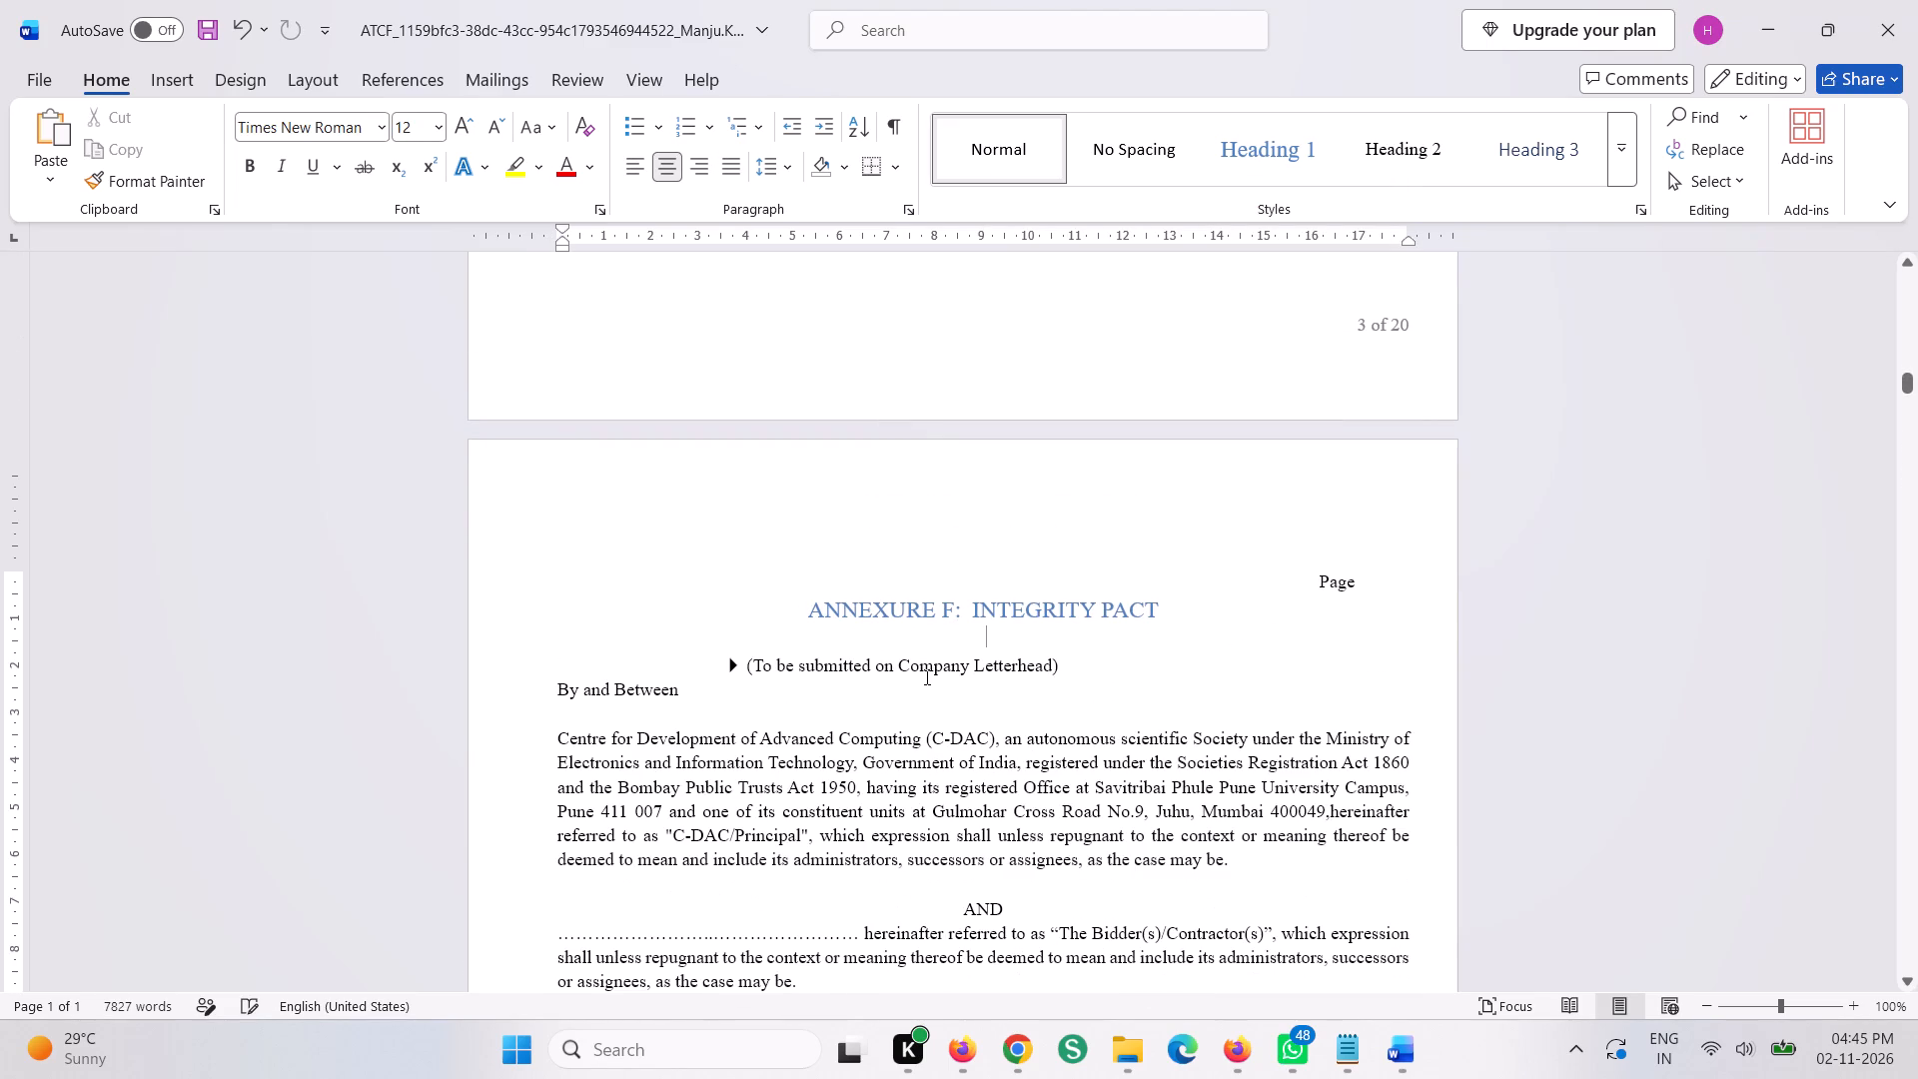
drag(925, 676, 926, 674)
click(728, 667)
click(750, 665)
drag(749, 664, 750, 664)
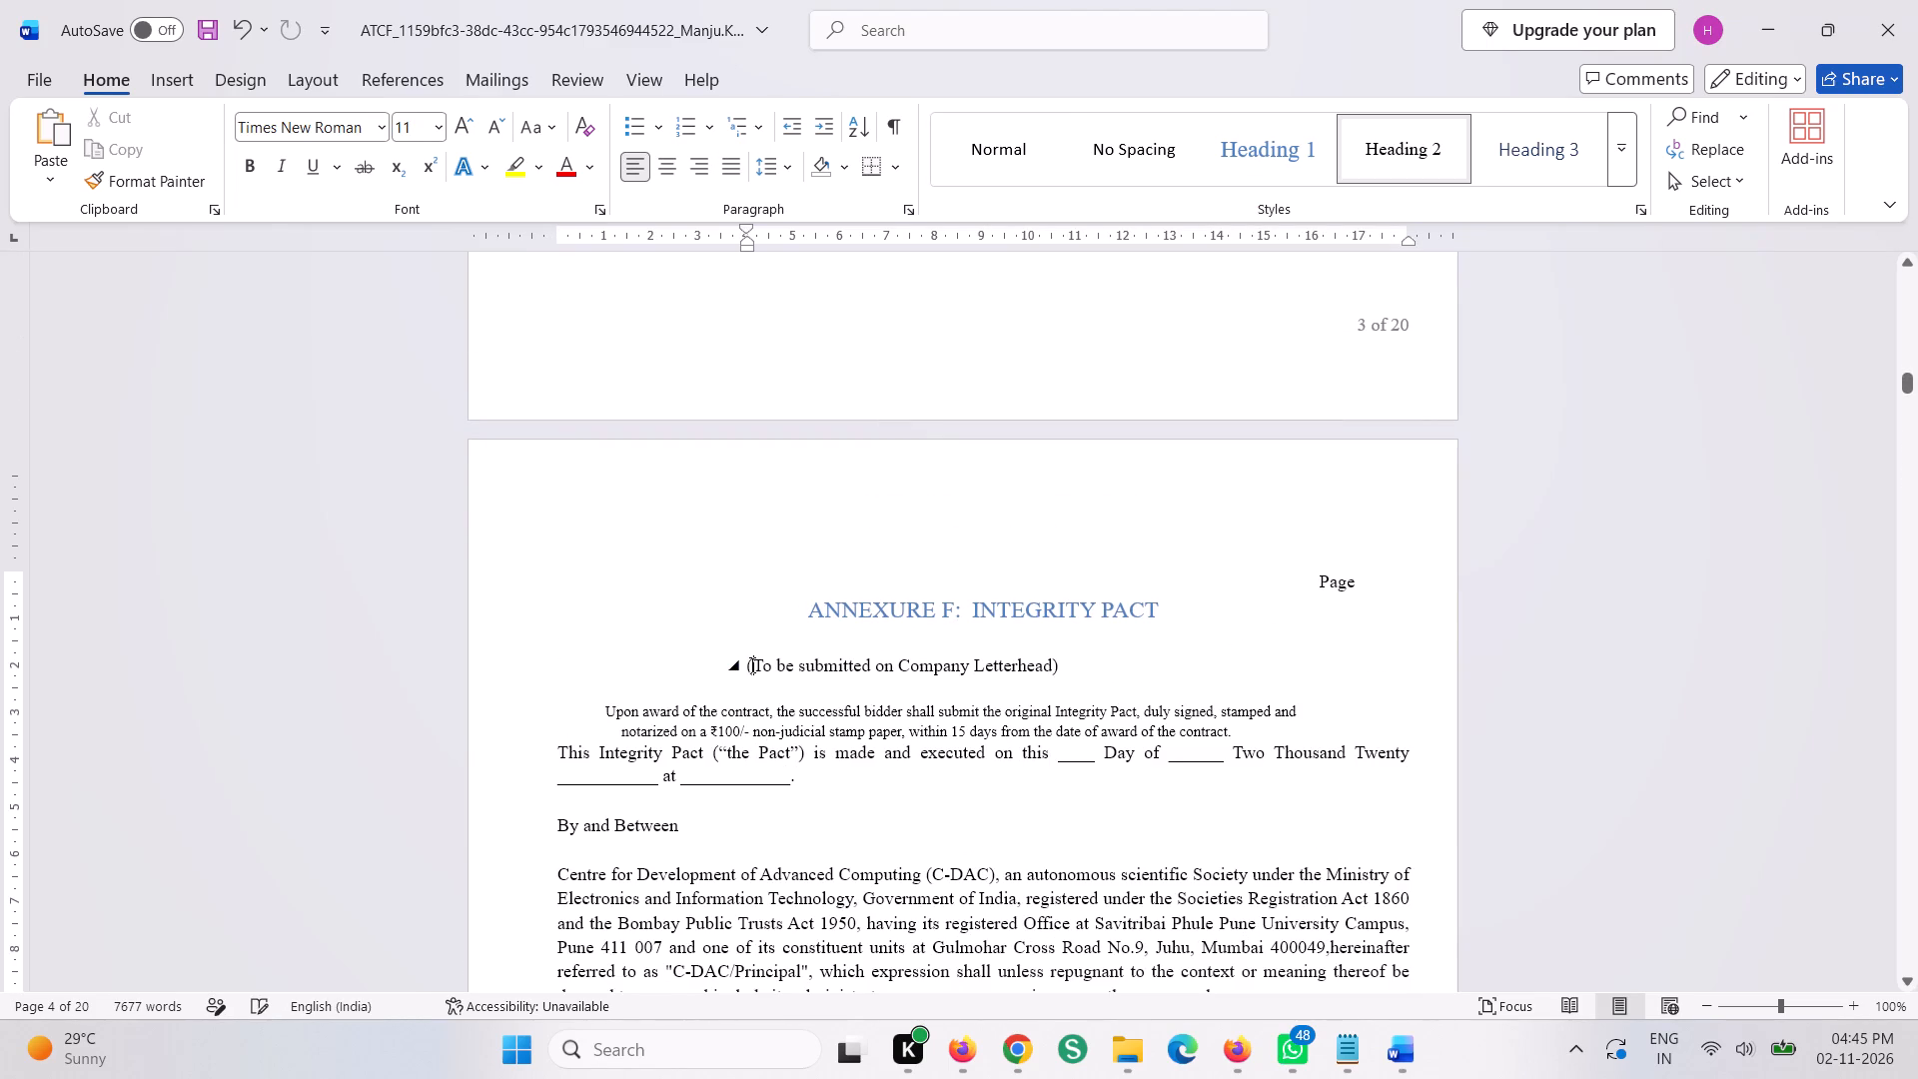
drag(750, 664, 1074, 678)
click(1181, 642)
click(891, 771)
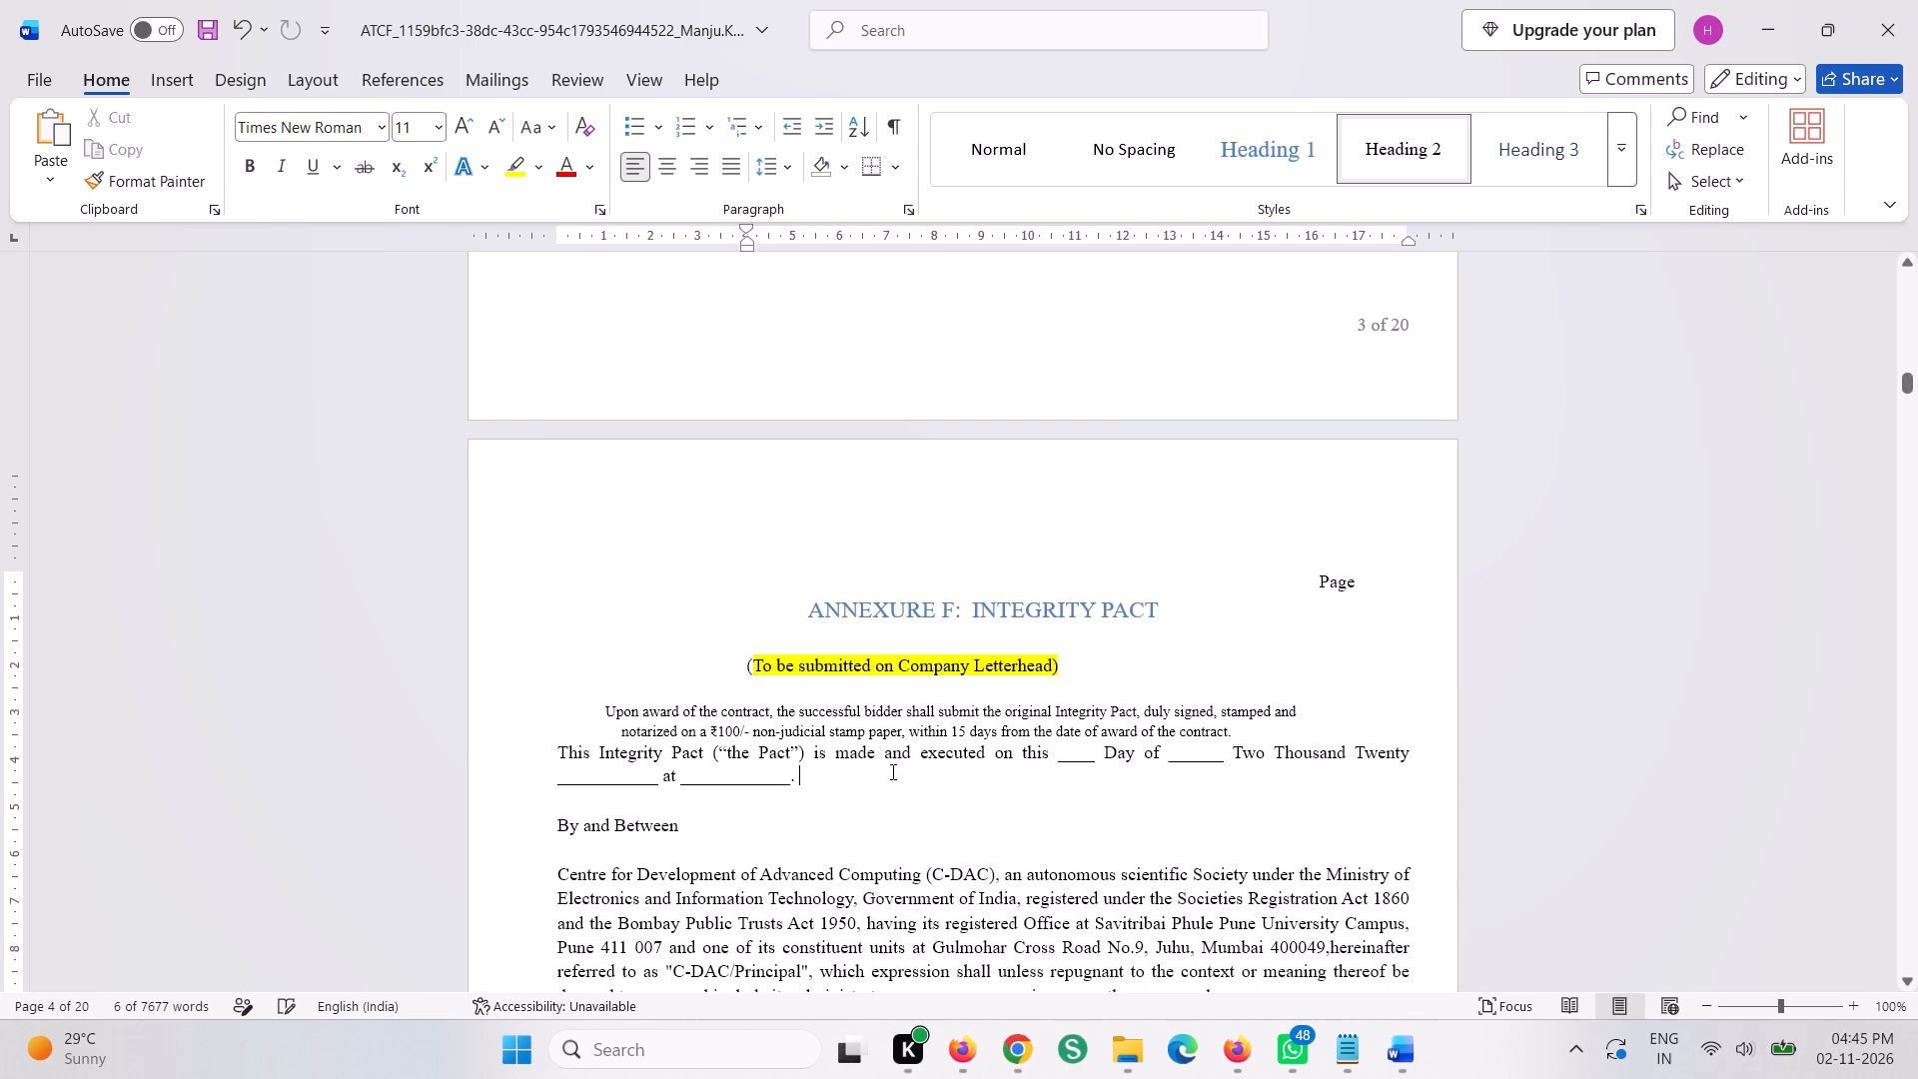
Look through the Integrity Pact clauses of Annexure F and return to its heading.
scroll(886, 765, down, 5)
scroll(1016, 560, down, 8)
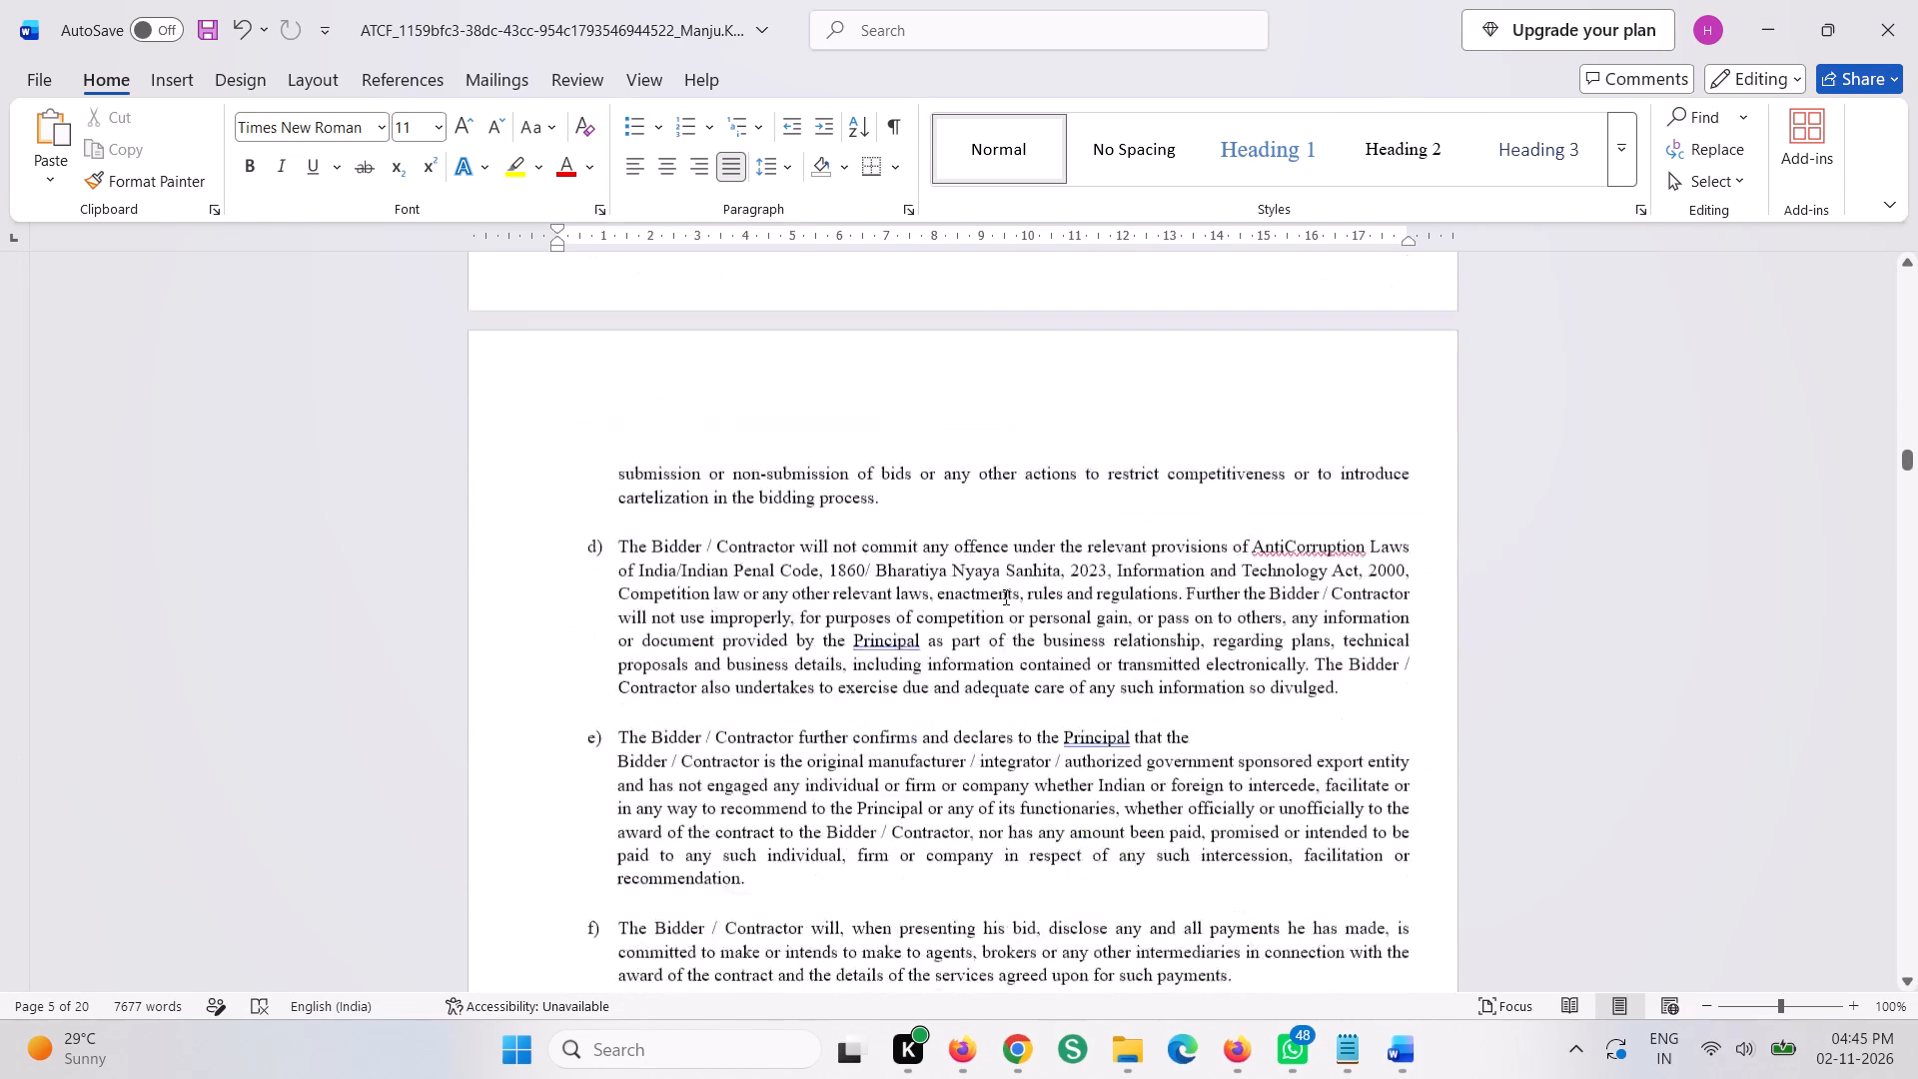
scroll(1004, 596, down, 10)
scroll(1001, 595, up, 7)
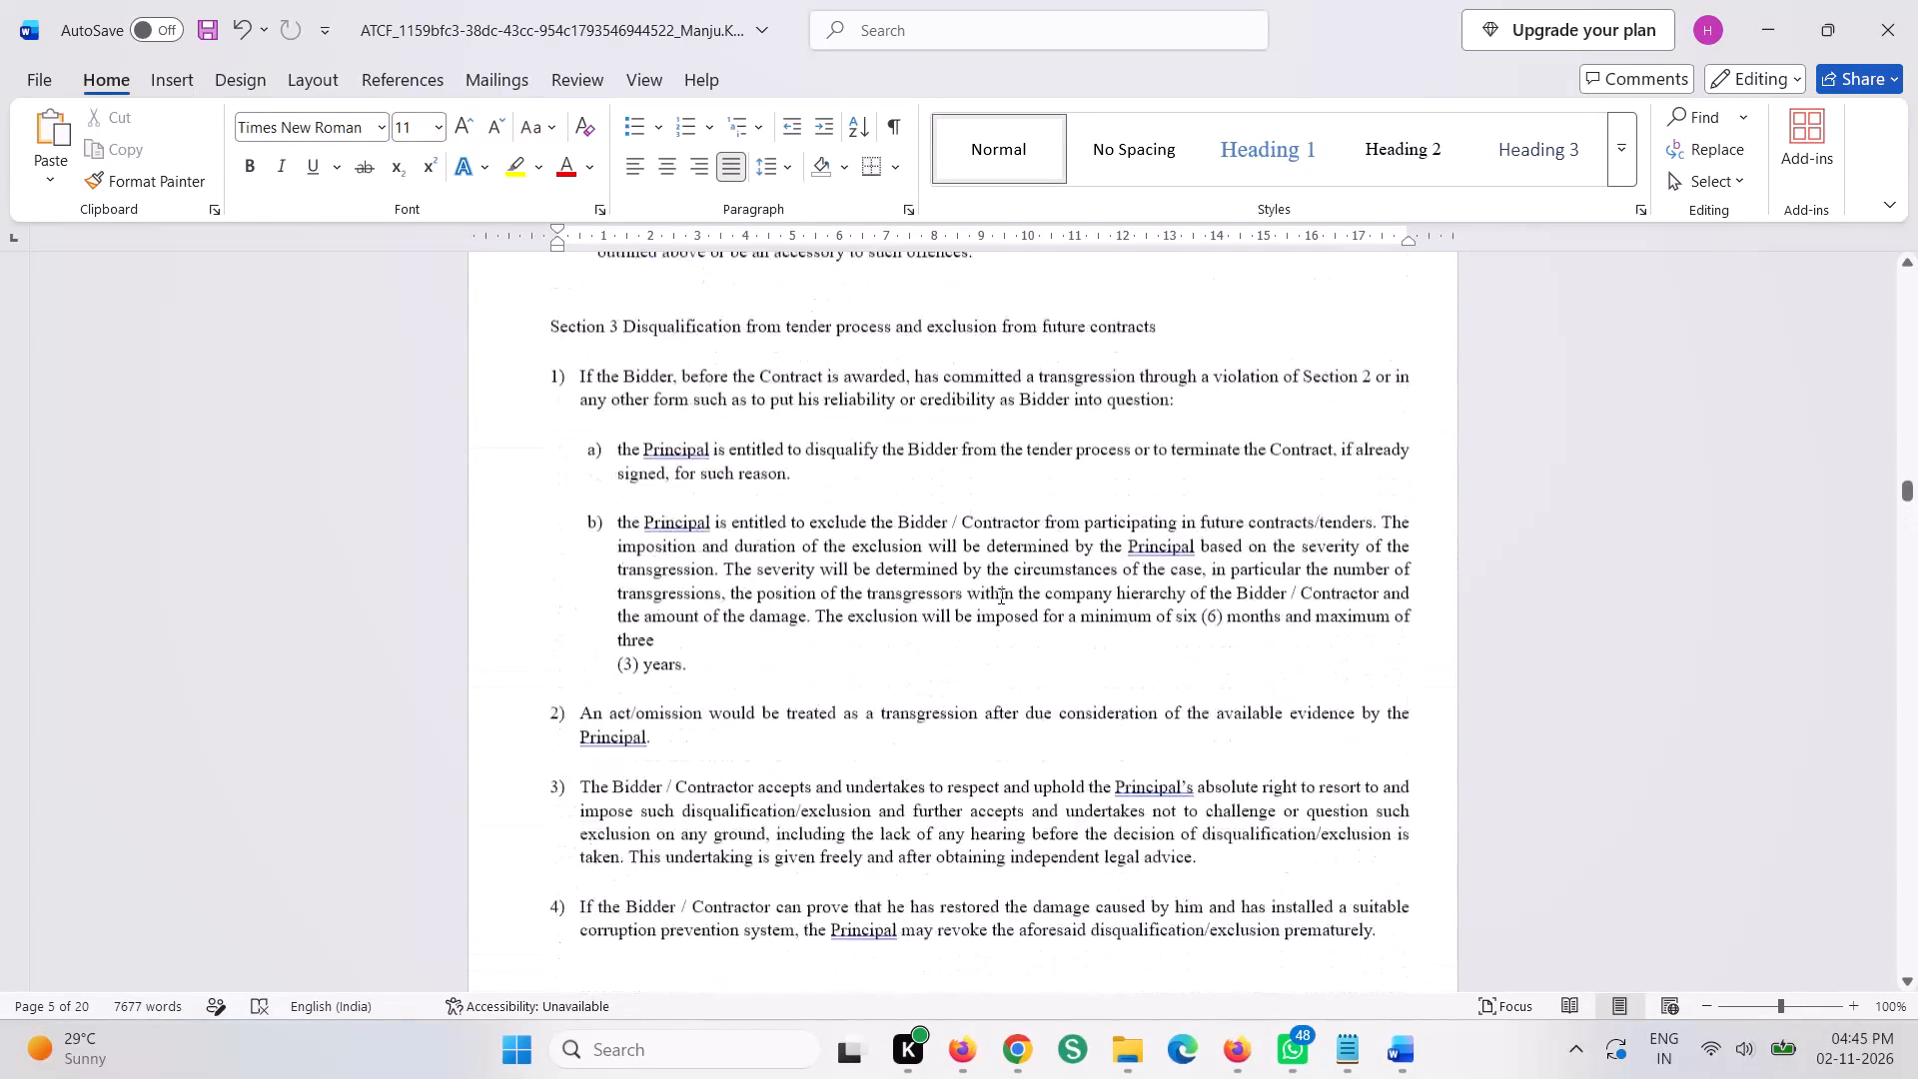
scroll(999, 595, up, 16)
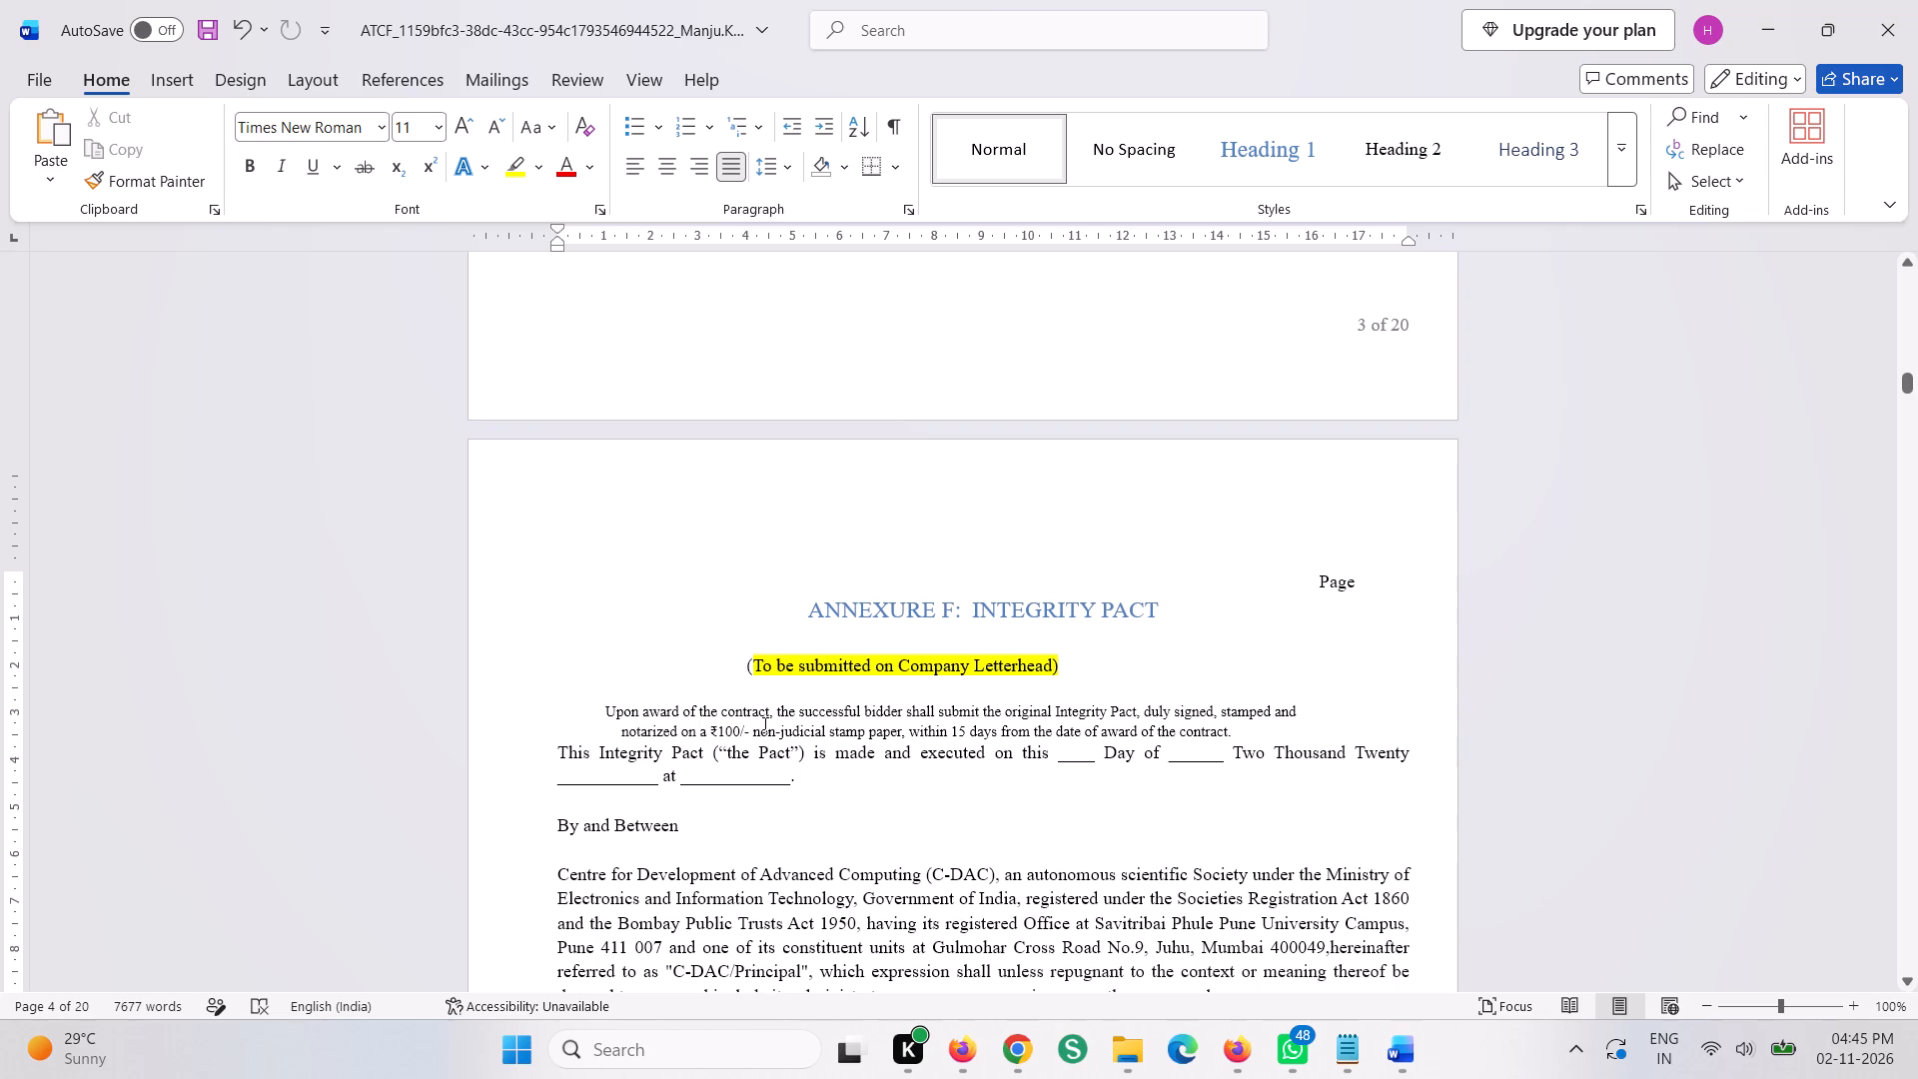
Colour the Annexure F note from "Upon award of the contract" through "date of award of the contract" red.
drag(609, 714, 928, 738)
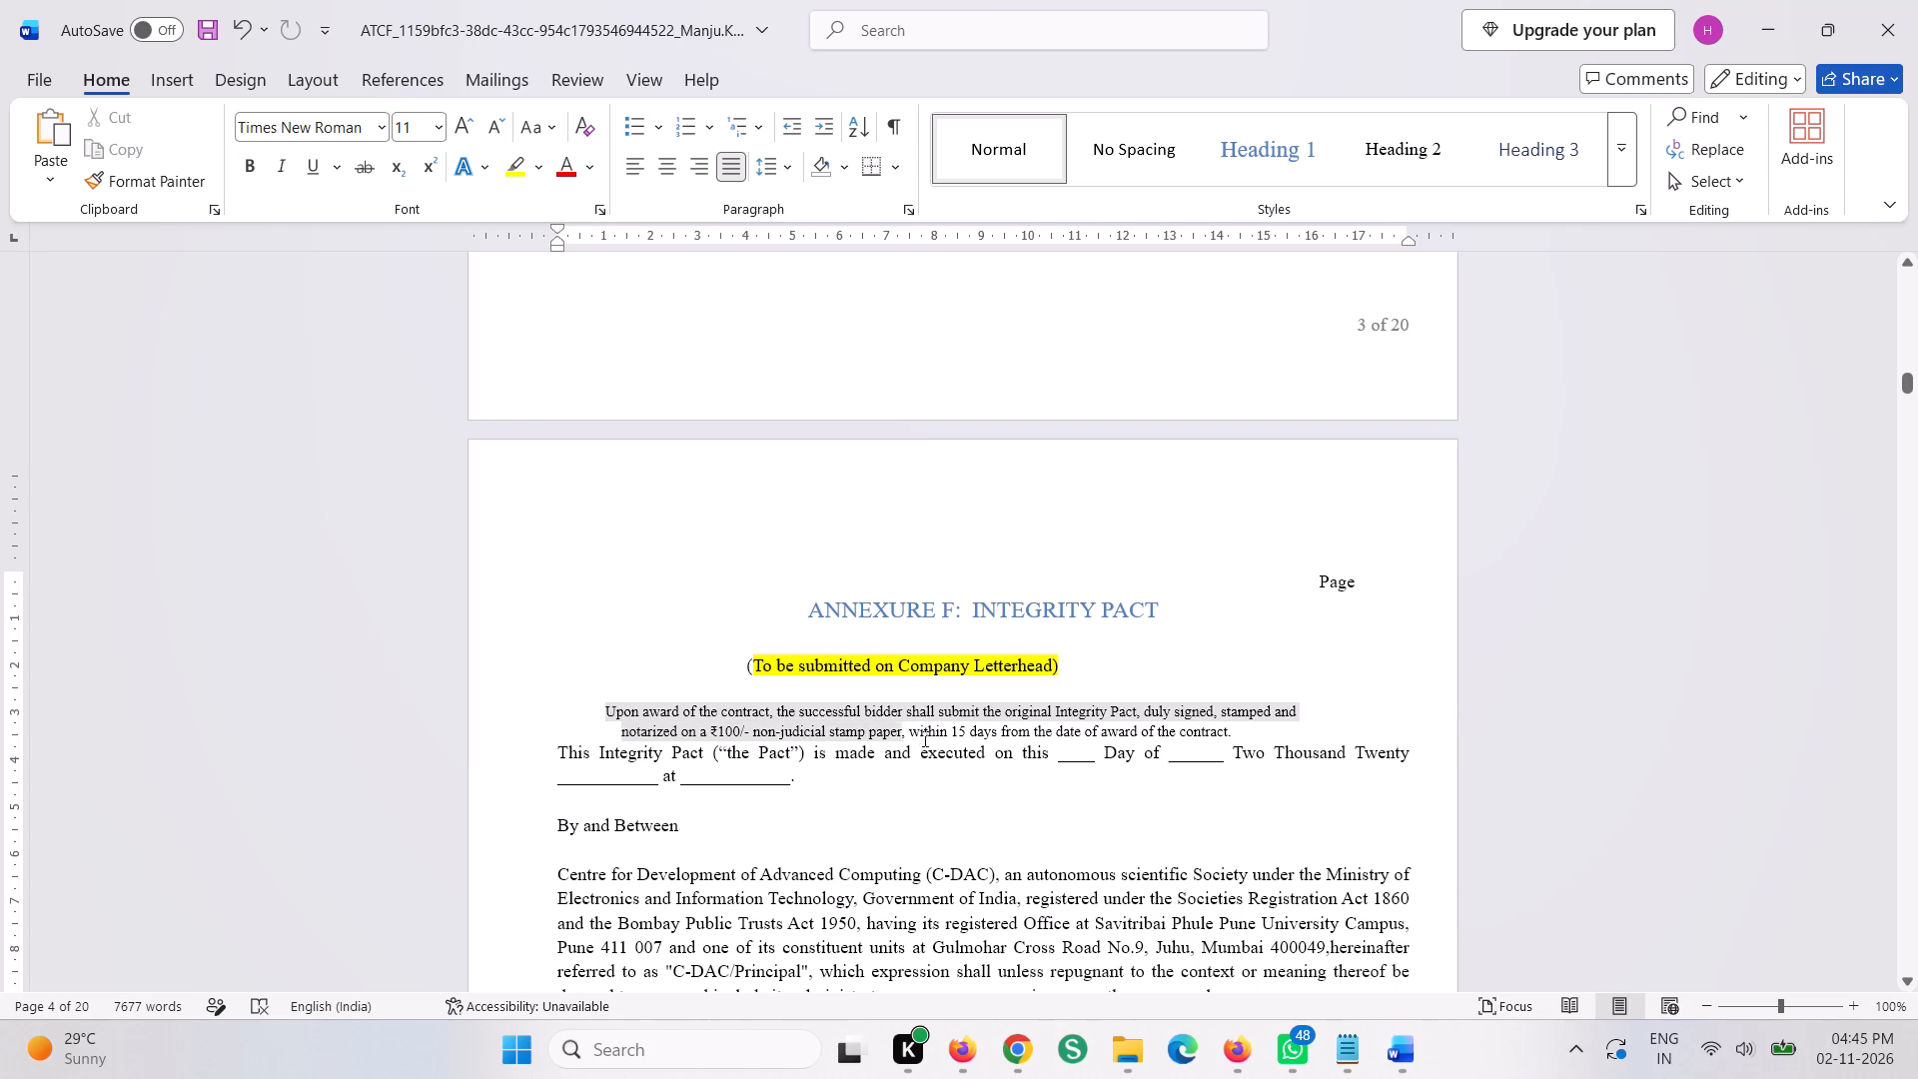
drag(928, 738, 1225, 732)
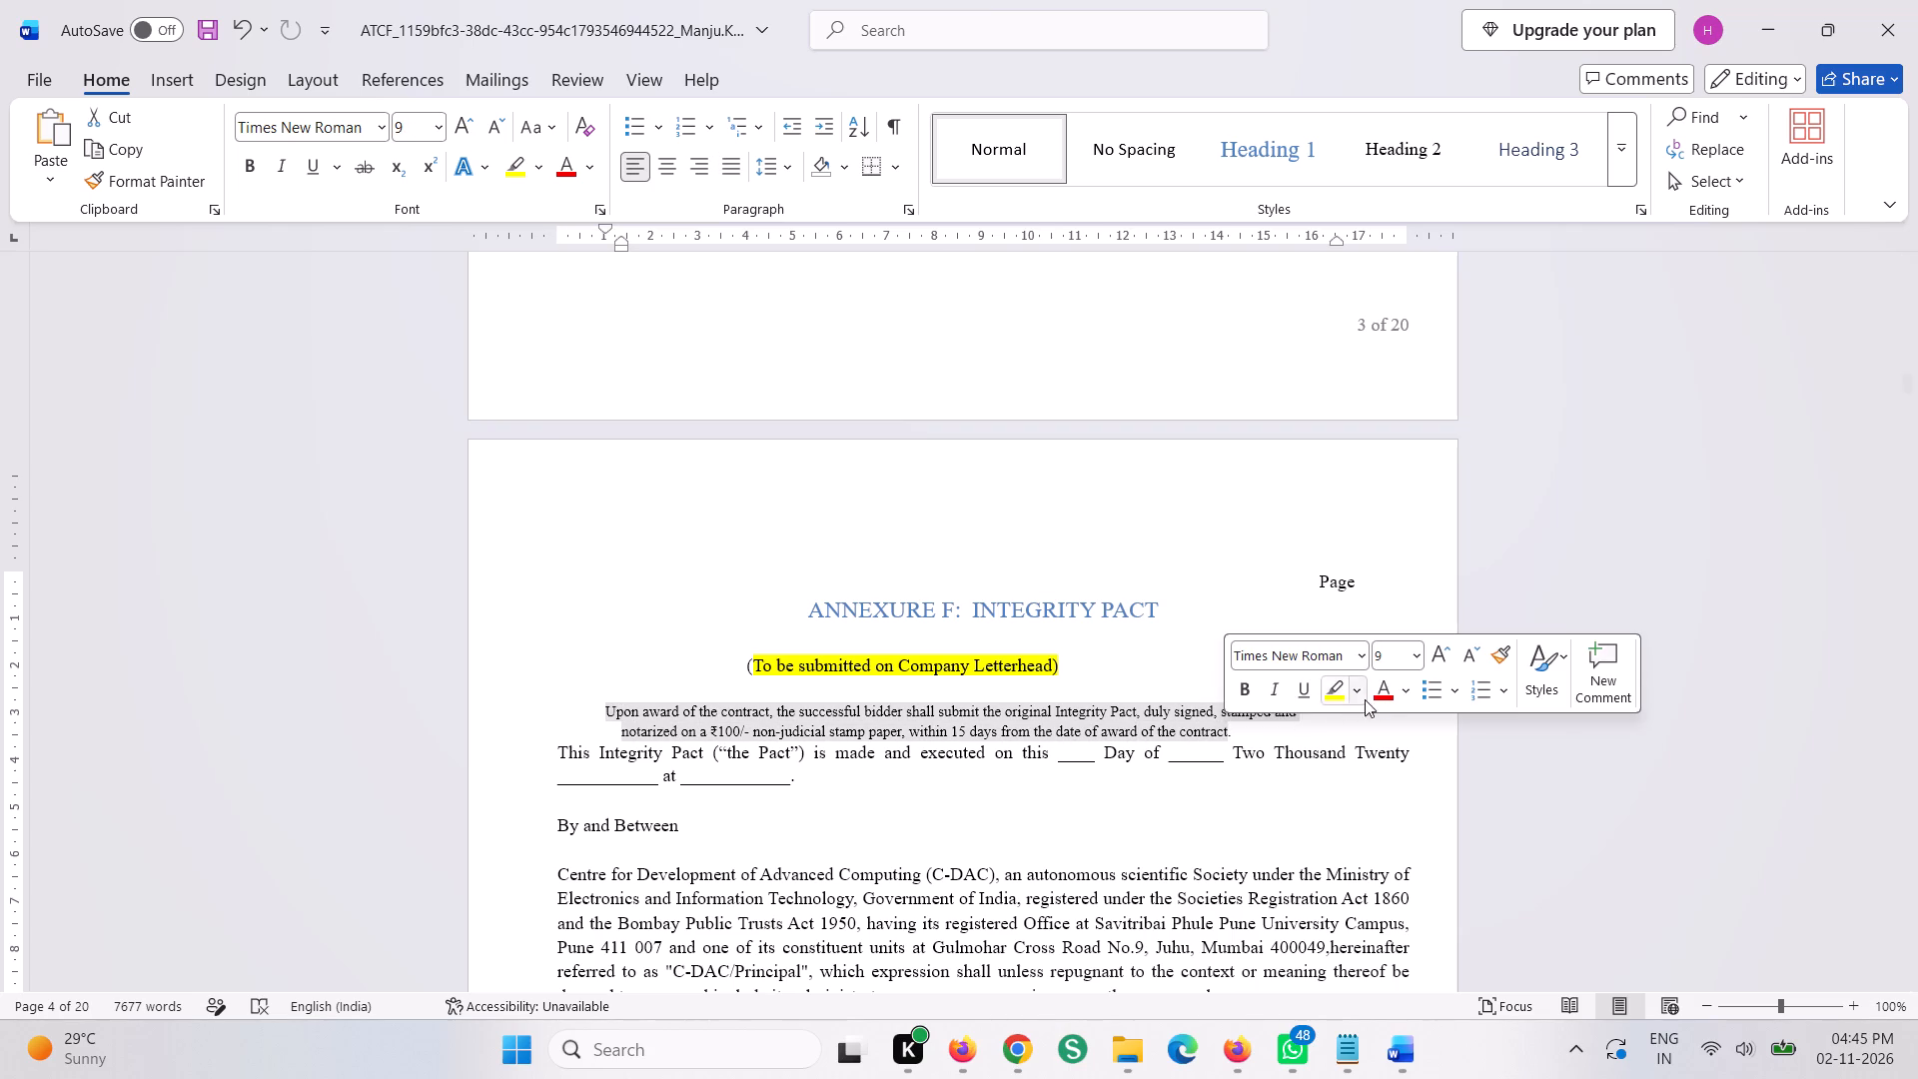
click(1385, 697)
click(1149, 607)
Delete the whole of Annexure G, Terms and Conditions, up to the Annexure H: Undertaking heading.
scroll(1077, 763, down, 8)
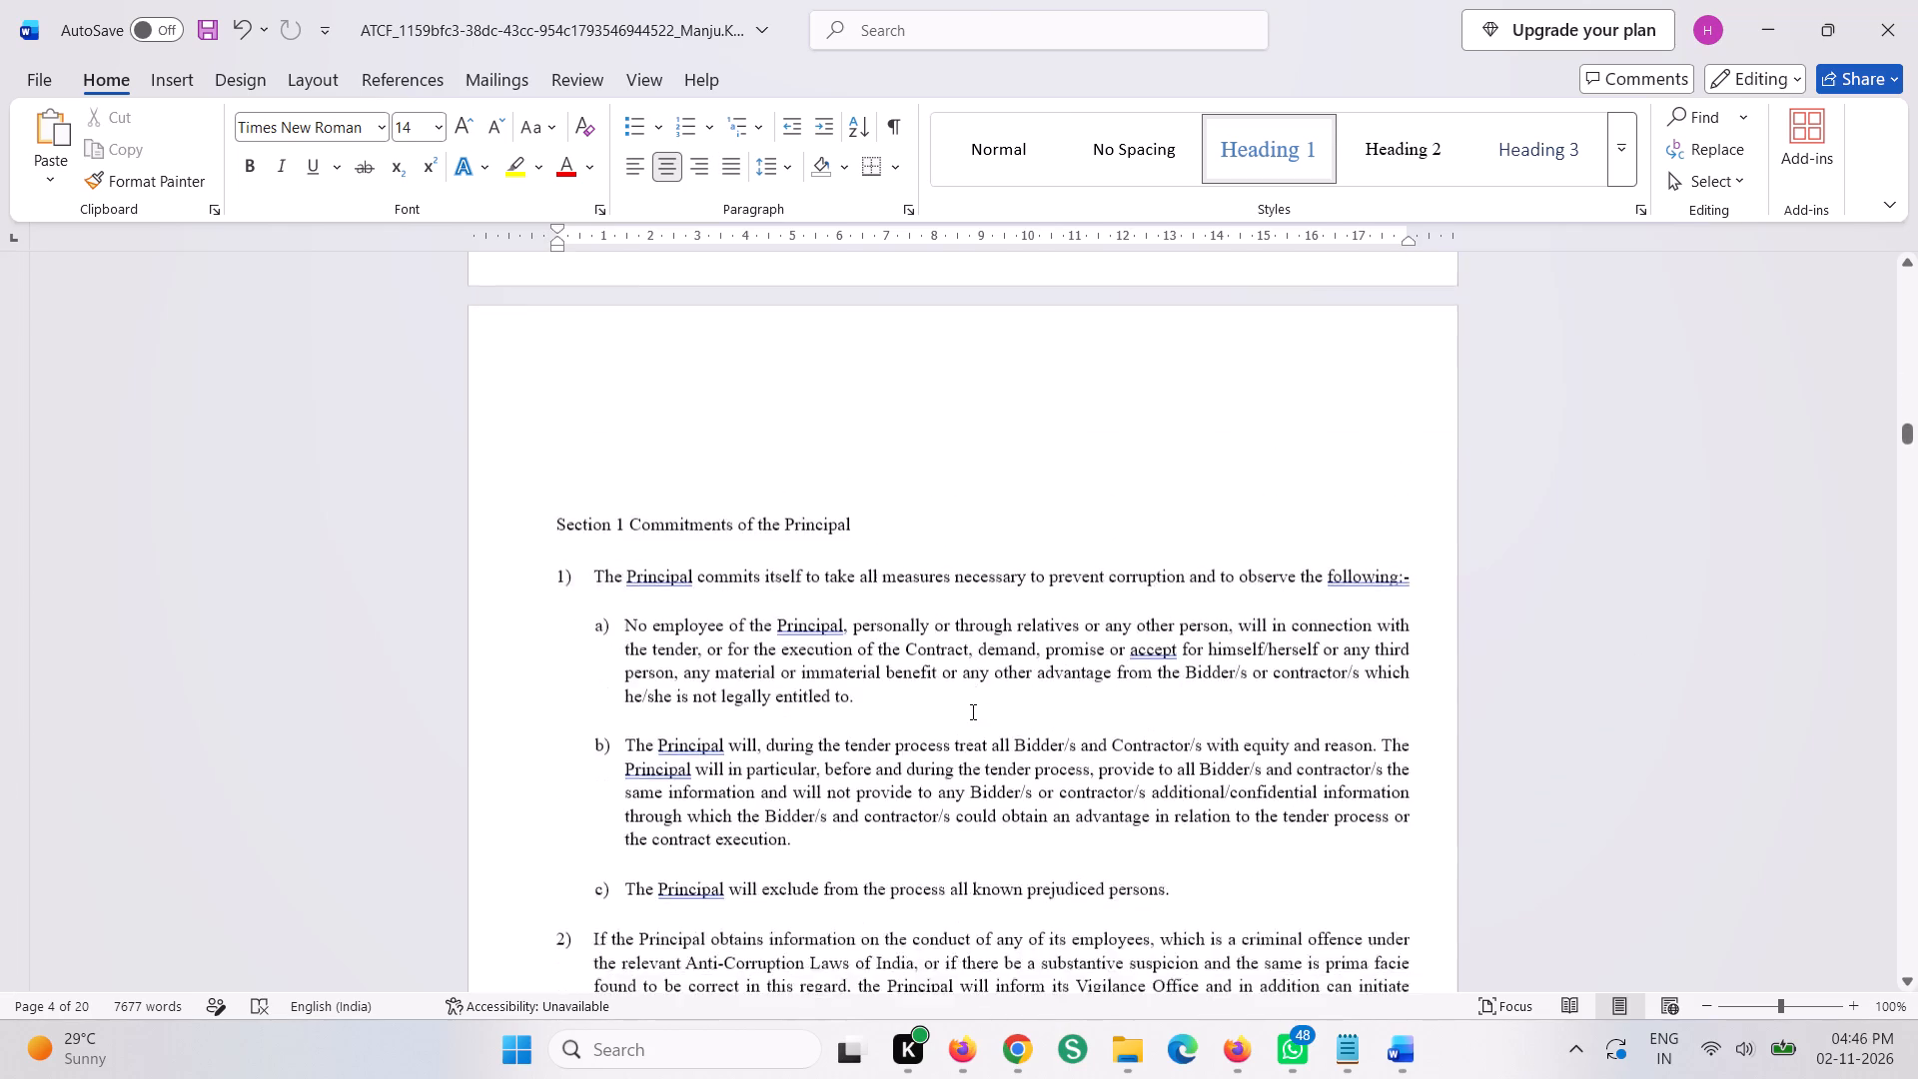
scroll(971, 711, down, 16)
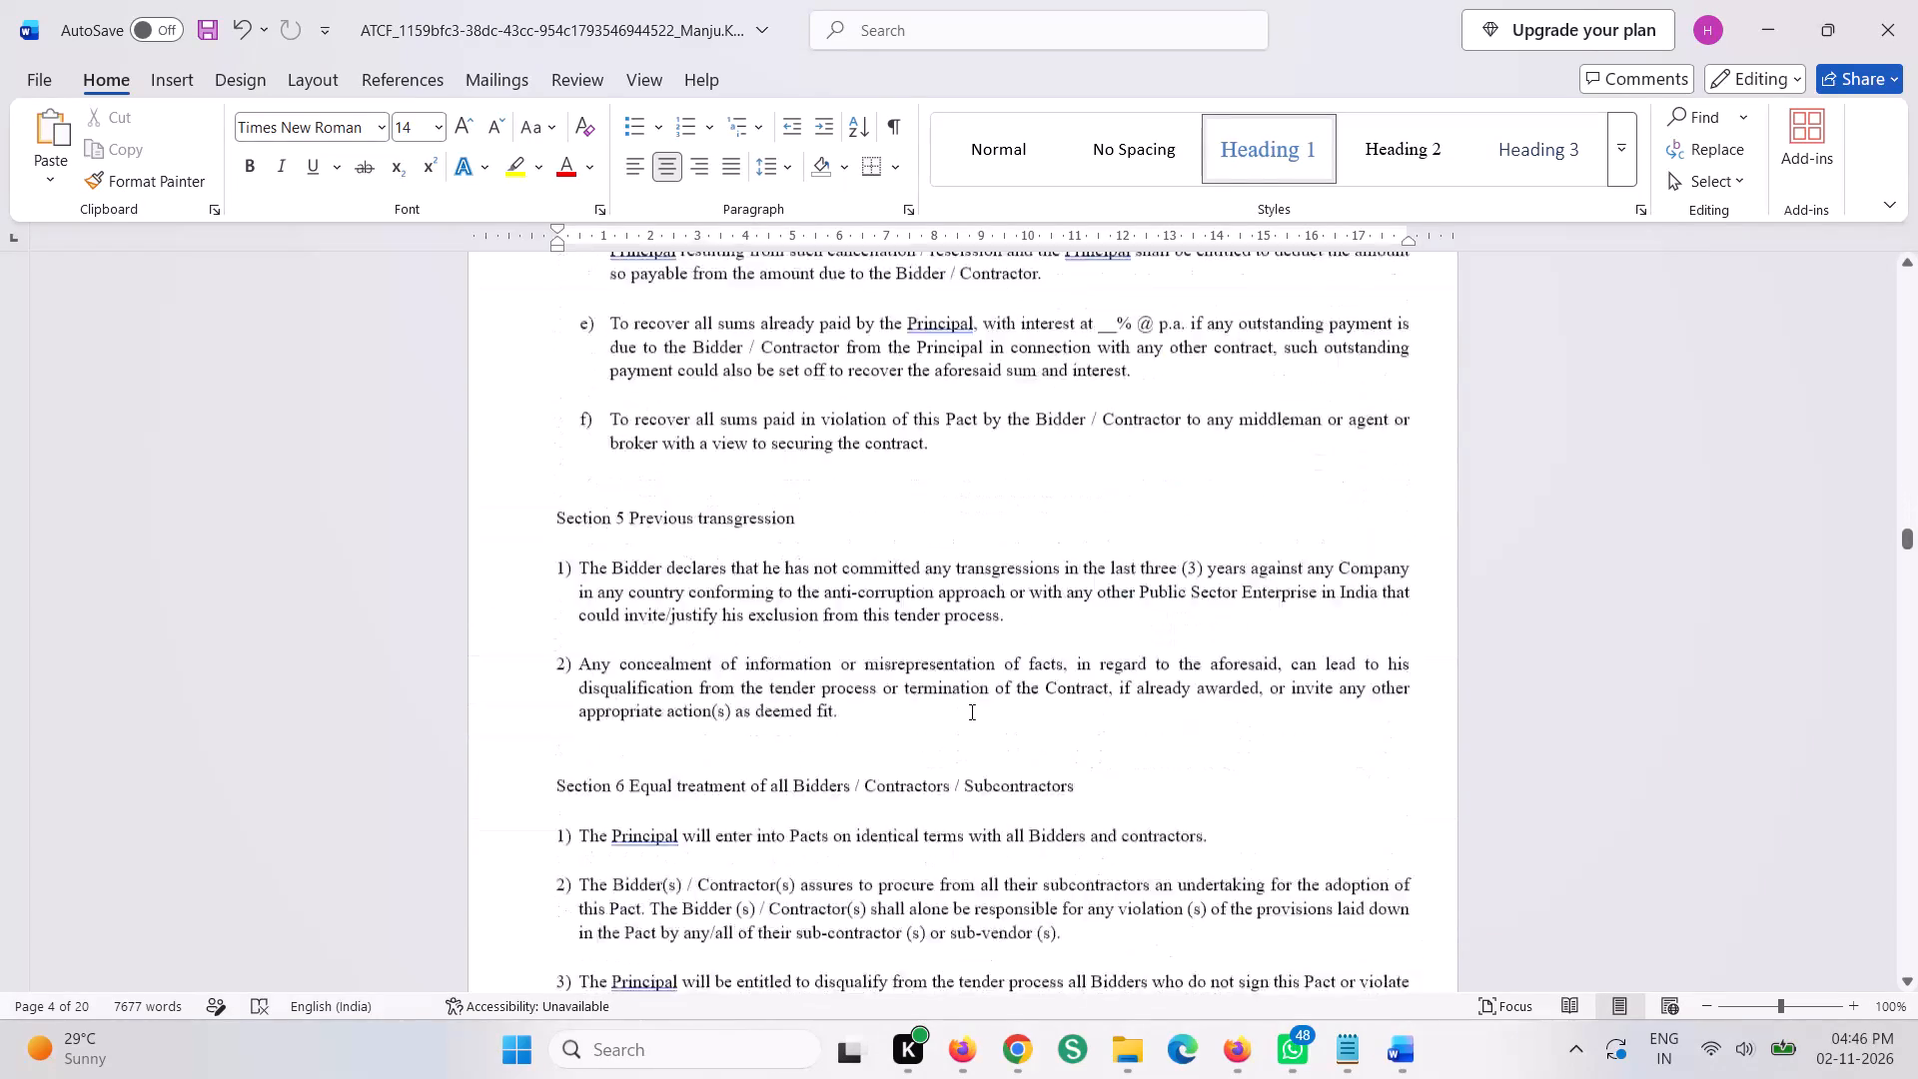
scroll(970, 711, down, 15)
scroll(965, 714, up, 2)
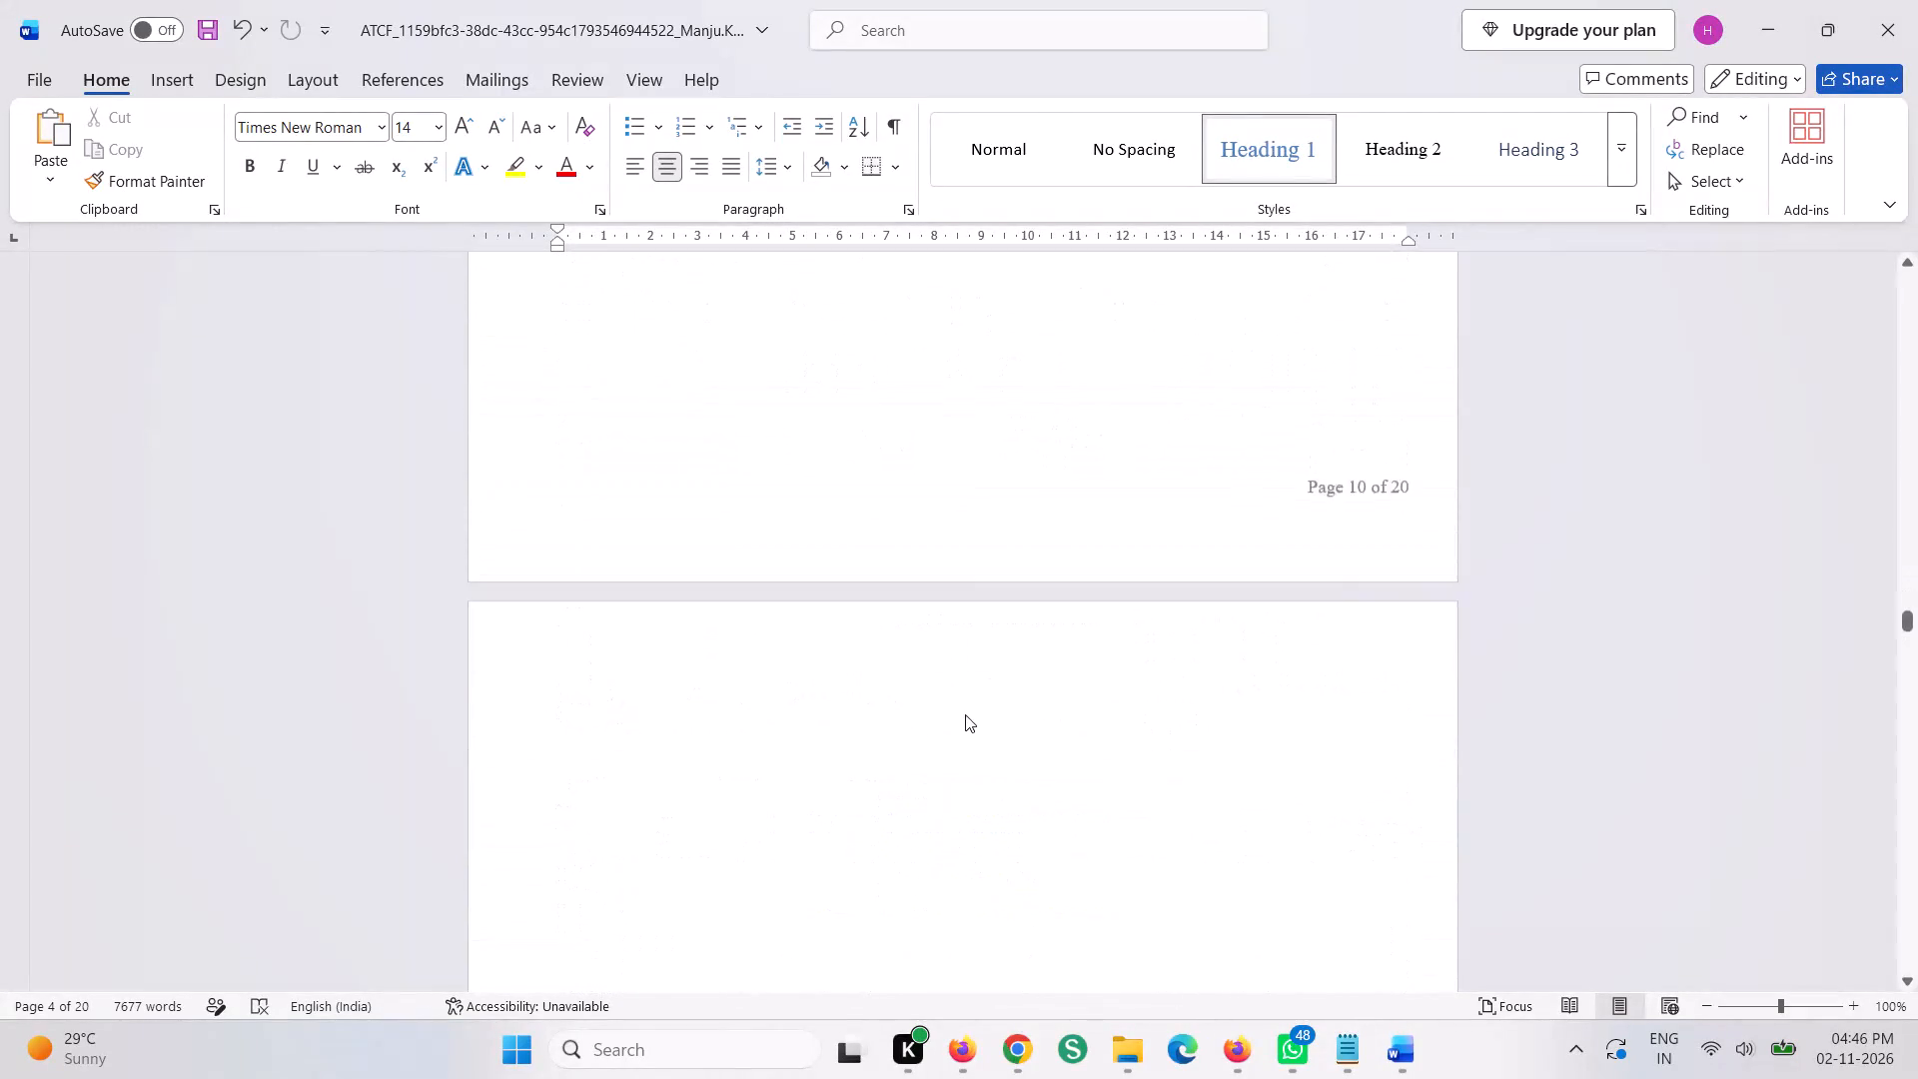
scroll(965, 714, down, 3)
drag(861, 521, 1152, 1078)
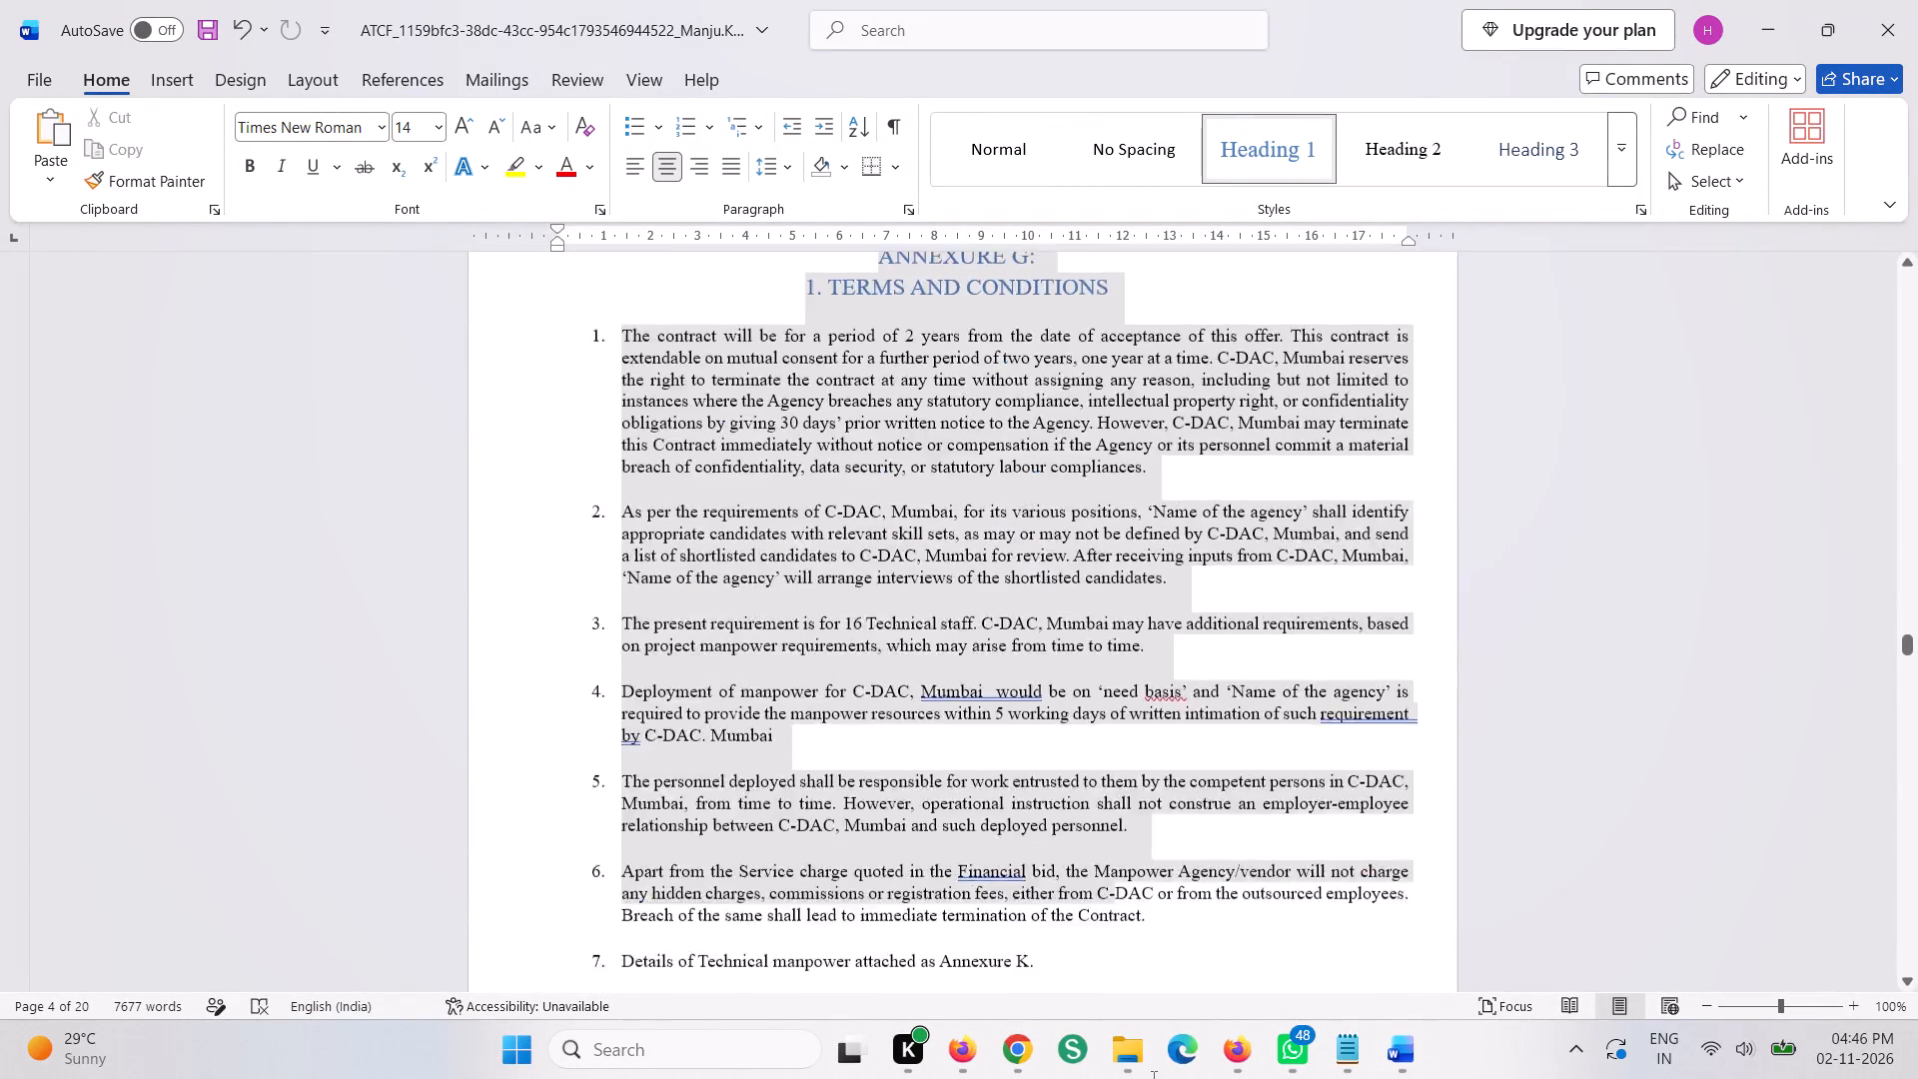
drag(1152, 1078, 1287, 1078)
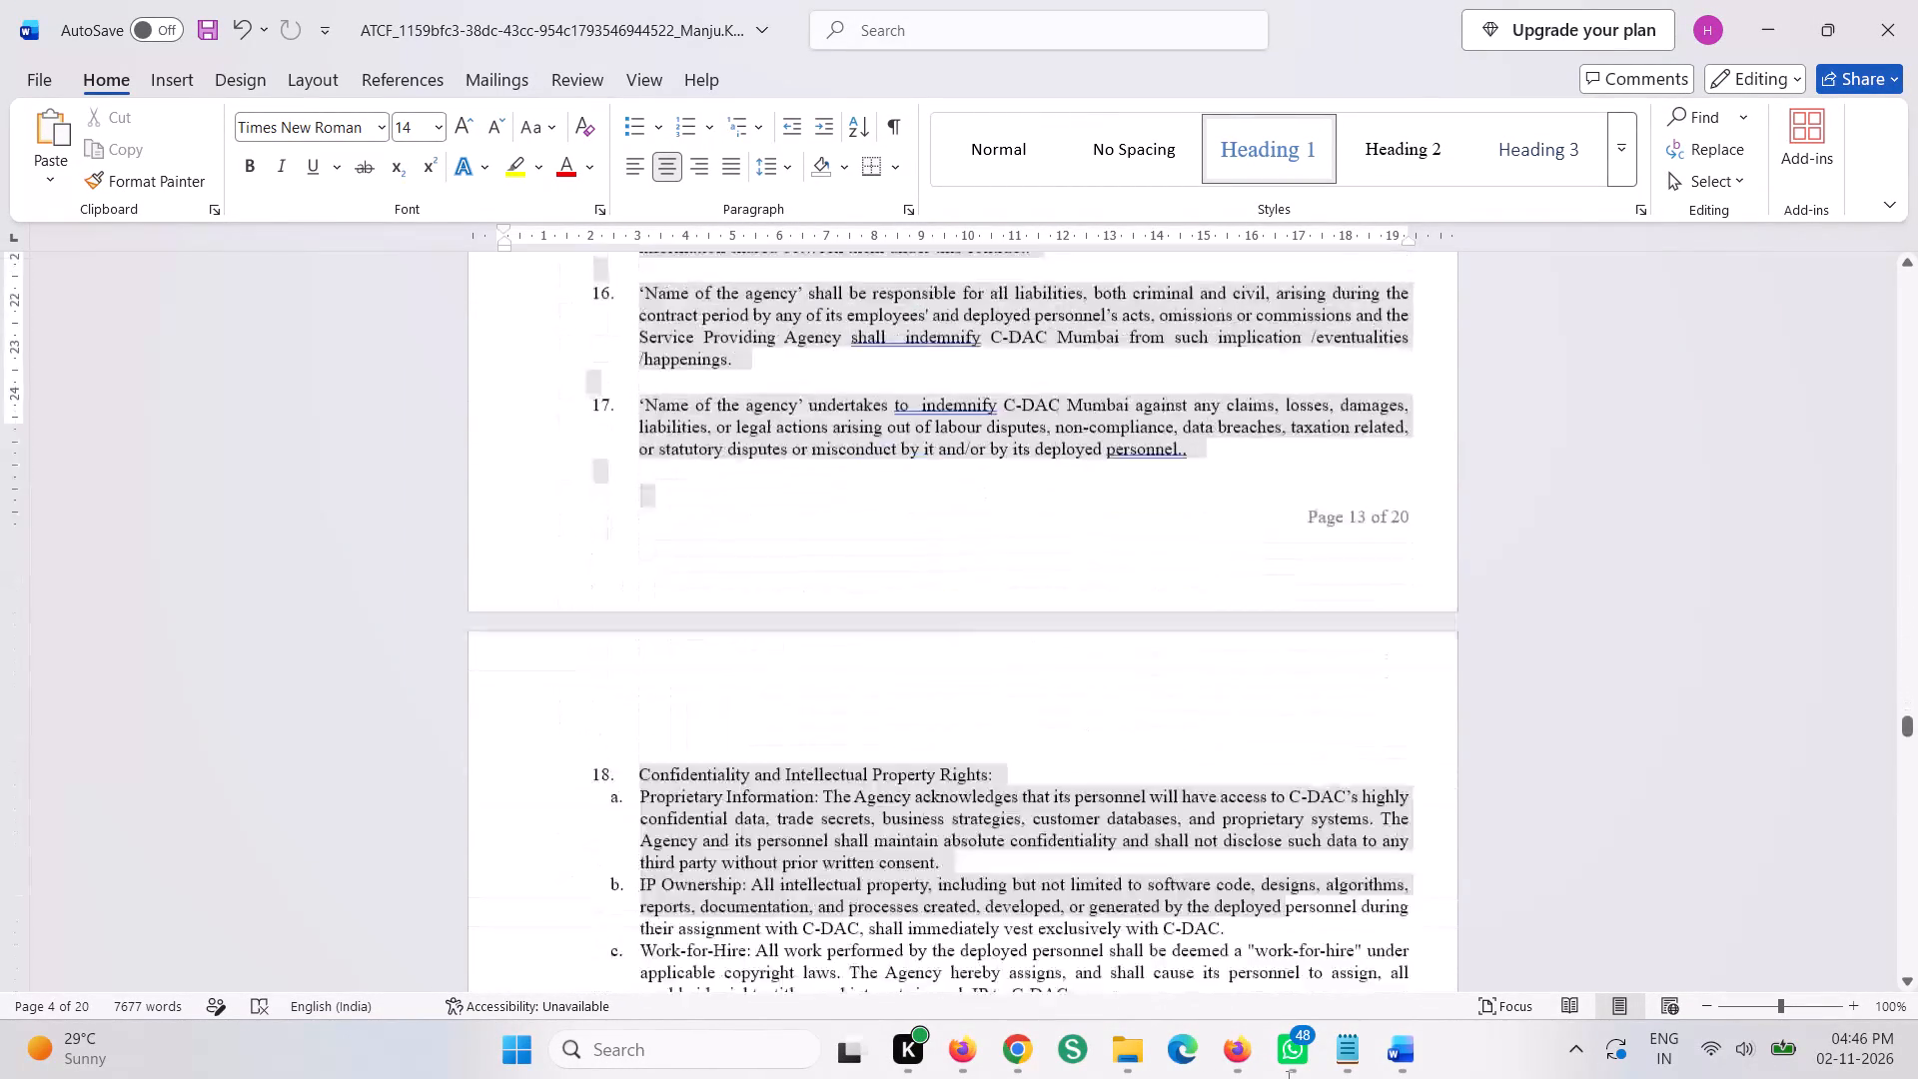
drag(1287, 1078, 1420, 1078)
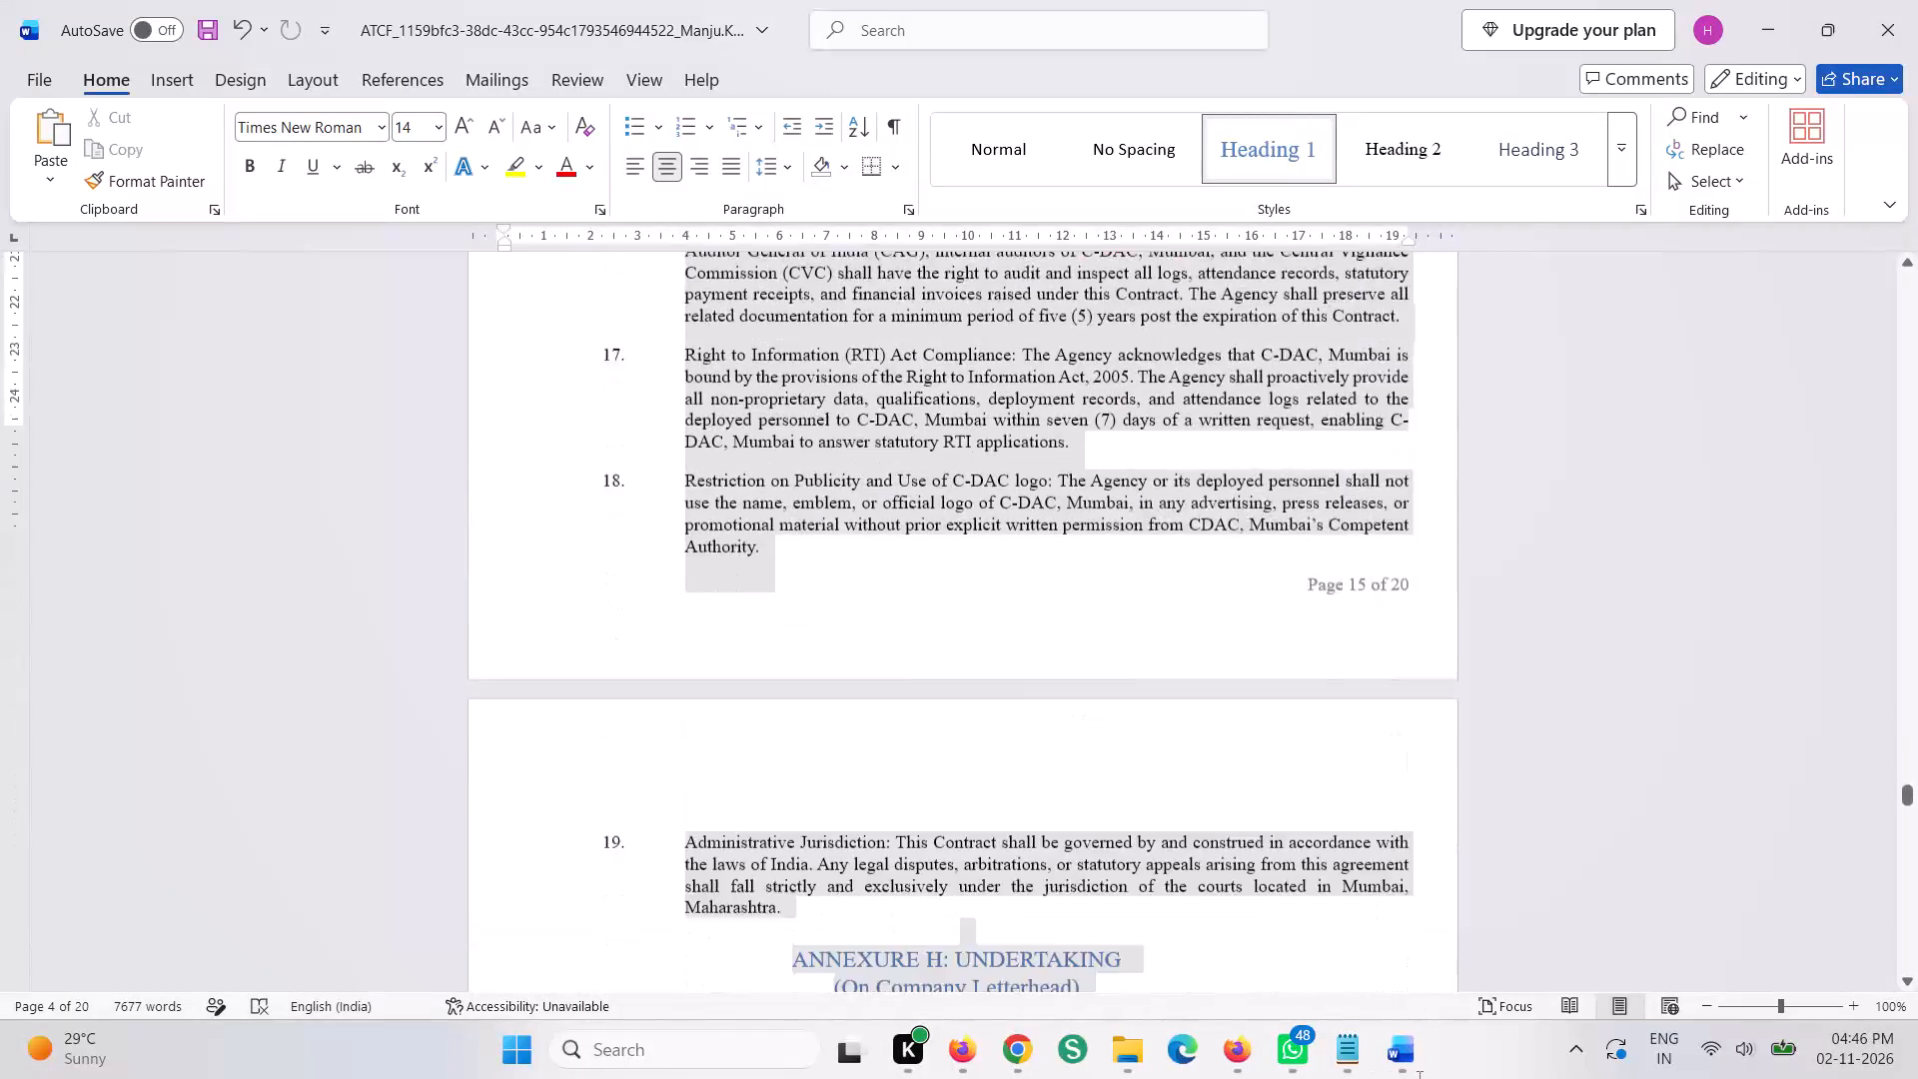
drag(1420, 1078, 1122, 452)
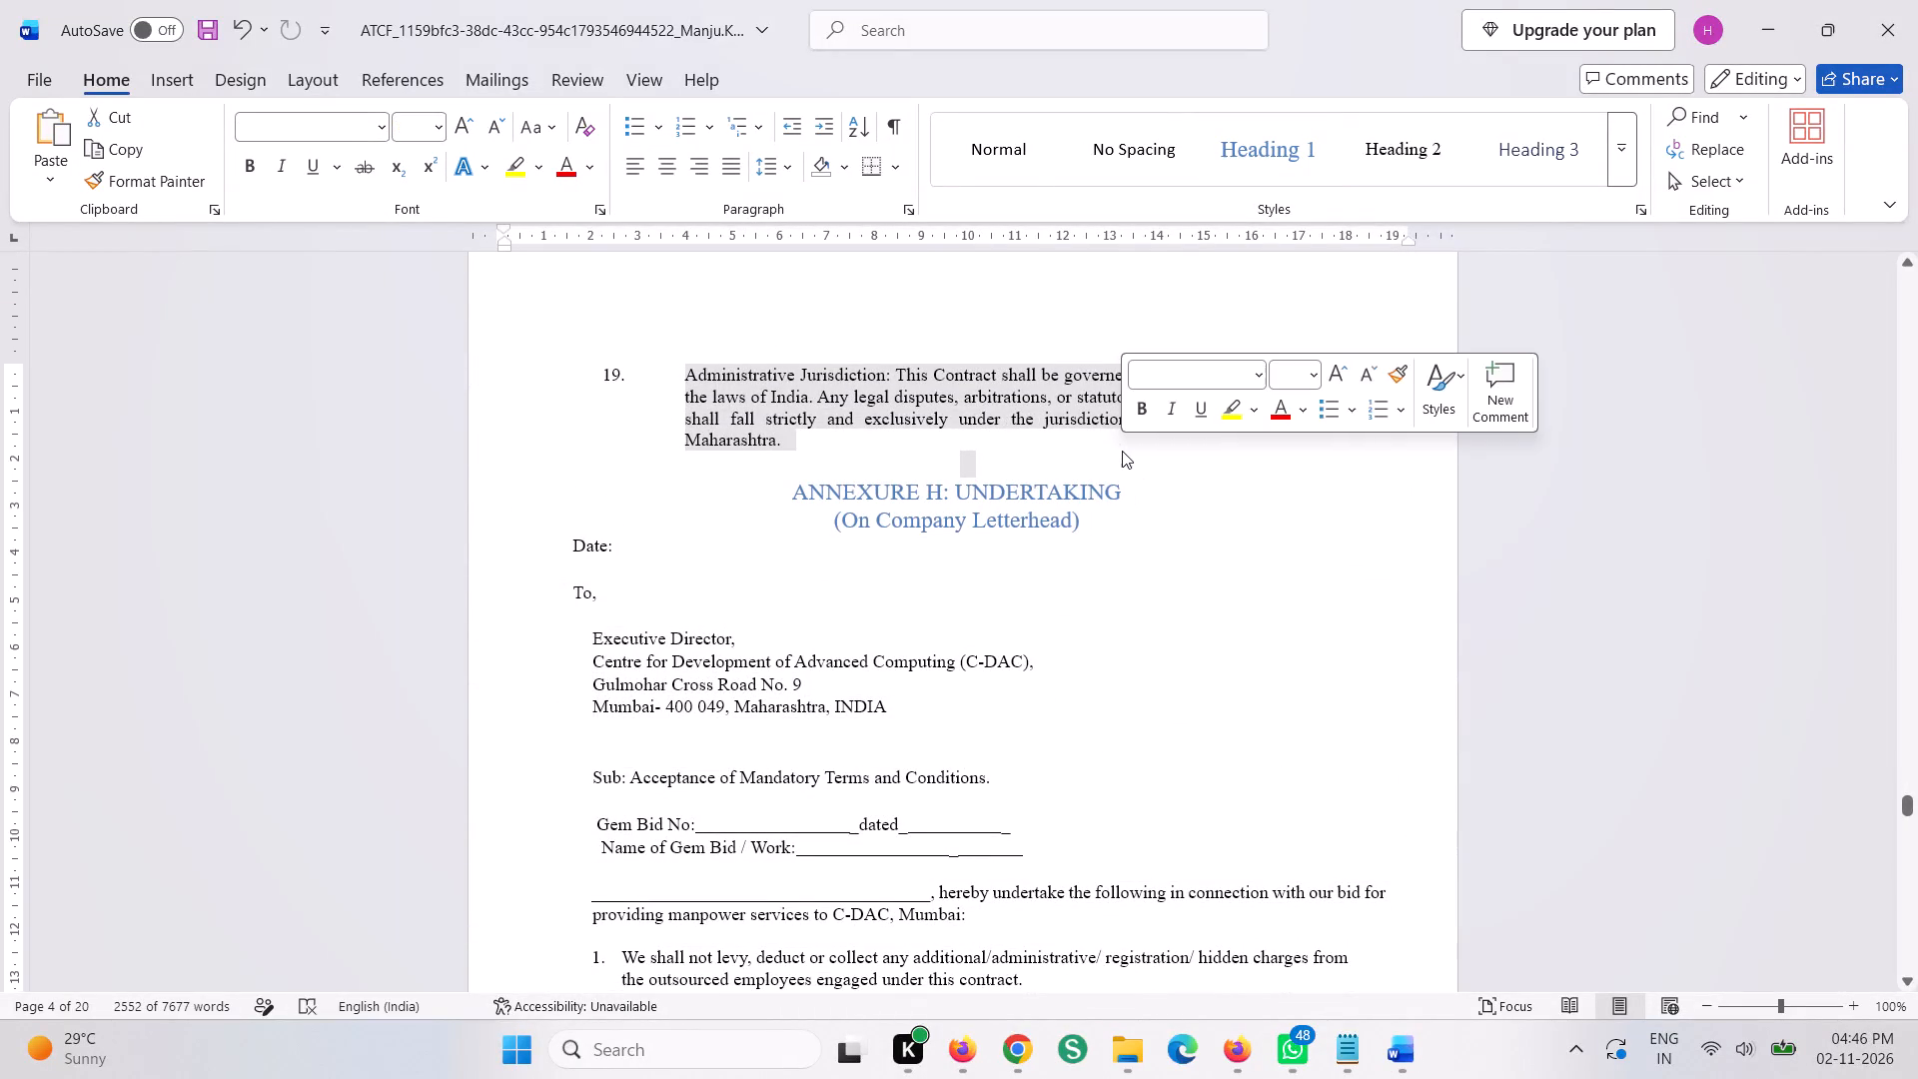
key(BackSpace)
Delete everything after Annexure H, from the Annexure I: Vendor Details heading through Annexures J and K to the document's end.
click(1056, 526)
scroll(1056, 526, down, 2)
scroll(984, 403, down, 3)
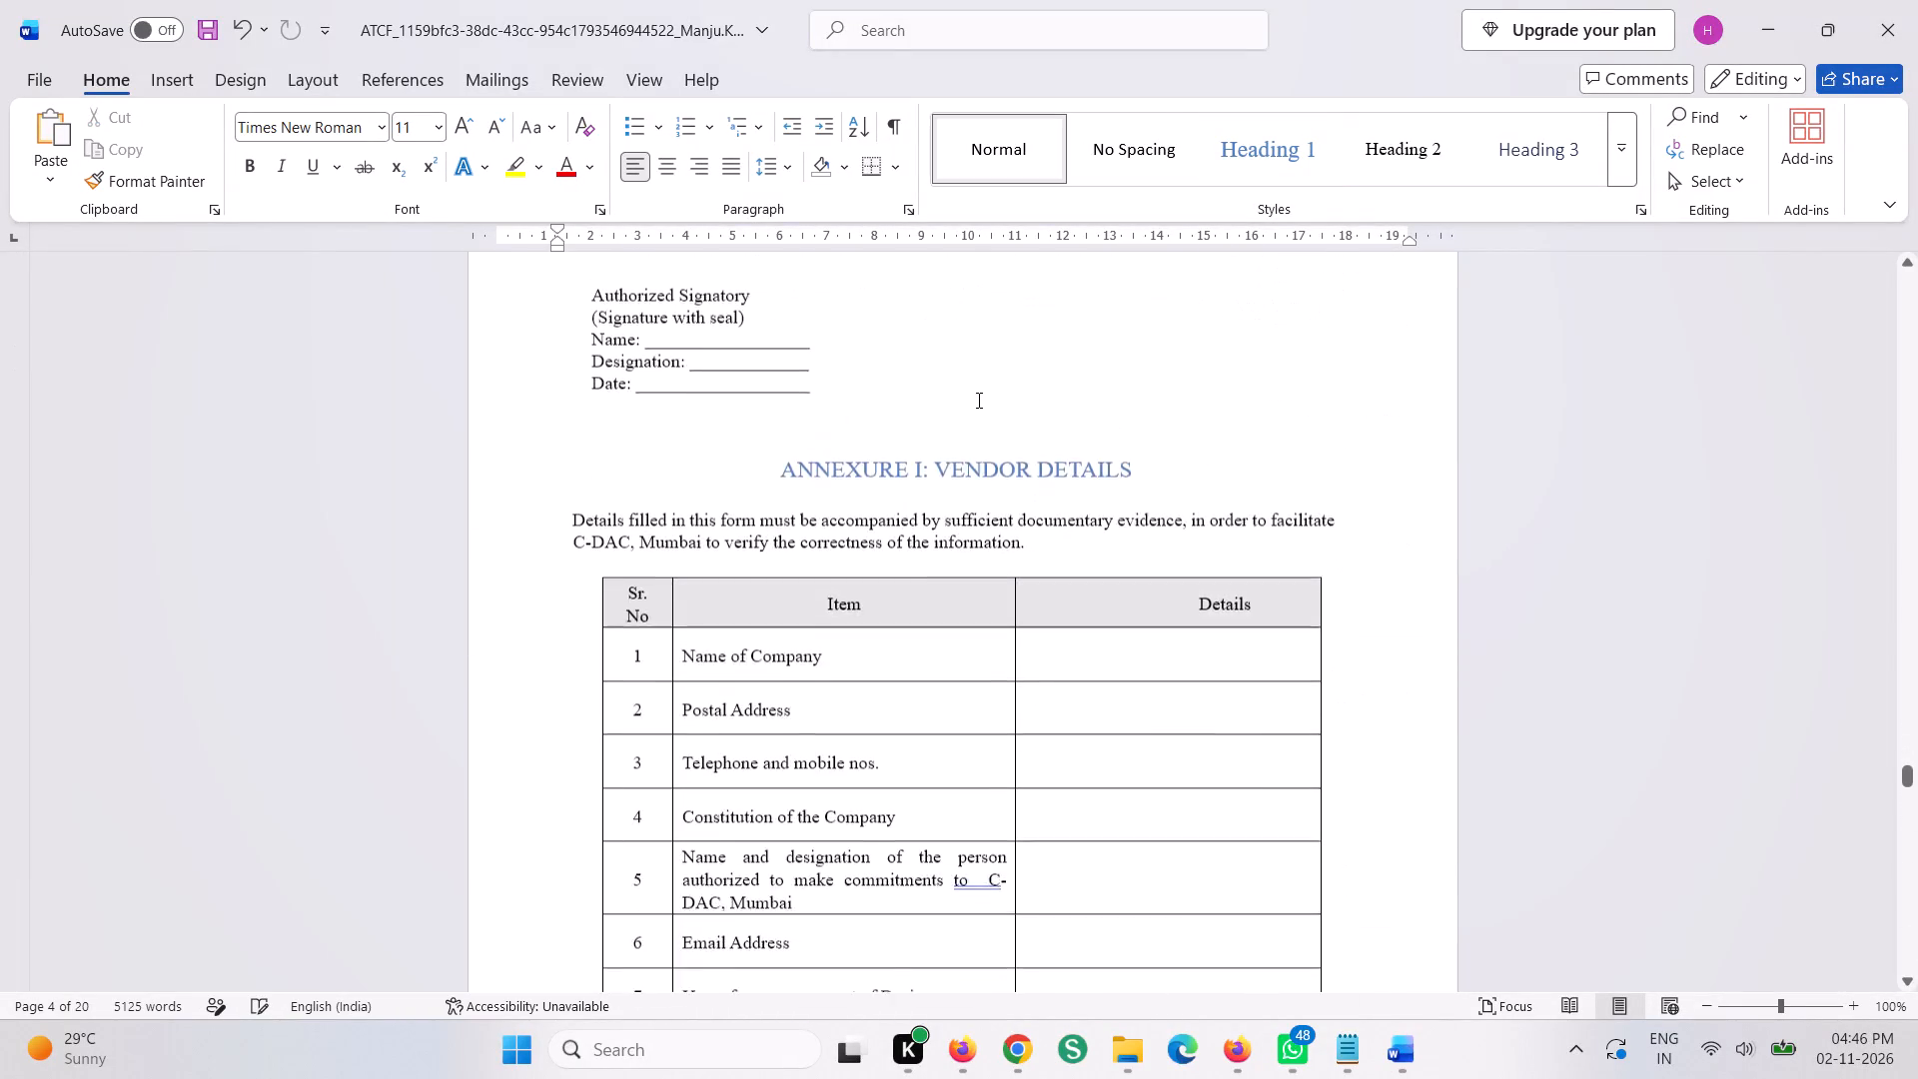
scroll(977, 400, down, 1)
scroll(964, 418, up, 2)
scroll(853, 641, down, 1)
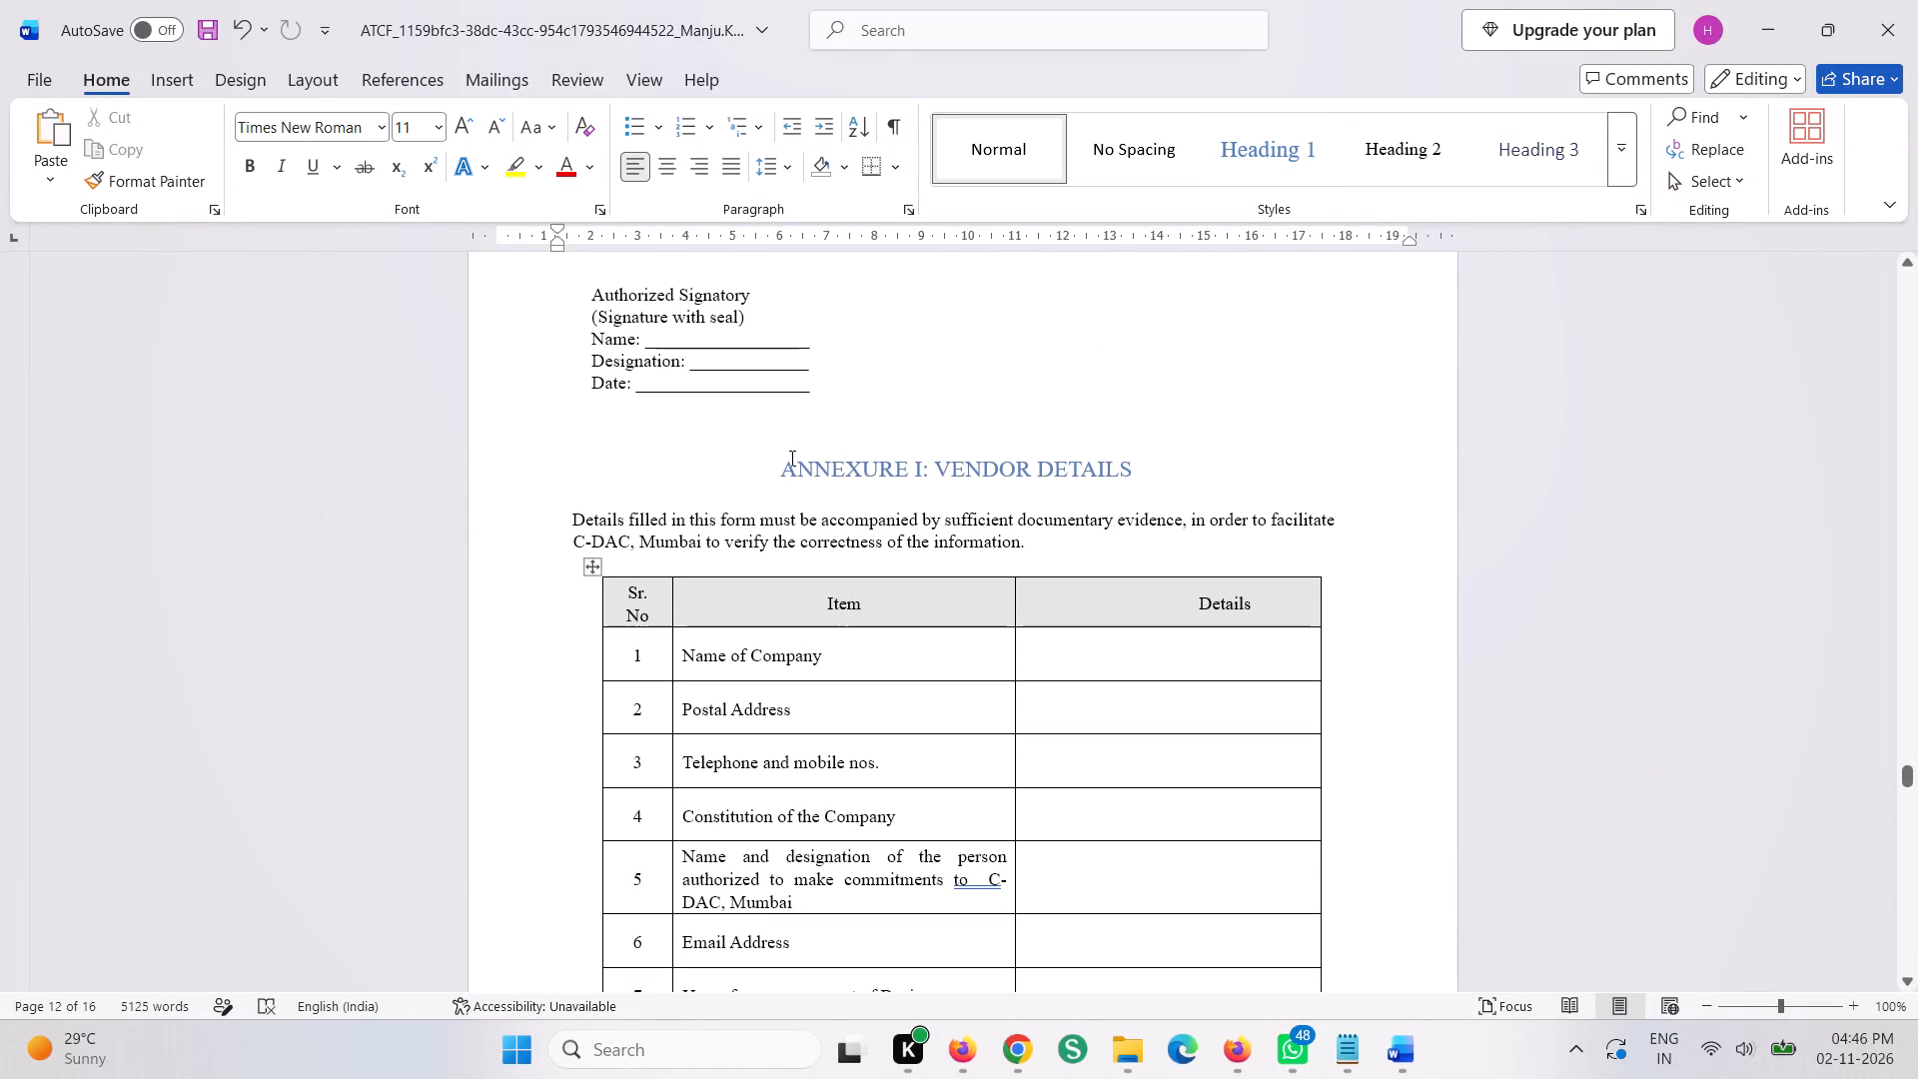
drag(789, 464, 1059, 1001)
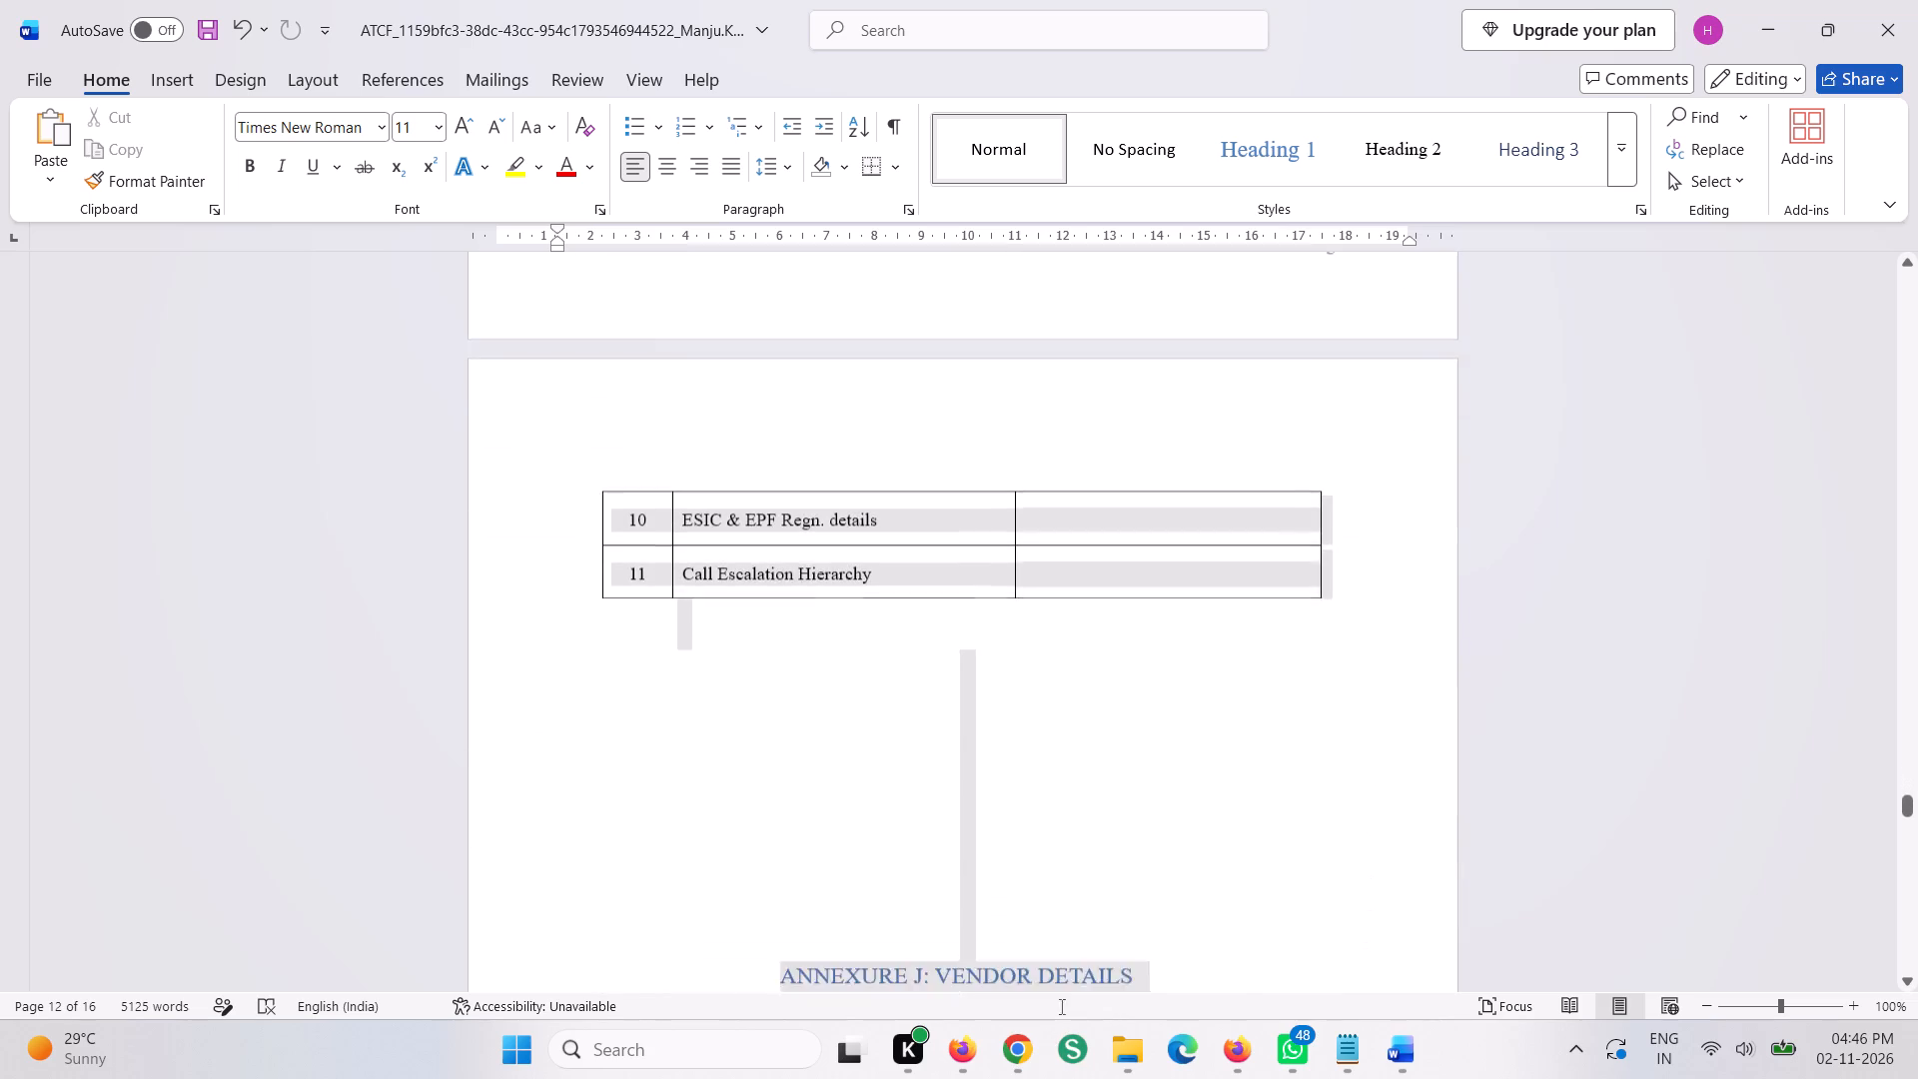
drag(1059, 1001, 1180, 1078)
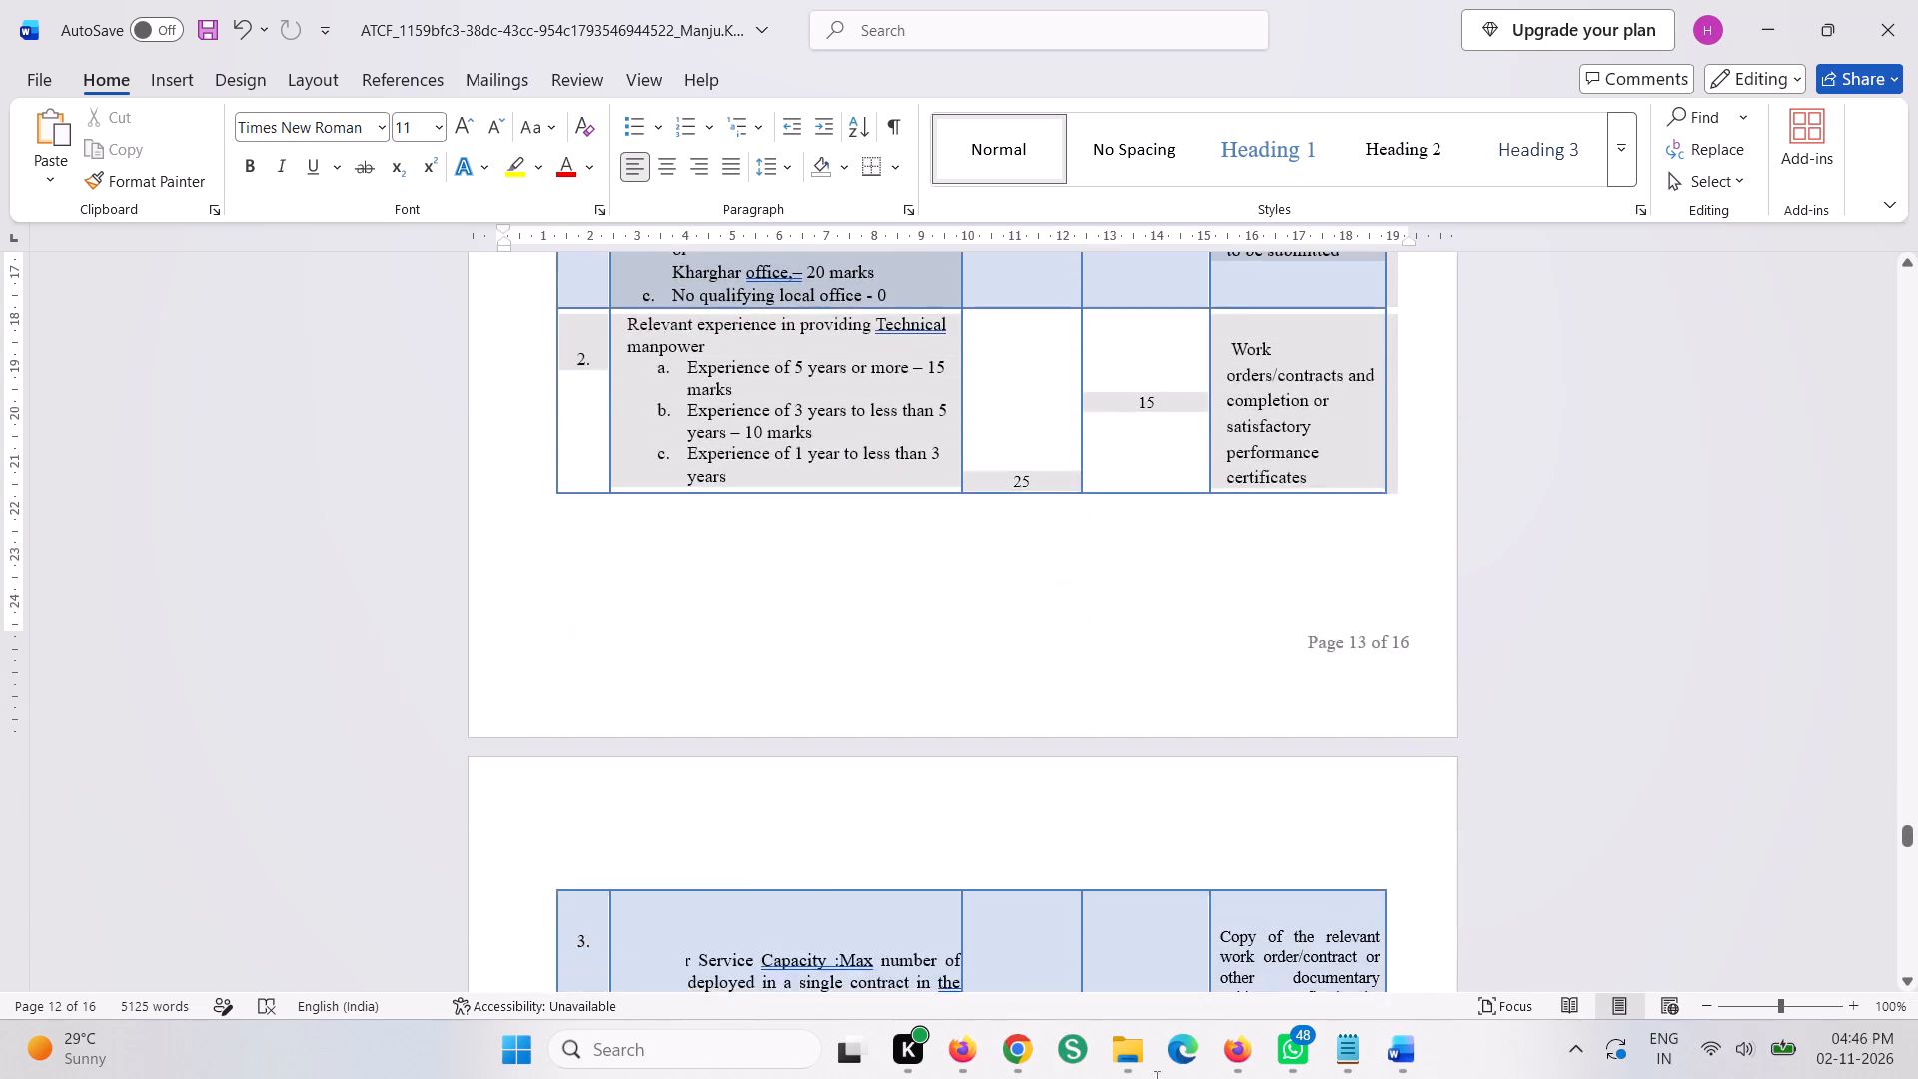
drag(1180, 1078, 1055, 461)
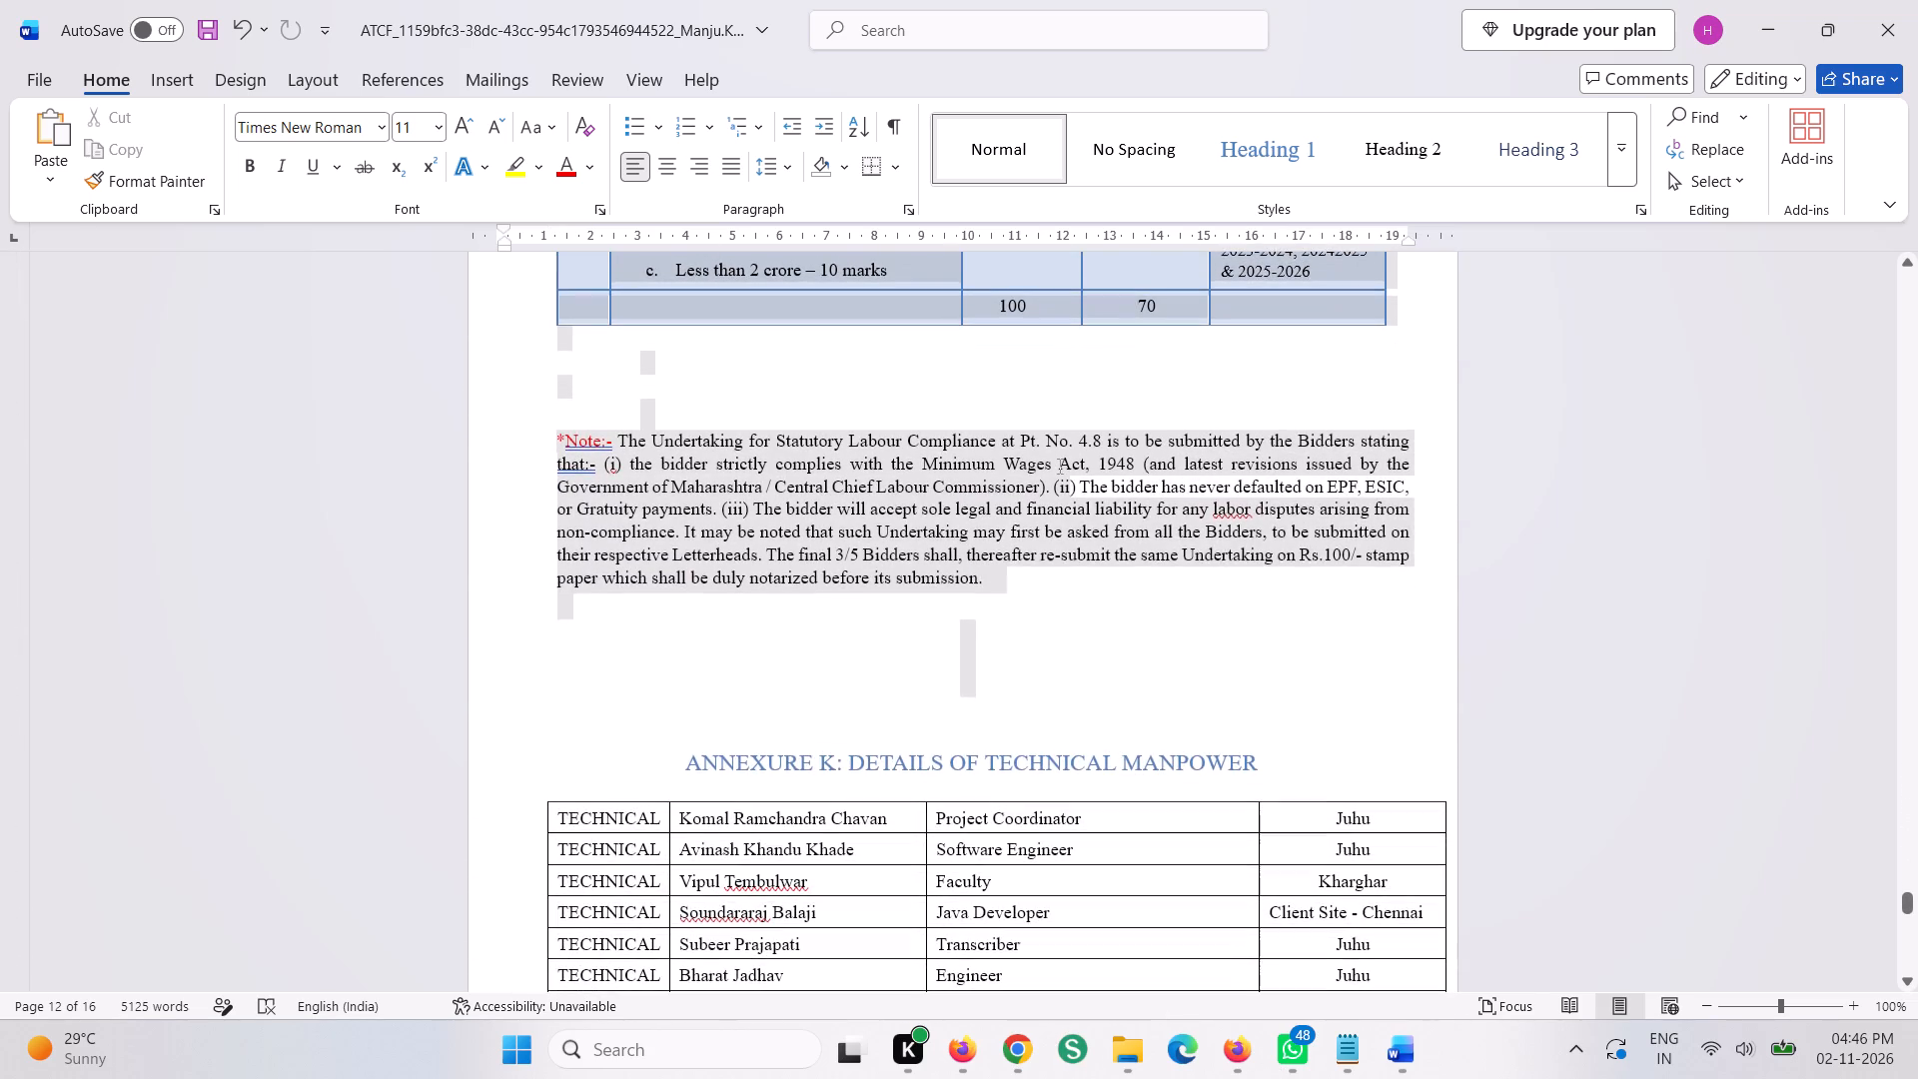
drag(1055, 461, 1001, 605)
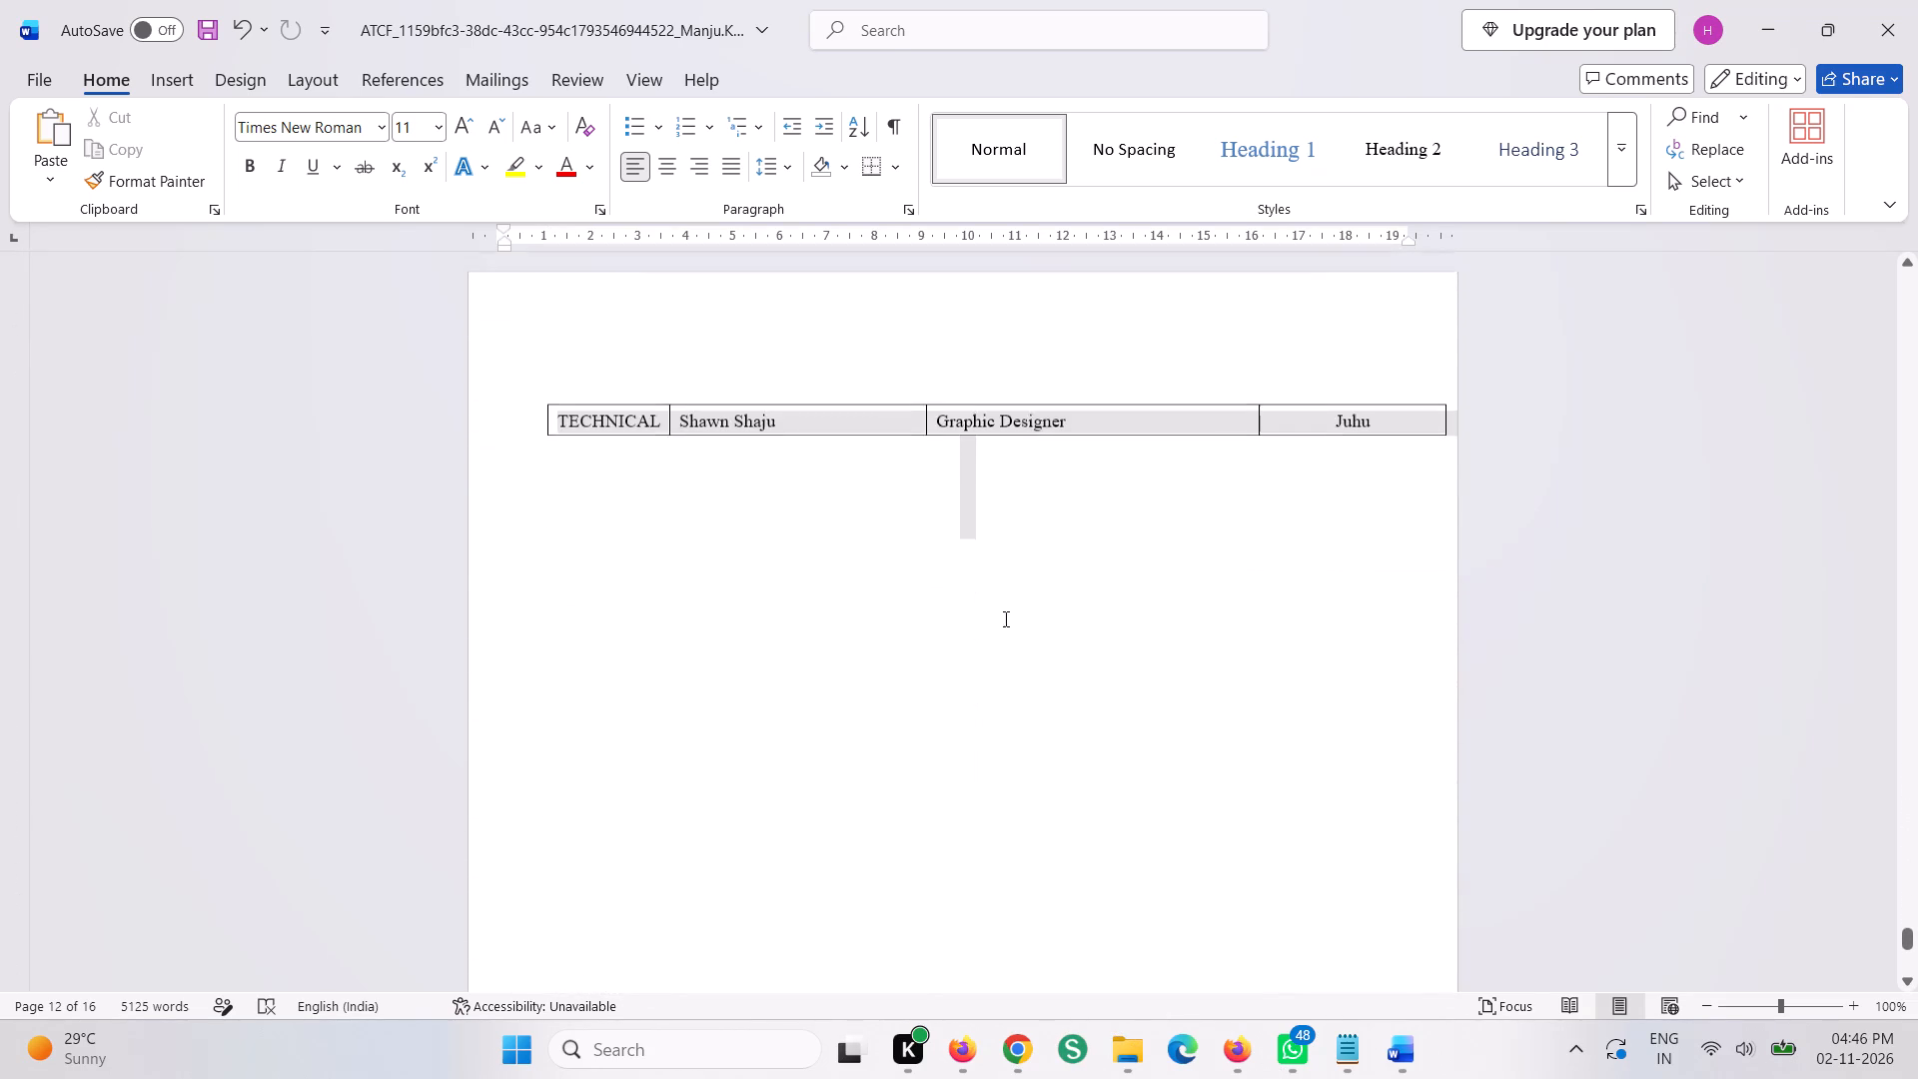
drag(1001, 605, 1131, 972)
scroll(1037, 801, up, 4)
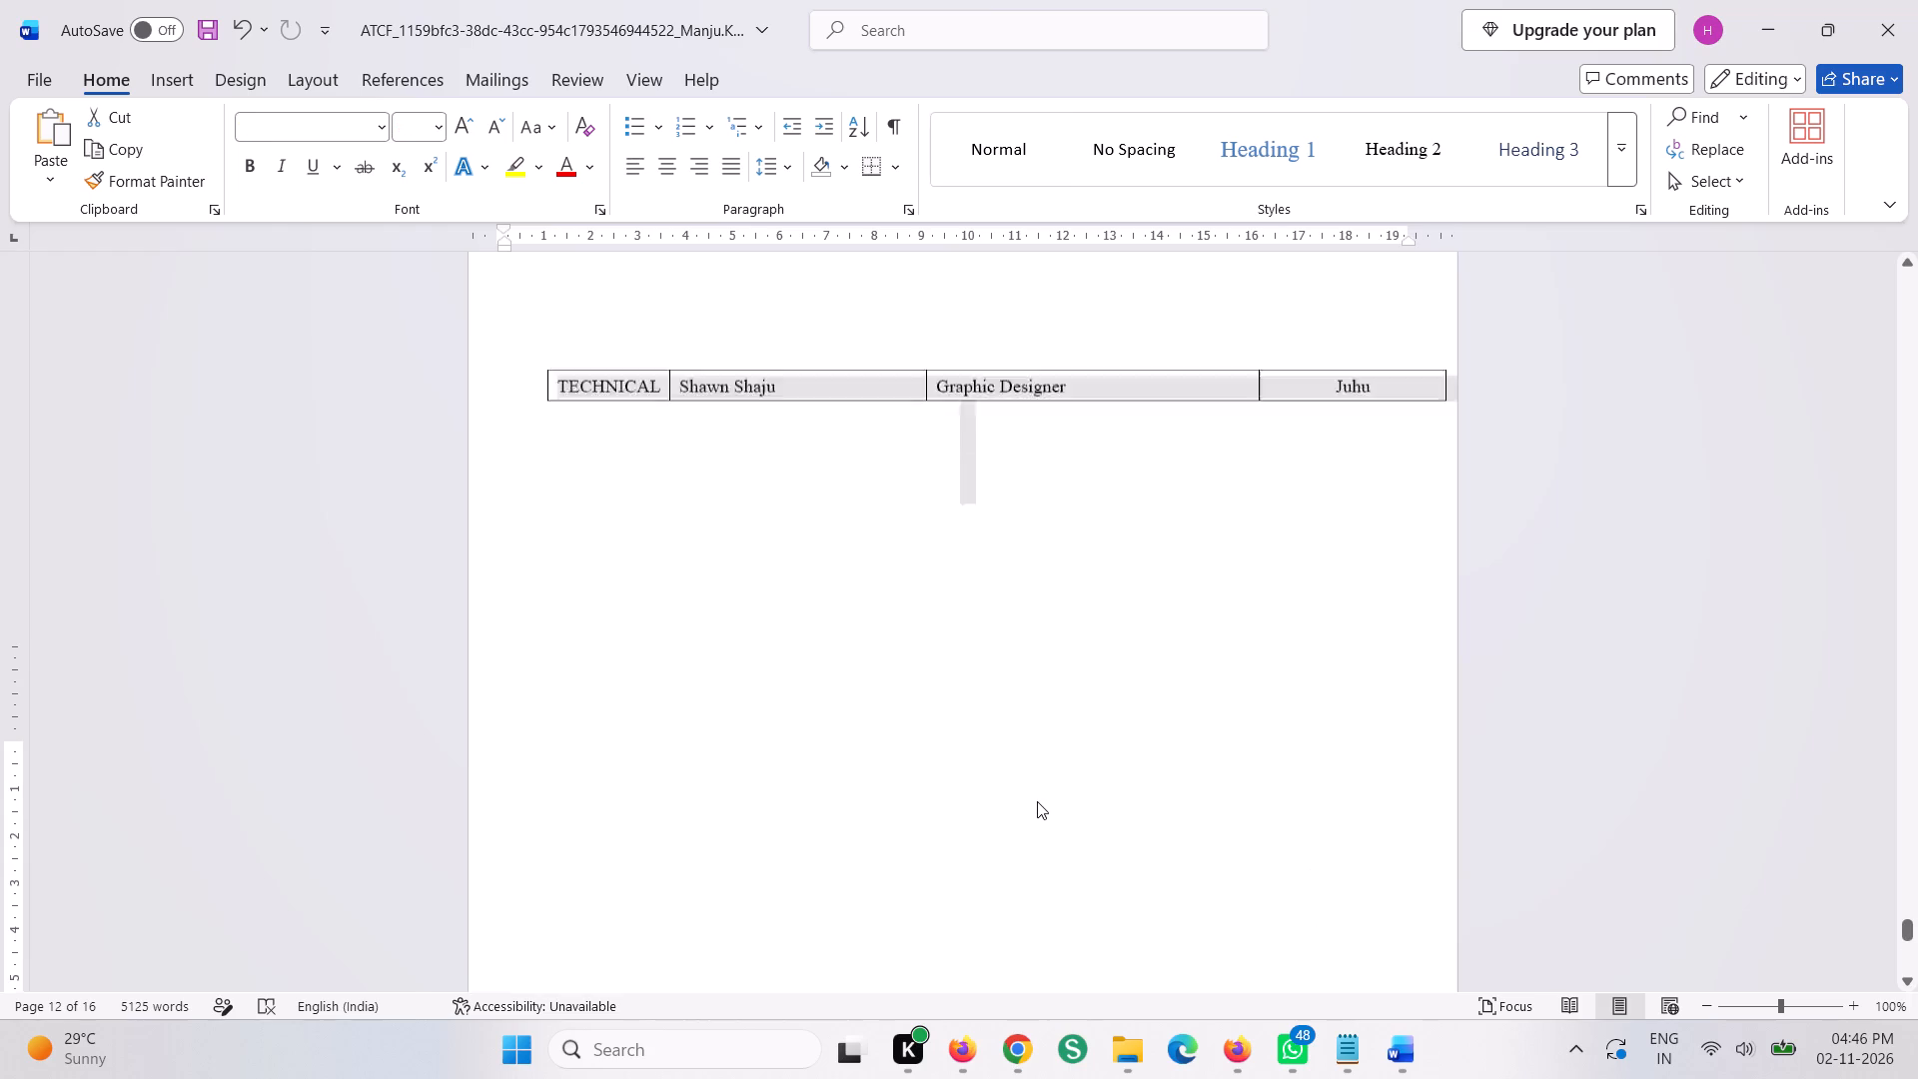
key(BackSpace)
Save the document as a Word file named ALL ANNEXURES in the GEM2026B8125472 folder under DEV1.
scroll(1050, 764, up, 7)
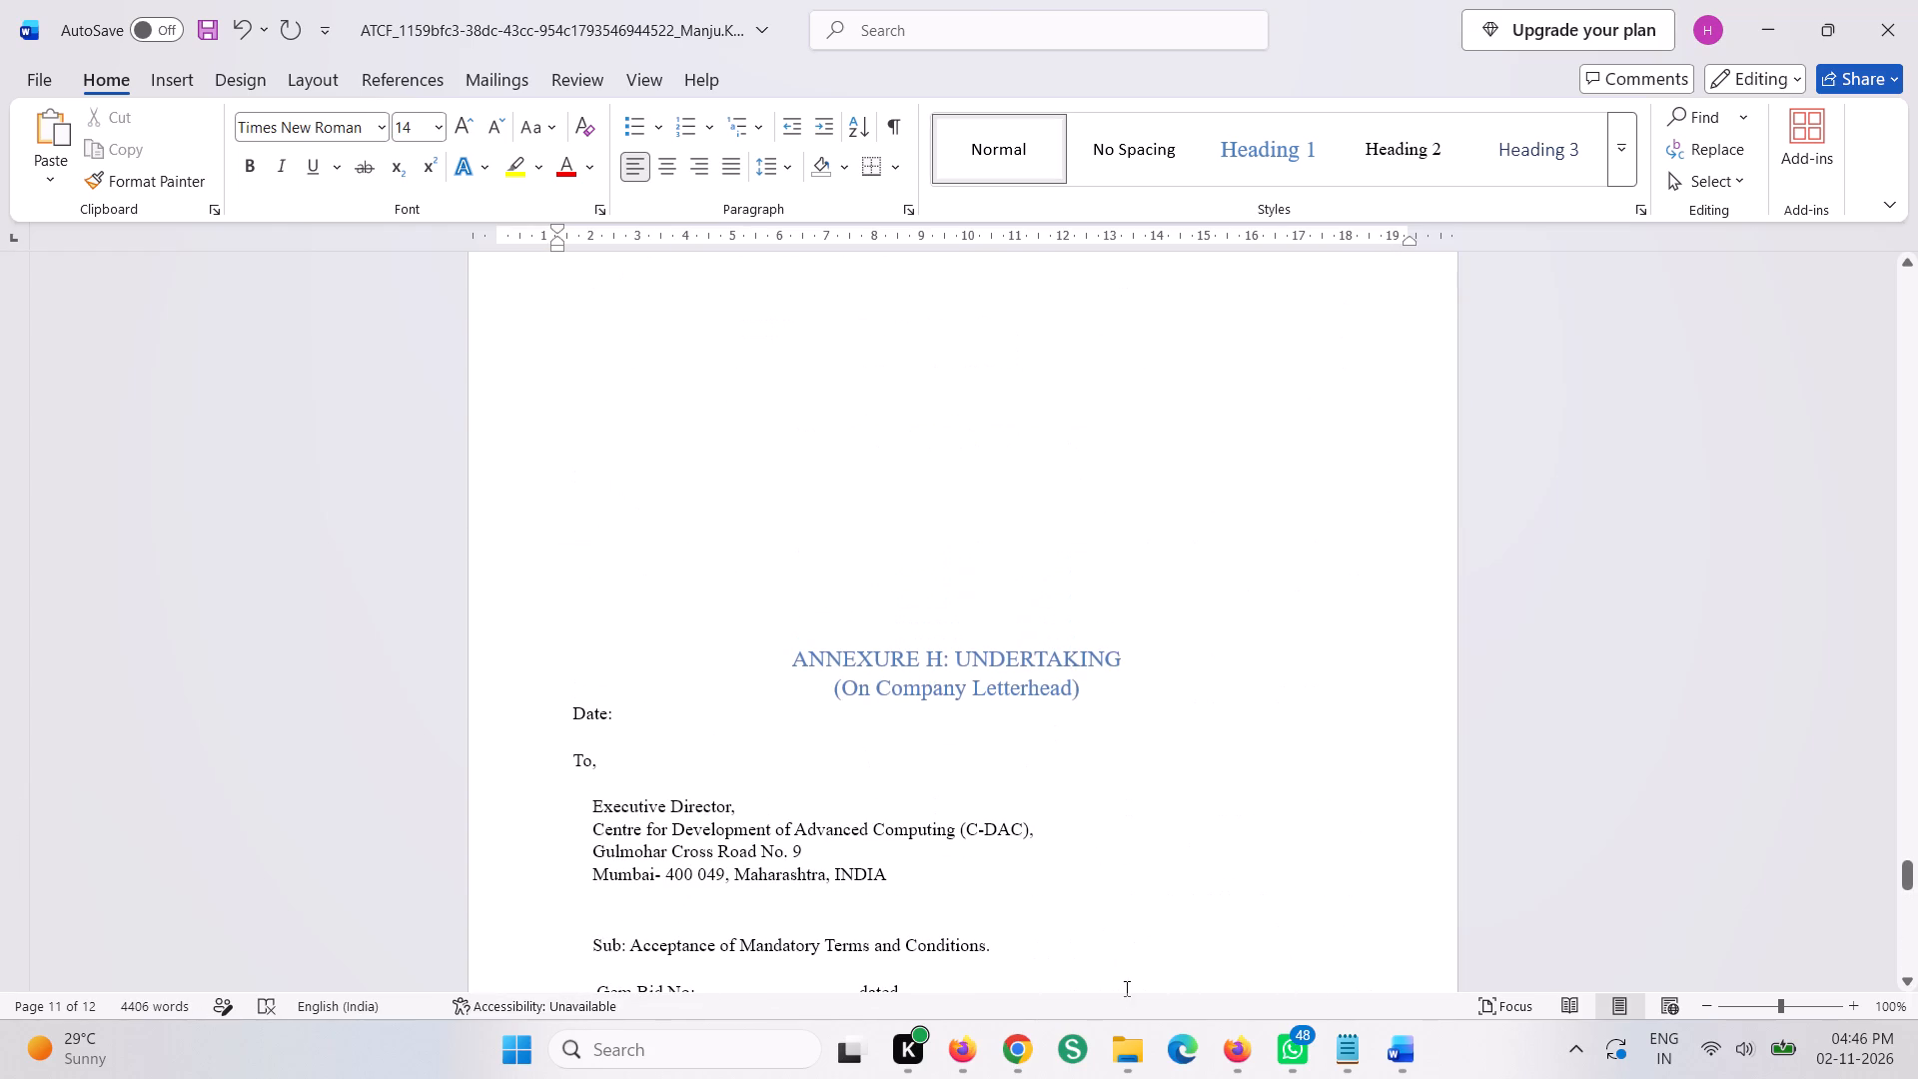
click(1135, 1042)
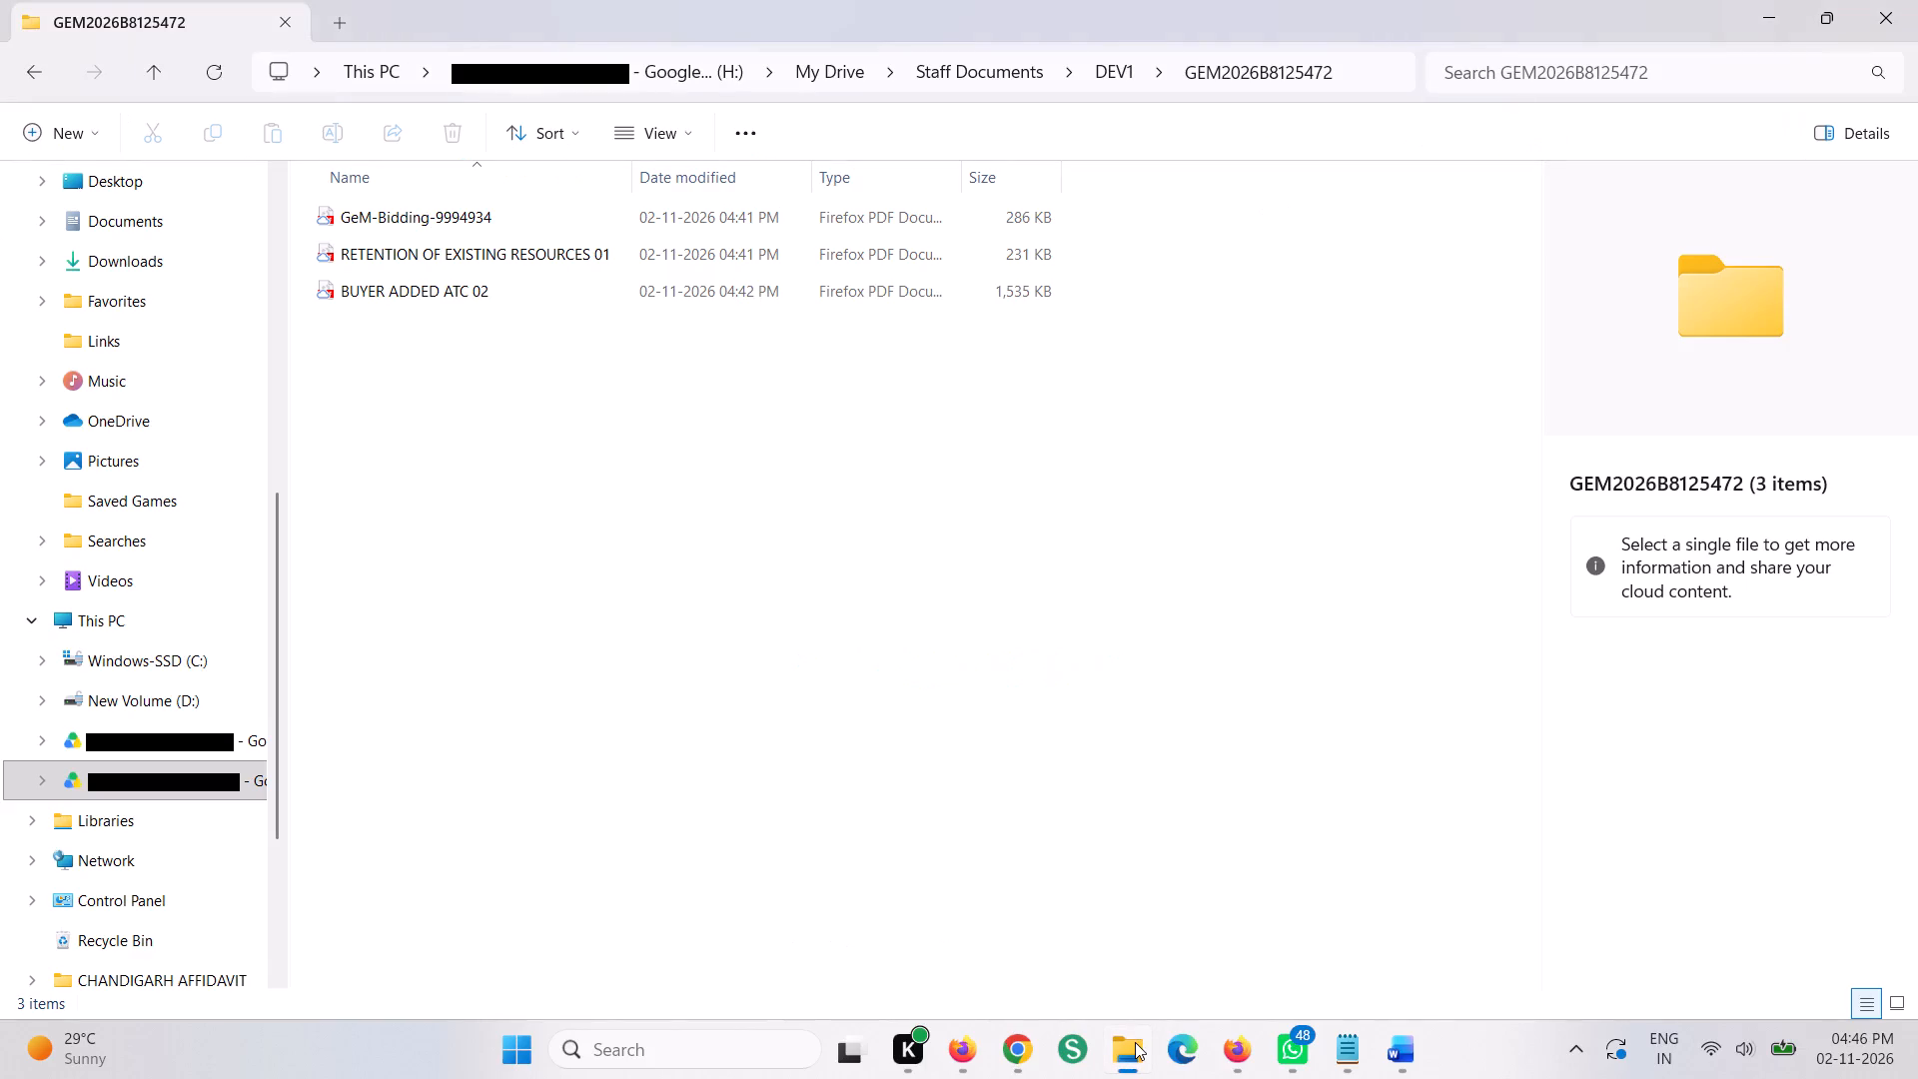
click(1135, 1042)
click(33, 82)
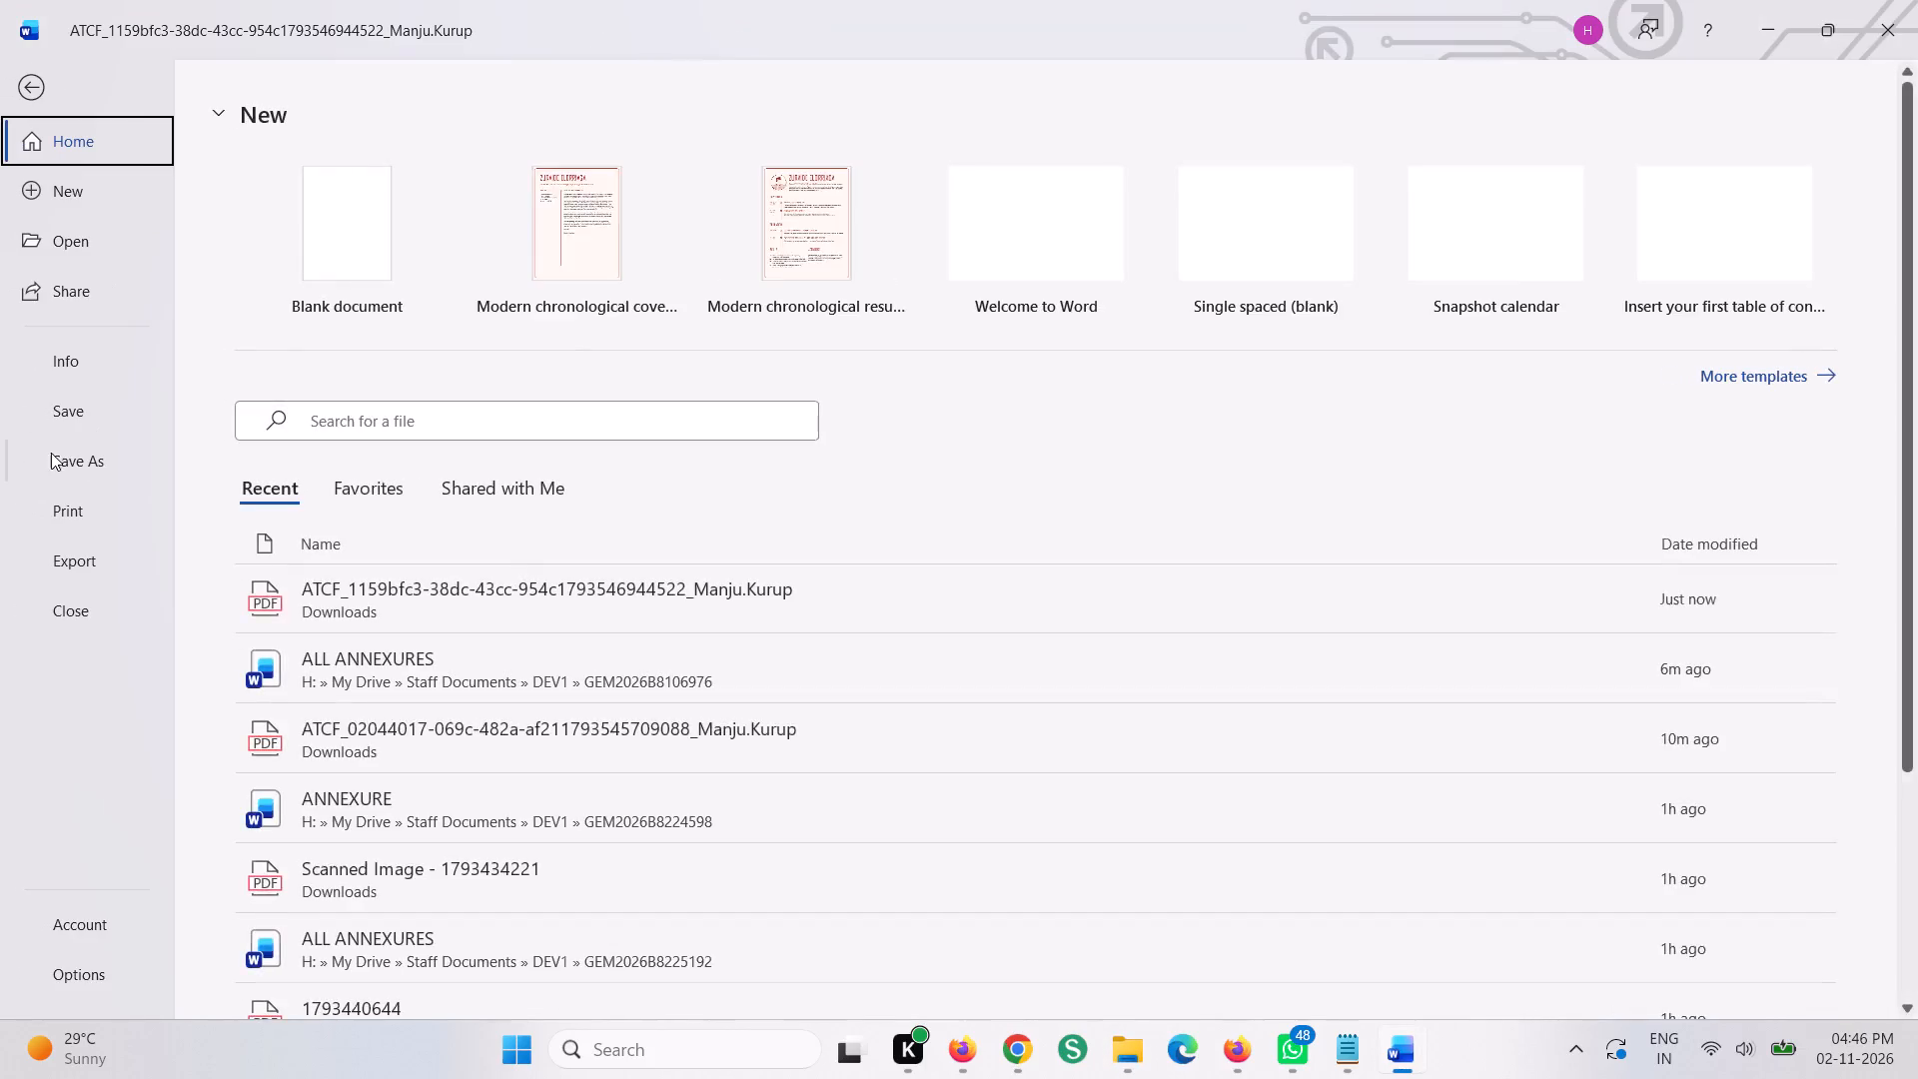
click(60, 469)
click(283, 670)
scroll(380, 531, up, 5)
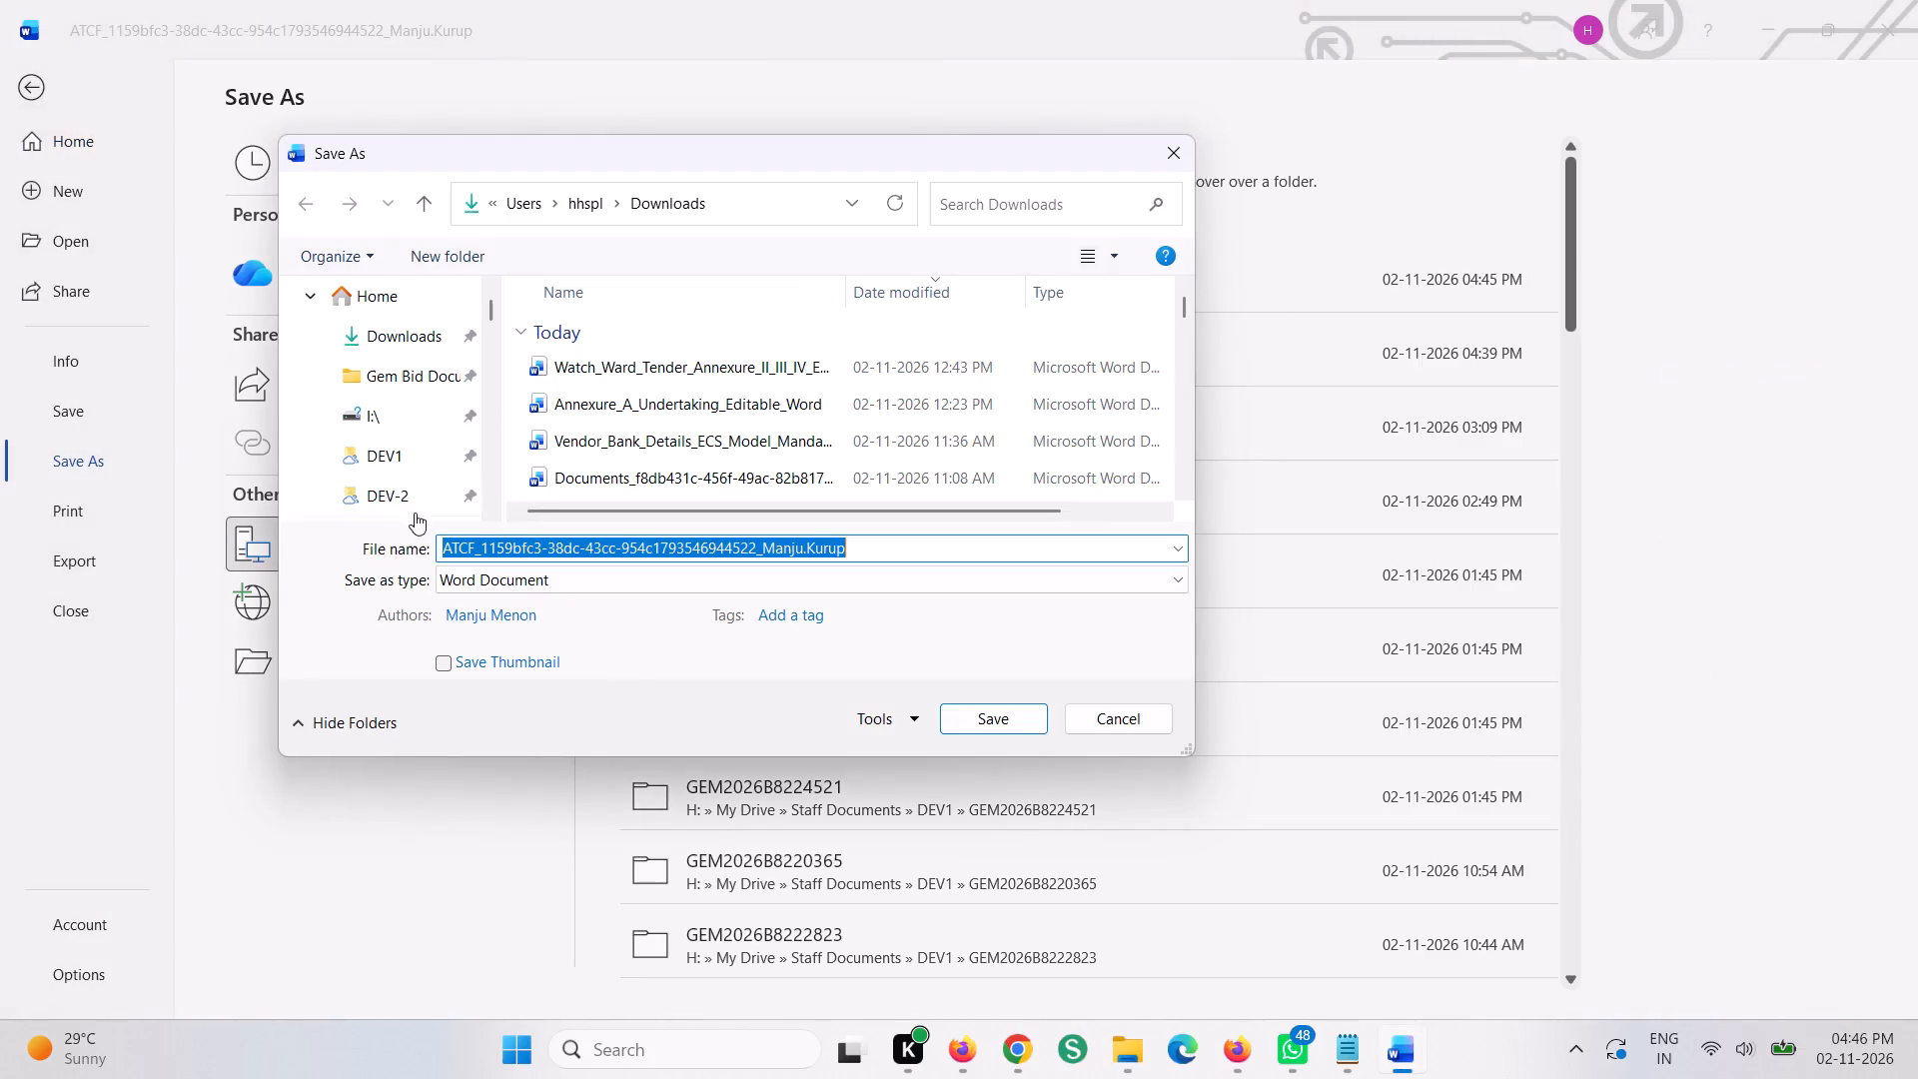
click(402, 454)
scroll(685, 367, up, 7)
double_click(638, 343)
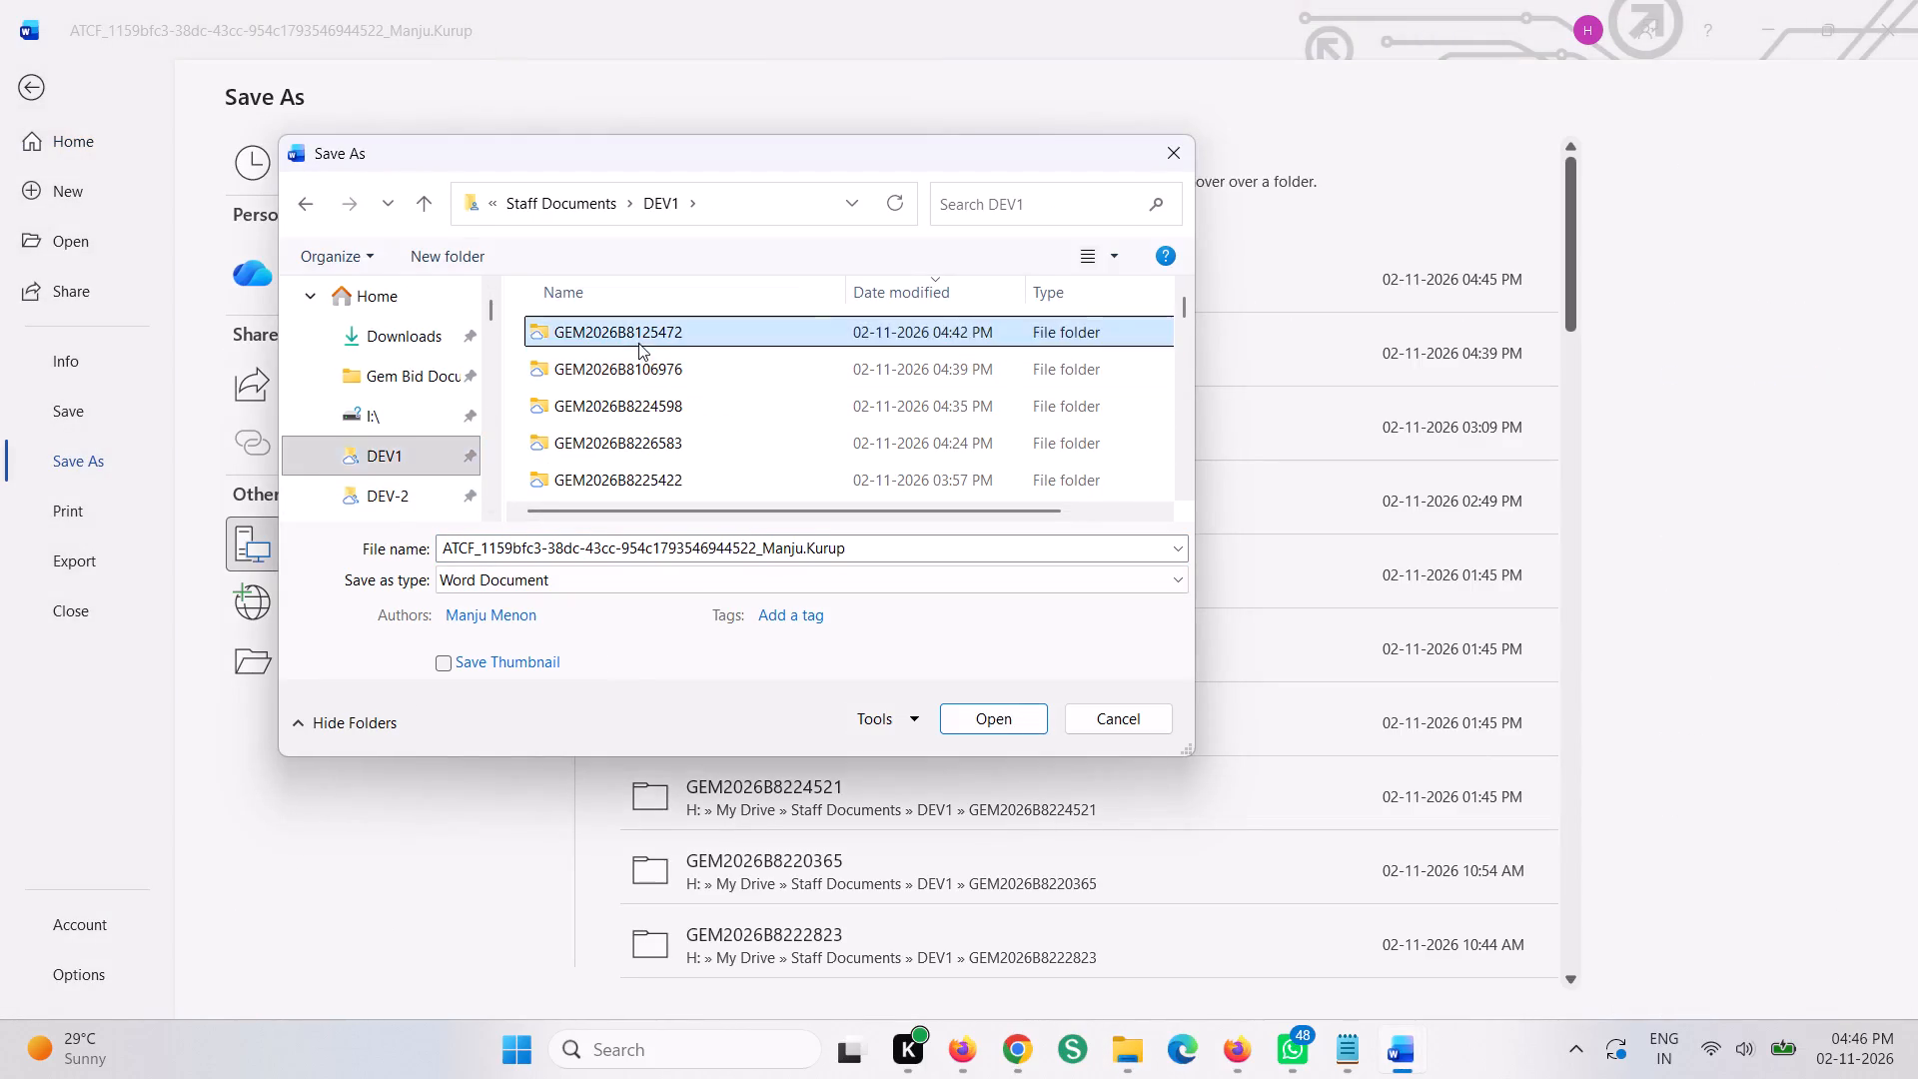
click(664, 549)
text(ALL ANNEXURES)
key(Return)
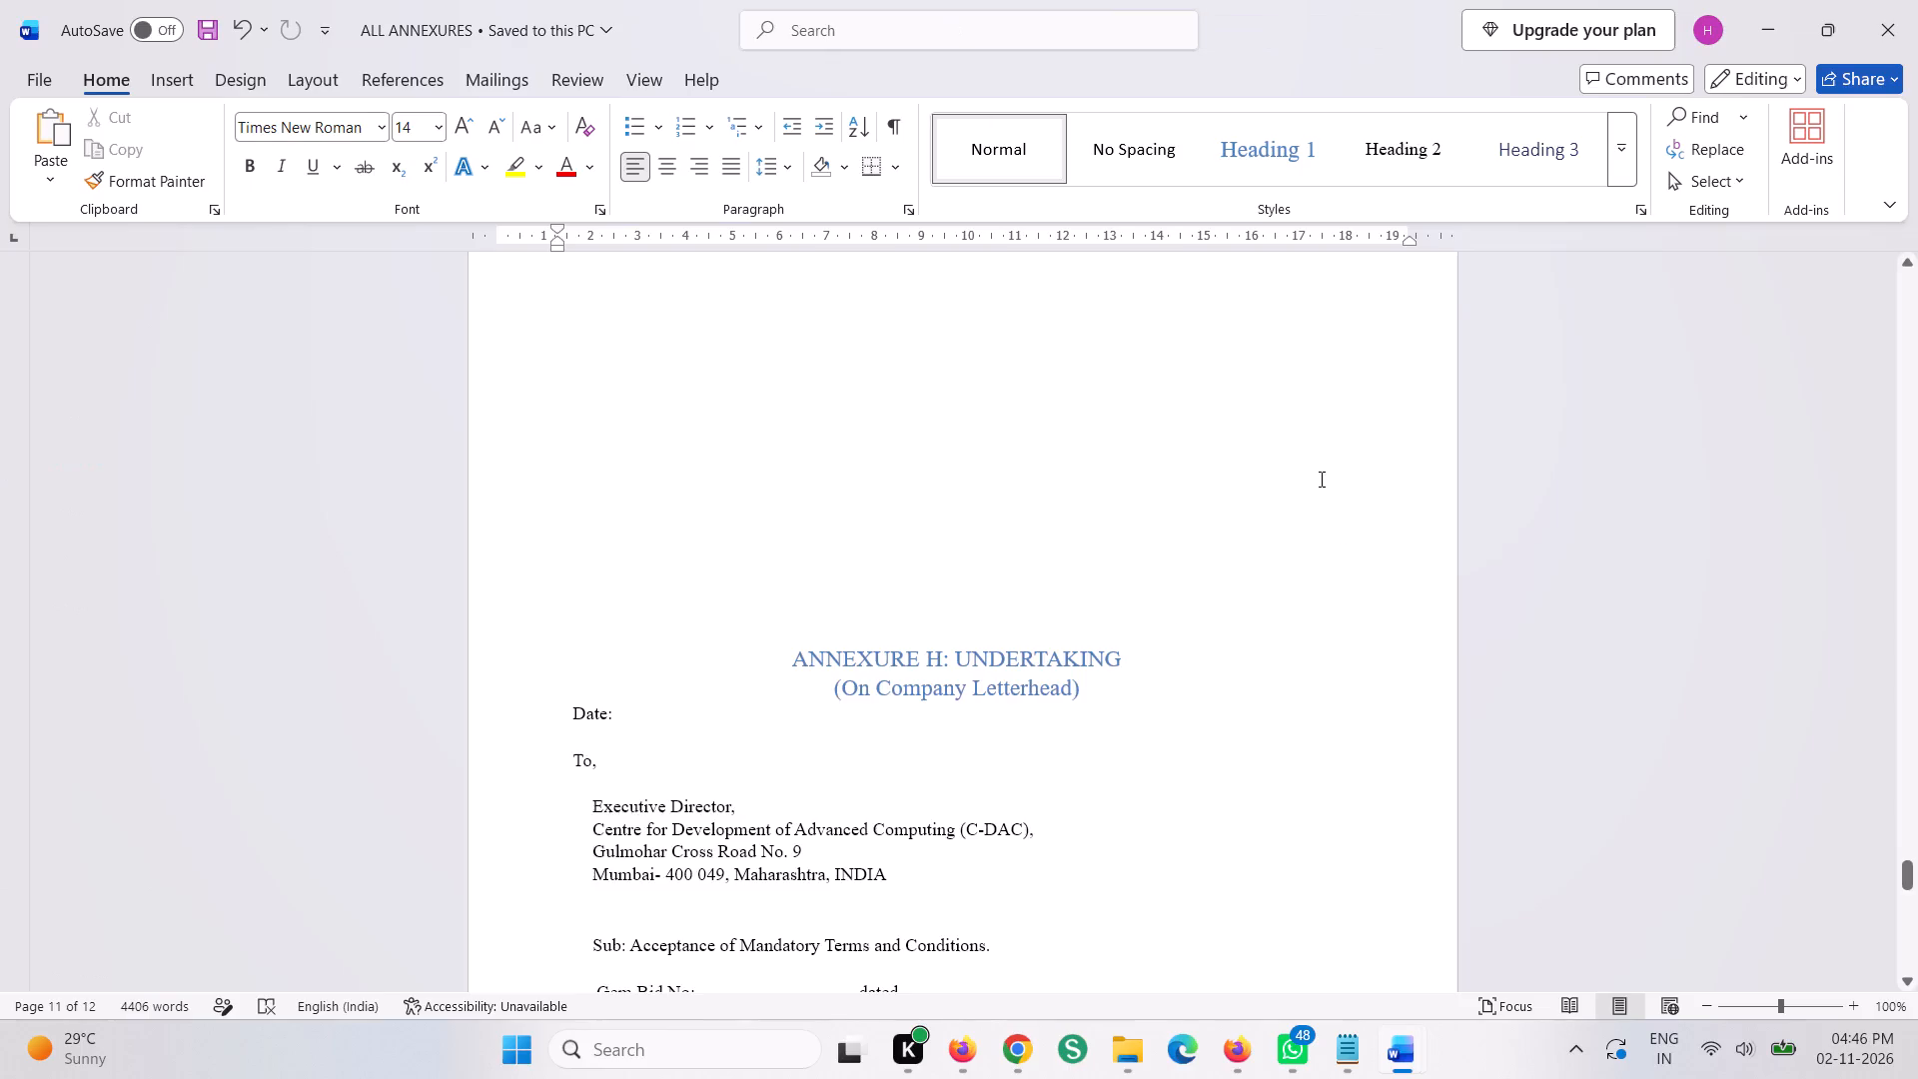
Close the saved ALL ANNEXURES document of this bid.
scroll(1357, 547, up, 8)
click(1894, 34)
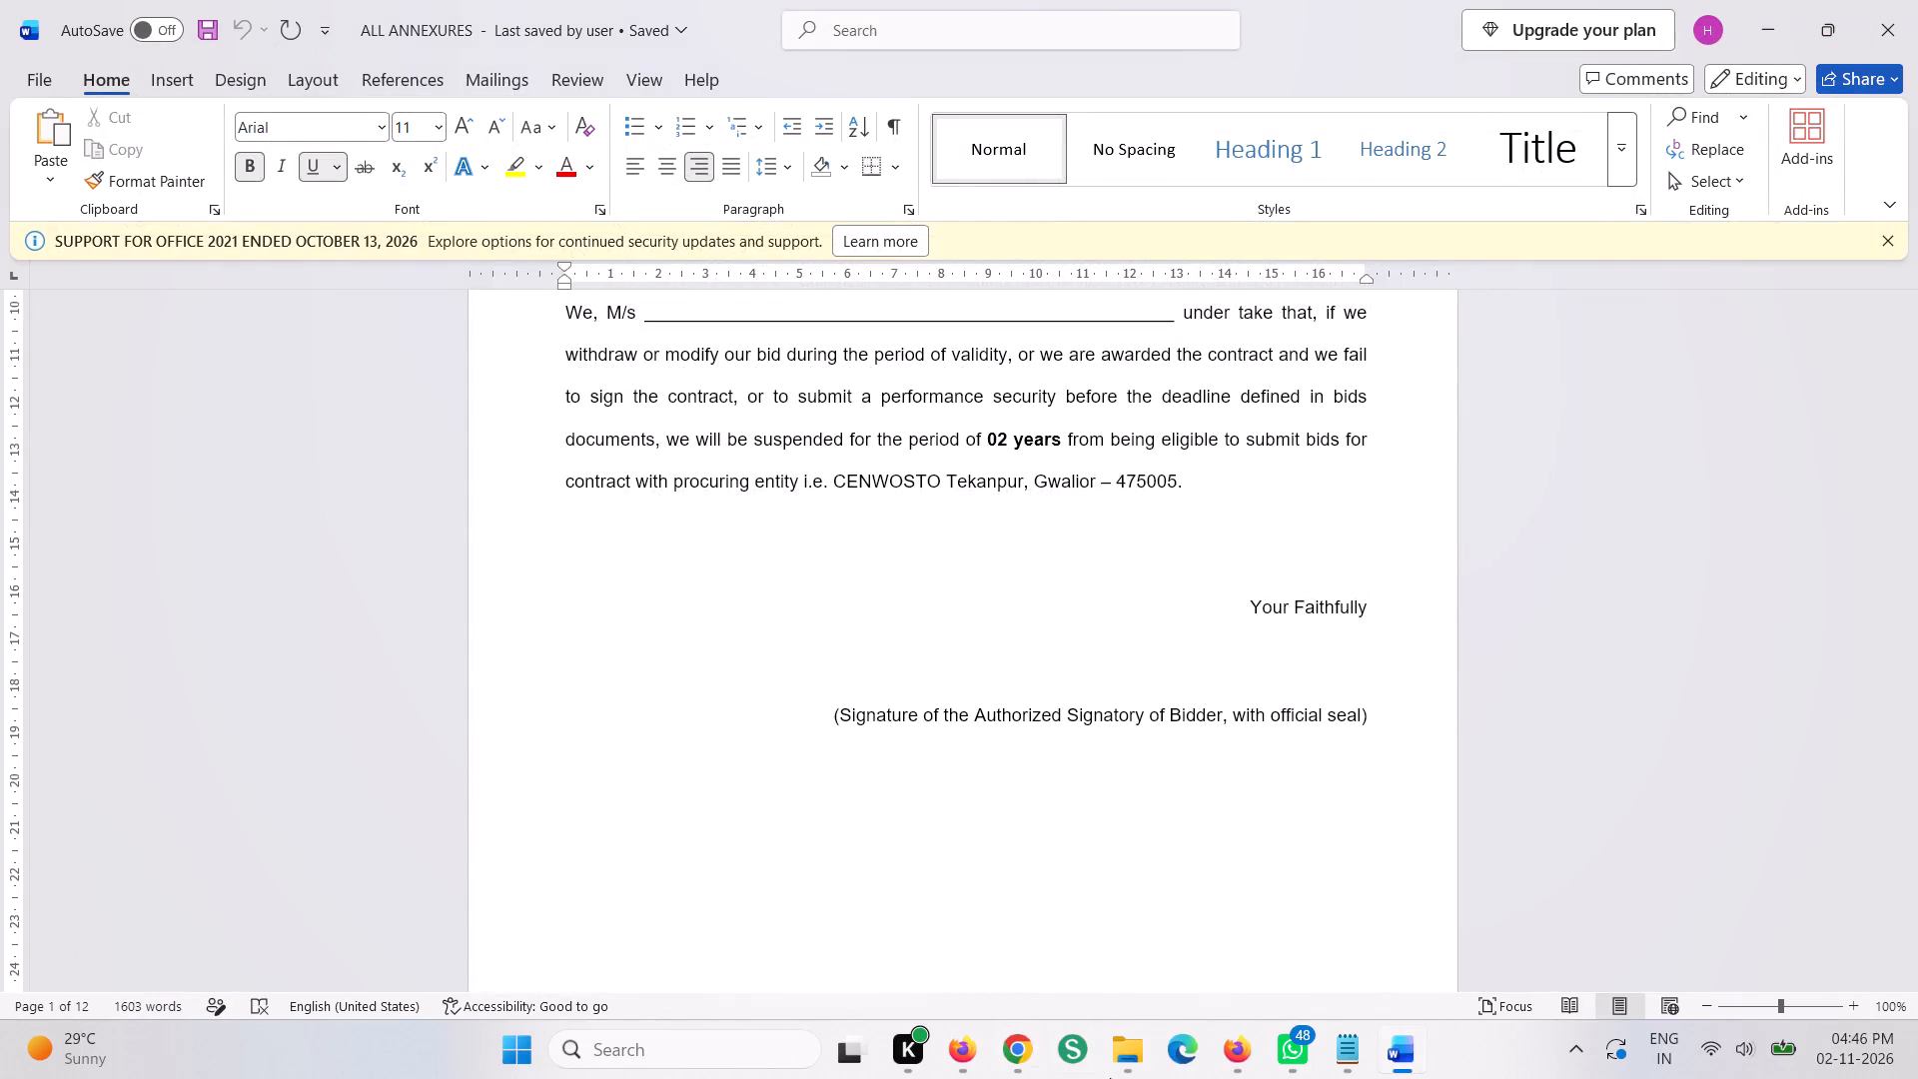
Switch to File Explorer and check the files in the GEM2026B8125472 folder.
click(1115, 1051)
scroll(1118, 860, up, 9)
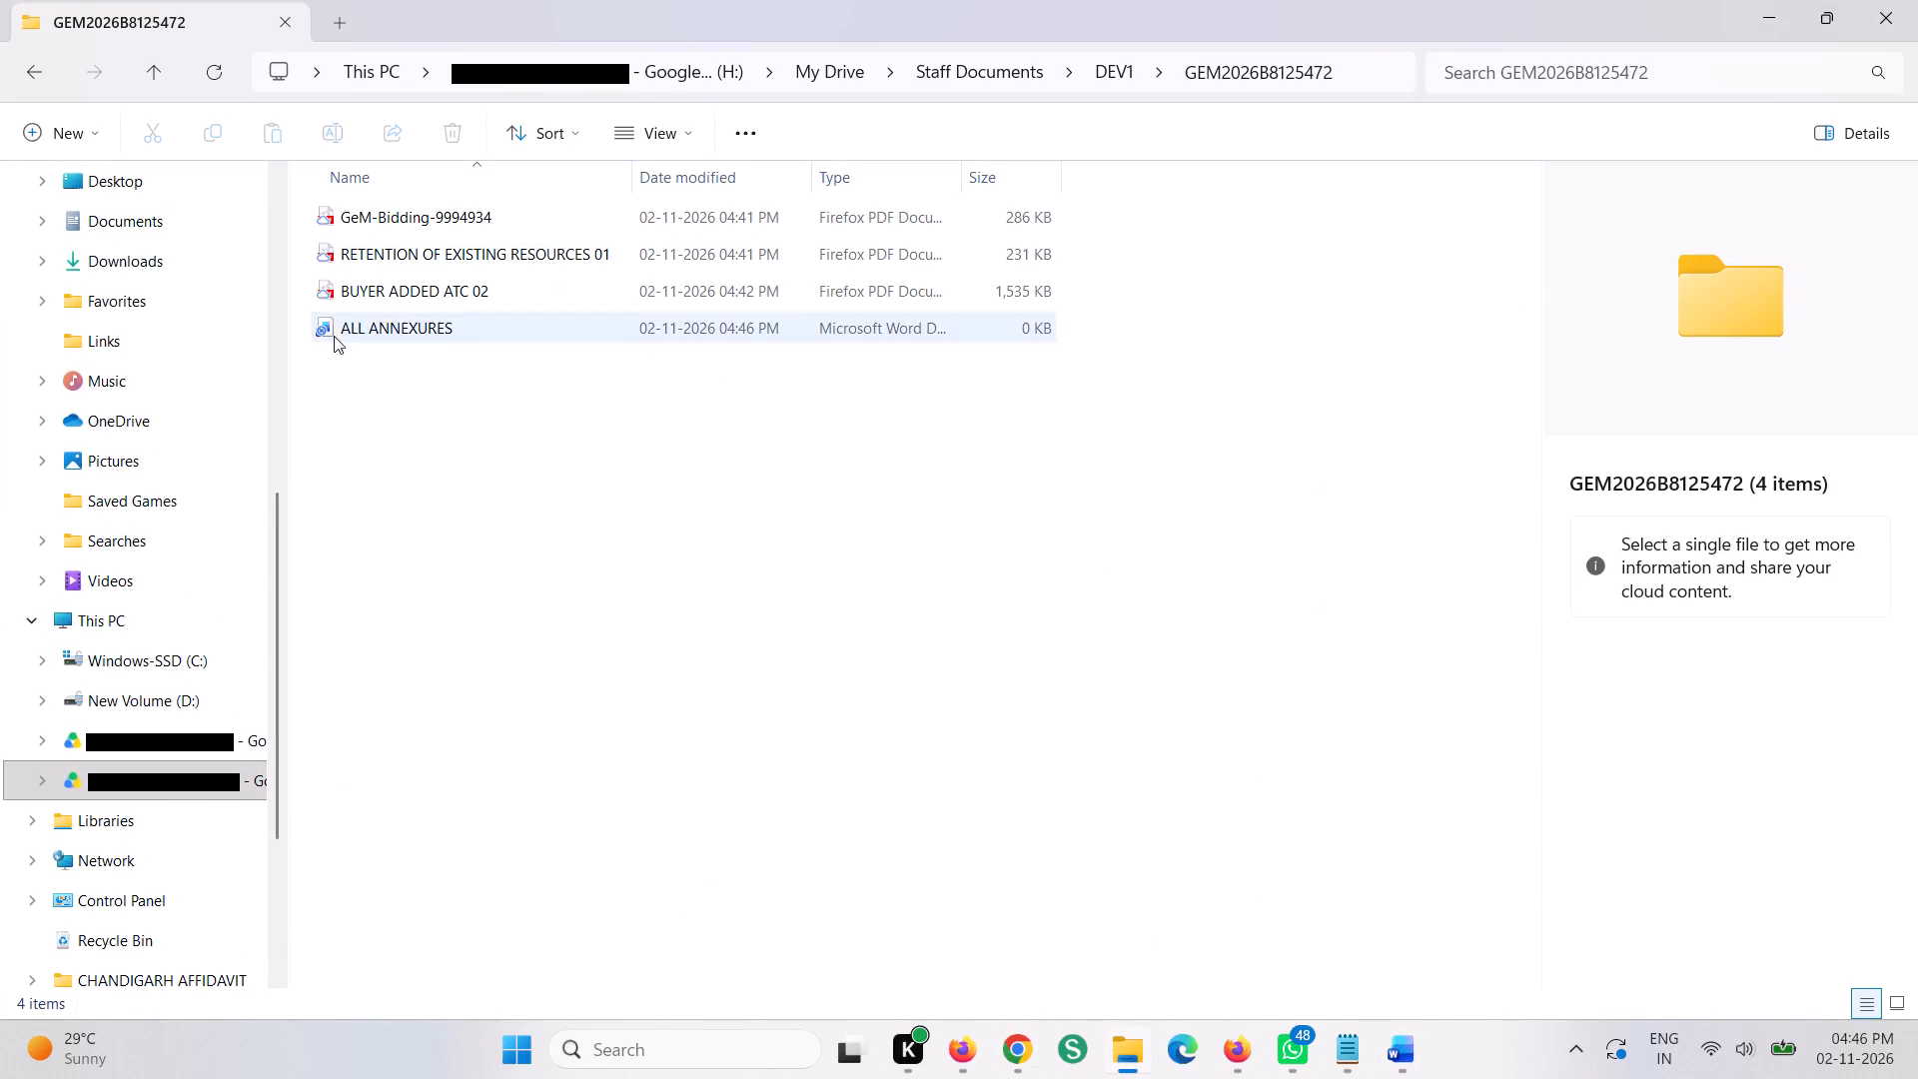
click(351, 293)
click(369, 257)
drag(383, 240, 384, 292)
click(543, 484)
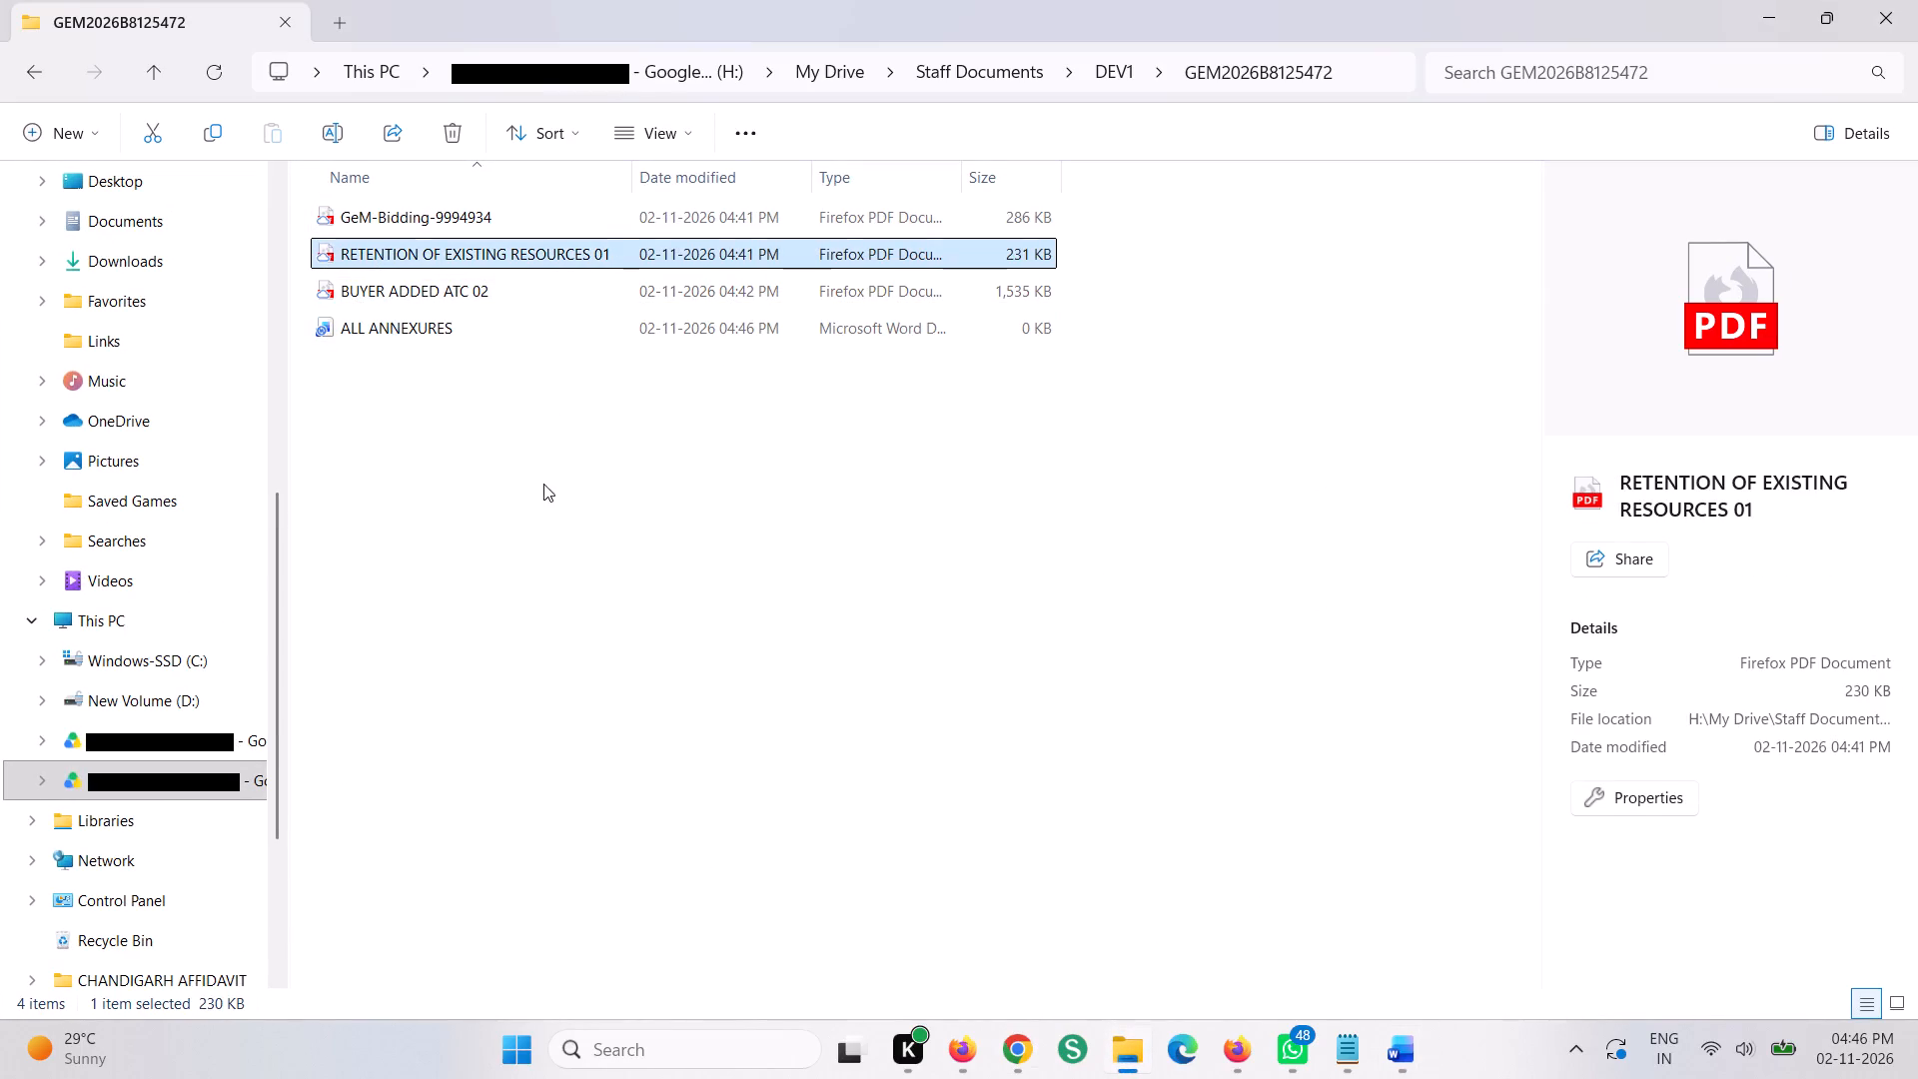
Switch to the REQUIRED DOCUMENTS file in Word and review its numbered list.
click(1400, 1055)
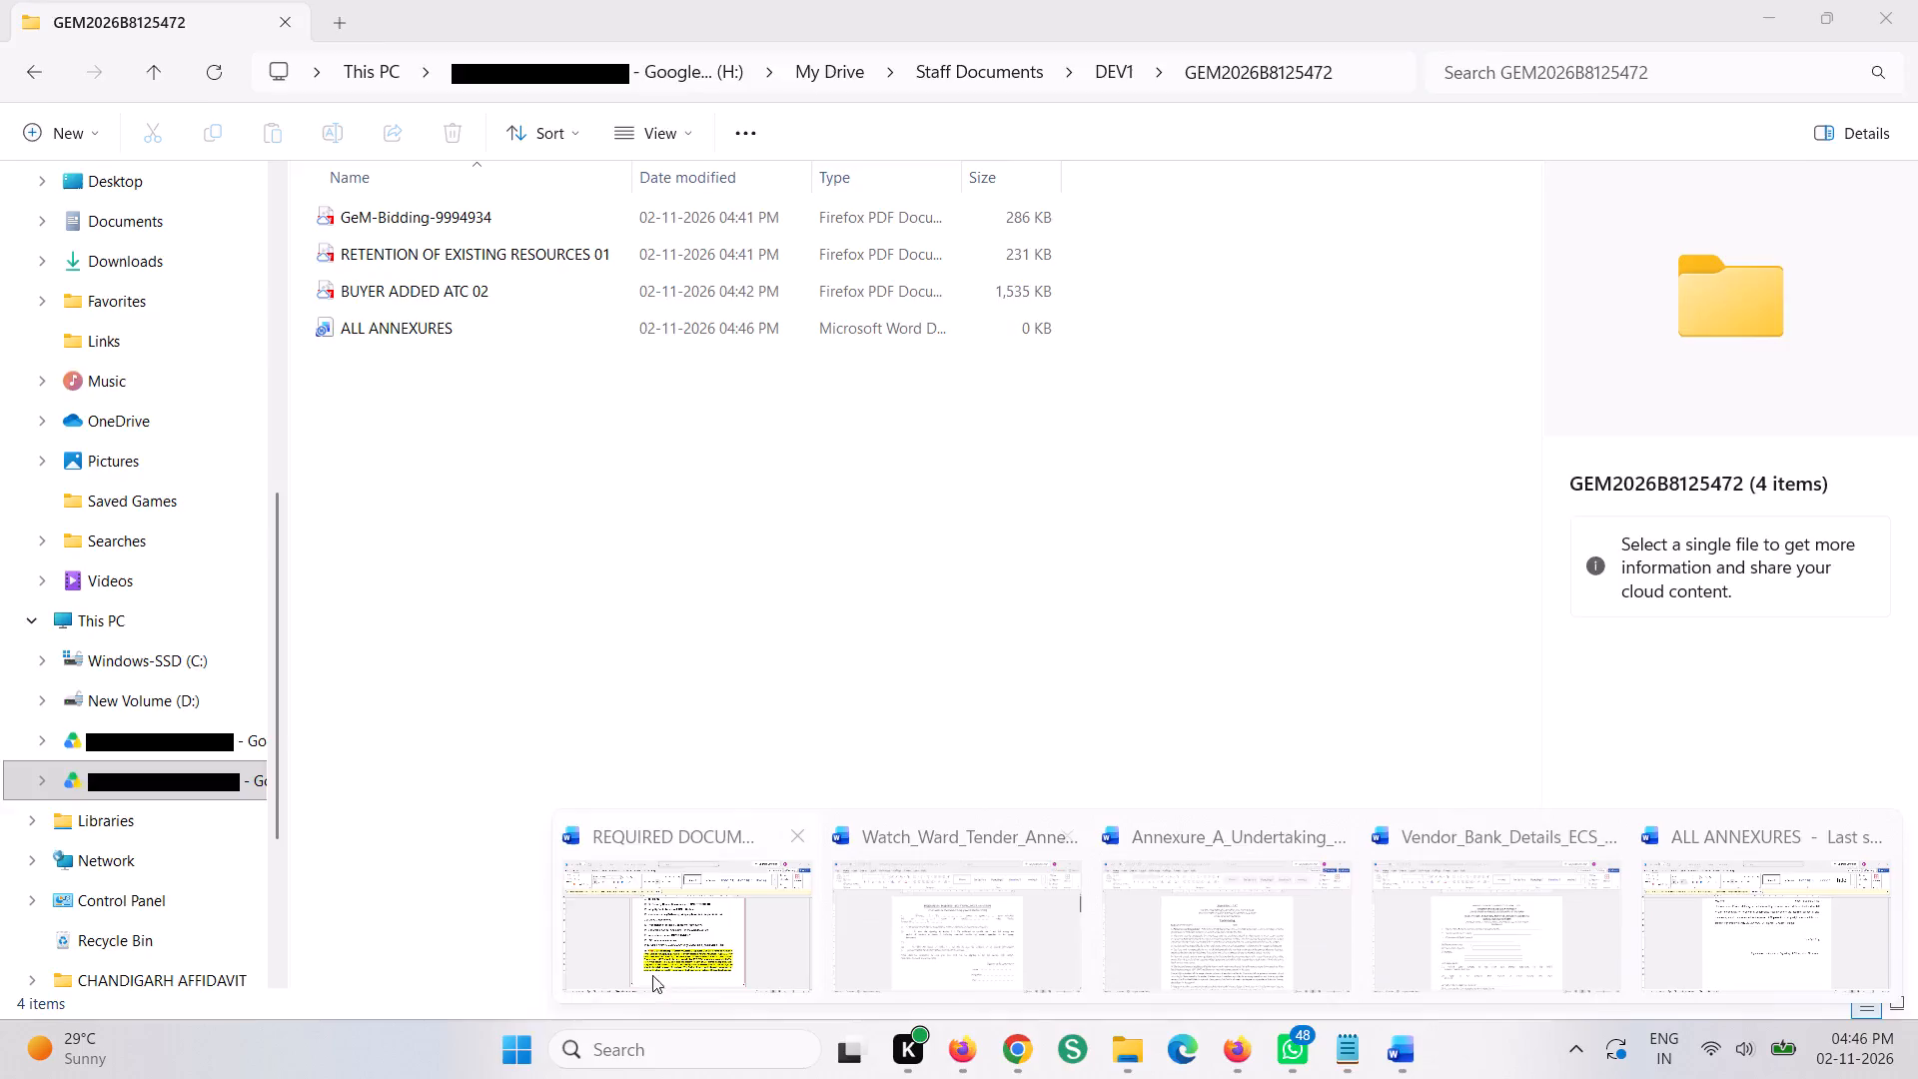
click(620, 958)
scroll(771, 876, up, 2)
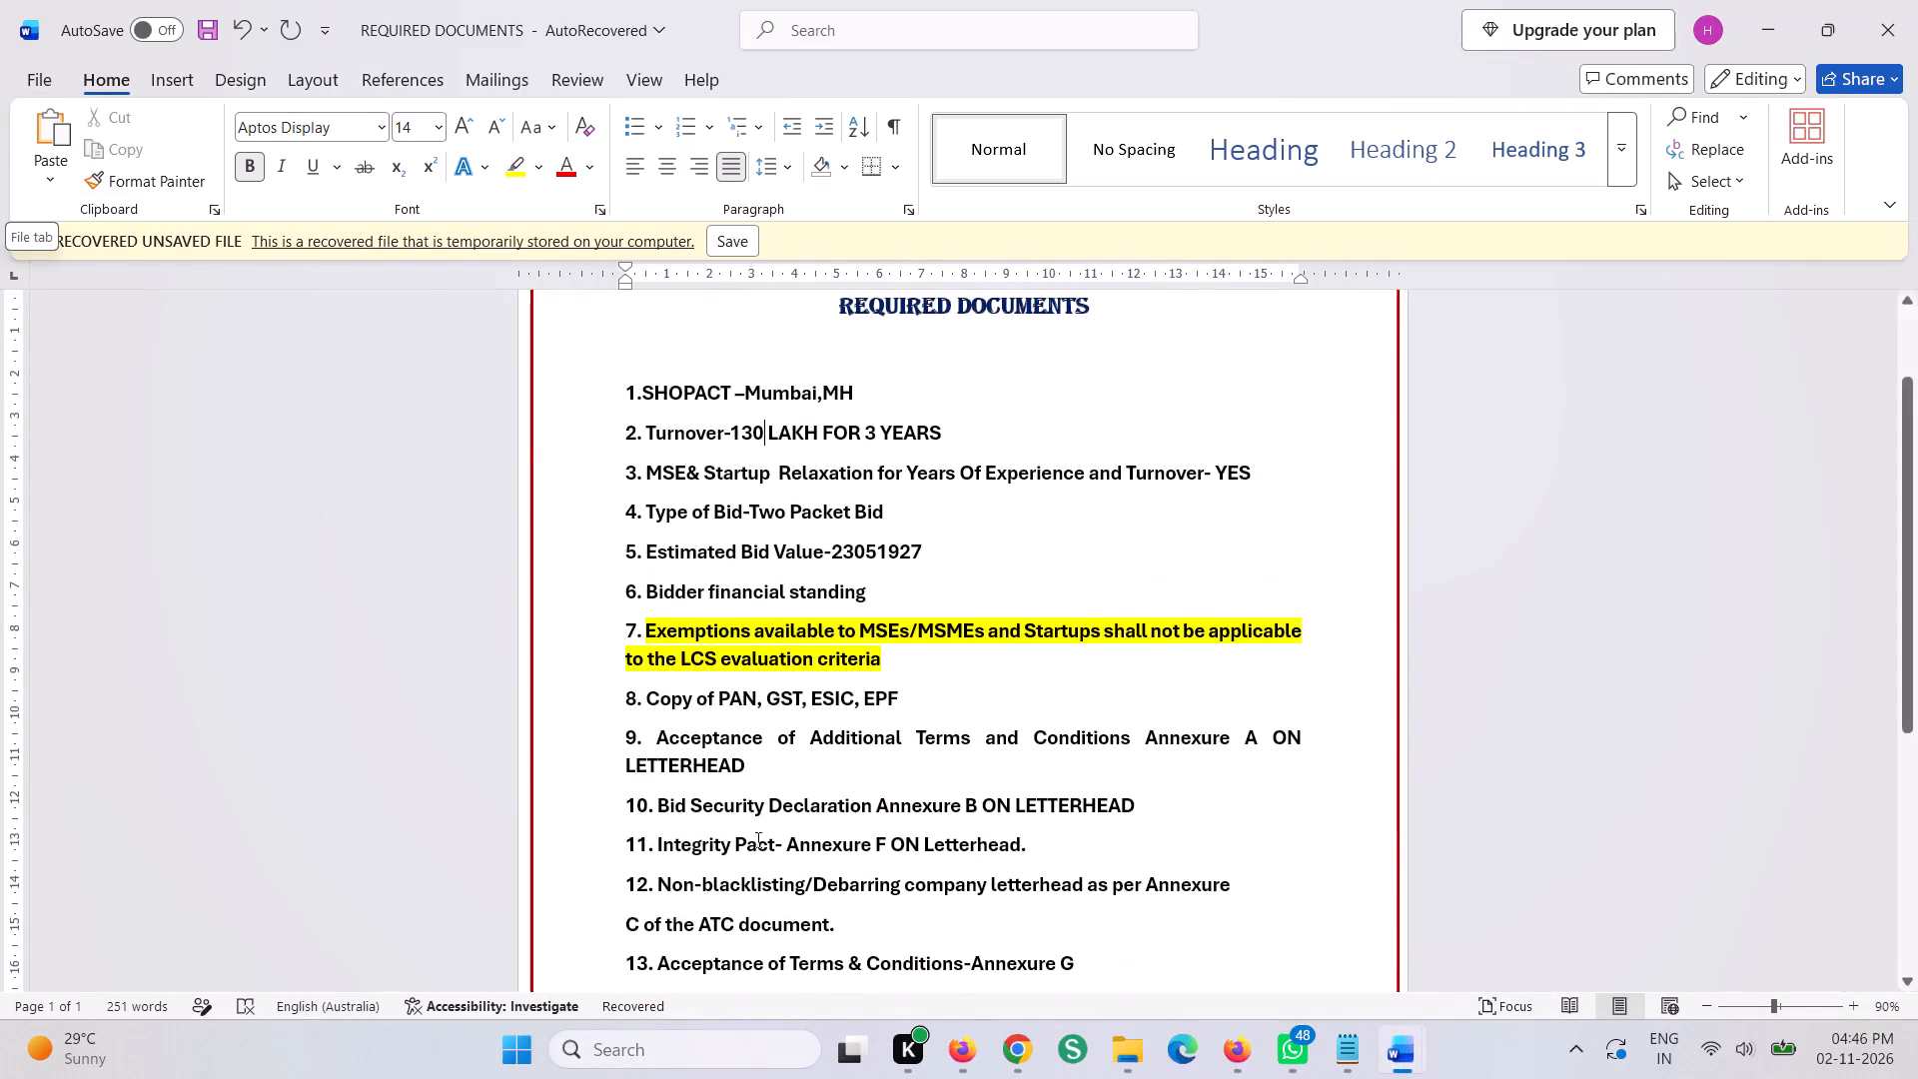
Switch to the GeM-Bidding-9994934 PDF in Firefox and copy the Estimated Bid Value, 26497798, from the Bid Details table.
click(964, 1055)
scroll(1029, 773, up, 4)
click(1238, 0)
scroll(1152, 518, up, 9)
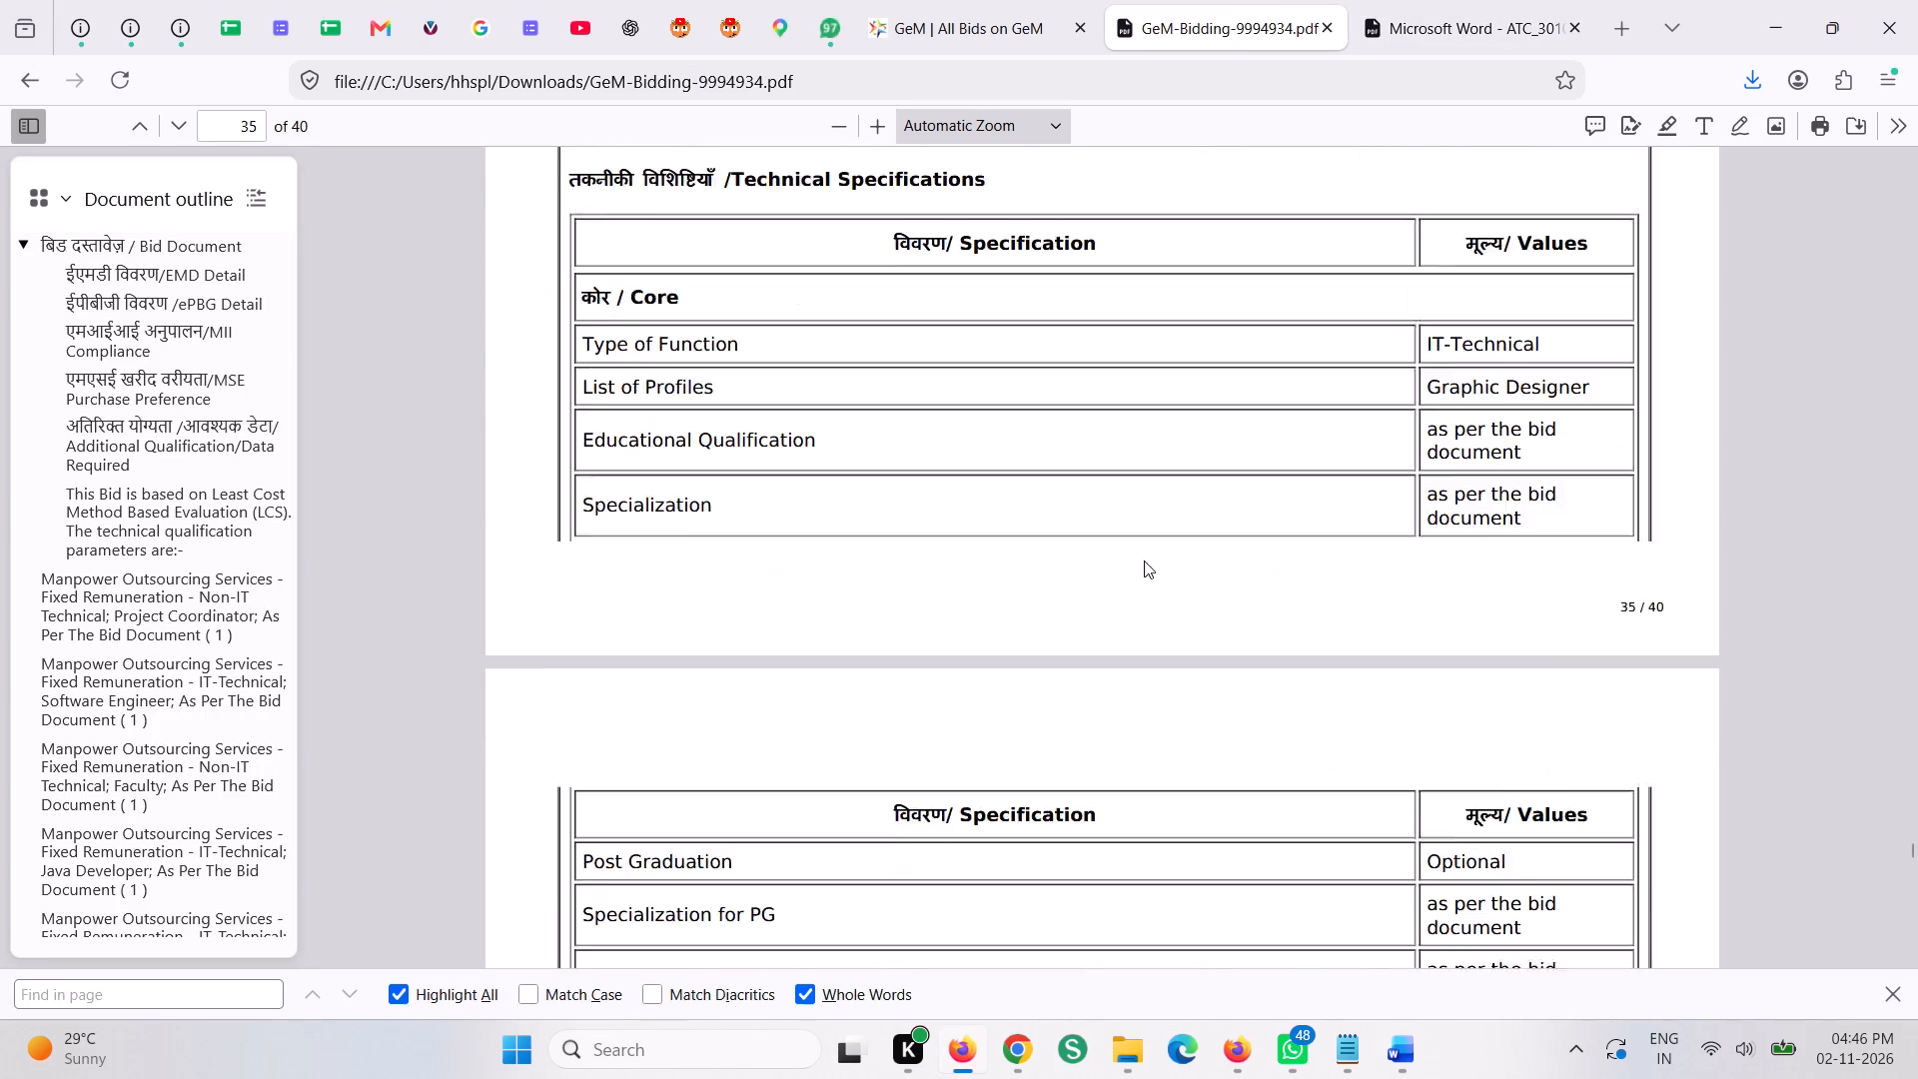
scroll(1144, 560, up, 20)
scroll(1144, 560, up, 20)
scroll(1144, 560, up, 17)
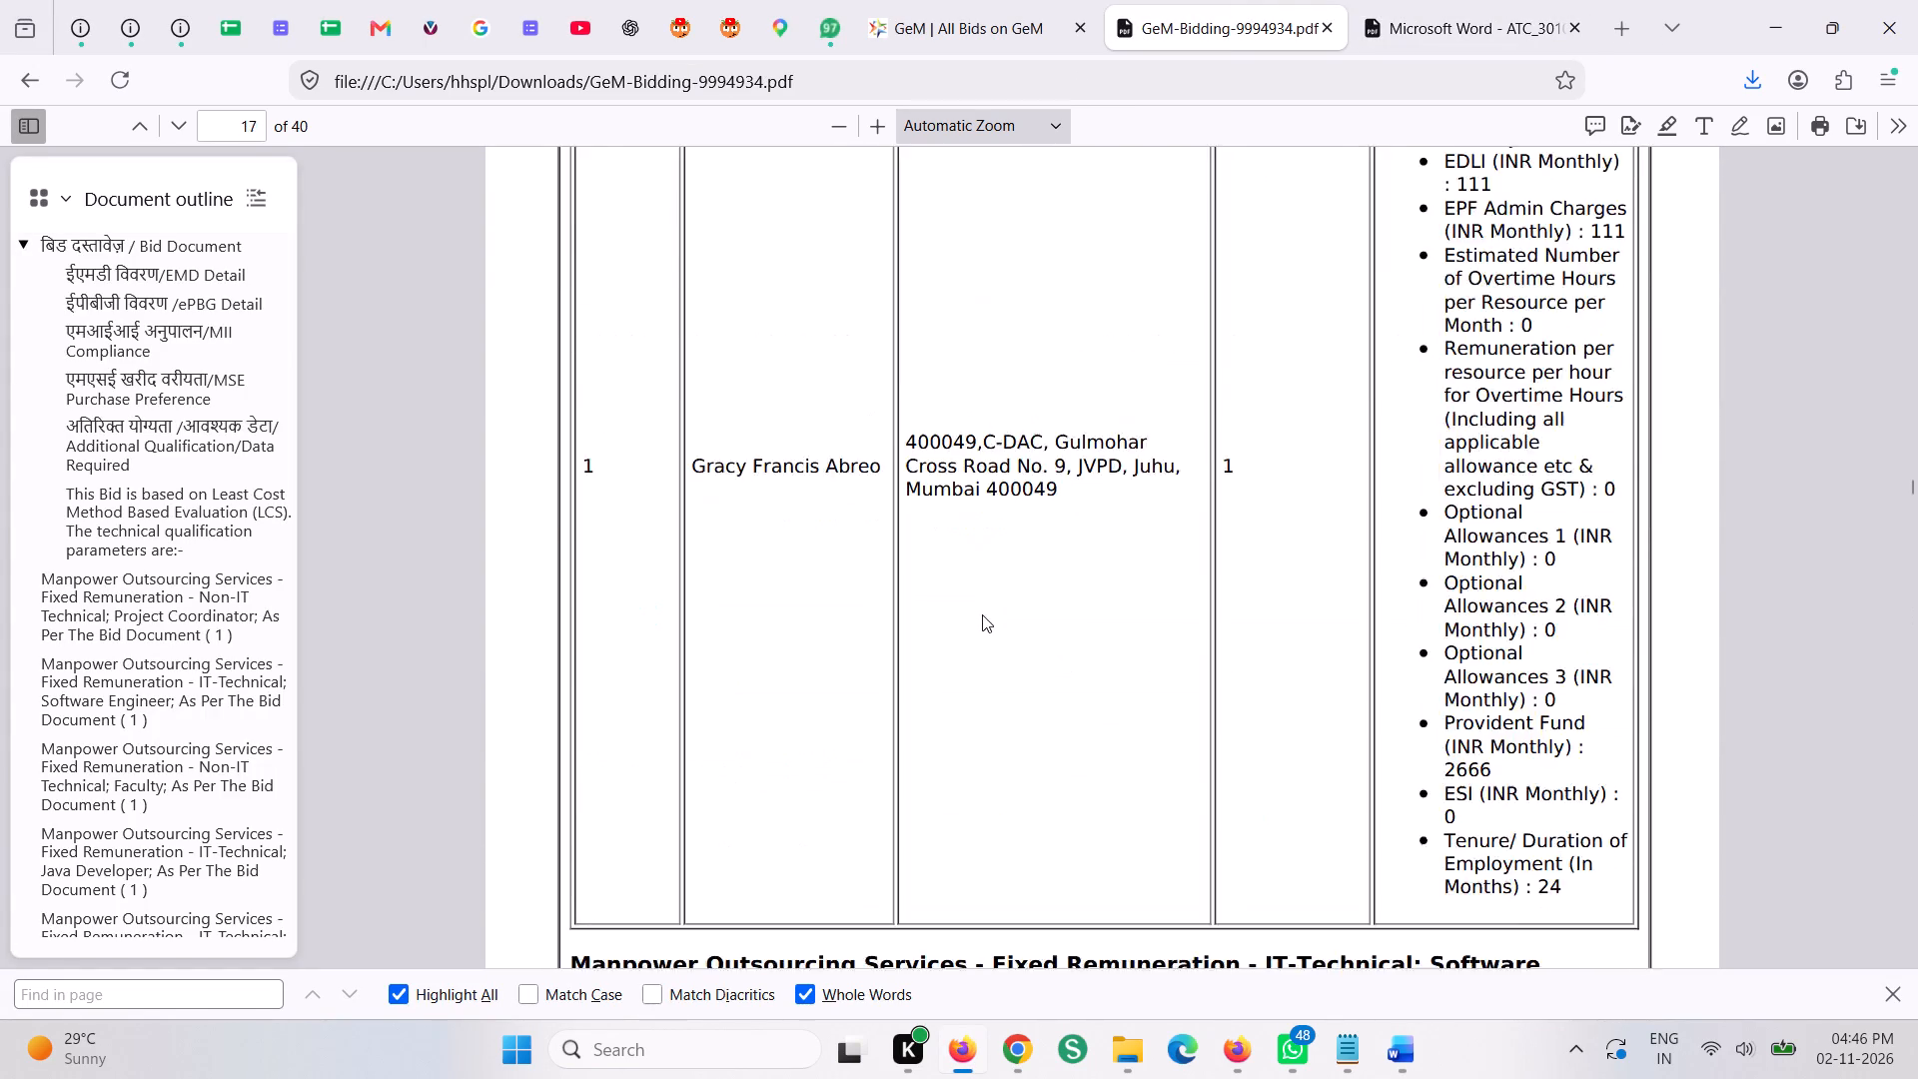
scroll(982, 614, up, 20)
scroll(982, 614, up, 14)
scroll(982, 613, up, 8)
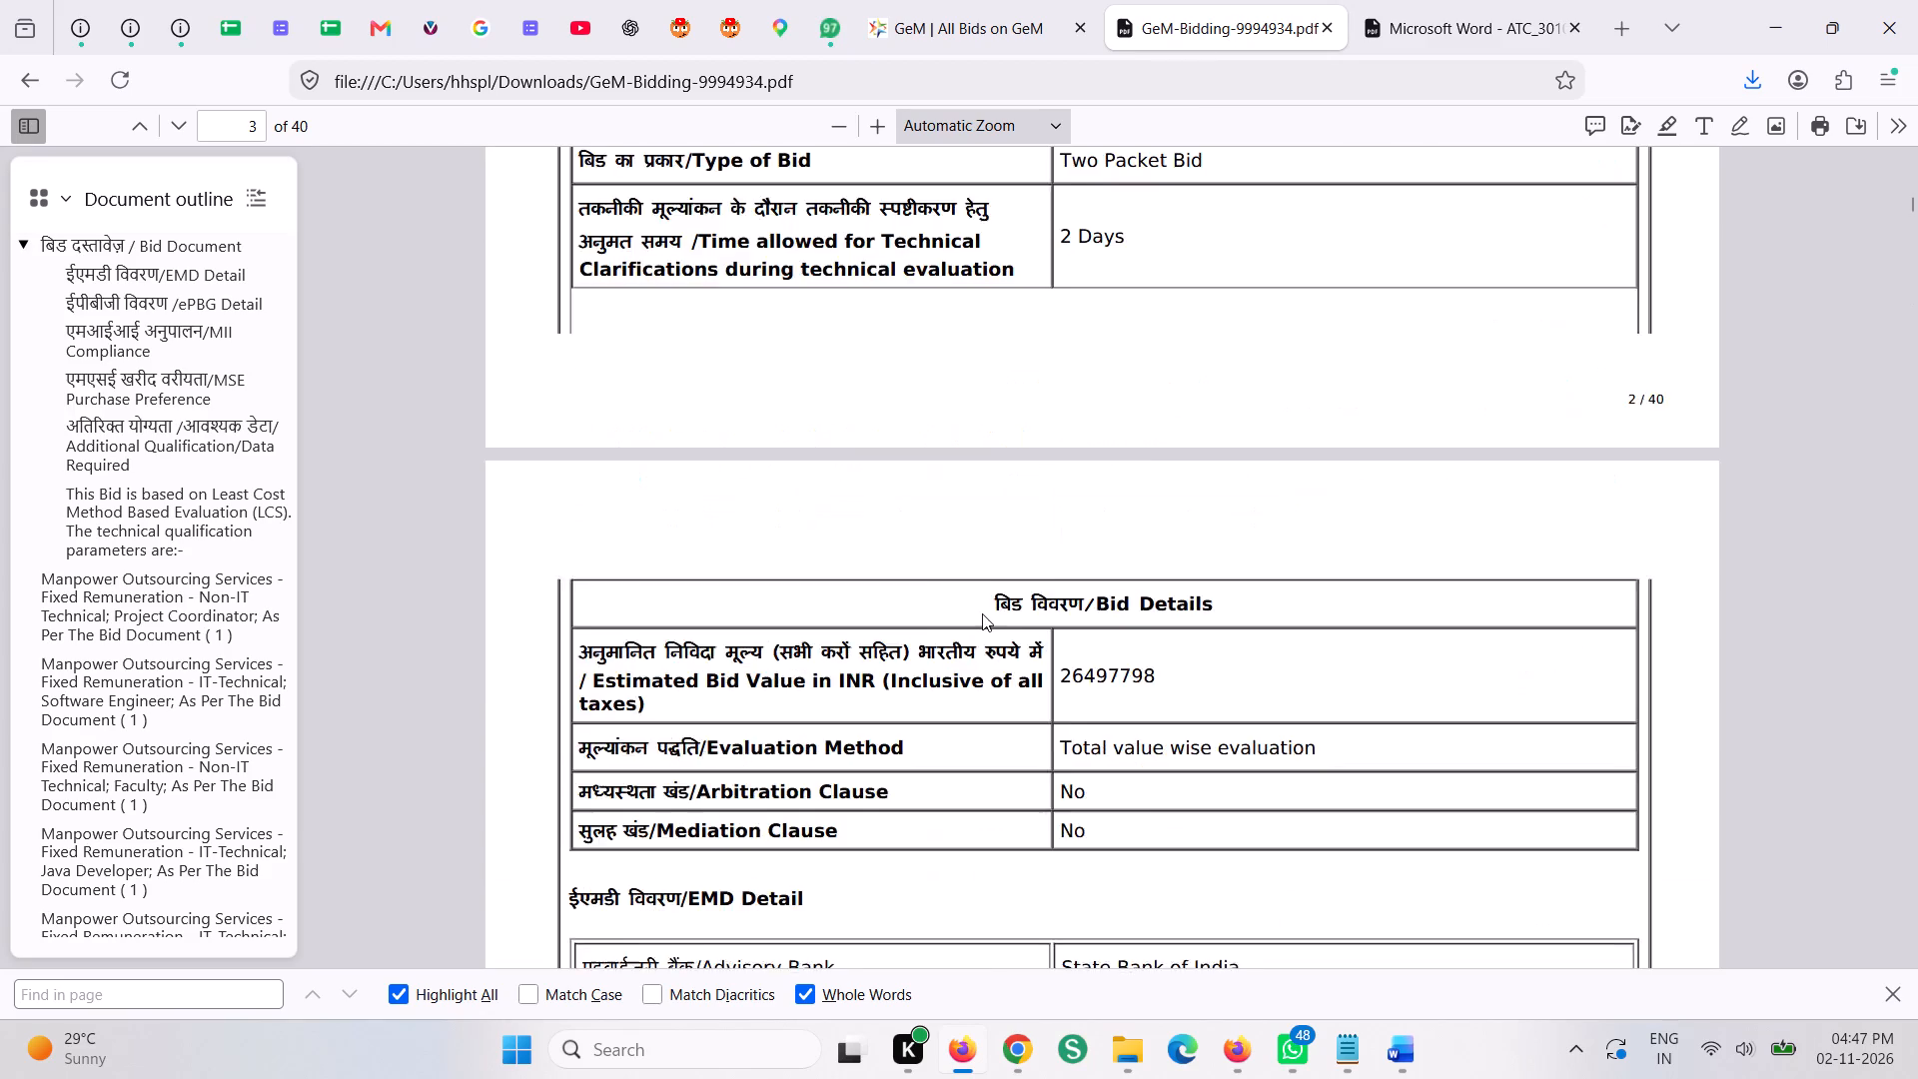
scroll(982, 613, up, 15)
scroll(982, 614, down, 2)
scroll(1136, 604, down, 2)
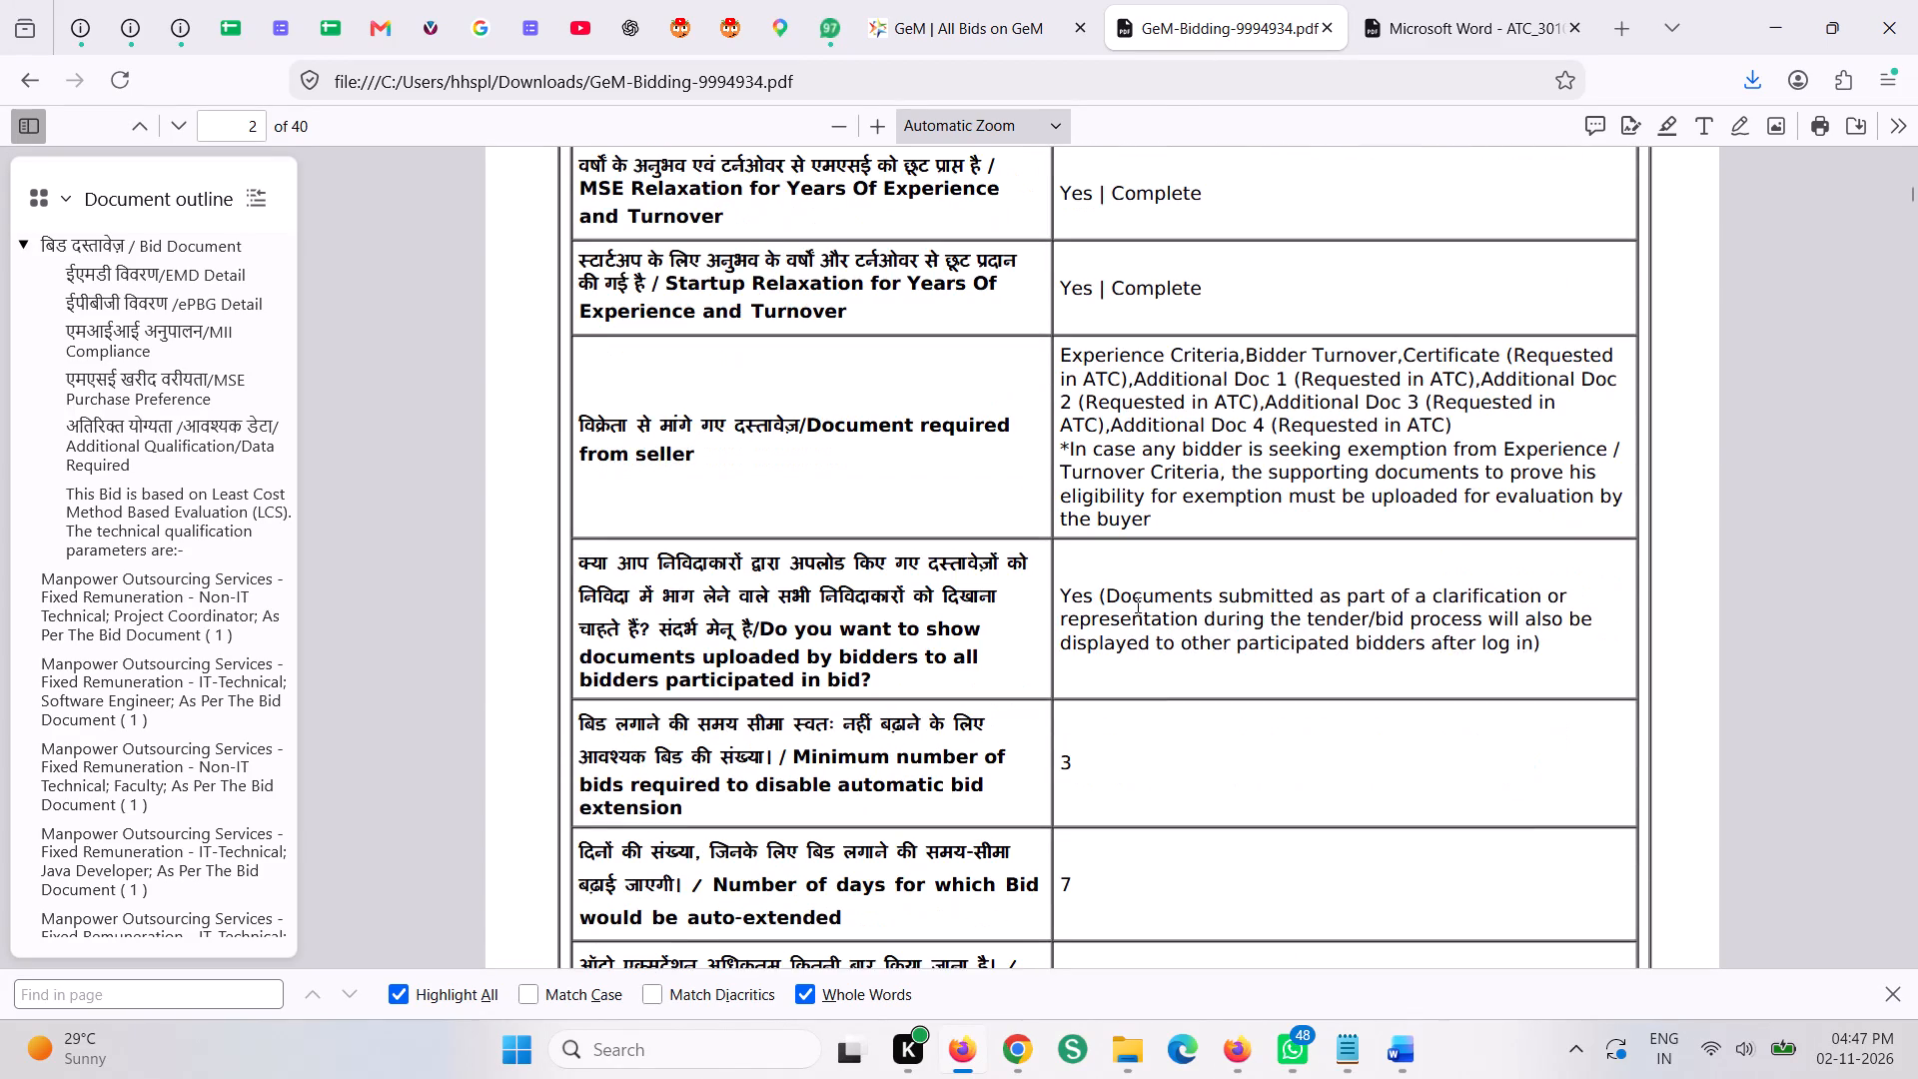
scroll(1136, 604, down, 2)
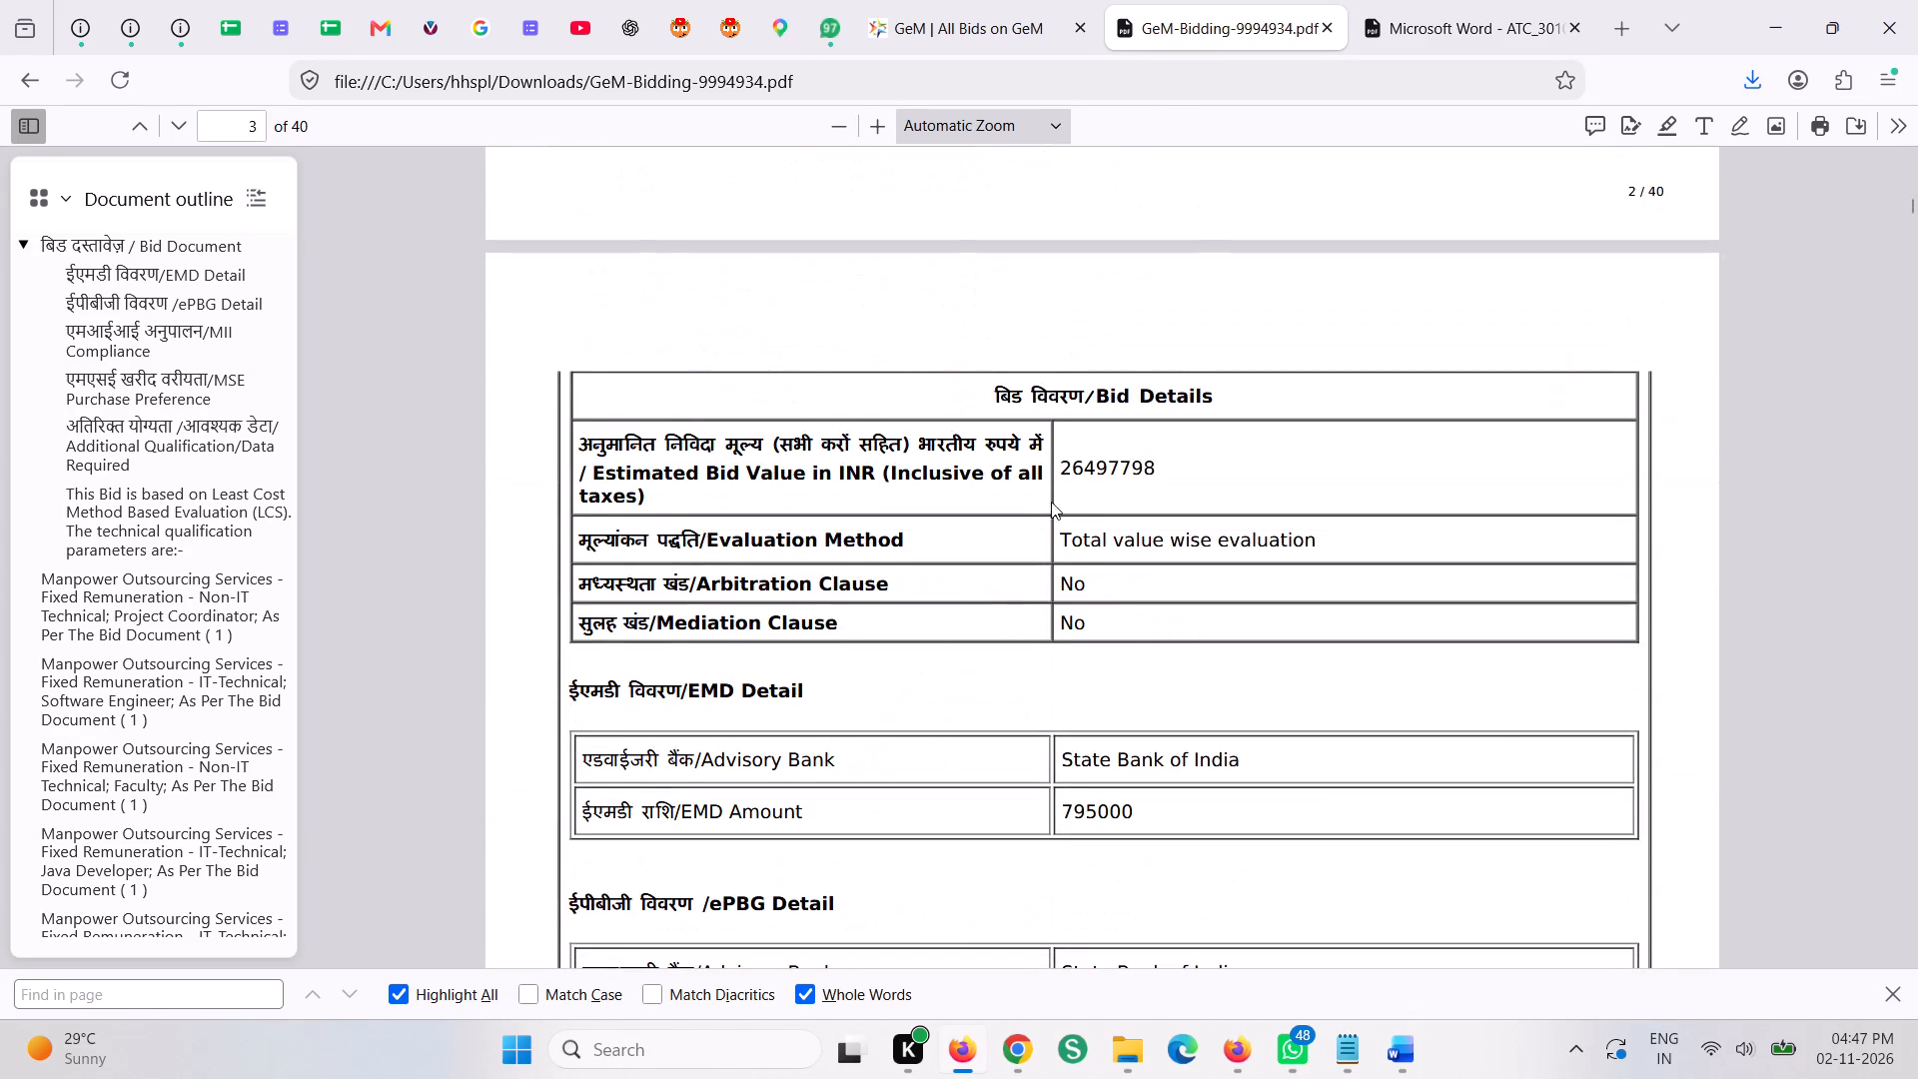
triple_click(1080, 475)
key(ctrl+c)
key(ctrl+c)
Return to the REQUIRED DOCUMENTS file in Word and replace the Estimated Bid Value in item 5 with the copied 26497798.
key(alt+Tab)
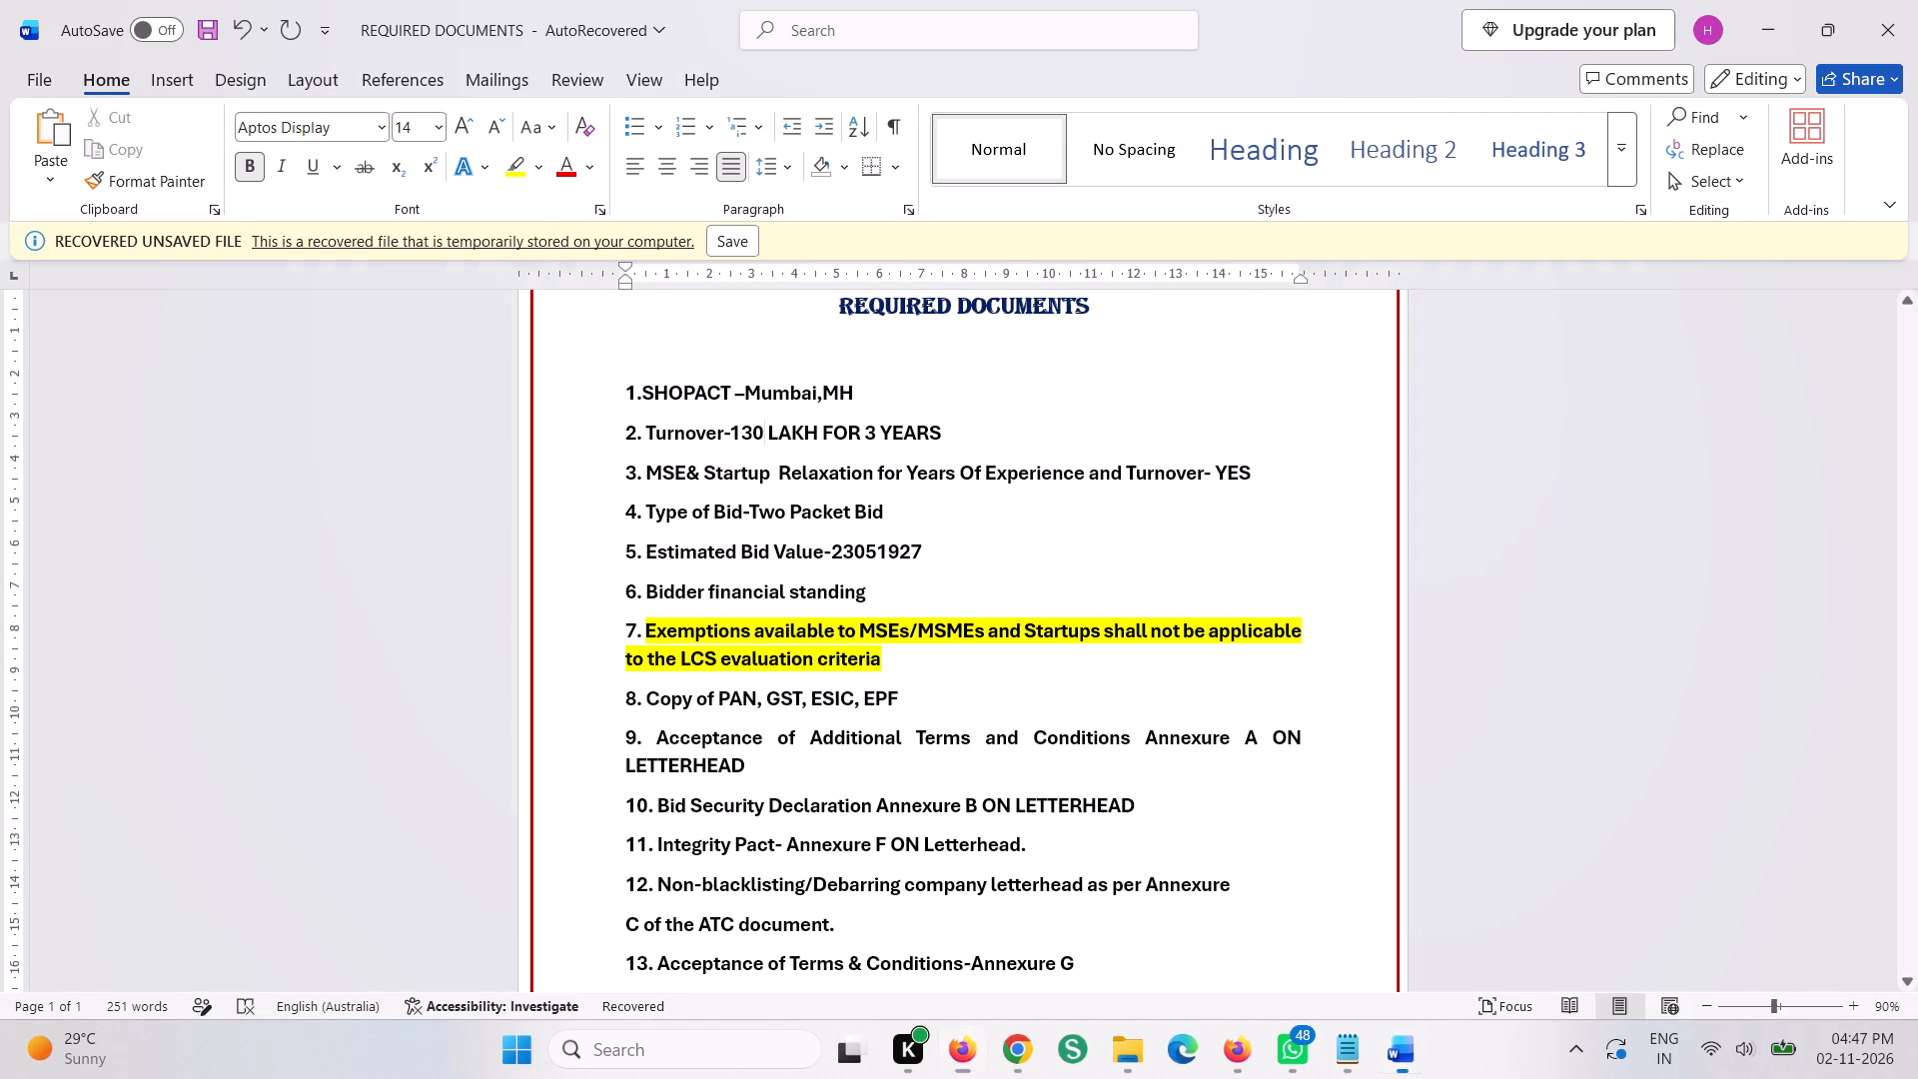
drag(838, 554, 908, 553)
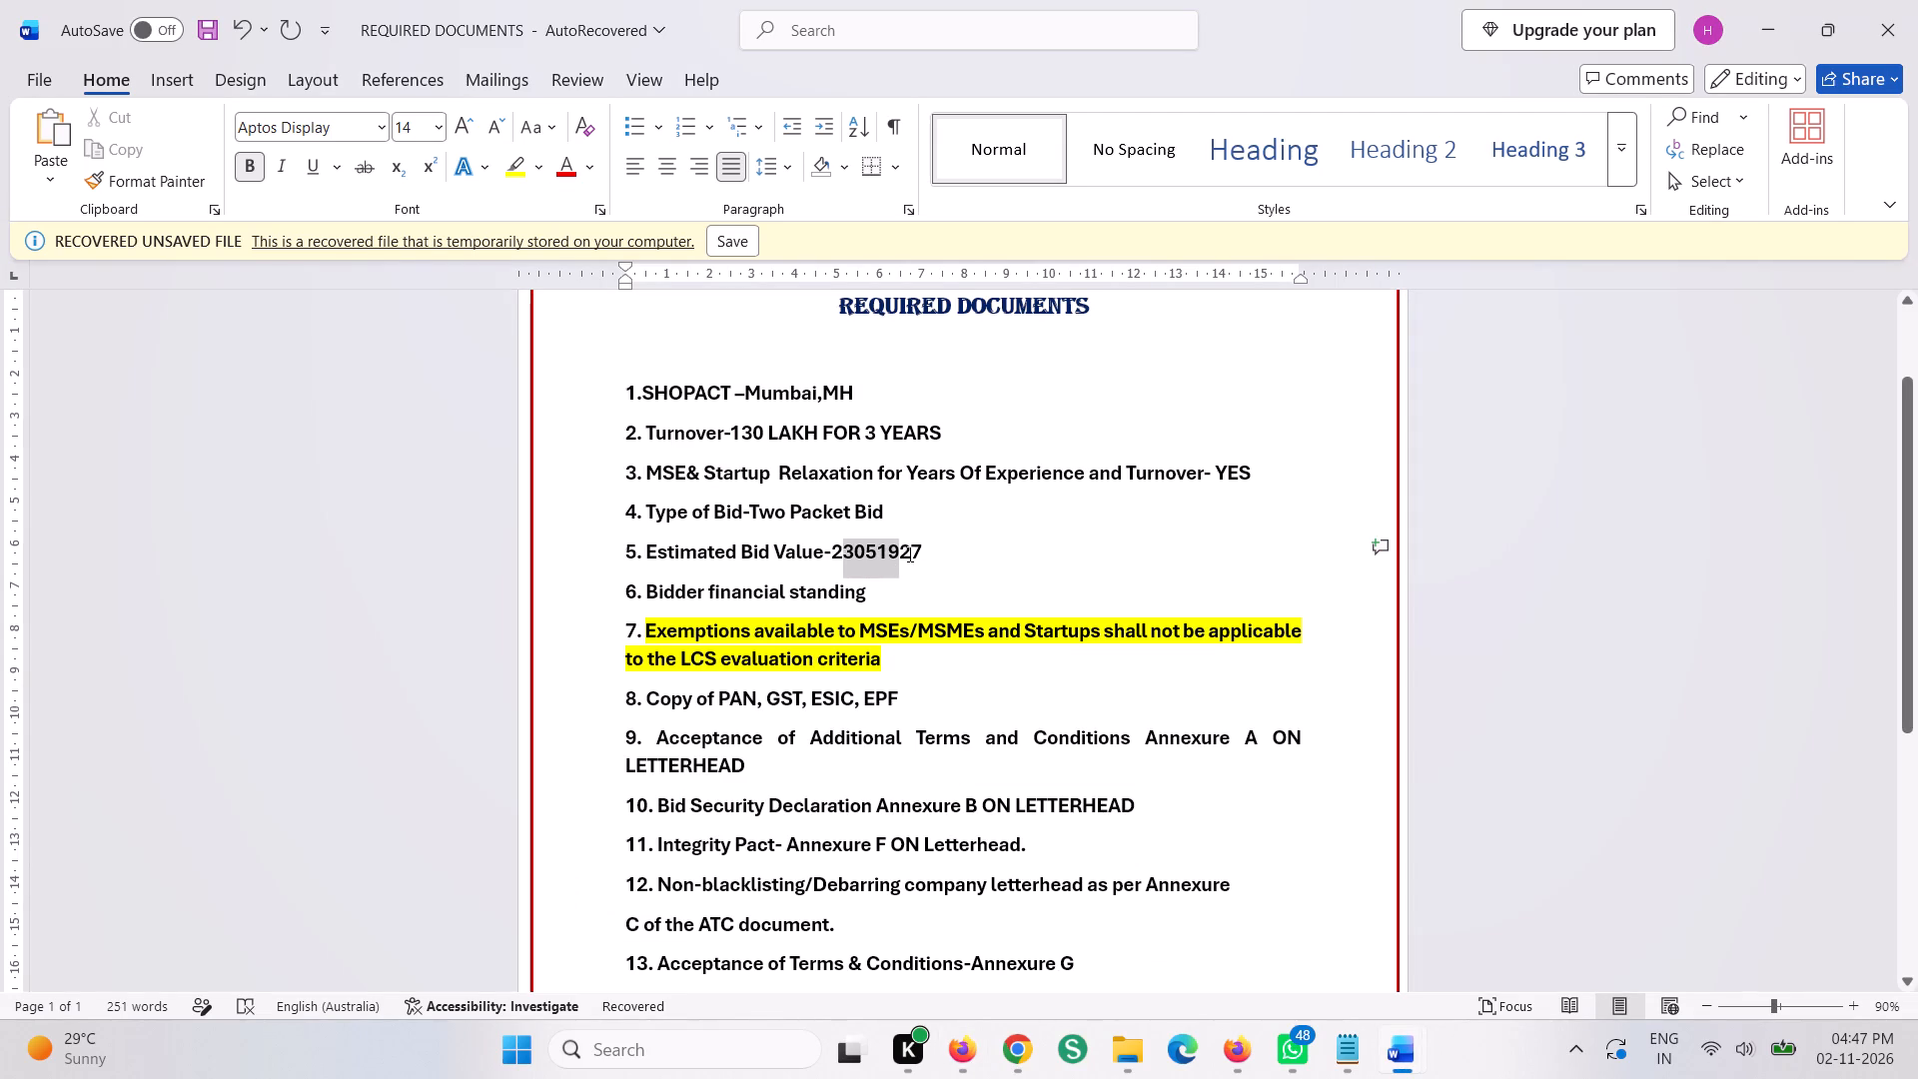
drag(908, 553, 912, 553)
drag(837, 545, 917, 550)
click(930, 553)
drag(916, 549, 851, 547)
drag(851, 547, 850, 547)
drag(924, 545, 844, 543)
drag(844, 543, 833, 547)
key(ctrl+v)
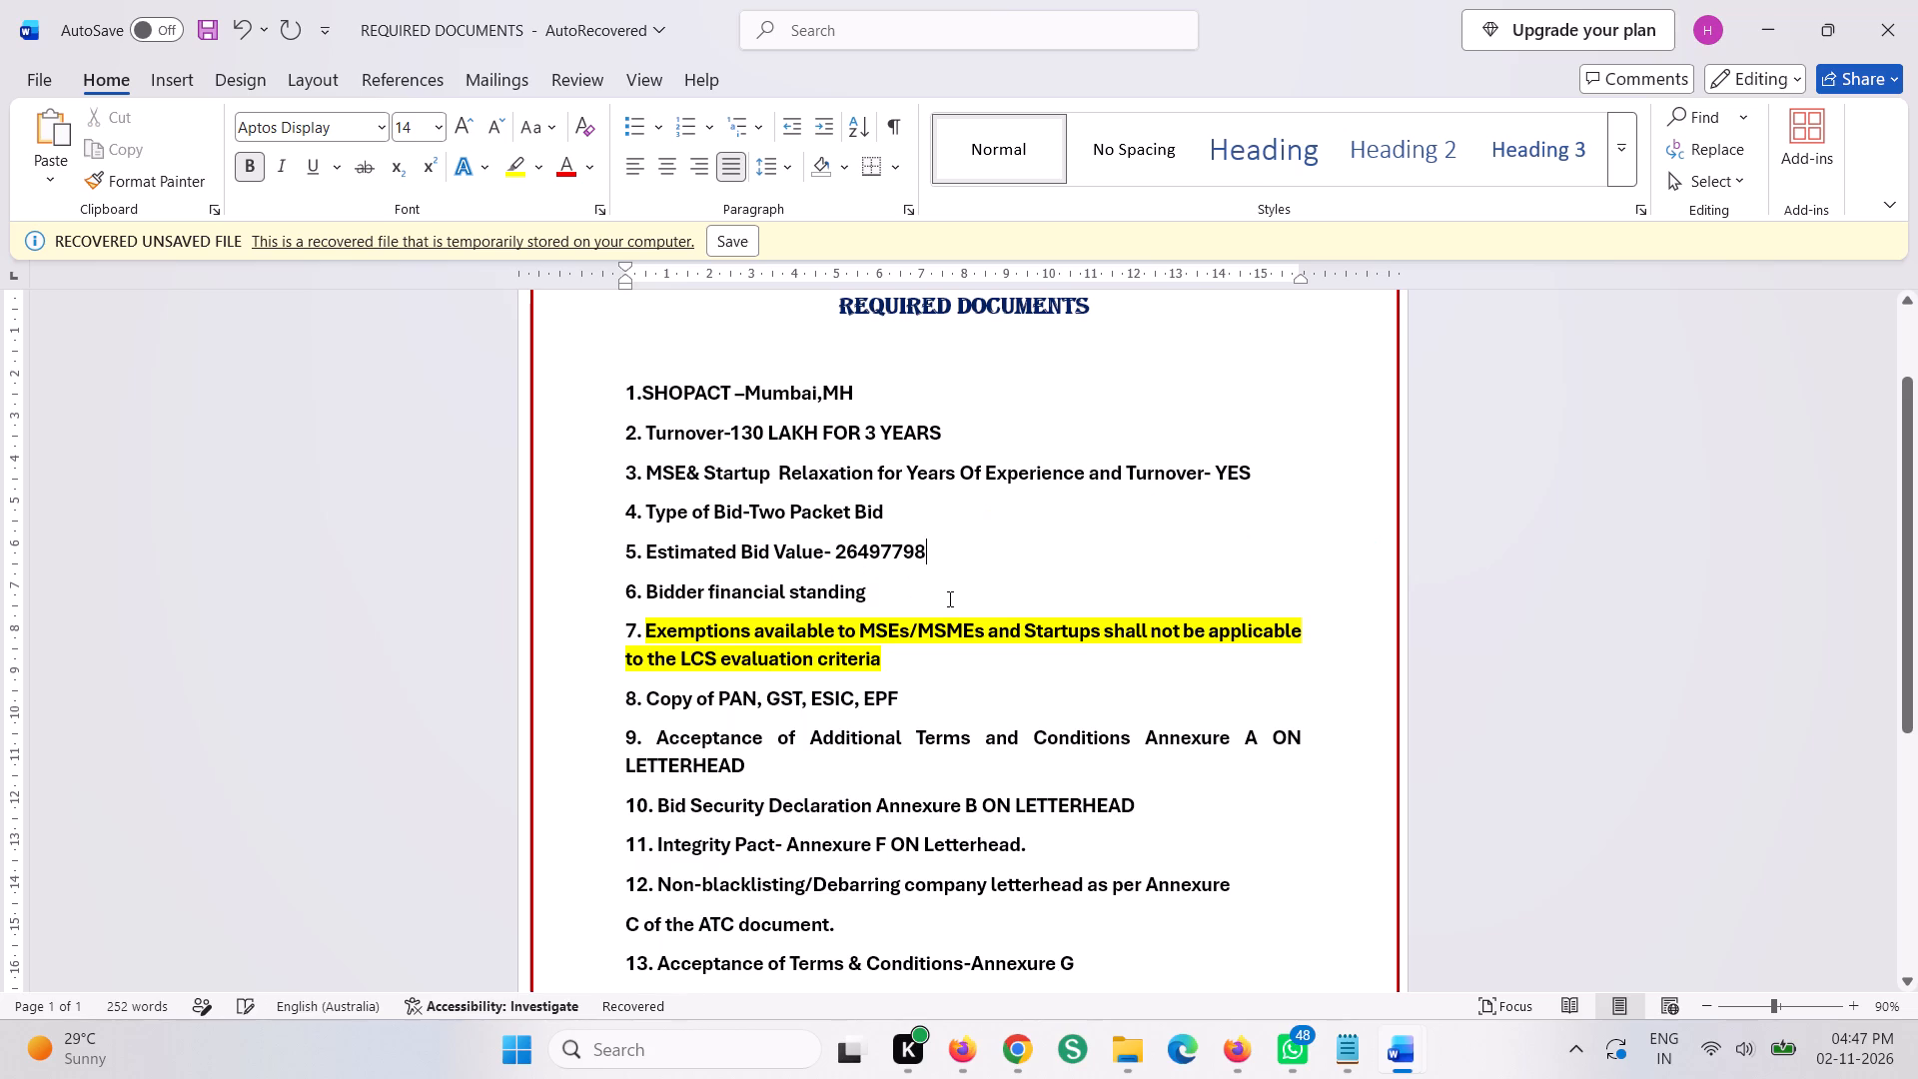
Publish the required-documents list as a PDF named REQUIRED DOCUMENTS in the GEM2026B8125472 folder.
click(1140, 1054)
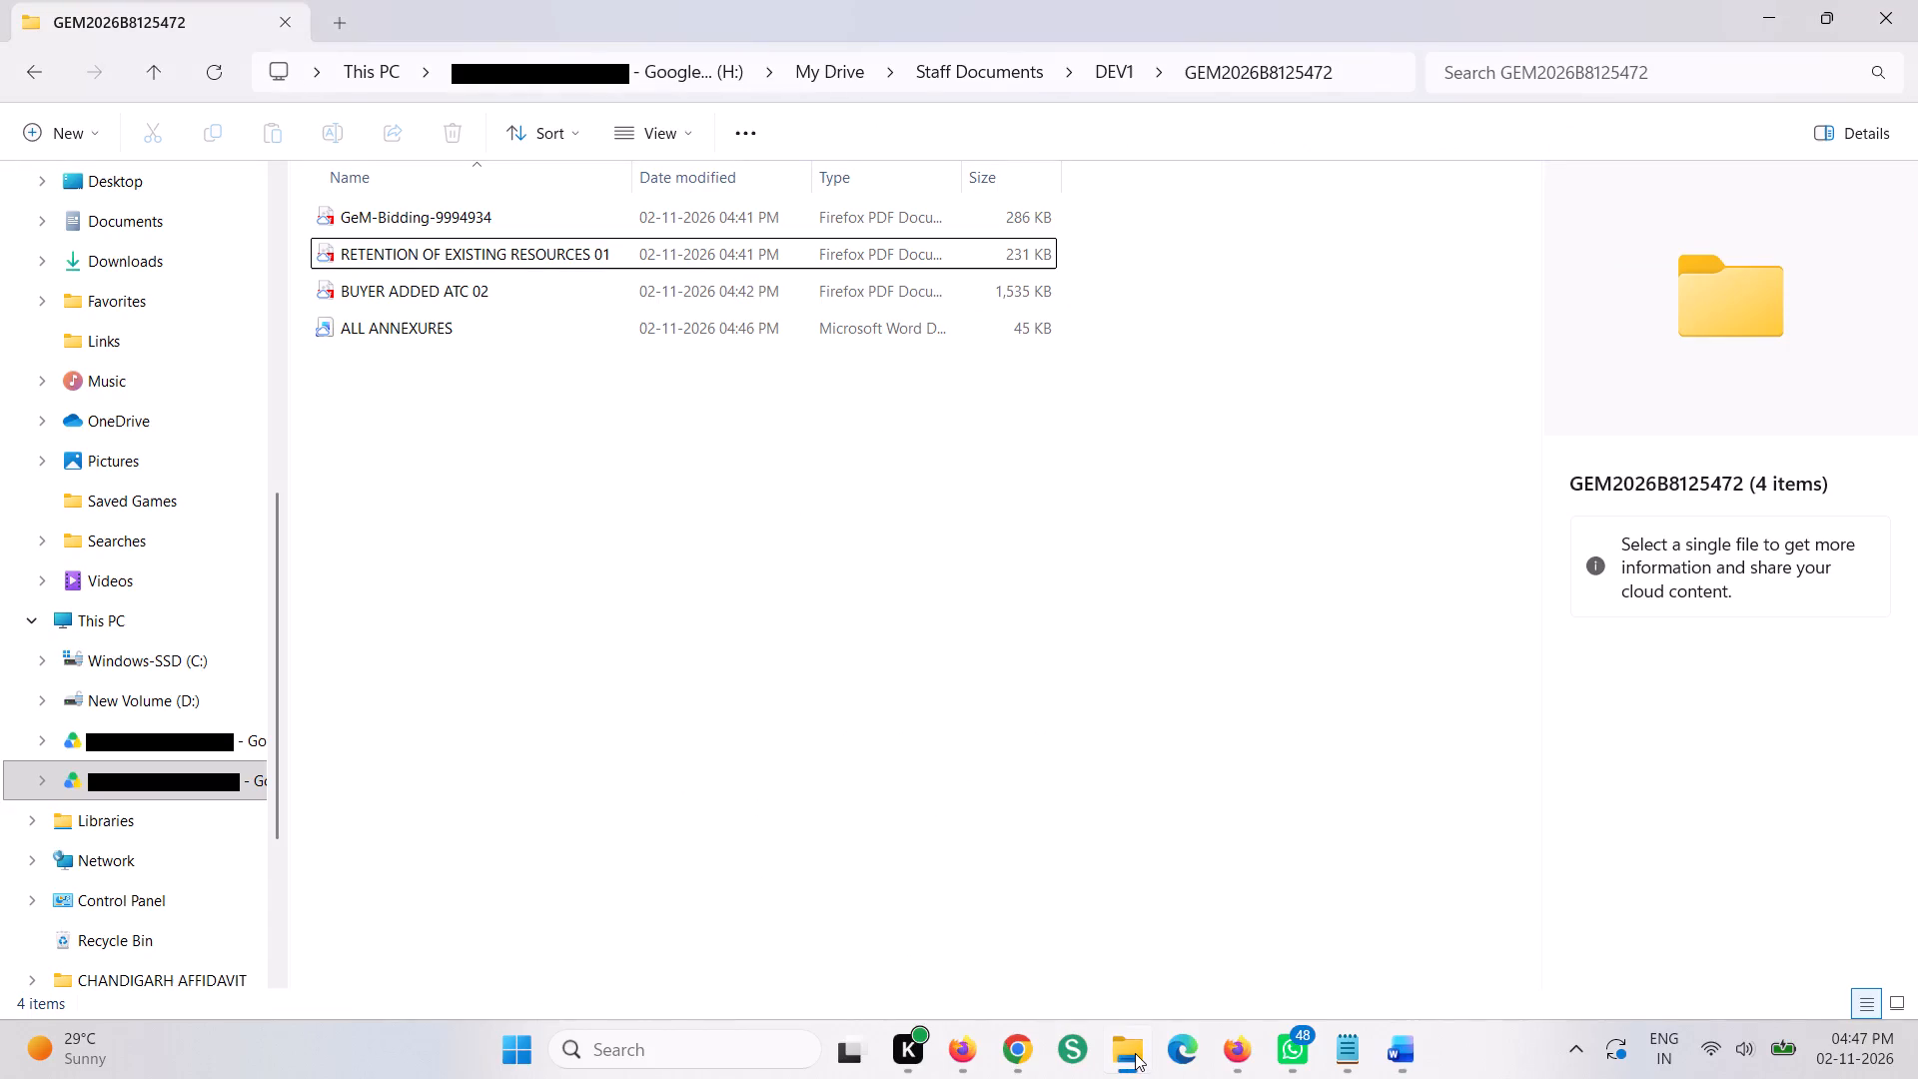
click(1135, 1053)
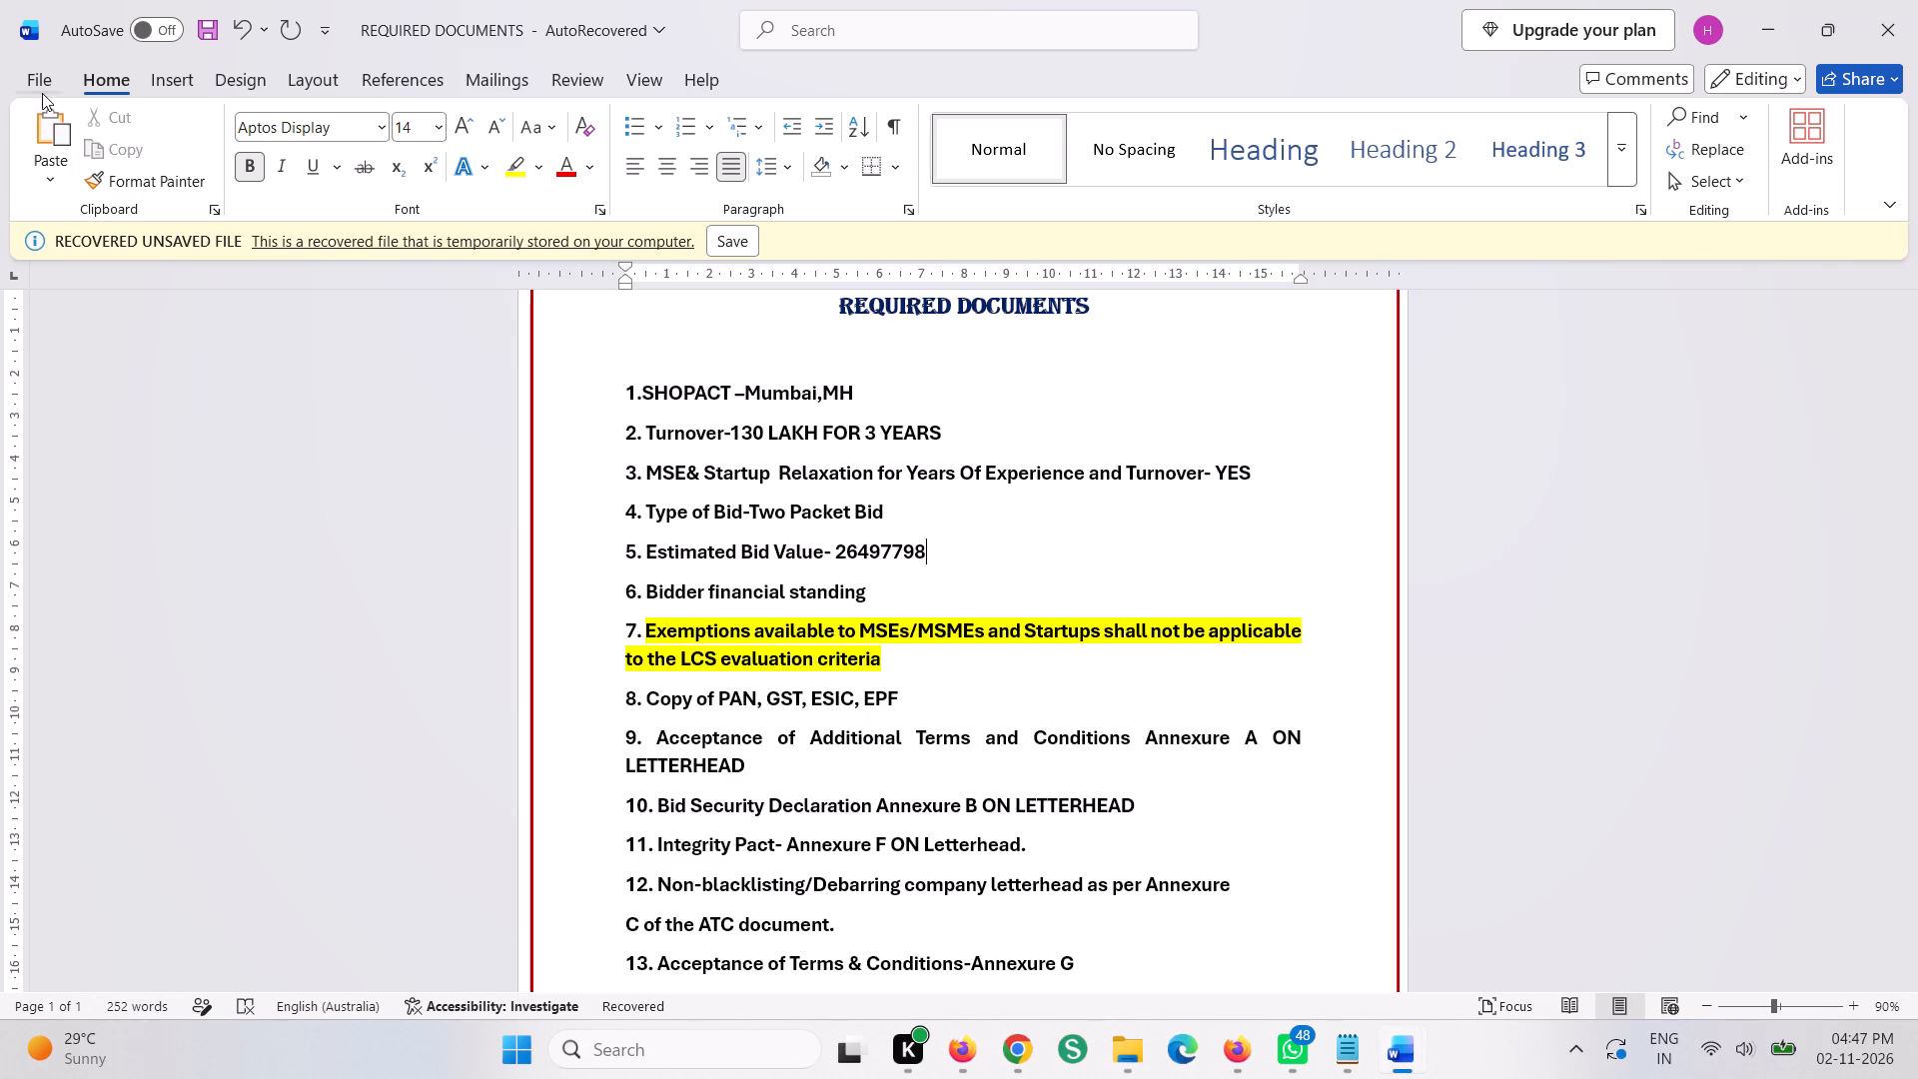
click(42, 93)
click(67, 568)
click(660, 345)
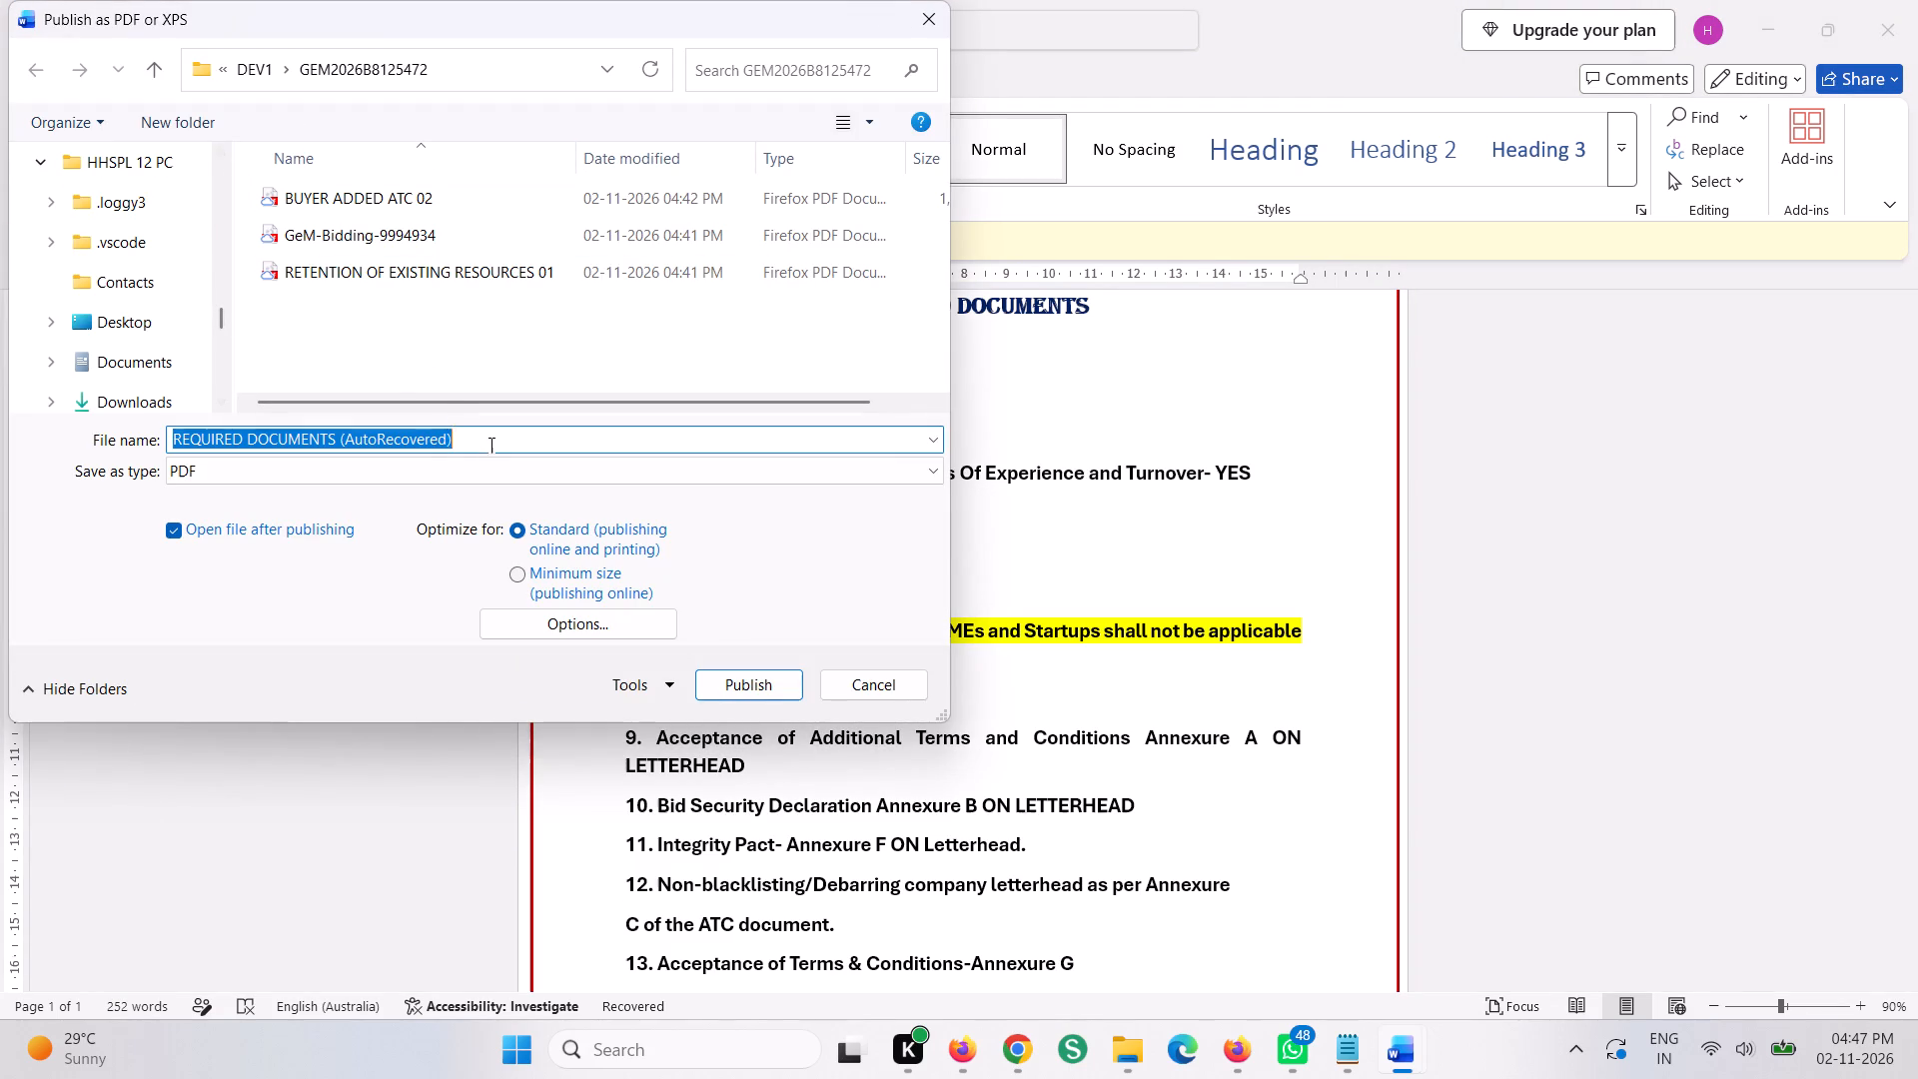
double_click(489, 444)
key(BackSpace)
key(Return)
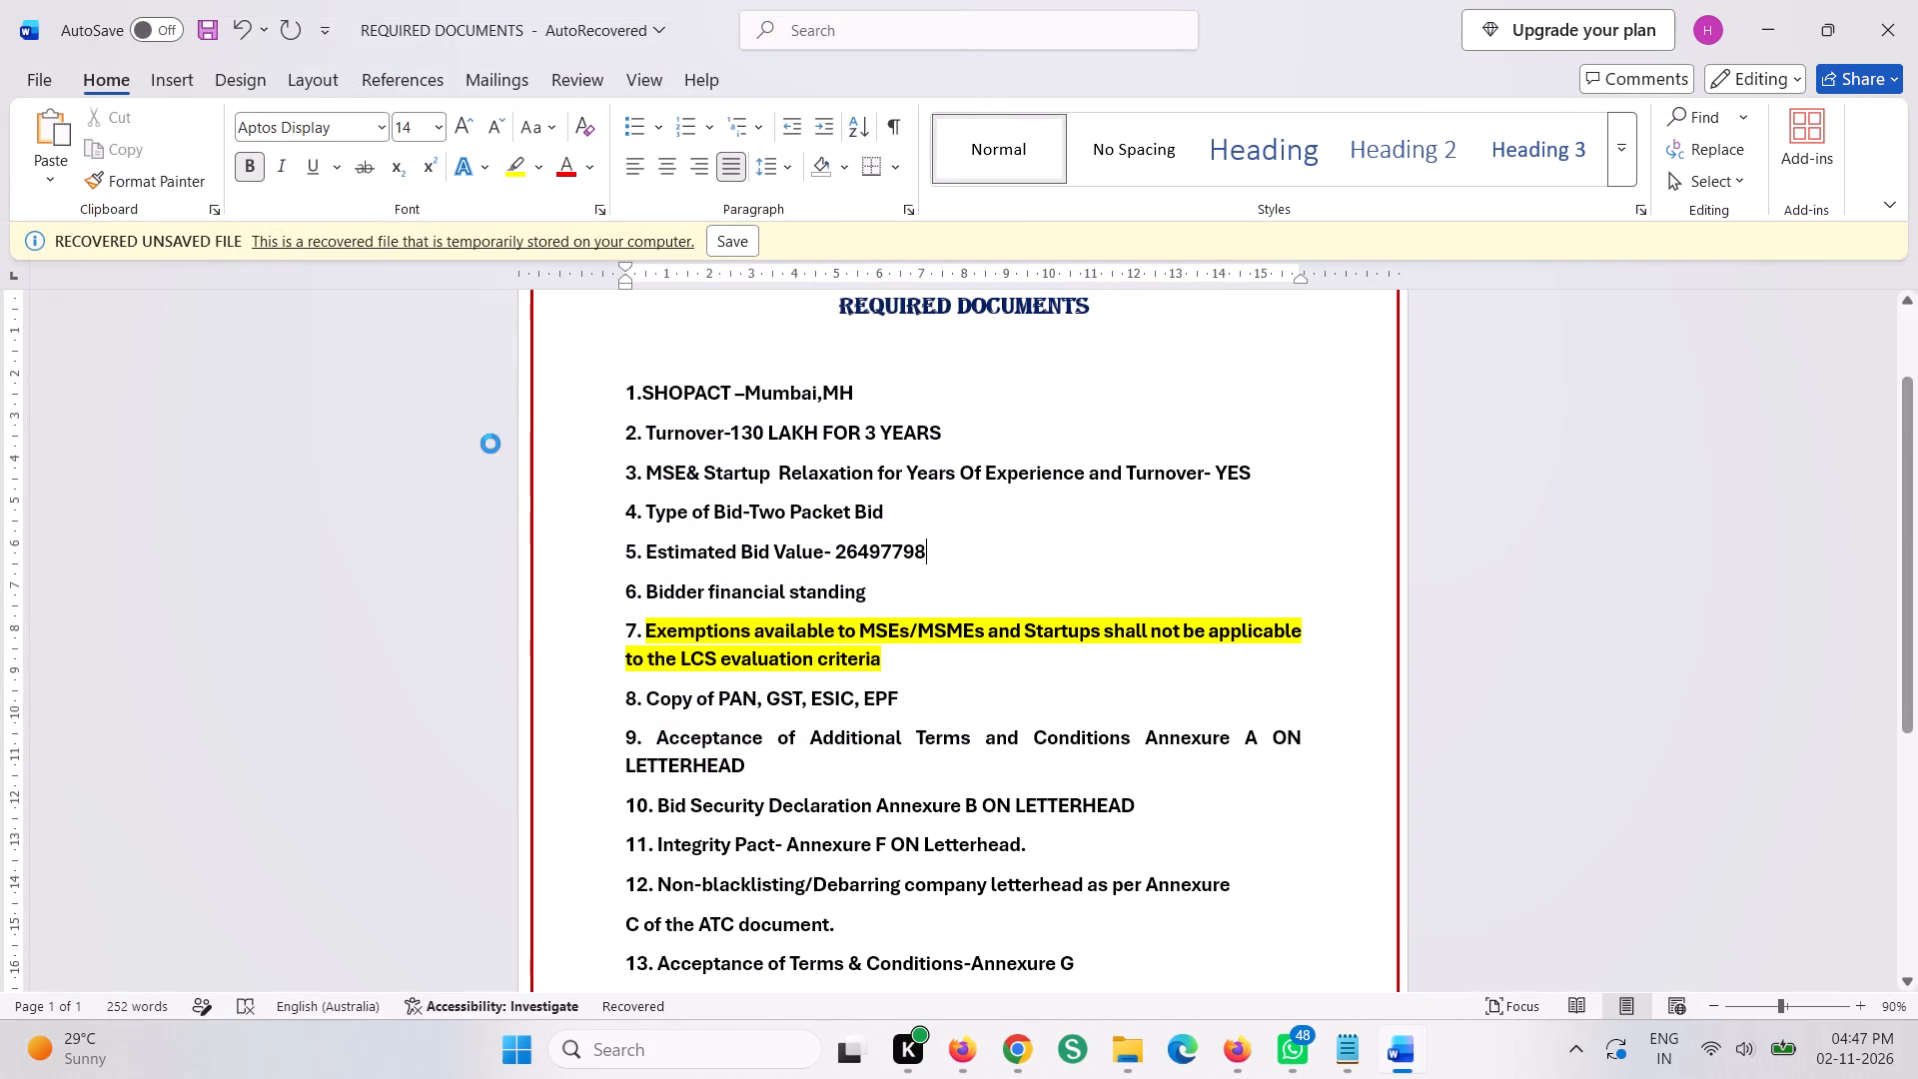
View the published REQUIRED DOCUMENTS PDF in Firefox and close it.
click(1117, 419)
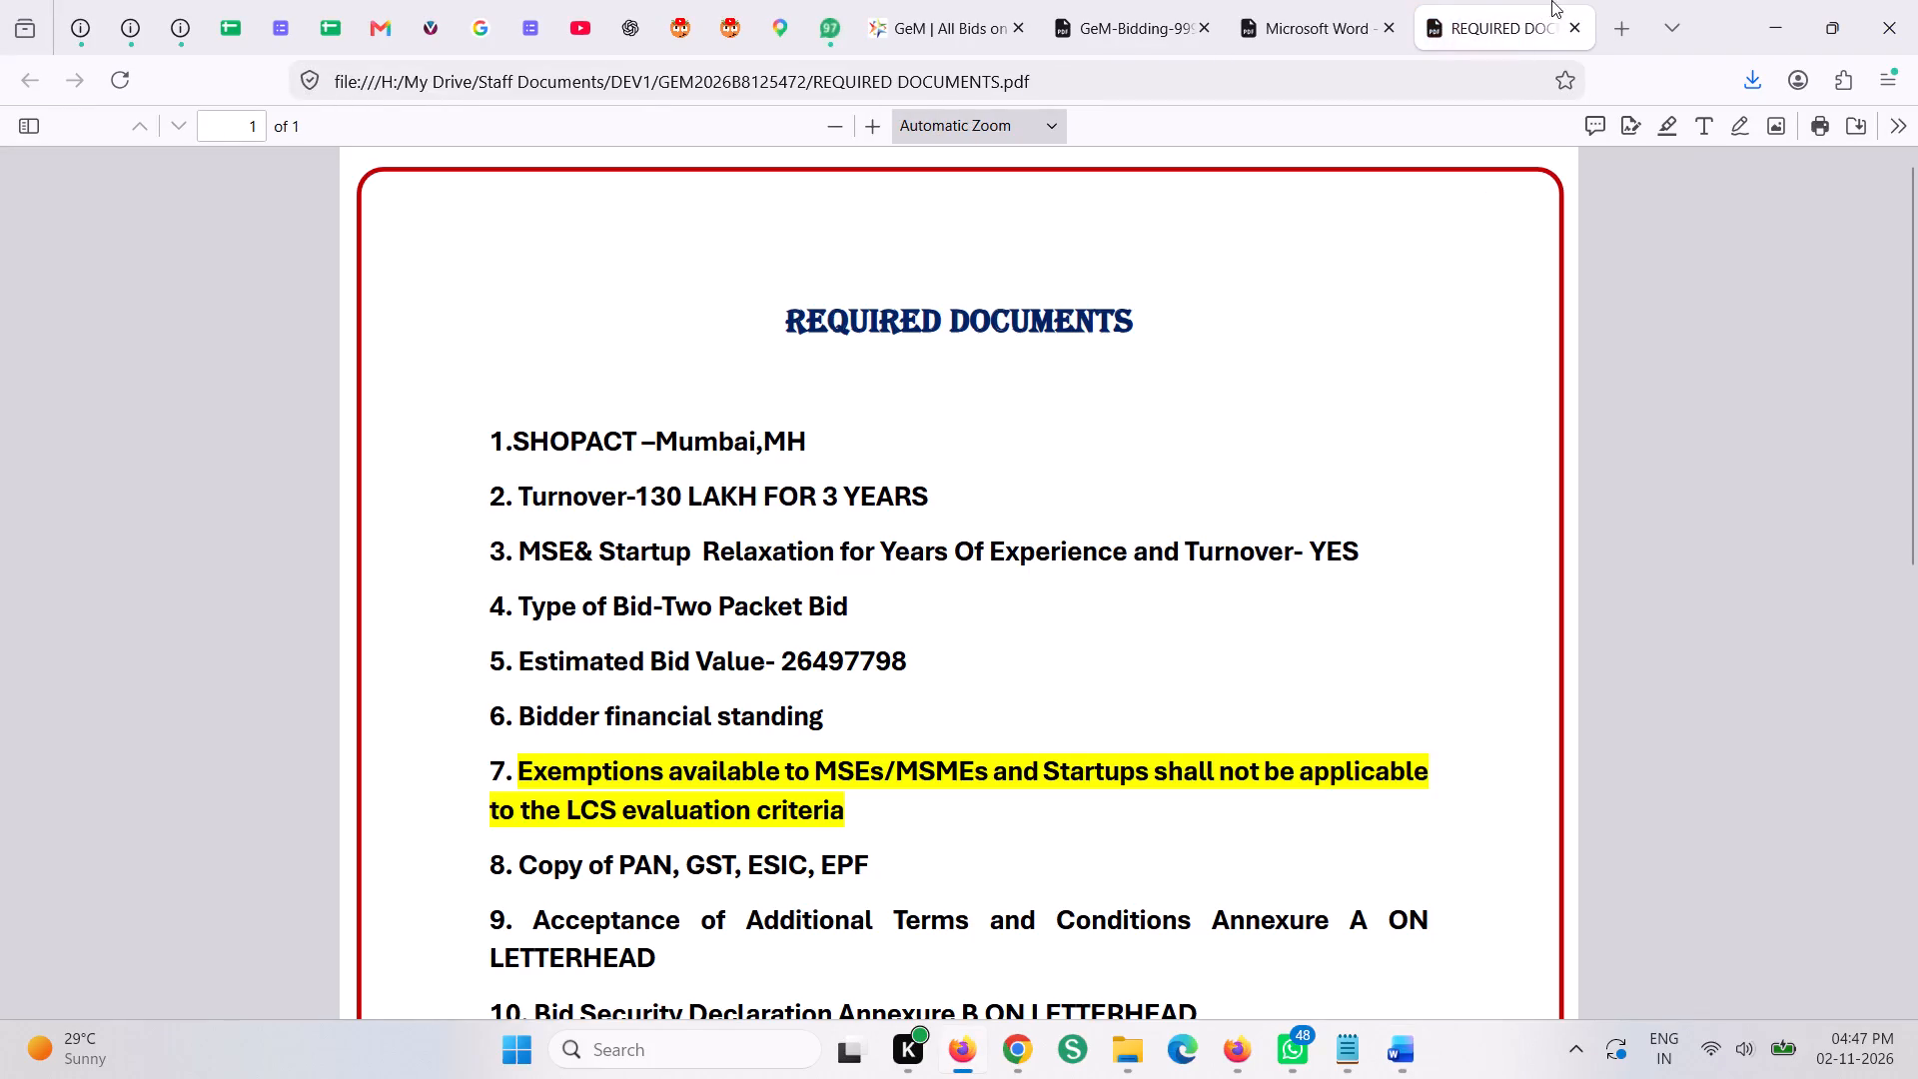
click(1551, 0)
click(1579, 34)
Switch to File Explorer, check the files in the GEM2026B8125472 folder, and go up to the DEV1 folder.
click(1132, 1048)
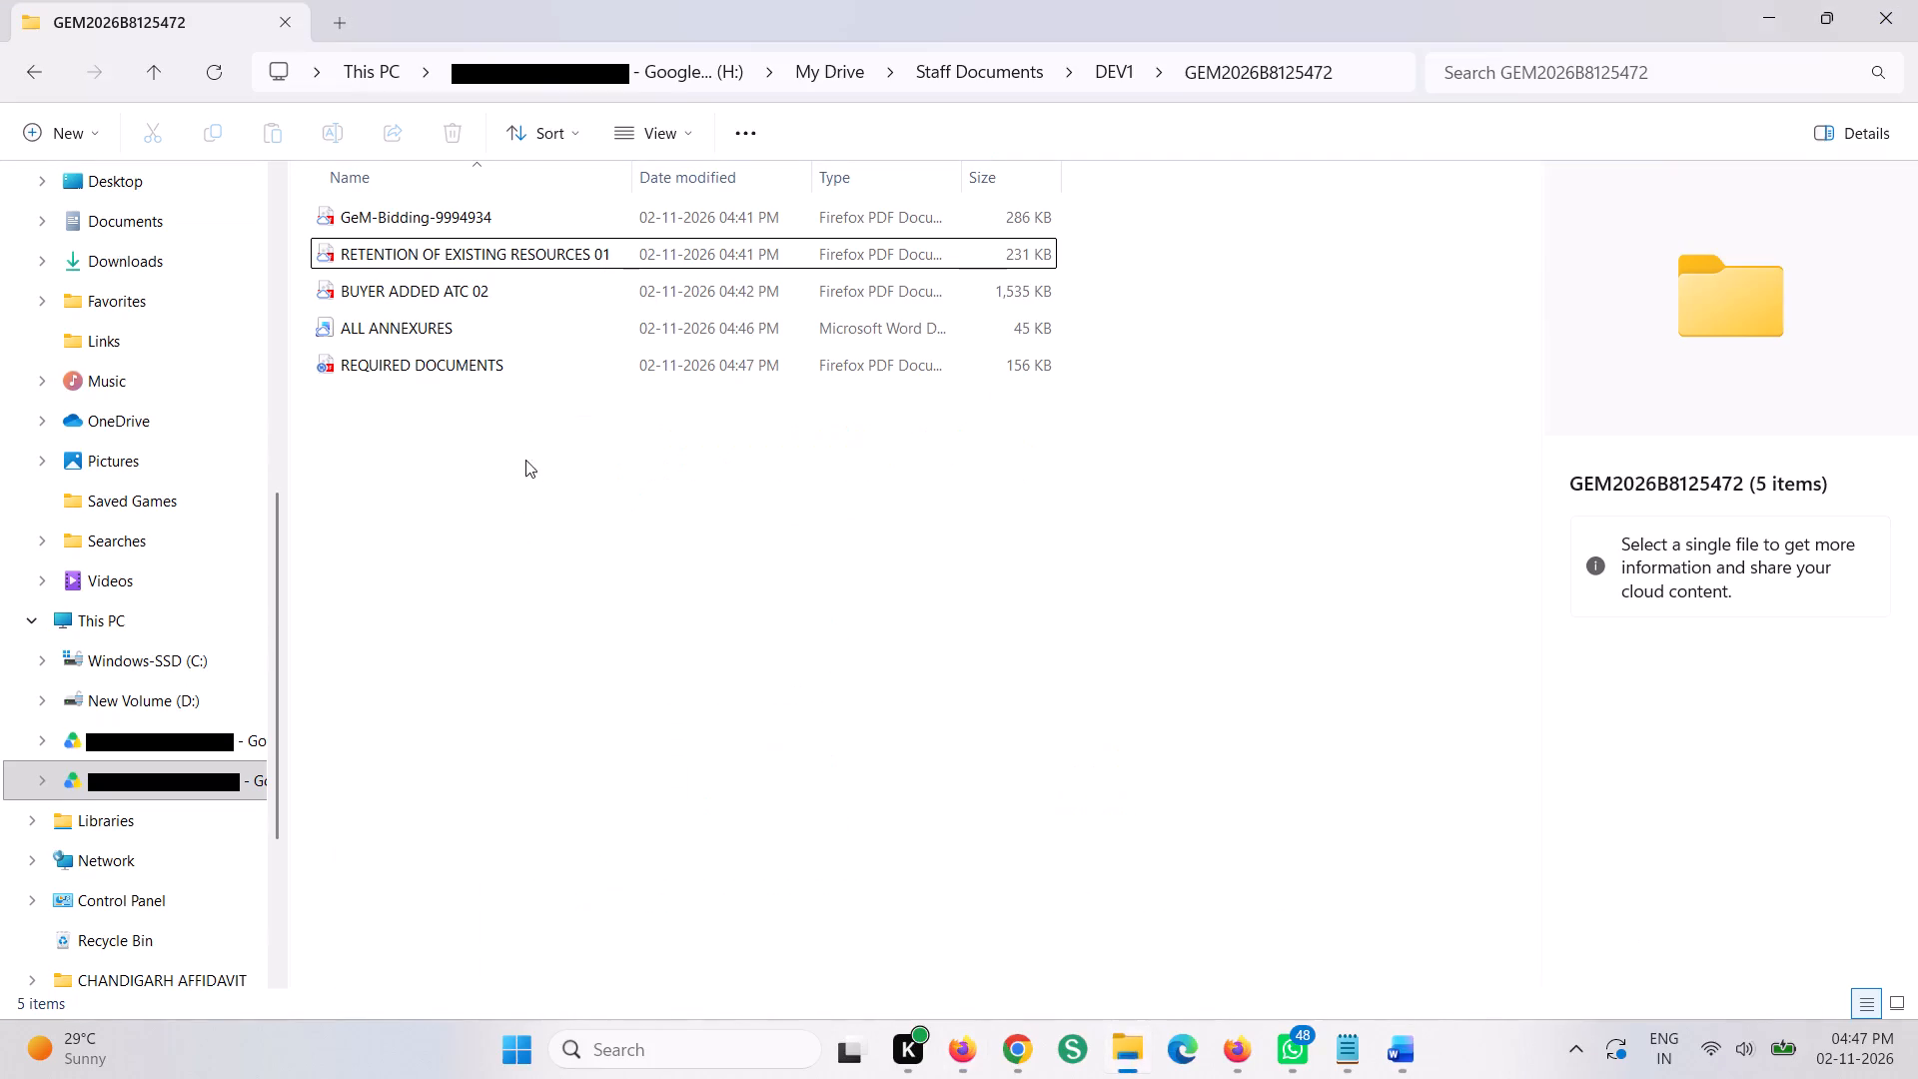
click(412, 401)
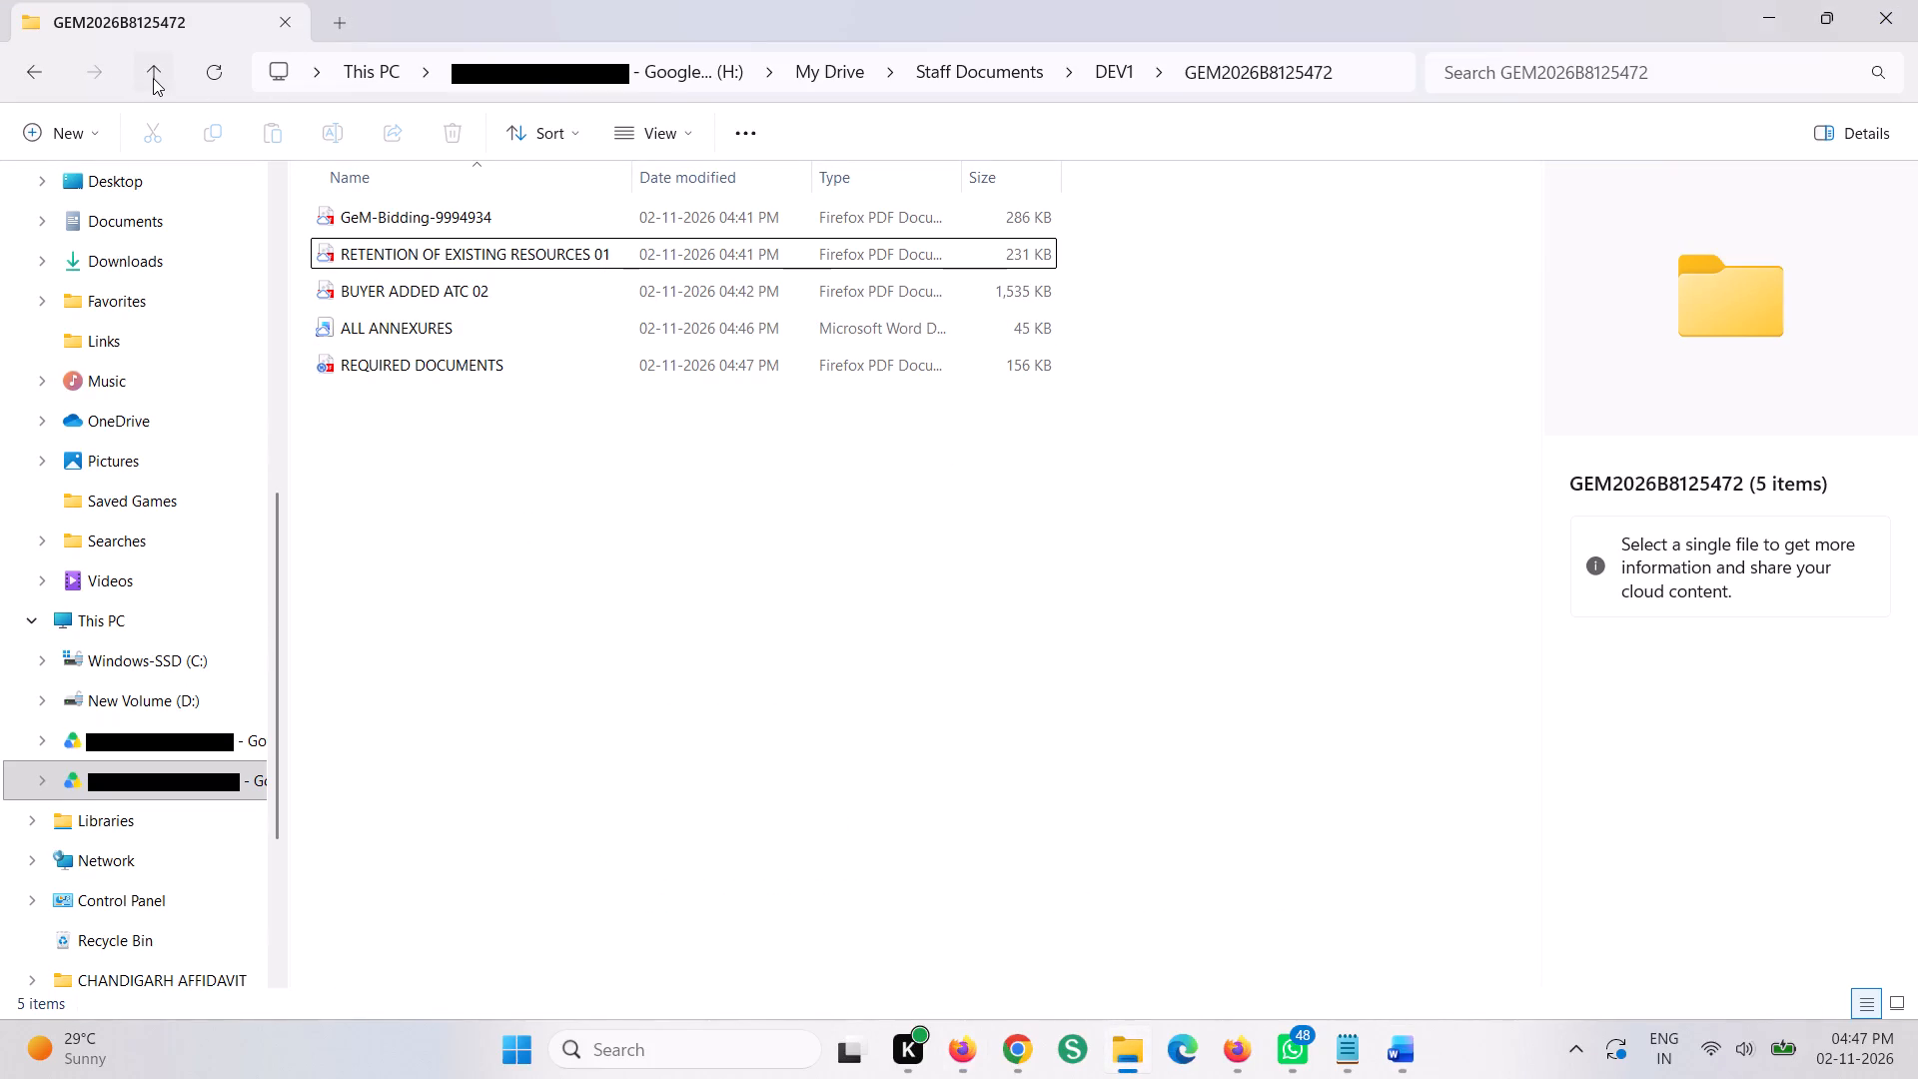
click(153, 77)
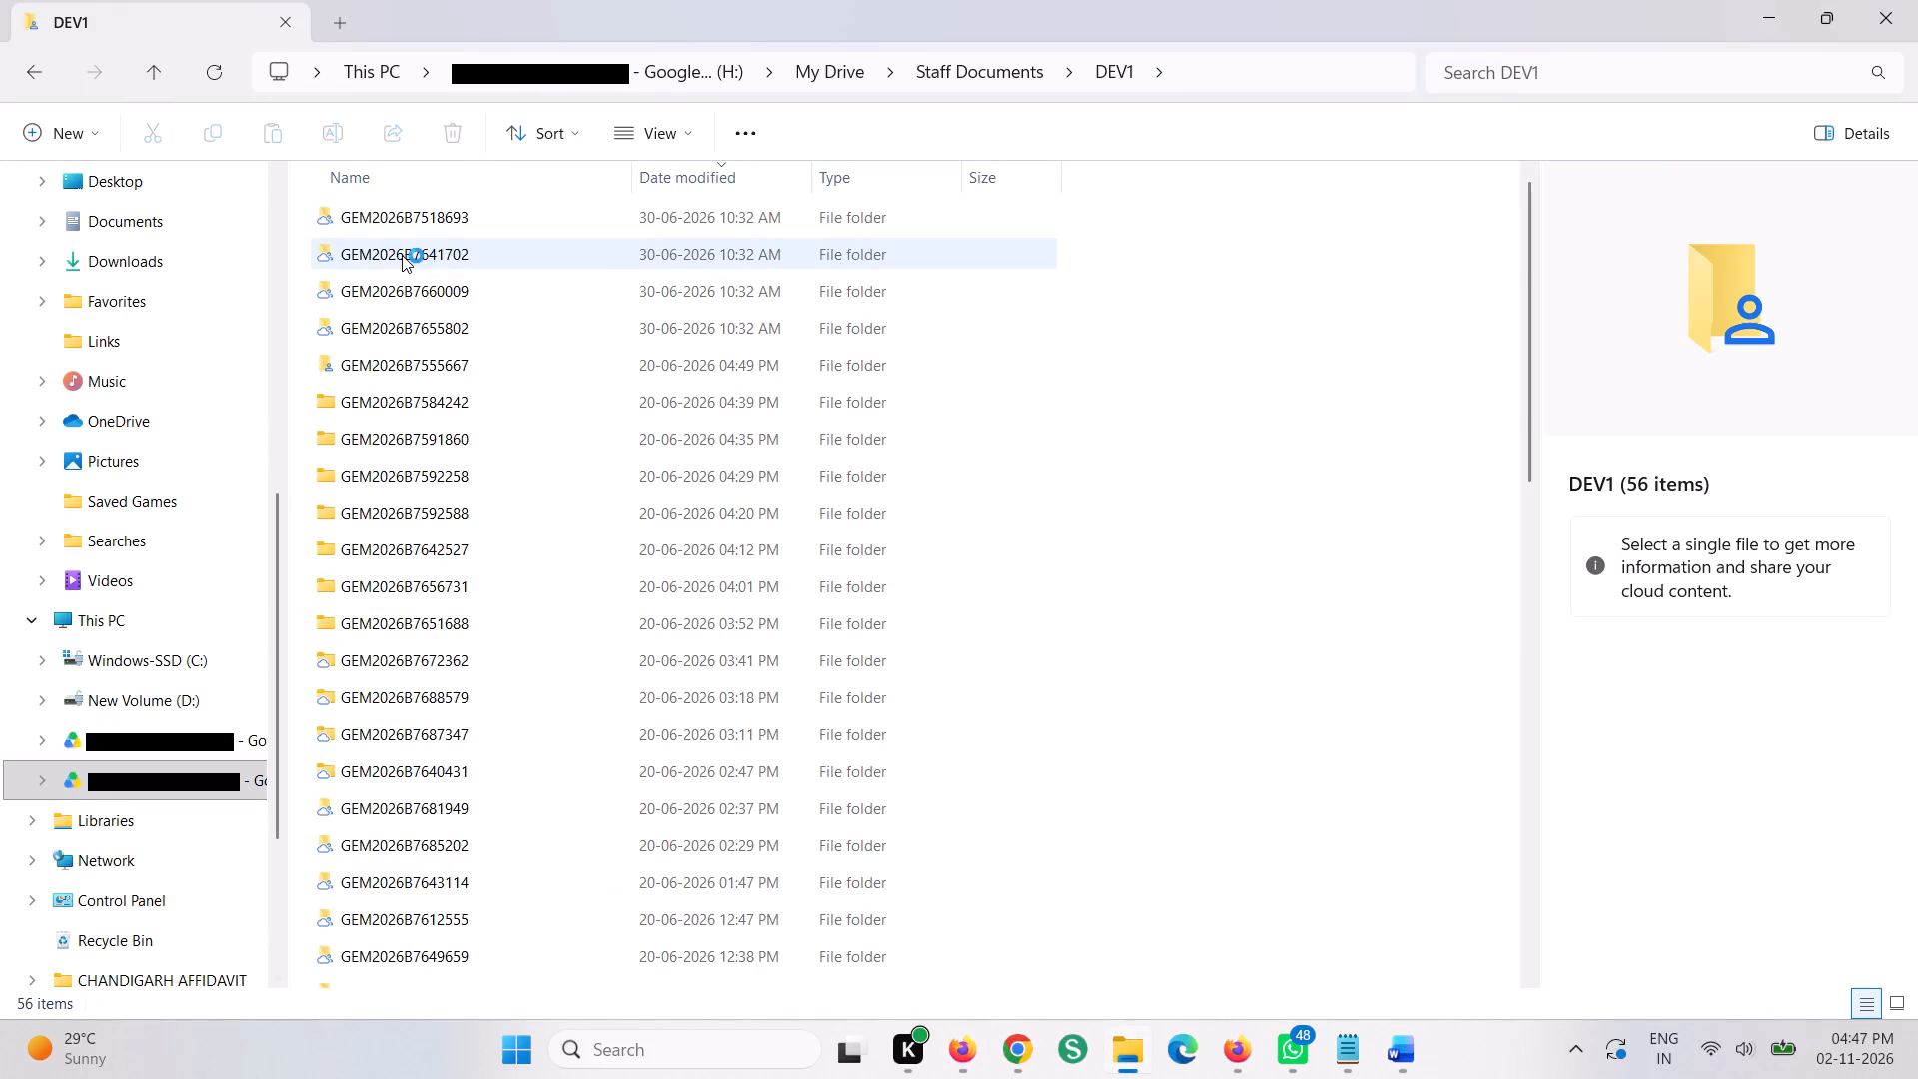
Switch to Firefox and close the Microsoft Word - ATC PDF, keeping the GeM-Bidding-9994934 PDF open.
click(967, 1051)
click(1266, 0)
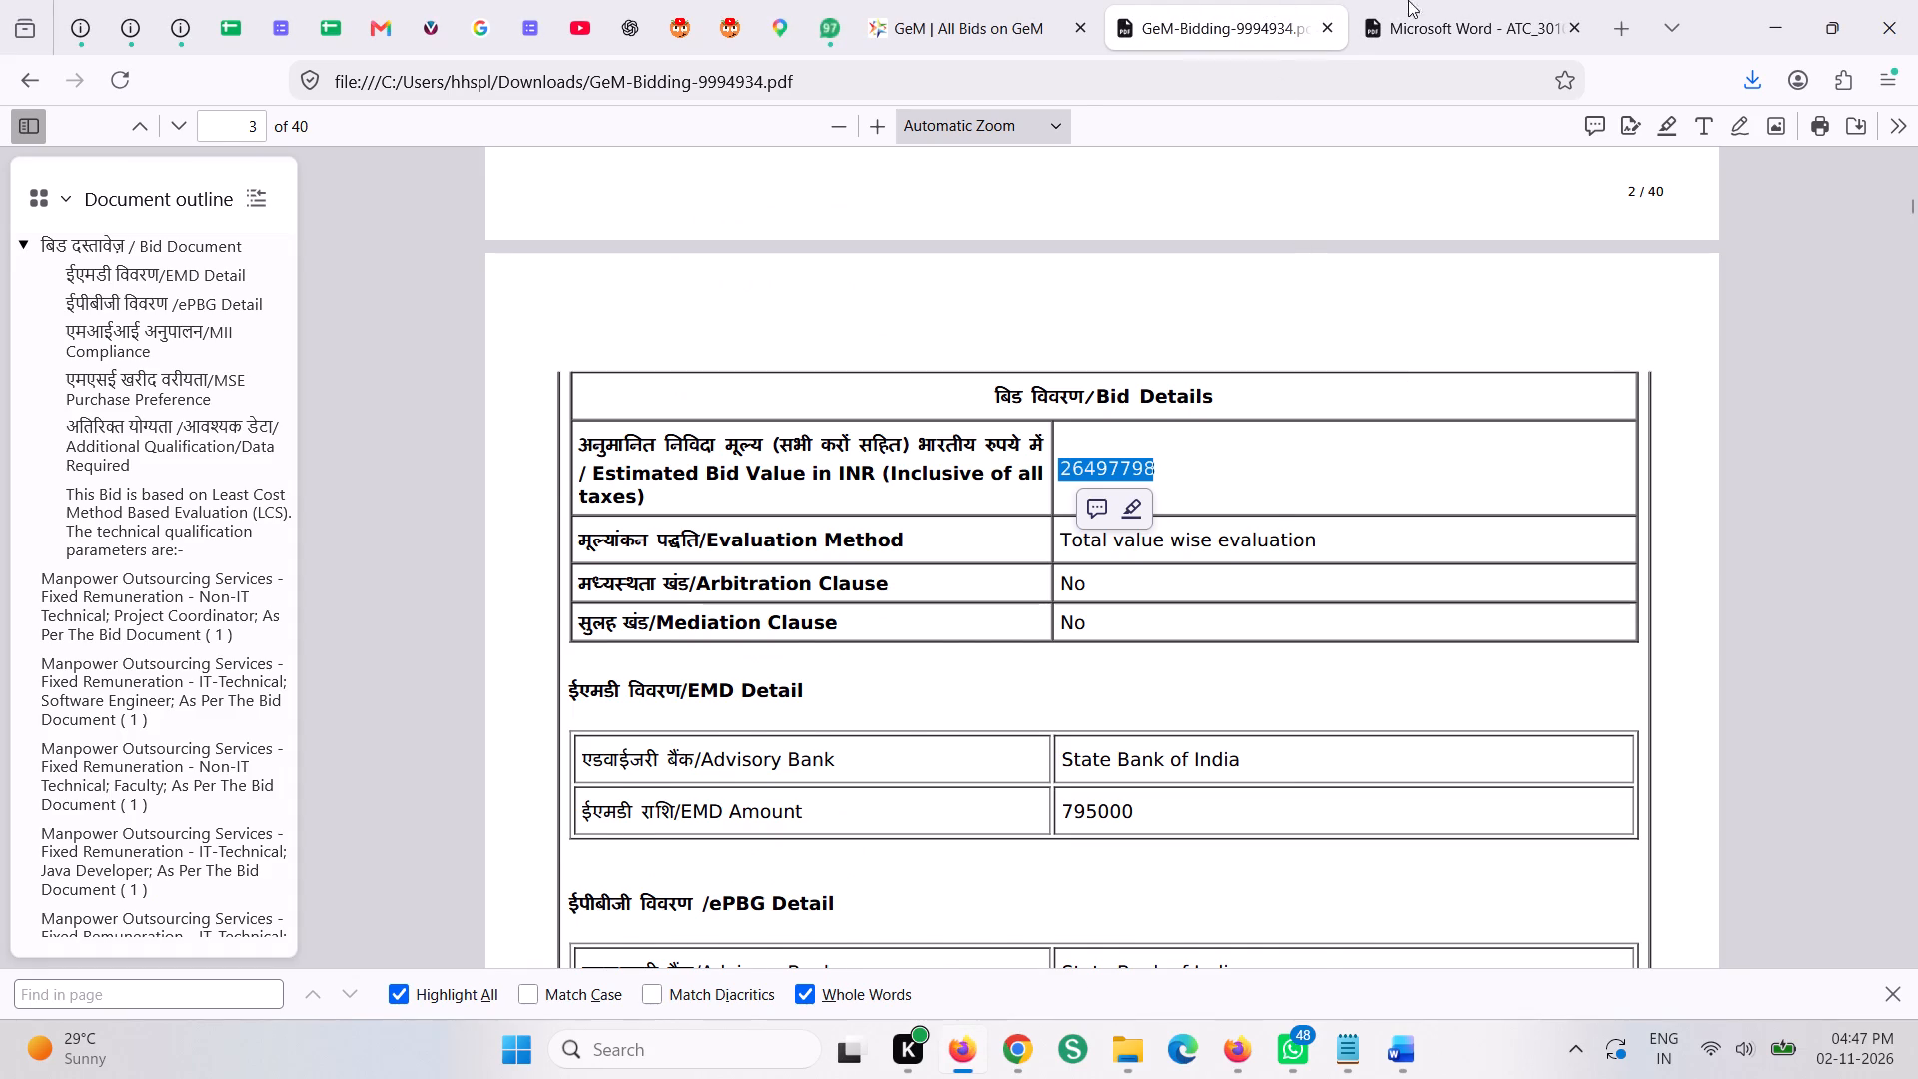
click(1446, 0)
click(1563, 31)
click(1316, 0)
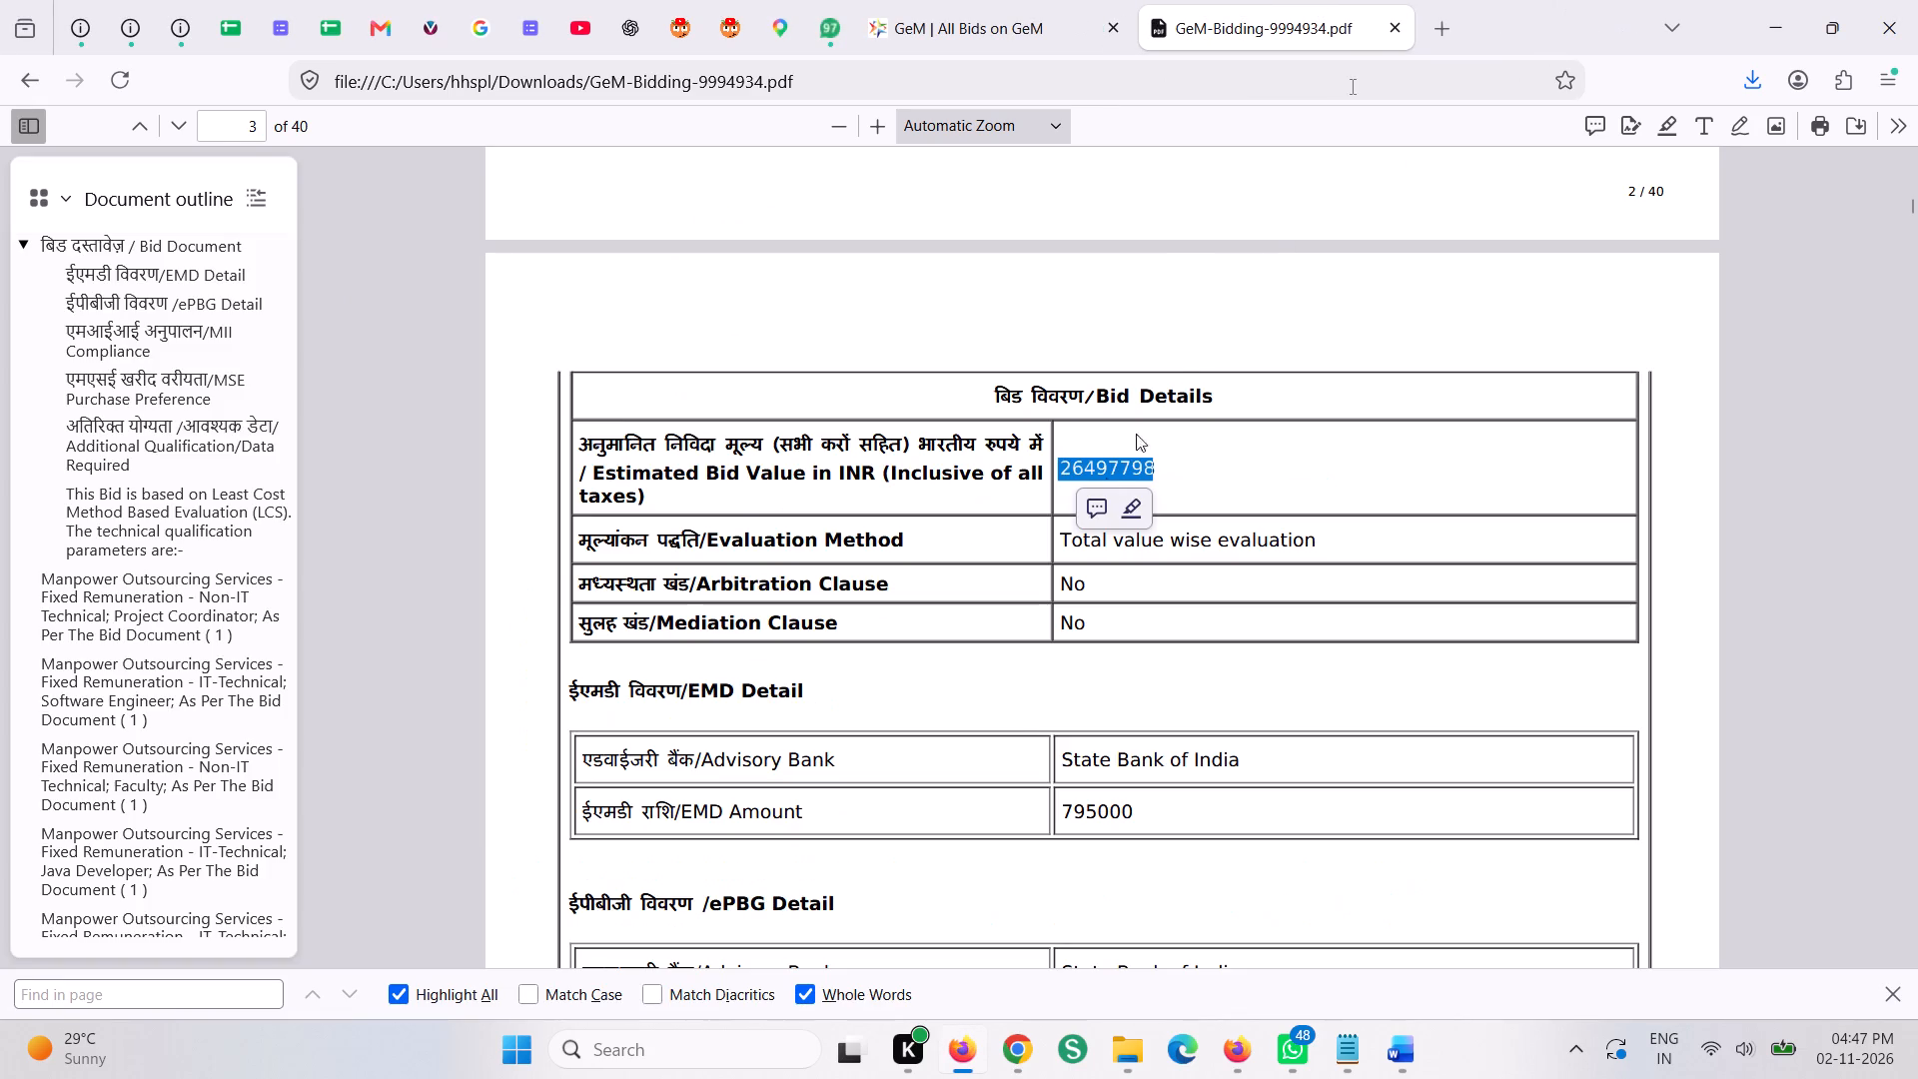
Switch back to the DEV1 folder in File Explorer.
click(1133, 1052)
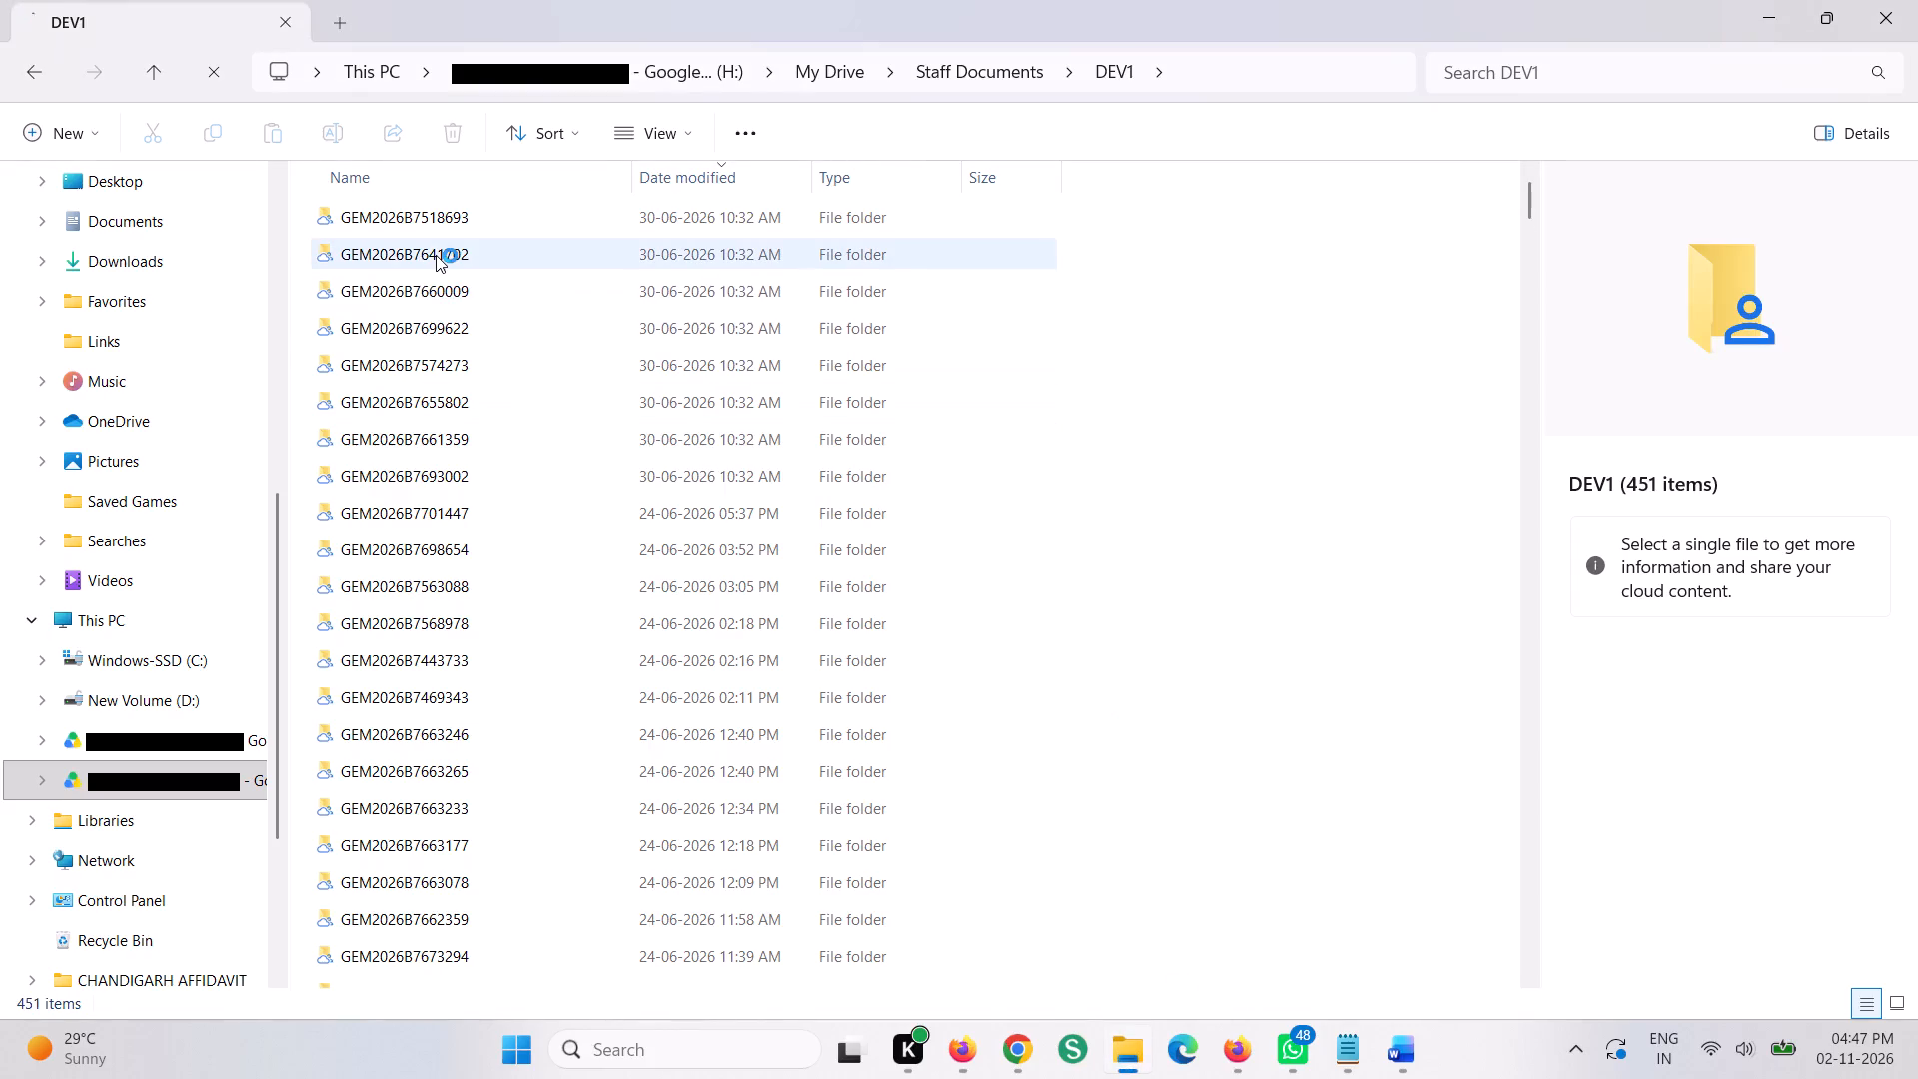
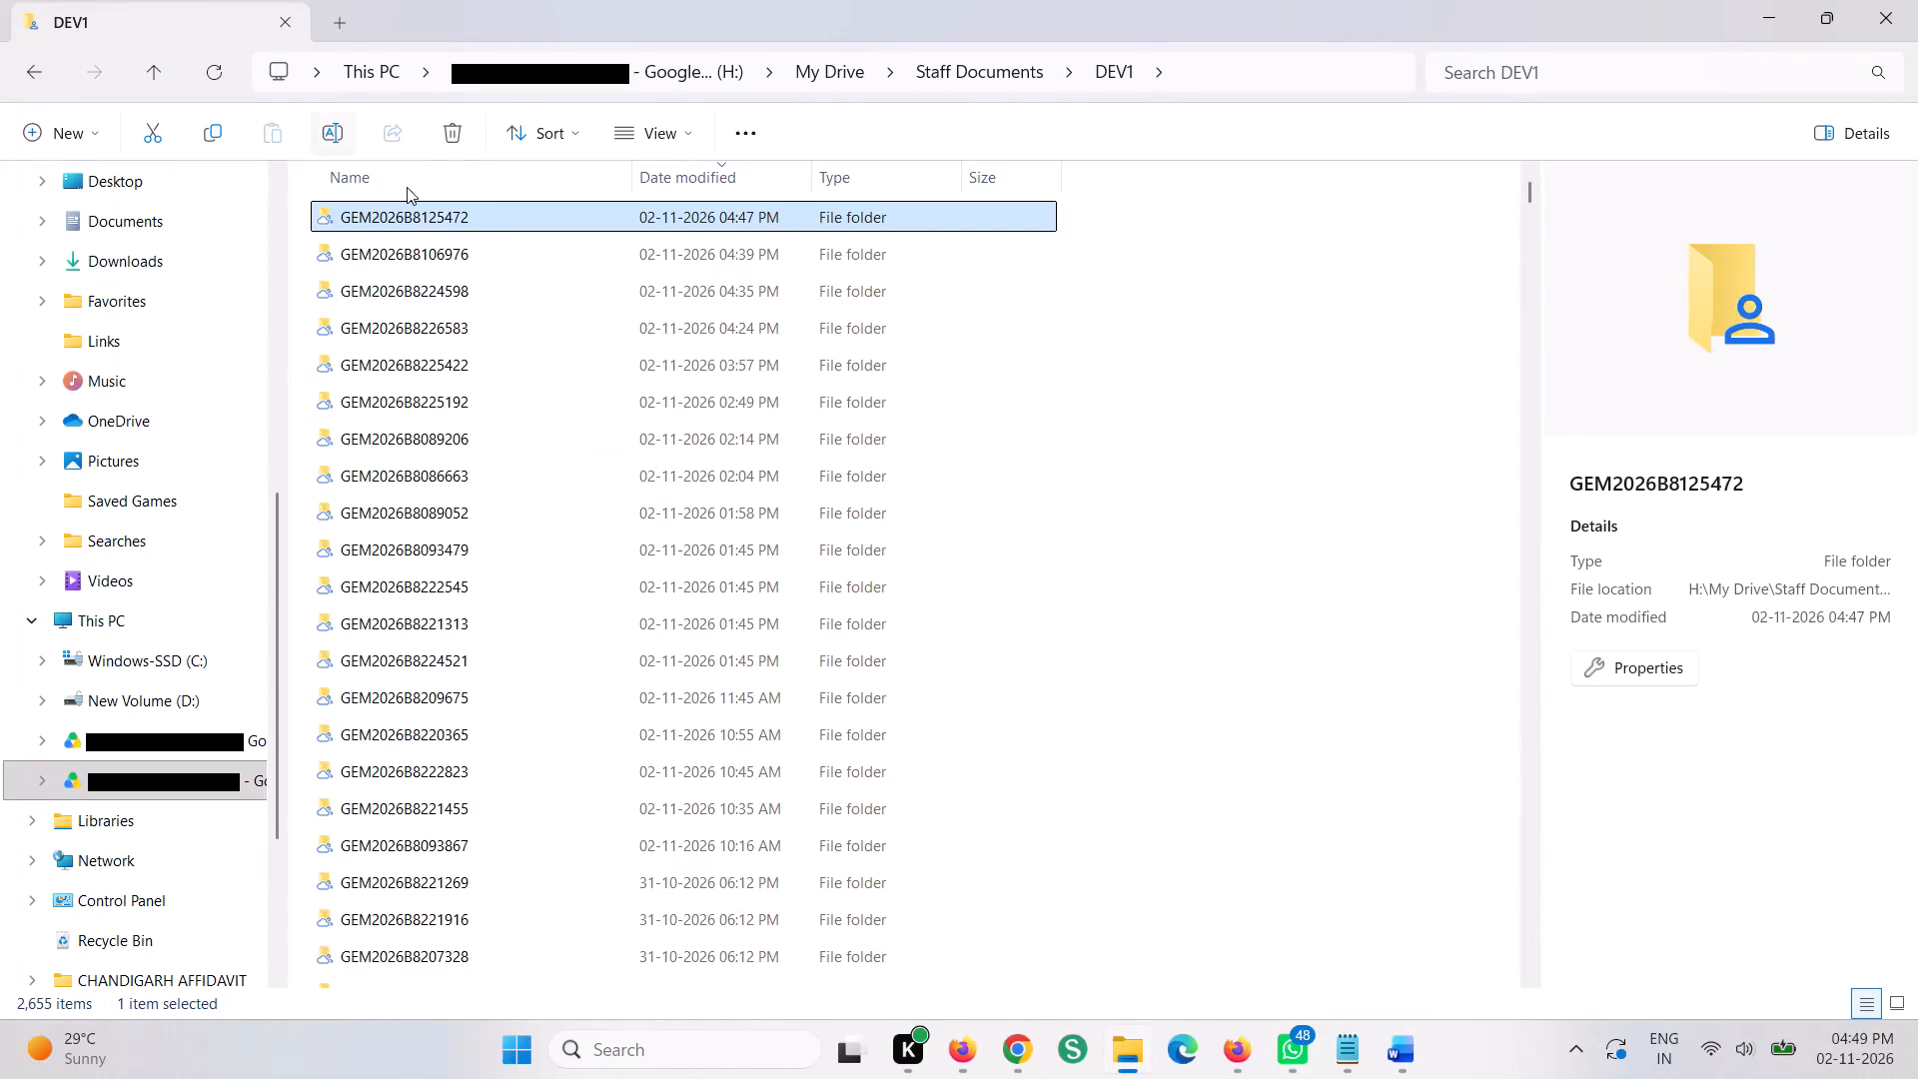
Copy the GEM2026B8125472 folder's Drive link and insert it as a file chip in that bid's Other Comment cell in Firefox's Daily Tender Sheet 2026.
right_click(469, 207)
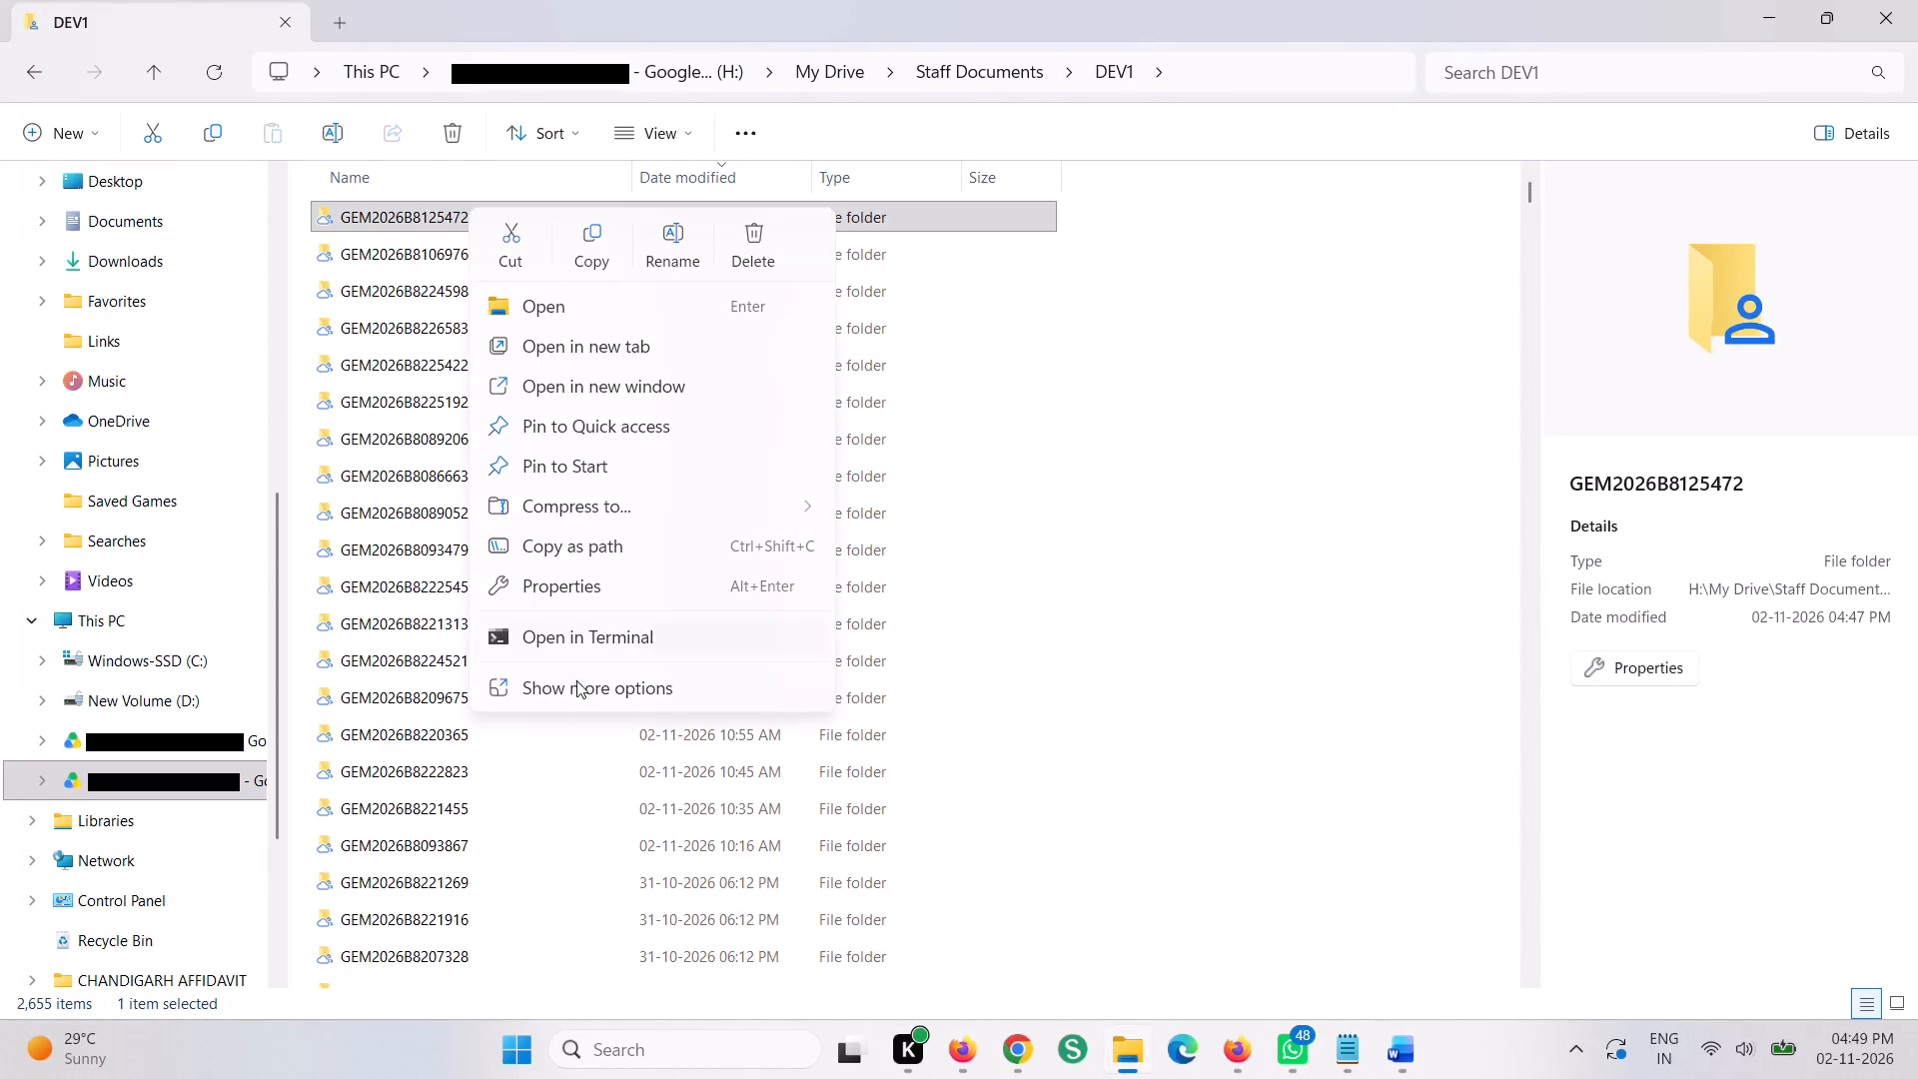
click(566, 693)
click(541, 458)
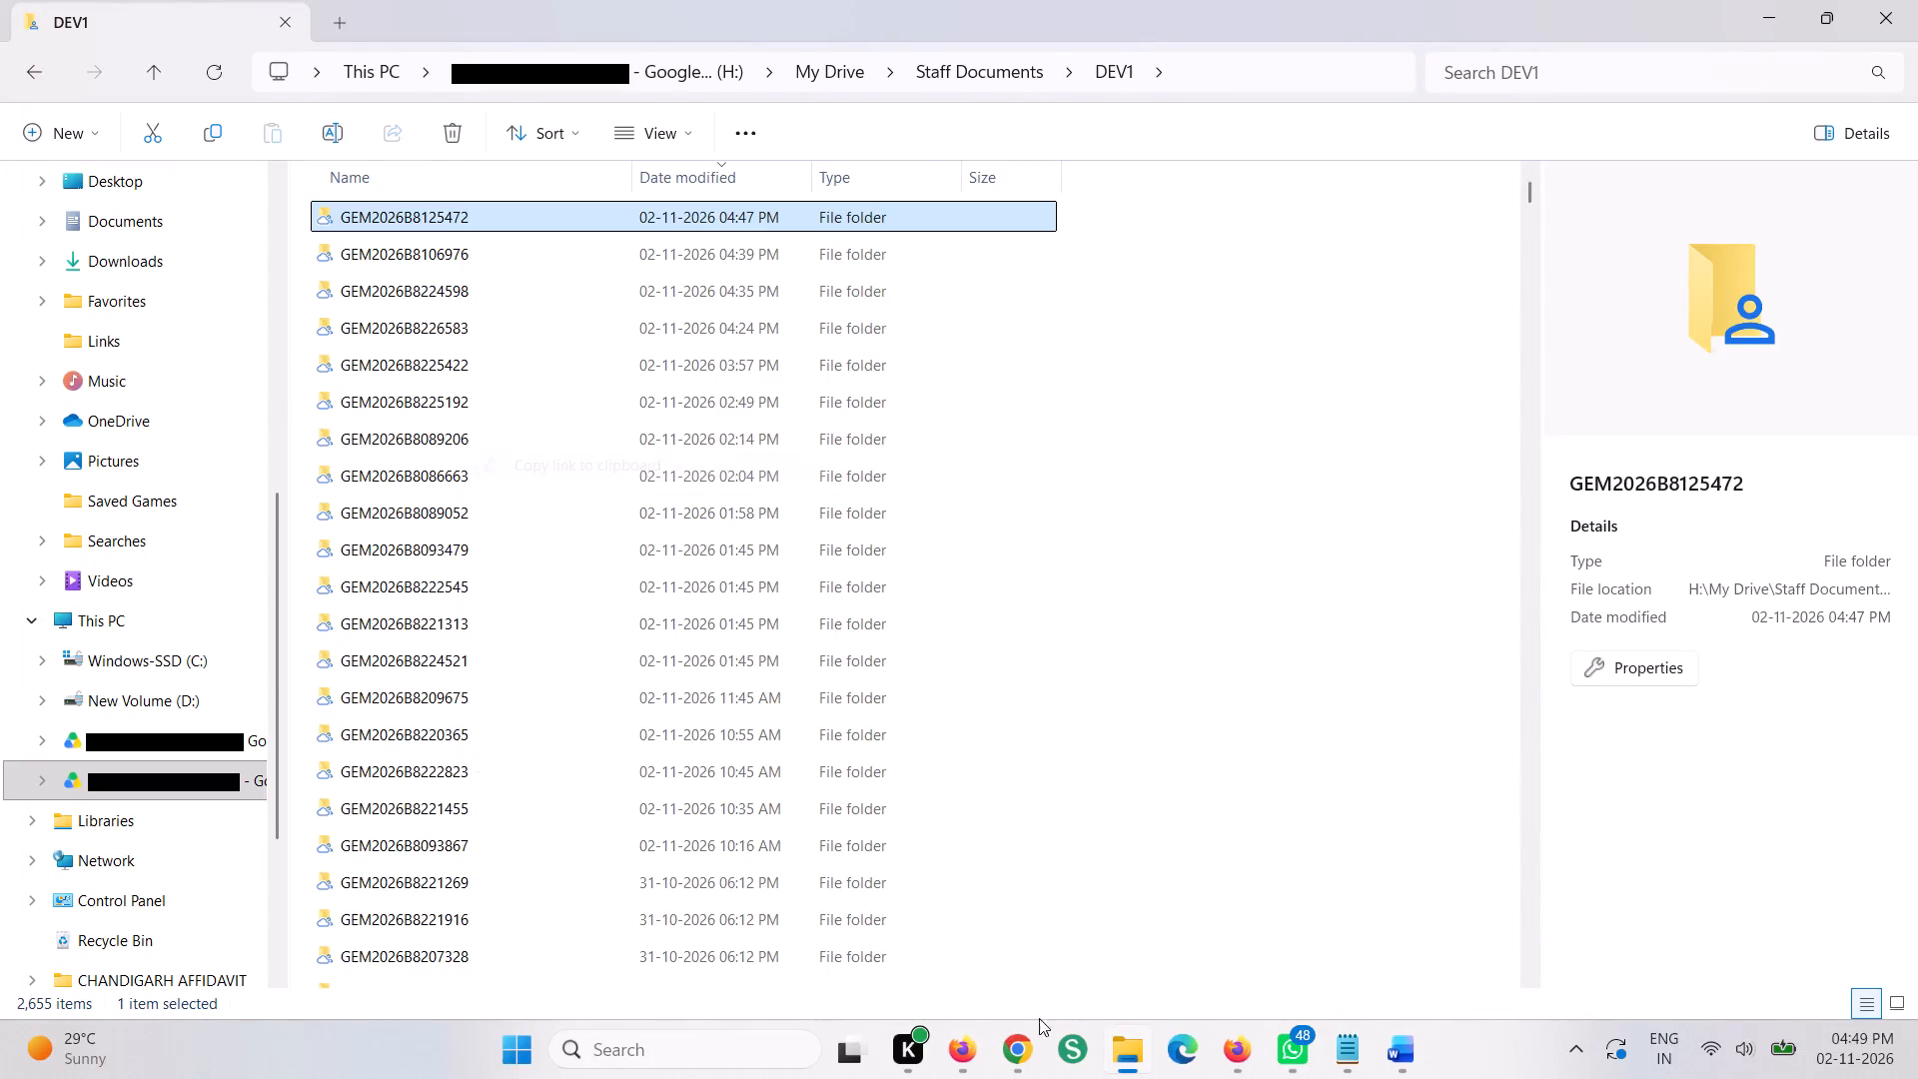
click(956, 1049)
click(319, 27)
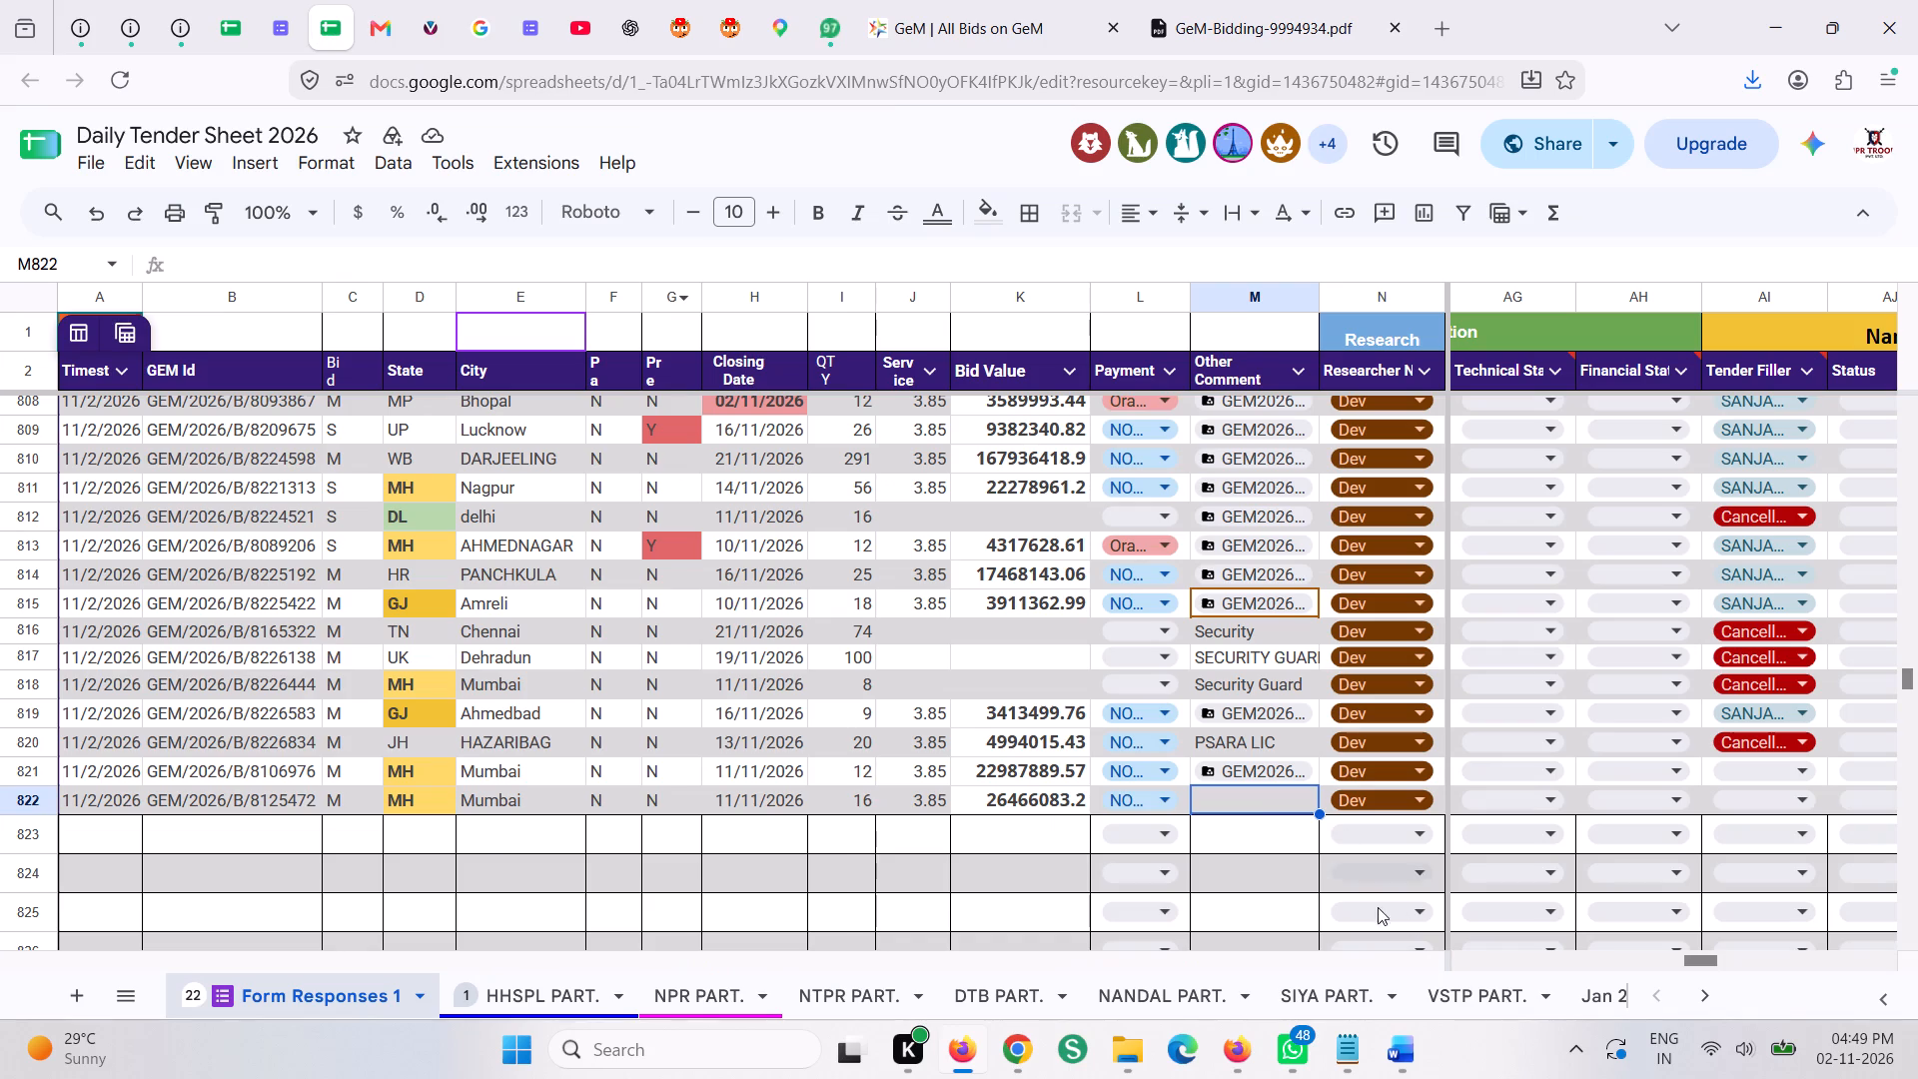
double_click(1257, 803)
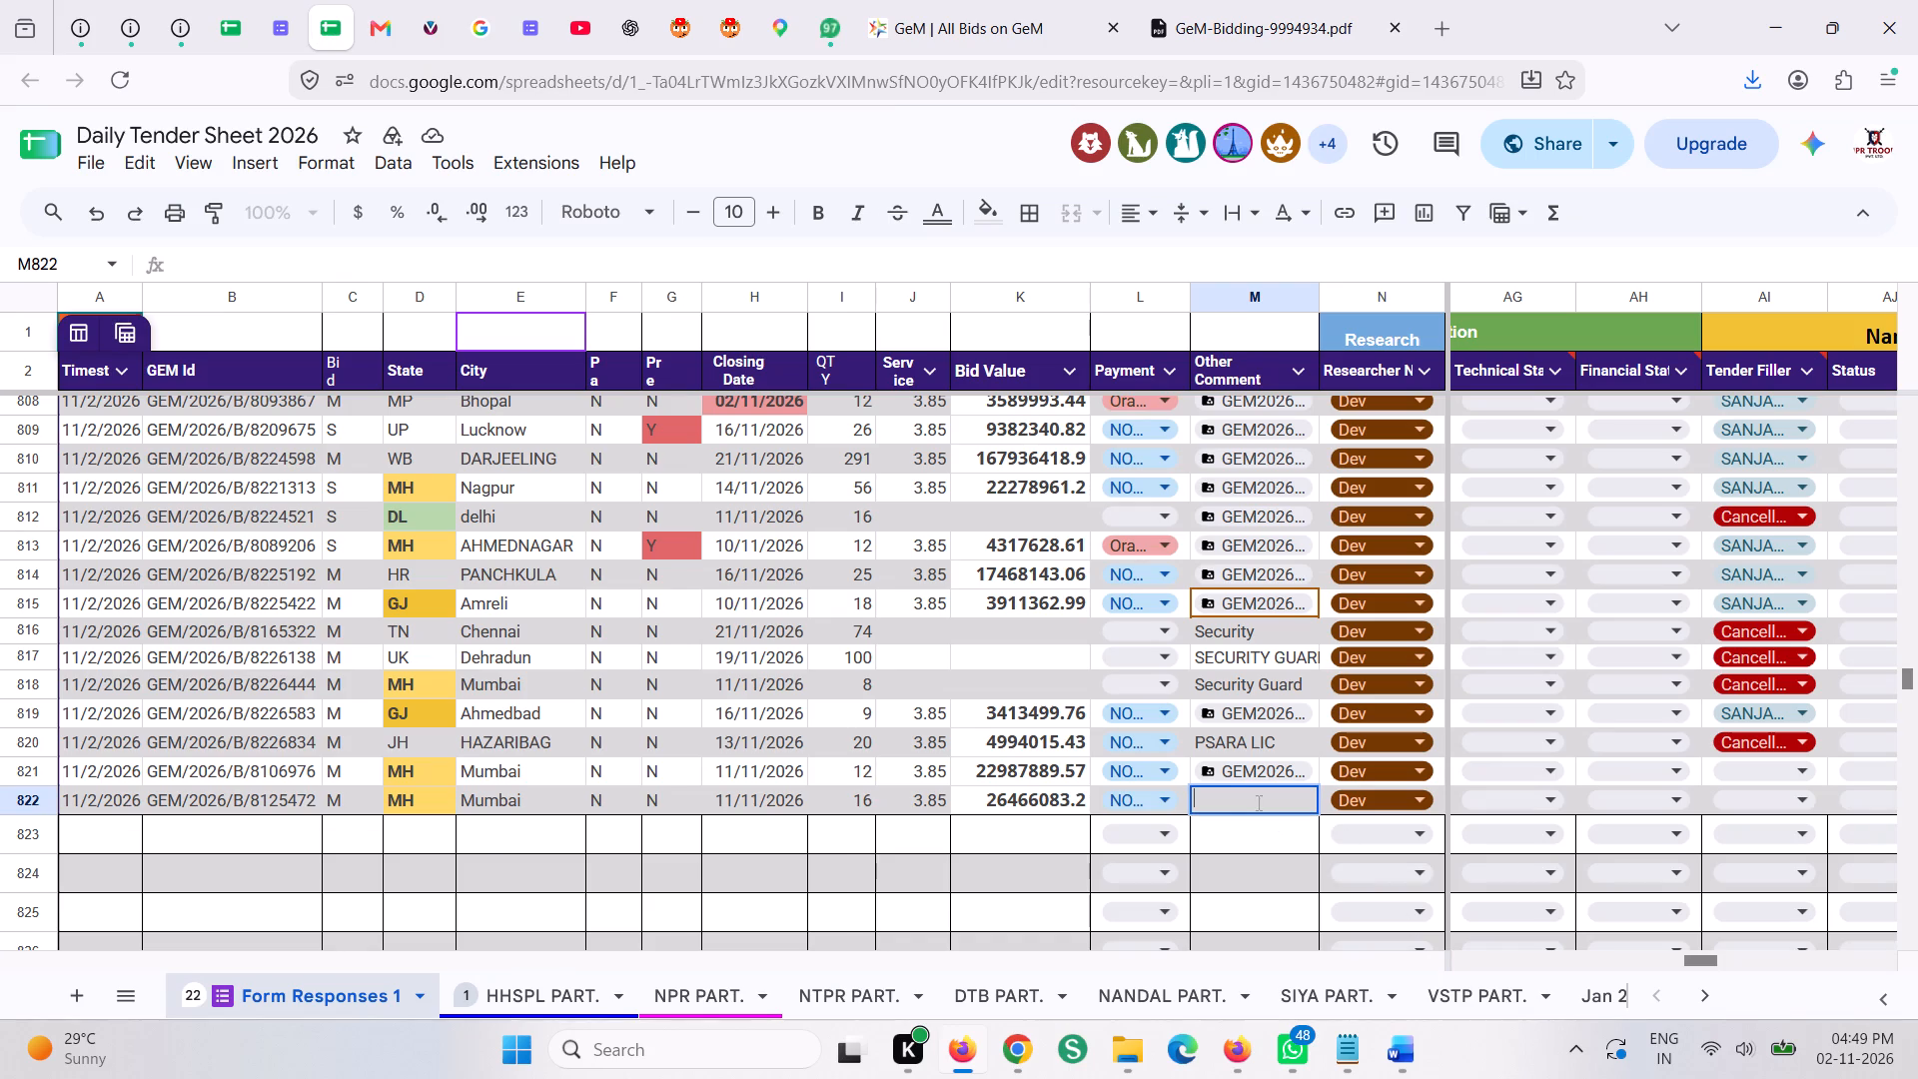
key(ctrl+v)
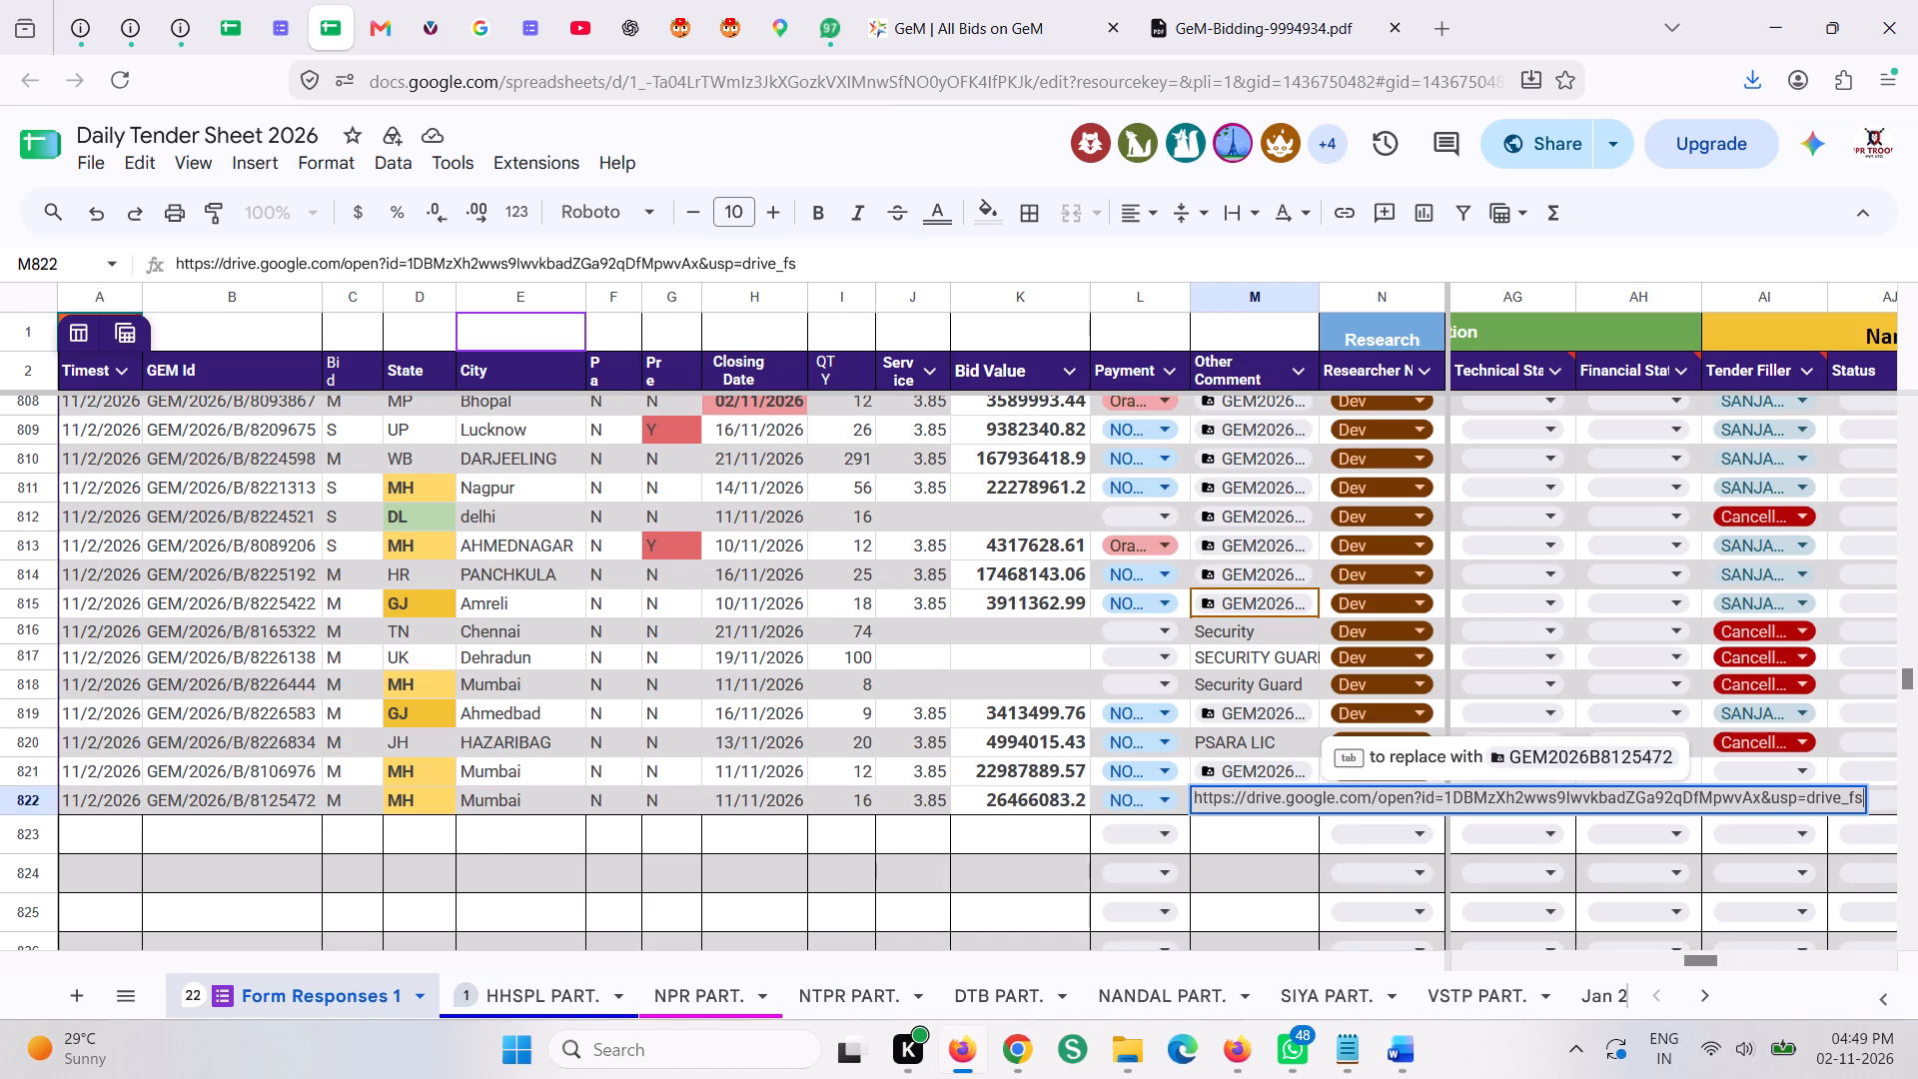
key(Tab)
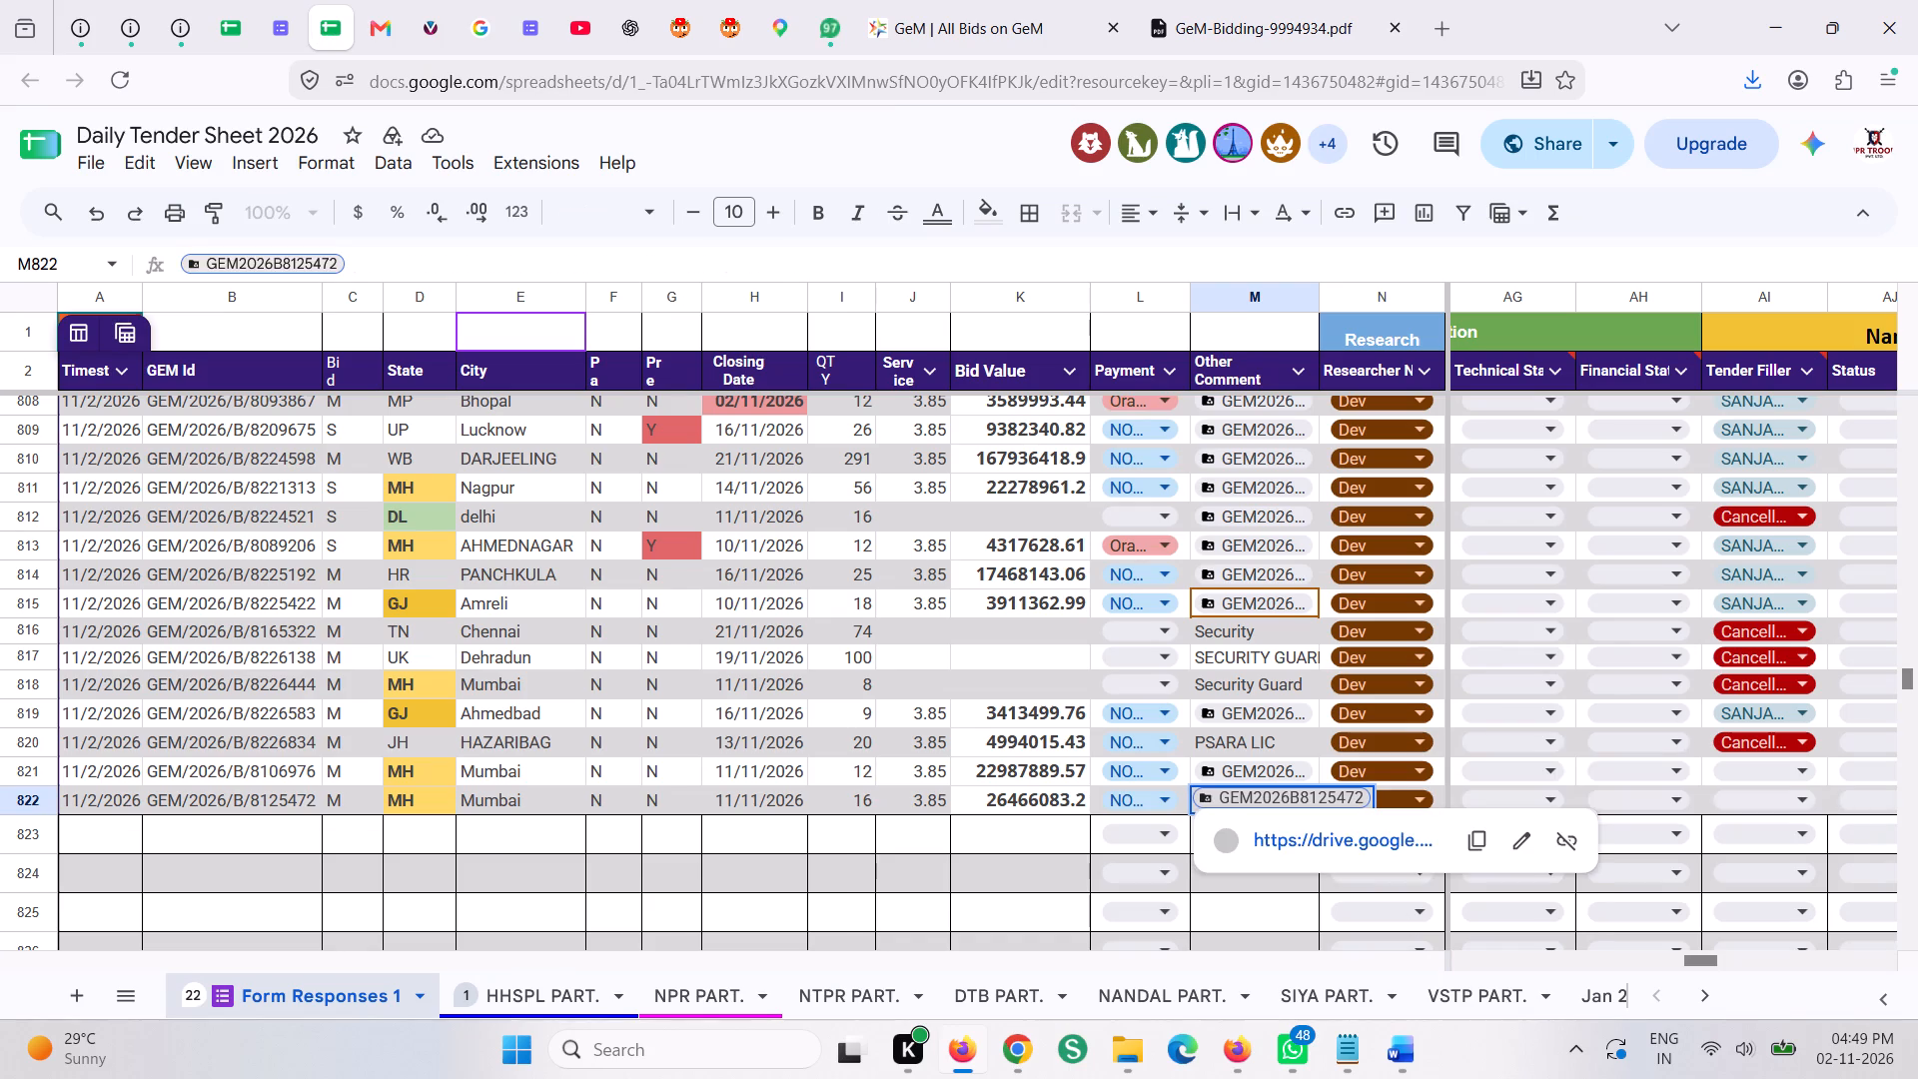
click(976, 882)
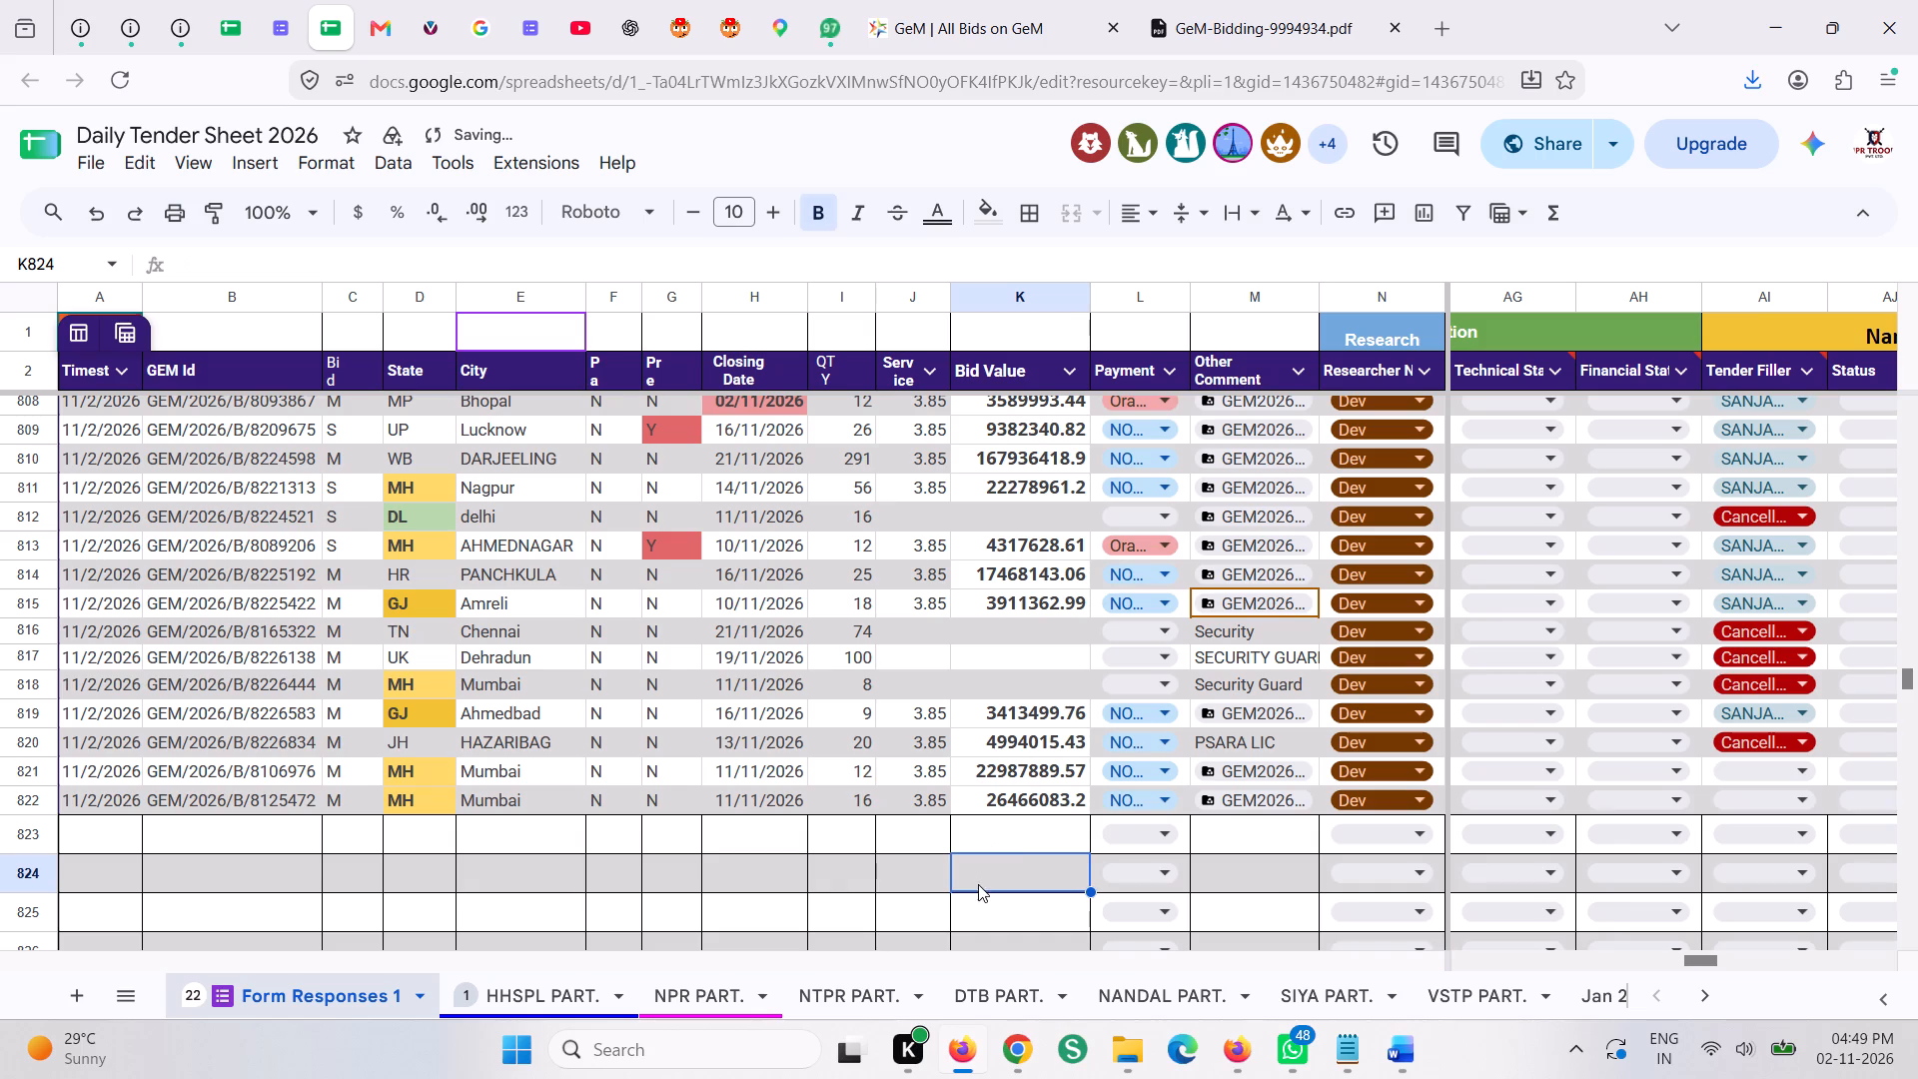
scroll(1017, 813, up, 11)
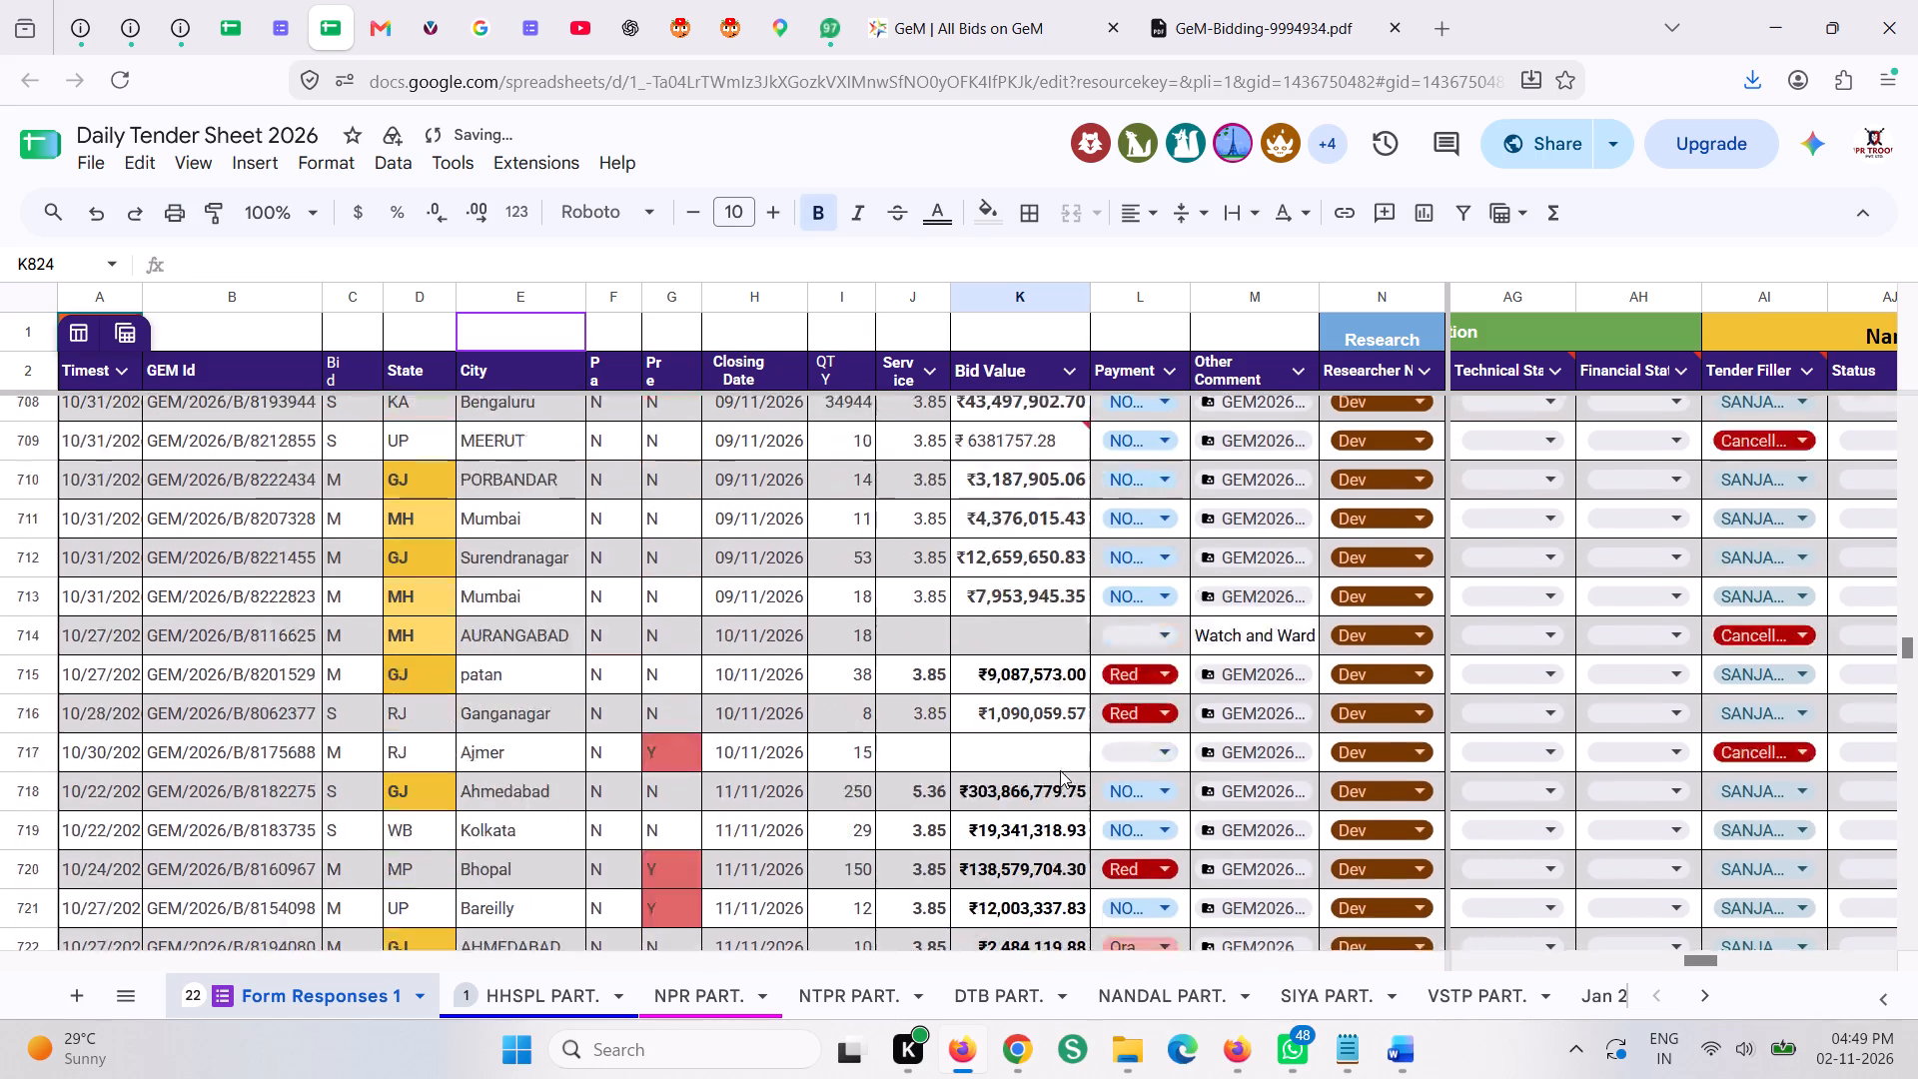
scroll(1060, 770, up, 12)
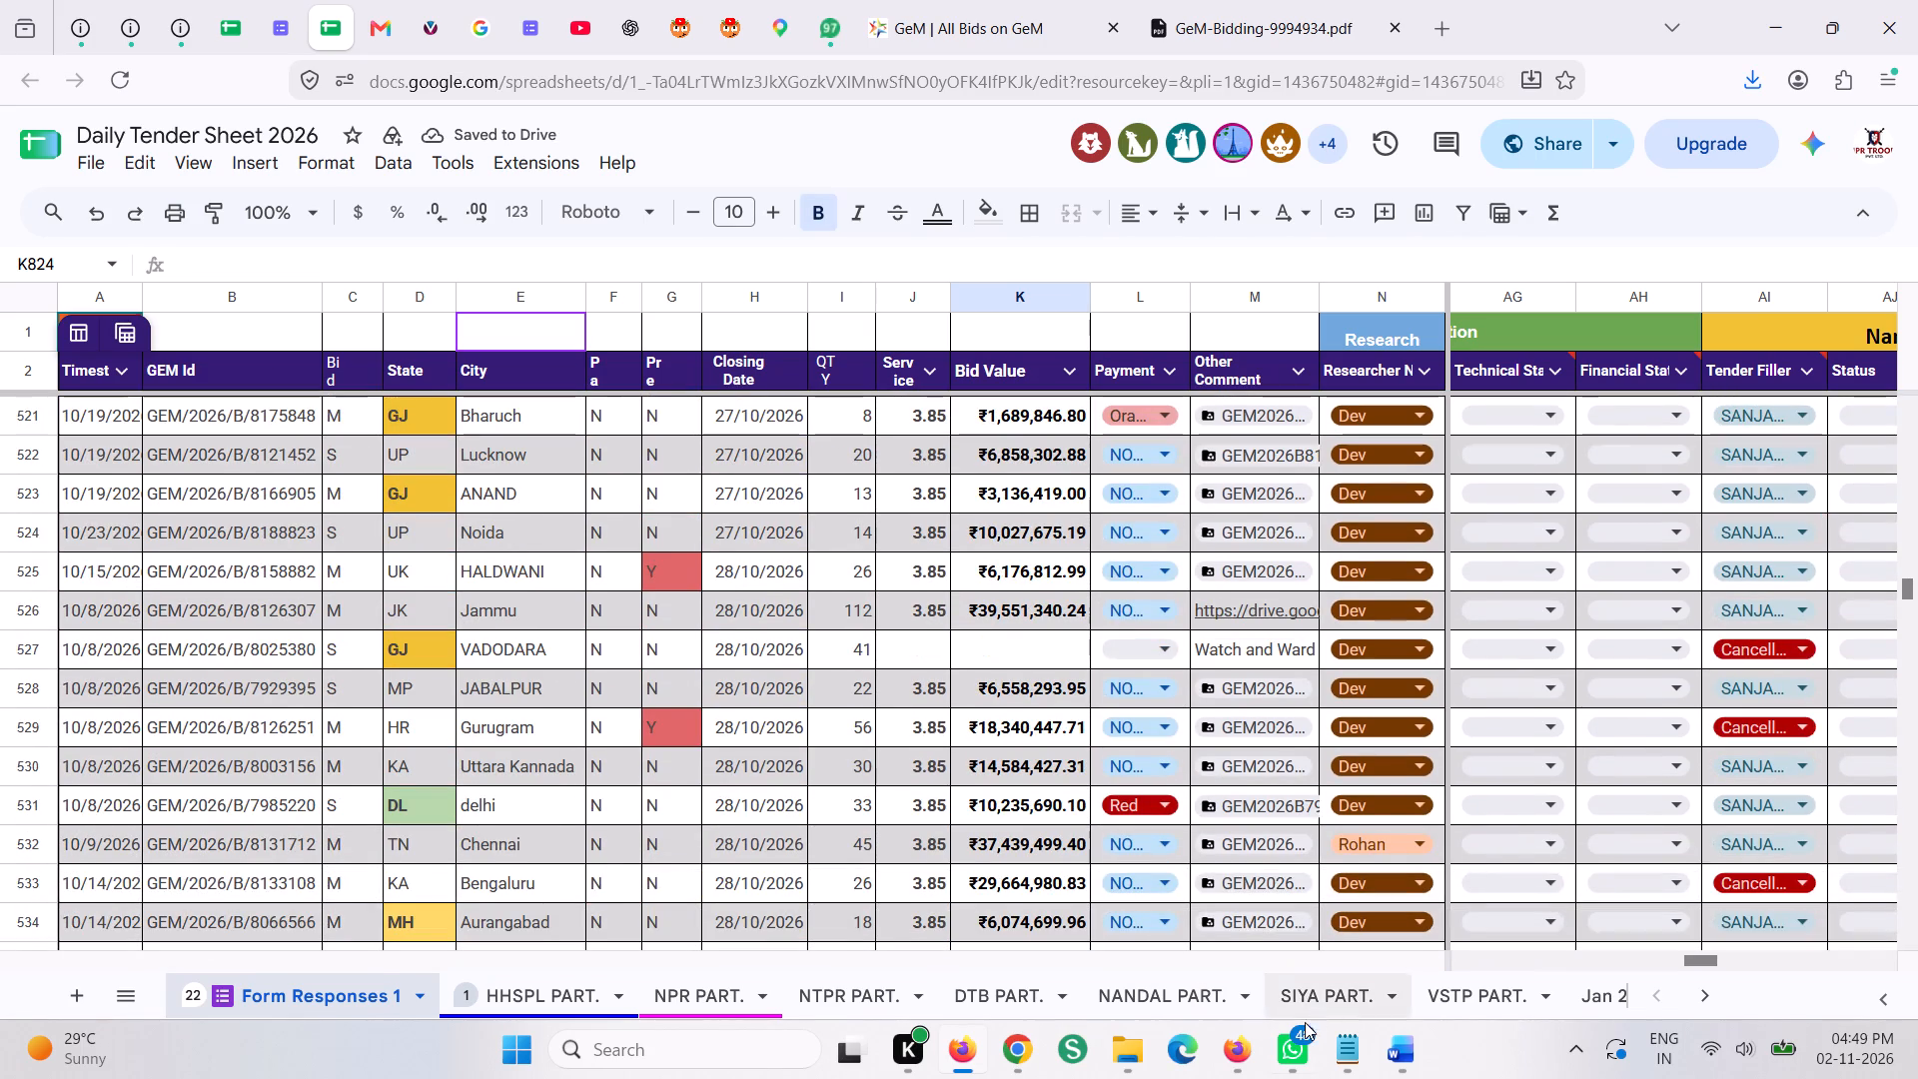